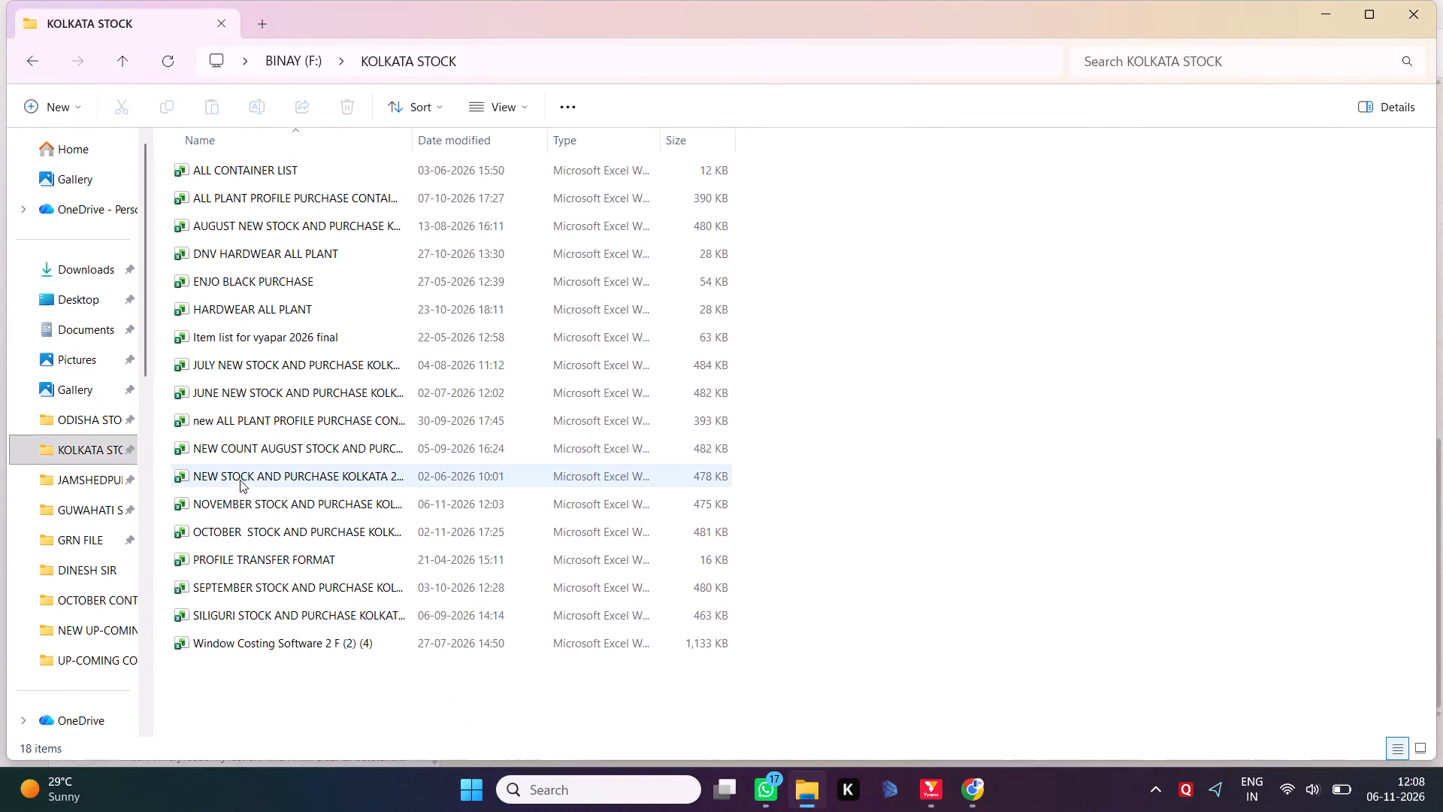
Open the November stock and purchase workbook from the KOLKATA STOCK folder.
double_click(259, 503)
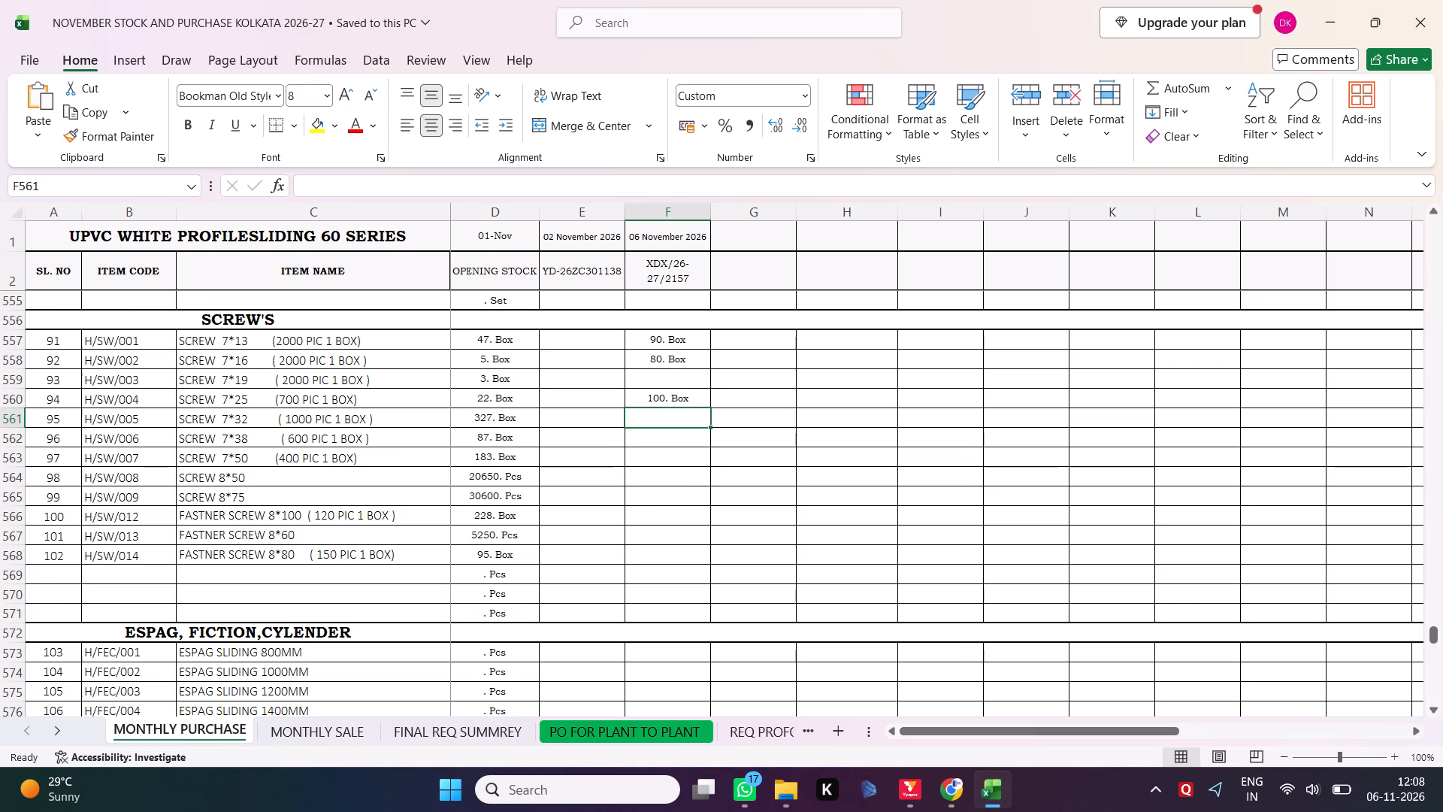
Review the profile item entries on the MONTHLY SALE sheet and return to the MONTHLY PURCHASE sheet.
click(324, 732)
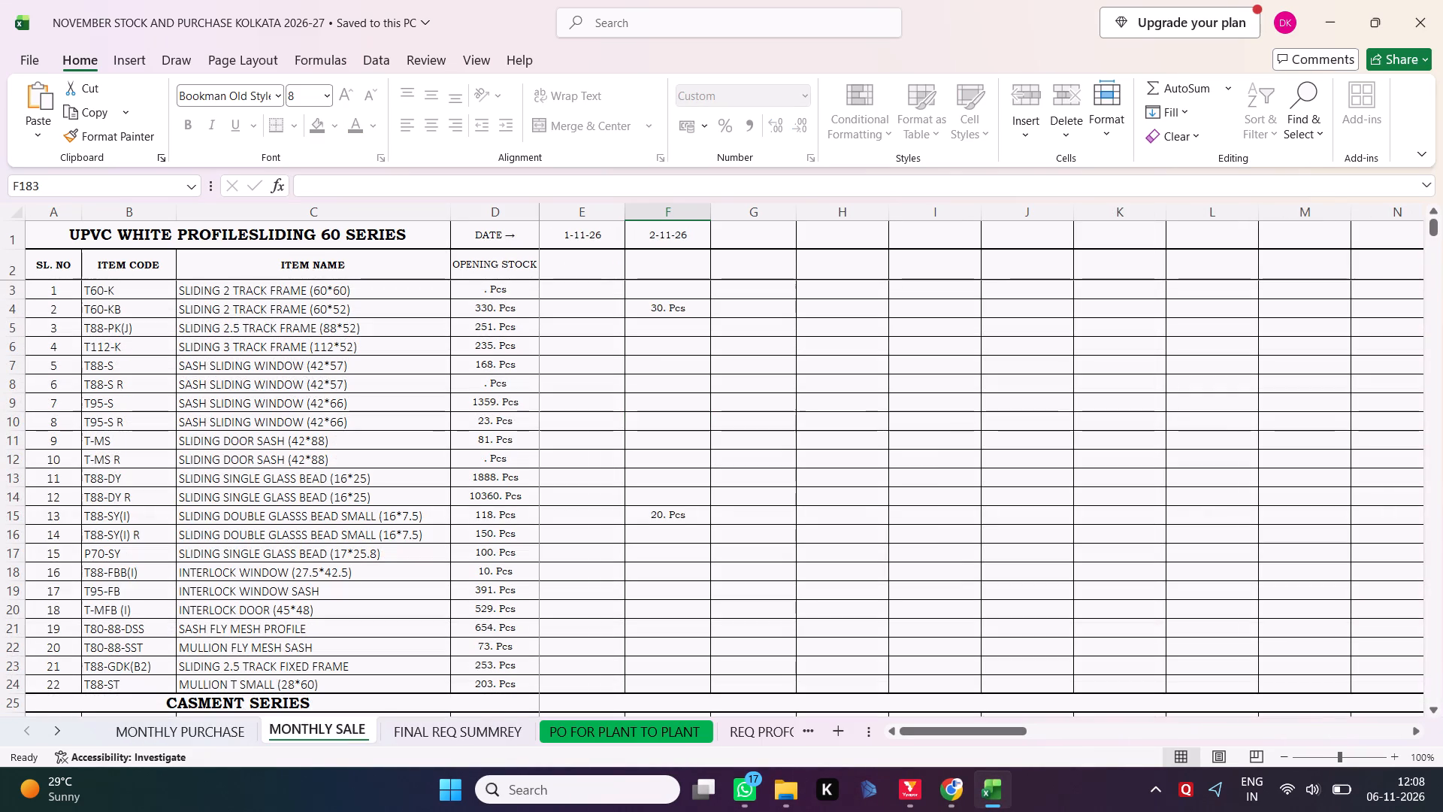
scroll(724, 526, right, 1)
scroll(724, 526, up, 7)
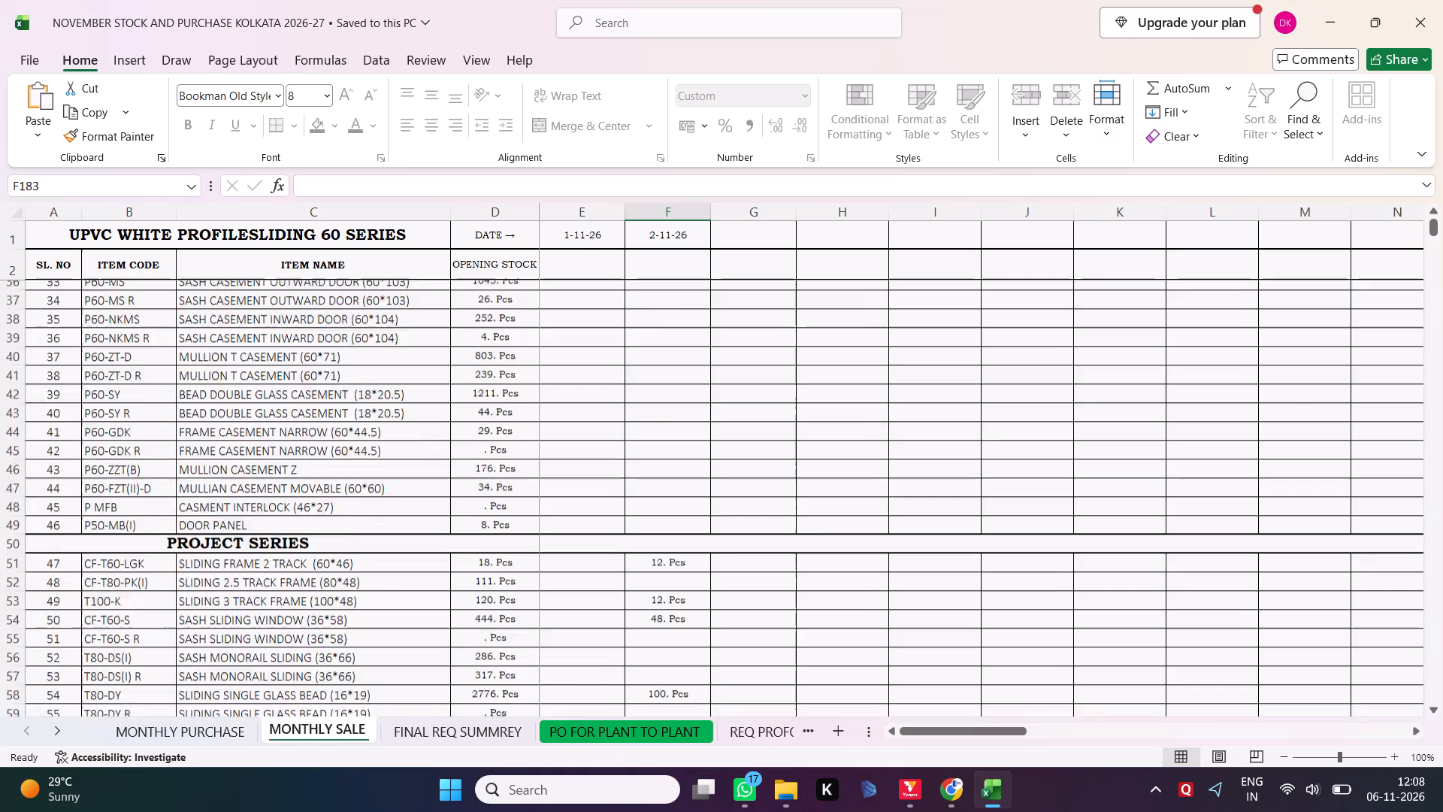
click(225, 727)
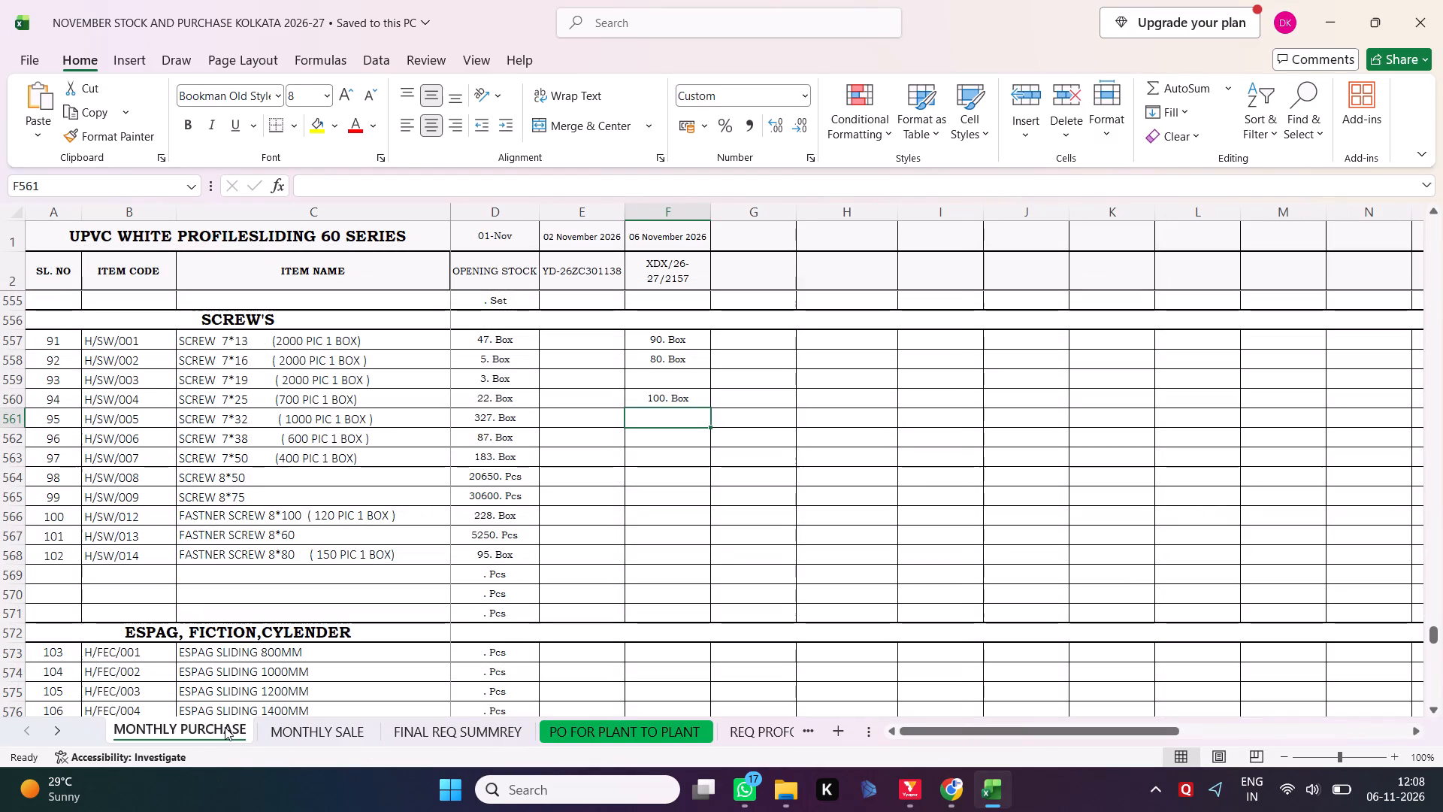
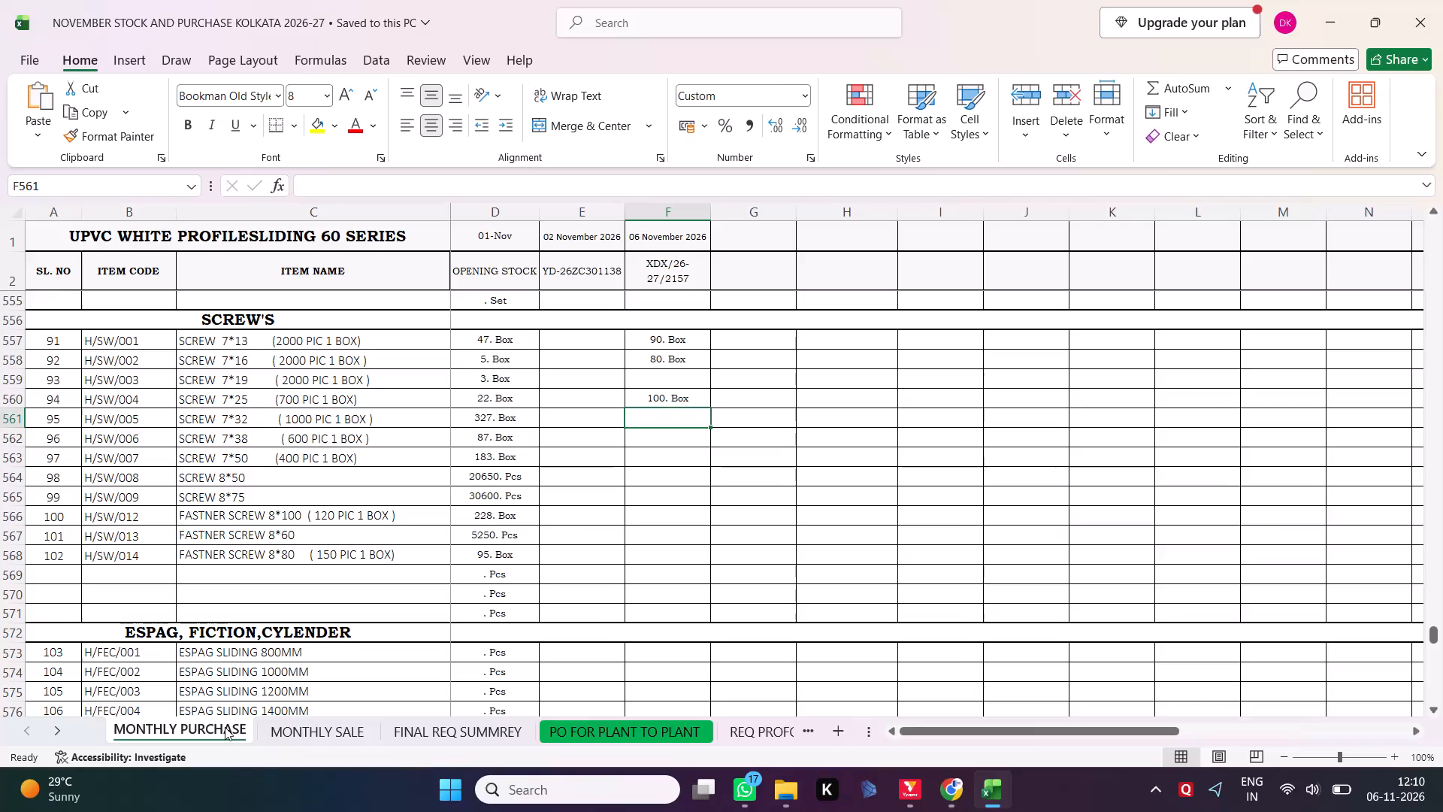
Switch to VyaparApp and open the PDF of DKMM Construction Material's purchase bill DKMM343 dated 24/10/2026.
key(alt+Tab)
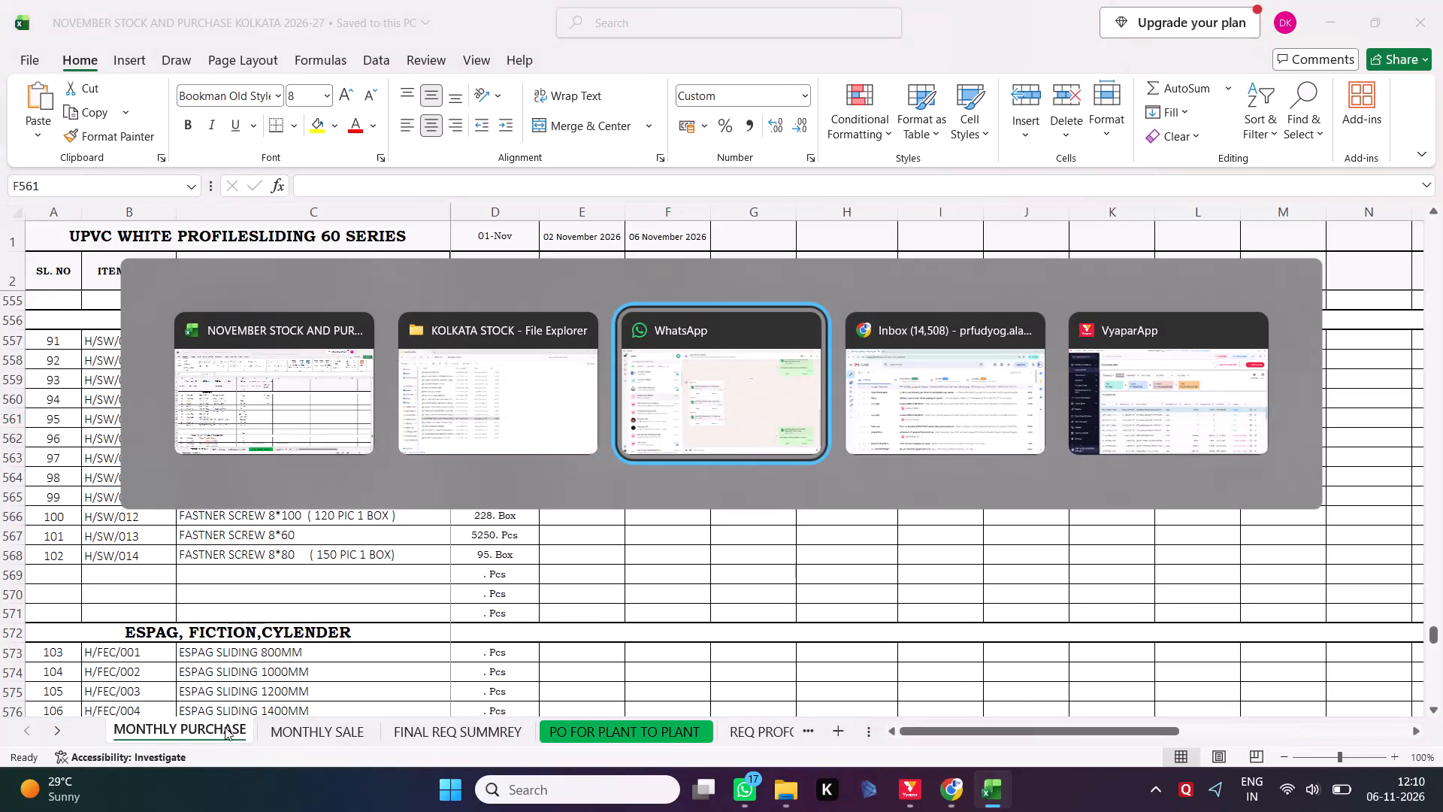
key(alt+Tab)
key(alt+Tab)
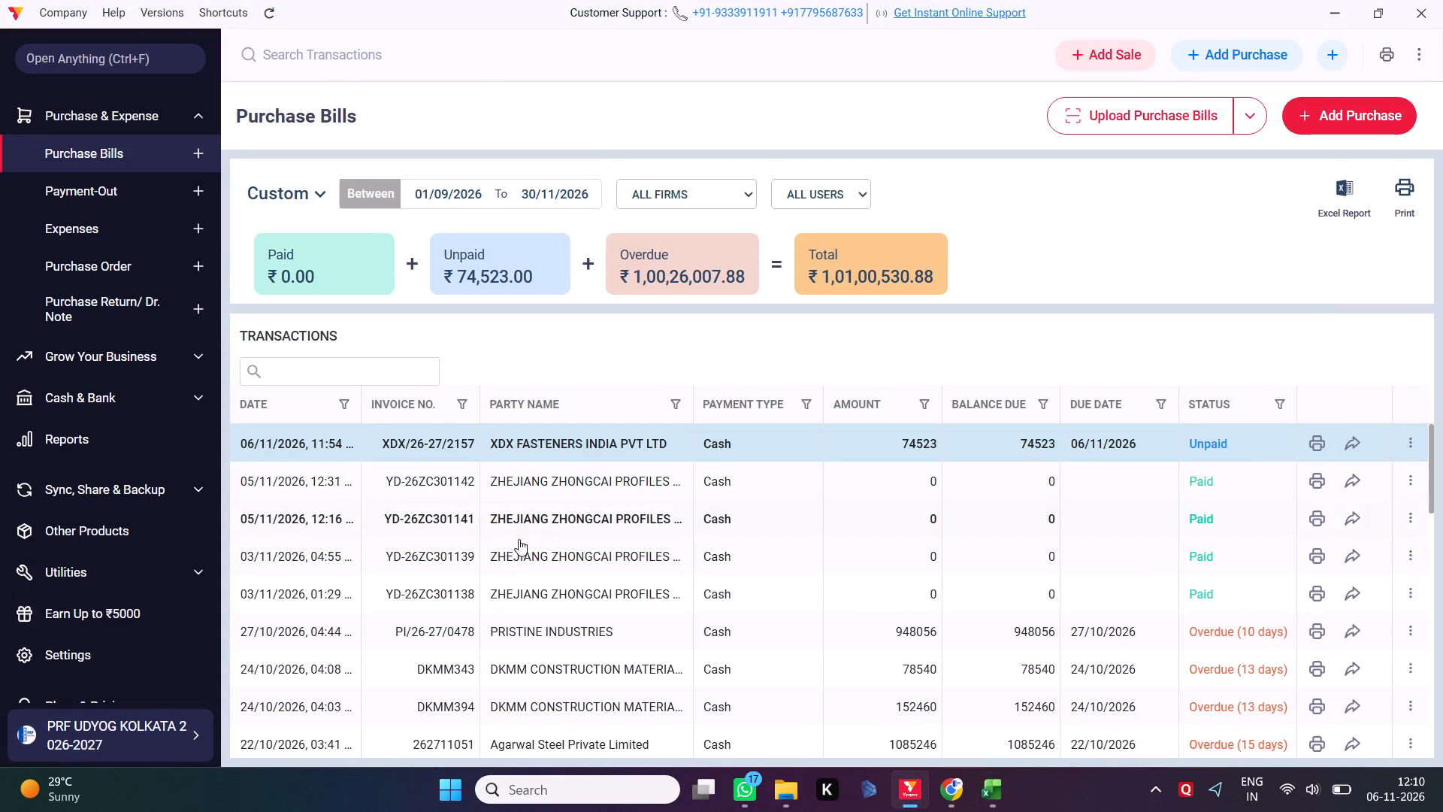
scroll(637, 666, down, 2)
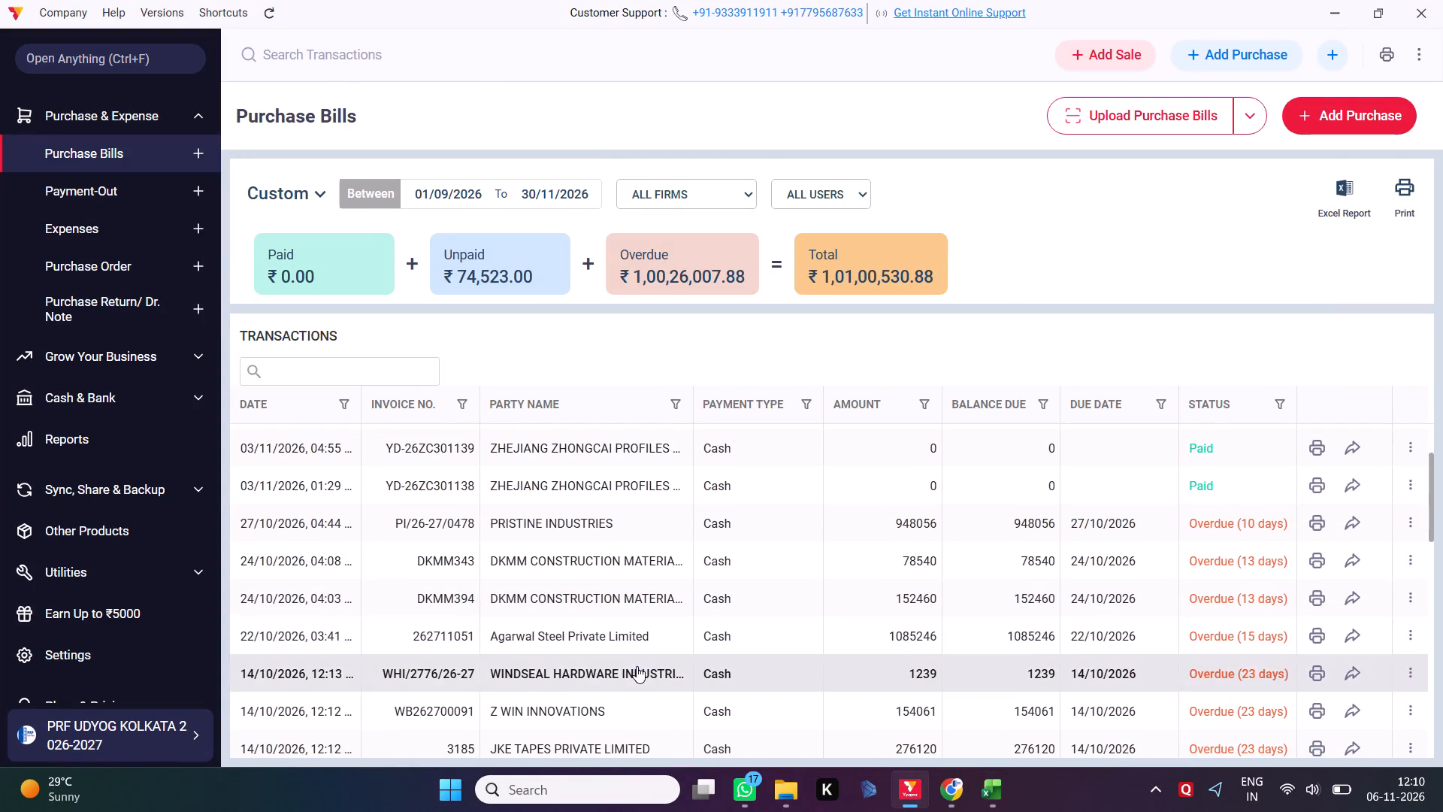
click(1414, 555)
click(1324, 629)
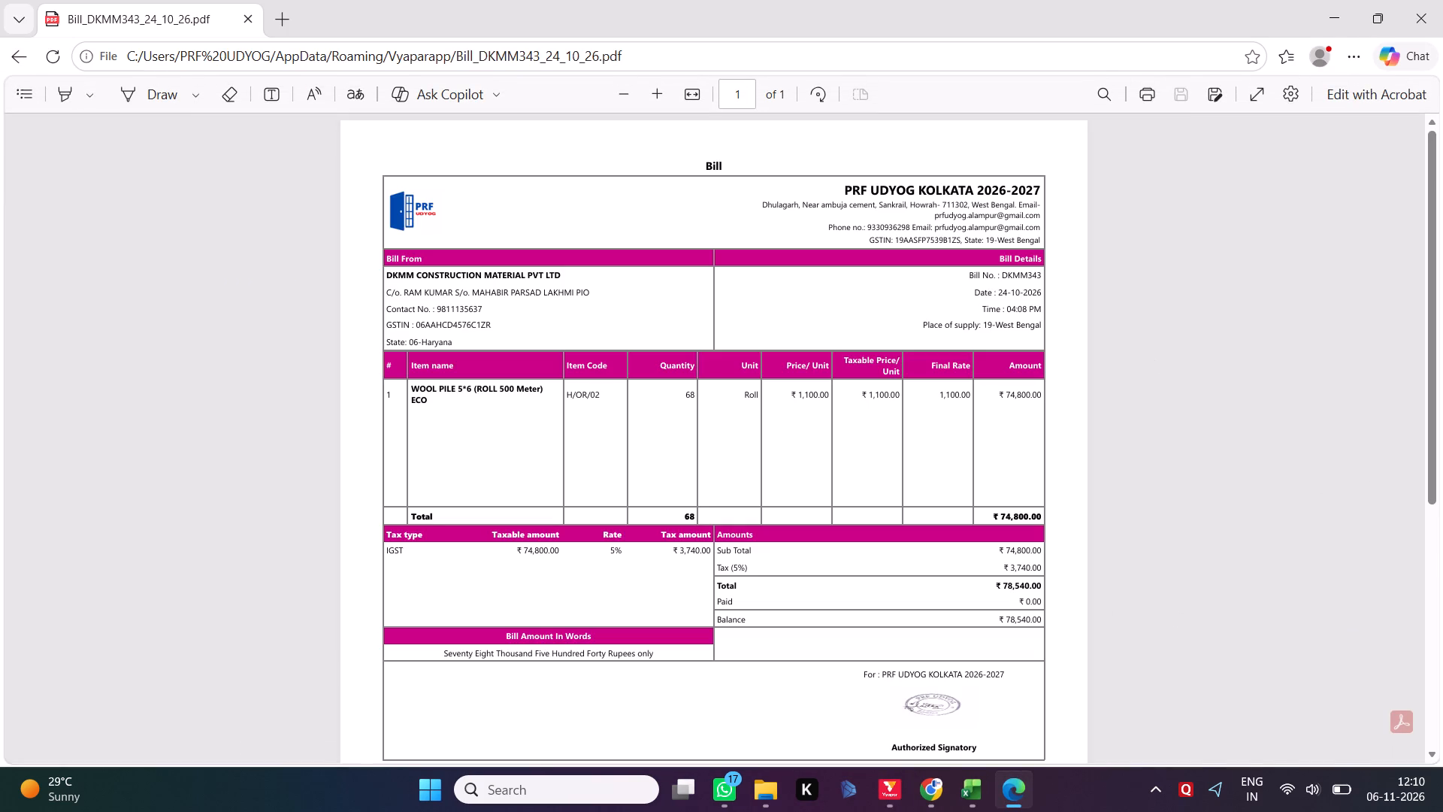
Copy bill number DKMM343 from the PDF into header cell G2 of the MONTHLY PURCHASE sheet.
drag(1001, 274, 1039, 284)
drag(1039, 284, 1043, 278)
key(ctrl+c)
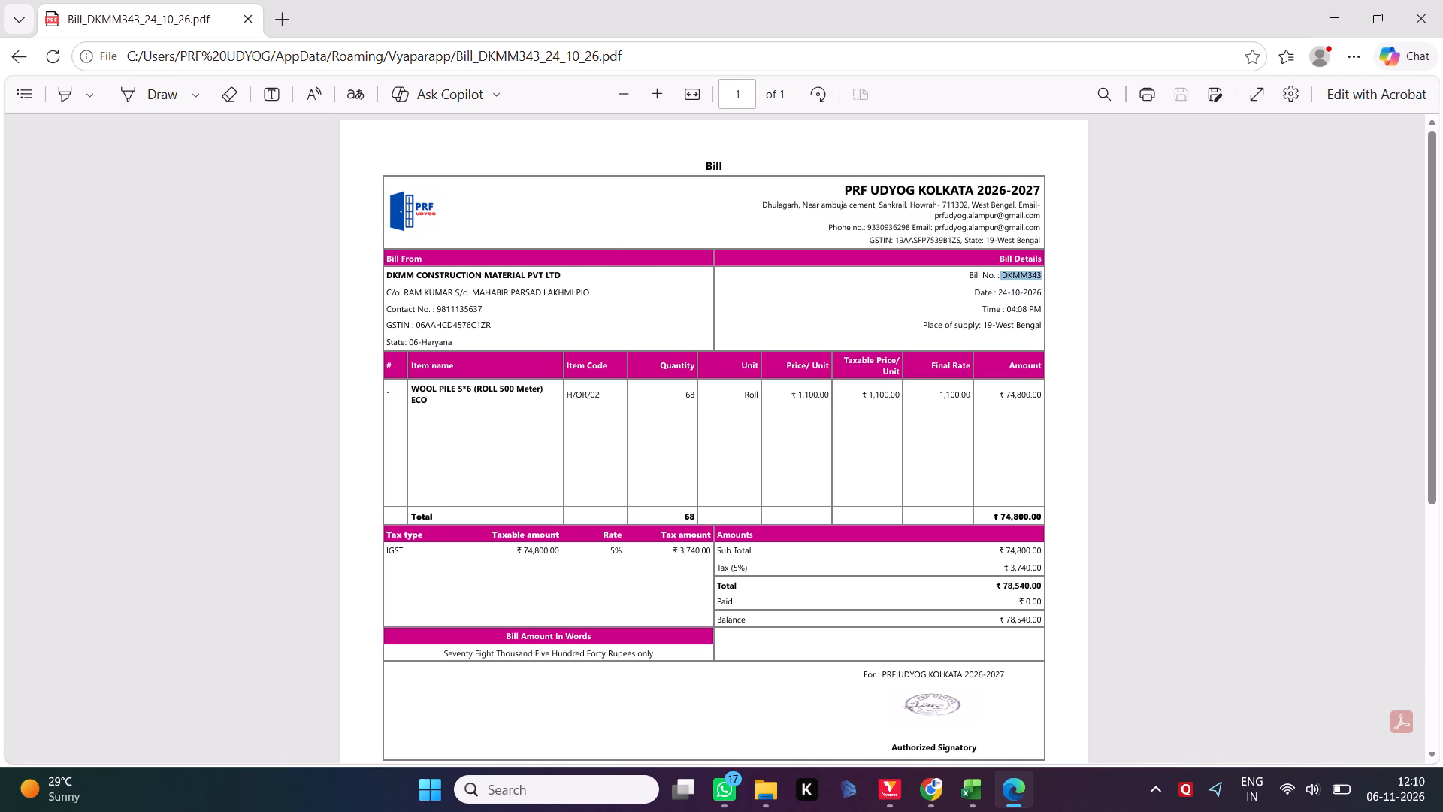
key(alt+Tab)
key(alt+Tab)
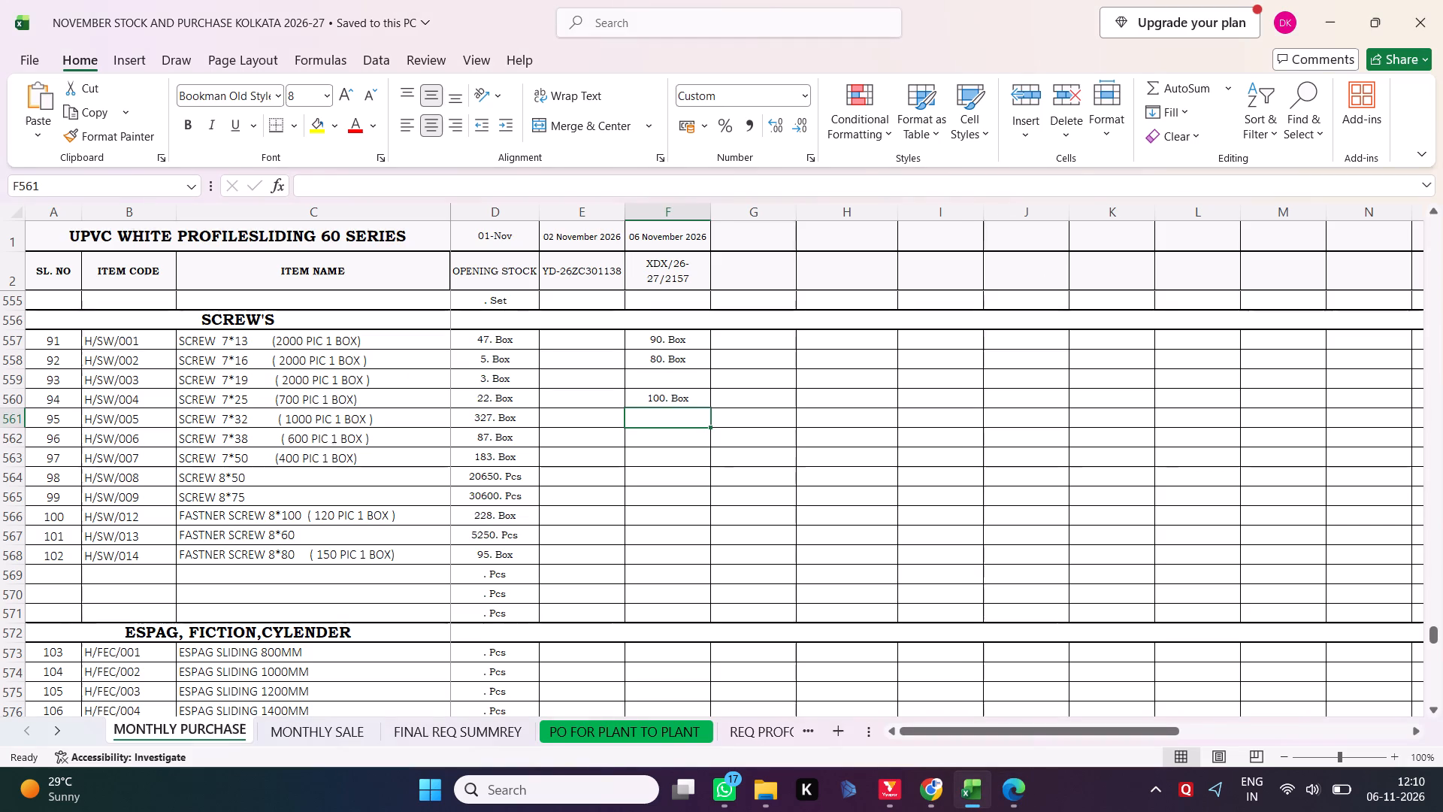
click(763, 265)
click(537, 187)
key(ctrl+v)
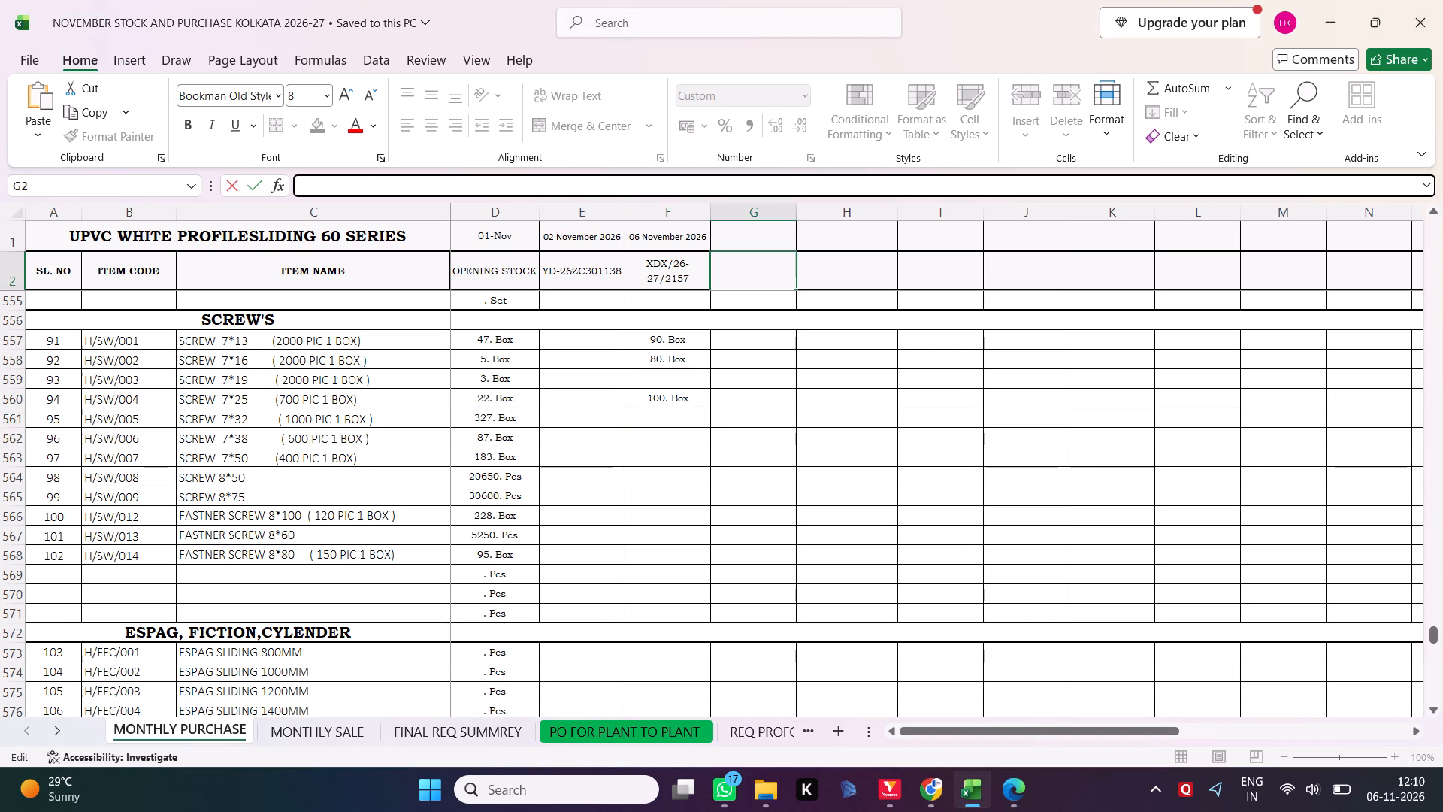
key(Return)
key(Up)
key(Up)
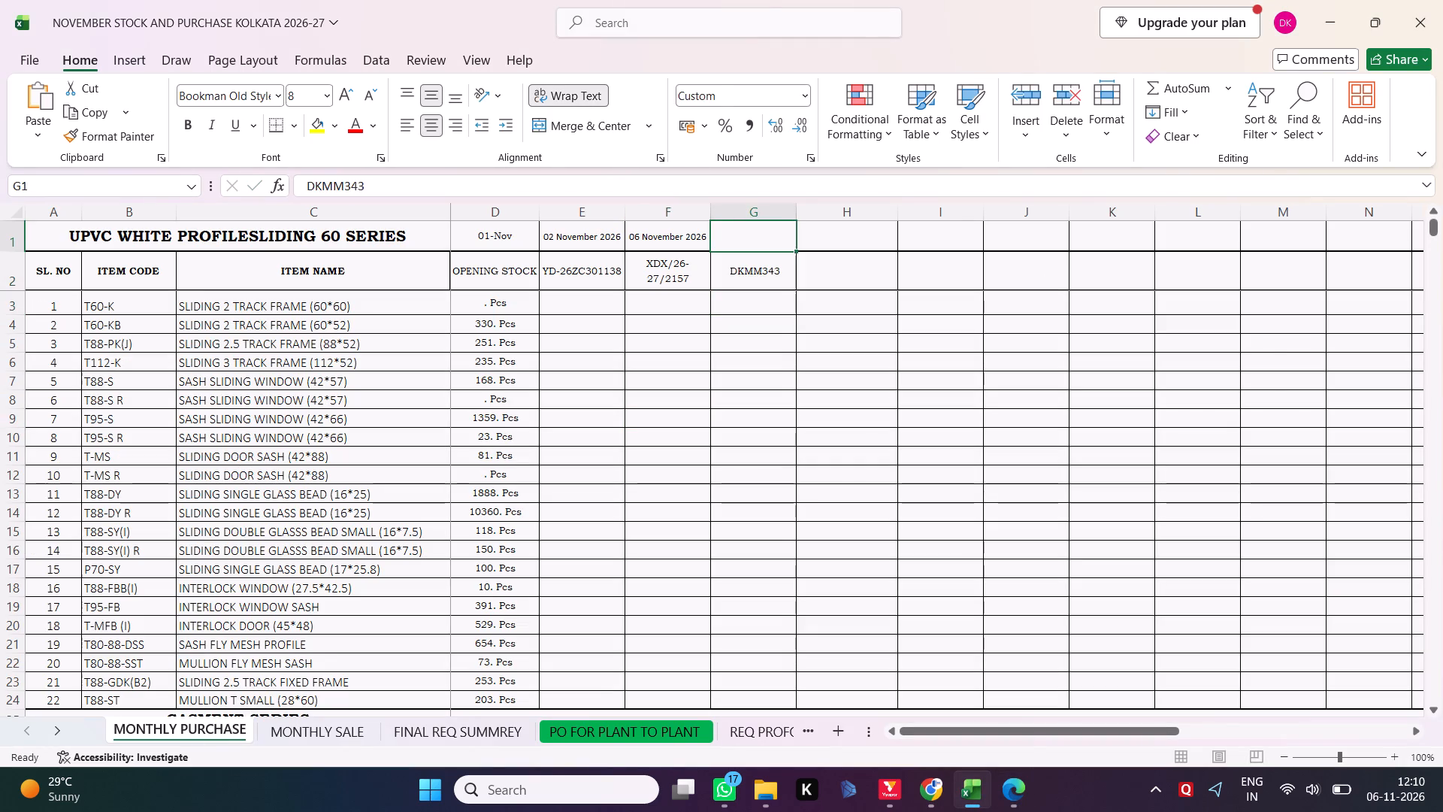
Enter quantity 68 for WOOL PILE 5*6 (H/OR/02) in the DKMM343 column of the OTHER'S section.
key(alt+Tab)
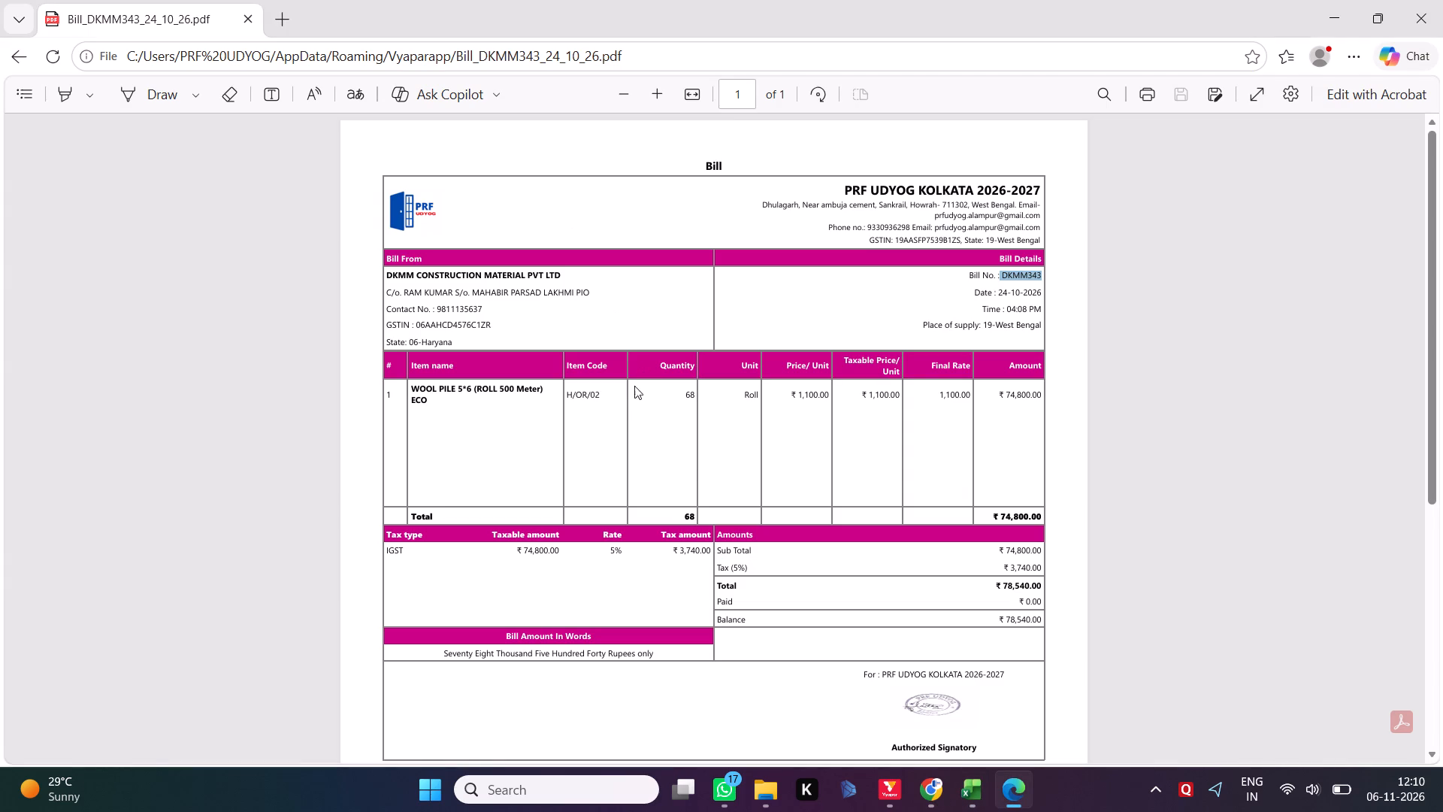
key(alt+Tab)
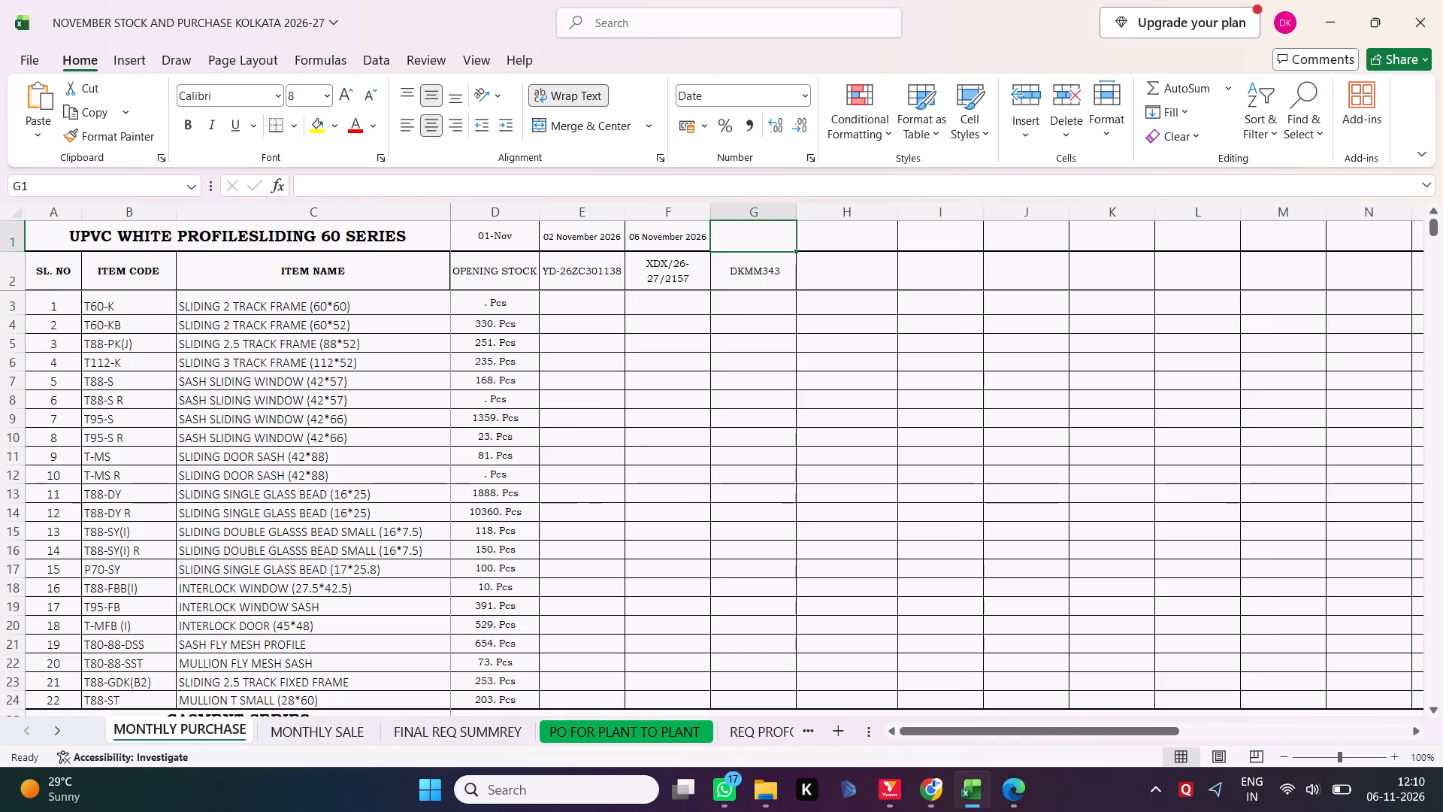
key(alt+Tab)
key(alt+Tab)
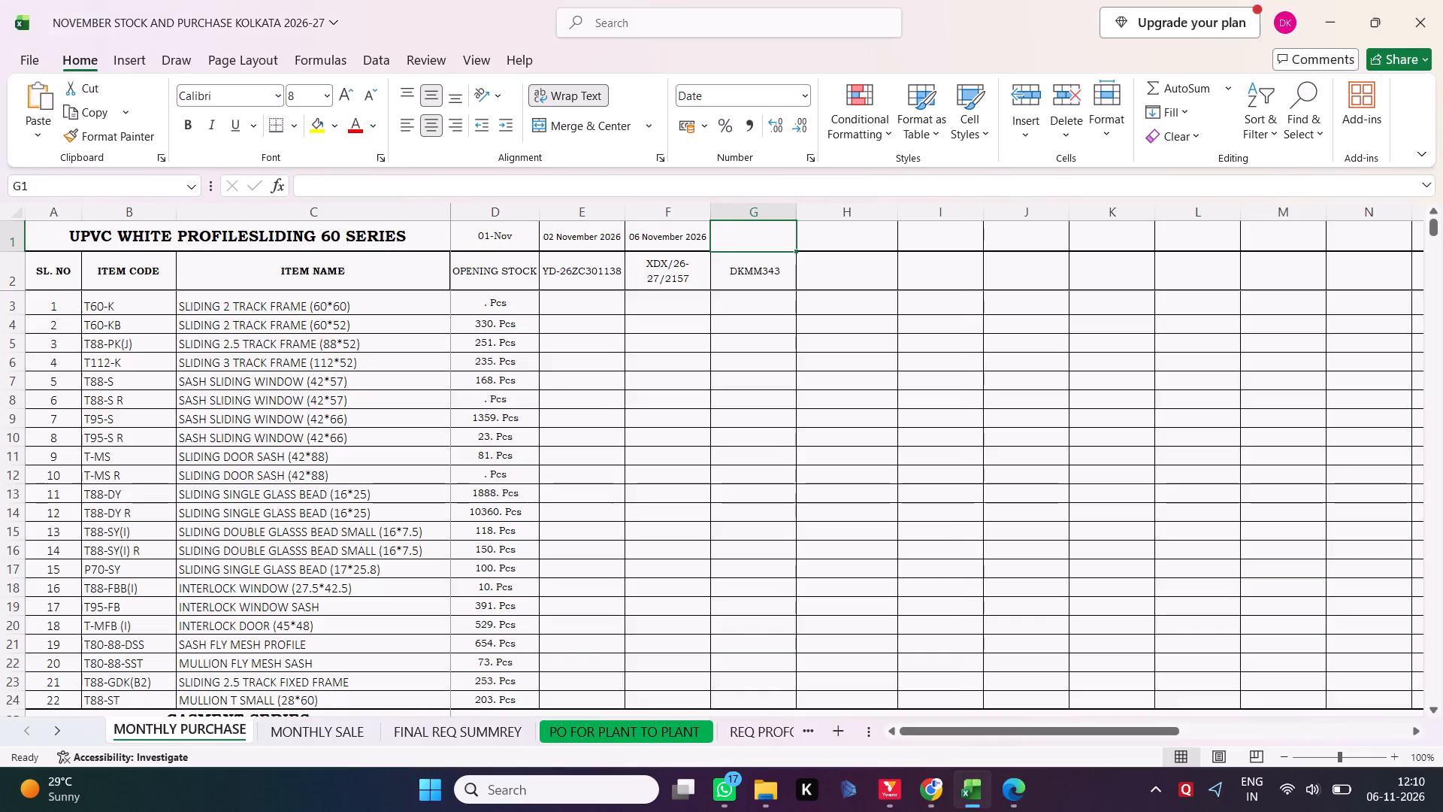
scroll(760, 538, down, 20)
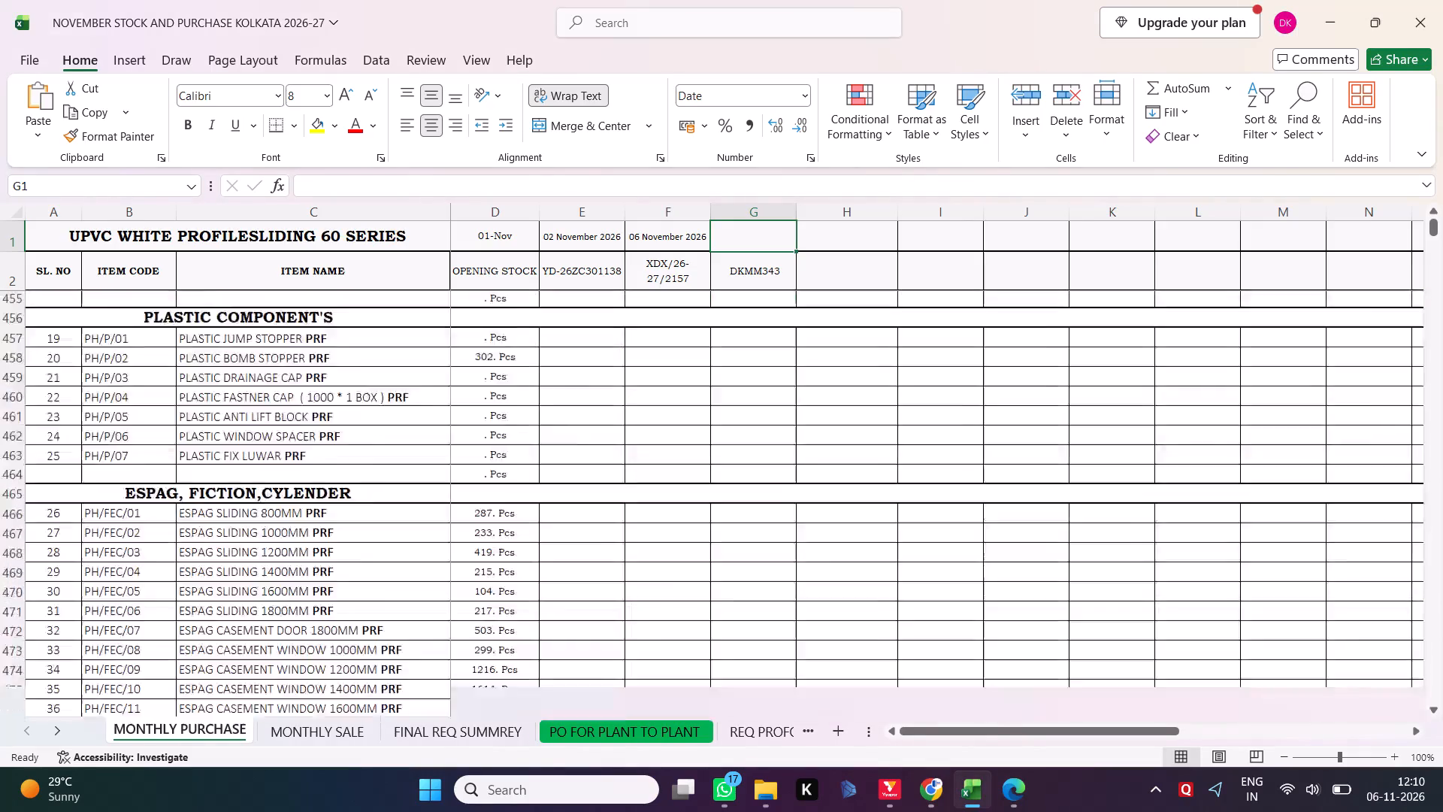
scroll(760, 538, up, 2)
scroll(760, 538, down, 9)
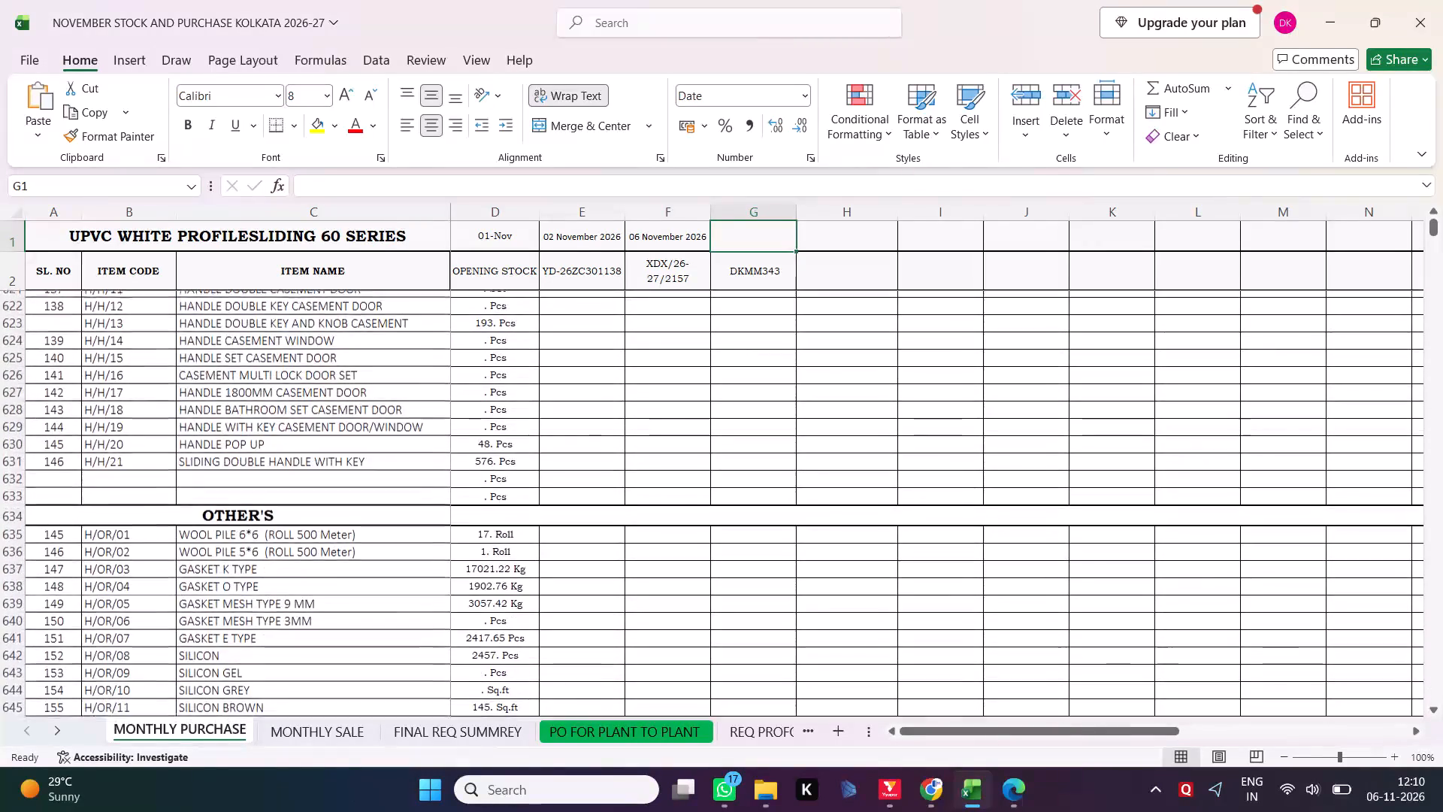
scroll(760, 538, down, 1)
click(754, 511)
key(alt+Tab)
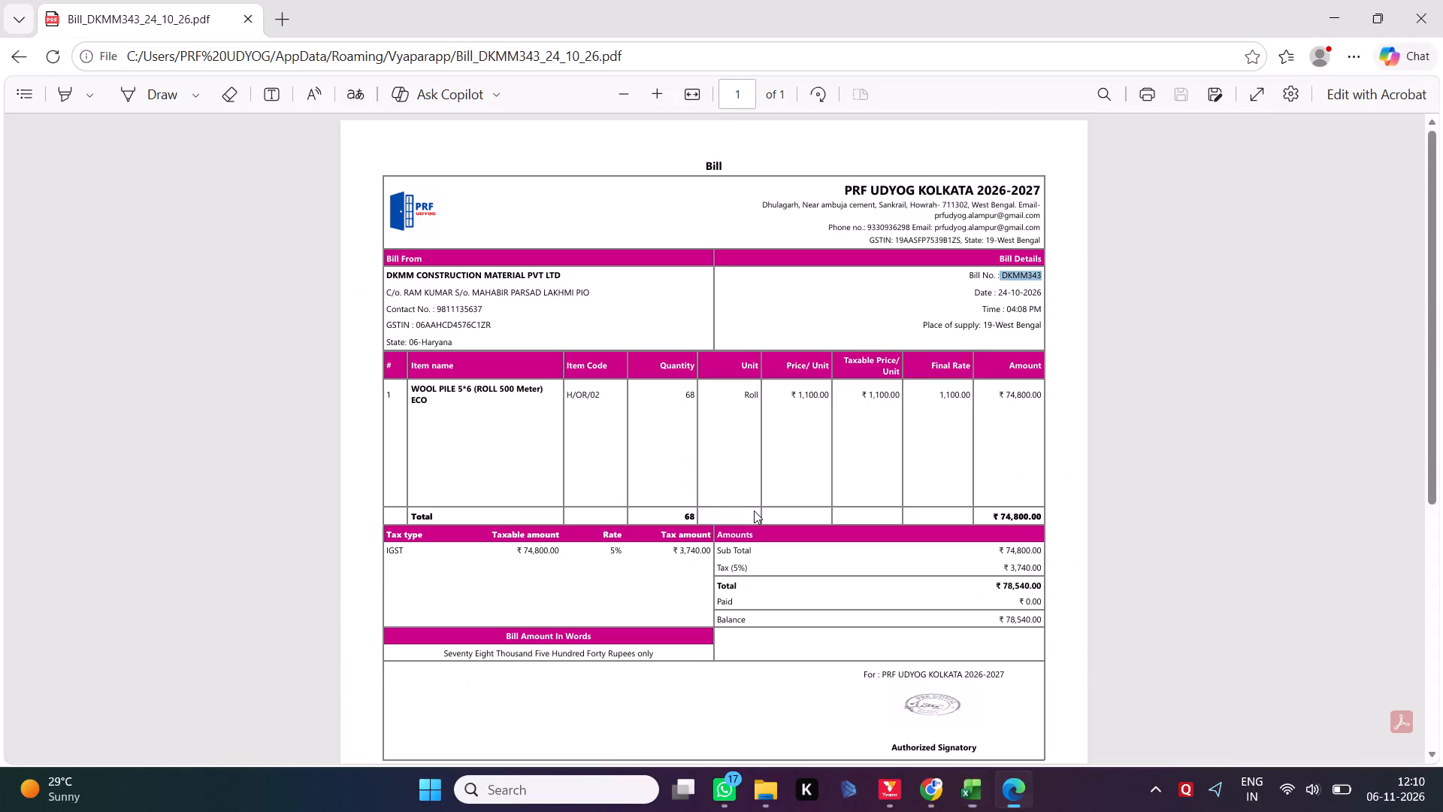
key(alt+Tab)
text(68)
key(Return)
Close the DKMM343 bill and open the PDF of purchase bill DKMM394 from VyaparApp.
key(alt+Tab)
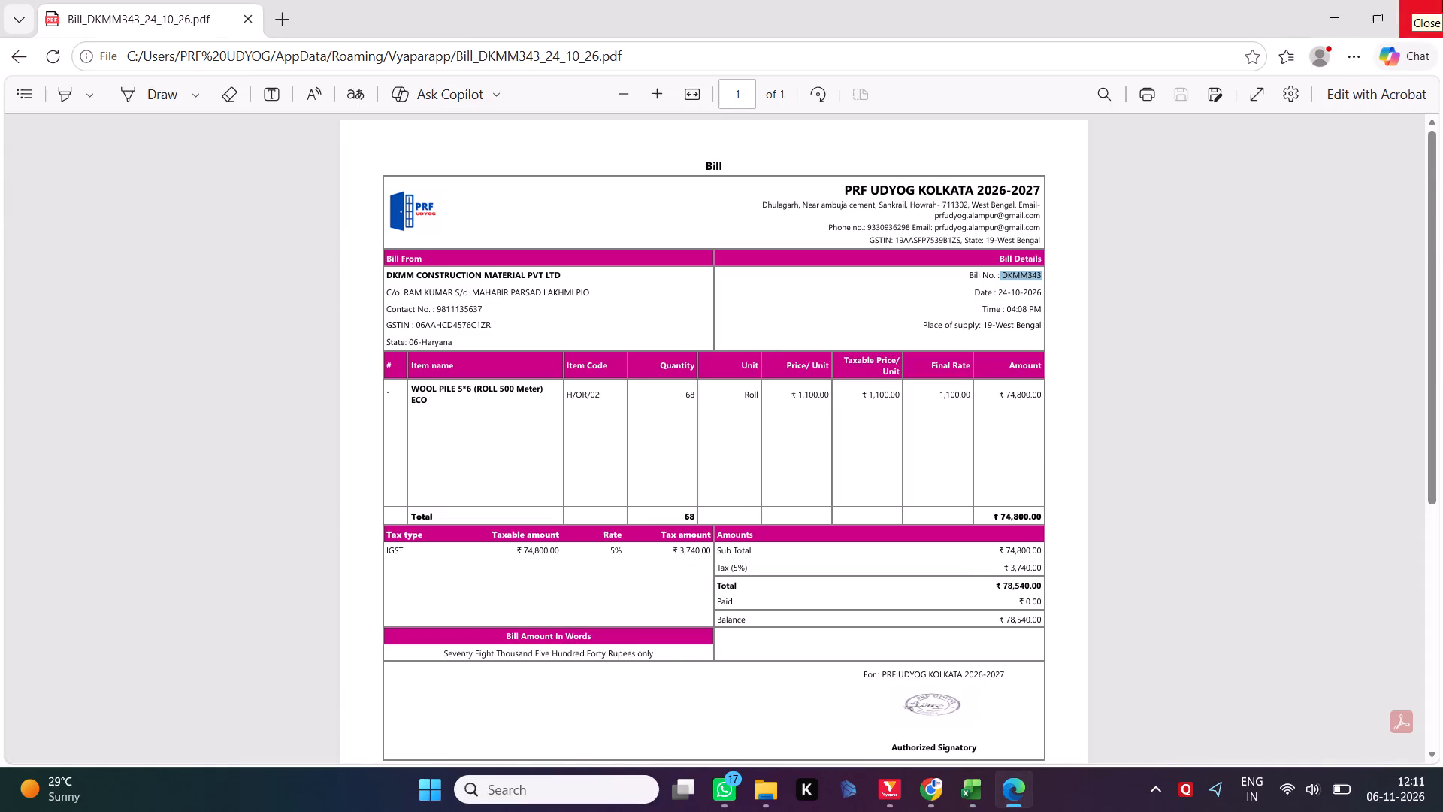
click(1442, 0)
key(alt+Tab)
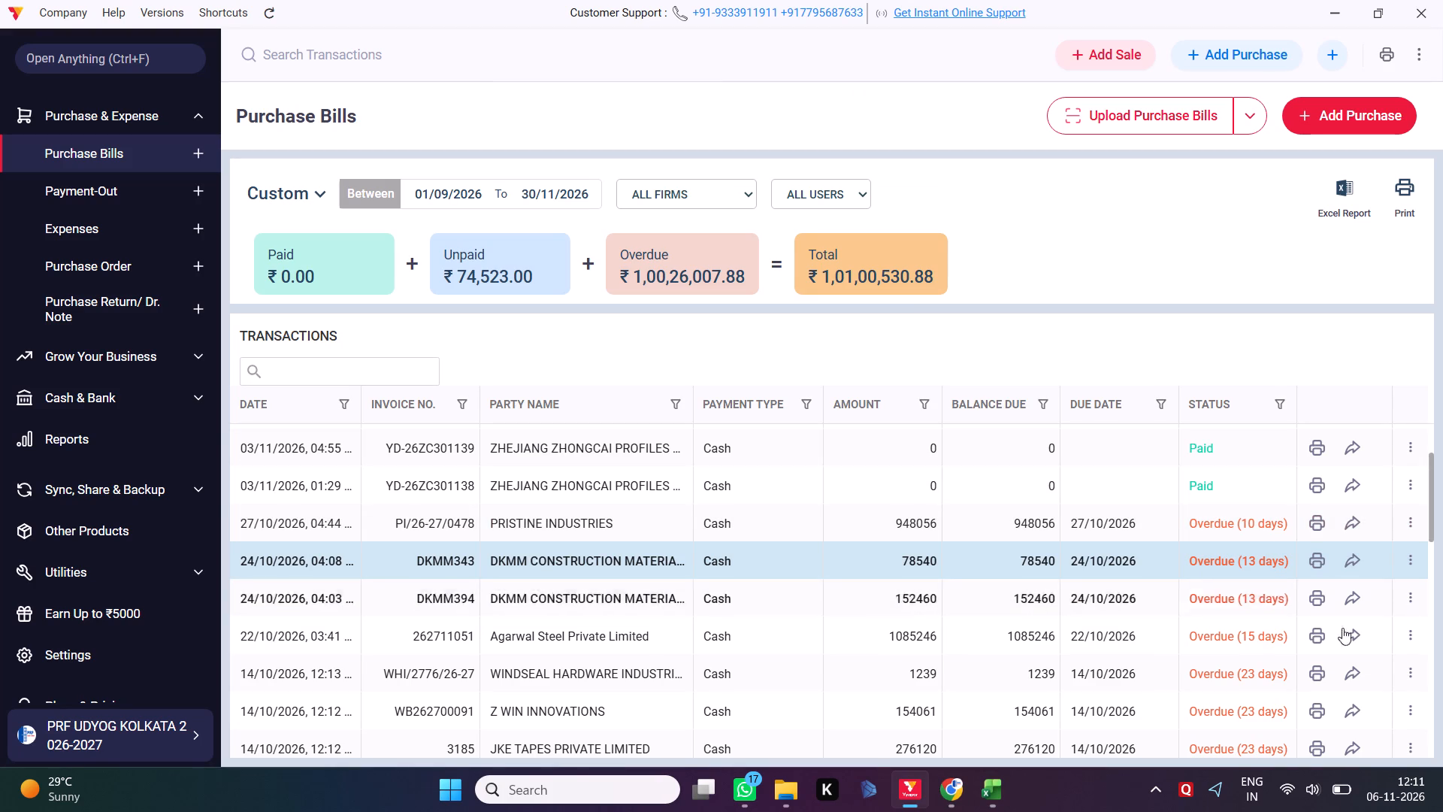
click(1411, 597)
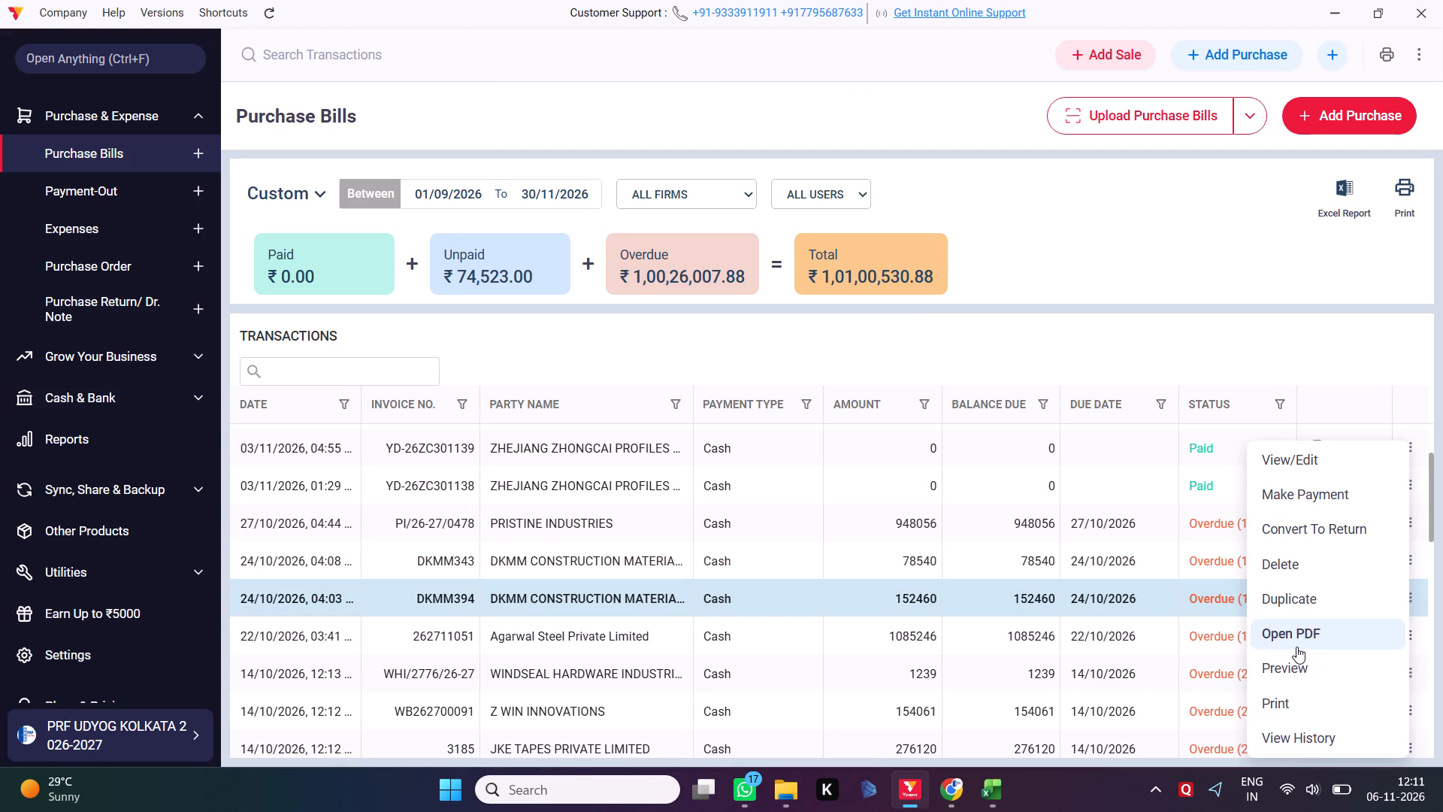
click(1296, 641)
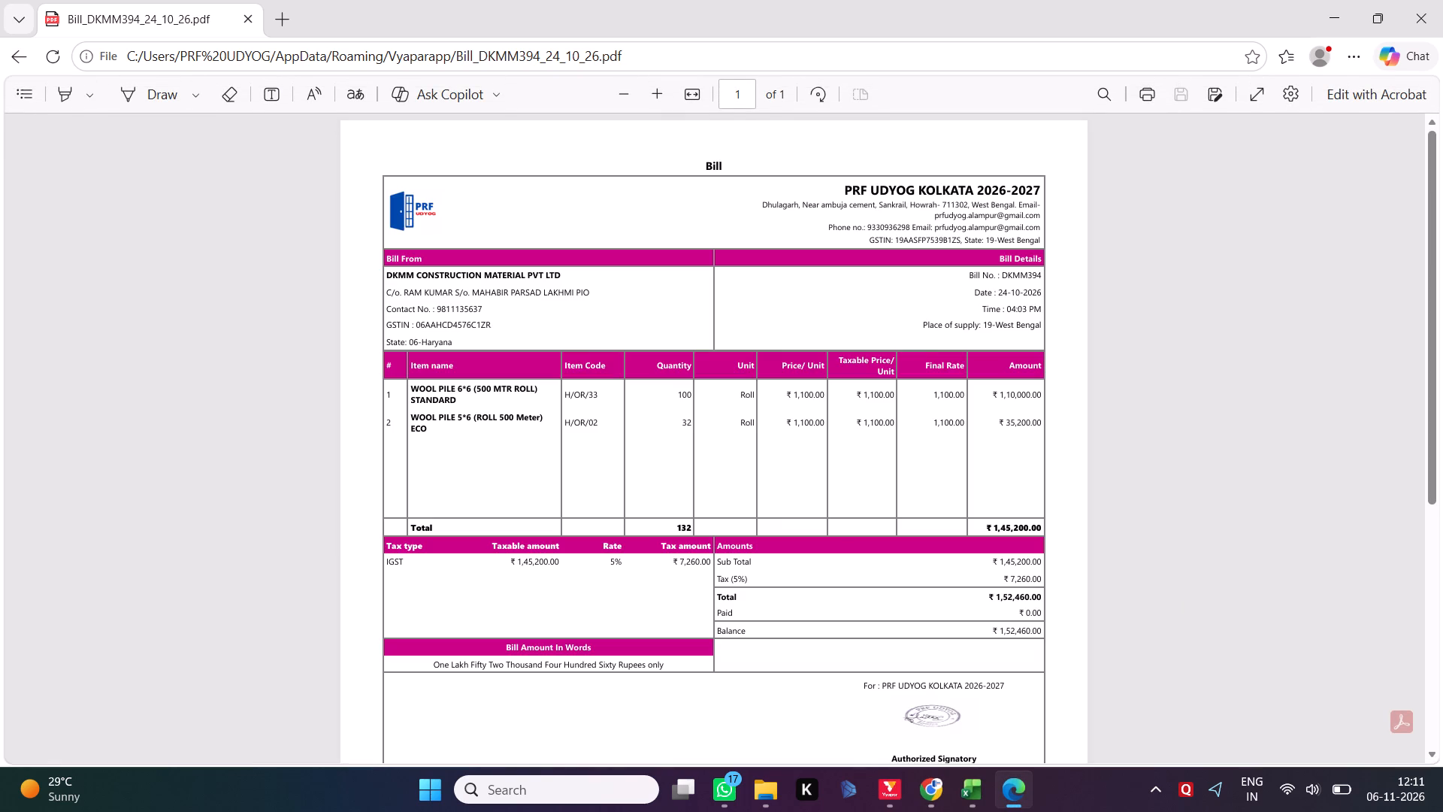
Copy bill number DKMM394 from the PDF and append it to header cell G2, making it DKMM343 / DKMM394.
drag(1003, 274, 1030, 274)
drag(1030, 274, 1050, 274)
key(ctrl+c)
key(alt+Tab)
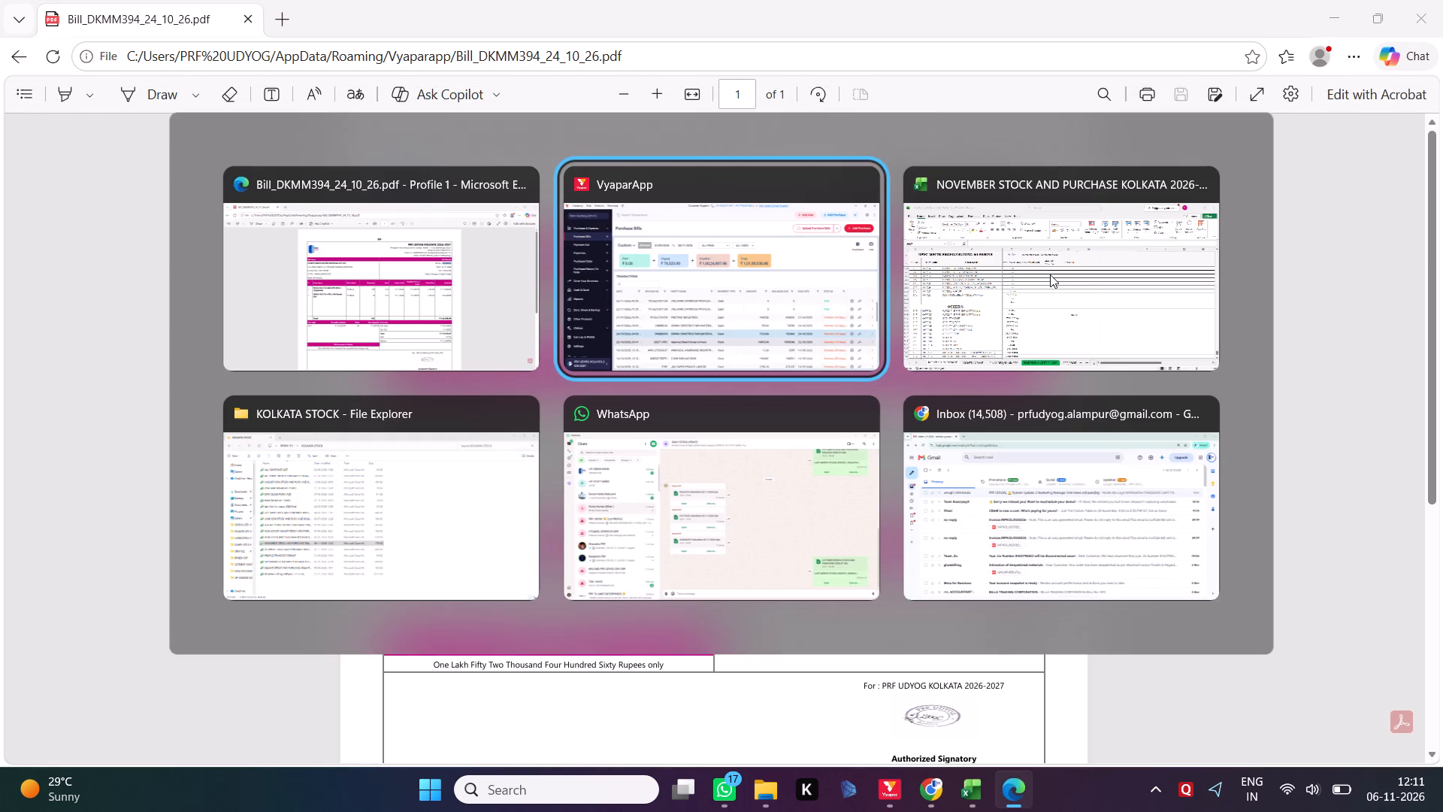
key(alt+Tab)
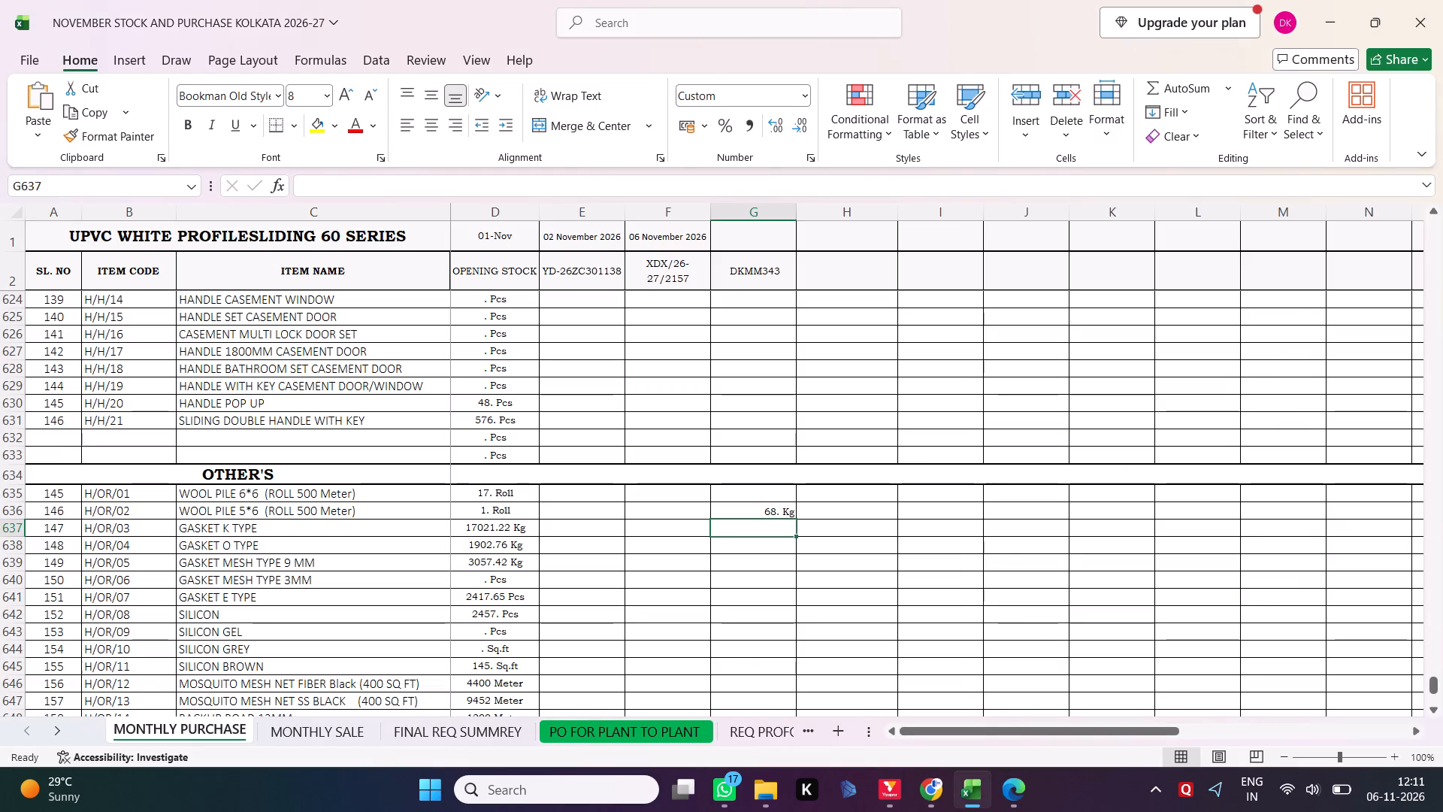
click(761, 267)
click(552, 190)
key(space)
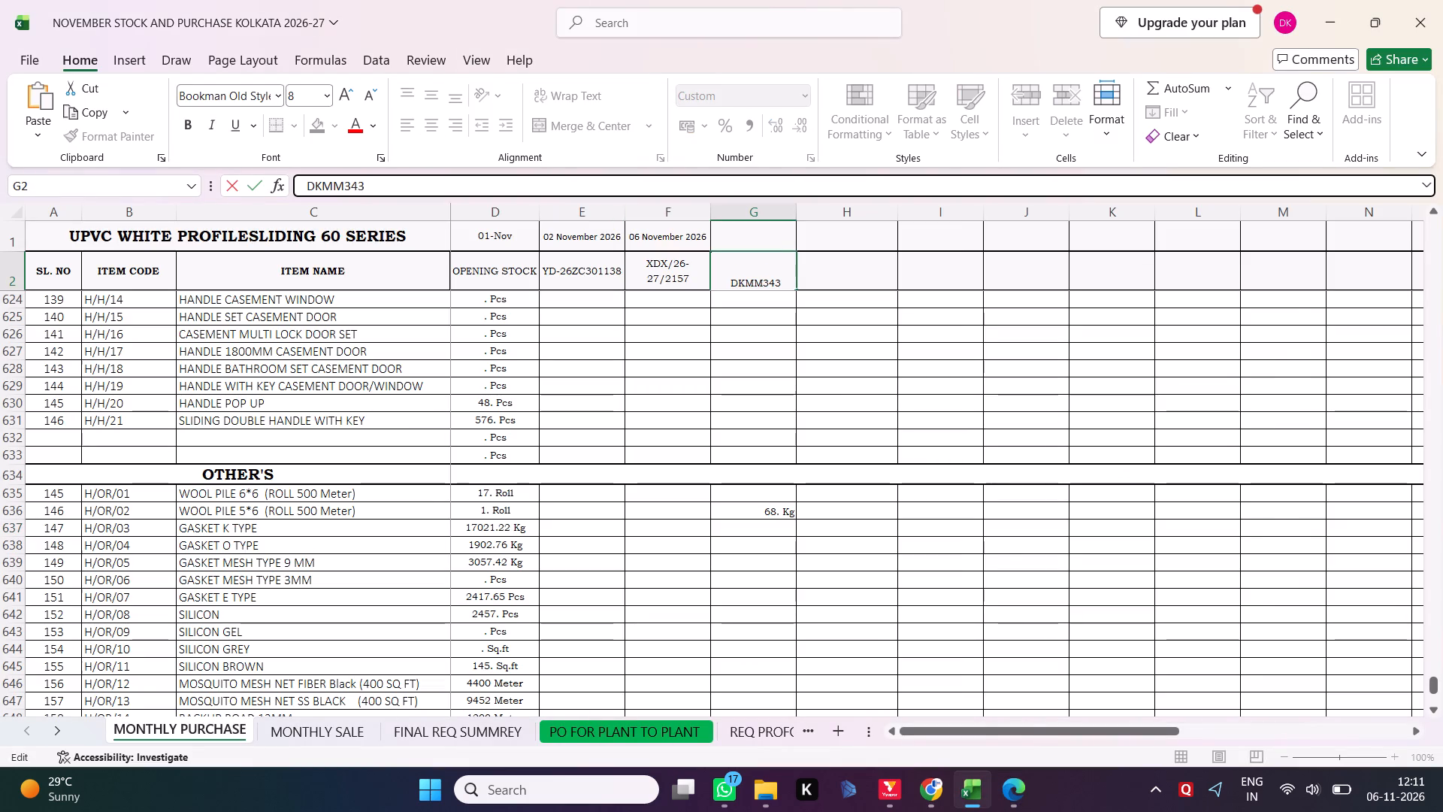
text(/)
key(space)
key(ctrl+v)
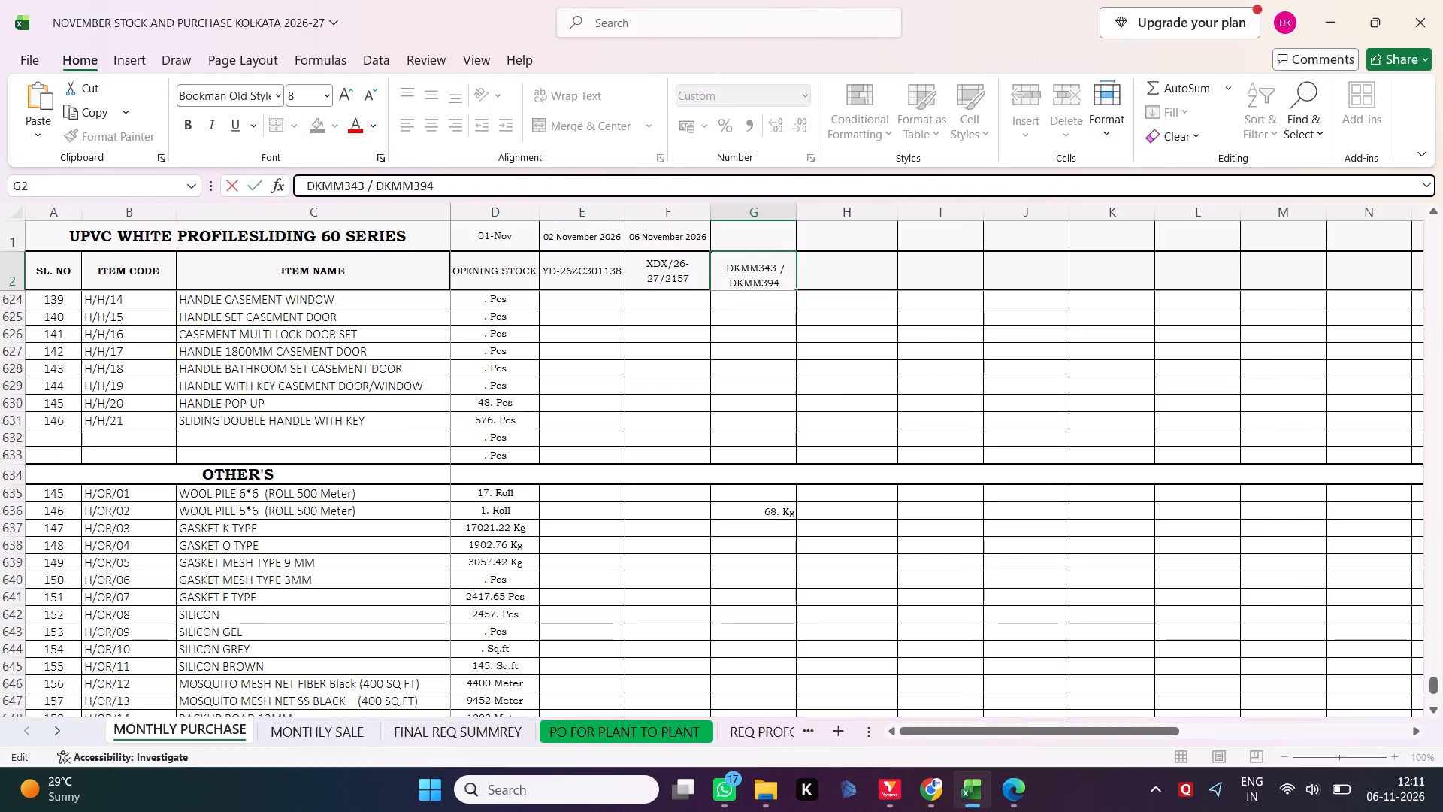
key(Return)
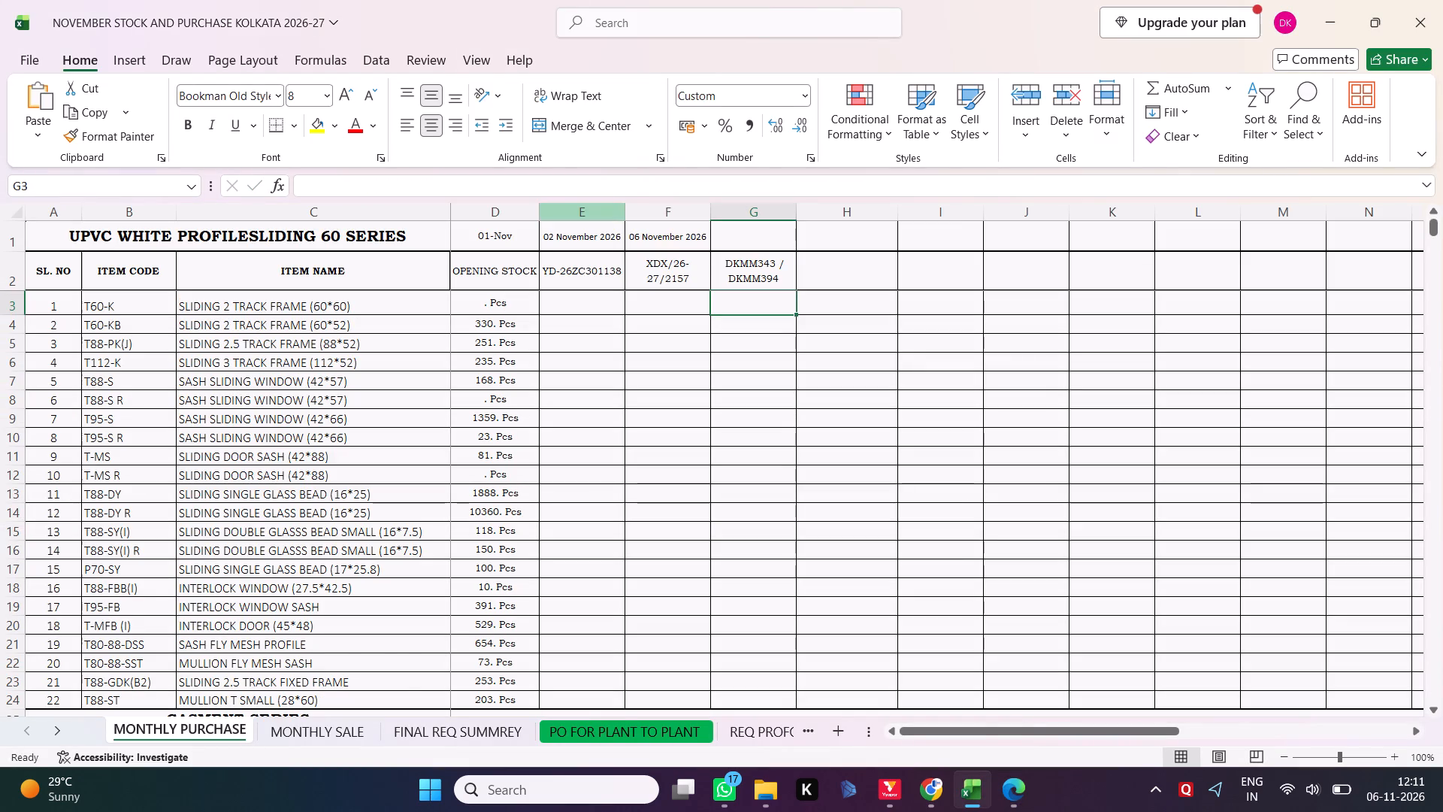
Enter quantity 100 for WOOL PILE 6*6 (H/OR/01) in the DKMM343 / DKMM394 column, checking against the bill.
scroll(755, 371, down, 17)
scroll(755, 371, down, 12)
scroll(755, 371, up, 1)
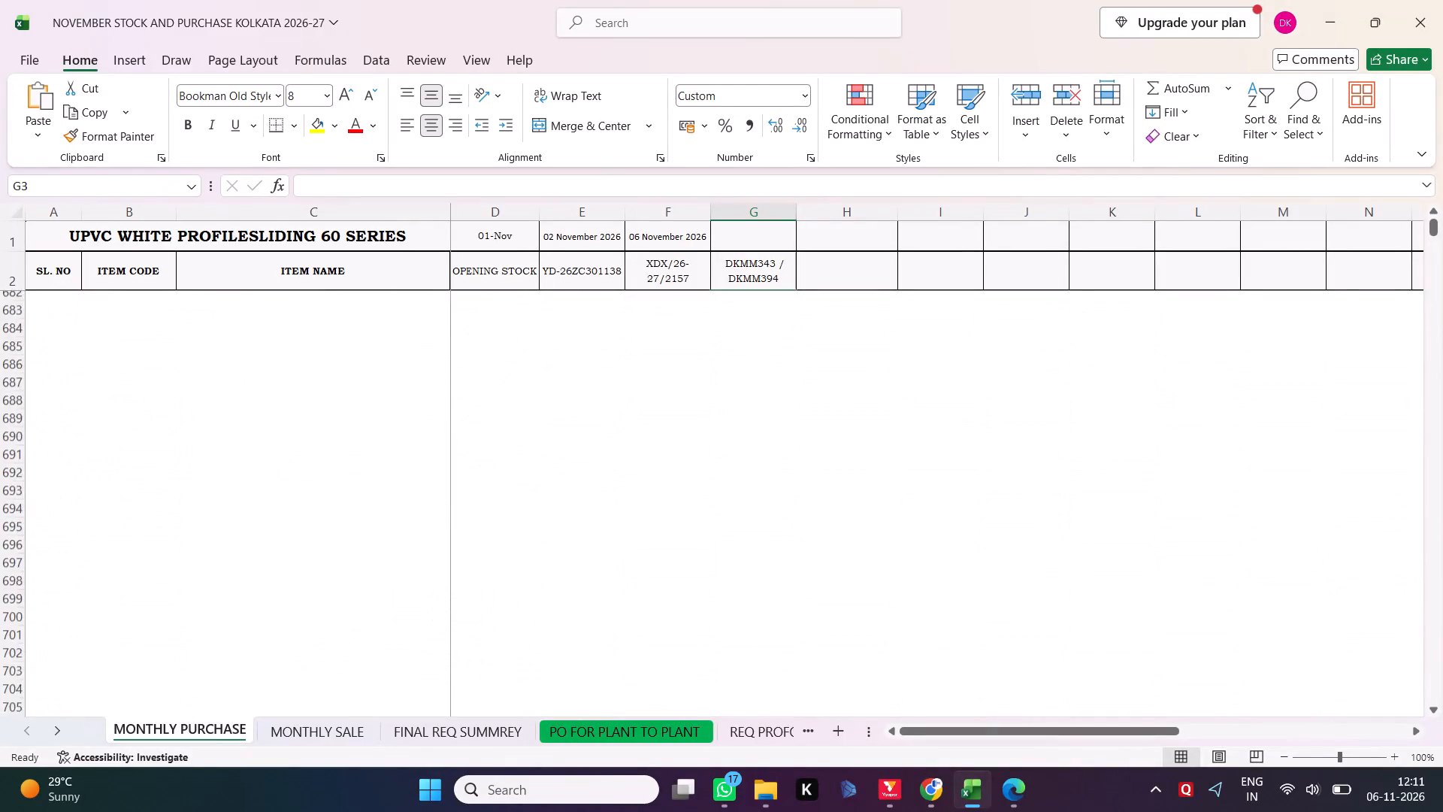
scroll(755, 371, up, 4)
key(alt+Tab)
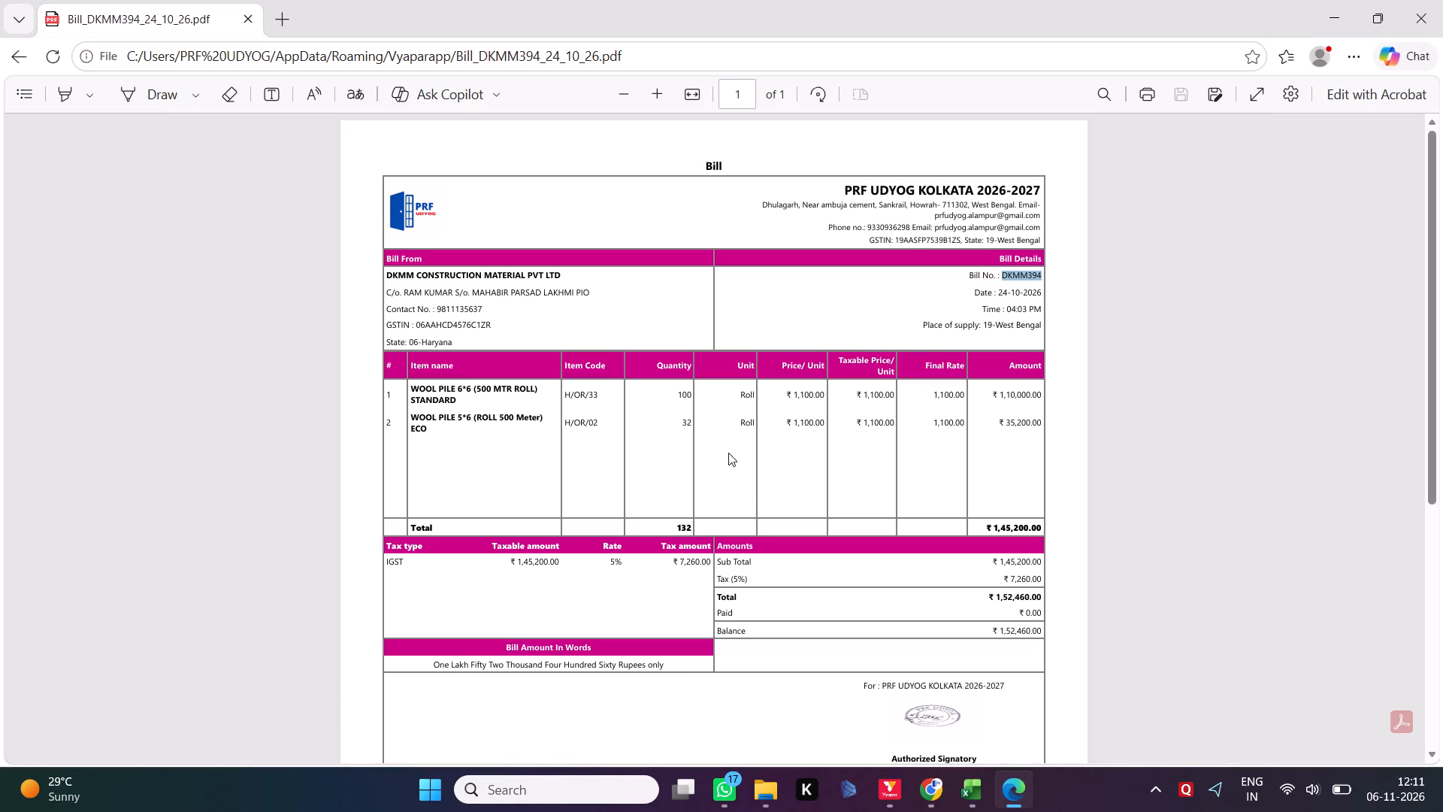
key(alt+Tab)
click(736, 571)
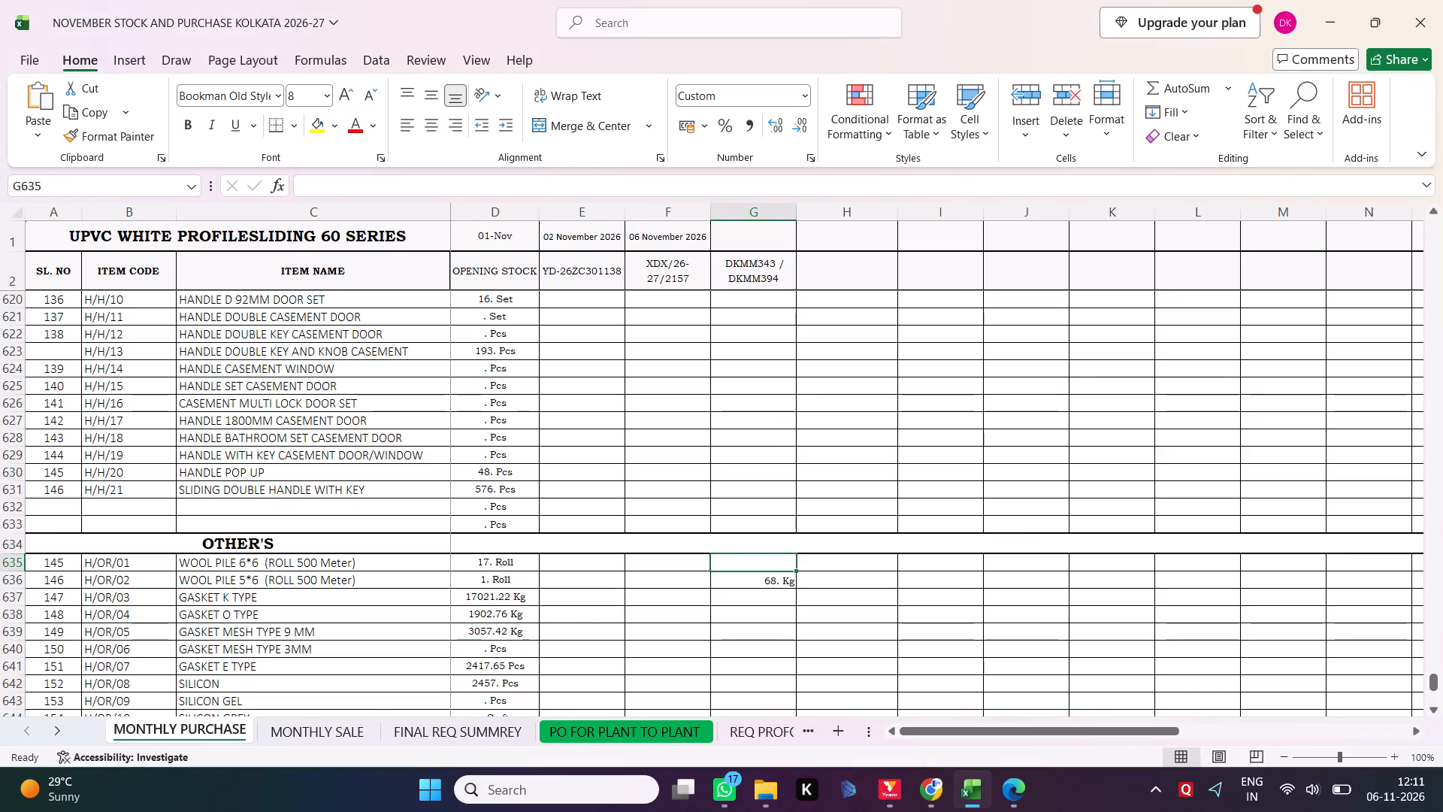
text(100)
key(Return)
Check the bill's WOOL PILE 5*6 quantity, set the H/OR/02 entry in column G to 100, and save the workbook.
key(alt+Tab)
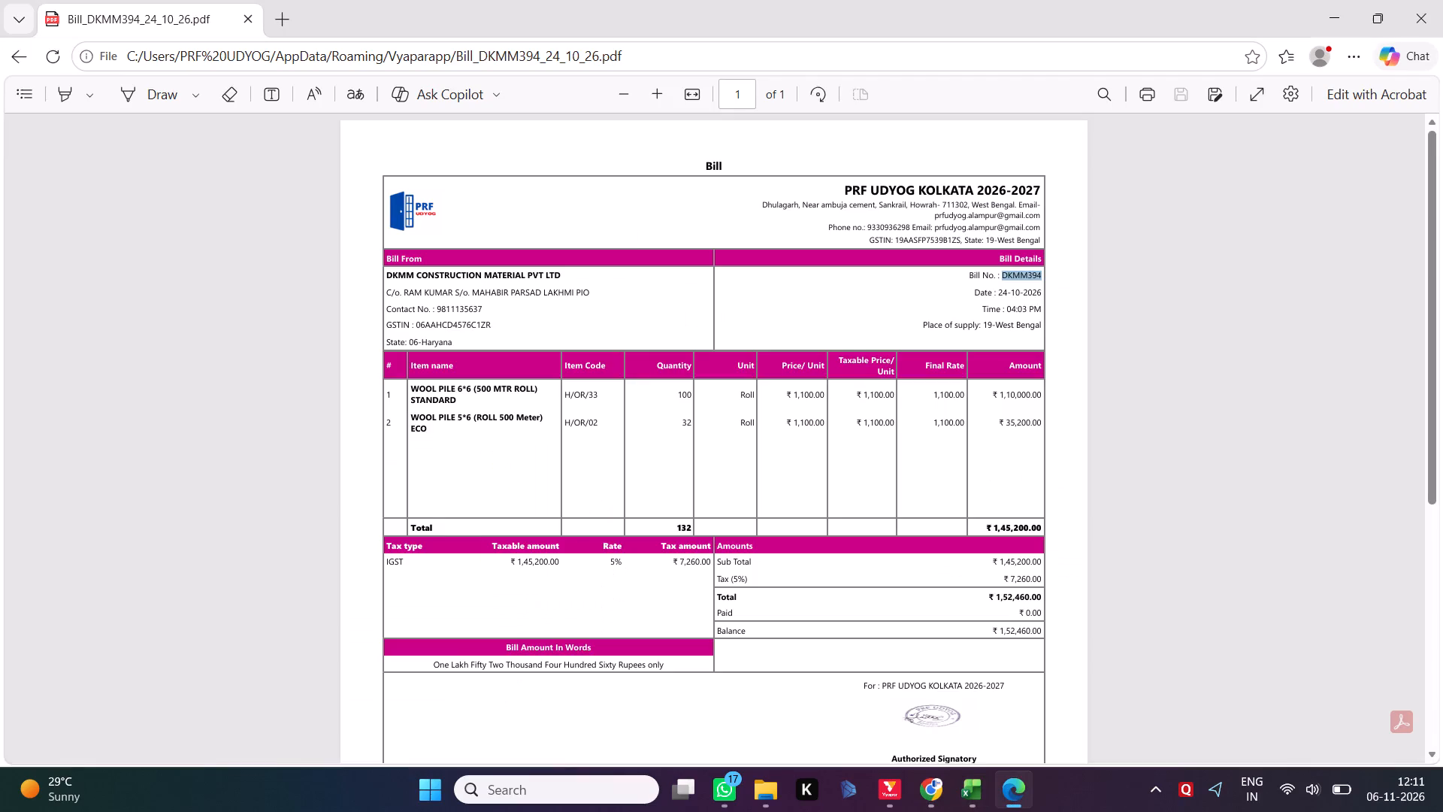
key(alt+Tab)
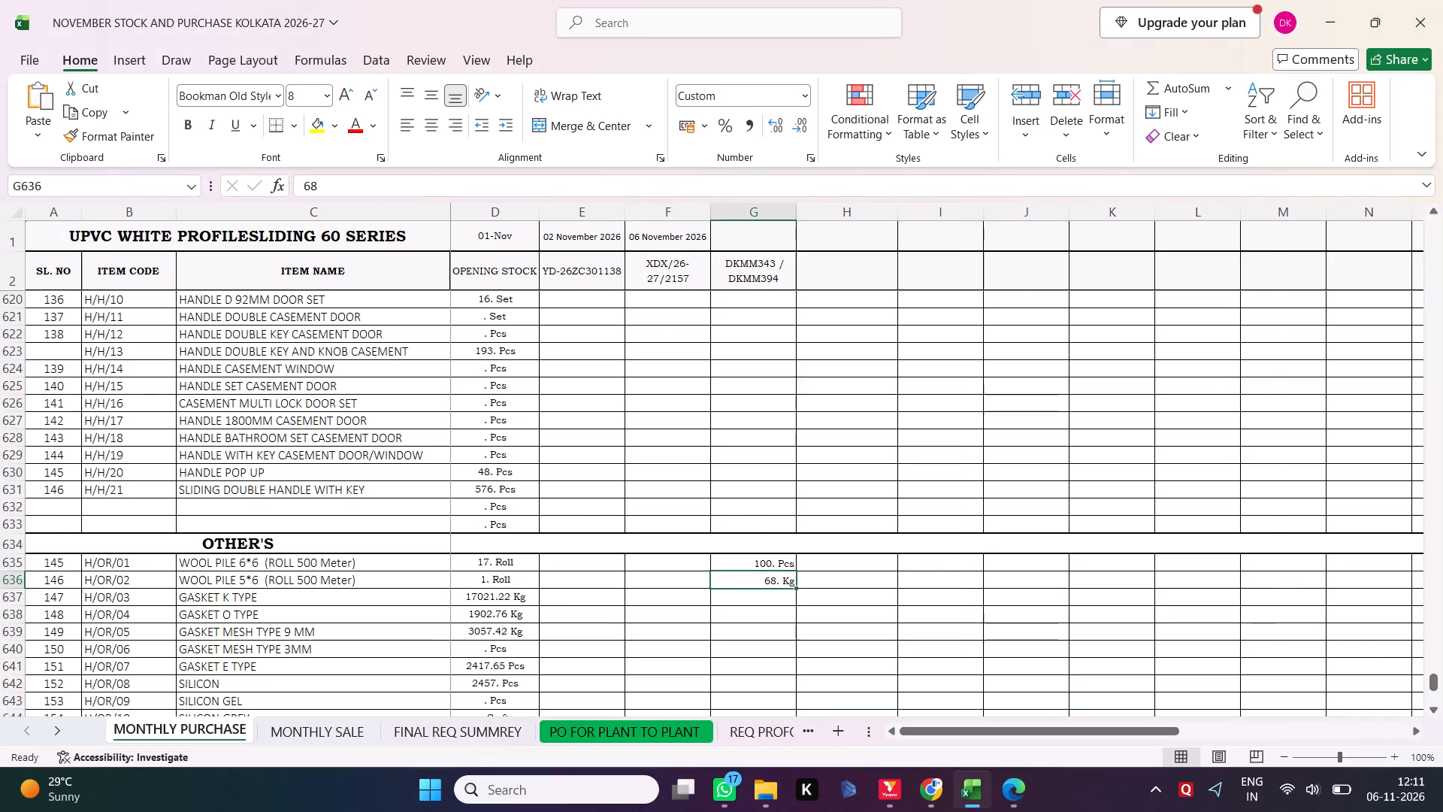
key(alt+Tab)
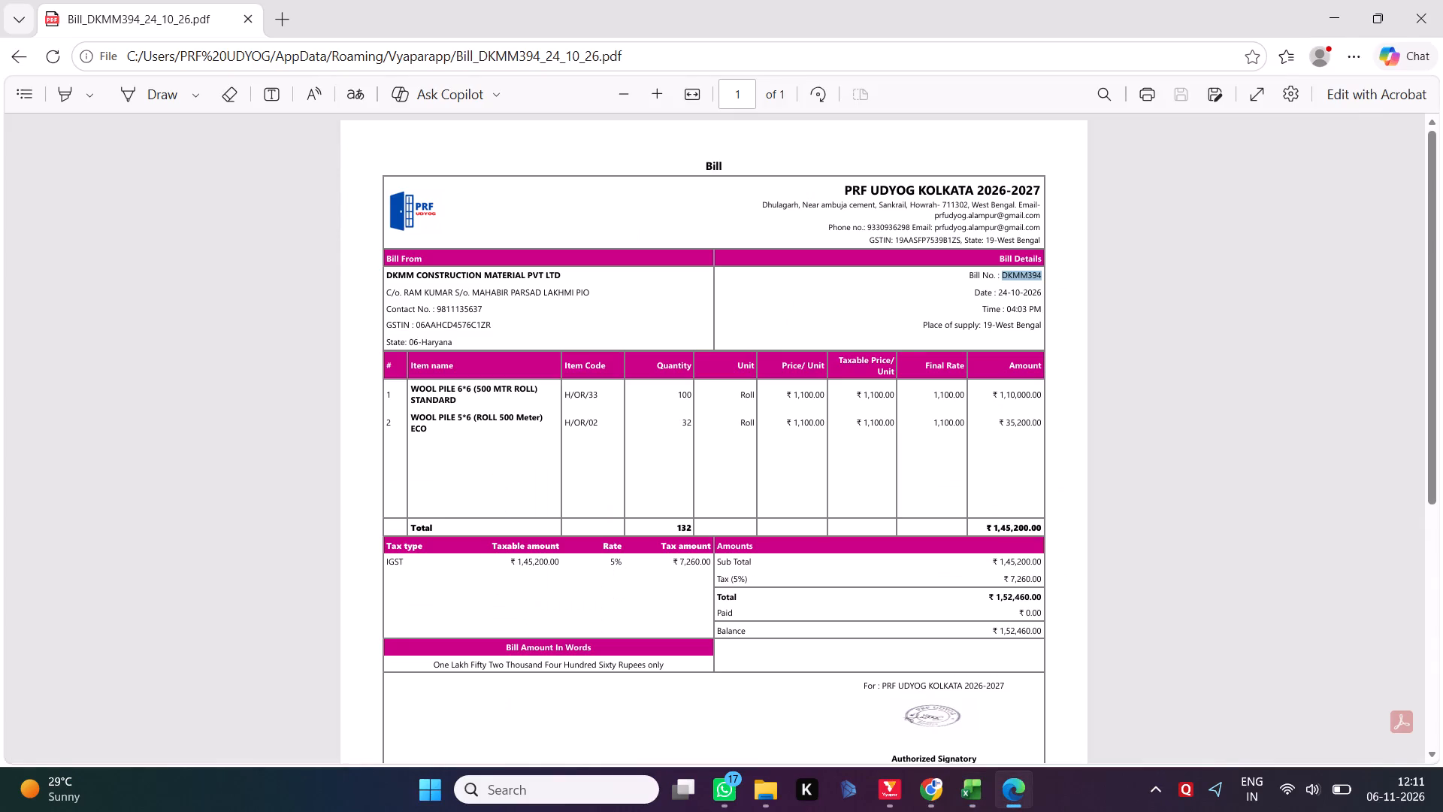
key(alt+Tab)
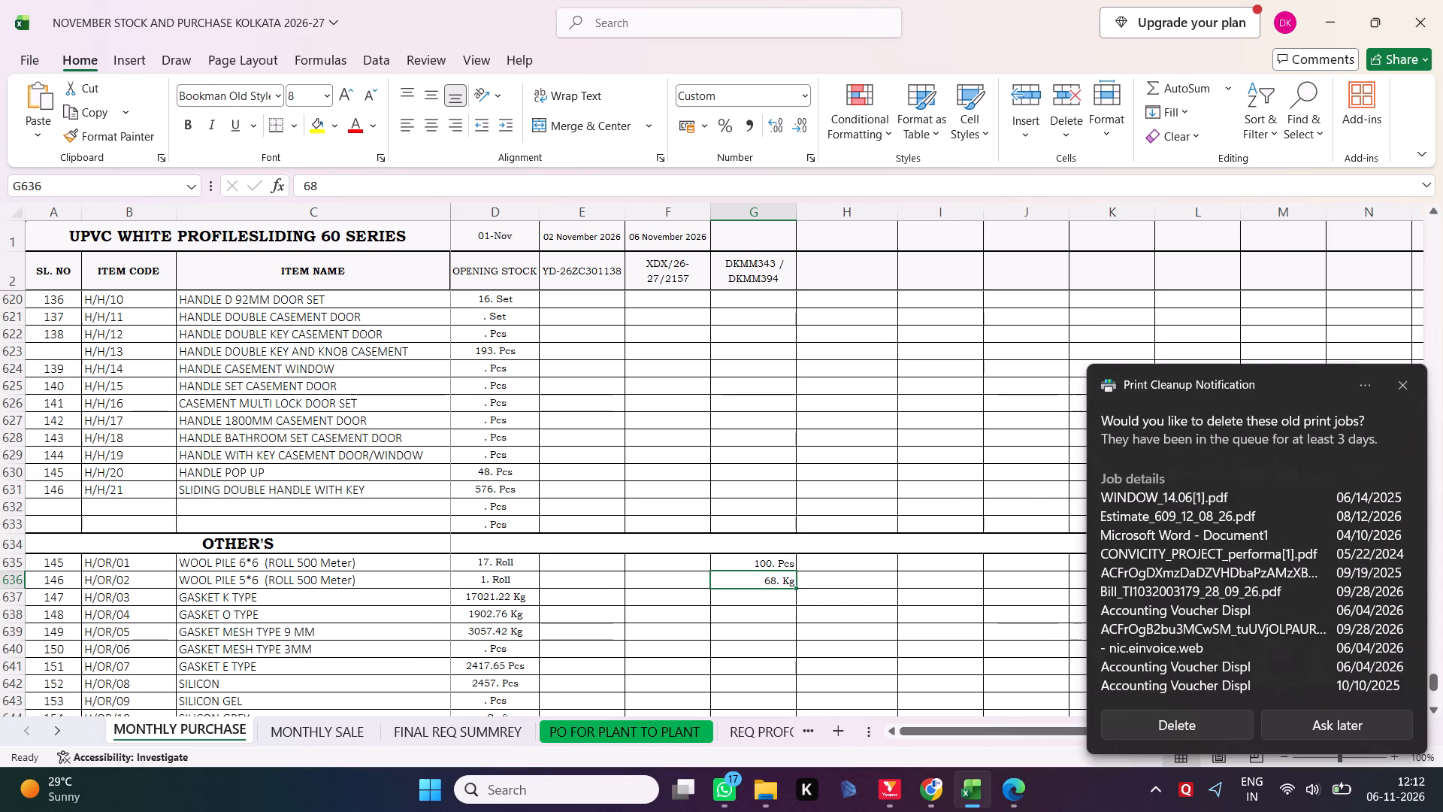
key(alt+Tab)
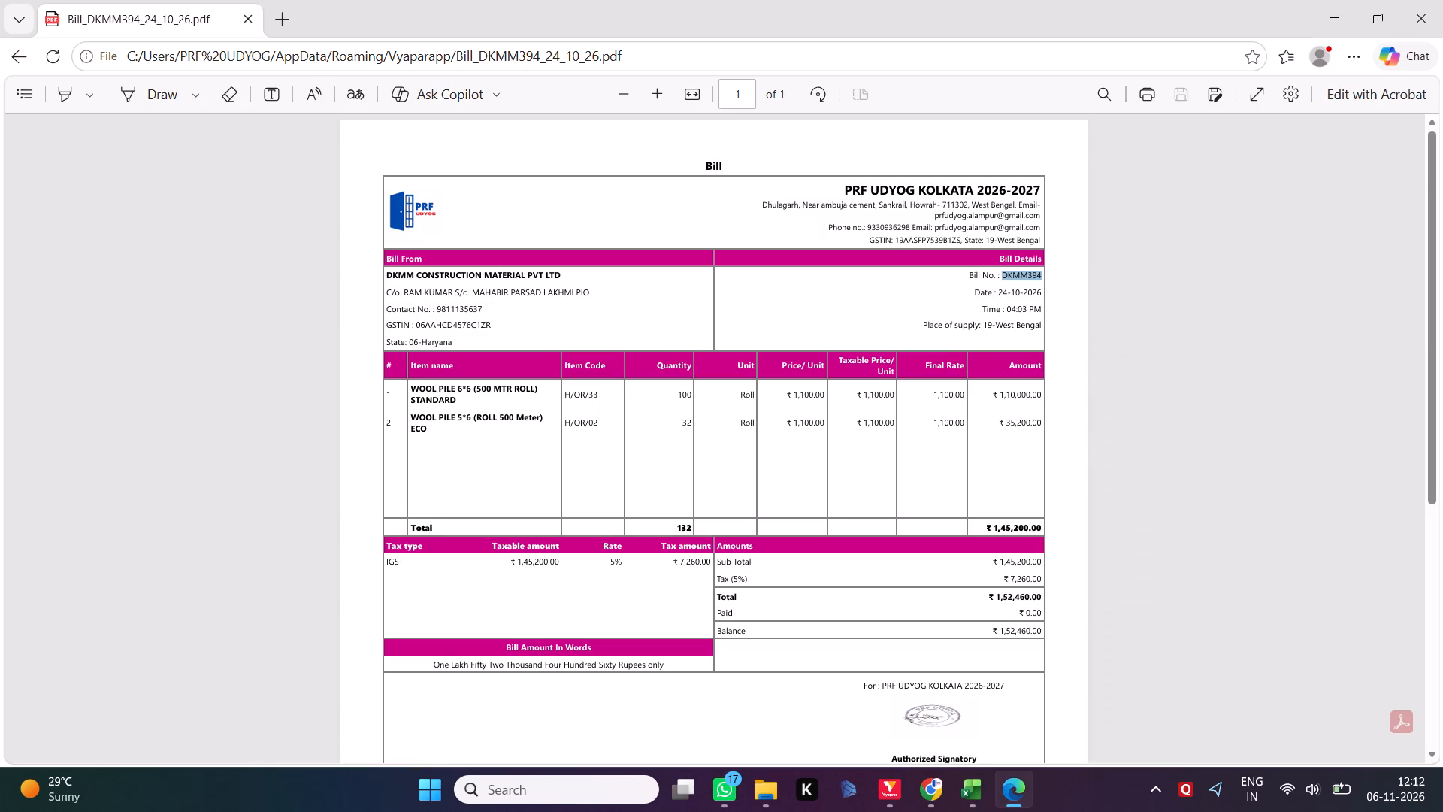
key(alt+Tab)
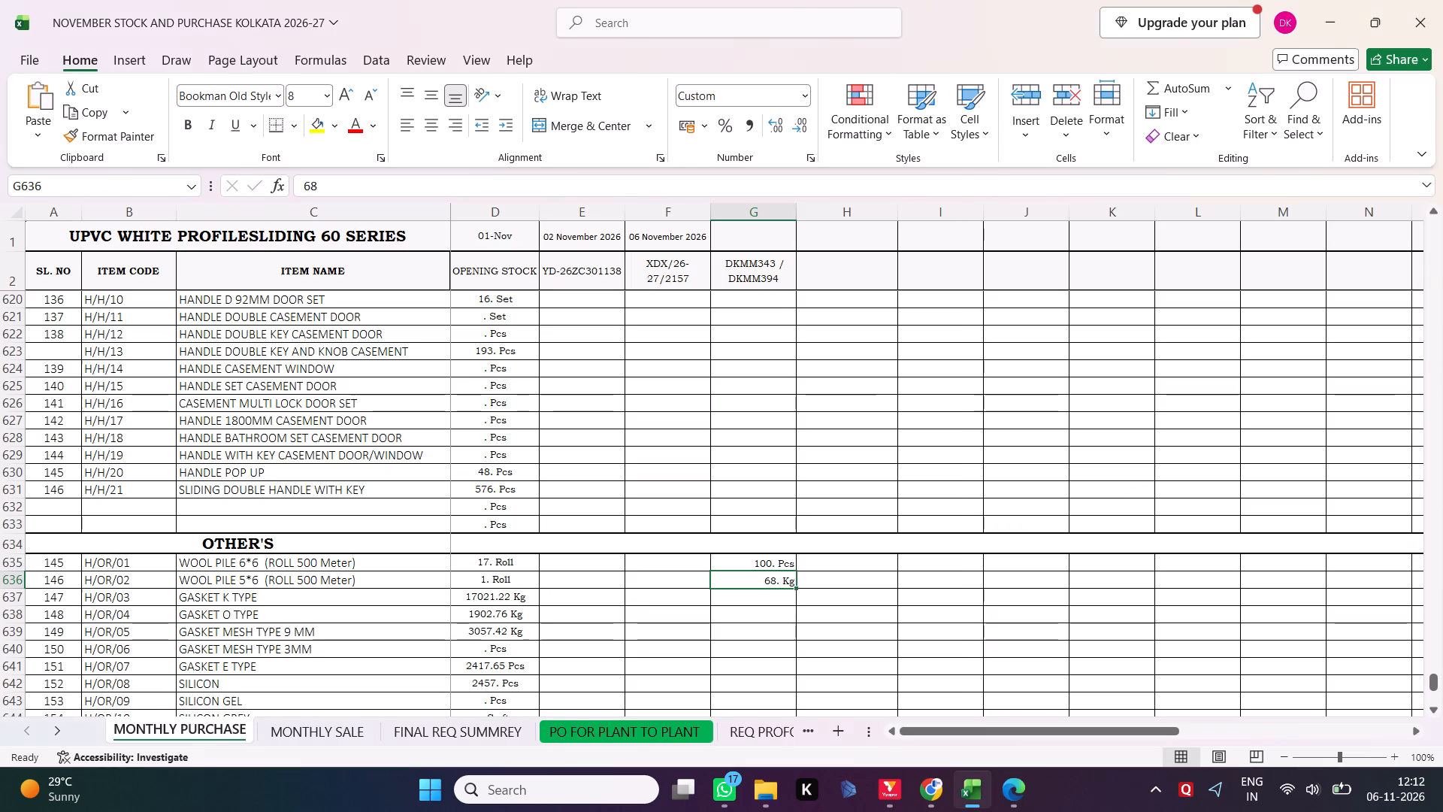
text(100)
key(Return)
key(ctrl+s)
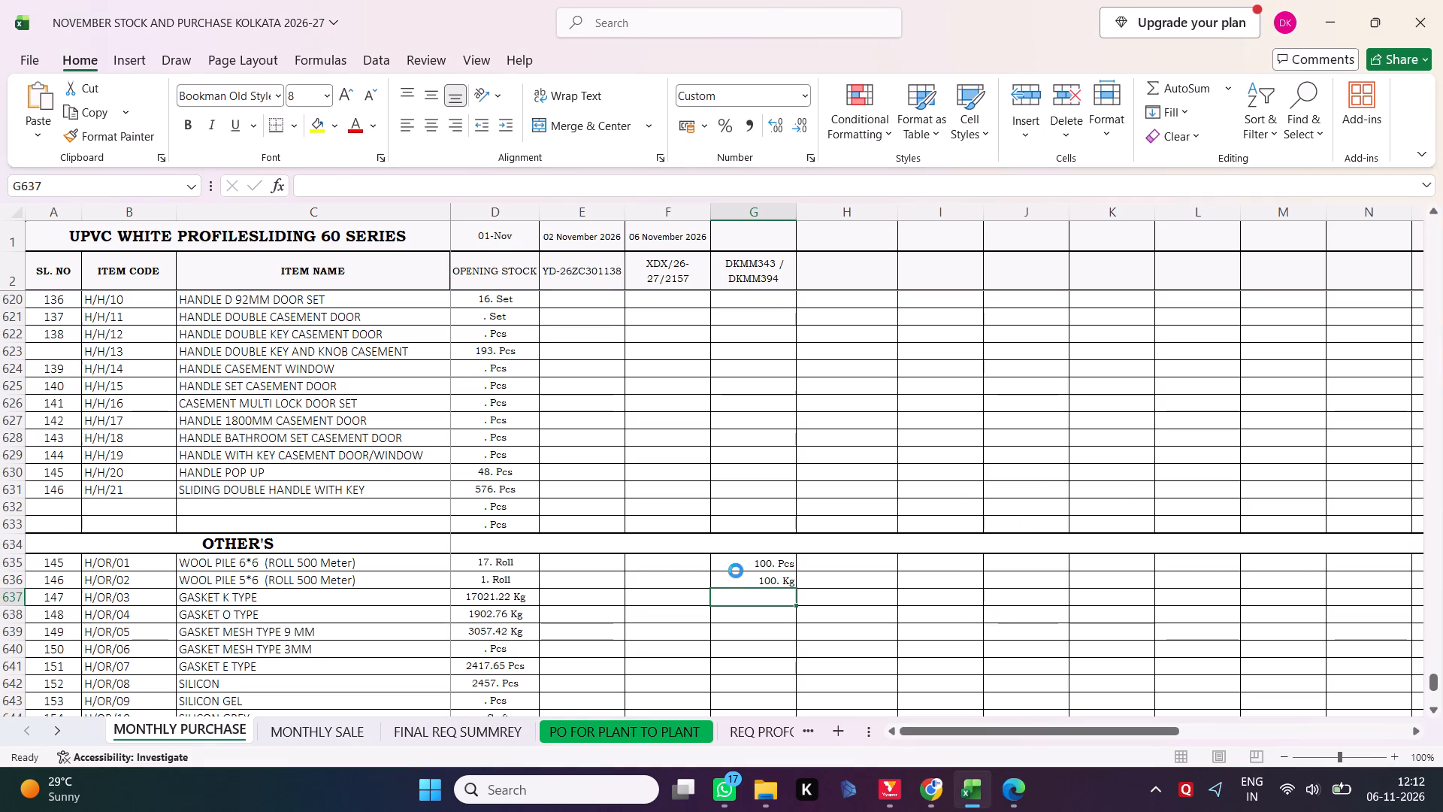
Enter the date 6-11 in header cell G1 above the DKMM343 / DKMM394 column and save the workbook.
click(745, 233)
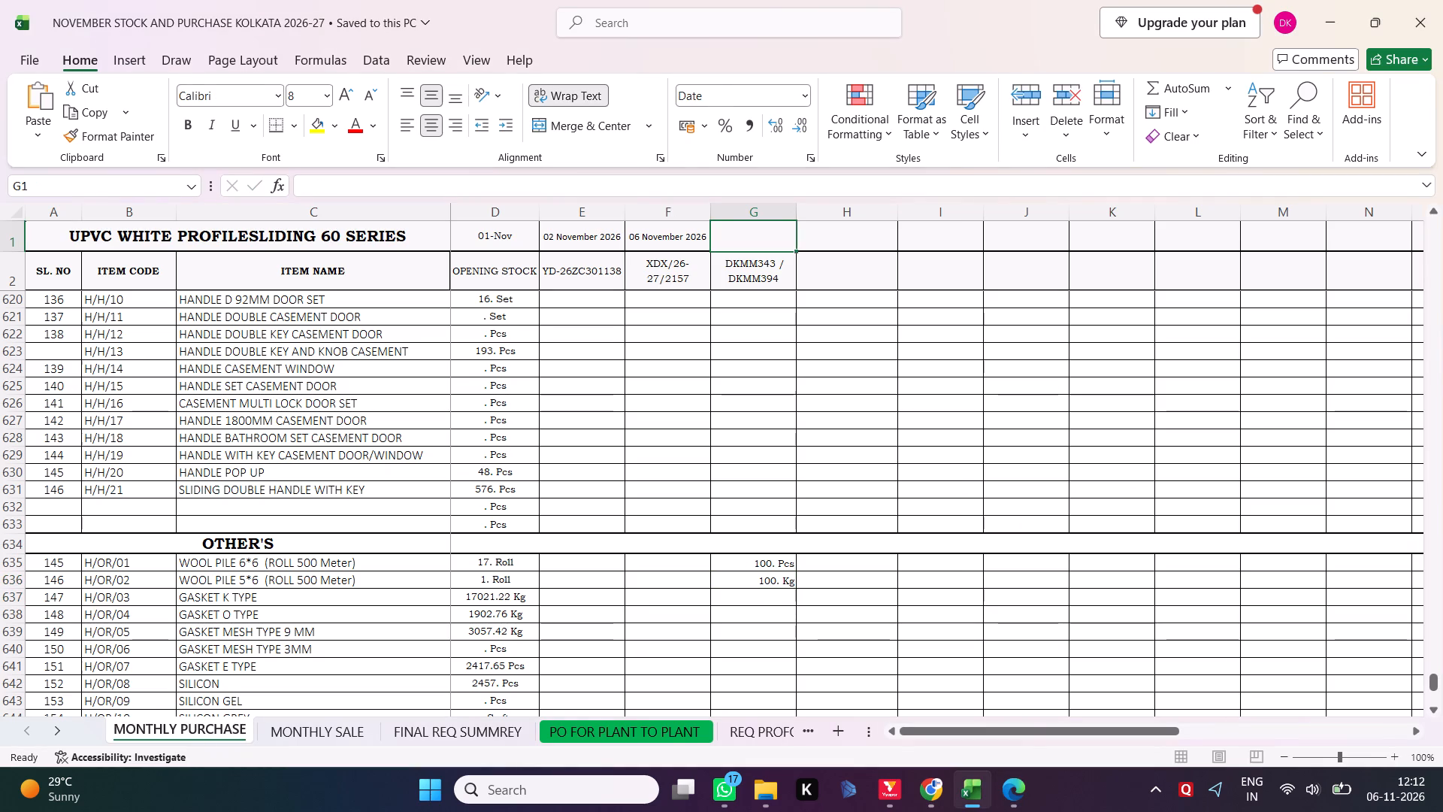
text(6-)
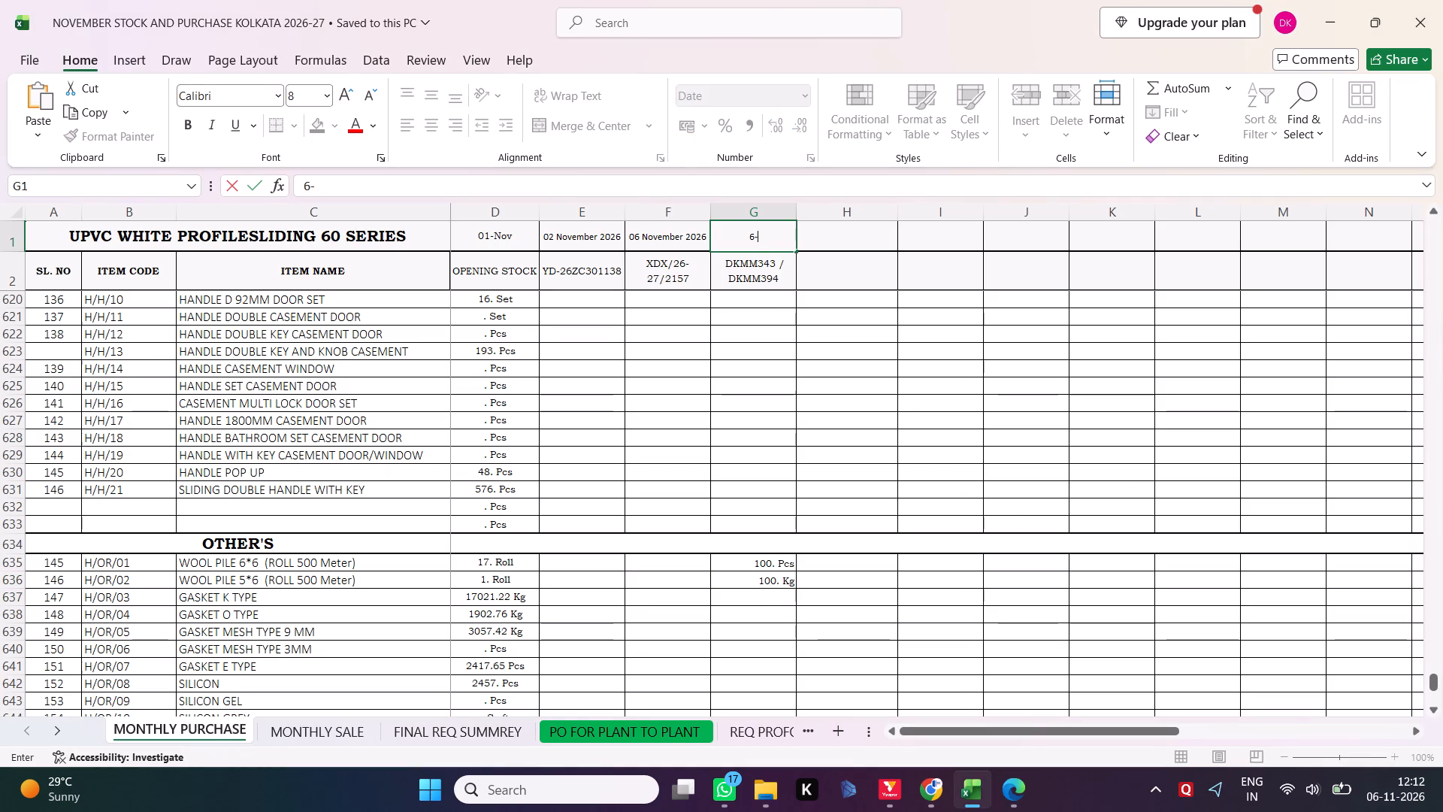
text(11)
key(Return)
key(ctrl+s)
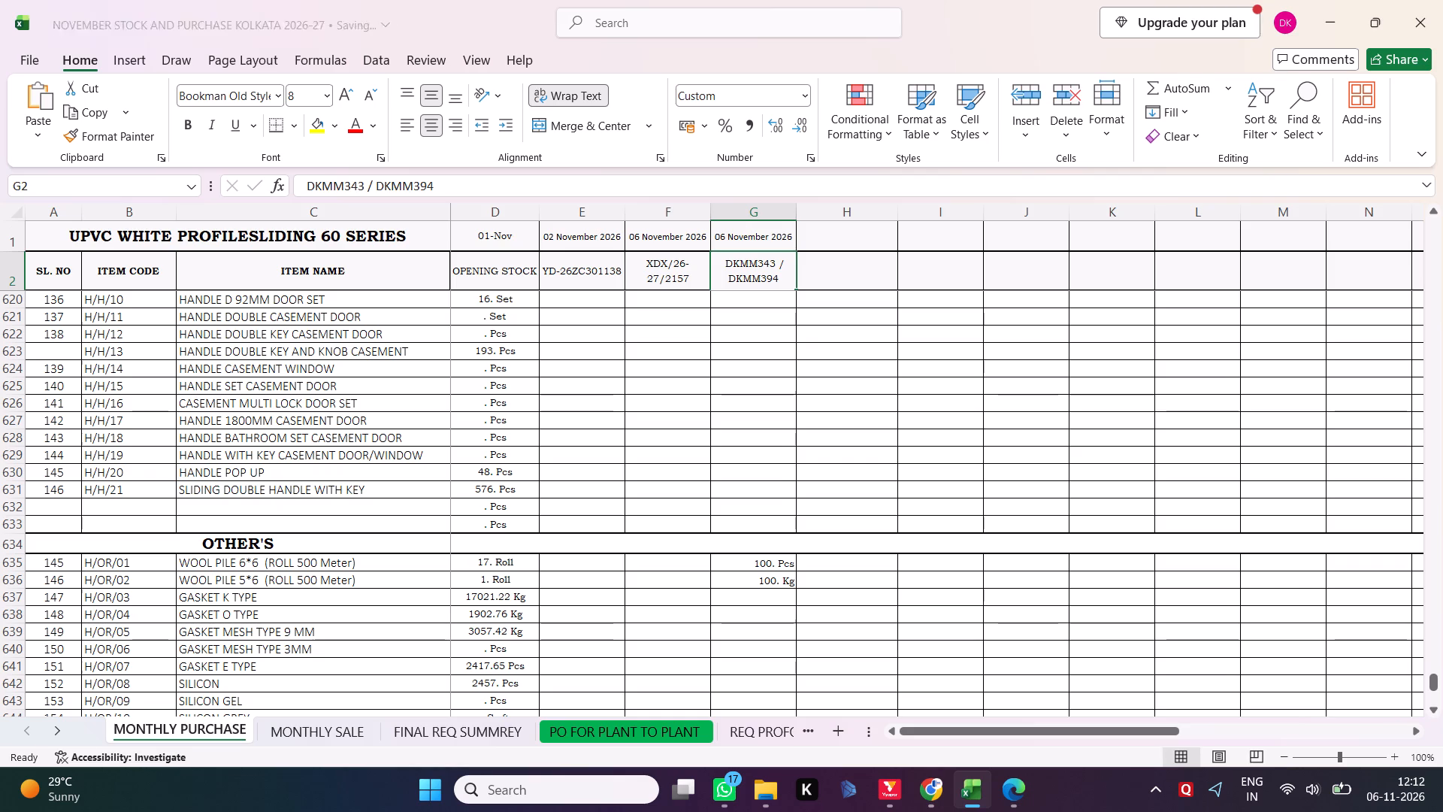
Close the DKMM394 bill PDF, and save and close the November Kolkata stock workbook on its MONTHLY SALE sheet.
click(295, 738)
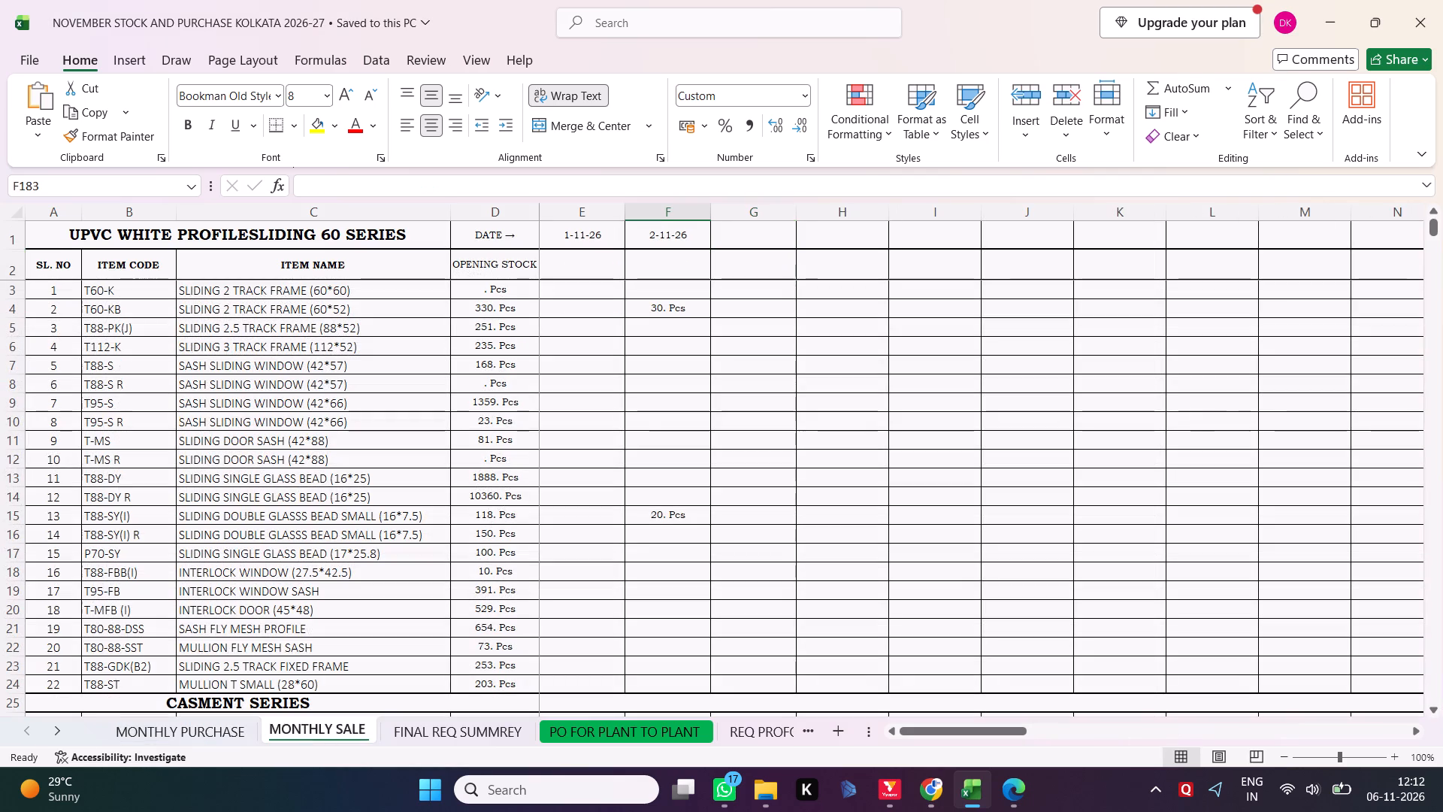
key(alt+Tab)
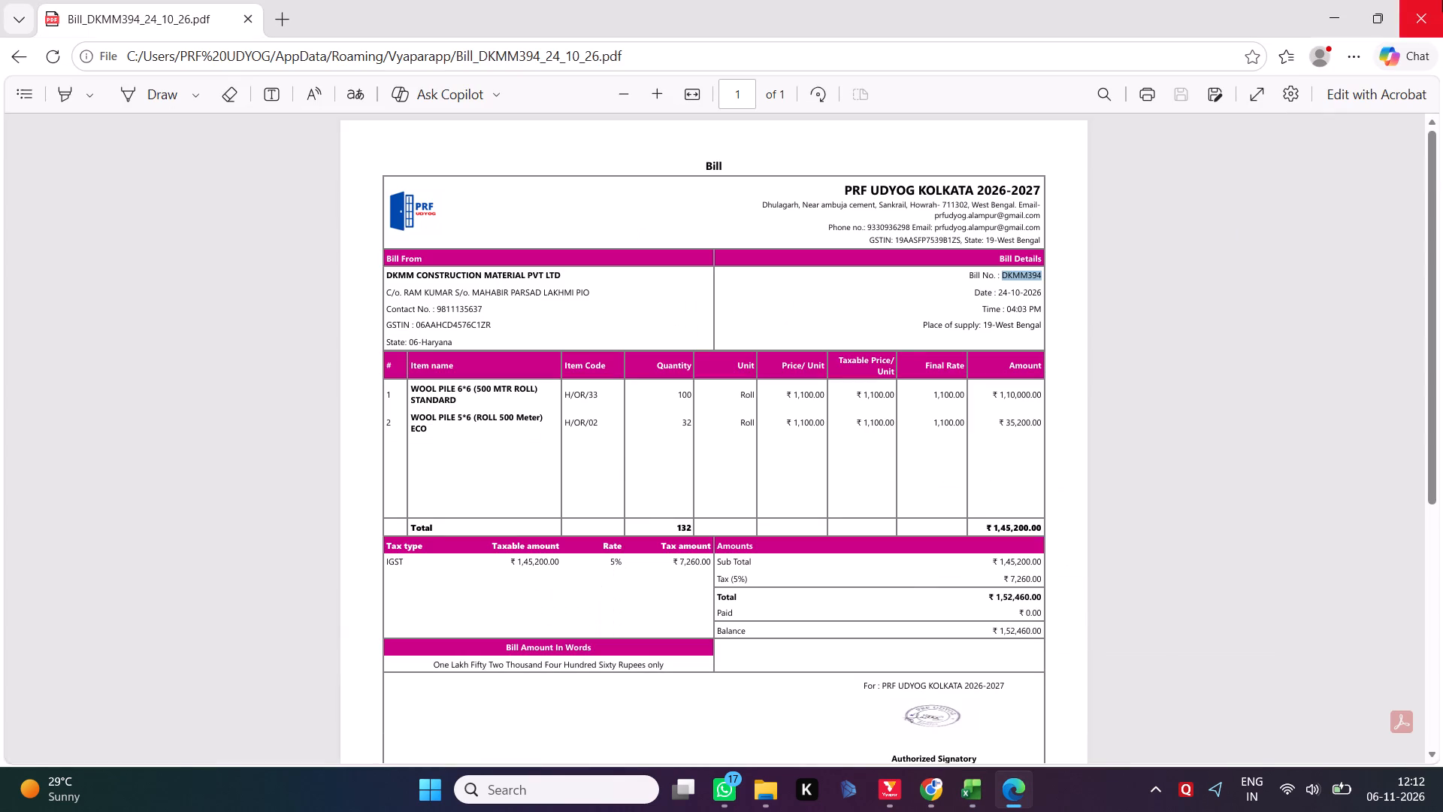
click(1442, 0)
key(alt+Tab)
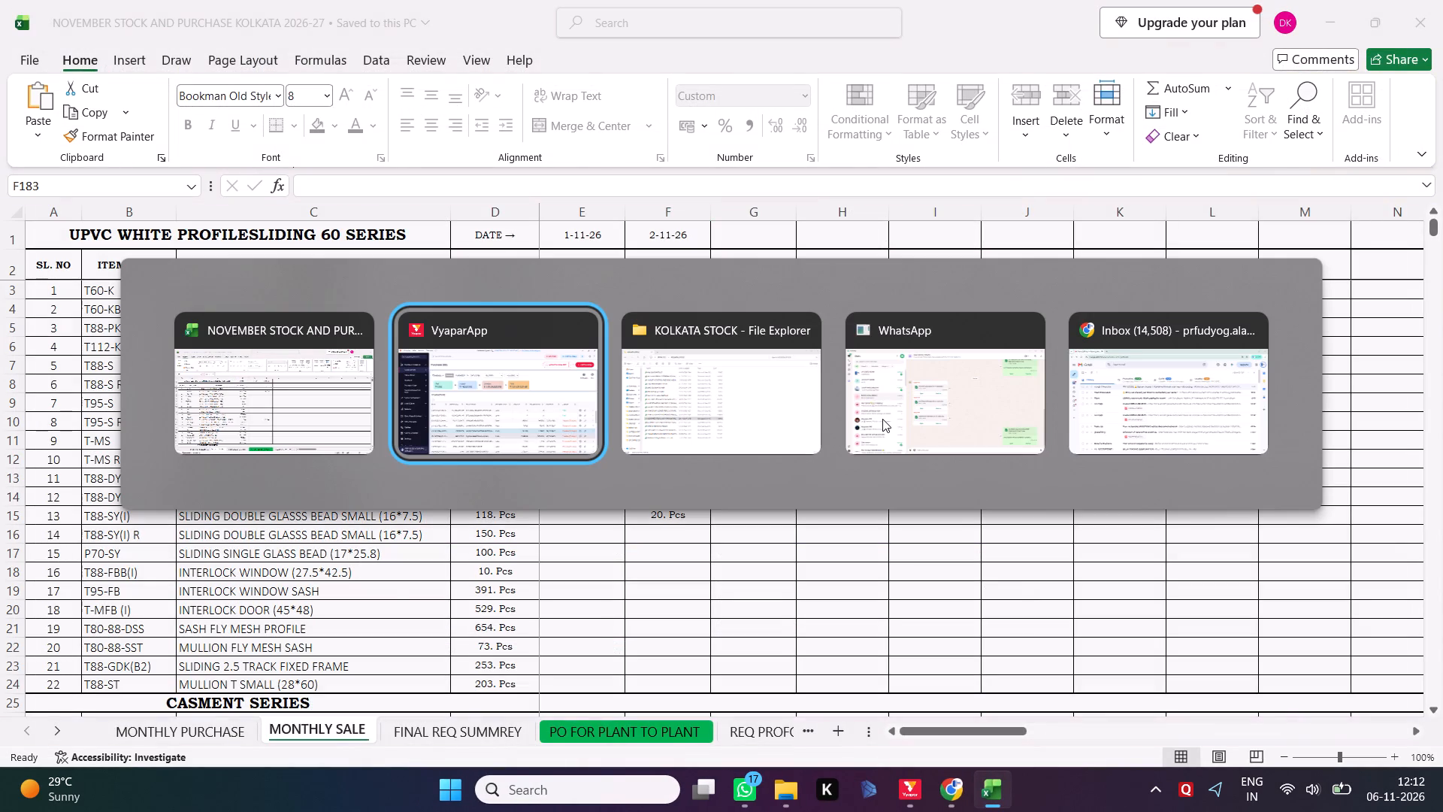
key(alt+shift+Tab)
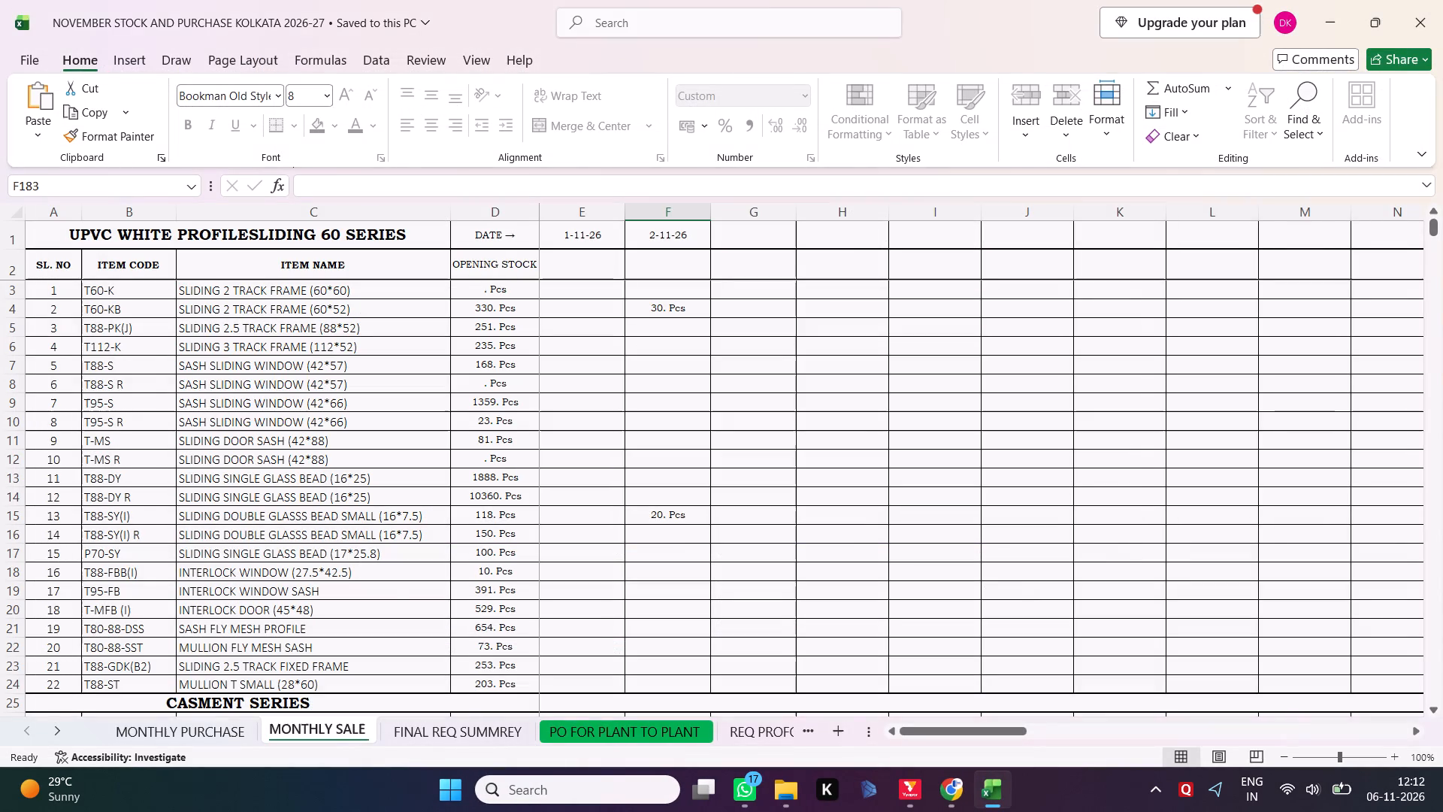
key(ctrl+s)
click(1442, 0)
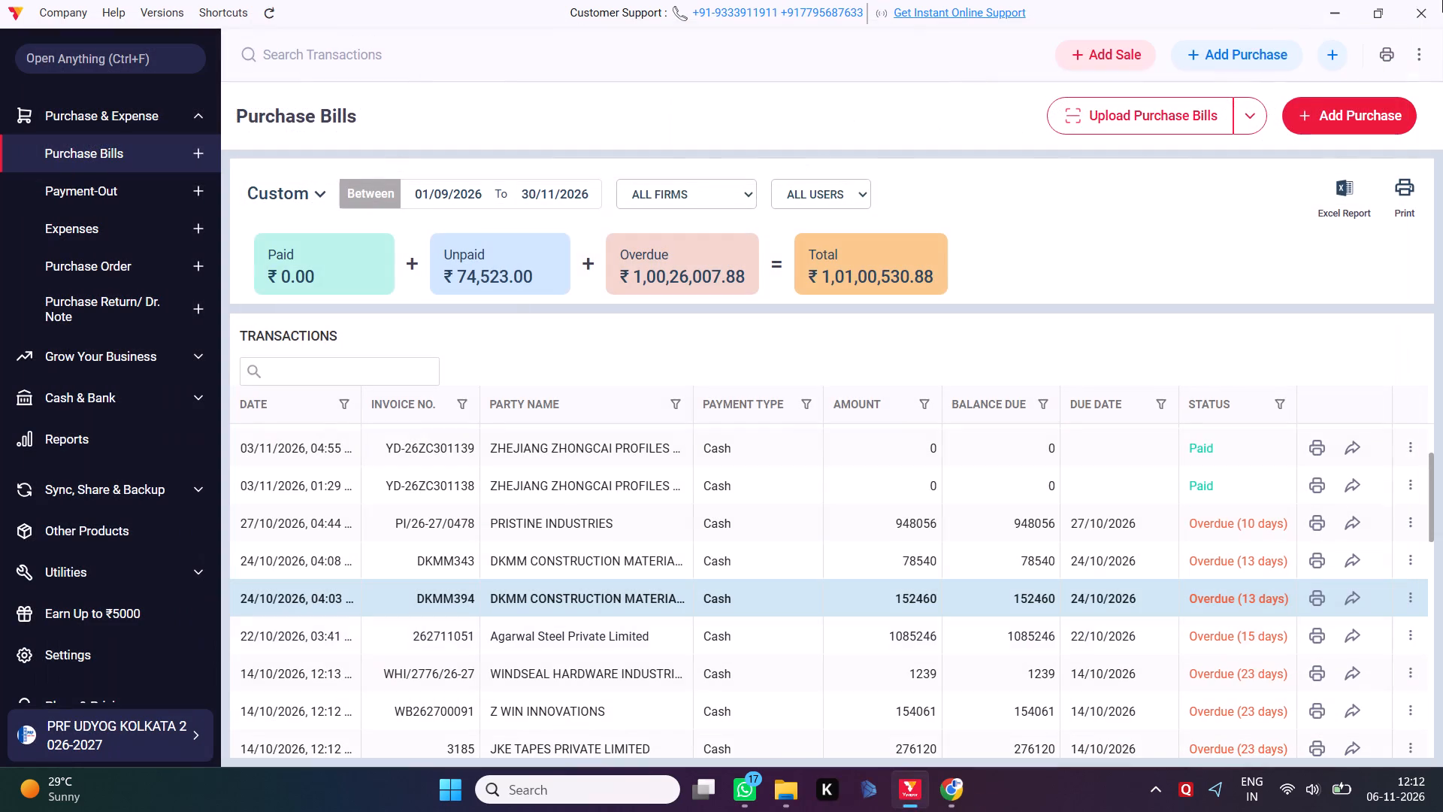
Open the November Odisha stock workbook from the ODISHA STOCK folder, view its MONTHLY SALE sheet, and close it.
key(alt+Tab)
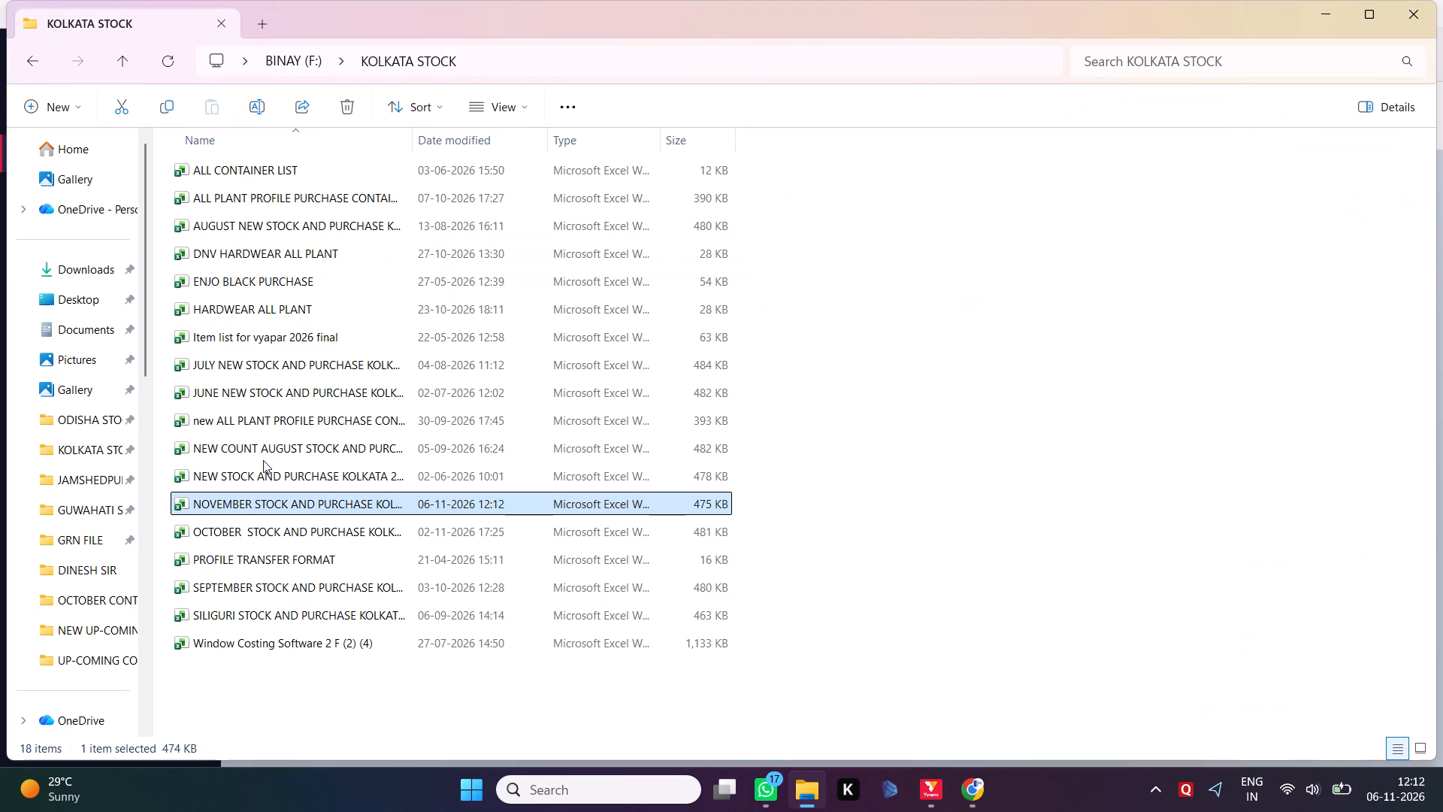
click(85, 406)
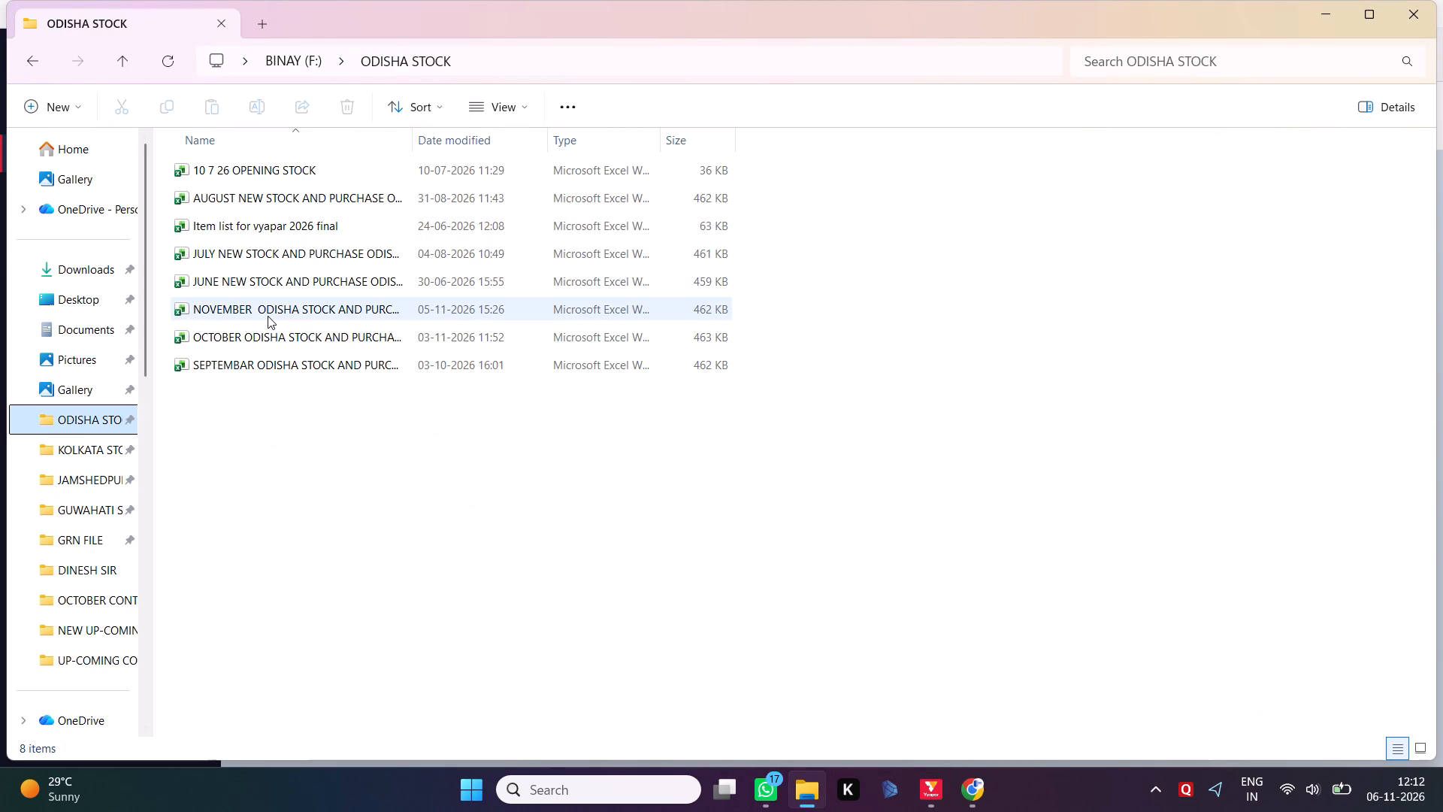
double_click(268, 316)
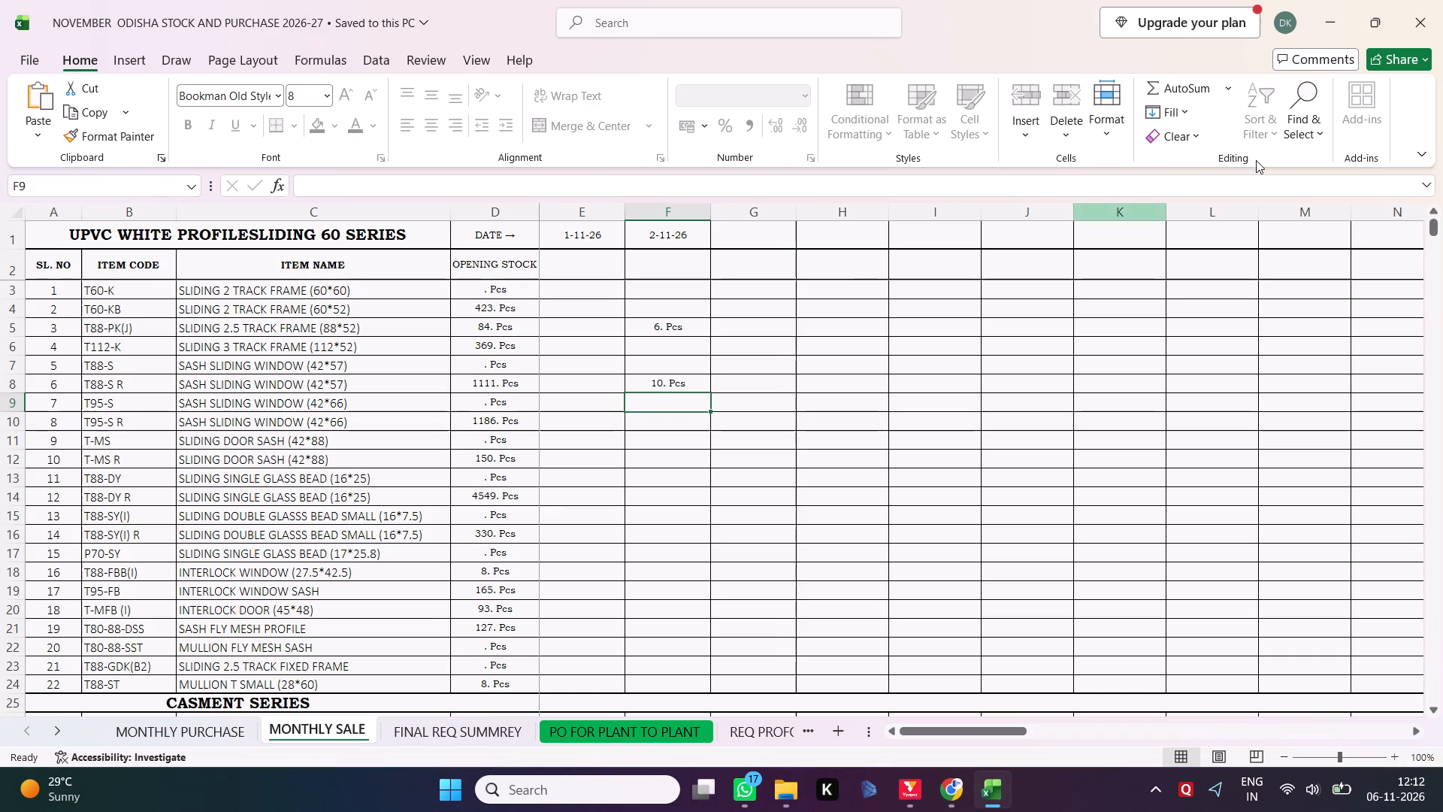
click(1442, 0)
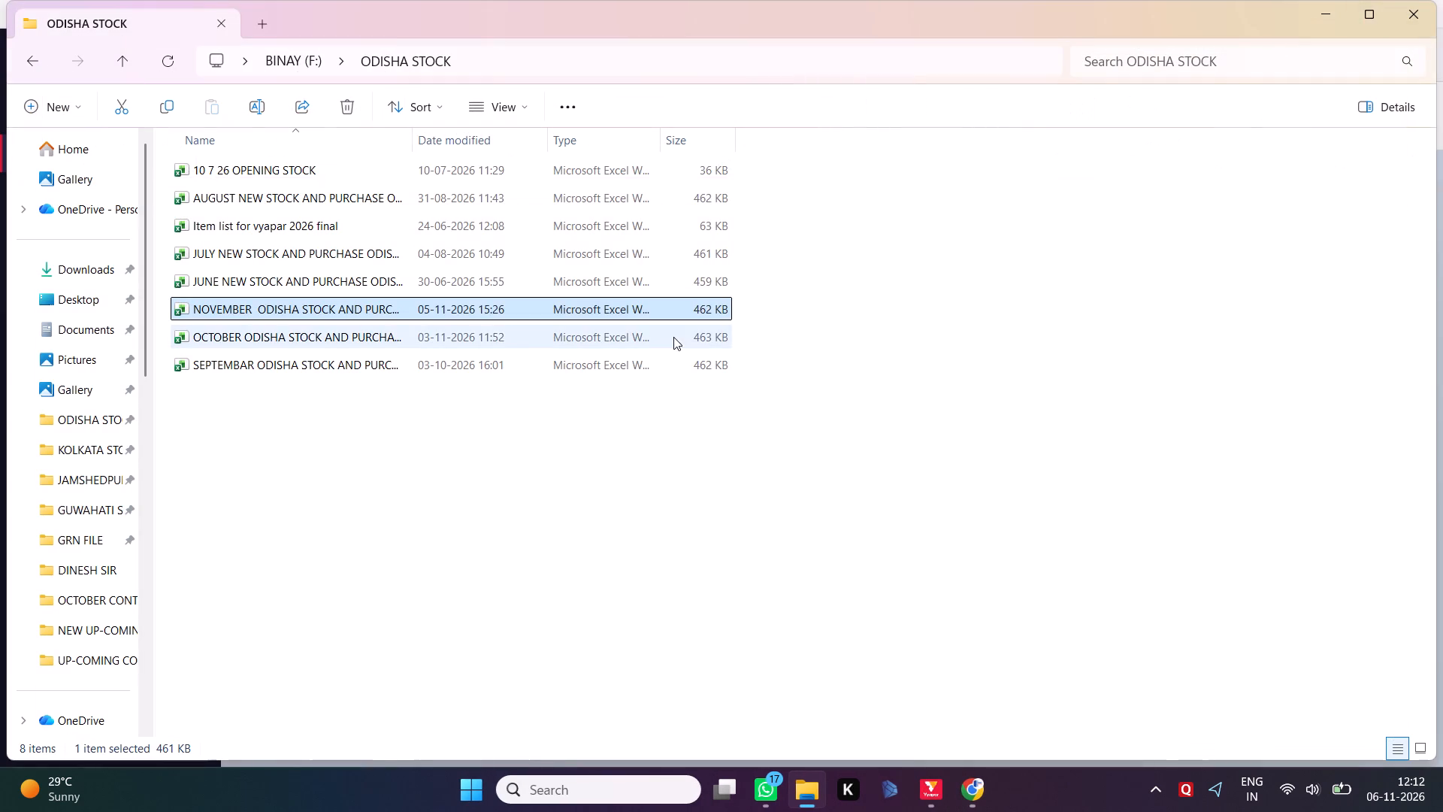
Open the November Jamshedpur stock and purchase workbook from the JAMSHEDPUR STOCK folder and look over its MONTHLY PURCHASE sheet.
click(77, 476)
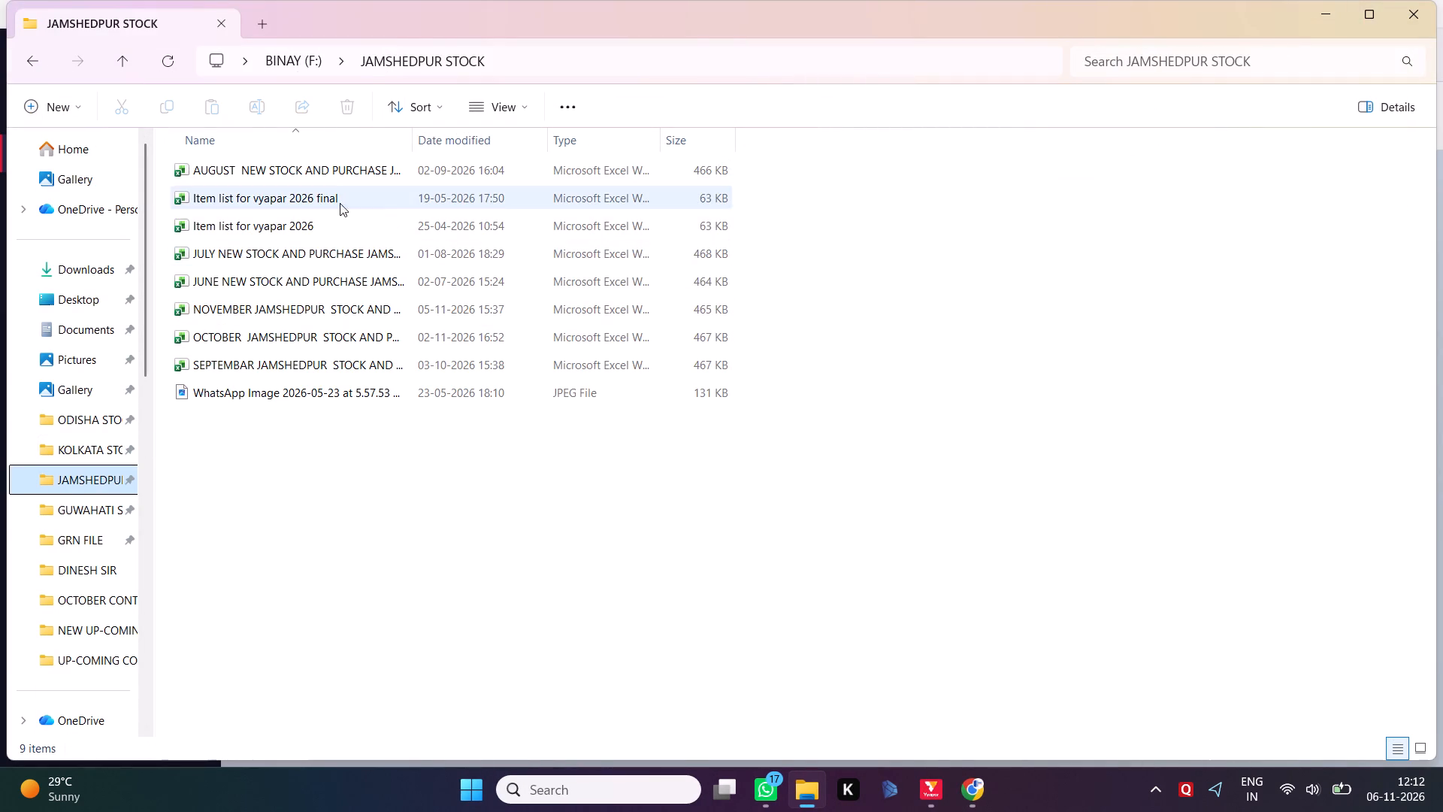
double_click(282, 318)
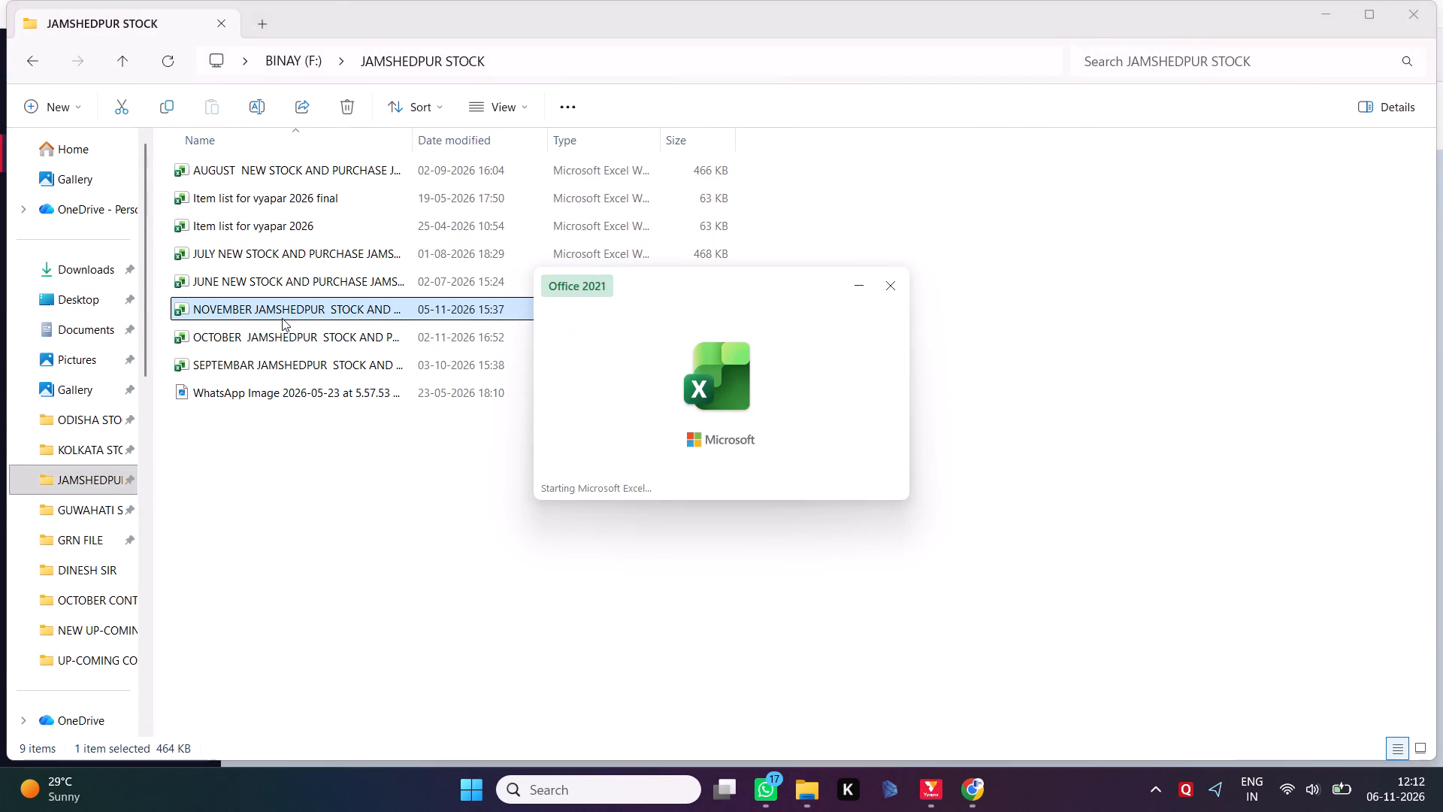
scroll(678, 354, up, 5)
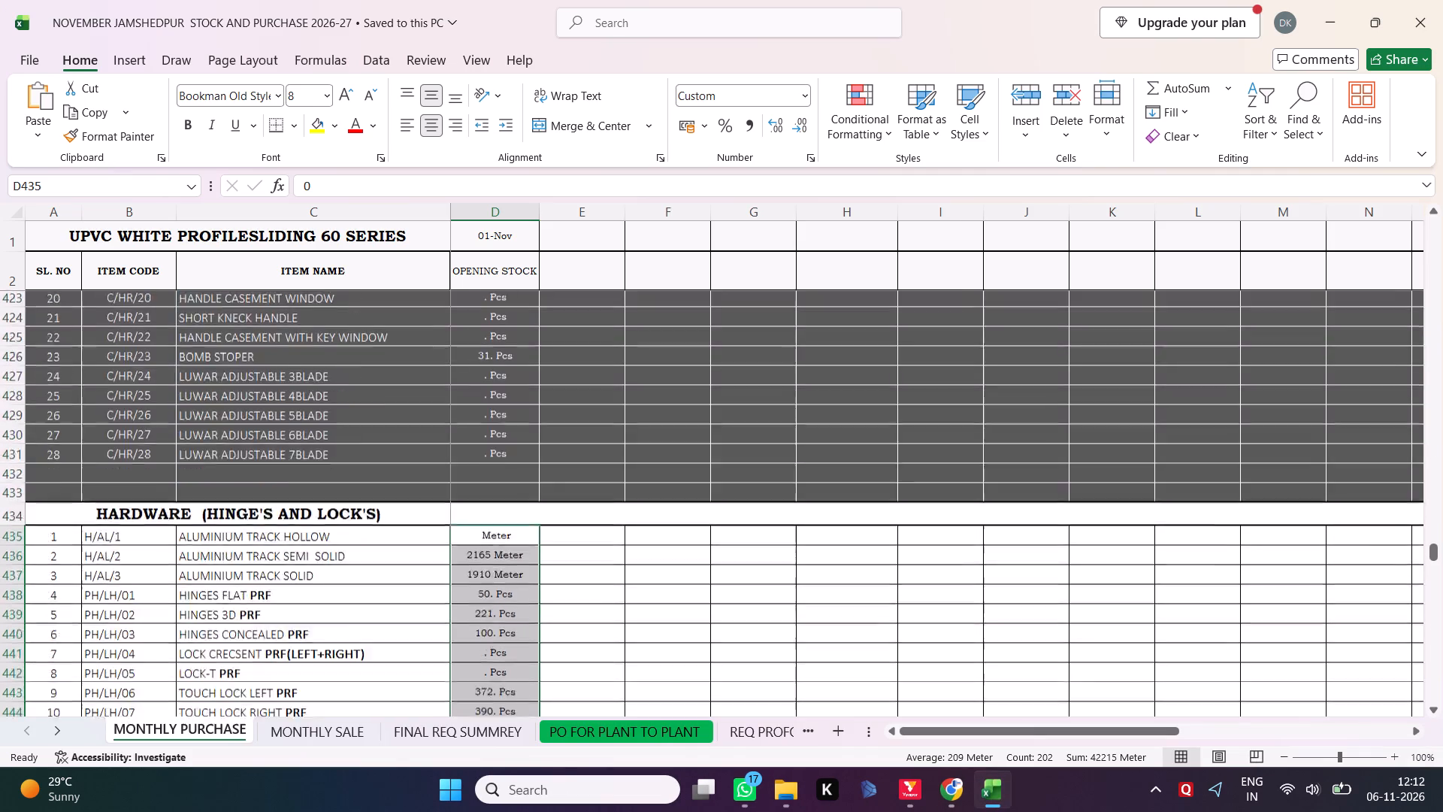
scroll(678, 354, up, 9)
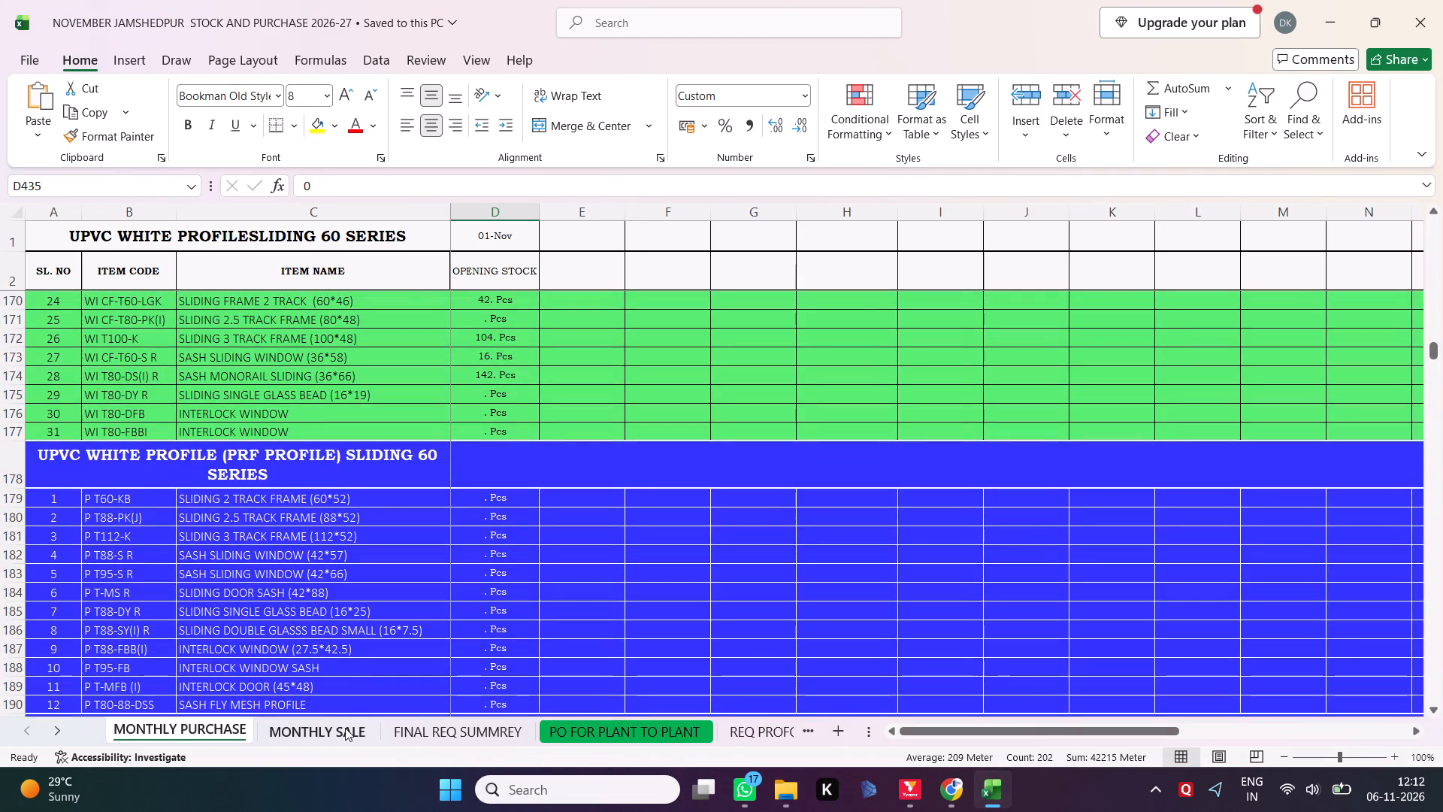
On the Jamshedpur workbook's MONTHLY SALE sheet, enter the date 1-11 in header cell E1.
click(345, 728)
scroll(783, 389, up, 10)
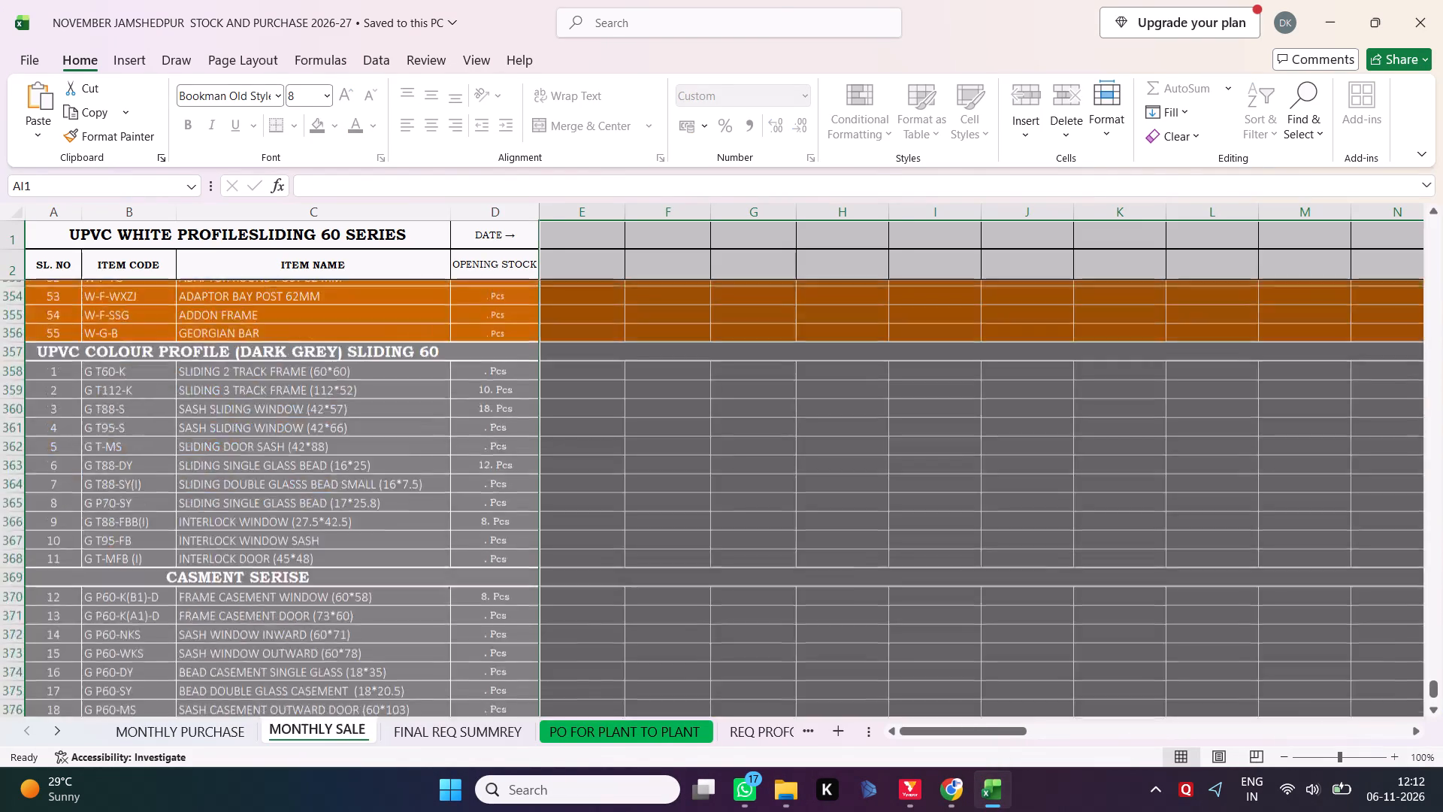
scroll(783, 389, up, 10)
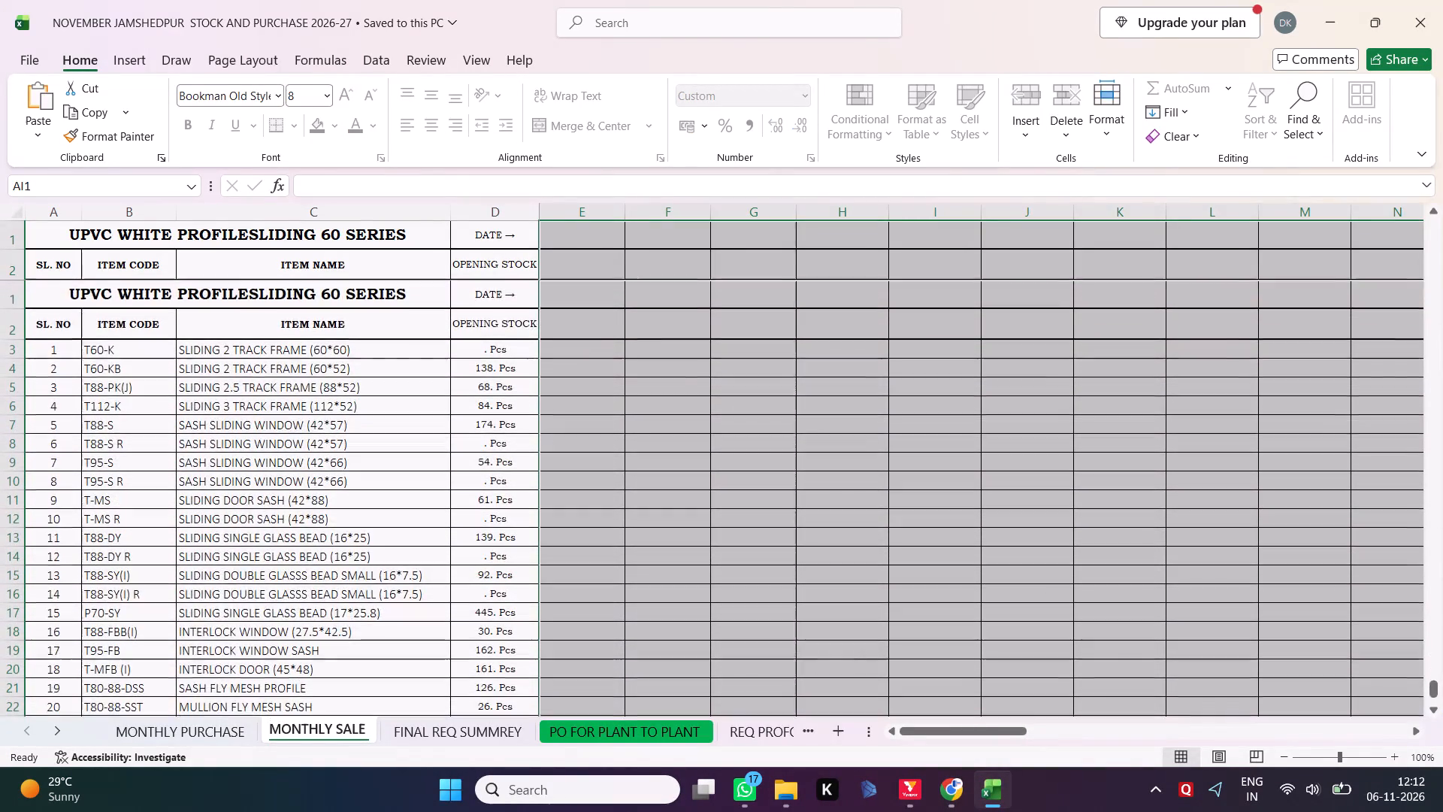
click(578, 244)
text(1-11)
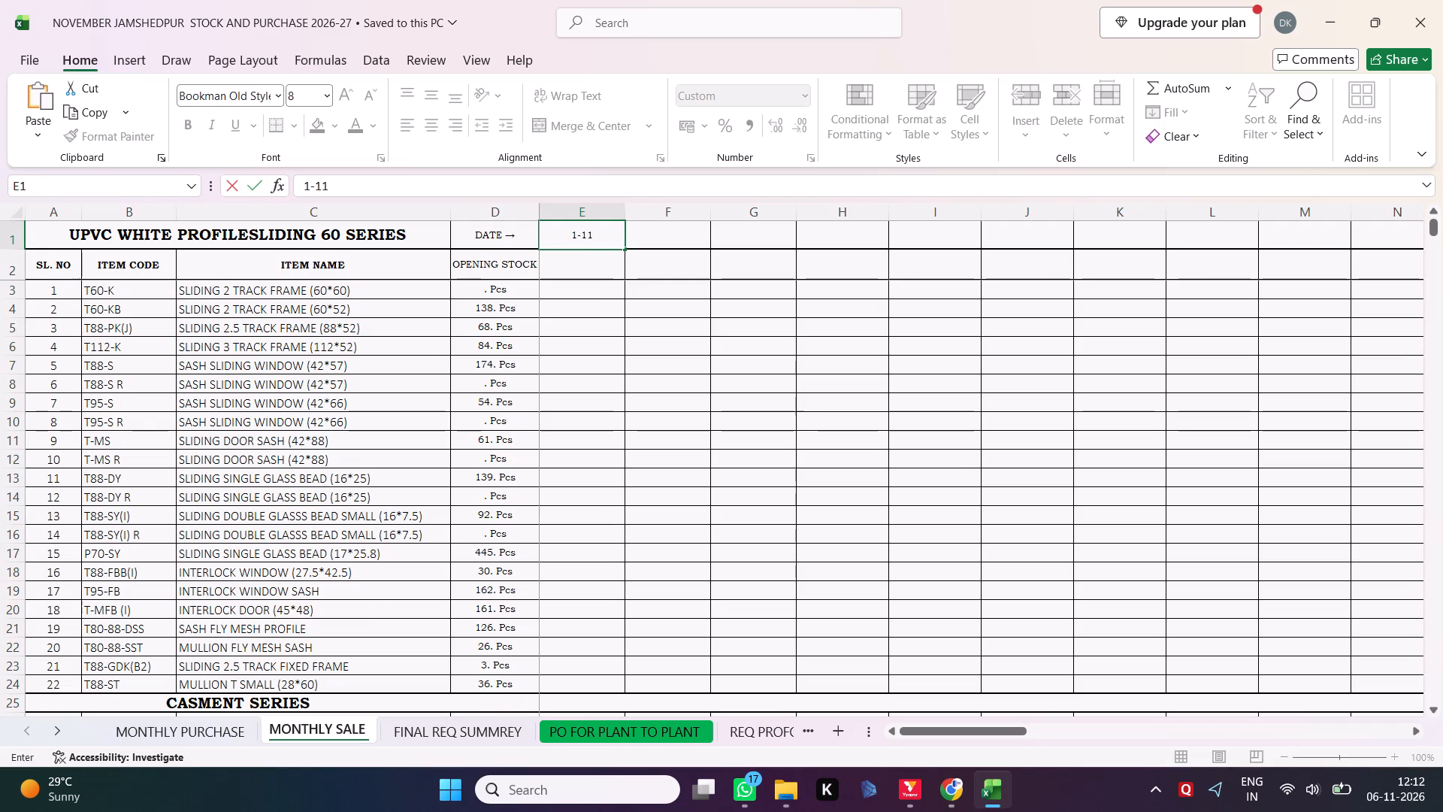
key(Return)
Switch from the November Jamshedpur workbook to another open window.
key(alt+Tab)
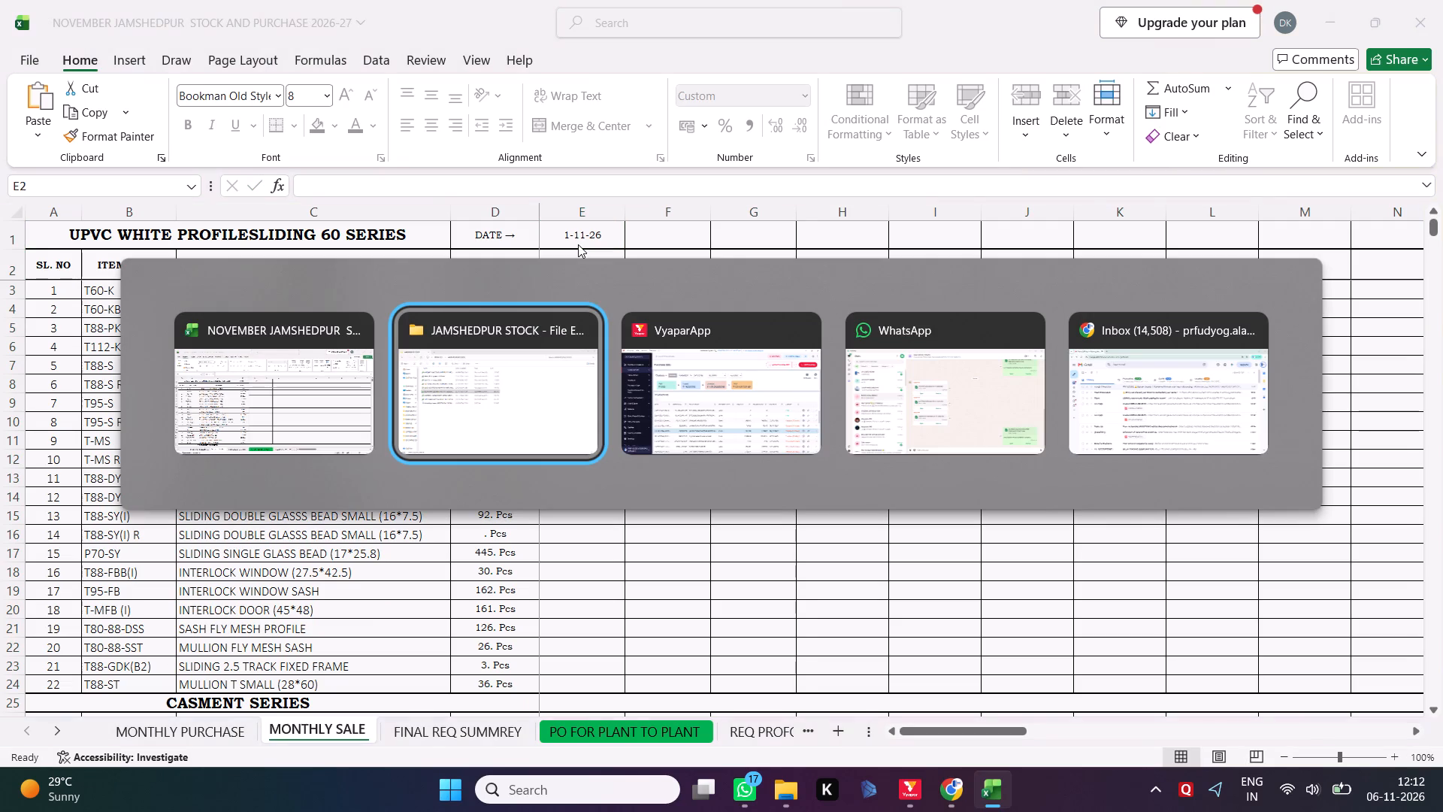
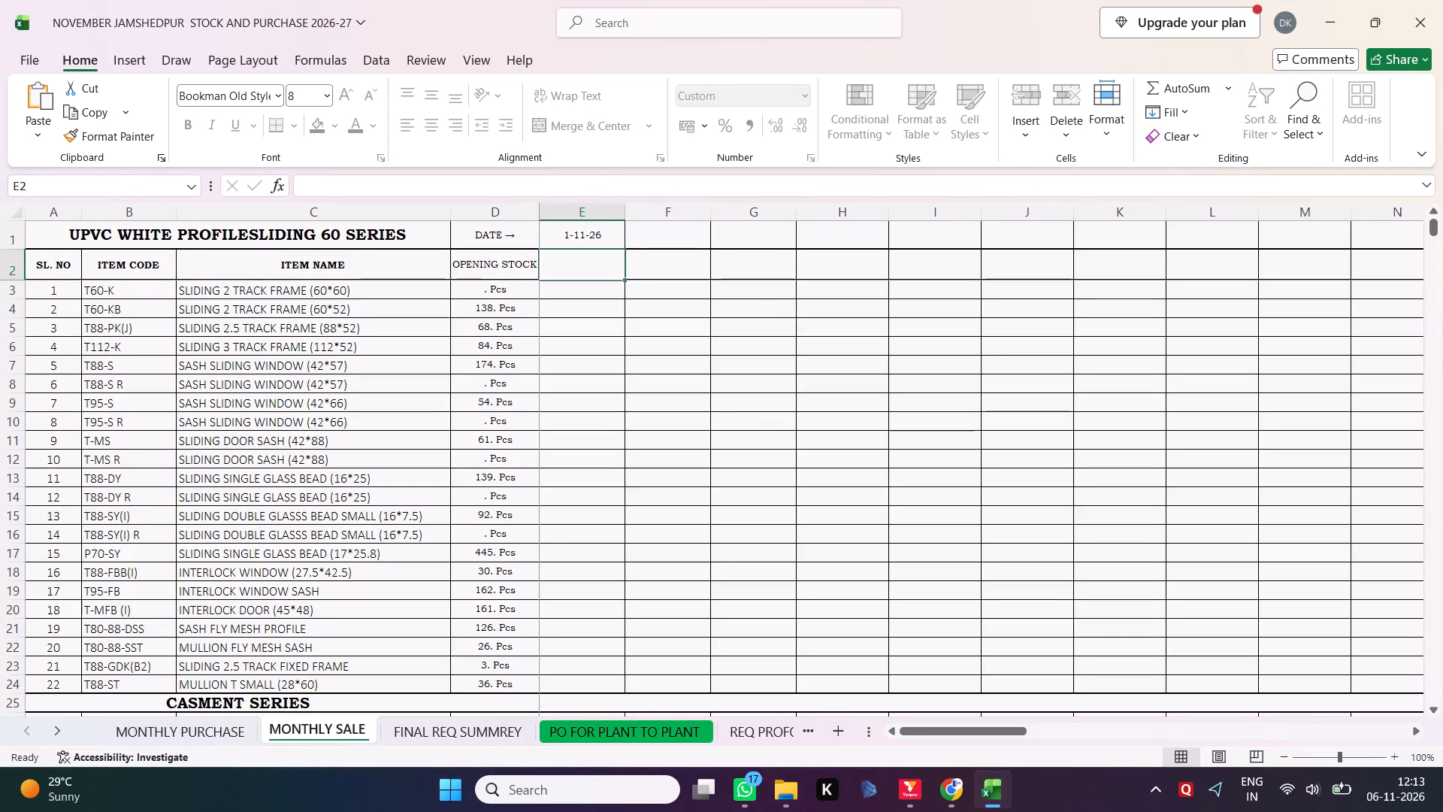
Enter the date 2-11 in header cell F1 of the Jamshedpur MONTHLY SALE sheet and save the workbook.
click(645, 232)
text(2-11)
key(Return)
key(ctrl+s)
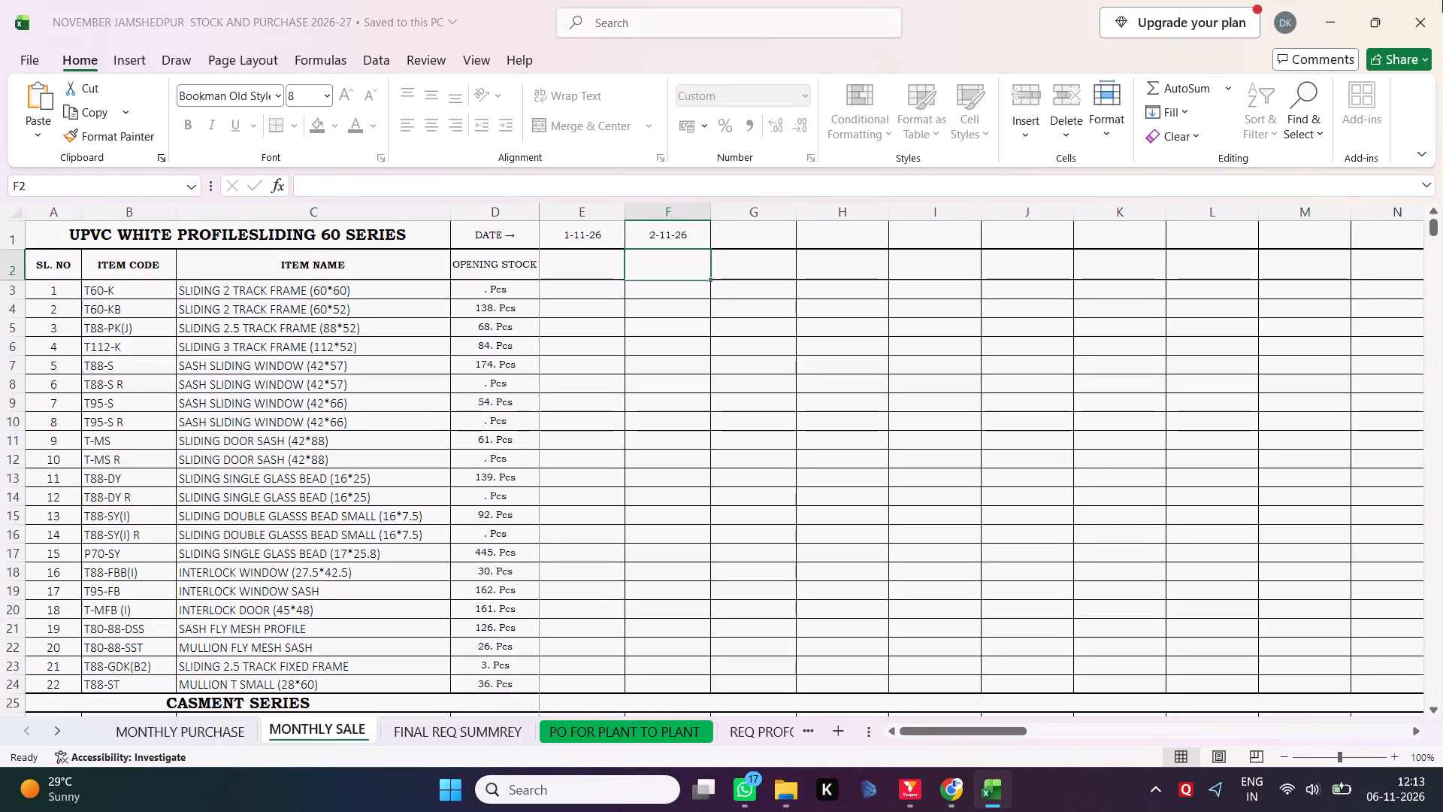
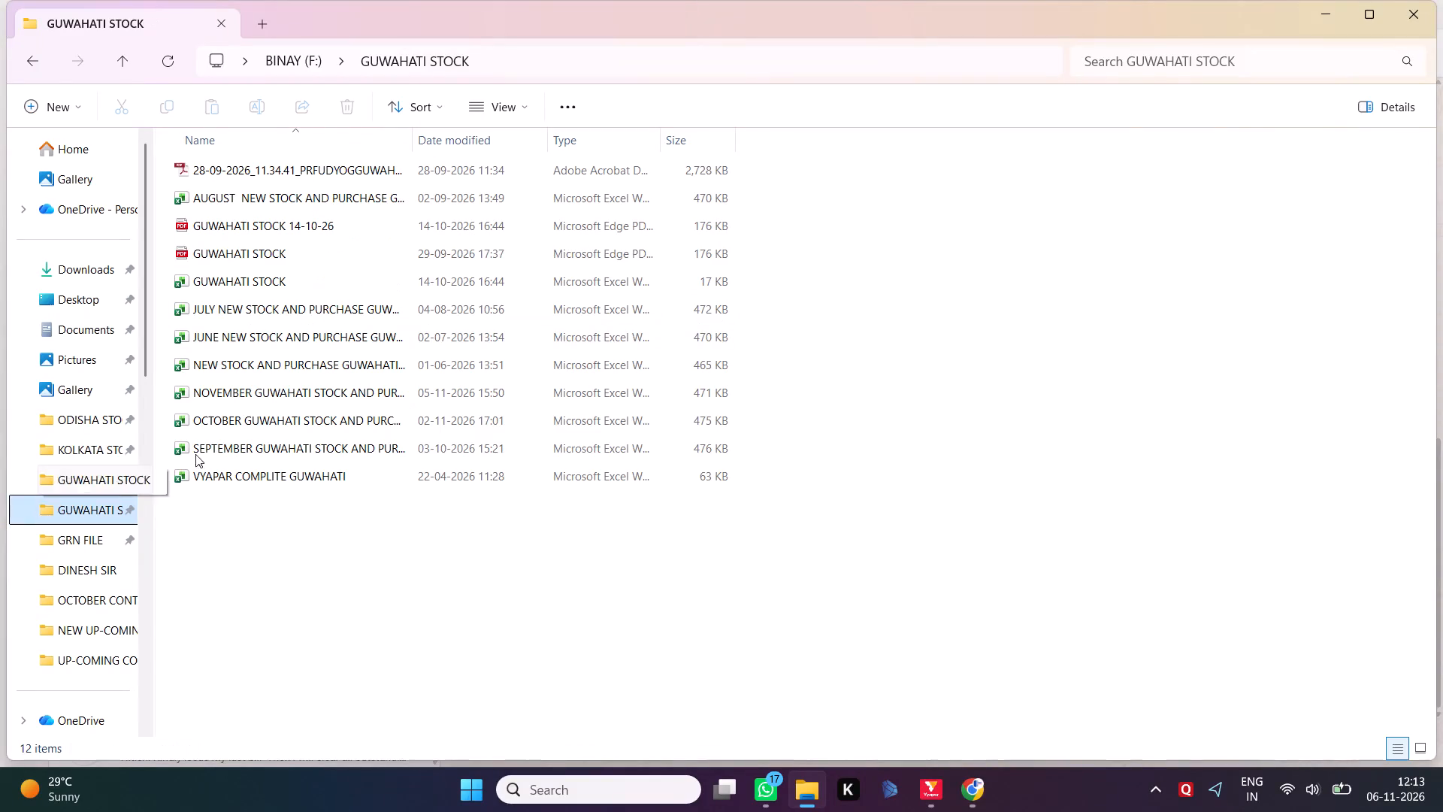
Open the workbook NOVEMBER GUWAHATI STOCK AND PURCHASE 2026-27 from the GUWAHATI STOCK folder.
double_click(253, 395)
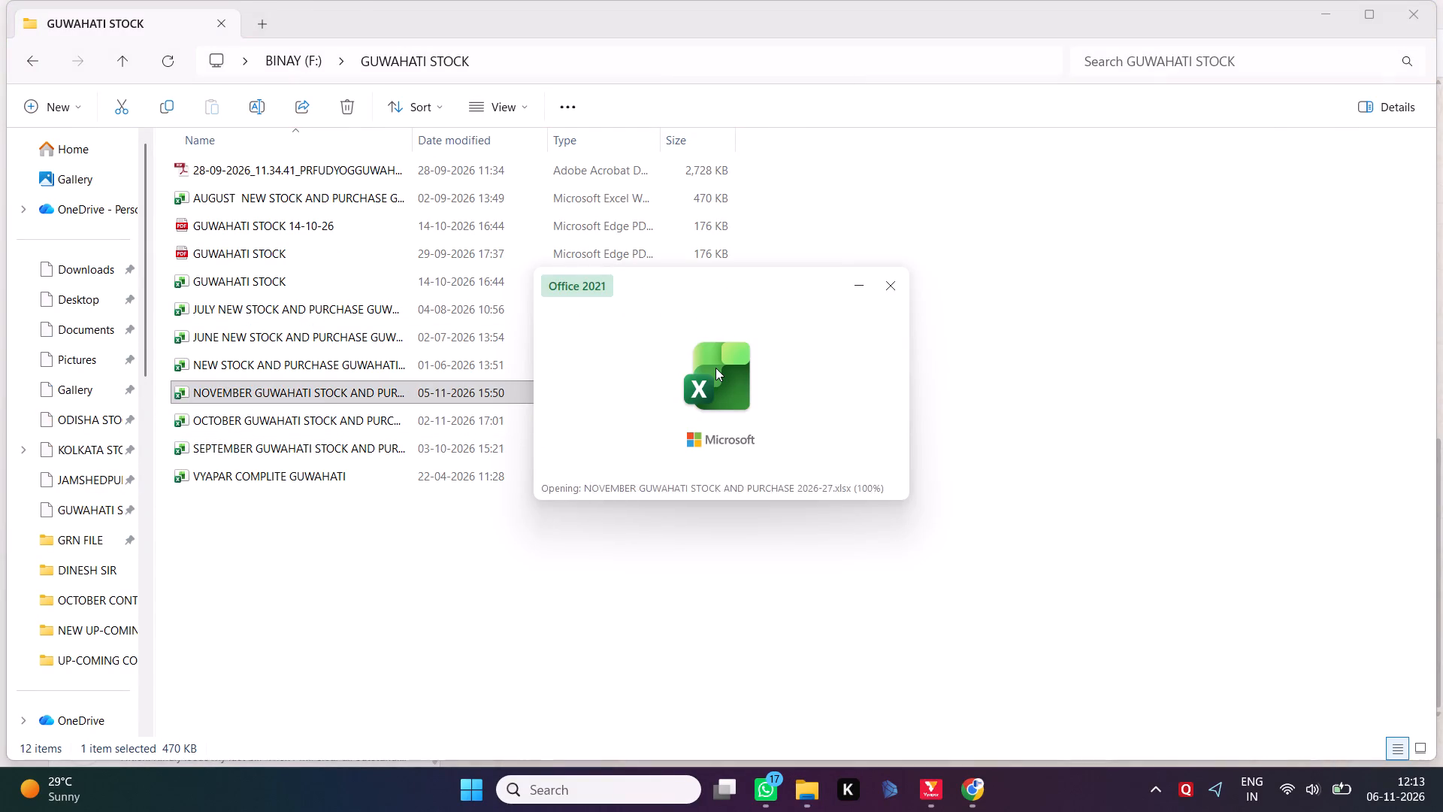
Examine the date columns and entries of the Guwahati MONTHLY SALE sheet through all item sections, then leave the workbook.
scroll(715, 368, up, 4)
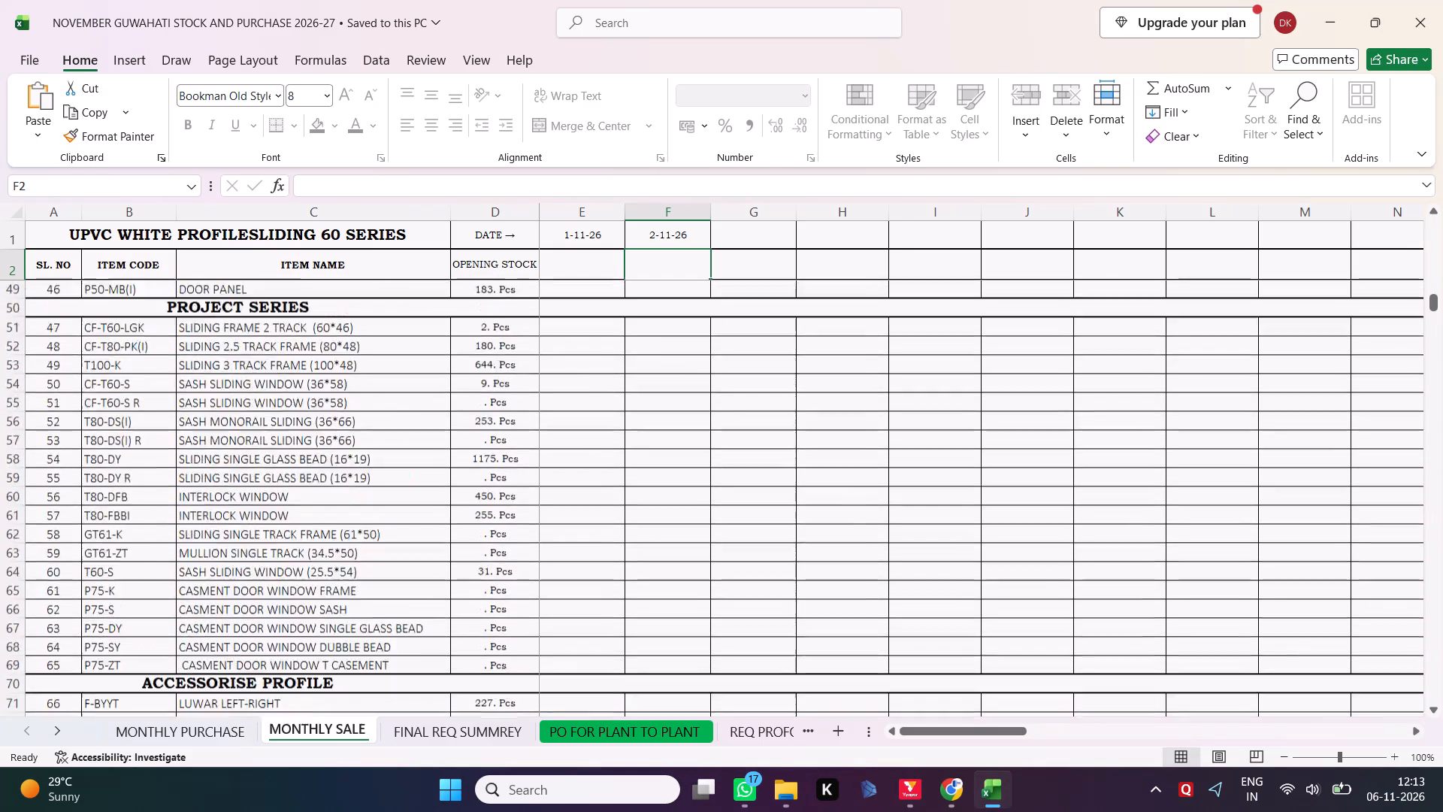
scroll(715, 368, up, 5)
scroll(715, 368, down, 16)
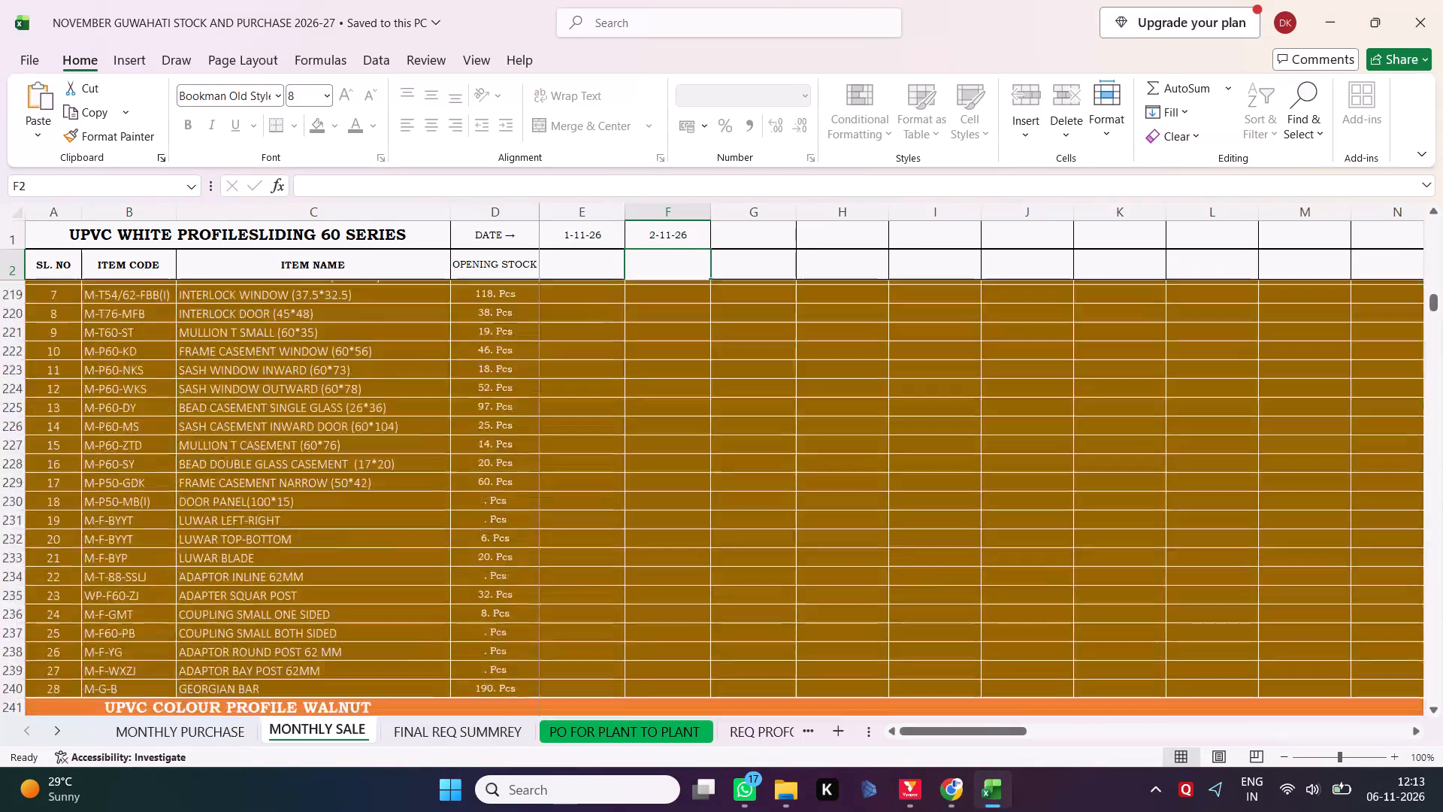
scroll(715, 368, down, 11)
scroll(715, 368, up, 3)
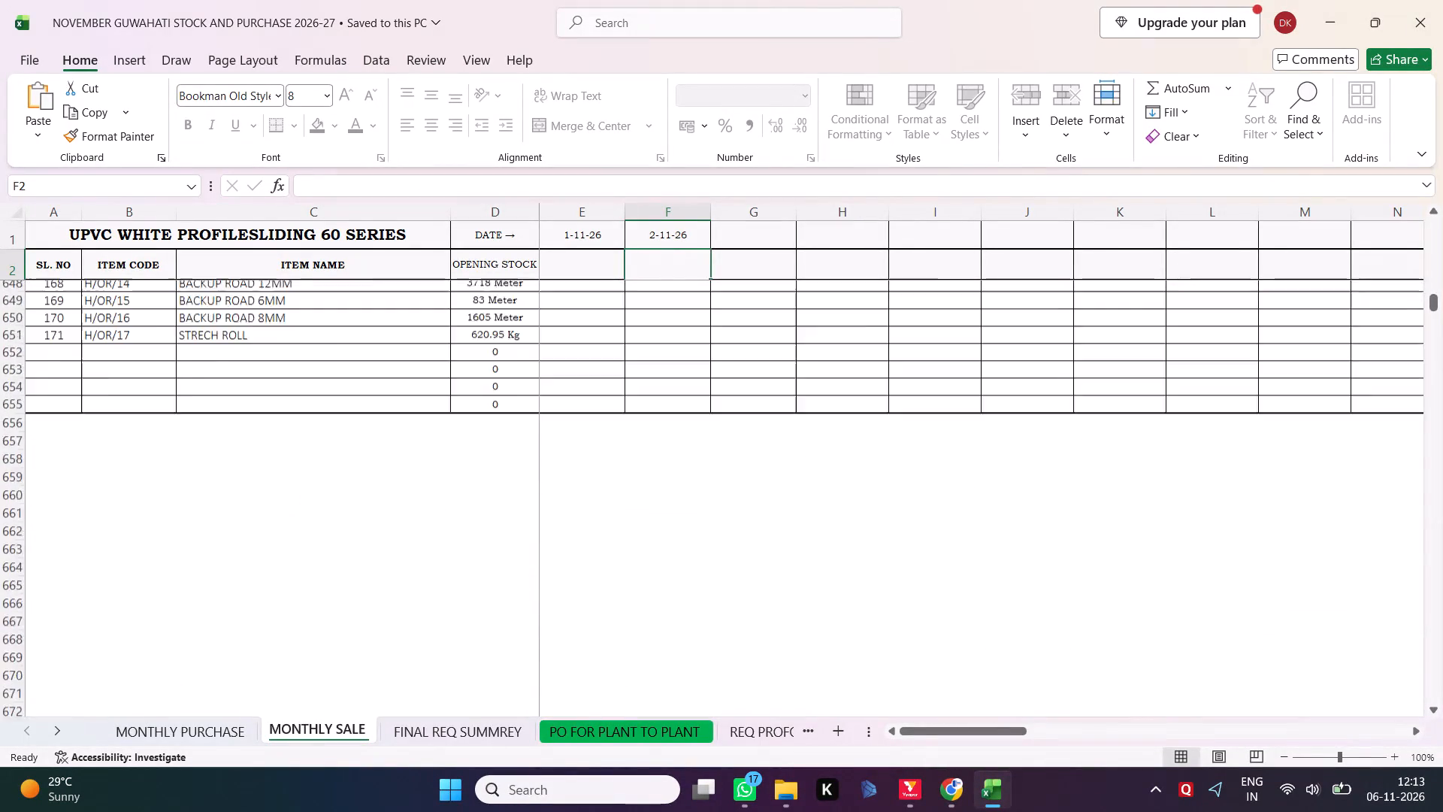
scroll(715, 368, up, 19)
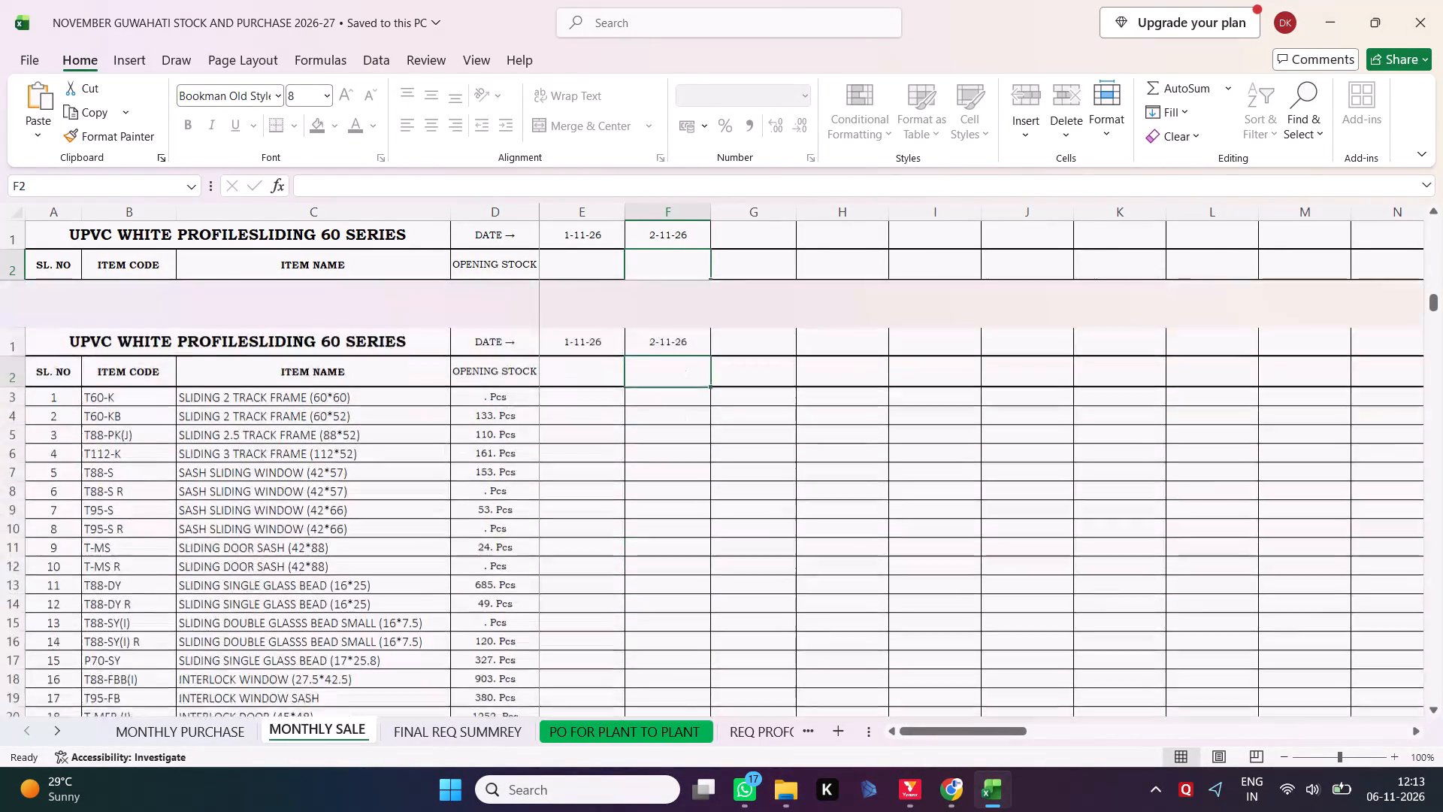
key(alt+Tab)
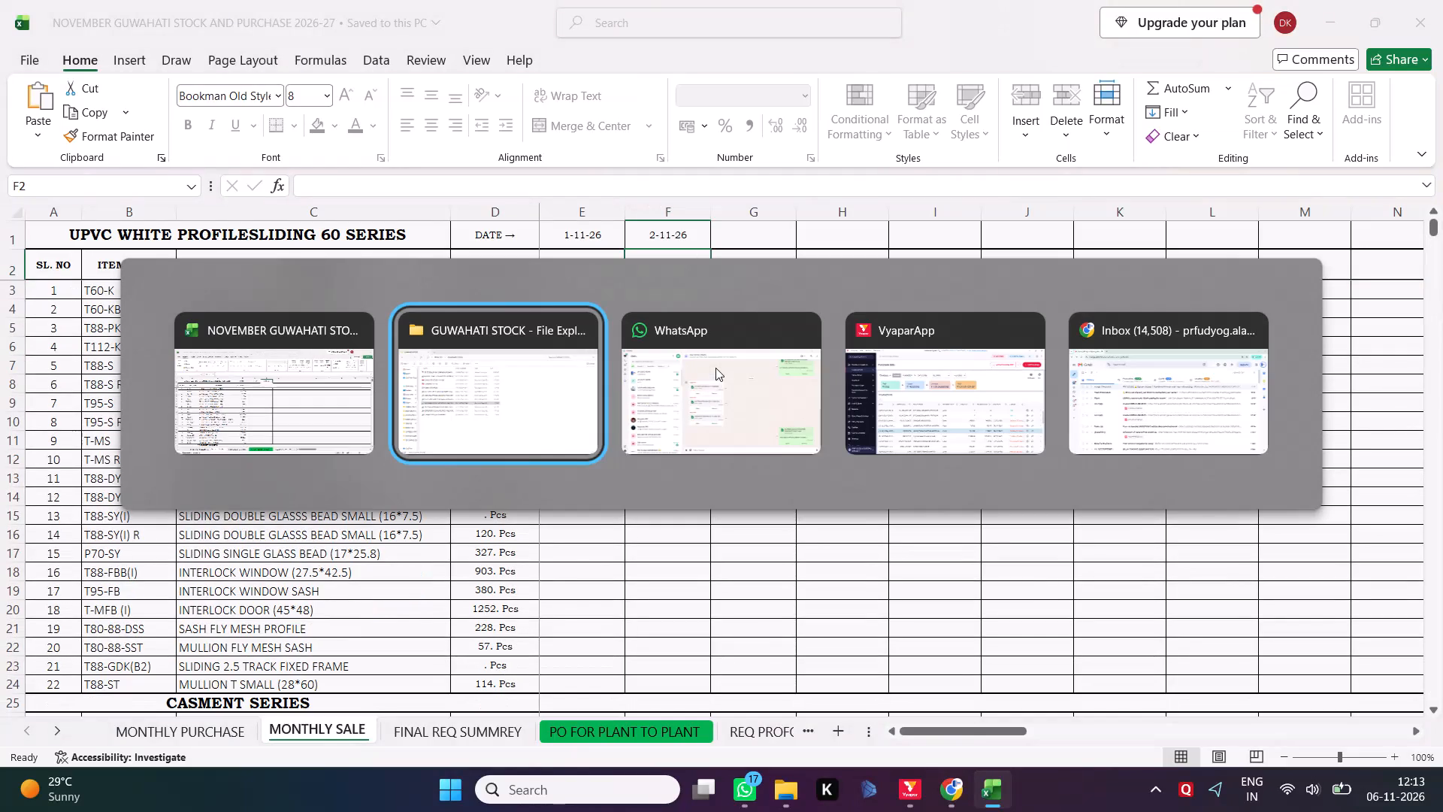
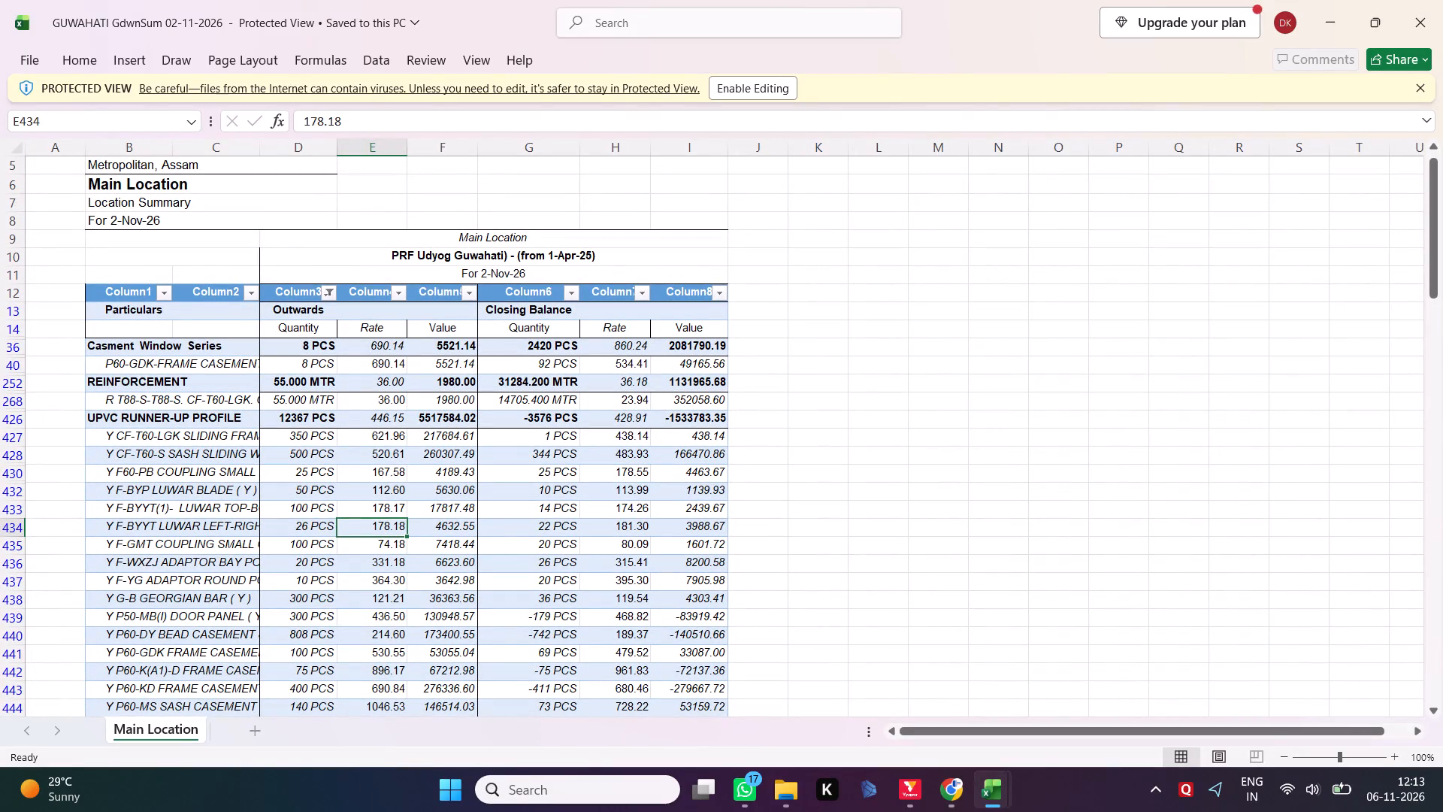
Widen column C of the GUWAHATI GdwnSum 02-11-2026 summary to fit the full item names, then switch back to the November Guwahati stock workbook.
drag(260, 156, 456, 178)
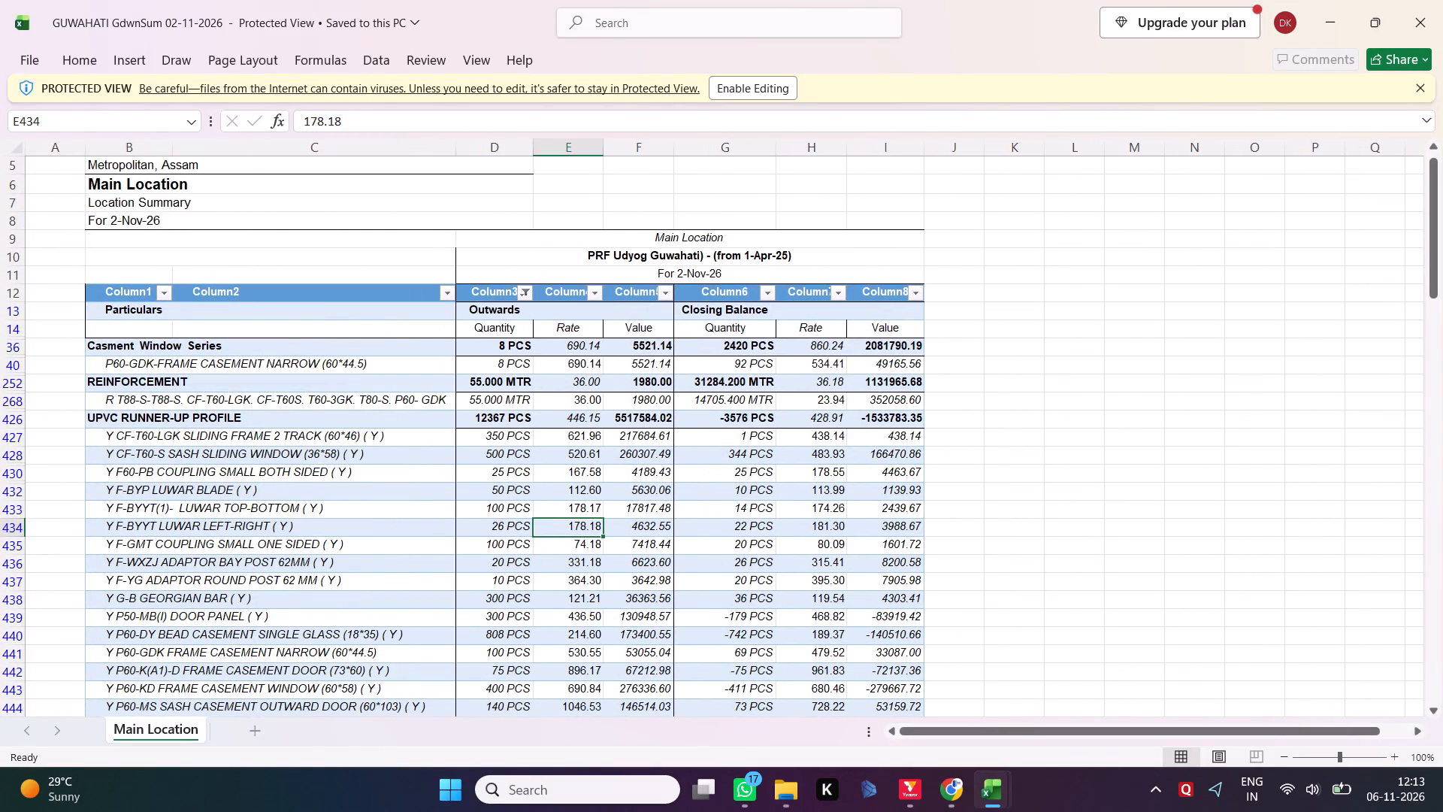
scroll(386, 460, down, 3)
key(alt+Tab)
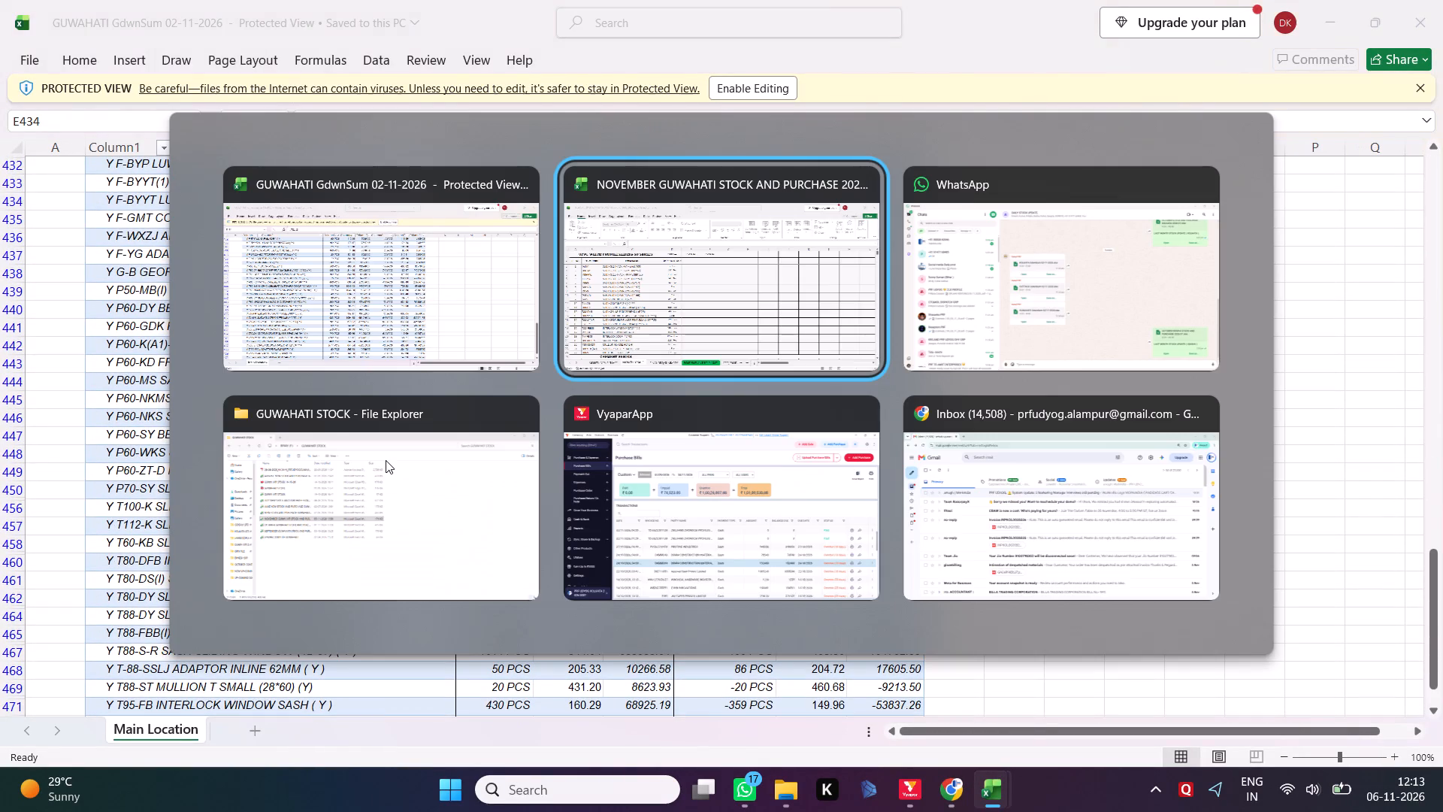
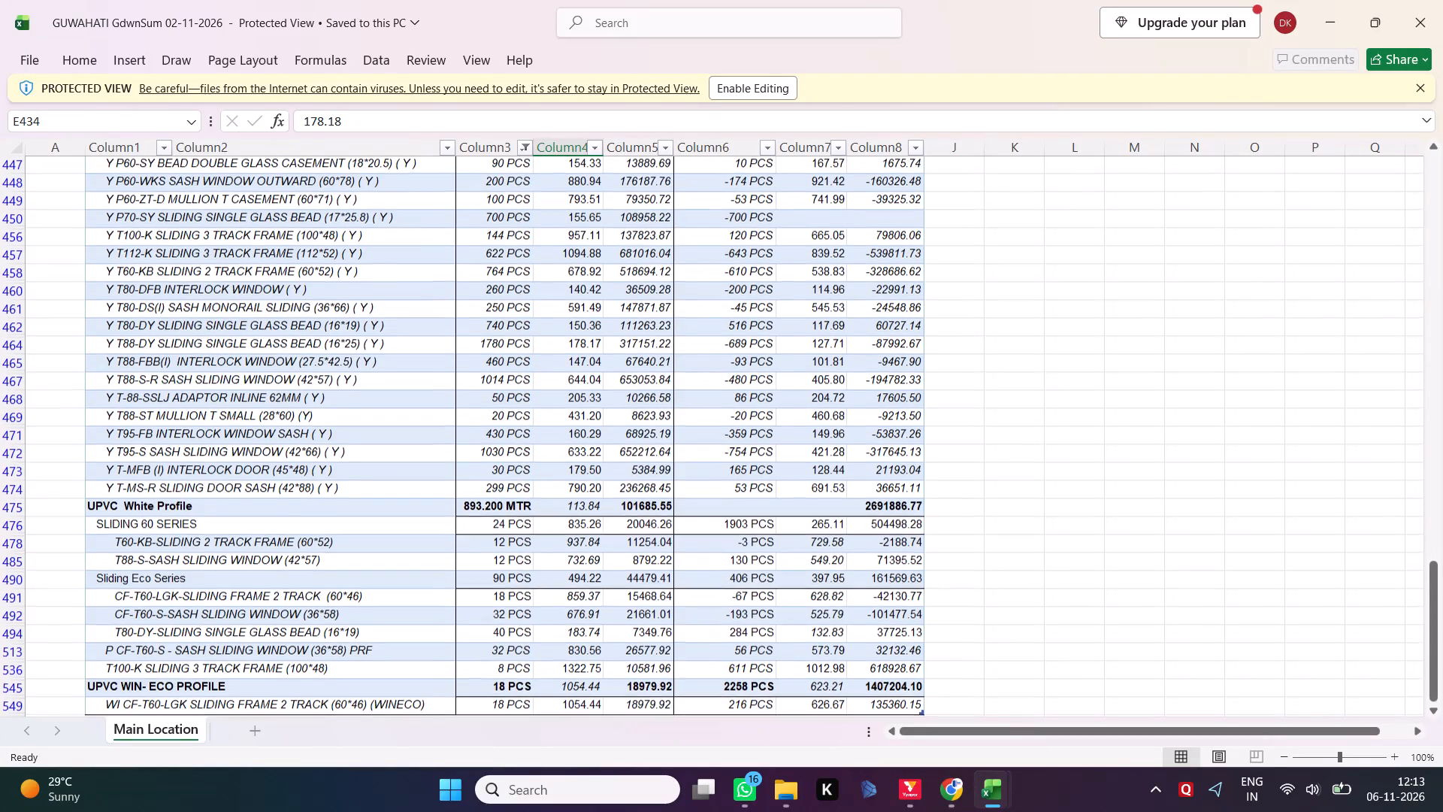
Review the filtered outward quantities in the Guwahati 02-11-2026 godown summary, from the UPVC profile sections back to the start of the report.
scroll(782, 477, up, 2)
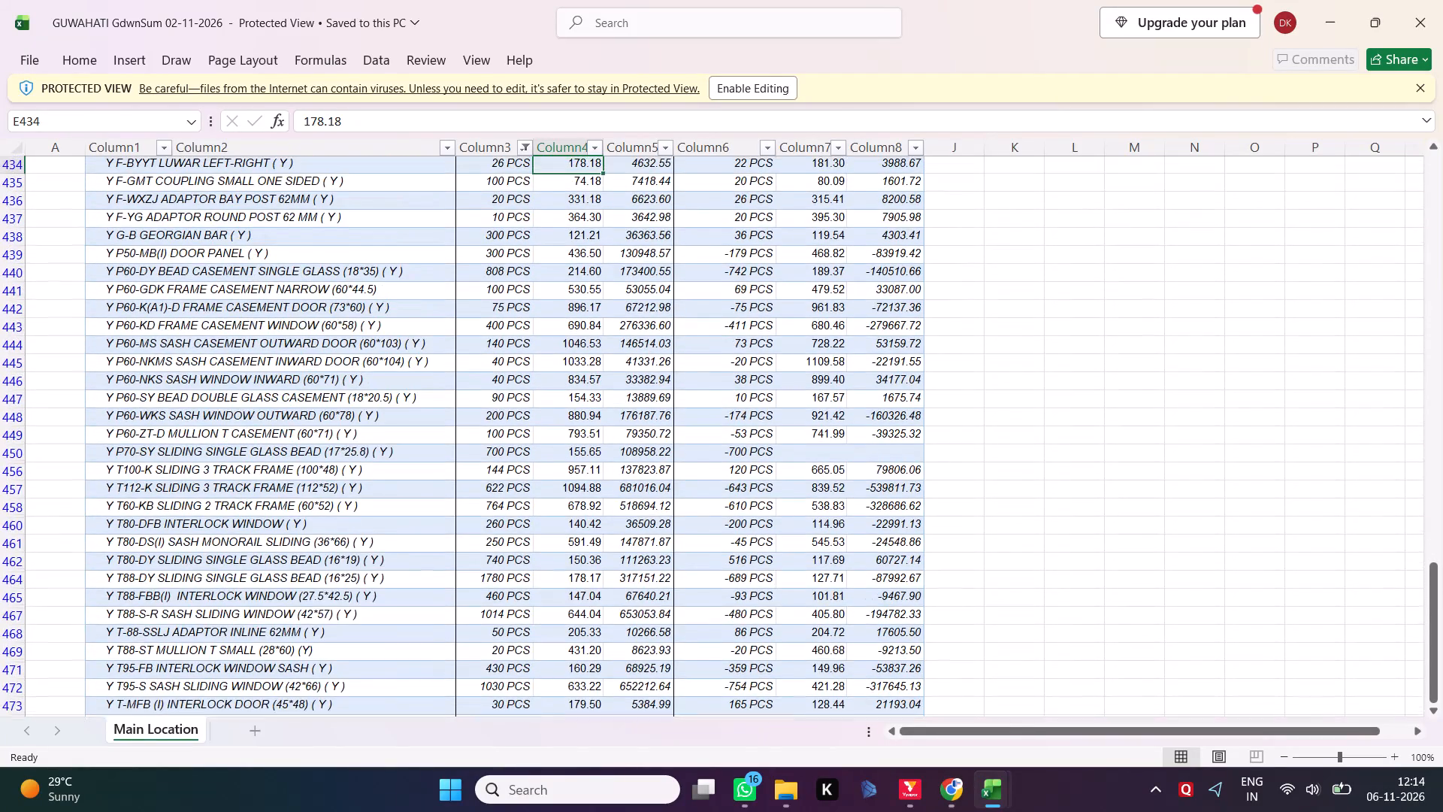
scroll(782, 477, up, 2)
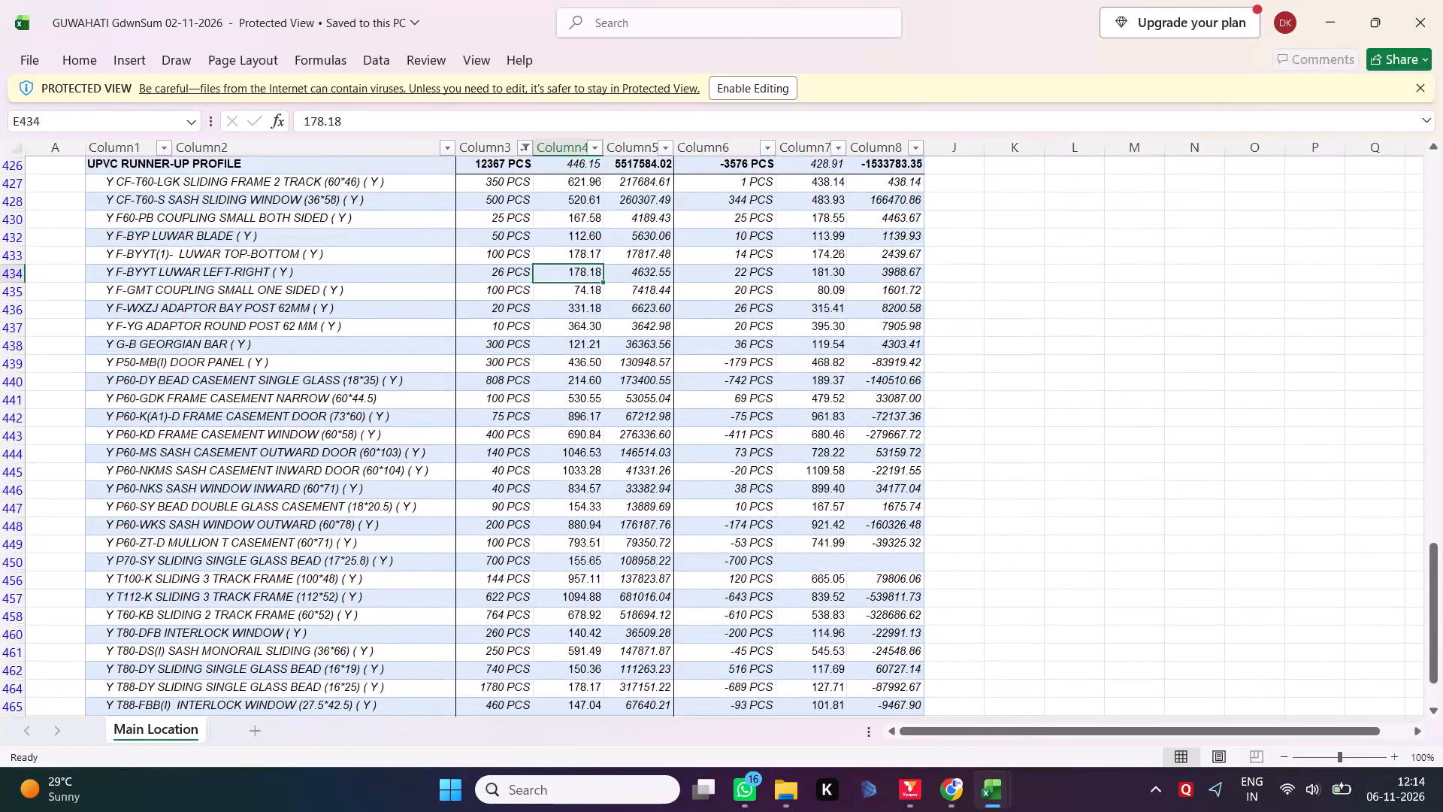
scroll(782, 477, down, 3)
scroll(782, 477, up, 1)
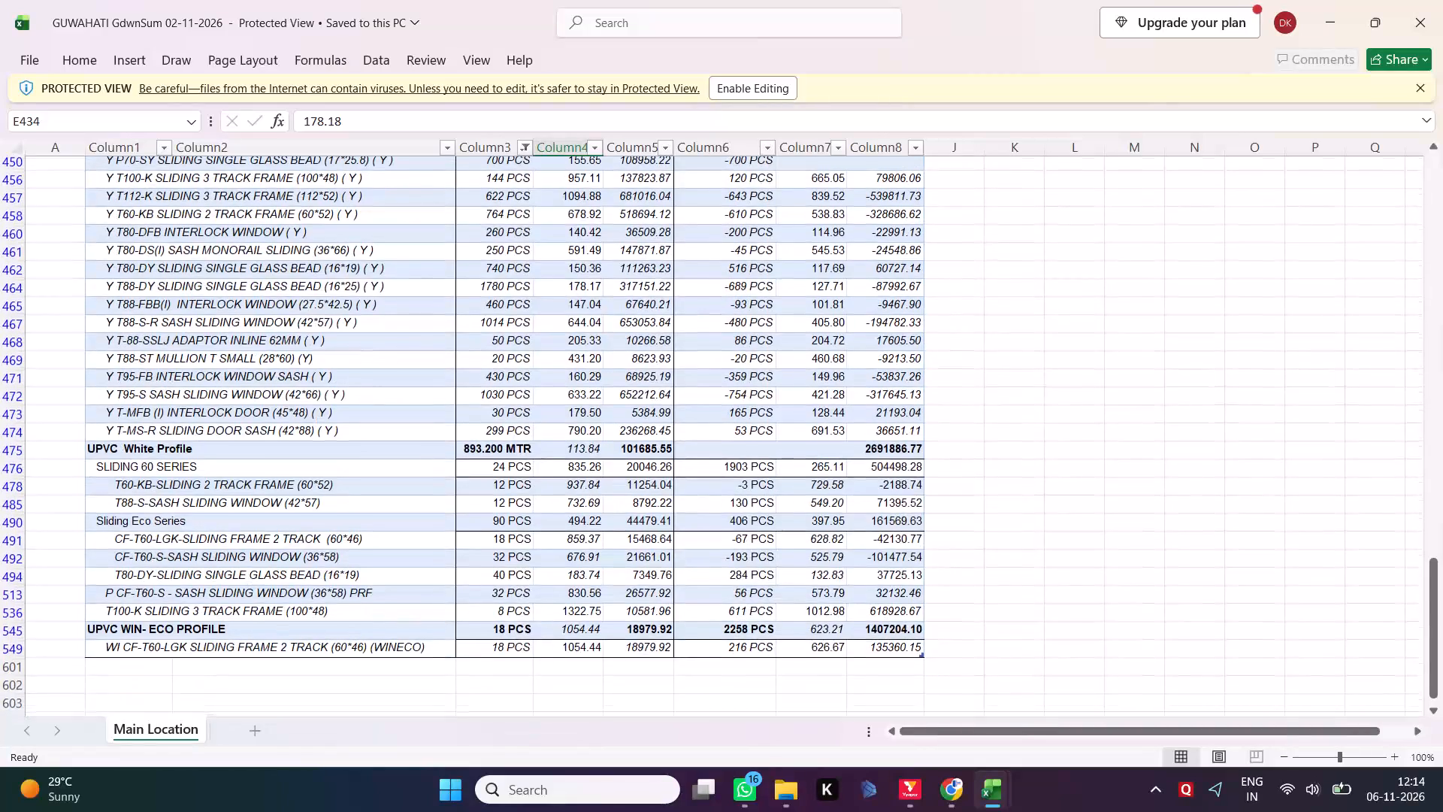
scroll(782, 477, up, 4)
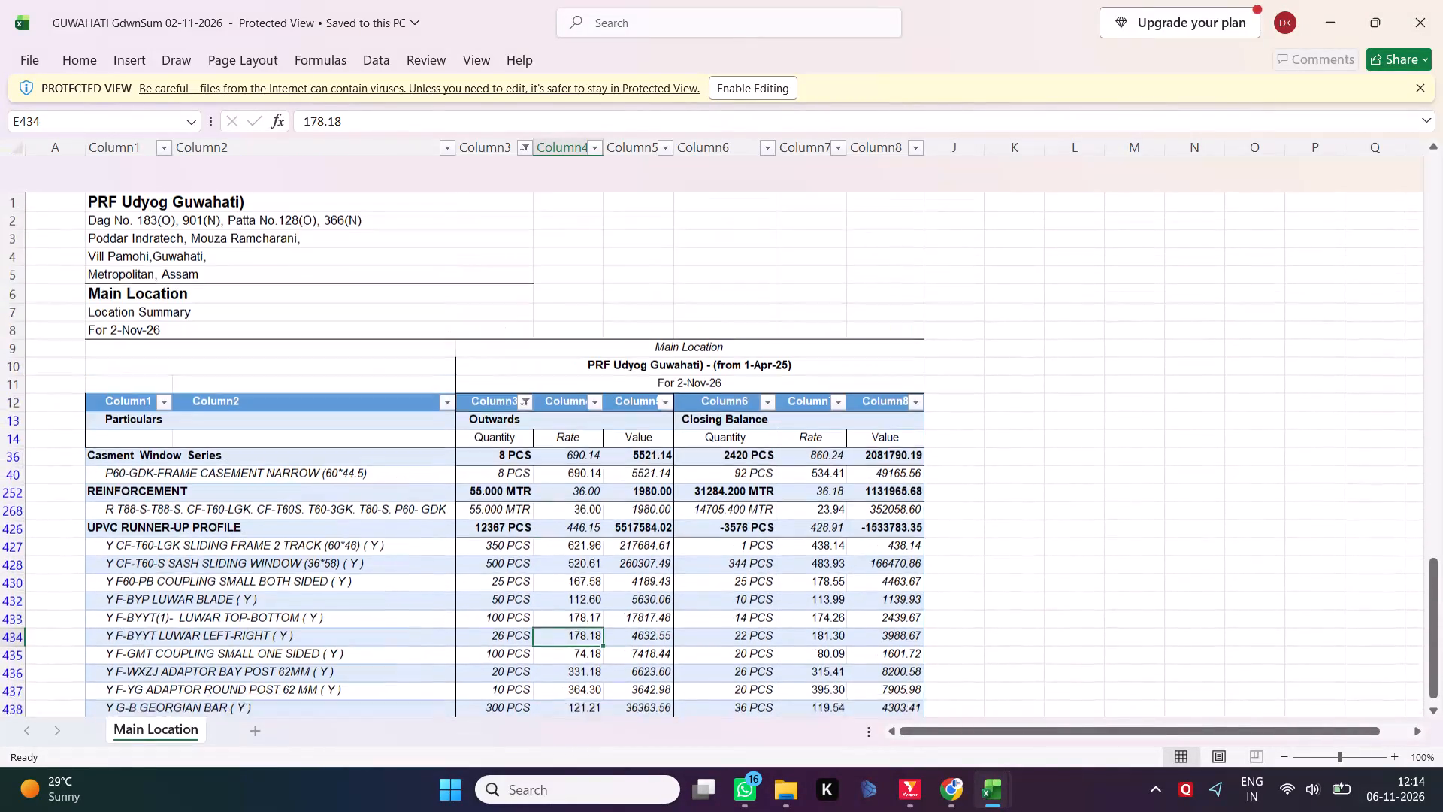
scroll(782, 477, up, 2)
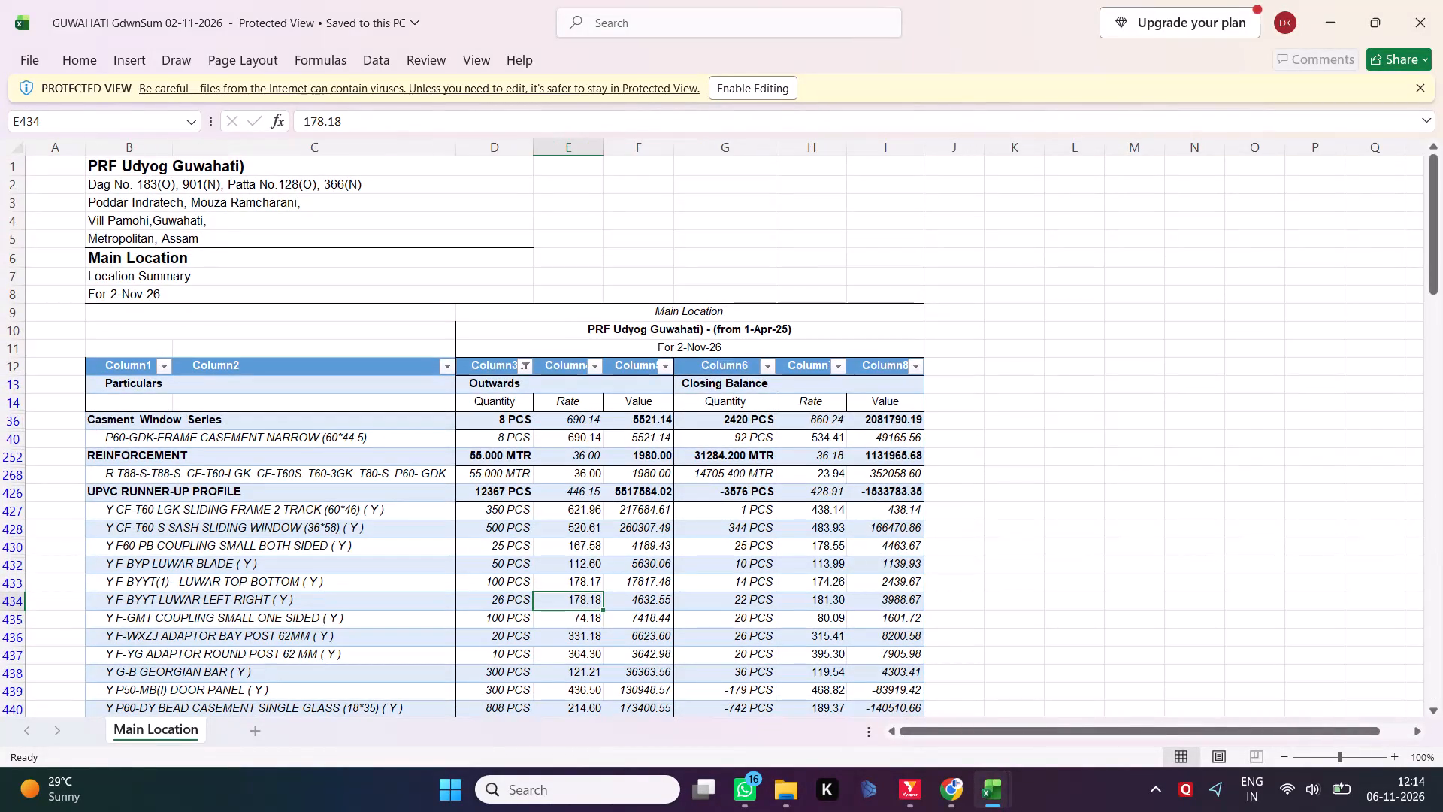
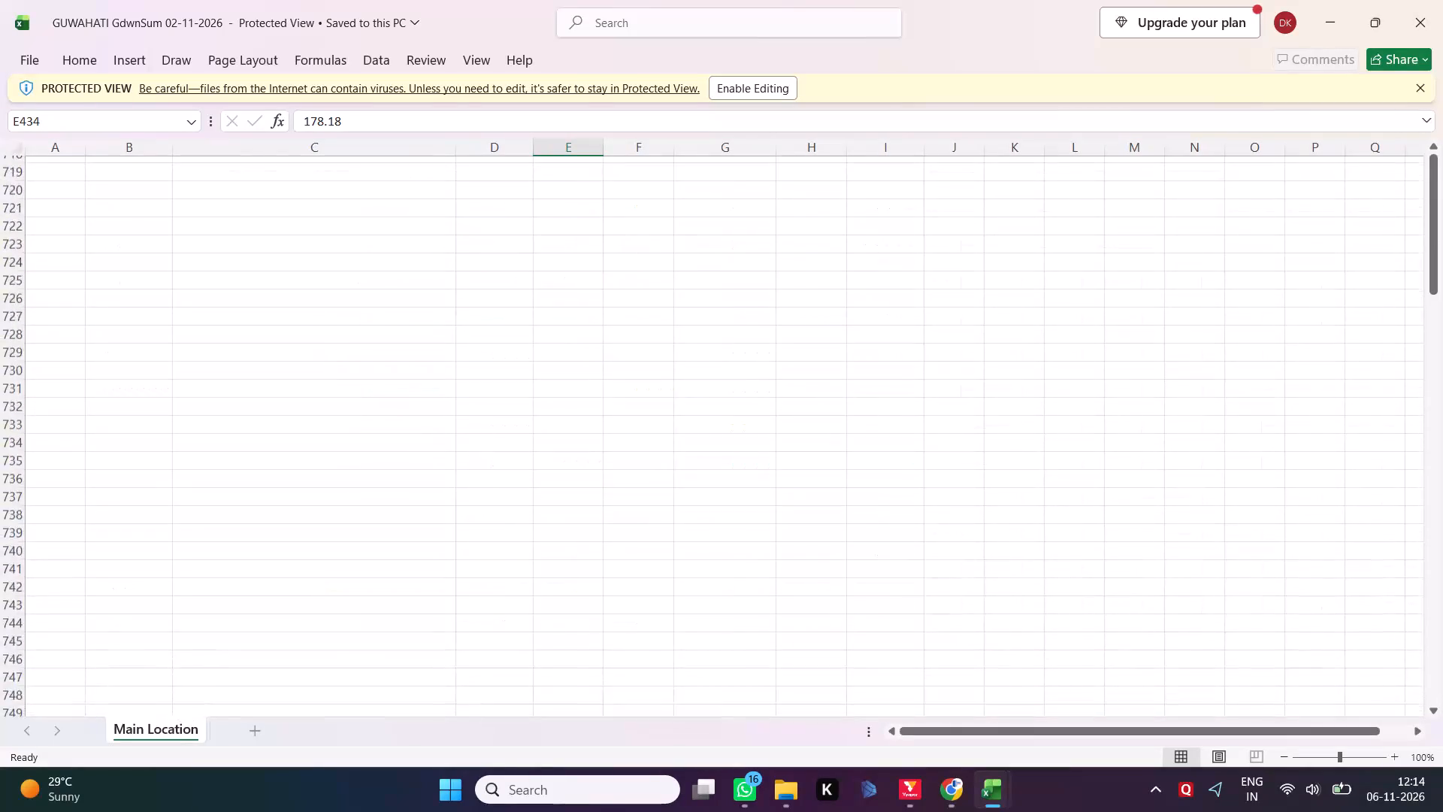
Examine the filtered outward quantities in the Guwahati godown summary, from Casment Window Series through the UPVC RUNNER-UP PROFILE items.
scroll(782, 477, up, 7)
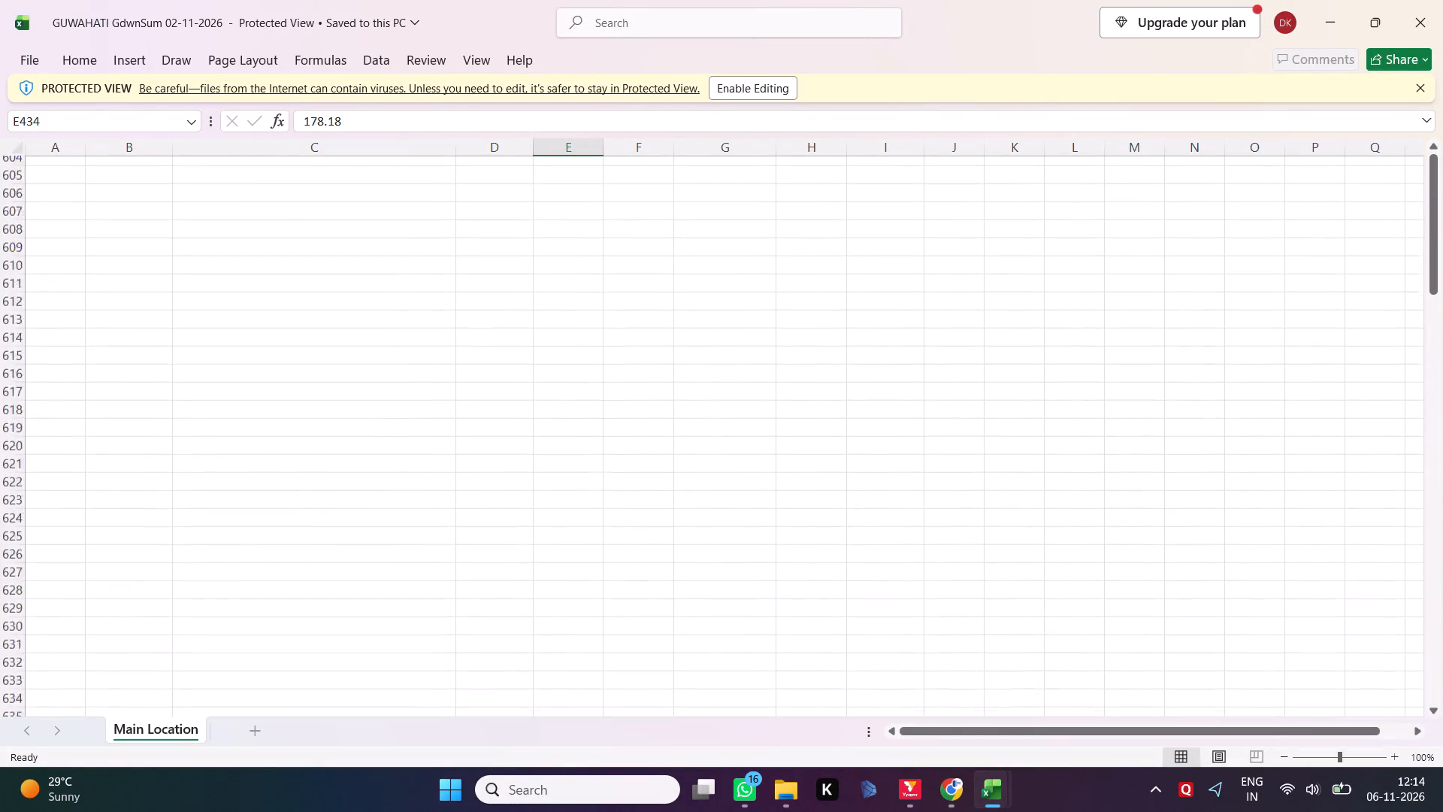
scroll(782, 477, up, 2)
scroll(782, 477, down, 2)
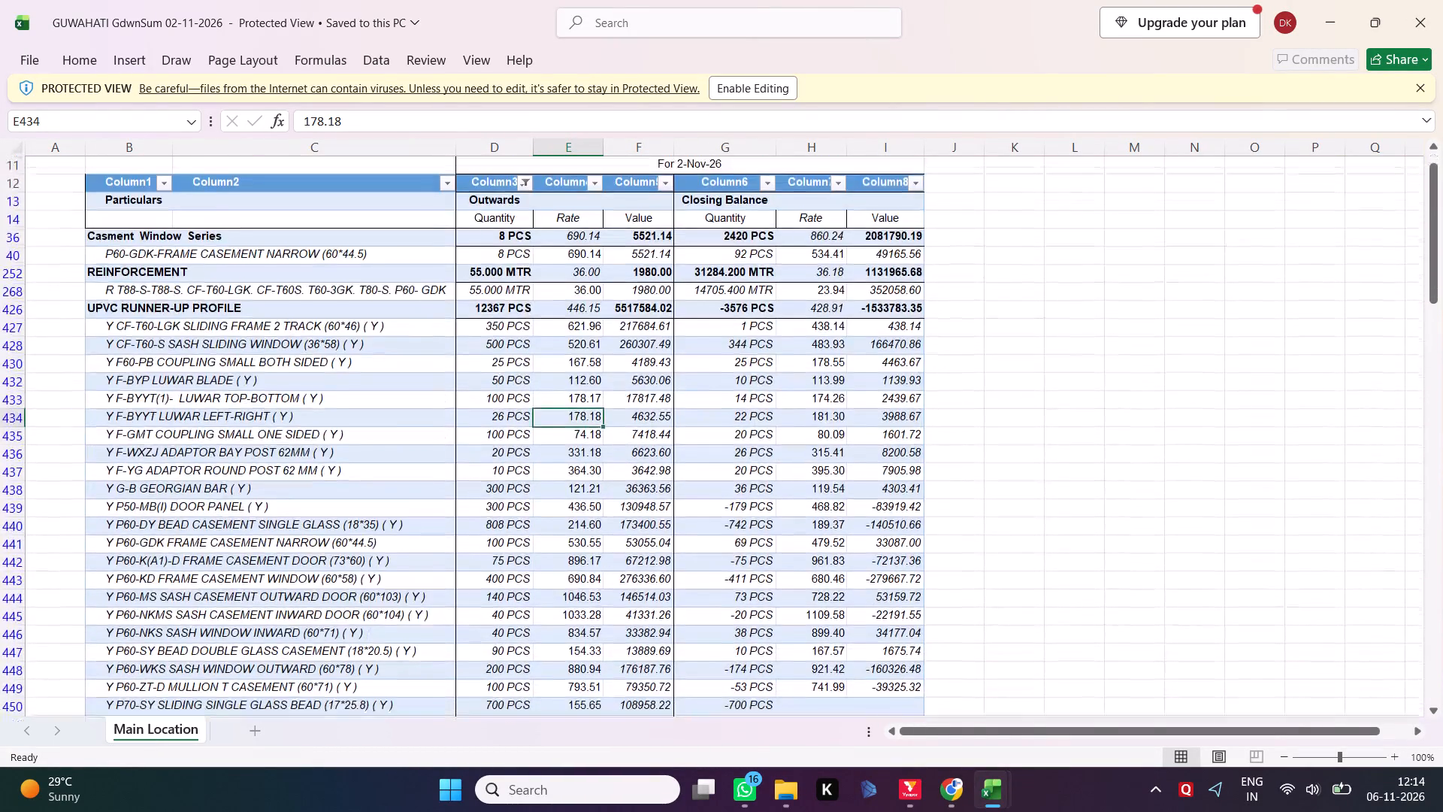
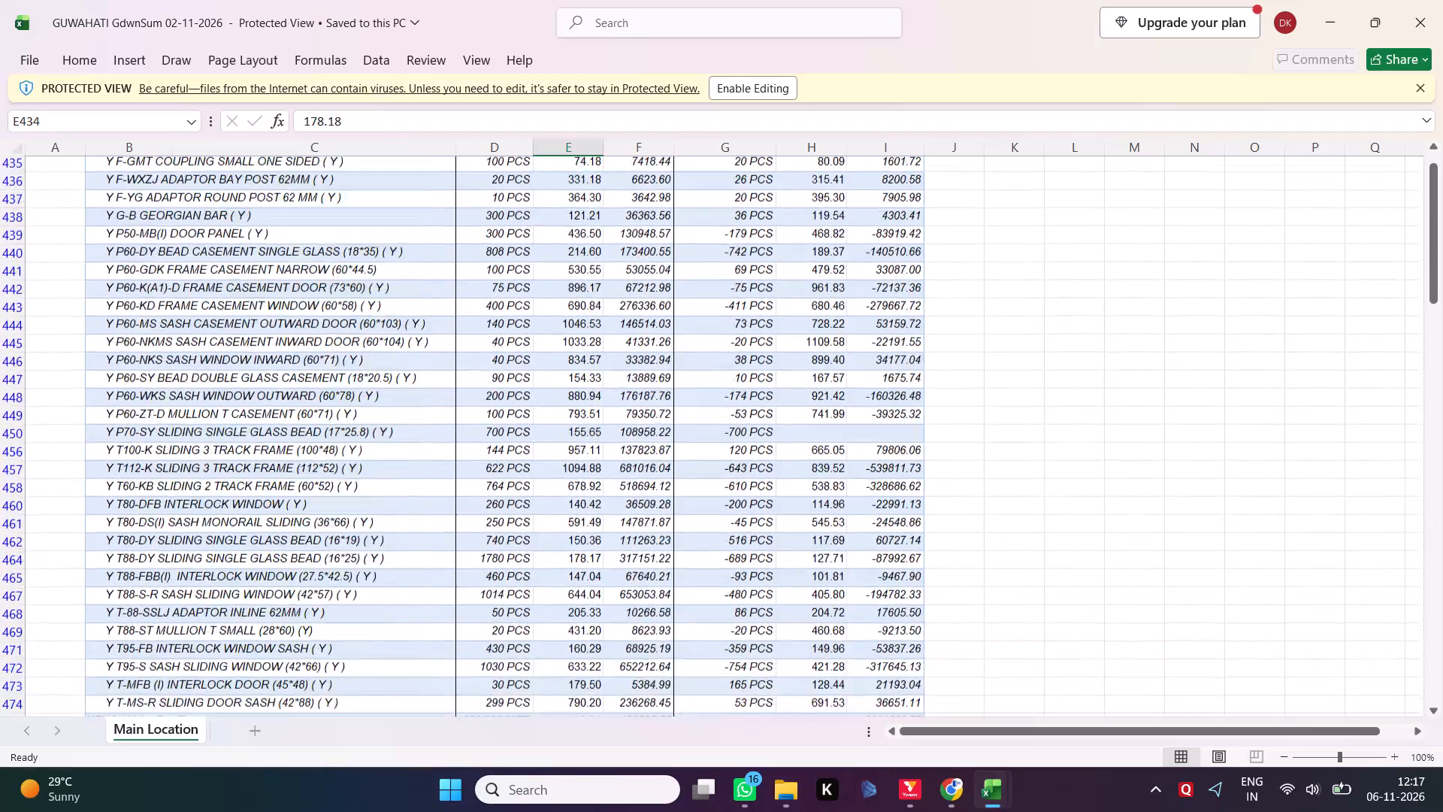
Review the filtered outward quantities in the Guwahati godown summary, from the UPVC RUNNER-UP PROFILE items through UPVC White Profile and UPVC WIN-ECO PROFILE.
scroll(782, 477, up, 1)
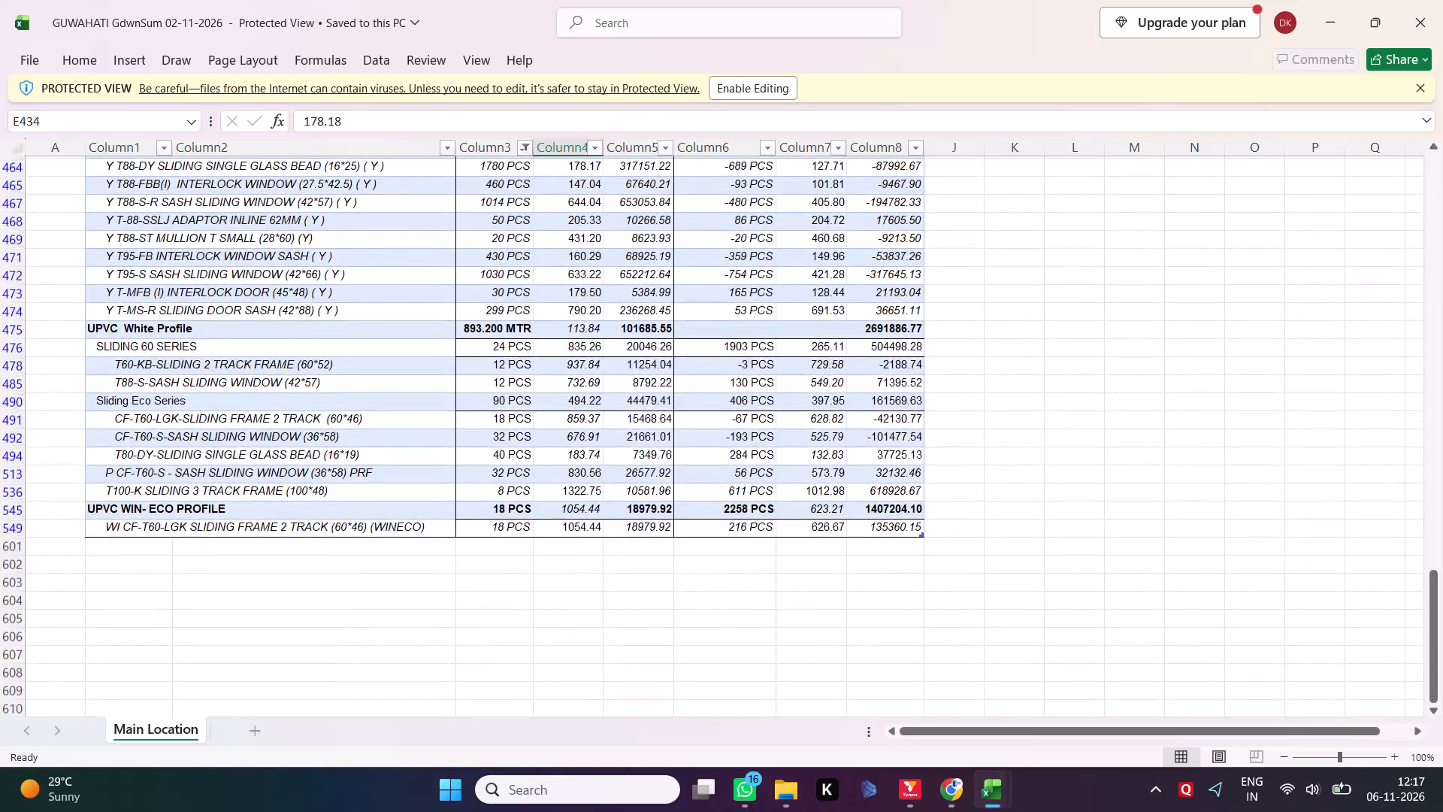
scroll(782, 477, up, 1)
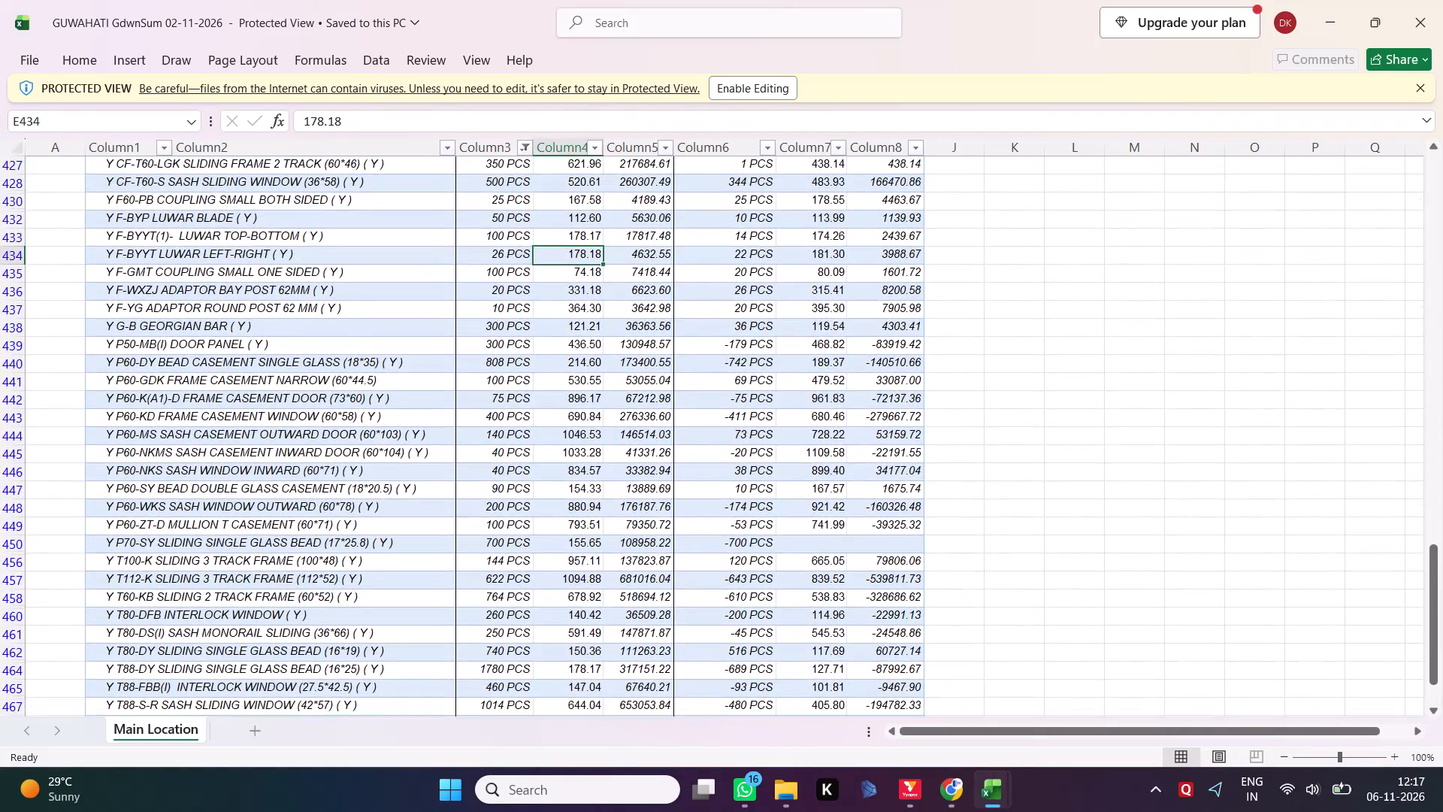
scroll(782, 477, up, 3)
scroll(782, 477, down, 1)
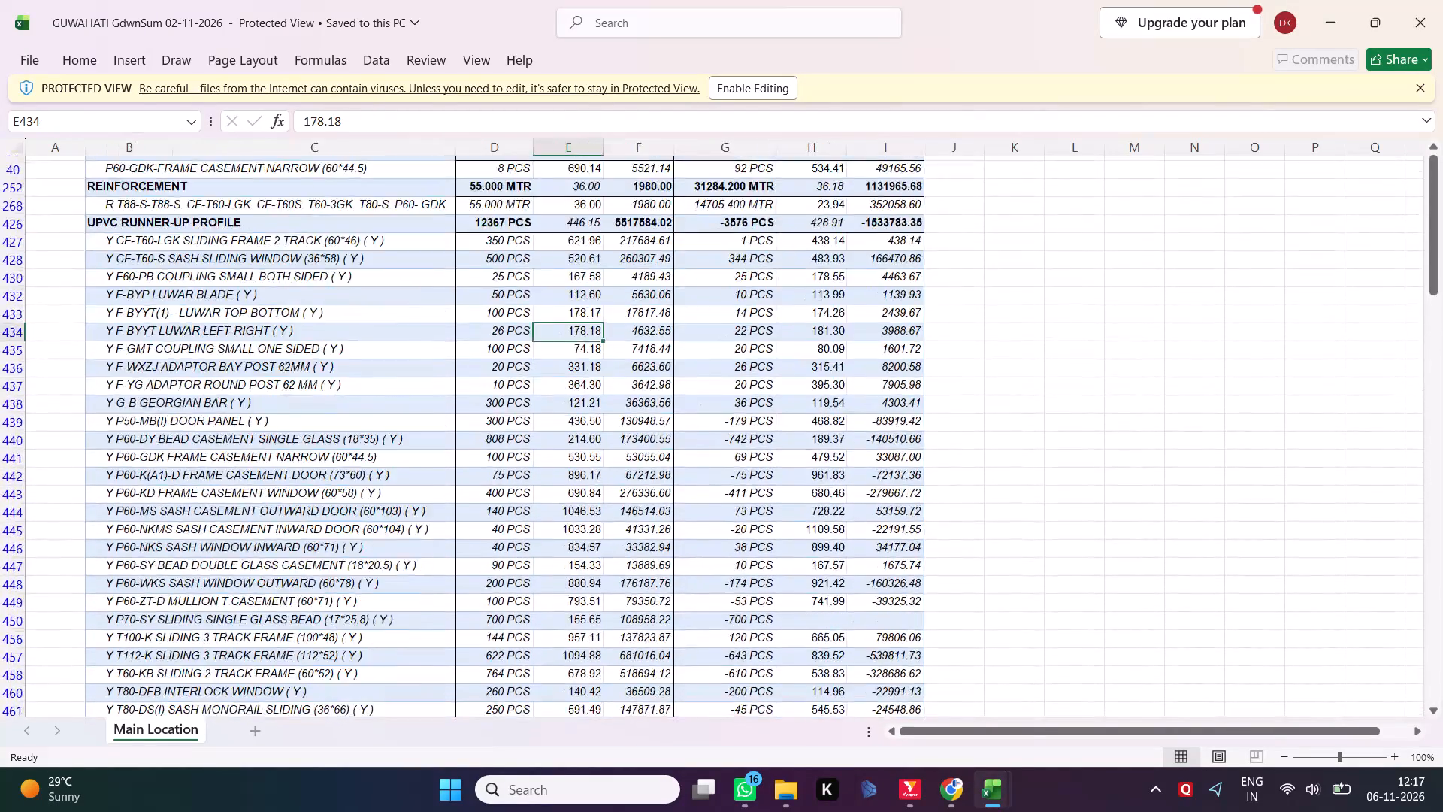
scroll(782, 477, down, 4)
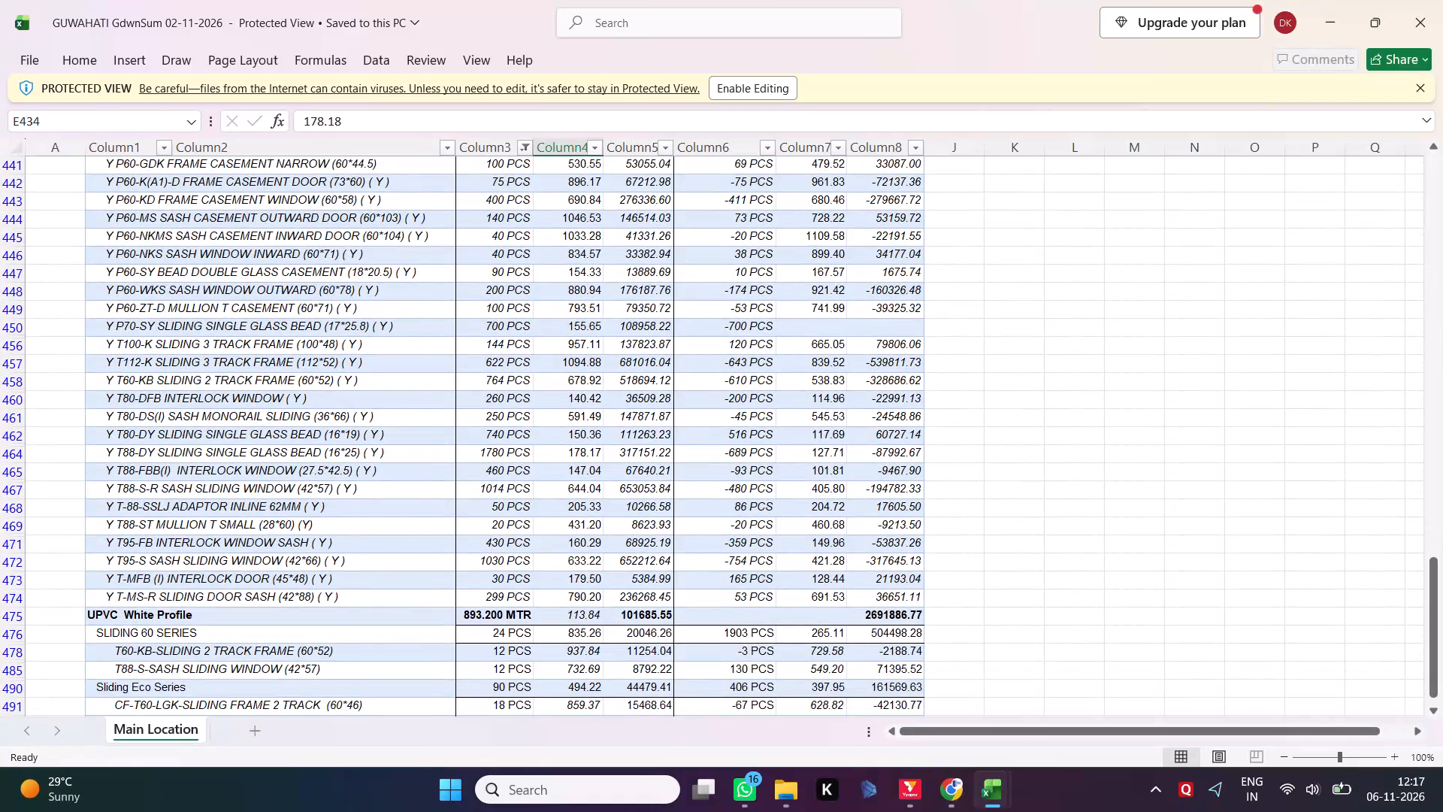
scroll(782, 477, up, 3)
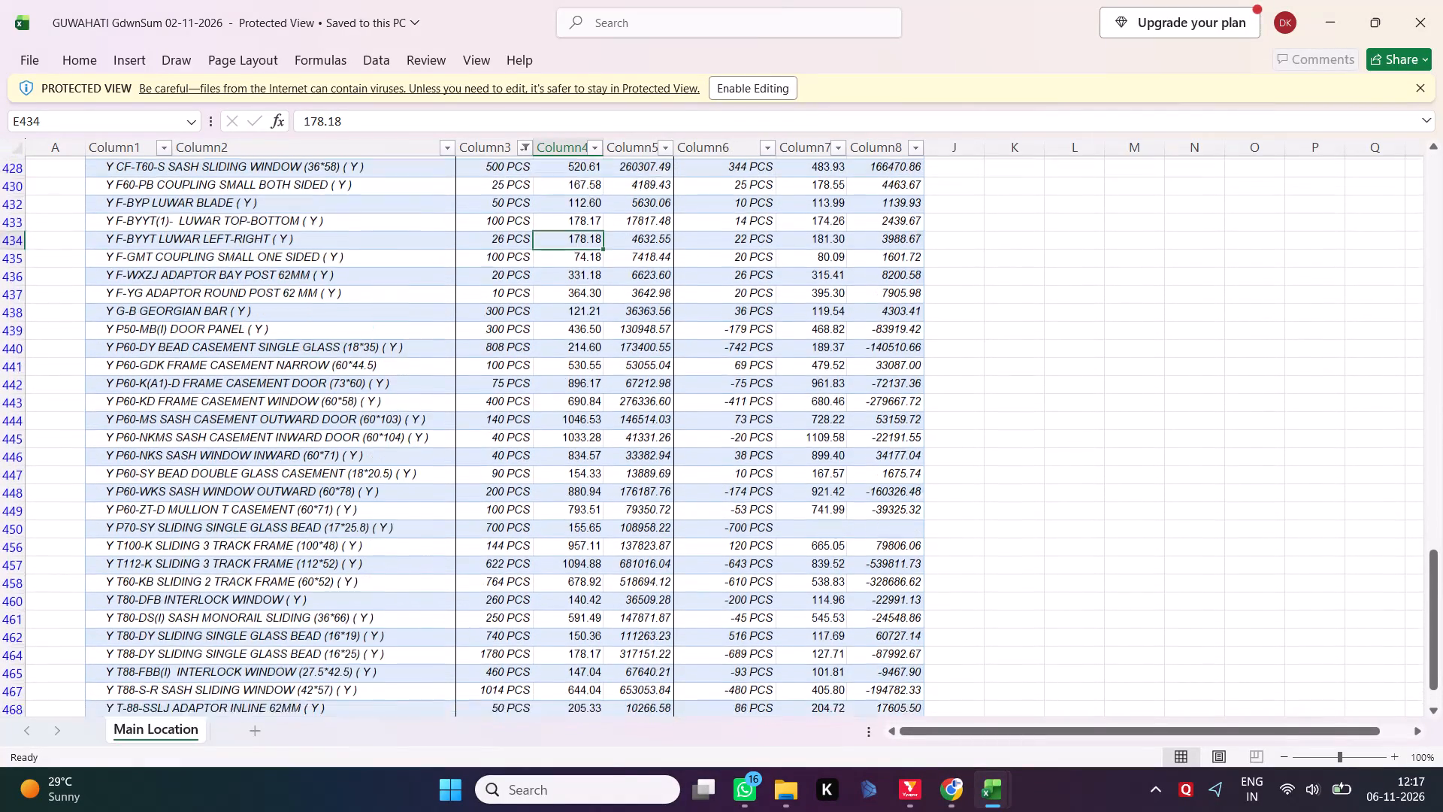
scroll(782, 477, up, 2)
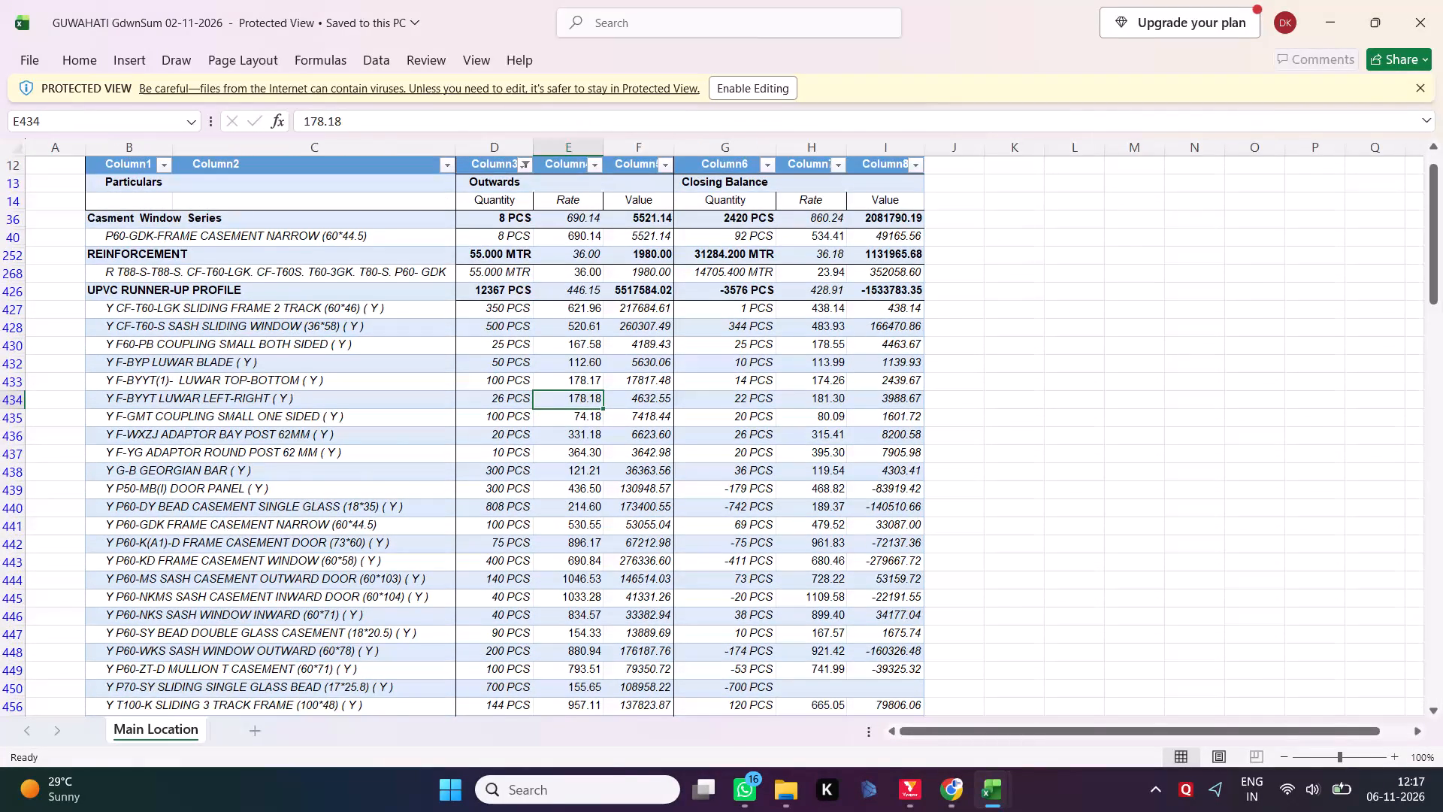
scroll(782, 477, down, 3)
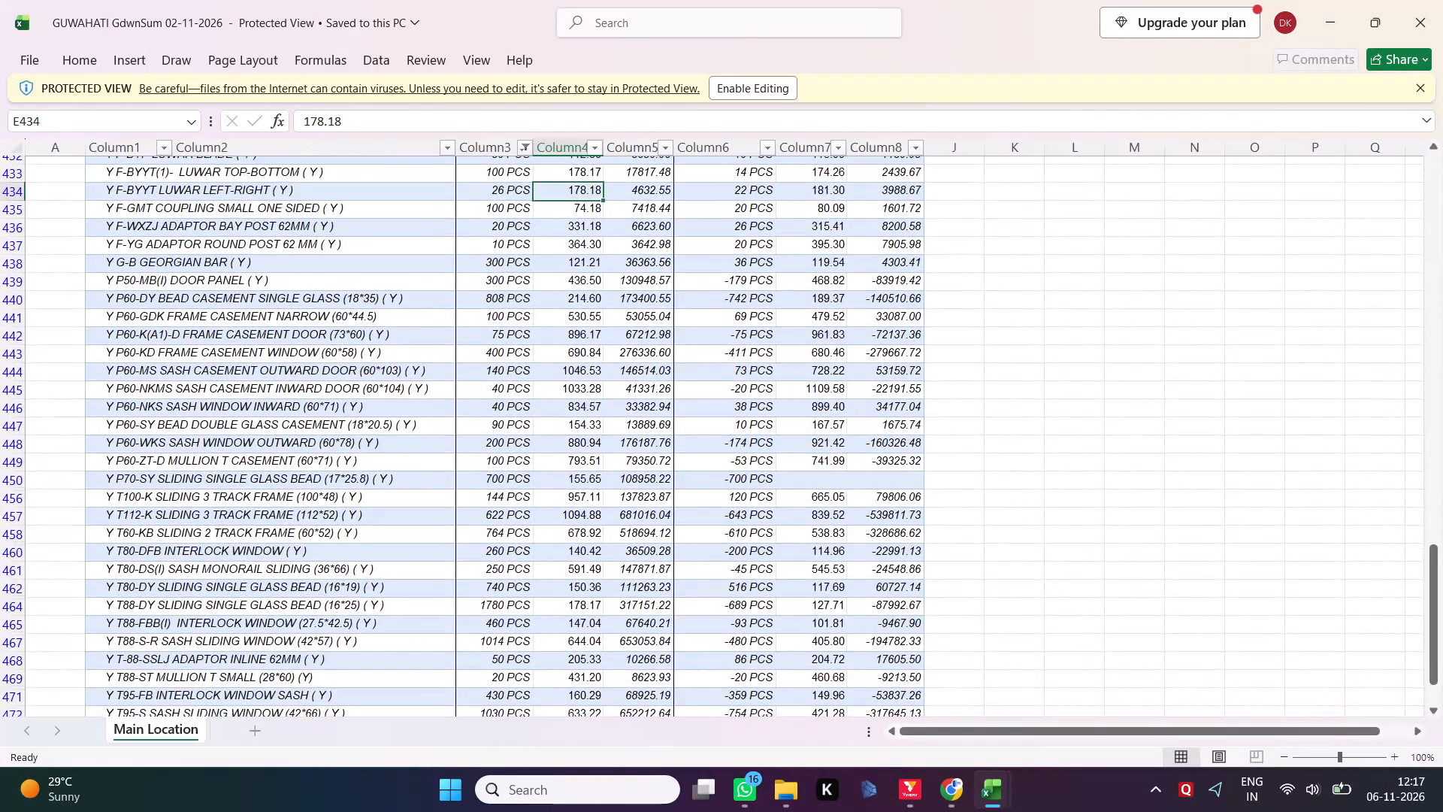
scroll(782, 477, down, 1)
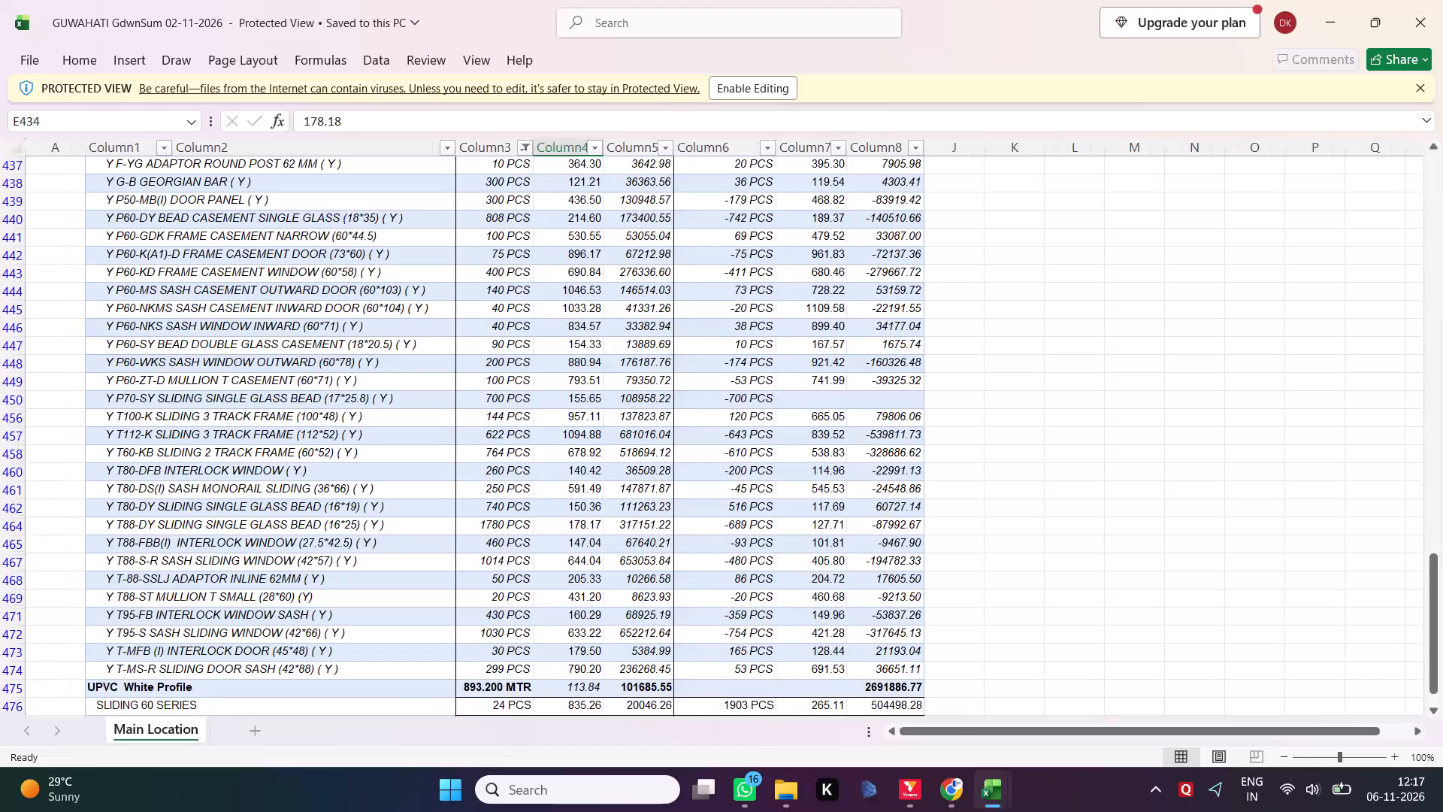
scroll(782, 477, right, 1)
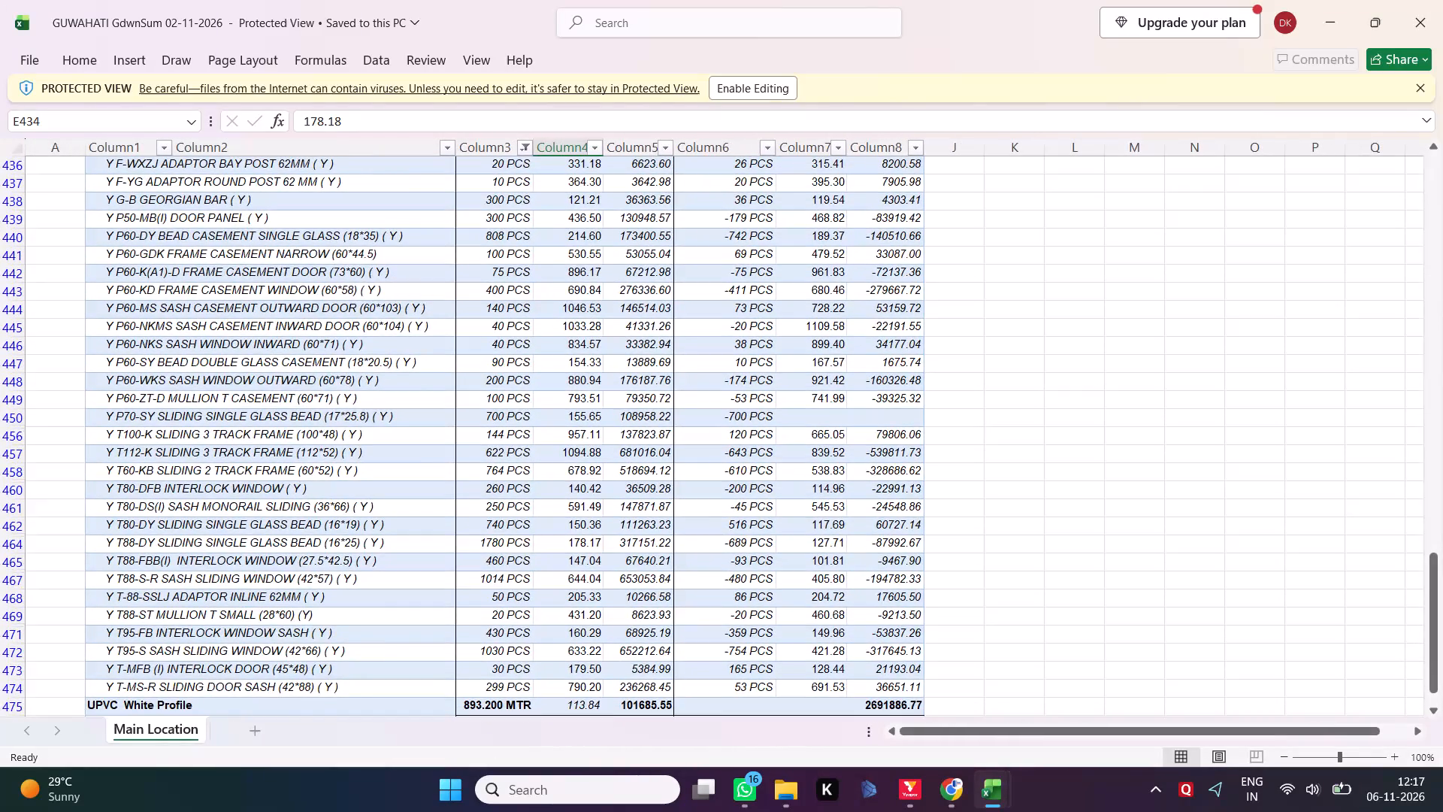
scroll(782, 477, up, 4)
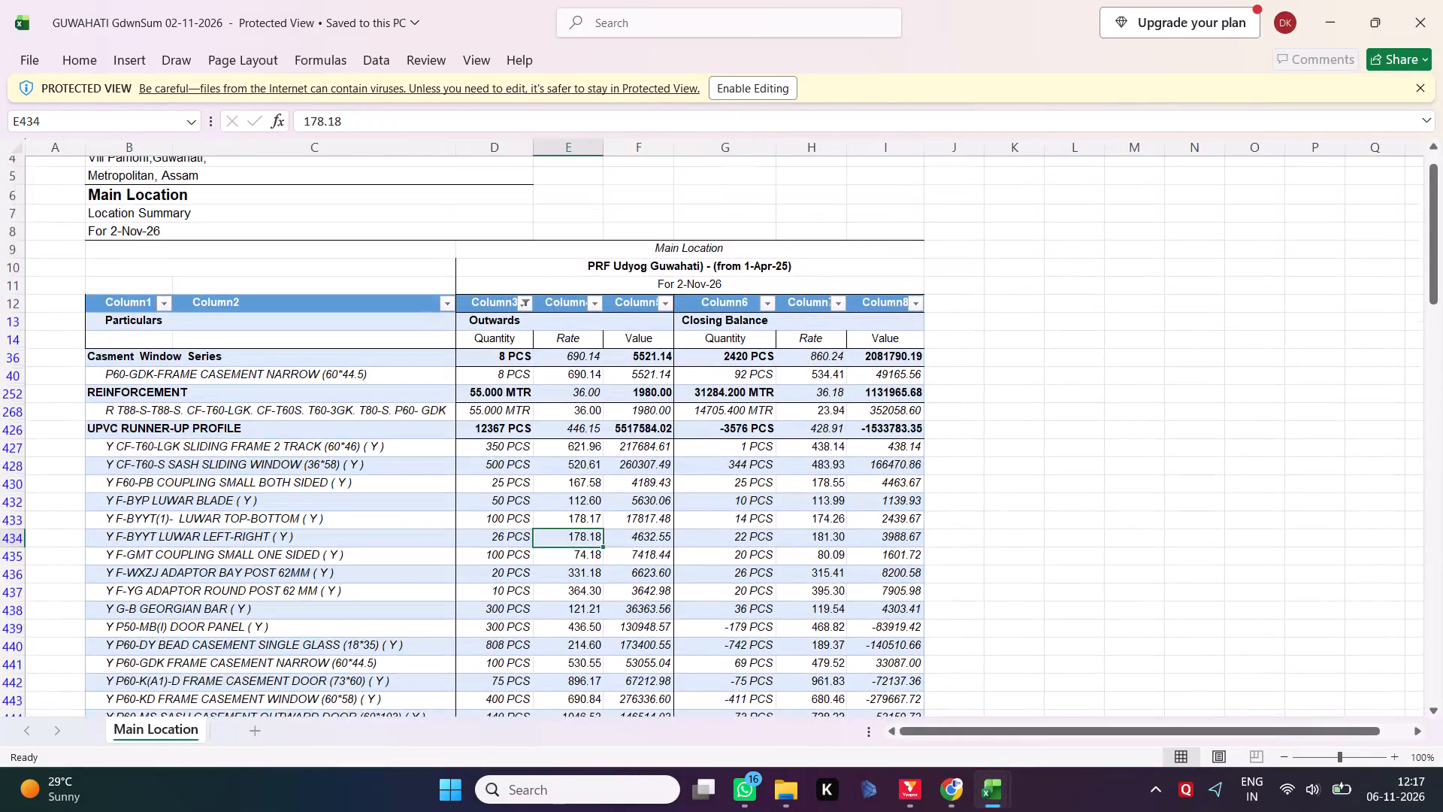
scroll(782, 477, up, 1)
scroll(782, 477, down, 4)
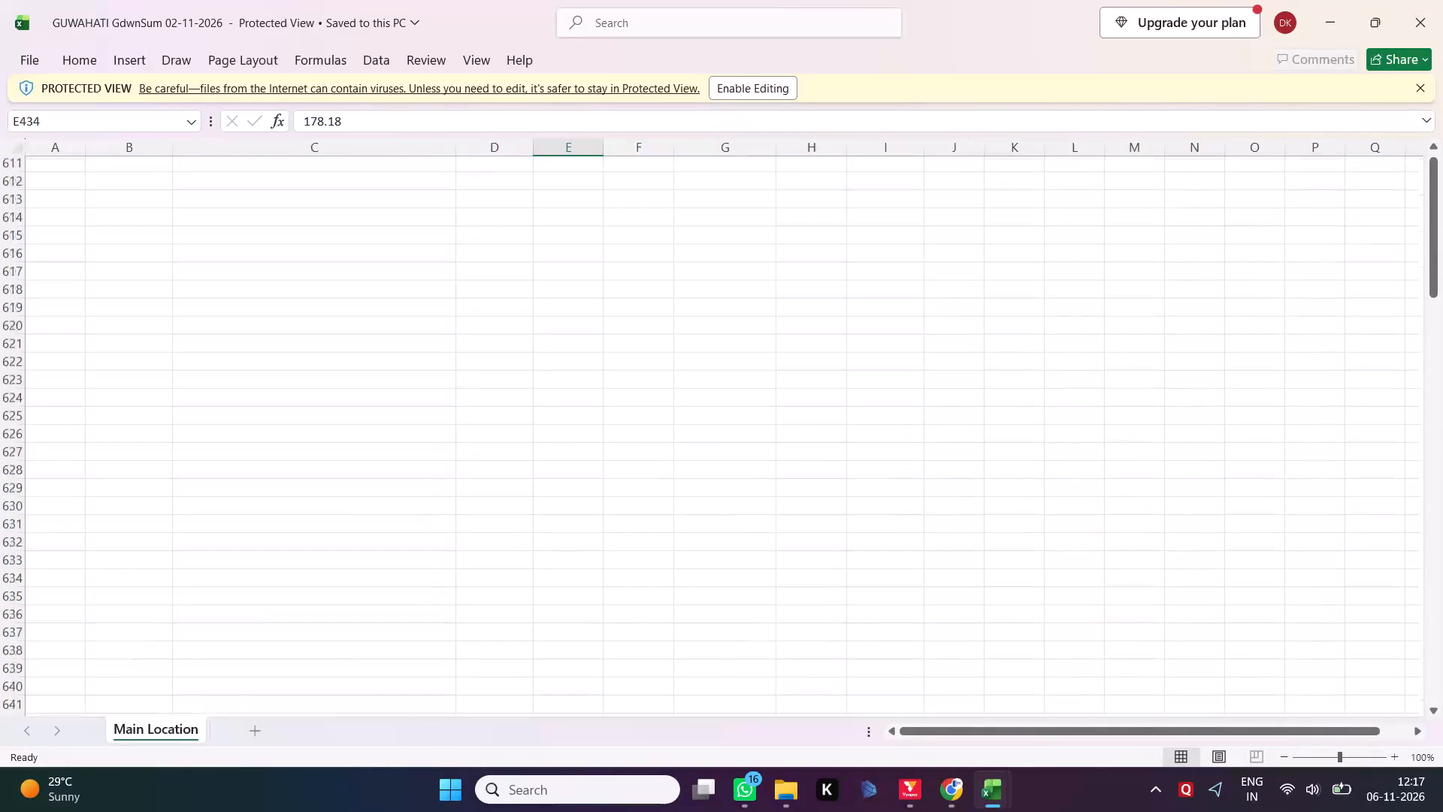
scroll(782, 477, up, 9)
Switch to the NOVEMBER GUWAHATI STOCK AND PURCHASE workbook and view the beginning of its MONTHLY PURCHASE sheet.
key(alt+Tab)
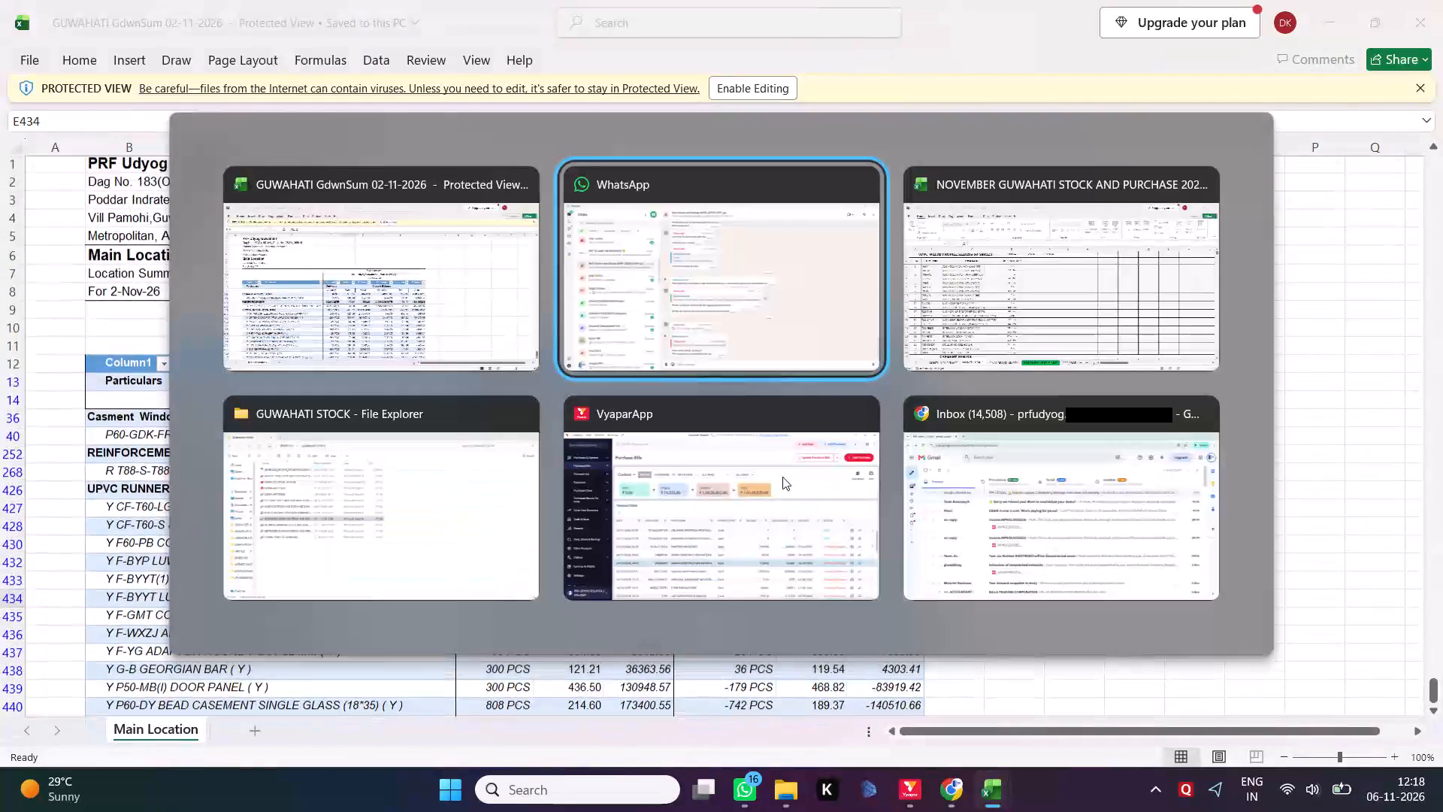
key(alt+Tab)
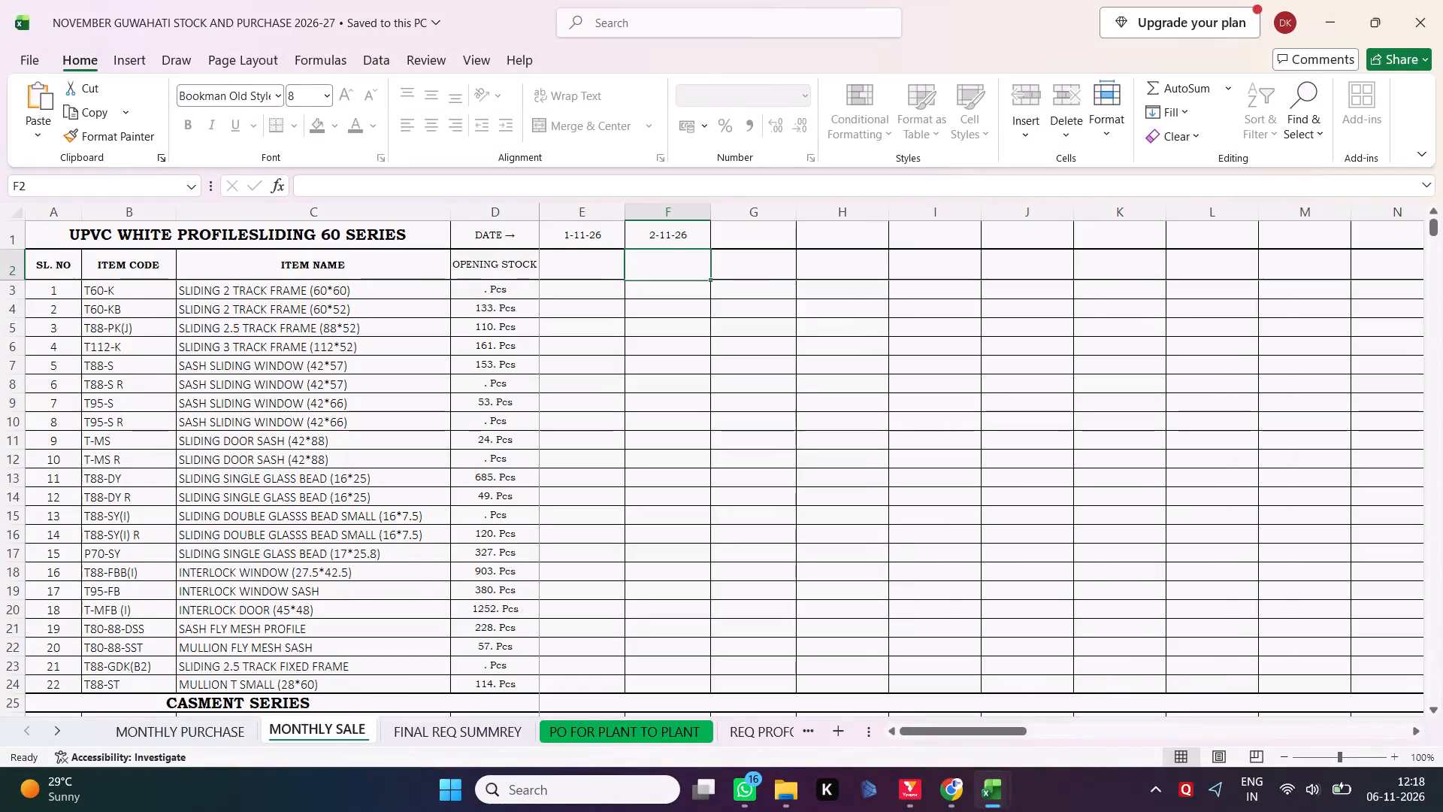
click(243, 718)
scroll(692, 496, up, 17)
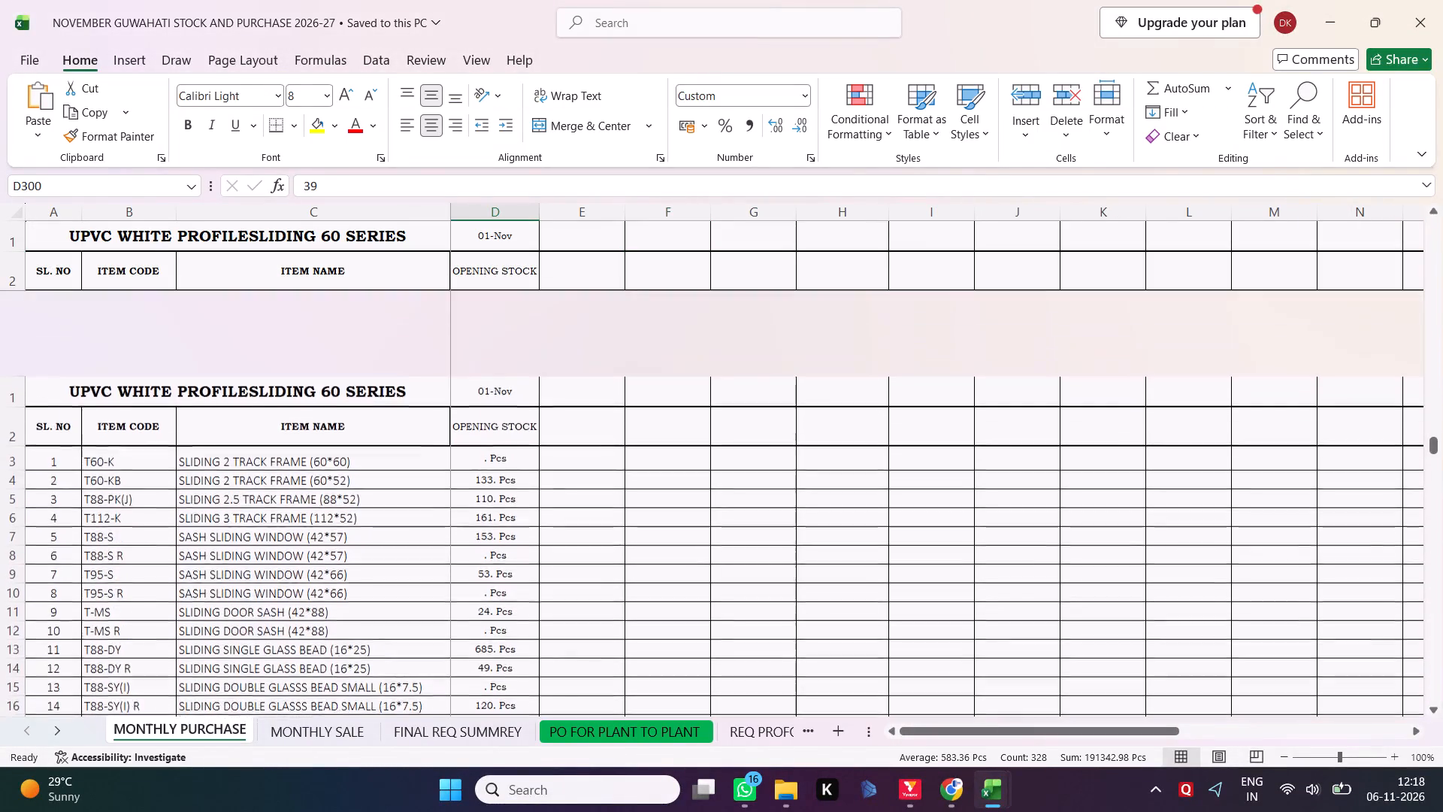
Switch to the GUWAHATI STOCK folder in File Explorer.
key(alt+Tab)
key(alt+Tab)
key(alt+Tab)
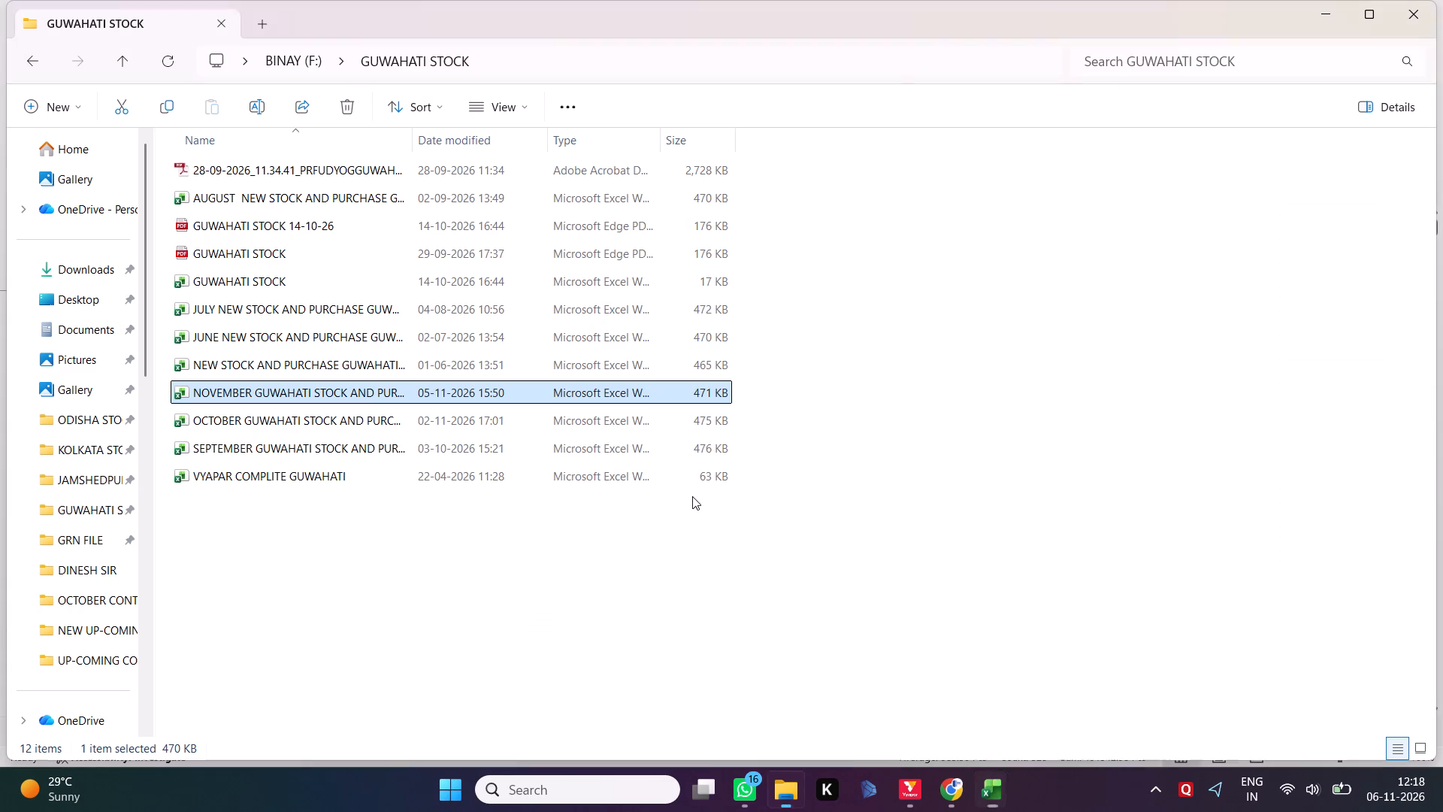
Open the OCTOBER GUWAHATI STOCK AND PURCHASE workbook and examine the purchase entries at the beginning of its MONTHLY PURCHASE sheet.
double_click(214, 420)
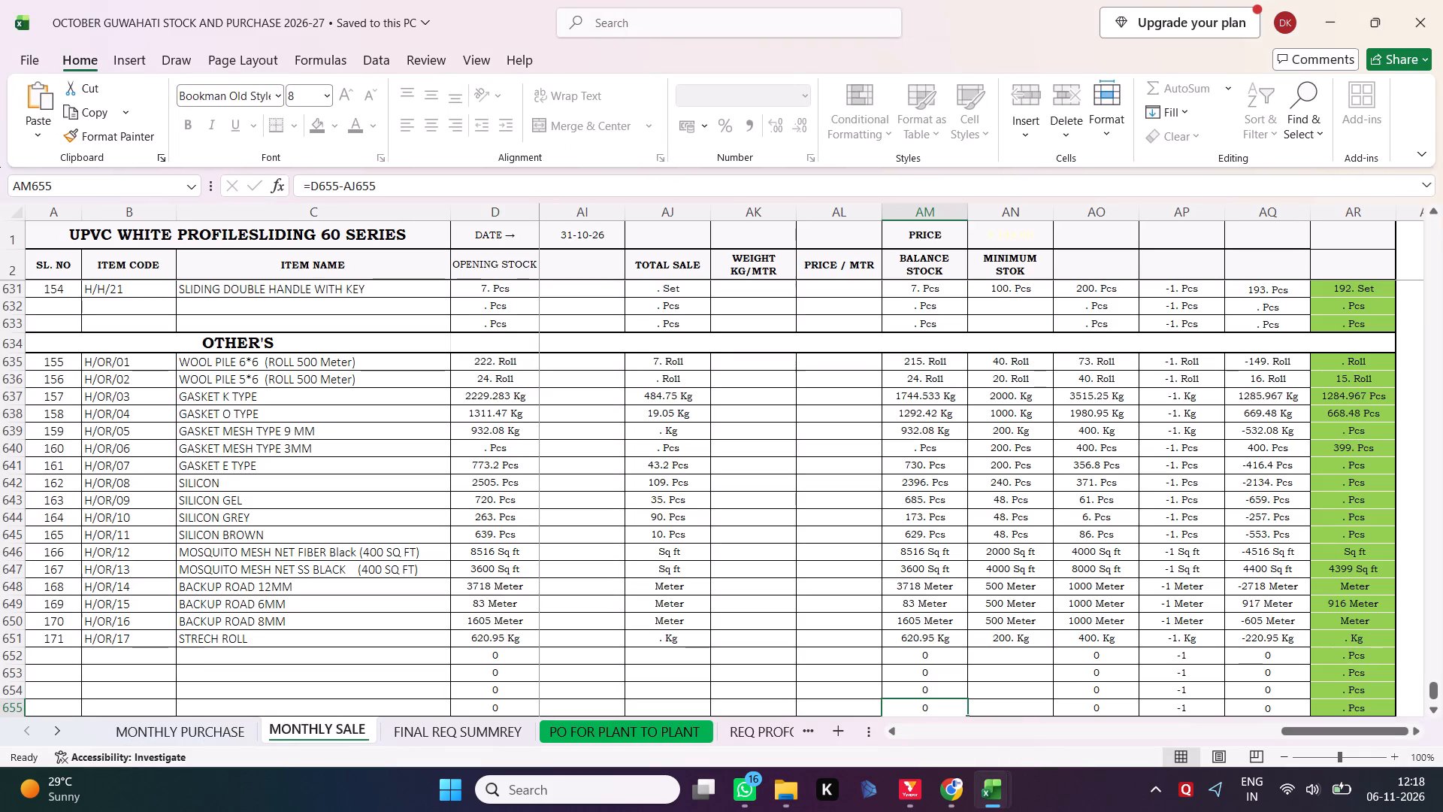
click(228, 728)
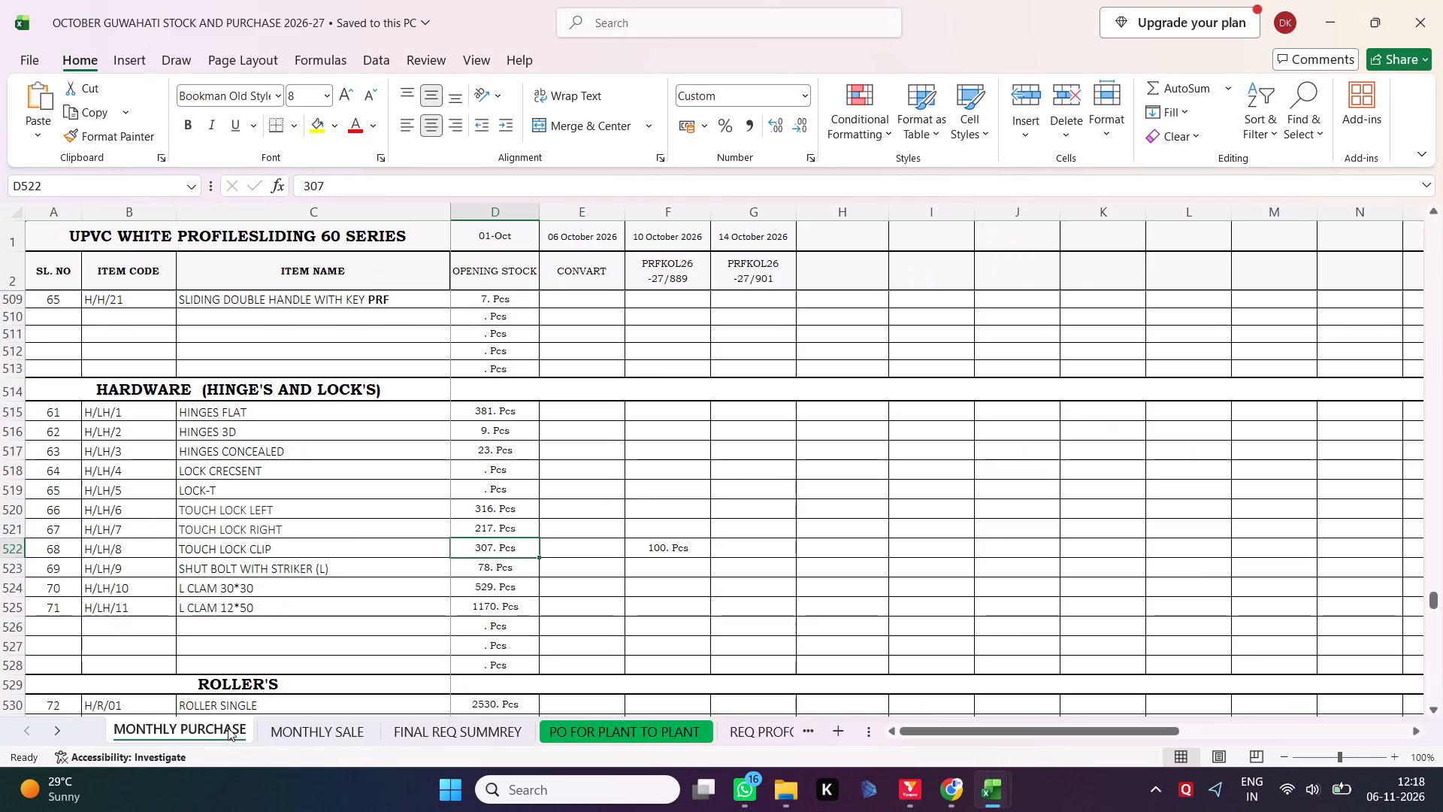
scroll(763, 448, up, 8)
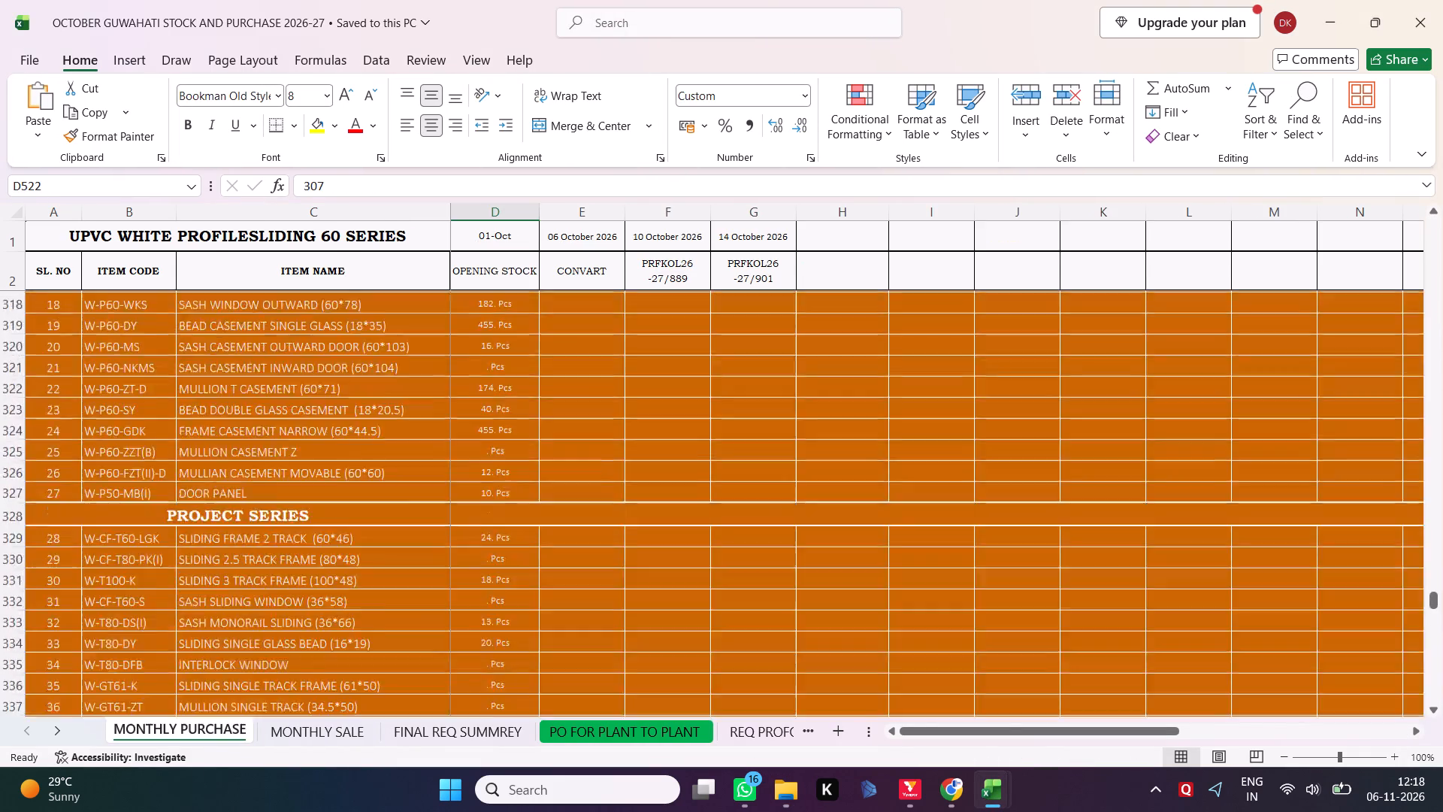
scroll(763, 448, up, 7)
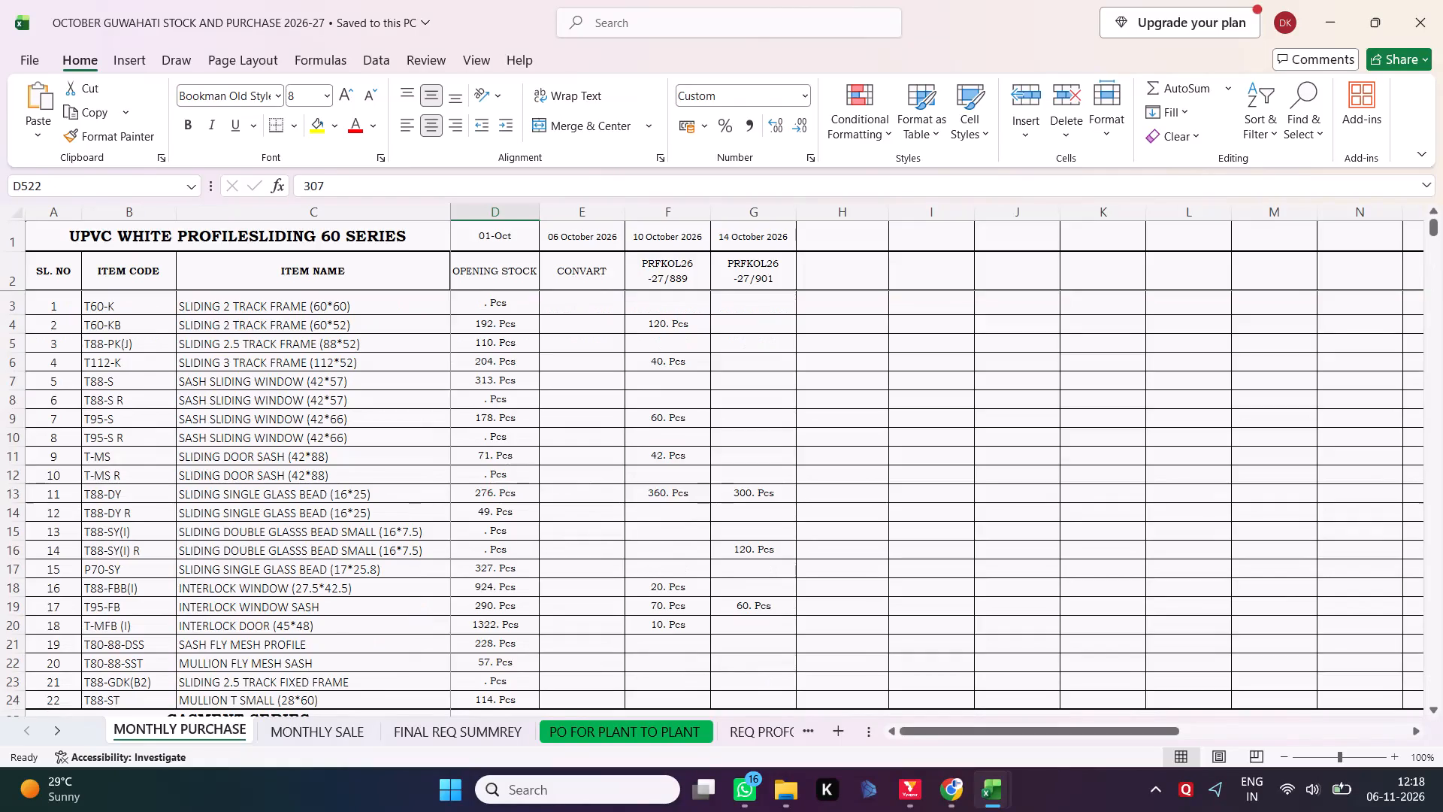
key(alt+Tab)
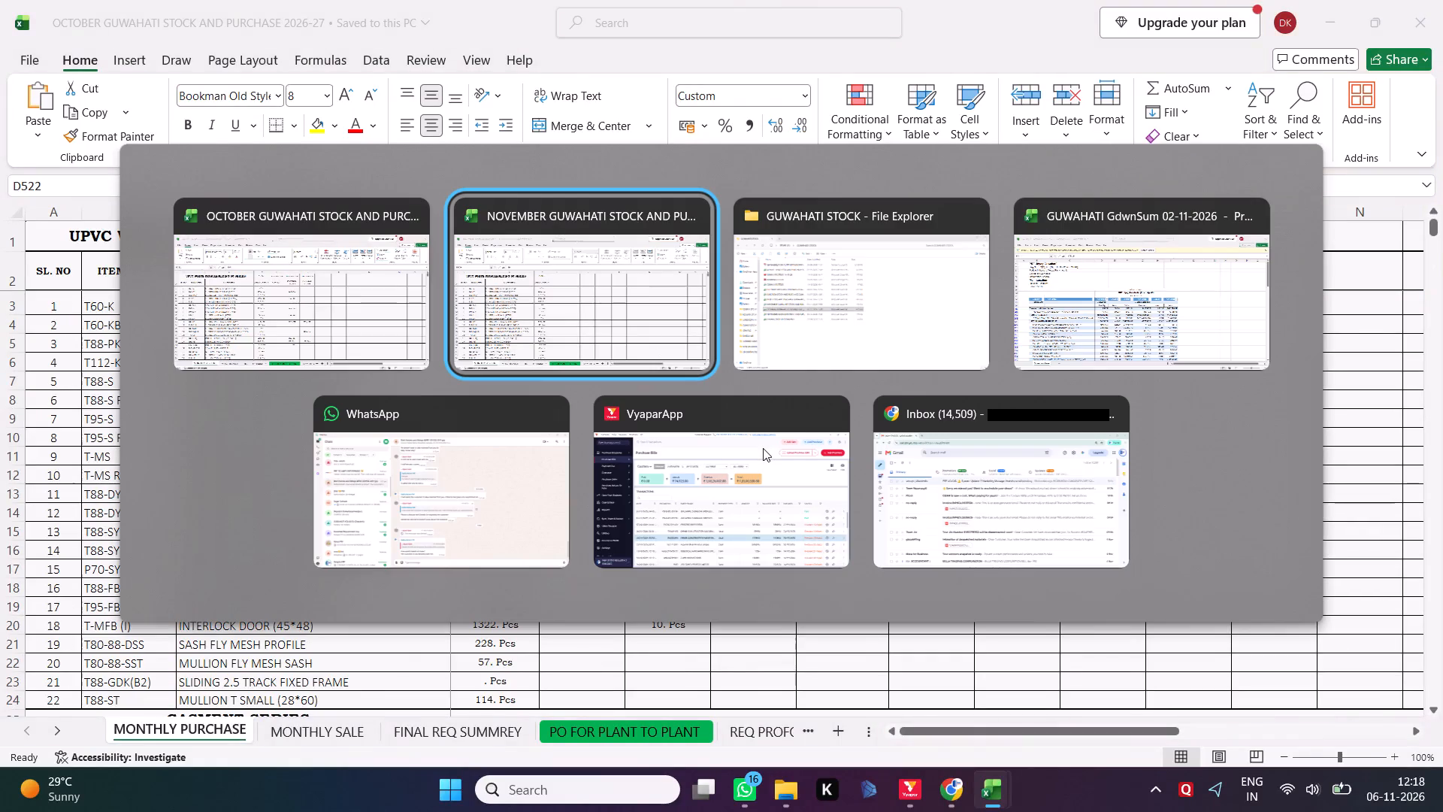
key(alt+shift+Tab)
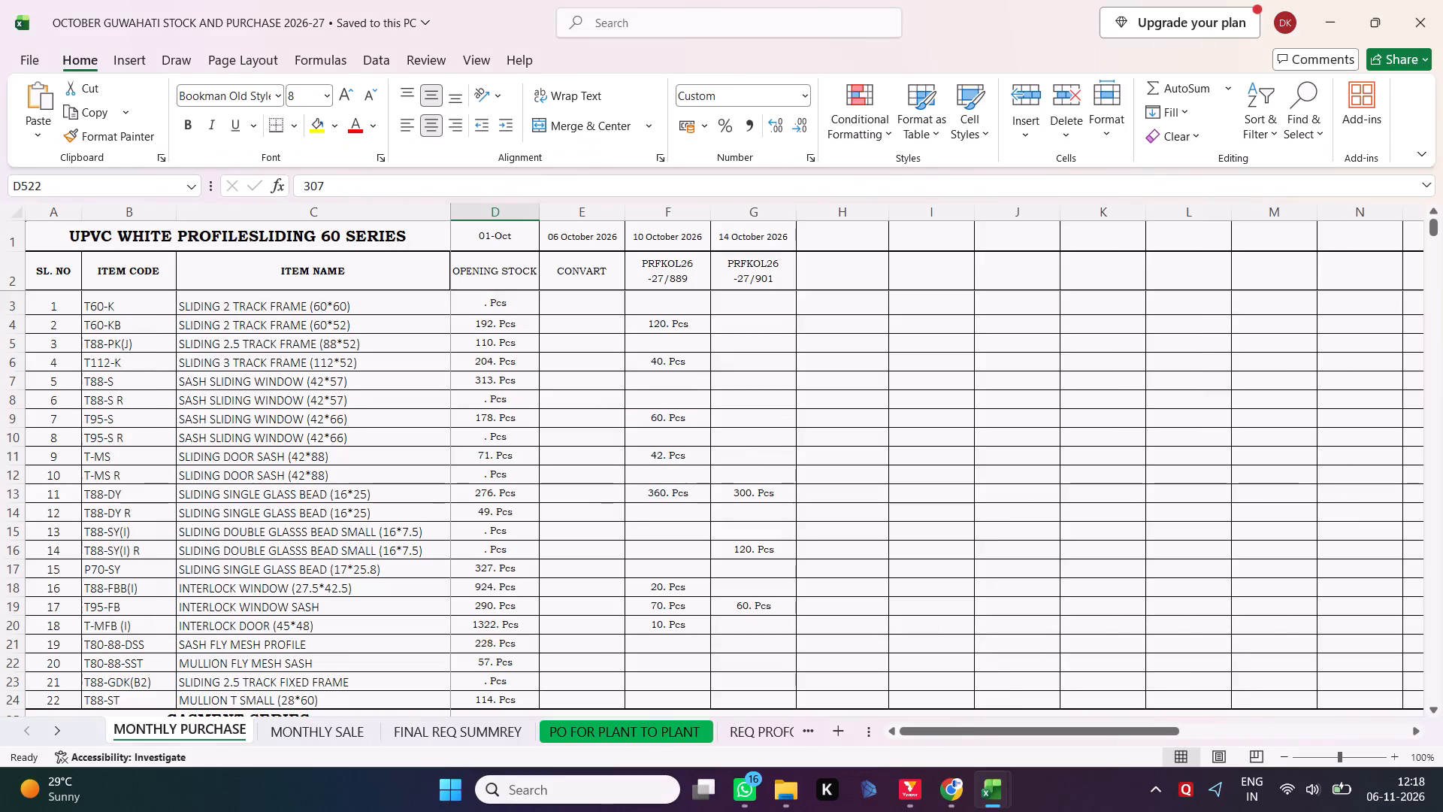
scroll(763, 448, up, 1)
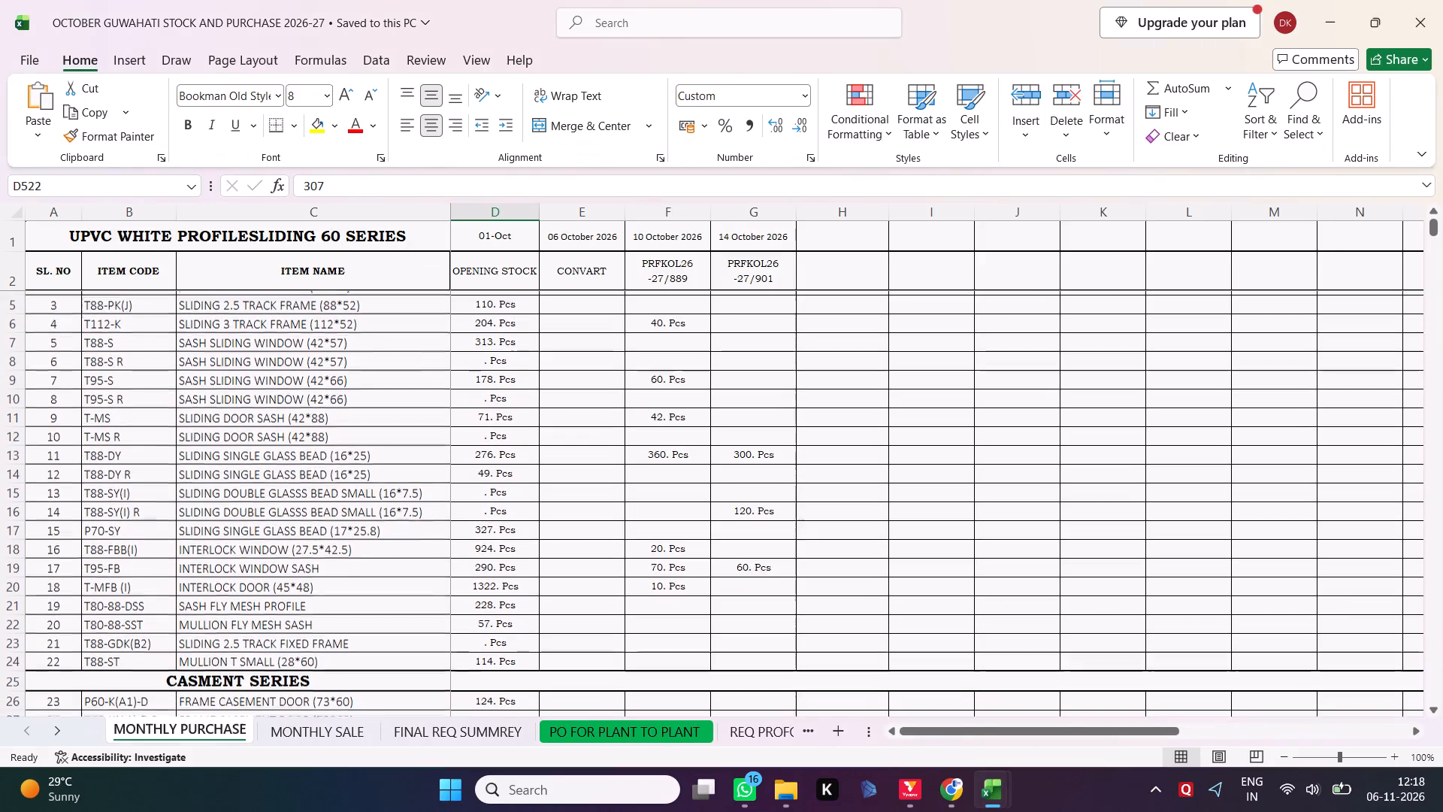
scroll(763, 448, up, 2)
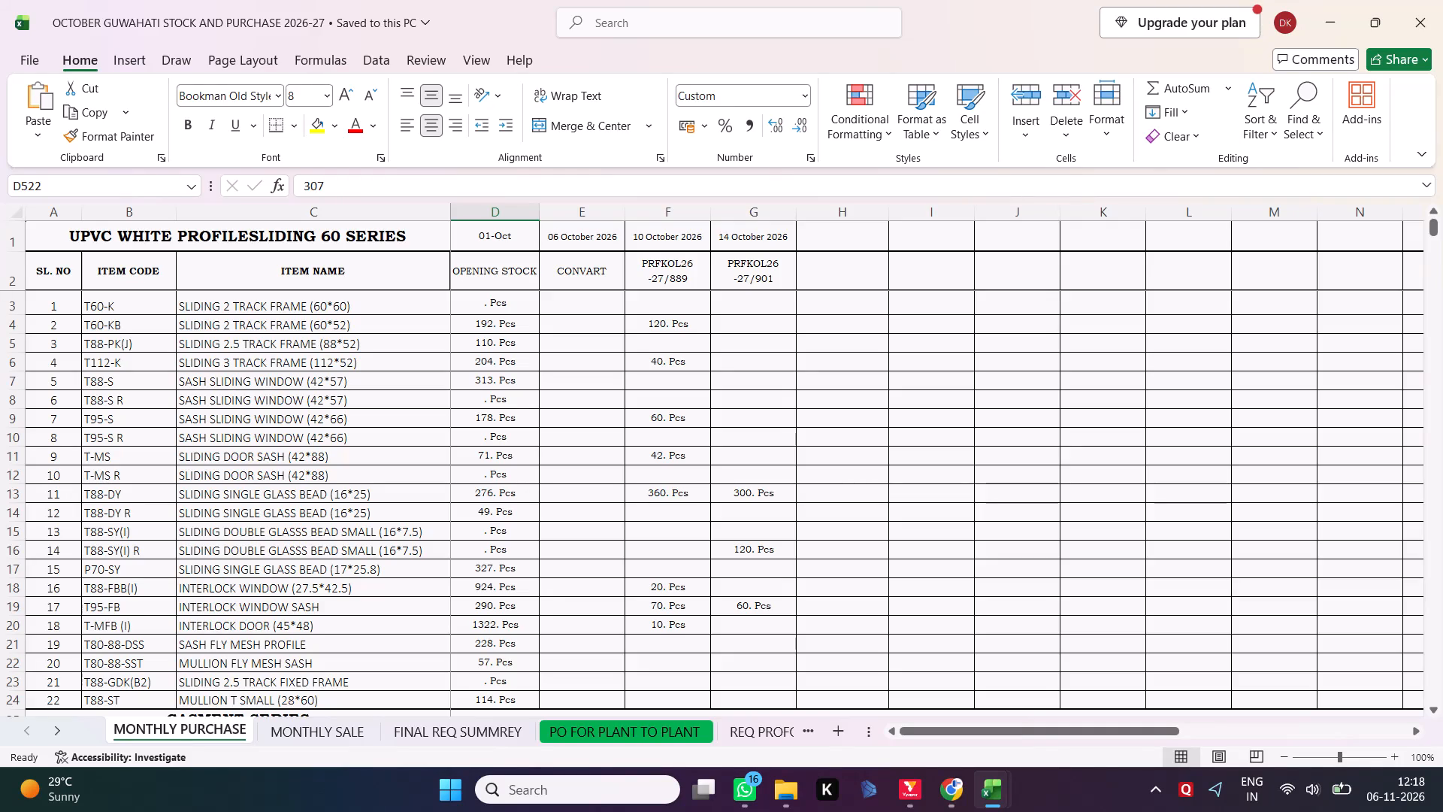
Switch to the GUWAHATI STOCK folder in File Explorer.
key(alt+Tab)
key(alt+Tab)
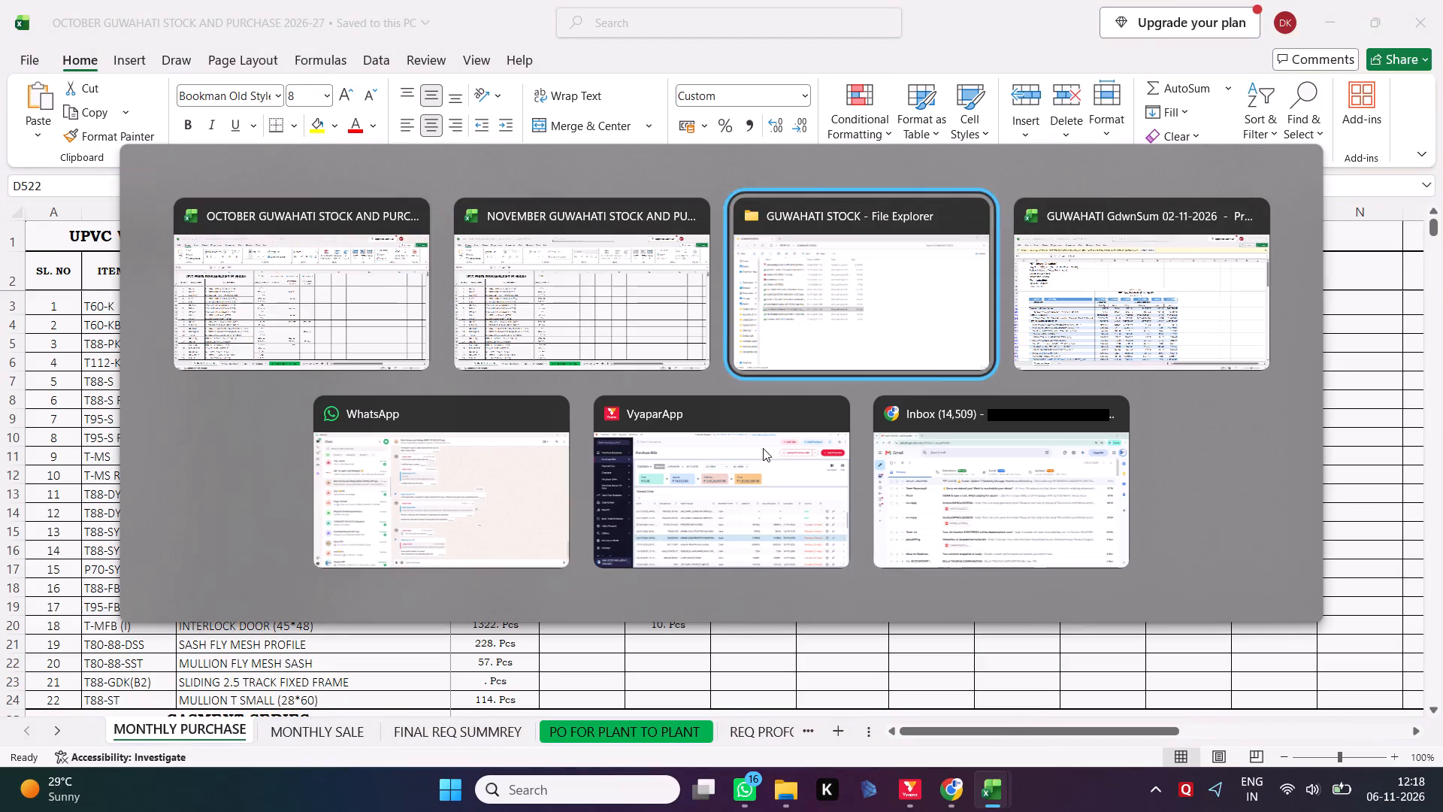
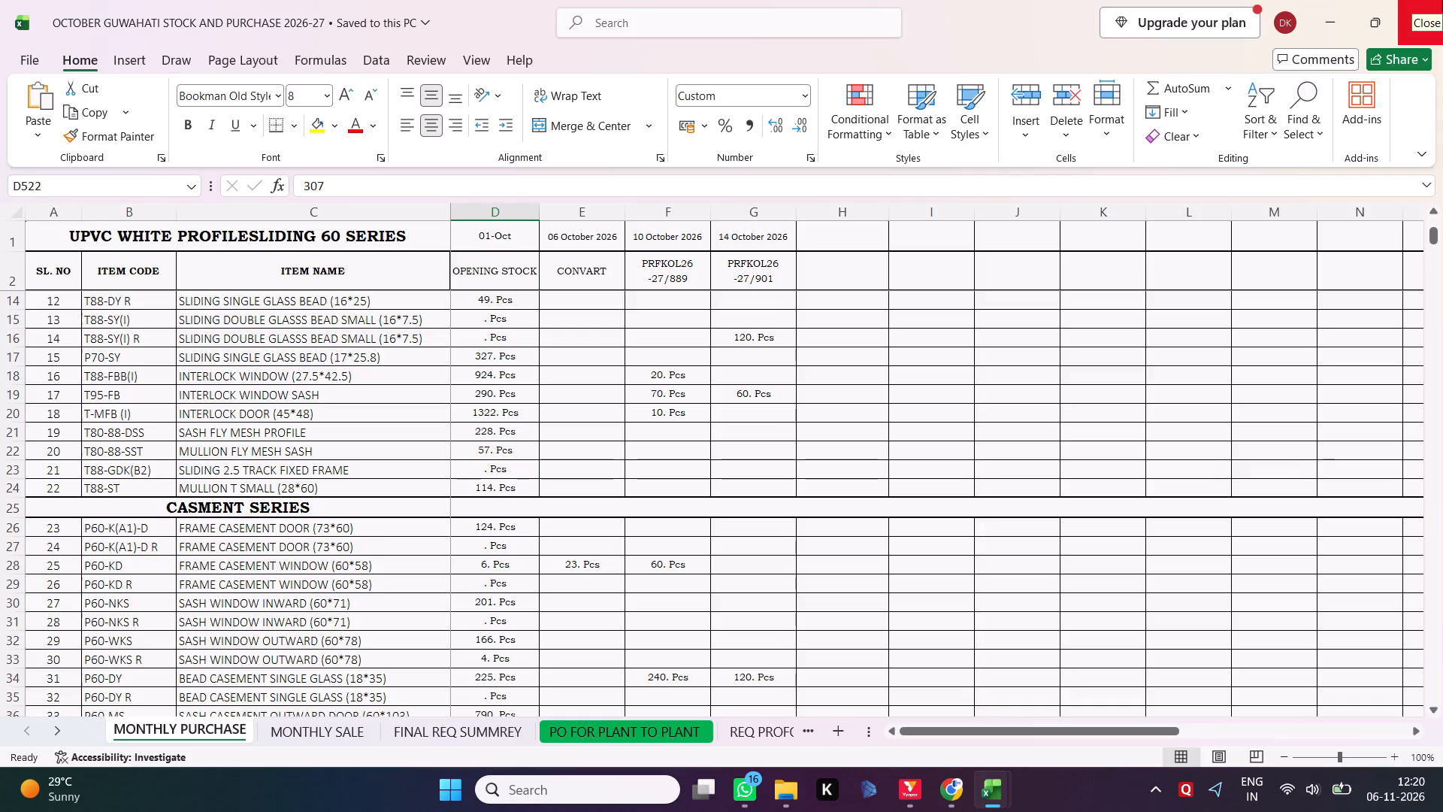
Close the OCTOBER GUWAHATI STOCK AND PURCHASE 2026-27 workbook.
click(1442, 0)
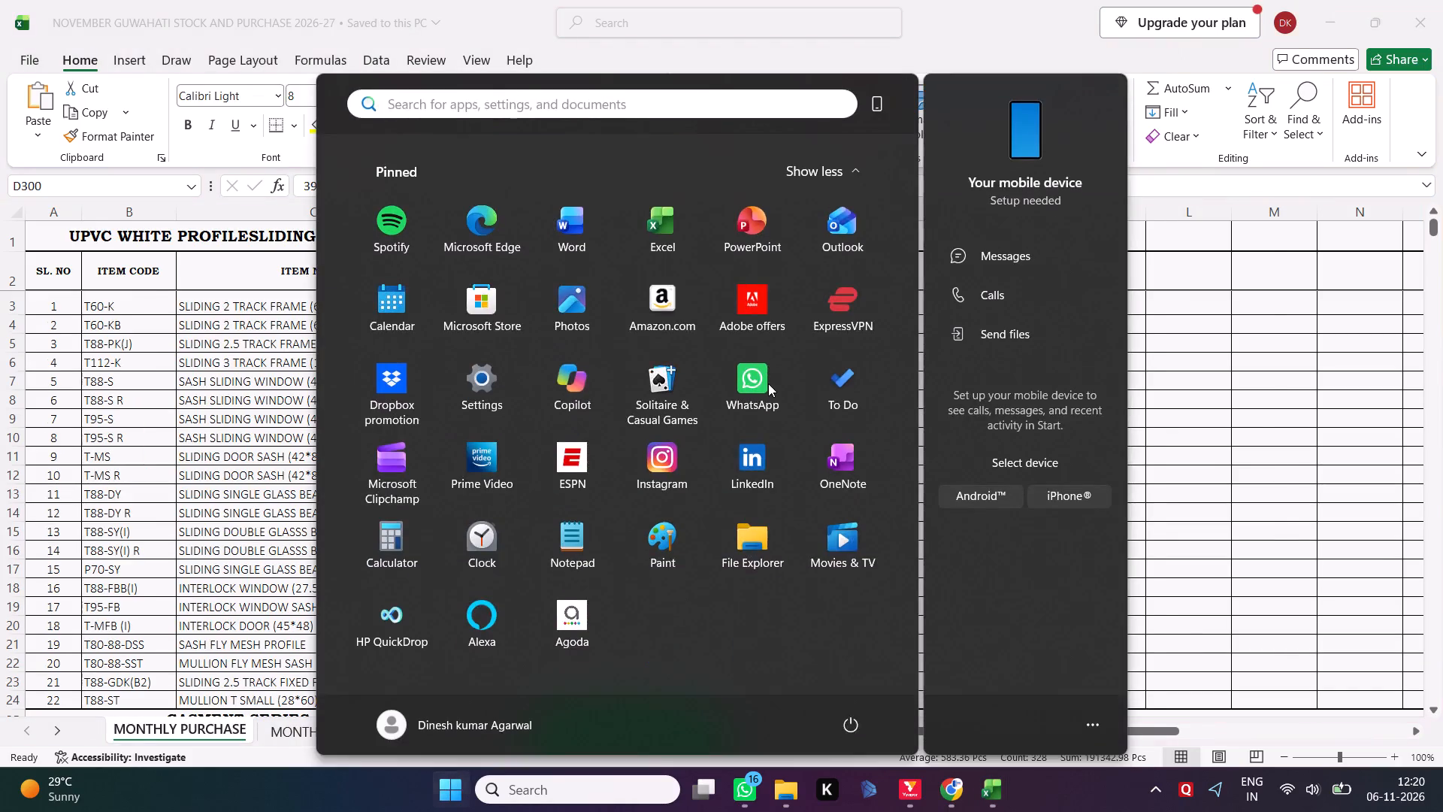
Switch to the GUWAHATI GdwnSum 02-11-2026 workbook.
key(alt+Tab)
key(alt+Tab)
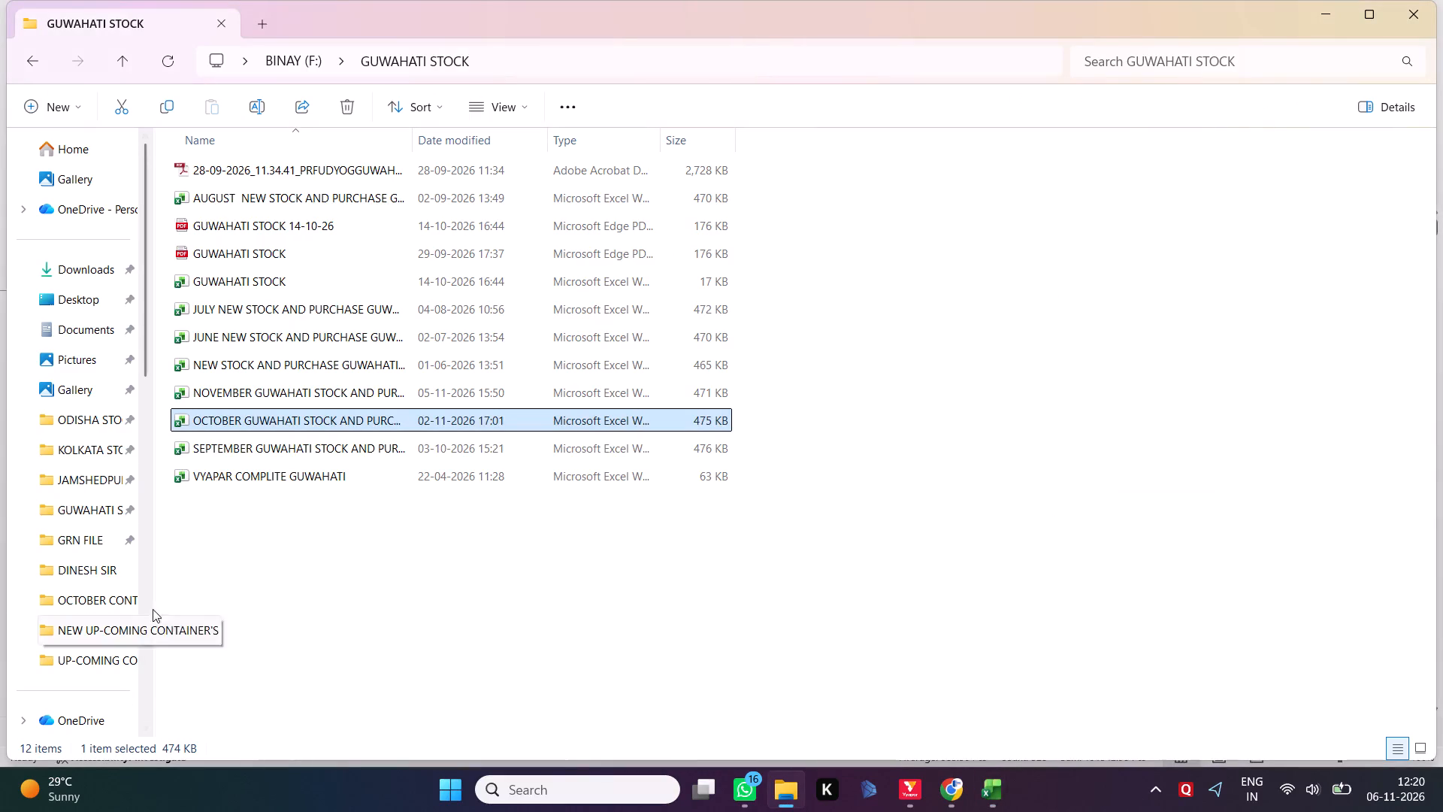
key(alt+Tab)
key(alt+Tab)
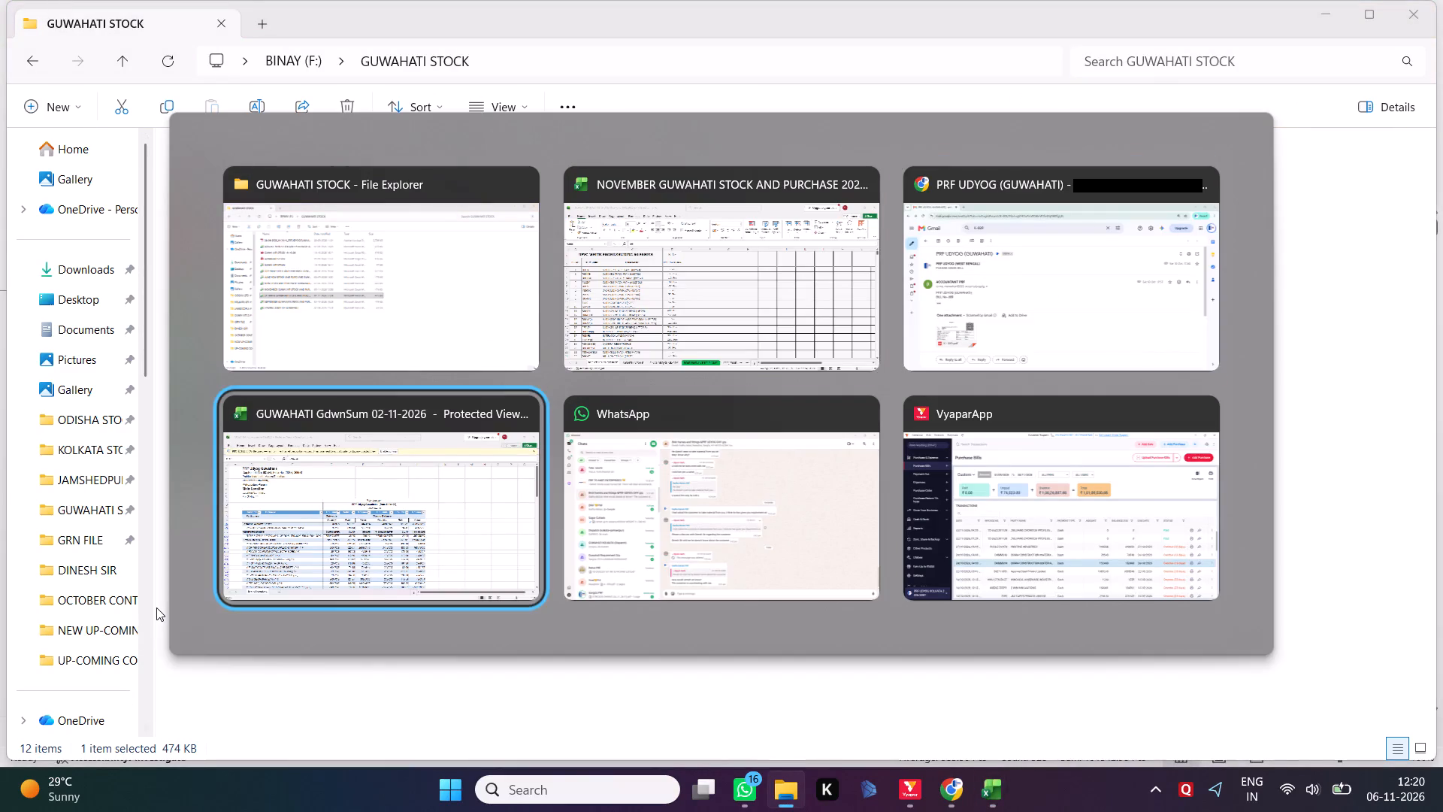
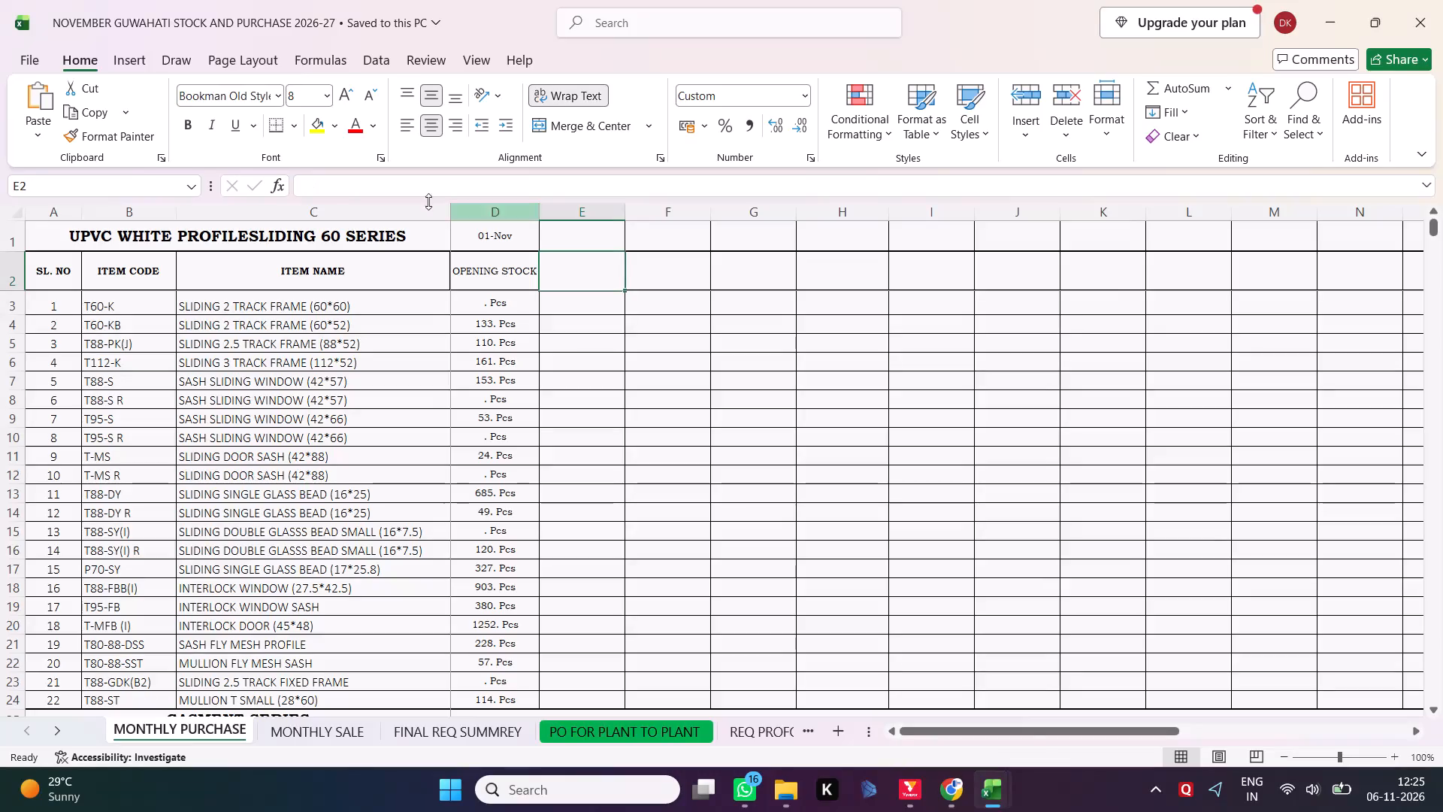
Enter the copied reference number as YD-26ZC301141, without its leading colon, in header cell E2 beside OPENING STOCK.
drag(371, 173, 365, 185)
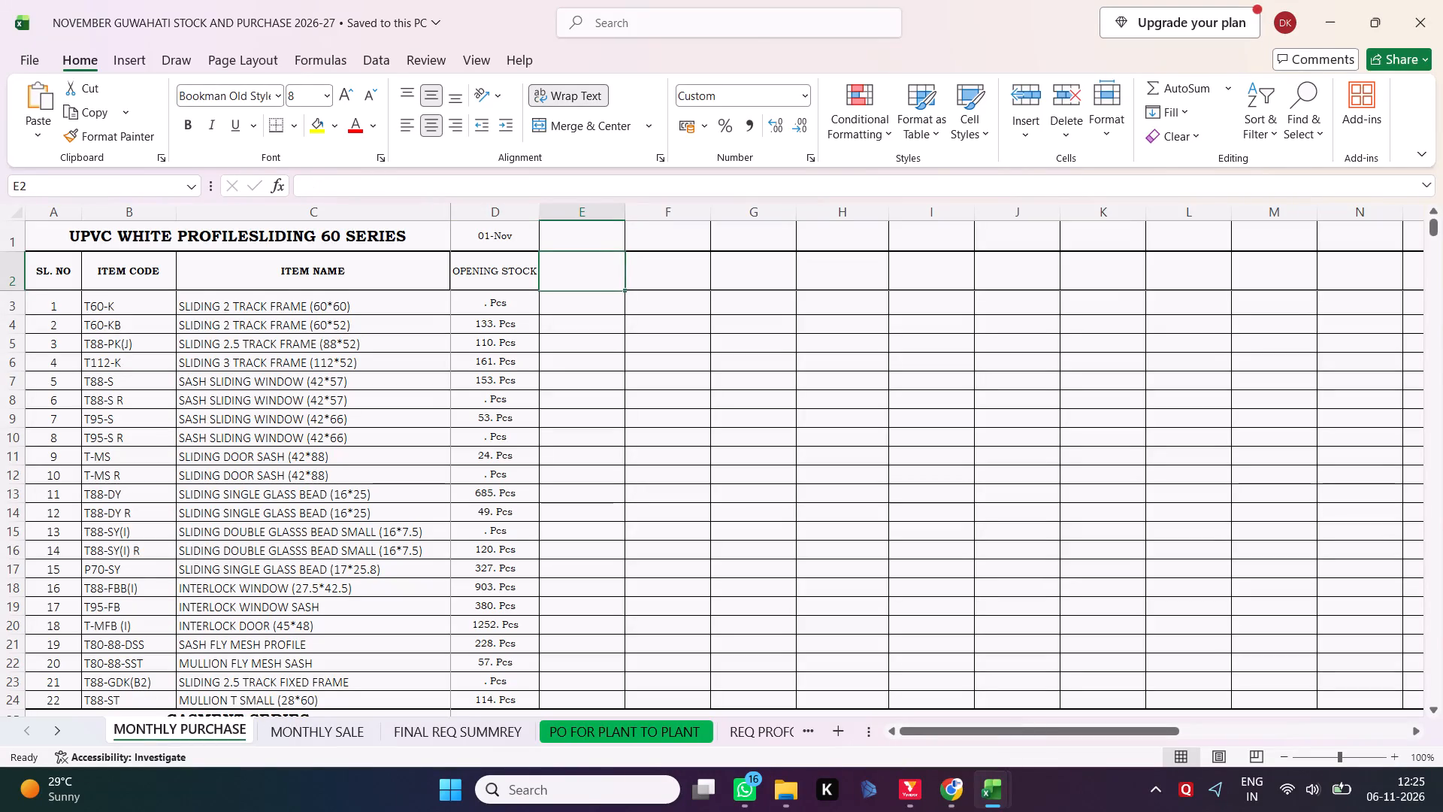
drag(365, 185, 365, 189)
click(365, 189)
key(ctrl+v)
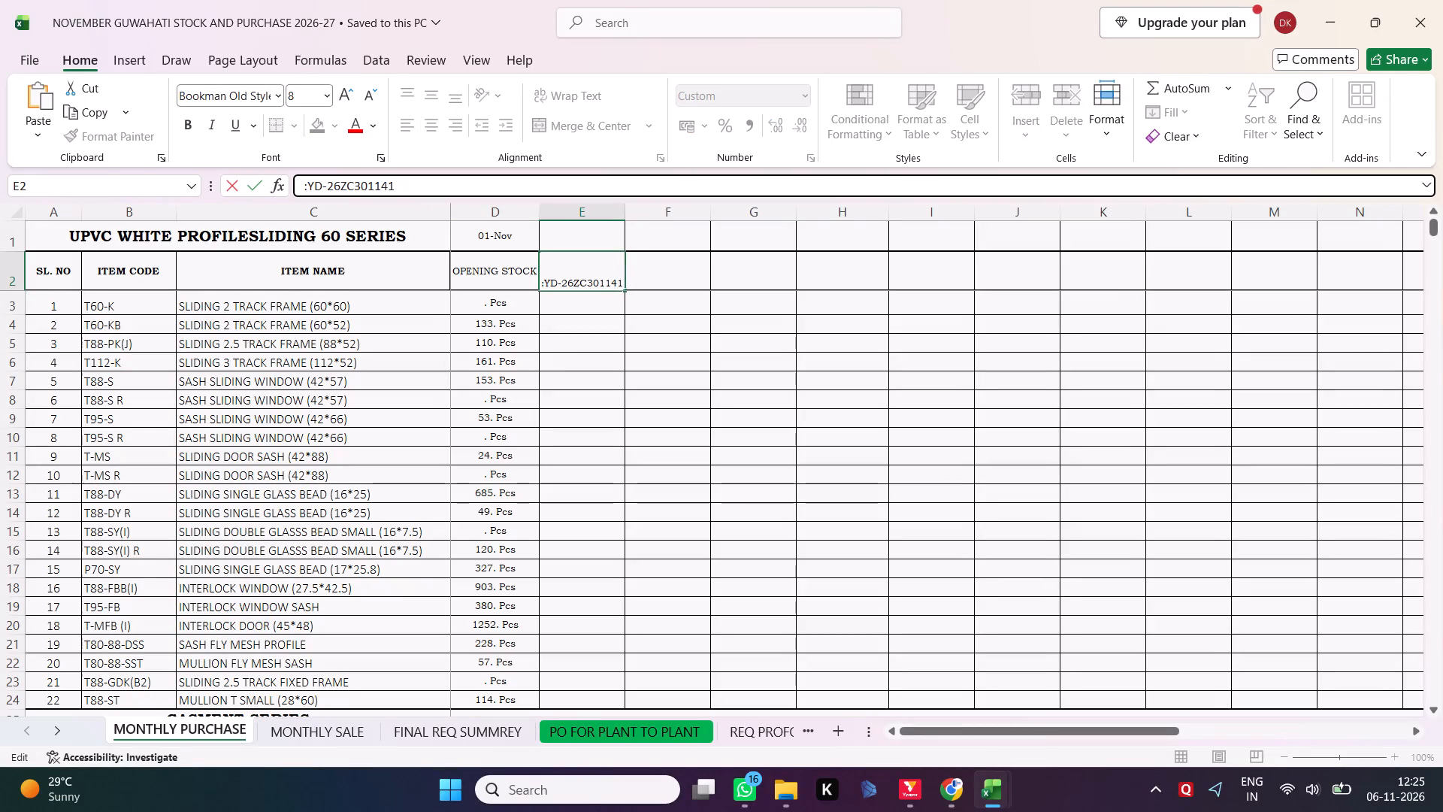
key(Return)
key(Up)
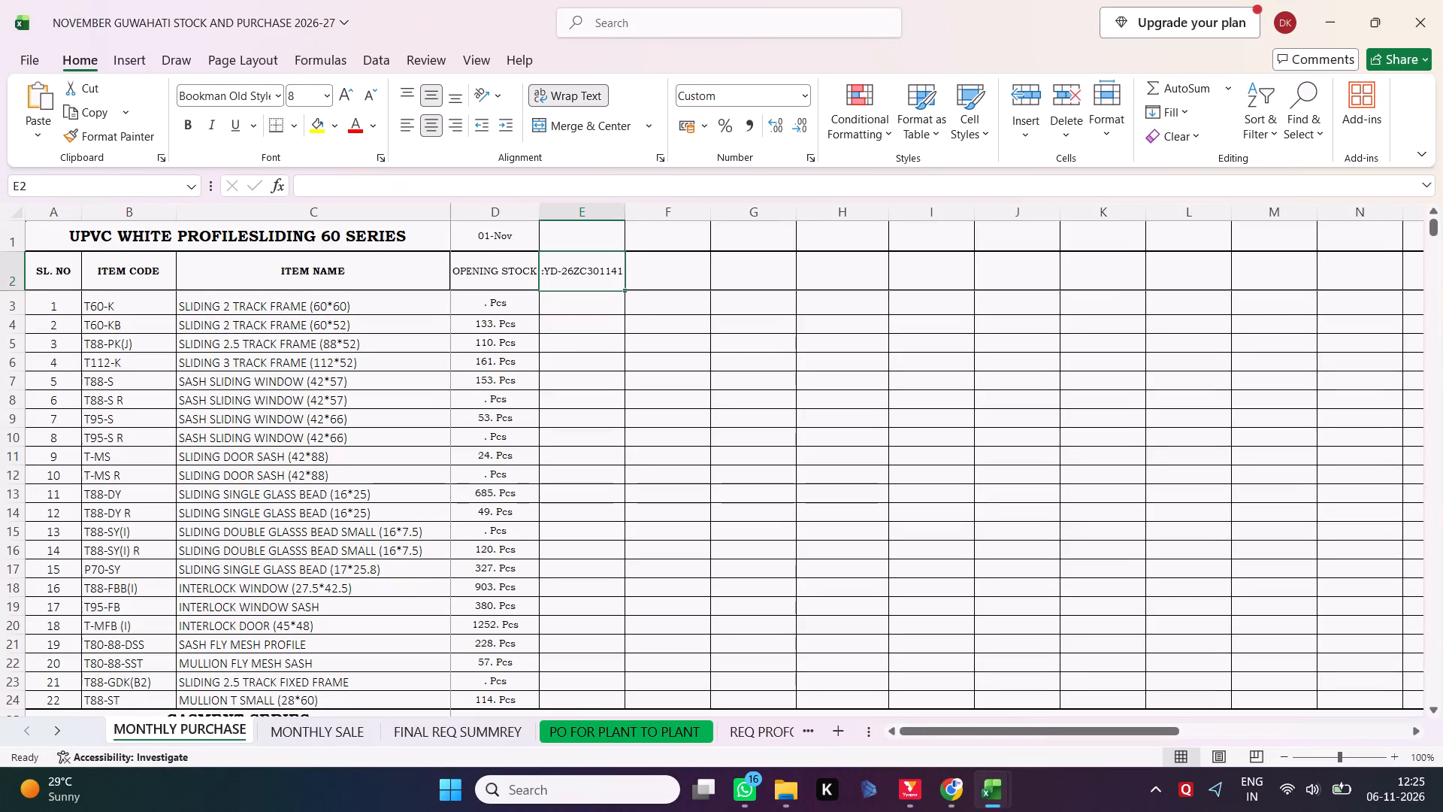
click(304, 184)
key(Right)
key(BackSpace)
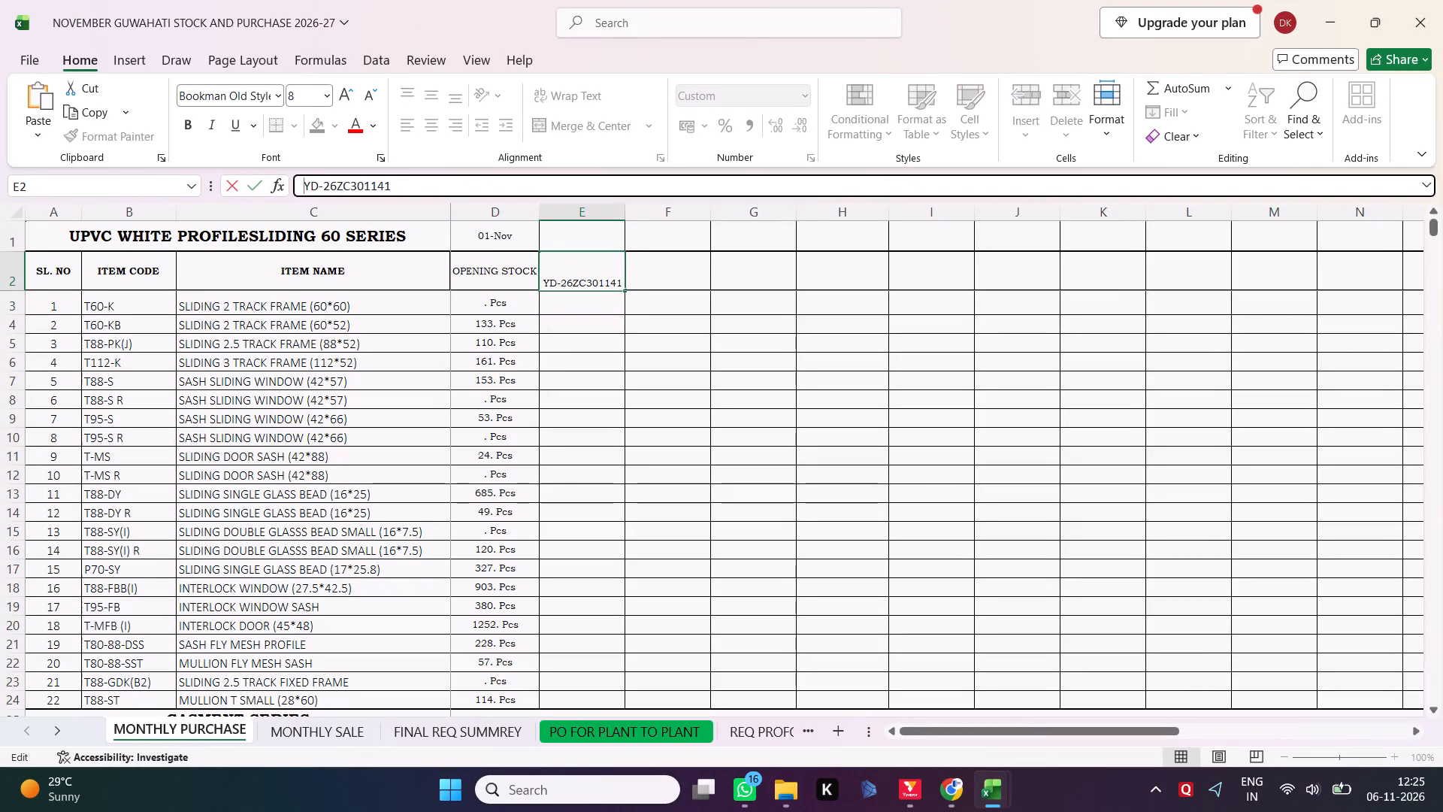
key(Return)
Enter the date 2-11 in cell E1 above the YD-26ZC301141 column header.
key(Up)
key(Up)
text(2-)
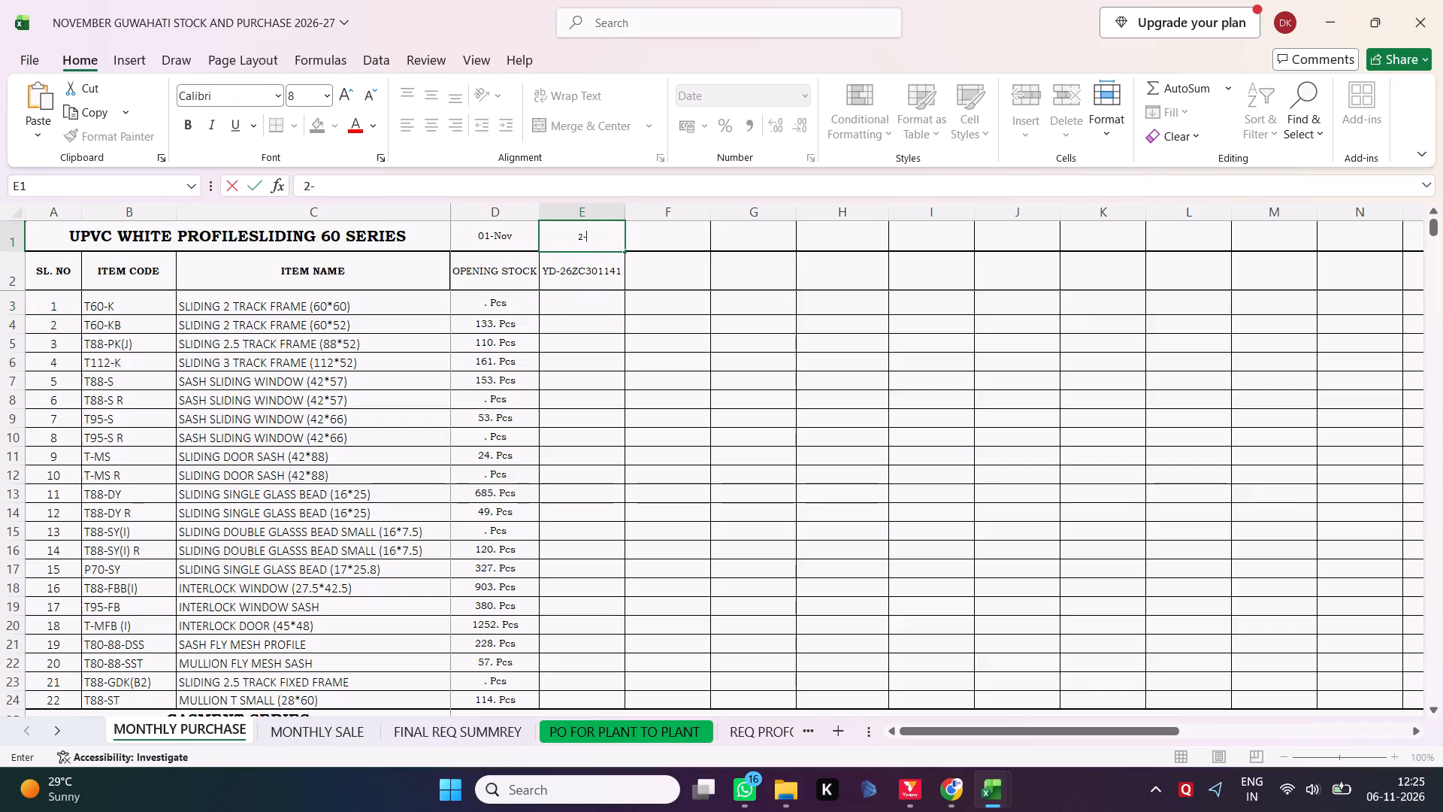
text(11)
key(Return)
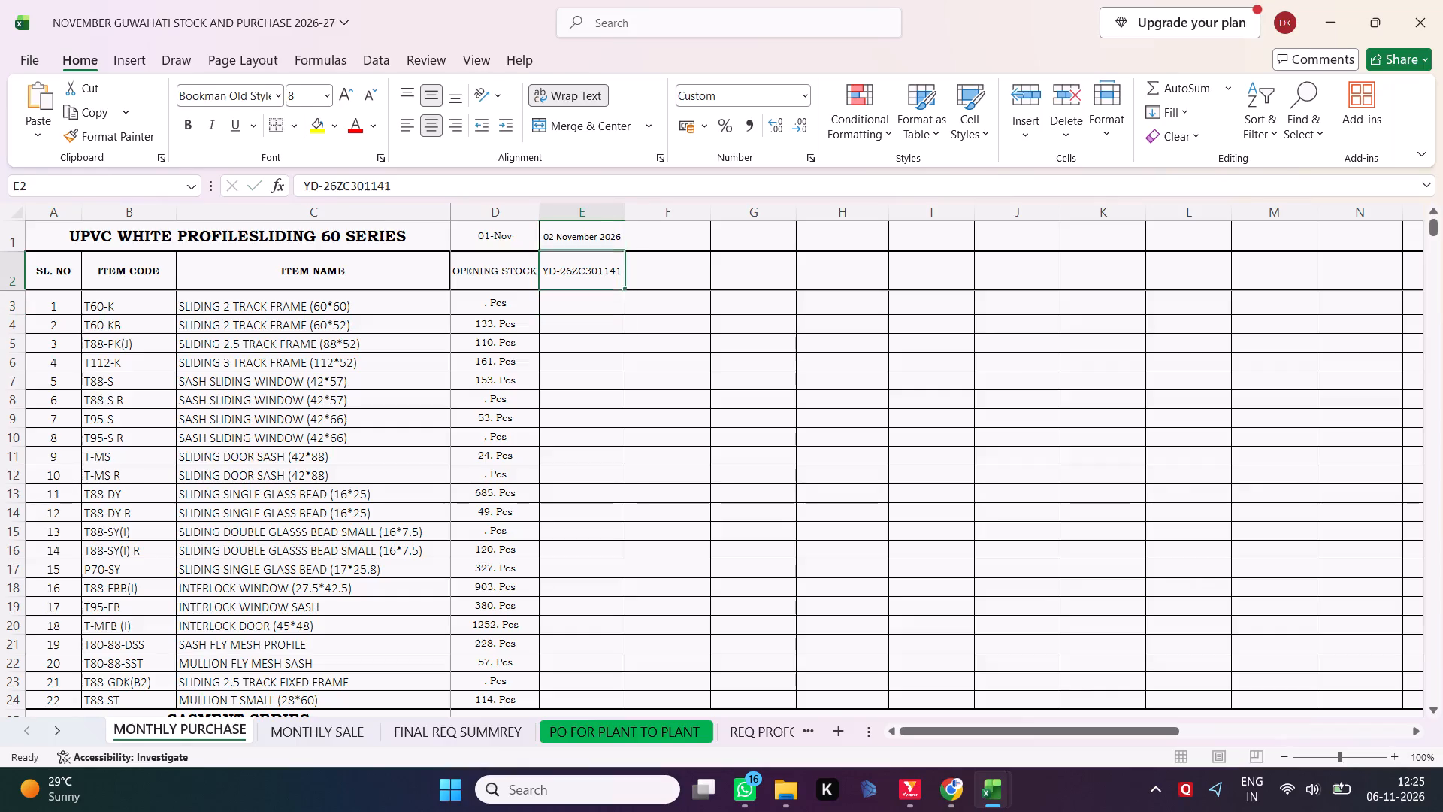
key(Down)
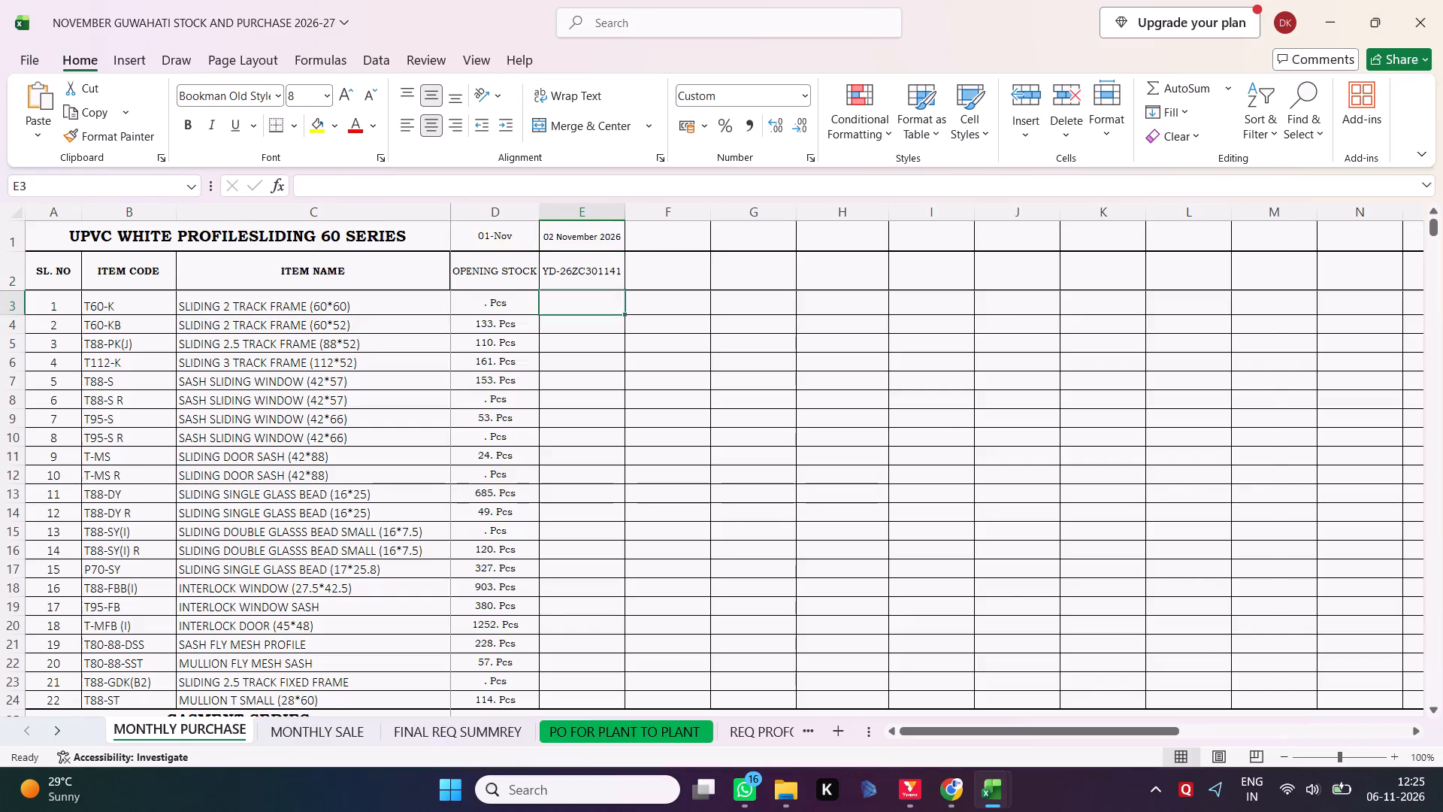
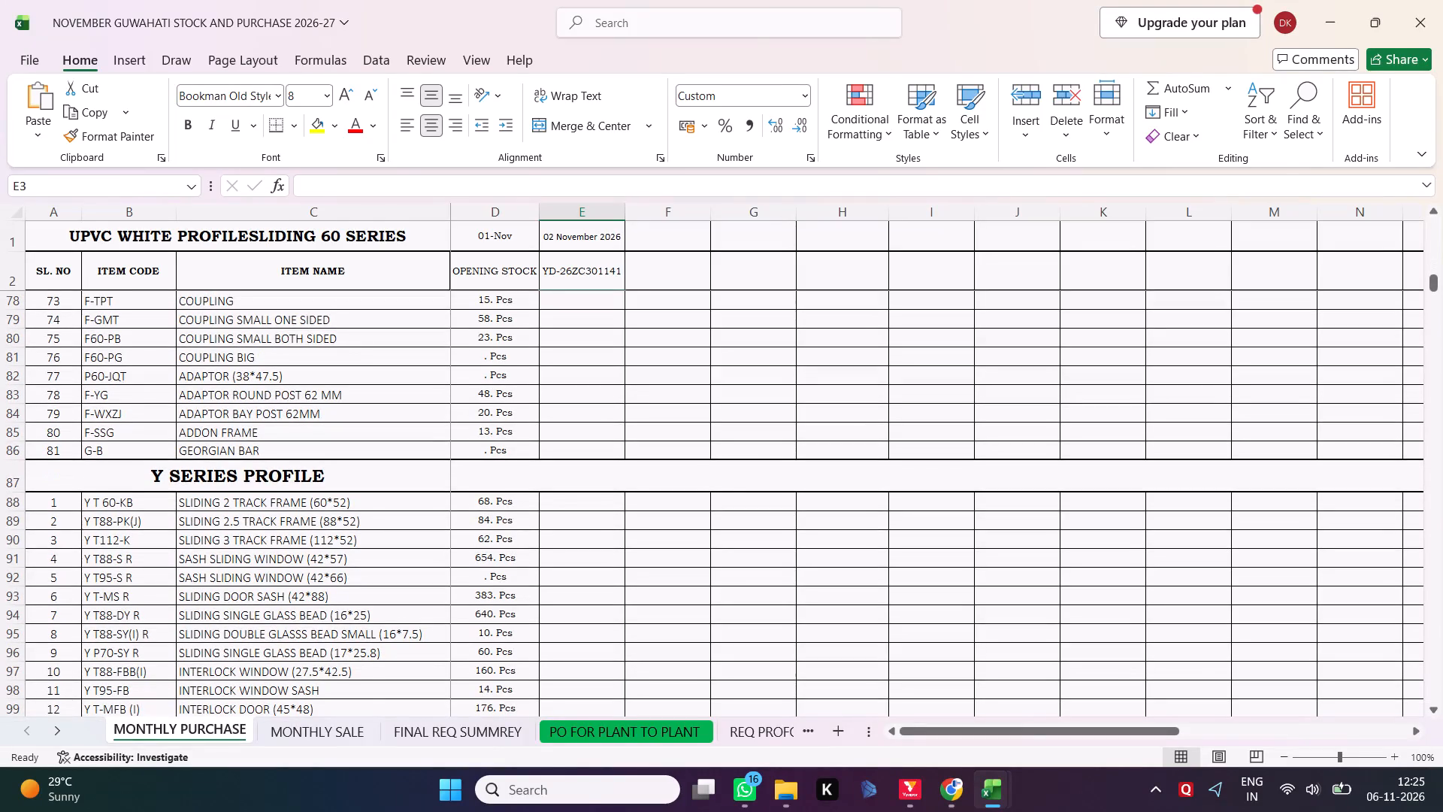
Select the YD-26ZC301141 purchase cell E89 for item Y T88-PK(J), SLIDING 2.5 TRACK FRAME (88*52), under Y SERIES PROFILE.
click(594, 512)
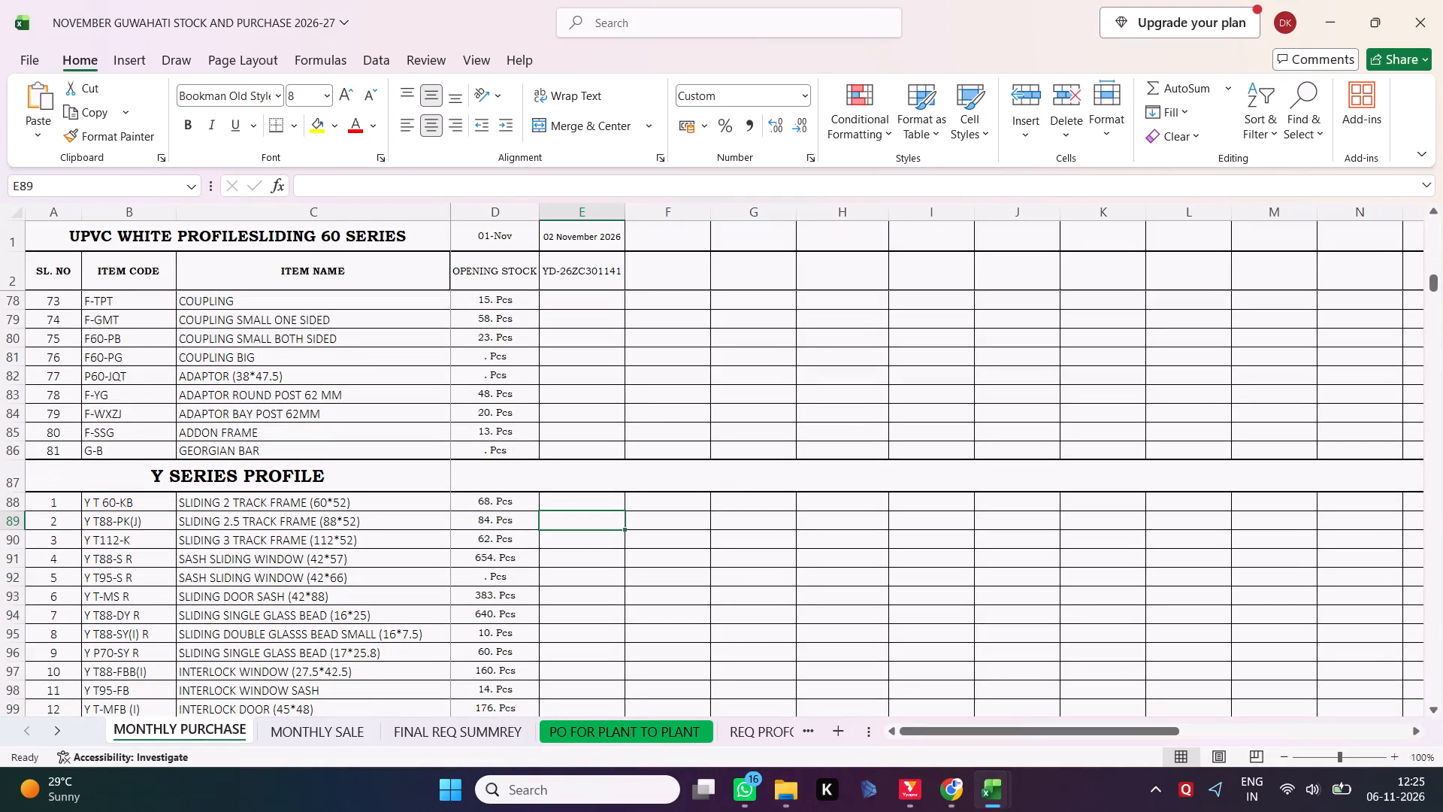
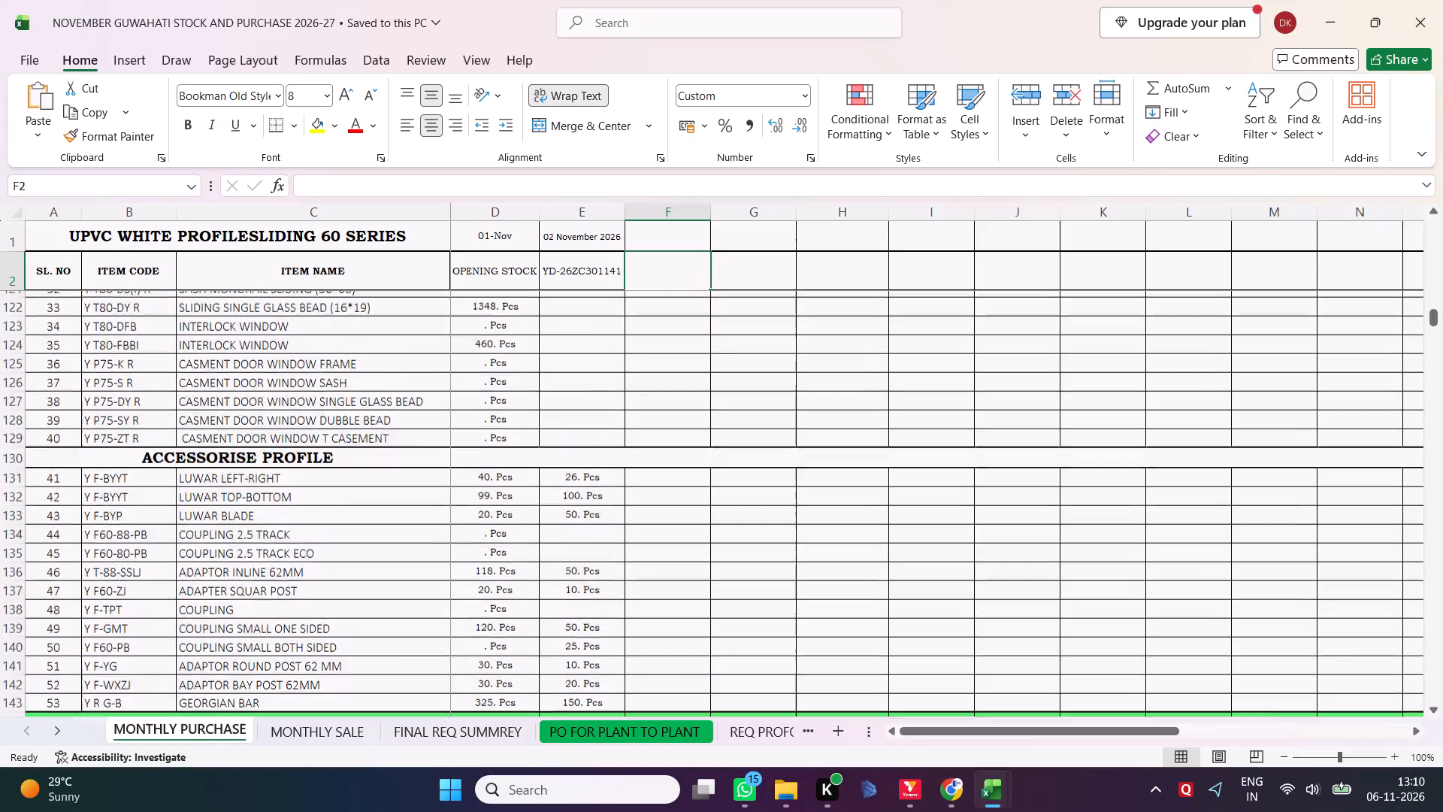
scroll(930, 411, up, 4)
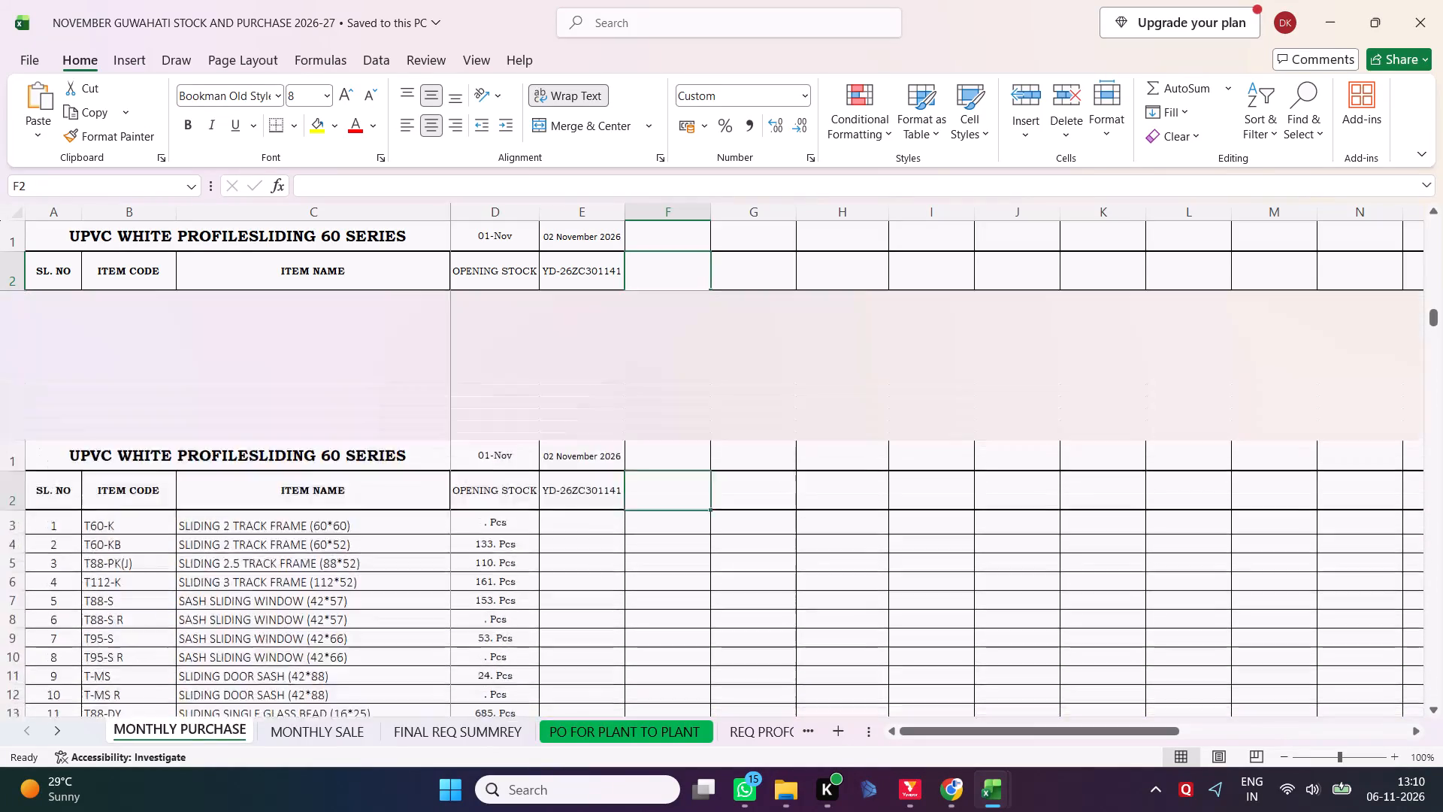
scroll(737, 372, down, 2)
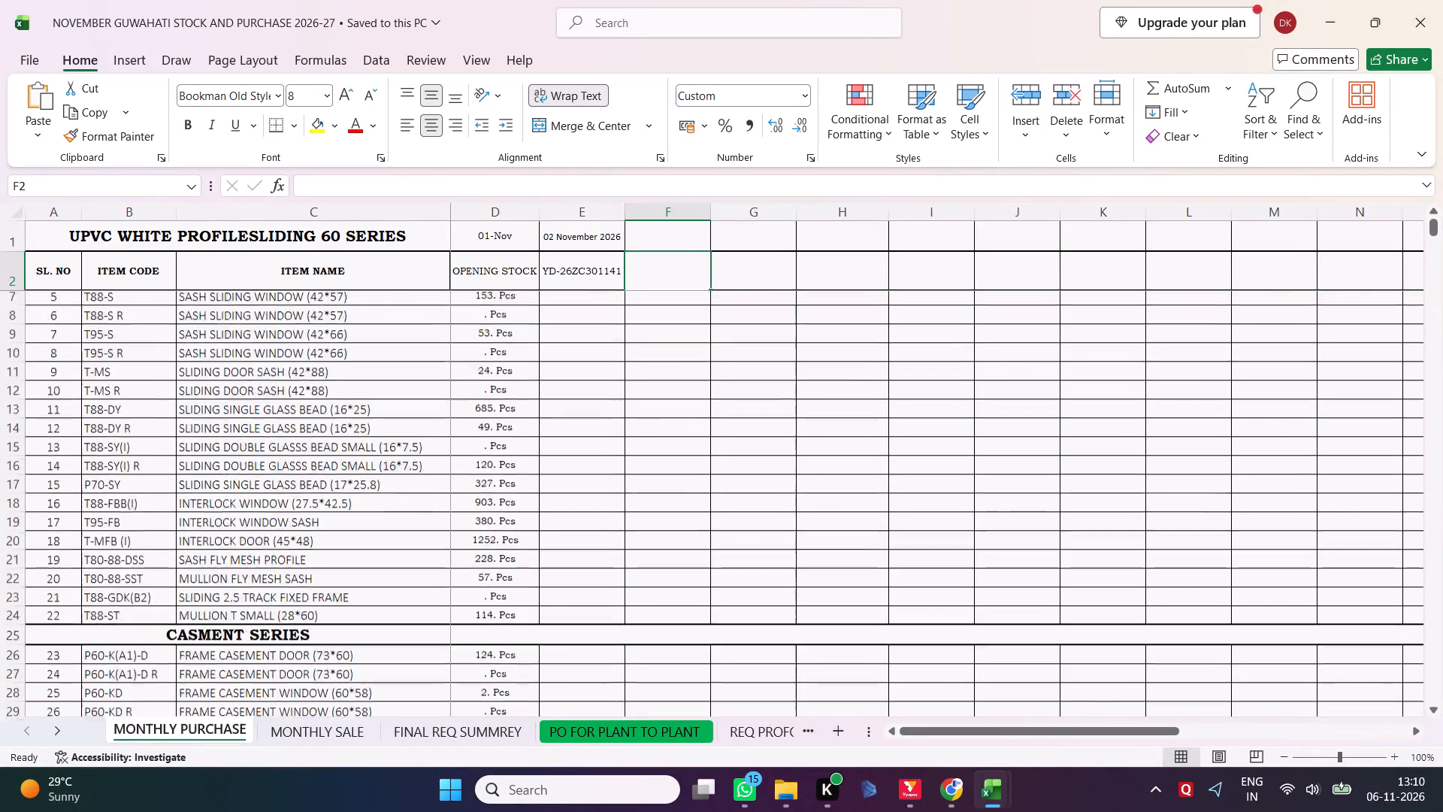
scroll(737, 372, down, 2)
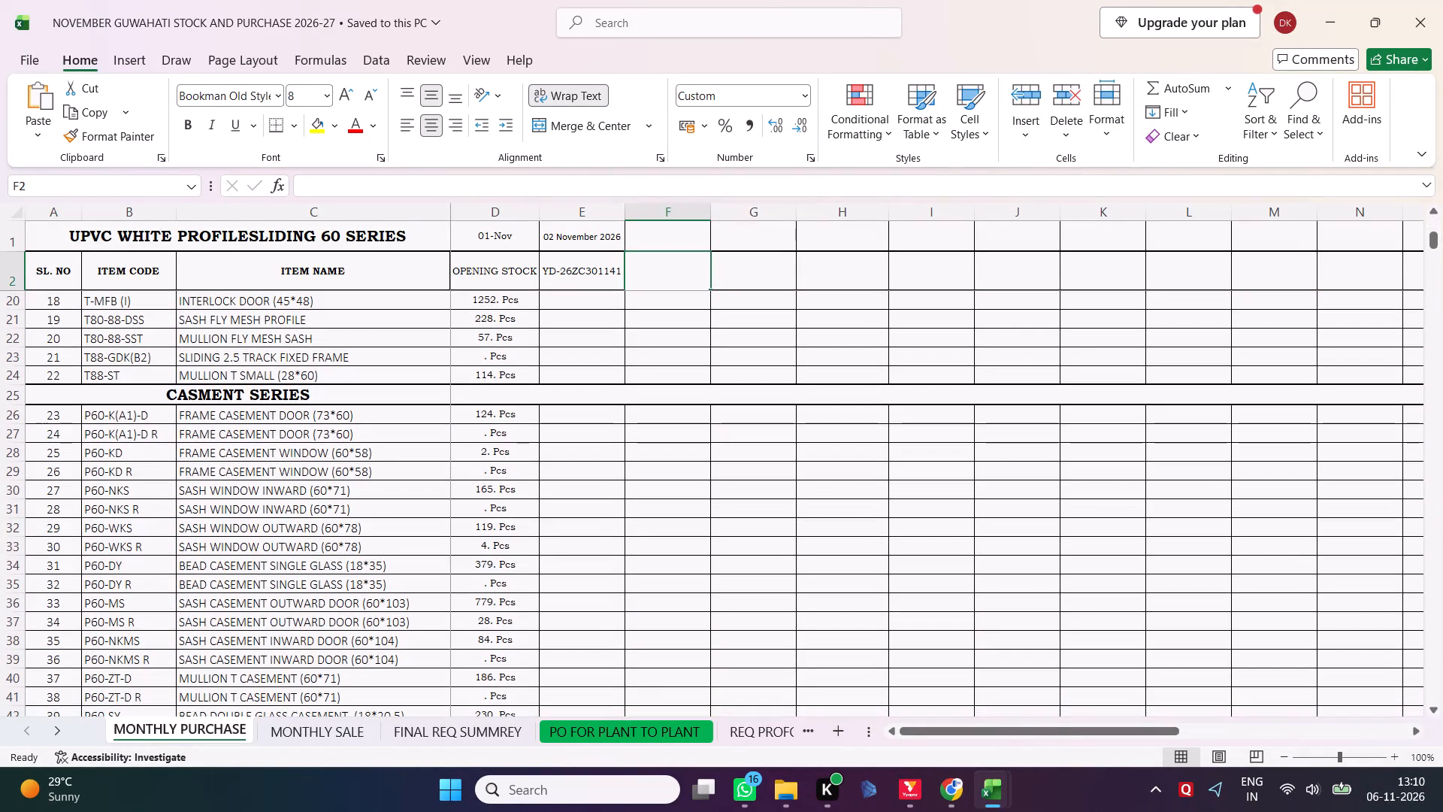
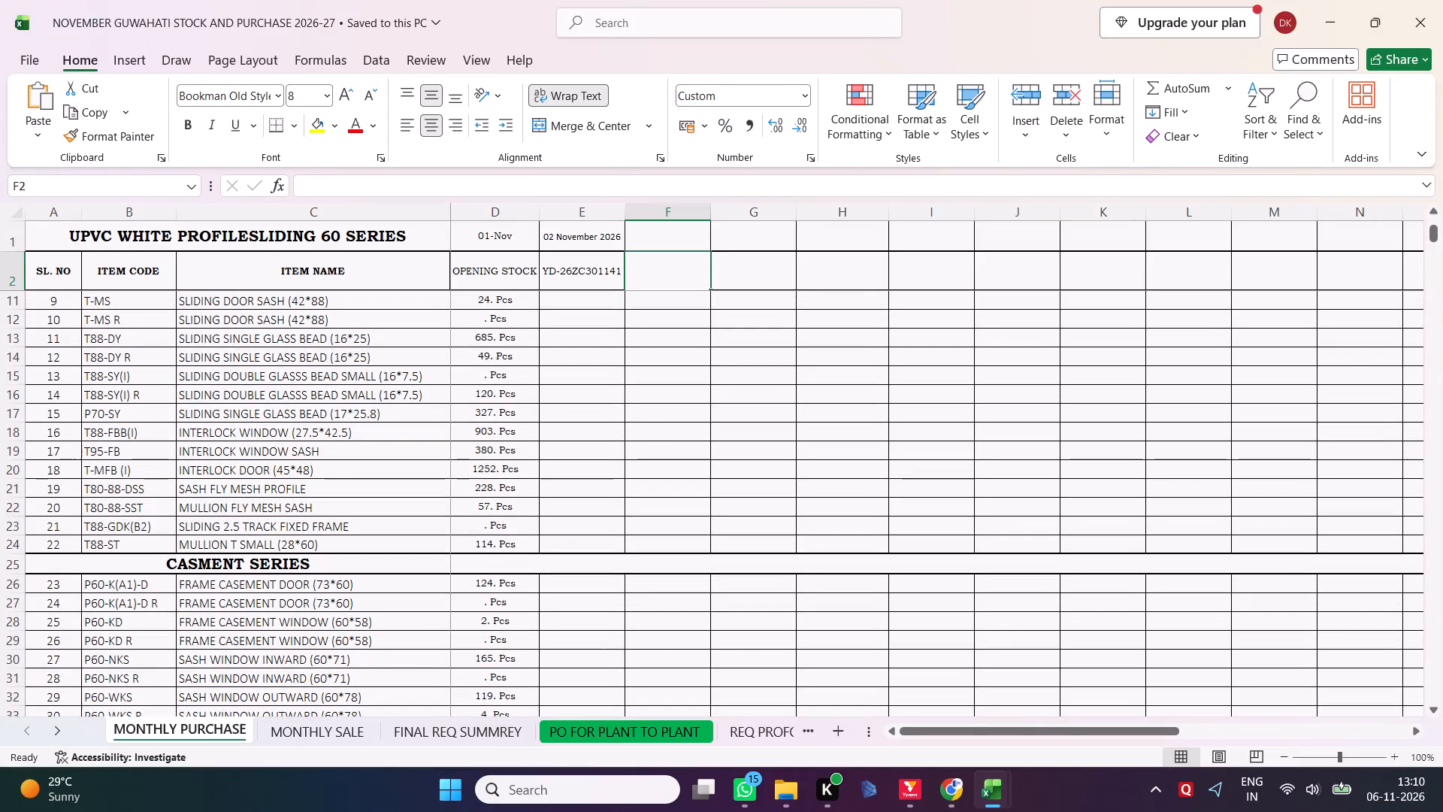
Clear the 02 November 2026 purchase YD-26ZC301141 from column E, including its date, number and item quantities, down through row 143.
click(560, 239)
key(shift+Down)
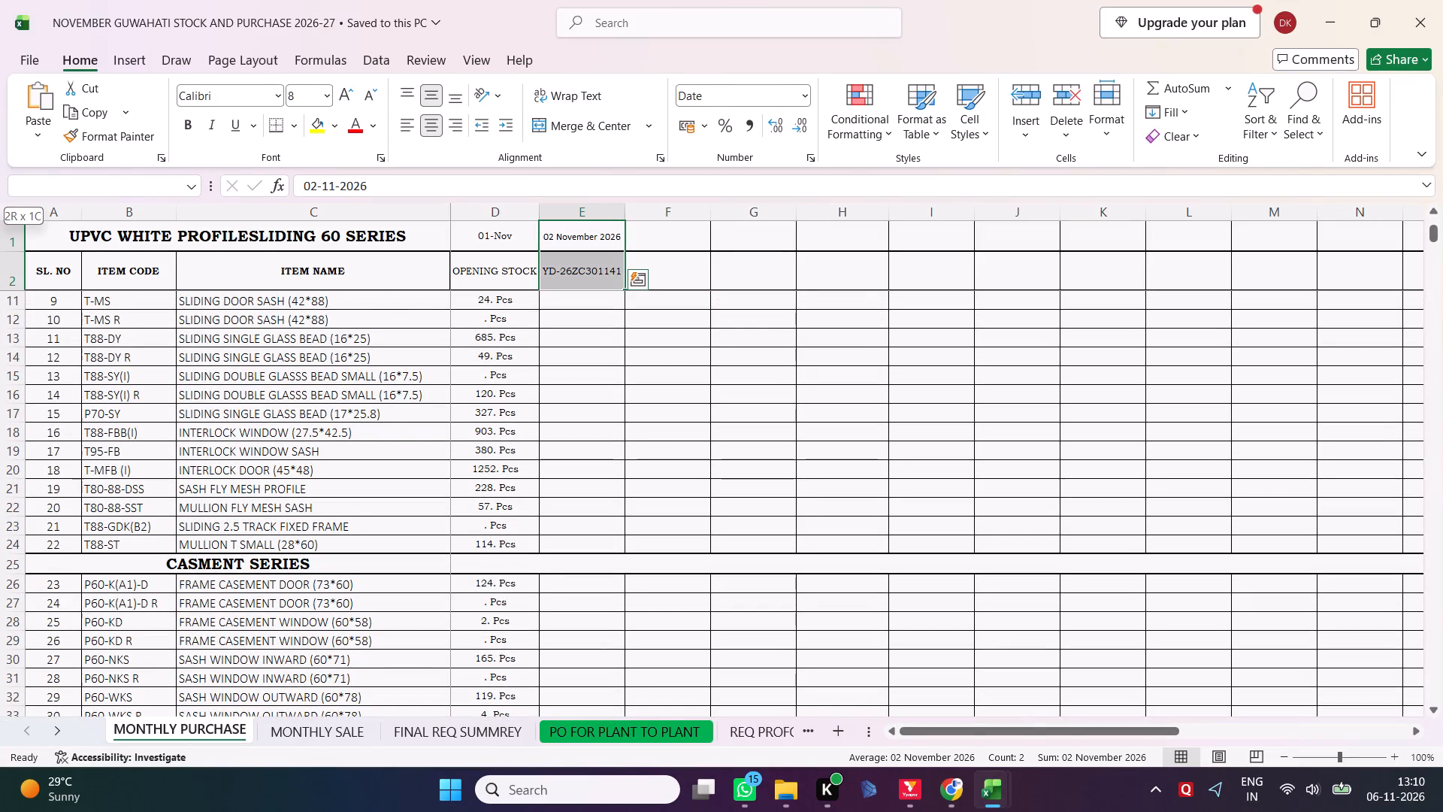
key(ctrl+shift+Down)
key(ctrl+shift+Down)
key(ctrl+shift+Down)
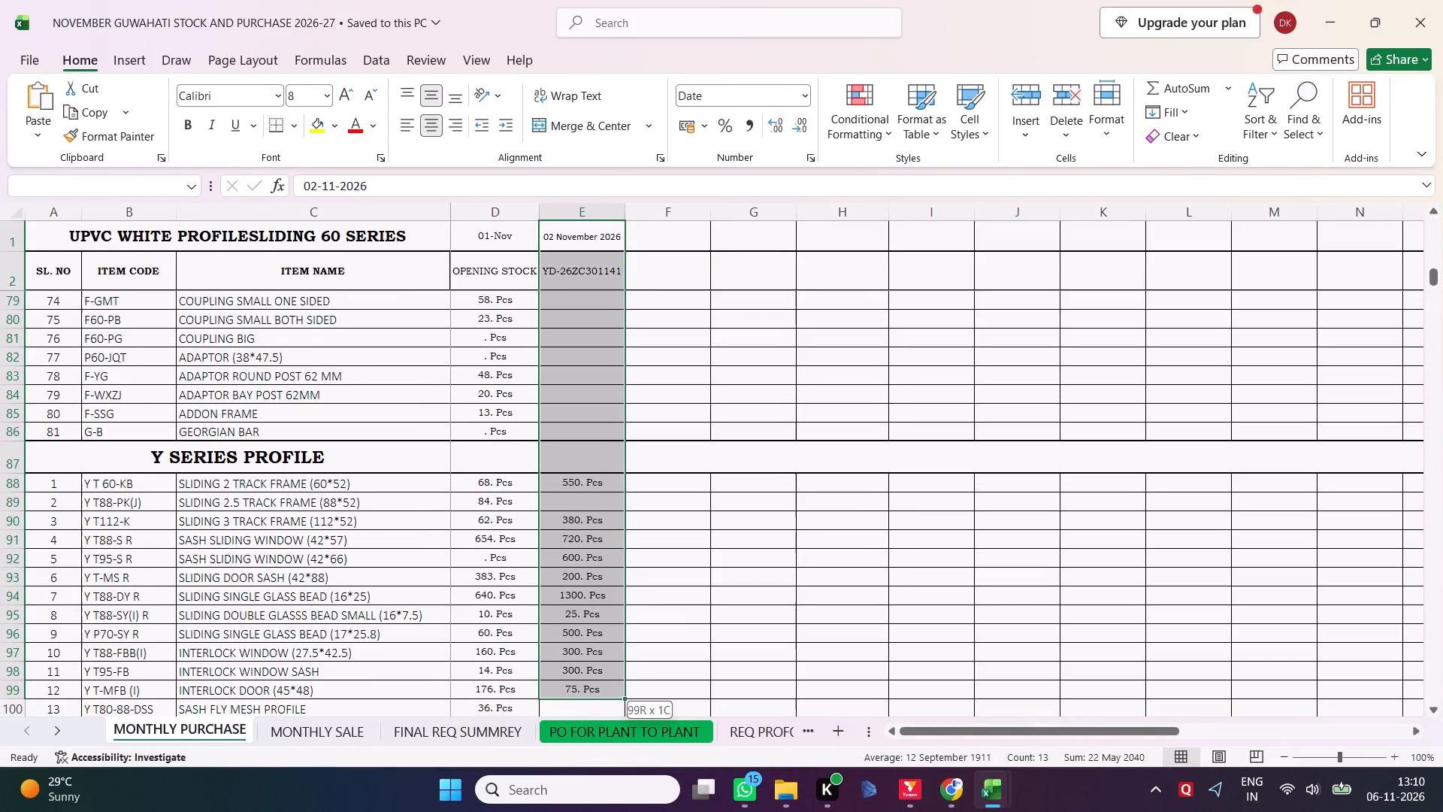
key(ctrl+shift+Down)
key(ctrl+shift+Down)
key(ctrl+shift+Down)
key(ctrl+shift+Down)
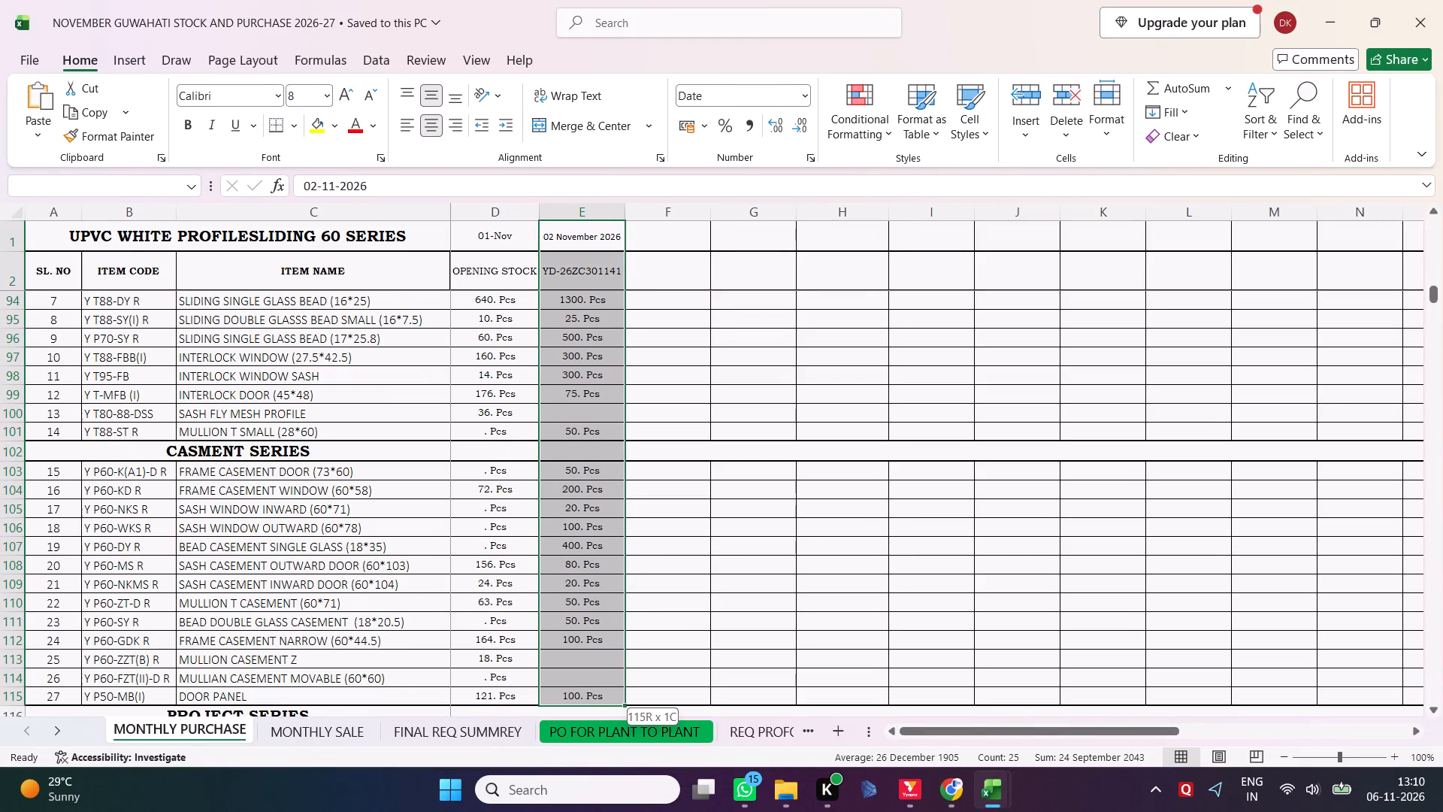
key(ctrl+shift+Down)
key(ctrl+shift+Down)
key(ctrl+shift+Down)
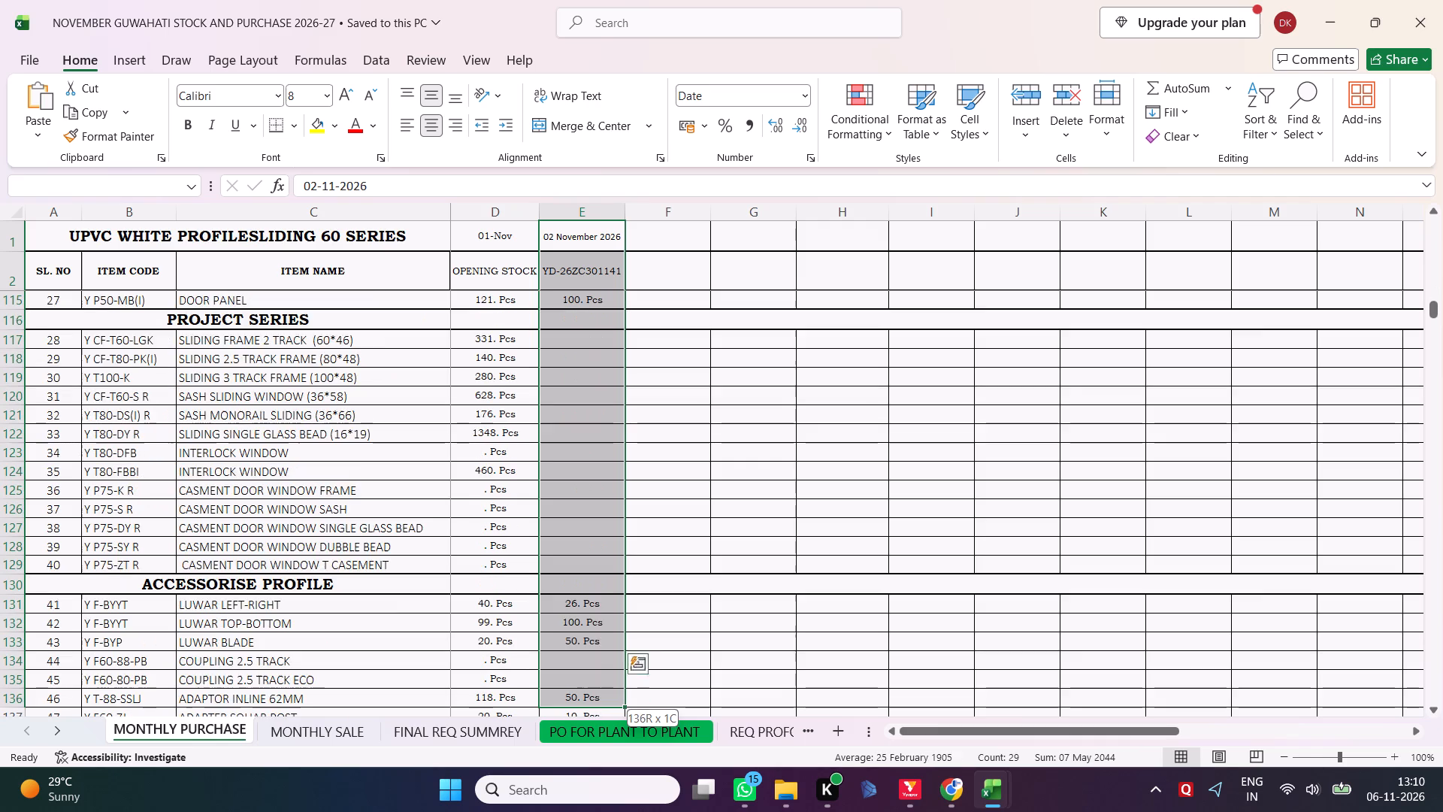
key(ctrl+shift+Down)
key(ctrl+shift+Down)
key(ctrl+shift+Down)
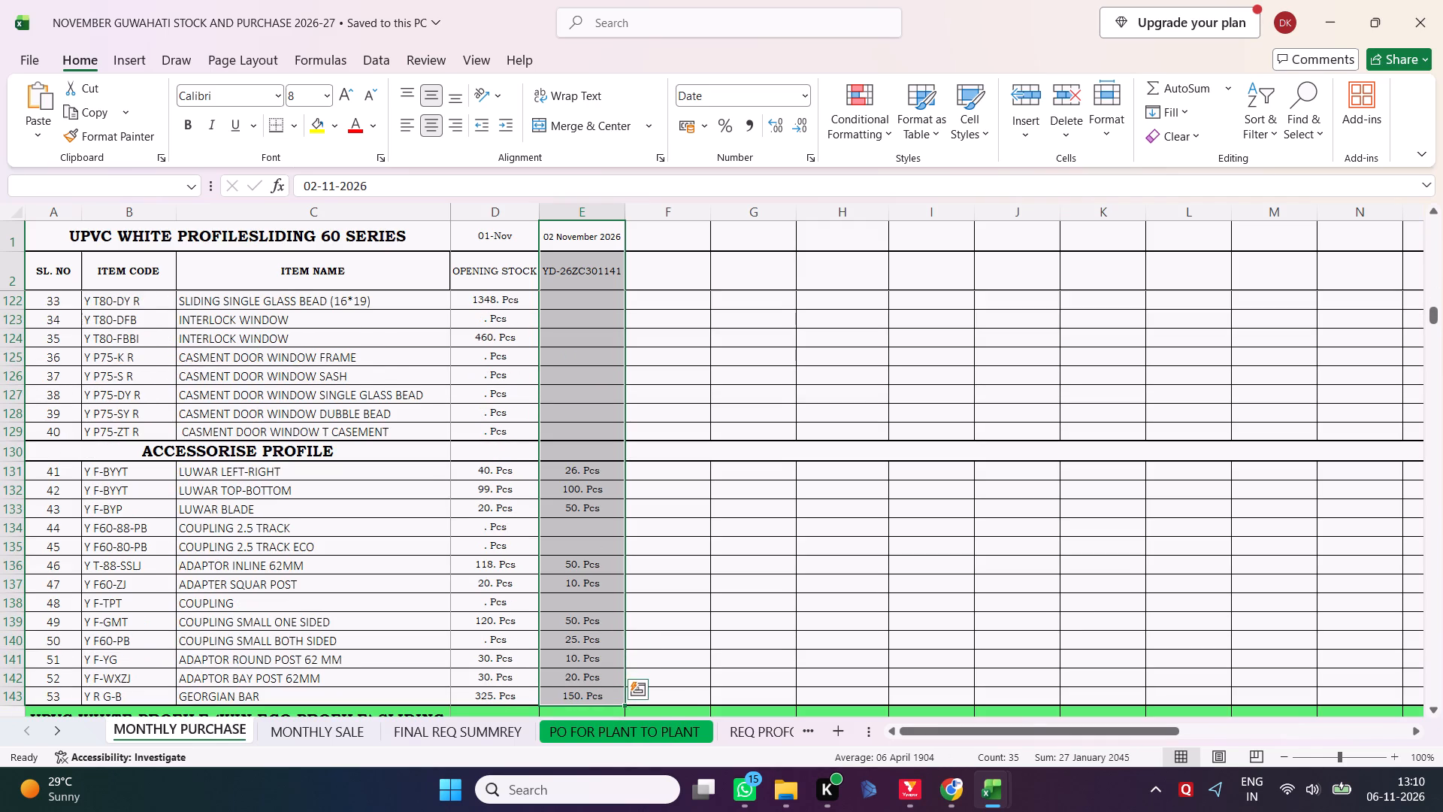
key(Delete)
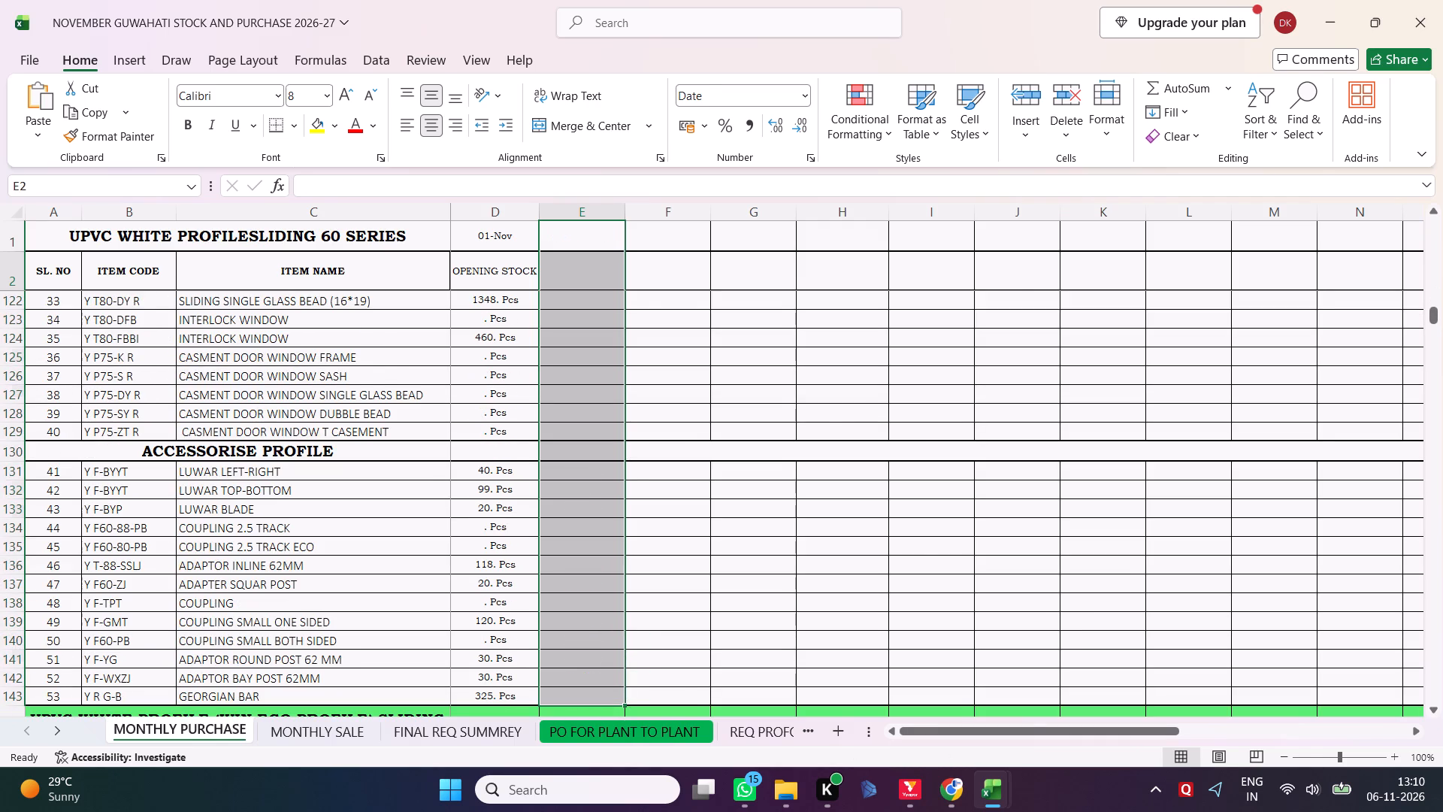
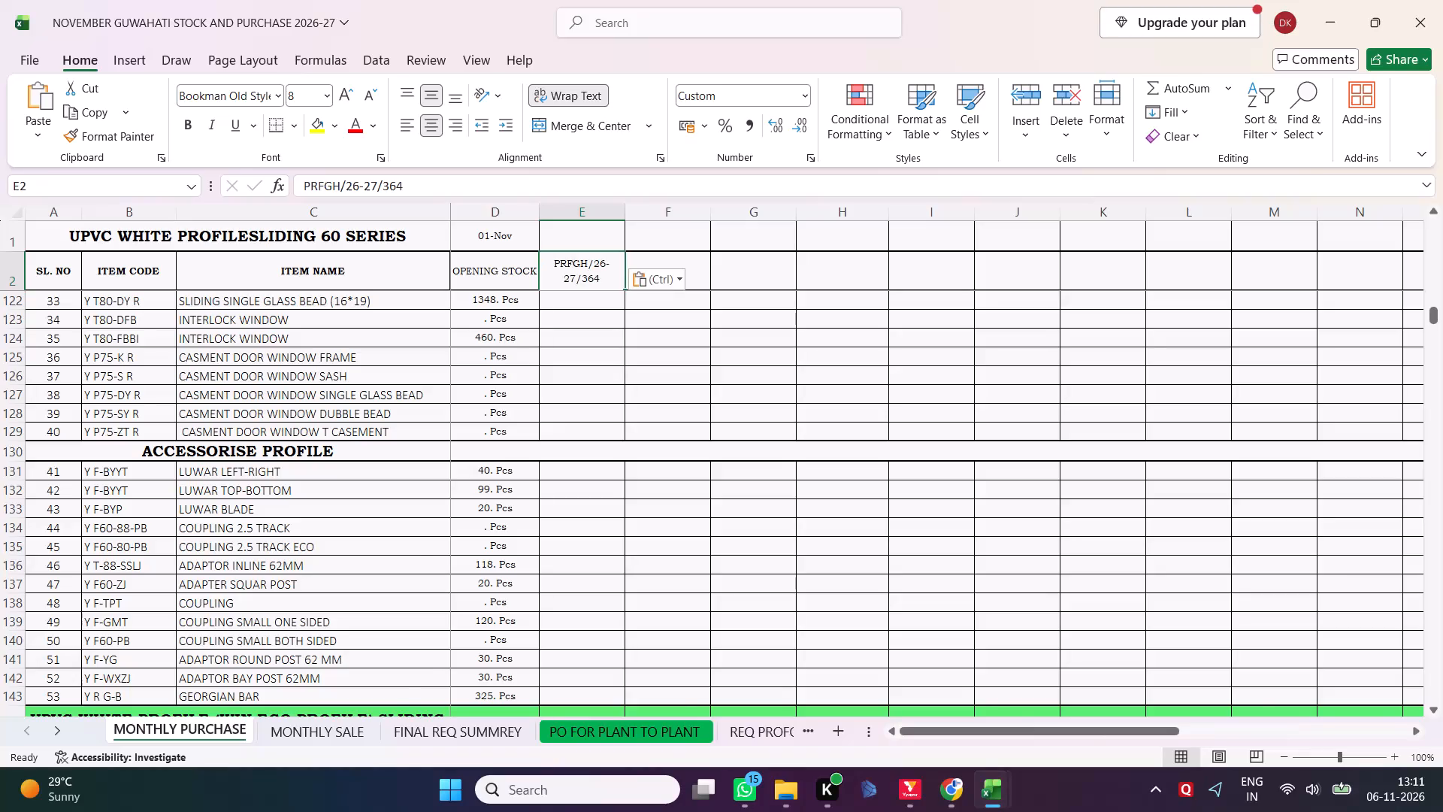
Finish the purchase number entry PRFGH/26-27/364 in cell E2 and move to the date cell E1 above it.
key(Return)
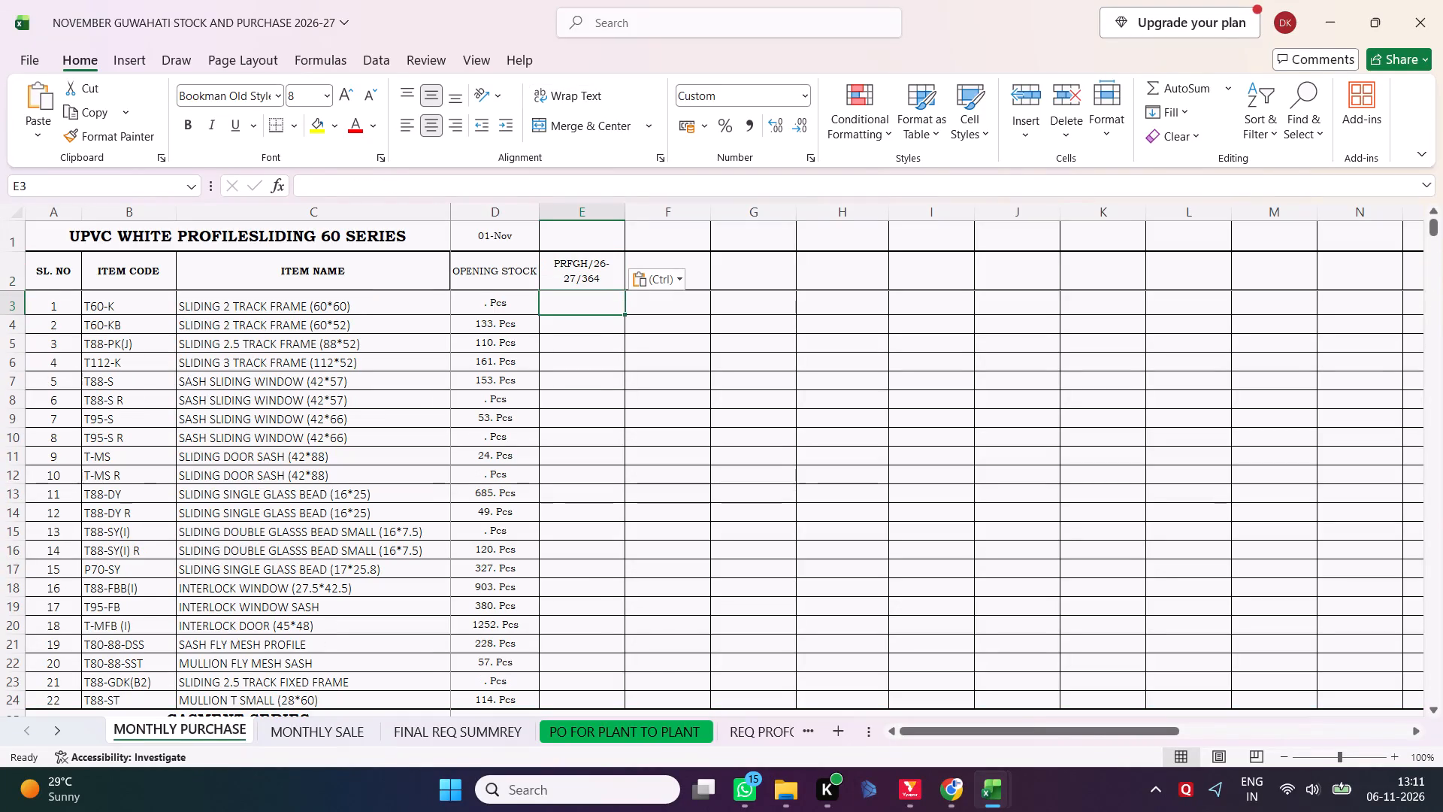
key(Down)
key(Up)
key(Up)
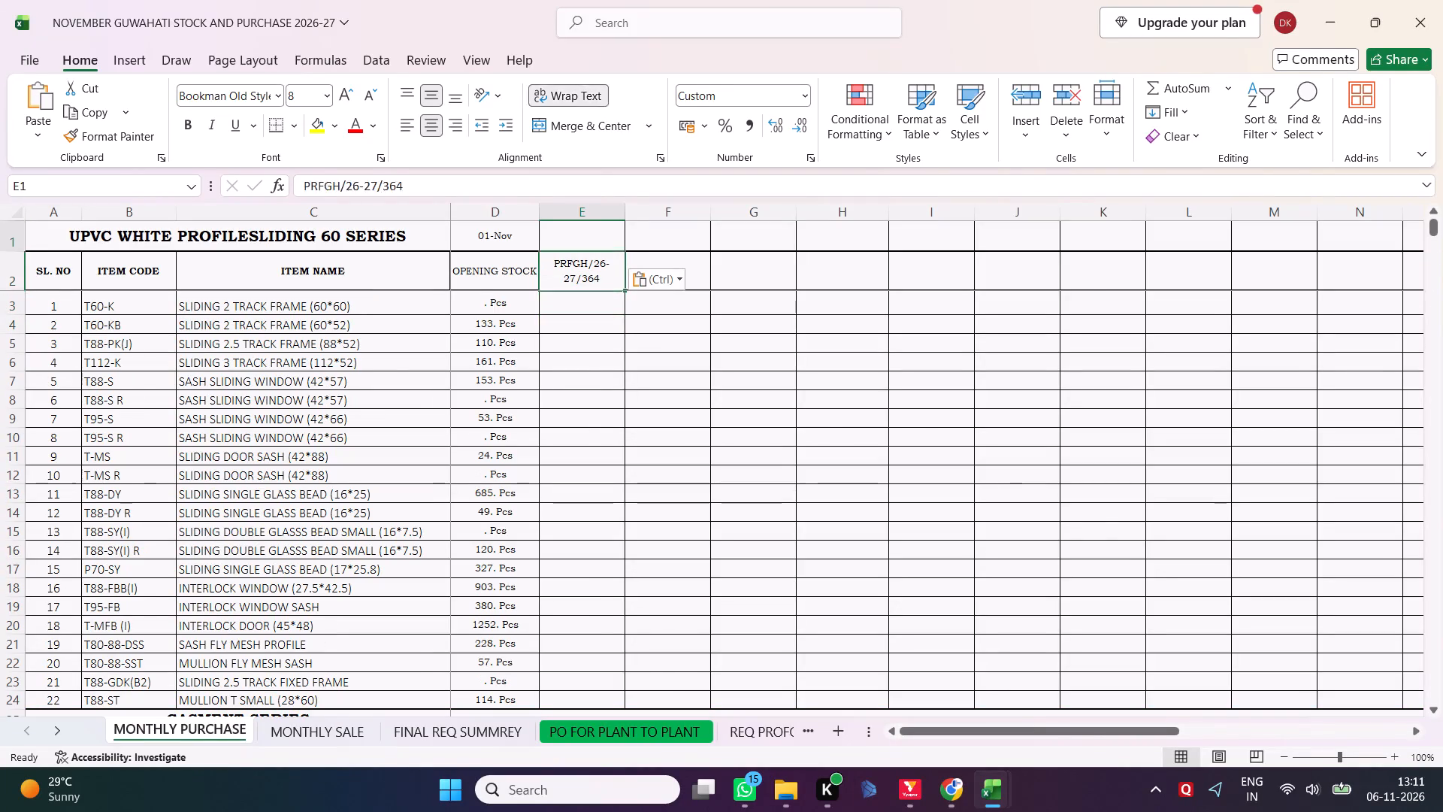
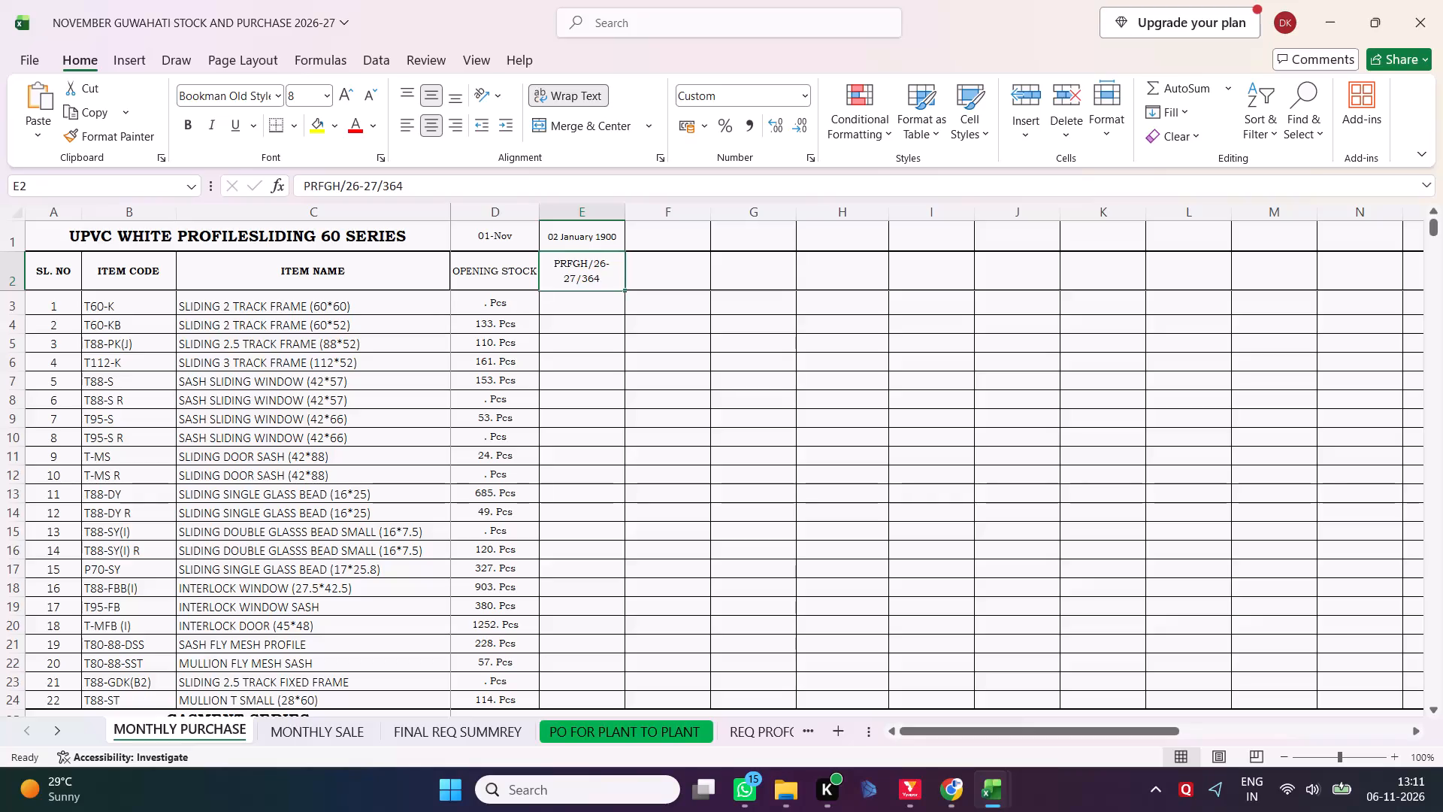
Look through the item rows below the PRFGH/26-27/364 purchase heading, down to the Y SERIES PROFILE section.
key(Down)
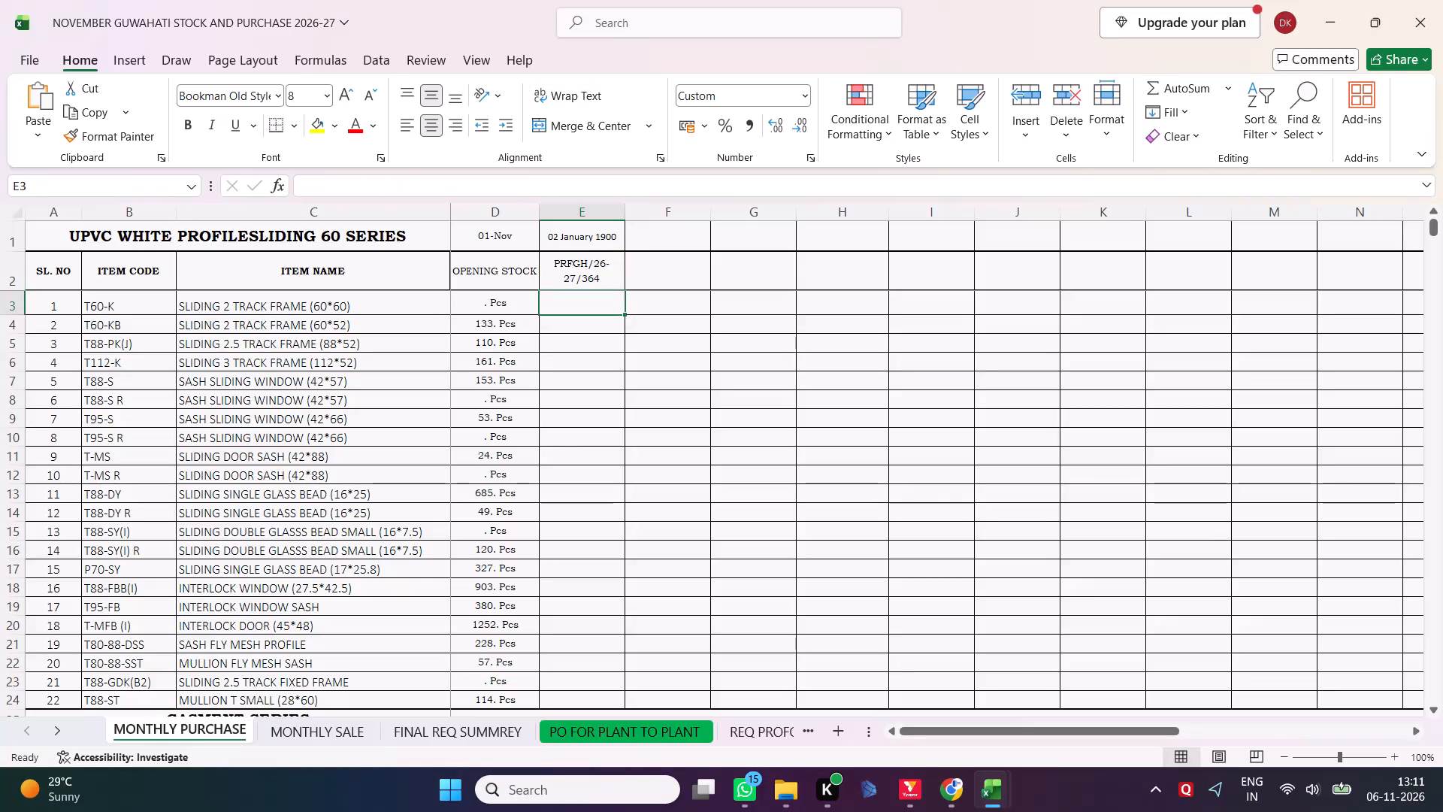
scroll(838, 521, down, 5)
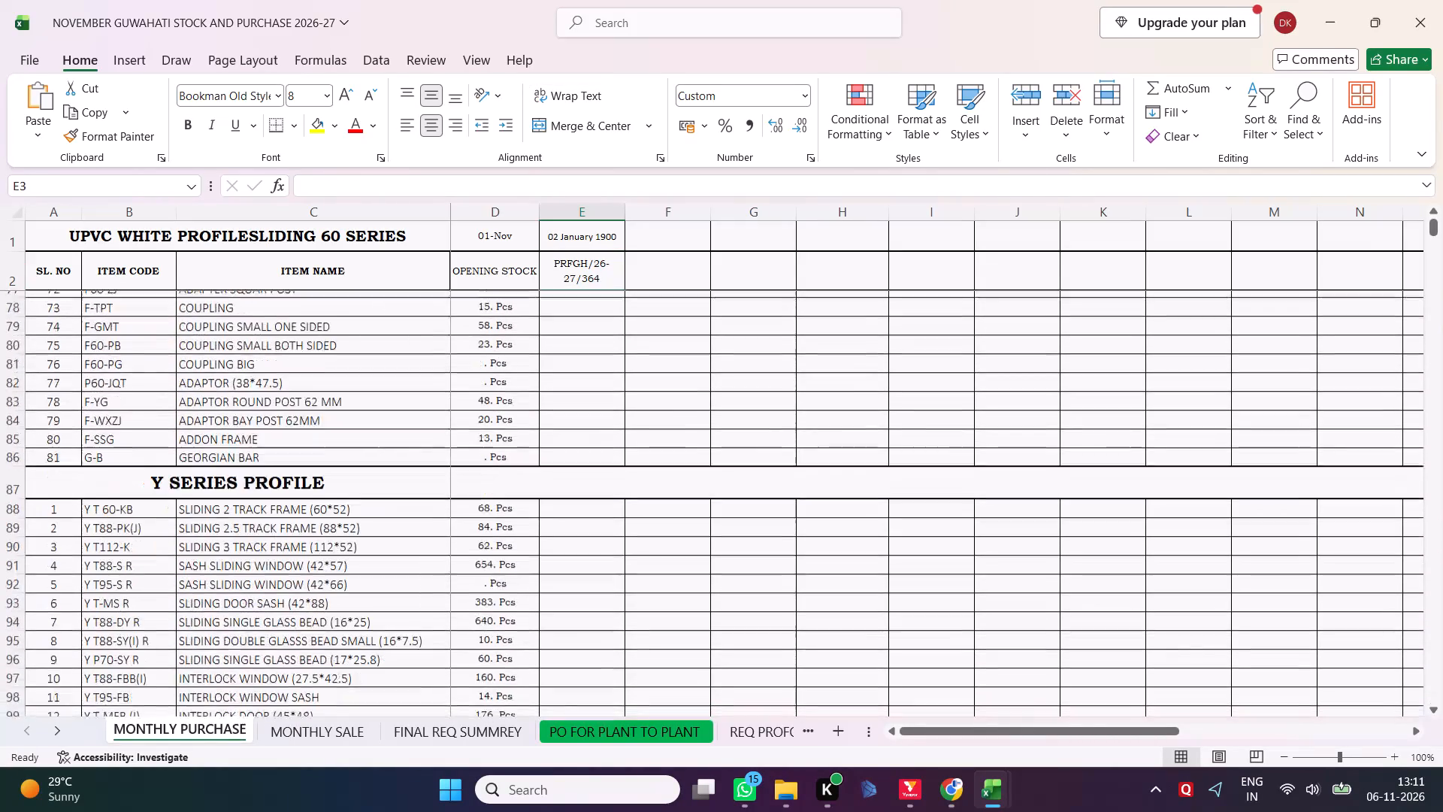
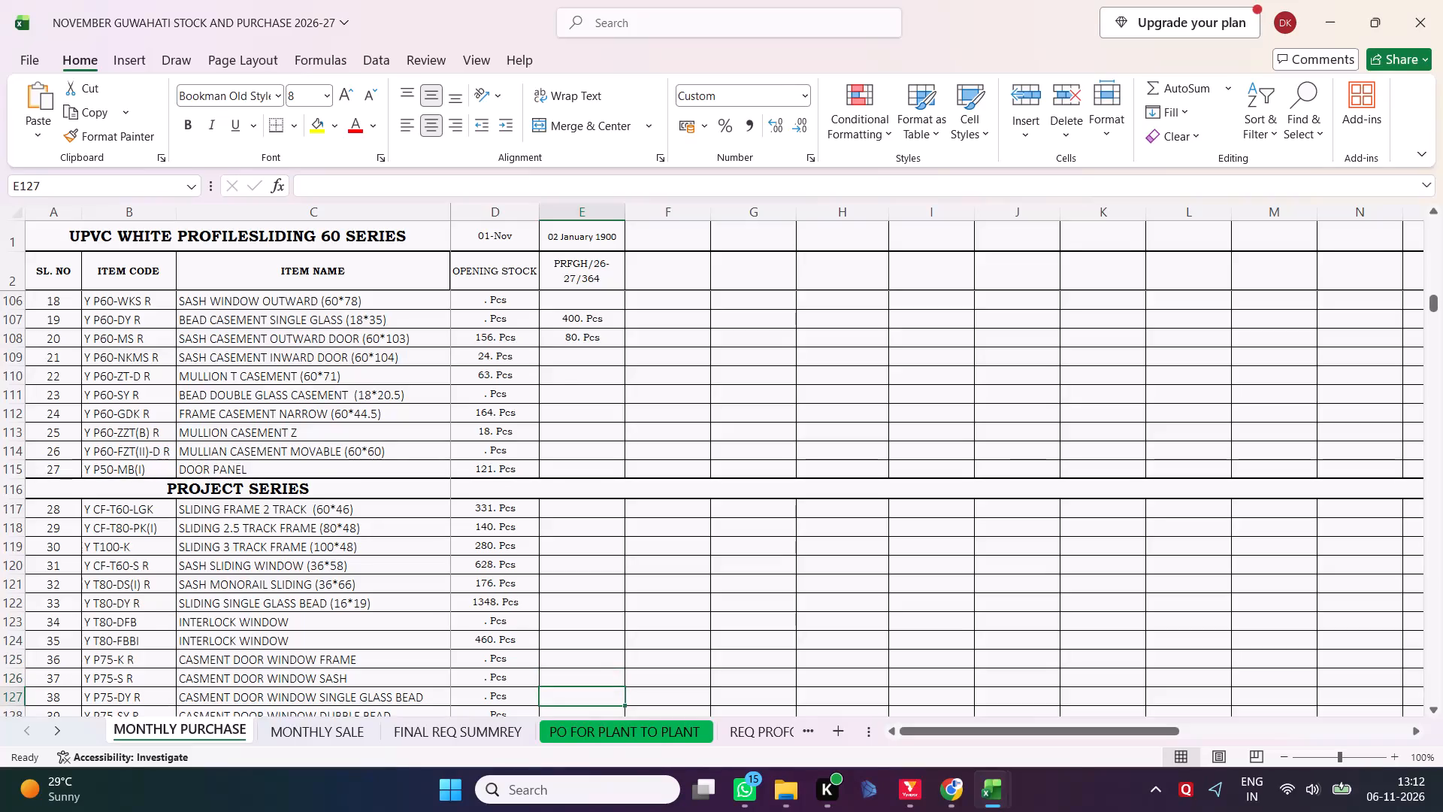
Look back up through the PRFGH/26-27/364 purchase entries across the ACCESSORISE PROFILE and PROJECT SERIES item rows.
key(Up)
key(Up)
key(Up)
key(Up)
key(Up)
key(Up)
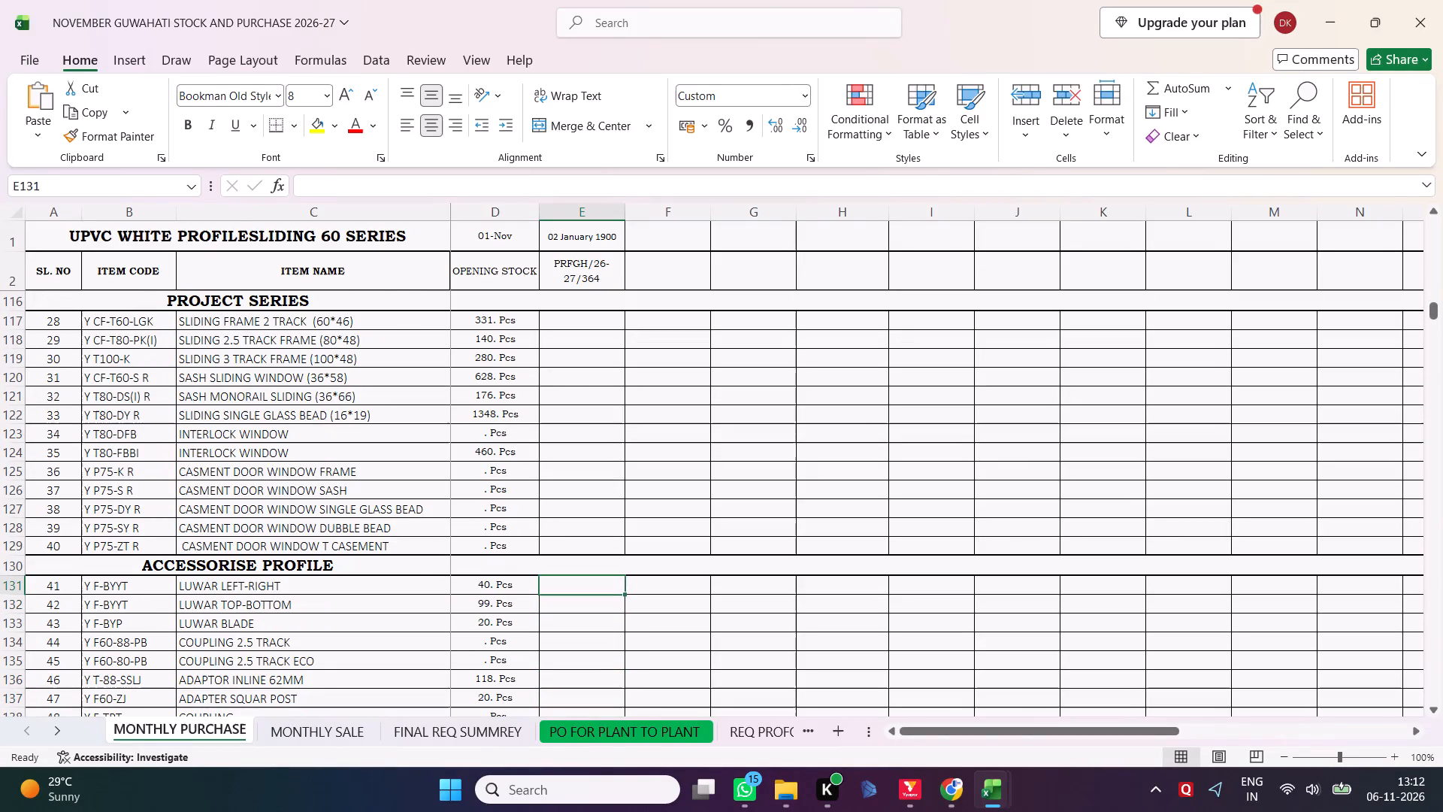
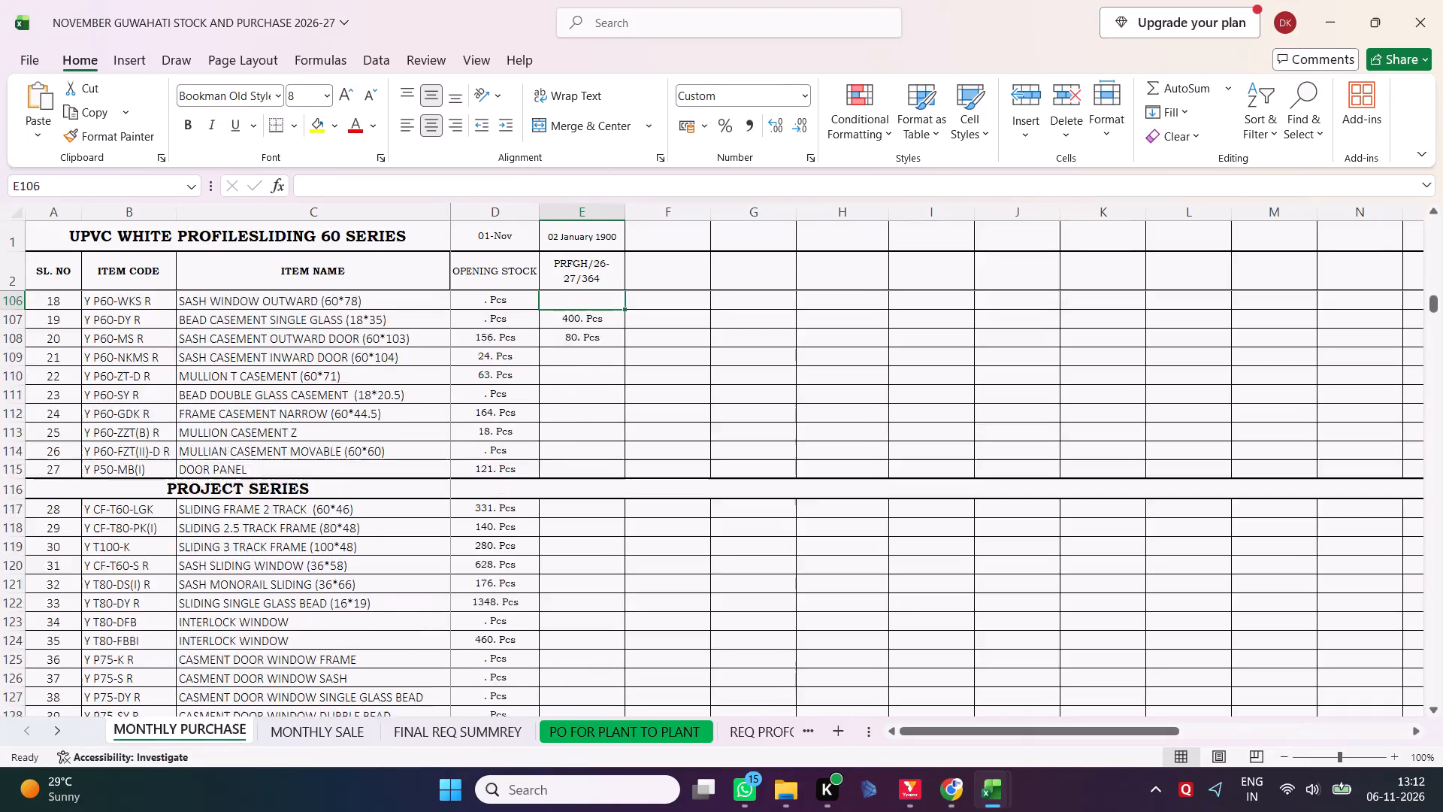
Review the PRFGH/26-27/364 purchase quantities row by row through the 60 series sliding sash and glass bead items.
key(Down)
key(Down)
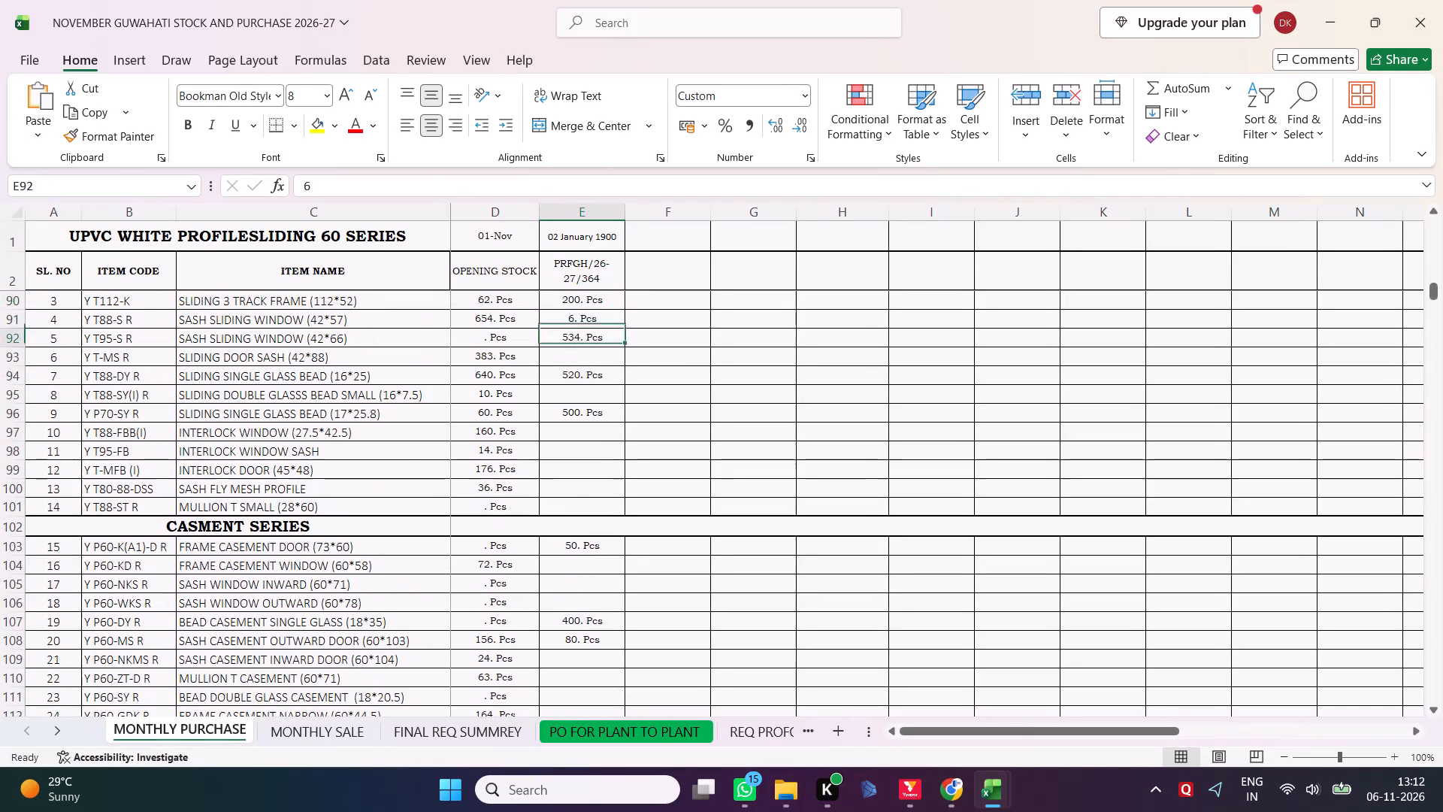
key(Down)
key(Down)
key(Down)
key(Down)
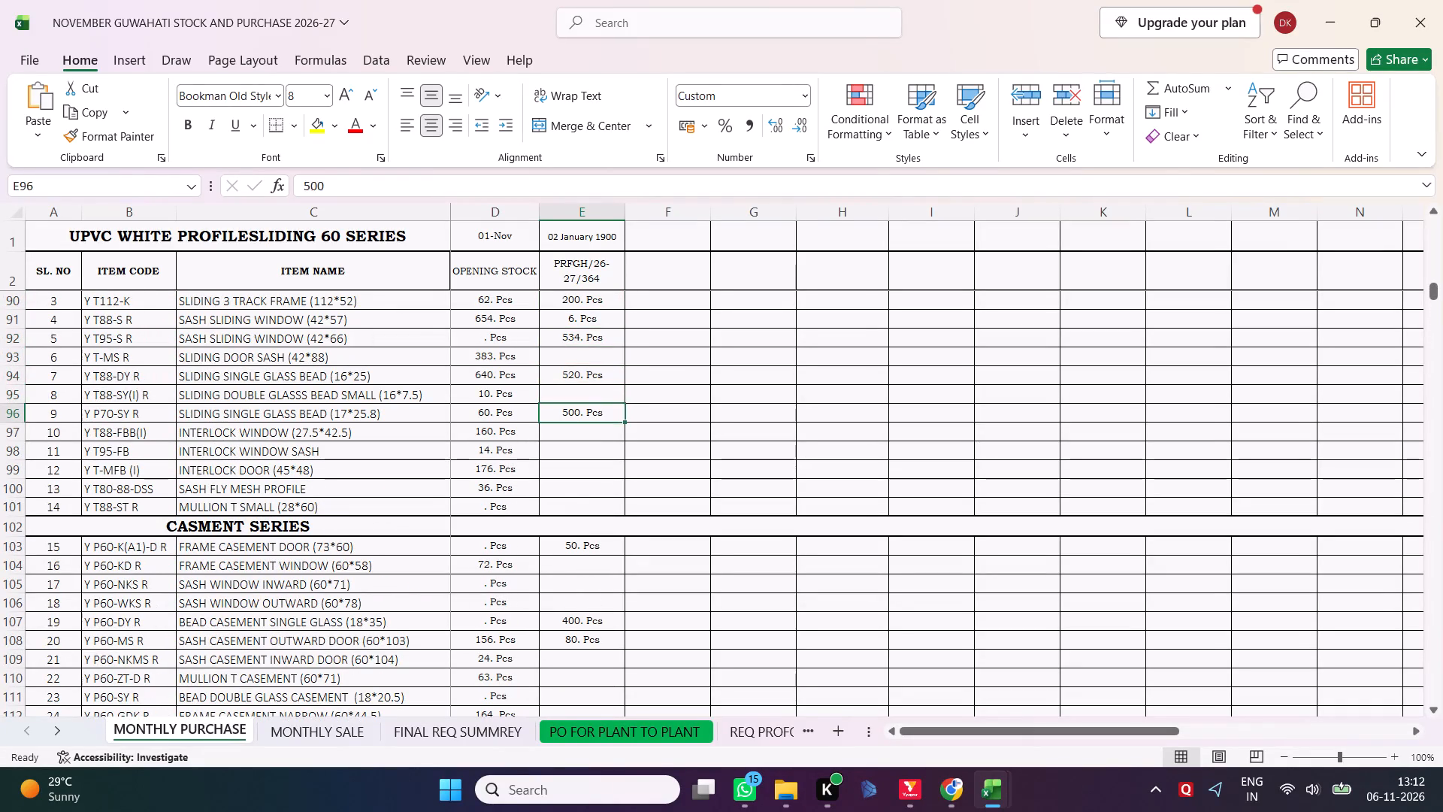
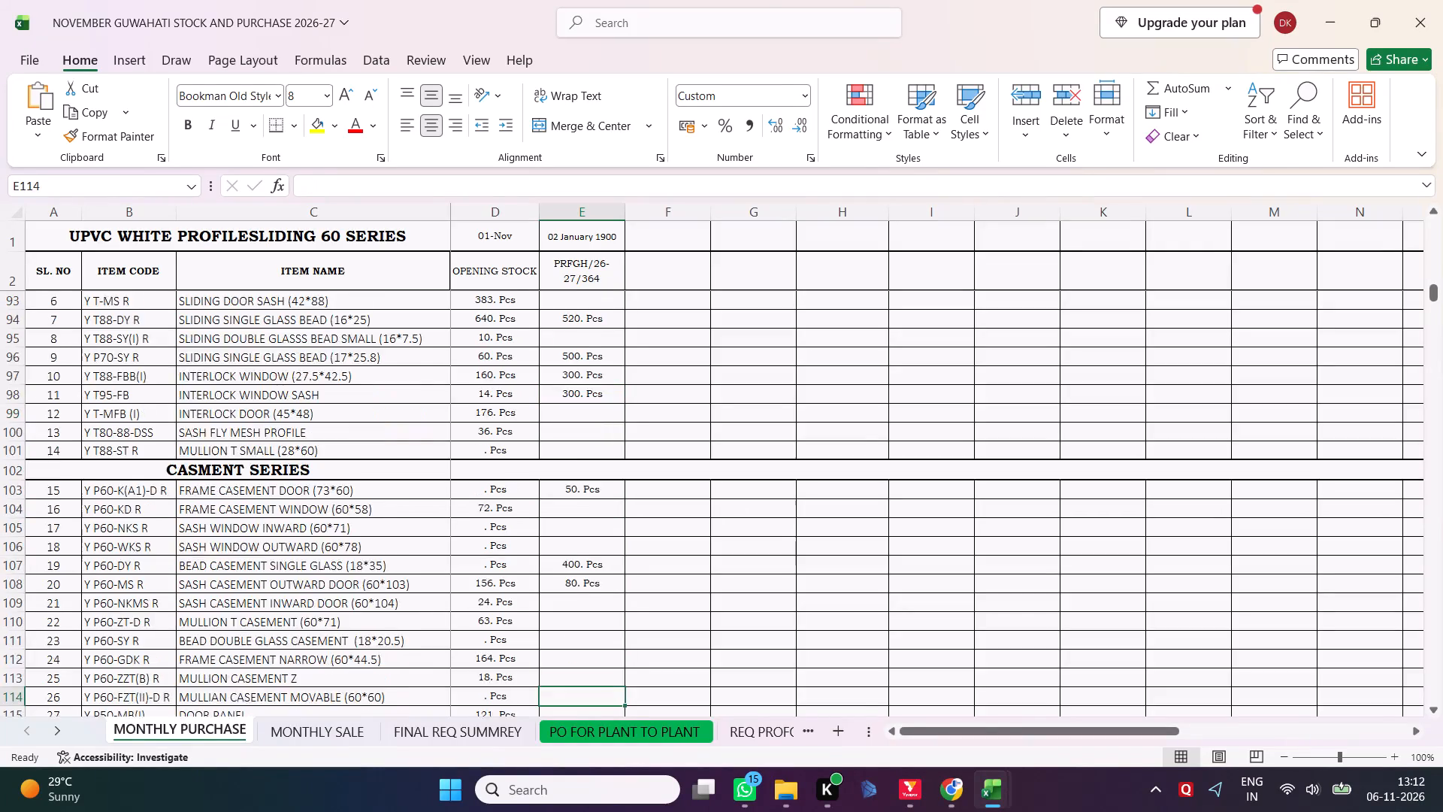
Review the PRFGH/26-27/364 purchase quantities row by row through the casement series items on the MONTHLY PURCHASE sheet.
key(Up)
key(Up)
key(Up)
key(Up)
key(Up)
key(Up)
key(Up)
key(Up)
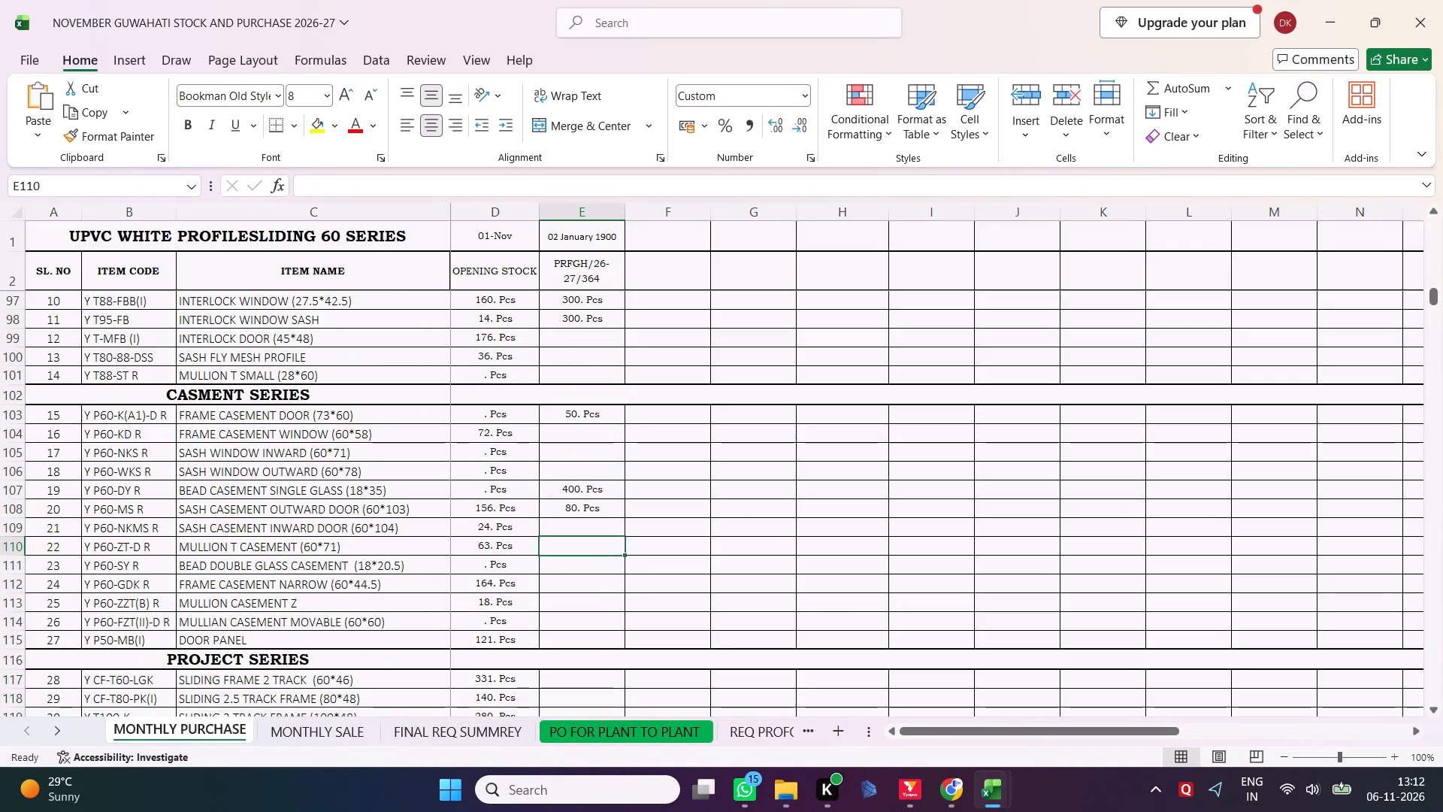
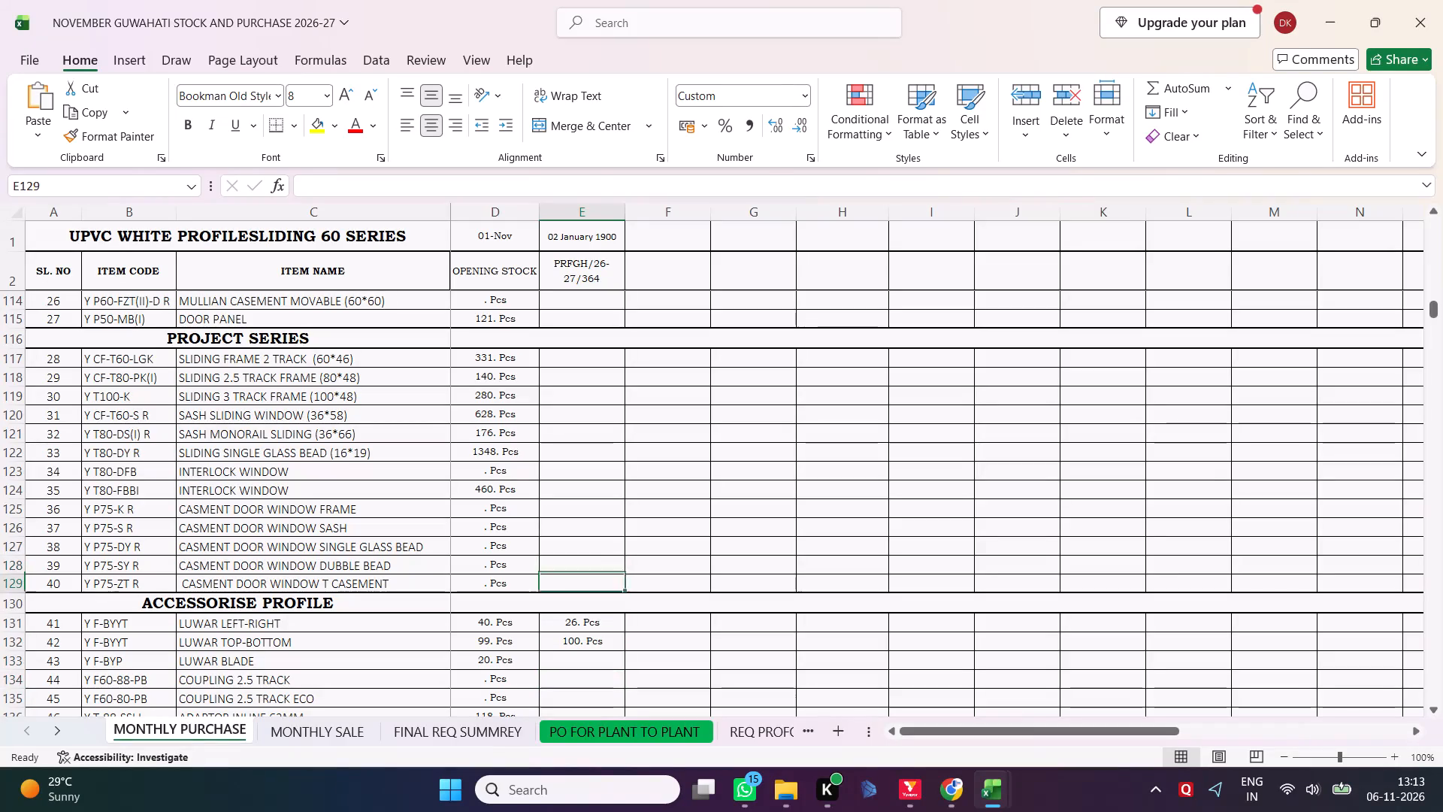
Review the PRFGH/26-27/364 purchase quantities for the accessories profile items, from the louver rows through the Georgian bar.
key(Down)
key(Down)
key(Down)
key(Down)
key(Down)
key(Down)
key(Down)
key(Down)
key(Down)
key(Down)
key(Down)
key(Down)
key(Down)
key(Down)
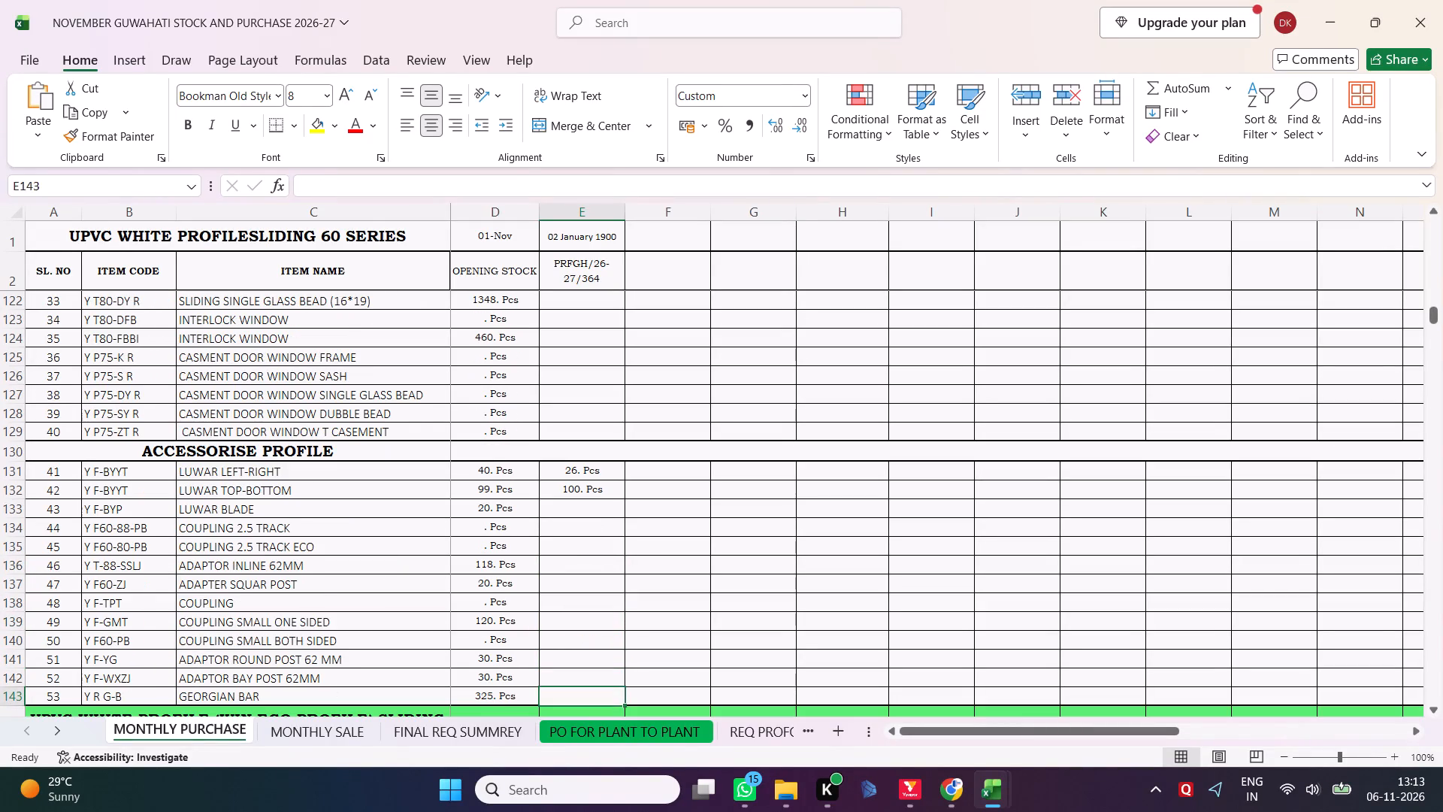
key(Up)
key(Up)
key(Up)
key(Up)
key(Up)
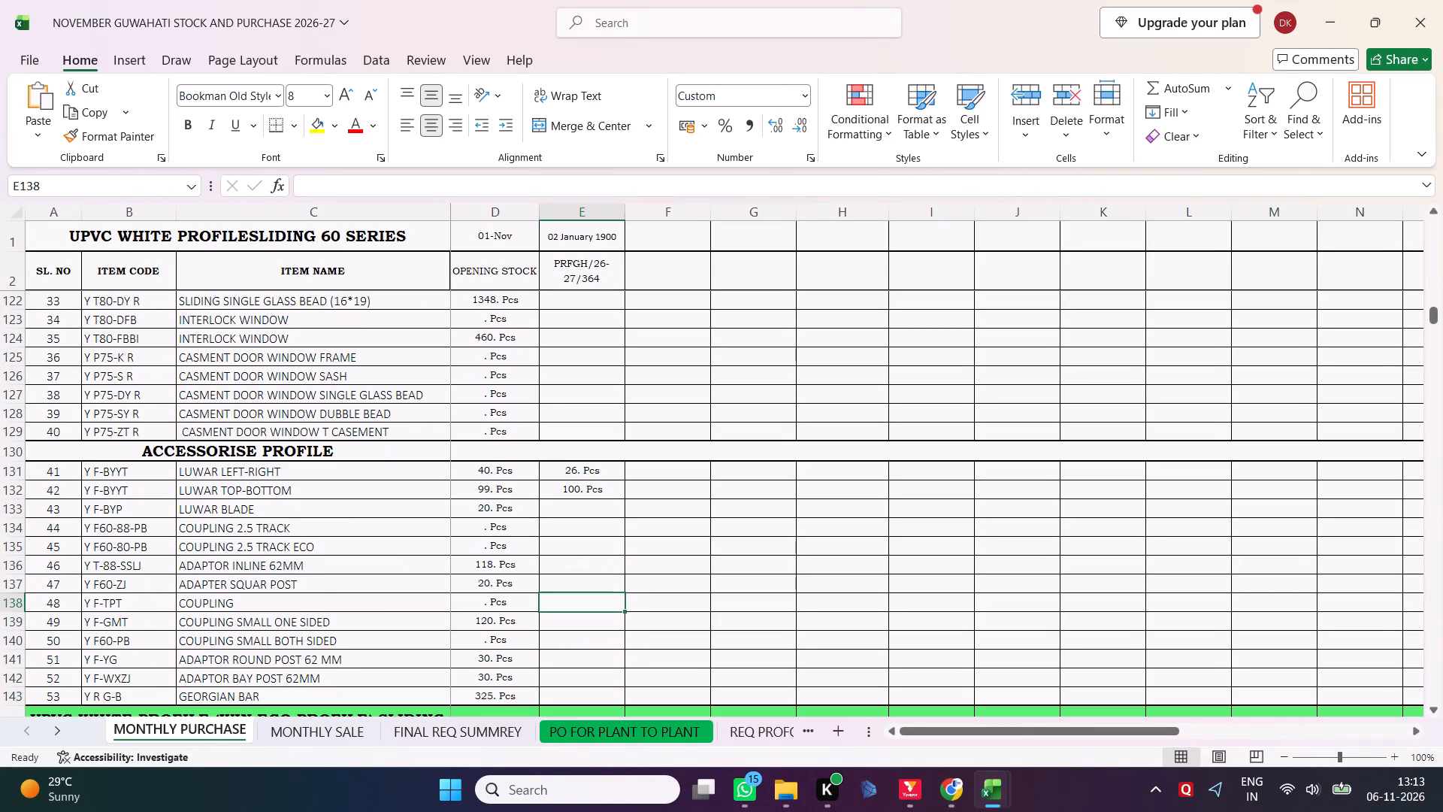
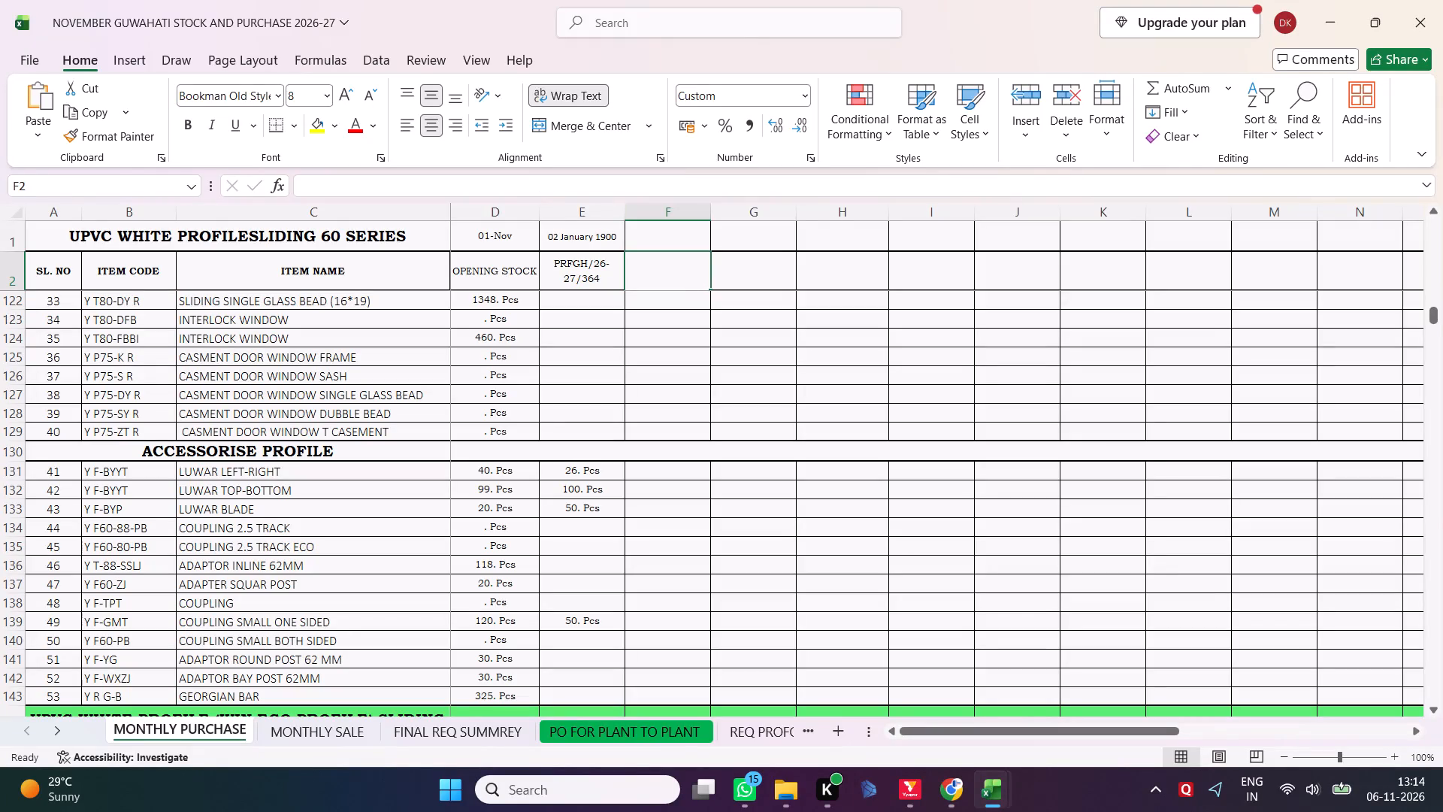
Enter purchase number PRFGH/26-27/365 as the heading of the column after PRFGH/26-27/364 on the MONTHLY PURCHASE sheet.
click(504, 184)
key(ctrl+v)
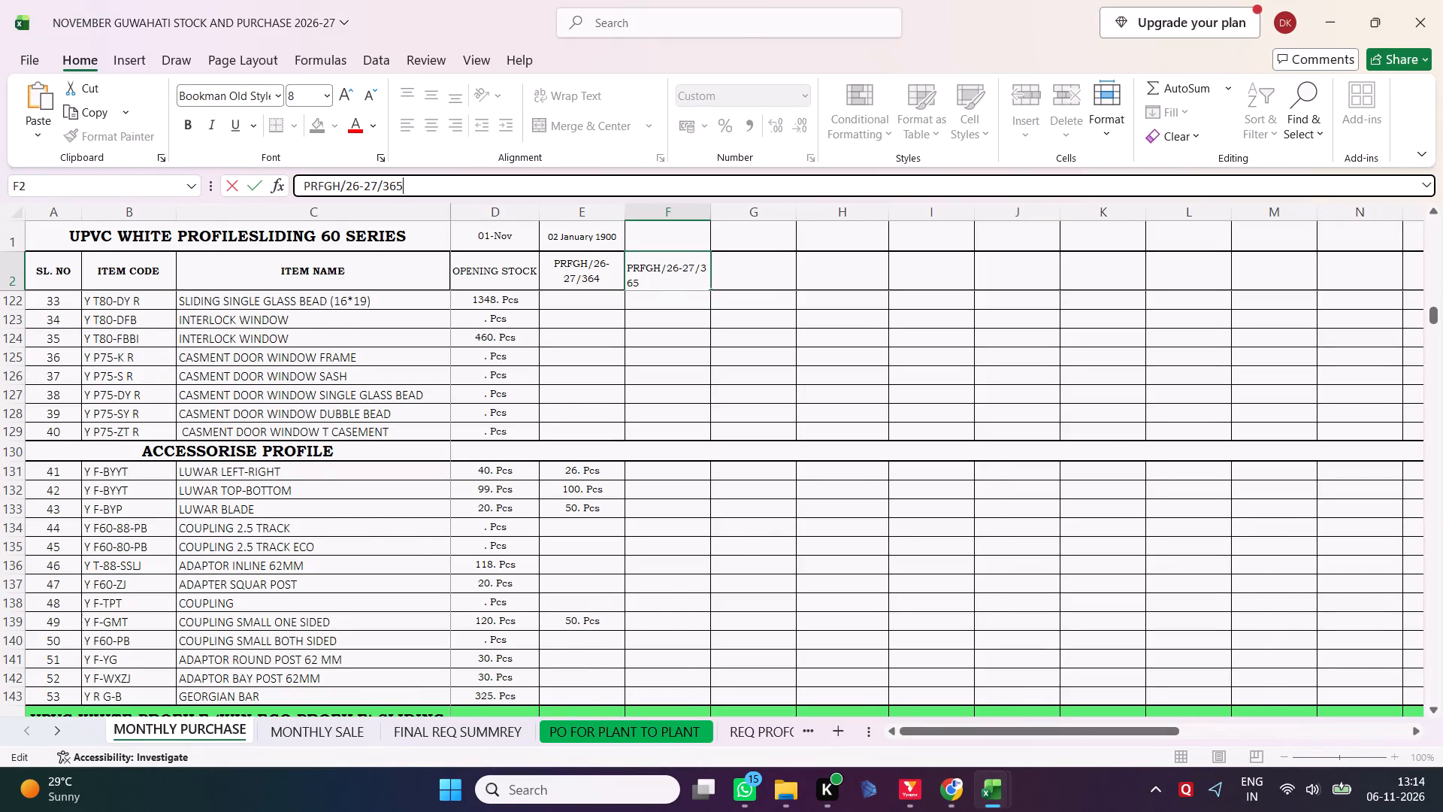
key(Return)
key(Up)
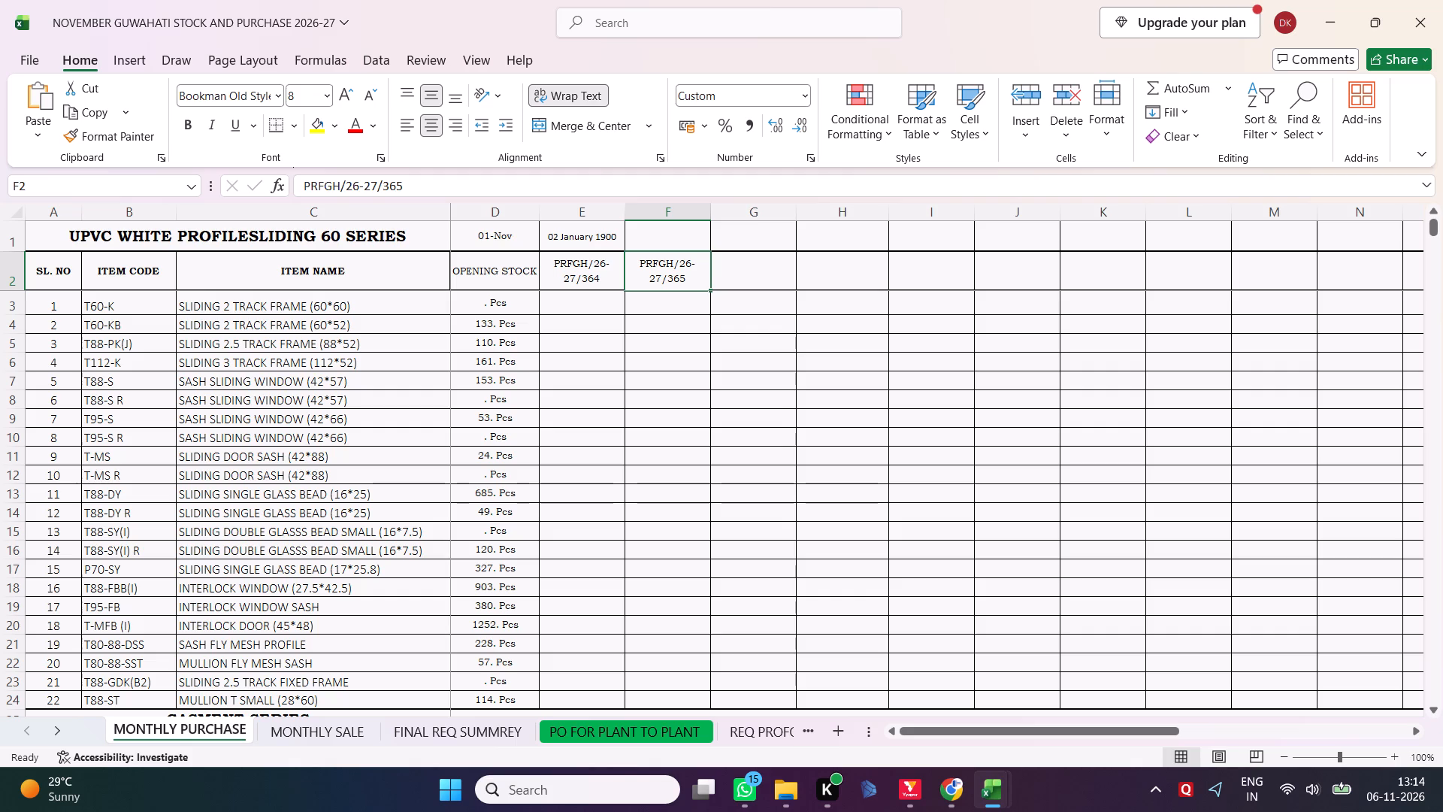
Select the empty date cell above the PRFGH/26-27/365 heading.
key(Up)
key(Up)
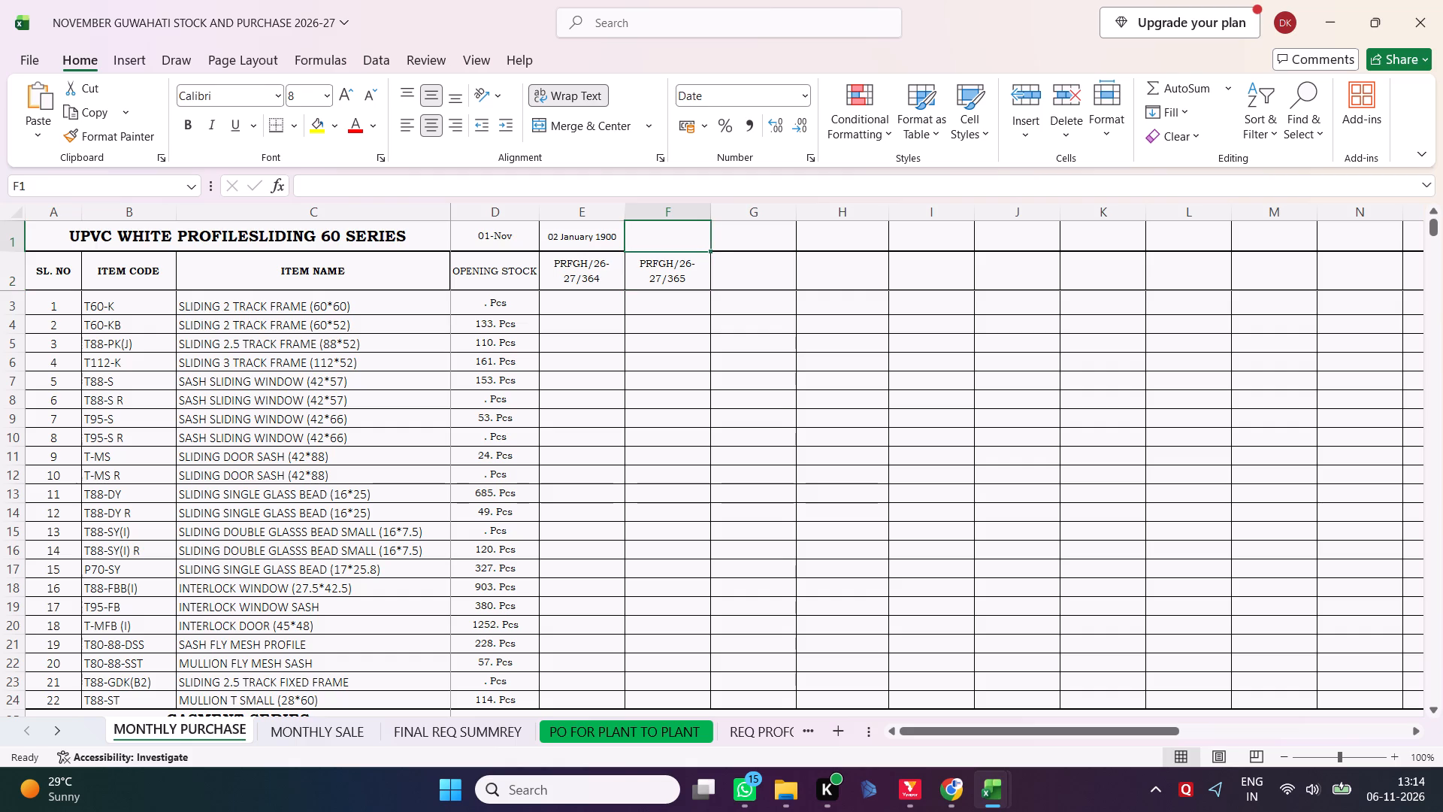
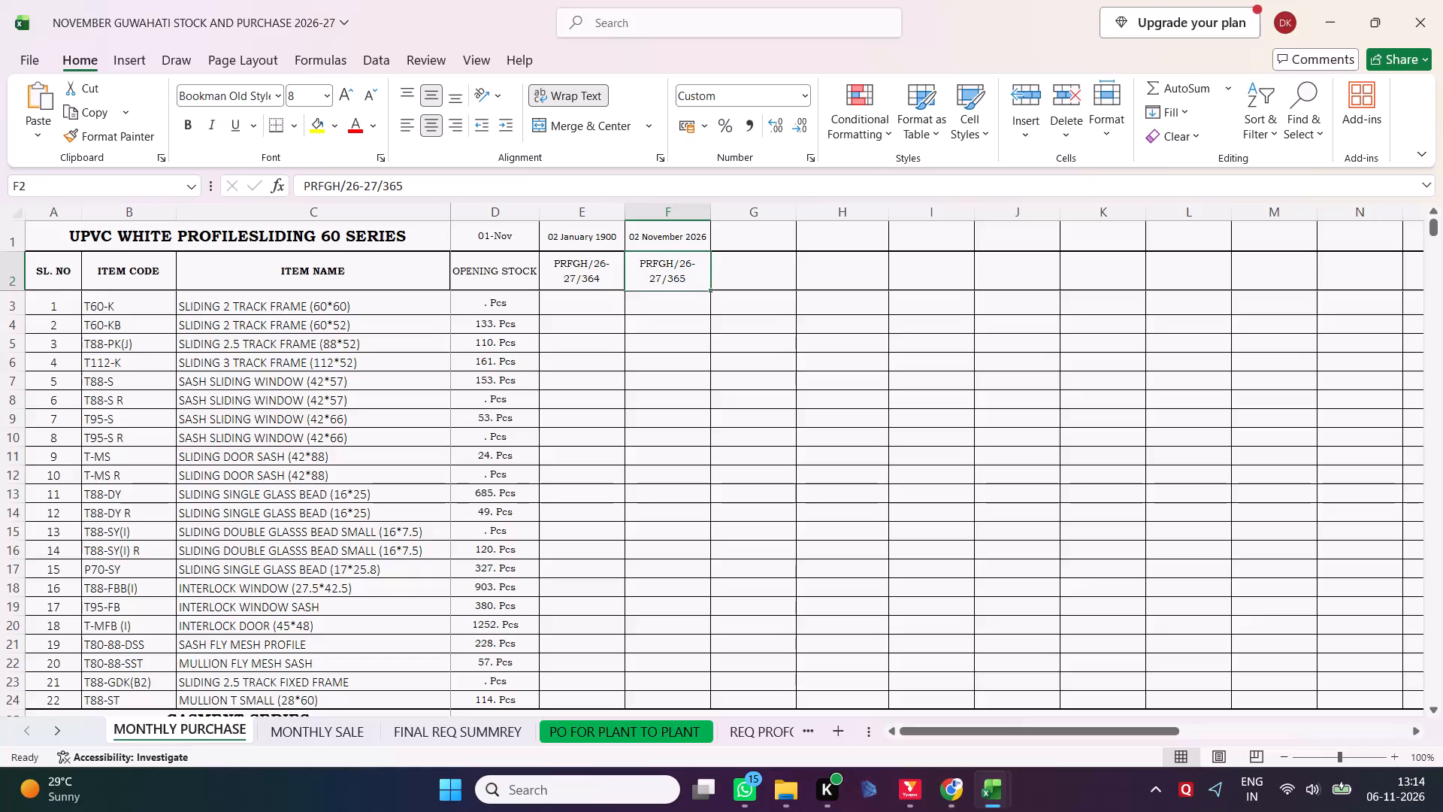
Select the quantity cell for item T60-K under the PRFGH/26-27/365 heading.
key(Down)
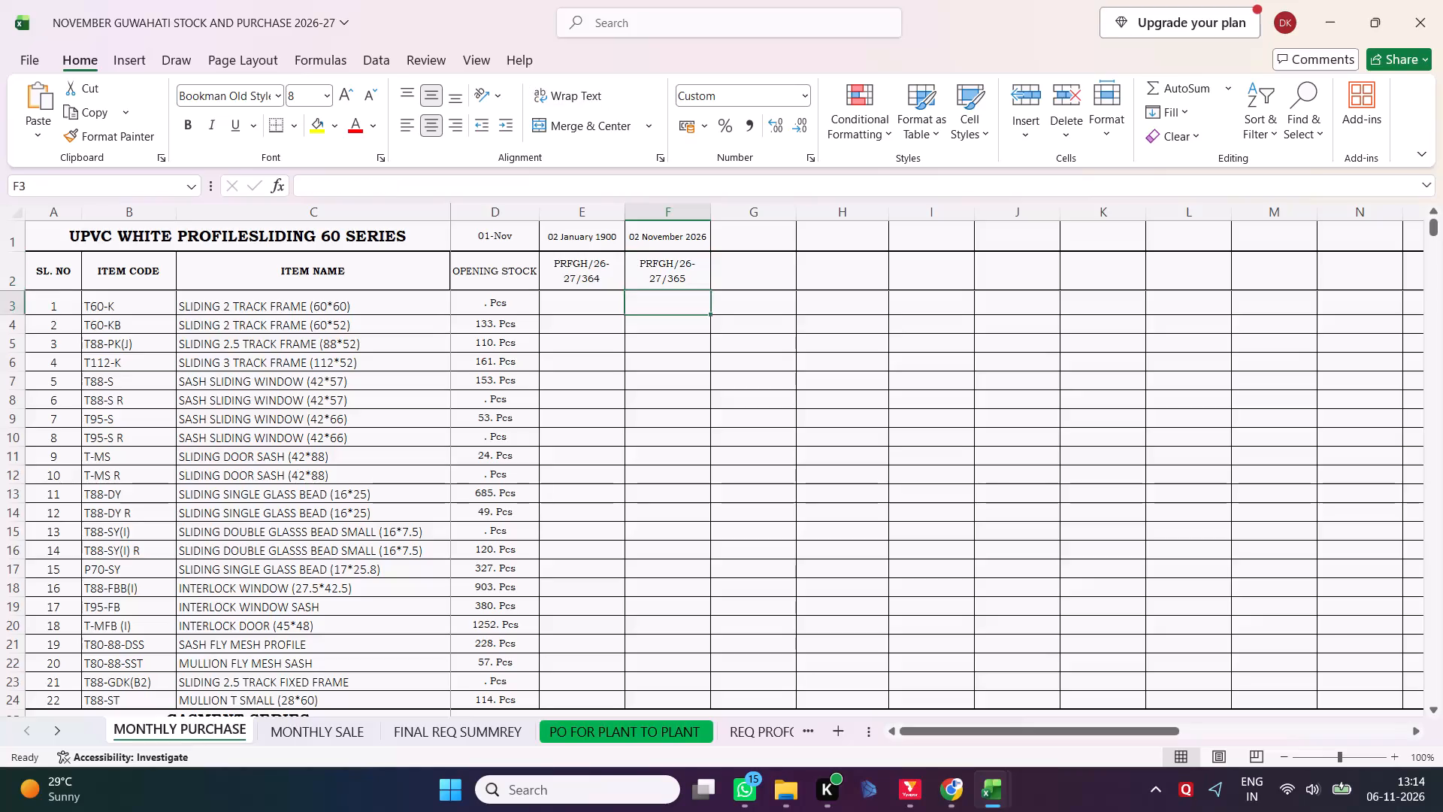
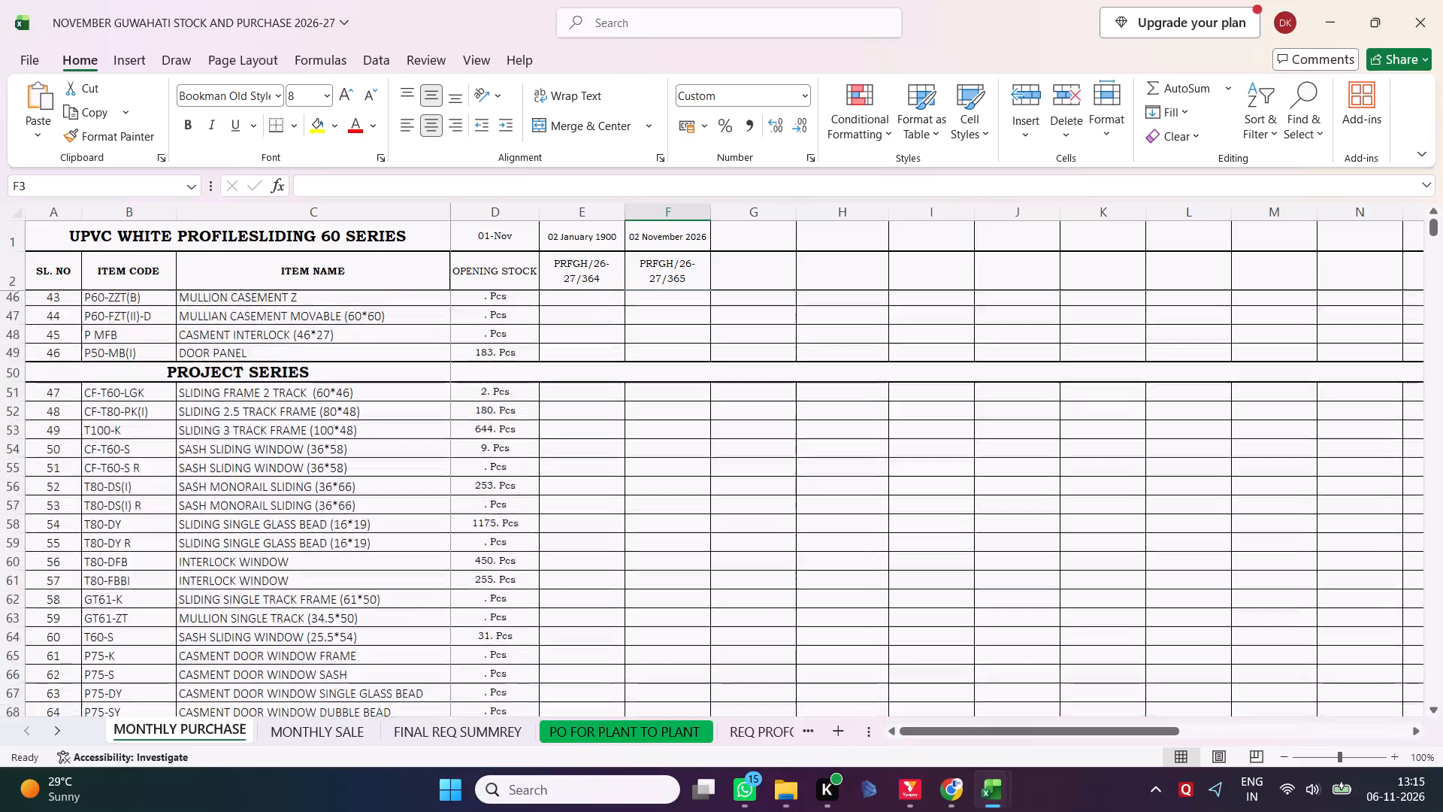
Look through the Y Series Profile and Casement Series item rows under the PRFGH/26-27/365 heading on the MONTHLY PURCHASE sheet.
scroll(638, 459, down, 7)
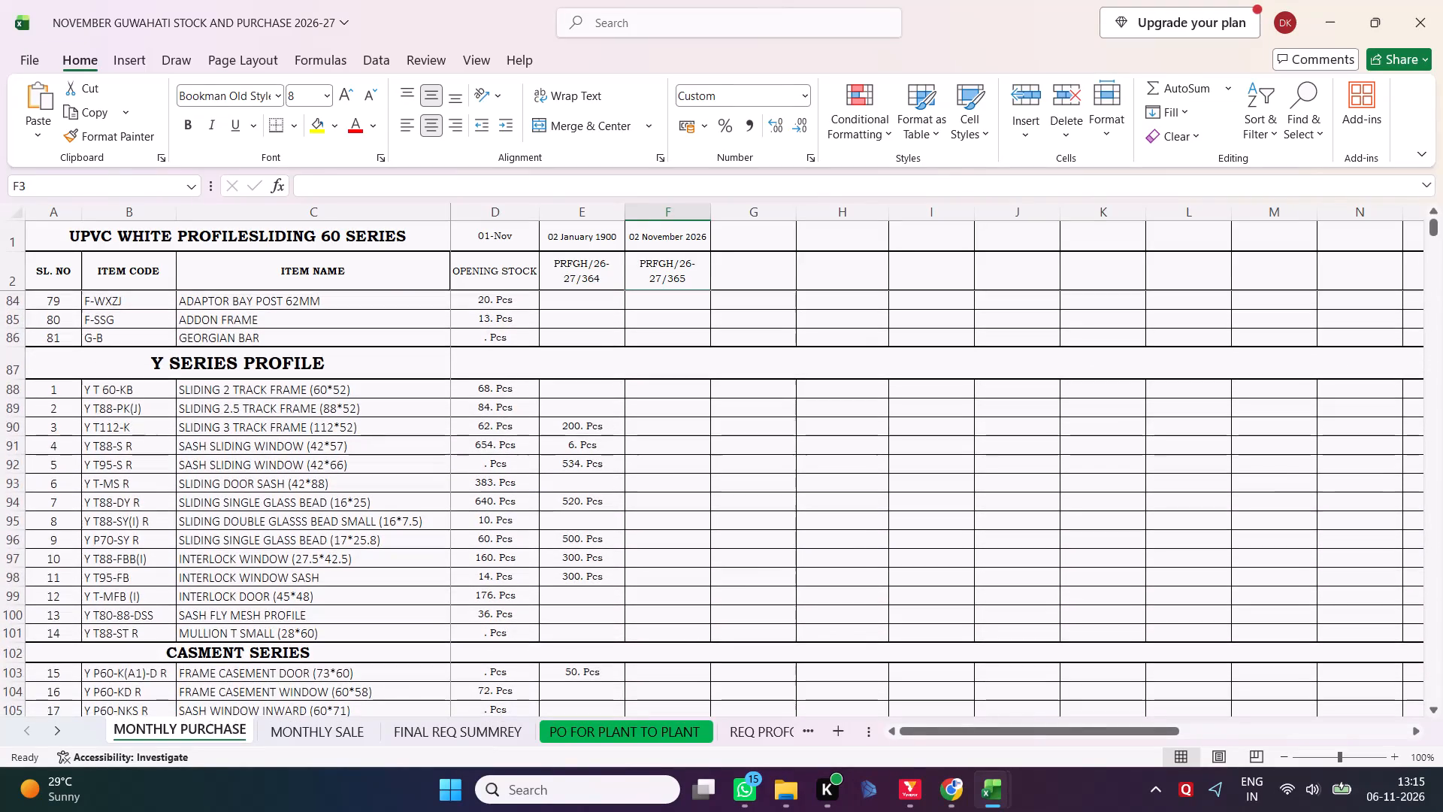
click(642, 584)
key(Down)
key(Down)
key(Down)
key(Down)
key(Down)
key(Down)
key(Down)
key(Down)
key(Down)
key(Down)
key(Down)
key(Down)
key(Up)
key(Up)
key(Up)
key(Up)
key(Up)
key(Up)
key(Up)
key(Up)
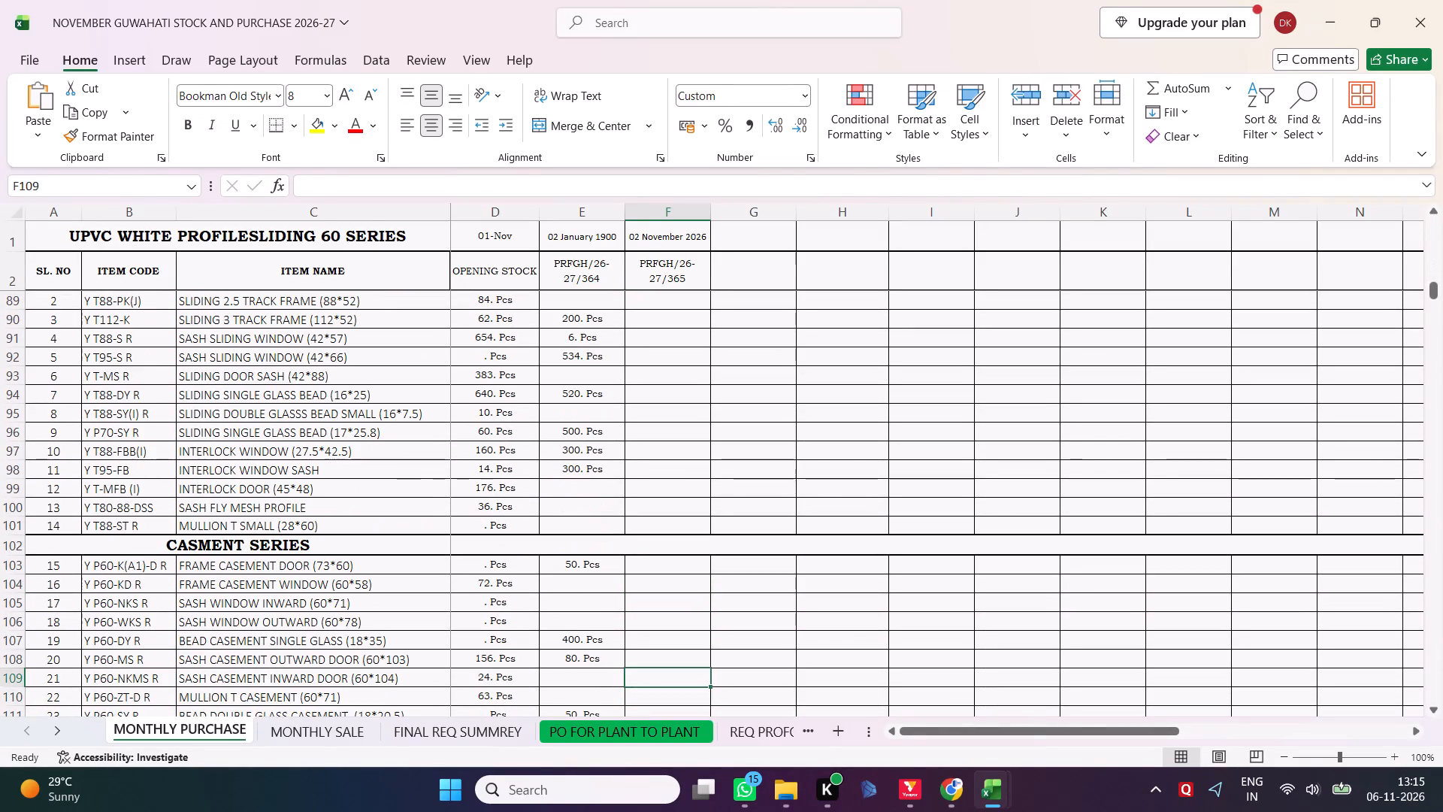
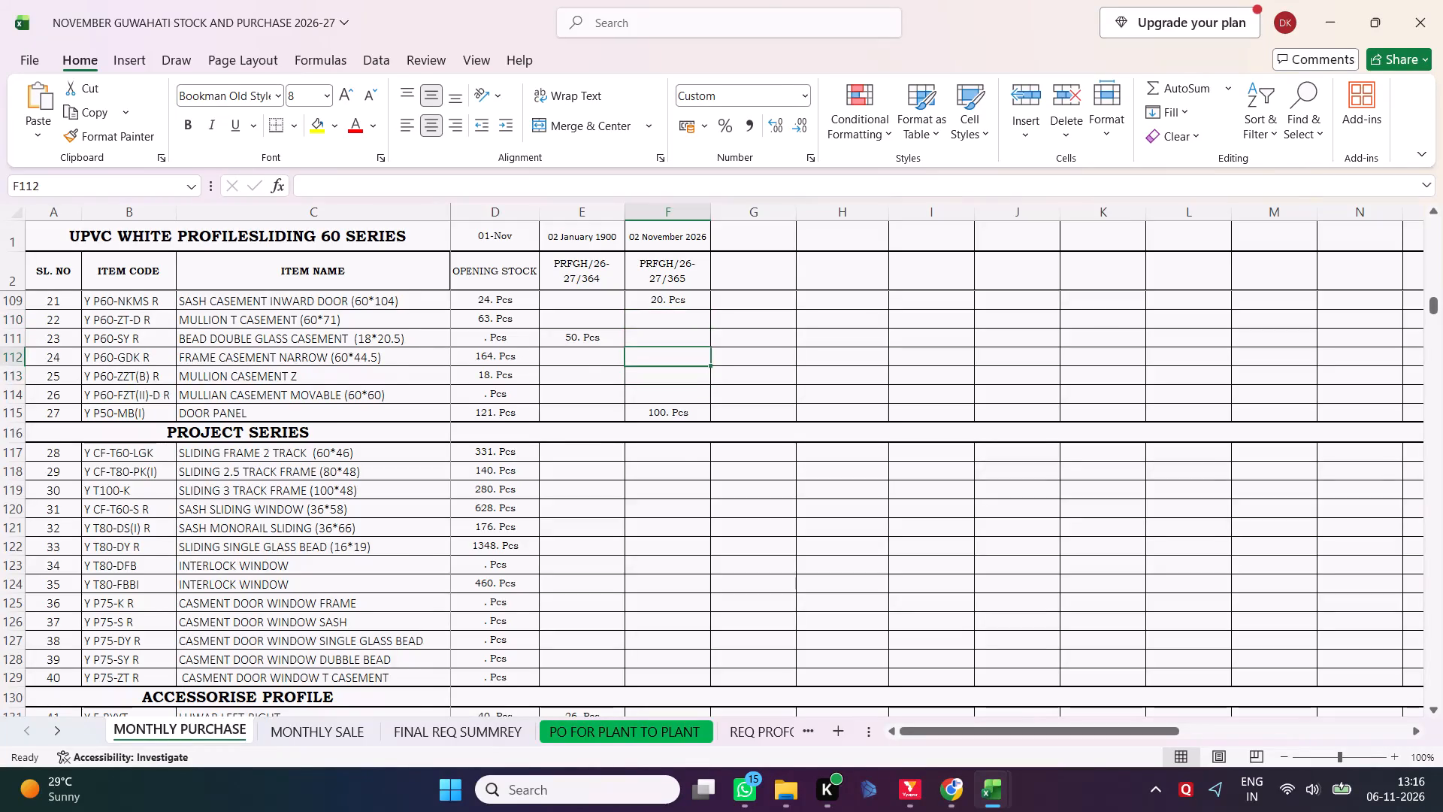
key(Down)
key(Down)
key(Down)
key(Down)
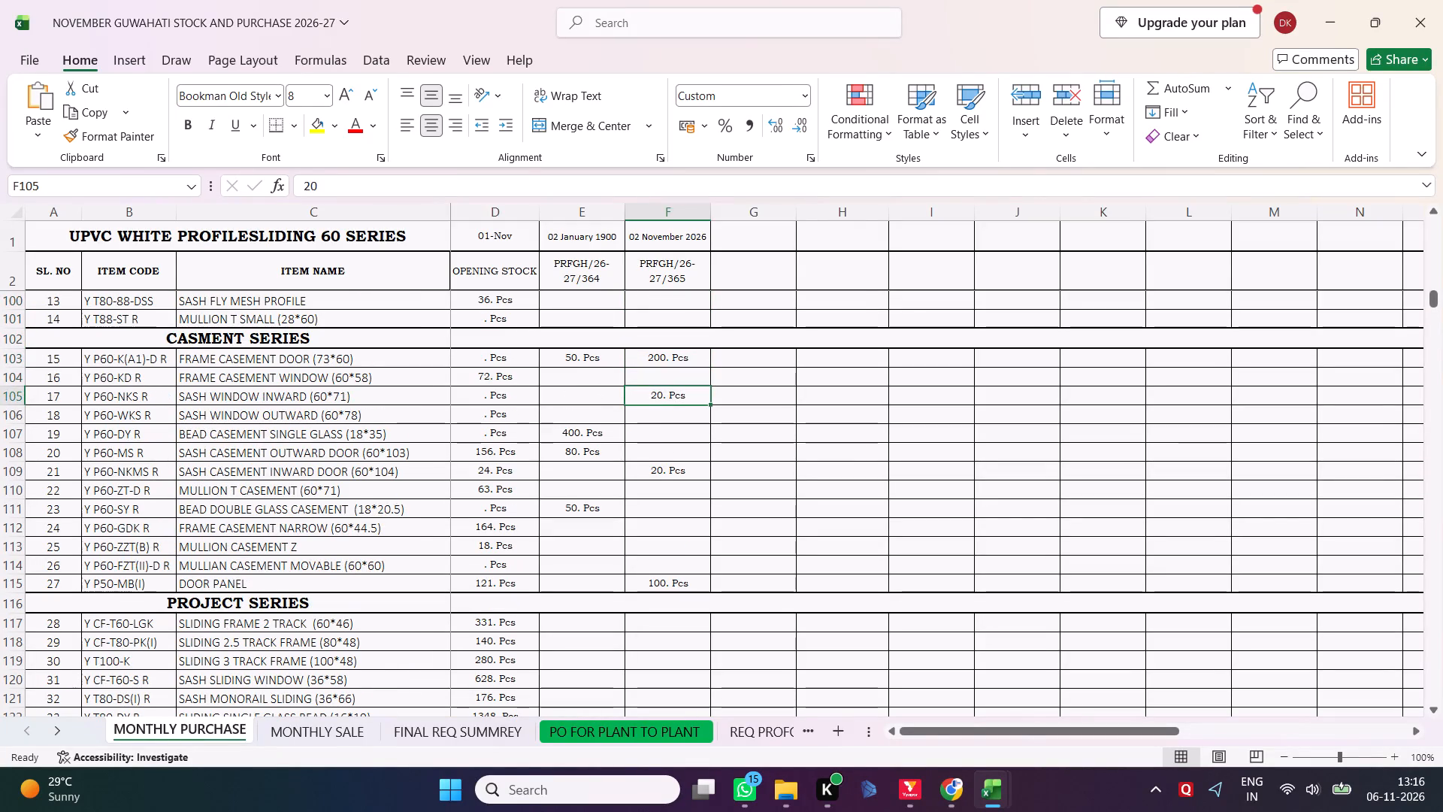
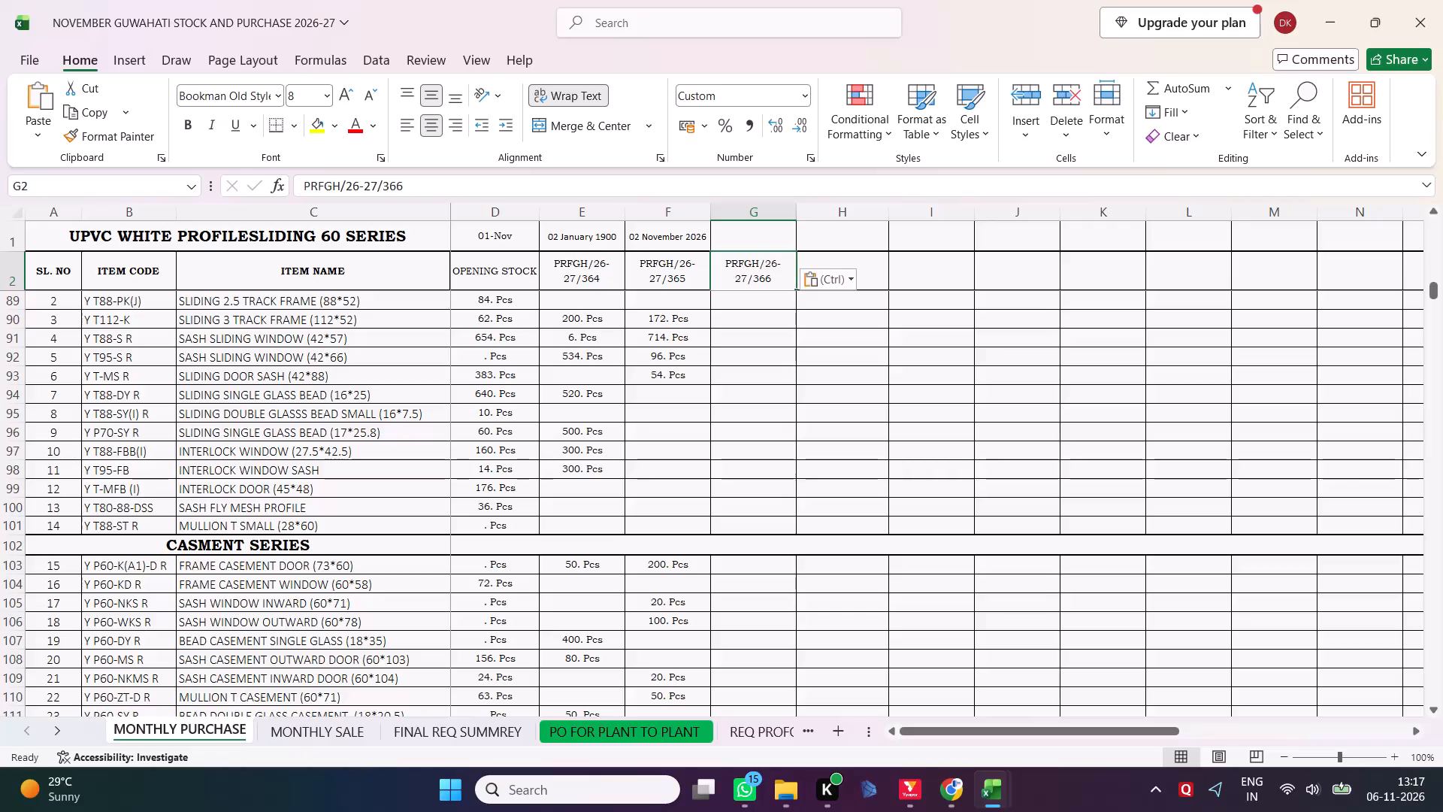
Enter the date 2-11 above the PRFGH/26-27/366 heading in the date row.
key(Up)
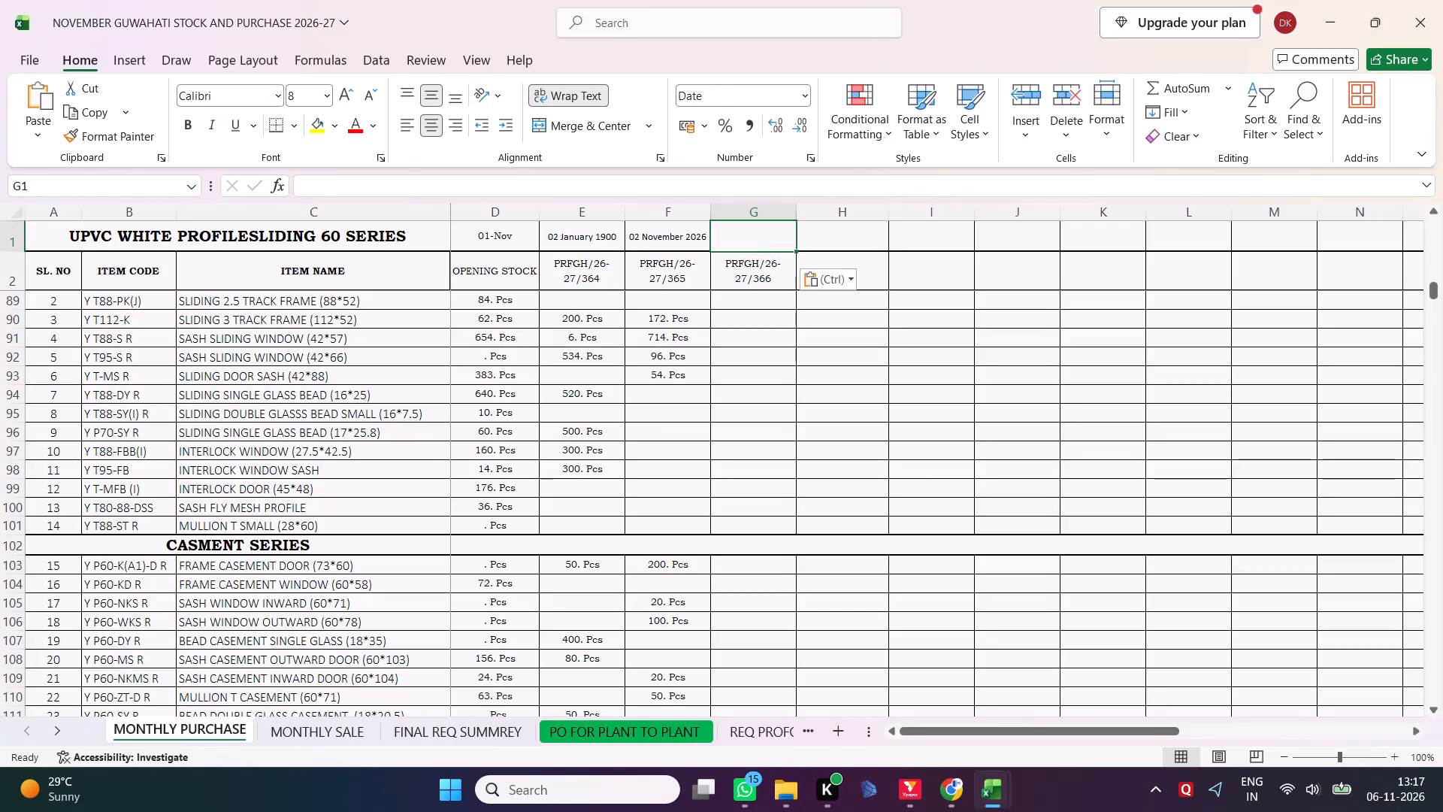
text(2-11)
key(Return)
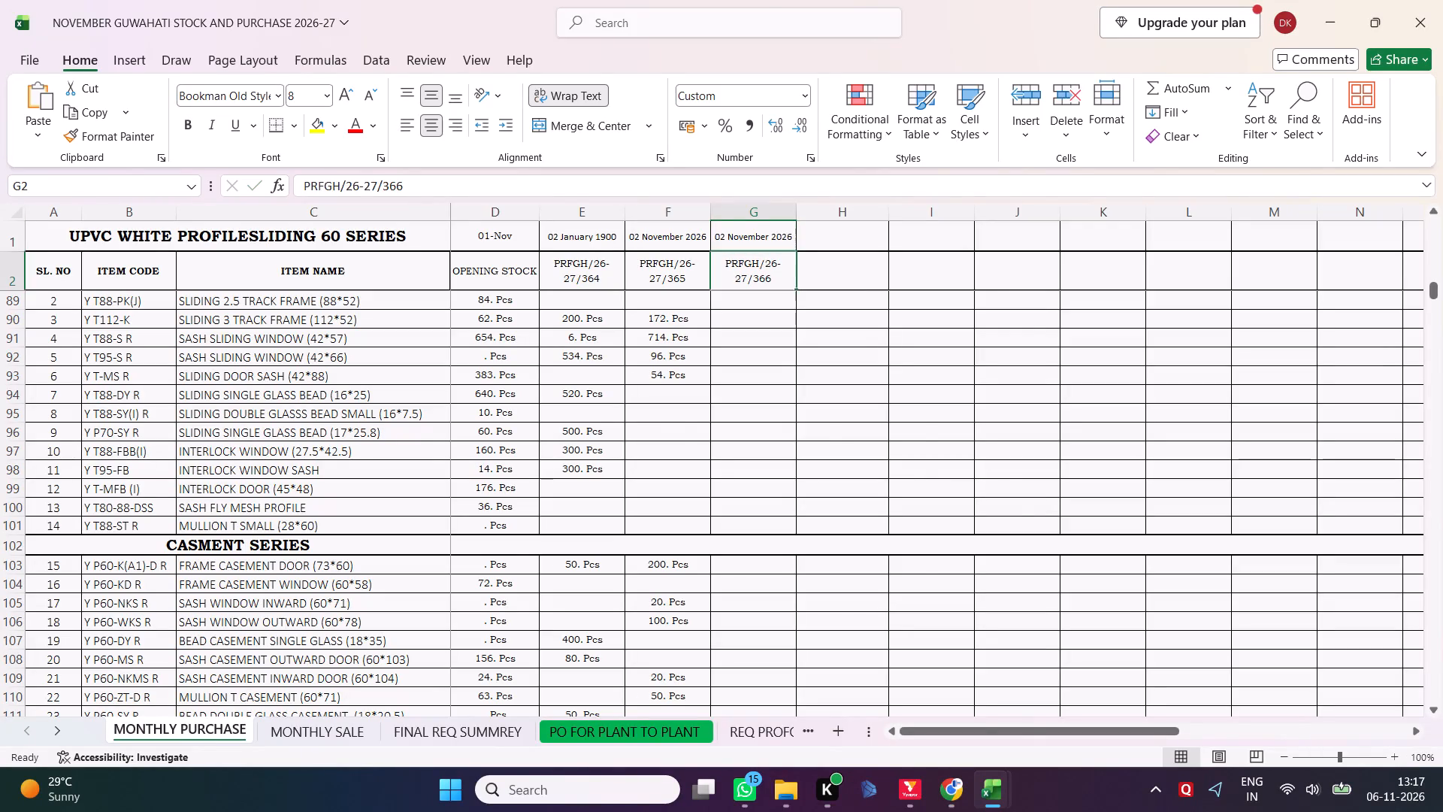
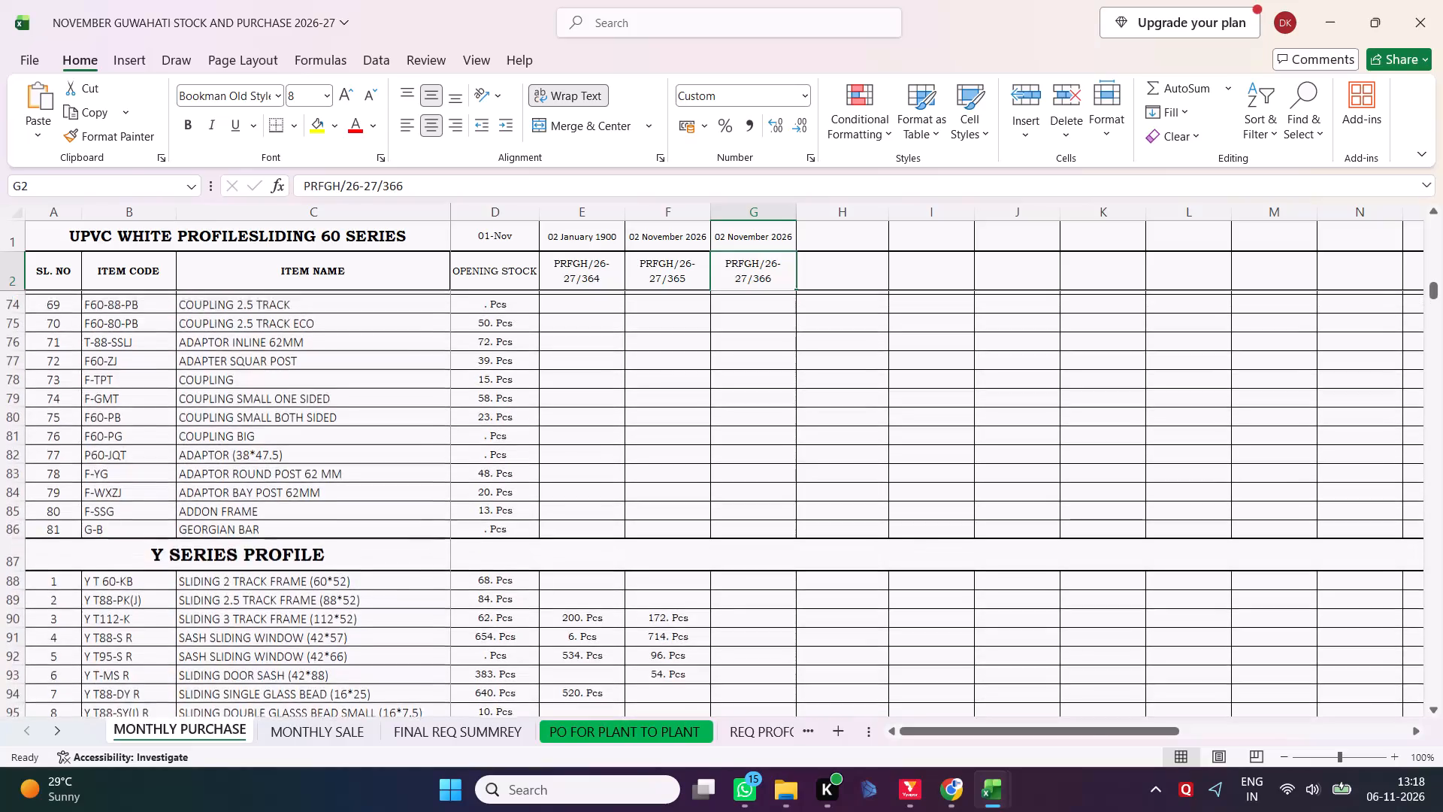
Select the PRFGH/26-27/366 quantity cell for INTERLOCK DOOR (45*48) in the Y SERIES PROFILE section.
click(752, 491)
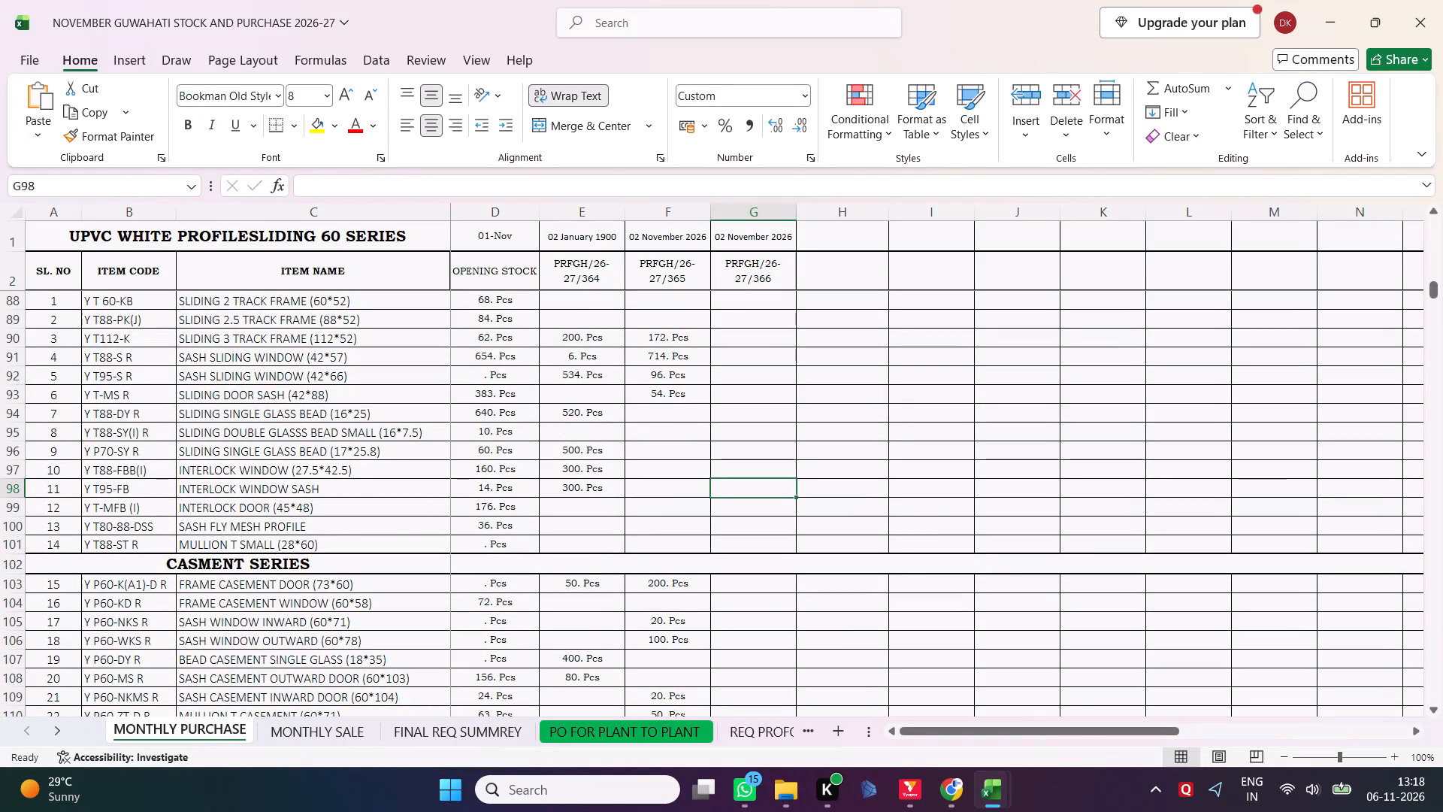
key(Down)
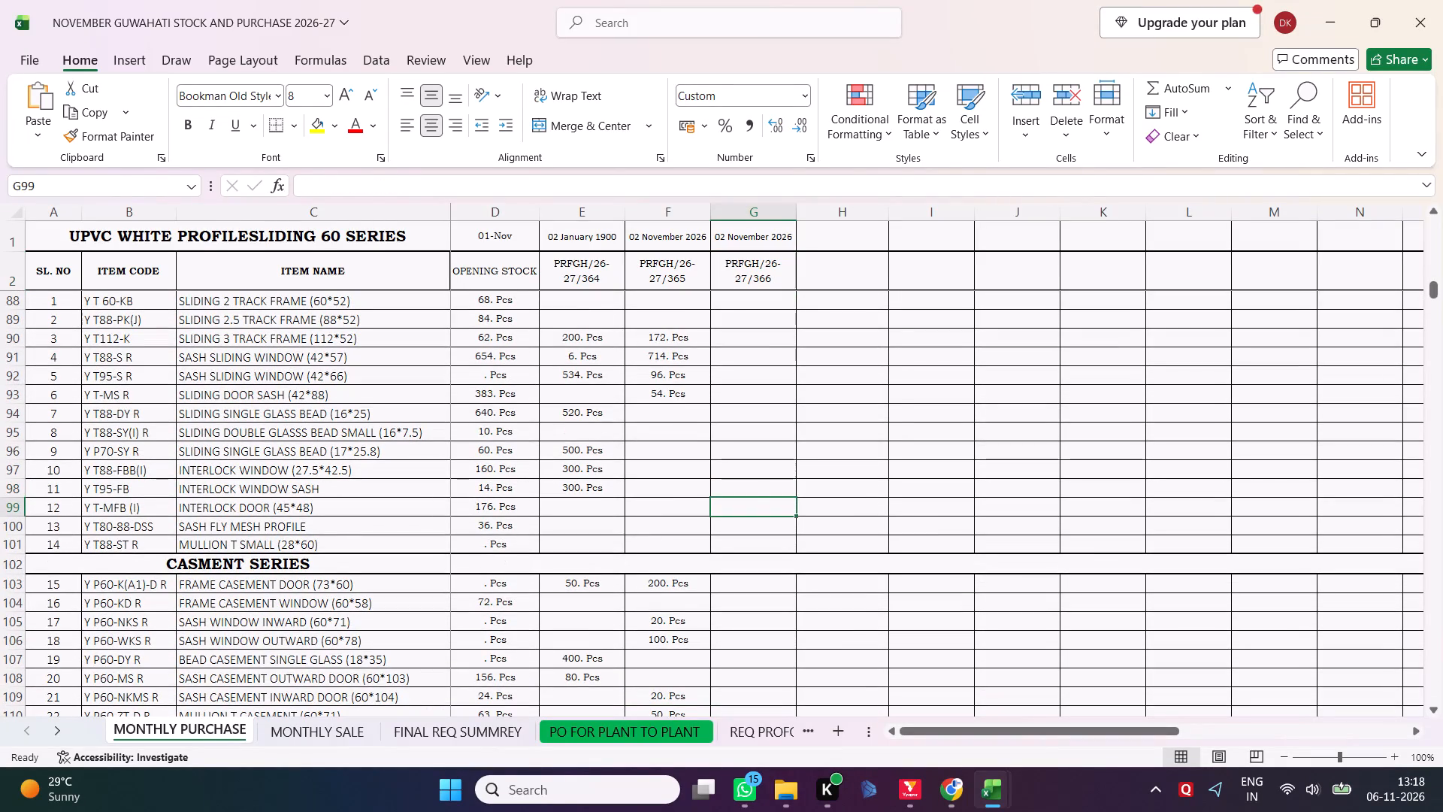
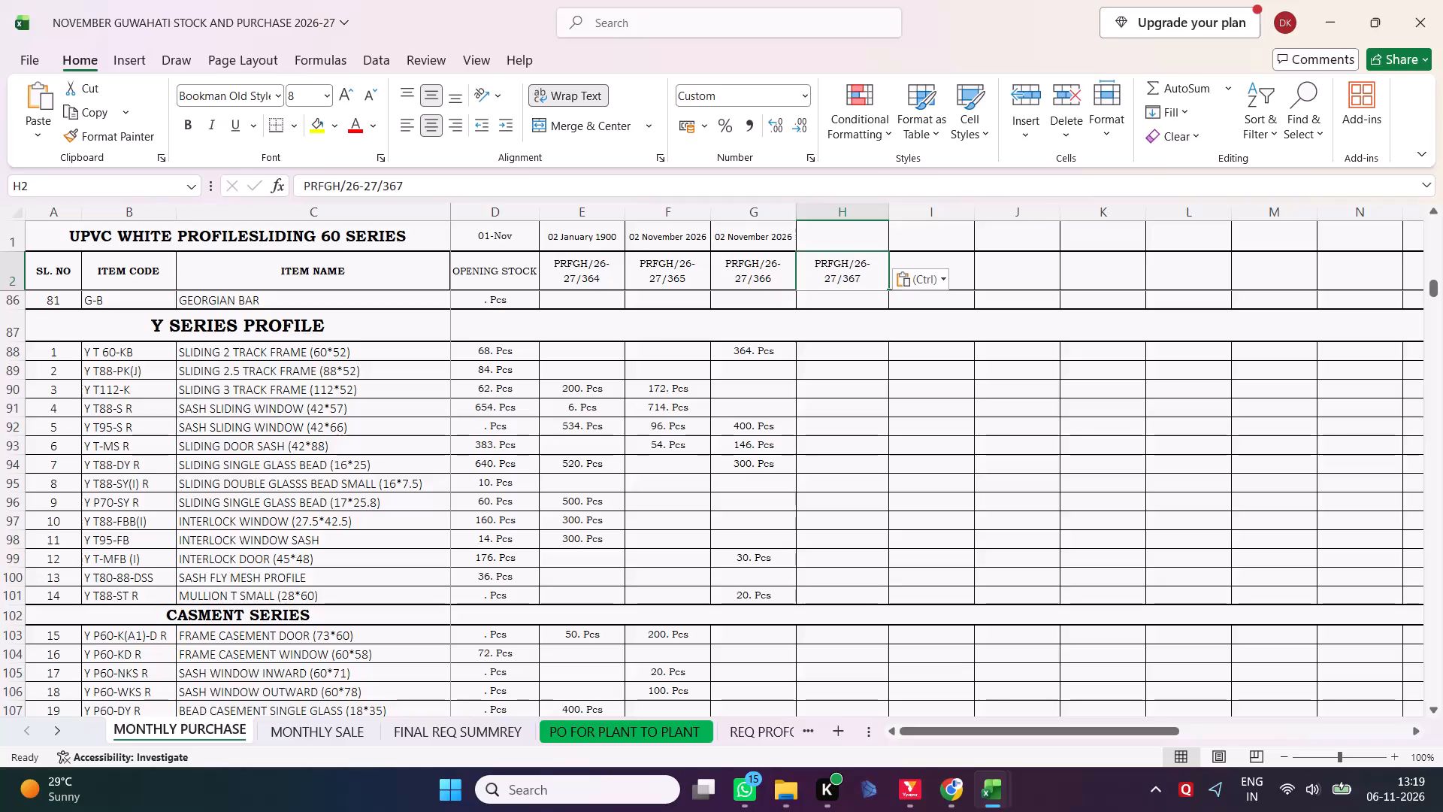
Enter the purchase date 2-11 in the date cell above PRFGH/26-27/367.
key(Up)
text(2-11)
key(Return)
key(Return)
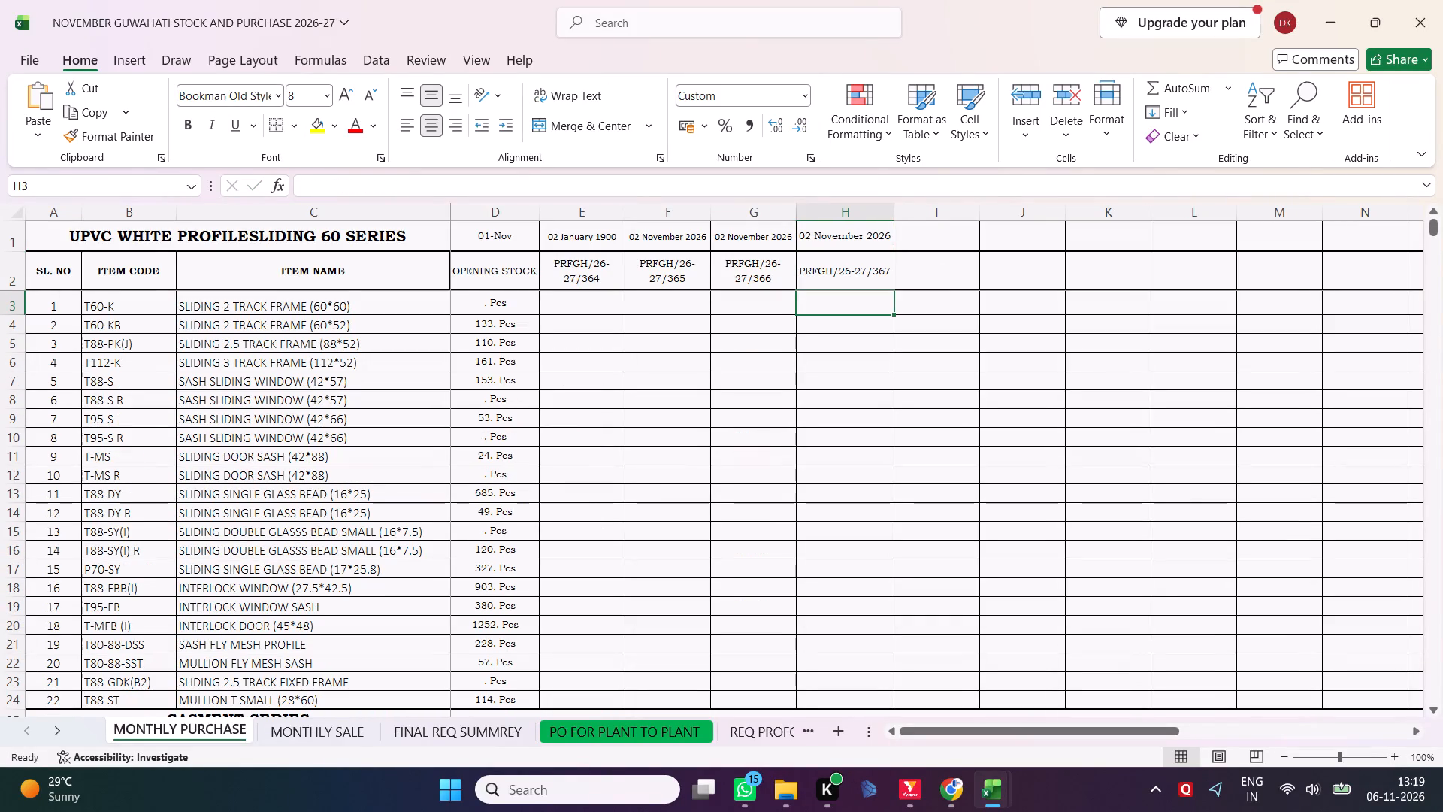
Select the PRFGH/26-27/367 quantity cell for SLIDING 2 TRACK FRAME (60*52) in the Y SERIES PROFILE section.
scroll(856, 438, down, 8)
scroll(856, 438, up, 2)
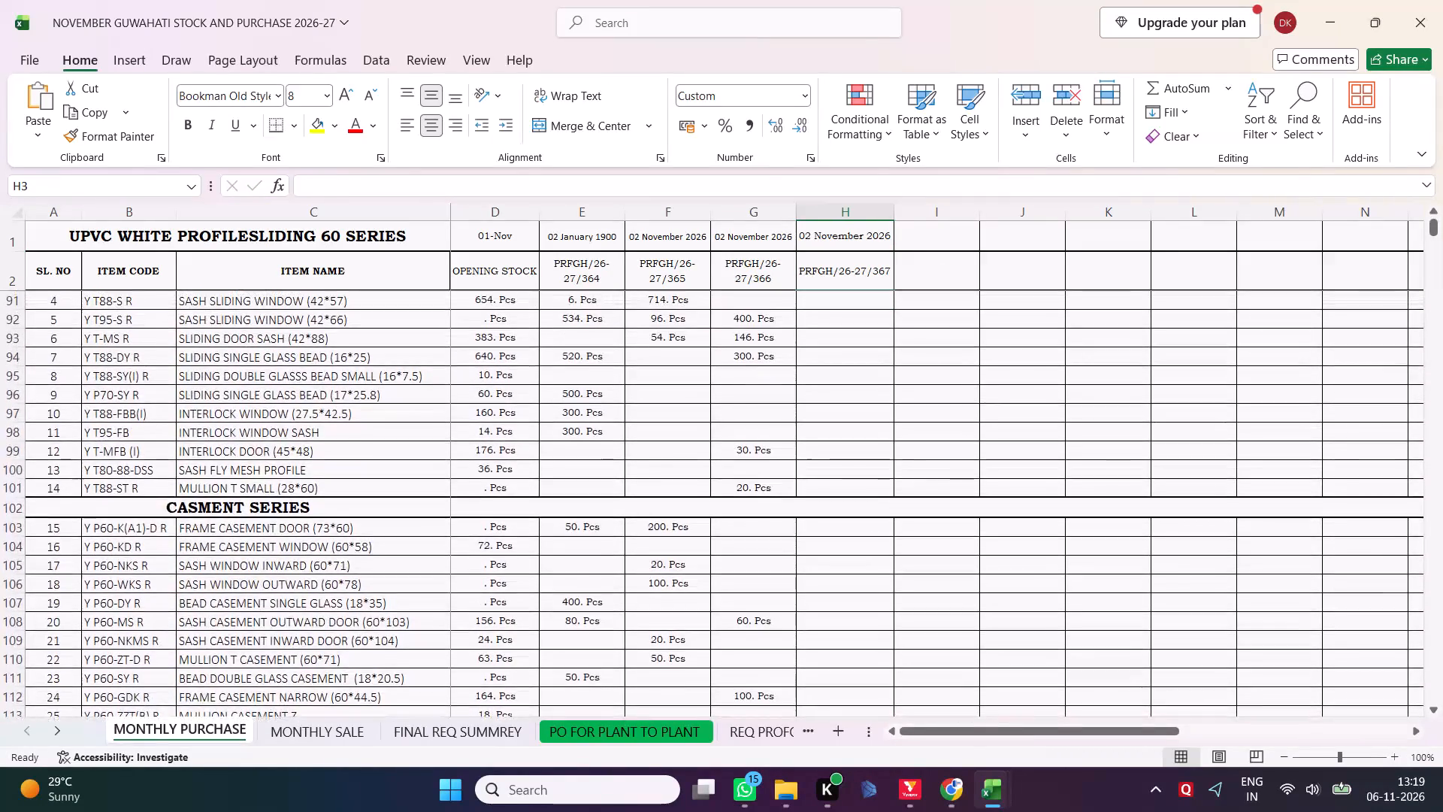
scroll(856, 438, up, 1)
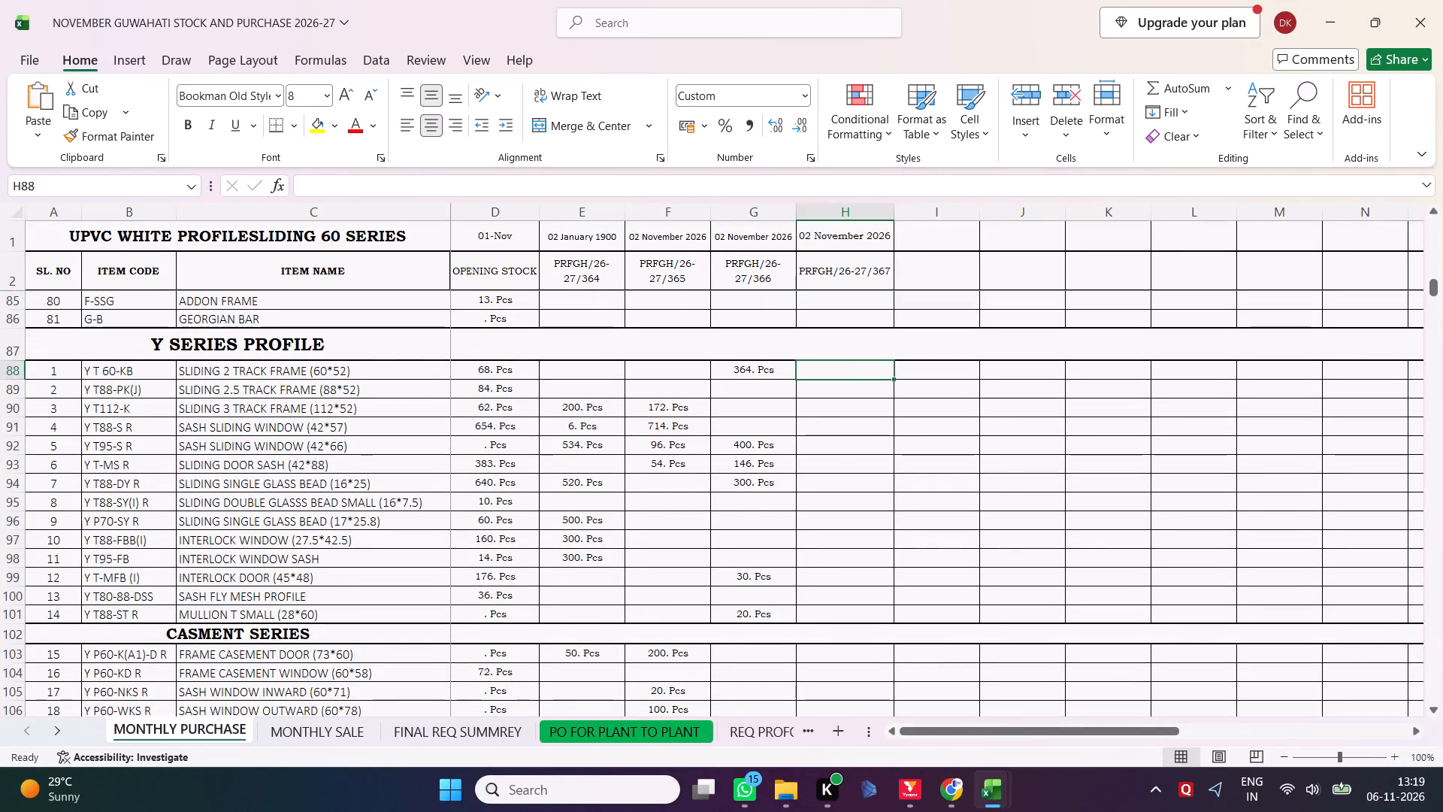
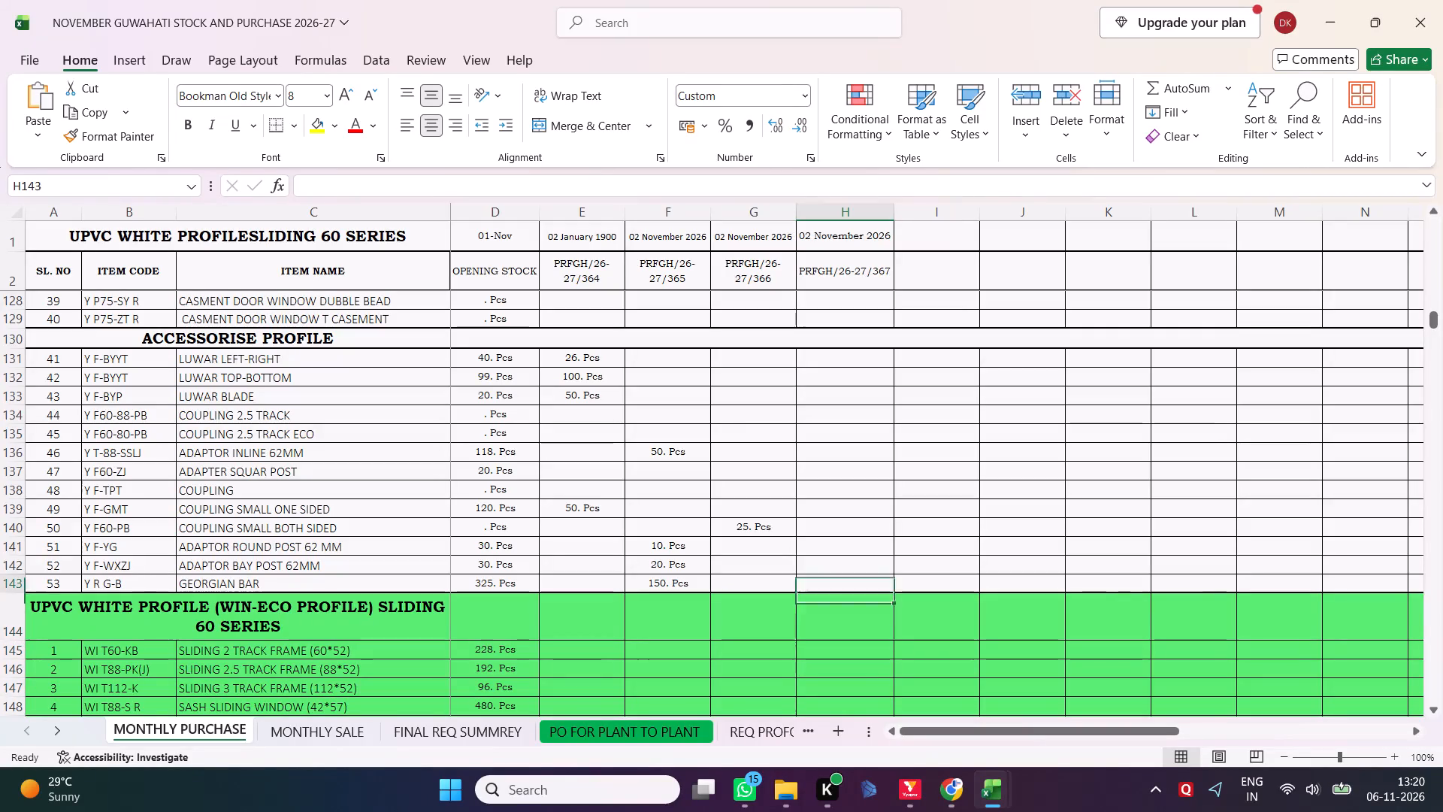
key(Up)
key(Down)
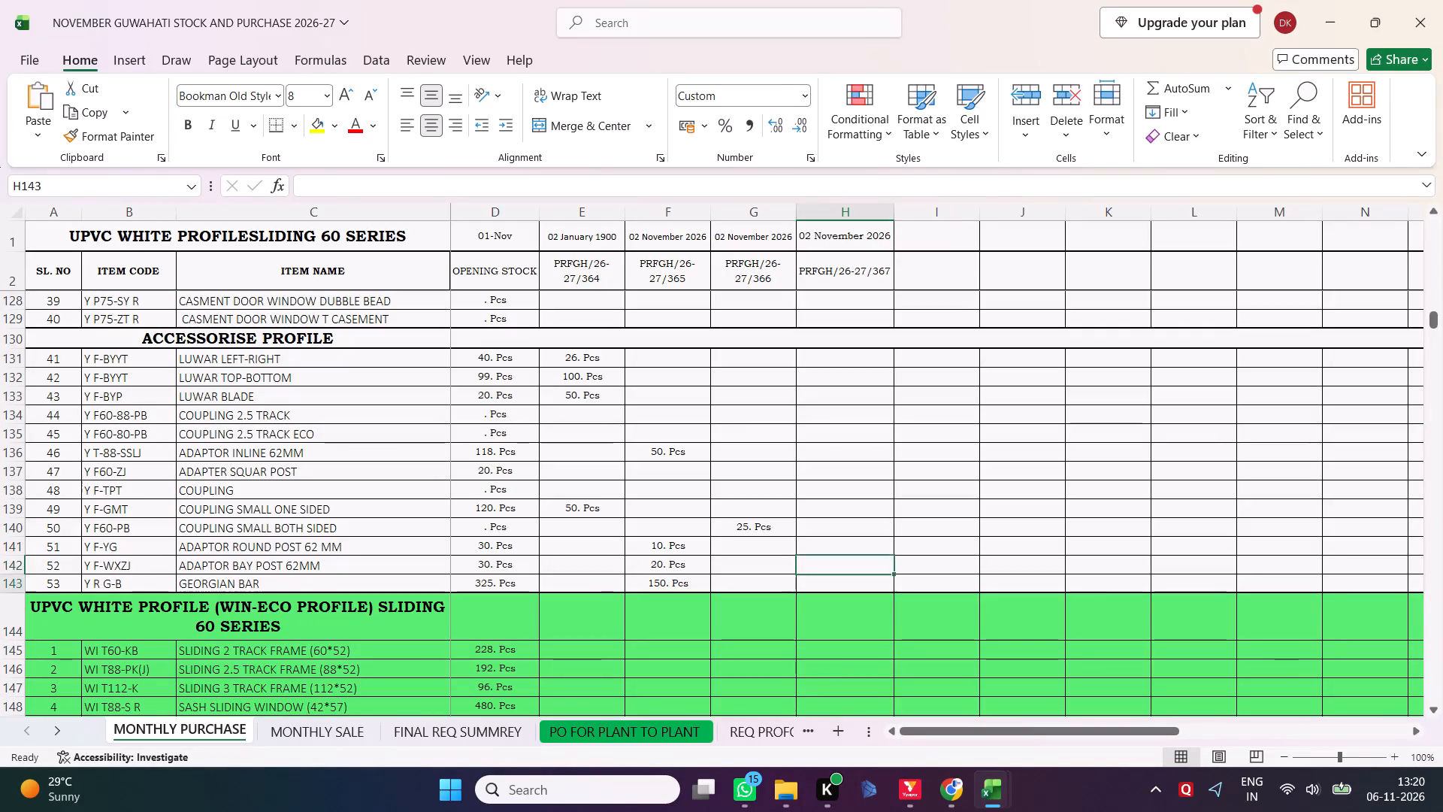
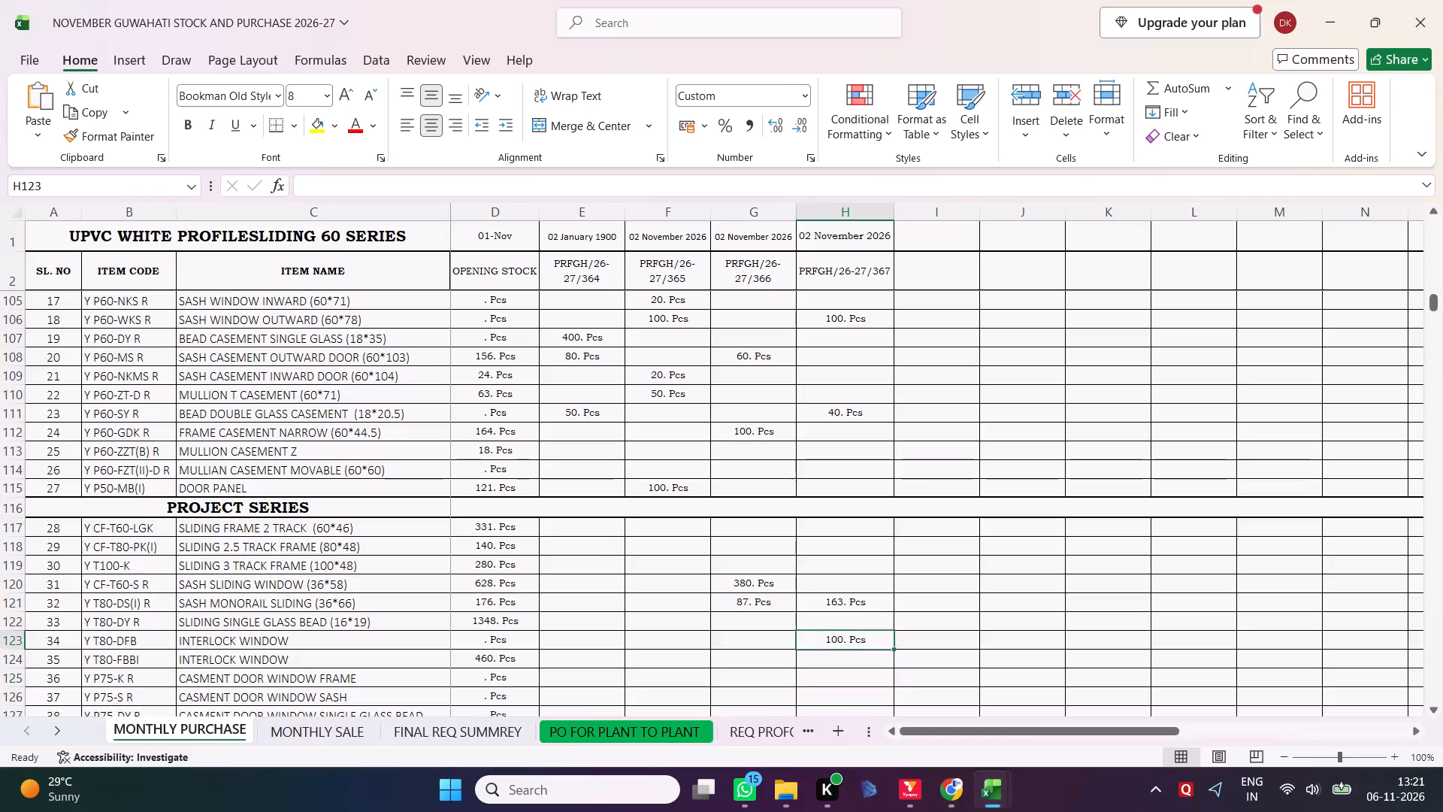
Review the PRFGH/26-27/367 purchase column from the PROJECT SERIES interlock window rows through the ACCESSORISE PROFILE items.
key(Down)
key(Down)
key(Down)
key(Down)
key(Down)
key(Down)
key(Down)
key(Down)
key(Down)
key(Down)
key(Down)
key(Down)
key(Down)
key(Down)
key(Down)
key(Down)
key(Down)
key(Down)
key(Down)
key(Down)
key(Up)
key(Up)
key(Up)
key(Up)
key(Up)
key(Up)
key(Up)
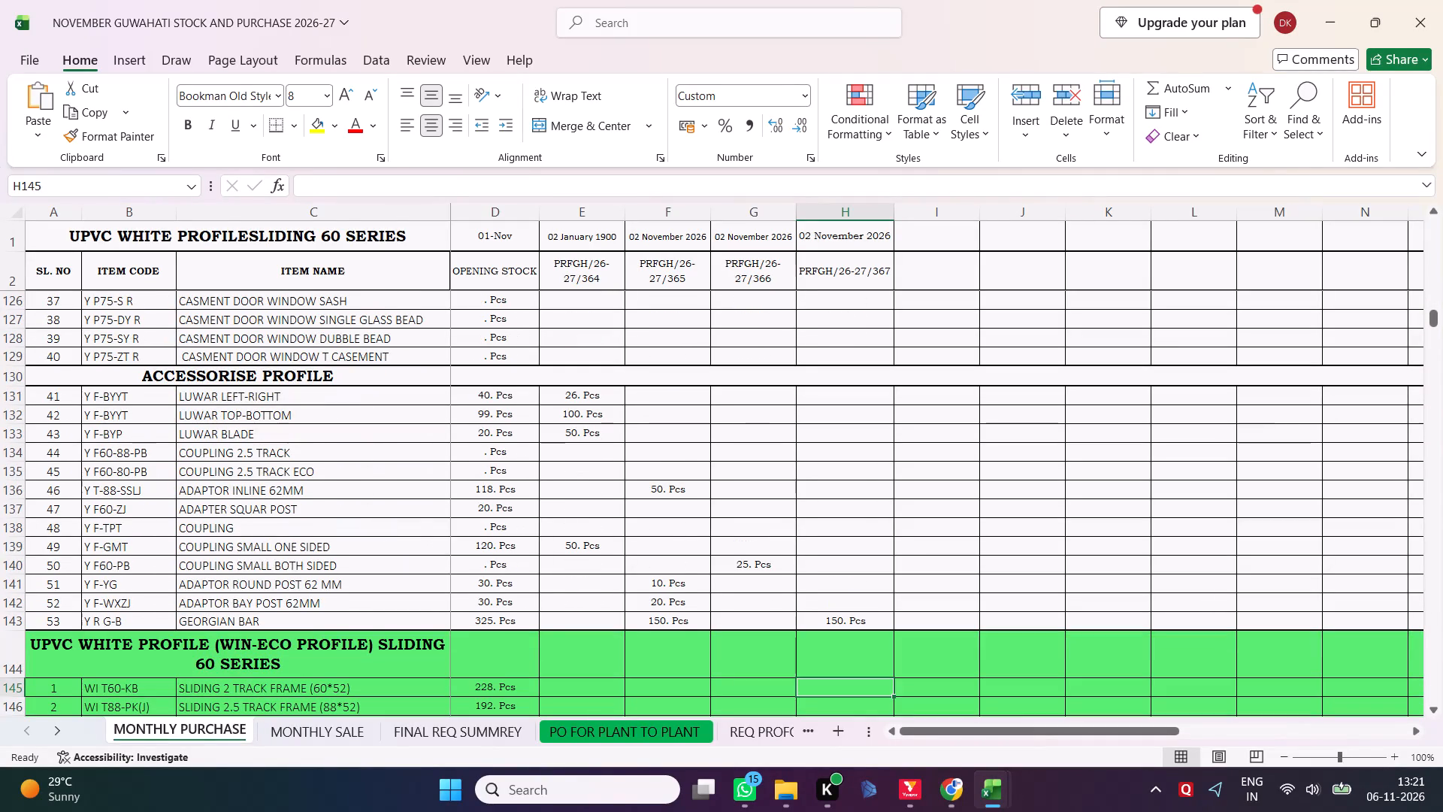
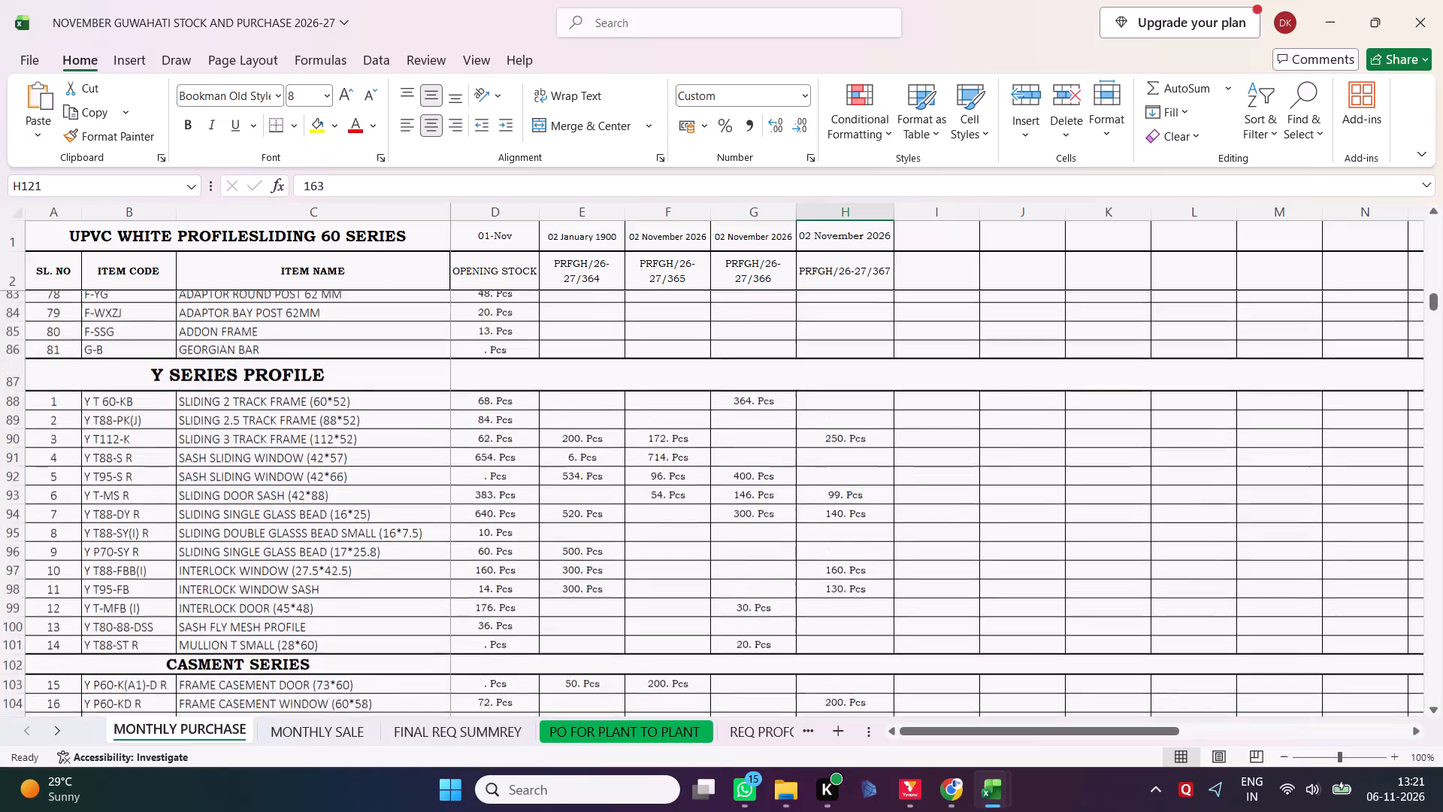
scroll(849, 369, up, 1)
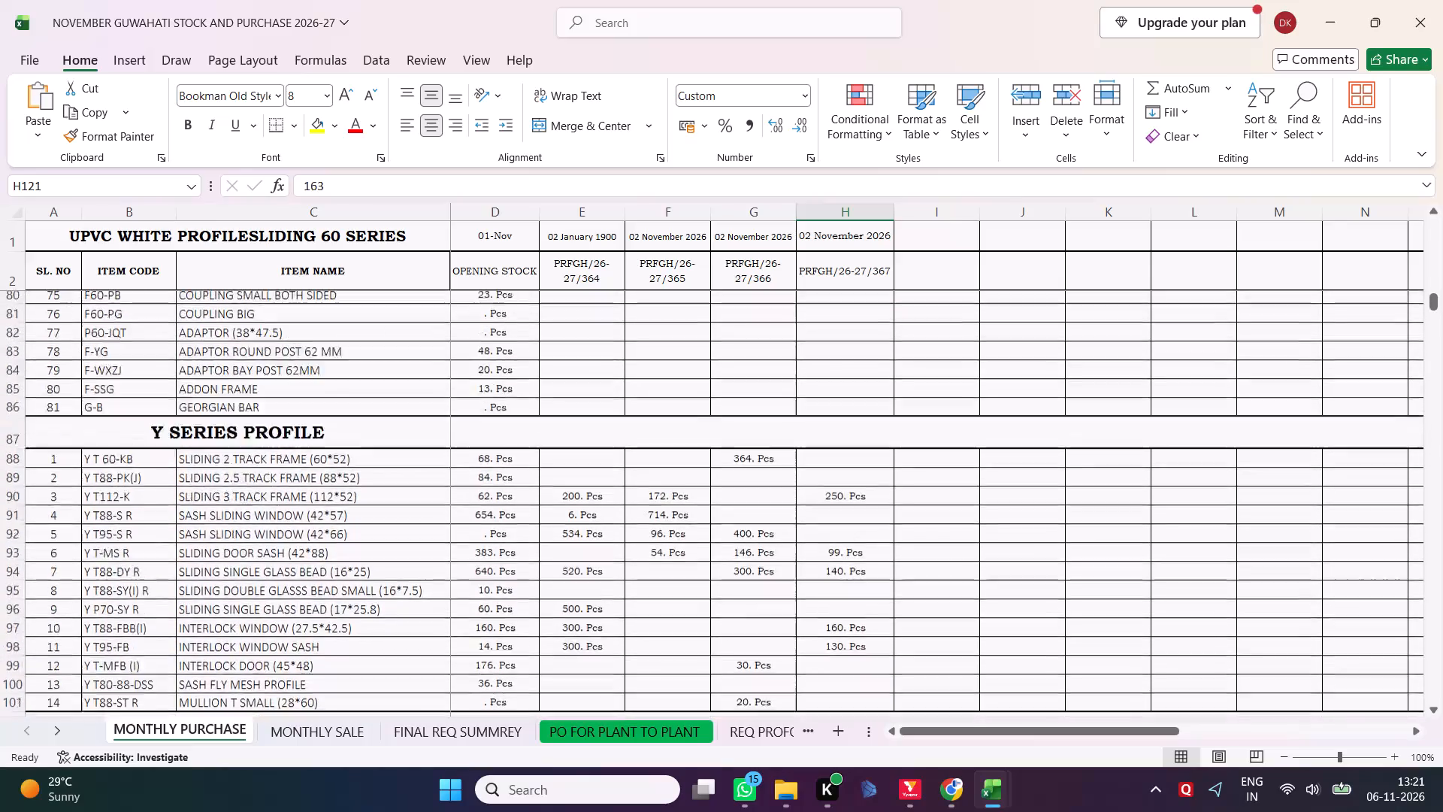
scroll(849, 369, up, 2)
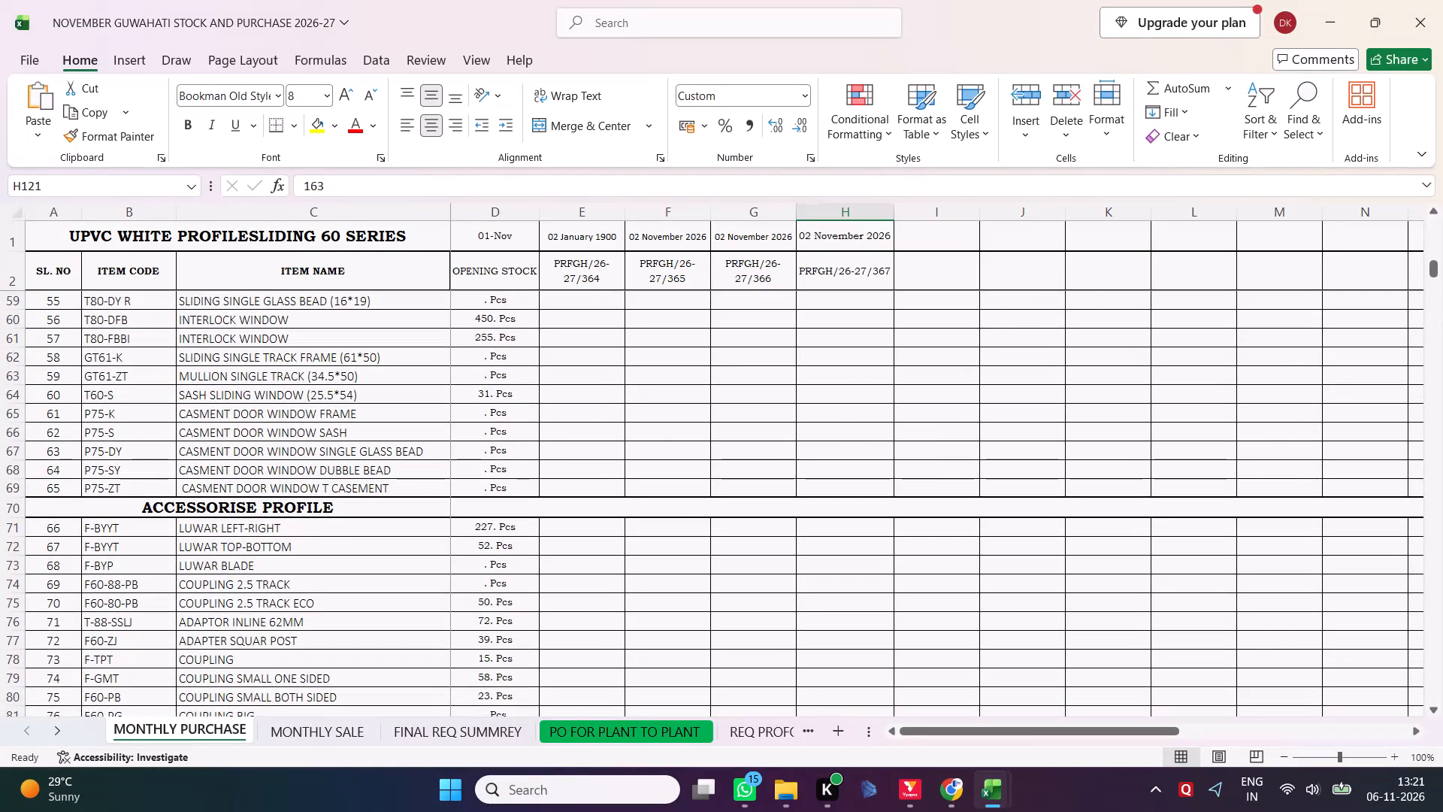
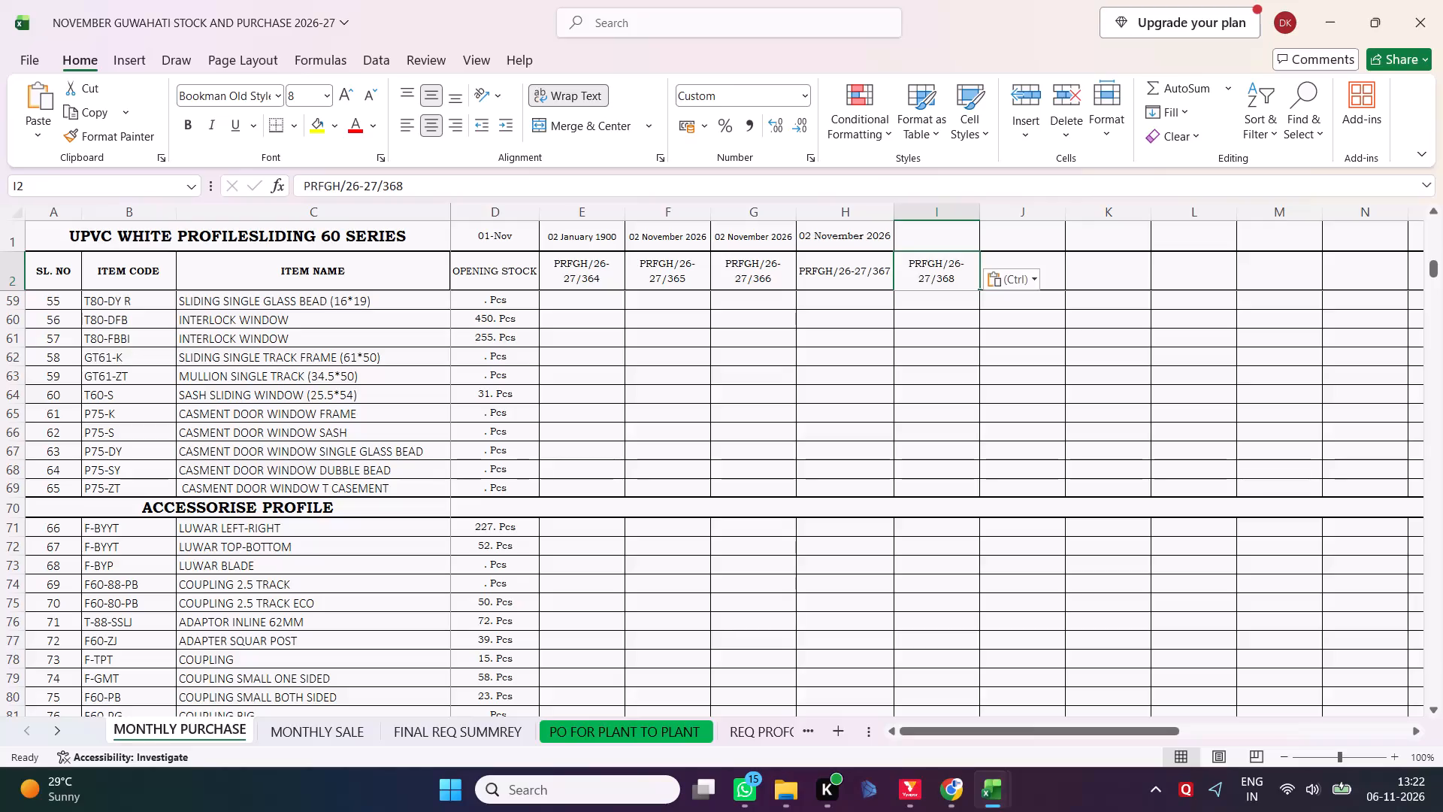
Enter the date 2-11 above the PRFGH/26-27/368 heading in column I of the MONTHLY PURCHASE sheet.
key(Up)
text(2-11)
key(Return)
Find the Y SERIES PROFILE item rows for the PRFGH/26-27/368 purchase column.
scroll(957, 484, left, 1)
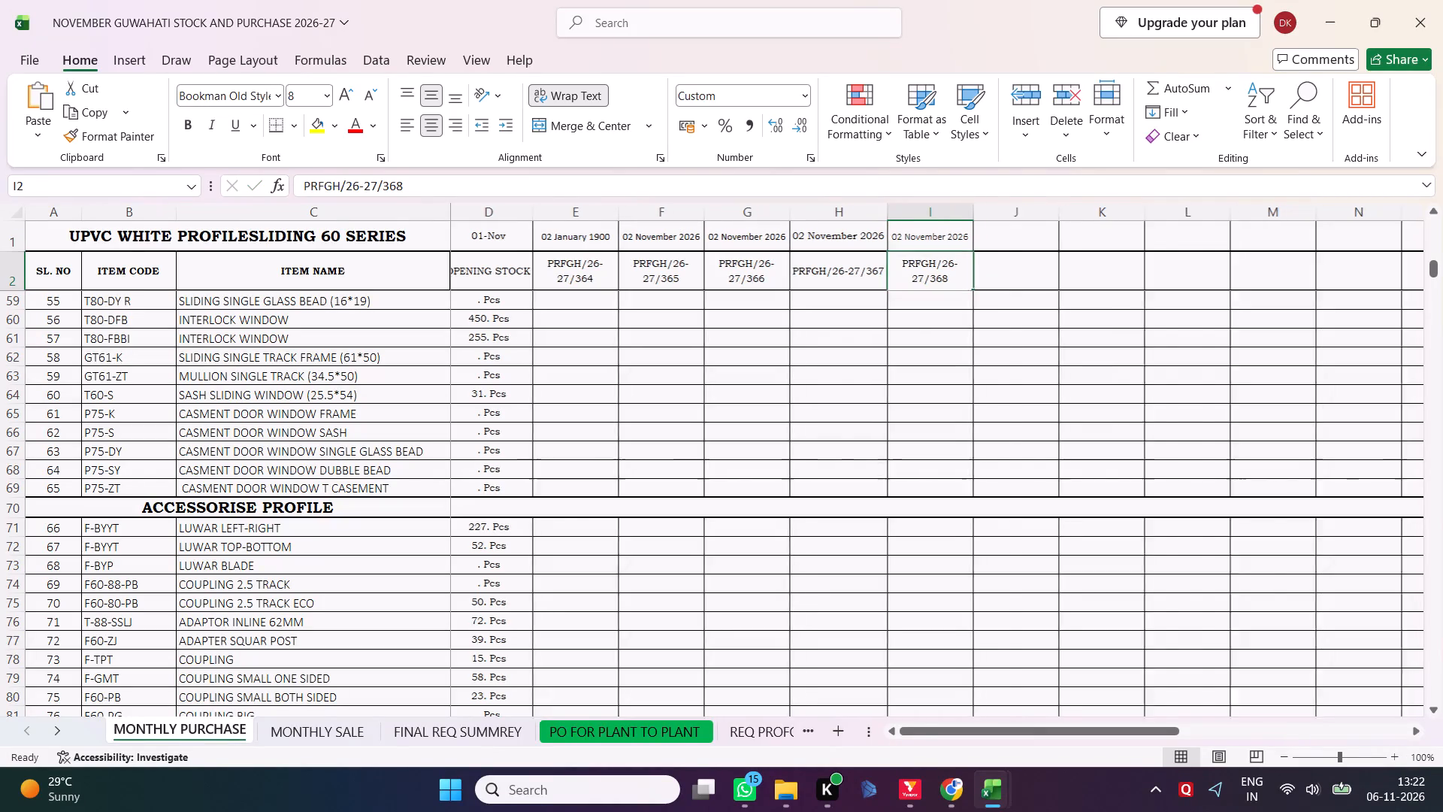
scroll(957, 484, left, 1)
scroll(957, 484, down, 4)
scroll(957, 484, up, 2)
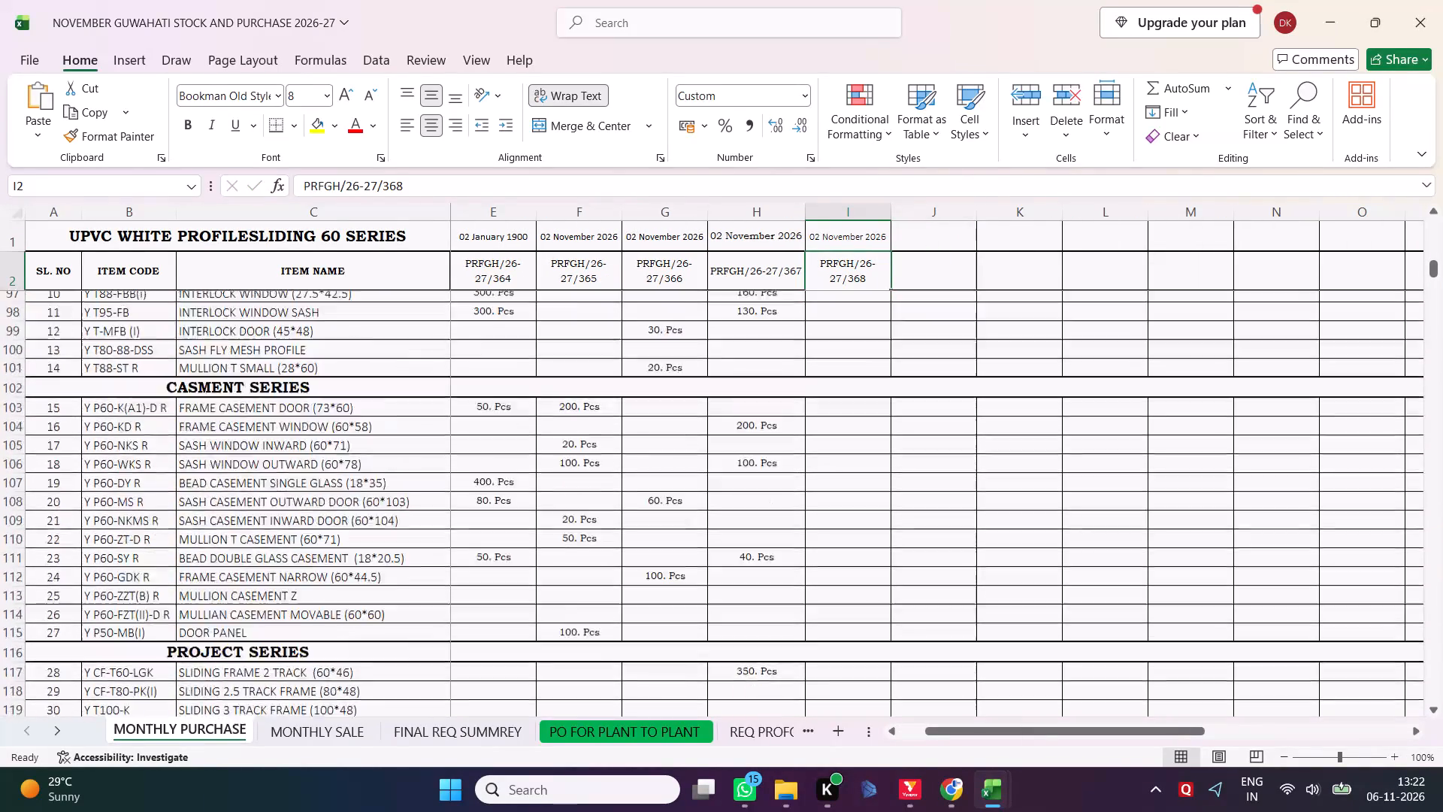
scroll(957, 484, up, 1)
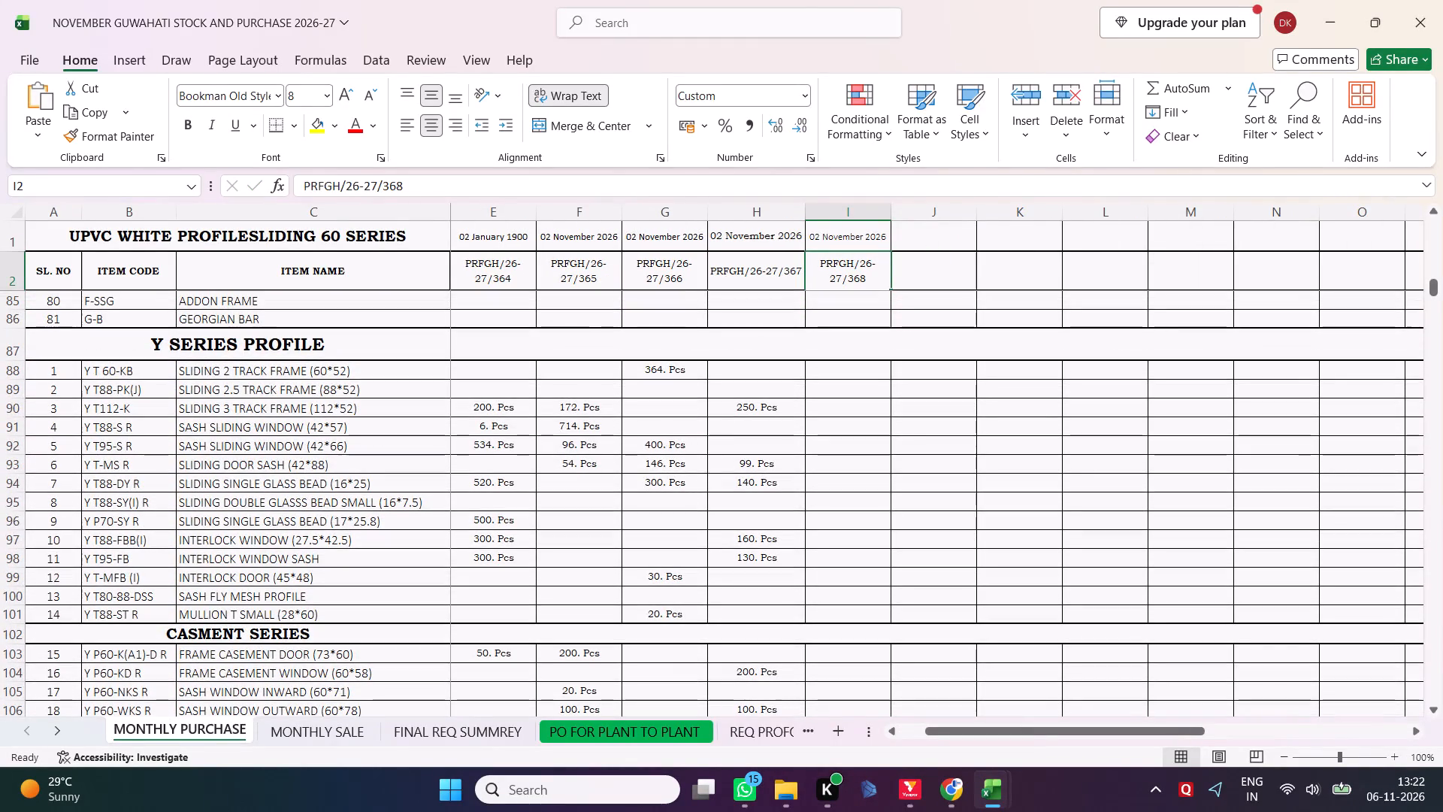
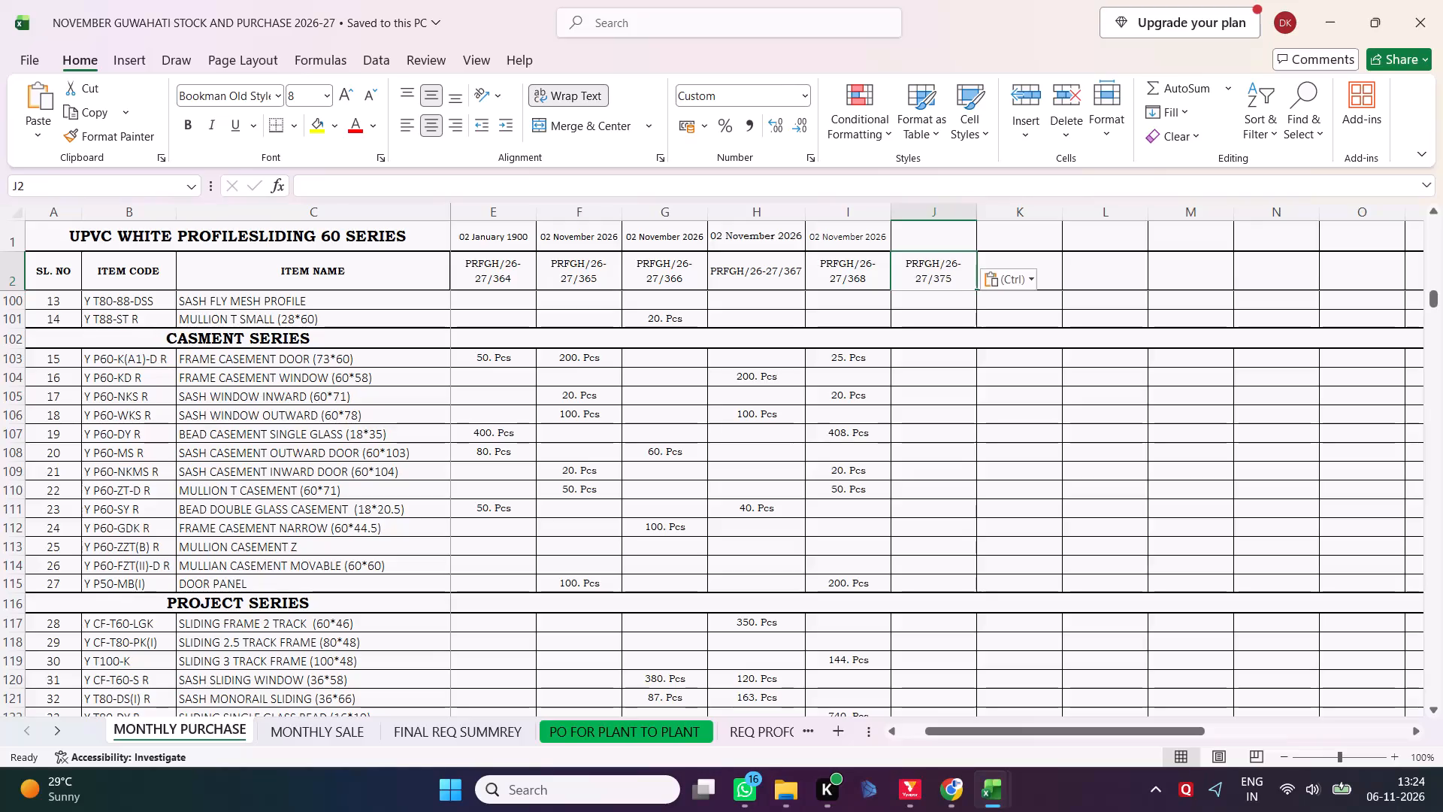
Select the date cell above the PRFGH/26-27/375 heading in column J of the MONTHLY PURCHASE sheet.
key(Up)
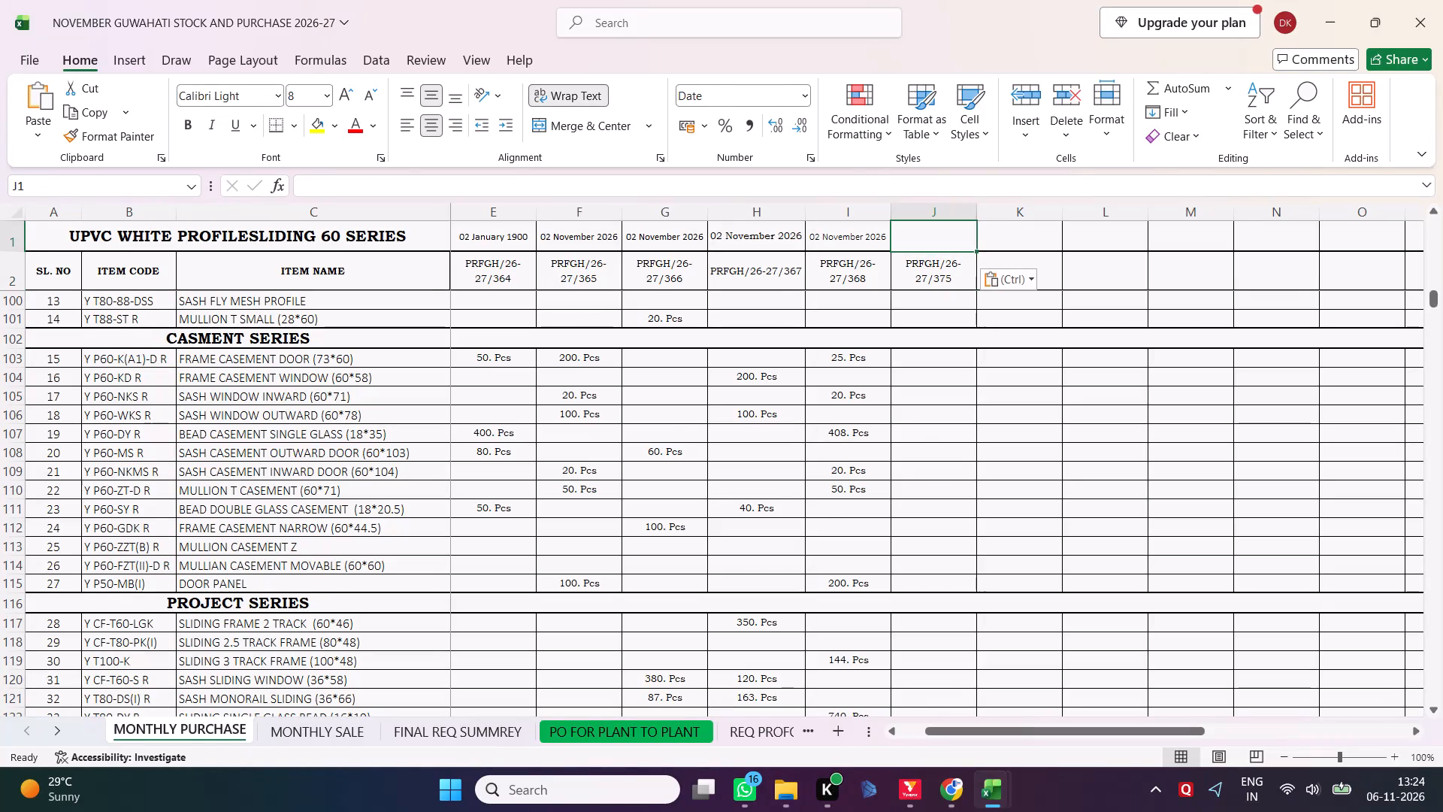
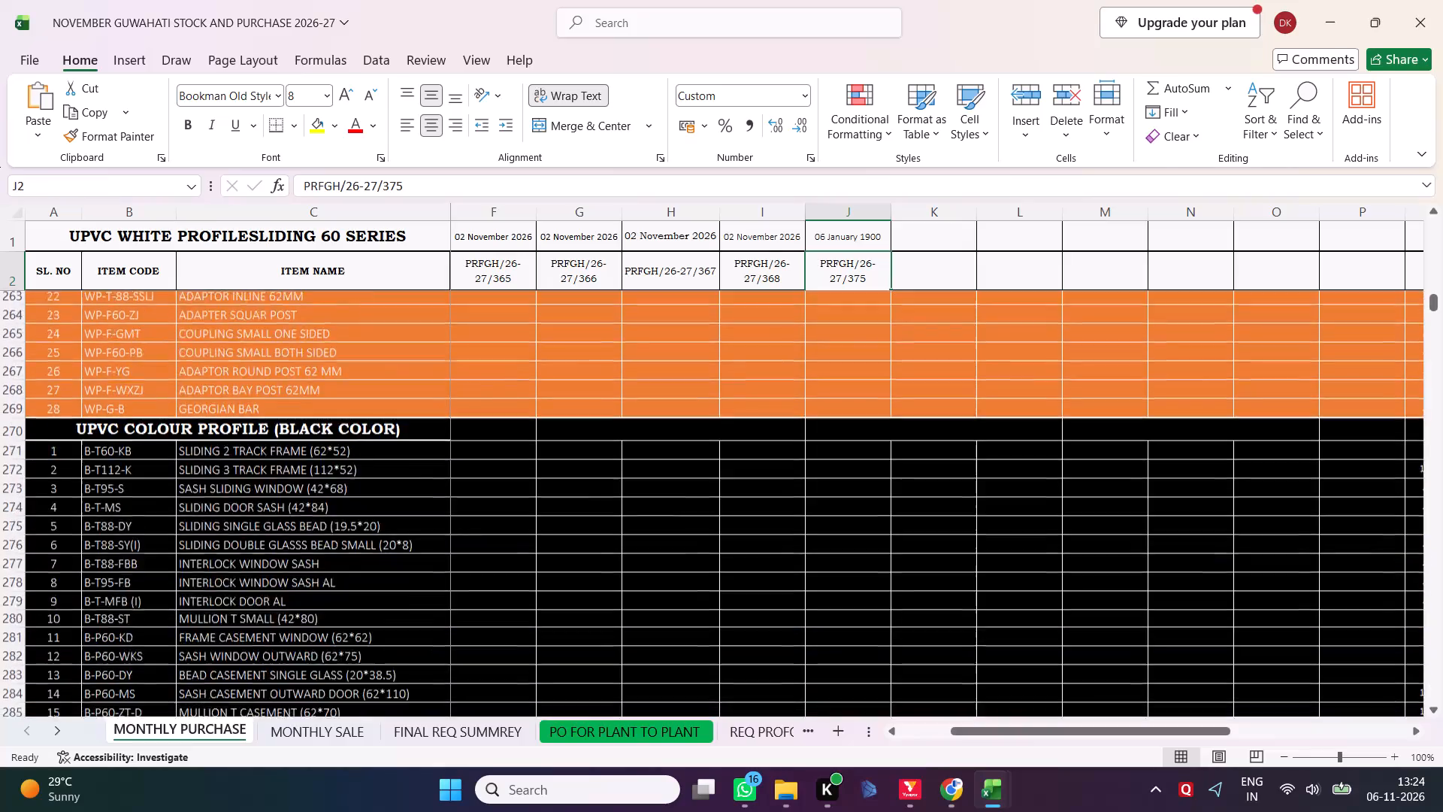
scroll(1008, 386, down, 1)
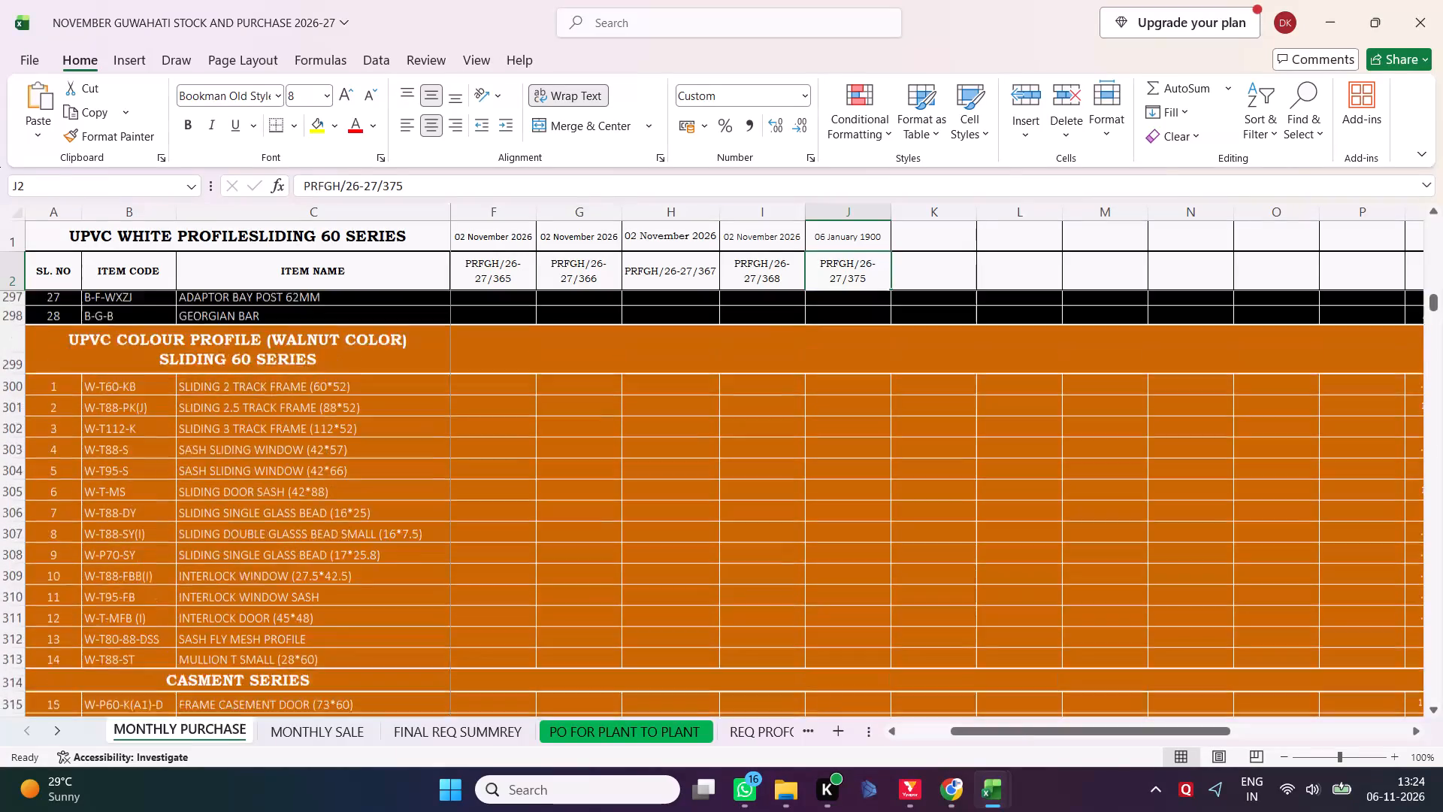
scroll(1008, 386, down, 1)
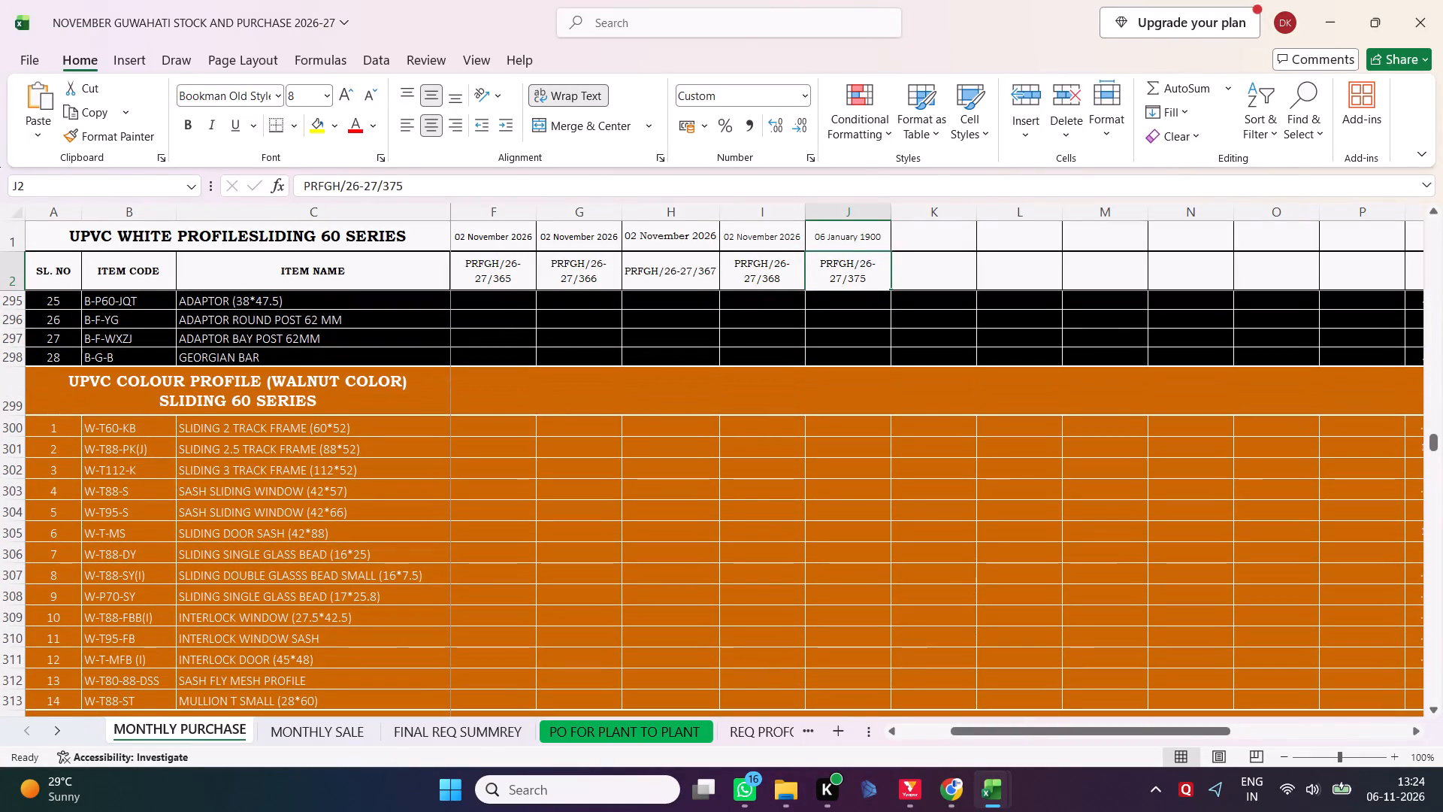
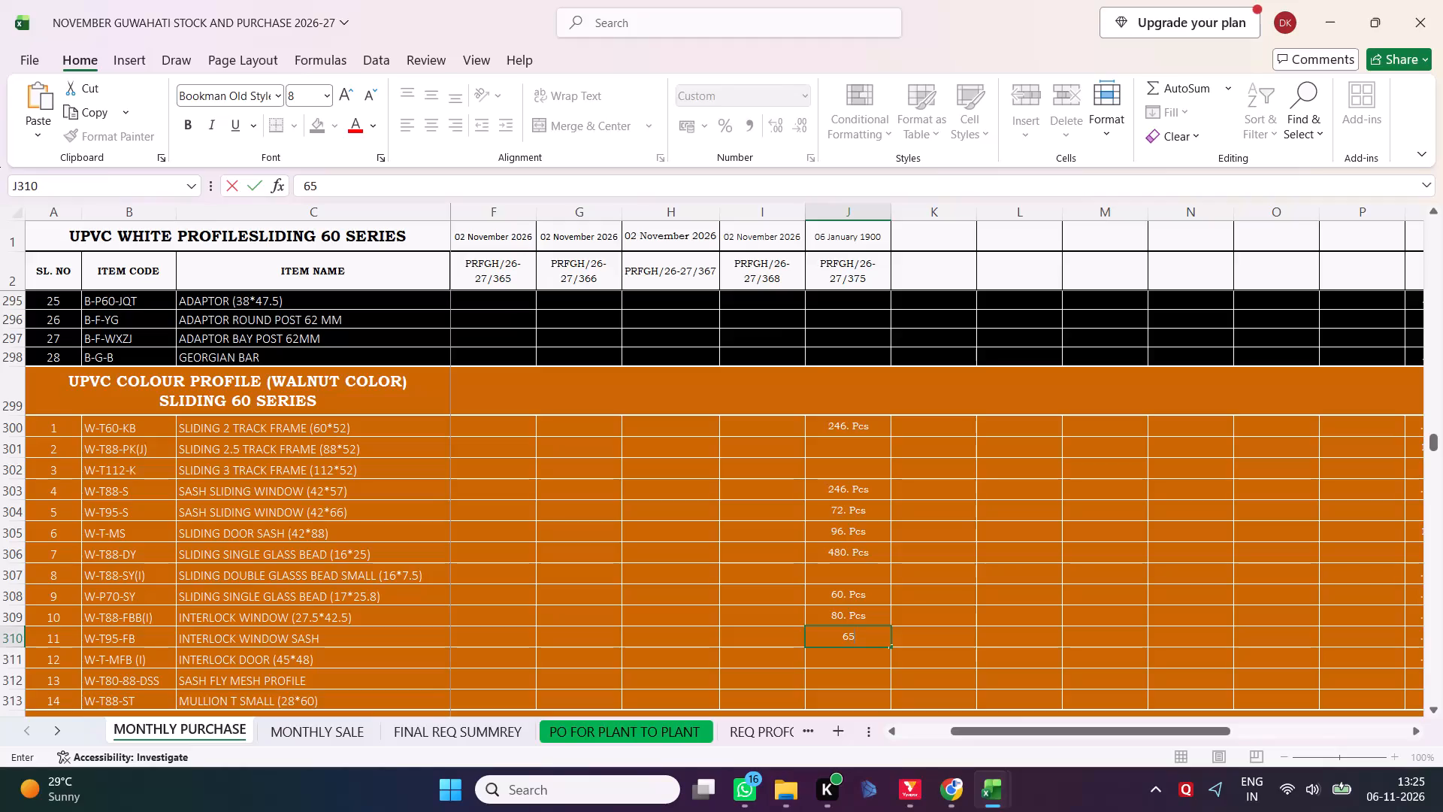
Enter 65 pcs for the walnut W-T95-FB interlock window sash under purchase PRFGH/26-27/375.
key(Return)
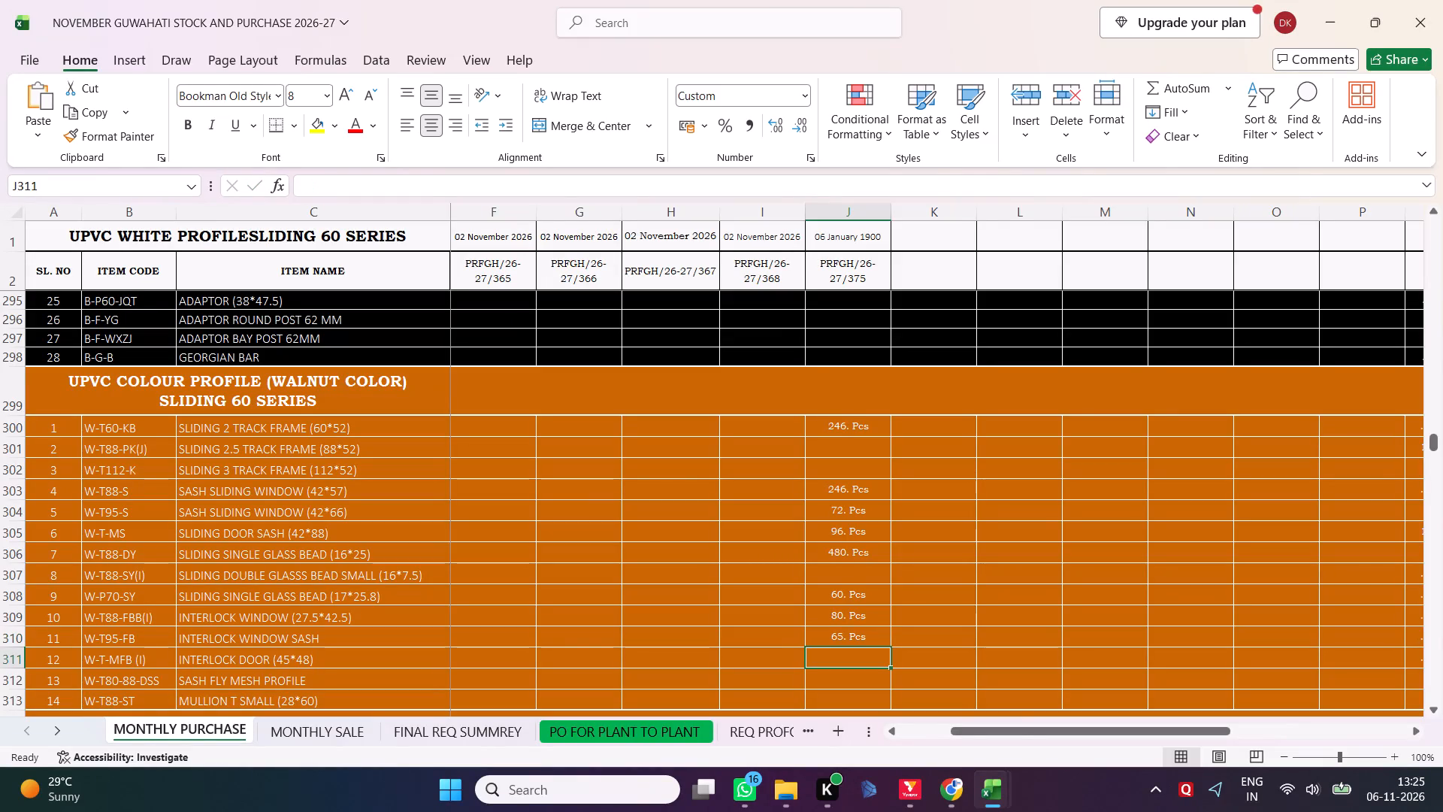
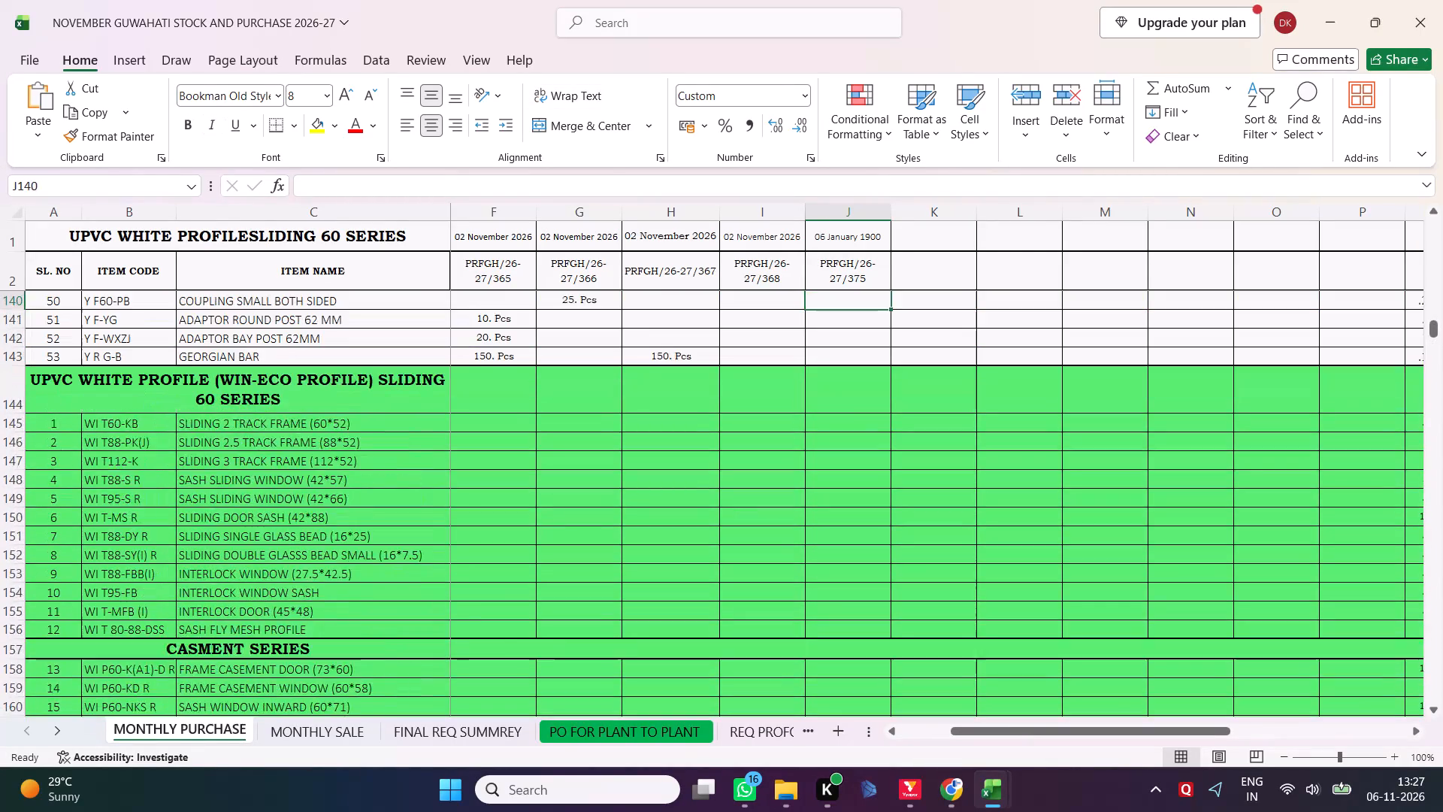
Review the PRFGH/26-27/375 purchase column across the Y series profile and accessory profile rows on the MONTHLY PURCHASE sheet.
key(Up)
key(Up)
key(Up)
key(Up)
key(Up)
key(Up)
key(Up)
key(Up)
key(Up)
key(Up)
key(Up)
key(Up)
key(Up)
key(Up)
key(Up)
key(Up)
key(Up)
key(Up)
key(Up)
key(Up)
key(Up)
key(Up)
key(Up)
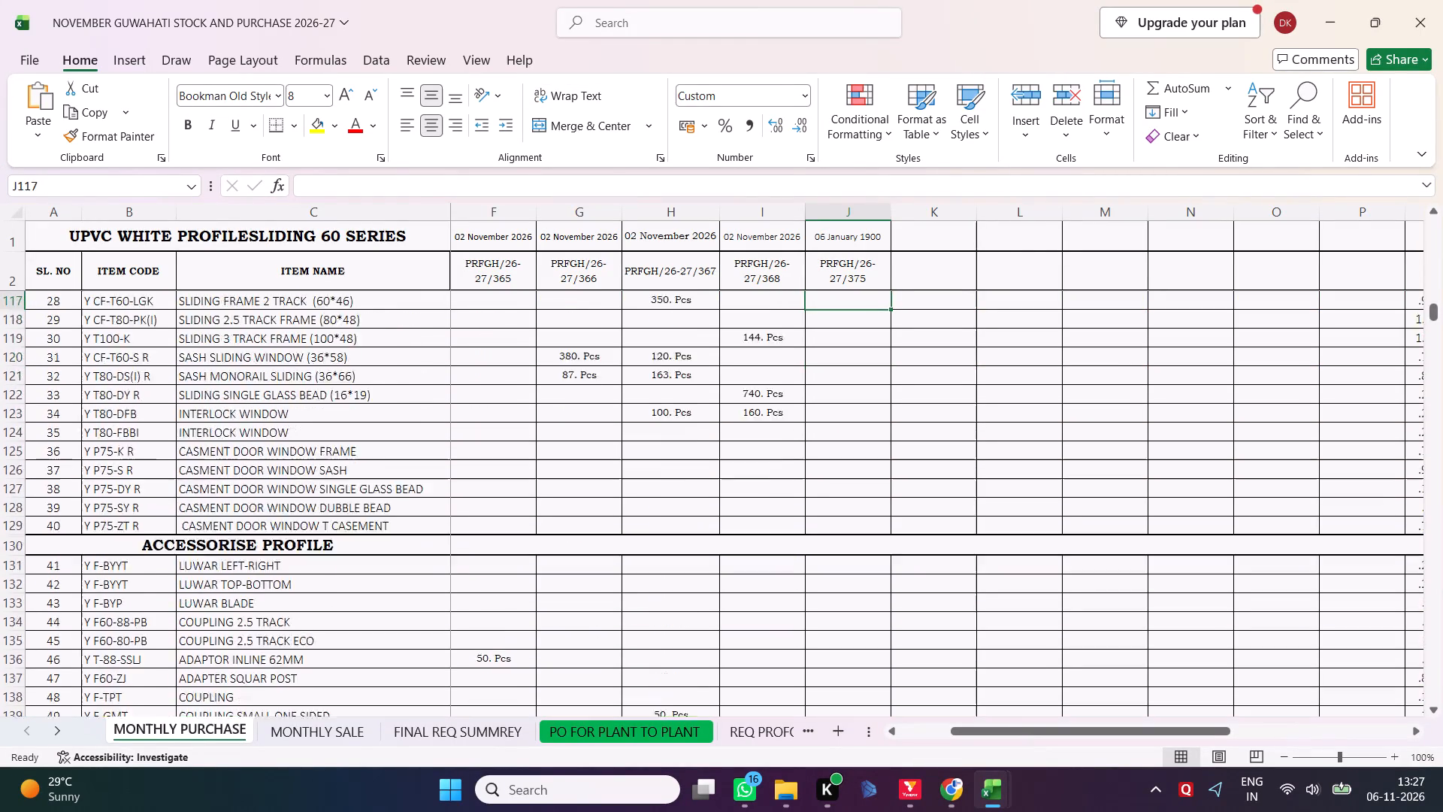
key(Down)
key(Down)
key(Down)
key(Down)
key(Down)
key(Down)
key(Down)
key(Down)
key(Down)
key(Down)
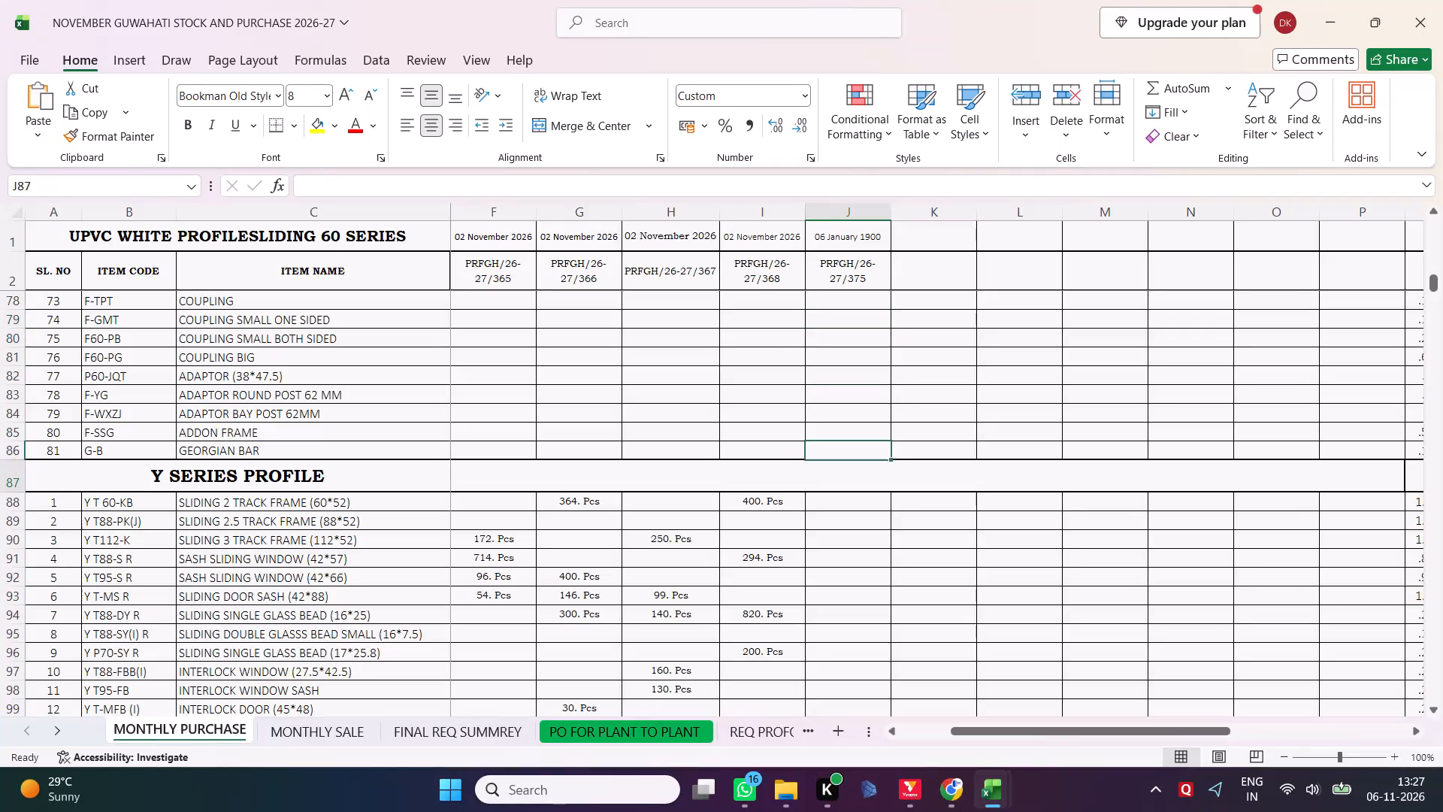
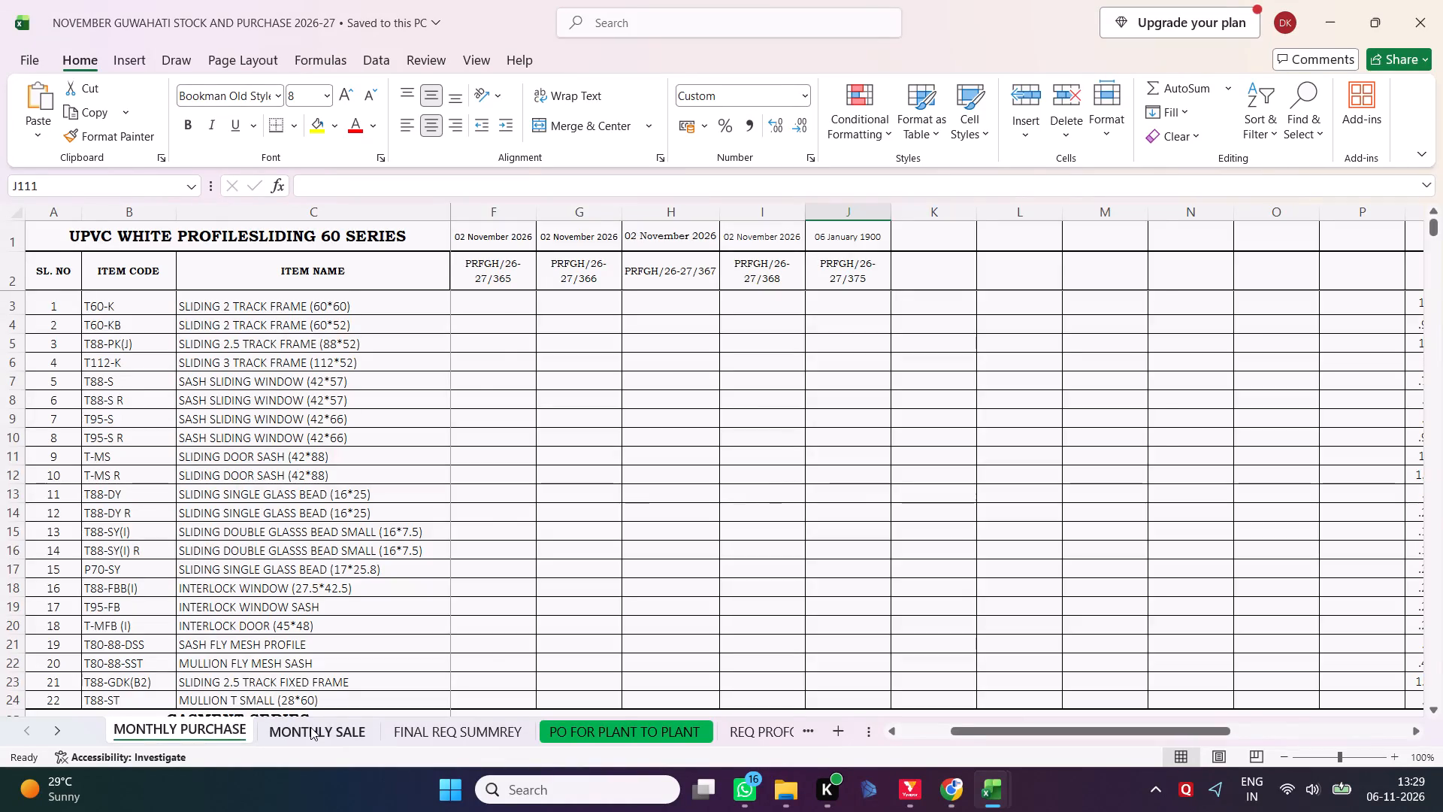
Switch to the MONTHLY SALE sheet and look over the opening stock and first November date columns of the sliding 60 series.
click(310, 727)
scroll(816, 423, up, 7)
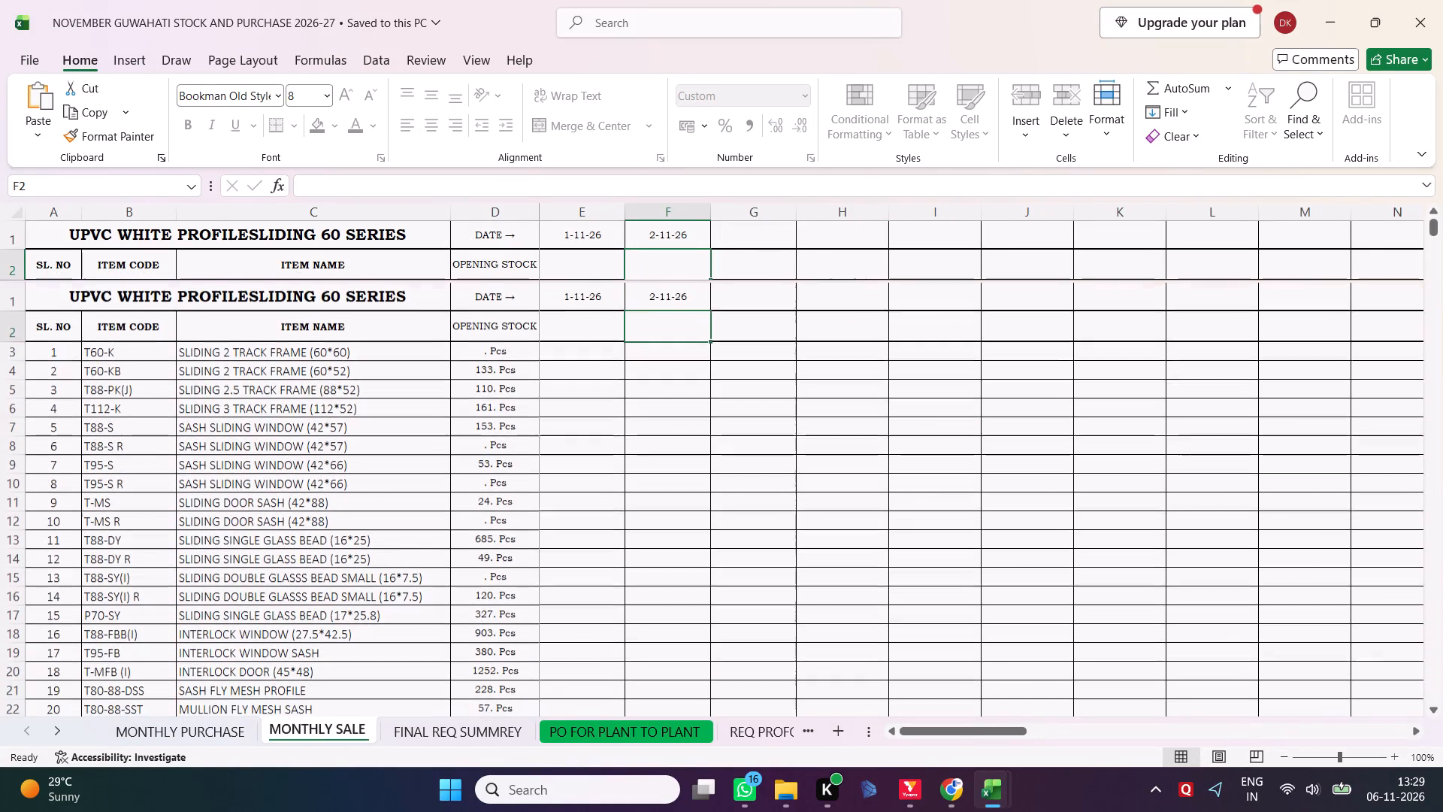
scroll(816, 423, right, 1)
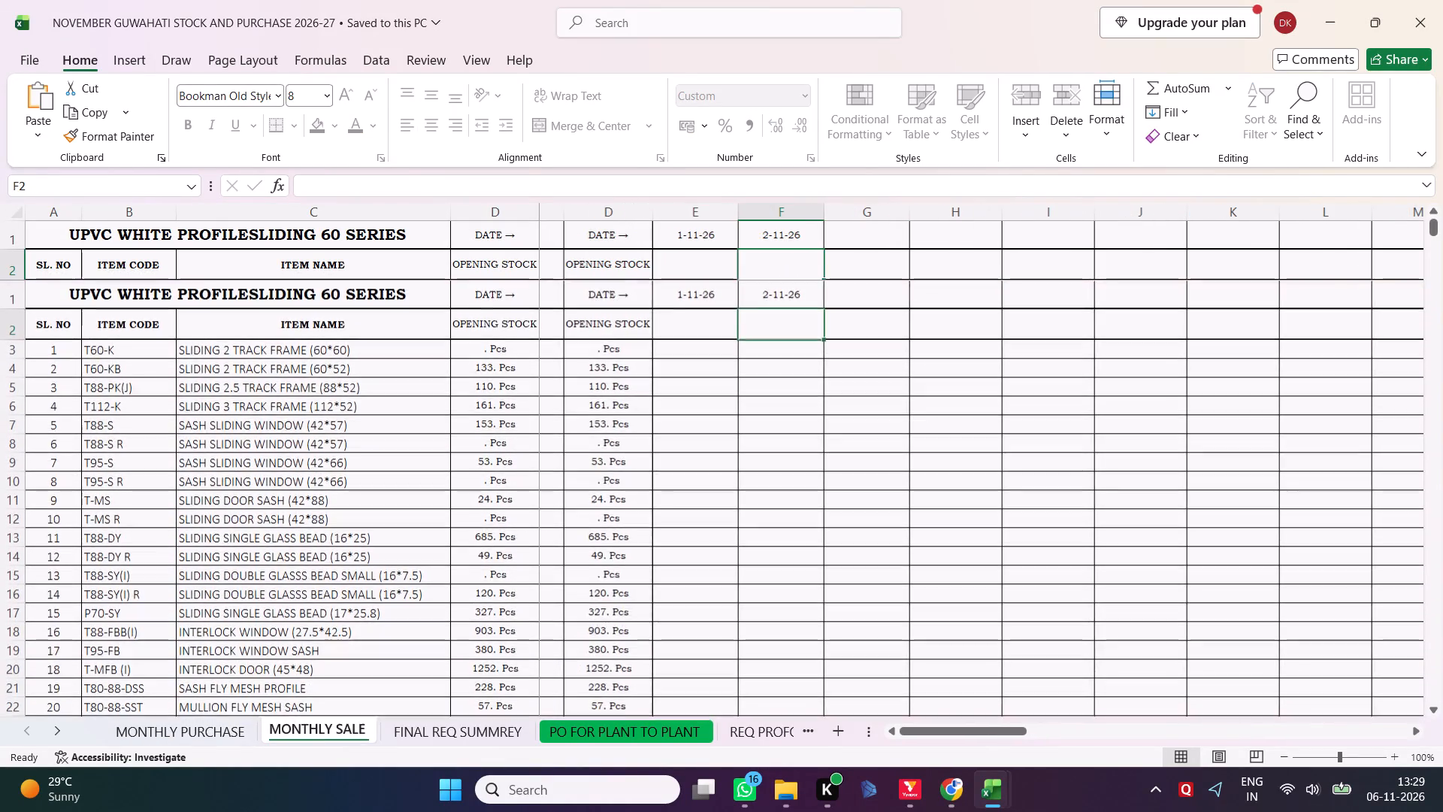
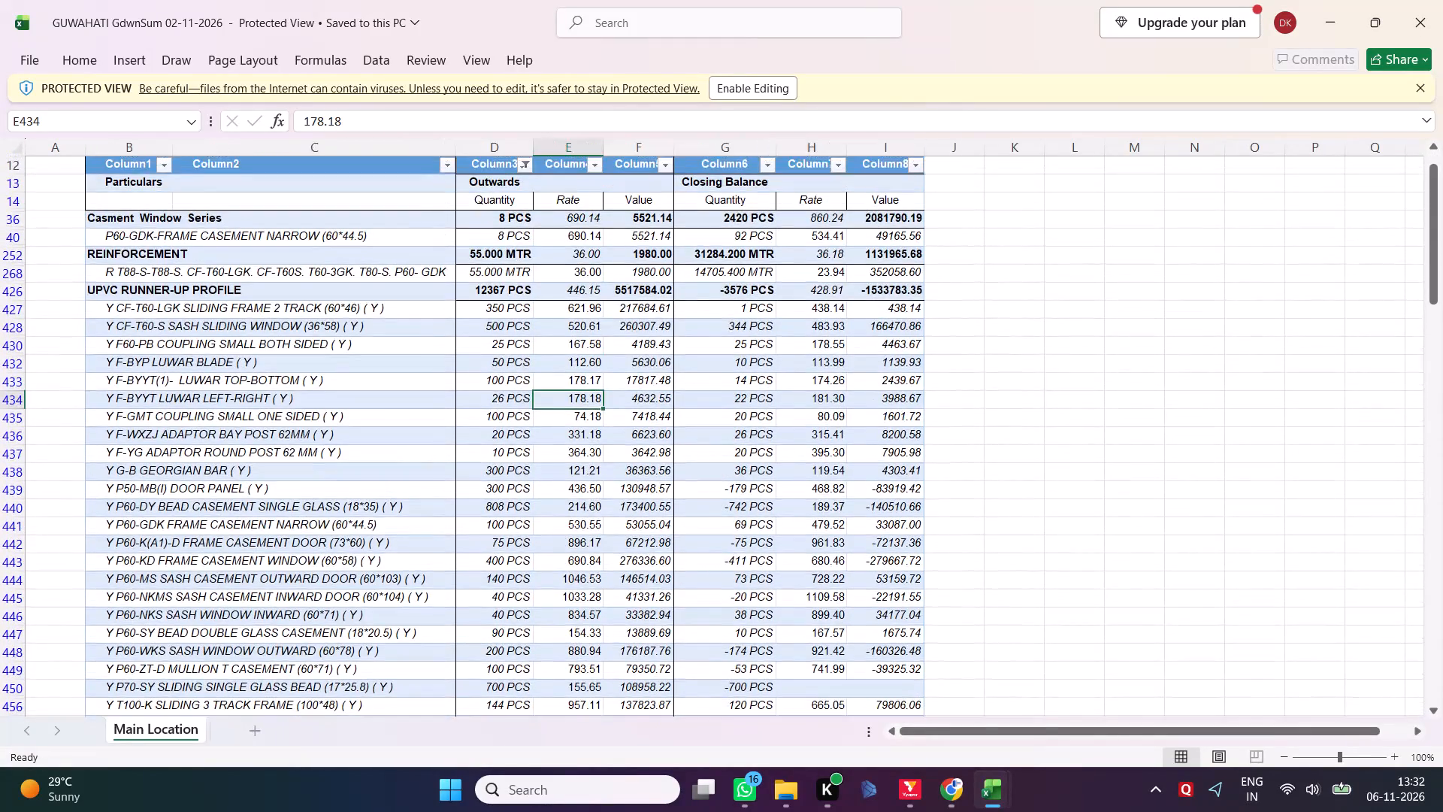
Enter the outward quantity 8 for P60-GDK frame casement narrow under 2-11-26 in the MONTHLY SALE sheet.
scroll(557, 541, up, 1)
click(358, 324)
key(alt+Tab)
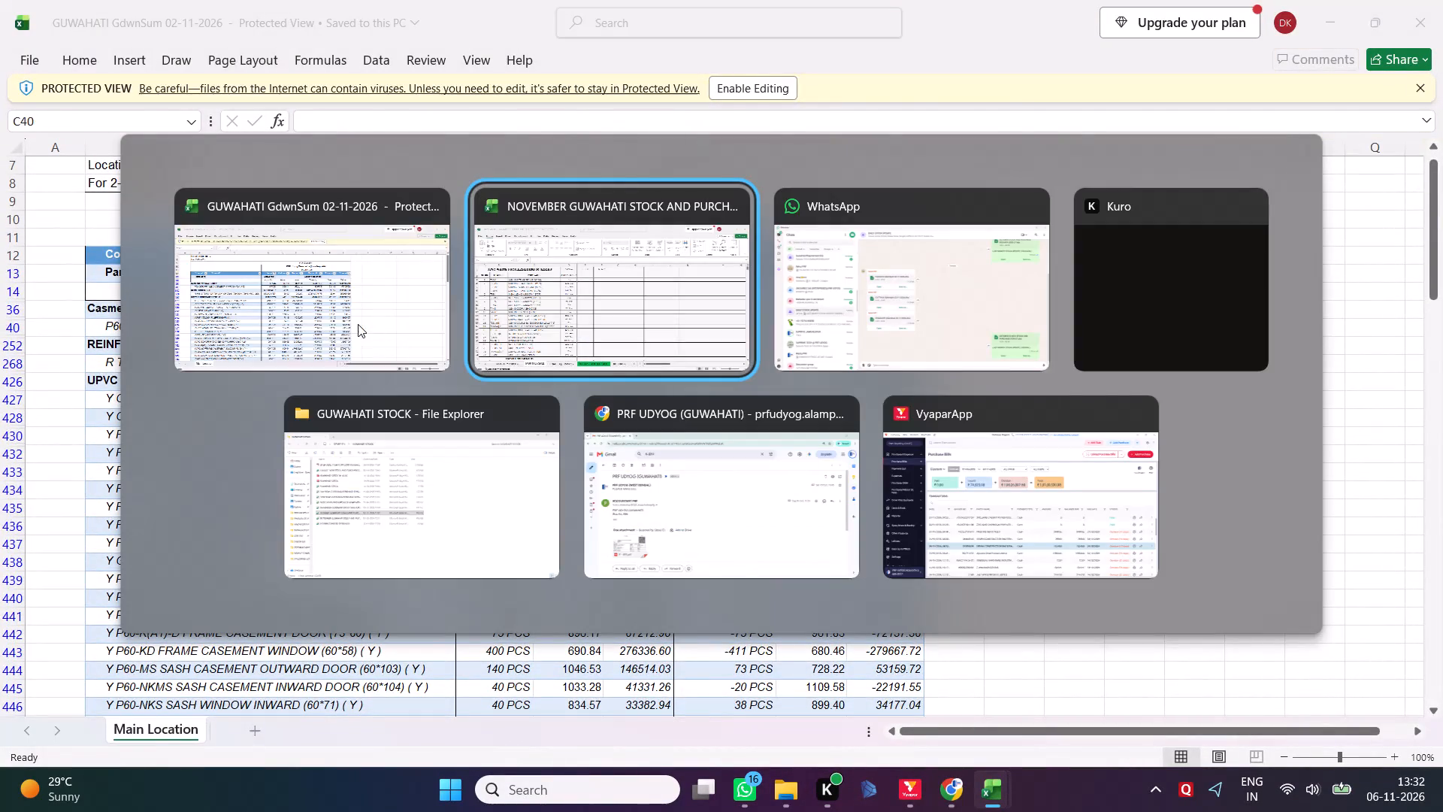
scroll(644, 375, down, 4)
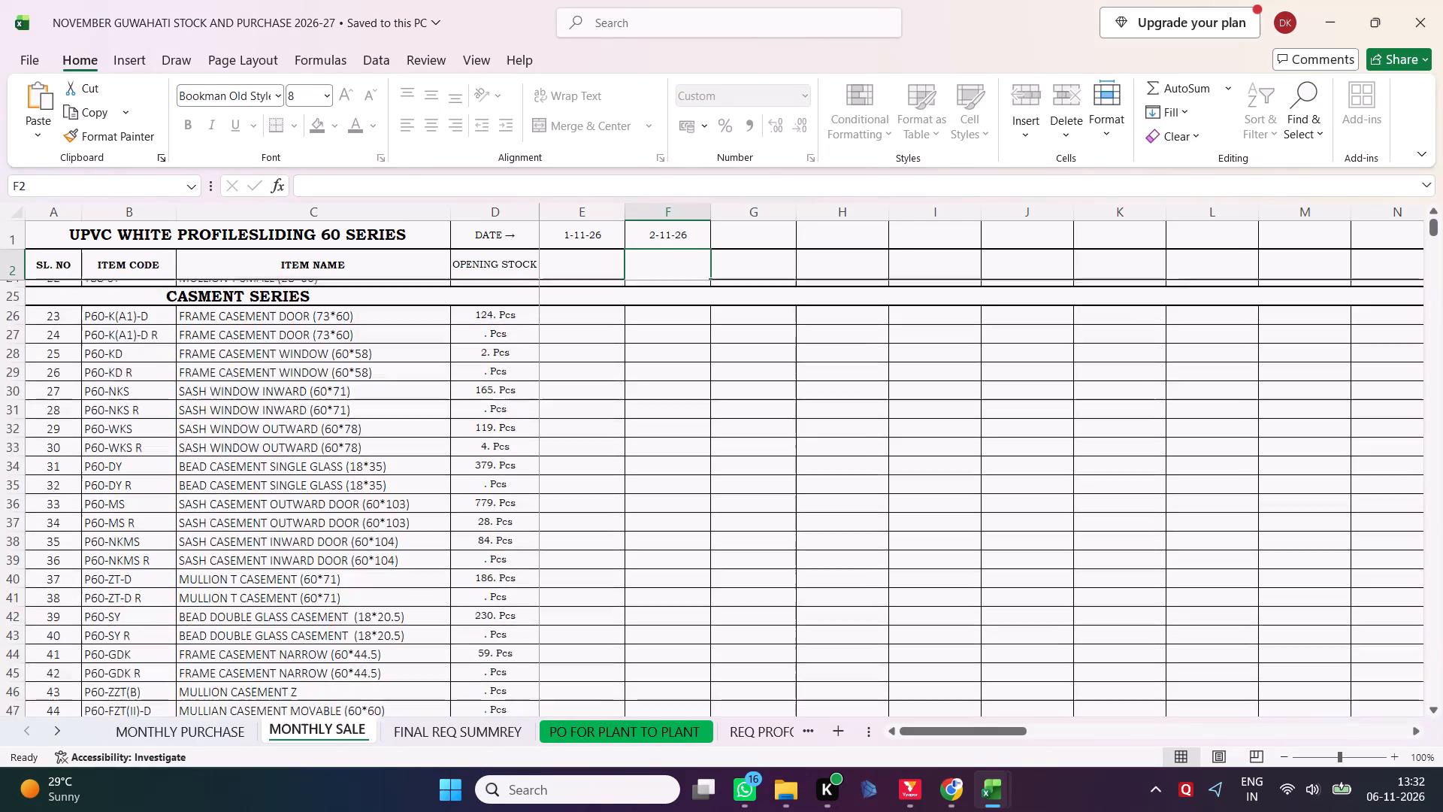
scroll(644, 375, down, 1)
click(701, 484)
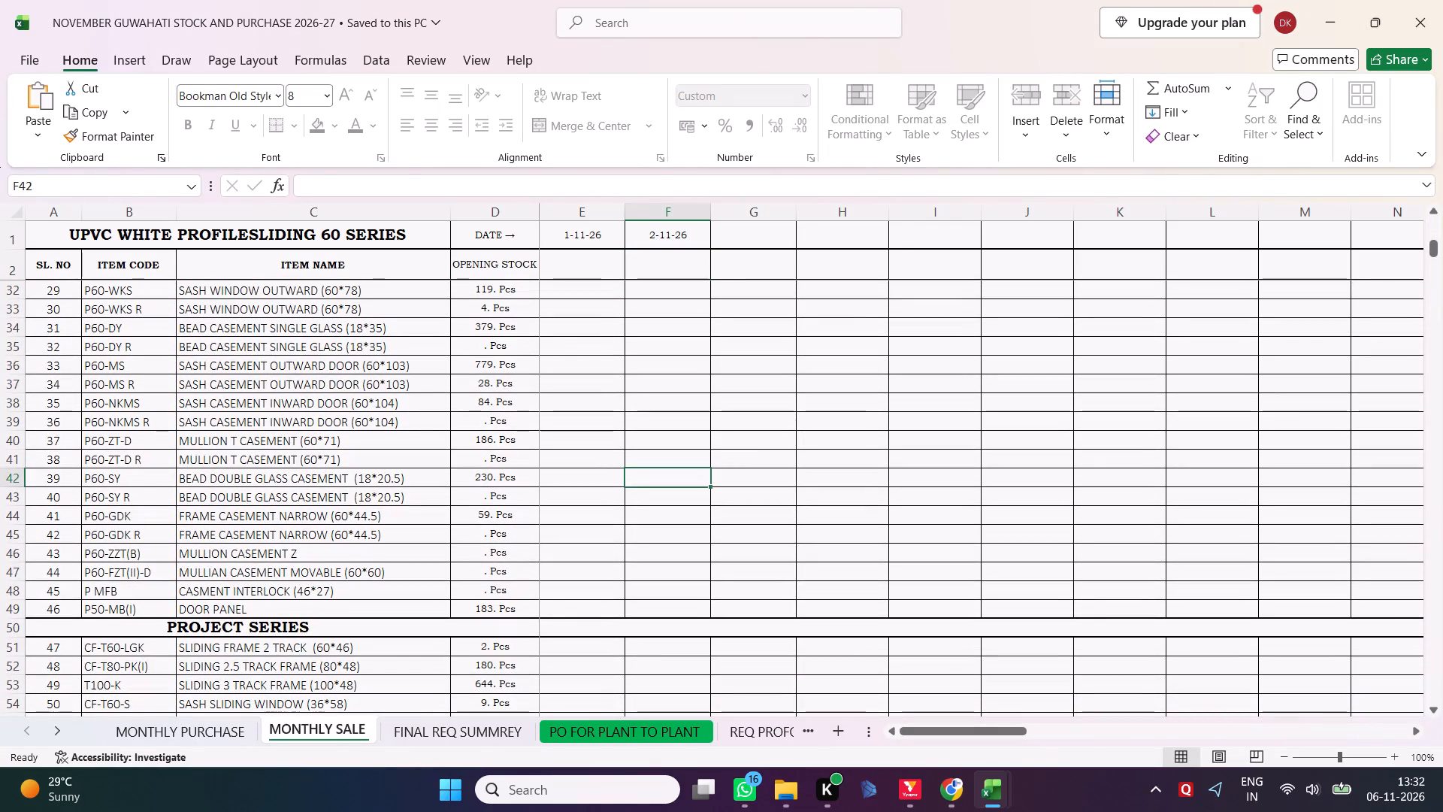
key(Left)
key(Right)
key(Down)
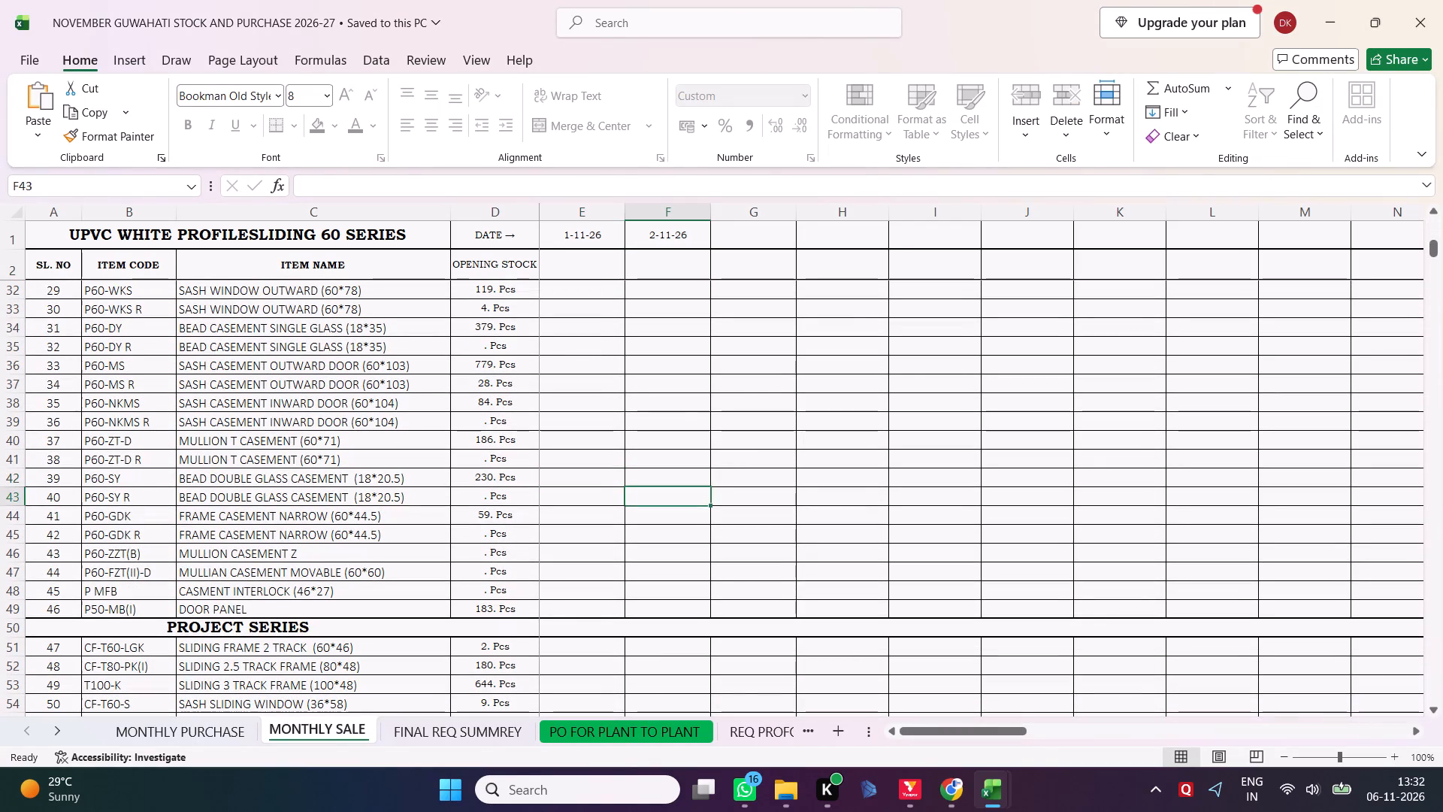
key(Down)
key(alt+Tab)
key(alt+Tab)
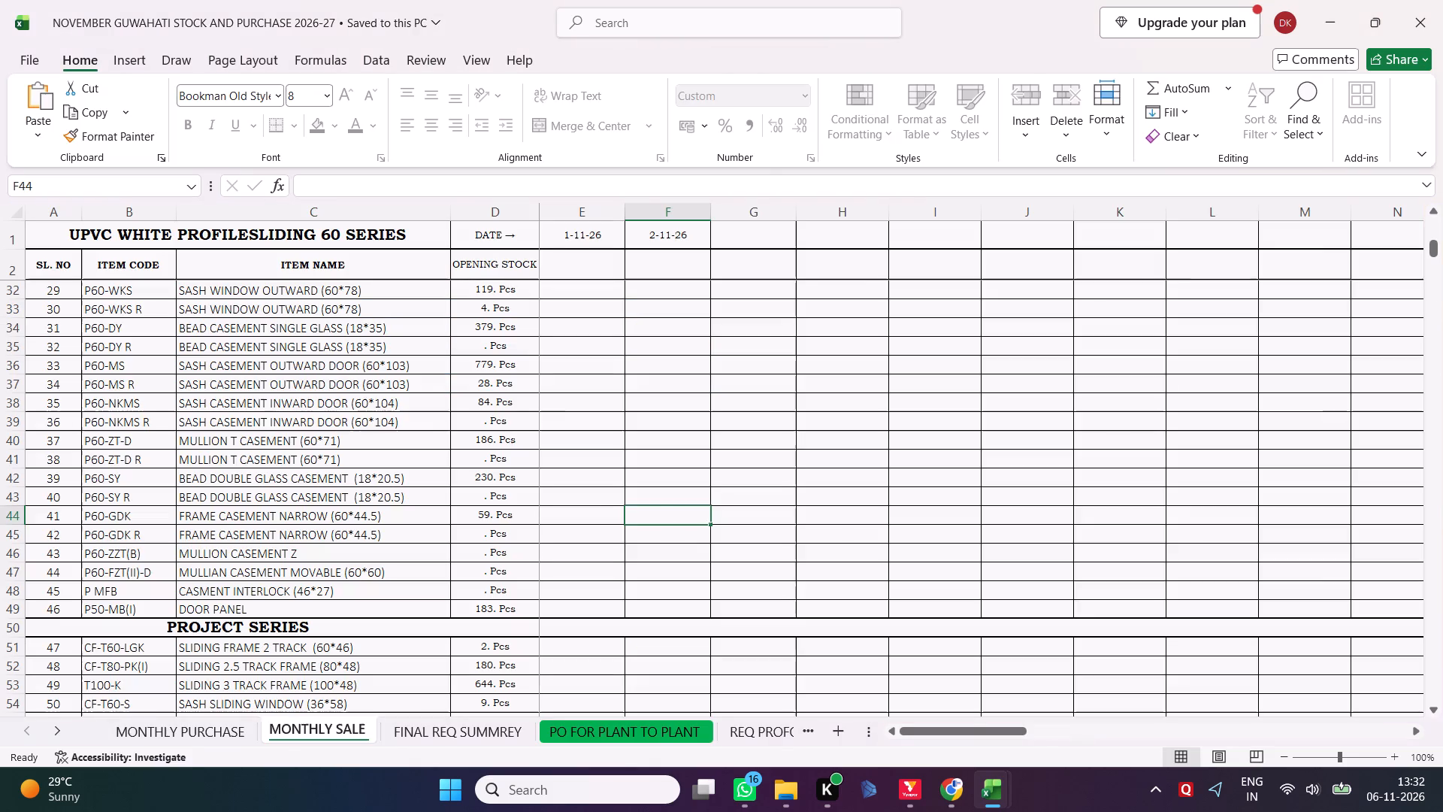
key(8)
key(Return)
Enter the outward quantity 55 for reinforcement R T88-S in the 2-11-26 column.
key(alt+Tab)
key(Down)
key(Down)
key(alt+Tab)
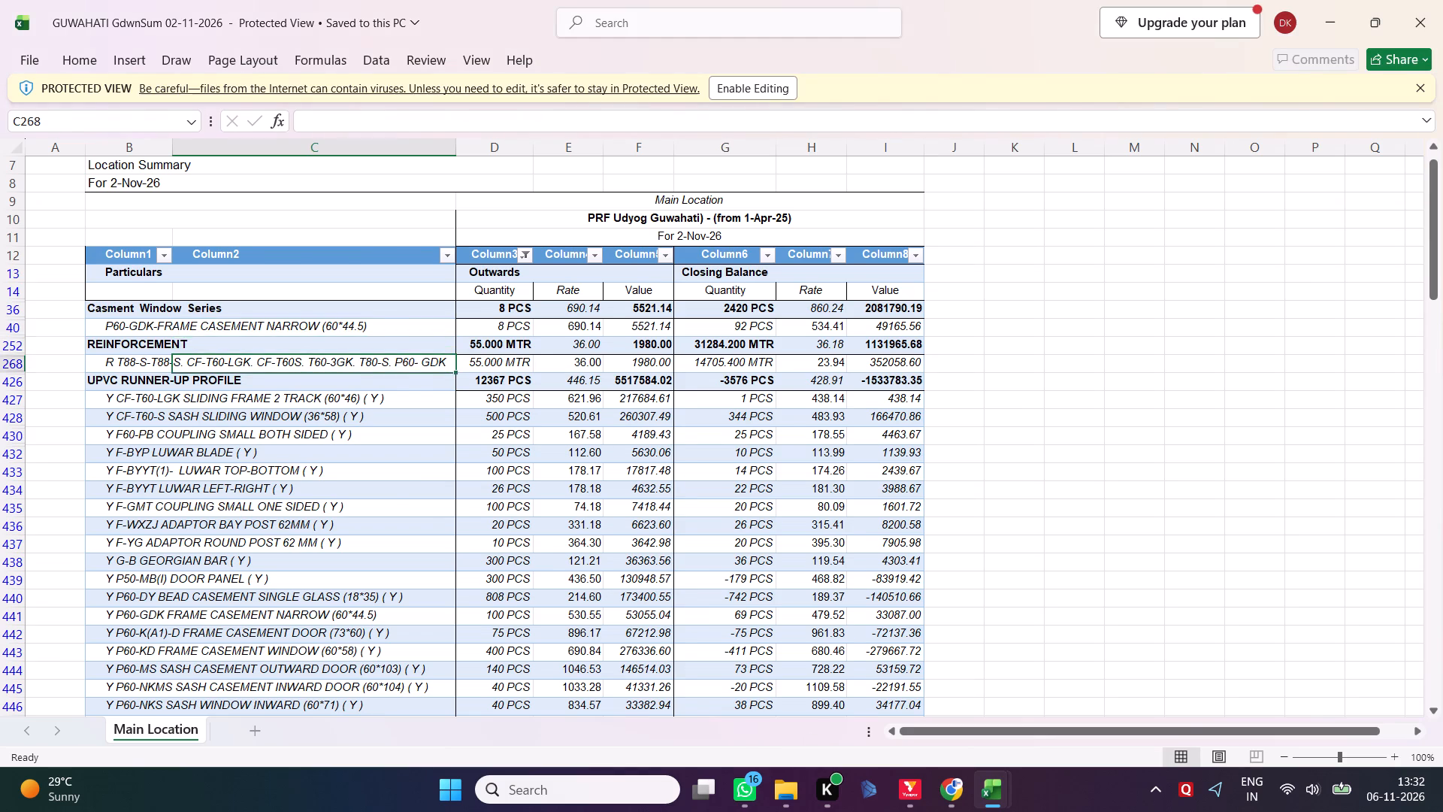
scroll(701, 484, down, 15)
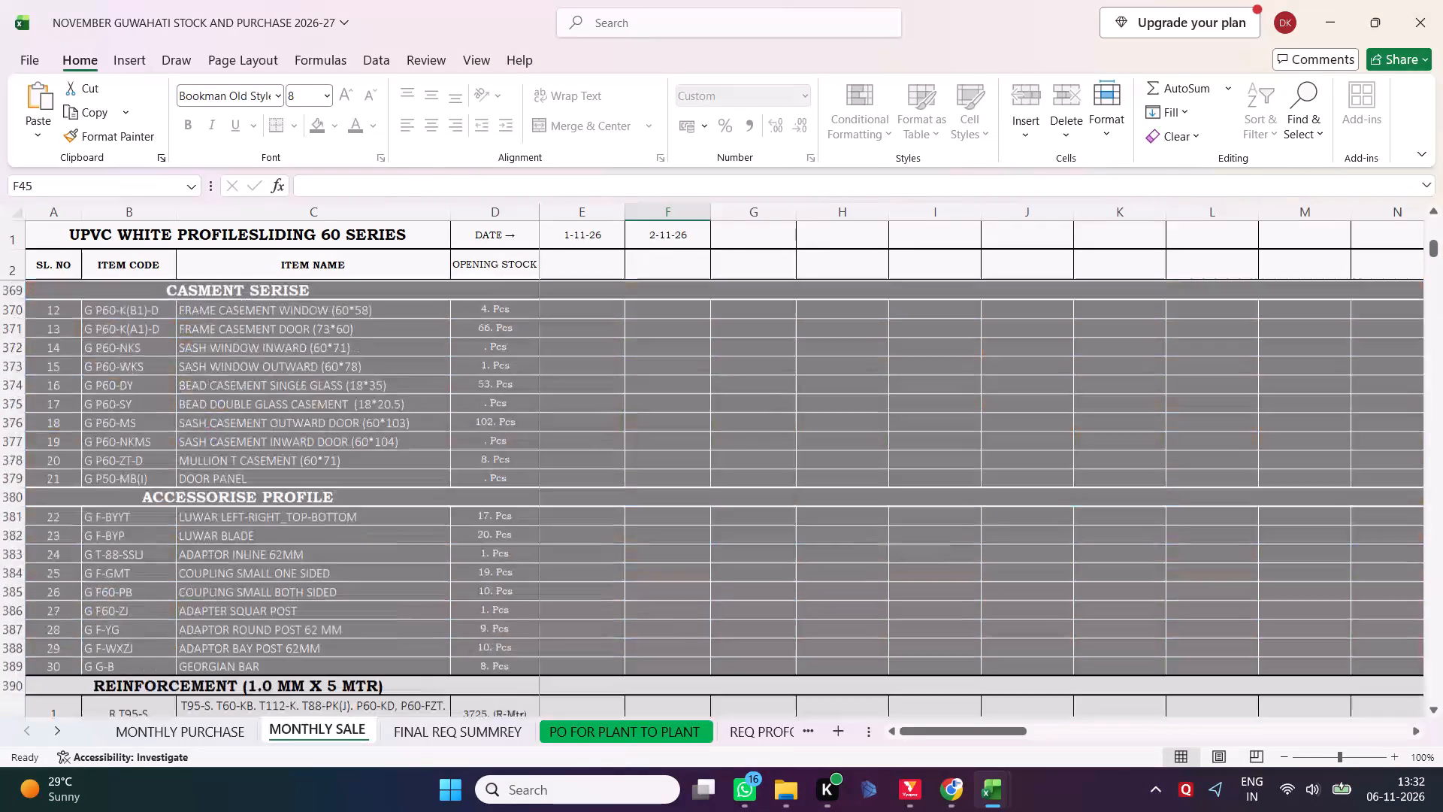
scroll(701, 484, down, 1)
scroll(701, 484, up, 6)
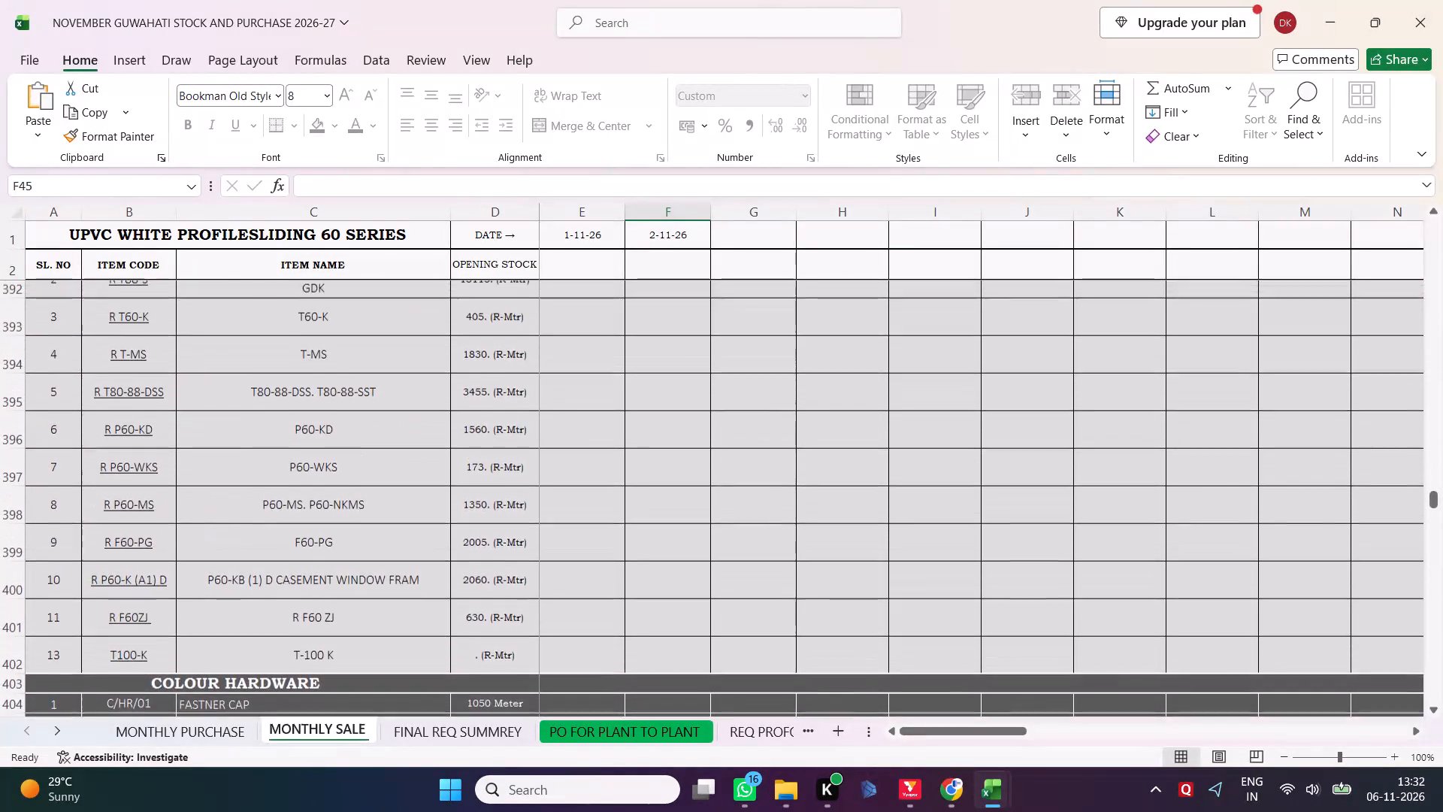
scroll(701, 484, up, 2)
click(662, 487)
key(alt+Tab)
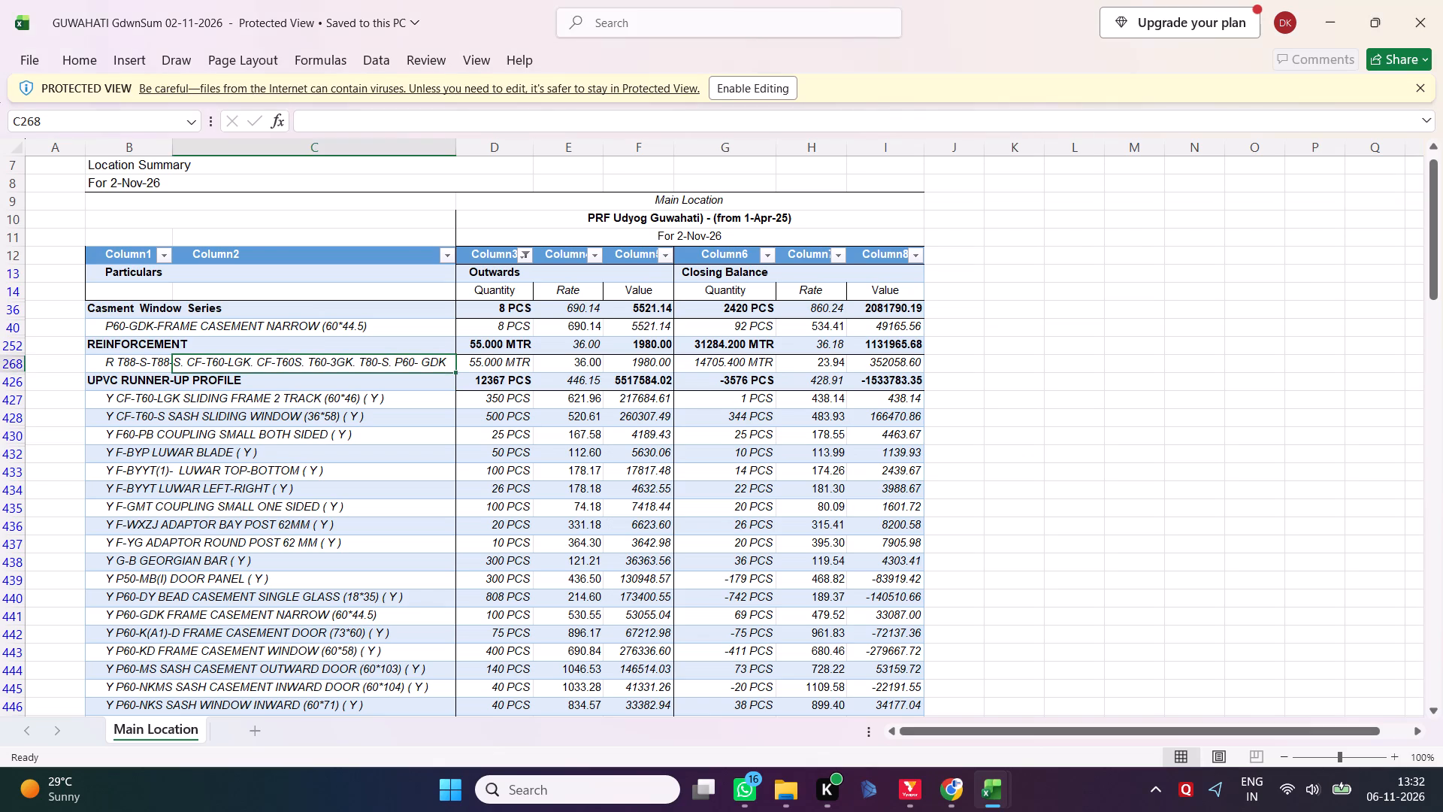
key(alt+Tab)
key(Down)
text(55)
key(Return)
Enter the outward quantity 350 for Y CF-T60-LGK sliding frame 2 track in the 2-11-26 column.
key(alt+Tab)
key(Down)
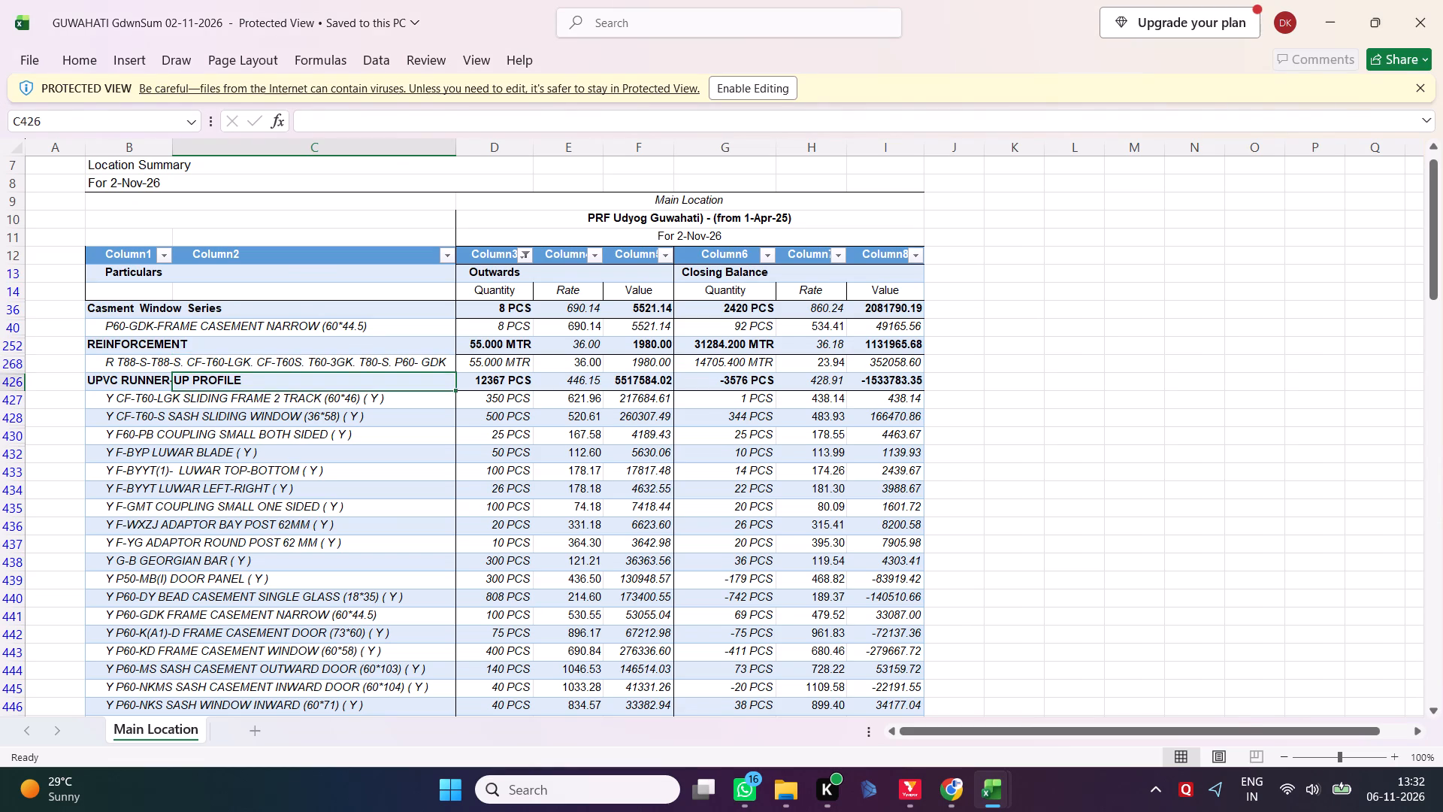
key(alt+Tab)
key(alt+Tab)
key(Down)
key(alt+Tab)
scroll(662, 487, up, 3)
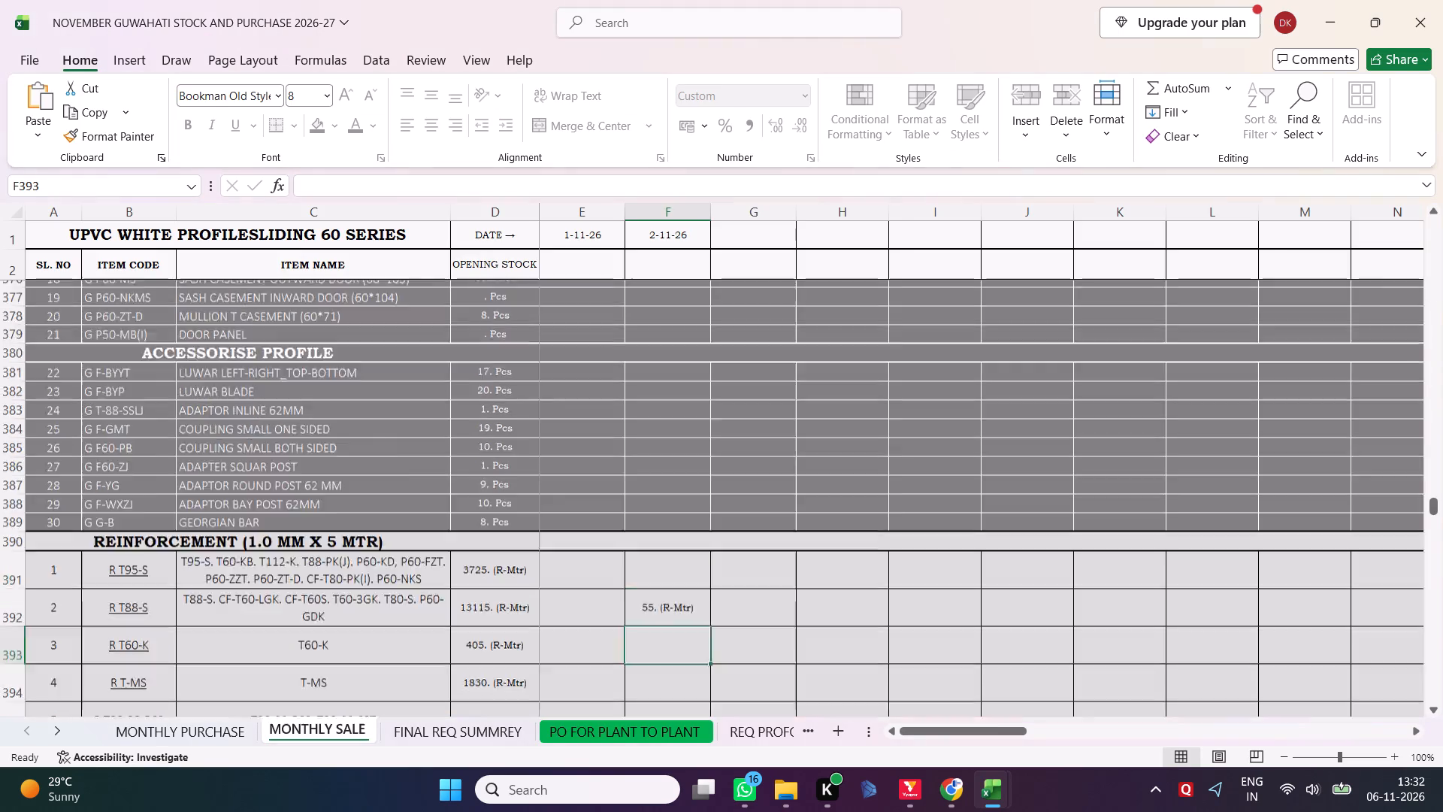
scroll(662, 487, up, 8)
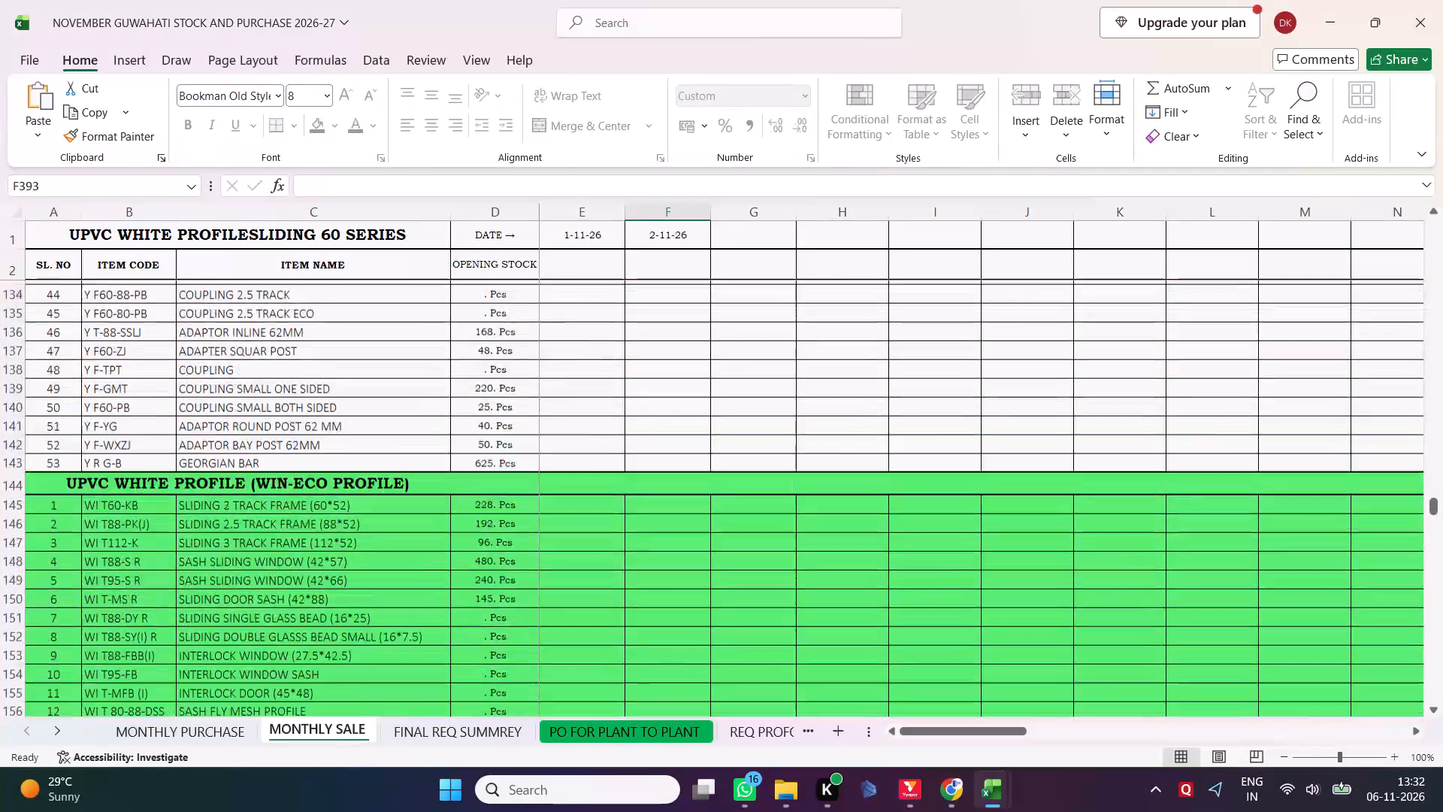
scroll(662, 487, up, 3)
scroll(662, 487, down, 1)
click(661, 456)
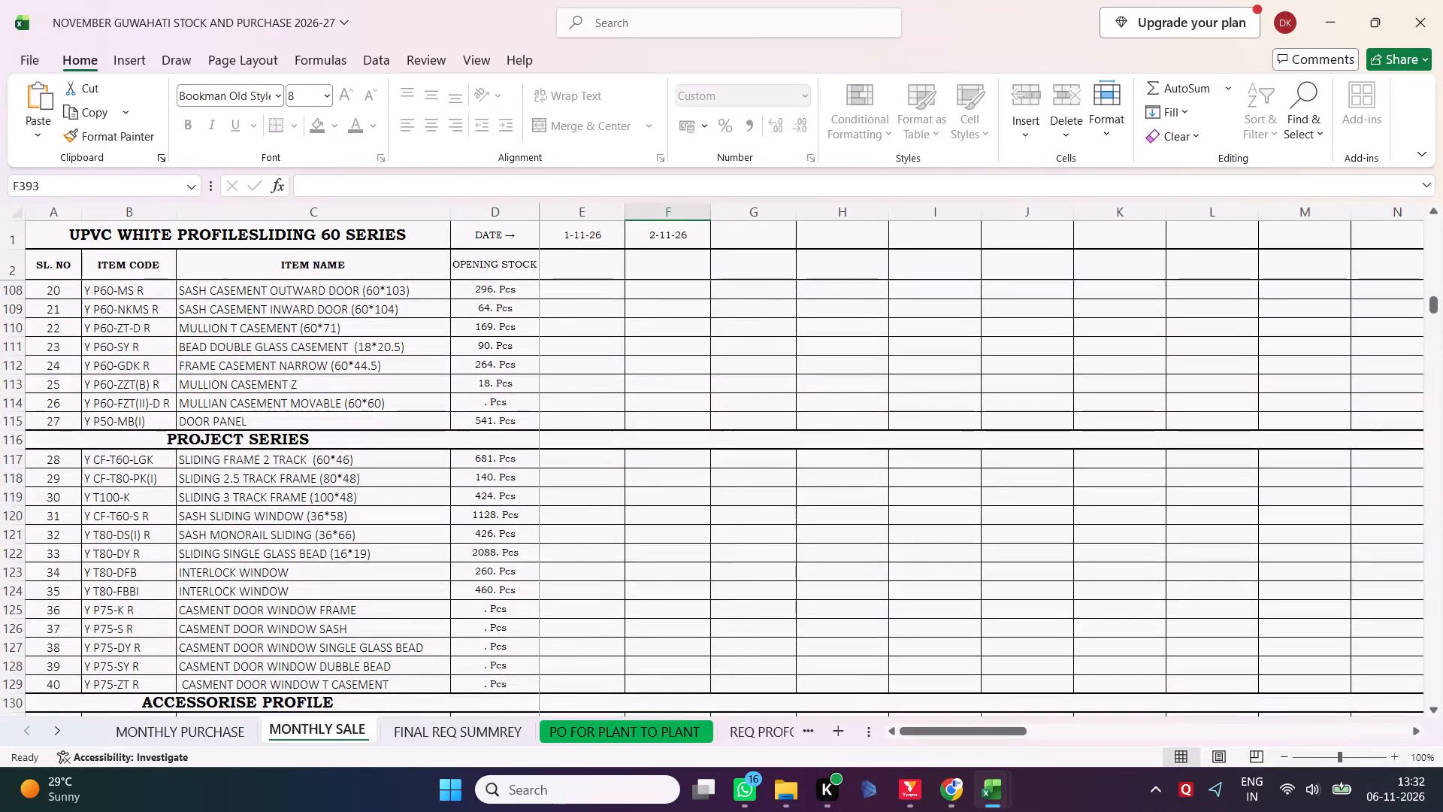
key(alt+Tab)
key(alt+Tab)
text(350)
key(Return)
Enter the outward quantity 500 for Y CF-T60-S R sash sliding window in the 2-11-26 column.
key(alt+Tab)
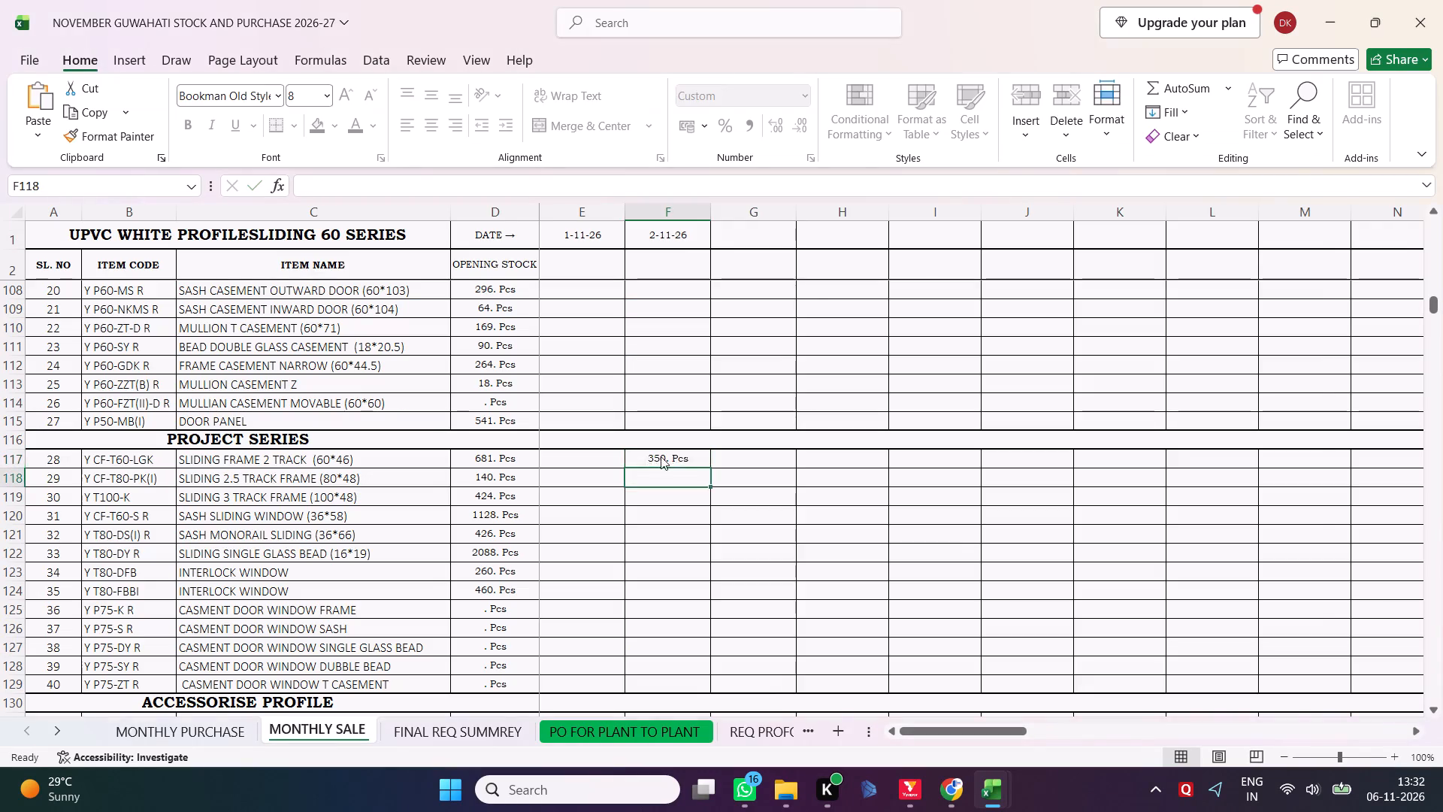
key(Down)
key(alt+Tab)
key(Down)
key(Down)
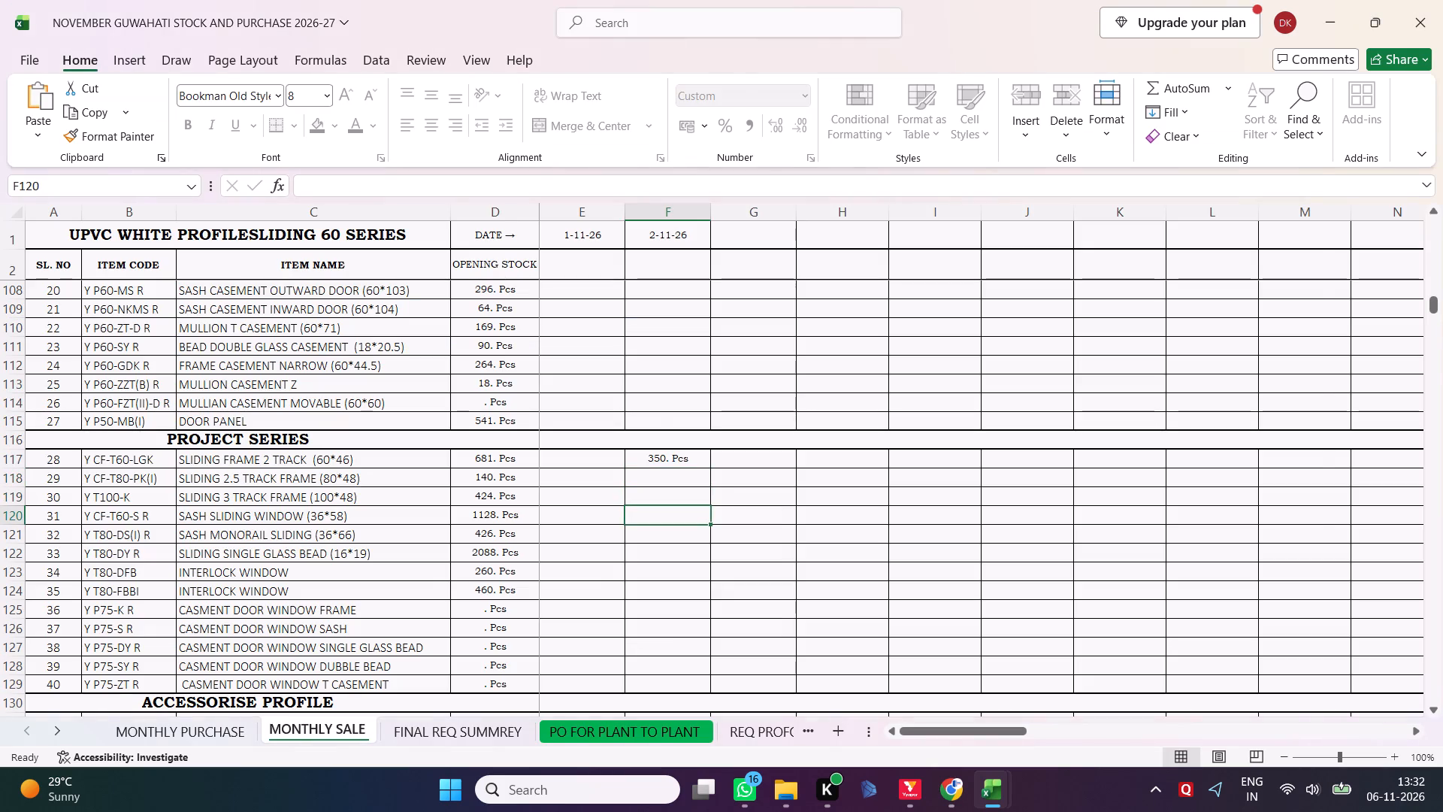
key(alt+Tab)
key(alt+Tab)
text(500)
key(Return)
Enter the outward quantity 25 for Y F60-PB coupling small both sided in the 2-11-26 column.
key(alt+Tab)
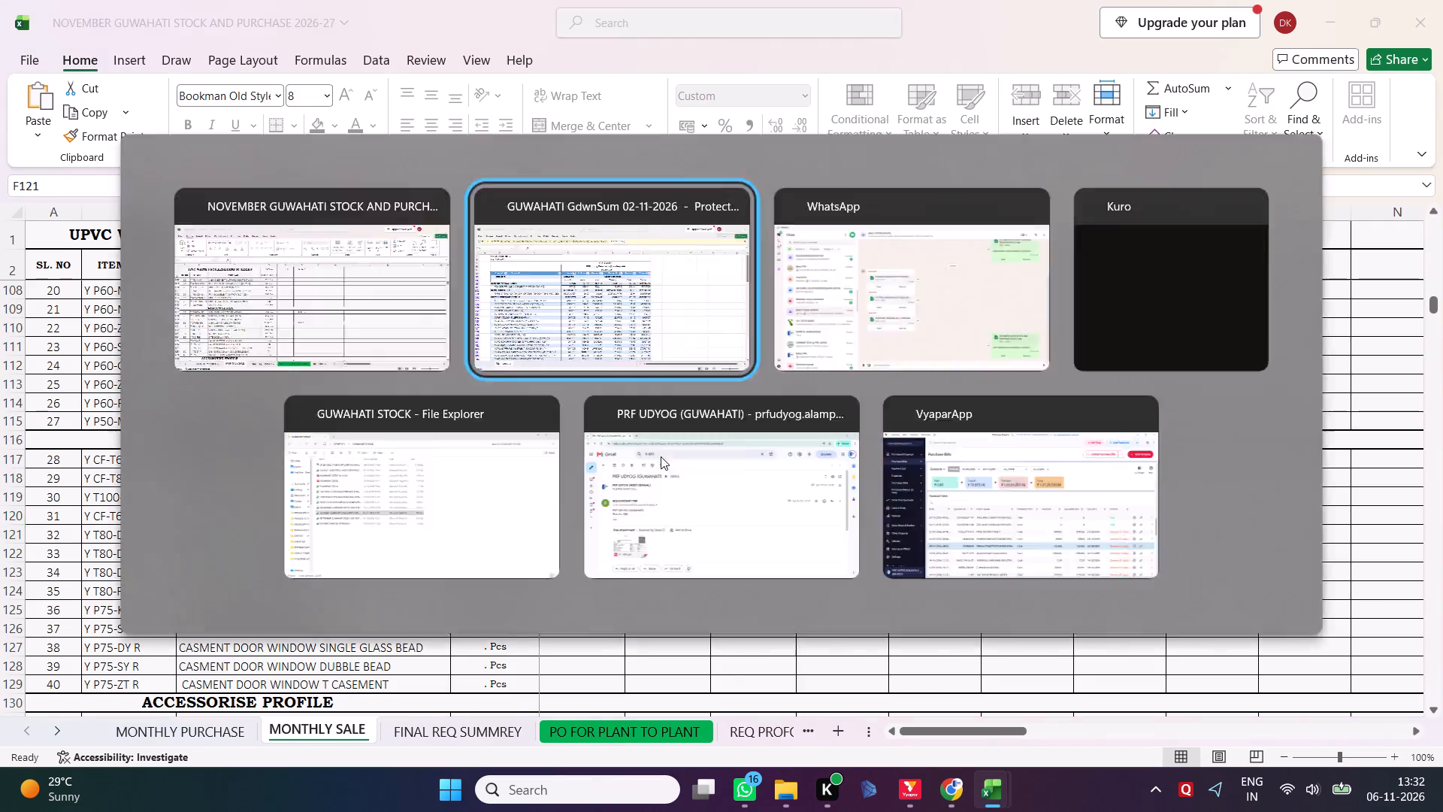
key(Down)
key(alt+Tab)
key(Down)
key(Down)
key(Down)
key(Down)
key(Down)
key(Down)
key(Down)
key(Down)
key(Down)
key(Down)
key(Down)
key(Down)
key(Down)
key(Down)
key(Down)
key(Down)
key(Down)
key(Down)
key(Down)
key(Down)
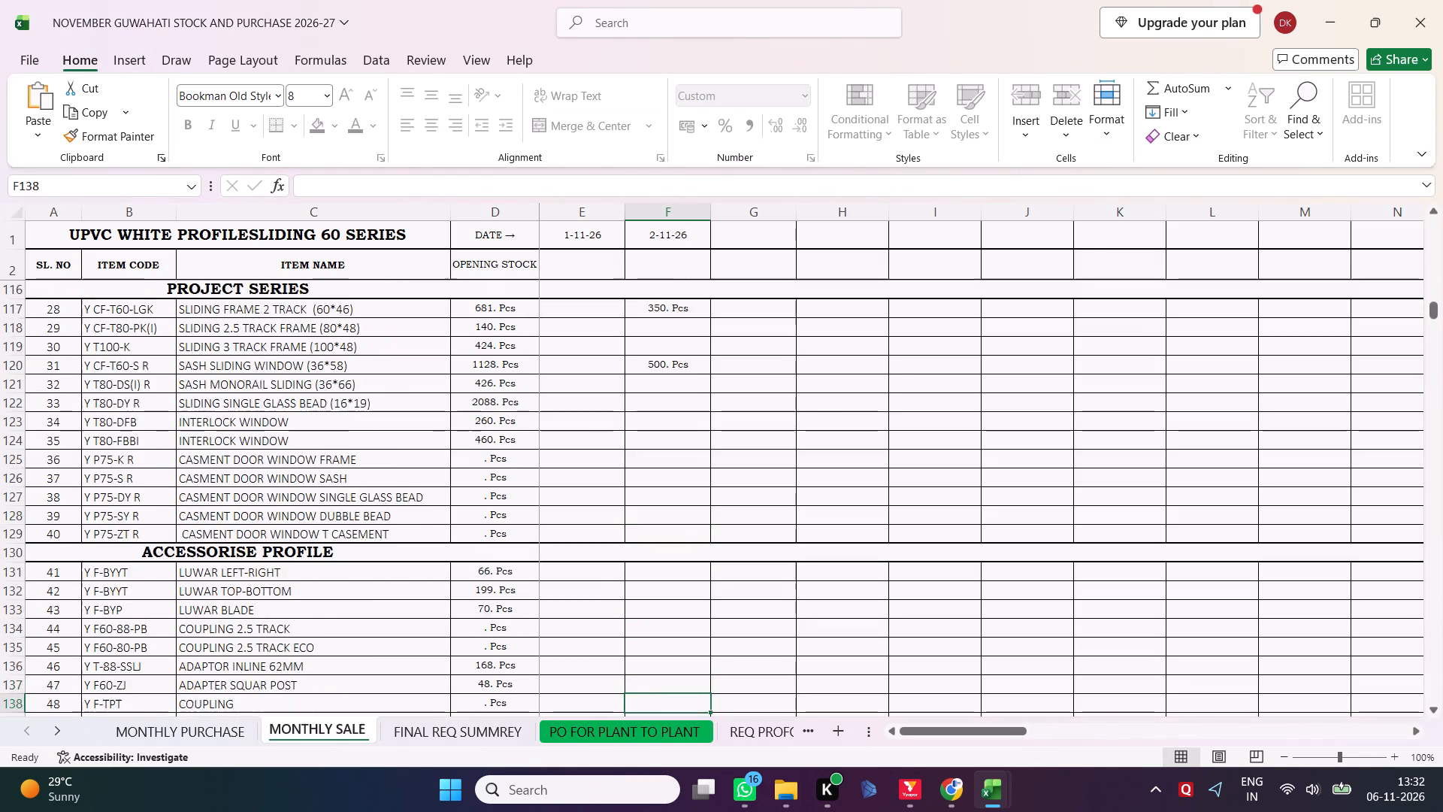
key(Up)
key(Up)
key(Up)
key(Up)
key(Down)
key(alt+Tab)
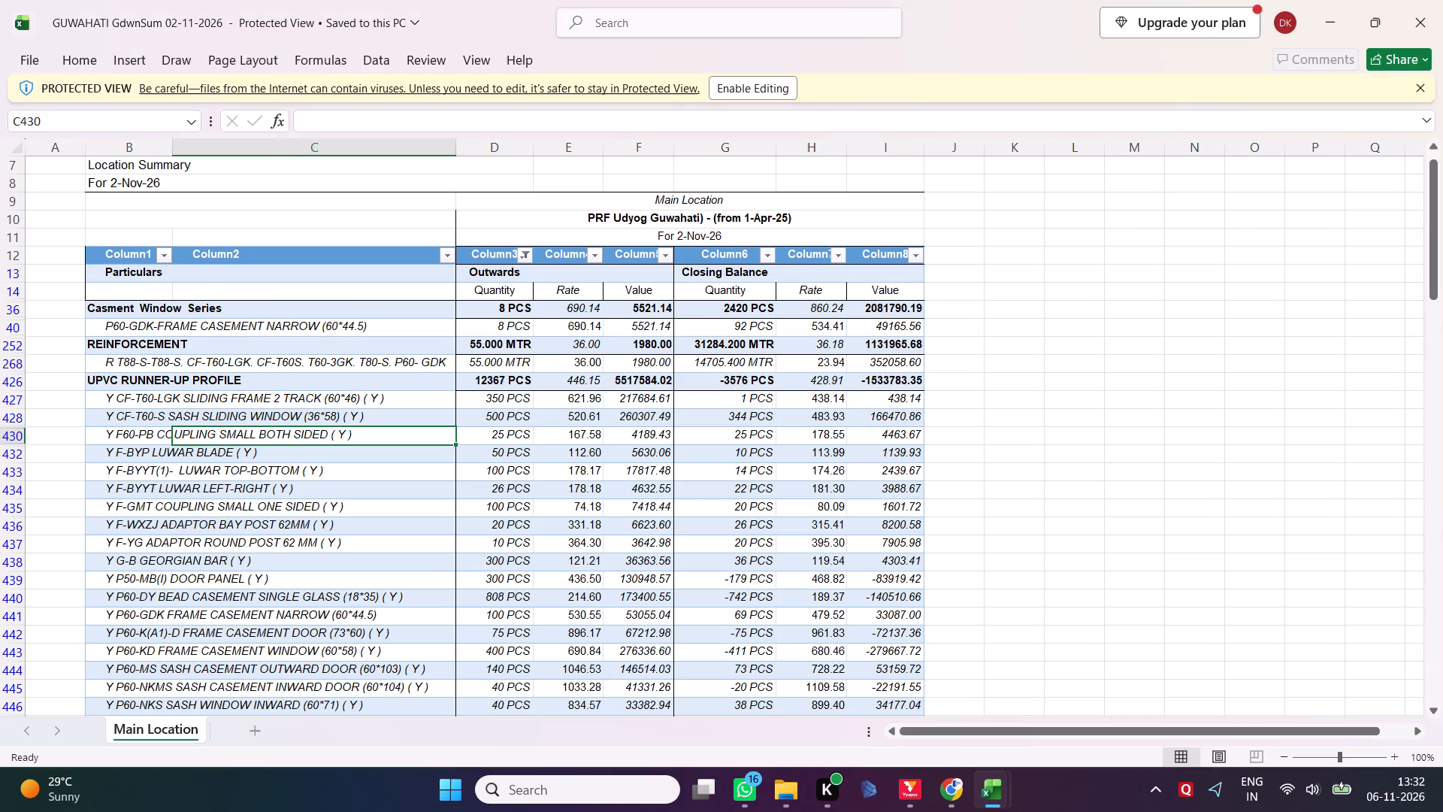
key(alt+Tab)
text(25)
key(Return)
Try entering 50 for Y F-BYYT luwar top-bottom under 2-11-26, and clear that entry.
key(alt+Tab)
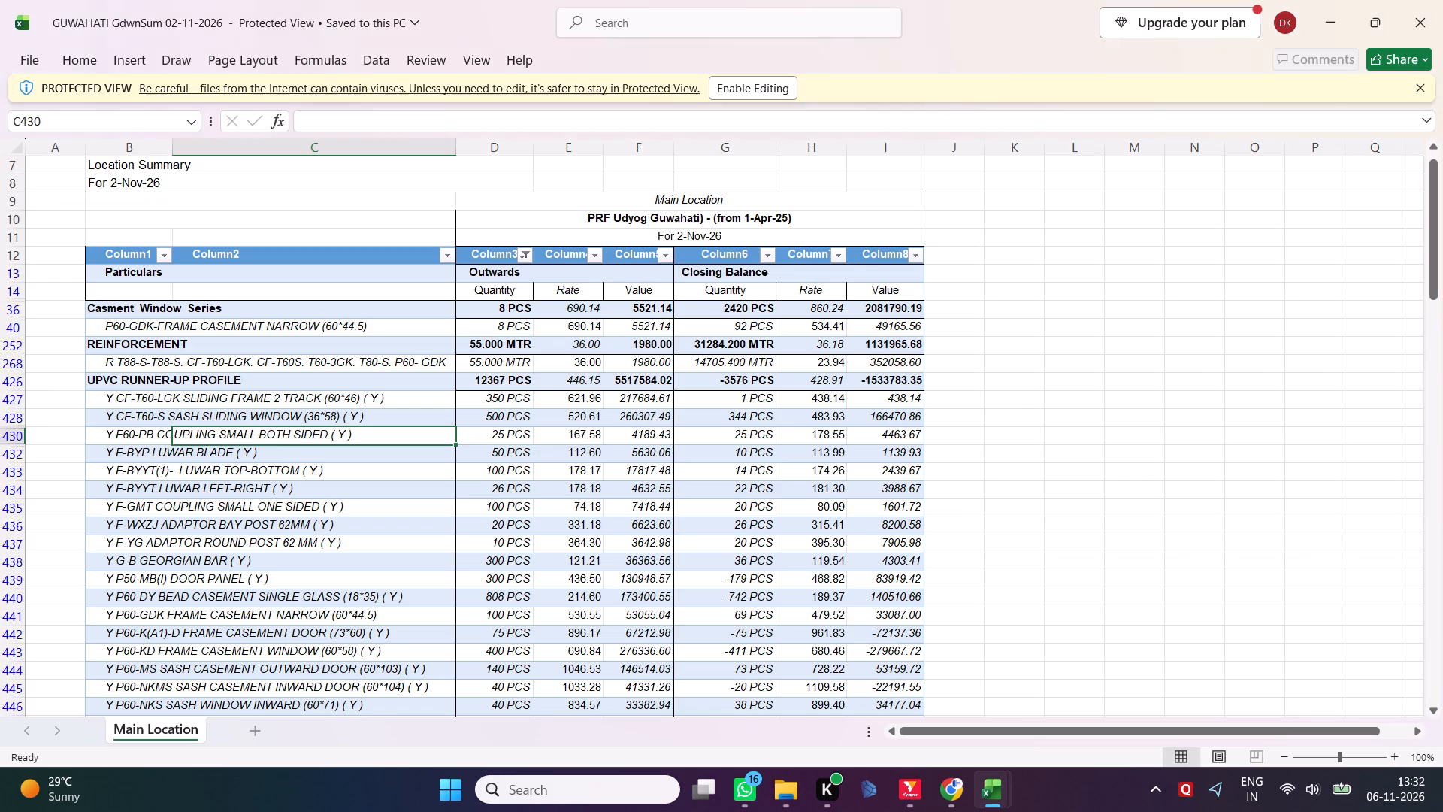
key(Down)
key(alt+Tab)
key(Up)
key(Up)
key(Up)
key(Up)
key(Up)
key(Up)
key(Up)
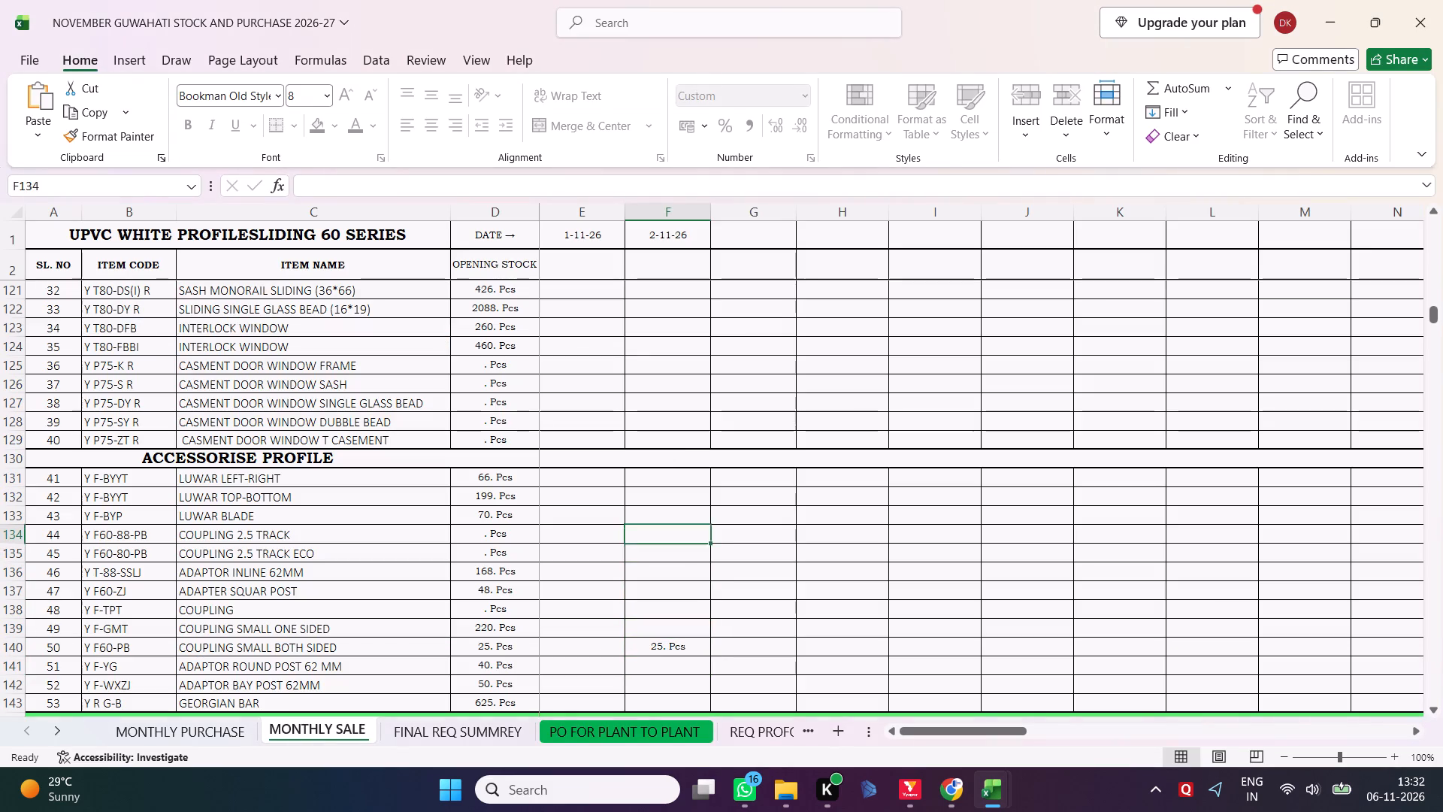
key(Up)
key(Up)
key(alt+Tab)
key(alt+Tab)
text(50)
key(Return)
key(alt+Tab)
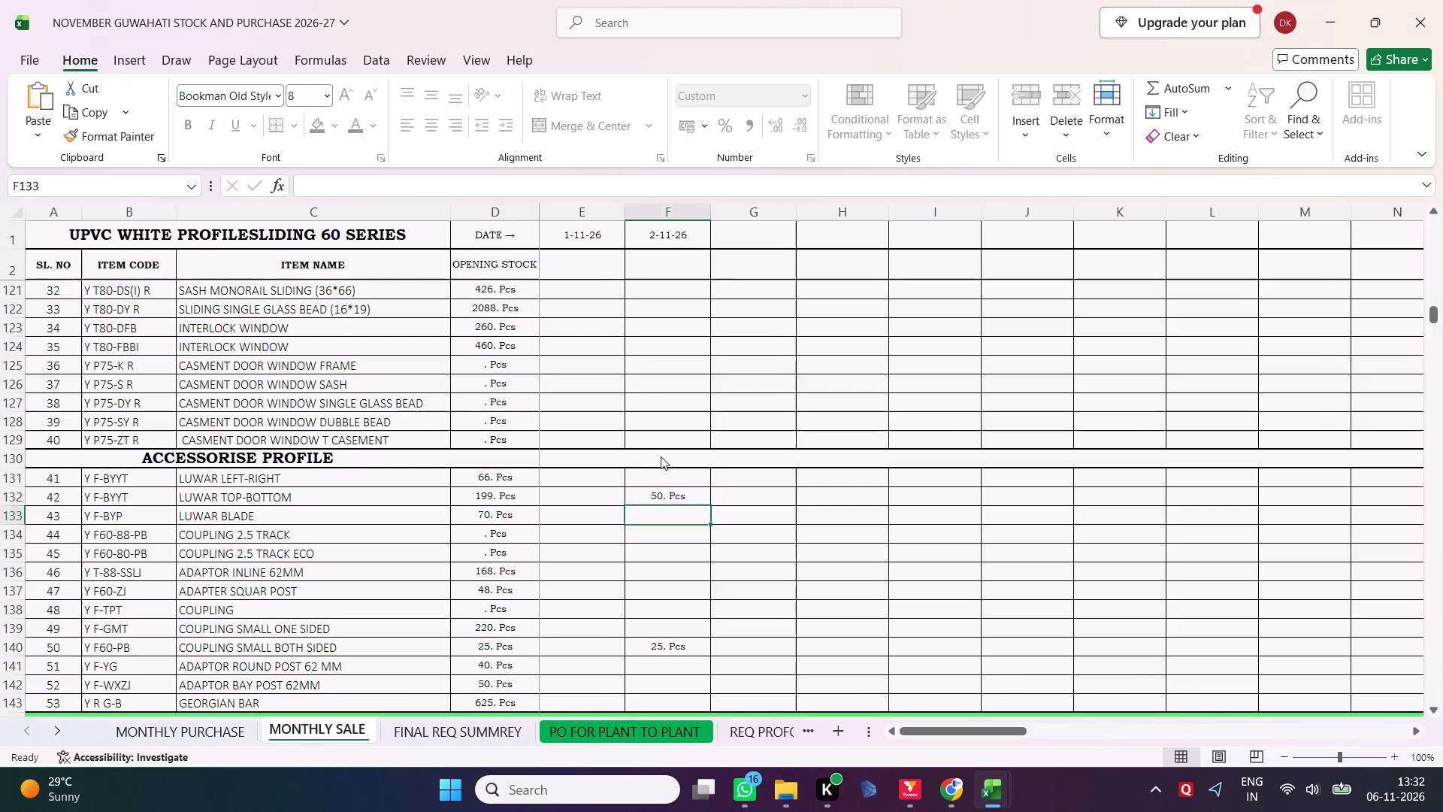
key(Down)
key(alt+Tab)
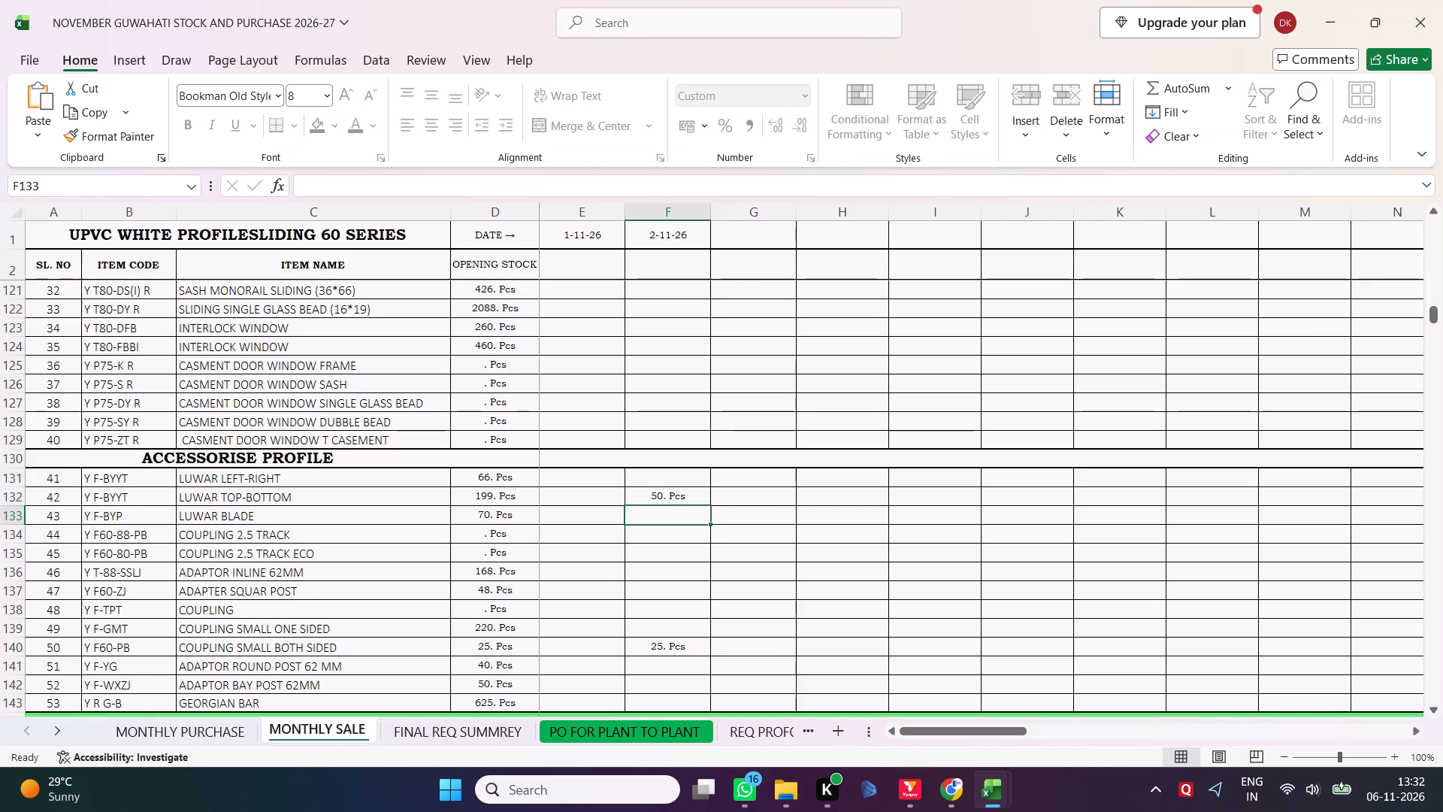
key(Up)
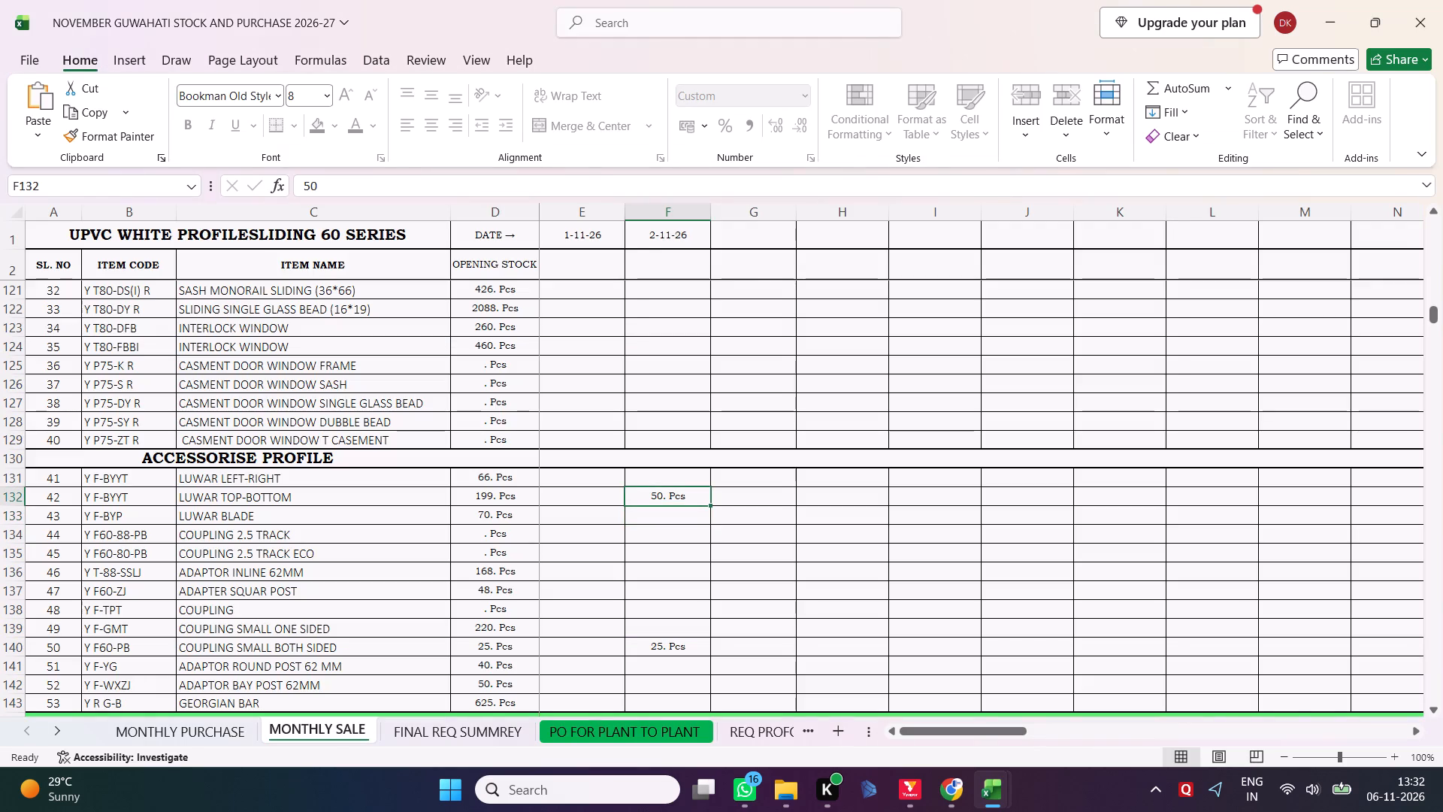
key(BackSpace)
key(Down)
Enter the outward quantity 50 for Y F-BYP luwar blade in the 2-11-26 column.
key(Up)
key(Down)
text(50)
key(Return)
Enter the outward quantity 100 for Y F-BYYT luwar top-bottom in the 2-11-26 column.
key(alt+Tab)
key(alt+Tab)
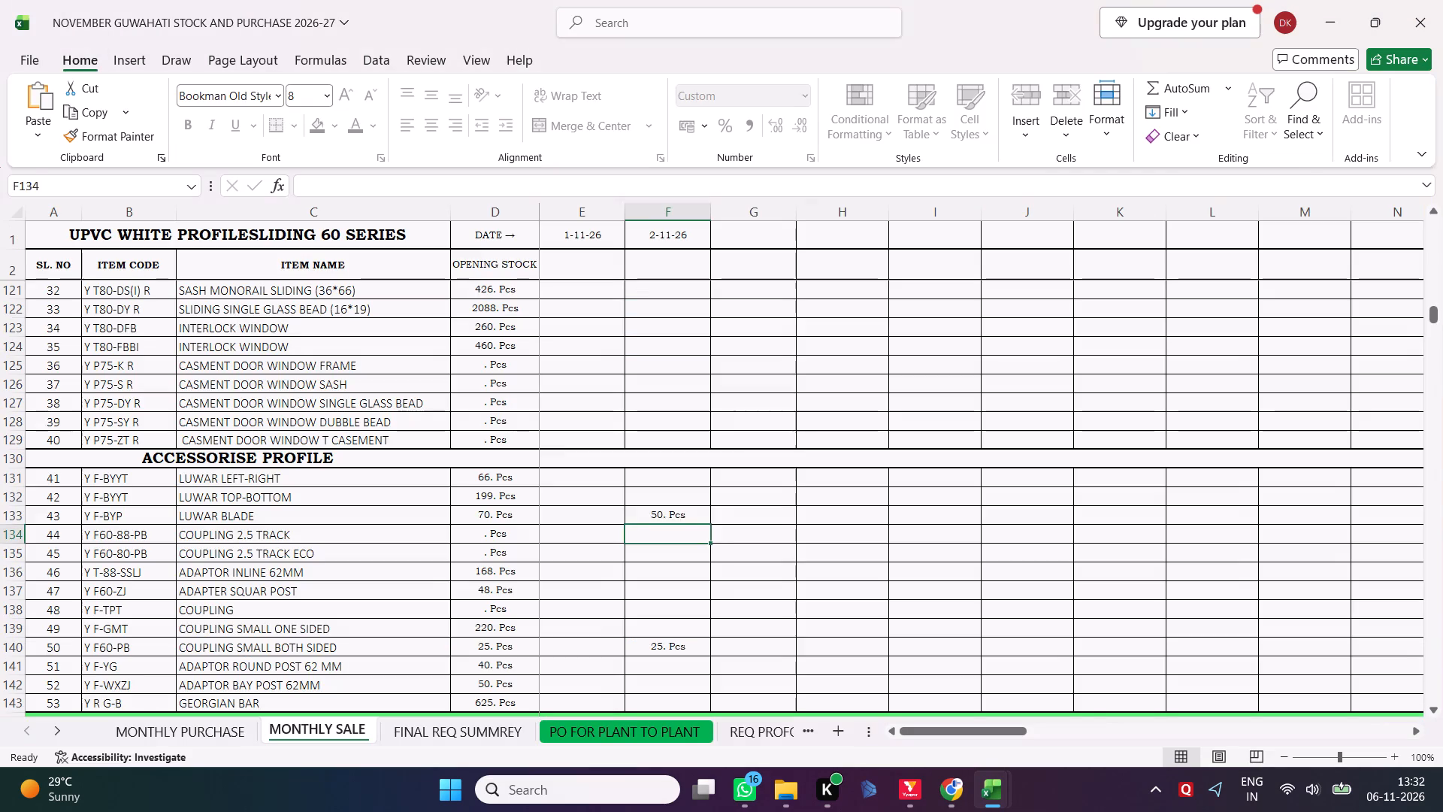
key(Up)
key(Left)
key(Right)
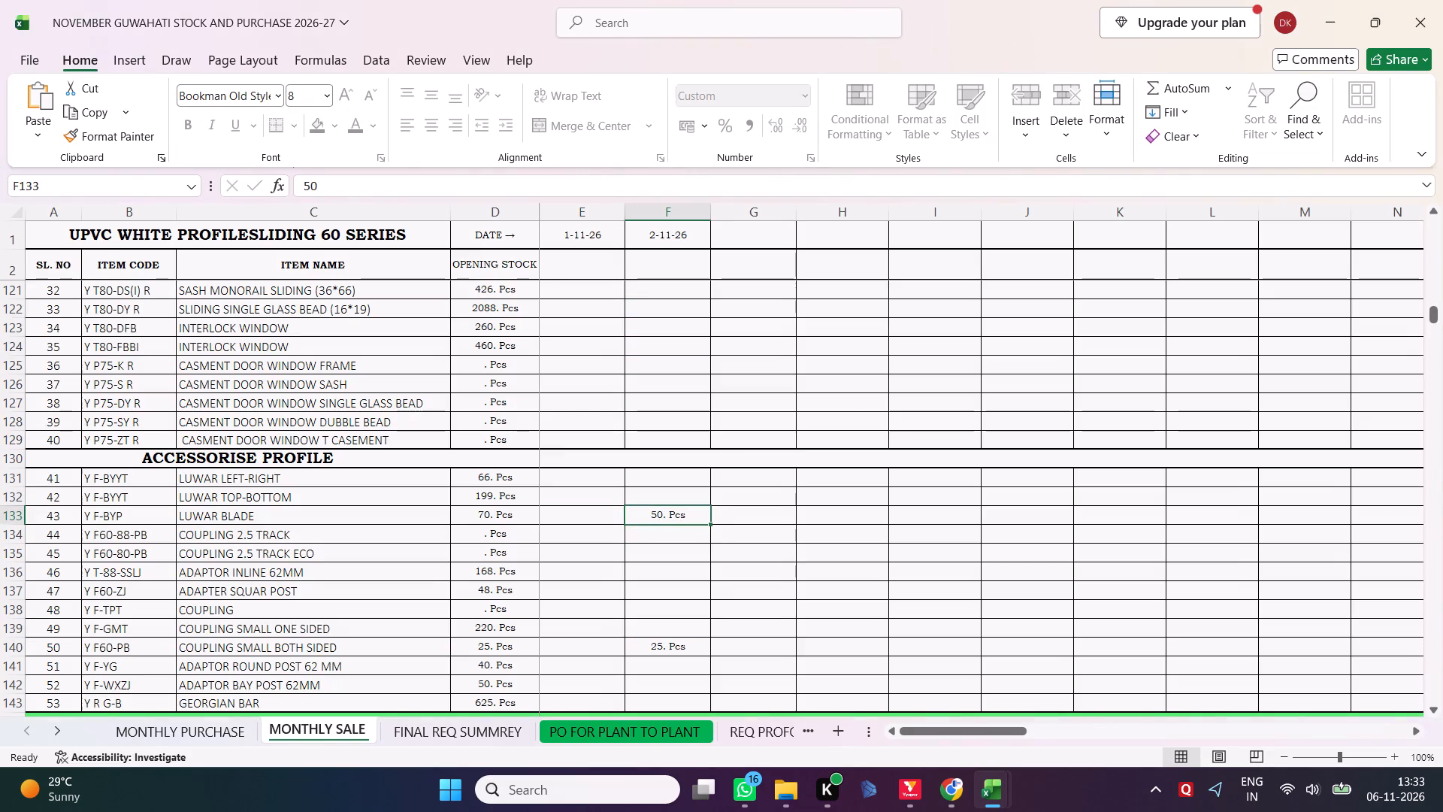
key(Up)
text(100)
key(Return)
Enter the outward quantity 26 for Y F-BYYT luwar left-right in the 2-11-26 column.
key(alt+Tab)
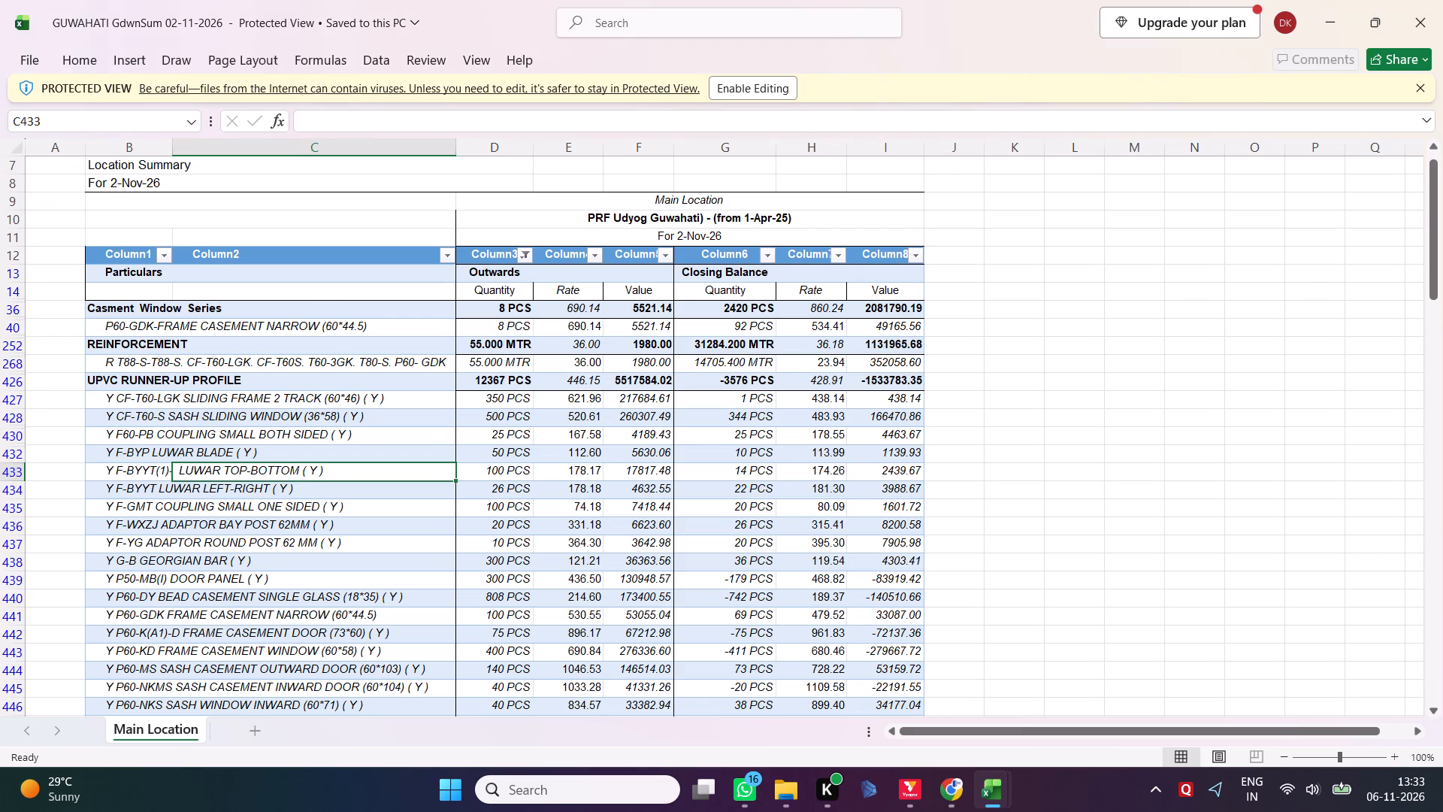
key(Down)
key(alt+Tab)
key(Up)
key(Up)
key(alt+Tab)
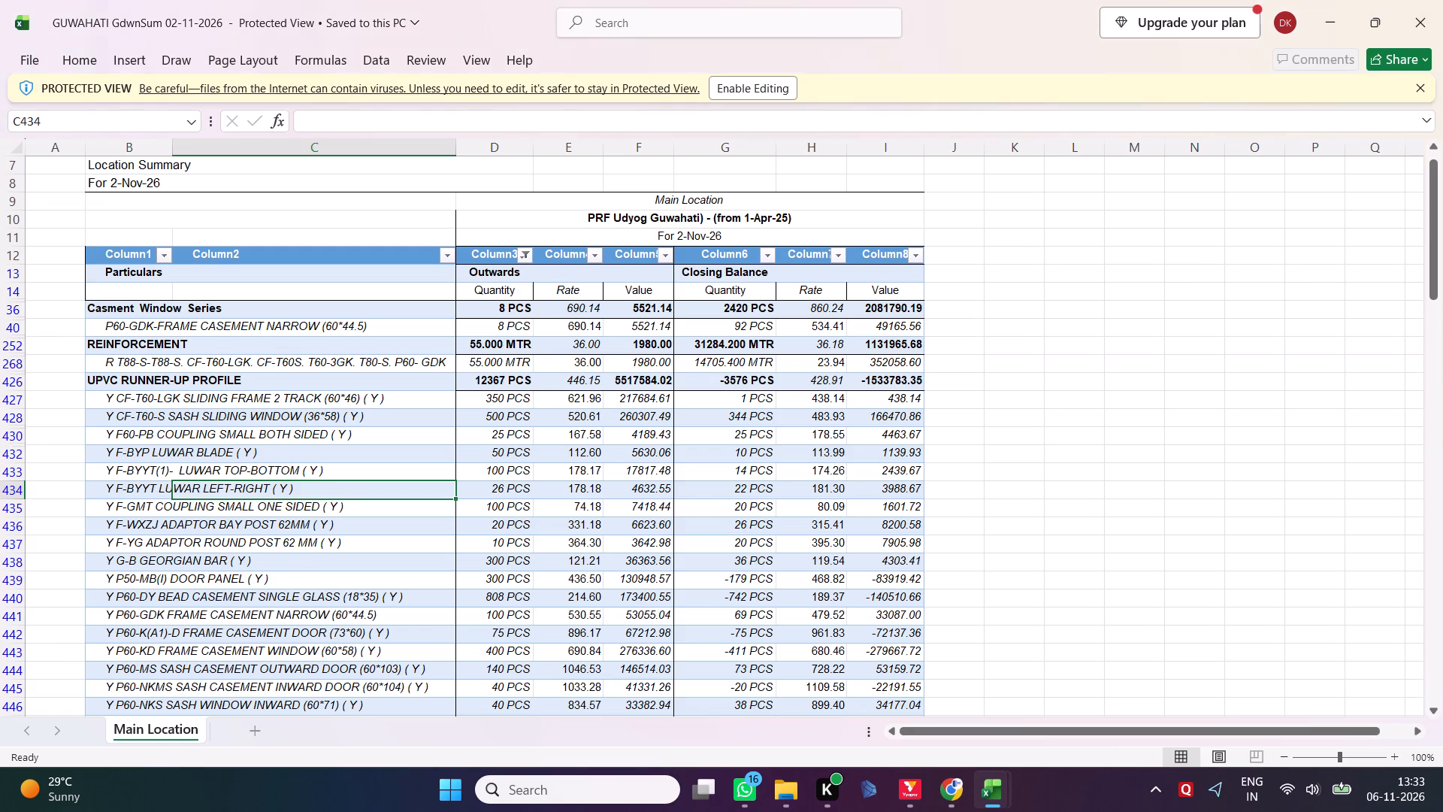
key(alt+Tab)
text(26)
key(Return)
Enter the outward quantity 100 for Y F-GMT coupling small one sided in the 2-11-26 column.
key(alt+Tab)
key(Down)
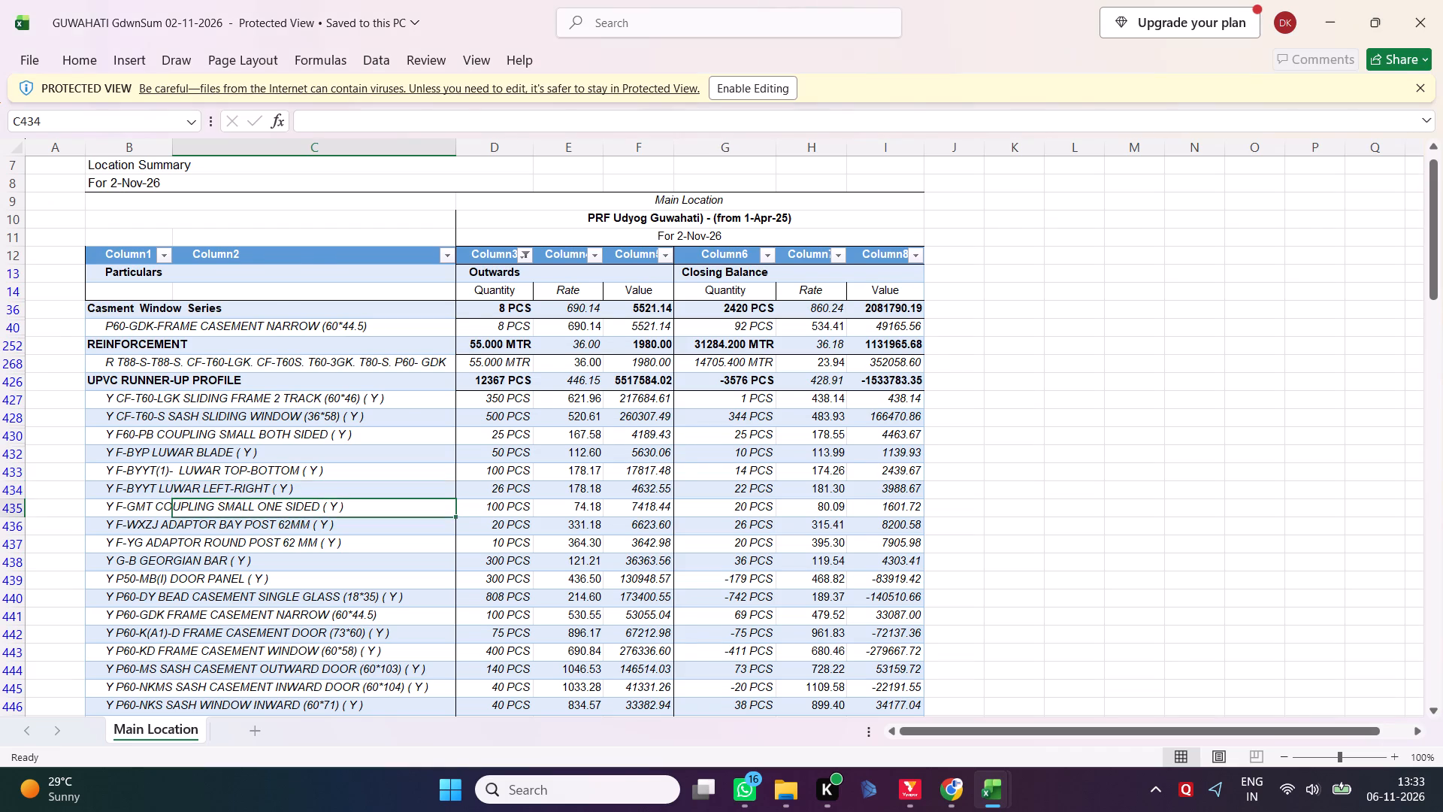
key(alt+Tab)
key(Down)
key(Down)
key(Down)
key(Down)
key(Down)
key(Down)
key(Down)
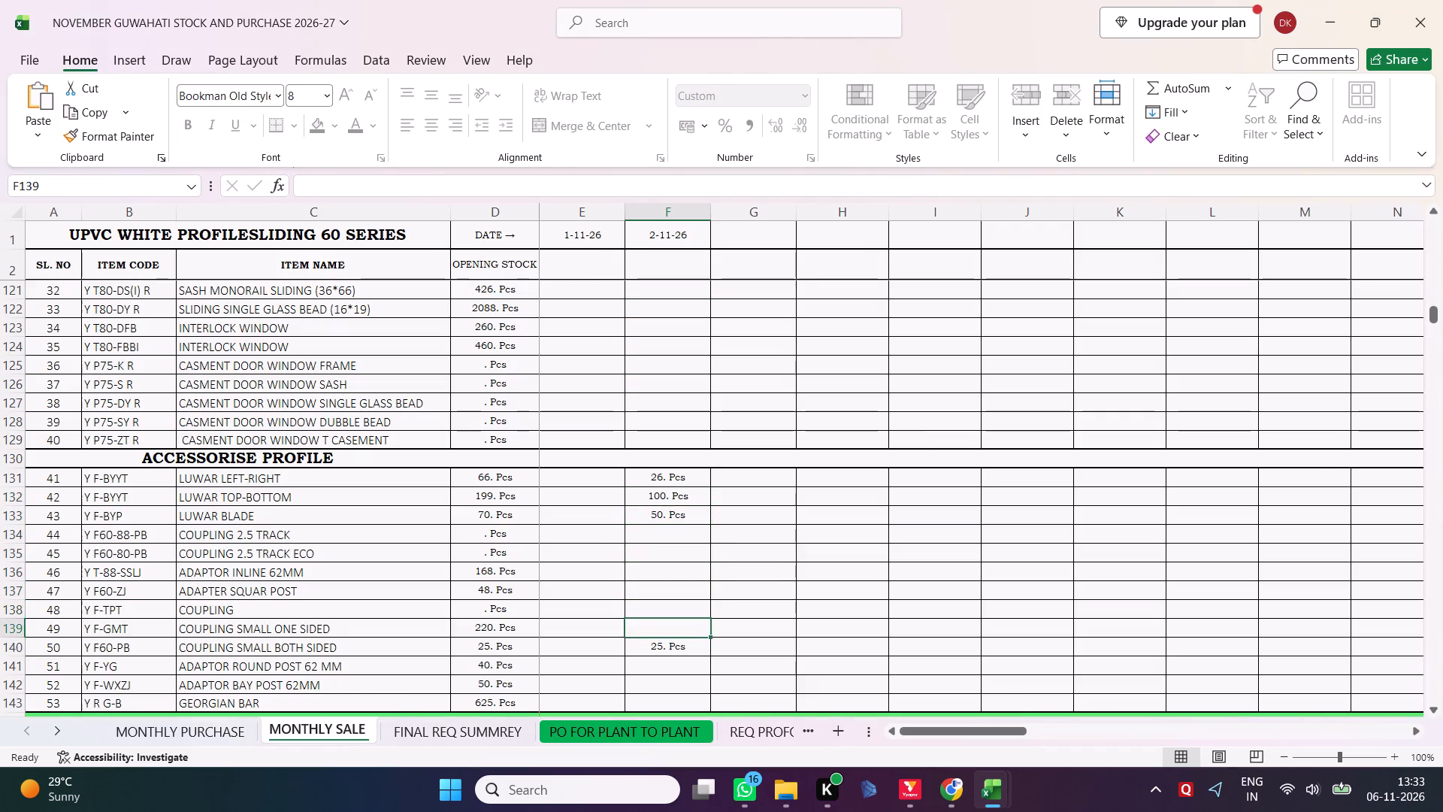
key(alt+Tab)
key(alt+Tab)
text(100)
key(Return)
Enter the outward quantity 20 for Y F-WXZJ adaptor bay post 62MM in the 2-11-26 column.
key(alt+Tab)
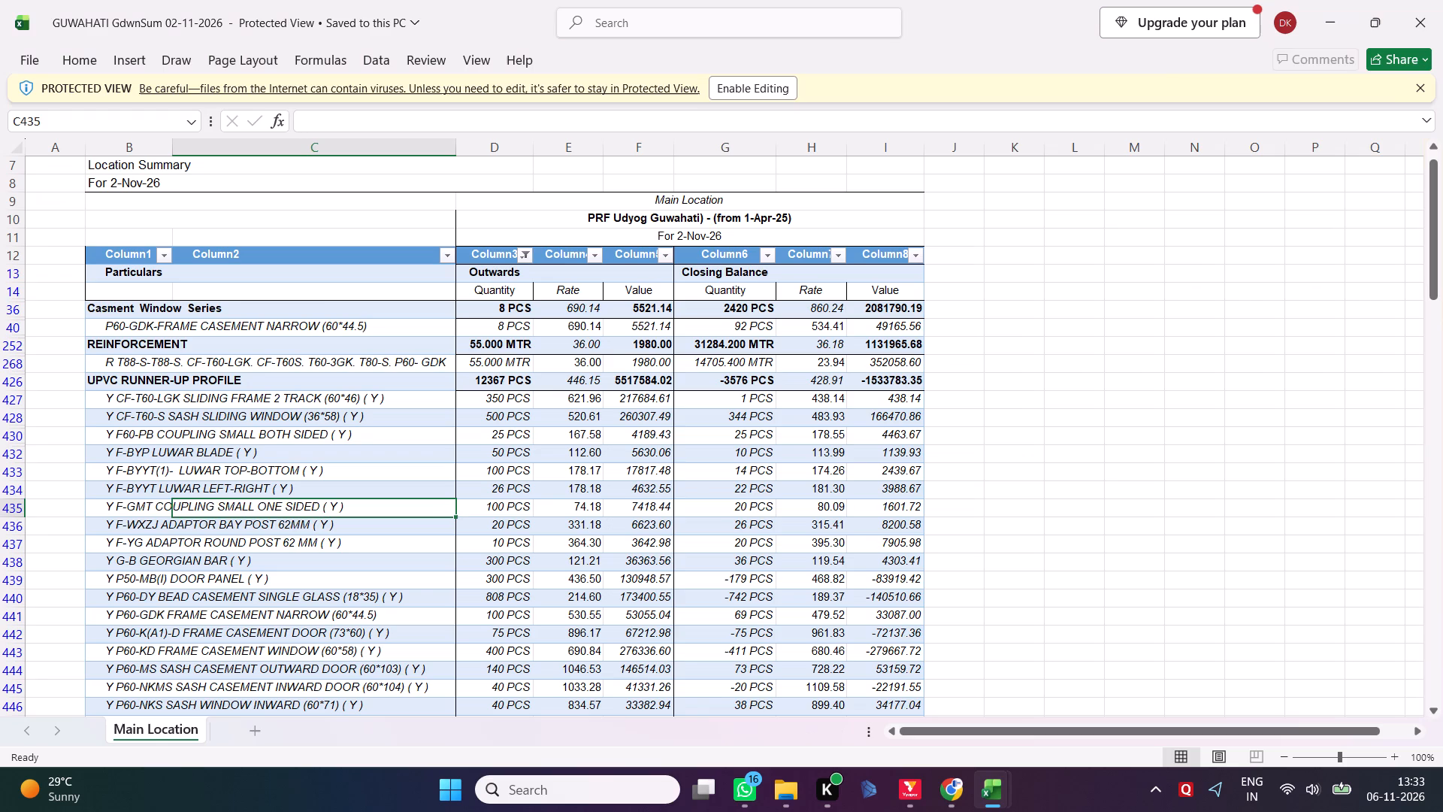
key(Down)
key(alt+Tab)
key(Up)
key(Down)
key(Down)
key(Down)
key(alt+Tab)
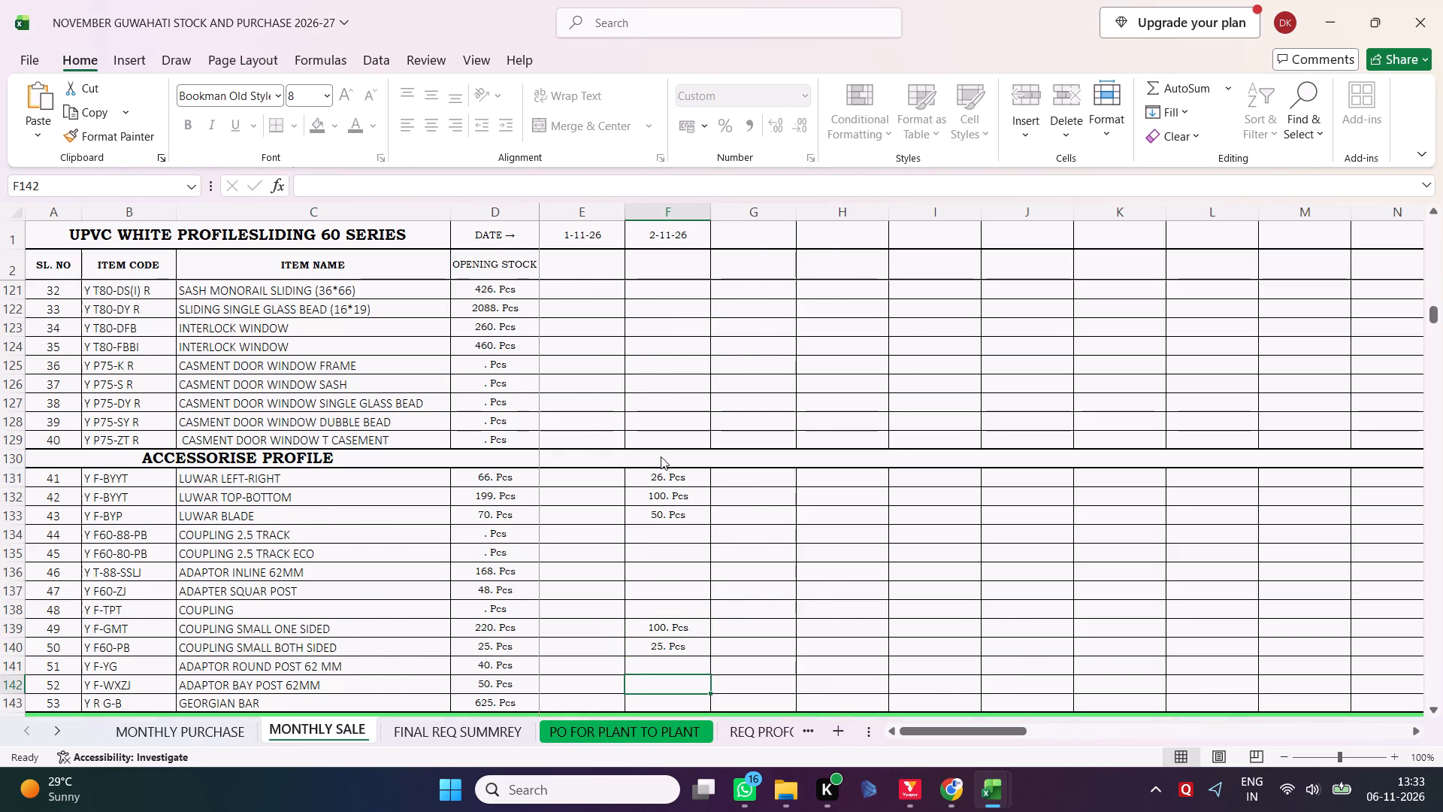
key(alt+Tab)
text(20)
key(Return)
key(alt+Tab)
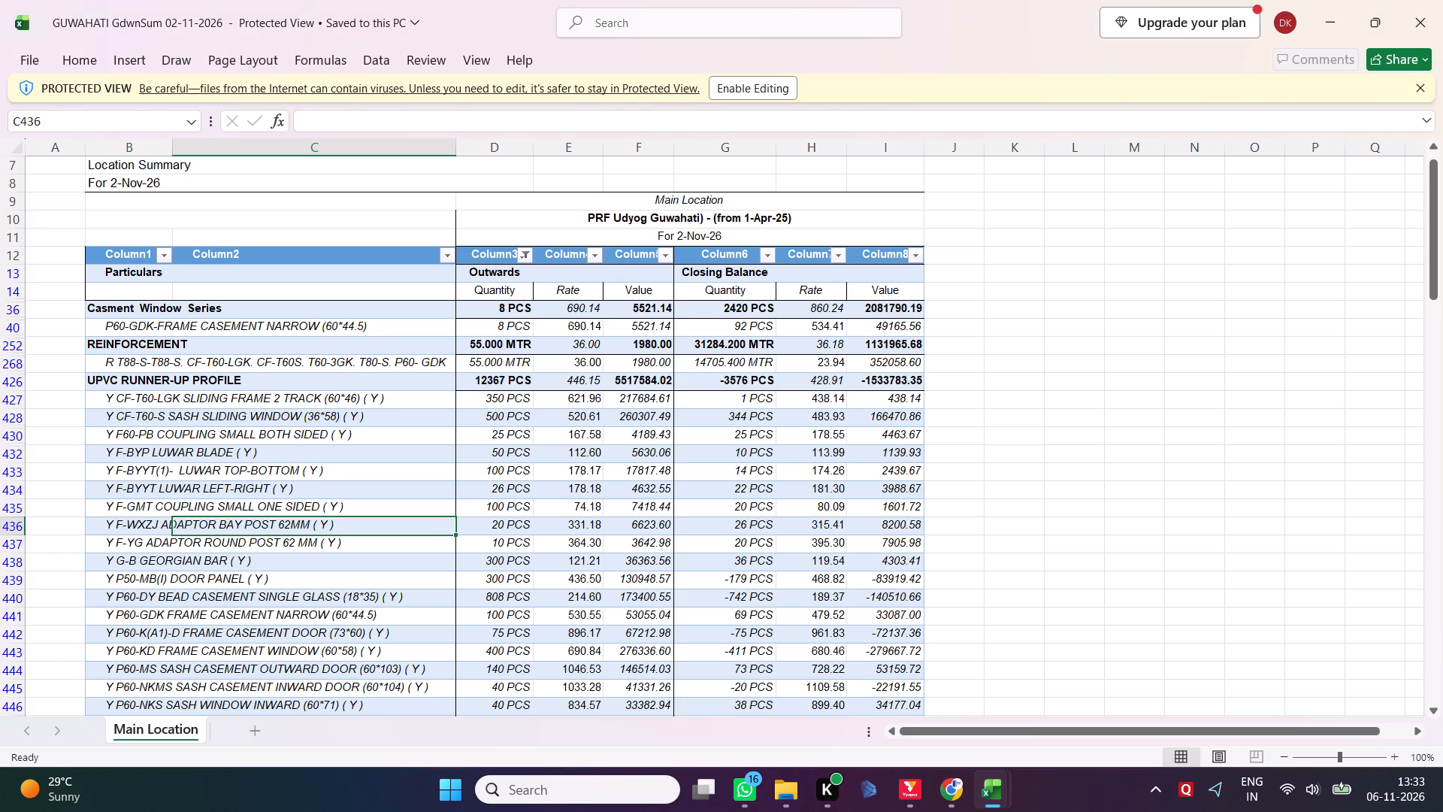
Enter the outward quantity 10 for Y F-YG adaptor round post 62 MM in the 2-11-26 column.
key(Down)
key(alt+Tab)
key(Up)
key(Up)
key(Up)
key(Up)
key(Down)
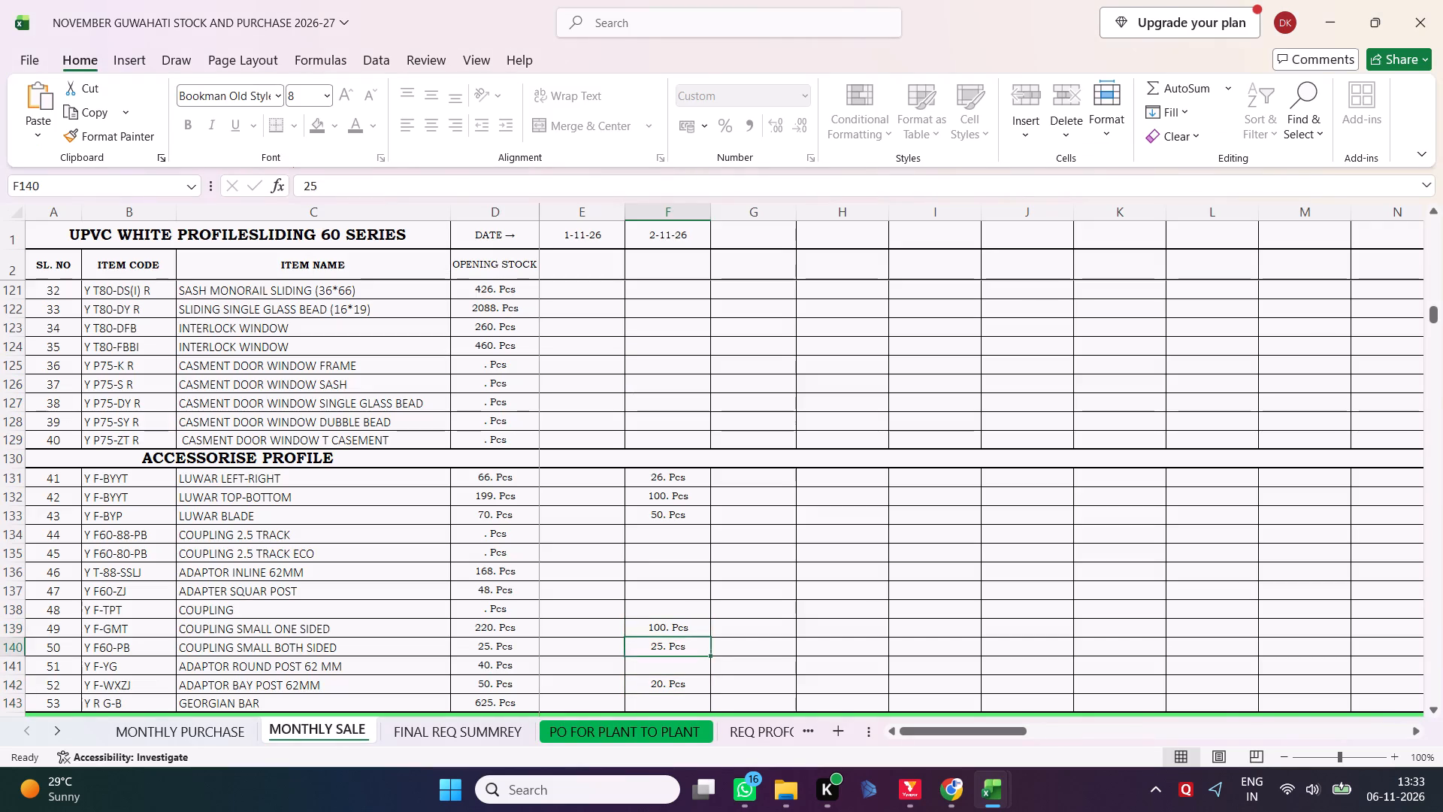
key(Down)
key(alt+Tab)
key(alt+Tab)
text(10)
key(Return)
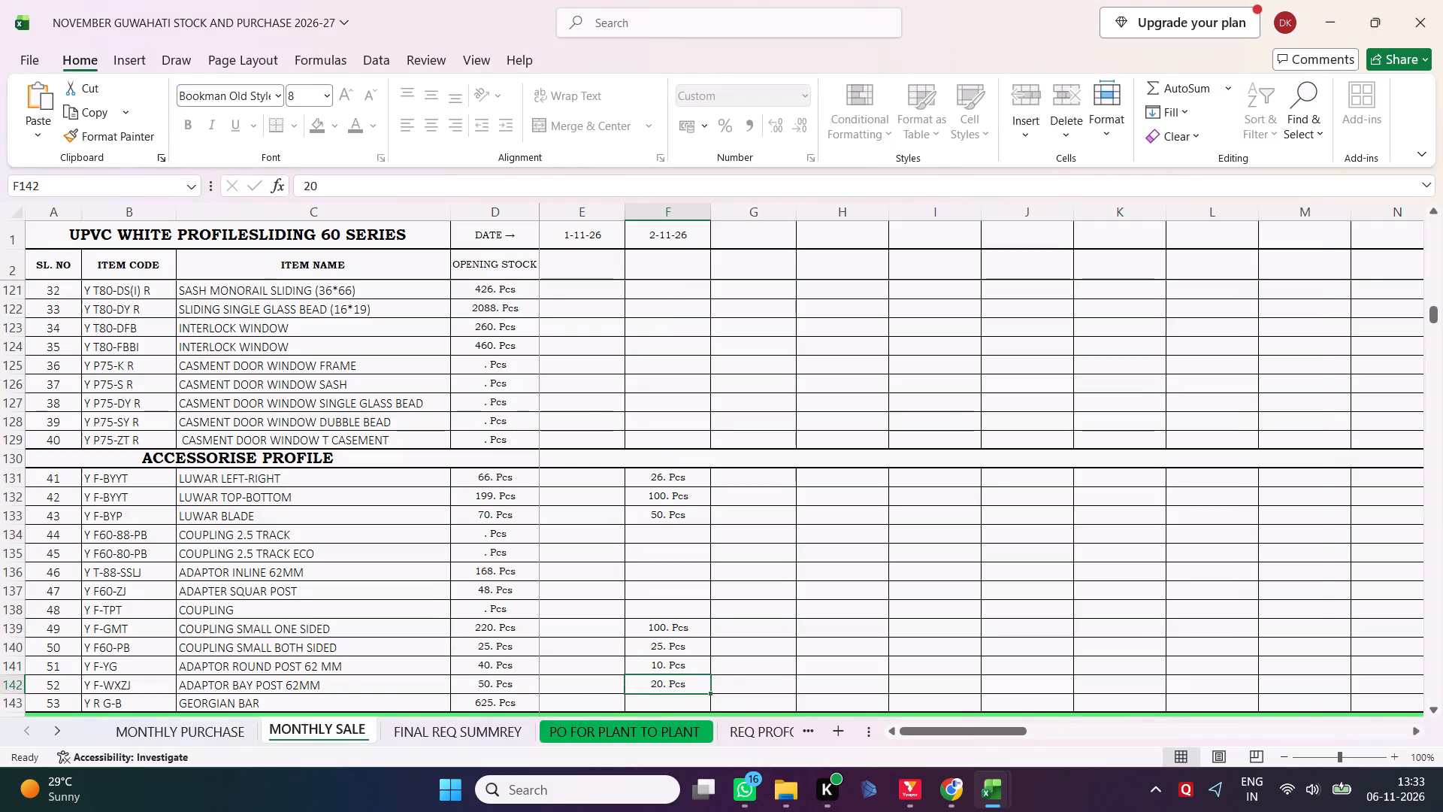
Enter the outward quantity 300 for the georgian bar in the 2-11-26 column.
key(alt+Tab)
key(Down)
key(alt+Tab)
key(Down)
key(alt+Tab)
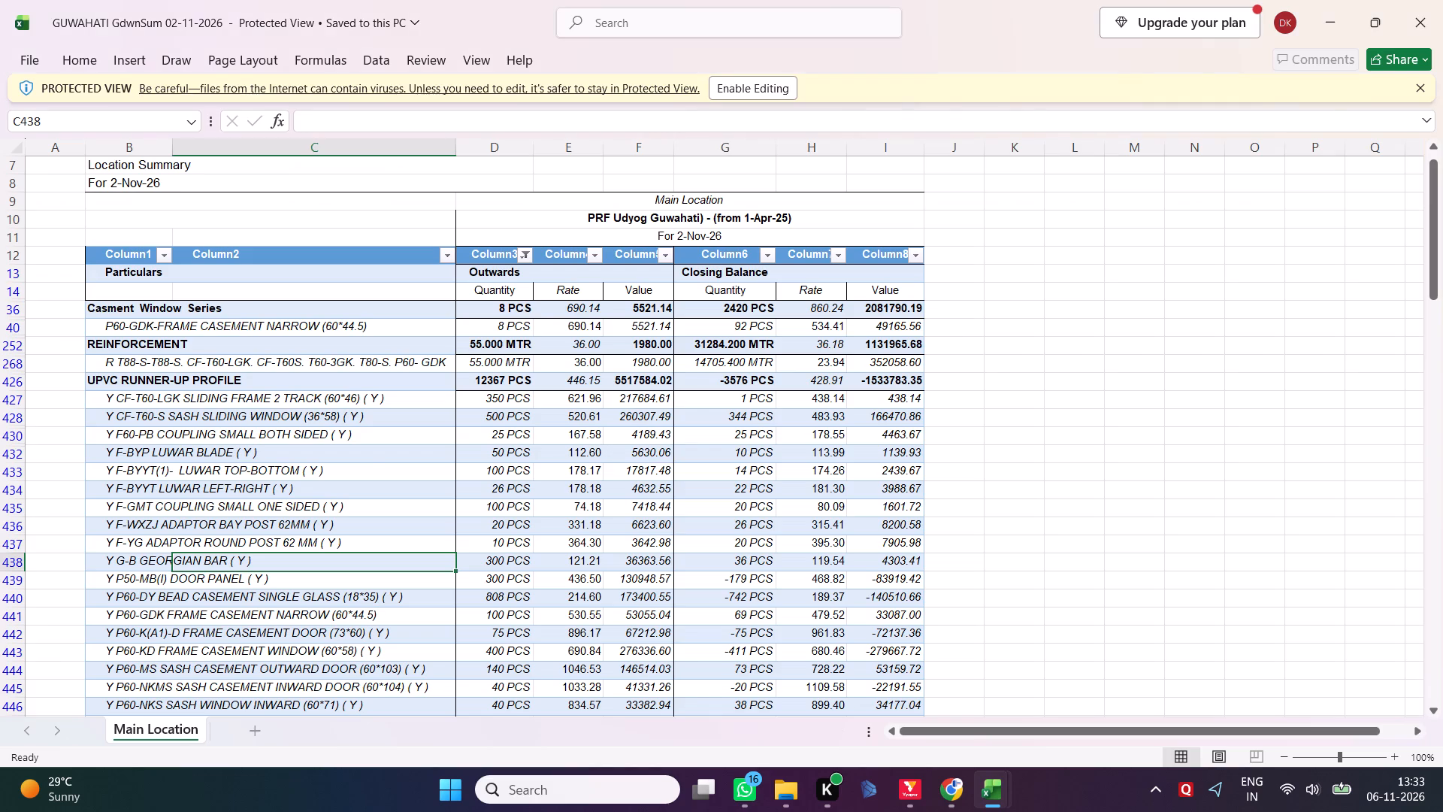
key(alt+Tab)
text(300)
key(Return)
Enter the outward quantity 300 for Y P50-MB(I) door panel in the 2-11-26 column.
key(alt+Tab)
key(Down)
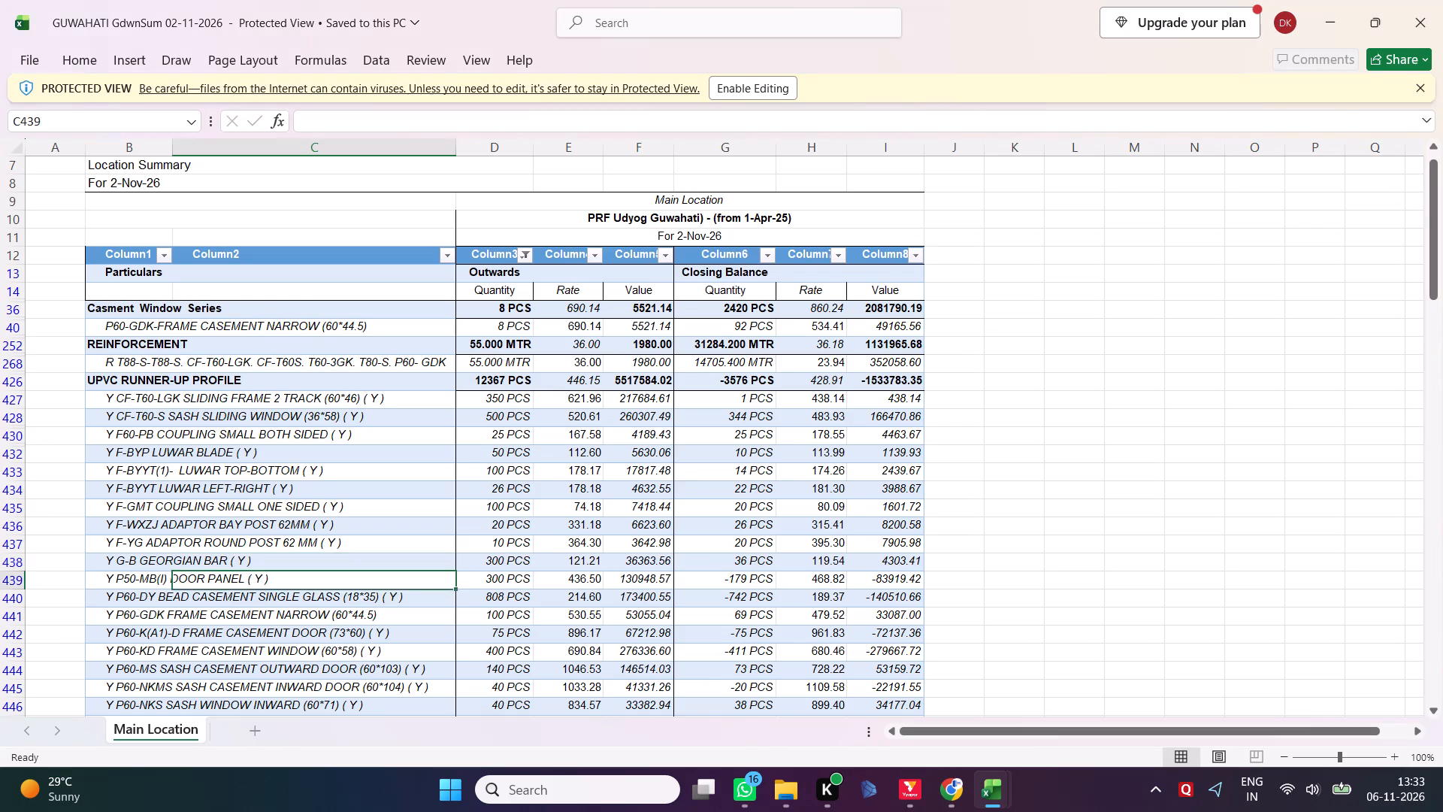
key(alt+Tab)
key(Up)
key(Up)
key(Up)
key(Up)
key(Up)
key(Up)
key(Up)
key(Up)
key(Up)
key(Up)
key(Up)
key(Up)
key(Up)
key(Up)
key(Up)
key(Up)
key(Up)
key(Up)
key(Up)
key(Up)
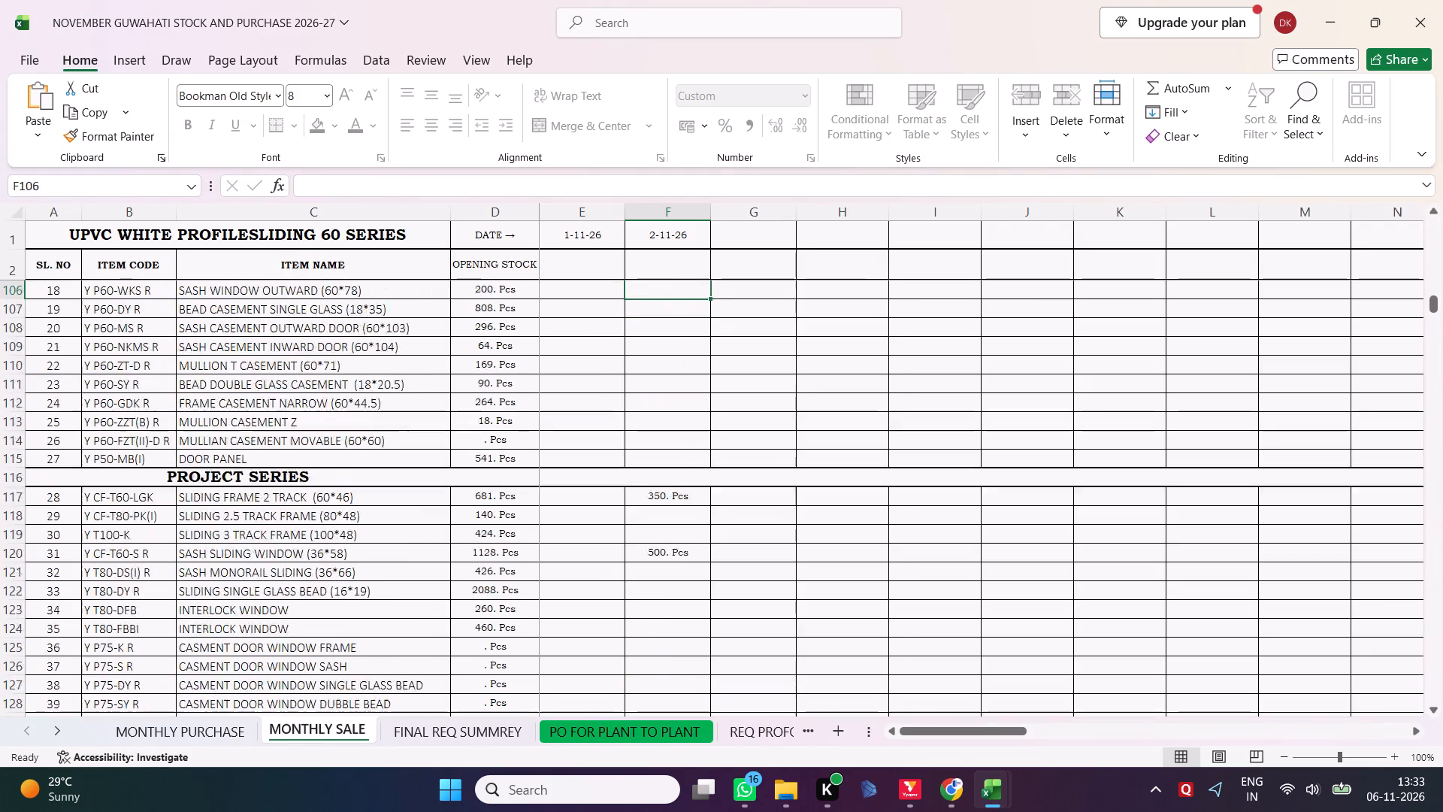
key(Down)
key(Down)
key(Down)
key(Down)
key(Down)
key(Down)
key(Down)
key(Down)
key(Down)
key(Down)
key(Down)
key(Down)
key(alt+Tab)
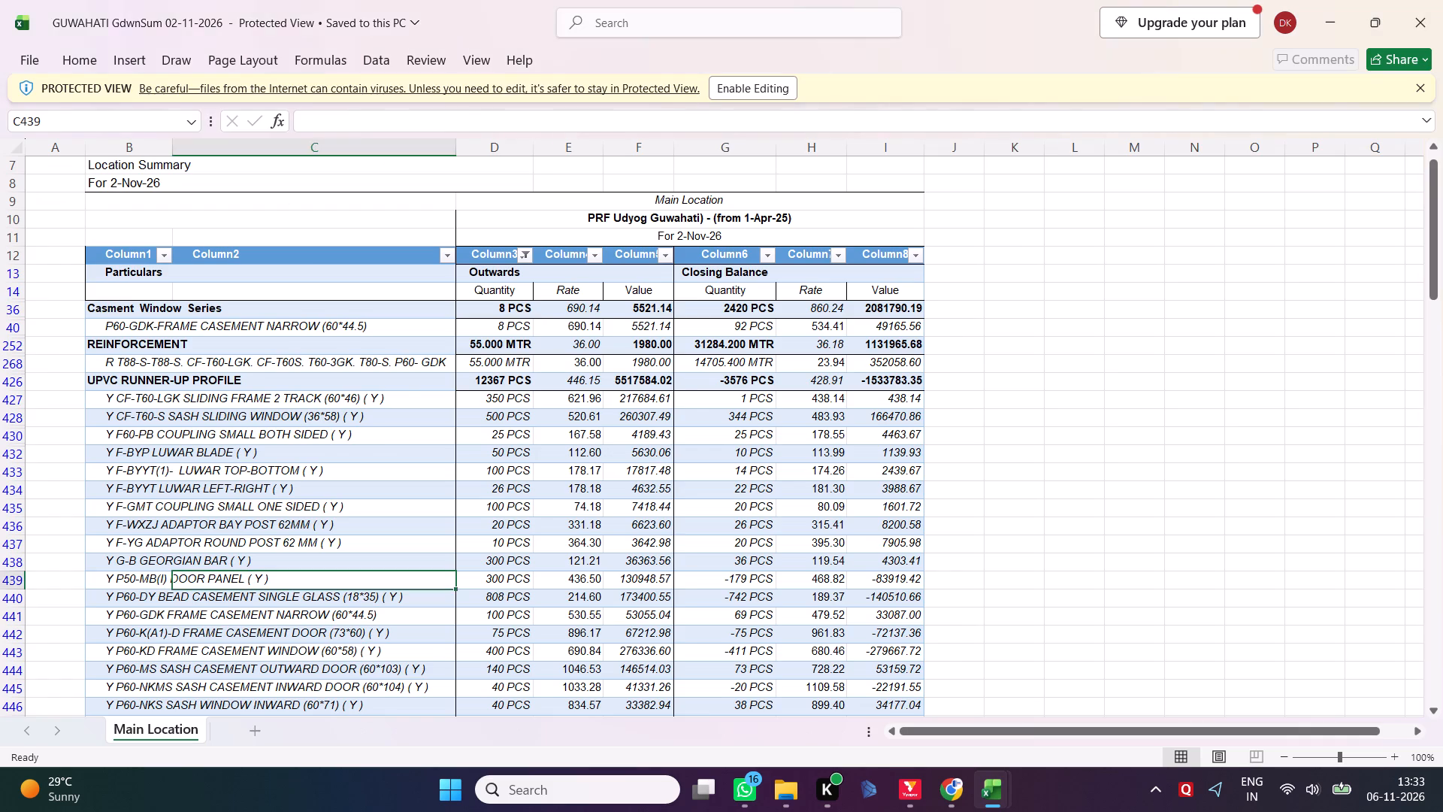
key(alt+Tab)
text(300)
key(Return)
Enter the outward quantity 808 for Y P60-DY bead casement single glass (18*35) in the 2-11-26 column.
key(alt+Tab)
key(Down)
key(alt+Tab)
key(Up)
key(Up)
key(Up)
key(Up)
key(Up)
key(Up)
key(Up)
key(Up)
key(Up)
key(Up)
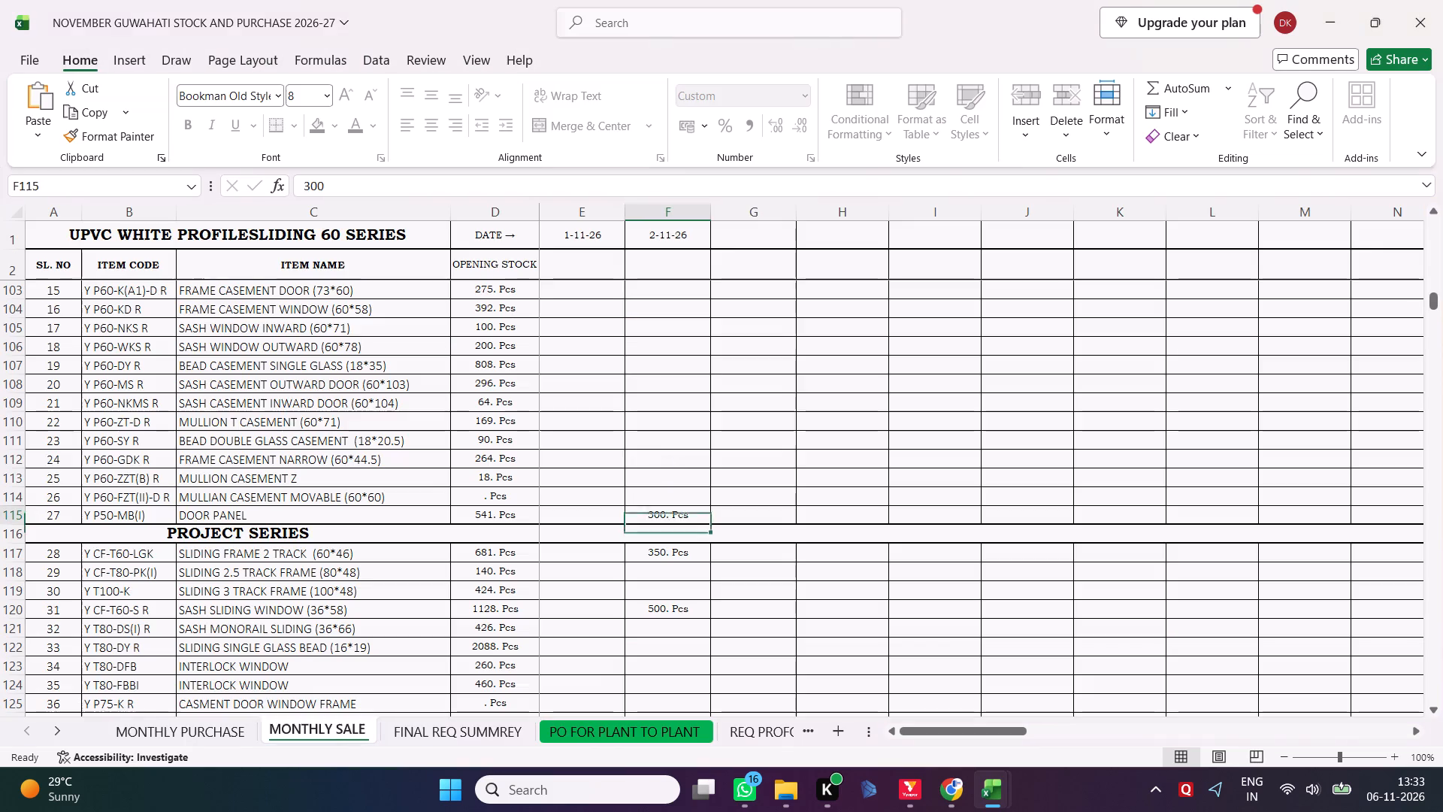
key(Down)
key(Down)
key(alt+Tab)
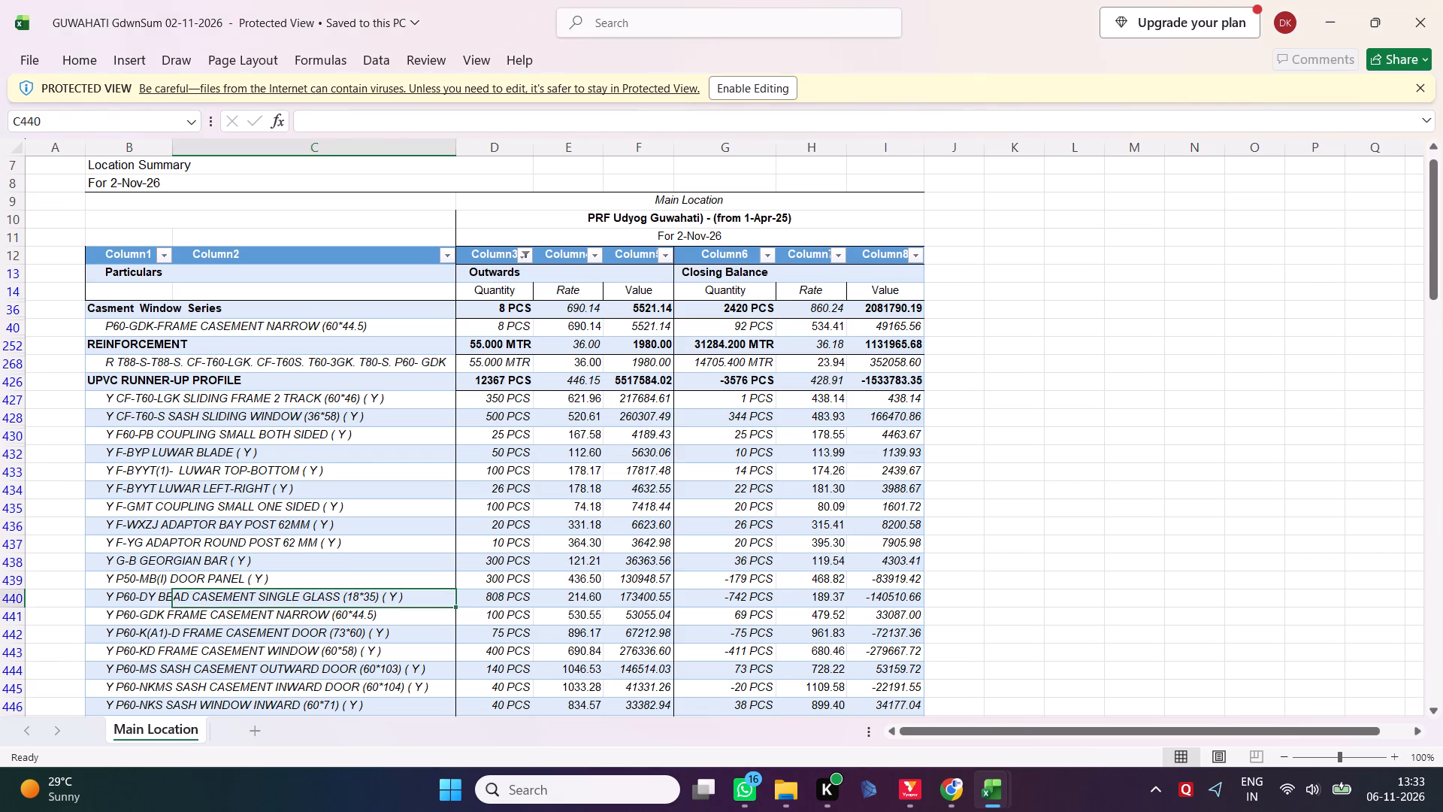
key(alt+Tab)
key(Up)
key(alt+Tab)
key(alt+Tab)
text(808)
key(Return)
Enter the outward quantity 100 for Y P60-GDK frame casement narrow (60*44.5) in the 2-11-26 column.
key(alt+Tab)
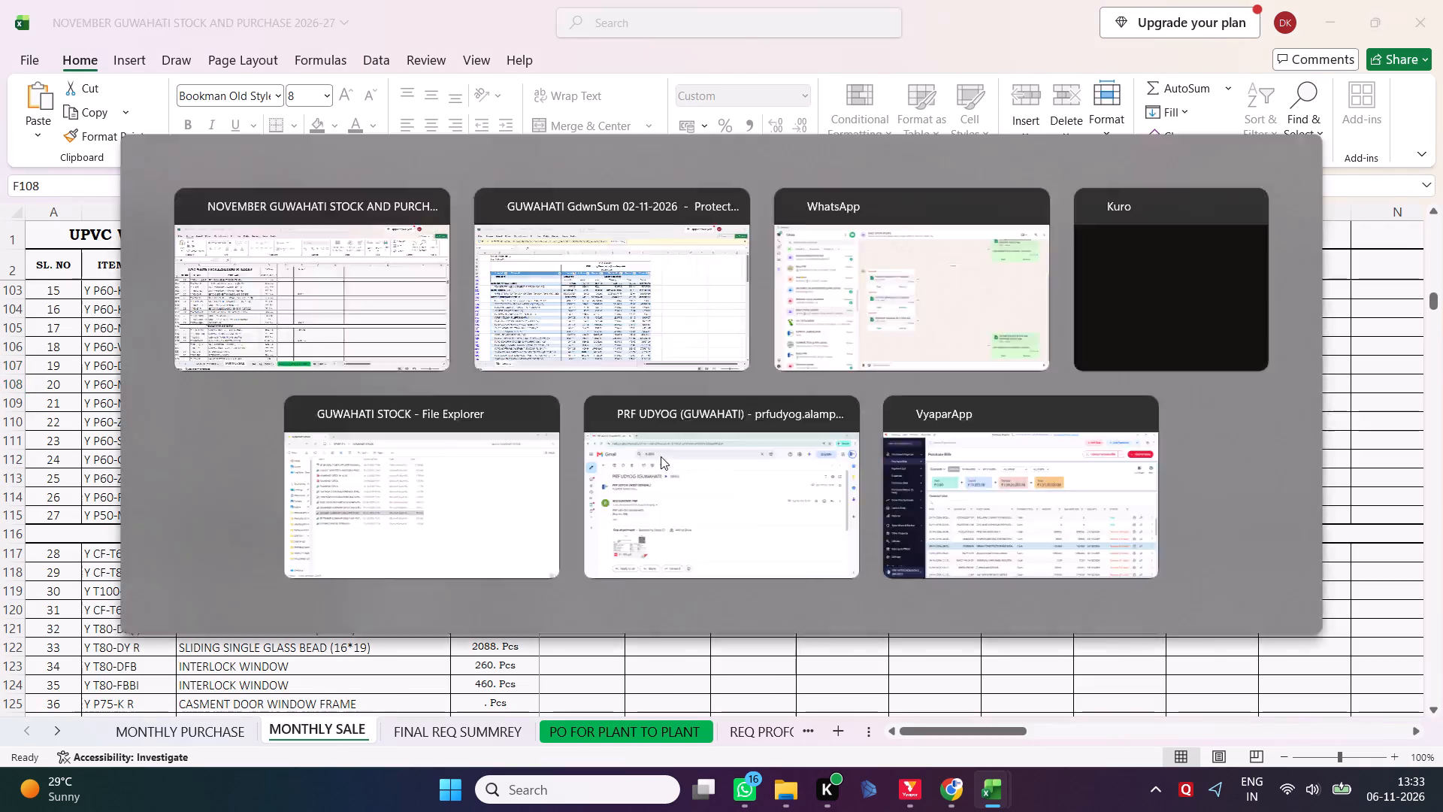
key(Down)
key(alt+Tab)
key(Down)
key(Down)
key(Down)
key(Down)
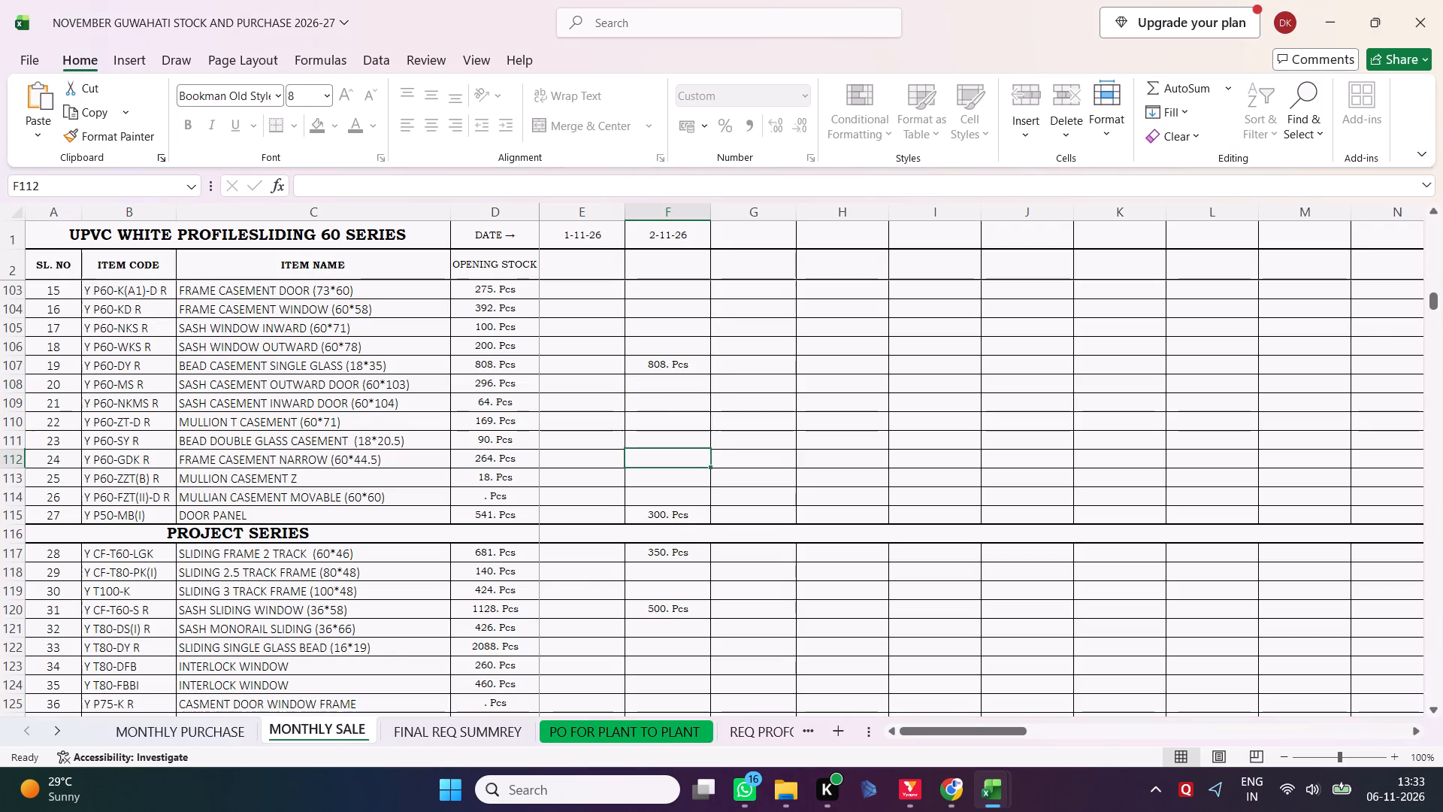
key(alt+Tab)
key(alt+Tab)
text(100)
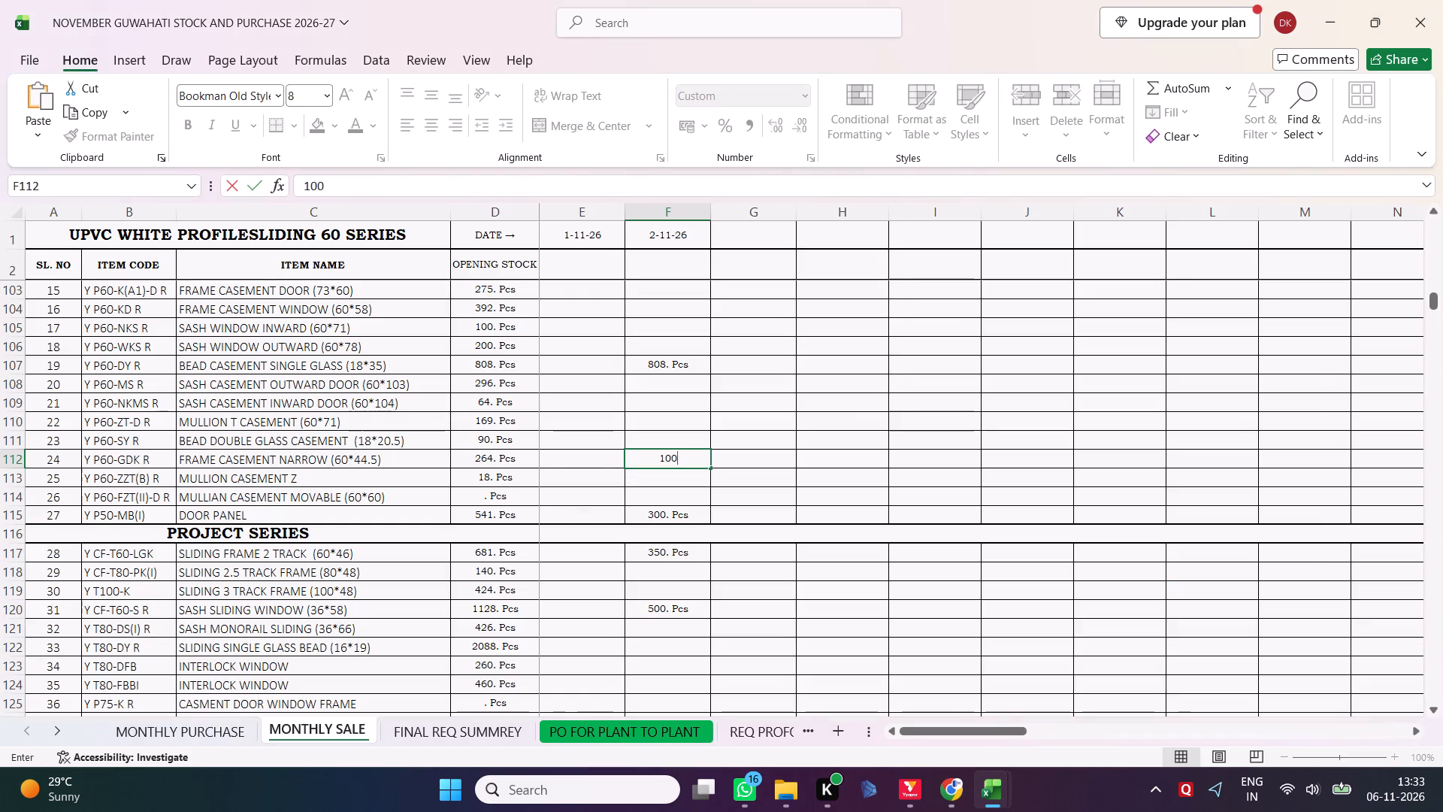
key(Return)
Enter the outward quantity 75 for Y P60-K(A1)-D frame casement door (73*60) in the 2-11-26 column.
key(alt+Tab)
key(Down)
key(alt+Tab)
key(Up)
key(Up)
key(Up)
key(Up)
key(Up)
key(Up)
key(Up)
key(Up)
key(Up)
key(Up)
key(Up)
key(Up)
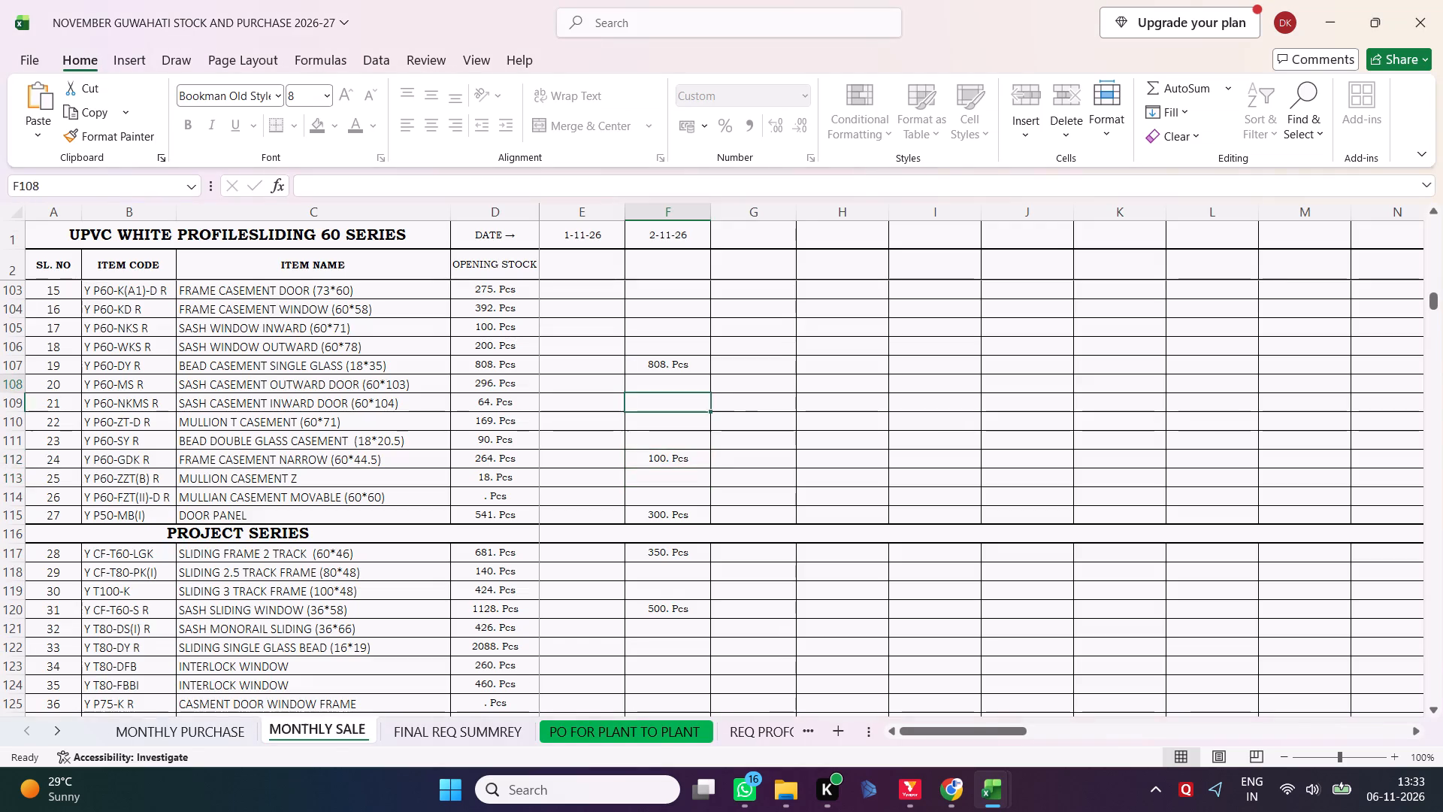
key(Down)
key(Down)
key(alt+Tab)
key(alt+Tab)
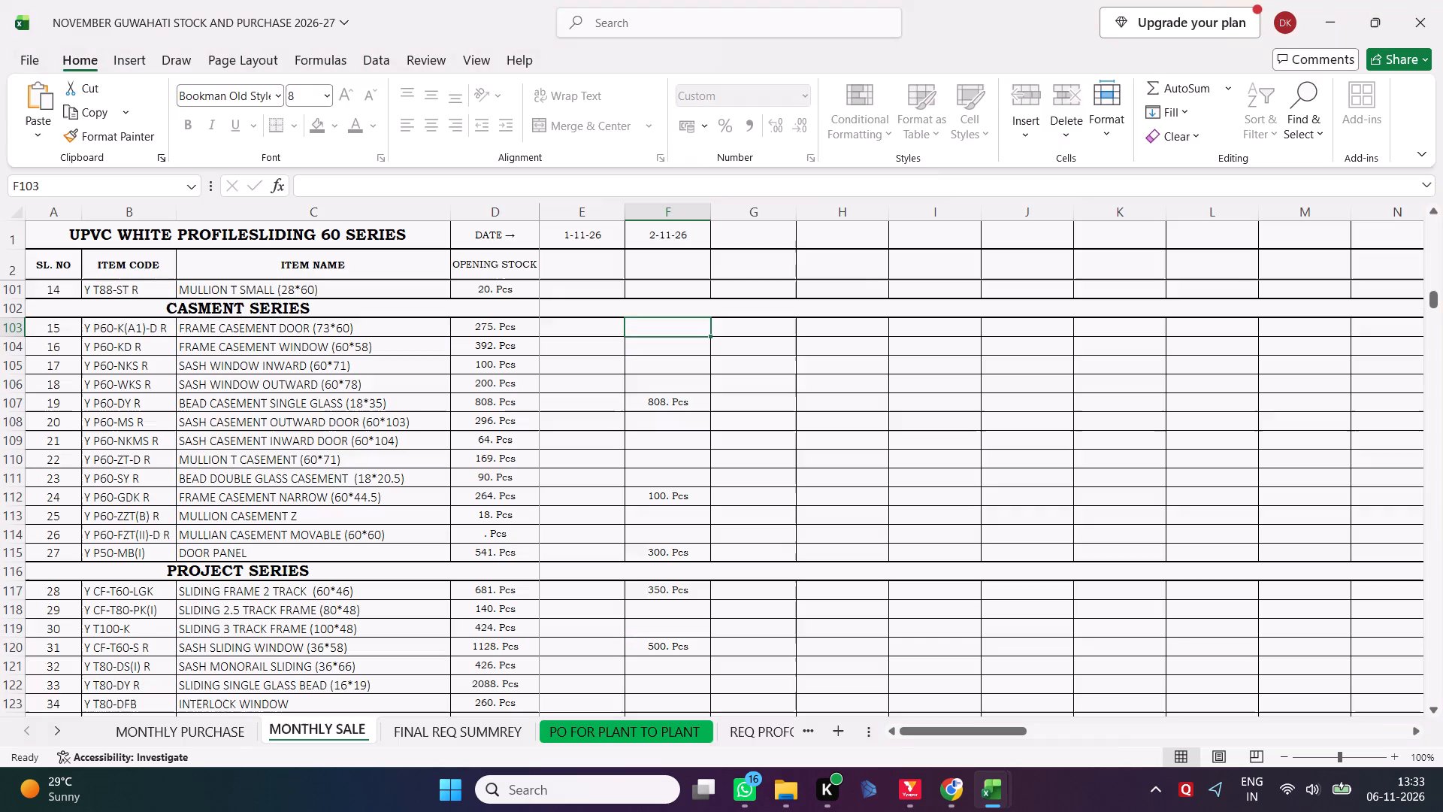
text(75)
key(Return)
Enter the outward quantity 400 for Y P60-KD frame casement window (60*58) in the 2-11-26 column.
key(alt+Tab)
key(Down)
key(alt+Tab)
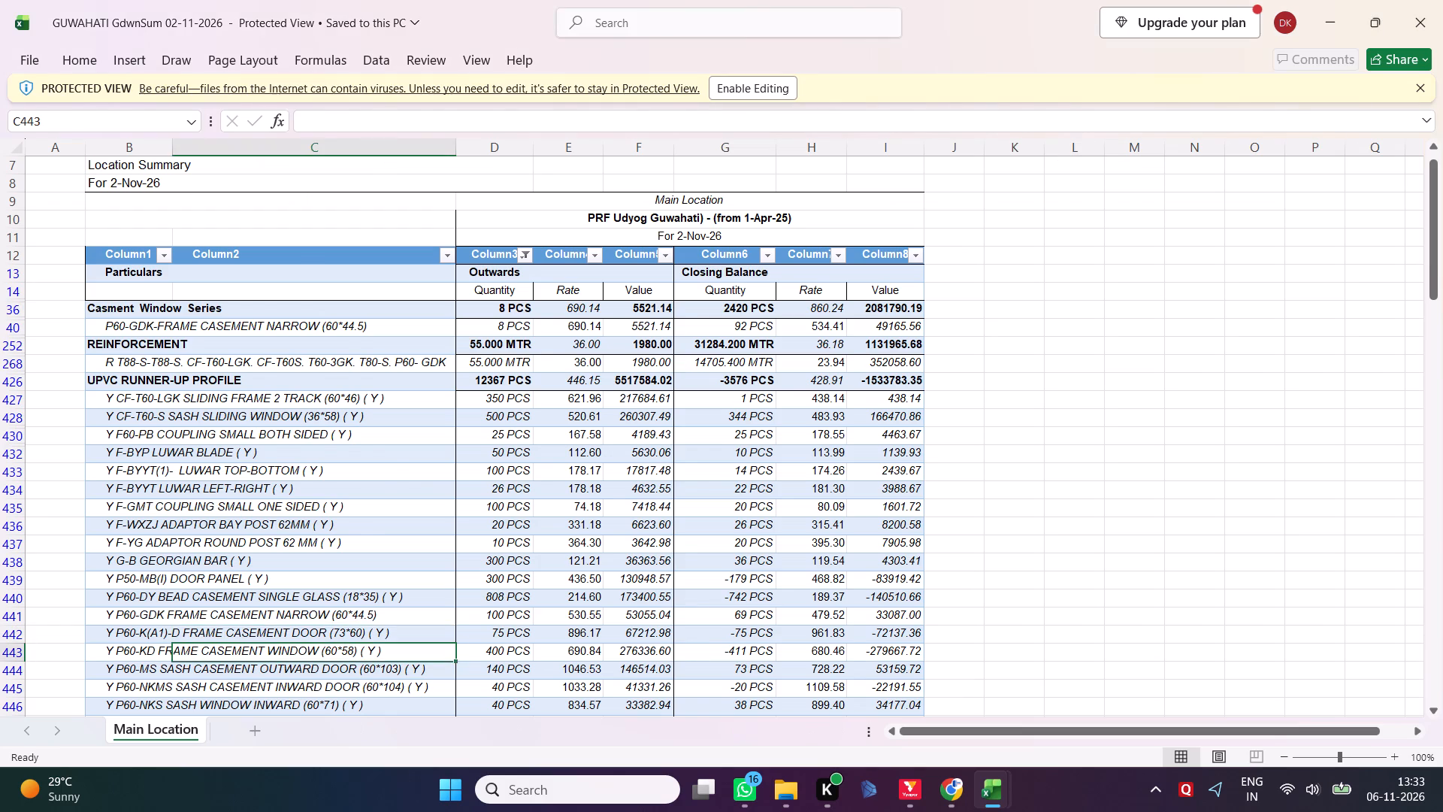
key(alt+Tab)
key(alt+Tab)
text(400)
key(Return)
Examine the remaining outward items in the godown summary and the casement series purchases in the MONTHLY PURCHASE sheet.
key(alt+Tab)
key(Down)
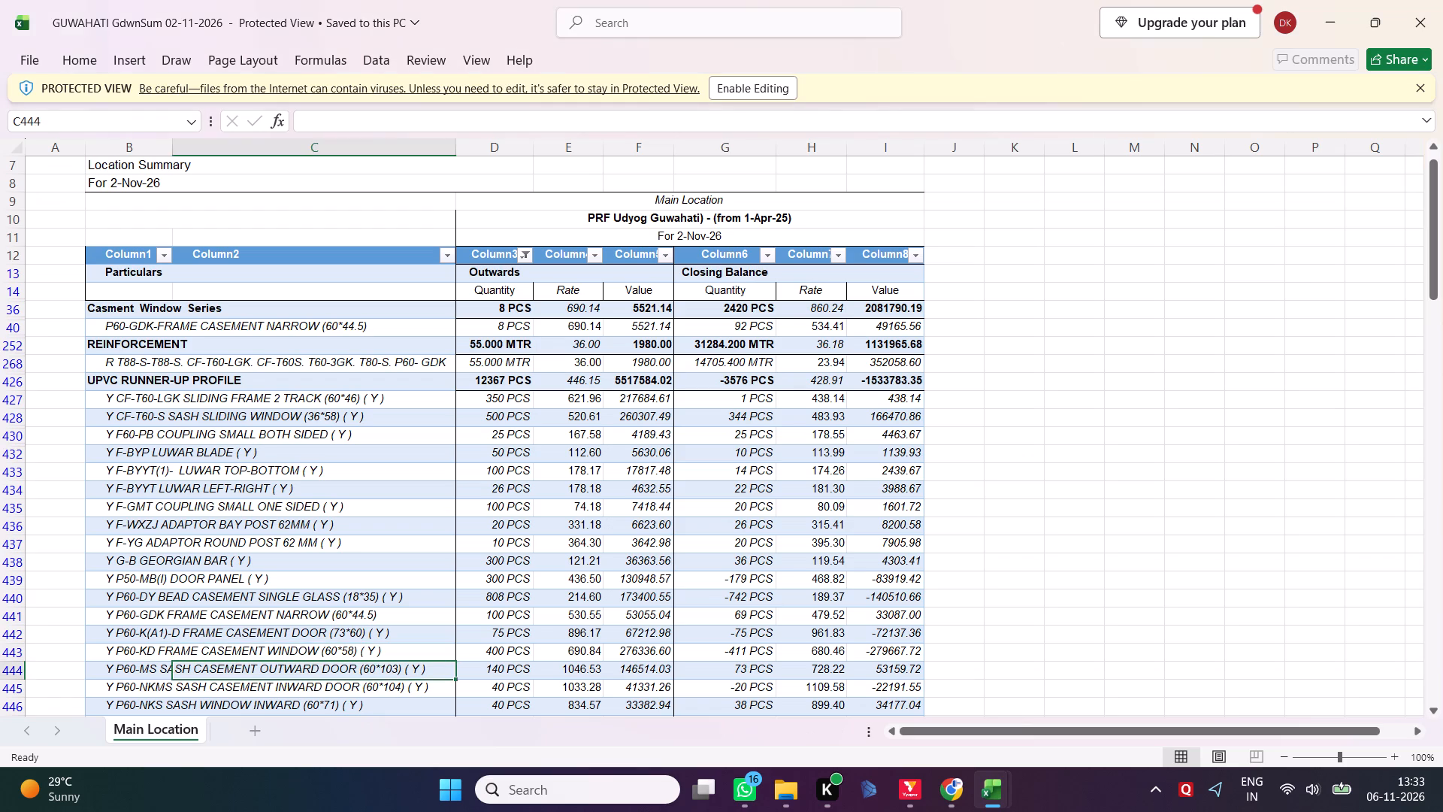
scroll(661, 456, down, 2)
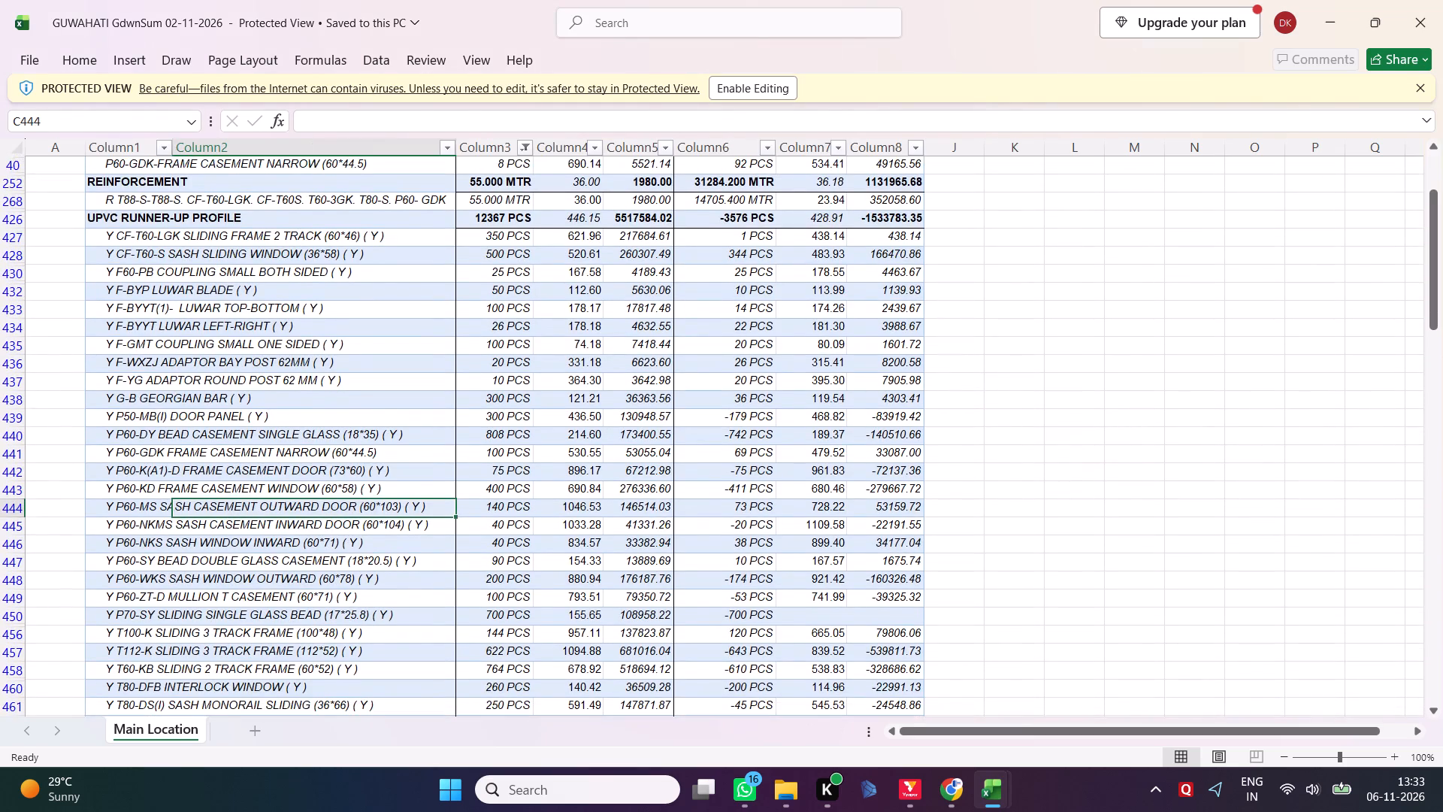
key(alt+Tab)
key(alt+Tab)
key(alt+Tab)
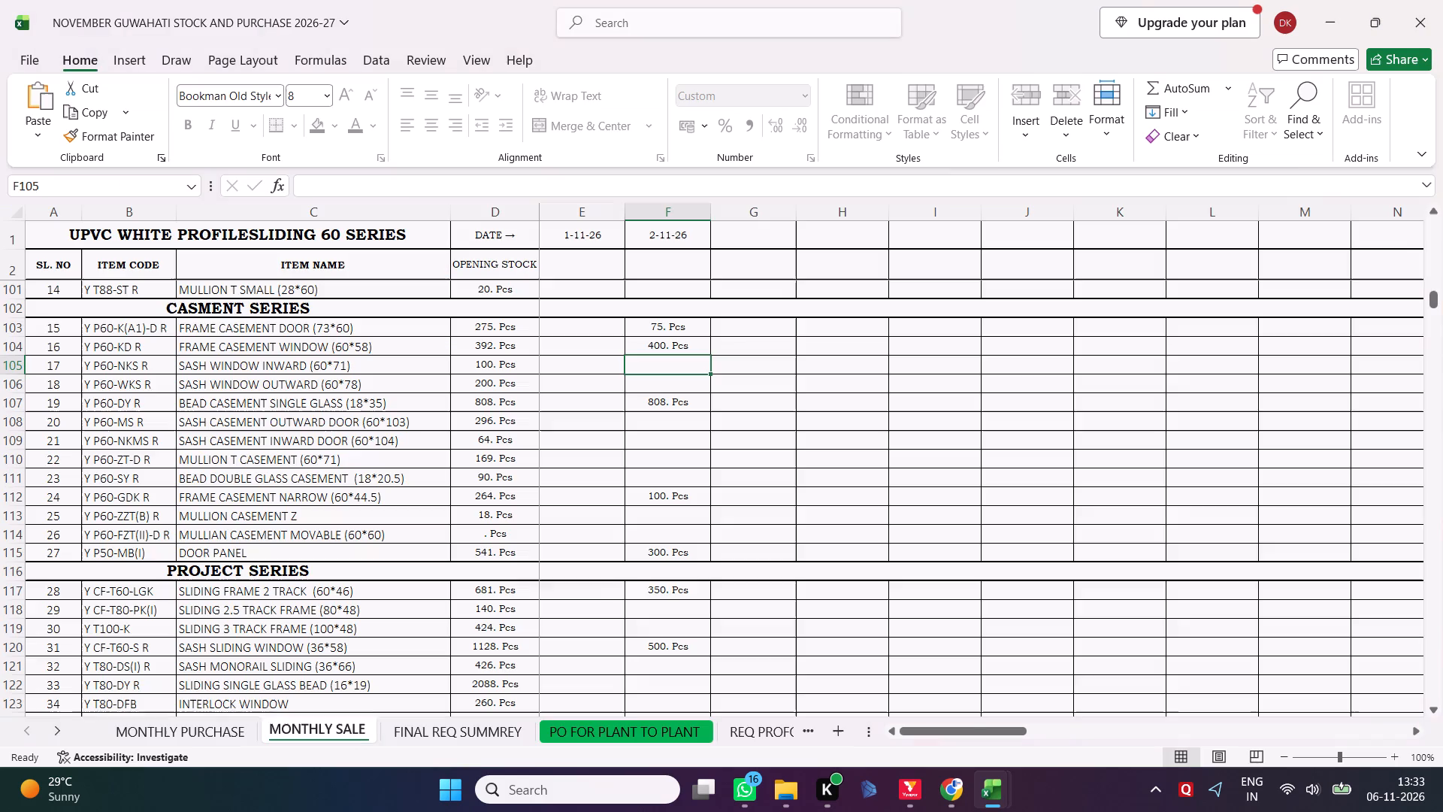
click(221, 731)
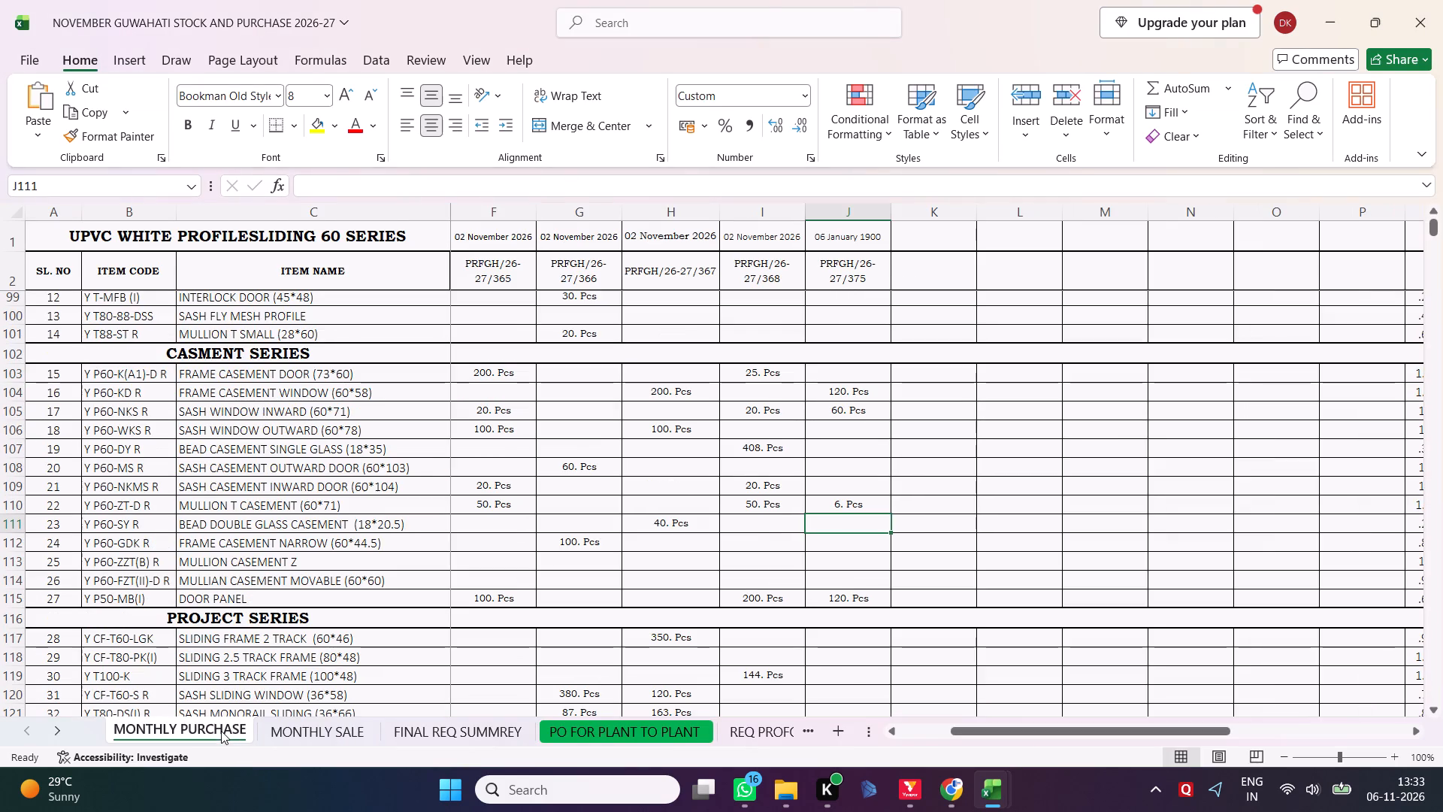
scroll(728, 559, right, 3)
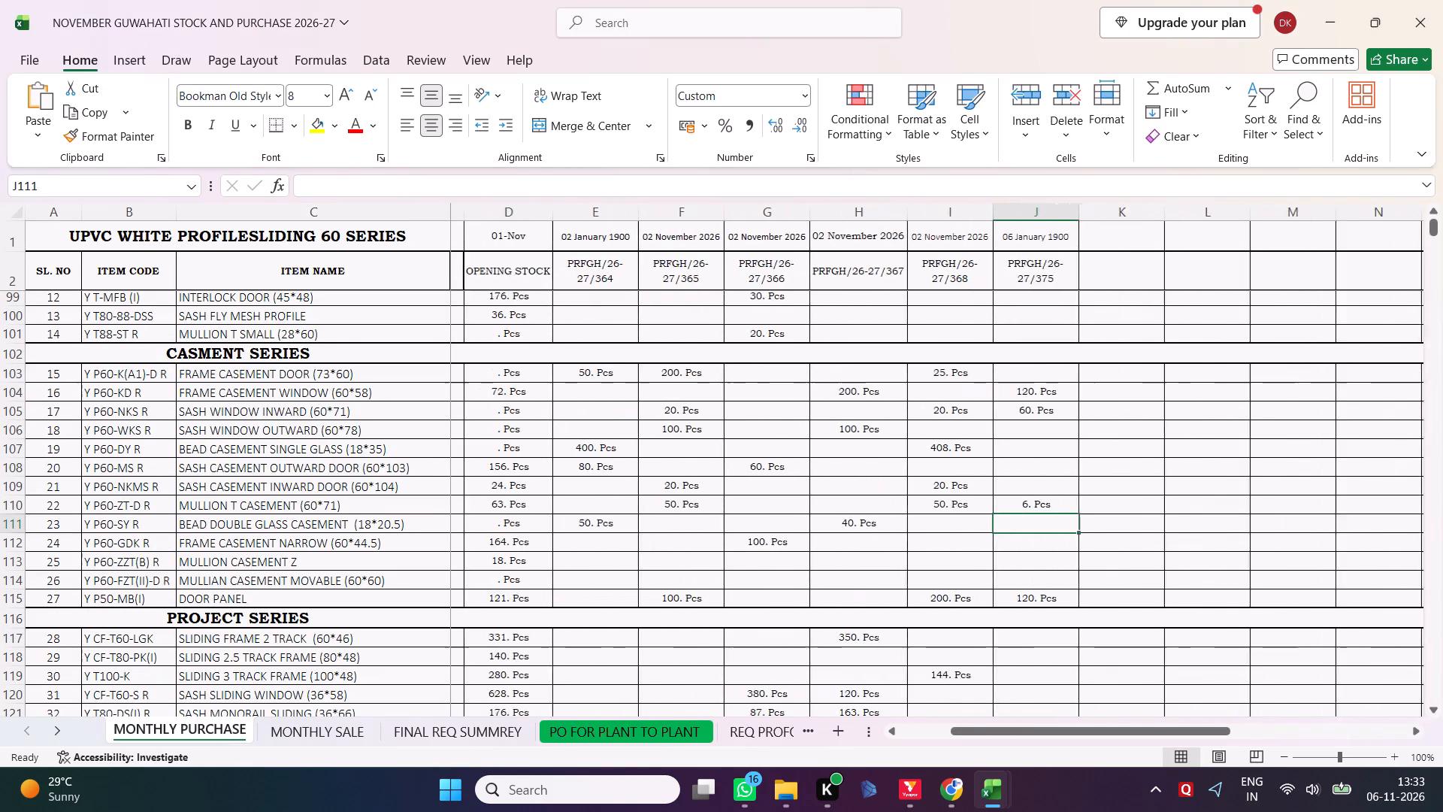
scroll(728, 559, right, 1)
scroll(728, 559, left, 3)
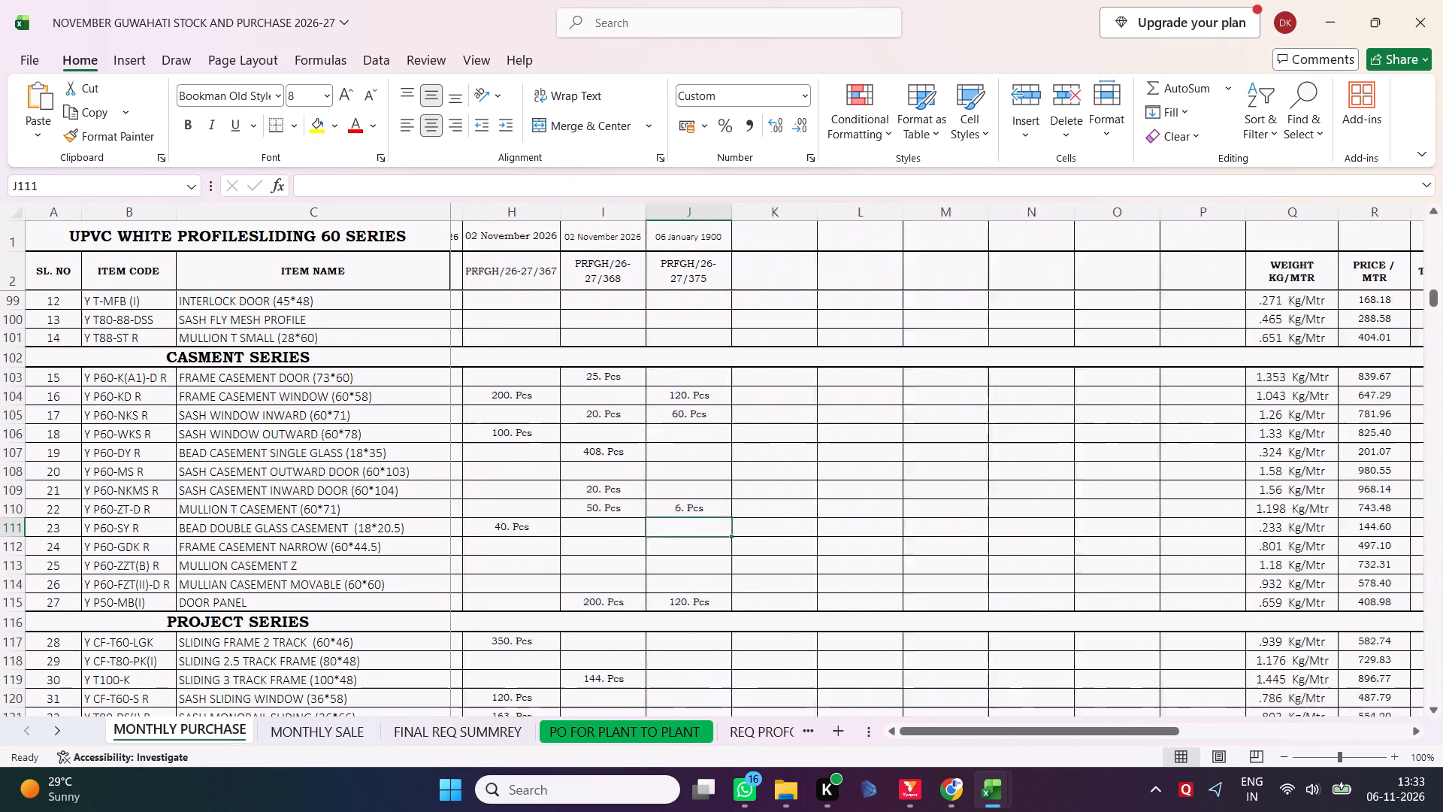
scroll(728, 559, right, 1)
key(alt+Tab)
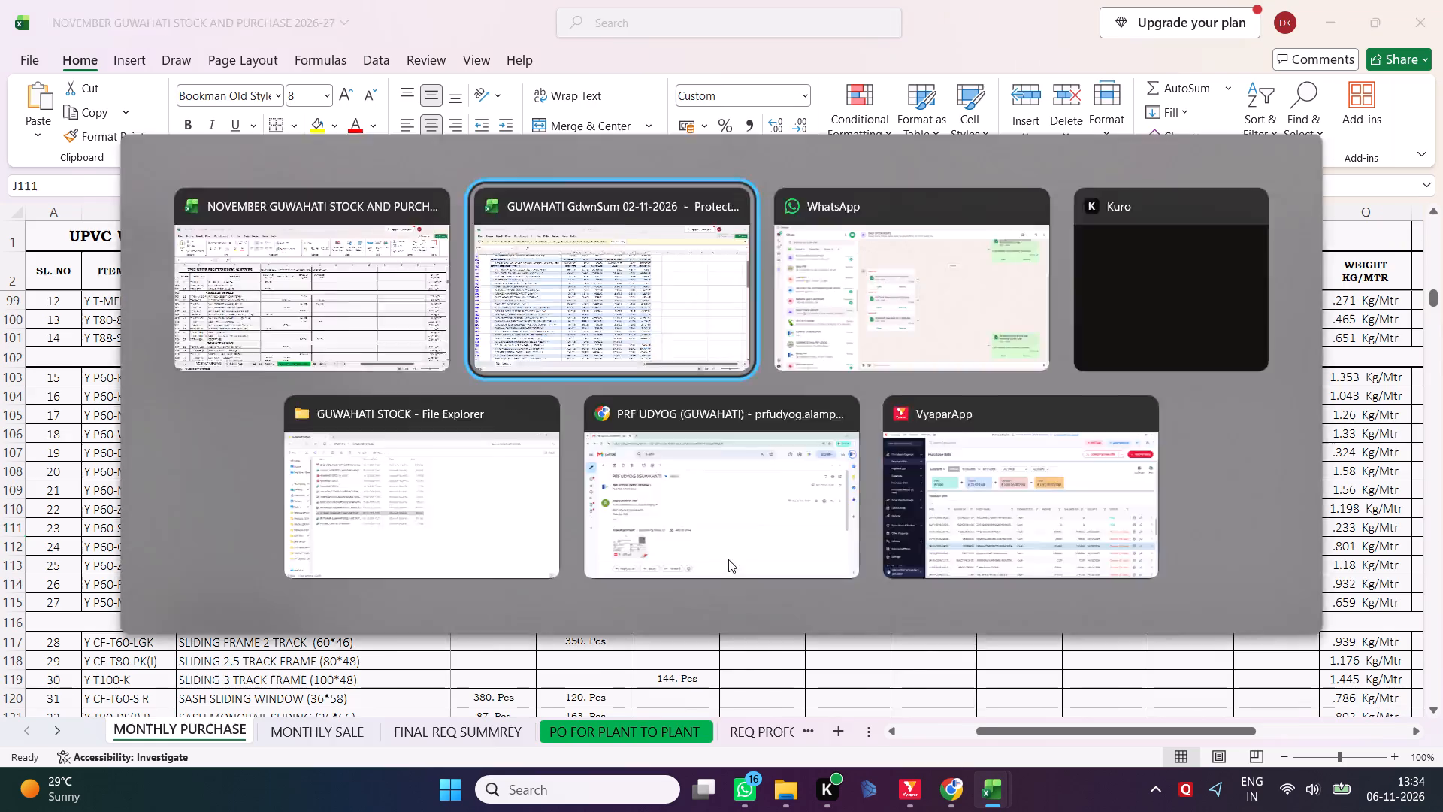
key(alt+Tab)
In the MONTHLY SALE sheet, enter the outward quantity 140 for Y P60-MS sash casement outward door (60*103) in the 2-11-26 column.
click(329, 720)
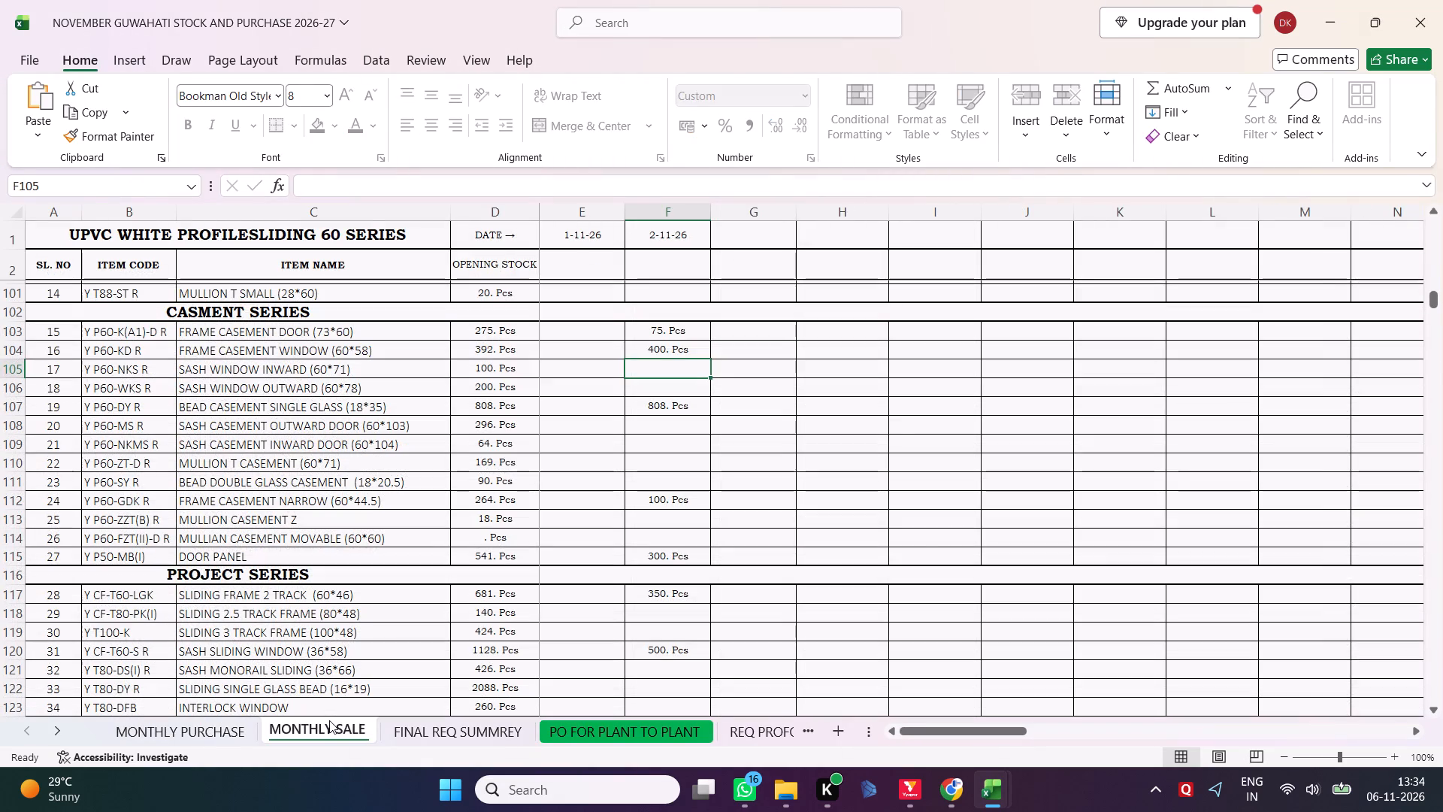
key(alt+Tab)
key(alt+Tab)
key(Down)
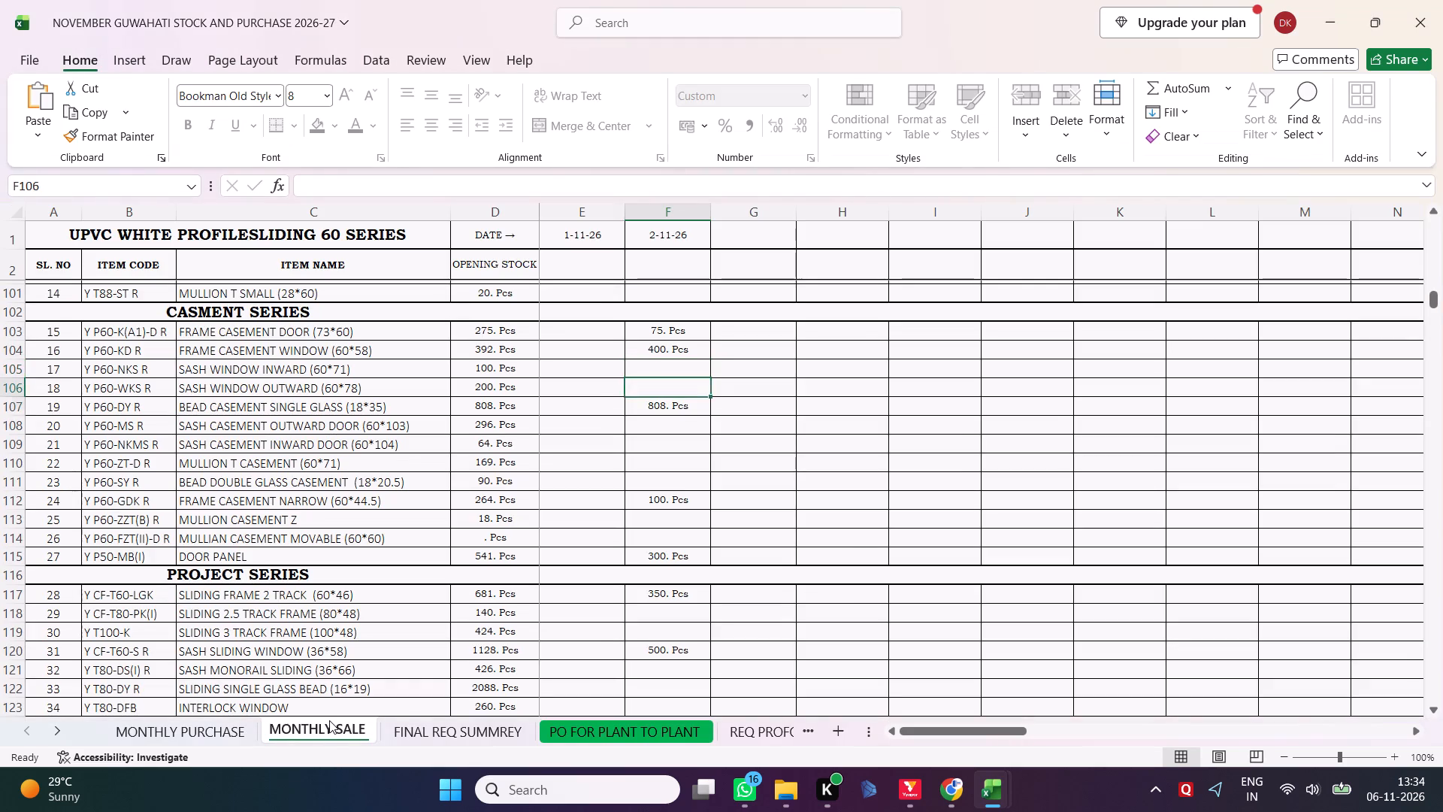
key(Down)
key(Down)
key(Down)
key(Down)
key(Up)
key(Up)
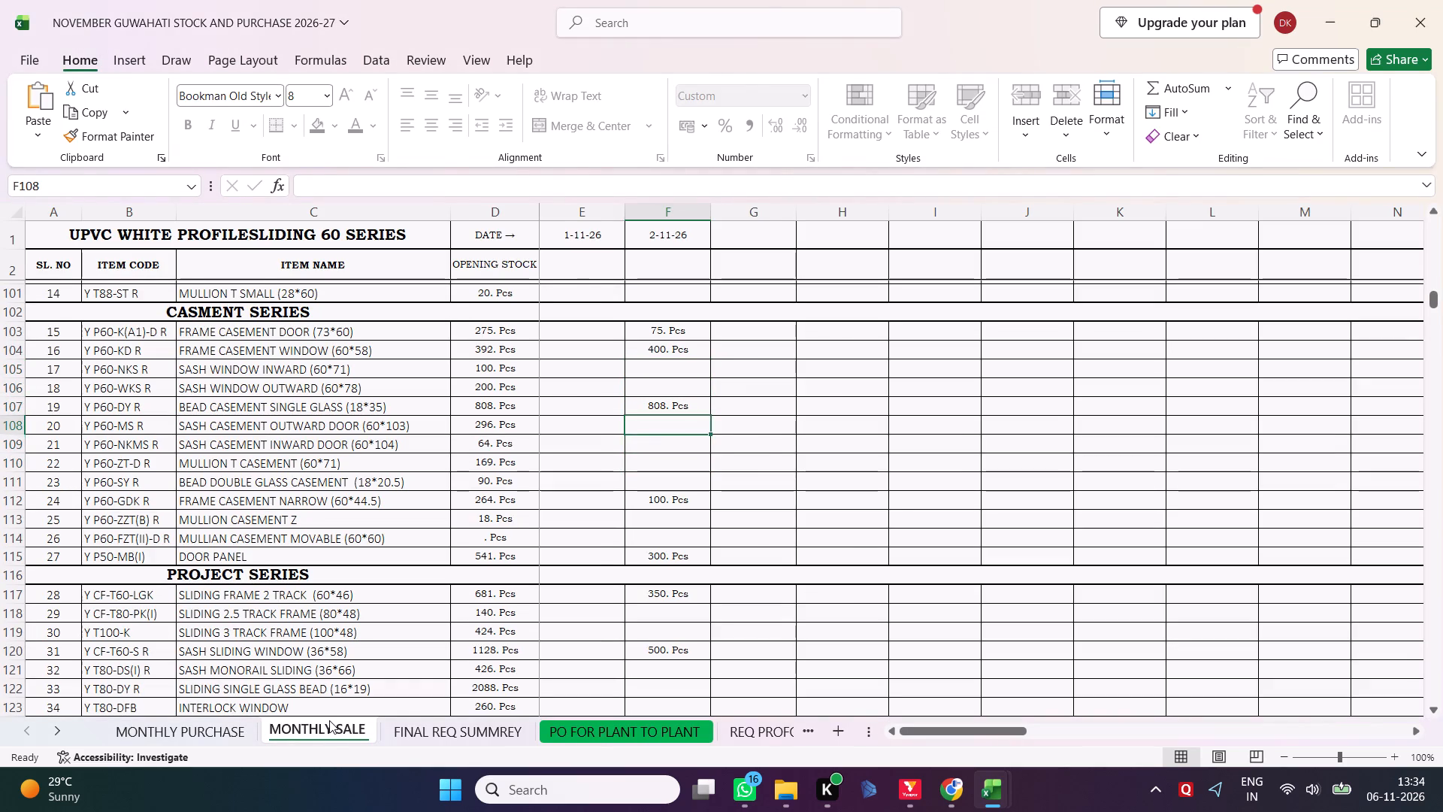
key(alt+Tab)
key(alt+Tab)
text(140)
key(Return)
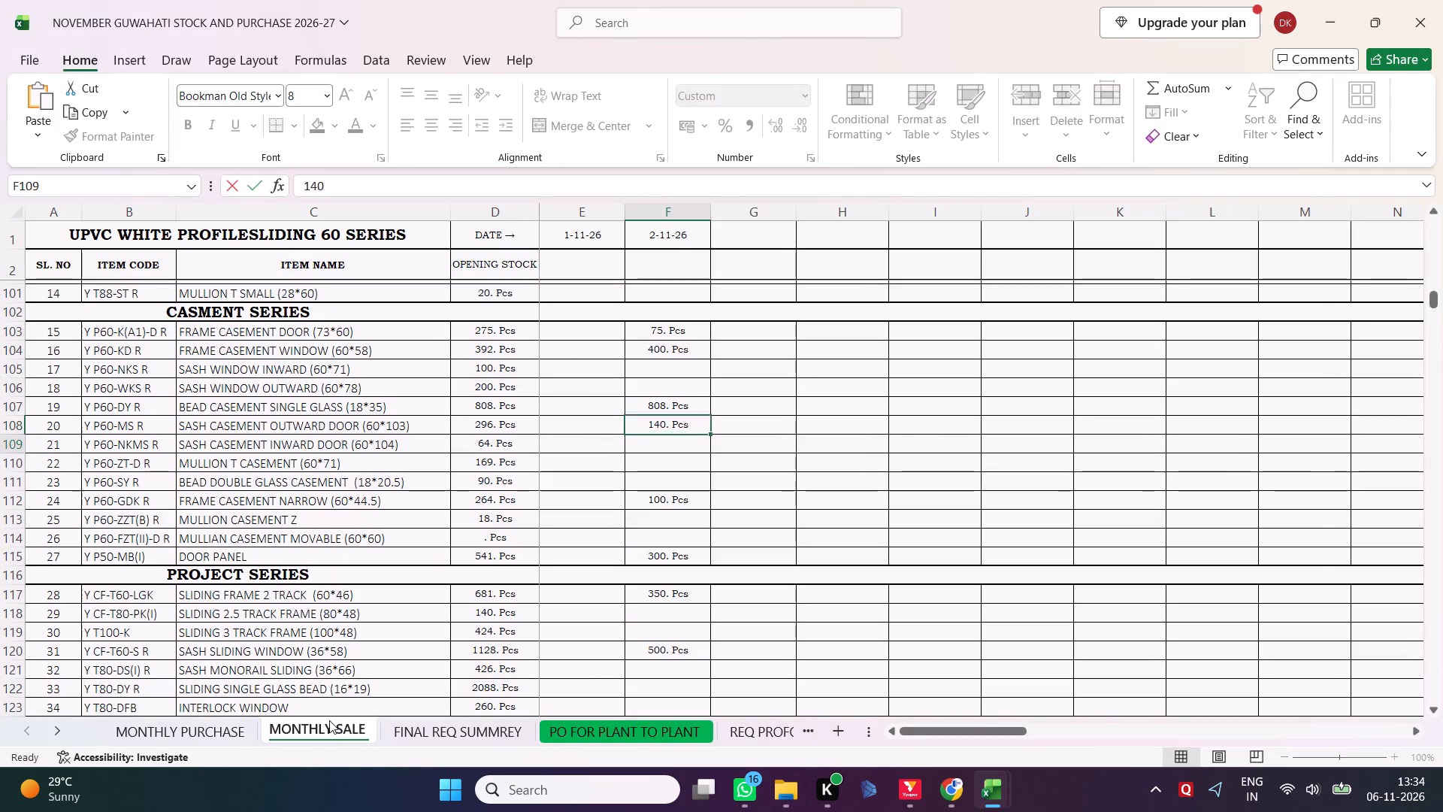
Enter the outward quantity 40 for Y P60-NKMS sash casement inward door (60*104) in the 2-11-26 column.
key(alt+Tab)
key(Down)
key(alt+Tab)
key(Down)
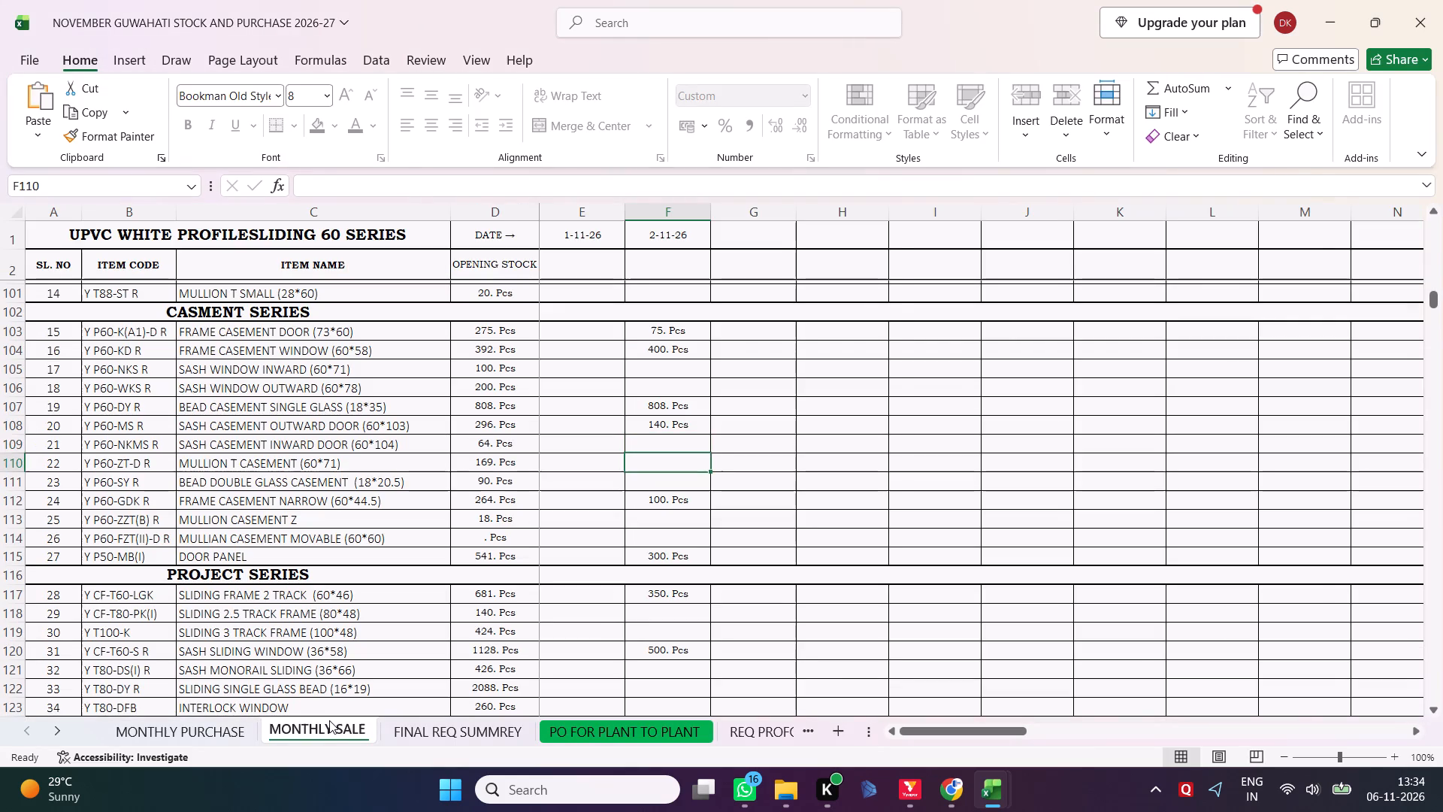
key(Up)
key(alt+Tab)
key(alt+Tab)
text(40)
key(Return)
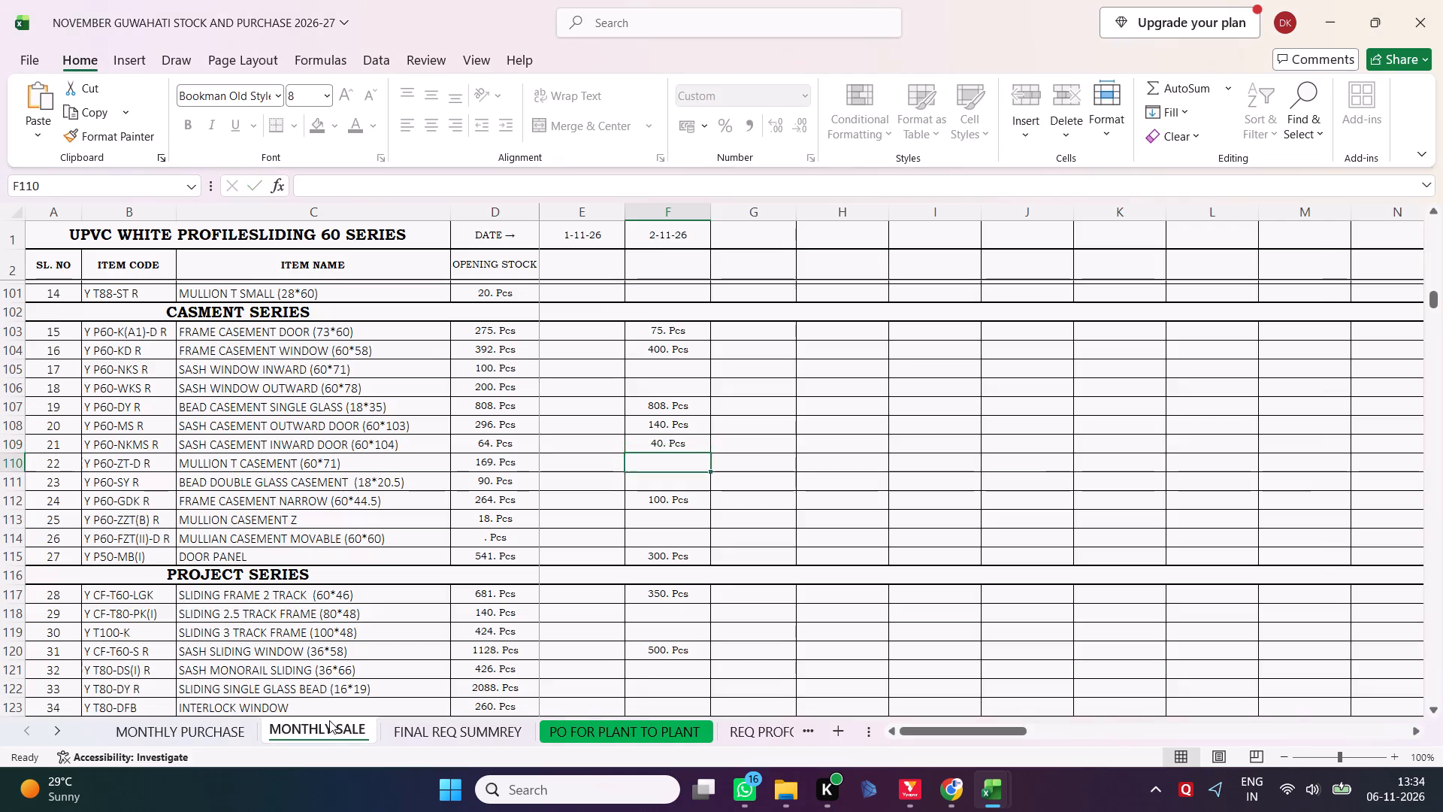
Enter the outward quantity 40 for Y P60-NKS sash window inward (60*71) in the 2-11-26 column.
key(alt+Tab)
key(Down)
key(alt+Tab)
key(Up)
key(Up)
key(Up)
key(Up)
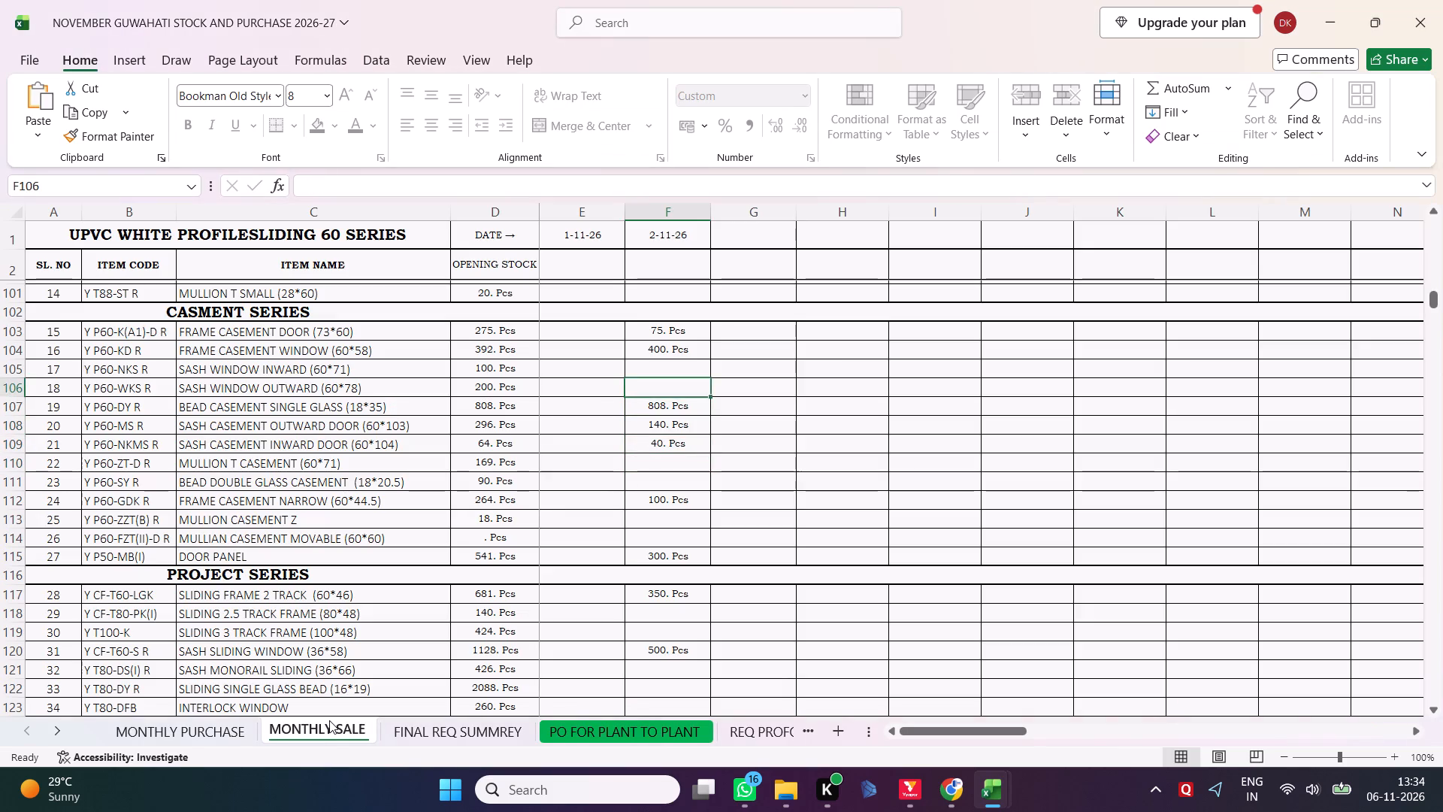
key(Up)
key(alt+Tab)
key(alt+Tab)
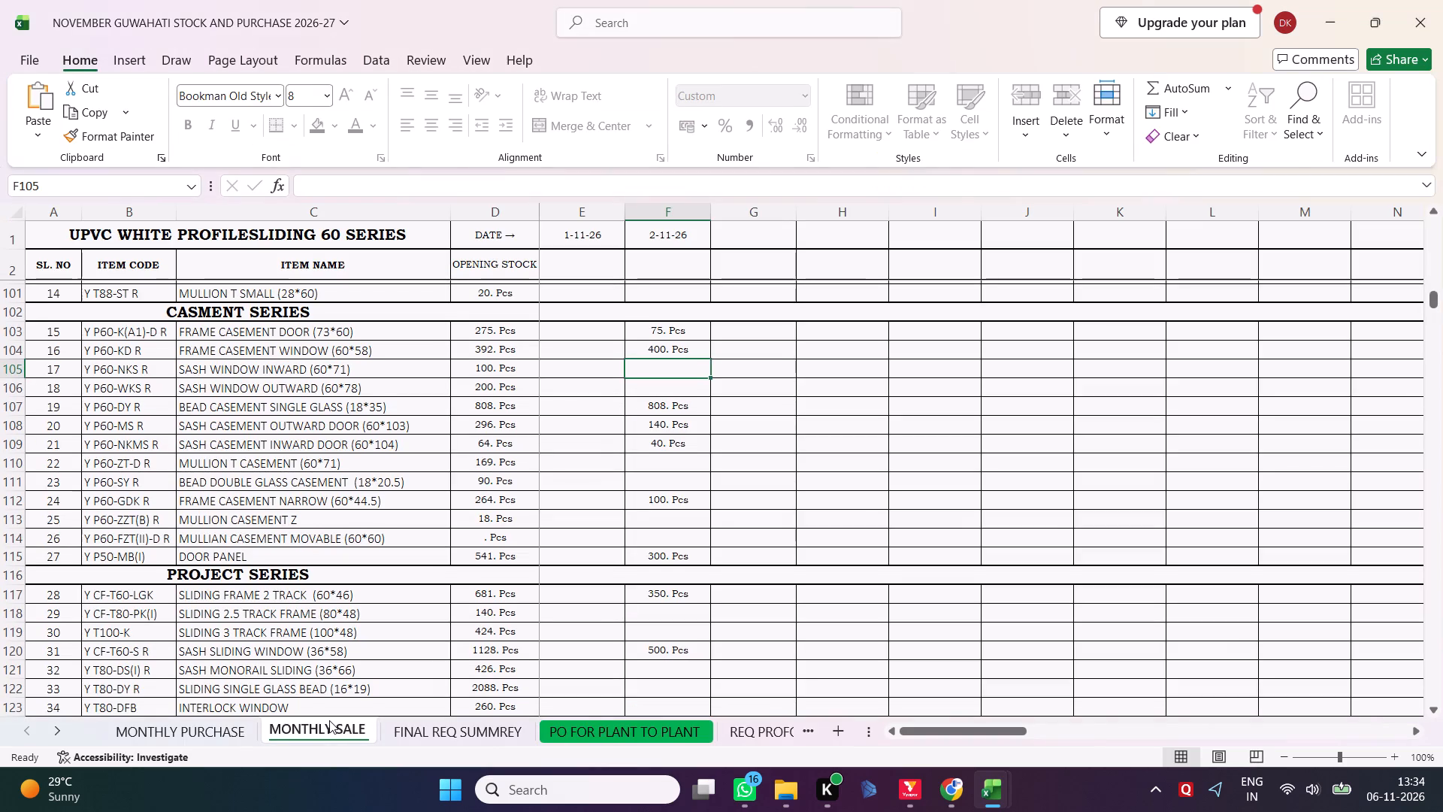
key(alt+Tab)
key(alt+Tab)
text(40)
key(Return)
Enter the outward quantity 90 for Y P60-SY bead double glass casement (18*20.5) in the 2-11-26 column.
key(alt+Tab)
key(Down)
key(alt+Tab)
key(Down)
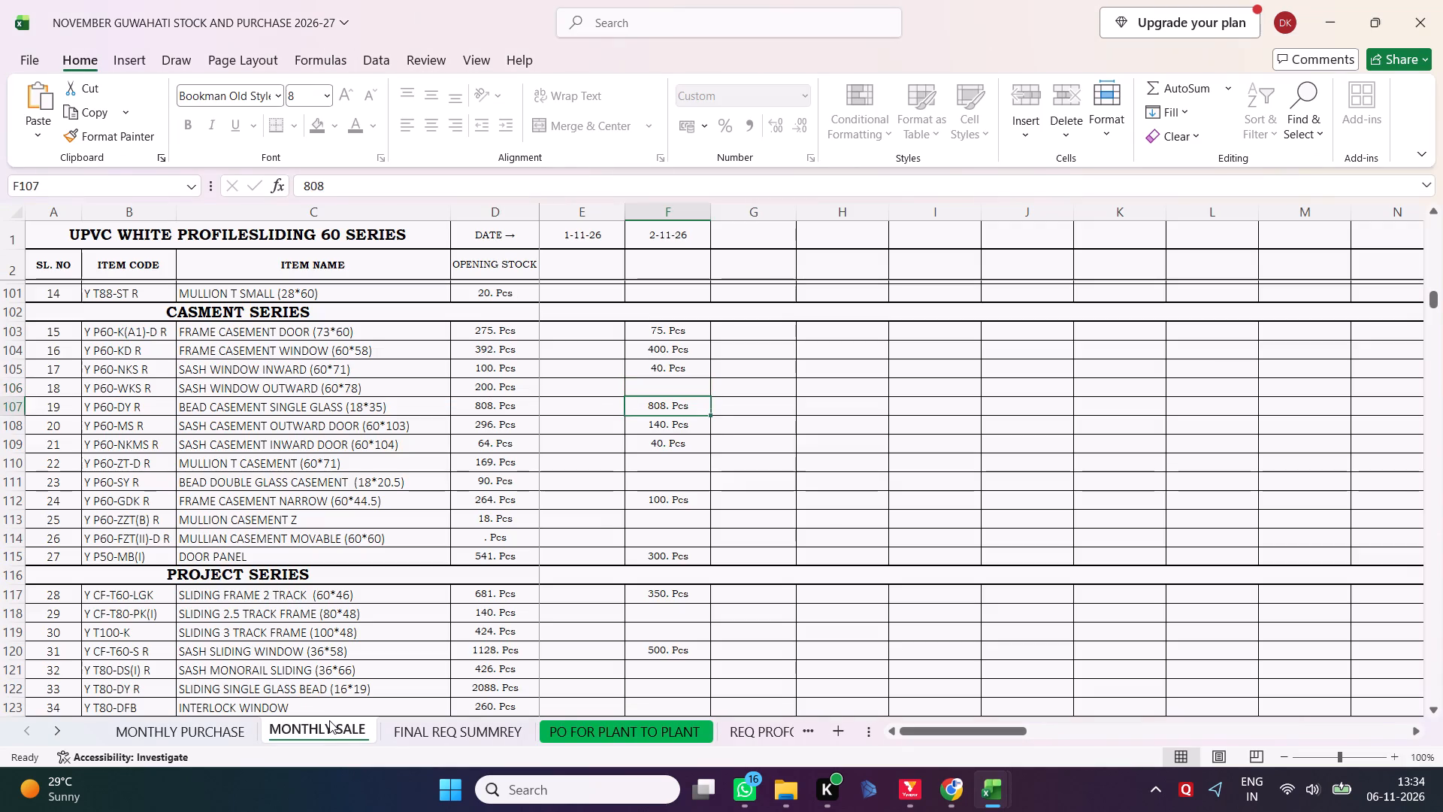
key(Down)
key(Down)
key(Down)
key(Down)
key(alt+Tab)
key(alt+Tab)
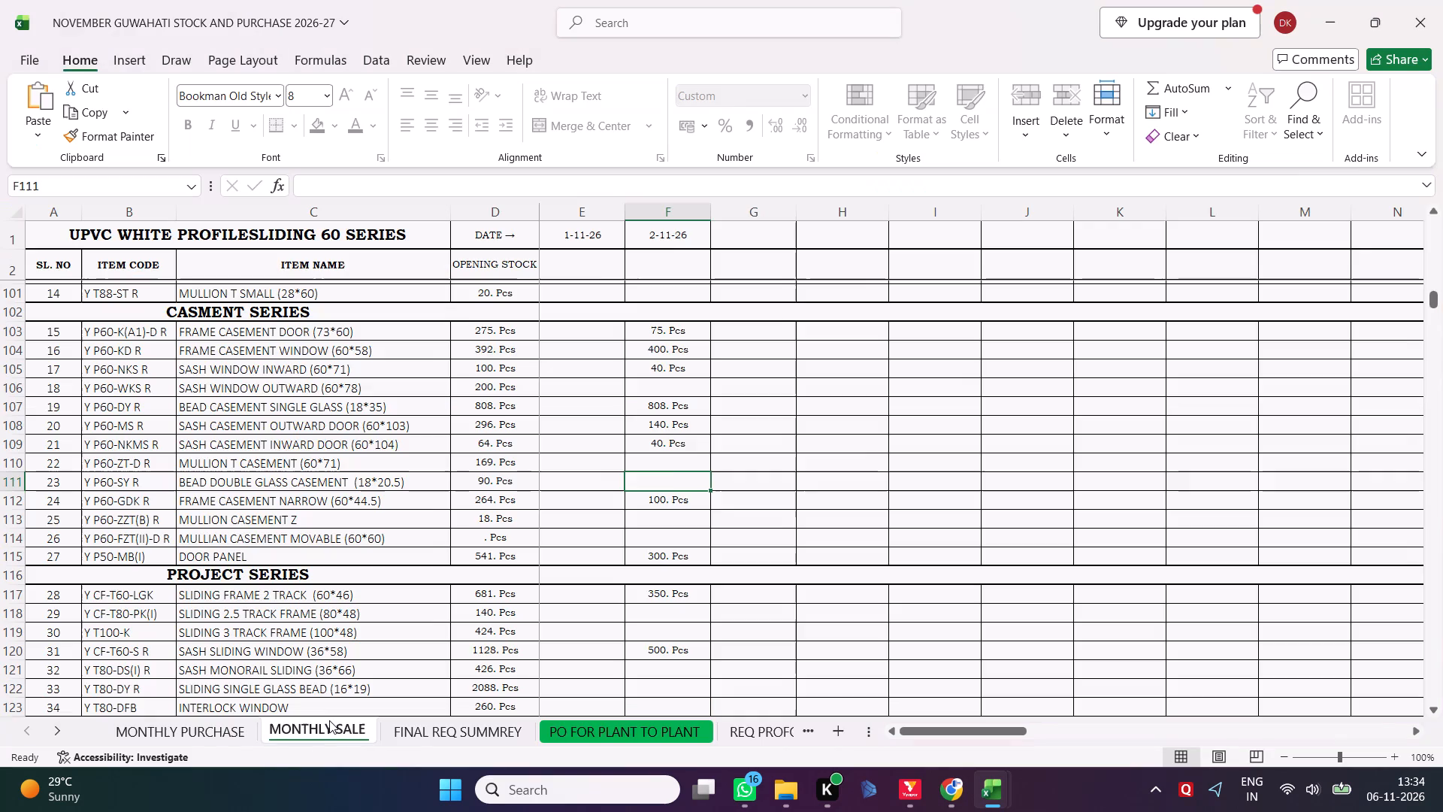
text(90)
key(Return)
Enter the outward quantity 200 for Y P60-WKS sash window outward (60*78) in the 2-11-26 column.
key(alt+Tab)
key(Down)
key(alt+Tab)
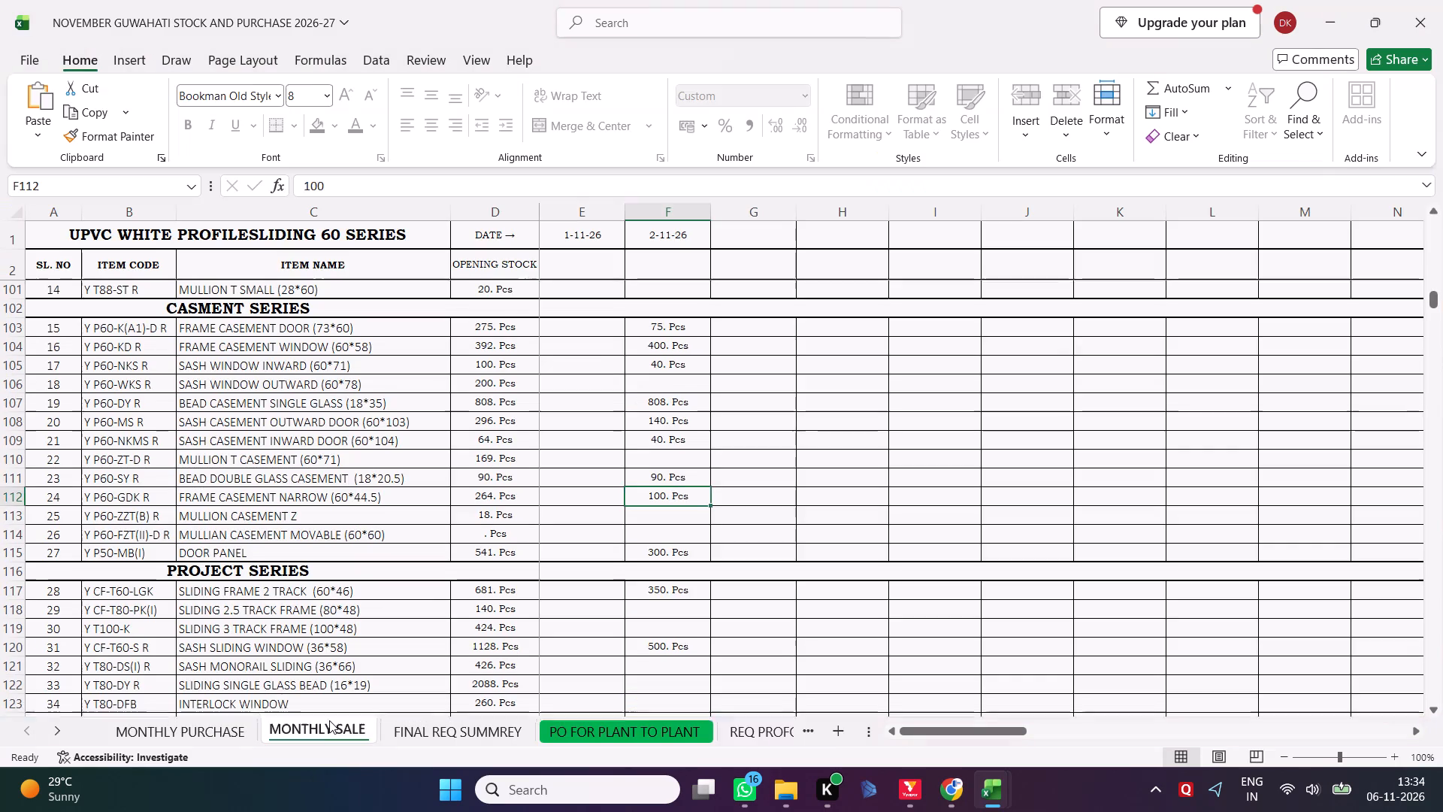
key(Up)
key(Up)
key(Up)
key(Up)
key(Down)
key(Up)
key(Up)
key(Up)
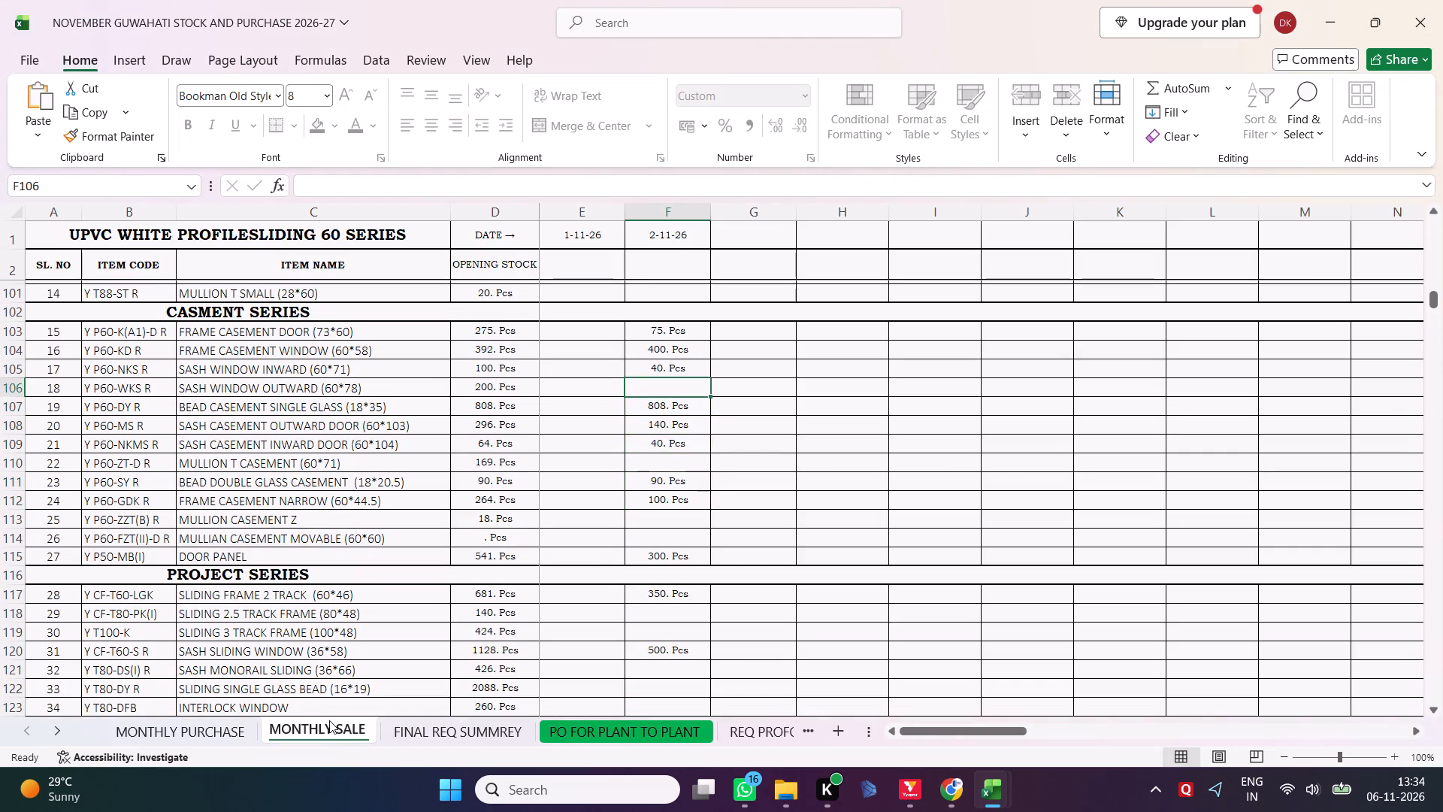
key(alt+Tab)
key(alt+Tab)
text(200)
key(Return)
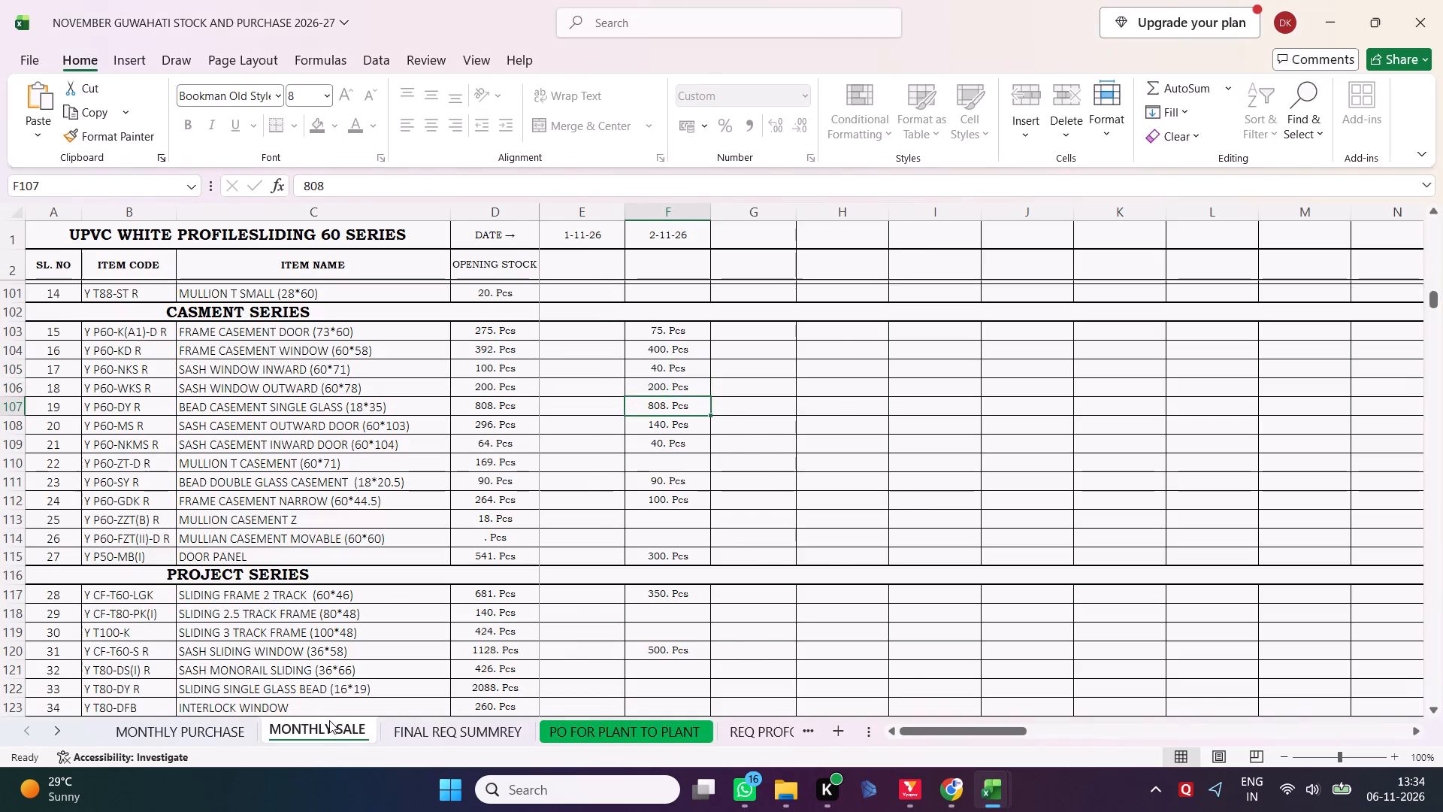
Enter the outward quantity 100 for Y P60-ZT-D mullion T casement (60*71) in the 2-11-26 column.
key(alt+Tab)
key(Down)
key(alt+Tab)
key(Down)
key(Down)
key(Down)
key(Down)
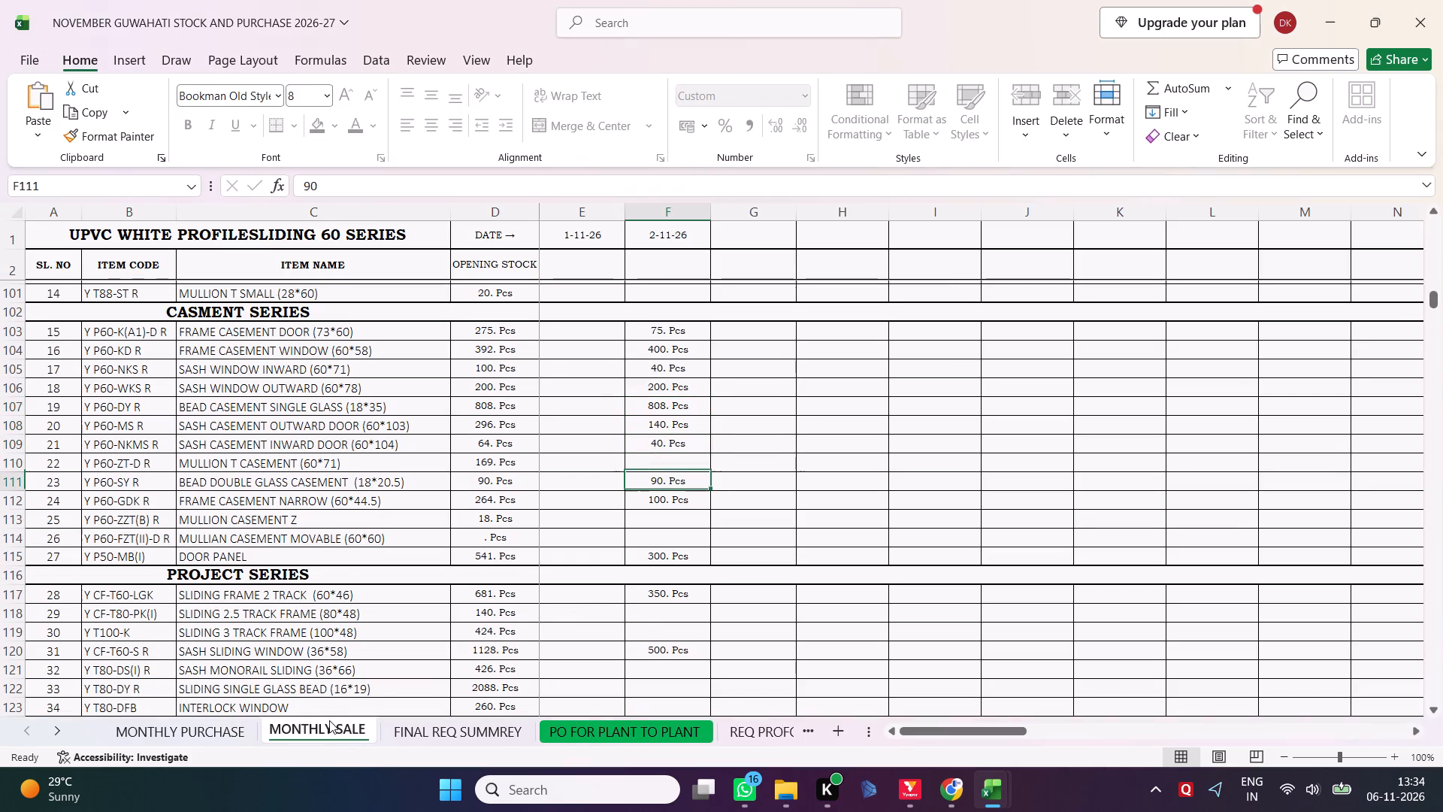
key(Up)
key(alt+Tab)
key(alt+Tab)
text(100)
key(Return)
Enter the outward quantity 700 for Y P70-SY sliding single glass bead (17*25.8) in the 2-11-26 column.
key(alt+Tab)
key(Down)
key(alt+Tab)
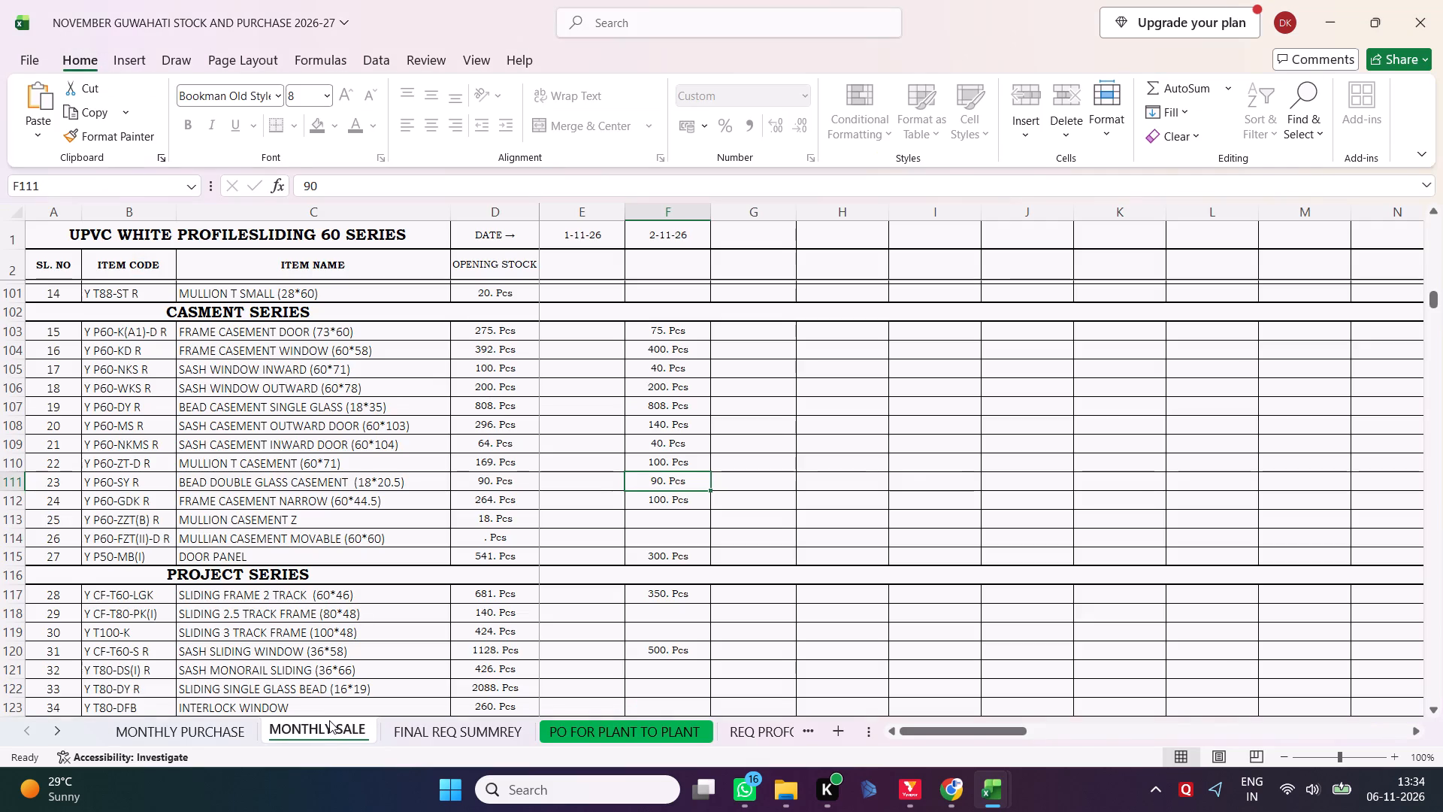
key(Up)
key(Up)
key(Up)
key(Up)
key(Up)
key(Up)
key(Up)
key(Up)
key(Up)
key(Up)
key(Up)
key(Up)
key(Up)
key(Up)
key(Up)
key(Up)
key(Up)
key(Up)
key(Up)
key(Up)
key(Down)
key(Down)
key(Down)
key(Down)
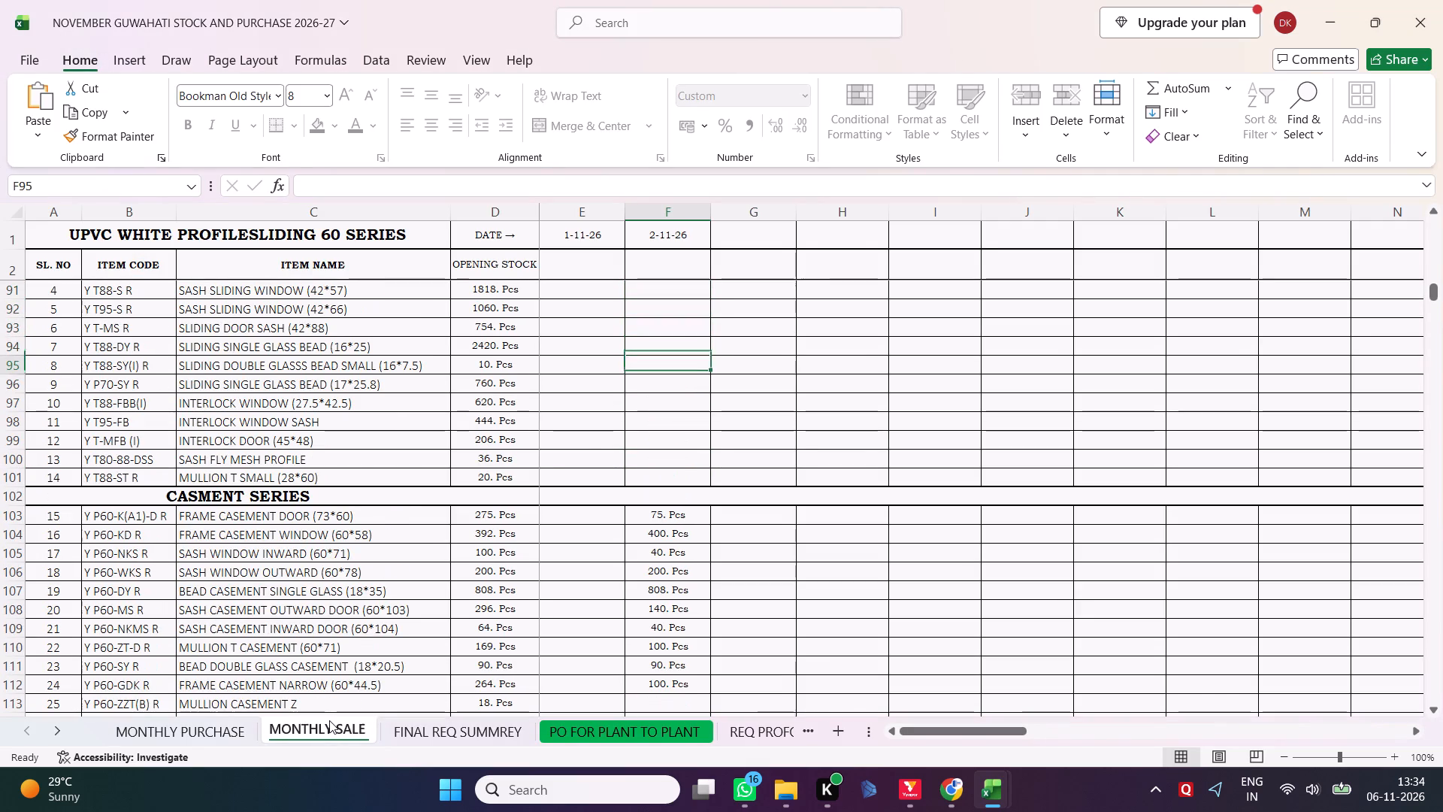
key(Down)
key(alt+Tab)
key(alt+Tab)
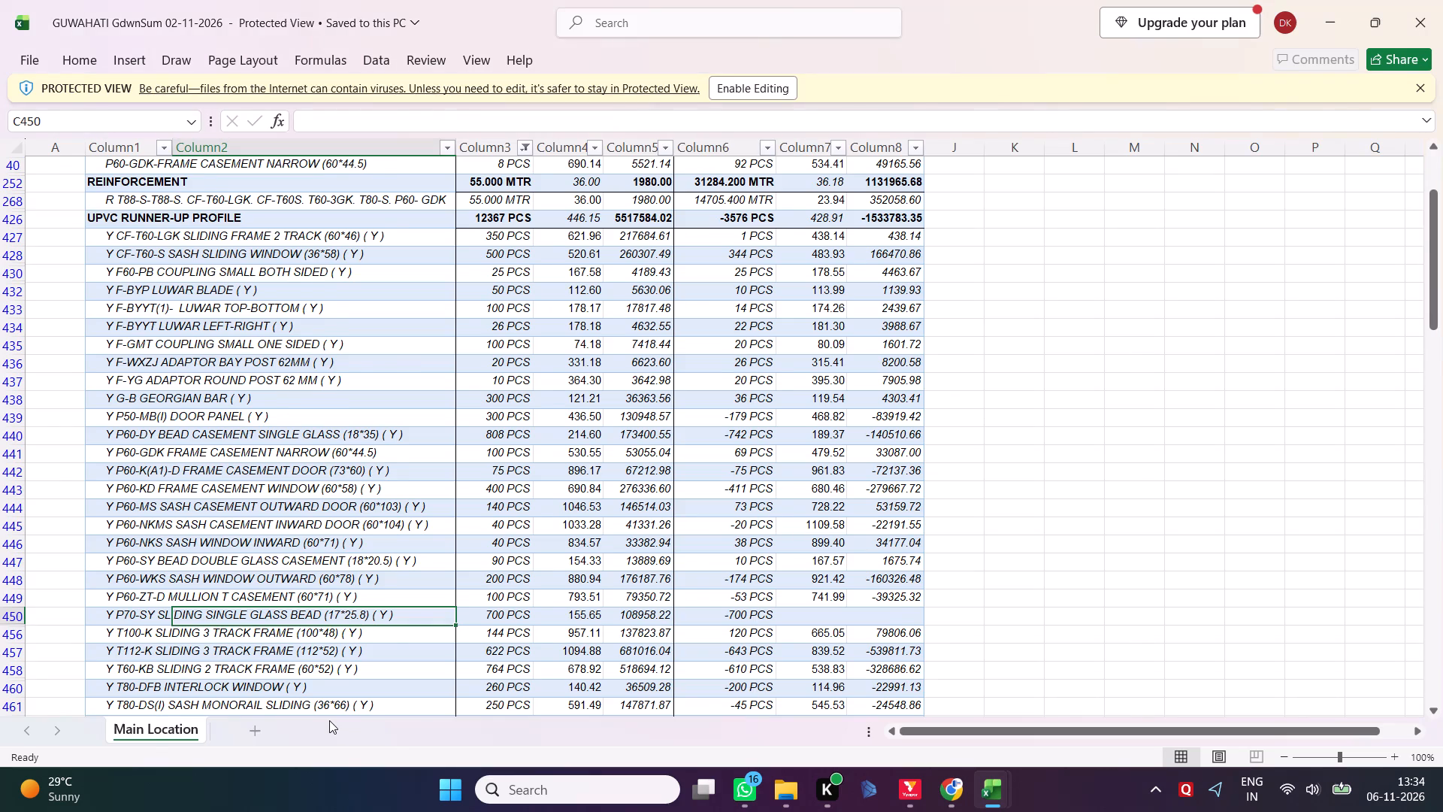
text(700)
key(Return)
In the project series, enter the outward quantity 144 for Y CF-T80-PK(I) sliding 2.5 track frame (80*48) in the 2-11-26 column.
key(alt+Tab)
key(Down)
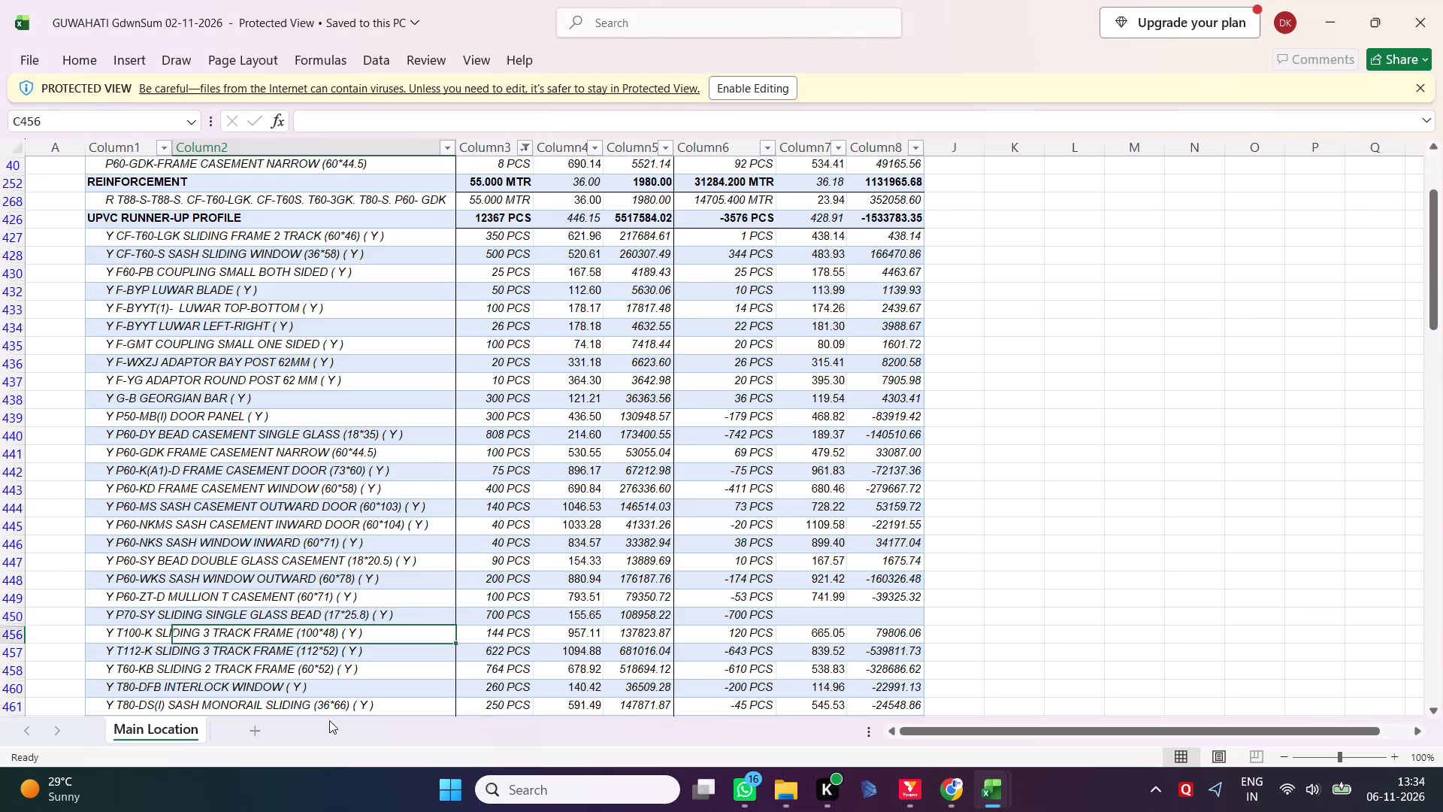
key(alt+Tab)
key(Up)
key(Up)
key(Up)
key(Up)
key(Up)
key(Up)
key(Up)
key(Up)
key(Up)
key(Up)
key(Up)
key(Up)
key(Up)
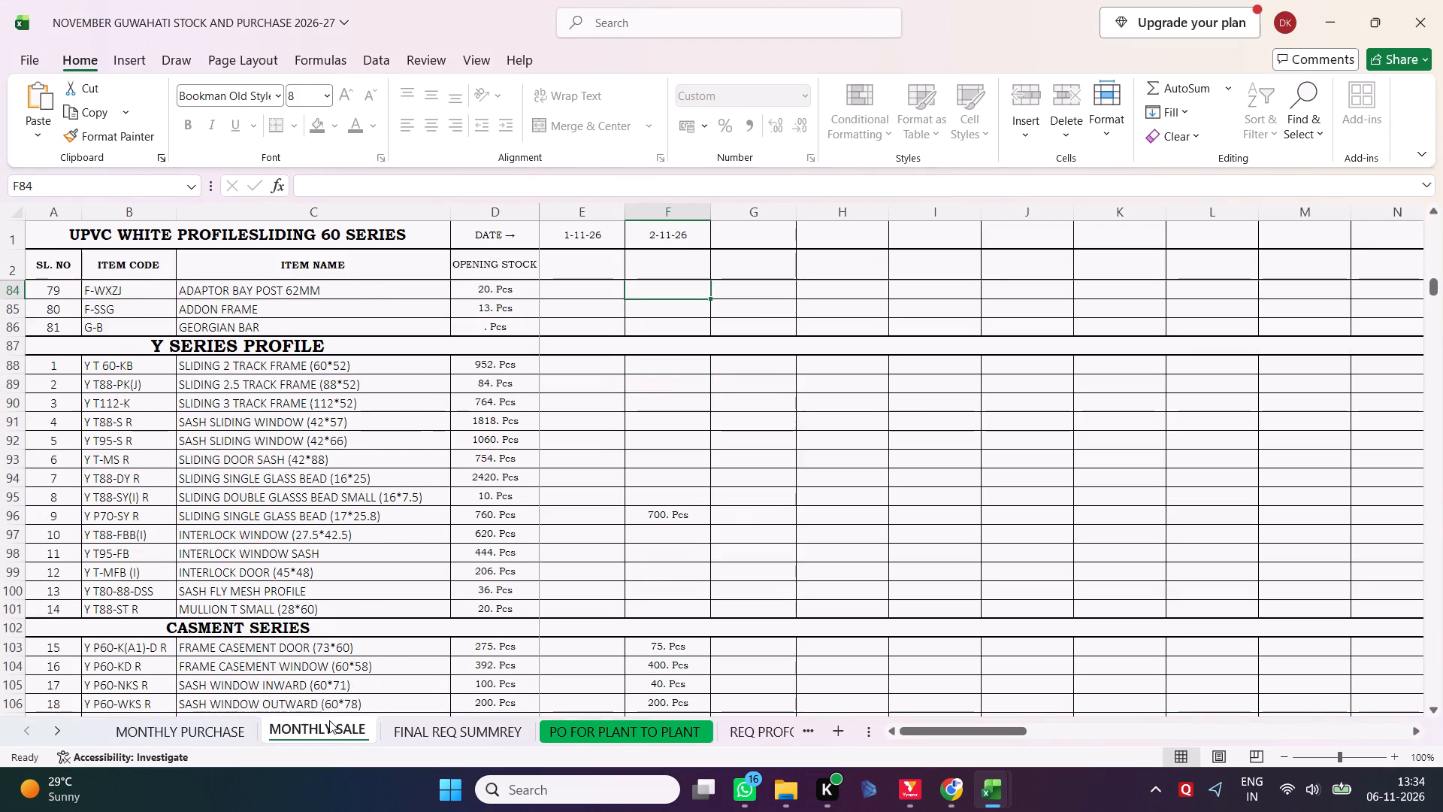
key(Down)
key(Down)
key(Down)
key(Down)
key(Down)
key(Down)
key(Down)
key(Down)
key(Down)
key(Down)
key(Down)
key(Down)
key(Down)
key(Down)
key(Down)
key(Down)
key(Down)
key(Down)
key(Down)
key(Down)
key(Up)
key(Up)
key(Up)
key(Up)
key(Up)
key(Up)
key(Up)
key(Up)
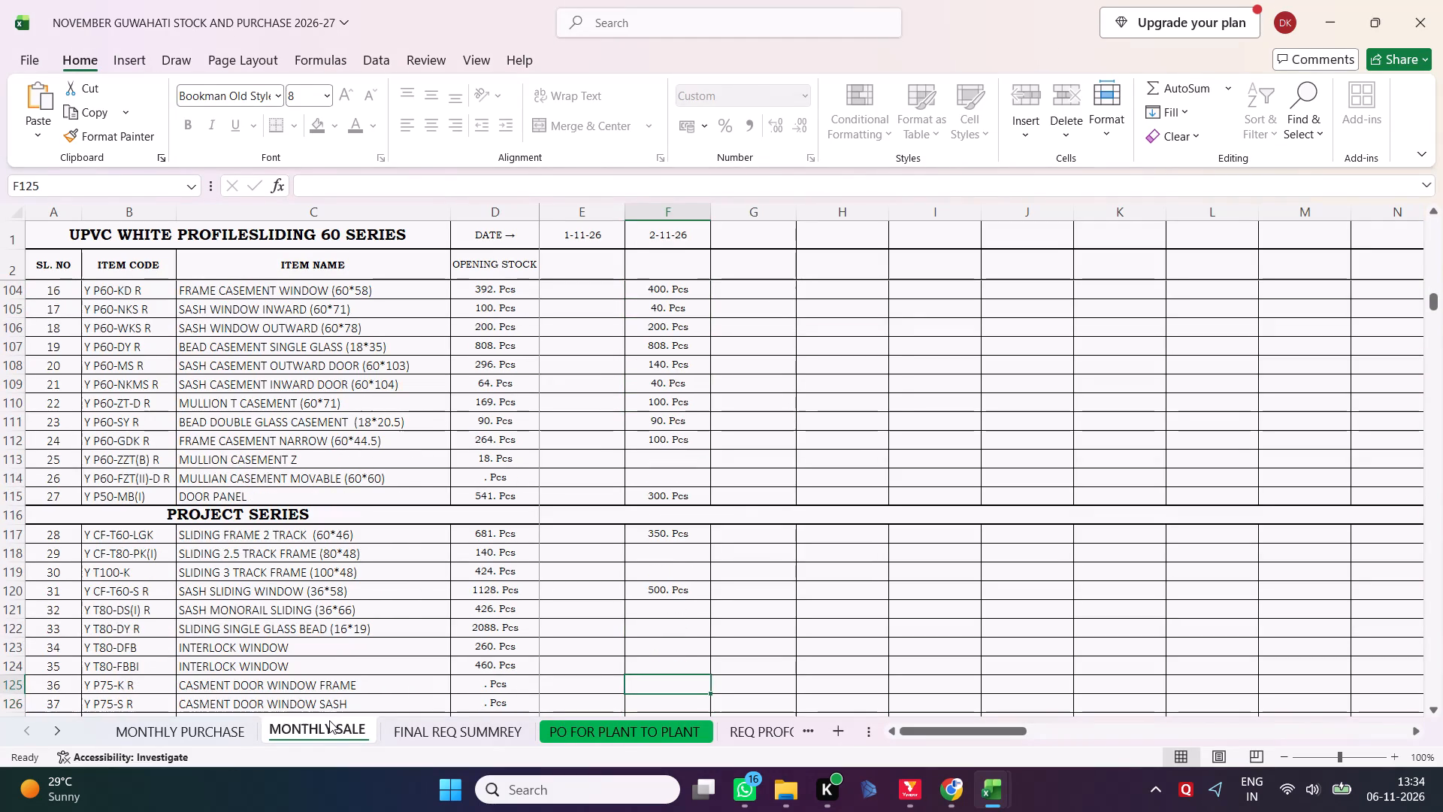
key(alt+Tab)
key(alt+Tab)
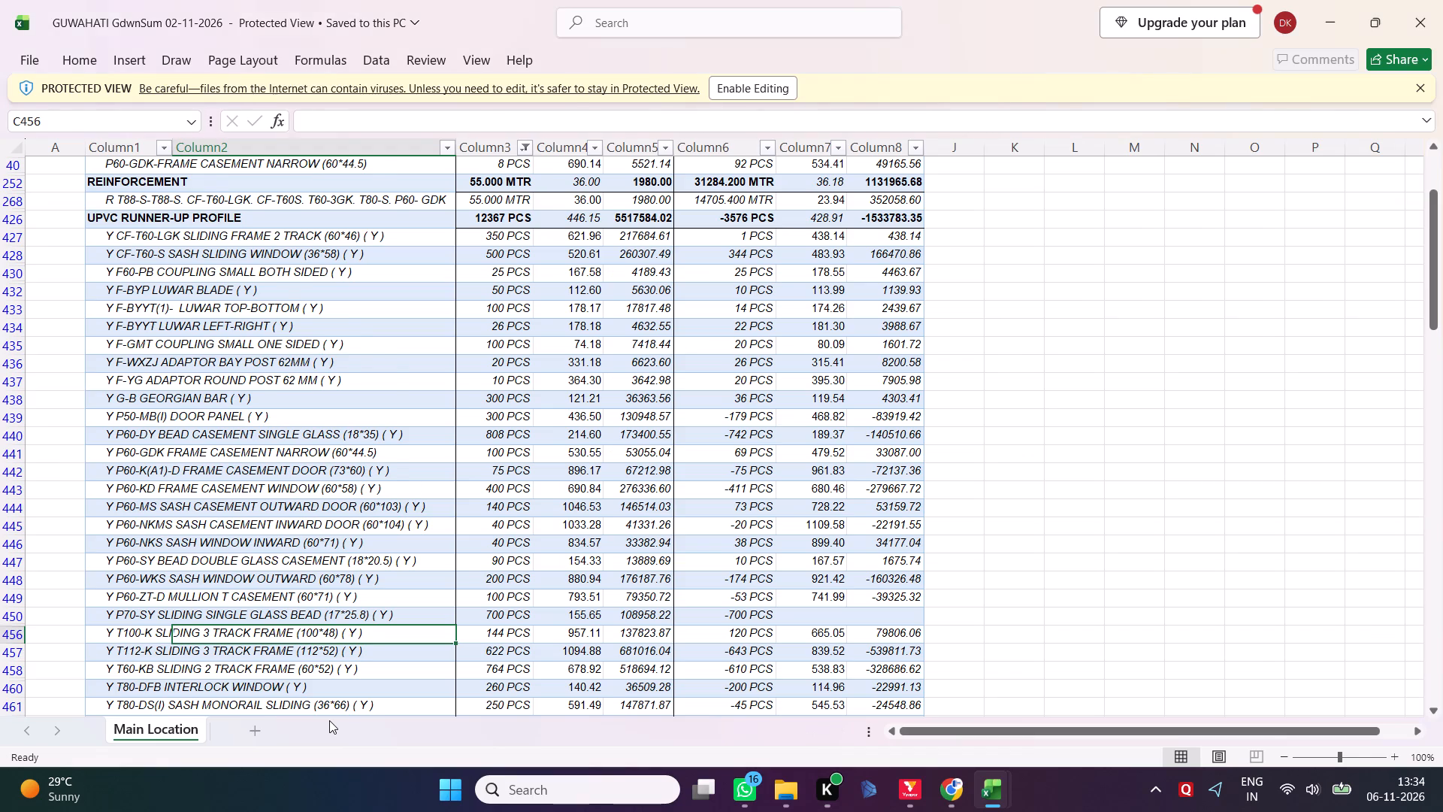
text(144)
key(Return)
In the Y series, enter the outward quantity 622 for Y T112-K sliding 3 track frame (112*52) in the 2-11-26 column.
key(alt+Tab)
key(Down)
key(alt+Tab)
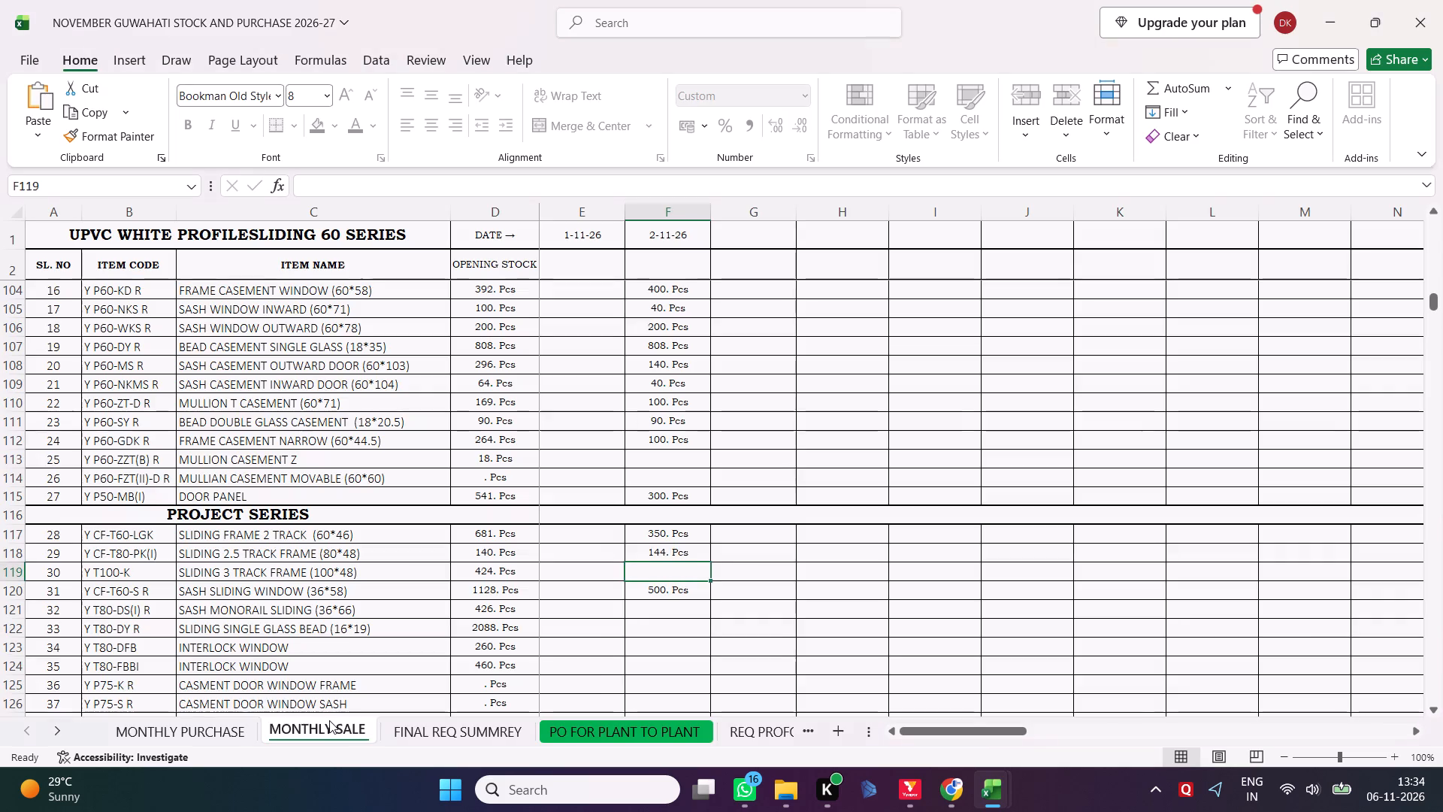
key(Up)
key(Up)
key(Up)
key(Up)
key(Up)
key(Up)
key(Up)
key(Up)
key(Up)
key(Up)
key(Up)
key(Up)
key(Up)
key(Up)
key(Up)
key(Up)
key(Up)
key(Up)
key(Up)
key(Up)
key(Down)
key(Down)
key(Down)
key(Down)
key(Down)
key(Down)
key(Down)
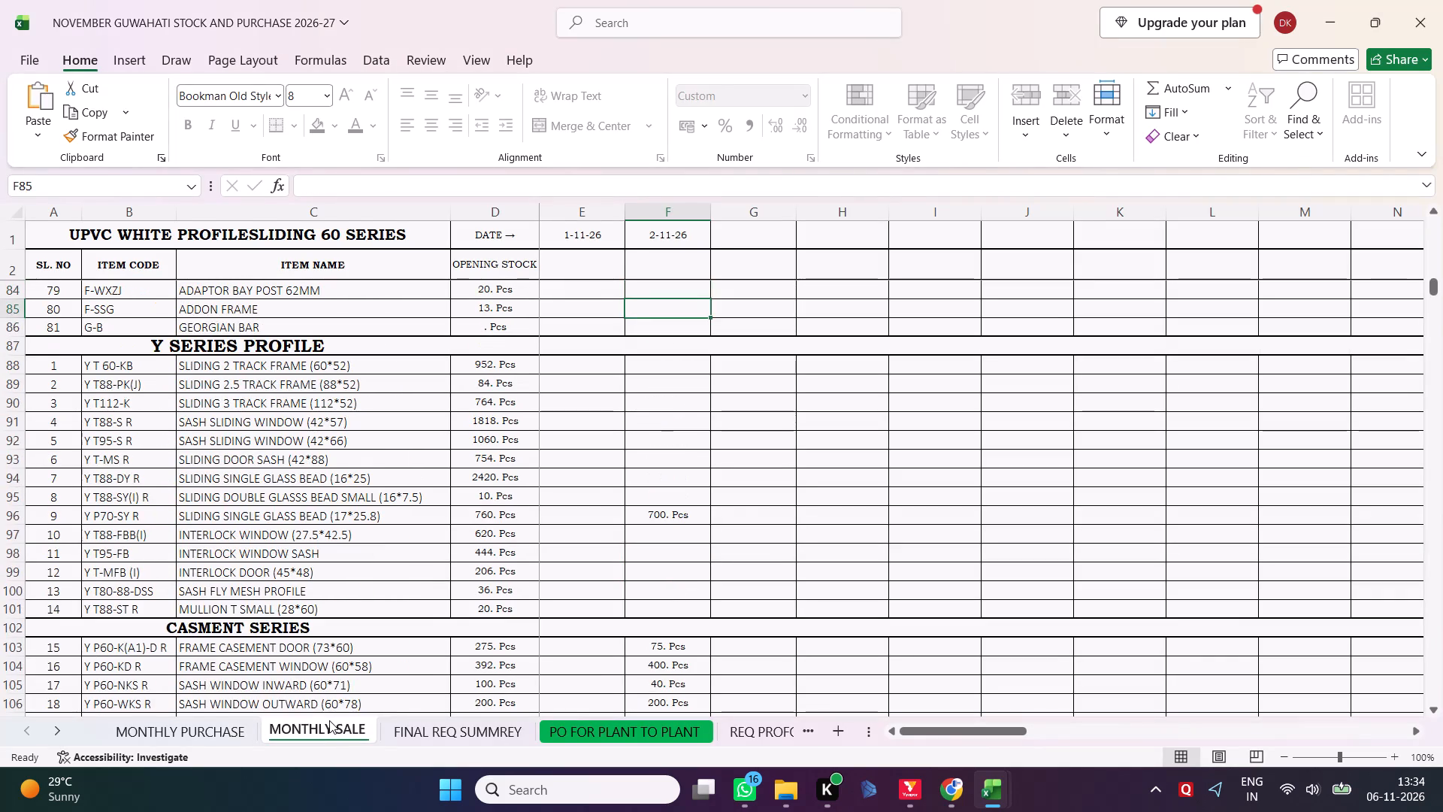
key(Up)
key(alt+Tab)
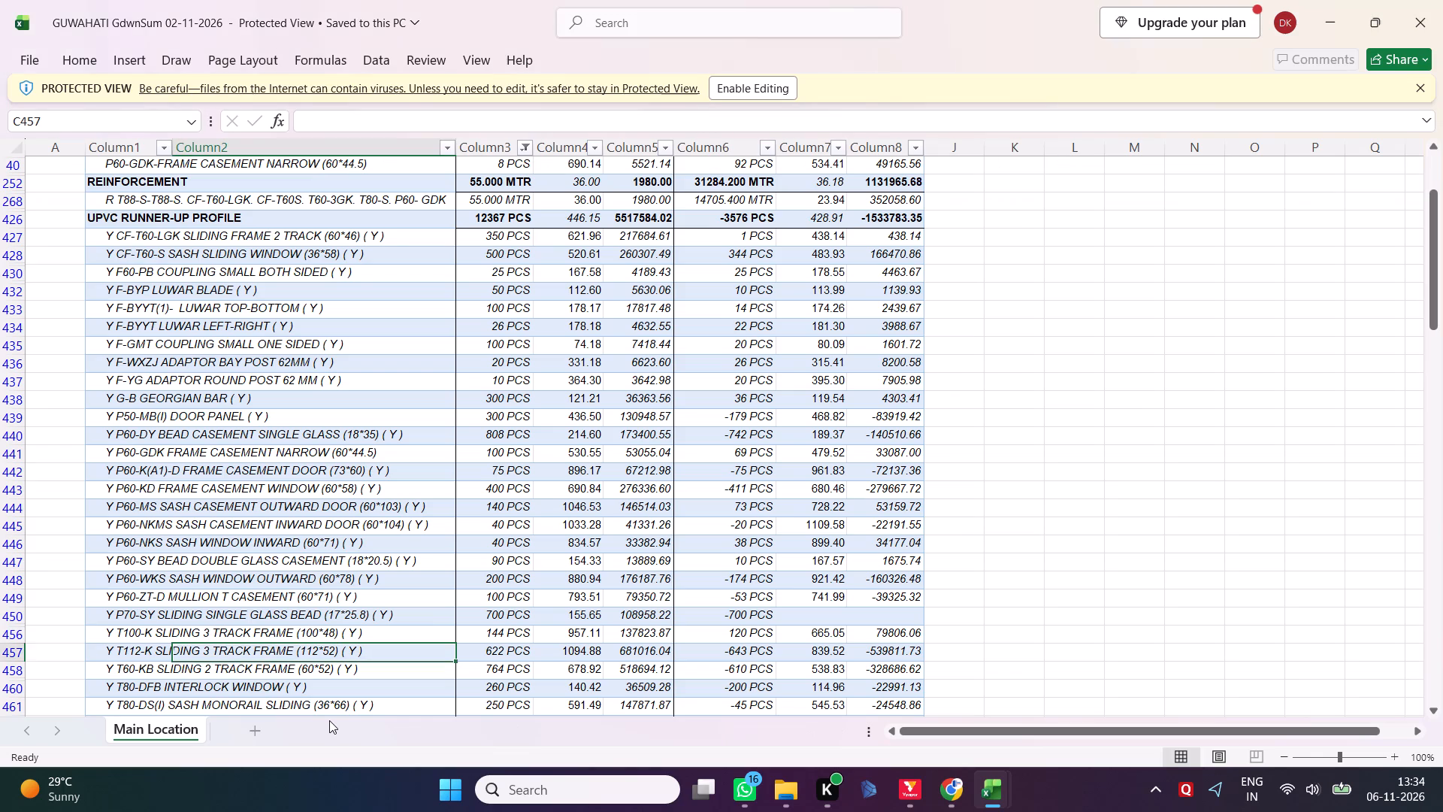
key(alt+Tab)
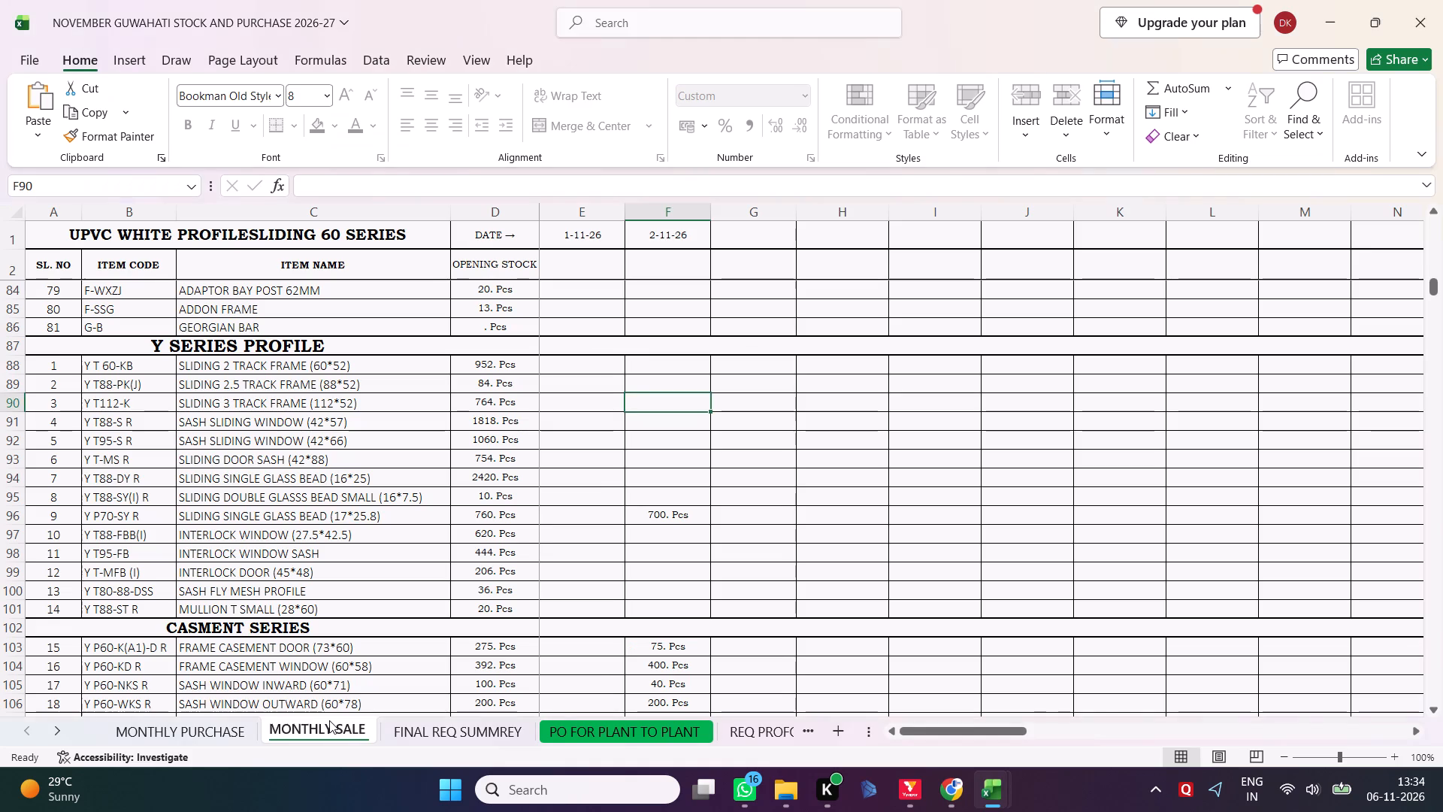
key(alt+Tab)
key(alt+Tab)
text(622)
key(Return)
Enter the outward quantity 764 for Y T60-KB sliding 2 track frame (60*52) in the 2-11-26 column.
key(alt+Tab)
key(Down)
key(alt+Tab)
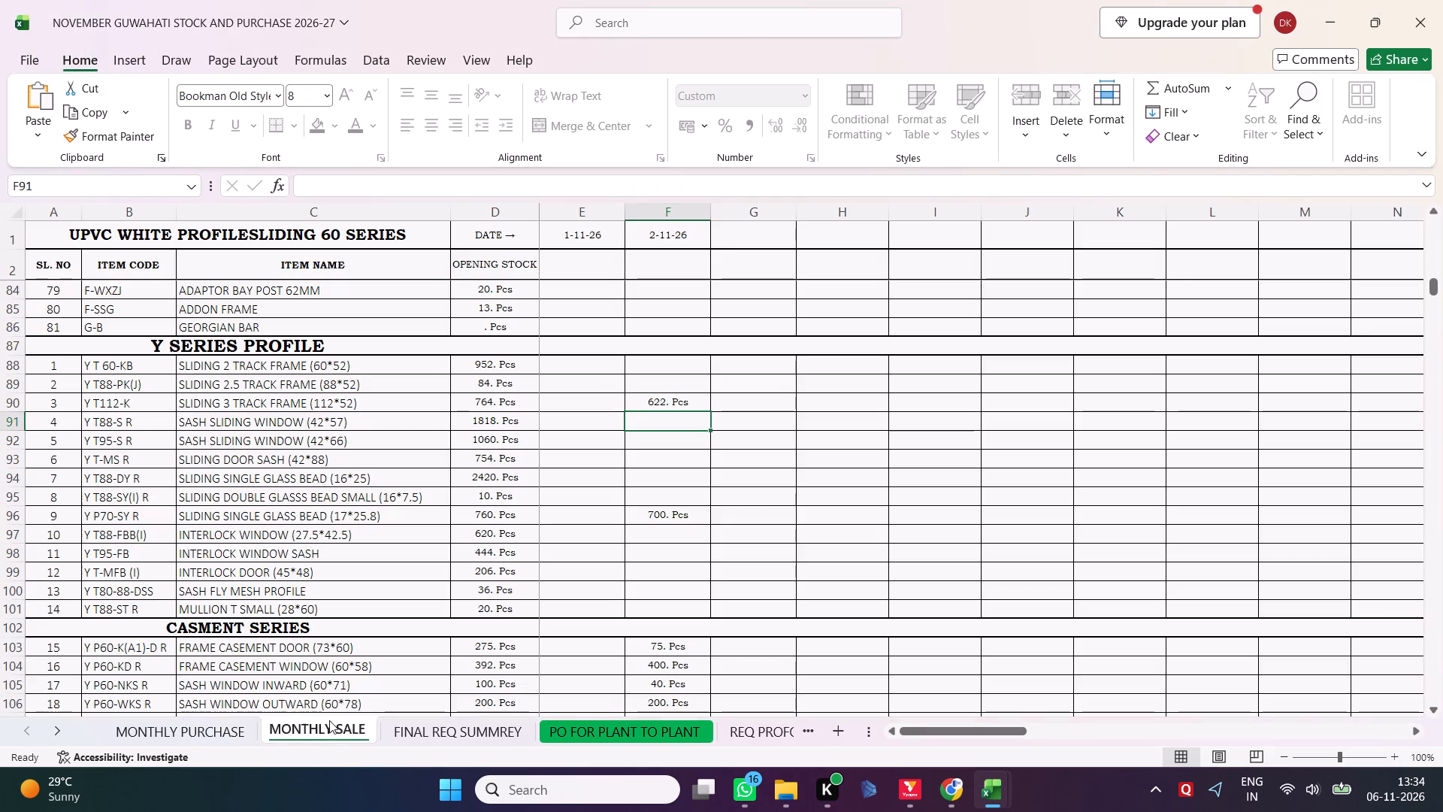
key(Down)
key(Up)
key(Up)
key(Up)
key(Up)
key(alt+Tab)
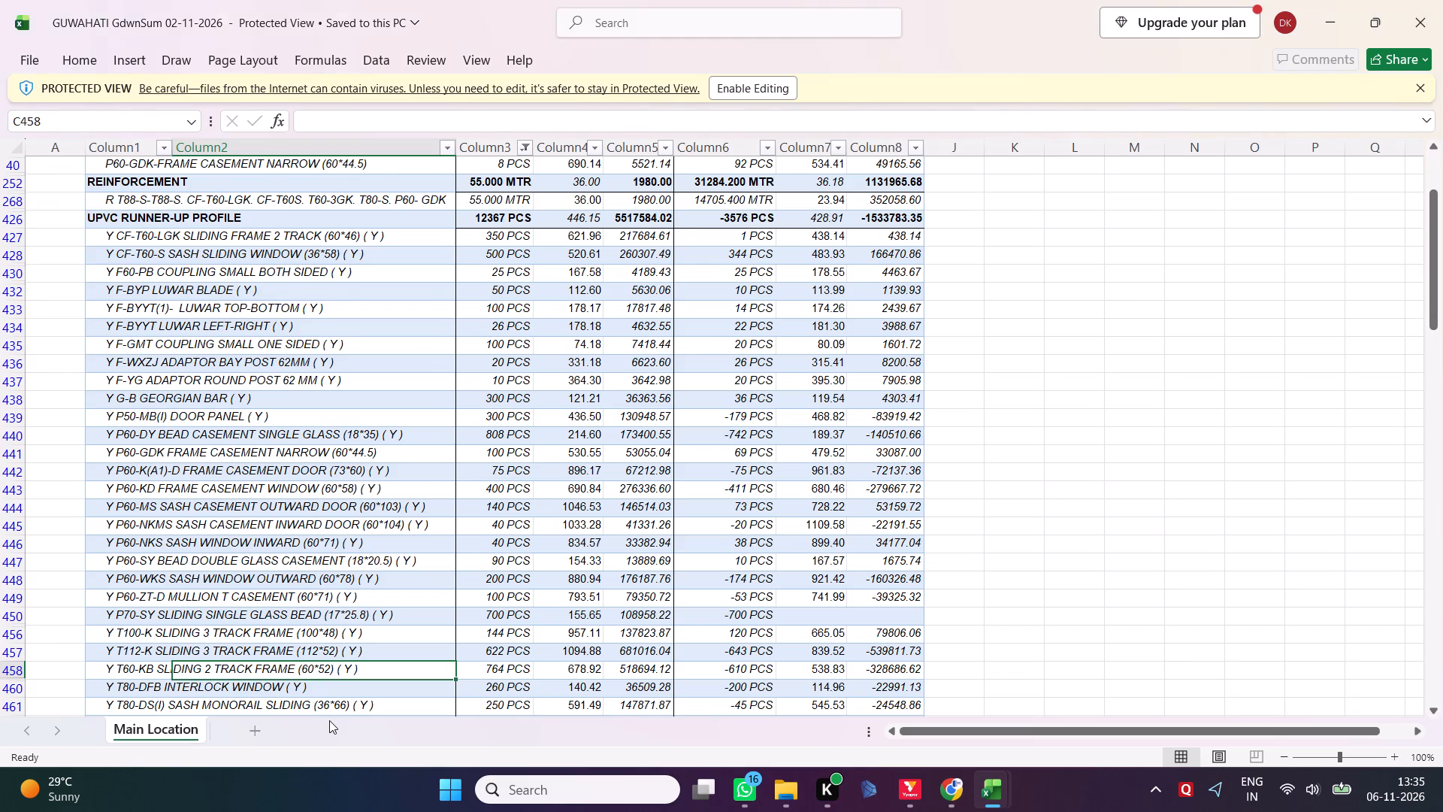
key(alt+Tab)
text(764)
key(Return)
In the project series, enter the outward quantity 260 for Y T80-DFB interlock window in the 2-11-26 column.
key(alt+Tab)
key(Down)
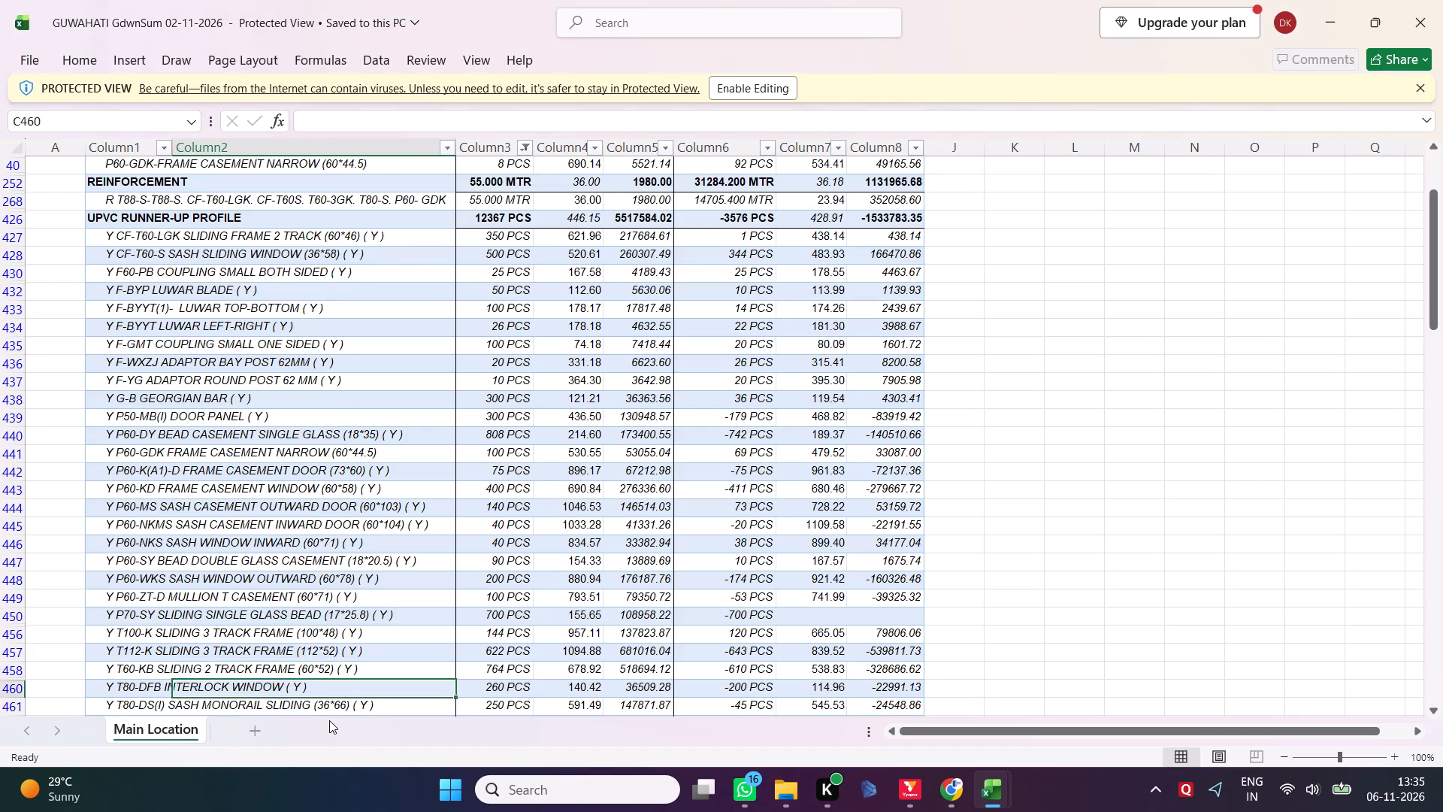
key(alt+Tab)
key(Down)
key(Down)
key(Down)
key(Down)
key(Down)
key(Down)
key(Down)
key(Down)
key(Down)
key(Down)
key(Down)
key(Down)
key(Down)
key(Down)
key(Down)
key(Down)
key(Down)
key(Down)
key(Down)
key(Down)
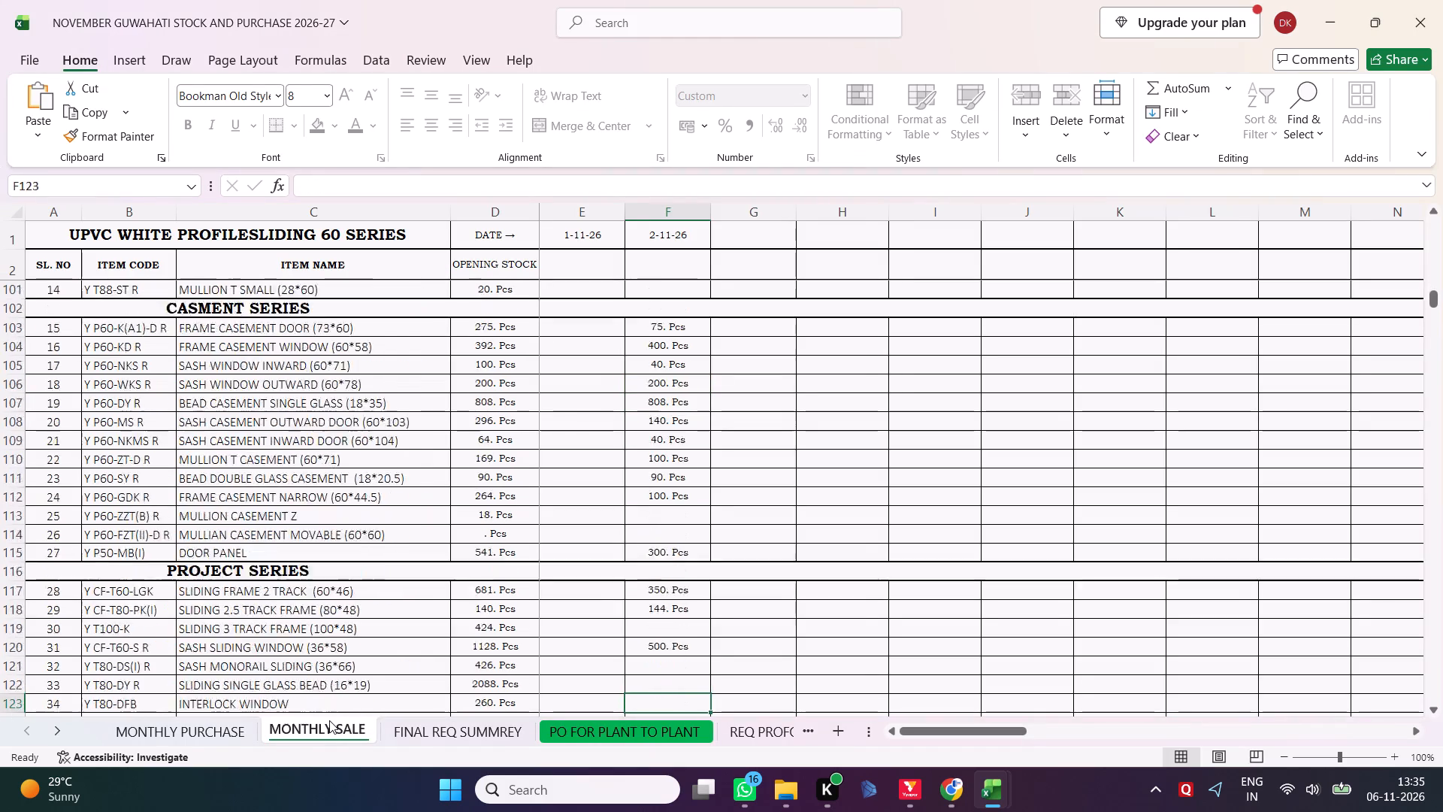
key(Up)
key(Up)
key(Up)
key(Up)
key(Up)
key(Up)
key(Up)
key(alt+Tab)
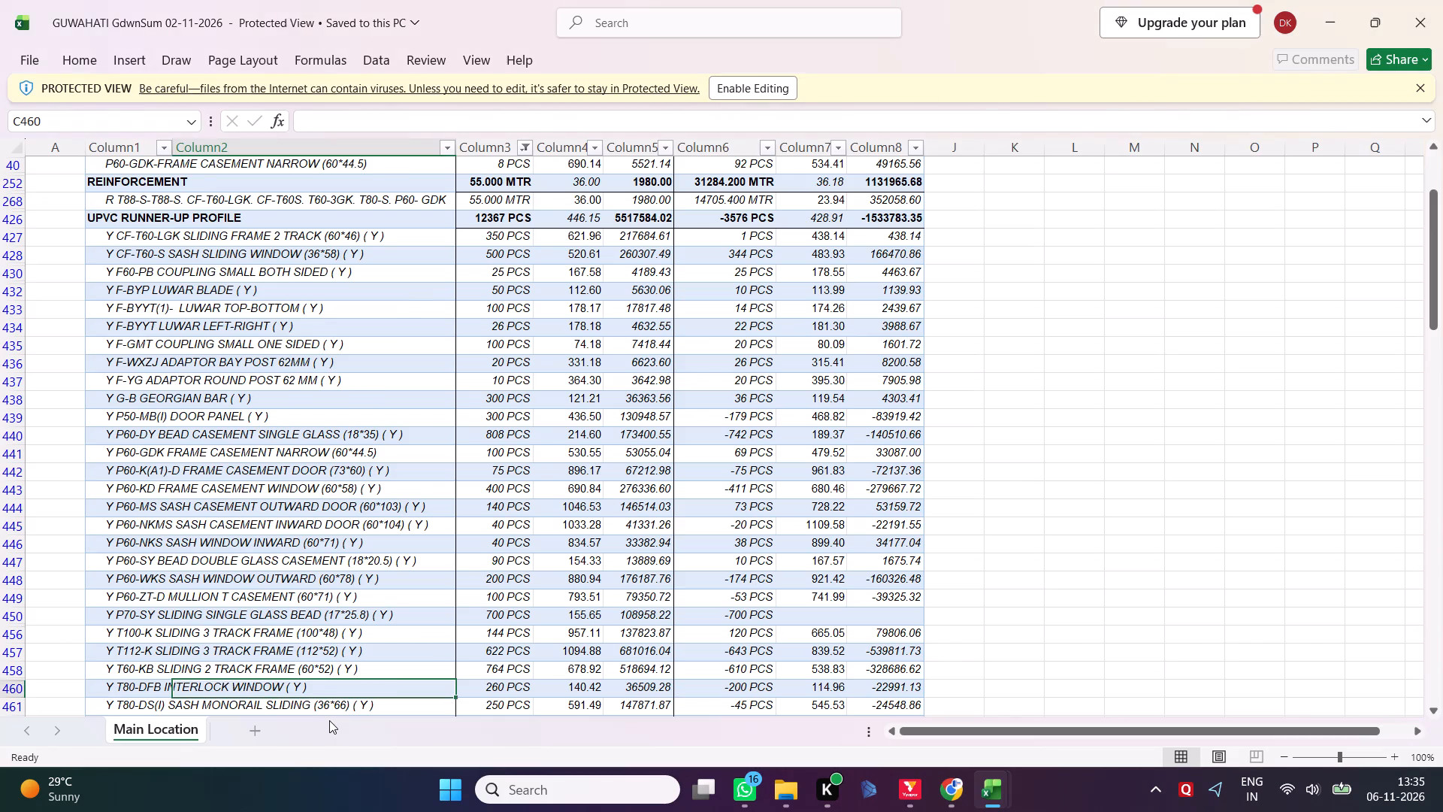
key(alt+Tab)
text(260)
key(Return)
Enter the outward quantity 250 for Y T80-DS(I) sash monorail sliding (36*66) in the 2-11-26 column.
key(alt+Tab)
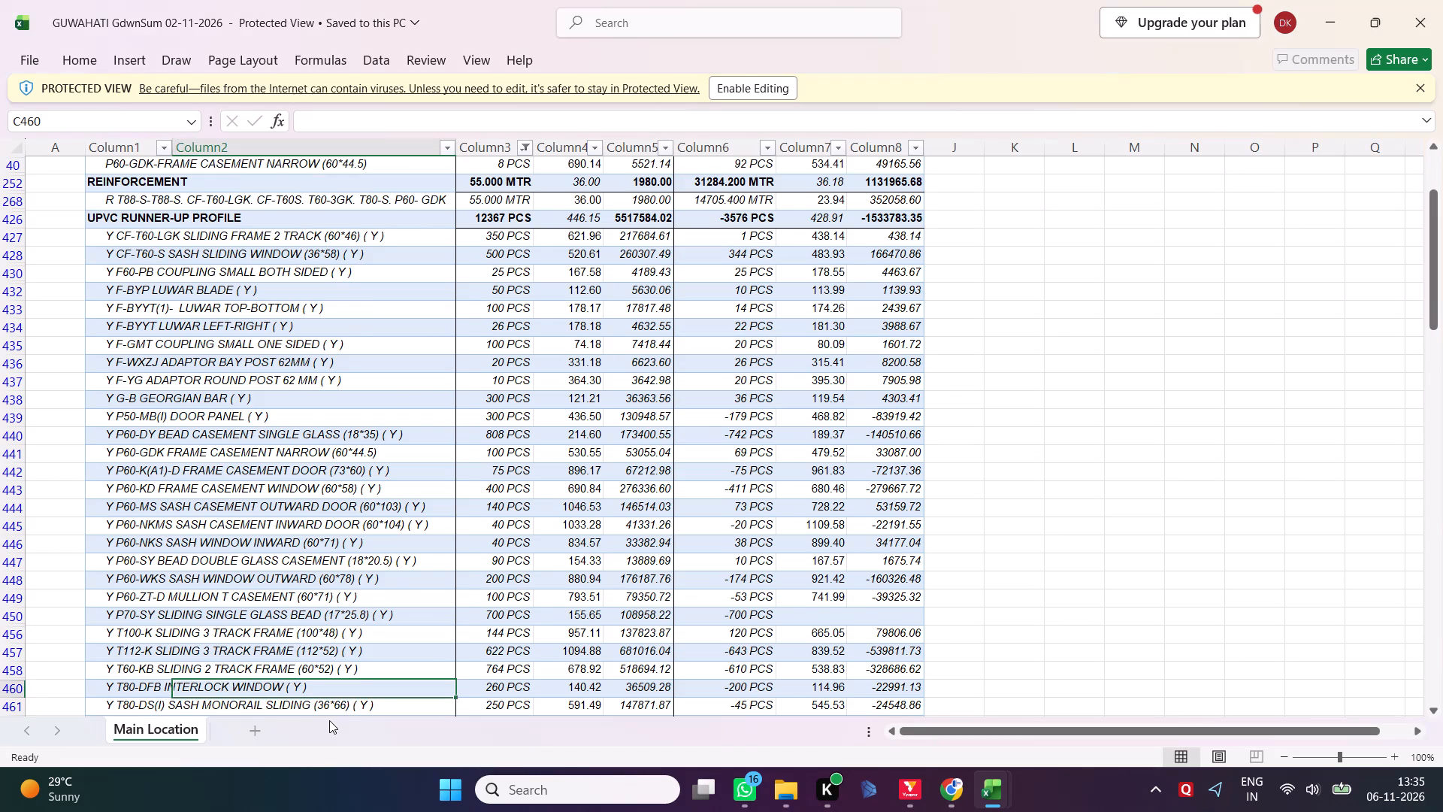
scroll(329, 720, down, 2)
key(Down)
key(alt+Tab)
key(Up)
key(Up)
key(Up)
key(Up)
key(Up)
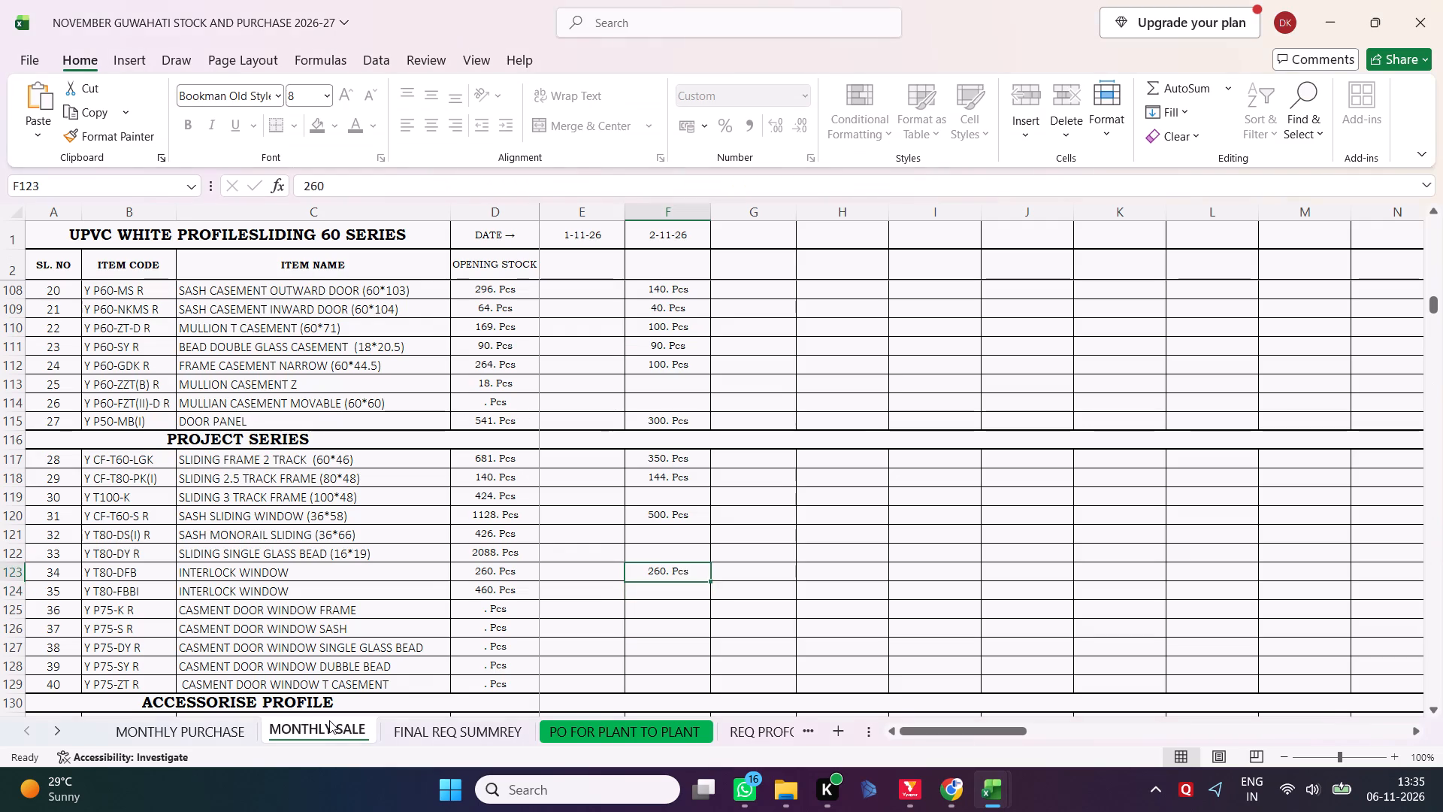
key(Down)
key(Down)
key(alt+Tab)
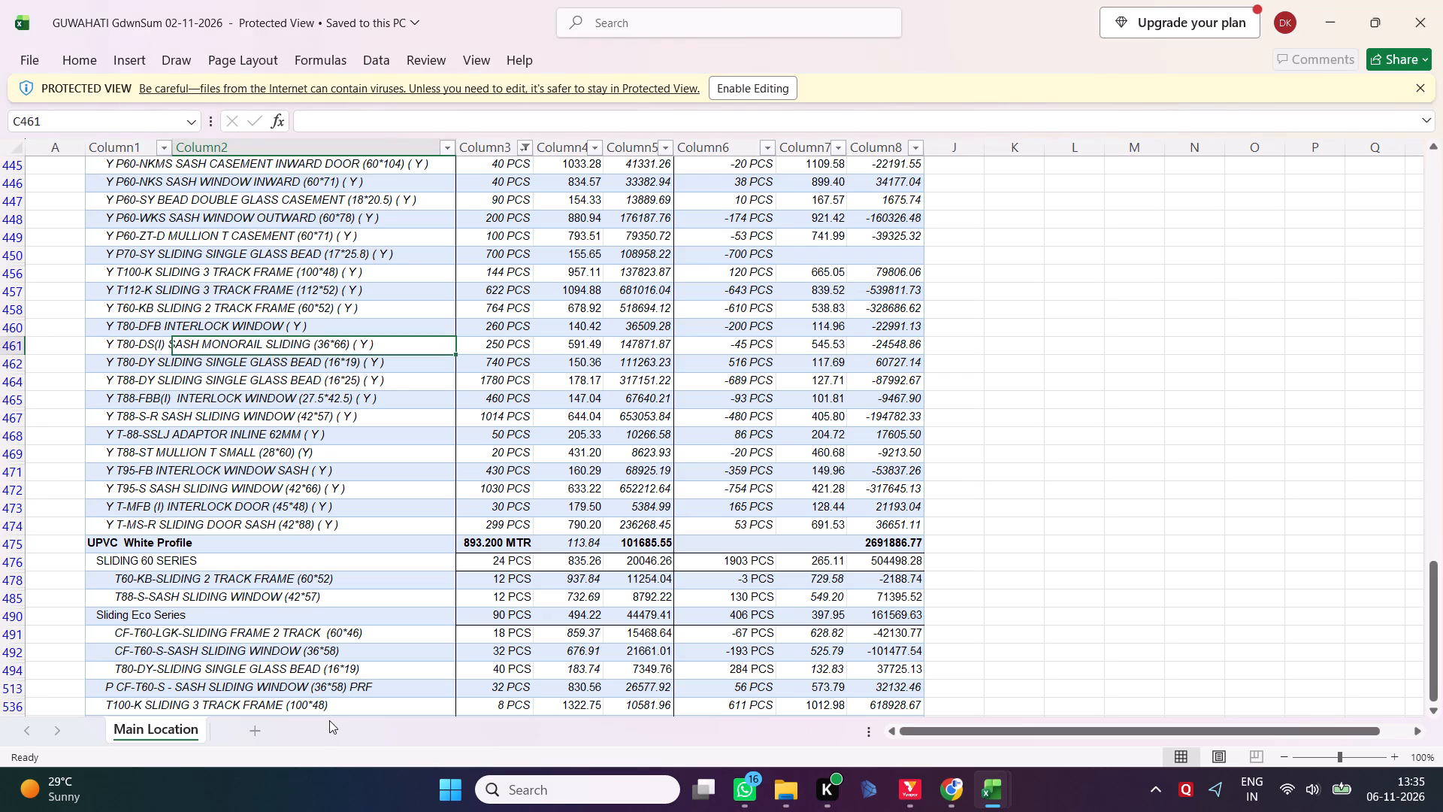
key(alt+Tab)
text(250)
key(Return)
Enter the outward quantity 740 for Y T80-DY sliding single glass bead (16*19) in the 2-11-26 column.
key(alt+Tab)
key(Down)
key(alt+Tab)
key(alt+Tab)
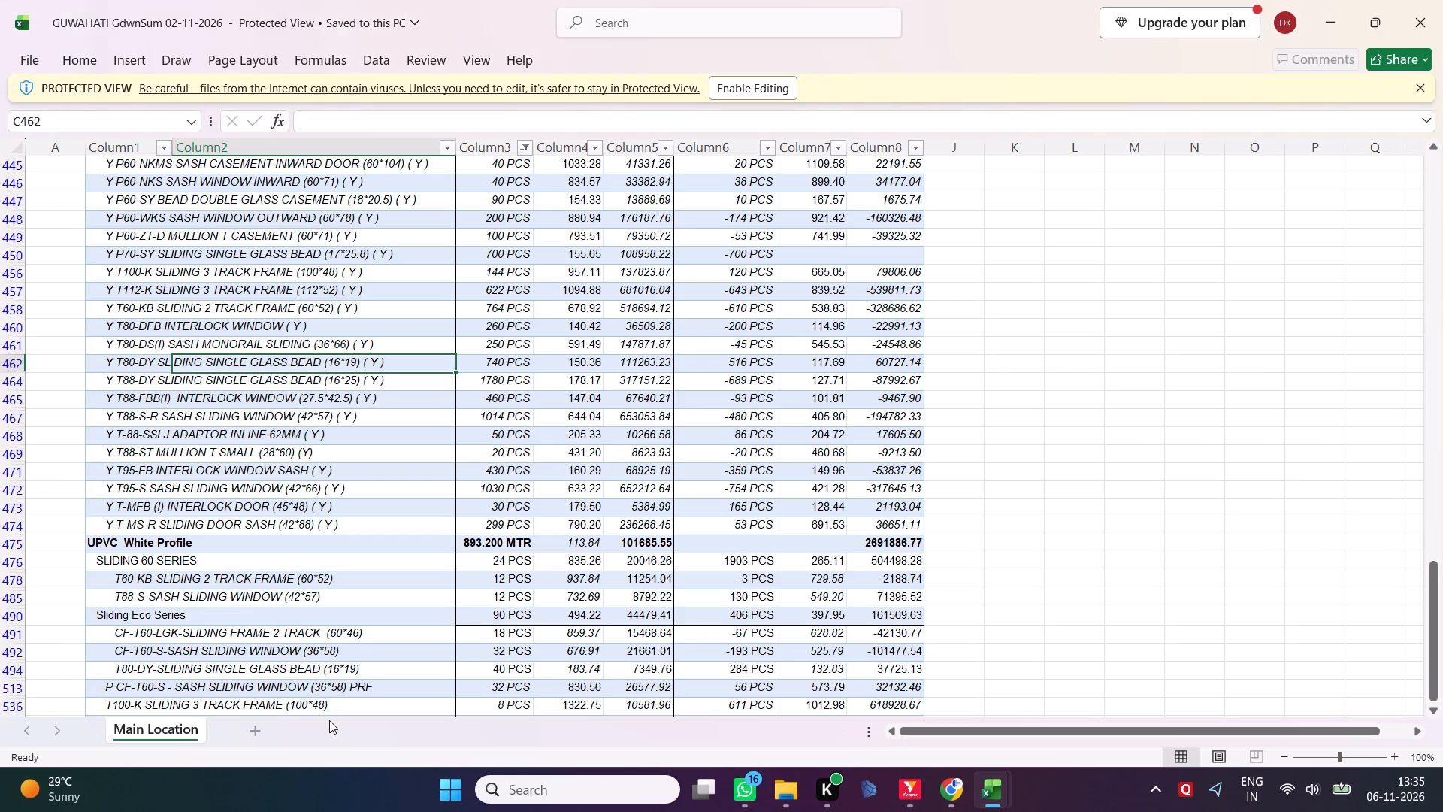
key(alt+Tab)
text(740)
key(Return)
In the Y series, enter the outward quantity 1780 for Y T88-DY sliding single glass bead (16*25) in the 2-11-26 column.
key(alt+Tab)
key(Down)
key(alt+Tab)
key(Up)
key(Up)
key(Up)
key(Up)
key(Up)
key(Up)
key(Up)
key(Up)
key(Up)
key(Up)
key(Up)
key(Up)
key(Up)
key(Up)
key(Up)
key(Up)
key(Up)
key(Up)
key(Up)
key(Up)
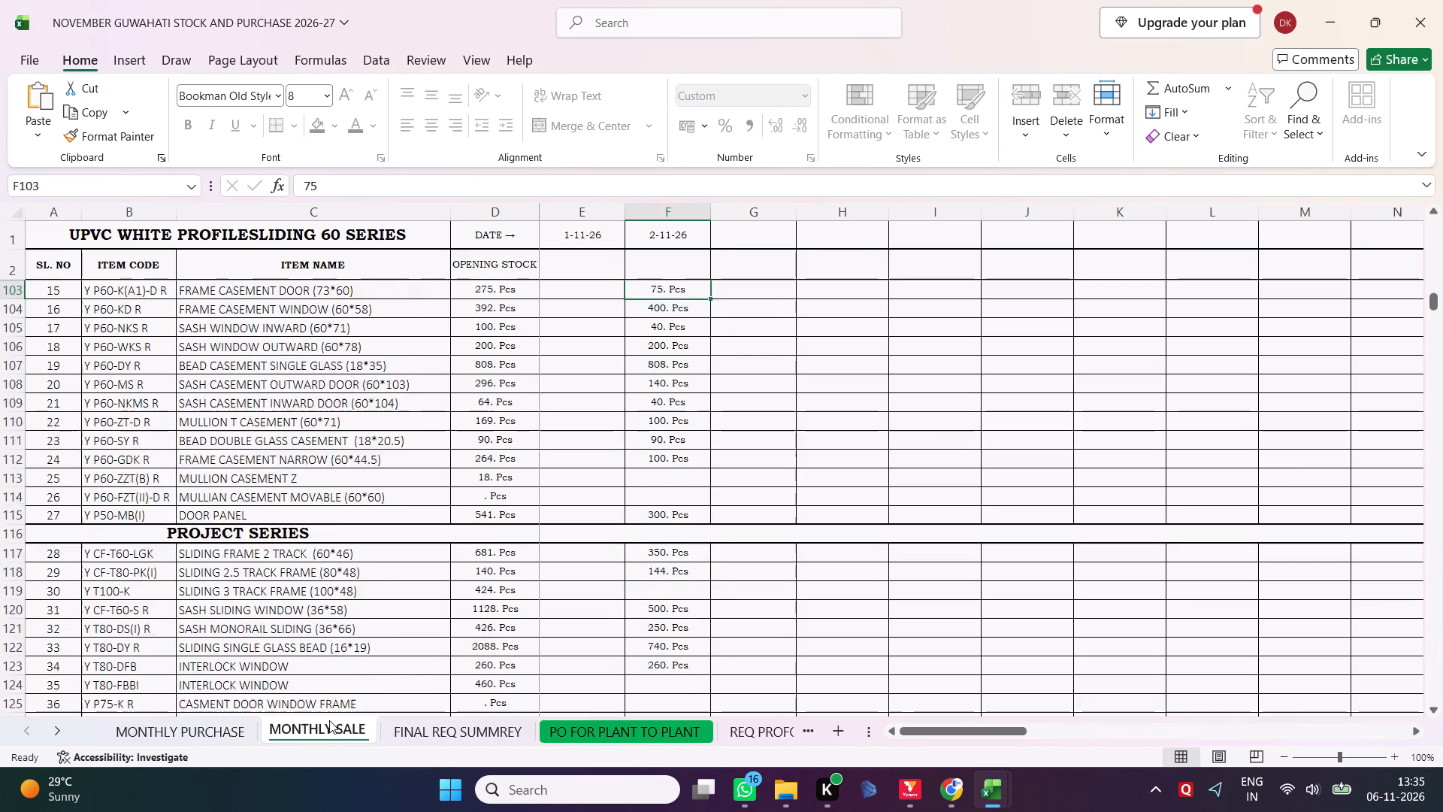
key(Down)
key(Down)
key(Down)
key(Down)
key(Down)
key(Down)
key(alt+Tab)
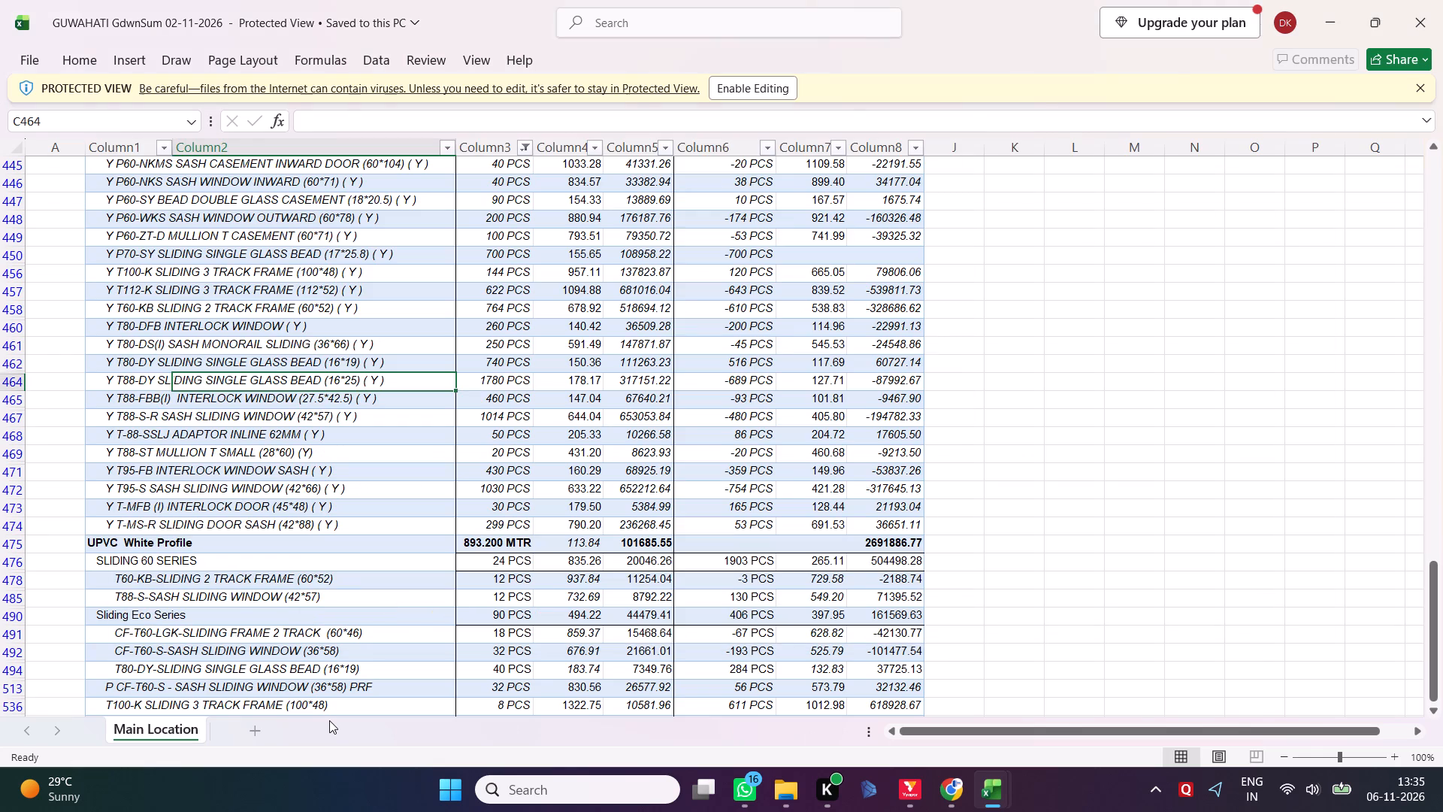
key(alt+Tab)
text(17)
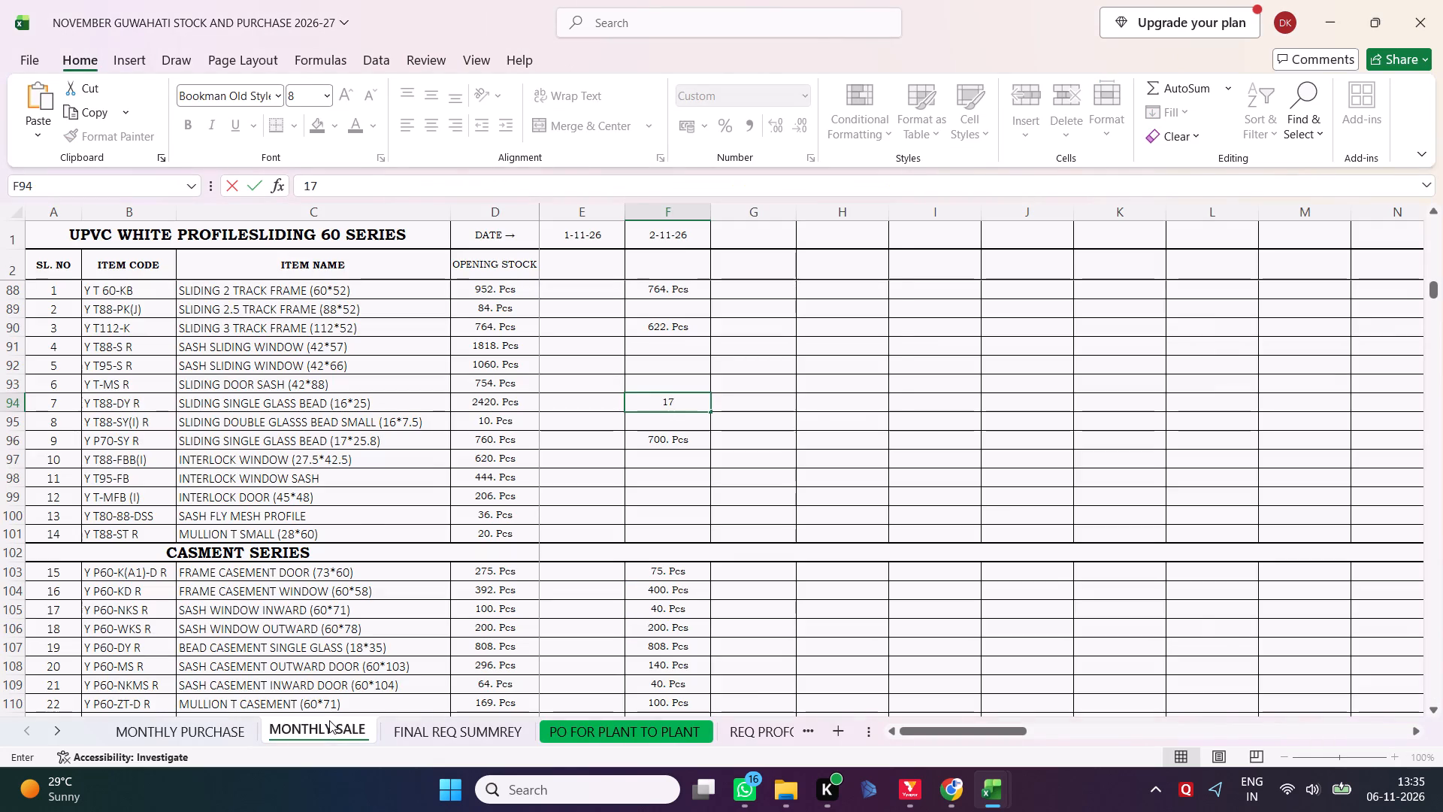
key(alt+Tab)
key(alt+Tab)
text(1780)
key(Return)
Enter the outward quantity 460 for Y T88-FBB(I) interlock window (27.5*42.5) in the 2-11-26 column.
key(alt+Tab)
key(Down)
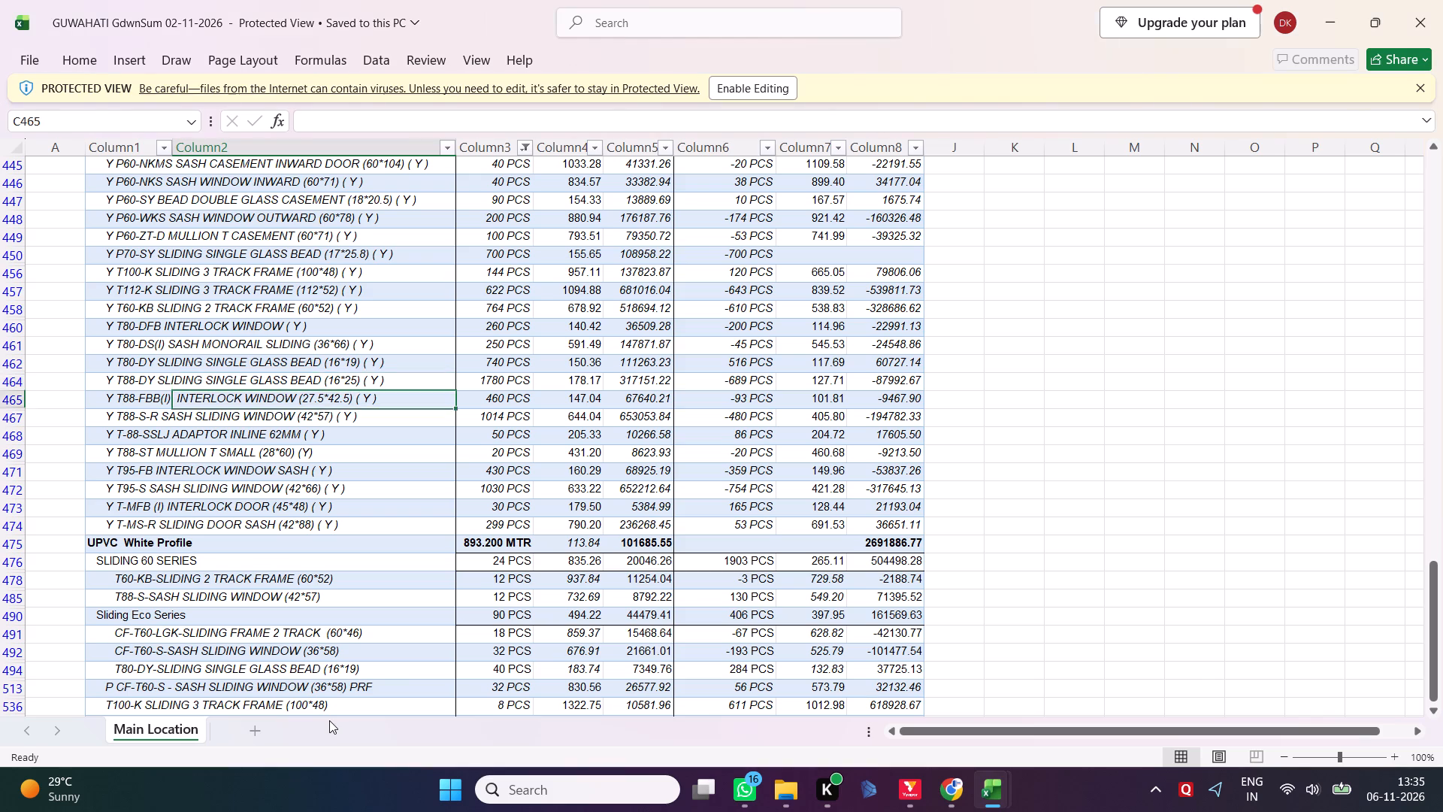
key(alt+Tab)
key(Down)
key(Down)
key(alt+Tab)
key(alt+Tab)
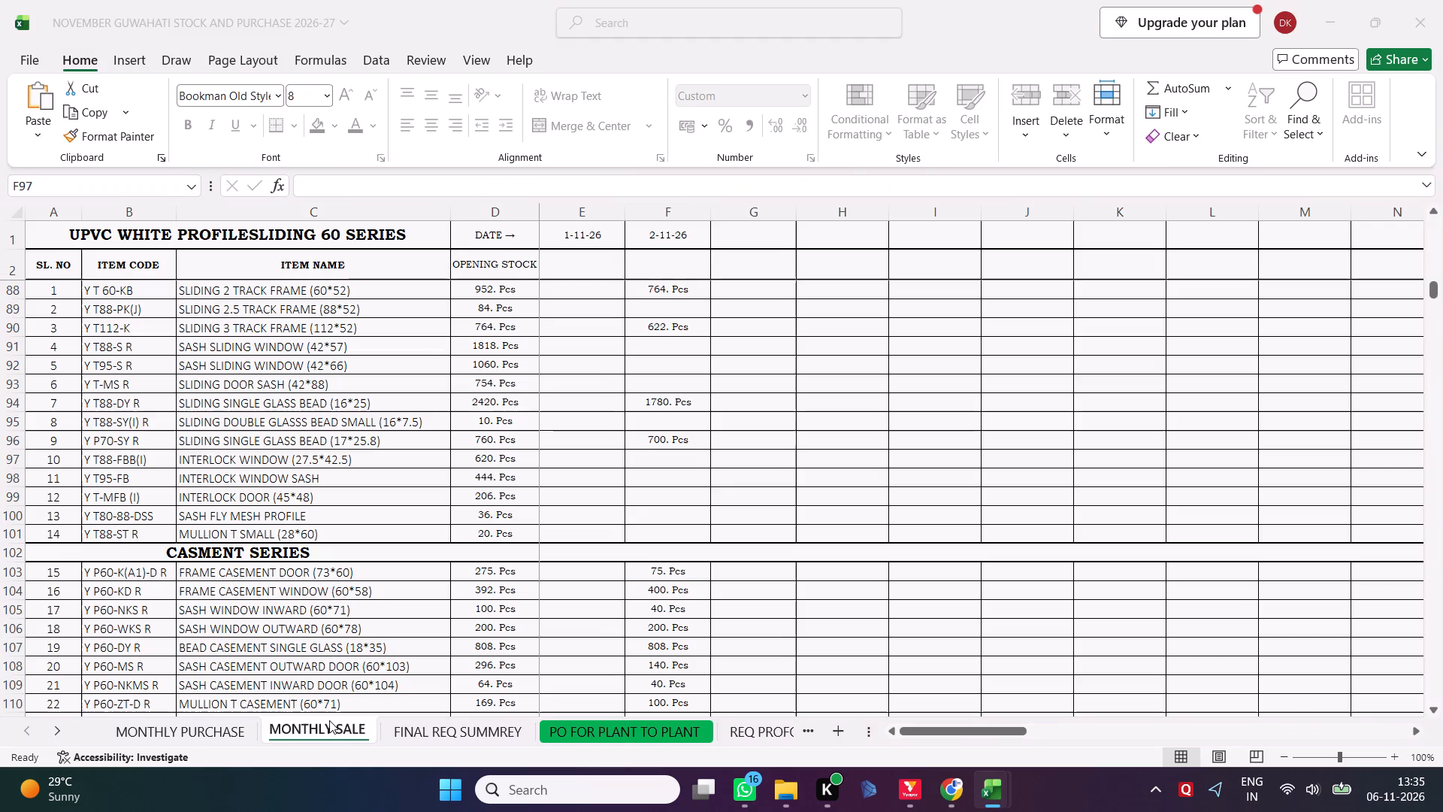
text(460)
key(Return)
In the Y series, enter the outward quantity 1014 for Y T88-S R sash sliding window (42*57) in the 2-11-26 column.
key(alt+Tab)
key(Down)
key(alt+Tab)
key(Up)
key(Up)
key(Up)
key(Up)
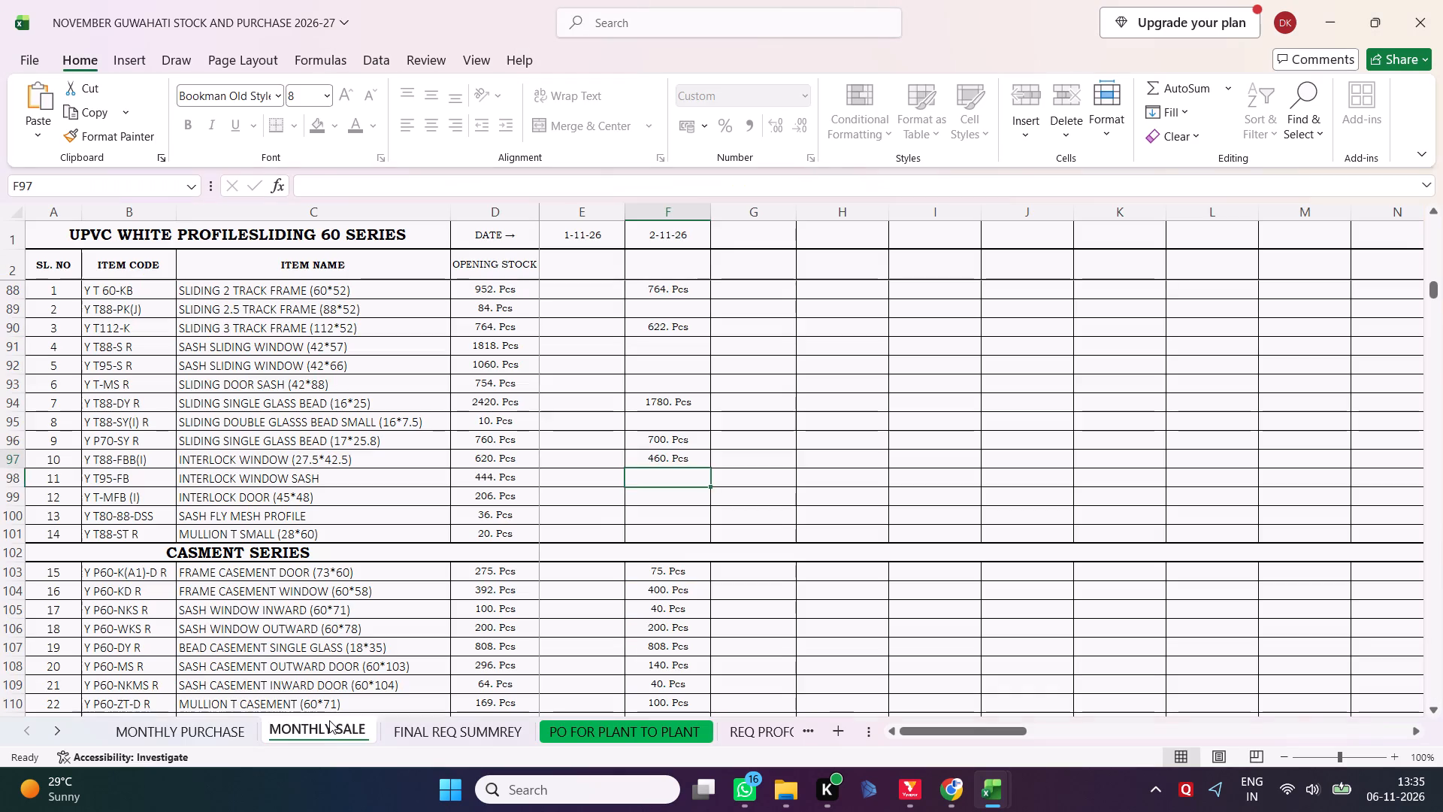
key(Up)
key(Up)
key(Up)
key(alt+Tab)
key(alt+Tab)
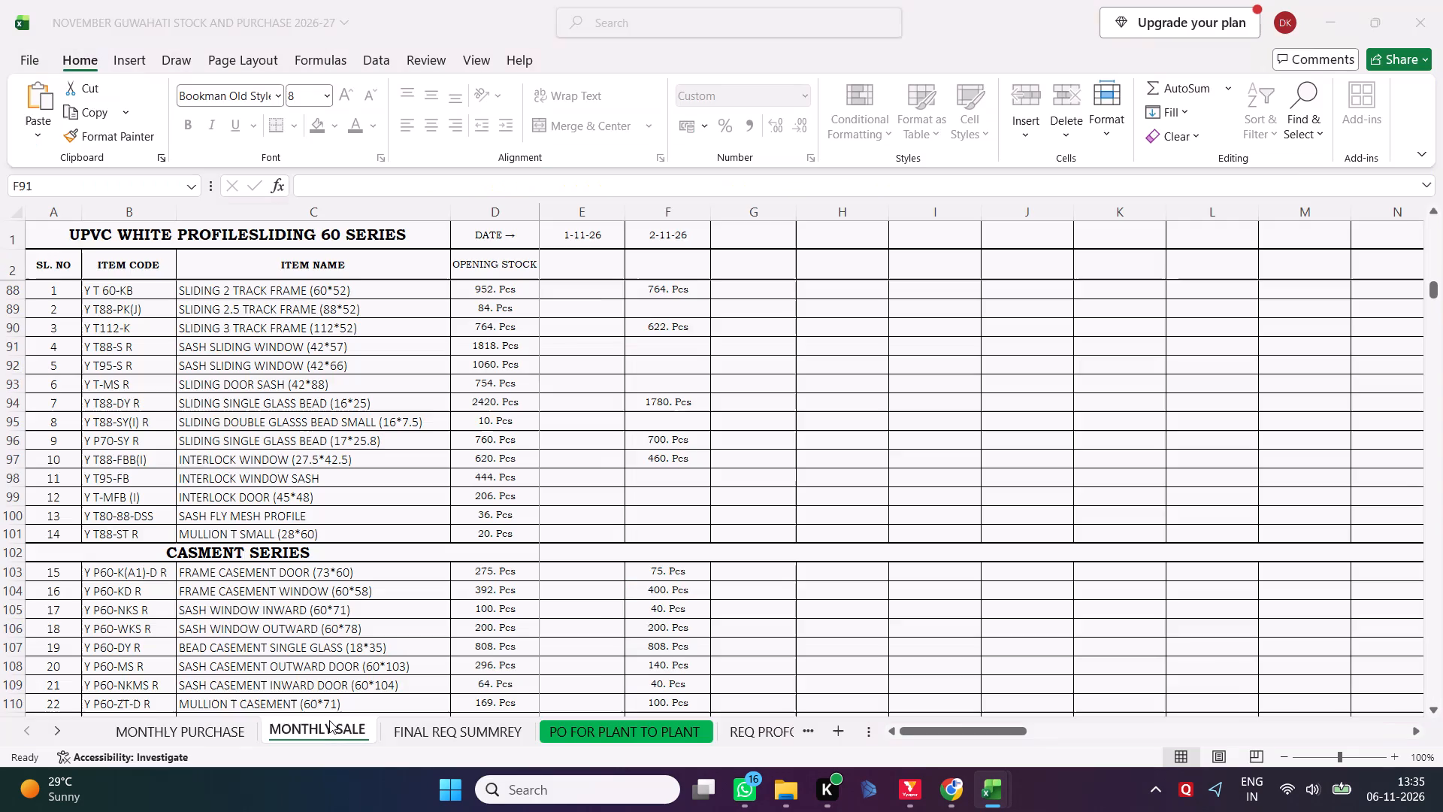
text(1014)
key(Return)
Enter the godown summary's Y T-88-SSLJ adaptor quantity, 50, in the Y F60-80-PB coupling 2.5 track eco row under 2-11-26.
key(alt+Tab)
key(Down)
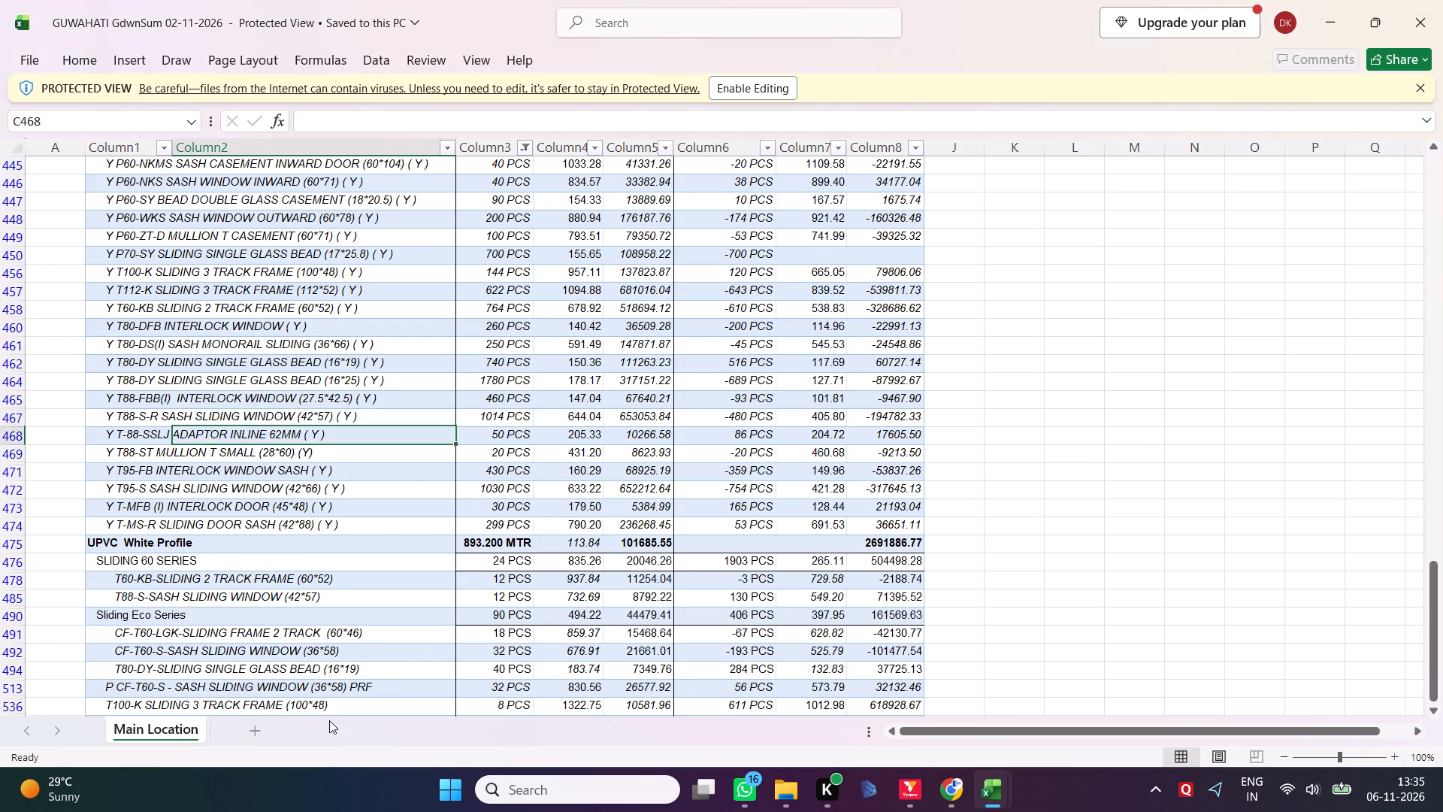
key(alt+Tab)
key(Down)
key(Down)
key(Down)
key(Down)
key(Down)
key(Down)
key(Down)
key(Down)
key(Down)
key(Down)
key(Down)
key(Down)
key(Down)
key(Down)
key(Down)
key(Down)
key(Down)
key(Down)
key(Down)
key(Down)
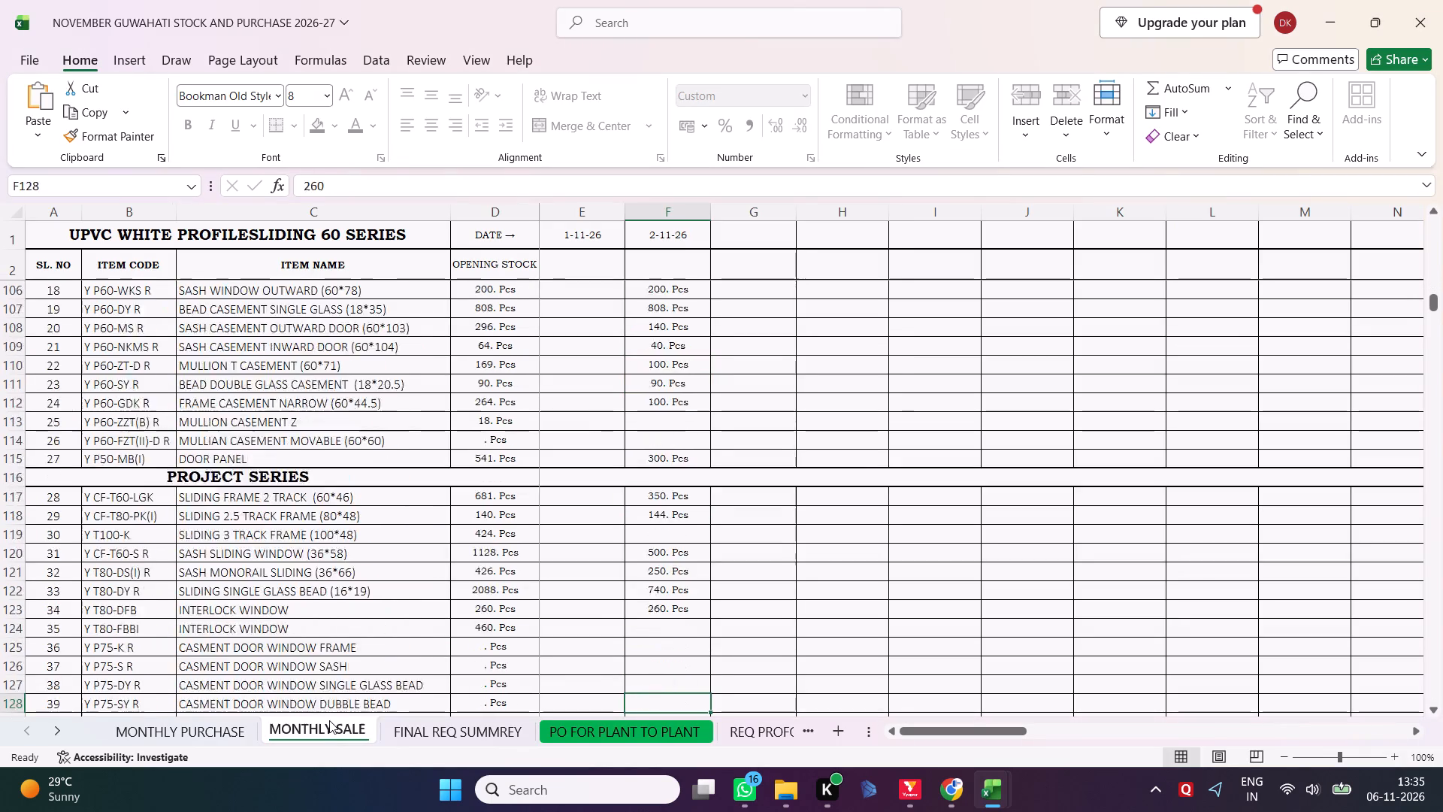
key(Down)
key(Down)
key(Down)
key(Down)
key(Down)
key(Down)
key(Down)
key(Up)
key(Up)
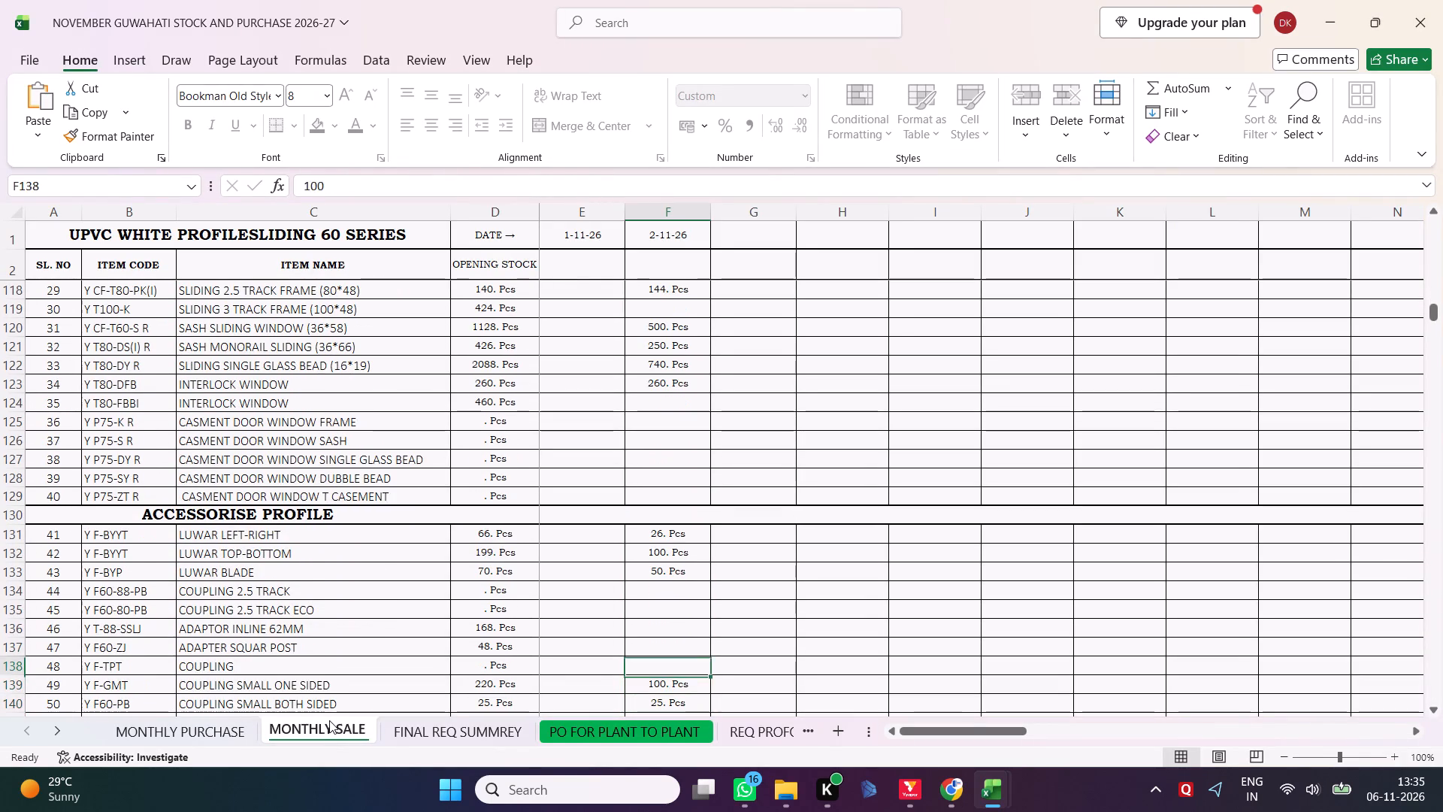
key(Up)
key(Up)
key(Up)
key(alt+Tab)
key(alt+Tab)
text(50)
key(Return)
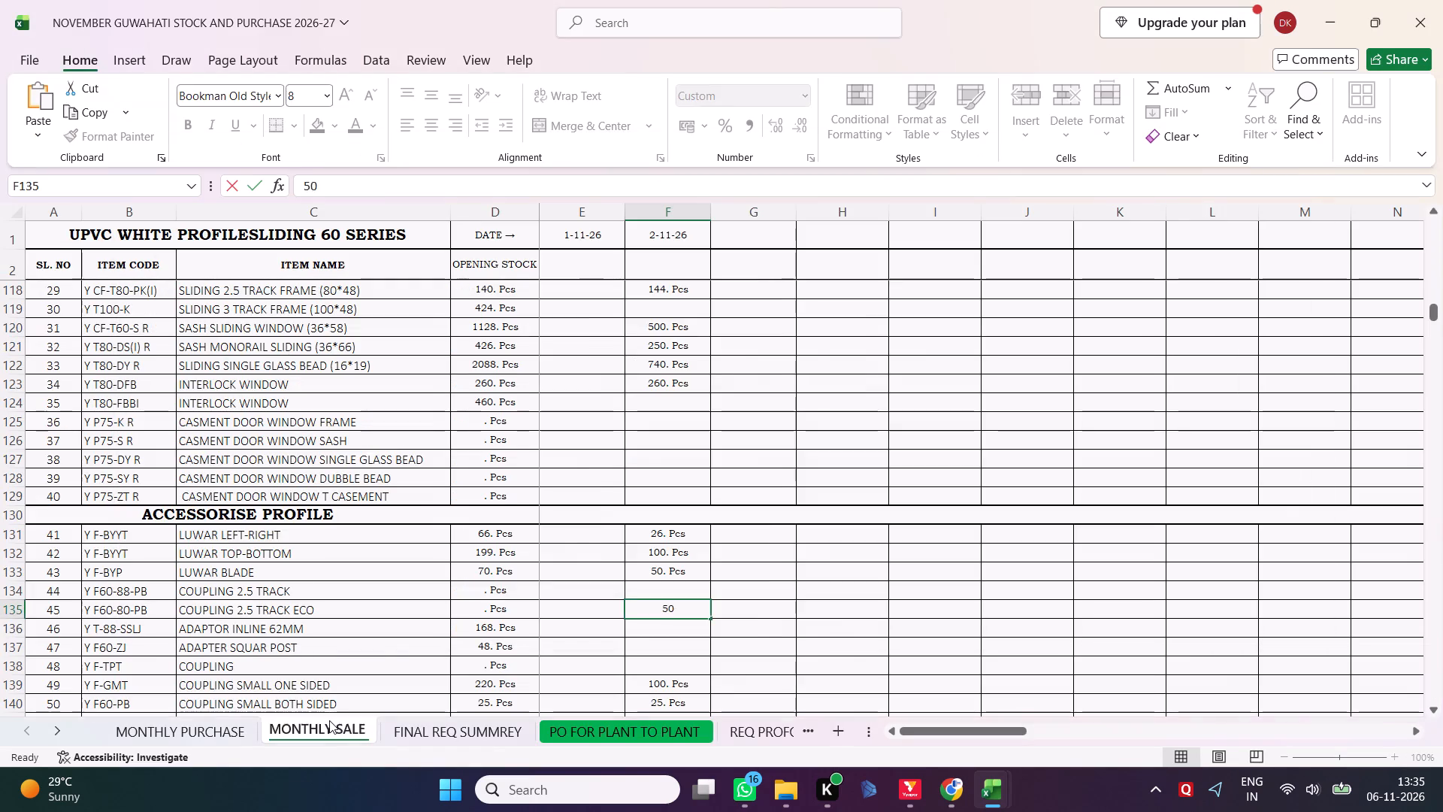
Enter the outward quantity 20 for Y T88-ST mullion T small (28*60) in the 2-11-26 column.
key(alt+Tab)
key(Down)
key(alt+Tab)
key(Up)
key(Up)
key(Up)
key(Up)
key(Up)
key(Up)
key(Up)
key(Up)
key(Up)
key(Up)
key(Up)
key(Up)
key(Up)
key(Up)
key(Up)
key(Up)
key(Up)
key(Up)
key(Up)
key(Up)
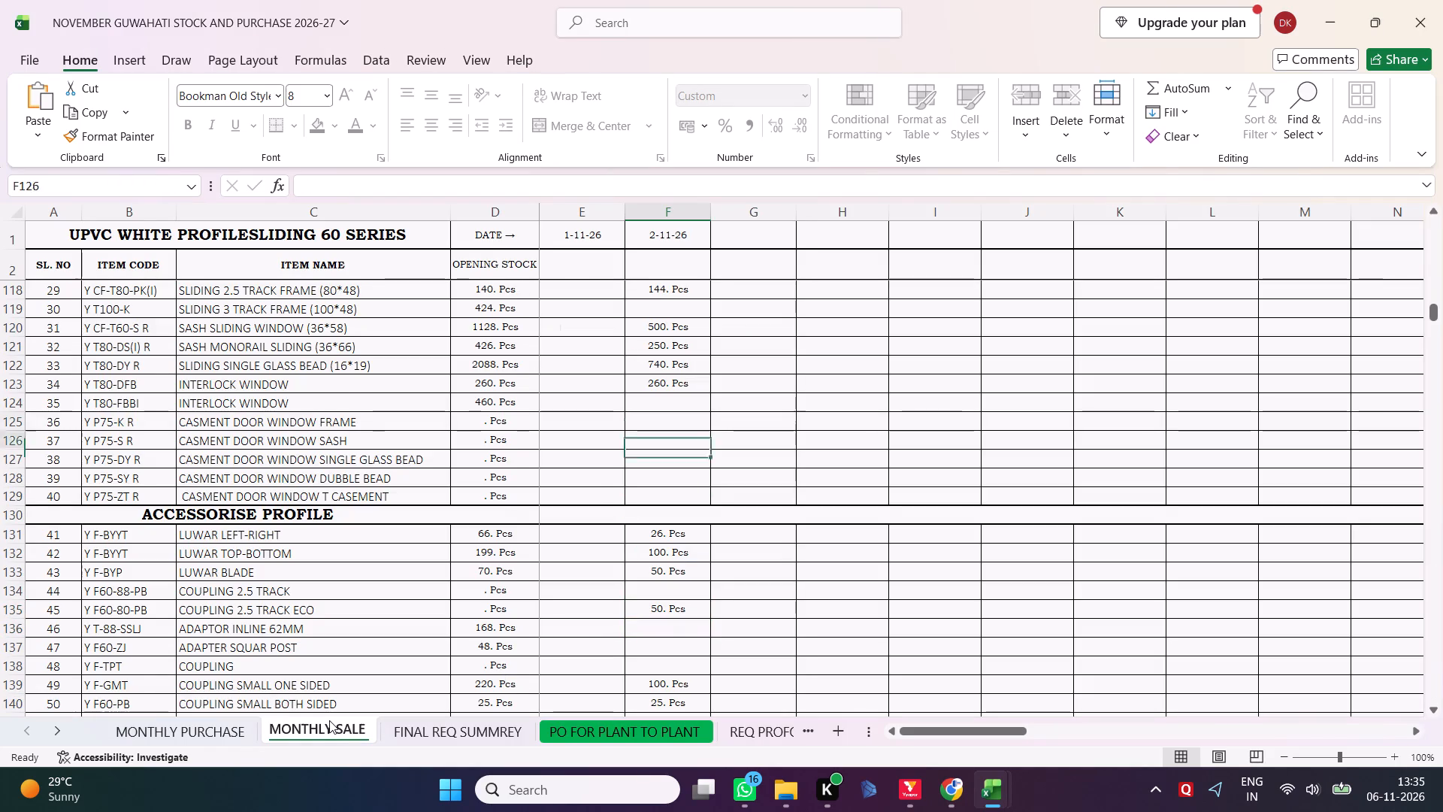
key(Down)
key(Down)
key(Down)
key(Down)
key(Down)
key(Down)
key(Down)
key(Down)
key(Down)
key(Down)
key(Down)
key(Down)
key(Down)
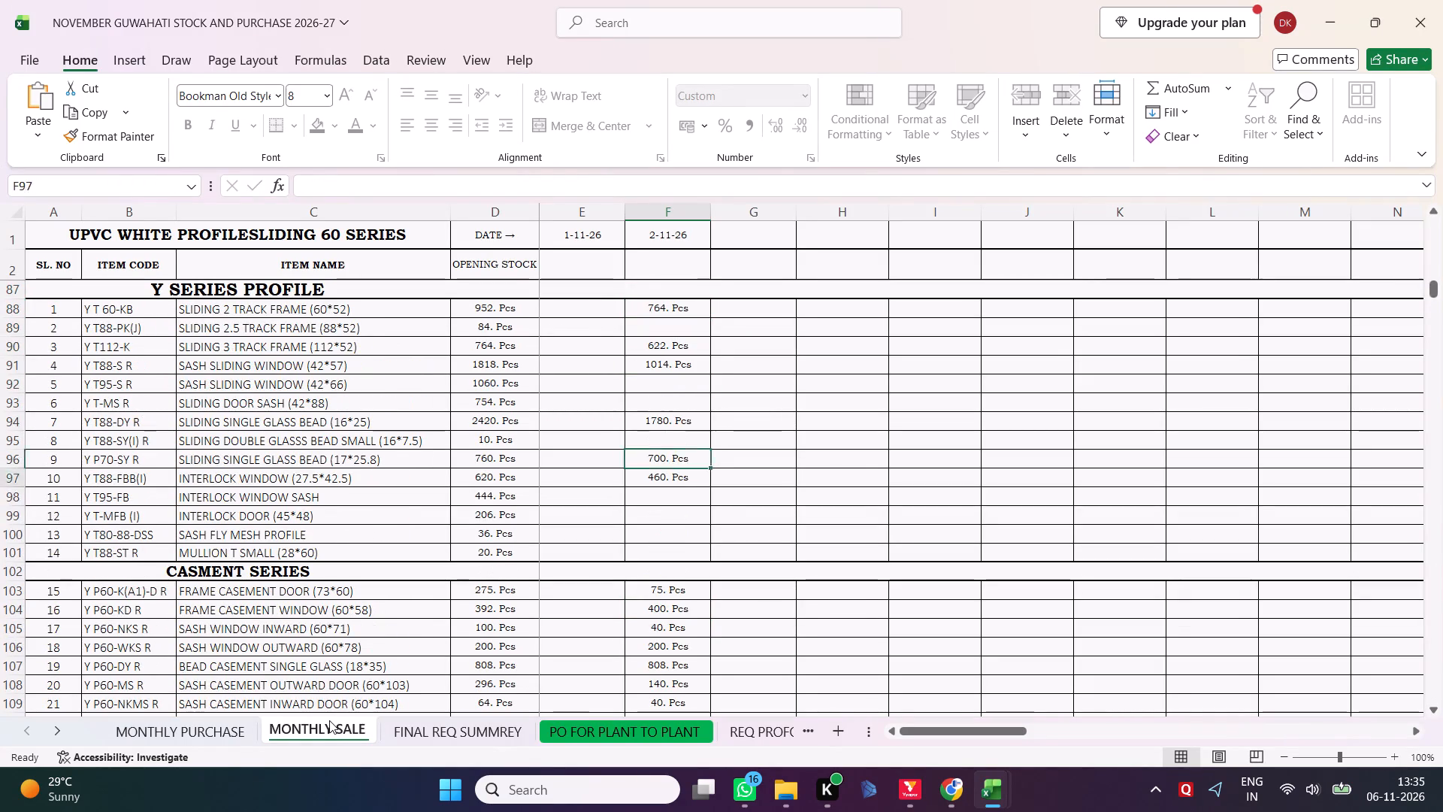
key(Down)
key(alt+Tab)
key(alt+Tab)
text(20)
key(Return)
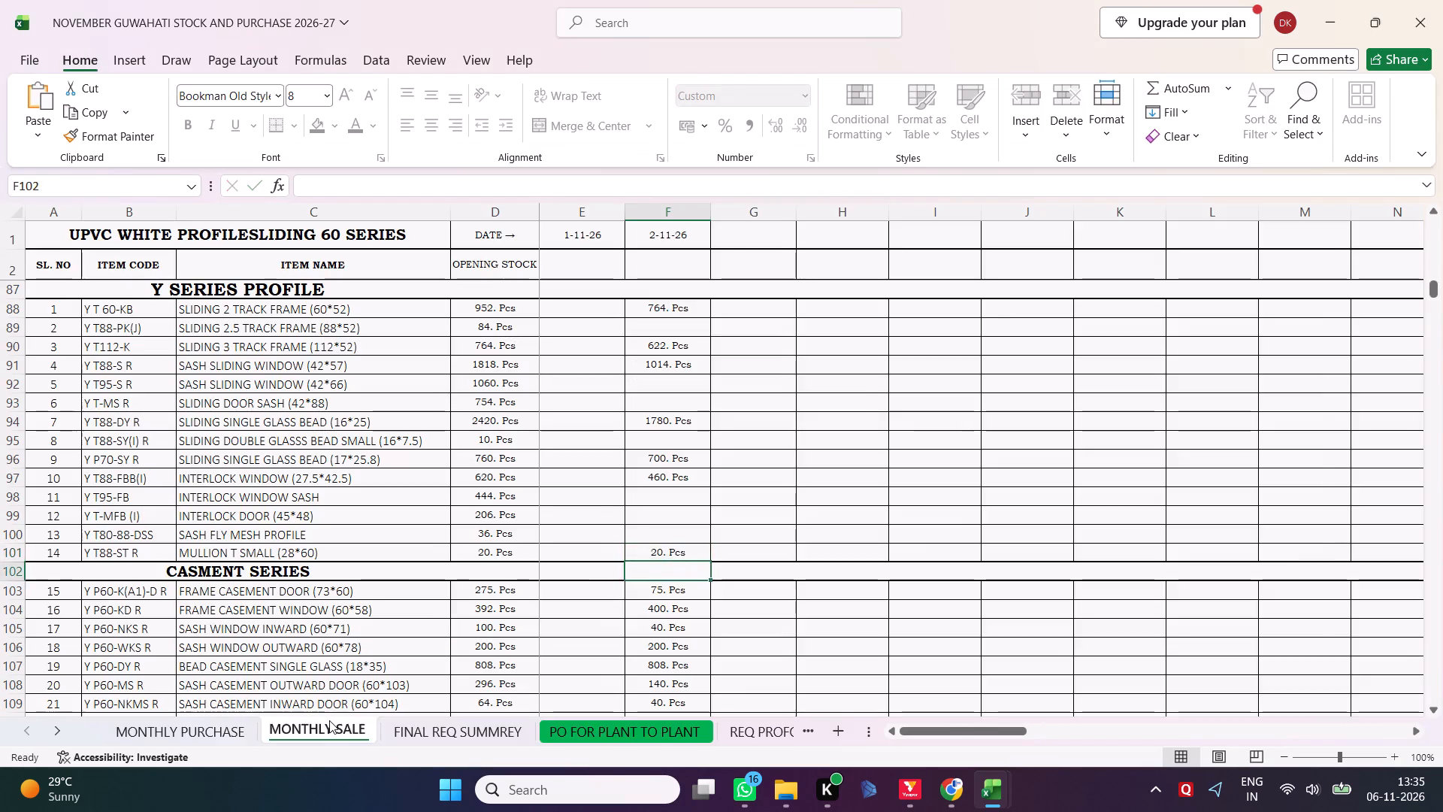
Enter the outward quantity 430 for Y T95-FB interlock window sash in the 2-11-26 column.
key(alt+Tab)
key(Down)
key(alt+Tab)
key(Up)
key(Up)
key(Up)
key(Up)
key(alt+Tab)
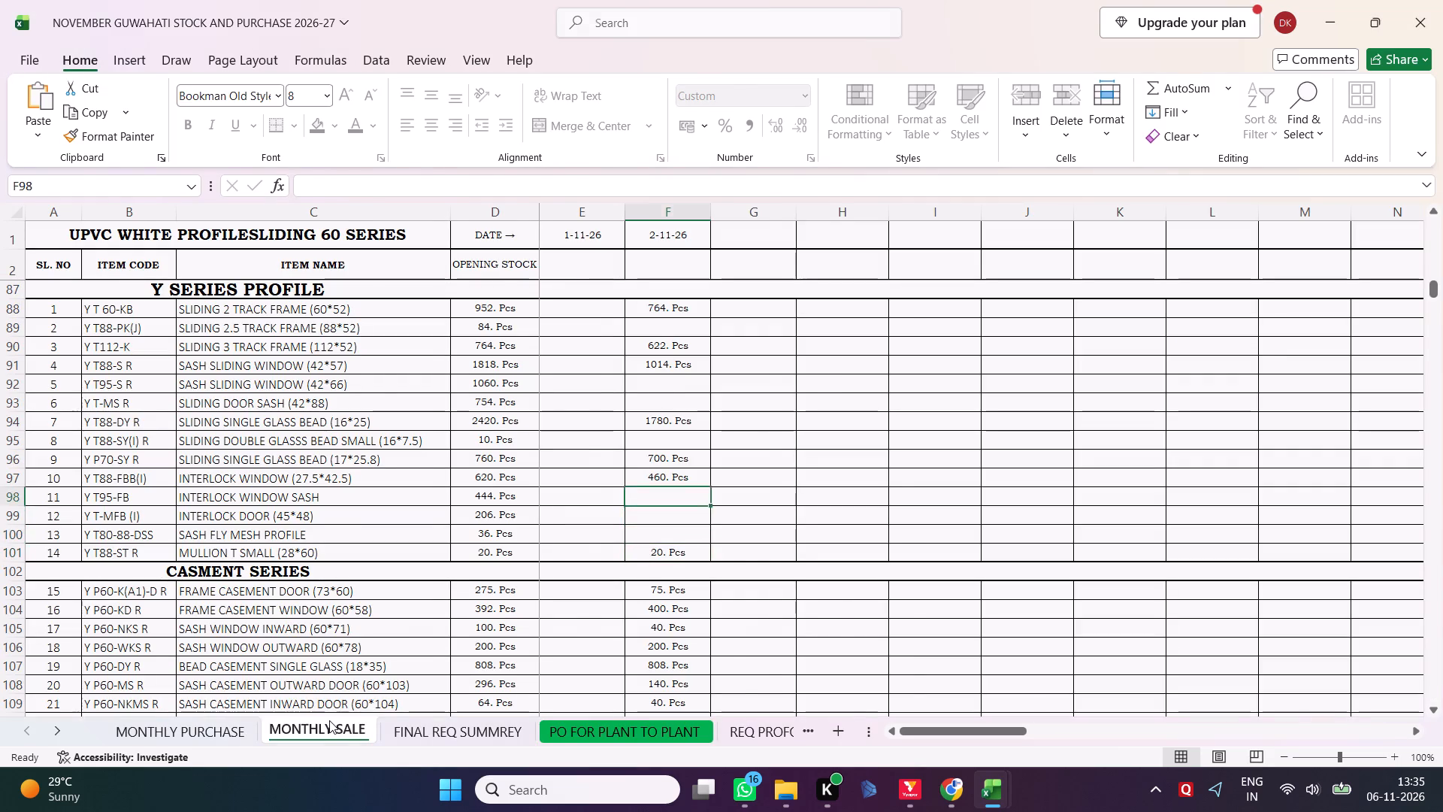
key(alt+Tab)
text(430)
key(Return)
Enter the outward quantity 1030 for Y T95-S sash sliding window (42*66) in the 2-11-26 column.
key(alt+Tab)
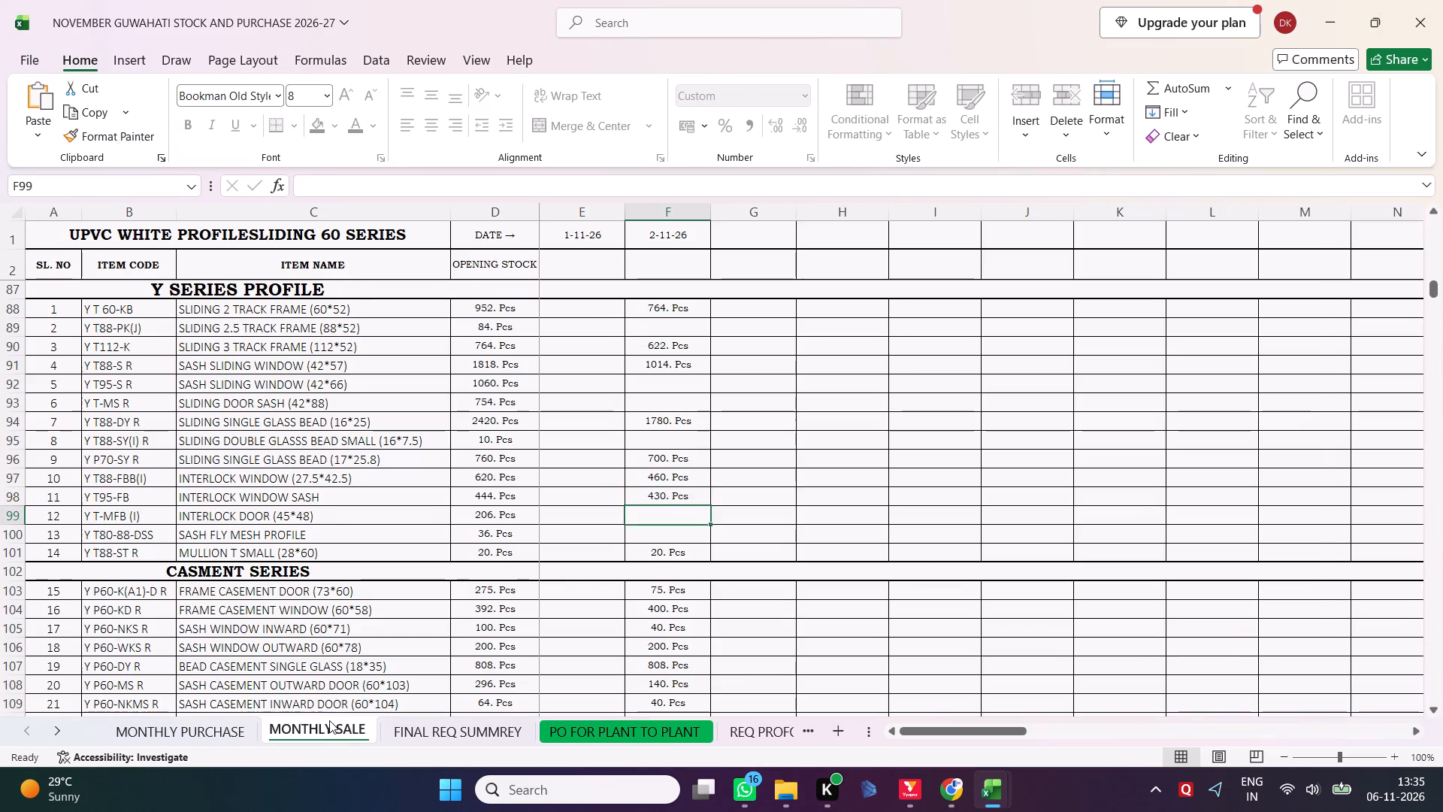
key(Down)
key(alt+Tab)
key(Up)
key(Up)
key(Up)
key(Up)
key(Up)
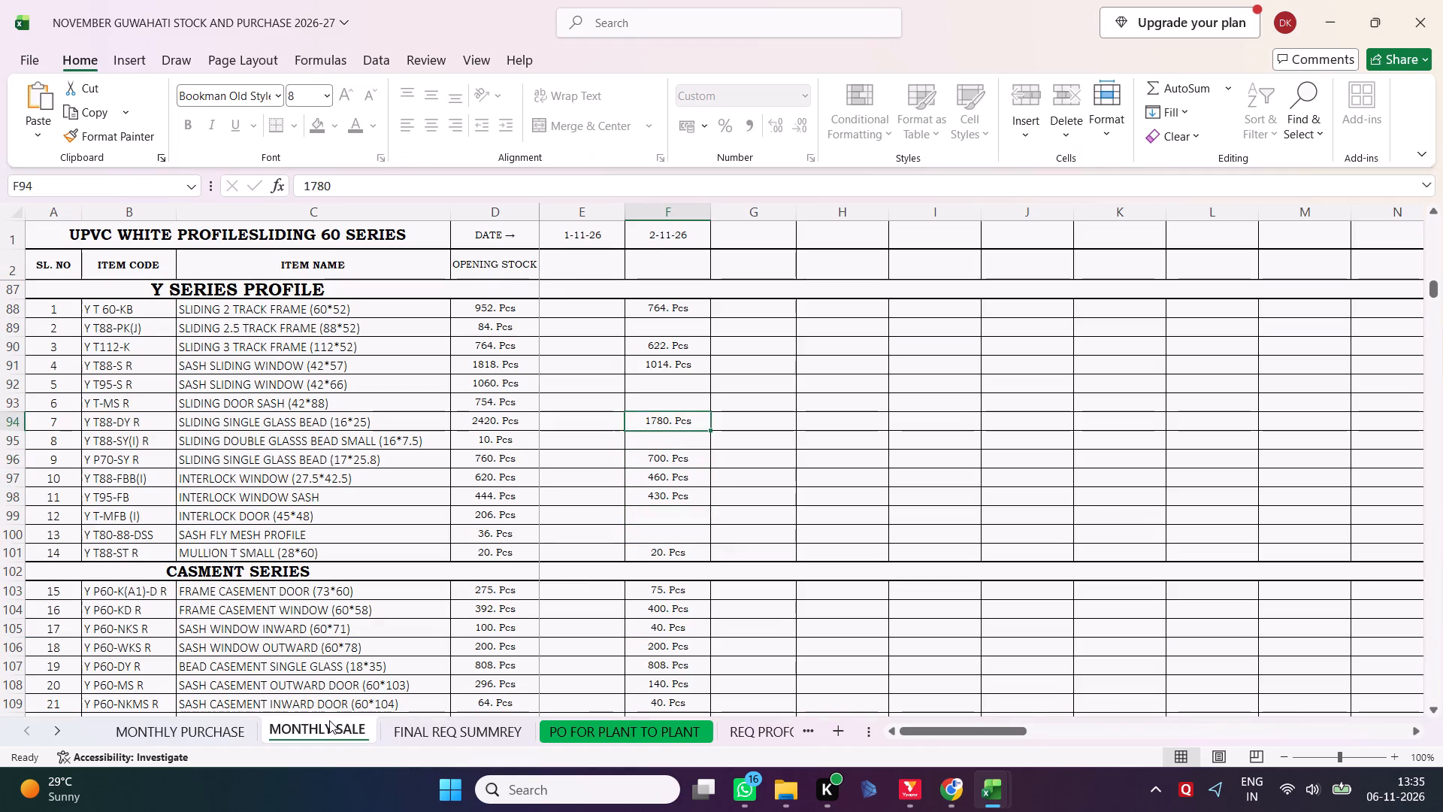
key(Up)
key(alt+Tab)
key(alt+Tab)
key(Up)
key(alt+Tab)
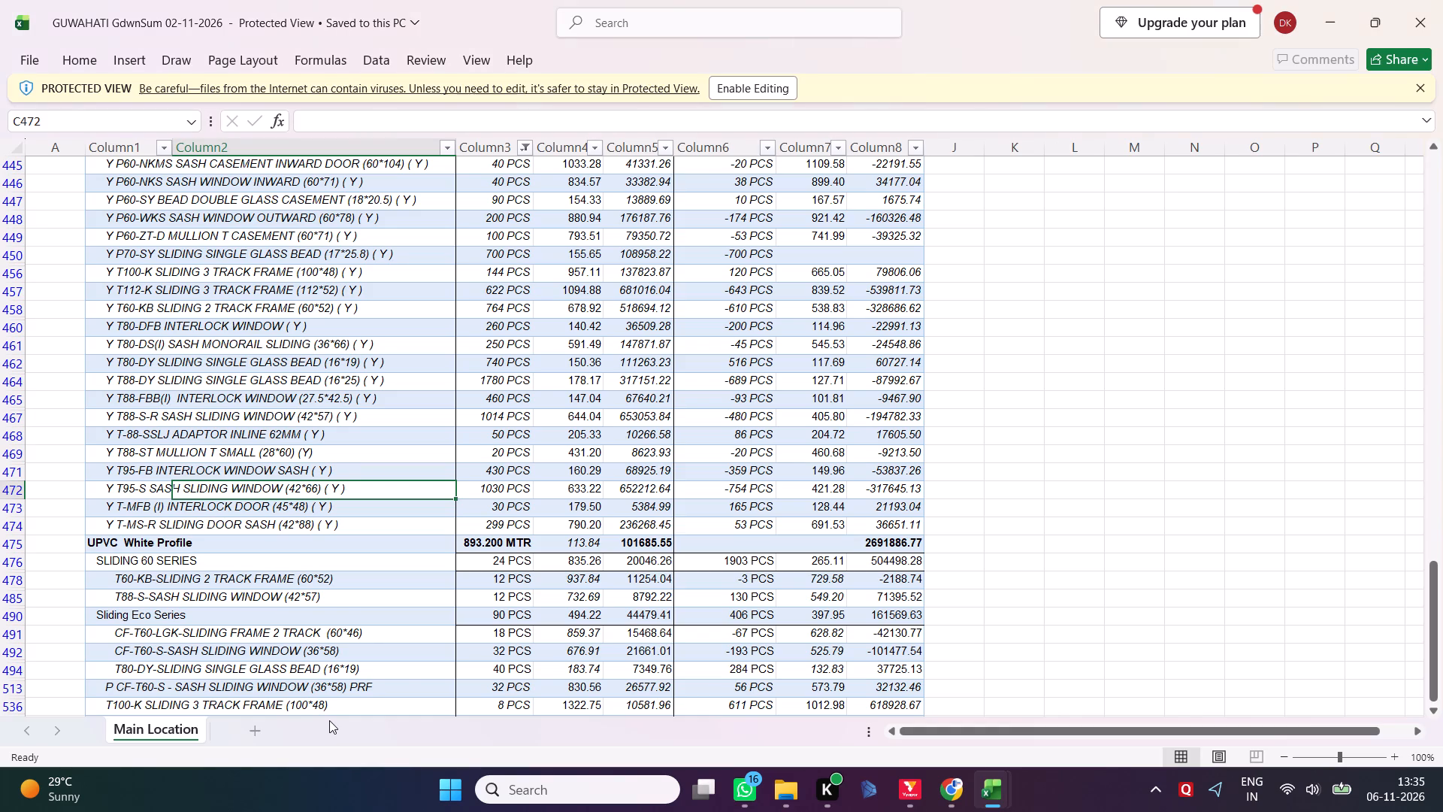
key(alt+Tab)
text(1030)
key(Return)
Enter the outward quantity 30 for Y T-MFB (I) interlock door (45*48) in the 2-11-26 column.
key(alt+Tab)
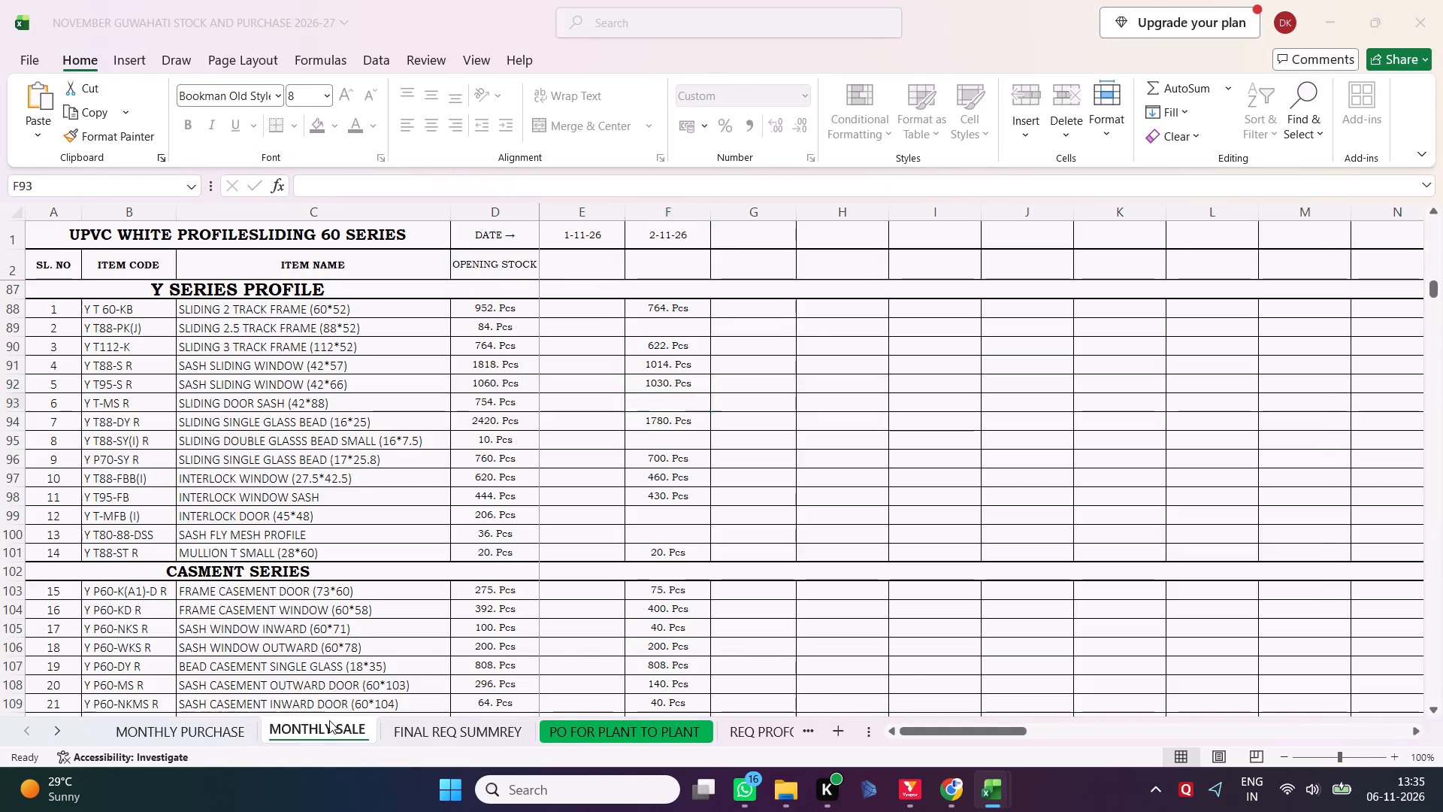
key(Down)
key(alt+Tab)
key(Down)
key(Down)
key(Down)
key(Down)
key(Down)
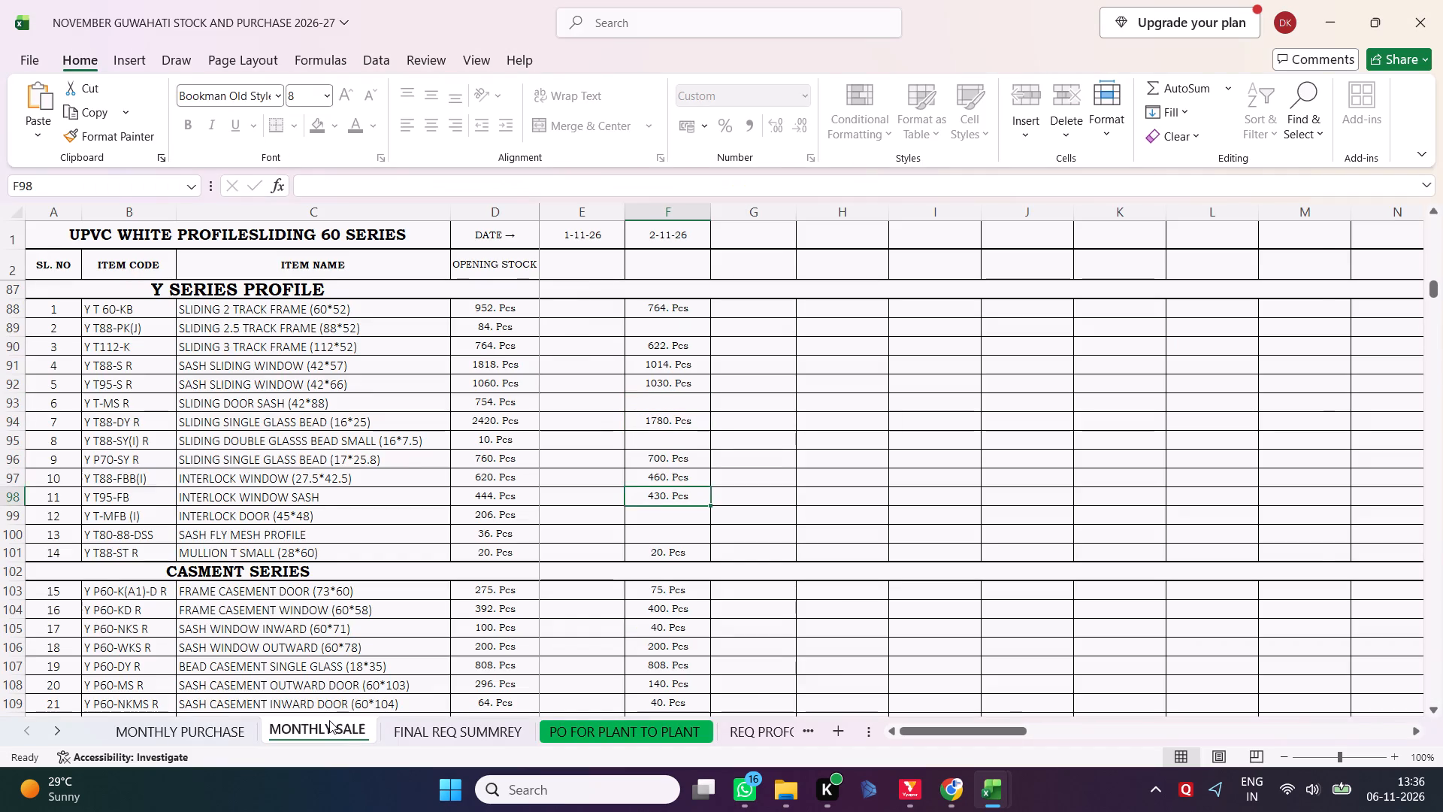
key(Down)
key(alt+Tab)
key(alt+Tab)
text(30)
key(Return)
Enter the outward quantity 299 for Y T-MS R sliding door sash (42*88) in the 2-11-26 column.
key(alt+Tab)
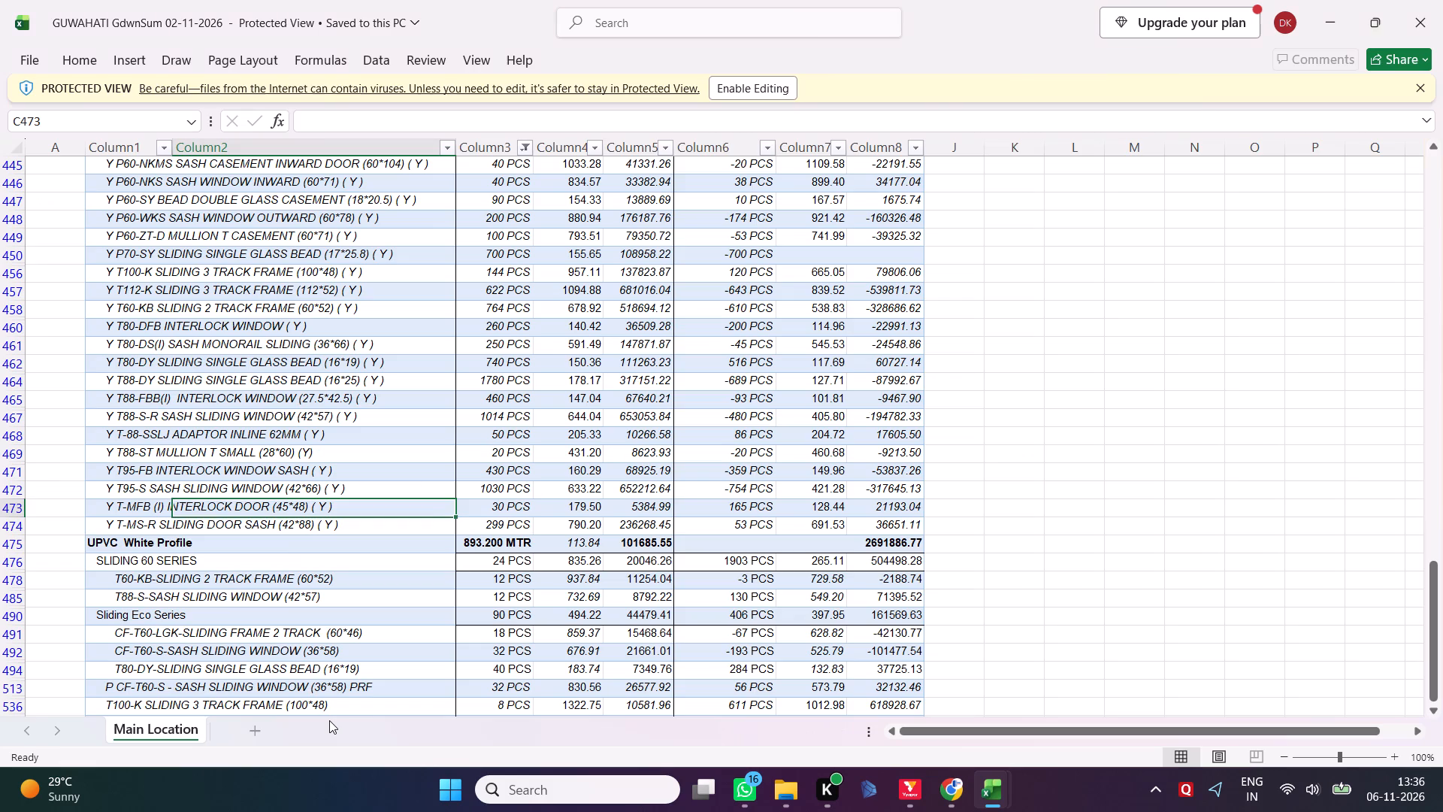
key(Down)
key(alt+Tab)
key(Up)
key(Up)
key(Up)
key(Up)
key(Up)
key(Up)
key(Up)
key(alt+Tab)
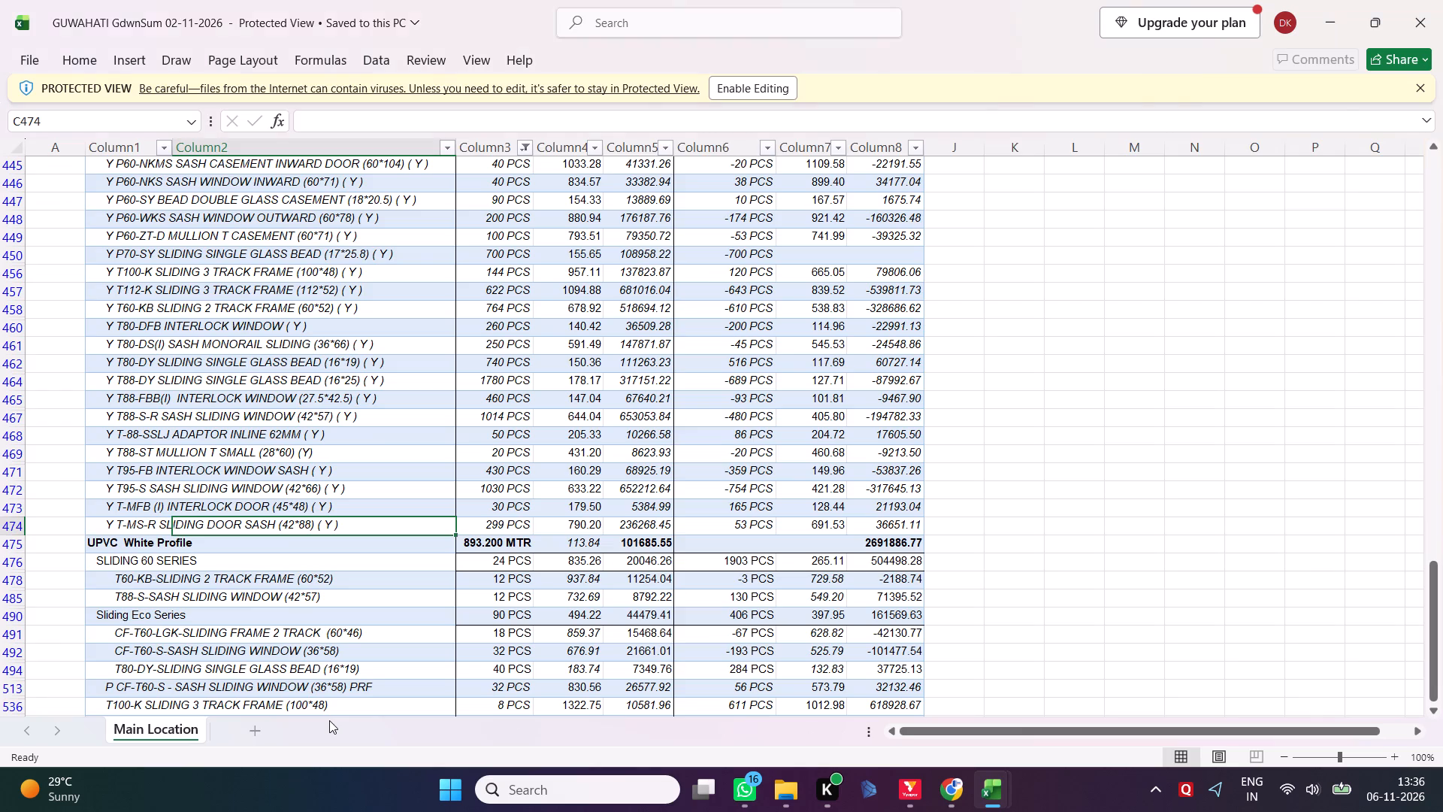
key(alt+Tab)
text(299)
key(Return)
Enter the outward quantity 12 for T60-KB sliding 2 track frame (60*52) in the 2-11-26 column.
key(alt+Tab)
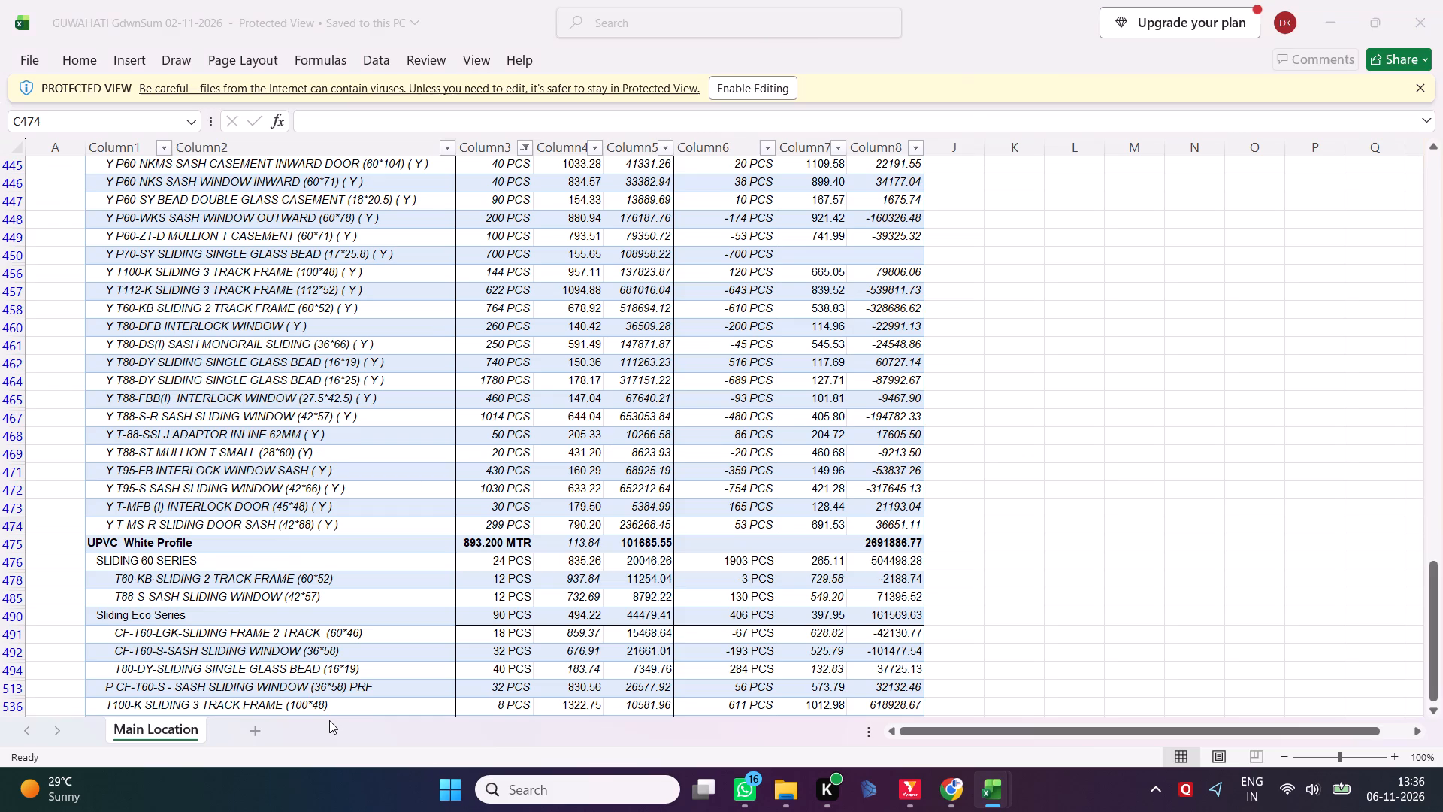
scroll(329, 720, down, 1)
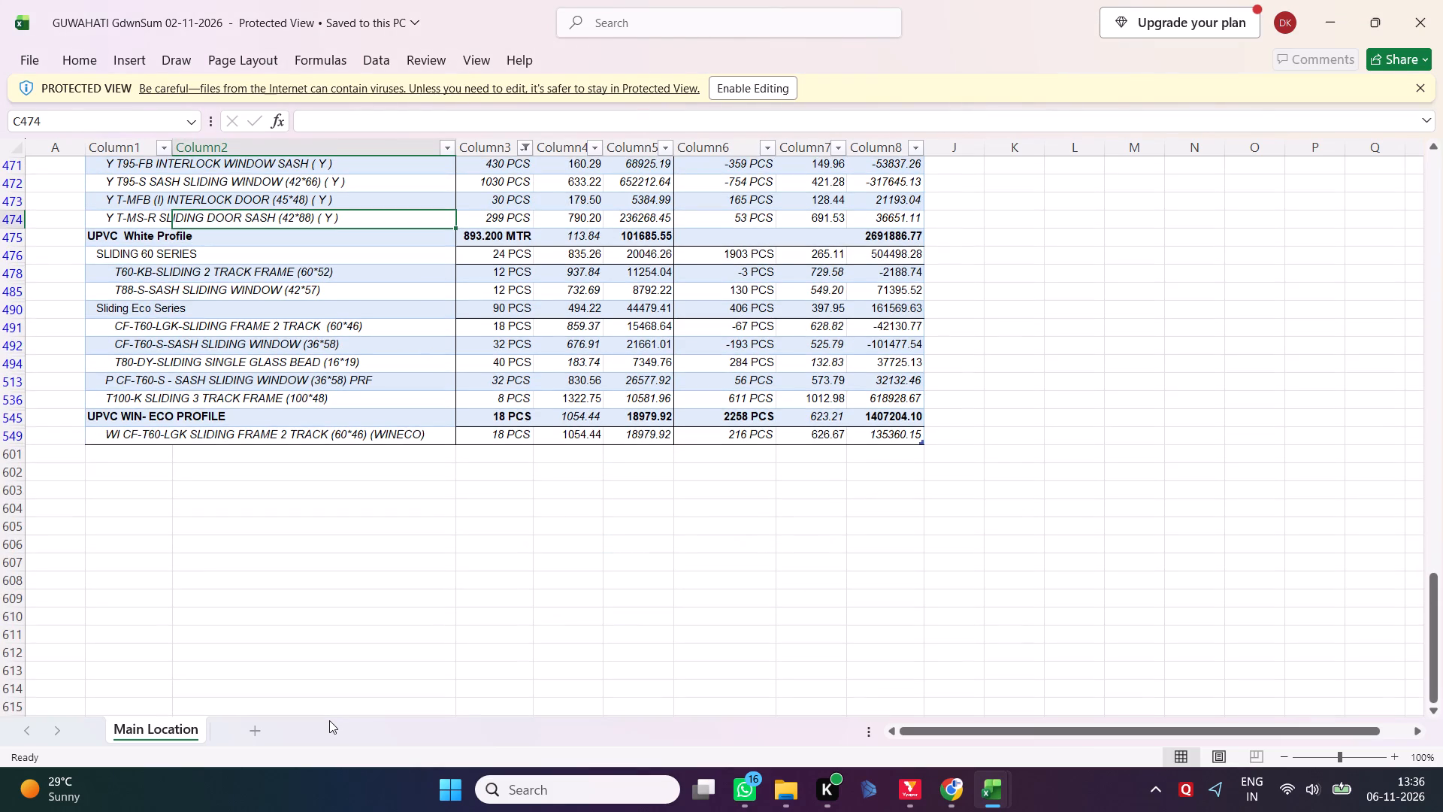
key(Down)
key(Down)
key(Down)
key(alt+Tab)
scroll(329, 720, up, 12)
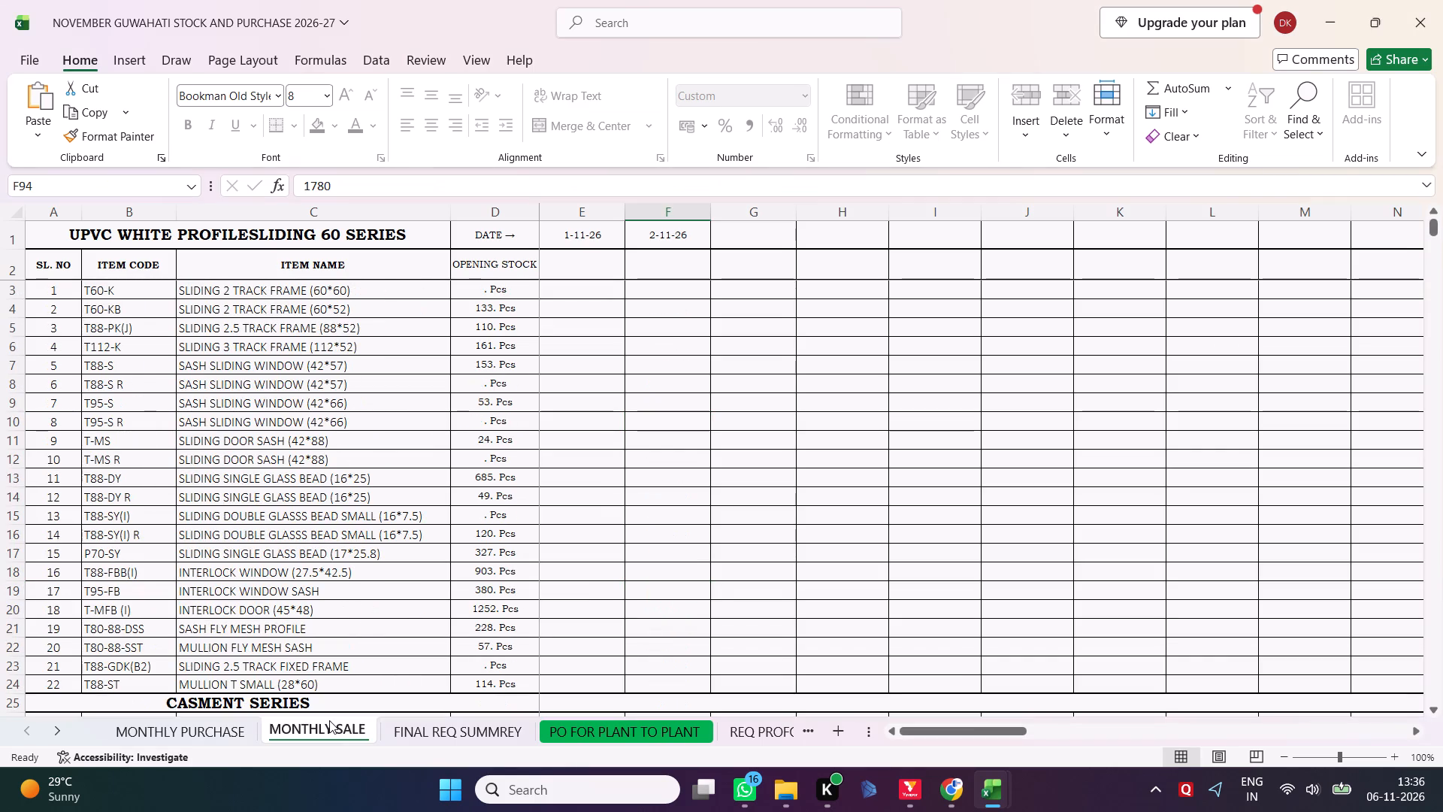
scroll(329, 720, up, 3)
scroll(610, 486, up, 5)
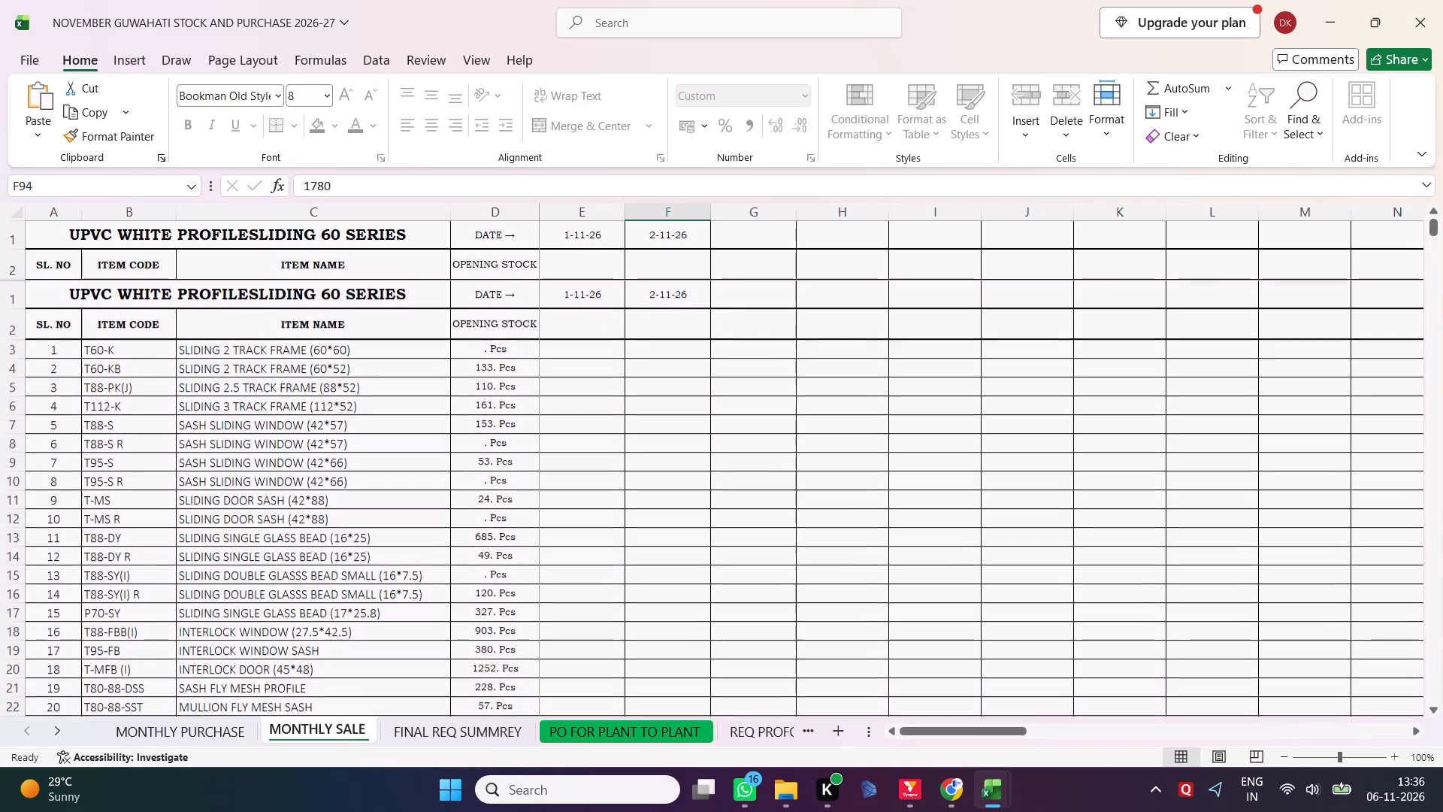
click(684, 329)
key(Up)
key(alt+Tab)
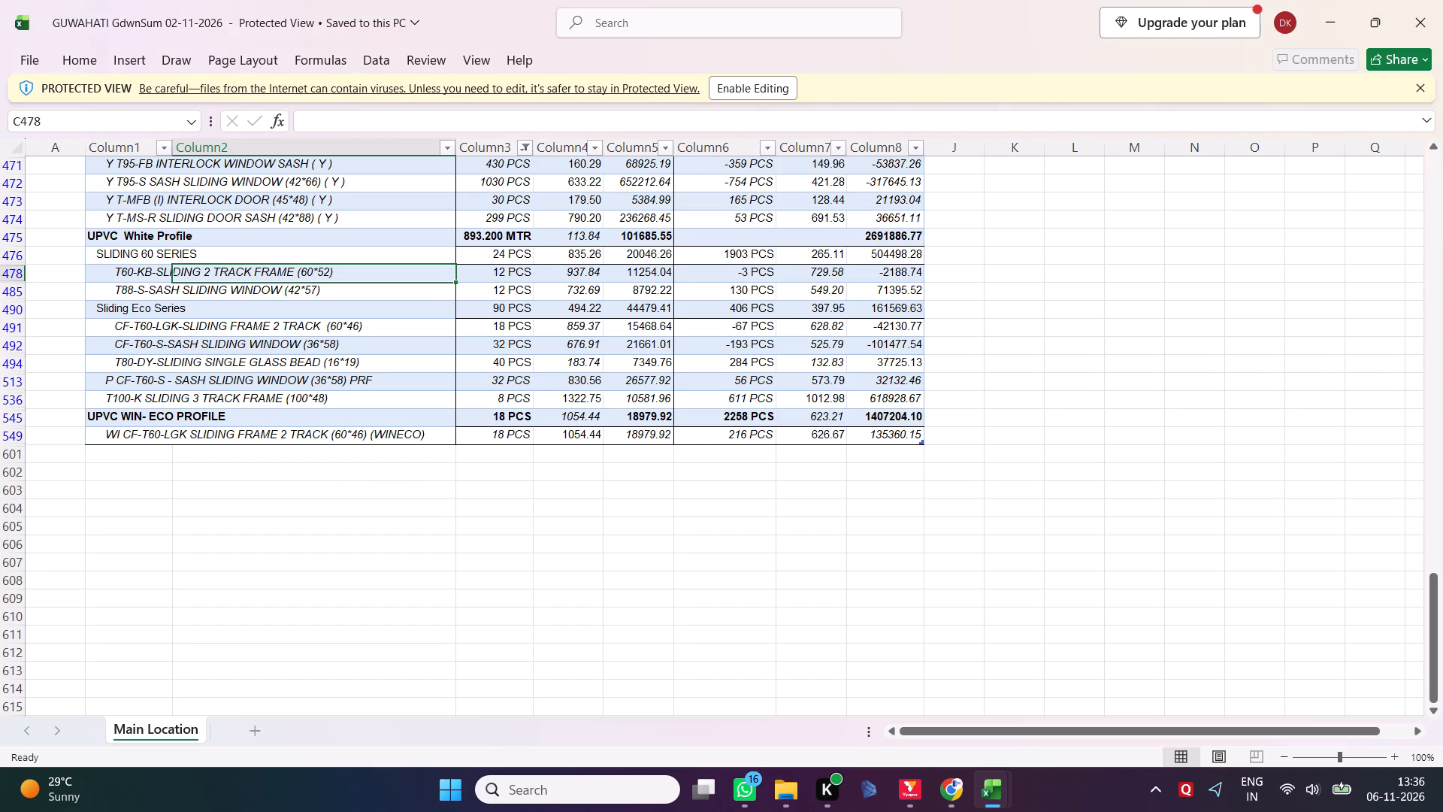
key(alt+Tab)
text(12)
key(Return)
Enter the outward quantity 12 for T88-S sash sliding window (42*57) in the 2-11-26 column.
key(alt+Tab)
key(Down)
key(alt+Tab)
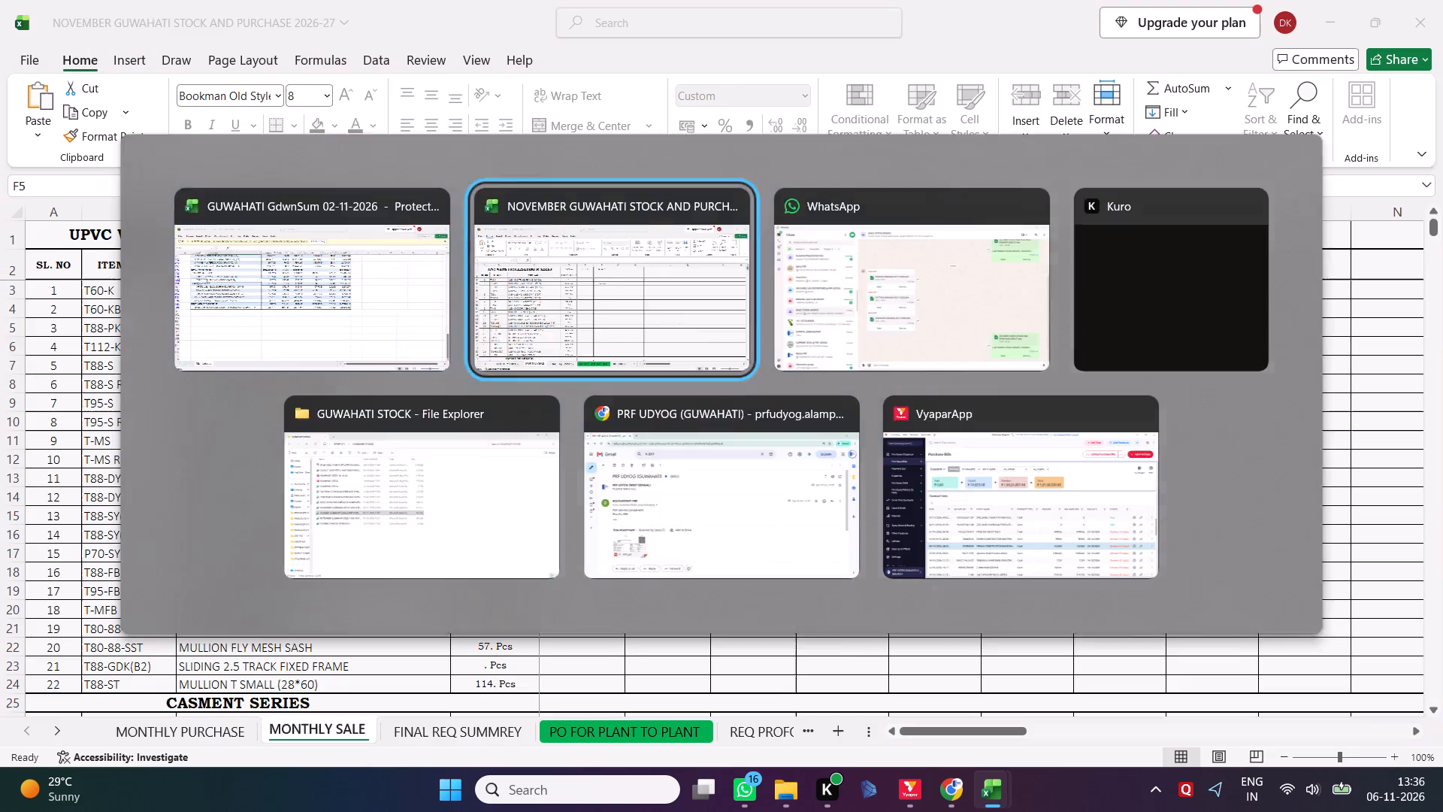
key(Down)
key(Down)
key(Down)
key(Up)
key(alt+Tab)
key(alt+Tab)
text(12)
key(Return)
Enter the outward quantity 19 for CF-T60-LGK sliding frame 2 track (60*46) in the white project series, 2-11-26 column.
key(alt+Tab)
key(Down)
key(Down)
key(alt+Tab)
key(Down)
key(Down)
key(Down)
key(Down)
key(Down)
key(Down)
key(Down)
key(Down)
key(Down)
key(Down)
key(Down)
key(Down)
key(Down)
key(Down)
key(Down)
key(Down)
key(Down)
key(Down)
key(Down)
key(Down)
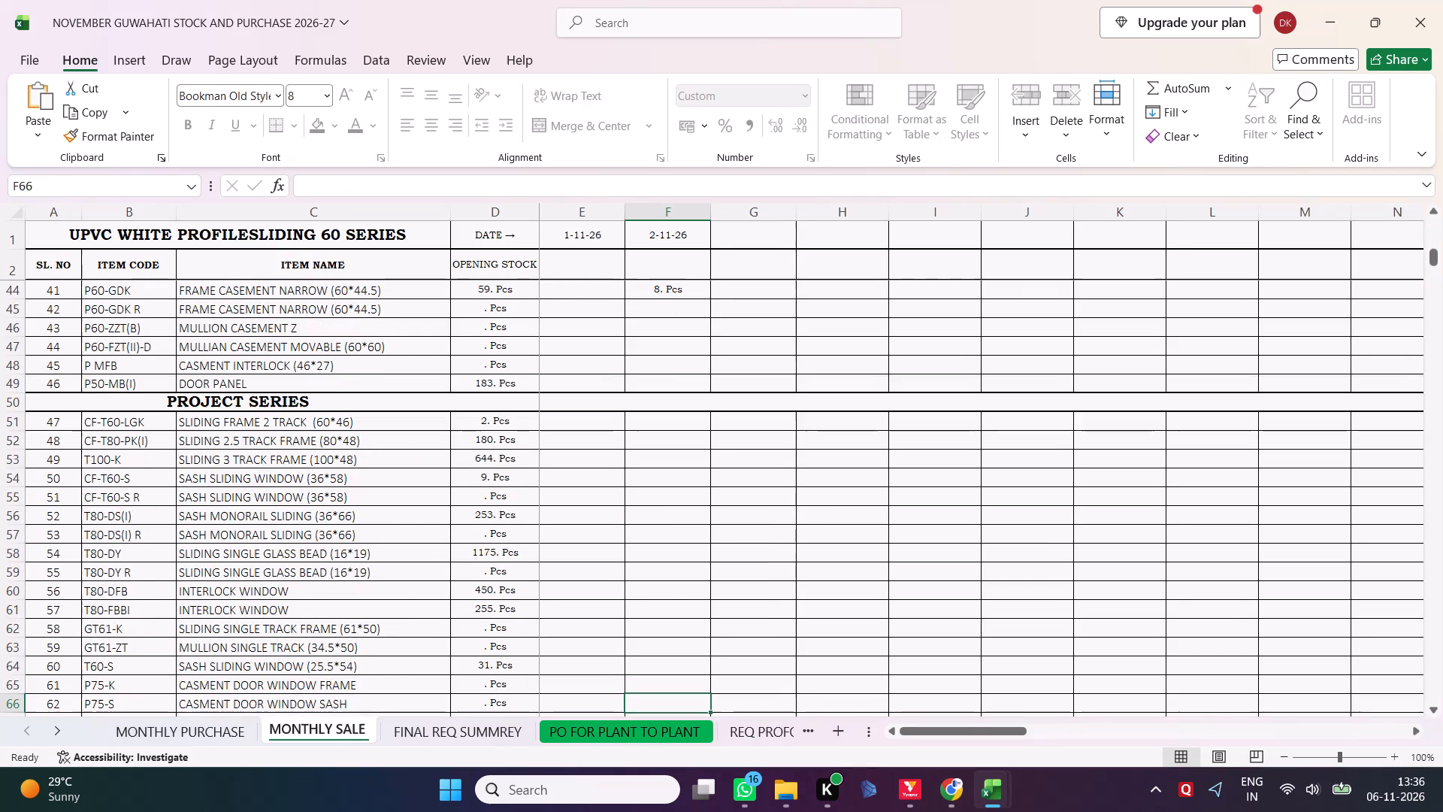
key(Up)
key(Up)
key(Up)
key(Up)
key(Up)
key(Up)
key(Up)
key(Up)
key(Up)
key(Up)
key(Up)
key(Up)
key(Up)
key(Up)
key(Up)
key(alt+Tab)
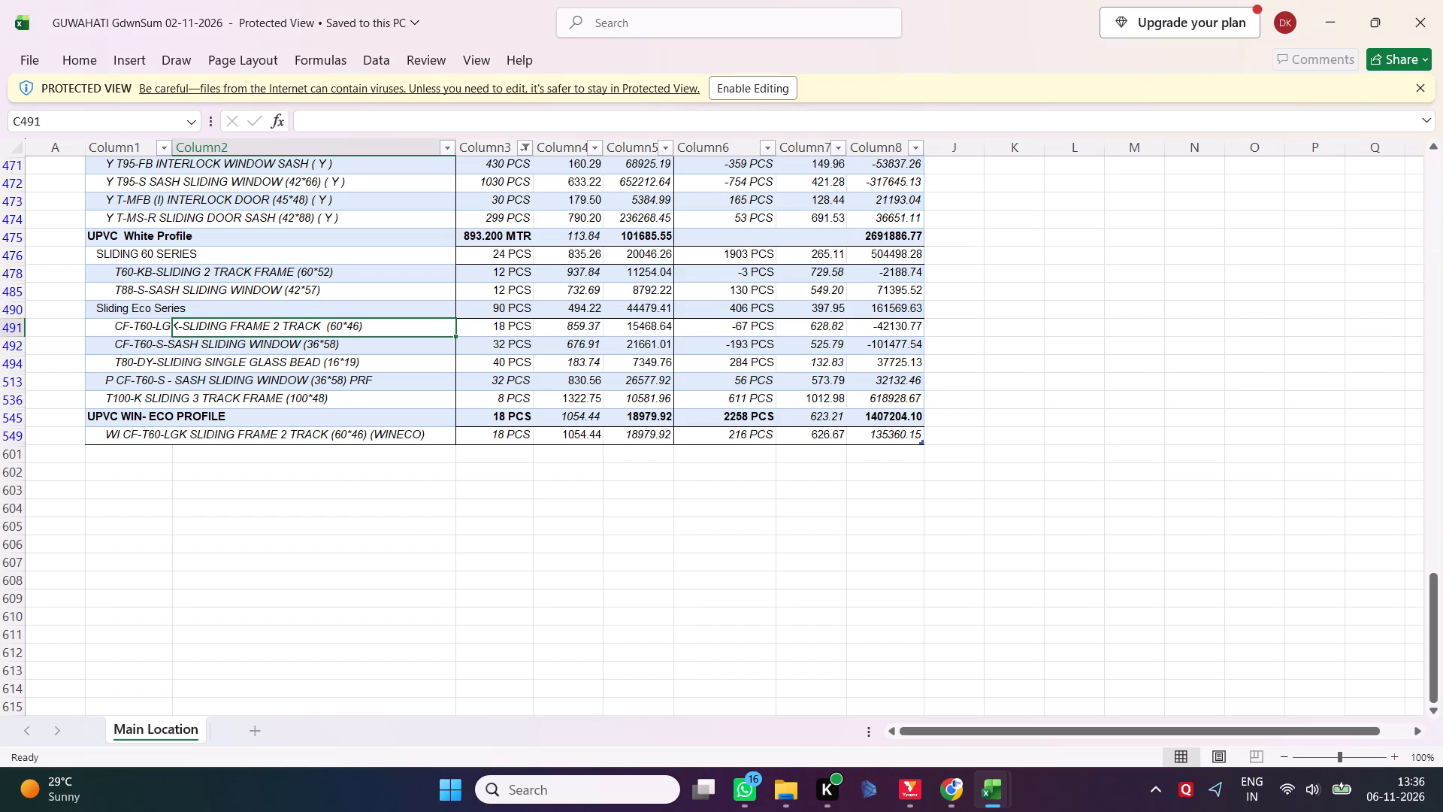
key(alt+Tab)
text(19)
key(Return)
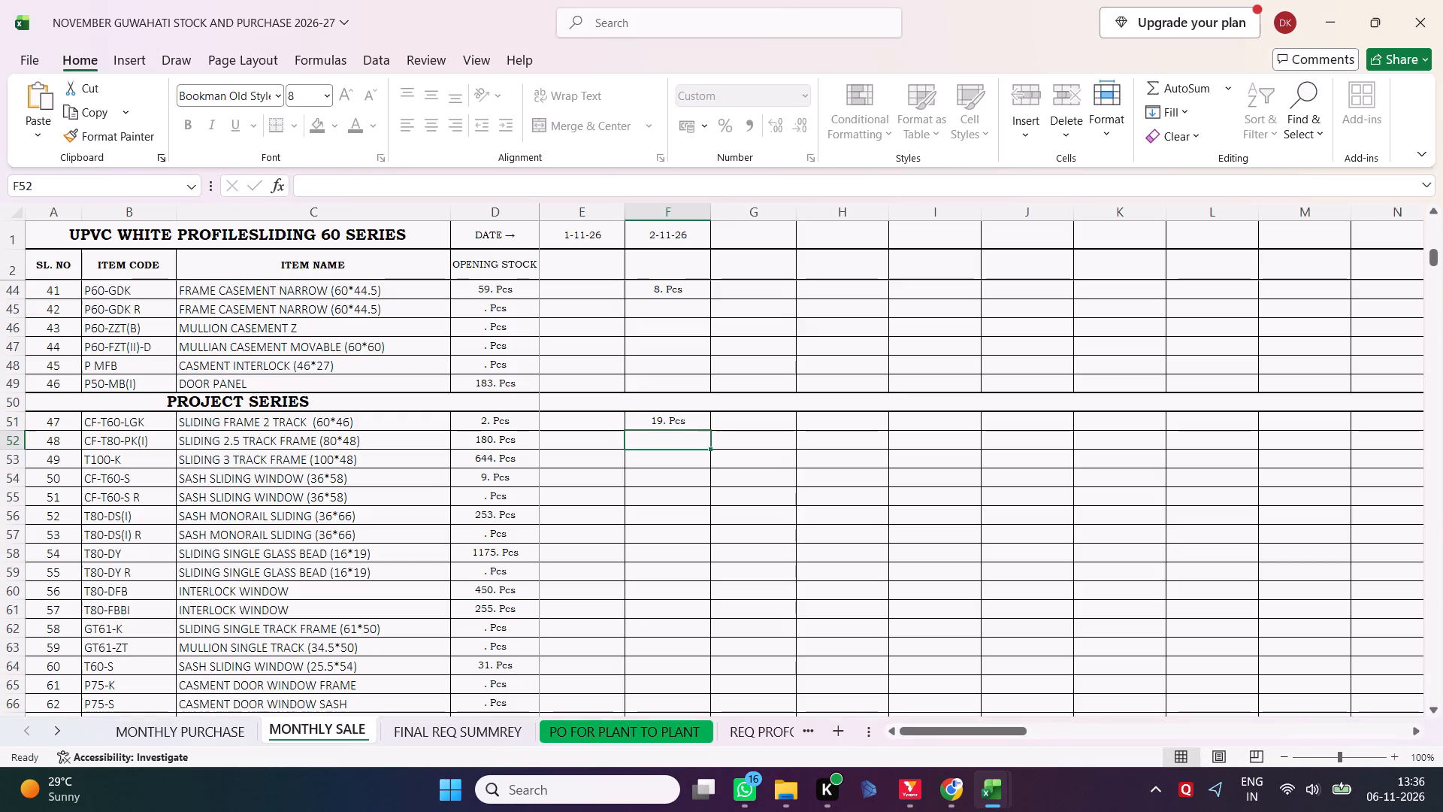
Enter the outward quantity 32 for CF-T60-S sash sliding window (36*58) in the 2-11-26 column of MONTHLY SALE.
click(223, 720)
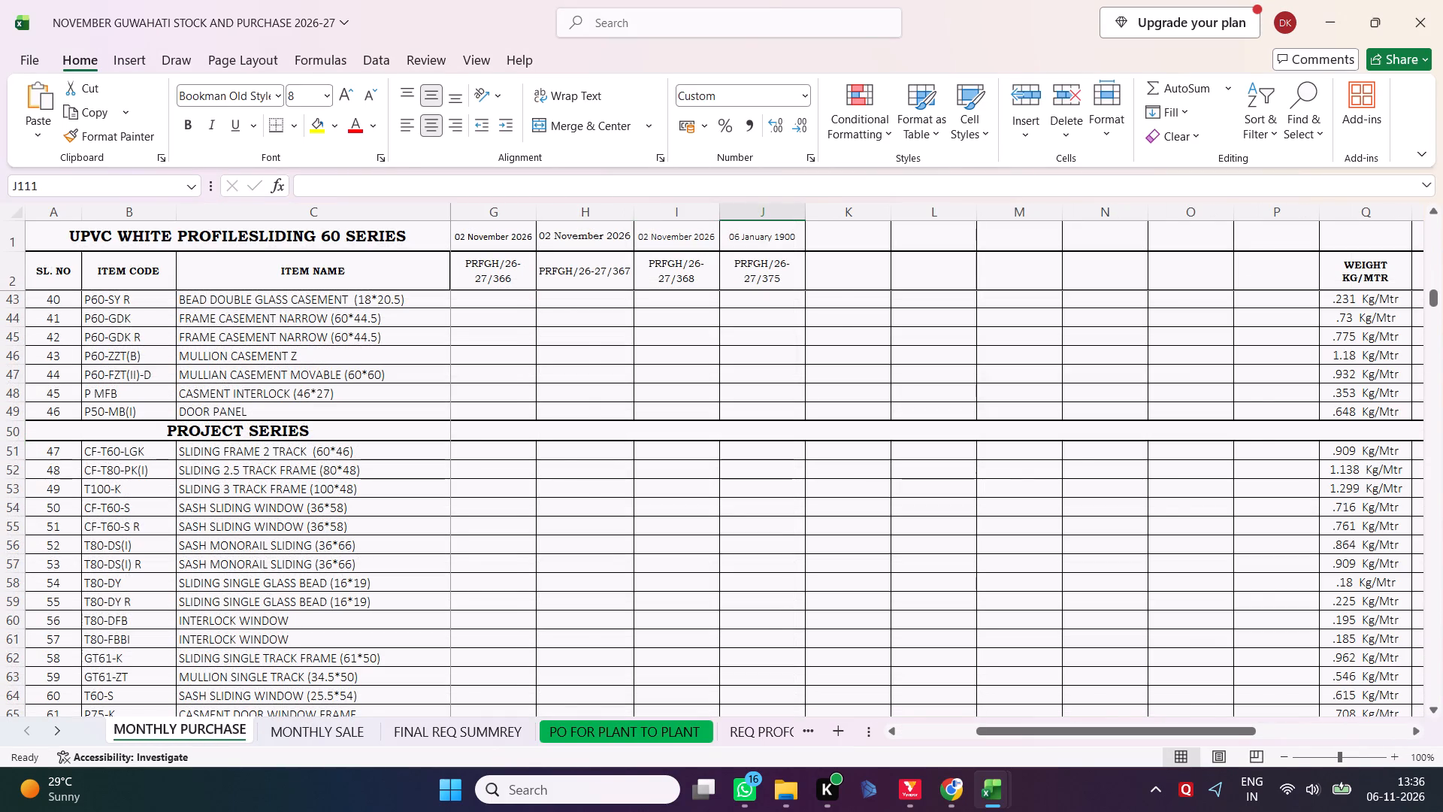
scroll(740, 560, right, 2)
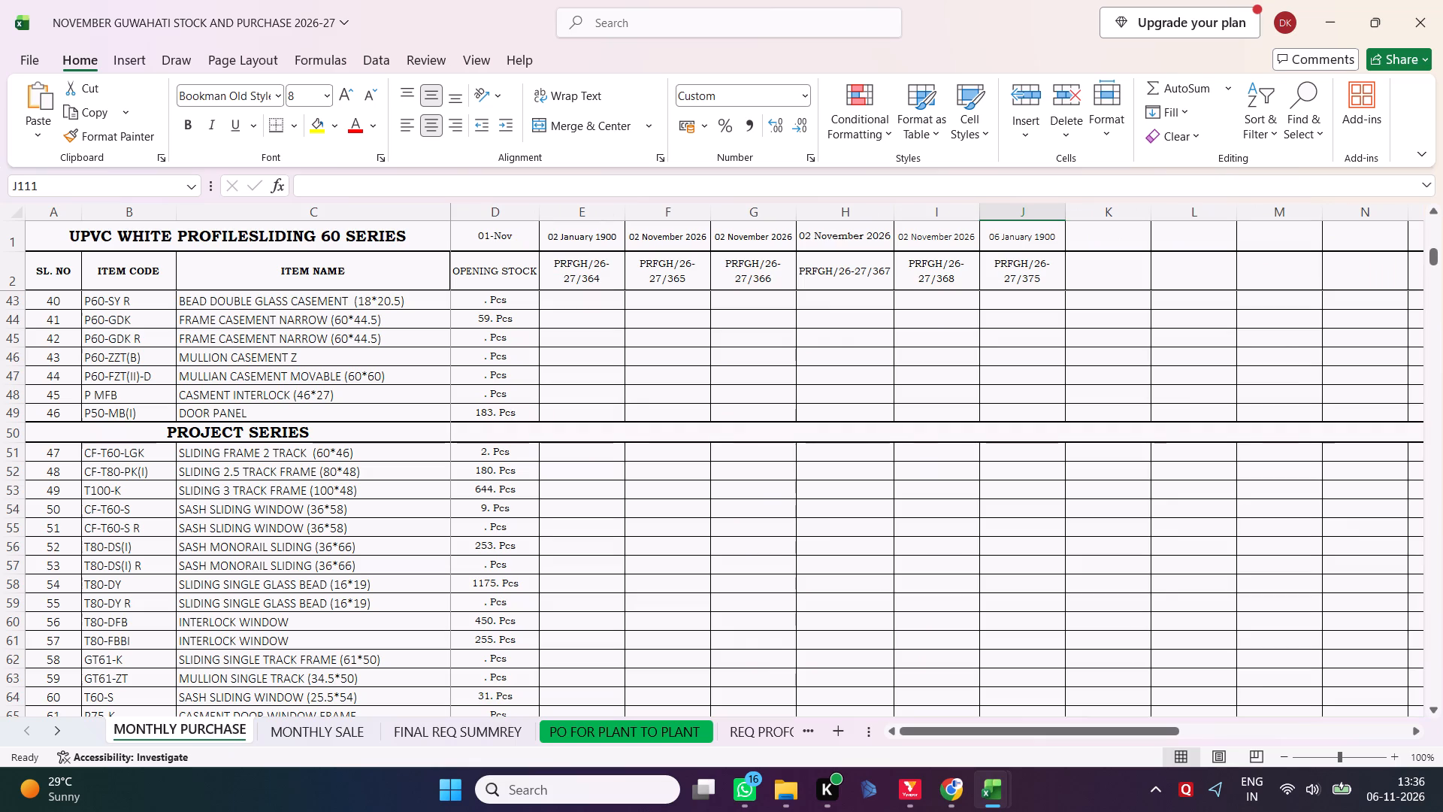
click(280, 743)
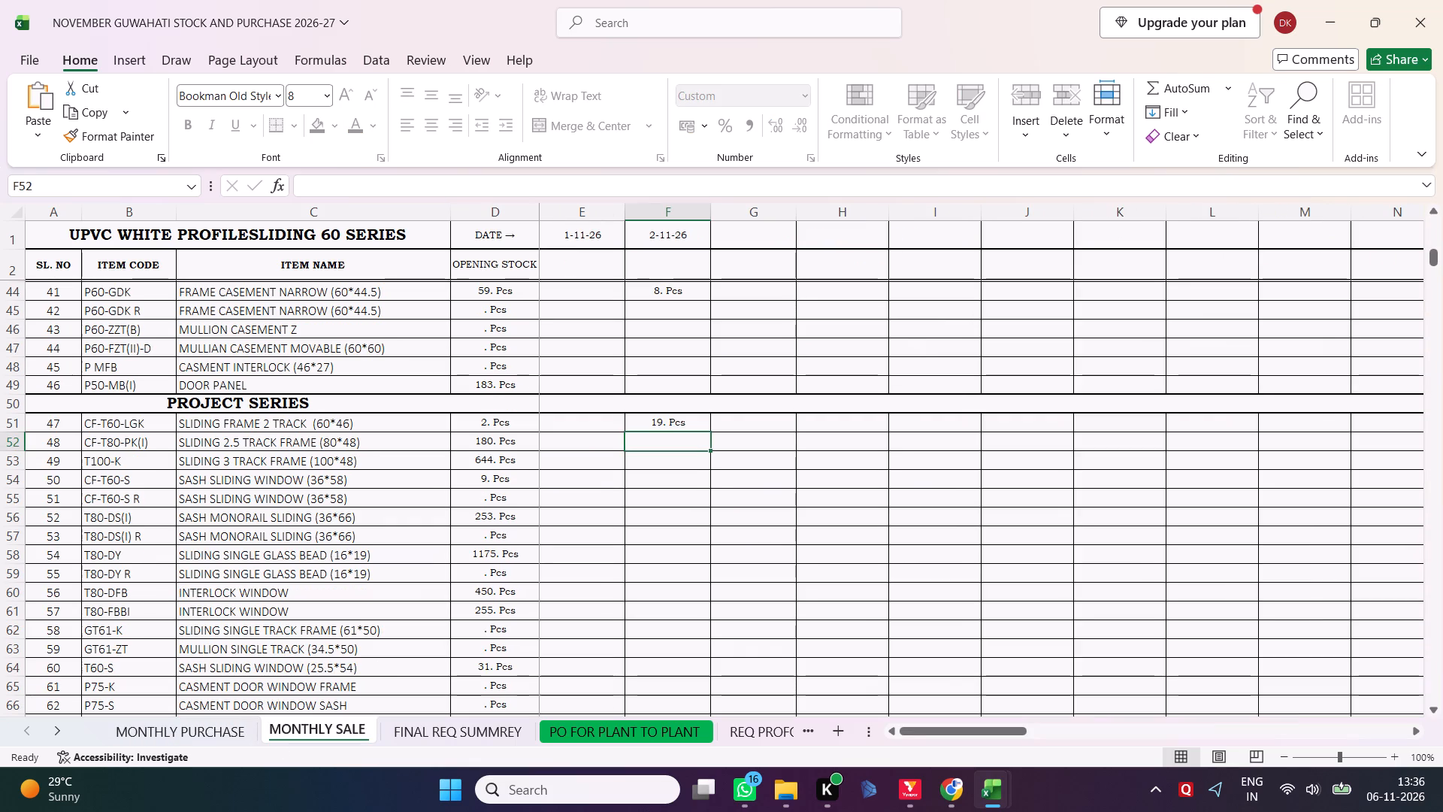
key(alt+Tab)
key(Down)
key(Down)
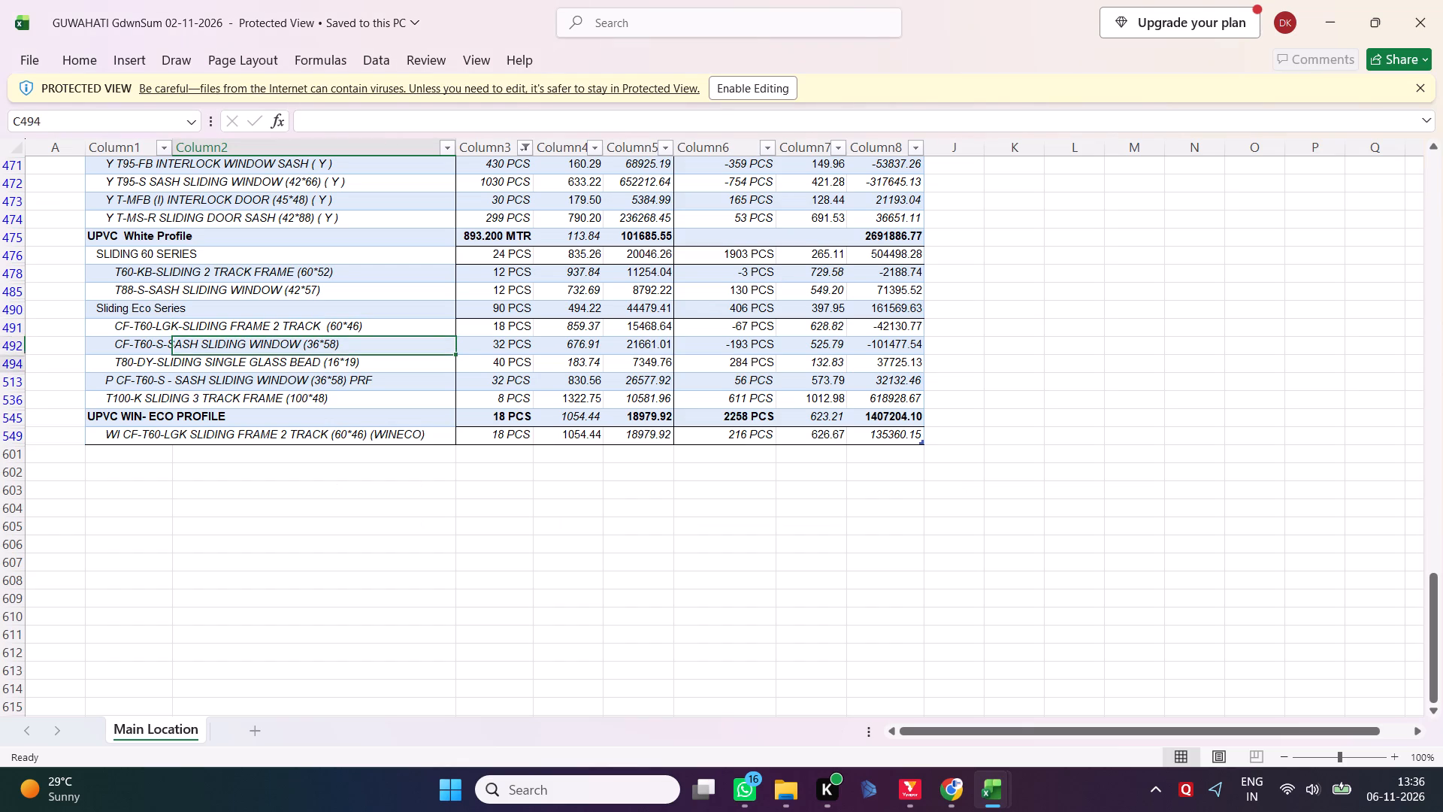
key(Up)
key(alt+Tab)
key(Down)
key(Down)
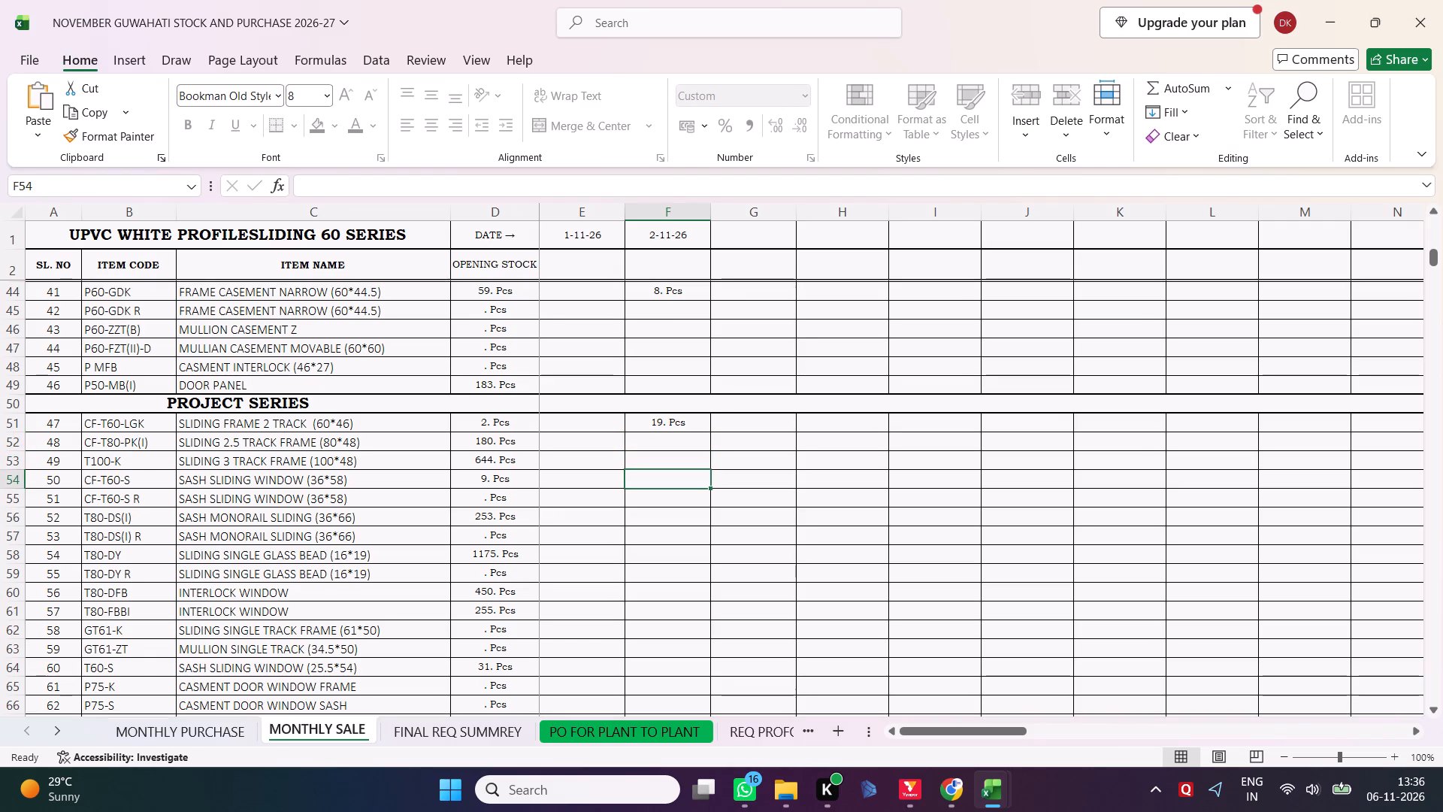
key(alt+Tab)
key(alt+Tab)
text(32)
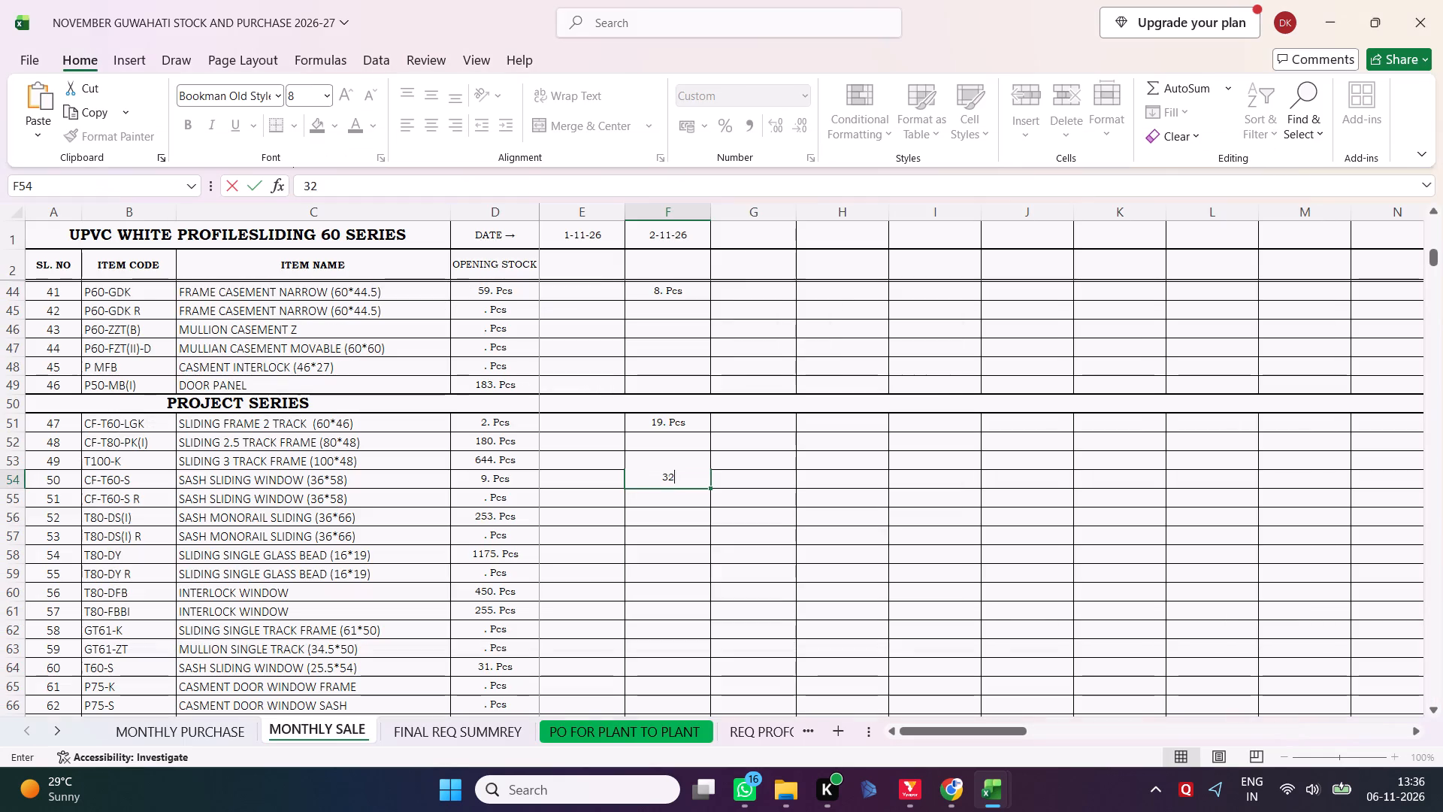
key(Return)
Enter the outward quantity 40 for T80-DY sliding single glass bead (16*19) in the 2-11-26 column.
key(alt+Tab)
key(Down)
key(alt+Tab)
key(Up)
key(Up)
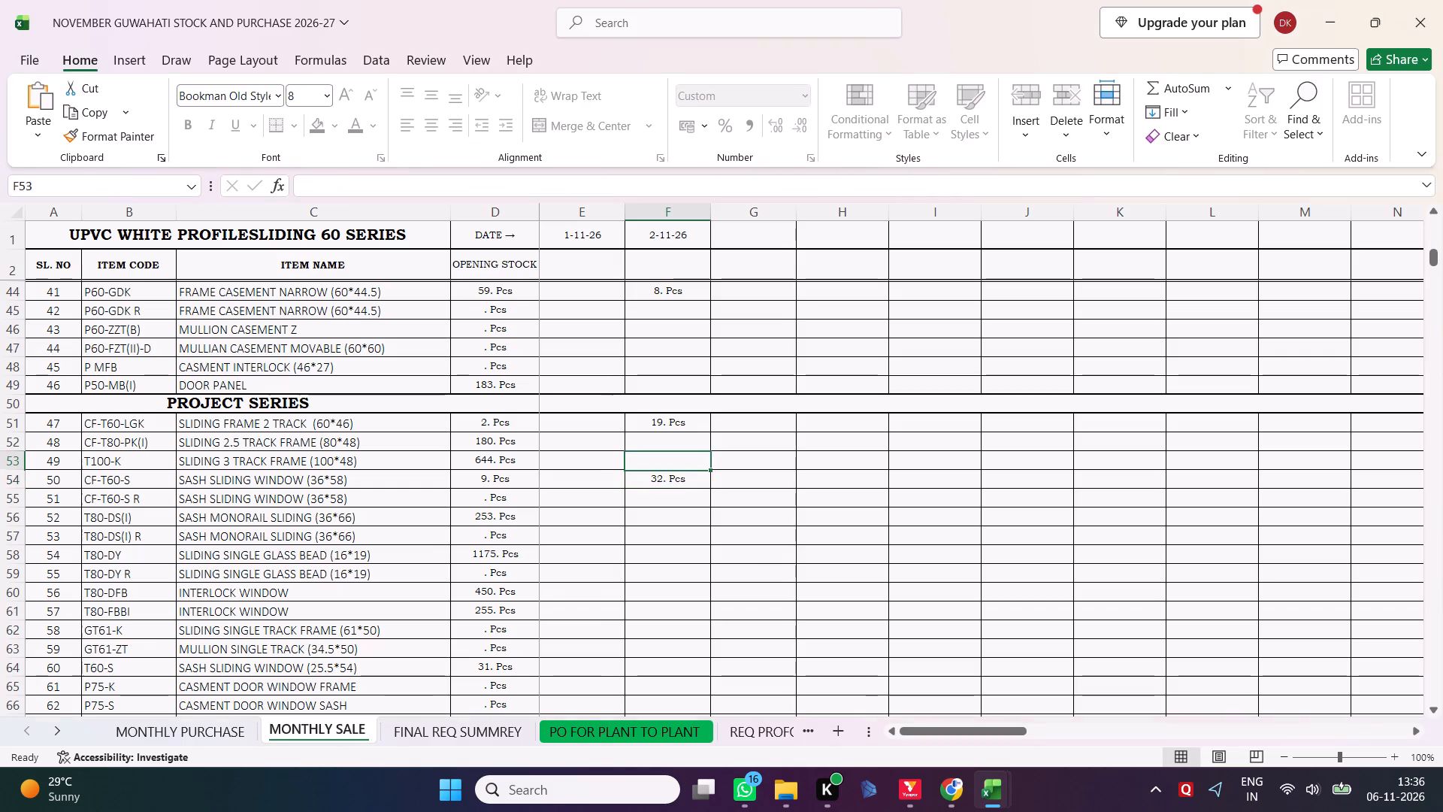
key(Down)
key(Down)
key(Down)
key(Down)
key(Down)
key(alt+Tab)
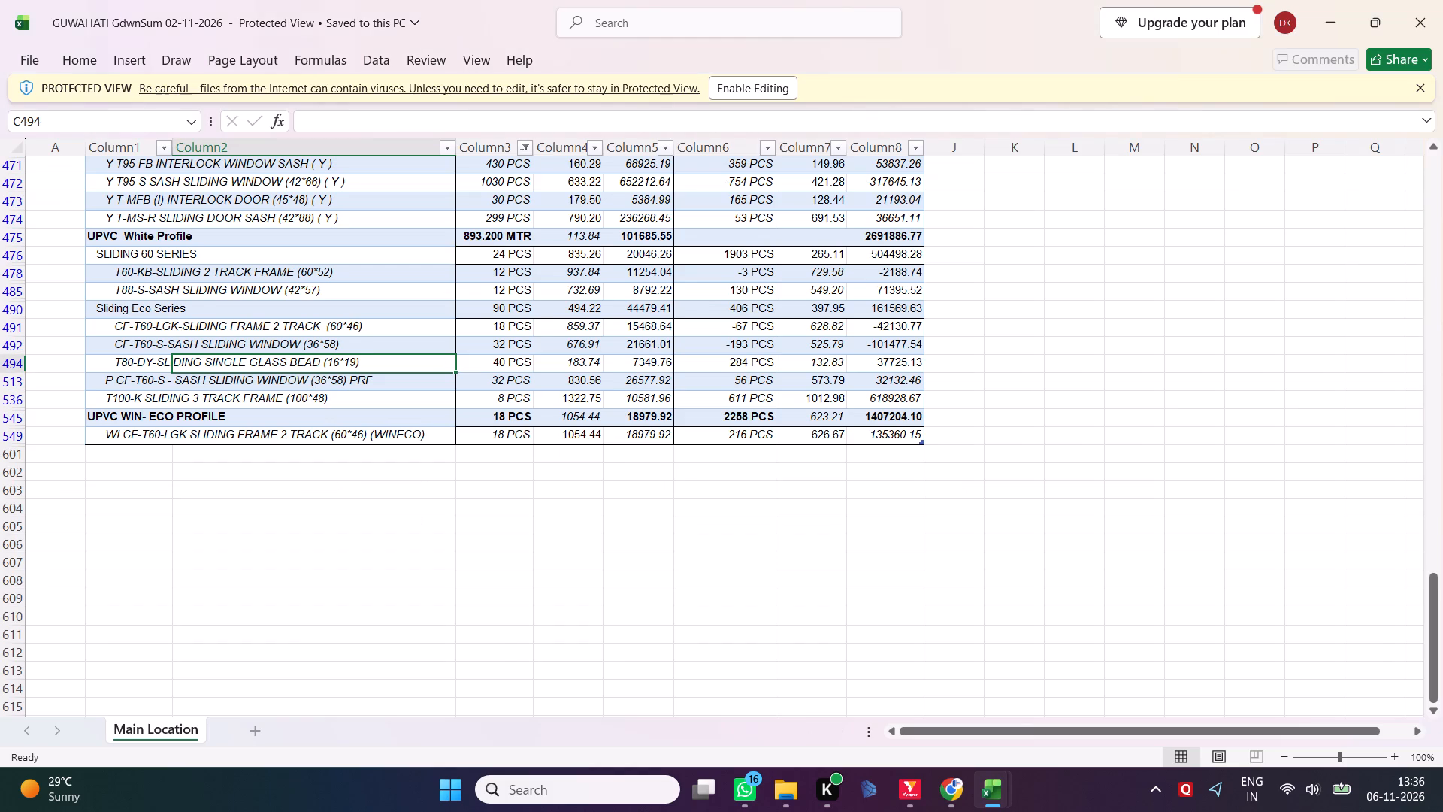
key(alt+Tab)
text(40)
key(Return)
Enter the outward quantity 32 for P CF-T60-S R sash sliding window (36*58) in the PRF profile section, 2-11-26 column.
key(alt+Tab)
key(Down)
key(alt+Tab)
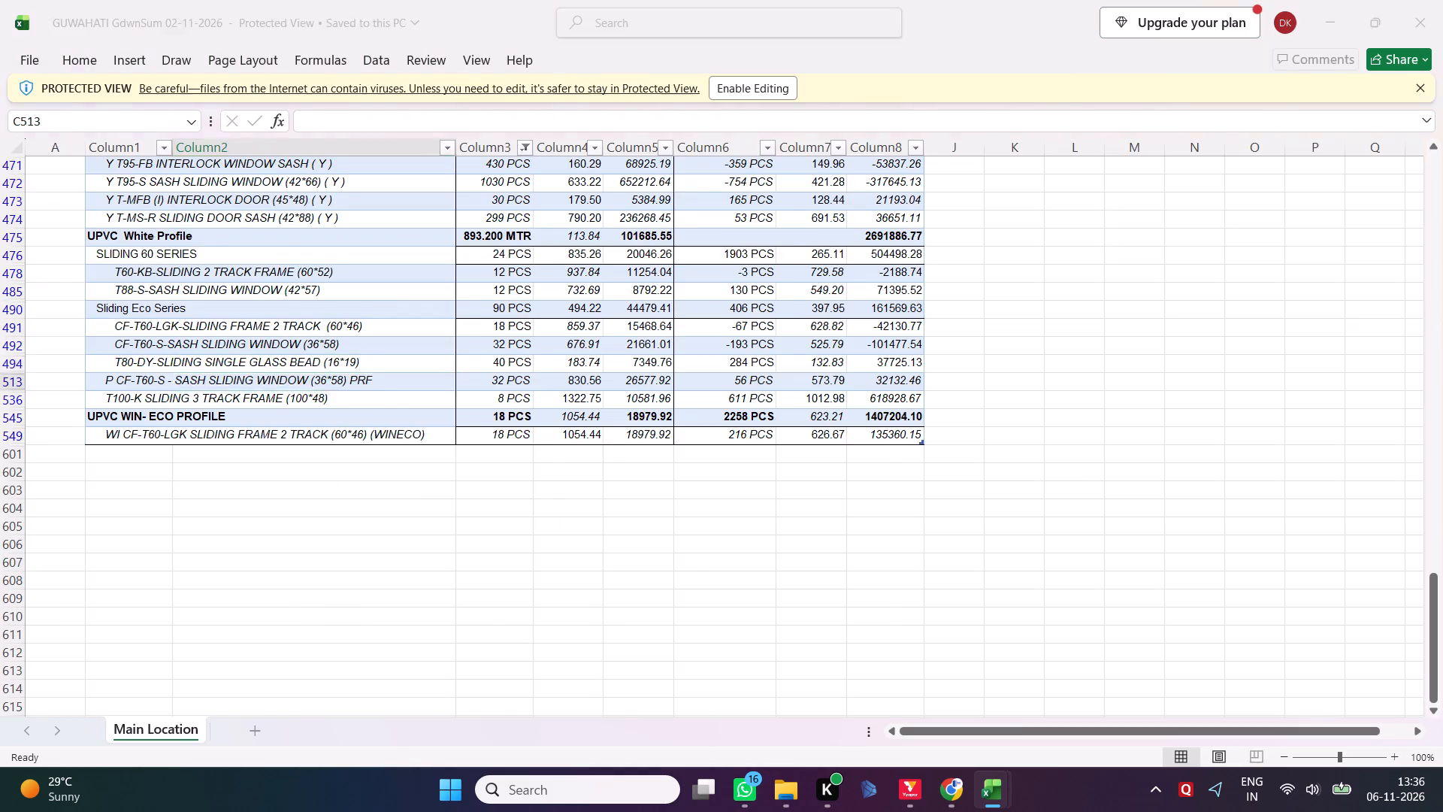
key(alt+Tab)
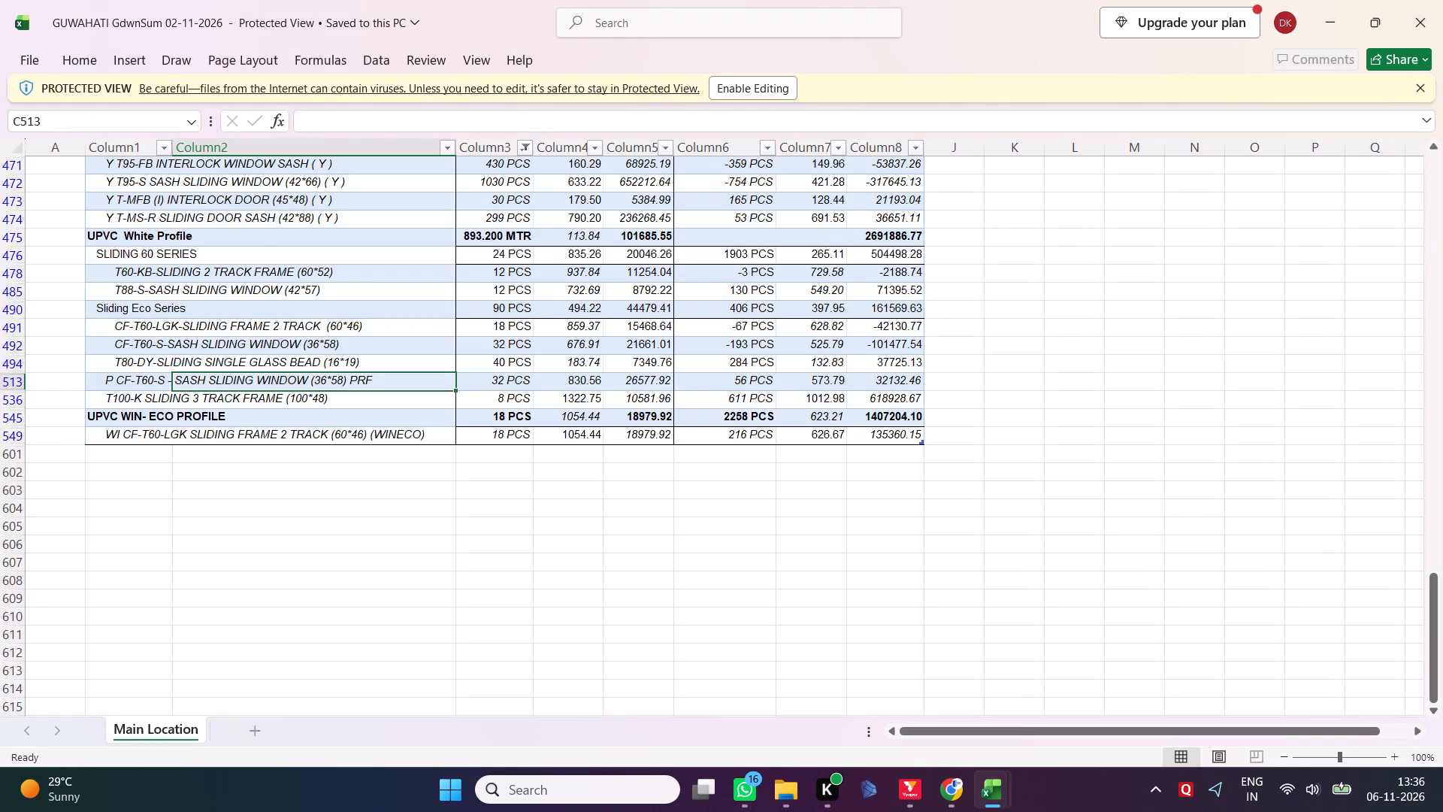
key(alt+Tab)
scroll(646, 462, down, 11)
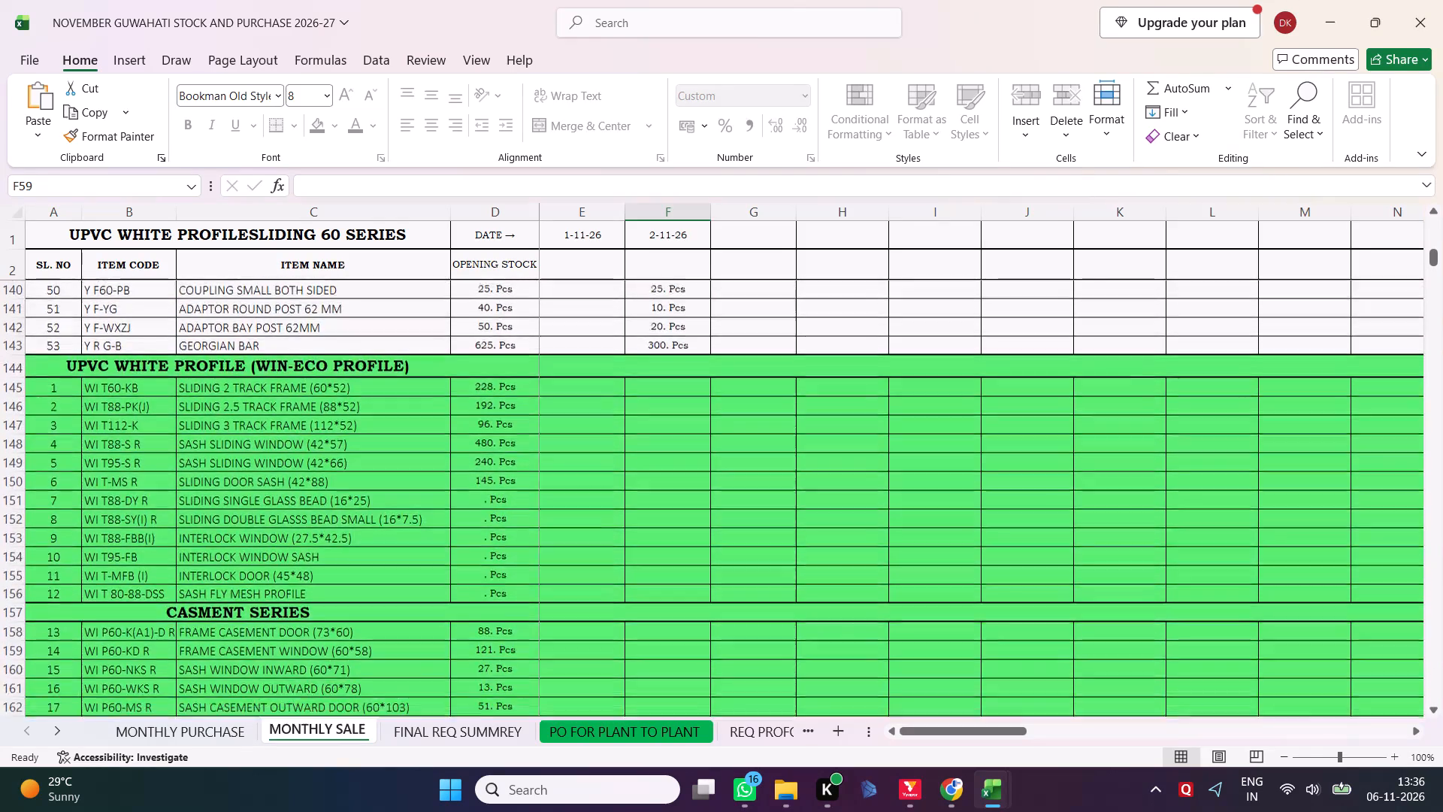
scroll(646, 462, down, 8)
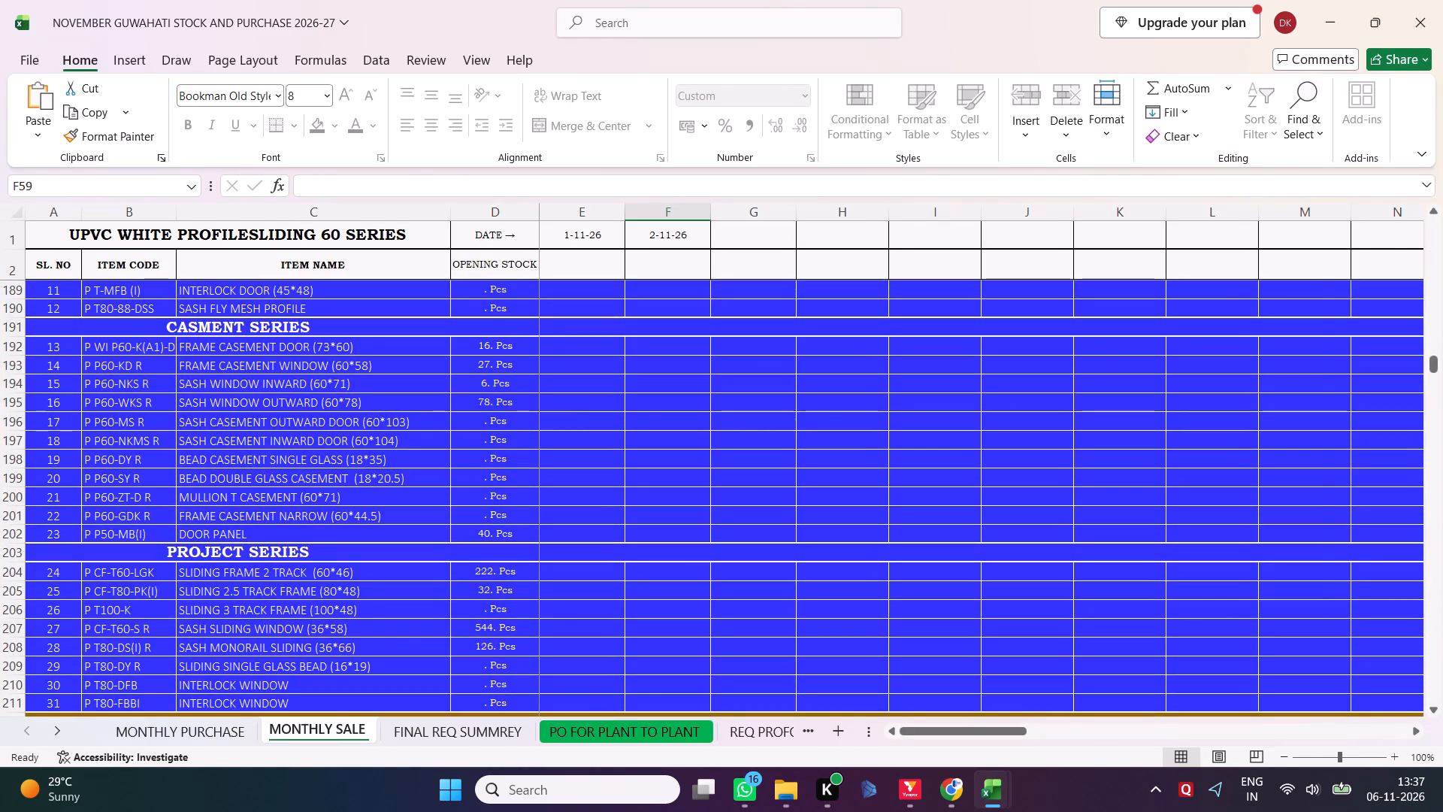
click(662, 586)
key(alt+Tab)
key(alt+Tab)
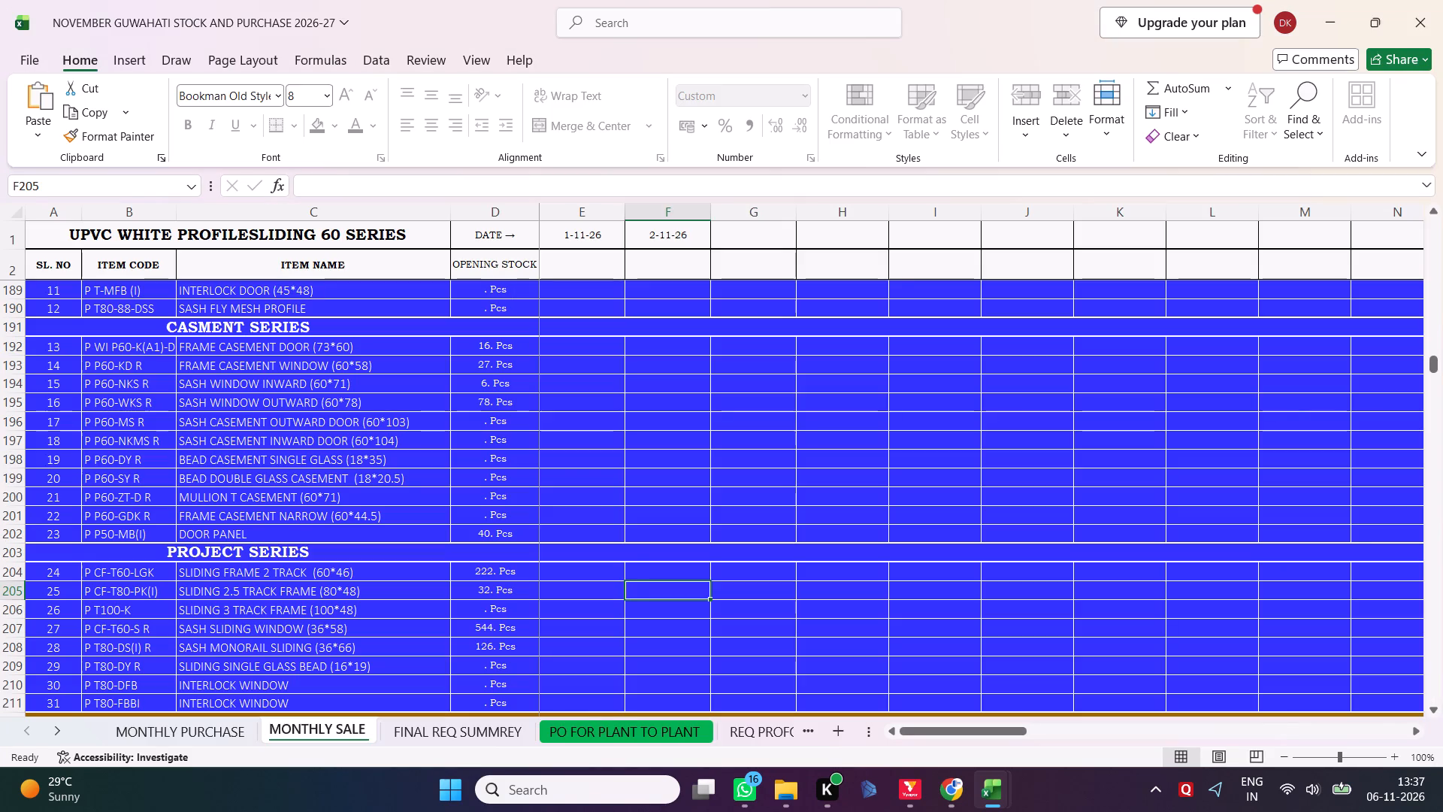
key(Down)
key(Down)
text(32)
key(Return)
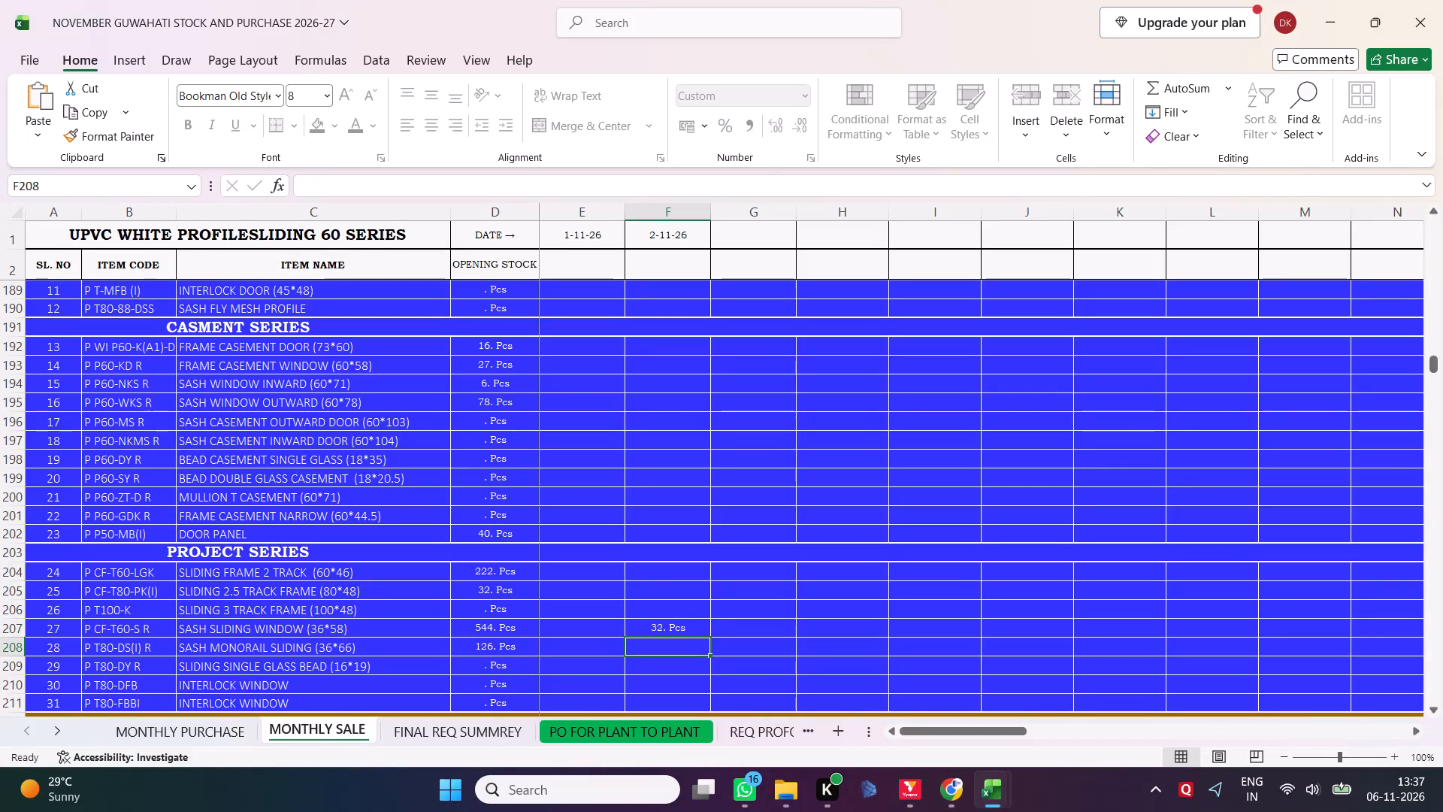
Enter the outward quantity 8 for T100-K sliding 3 track frame (100*48) in the white project series, 2-11-26 column.
key(alt+Tab)
key(Down)
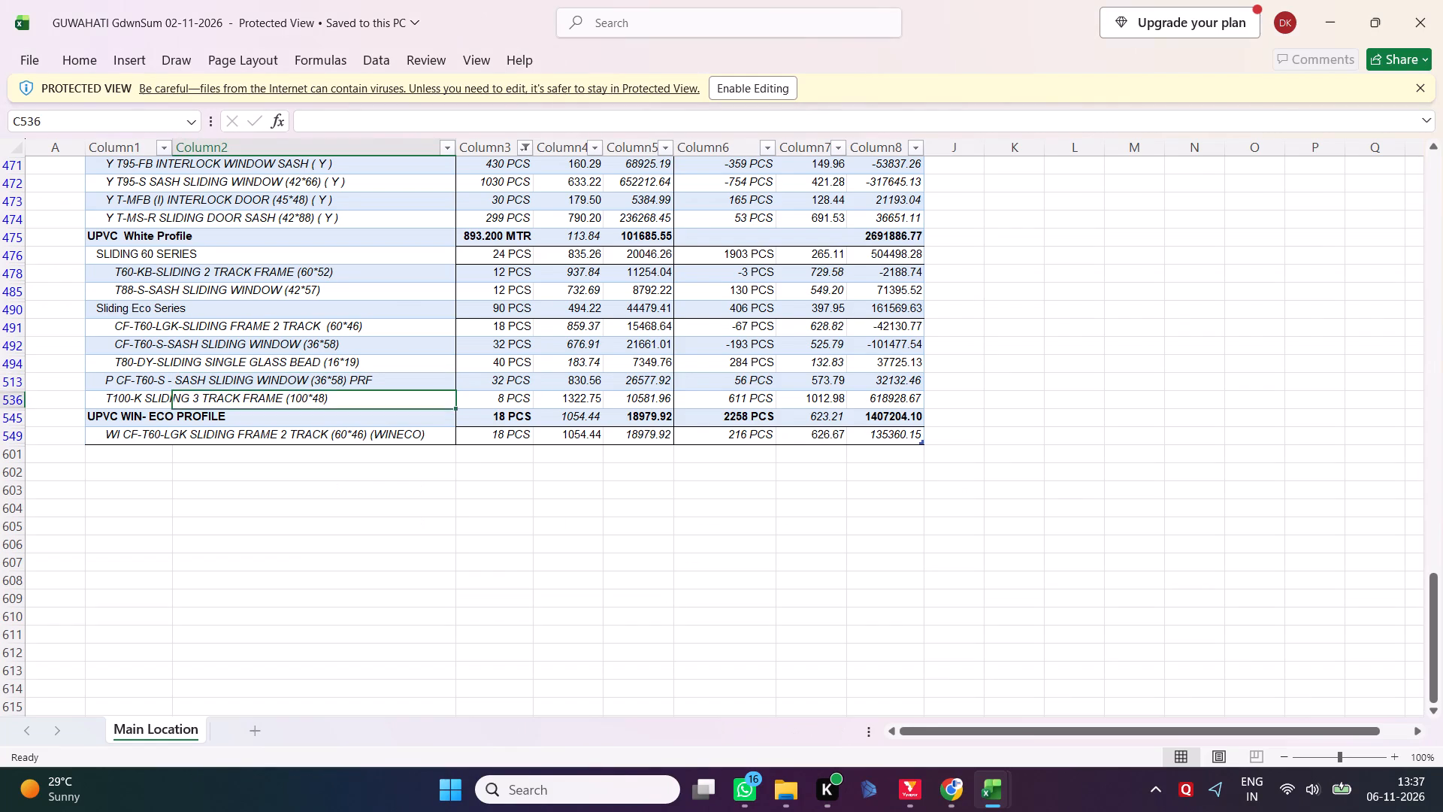
key(alt+Tab)
scroll(662, 586, up, 7)
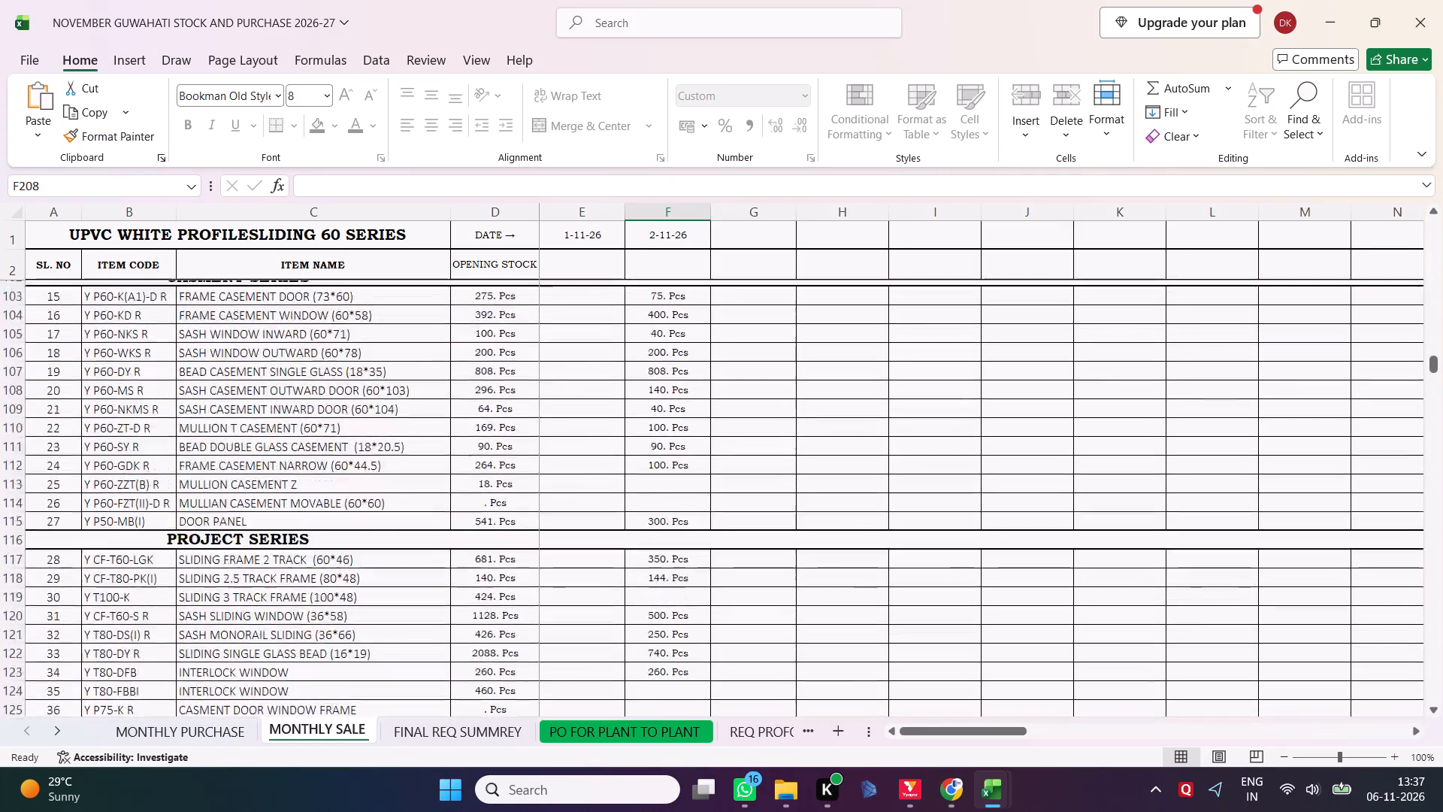
scroll(662, 586, up, 5)
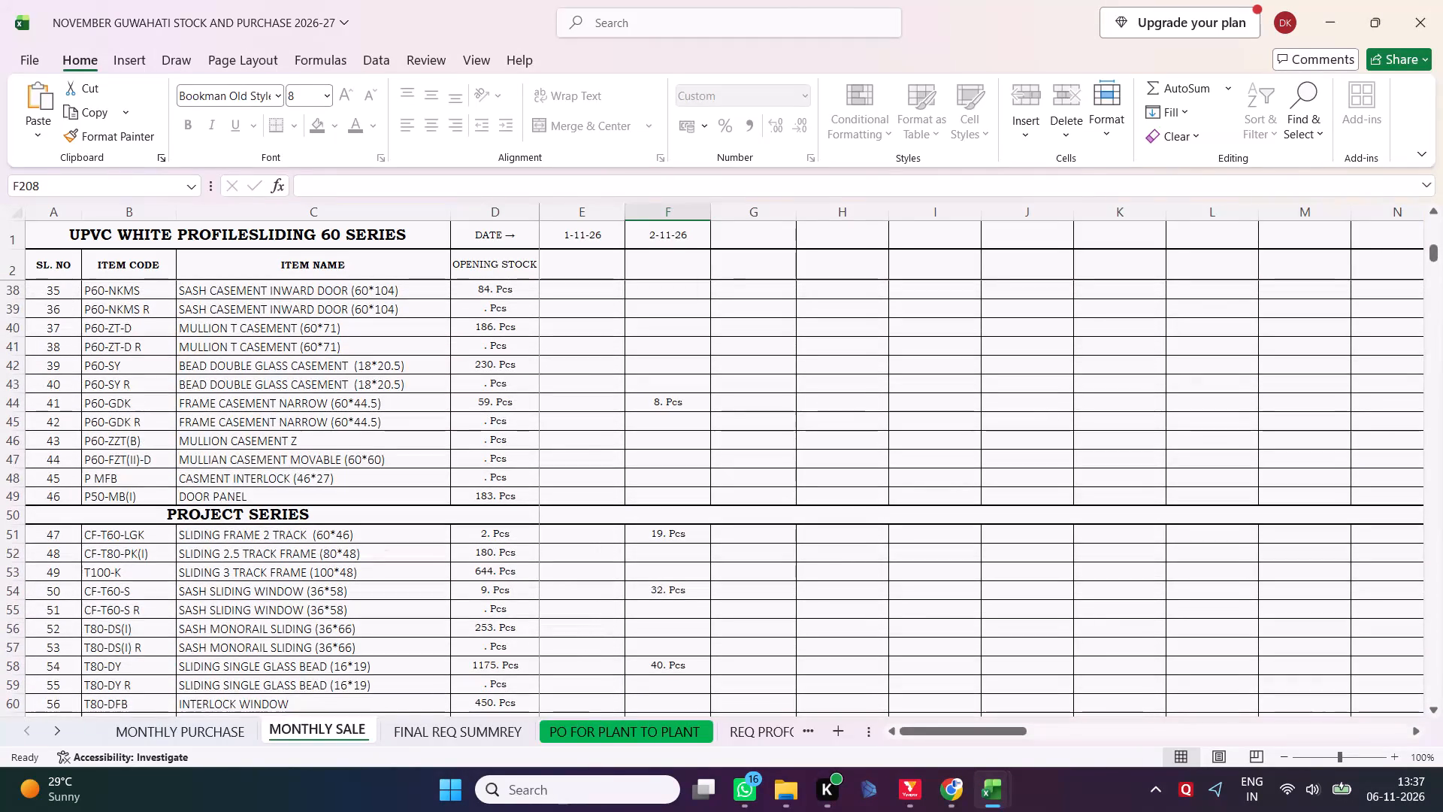
click(659, 560)
key(Down)
key(alt+Tab)
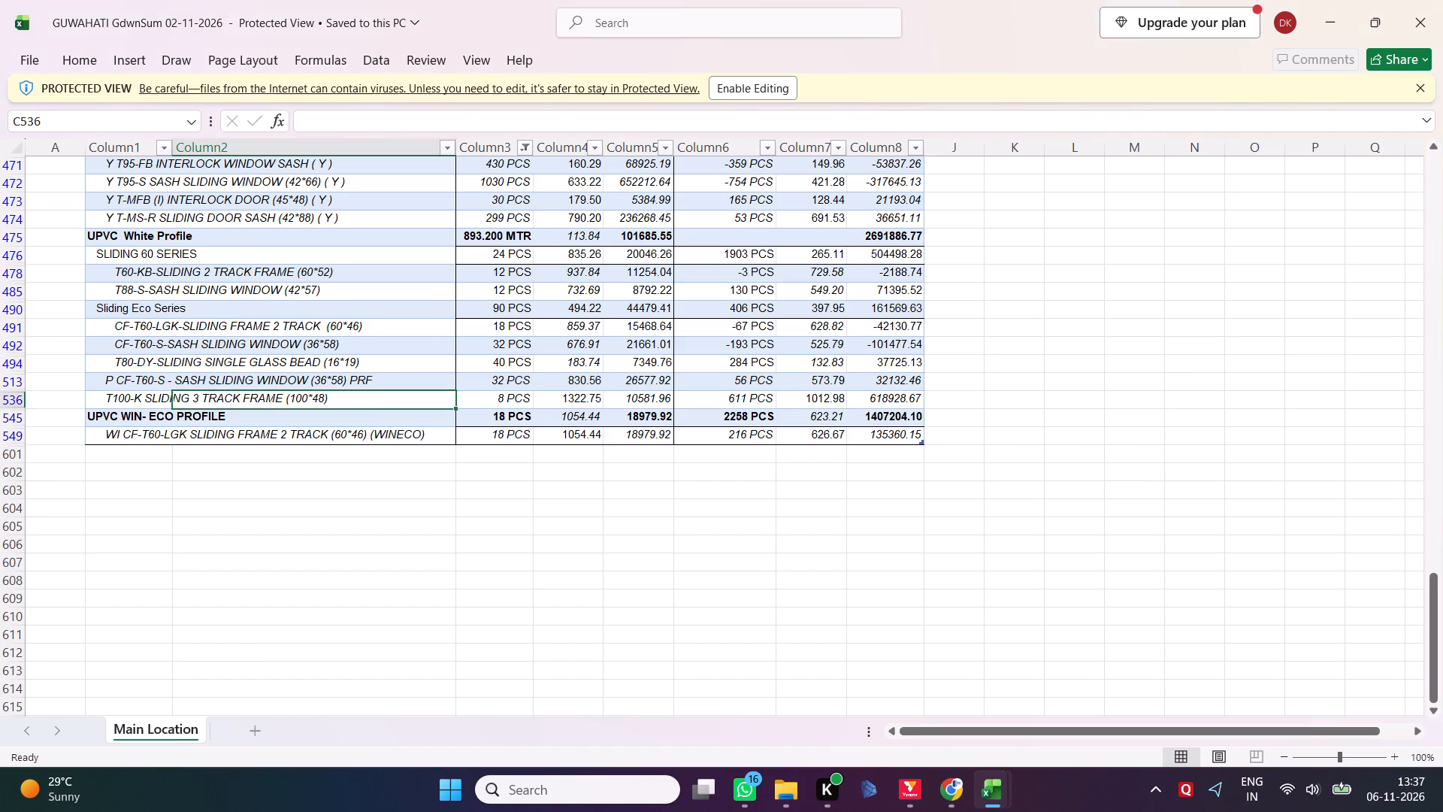
key(alt+Tab)
key(8)
key(Return)
Enter the outward quantity 18 for WI CF-T60-LGK sliding frame 2 track (60*46) in the WIN-ECO section, 2-11-26 column.
key(alt+Tab)
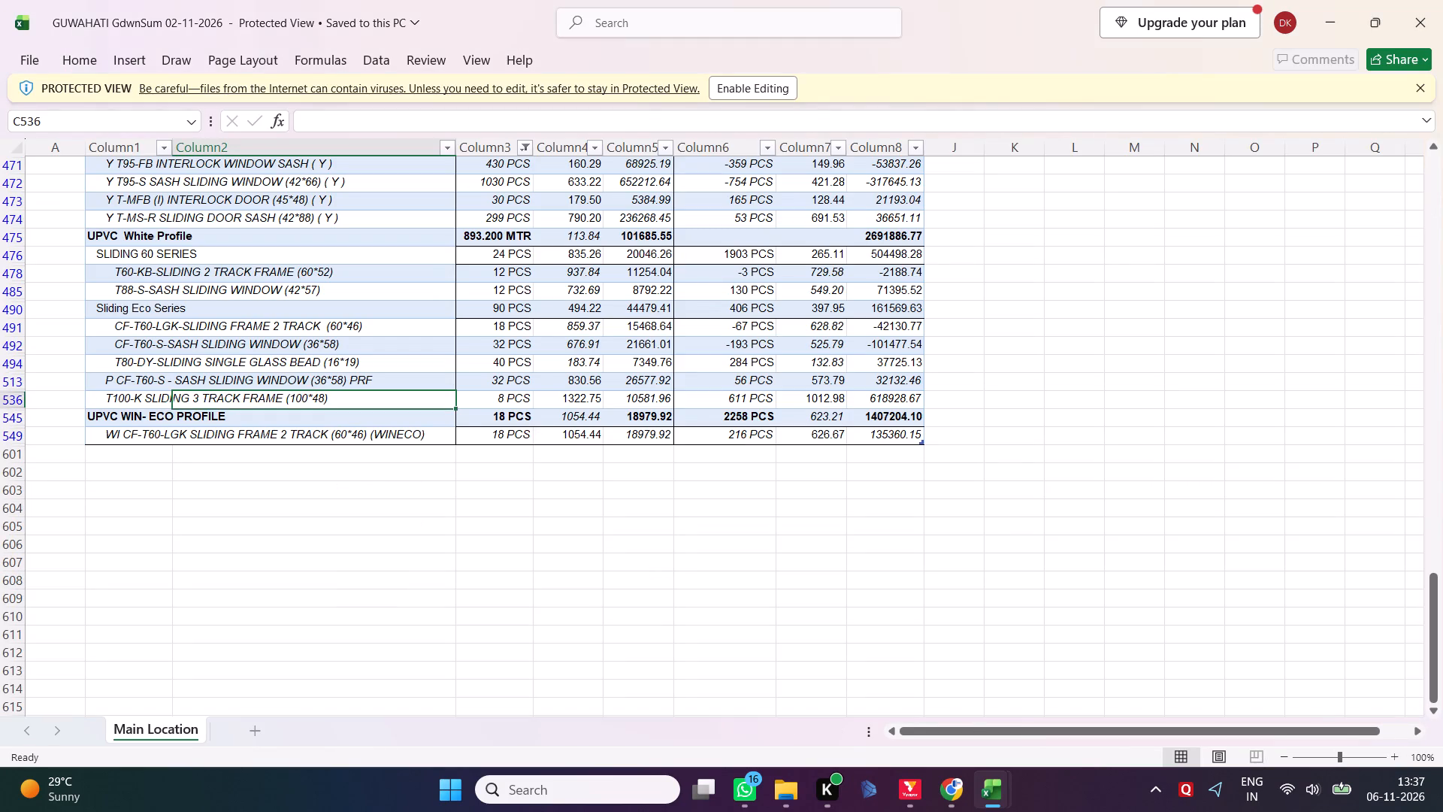
key(Down)
key(Down)
key(alt+Tab)
scroll(659, 560, down, 6)
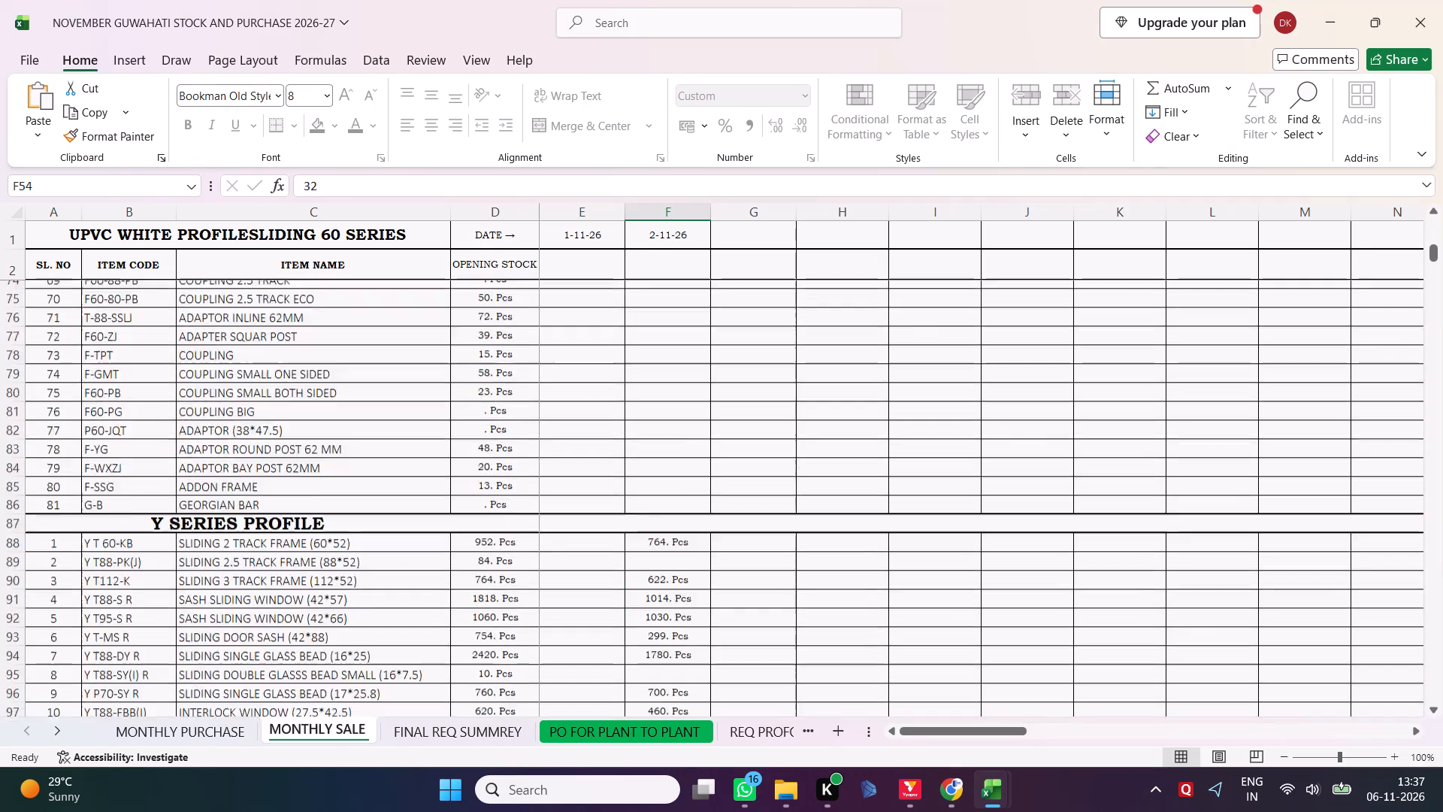
scroll(659, 560, down, 9)
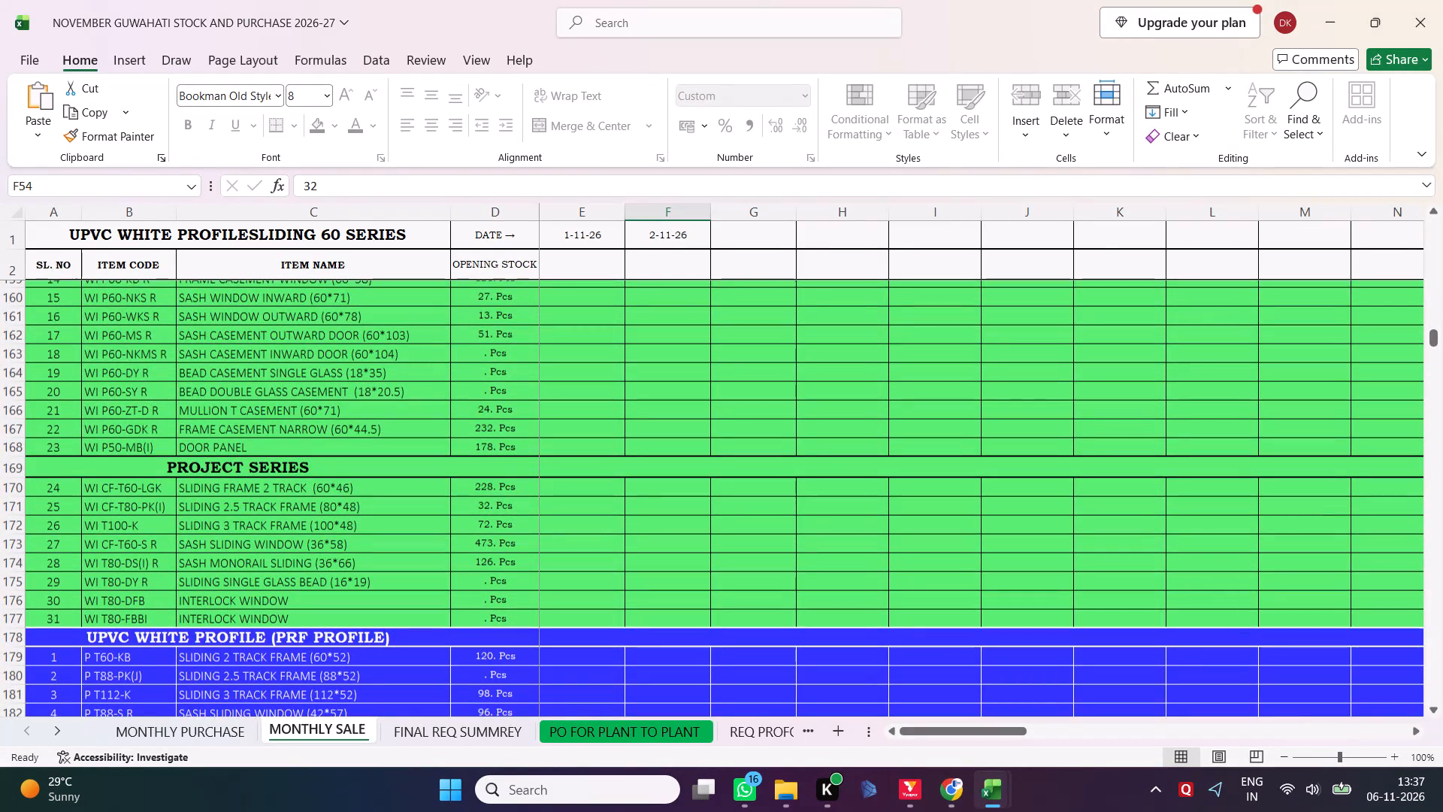
click(662, 481)
key(Down)
key(Down)
key(Down)
key(Down)
key(Down)
key(Down)
key(Down)
key(Down)
key(Down)
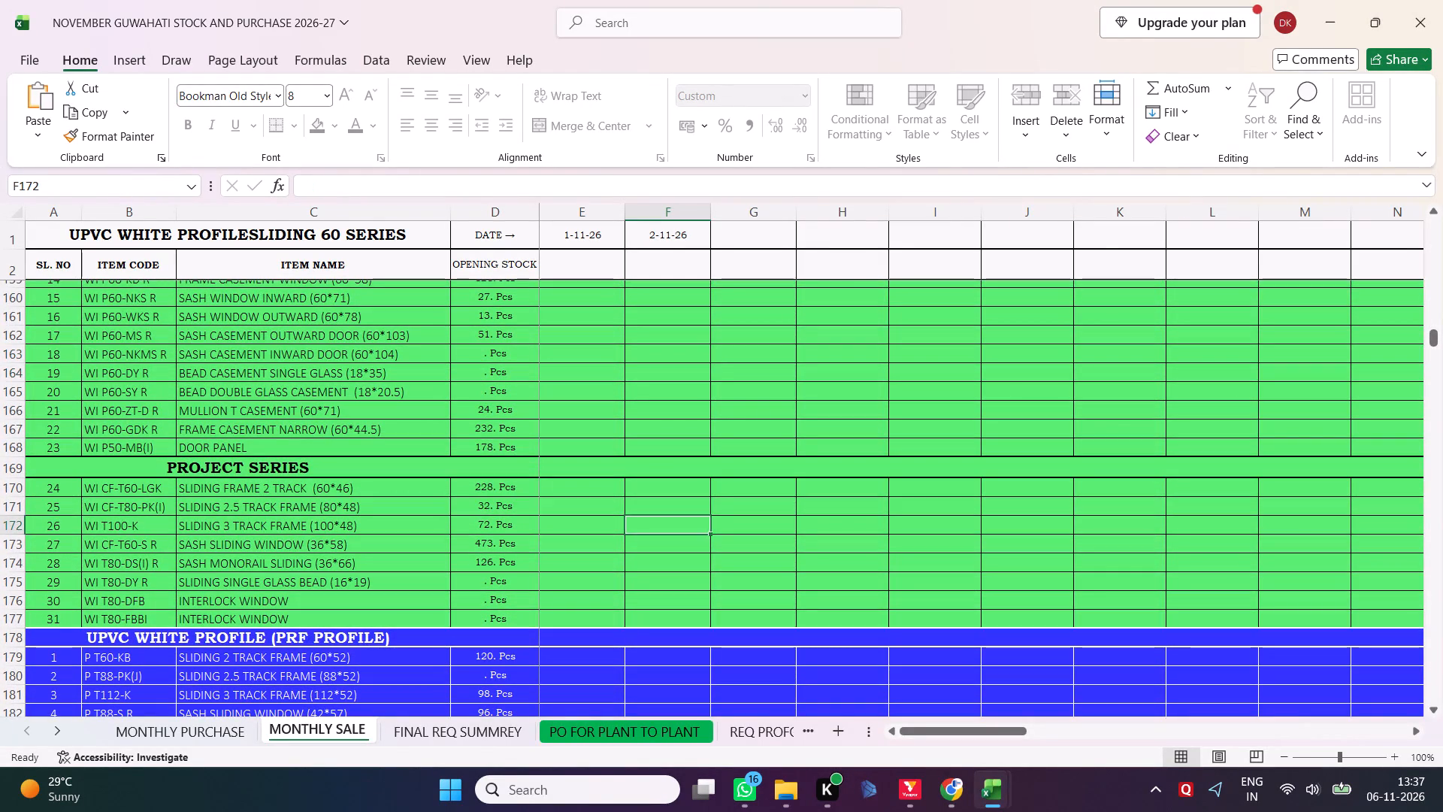
key(Up)
key(Up)
text(18)
key(Return)
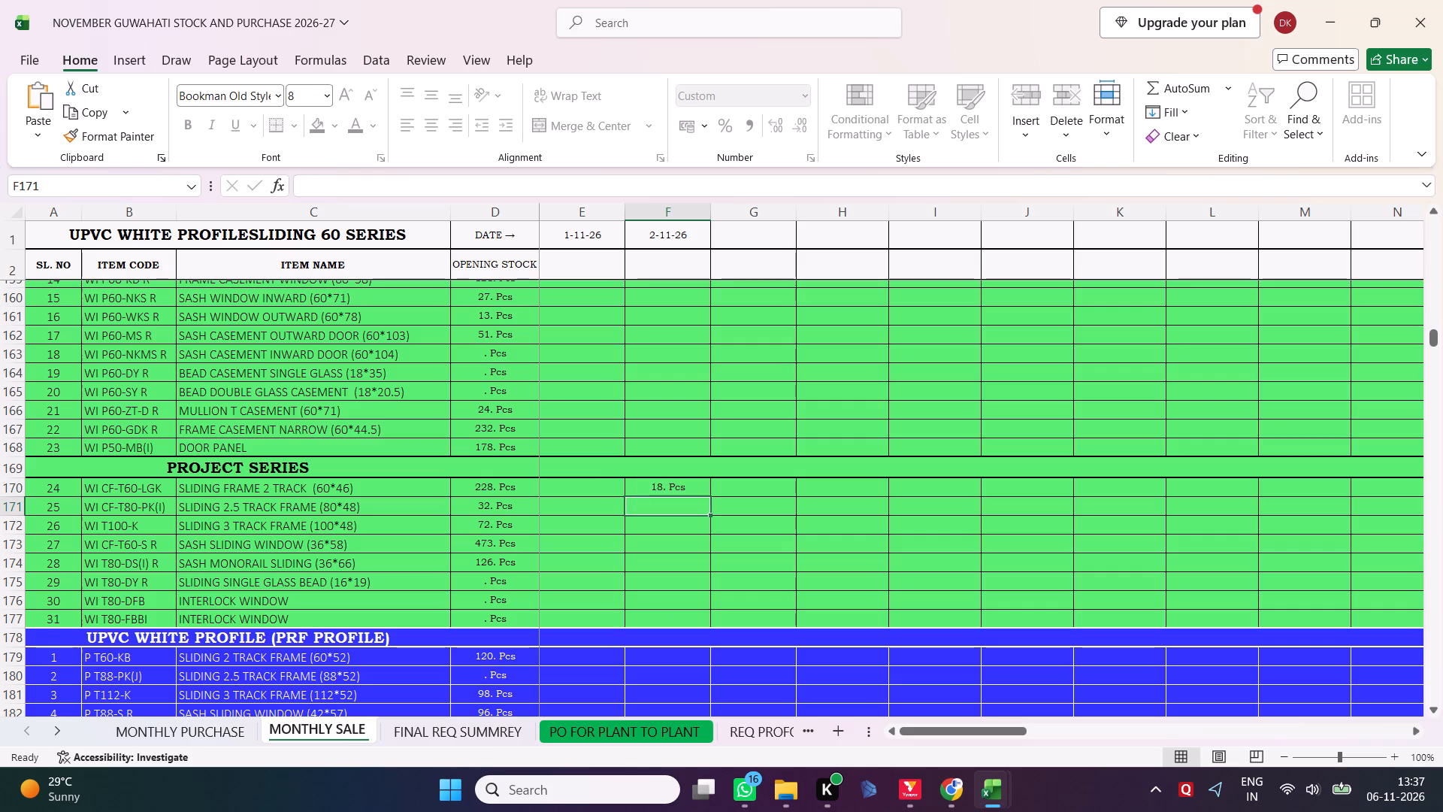
Replace the PRFGH/26-27/375 column heading on the MONTHLY PURCHASE sheet with ONVART.
click(207, 722)
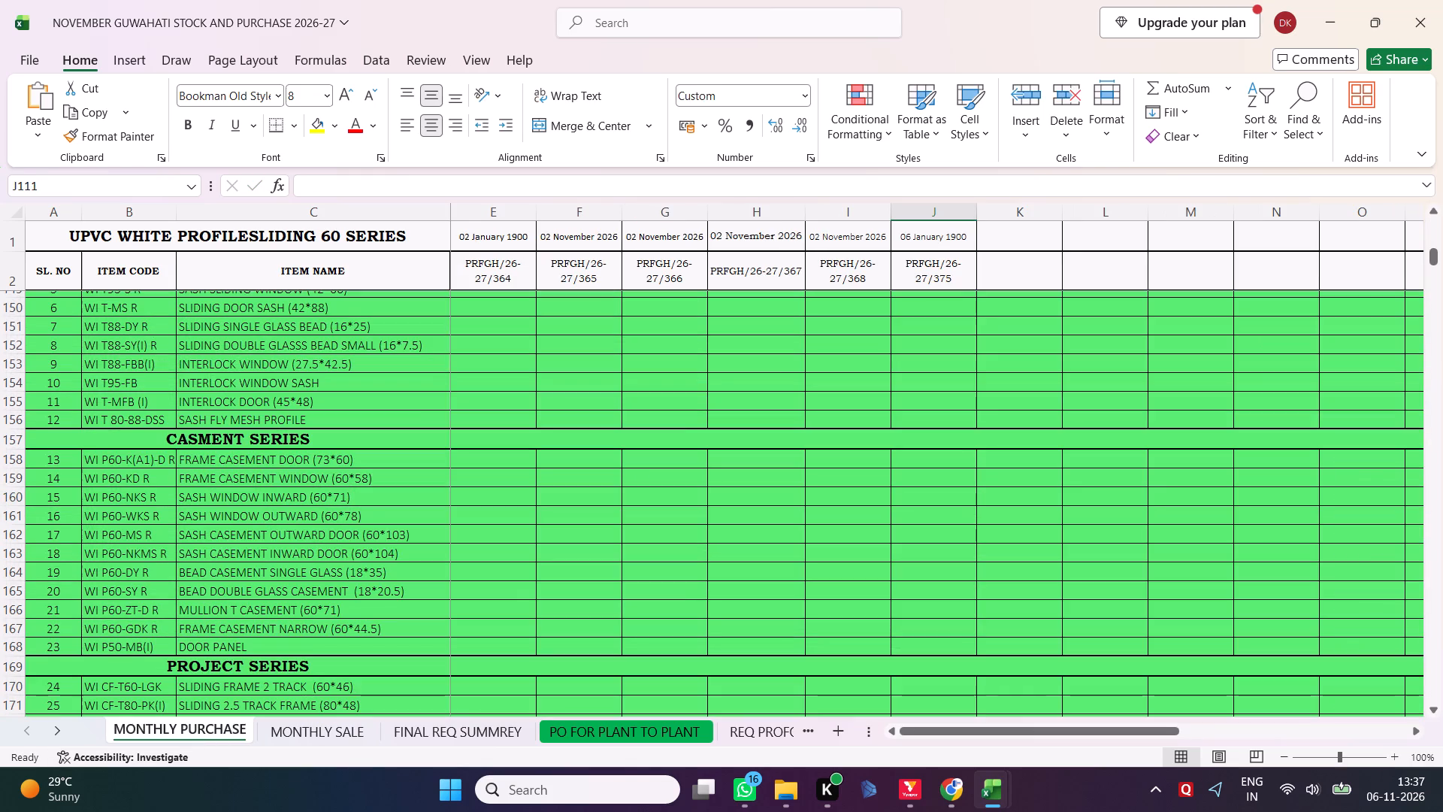
click(1017, 278)
text(ONVART)
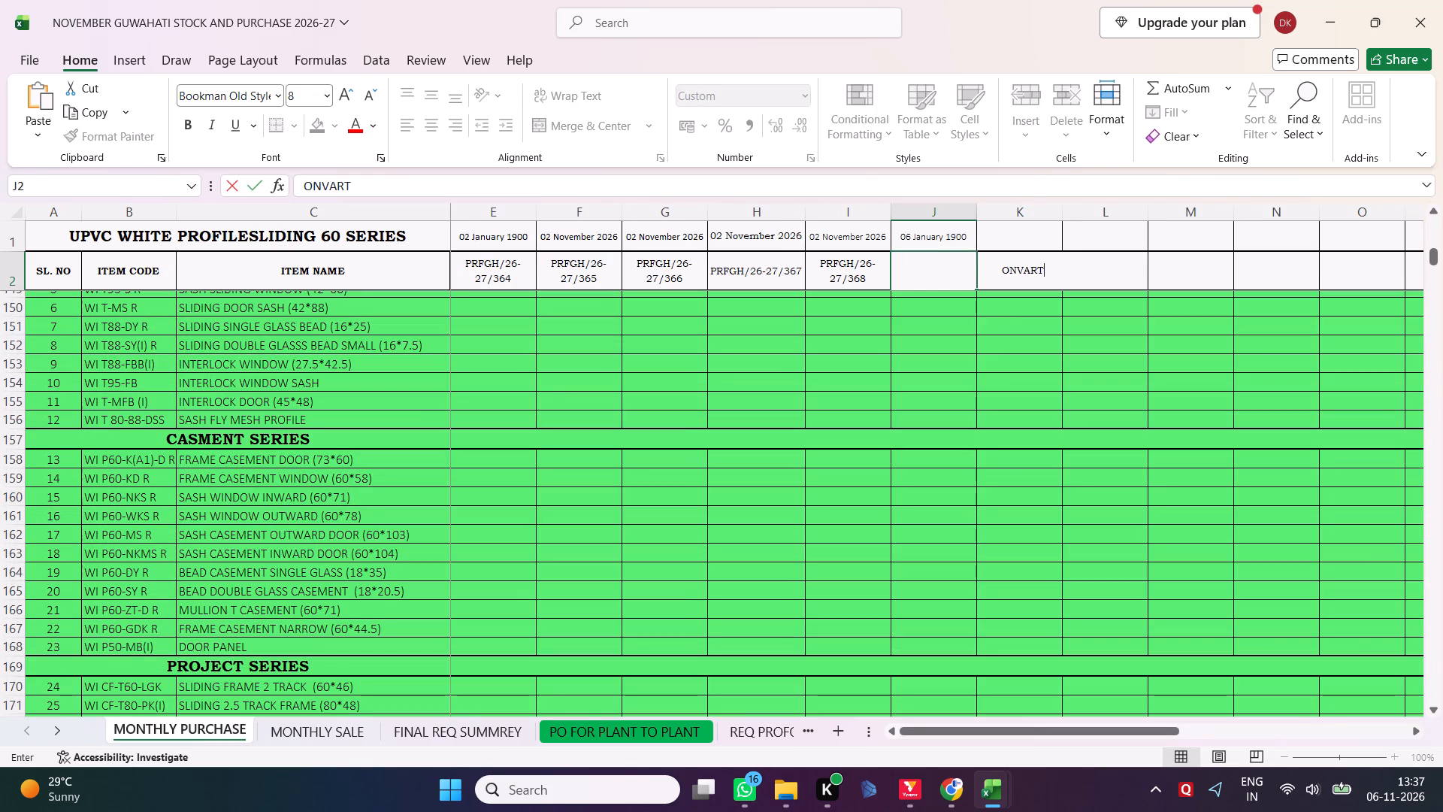
key(Return)
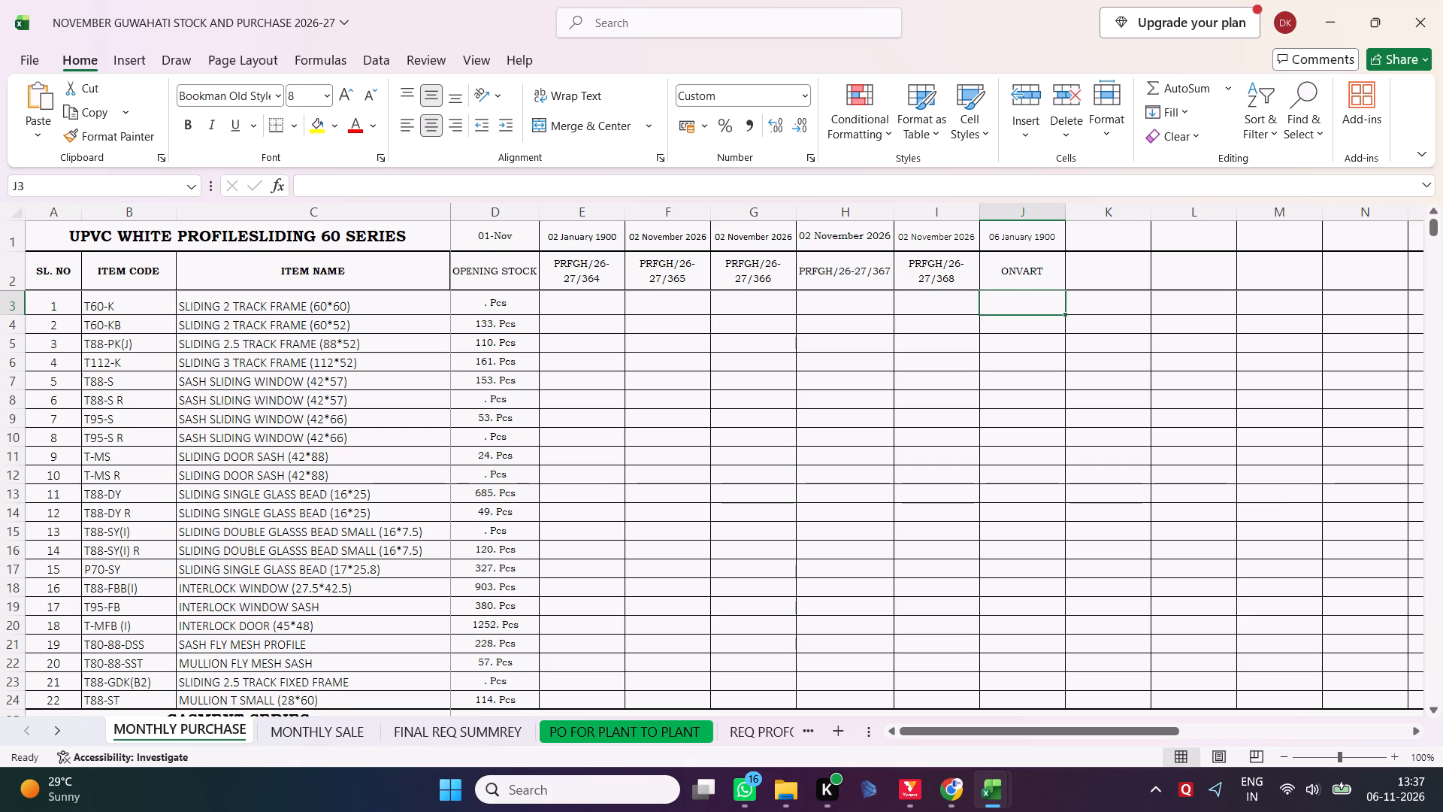
Enter the purchase quantity 18 for CF-T60-LGK sliding frame 2 track (60*46) in the project series, ONVART column.
scroll(1057, 380, left, 2)
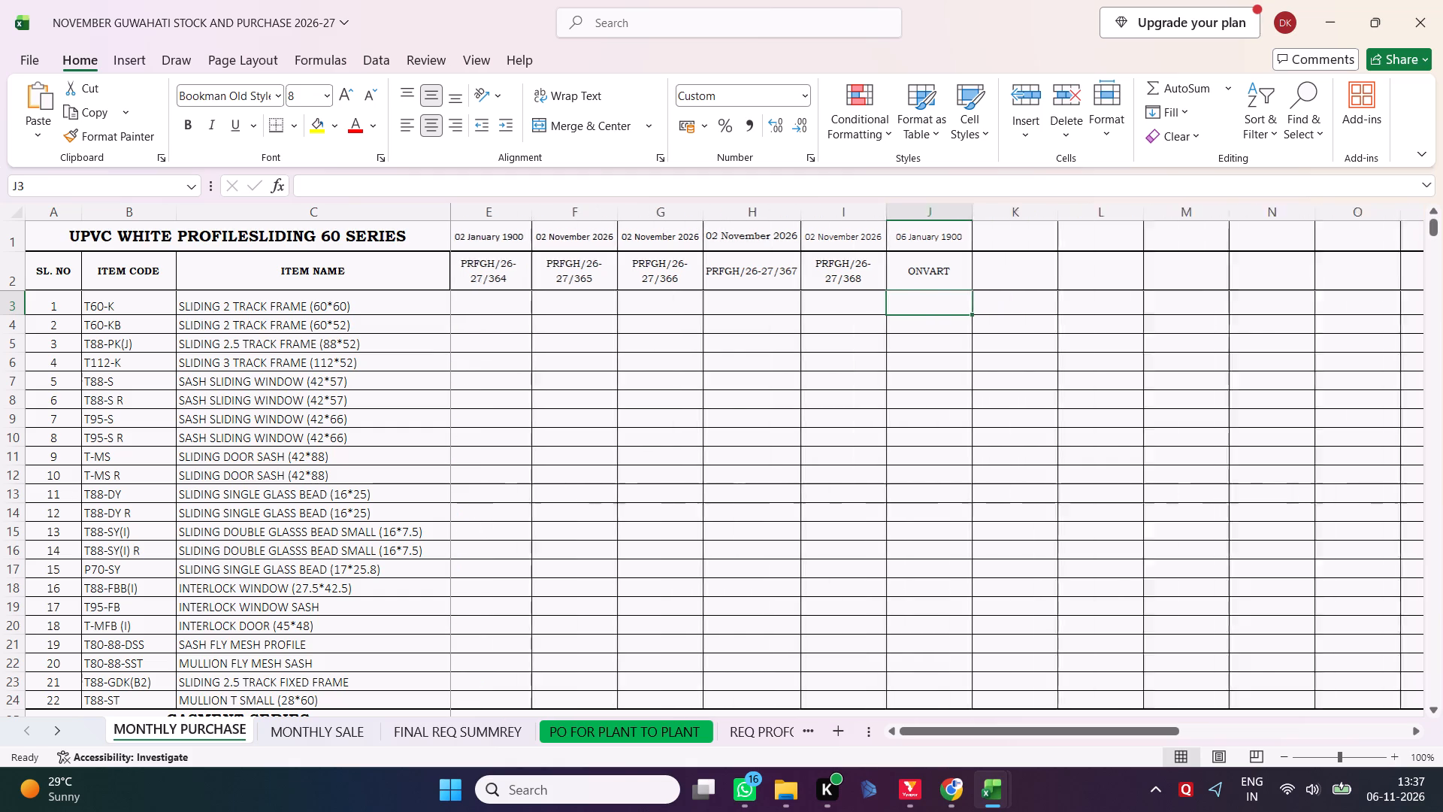
scroll(1057, 380, left, 4)
scroll(1057, 380, down, 5)
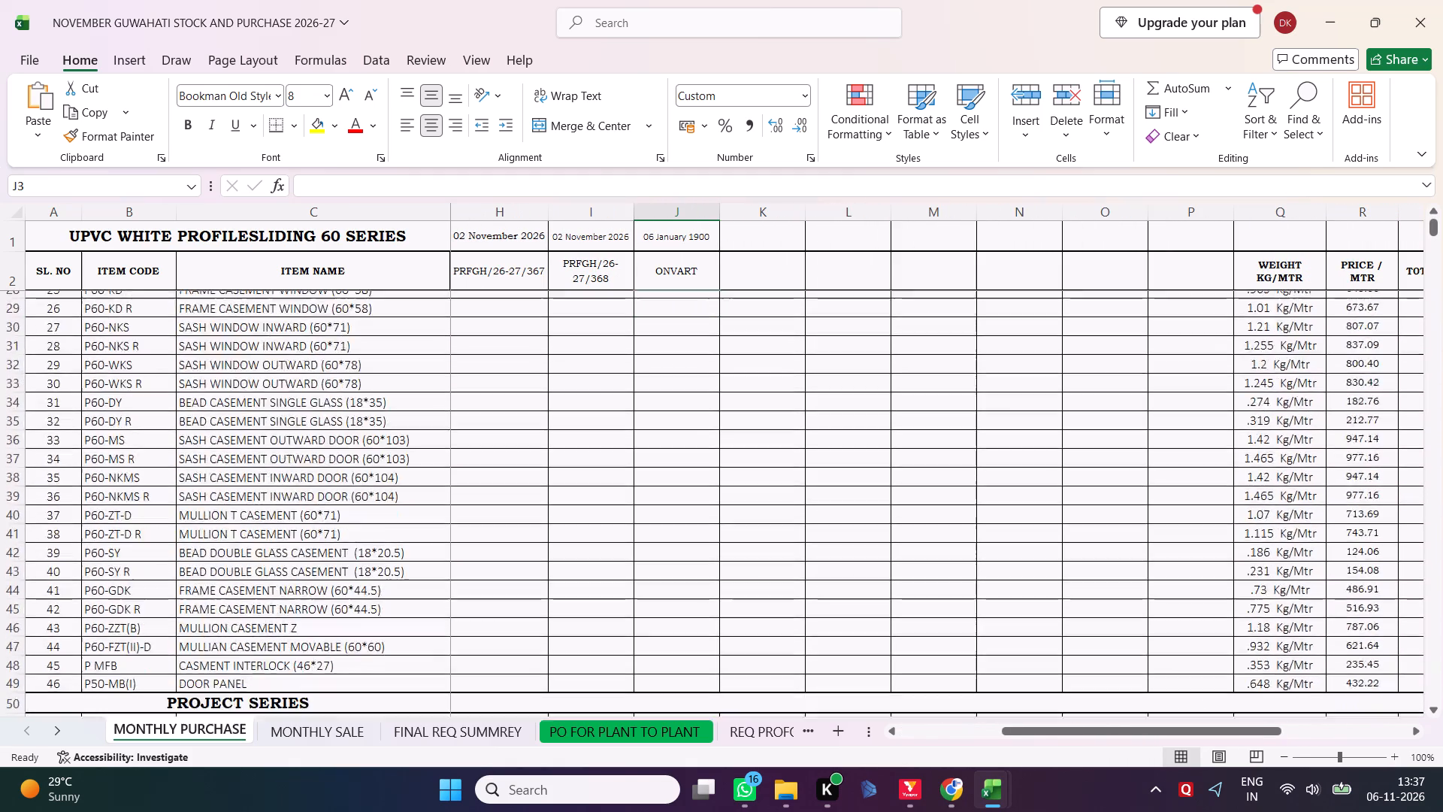
scroll(1057, 380, down, 1)
click(646, 492)
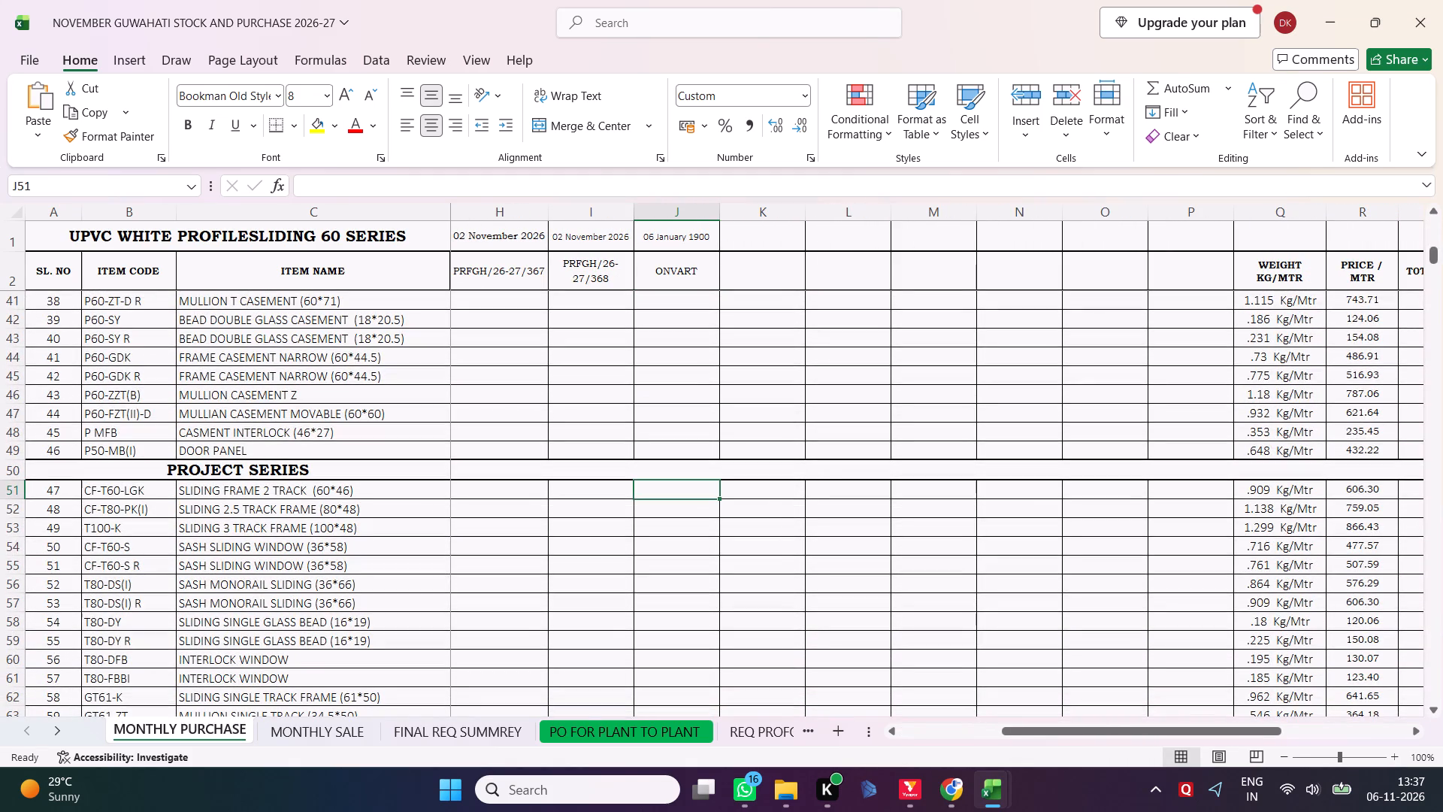
text(18)
key(Return)
Enter the purchase quantity 32 for CF-T60-S sash sliding window (36*58) in the project series, ONVART column, and save the workbook.
key(Down)
key(Down)
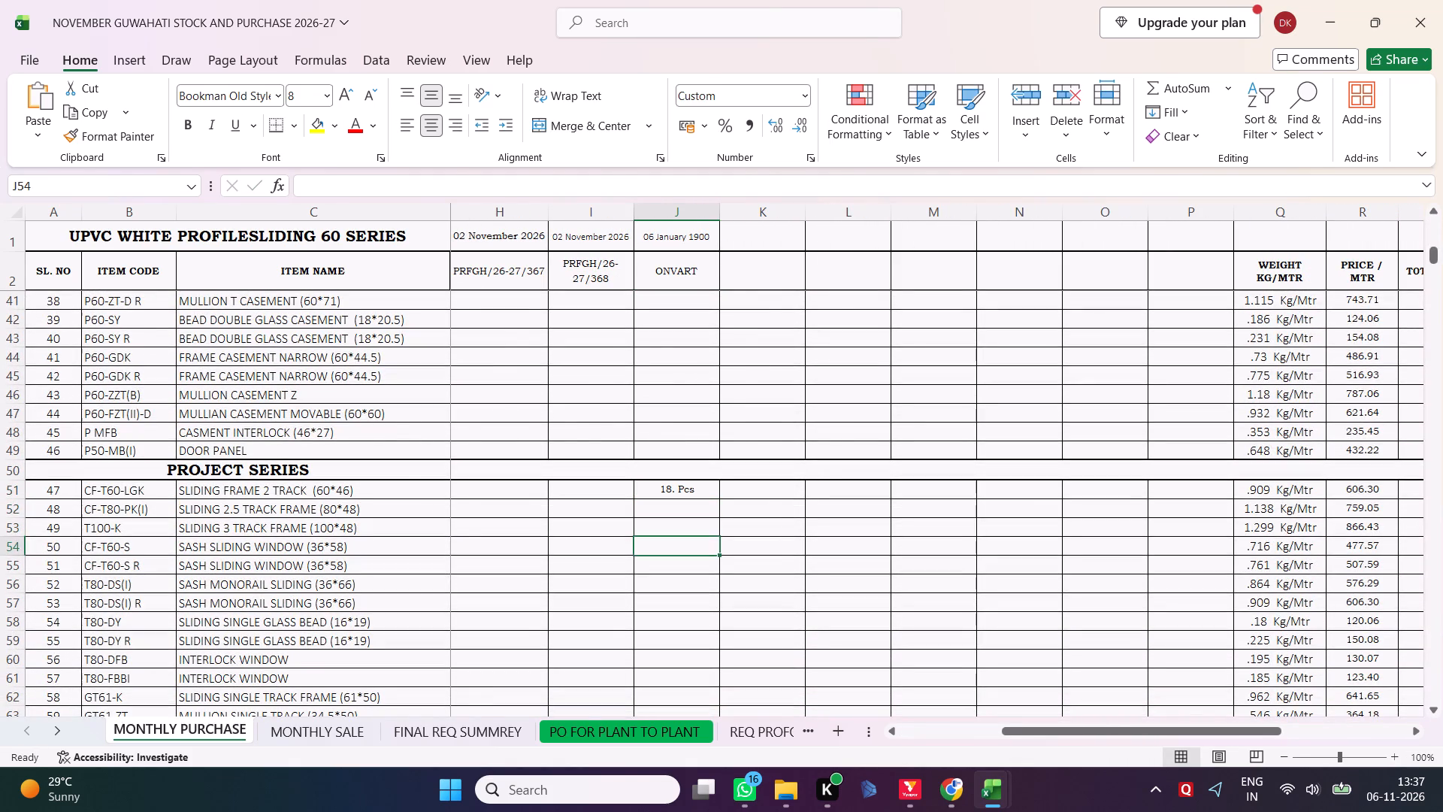
key(alt+Tab)
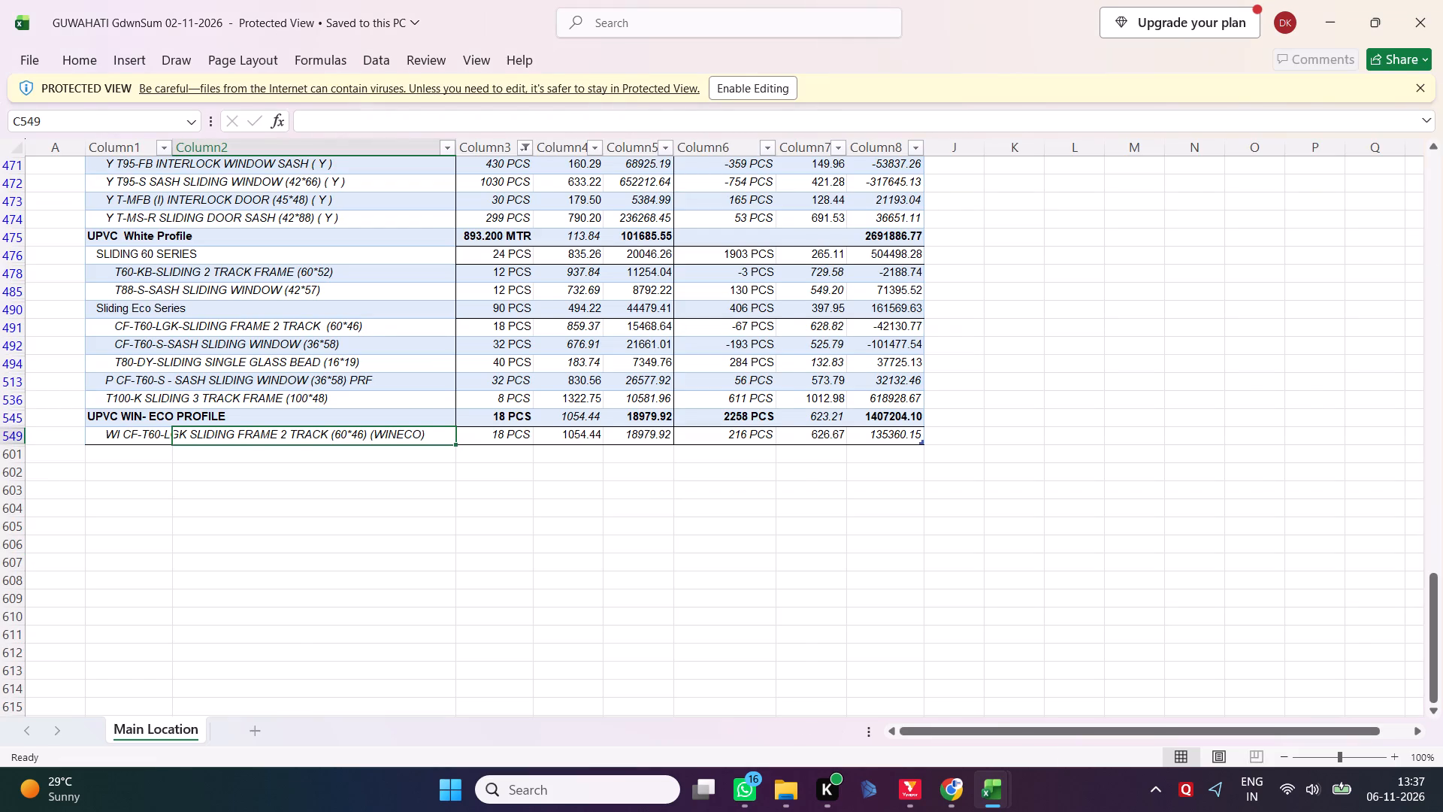
key(alt+Tab)
text(32)
key(Return)
key(ctrl+s)
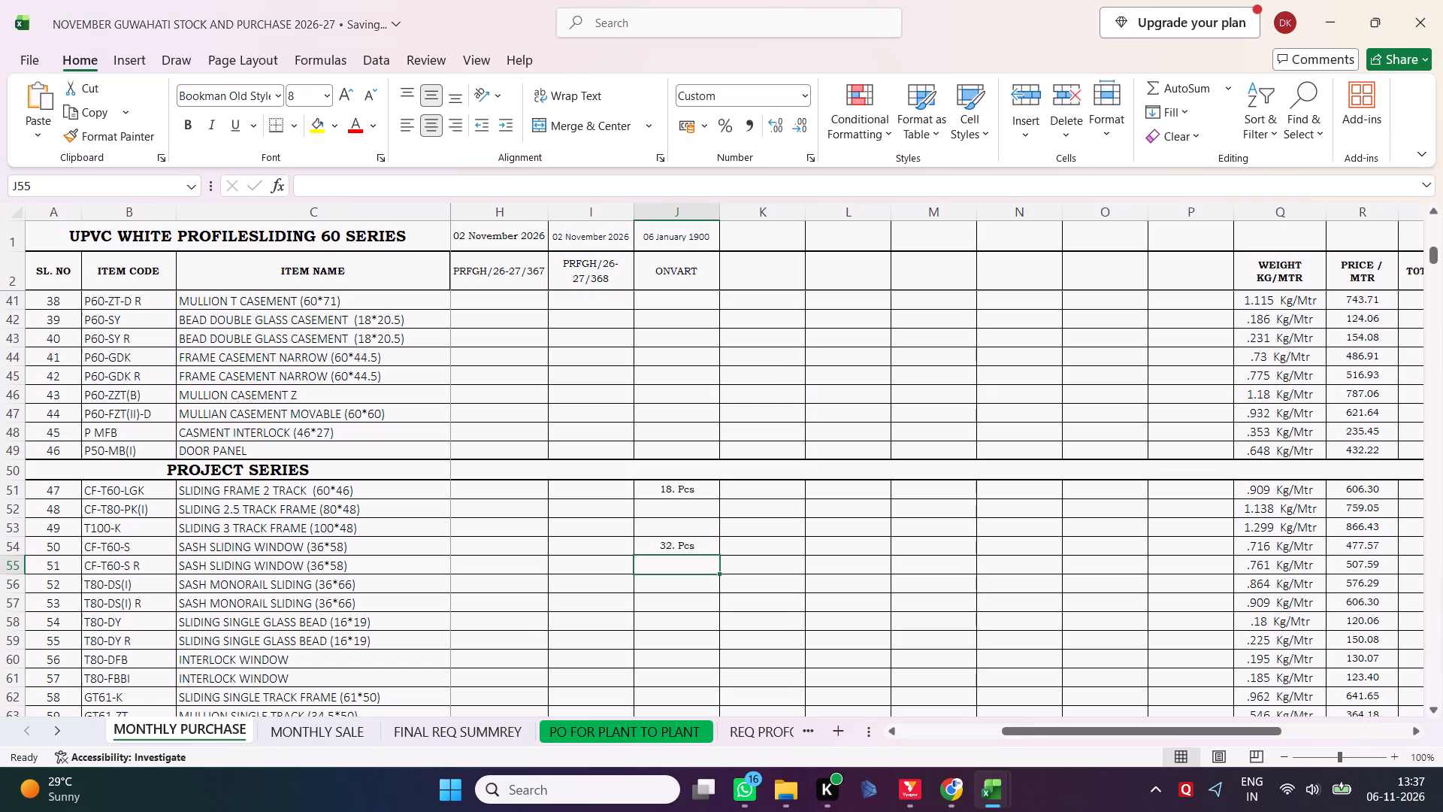
Bring up the BALANCE STOCK column on the MONTHLY SALE sheet, starting from the first white sliding 60 series item.
click(348, 741)
scroll(861, 505, left, 11)
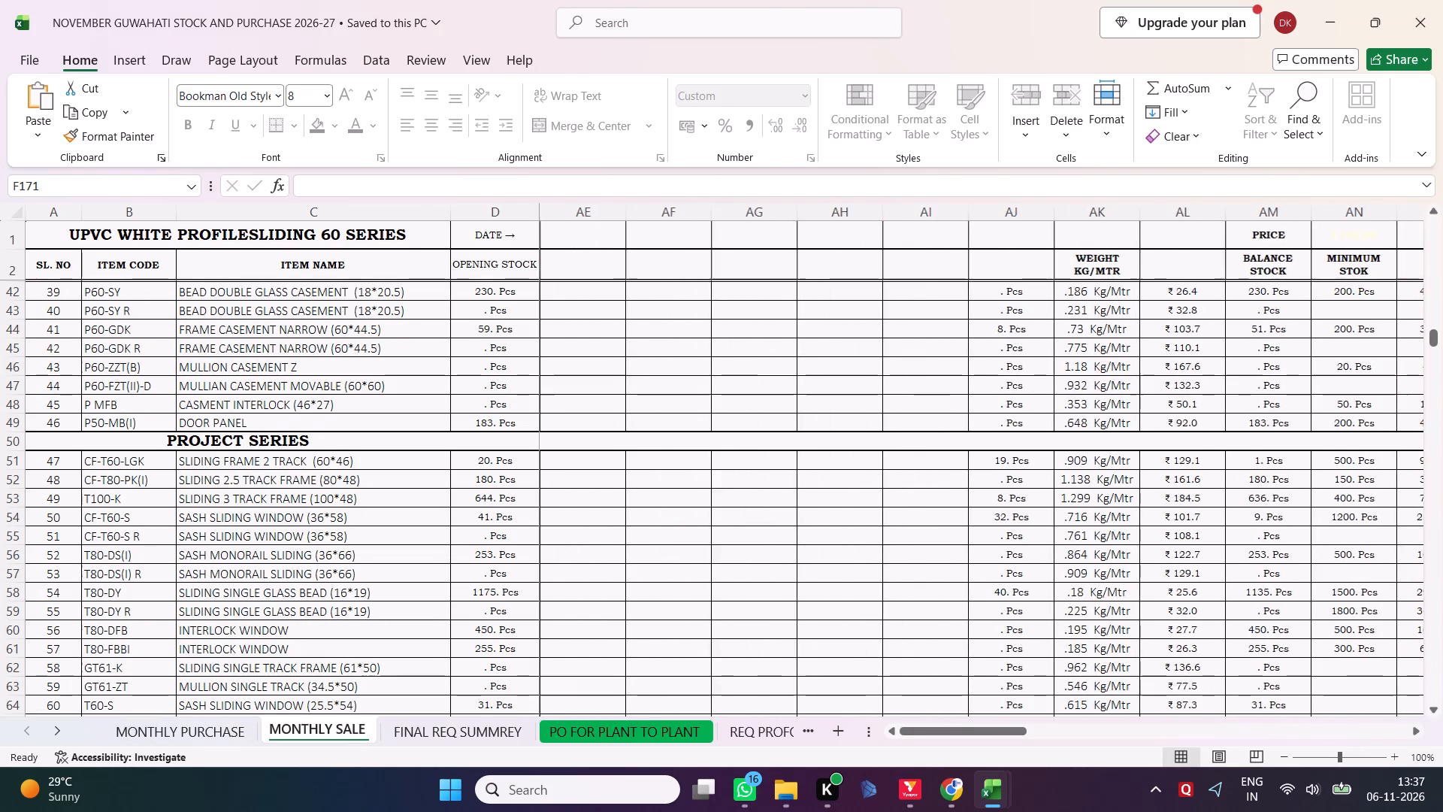
scroll(861, 505, left, 5)
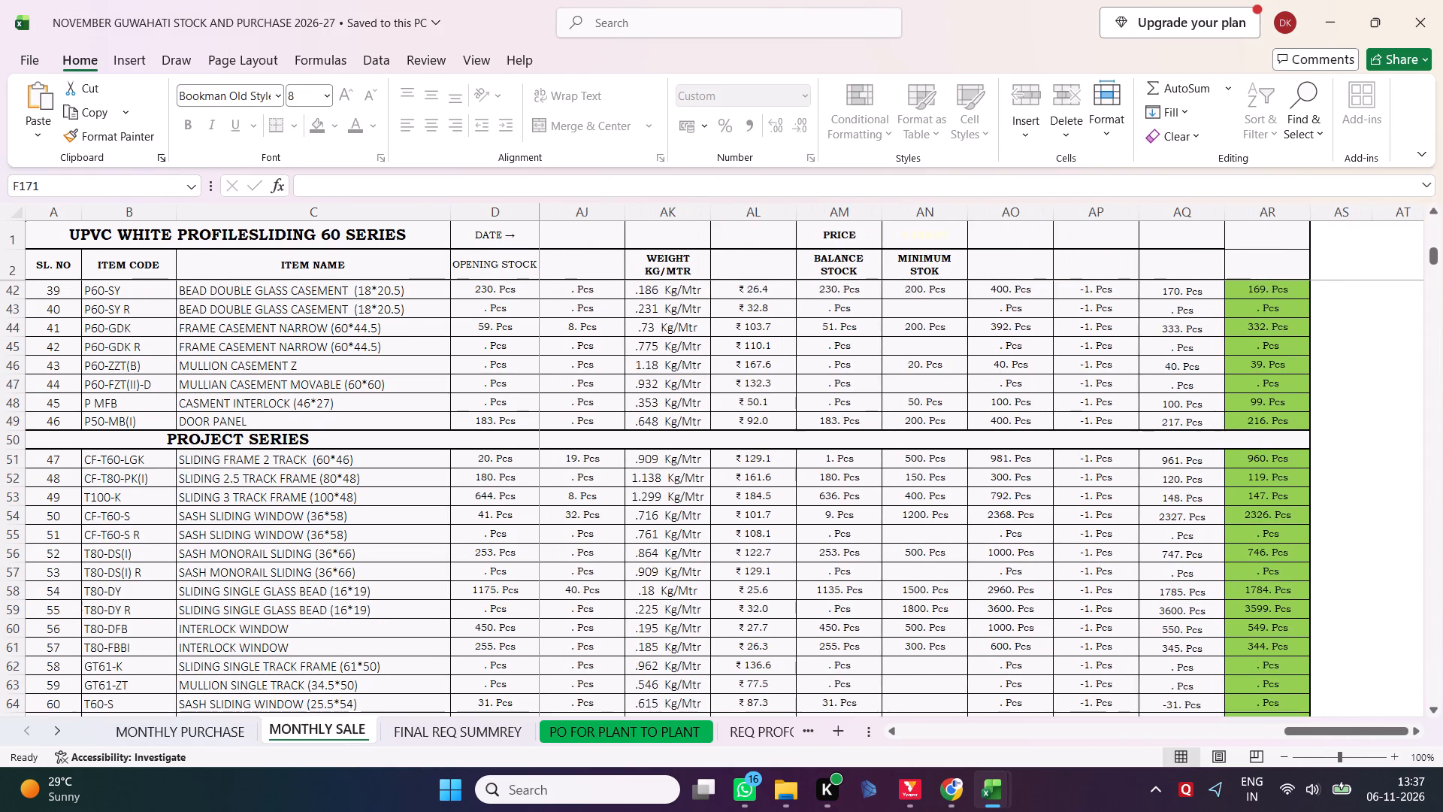
scroll(861, 505, up, 17)
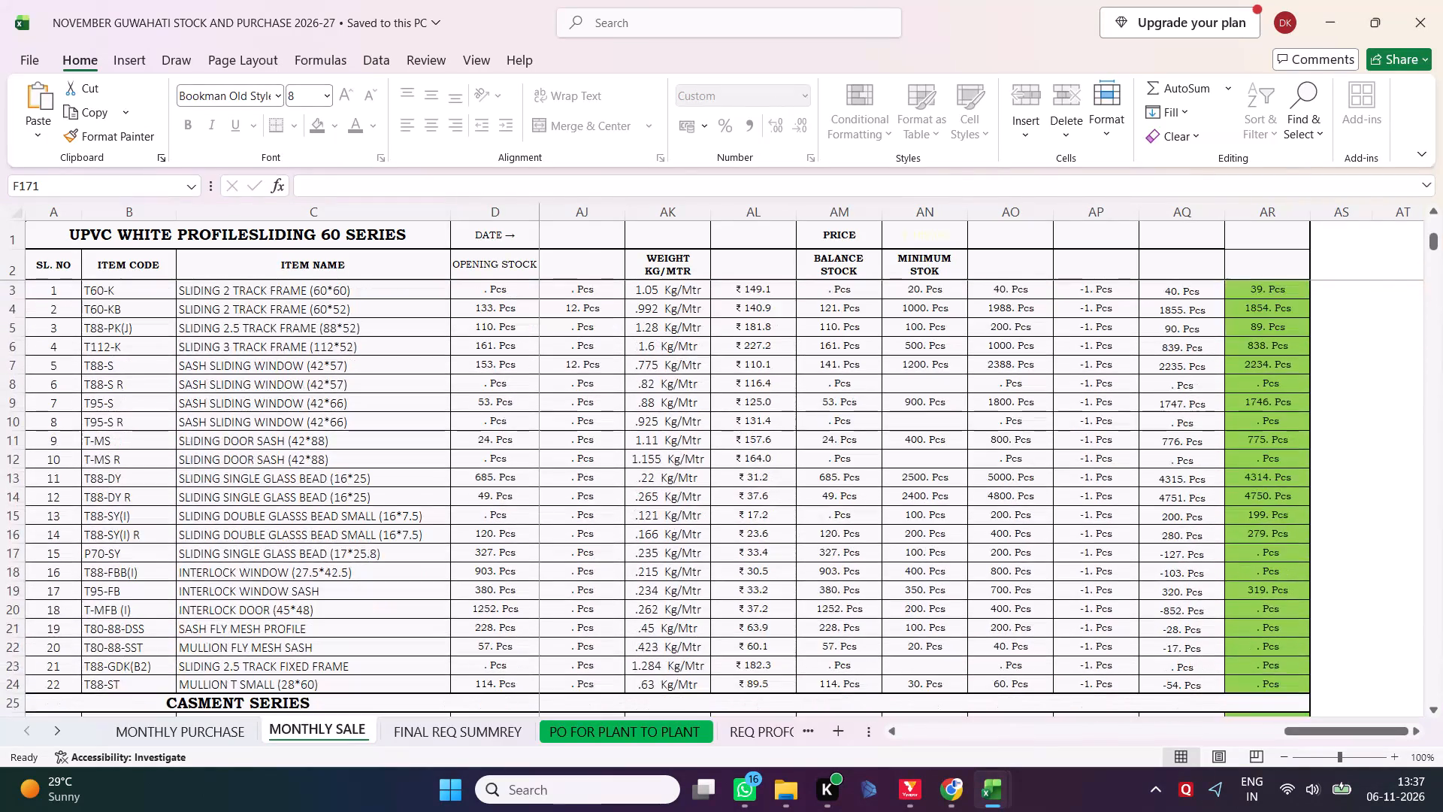
click(846, 304)
Close the GUWAHATI GdwnSum 02-11-2026 source workbook.
key(alt+Tab)
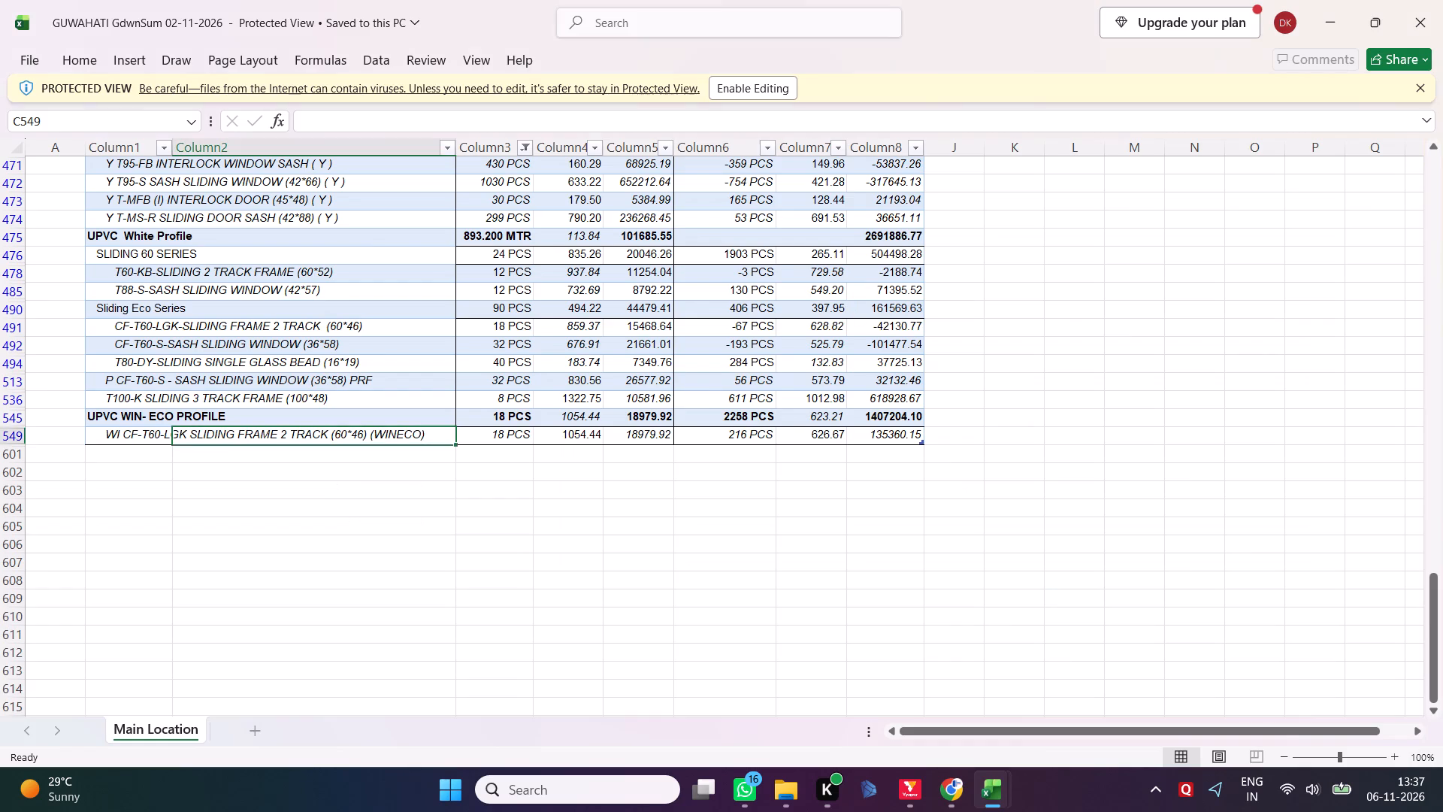
scroll(846, 304, up, 5)
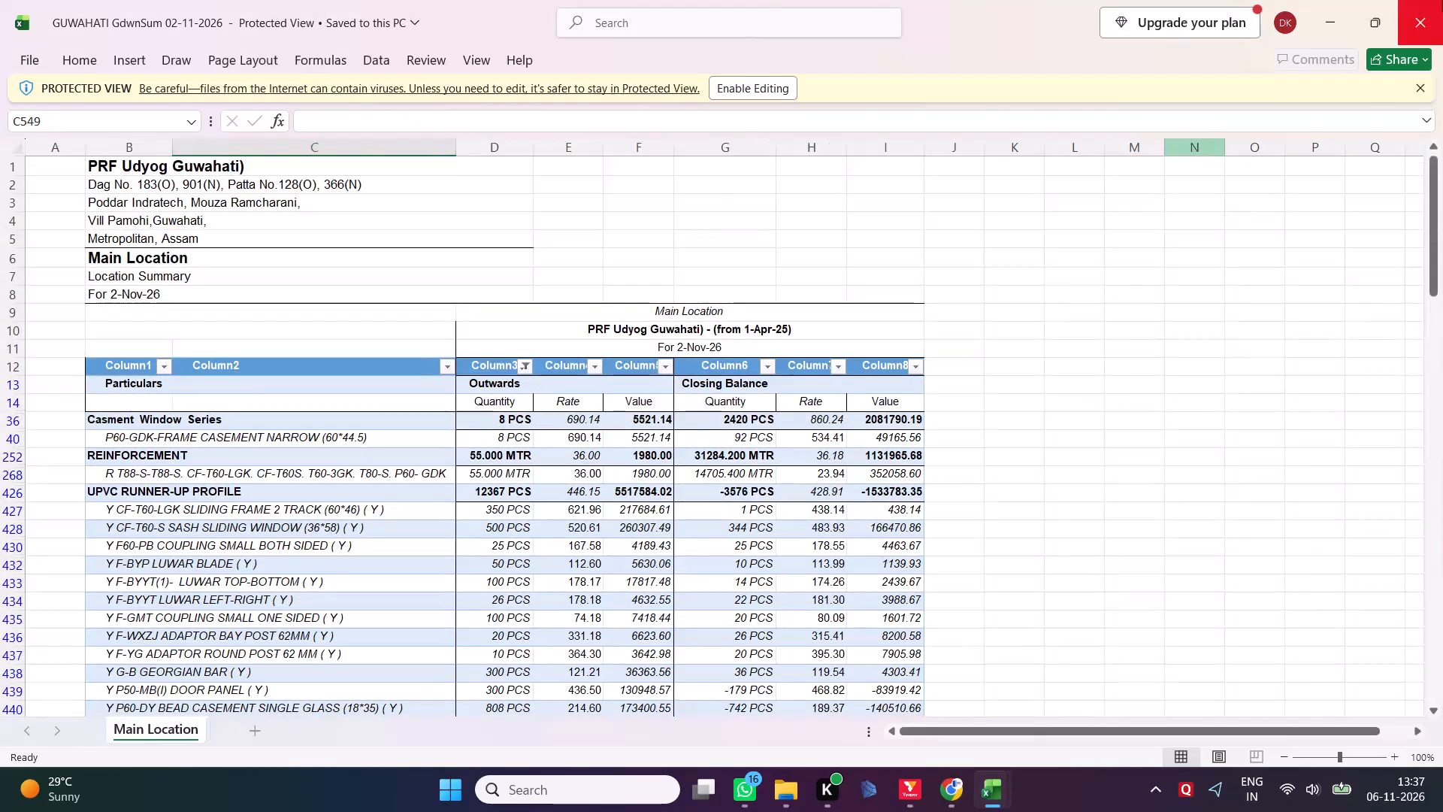
click(1442, 0)
Examine the balance stock on MONTHLY SALE item by item through the white sliding, casement, project and accessories profiles.
key(Up)
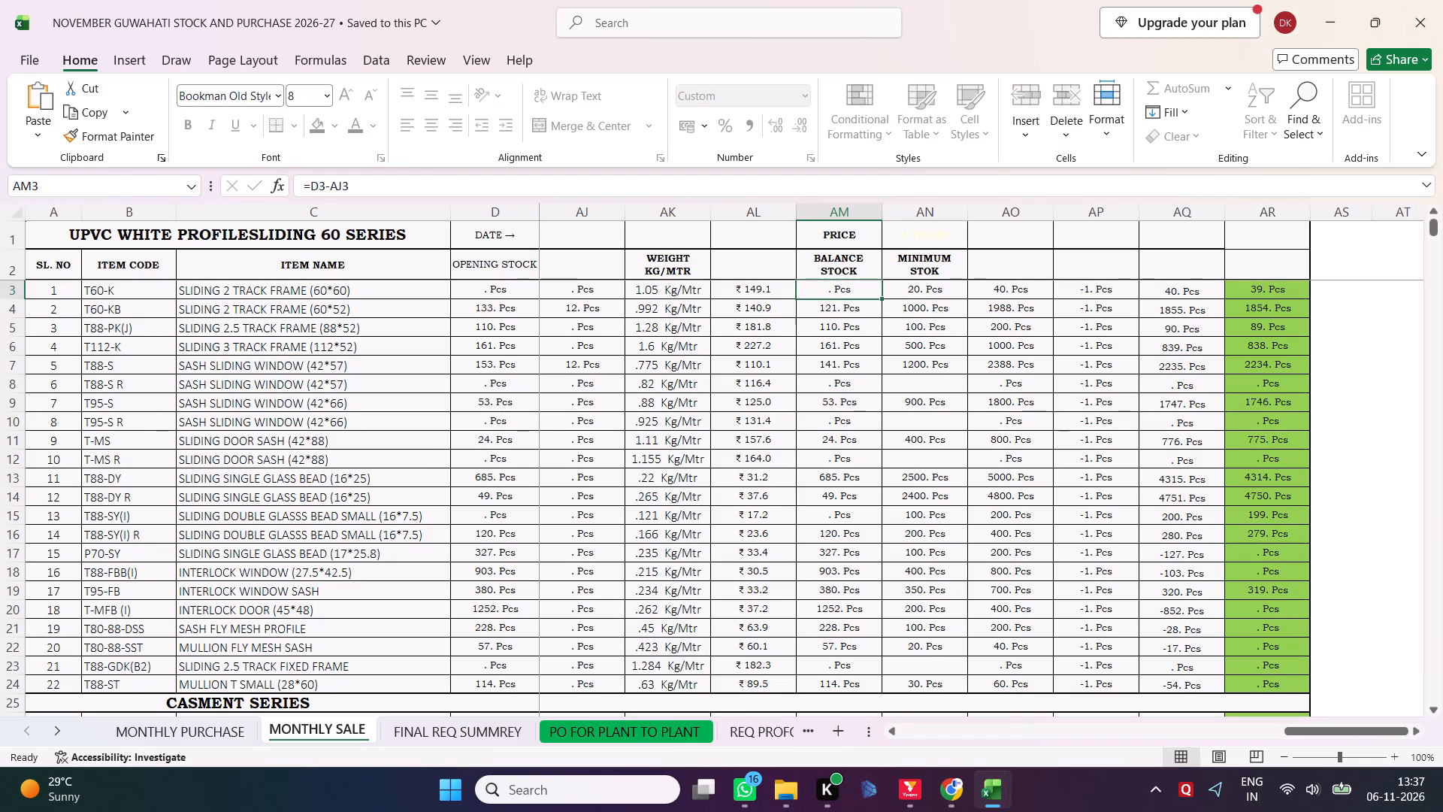
key(Down)
key(Down)
key(Down)
key(Down)
key(Down)
key(Down)
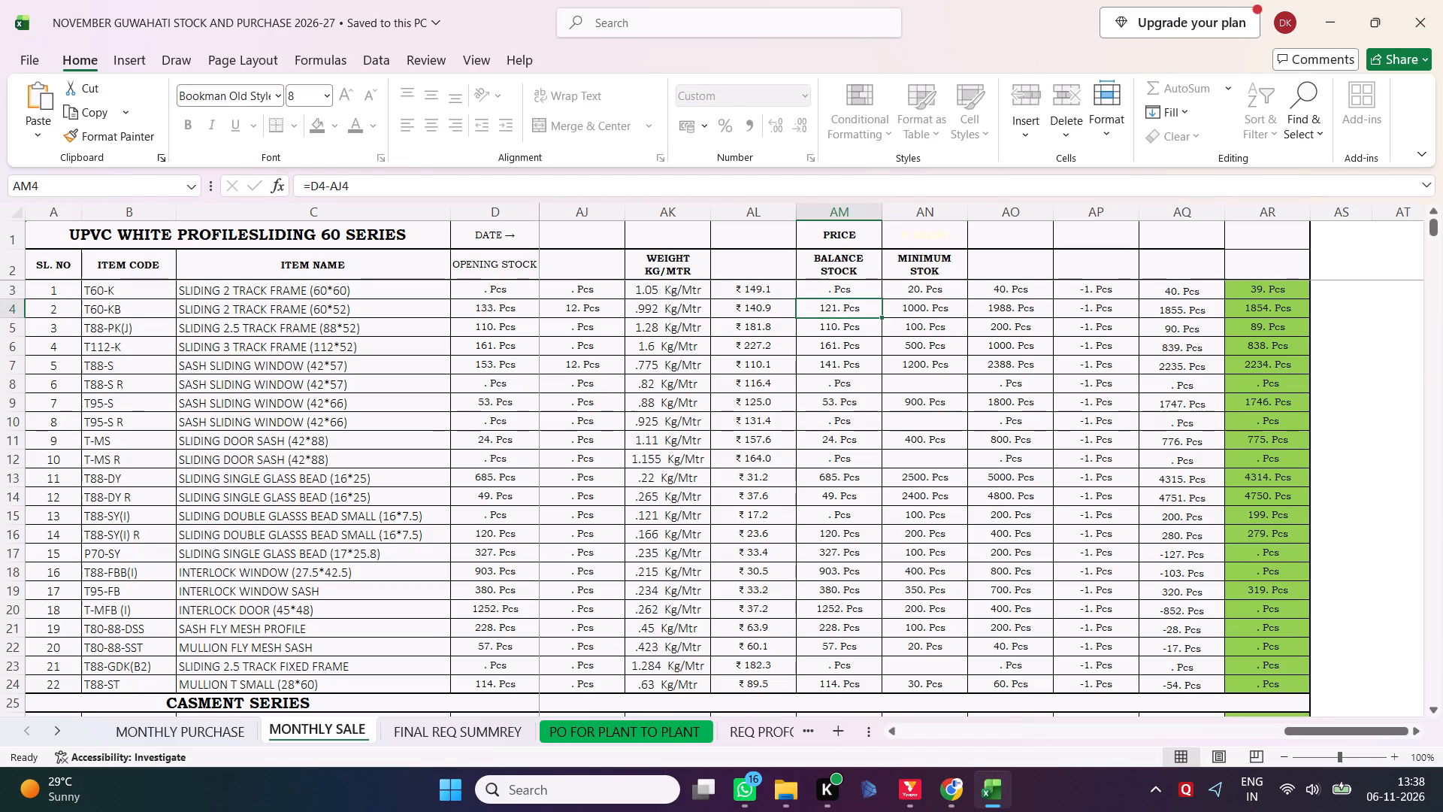
key(Down)
key(Down)
key(Down)
key(Down)
key(Down)
key(Down)
key(Down)
key(Down)
key(Down)
key(Down)
key(Down)
key(Down)
key(Down)
key(Down)
key(Down)
key(Down)
key(Down)
key(Down)
key(Down)
key(Down)
key(Down)
key(Down)
key(Down)
key(Down)
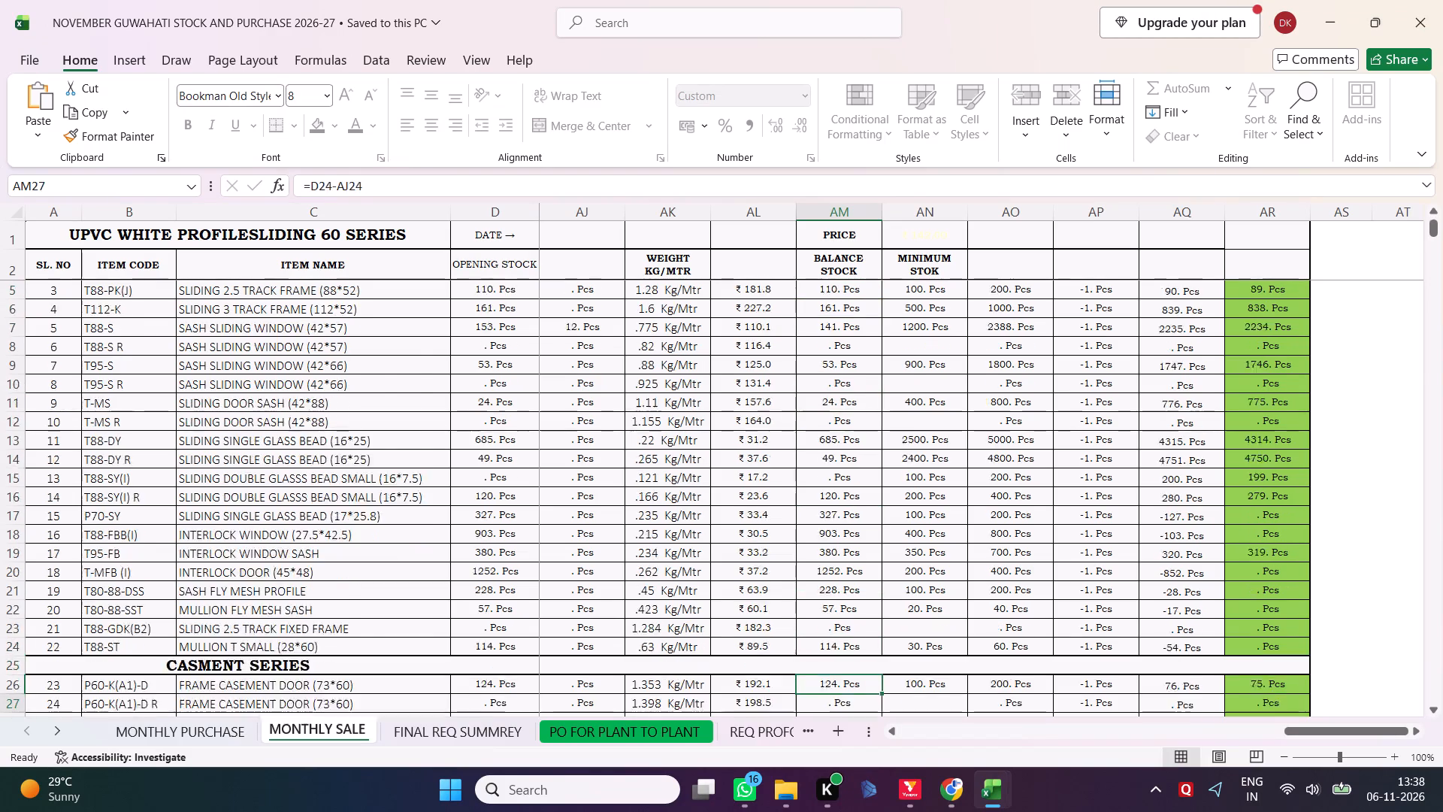
key(Down)
key(Down)
key(Down)
key(Down)
key(Down)
key(Down)
key(Down)
key(Down)
key(Down)
key(Down)
key(Down)
key(Down)
key(Down)
key(Down)
key(Down)
key(Down)
key(Down)
key(Down)
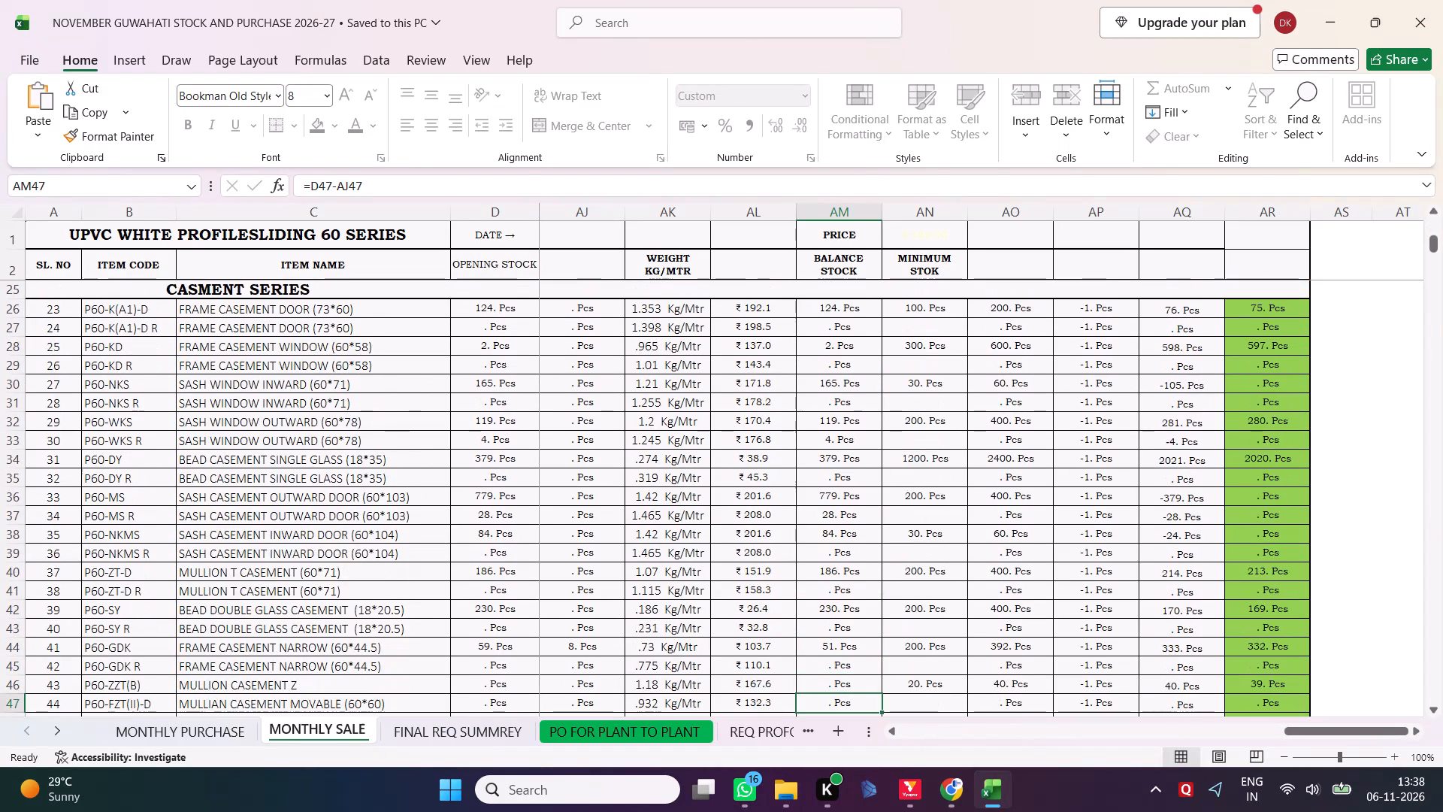
key(Down)
key(Down)
key(Down)
key(Down)
key(Down)
key(Down)
key(Down)
key(Down)
key(Down)
key(Down)
key(Down)
key(Down)
key(Down)
key(Down)
key(Down)
key(Down)
key(Down)
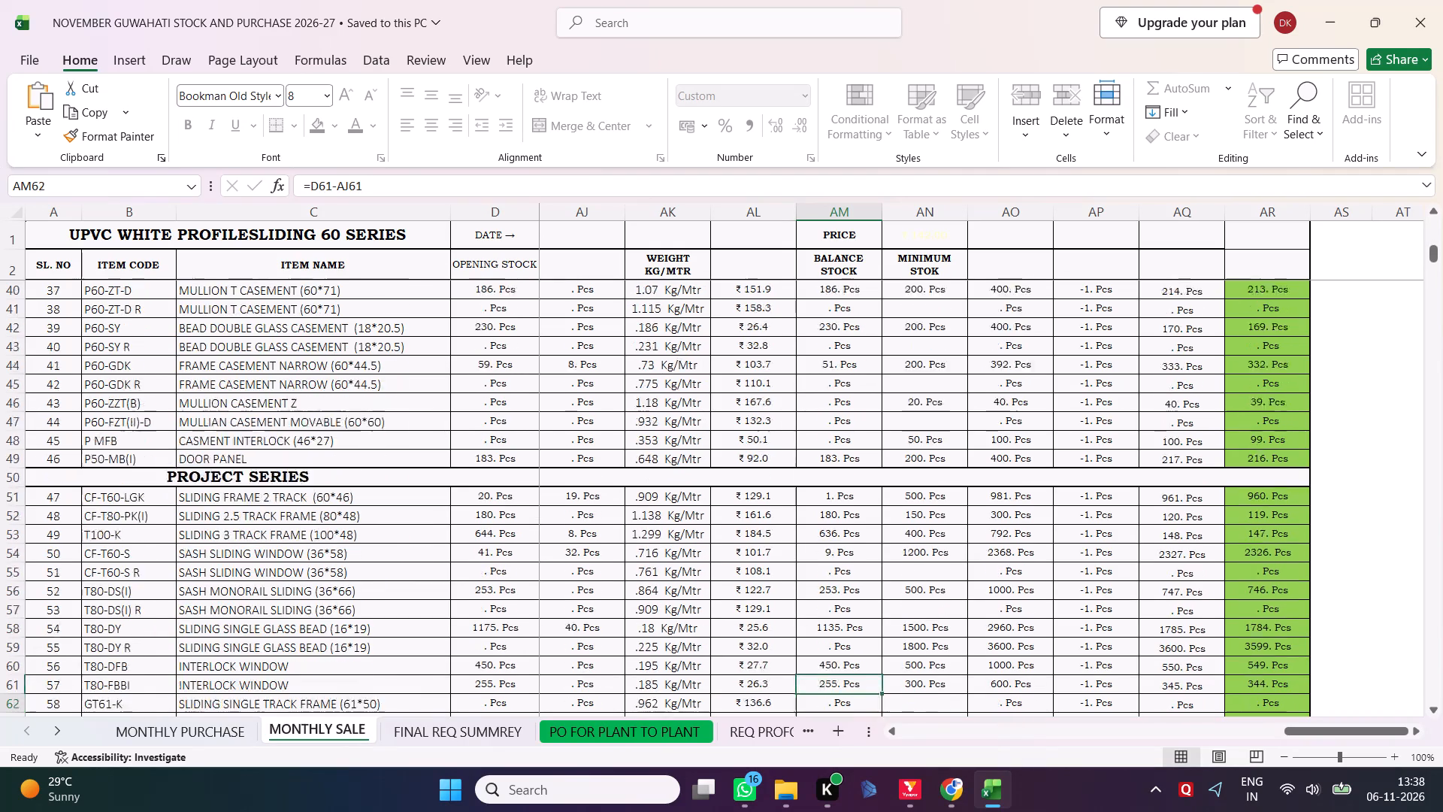
key(Down)
key(Down)
key(Down)
key(Down)
key(Down)
key(Down)
key(Down)
key(Down)
key(Down)
key(Down)
key(Down)
key(Down)
key(Down)
key(Down)
key(Down)
key(Down)
key(Down)
key(Down)
key(Down)
key(Down)
key(Down)
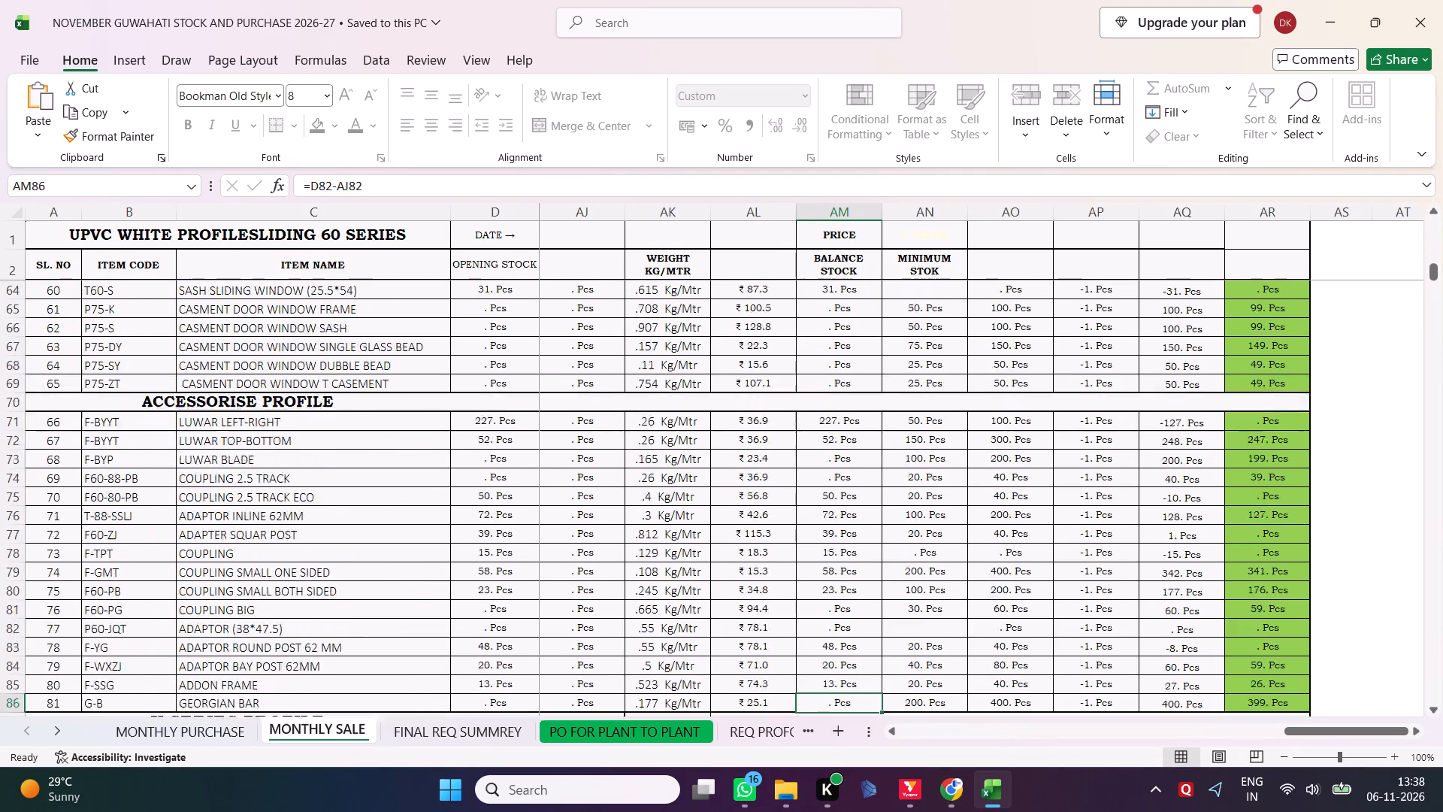
Examine the balance stock of the Y series profiles down to the project series, going back to Y P60-KD R frame casement window (60*58).
key(Down)
key(Down)
key(Down)
key(Down)
key(Down)
key(Down)
key(Down)
key(Down)
key(Down)
key(Down)
key(Down)
key(Down)
key(Down)
key(Down)
key(Down)
key(Down)
key(Down)
key(Down)
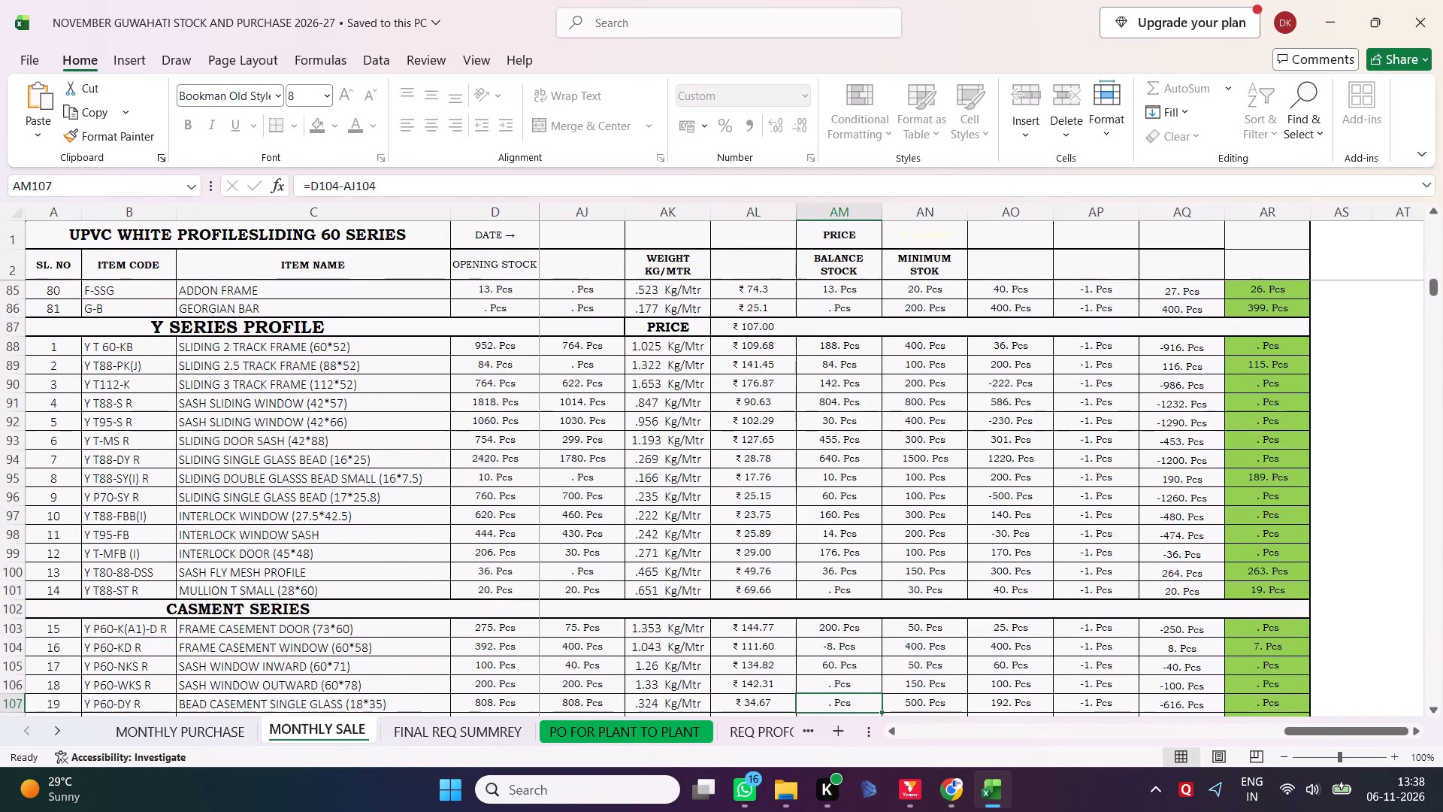
key(Down)
key(Down)
key(Down)
key(Down)
key(Down)
key(Down)
key(Down)
key(Down)
key(Down)
key(Down)
key(Down)
key(Up)
key(Up)
key(Up)
key(Up)
key(Up)
key(Up)
key(Up)
key(Up)
key(Up)
key(Up)
key(Up)
key(Up)
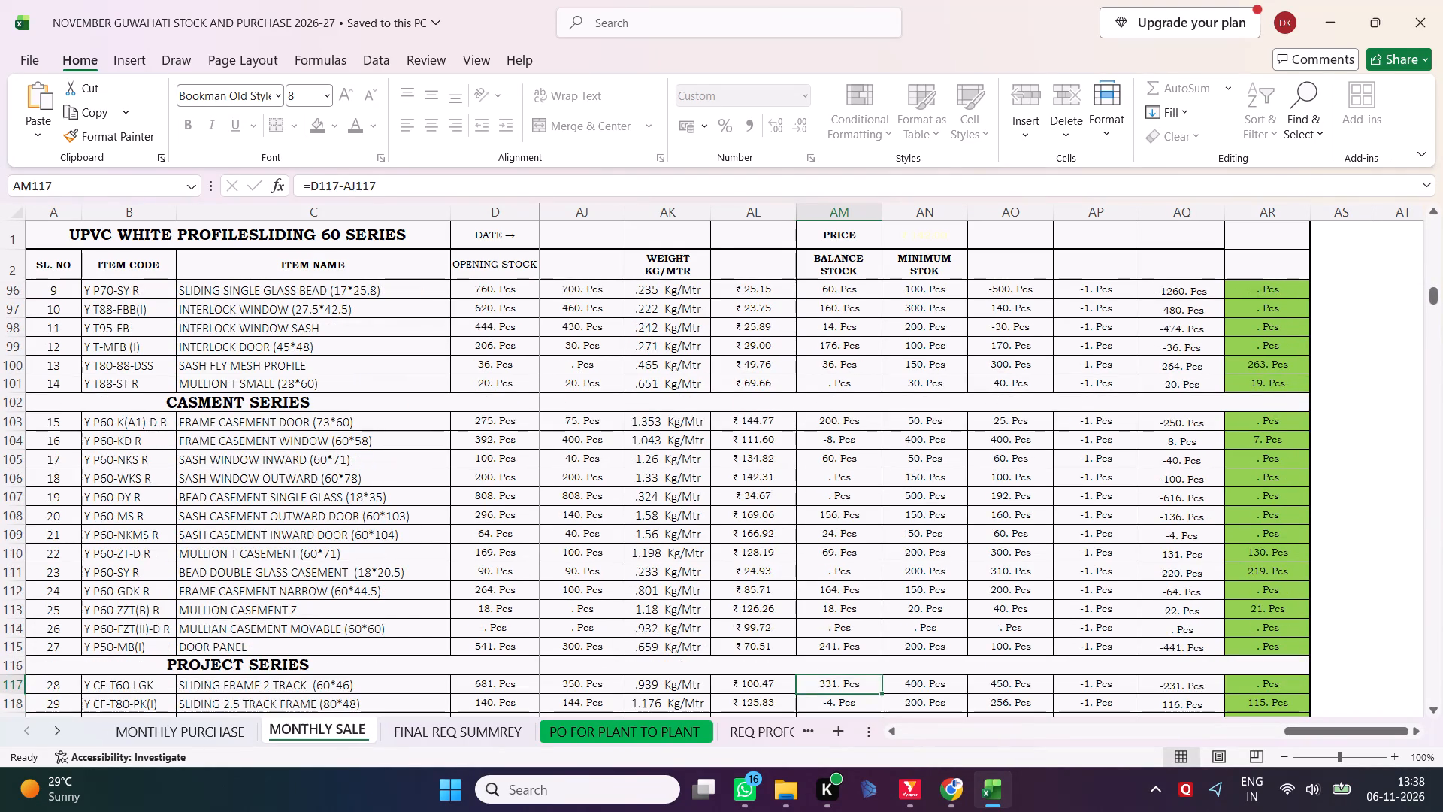
key(Up)
key(Up)
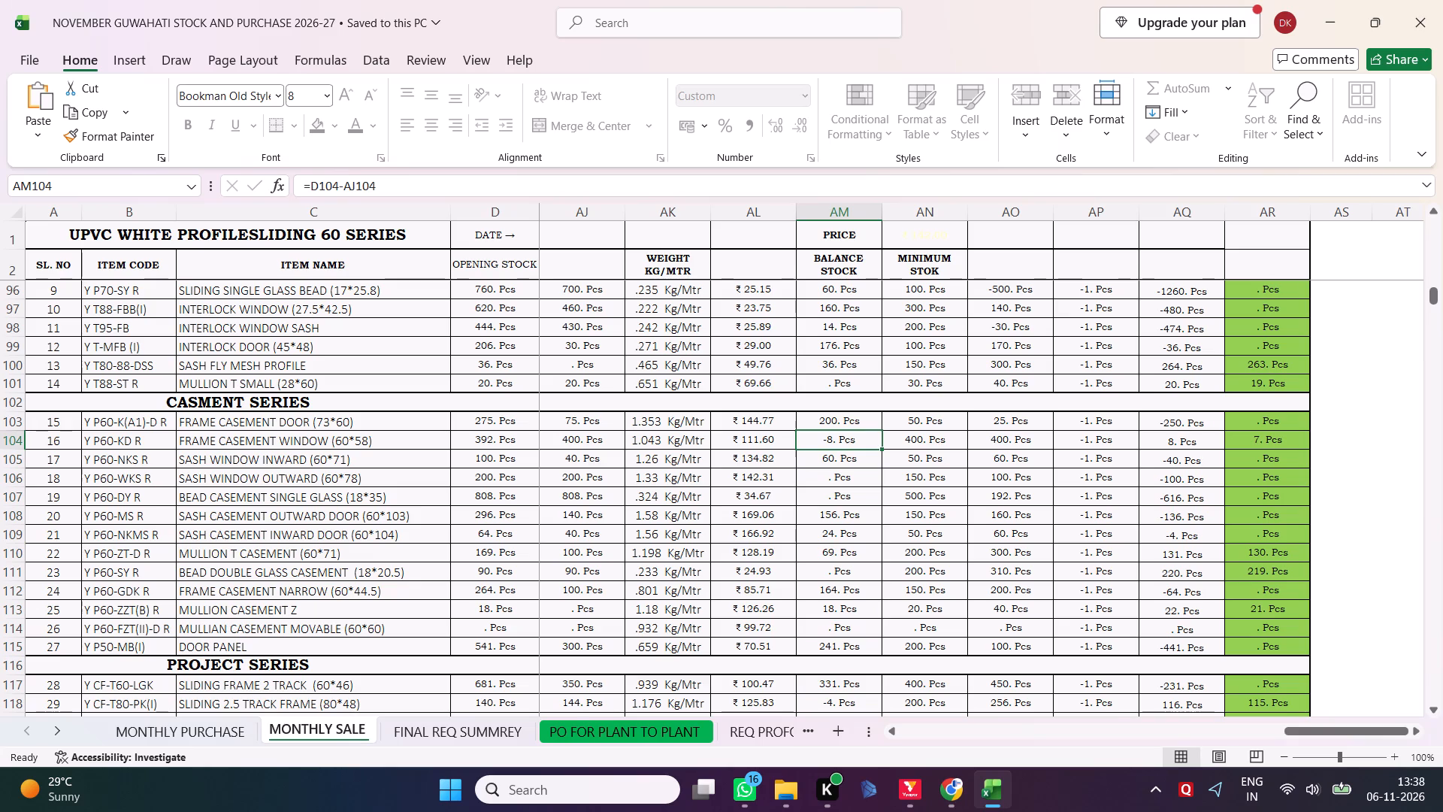
scroll(743, 477, right, 2)
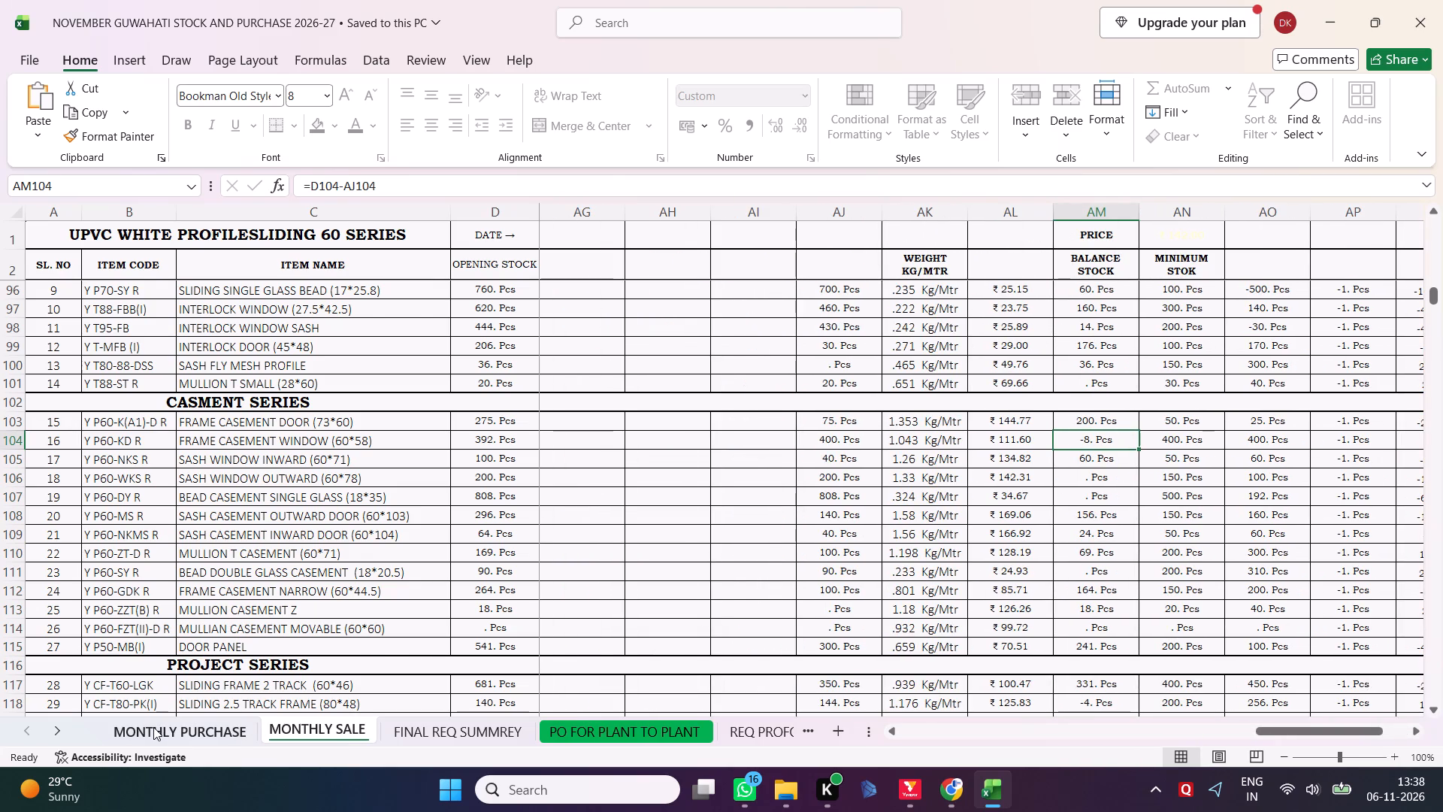
On MONTHLY PURCHASE, set the opening stock of Y P60-KD R frame casement window (60*58) to 80.
click(153, 727)
scroll(706, 502, right, 1)
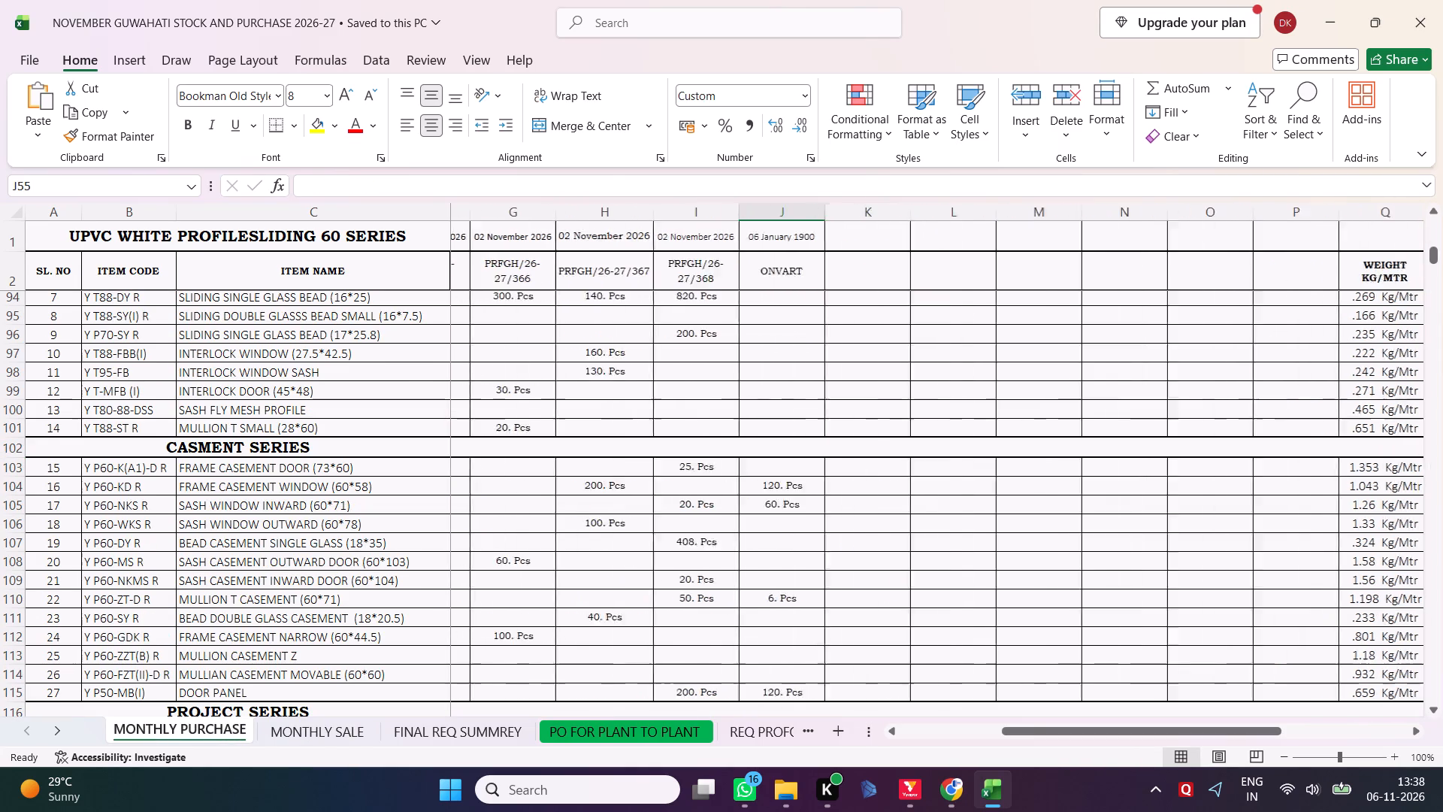
scroll(706, 502, right, 4)
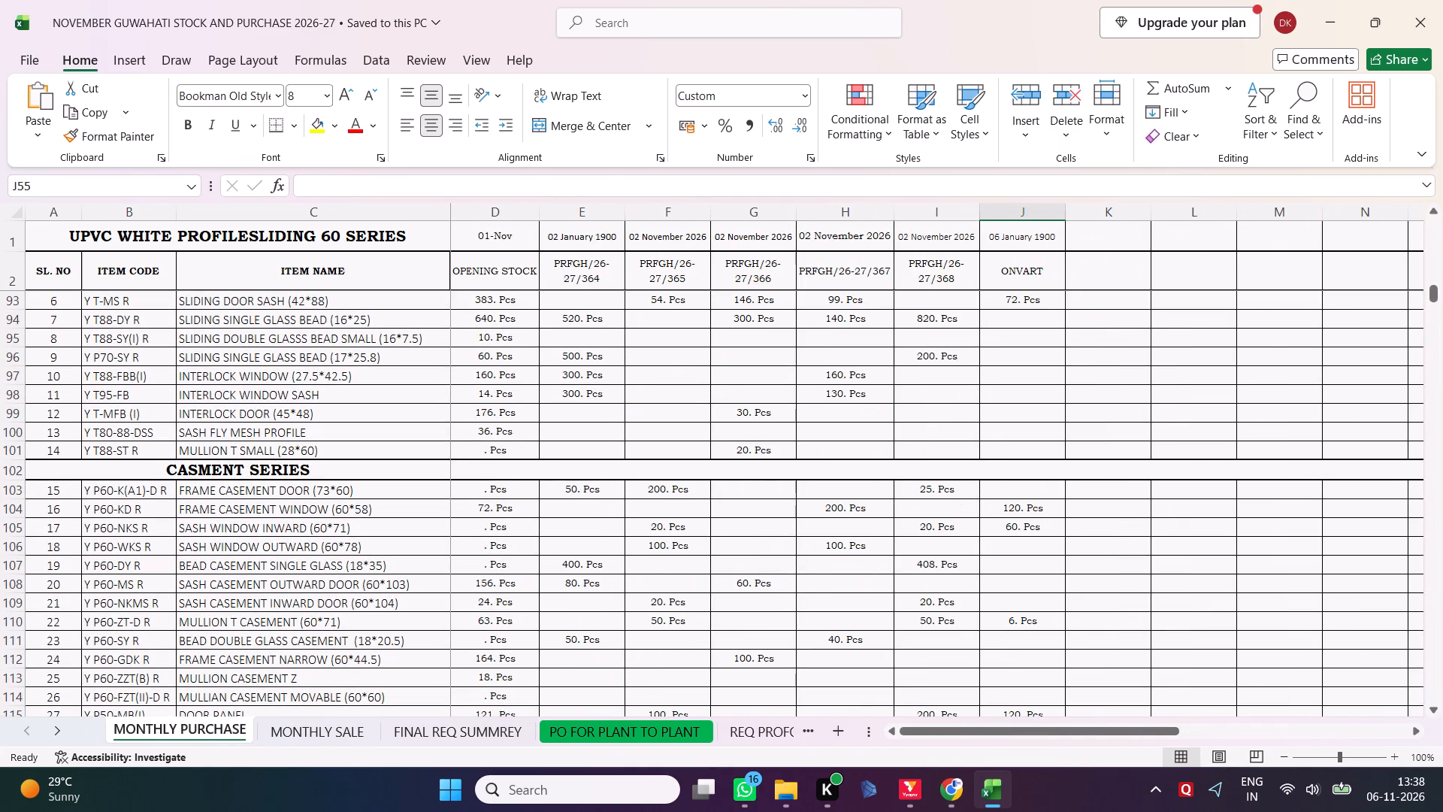
click(534, 507)
text(80)
key(Return)
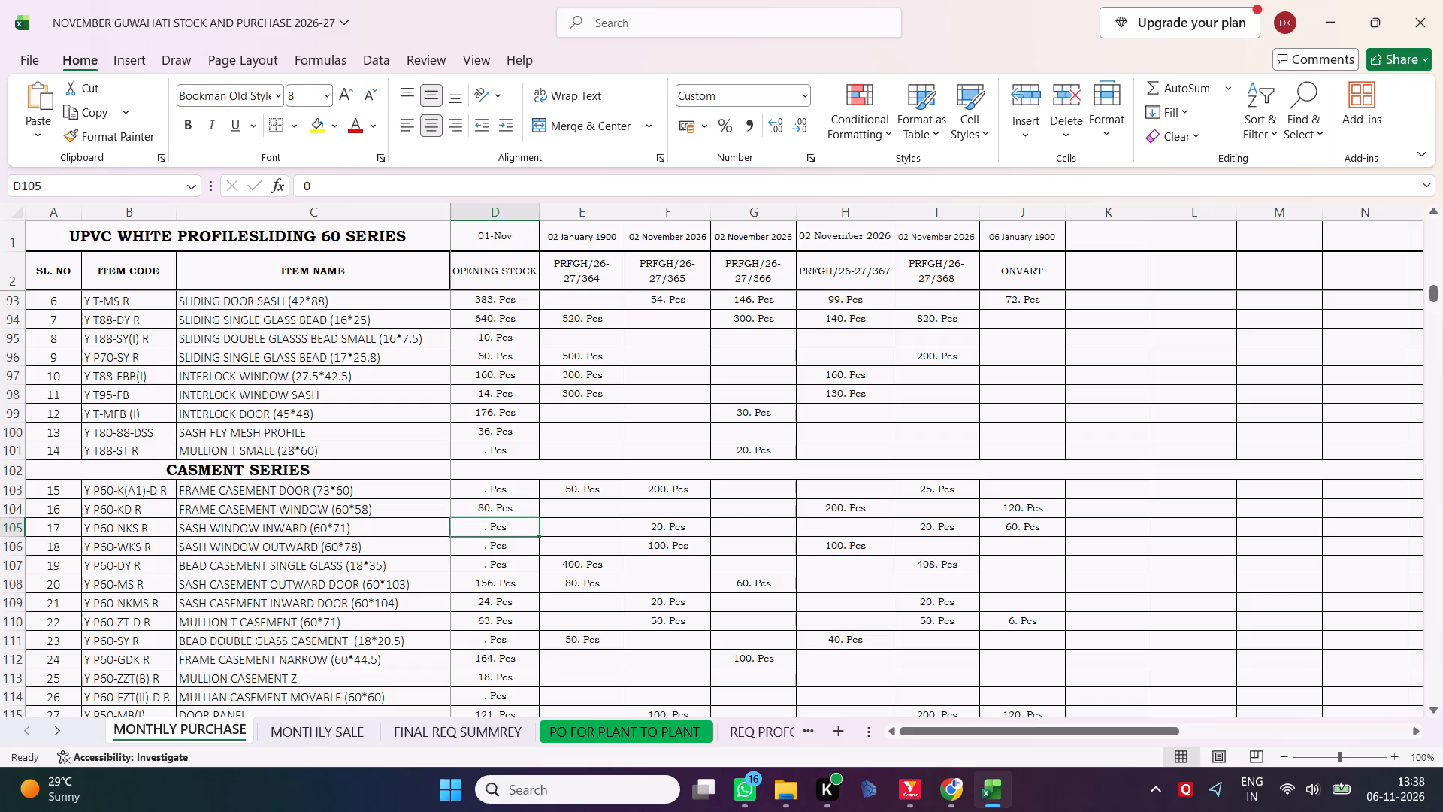
Examine the MONTHLY SALE balance stock from Y P60-KD R down through the project series, going back to Y CF-T80-PK(I).
click(328, 734)
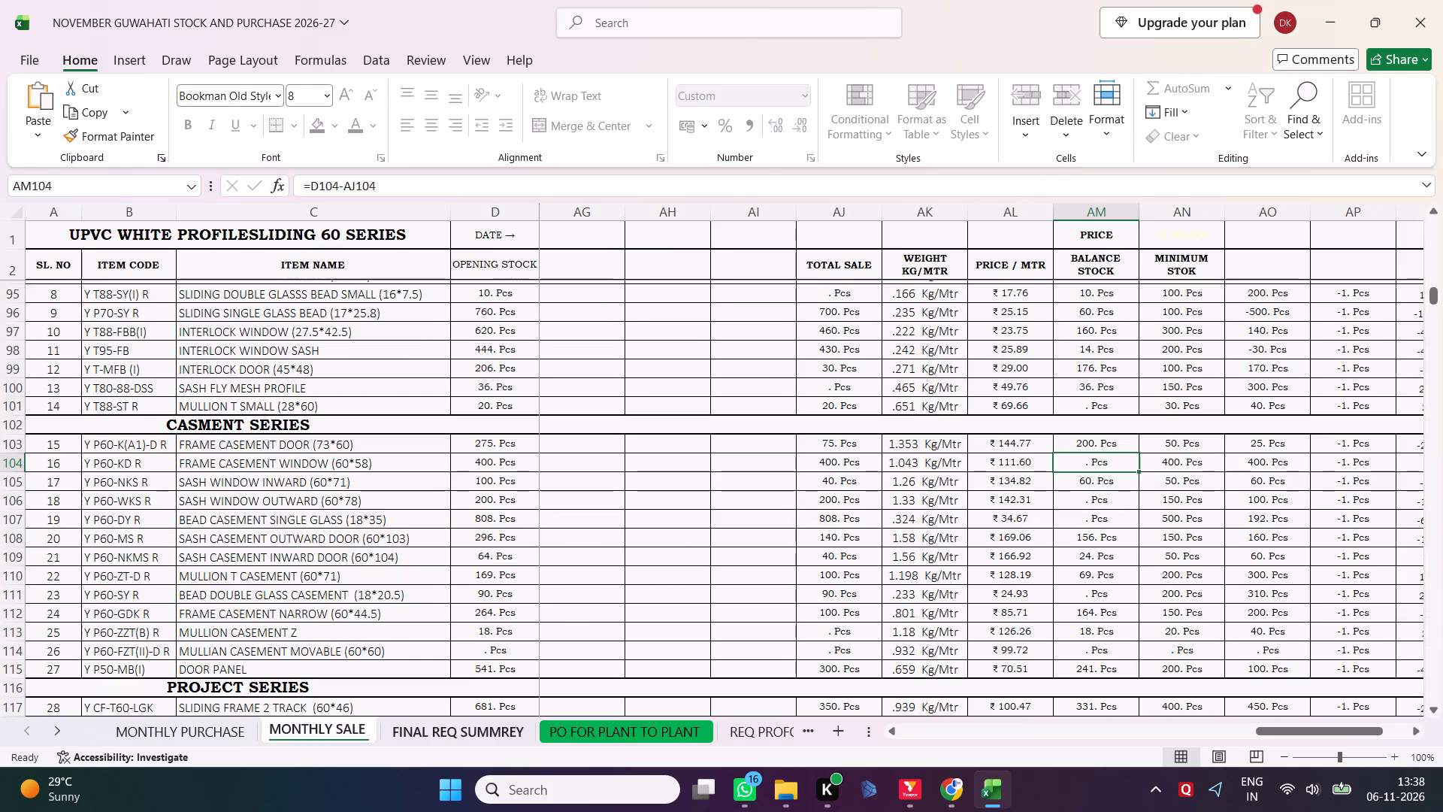
key(Down)
key(Down)
key(Down)
key(Down)
key(Down)
key(Down)
key(Down)
key(Down)
key(Down)
key(Down)
key(Down)
key(Down)
key(Down)
key(Down)
key(Down)
key(Down)
key(Down)
key(Down)
key(Down)
key(Down)
key(Down)
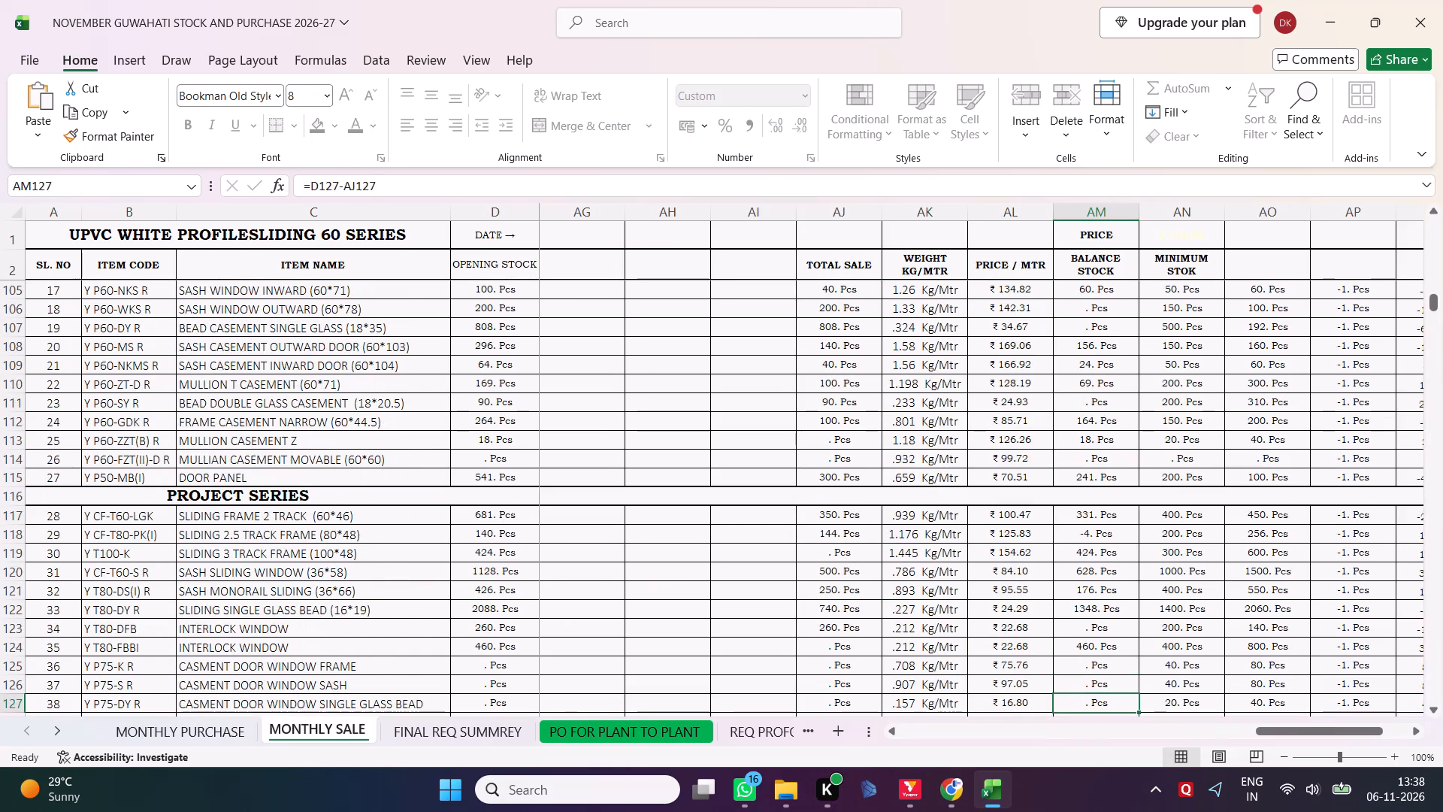
key(Up)
key(Up)
key(Up)
key(Up)
key(Up)
key(Up)
key(Up)
key(Up)
key(Up)
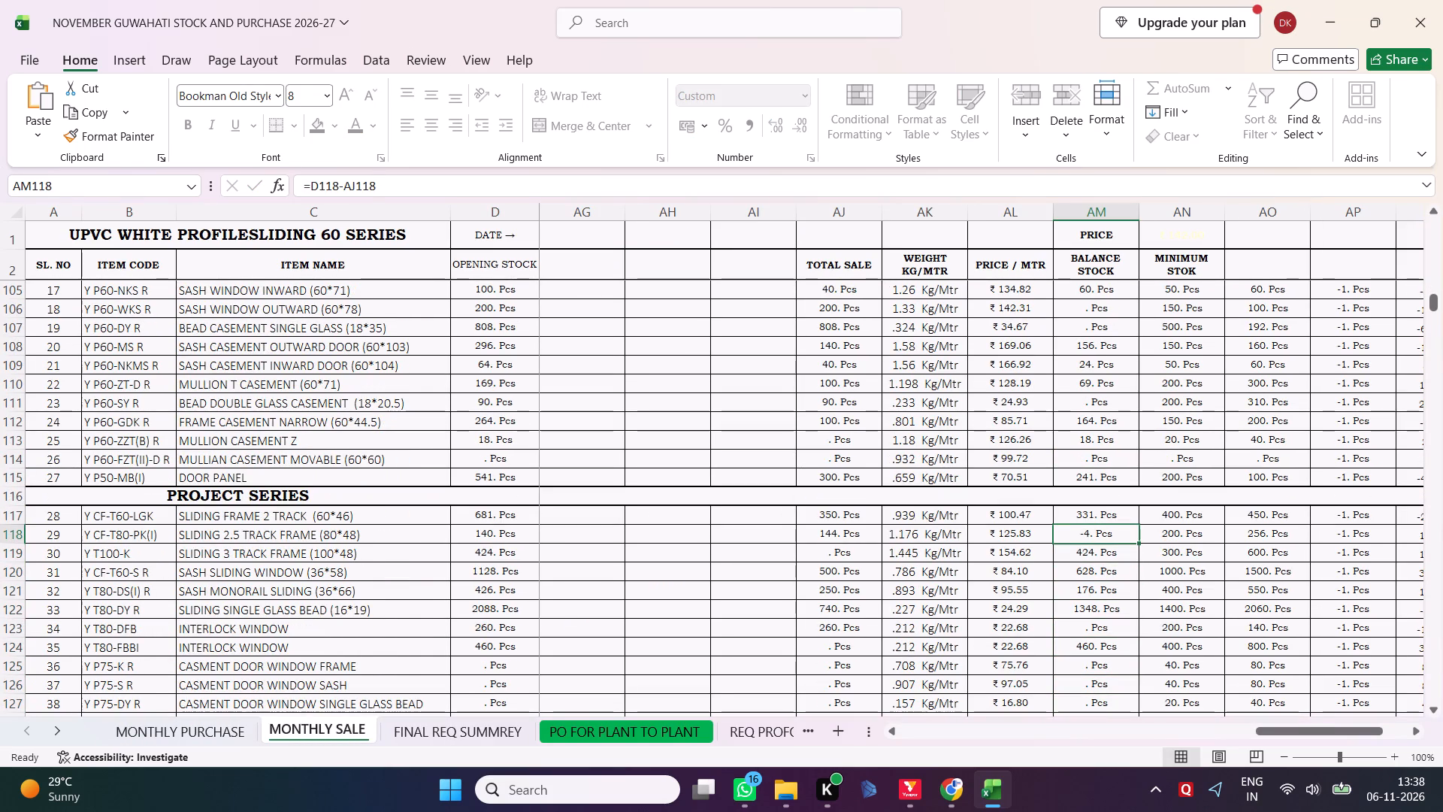
Compare the purchase and 2-11-26 sale entries of Y CF-T80-PK(I) and Y T100-K across MONTHLY PURCHASE and MONTHLY SALE.
click(240, 735)
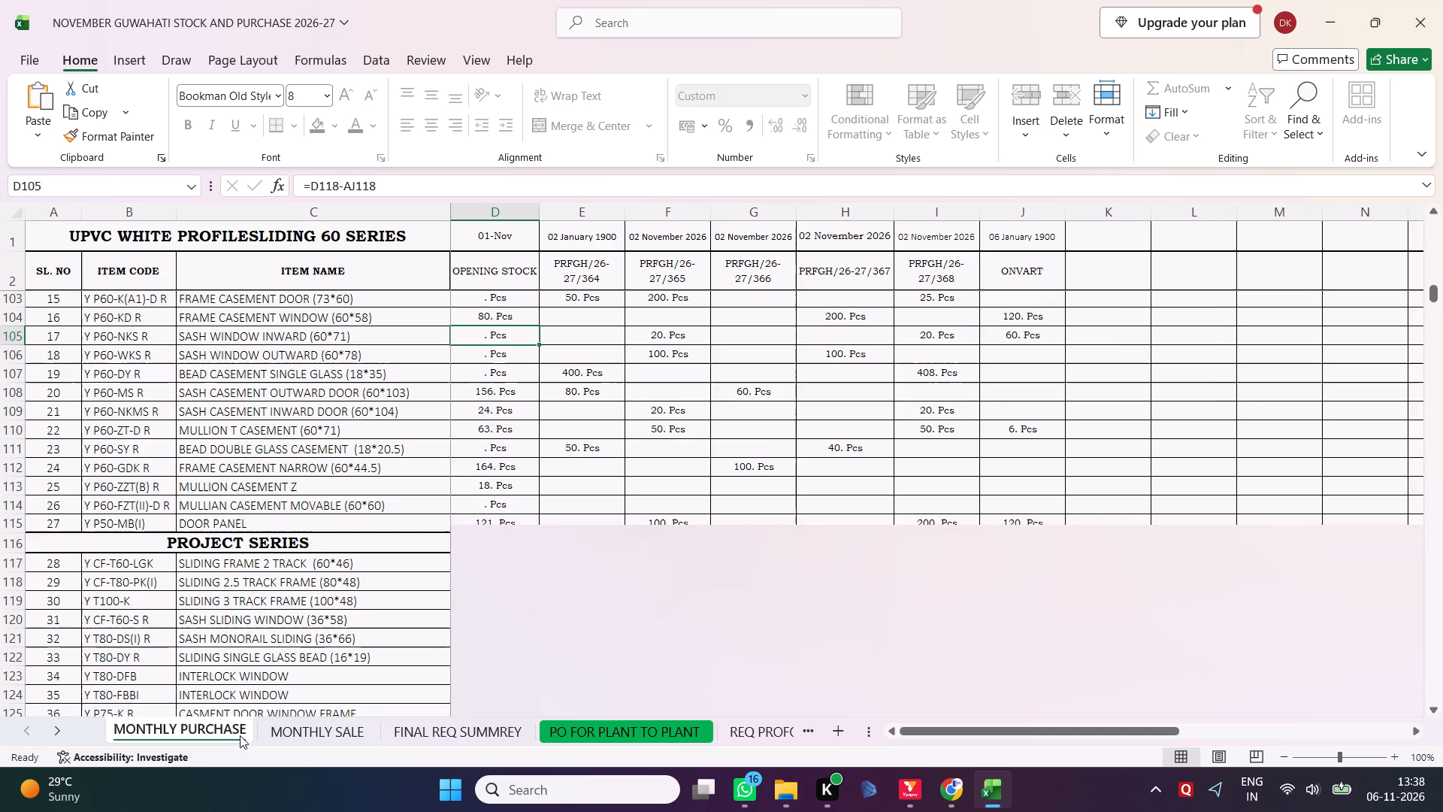
scroll(736, 554, down, 2)
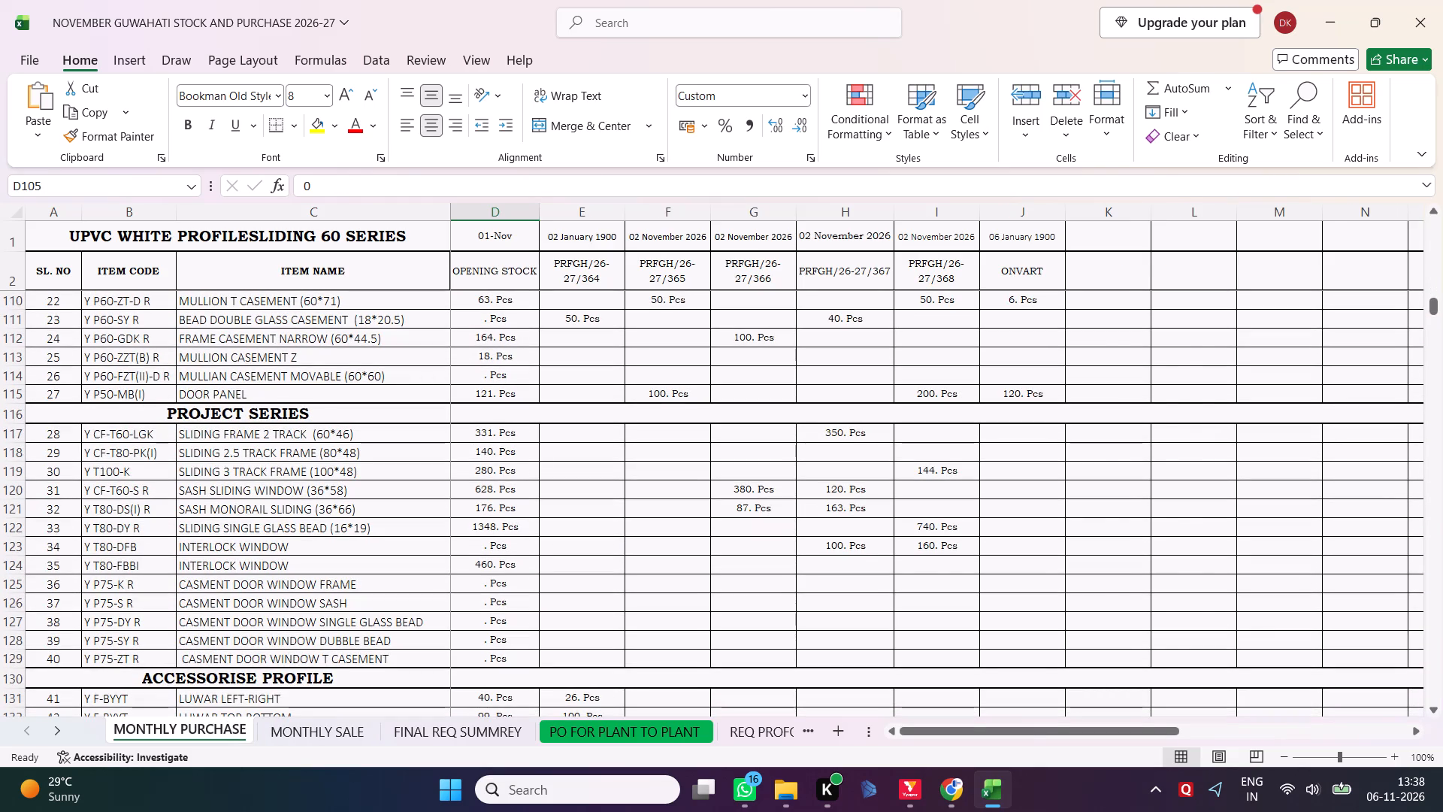
scroll(736, 554, right, 2)
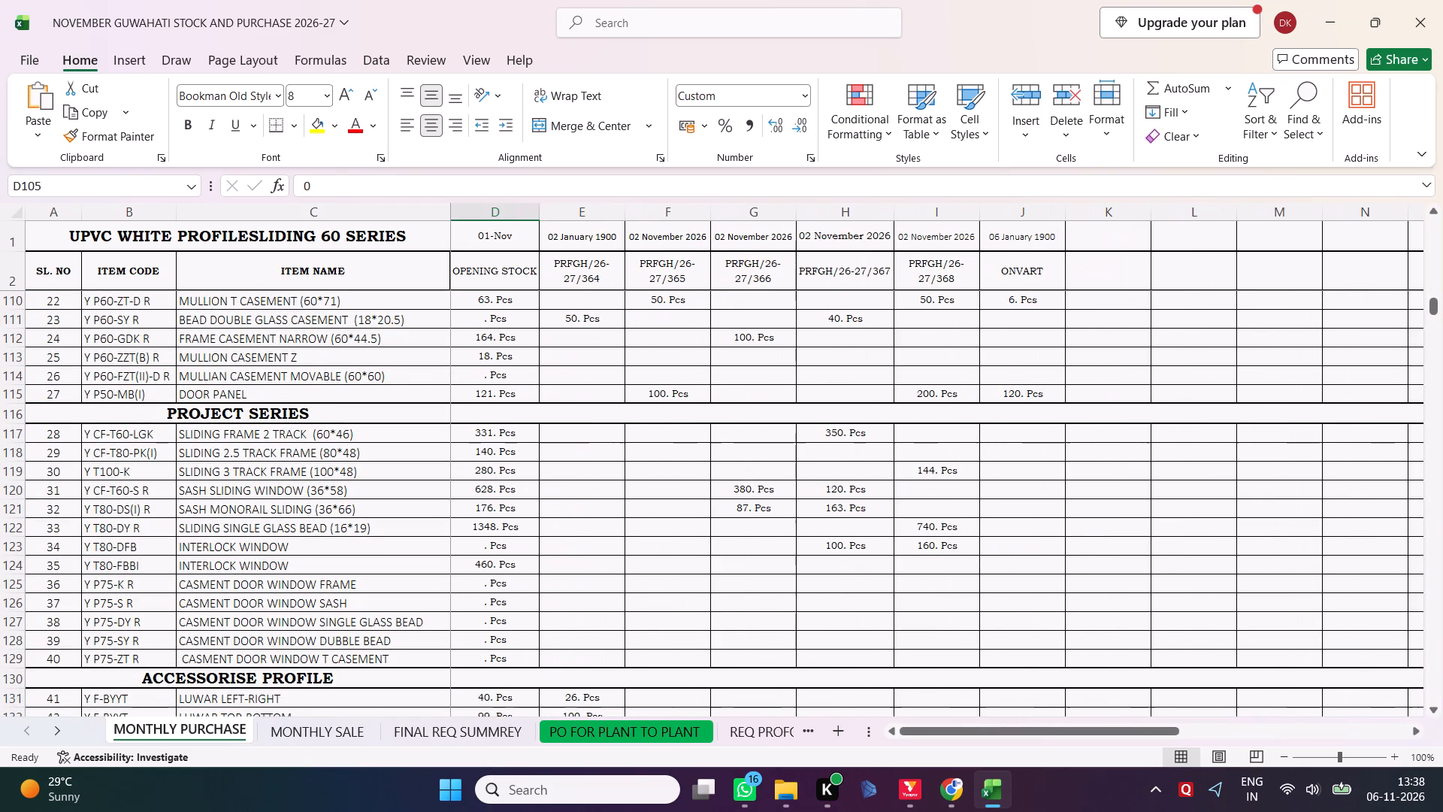
click(929, 468)
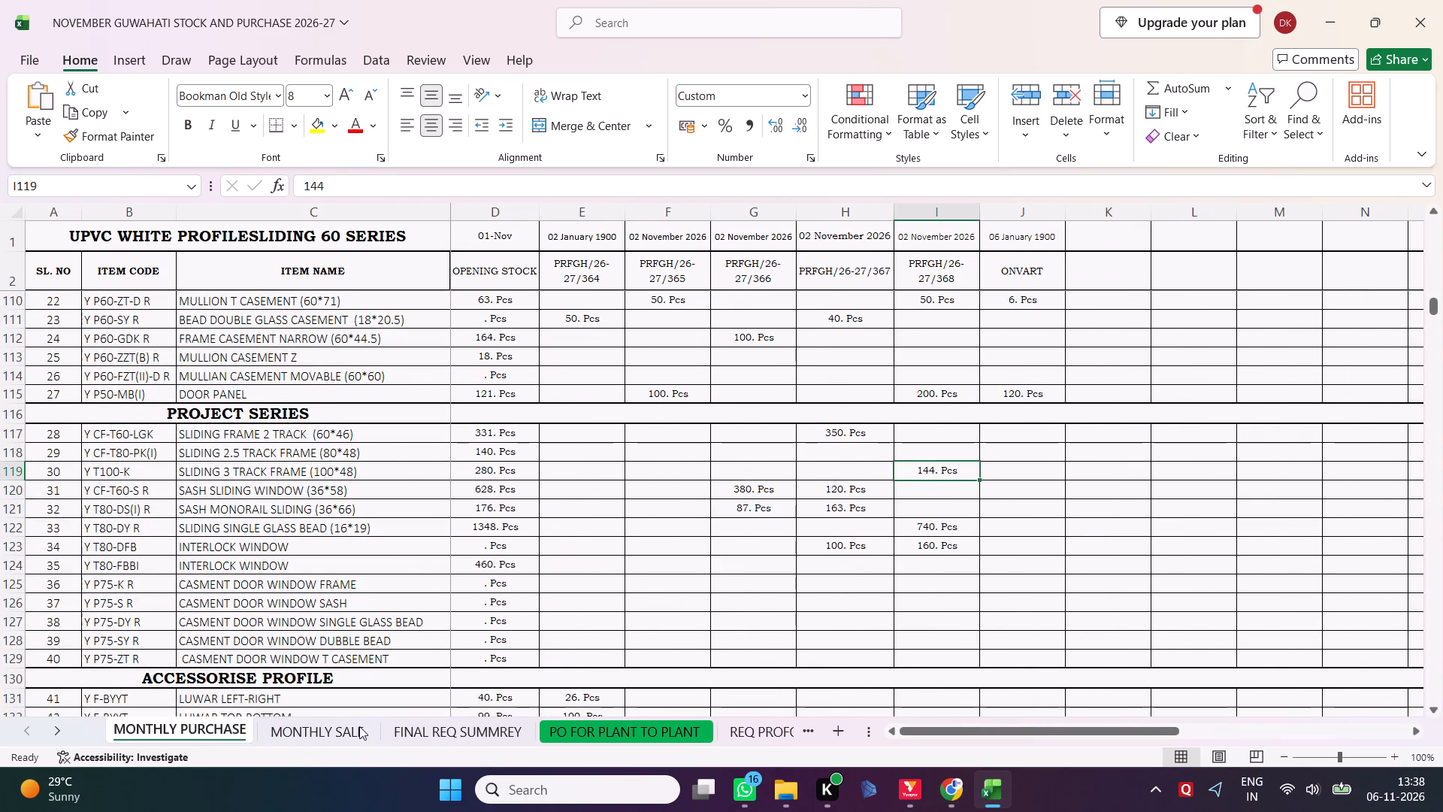
click(359, 726)
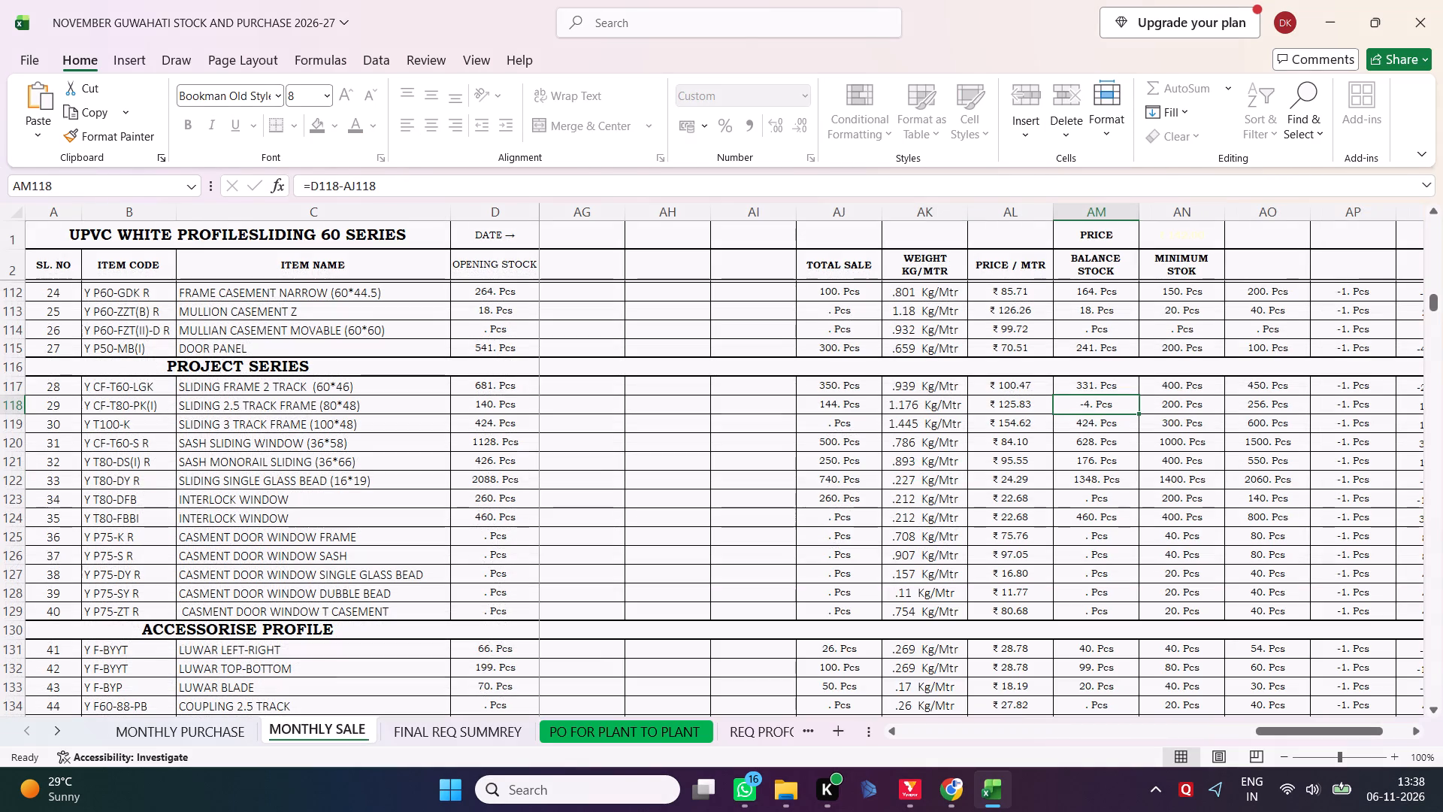
key(Down)
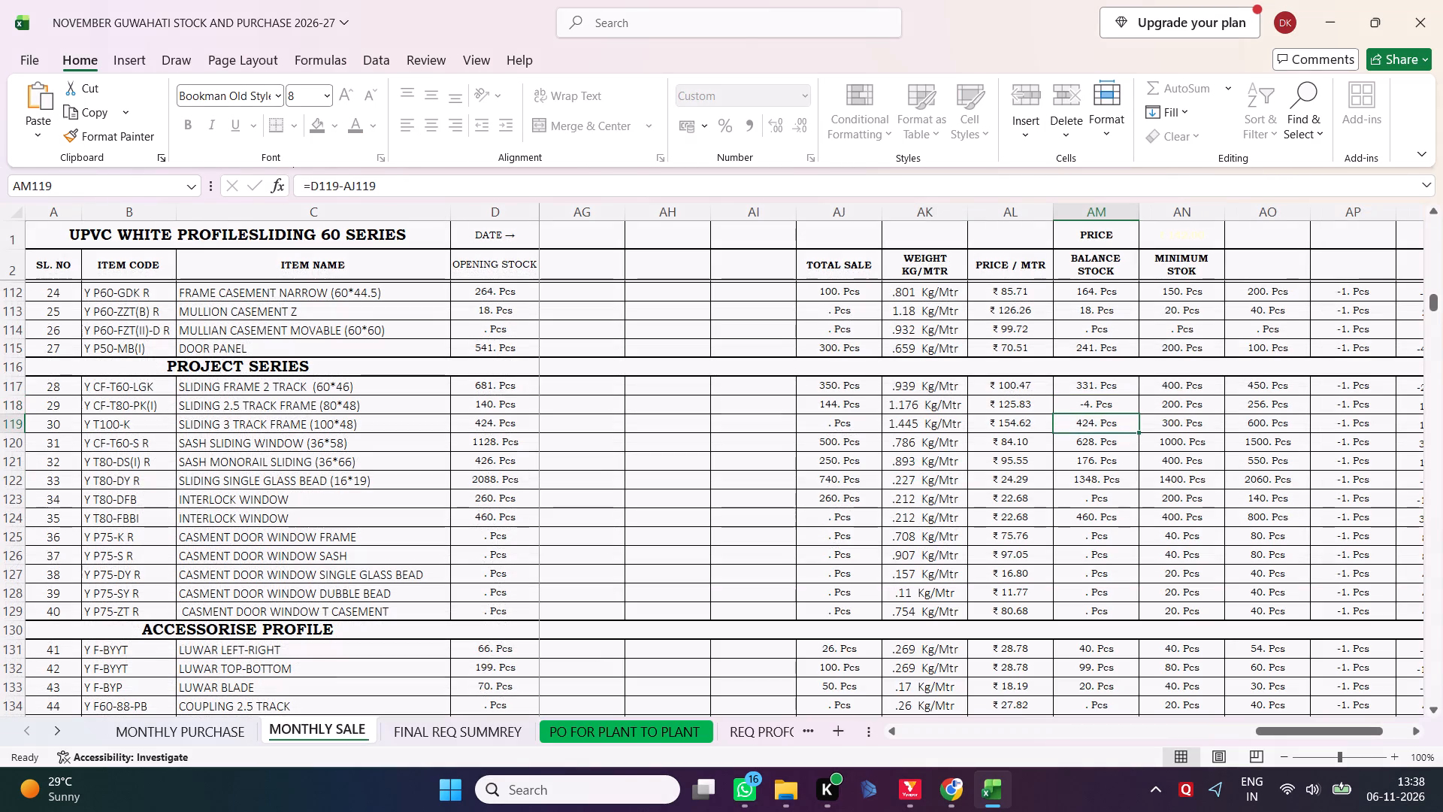
scroll(894, 548, right, 8)
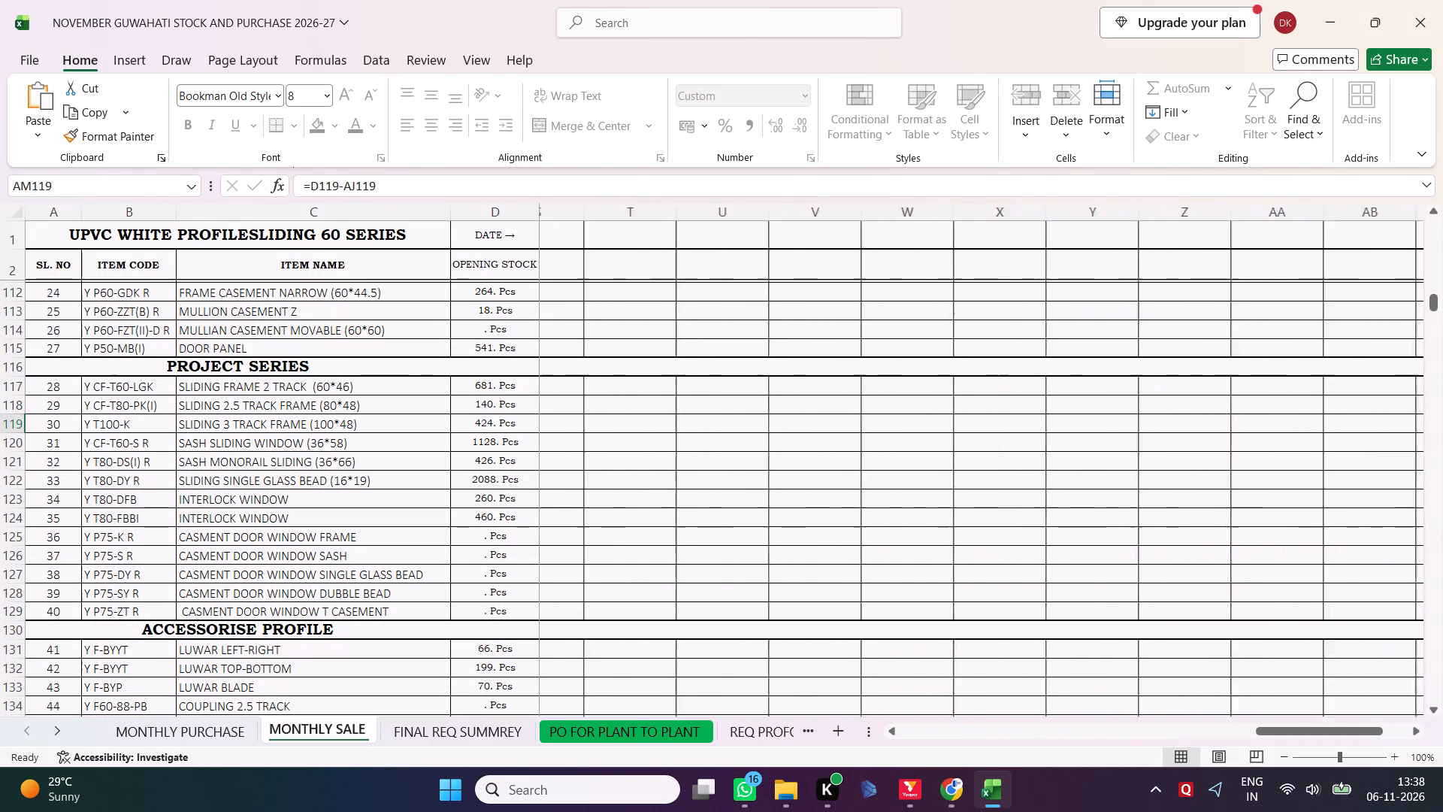
scroll(894, 548, right, 5)
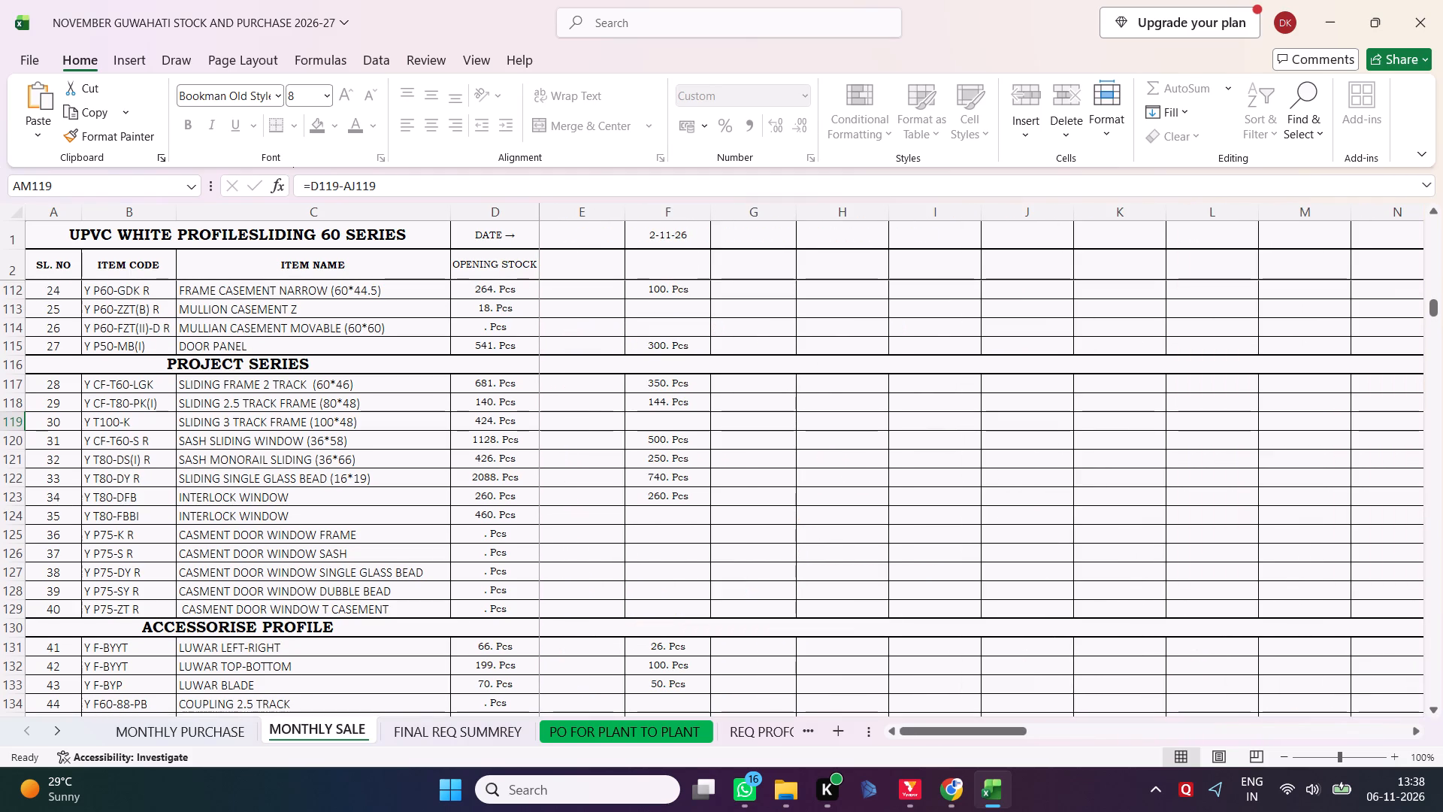
In the PRFGH/26-27/368 purchase column, clear the Y T100-K quantity and enter 144 for Y CF-T80-PK(I) instead.
click(218, 735)
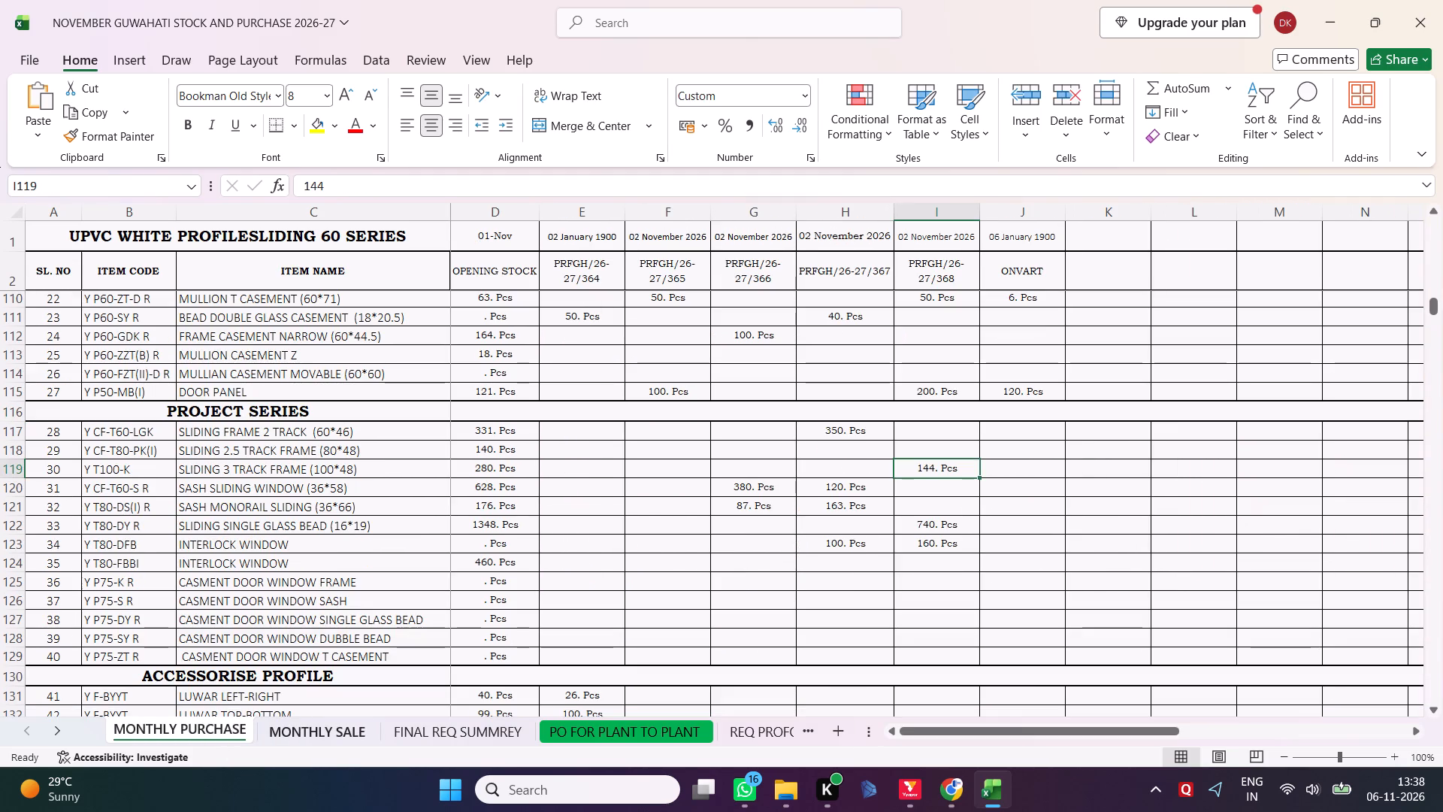
key(BackSpace)
key(Up)
text(0144)
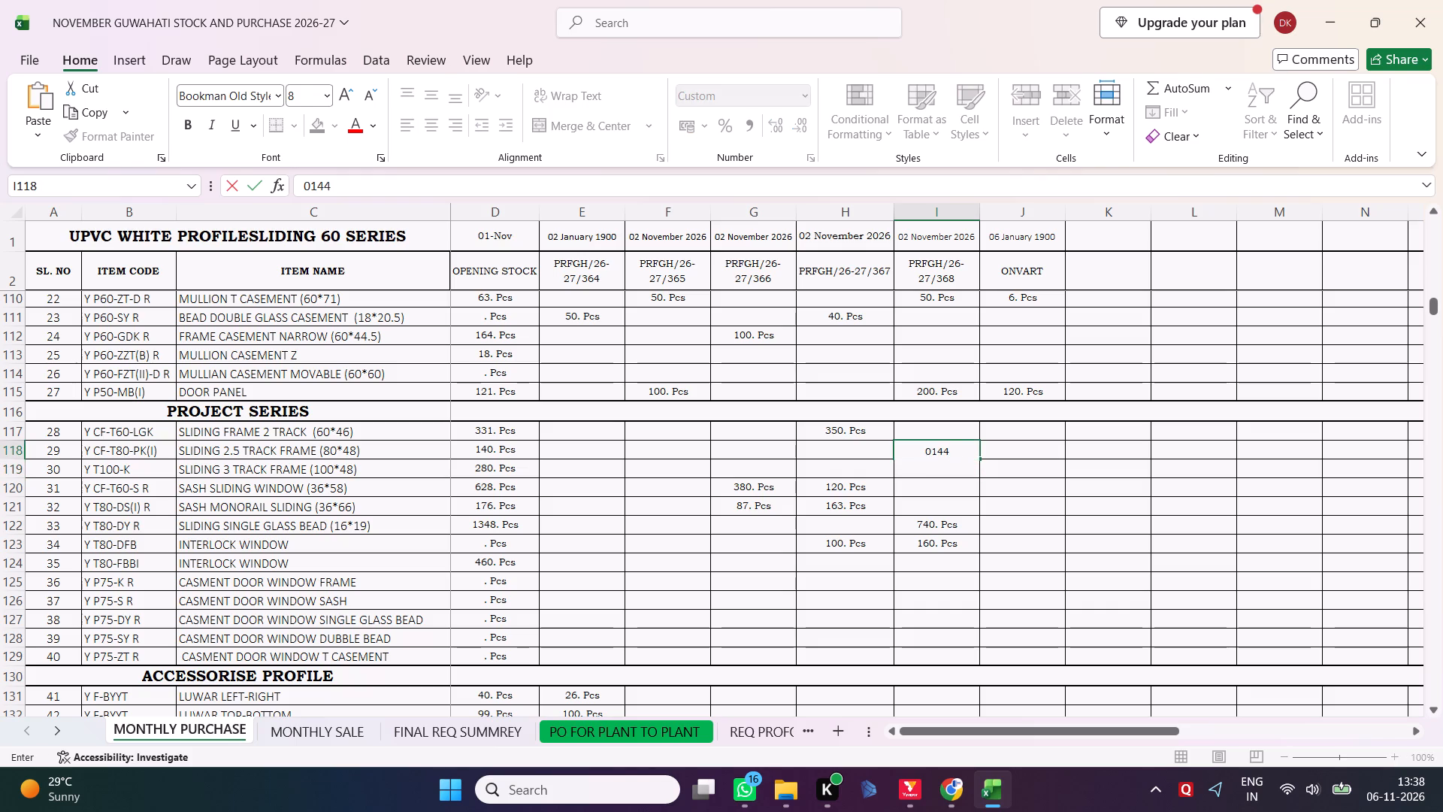
key(Return)
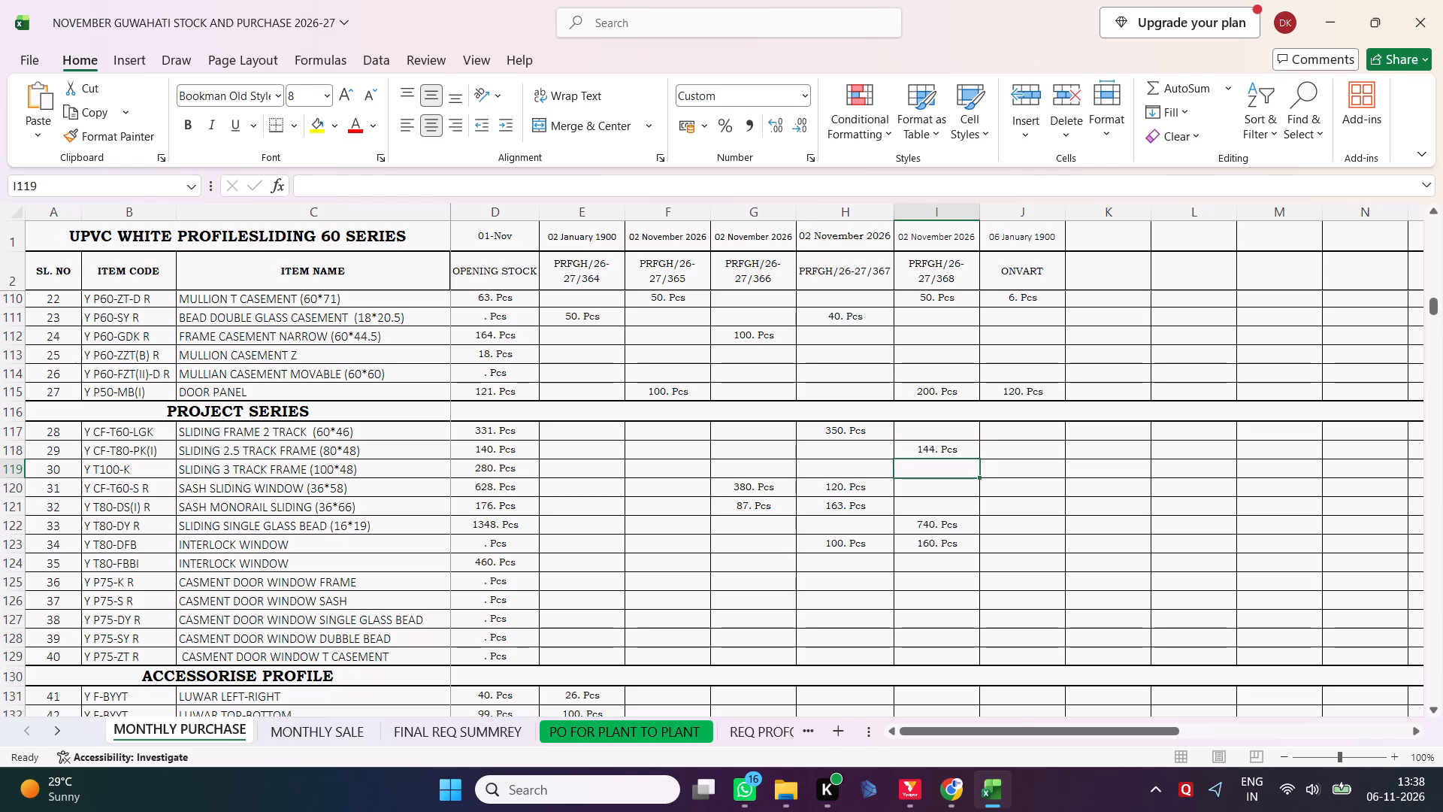
Examine the MONTHLY SALE balance stock from Y T100-K down through the accessories profiles, going back to Y F60-80-PB coupling 2.5 track eco.
click(277, 735)
scroll(956, 509, left, 2)
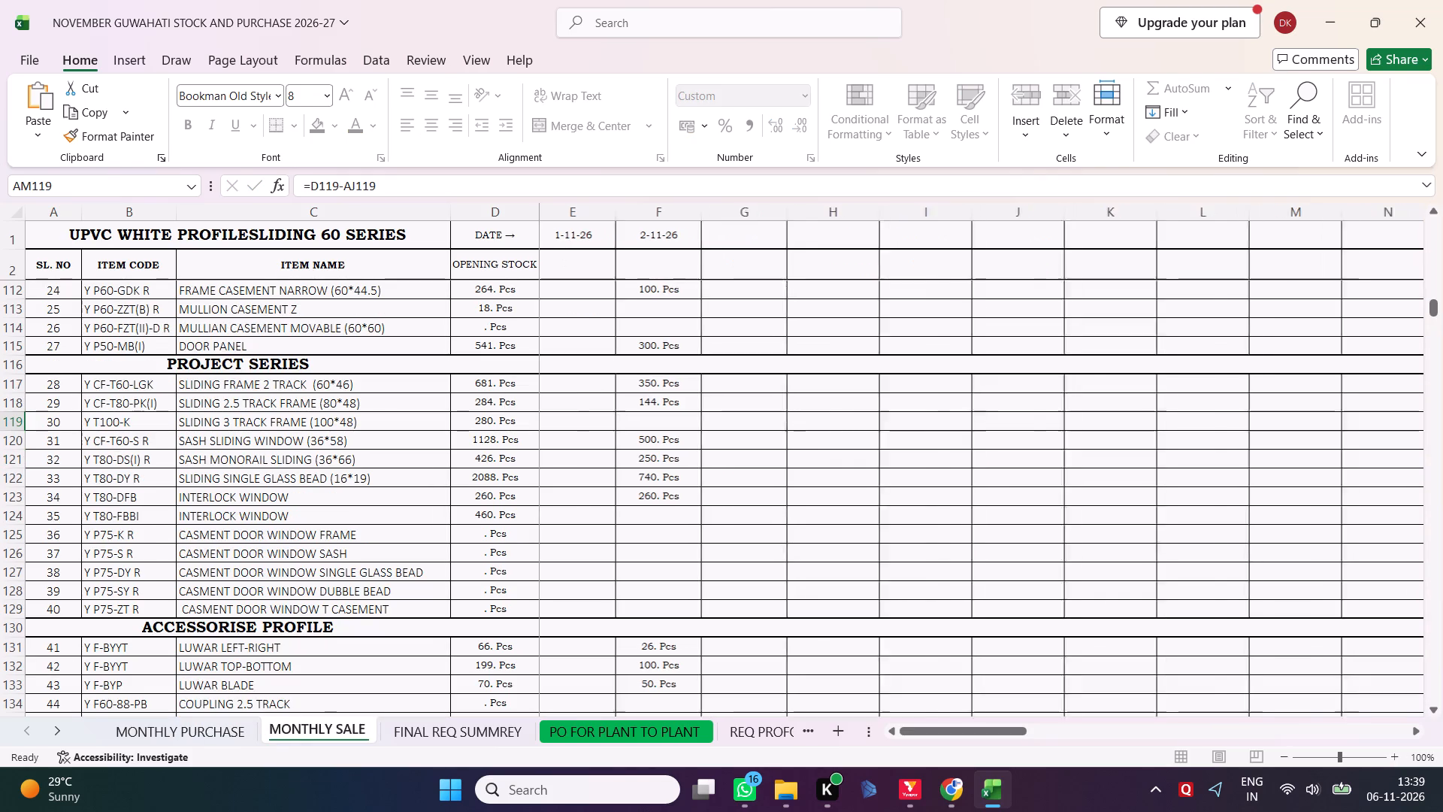
scroll(956, 509, left, 11)
scroll(956, 509, right, 3)
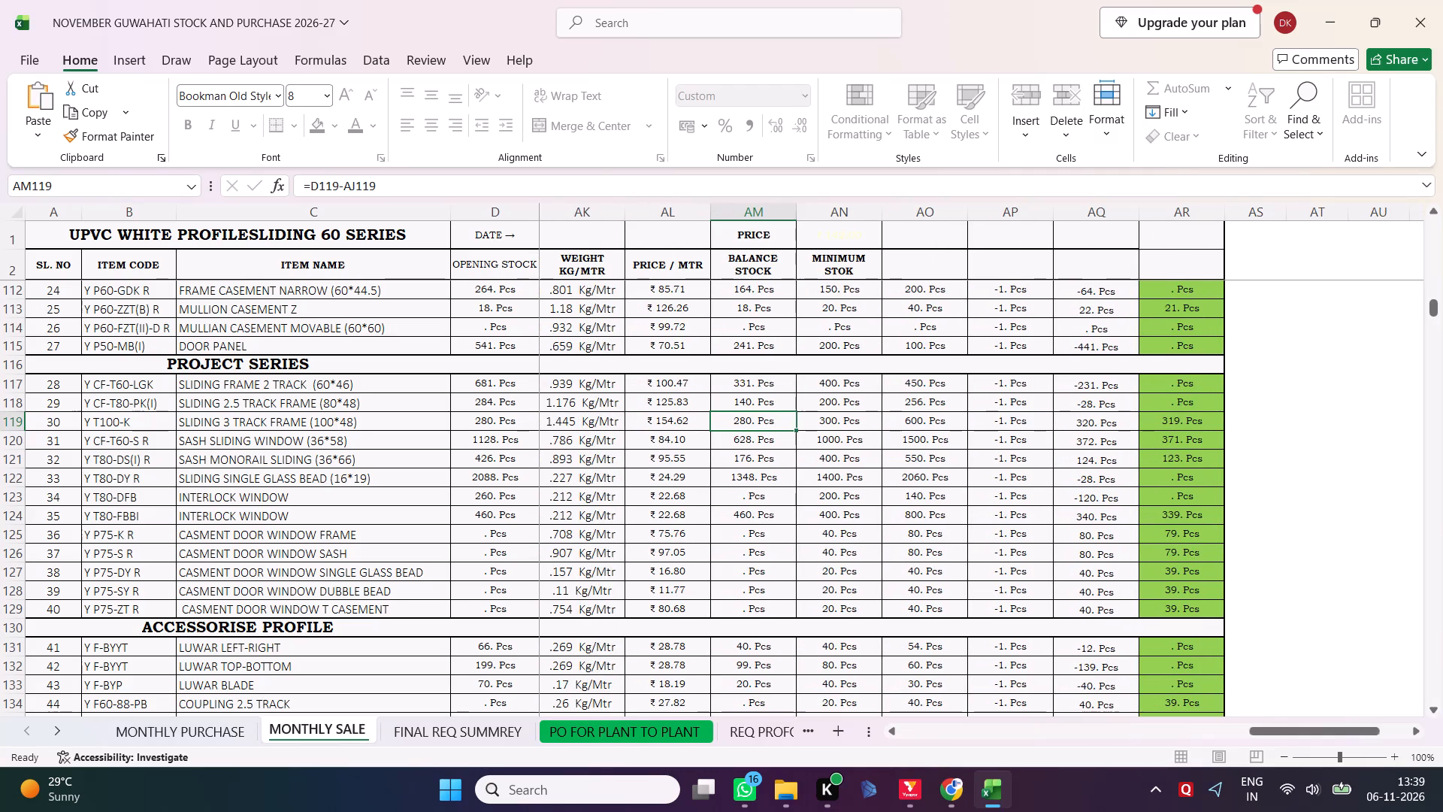
key(Down)
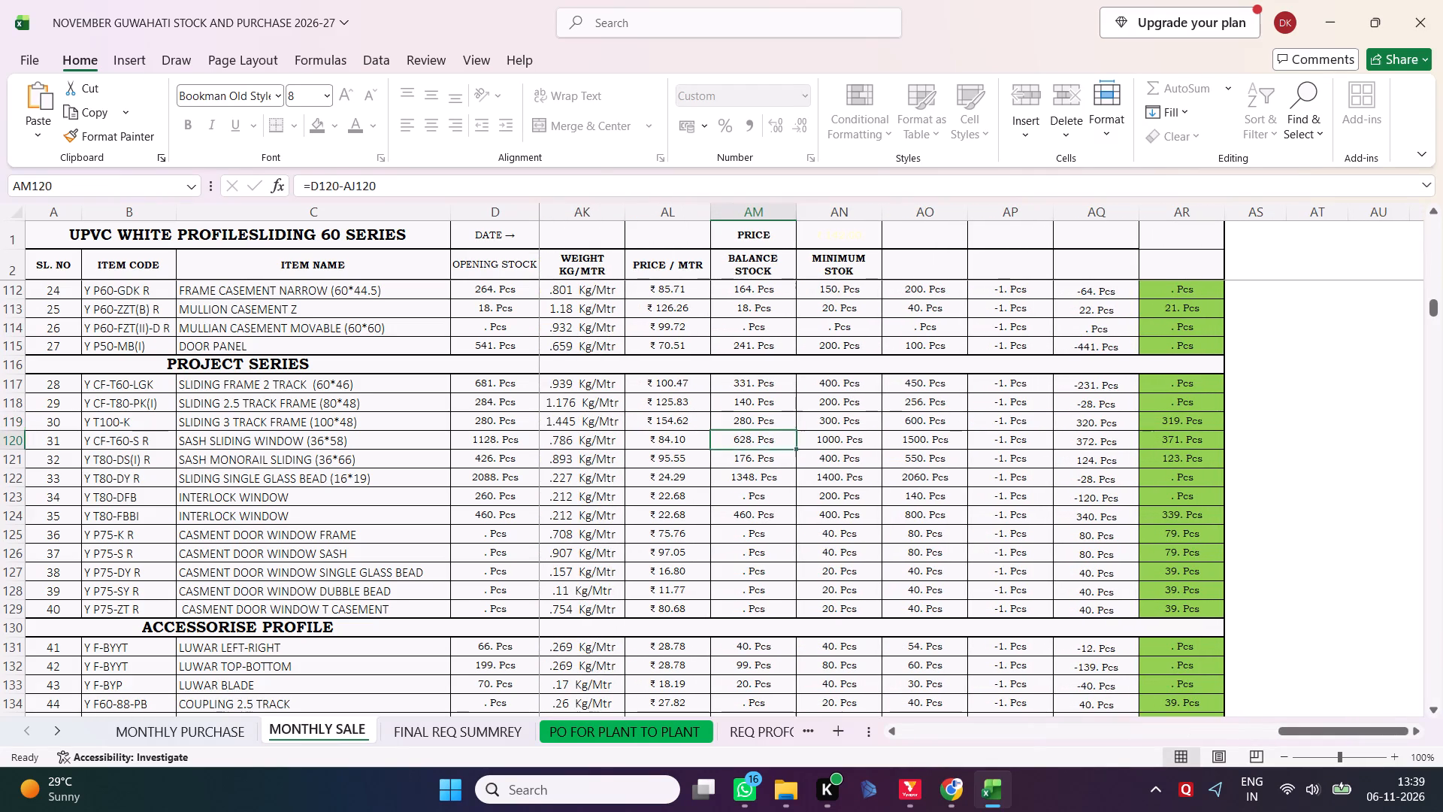
key(Down)
key(Down)
key(Down)
key(Down)
key(Down)
key(Down)
key(Down)
key(Down)
key(Down)
key(Down)
key(Down)
key(Down)
key(Down)
key(Down)
key(Down)
key(Down)
key(Down)
key(Down)
key(Down)
key(Down)
key(Down)
key(Down)
key(Down)
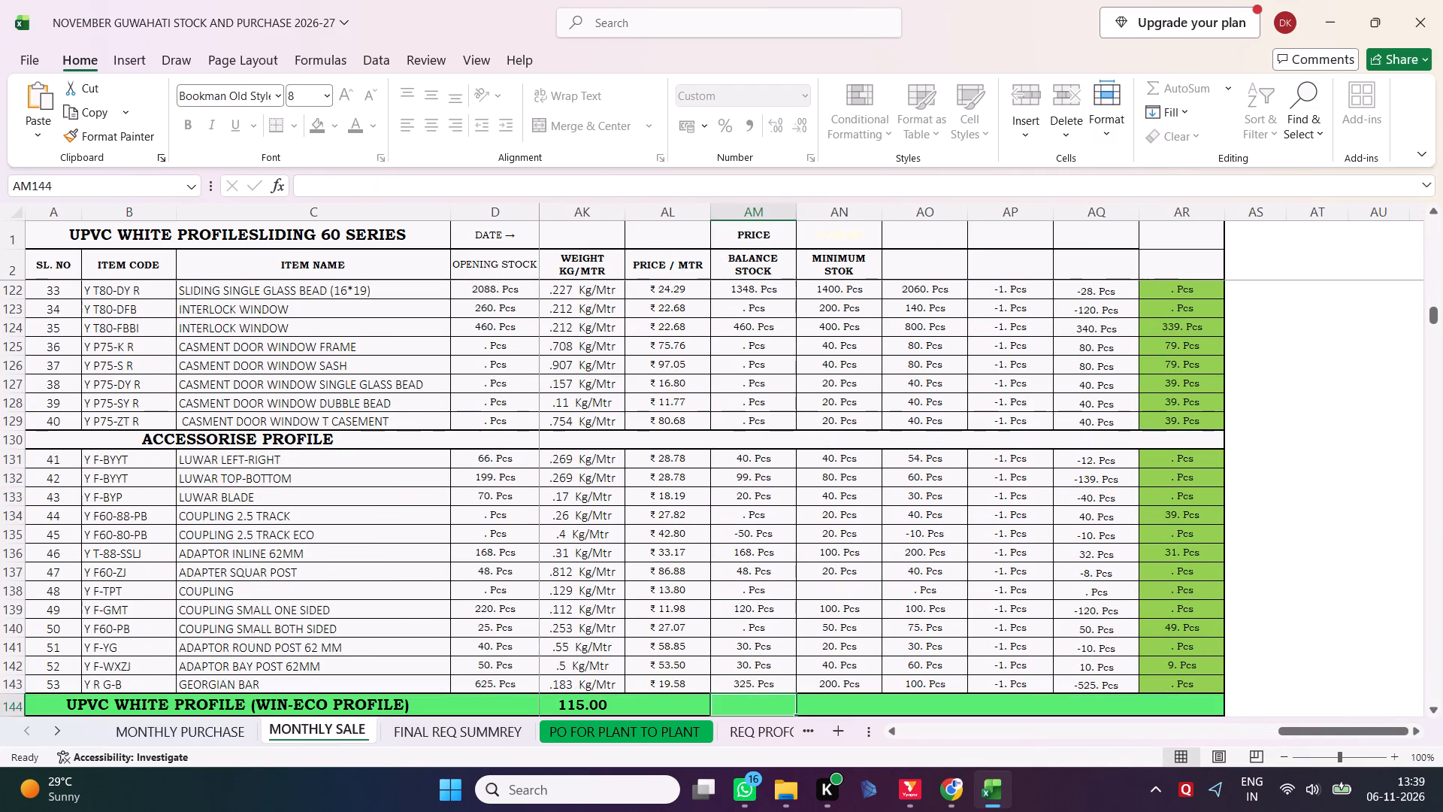
key(Up)
key(Up)
key(Up)
key(Up)
key(Up)
key(Up)
key(Up)
key(Up)
key(Up)
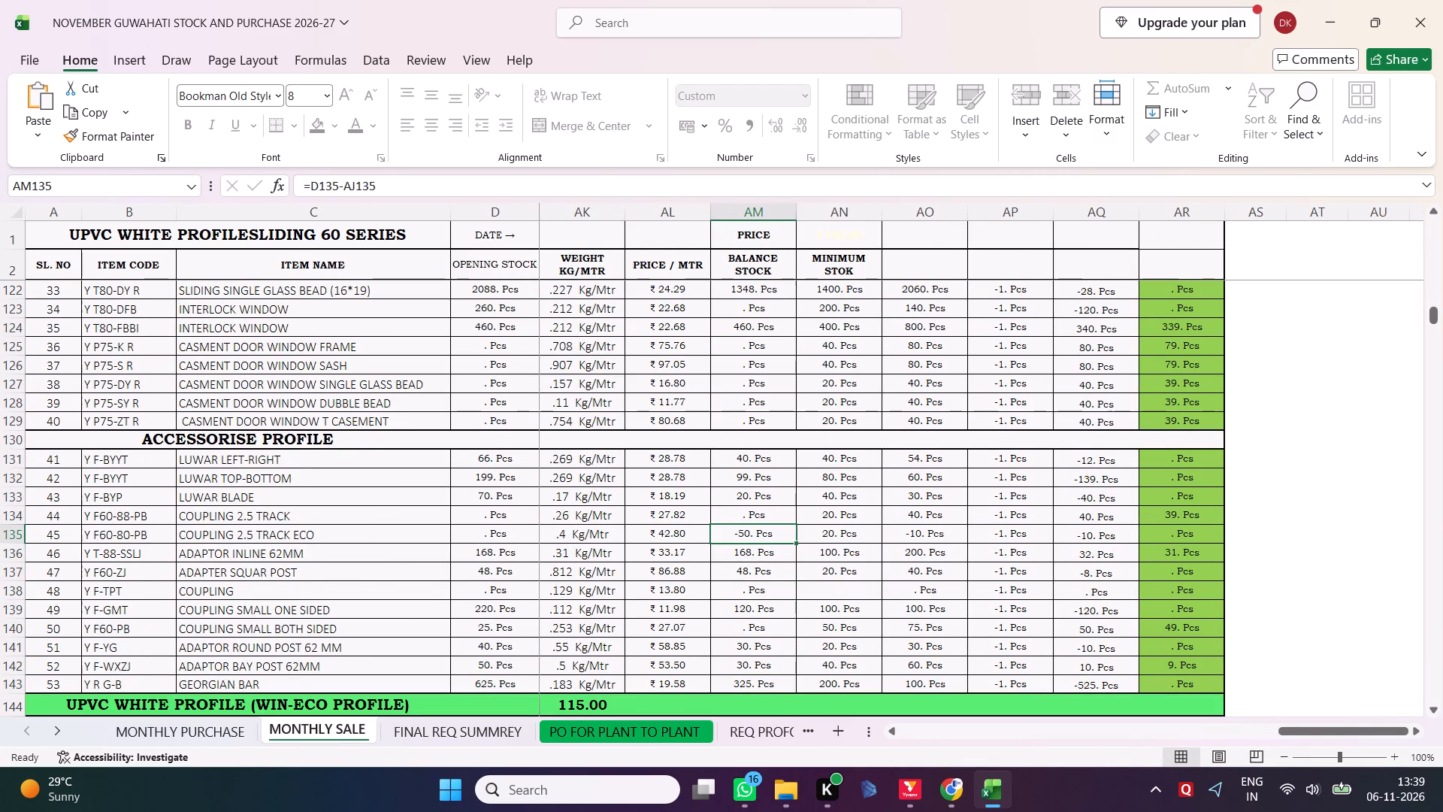
In the PRFGH/26-27/365 column of MONTHLY PURCHASE, clear the Y T-88-SSLJ adaptor inline quantity and enter 50 for Y F60-80-PB instead.
scroll(956, 509, right, 7)
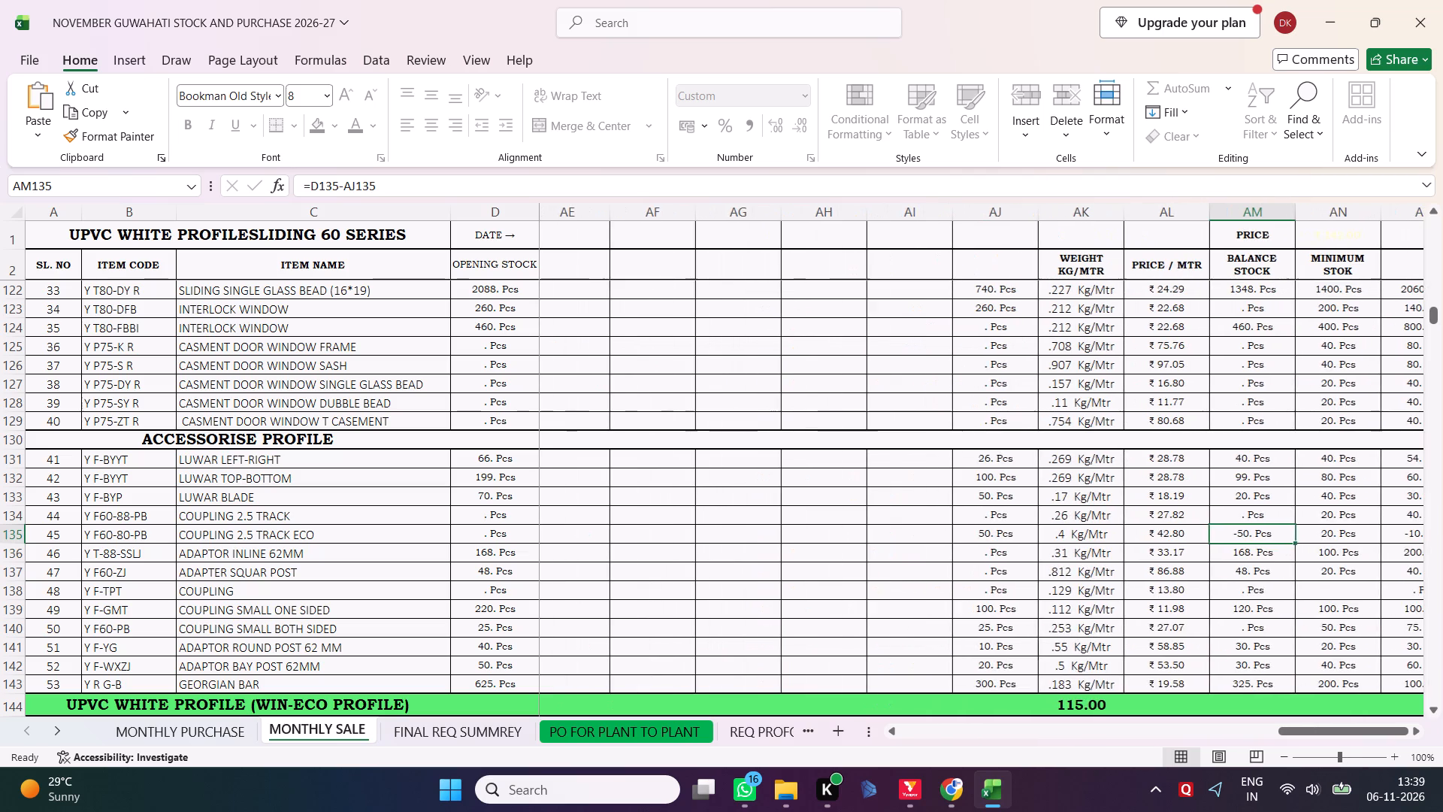
scroll(956, 509, right, 5)
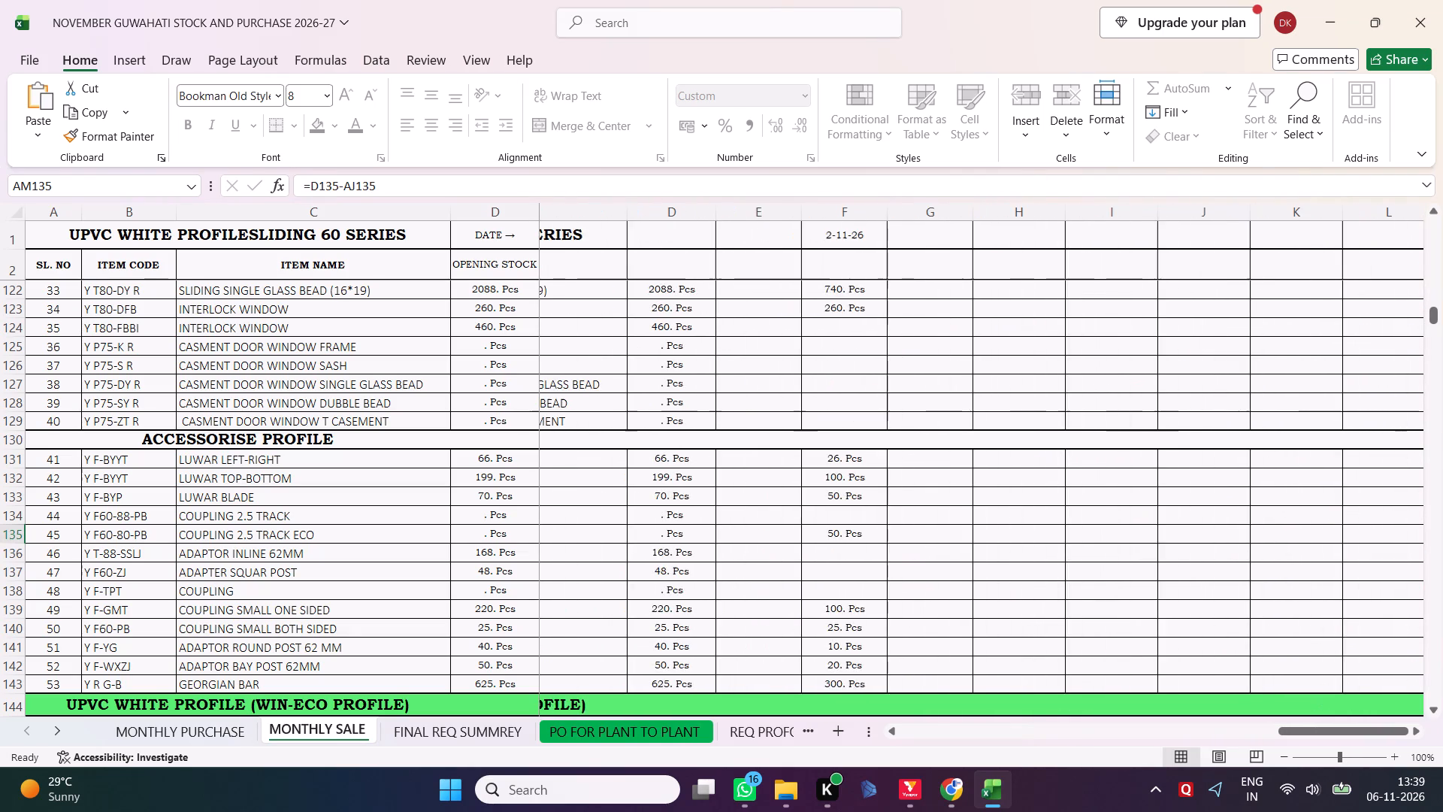
click(202, 727)
scroll(754, 578, down, 2)
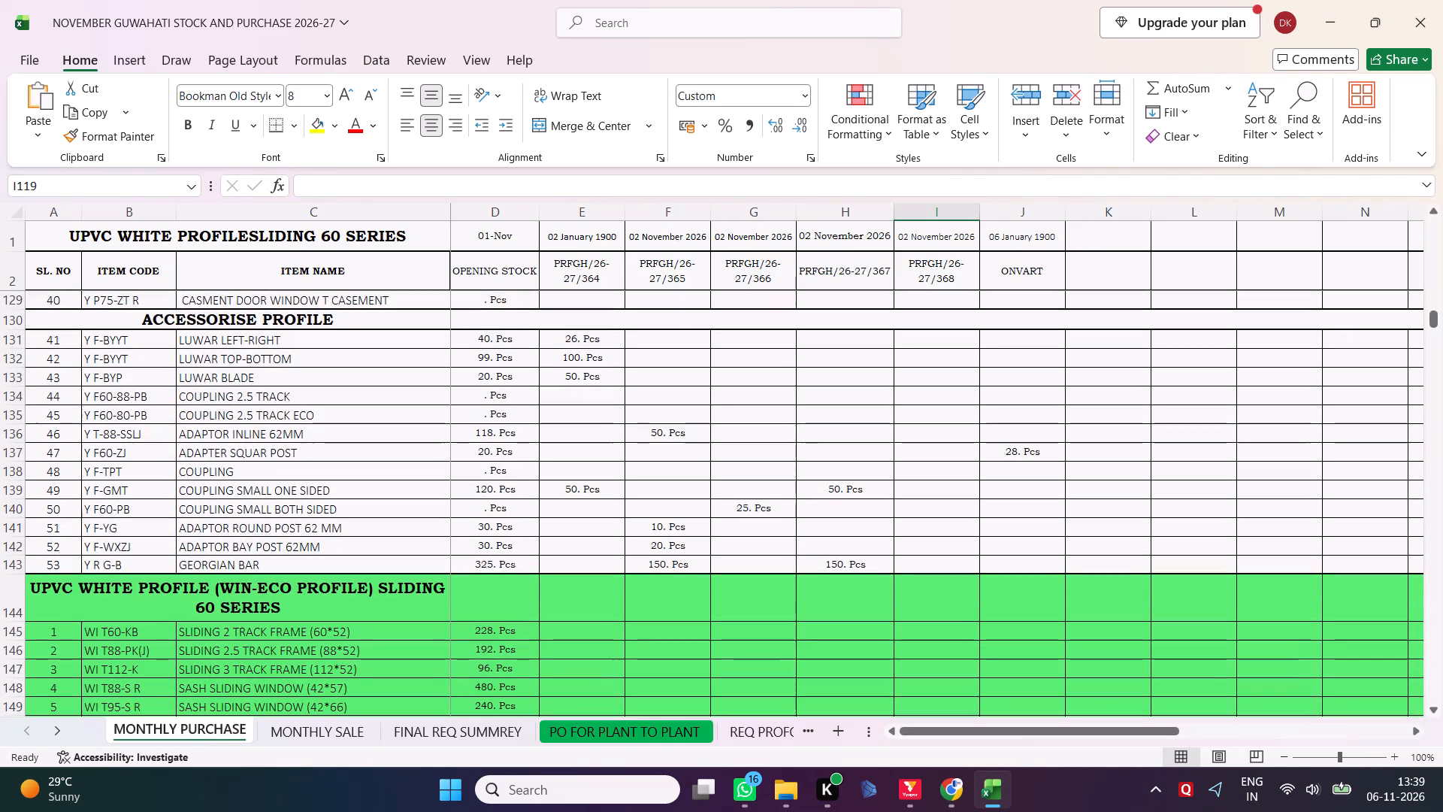
scroll(754, 578, down, 1)
scroll(754, 578, up, 1)
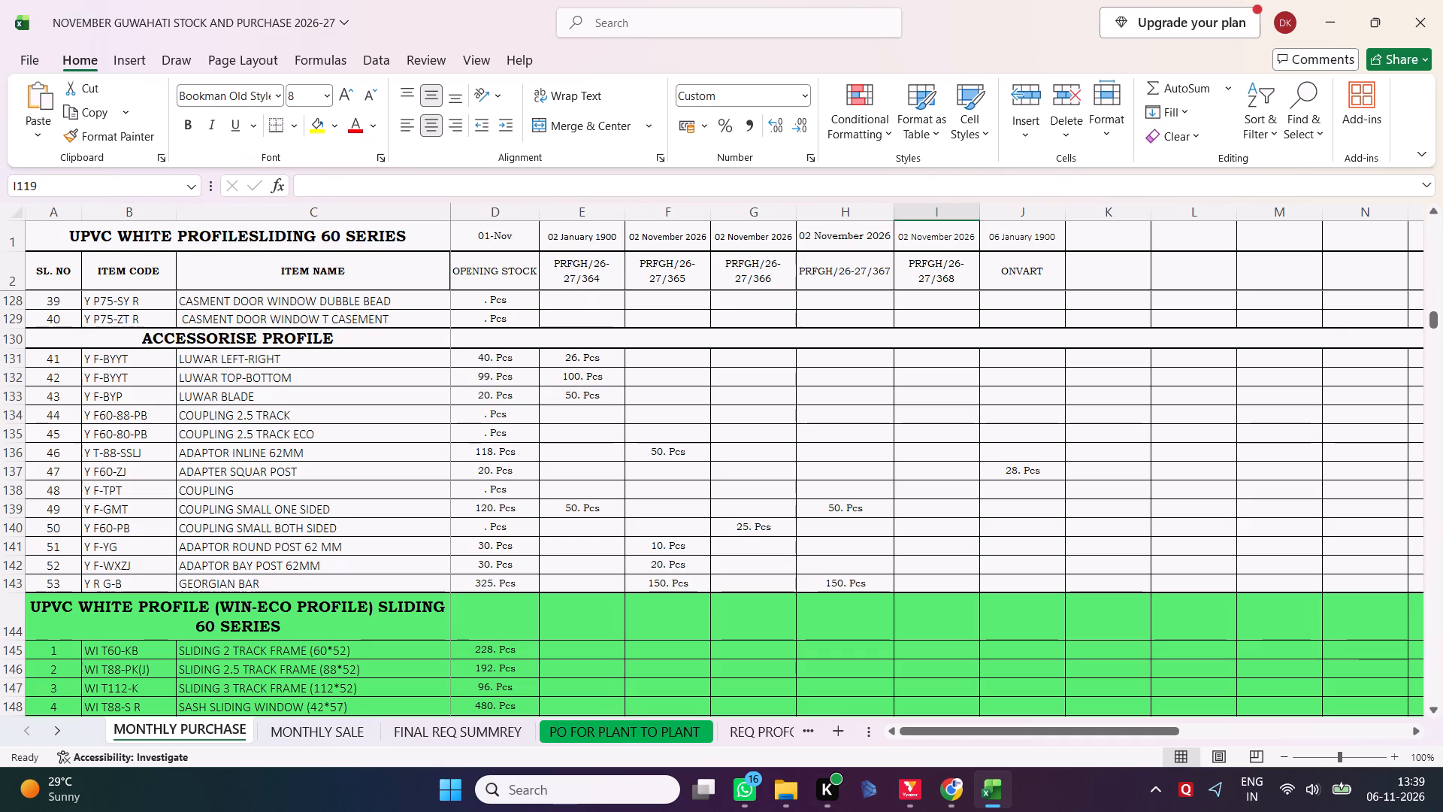
click(670, 461)
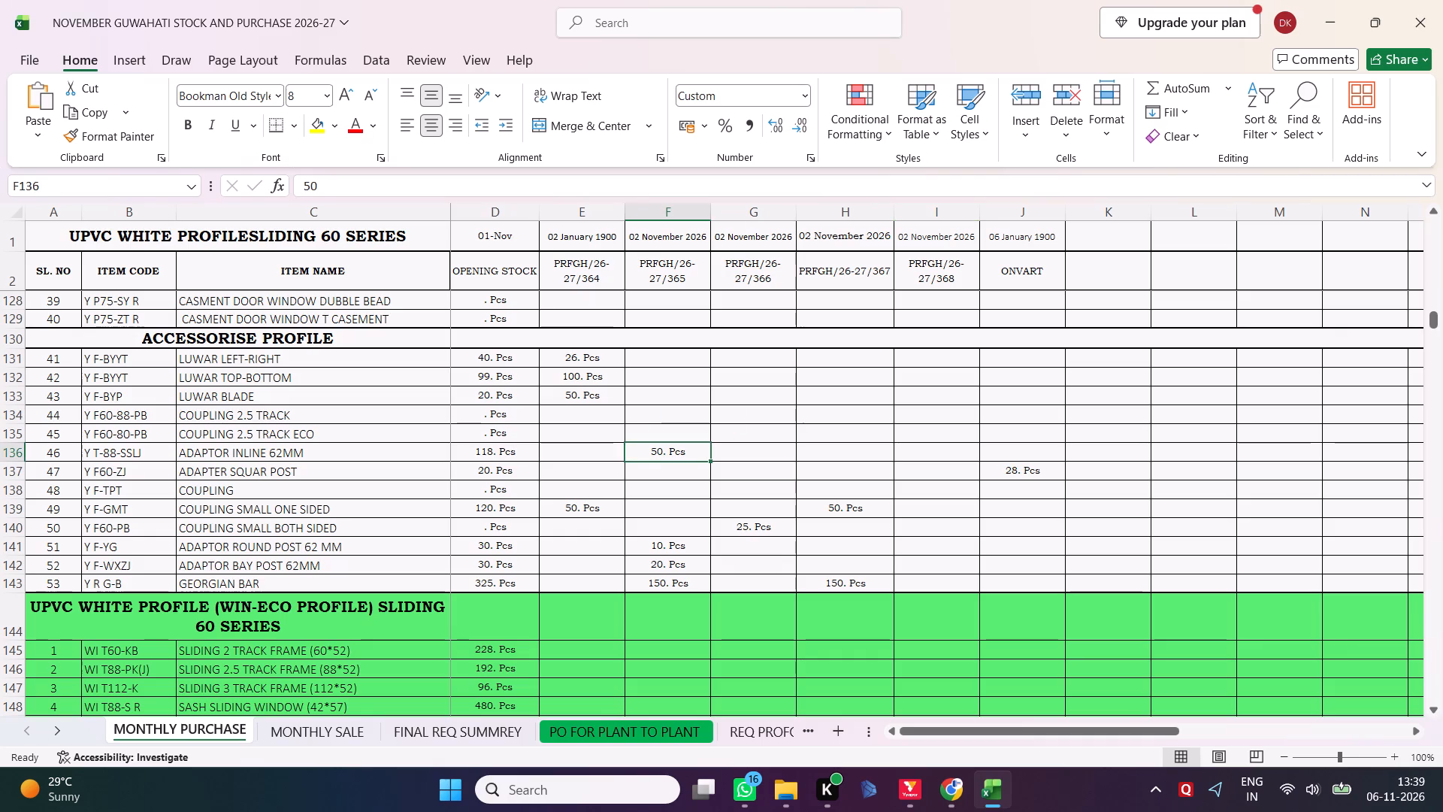
key(BackSpace)
key(Up)
text(50)
key(Return)
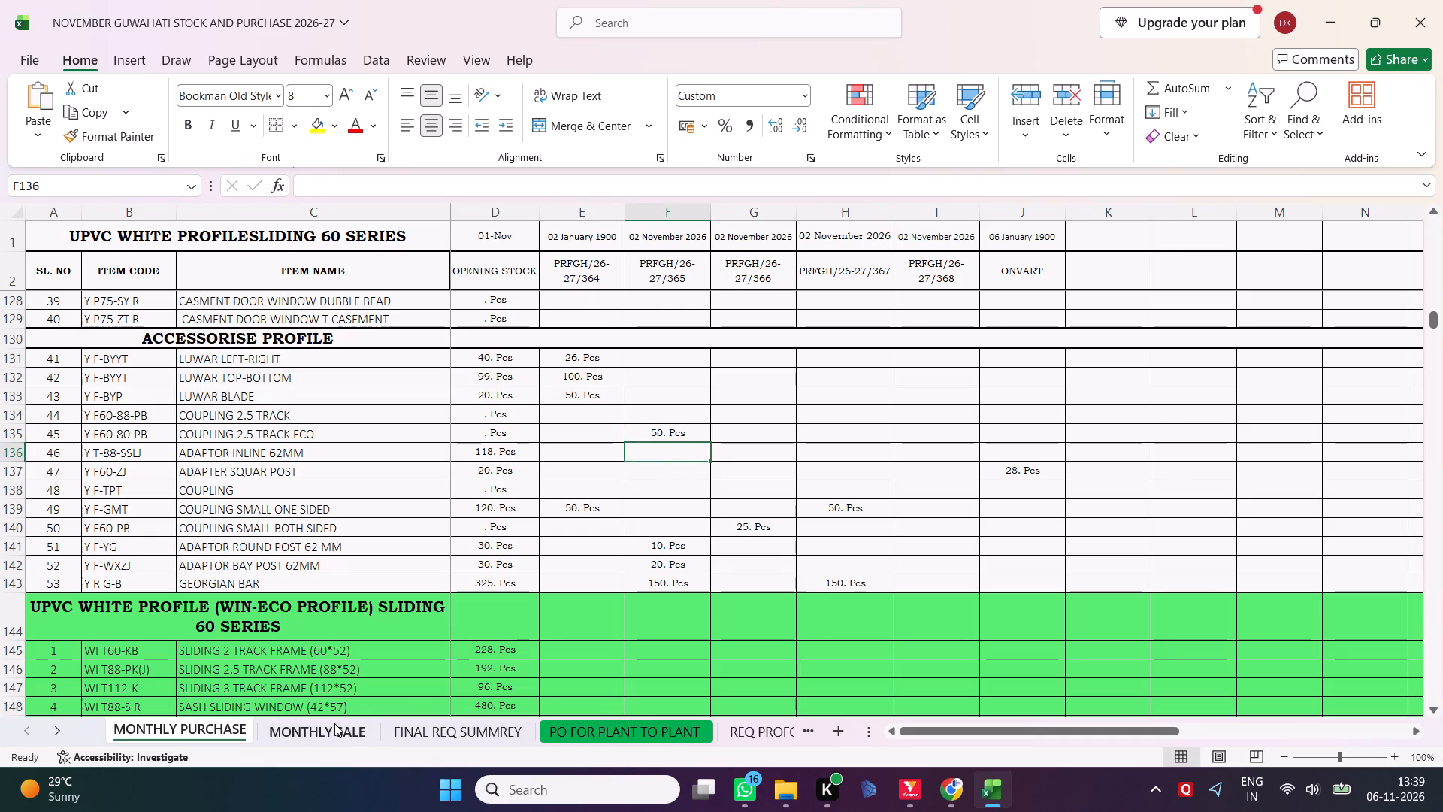
Examine the MONTHLY SALE balance stock from Y F60-80-PB down through the WIN-ECO, PRF, Mahogani, Walnut and Black colour profile sections.
click(334, 723)
scroll(863, 589, left, 8)
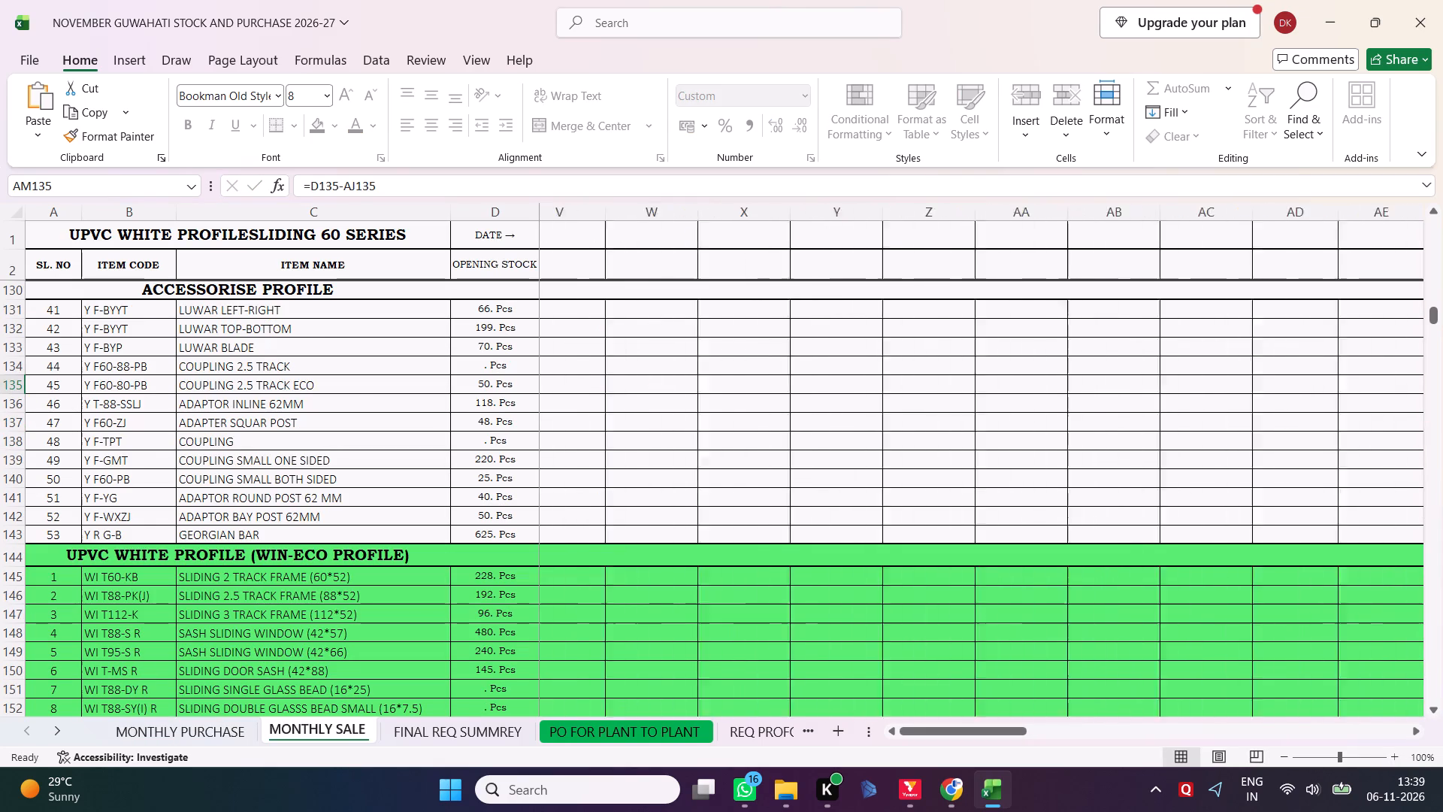
scroll(863, 589, left, 2)
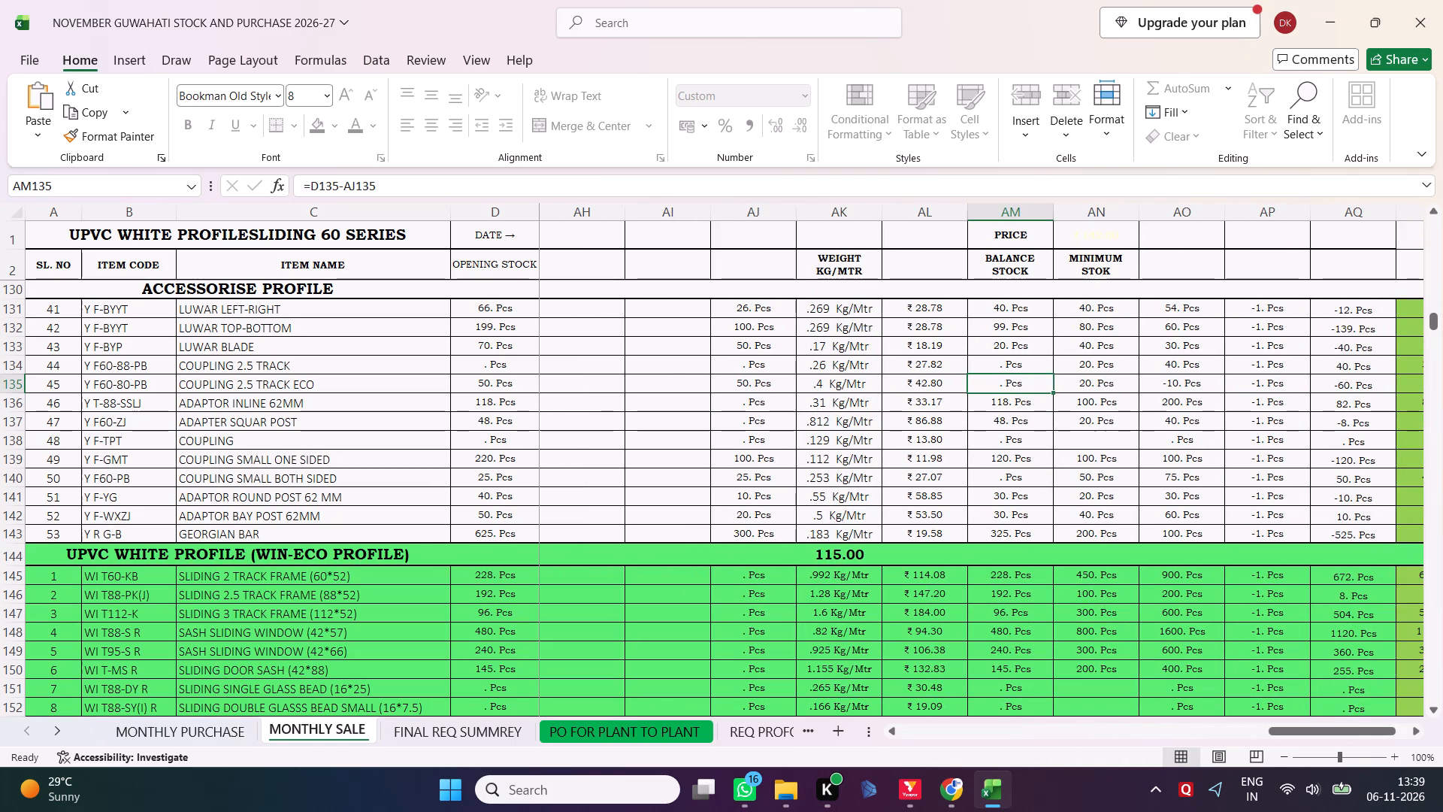
key(Down)
key(Down)
key(Down)
key(Down)
key(Down)
key(Down)
key(Down)
key(Down)
key(Down)
key(Down)
key(Down)
key(Down)
key(Down)
key(Down)
key(Down)
key(Down)
key(Down)
key(Down)
key(Down)
key(Down)
key(Down)
key(Down)
key(Down)
key(Down)
key(Down)
key(Down)
key(Down)
key(Down)
key(Down)
key(Down)
key(Down)
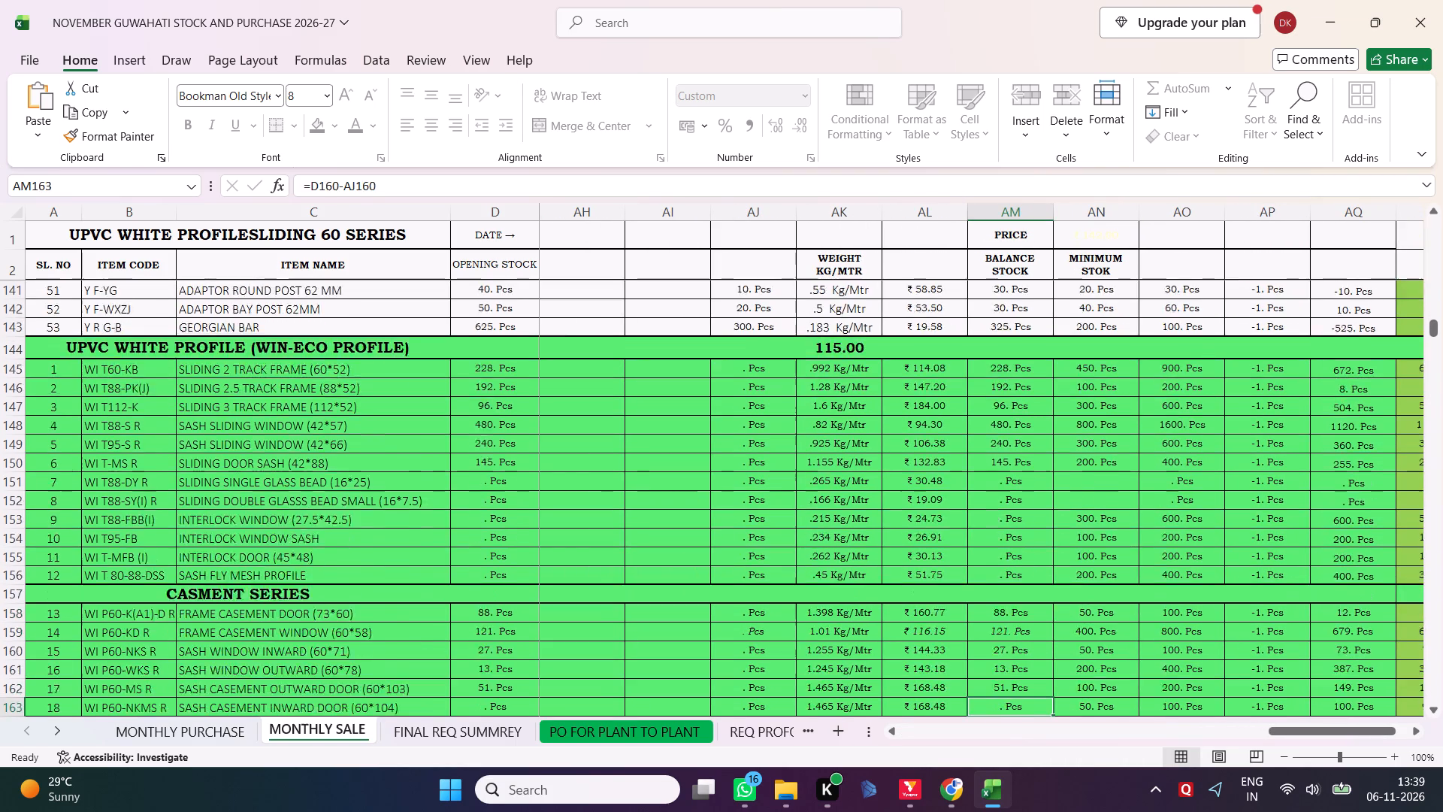
key(Down)
key(Down)
key(Down)
key(Down)
key(Down)
key(Down)
key(Down)
key(Down)
key(Down)
key(Down)
key(Down)
key(Down)
key(Down)
key(Down)
key(Down)
key(Down)
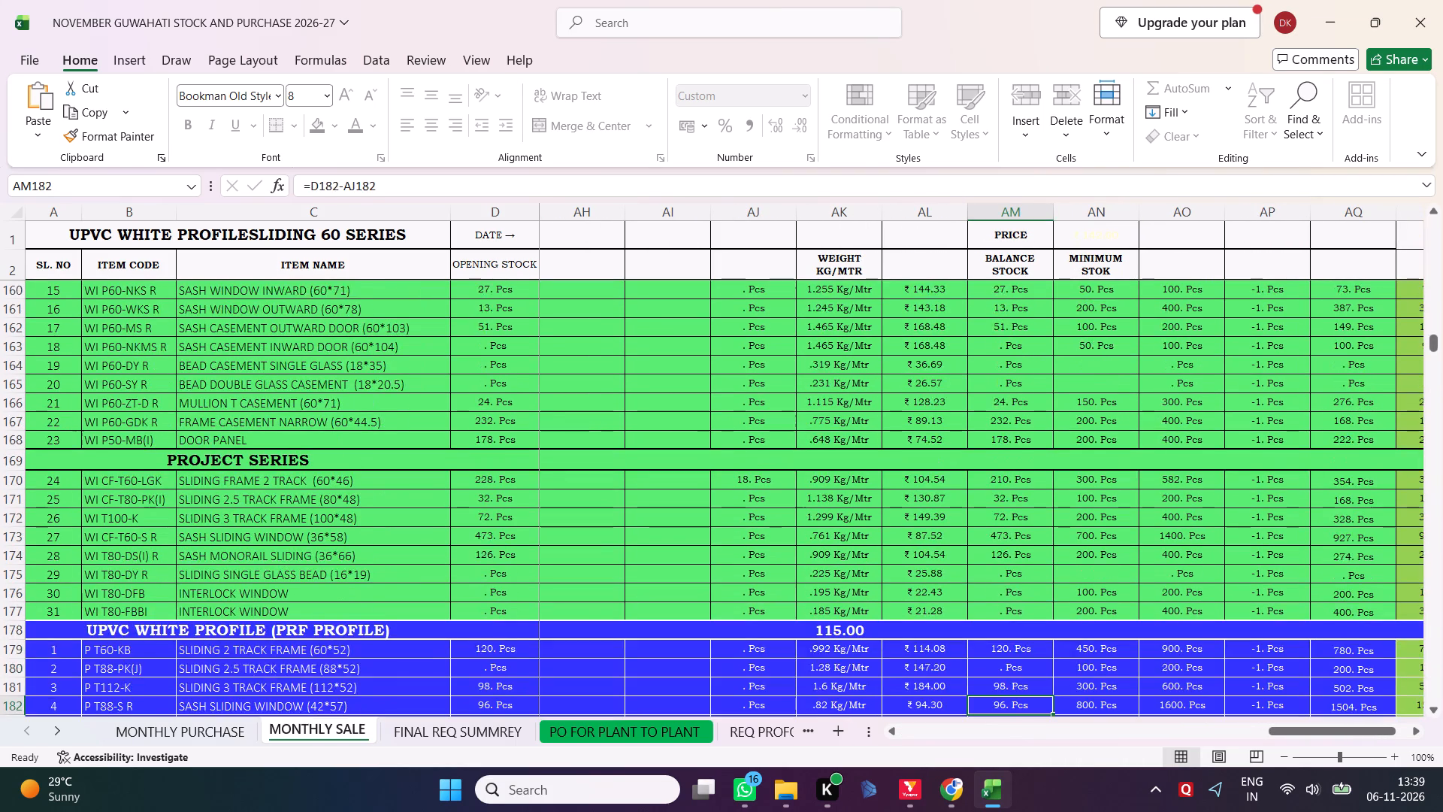
key(Down)
key(Down)
key(Down)
key(Down)
key(Down)
key(Down)
key(Down)
key(Down)
key(Down)
key(Down)
key(Down)
key(Down)
key(Down)
key(Down)
key(Down)
key(Down)
key(Down)
key(Down)
key(Down)
key(Down)
key(Down)
key(Down)
key(Down)
key(Down)
key(Down)
key(Down)
key(Down)
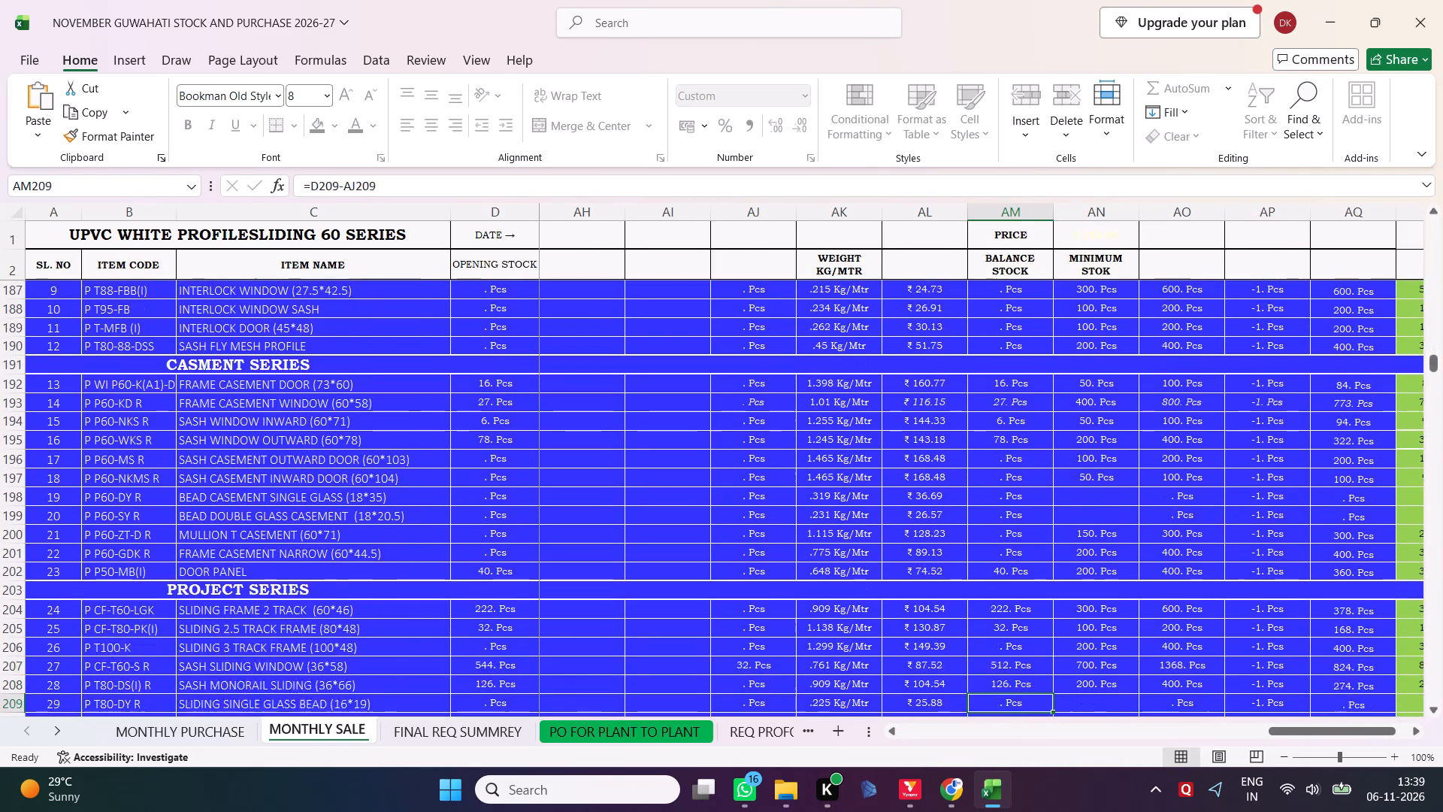
key(Down)
key(Down)
key(Down)
key(Down)
key(Down)
key(Down)
key(Down)
key(Down)
key(Down)
key(Down)
key(Down)
key(Down)
key(Down)
key(Down)
key(Down)
key(Down)
key(Down)
key(Down)
key(Down)
key(Down)
key(Down)
key(Down)
key(Down)
key(Down)
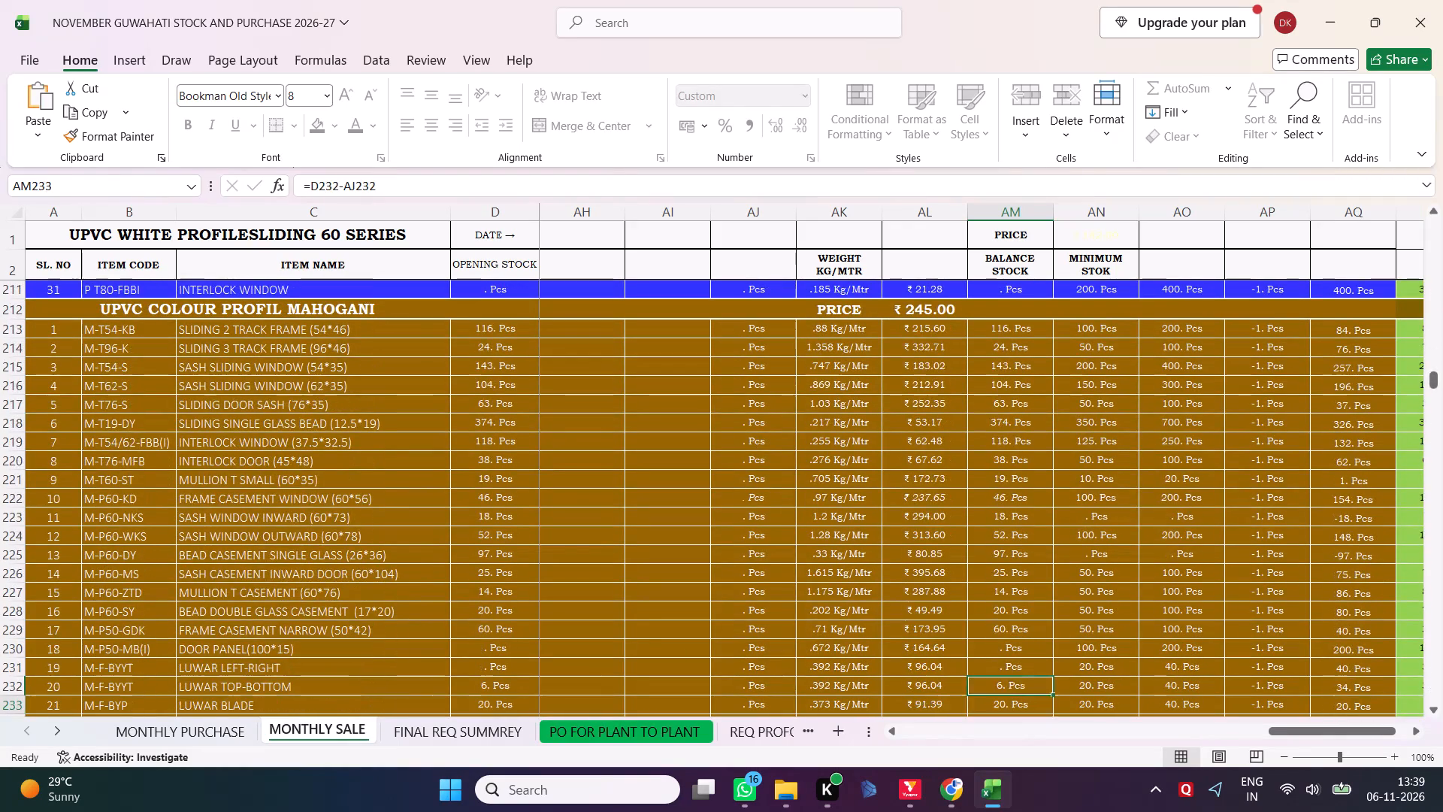
key(Down)
key(Down)
key(Down)
key(Down)
key(Down)
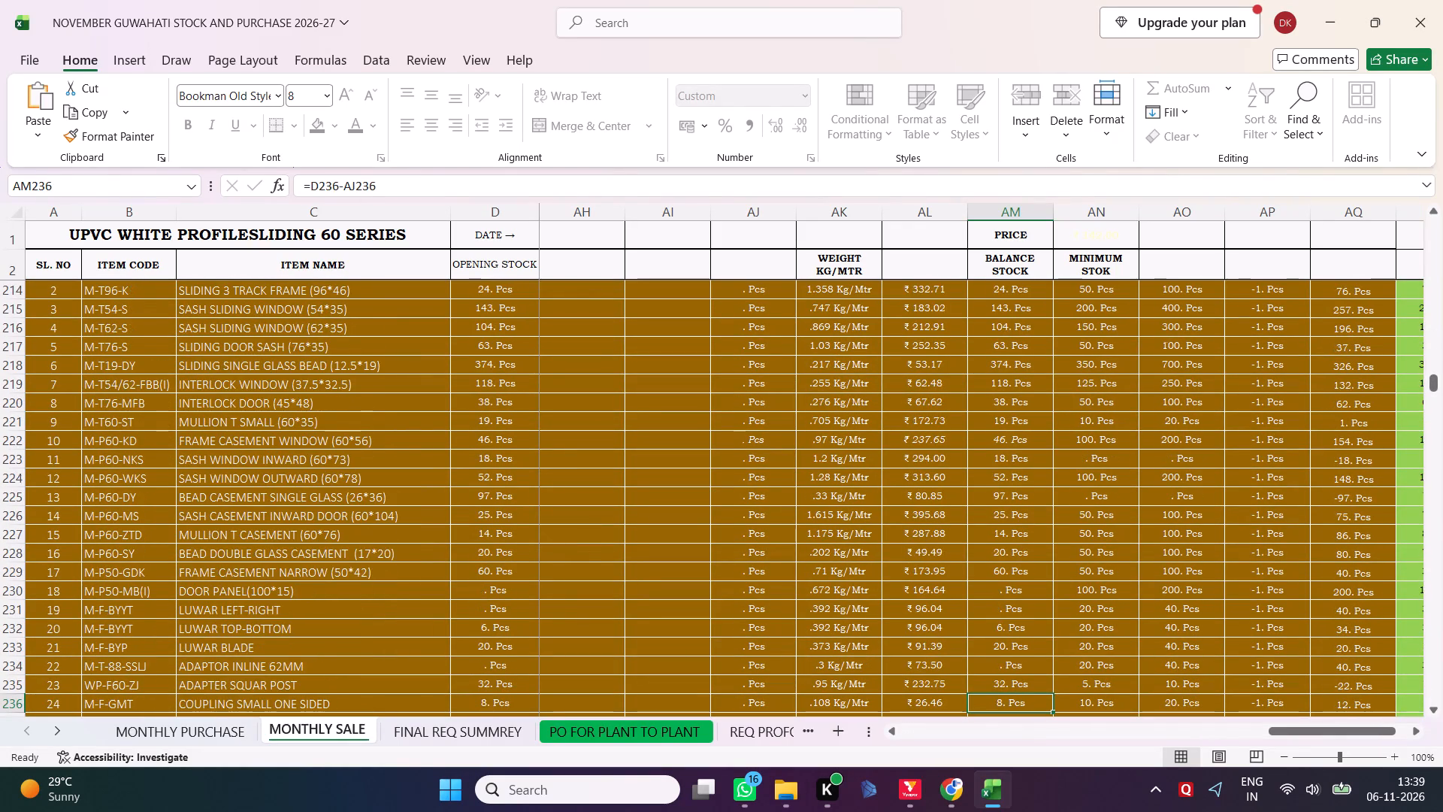
key(Down)
key(Down)
key(Down)
key(Down)
key(Down)
key(Down)
key(Down)
key(Down)
key(Down)
key(Down)
key(Down)
key(Down)
key(Down)
key(Down)
key(Down)
key(Down)
key(Down)
key(Down)
key(Down)
key(Down)
key(Down)
key(Down)
key(Down)
key(Down)
key(Down)
key(Down)
key(Down)
key(Down)
key(Down)
key(Down)
key(Down)
key(Down)
key(Down)
key(Down)
key(Down)
key(Down)
key(Down)
key(Down)
key(Down)
key(Down)
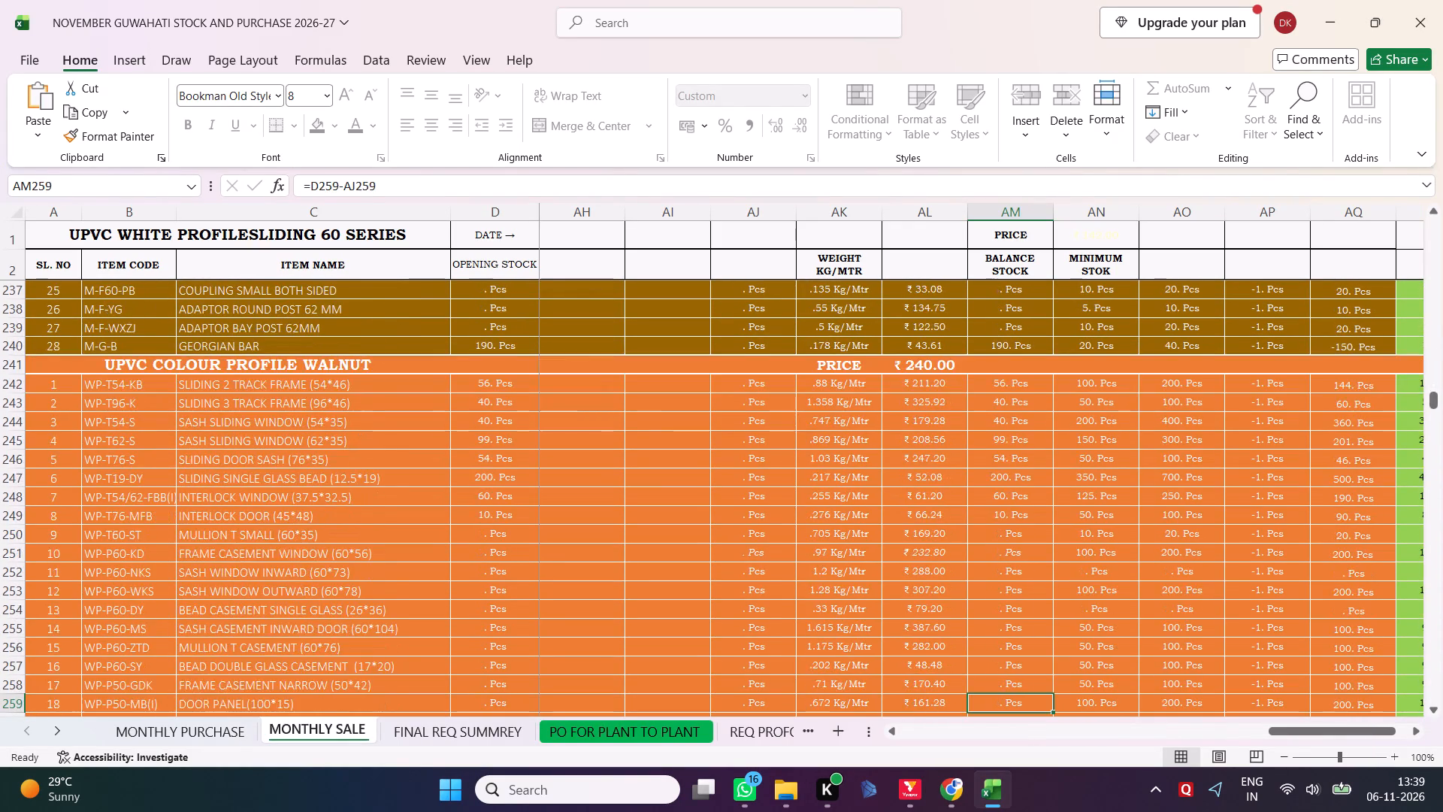
key(Down)
key(Down)
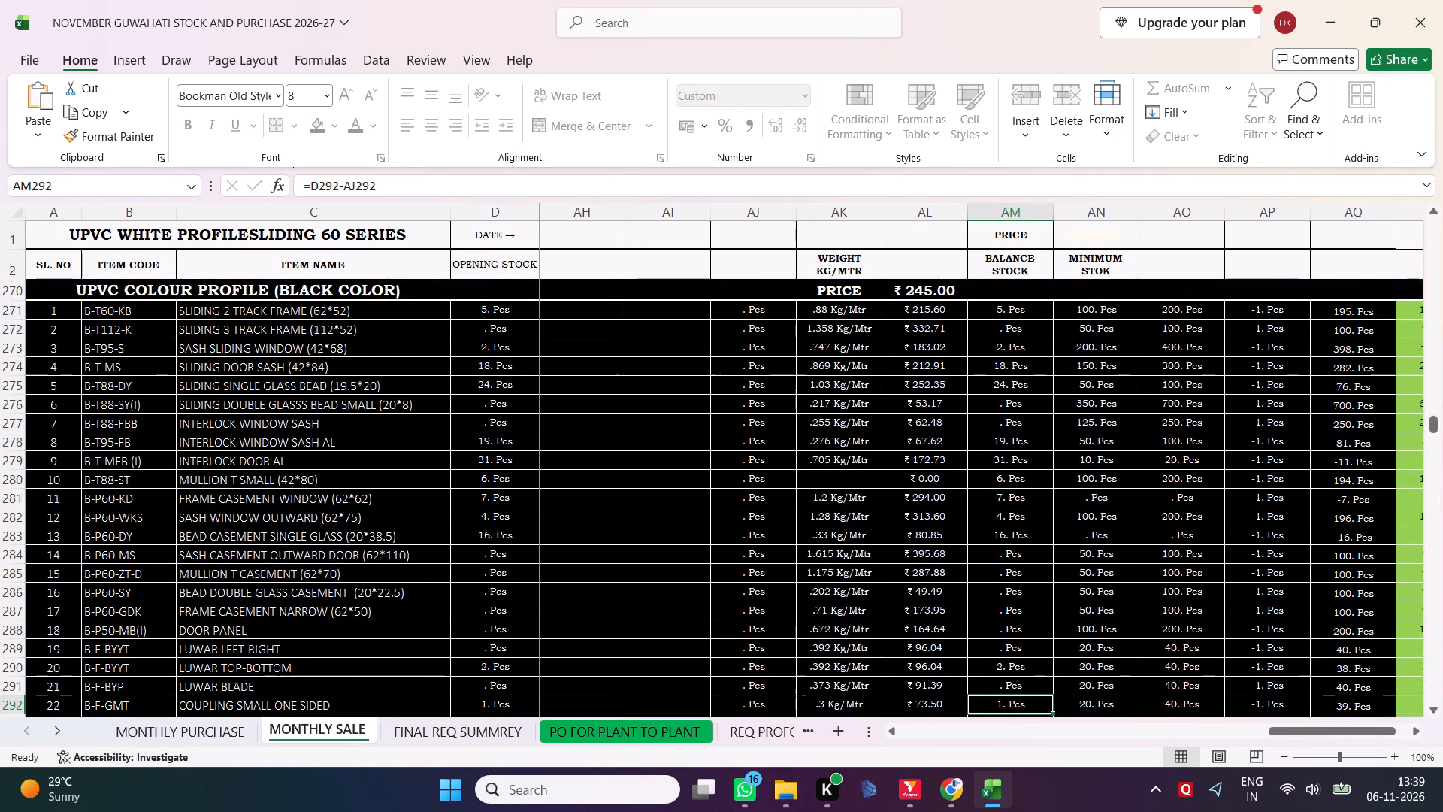
Examine the MONTHLY SALE balance stock from the Black colour couplings down through the Walnut and Dark Grey profile sections to G G-B Georgian bar.
key(Down)
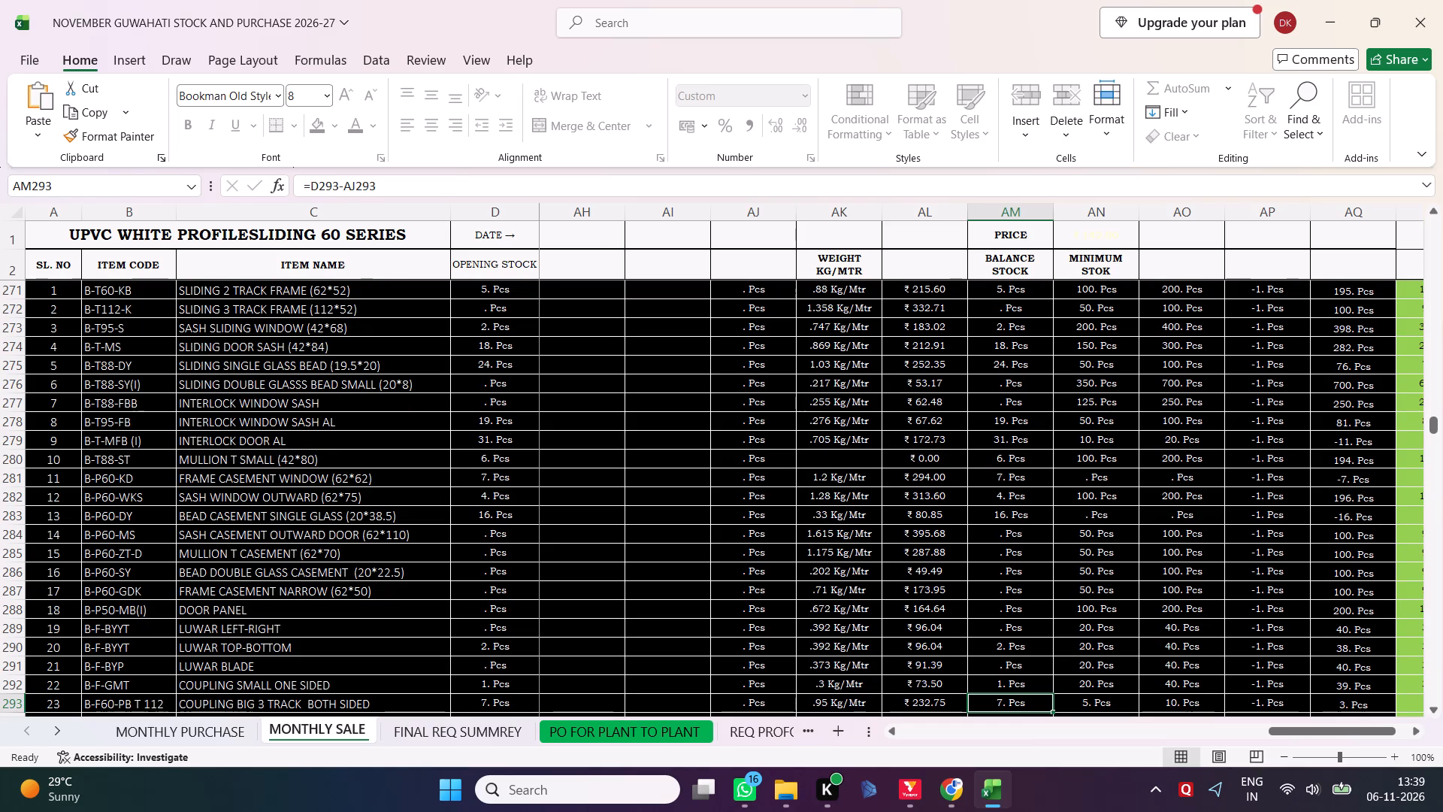
key(Down)
key(Down)
key(Down)
key(Down)
key(Down)
key(Down)
key(Down)
key(Down)
key(Down)
key(Down)
key(Down)
key(Down)
key(Down)
key(Down)
key(Down)
key(Down)
key(Down)
key(Down)
key(Down)
key(Down)
key(Down)
key(Down)
key(Down)
key(Down)
key(Down)
key(Down)
key(Down)
key(Down)
key(Down)
key(Down)
key(Down)
key(Down)
key(Down)
key(Down)
key(Down)
key(Down)
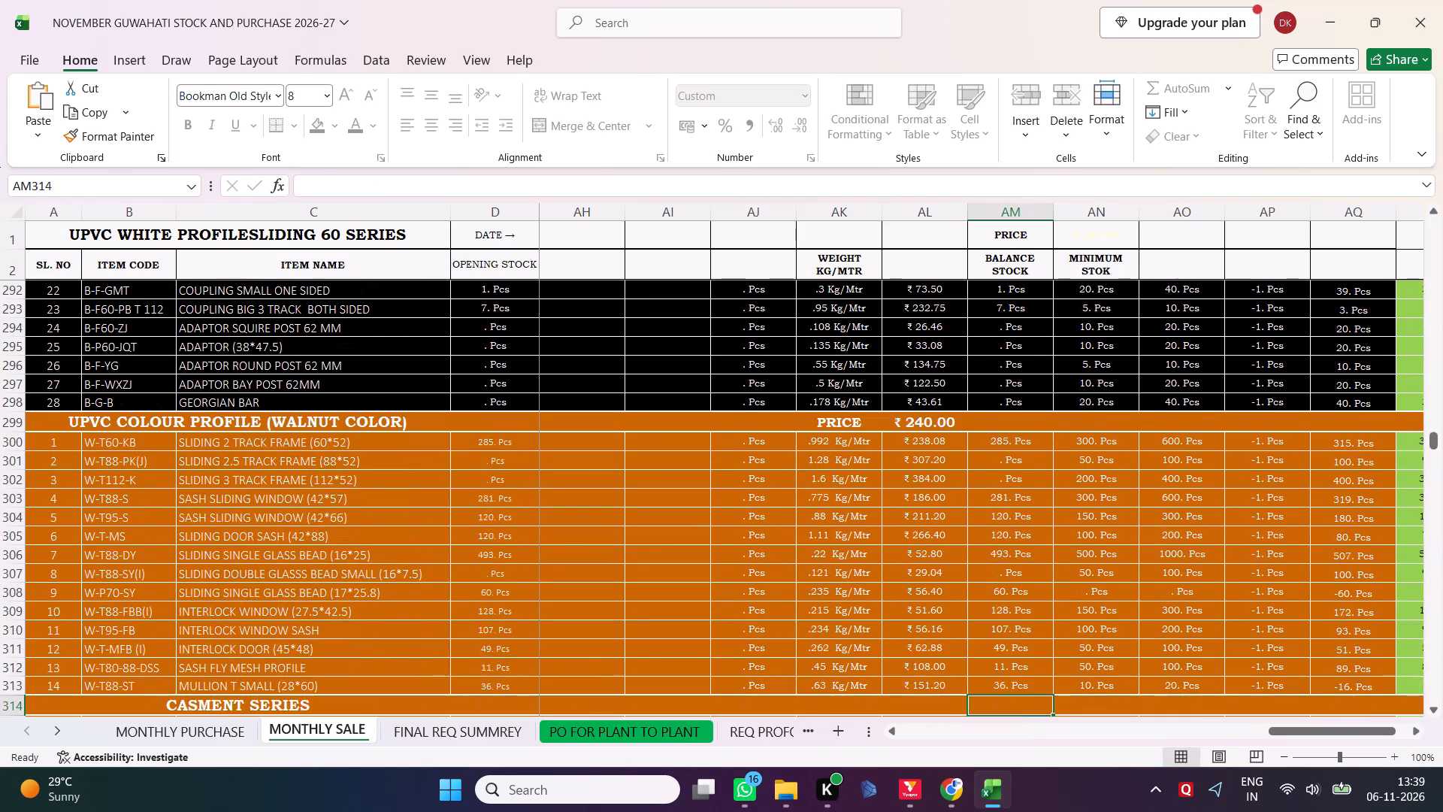
key(Down)
key(Down)
key(Down)
key(Down)
key(Down)
key(Down)
key(Down)
key(Down)
key(Down)
key(Down)
key(Down)
key(Down)
key(Down)
key(Down)
key(Down)
key(Down)
key(Down)
key(Down)
key(Down)
key(Down)
key(Down)
key(Down)
key(Down)
key(Down)
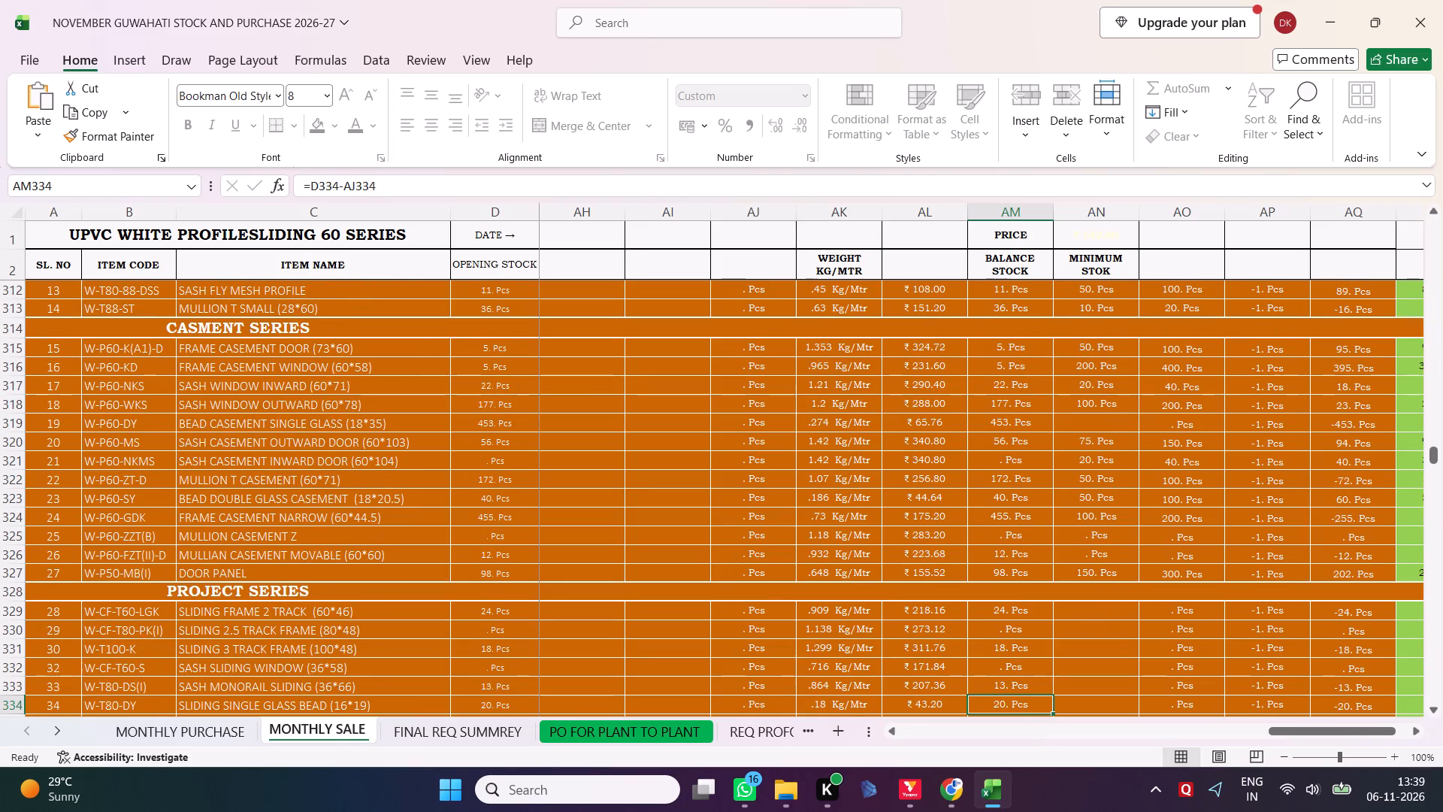
key(Down)
key(Down)
key(Down)
key(Down)
key(Down)
key(Down)
key(Down)
key(Down)
key(Down)
key(Down)
key(Down)
key(Down)
key(Down)
key(Down)
key(Down)
key(Down)
key(Down)
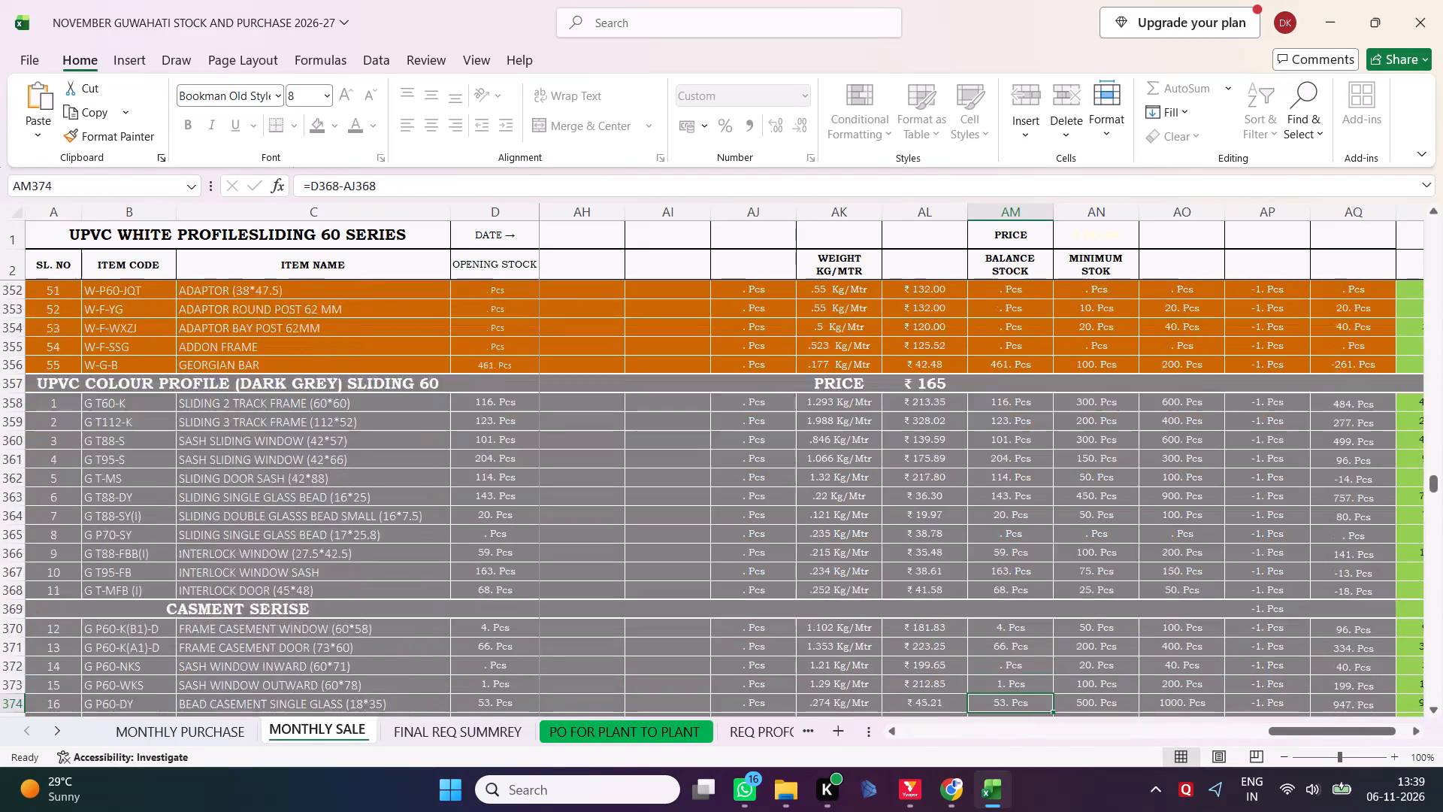
key(Down)
key(Down)
key(Down)
key(Down)
key(Down)
key(Down)
key(Down)
key(Down)
key(Down)
key(Down)
key(Down)
key(Down)
key(Down)
key(Down)
key(Down)
key(Down)
key(Down)
key(Down)
key(Down)
key(Down)
key(Down)
key(Down)
key(Down)
key(Down)
key(Down)
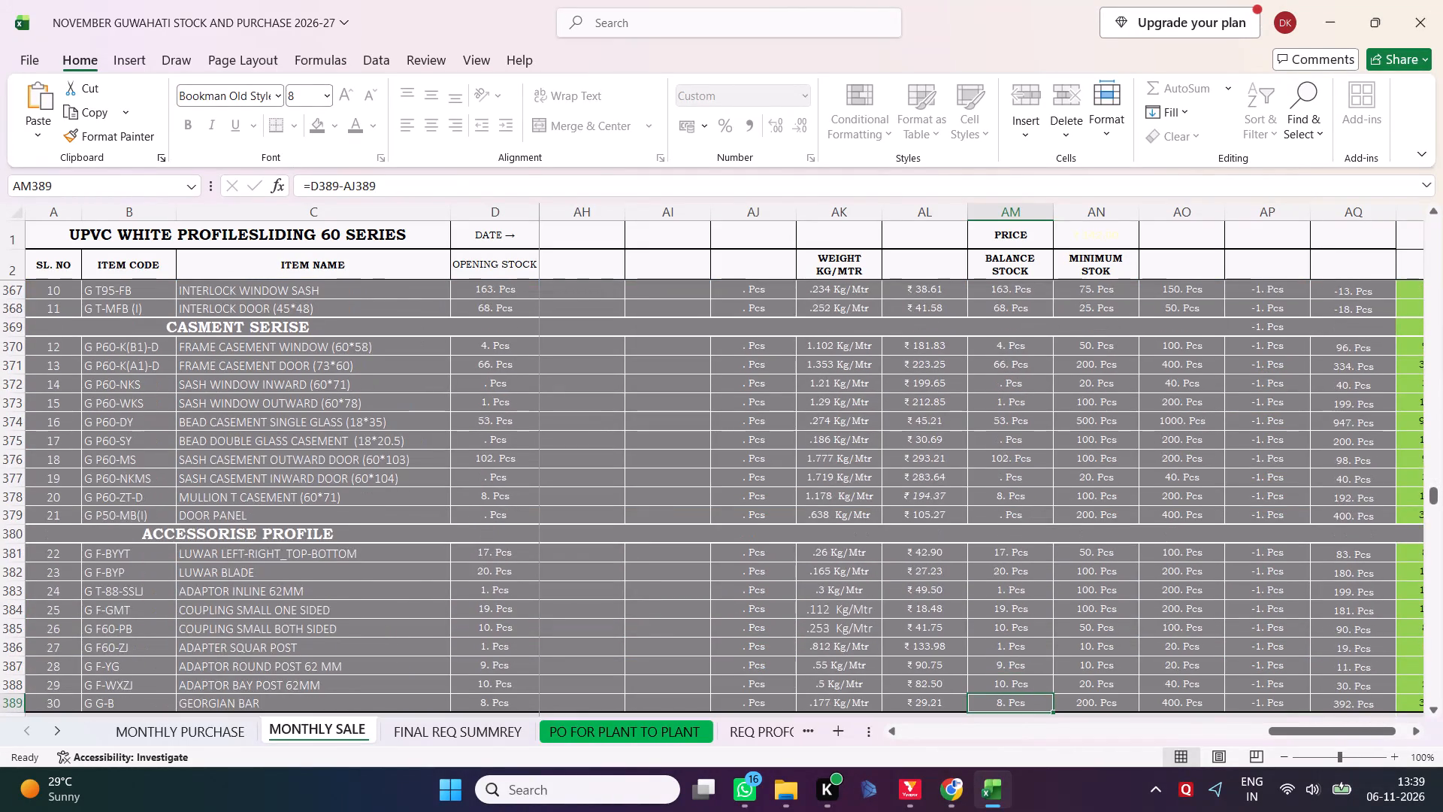
Examine the MONTHLY SALE balance stock of the R-Mtr items, COLOUR HARDWARE and HARDWARE (HINGE'S AND LOCK'S) down past L CLAM 12*50 PRF.
key(Down)
key(Down)
key(Down)
key(Down)
key(Down)
key(Down)
key(Down)
key(Down)
key(Down)
key(Down)
key(Down)
key(Down)
key(Down)
key(Down)
key(Down)
key(Down)
key(Down)
key(Down)
key(Down)
key(Down)
key(Down)
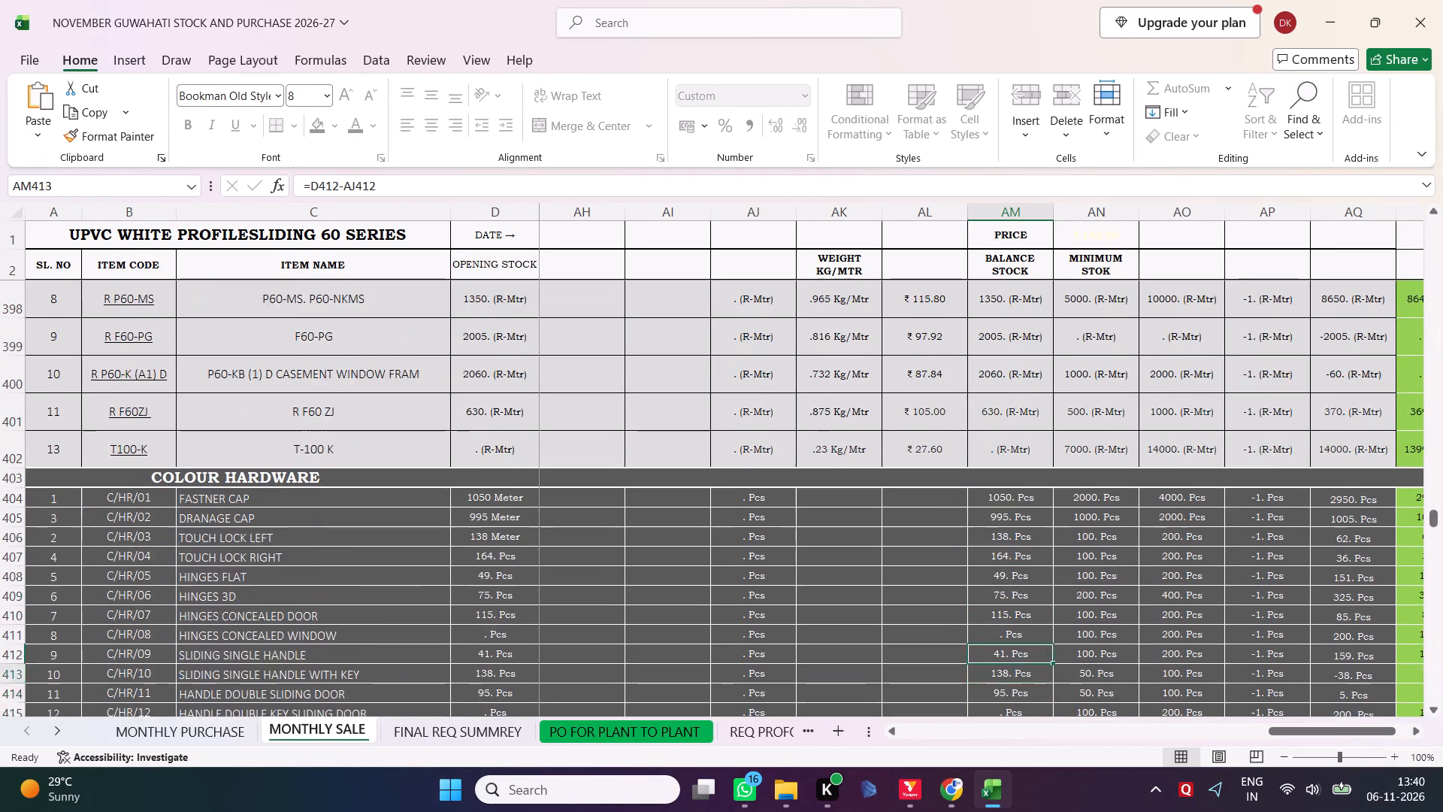
key(Down)
key(Down)
key(Down)
key(Down)
key(Down)
key(Down)
key(Down)
key(Down)
key(Down)
key(Down)
key(Down)
key(Down)
key(Down)
key(Down)
key(Down)
key(Down)
key(Down)
key(Down)
key(Down)
key(Down)
key(Down)
key(Down)
key(Down)
key(Down)
key(Down)
key(Down)
key(Down)
key(Down)
key(Down)
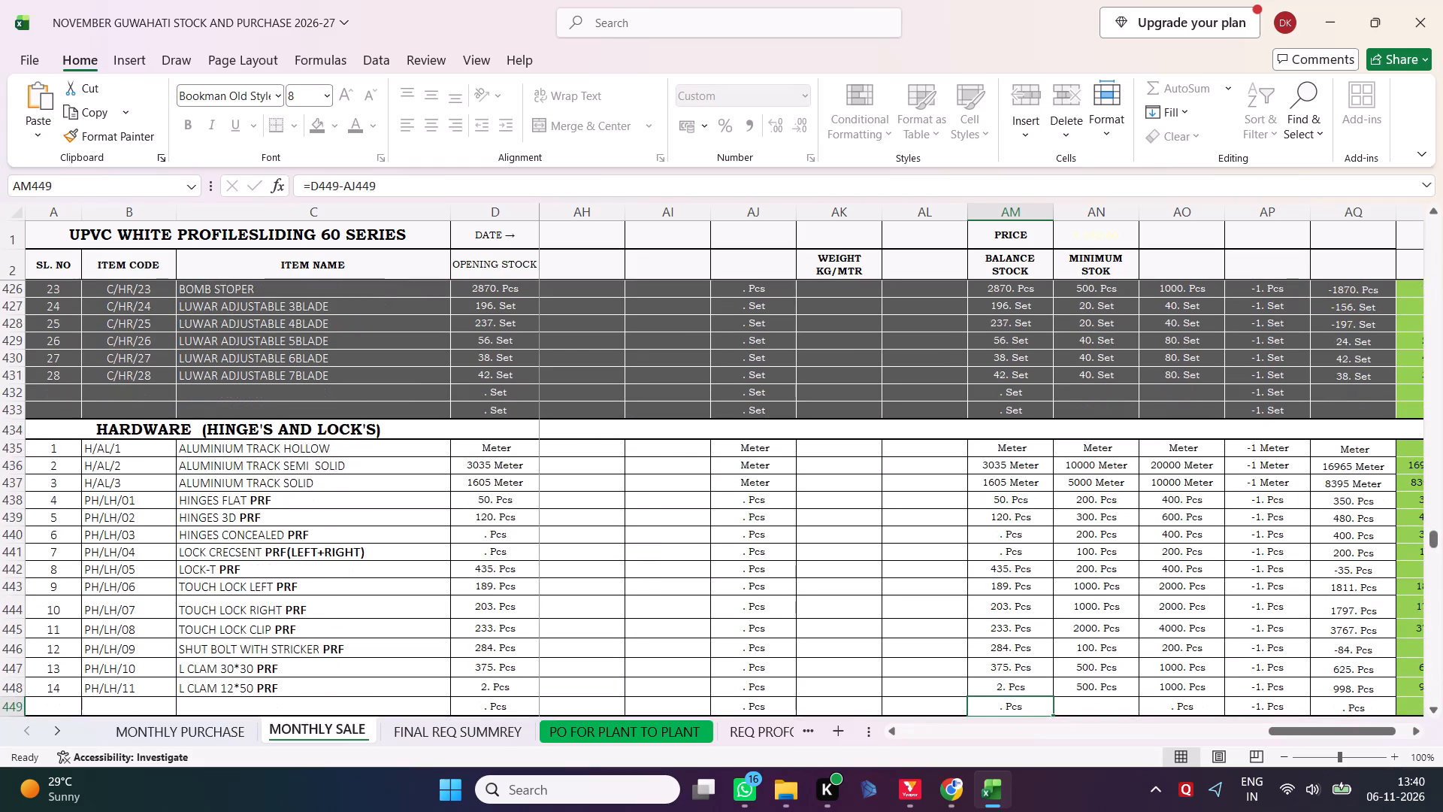
Examine the MONTHLY SALE balance stock of the PRF rollers, plastic components, espags, friction stays and handles down to HANDLE 1800MM CASEMENT DOOR PRF.
key(Down)
key(Down)
key(Down)
key(Down)
key(Down)
key(Down)
key(Down)
key(Down)
key(Down)
key(Down)
key(Down)
key(Down)
key(Down)
key(Down)
key(Down)
key(Down)
key(Down)
key(Down)
key(Down)
key(Down)
key(Down)
key(Down)
key(Down)
key(Down)
key(Down)
key(Down)
key(Down)
key(Down)
key(Down)
key(Down)
key(Down)
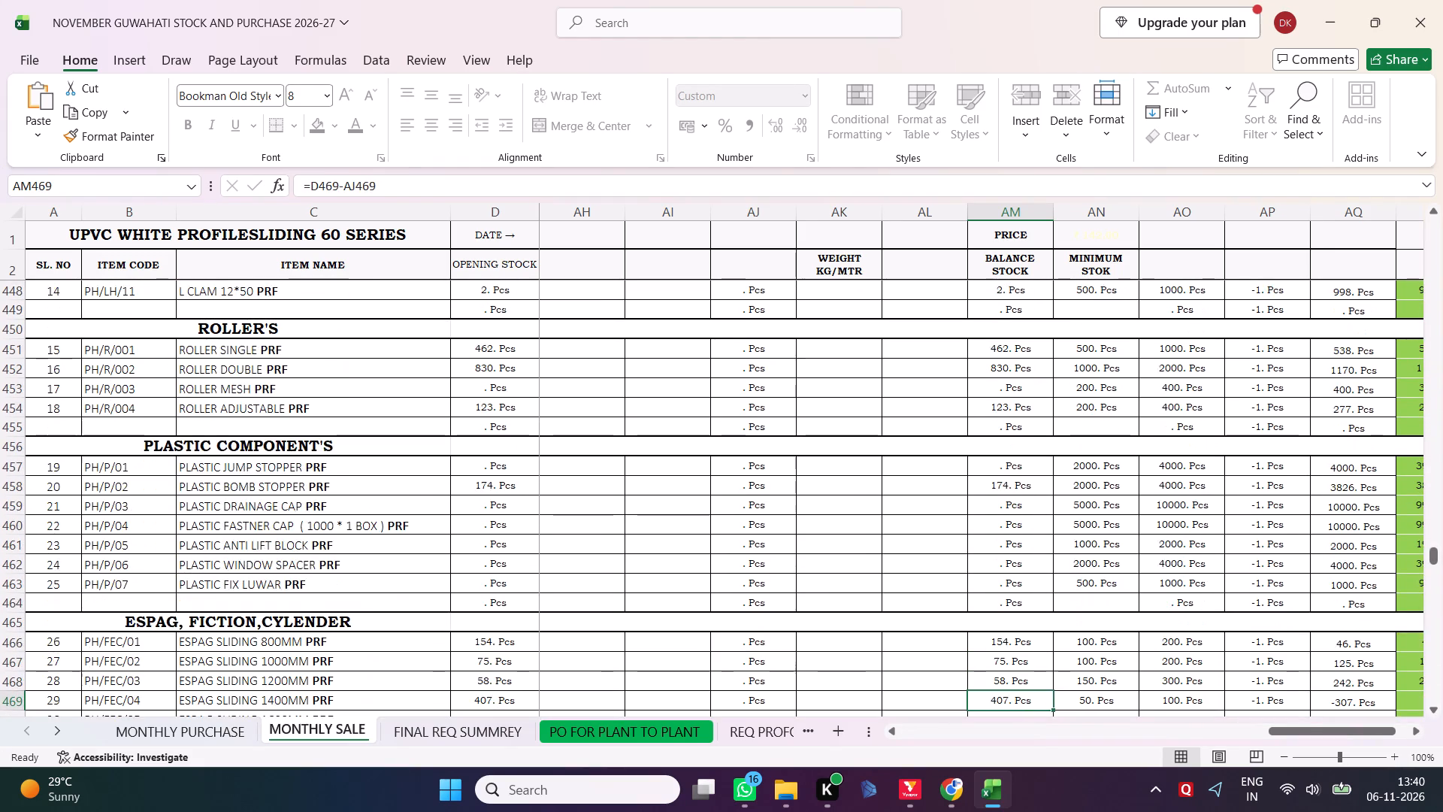
key(Down)
key(Down)
key(Down)
key(Down)
key(Down)
key(Down)
key(Down)
key(Down)
key(Down)
key(Down)
key(Down)
key(Down)
key(Down)
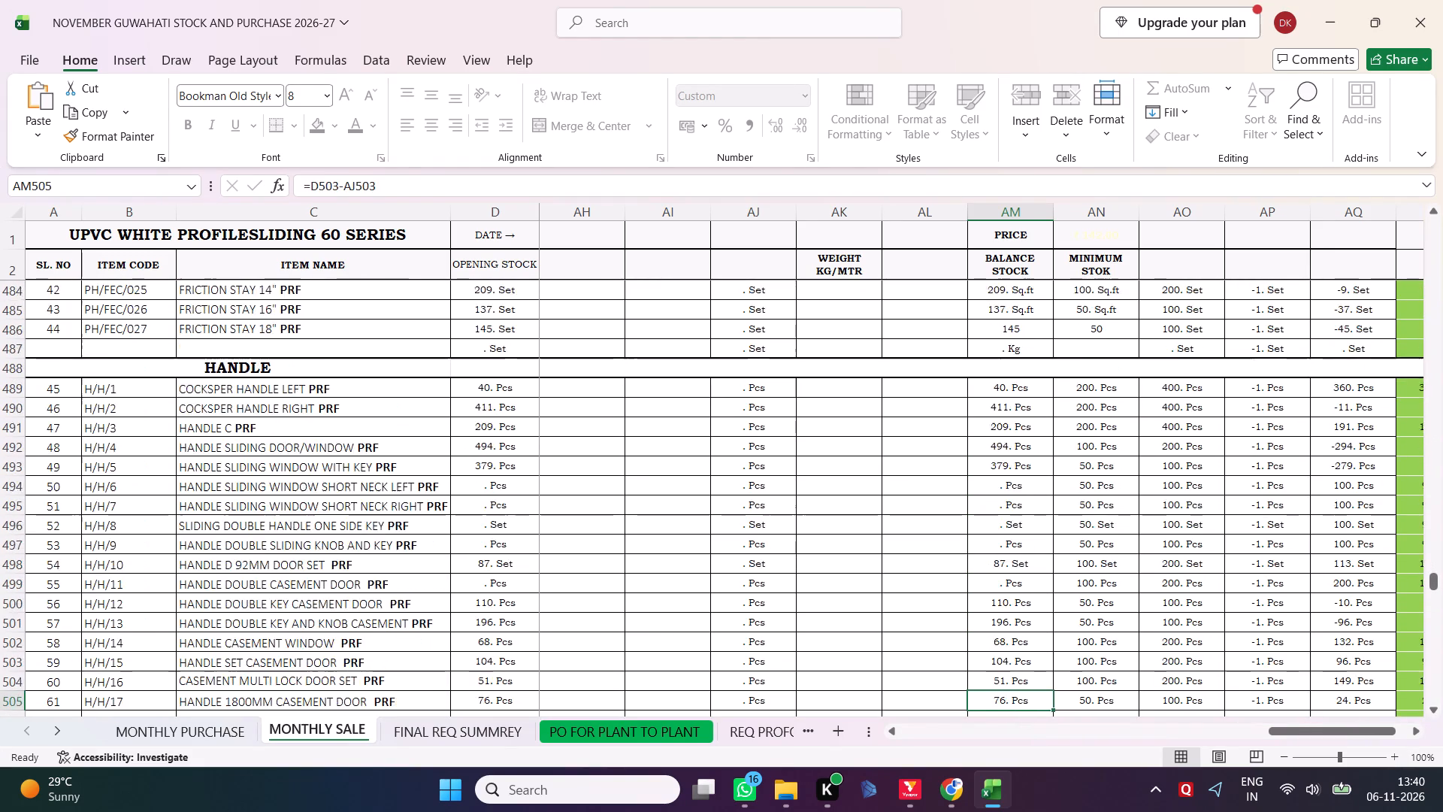
Examine the MONTHLY SALE balance stock from the last PRF handles through the non-PRF hinges, locks, rollers and plastic components to LUWAR ADJUSTABLE 7BLADE.
key(Down)
key(Down)
key(Down)
key(Down)
key(Down)
key(Down)
key(Down)
key(Down)
key(Down)
key(Down)
key(Down)
key(Down)
key(Down)
key(Down)
key(Down)
key(Down)
key(Down)
key(Down)
key(Down)
key(Down)
key(Down)
key(Down)
key(Down)
key(Down)
key(Down)
key(Down)
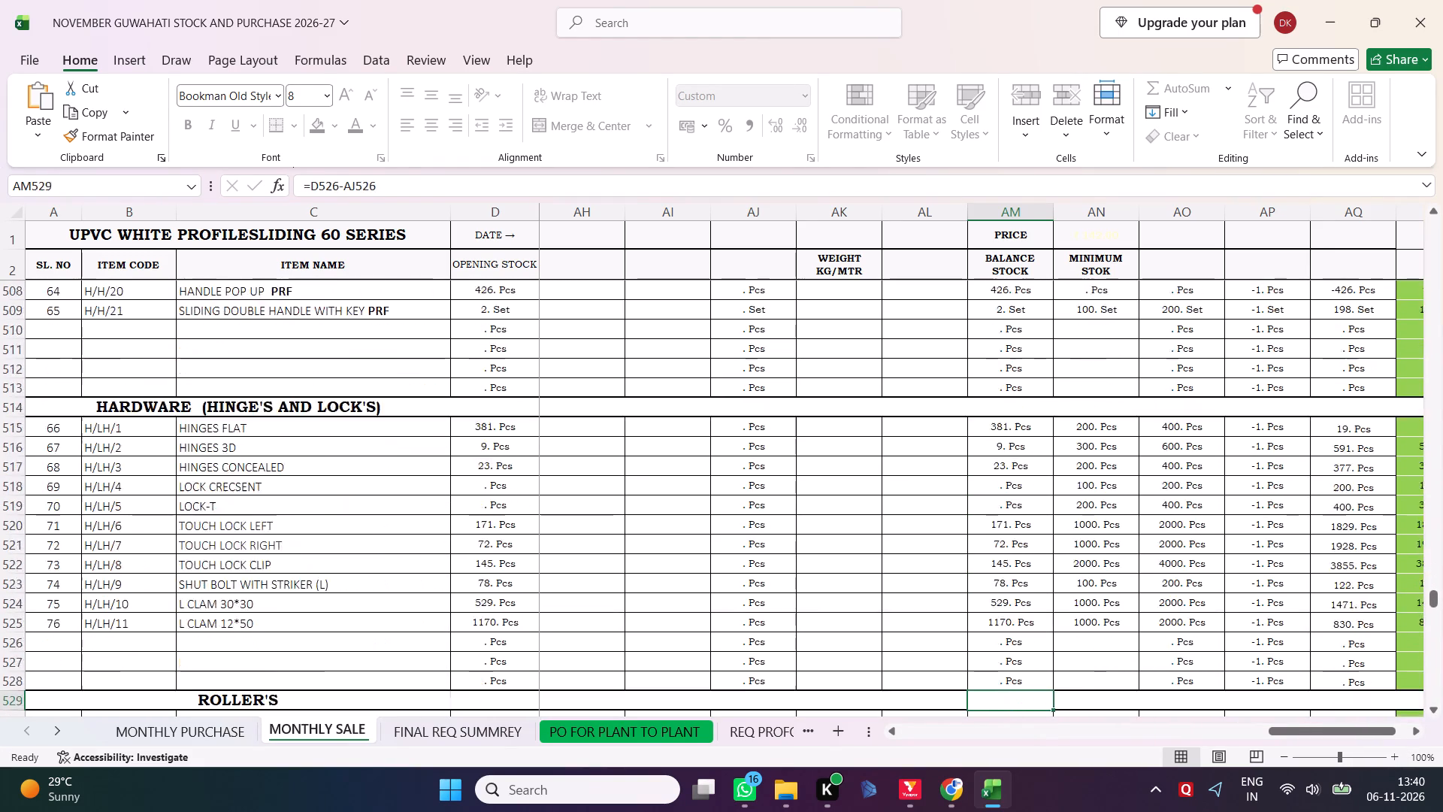
key(Down)
key(Down)
key(Down)
key(Down)
key(Down)
key(Down)
key(Down)
key(Down)
key(Down)
key(Down)
key(Down)
key(Down)
key(Down)
key(Down)
key(Down)
key(Down)
key(Down)
key(Down)
key(Down)
key(Down)
key(Down)
key(Down)
key(Down)
key(Down)
key(Down)
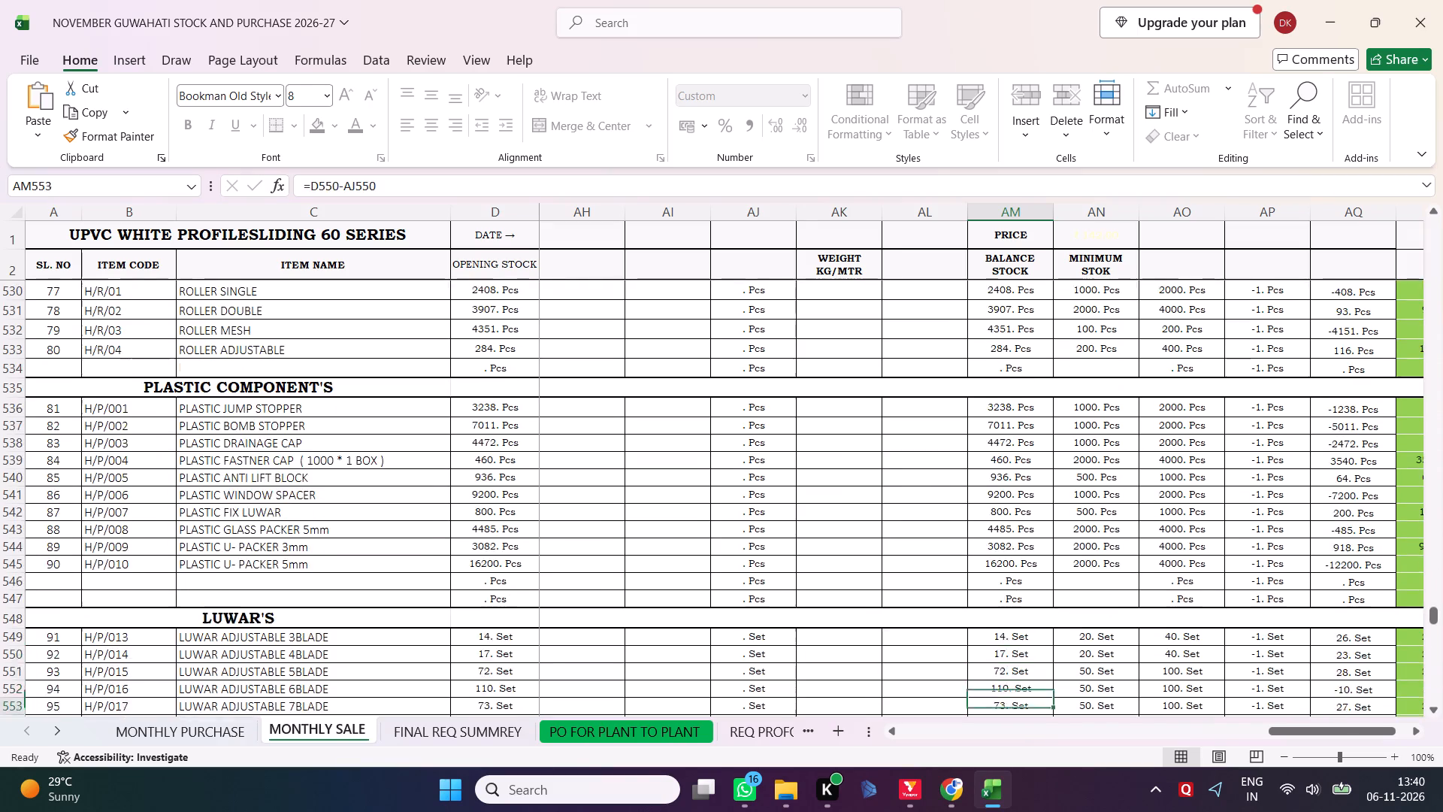
Examine the MONTHLY SALE balance stock from the last LUWAR'S rows through the screws to ESPAG CASEMENT WINDOW 1200MM.
key(Down)
key(Down)
key(Down)
key(Down)
key(Down)
key(Down)
key(Down)
key(Down)
key(Down)
key(Down)
key(Down)
key(Down)
key(Down)
key(Down)
key(Down)
key(Down)
key(Down)
key(Down)
key(Down)
key(Down)
key(Down)
key(Down)
key(Down)
key(Down)
key(Down)
key(Down)
key(Down)
key(Down)
key(Down)
key(Down)
key(Down)
key(Down)
key(Down)
key(Down)
key(Down)
key(Down)
key(Down)
key(Down)
key(Down)
key(Down)
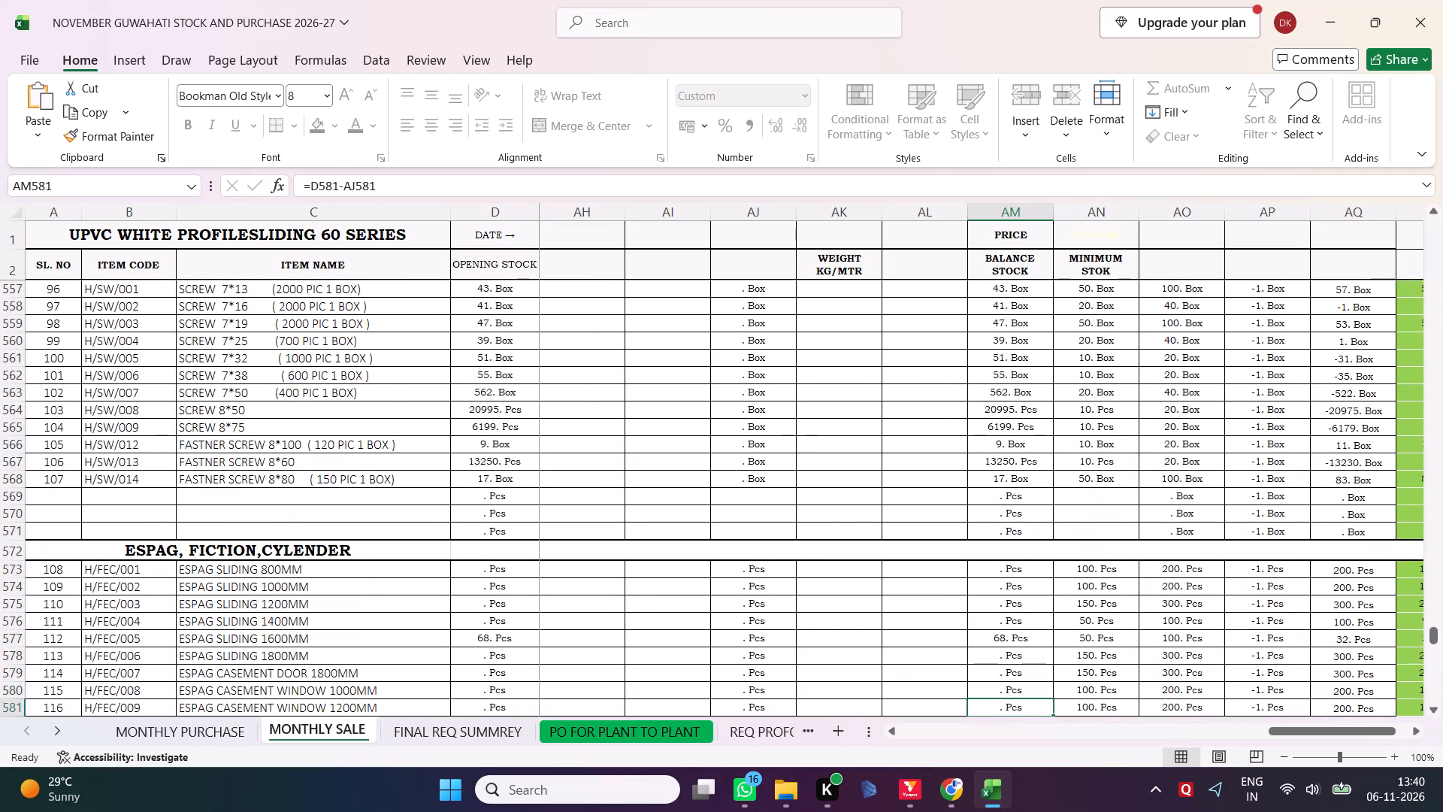
Examine the MONTHLY SALE balance stock of the remaining espag, friction and cylinder items and the handles down to HANDLE DOUBLE KEY AND KNOB CASEMENT.
key(Down)
key(Down)
key(Down)
key(Down)
key(Down)
key(Down)
key(Down)
key(Down)
key(Down)
key(Down)
key(Down)
key(Down)
key(Down)
key(Down)
key(Down)
key(Down)
key(Down)
key(Down)
key(Down)
key(Down)
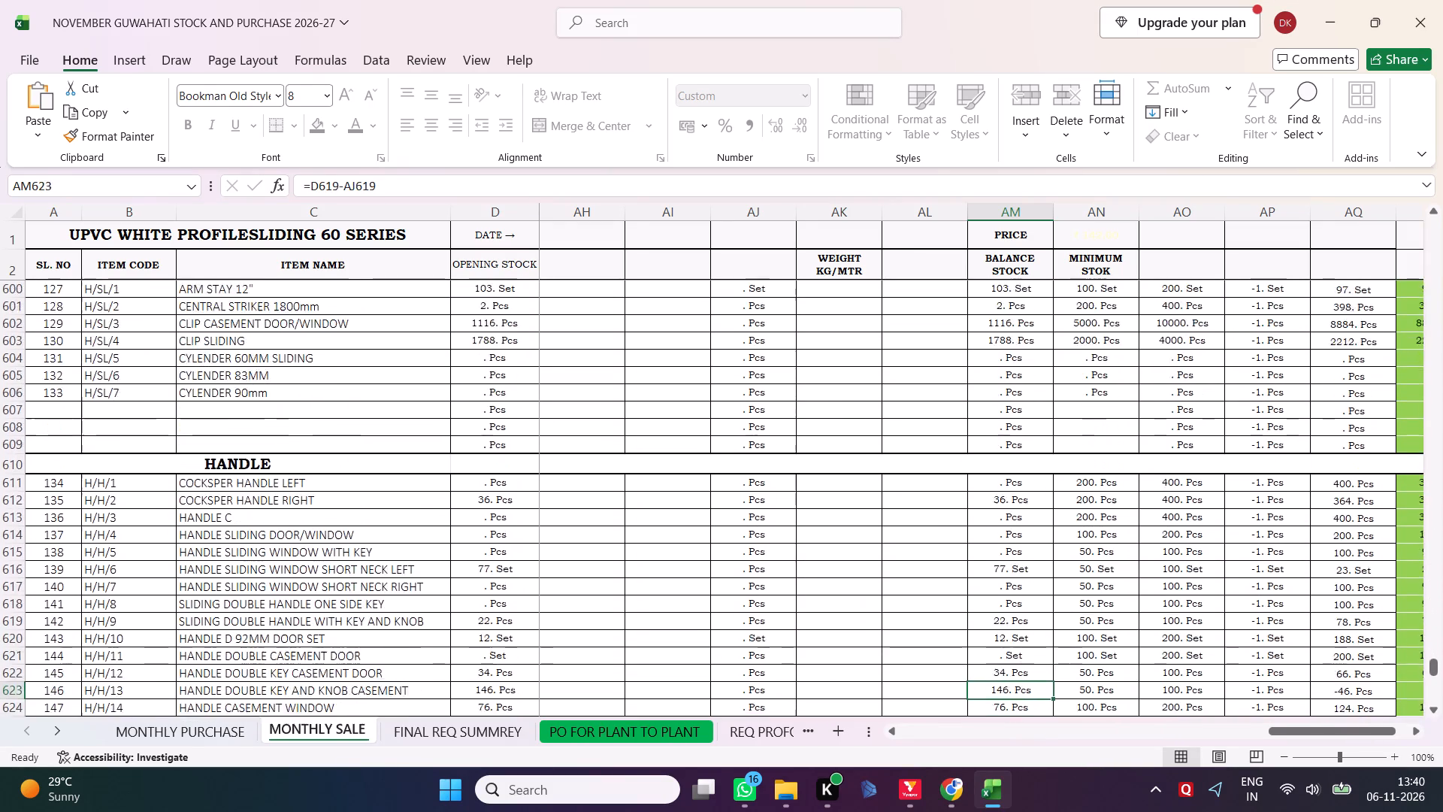
Examine the MONTHLY SALE balance stock from HANDLE CASEMENT WINDOW through the OTHER'S section to the end of the list below STRECH ROLL.
key(Down)
key(Down)
key(Down)
key(Down)
key(Down)
key(Down)
key(Down)
key(Down)
key(Down)
key(Down)
key(Down)
key(Down)
key(Down)
key(Down)
key(Down)
key(Down)
key(Down)
key(Down)
key(Down)
key(Down)
key(Down)
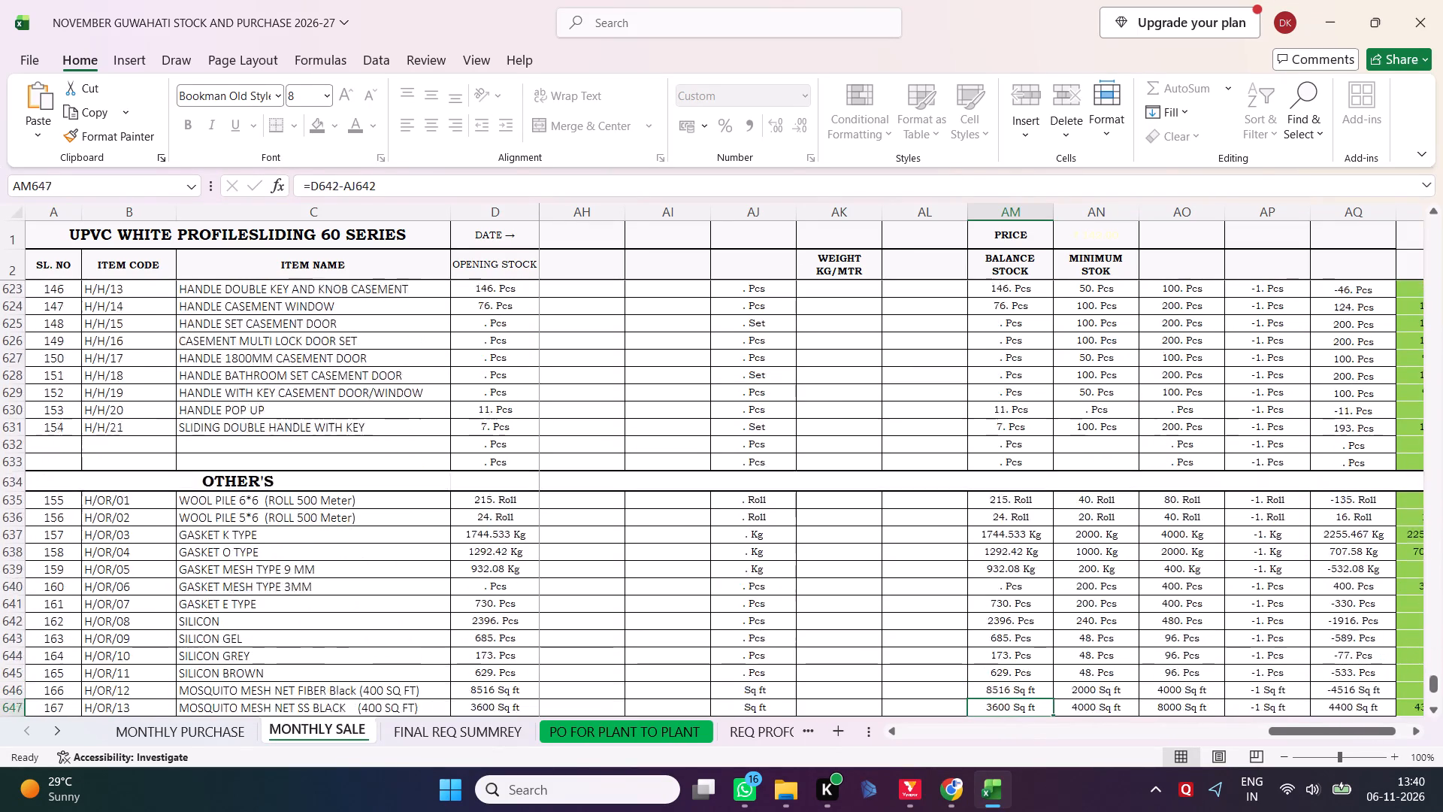
key(Down)
key(Down)
Save the November Guwahati stock and purchase workbook.
key(ctrl+s)
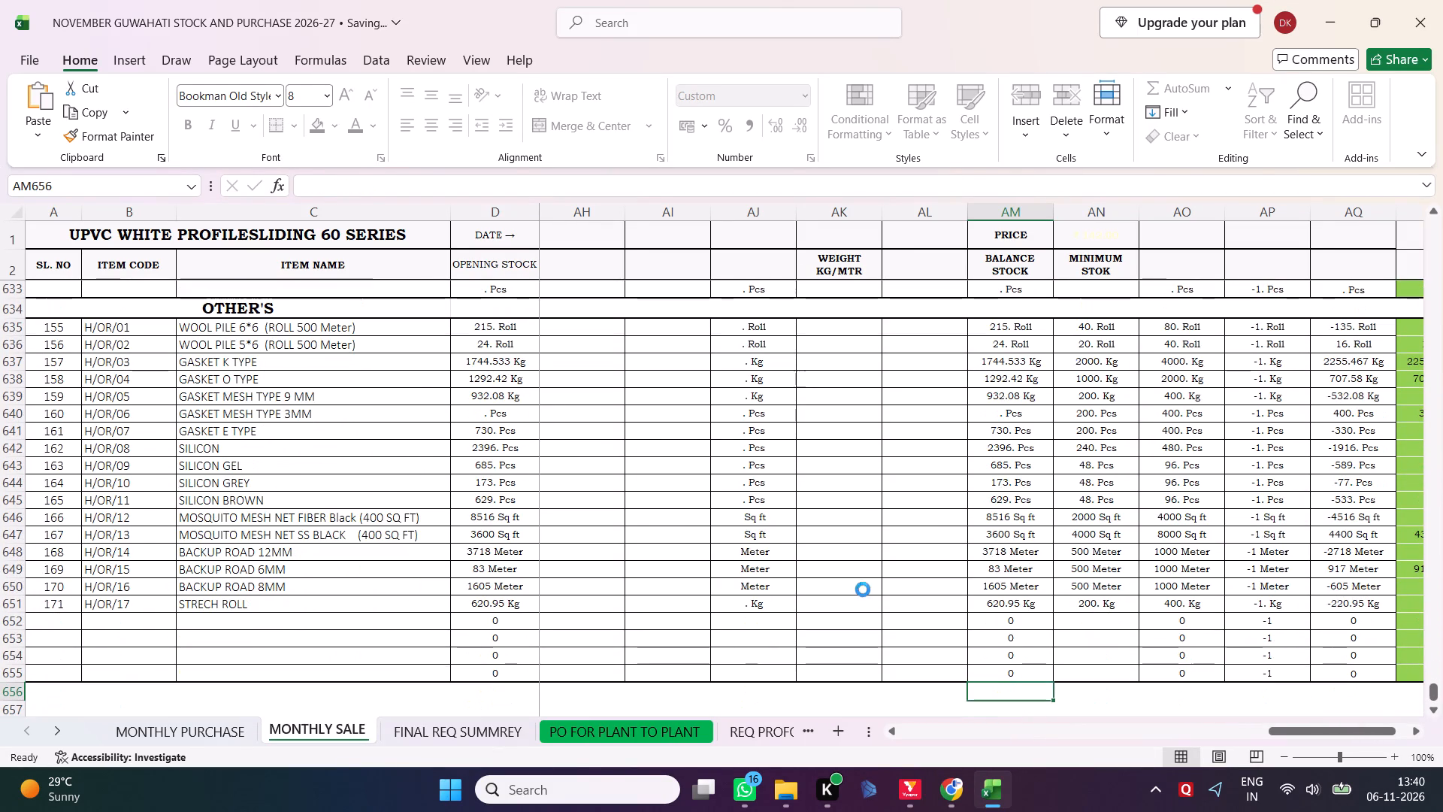
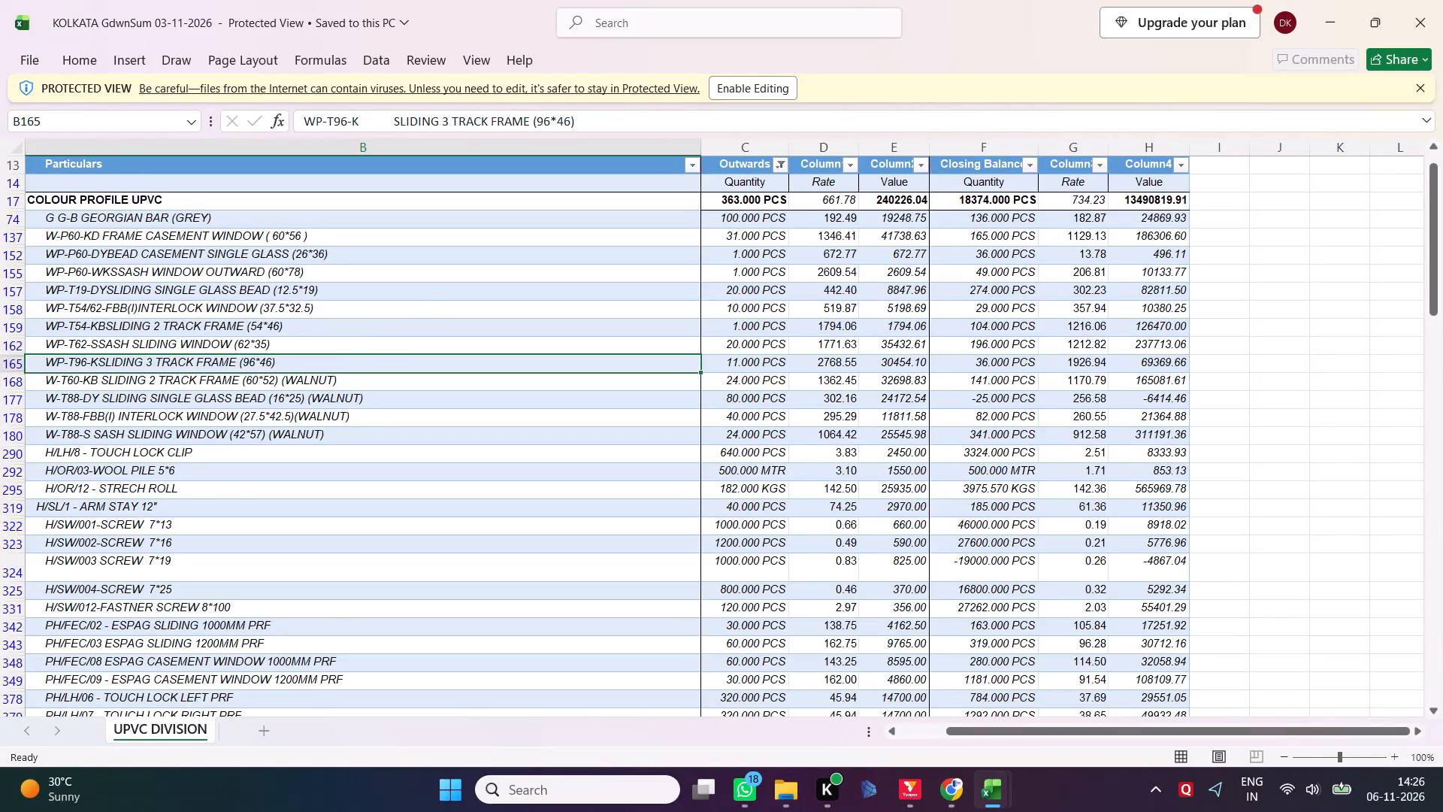
Switch from the Kolkata godown summary to the November Odisha stock and purchase workbook and view the WIN-ECO profile rows in MONTHLY SALE.
scroll(660, 414, right, 1)
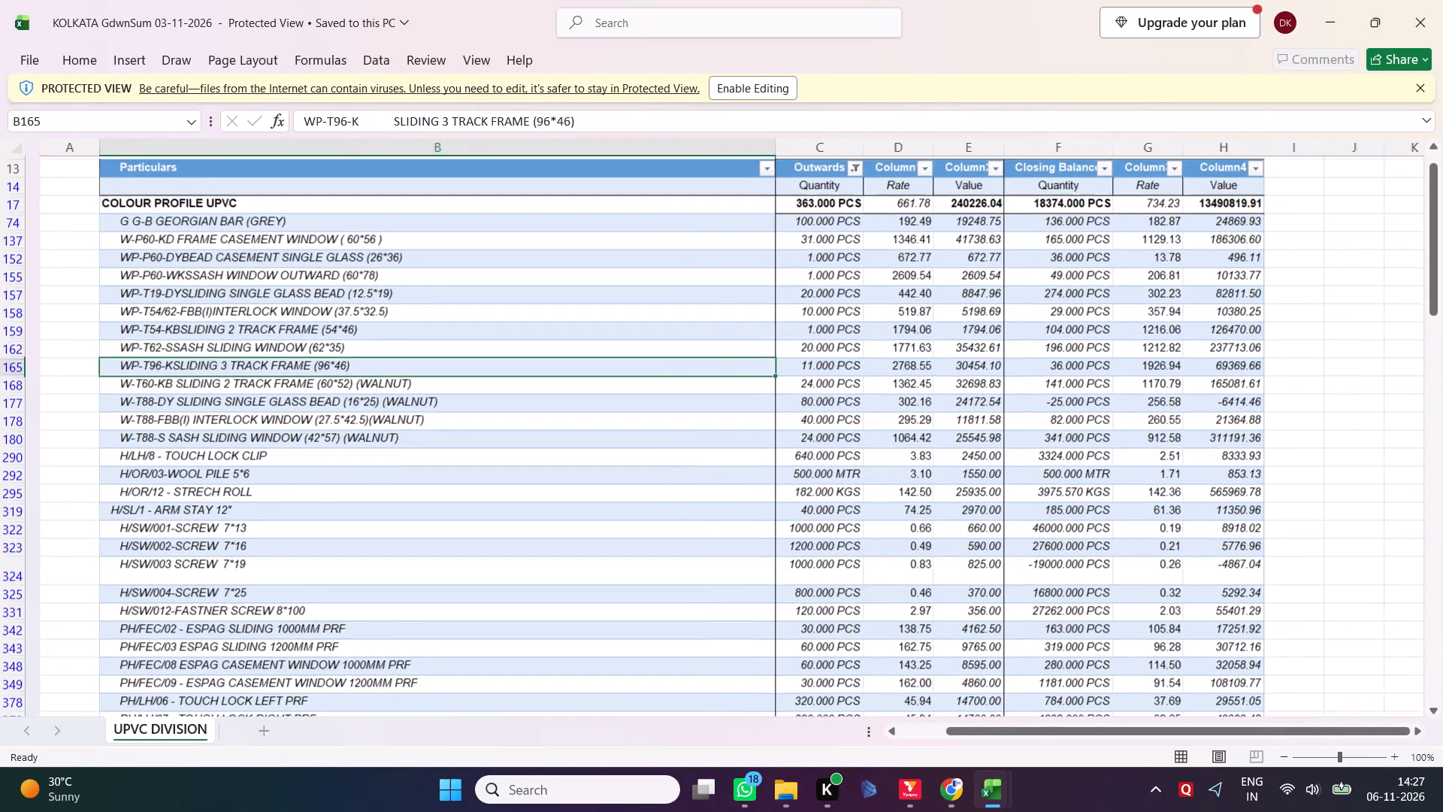
scroll(660, 414, right, 1)
key(alt+Tab)
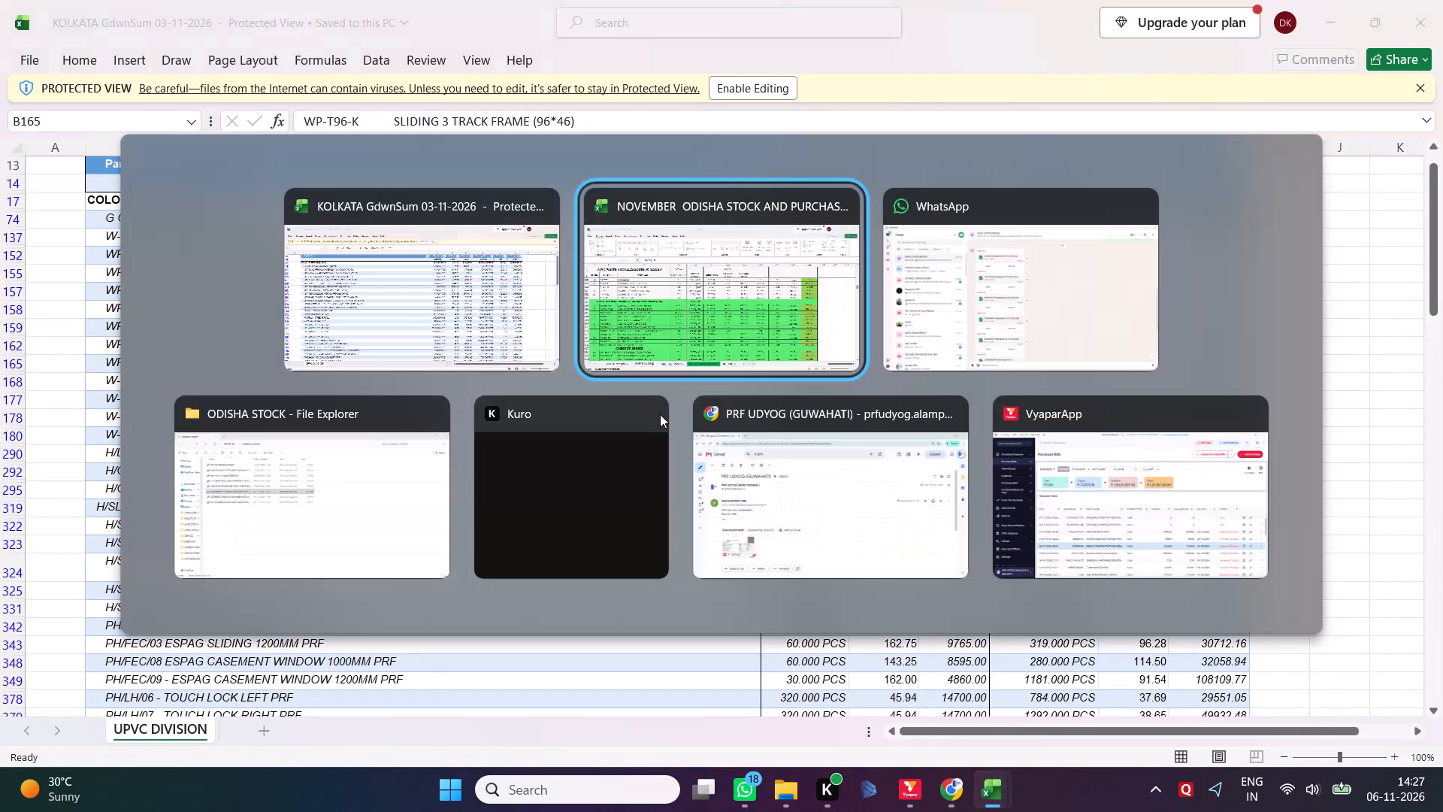
scroll(660, 414, right, 5)
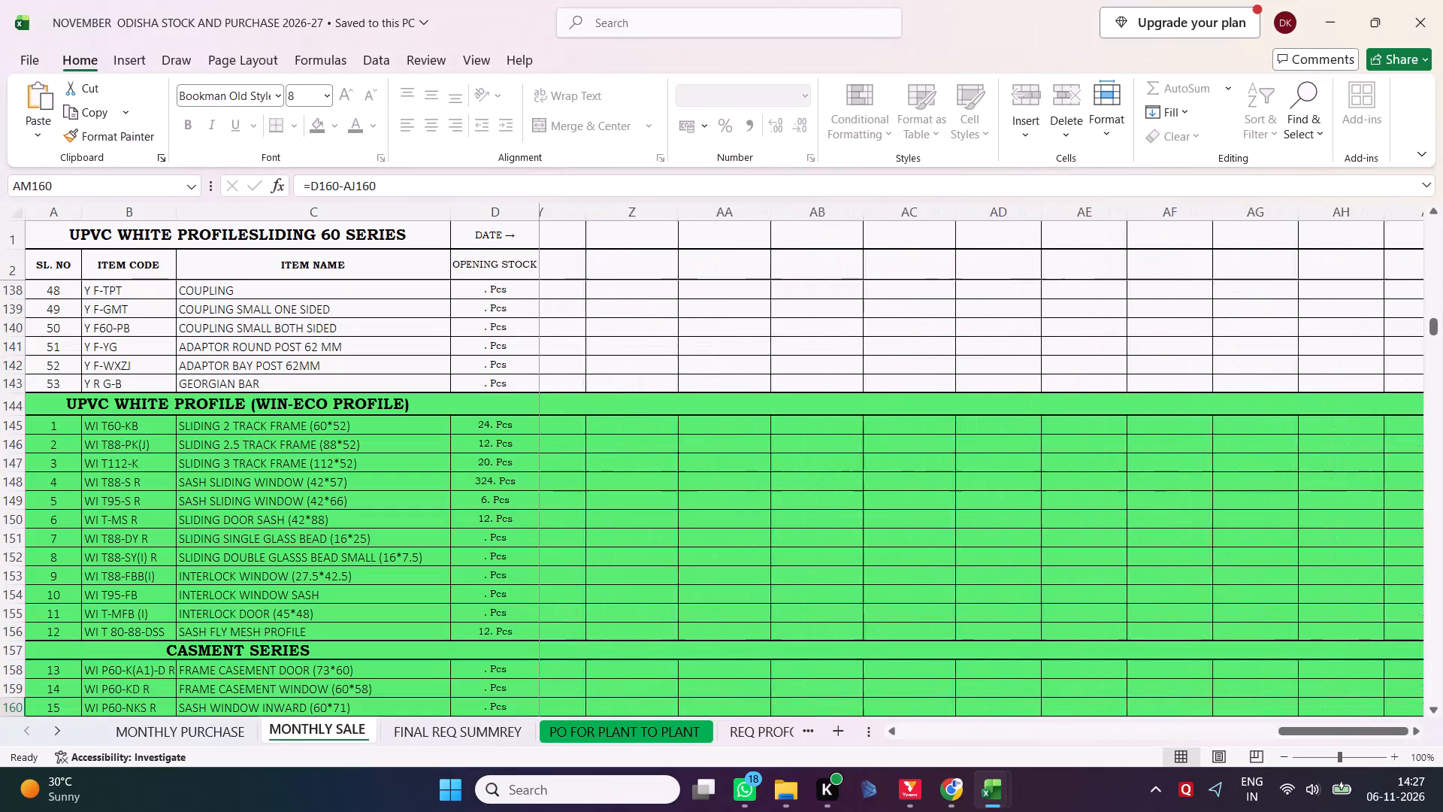
Enter the date 3-11 as the heading of the MONTHLY SALE column after 2-11-26.
scroll(660, 414, right, 3)
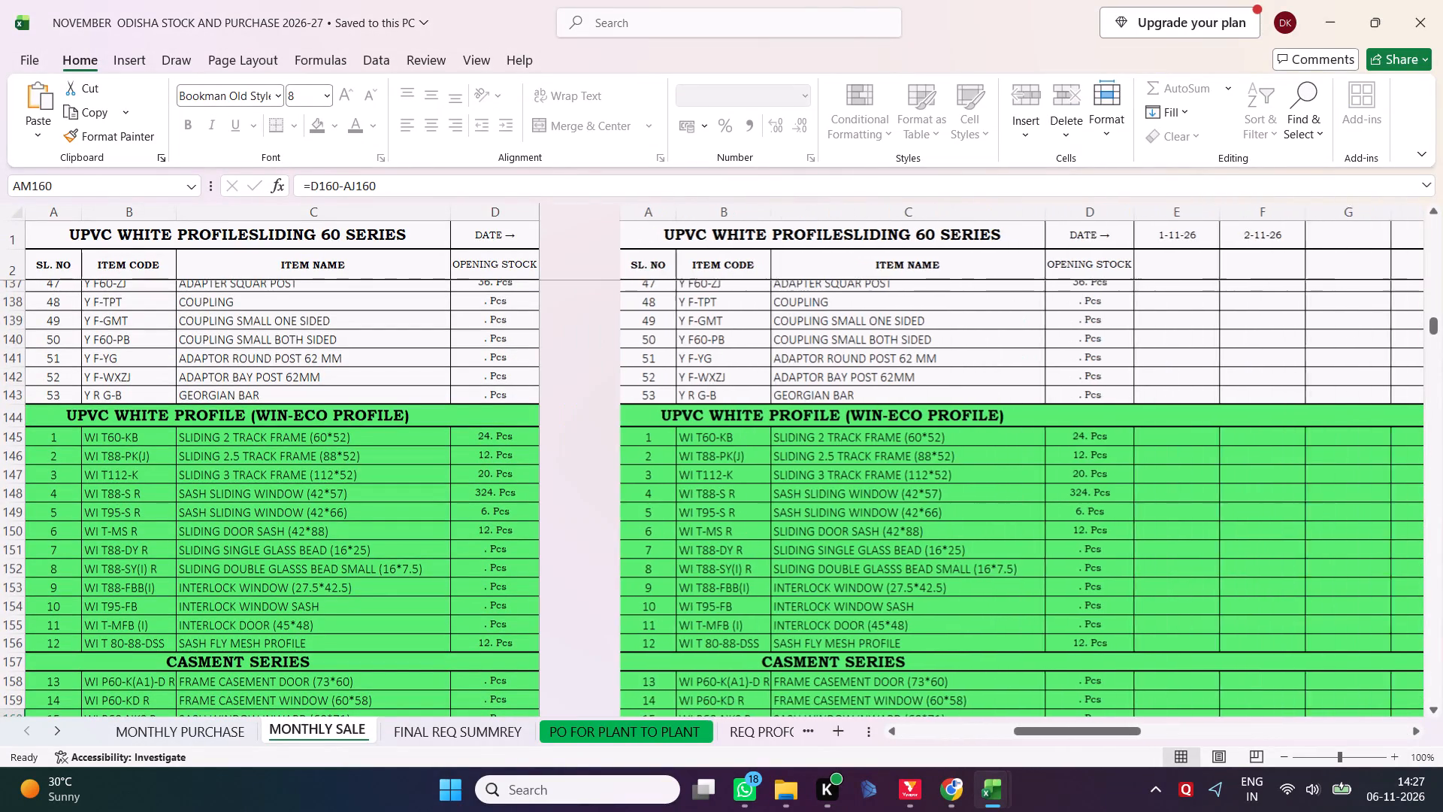
click(767, 231)
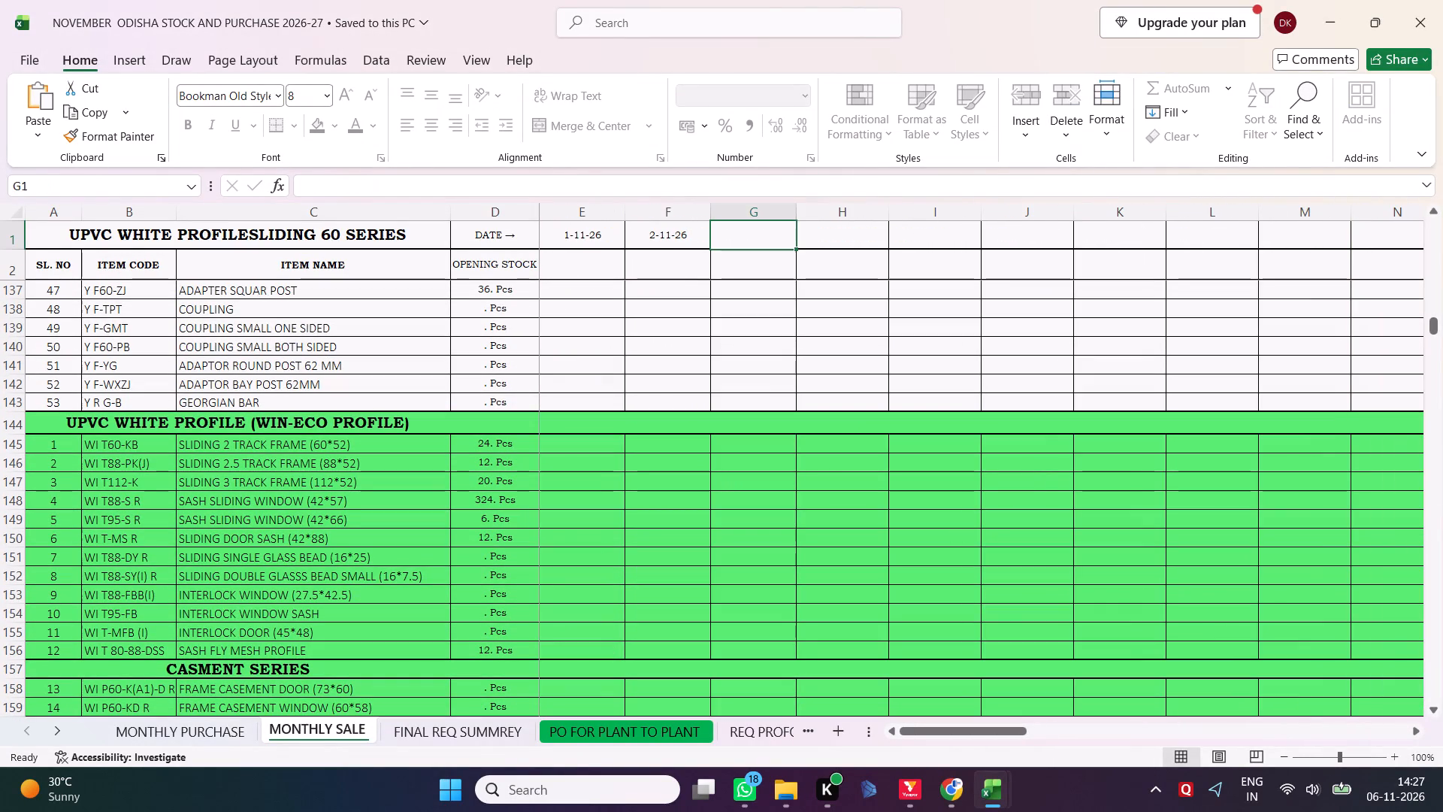
key(alt+Tab)
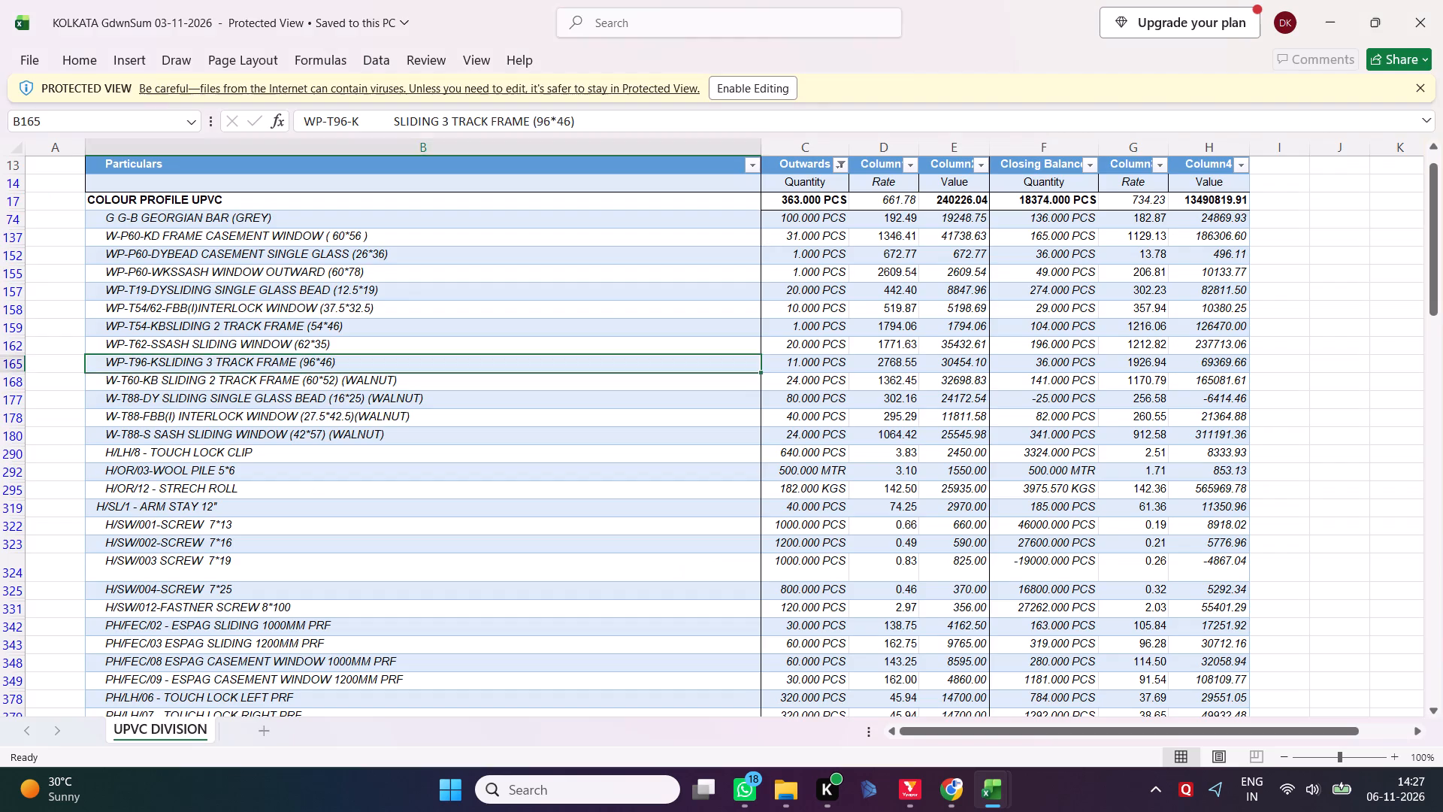
key(alt+Tab)
text(3-)
text(11)
key(Return)
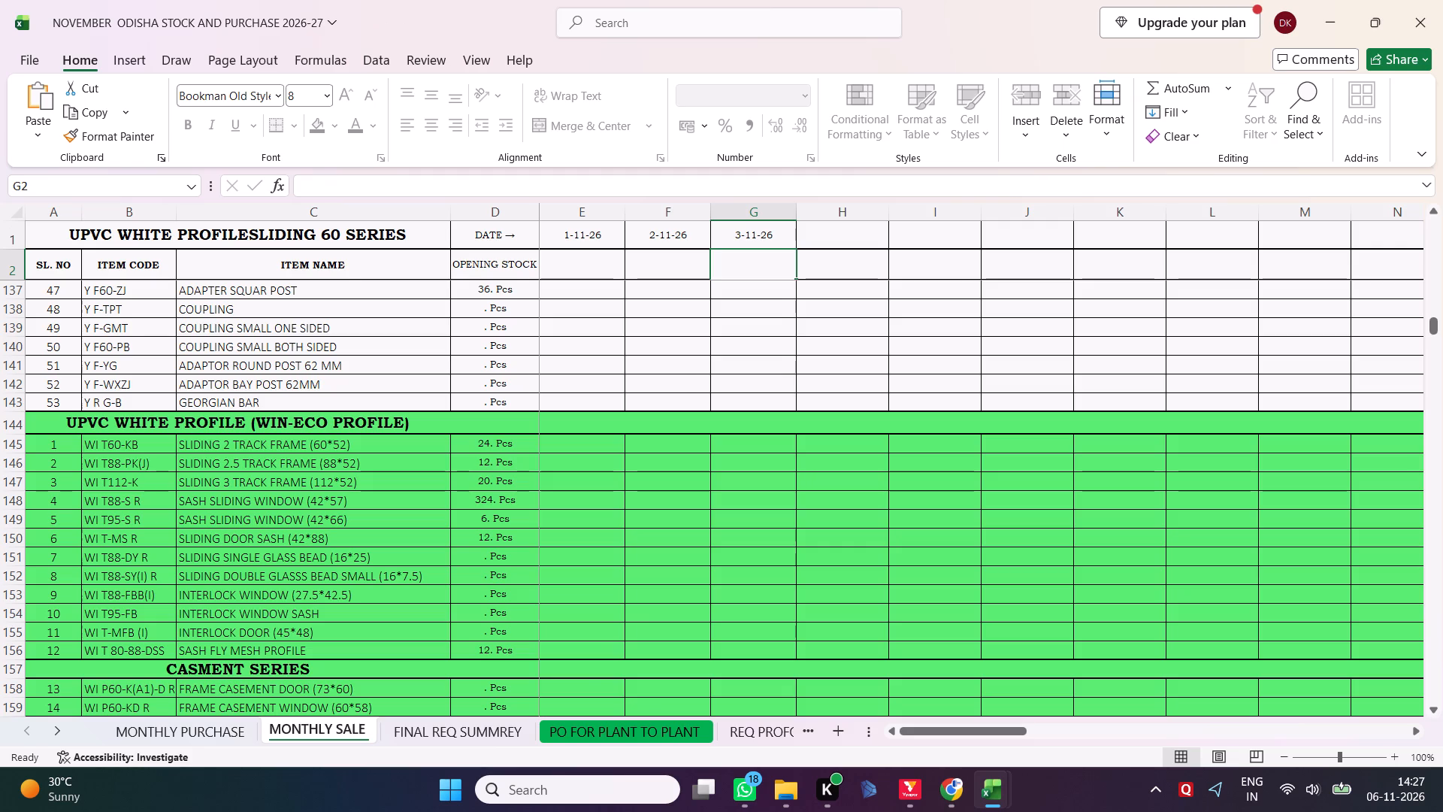
Examine the outward items in KOLKATA GdwnSum 03-11-2026 and locate G G-B Georgian bar in the Odisha MONTHLY SALE 3-11-26 column.
key(Down)
key(Down)
key(Down)
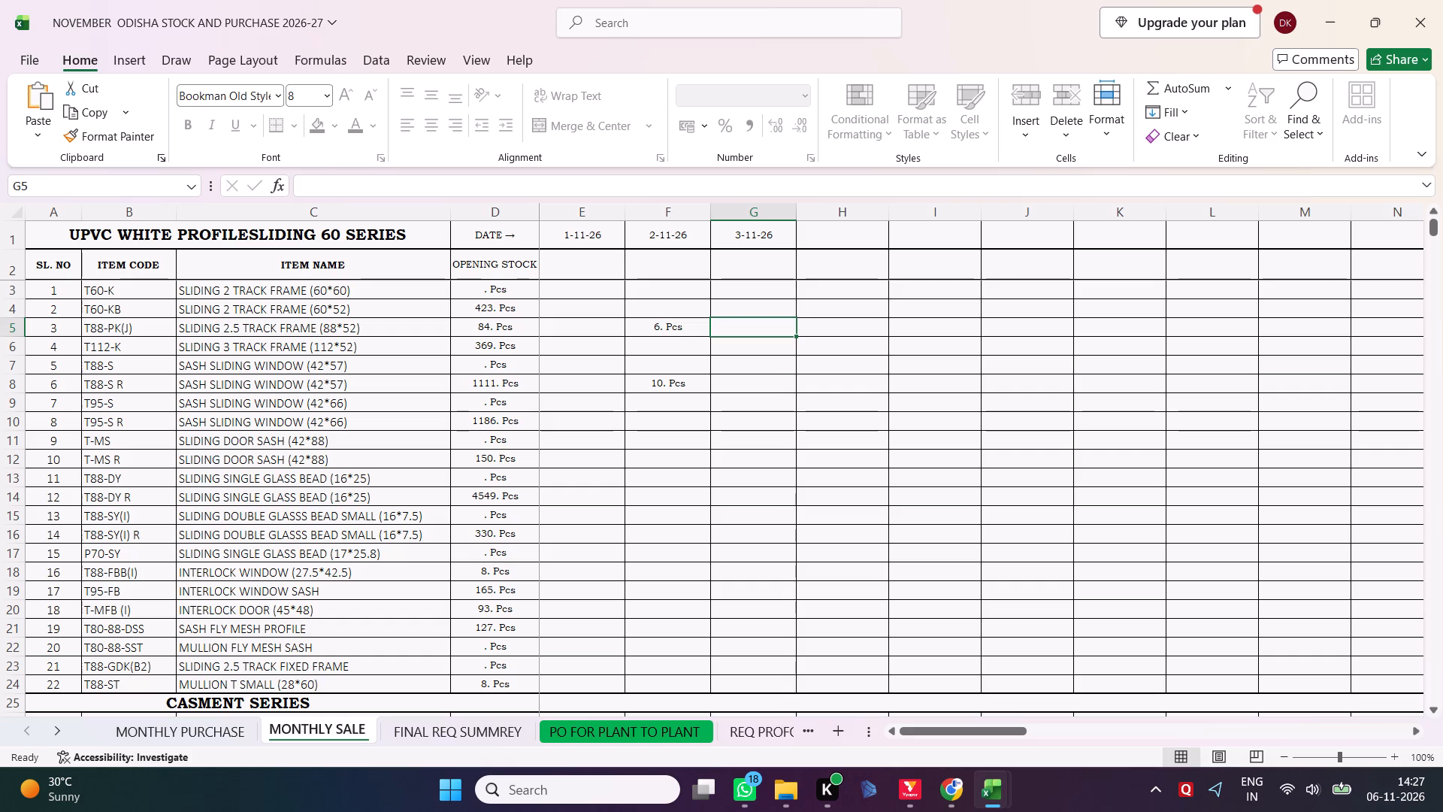
key(alt+Tab)
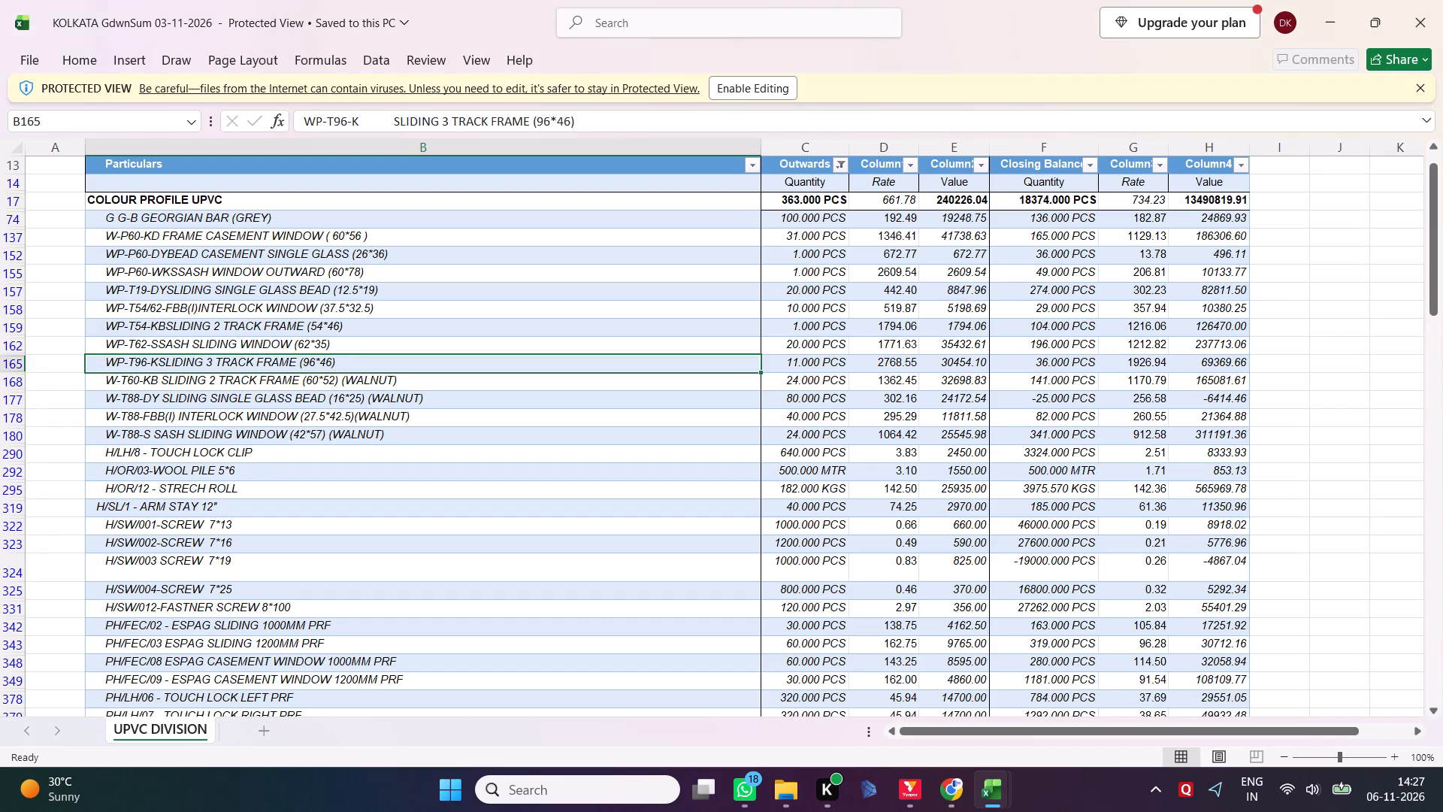
key(Up)
key(Up)
key(Up)
key(Up)
key(Up)
key(Up)
key(Up)
key(Up)
key(alt+Tab)
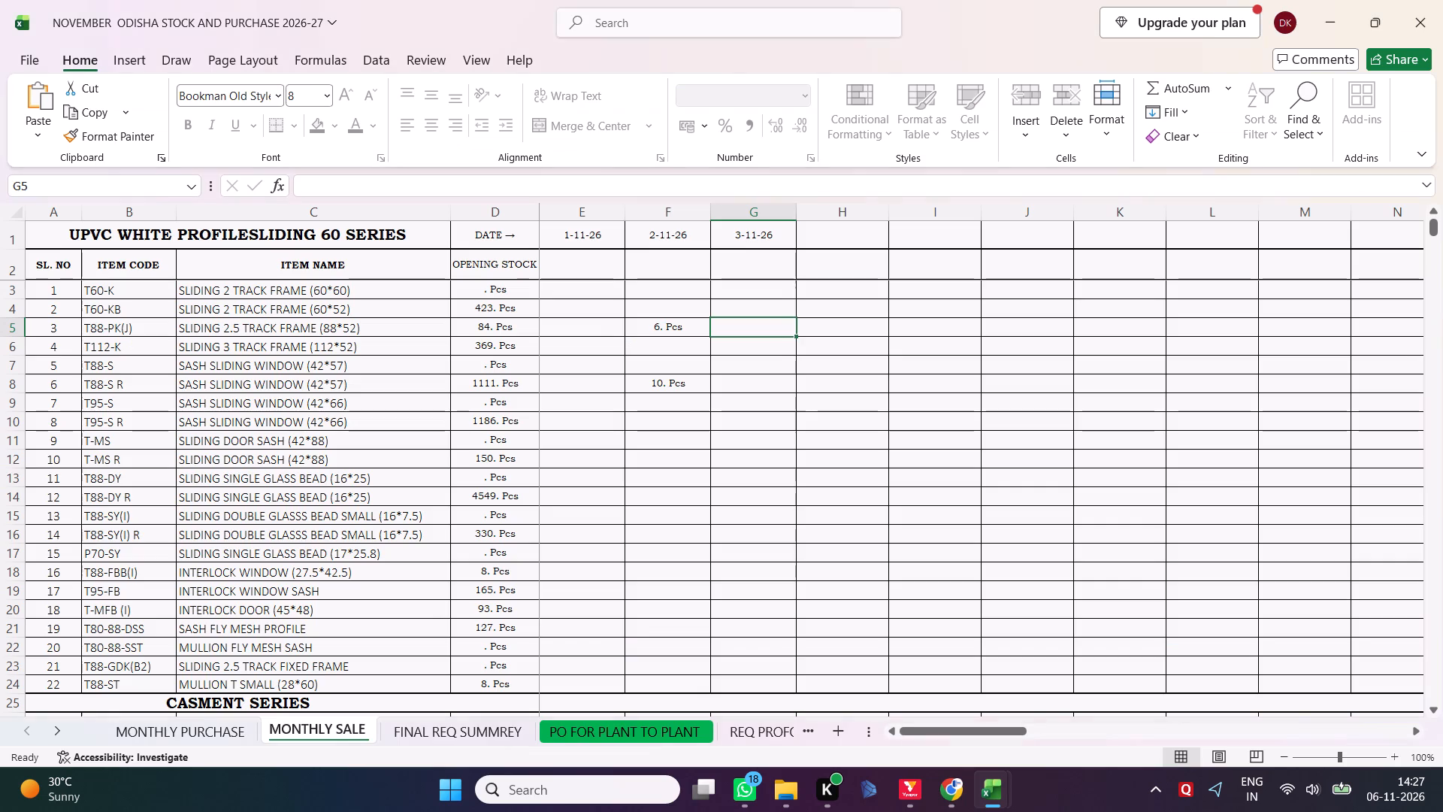
scroll(786, 505, down, 17)
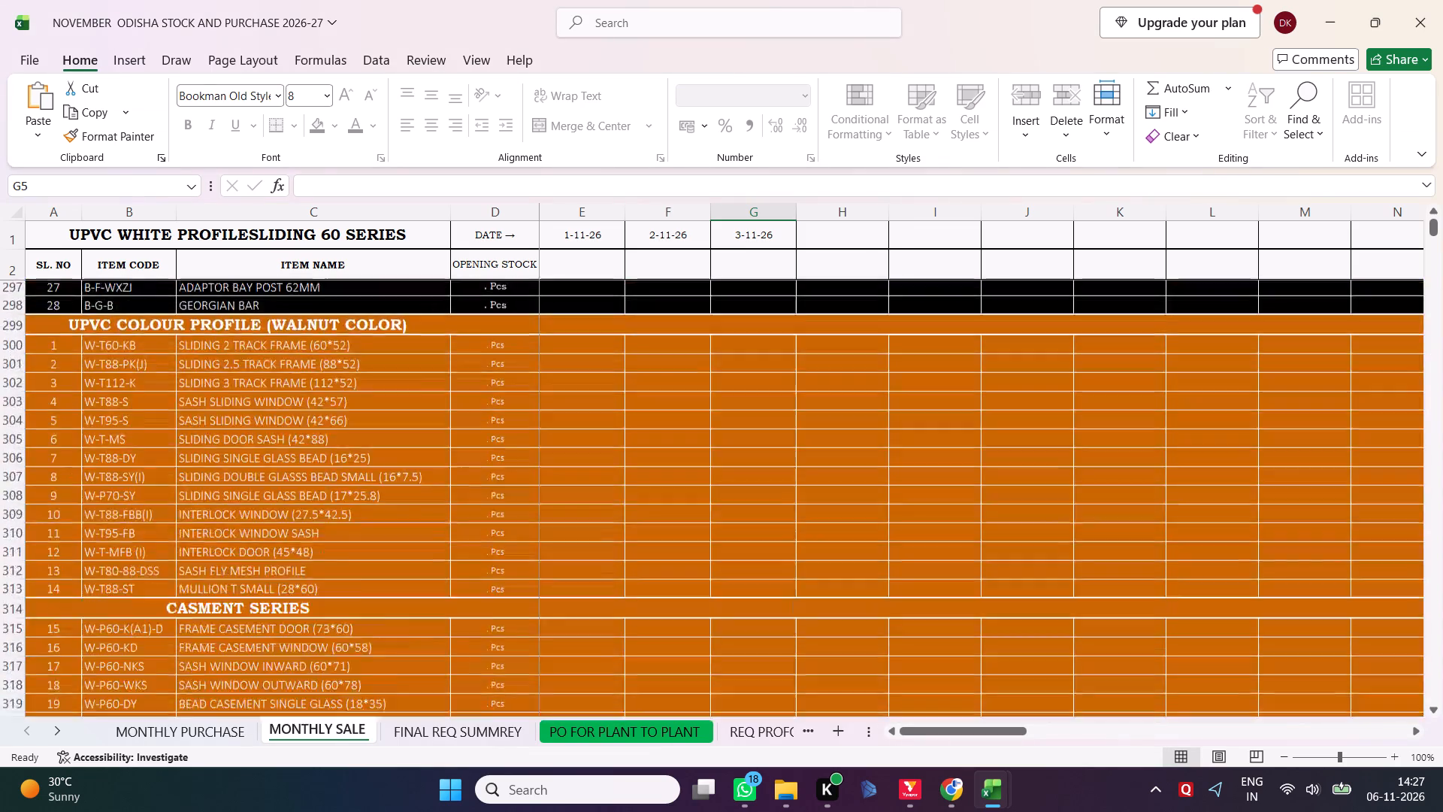
scroll(786, 505, down, 3)
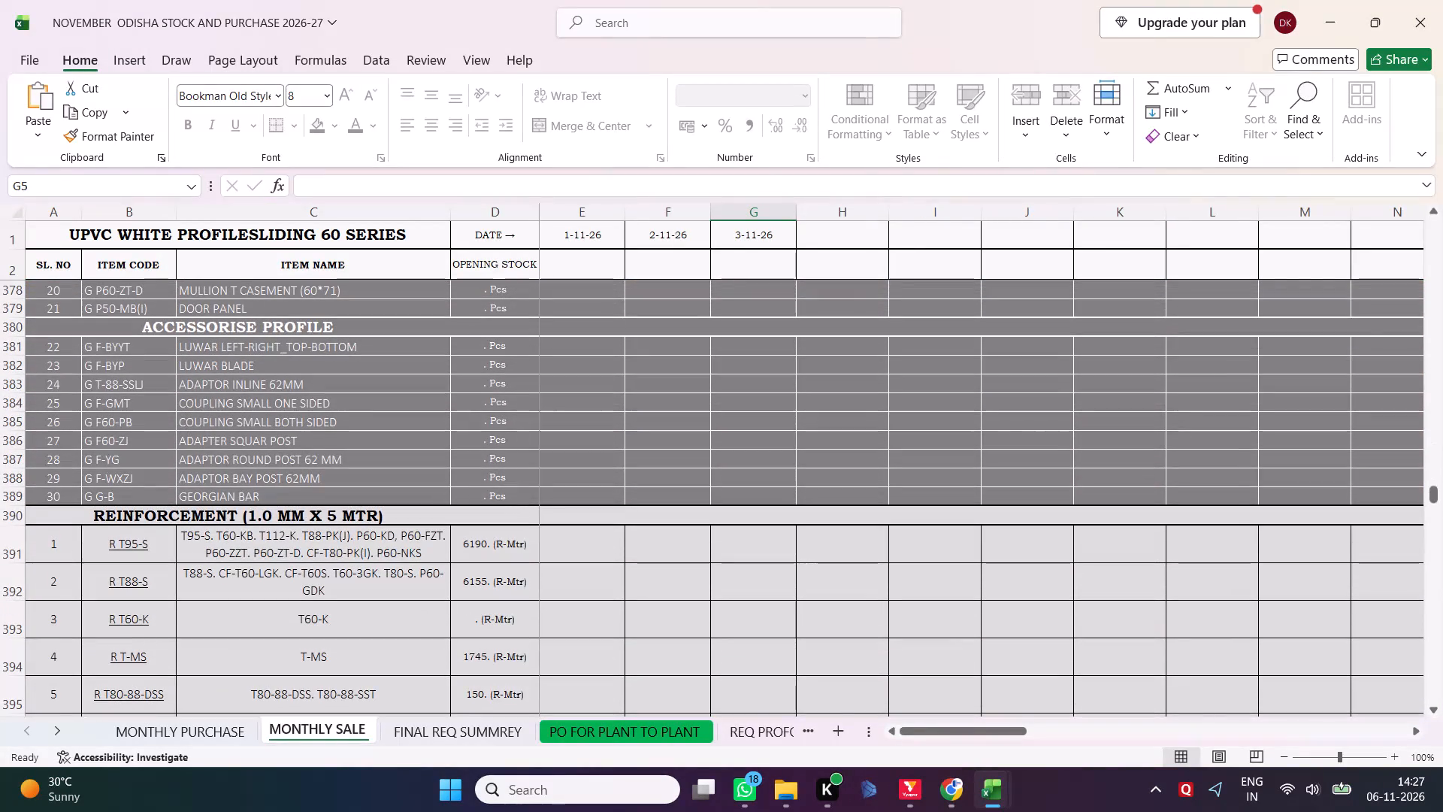
click(739, 491)
key(alt+Tab)
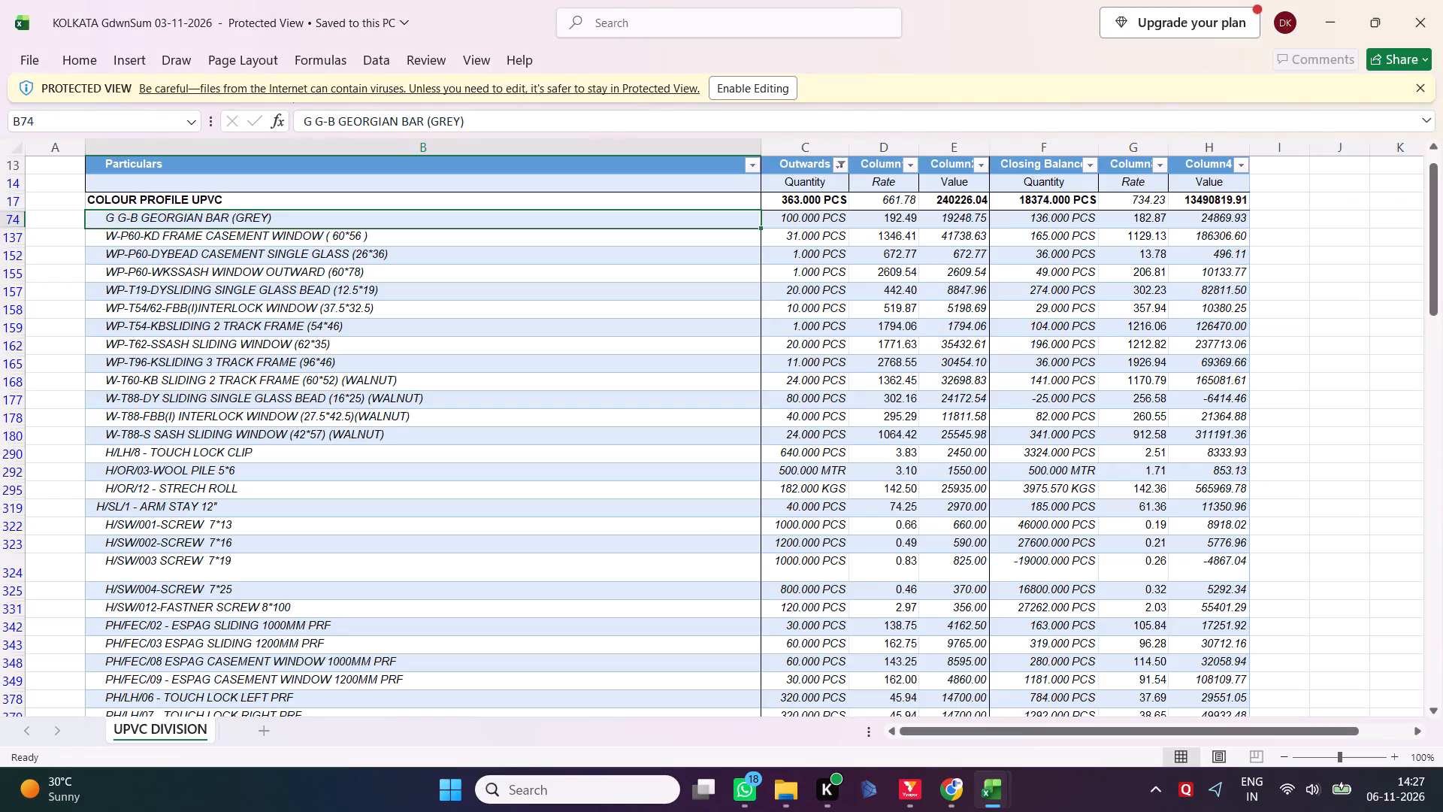
scroll(739, 491, up, 1)
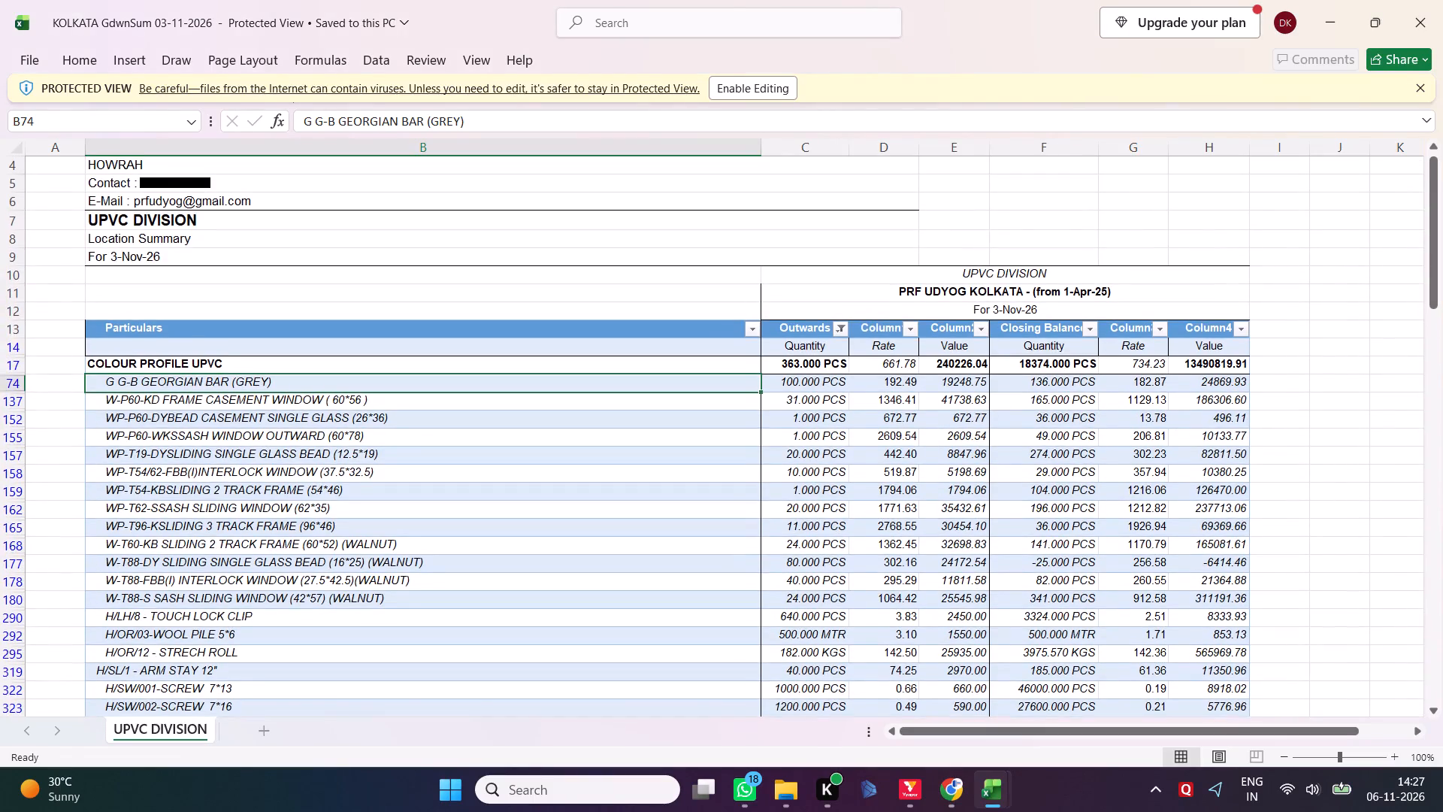
scroll(739, 491, down, 1)
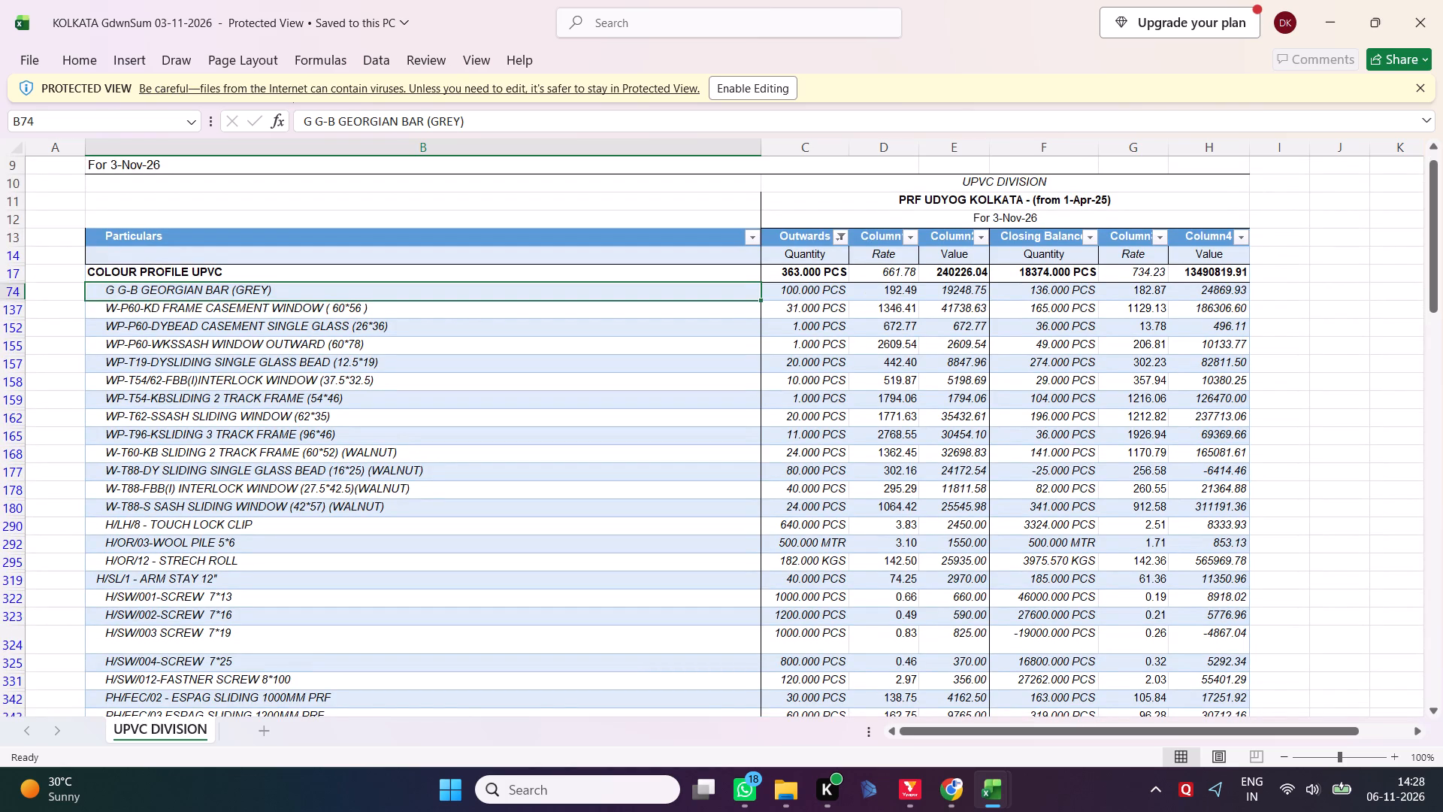
key(alt+Tab)
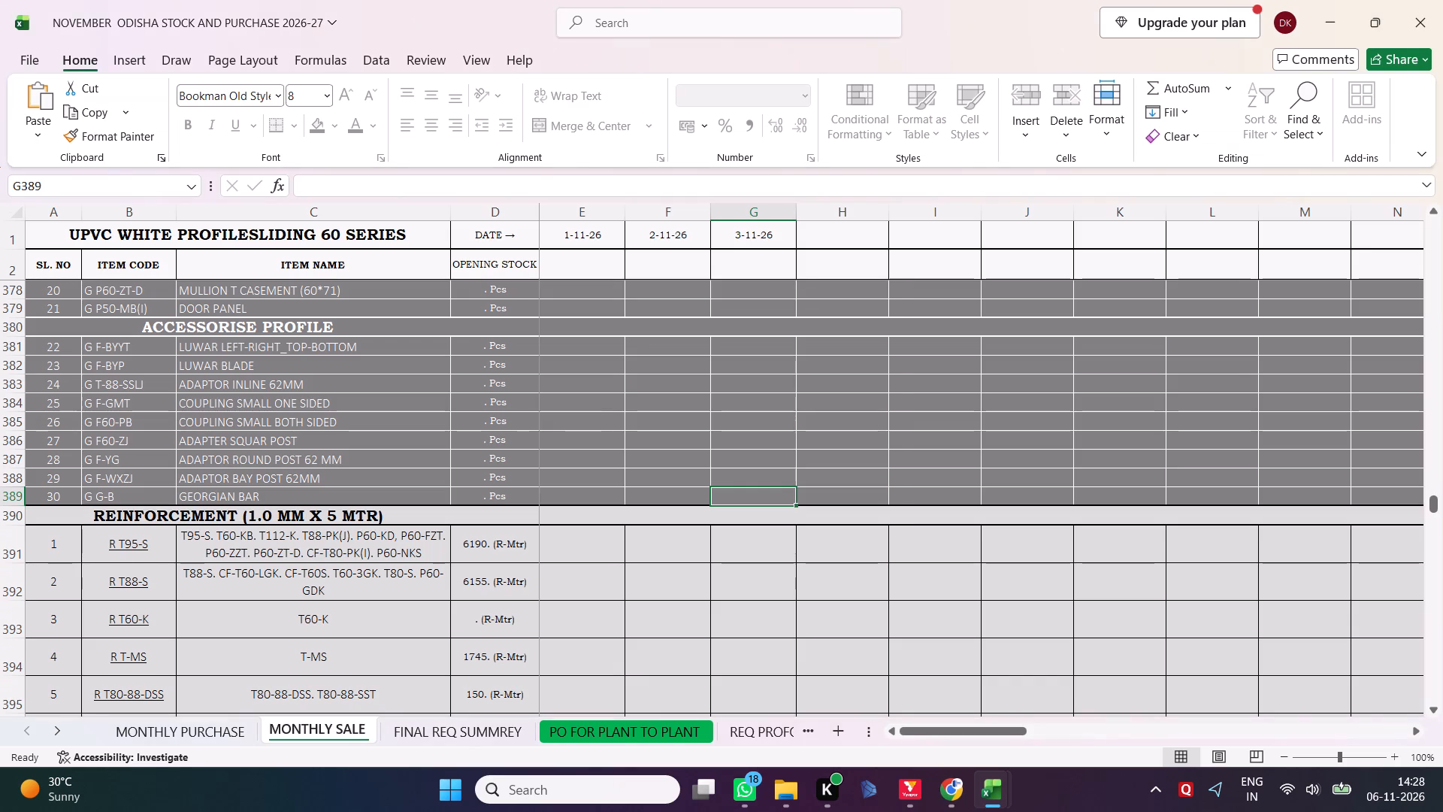
Examine the MONTHLY SALE date columns from the dark grey profiles back up to the first white profile section.
scroll(739, 491, up, 7)
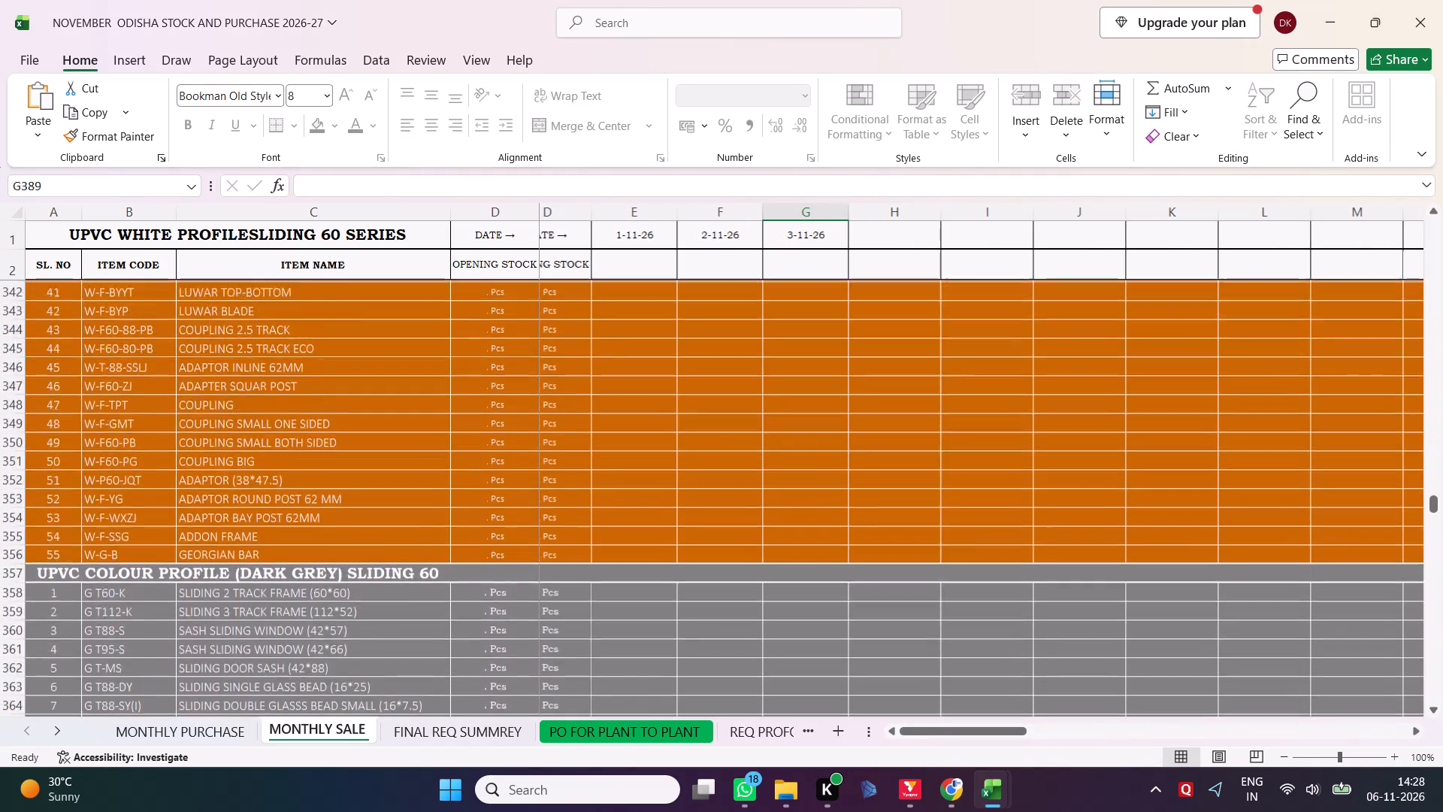
scroll(739, 491, up, 3)
scroll(739, 491, right, 5)
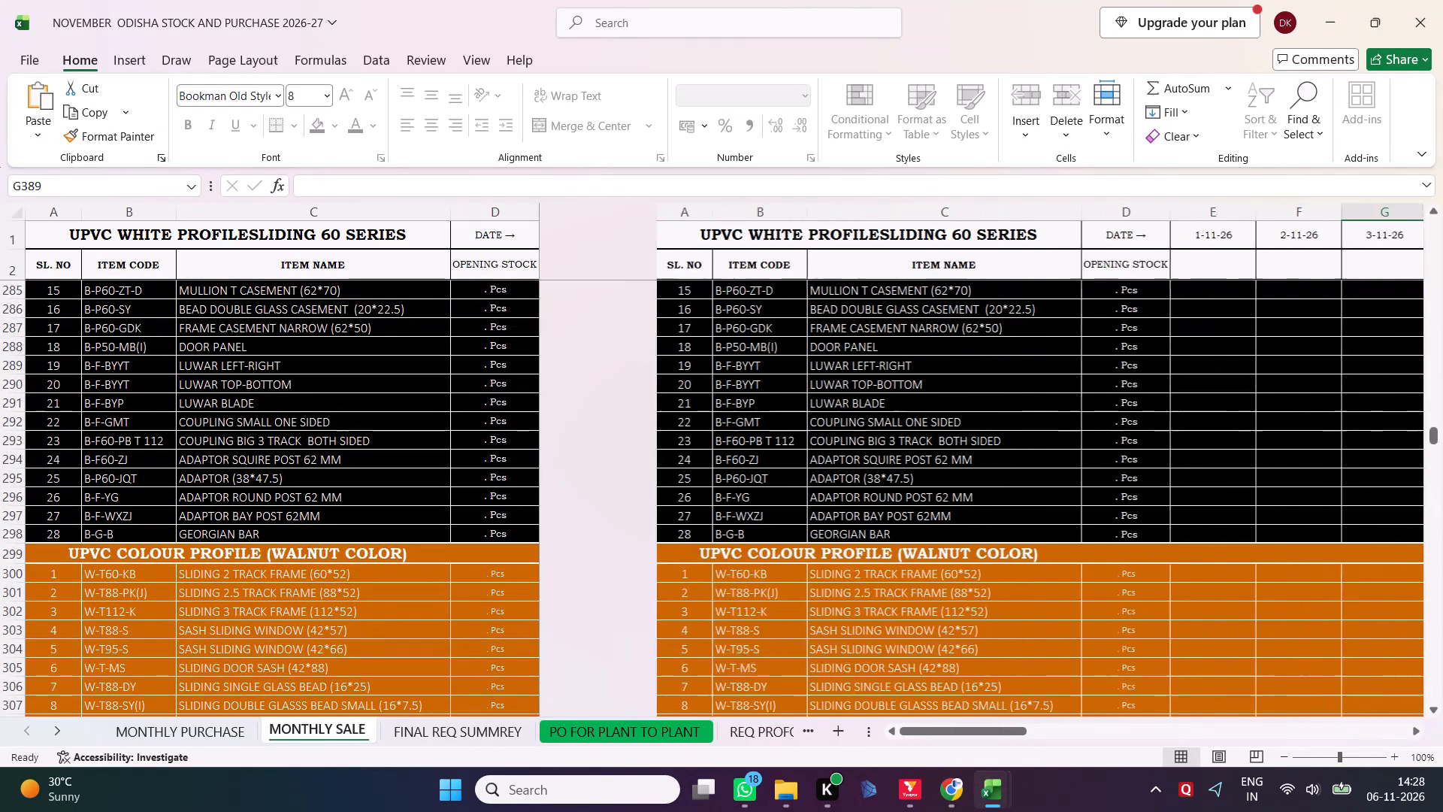
scroll(739, 491, up, 11)
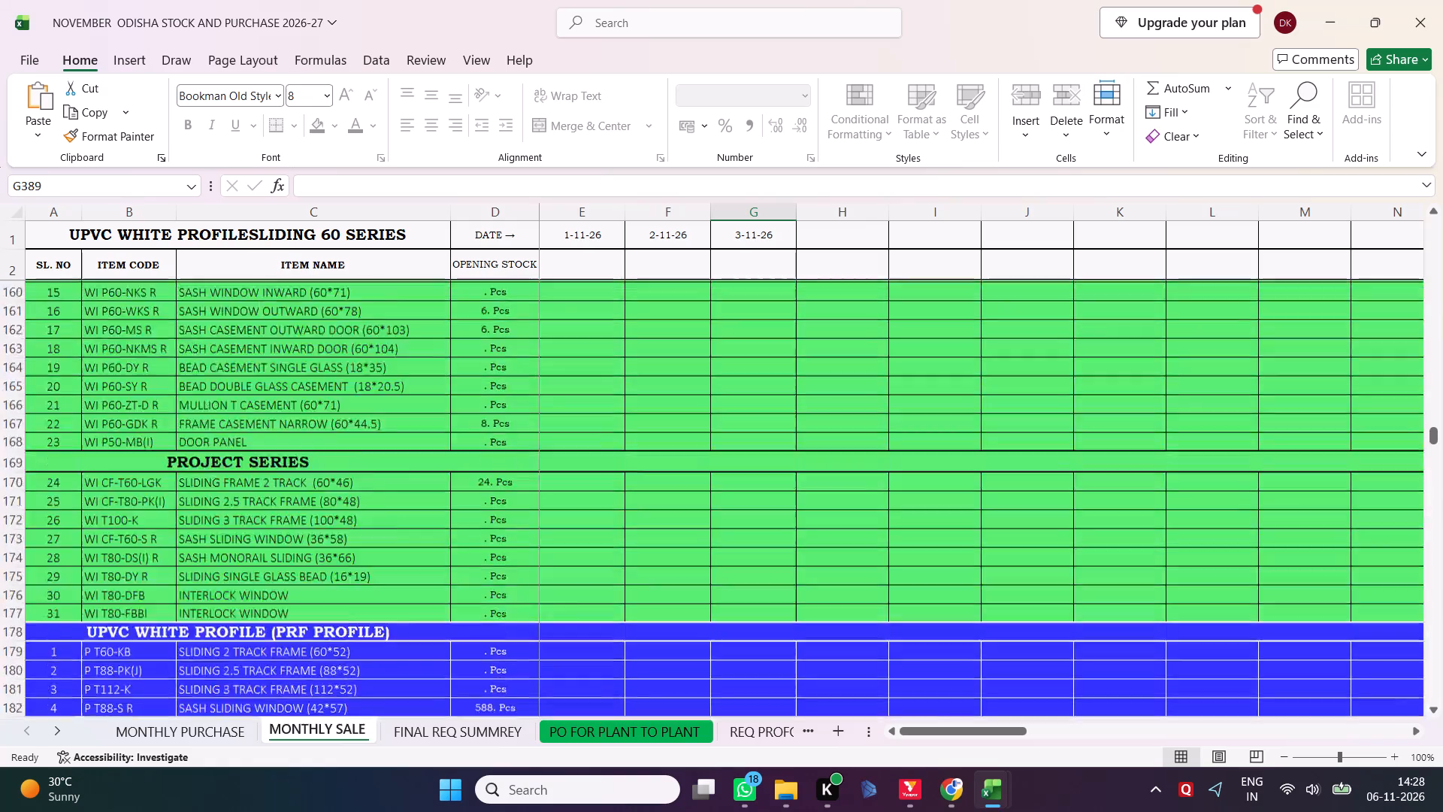
scroll(739, 491, up, 6)
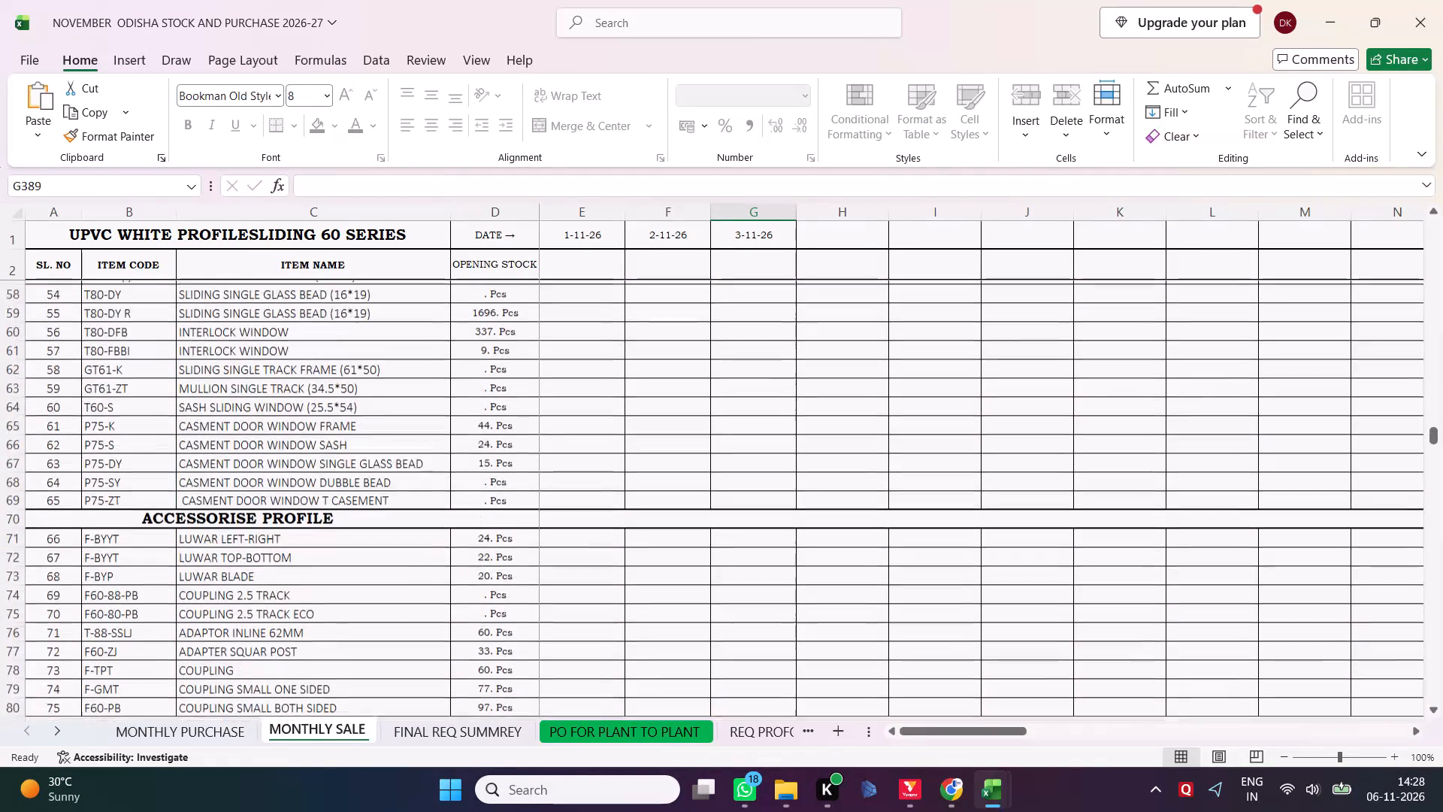
scroll(739, 491, up, 1)
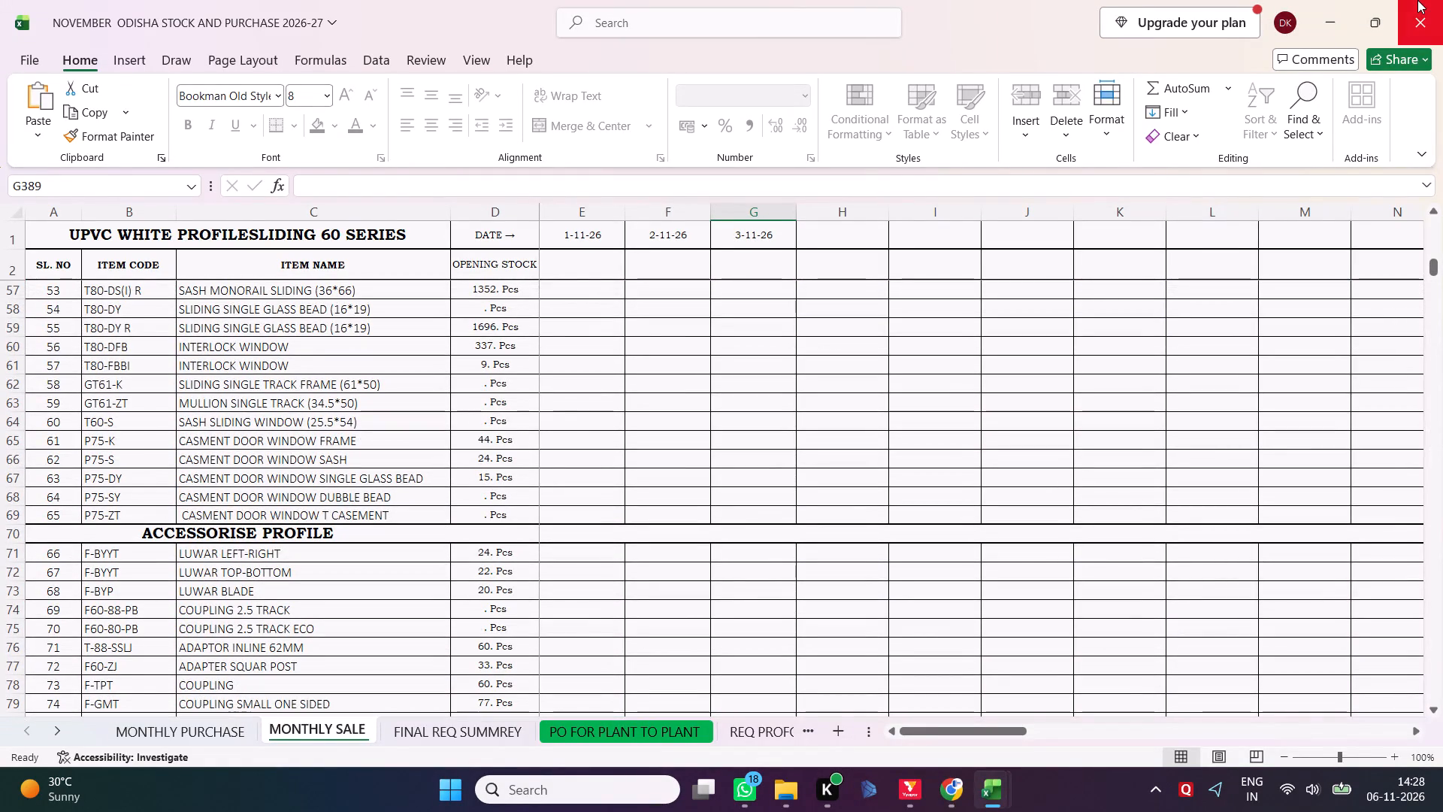
Close the KOLKATA GdwnSum 03-11-2026 workbook, keeping the November Odisha stock workbook open.
click(1417, 0)
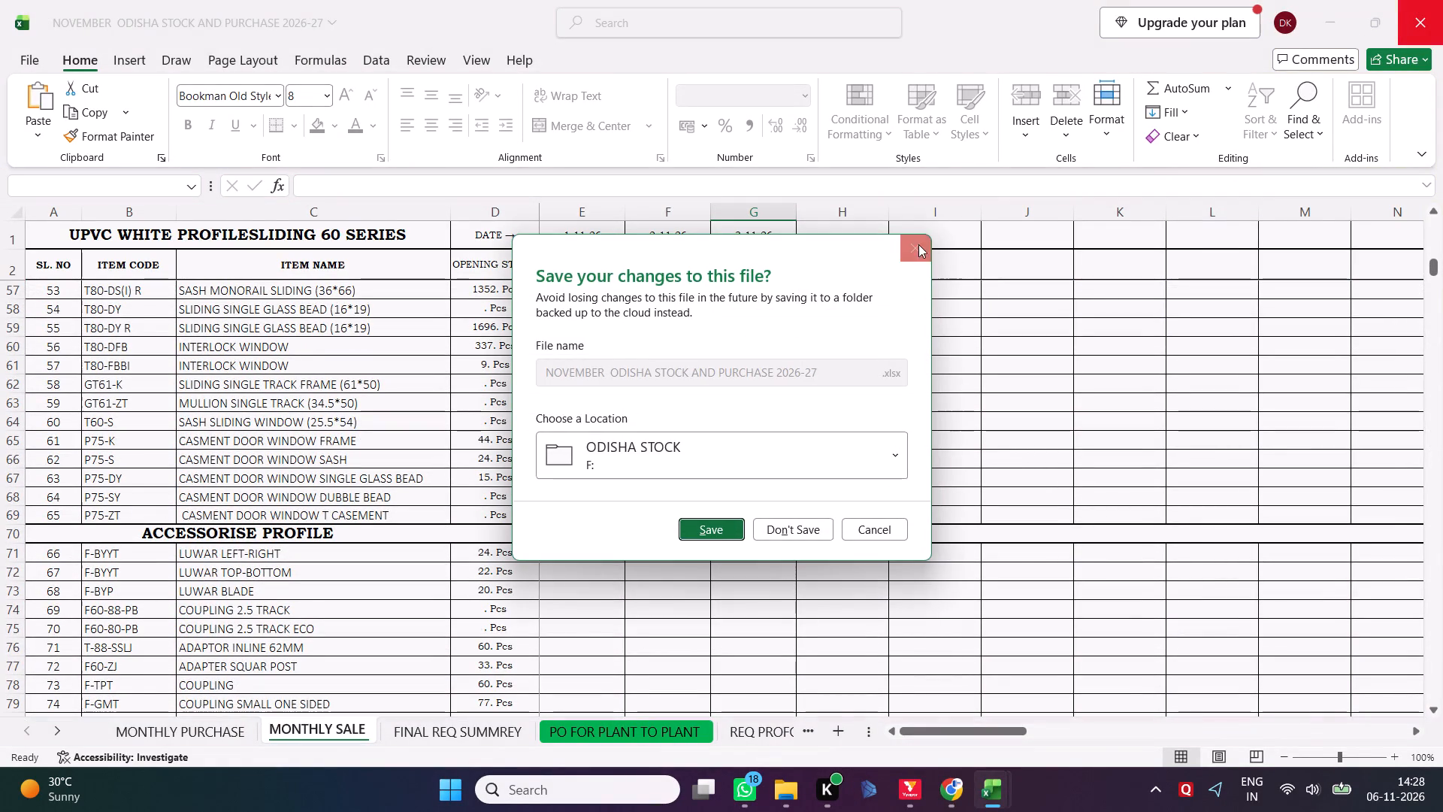
click(915, 244)
key(alt+Tab)
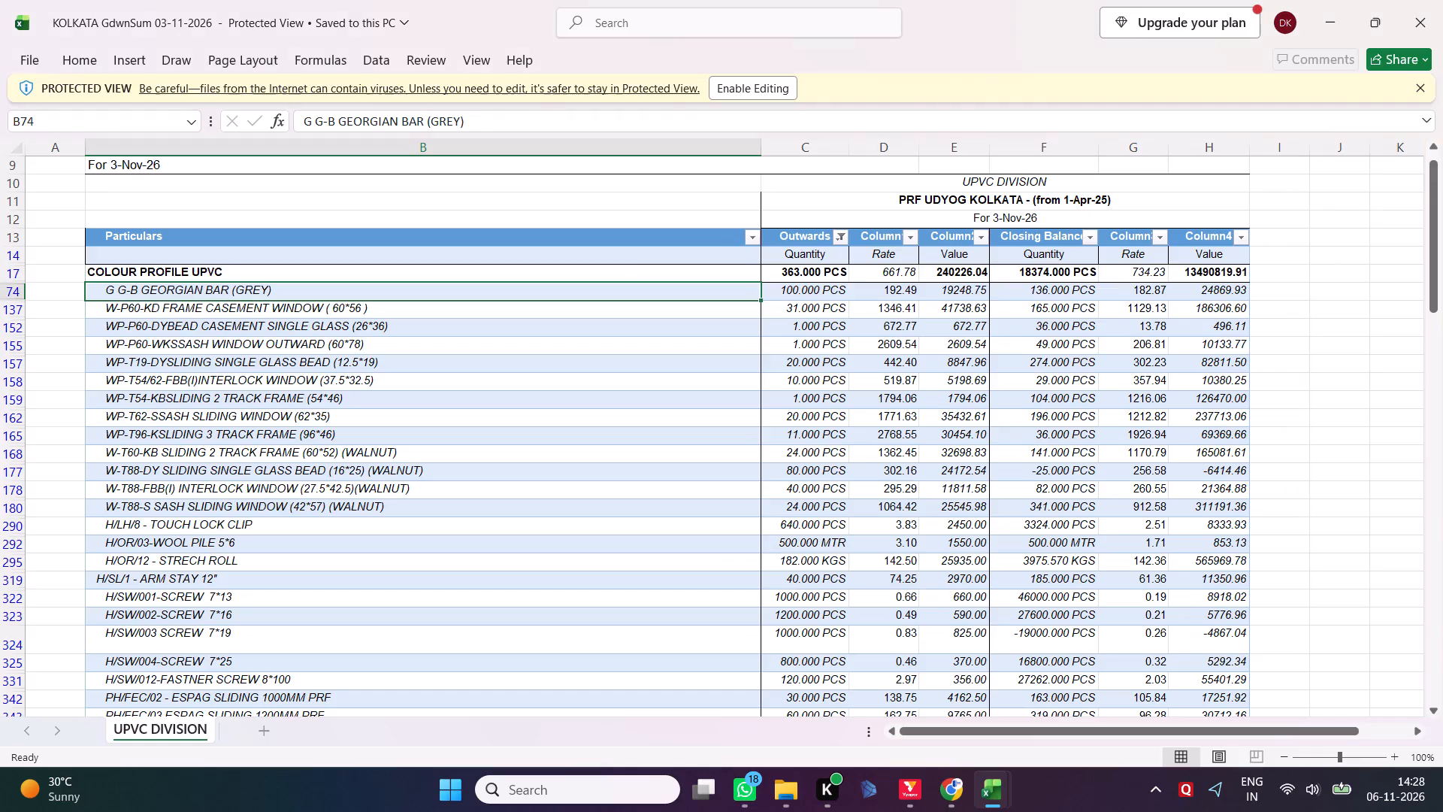
click(1442, 0)
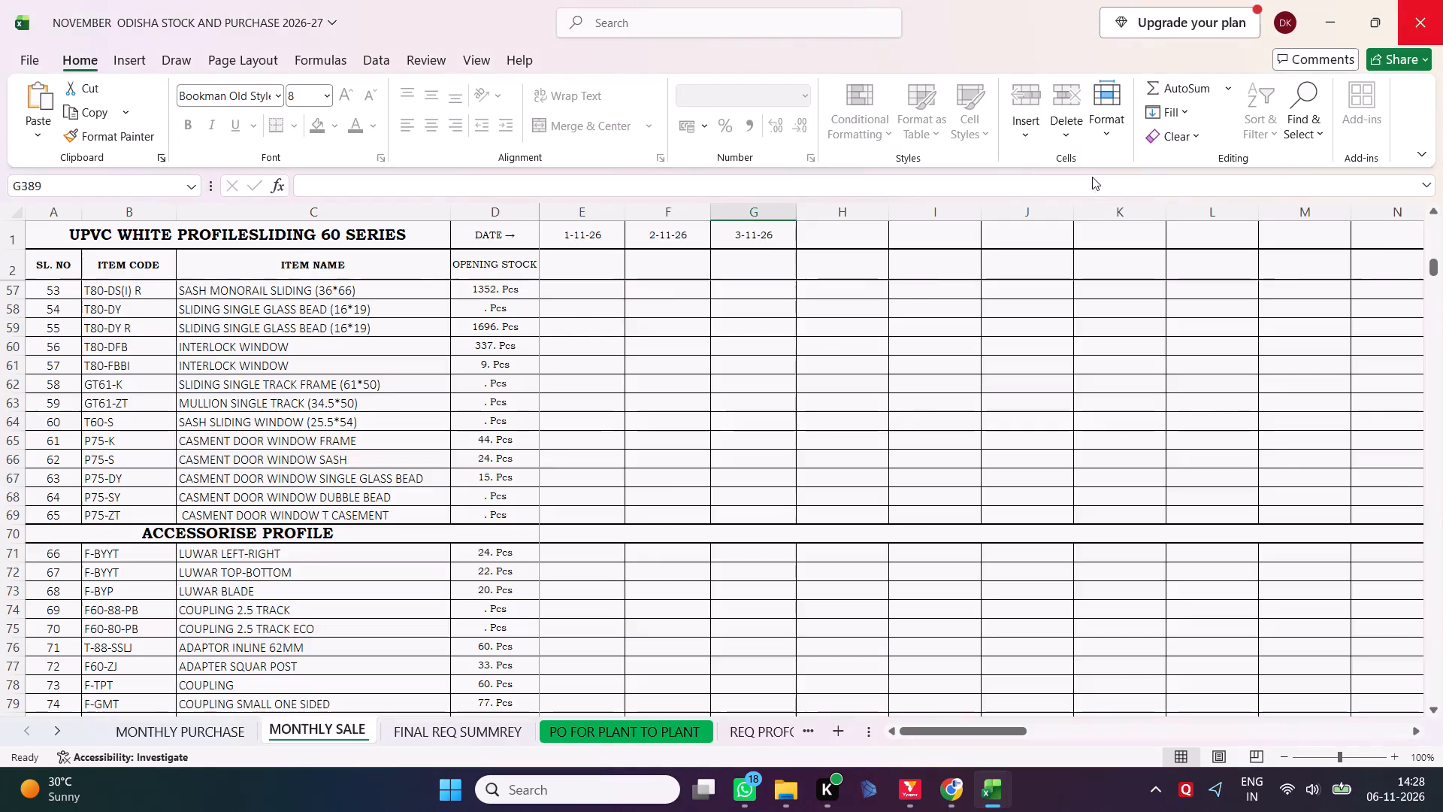
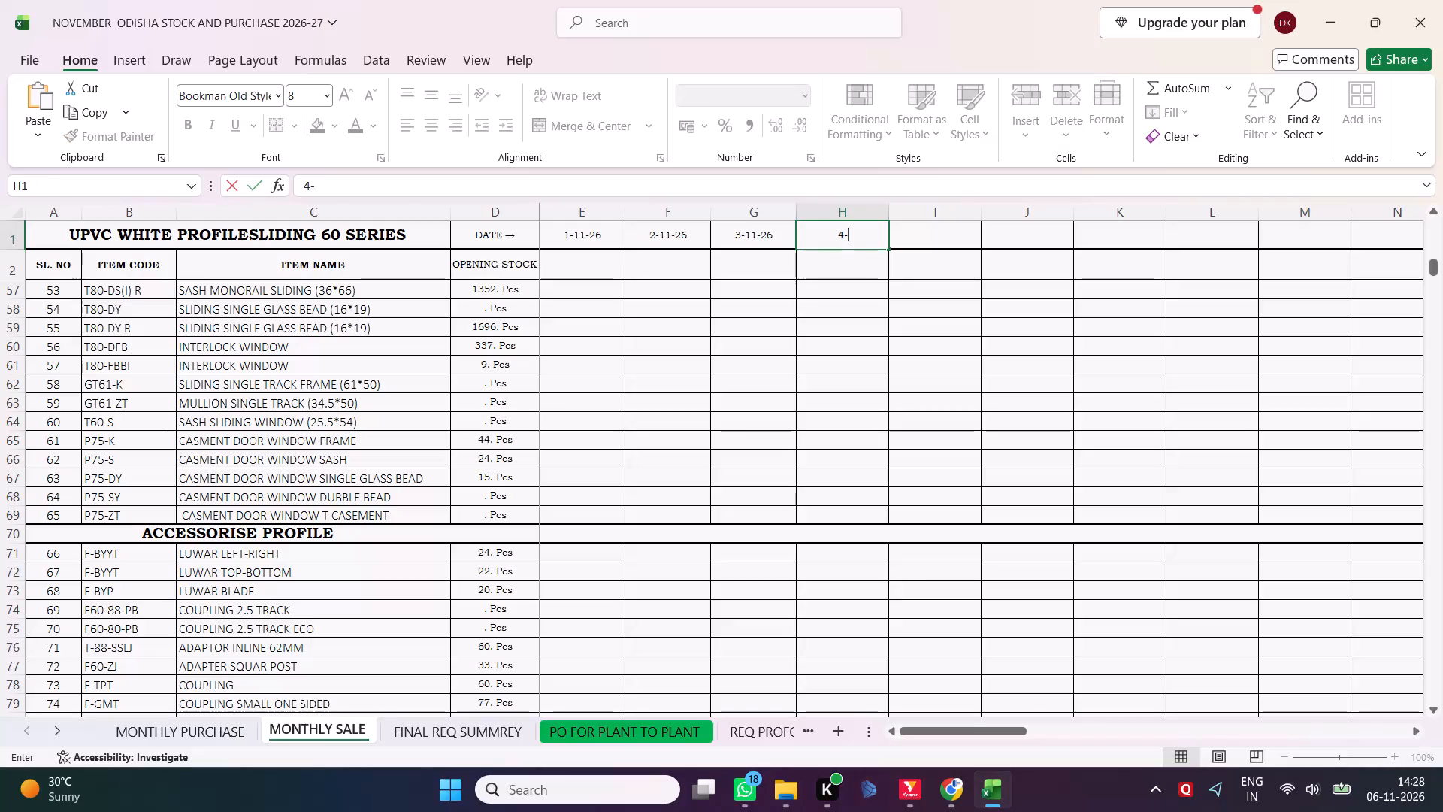
Enter the date 4-11 as the heading of the MONTHLY SALE column after 3-11-26.
key(Return)
key(Right)
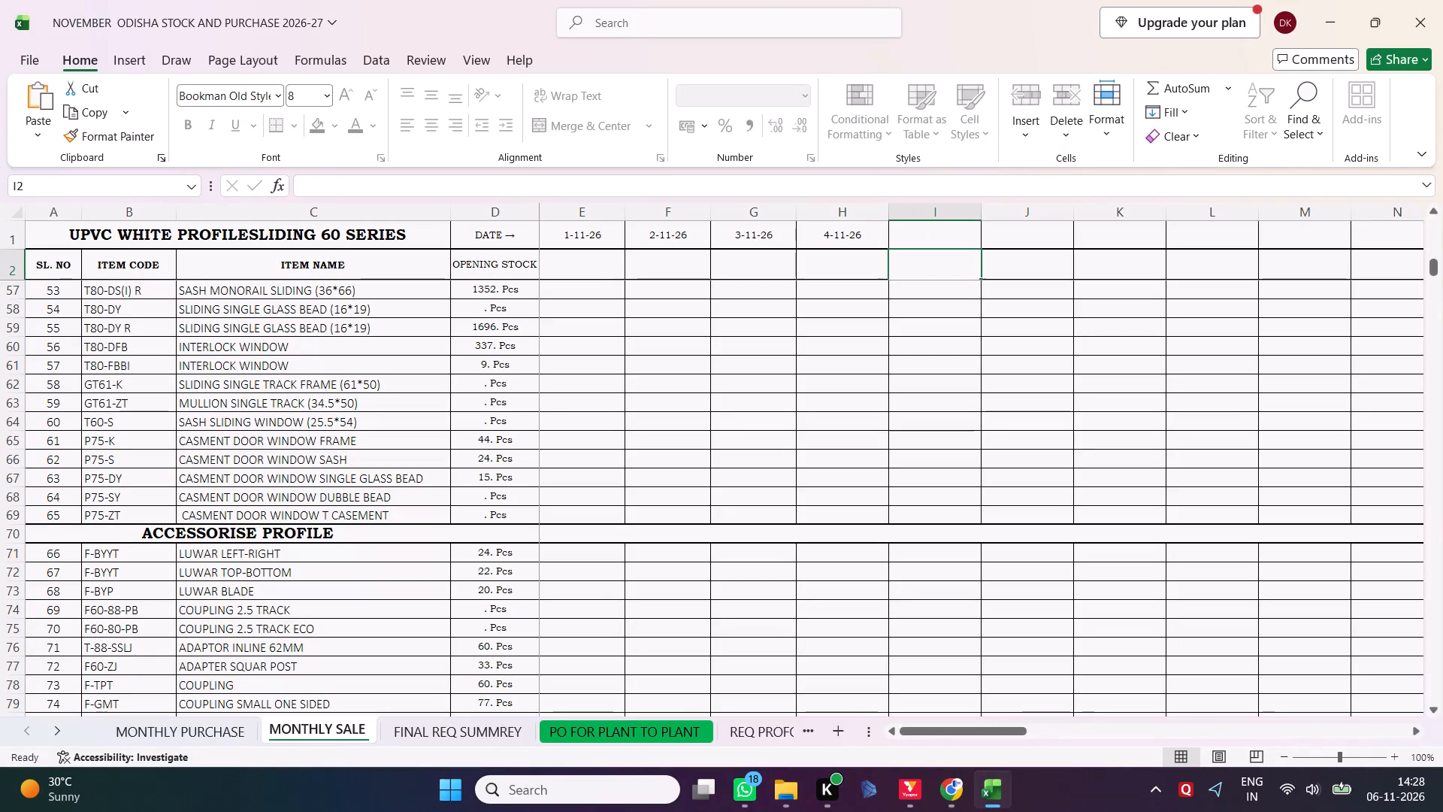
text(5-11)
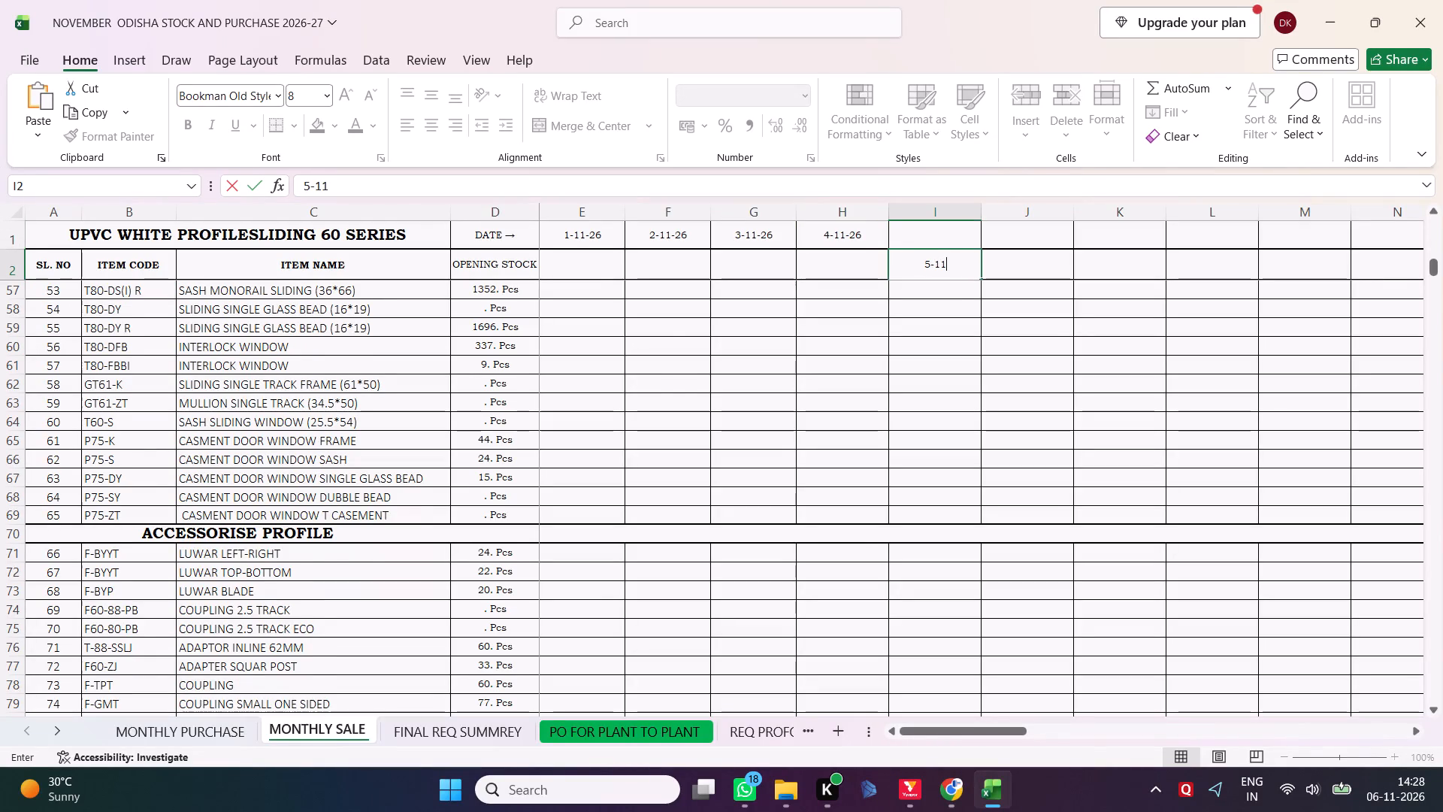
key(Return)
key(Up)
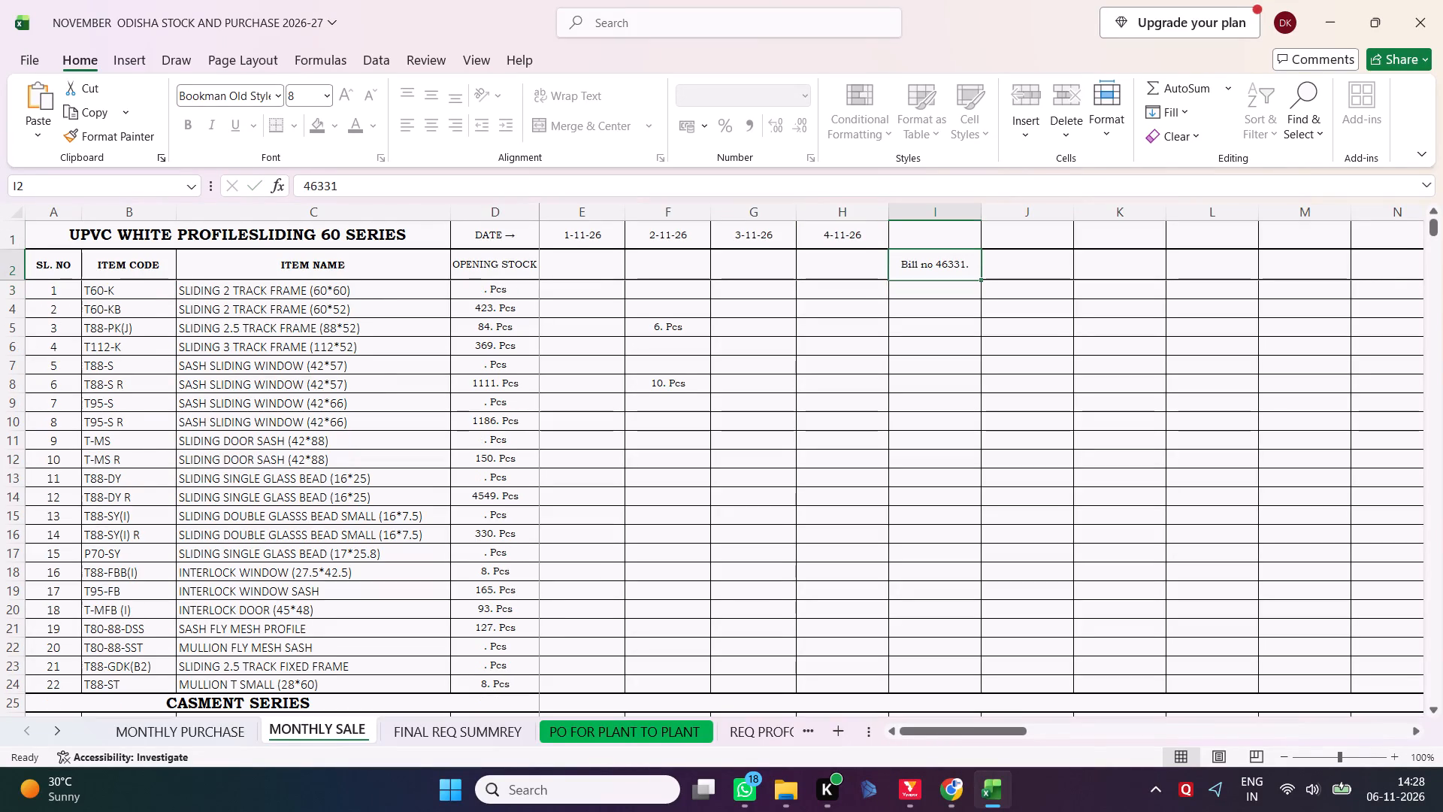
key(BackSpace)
Enter the date 5-11 as the row 1 heading of the MONTHLY SALE column after 4-11-26.
key(Up)
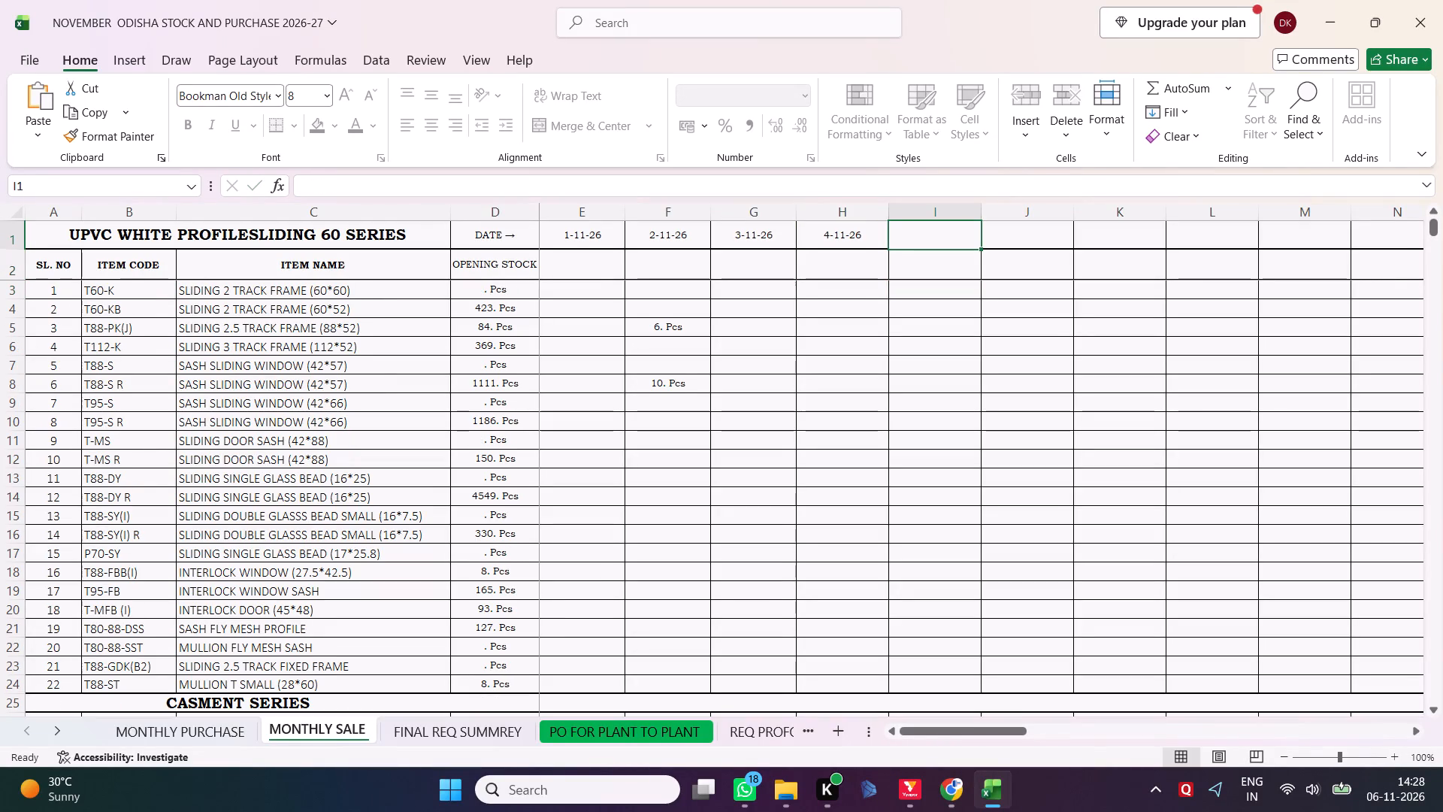
text(5-11)
key(Return)
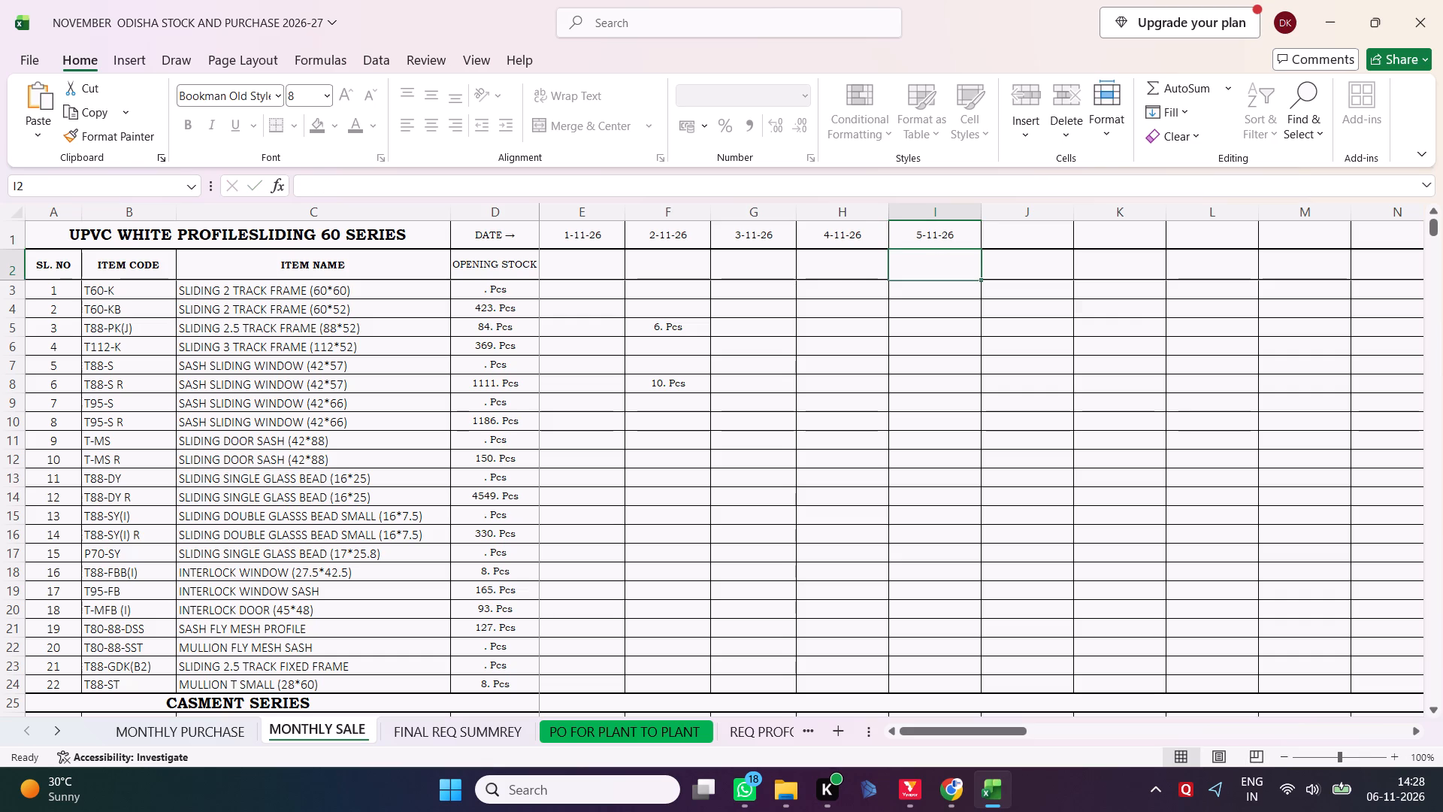
Save the November Odisha stock and purchase workbook.
key(ctrl+s)
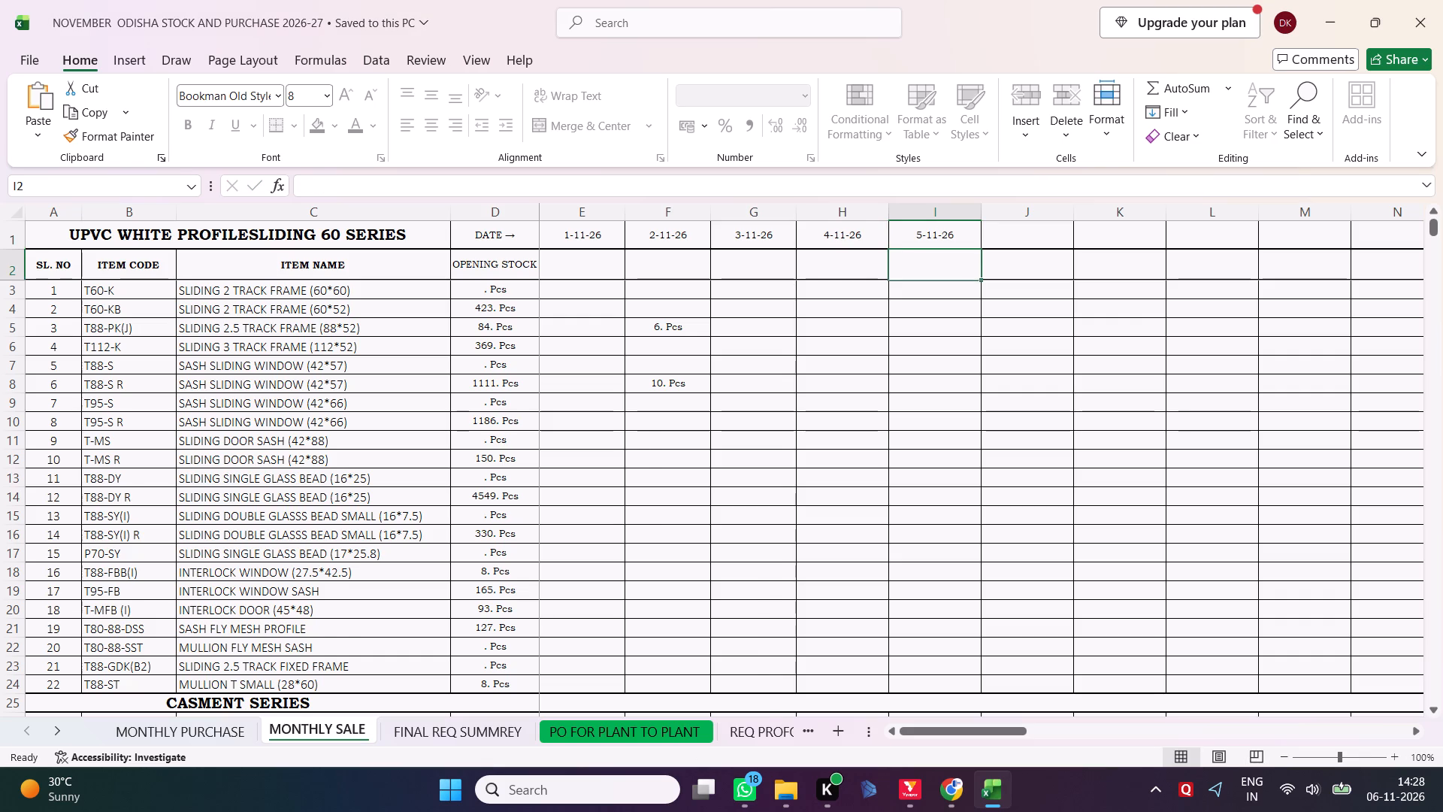
scroll(776, 417, up, 2)
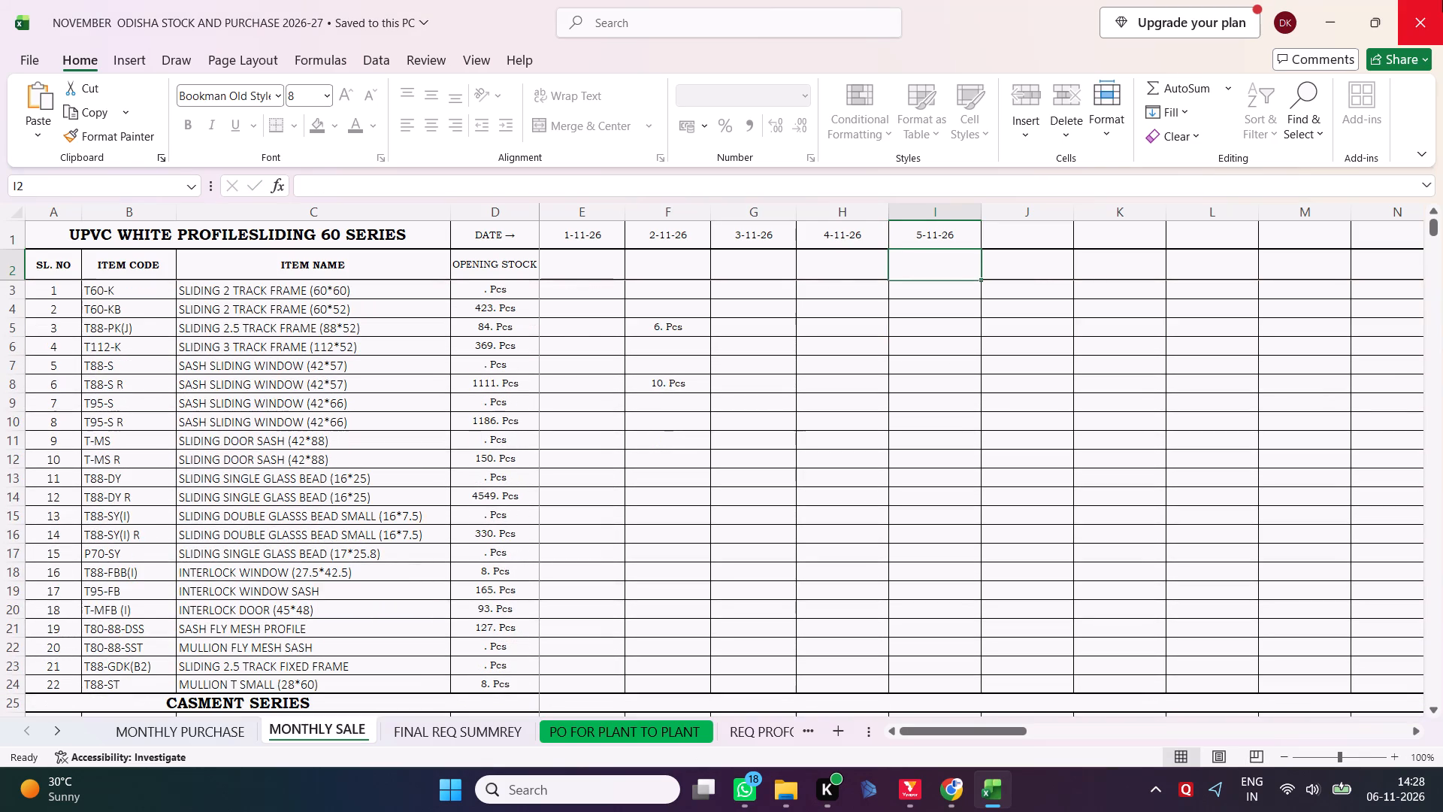
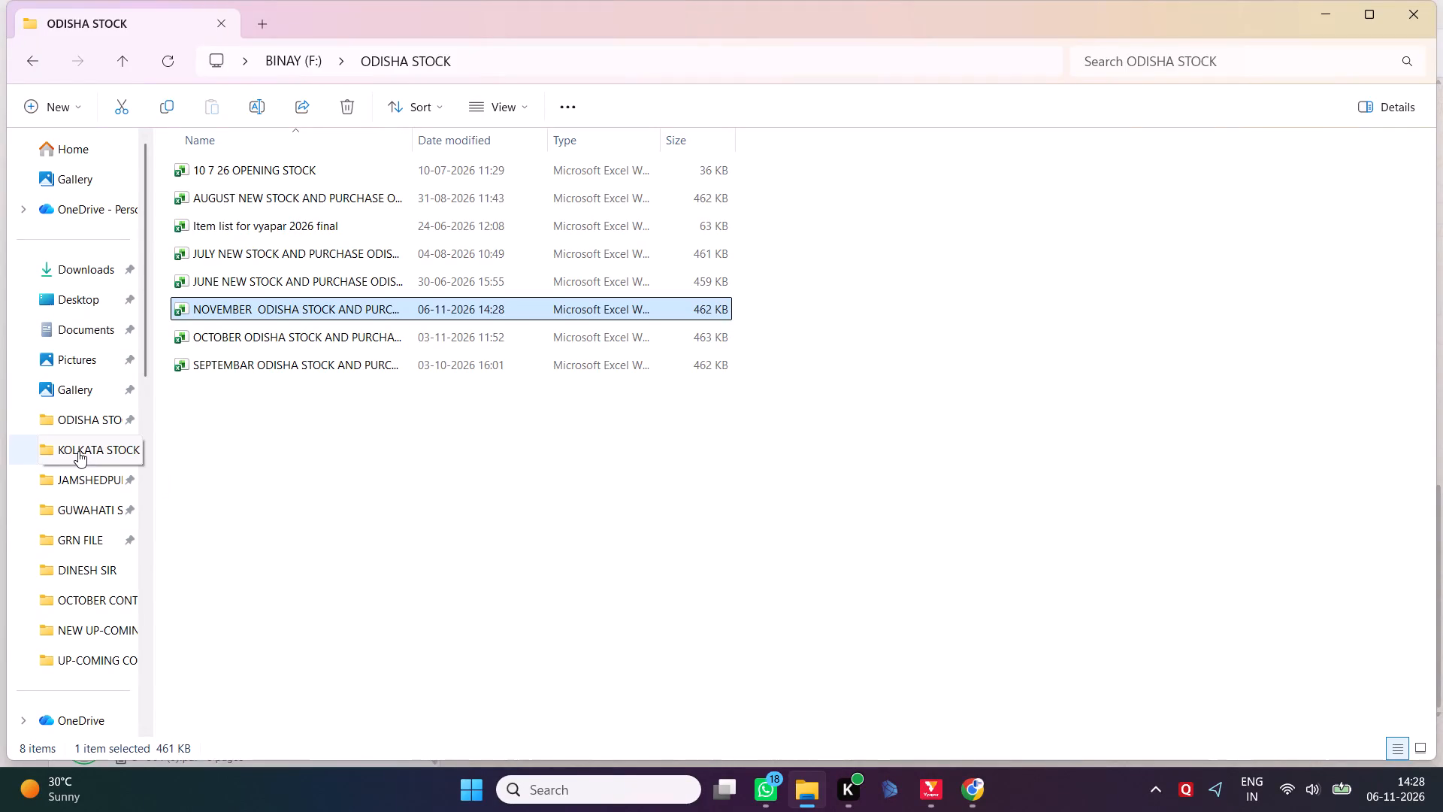
Open the November stock and purchase workbook from the KOLKATA STOCK folder.
click(78, 451)
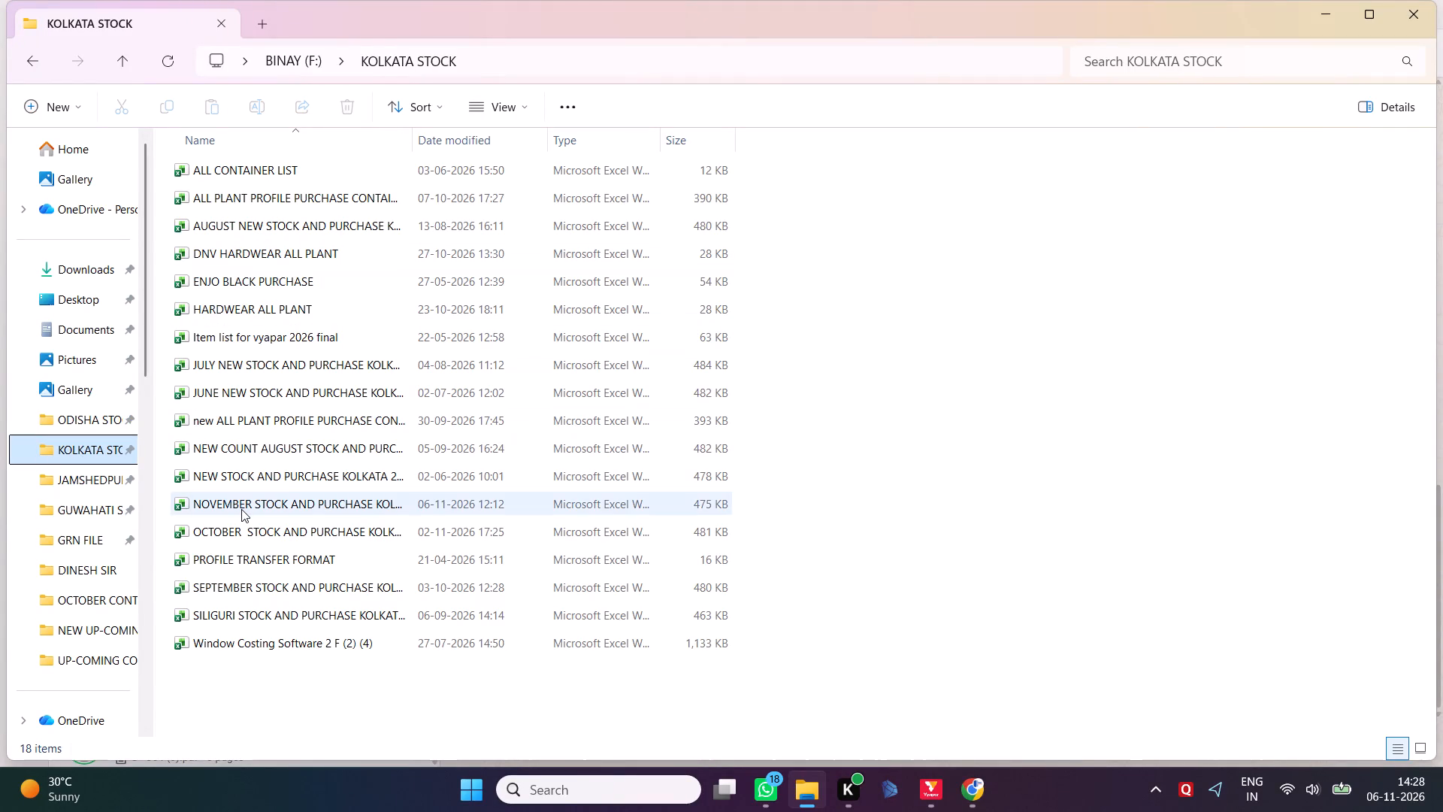
double_click(241, 509)
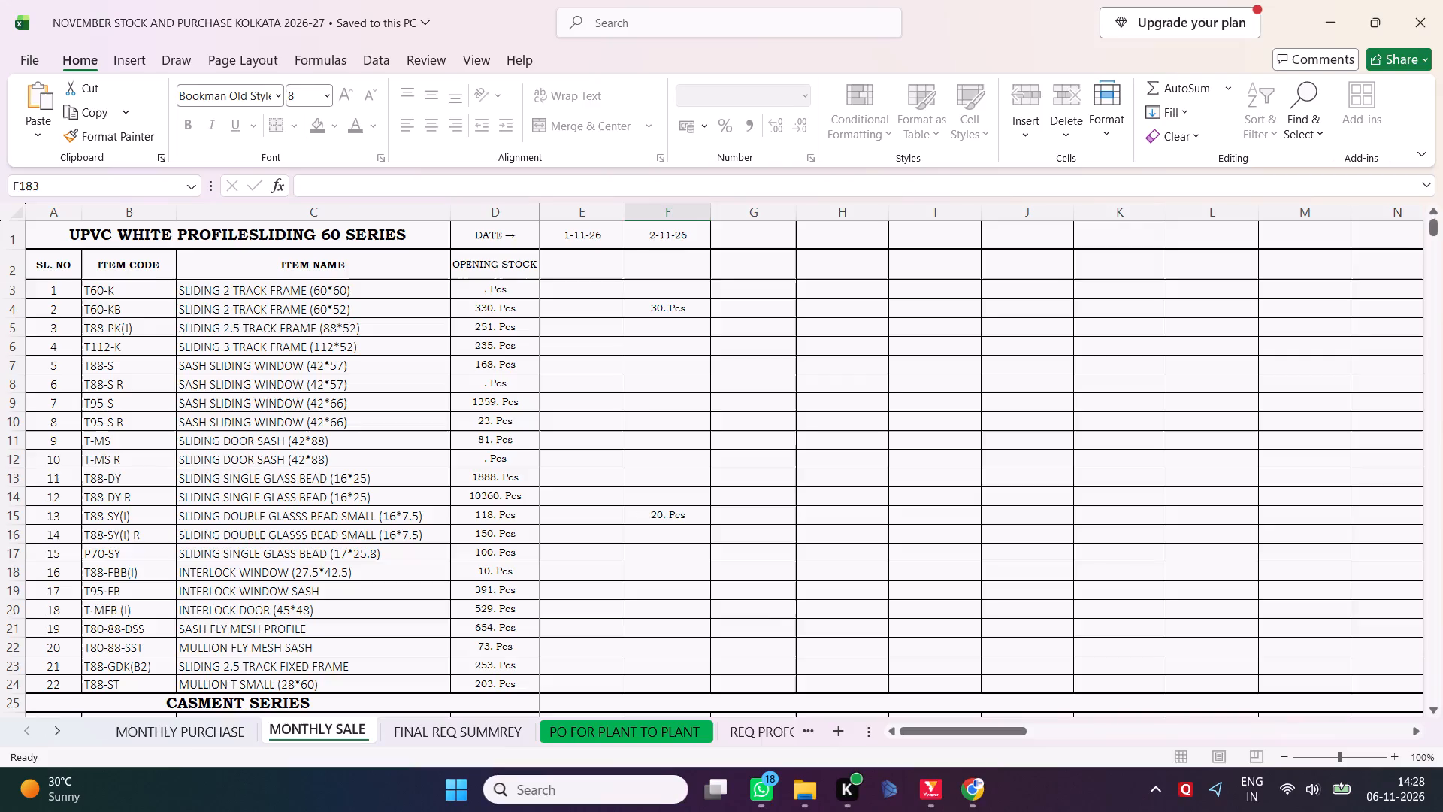
Enter the date 3-11 as the row 1 heading of the MONTHLY SALE column after 2-11-26.
click(750, 230)
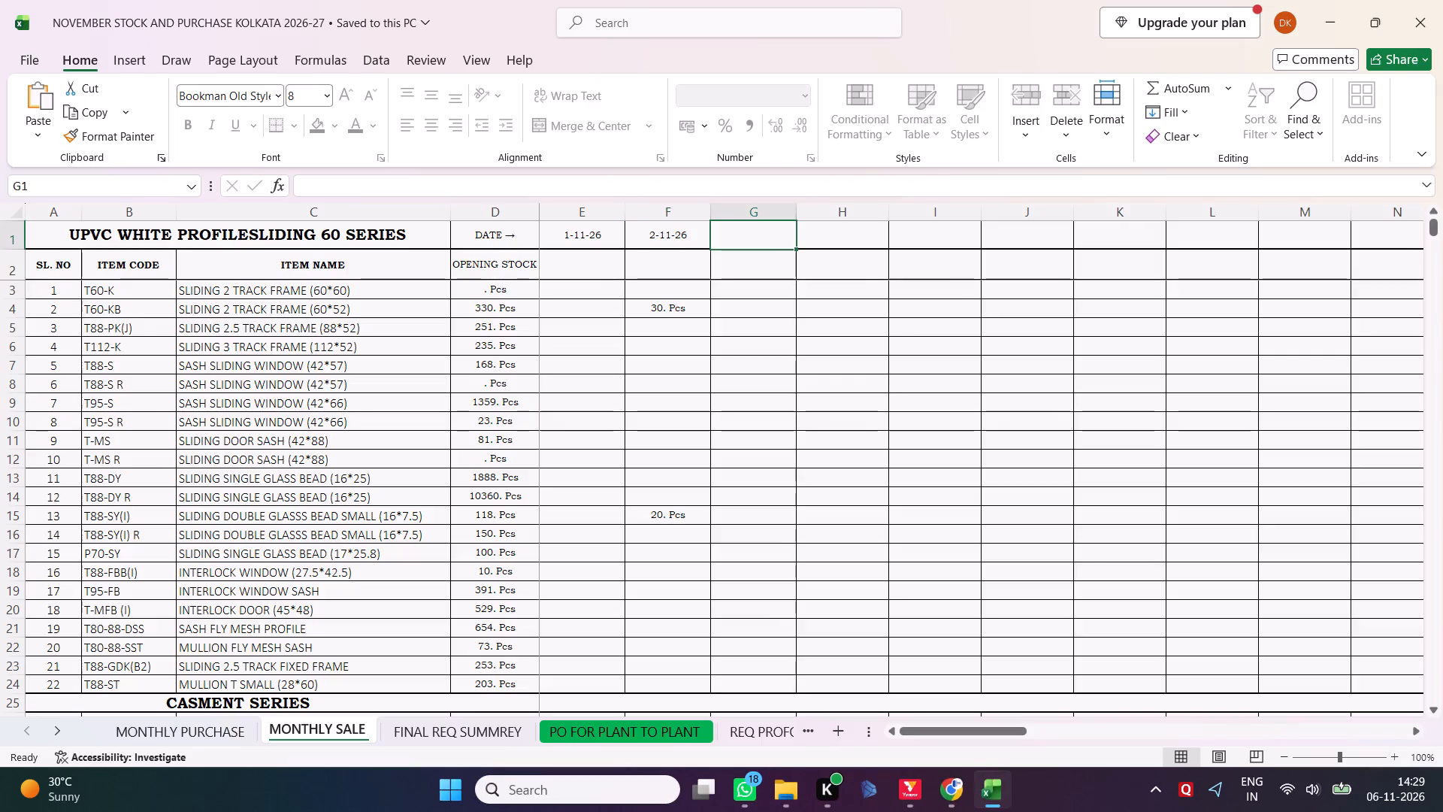
text(3-11)
key(Return)
key(Return)
key(Return)
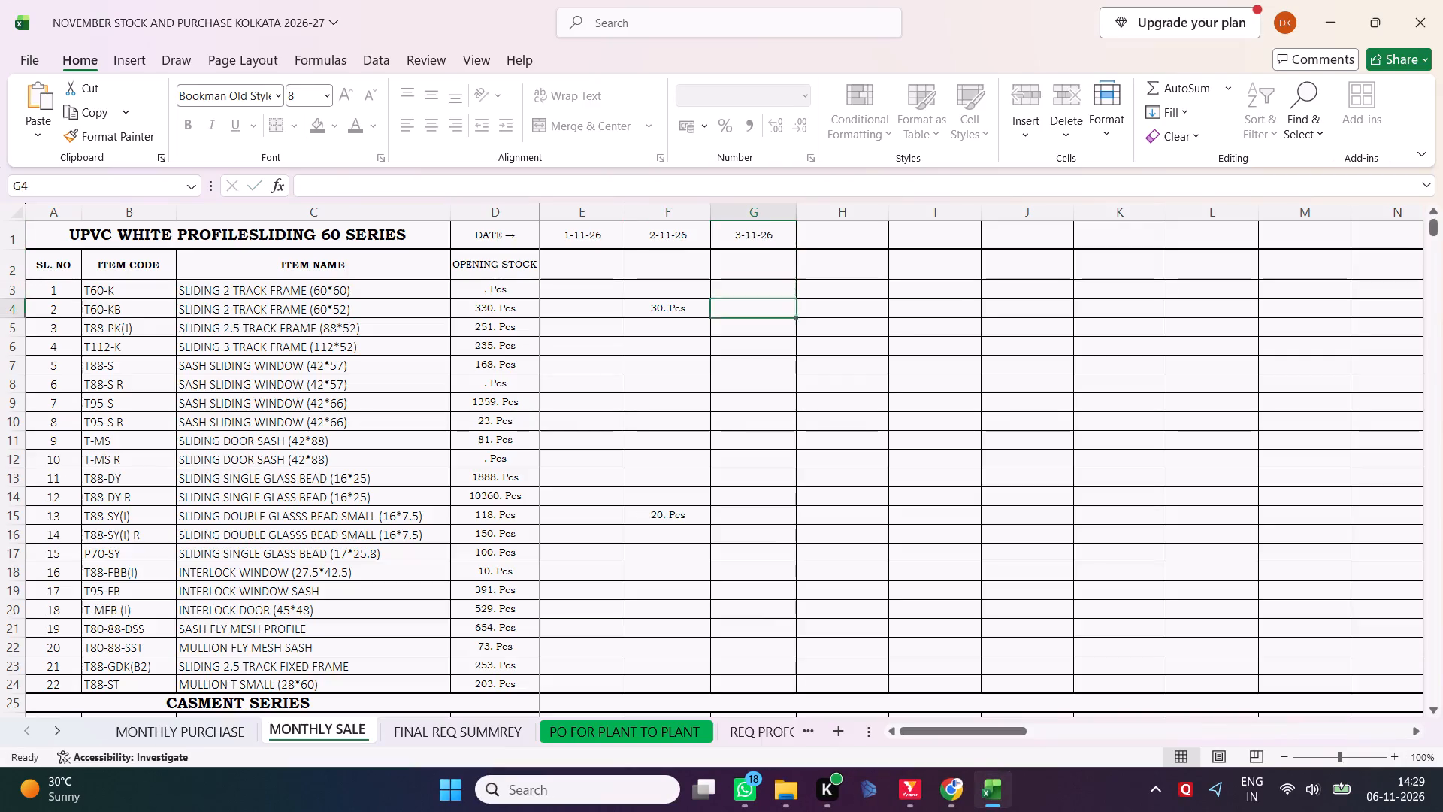
key(Return)
key(Return)
key(Return)
key(Return)
key(Return)
key(Return)
key(Return)
Switch from the Kolkata workbook to another open application window.
key(alt+Tab)
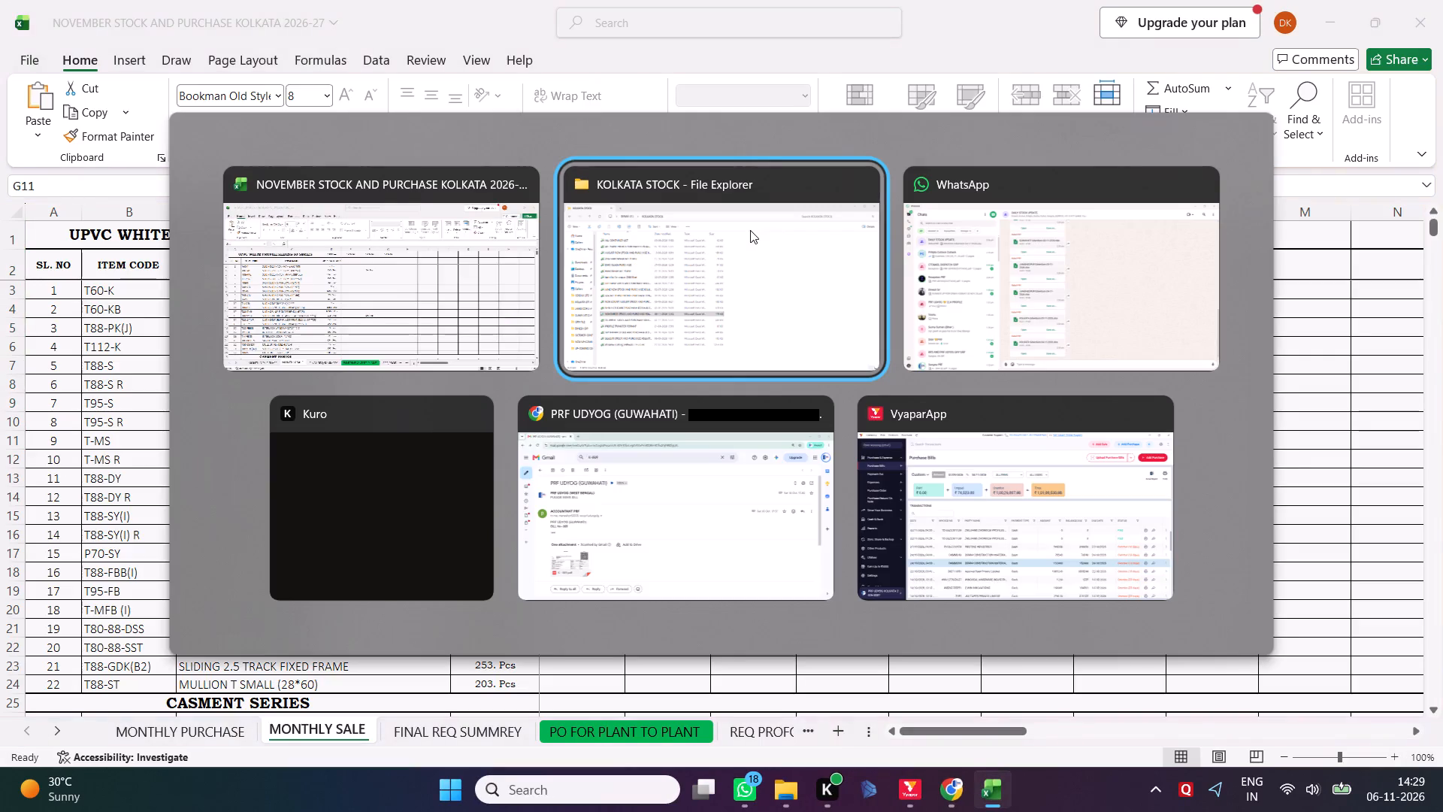
key(alt+Tab)
key(alt+Tab)
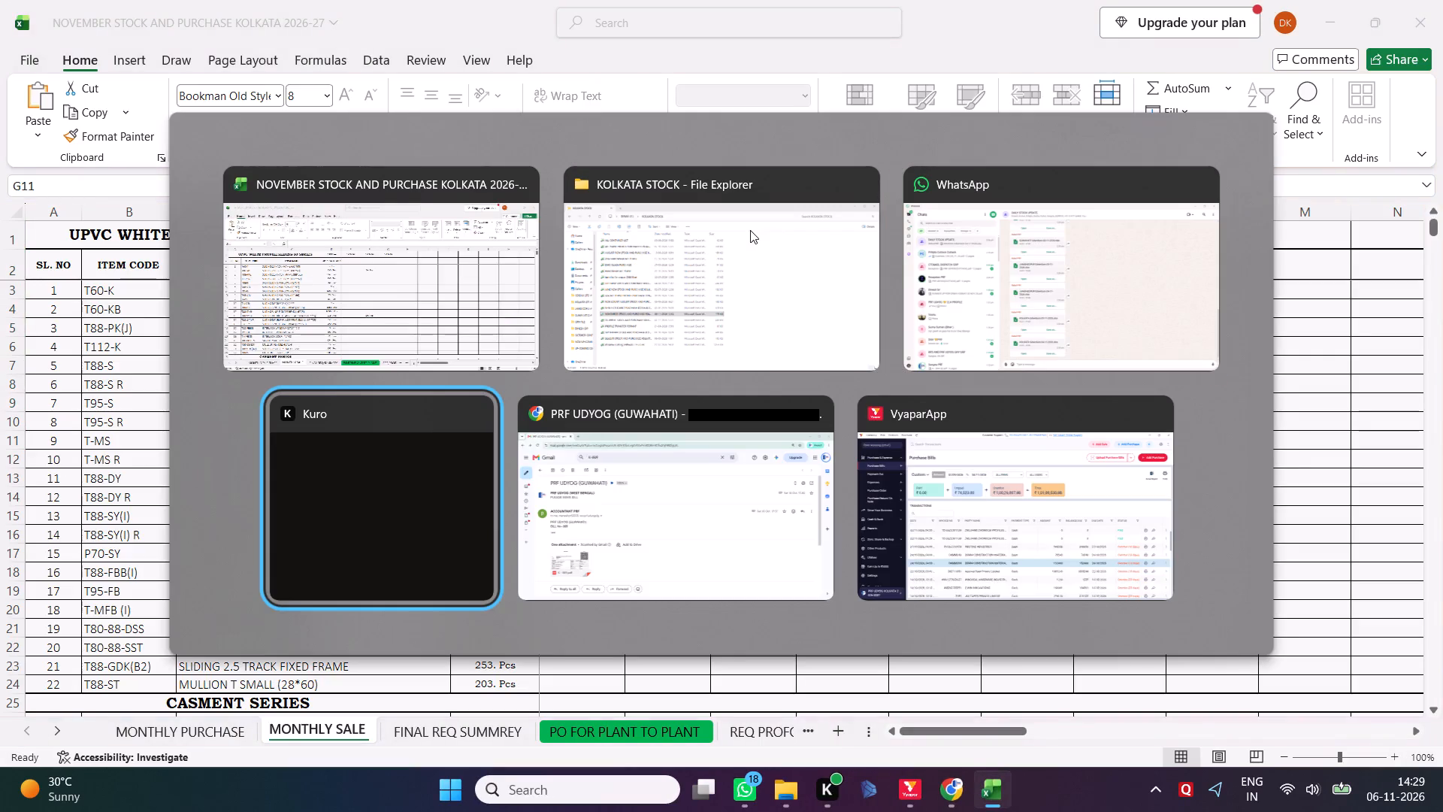
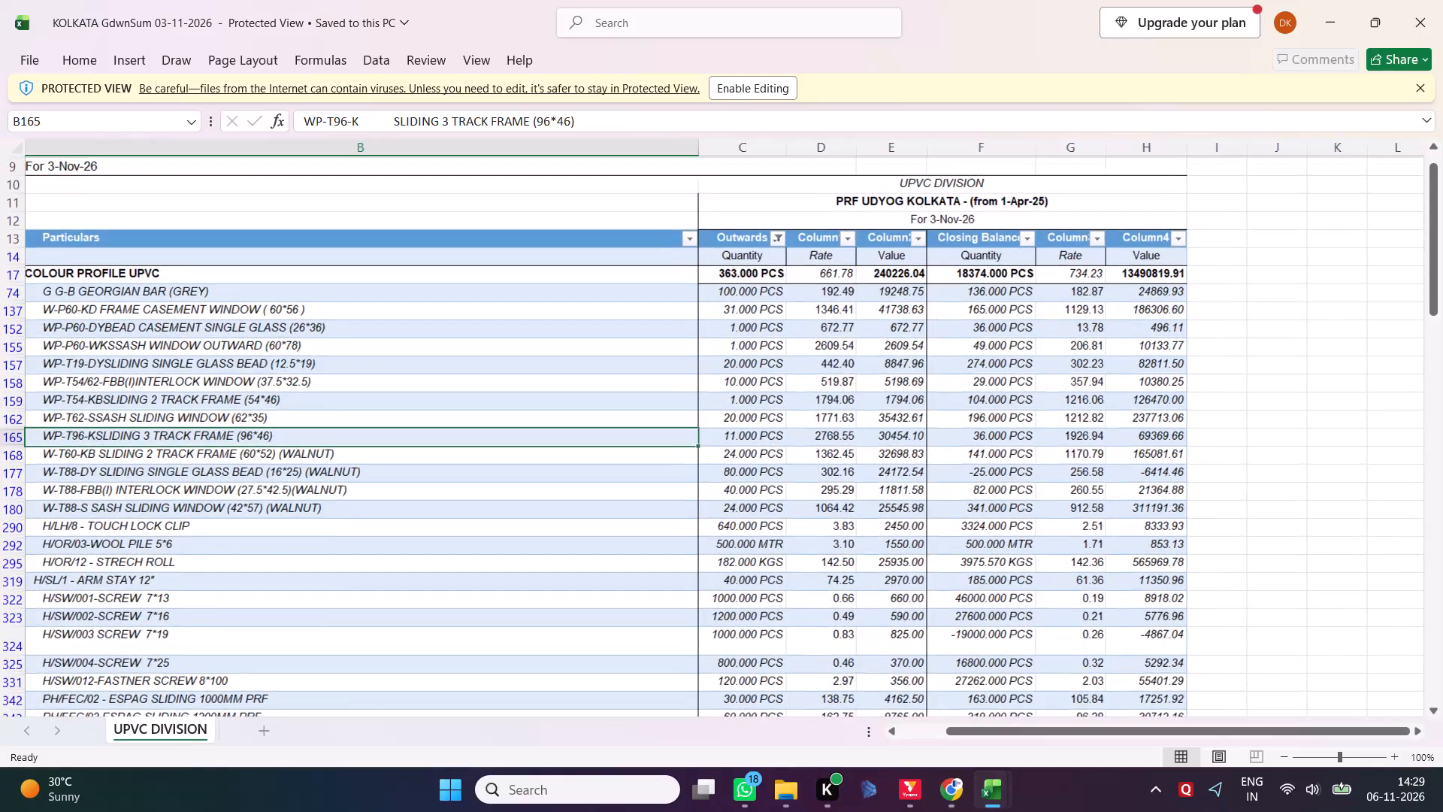
Enter 100 as the 3-11-26 sale of the grey G G-B Georgian bar in Kolkata's MONTHLY SALE sheet.
click(413, 287)
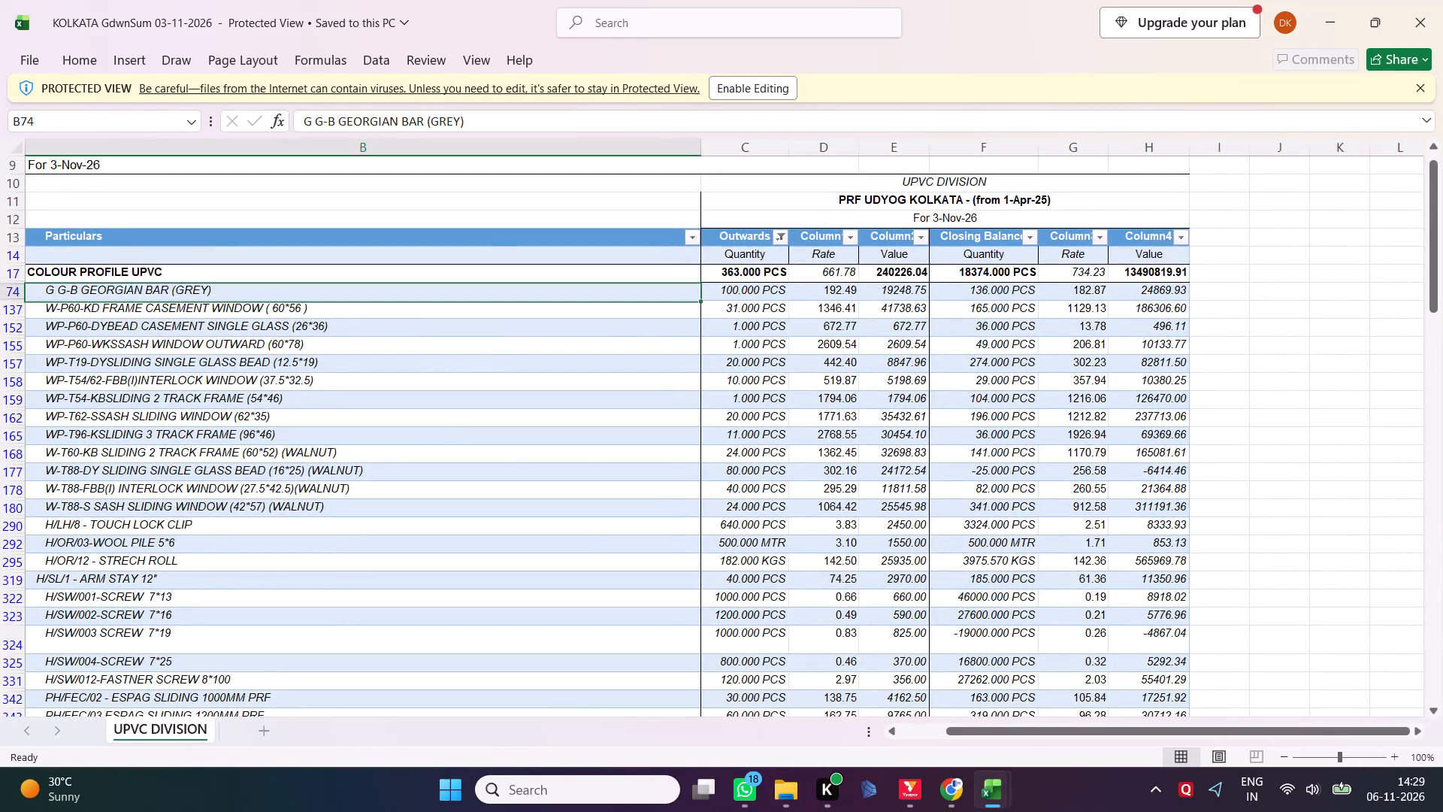
key(alt+Tab)
scroll(735, 459, down, 9)
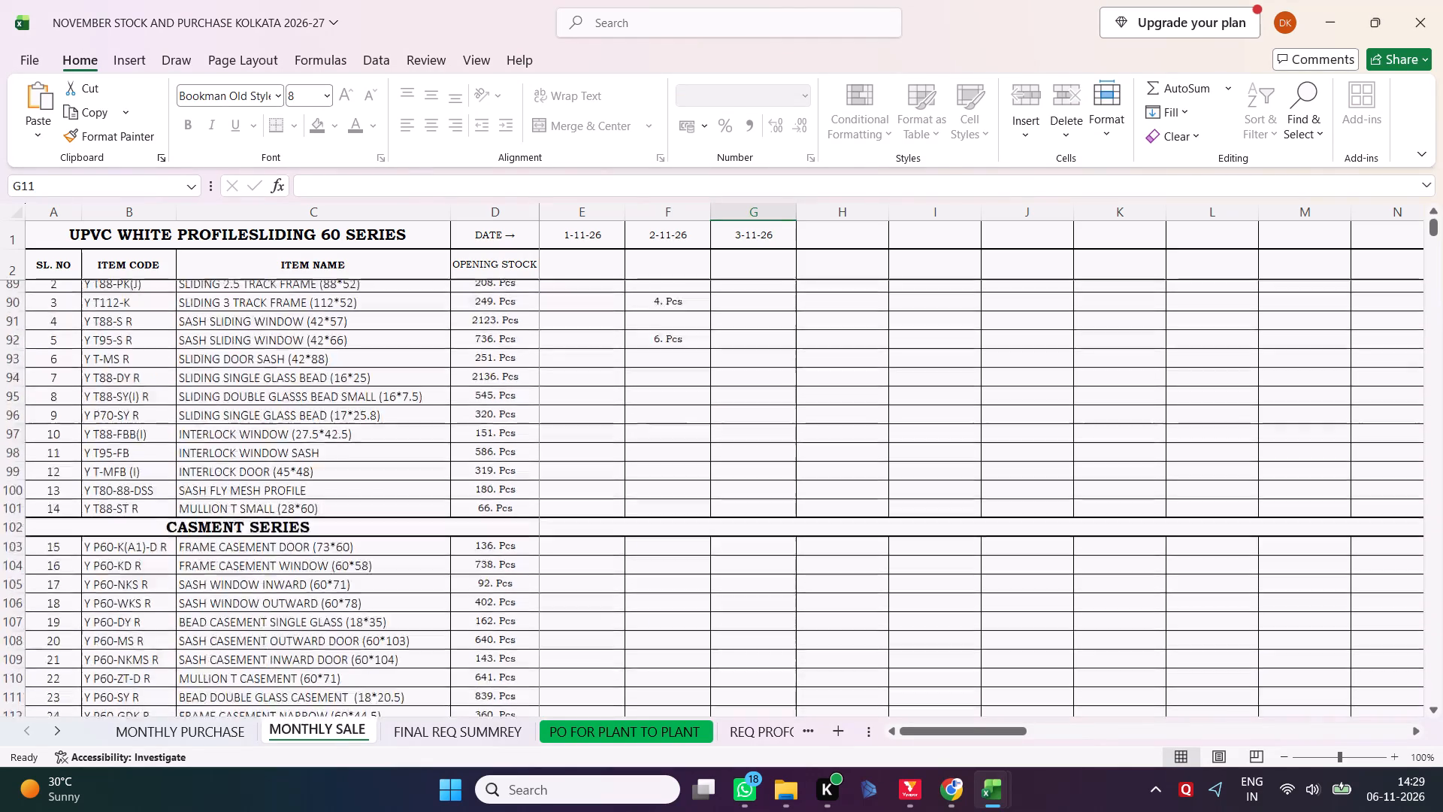
scroll(735, 459, down, 5)
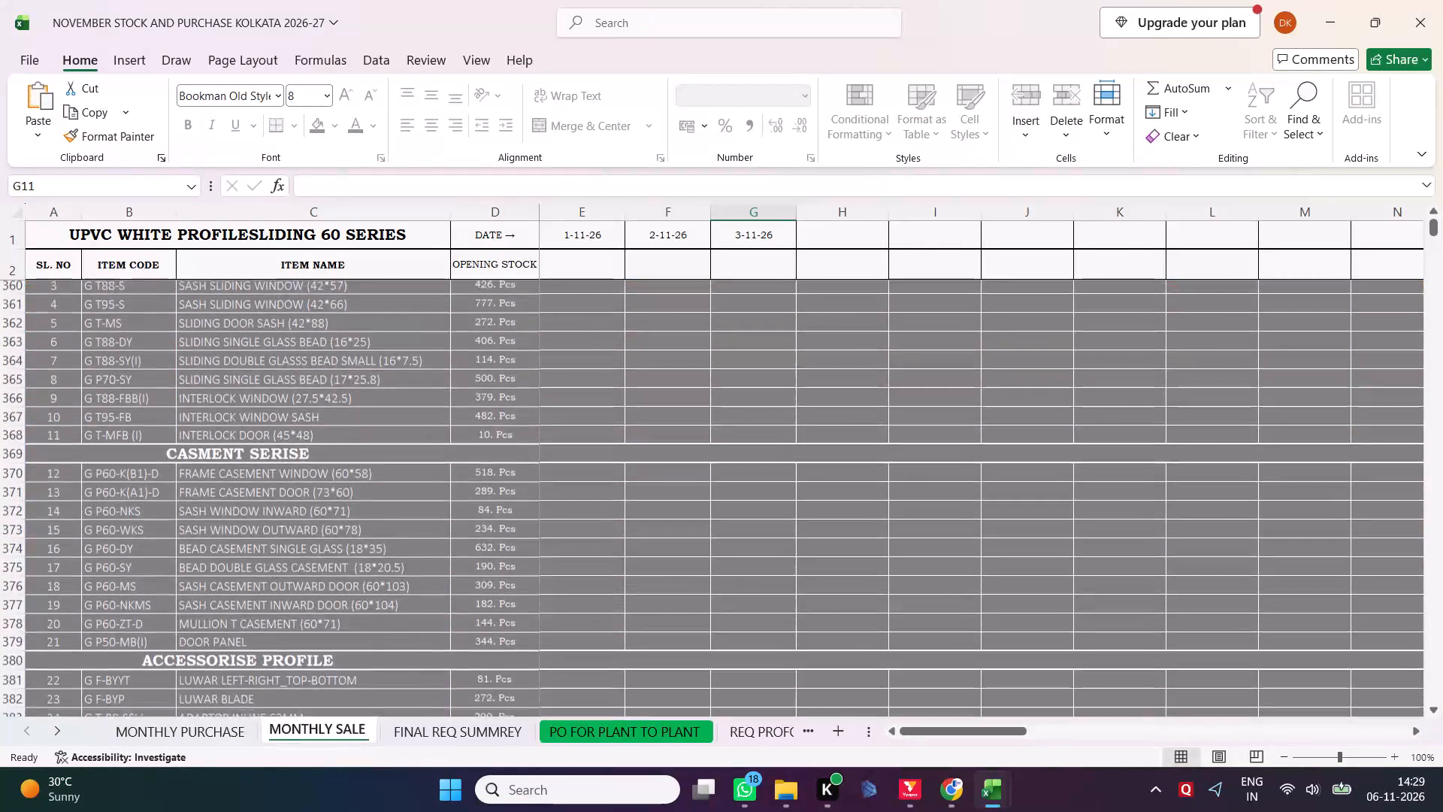
scroll(735, 459, down, 3)
click(743, 647)
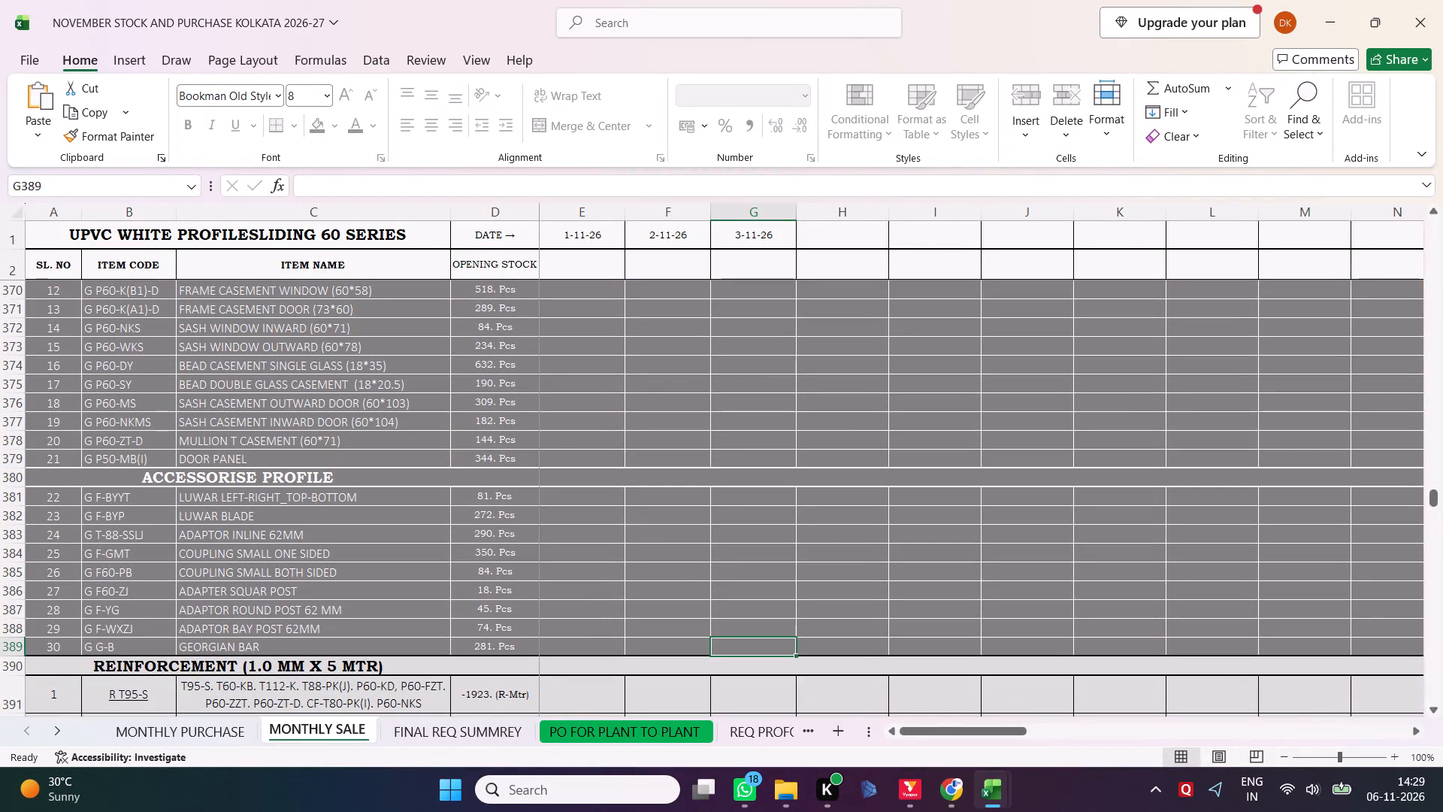
text(100)
key(Return)
Enter 31 as the 3-11-26 sale of WP-P60-KD frame casement window (60*56).
key(alt+Tab)
key(Down)
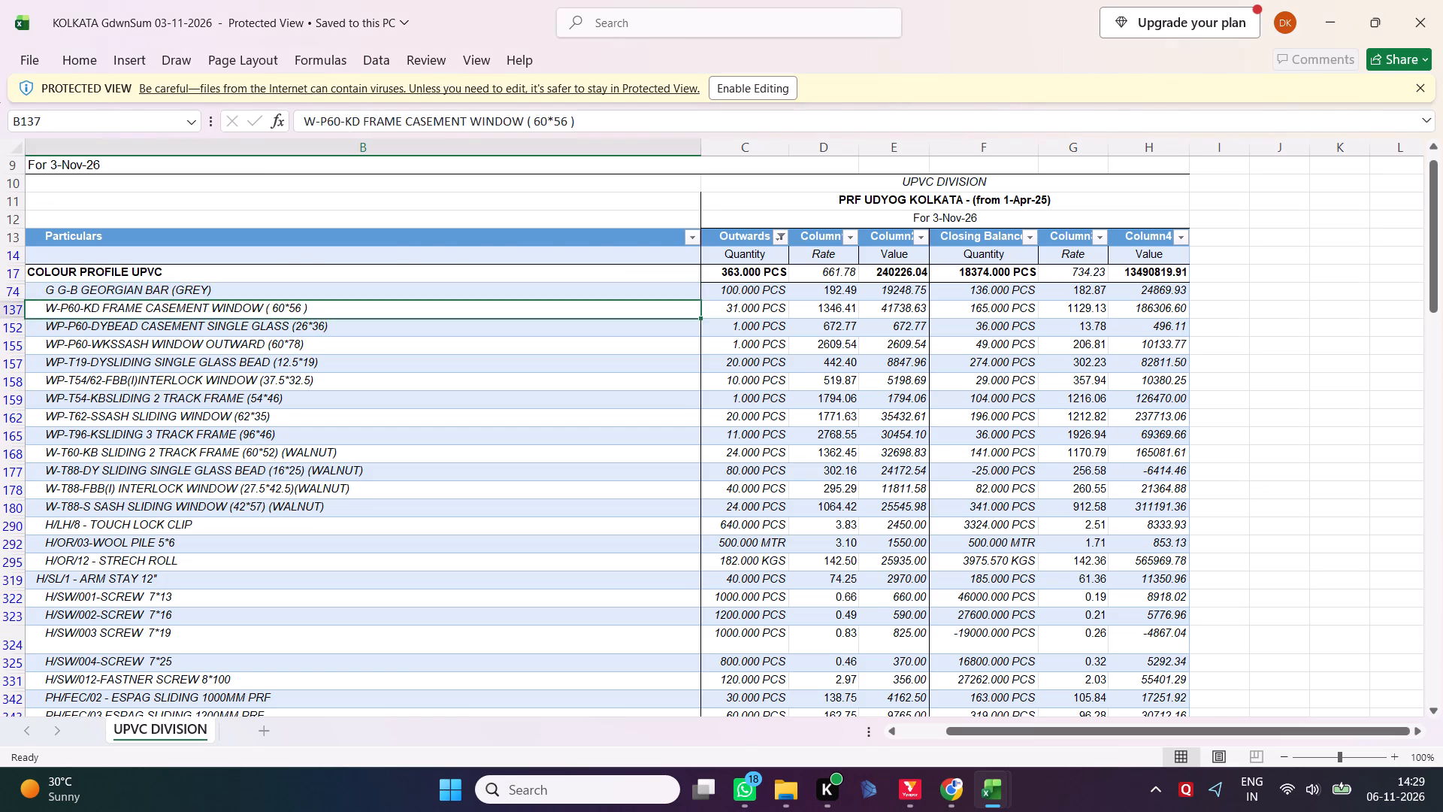
key(alt+Tab)
key(Up)
key(Up)
key(Up)
key(Up)
key(Up)
key(Up)
key(Up)
key(Up)
key(Up)
key(Up)
key(Up)
key(Up)
key(Up)
key(Up)
key(Up)
key(Up)
key(Up)
key(Up)
key(Up)
key(Up)
key(alt+Tab)
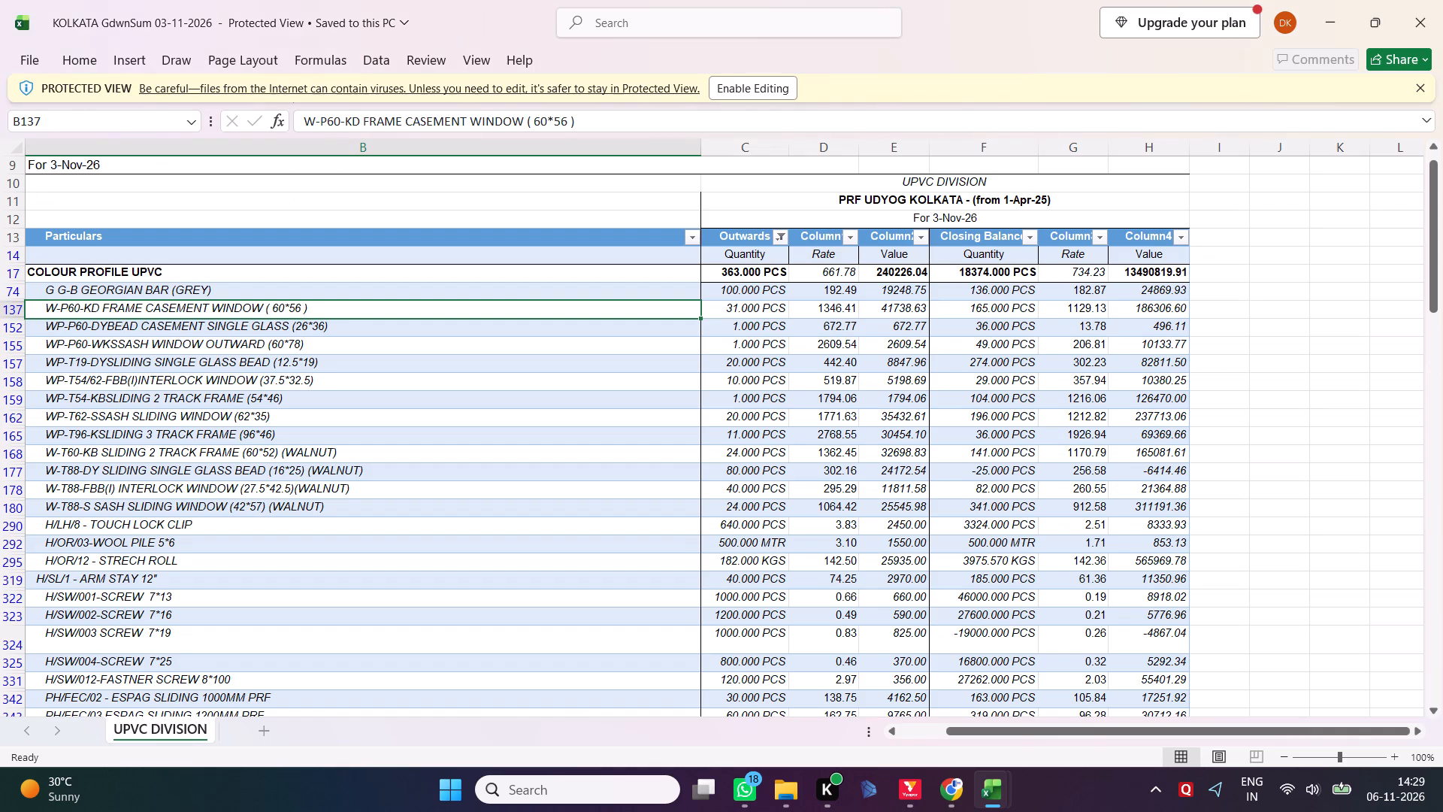
key(alt+Tab)
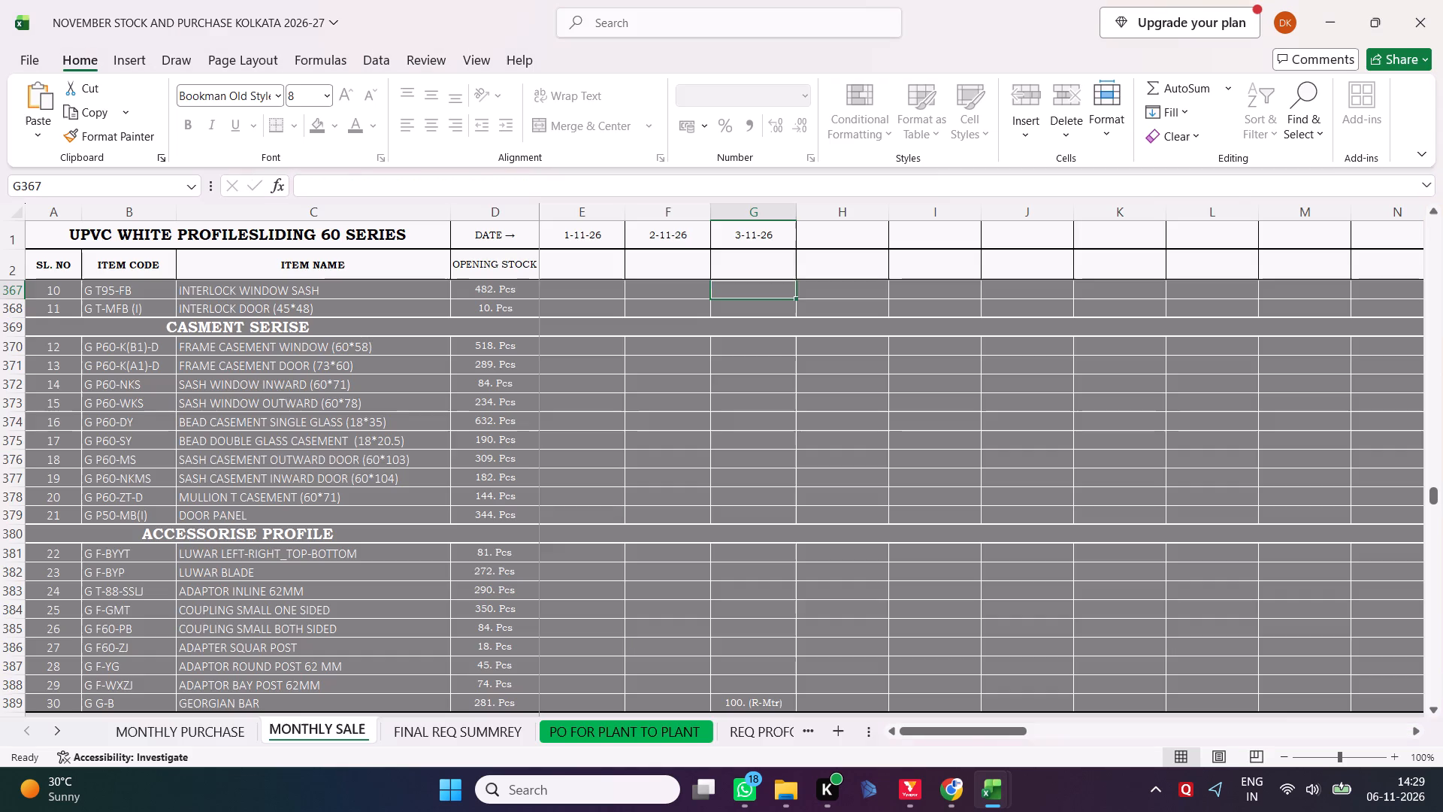
key(Down)
key(Up)
key(Up)
key(Up)
key(Up)
key(Up)
key(Up)
key(Up)
key(Up)
key(Up)
key(Up)
key(Up)
key(Up)
key(Up)
key(Up)
key(Up)
key(Up)
key(Up)
key(Up)
key(Up)
key(Up)
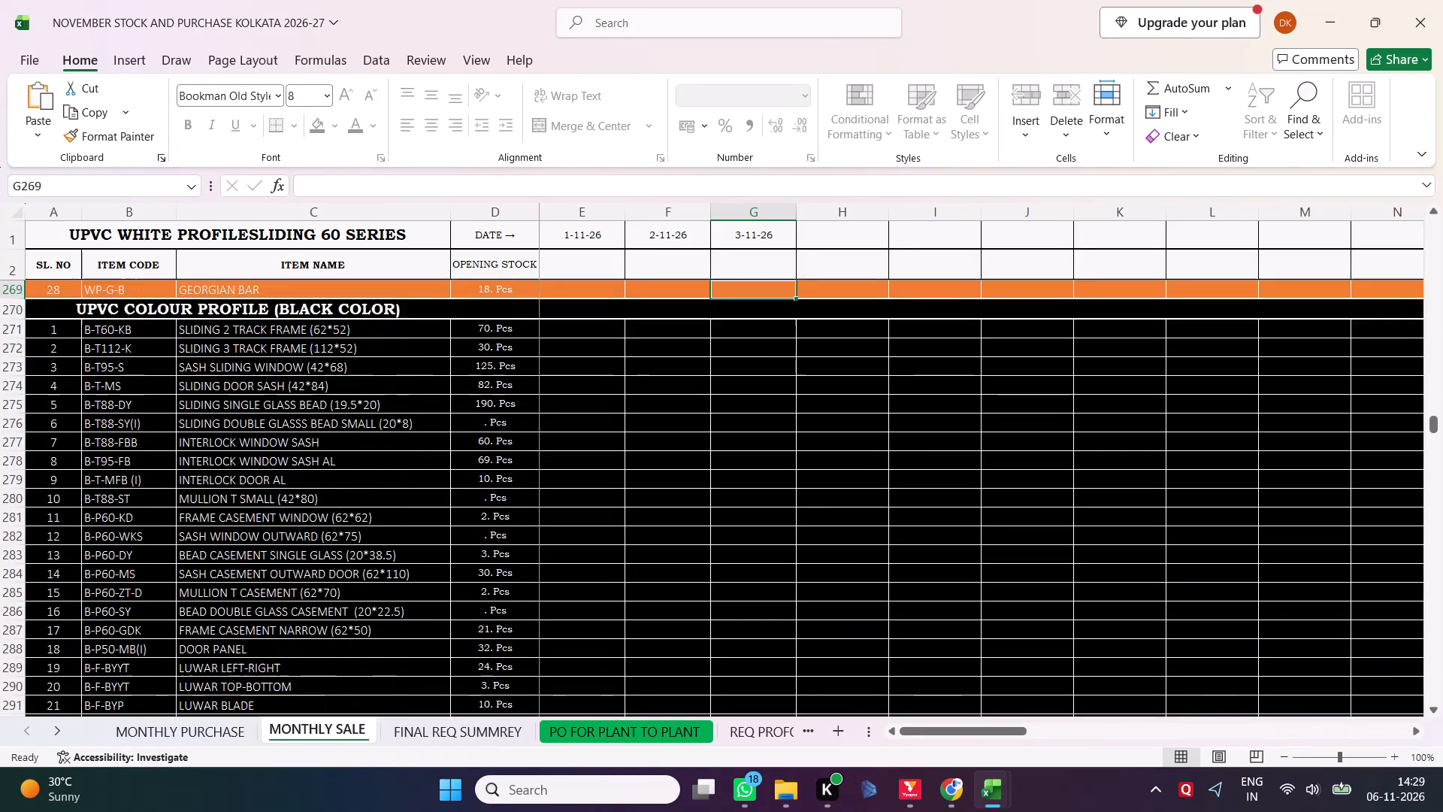
key(Up)
key(Up)
key(Up)
key(Up)
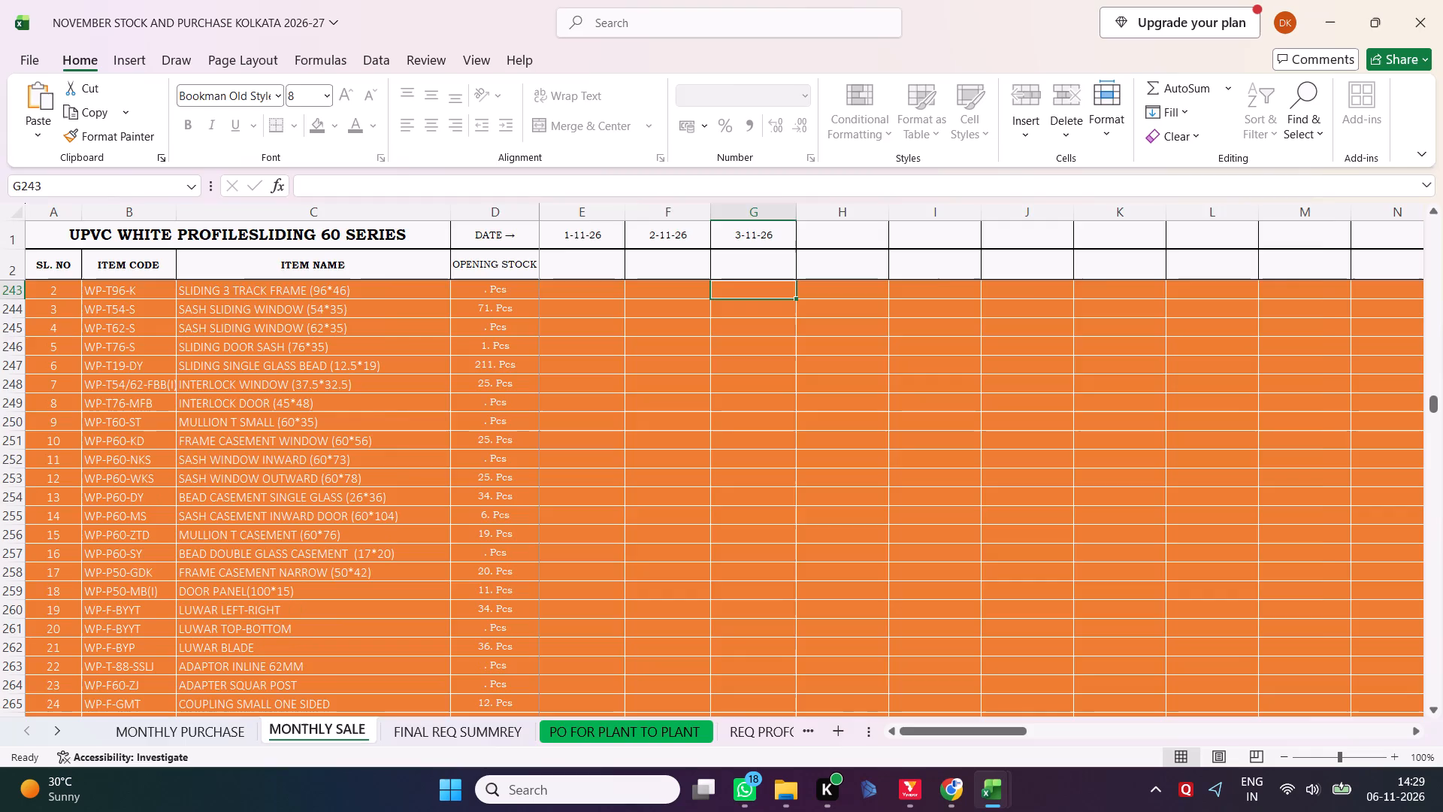
key(alt+Tab)
key(alt+Tab)
key(Down)
key(Down)
key(Down)
key(Down)
key(Down)
key(Down)
key(Down)
key(Down)
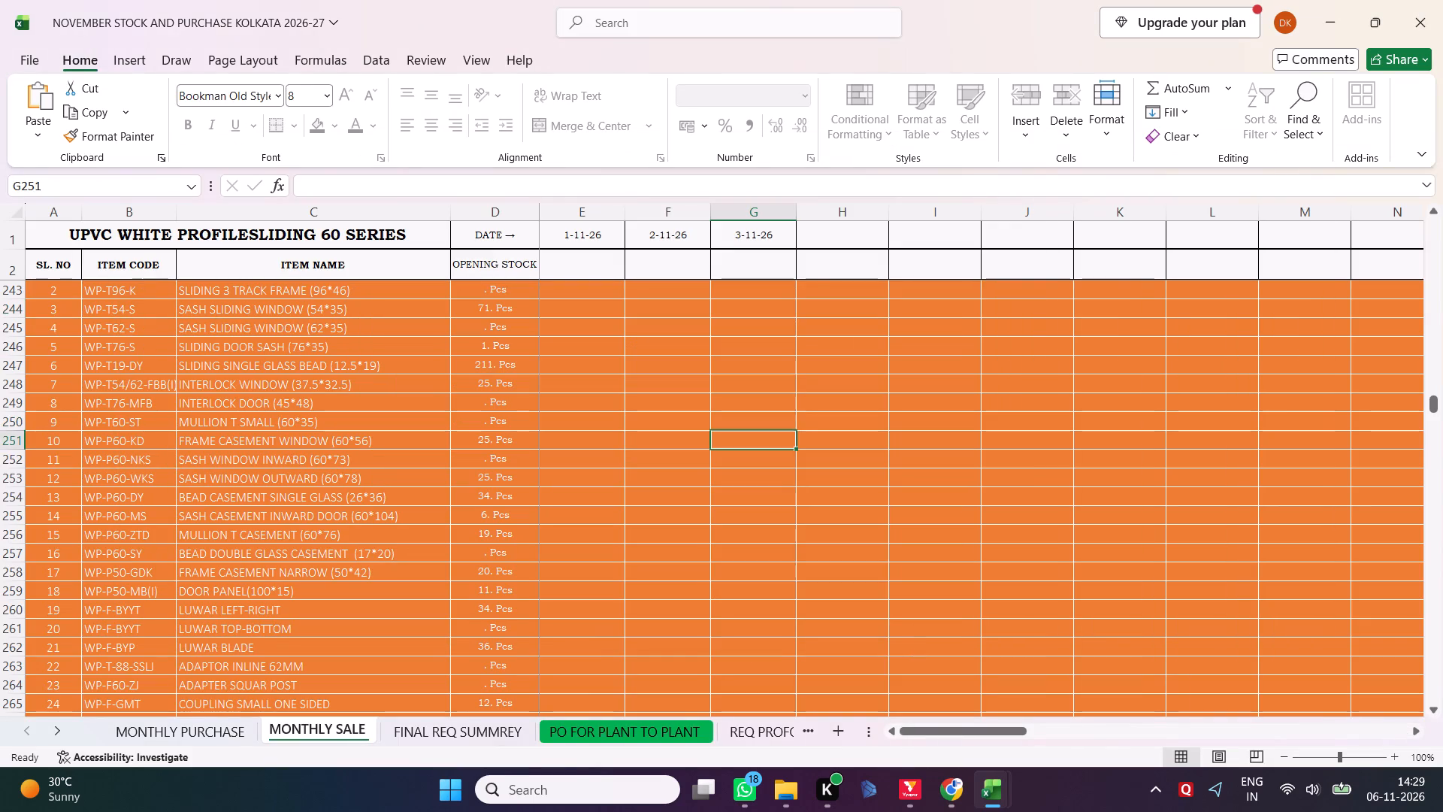
key(alt+Tab)
key(alt+Tab)
text(31)
key(Return)
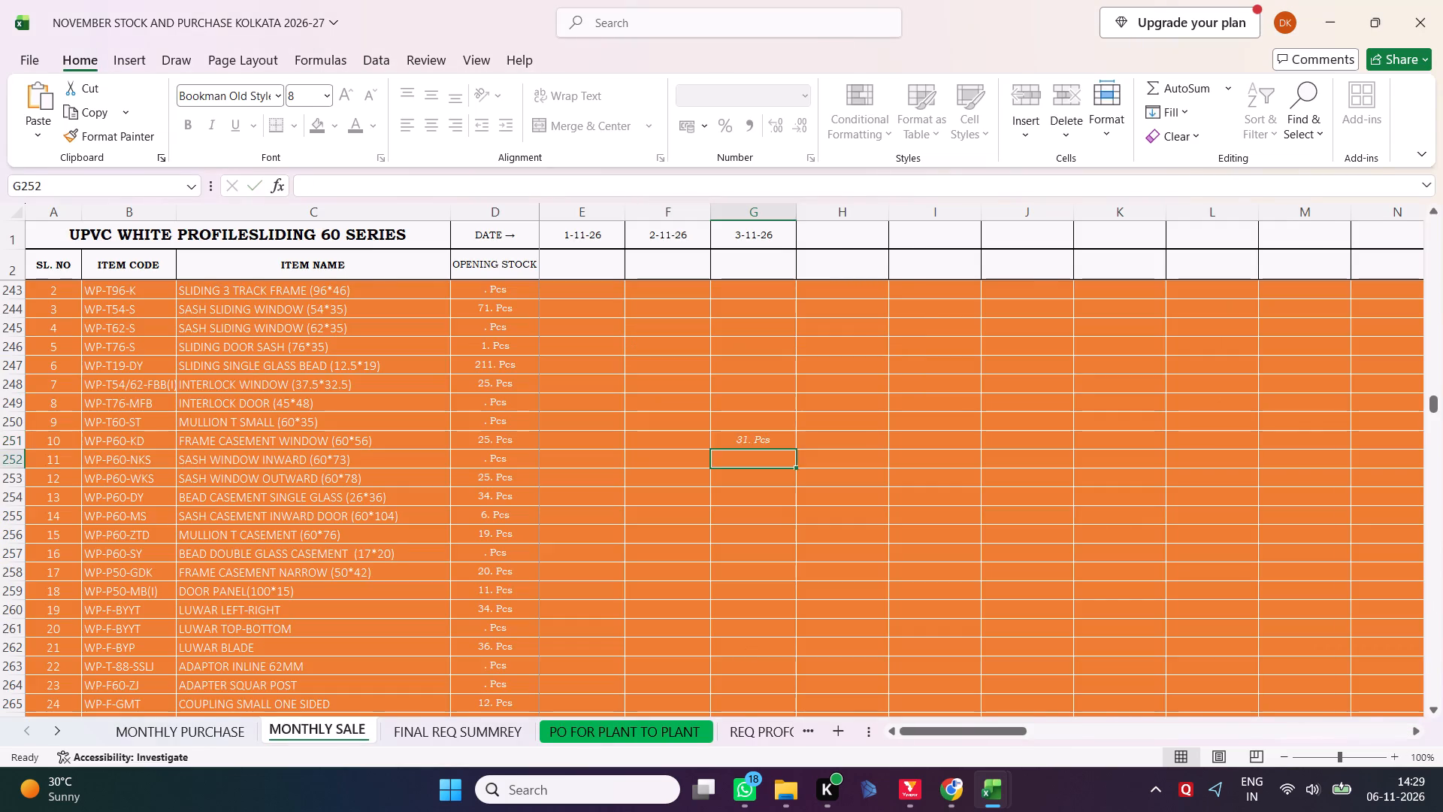
Enter 1 as the 3-11-26 sale of WP-P60-DY bead casement single glass (26*36).
key(alt+Tab)
key(Down)
key(alt+Tab)
key(alt+Tab)
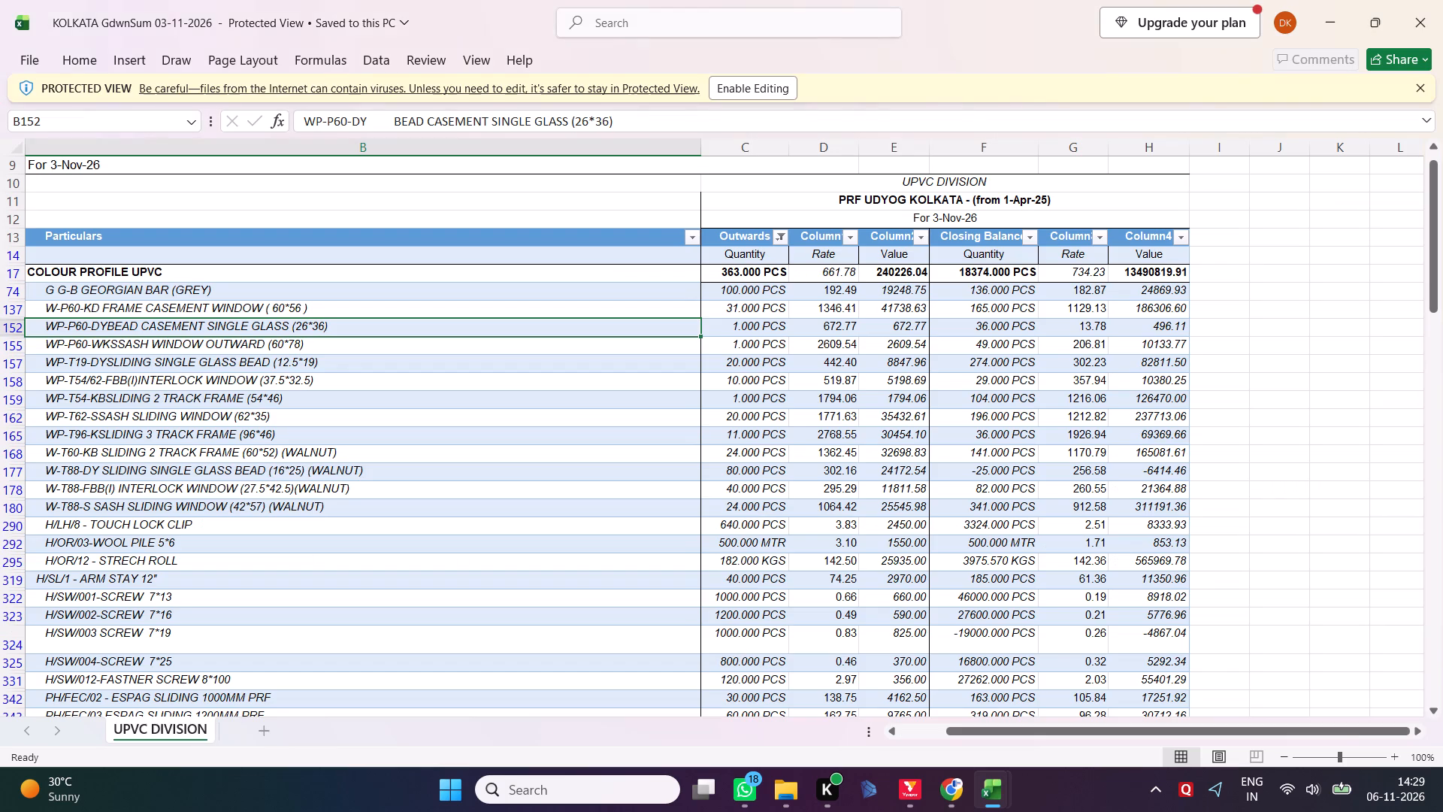
key(alt+Tab)
key(Up)
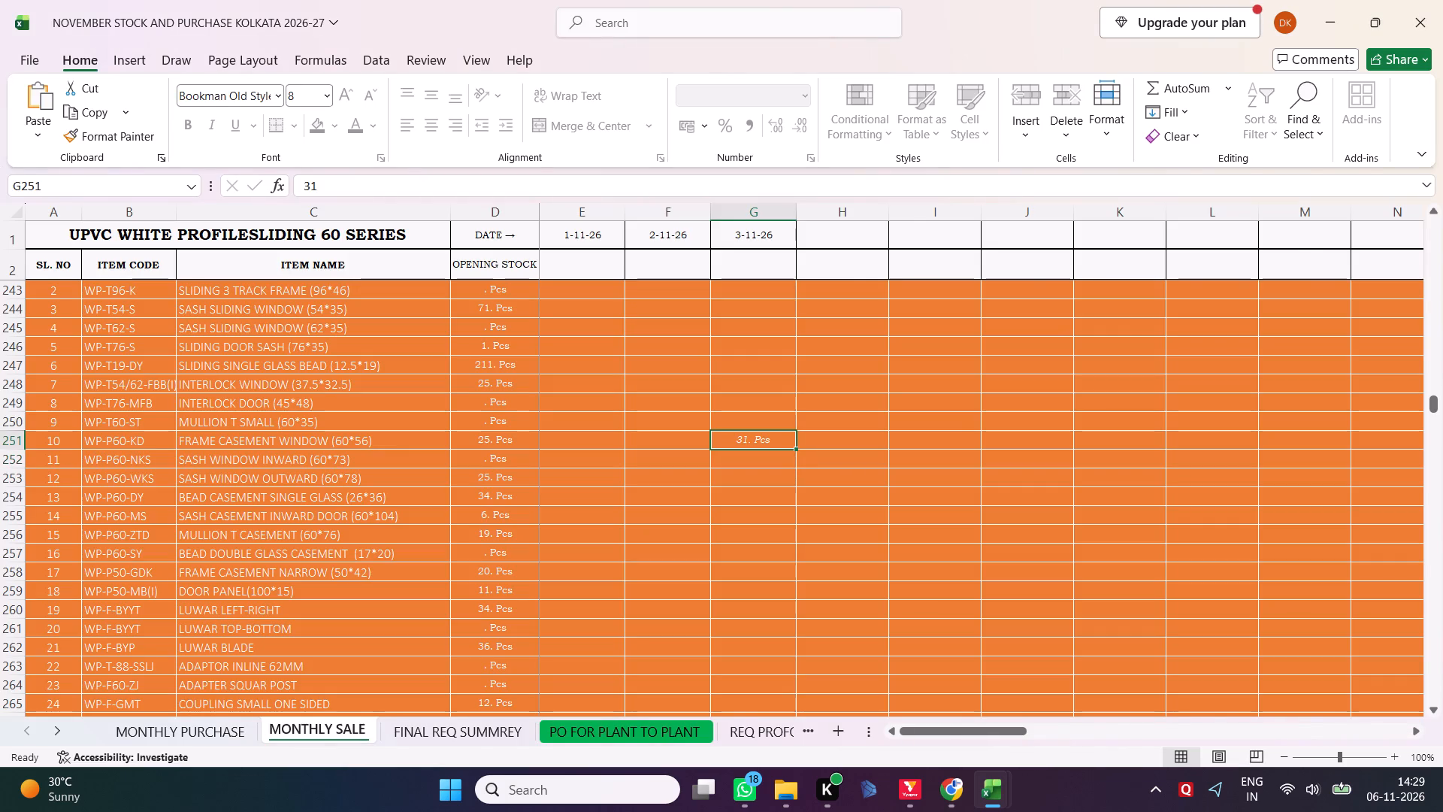
key(alt+Tab)
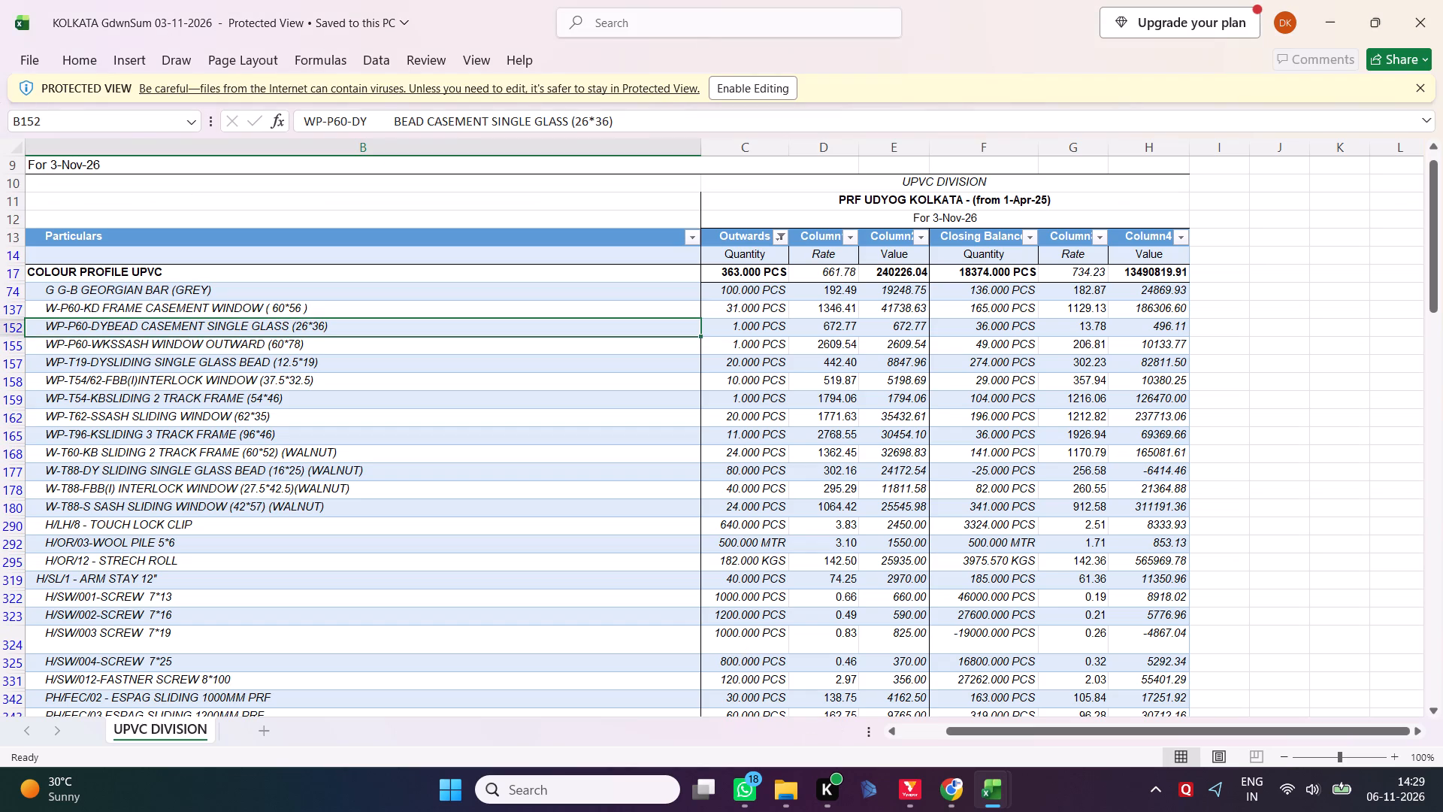
key(alt+Tab)
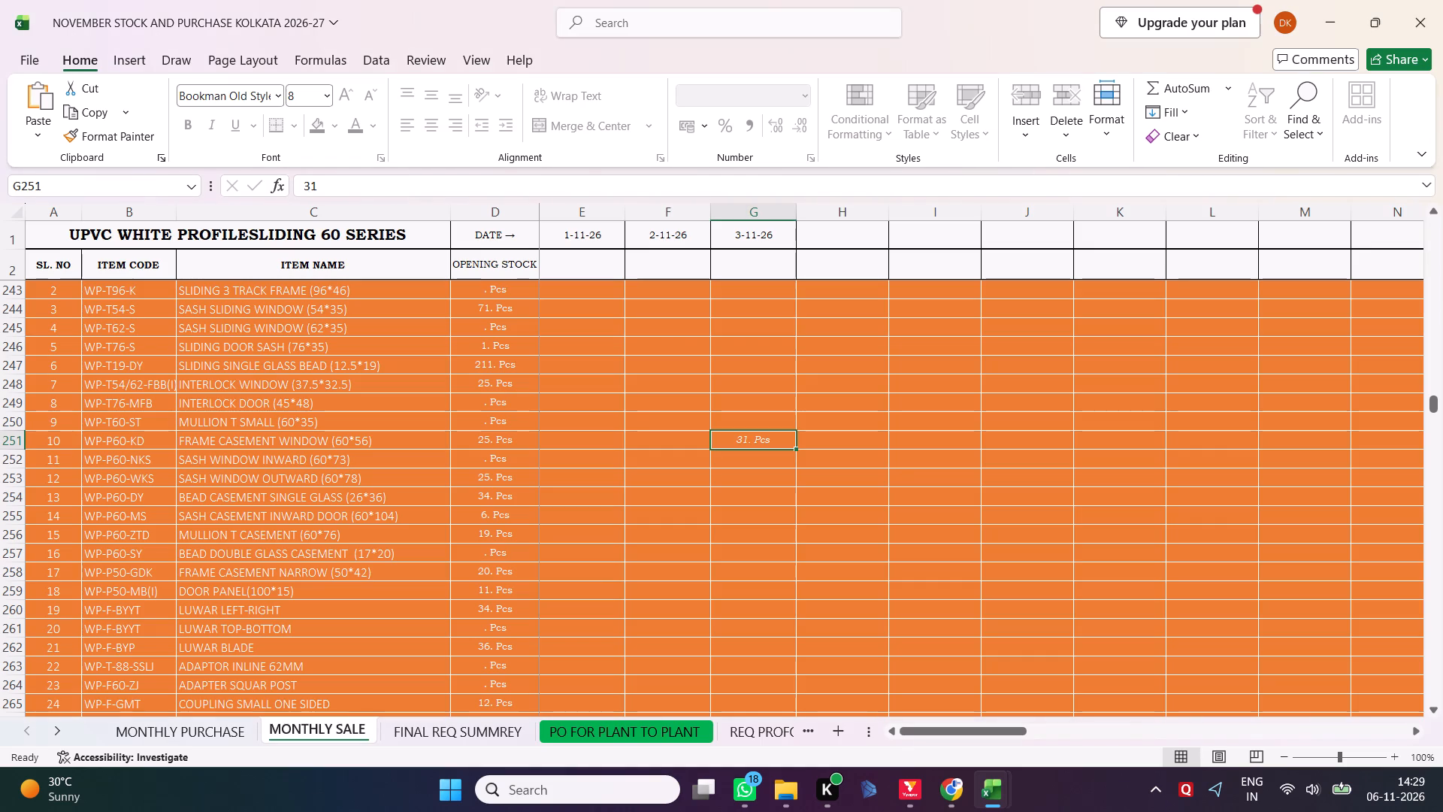
key(alt+Tab)
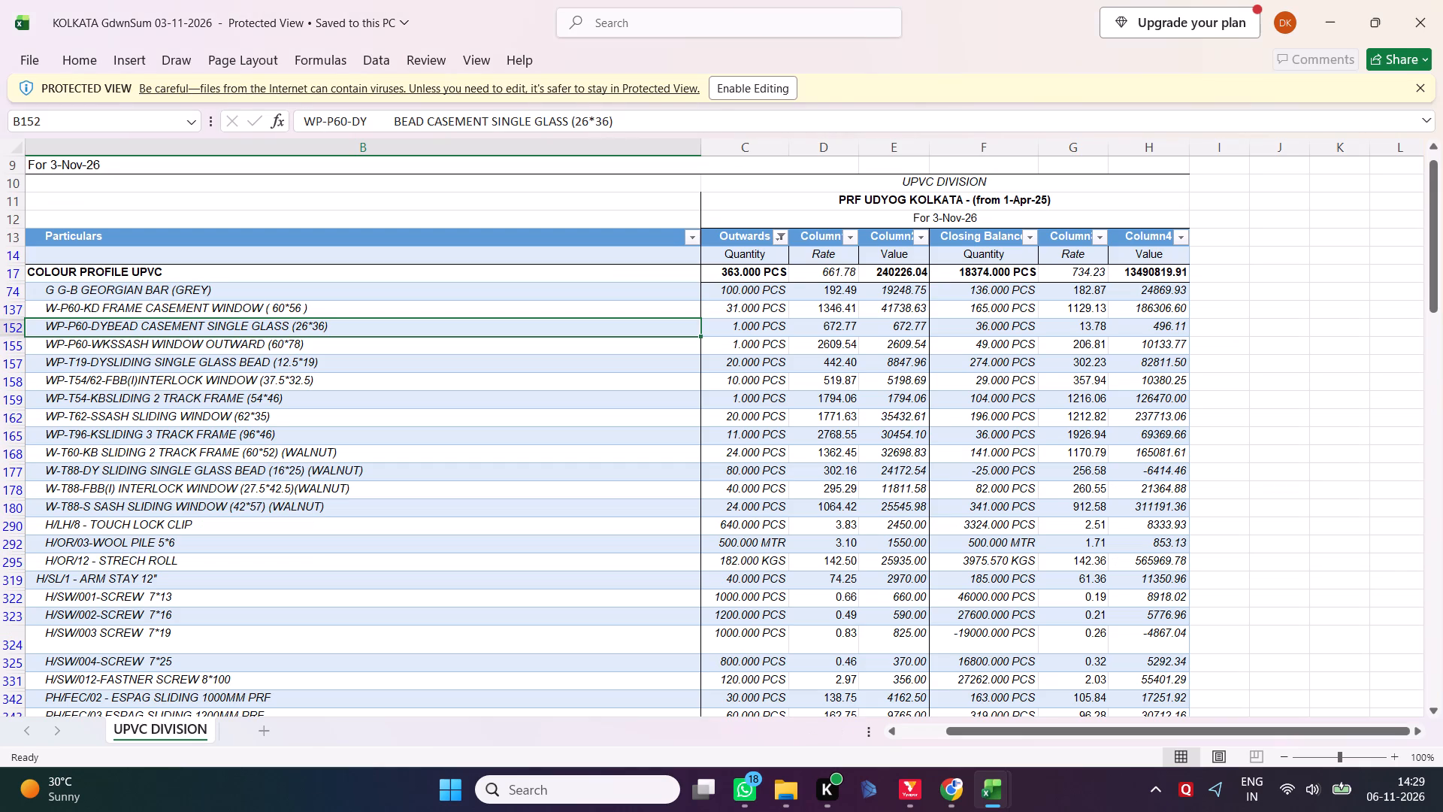
key(alt+Tab)
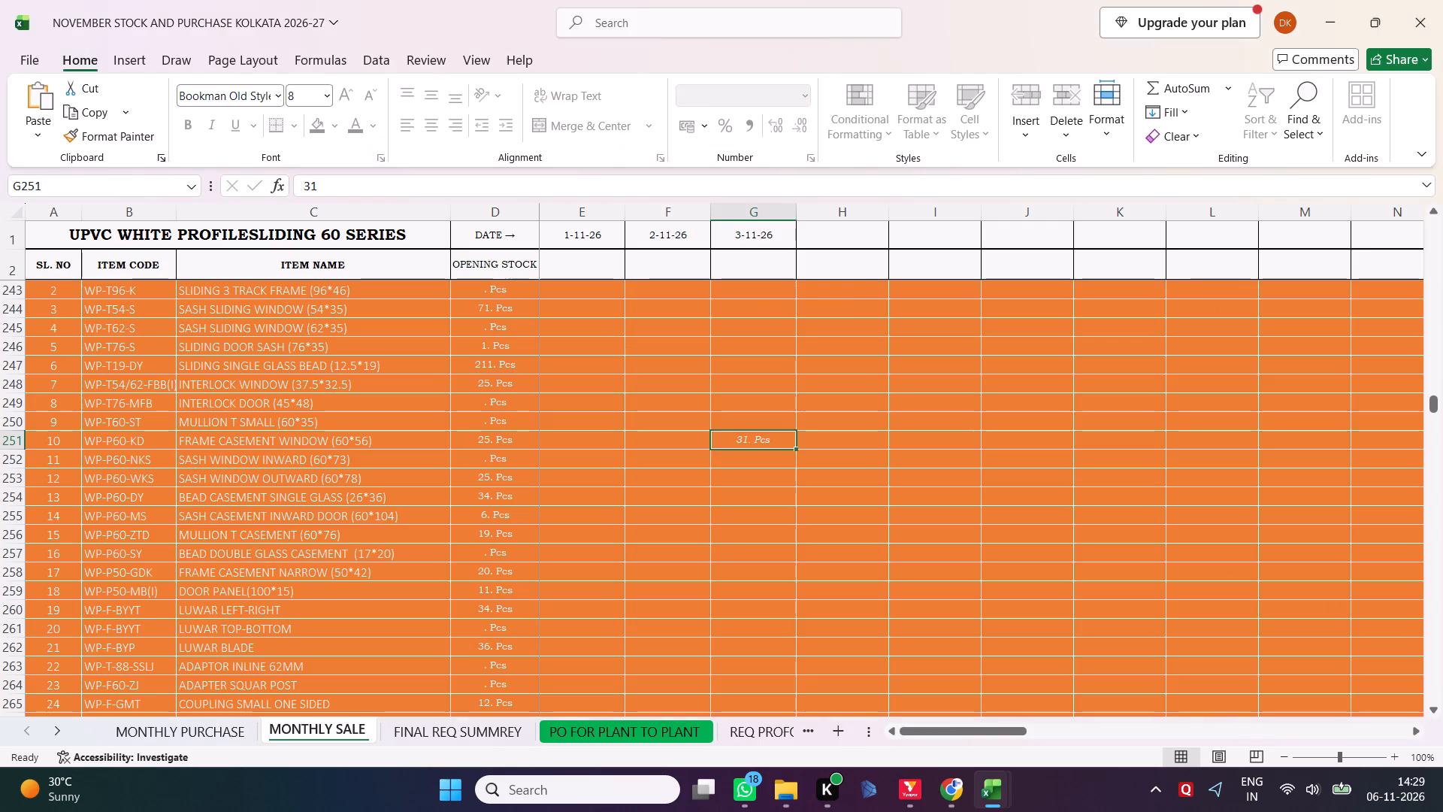
key(Down)
key(Down)
key(Down)
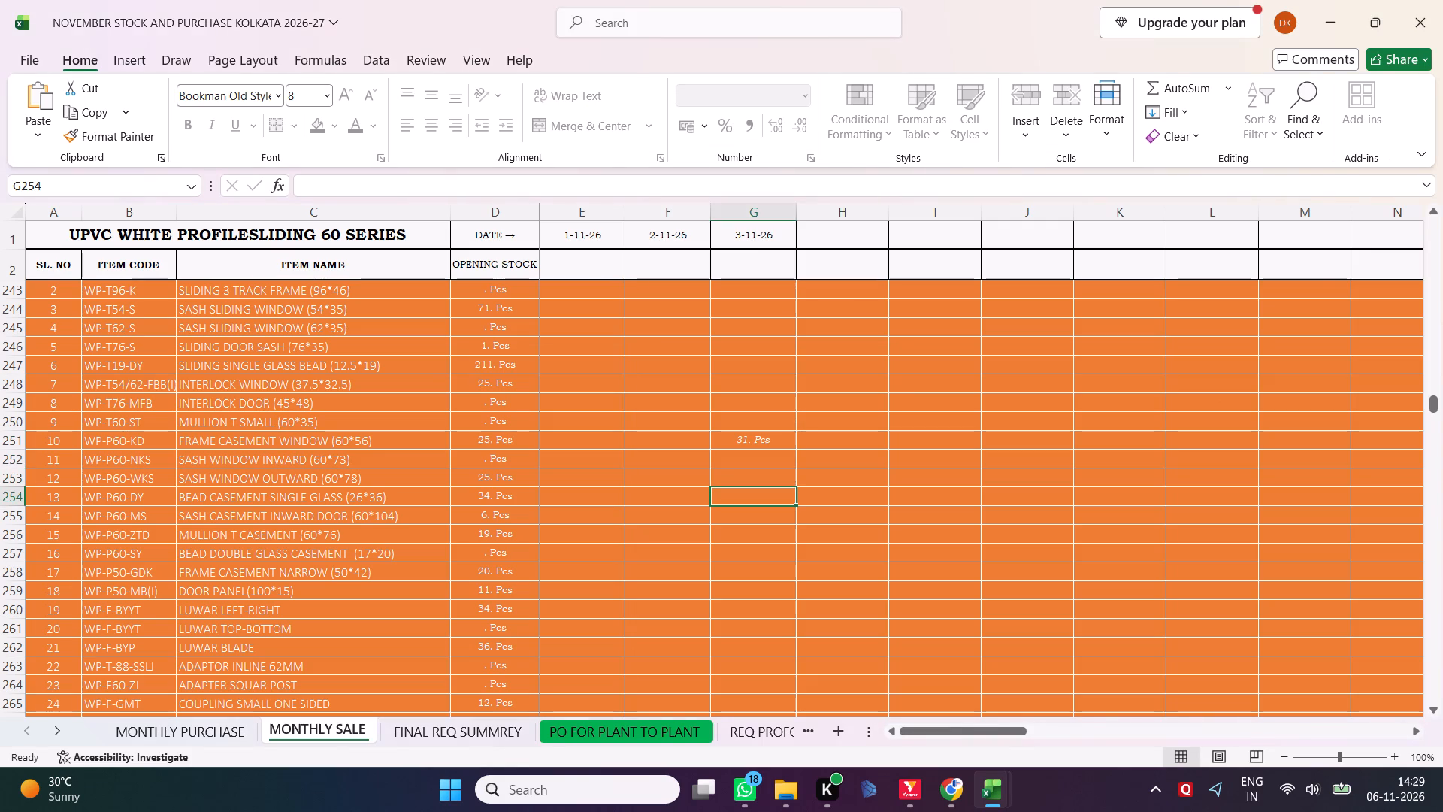
key(alt+Tab)
key(alt+Tab)
key(1)
key(Return)
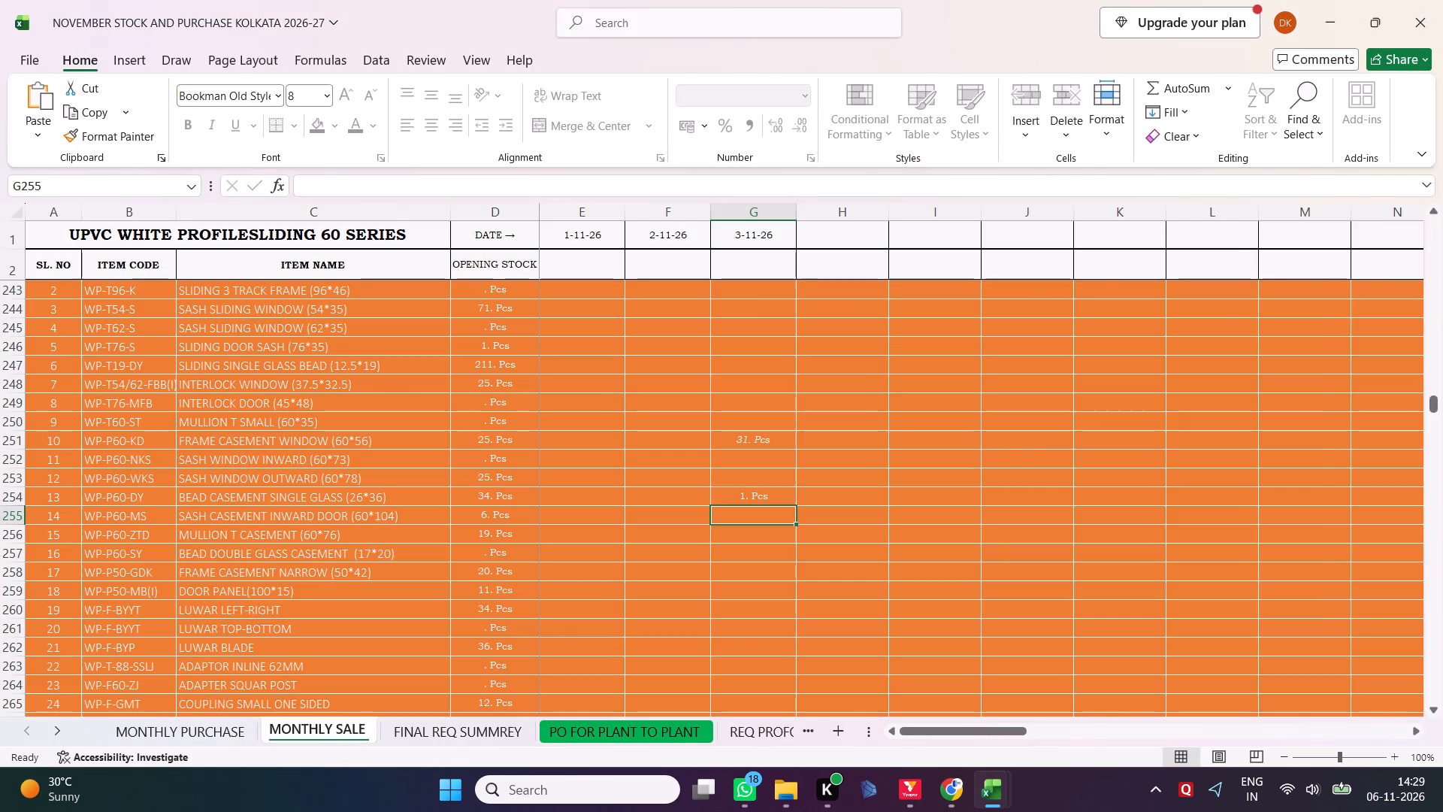
Enter 1 as the 3-11-26 sale of WP-P60-WKS sash window outward (60*78).
key(alt+Tab)
key(Down)
key(alt+Tab)
key(Up)
key(Up)
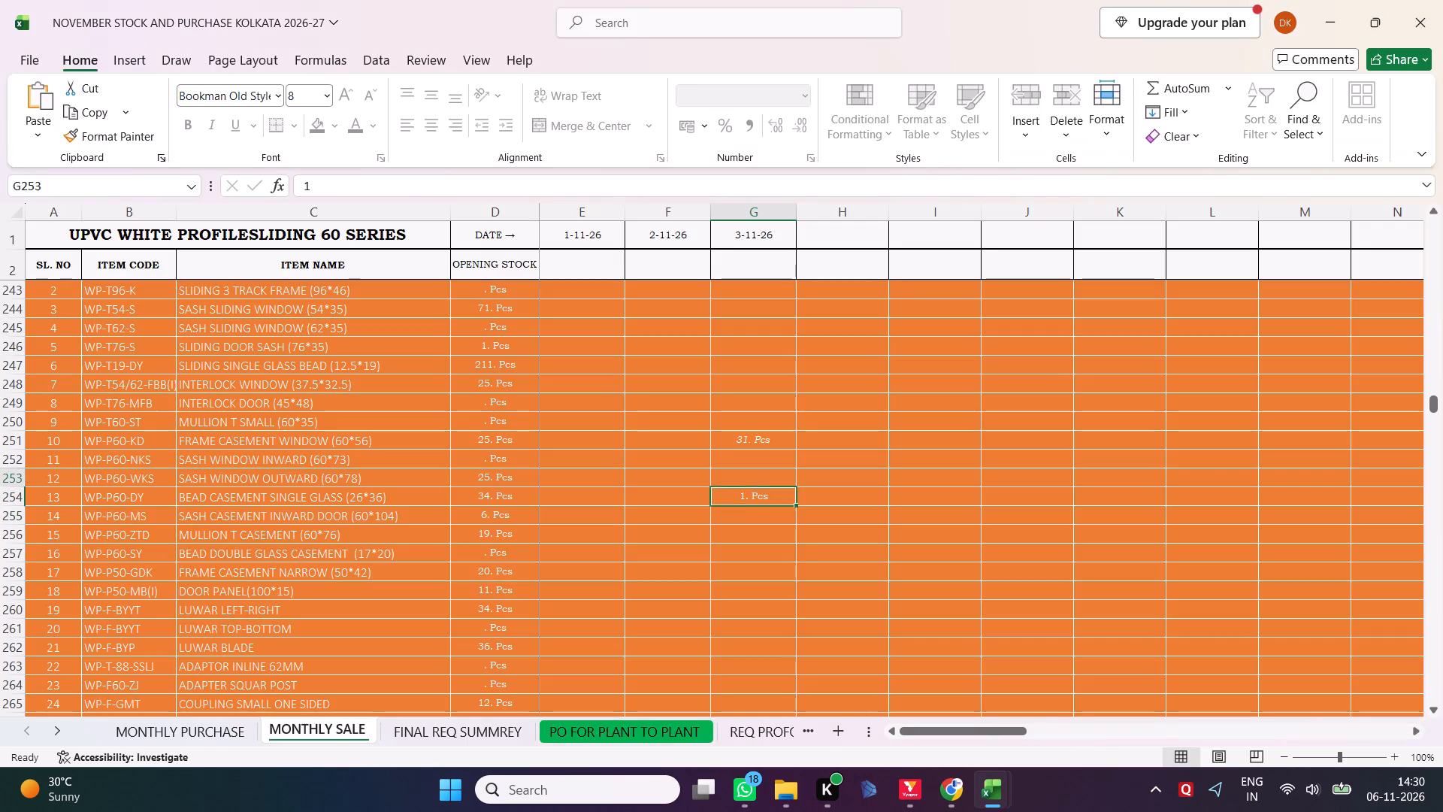
key(Up)
key(Down)
key(alt+Tab)
key(alt+Tab)
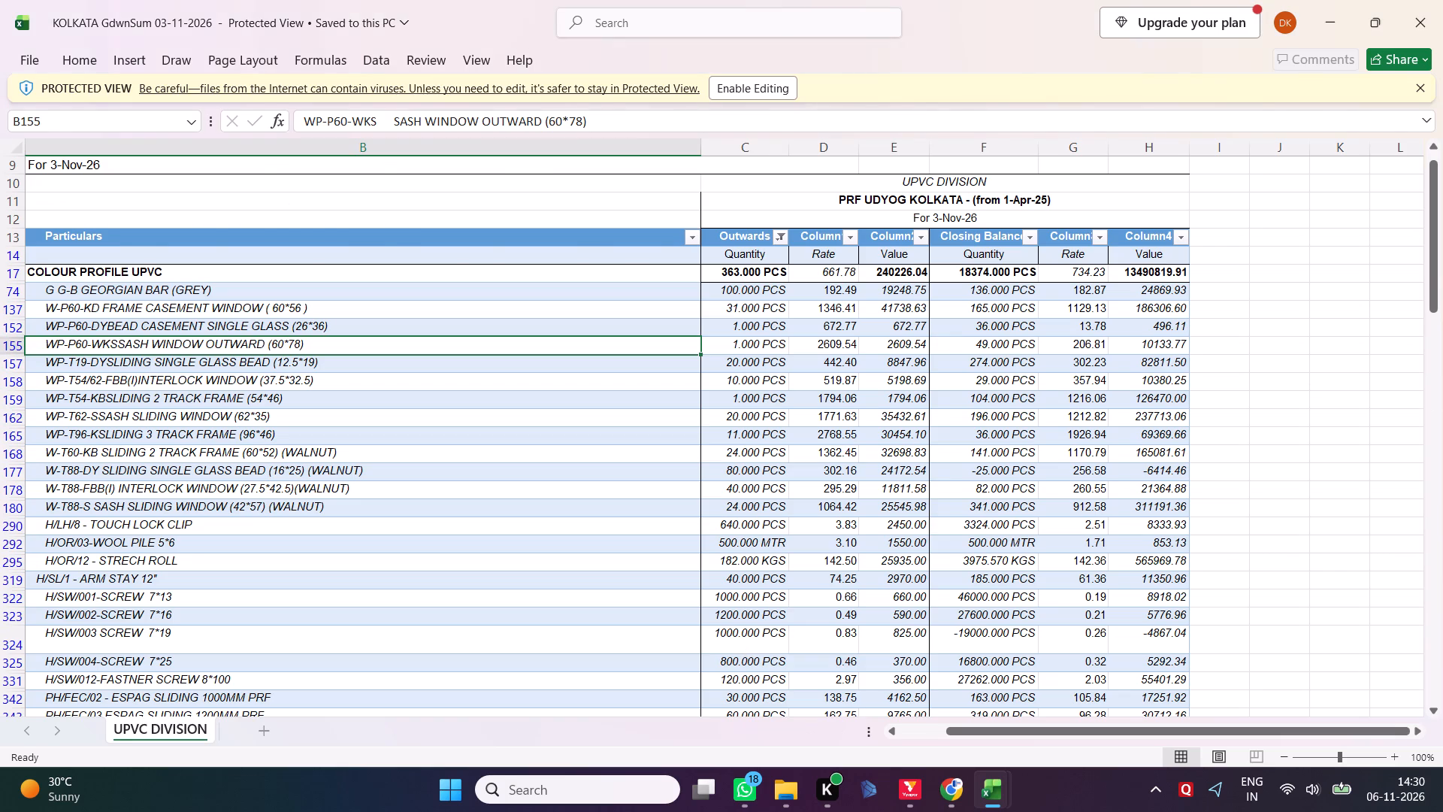
key(1)
key(Return)
Enter 20 as the 3-11-26 sale of WP-T19-DY sliding single glass bead (12.5*19).
key(alt+Tab)
key(Down)
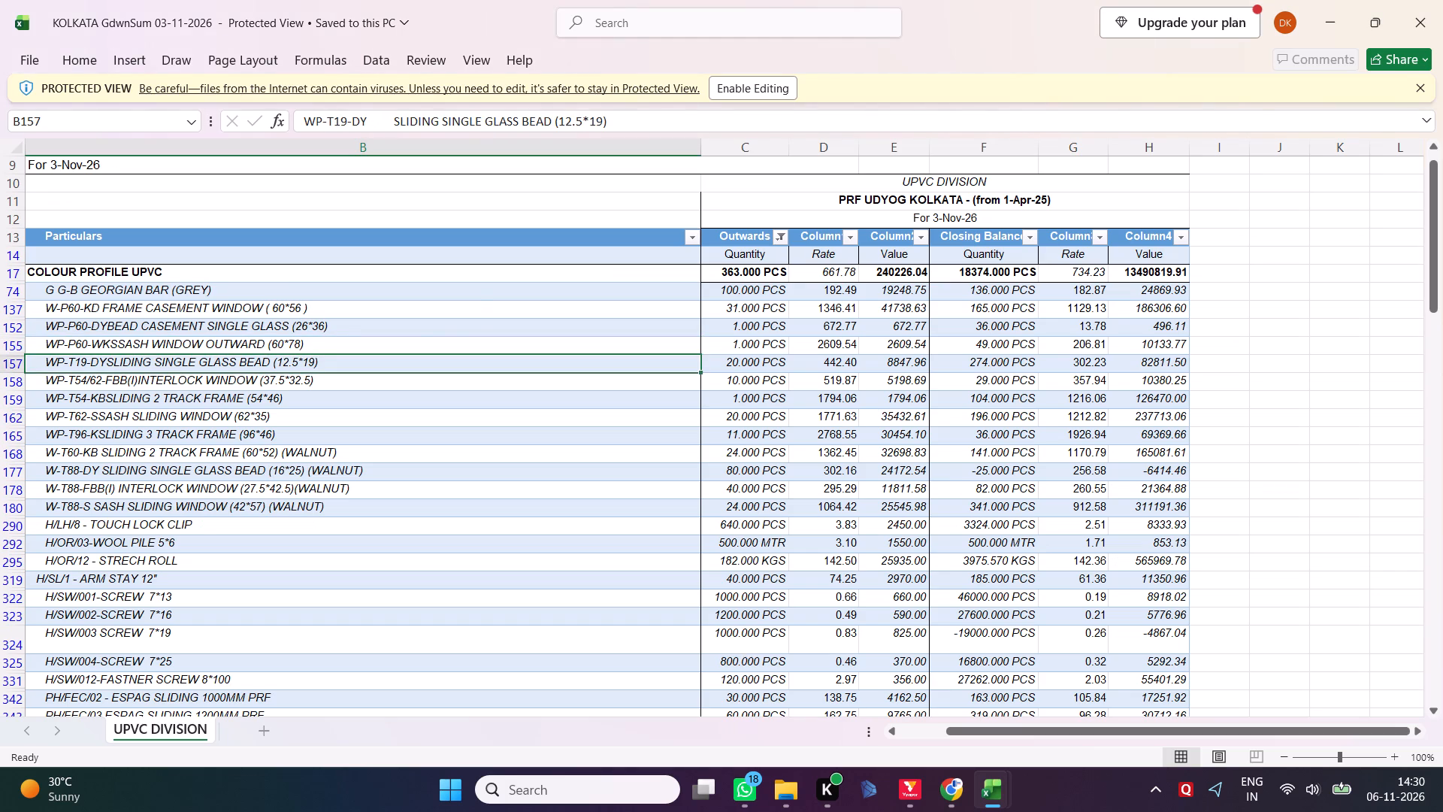
key(alt+Tab)
key(Up)
key(Up)
key(Up)
key(Up)
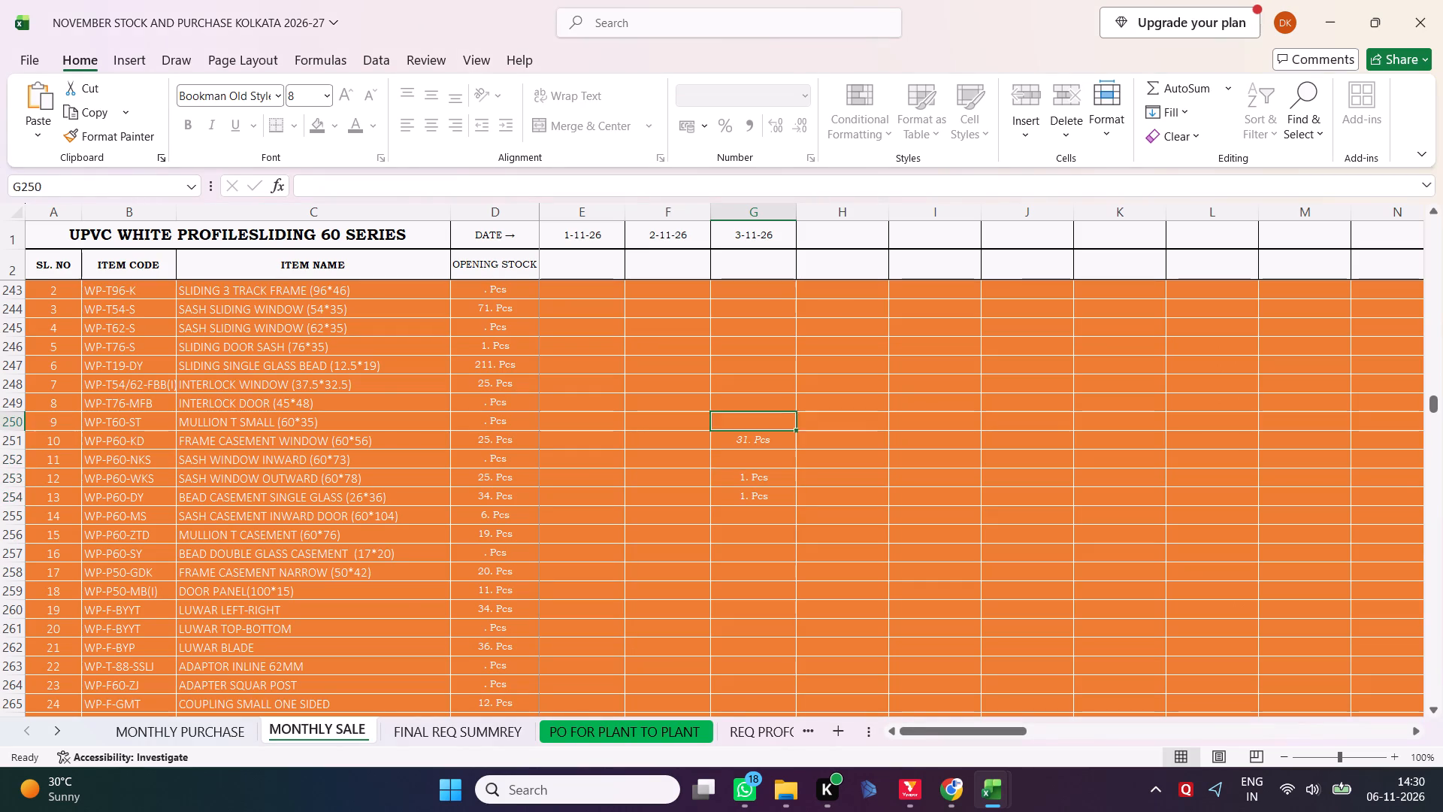
key(Up)
key(Up)
key(Up)
key(Up)
key(alt+Tab)
key(alt+Tab)
key(Down)
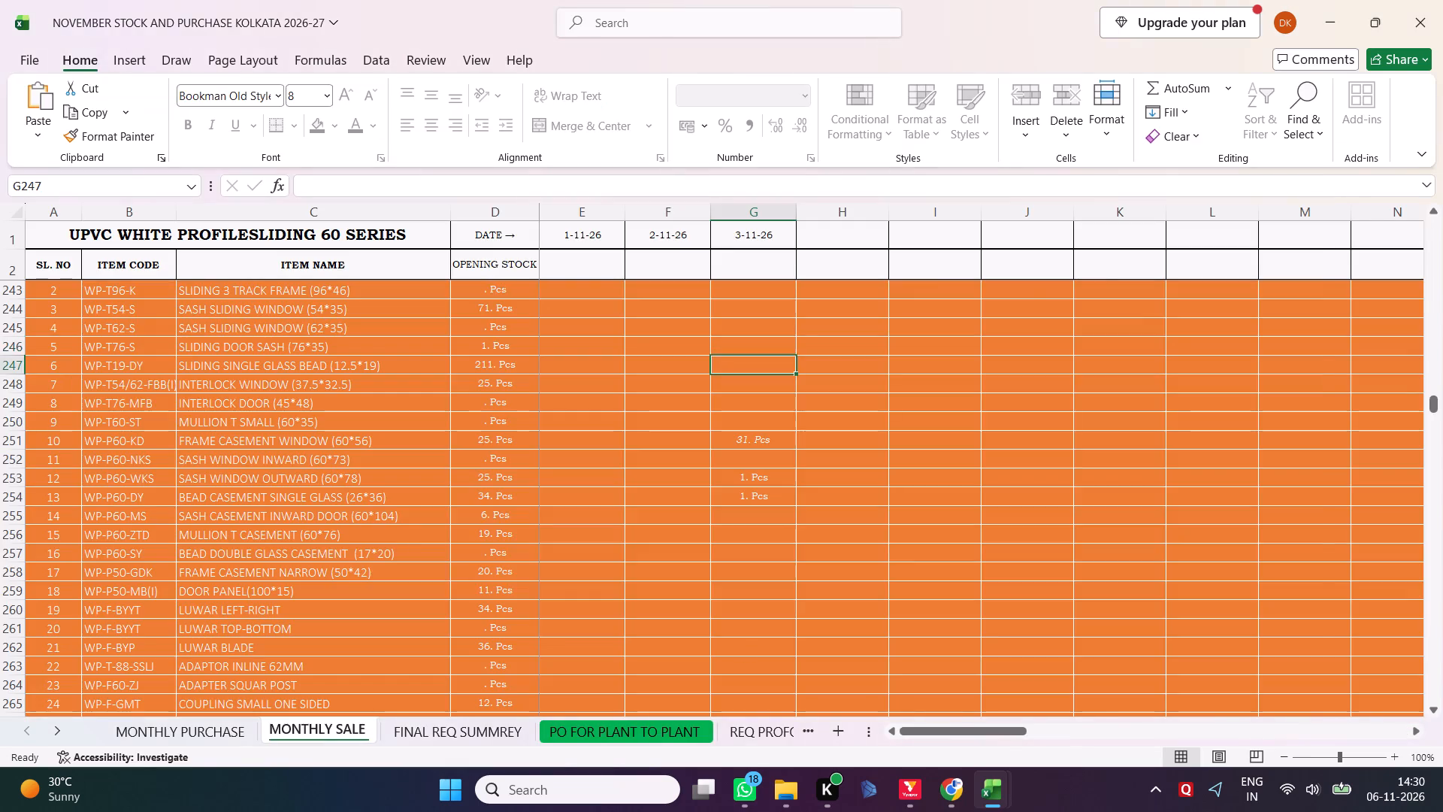
key(alt+Tab)
key(alt+Tab)
text(20)
key(Return)
Enter 10 as the 3-11-26 sale of WP-T54/62-FBB(I) interlock window (37.5*32.5).
key(alt+Tab)
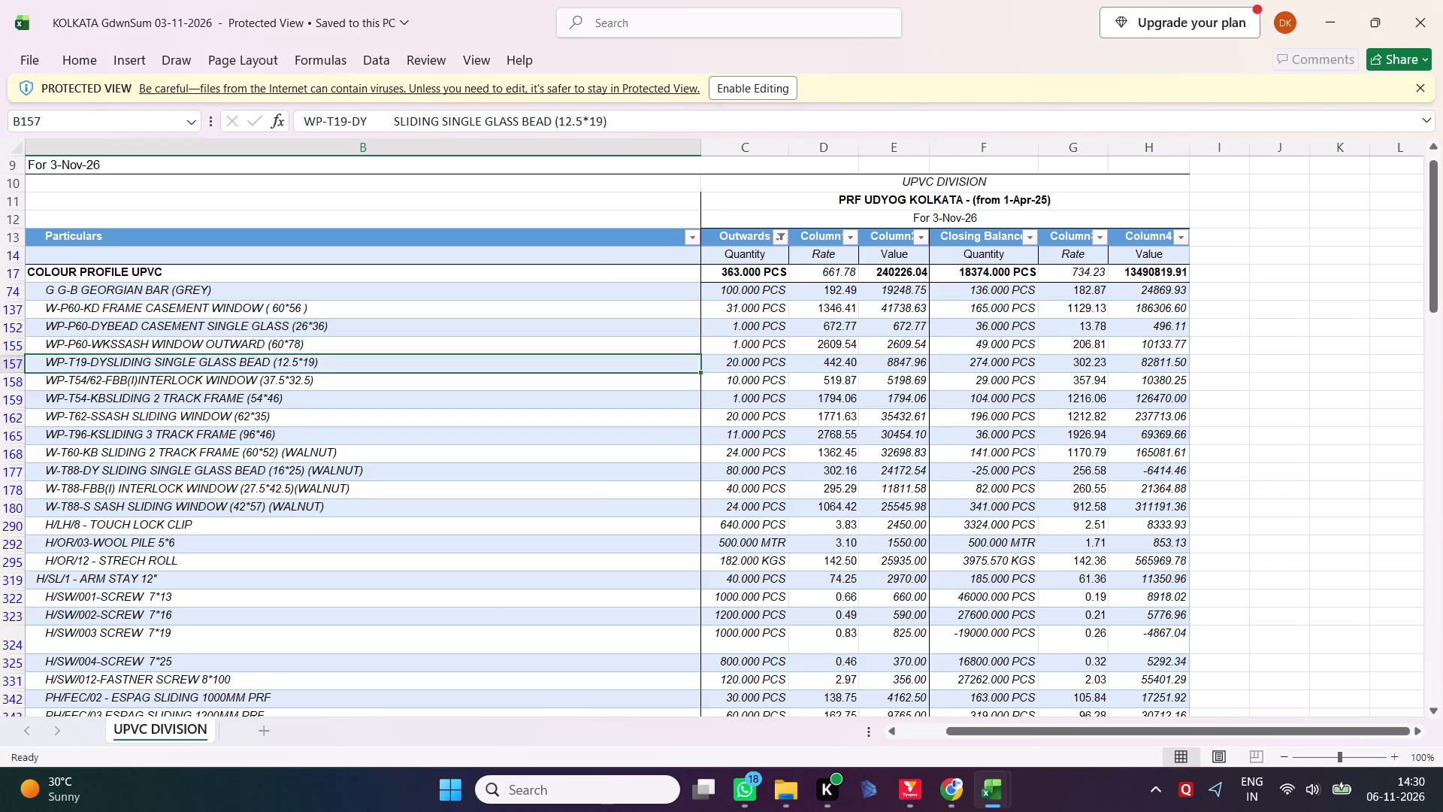
key(Down)
key(alt+Tab)
key(Up)
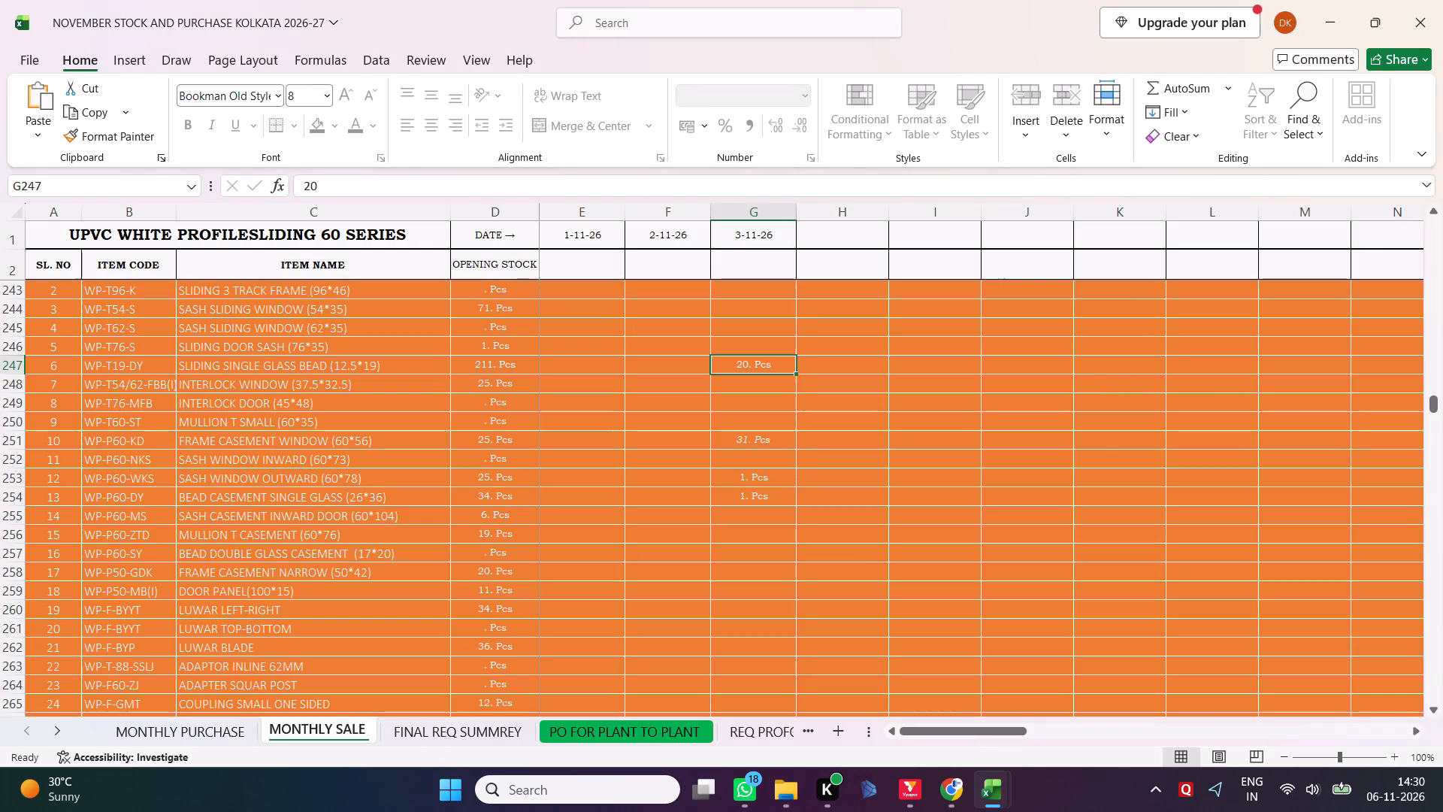
key(Down)
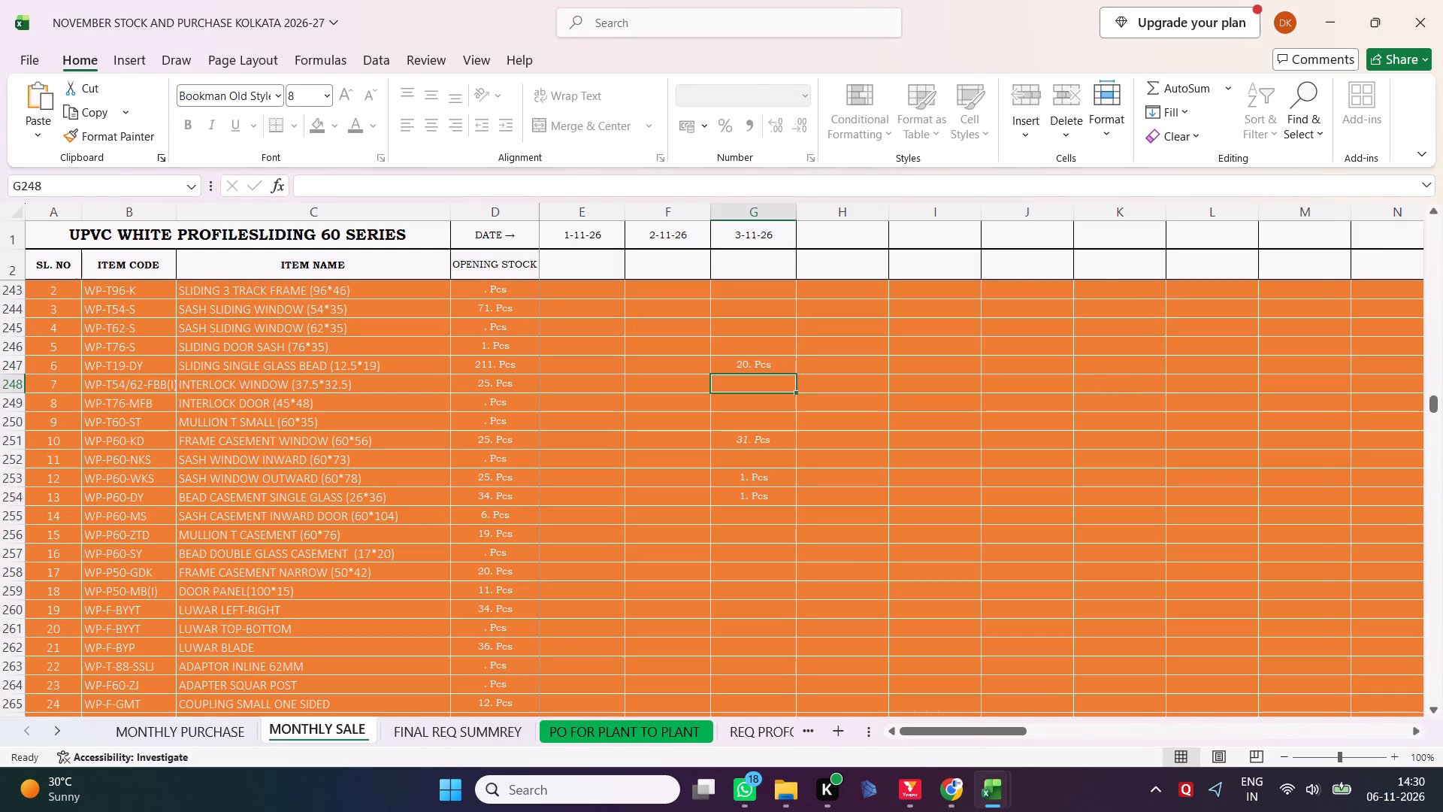
key(alt+Tab)
key(alt+Tab)
text(10)
key(Return)
Enter 1 in the 3-11-26 column on the WP-T54-S sash sliding window (54*35) row.
key(alt+Tab)
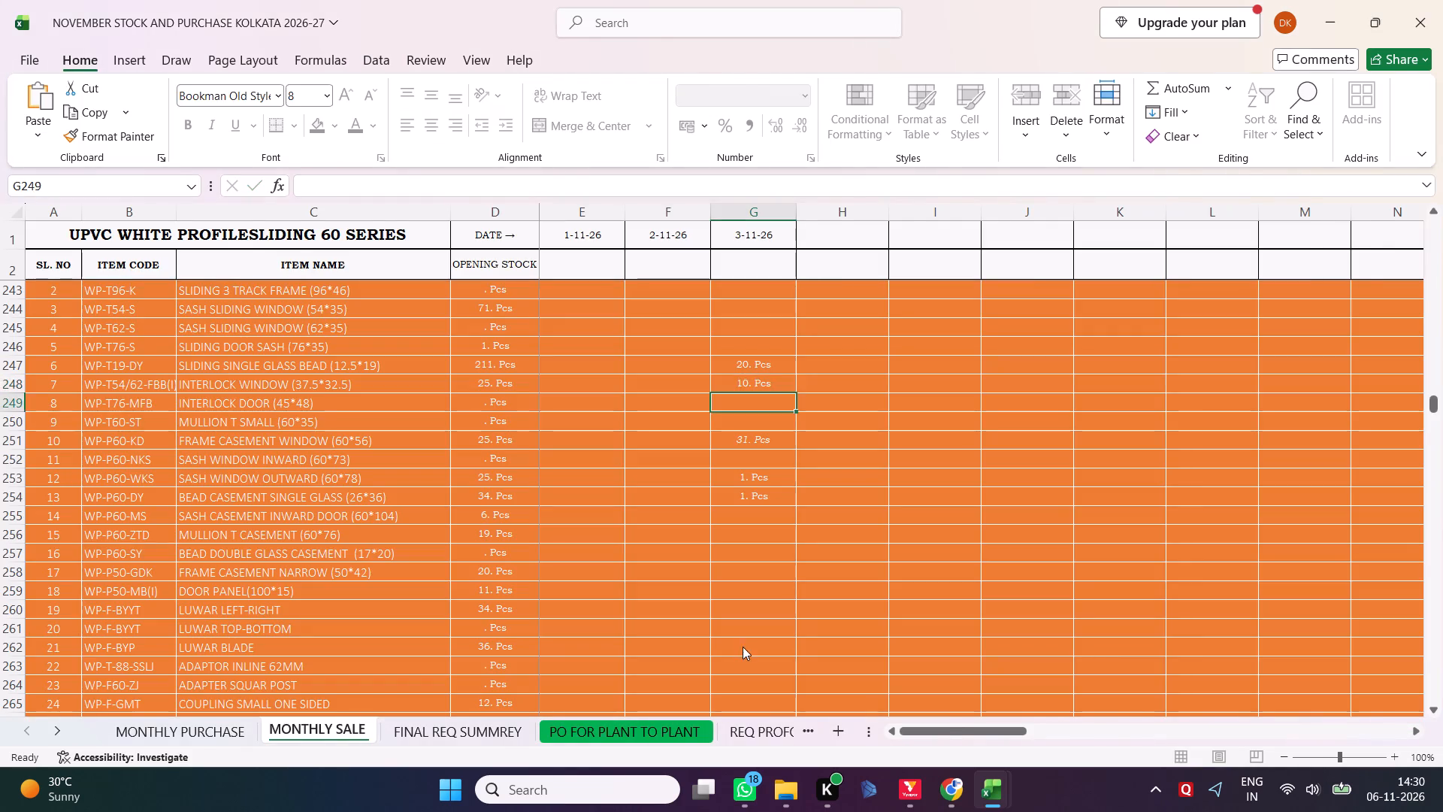
key(Down)
key(alt+Tab)
key(Up)
key(Up)
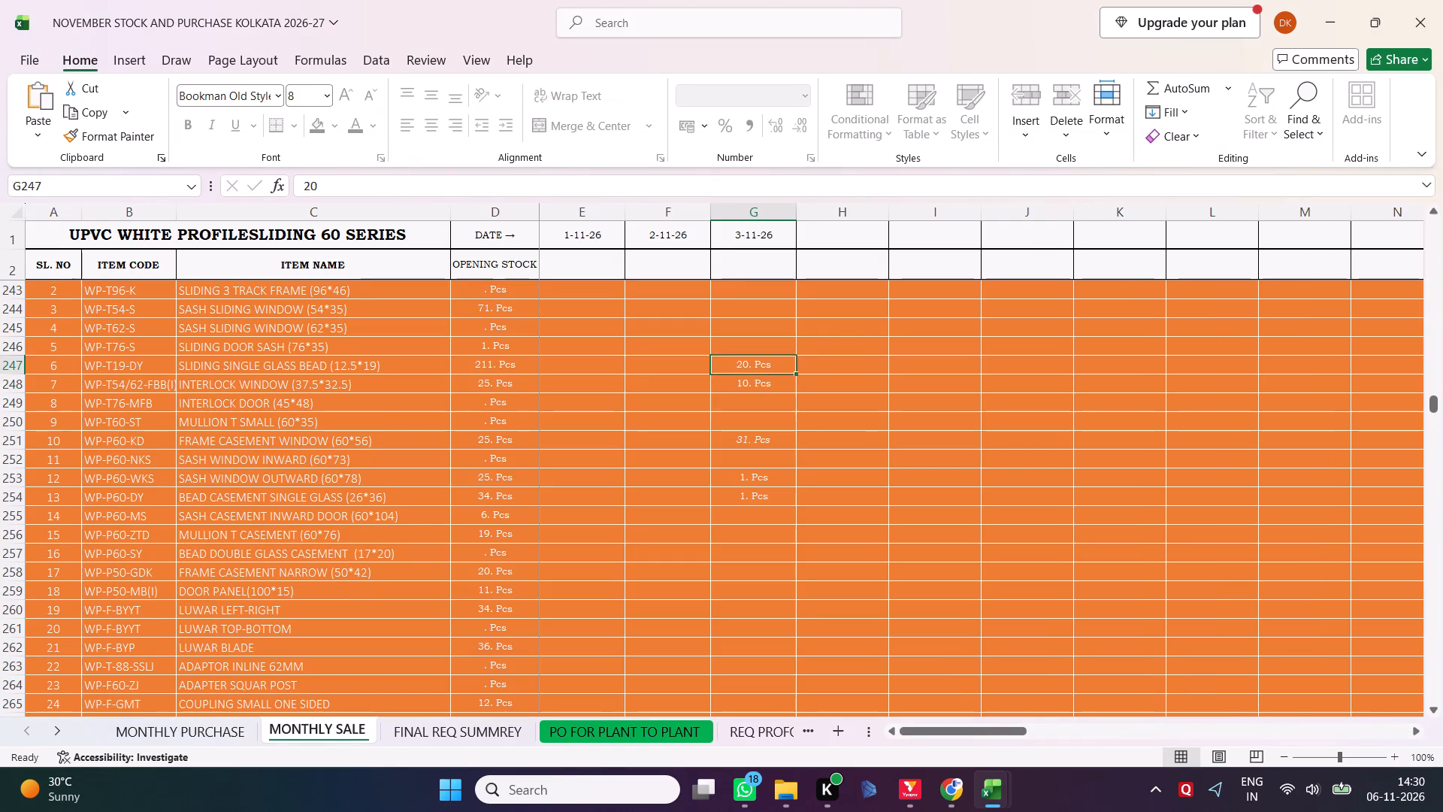
key(Up)
key(Up)
key(Up)
key(alt+Tab)
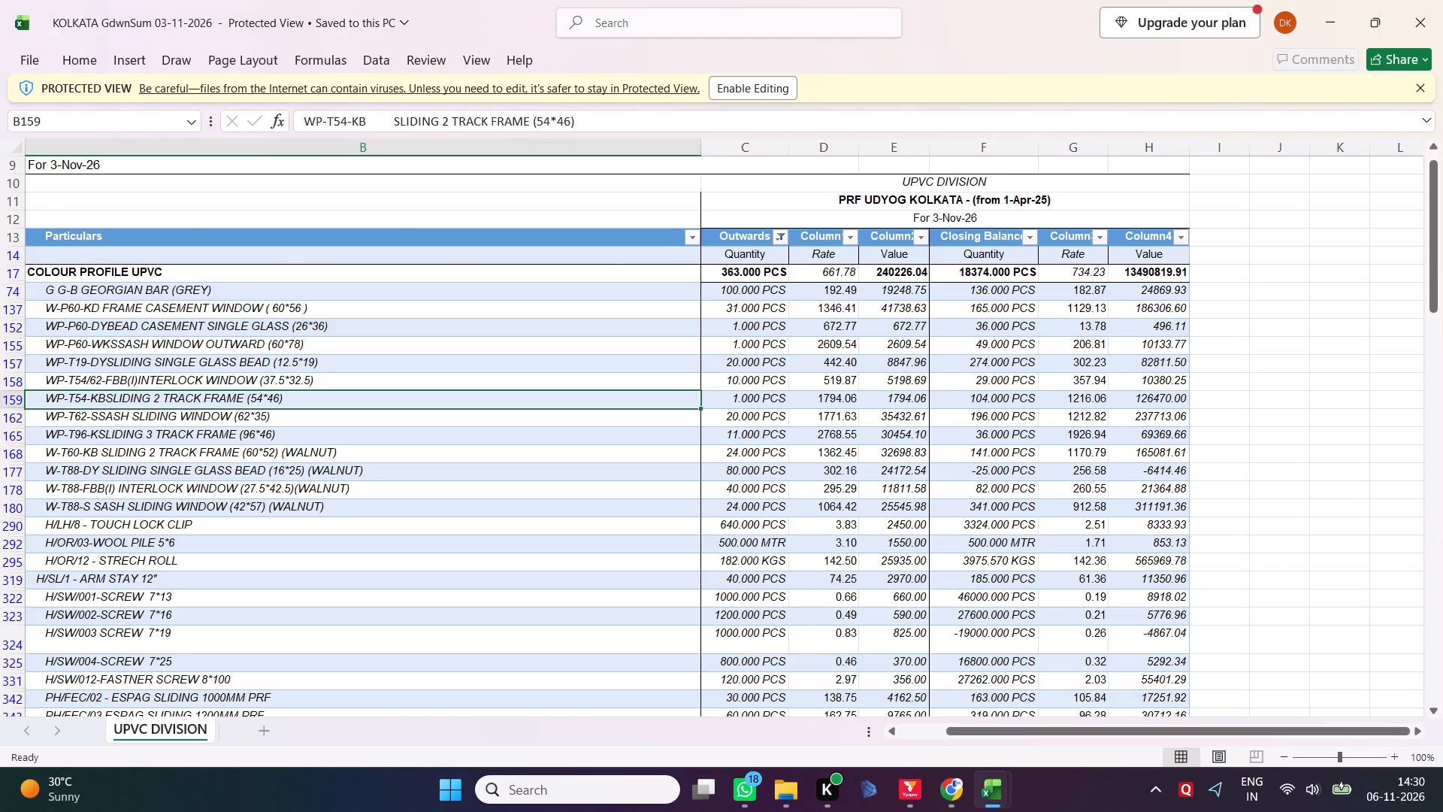
key(alt+Tab)
key(1)
key(Return)
Enter 20 as the 3-11-26 sale of WP-T62-S sash sliding window (62*35).
key(alt+Tab)
key(Down)
key(alt+Tab)
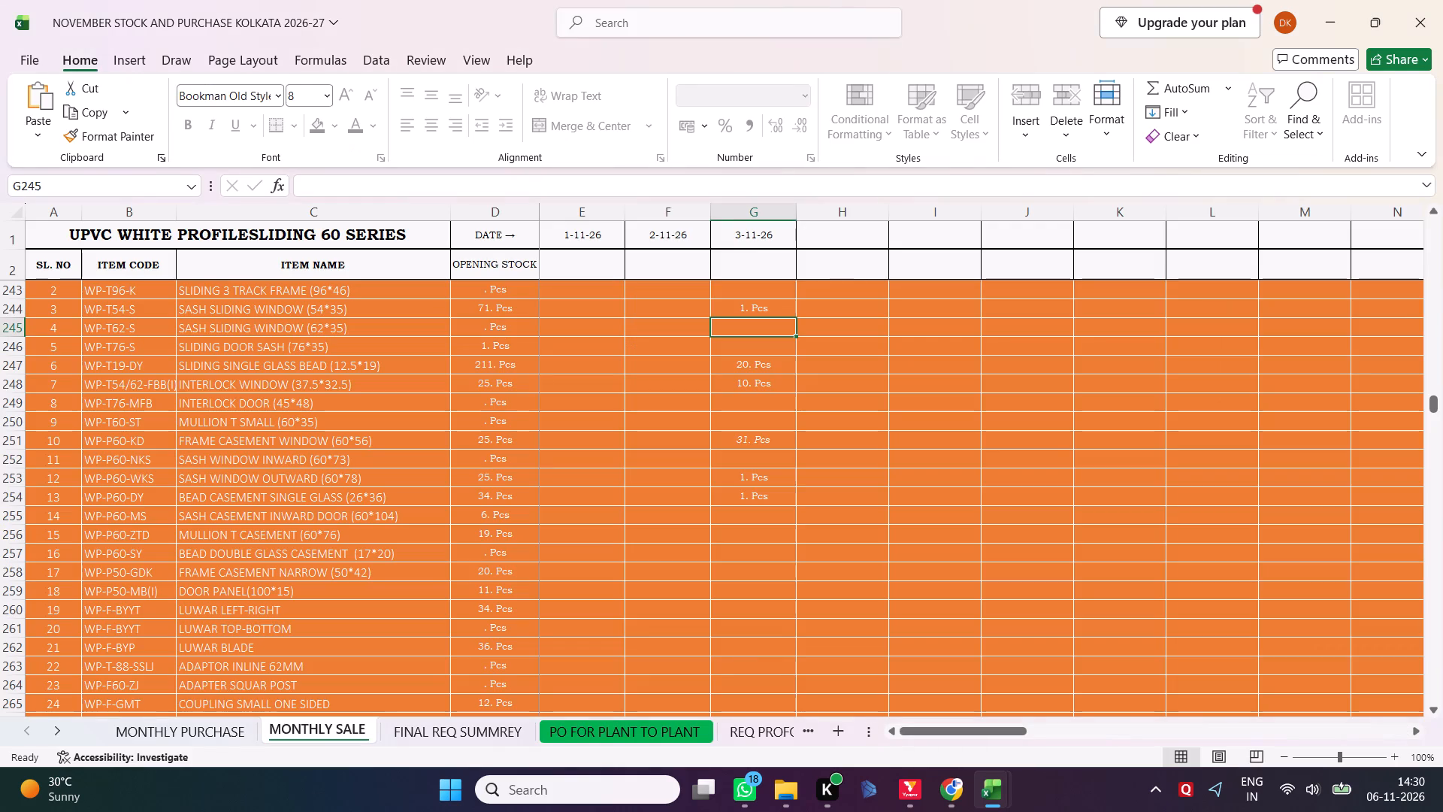
key(alt+Tab)
key(alt+Tab)
text(20)
key(Return)
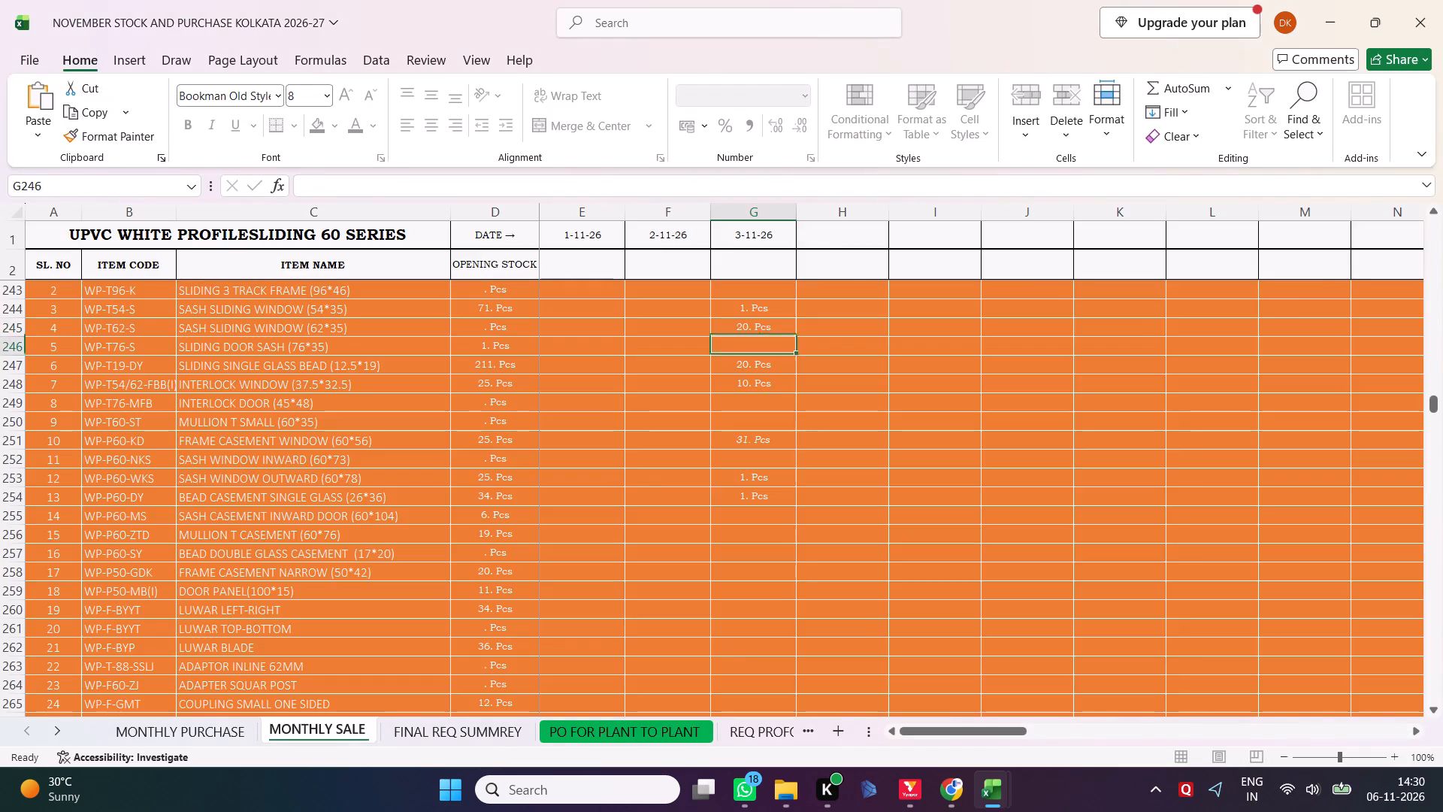
Enter 11 as the 3-11-26 sale of WP-T96-K sliding 3 track frame (96*46).
key(alt+Tab)
key(Down)
key(alt+Tab)
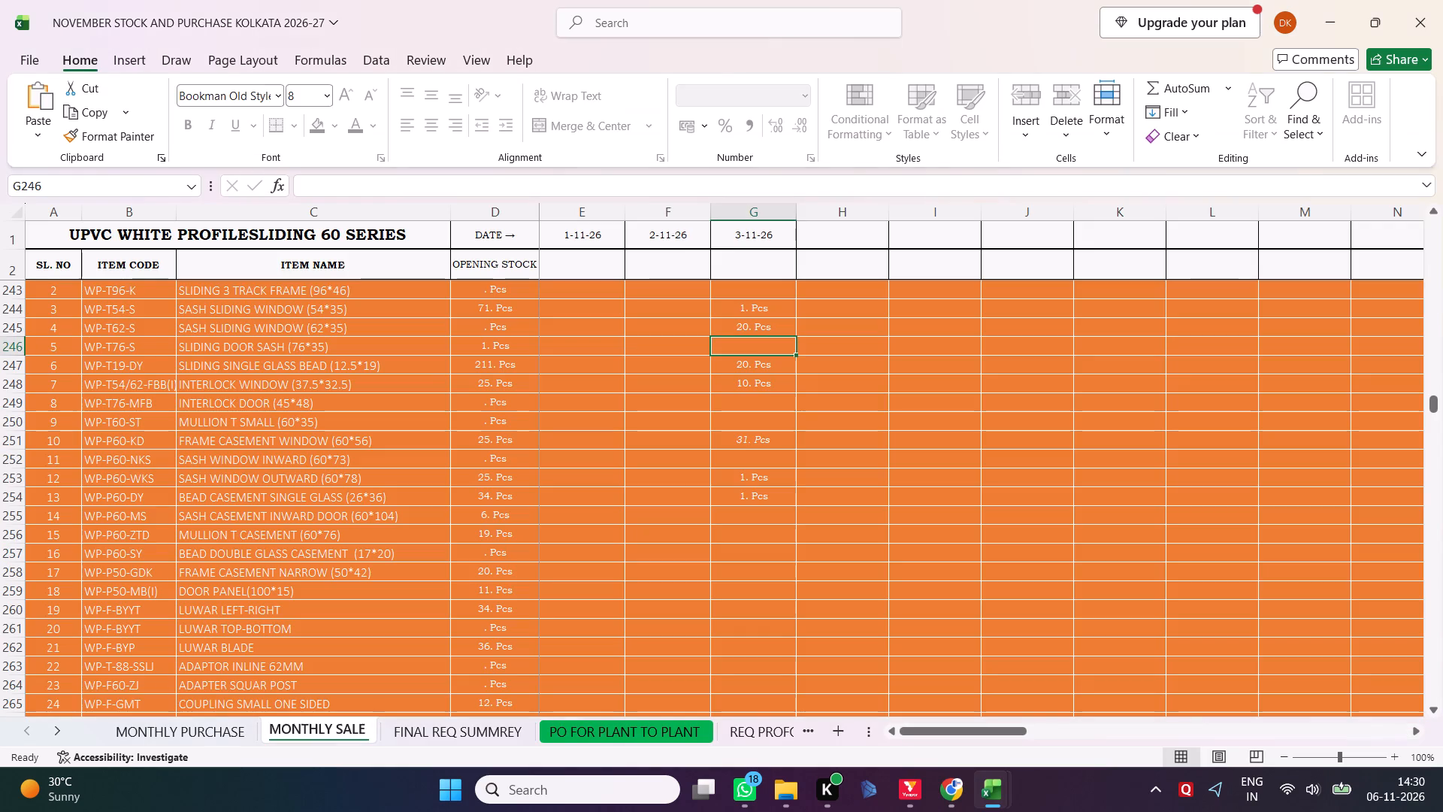
key(alt+Tab)
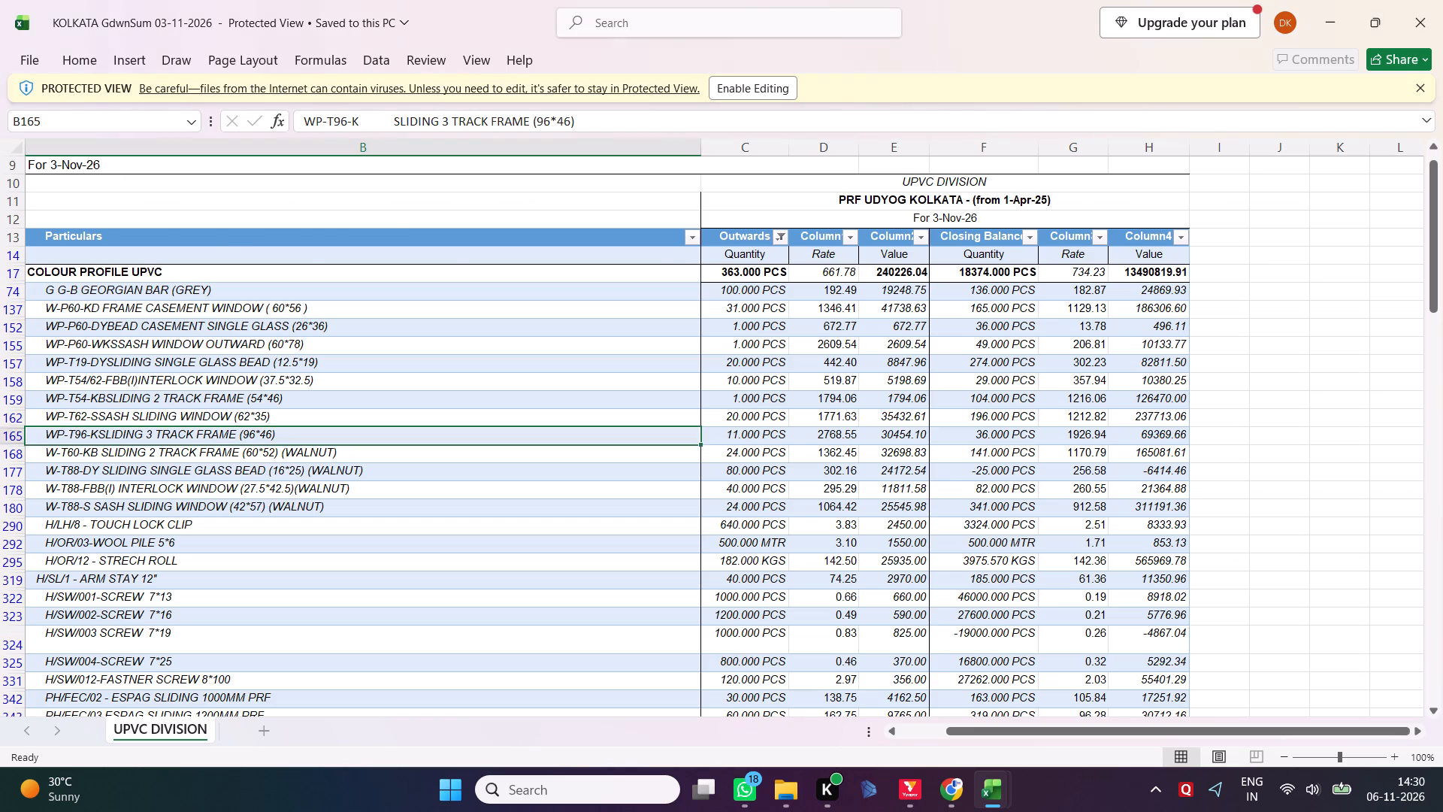
key(alt+Tab)
key(Up)
key(Up)
key(Up)
key(Down)
key(Up)
key(alt+Tab)
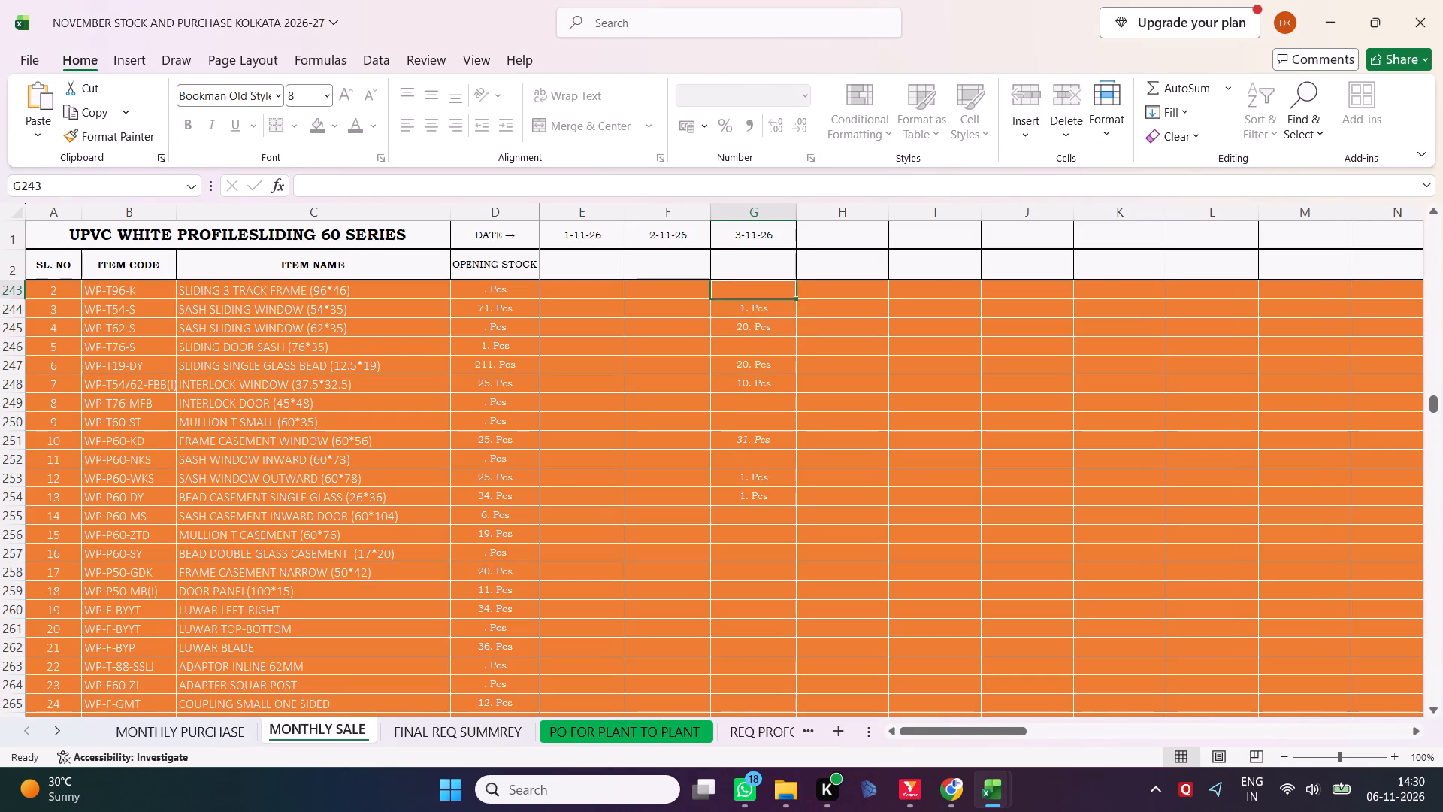
key(alt+Tab)
text(11)
key(Return)
Enter 24 as the 3-11-26 sale of W-T60-KB sliding 2 track frame (60*52) in the walnut colour profile section.
key(alt+Tab)
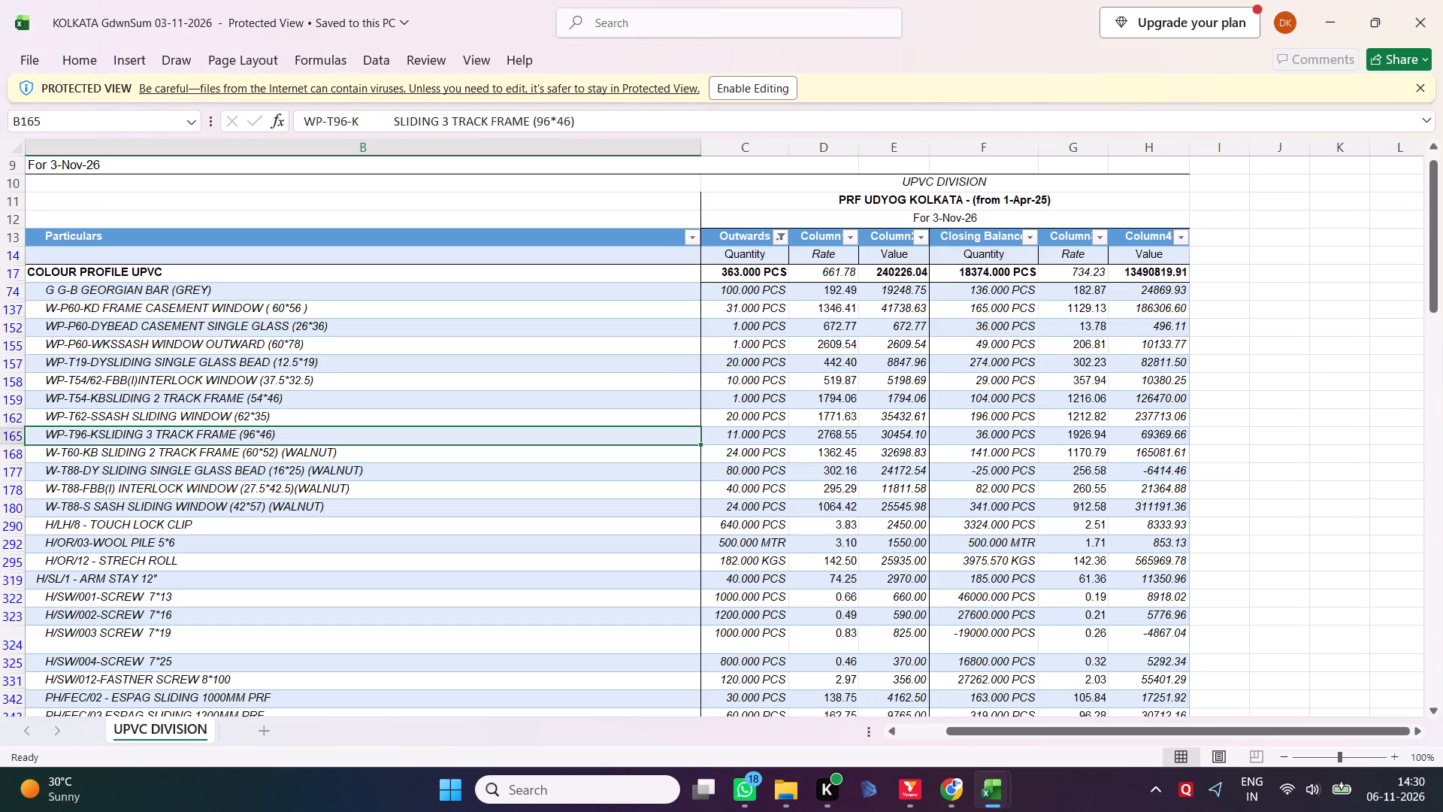
key(Down)
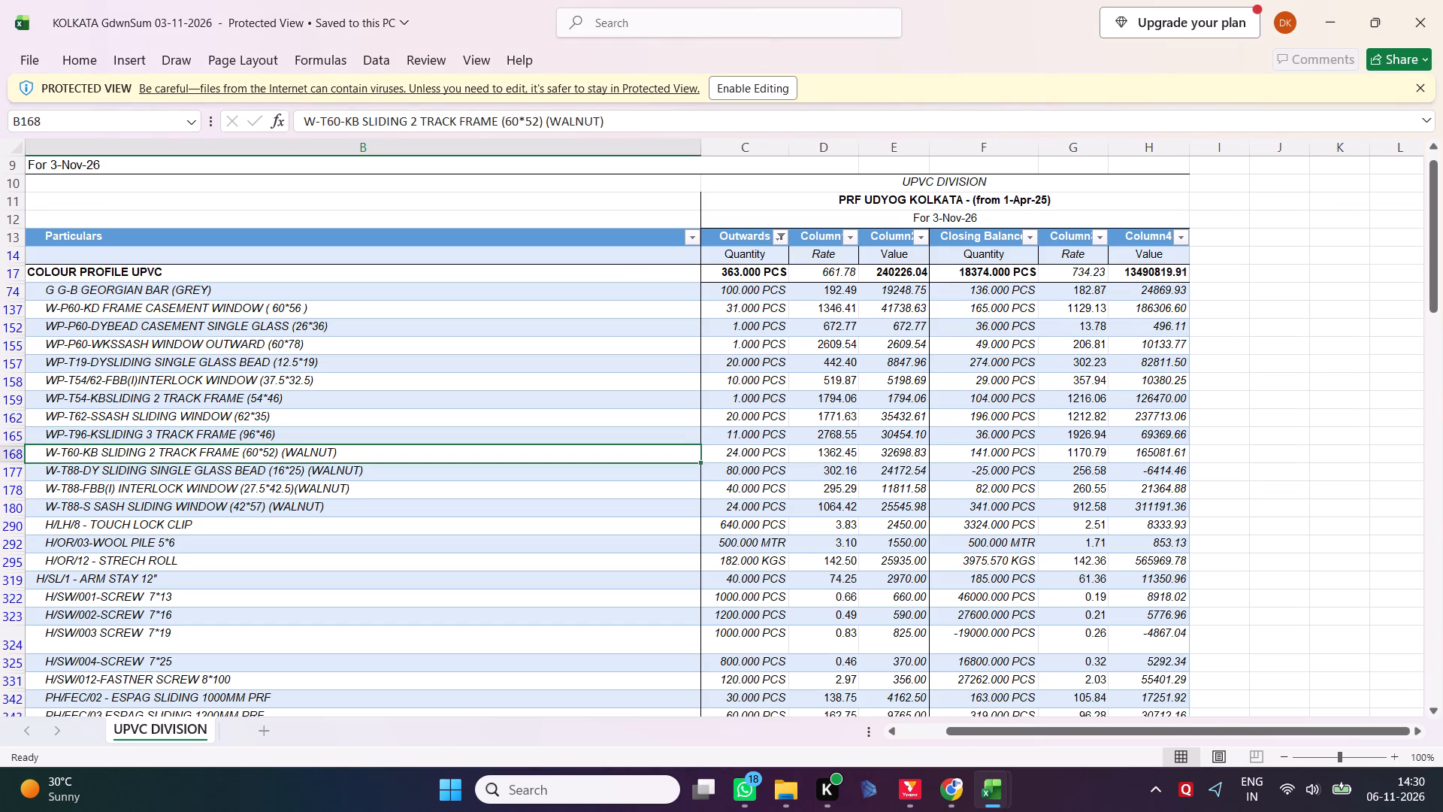
key(alt+Tab)
key(alt+Tab)
key(alt+Tab)
key(alt+Tab)
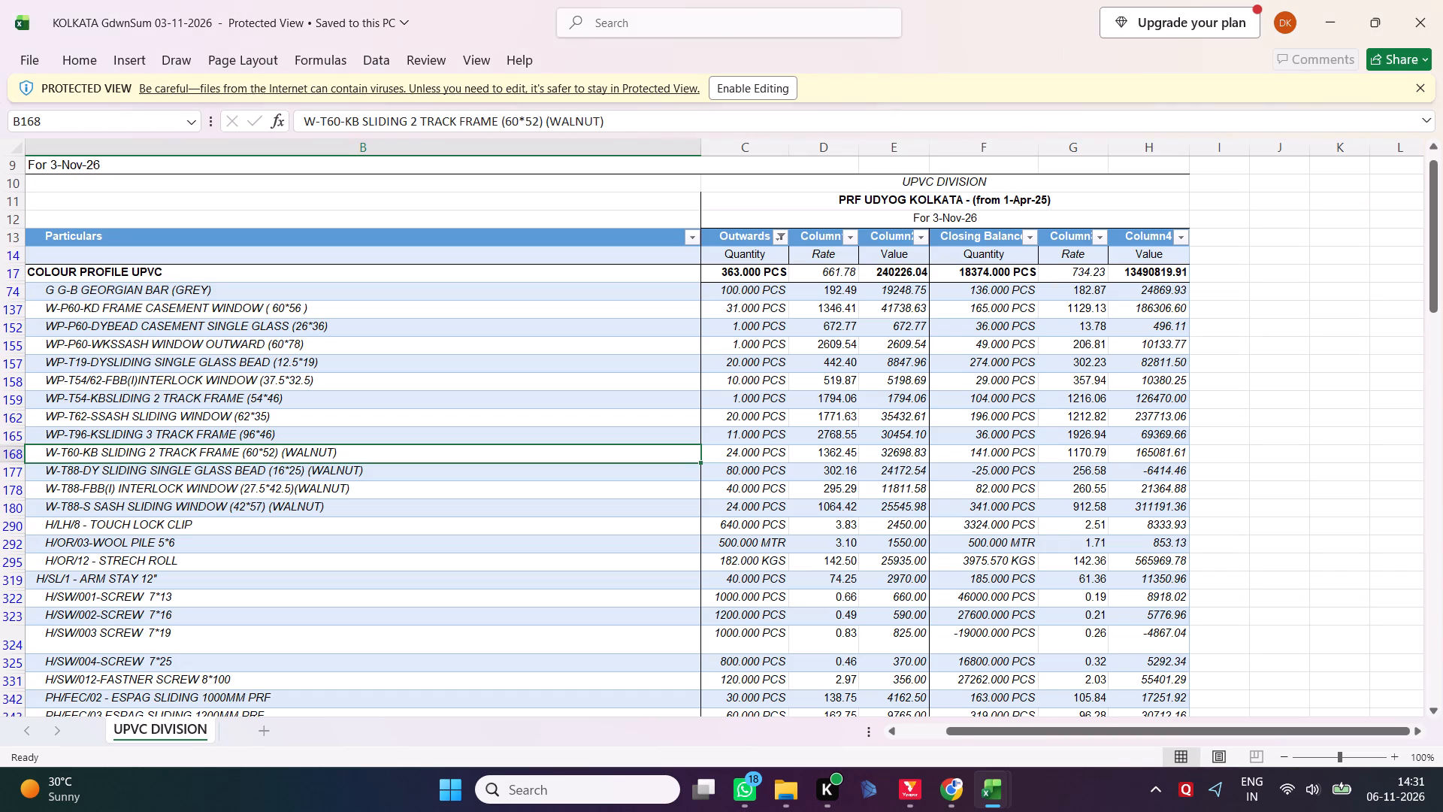
key(alt+Tab)
key(Down)
key(Down)
key(Down)
key(Down)
key(Down)
key(Down)
key(Down)
key(Down)
key(Down)
key(Down)
key(Down)
key(Down)
key(Down)
key(Down)
key(Down)
key(Down)
key(Down)
key(Down)
key(Down)
key(Down)
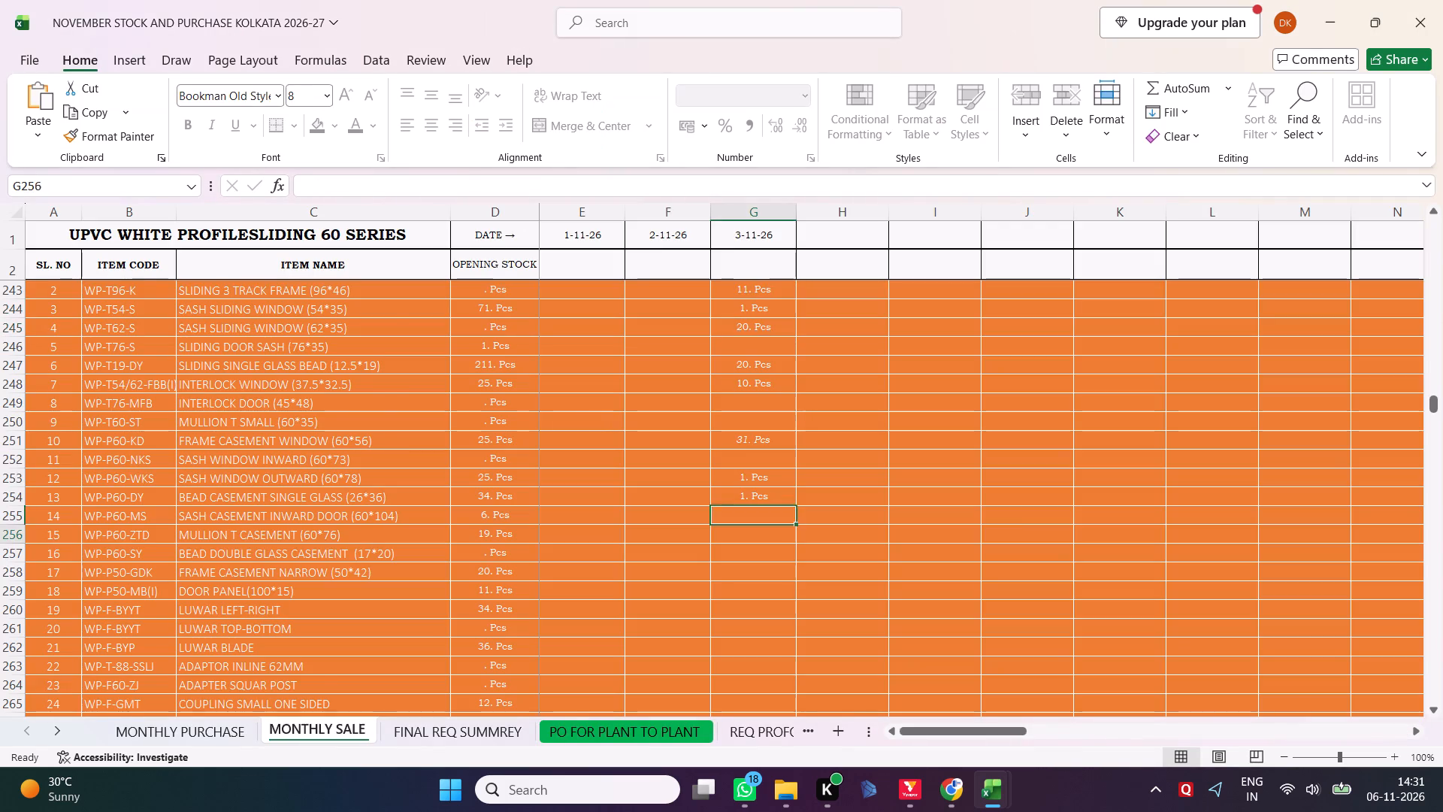
key(alt+Tab)
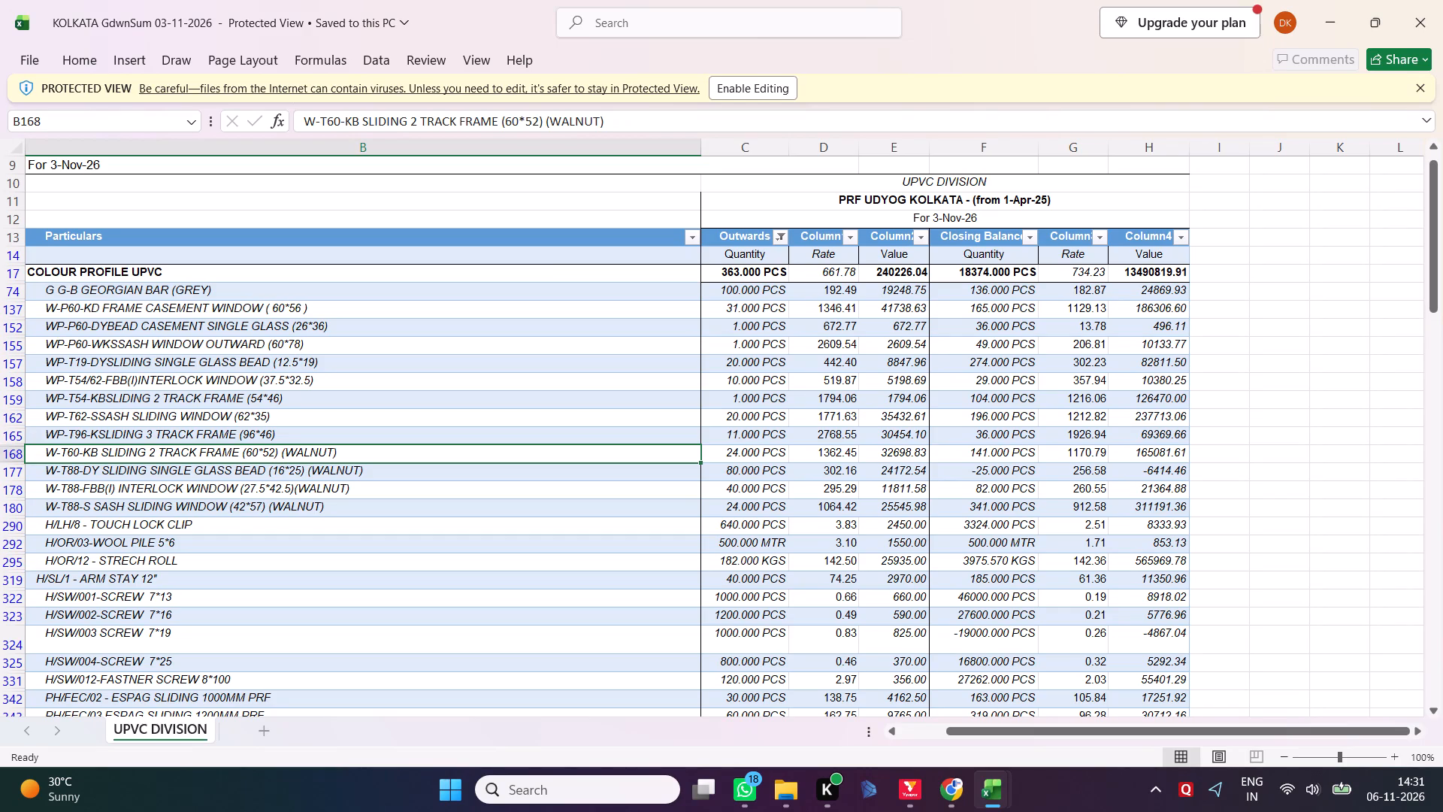
key(alt+Tab)
key(Down)
key(Down)
key(Down)
key(Down)
key(Down)
key(Down)
key(Down)
key(Down)
key(Down)
key(Down)
key(Down)
key(Down)
key(Down)
key(Down)
key(Down)
key(Down)
key(Down)
key(Down)
key(Down)
key(Down)
key(Down)
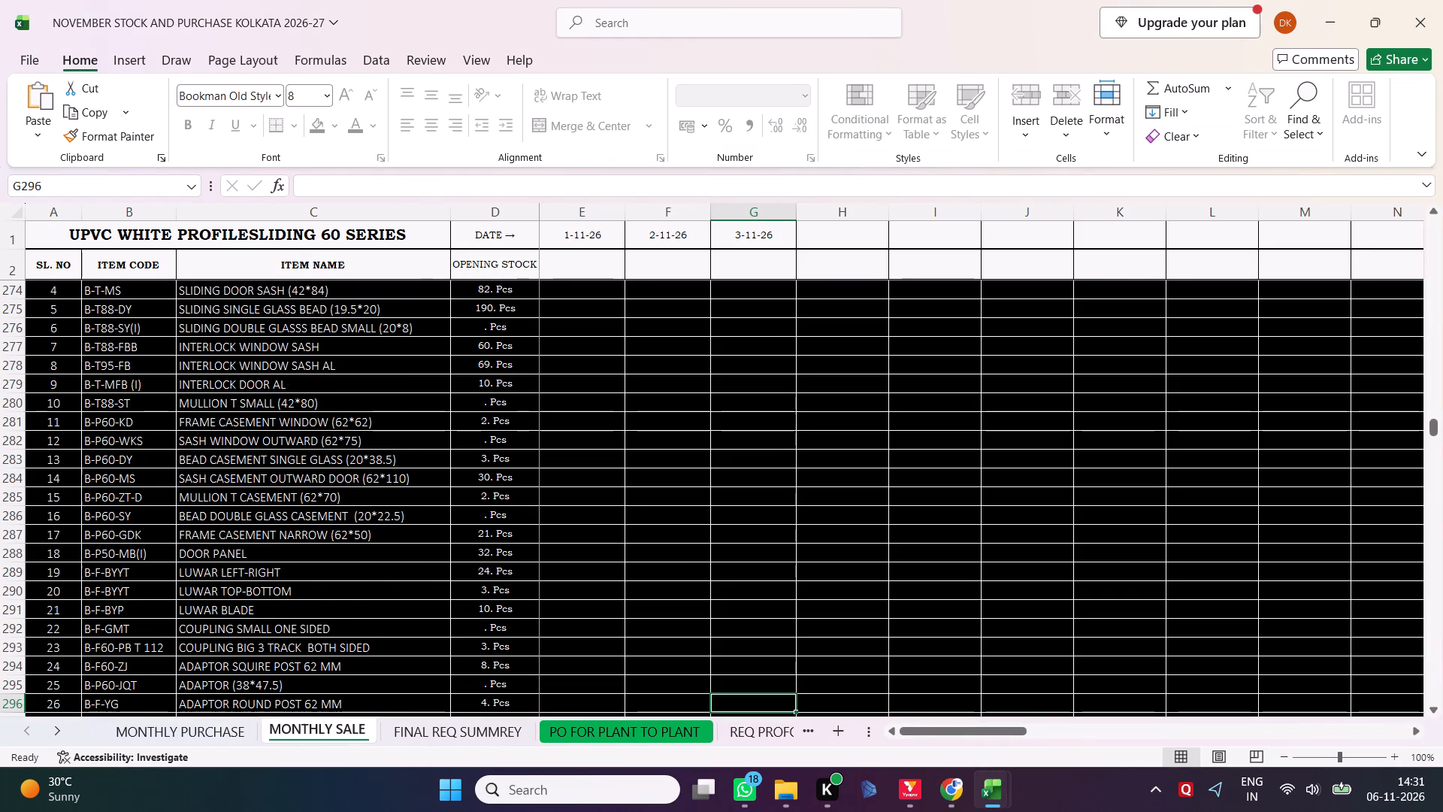
key(alt+Tab)
key(alt+Tab)
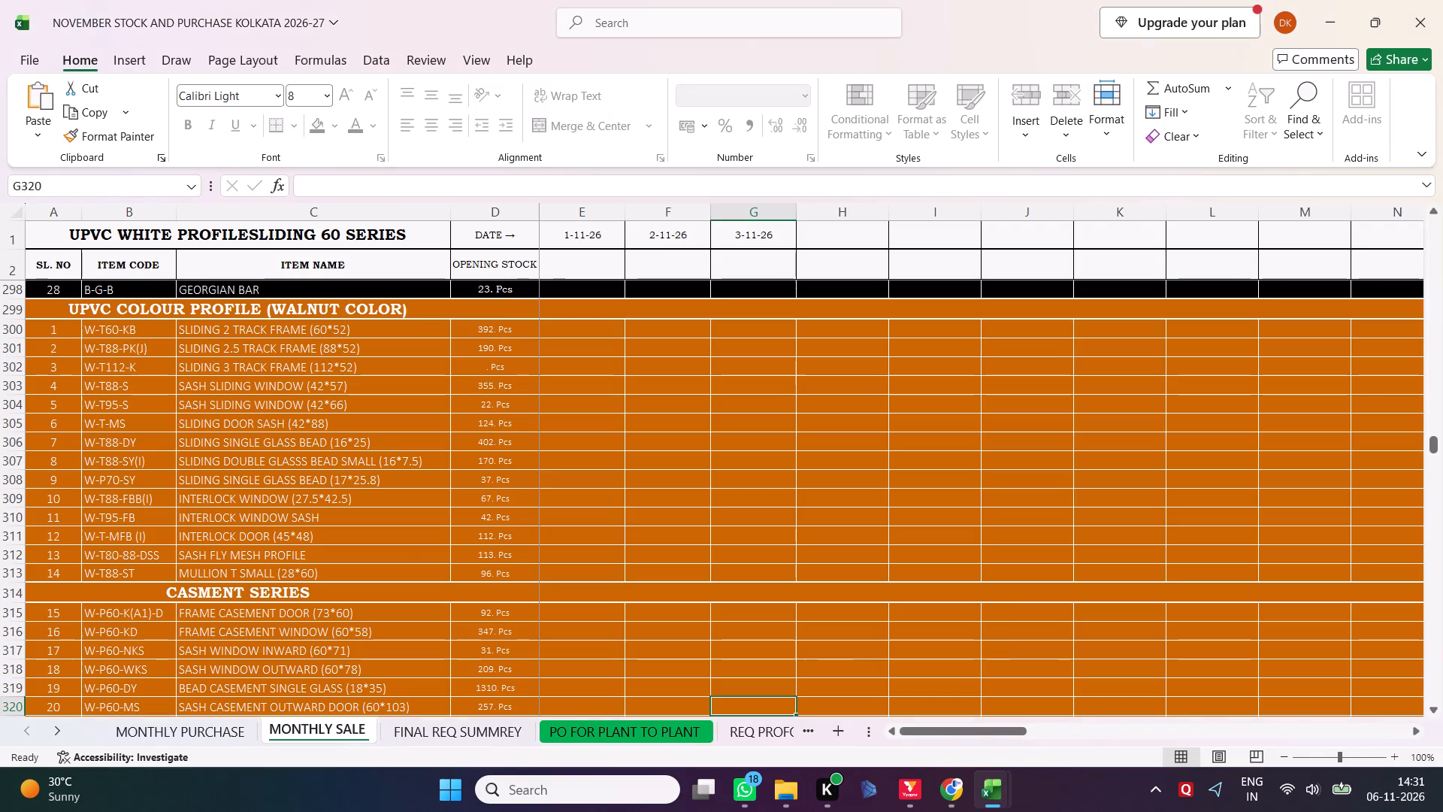
key(Up)
key(Up)
key(Up)
key(Up)
key(Up)
key(Up)
key(Up)
key(Up)
key(Up)
key(Up)
key(Up)
key(Up)
key(Up)
key(Up)
key(Up)
key(Up)
key(Up)
key(Up)
key(Up)
key(alt+Tab)
key(alt+Tab)
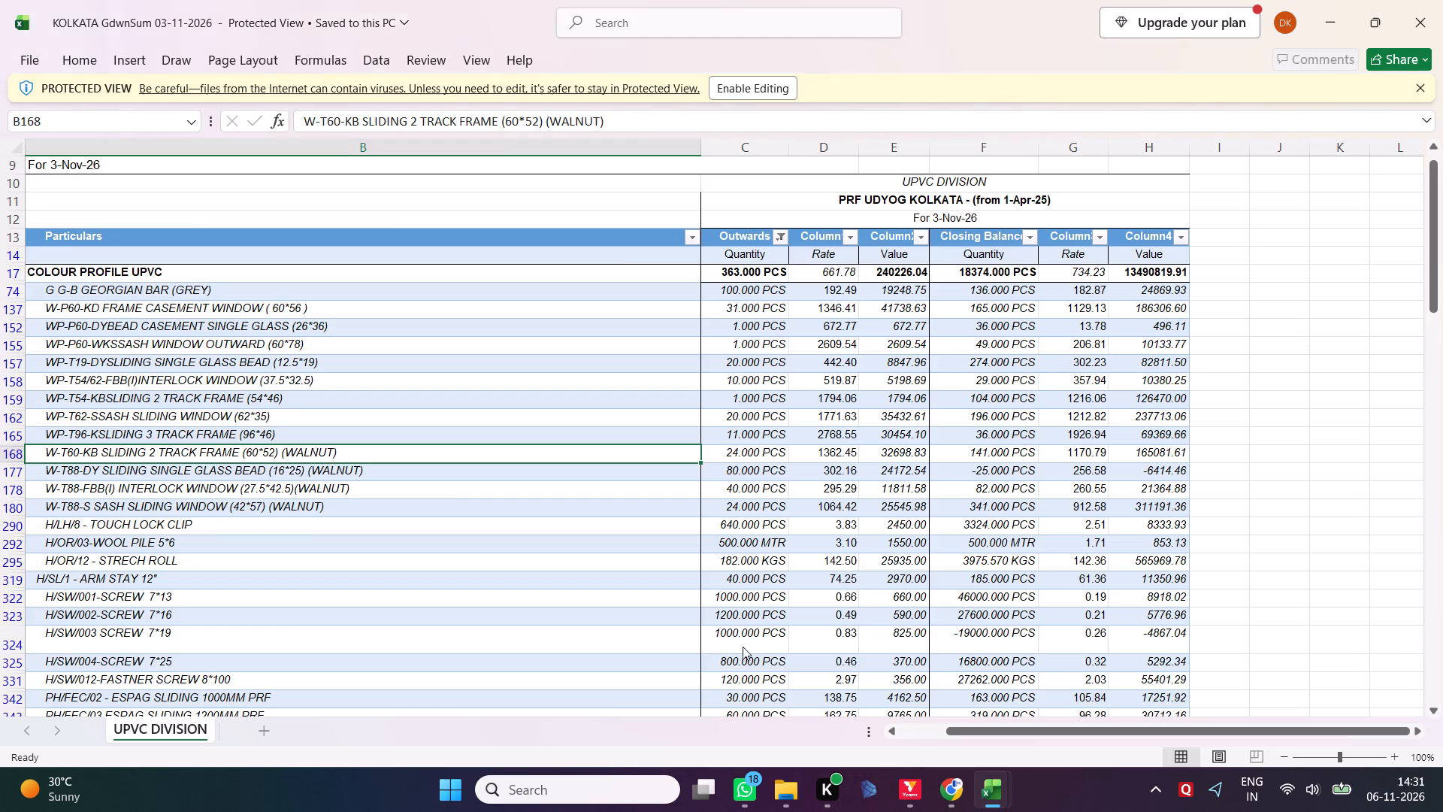
key(Up)
key(alt+Tab)
key(alt+Tab)
text(24)
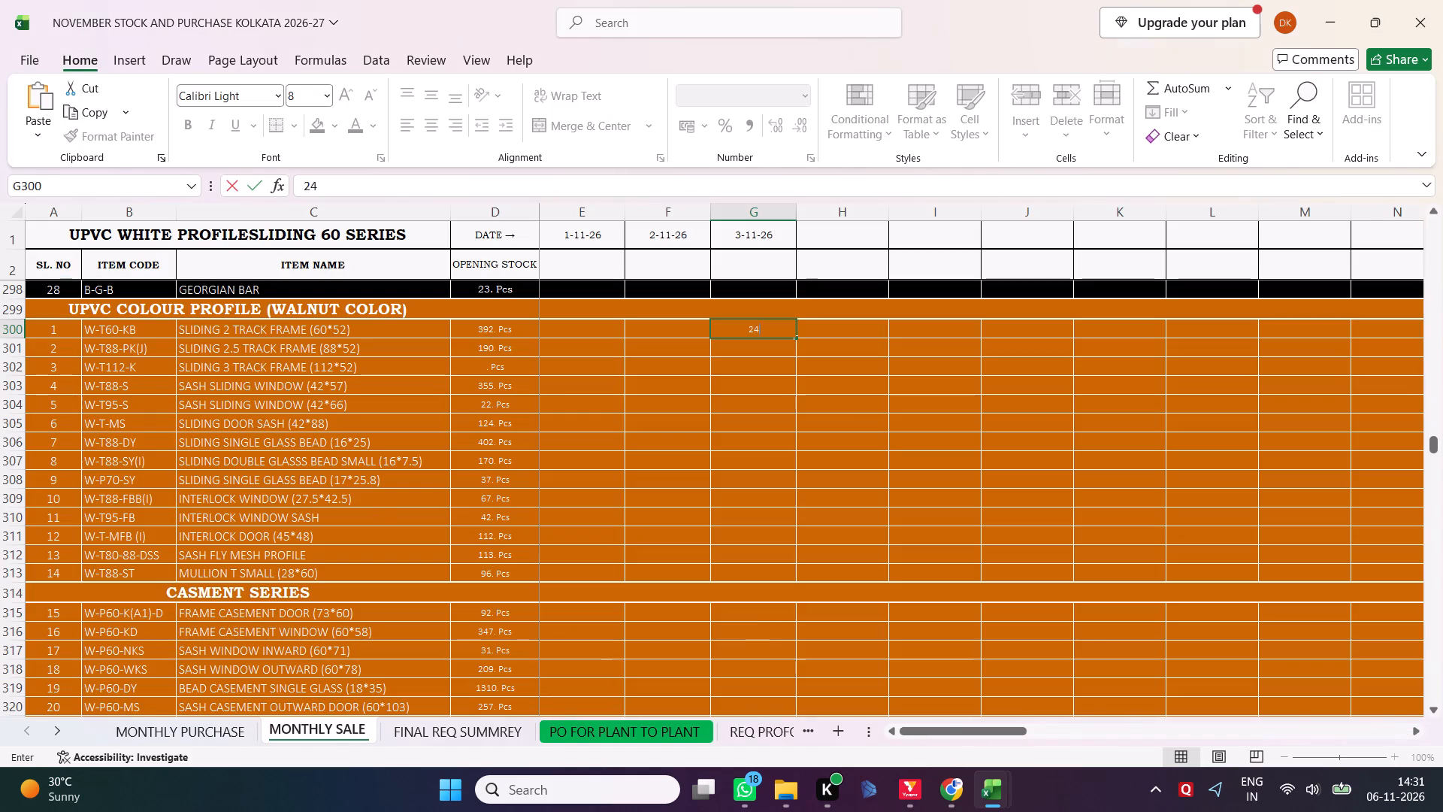
key(Return)
Enter 80 as the 3-11-26 sale of W-T88-DY sliding single glass bead (16*25) in walnut.
key(alt+Tab)
key(Down)
key(alt+Tab)
key(Down)
key(Down)
key(Down)
key(Down)
key(Down)
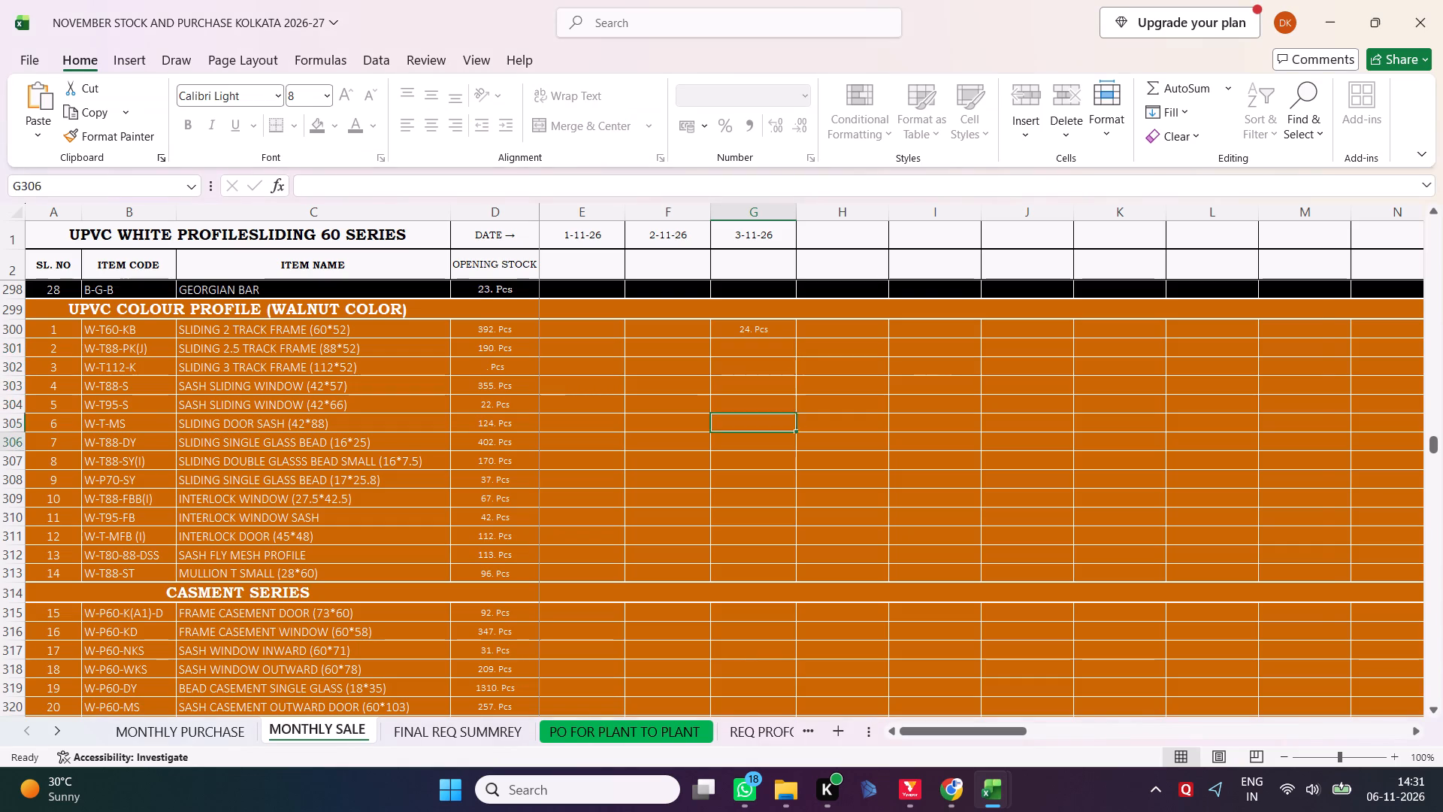
key(alt+Tab)
key(alt+Tab)
text(80)
key(Return)
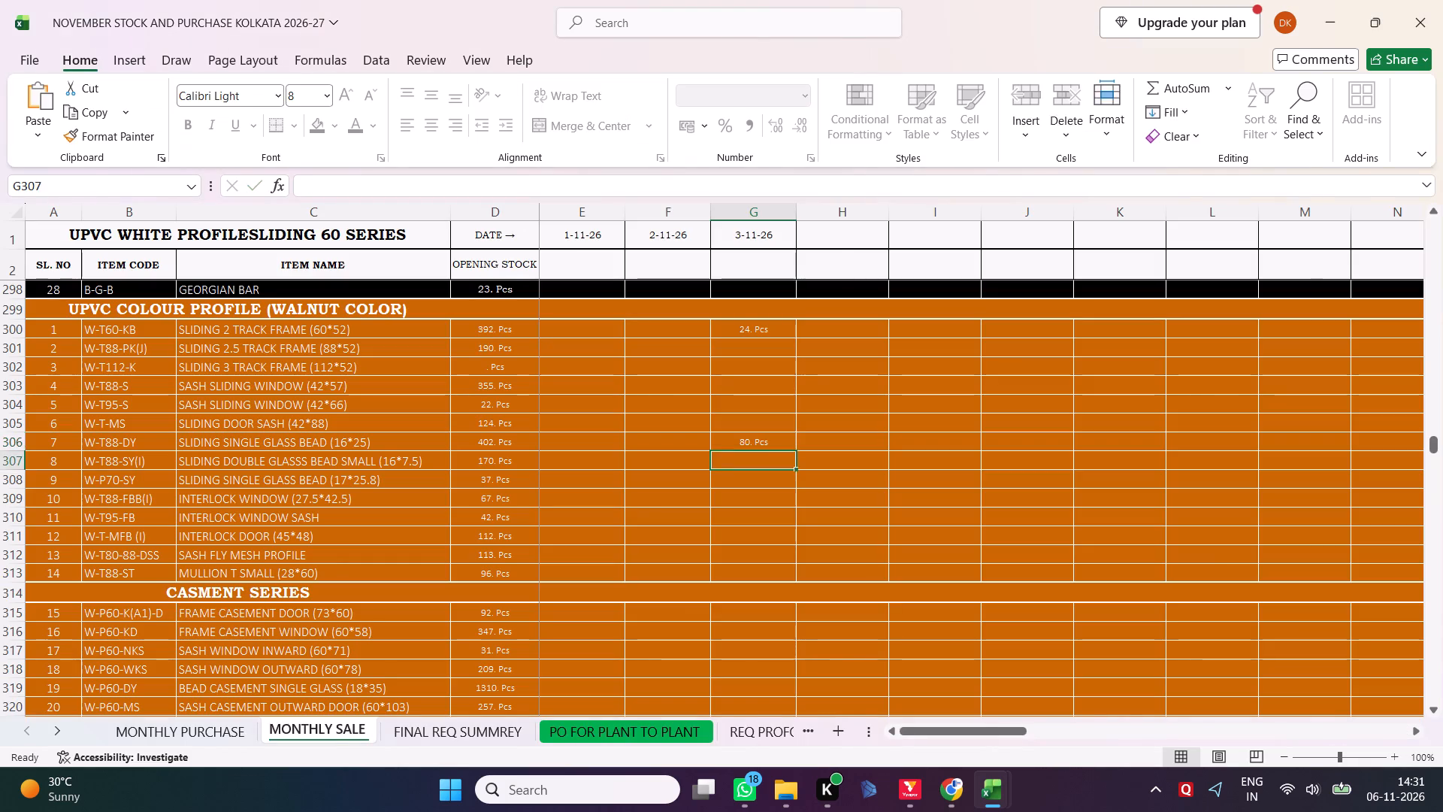
Enter 40 as the 3-11-26 sale of W-T88-FBB(I) interlock window (27.5*42.5) in walnut.
key(alt+Tab)
key(Down)
key(alt+Tab)
key(Down)
key(Down)
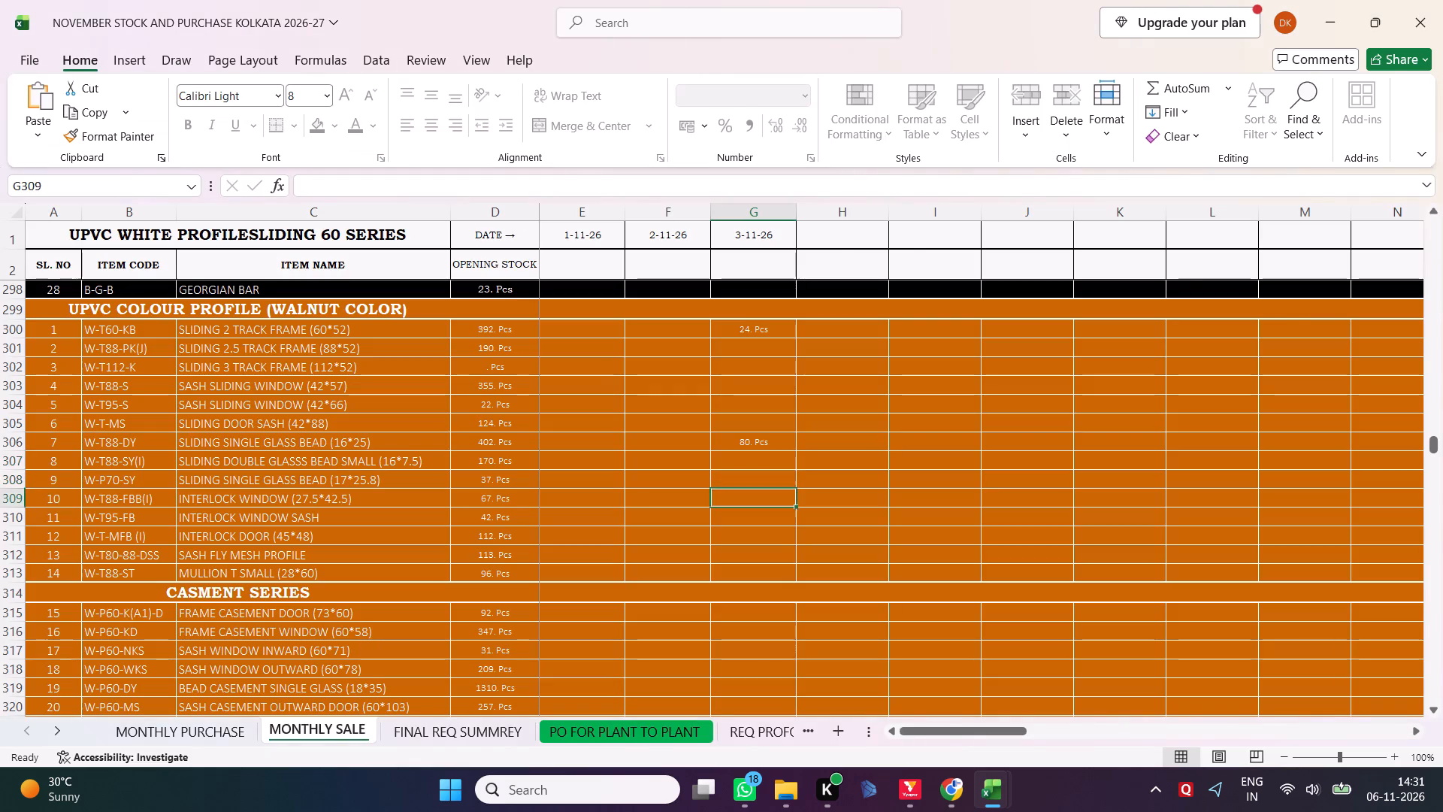
key(alt+Tab)
key(alt+Tab)
text(40)
key(Return)
Enter 24 as the 3-11-26 sale of W-T88-S sash sliding window (42*57) in walnut.
key(alt+Tab)
key(Down)
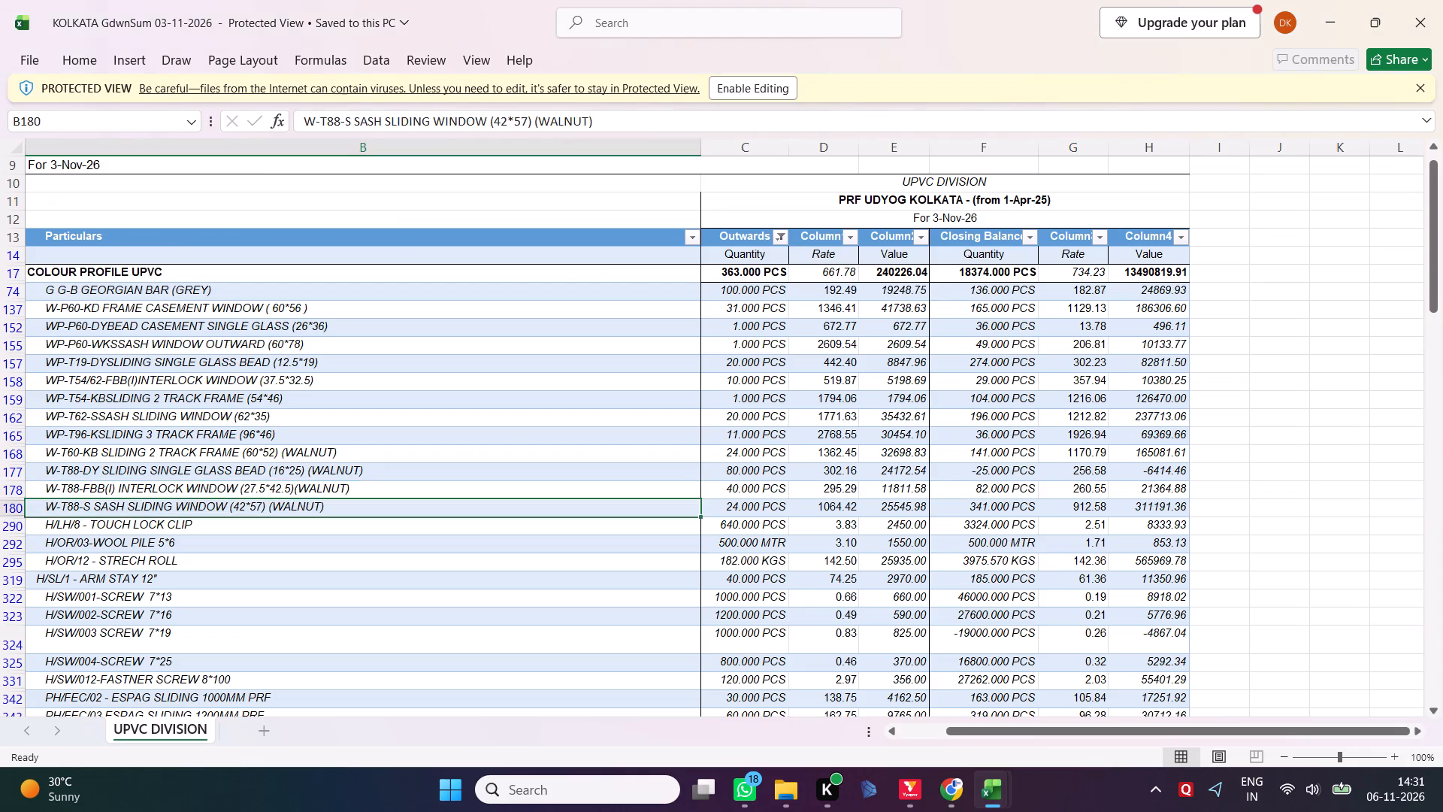
key(alt+Tab)
key(Up)
key(Up)
key(Up)
key(Up)
key(Up)
key(Up)
key(Up)
key(alt+Tab)
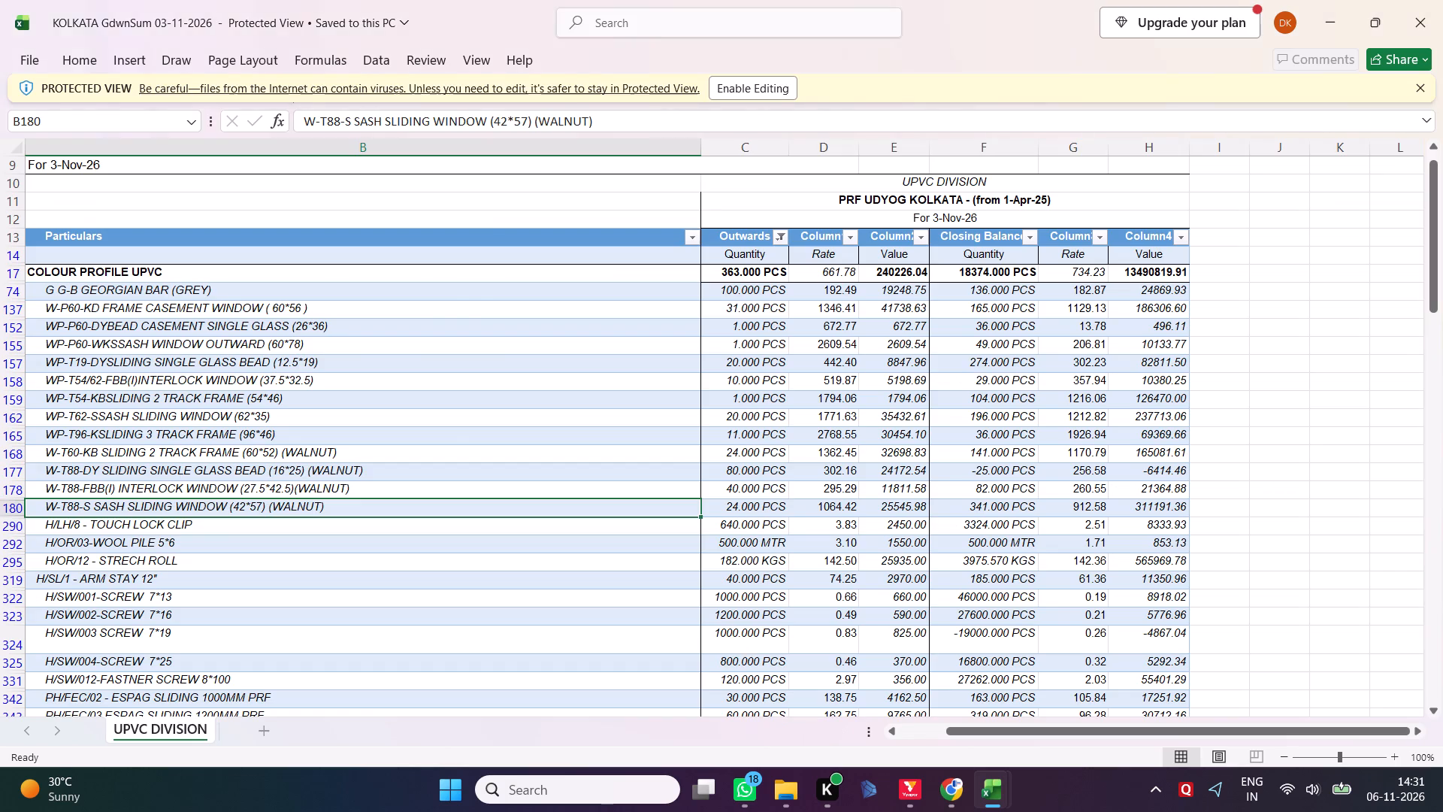
key(alt+Tab)
text(24)
key(Return)
Enter 640 as the 3-11-26 sale of H/LH/8 touch lock clip in the hinges and locks hardware section.
key(alt+Tab)
key(Down)
key(Down)
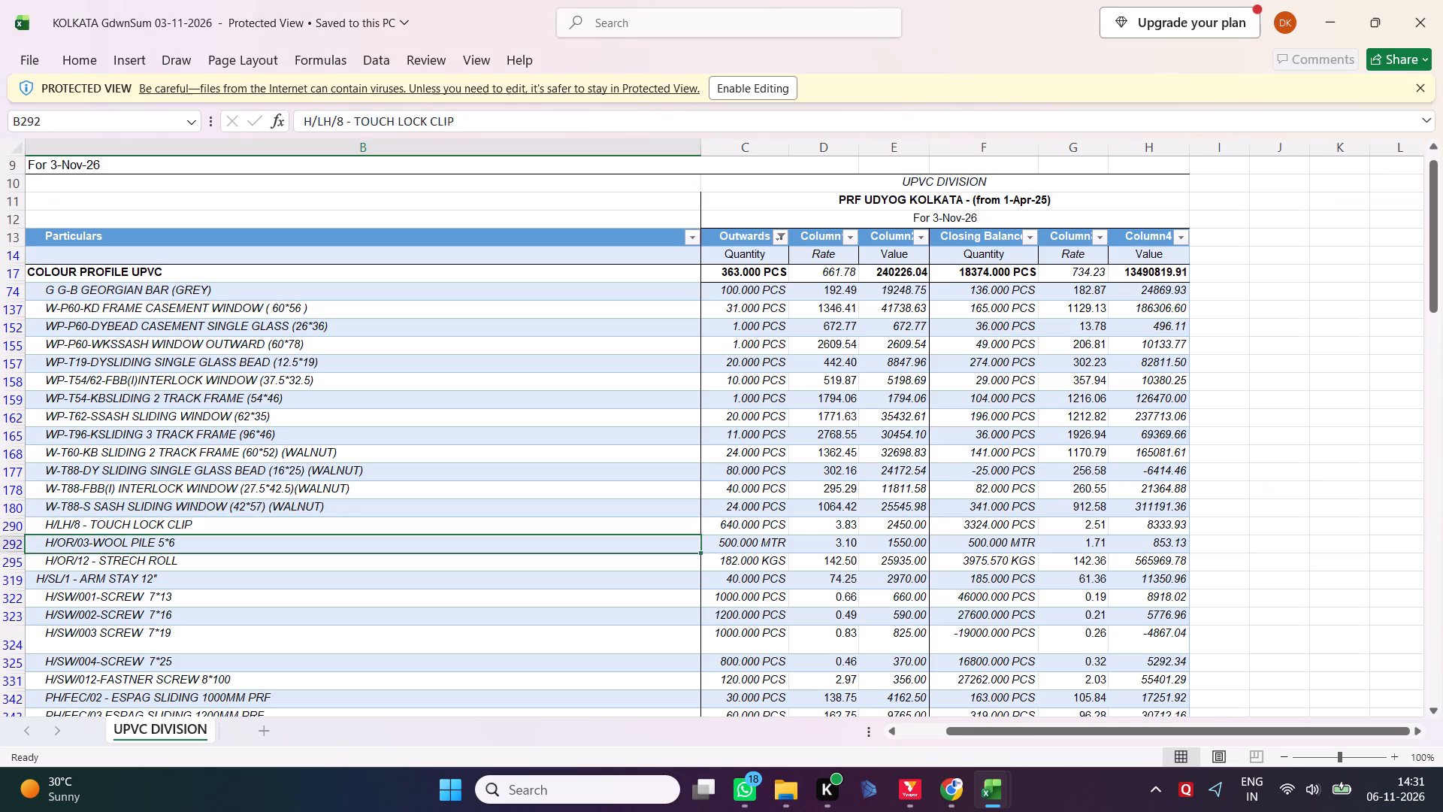
key(Up)
key(alt+Tab)
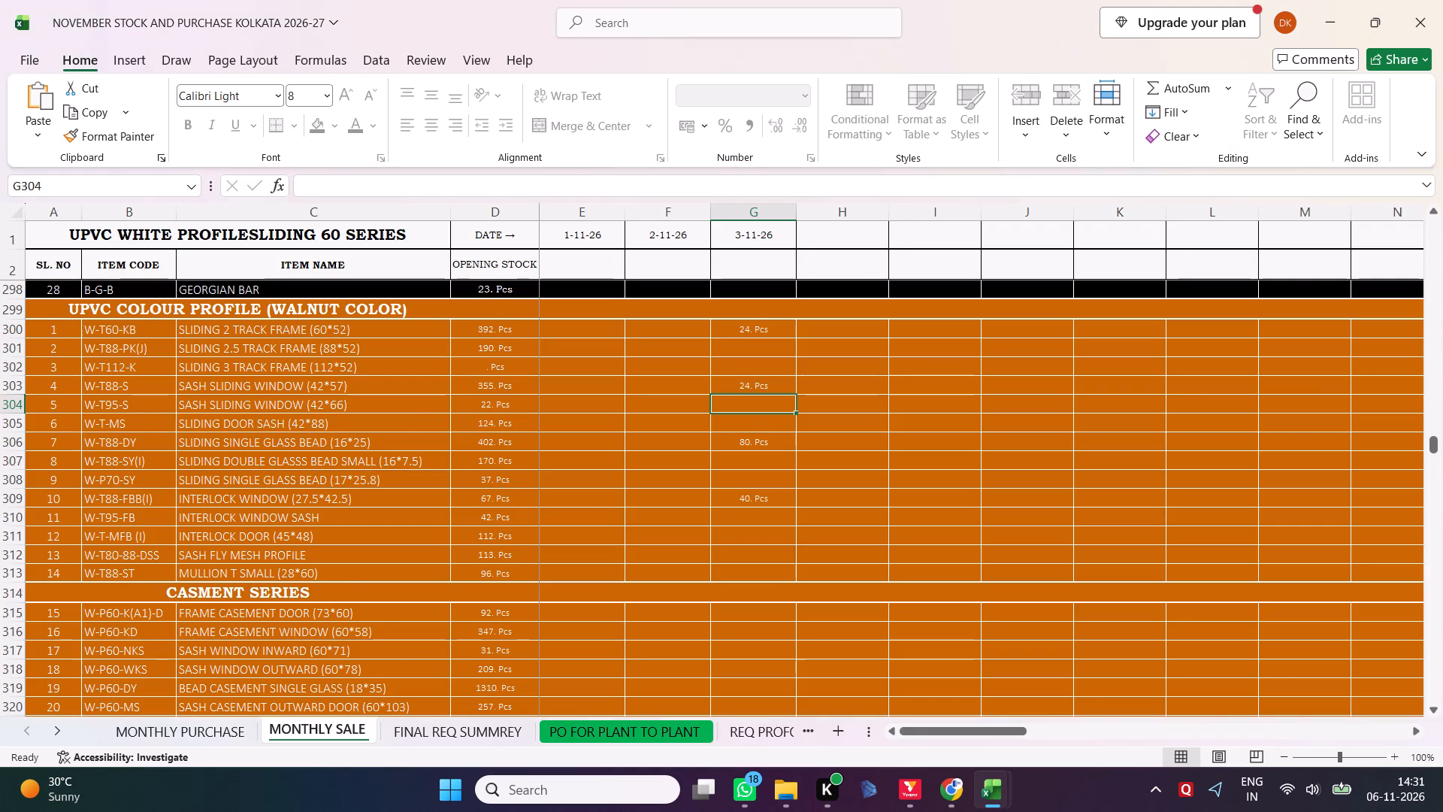
scroll(743, 647, down, 10)
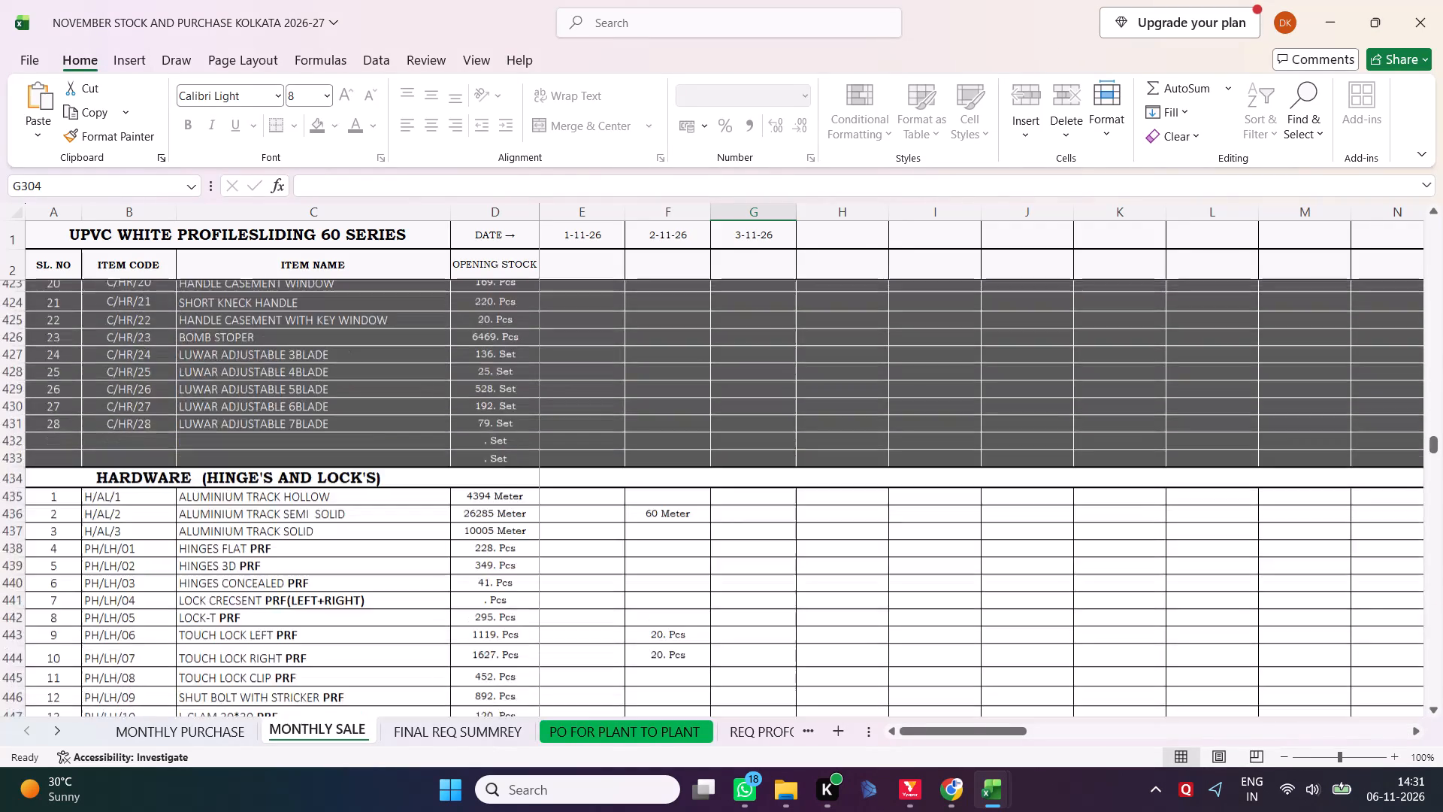
scroll(743, 647, down, 4)
scroll(743, 647, up, 9)
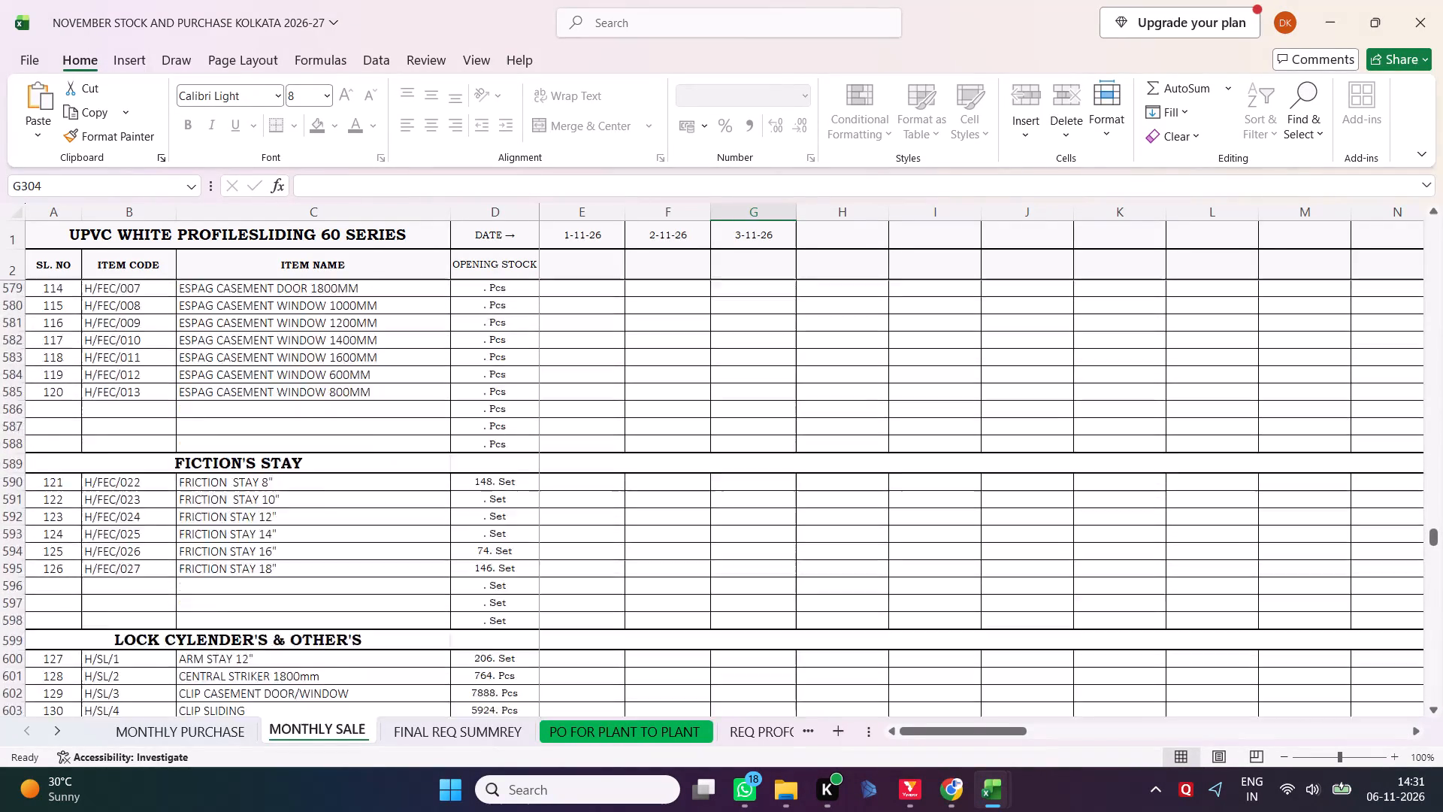
scroll(743, 647, up, 2)
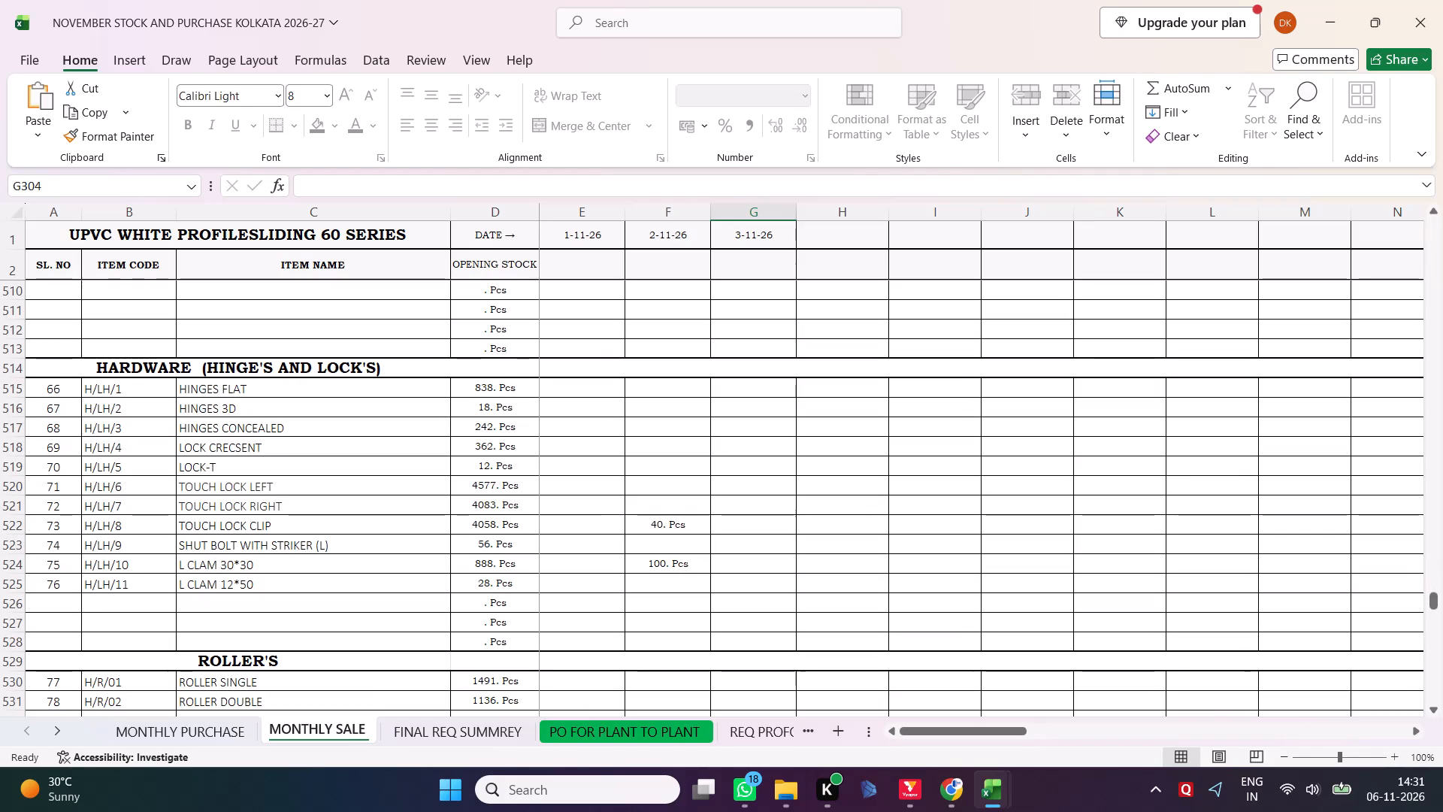
click(758, 542)
key(alt+Tab)
key(alt+Tab)
key(Up)
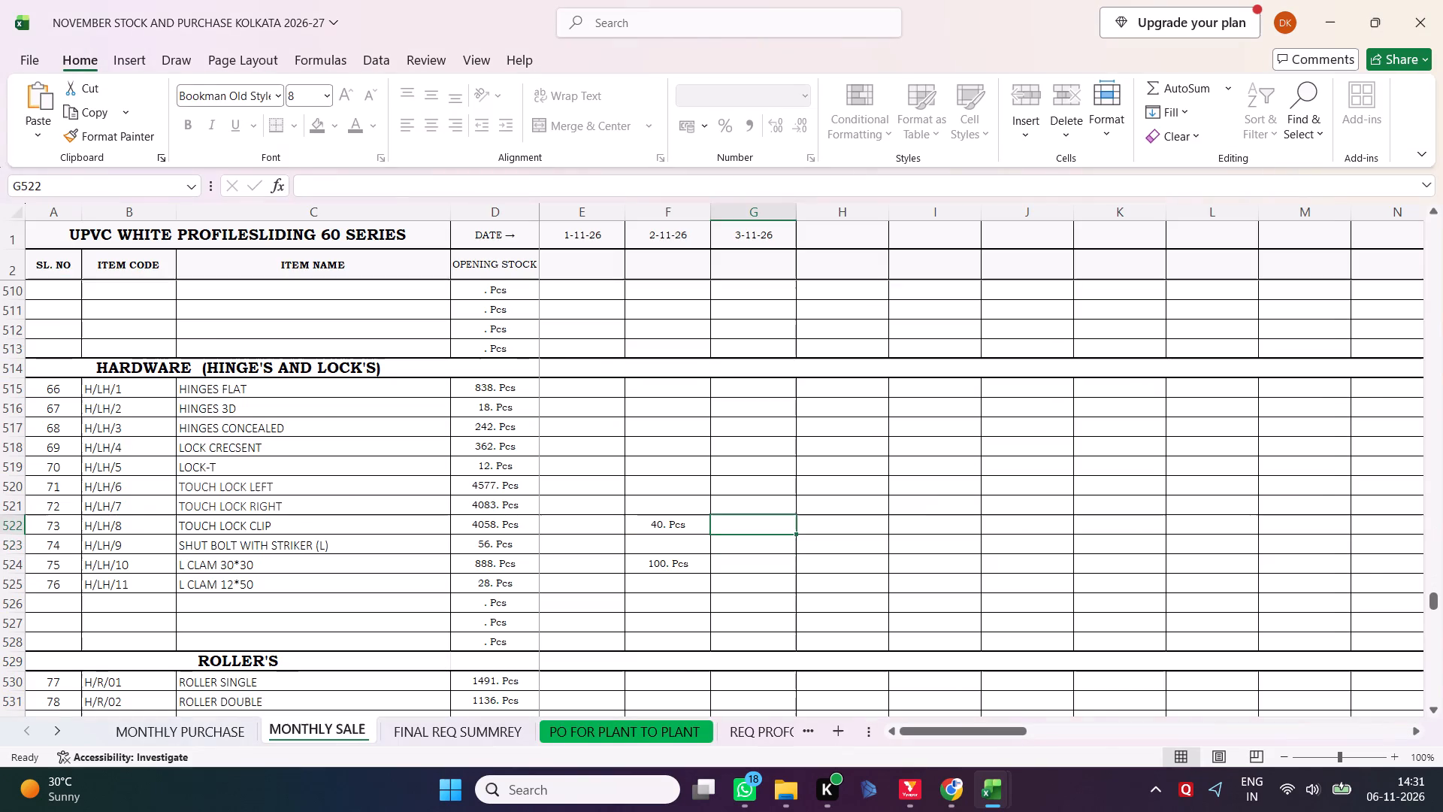
key(alt+Tab)
key(alt+Tab)
text(640)
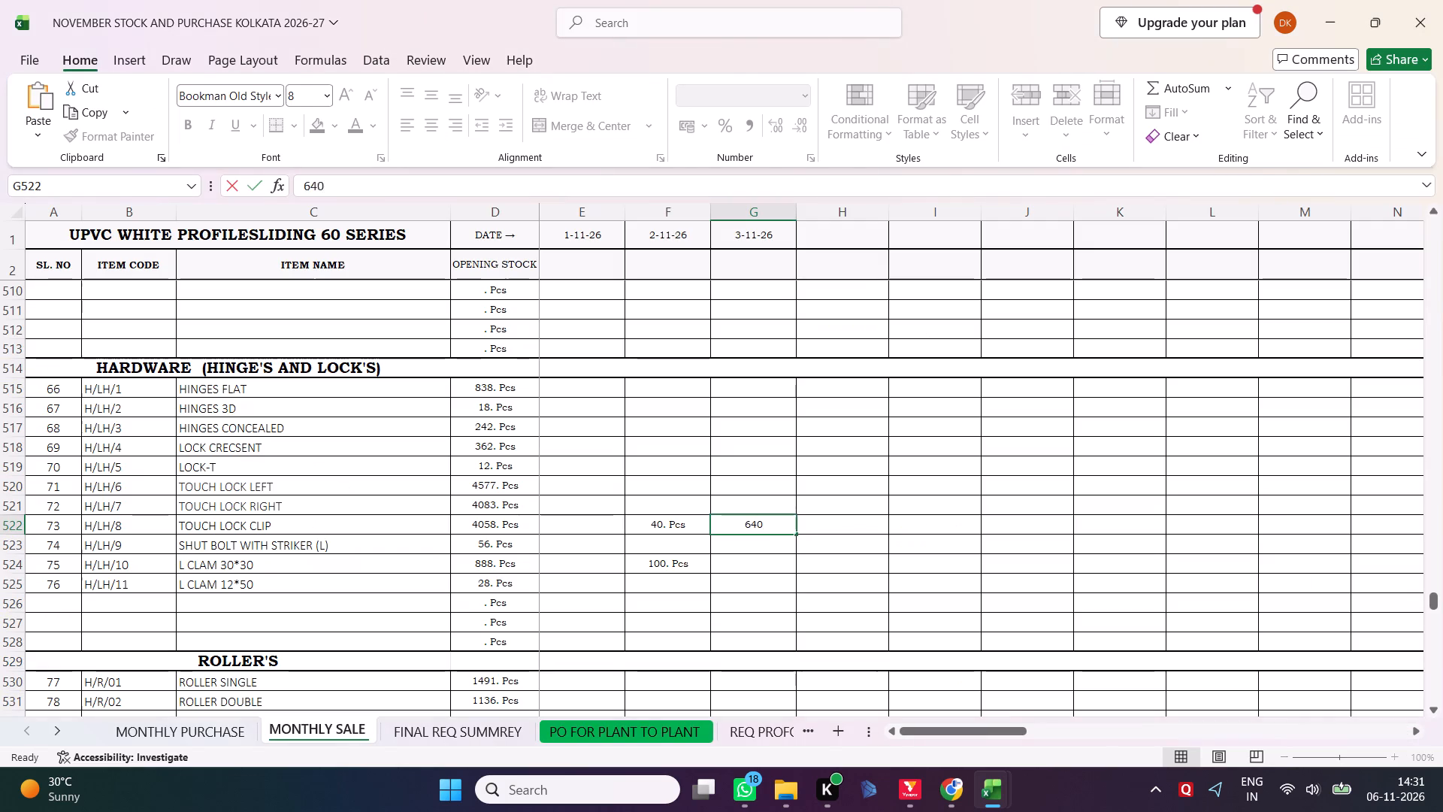
key(Return)
Enter 1 roll as the 3-11-26 sale of wool pile 5*6 (roll 500 meter) in the OTHER'S section.
key(alt+Tab)
key(Down)
key(alt+Tab)
key(Down)
key(Down)
key(Down)
key(Down)
key(Down)
key(Down)
key(Down)
key(Down)
key(Down)
key(Down)
key(Down)
key(Down)
key(Down)
key(Down)
key(Down)
key(Down)
key(Down)
key(Down)
key(Down)
key(Down)
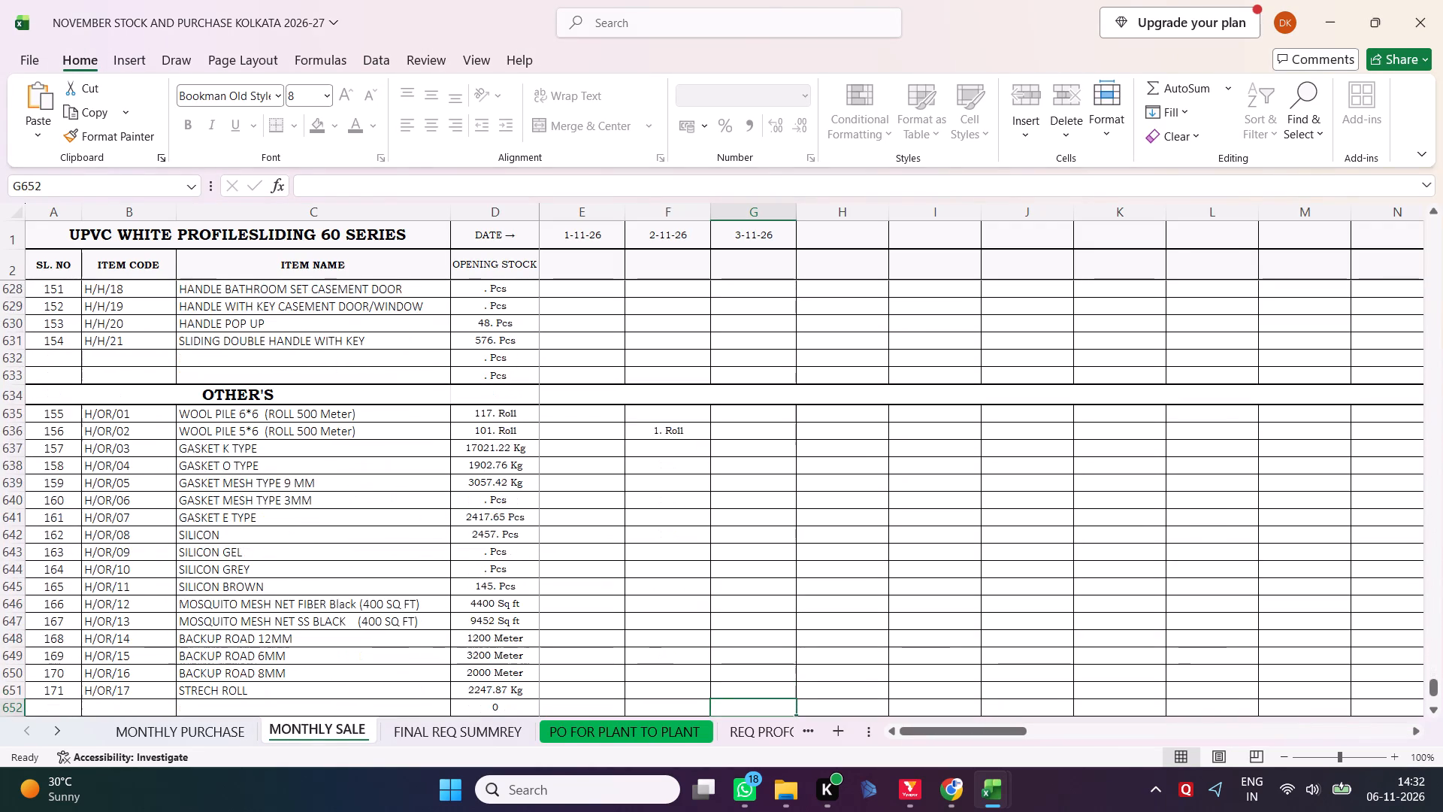
key(Up)
key(Up)
key(Up)
key(Up)
key(Up)
key(Up)
key(Up)
key(Up)
key(Up)
key(Up)
key(Up)
key(Up)
key(Up)
key(Up)
key(Up)
key(Up)
key(alt+Tab)
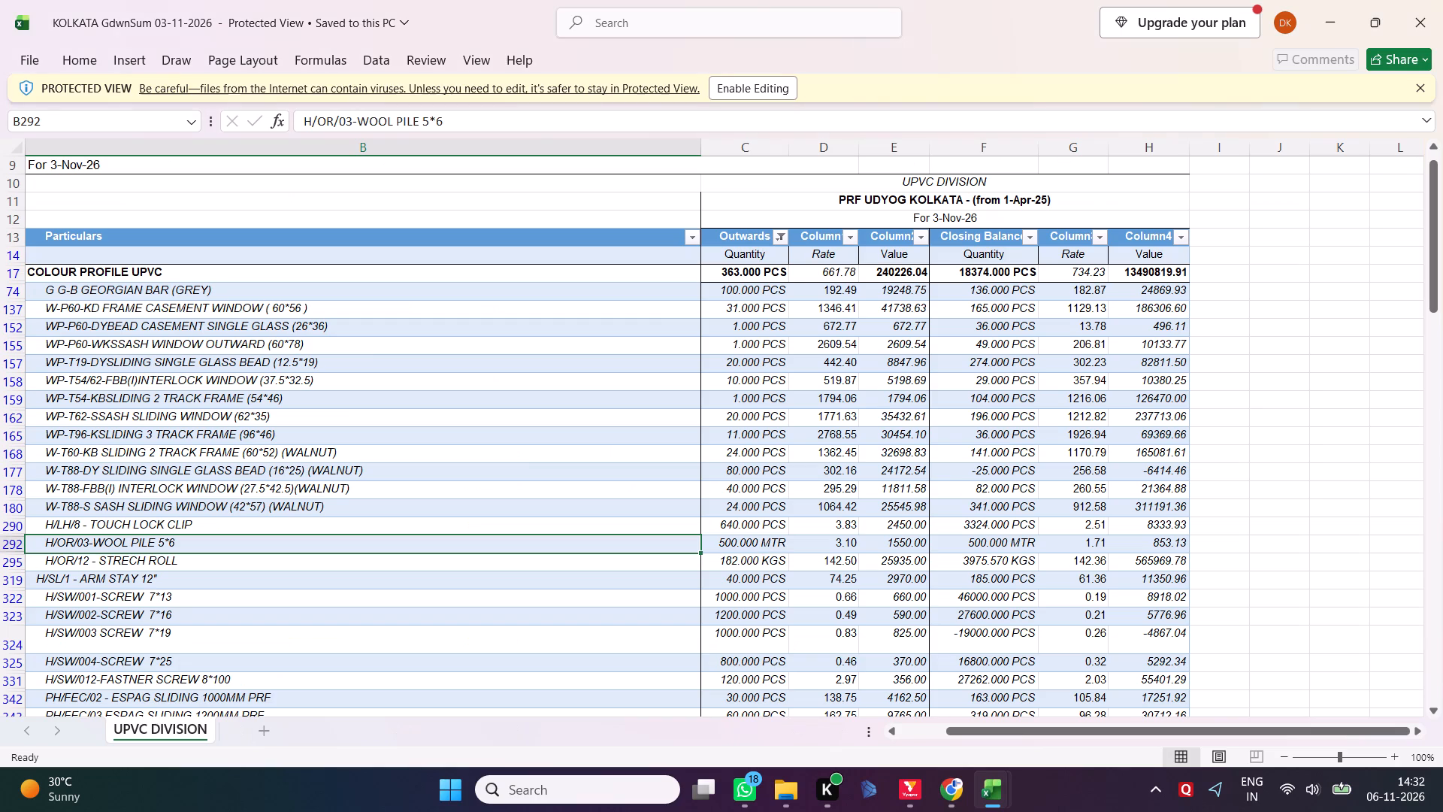
key(alt+Tab)
key(1)
key(Return)
Enter 182 as the 3-11-26 sale of strech roll in the OTHER'S section.
key(alt+Tab)
key(Down)
key(alt+Tab)
key(Down)
key(Down)
key(Down)
key(Down)
key(Down)
key(Down)
key(Down)
key(Down)
key(Down)
key(Down)
key(Down)
key(Down)
key(Down)
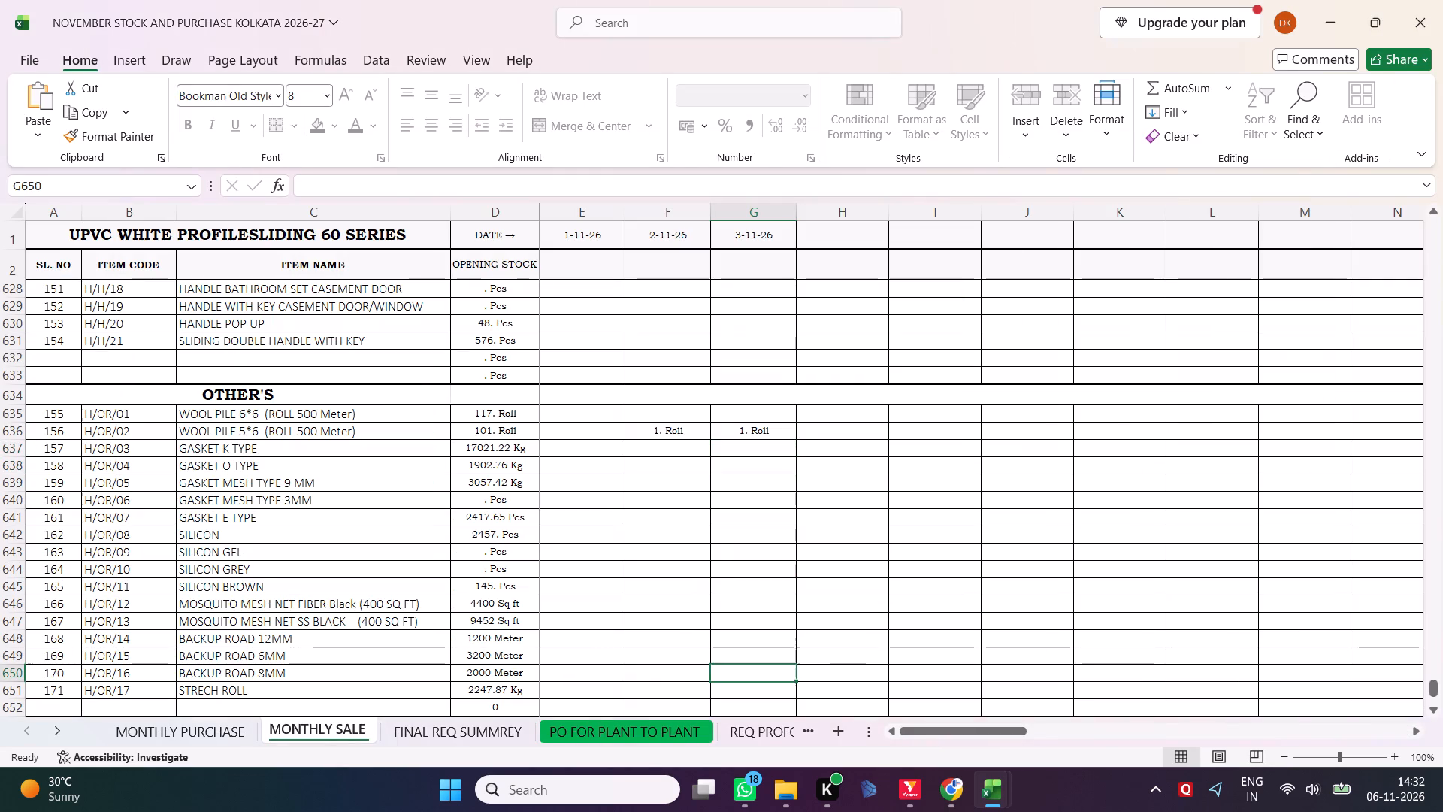
key(Down)
key(alt+Tab)
key(alt+Tab)
text(182)
key(Return)
Enter 40 as the 3-11-26 sale of H/SL/1 arm stay 12" in the lock cylinders and others section.
key(alt+Tab)
key(Down)
key(alt+Tab)
key(Up)
key(Up)
key(Up)
key(Up)
key(Up)
key(Up)
key(Up)
key(Up)
key(Up)
key(Up)
key(Up)
key(Up)
key(Up)
key(Up)
key(Up)
key(Up)
key(Up)
key(Up)
key(Up)
key(Up)
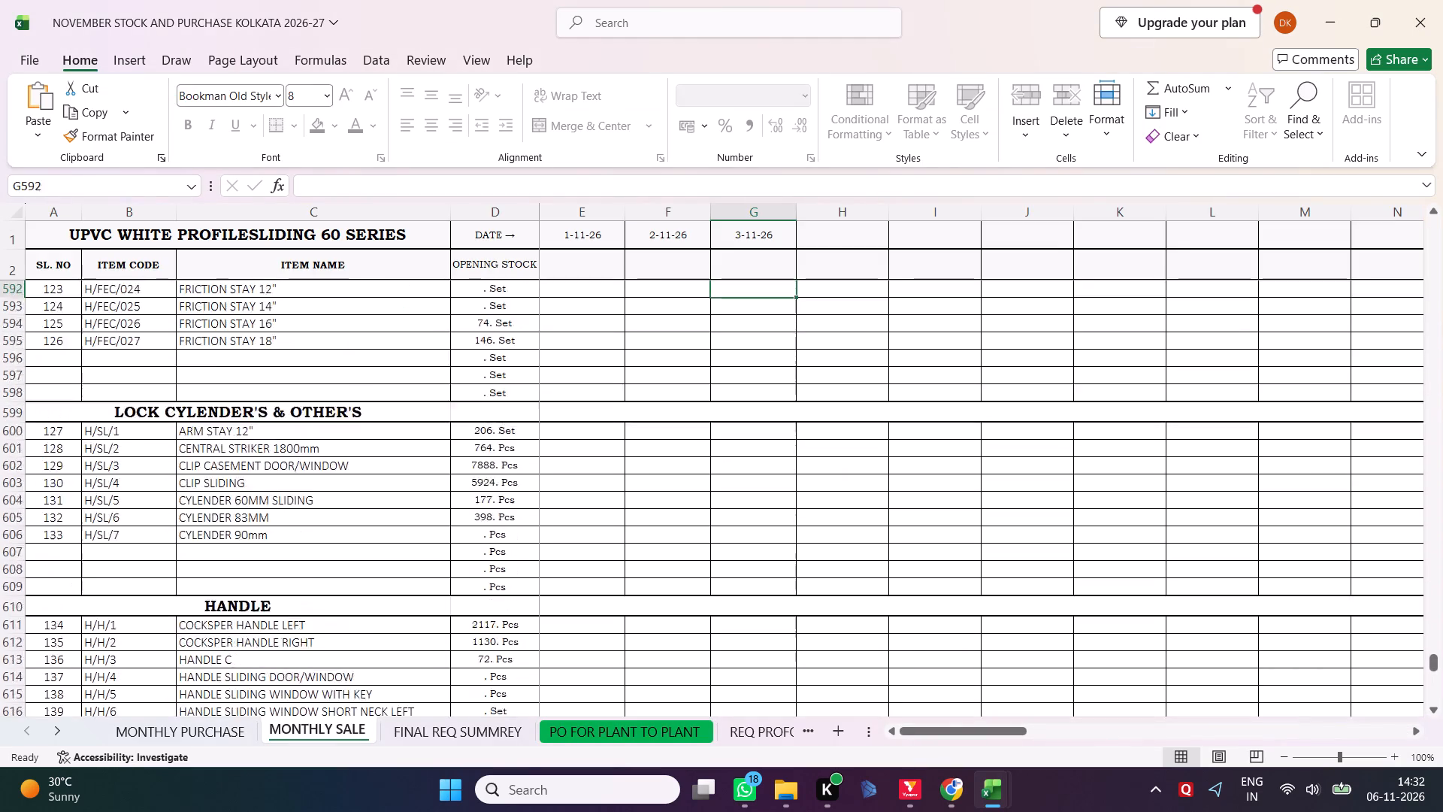
key(Down)
key(Down)
key(Down)
key(Down)
key(Down)
key(Down)
key(Down)
key(Down)
key(Down)
key(Down)
key(Down)
key(Down)
key(Down)
key(Down)
key(Down)
key(Down)
key(alt+Tab)
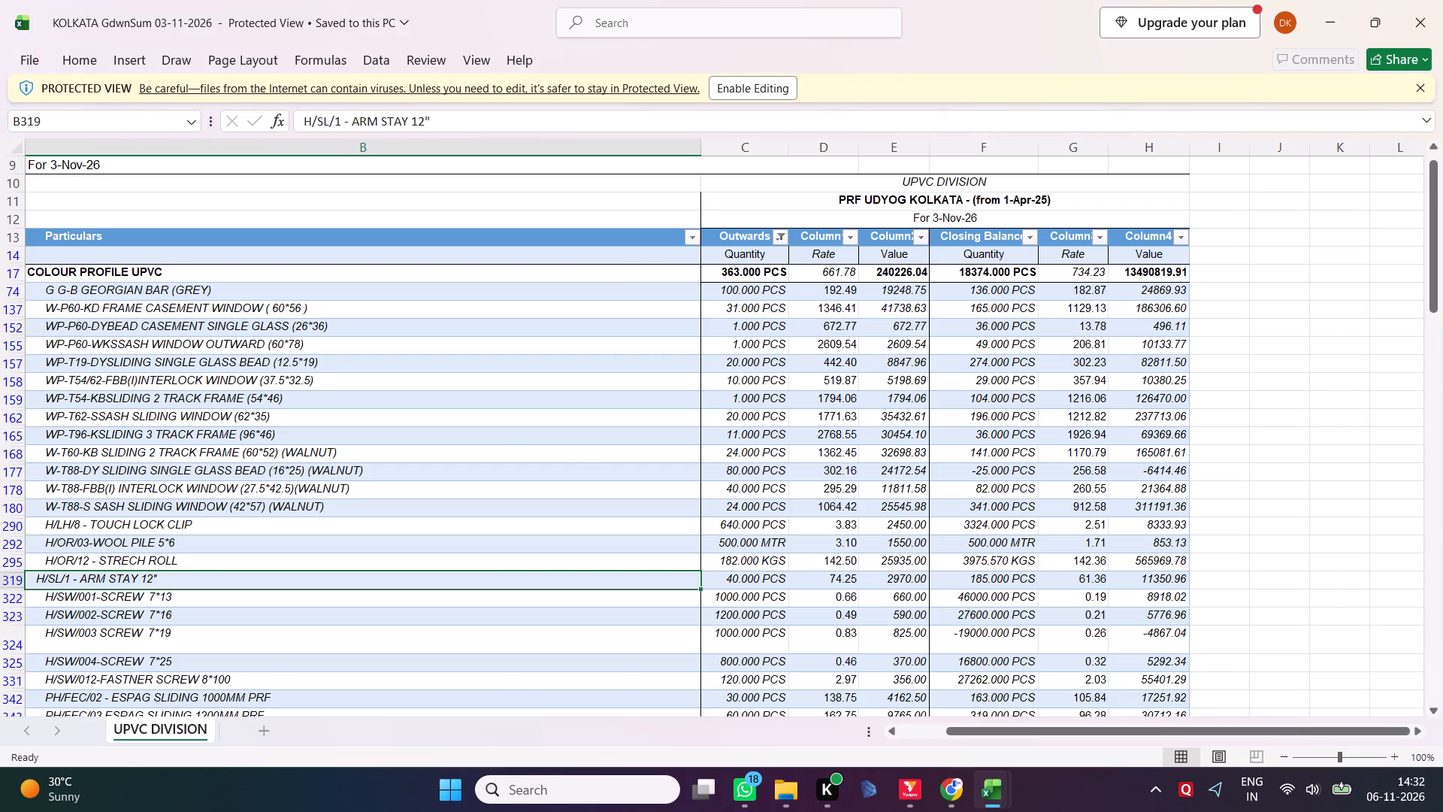
key(alt+Tab)
text(40)
key(Return)
Enter 1 box as the 3-11-26 sale of H/SW/001 screw 7*13 in the SCREW'S section.
key(alt+Tab)
key(Down)
key(alt+Tab)
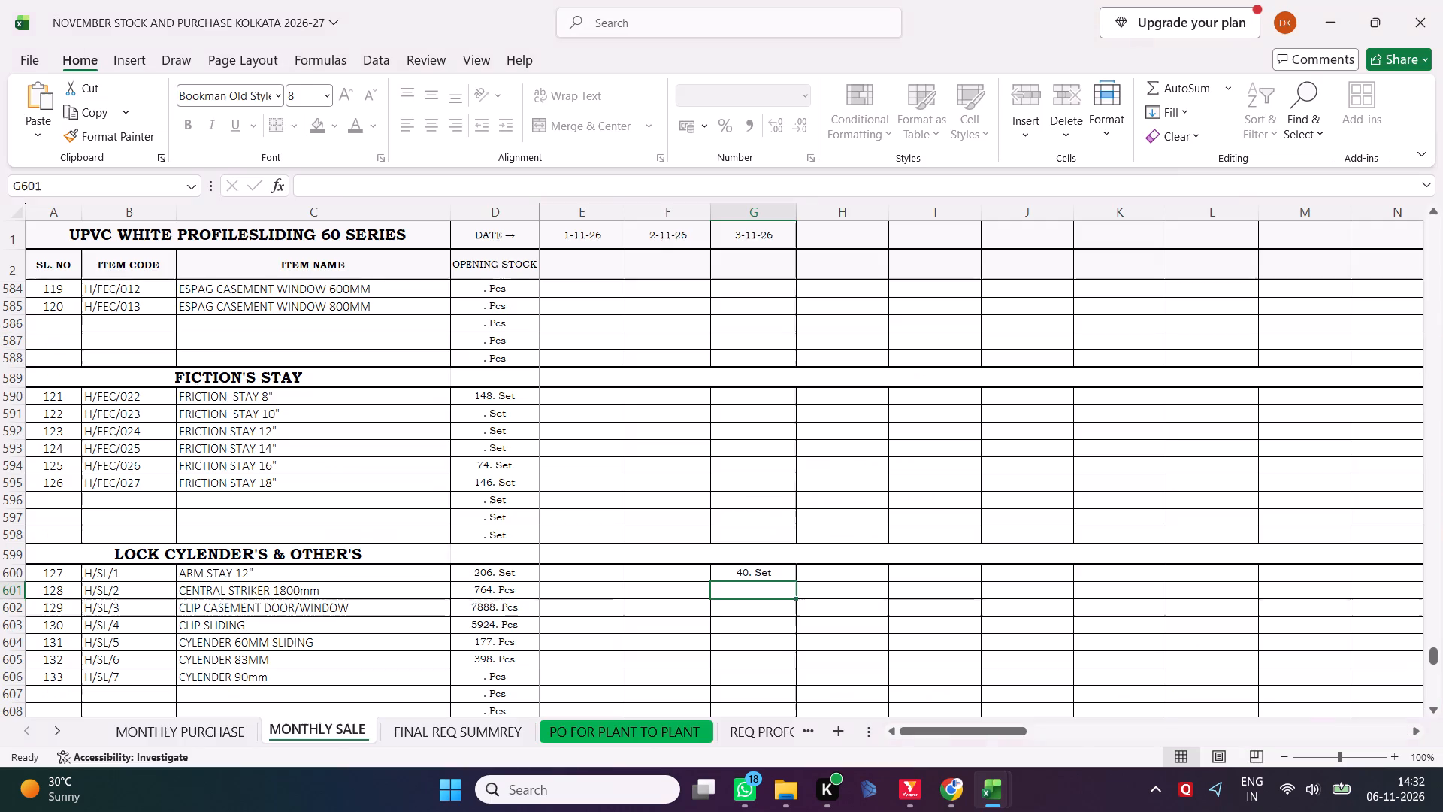
key(Up)
key(Up)
key(Up)
key(Up)
key(Up)
key(Up)
key(Up)
key(Up)
key(Up)
key(Up)
key(Up)
key(Up)
key(Up)
key(Up)
key(Up)
key(Up)
key(Up)
key(Up)
key(Up)
key(Up)
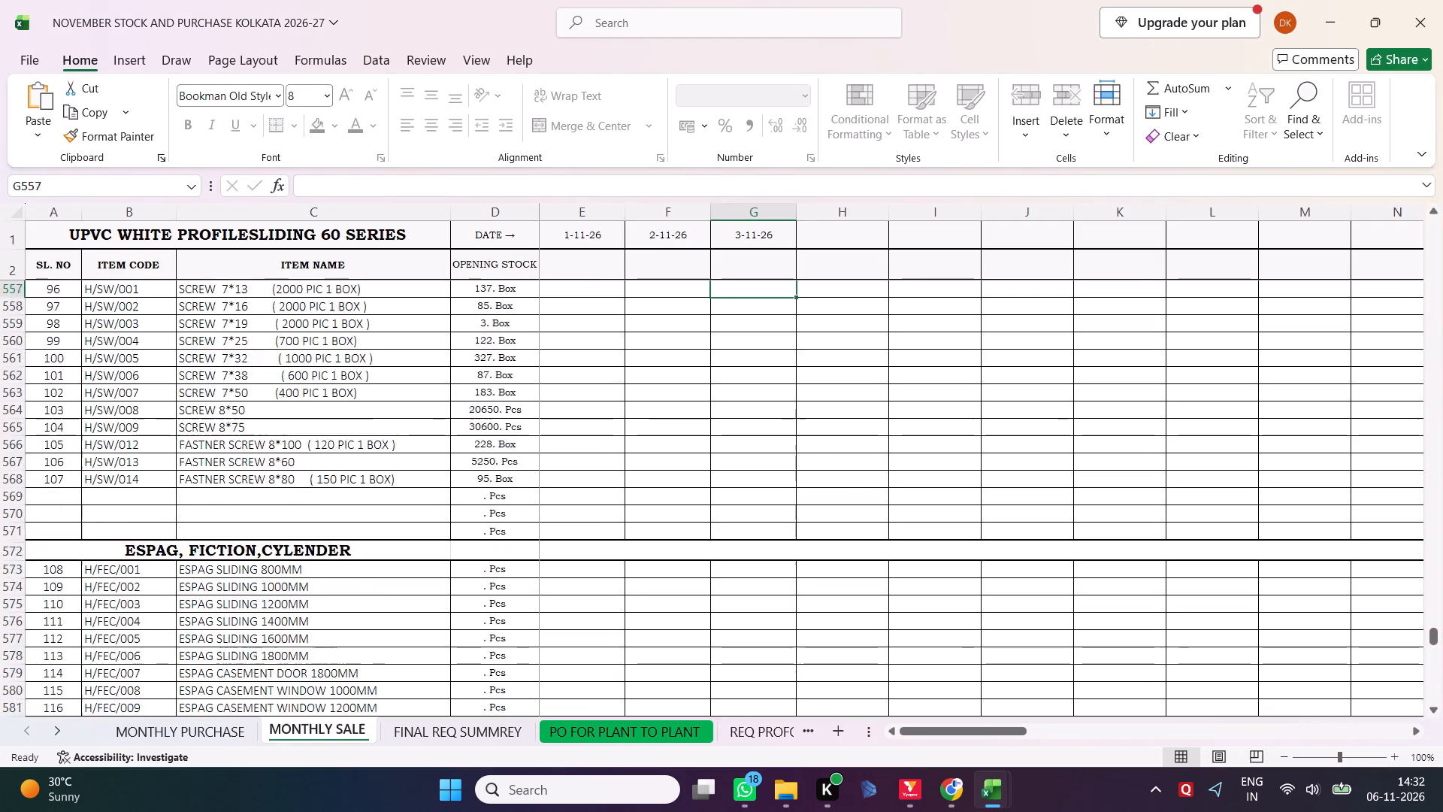
key(Down)
key(Down)
key(Down)
key(Down)
key(Down)
key(Down)
key(Down)
key(Down)
key(Down)
key(Down)
key(Down)
key(alt+Tab)
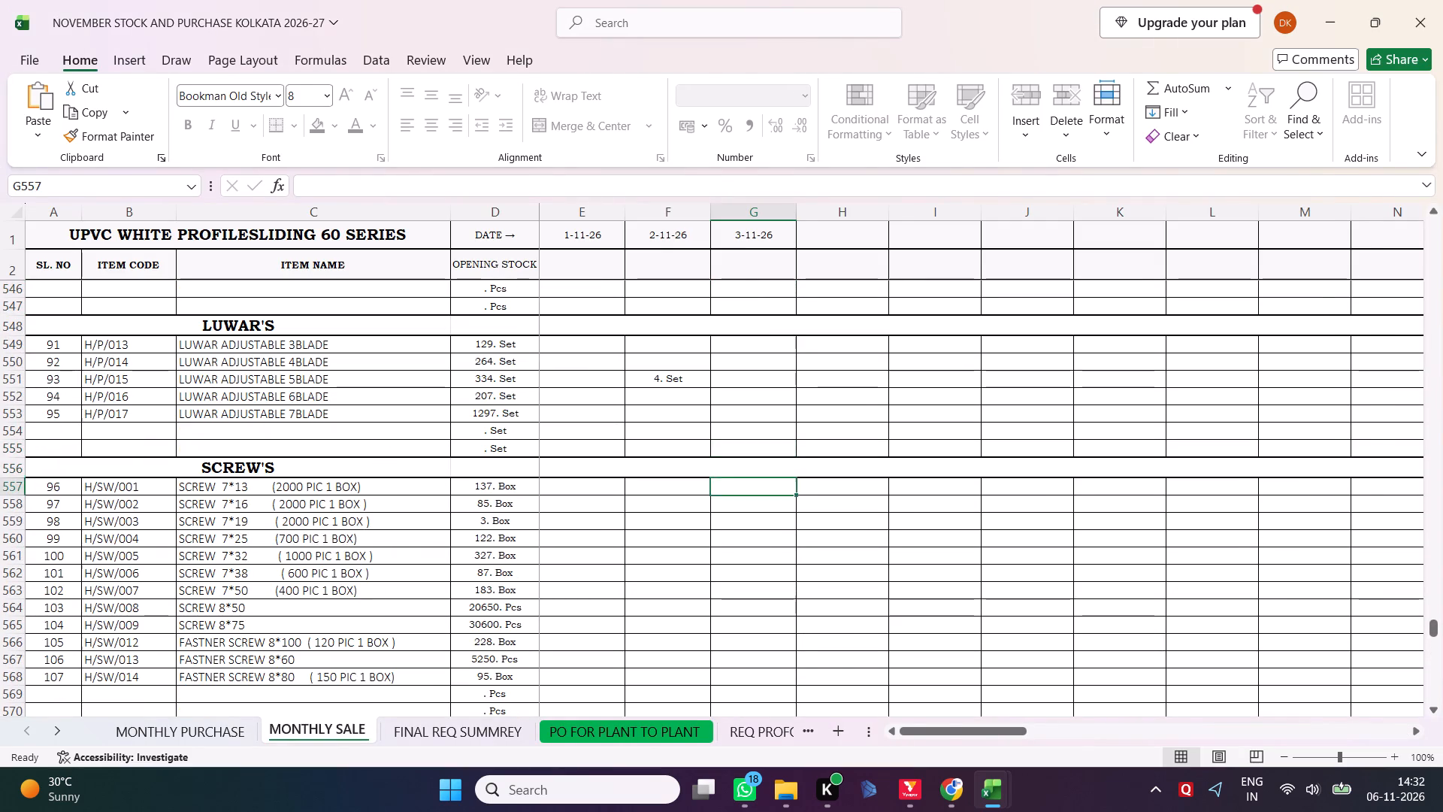
key(alt+Tab)
key(1)
key(Return)
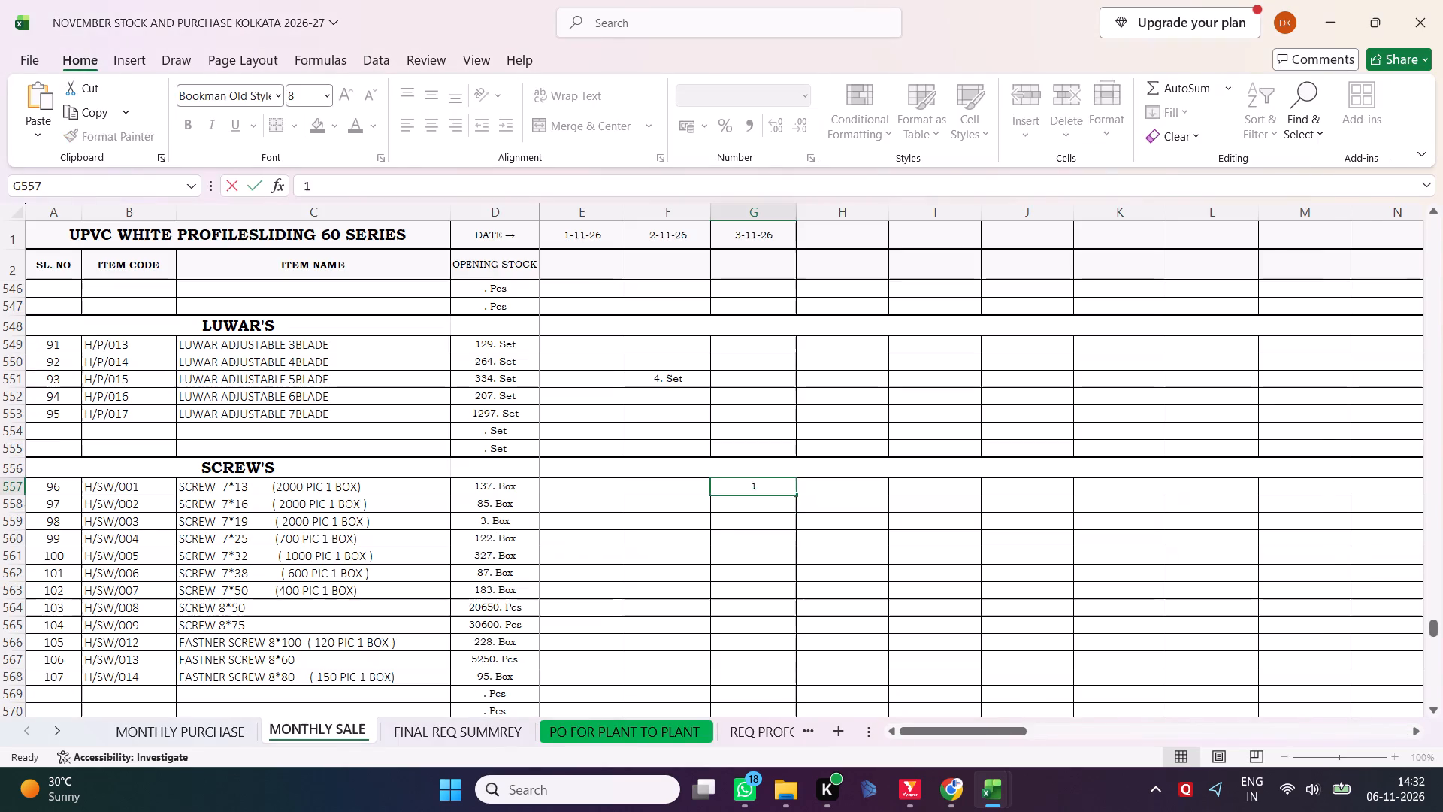
Enter 1 box as the 3-11-26 sale of H/SW/002 screw 7*16 in the SCREW'S section.
key(alt+Tab)
key(Down)
key(alt+Tab)
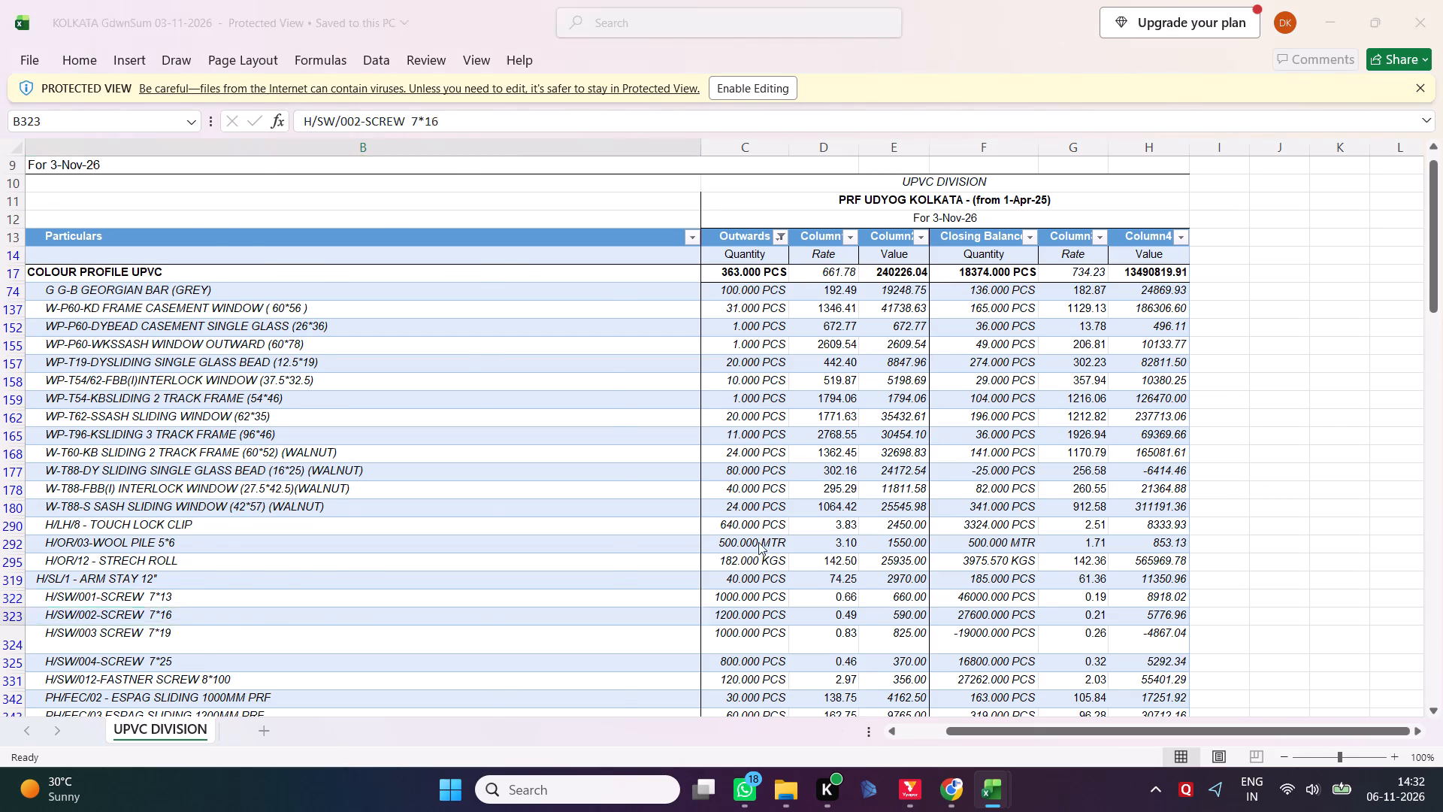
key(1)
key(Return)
Transfer the 3-Nov-26 outward quantity of H/SW/003 screw 7*19 to its 3-11-26 sale entry.
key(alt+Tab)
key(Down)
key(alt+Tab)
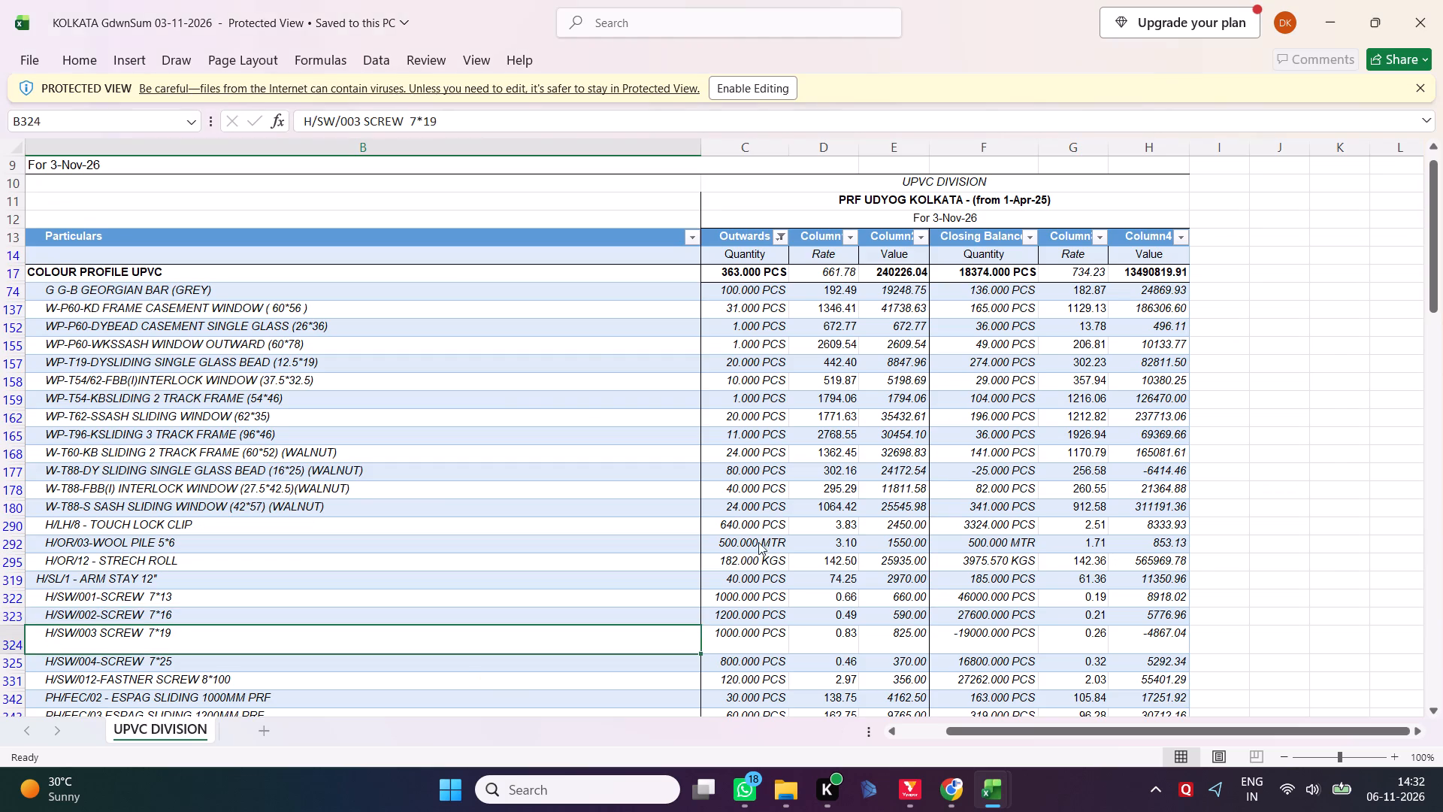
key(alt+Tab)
Enter 1 box as the 3-11-26 sale of H/SW/003 screw 7*19 in the SCREW'S section.
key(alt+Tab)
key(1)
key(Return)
Transfer the 3-Nov-26 outward quantity of H/SW/004 screw 7*25 to its 3-11-26 sale entry in the SCREW'S section.
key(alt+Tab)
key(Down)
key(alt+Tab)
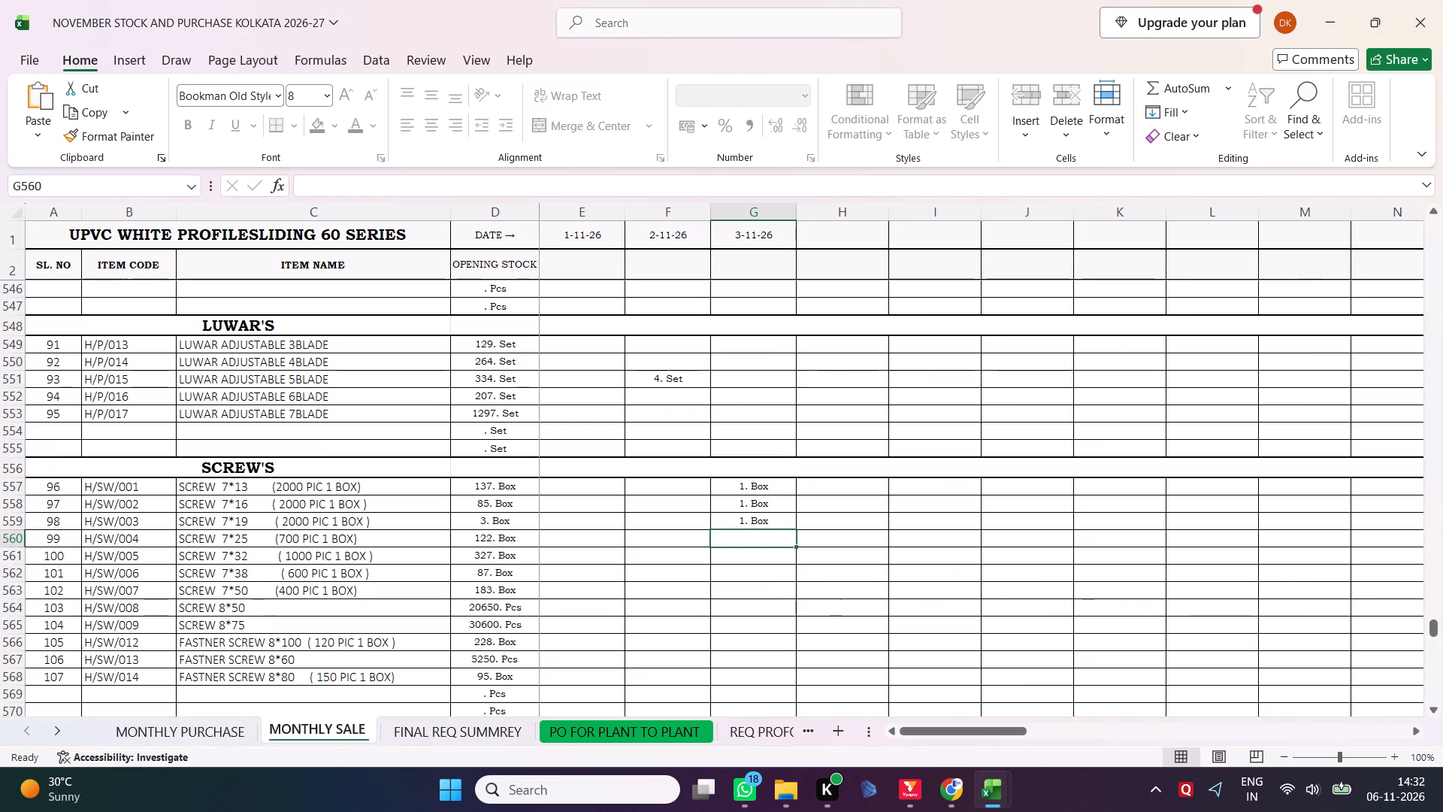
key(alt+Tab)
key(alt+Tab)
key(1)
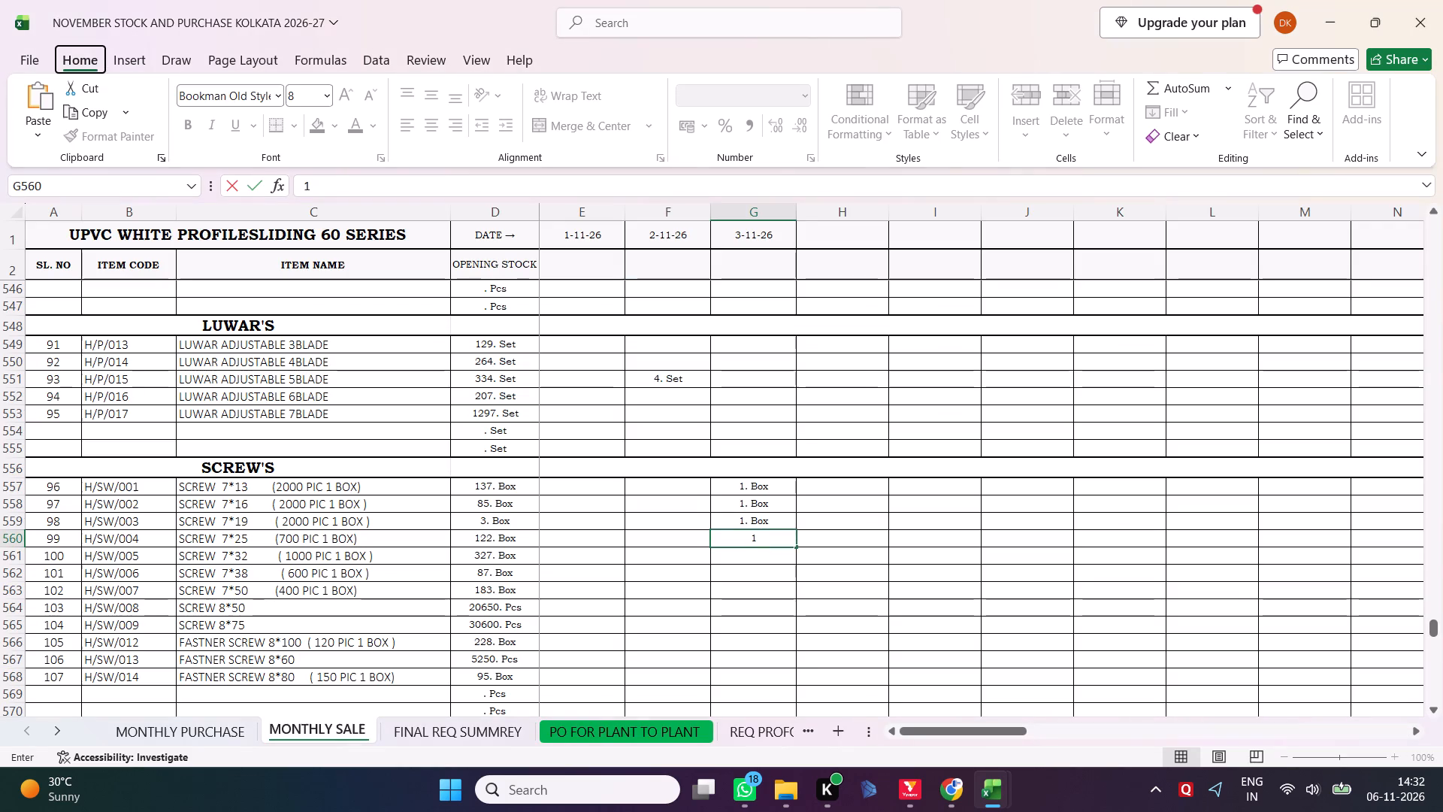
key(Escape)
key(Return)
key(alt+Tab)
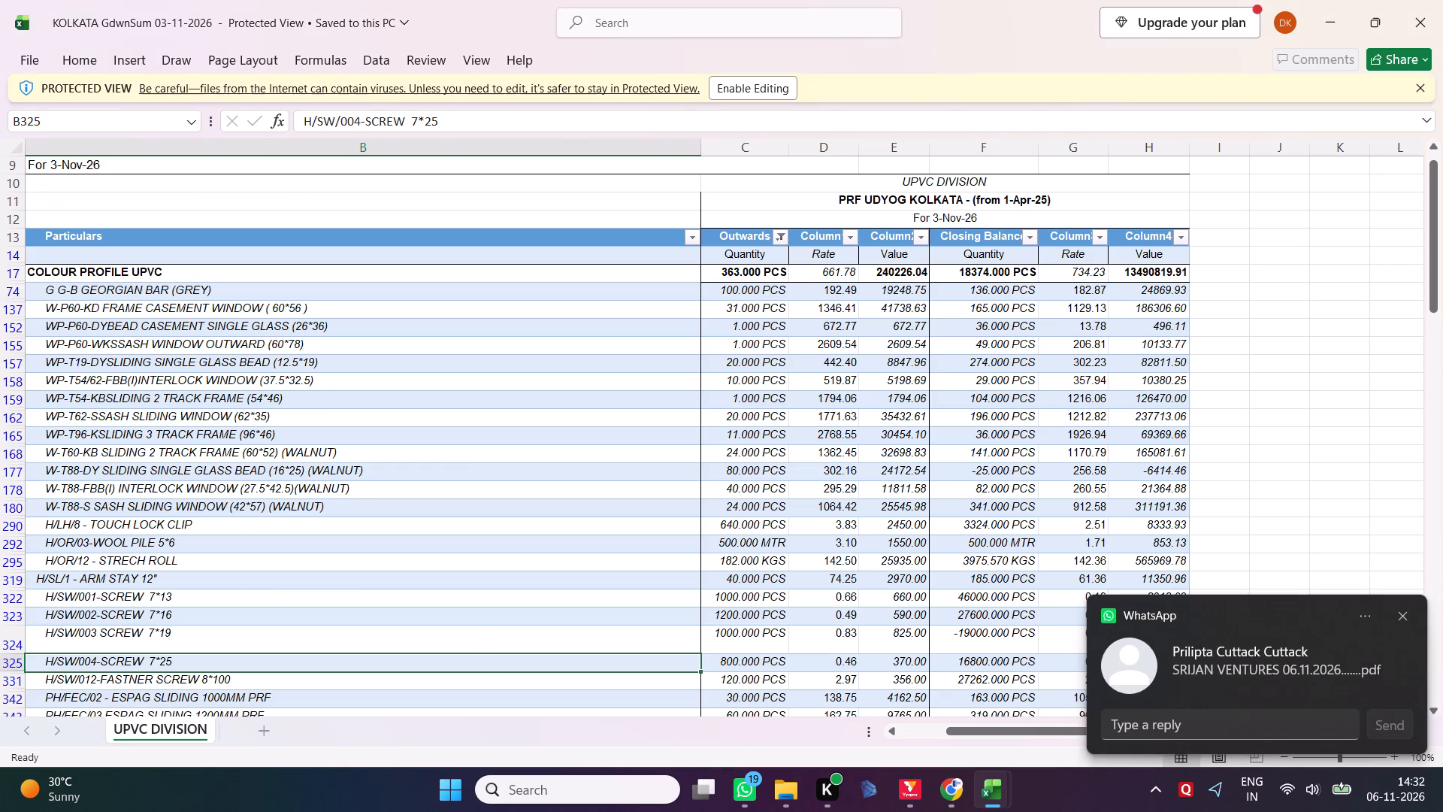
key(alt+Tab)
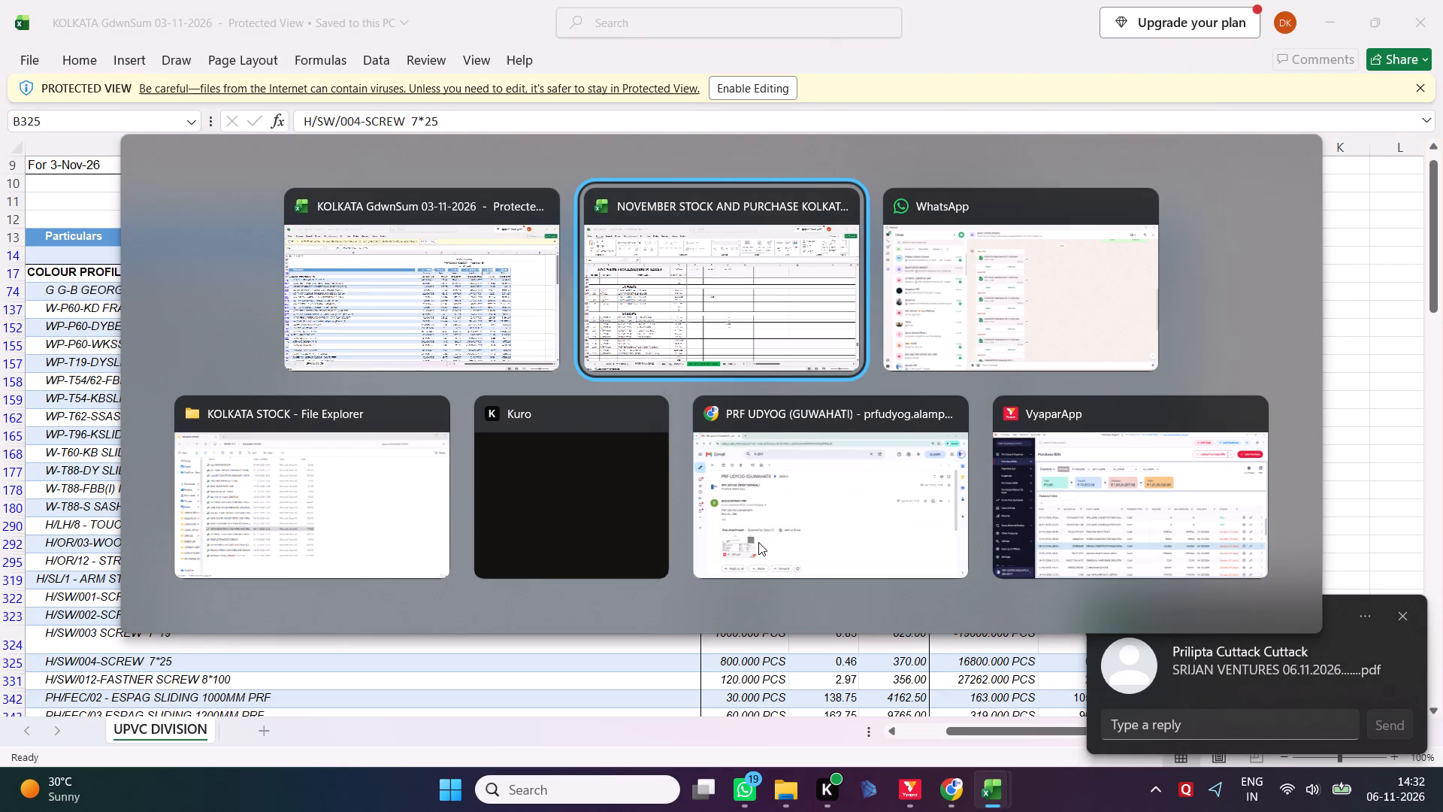
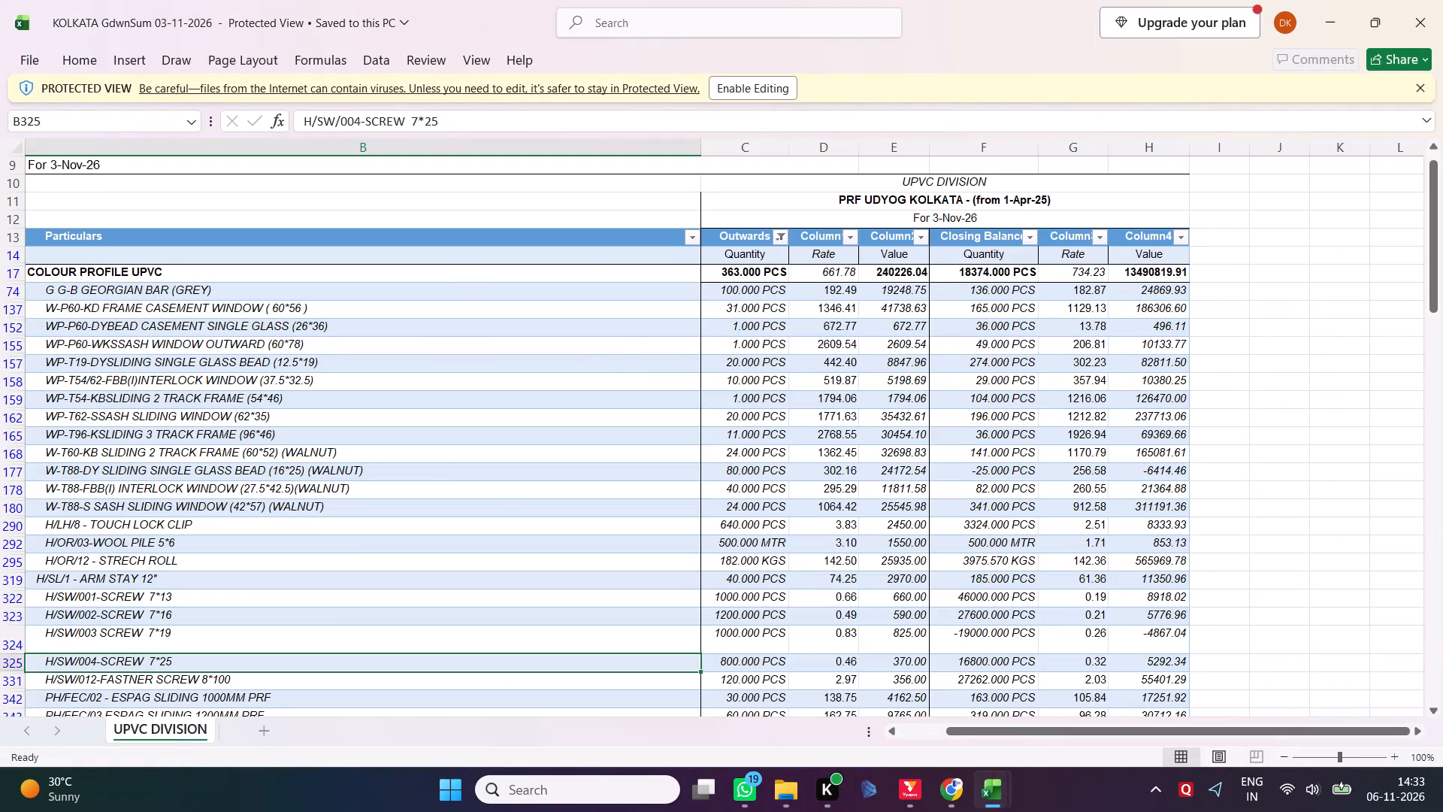
Transfer the 3-Nov-26 outward quantity of H/SW/012 fastner screw 8*100 to its 3-11-26 sale entry in the SCREW'S section.
key(alt+Tab)
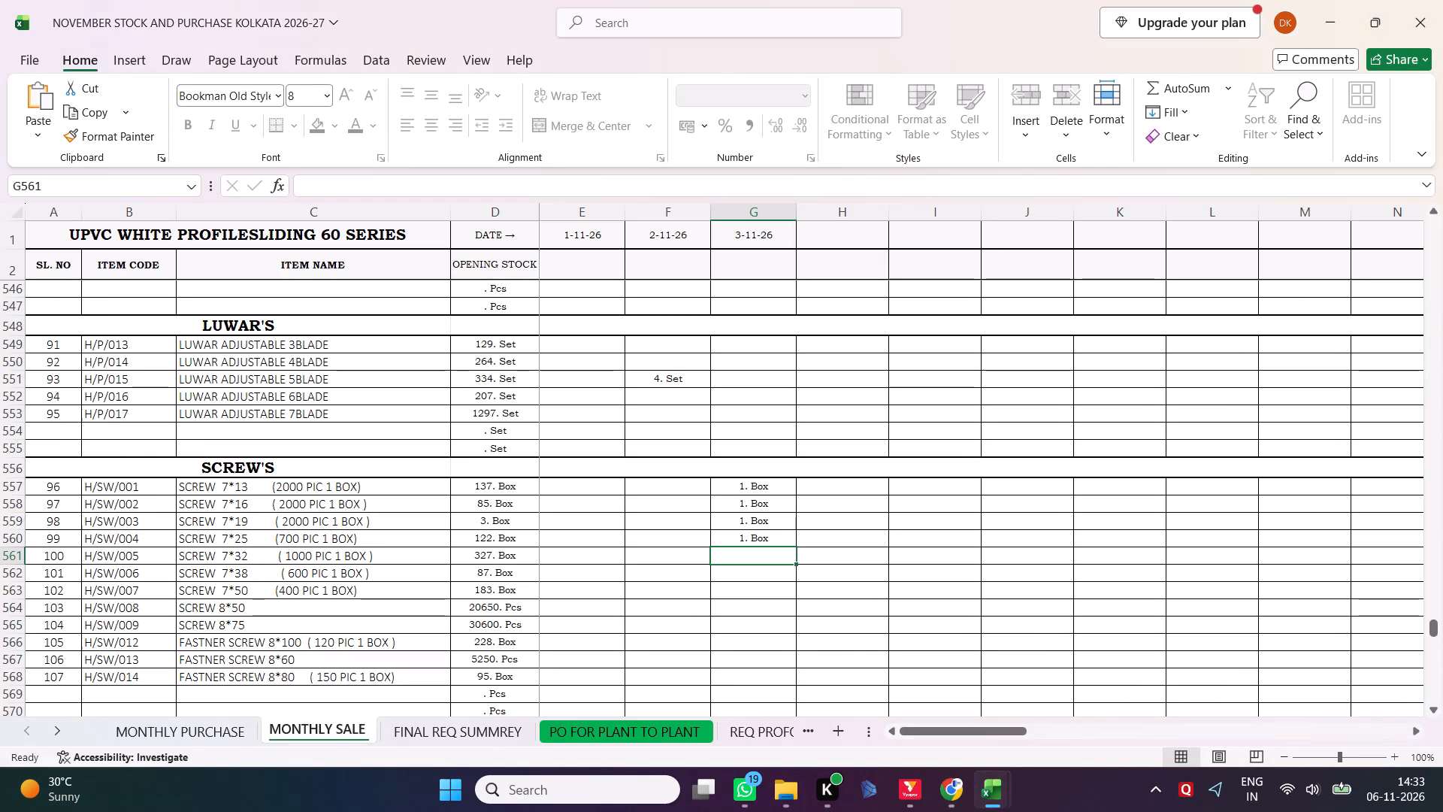
key(alt+Tab)
key(Down)
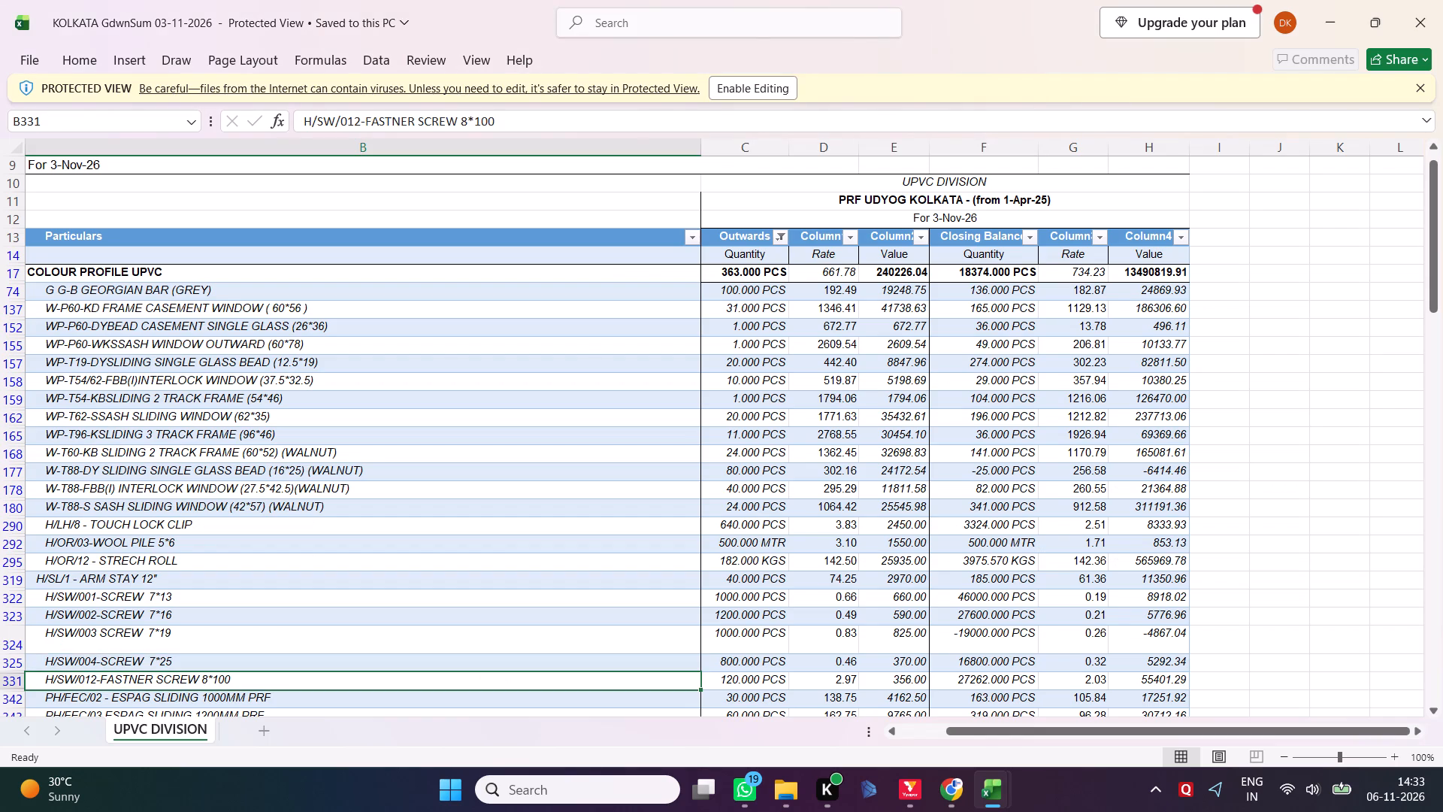
key(alt+Tab)
key(Down)
key(Down)
key(Down)
key(Down)
key(Down)
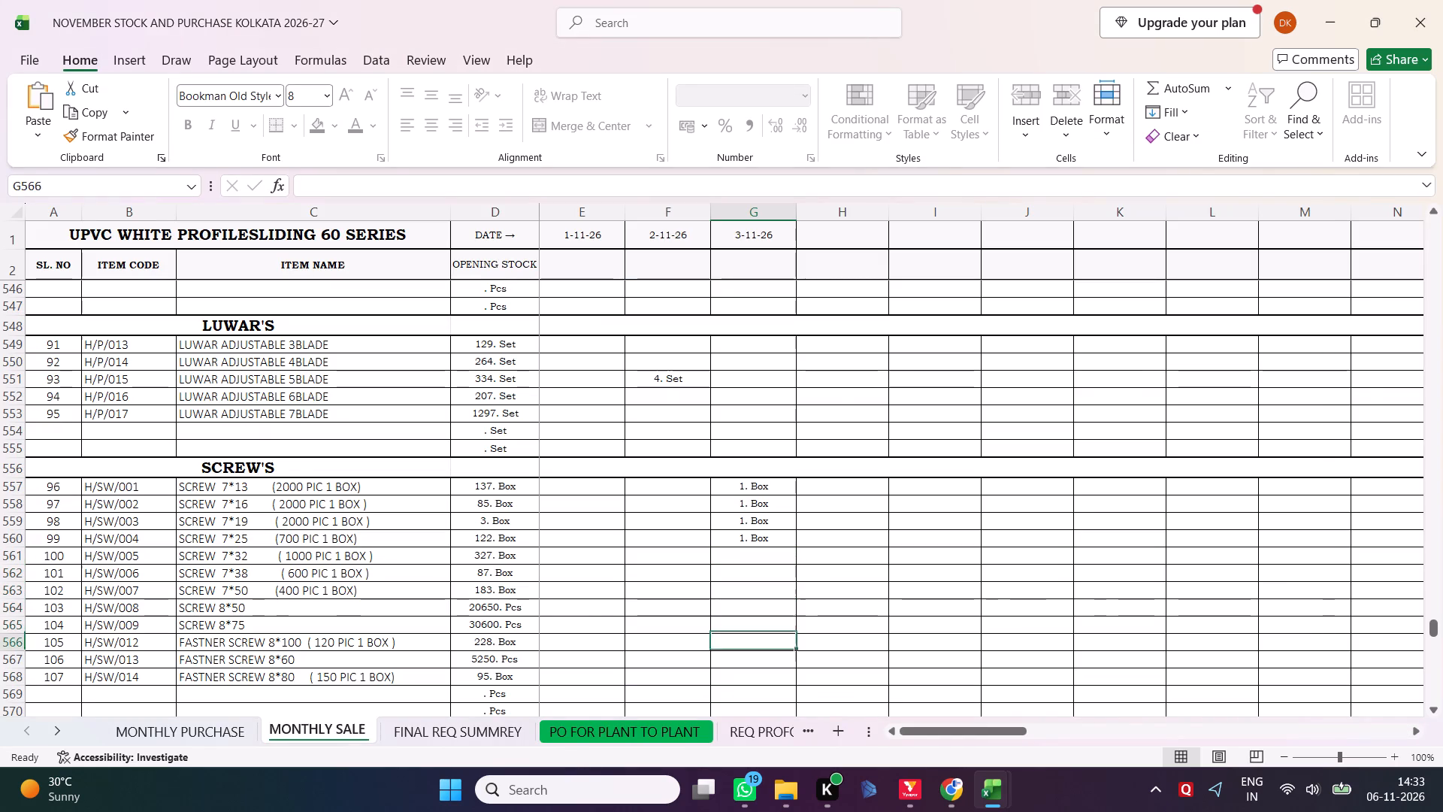
Enter 1 box as the 3-11-26 sale of H/SW/012 fastner screw 8*100 in the SCREW'S section.
key(alt+Tab)
key(alt+Tab)
key(1)
key(Return)
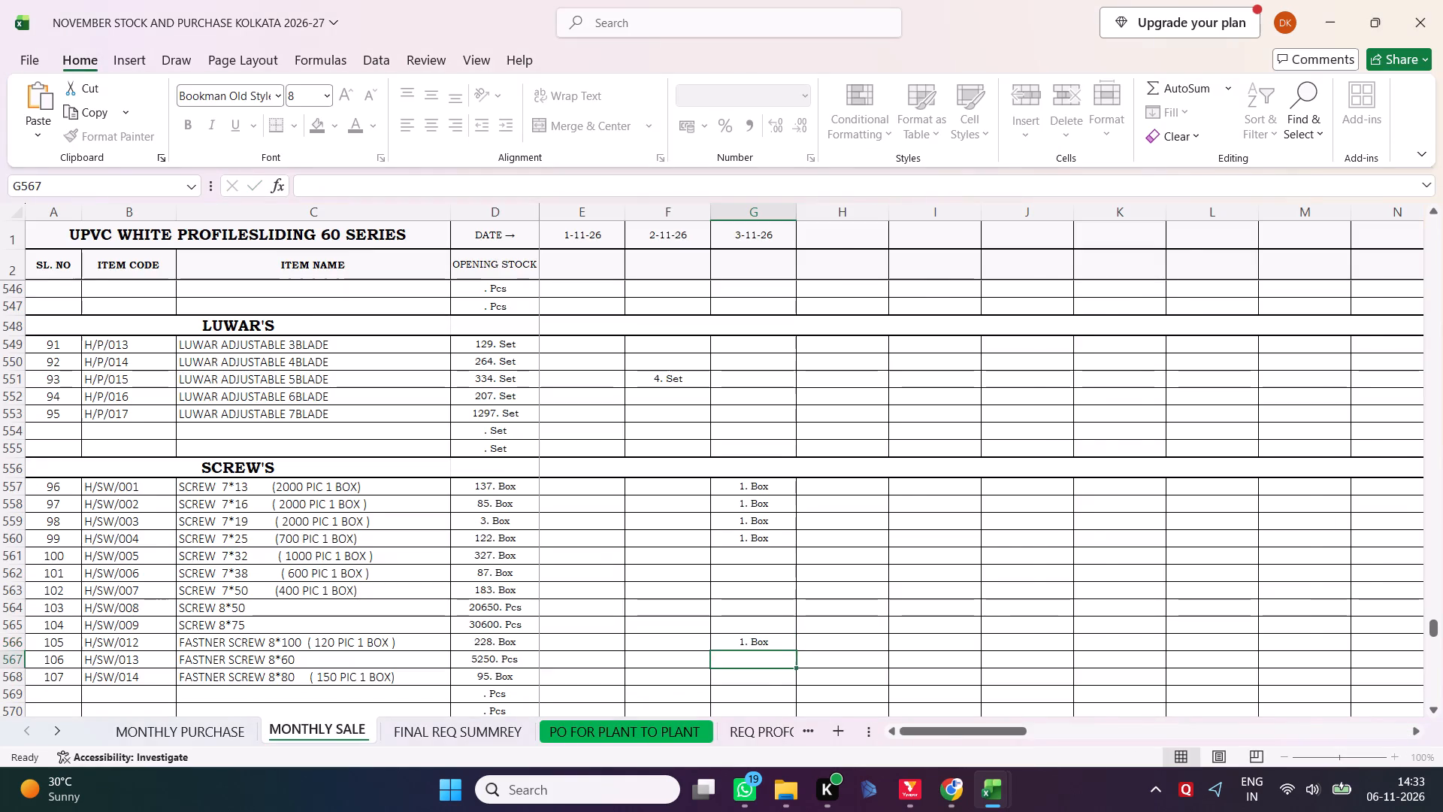
Enter 30 as the 3-11-26 sale of PH/FEC/02 espag sliding 1000MM PRF, taken from the Kolkata godown summary's outwards.
key(alt+Tab)
scroll(833, 393, down, 3)
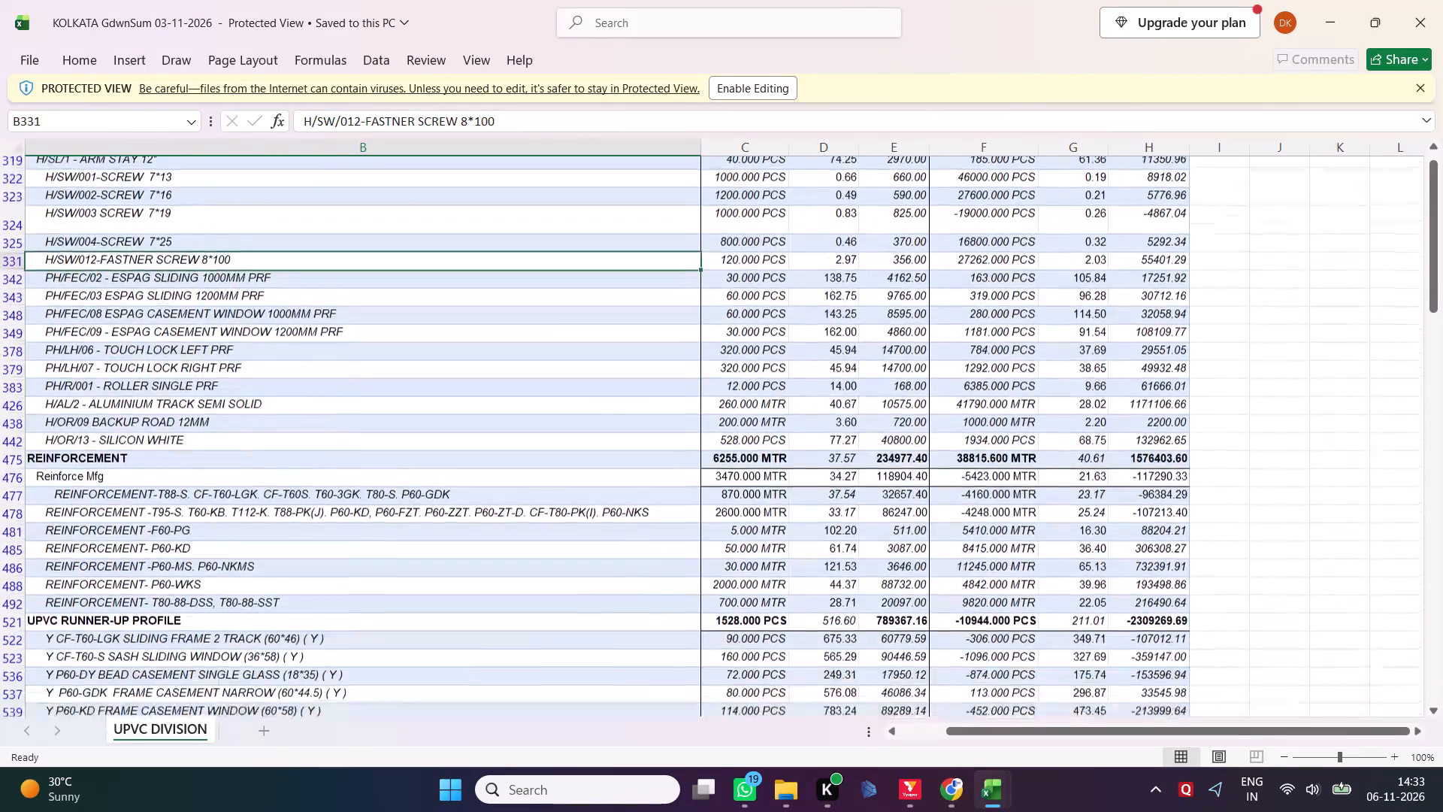
scroll(833, 393, up, 1)
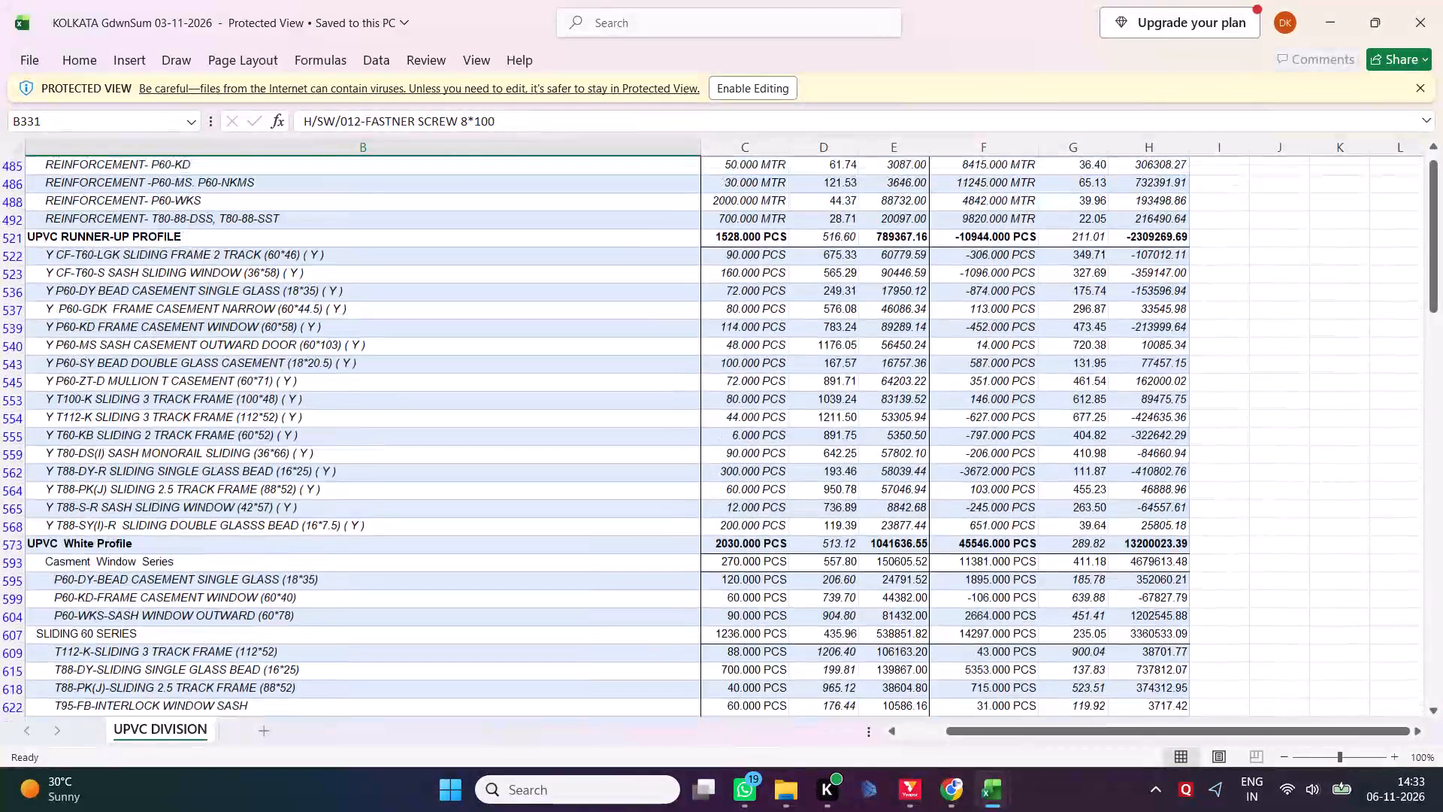
scroll(833, 393, up, 4)
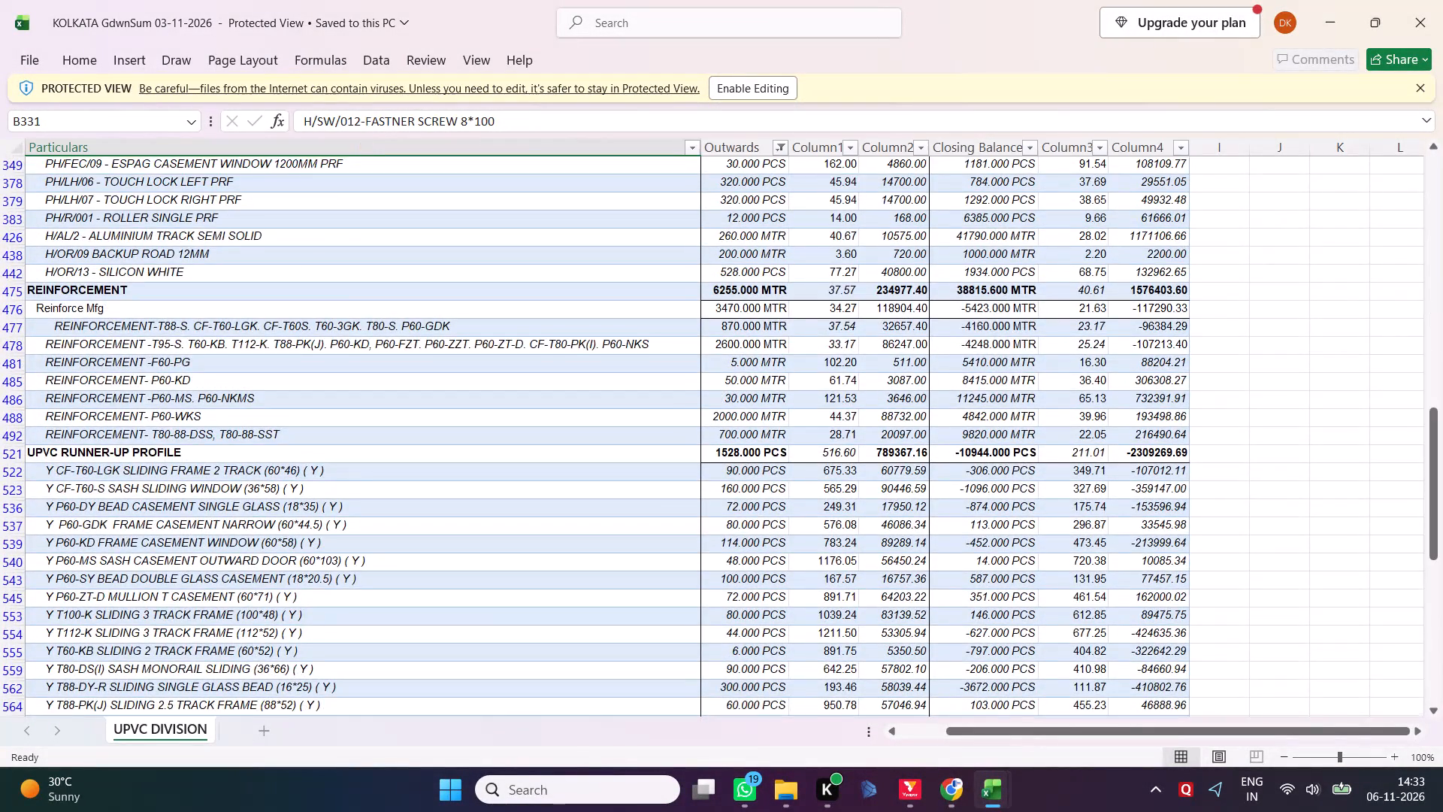
scroll(833, 393, up, 2)
key(Down)
key(alt+Tab)
key(Up)
key(Up)
key(Up)
key(Up)
key(Up)
key(Up)
key(Up)
key(Up)
key(Up)
key(Up)
key(Up)
key(Up)
key(Up)
key(Up)
key(Up)
key(Up)
key(Up)
key(Up)
key(Up)
key(Up)
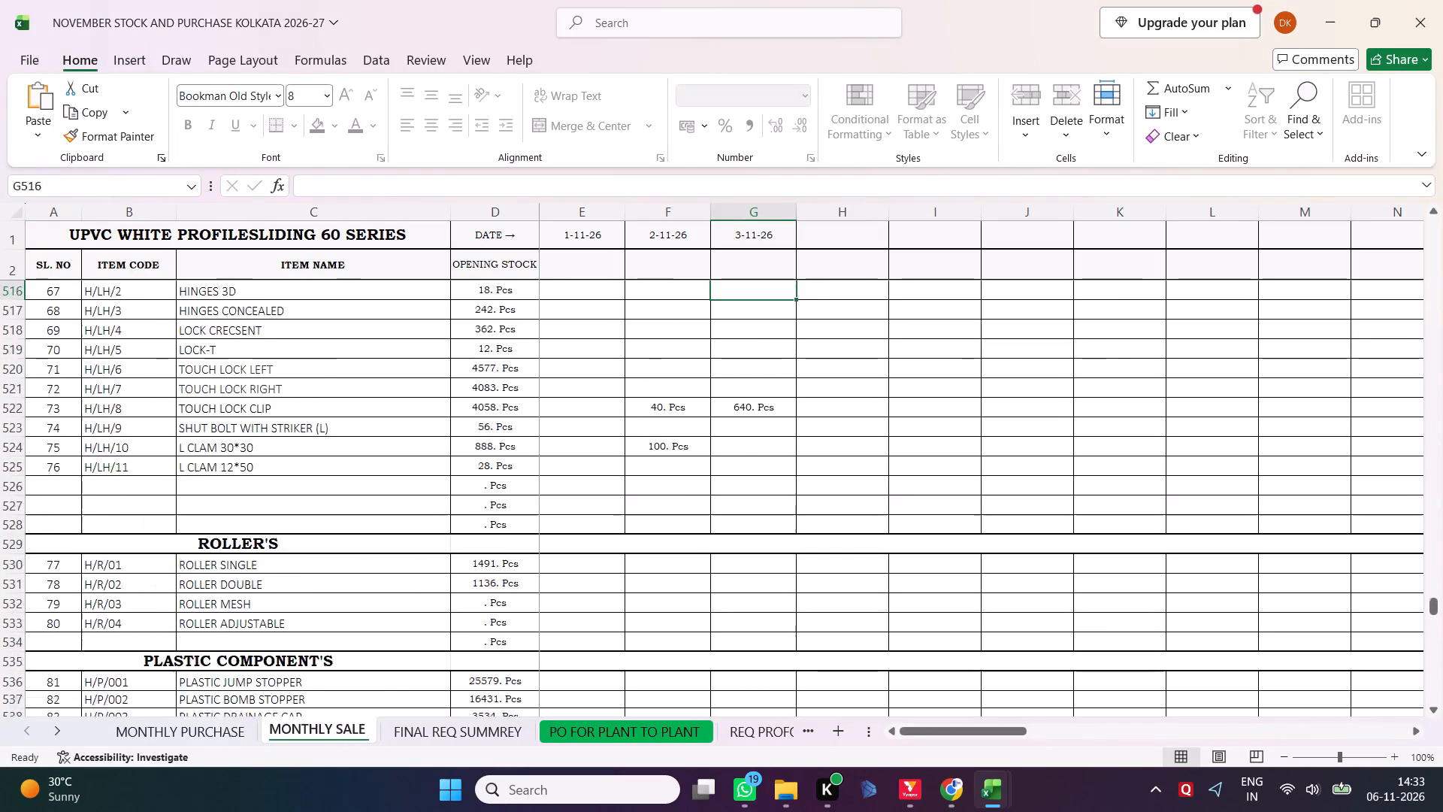
key(alt+Tab)
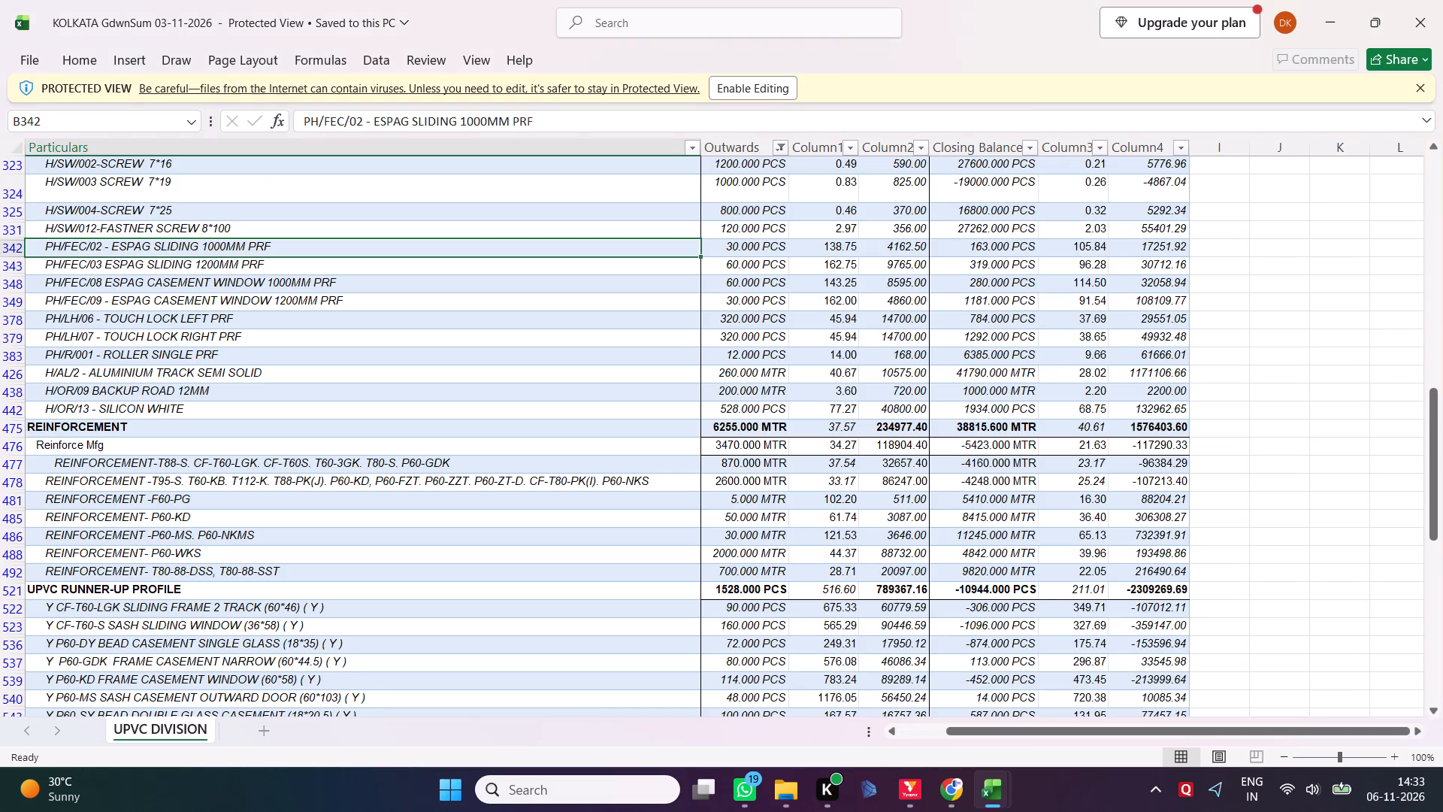
key(alt+Tab)
key(Down)
key(Down)
key(Down)
key(Down)
key(Down)
key(Down)
key(Up)
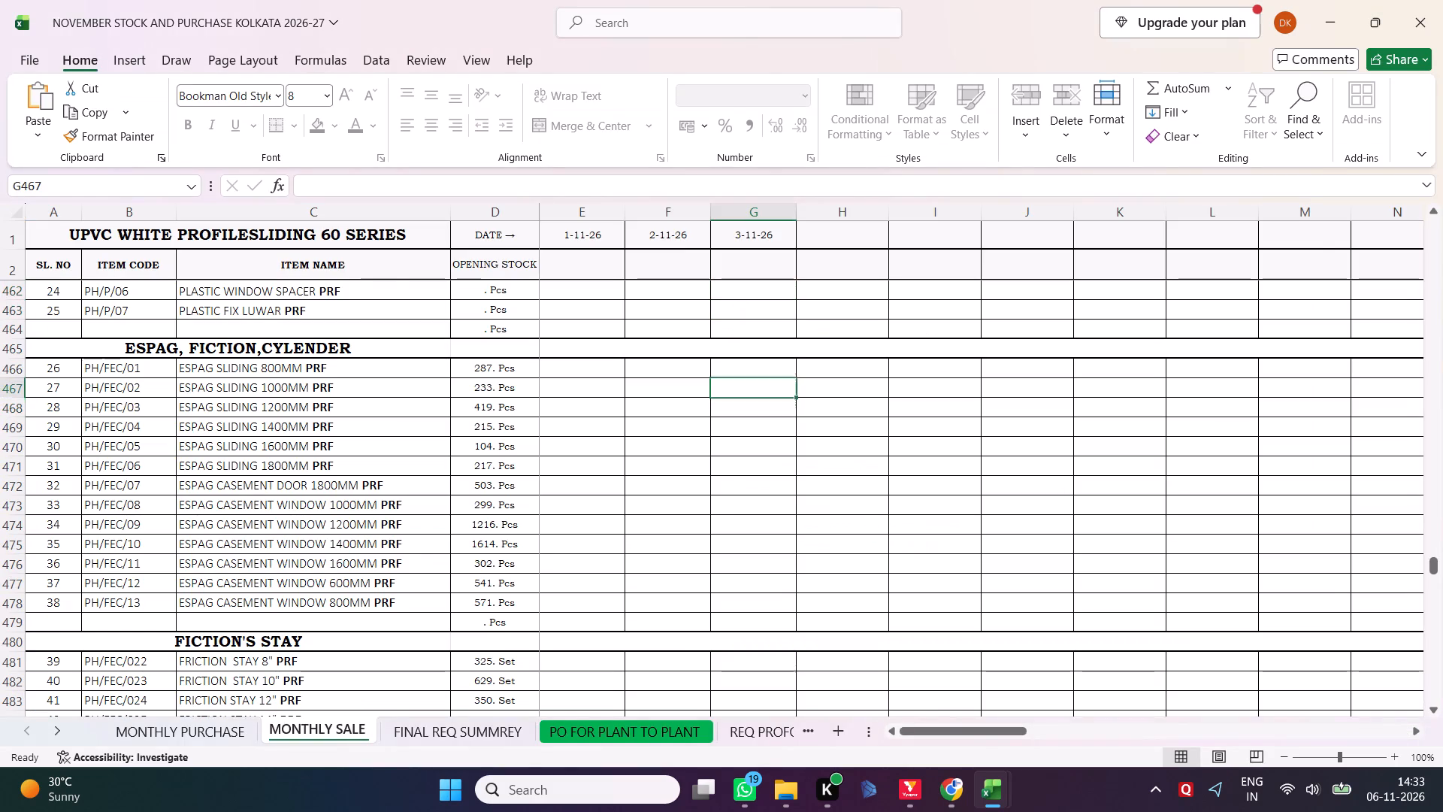
key(alt+Tab)
key(alt+Tab)
text(30)
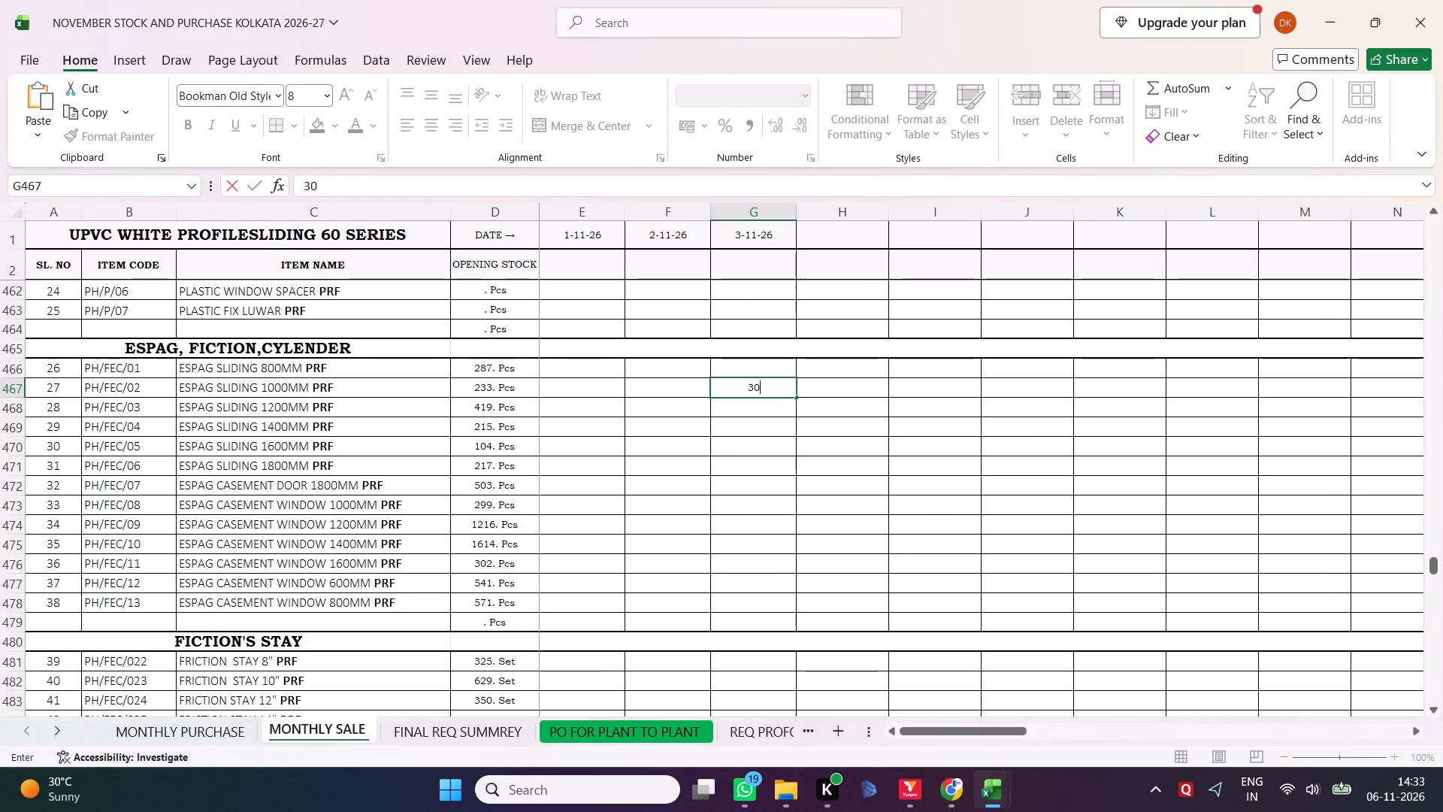
key(Return)
Enter 60 as the 3-11-26 sale of PH/FEC/03 espag sliding 1200MM PRF.
key(alt+Tab)
key(Down)
key(alt+Tab)
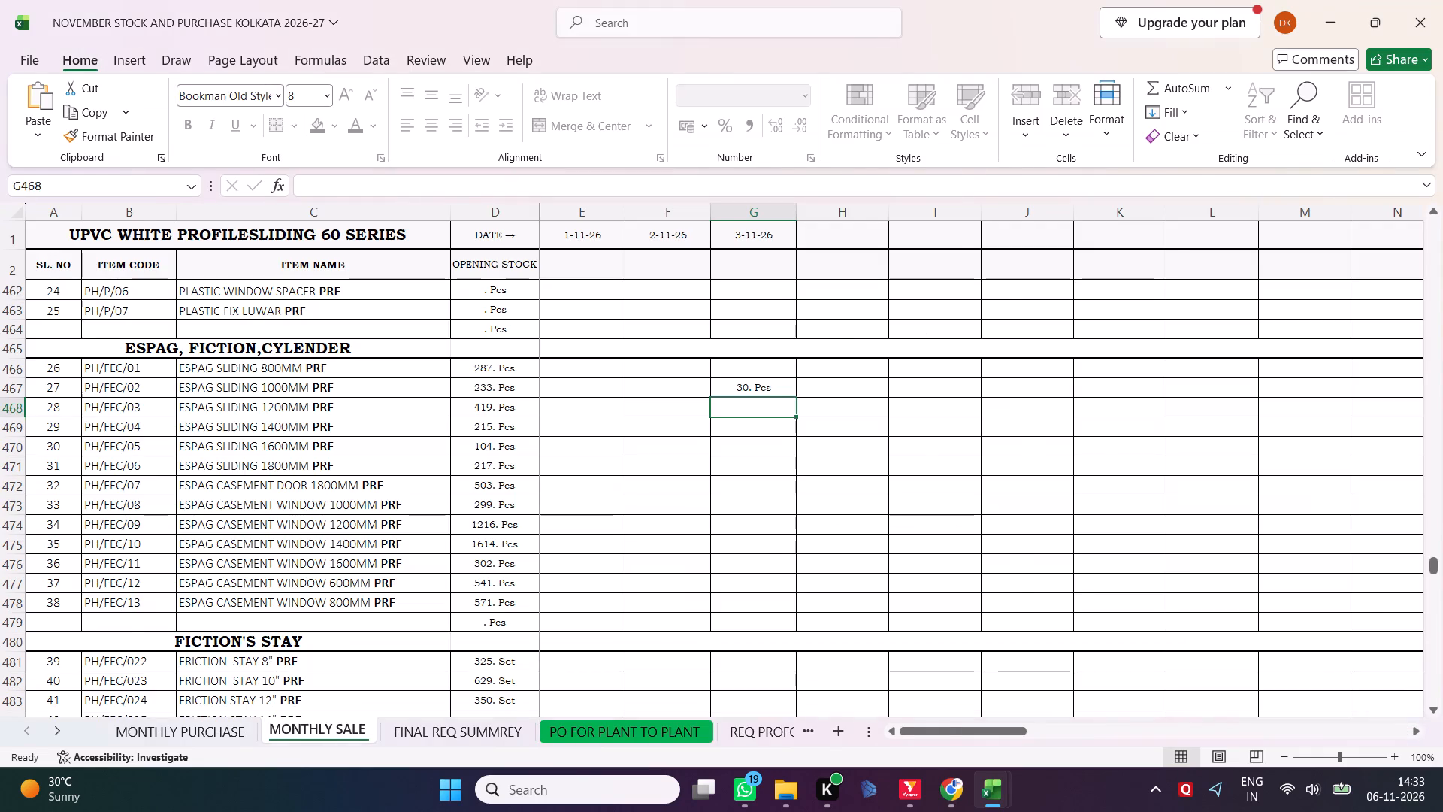
key(alt+Tab)
key(alt+Tab)
text(60)
key(Return)
Enter 60 as the 3-11-26 sale of PH/FEC/08 espag casement window 1000MM PRF.
key(alt+Tab)
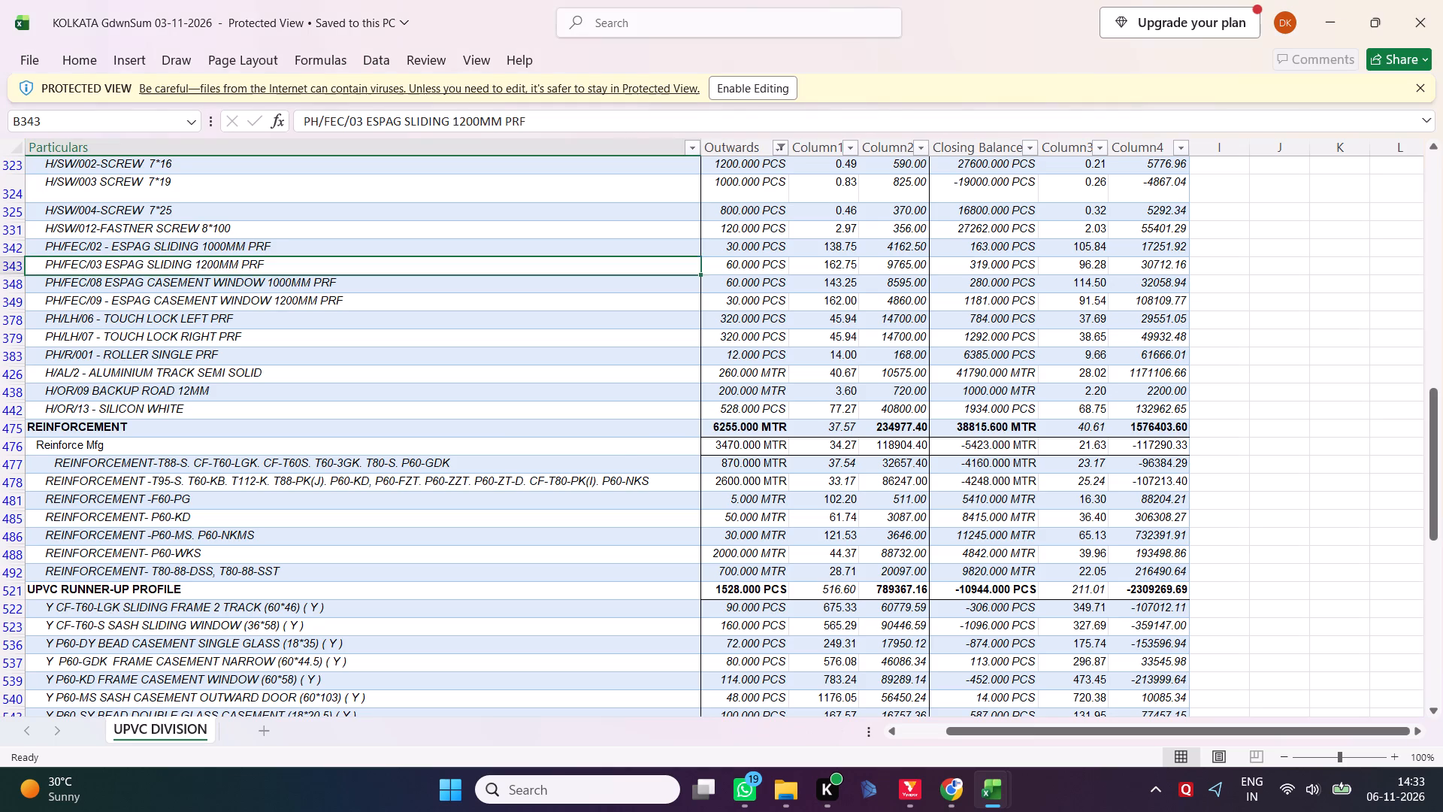
key(Down)
key(alt+Tab)
key(Down)
key(Down)
key(Down)
key(Down)
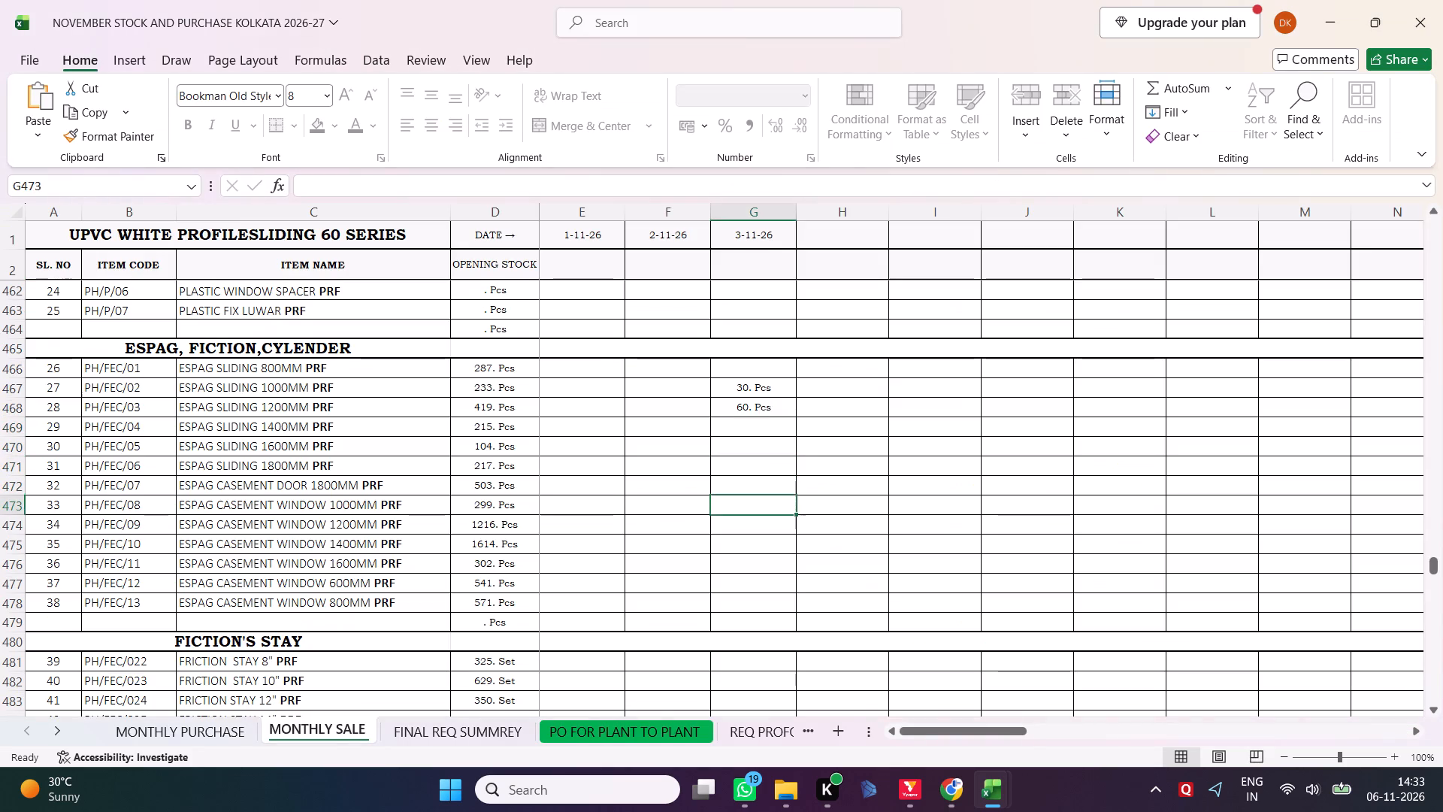
key(alt+Tab)
key(alt+Tab)
text(60)
key(Return)
Enter 30 as the 3-11-26 sale of PH/FEC/09 espag casement window 1200MM PRF.
key(alt+Tab)
key(Down)
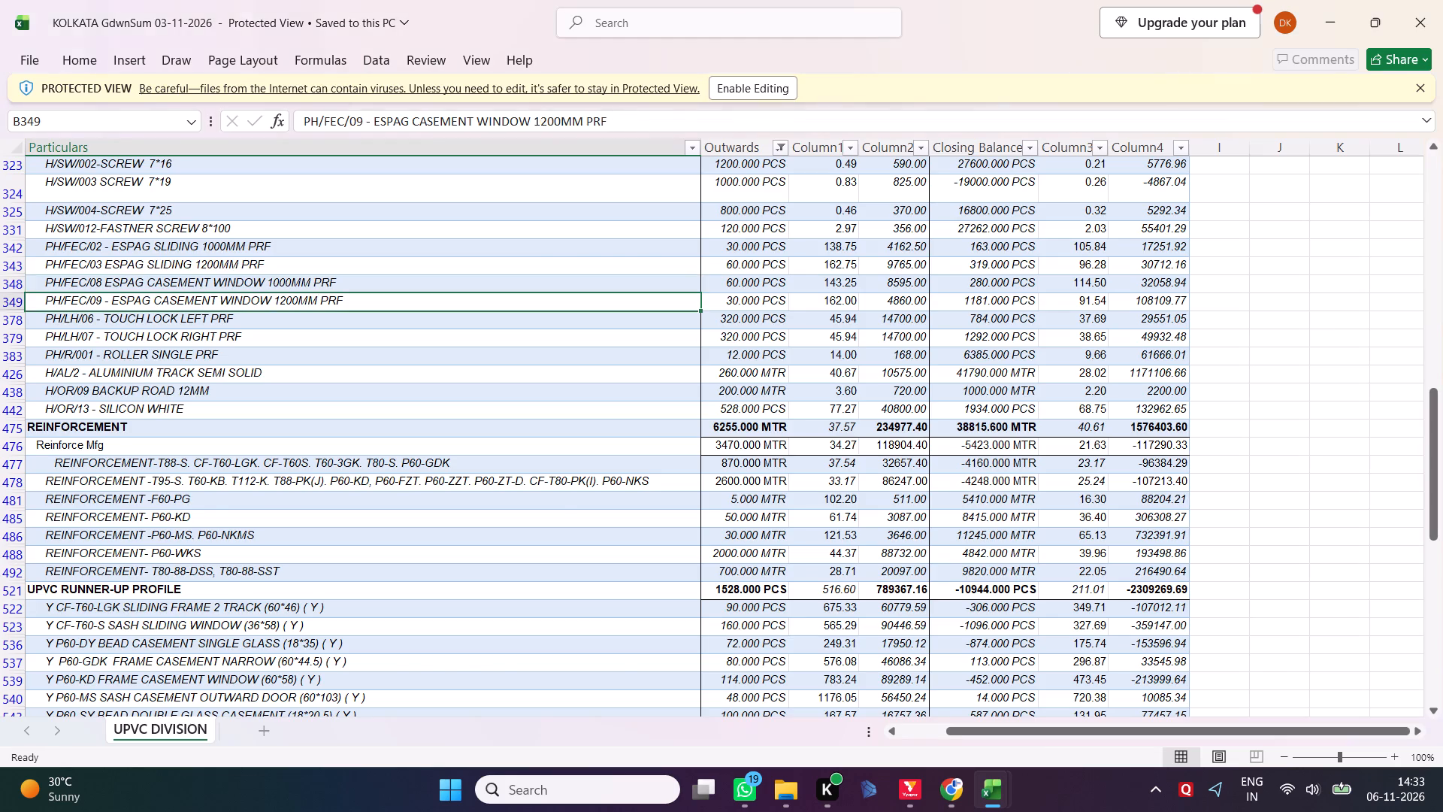
key(alt+Tab)
key(alt+Tab)
key(alt+Tab)
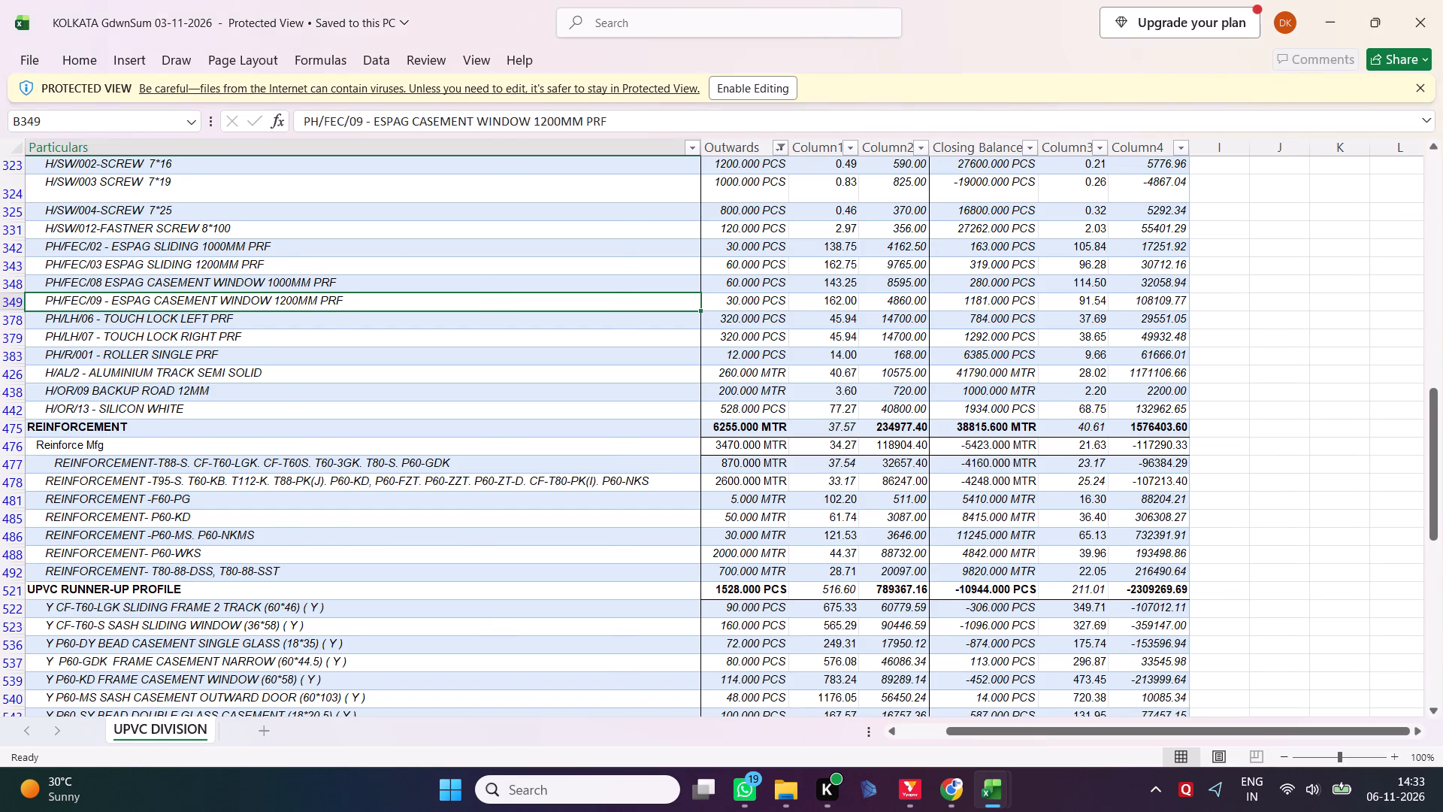
text(30)
key(Return)
Enter 320 as the 3-11-26 sale of PH/LH/06 touch lock left PRF, matching the godown summary's outwards.
key(alt+Tab)
key(Down)
key(alt+Tab)
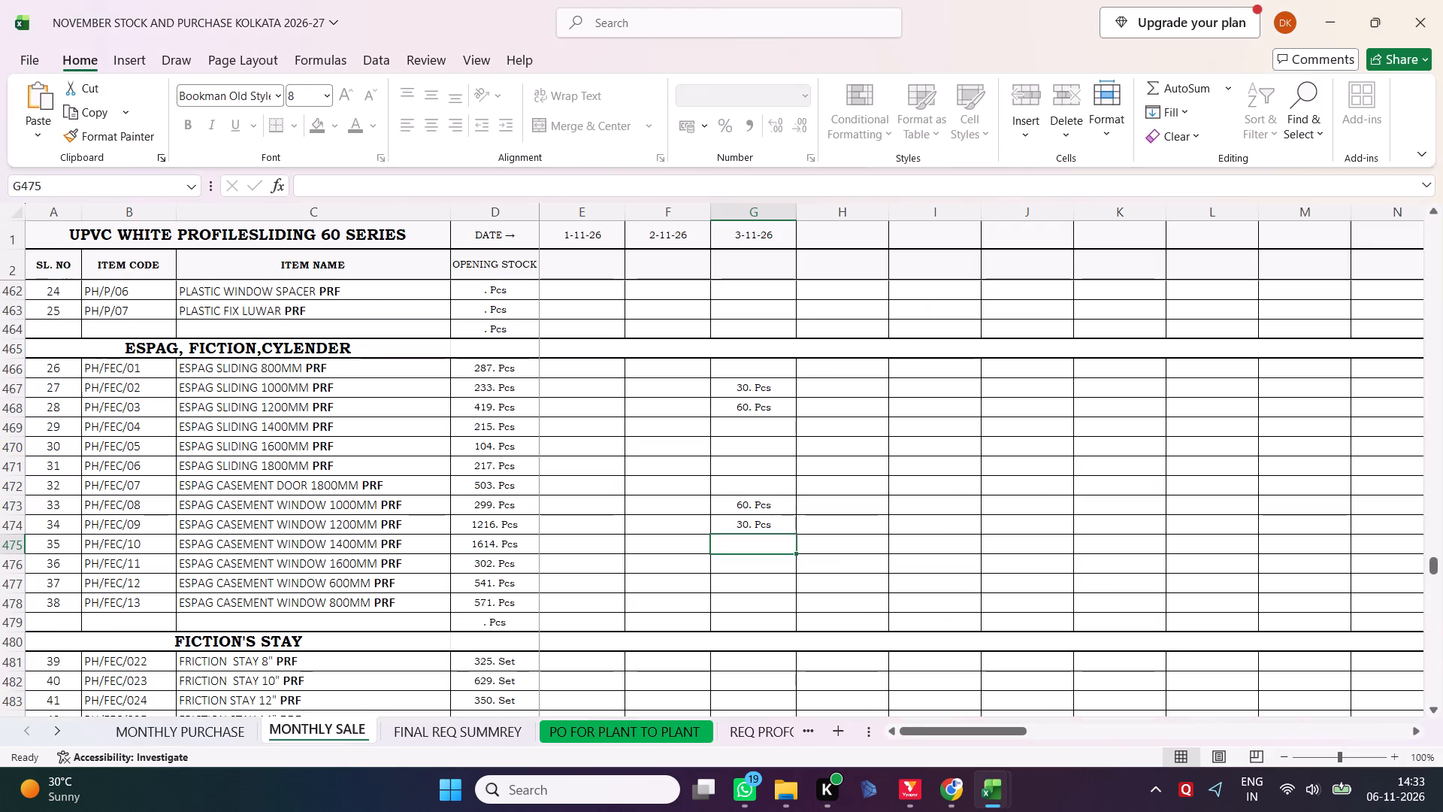
key(Up)
key(alt+Tab)
key(alt+Tab)
key(Up)
key(Up)
key(Up)
key(Up)
key(Up)
key(Up)
key(Up)
key(Up)
key(Up)
key(Up)
key(Up)
key(Up)
key(Up)
key(Up)
key(Up)
key(Up)
key(Up)
key(Up)
key(Up)
key(Up)
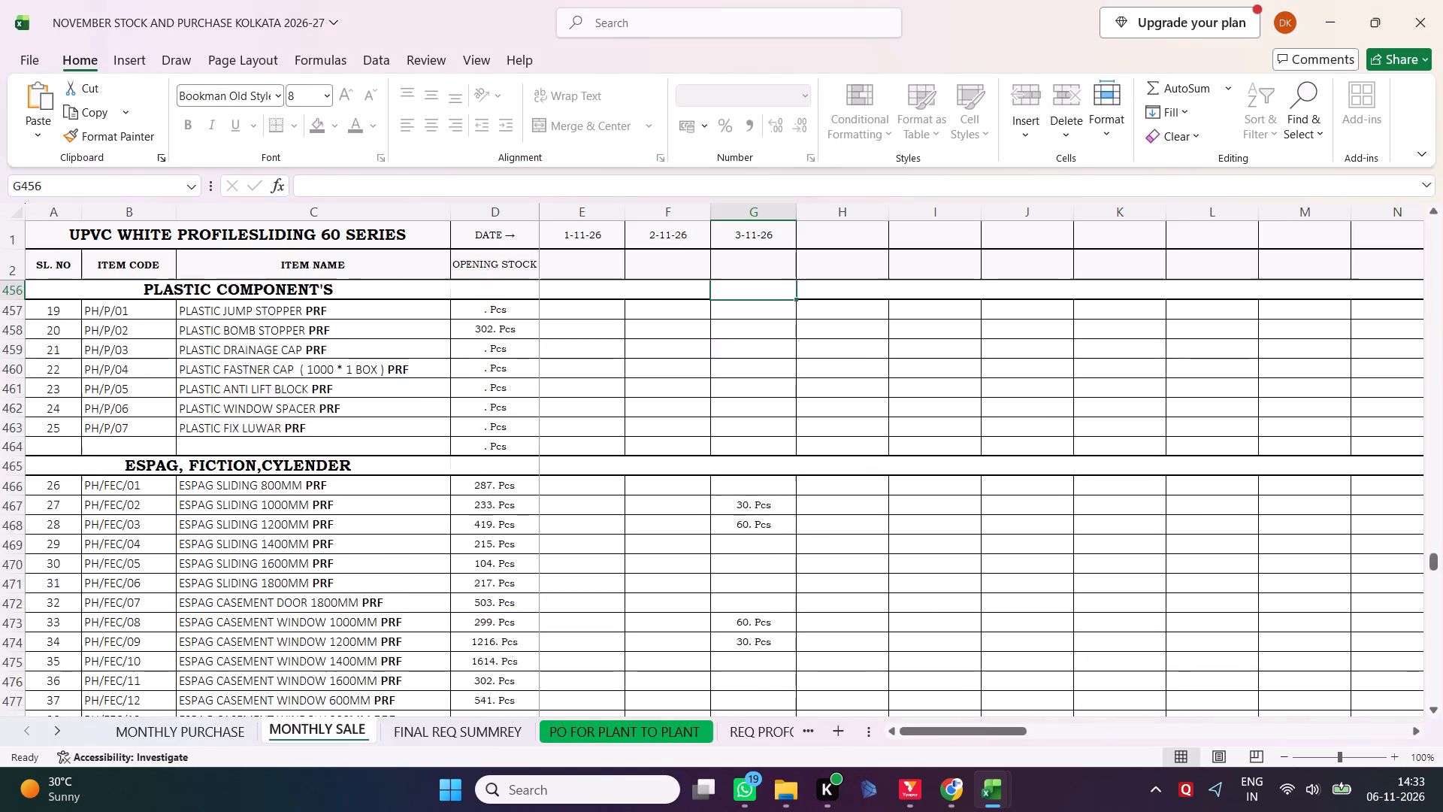
key(Up)
key(Up)
key(Up)
key(Up)
key(Up)
key(Up)
key(Down)
key(Down)
key(Down)
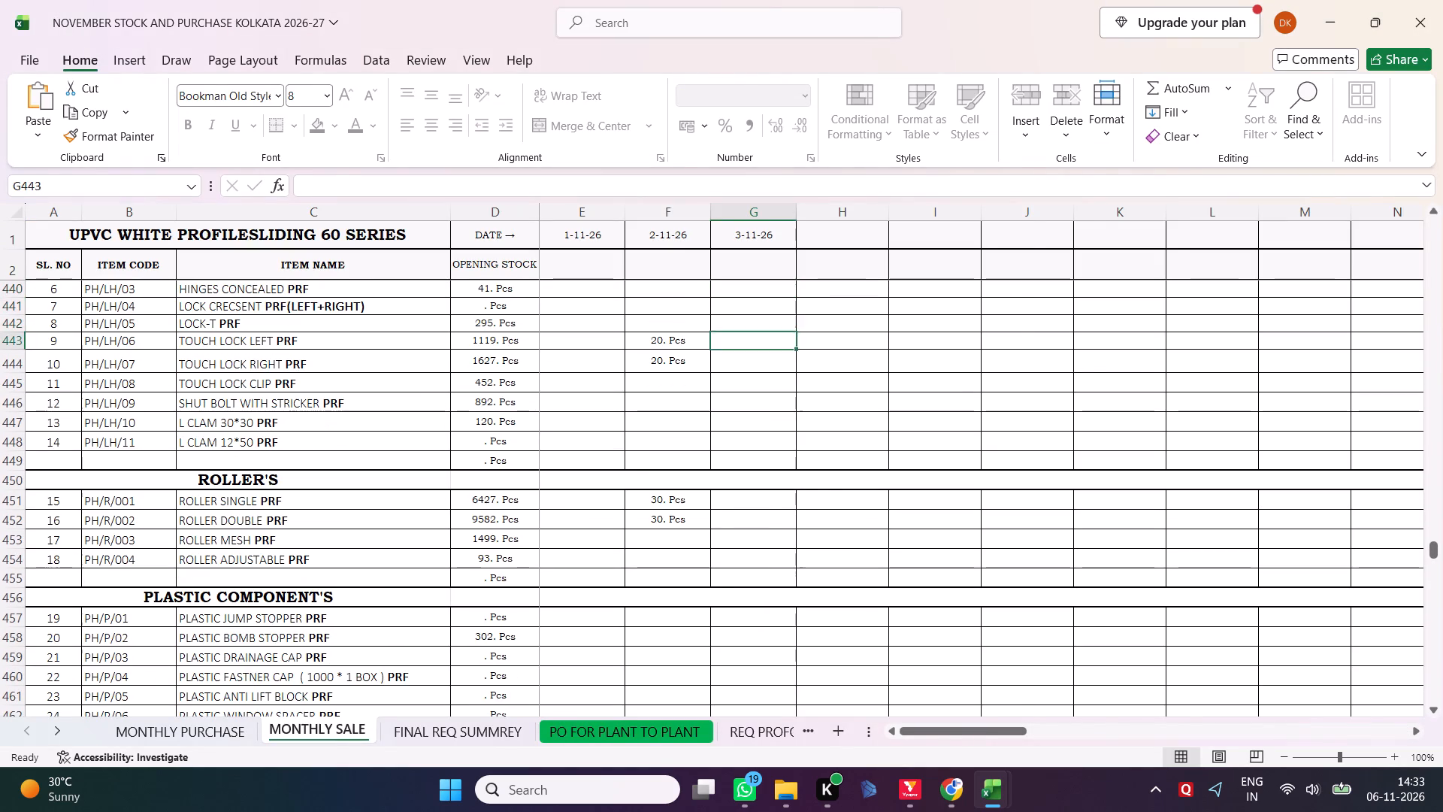
key(alt+Tab)
key(alt+Tab)
text(320)
key(Return)
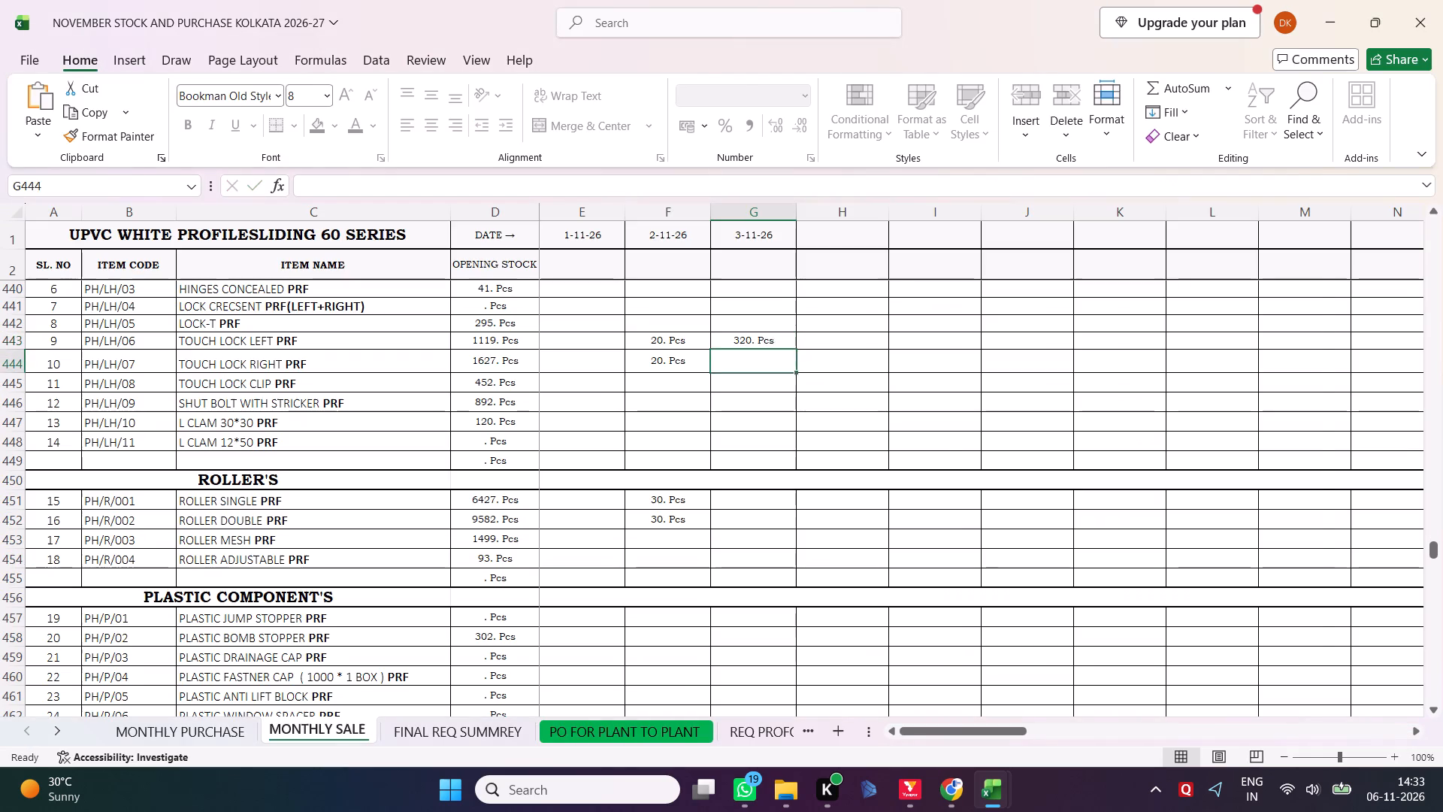
Enter 320 as the 3-11-26 sale of PH/LH/07 touch lock right PRF.
key(alt+Tab)
key(Down)
key(alt+Tab)
key(alt+Tab)
key(alt+Tab)
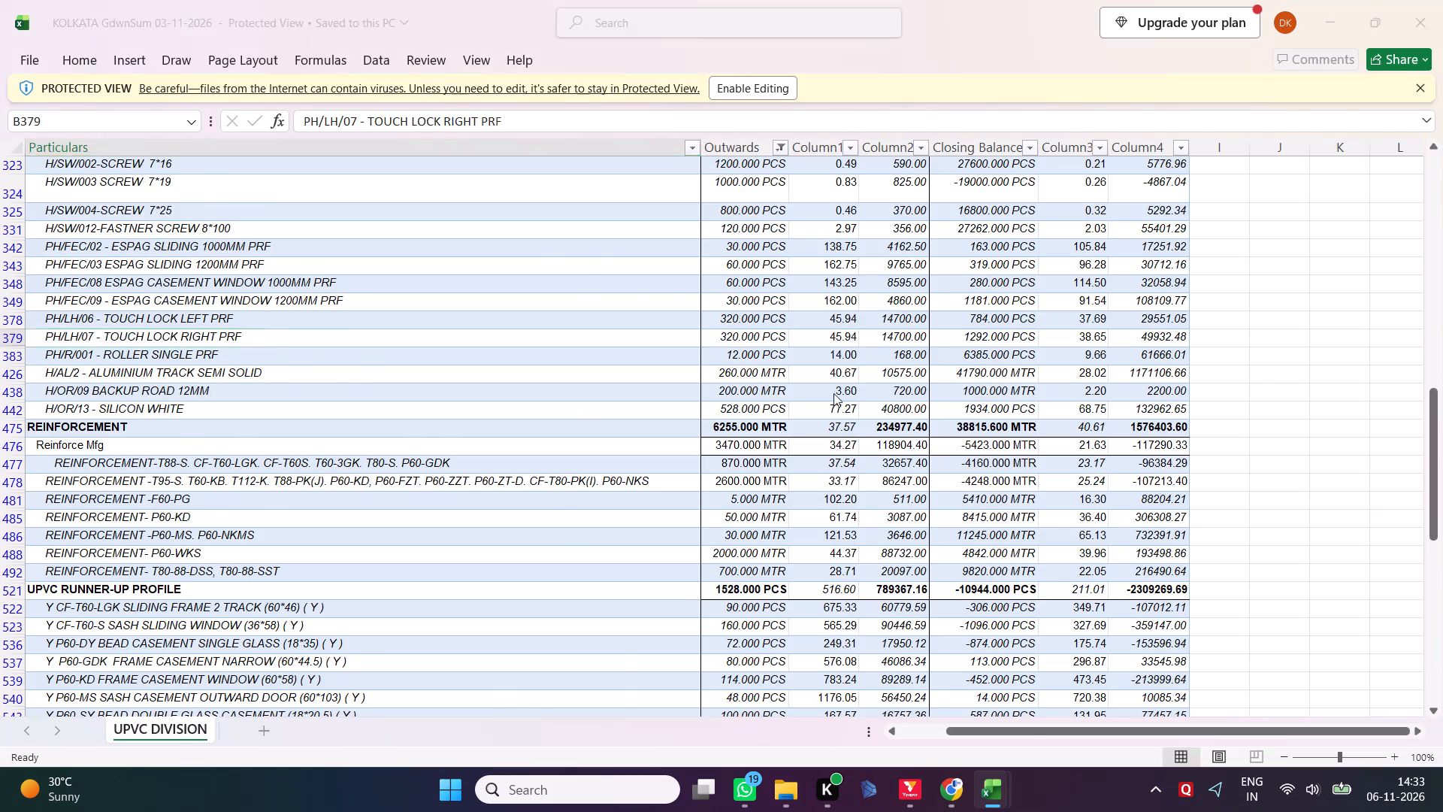
key(alt+Tab)
key(alt+Tab)
text(320)
key(Return)
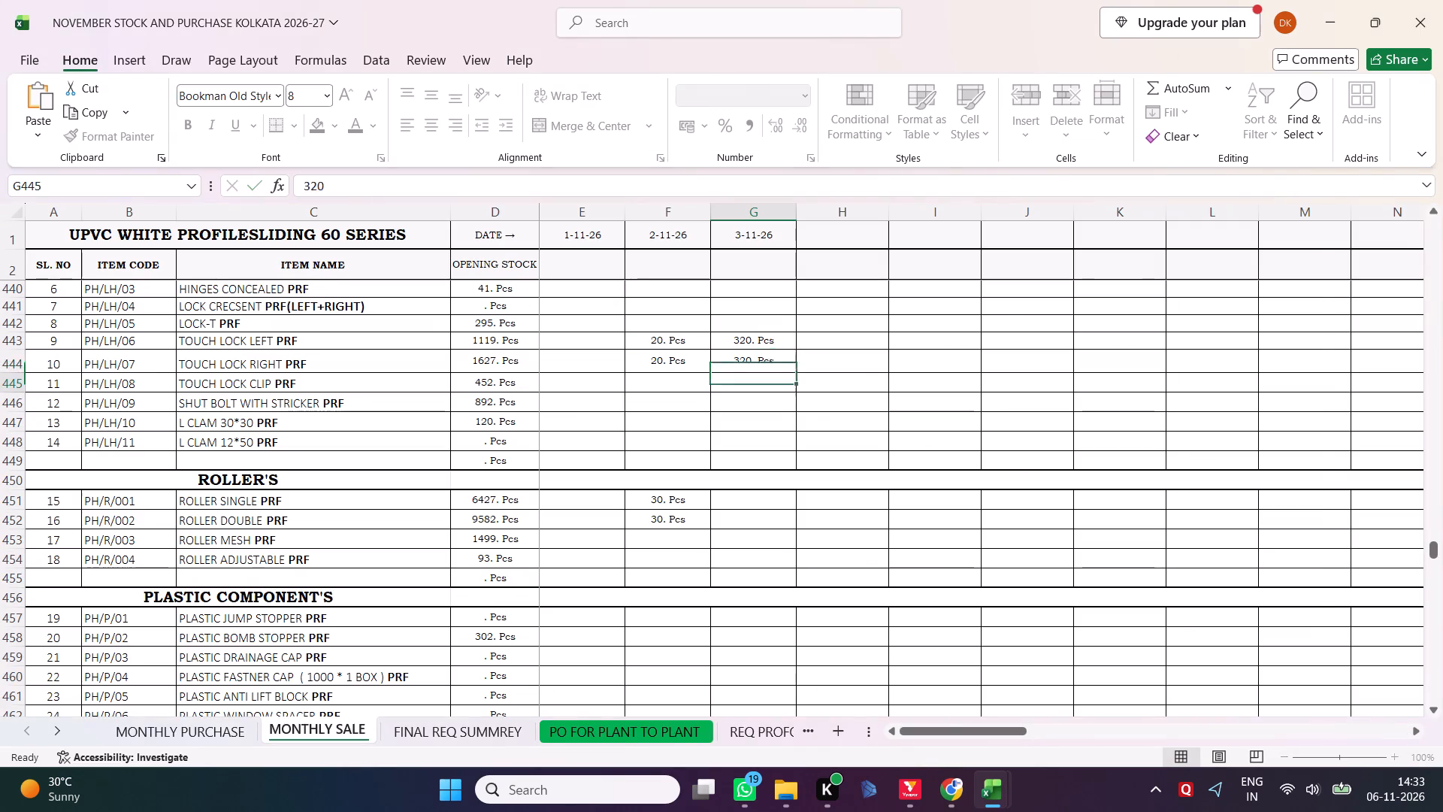
Enter 12 as the 3-11-26 sale of PH/R/001 roller single PRF in the ROLLER'S section.
key(alt+Tab)
key(Down)
key(alt+Tab)
key(Down)
key(Down)
key(Down)
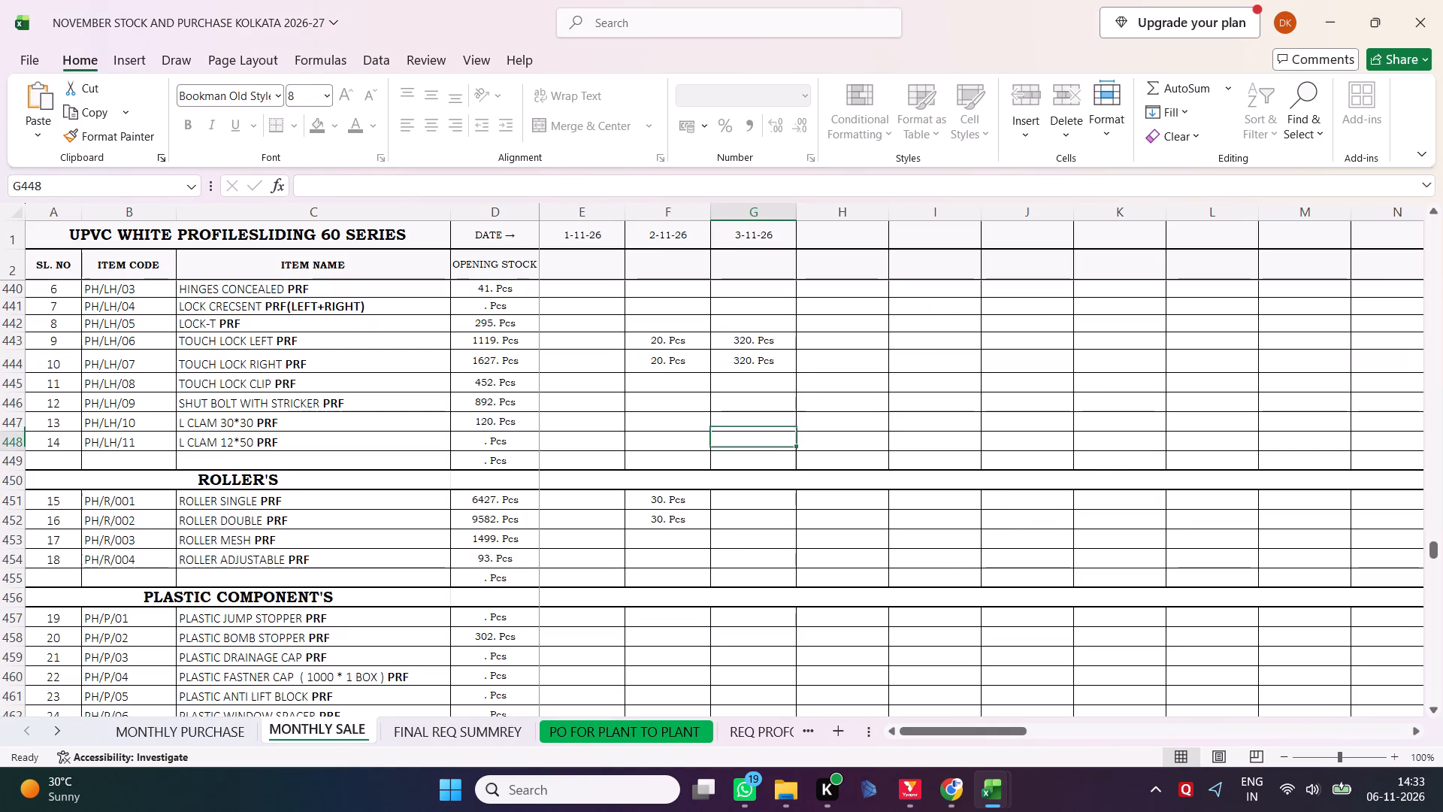
key(Down)
key(Down)
key(Down)
key(alt+Tab)
key(alt+Tab)
text(12)
key(Return)
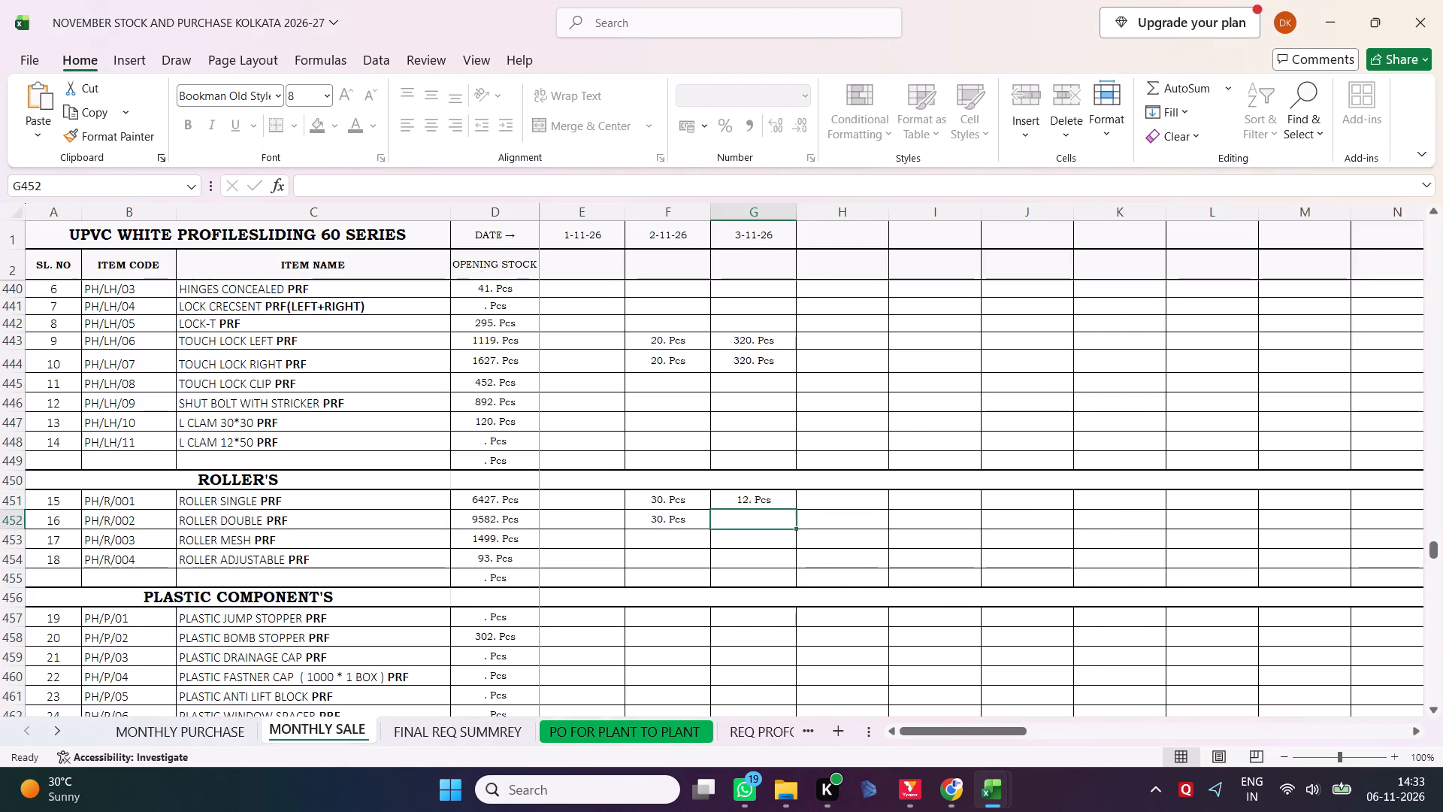
Enter 260 as the 3-11-26 sale of H/AL/2 aluminium track semi solid, matching the godown summary's outwards.
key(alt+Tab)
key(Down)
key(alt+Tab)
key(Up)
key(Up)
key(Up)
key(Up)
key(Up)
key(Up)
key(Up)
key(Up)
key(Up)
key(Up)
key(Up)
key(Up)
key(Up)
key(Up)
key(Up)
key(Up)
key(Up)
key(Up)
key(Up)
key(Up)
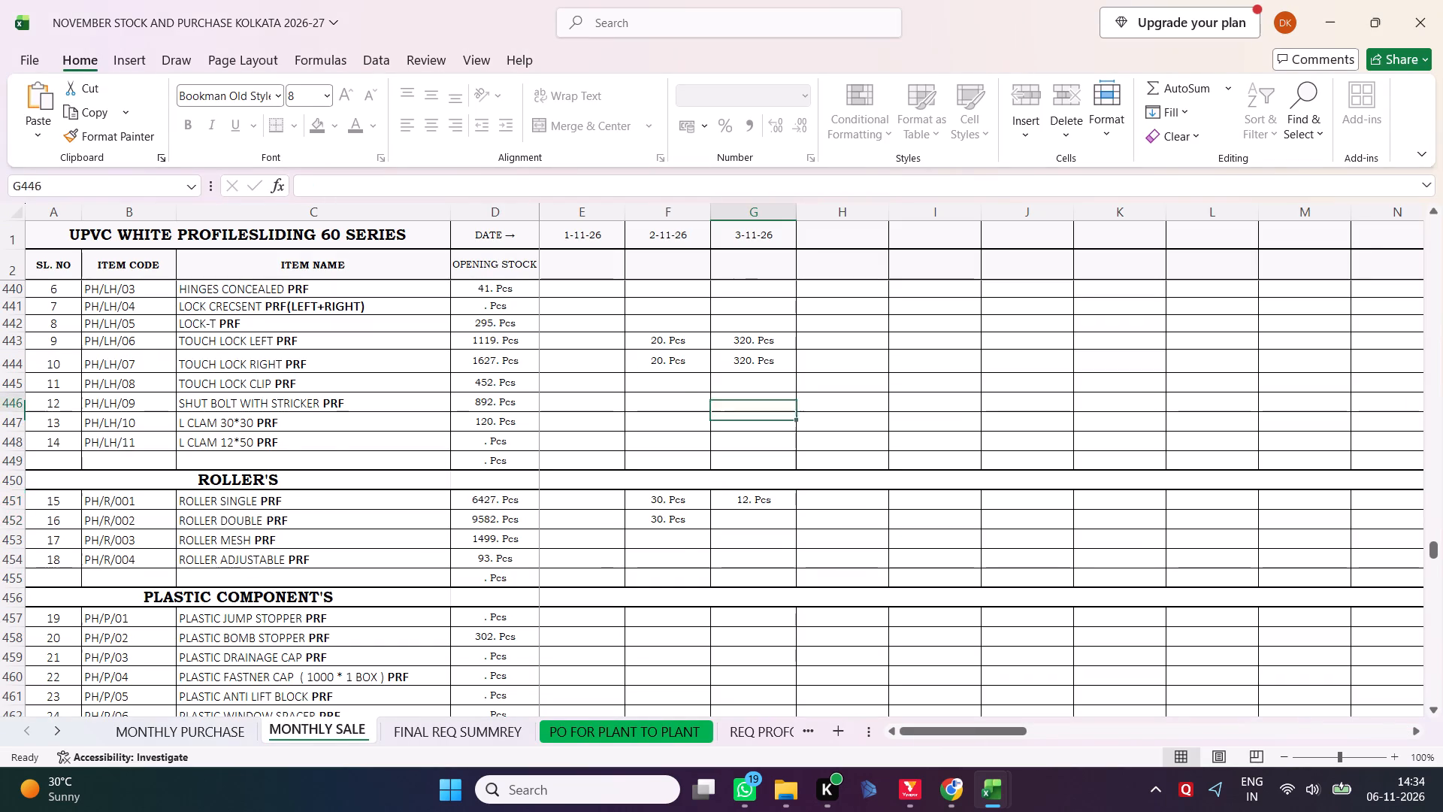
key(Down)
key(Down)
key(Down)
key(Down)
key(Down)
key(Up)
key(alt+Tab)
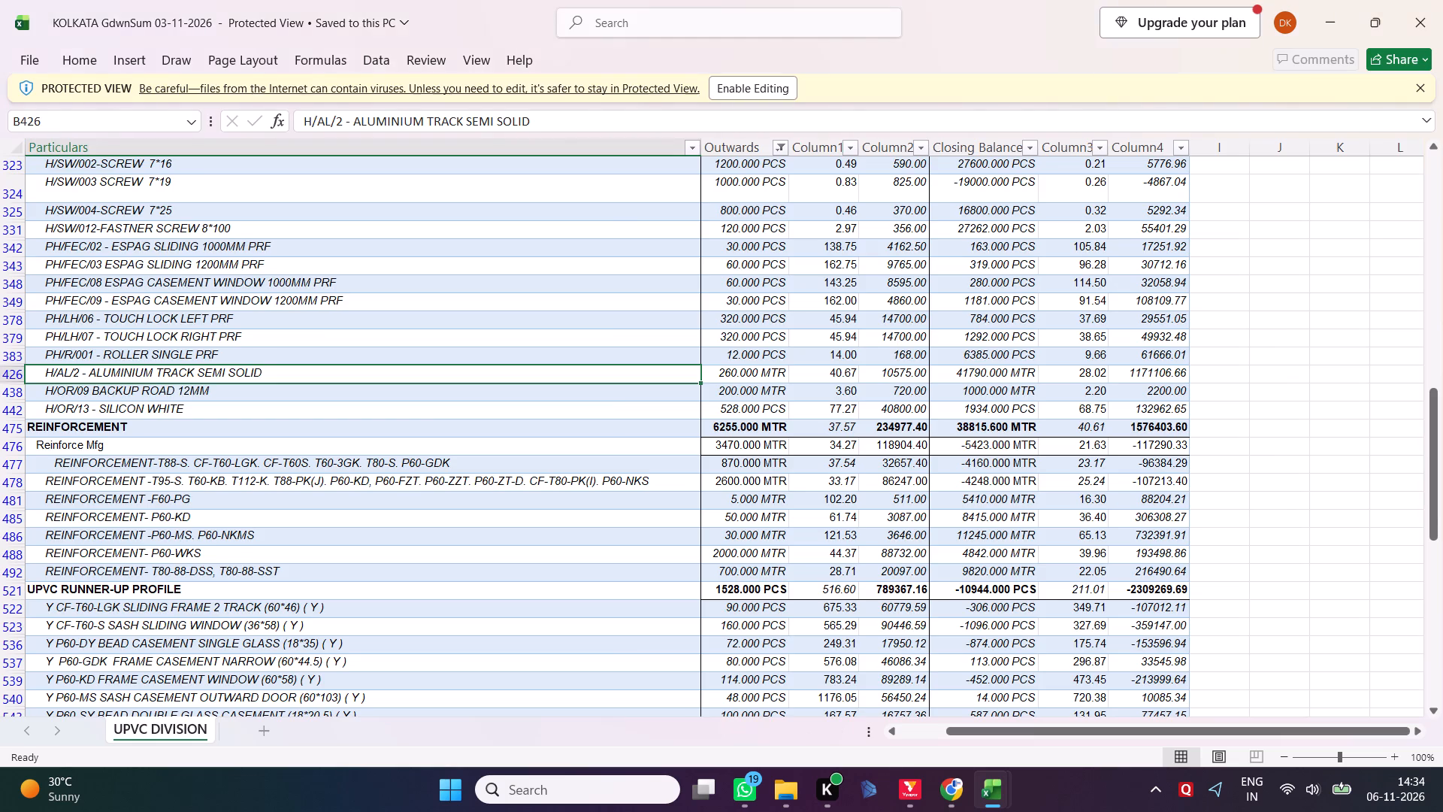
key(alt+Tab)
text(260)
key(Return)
Enter 200 as the 3-11-26 sale of backup road 12MM in the OTHER'S section, matching the godown summary's outwards.
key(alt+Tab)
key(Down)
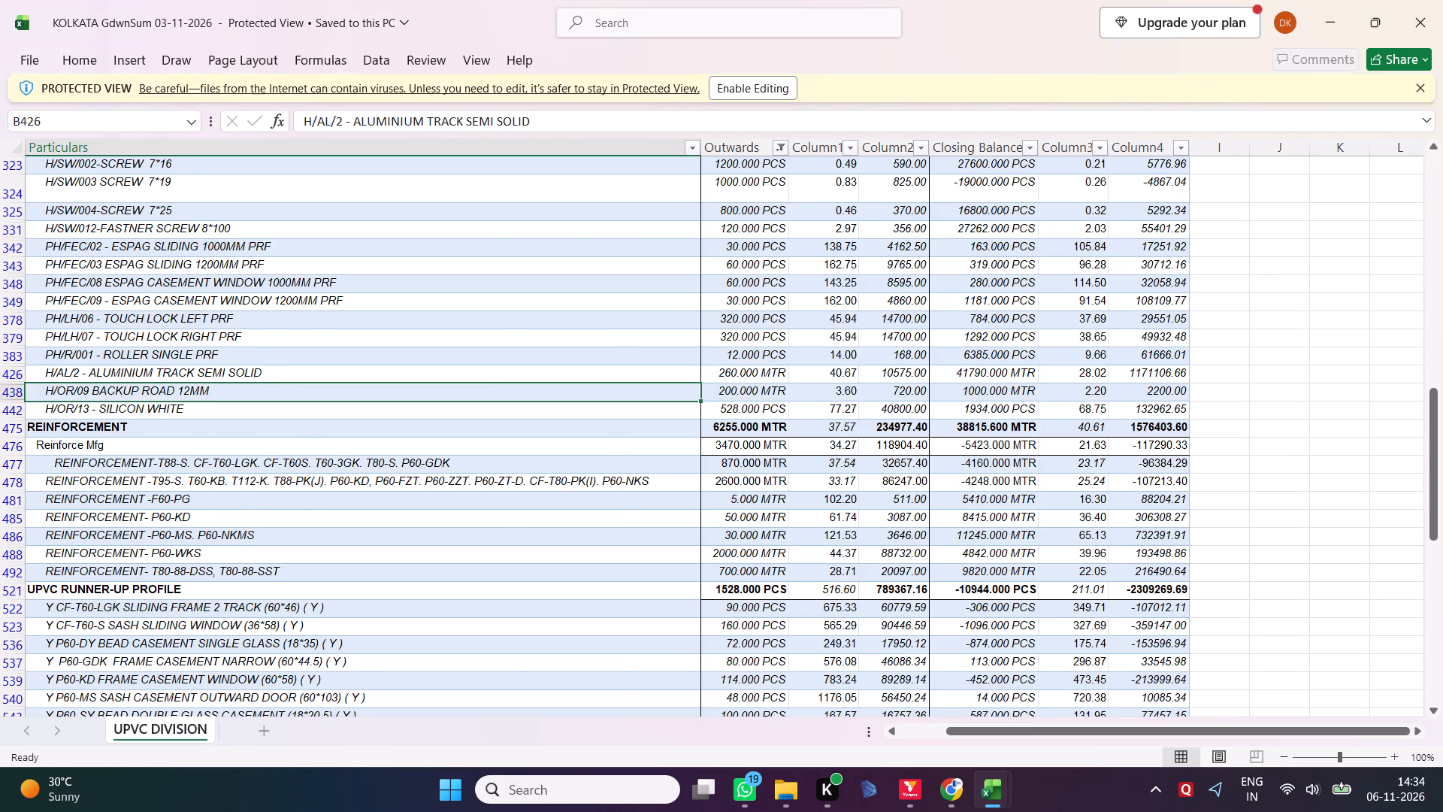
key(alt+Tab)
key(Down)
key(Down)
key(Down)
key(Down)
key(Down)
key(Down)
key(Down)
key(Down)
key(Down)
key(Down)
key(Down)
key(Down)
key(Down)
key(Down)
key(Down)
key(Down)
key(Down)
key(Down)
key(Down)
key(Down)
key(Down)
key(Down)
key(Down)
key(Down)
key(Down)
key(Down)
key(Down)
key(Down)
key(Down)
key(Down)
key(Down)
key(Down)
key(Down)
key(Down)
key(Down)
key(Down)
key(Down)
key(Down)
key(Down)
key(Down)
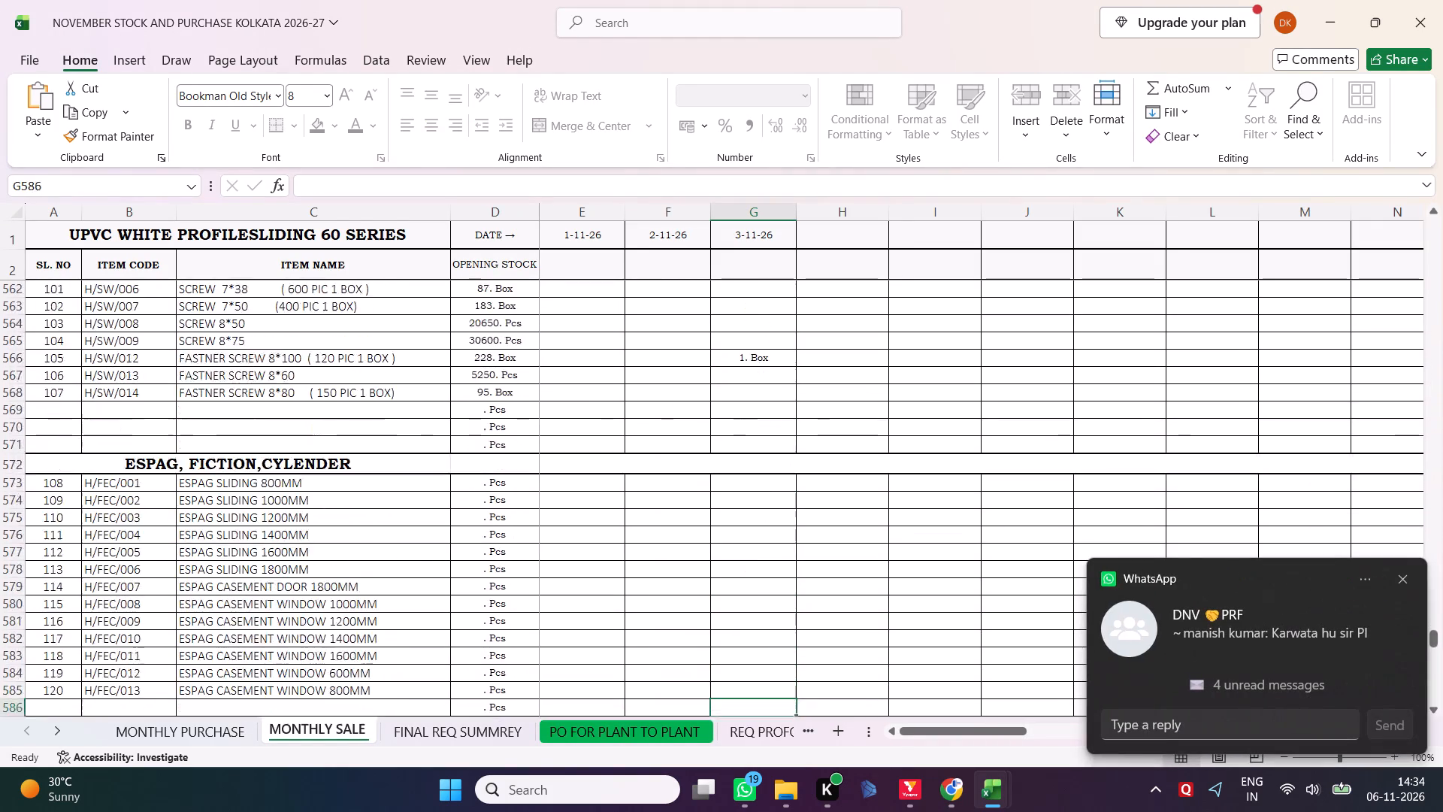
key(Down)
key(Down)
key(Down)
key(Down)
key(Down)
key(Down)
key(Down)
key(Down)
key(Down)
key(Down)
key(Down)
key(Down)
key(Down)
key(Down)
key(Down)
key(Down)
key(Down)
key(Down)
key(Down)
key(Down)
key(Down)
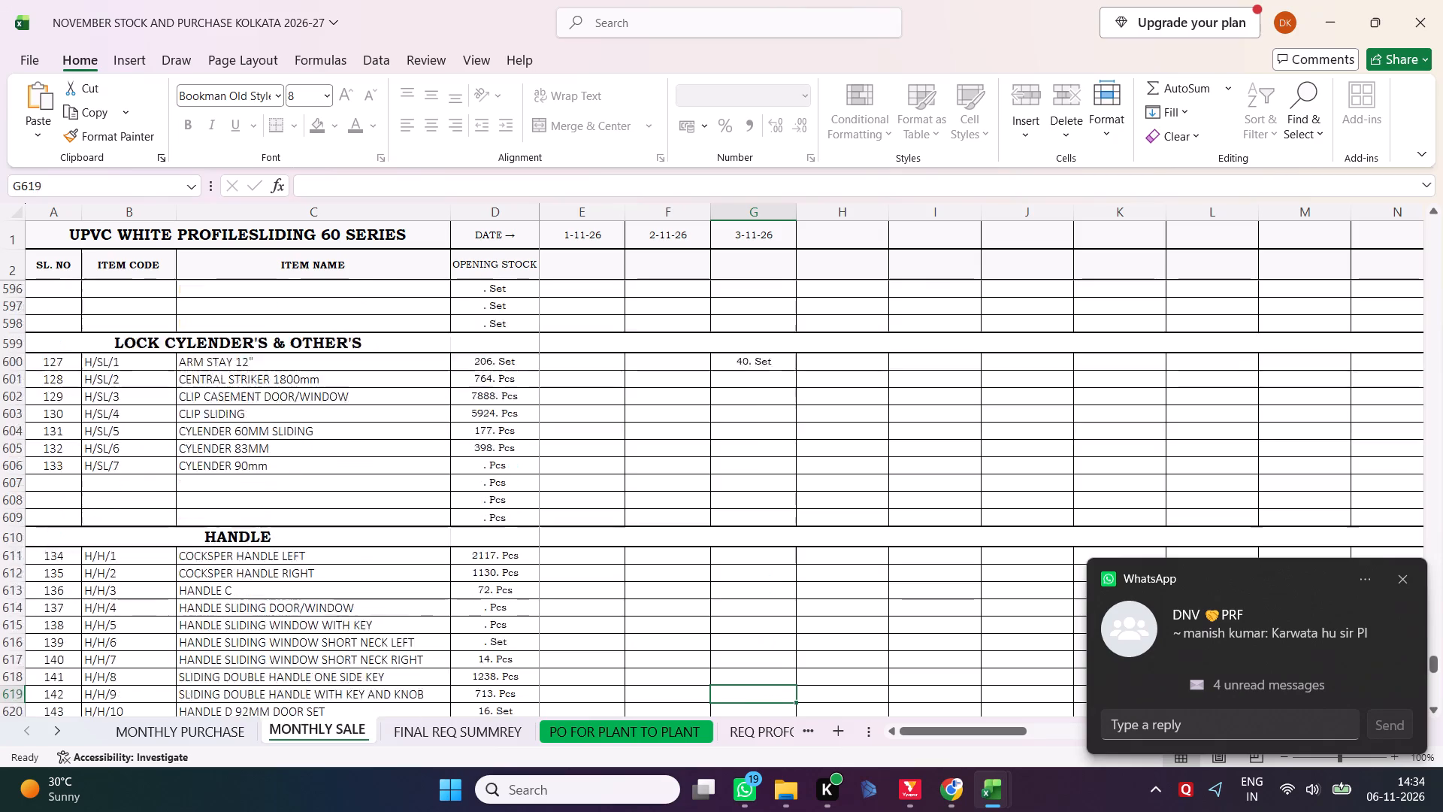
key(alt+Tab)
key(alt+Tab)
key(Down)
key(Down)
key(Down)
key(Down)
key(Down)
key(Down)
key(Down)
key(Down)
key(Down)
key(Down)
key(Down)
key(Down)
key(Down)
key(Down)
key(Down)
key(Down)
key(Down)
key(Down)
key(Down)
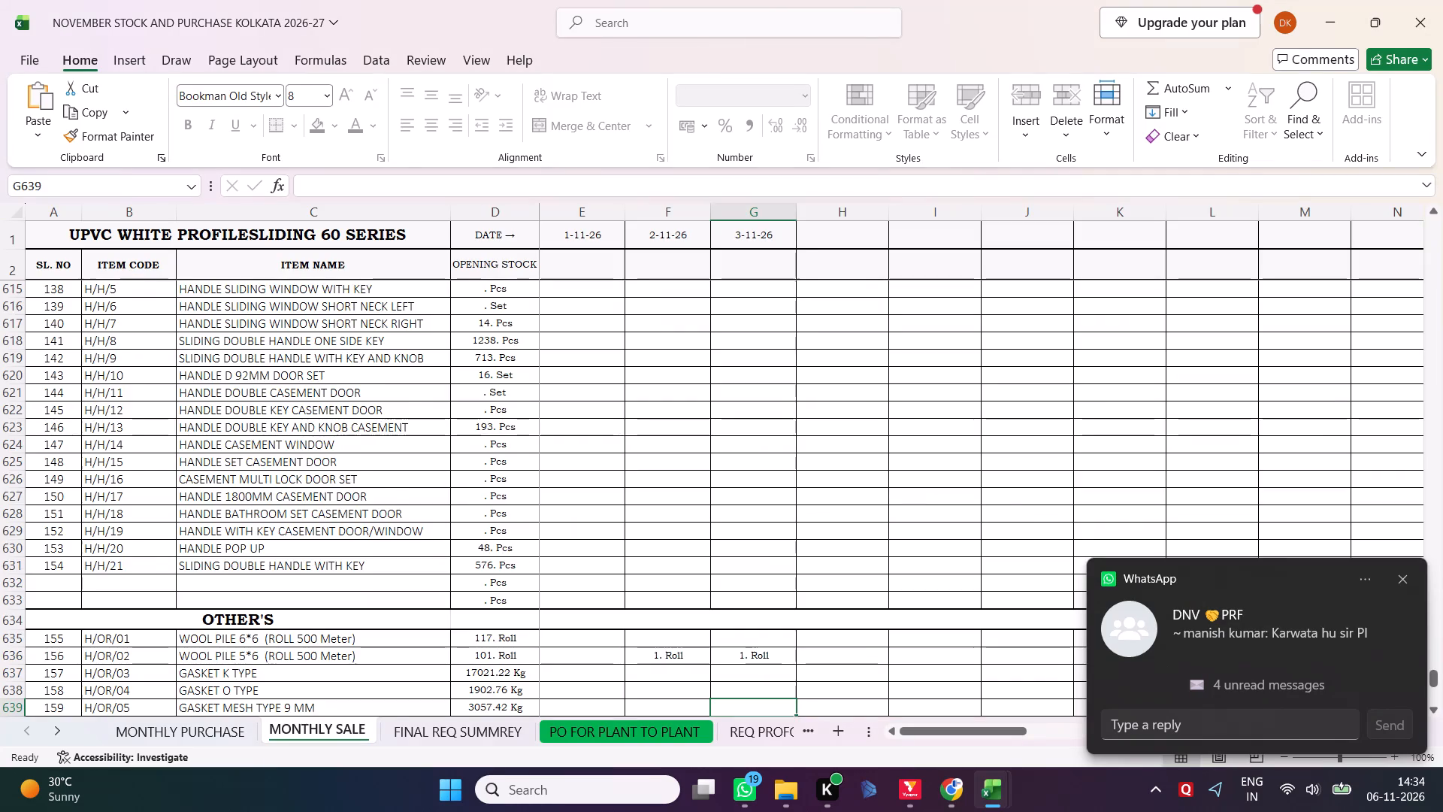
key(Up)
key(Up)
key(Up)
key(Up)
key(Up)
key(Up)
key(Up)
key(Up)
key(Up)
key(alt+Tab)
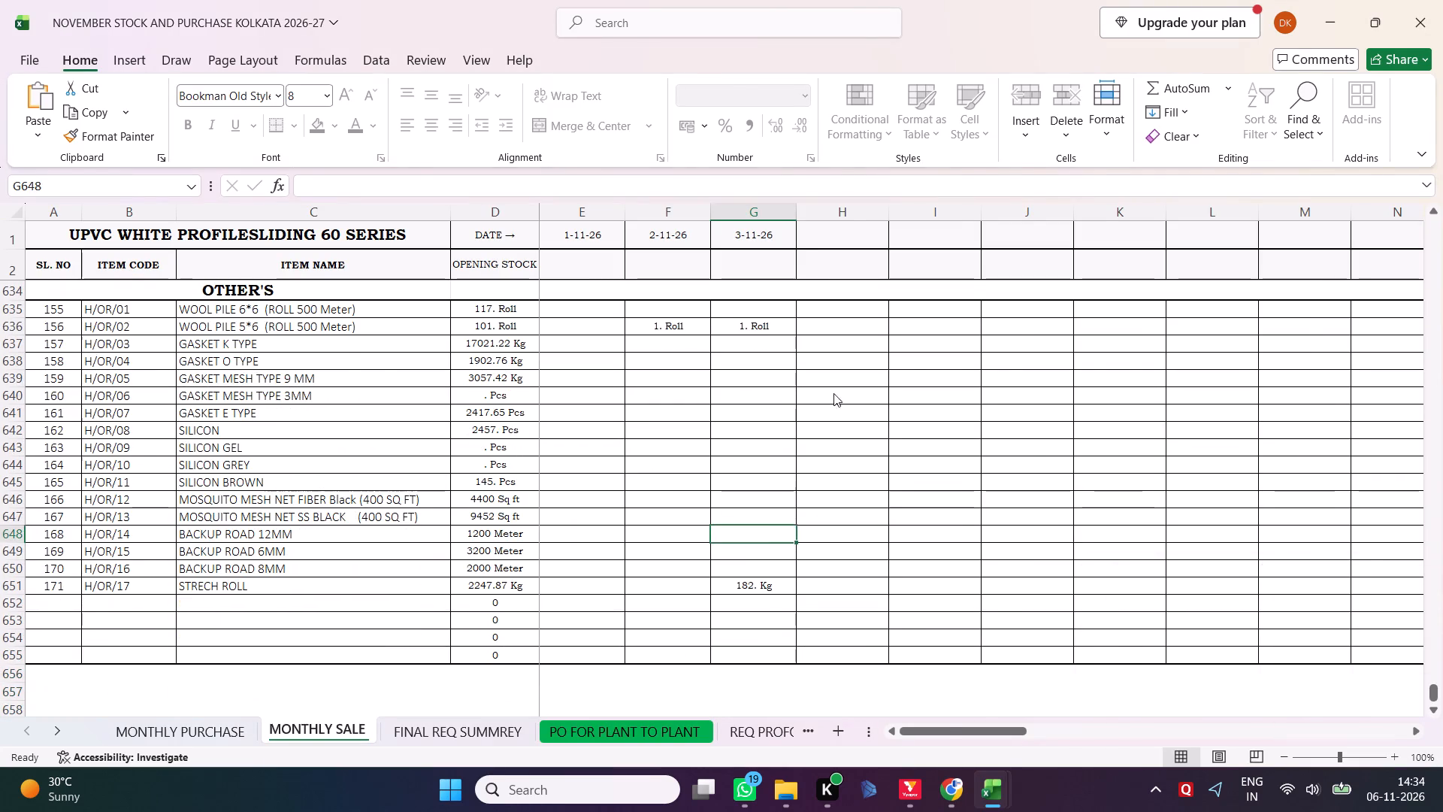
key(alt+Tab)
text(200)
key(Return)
Enter the godown summary's silicon white outwards, 528, as the 3-11-26 sale of H/OR/08 silicon in the OTHER'S section.
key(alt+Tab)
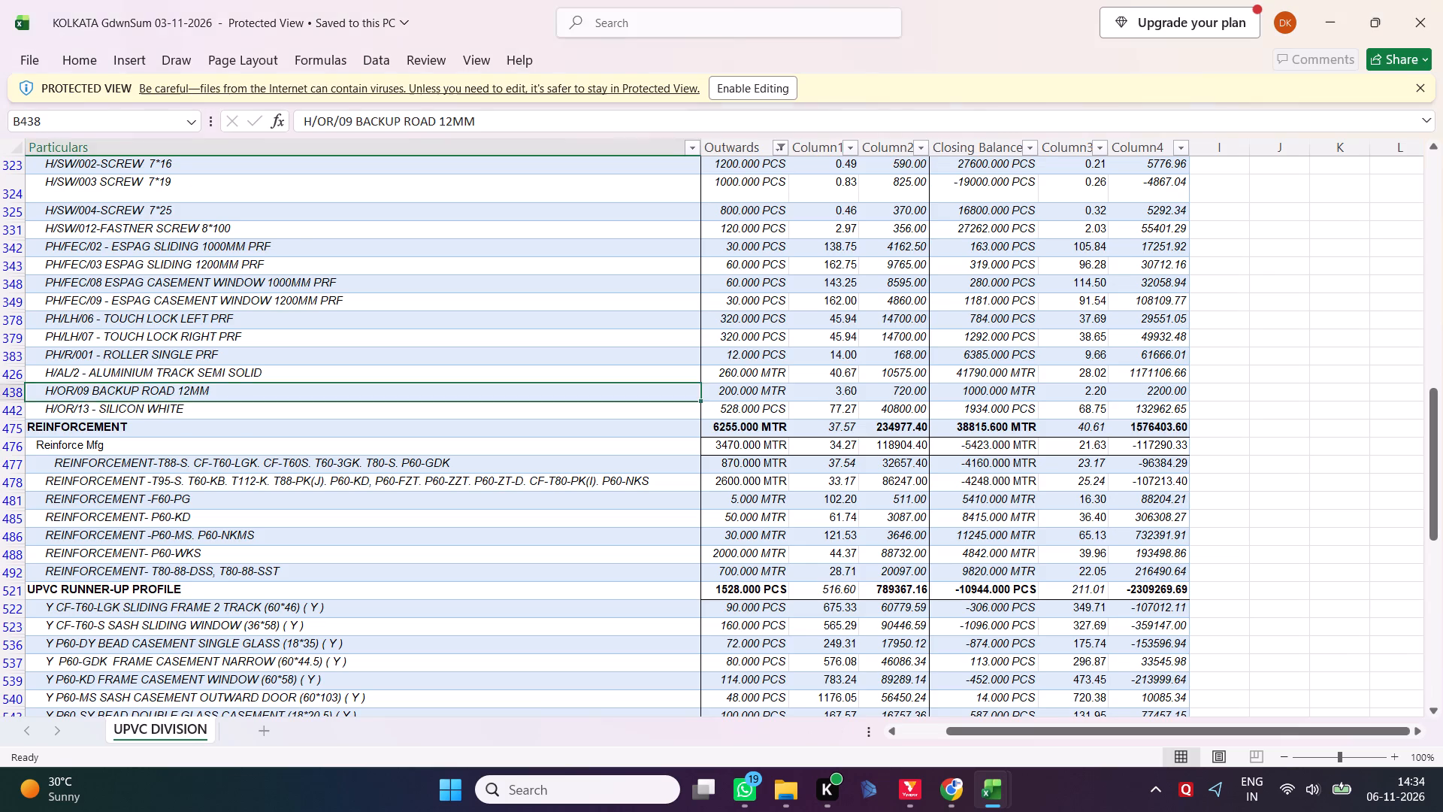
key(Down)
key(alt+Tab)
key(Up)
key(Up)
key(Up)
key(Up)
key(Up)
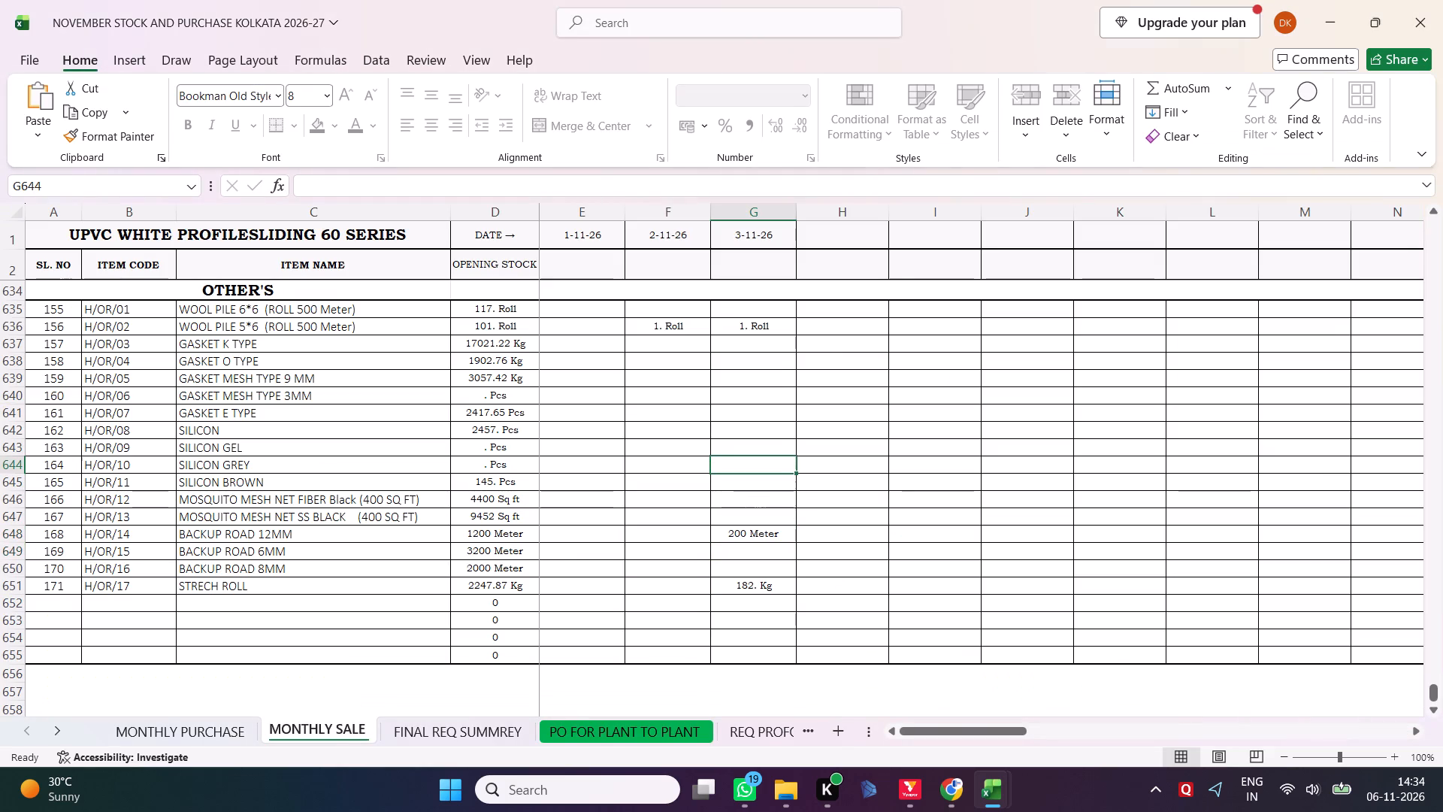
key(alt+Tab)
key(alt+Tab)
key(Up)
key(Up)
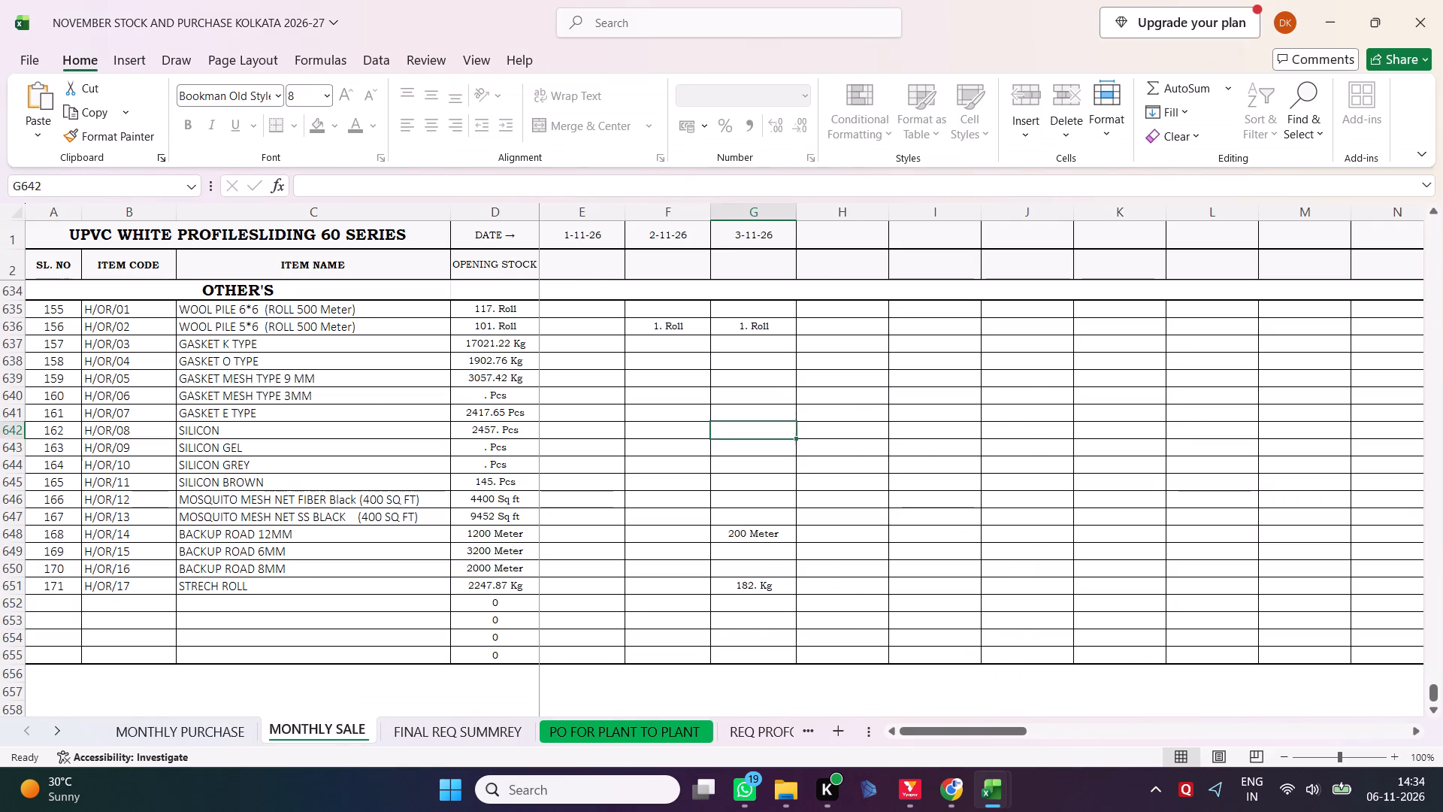
Enter 528 as the 3-11-26 sale of H/OR/08 silicon in the OTHER'S section and recheck it against the godown summary.
key(alt+Tab)
key(alt+Tab)
text(528)
key(Return)
key(alt+Tab)
key(alt+Tab)
key(alt+Tab)
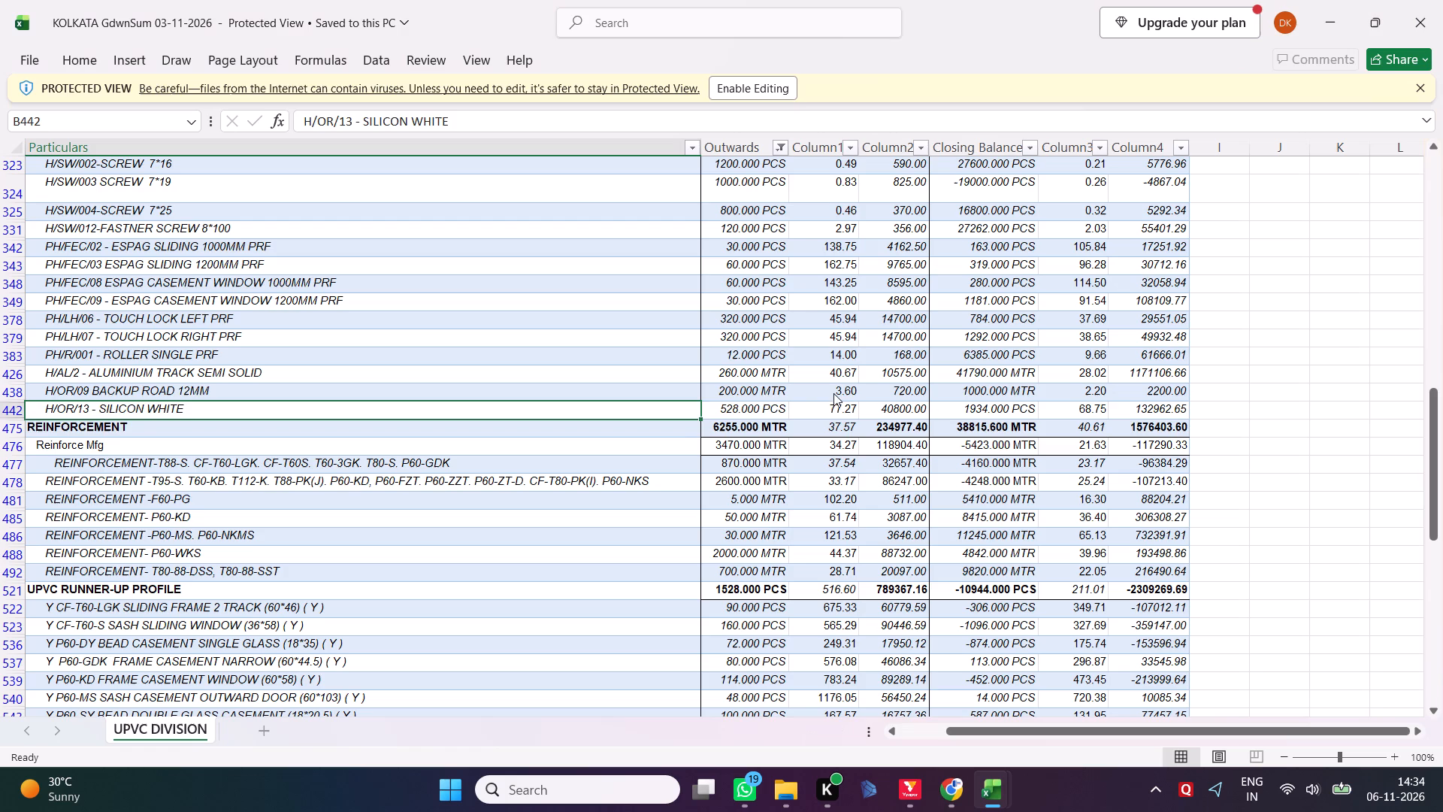
Enter 870 as the 3-11-26 sale of R T88-S in the REINFORCEMENT section, matching the godown summary's outwards.
key(Down)
key(Down)
key(Down)
key(alt+Tab)
key(Up)
key(Up)
key(Up)
key(Up)
key(Up)
key(Up)
key(Up)
key(Up)
key(Up)
key(Up)
key(Up)
key(Up)
key(Up)
key(Up)
key(Up)
key(Up)
key(Up)
key(Up)
key(Up)
key(Up)
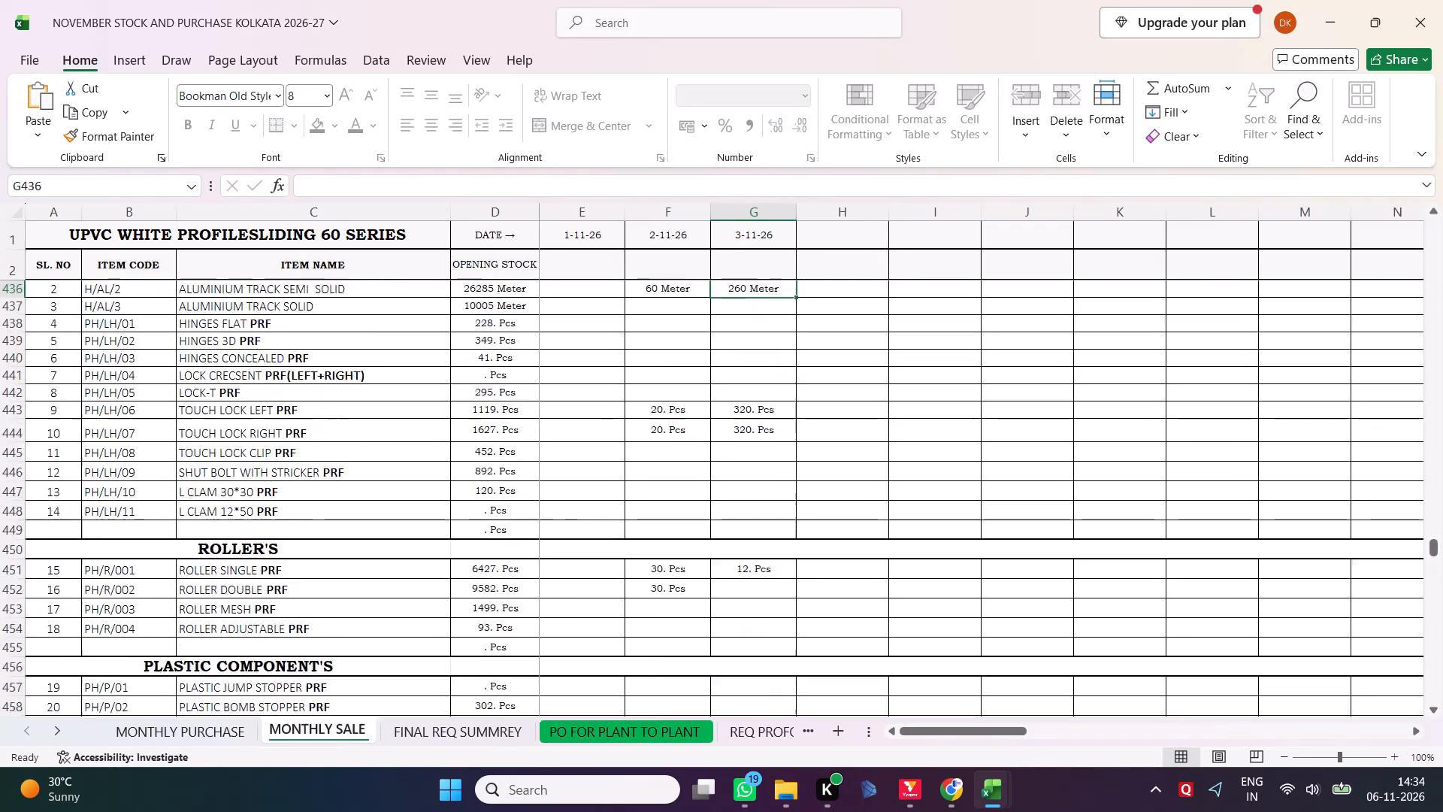
key(alt+Tab)
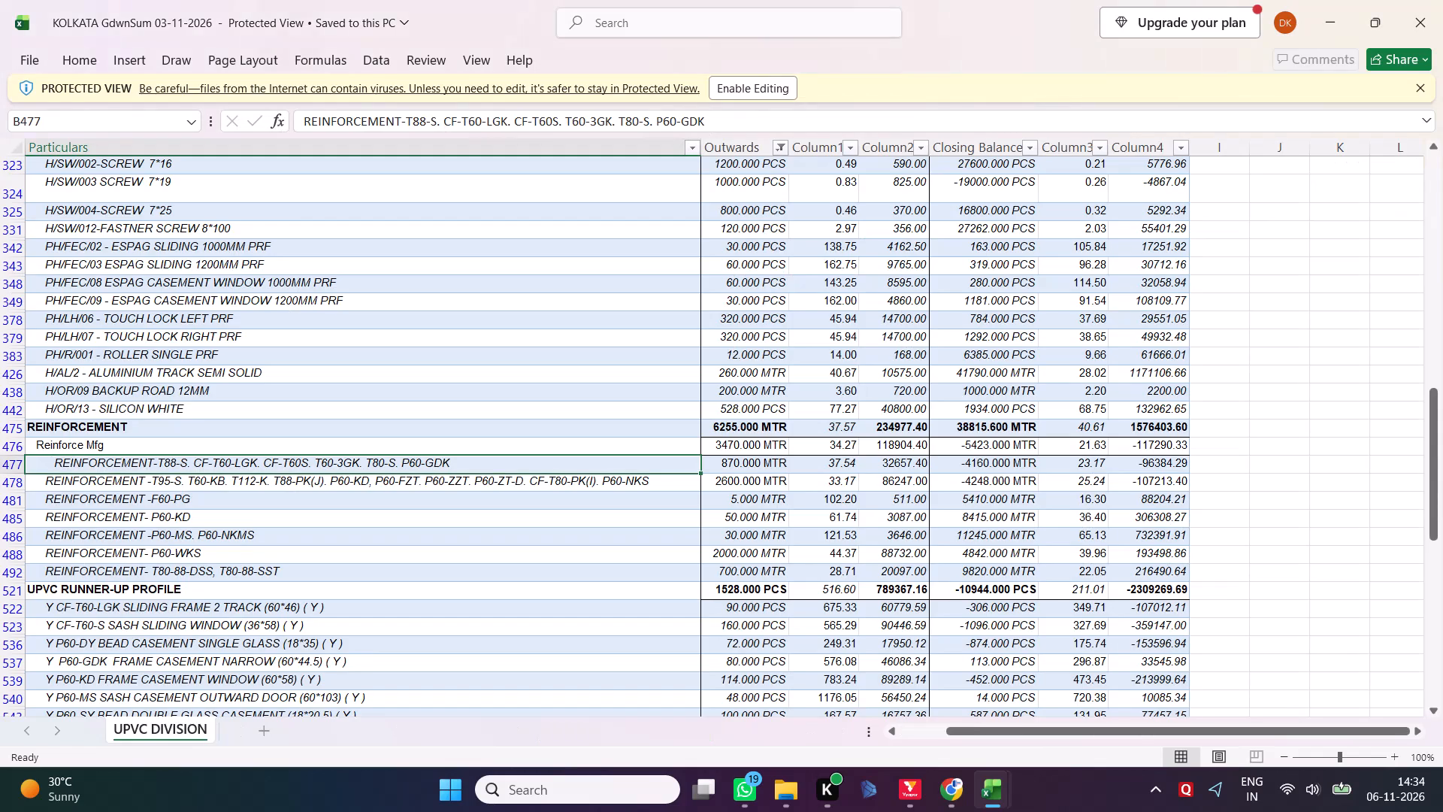
key(alt+Tab)
key(Down)
key(Down)
key(Down)
key(Down)
key(Down)
key(Down)
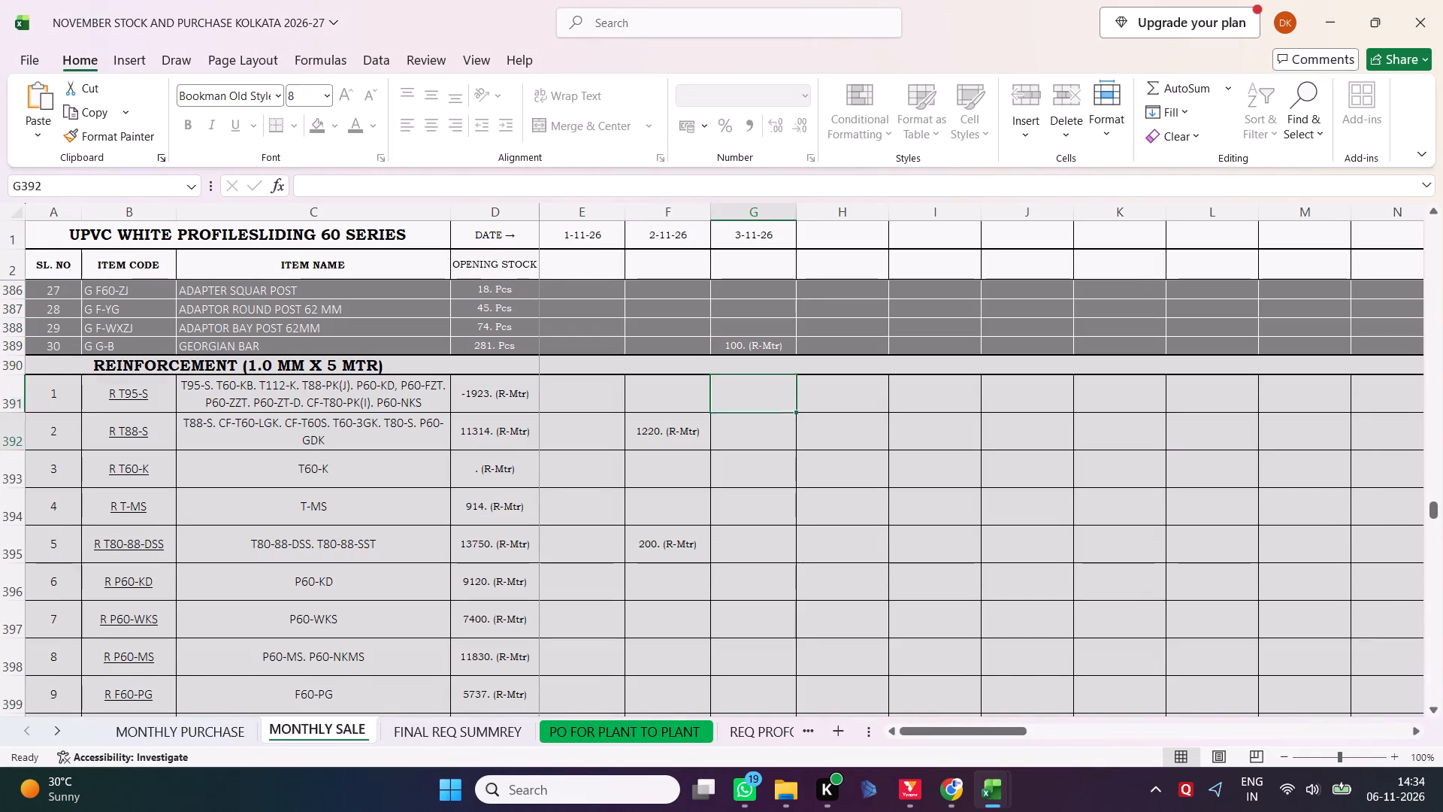
key(alt+Tab)
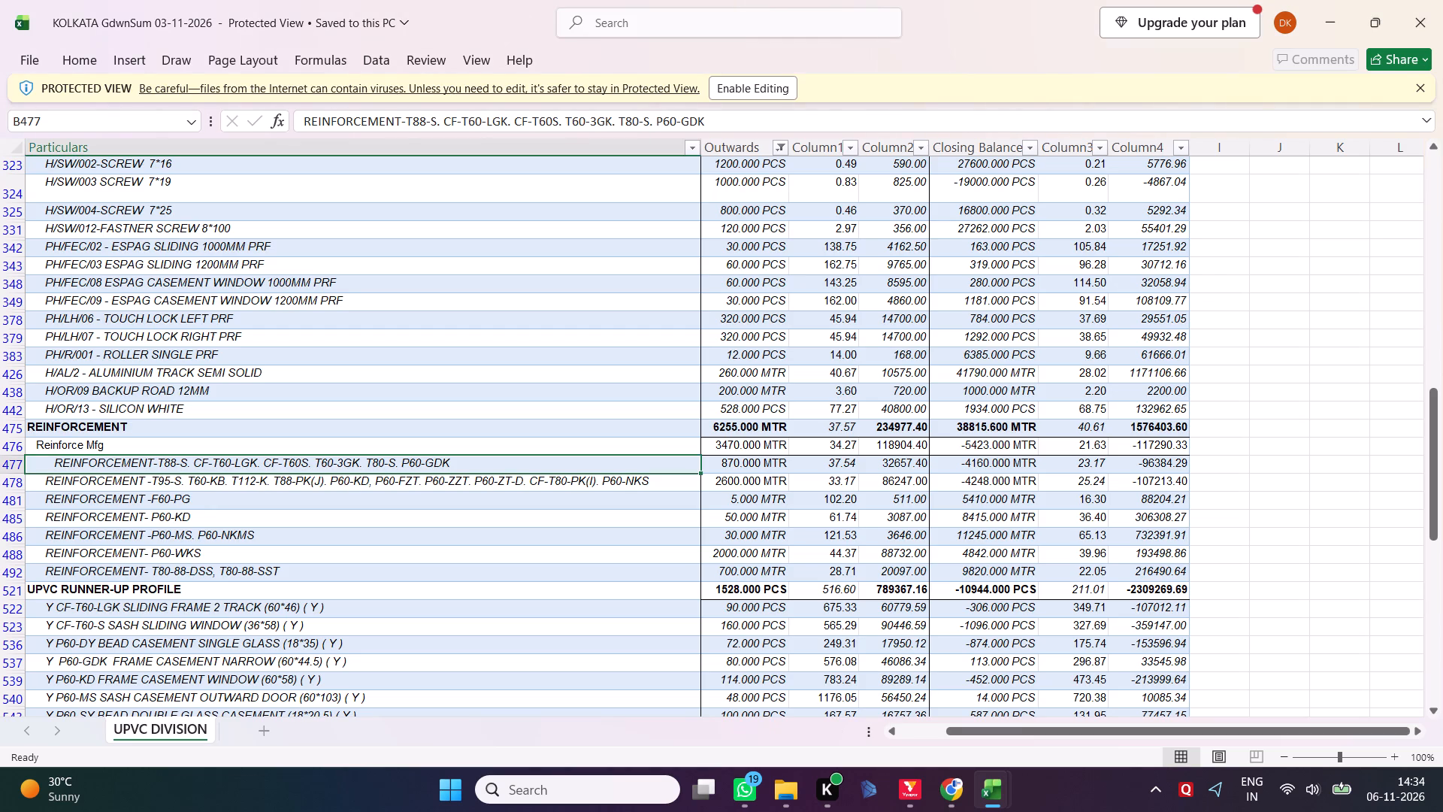
key(alt+Tab)
key(alt+Tab)
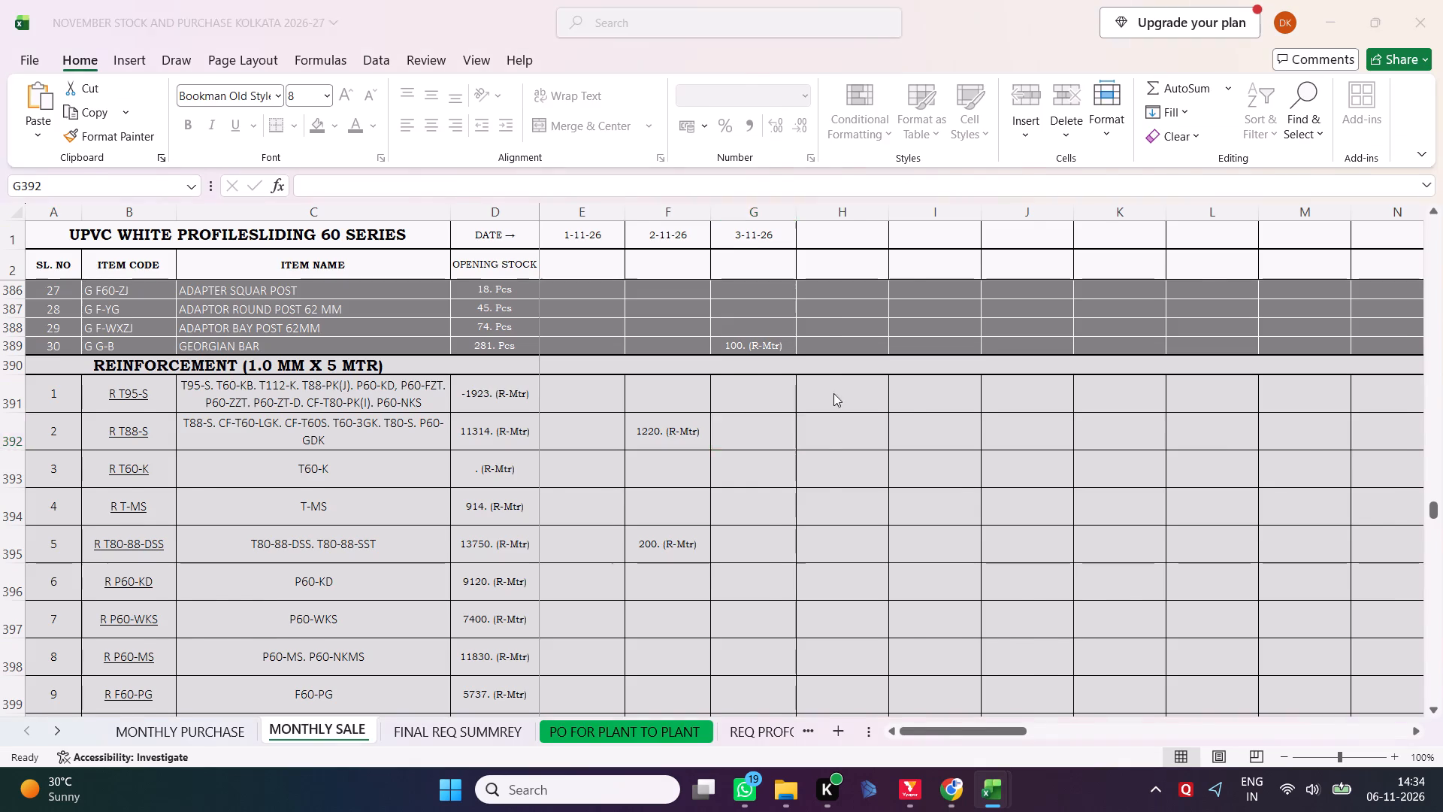
key(alt+Tab)
key(alt+Tab)
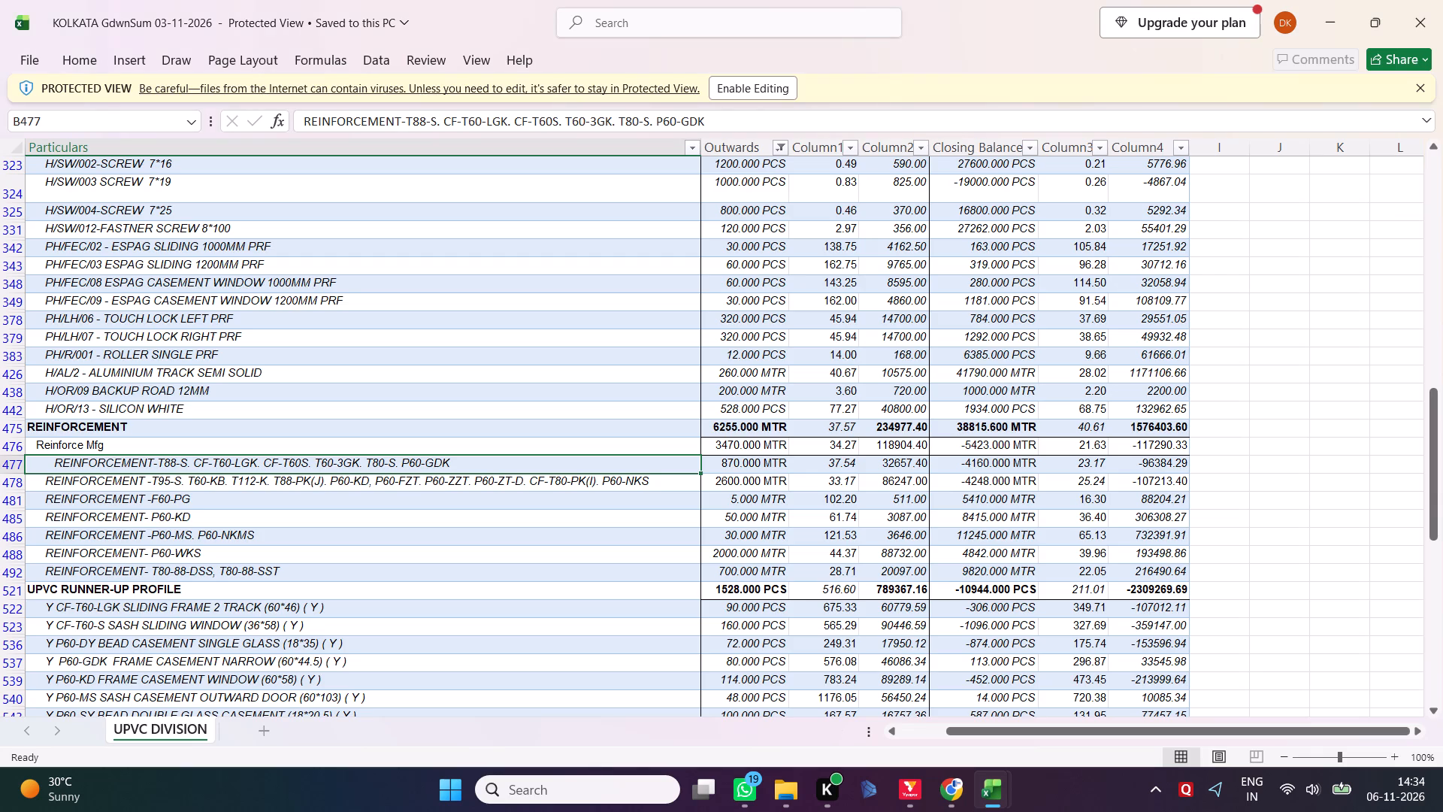
key(alt+Tab)
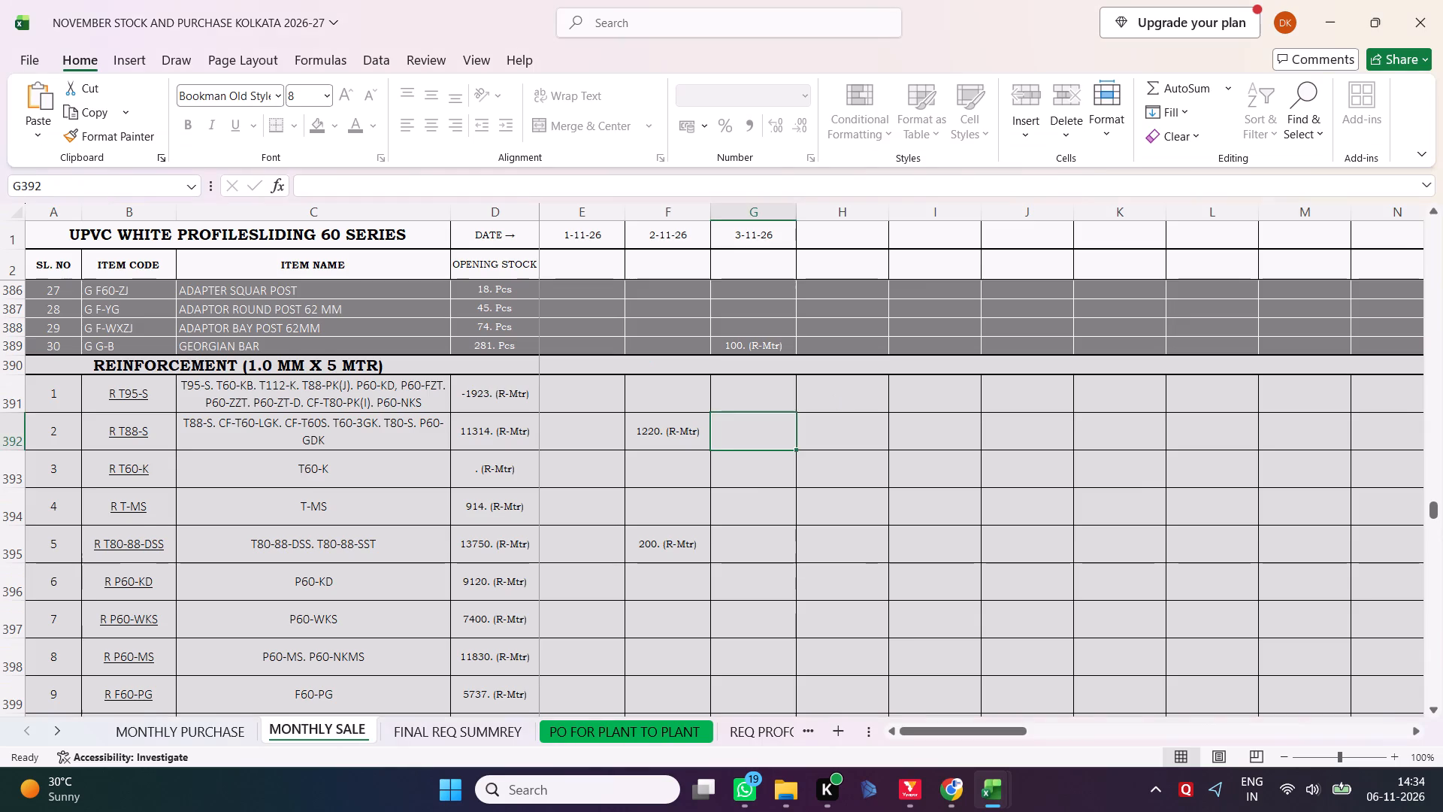
key(alt+Tab)
key(alt+Tab)
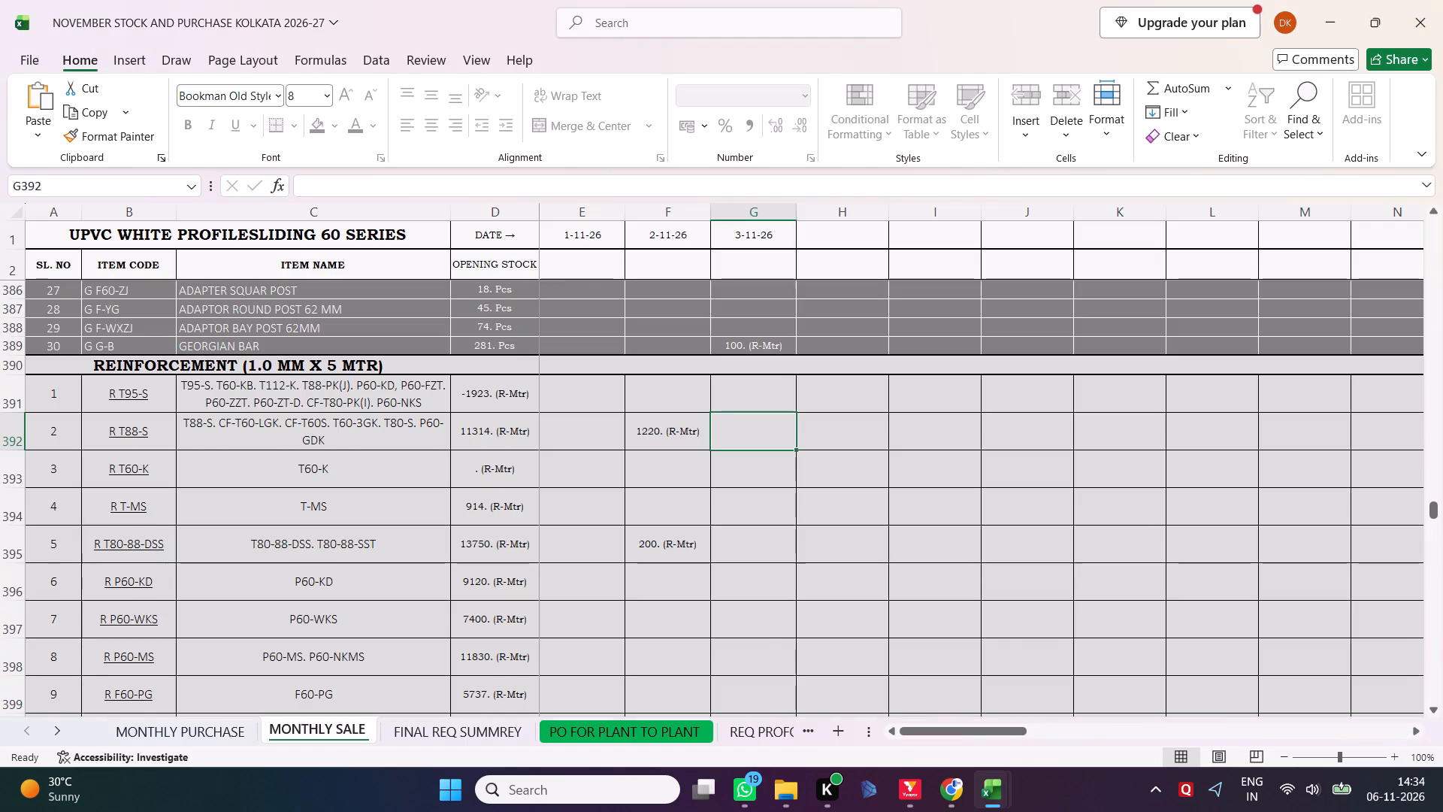
key(alt+Tab)
key(alt+Tab)
text(870)
key(Return)
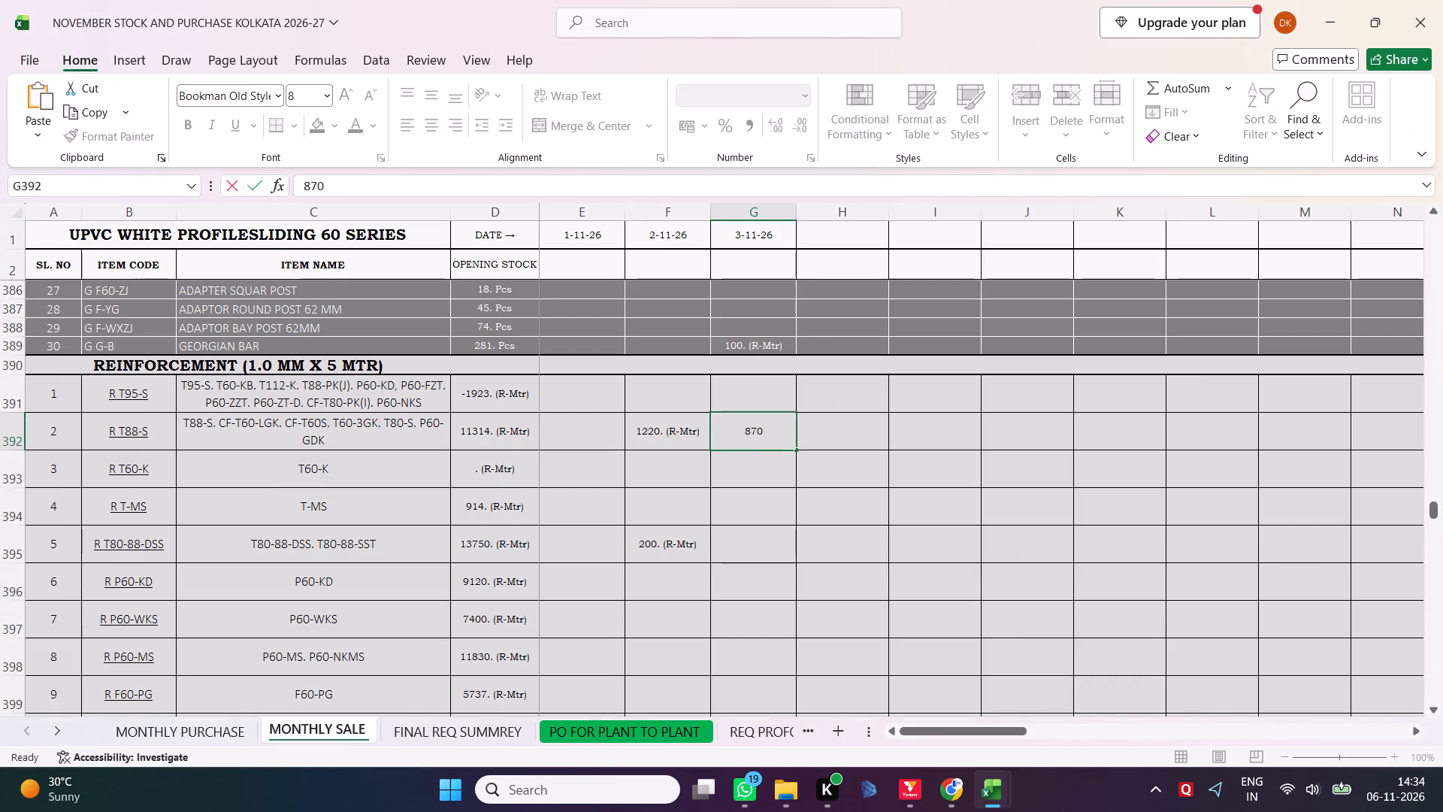
Enter 2600 as the 3-11-26 sale of reinforcement R T95-S, matching the godown summary's outwards.
key(alt+Tab)
key(Down)
key(alt+Tab)
key(Up)
key(Up)
key(alt+Tab)
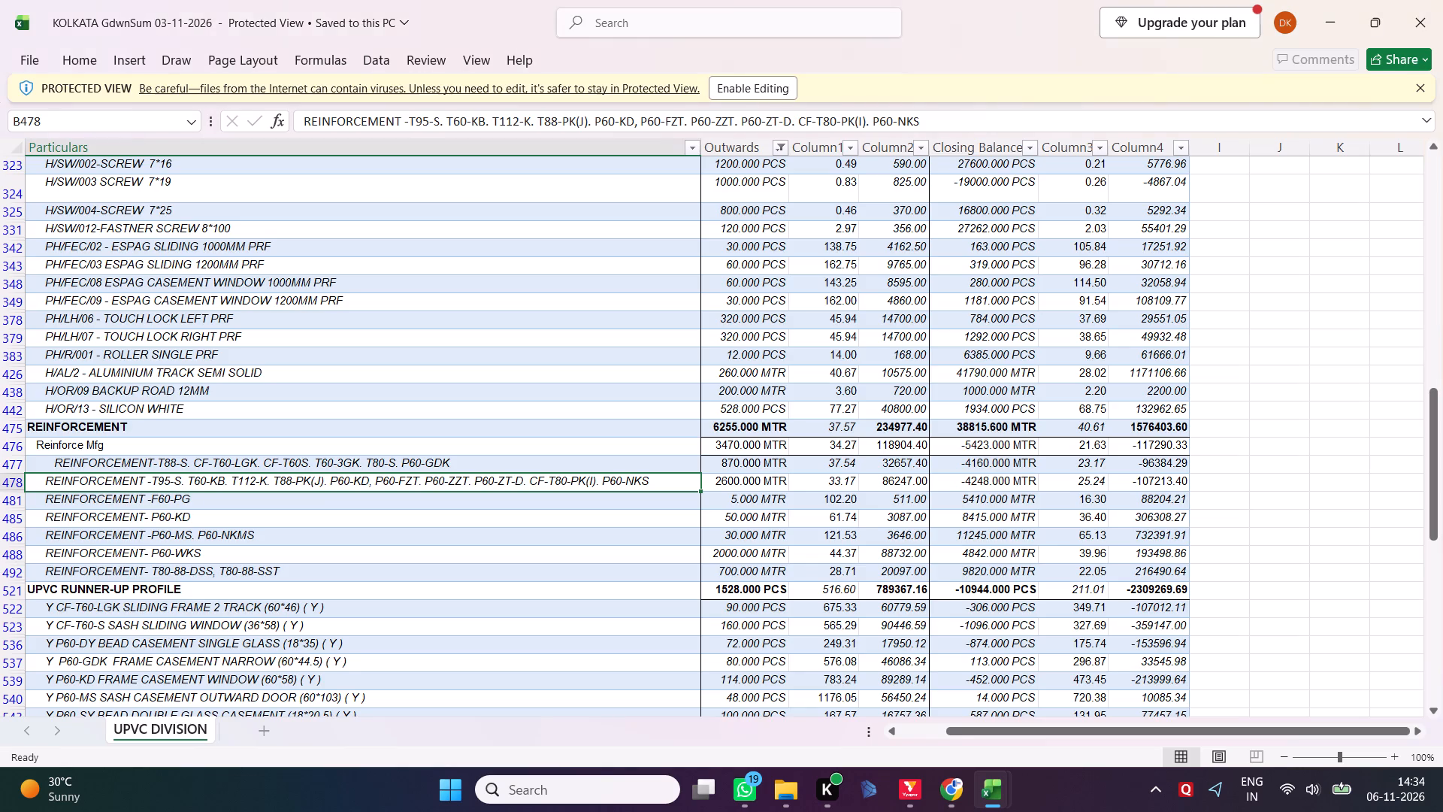
key(alt+Tab)
text(2600)
key(Return)
Enter 5 as the 3-11-26 sale of reinforcement R F60-PG, matching the godown summary's outwards.
key(alt+Tab)
key(Down)
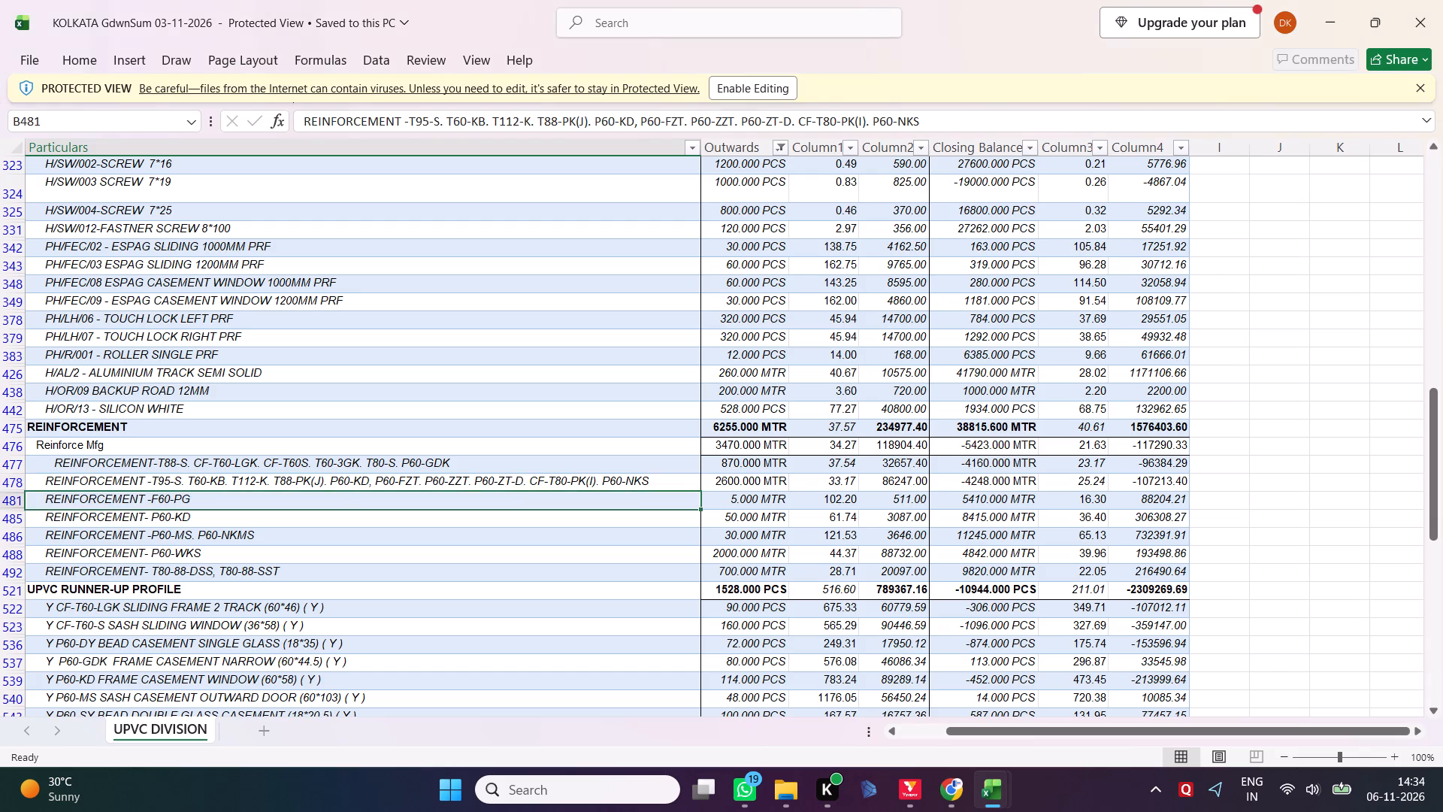
key(alt+Tab)
key(Down)
key(Down)
key(Down)
key(Down)
key(Down)
key(Down)
key(Down)
key(Down)
key(Down)
key(Up)
key(Up)
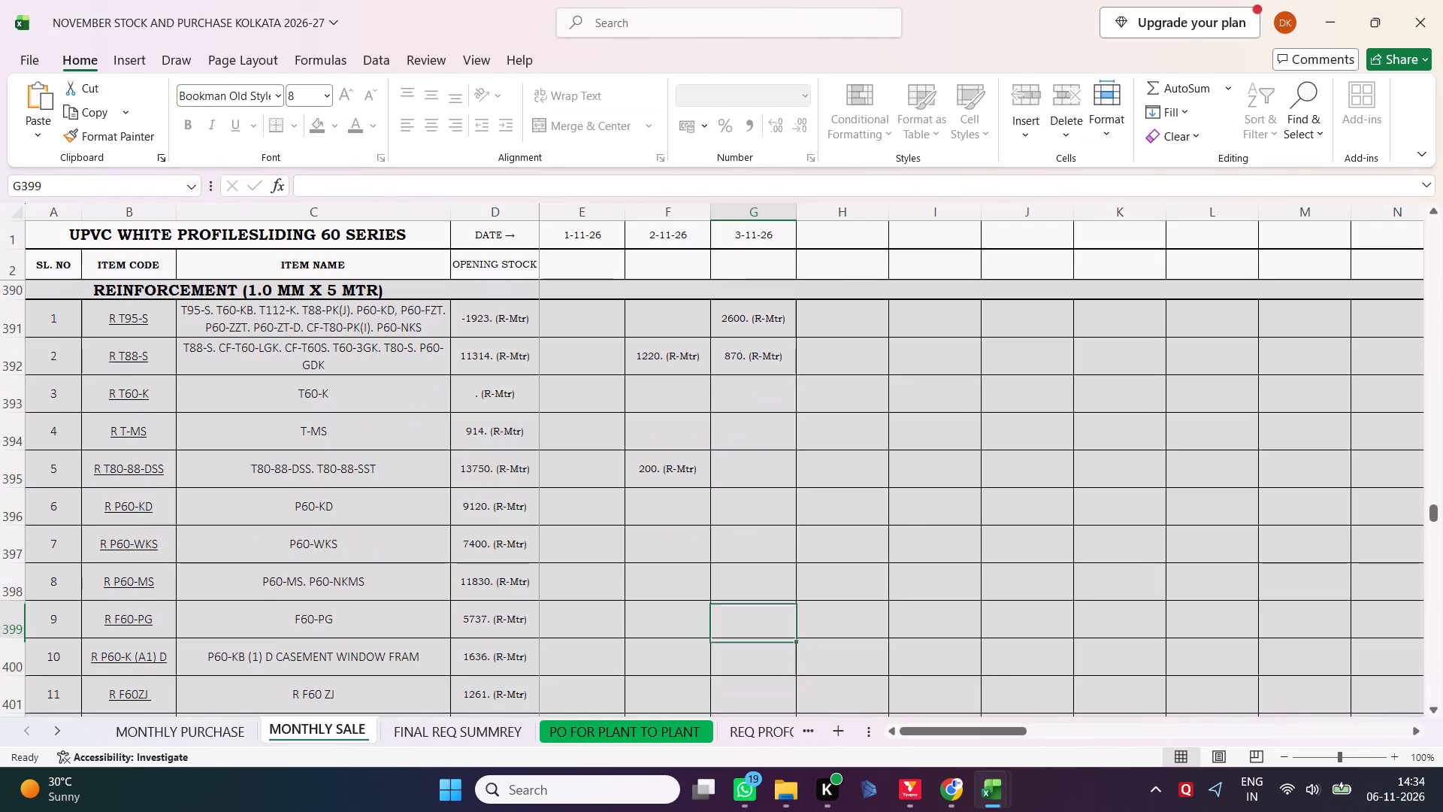
key(alt+Tab)
key(alt+Tab)
key(5)
key(Return)
Enter 50 as the 3-11-26 sale of reinforcement R P60-KD, matching the godown summary's outwards.
key(alt+Tab)
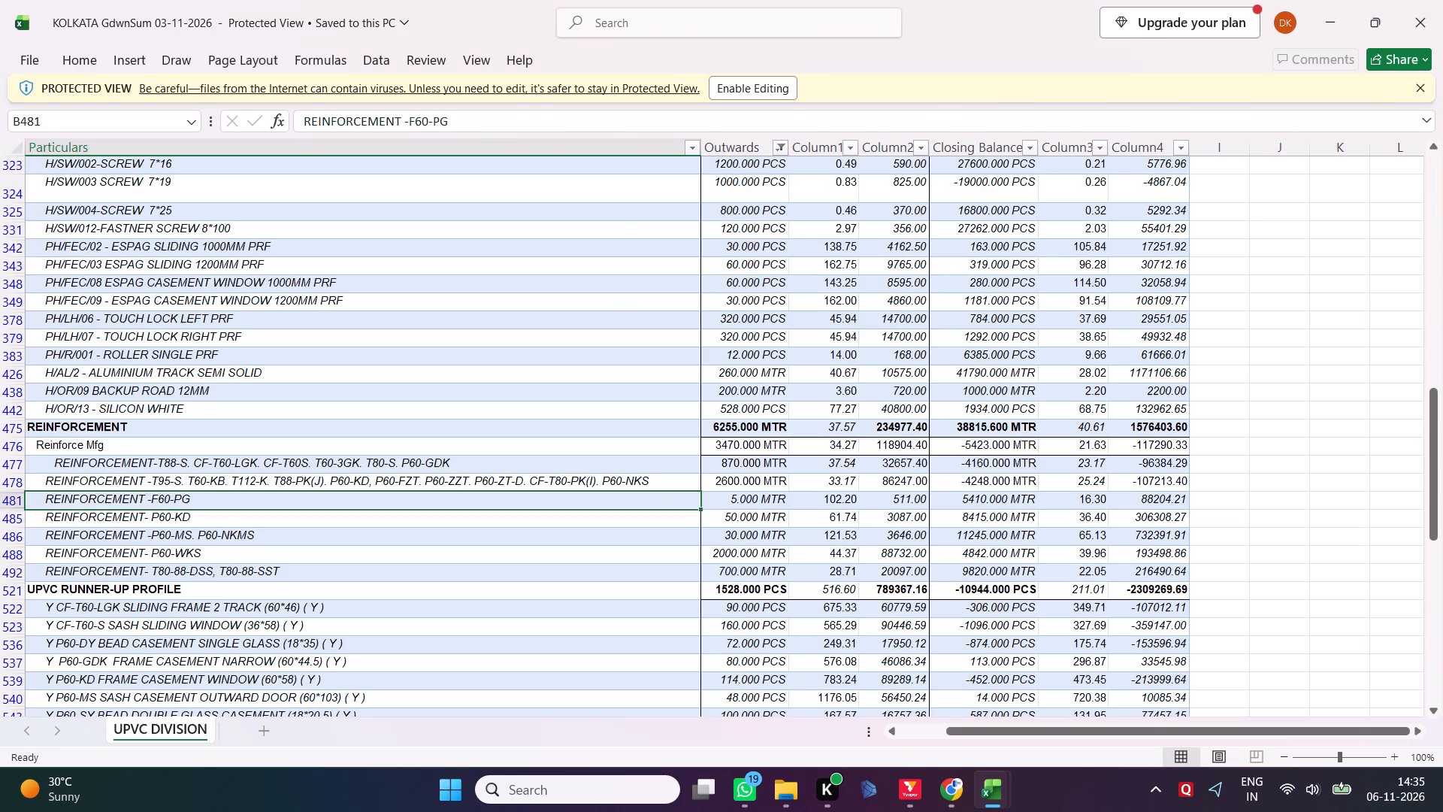
key(Down)
key(alt+Tab)
key(Up)
key(Up)
key(Up)
key(Up)
key(alt+Tab)
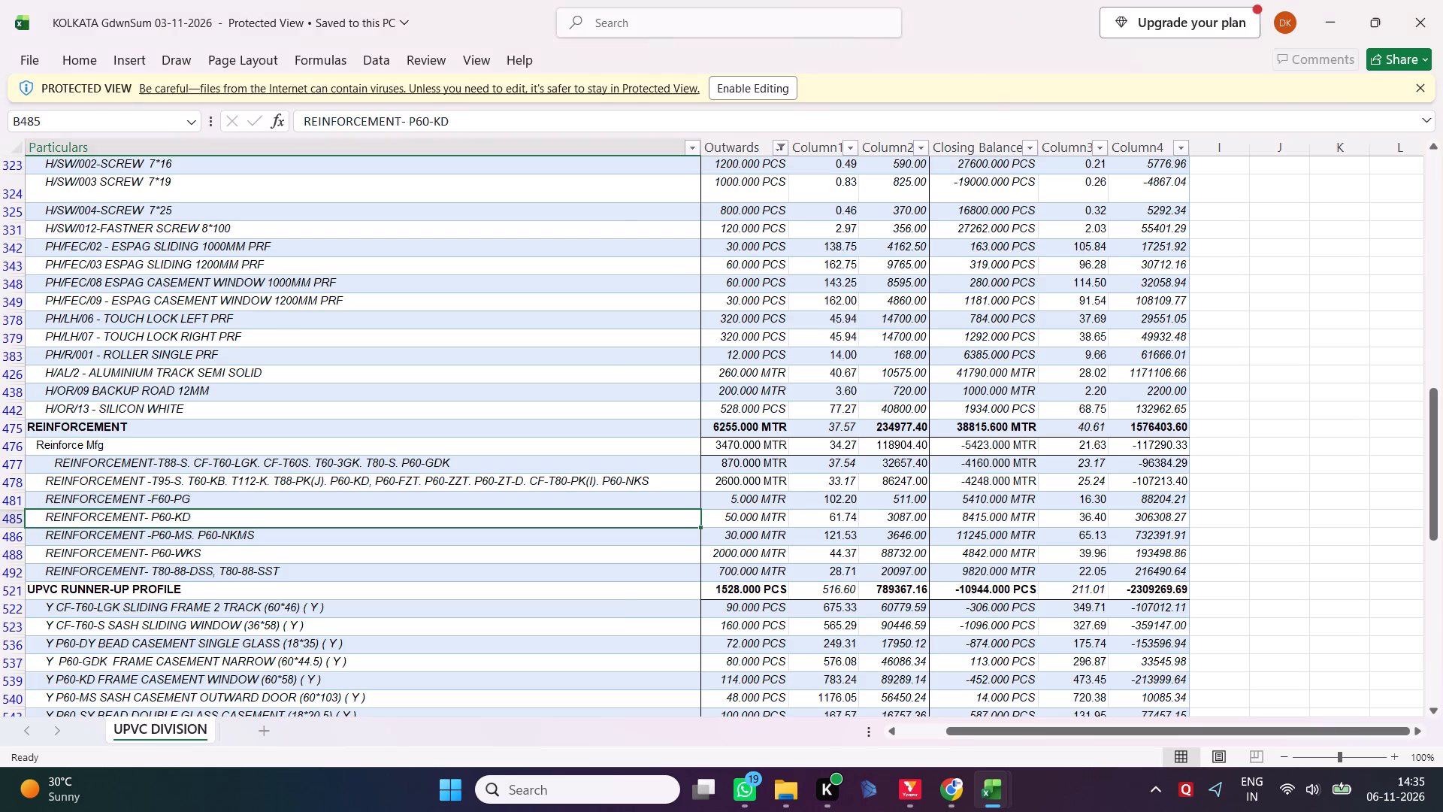
key(alt+Tab)
text(50)
key(Return)
Enter 30 as the 3-11-26 sale of reinforcement R P60-MS, matching the godown summary's outwards.
key(alt+Tab)
key(Down)
key(alt+Tab)
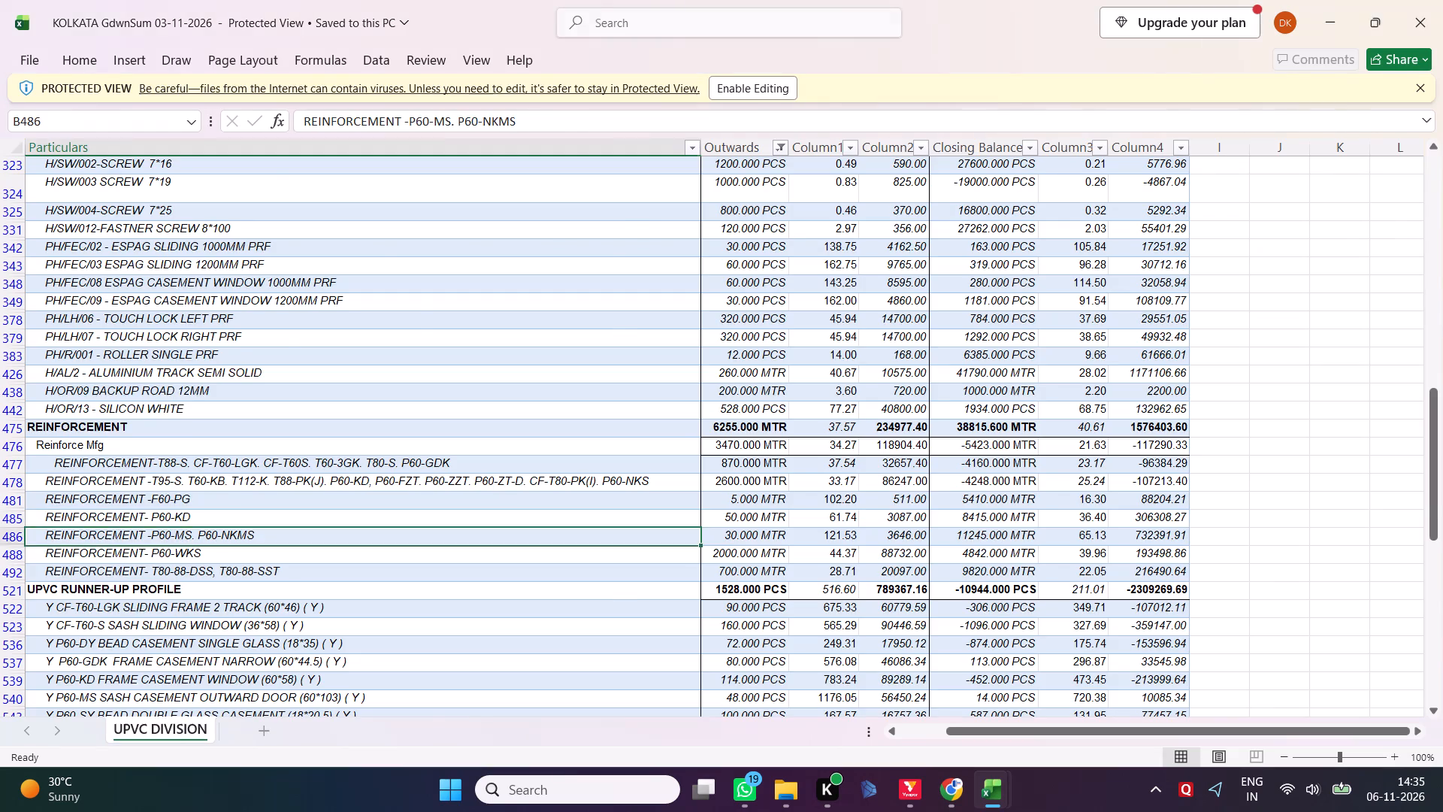
key(Down)
key(alt+Tab)
key(alt+Tab)
text(30)
key(Return)
Enter 2000 as the 3-11-26 sale of reinforcement R P60-WKS, matching the godown summary's outwards.
key(alt+Tab)
key(Down)
key(alt+Tab)
key(Up)
key(Up)
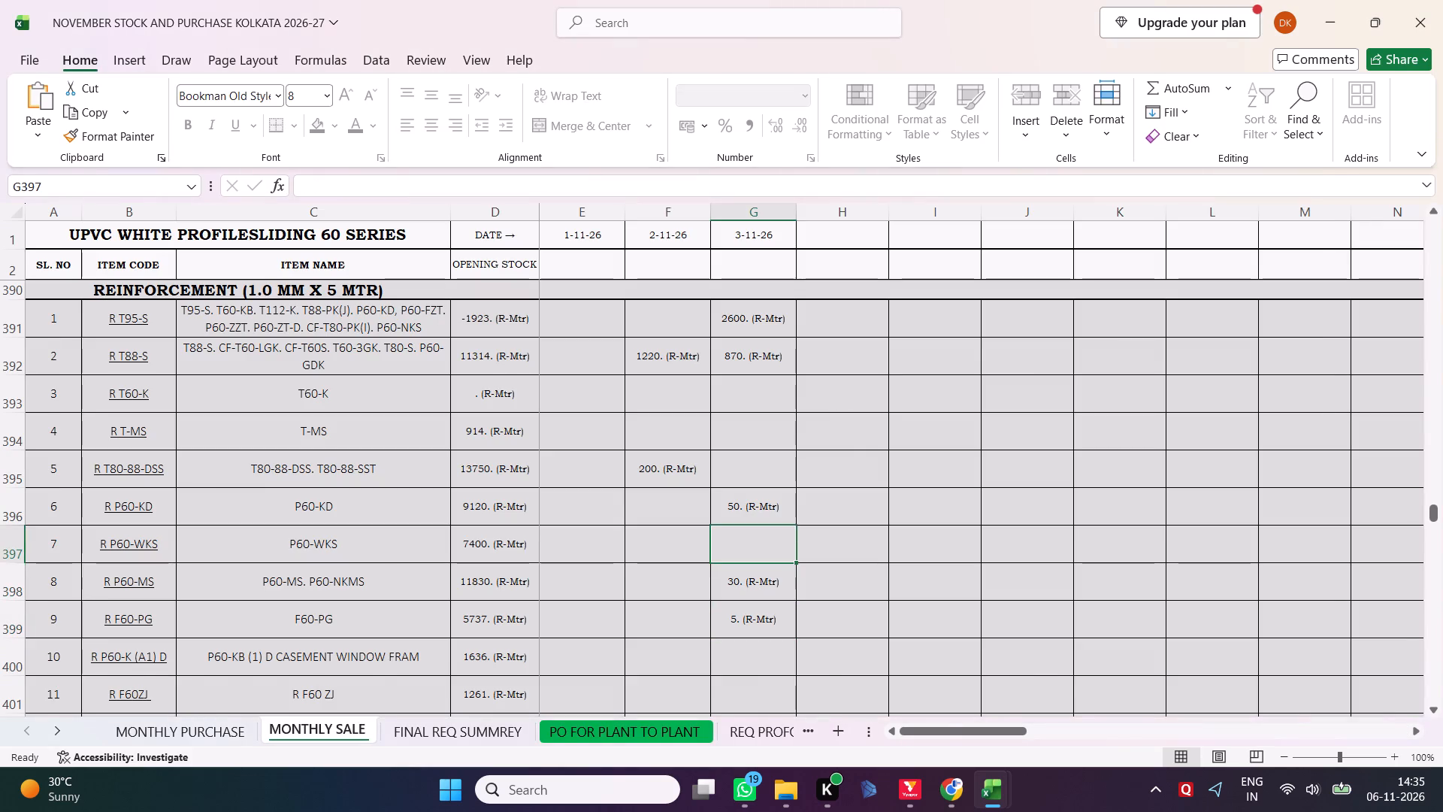
key(alt+Tab)
key(alt+Tab)
text(2000)
key(Return)
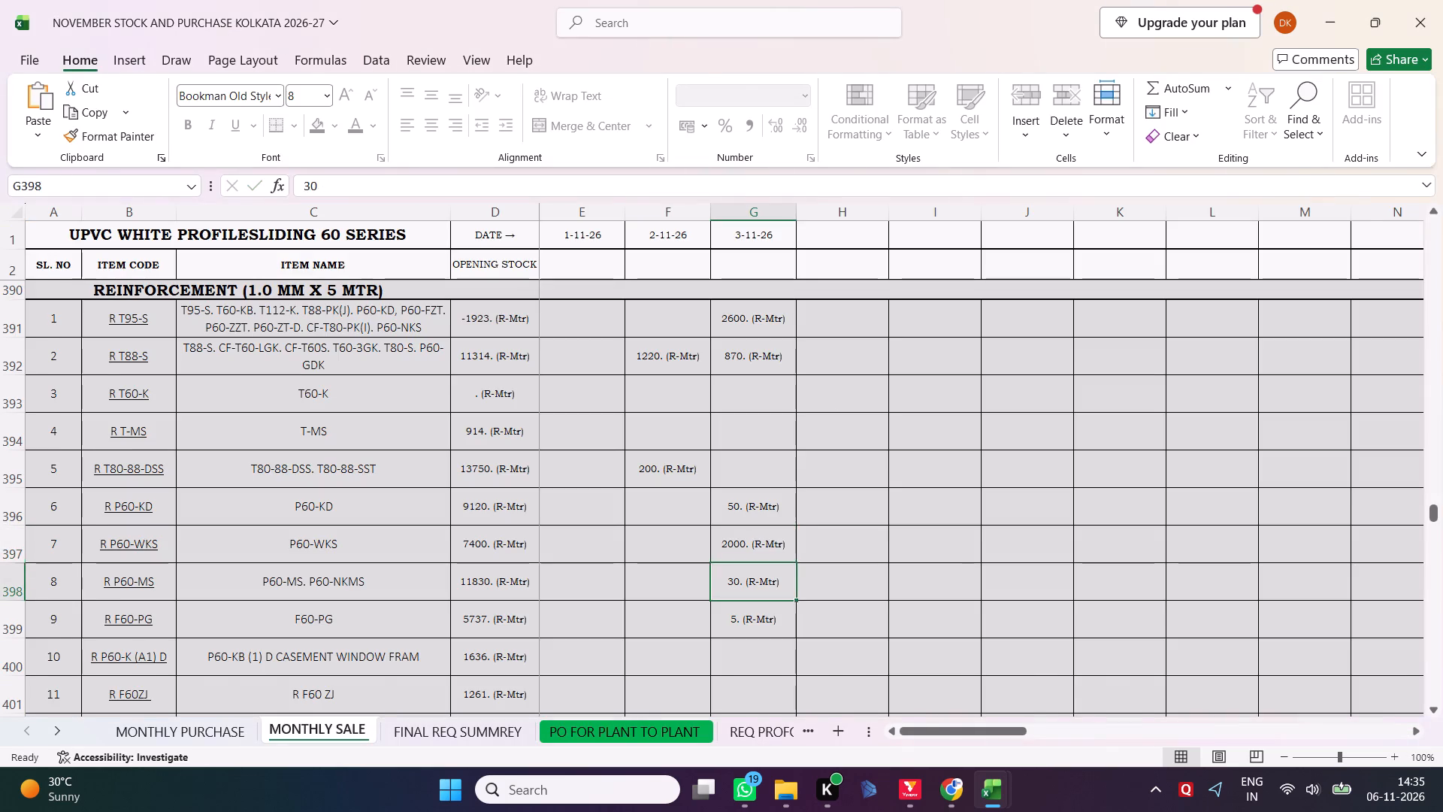
Enter 700 as the 3-11-26 sale of reinforcement R T80-88-DSS, matching the godown summary's outwards.
key(alt+Tab)
key(Down)
key(alt+Tab)
key(Up)
key(Up)
key(Up)
key(alt+Tab)
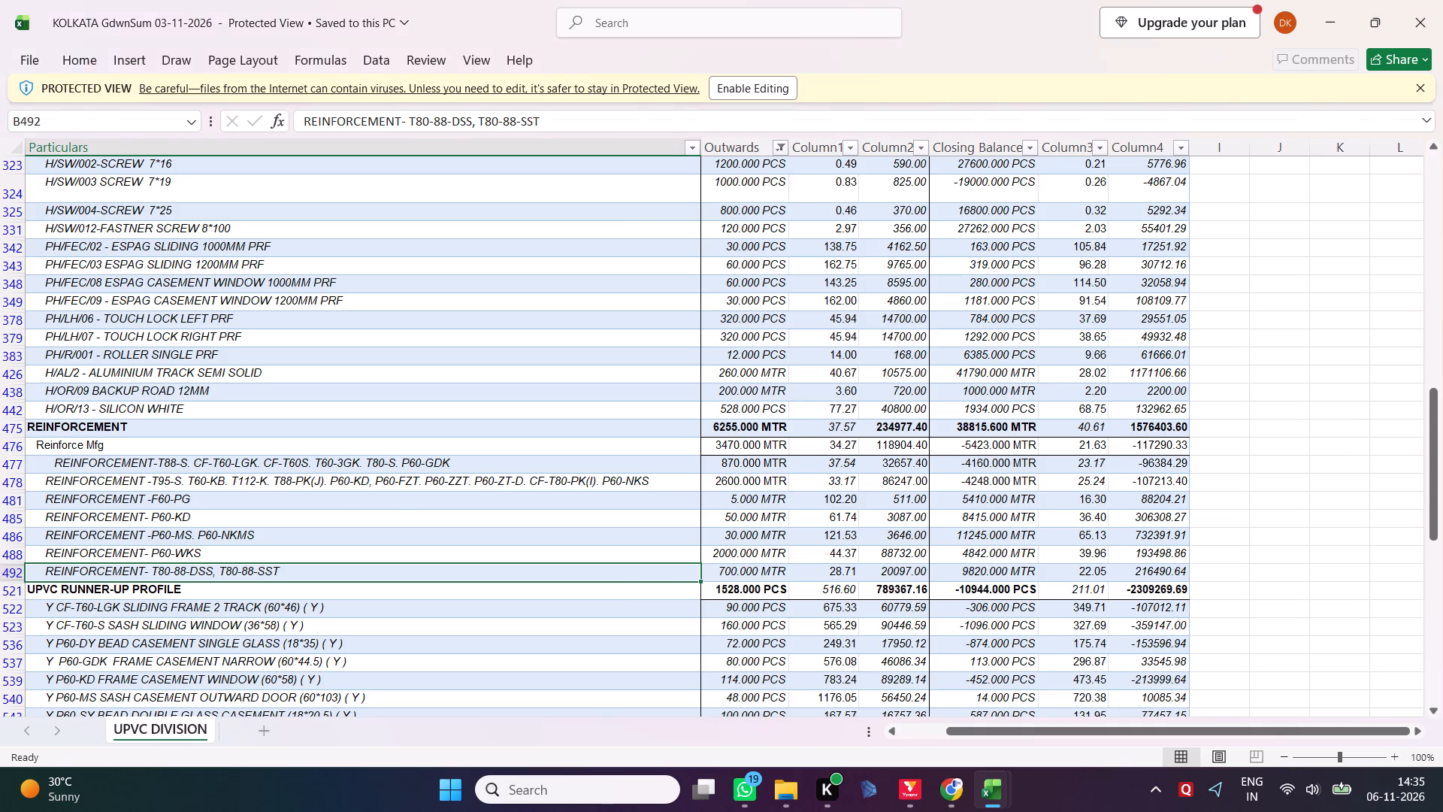
key(alt+Tab)
text(7000)
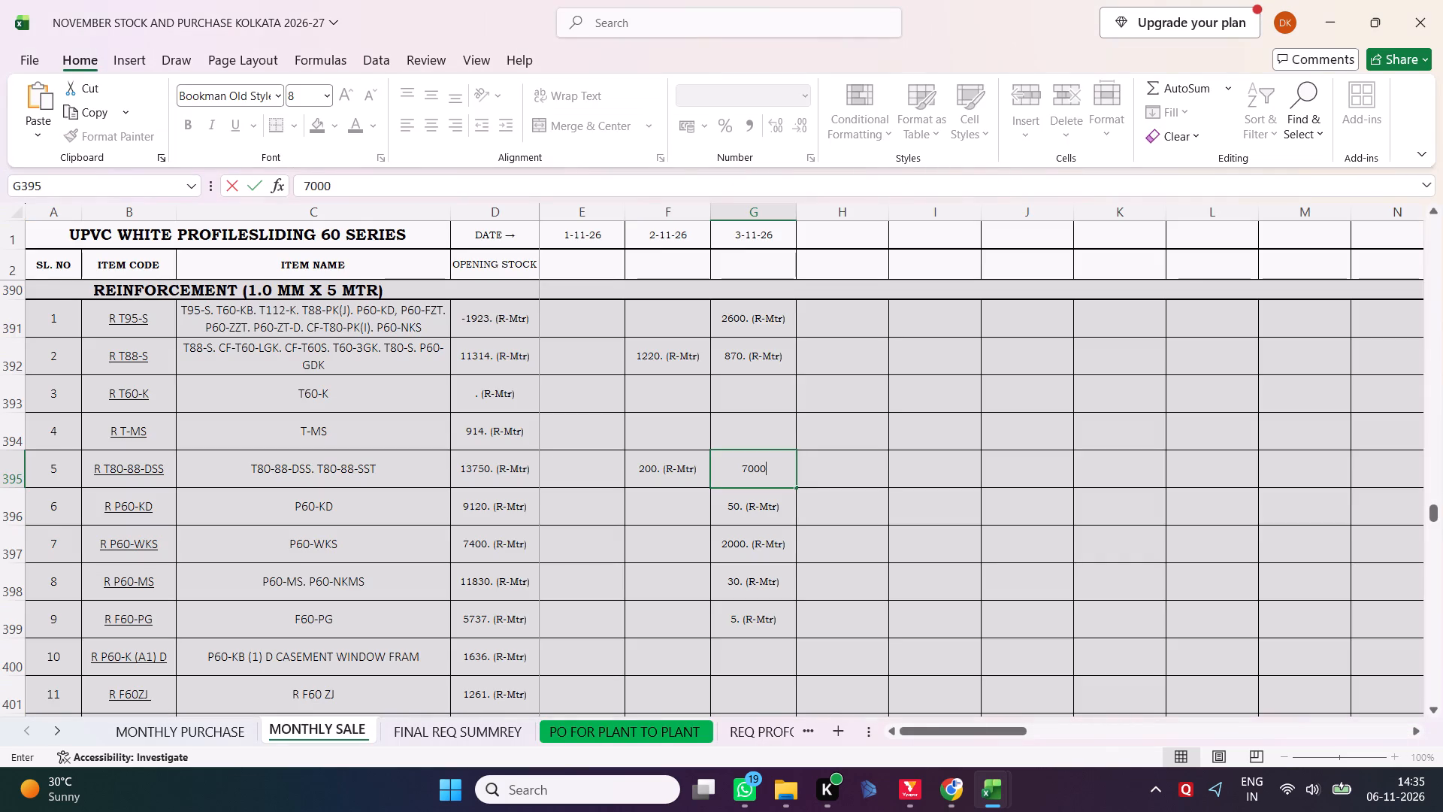
key(BackSpace)
key(Return)
Enter 90 as the 3-11-26 sale of runner-up profile Y CF-T60-LGK, matching the godown summary's outwards.
key(alt+Tab)
key(Down)
key(Down)
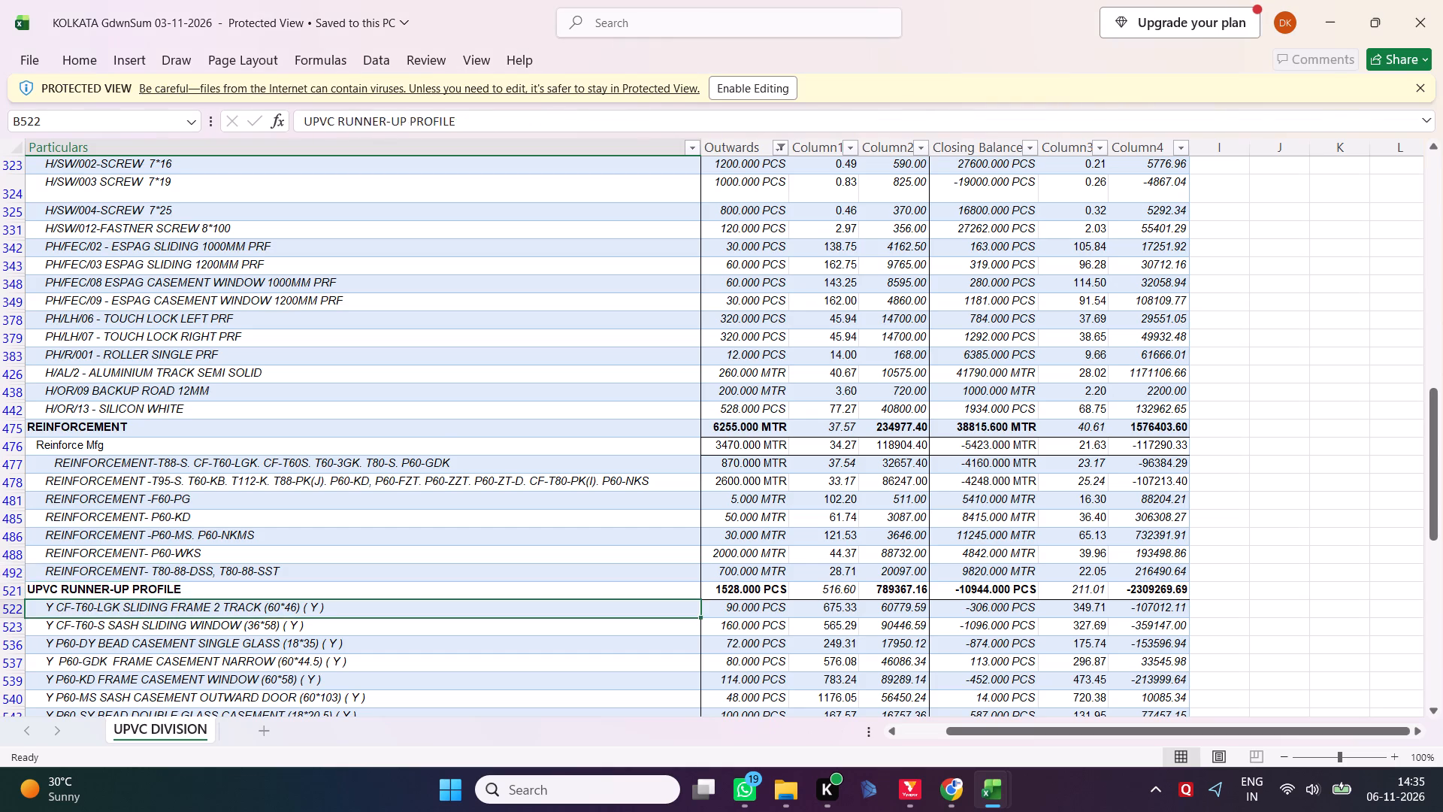
key(alt+Tab)
scroll(833, 393, up, 9)
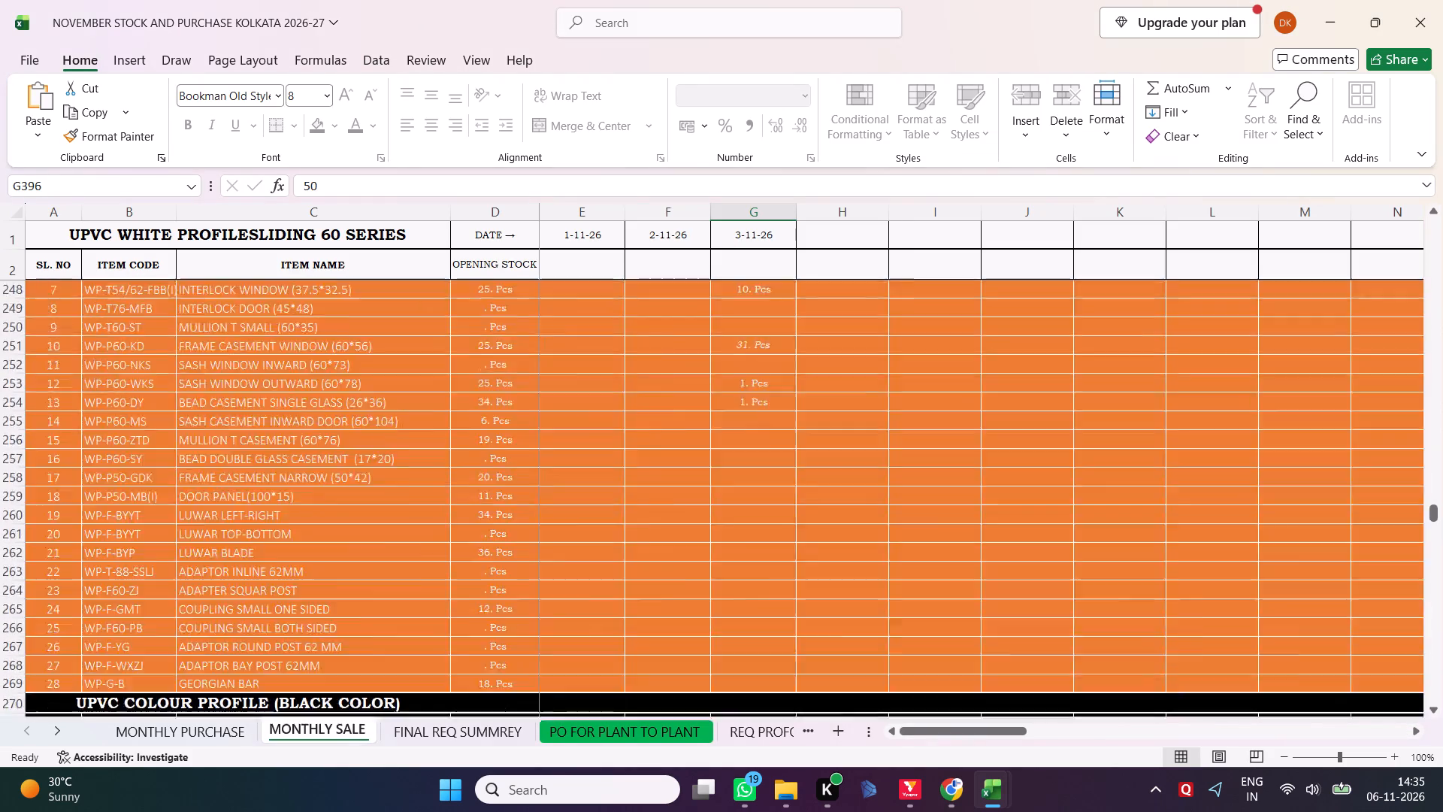
scroll(833, 393, up, 4)
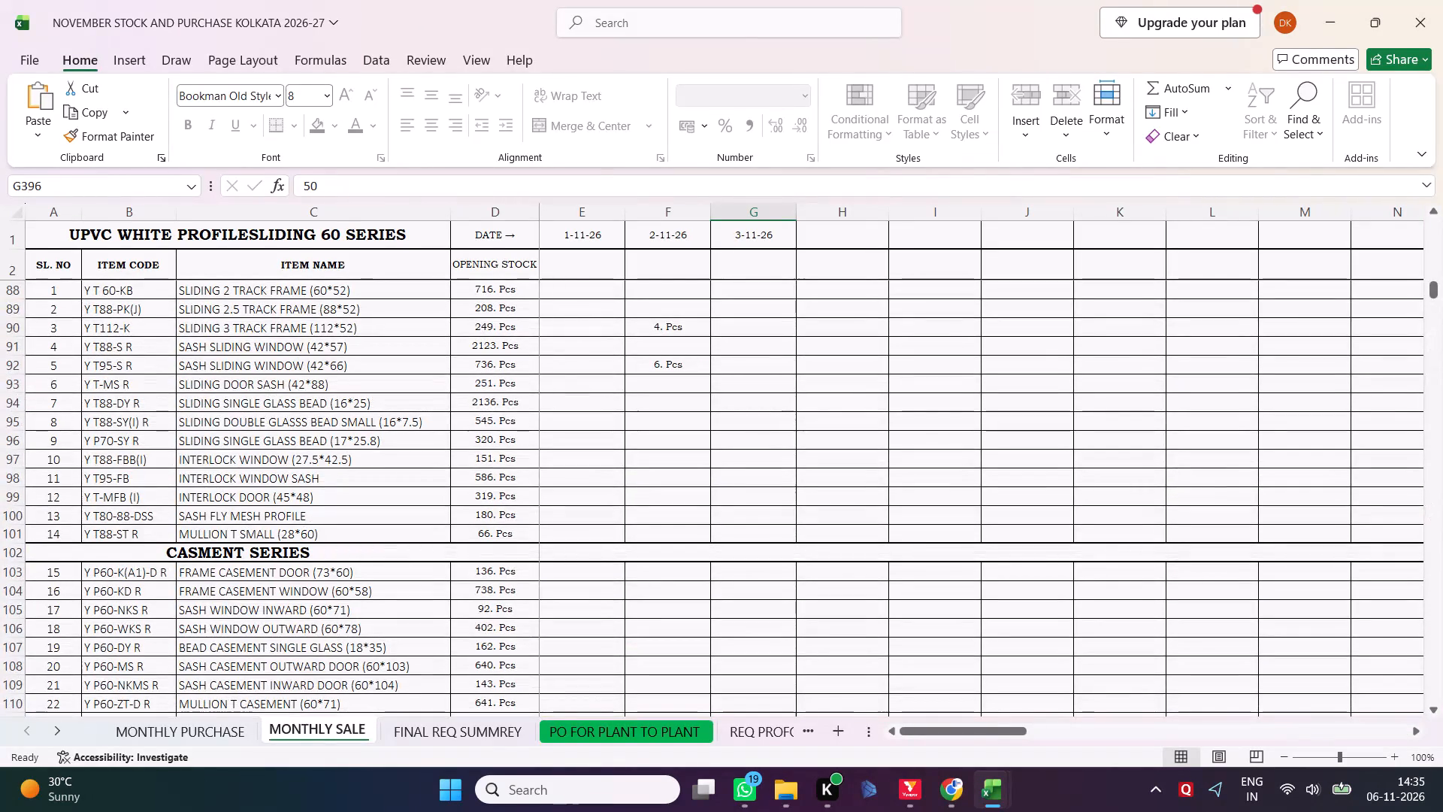
click(728, 604)
key(Down)
key(Down)
key(Down)
key(Down)
key(Down)
key(Down)
key(Down)
key(Down)
key(Down)
key(Down)
key(Down)
key(Down)
key(Down)
key(Down)
key(Down)
key(Down)
key(Down)
key(Down)
key(Down)
key(Down)
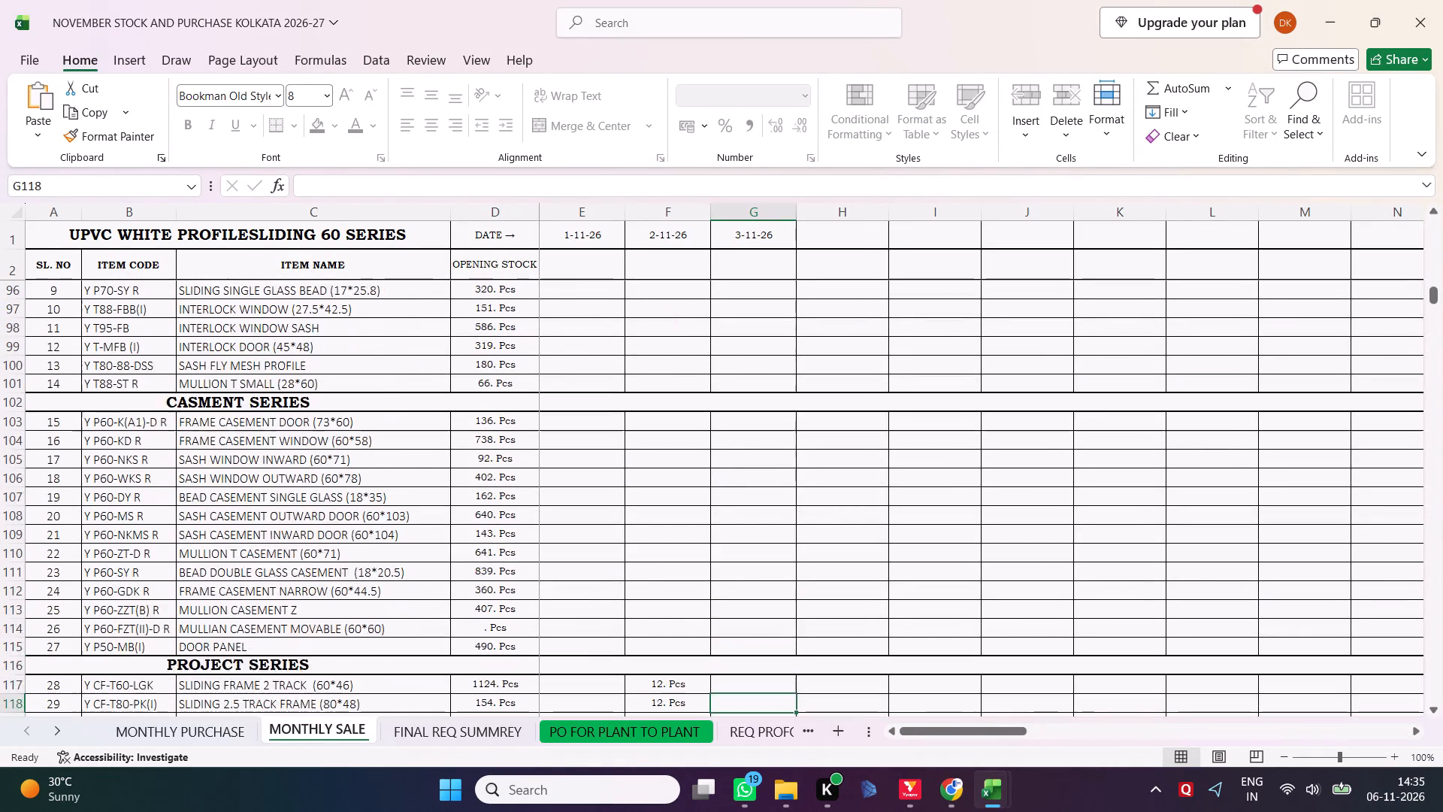
key(Up)
key(Up)
key(Up)
key(Up)
key(Up)
key(Up)
key(Up)
key(Up)
key(Up)
key(Up)
key(Up)
key(Up)
key(Up)
key(Up)
key(Up)
key(Up)
key(Up)
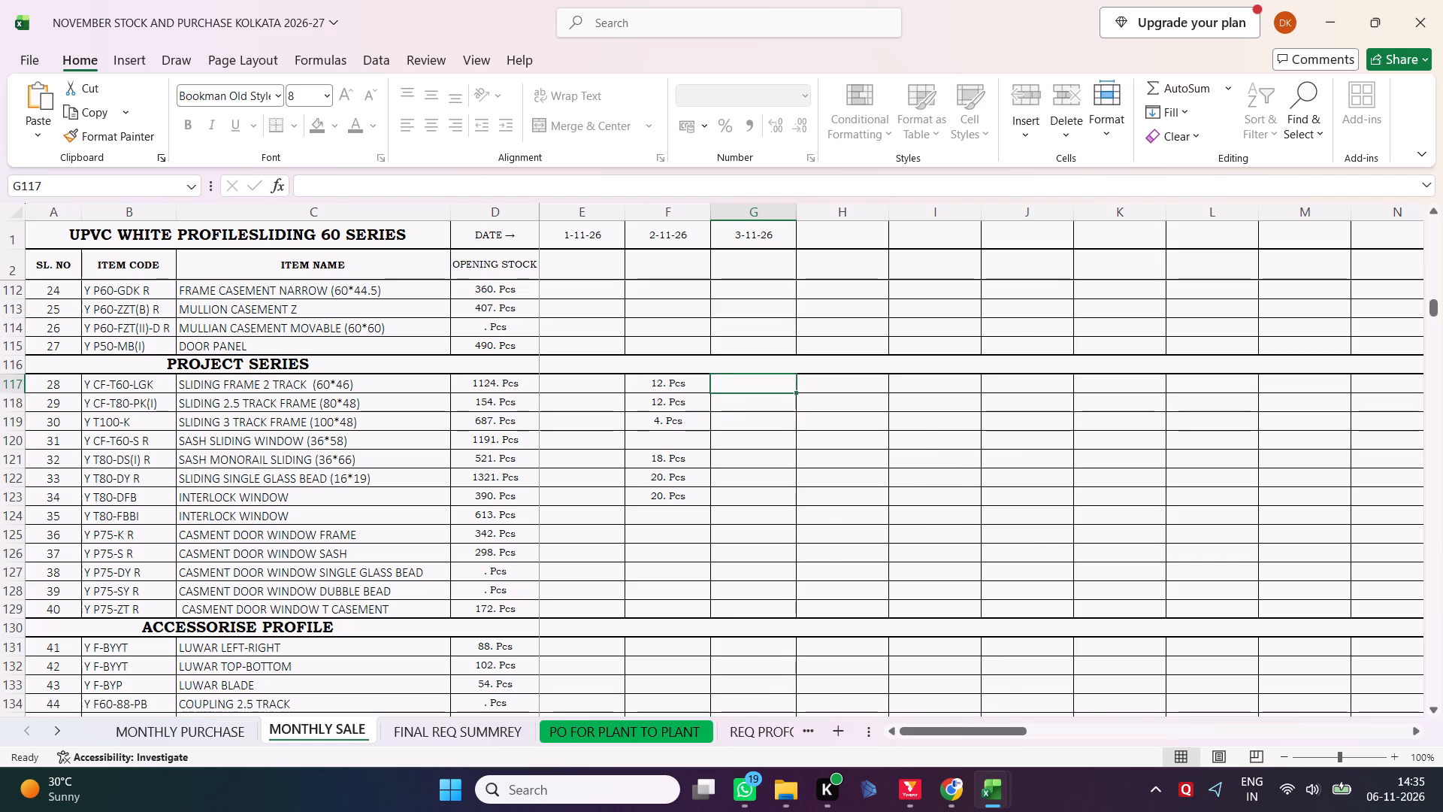
key(alt+Tab)
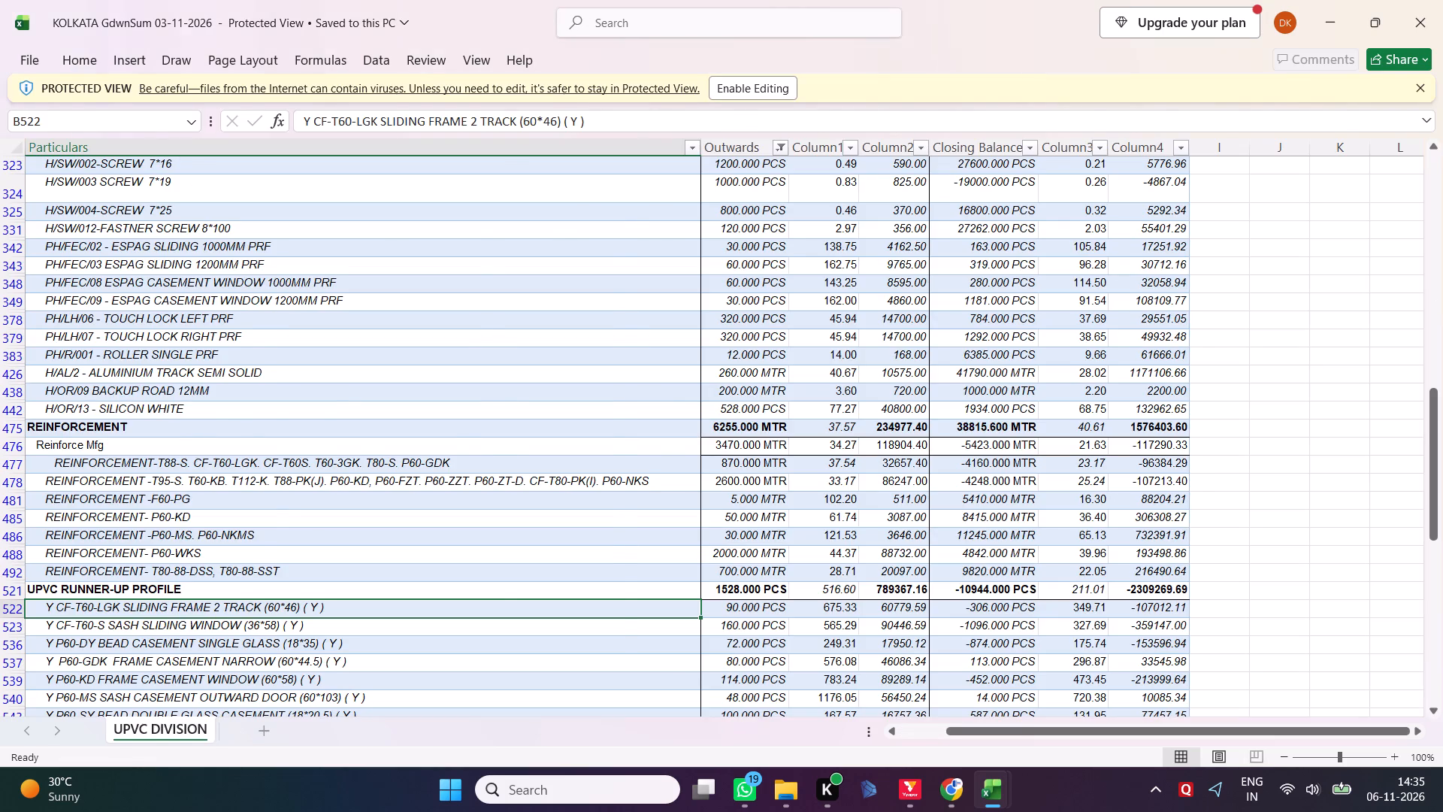
key(alt+Tab)
text(90)
key(Return)
Enter 160 as the 3-11-26 sale of runner-up sash sliding window Y CF-T60-S R, matching the godown summary's outwards.
key(Down)
key(alt+Tab)
key(Down)
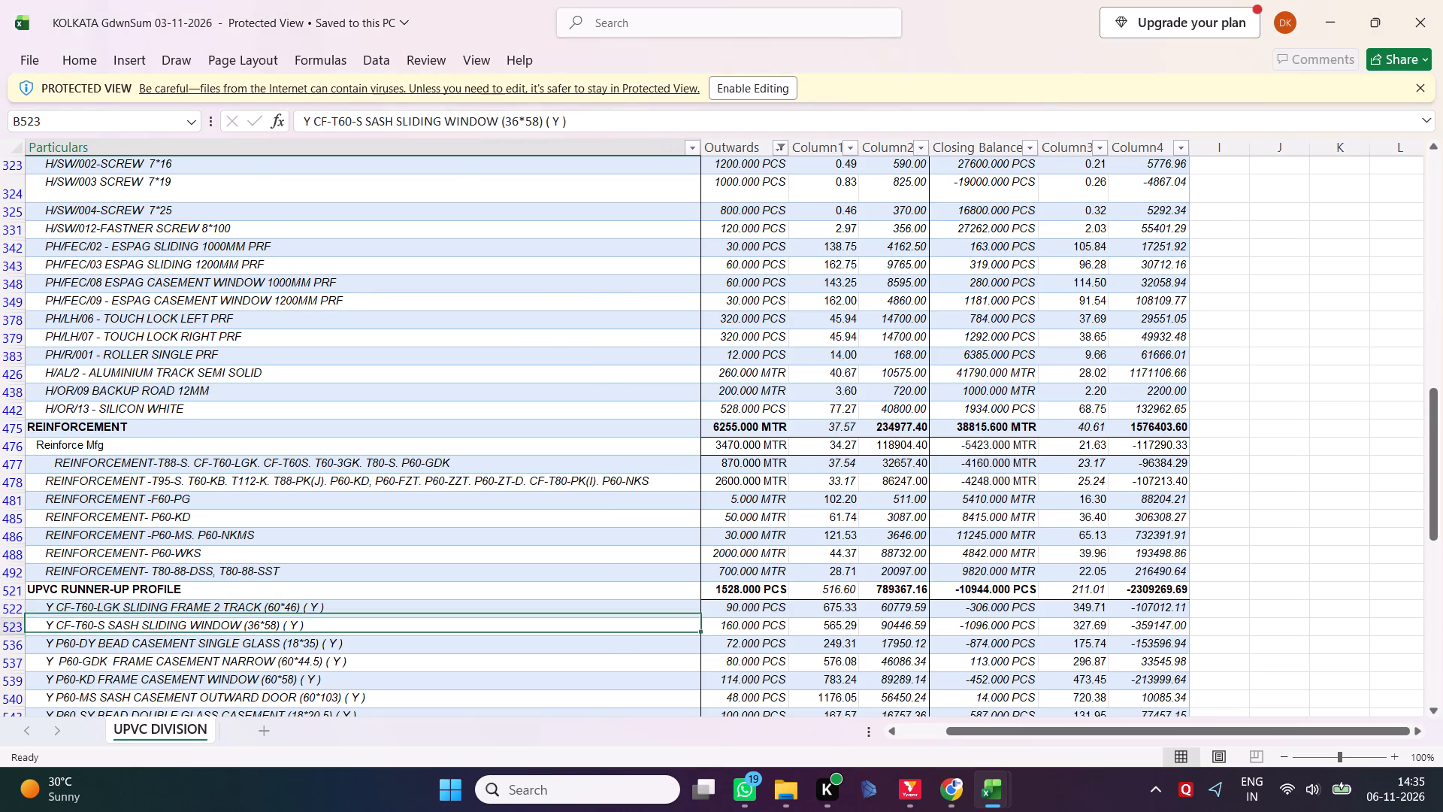
key(alt+Tab)
key(Down)
key(Down)
key(Up)
key(alt+Tab)
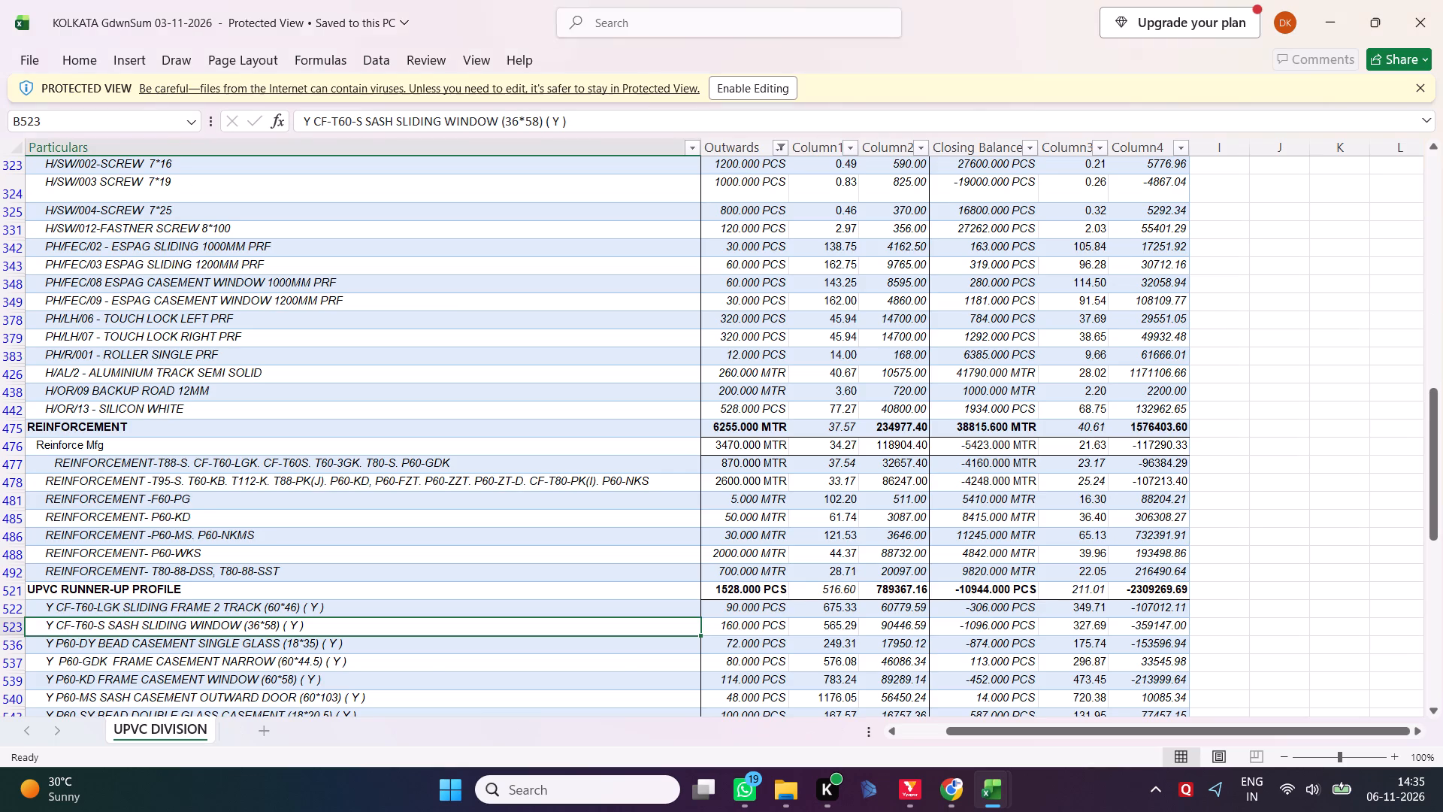
key(alt+Tab)
text(160)
key(Return)
Enter 72 as the 3-11-26 sale of runner-up single glass bead Y P60-DY R, matching the godown summary's outwards.
key(alt+Tab)
key(Down)
key(alt+Tab)
key(Up)
key(Up)
key(Up)
key(Up)
key(Up)
key(Up)
key(Up)
key(Up)
key(Up)
key(Up)
key(Up)
key(Up)
key(Up)
key(Up)
key(Up)
key(Up)
key(Up)
key(Up)
key(Up)
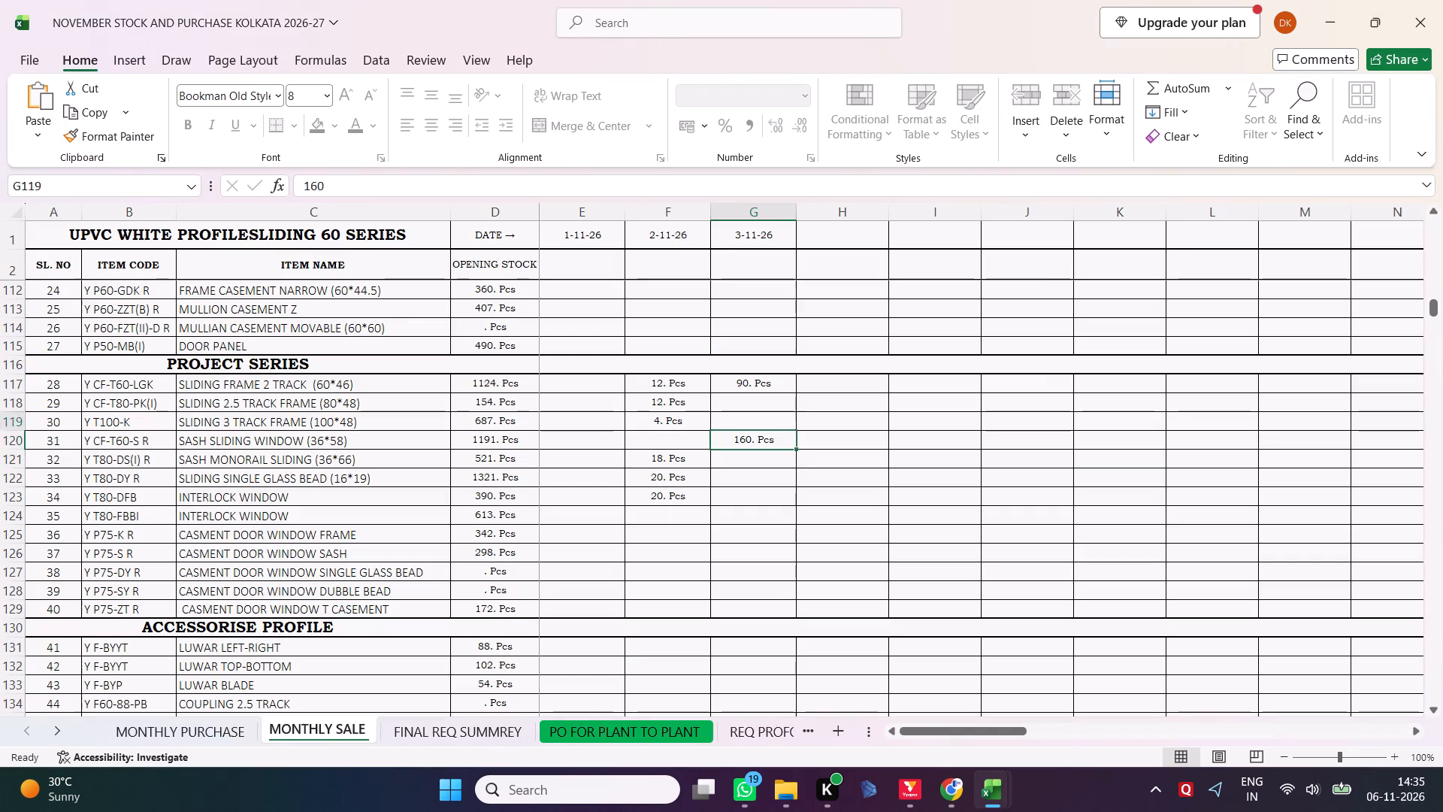
key(Down)
key(Down)
key(Down)
key(Down)
key(Down)
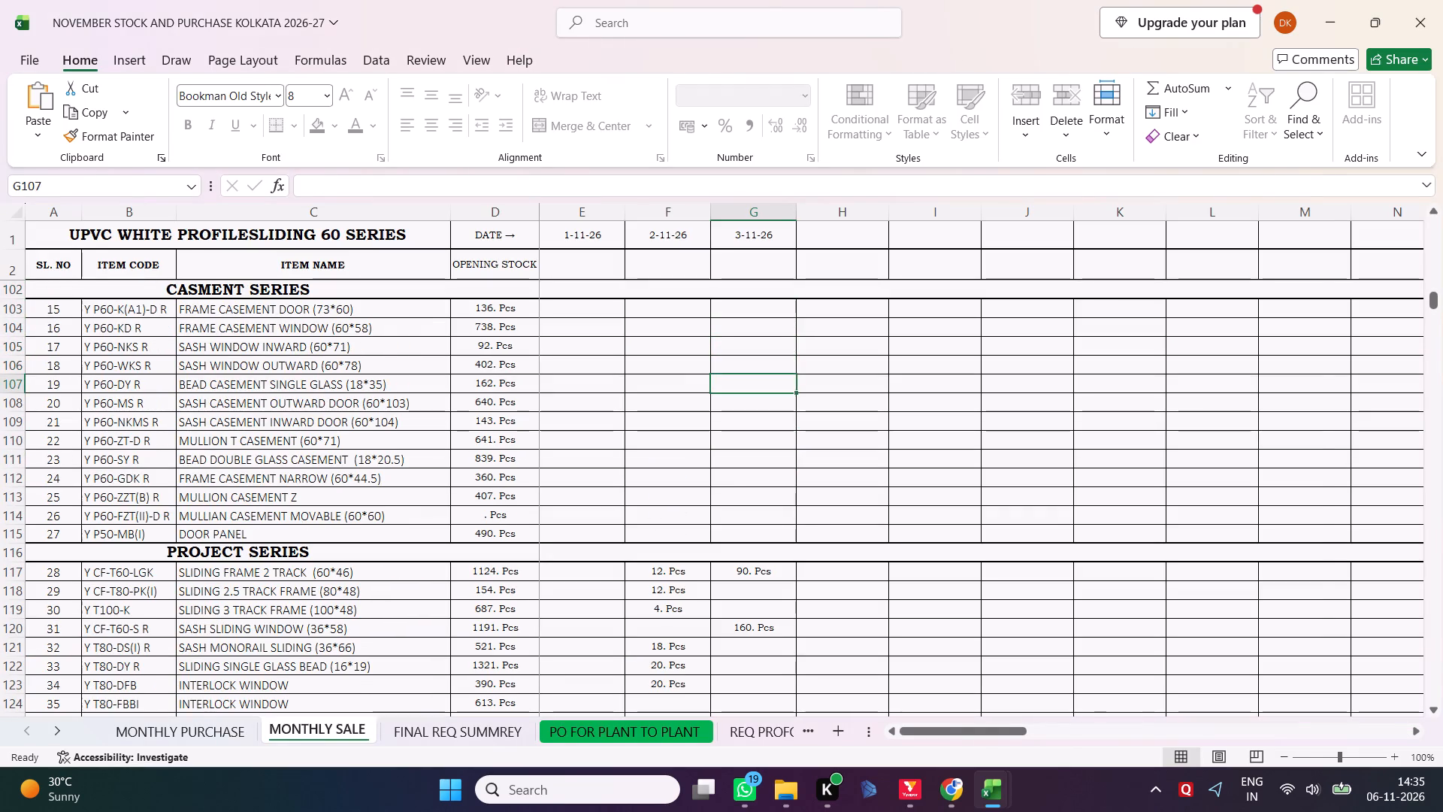
key(alt+Tab)
key(alt+Tab)
text(720)
key(BackSpace)
key(Return)
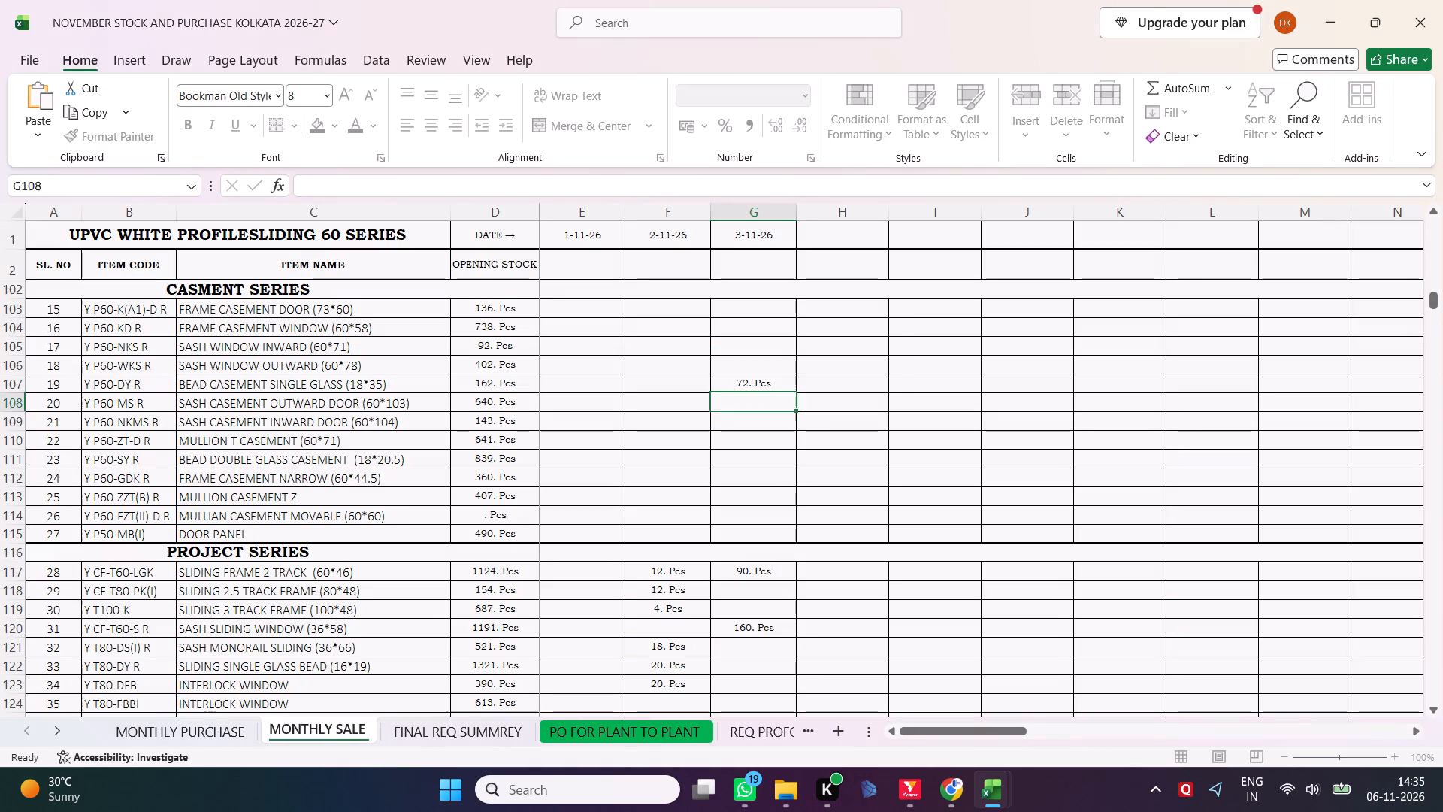
Enter 80 as the 3-11-26 sale of runner-up narrow casement frame Y P60-GDK R, matching the godown summary's outwards.
scroll(786, 592, down, 1)
key(alt+Tab)
scroll(786, 592, down, 2)
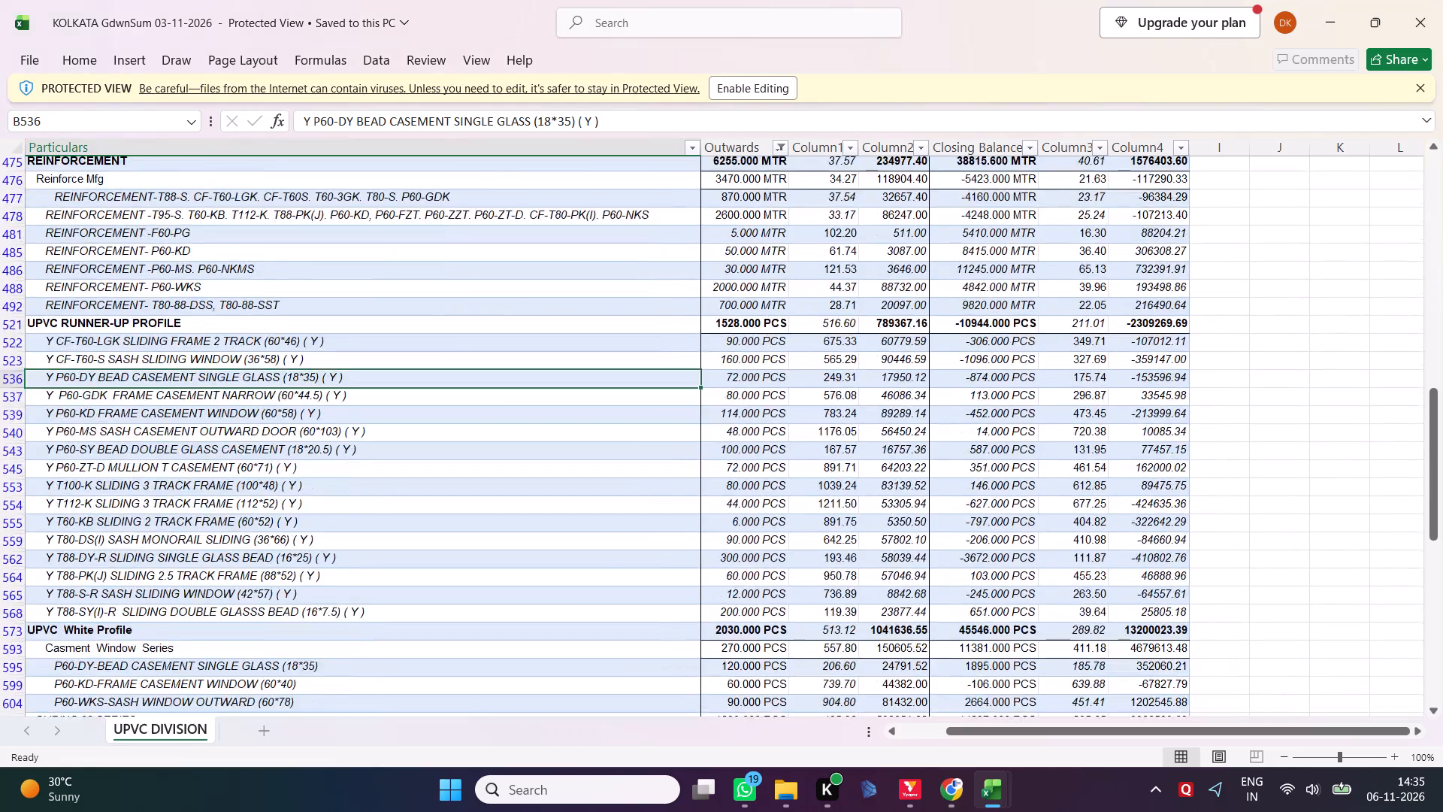
scroll(786, 592, down, 1)
scroll(786, 592, up, 2)
key(Down)
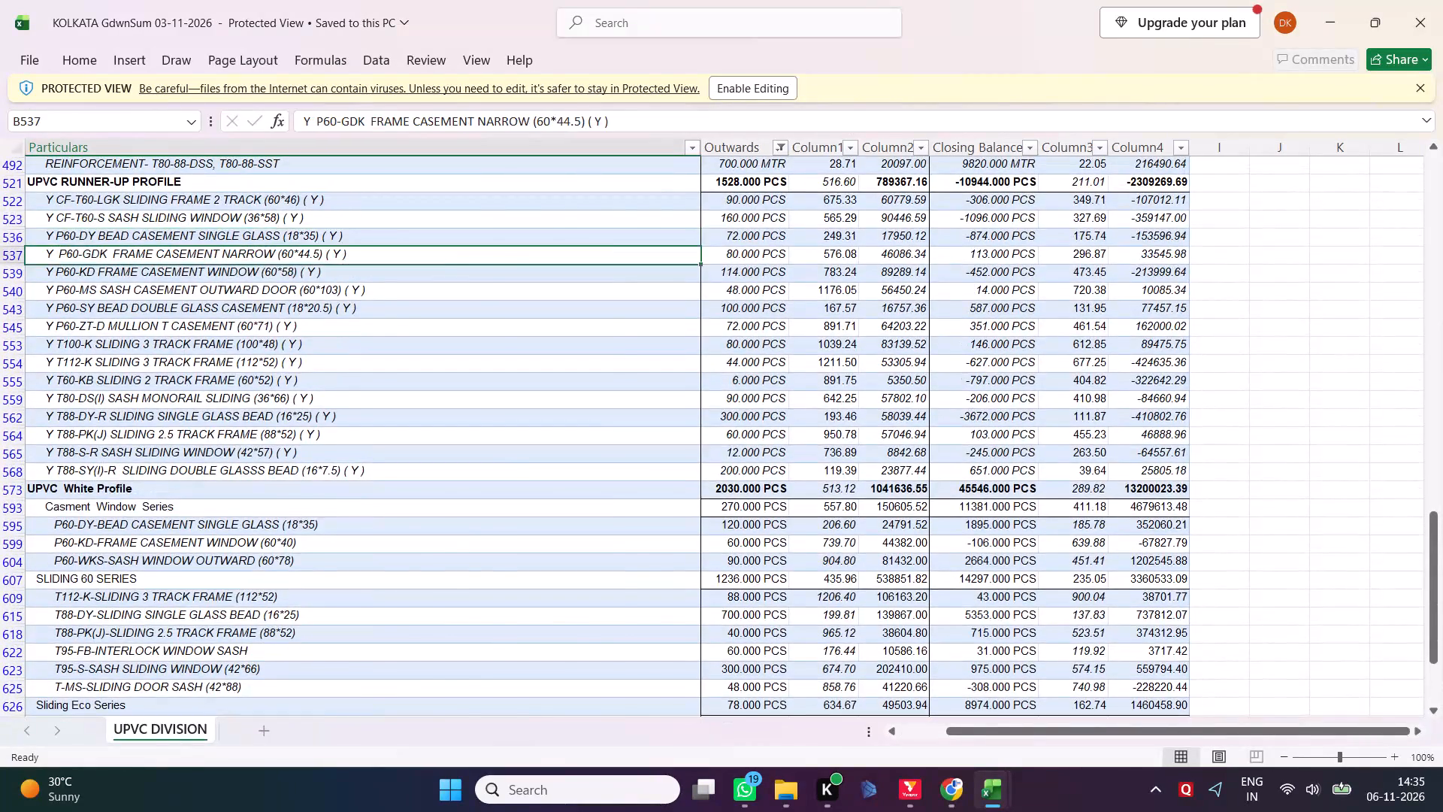
key(alt+Tab)
key(Down)
key(Down)
key(Down)
key(Down)
key(alt+Tab)
key(alt+Tab)
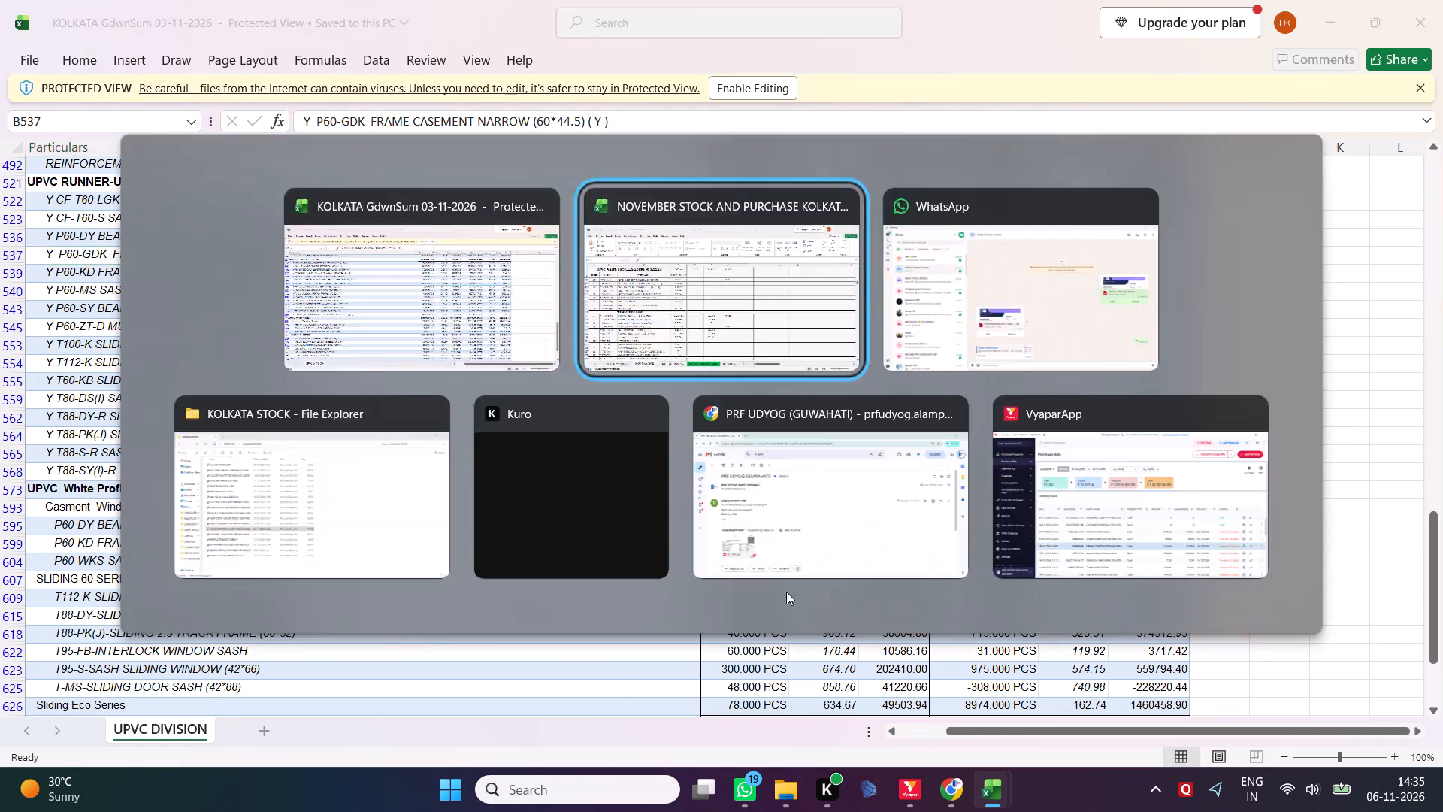
text(80)
key(Return)
Enter 114 as the 3-11-26 sale of runner-up casement window frame Y P60-KD R, matching the godown summary's outwards.
key(alt+Tab)
key(Down)
key(alt+Tab)
key(Up)
key(Up)
key(Up)
key(Up)
key(Up)
key(Up)
key(Up)
key(Up)
key(Up)
key(Up)
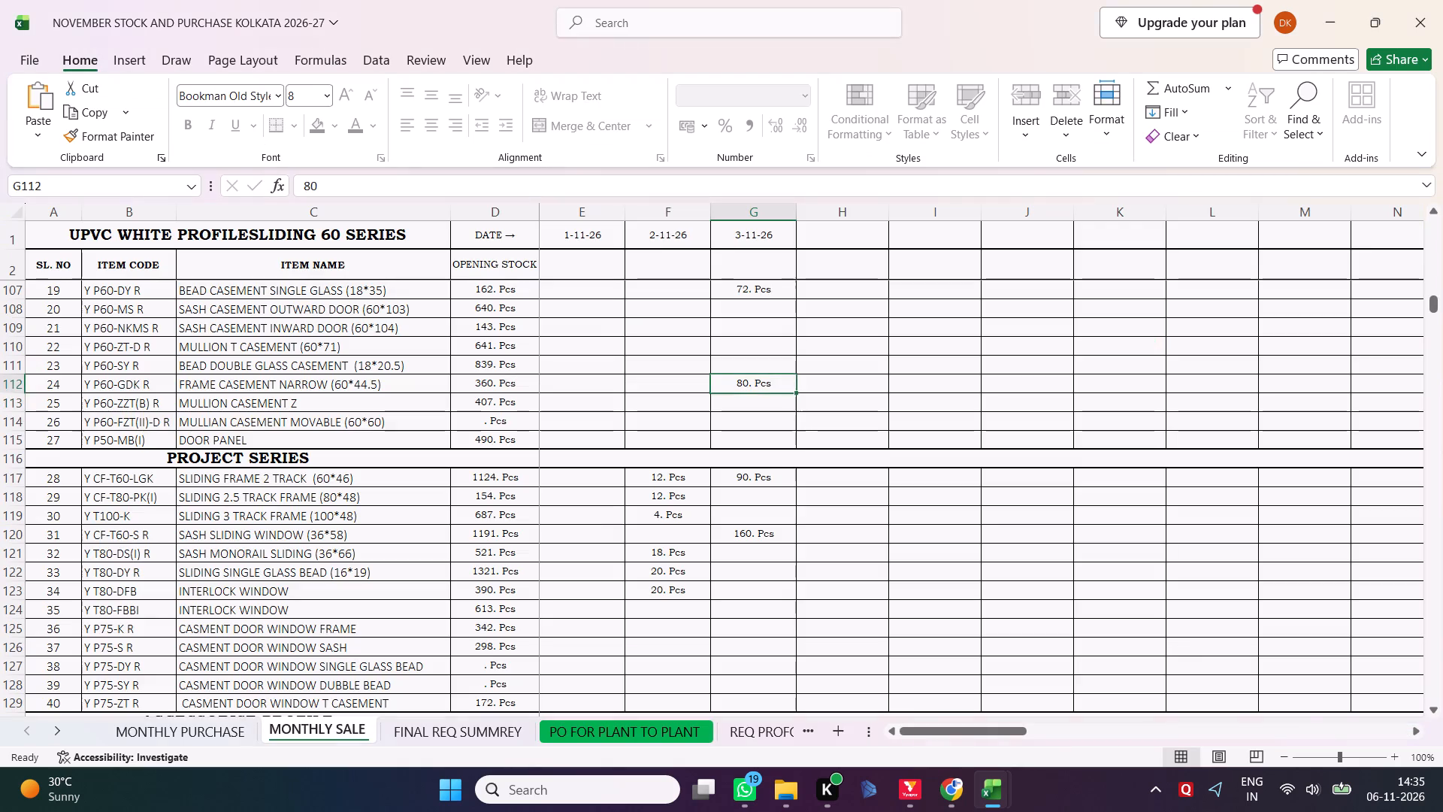
key(Up)
key(Down)
key(Down)
key(alt+Tab)
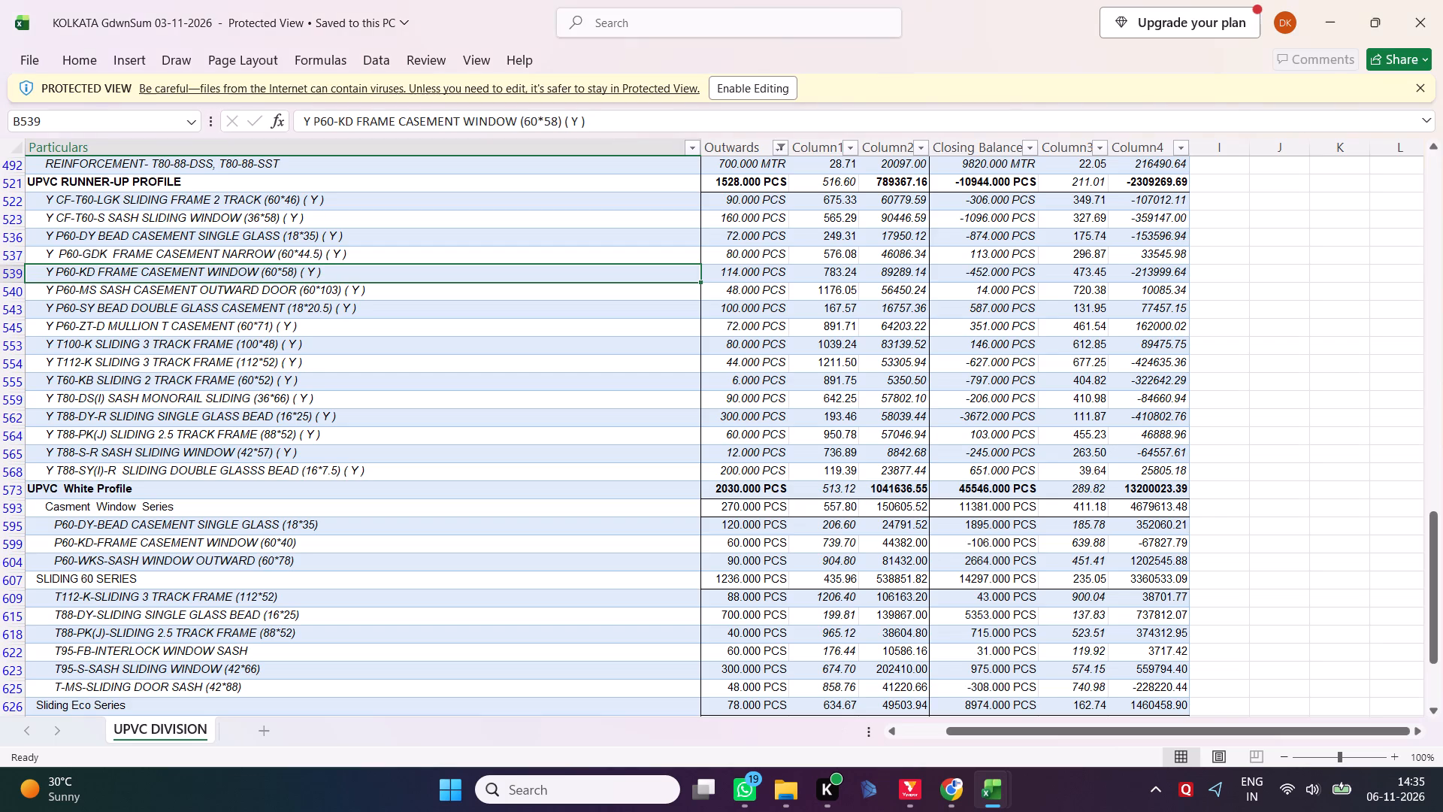
key(alt+Tab)
text(114)
key(Return)
Enter 48 as the 3-11-26 sale of runner-up outward door sash Y P60-MS R, matching the godown summary's outwards.
key(alt+Tab)
key(Down)
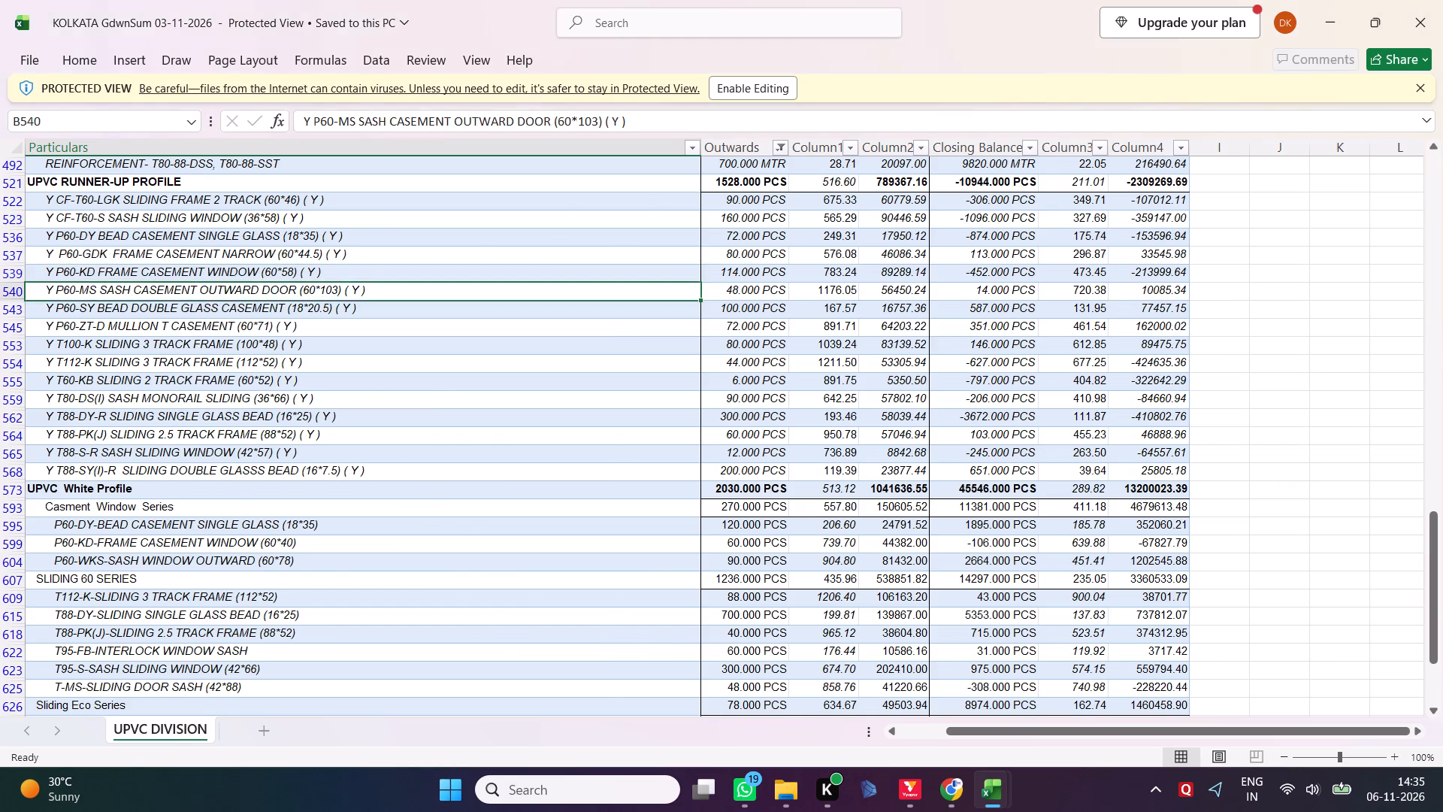
key(alt+Tab)
key(Down)
key(Down)
key(Down)
key(alt+Tab)
key(alt+Tab)
text(48)
key(Return)
Enter 100 as the 3-11-26 sale of runner-up double glass bead Y P60-SY R, matching the godown summary's outwards.
key(alt+Tab)
key(Down)
key(alt+Tab)
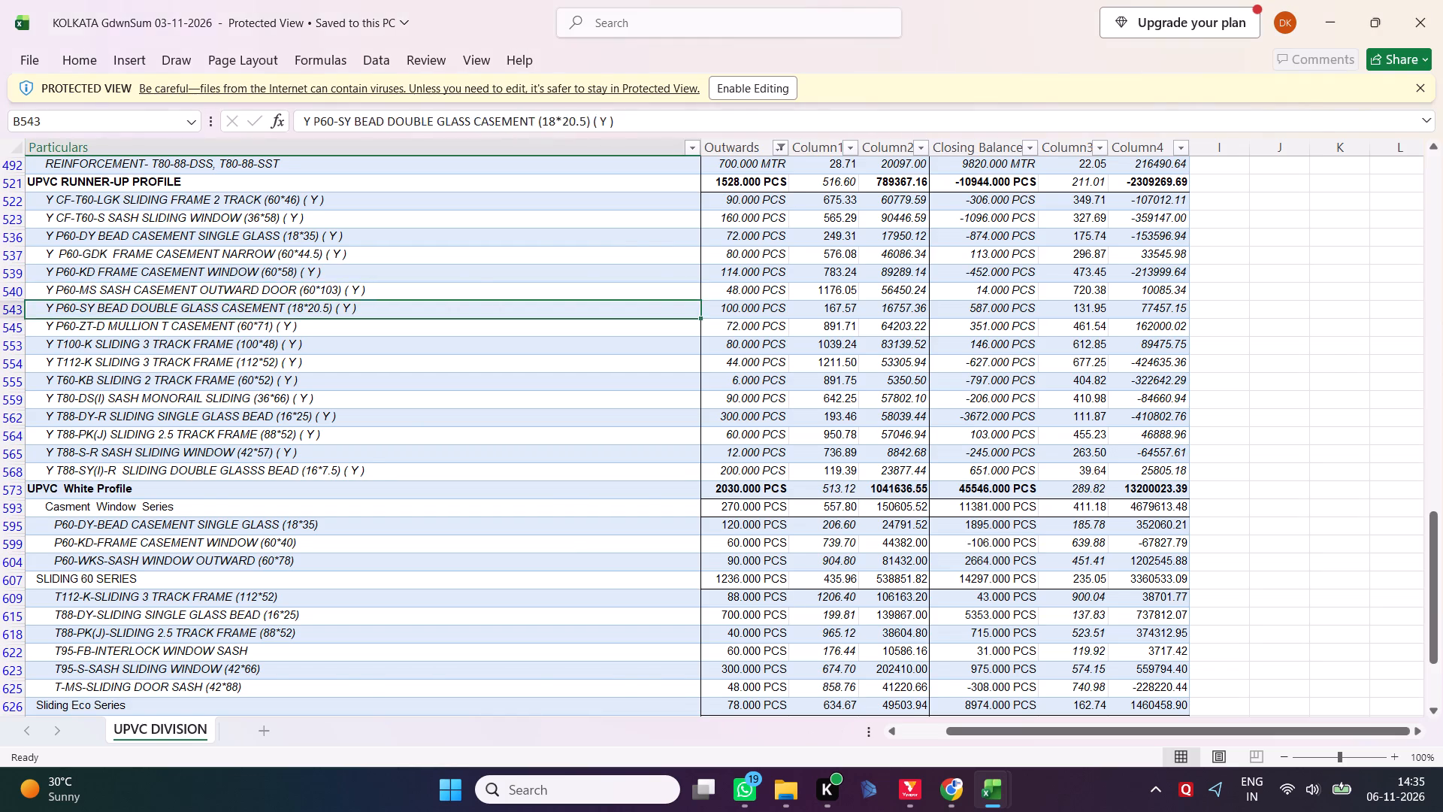
key(Down)
key(Down)
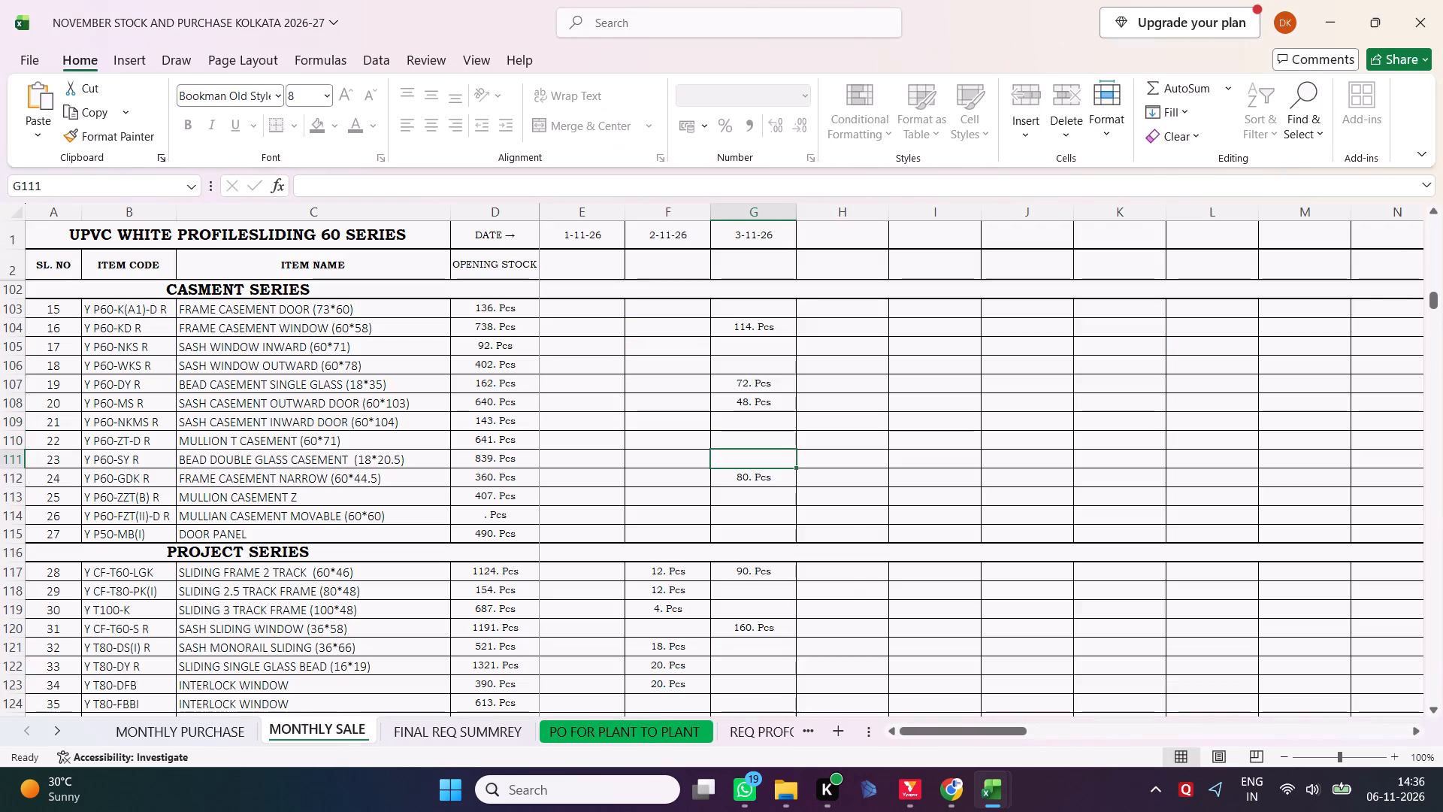
key(alt+Tab)
key(alt+Tab)
text(100)
key(Return)
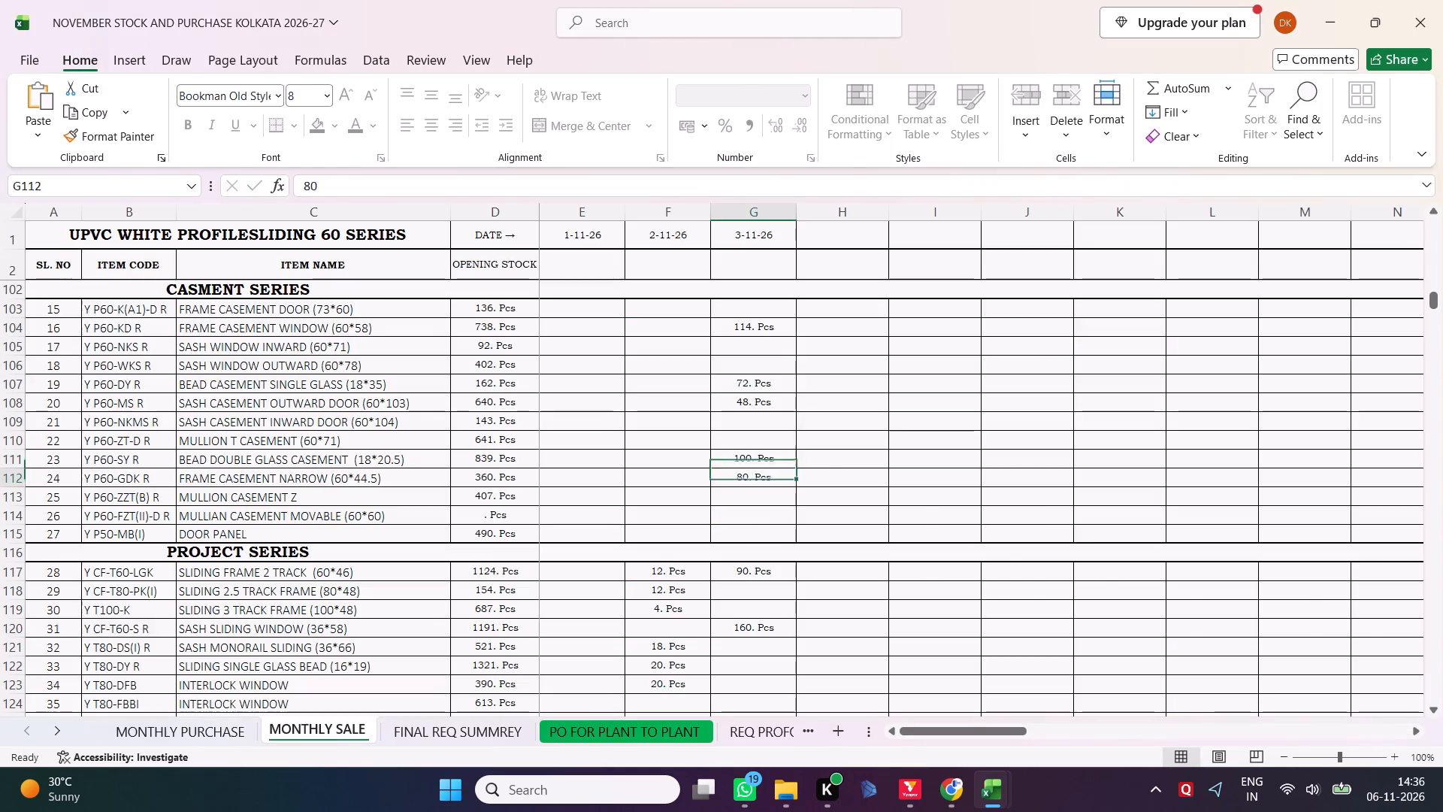
Enter 72 as the 3-11-26 sale of runner-up casement mullion Y P60-ZT-D R, matching the godown summary's outwards.
key(alt+Tab)
key(Down)
key(alt+Tab)
key(Up)
key(Up)
key(alt+Tab)
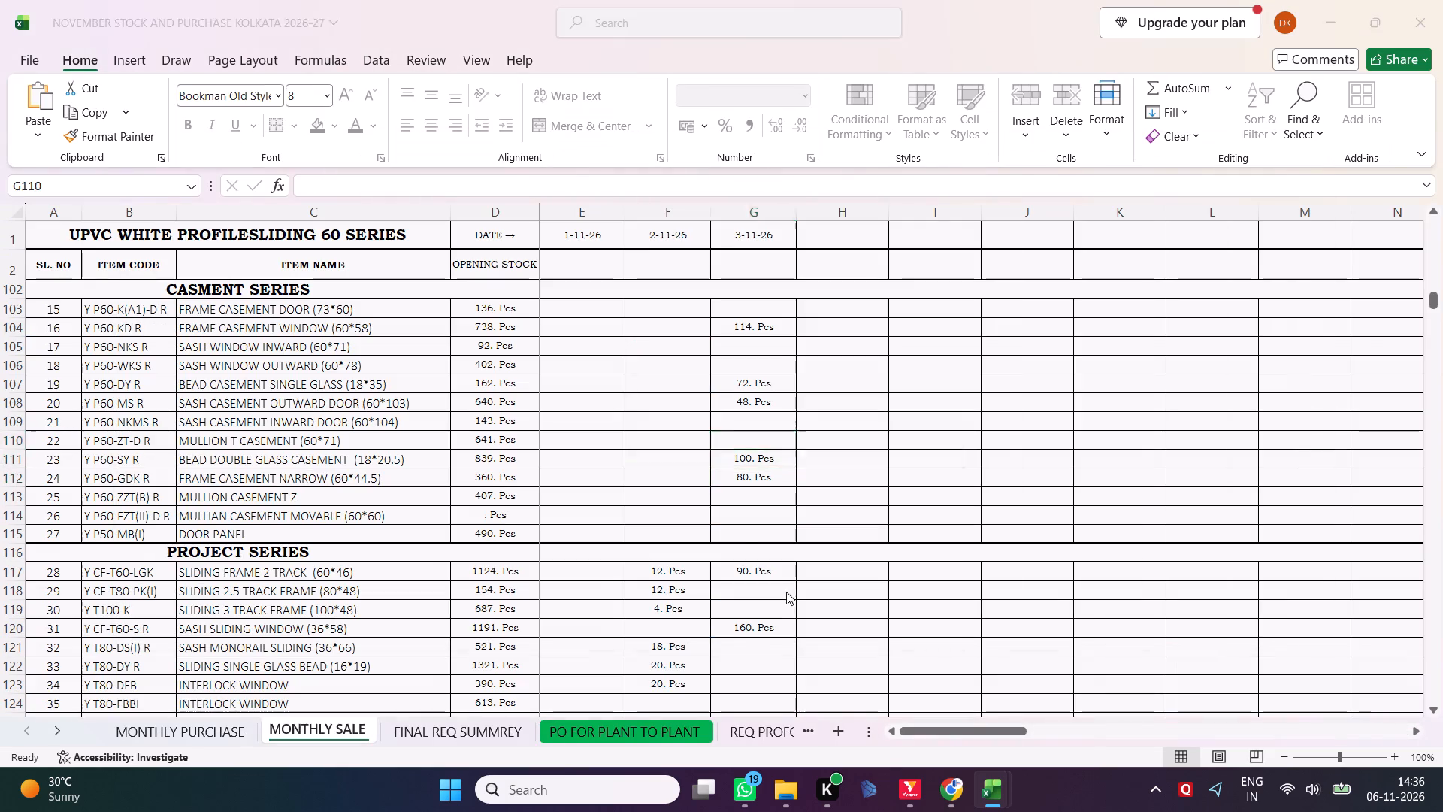
key(alt+Tab)
text(72)
key(Return)
key(alt+Tab)
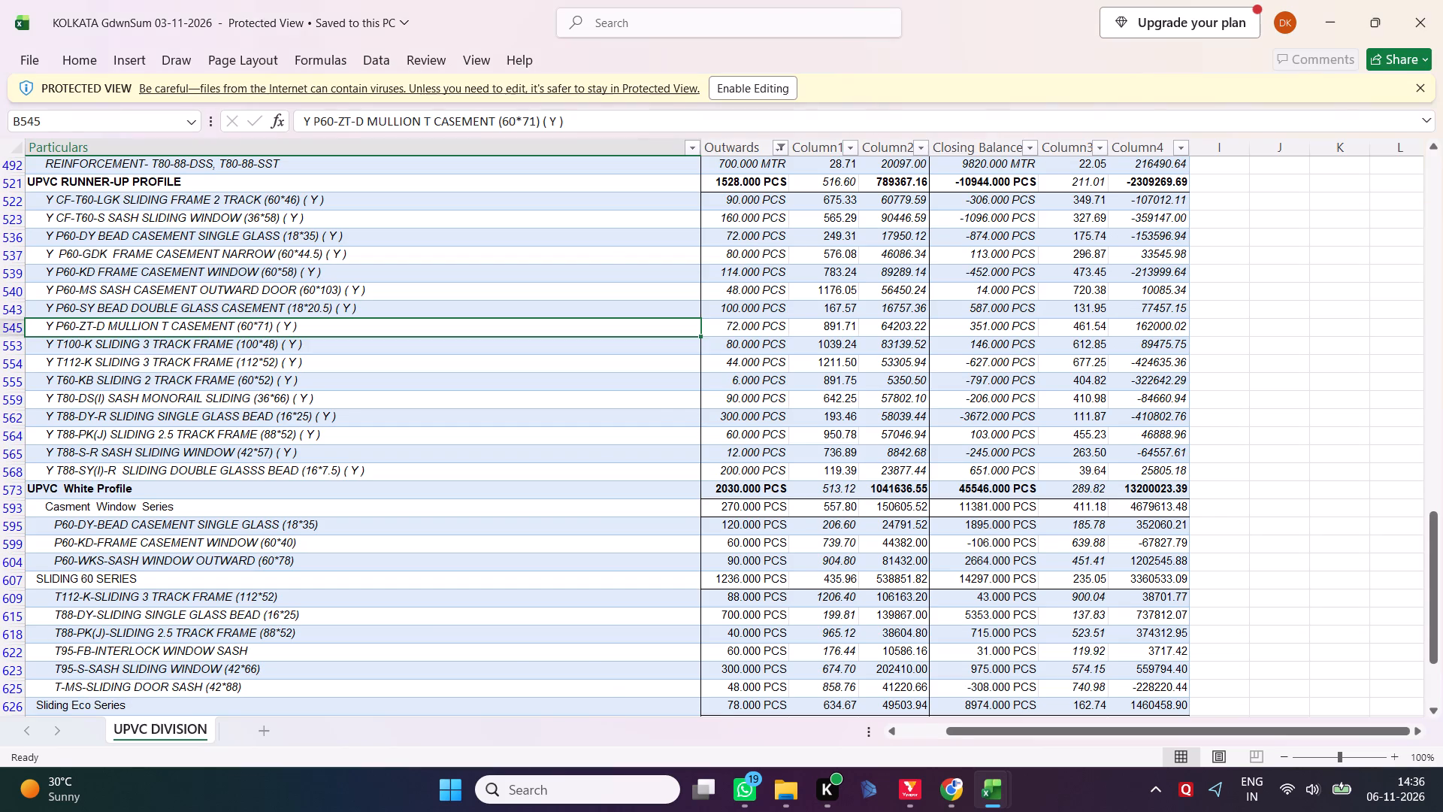
Enter 80 as the 3-11-26 sale of runner-up sliding 3 track frame Y T100-K, matching the godown summary's outwards.
key(Down)
key(alt+Tab)
key(Down)
key(Down)
key(Down)
key(Down)
key(Down)
key(Down)
key(Down)
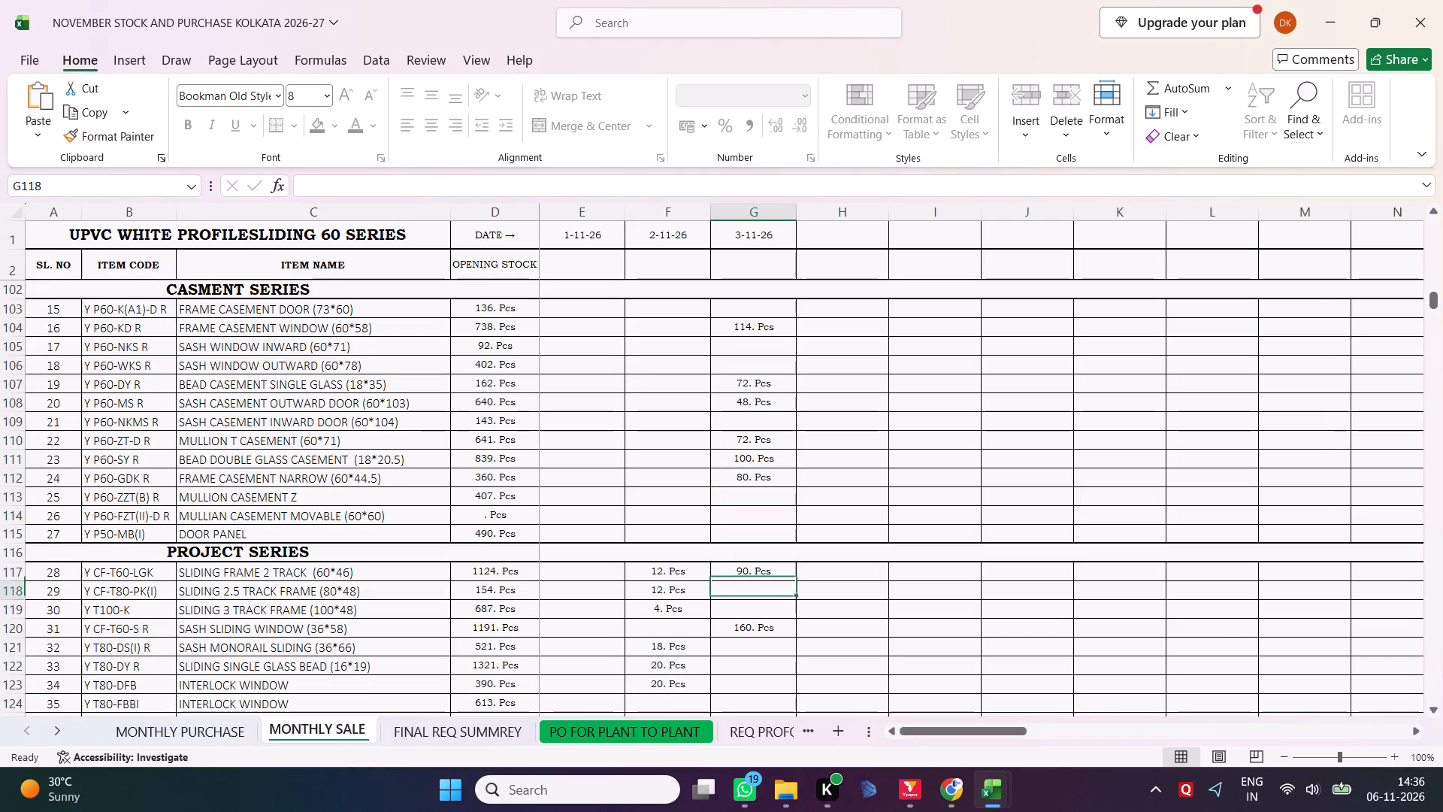
key(Down)
key(alt+Tab)
key(alt+Tab)
text(80)
key(Return)
Enter 44 as the 3-11-26 sale of runner-up sliding 3 track frame Y T112-K, matching the godown summary's outwards.
key(alt+Tab)
key(Down)
key(alt+Tab)
key(Up)
key(Up)
key(Up)
key(Up)
key(Up)
key(Up)
key(Up)
key(Up)
key(Up)
key(Up)
key(Up)
key(Up)
key(Up)
key(Up)
key(Up)
key(Up)
key(Up)
key(Up)
key(Up)
key(Up)
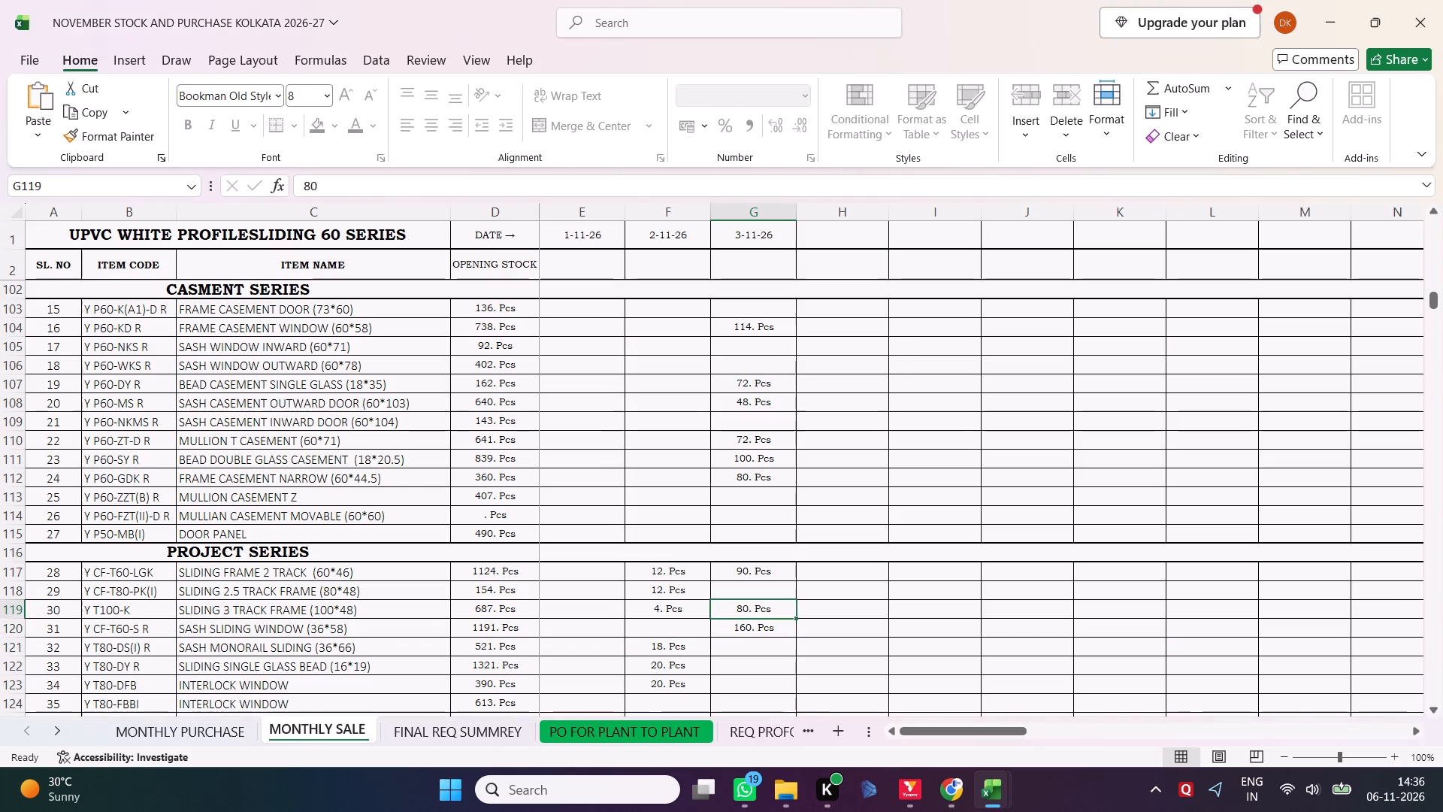
key(Down)
key(Down)
key(Down)
key(Up)
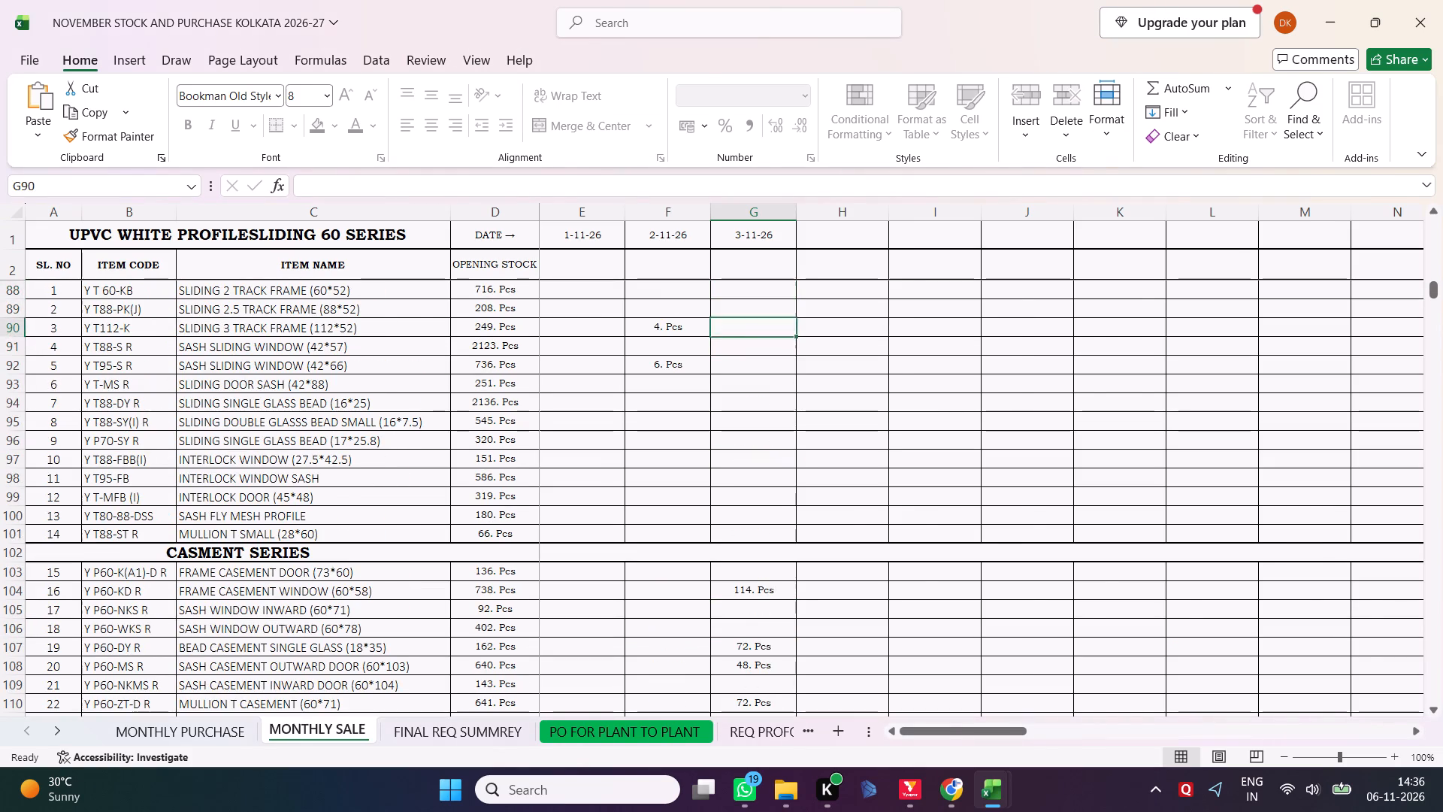
key(alt+Tab)
key(alt+Tab)
text(44)
key(Return)
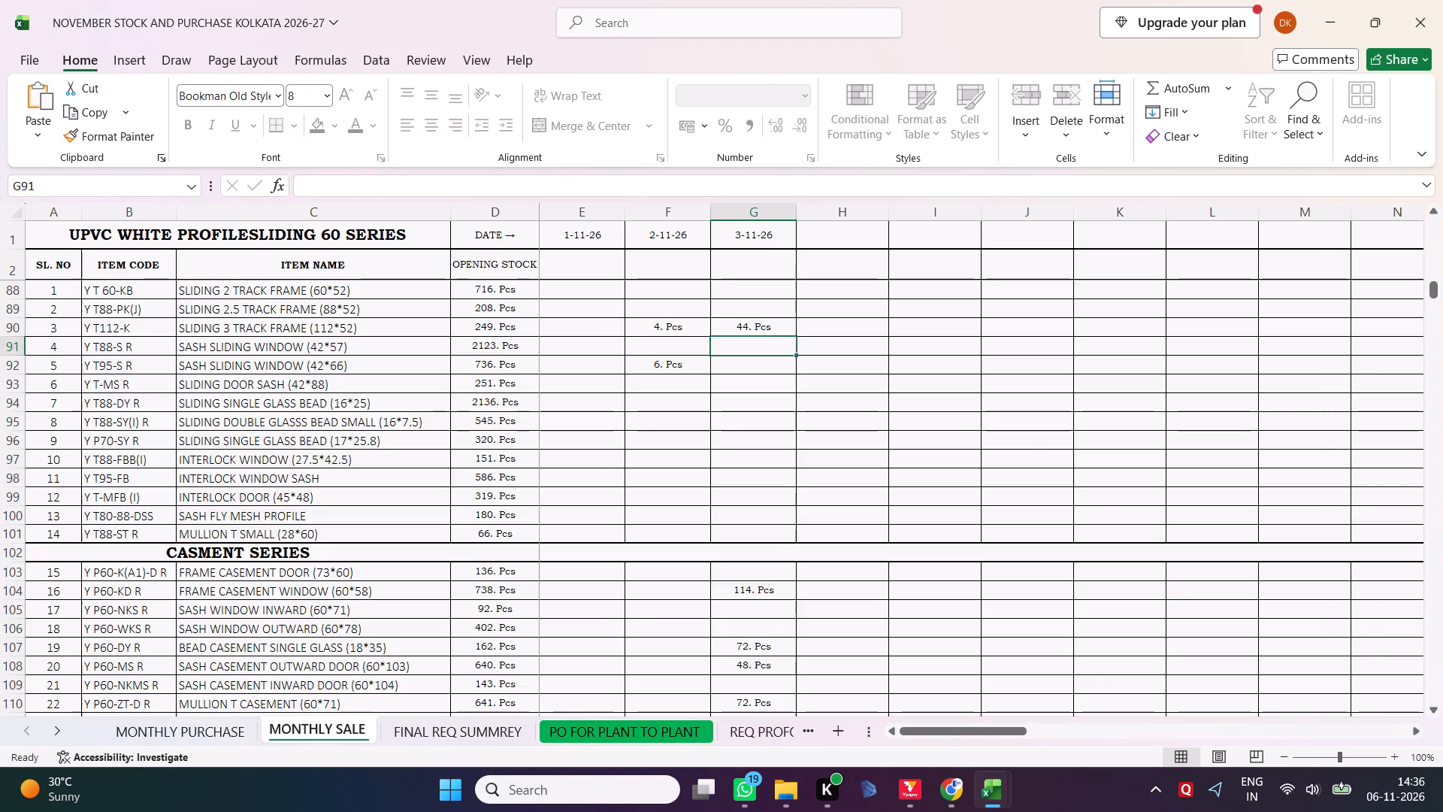
Enter 6 as the 3-11-26 sale of runner-up sliding 2 track frame Y T 60-KB, matching the godown summary's outwards.
key(alt+Tab)
key(Down)
key(alt+Tab)
key(Up)
key(Up)
key(Up)
key(alt+Tab)
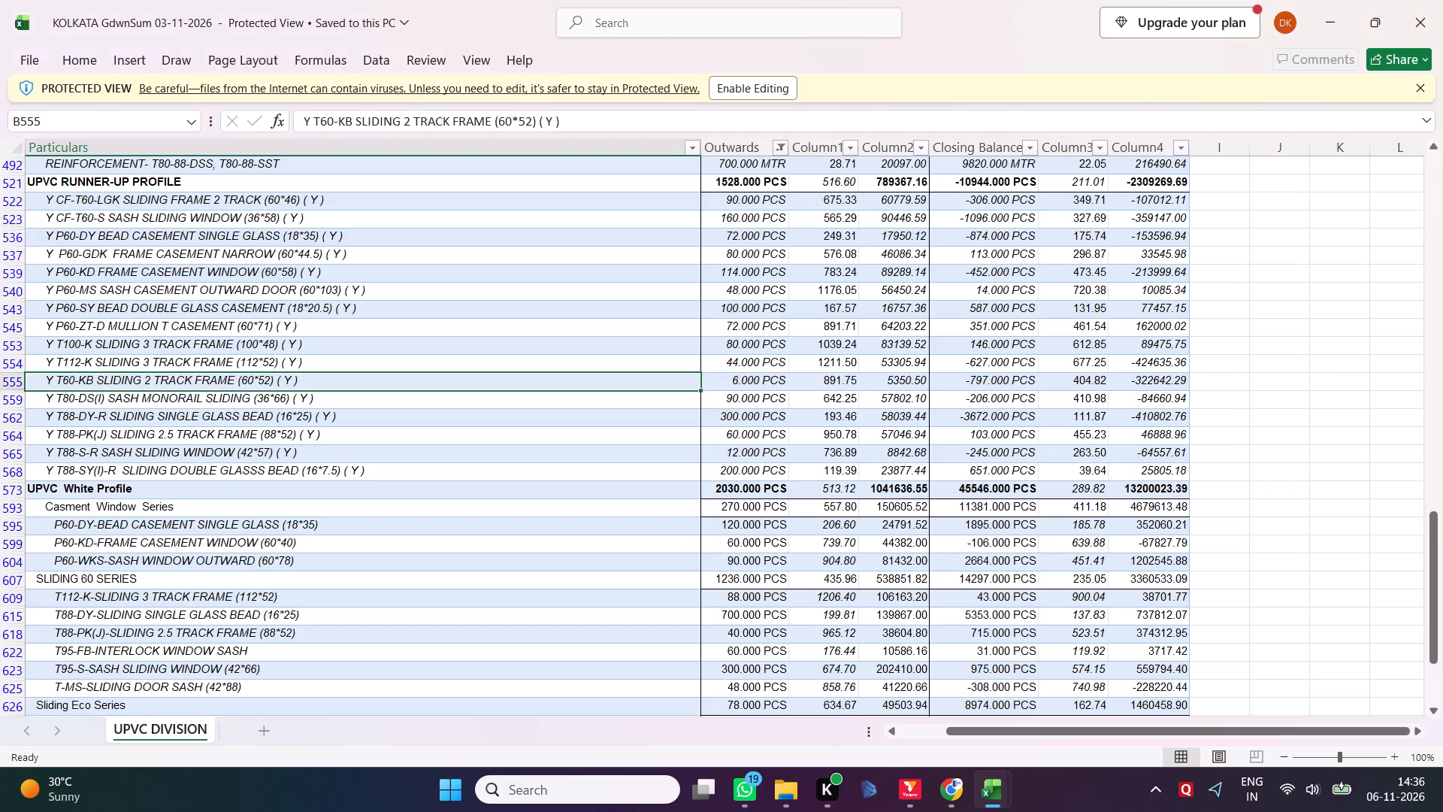
key(alt+Tab)
key(3)
key(BackSpace)
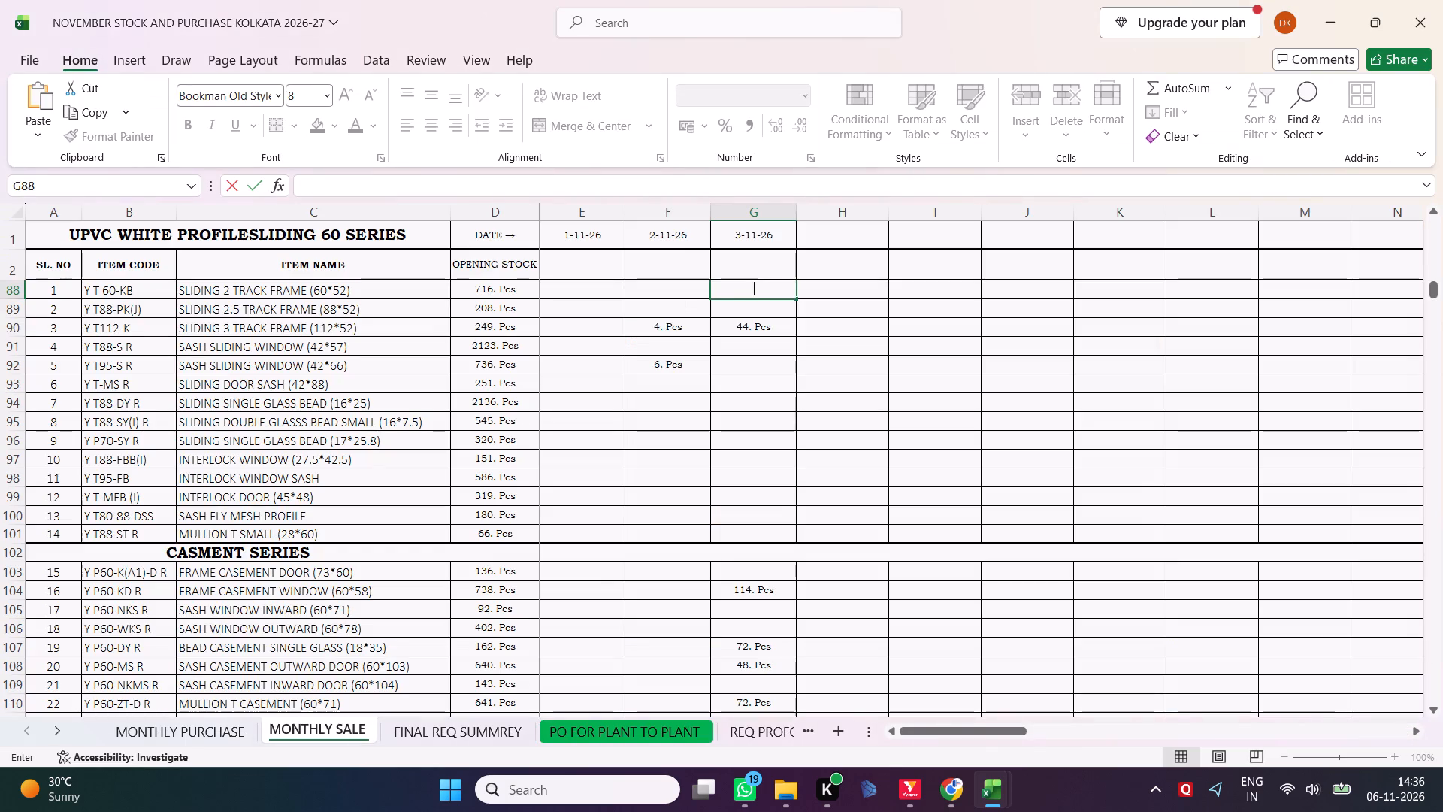
key(6)
key(Return)
Enter 90 as the 3-11-26 sale of runner-up monorail sliding sash Y T80-DS(I) R, matching the godown summary's outwards.
key(alt+Tab)
key(Down)
key(alt+Tab)
key(Down)
key(Down)
key(Down)
key(Down)
key(Down)
key(Down)
key(Down)
key(Down)
key(Down)
key(Down)
key(Down)
key(Down)
key(Down)
key(Down)
key(Down)
key(Down)
key(Down)
key(Down)
key(Down)
key(Down)
key(Down)
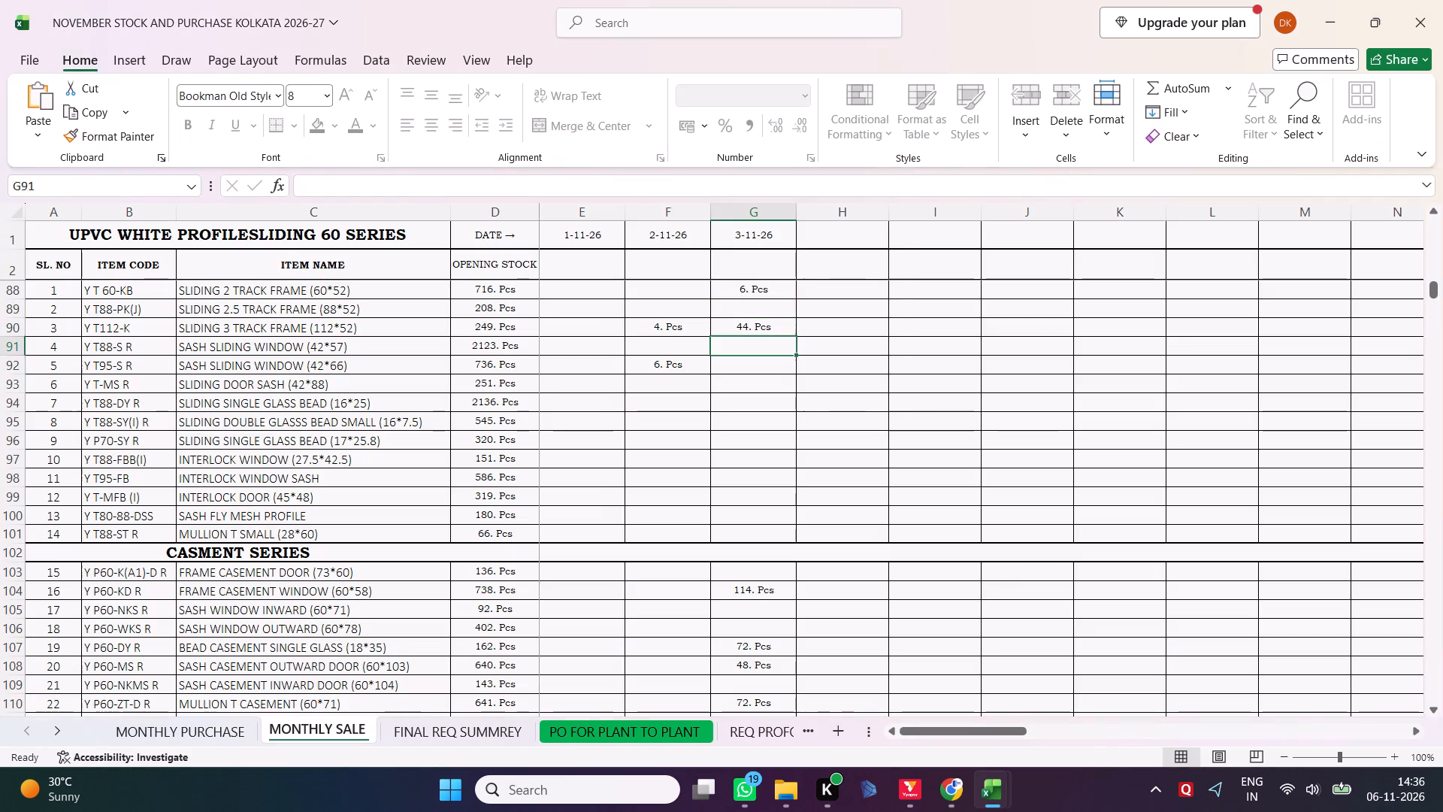
key(Up)
key(Up)
key(Up)
key(Up)
key(Up)
key(Up)
key(Up)
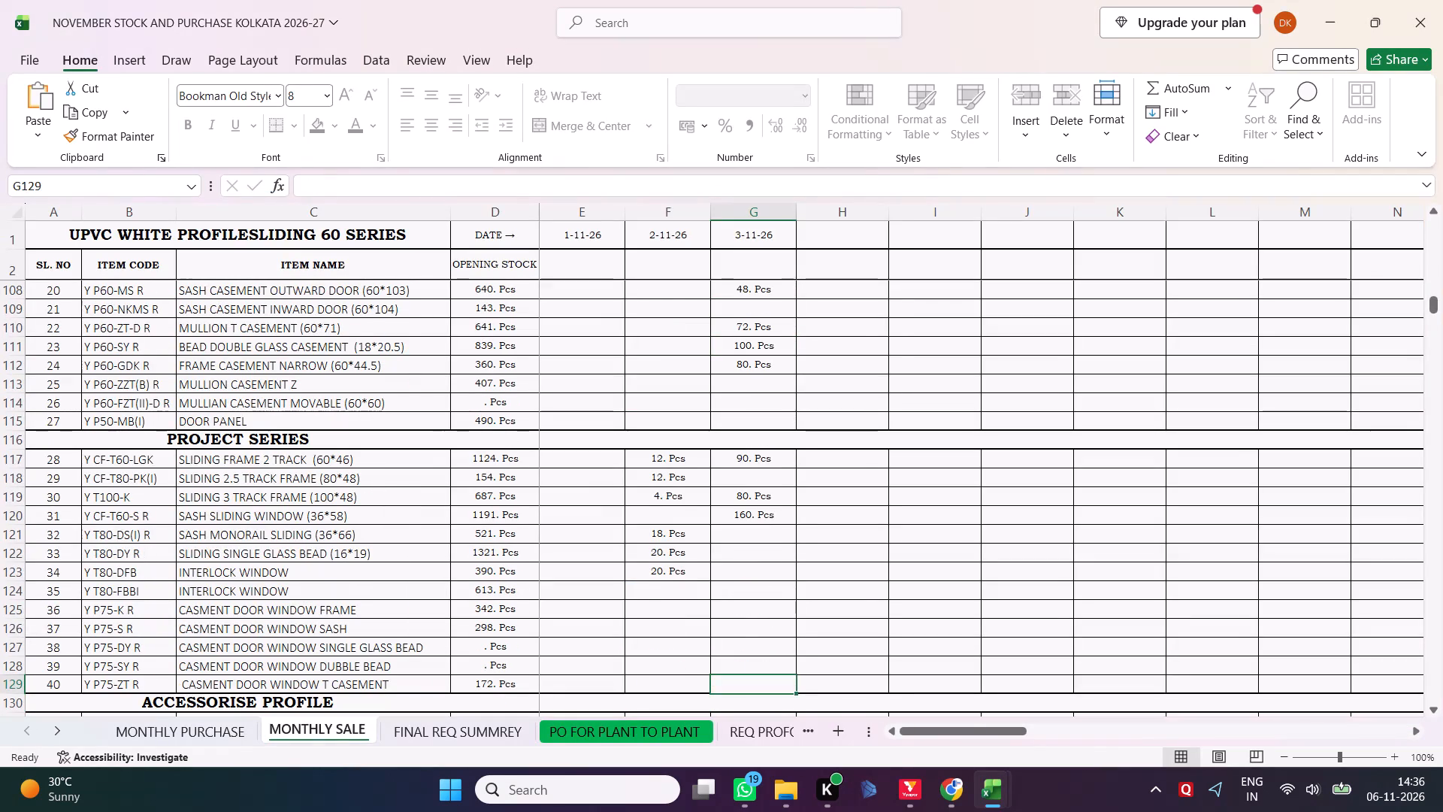
key(Up)
key(Up)
key(alt+Tab)
key(alt+Tab)
text(90)
key(Return)
Enter 300 as the 3-11-26 sale of runner-up sliding single glass bead Y T88-DY R, matching the godown summary's outwards.
key(alt+Tab)
key(Down)
key(alt+Tab)
key(Up)
key(Up)
key(Up)
key(Up)
key(Up)
key(Up)
key(Up)
key(Up)
key(Up)
key(Up)
key(Up)
key(Up)
key(Up)
key(Up)
key(Up)
key(Up)
key(Up)
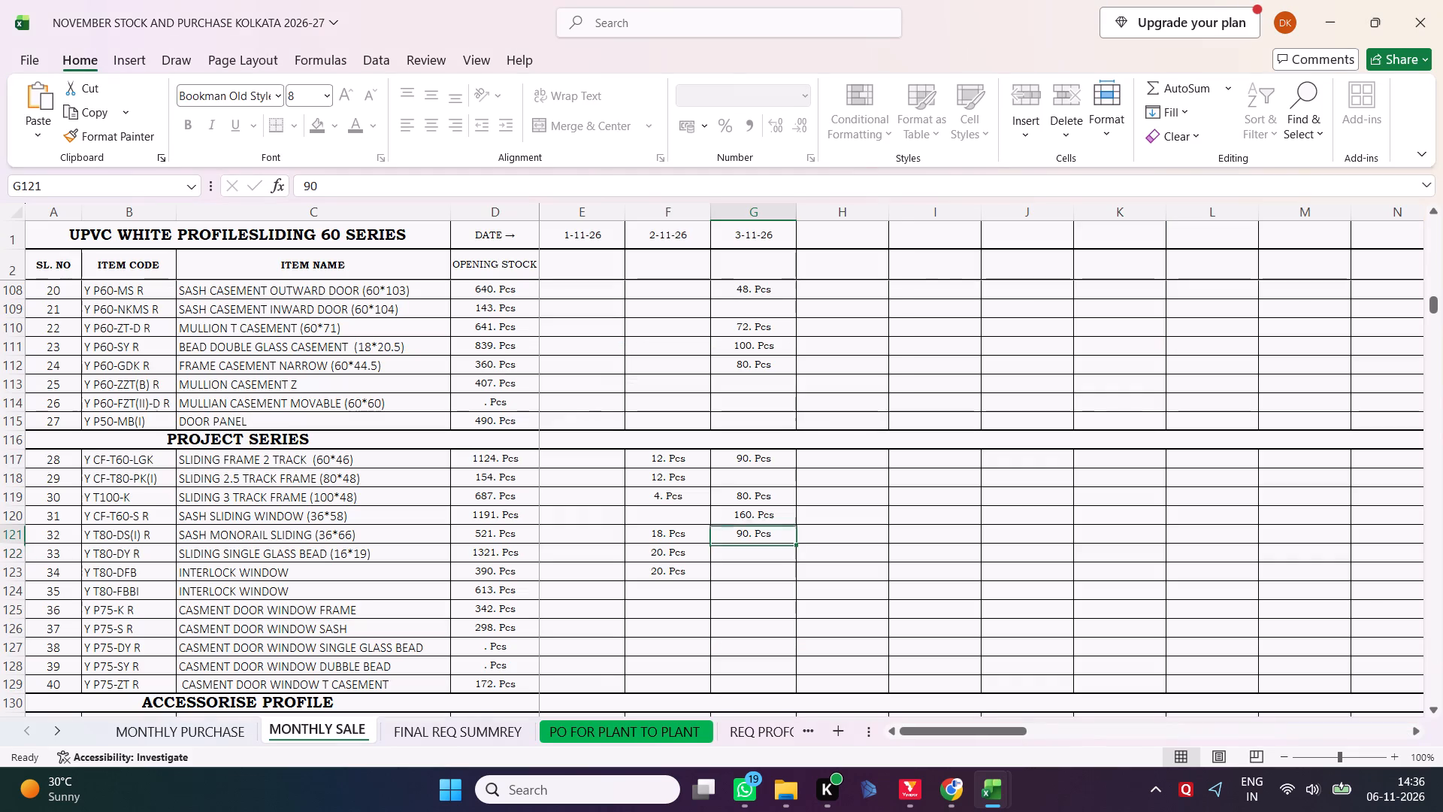
key(Down)
key(Up)
key(Up)
key(Up)
key(Up)
key(Up)
key(Up)
key(Up)
key(Up)
key(Up)
key(Up)
key(Up)
key(Up)
key(Up)
key(Up)
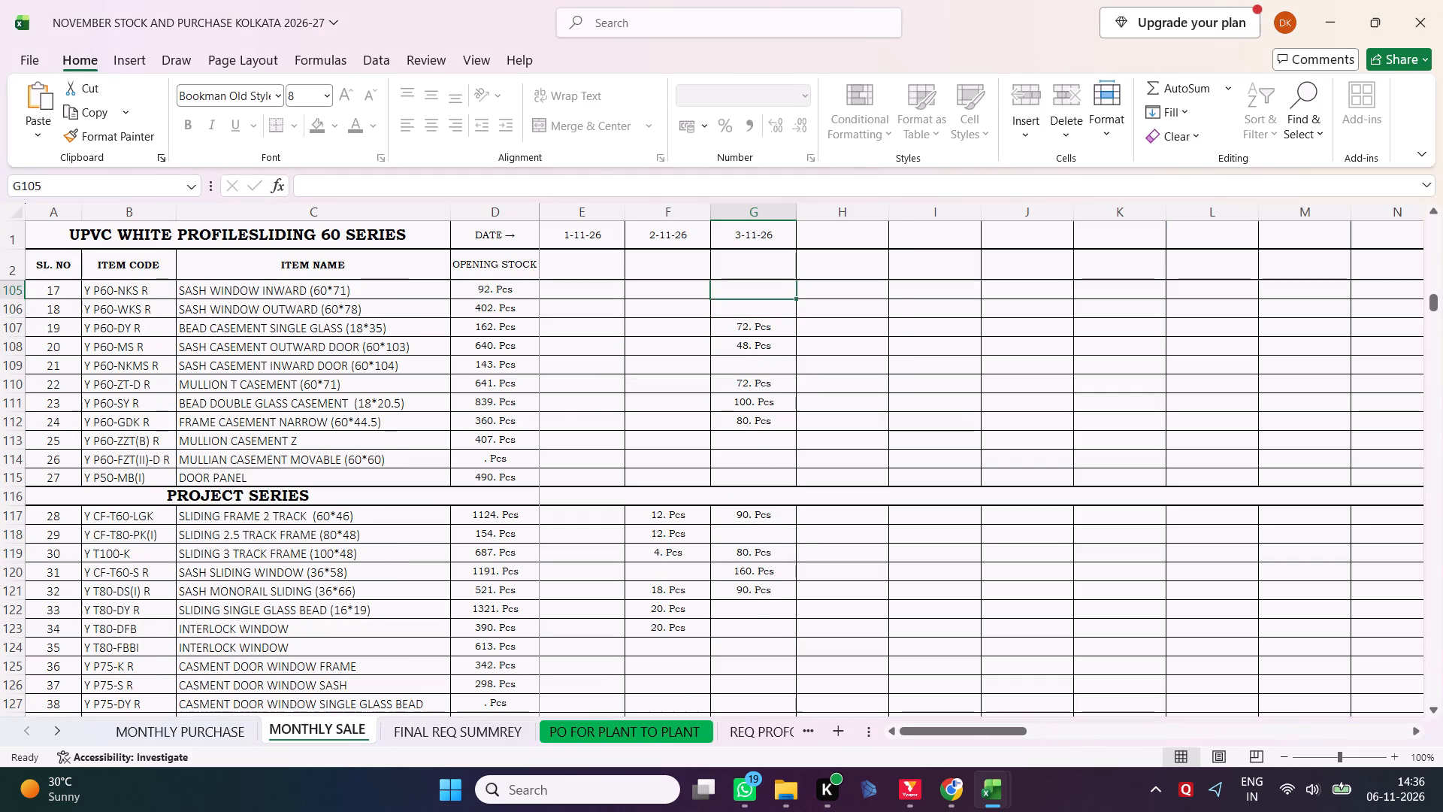
key(Down)
key(Down)
key(Down)
key(Up)
key(alt+Tab)
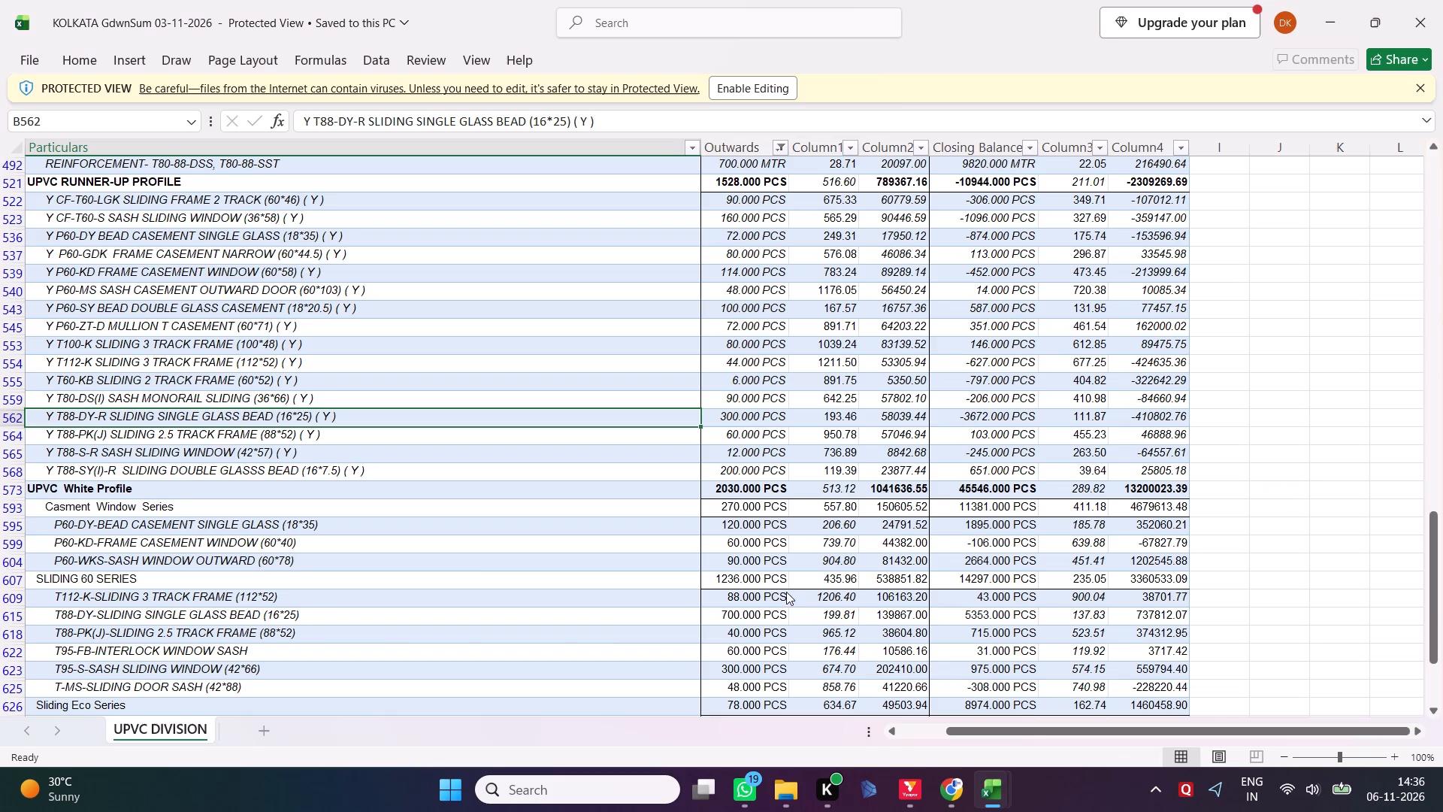
key(alt+Tab)
text(300)
key(Return)
Enter 60 as the 3-11-26 sale of runner-up sliding 2.5 track frame Y T88-PK(J), matching the godown summary's outwards.
key(alt+Tab)
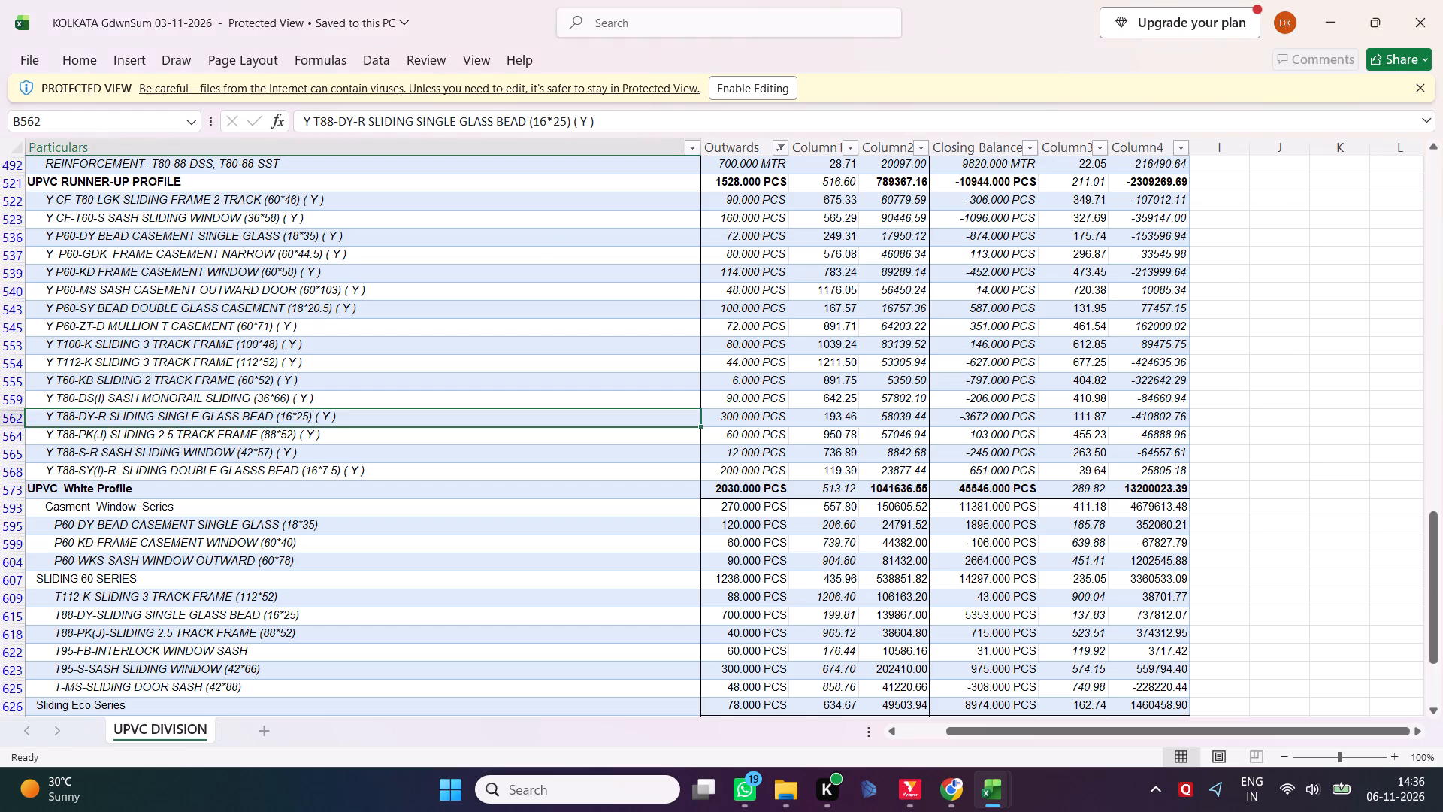
key(Down)
key(alt+Tab)
key(Up)
key(Up)
key(Up)
key(Up)
key(Up)
key(Up)
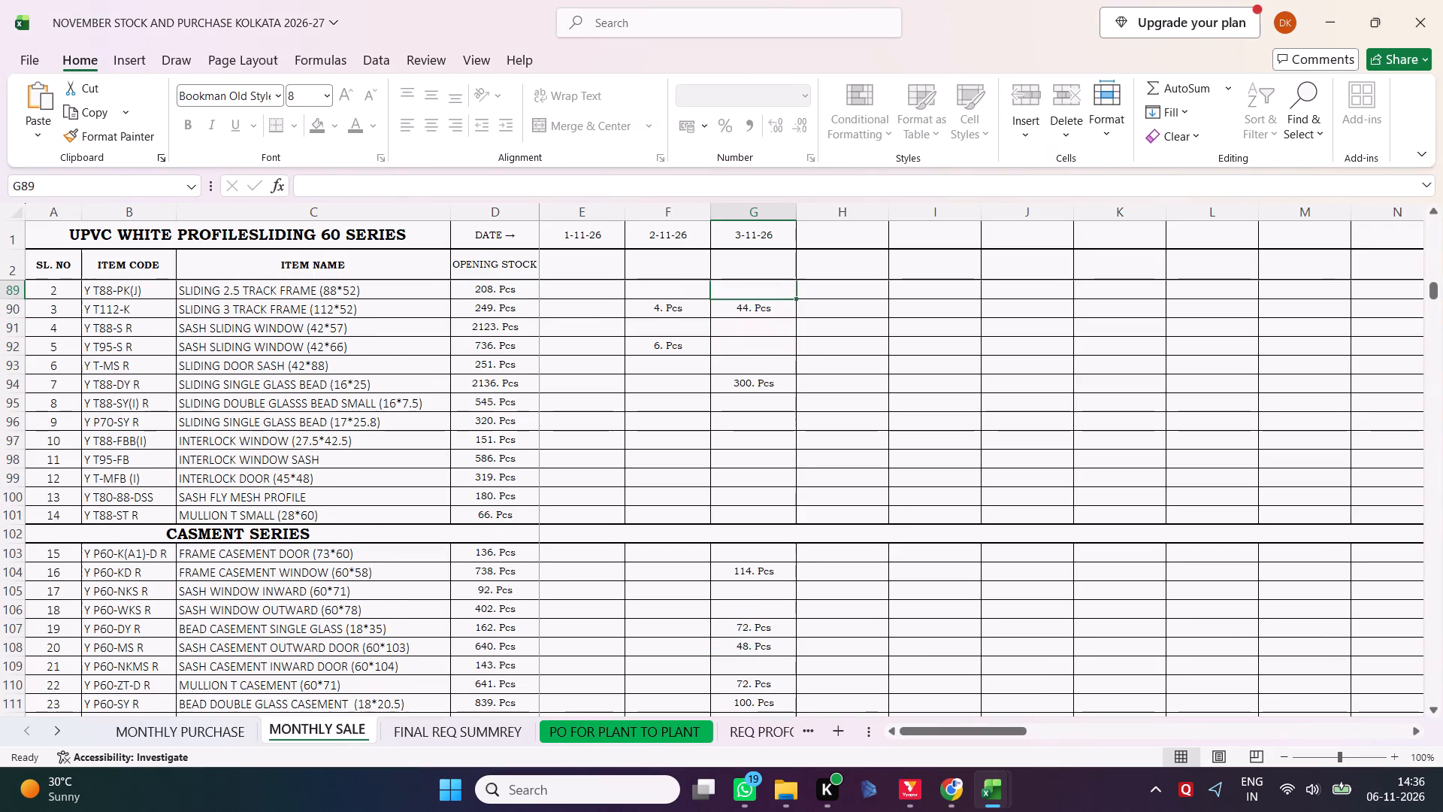
key(alt+Tab)
key(alt+Tab)
text(60)
key(Return)
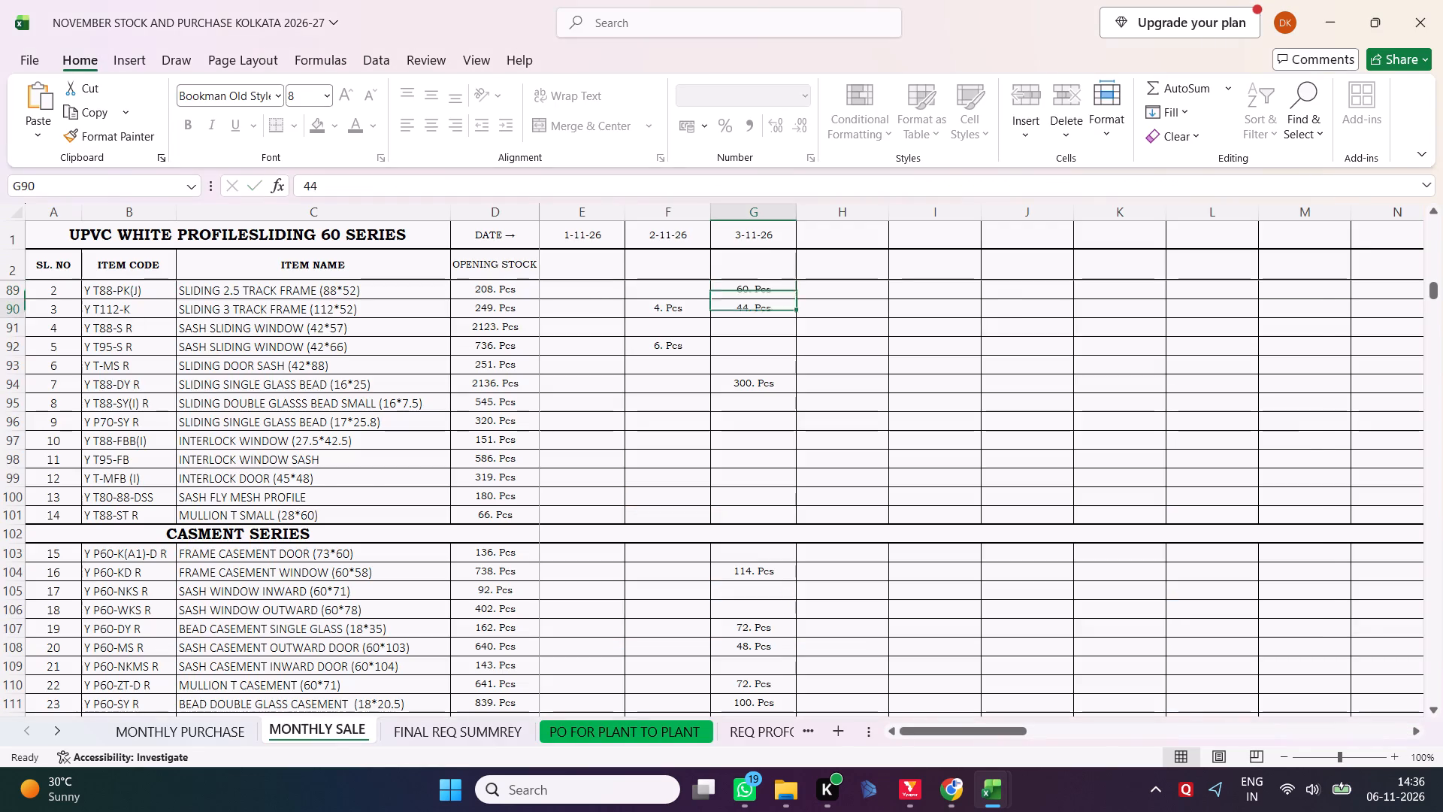
Enter 12 as the 3-11-26 sale of runner-up sliding window sash Y T88-S R, matching the godown summary's outwards.
key(alt+Tab)
key(Down)
key(alt+Tab)
key(Down)
key(Down)
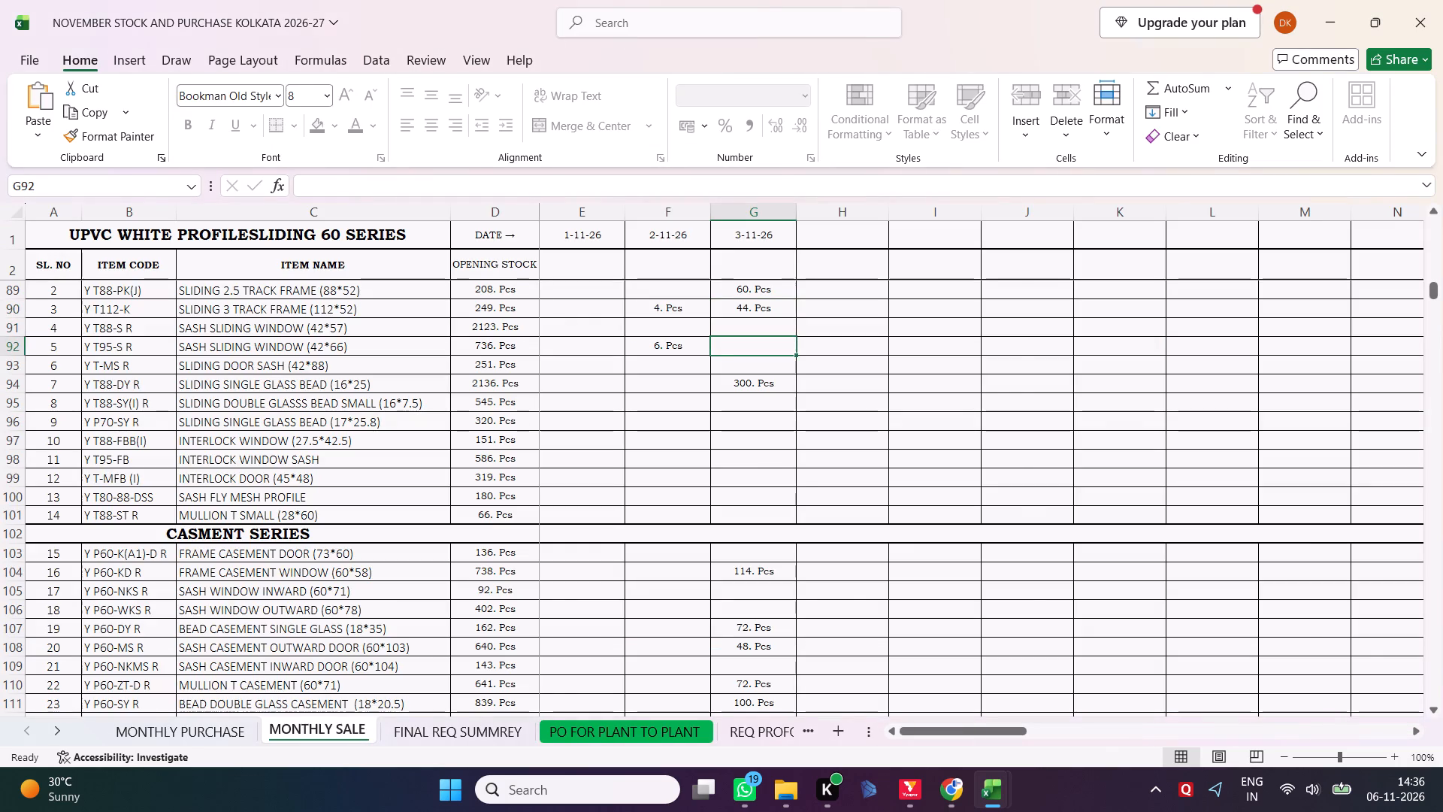
key(Up)
key(alt+Tab)
key(alt+Tab)
text(12)
key(Return)
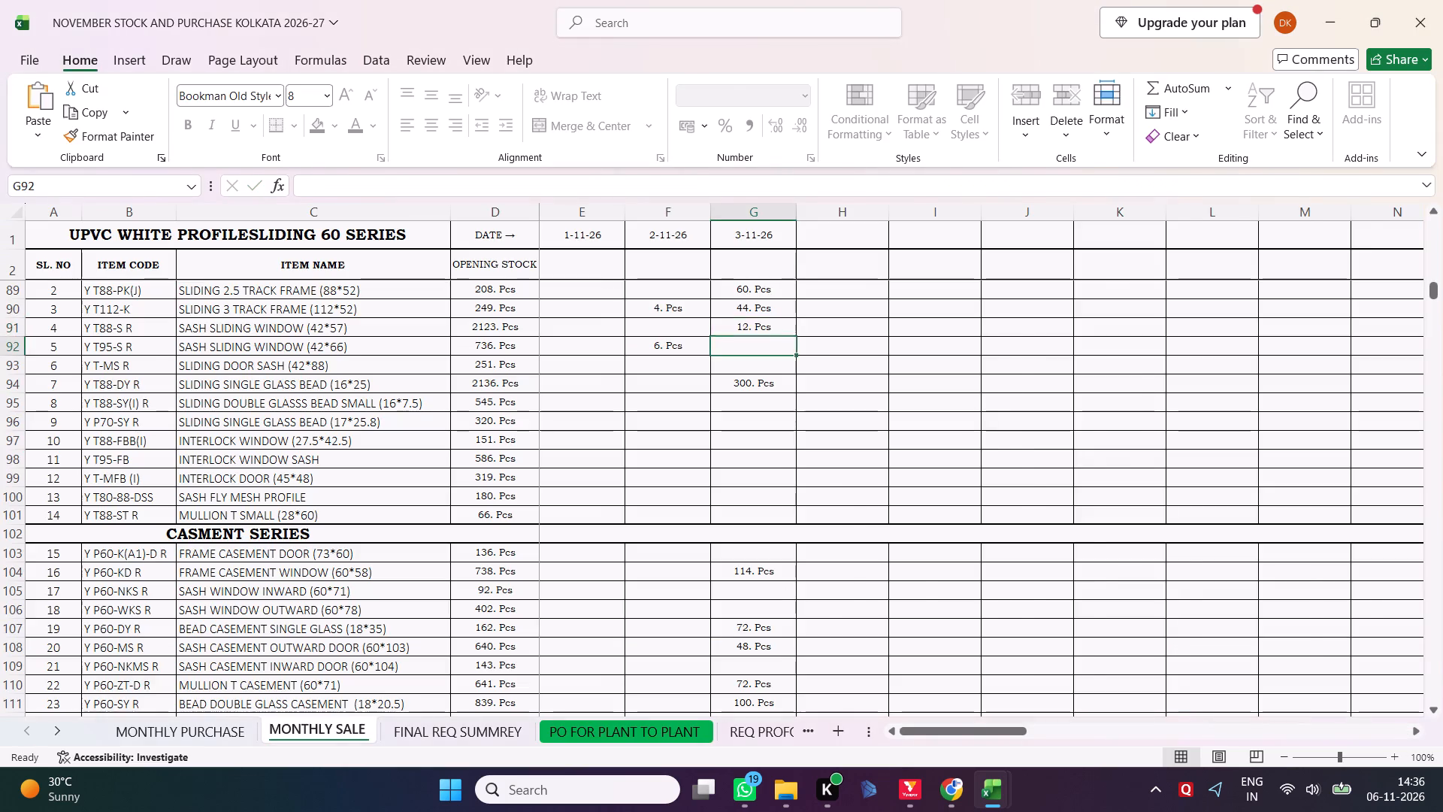
Enter 200 as the 3-11-26 sale of runner-up sliding double glass bead small Y T88-SY(I) R, matching the godown summary's outwards.
key(alt+Tab)
key(Down)
key(alt+Tab)
key(Down)
key(Down)
key(Down)
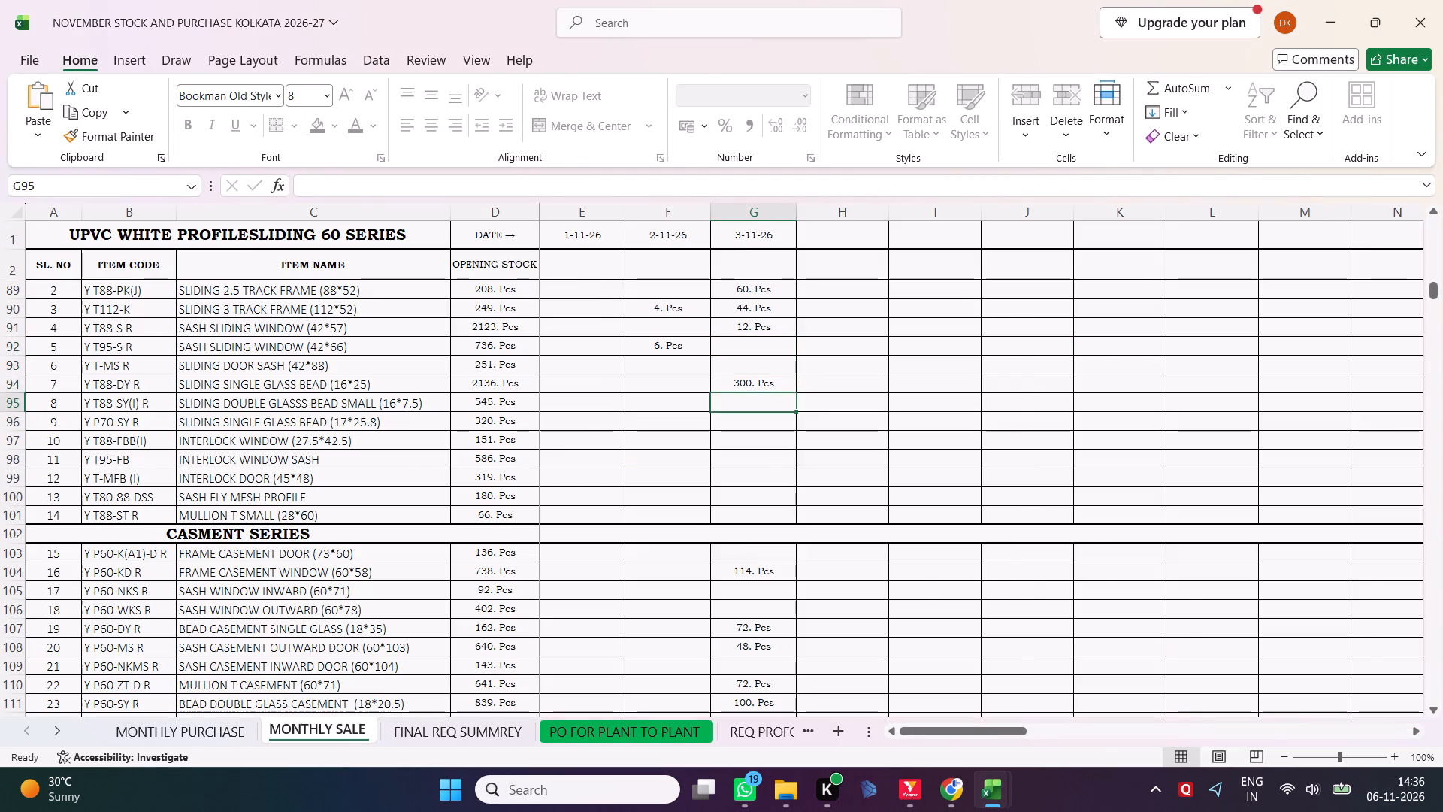
key(alt+Tab)
key(alt+Tab)
text(200)
key(Return)
Enter 120 as the 3-11-26 sale of white casement single glass bead P60-DY, matching the godown summary's outwards.
key(alt+Tab)
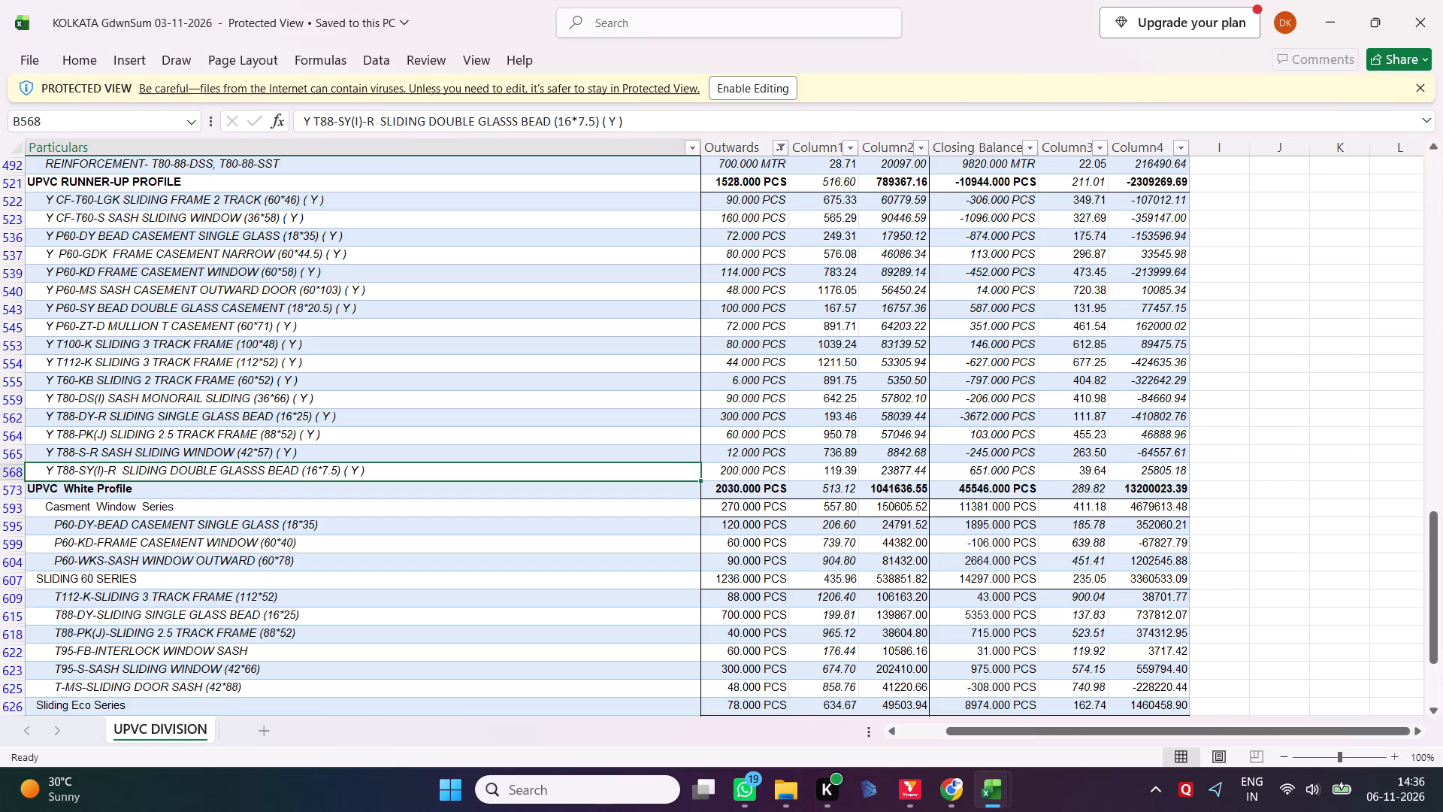
key(Down)
key(Down)
key(Down)
key(alt+Tab)
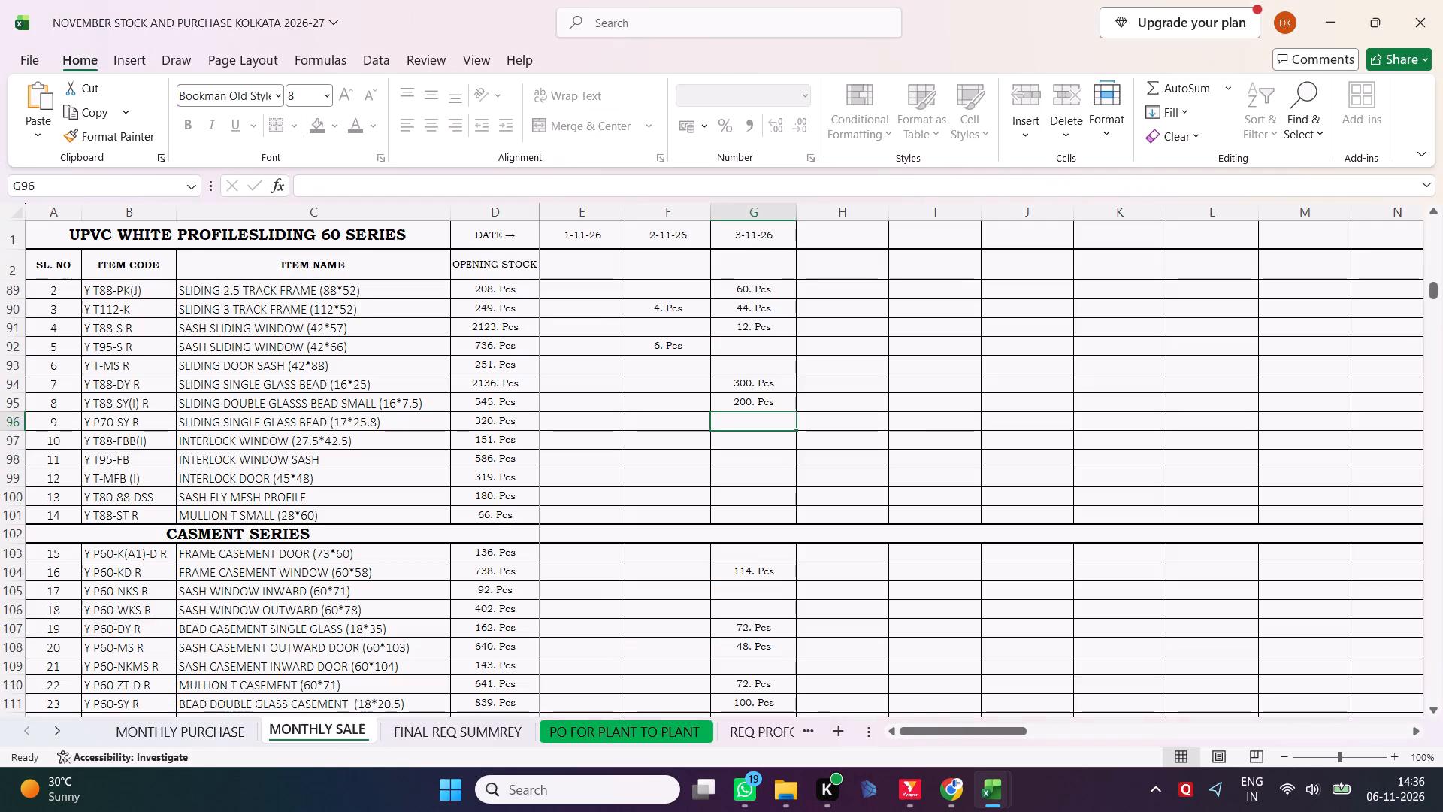
key(Up)
key(Up)
key(Up)
key(Up)
key(Up)
key(Up)
key(Up)
key(Up)
key(Up)
key(Up)
key(Up)
key(Up)
key(Up)
key(Up)
key(Up)
key(Up)
key(Up)
key(Up)
key(Up)
key(Up)
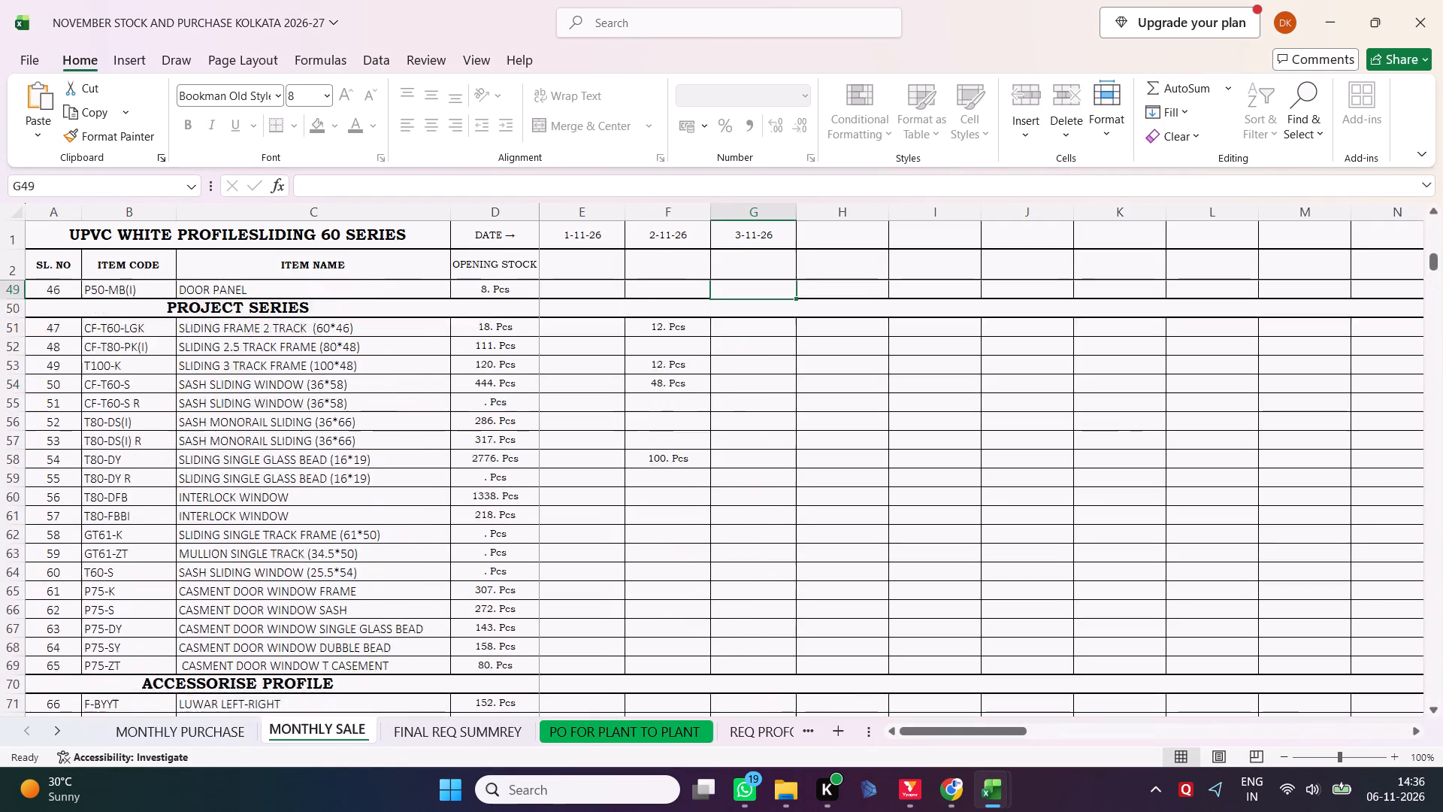
key(alt+Tab)
key(alt+Tab)
key(Down)
key(Down)
key(Down)
key(Down)
key(Down)
key(Down)
key(Down)
key(Down)
key(Down)
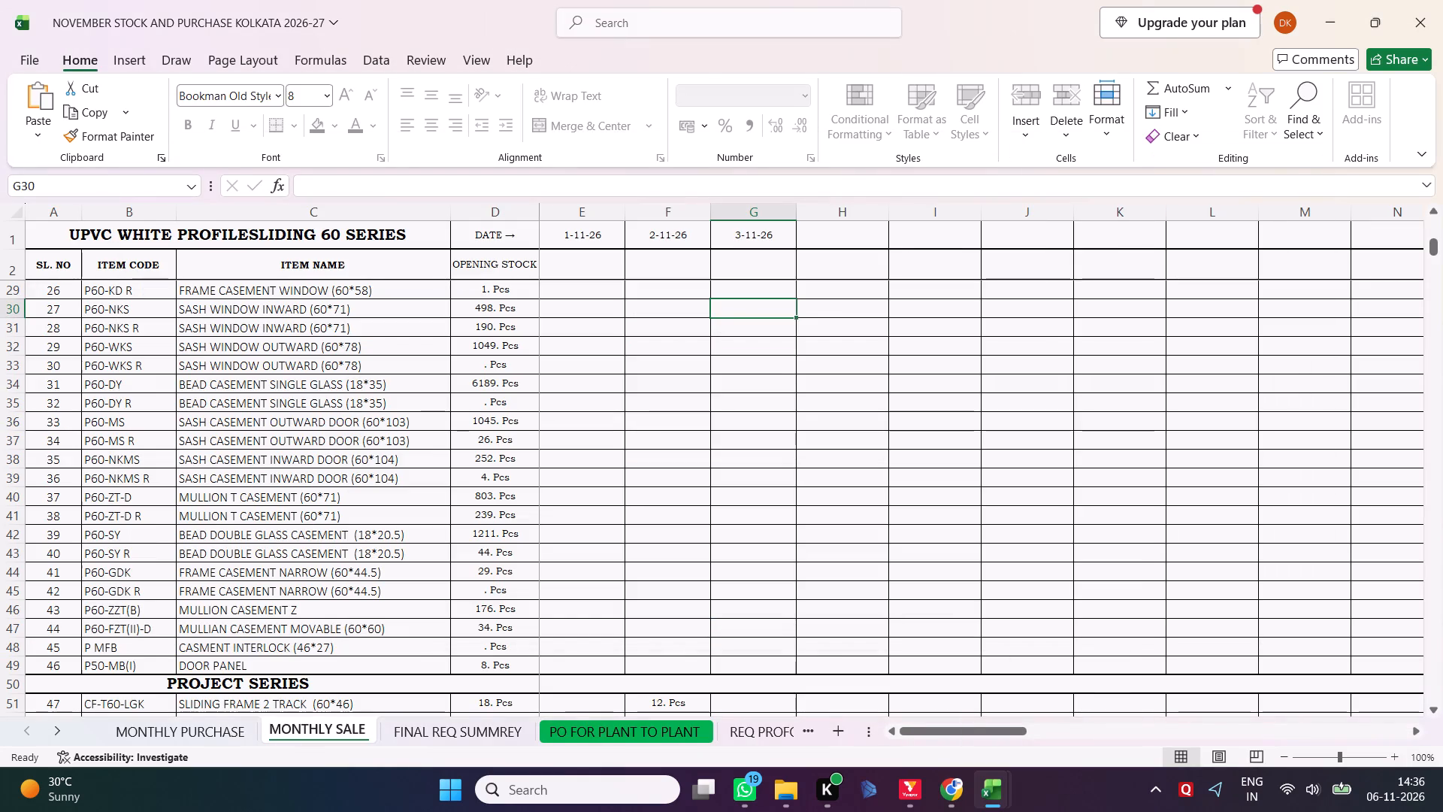
key(Up)
key(Up)
key(Up)
key(Up)
key(alt+Tab)
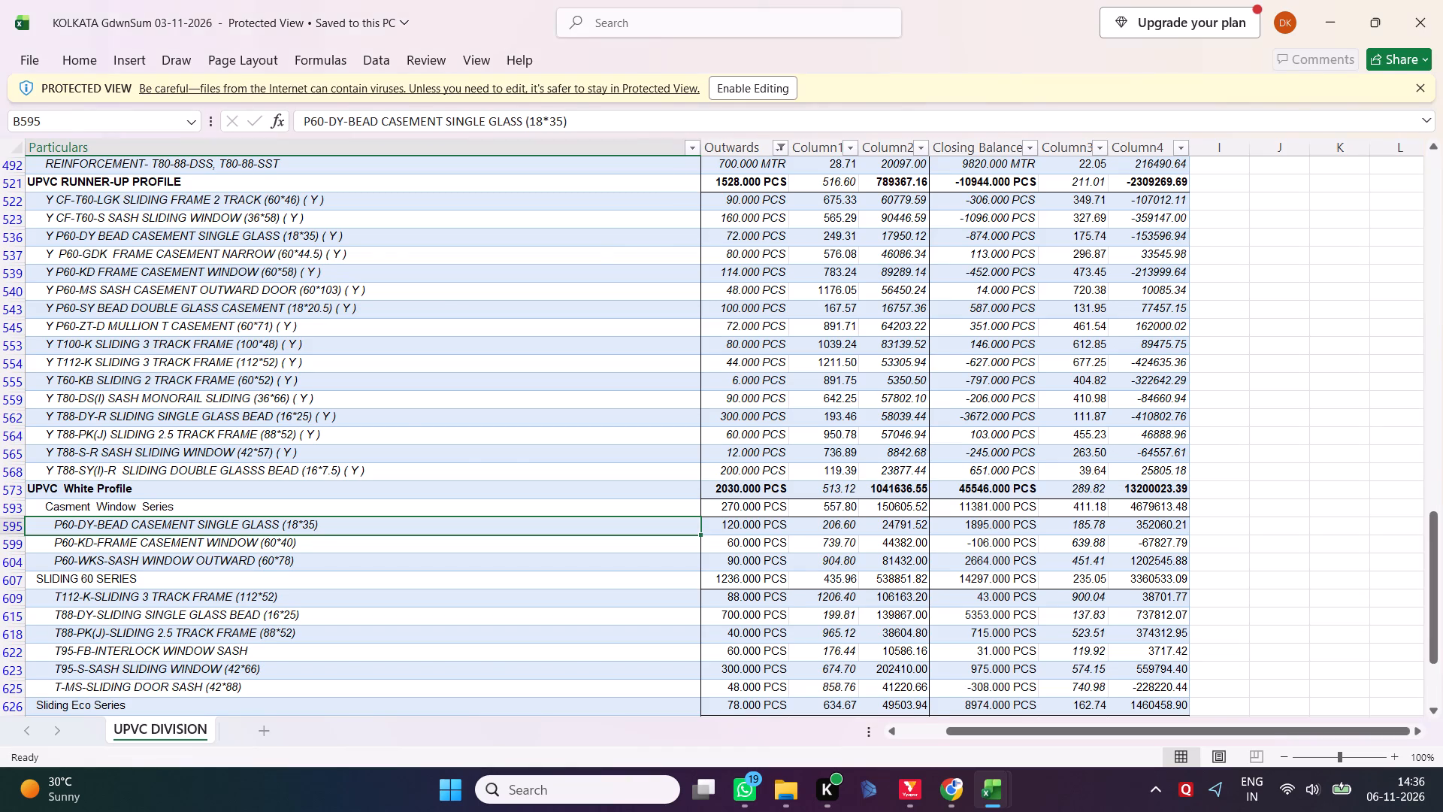
key(alt+Tab)
text(120)
key(Return)
Enter 60 as the 3-11-26 sale of white casement window frame P60-KD, matching the godown summary's outwards.
key(alt+Tab)
key(Down)
key(alt+Tab)
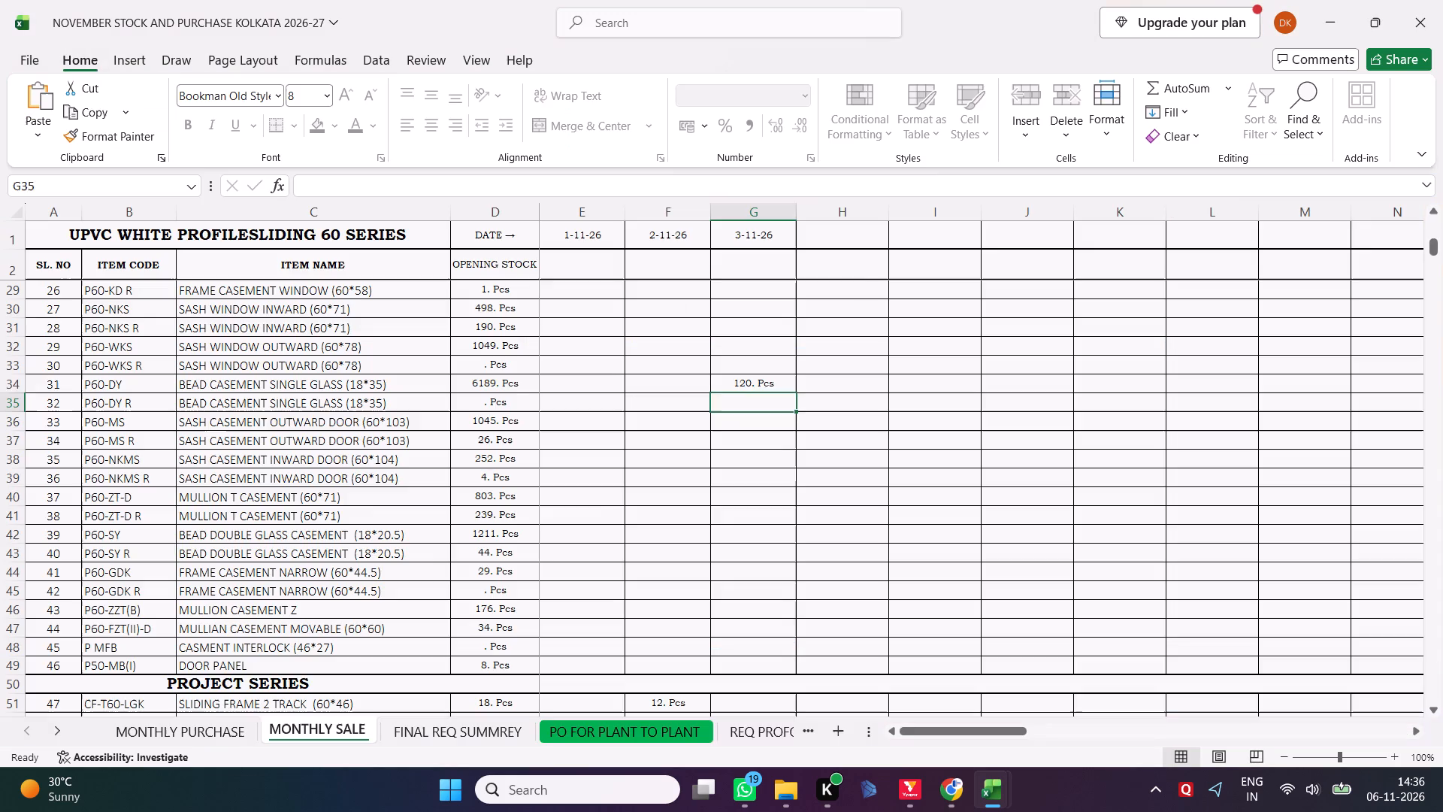
key(Up)
key(Up)
key(Up)
key(Up)
key(Up)
key(Up)
key(Up)
key(Up)
key(Up)
key(Down)
key(Down)
key(alt+Tab)
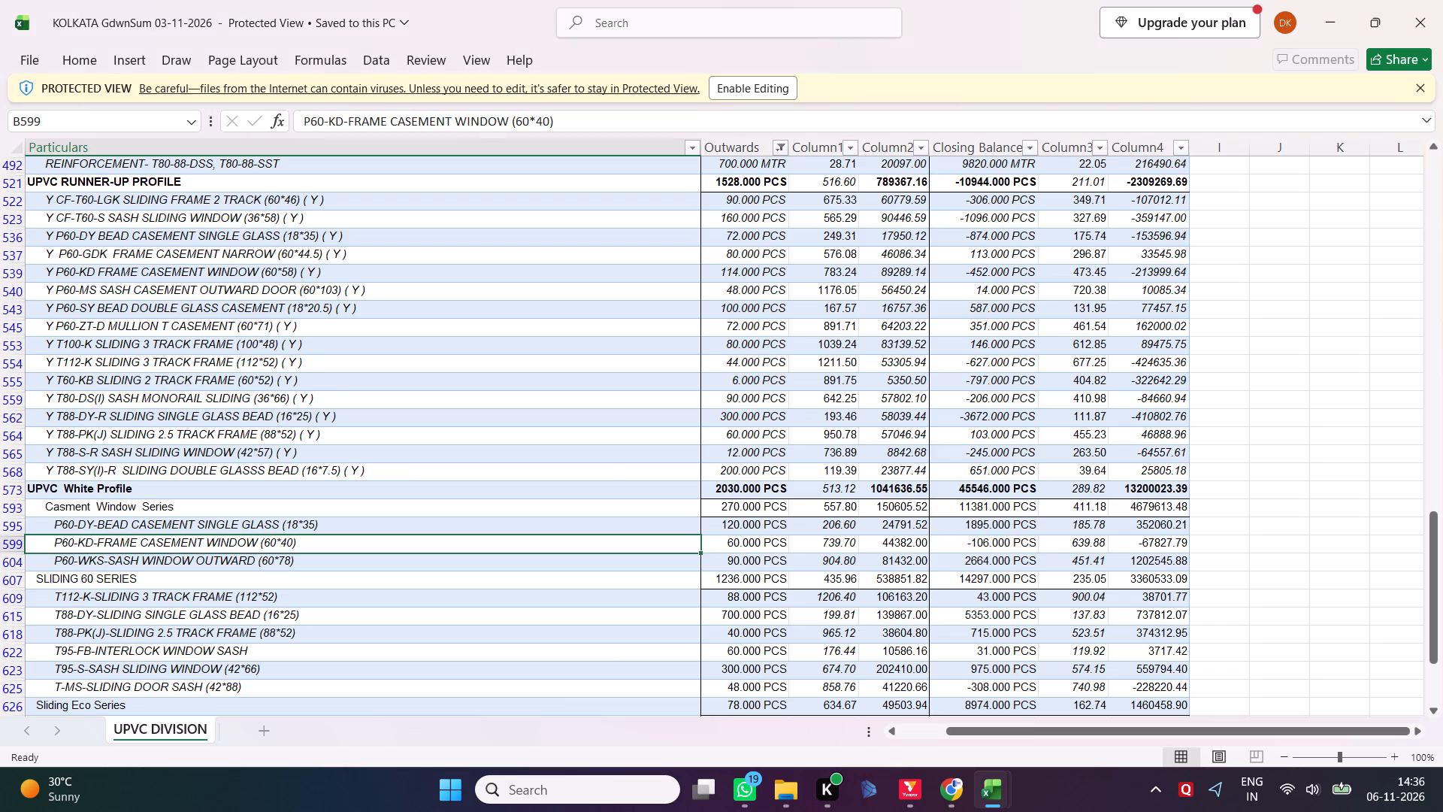
key(alt+Tab)
text(60)
key(Return)
Enter 90 as the 3-11-26 sale of white outward window sash P60-WKS, matching the godown summary's outwards.
key(alt+Tab)
key(Down)
key(alt+Tab)
key(Down)
key(Down)
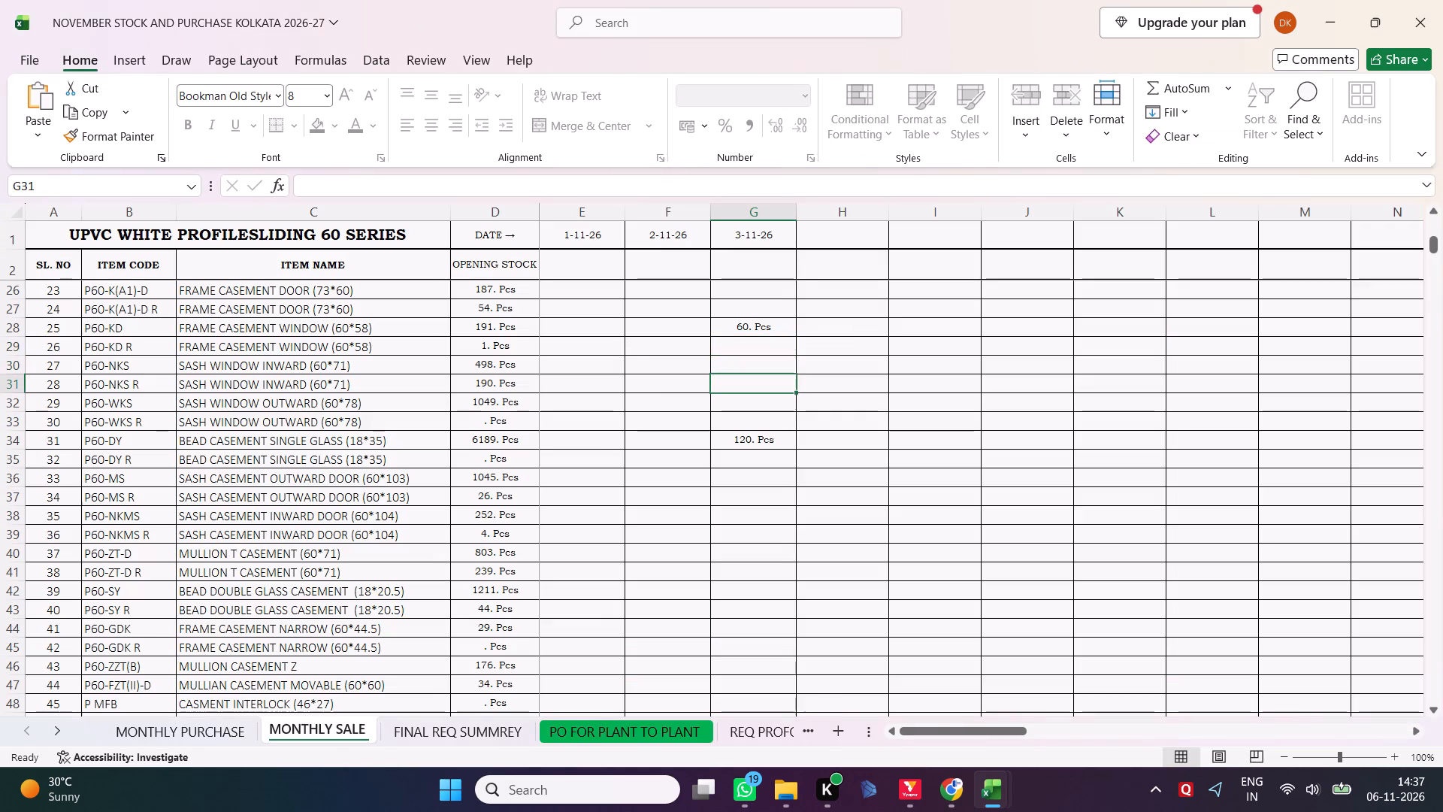
key(Down)
key(alt+Tab)
key(alt+Tab)
text(90)
key(Return)
Enter 88 as the 3-11-26 sale of white sliding 3 track frame T112-K, matching the godown summary's outwards.
key(alt+Tab)
key(Down)
key(Down)
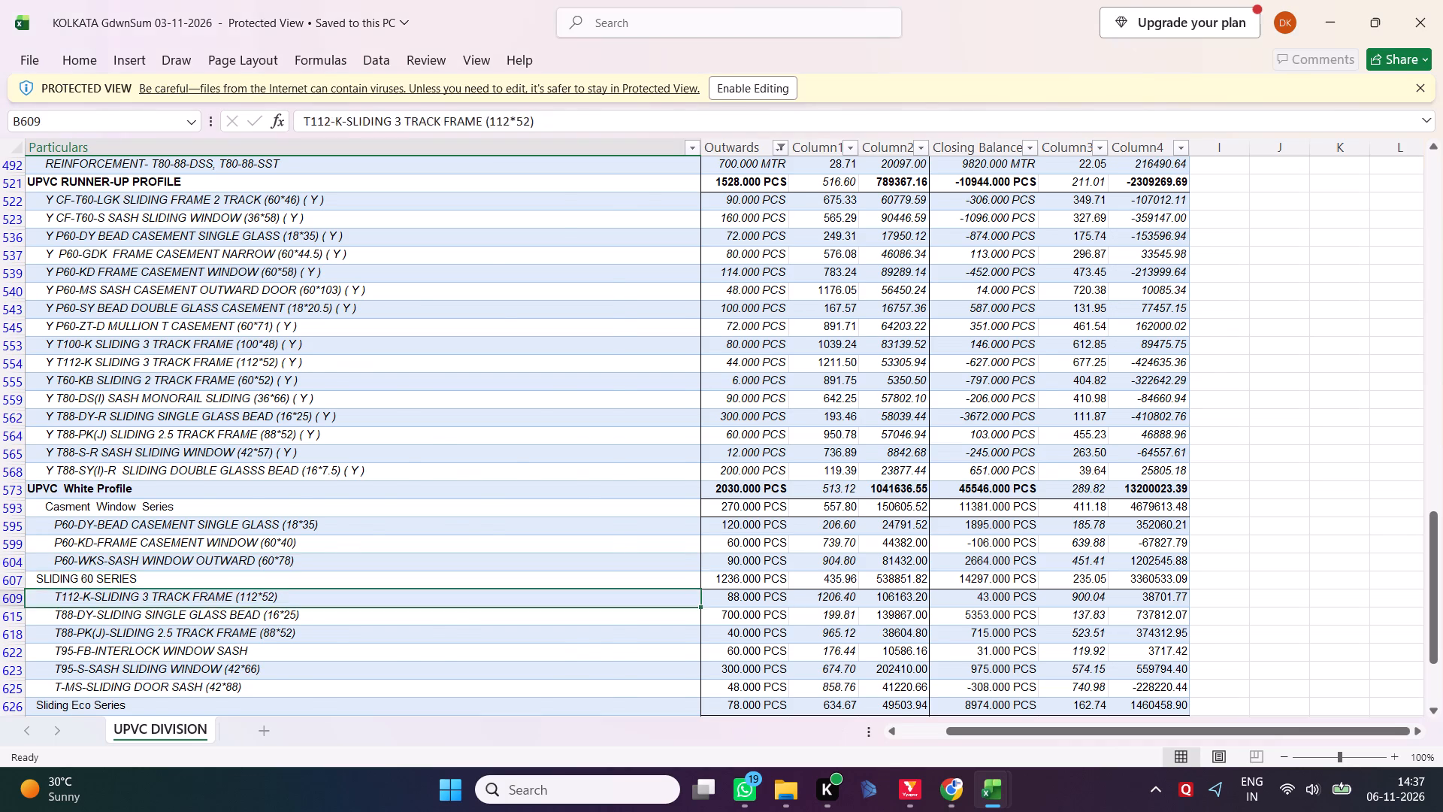
key(alt+Tab)
key(Up)
key(Up)
key(Up)
key(Up)
key(Up)
key(Up)
key(Up)
key(Up)
key(Up)
key(Up)
key(Up)
key(Up)
key(Up)
key(Up)
key(Up)
key(Up)
key(Up)
key(Up)
key(Up)
key(Up)
key(Down)
key(Down)
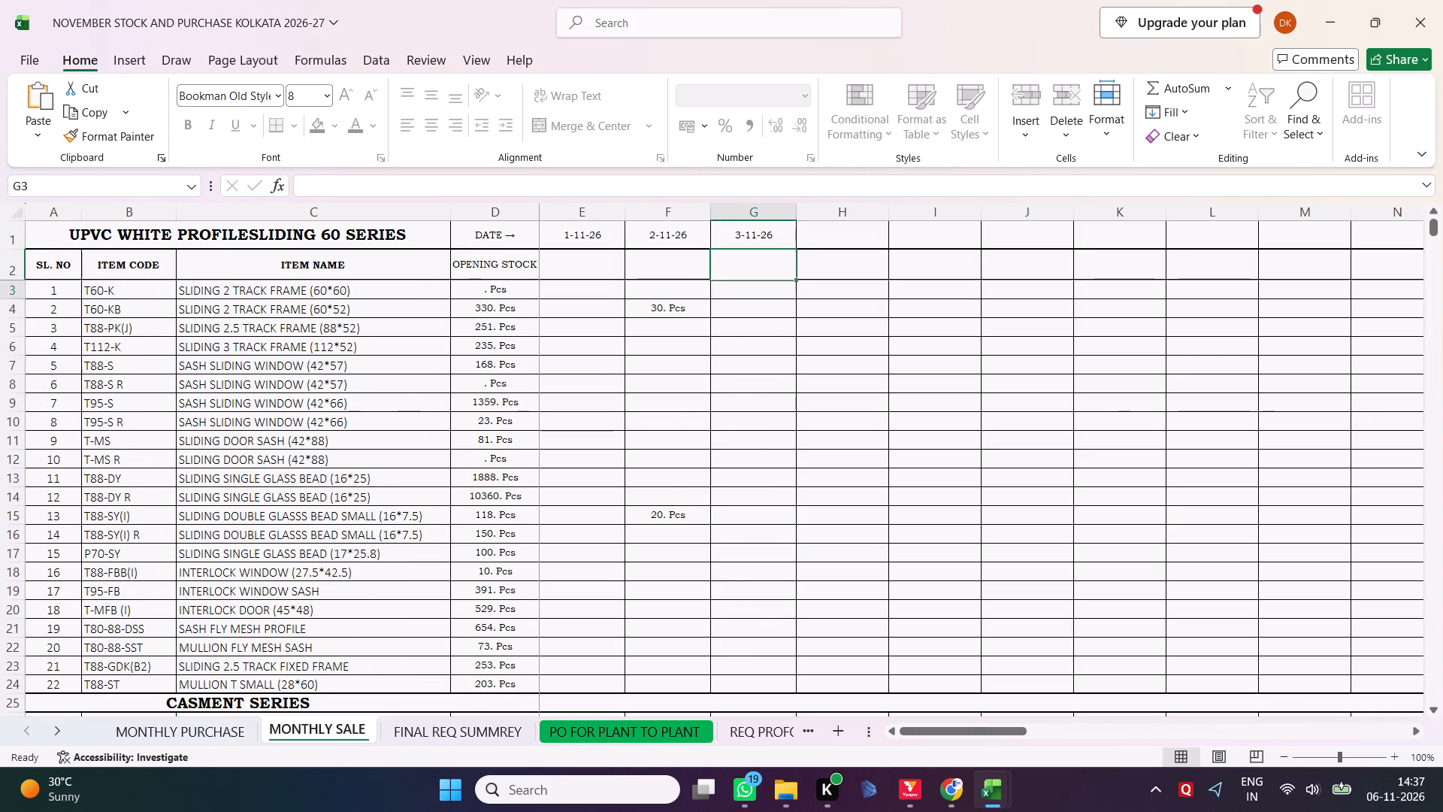
key(Down)
key(Down)
key(Down)
key(alt+Tab)
key(alt+Tab)
text(88)
key(Return)
Enter 700 as the 3-11-26 sale of white sliding single glass bead T88-DY, matching the godown summary's outwards.
key(alt+Tab)
key(Down)
key(alt+Tab)
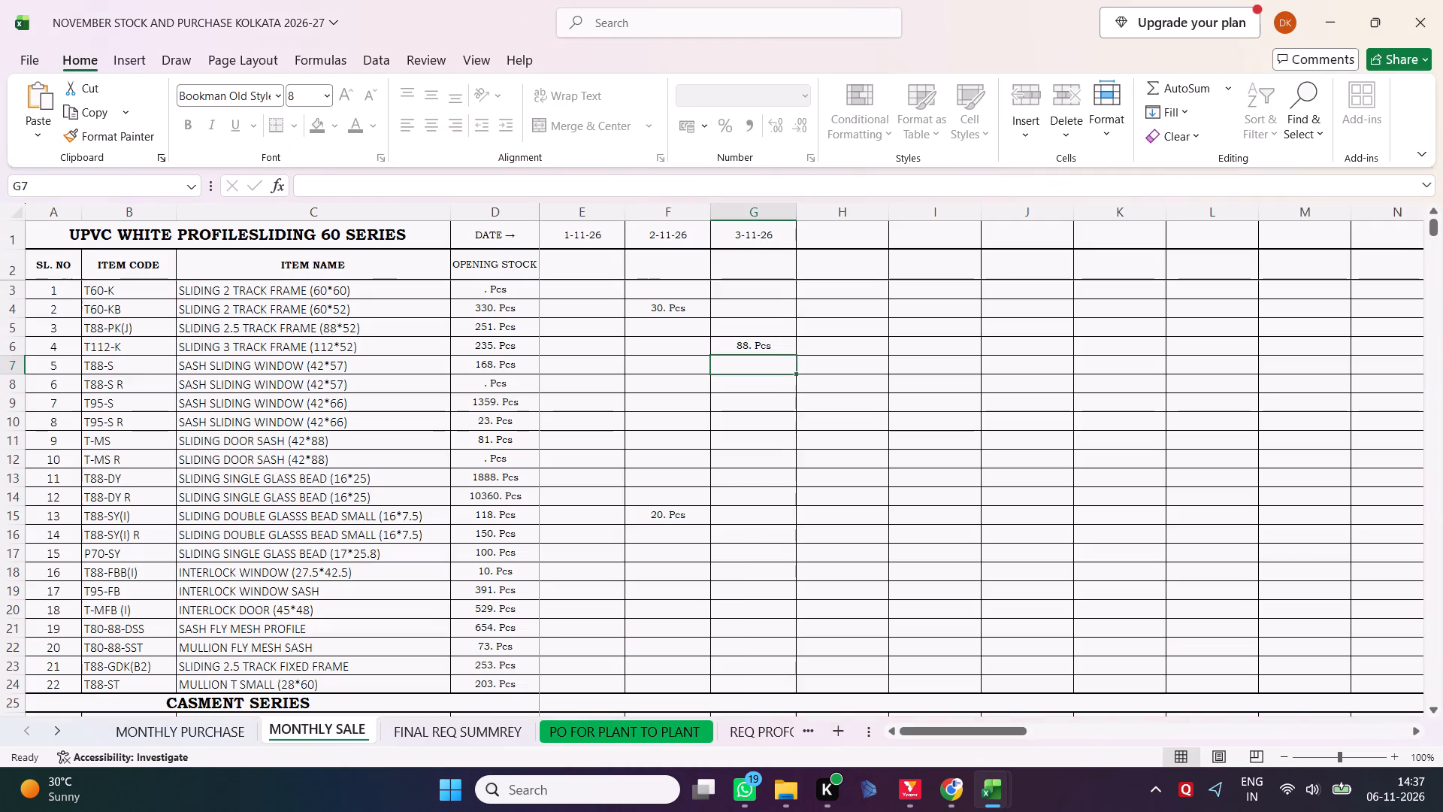
key(Down)
key(Down)
key(Down)
key(Down)
key(Down)
key(Down)
key(alt+Tab)
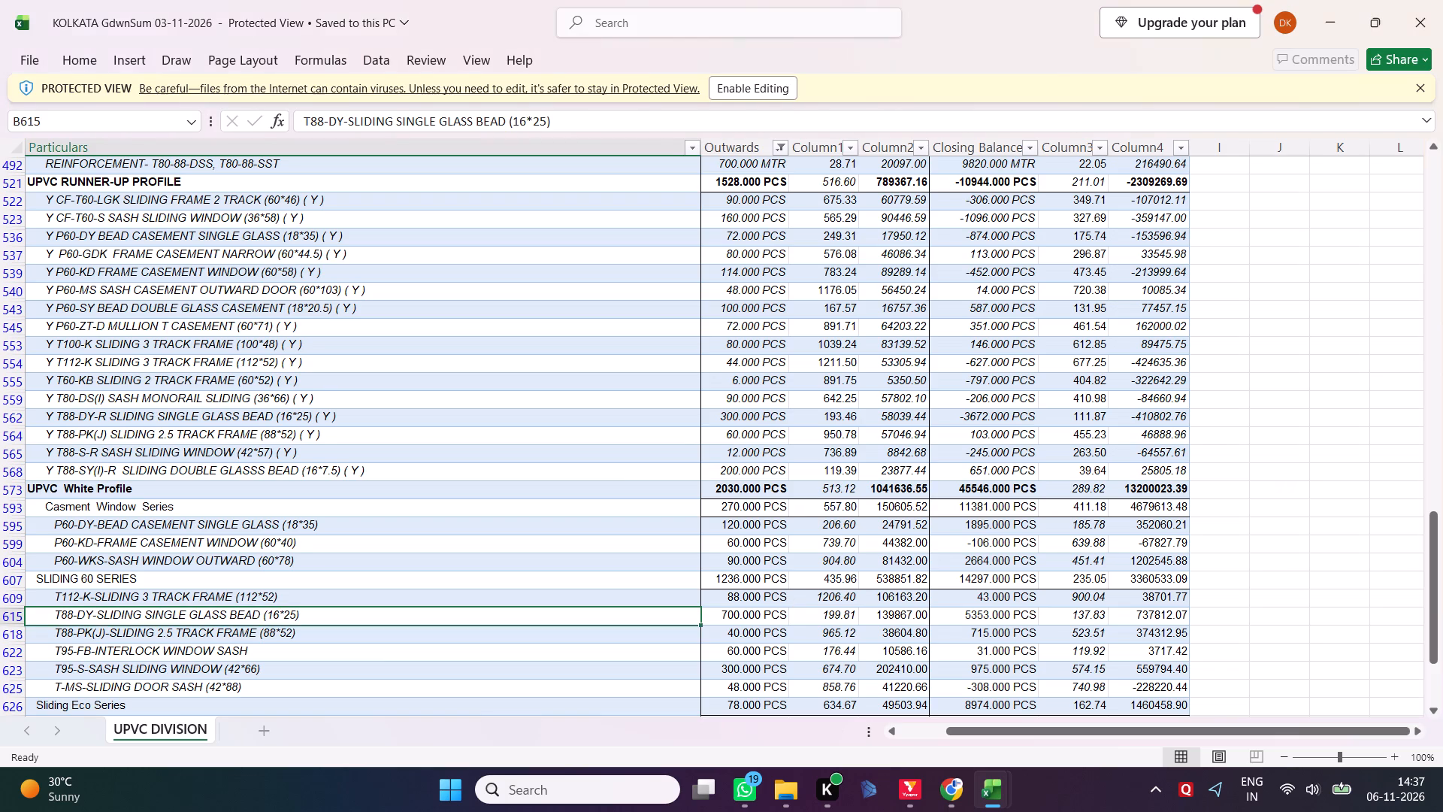
key(alt+Tab)
text(700)
key(Return)
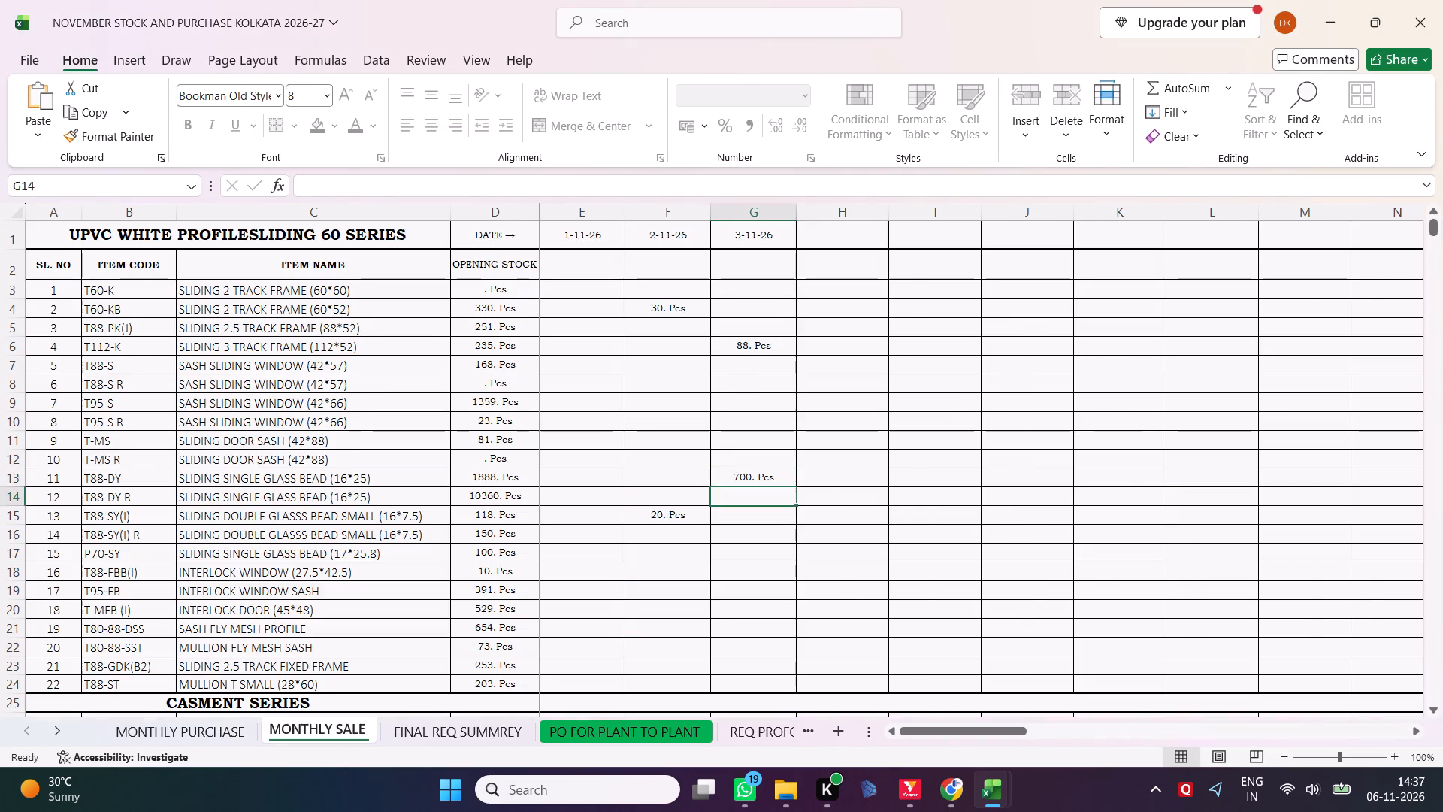
Enter 40 as the 3-11-26 sale of white sliding 2.5 track frame T88-PK(J), matching the godown summary's outwards.
key(alt+Tab)
key(Down)
key(alt+Tab)
key(Up)
key(Up)
key(Up)
key(Up)
key(Up)
key(Up)
key(Up)
key(Up)
key(Up)
key(Up)
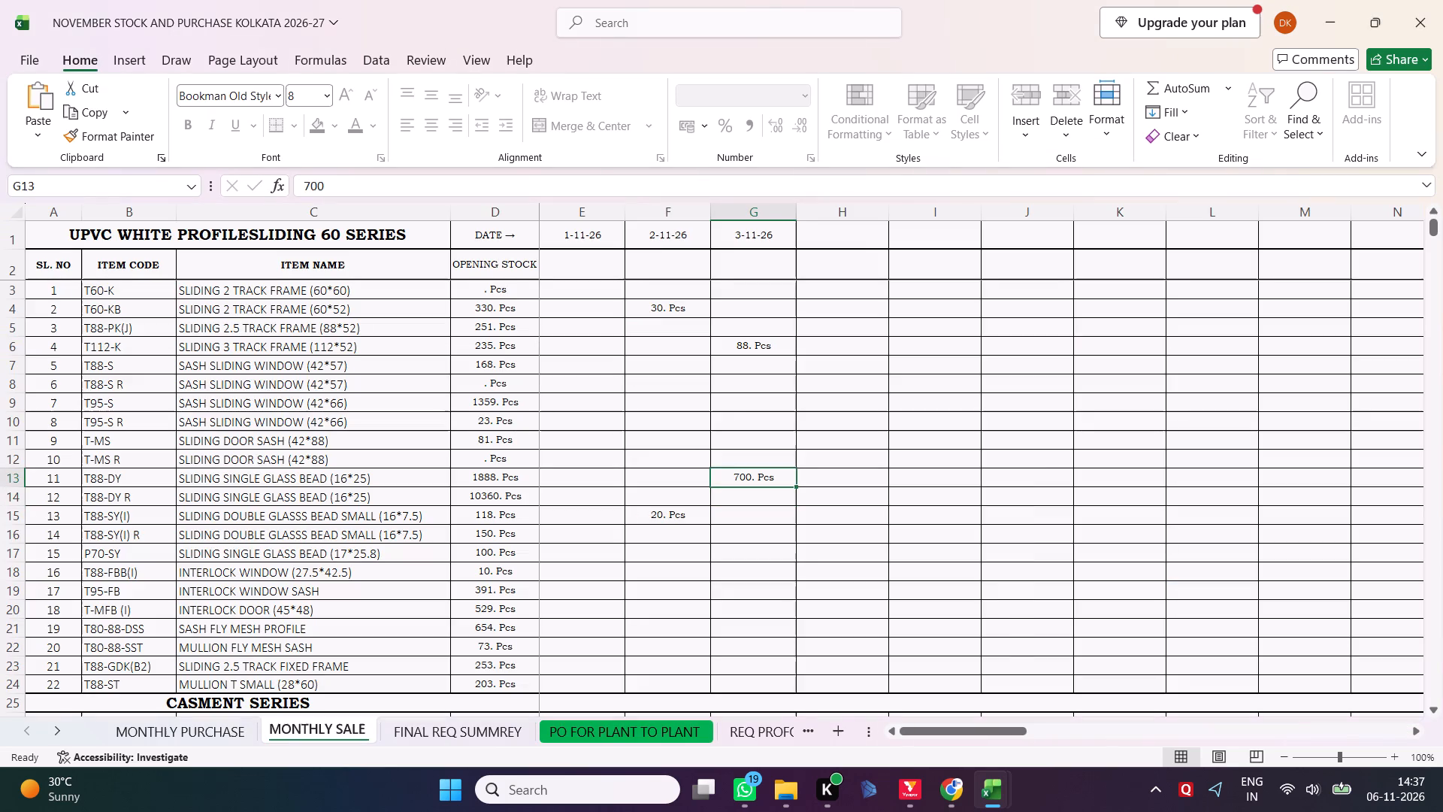
key(Down)
key(alt+Tab)
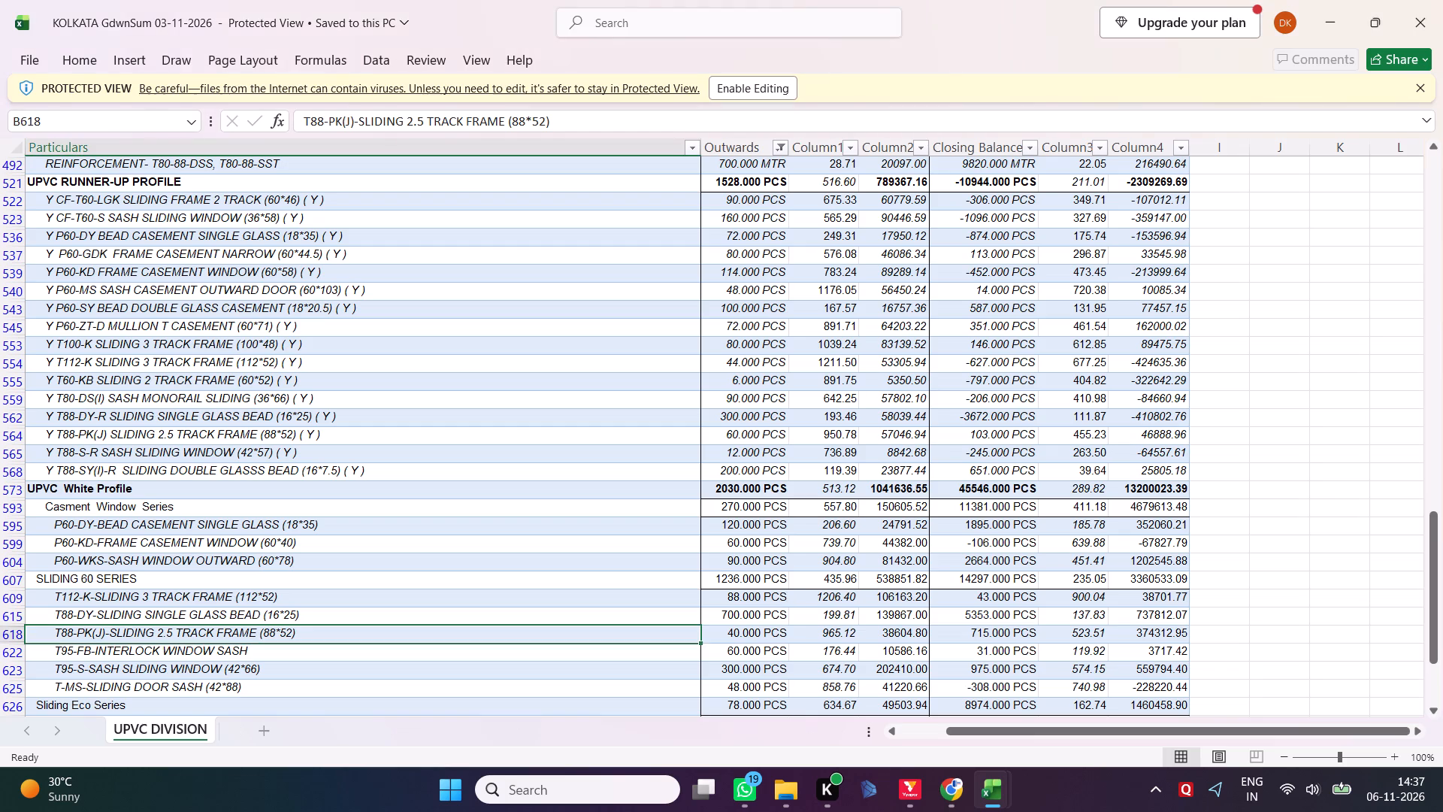
key(alt+Tab)
text(40)
key(Return)
Enter 60 as the 3-11-26 sale of white interlock window sash T95-FB, matching the godown summary's outwards.
key(alt+Tab)
key(Down)
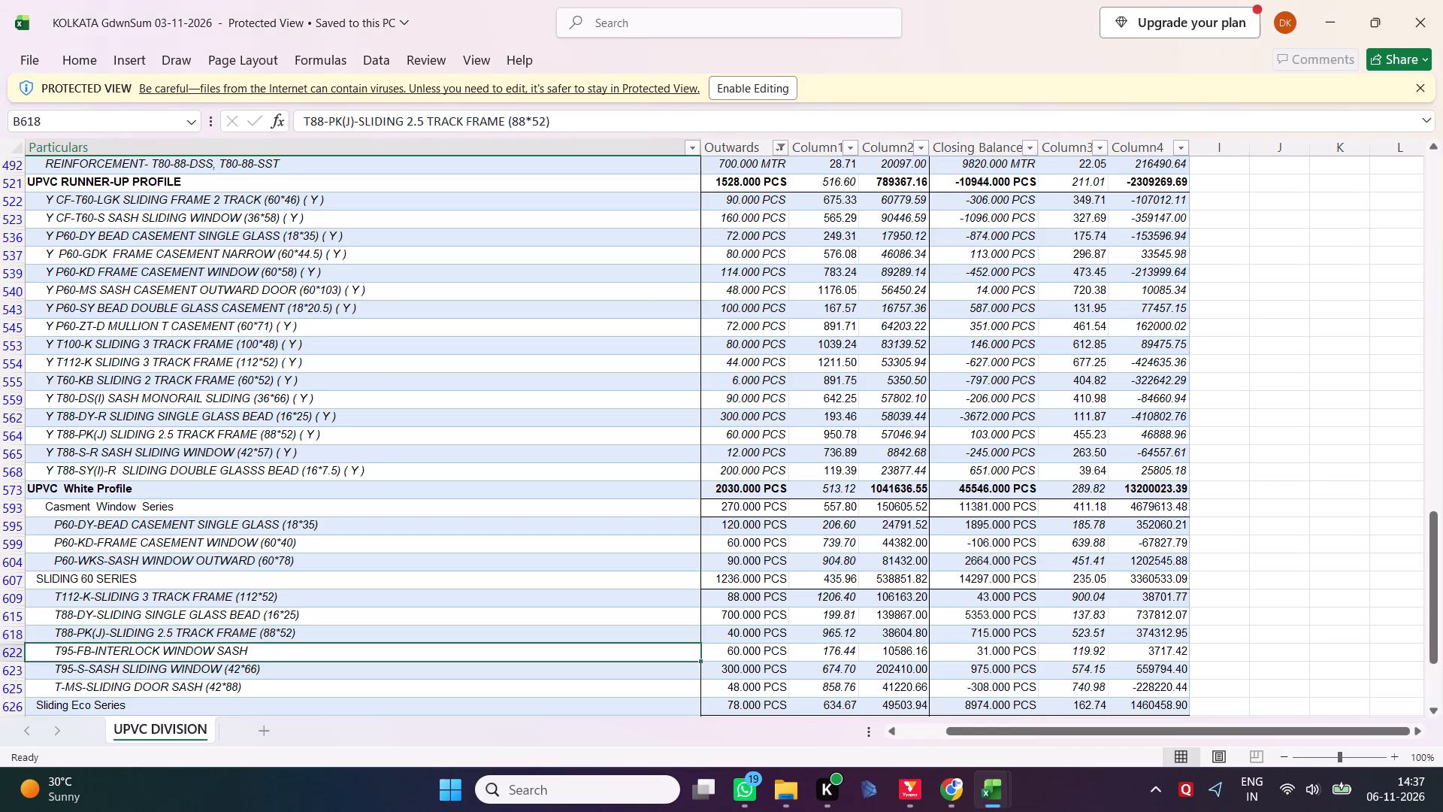
key(alt+Tab)
key(Down)
key(Down)
key(Down)
key(Down)
key(Down)
key(Down)
key(Down)
key(Down)
key(Down)
key(Down)
key(Down)
key(Down)
key(Down)
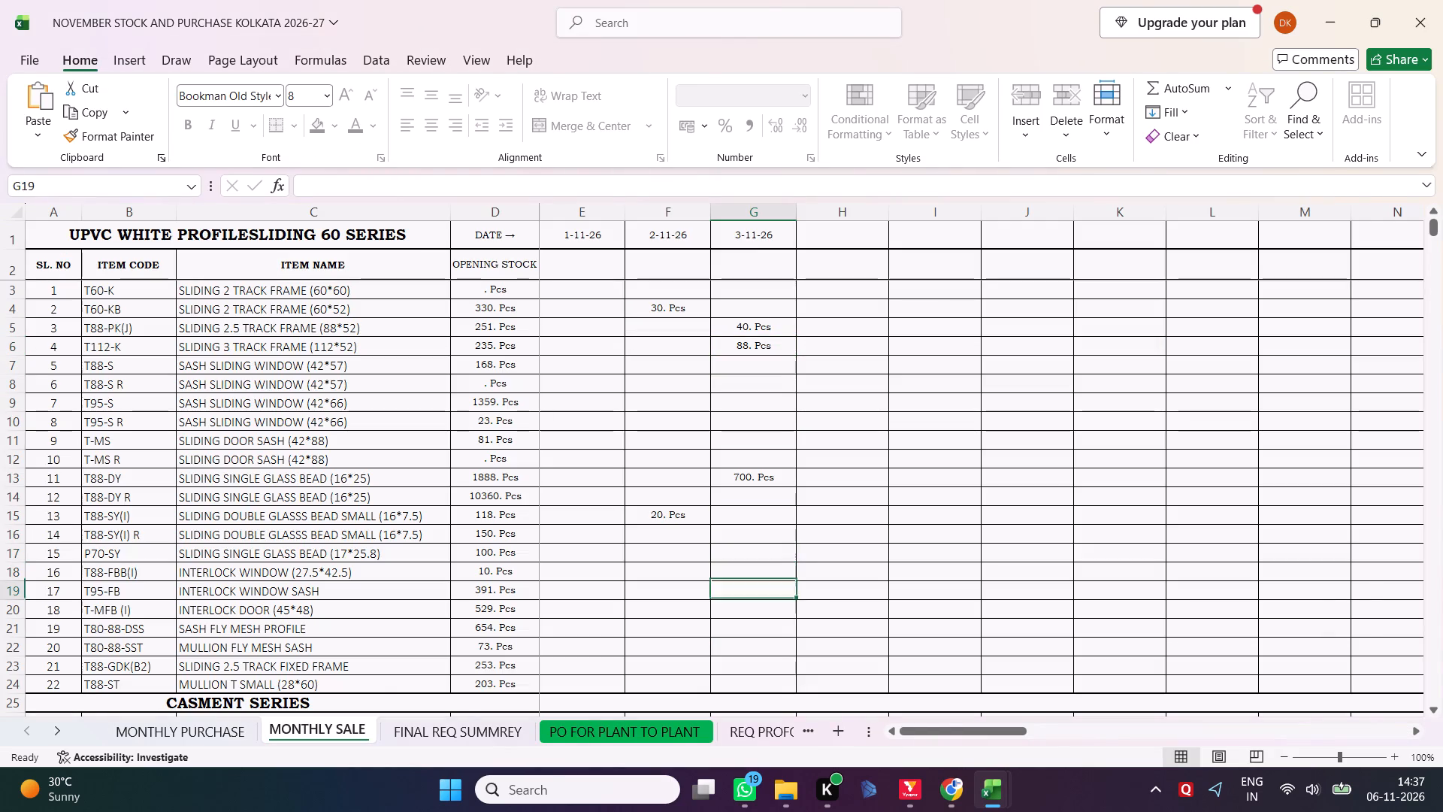
key(alt+Tab)
key(alt+Tab)
text(60)
key(Return)
Enter 300 as the 3-11-26 sale of white sash sliding window T95-S, matching the godown summary's outwards.
key(alt+Tab)
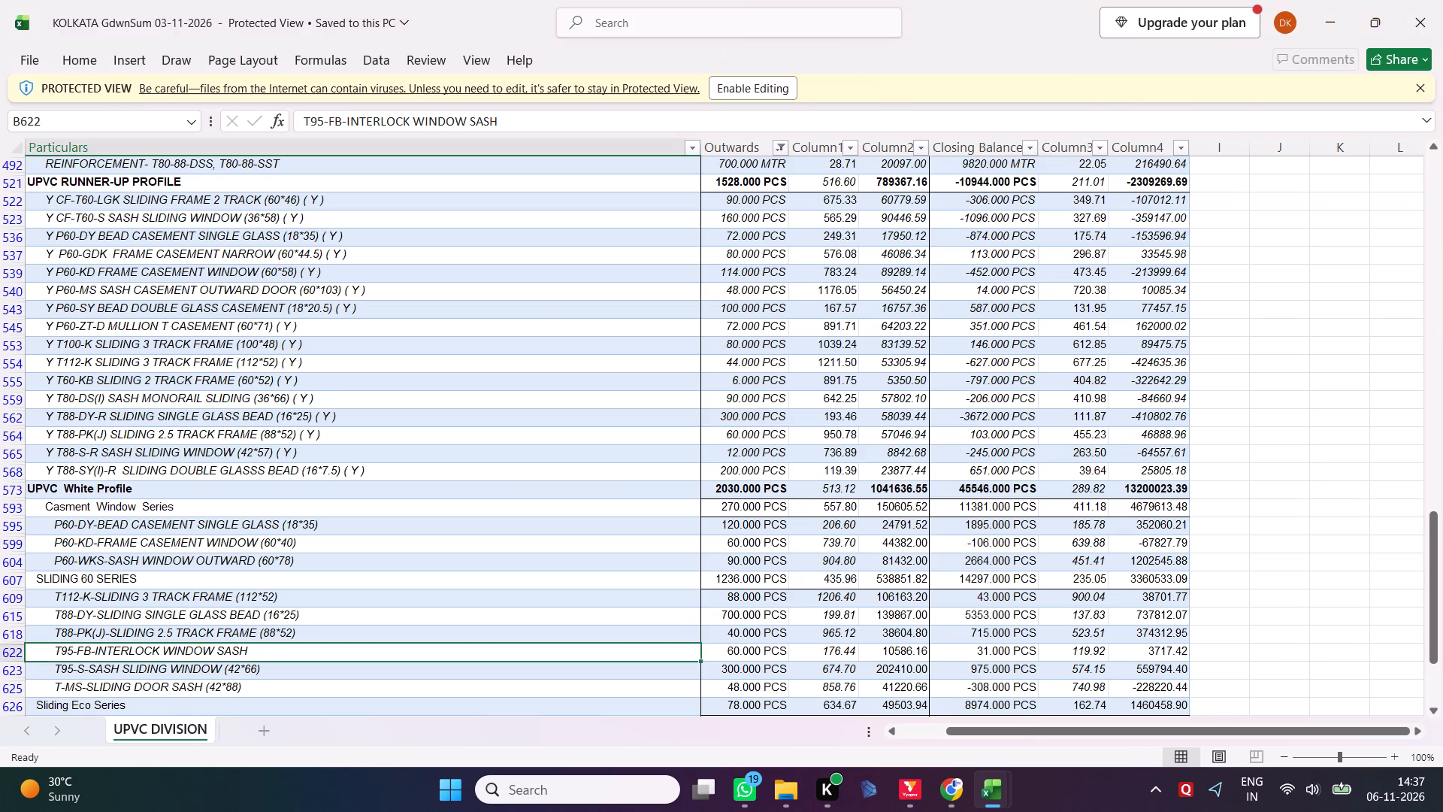
key(Down)
key(alt+Tab)
key(Up)
key(Up)
key(Up)
key(Up)
key(Up)
key(Up)
key(Up)
key(Up)
key(Up)
key(Up)
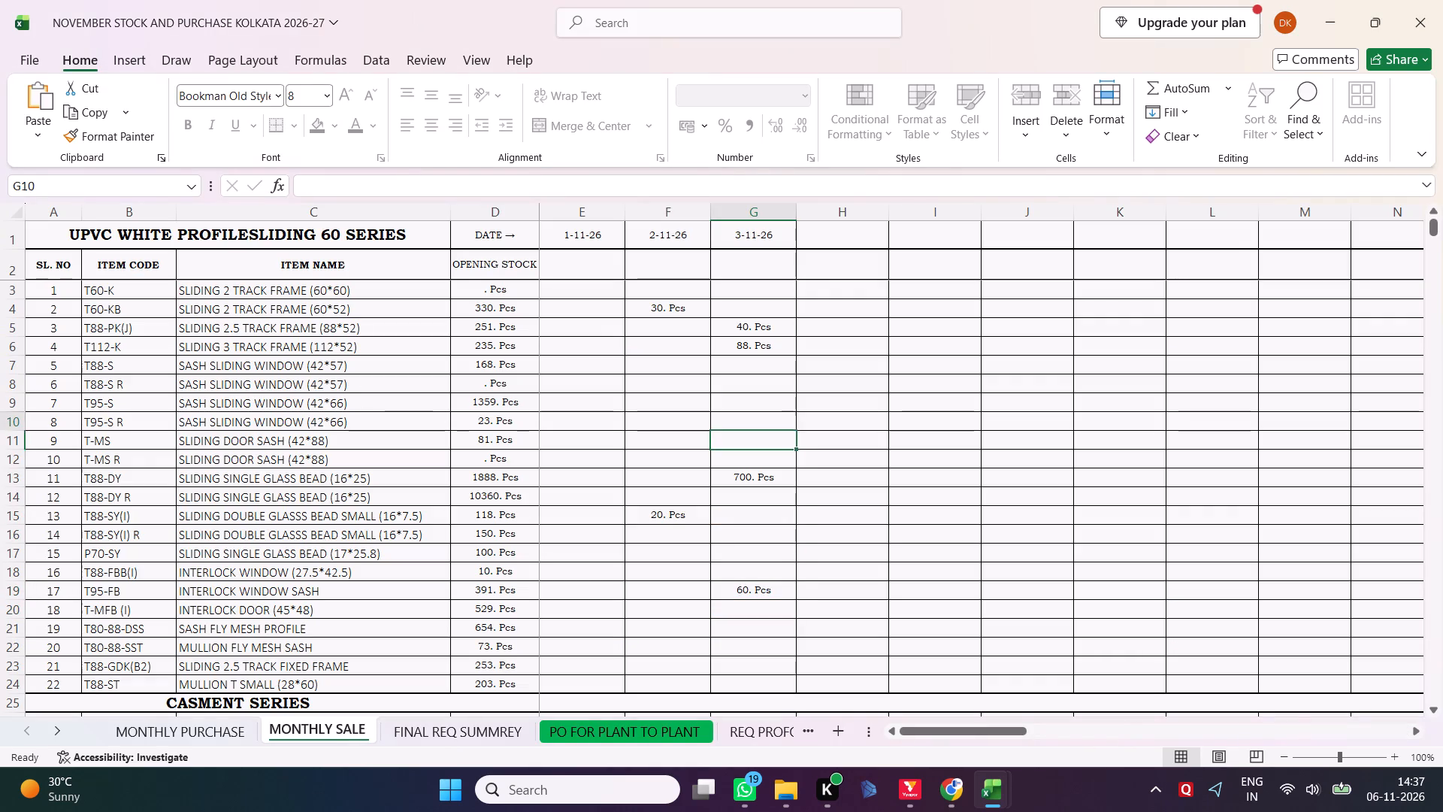
key(Up)
key(alt+Tab)
key(alt+Tab)
key(2)
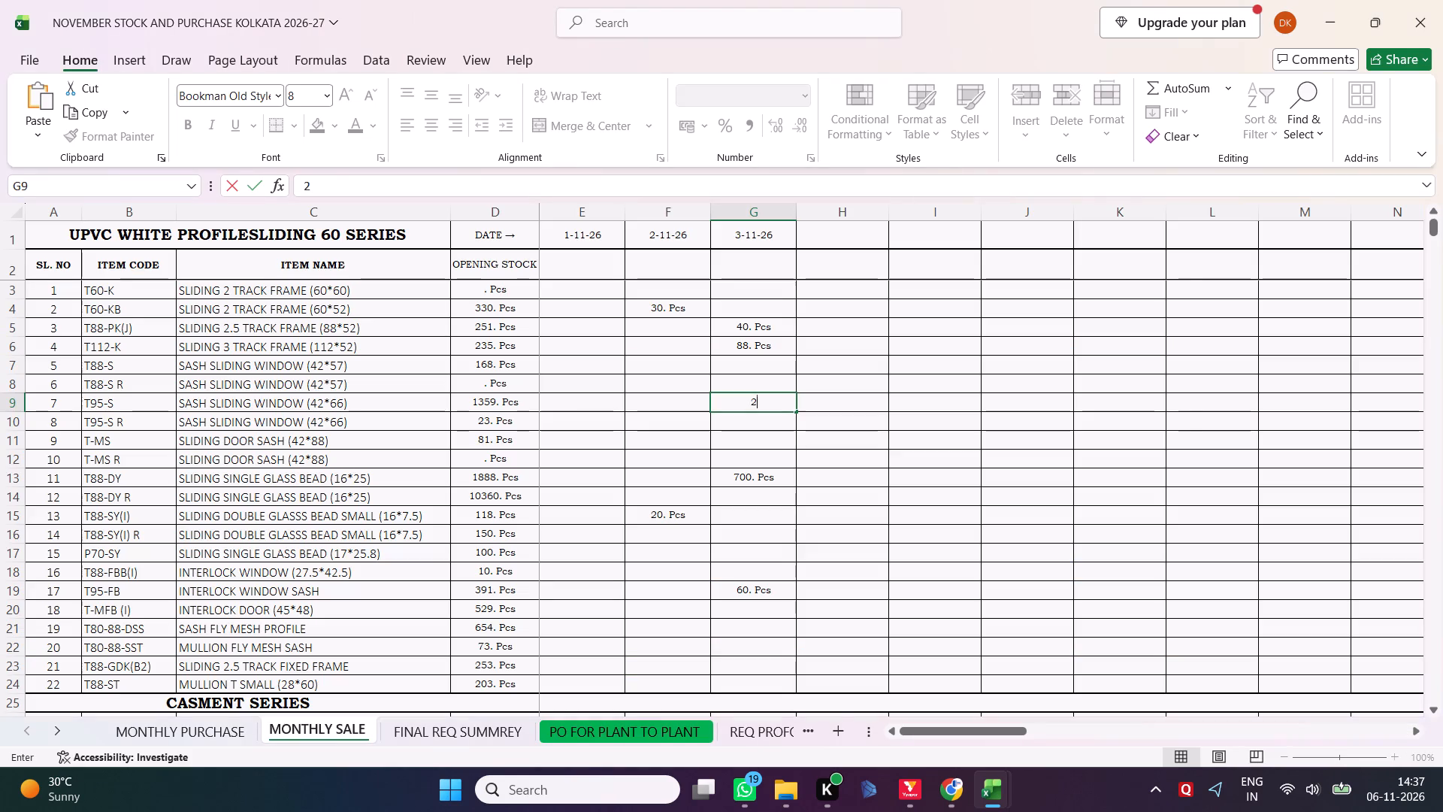
key(BackSpace)
text(300)
key(Return)
Enter 48 as the 3-11-26 sale of white sliding door sash T-MS, matching the godown summary's outwards.
key(alt+Tab)
key(Down)
key(alt+Tab)
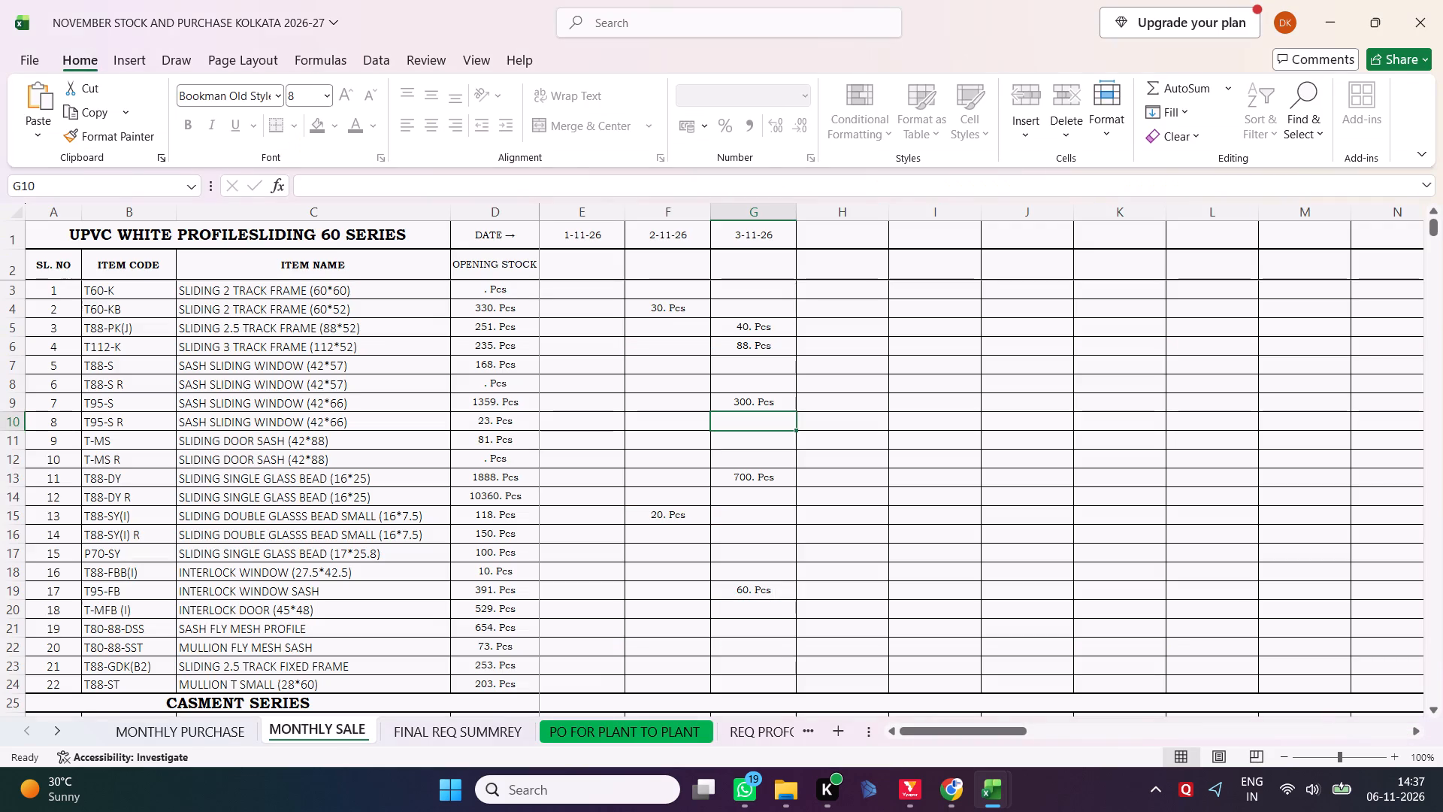
key(Down)
key(alt+Tab)
key(alt+Tab)
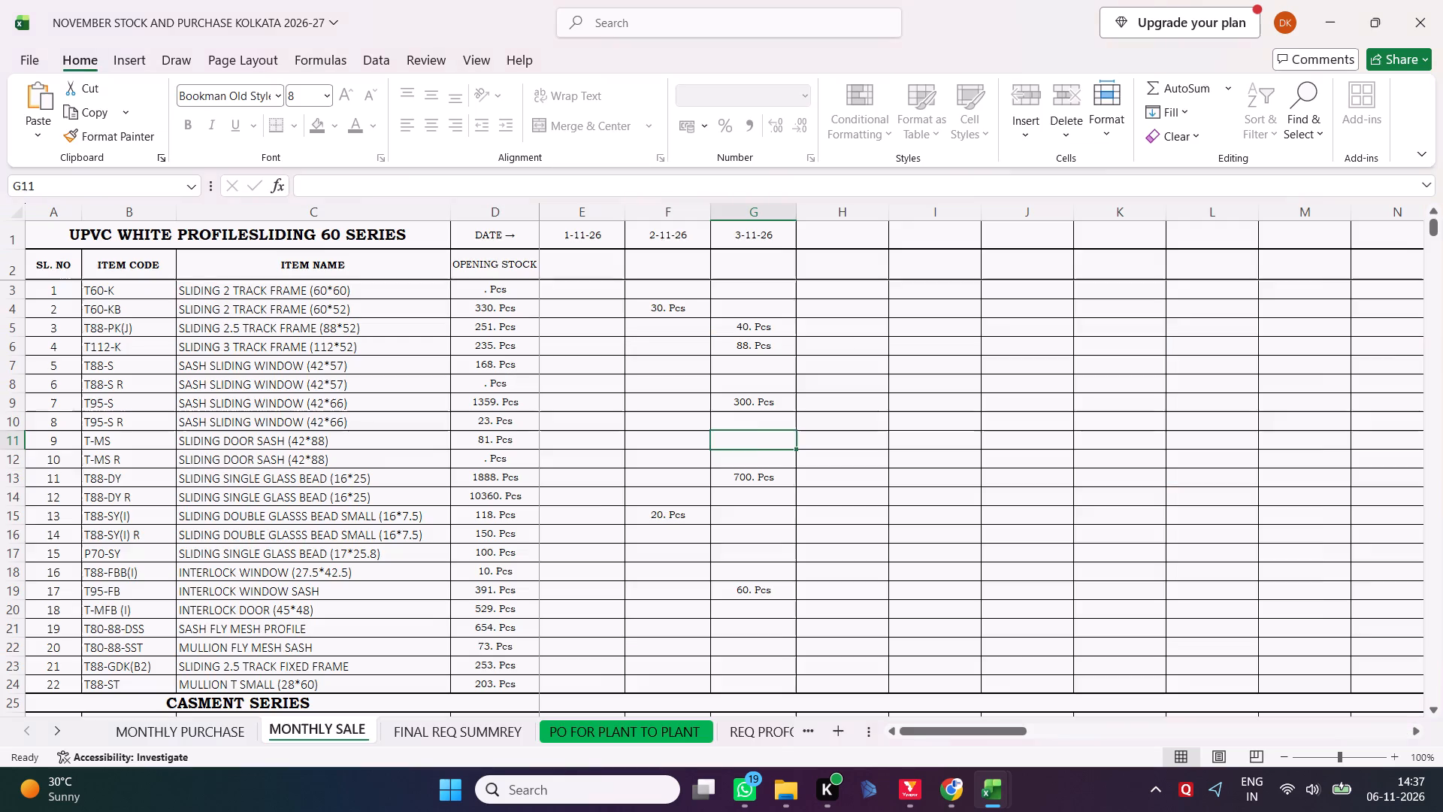
text(48)
key(Return)
Enter 18 as the 3-11-26 sale of white project-series sliding frame 2 track CF-T60-LGK, matching the godown summary's outwards.
key(alt+Tab)
key(alt+Tab)
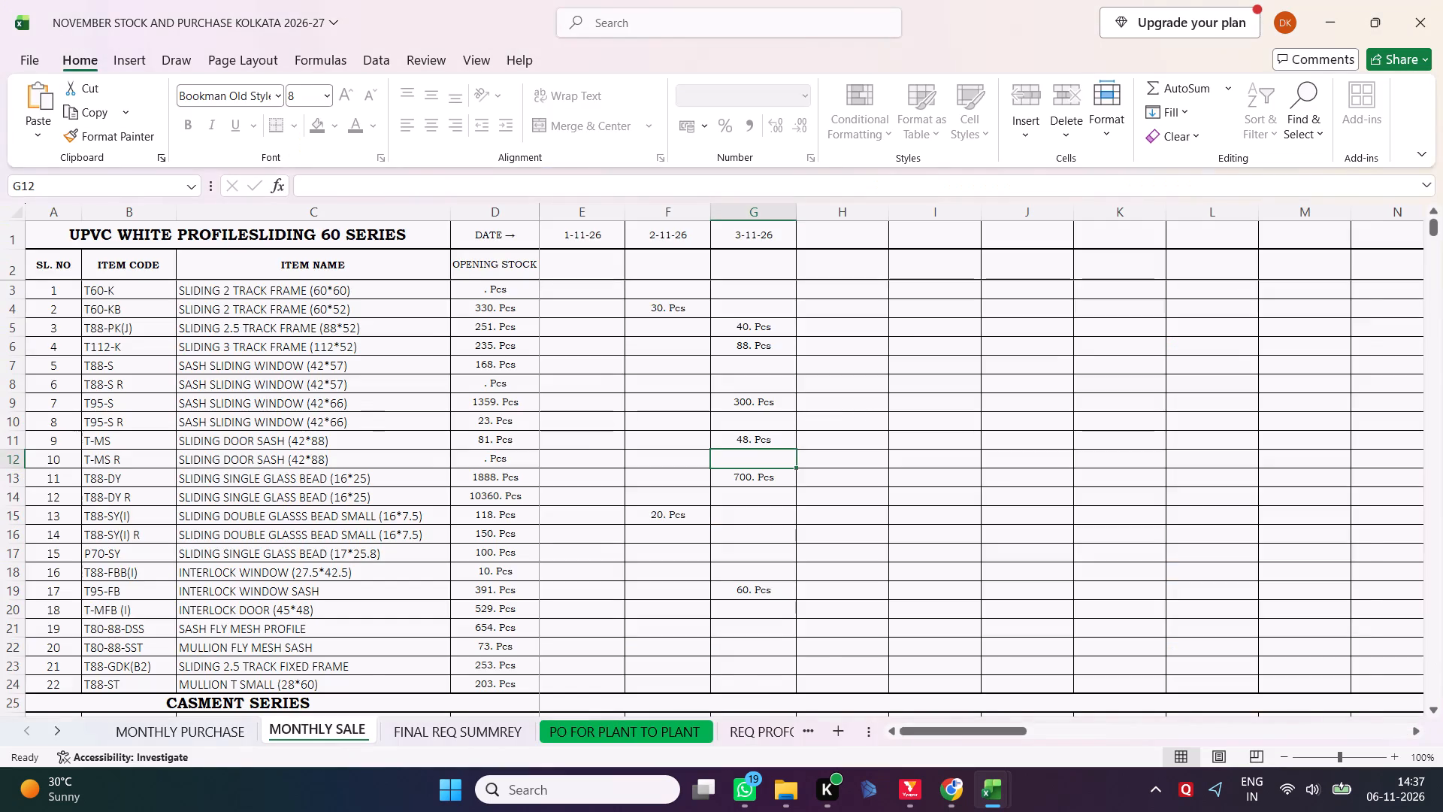
key(alt+Tab)
key(Down)
key(Down)
key(Down)
key(Down)
key(Down)
key(Down)
key(Down)
key(Down)
key(Up)
key(Up)
key(Up)
key(Up)
key(Up)
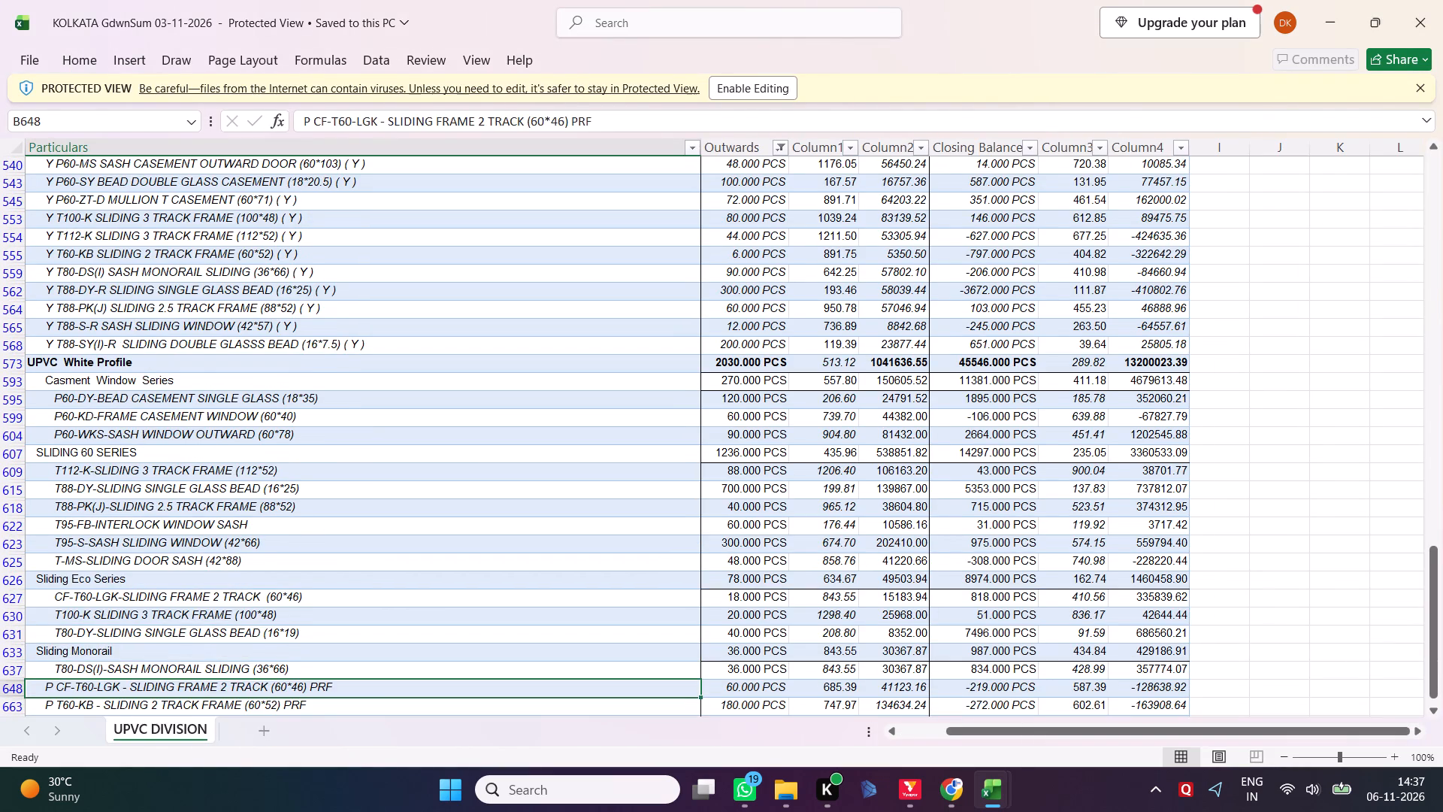
key(Up)
key(alt+Tab)
key(Down)
key(Down)
key(Down)
key(Down)
key(Down)
key(Down)
key(Down)
key(Down)
key(Down)
key(Down)
key(Down)
key(Down)
key(Down)
key(Down)
key(Down)
key(Down)
key(Down)
key(Down)
key(Down)
key(Down)
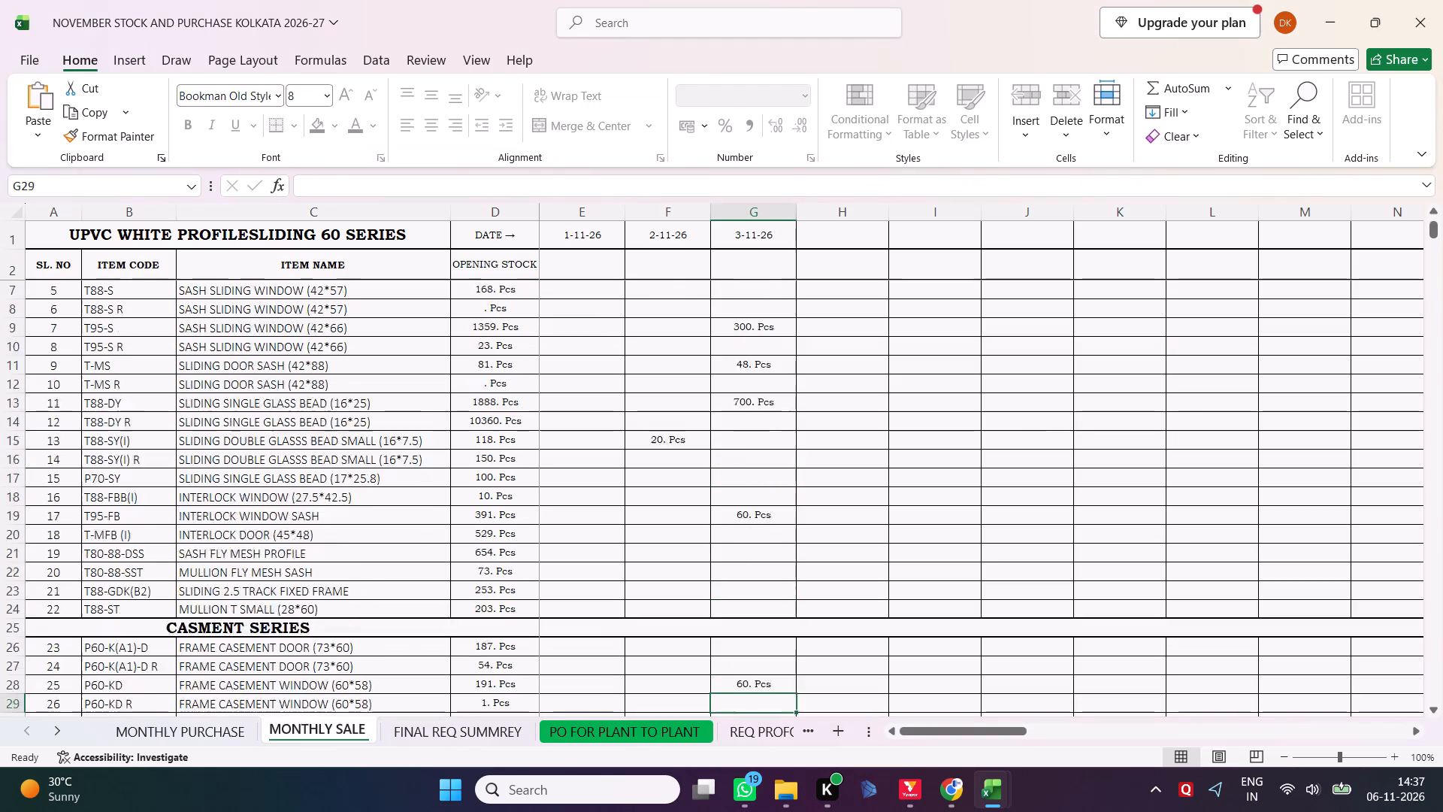
key(Up)
key(Up)
key(Up)
key(Up)
key(Up)
key(Up)
key(Up)
key(Up)
key(Up)
key(Up)
key(Up)
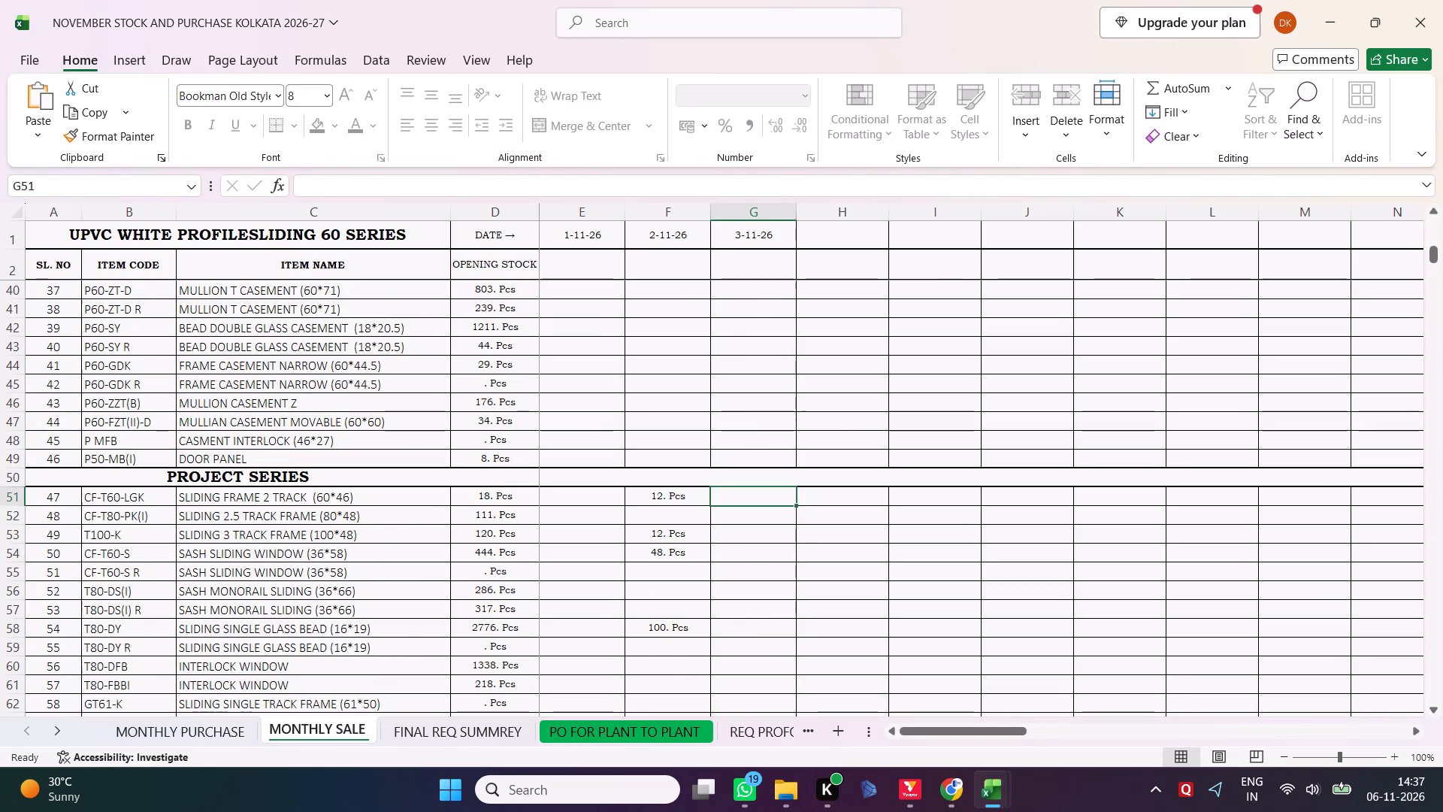
key(alt+Tab)
key(alt+Tab)
text(18)
key(Return)
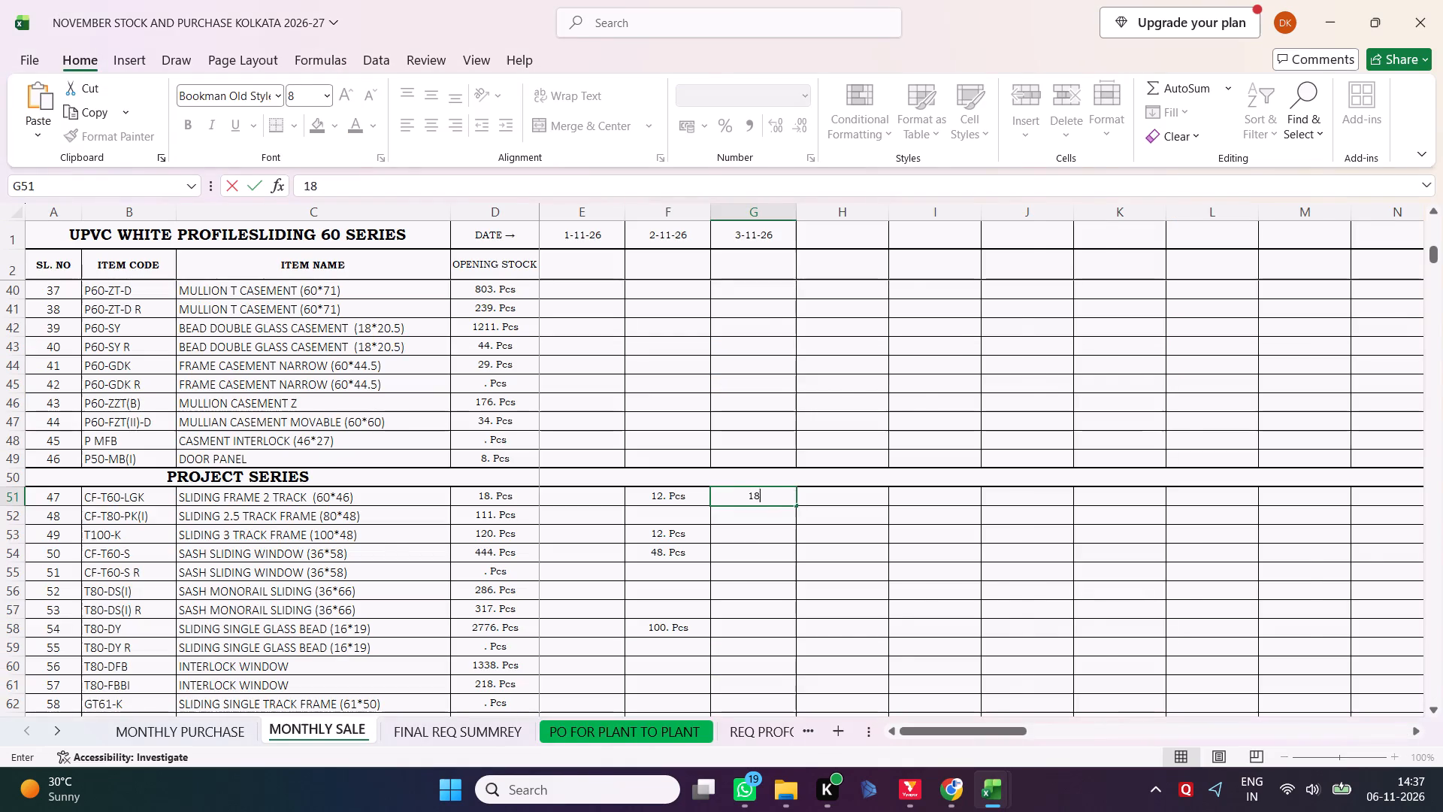
Enter 20 as the 3-11-26 sale of white project-series sliding 3 track frame T100-K, matching the godown summary's outwards.
key(alt+Tab)
key(Down)
key(alt+Tab)
key(Down)
key(Down)
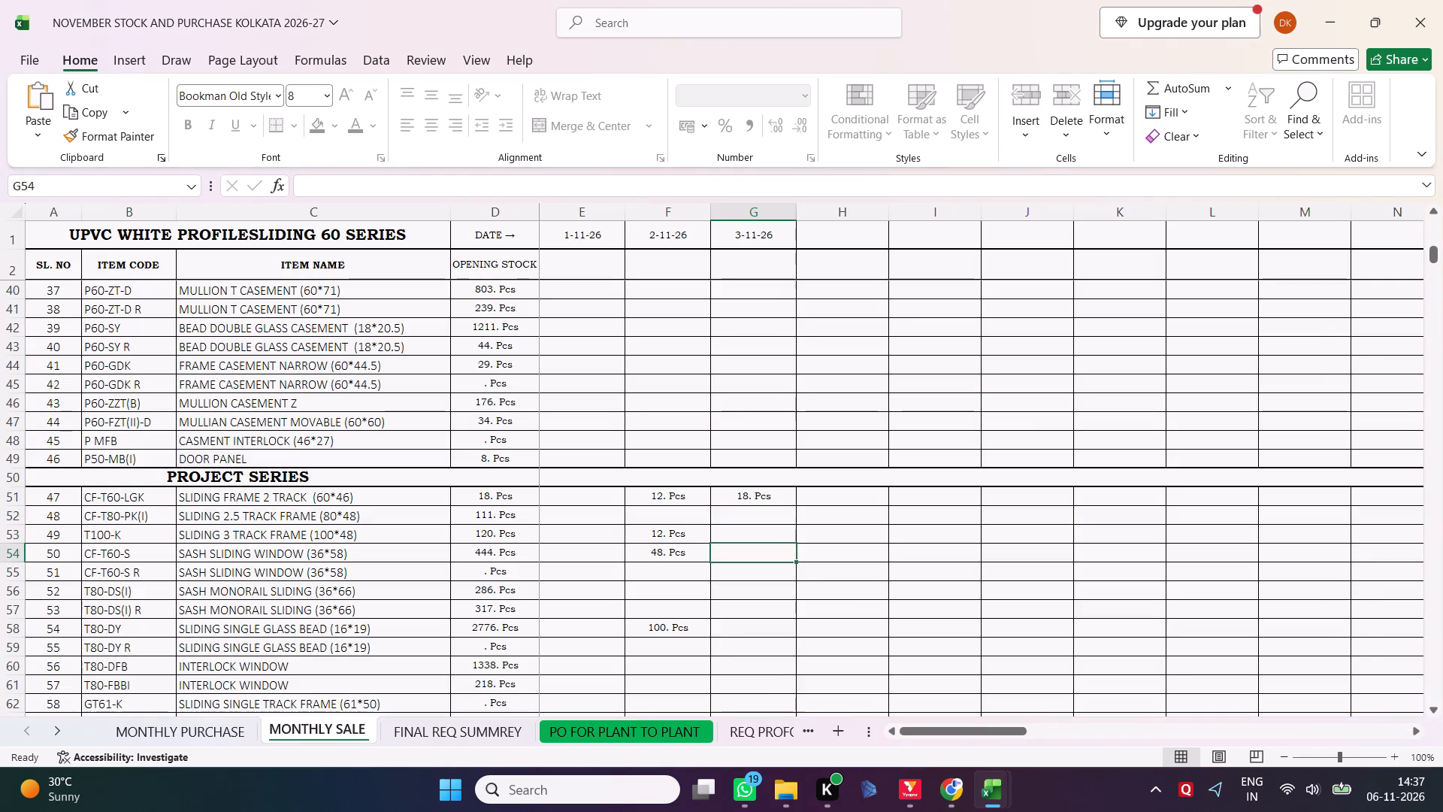
key(Up)
key(alt+Tab)
key(alt+Tab)
text(20)
key(Return)
Enter 40 as the 3-11-26 sale of white project-series sliding single glass bead T80-DY, matching the godown summary's outwards.
key(alt+Tab)
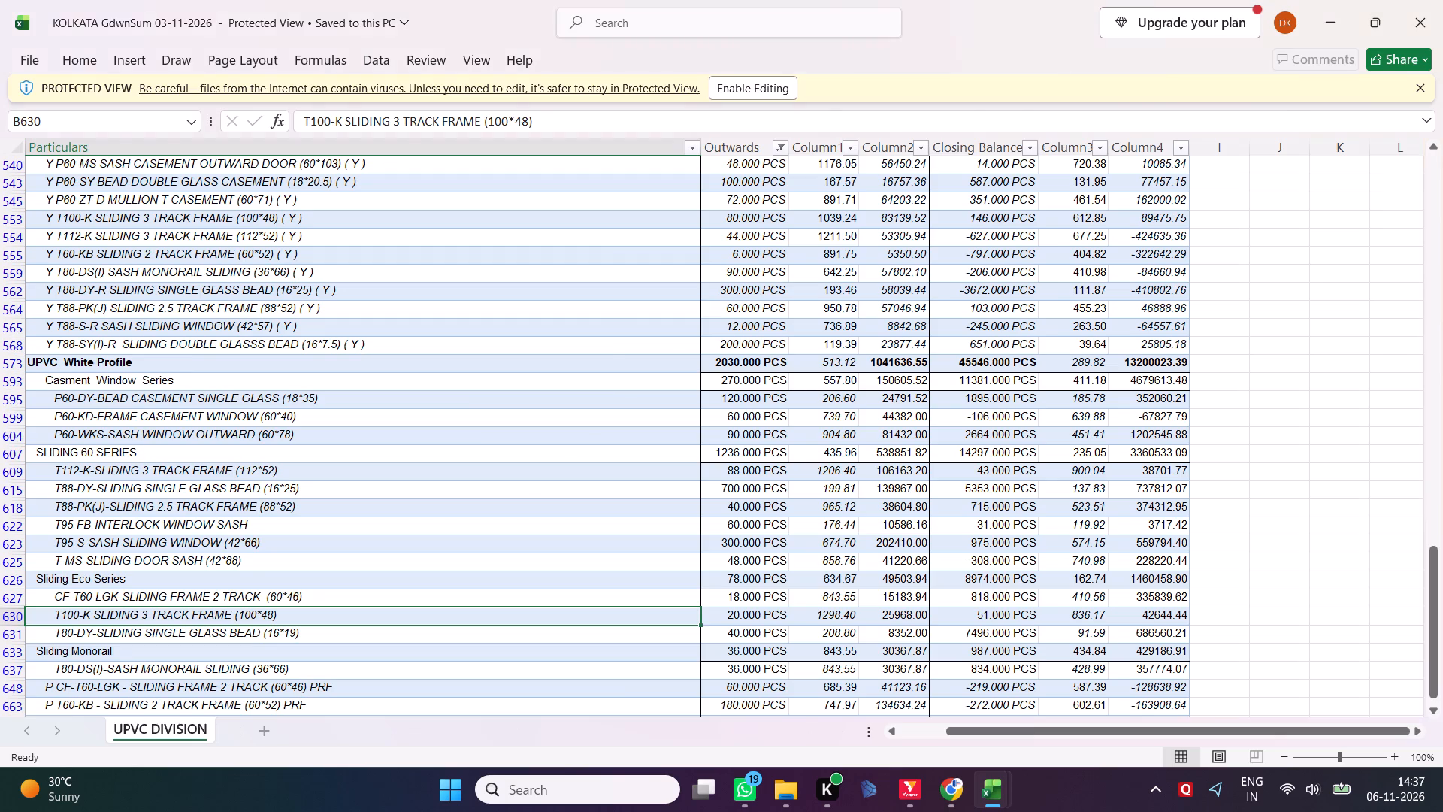
key(Down)
key(alt+Tab)
key(Up)
key(Down)
key(Down)
key(Down)
key(Down)
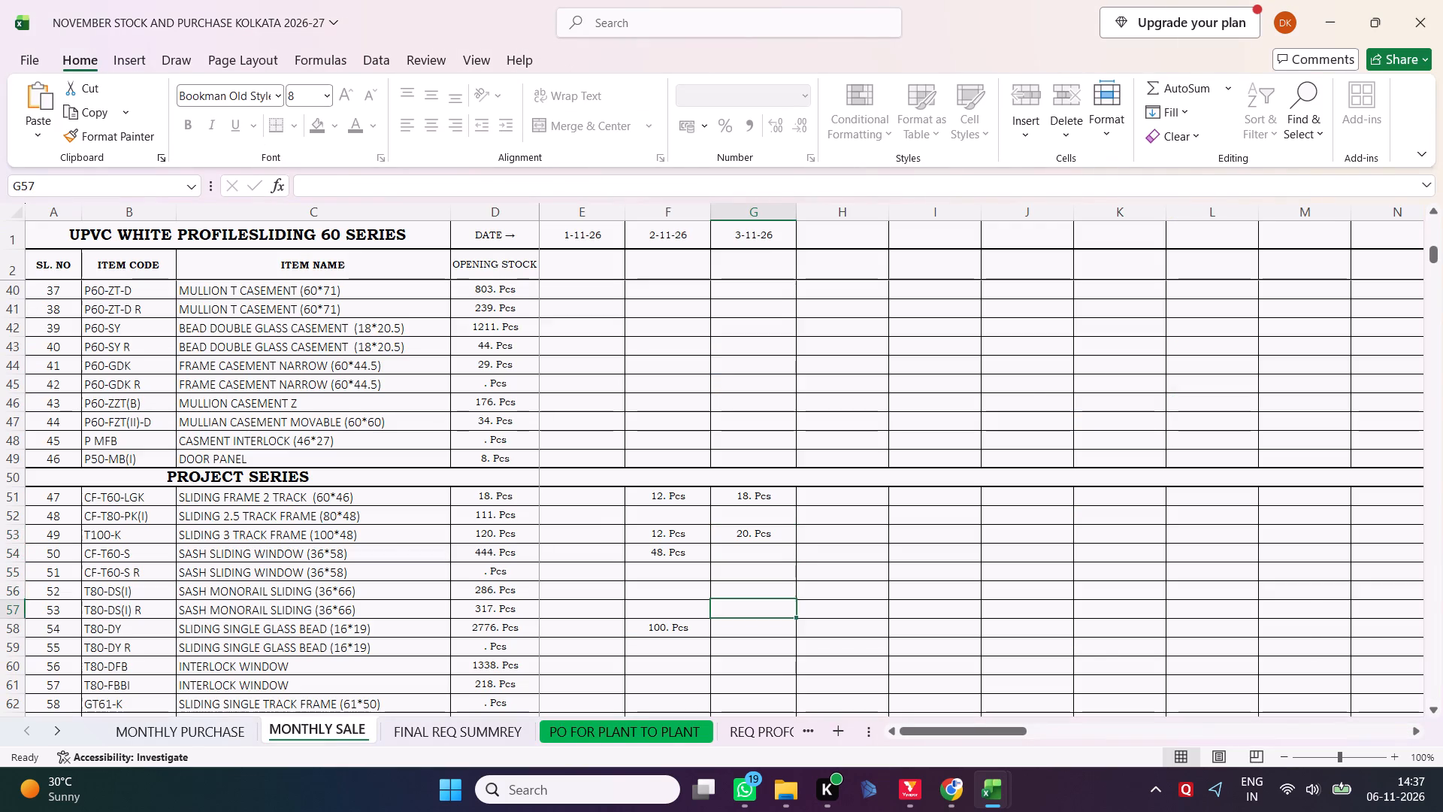
key(Down)
key(alt+Tab)
key(alt+Tab)
text(40)
key(Return)
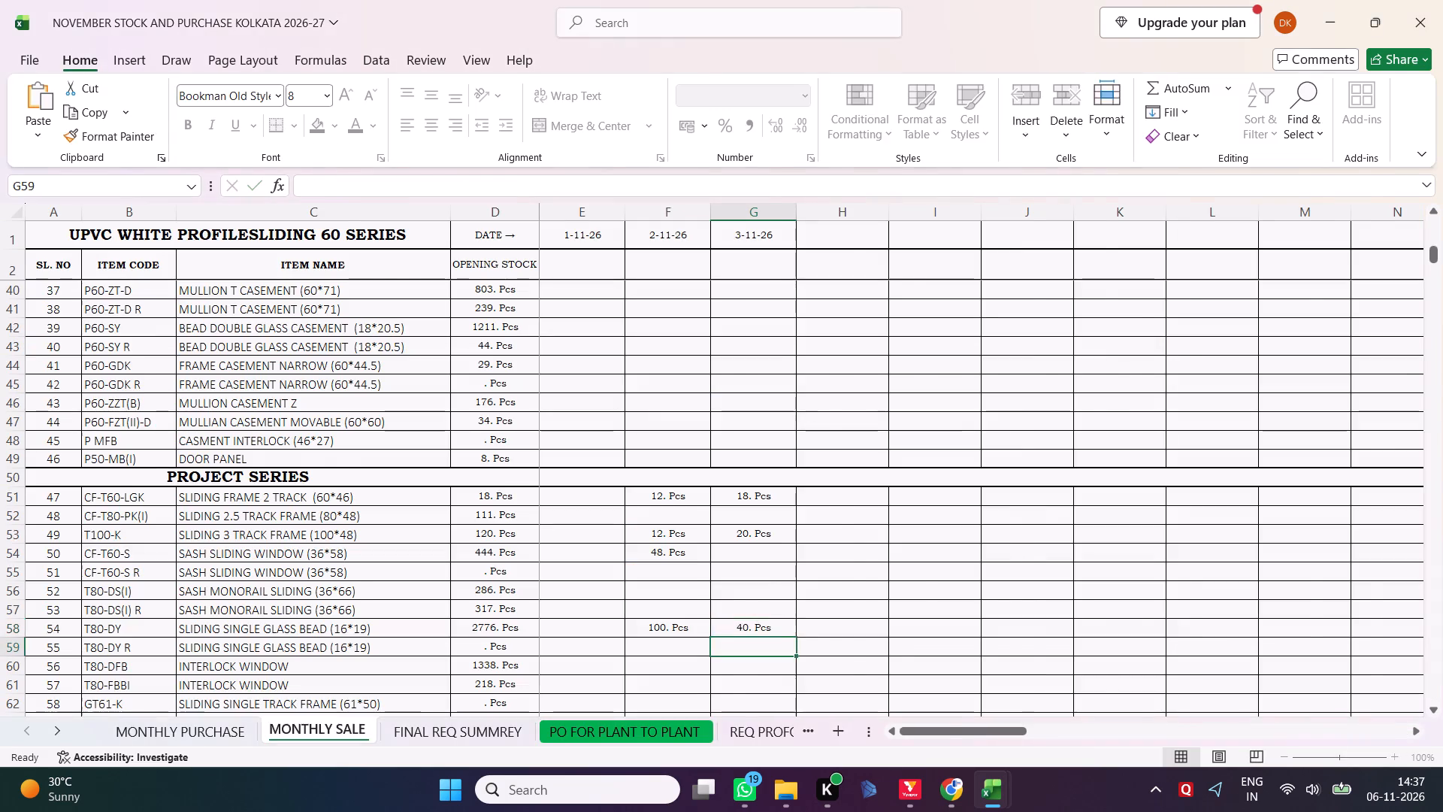
Enter 36 as the 3-11-26 sale of white sash monorail sliding T80-DS(I), matching the godown summary's outwards.
key(alt+Tab)
key(Down)
key(Down)
key(alt+Tab)
key(Up)
key(Up)
key(Up)
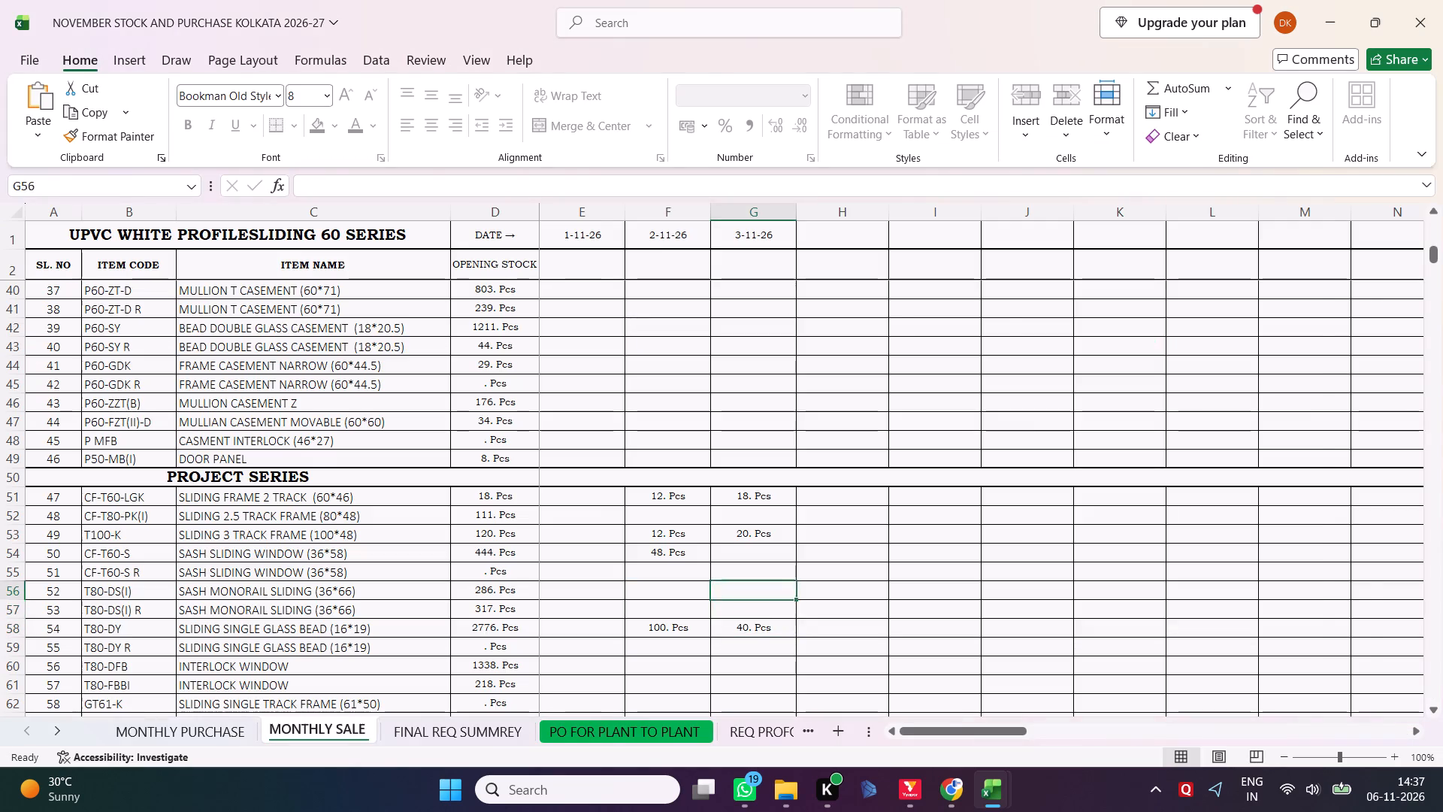
key(alt+Tab)
key(alt+Tab)
text(36)
key(Return)
Review the remaining PRF profile and interlock items at the end of the Kolkata godown summary.
key(alt+Tab)
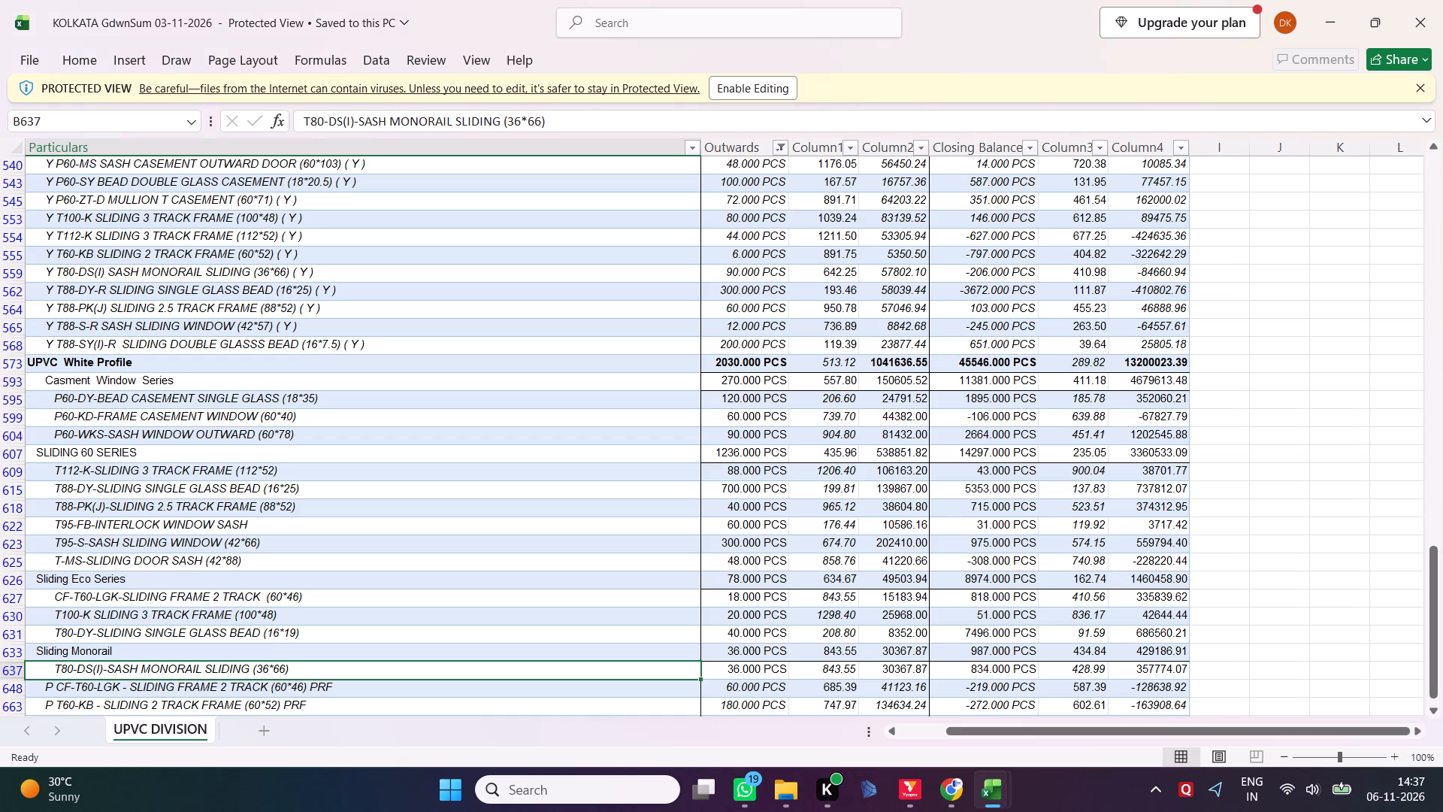
key(Down)
key(Down)
key(Up)
key(Down)
key(Down)
key(Down)
key(Down)
key(Down)
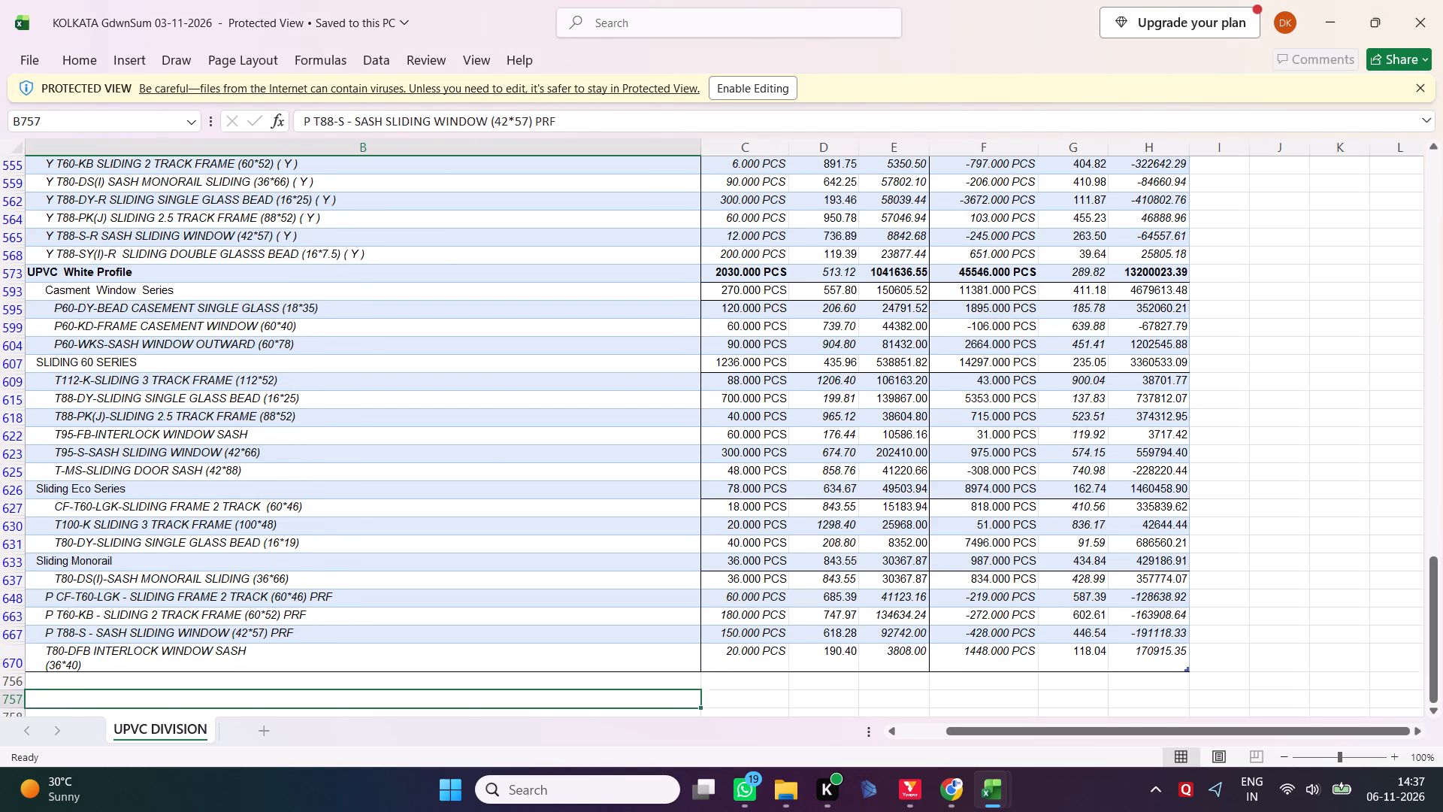
Enter 60 as the 3-11-26 sale of PRF project-series sliding 2 track frame P CF-T60-LGK, matching the godown summary's outwards.
key(Up)
key(Up)
key(Up)
key(Up)
key(Up)
key(Up)
key(Down)
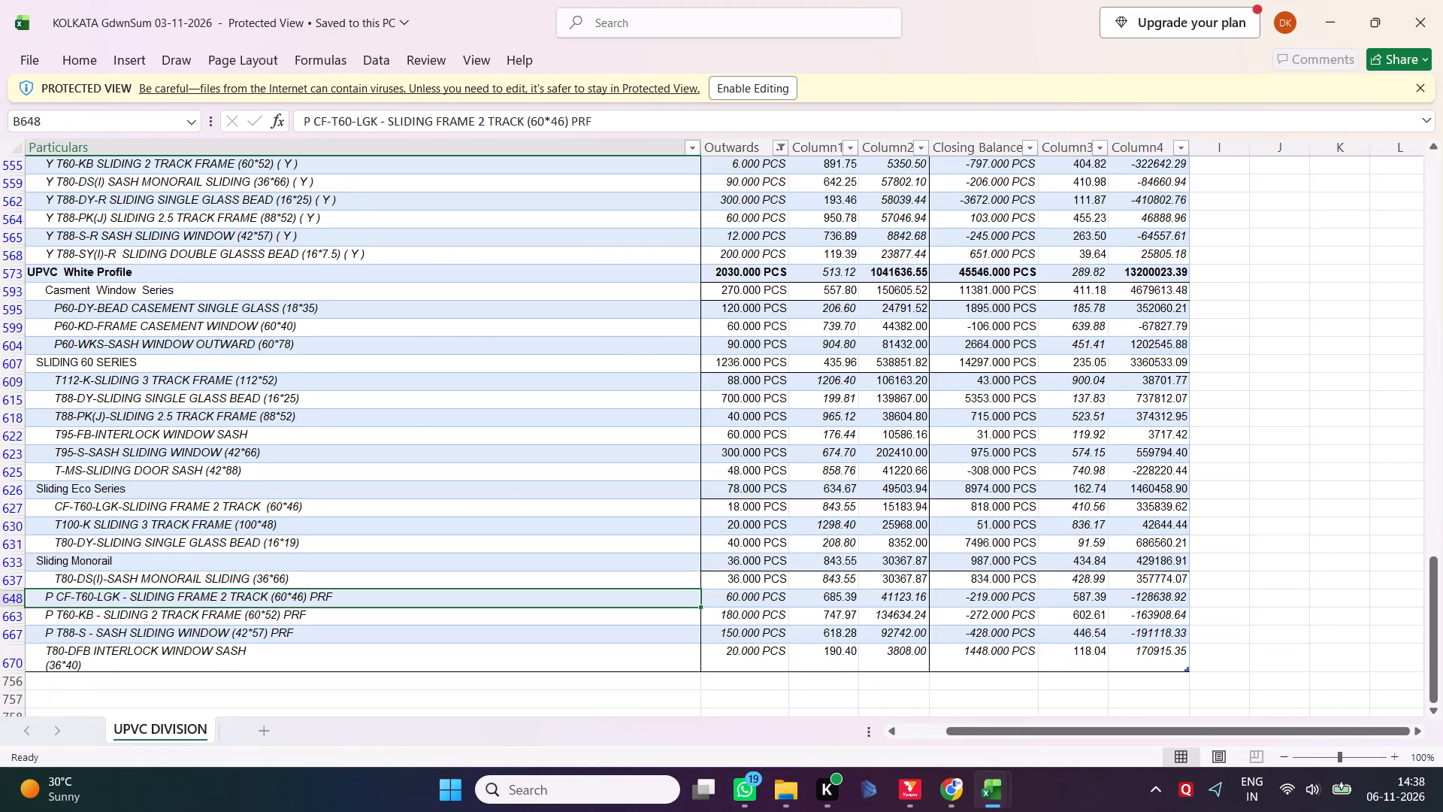
key(alt+Tab)
scroll(786, 592, down, 12)
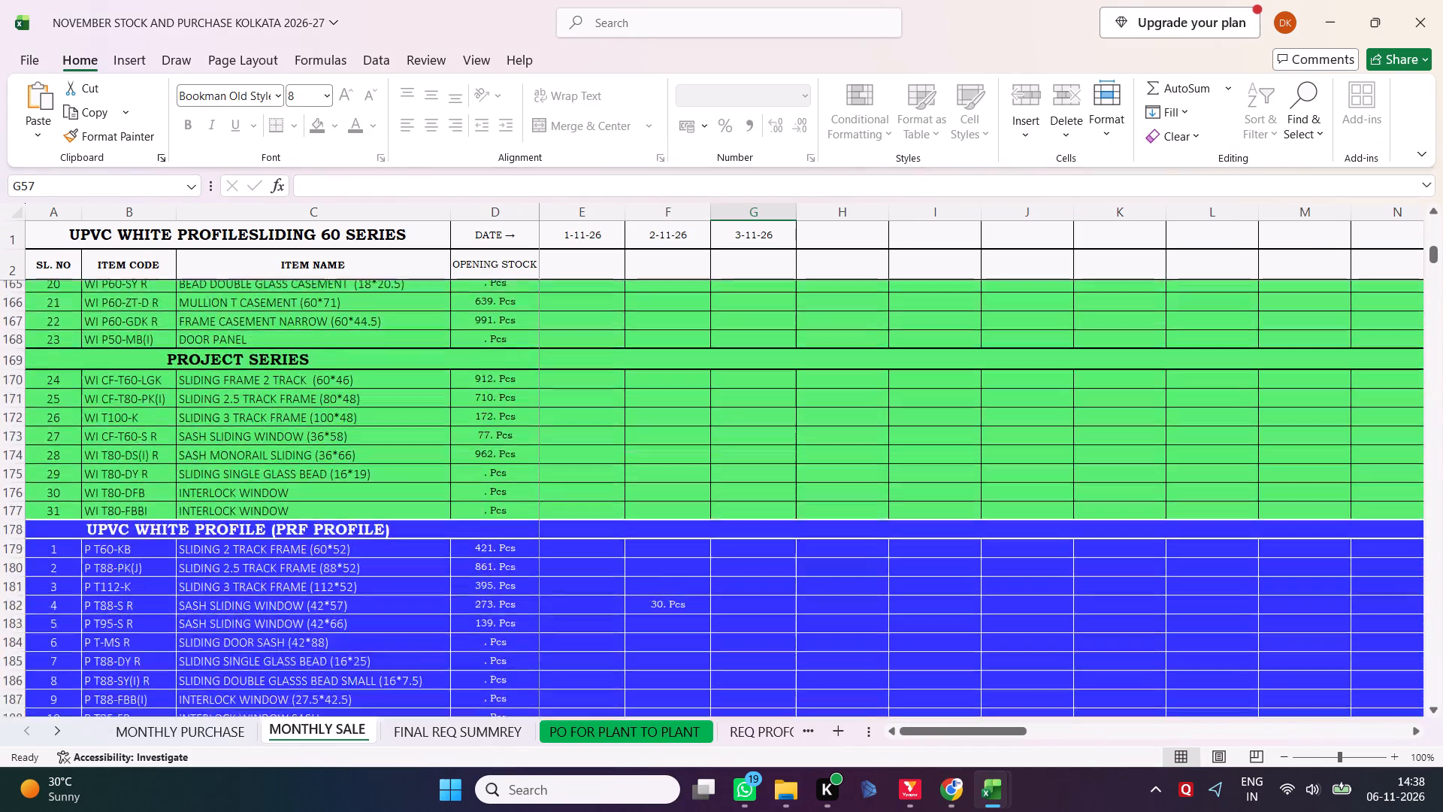
scroll(786, 592, down, 1)
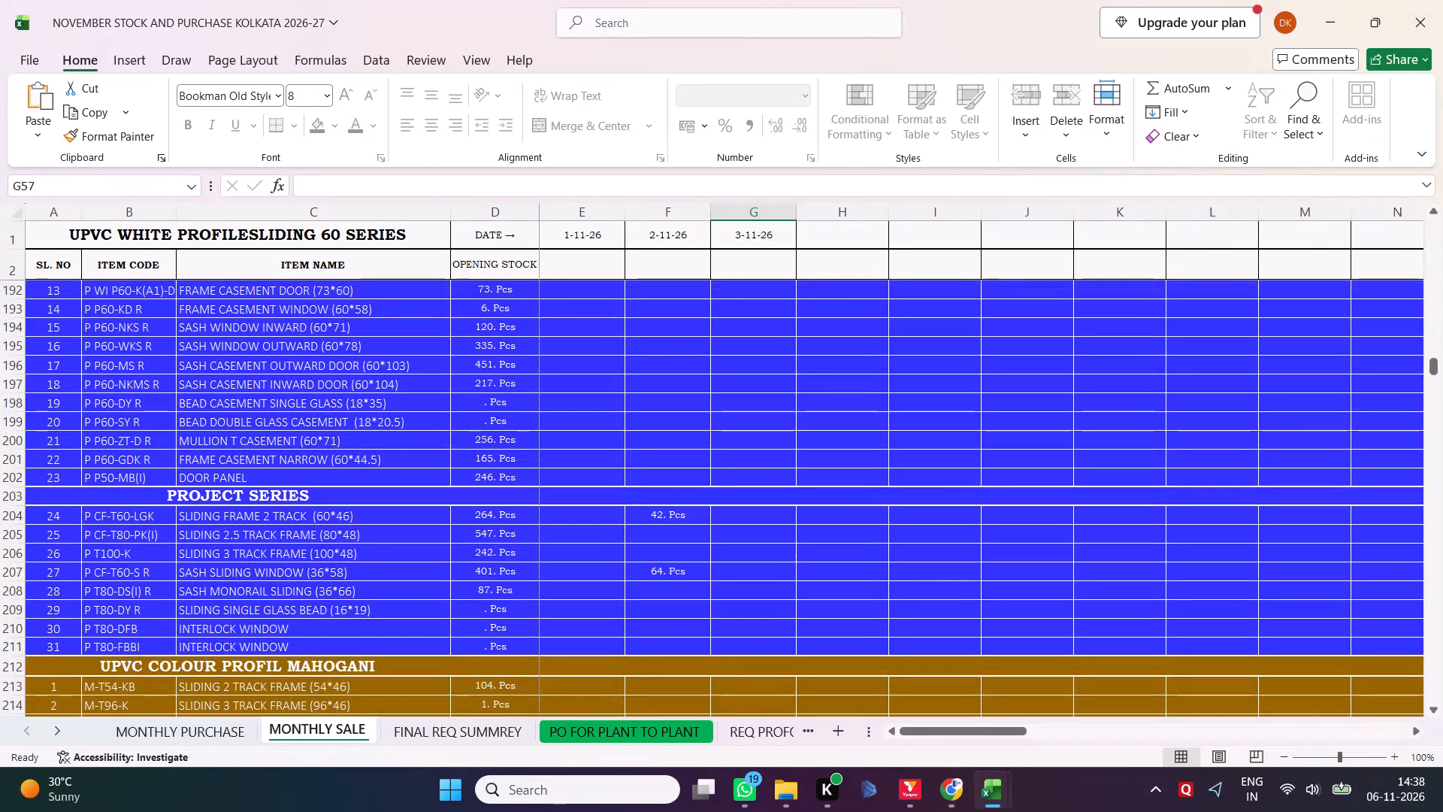
click(744, 515)
text(60)
key(Return)
Enter 180 as the 3-11-26 sale of PRF sliding 2 track frame P T60-KB, matching the godown summary's outwards.
key(alt+Tab)
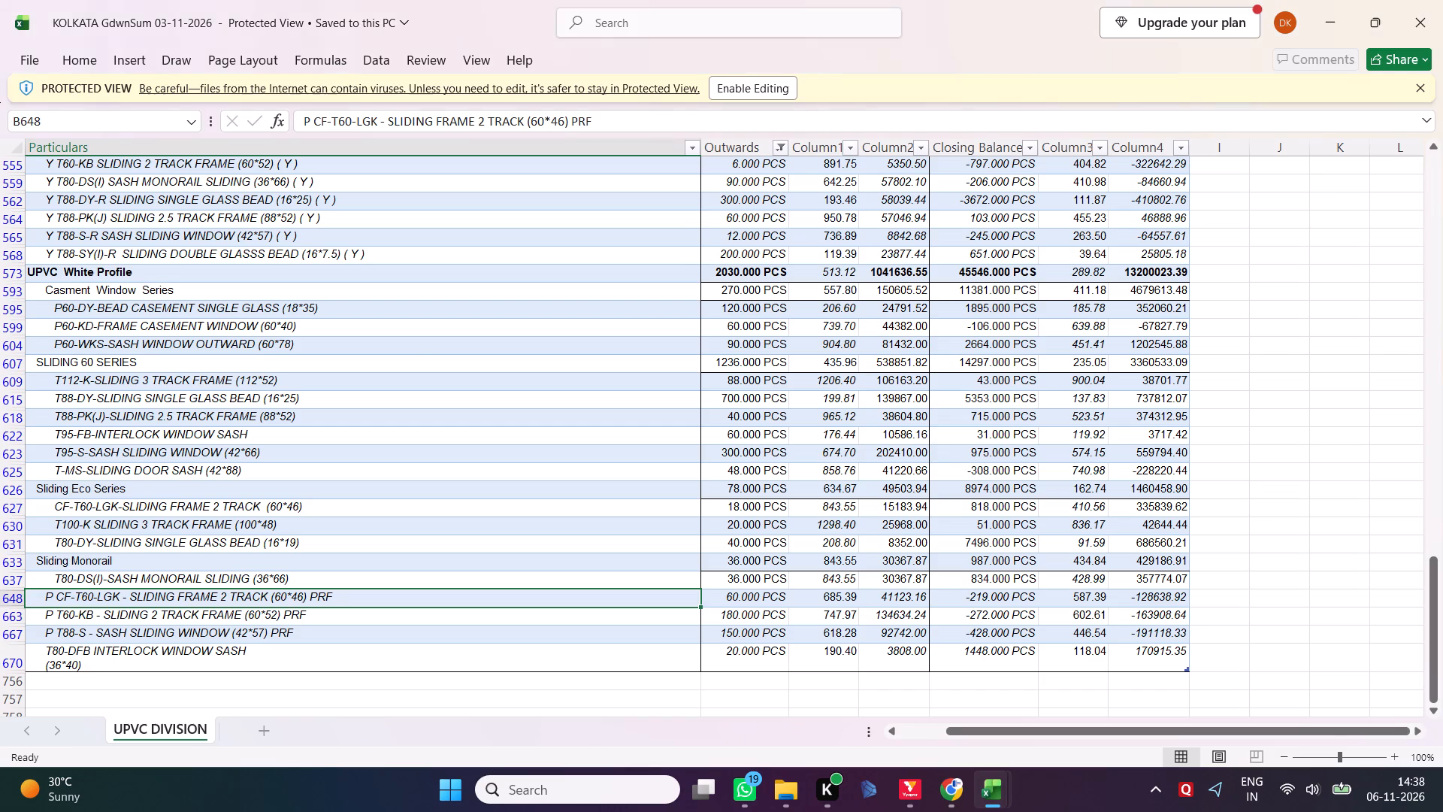
key(Down)
key(alt+Tab)
key(Up)
key(Up)
key(Up)
key(Up)
key(Up)
key(Up)
key(Up)
key(Up)
key(Up)
key(Up)
key(Up)
key(Up)
key(Up)
key(Up)
key(Up)
key(Up)
key(Up)
key(Up)
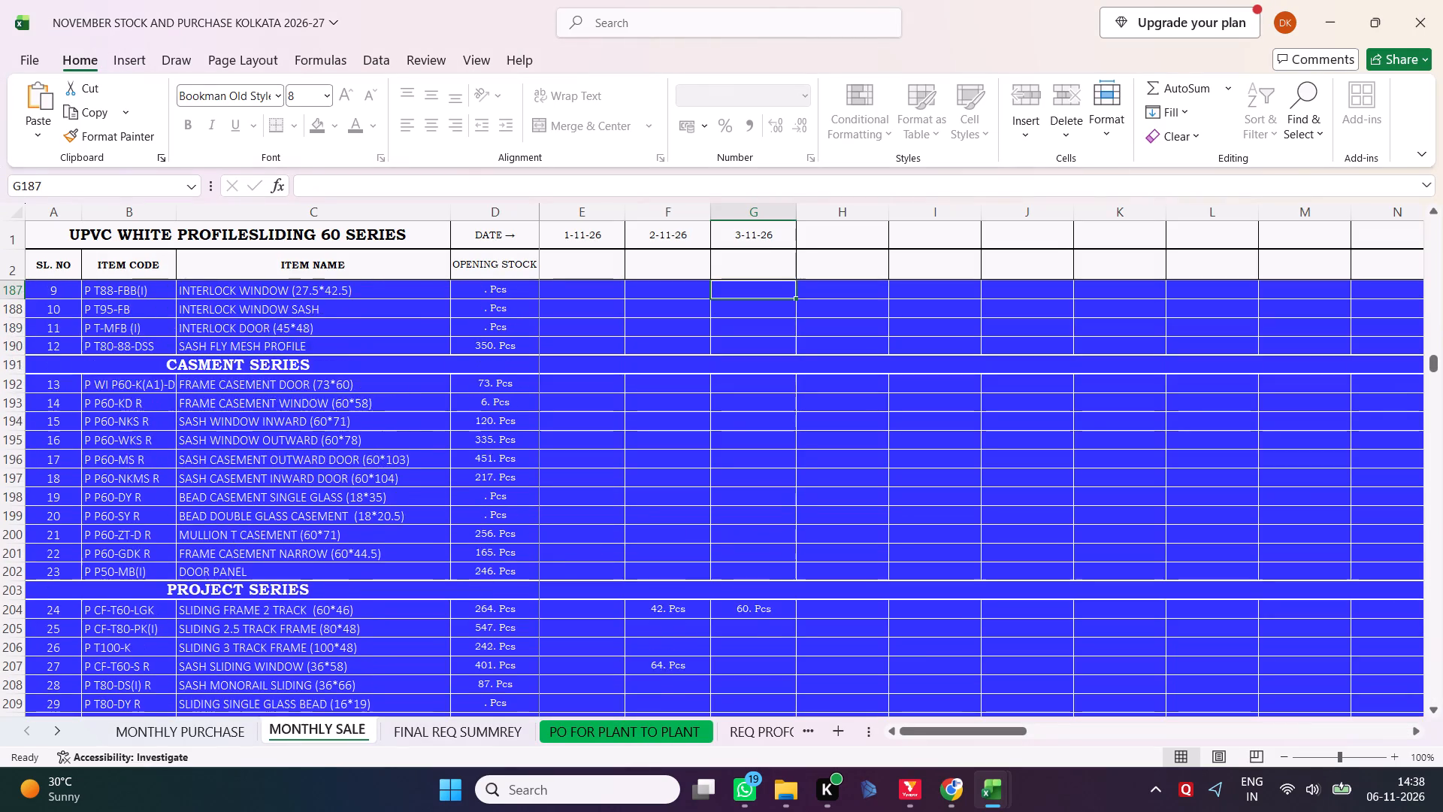
key(Up)
key(Up)
key(Up)
key(Up)
key(Up)
key(Up)
key(Up)
key(Up)
key(Up)
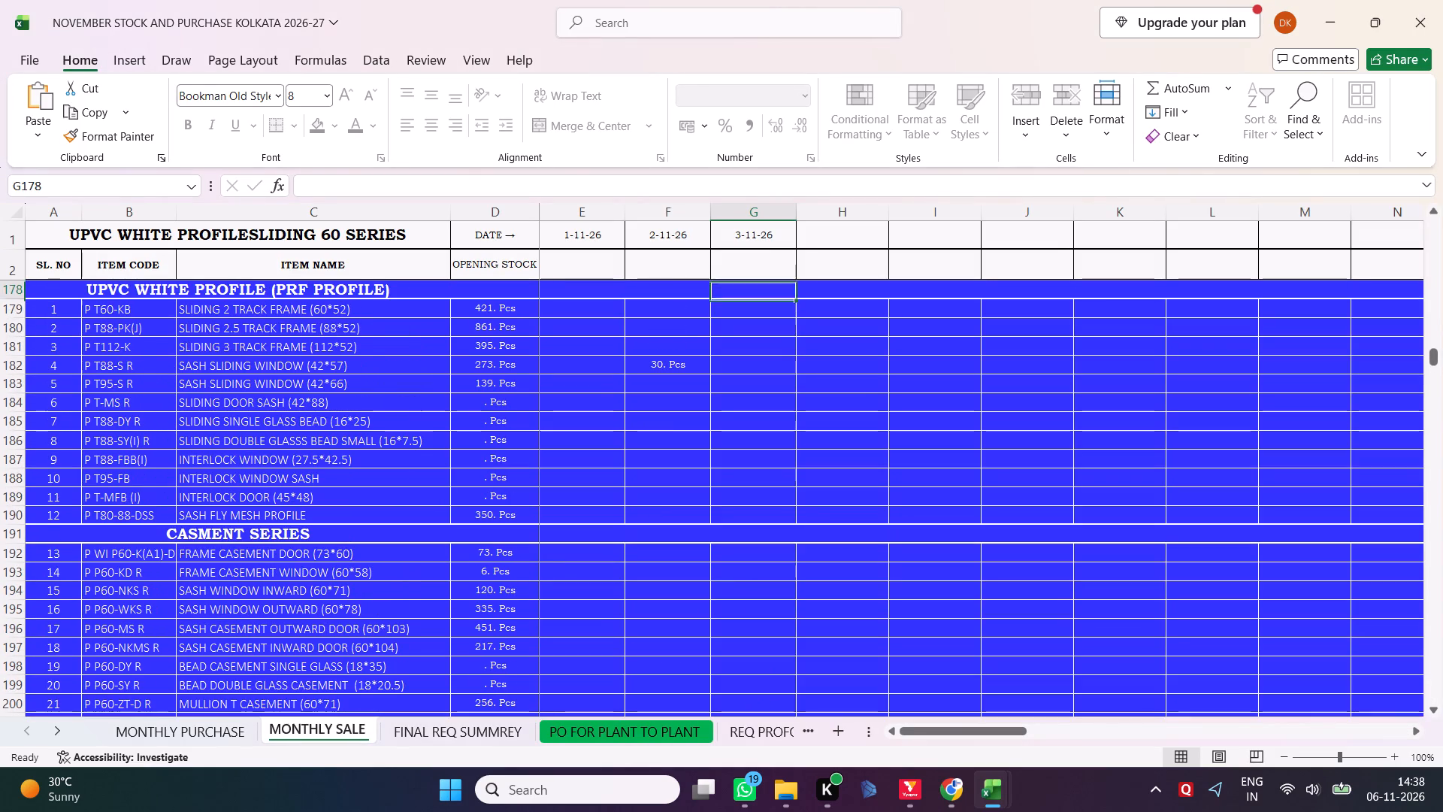
key(Down)
key(alt+Tab)
key(alt+Tab)
text(180)
key(Return)
Enter 150 as the 3-11-26 sale of PRF sash sliding window P T88-S R, matching the godown summary's outwards.
key(alt+Tab)
key(Down)
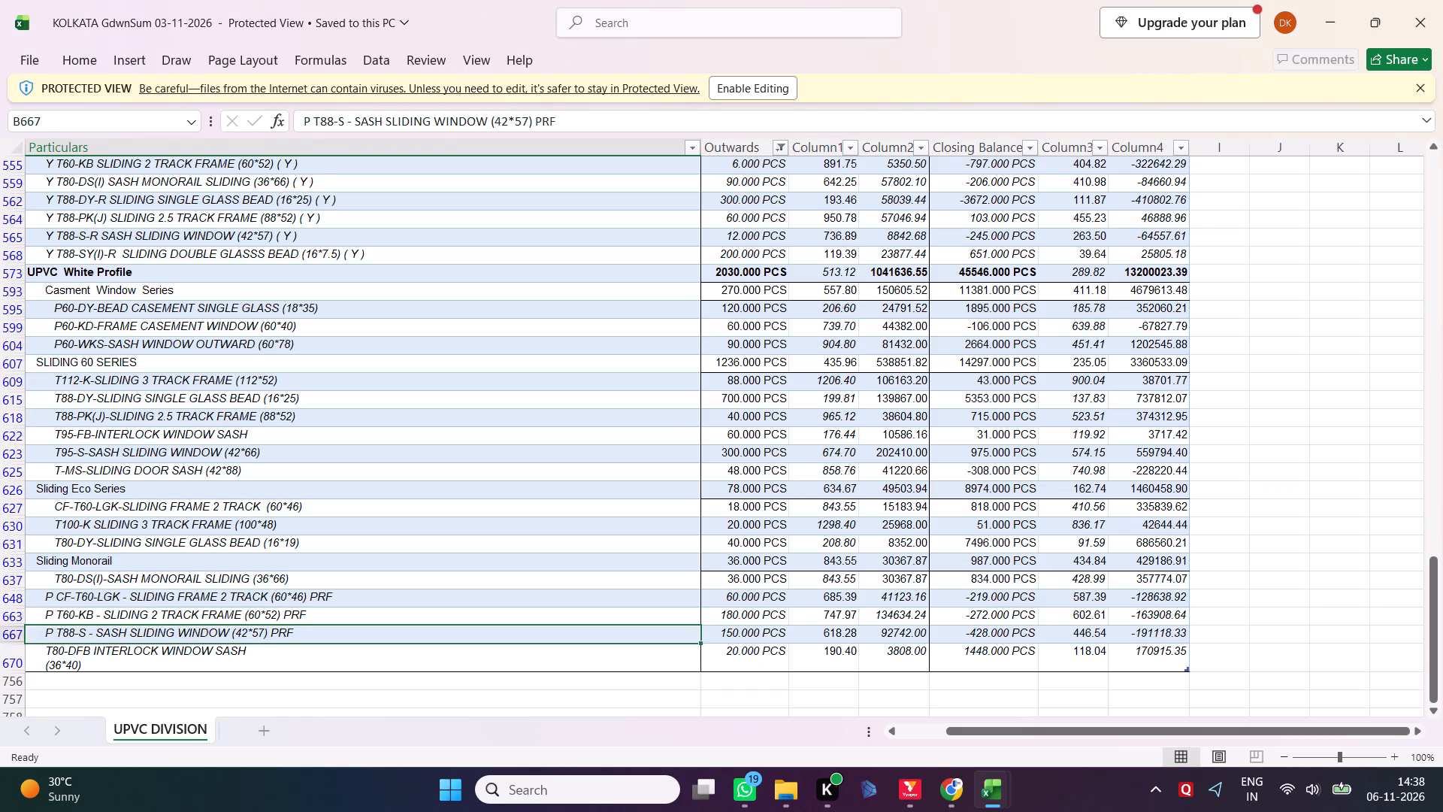
key(alt+Tab)
key(Down)
key(Down)
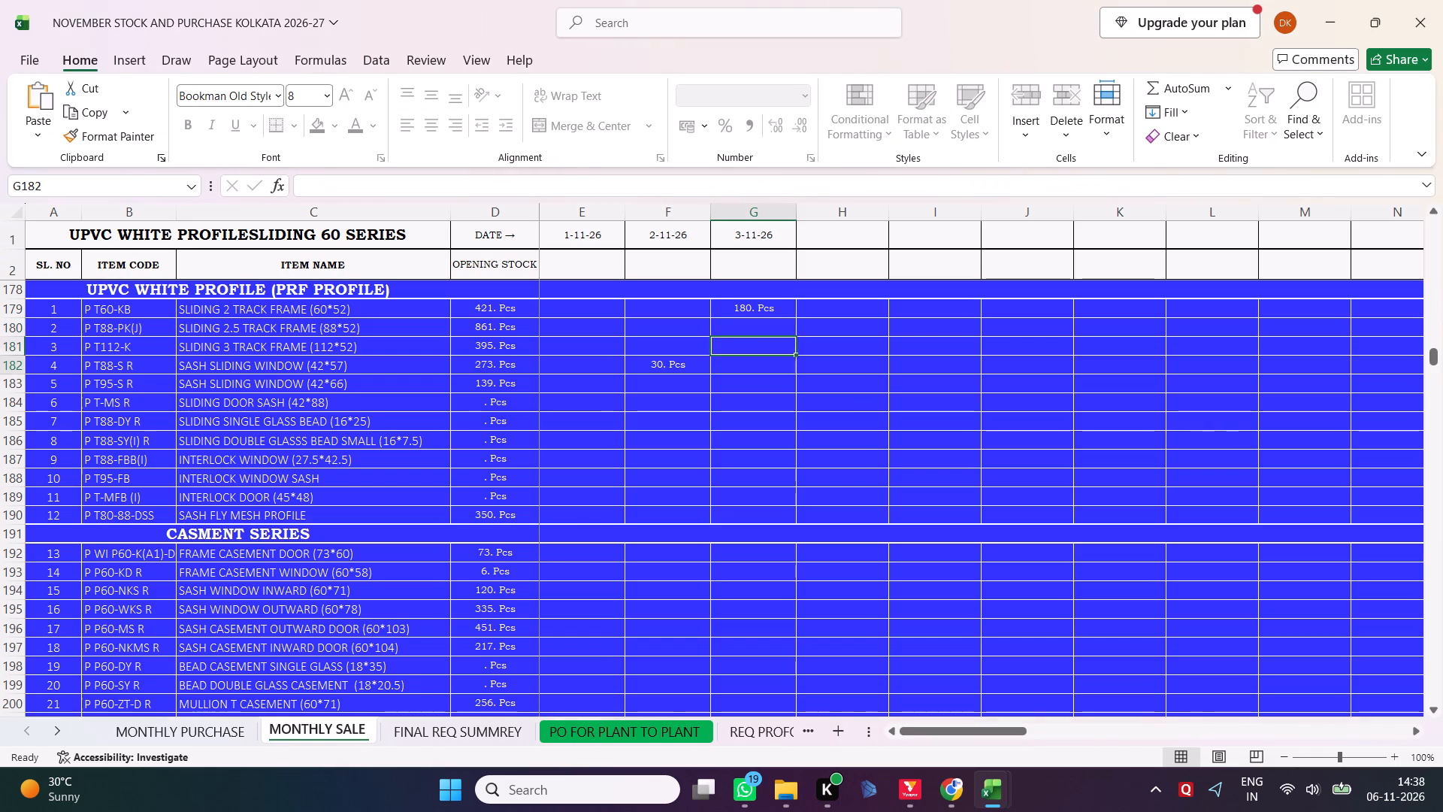
key(Down)
key(Up)
key(alt+Tab)
key(alt+Tab)
text(150)
key(Return)
Enter 20 as the 3-11-26 sale of white interlock window T80-DFB, matching the godown summary's outwards.
key(alt+Tab)
key(Down)
key(alt+Tab)
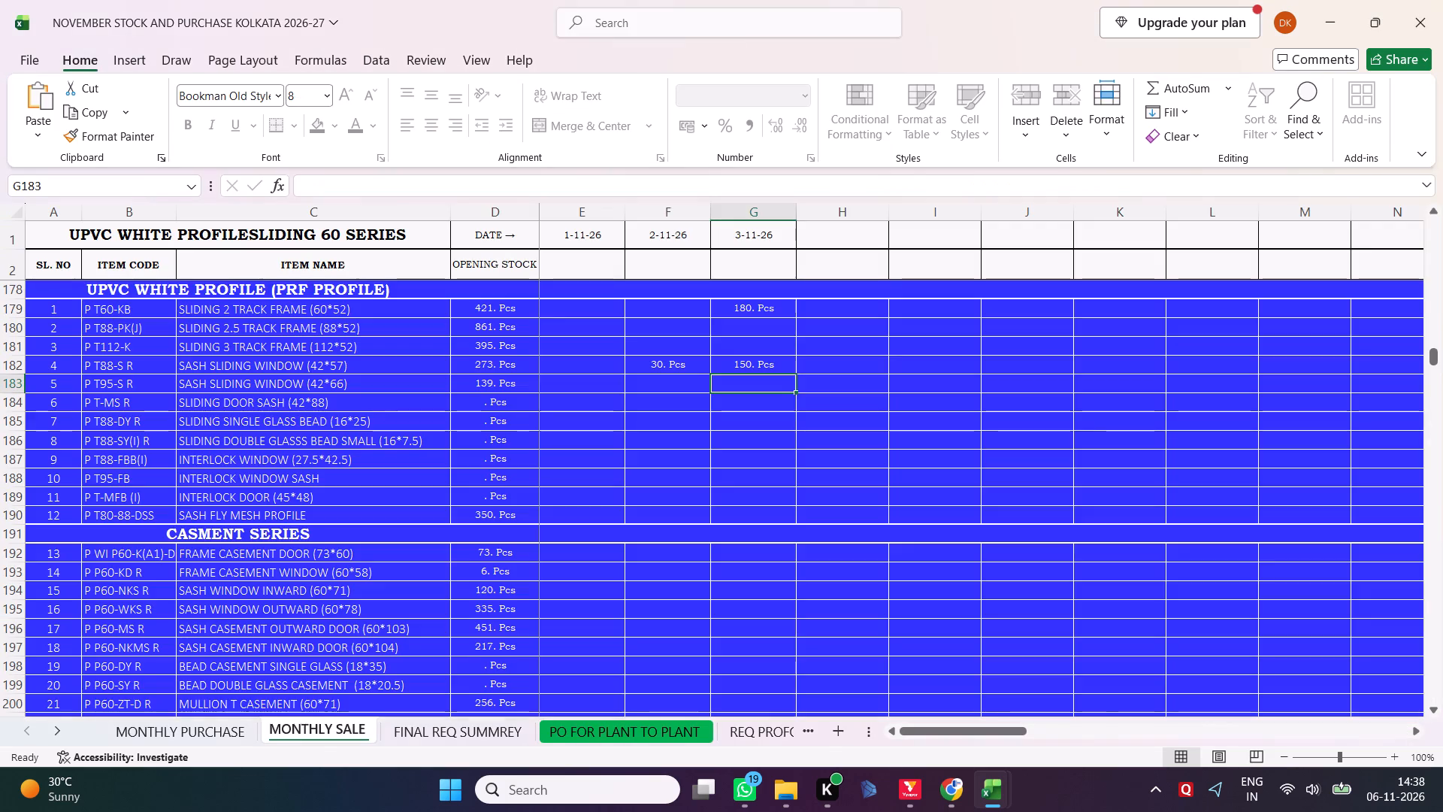
scroll(744, 515, up, 6)
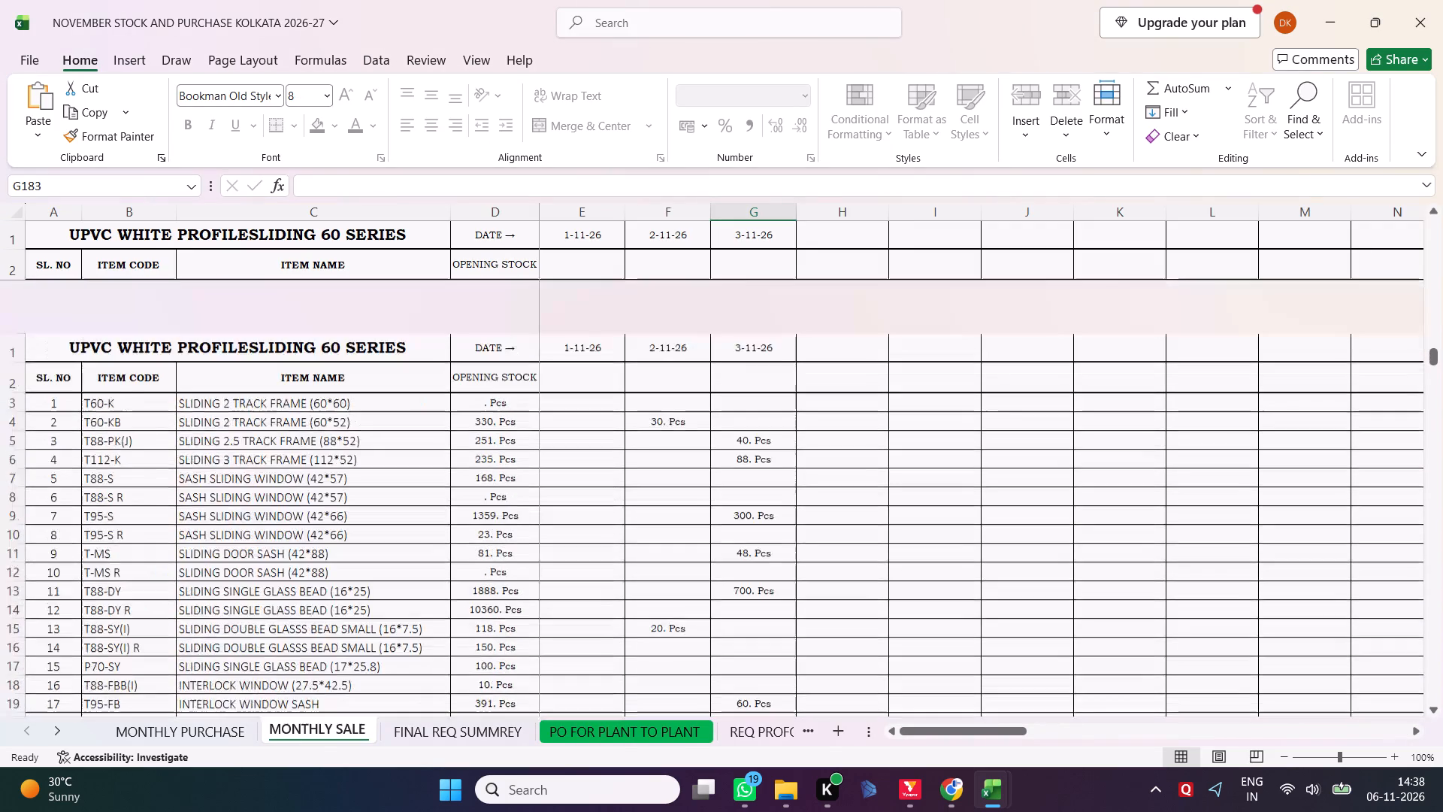
scroll(744, 515, down, 6)
scroll(744, 515, up, 1)
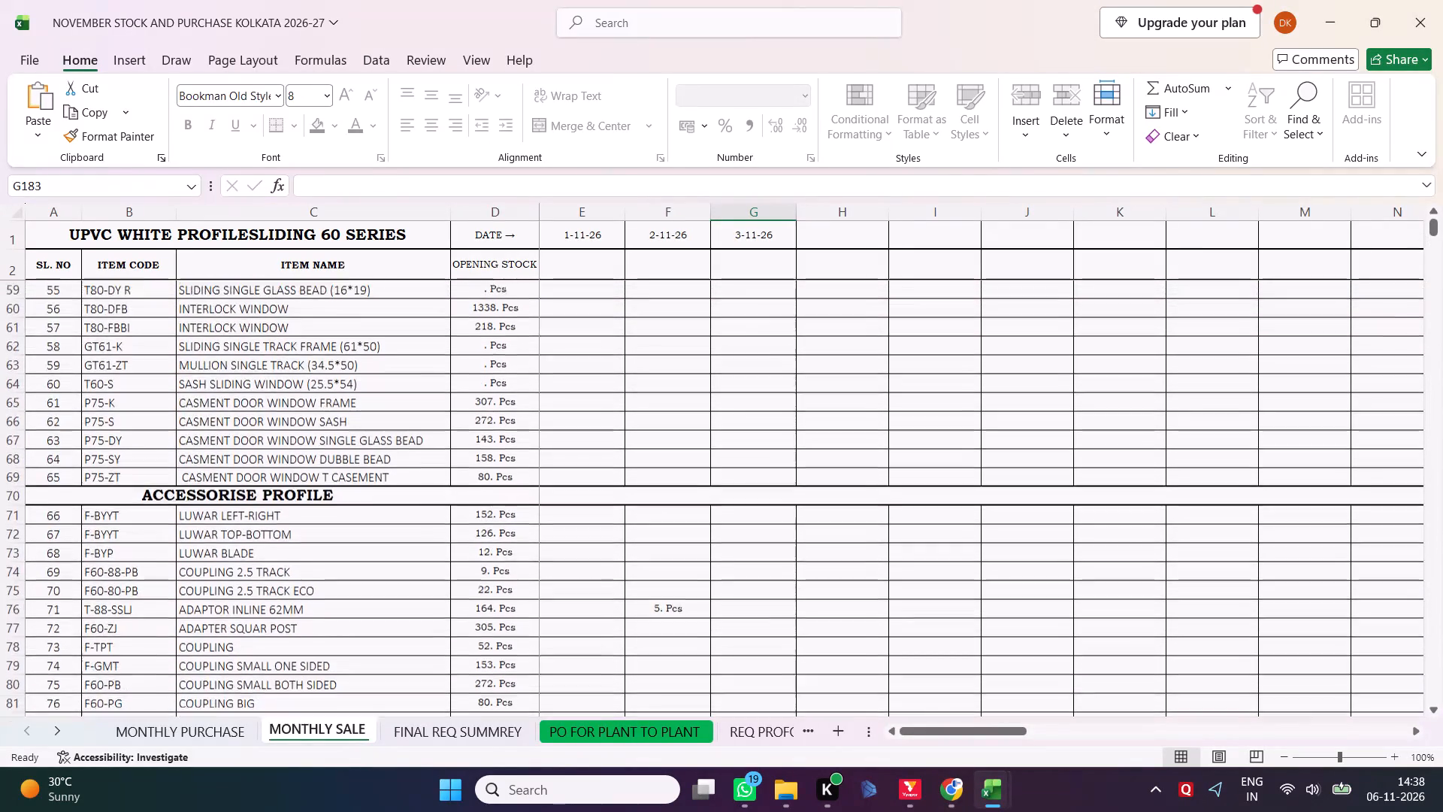
scroll(744, 515, up, 1)
click(758, 426)
key(Up)
key(alt+Tab)
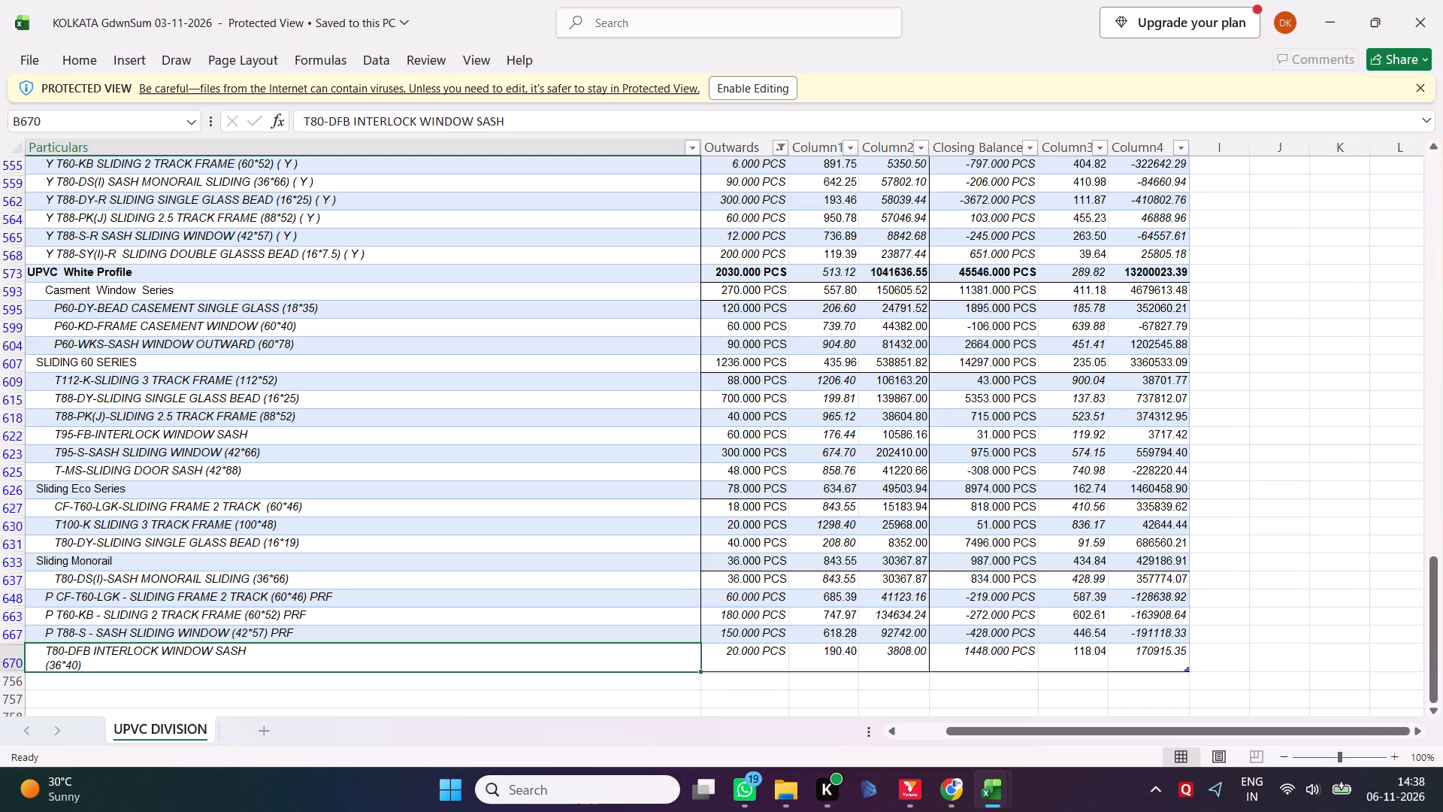
key(alt+Tab)
text(20)
key(Return)
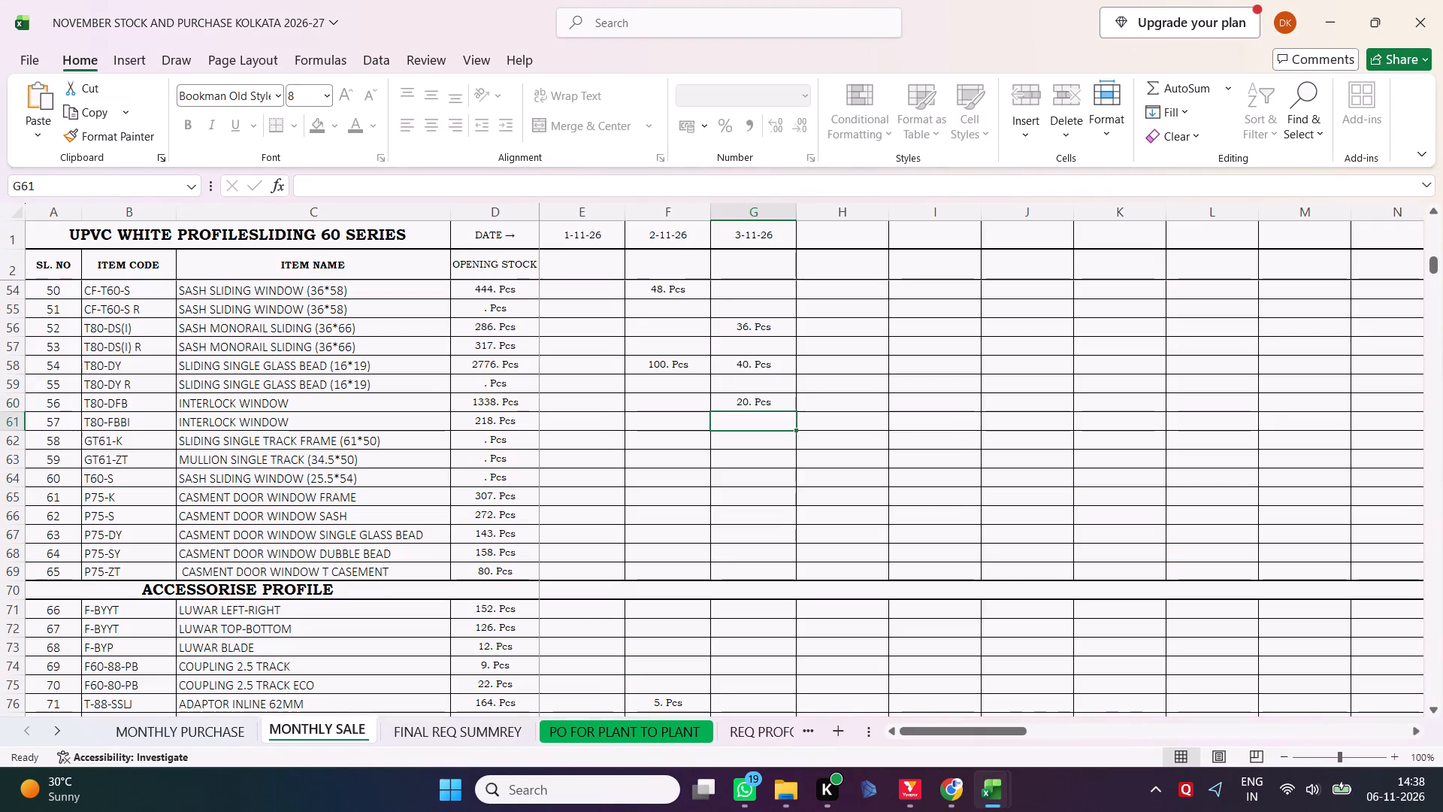
Save the Kolkata November stock and purchase workbook.
key(ctrl+s)
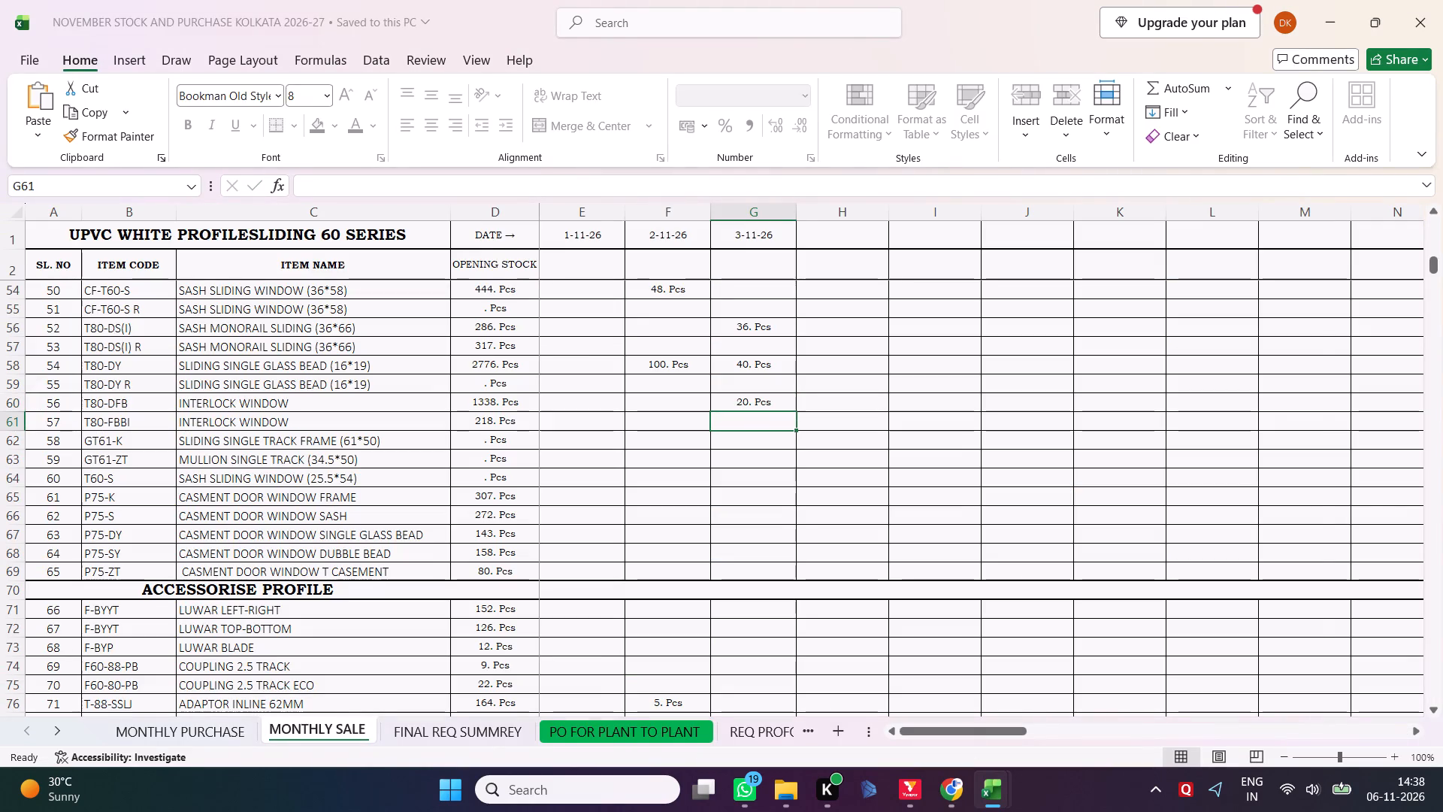
Close the Kolkata godown summary workbook for 03-11-2026.
key(alt+Tab)
click(1442, 0)
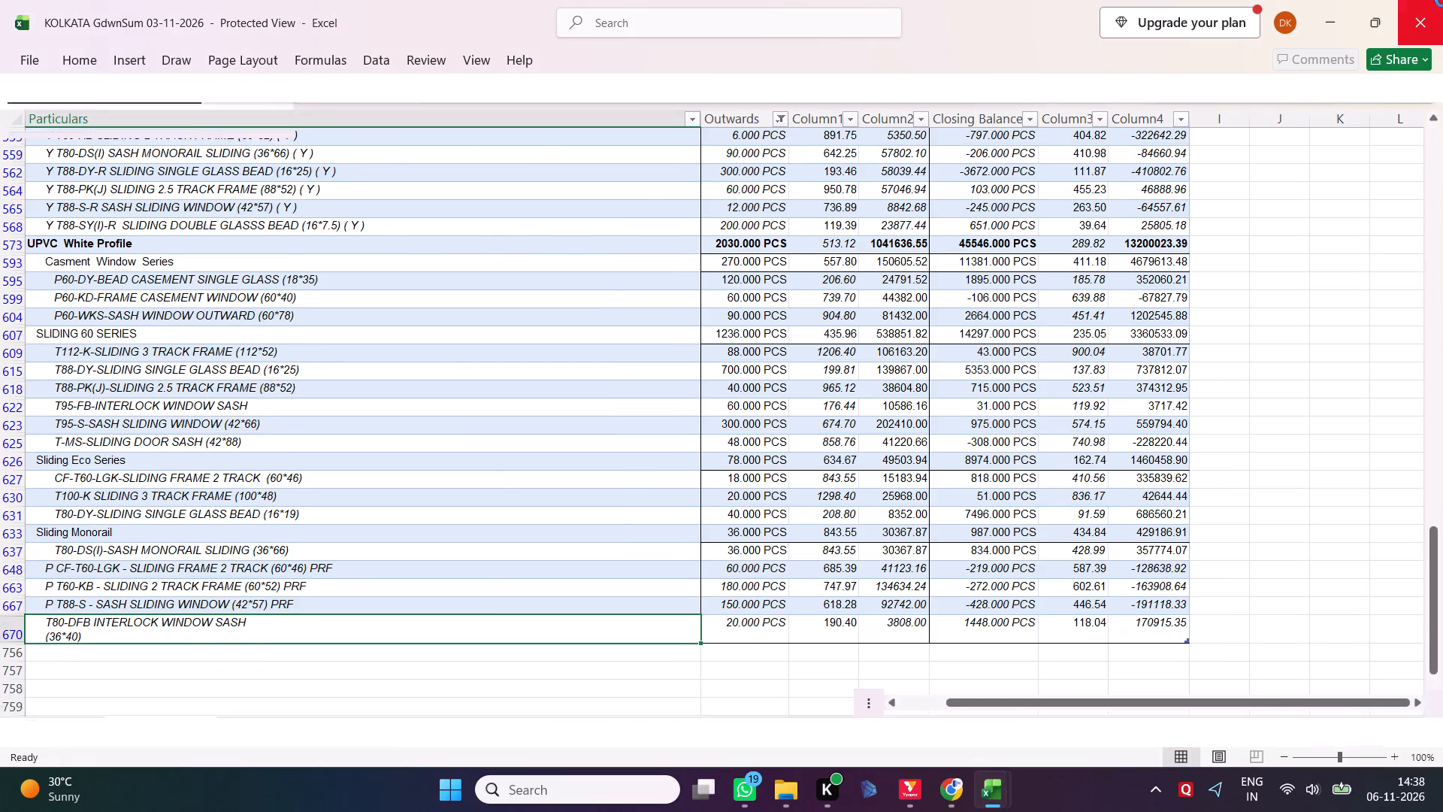
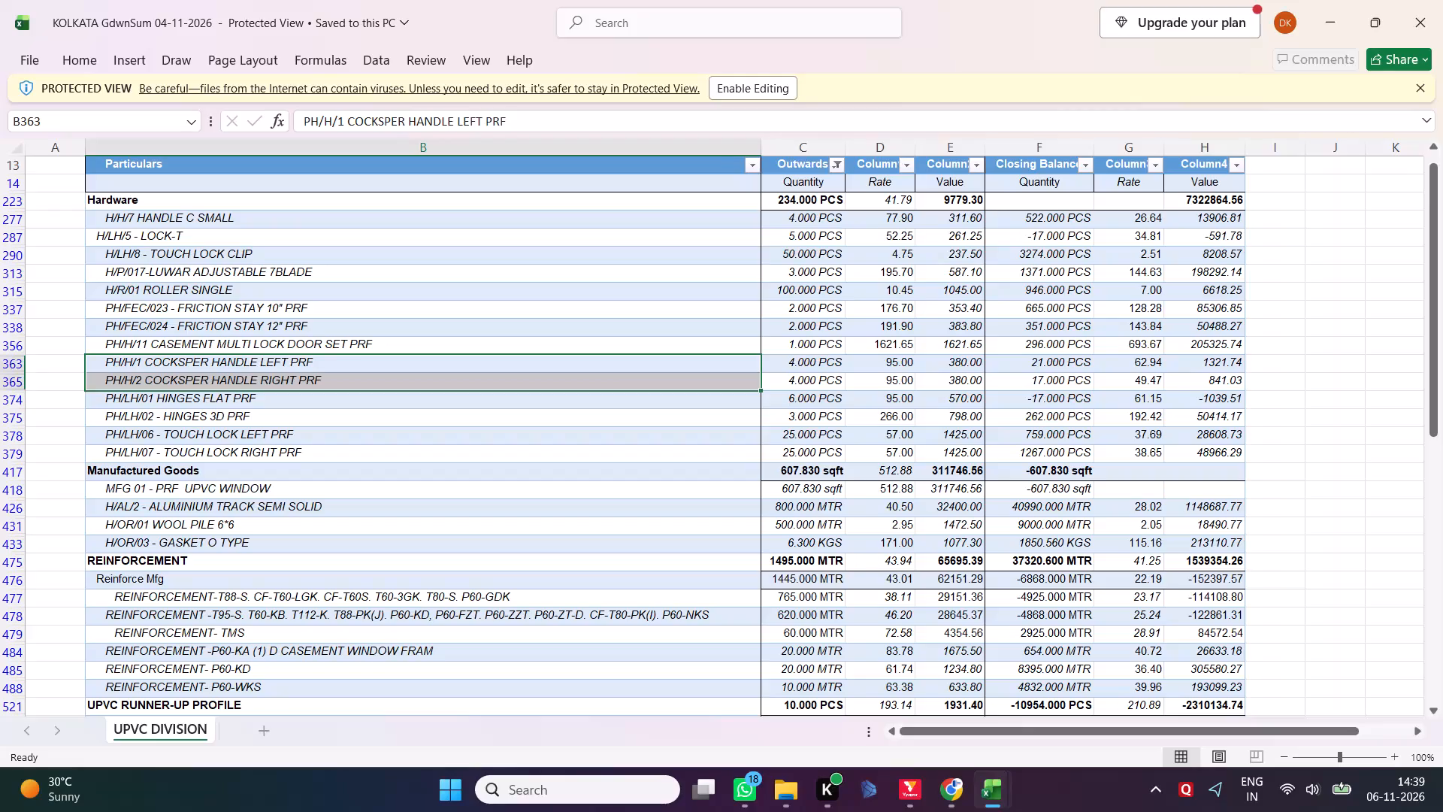
Add the date 4-11 as the next column heading in the Kolkata monthly sale sheet, for the 04-11-2026 godown summary.
click(626, 435)
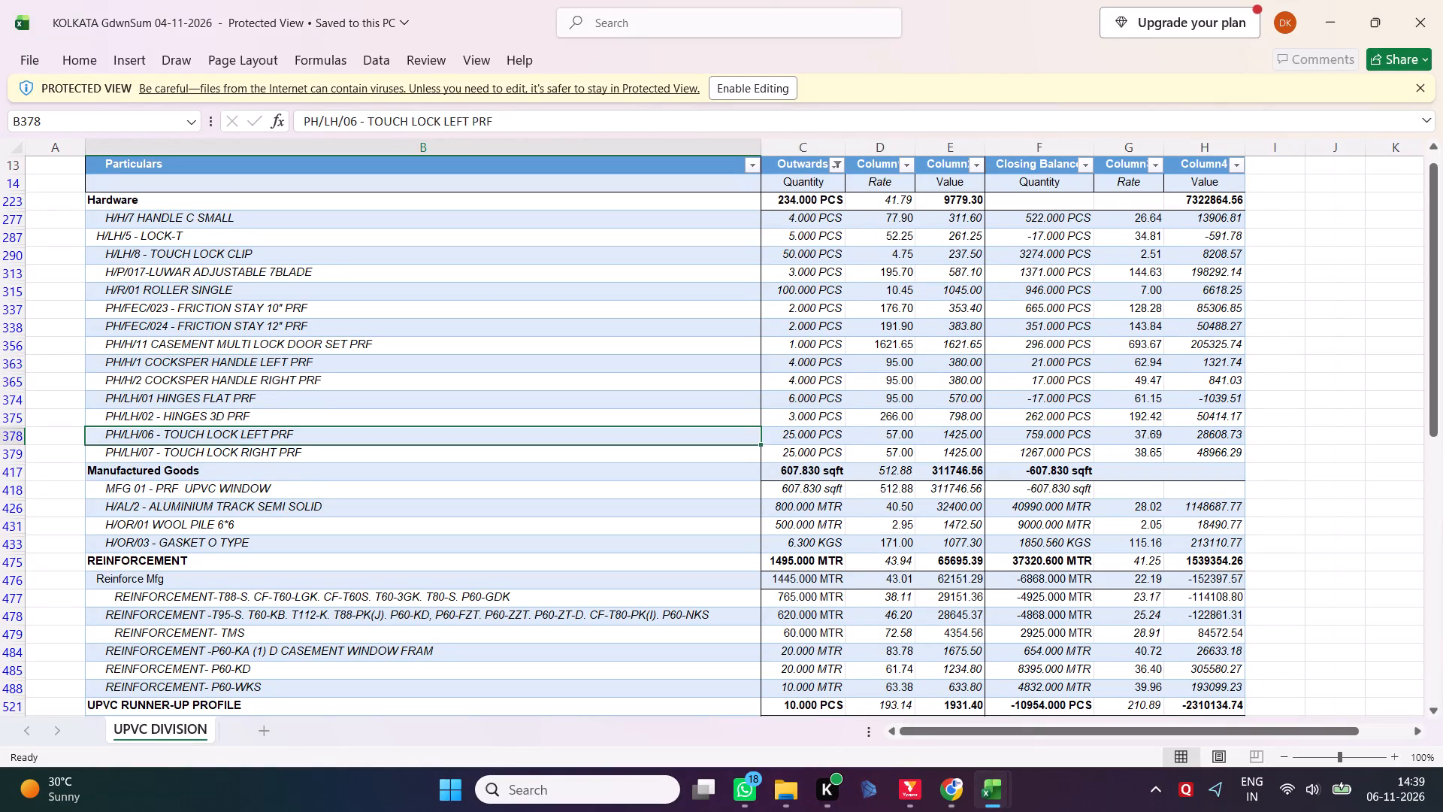
scroll(626, 435, down, 4)
scroll(626, 435, up, 4)
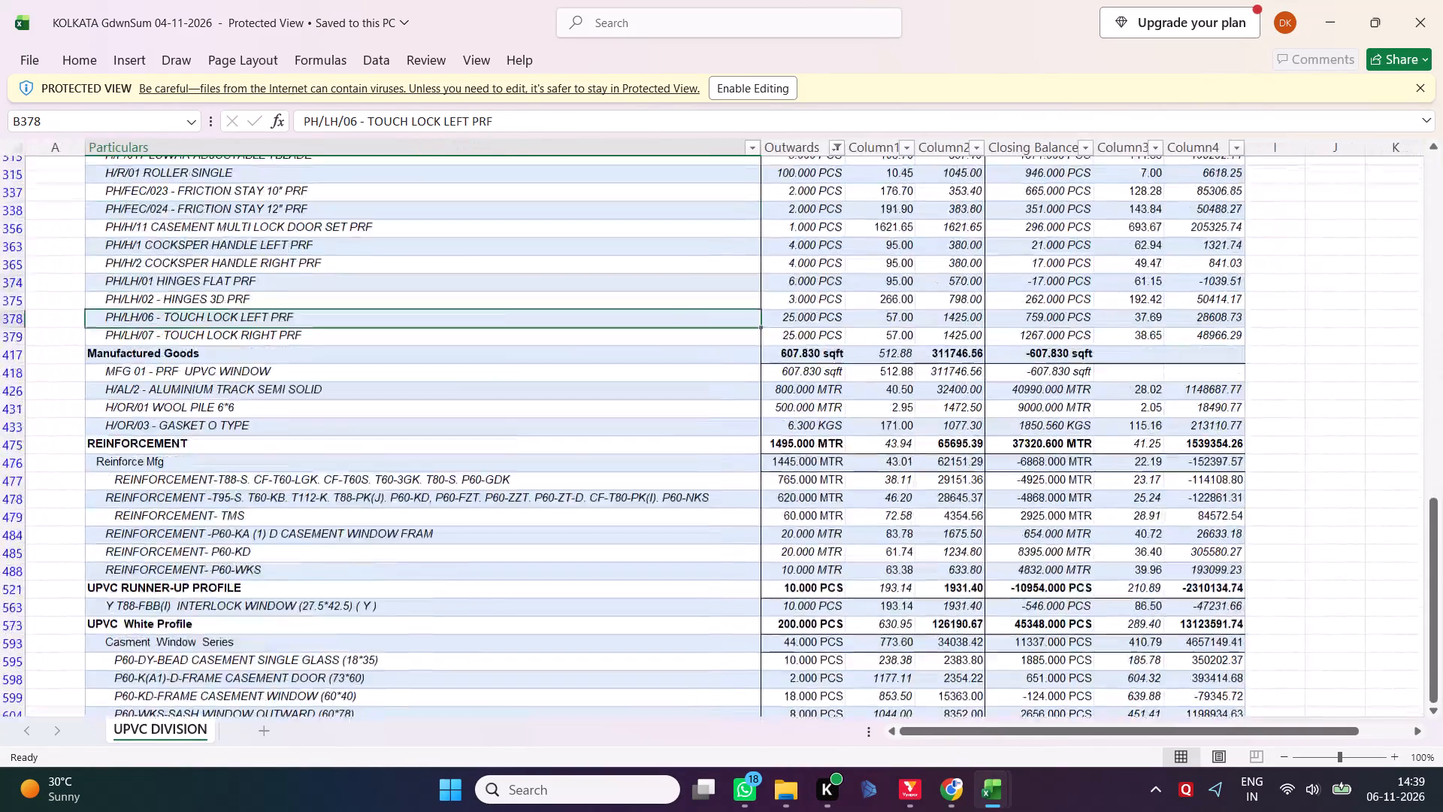
scroll(626, 435, up, 2)
click(505, 283)
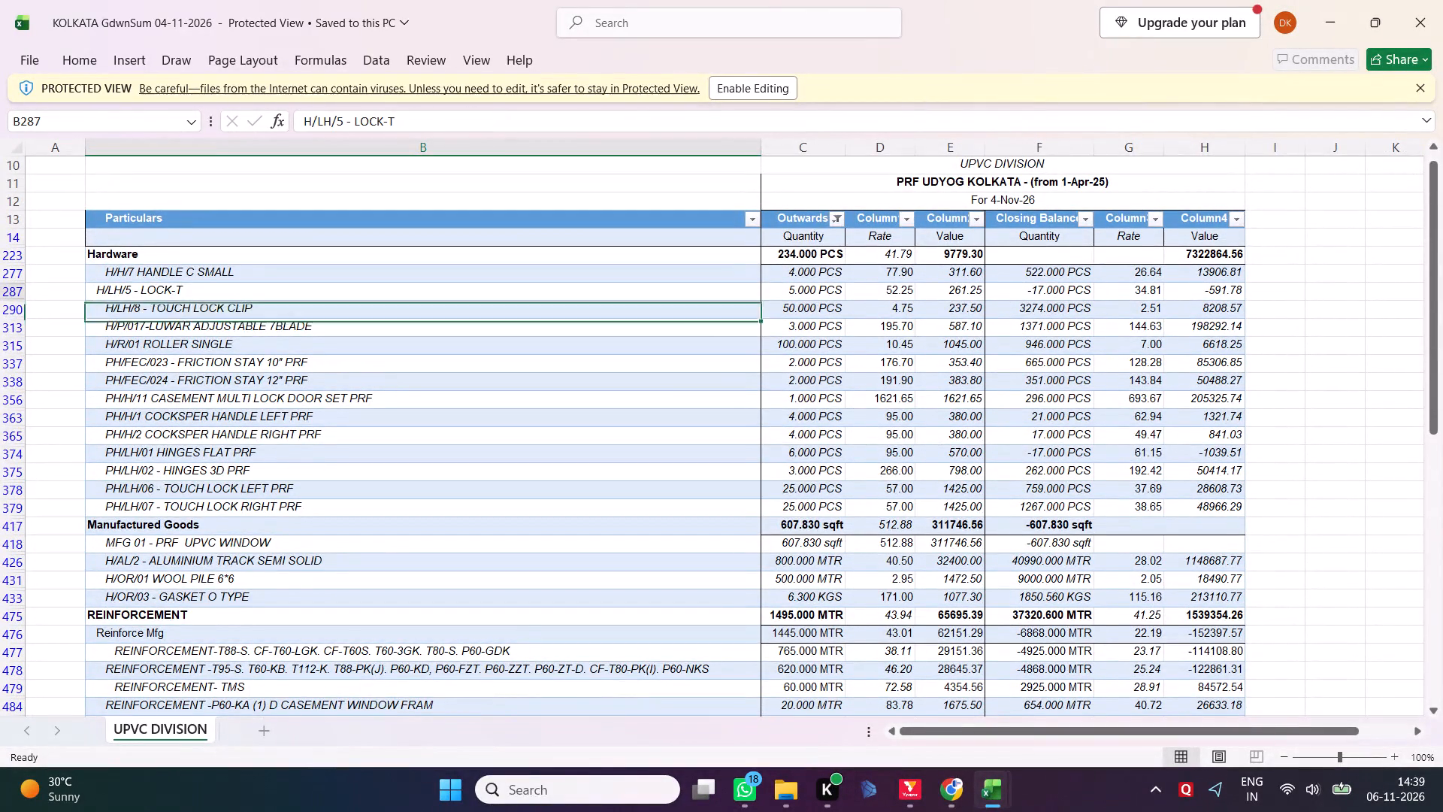
key(Up)
key(alt+Tab)
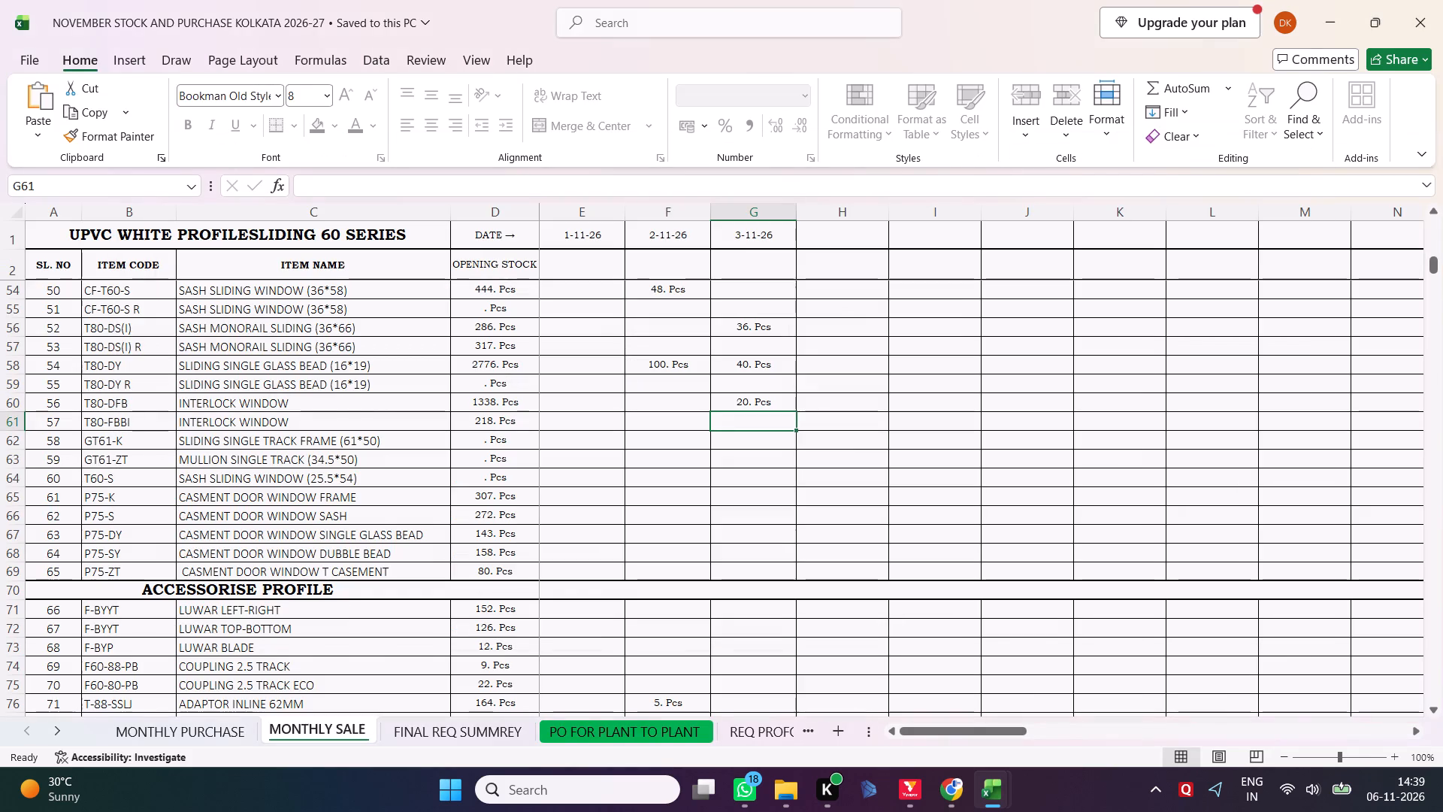
click(832, 239)
text(4-11)
key(Return)
Enter 4 as the 4-11-26 sale of HANDLE C (H/H/3), matching the godown summary's outwards for HANDLE C SMALL.
scroll(827, 421, down, 7)
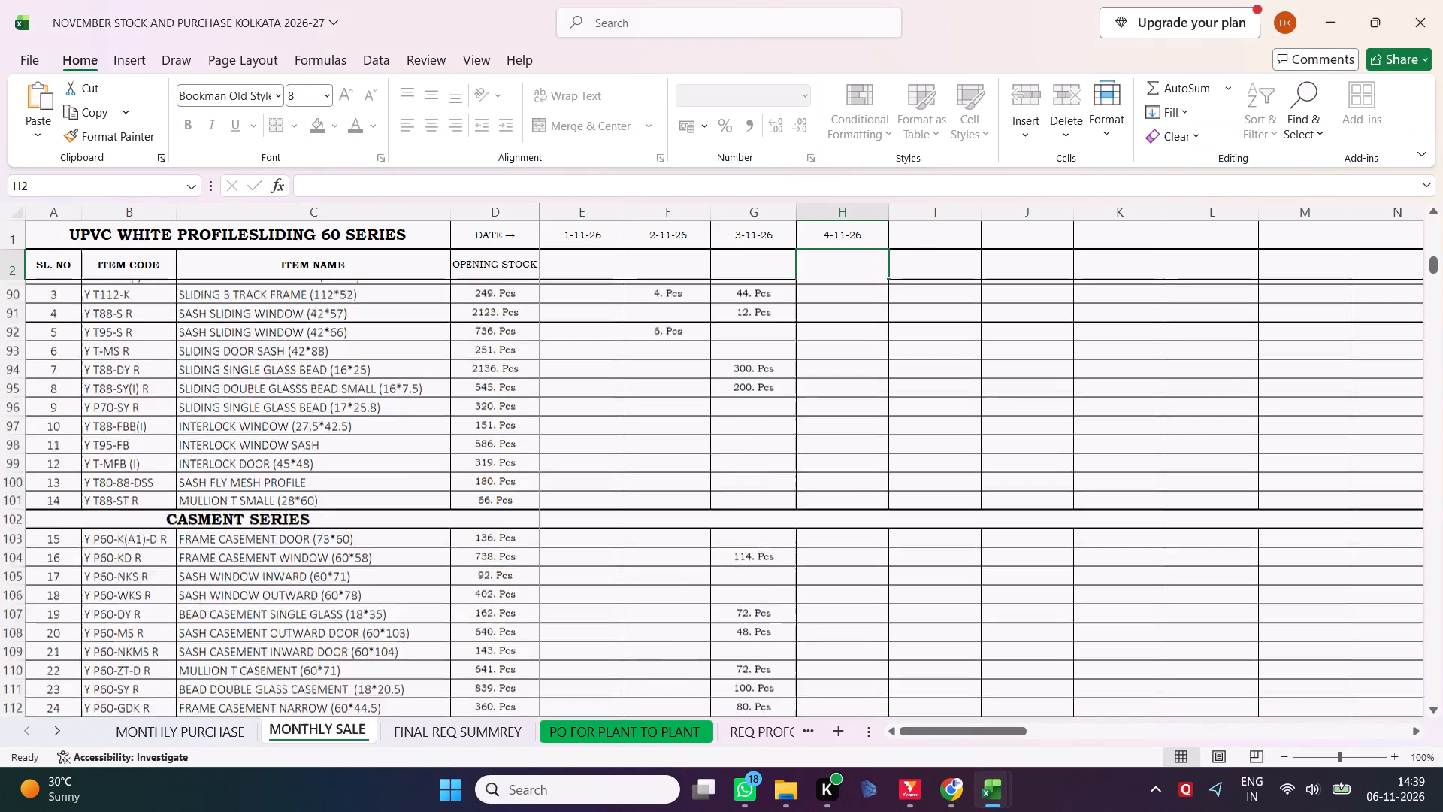
scroll(827, 421, down, 16)
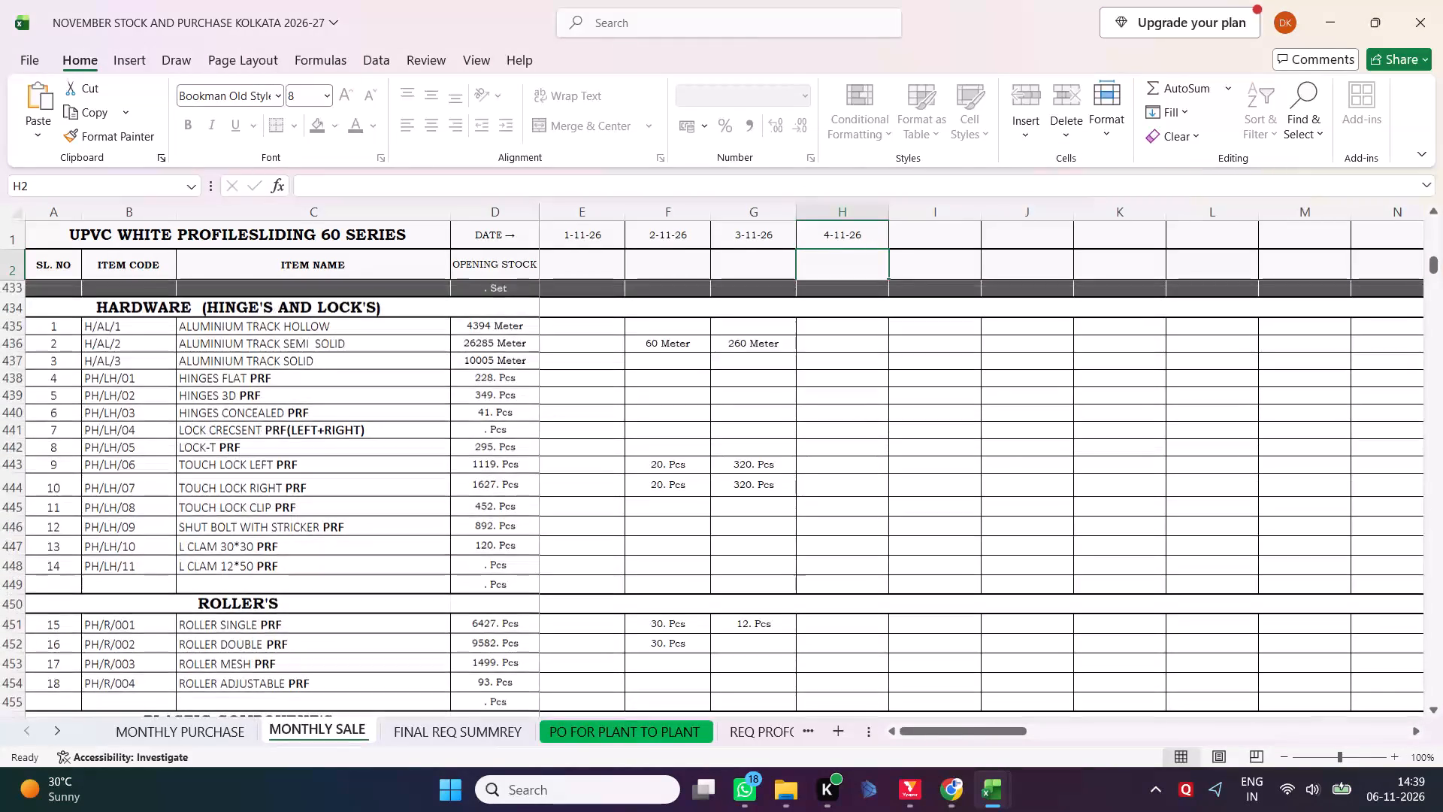
scroll(827, 421, down, 2)
scroll(827, 421, up, 3)
scroll(827, 421, down, 4)
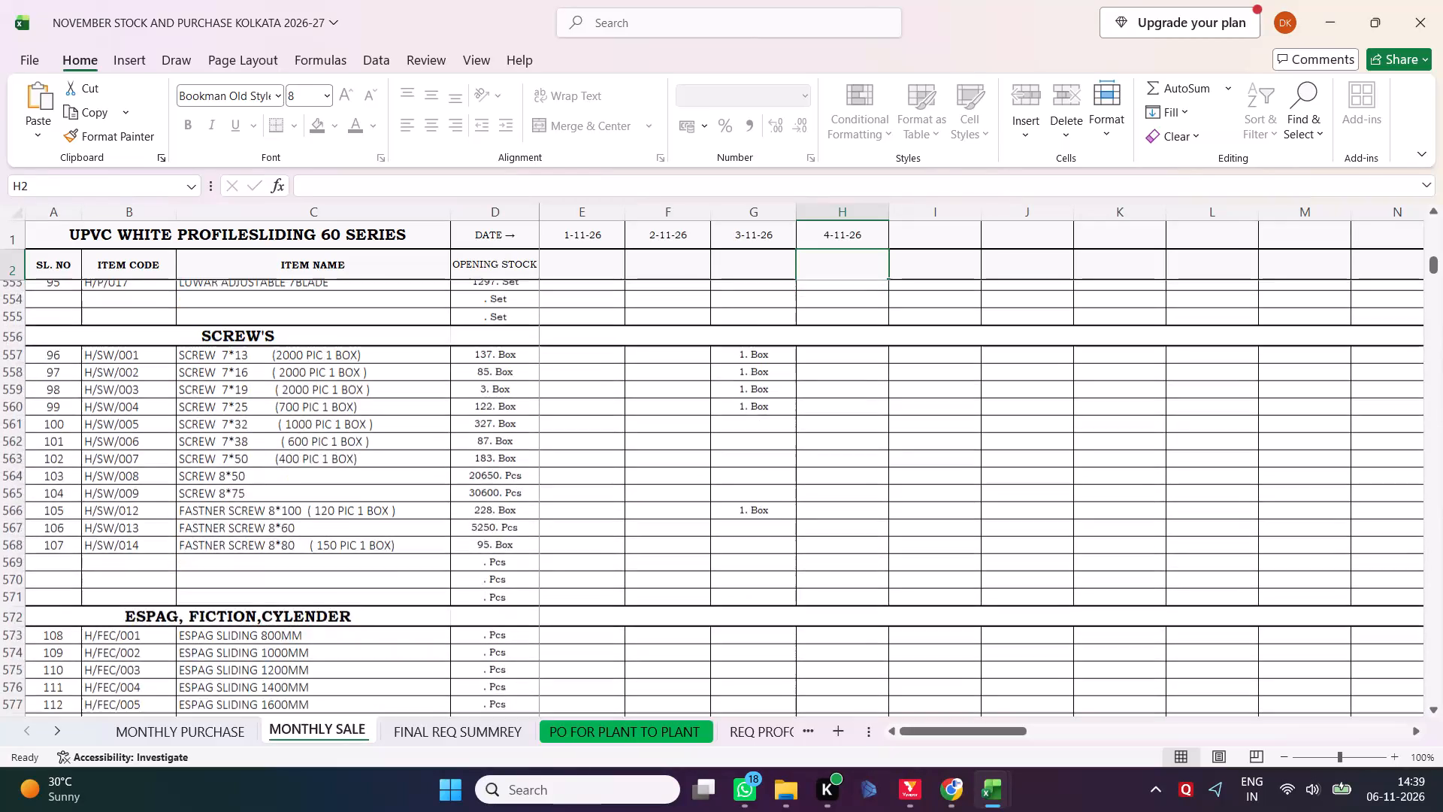
scroll(827, 421, down, 4)
scroll(827, 421, up, 1)
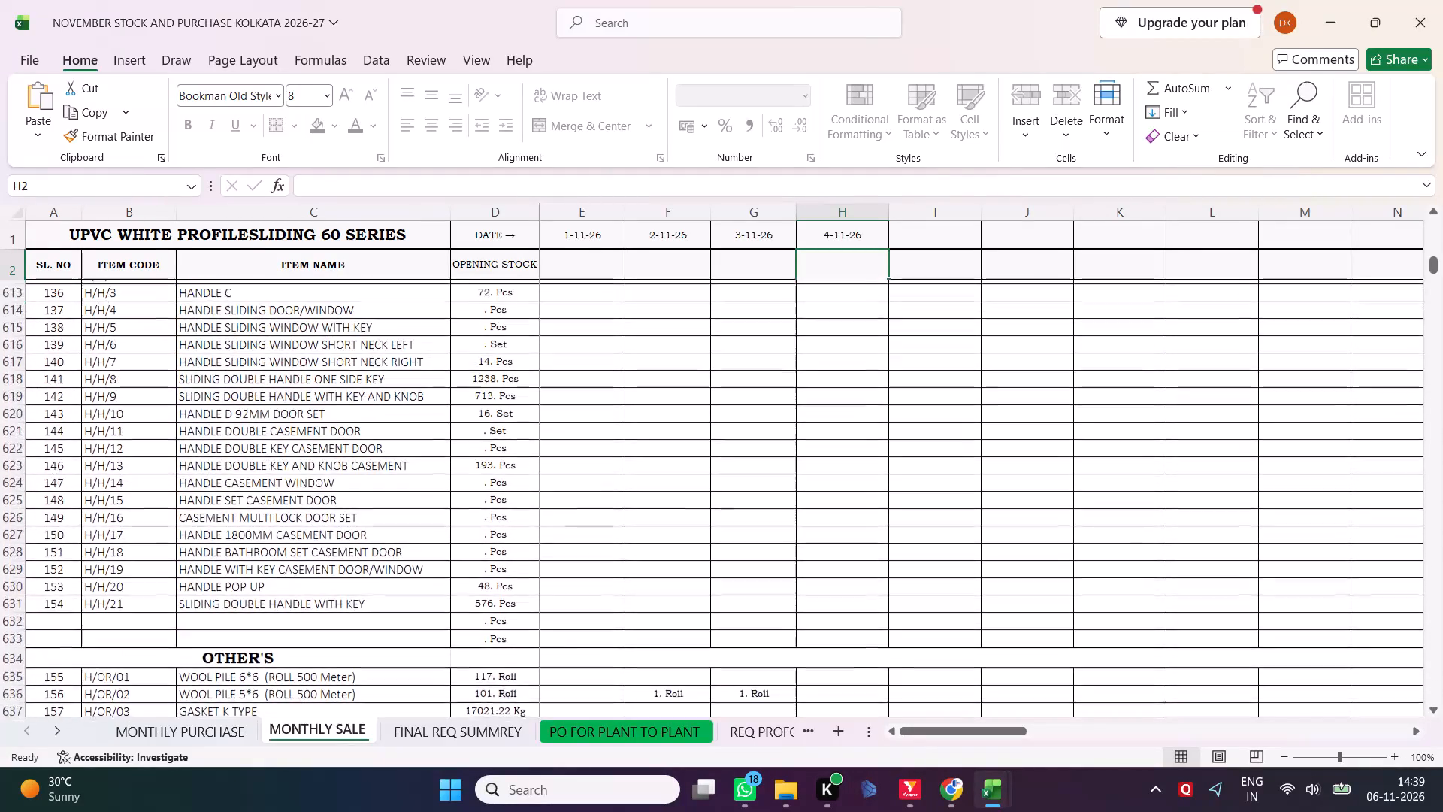
scroll(827, 421, up, 1)
click(809, 318)
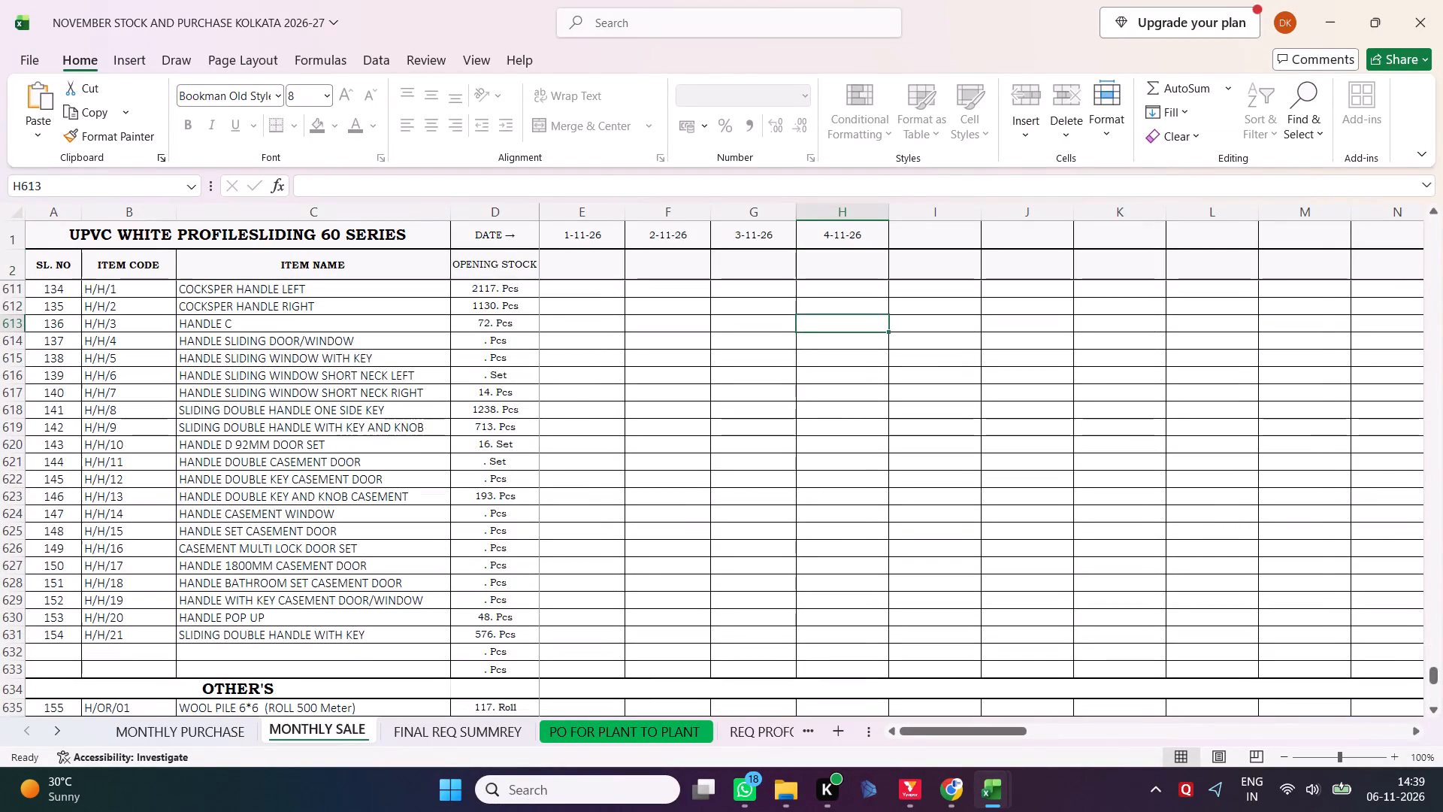
key(alt+Tab)
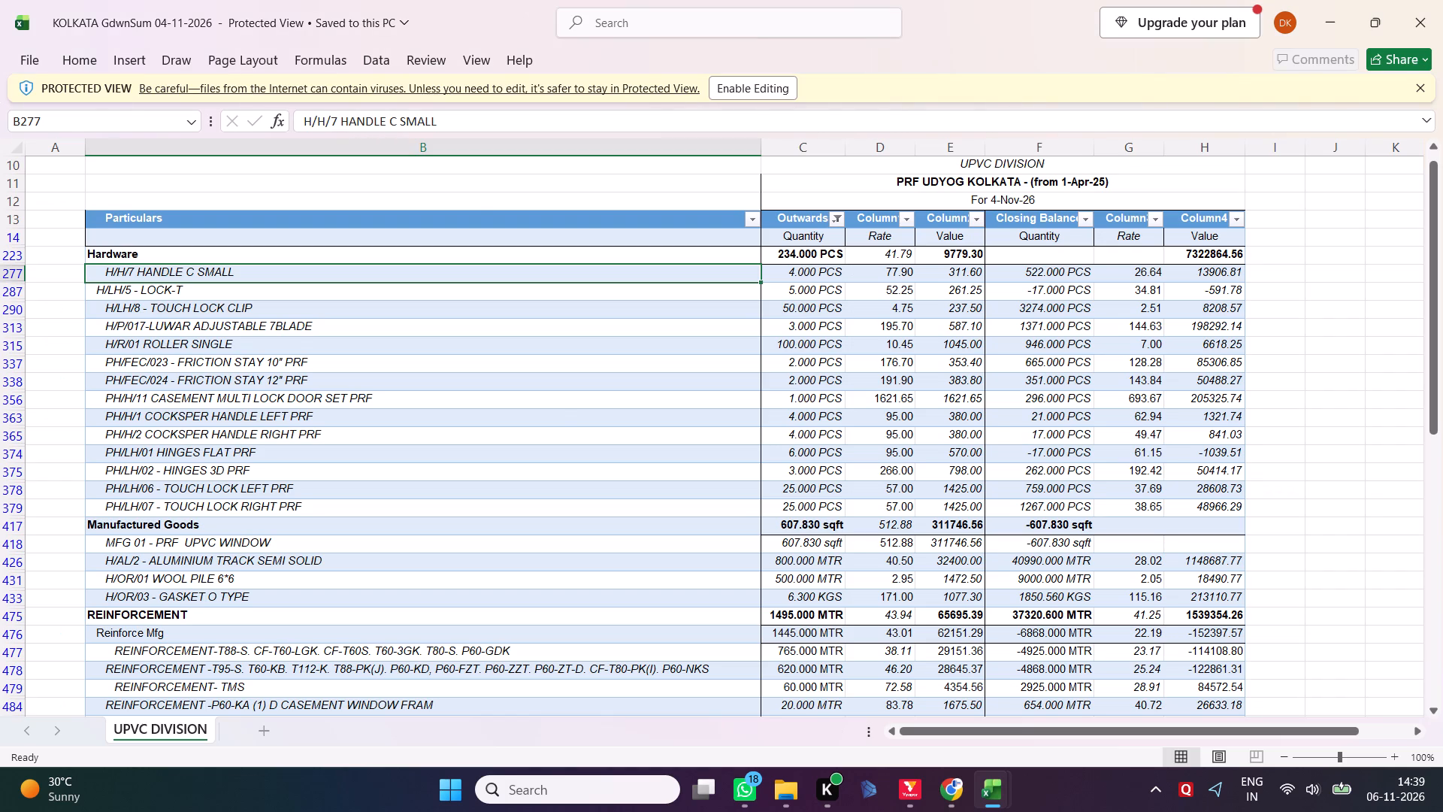
key(alt+Tab)
key(4)
key(Return)
Enter the 4-11-26 sale of LOCK-T (H/LH/5) from the godown summary's outwards.
key(alt+Tab)
key(Down)
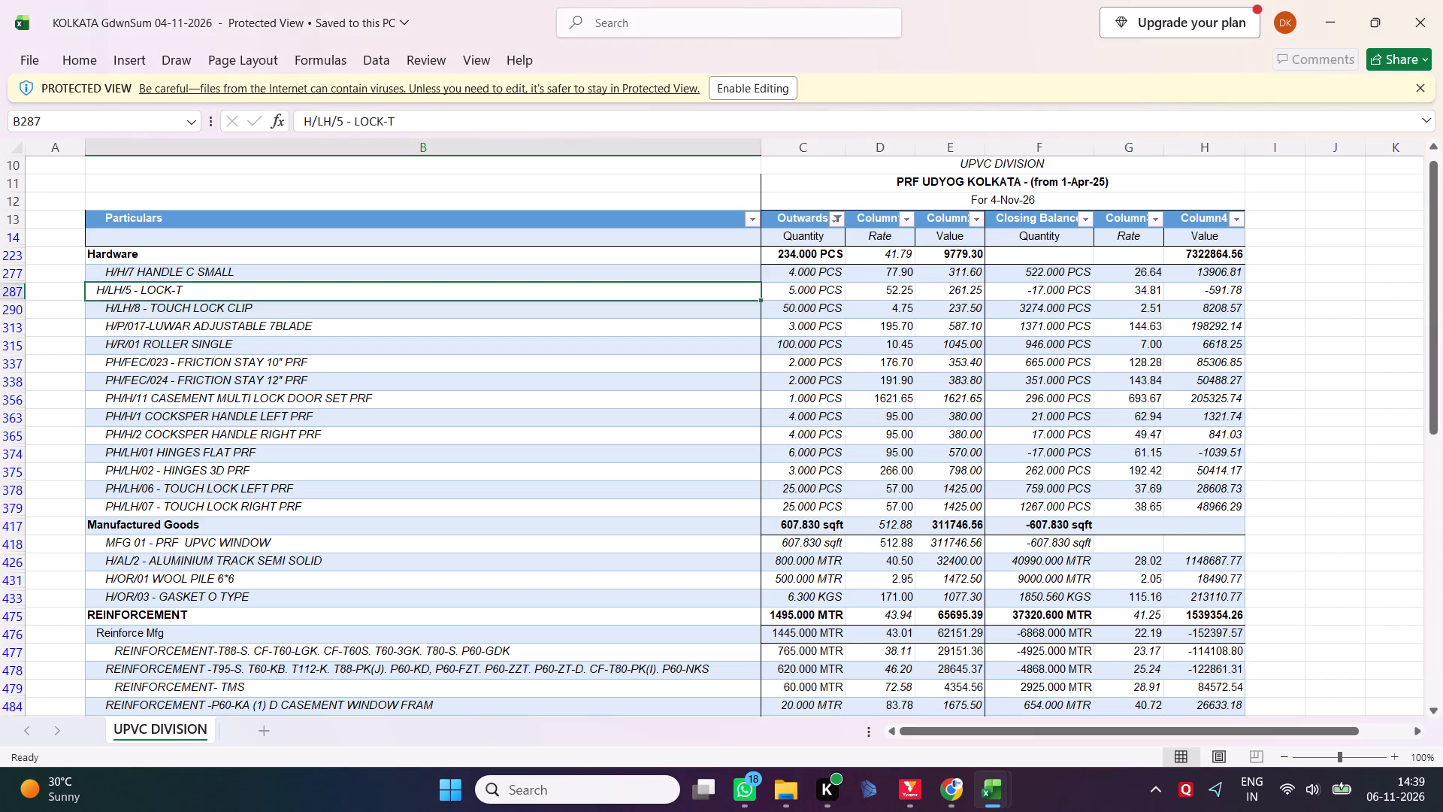
key(alt+Tab)
scroll(809, 318, up, 4)
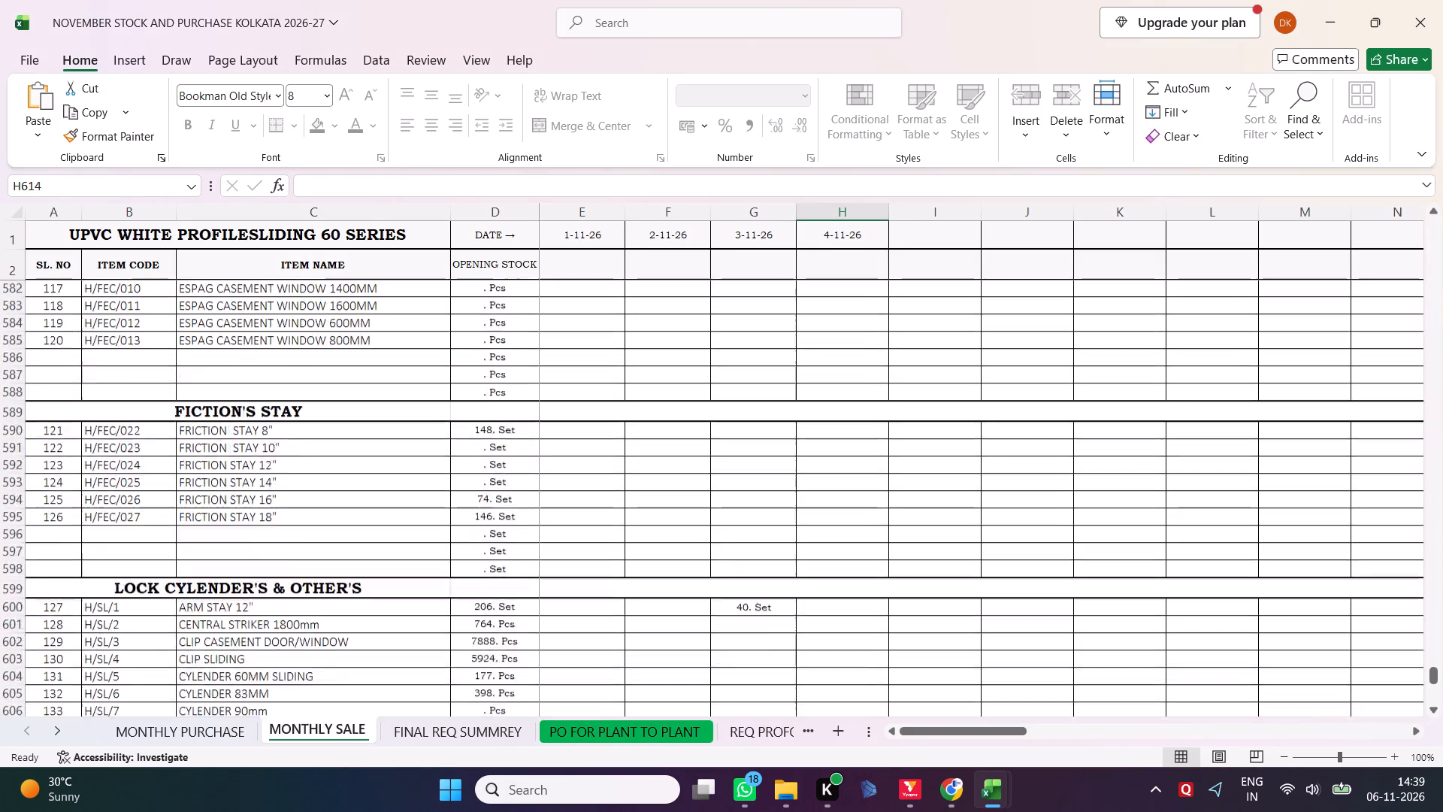
scroll(809, 318, up, 7)
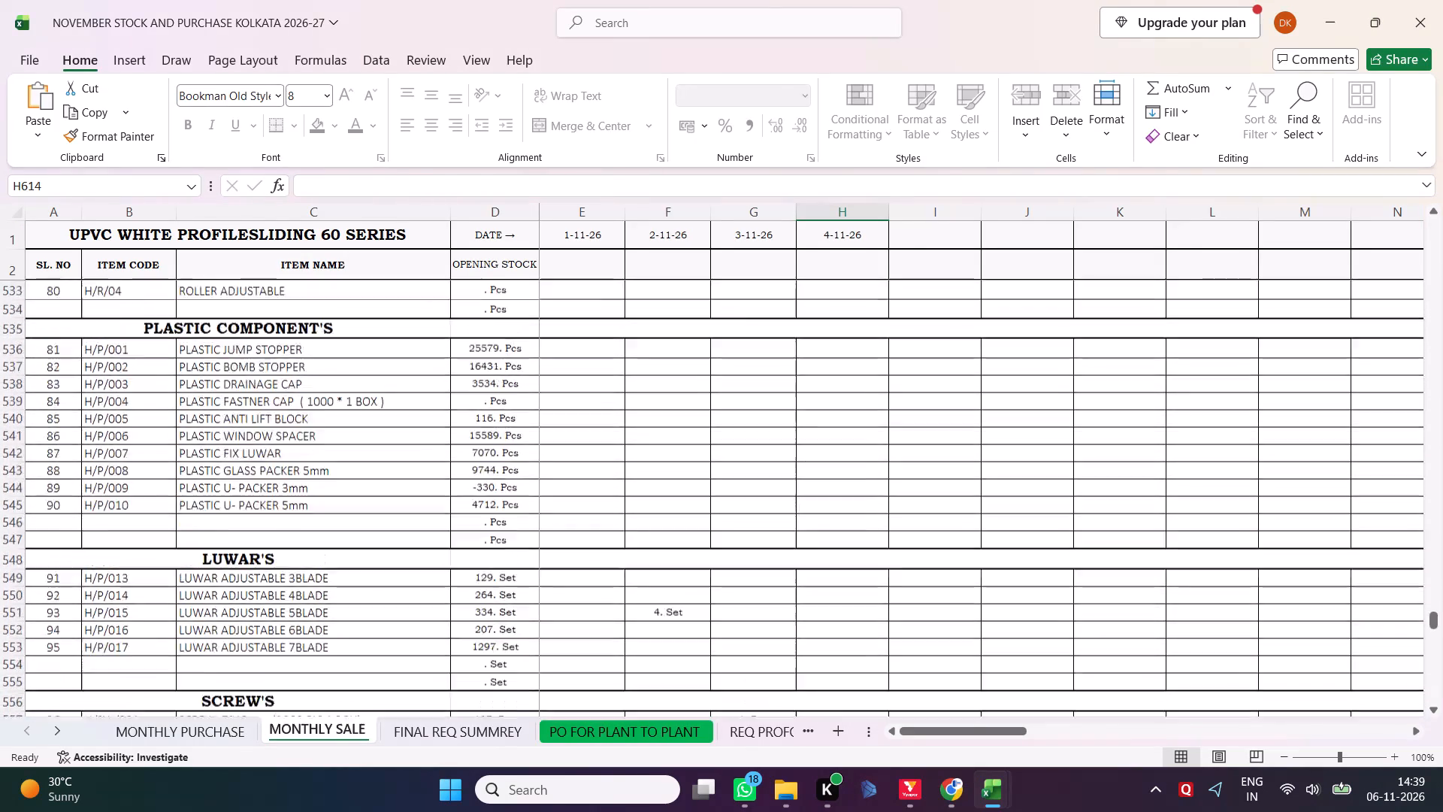
scroll(809, 318, up, 4)
click(780, 429)
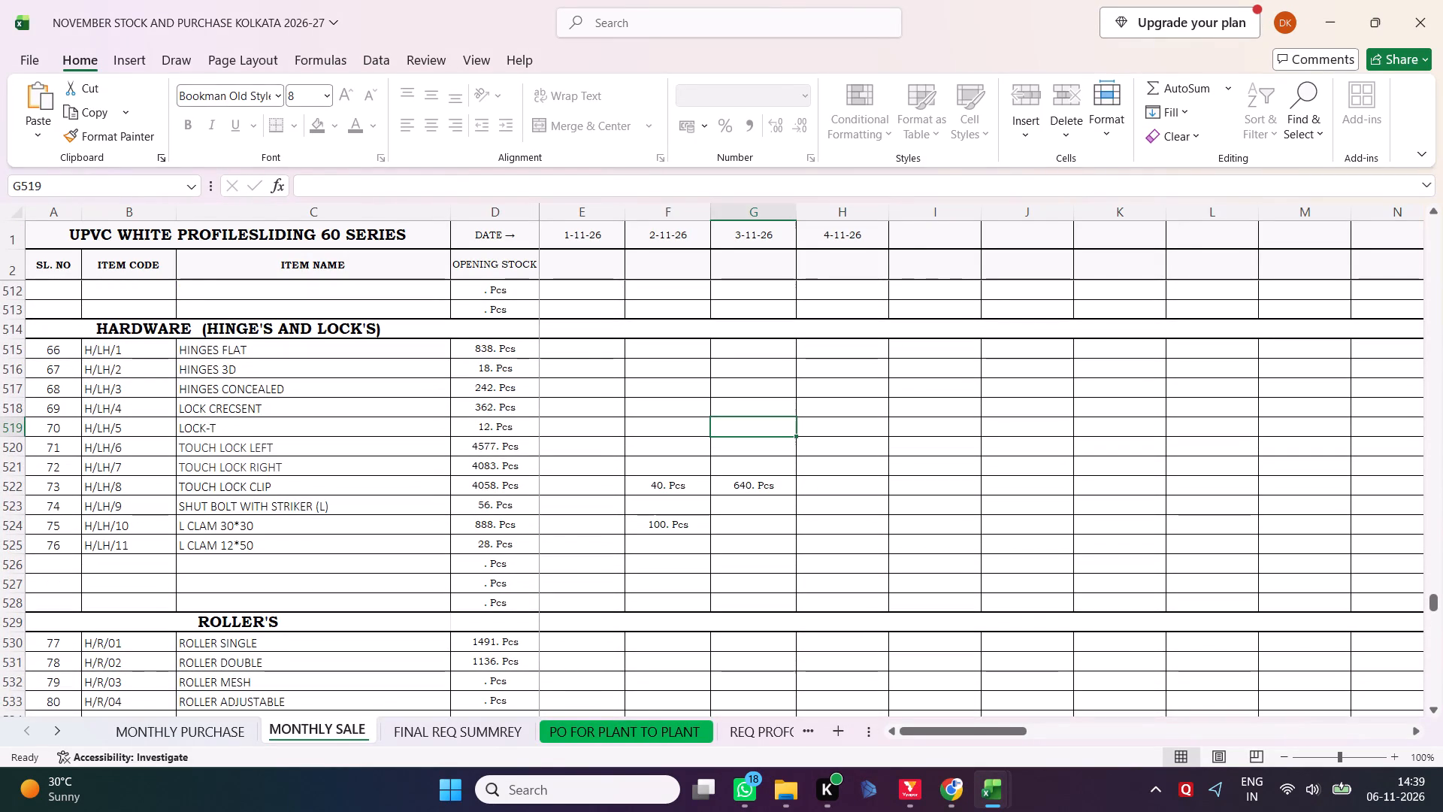
key(Right)
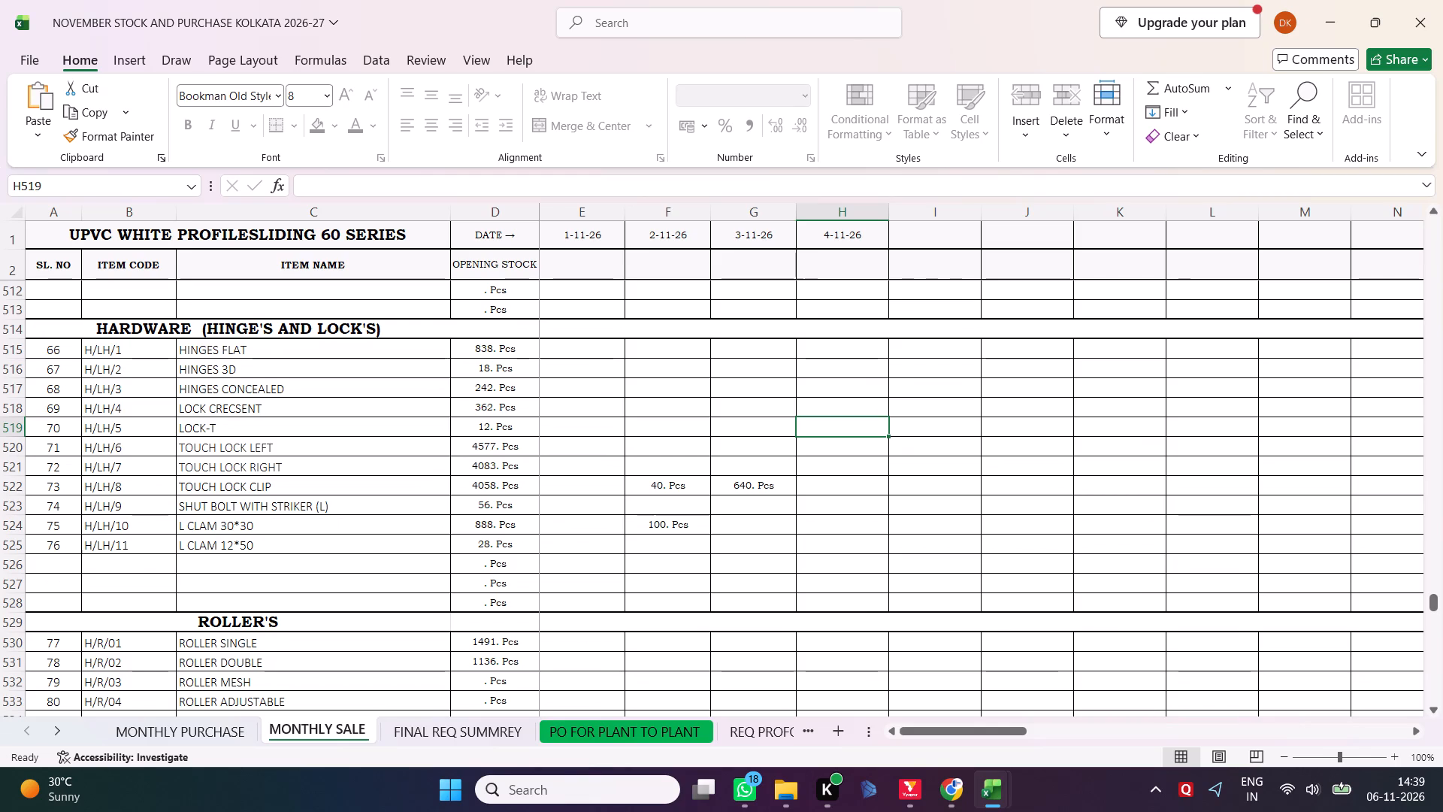
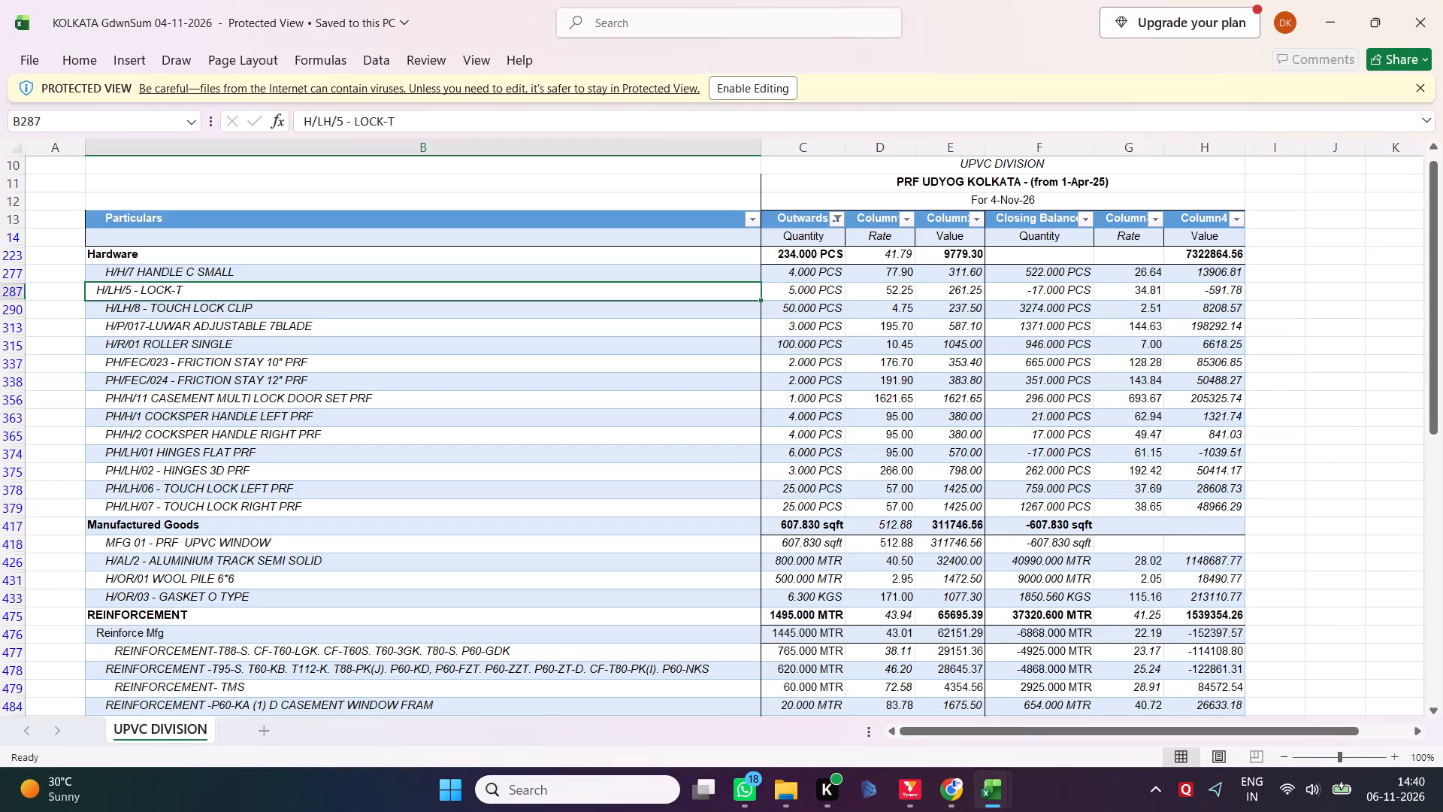
Enter 5 as the 4-11-26 sale of LOCK-T (H/LH/5) in Kolkata's monthly sale sheet.
key(alt+Tab)
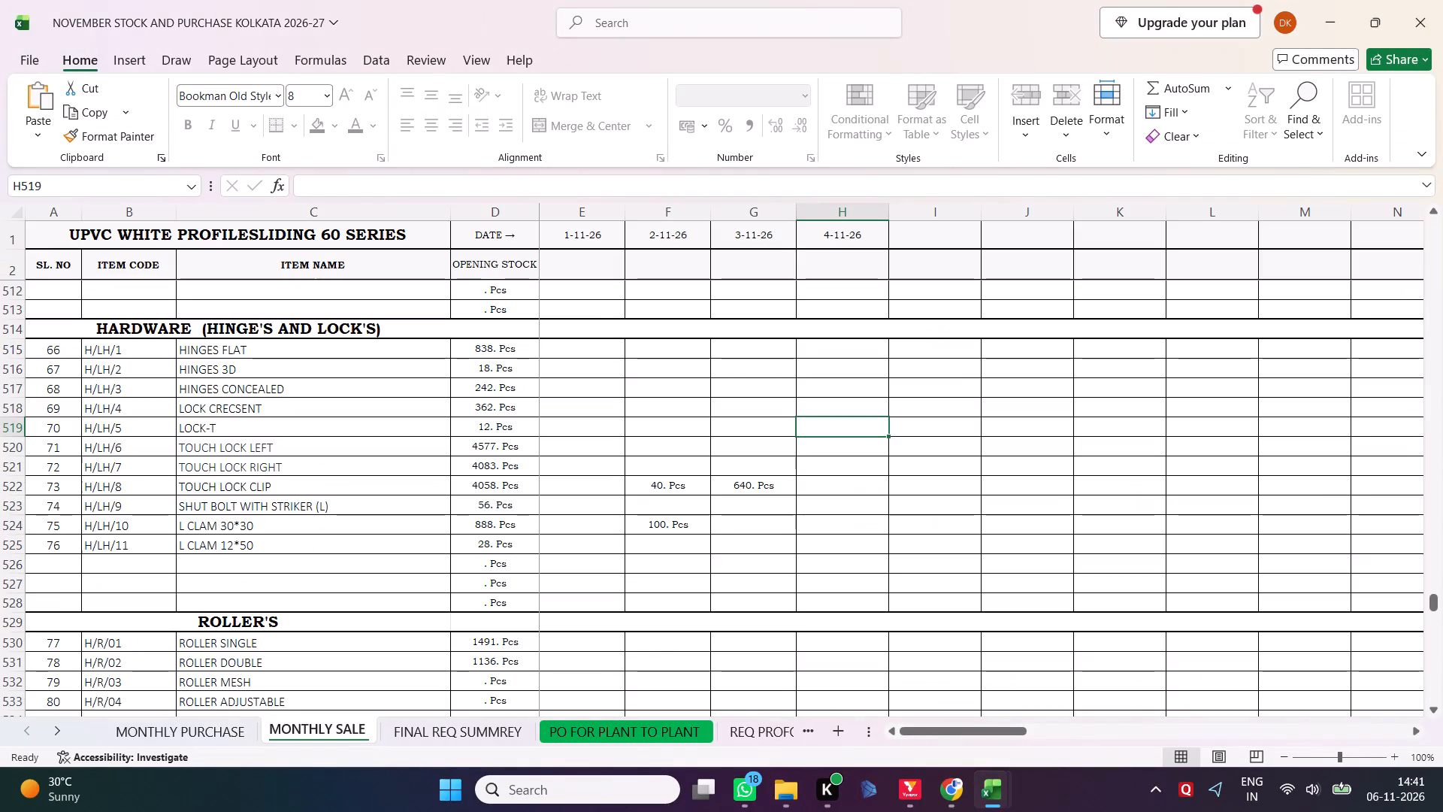
key(5)
key(Return)
Enter 50 as the 4-11-26 sale of TOUCH LOCK CLIP (H/LH/8), matching the godown summary's outwards.
key(alt+Tab)
key(Down)
key(alt+Tab)
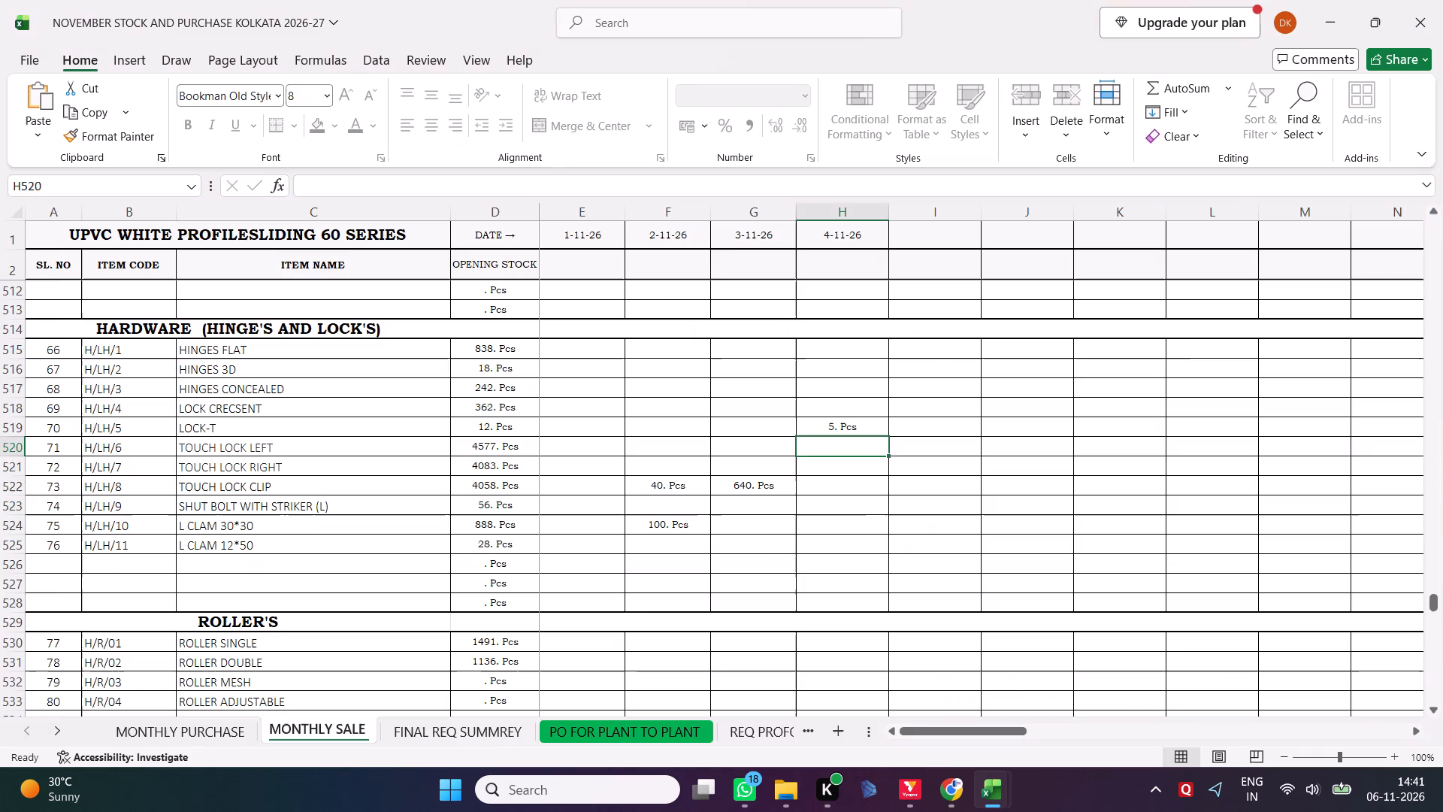
key(Down)
key(Down)
key(Down)
key(Up)
key(alt+Tab)
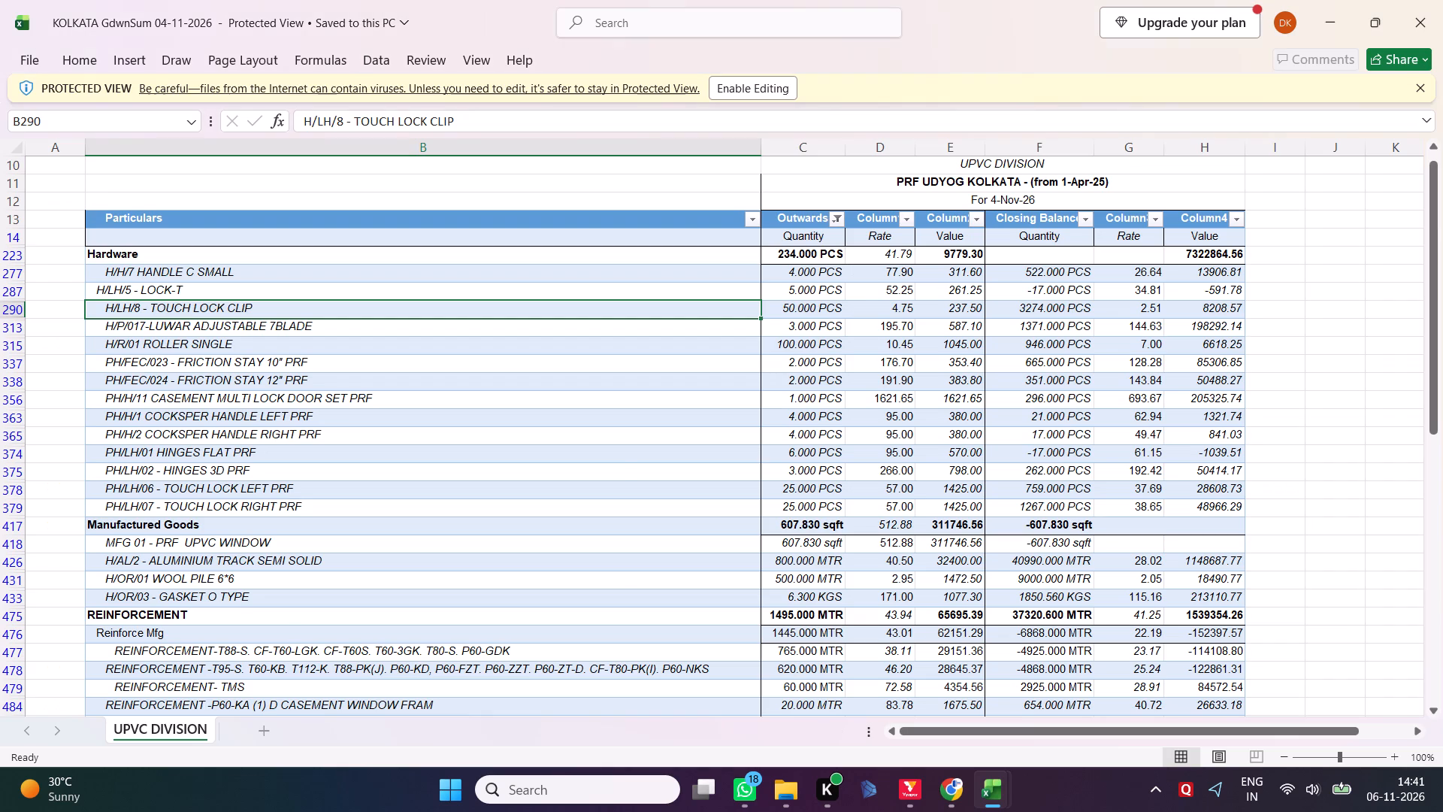
key(alt+Tab)
text(50)
key(Return)
Enter 3 as the 4-11-26 sale of LUWAR ADJUSTABLE 7BLADE (H/P/017), matching the godown summary's outwards.
key(alt+Tab)
key(Down)
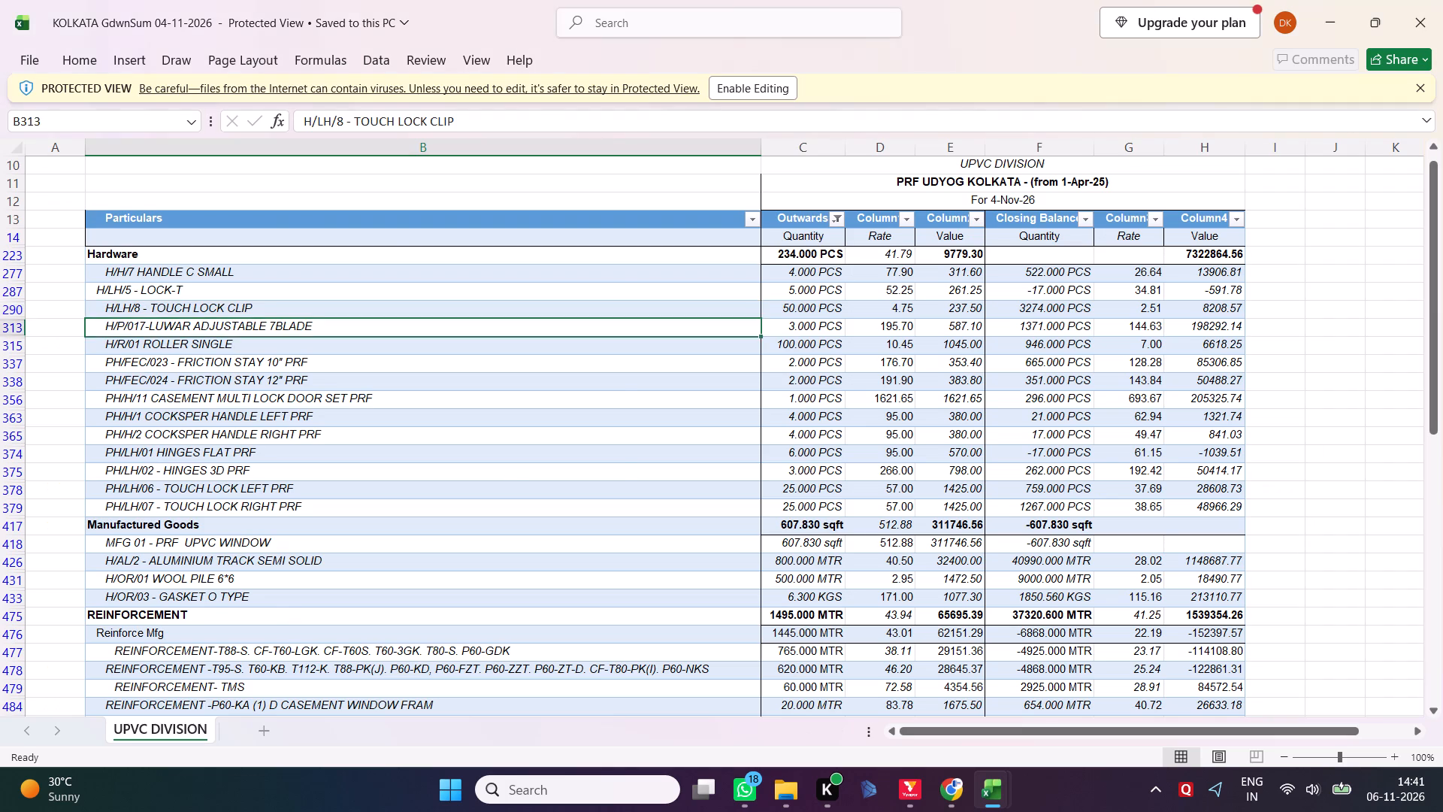
key(alt+Tab)
key(Down)
key(Down)
key(Down)
key(Down)
key(Down)
key(Down)
key(Down)
key(Down)
key(Down)
key(Down)
key(Down)
key(Down)
key(Down)
key(Down)
key(Down)
key(Down)
key(Down)
key(Down)
key(Down)
key(Down)
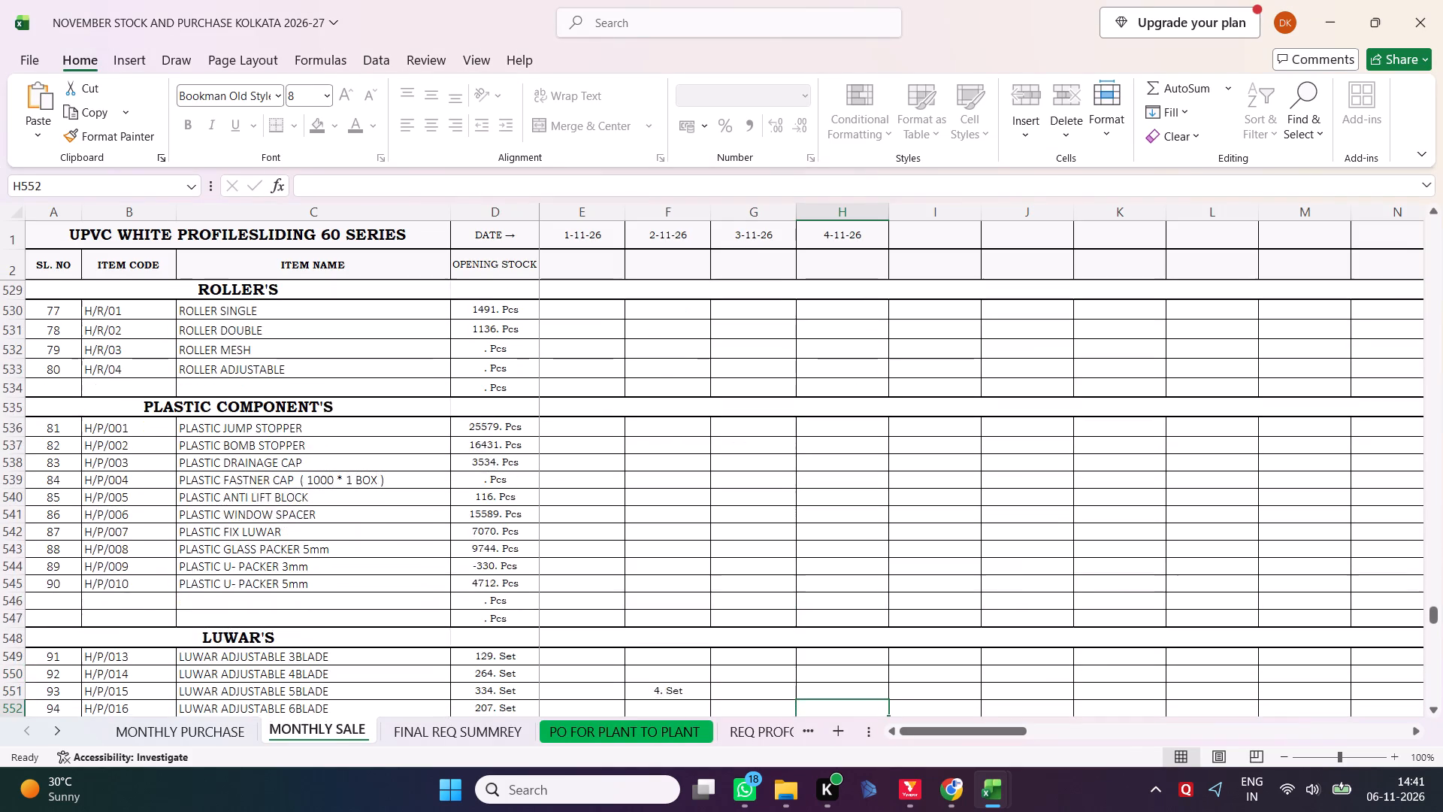
key(Down)
key(Down)
key(Down)
key(Down)
key(Down)
key(Down)
key(Down)
key(Up)
key(Up)
key(Up)
key(Up)
key(Up)
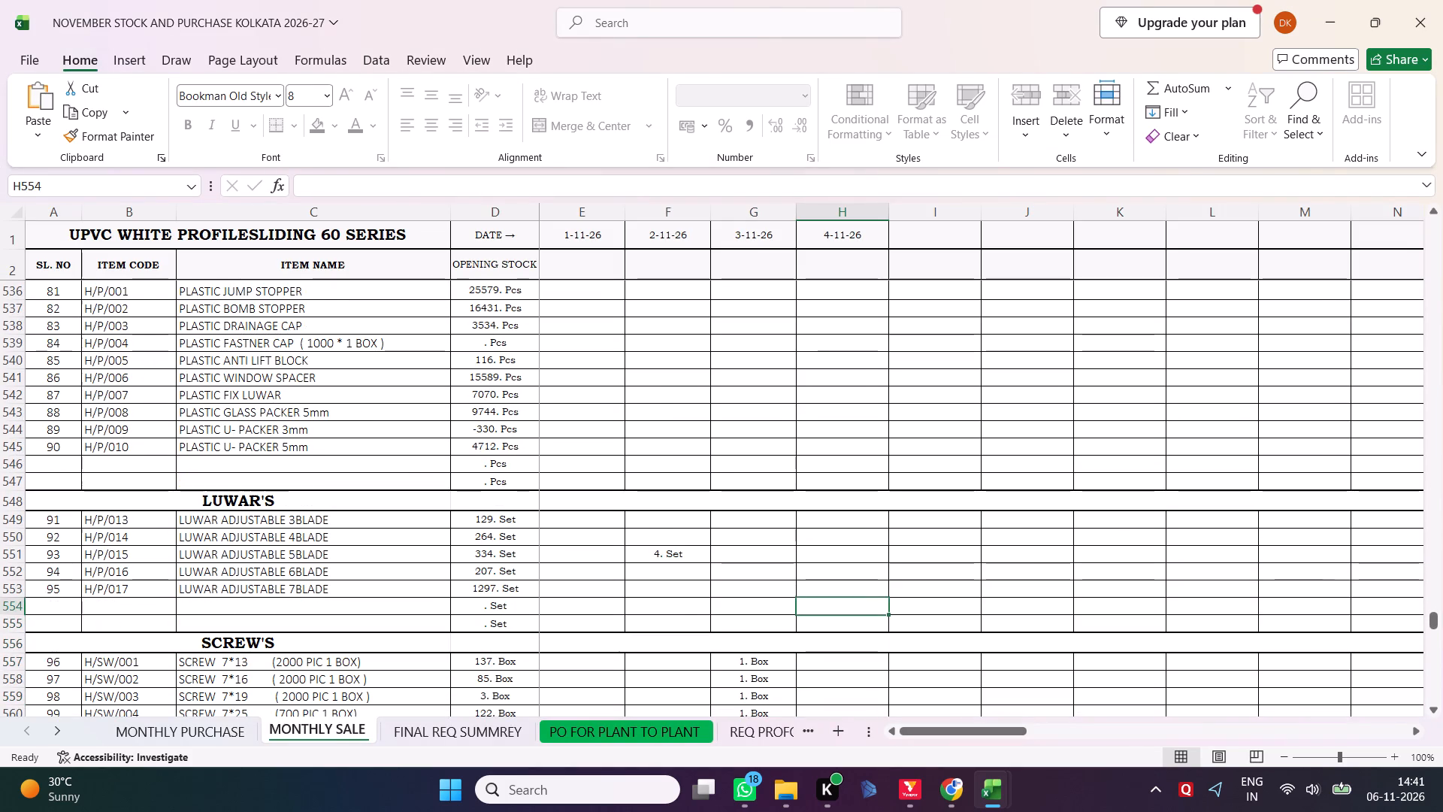
key(Up)
key(alt+Tab)
key(alt+Tab)
key(3)
key(Return)
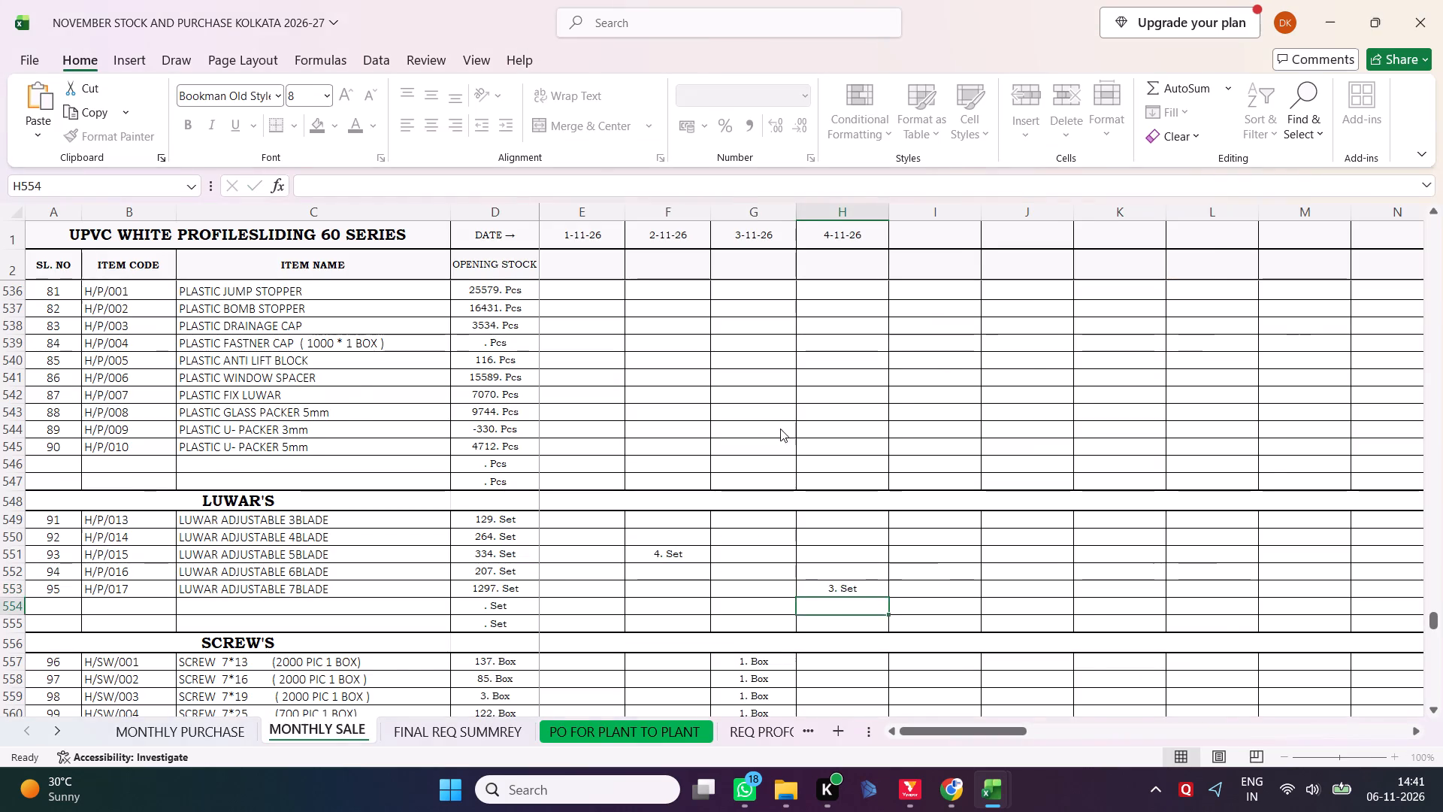
Enter 100 as the 4-11-26 sale of ROLLER SINGLE (H/R/01), matching the godown summary's outwards.
key(alt+Tab)
key(Down)
key(alt+Tab)
key(Up)
key(Up)
key(Up)
key(Up)
key(Up)
key(Up)
key(Up)
key(Up)
key(Up)
key(Up)
key(Up)
key(Up)
key(Up)
key(Up)
key(Up)
key(Up)
key(Up)
key(Up)
key(Up)
key(Up)
key(Up)
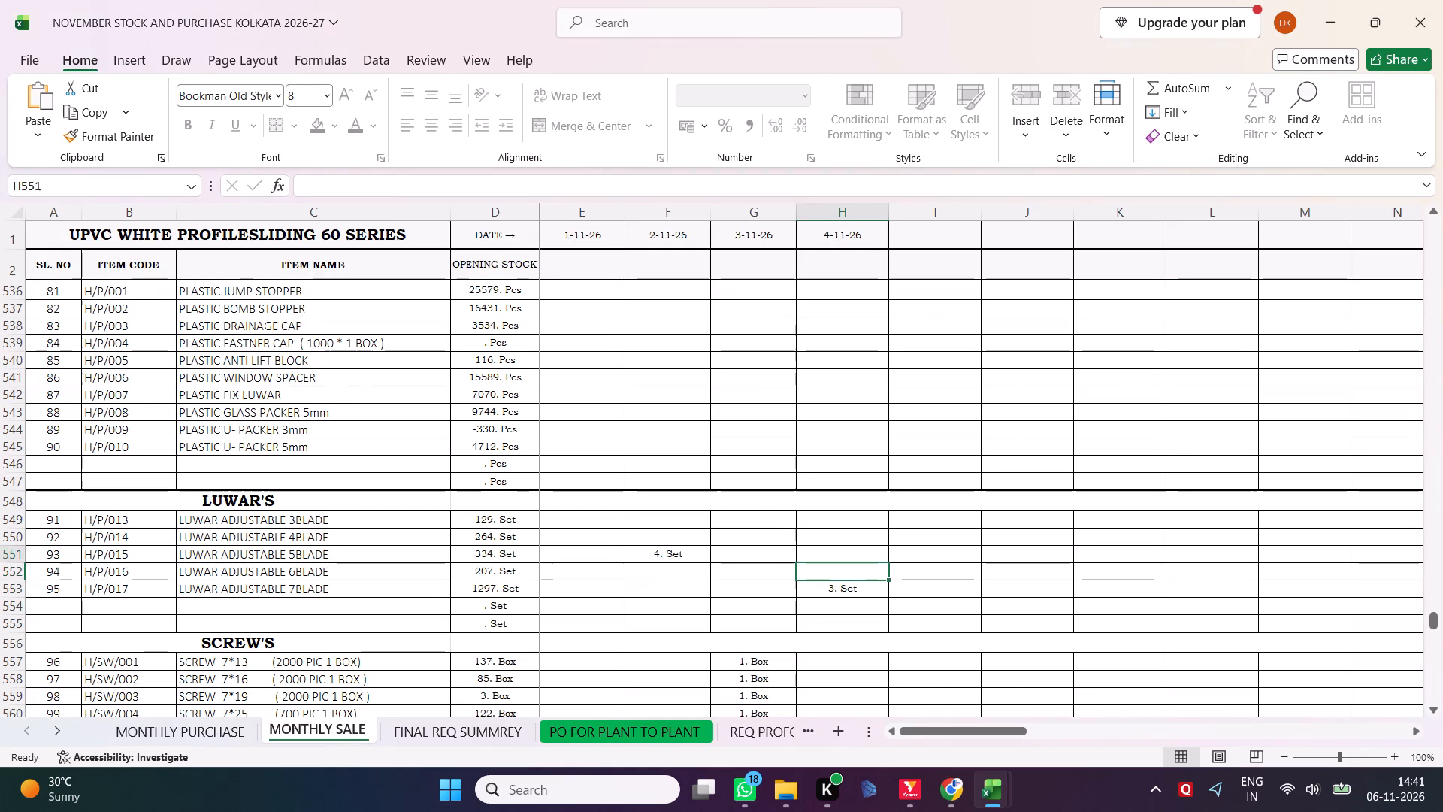
key(Up)
key(Down)
key(Down)
key(Down)
key(Down)
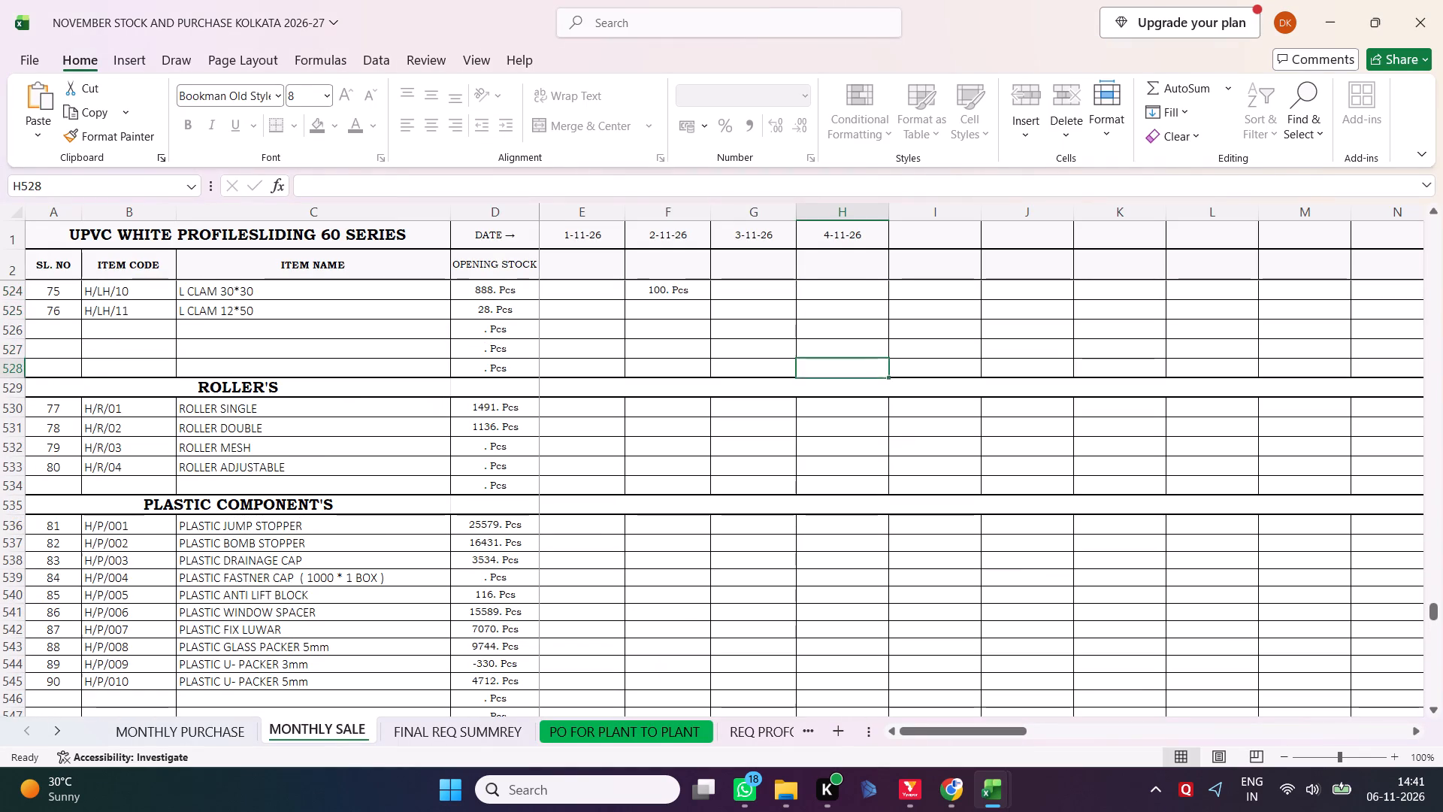
key(Down)
key(Down)
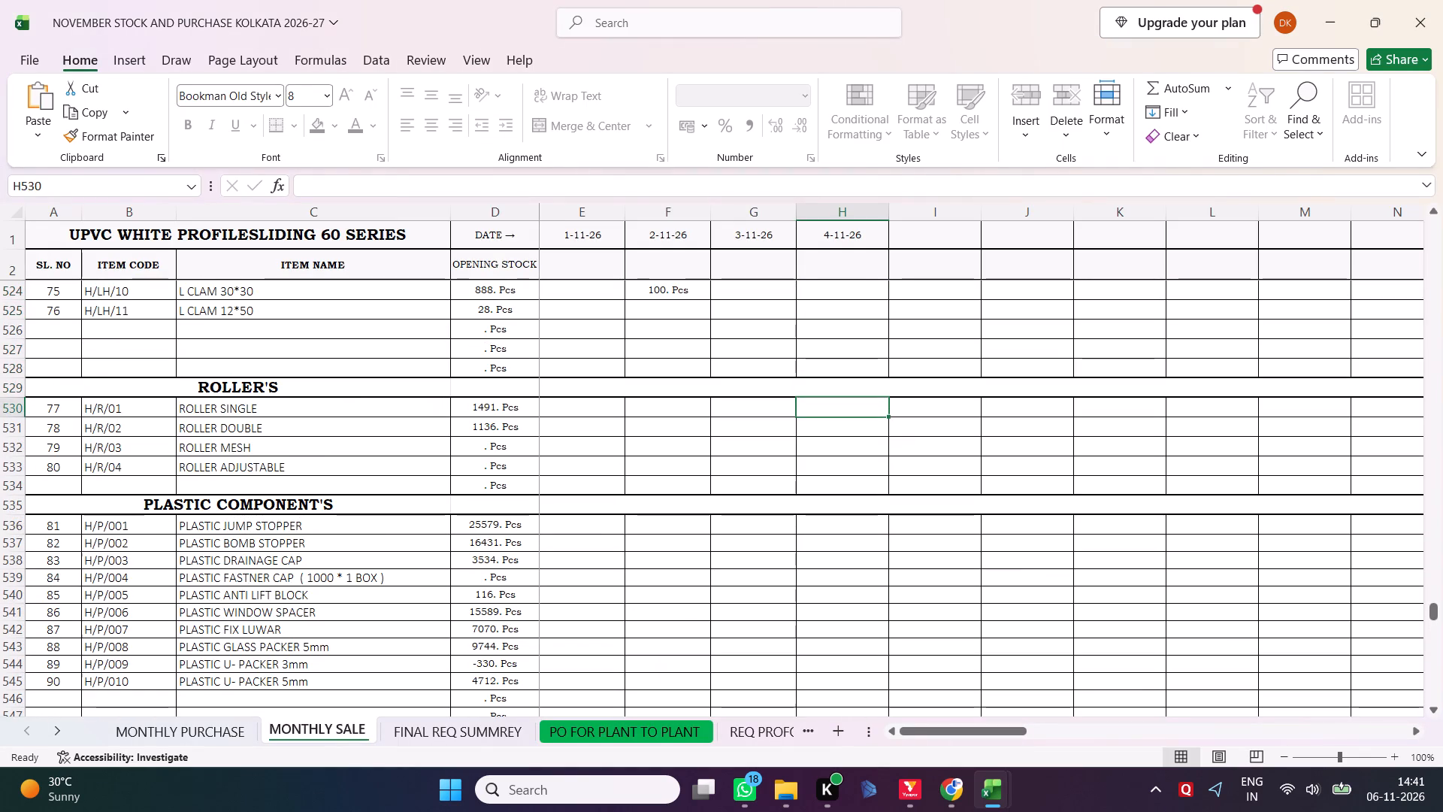
key(alt+Tab)
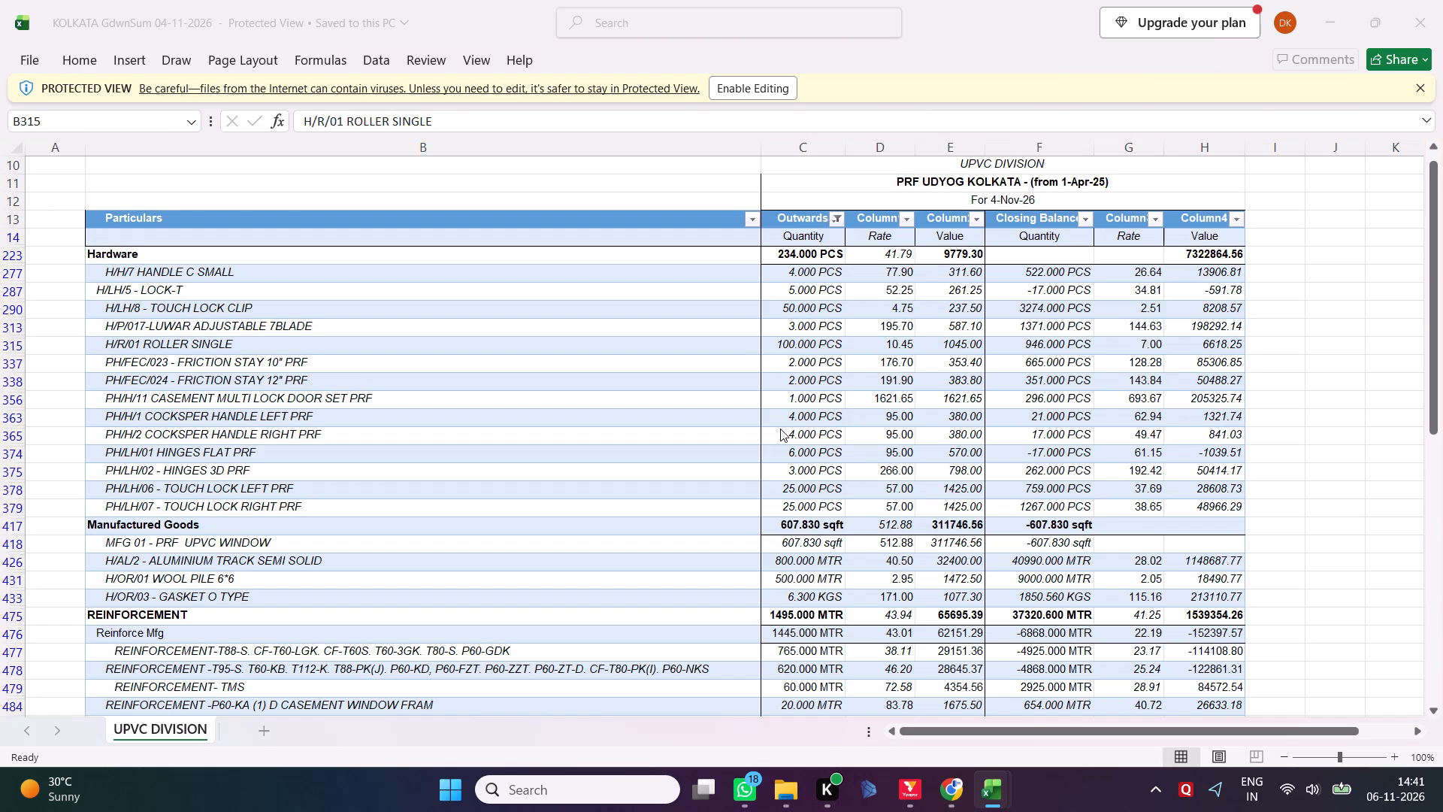
key(alt+Tab)
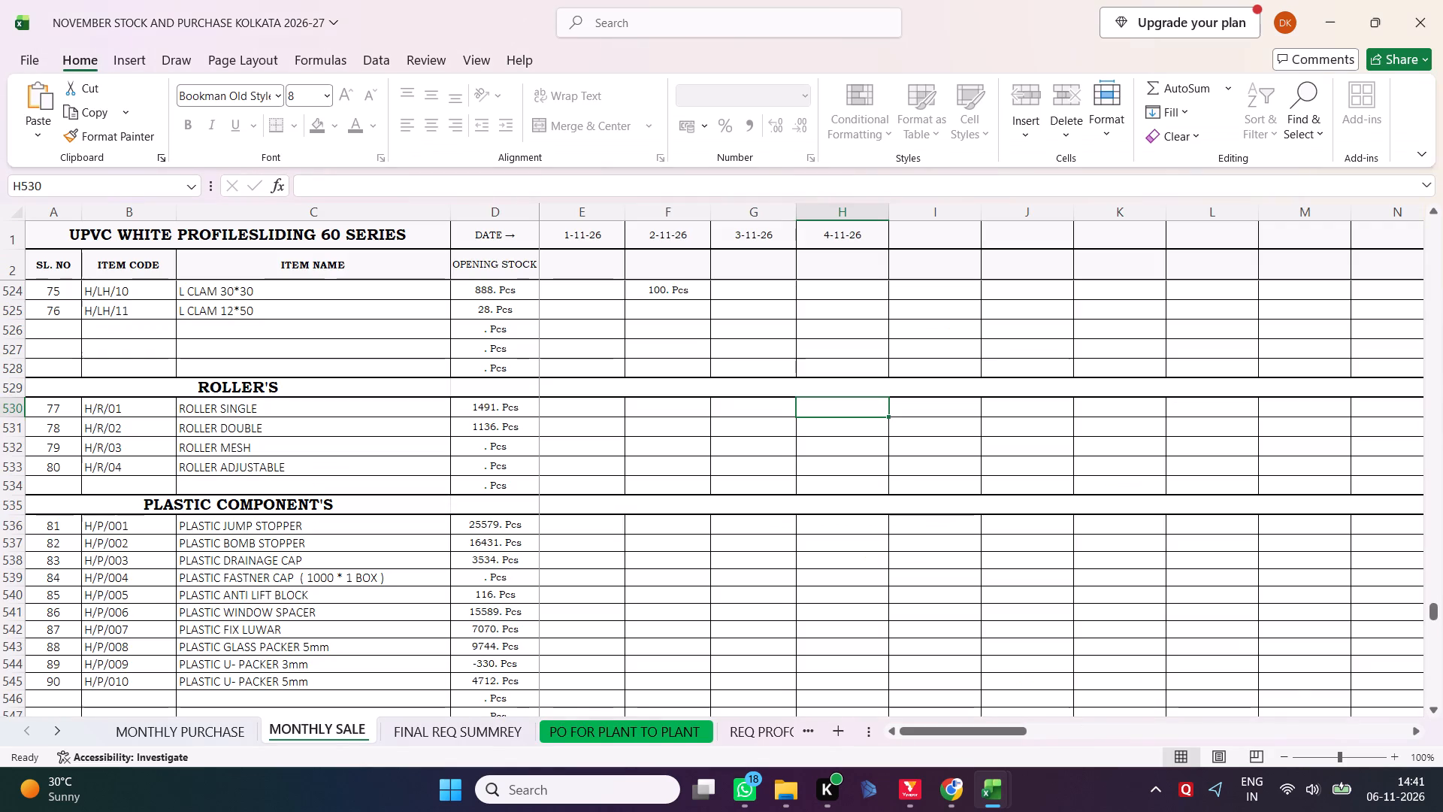
text(100)
key(Return)
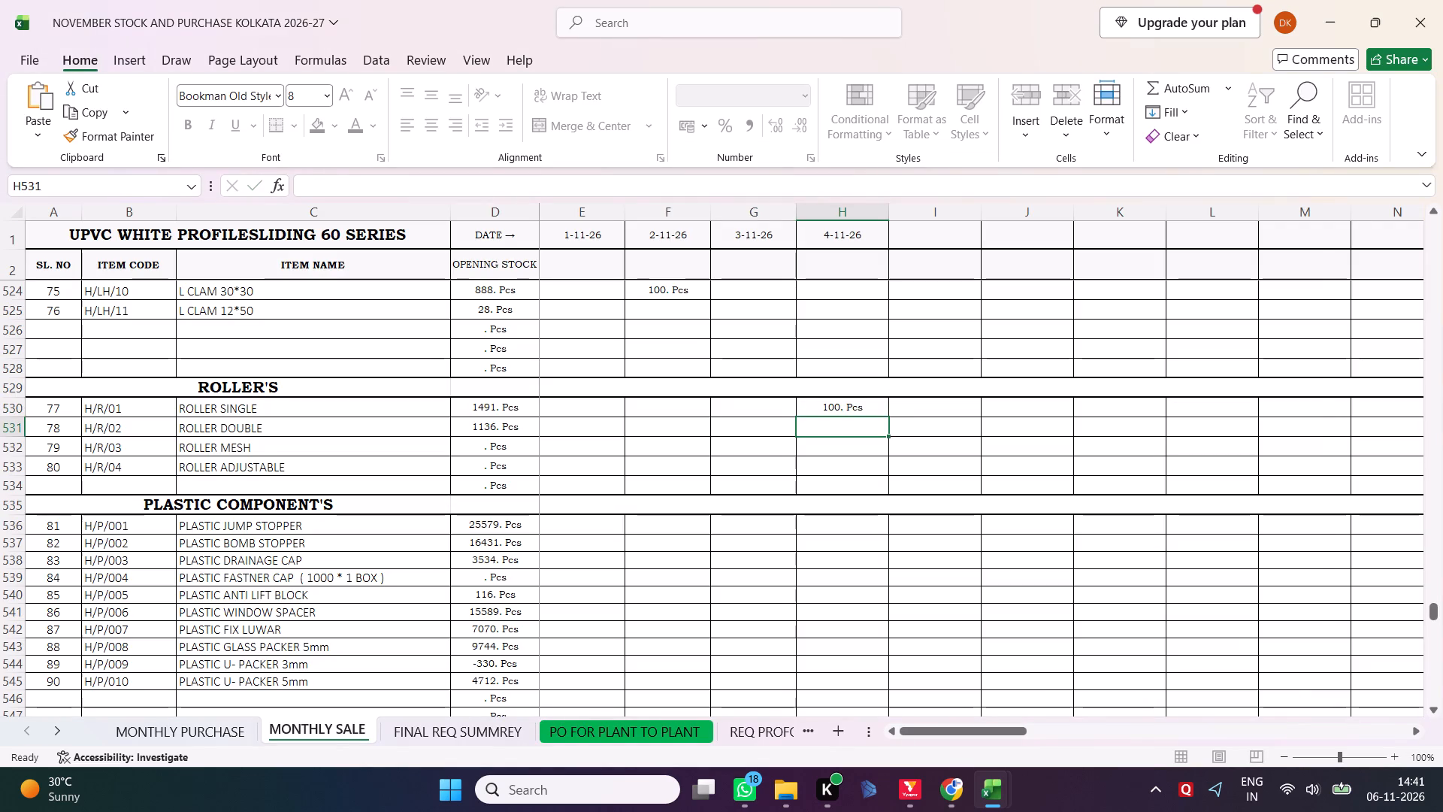
Enter 2 as the 4-11-26 sale of FRICTION STAY 10" PRF (PH/FEC/023), matching the godown summary's outwards.
key(alt+Tab)
key(Down)
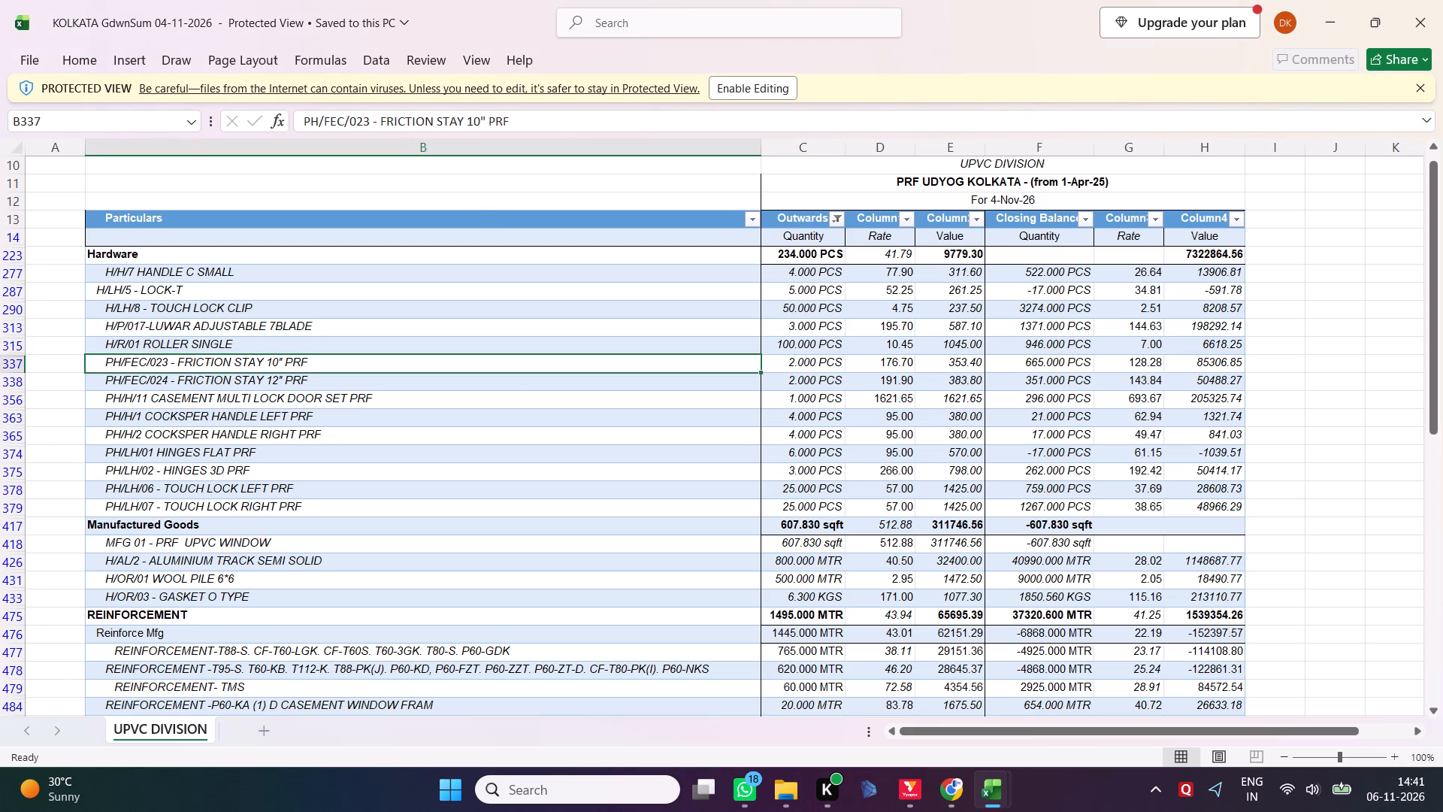
key(alt+Tab)
key(Up)
key(Up)
key(Up)
key(Up)
key(Up)
key(Up)
key(Up)
key(Up)
key(Up)
key(Up)
key(Up)
key(Up)
key(Up)
key(Up)
key(Up)
key(Up)
key(Up)
key(Up)
key(Up)
key(Up)
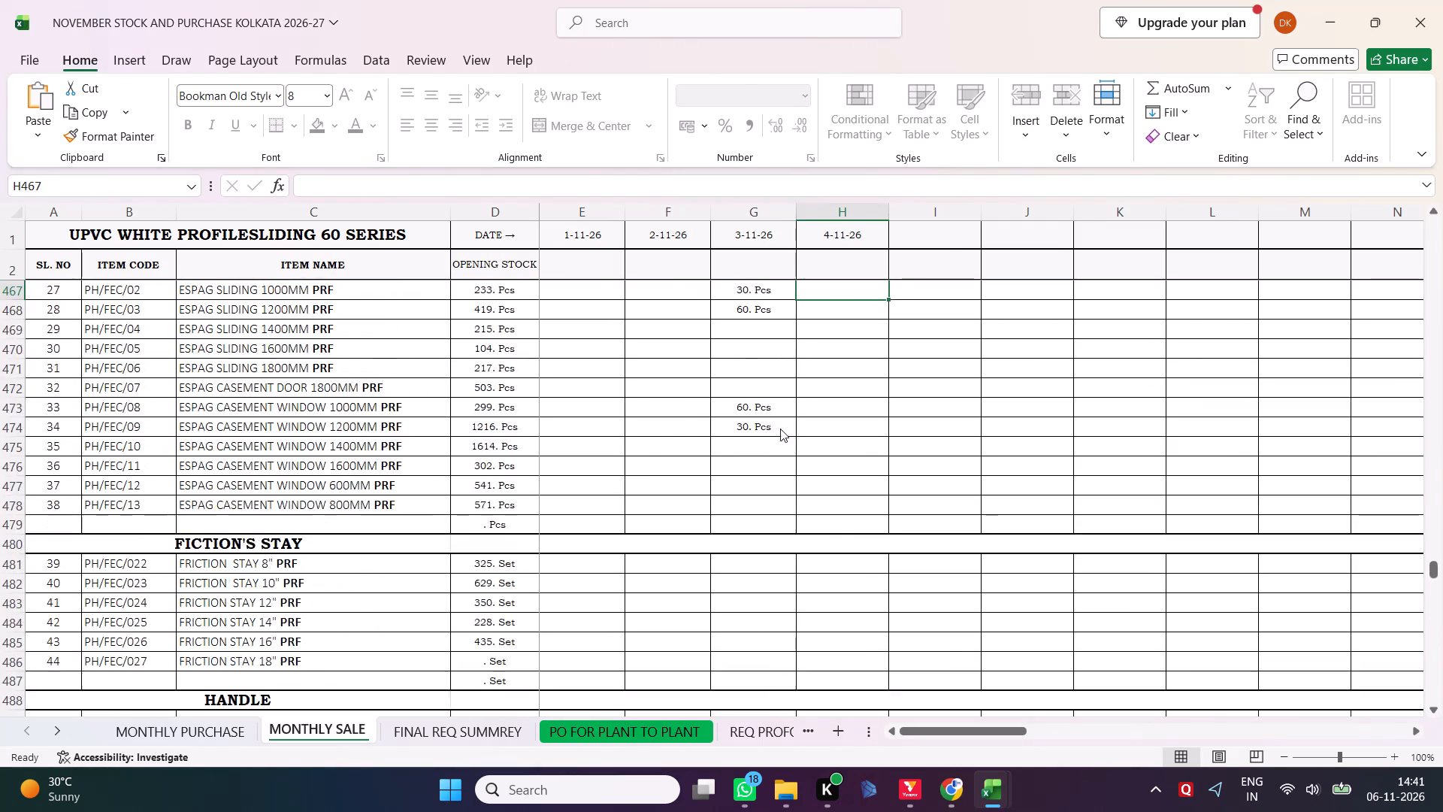
key(alt+Tab)
key(alt+Tab)
key(Down)
key(Down)
key(Down)
key(Down)
key(Down)
key(Down)
key(Down)
key(Down)
key(Down)
key(Down)
key(Down)
key(Down)
key(Down)
key(Down)
key(Down)
key(Down)
key(Down)
key(Down)
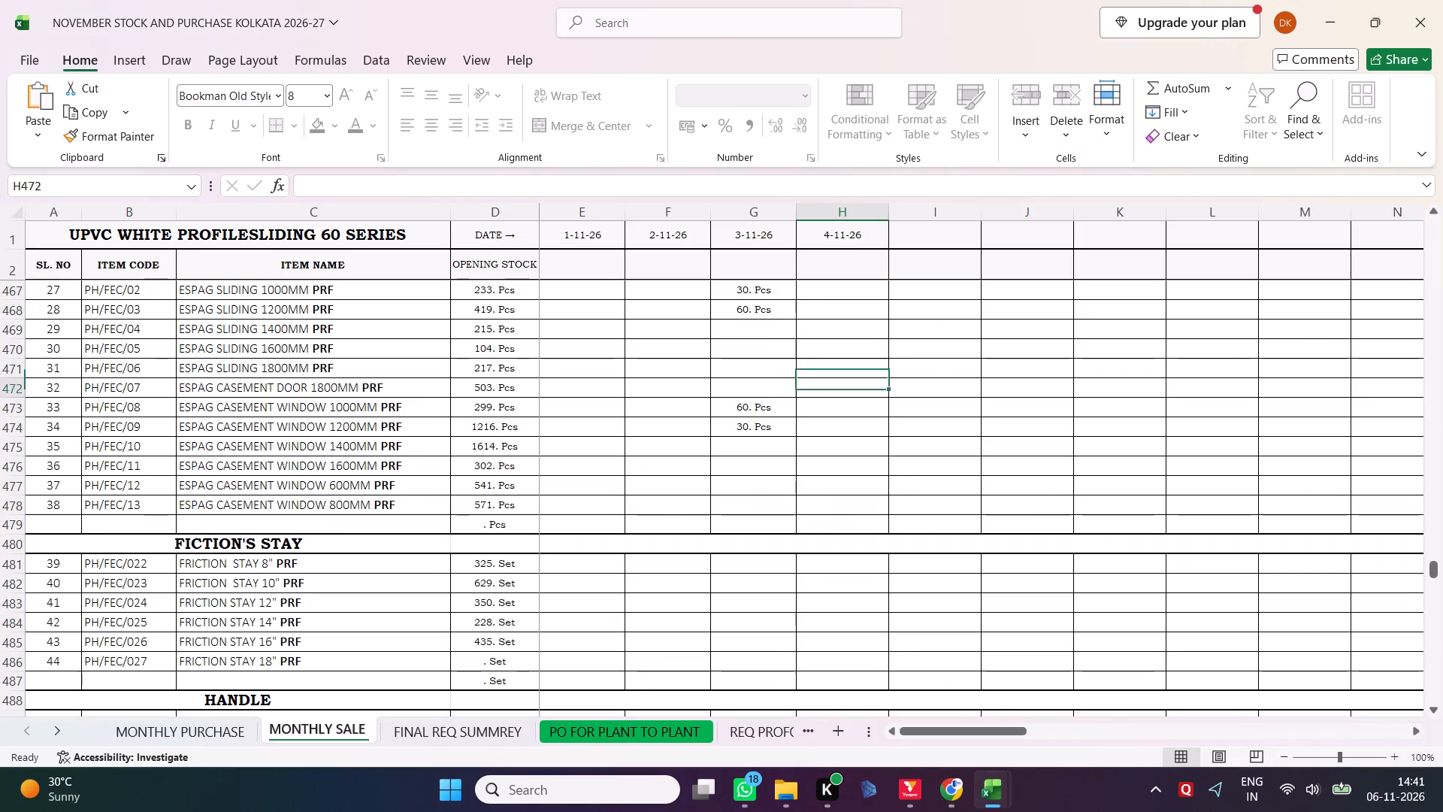
key(alt+Tab)
key(alt+Tab)
key(Up)
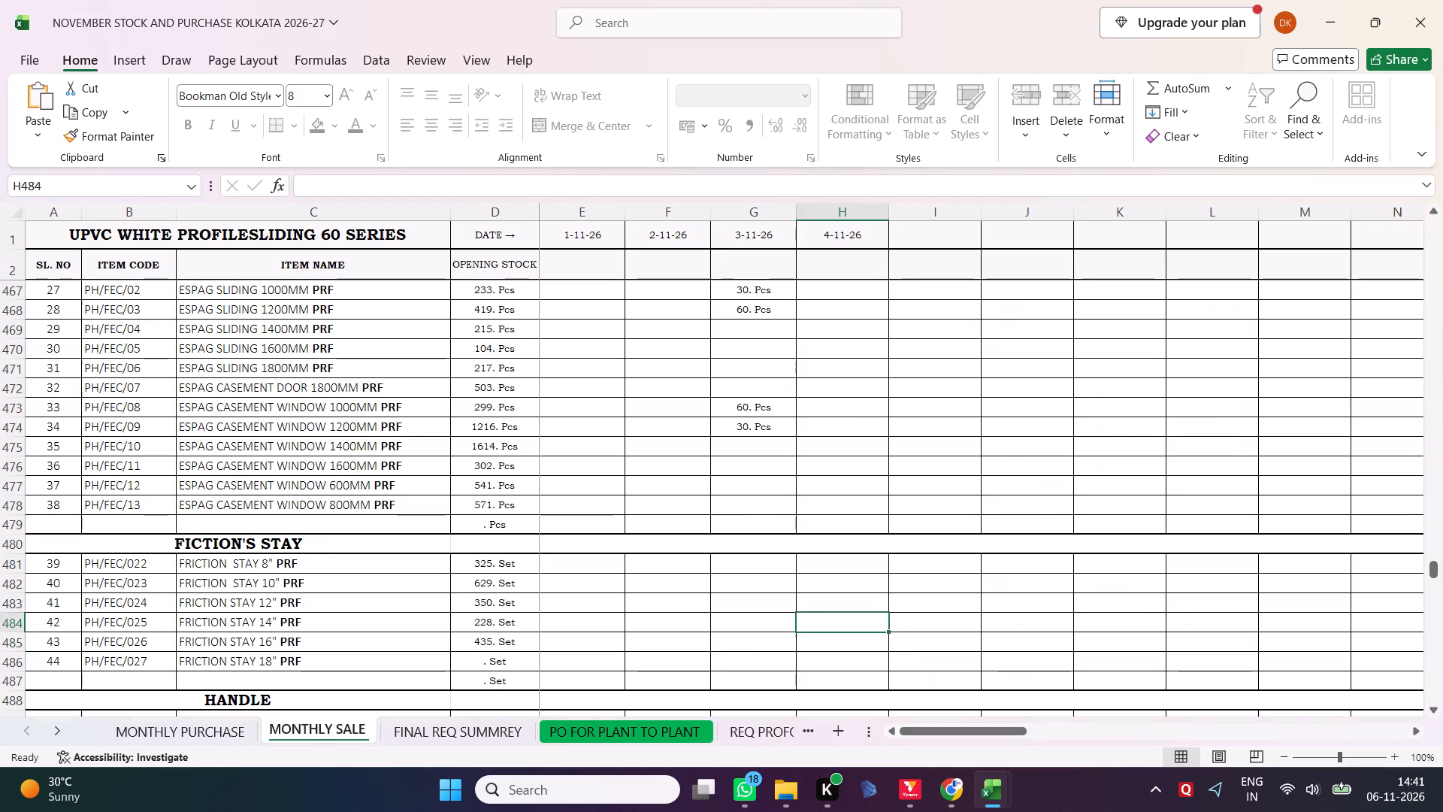
key(Up)
key(Up)
key(alt+Tab)
key(alt+Tab)
key(2)
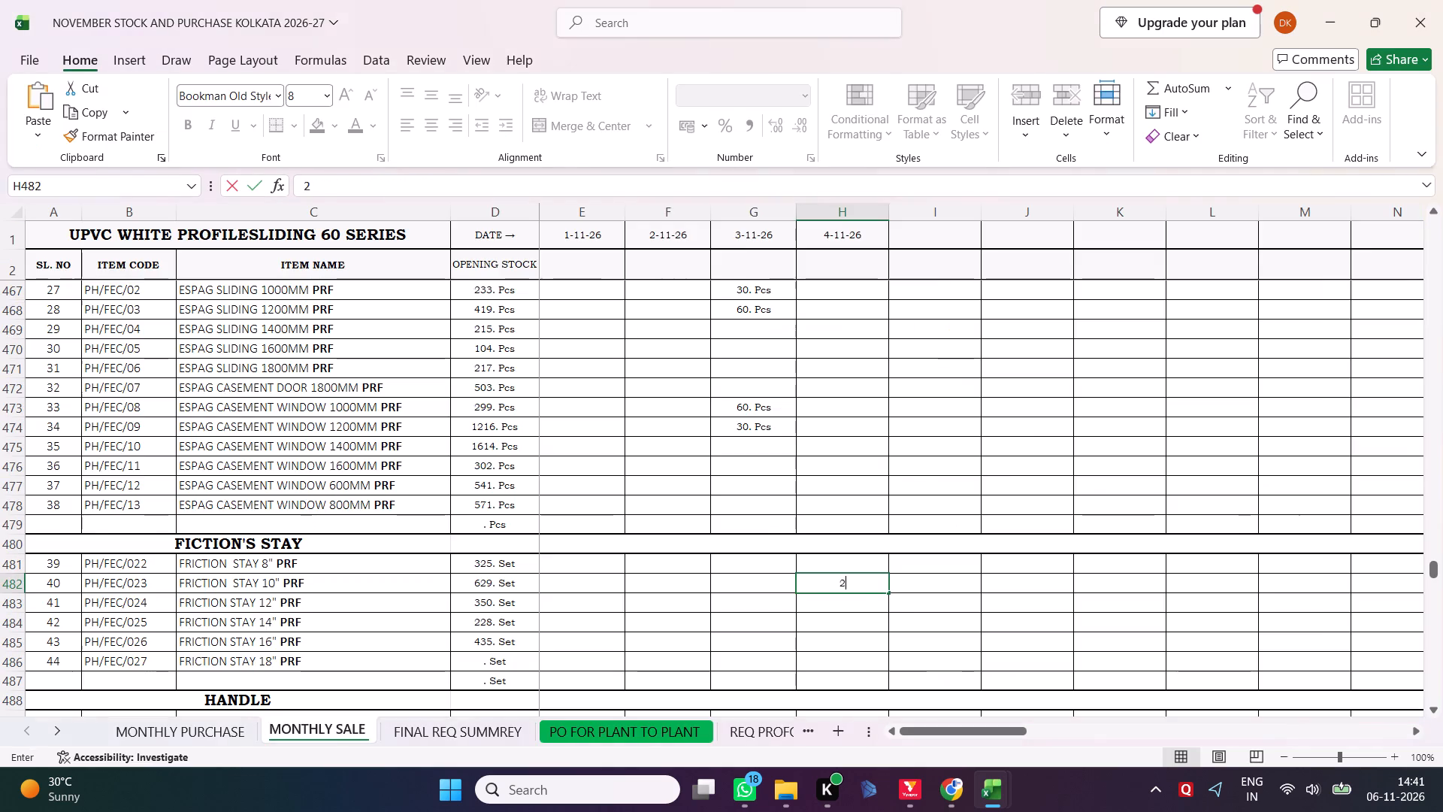
key(Return)
Enter 2 as the 4-11-26 sale of FRICTION STAY 12" PRF (PH/FEC/024), matching the godown summary's outwards.
key(alt+Tab)
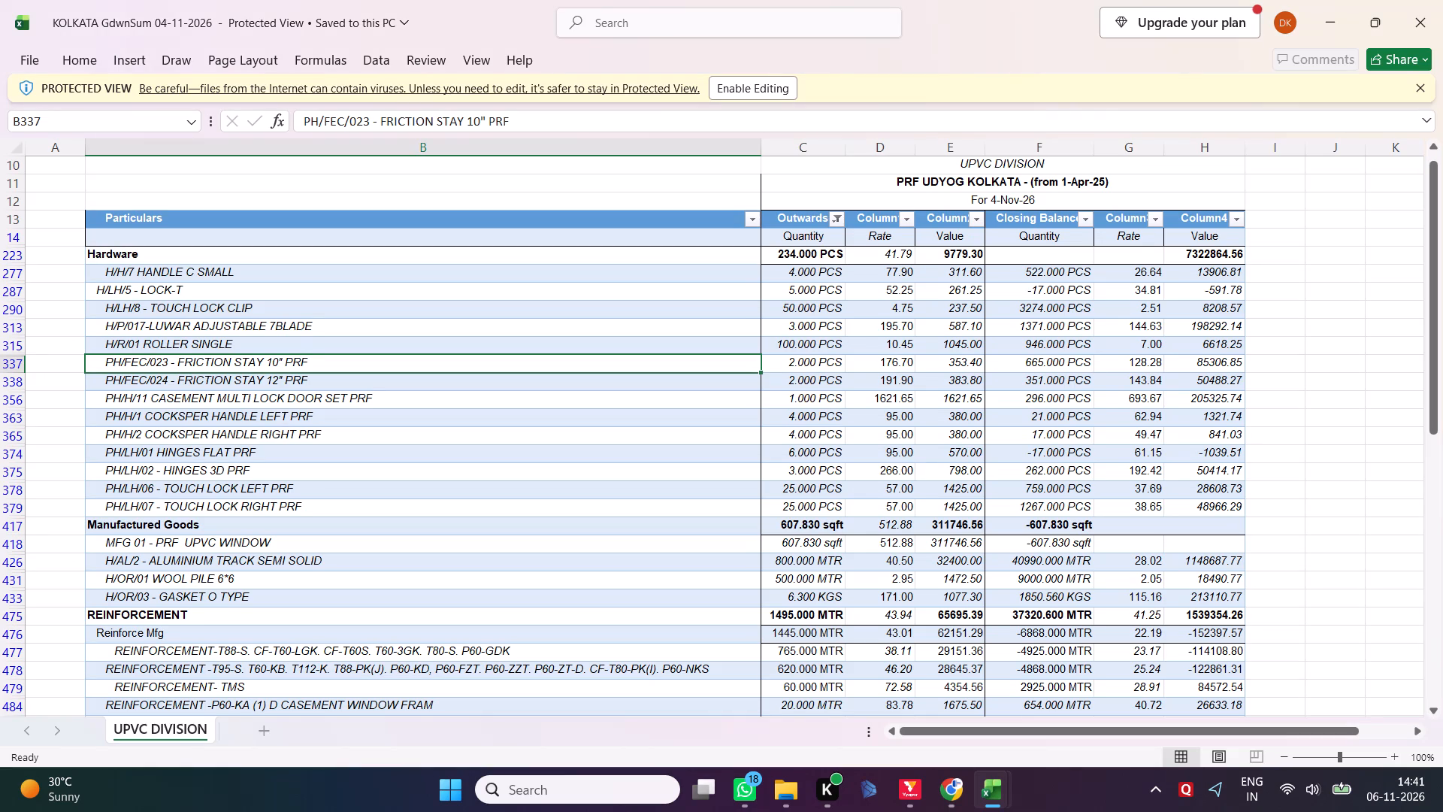
key(Down)
key(alt+Tab)
key(alt+Tab)
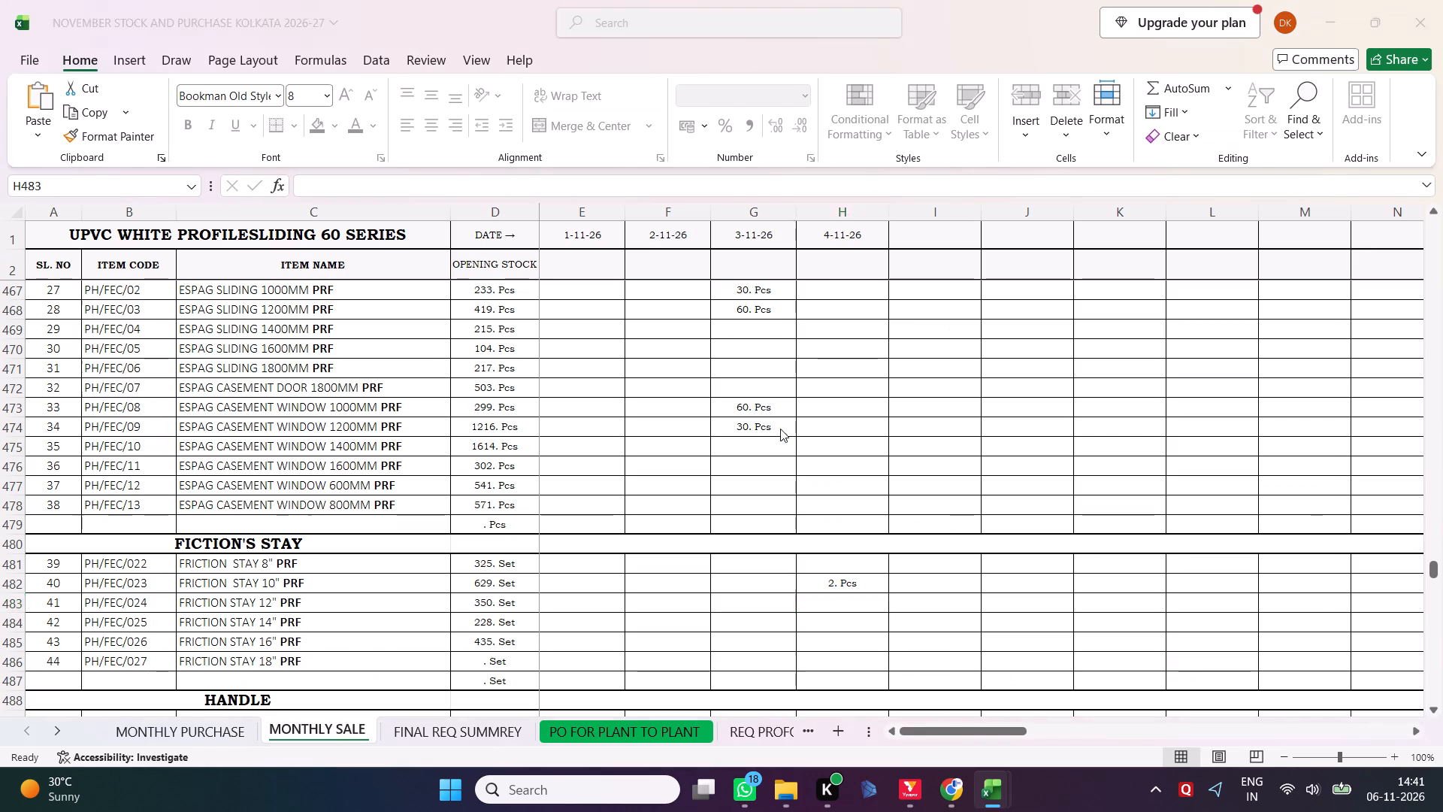
key(alt+Tab)
key(2)
key(Return)
key(alt+Tab)
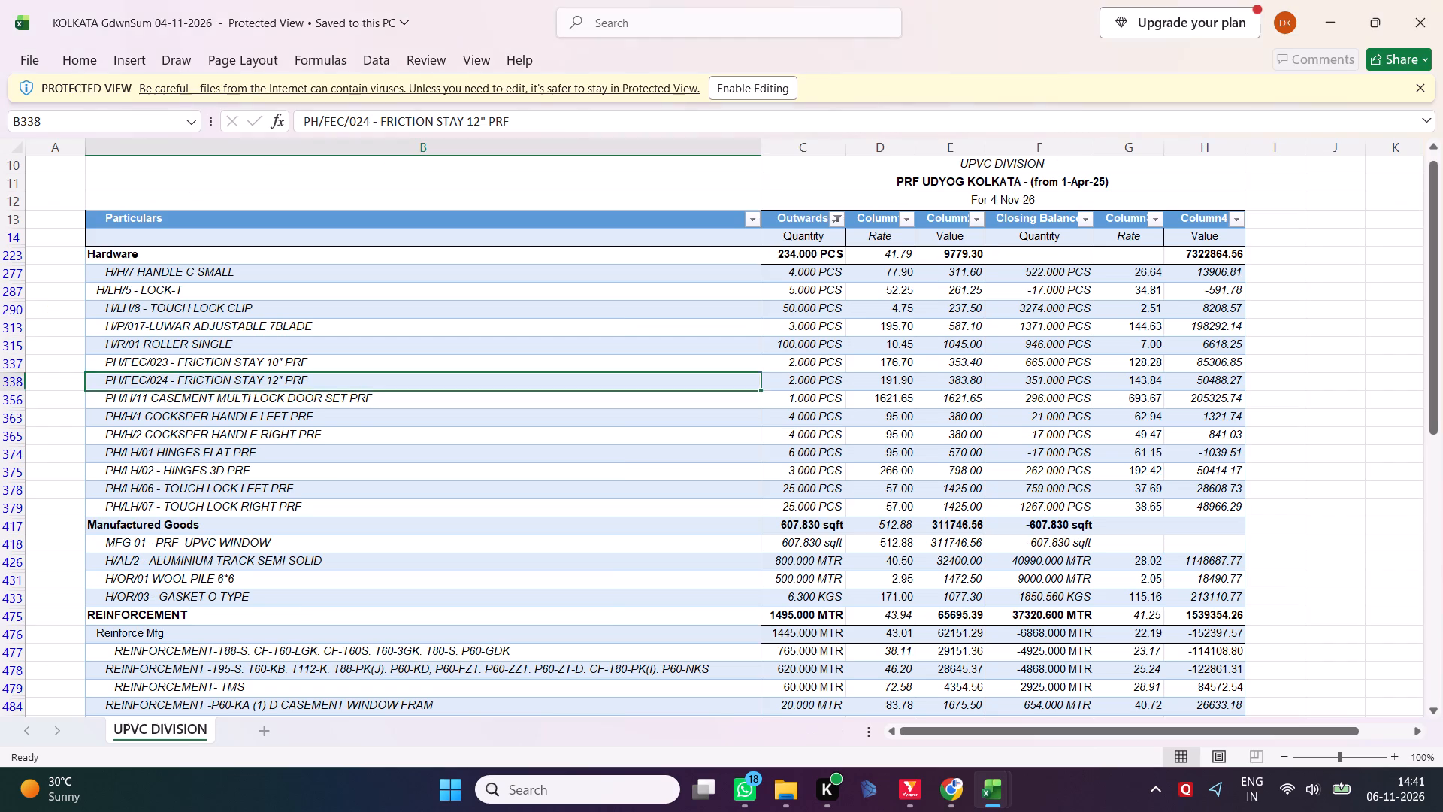
Enter 1 as the 4-11-26 sale of CASEMENT MULTI LOCK DOOR SET PRF (H/H/16), matching the godown summary's outwards.
key(Down)
key(alt+Tab)
key(Up)
key(Up)
key(Down)
key(Down)
key(Down)
key(Down)
key(Down)
key(Down)
key(Down)
key(Down)
key(Down)
key(Down)
key(Down)
key(Down)
key(Down)
key(Down)
key(Down)
key(Down)
key(Down)
key(Down)
key(Down)
key(Down)
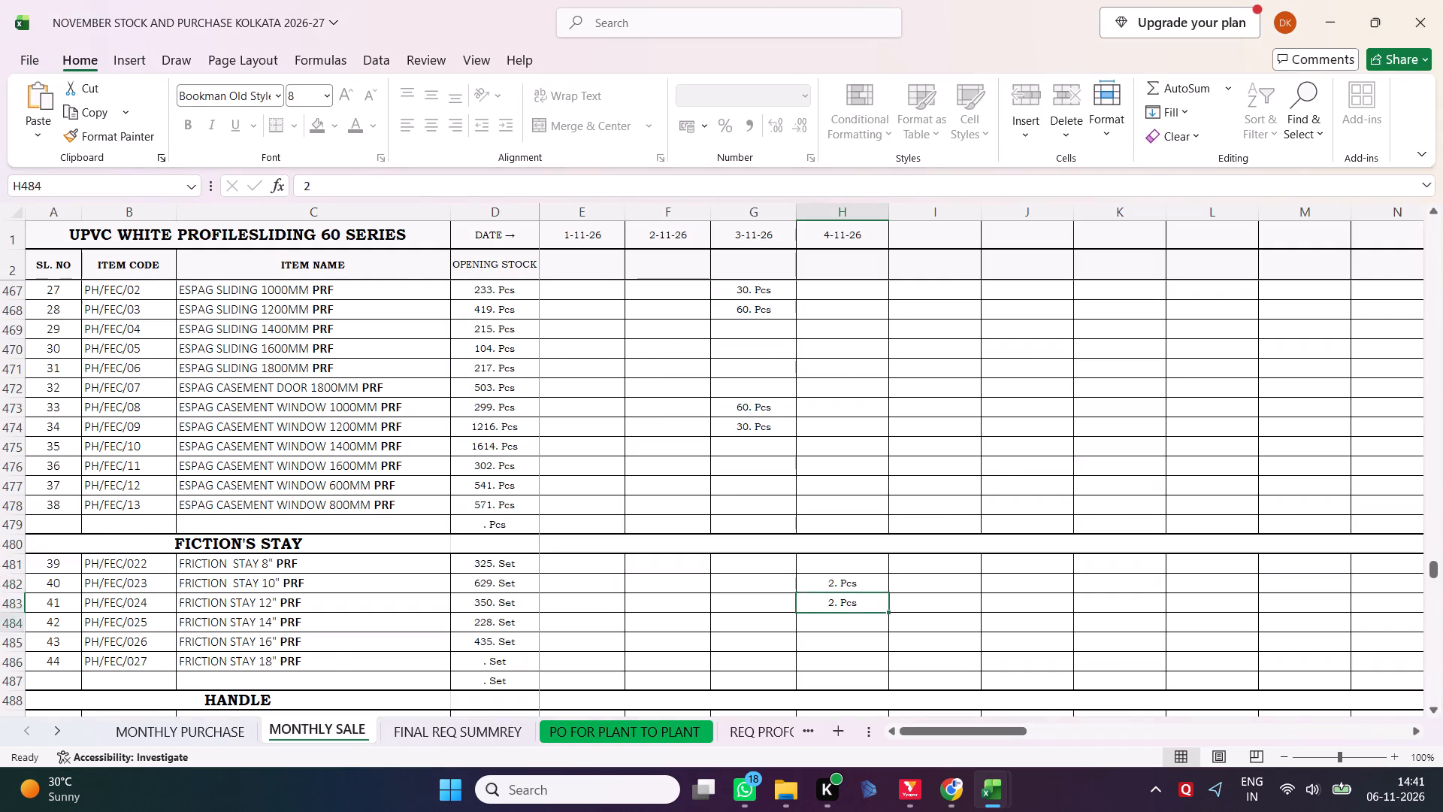
key(Up)
key(Up)
key(Up)
key(Up)
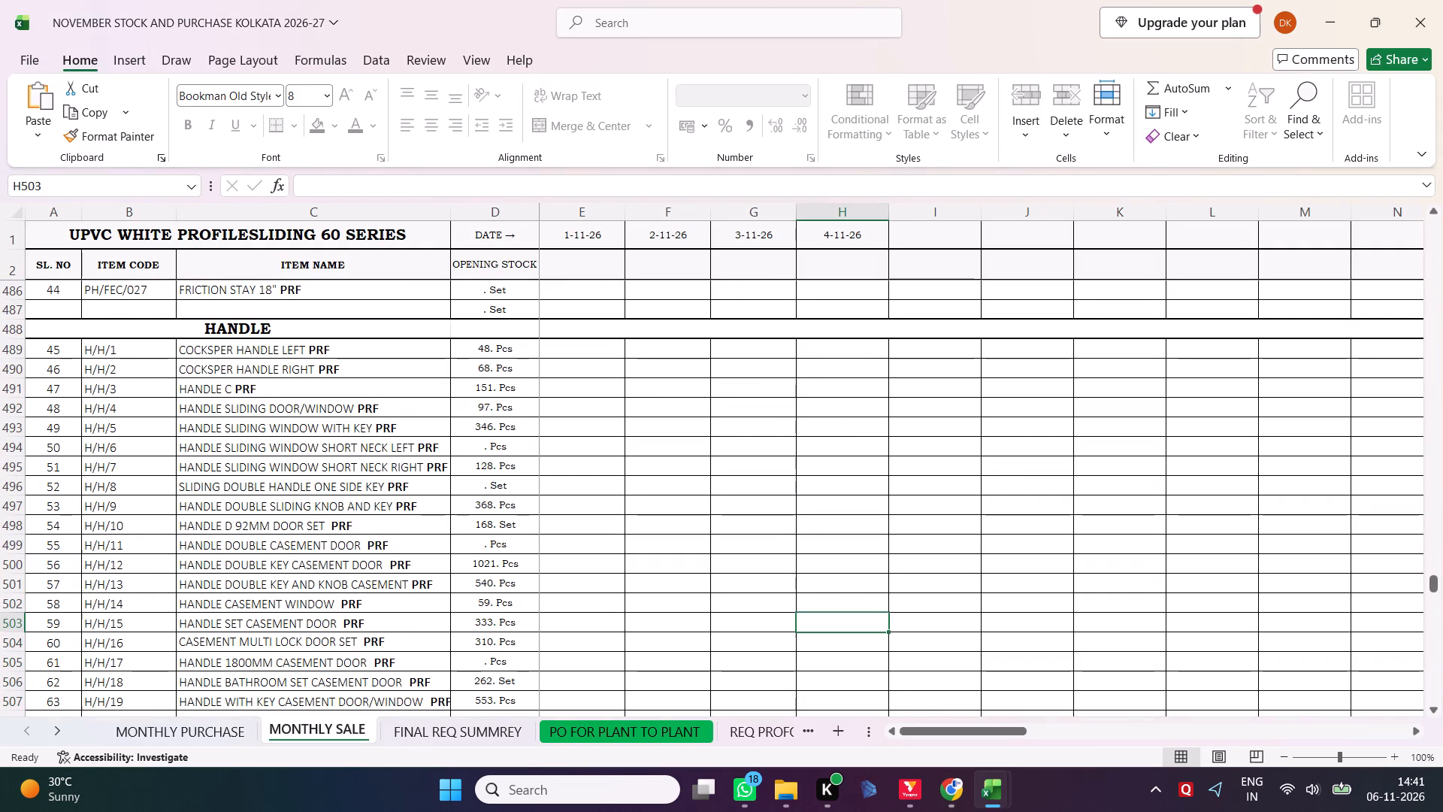
key(Down)
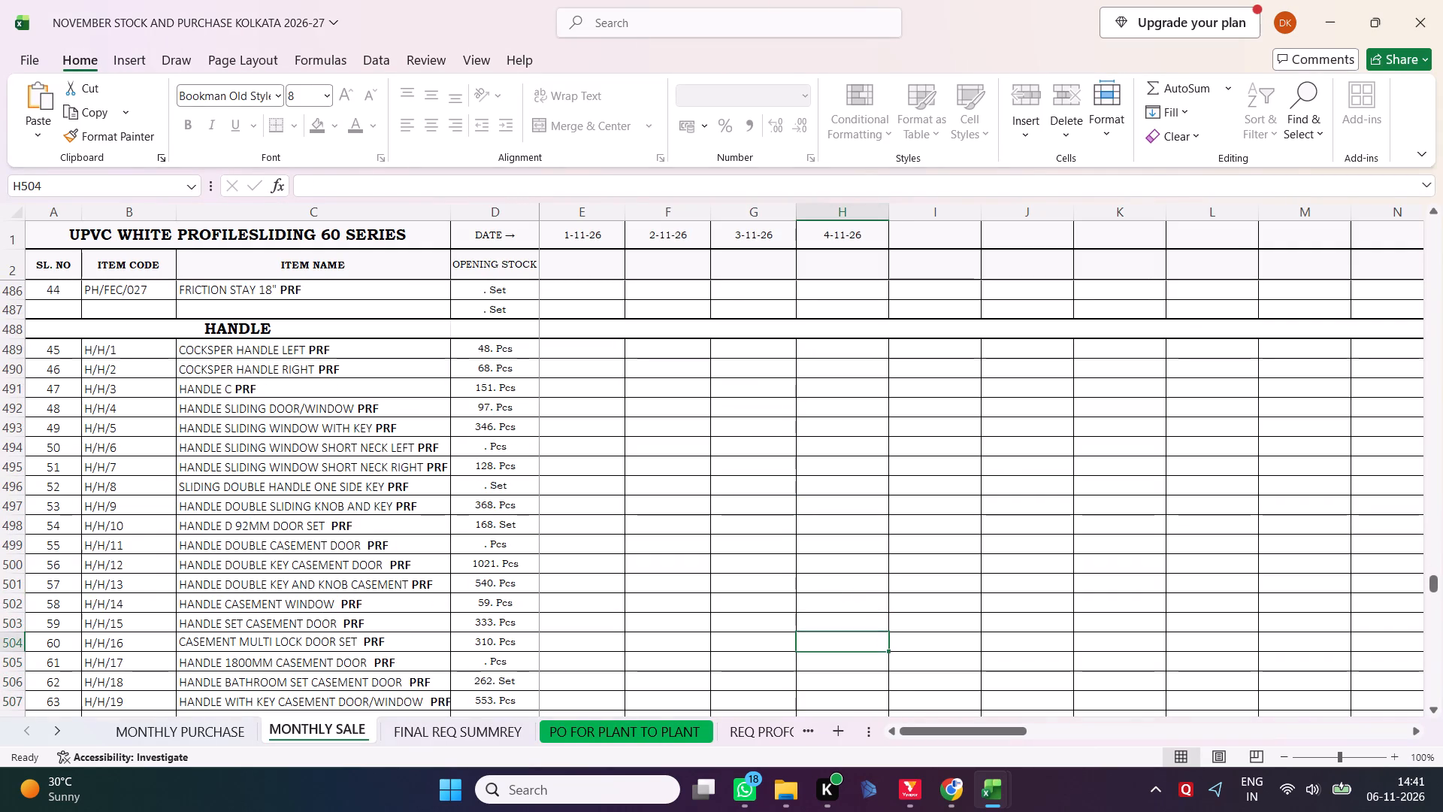
key(alt+Tab)
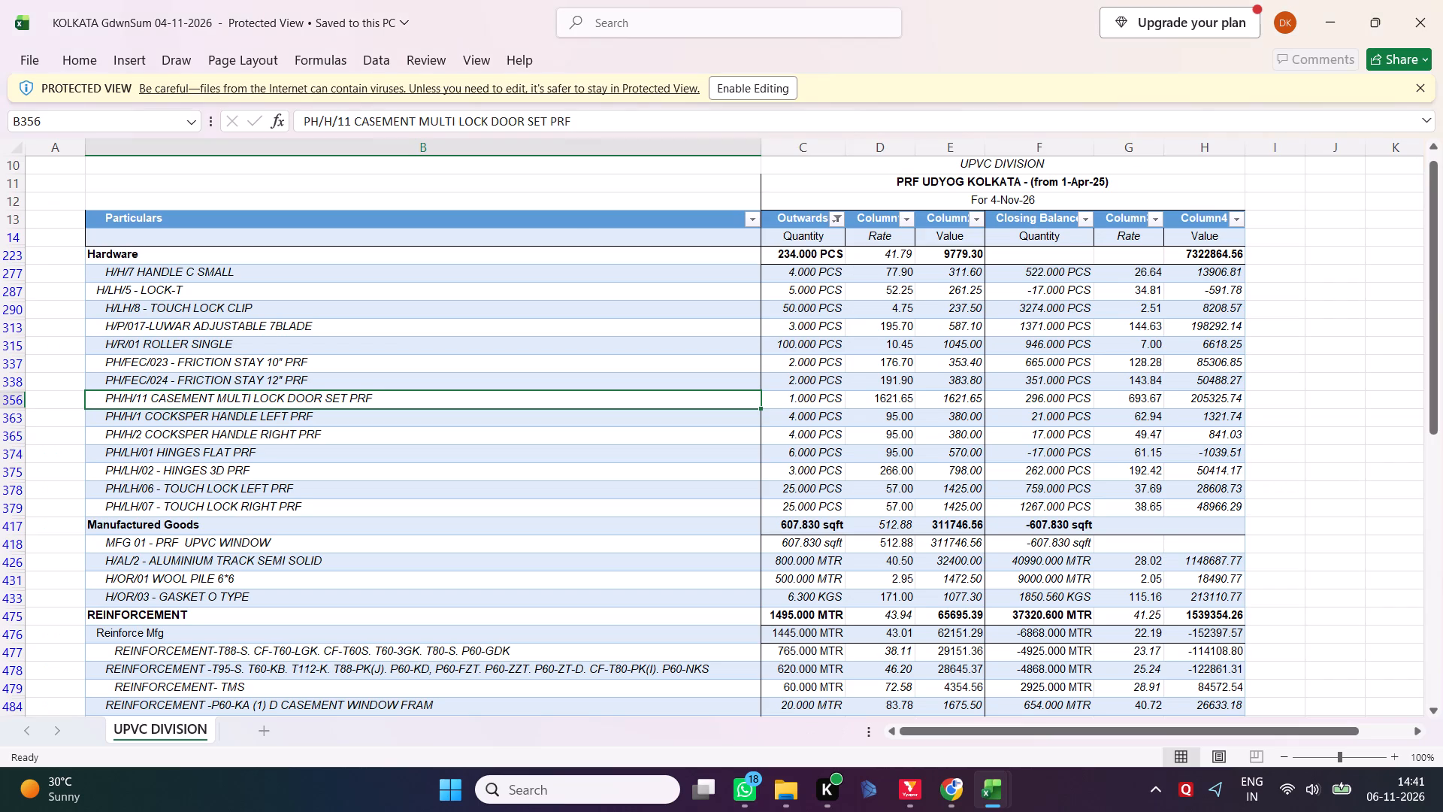
key(alt+Tab)
key(1)
key(Return)
Enter 4 as the 4-11-26 sale of both COCKSPER HANDLE LEFT PRF (H/H/1) and COCKSPER HANDLE RIGHT PRF (H/H/2), per the godown summary.
key(alt+Tab)
scroll(780, 429, down, 1)
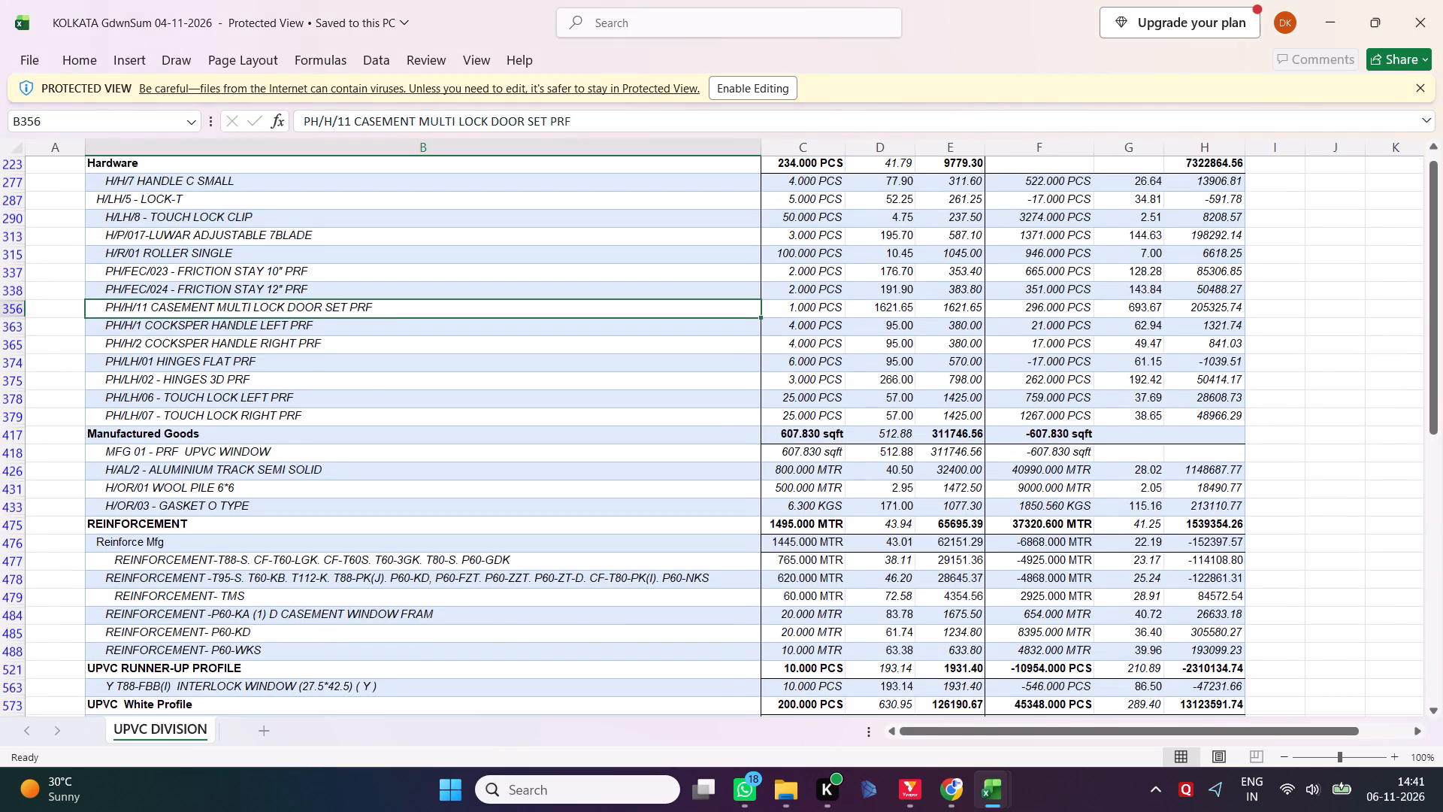
scroll(780, 429, down, 1)
key(Down)
key(alt+Tab)
key(Up)
key(Up)
key(Up)
key(Up)
key(Up)
key(Up)
key(Up)
key(Up)
key(Up)
key(Up)
key(Up)
key(Up)
key(Up)
key(Up)
key(Up)
key(Up)
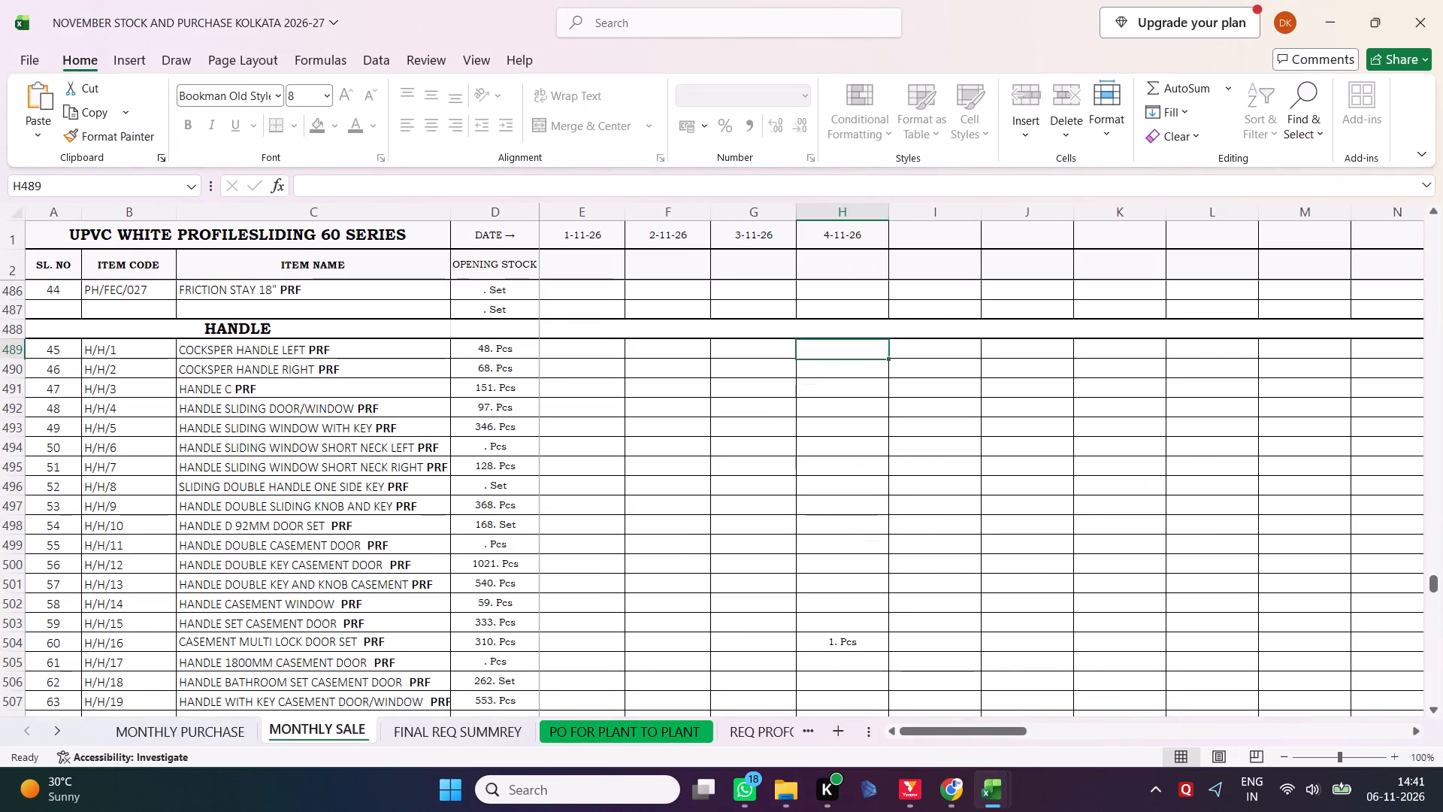
key(alt+Tab)
key(alt+Tab)
key(4)
key(Return)
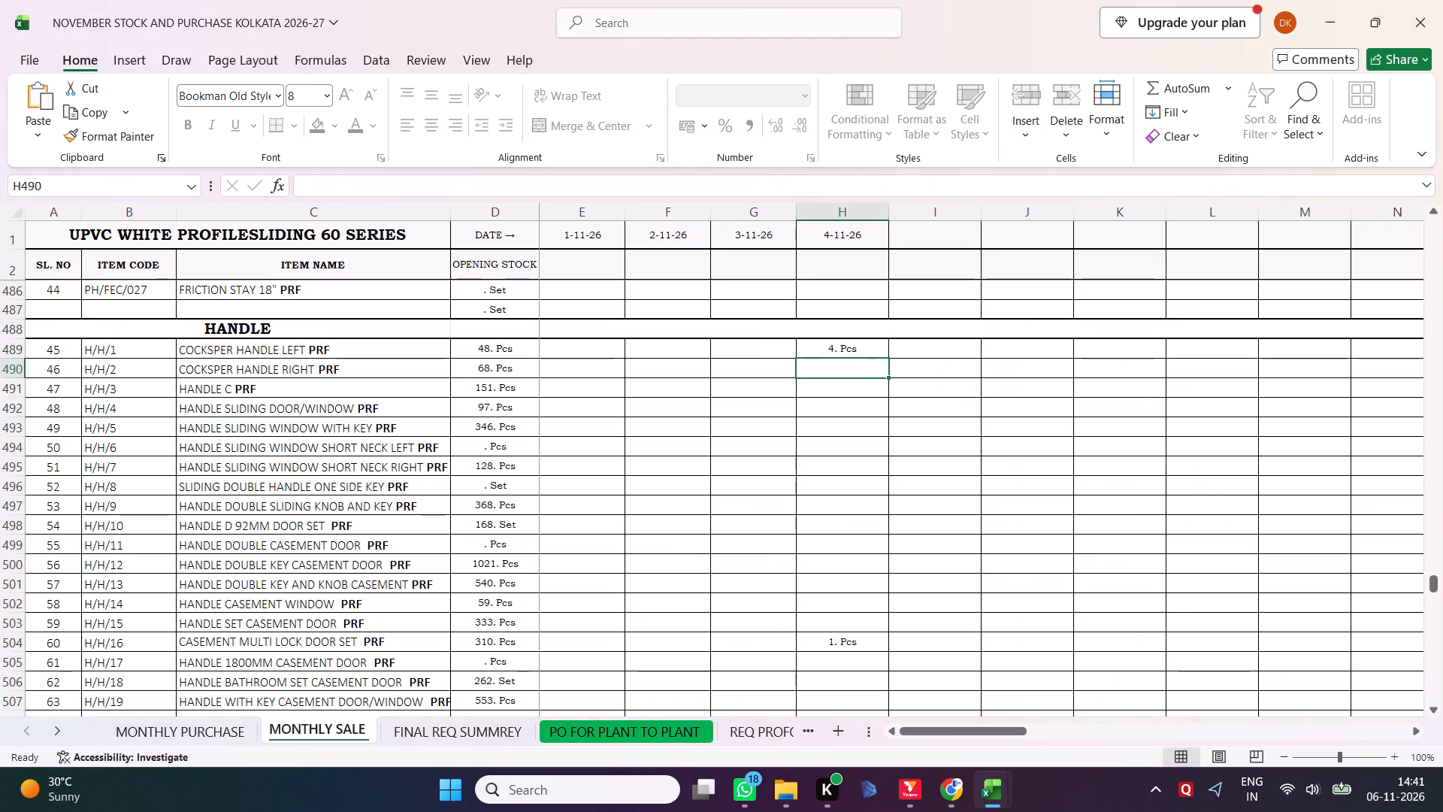
key(4)
key(Return)
Enter 6 as the 4-11-26 sale of HINGES FLAT PRF (PH/LH/01), matching the godown summary's outwards.
key(alt+Tab)
key(Down)
key(Down)
key(alt+Tab)
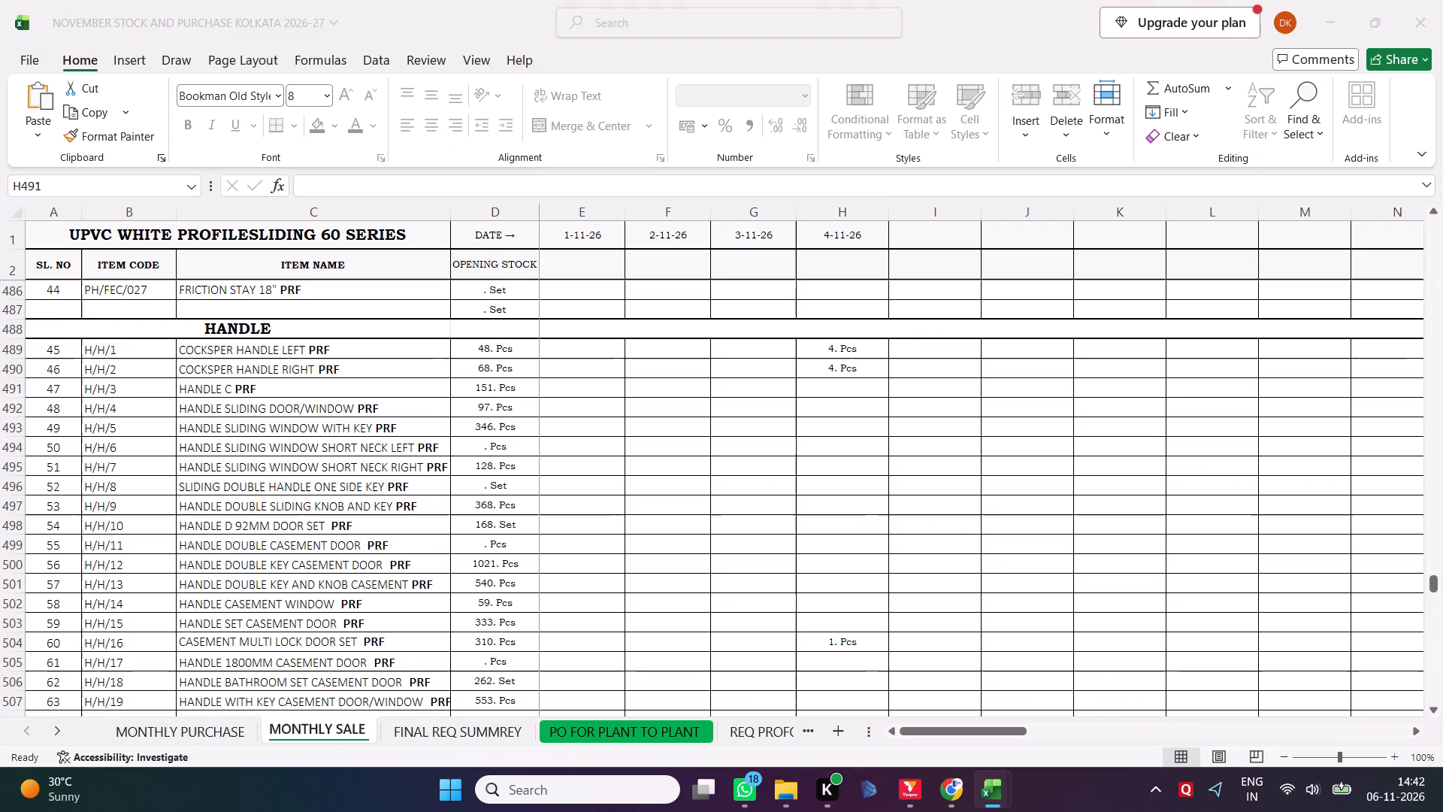
key(Up)
key(Up)
key(Up)
key(Up)
key(Up)
key(Up)
key(Up)
key(Up)
key(Up)
key(Up)
key(Up)
key(Up)
key(Up)
key(Up)
key(Up)
key(Up)
key(Up)
key(Up)
key(Up)
key(Up)
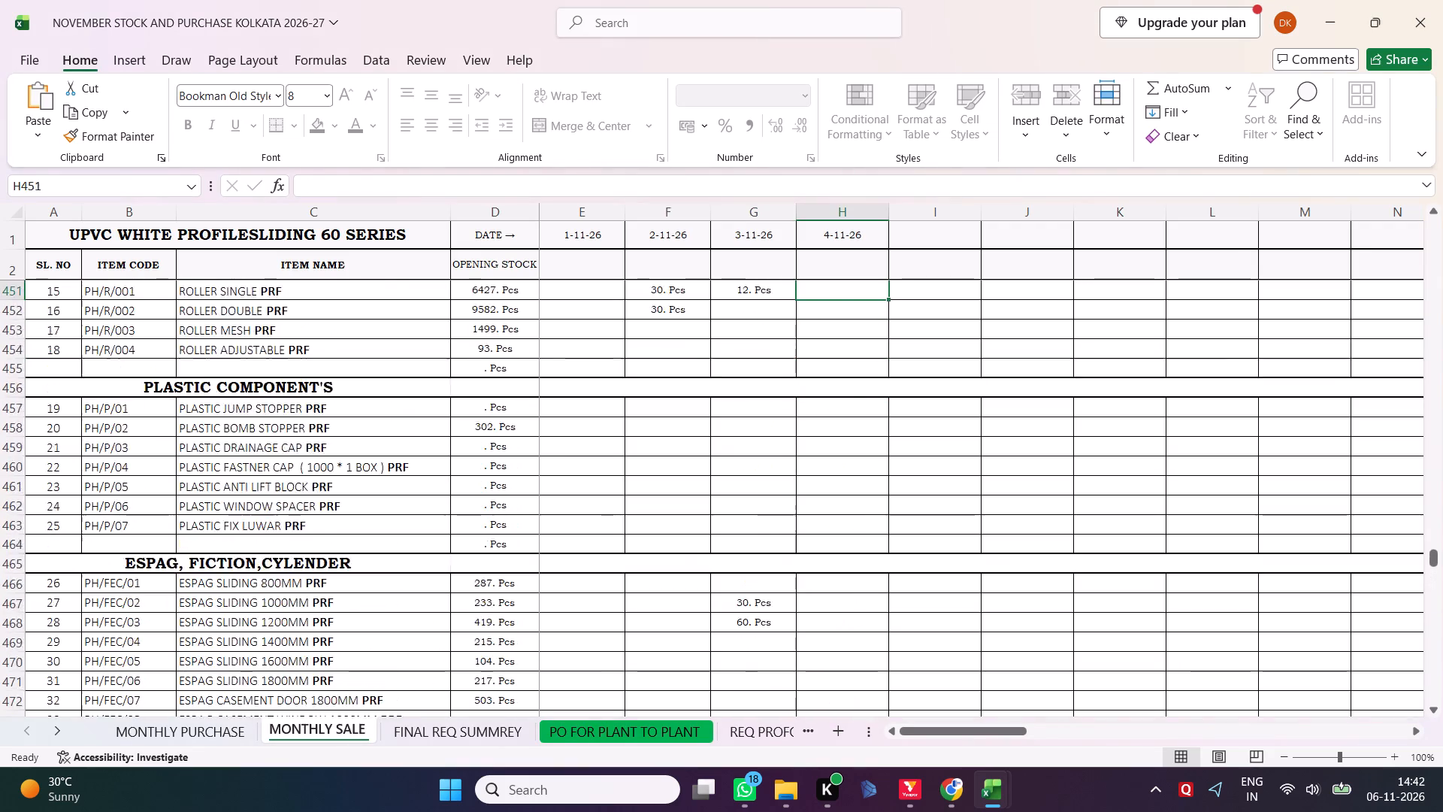
key(Down)
key(Up)
key(Up)
key(Down)
key(Down)
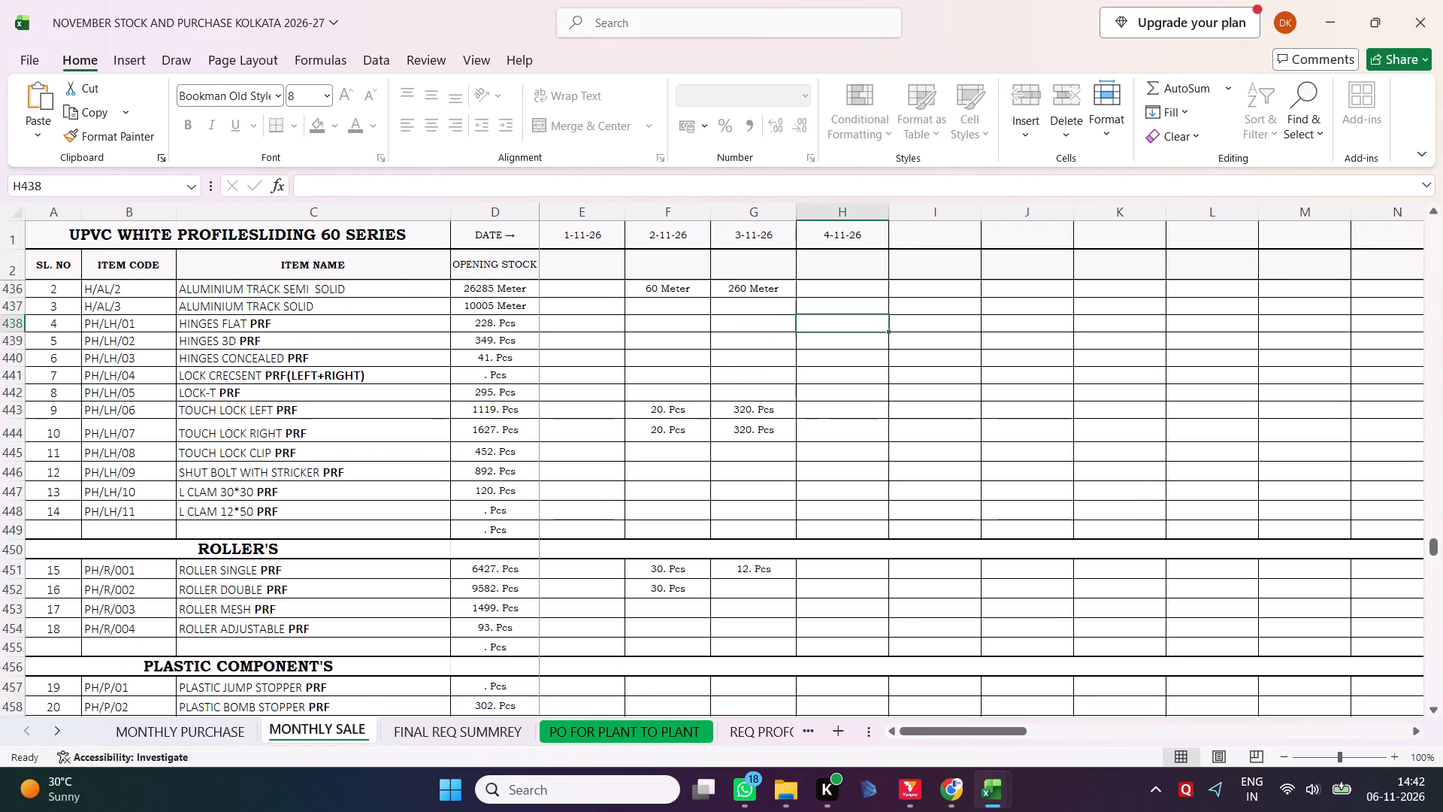
key(alt+Tab)
key(alt+Tab)
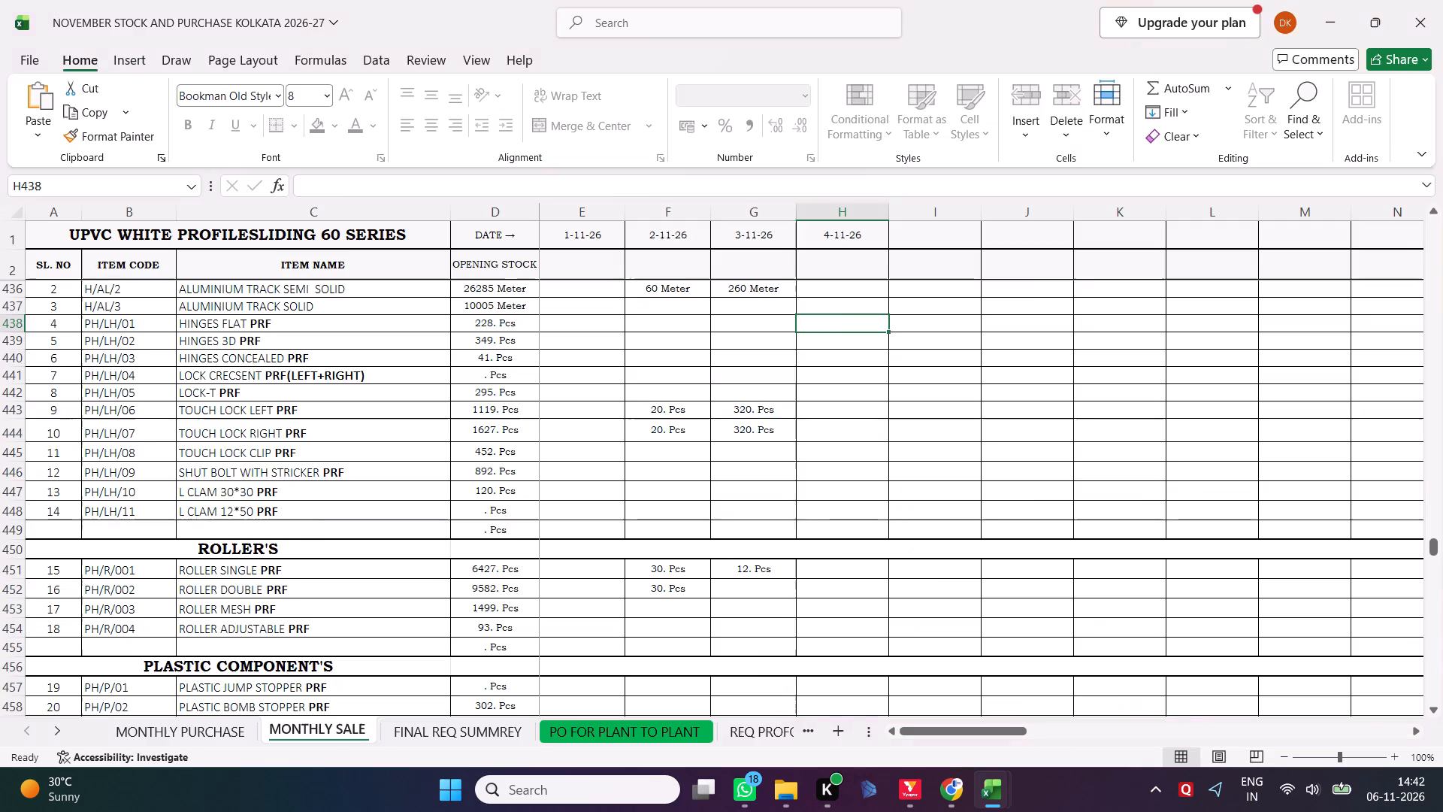
key(6)
key(Return)
Enter 3 as the 4-11-26 sale of HINGES 3D PRF (PH/LH/02), matching the godown summary's outwards.
key(alt+Tab)
key(Down)
key(alt+Tab)
key(Down)
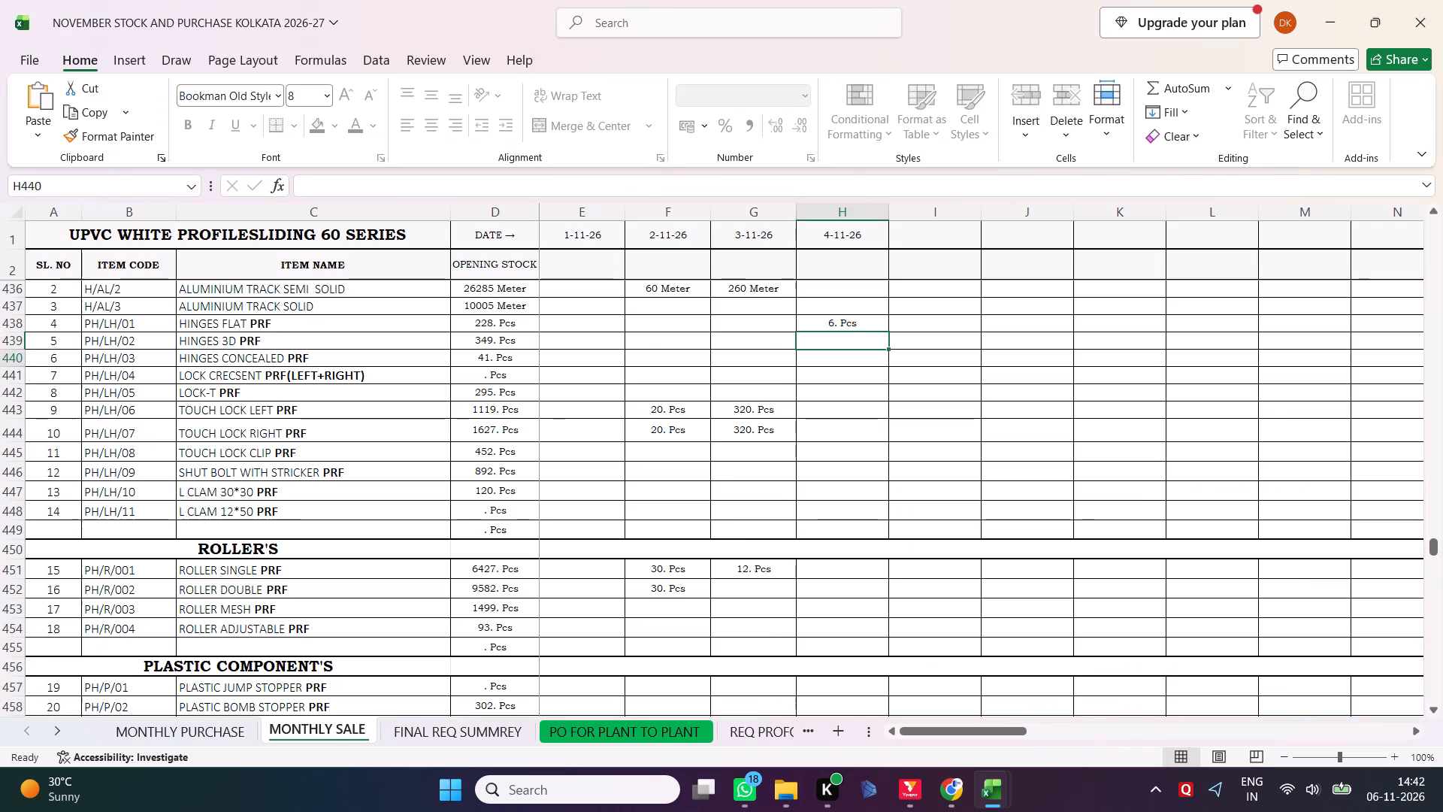
key(Up)
key(alt+Tab)
key(alt+Tab)
key(3)
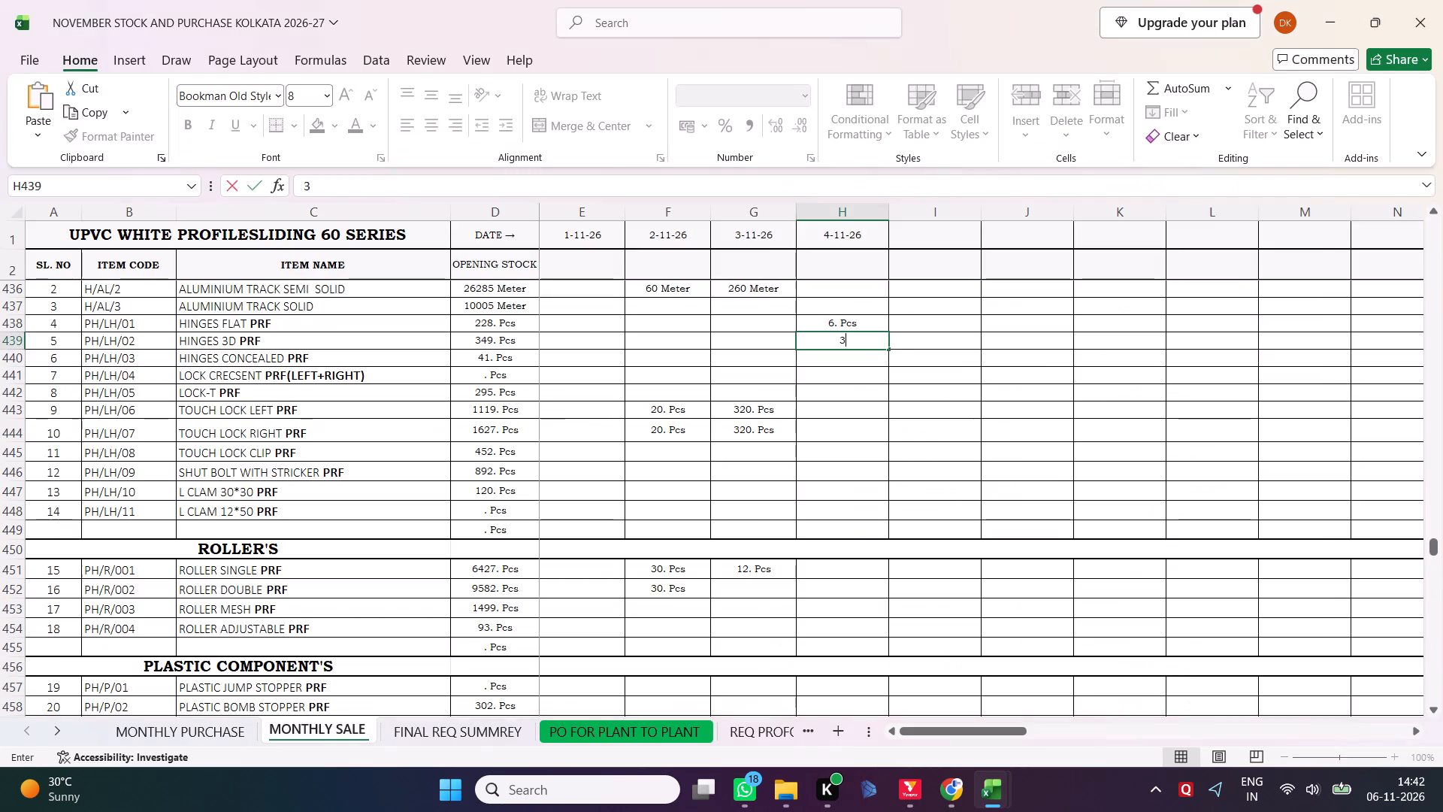
key(Return)
Enter 25 as the 4-11-26 sale of both TOUCH LOCK LEFT PRF (PH/LH/06) and TOUCH LOCK RIGHT PRF (PH/LH/07), per the godown summary.
key(alt+Tab)
key(Down)
key(alt+Tab)
key(Down)
key(Down)
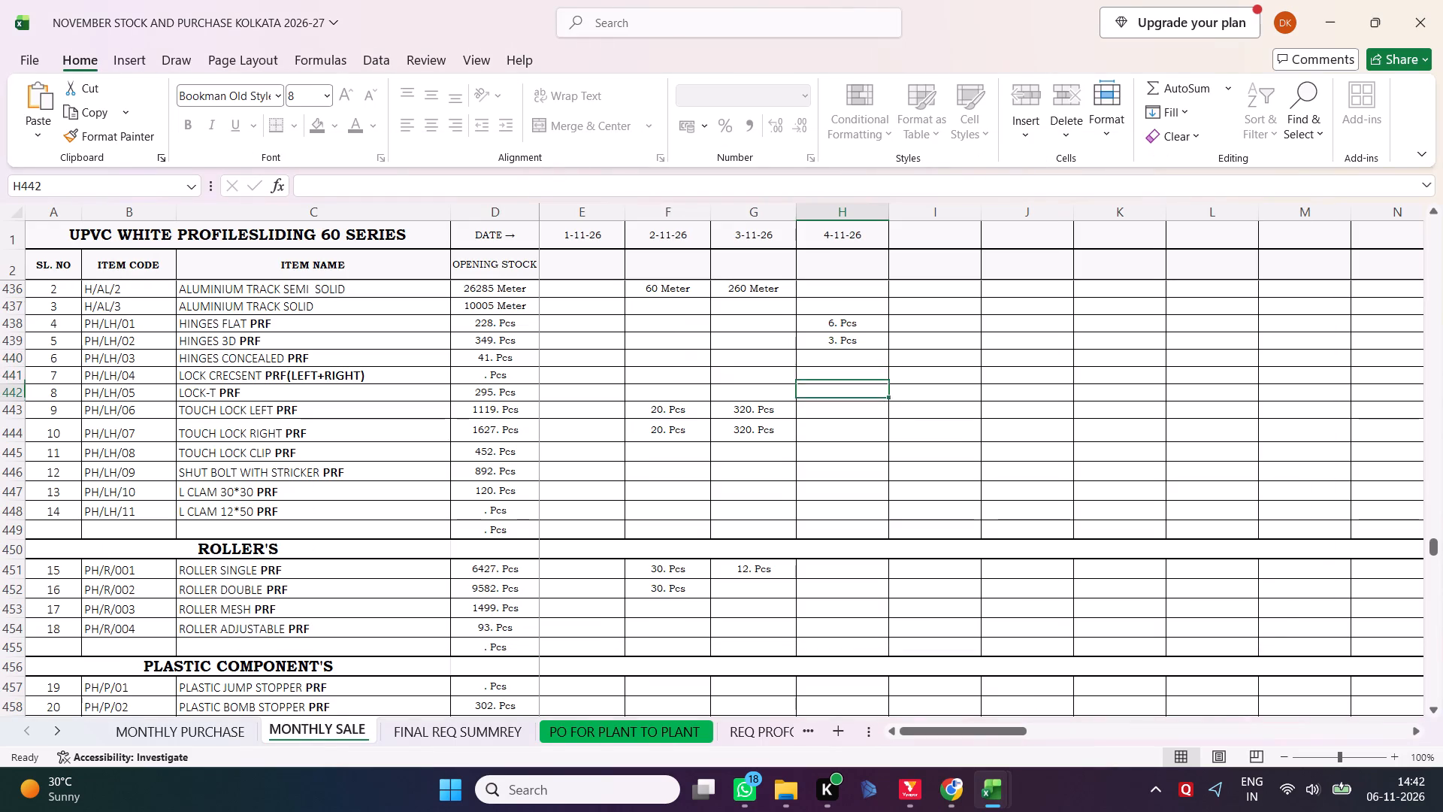
key(Down)
key(alt+Tab)
key(alt+Tab)
text(25)
key(Return)
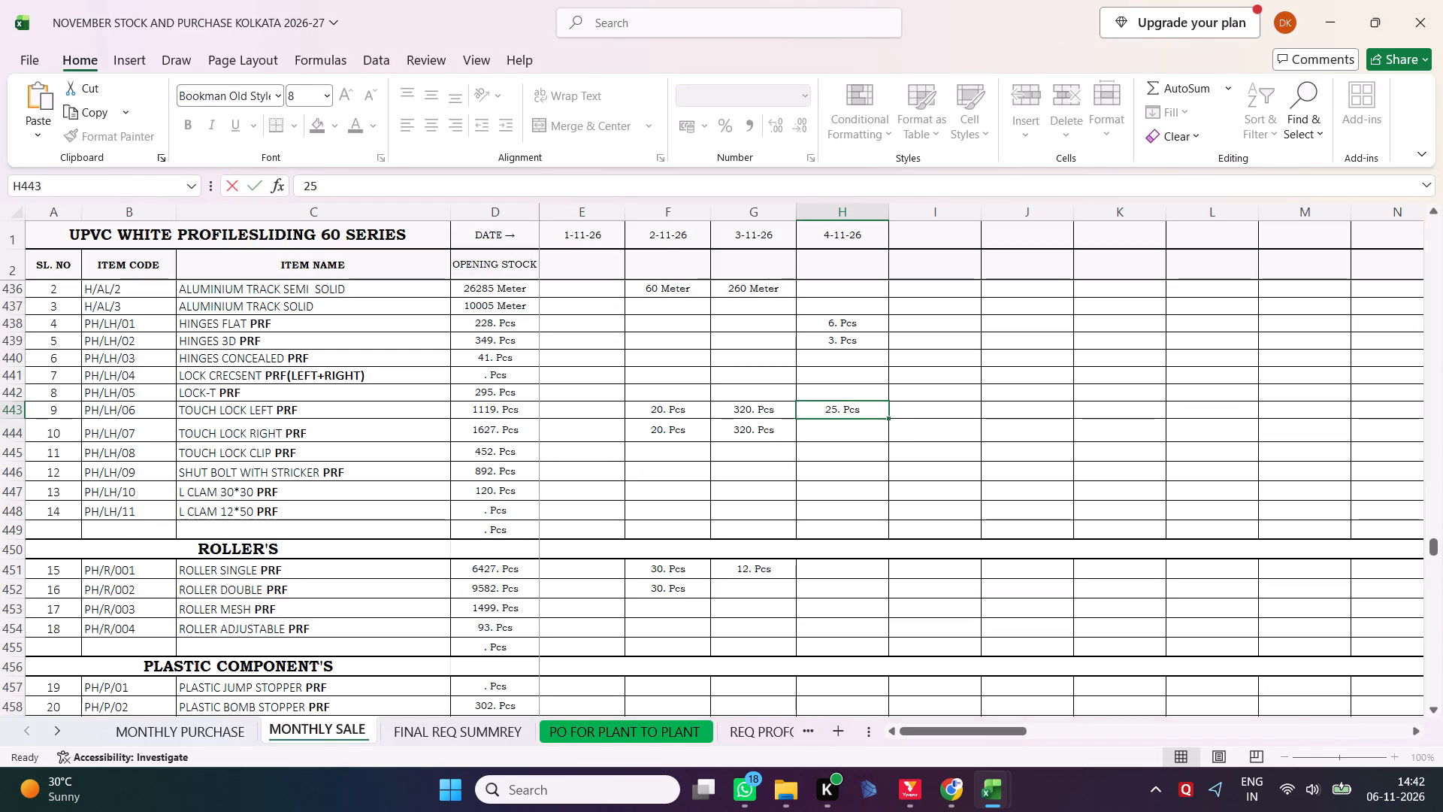
text(25)
key(Return)
Enter 800 as the 4-11-26 sale of ALUMINIUM TRACK SEMI SOLID (H/AL/2), matching the godown summary's outwards.
key(alt+Tab)
key(Down)
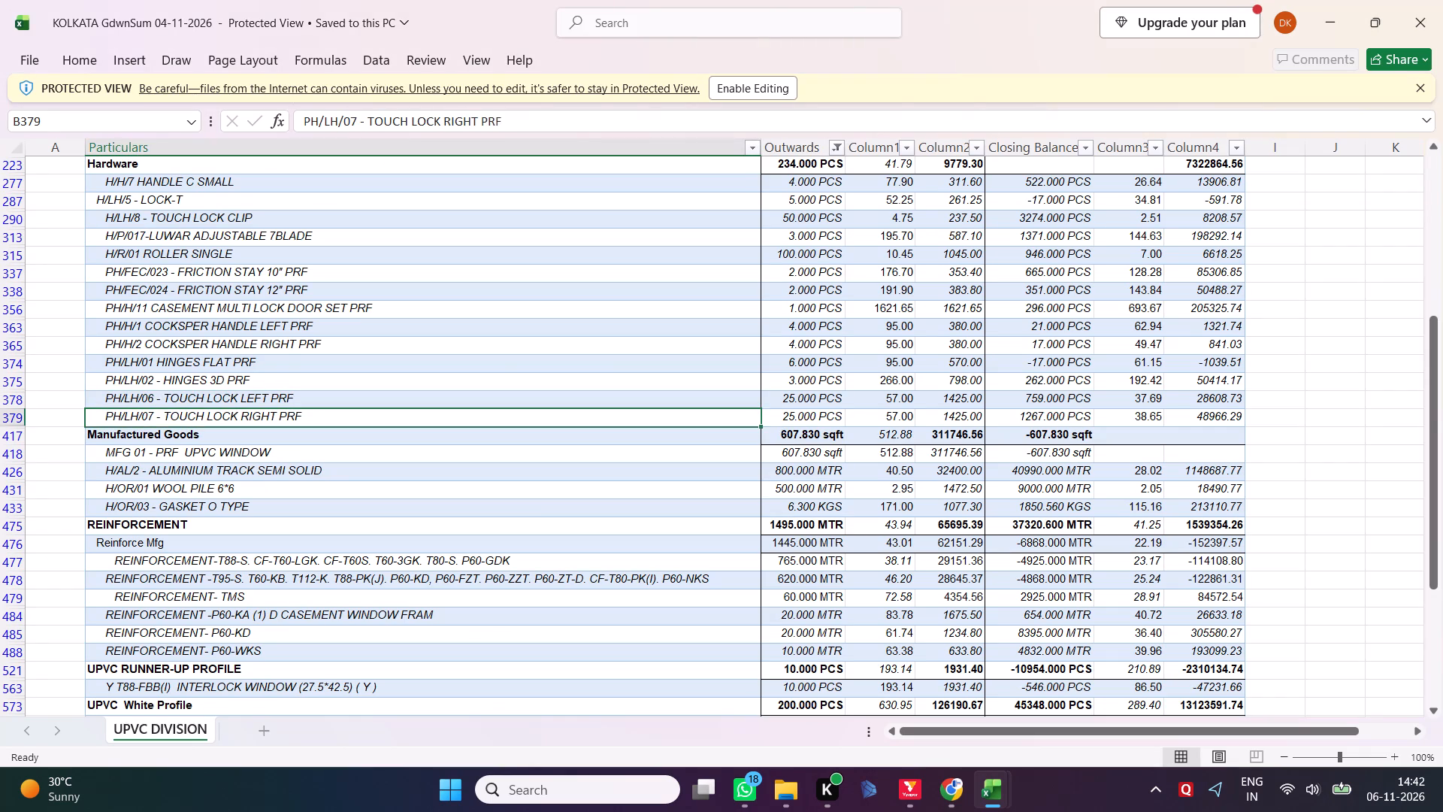
key(Down)
key(Down)
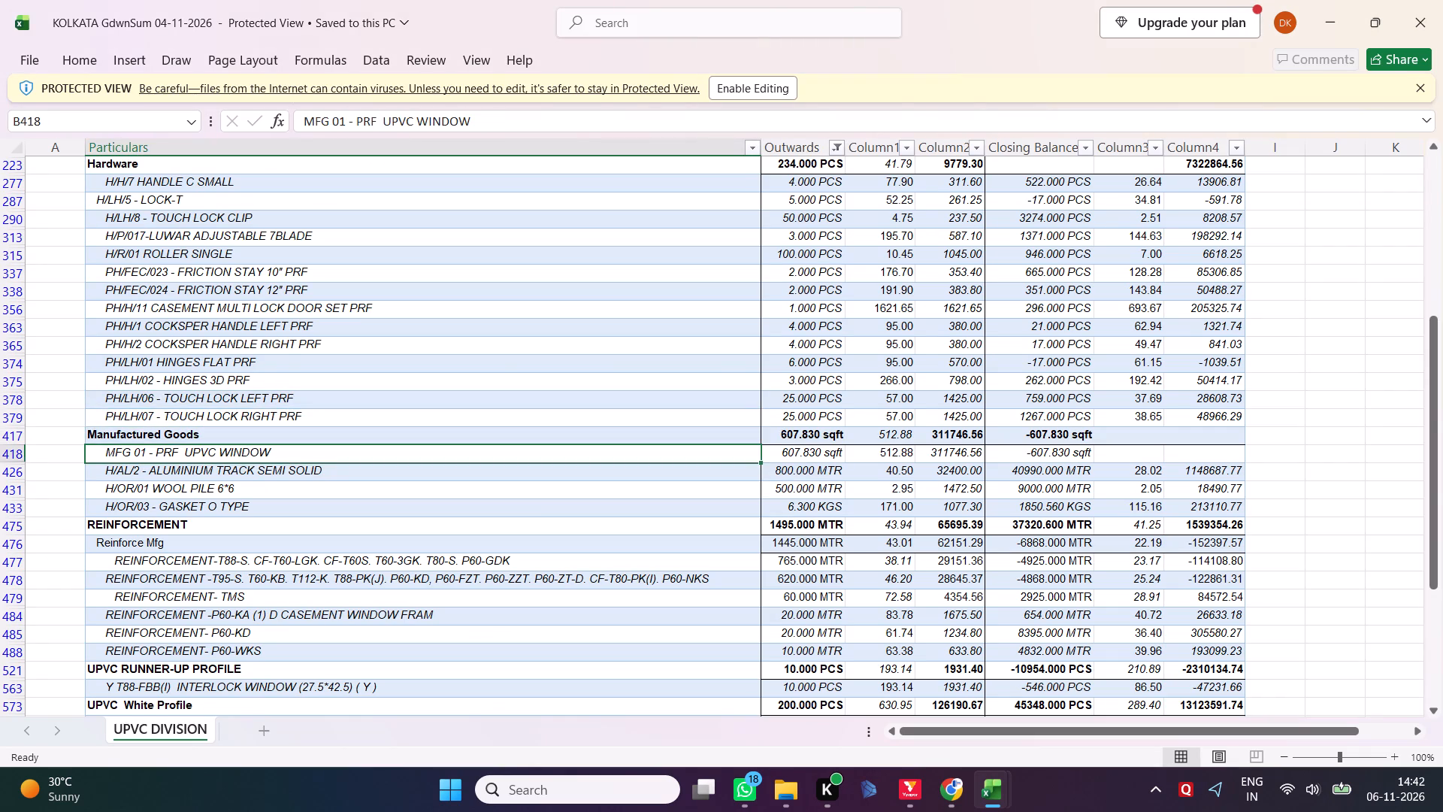
key(Down)
key(alt+Tab)
key(Up)
key(Up)
key(Up)
key(Up)
key(Up)
key(Up)
key(Up)
key(Up)
key(Up)
key(Up)
key(Up)
key(Up)
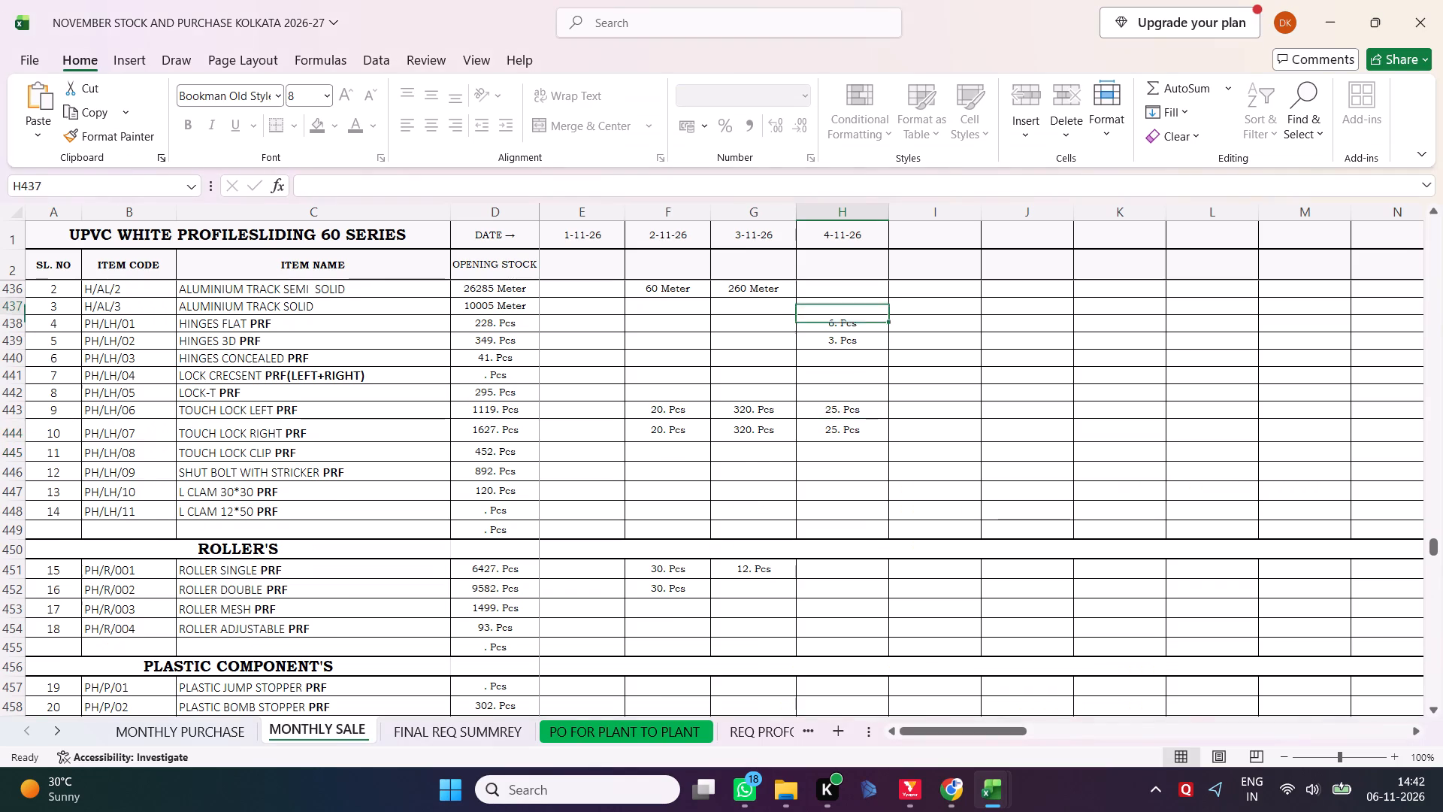
key(Down)
key(Down)
key(Down)
key(alt+Tab)
key(alt+Tab)
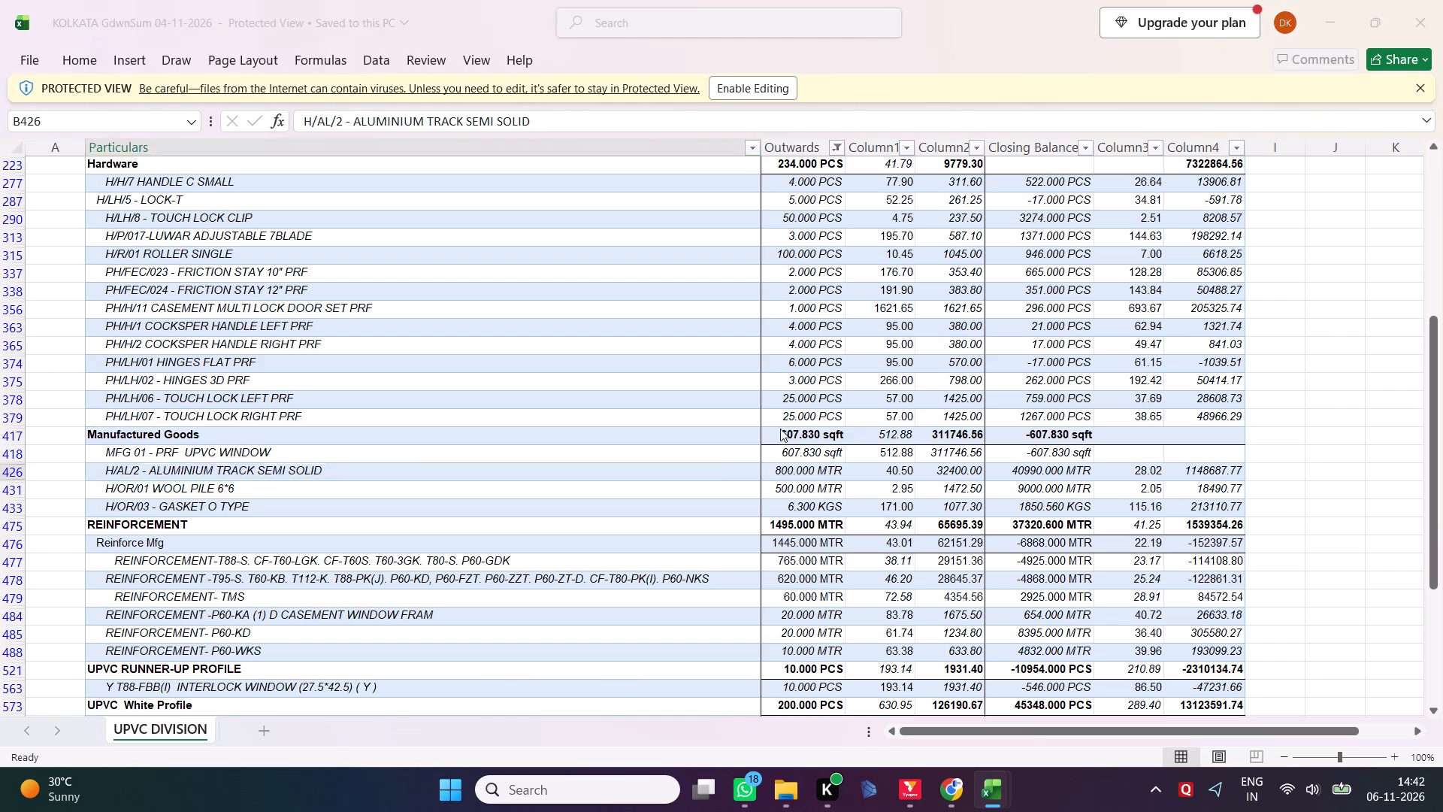
text(800)
key(Return)
Enter 1 roll as the 4-11-26 sale of WOOL PILE 6*6 (H/OR/01), for the godown summary's 500 MTR outwards.
key(alt+Tab)
key(Down)
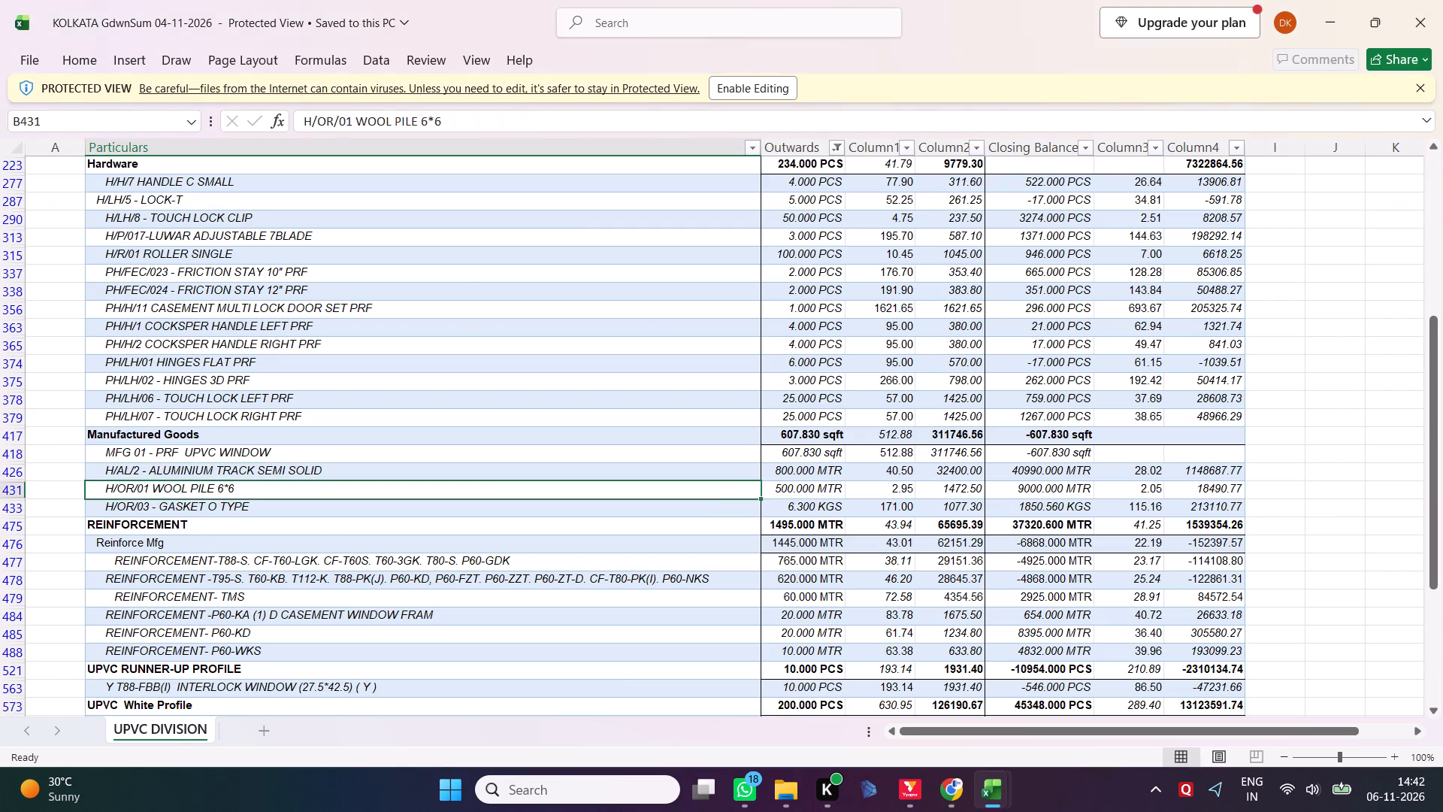
key(alt+Tab)
key(Down)
key(Down)
key(Down)
key(Down)
key(Down)
key(Down)
key(Down)
key(Down)
key(Down)
key(Down)
key(Down)
key(Down)
key(Down)
key(Down)
key(Down)
key(Down)
key(Down)
key(Down)
key(Down)
key(Down)
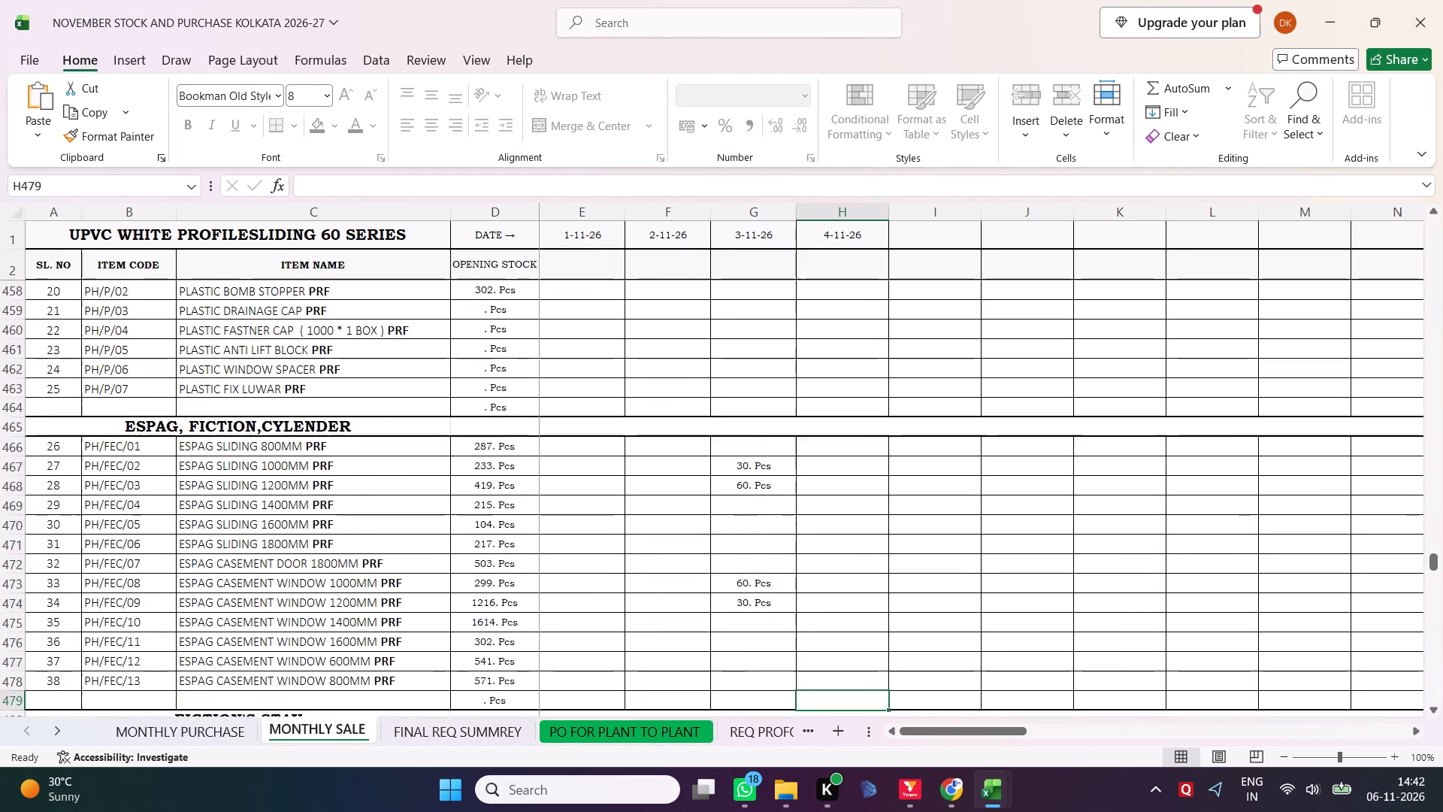
key(Down)
key(Down)
key(Down)
key(Down)
key(Down)
key(Down)
key(Down)
key(Down)
key(Down)
key(Down)
key(Down)
key(Down)
key(Down)
key(Down)
key(Down)
key(Down)
key(Down)
key(Down)
key(Down)
key(Down)
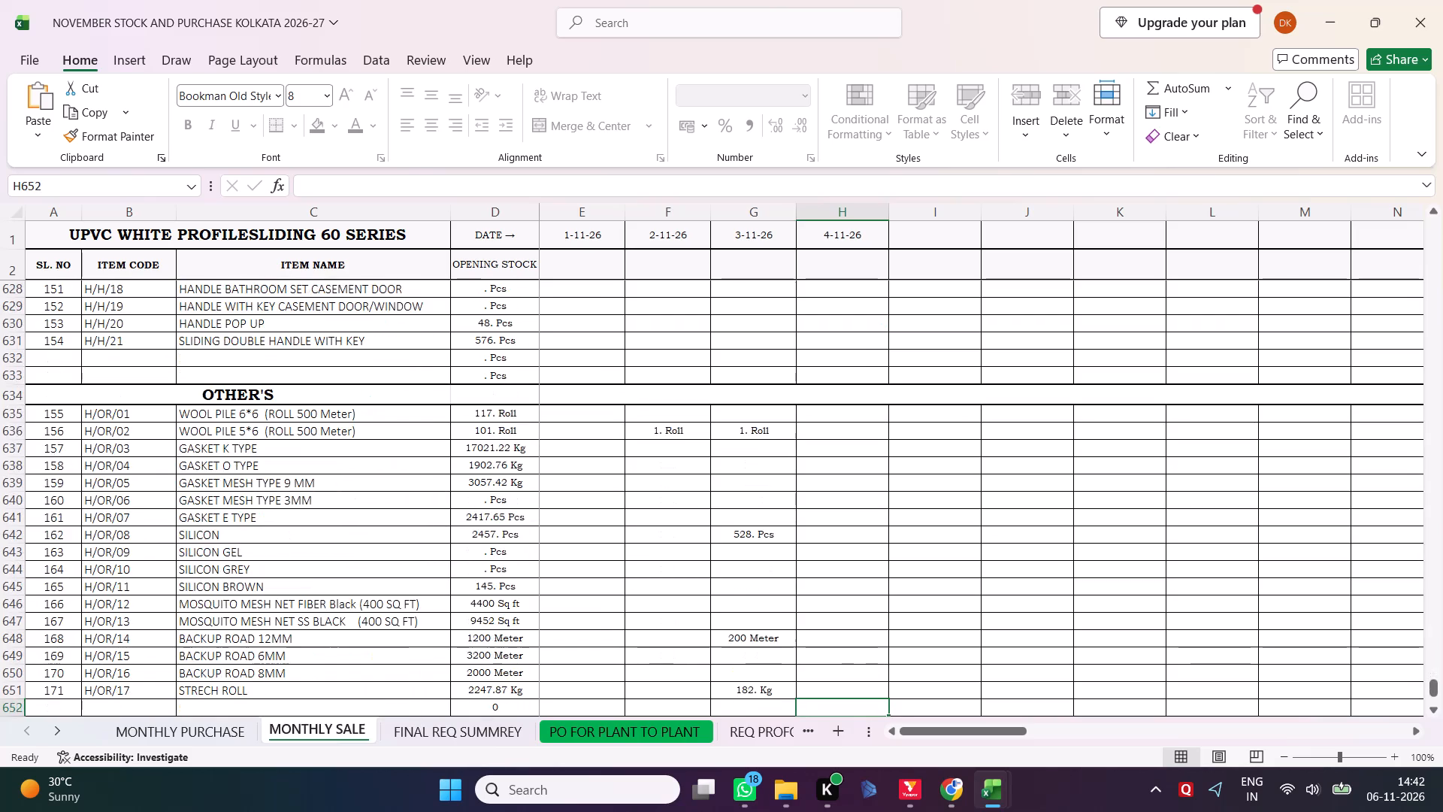
key(Up)
key(Up)
key(Up)
key(Up)
key(Up)
key(Up)
key(Up)
key(Up)
key(Up)
key(Up)
key(Up)
key(Up)
key(Up)
key(Up)
key(Up)
key(Up)
key(alt+Tab)
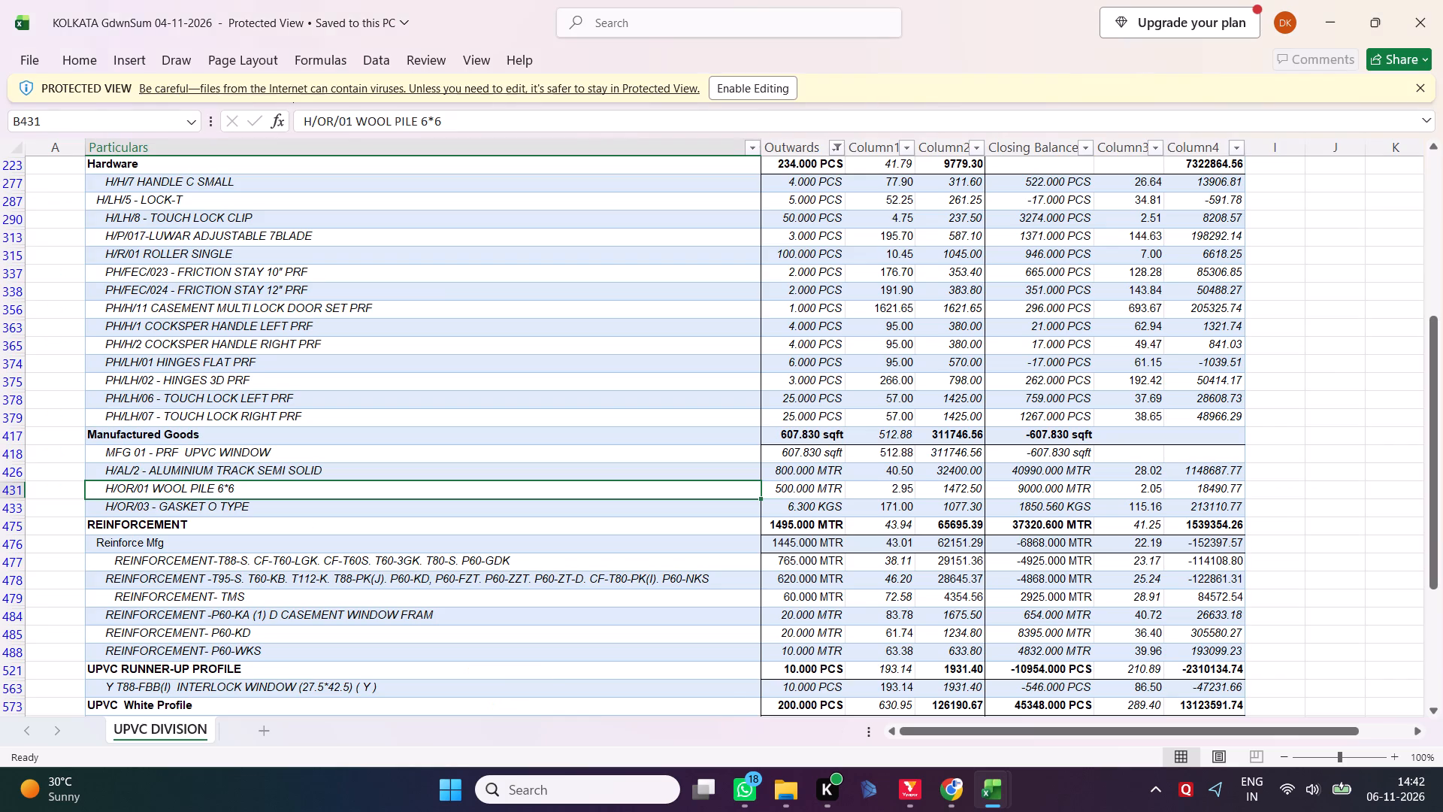
key(alt+Tab)
key(Up)
key(alt+Tab)
key(alt+Tab)
key(1)
key(Return)
Enter 6.300 as the 4-11-26 sale of GASKET O TYPE (H/OR/04), matching the godown summary's outwards.
key(alt+Tab)
key(Down)
key(alt+Tab)
key(Down)
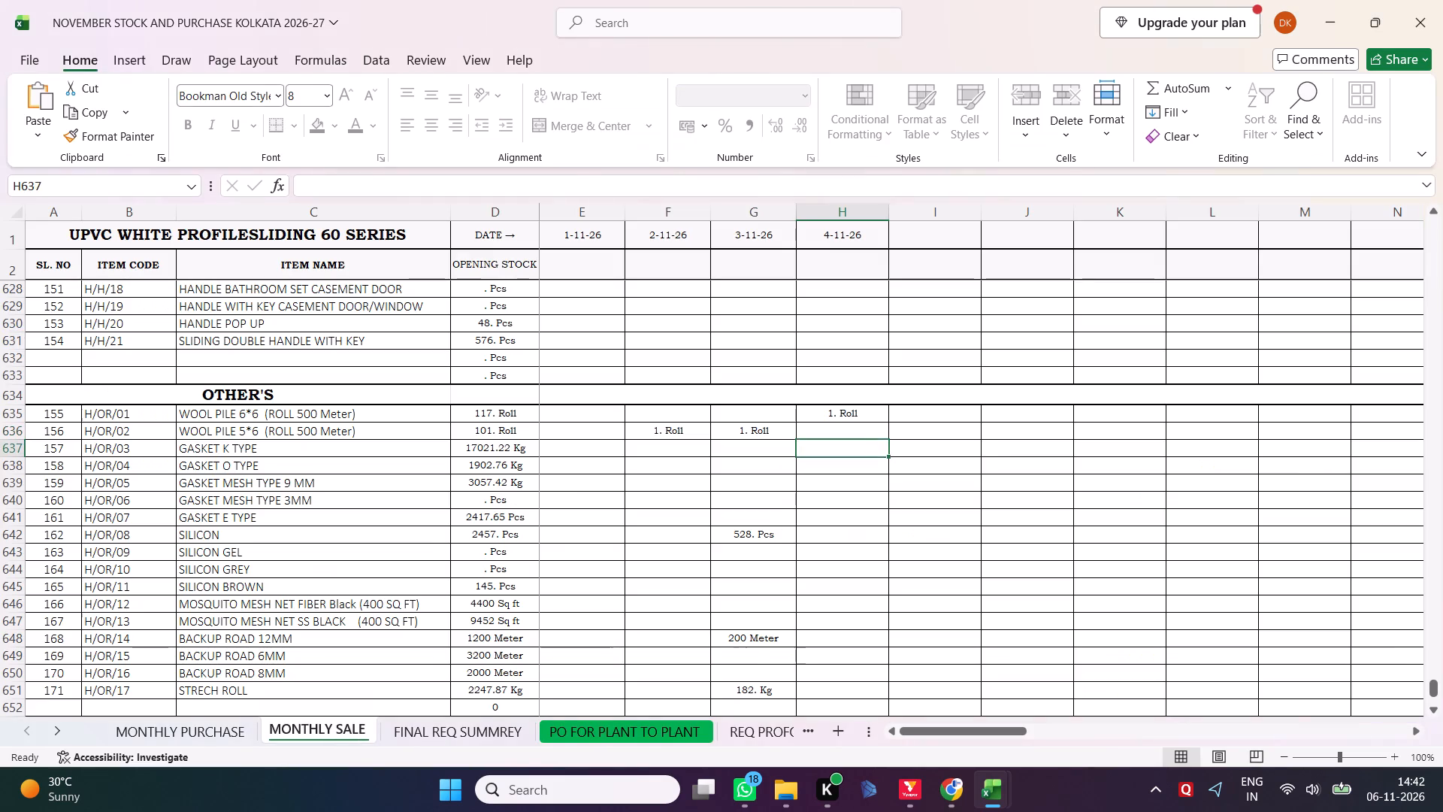
key(Down)
key(alt+Tab)
key(alt+Tab)
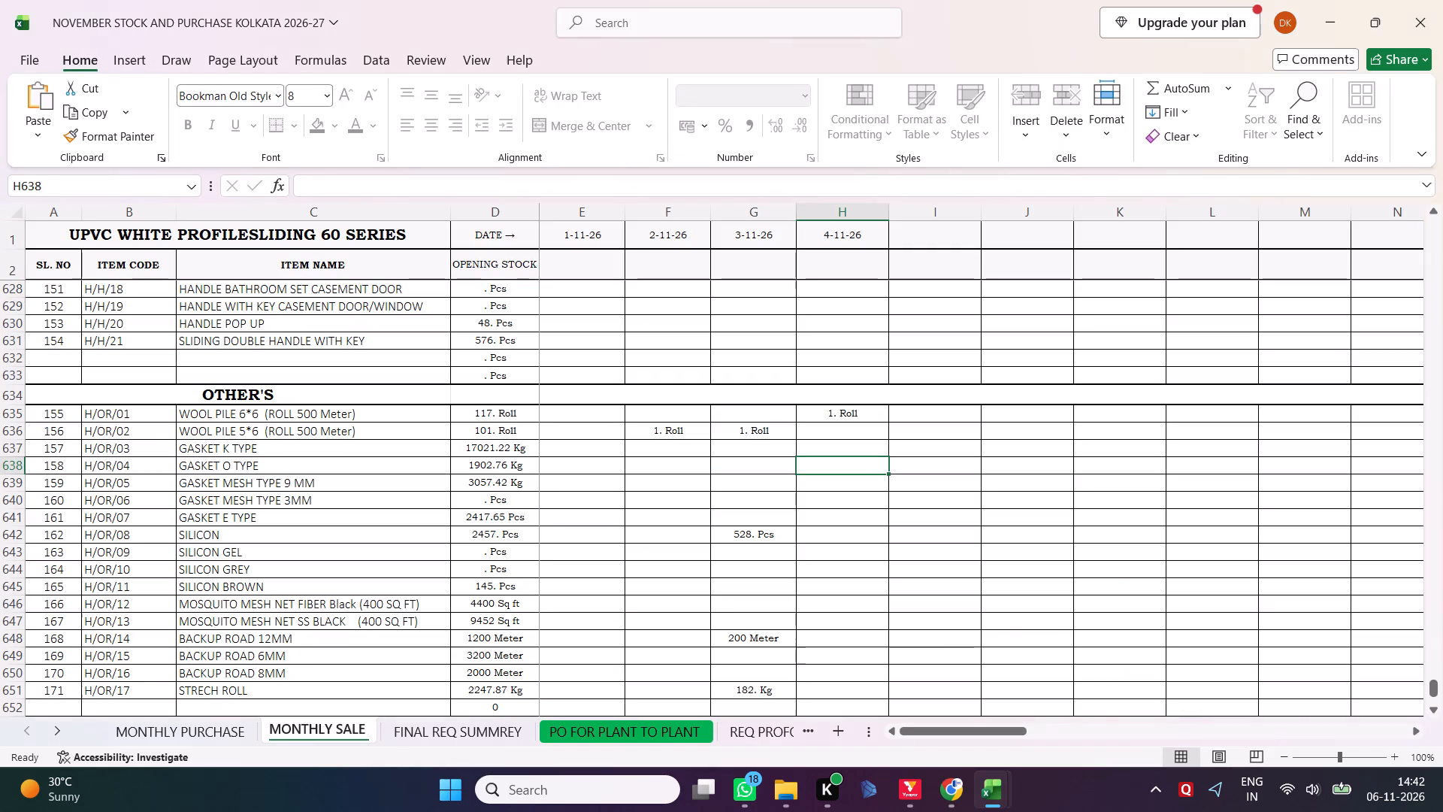
text(6.300)
key(Return)
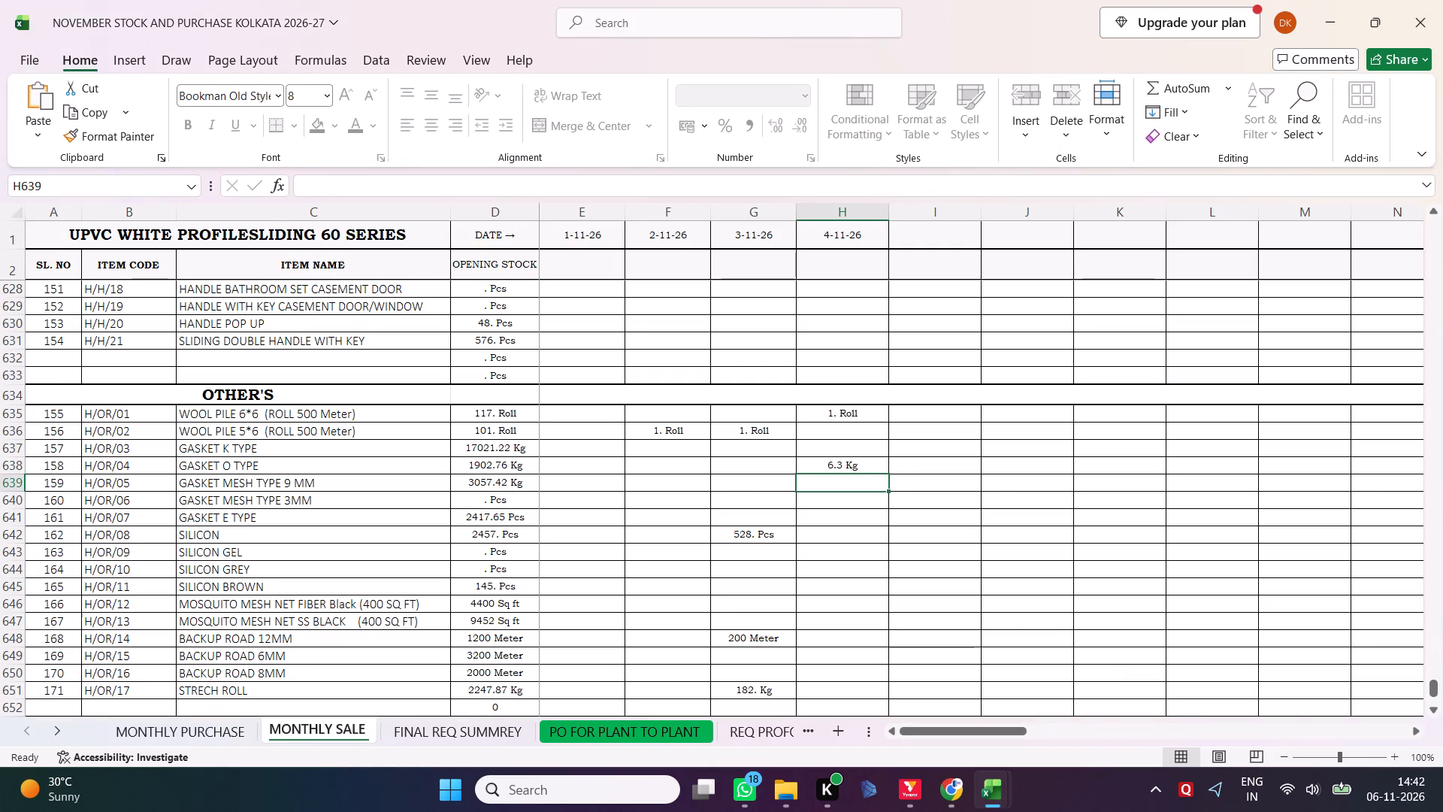
Enter 765 as the 4-11-26 sale of reinforcement R T88-S, matching the godown summary's outwards.
key(alt+Tab)
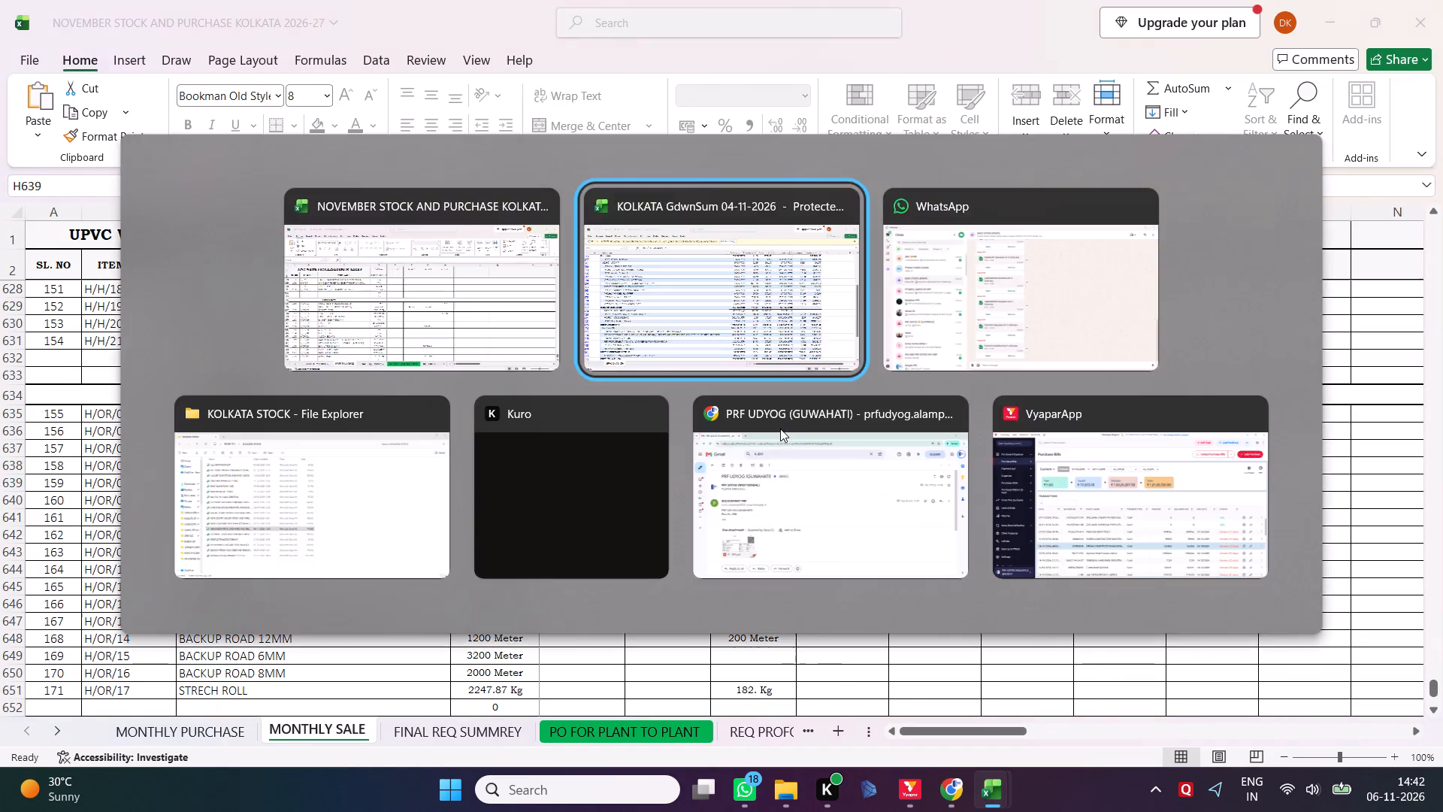
key(Down)
key(Down)
key(Down)
key(alt+Tab)
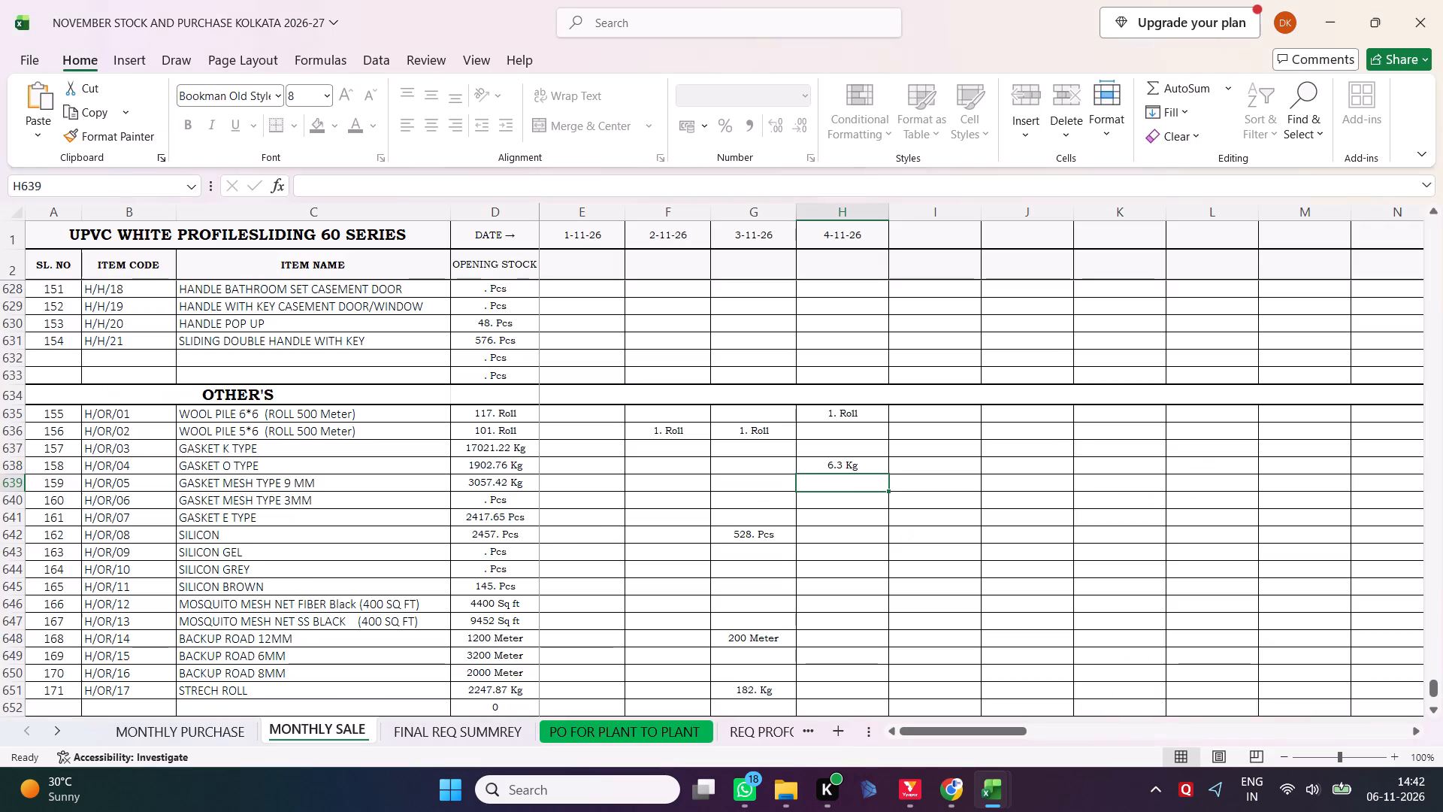
scroll(780, 429, up, 13)
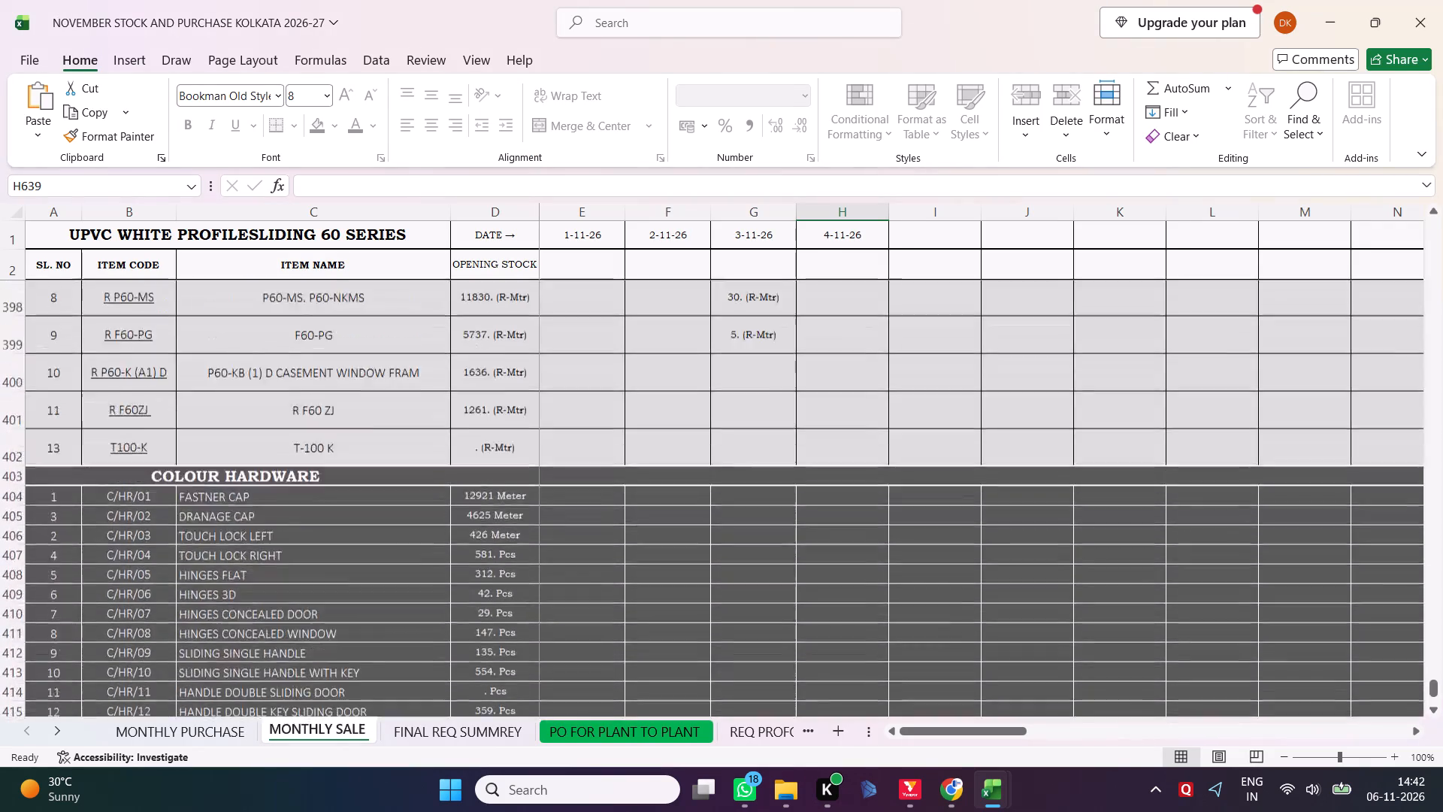
scroll(780, 429, up, 1)
click(823, 381)
key(alt+Tab)
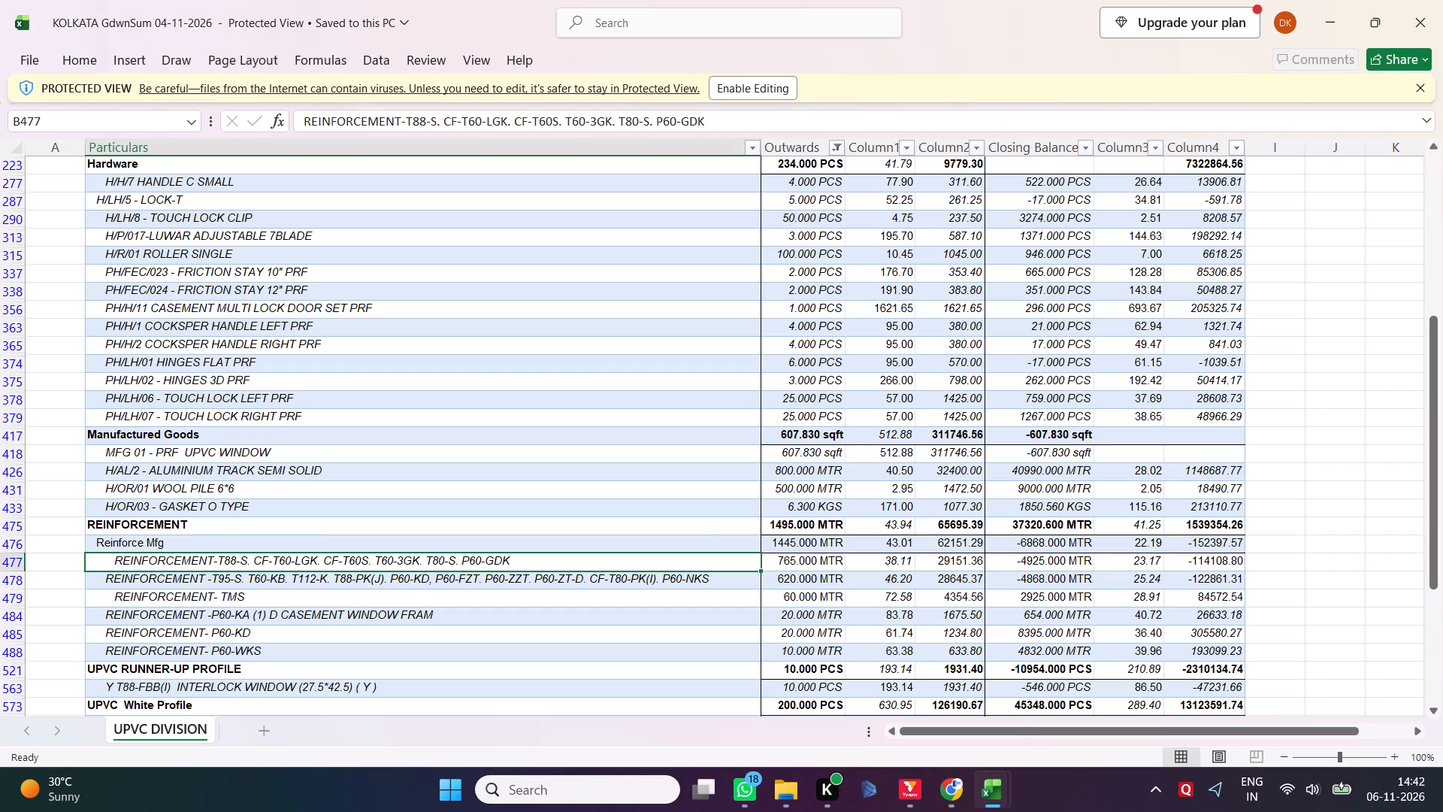
key(alt+Tab)
key(Down)
key(alt+Tab)
key(alt+Tab)
text(765)
key(Return)
Enter 620 as the 4-11-26 sale of reinforcement R T95-S, matching the godown summary's outwards.
key(alt+Tab)
key(Down)
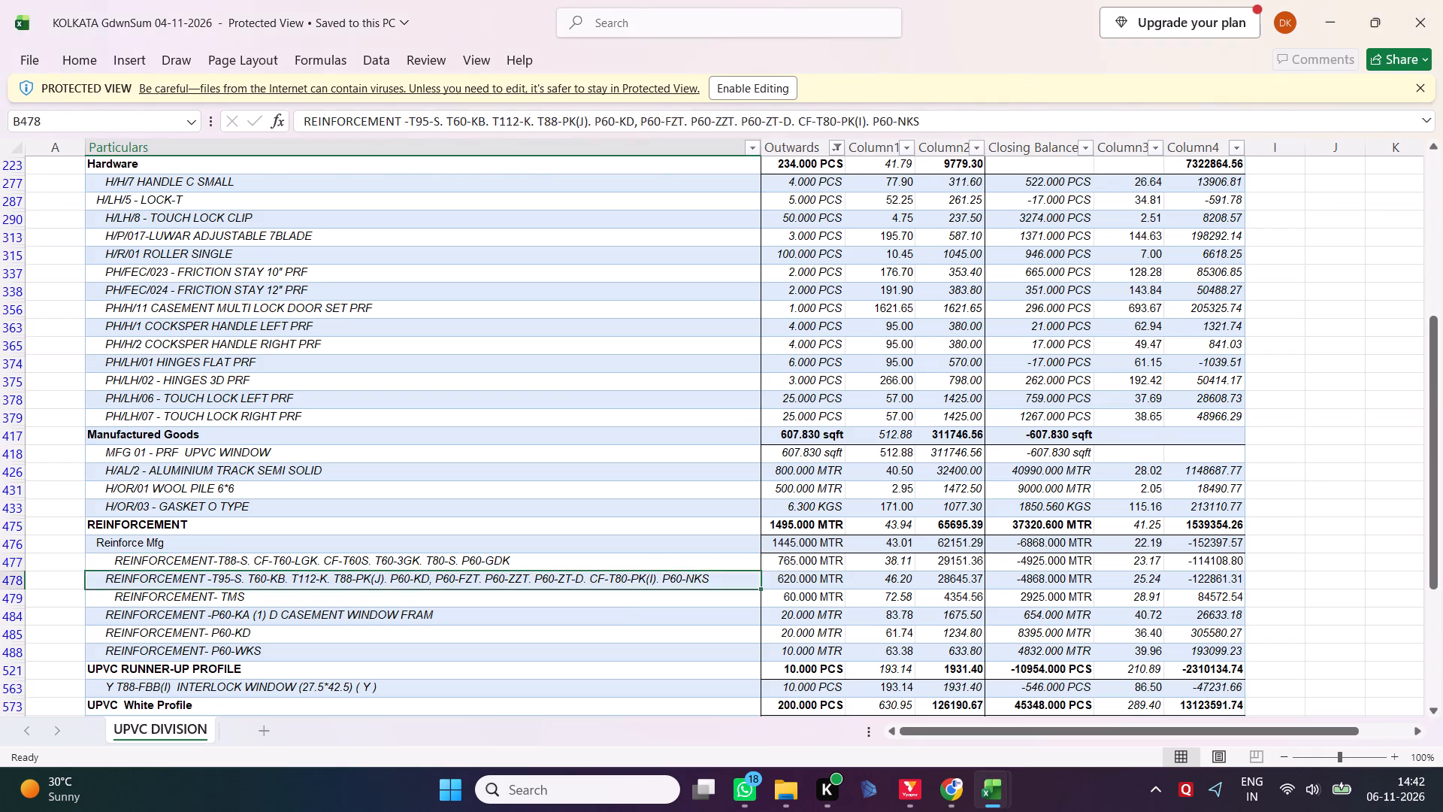
key(alt+Tab)
key(Up)
key(Up)
key(alt+Tab)
key(alt+Tab)
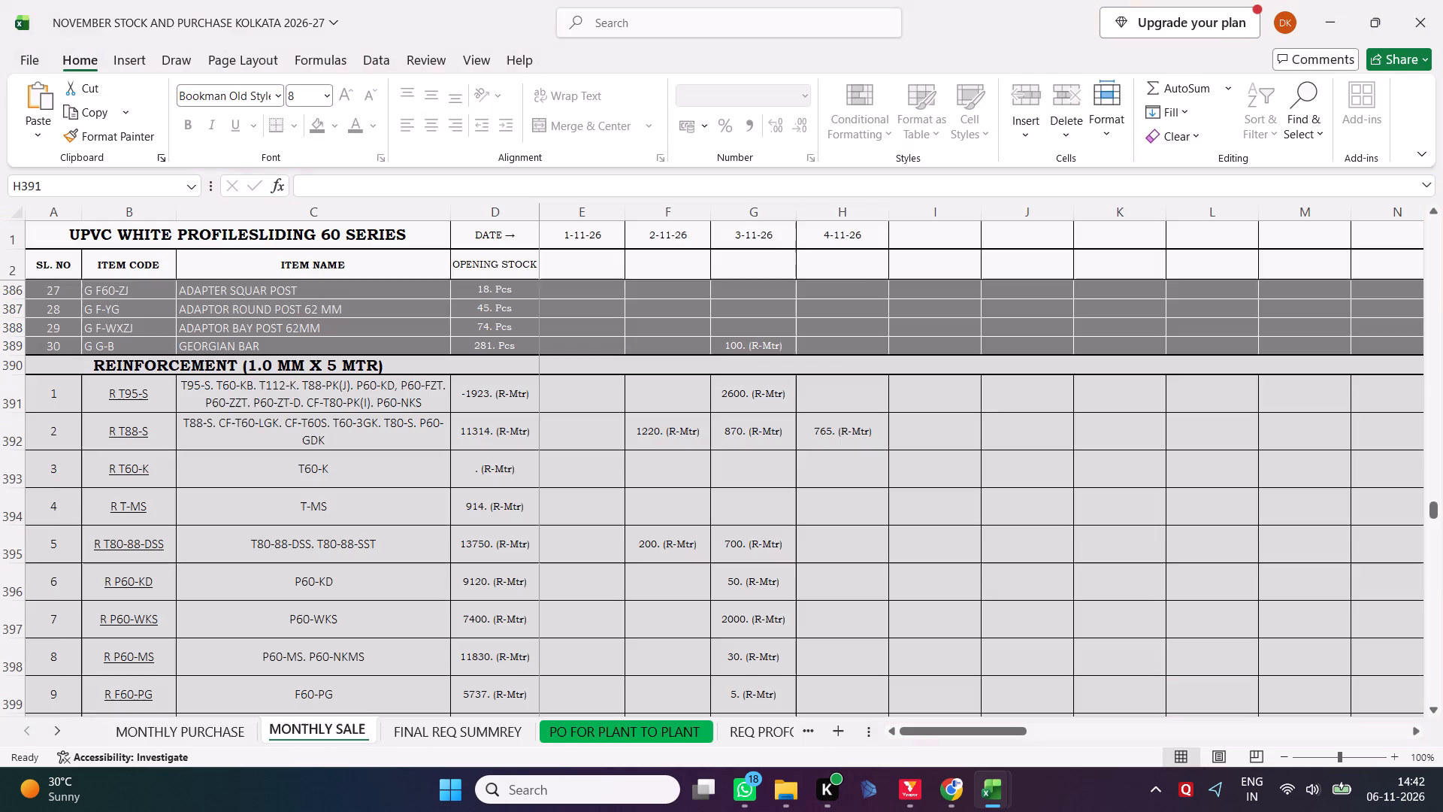
text(620)
key(Return)
Enter 60 as the 4-11-26 sale of reinforcement R T-MS, matching the godown summary's outwards for REINFORCEMENT- TMS.
key(alt+Tab)
key(Down)
key(alt+Tab)
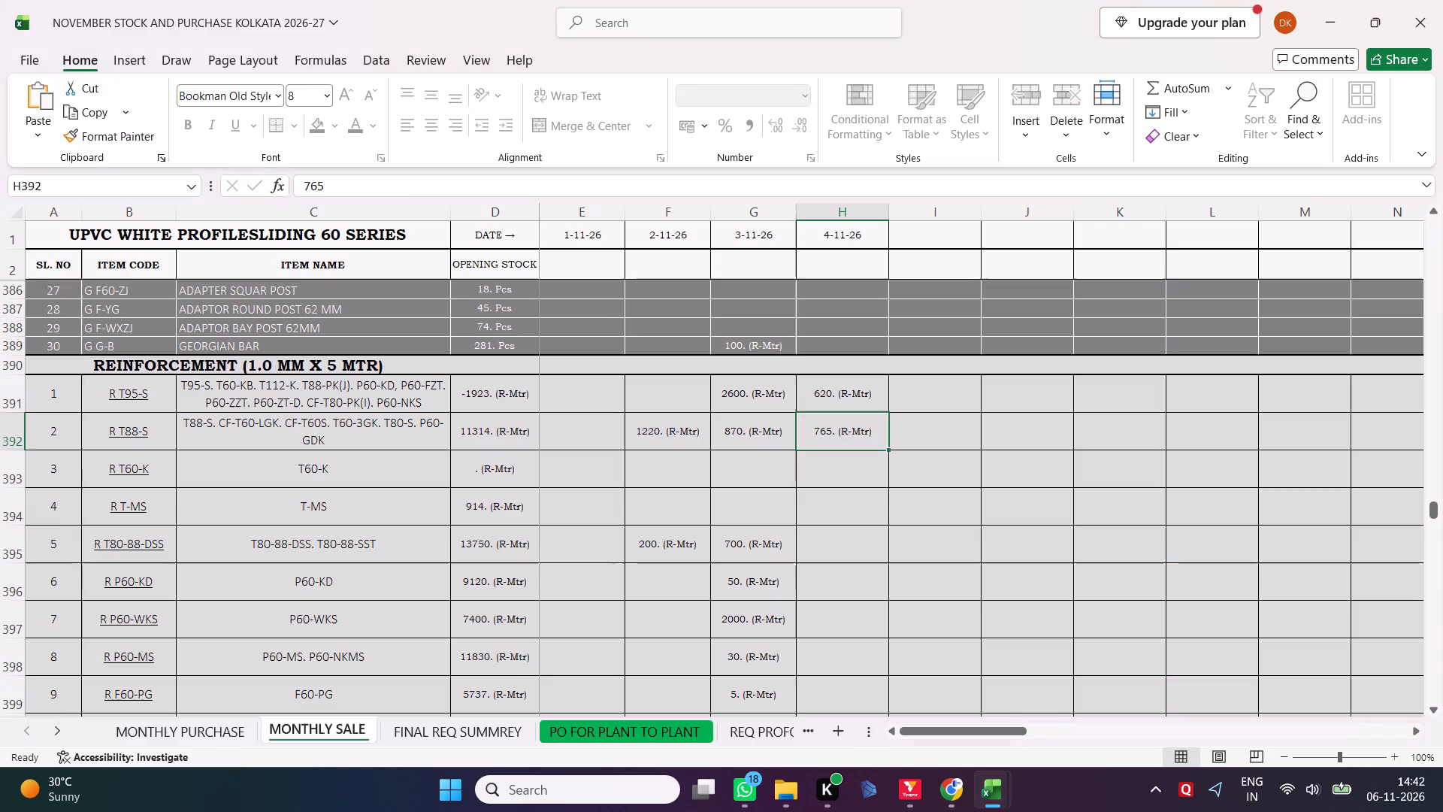
key(Down)
key(Down)
key(alt+Tab)
key(alt+Tab)
text(60)
key(Return)
Enter 20 as the 4-11-26 sale of casement window frame reinforcement R P60-K (A1) D, per the summary's P60-KA (1) D outwards.
key(alt+Tab)
key(Down)
key(alt+Tab)
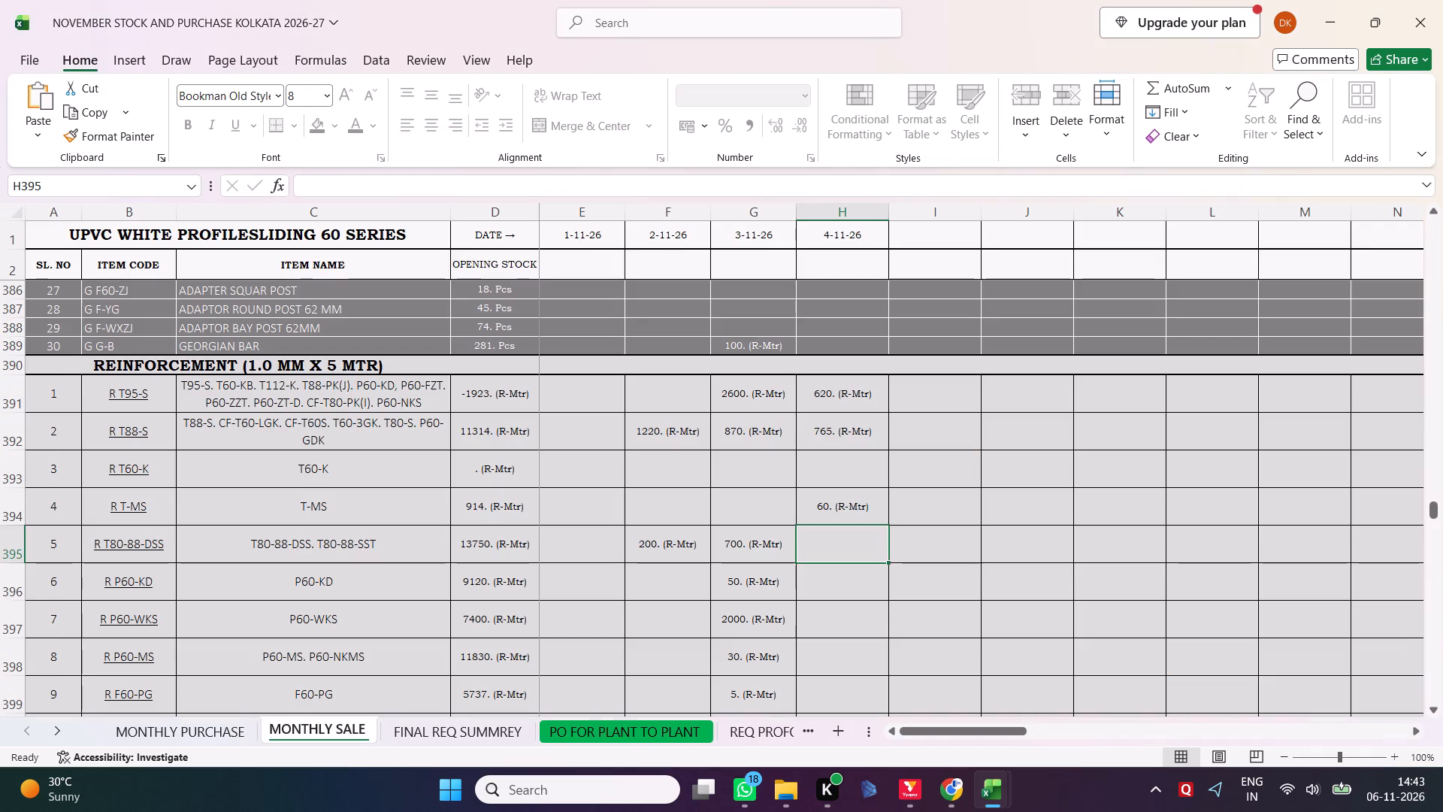
key(Down)
key(Down)
key(Down)
key(Down)
key(Down)
key(Down)
key(Up)
key(alt+Tab)
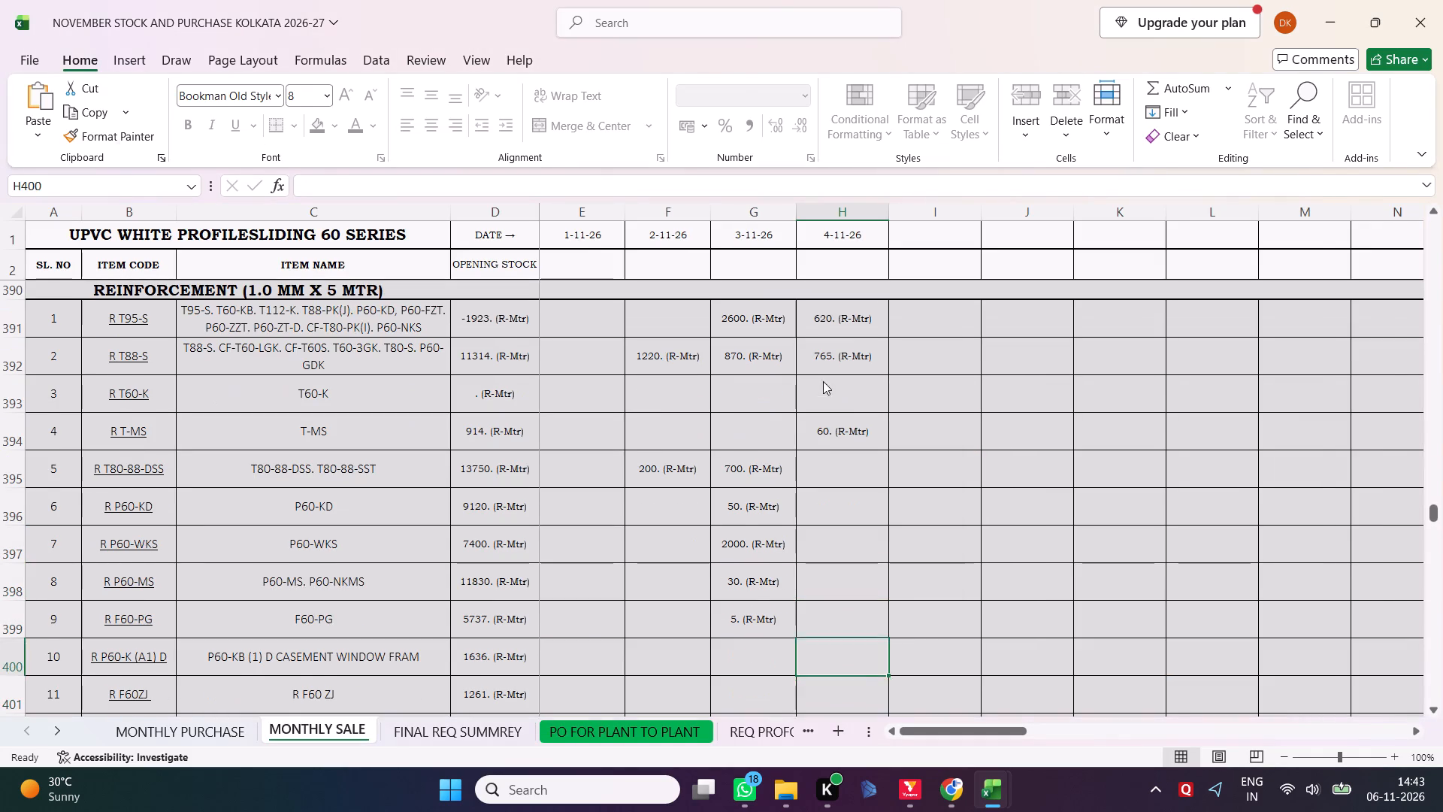
key(alt+Tab)
text(20)
key(Return)
Enter 20 as the 4-11-26 sale of reinforcement R P60-KD, matching the godown summary's outwards.
key(alt+Tab)
key(Down)
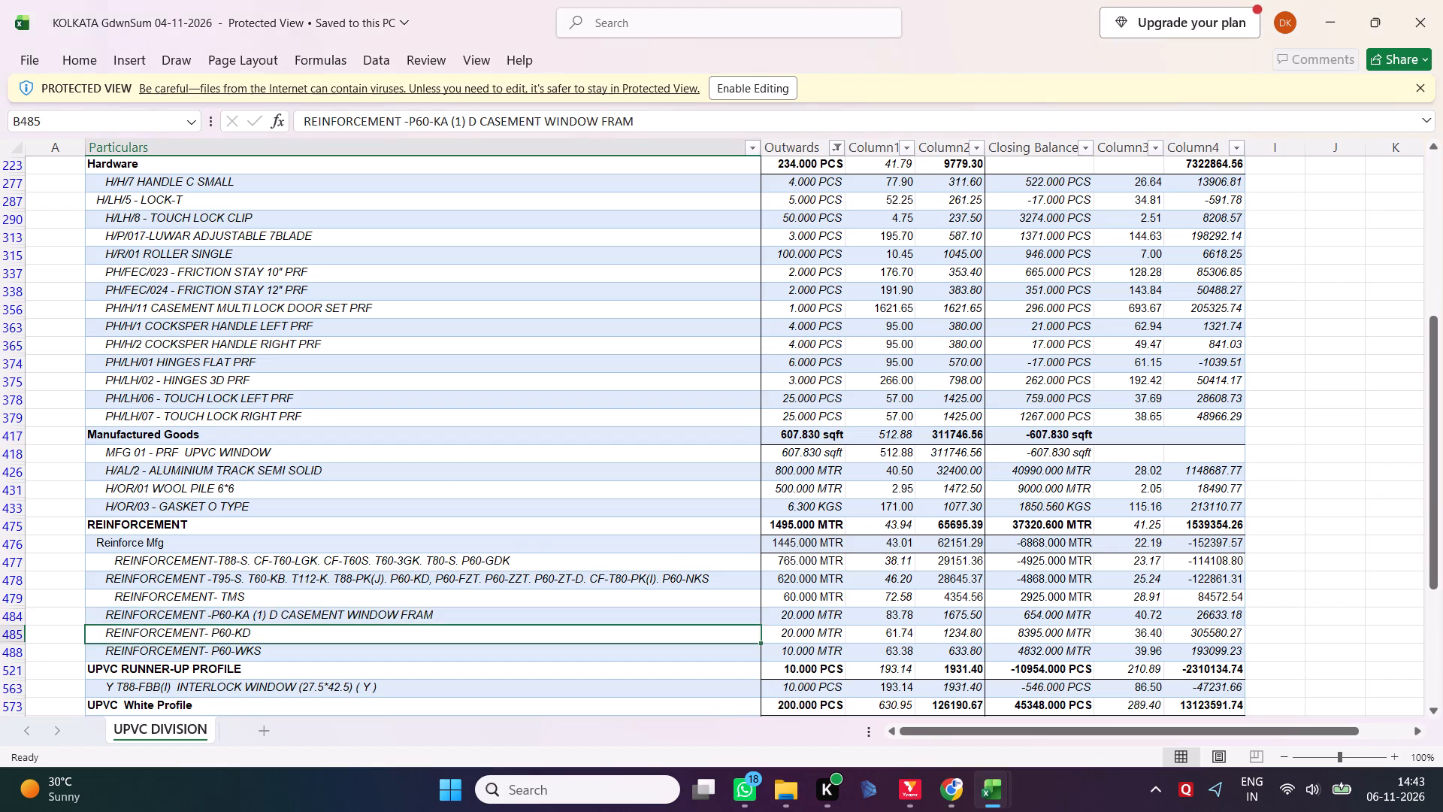
key(alt+Tab)
key(Up)
key(Up)
key(Up)
key(Up)
key(Up)
key(Up)
key(Down)
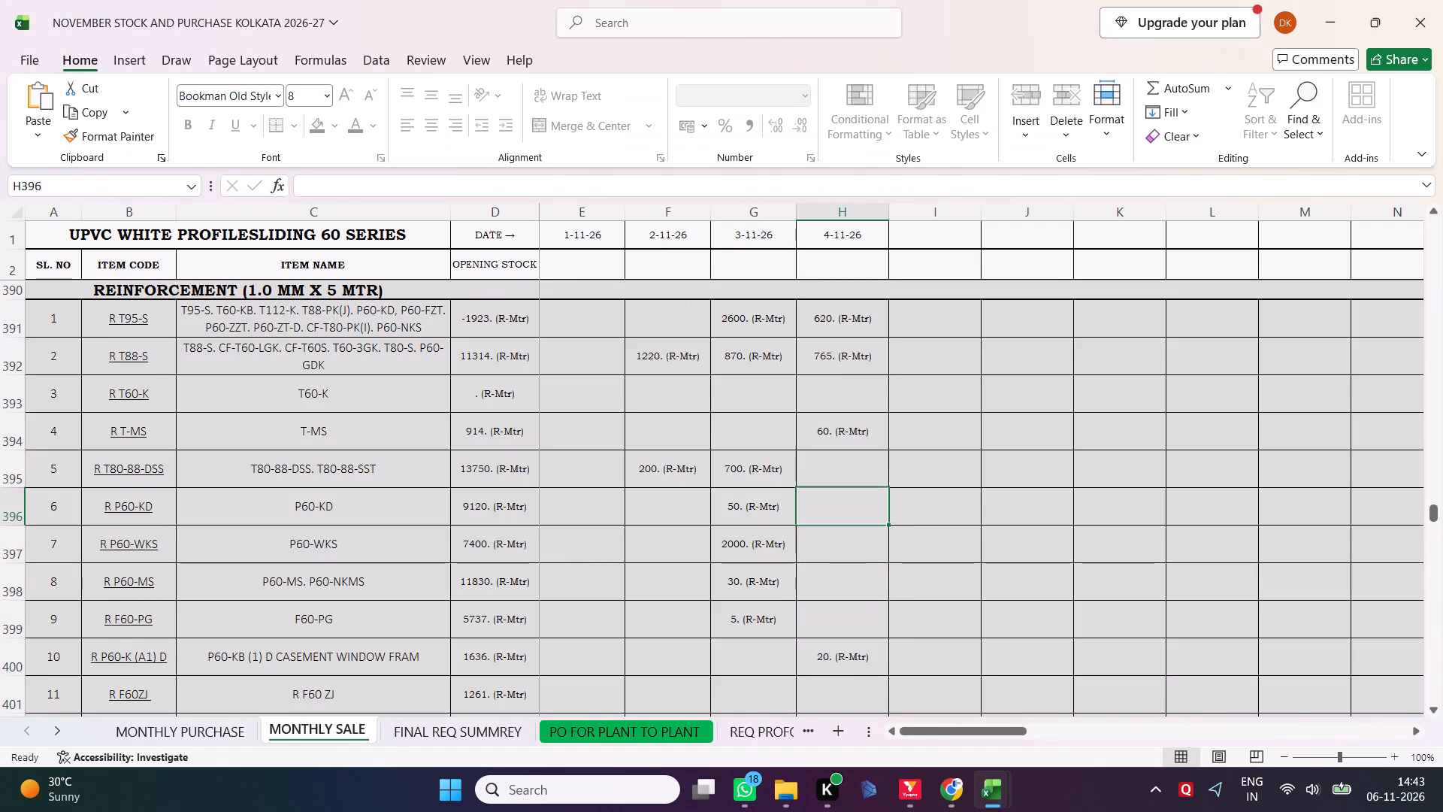
key(alt+Tab)
key(alt+Tab)
text(20)
key(Return)
Enter 10 as the 4-11-26 sale of reinforcement R P60-WKS, matching the godown summary's outwards.
key(alt+Tab)
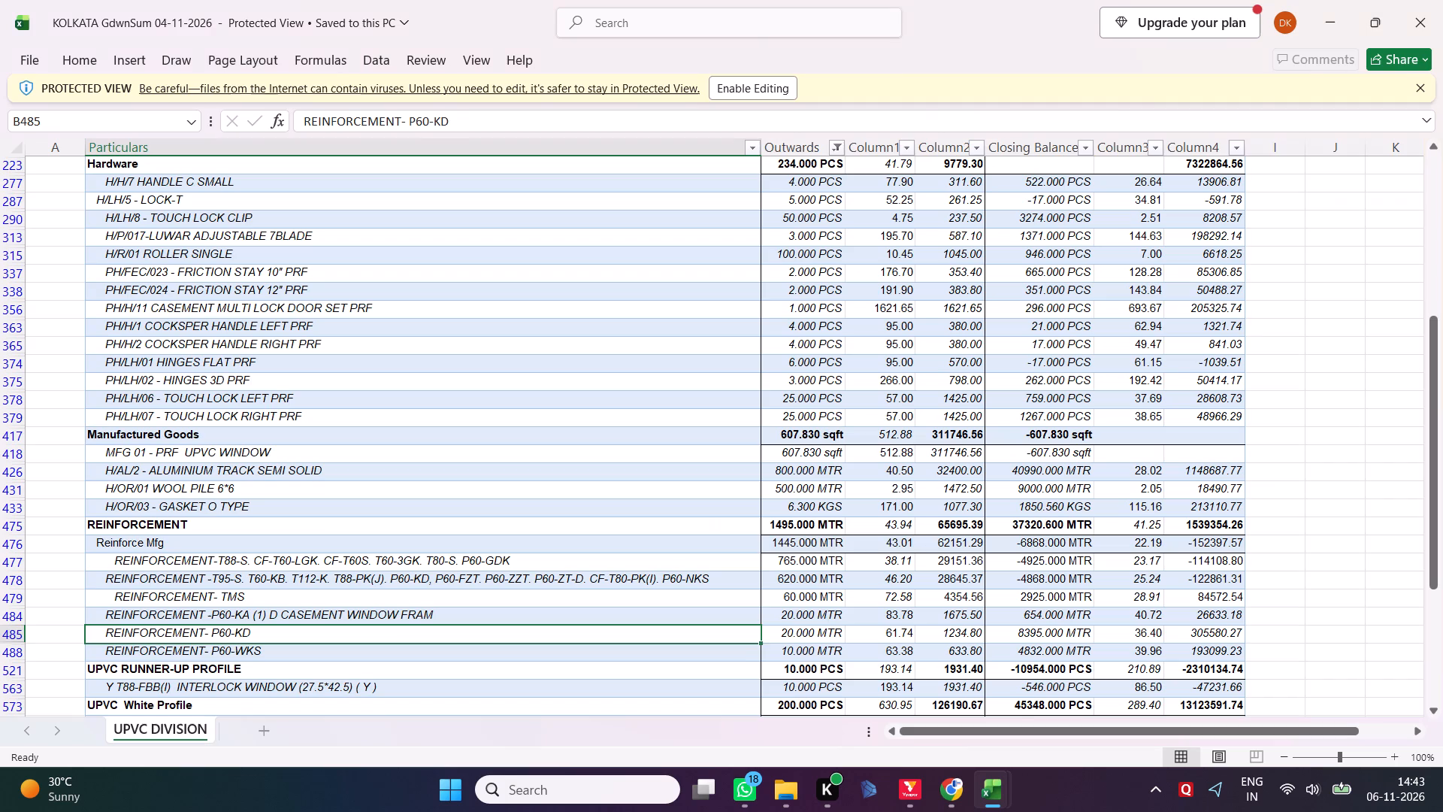
key(Down)
key(alt+Tab)
key(Up)
key(Up)
key(Down)
key(Down)
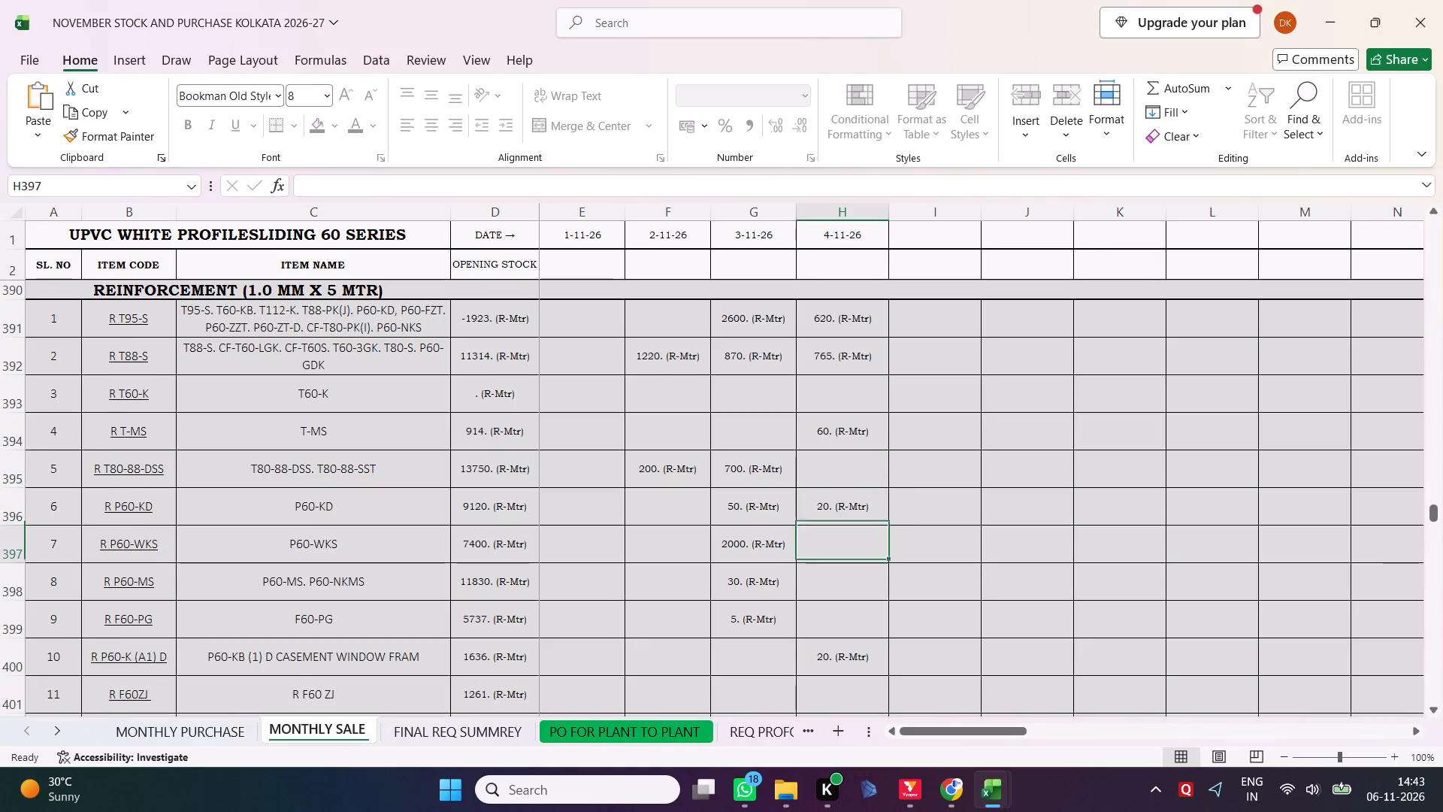
key(alt+Tab)
key(alt+Tab)
text(10)
key(Return)
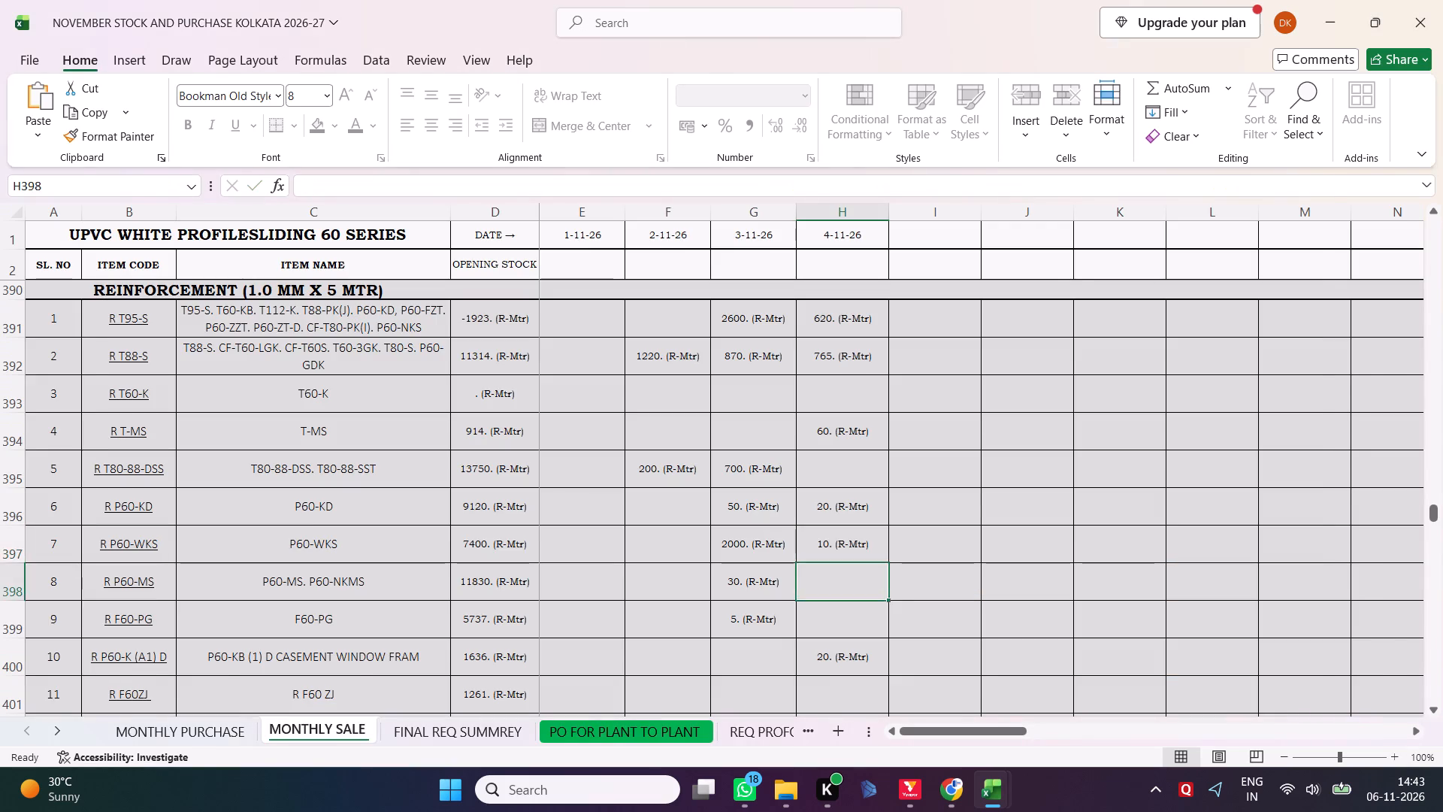
Enter 10 as the 4-11-26 sale of Y series interlock window Y T88-FBB(I), matching the godown summary's outwards.
key(alt+Tab)
scroll(823, 381, down, 3)
key(Down)
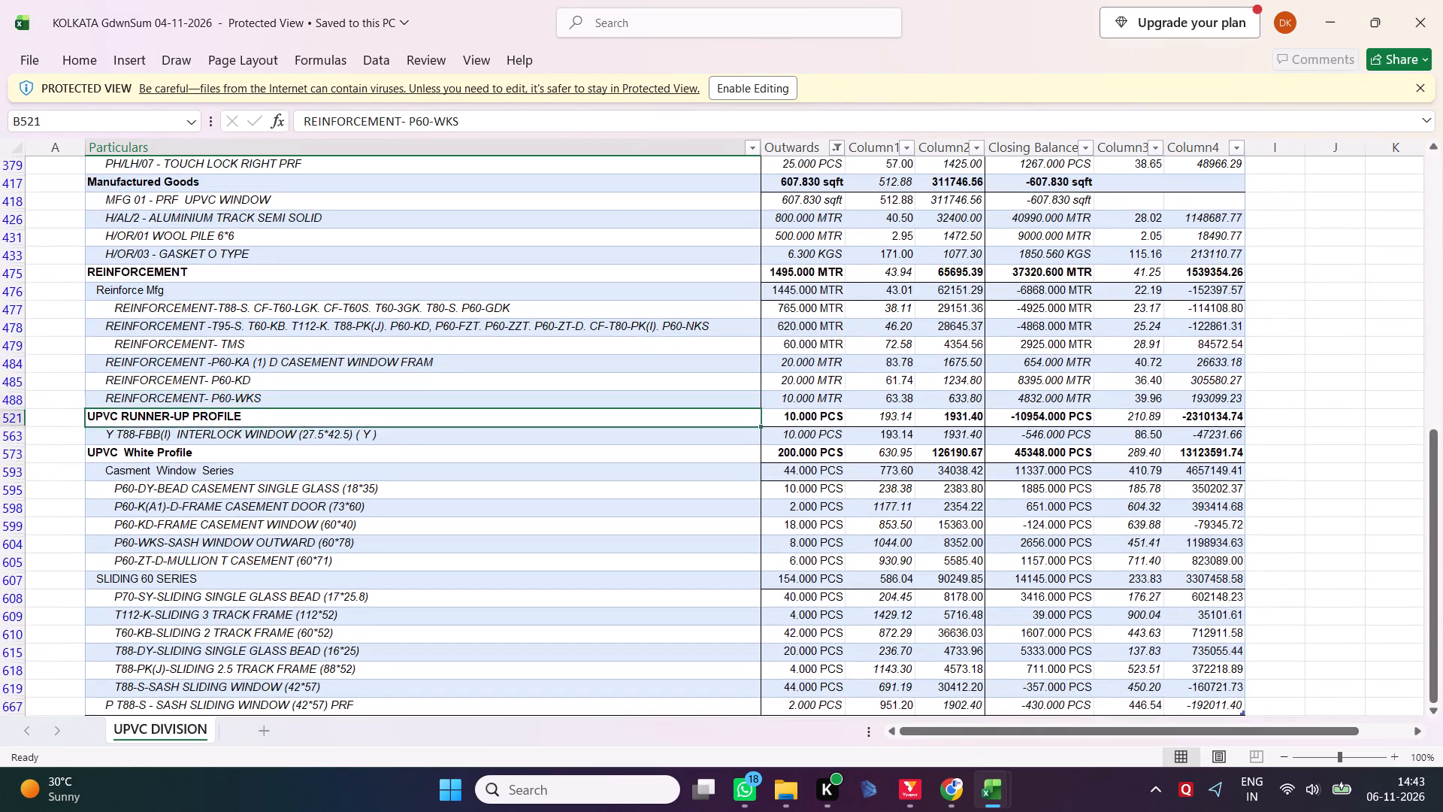
key(Down)
key(alt+Tab)
scroll(823, 381, up, 10)
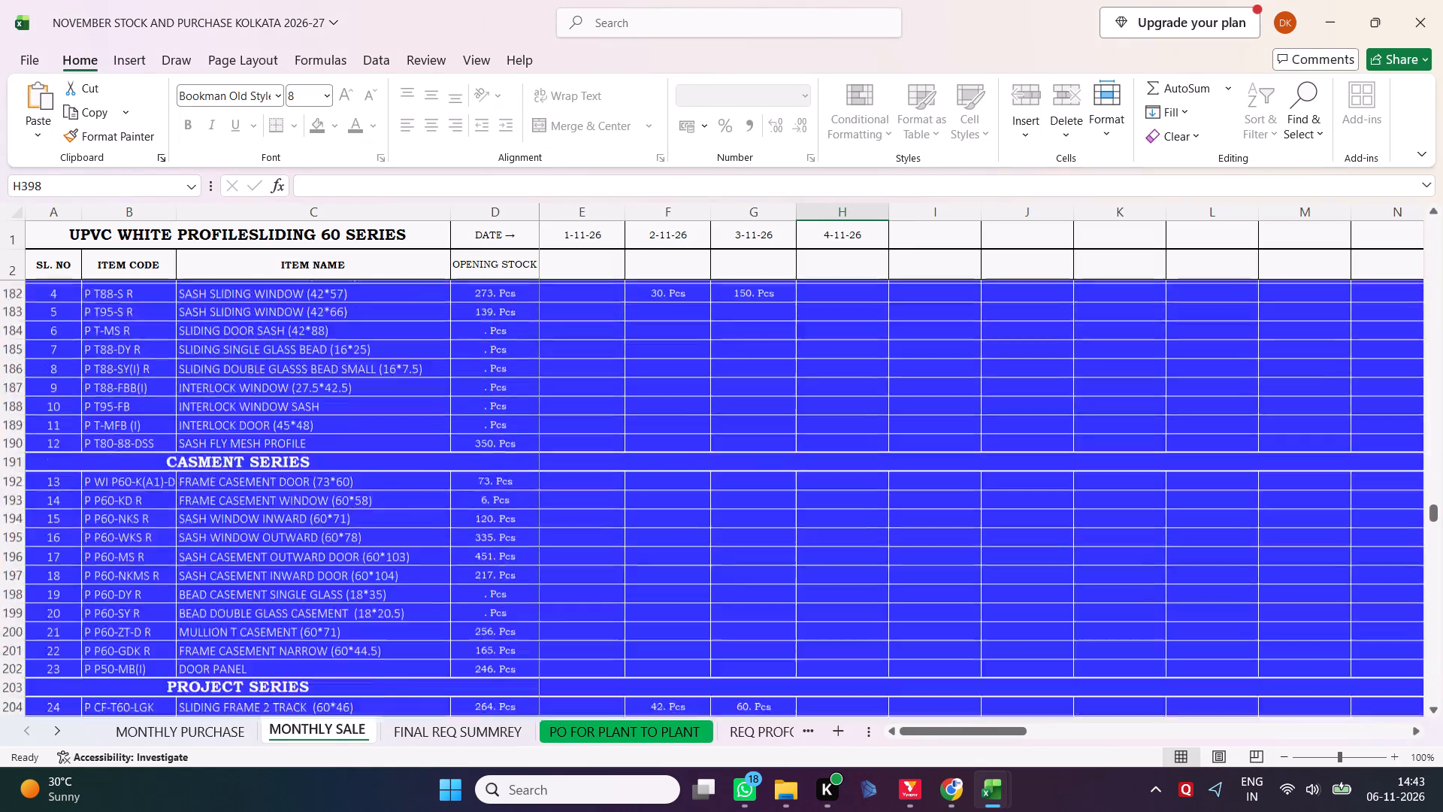
scroll(823, 381, up, 3)
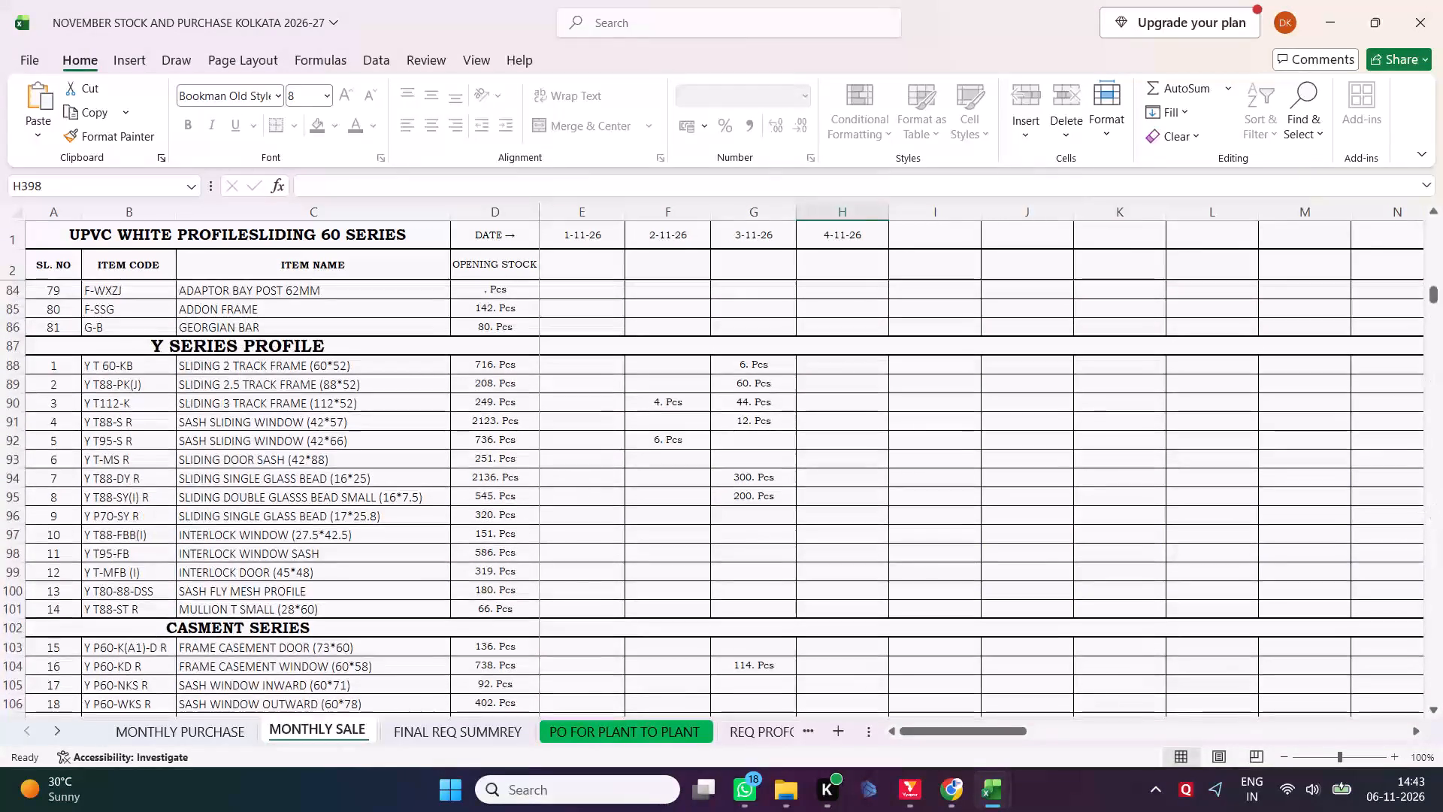
click(823, 507)
key(Down)
key(alt+Tab)
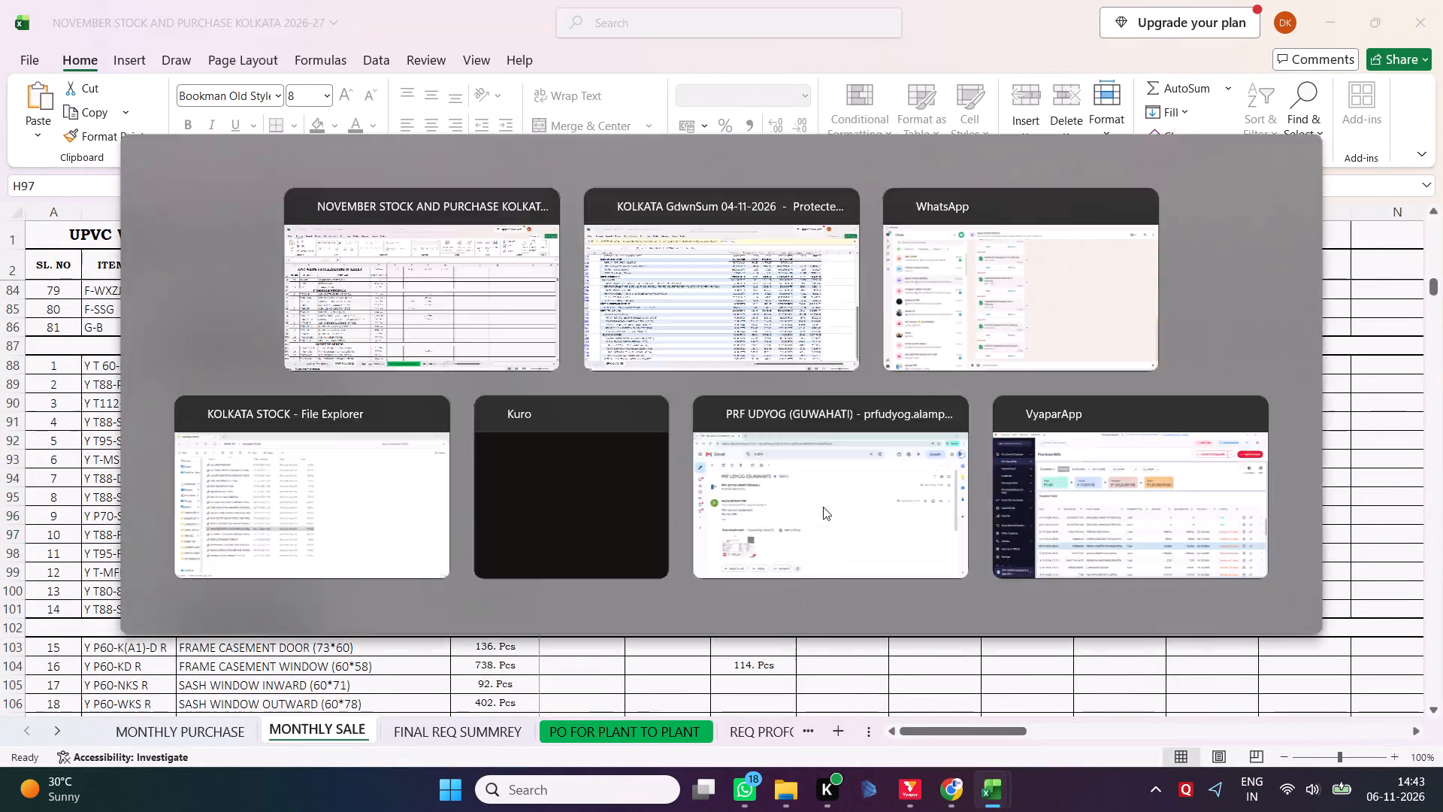
key(alt+Tab)
text(10)
key(Return)
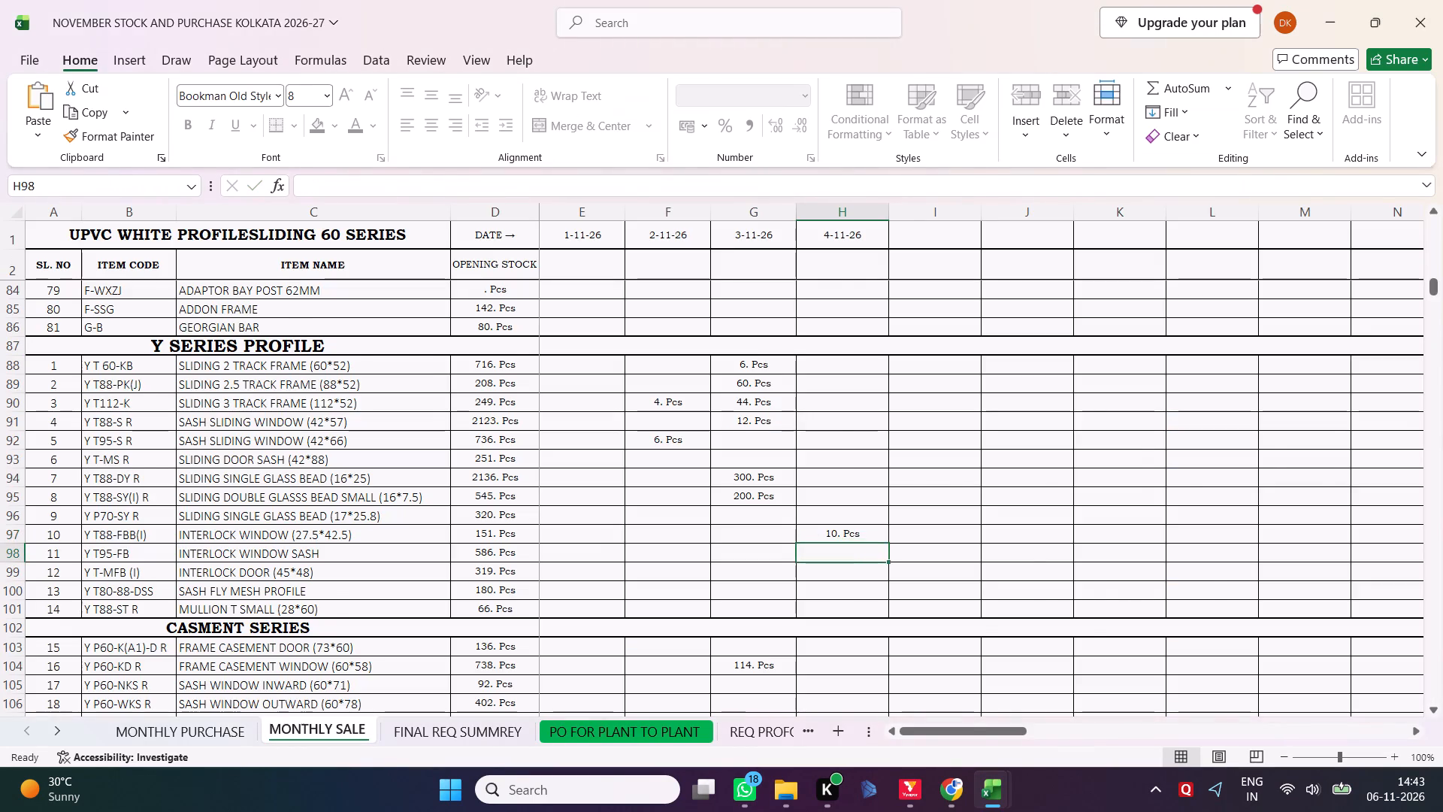
Enter 10 as the 4-11-26 sale of casement single glass bead P60-DY, matching the godown summary's outwards.
key(alt+Tab)
scroll(823, 507, down, 1)
key(Down)
key(Down)
key(Down)
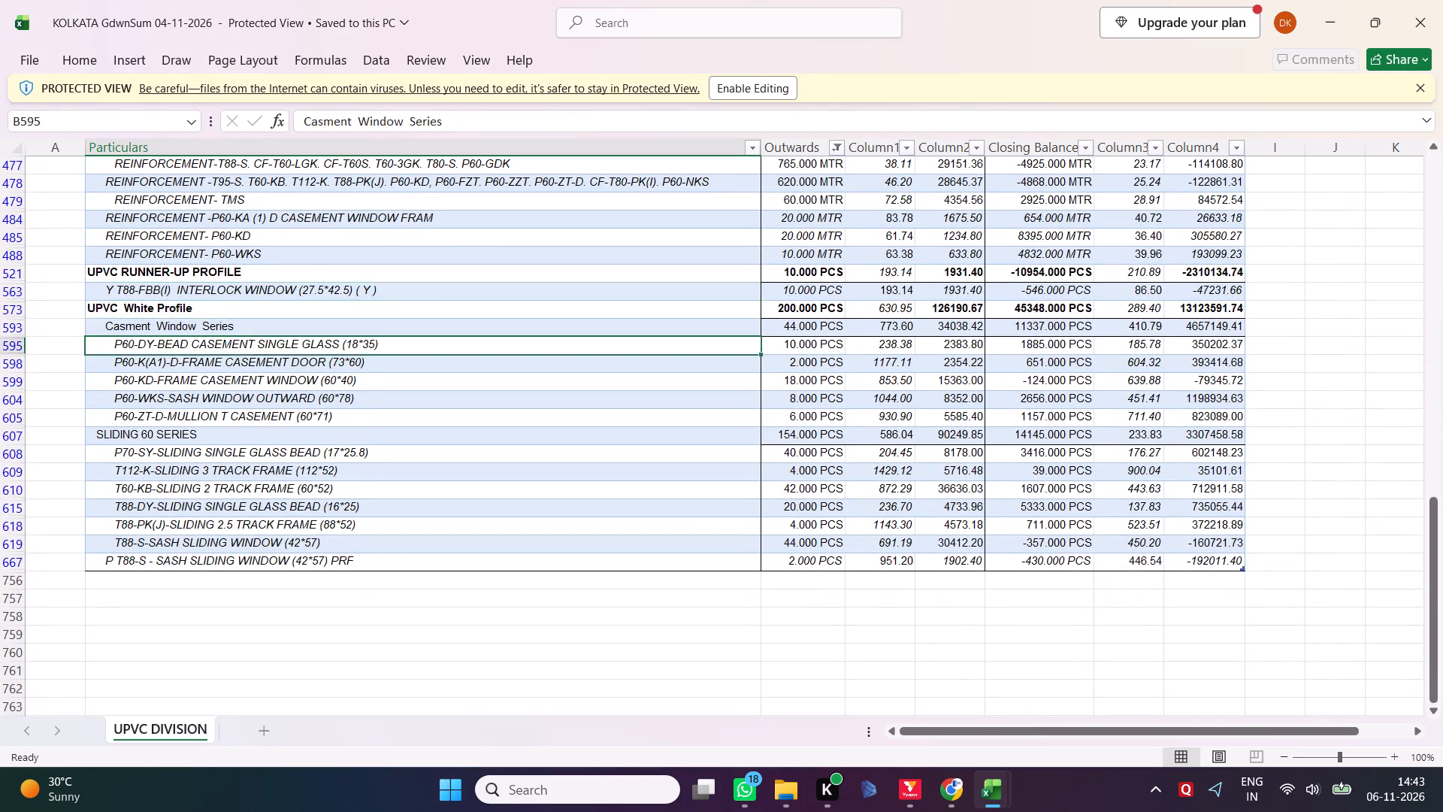
key(alt+Tab)
scroll(823, 507, up, 6)
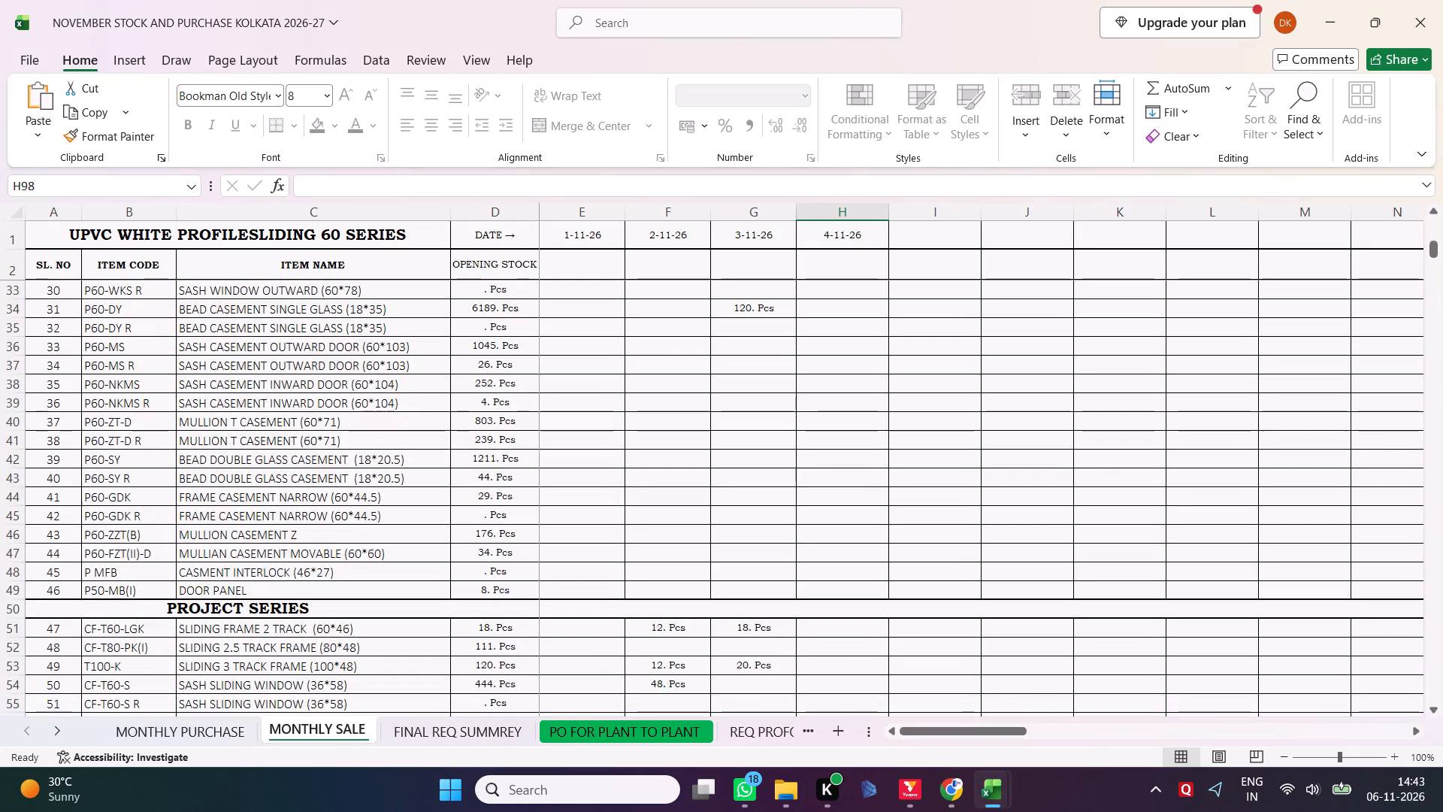
click(837, 398)
key(Up)
key(Up)
key(Up)
key(Up)
key(Up)
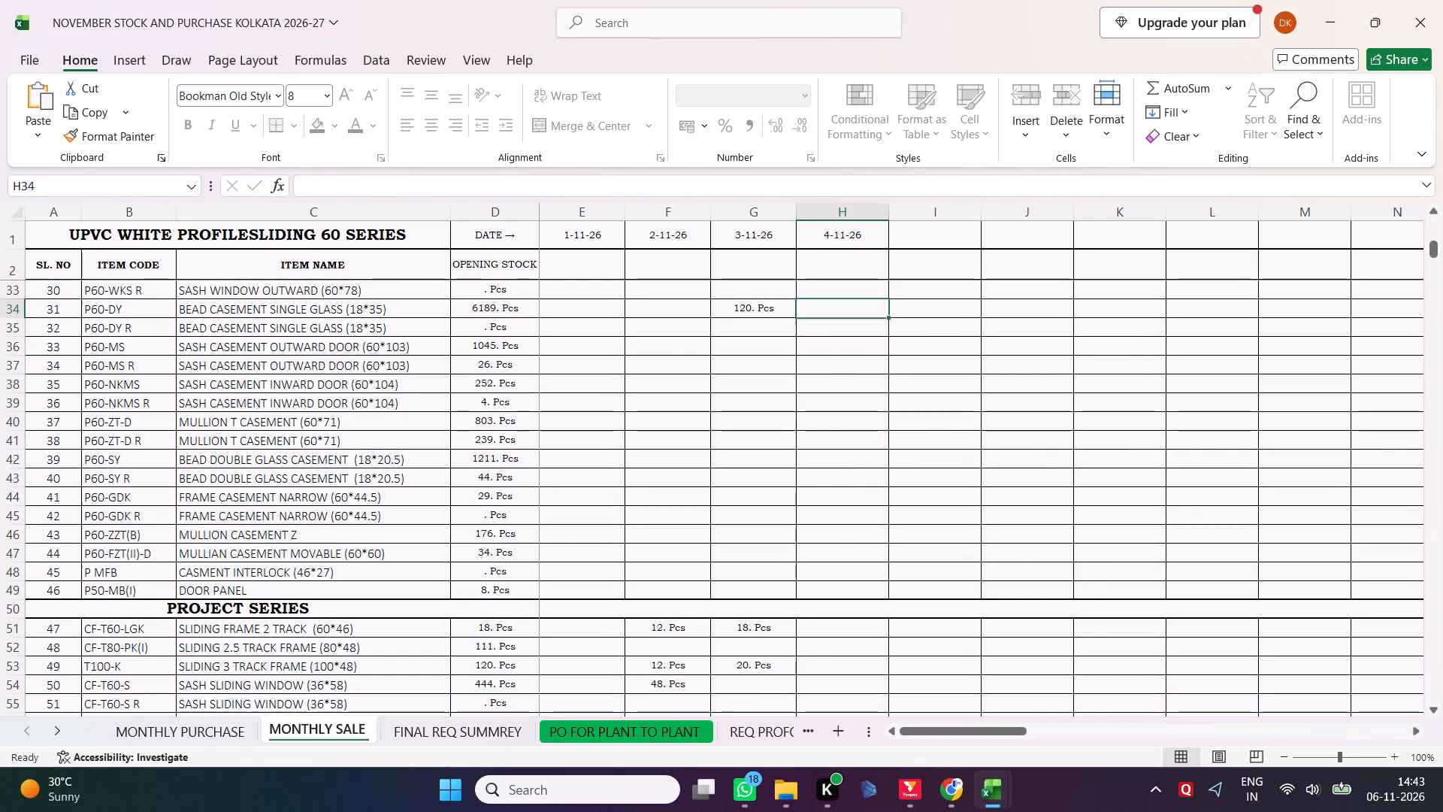
key(alt+Tab)
key(alt+Tab)
text(10)
key(Return)
Enter 2 as the 4-11-26 sale of casement door frame P60-K(A1)-D, matching the godown summary's outwards.
key(alt+Tab)
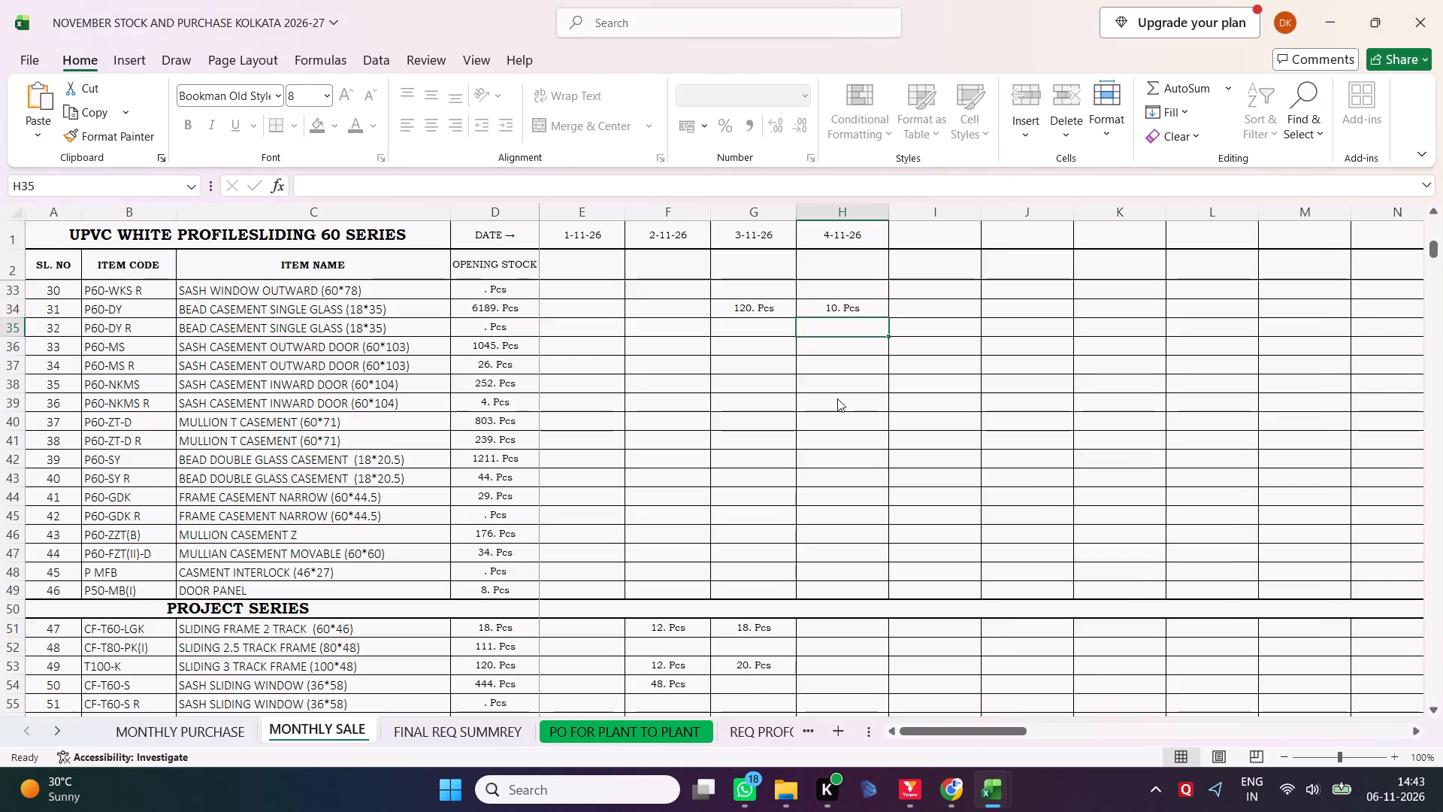
key(Down)
key(alt+Tab)
key(Up)
key(Up)
key(Up)
key(Up)
key(Up)
key(Up)
key(Up)
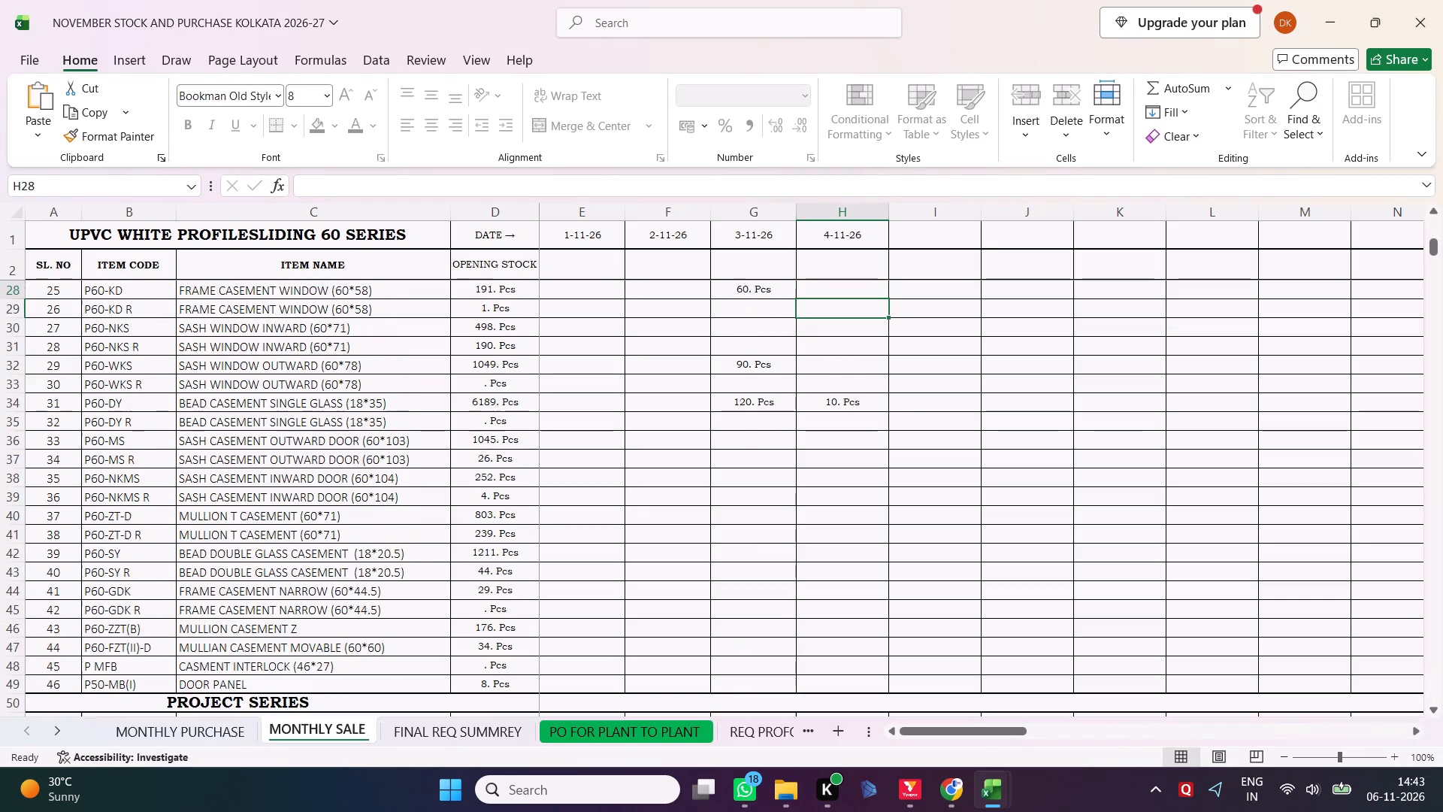
key(Up)
key(Up)
key(Up)
key(Down)
key(alt+Tab)
key(alt+Tab)
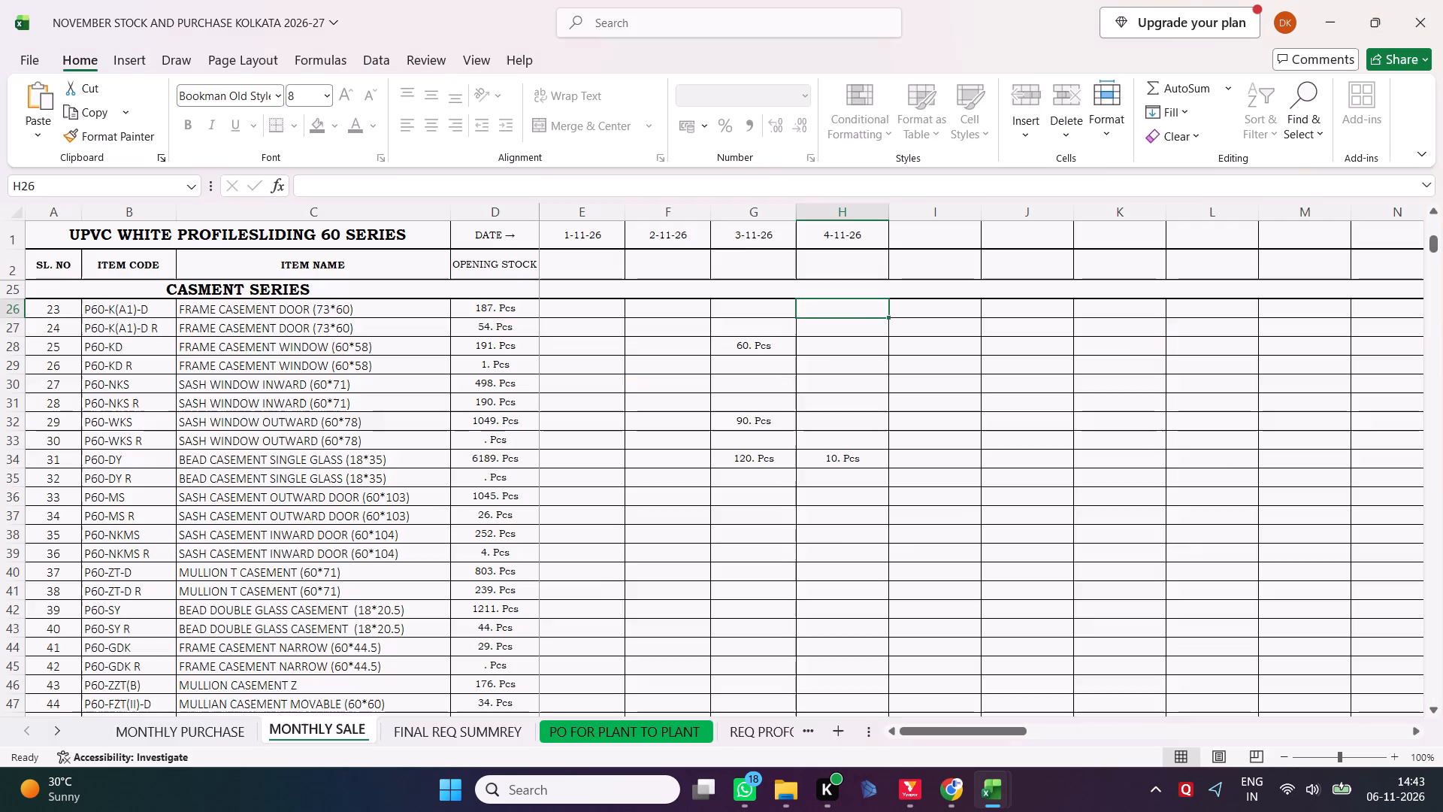
key(2)
key(Return)
Enter 18 as the 4-11-26 sale of casement window frame P60-KD, matching the godown summary's outwards.
key(alt+Tab)
key(Down)
key(alt+Tab)
key(Down)
key(Down)
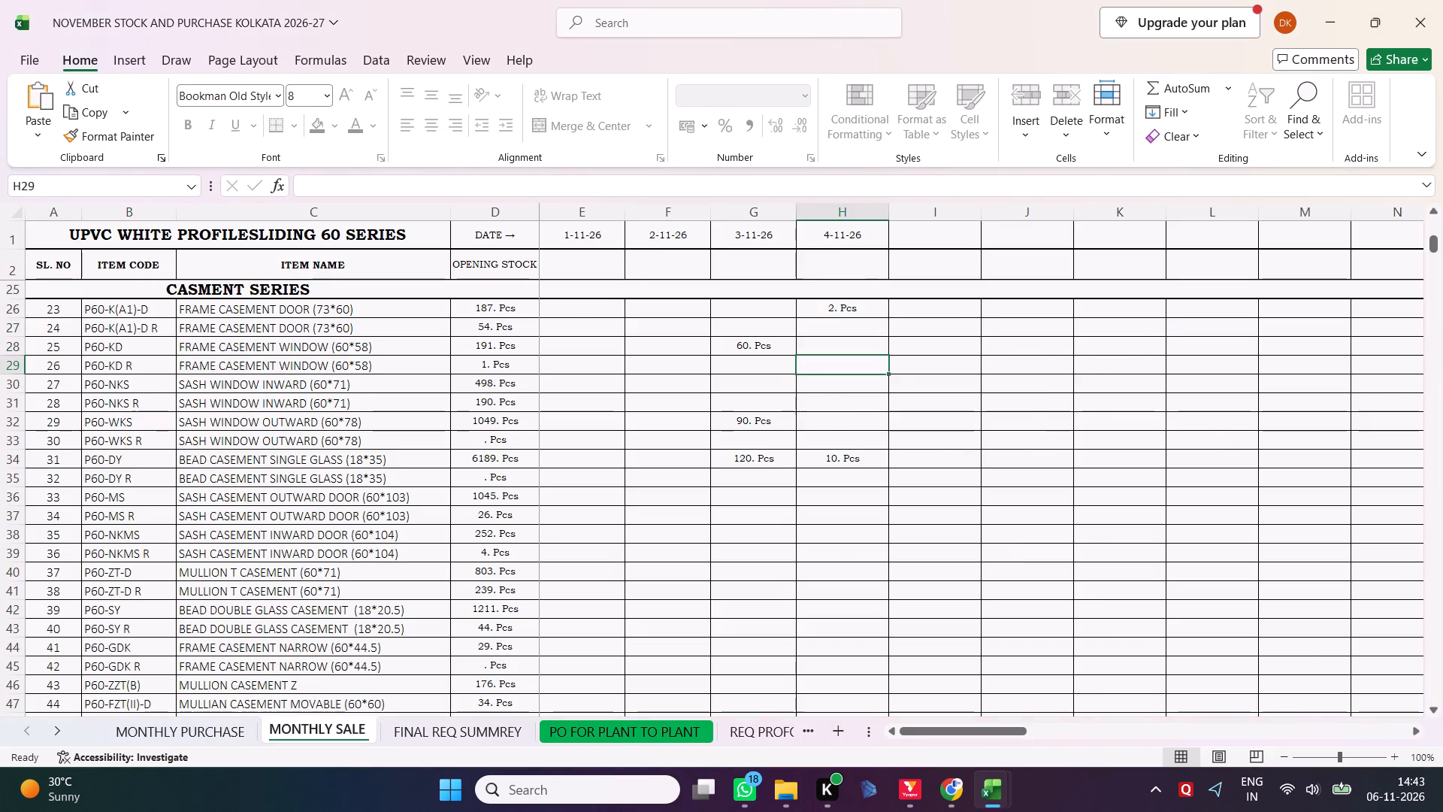
key(Up)
key(alt+Tab)
key(alt+Tab)
text(18)
key(Return)
Enter 8 as the 4-11-26 sale of outward window sash P60-WKS, matching the godown summary's outwards.
key(alt+Tab)
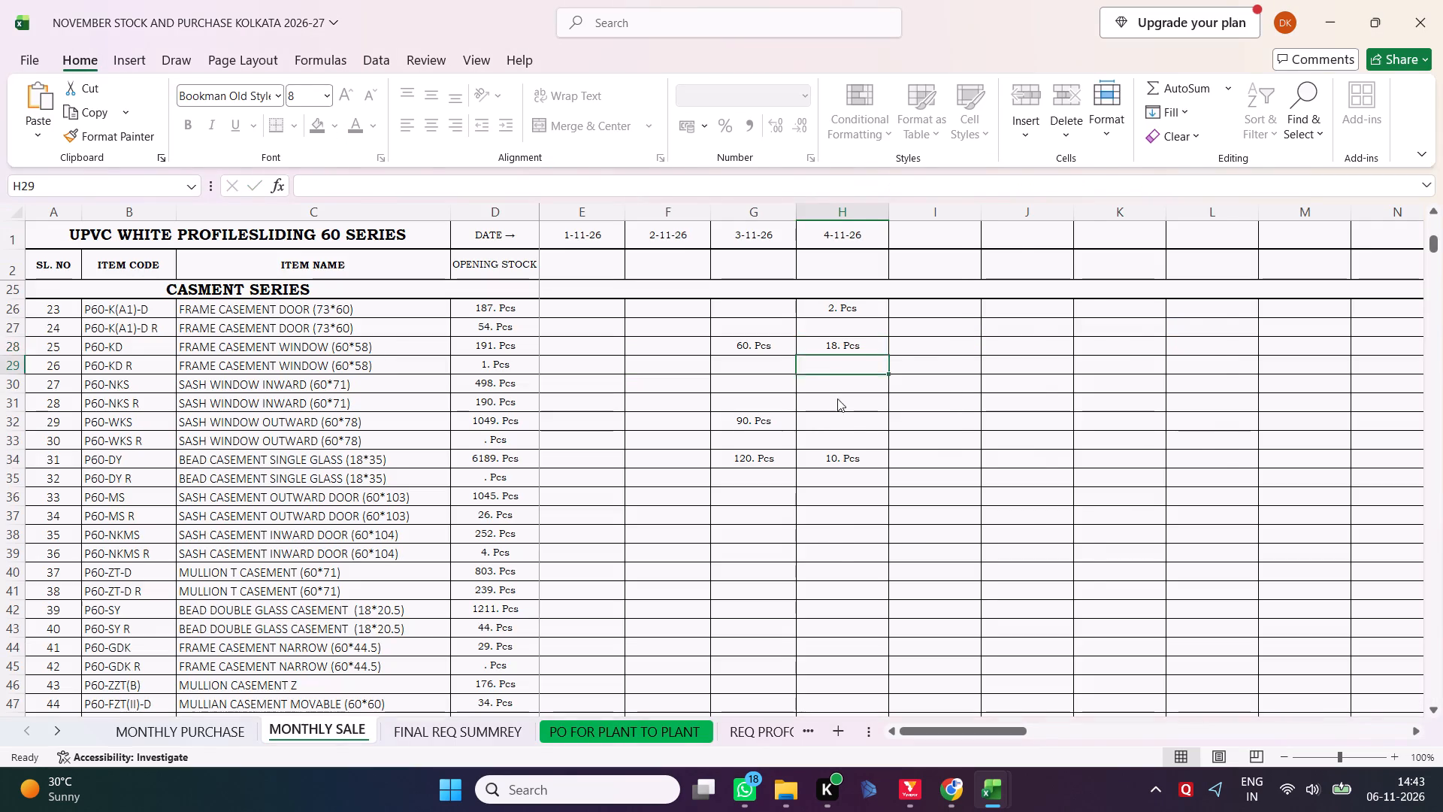
key(Down)
key(alt+Tab)
key(Down)
key(Down)
key(Down)
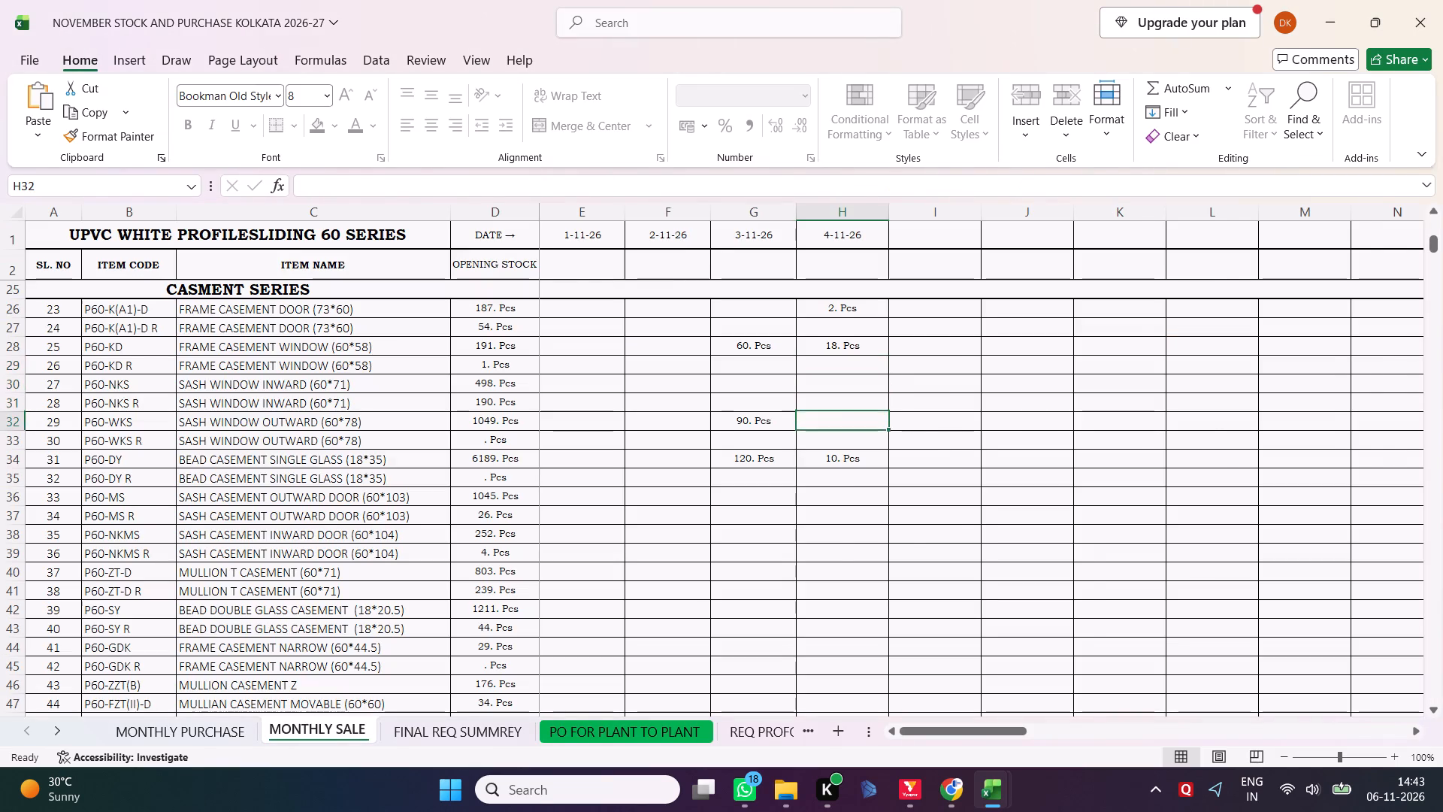
key(alt+Tab)
key(alt+Tab)
key(8)
key(Return)
Enter 6 as the 4-11-26 sale of casement T mullion P60-ZT-D, matching the godown summary's outwards.
key(alt+Tab)
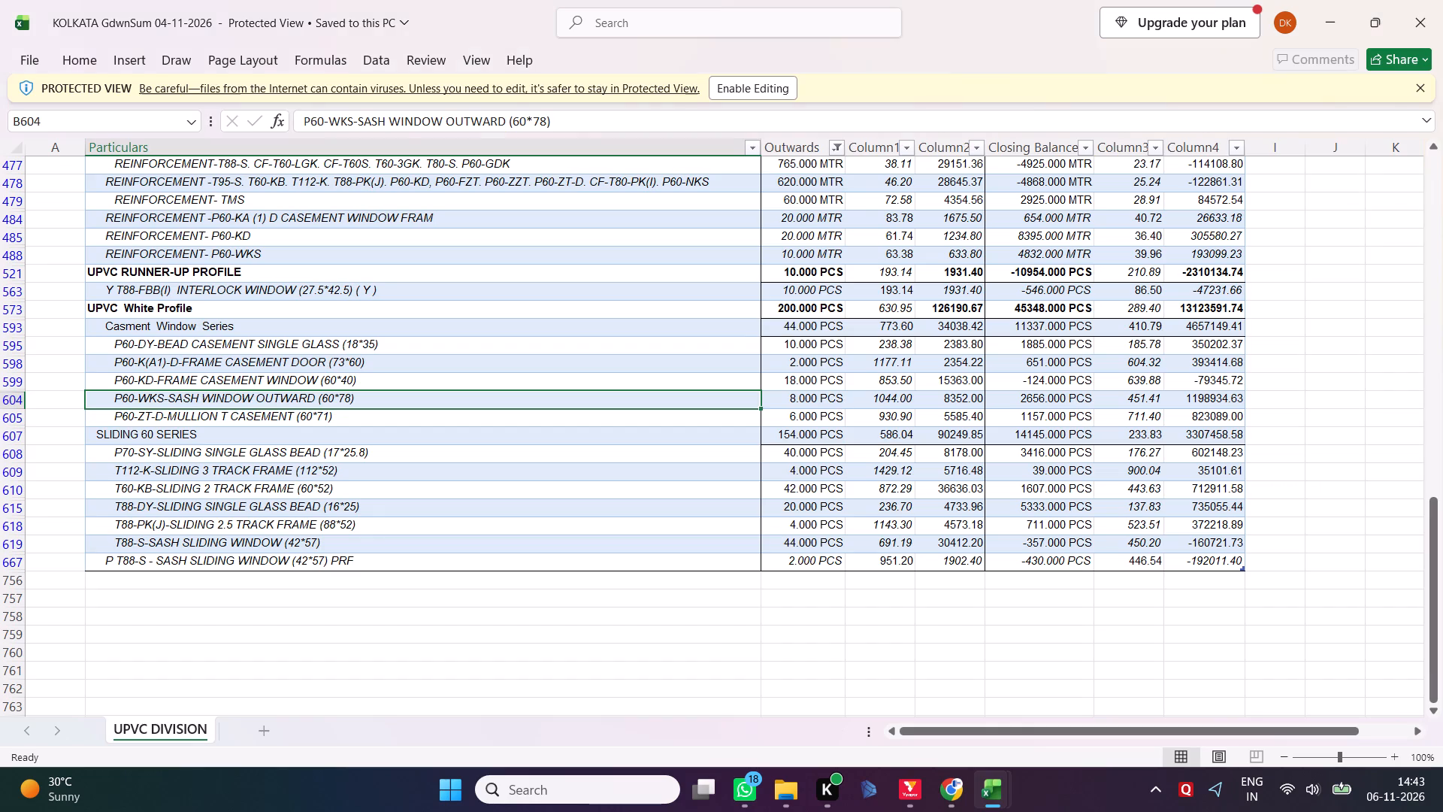
key(Down)
key(alt+Tab)
key(Down)
key(Down)
key(Down)
key(Down)
key(Down)
key(Down)
key(Down)
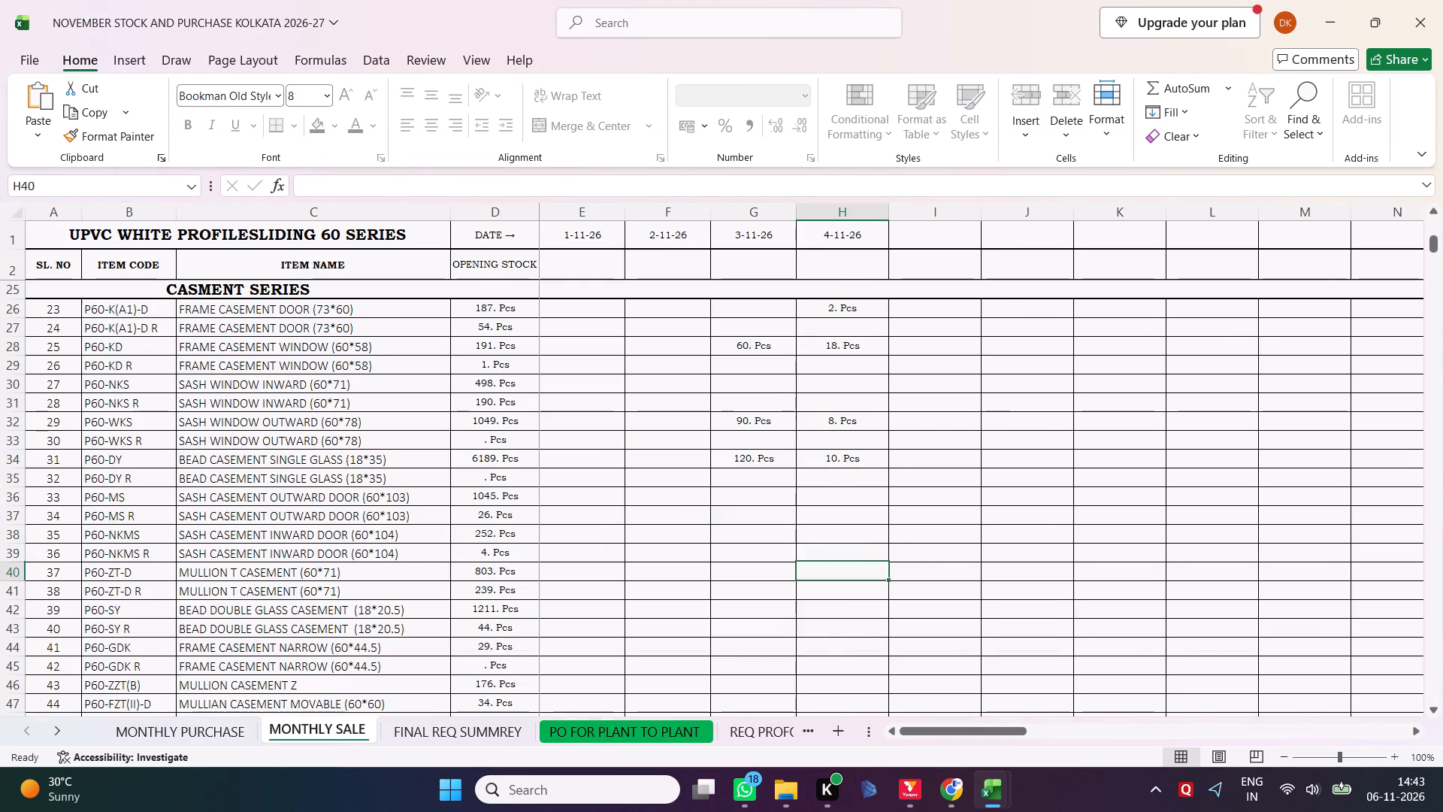
key(alt+Tab)
key(alt+Tab)
key(6)
key(Return)
Enter 40 as the 4-11-26 sale of sliding single glass bead P70-SY, matching the godown summary's outwards.
key(alt+Tab)
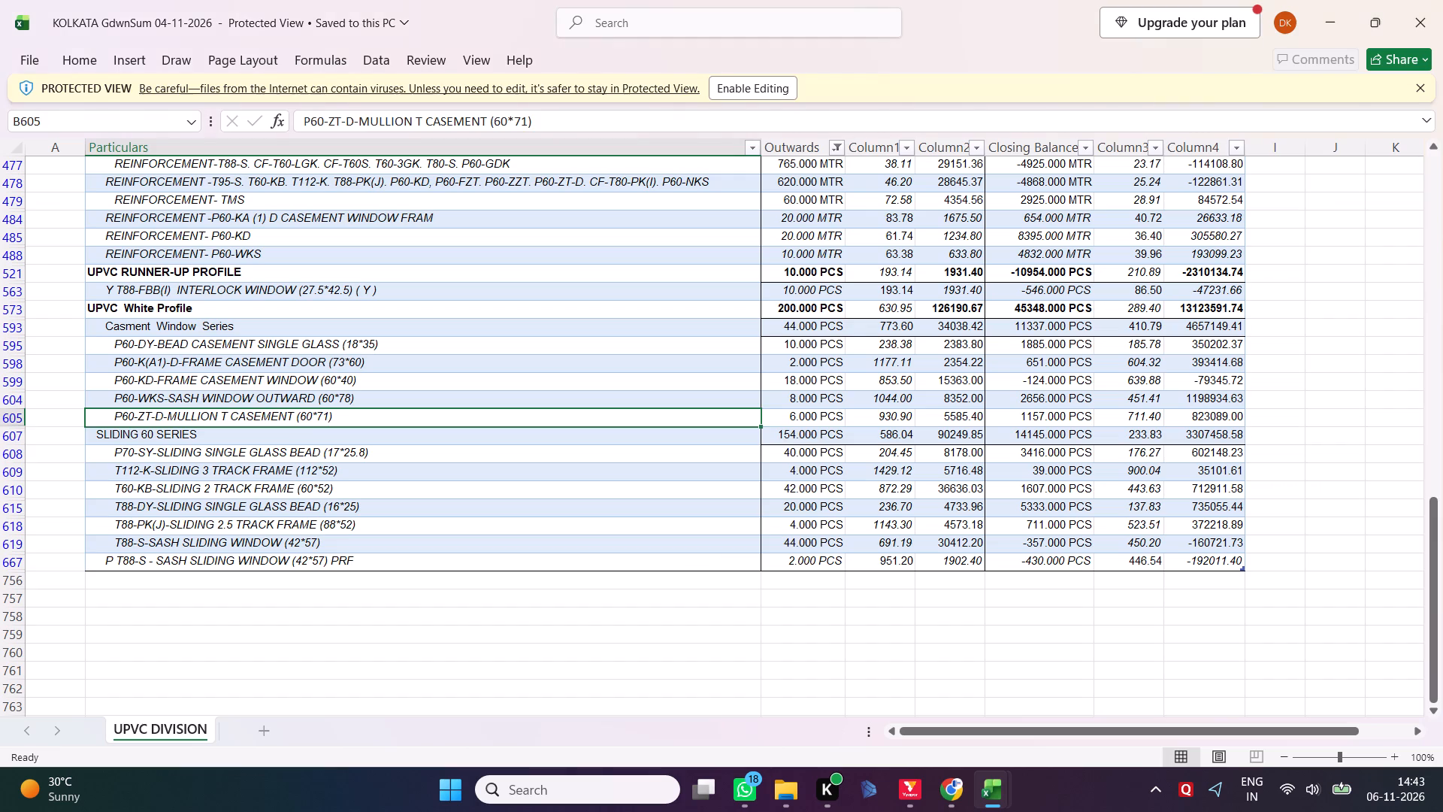
key(Down)
key(Down)
key(alt+Tab)
key(Up)
key(Up)
key(Up)
key(Up)
key(Up)
key(Up)
key(Up)
key(Up)
key(Up)
key(Up)
key(Up)
key(Up)
key(Up)
key(Up)
key(Up)
key(Up)
key(Up)
key(Up)
key(Up)
key(Up)
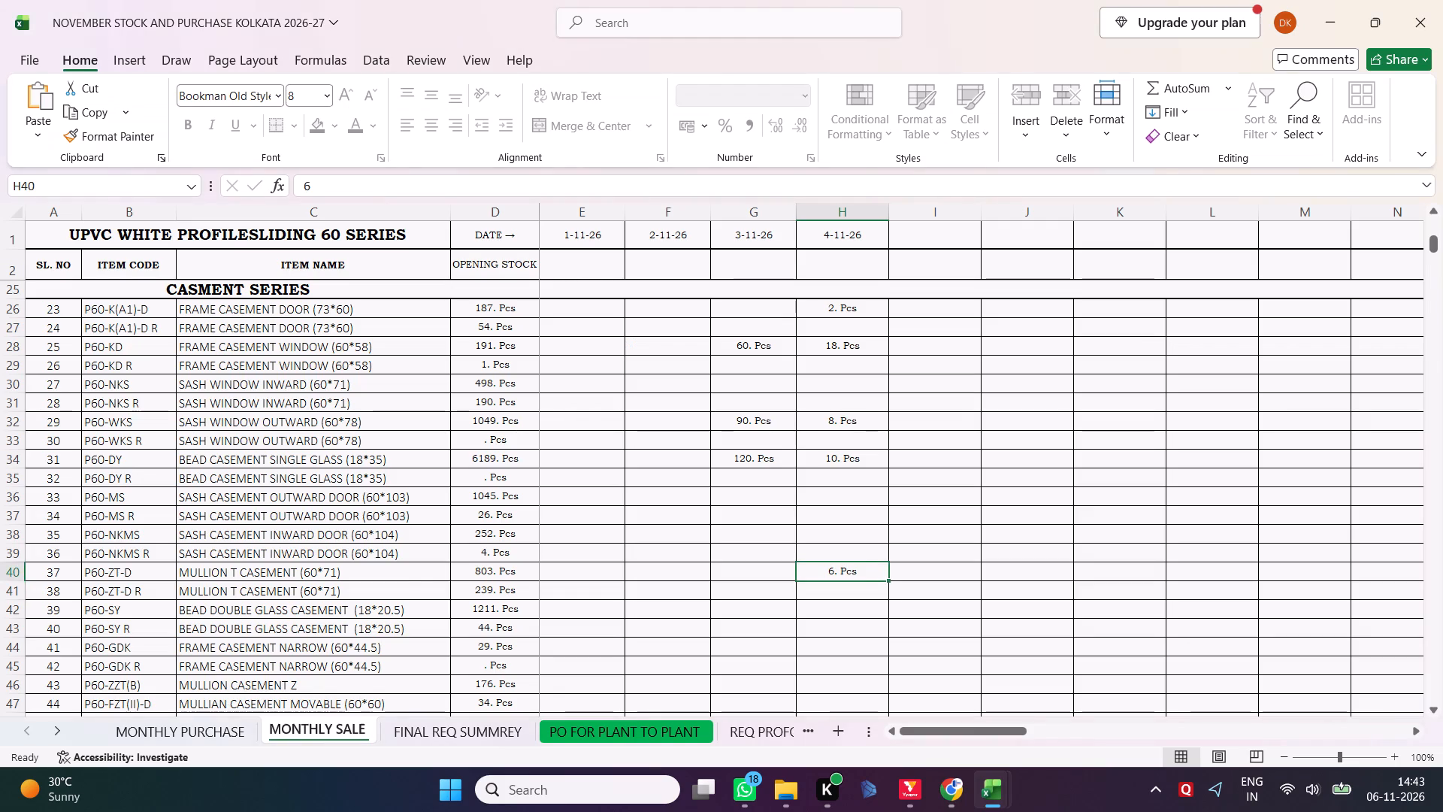
key(Down)
key(Down)
key(Down)
key(Down)
key(Down)
key(Down)
key(Down)
key(Down)
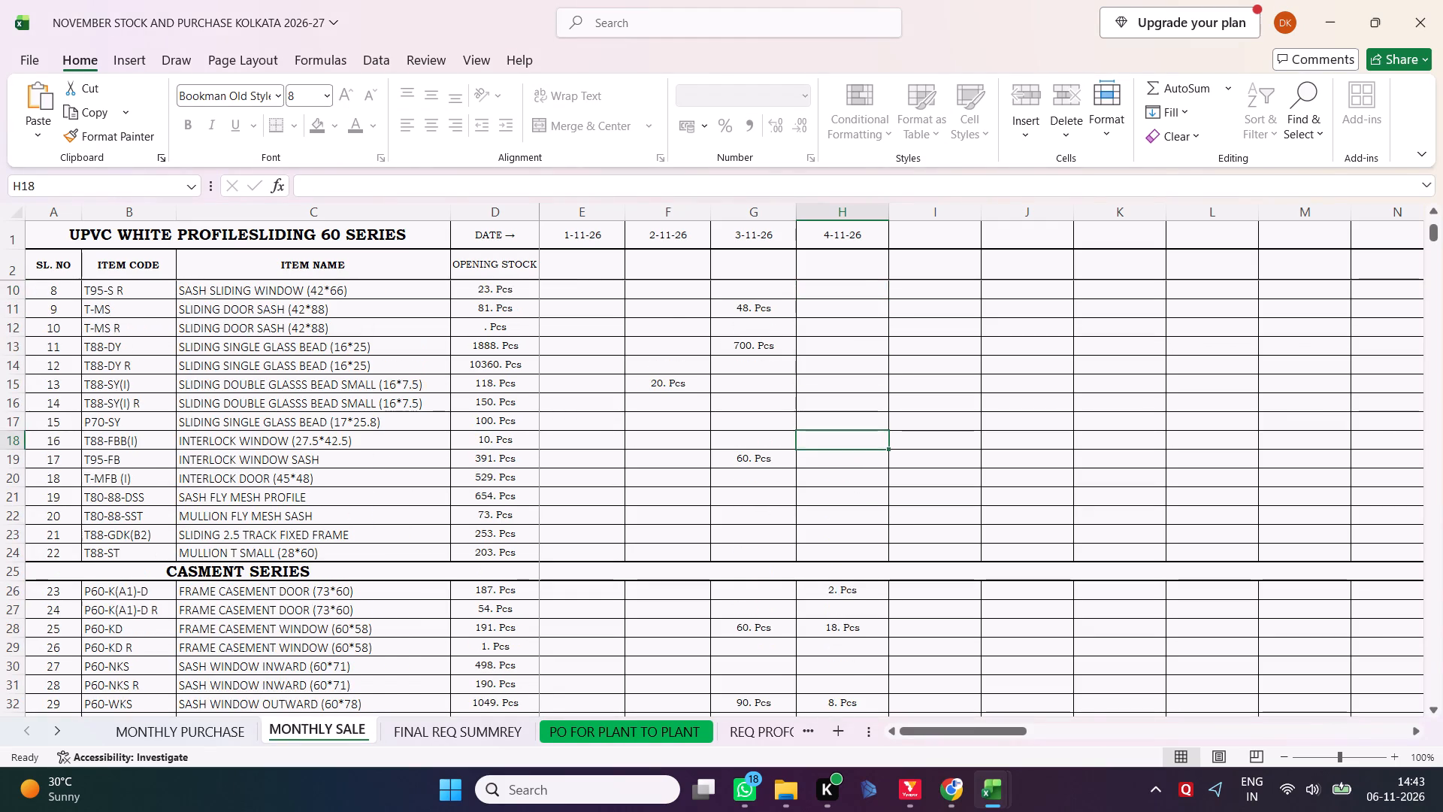
key(Up)
key(alt+Tab)
key(alt+Tab)
text(40)
key(Return)
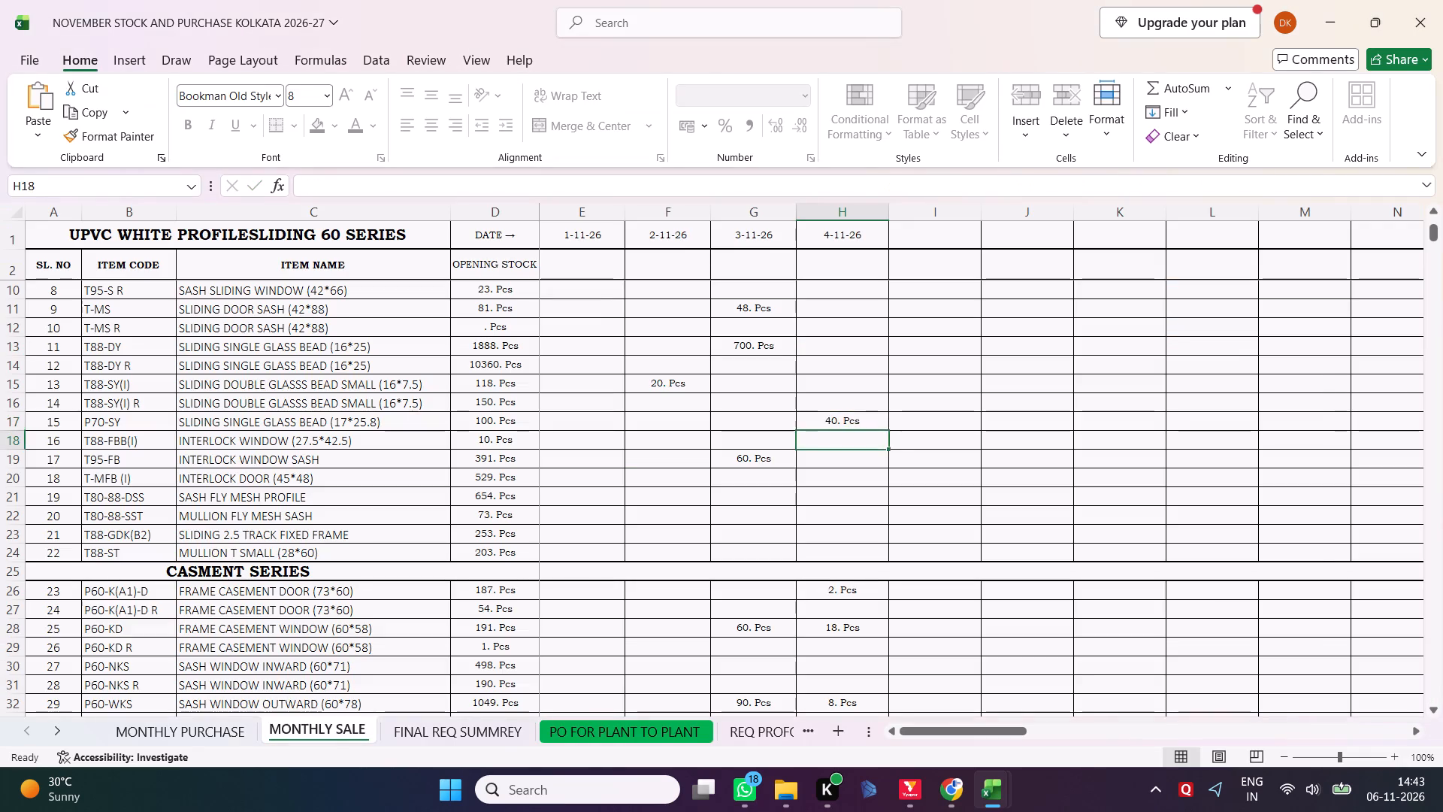
Enter 4 as the 4-11-26 sale of sliding 3 track frame T112-K, matching the godown summary's outwards.
key(alt+Tab)
key(Down)
key(alt+Tab)
key(Up)
key(Up)
key(Up)
key(Up)
key(Up)
key(Up)
key(Up)
key(Up)
key(Up)
key(Up)
key(Up)
key(Up)
key(Up)
key(Up)
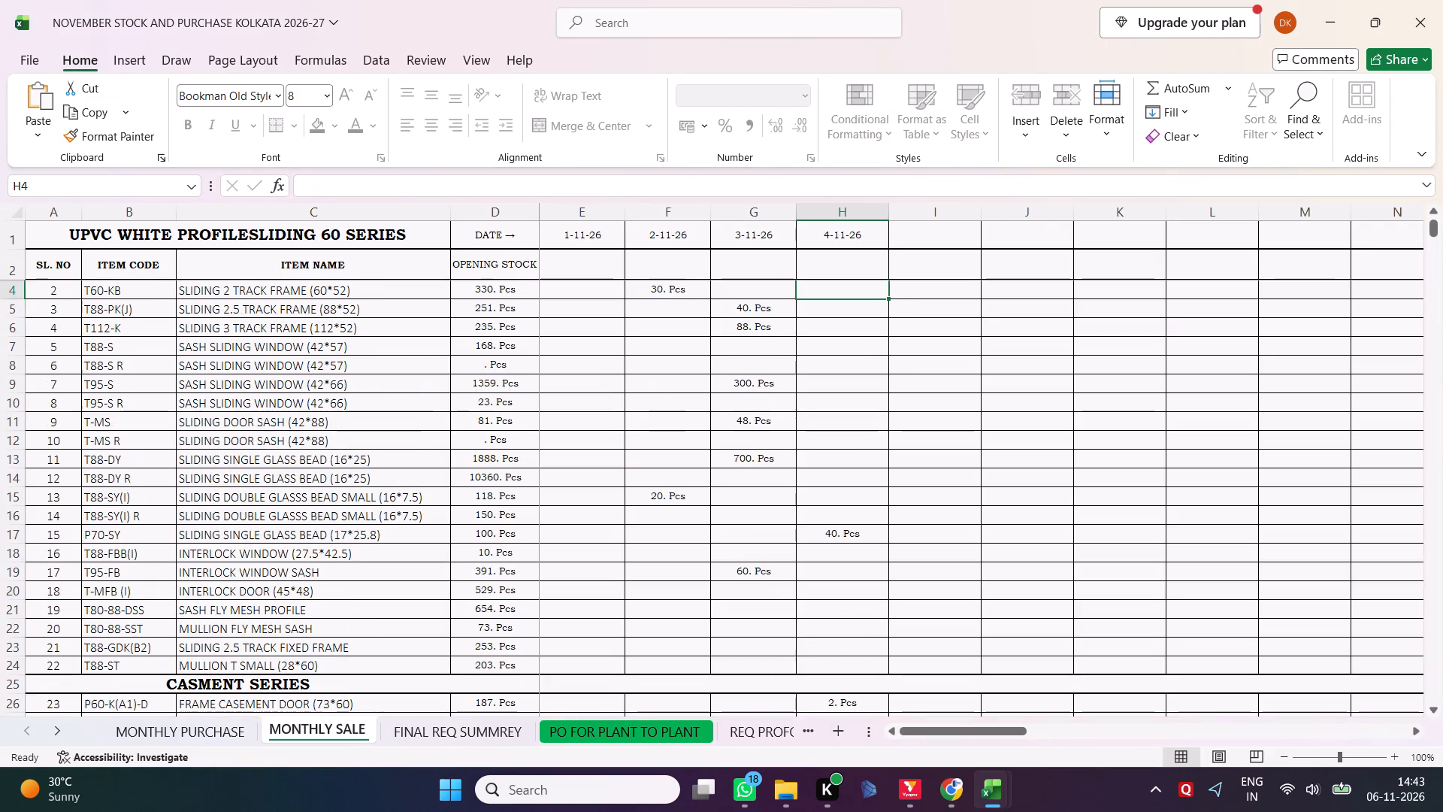
key(Down)
key(Down)
key(alt+Tab)
key(alt+Tab)
key(4)
key(Return)
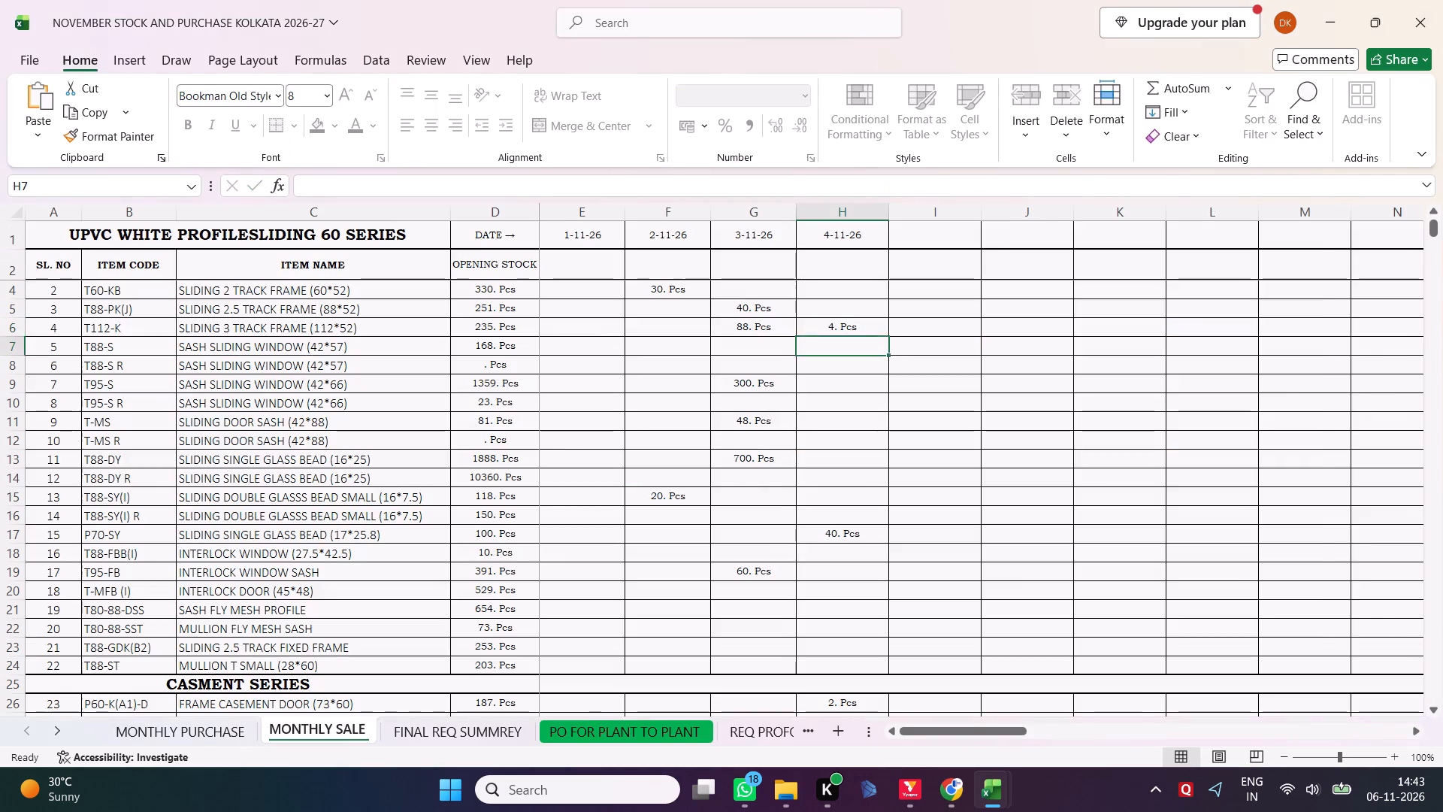
Enter 42 as the 4-11-26 sale of sliding 2 track frame T60-KB, matching the godown summary's outwards.
key(alt+Tab)
key(Down)
key(alt+Tab)
key(Up)
key(Up)
key(Up)
key(alt+Tab)
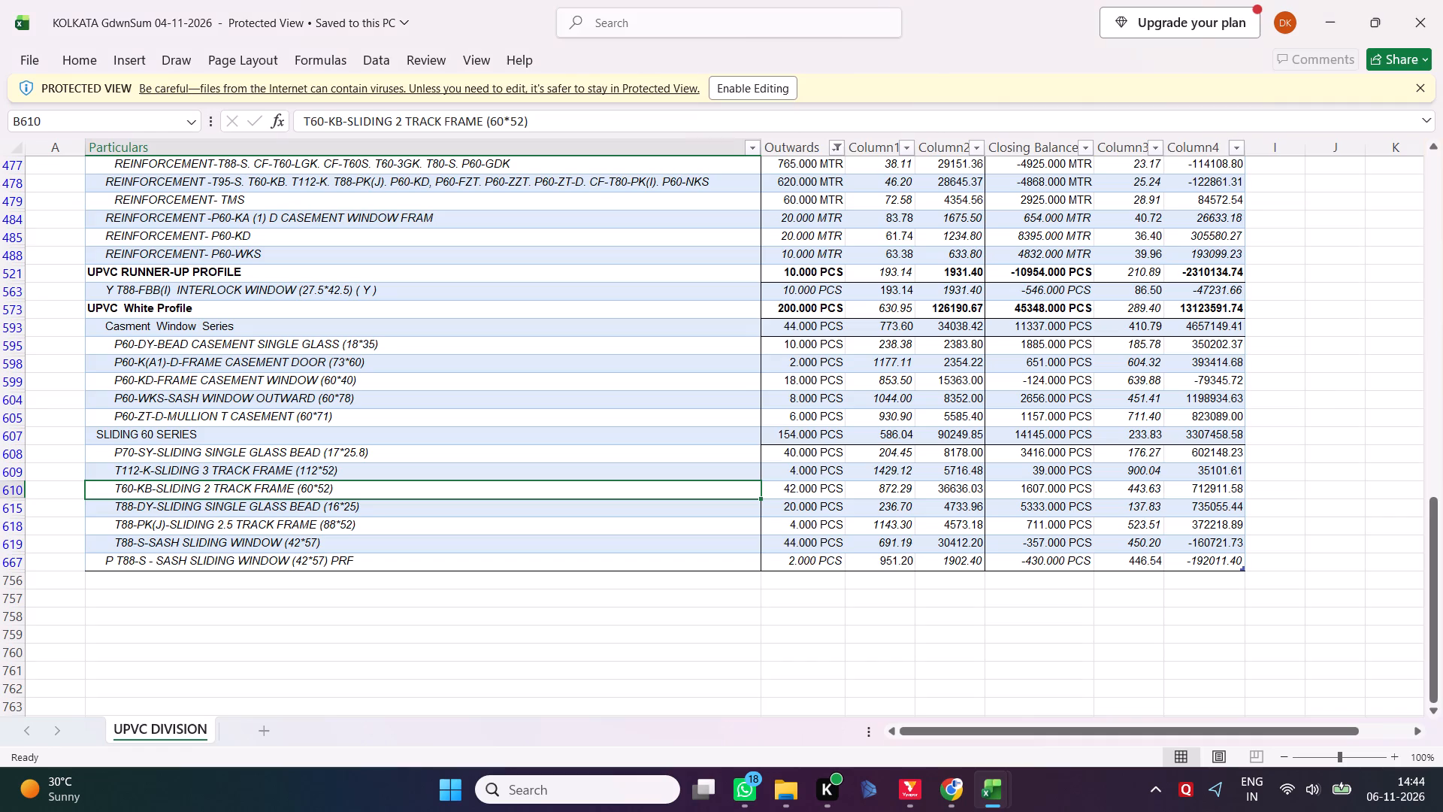
key(alt+Tab)
text(42)
key(Return)
key(alt+Tab)
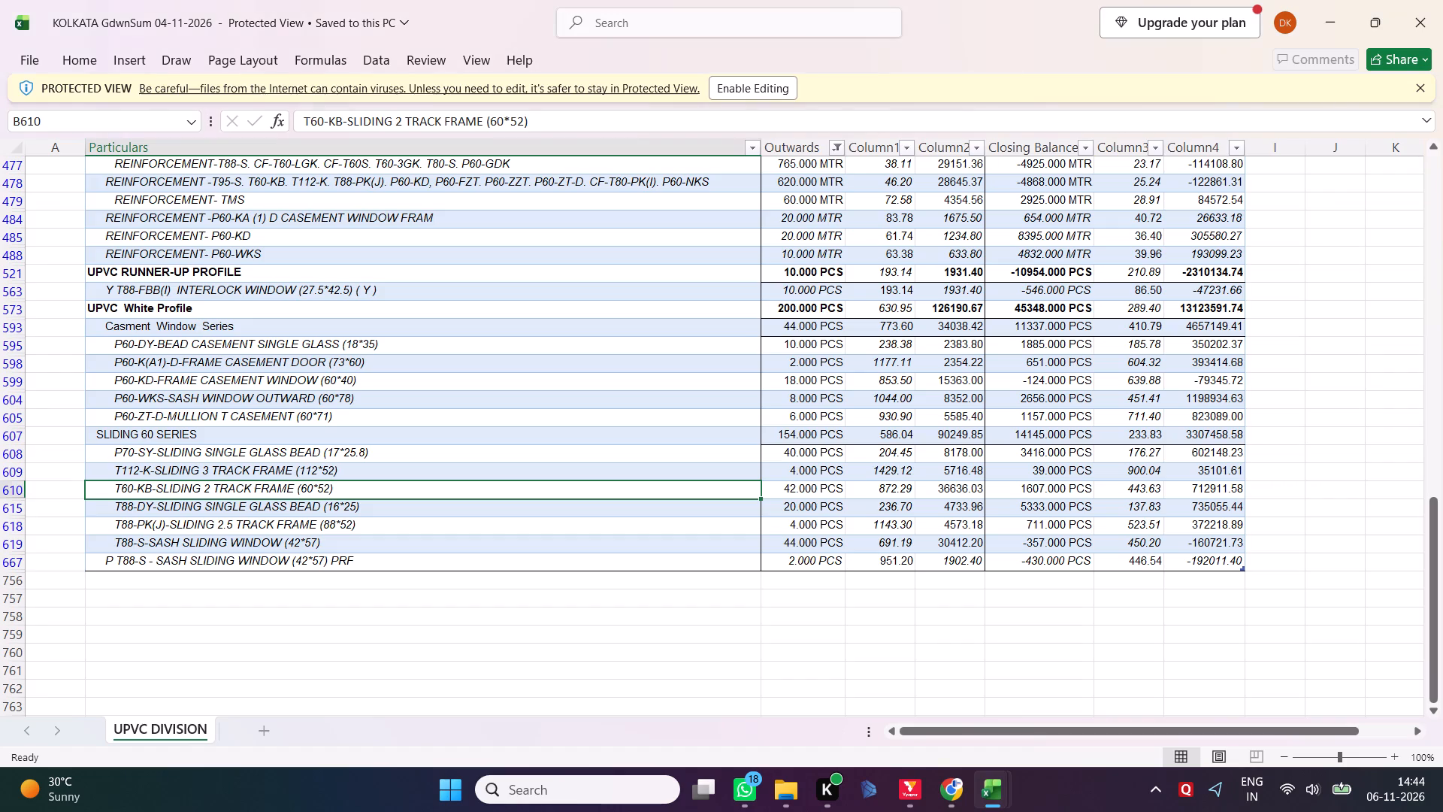
Enter 20 as the 4-11-26 sale of sliding single glass bead T88-DY, matching the godown summary's outwards.
key(Down)
key(alt+Tab)
key(Down)
key(Down)
key(Down)
key(Down)
key(Down)
key(Down)
key(Down)
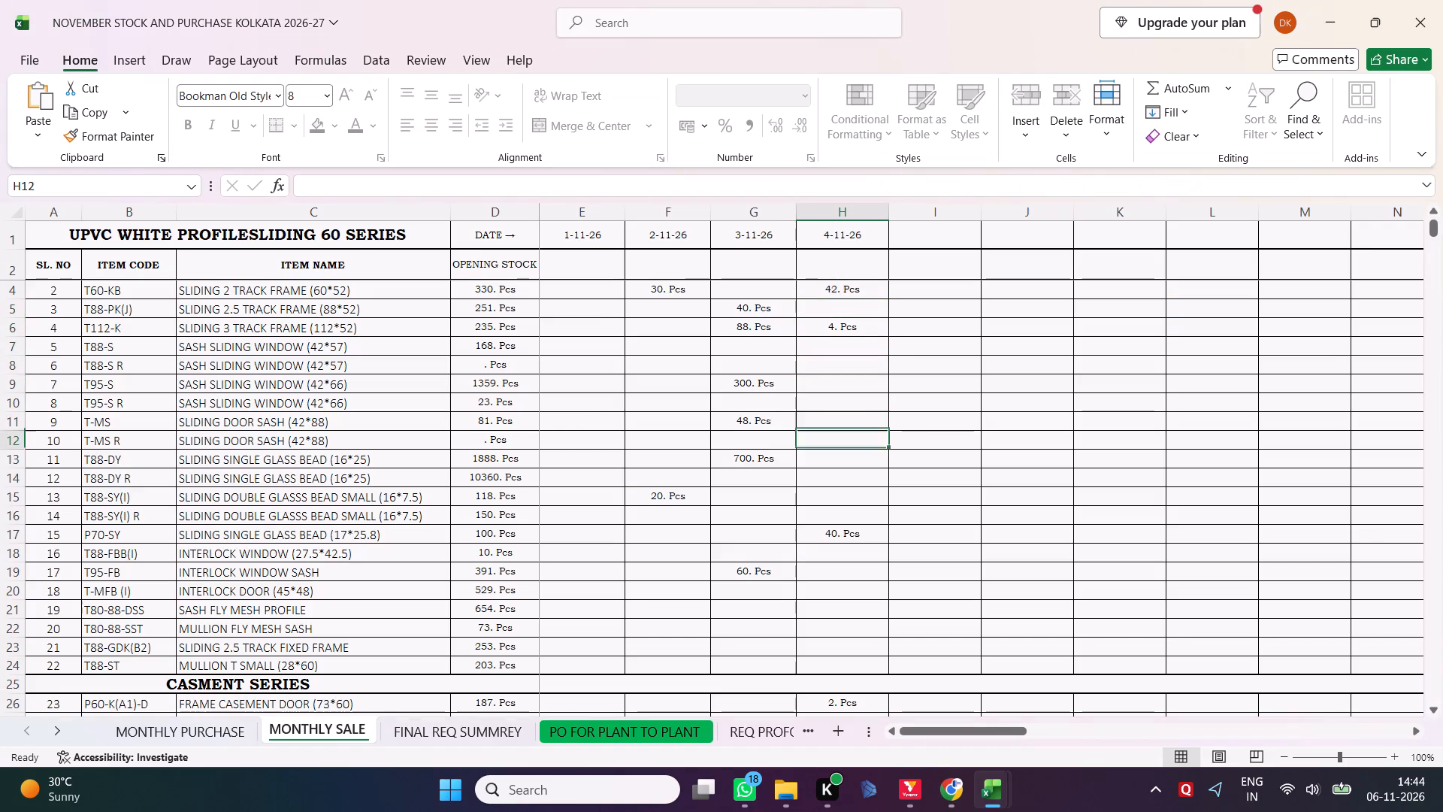
key(Down)
key(alt+Tab)
key(alt+Tab)
text(20)
key(Return)
Enter 4 as the 4-11-26 sale of sliding 2.5 track frame T88-PK(J), matching the godown summary's outwards.
key(alt+Tab)
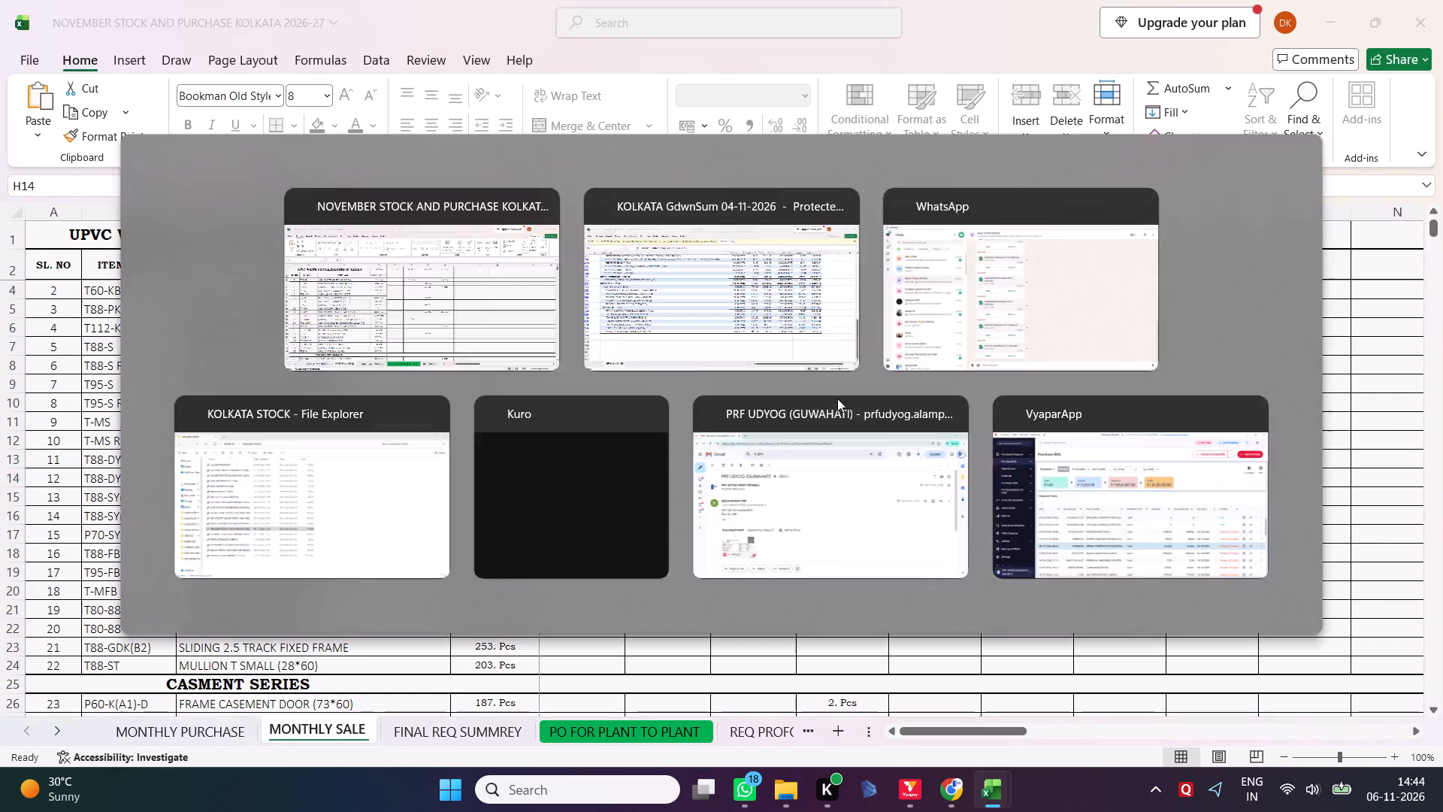
key(Down)
key(alt+Tab)
key(Up)
key(Up)
key(Up)
key(Up)
key(Up)
key(Up)
key(Up)
key(Up)
key(Up)
key(Up)
key(Down)
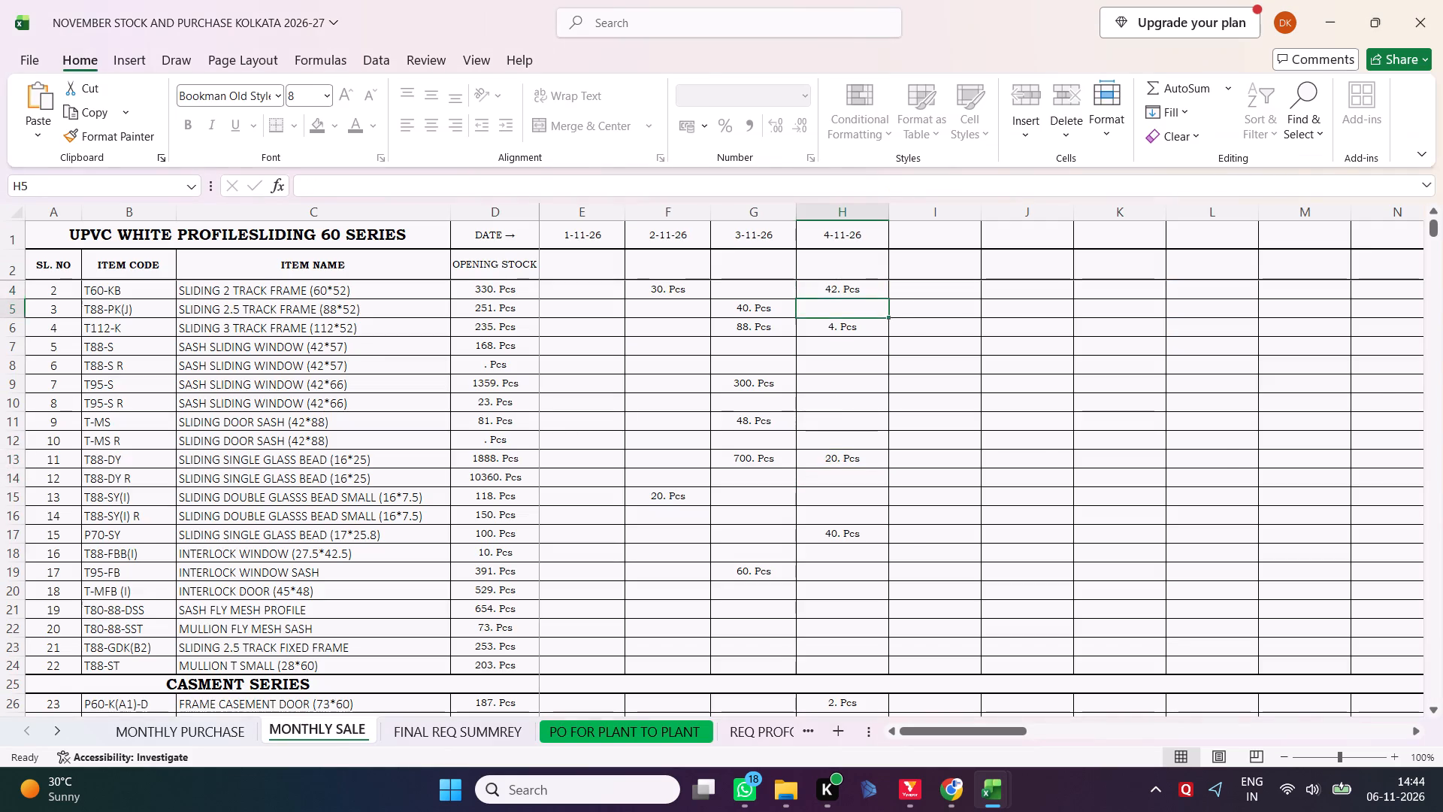
key(alt+Tab)
key(alt+Tab)
key(4)
key(Return)
Enter 44 as the 4-11-26 sale of sash sliding window T88-S, matching the godown summary's outwards.
key(alt+Tab)
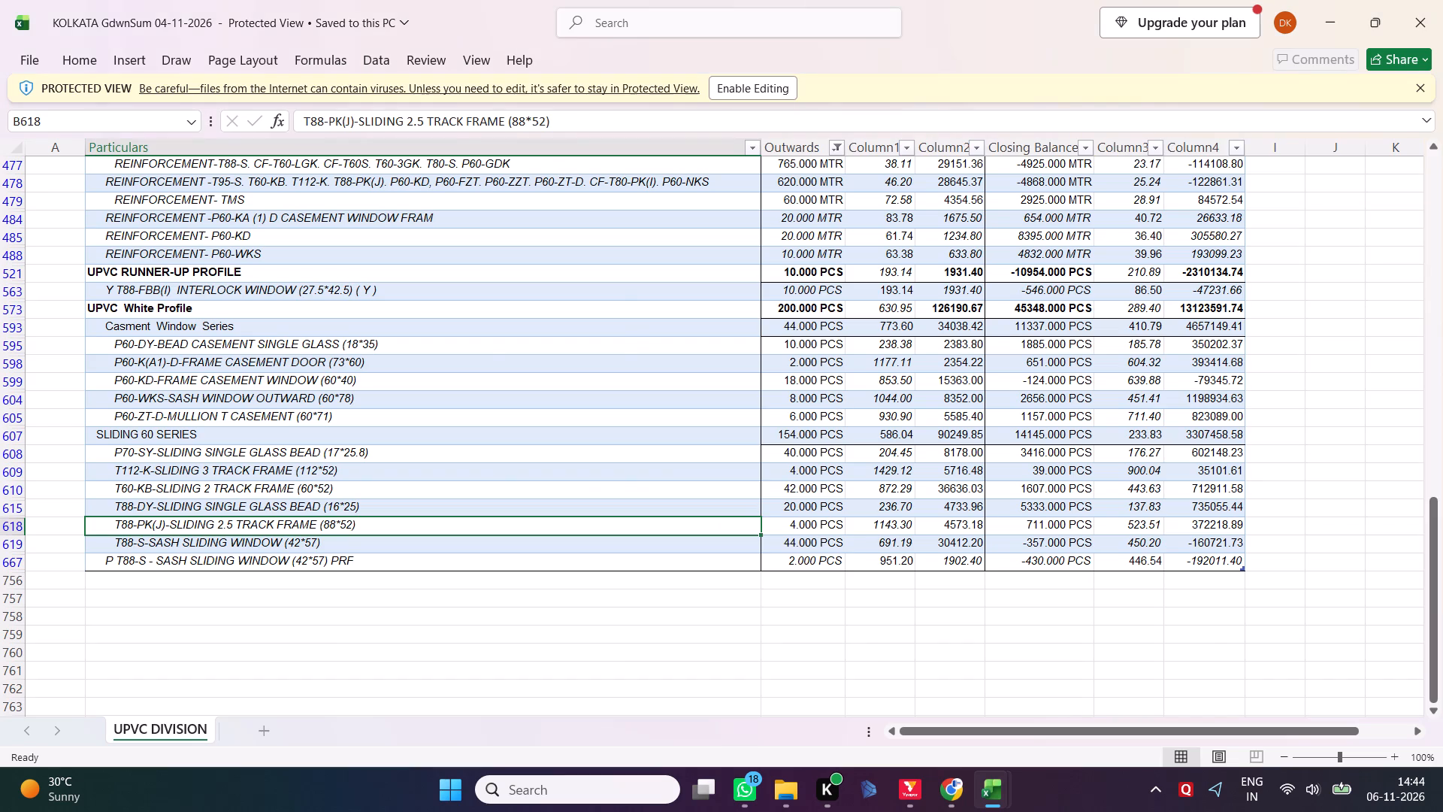
key(Down)
key(alt+Tab)
key(Down)
key(Down)
key(Up)
key(alt+Tab)
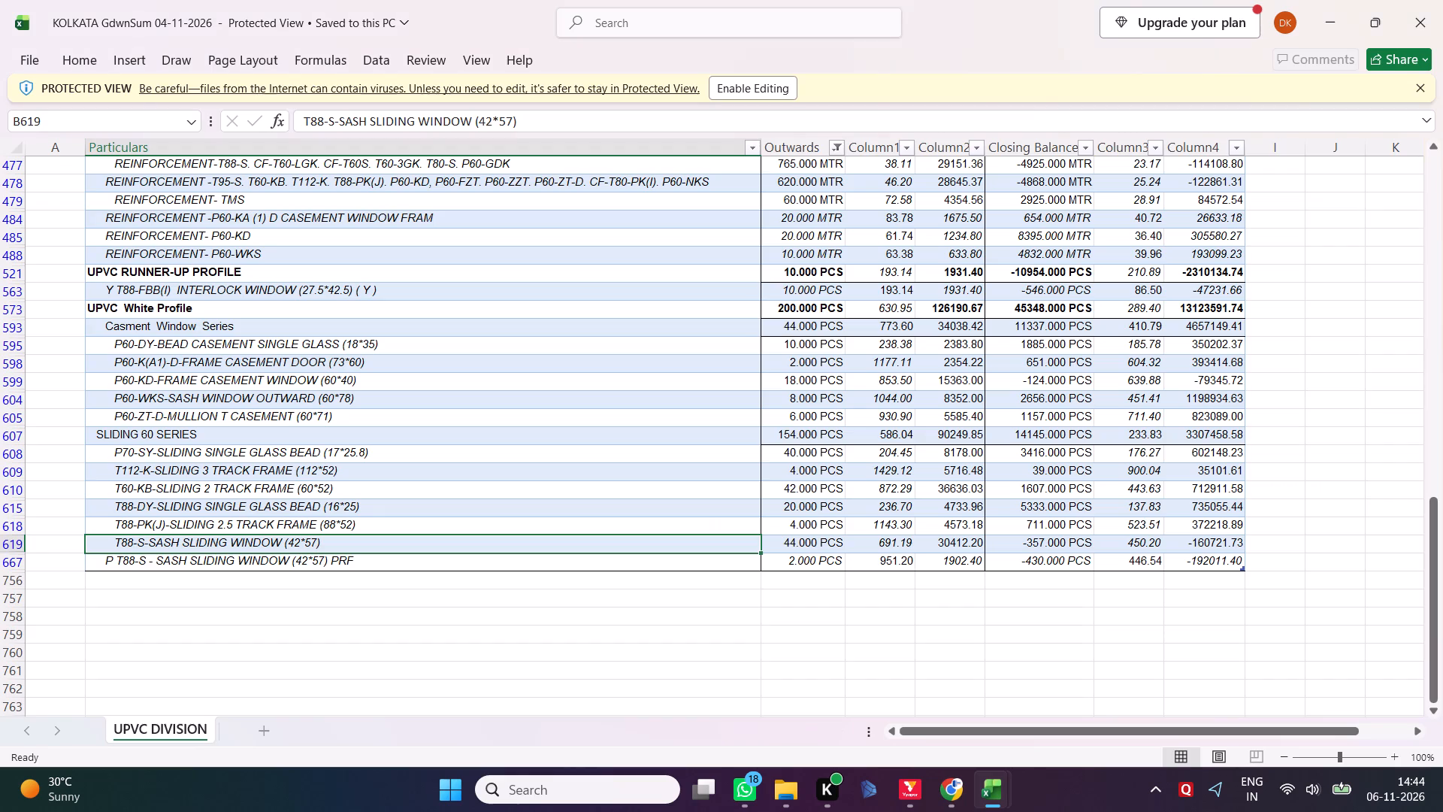
key(alt+Tab)
text(44)
key(Return)
Enter 2 as the 4-11-26 sale of PRF profile sash sliding window P T88-S R, and save the stock workbook.
key(alt+Tab)
key(Down)
key(alt+Tab)
key(alt+Tab)
key(alt+Tab)
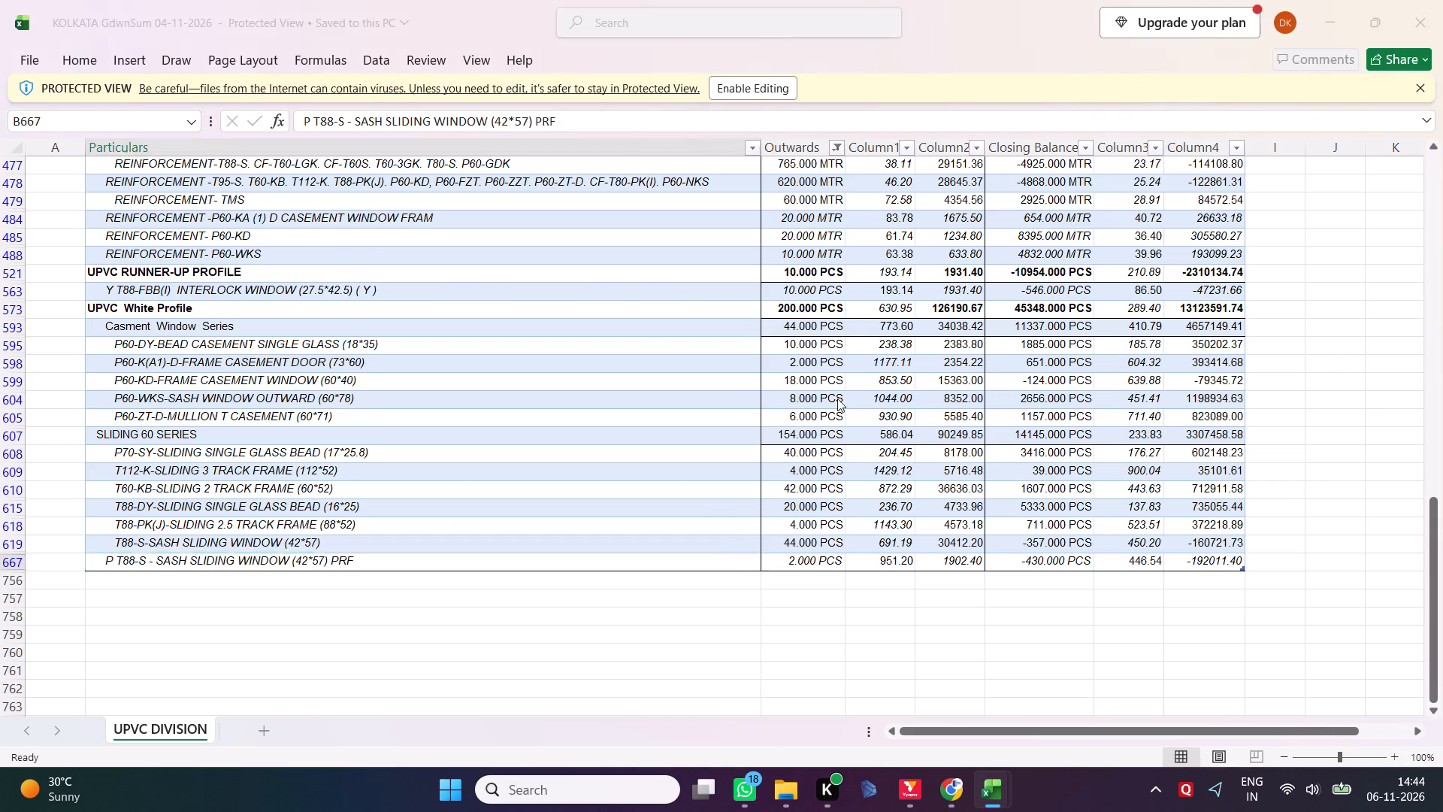
scroll(837, 398, down, 13)
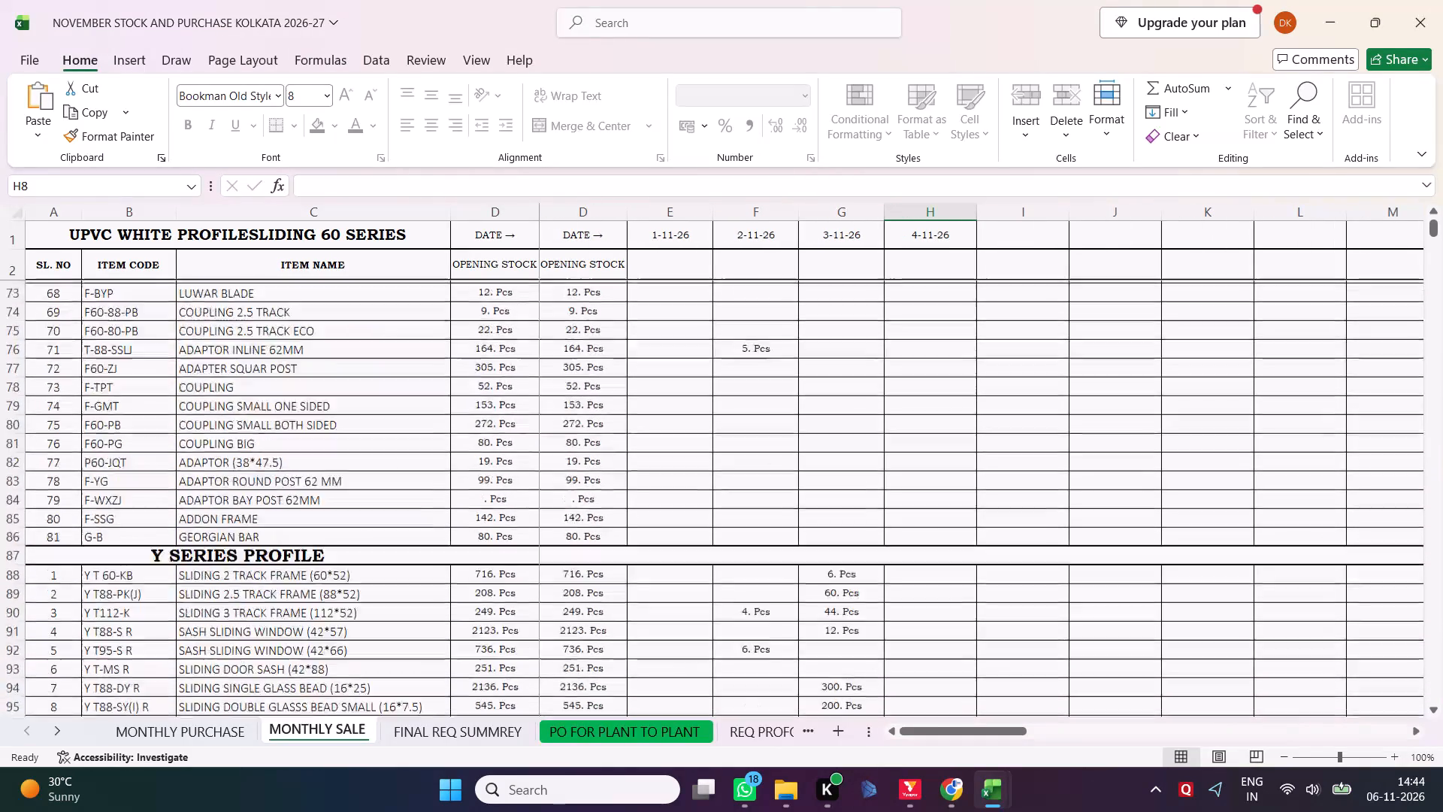
scroll(837, 398, down, 3)
scroll(837, 398, up, 1)
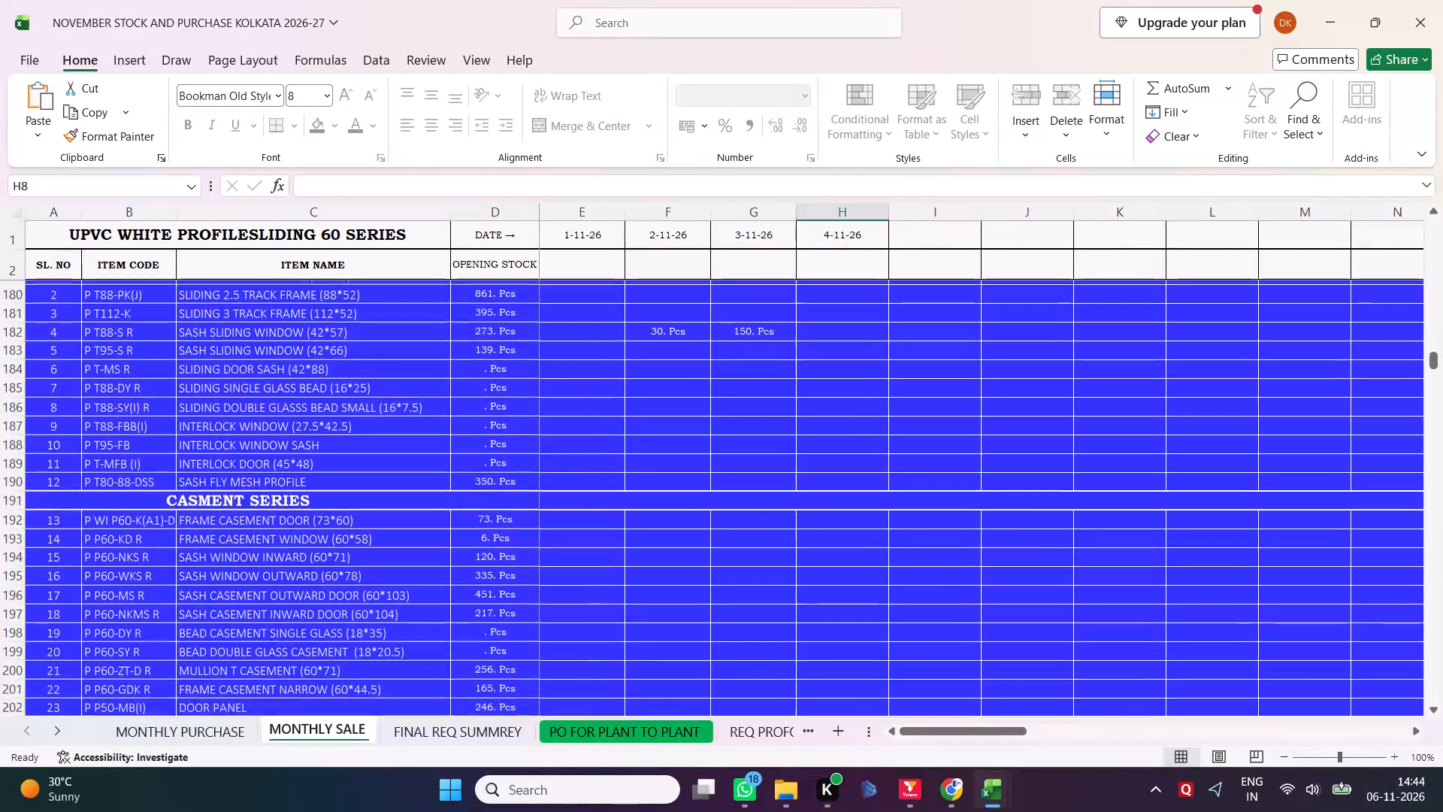
scroll(837, 398, up, 1)
click(821, 433)
key(Up)
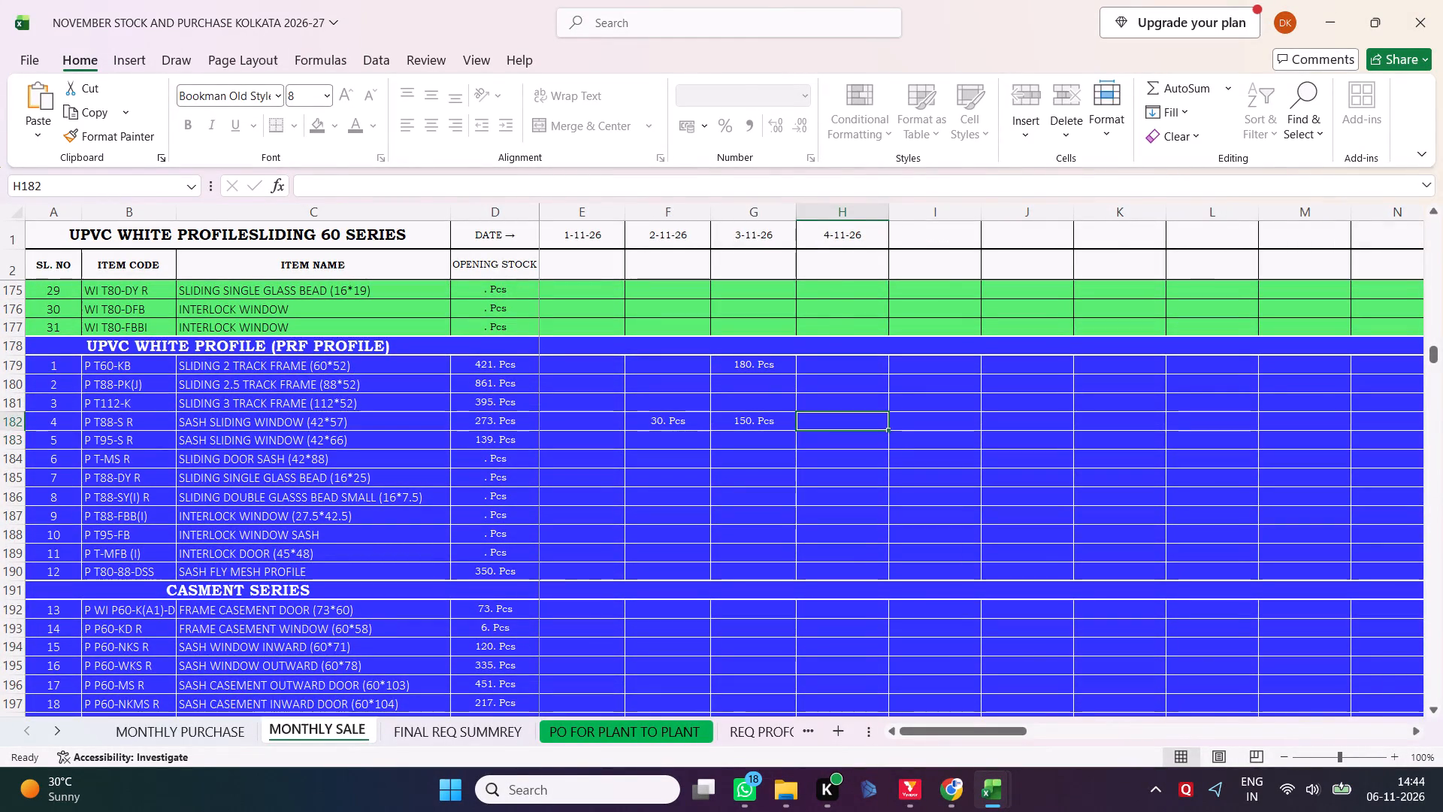
key(alt+Tab)
key(alt+Tab)
key(2)
key(Return)
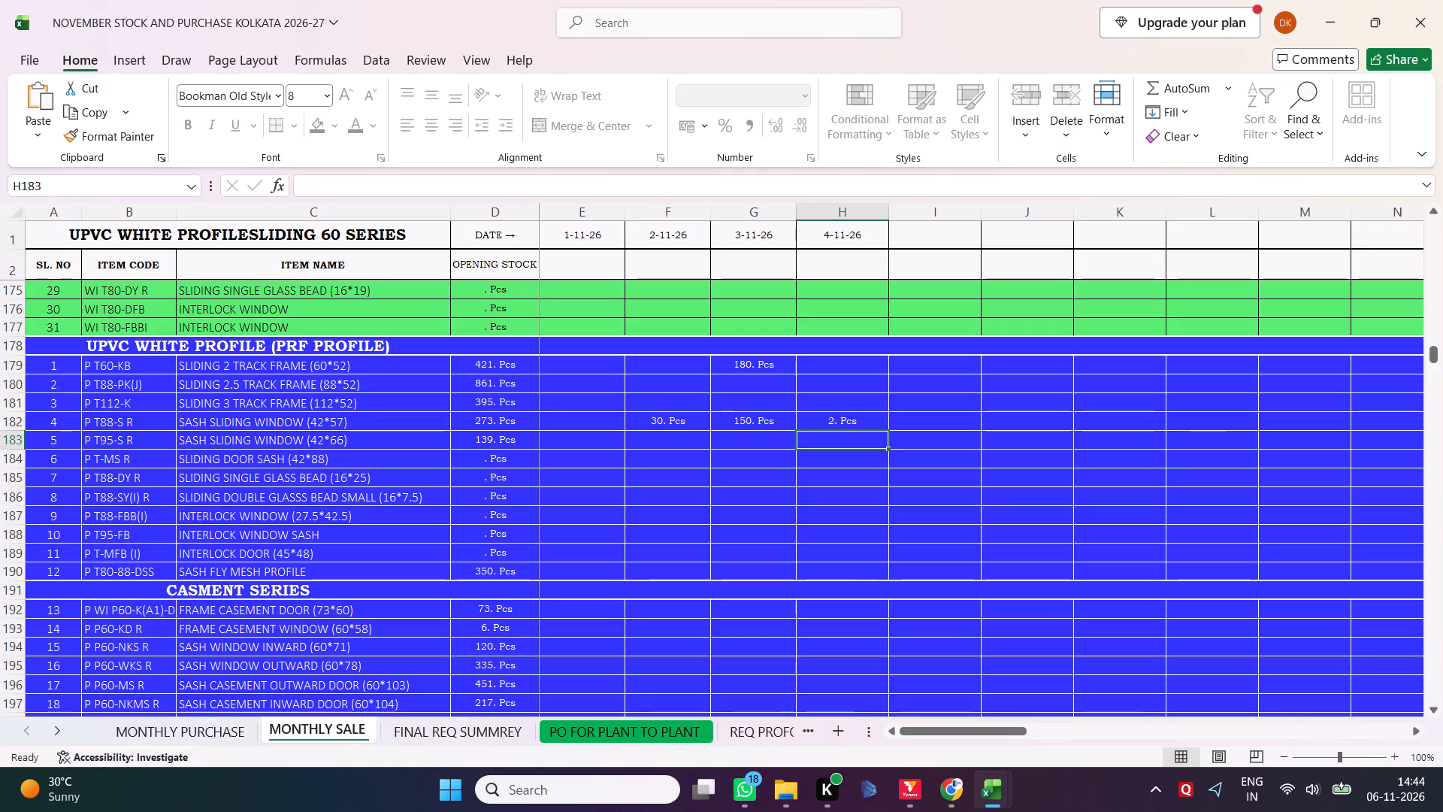
key(ctrl+s)
Add 5-11-26 as the next date heading after 4-11-26 on the monthly sale sheet.
click(969, 241)
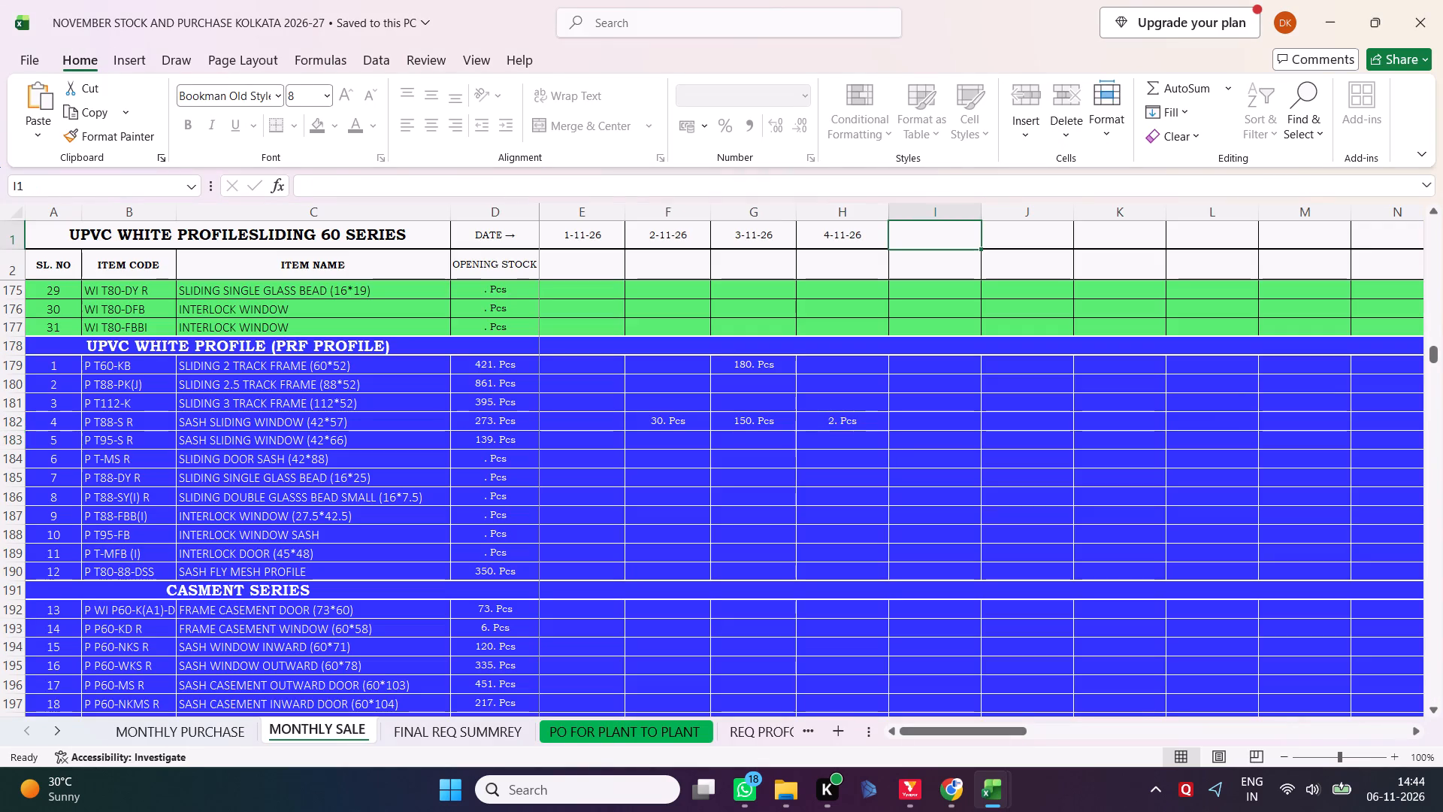
text(5-11)
key(Return)
Close the Kolkata godown summary workbook for 04-11-2026.
key(alt+Tab)
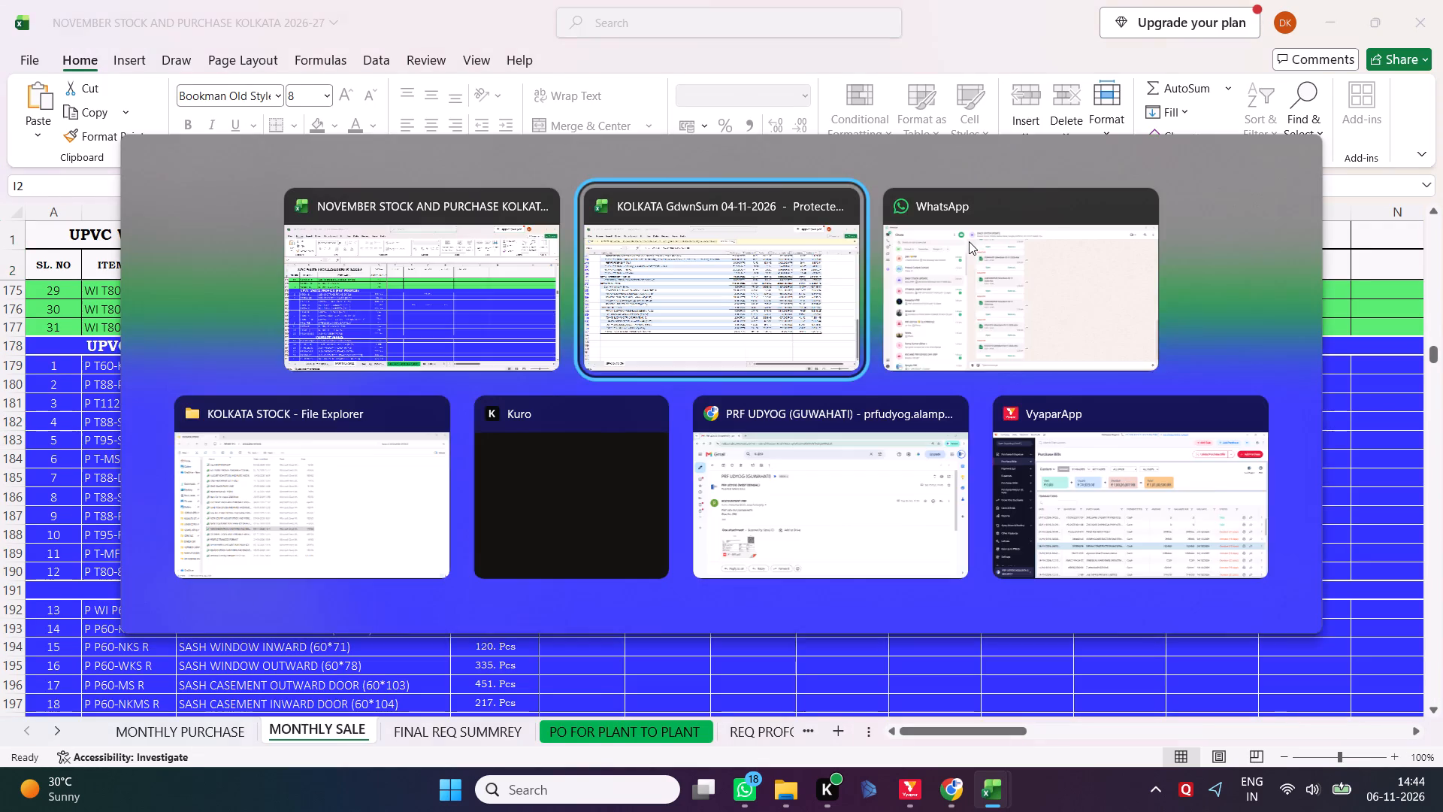
click(1405, 24)
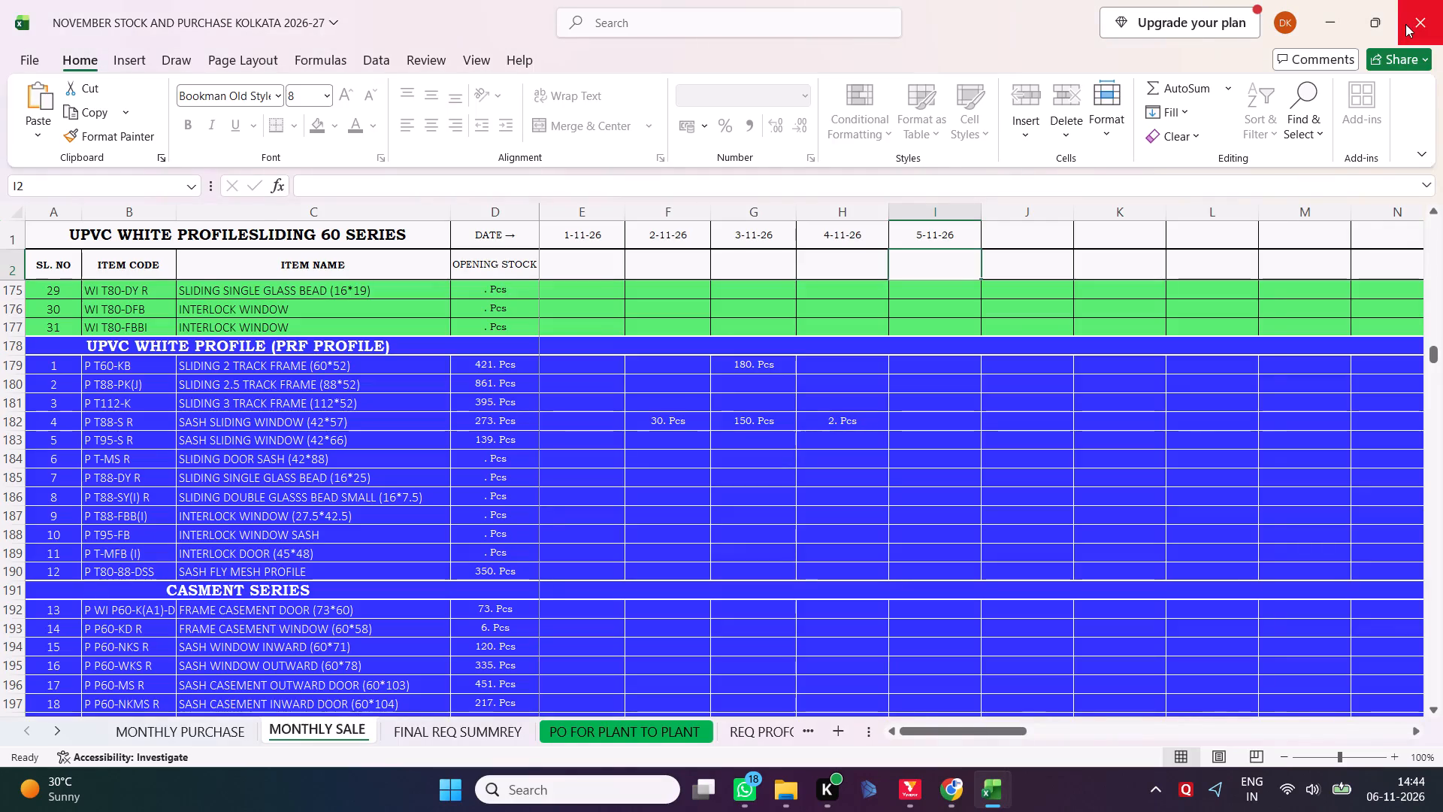
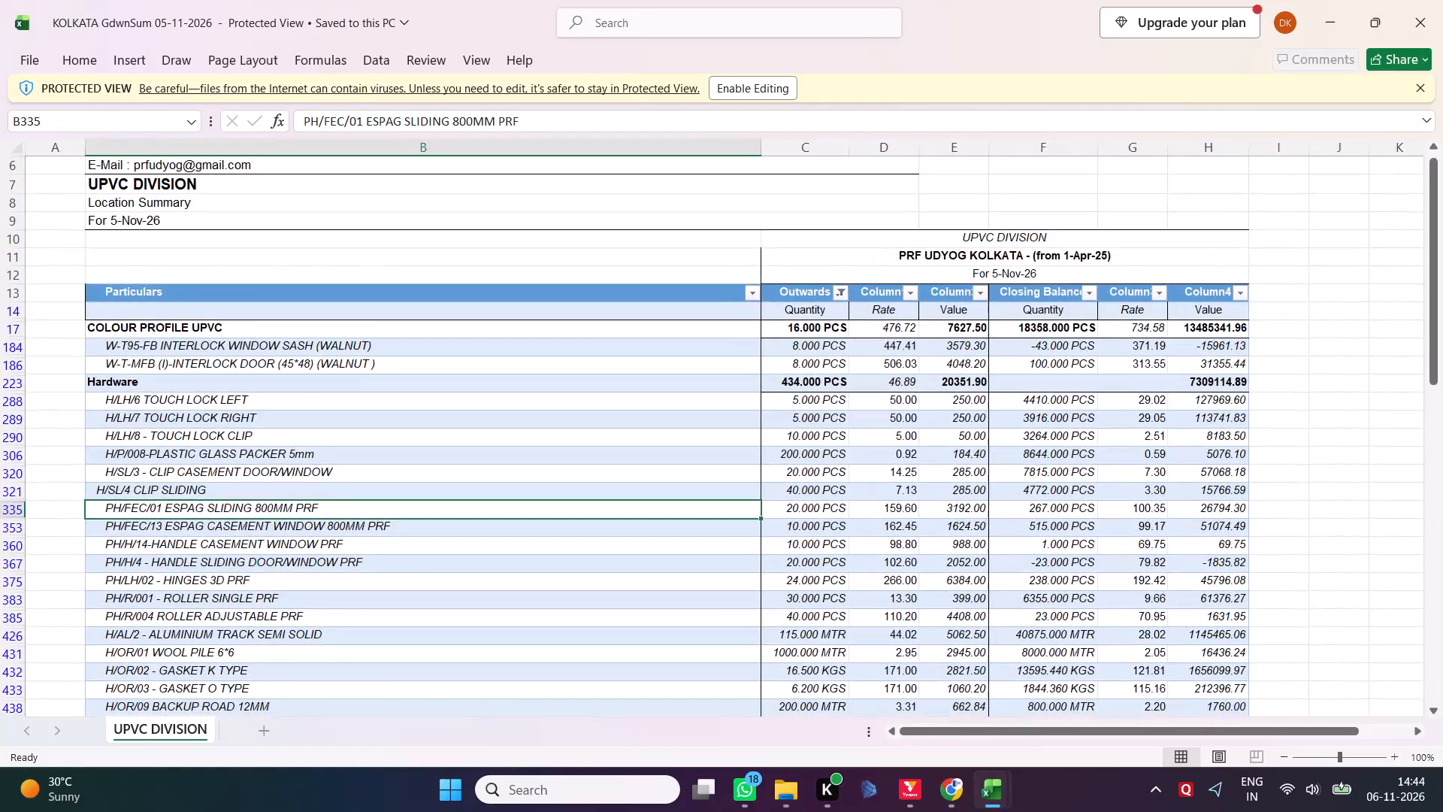
Enter 8 as the 5-11-26 sale of walnut interlock window sash W-T95-FB, matching the Kolkata godown summary's outwards.
click(495, 347)
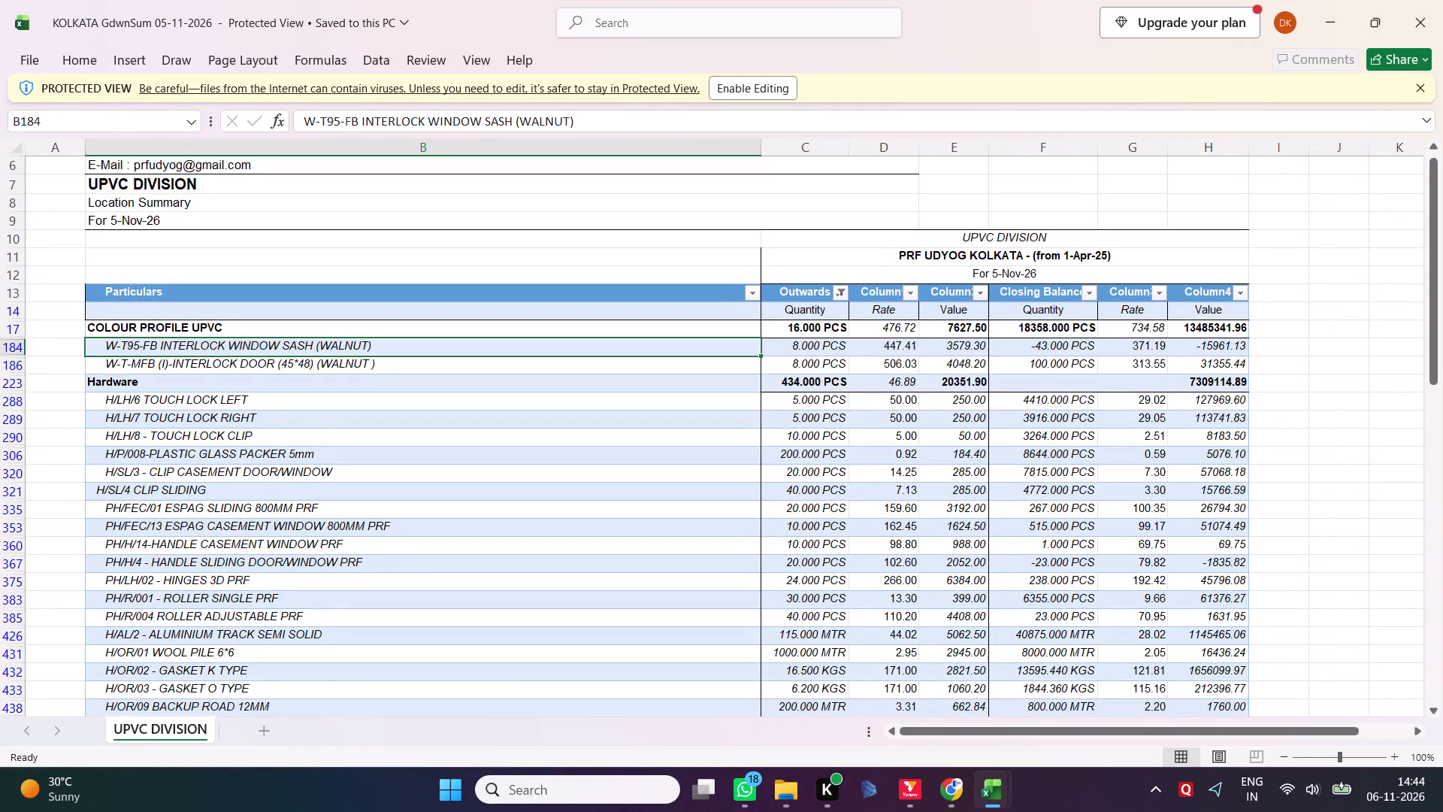
key(alt+Tab)
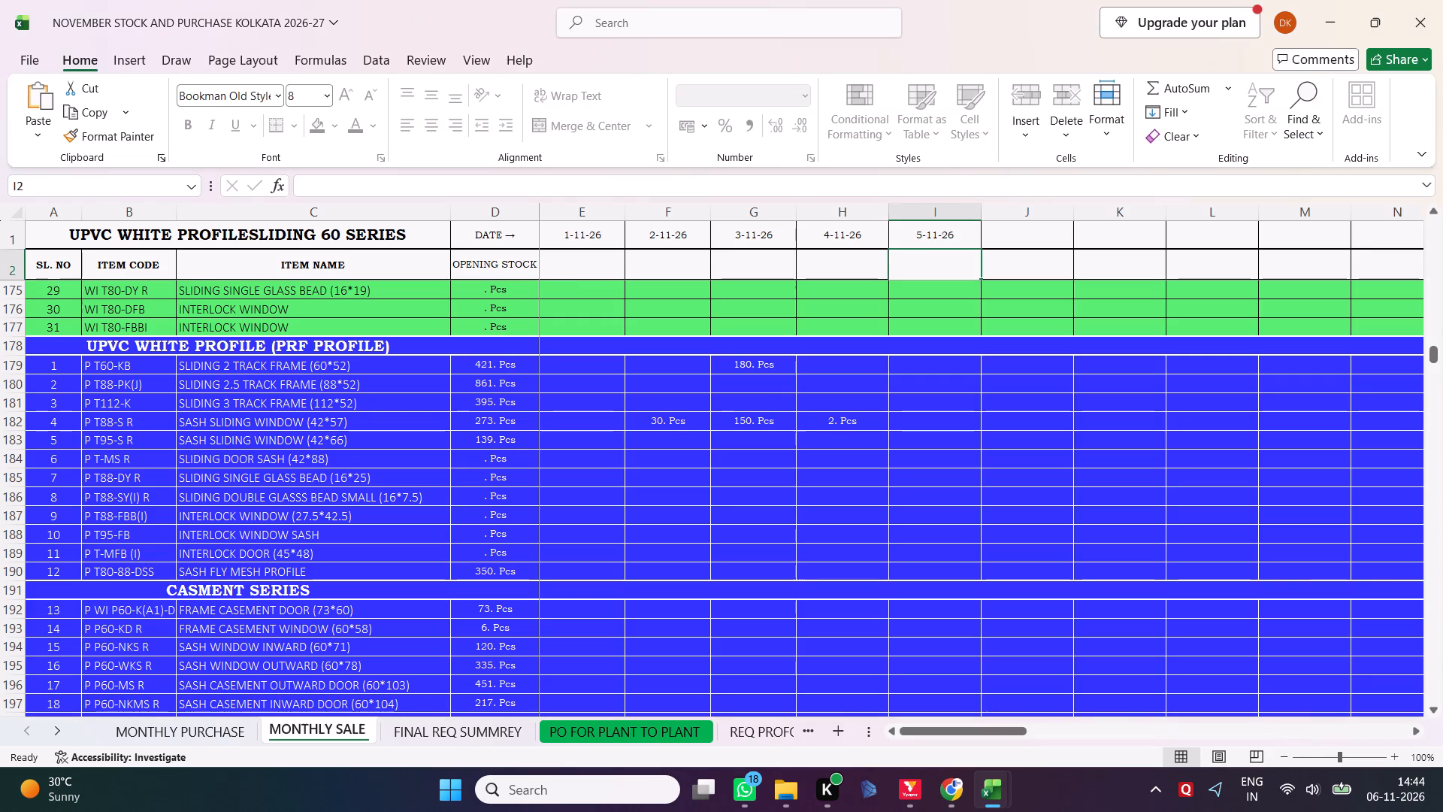
scroll(805, 459, up, 3)
key(alt+Tab)
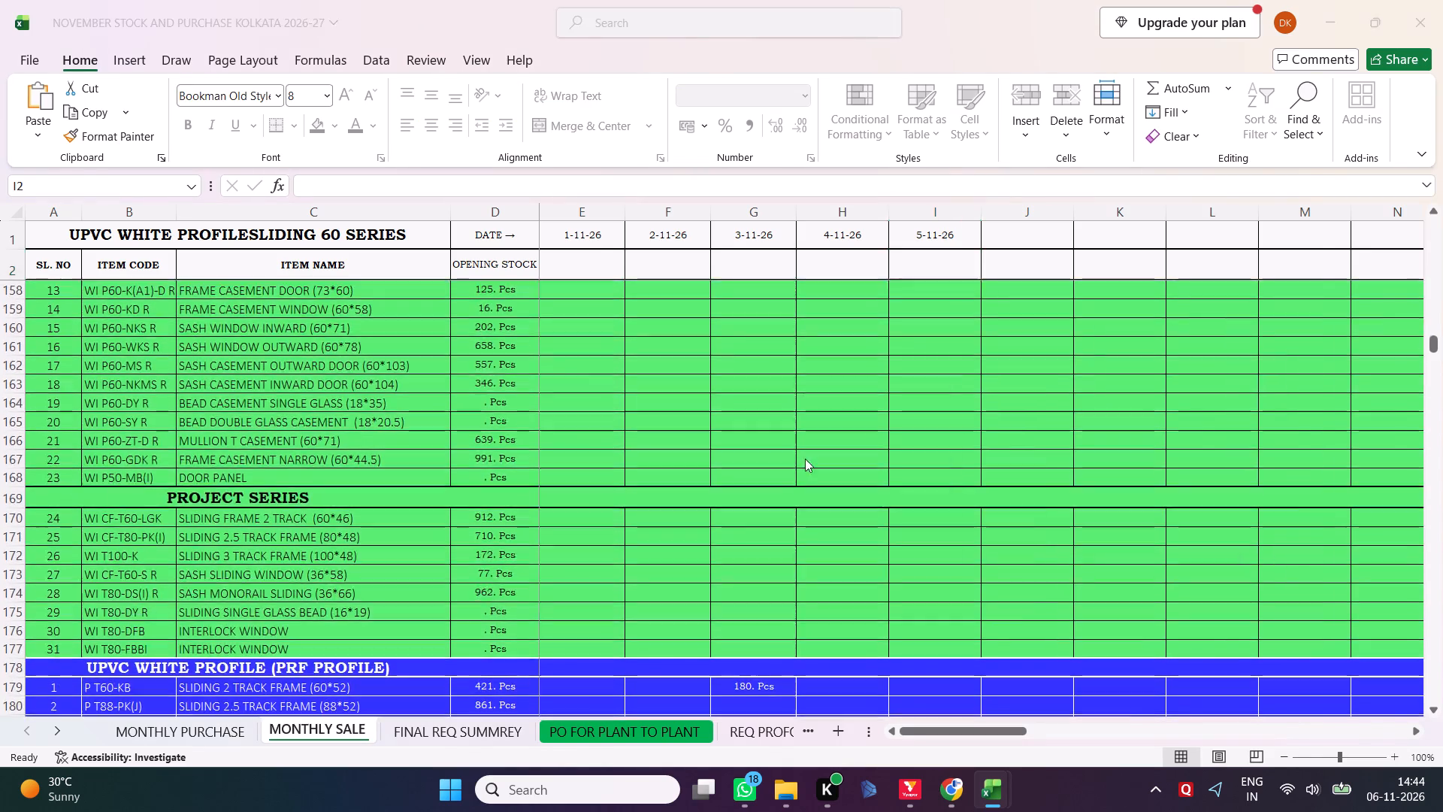
key(alt+Tab)
scroll(805, 459, down, 6)
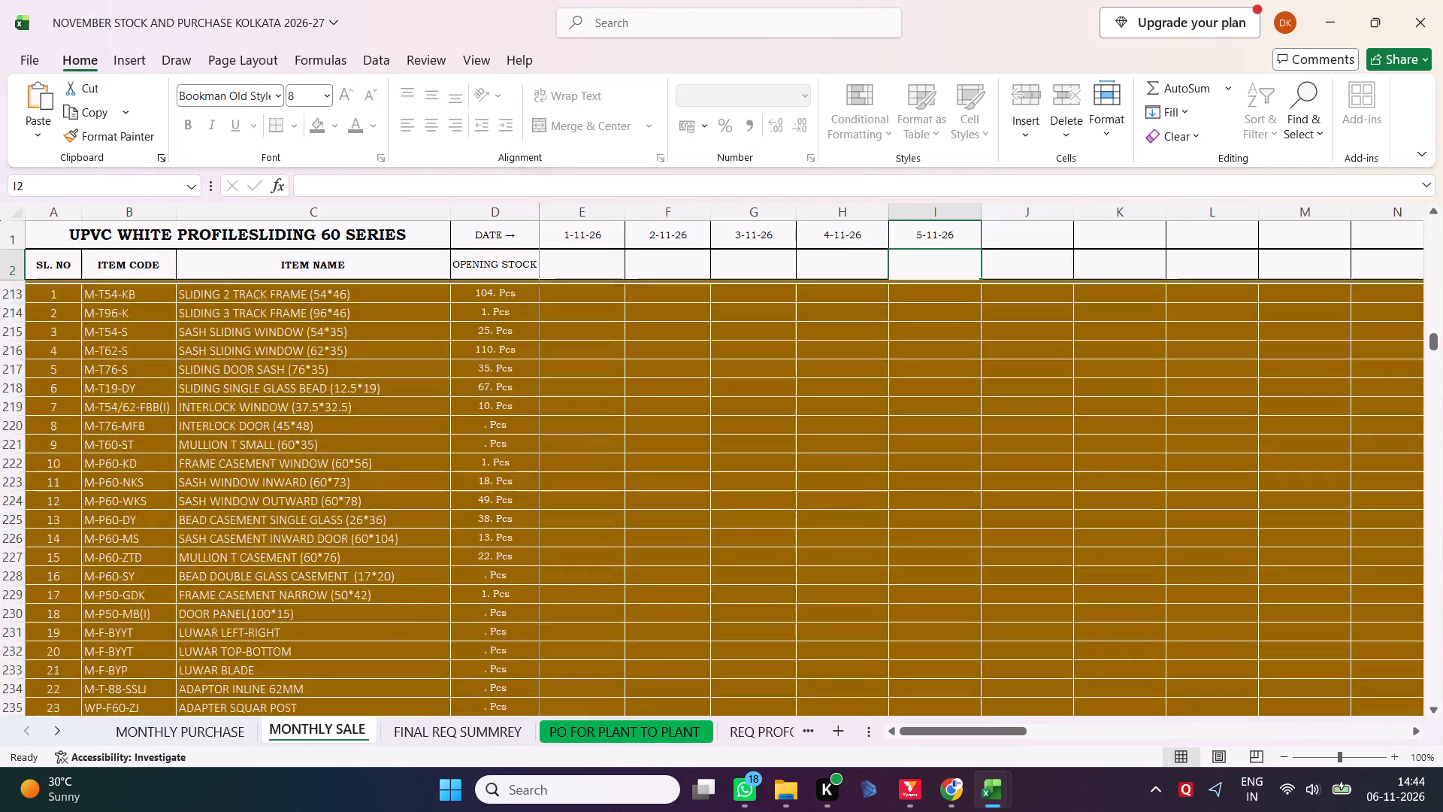
scroll(805, 459, down, 4)
scroll(805, 459, up, 2)
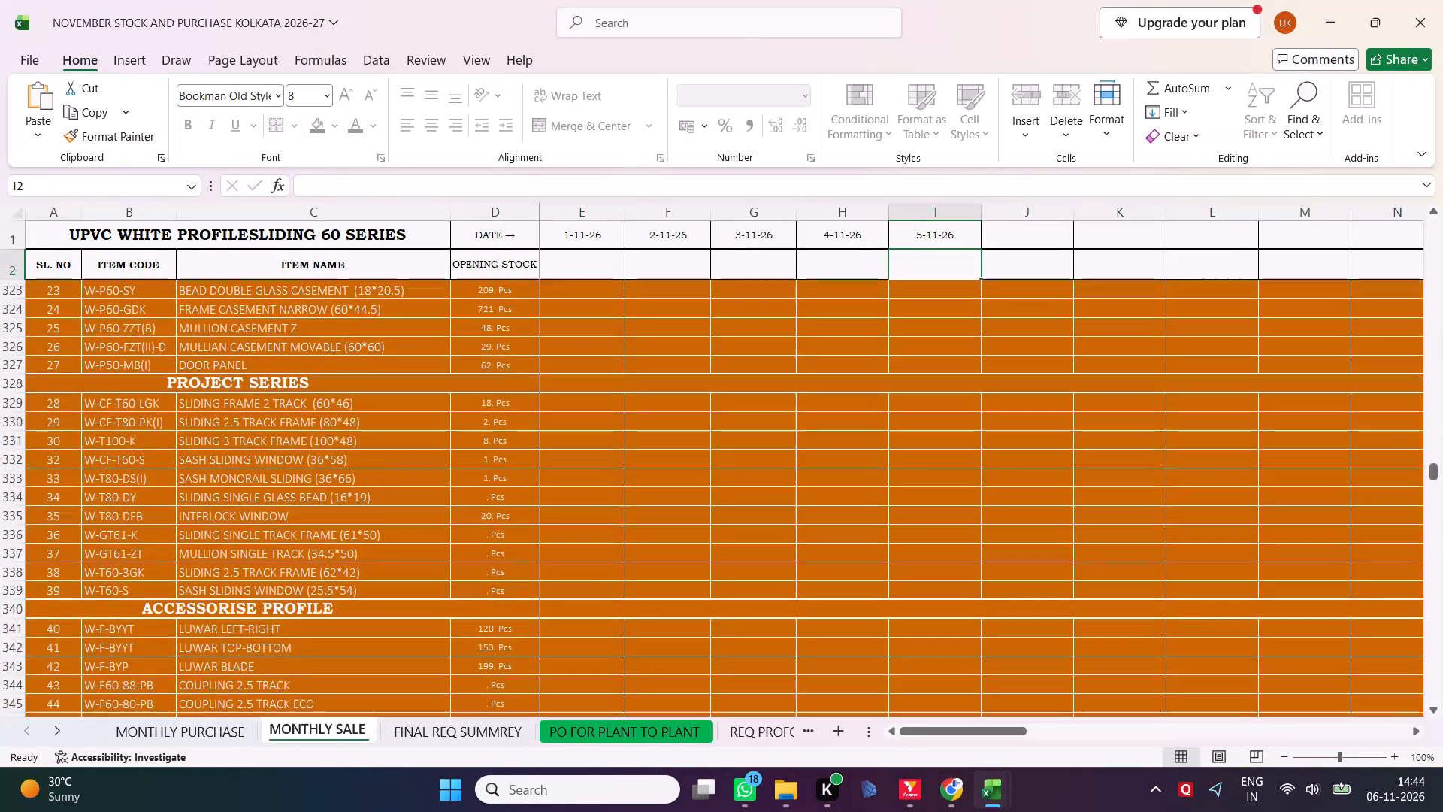
scroll(805, 459, up, 3)
click(924, 452)
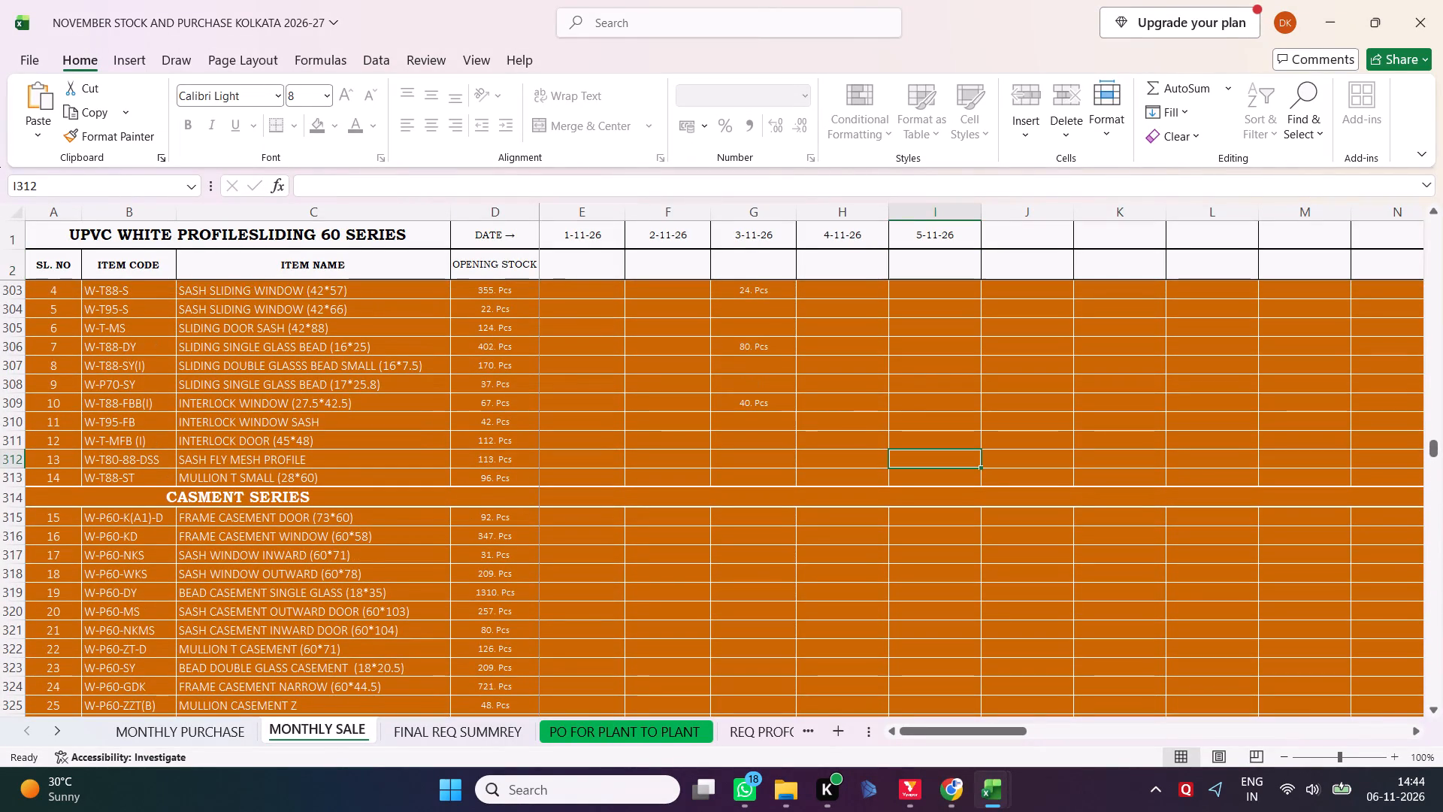
key(Up)
key(Up)
key(alt+Tab)
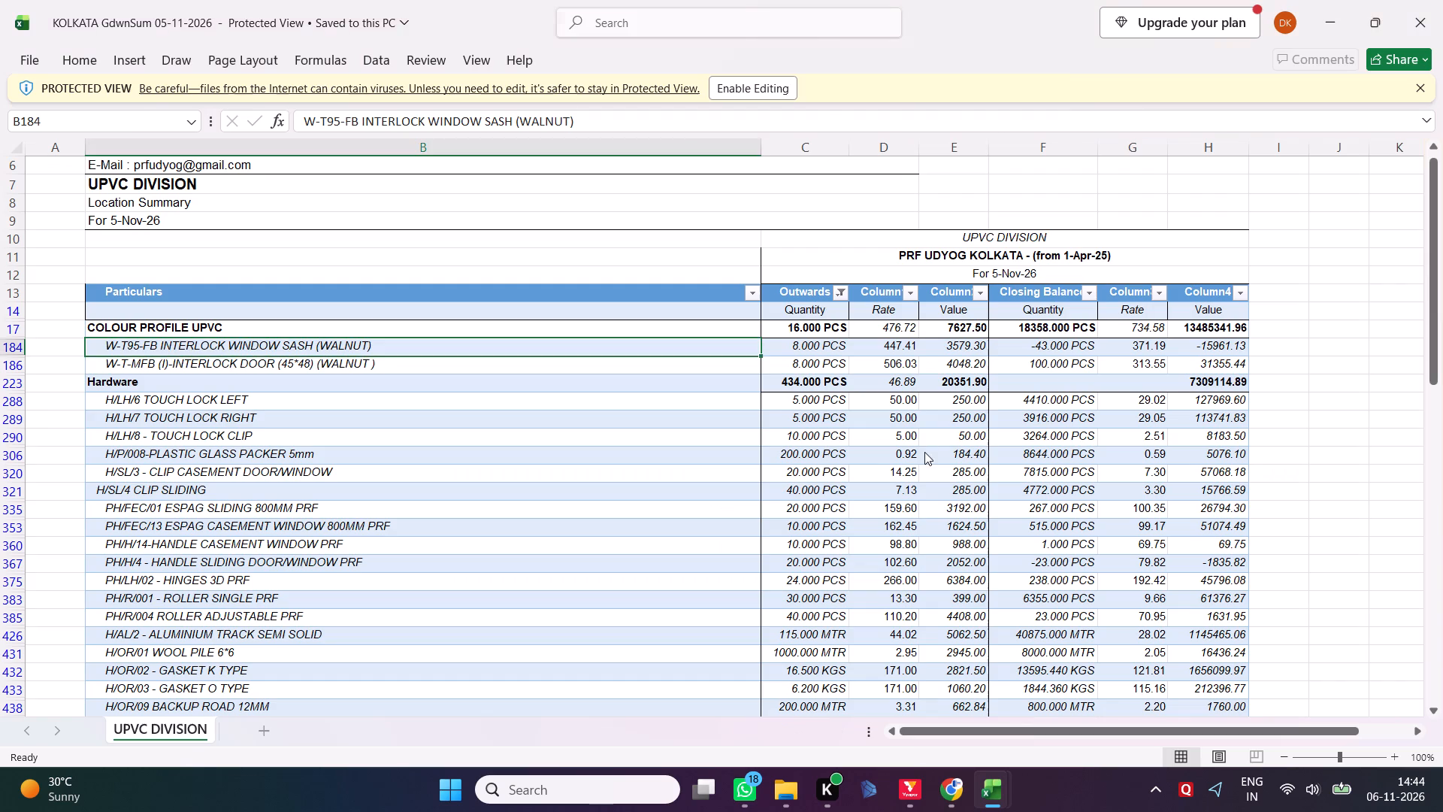
key(alt+Tab)
key(8)
key(Return)
Enter 8 as the 5-11-26 sale of walnut interlock door W-T-MFB (I), matching the godown summary's outwards.
key(alt+Tab)
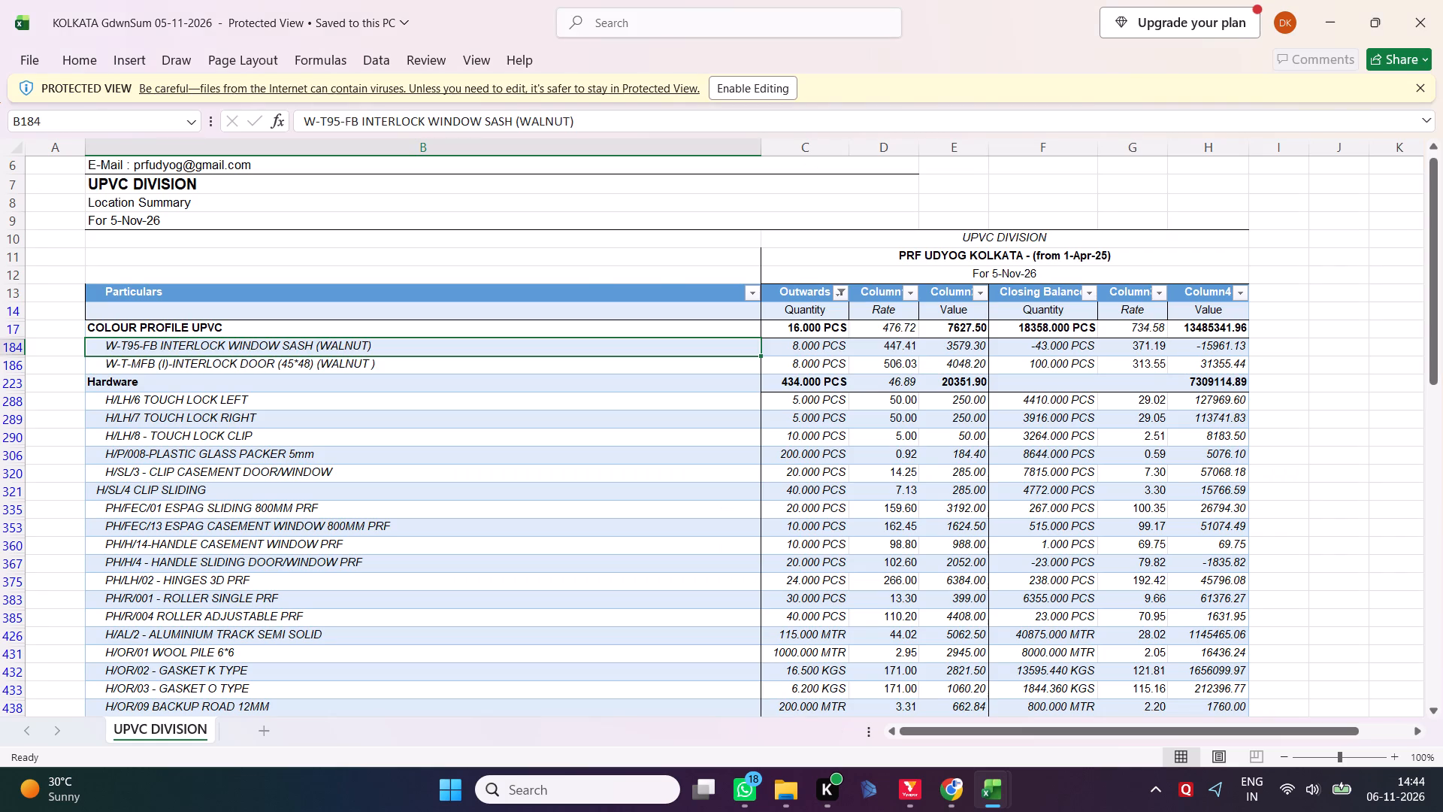
key(Down)
key(alt+Tab)
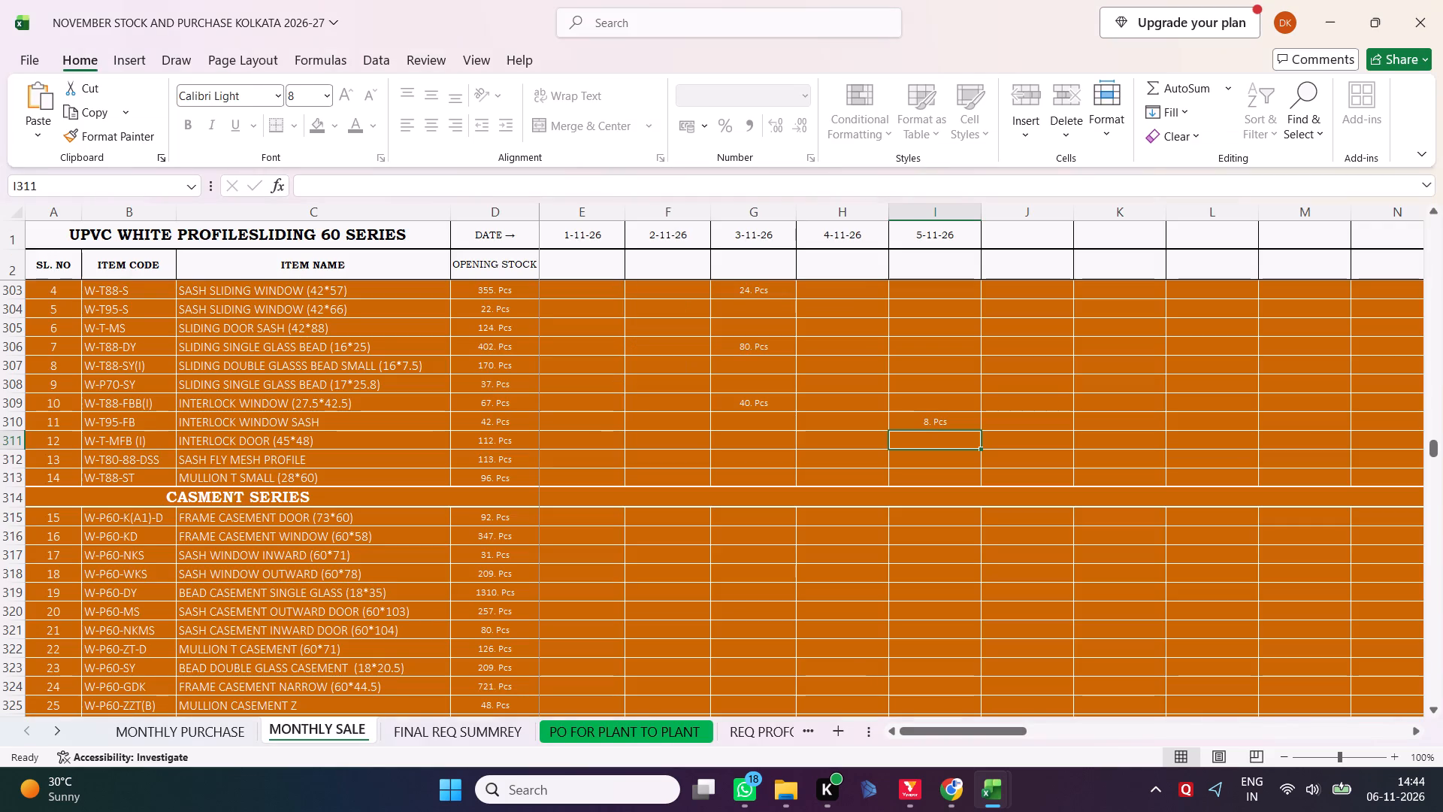
key(Down)
key(Up)
key(alt+Tab)
key(alt+Tab)
key(8)
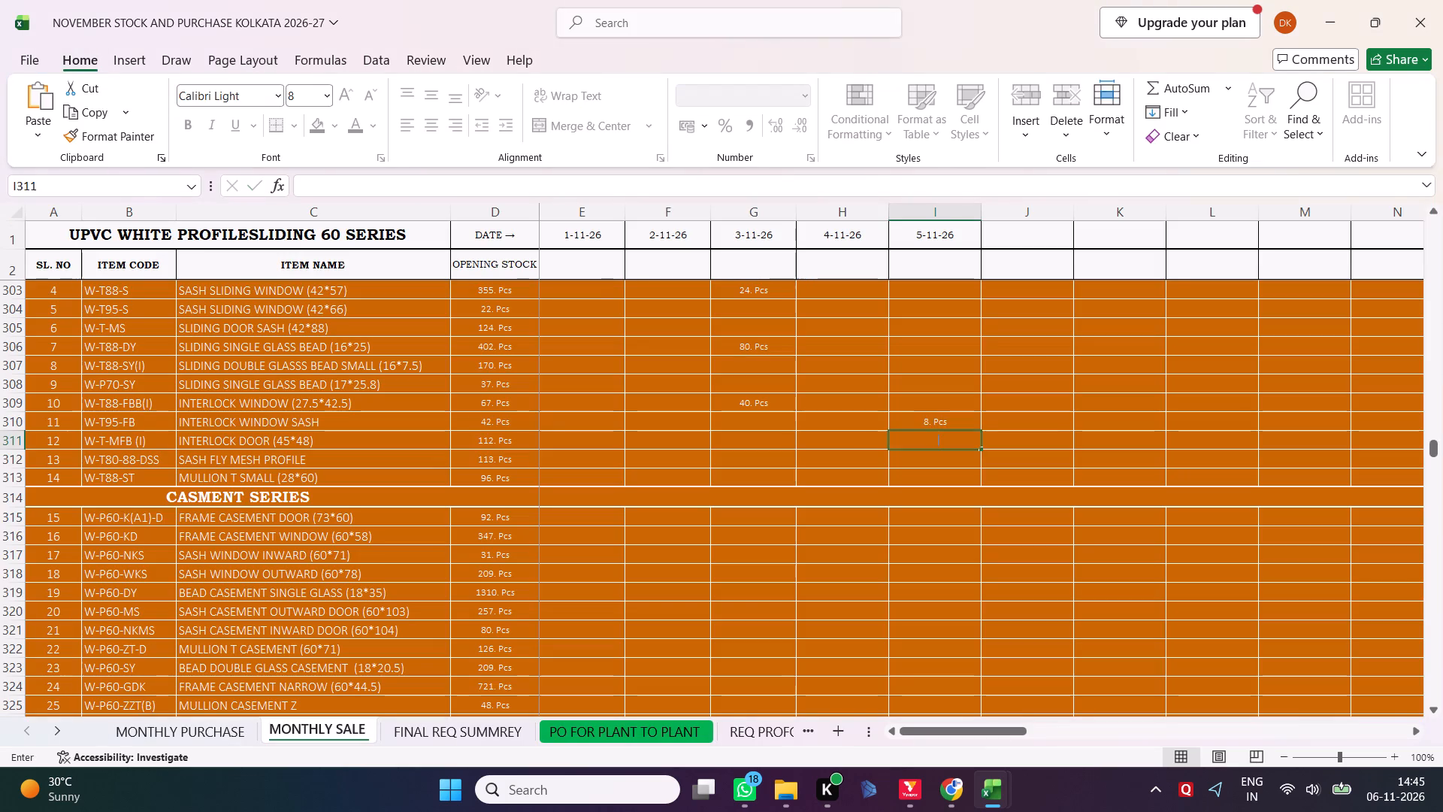
key(Return)
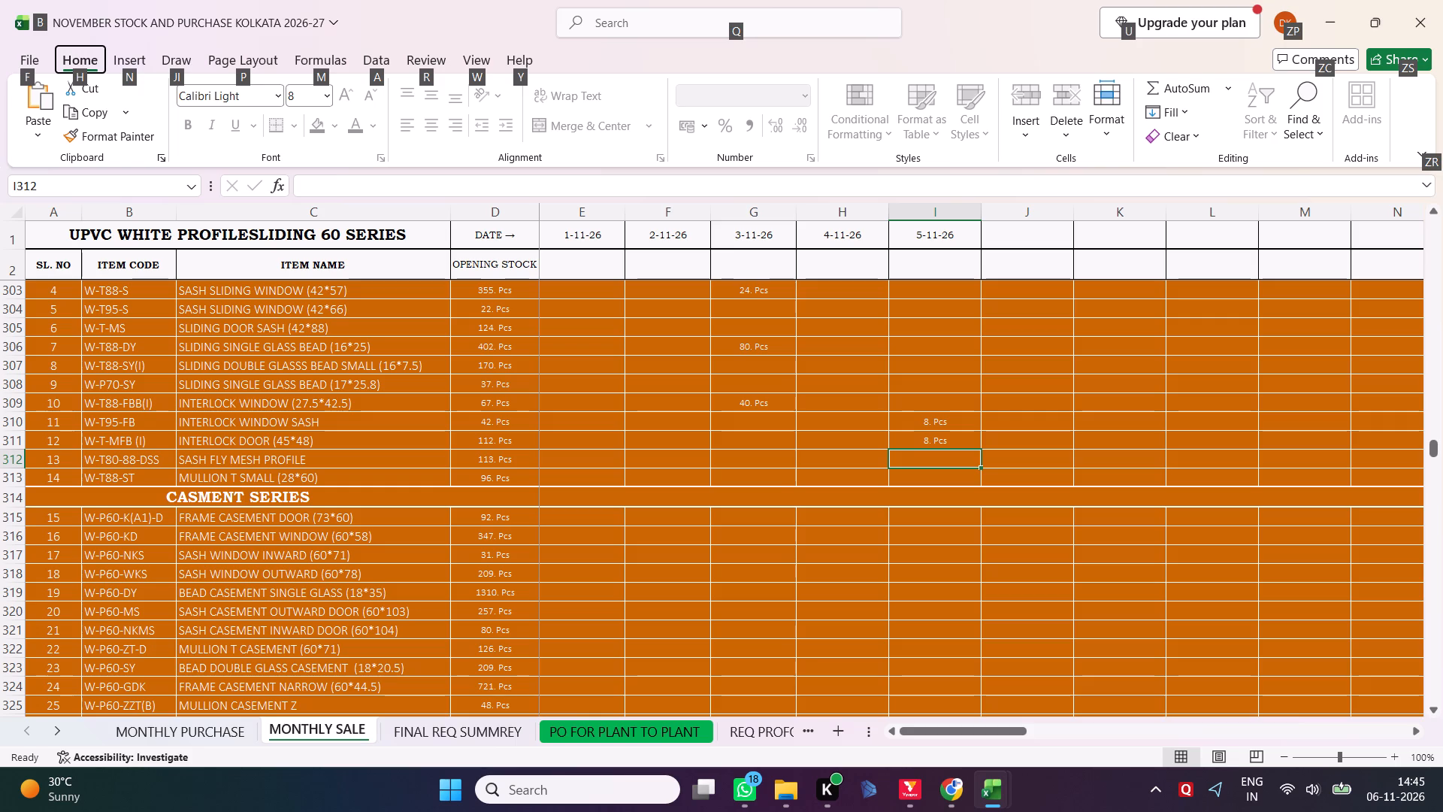
key(Escape)
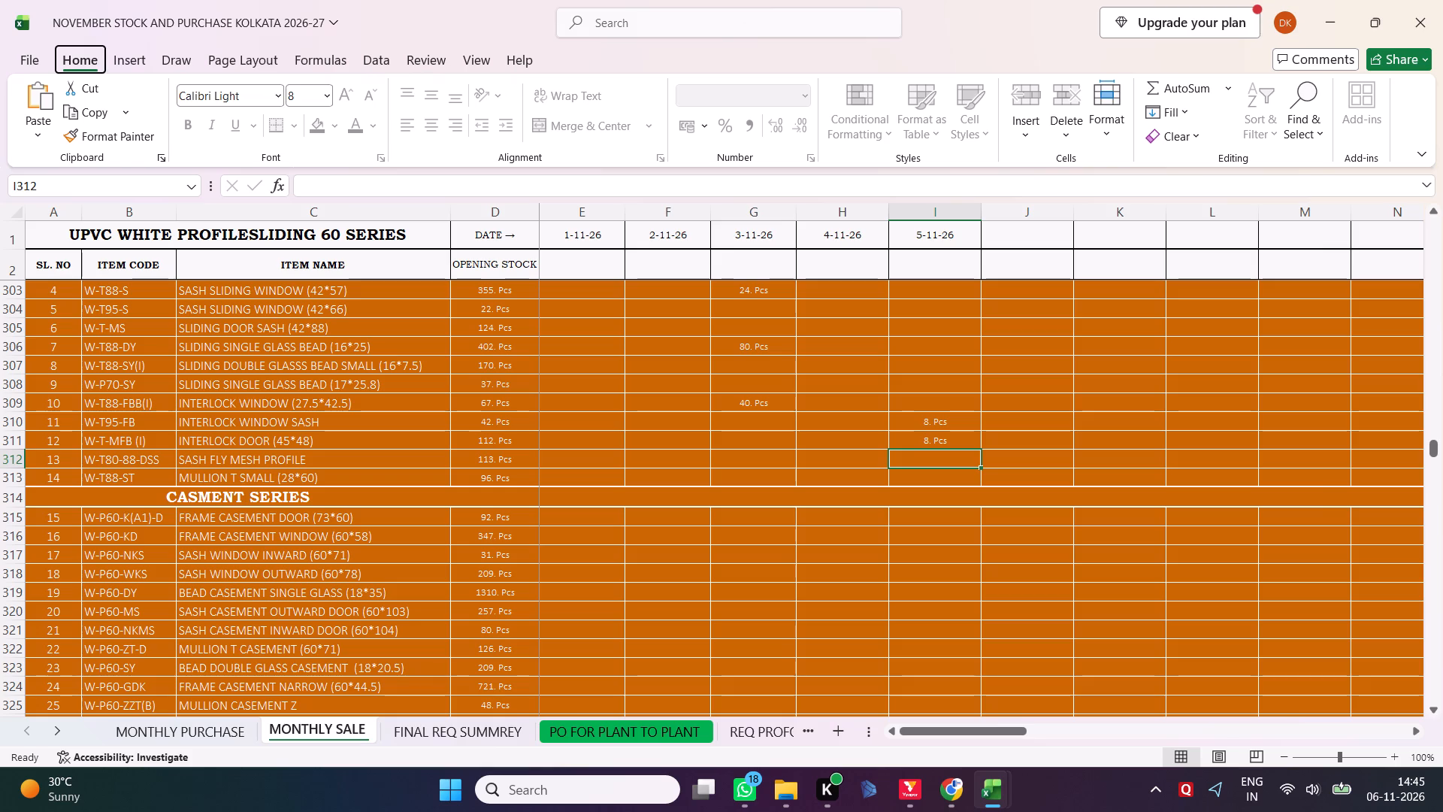
Enter 5 as the 5-11-26 sale of both touch lock left H/LH/6 and touch lock right H/LH/7.
key(alt+Tab)
key(Down)
key(Down)
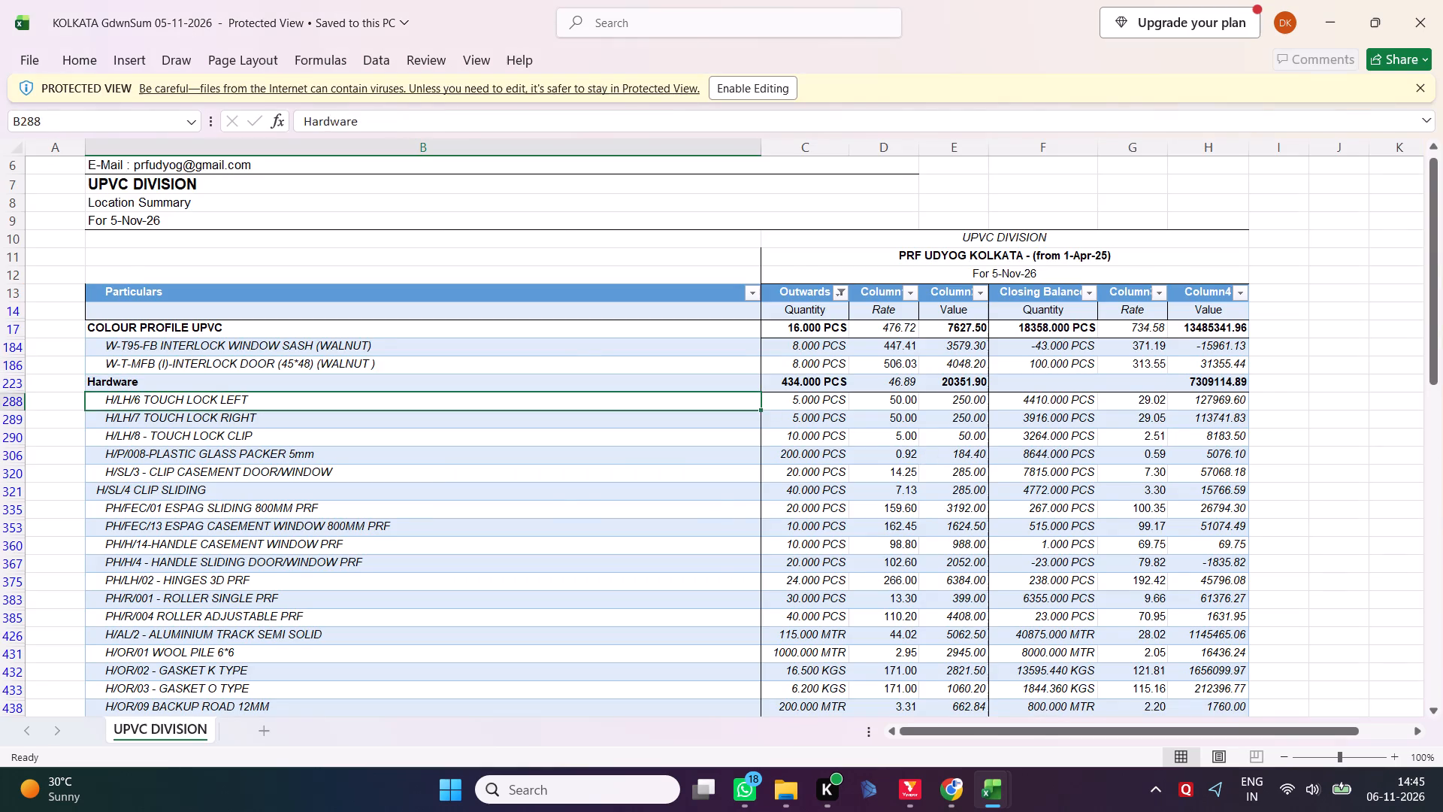
key(alt+Tab)
scroll(924, 452, down, 14)
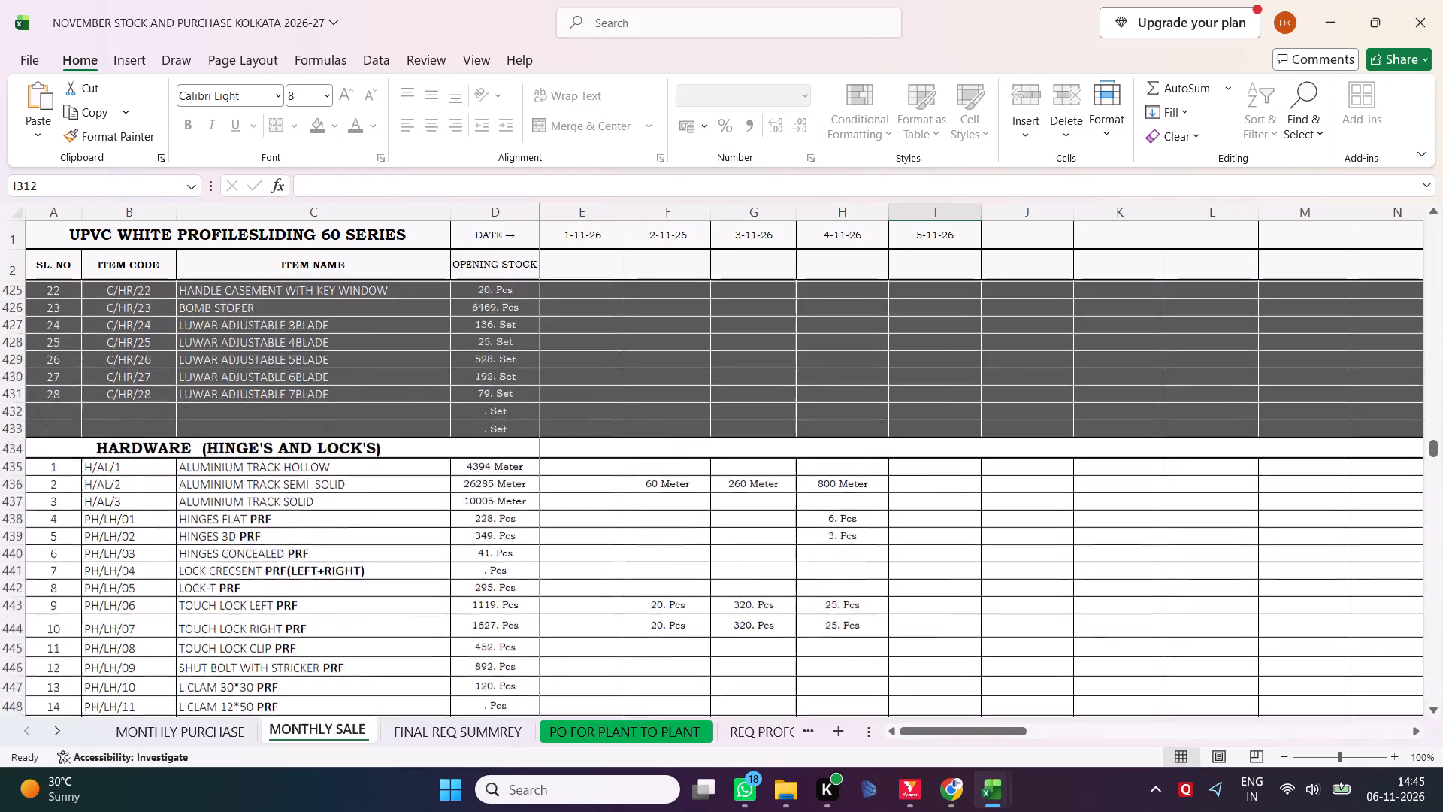
key(alt+Tab)
key(alt+Tab)
scroll(924, 452, down, 10)
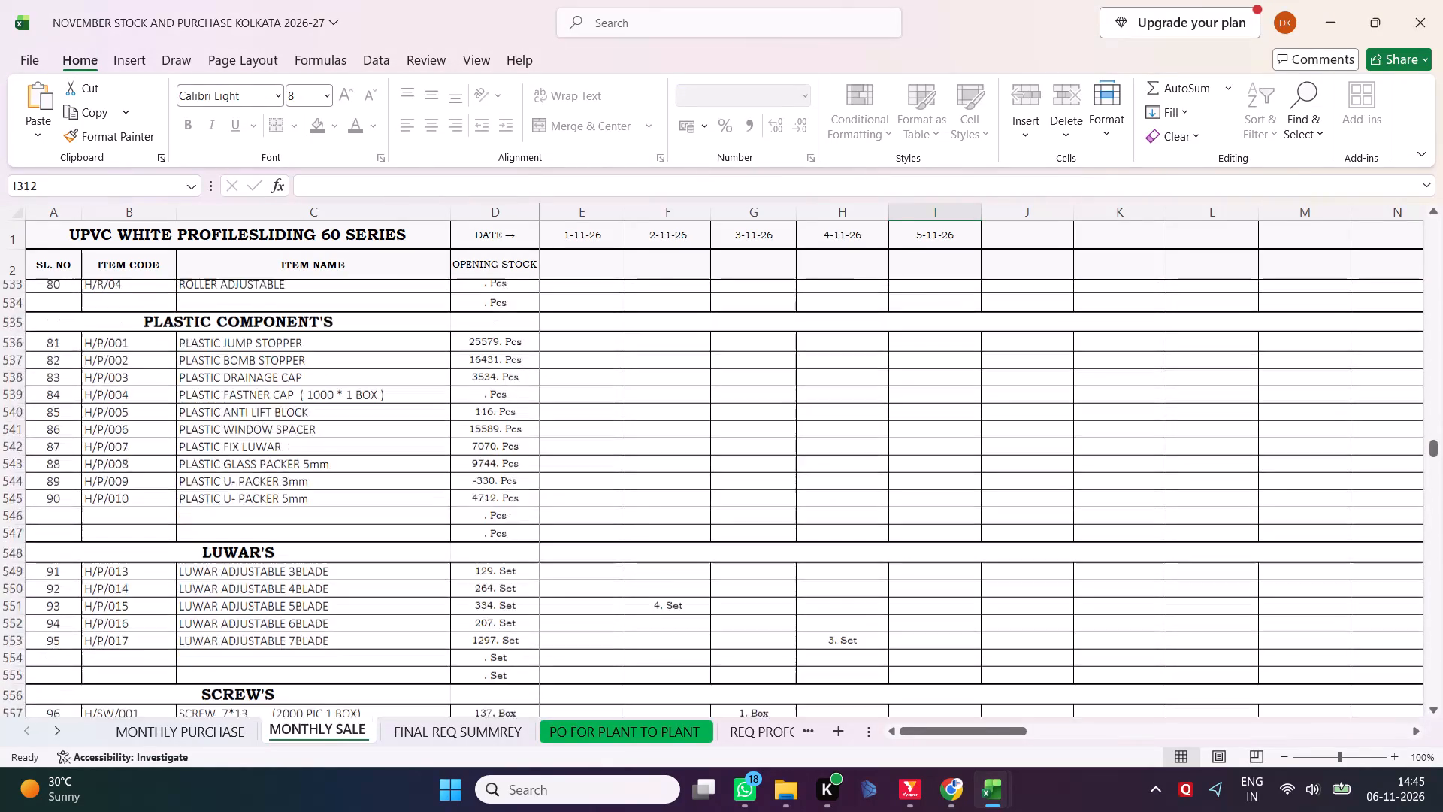
scroll(924, 452, up, 4)
scroll(924, 452, down, 1)
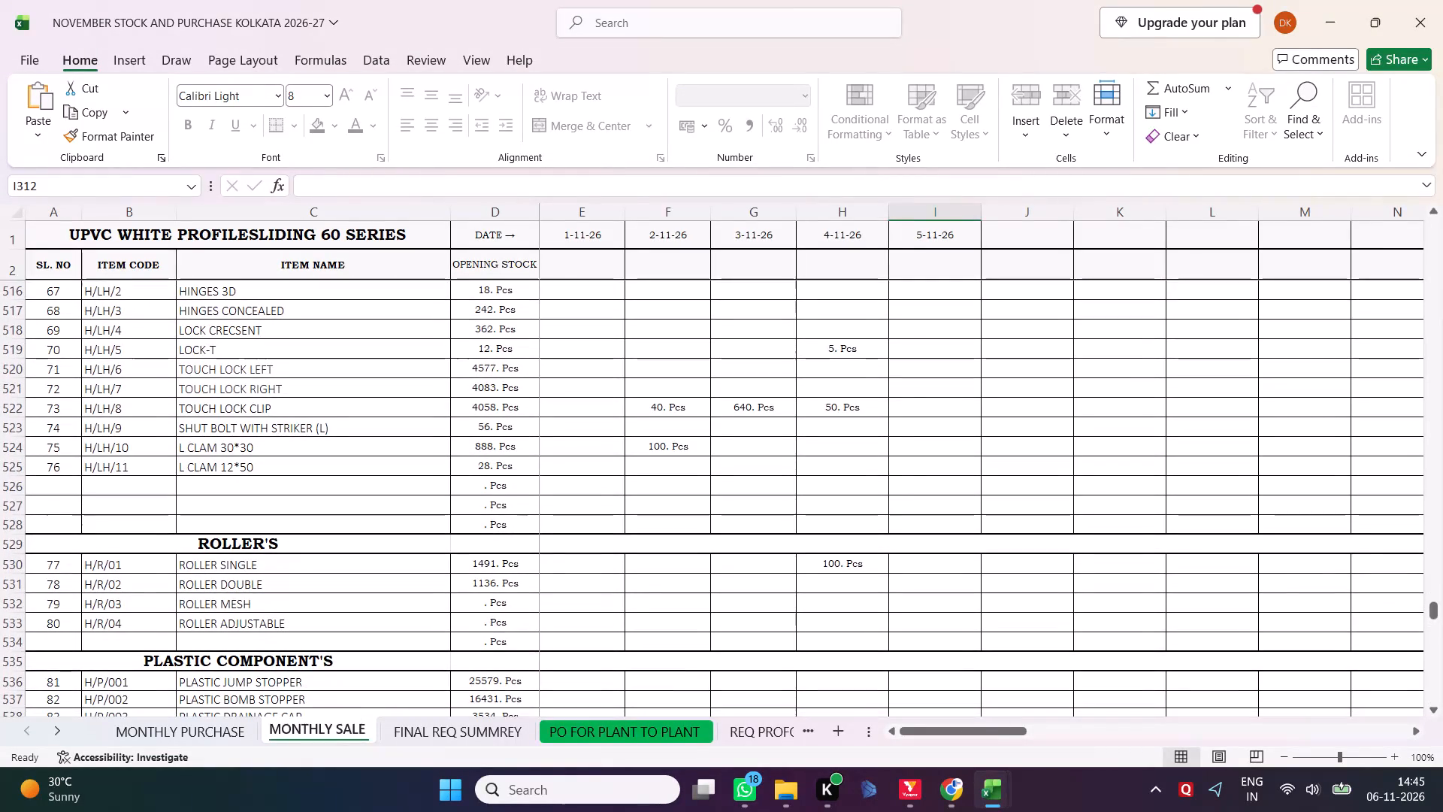
click(918, 408)
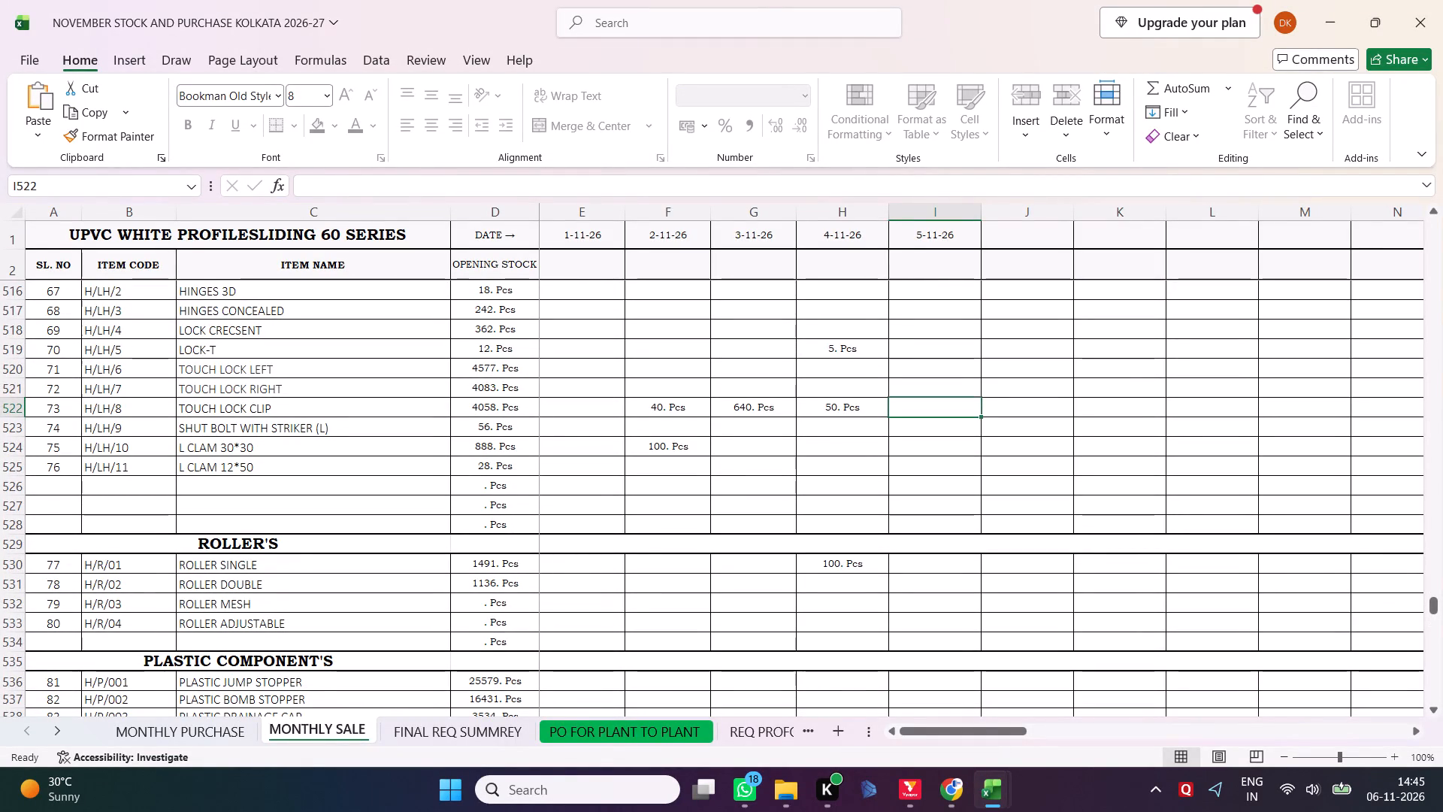
key(Up)
key(Up)
key(alt+Tab)
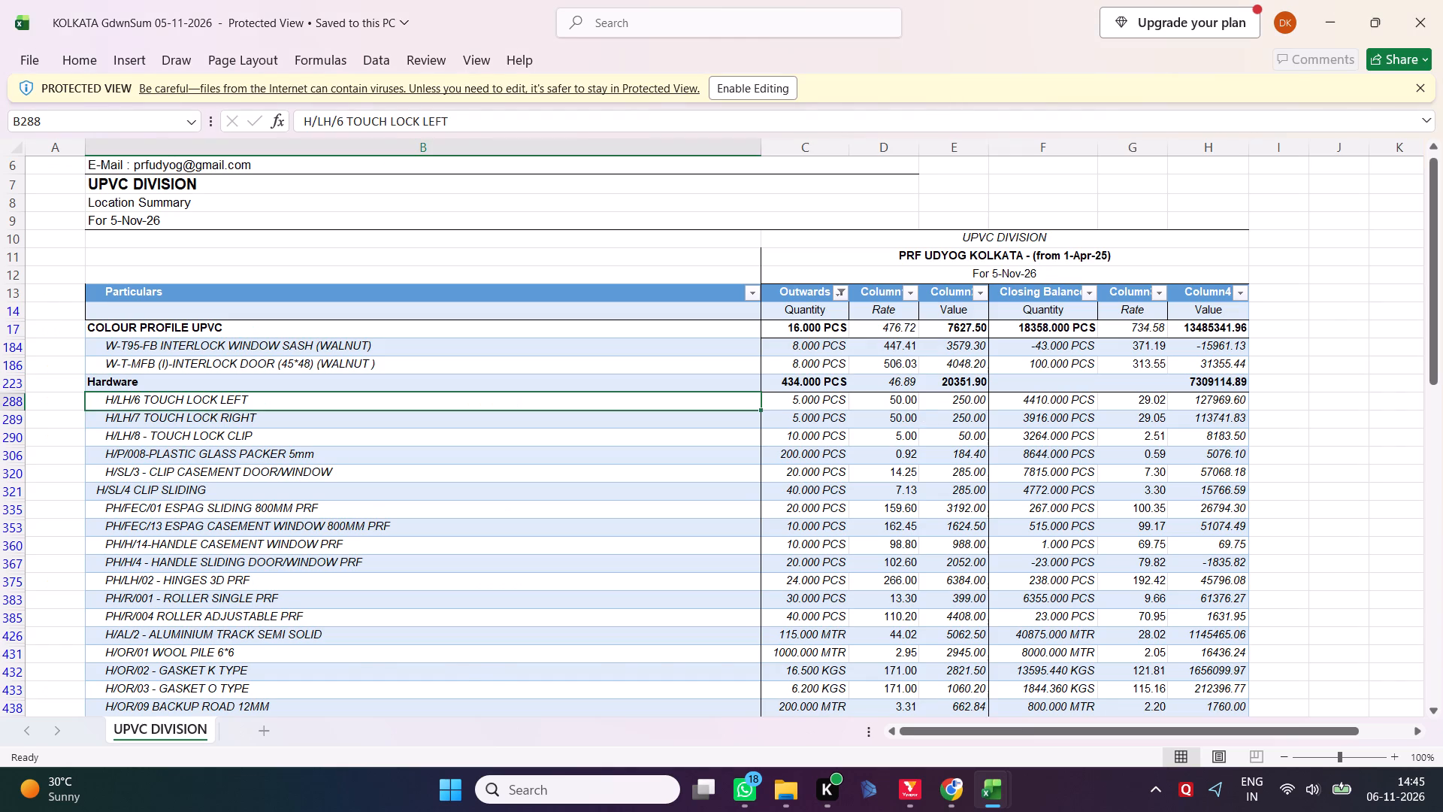
key(alt+Tab)
key(5)
key(Return)
key(5)
key(Return)
Enter 10 as the 5-11-26 sale of touch lock clip H/LH/8, matching the godown summary's outwards.
key(alt+Tab)
key(Down)
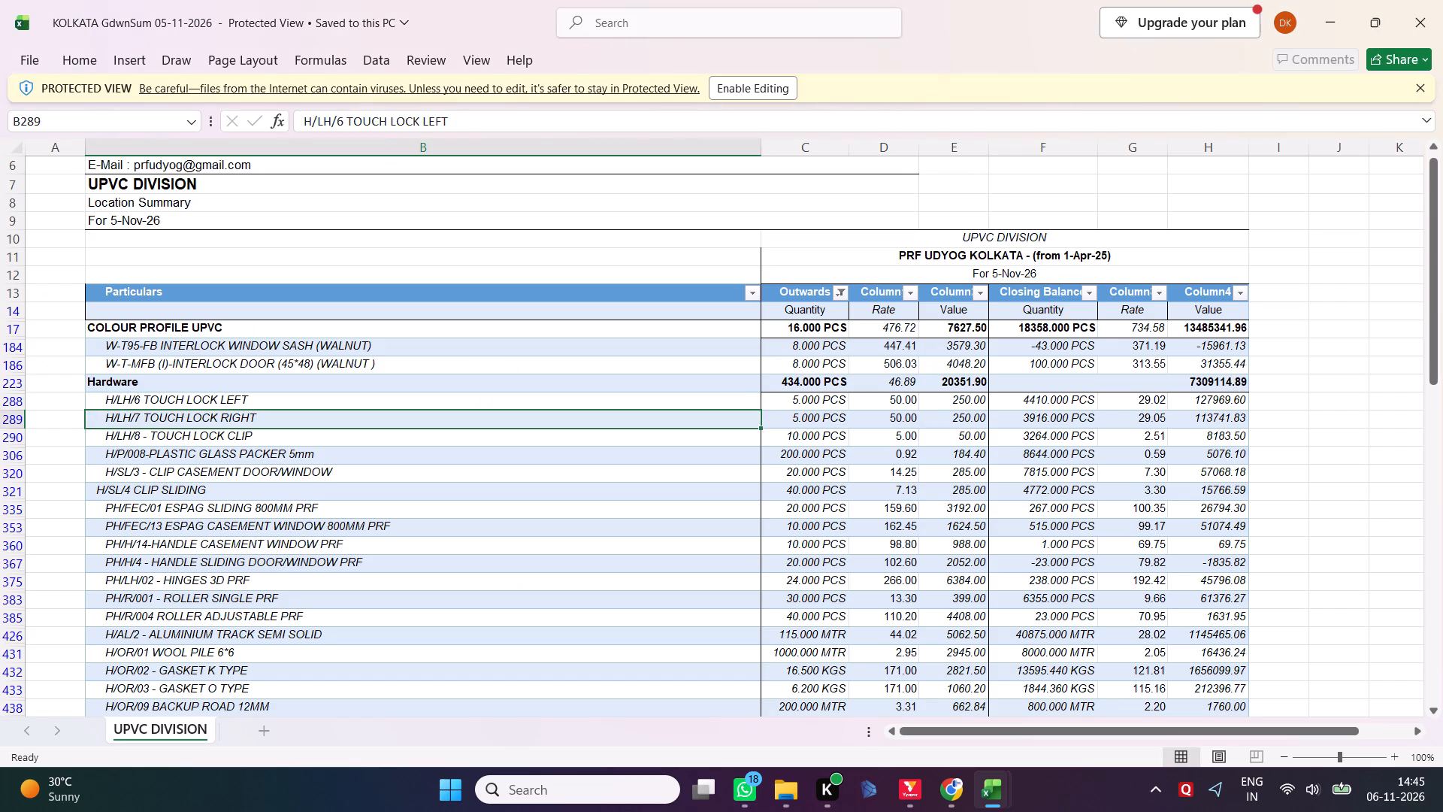
key(Down)
key(alt+Tab)
key(alt+Tab)
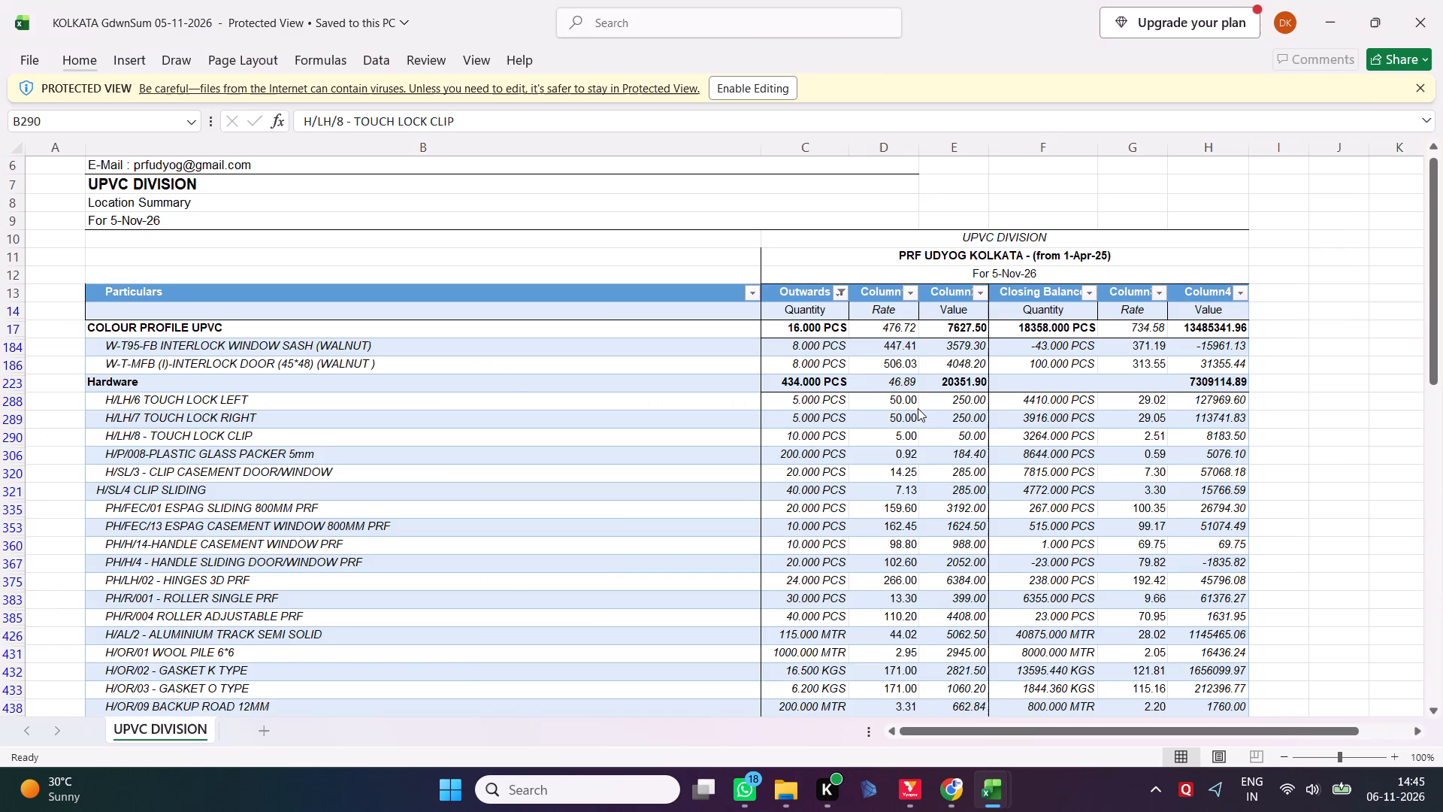
key(alt+Tab)
text(10)
key(Return)
Enter 200 as the 5-11-26 sale of plastic glass packer 5mm H/P/008, matching the Kolkata godown summary's outwards.
key(alt+Tab)
key(Down)
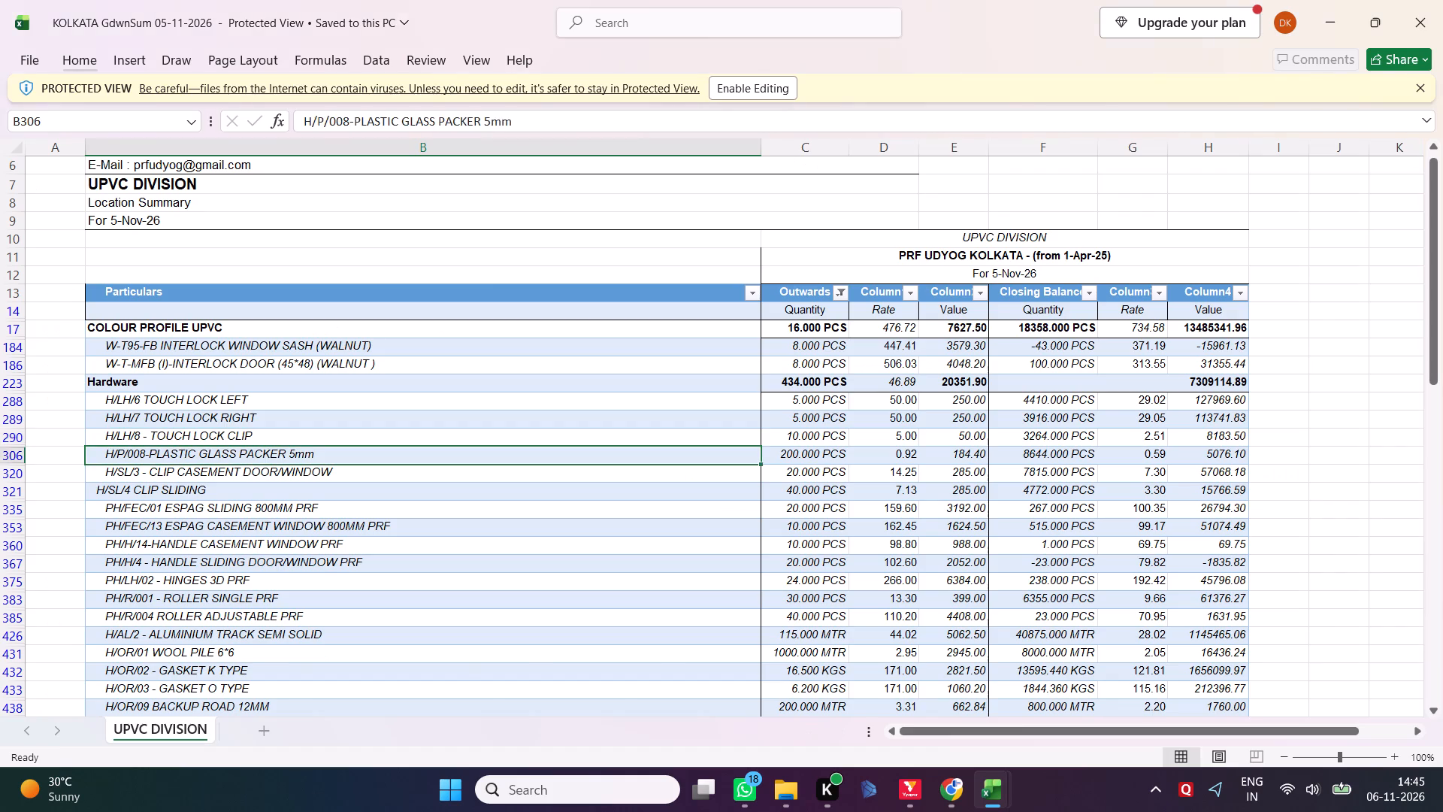
key(alt+Tab)
key(Down)
key(Down)
key(Down)
key(Down)
key(Down)
key(Down)
key(Down)
key(Down)
key(Down)
key(Down)
key(Down)
key(Down)
key(Down)
key(Down)
key(Down)
key(Down)
key(Down)
key(Down)
key(Down)
key(Down)
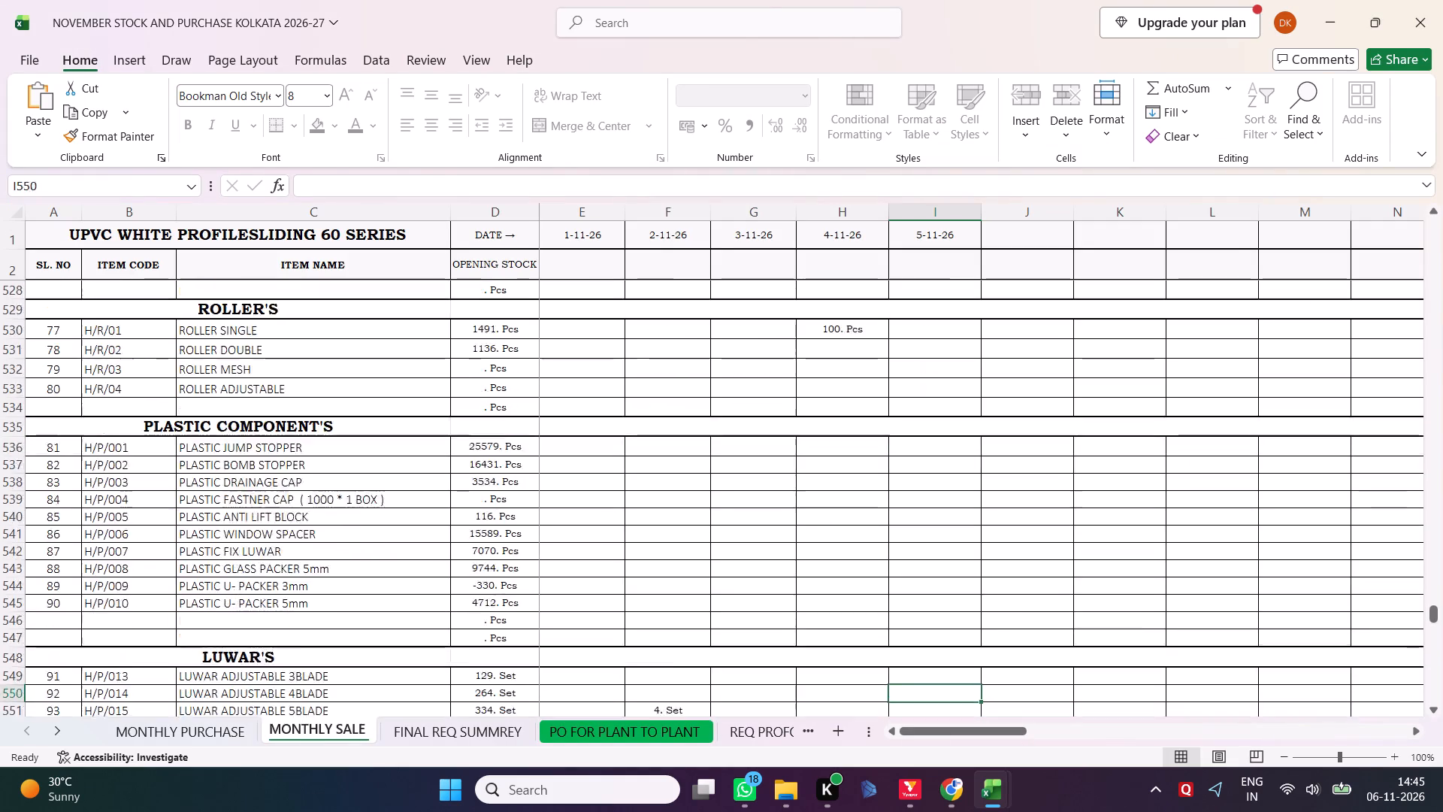
key(Up)
key(Up)
key(Up)
key(Up)
key(Up)
key(Up)
key(Up)
key(Up)
key(Up)
key(Up)
key(Down)
key(Down)
key(Down)
key(Down)
key(Down)
key(Down)
key(Down)
key(Down)
key(Down)
key(Down)
key(Down)
key(Down)
key(Down)
key(Down)
key(Down)
key(Down)
key(Down)
key(Down)
key(Down)
key(Down)
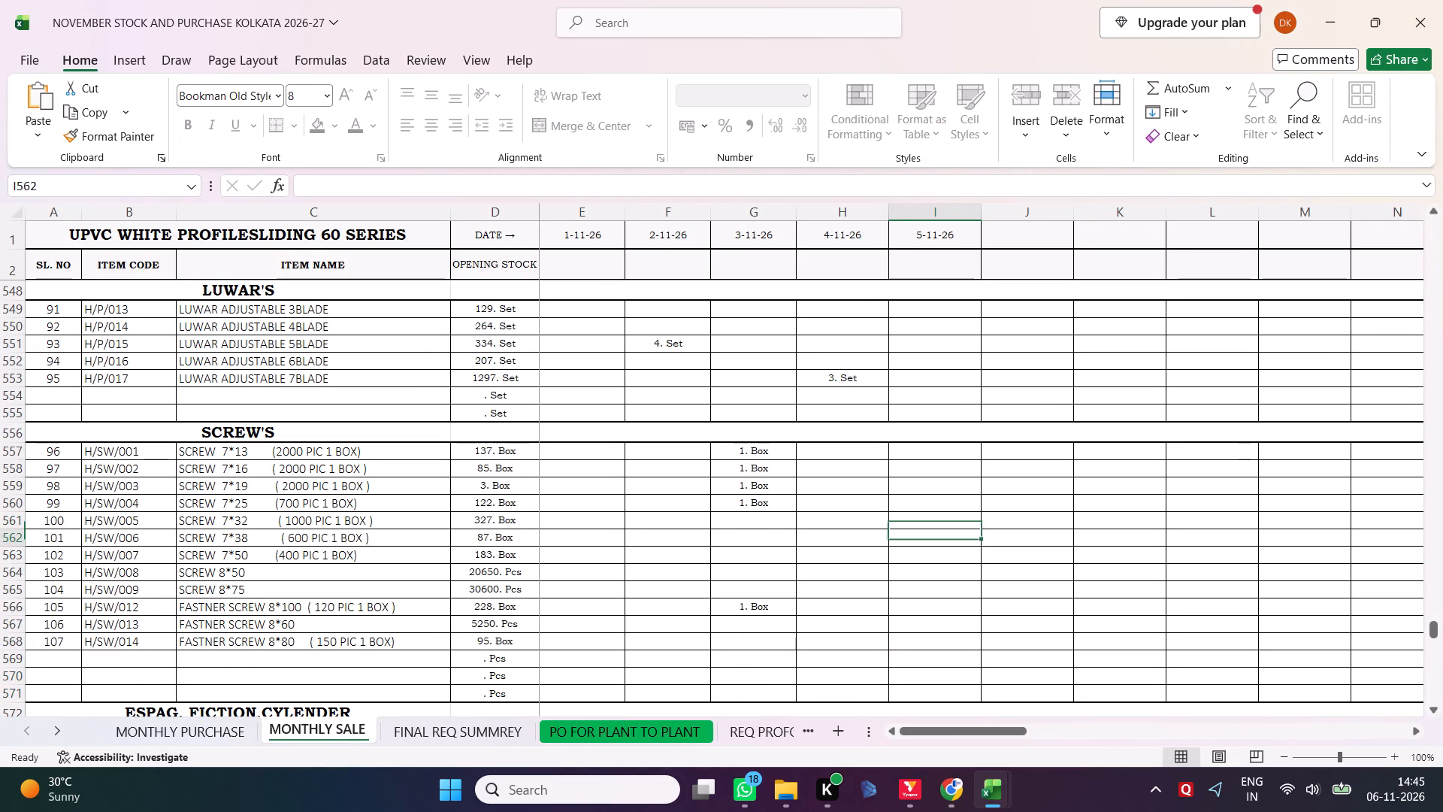
key(Up)
key(Up)
key(Up)
key(Up)
key(Up)
key(Up)
key(Up)
key(Up)
key(Up)
key(Up)
key(Up)
key(Up)
key(Up)
key(Up)
key(Up)
key(Up)
key(Up)
key(Up)
key(Up)
key(Up)
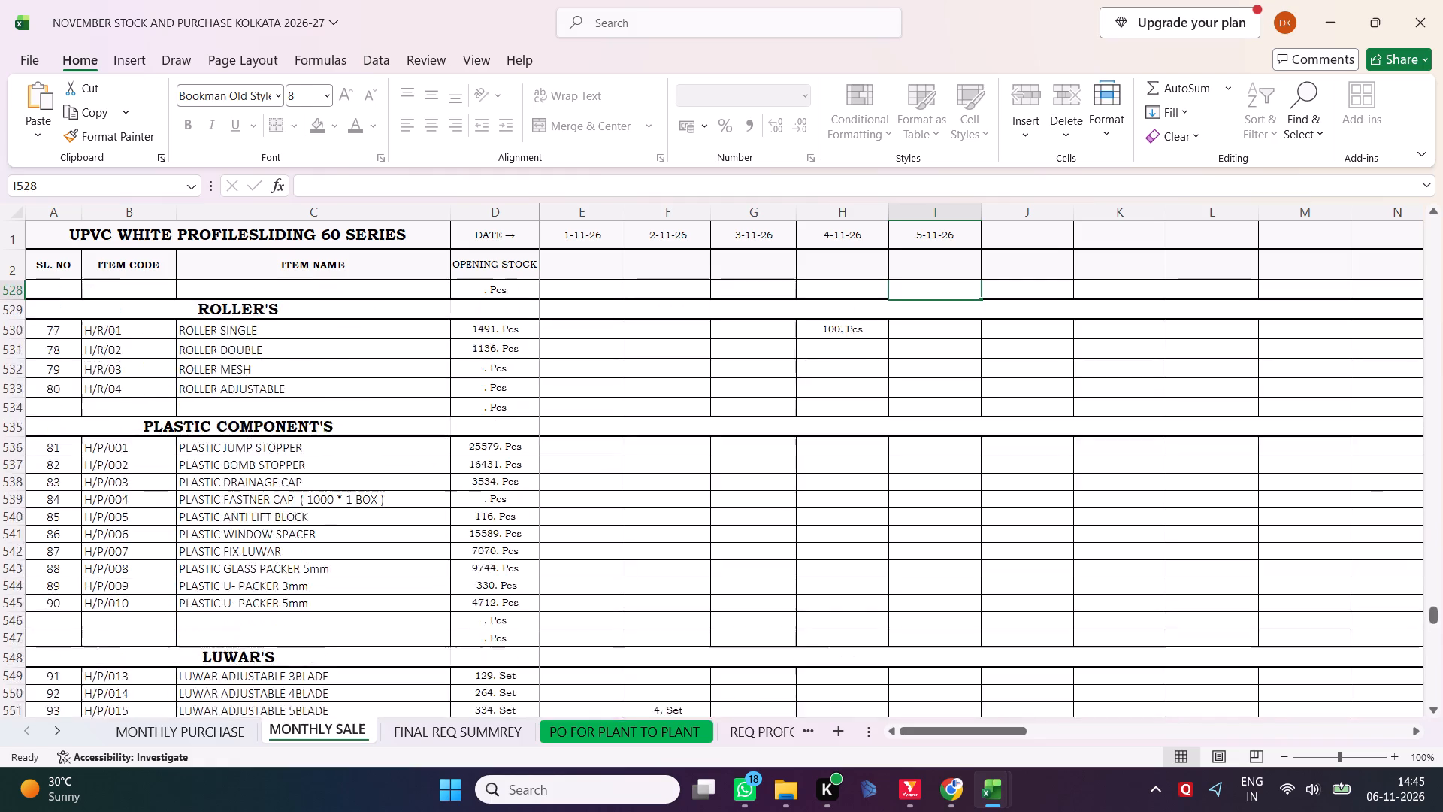
key(Down)
key(Down)
key(Down)
key(Down)
key(Down)
key(Down)
key(Down)
key(Down)
key(Down)
key(Down)
key(Down)
key(Down)
key(Down)
key(Down)
key(Down)
key(Down)
key(alt+Tab)
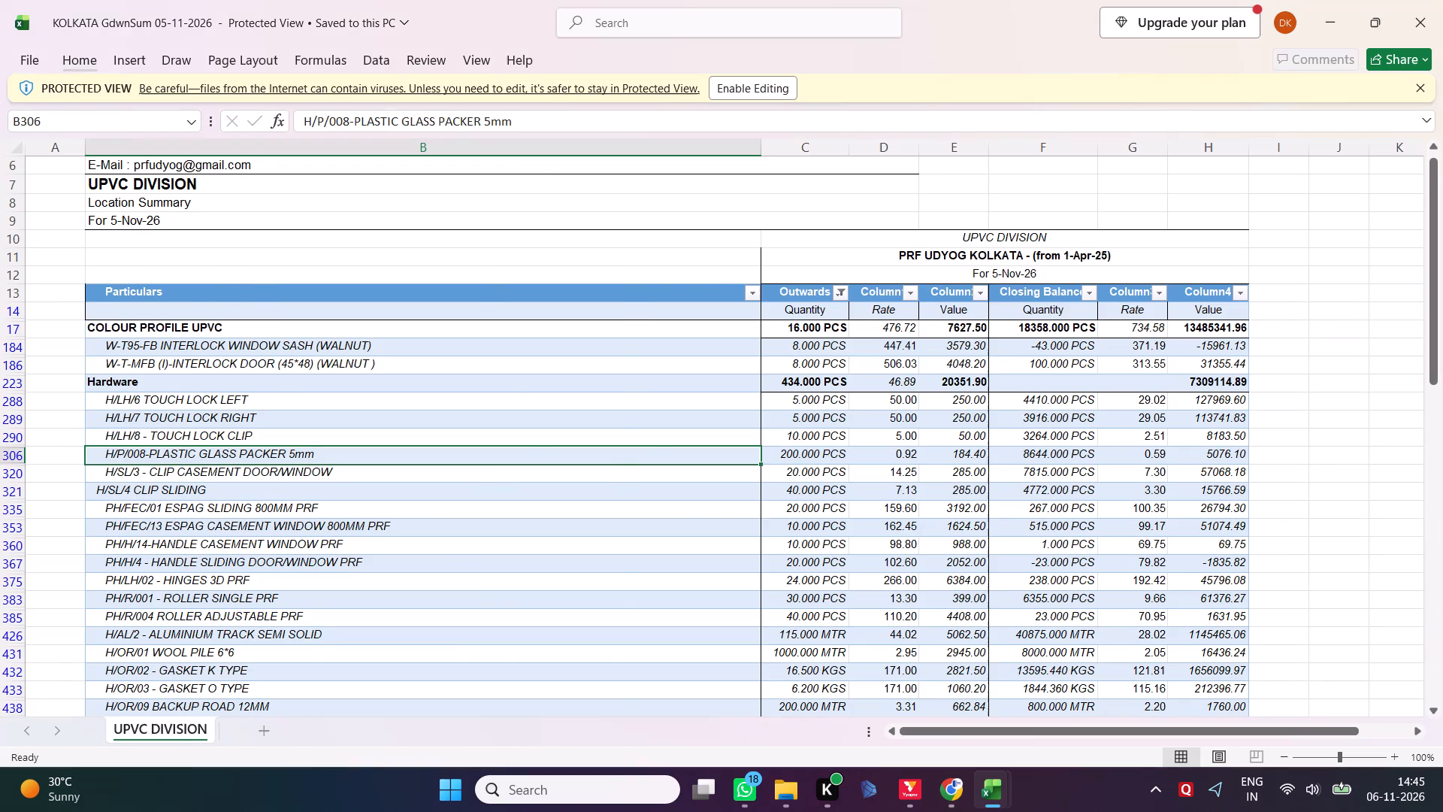
key(alt+Tab)
key(Down)
key(Down)
key(Down)
key(Down)
key(Down)
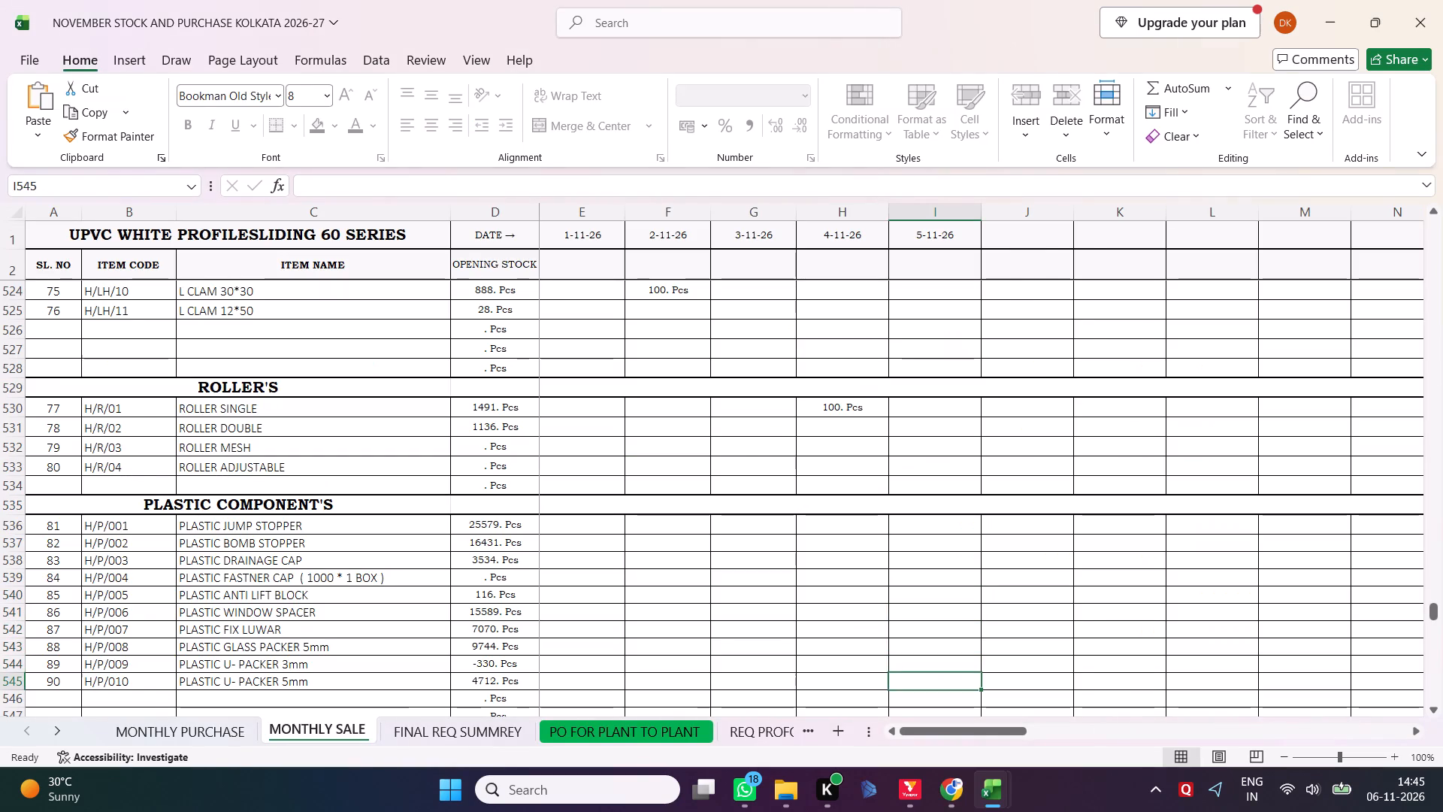
key(alt+Tab)
key(alt+Tab)
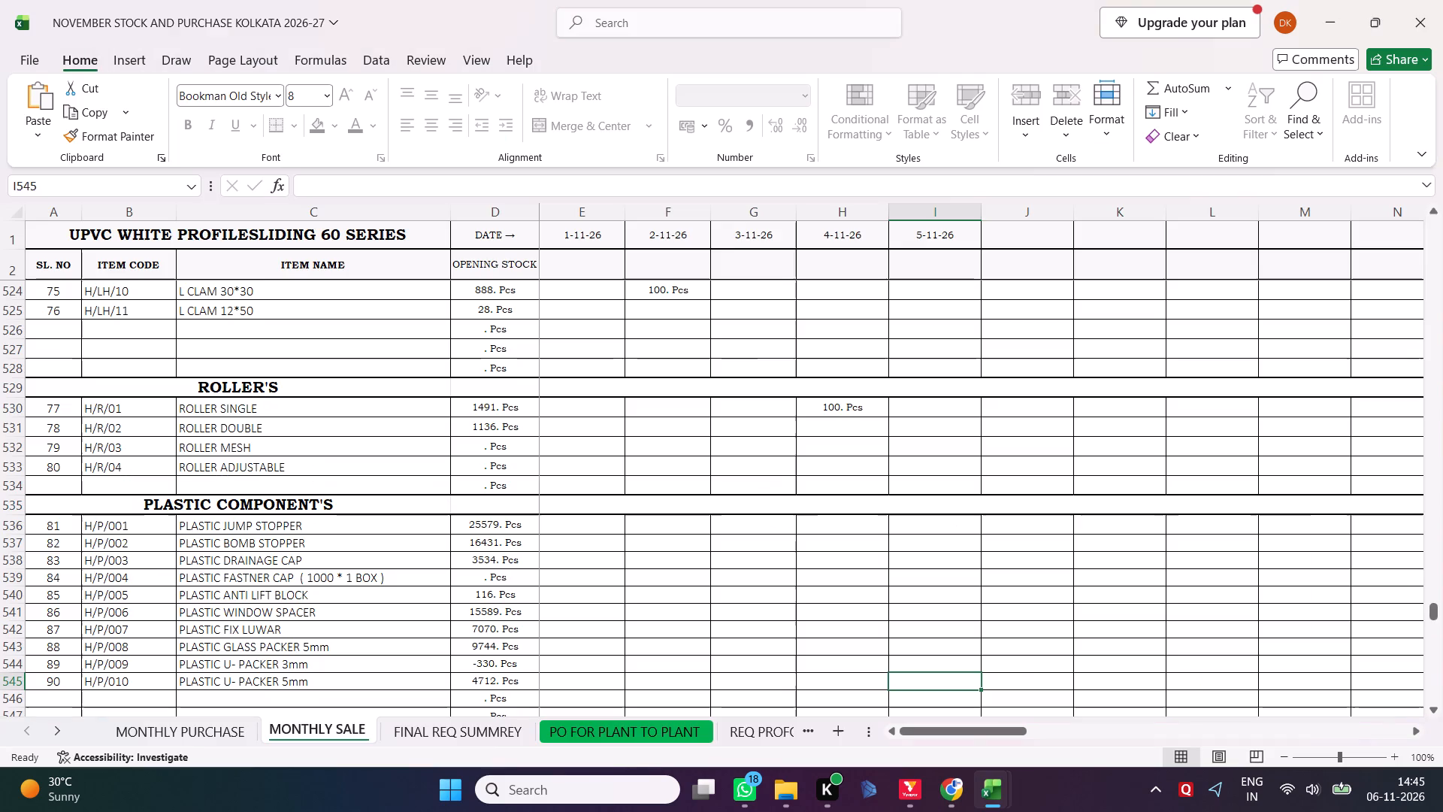
key(Up)
key(Up)
key(Up)
key(Down)
key(alt+Tab)
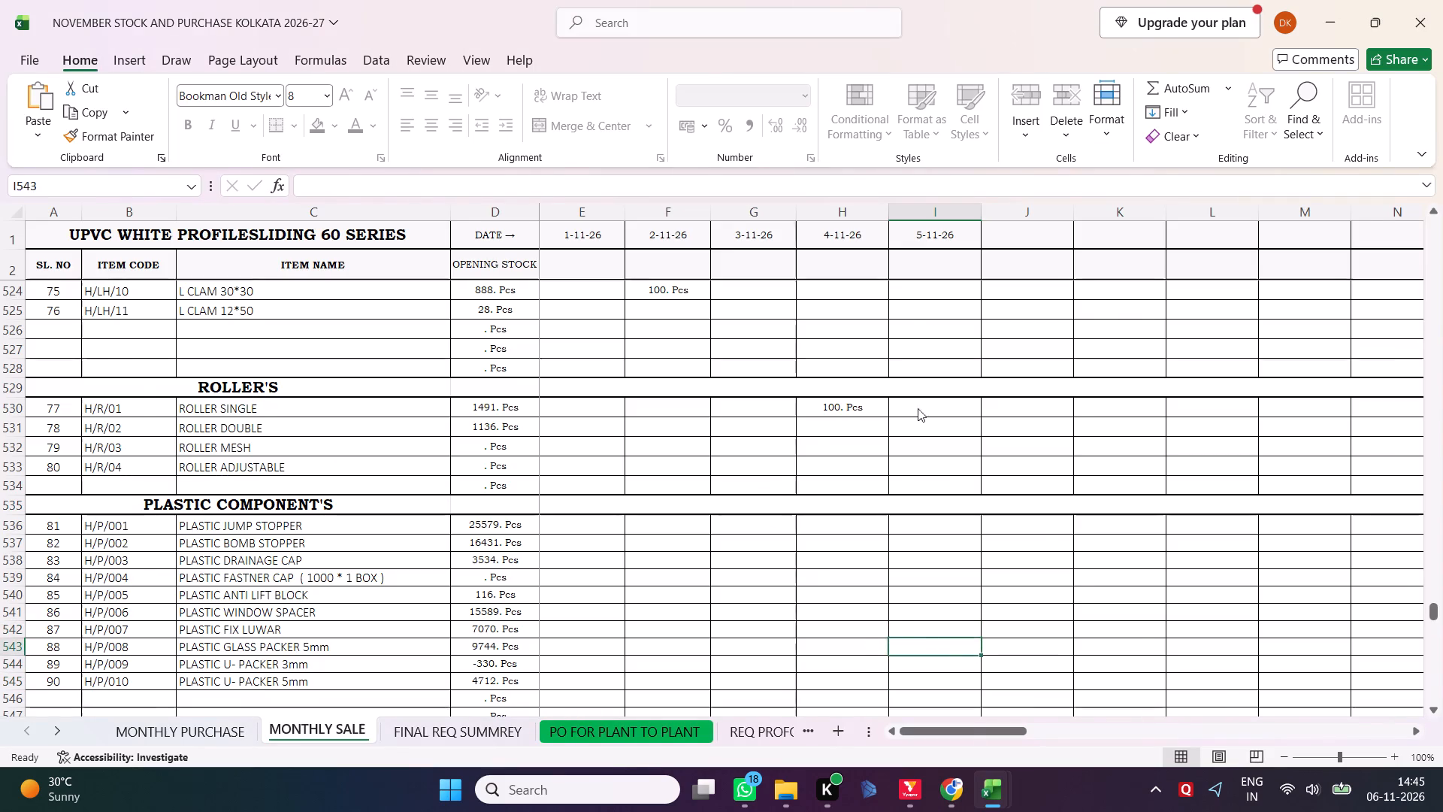
key(alt+Tab)
text(200)
key(Return)
Enter 20 as the 5-11-26 sale of clip casement door/window H/SL/3, matching the godown summary's outwards.
key(alt+Tab)
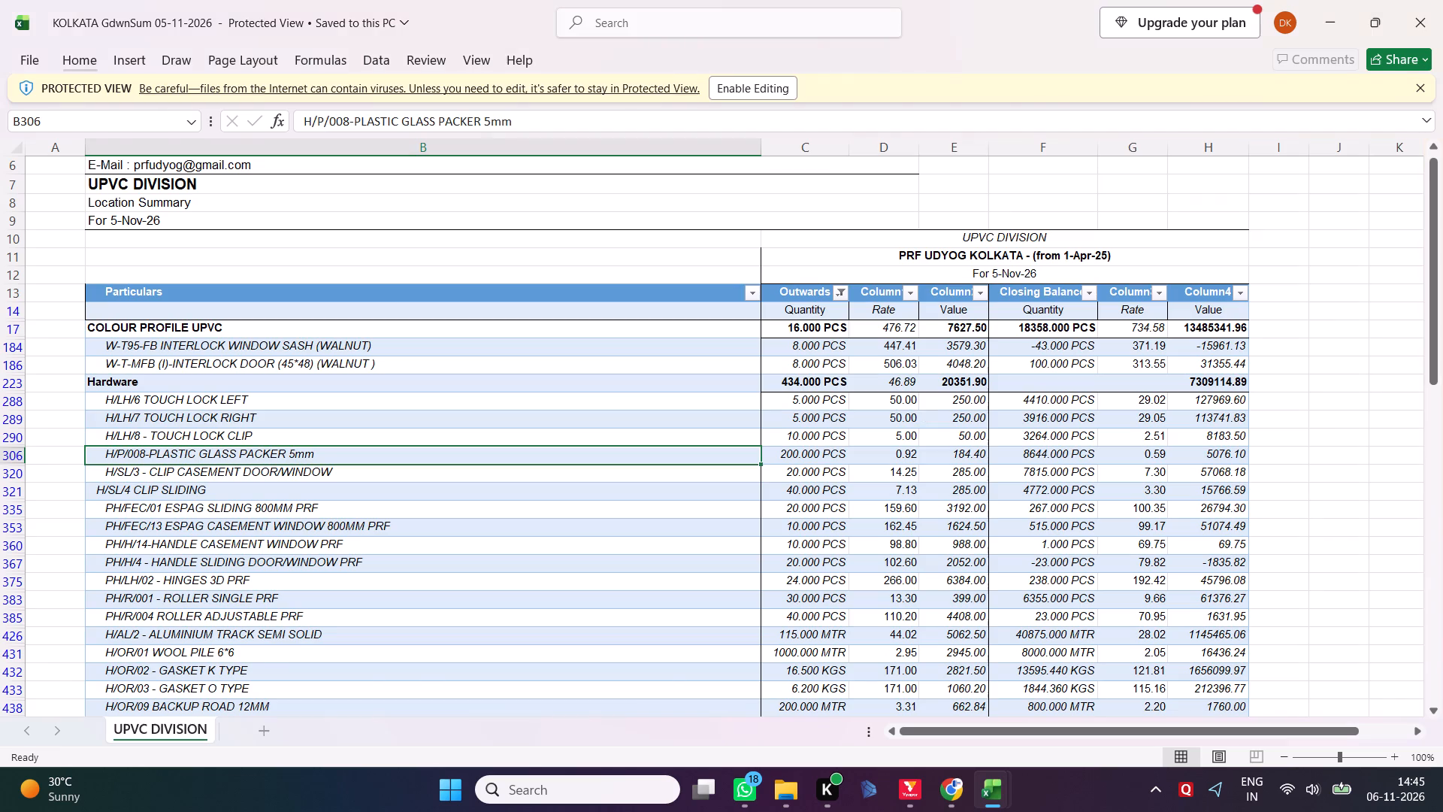
key(Down)
key(alt+Tab)
key(Up)
key(Down)
key(Down)
key(Down)
key(Down)
key(Down)
key(Down)
key(Down)
key(Down)
key(Down)
key(Down)
key(Down)
key(Down)
key(Down)
key(Down)
key(Down)
key(Down)
key(Down)
key(Down)
key(Down)
key(Down)
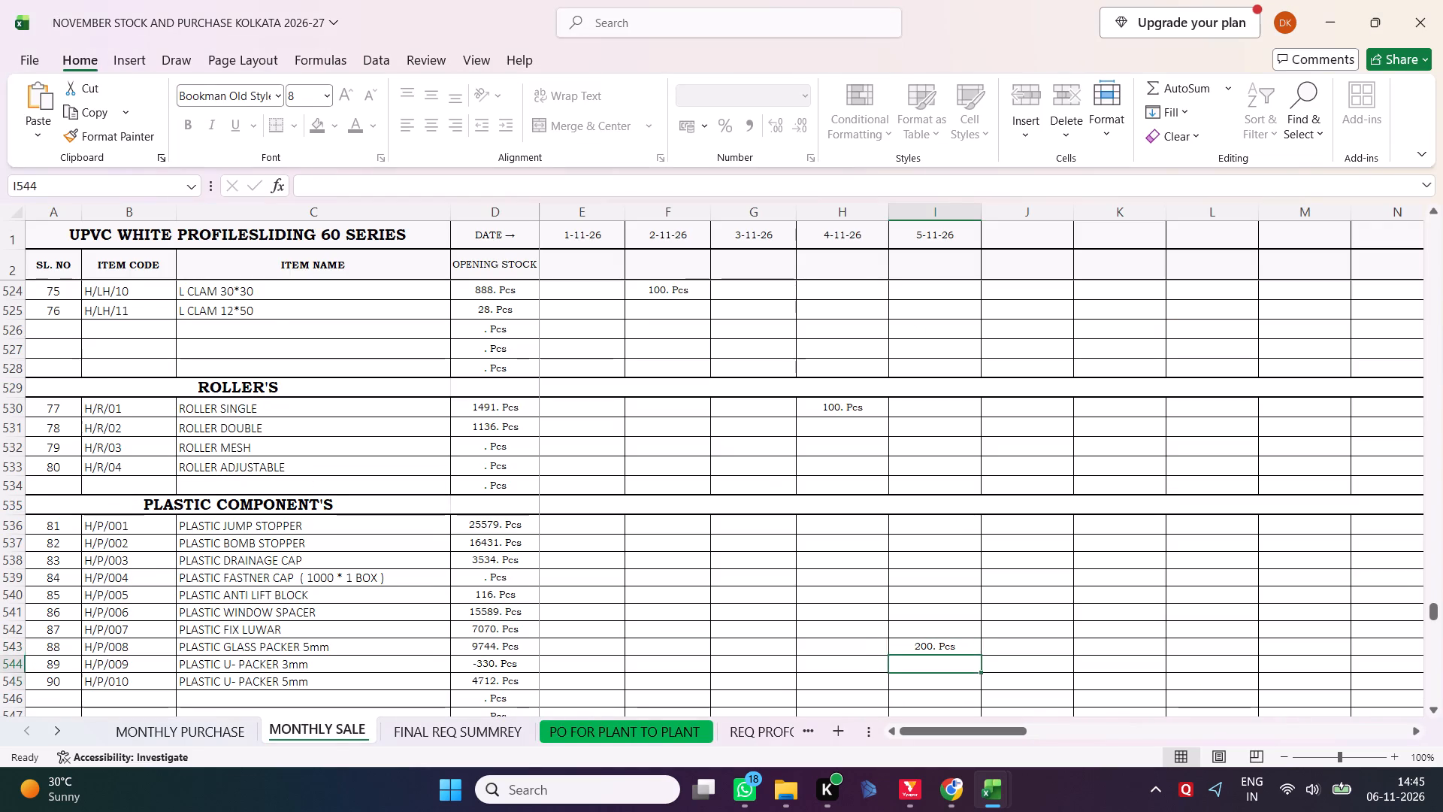
key(Up)
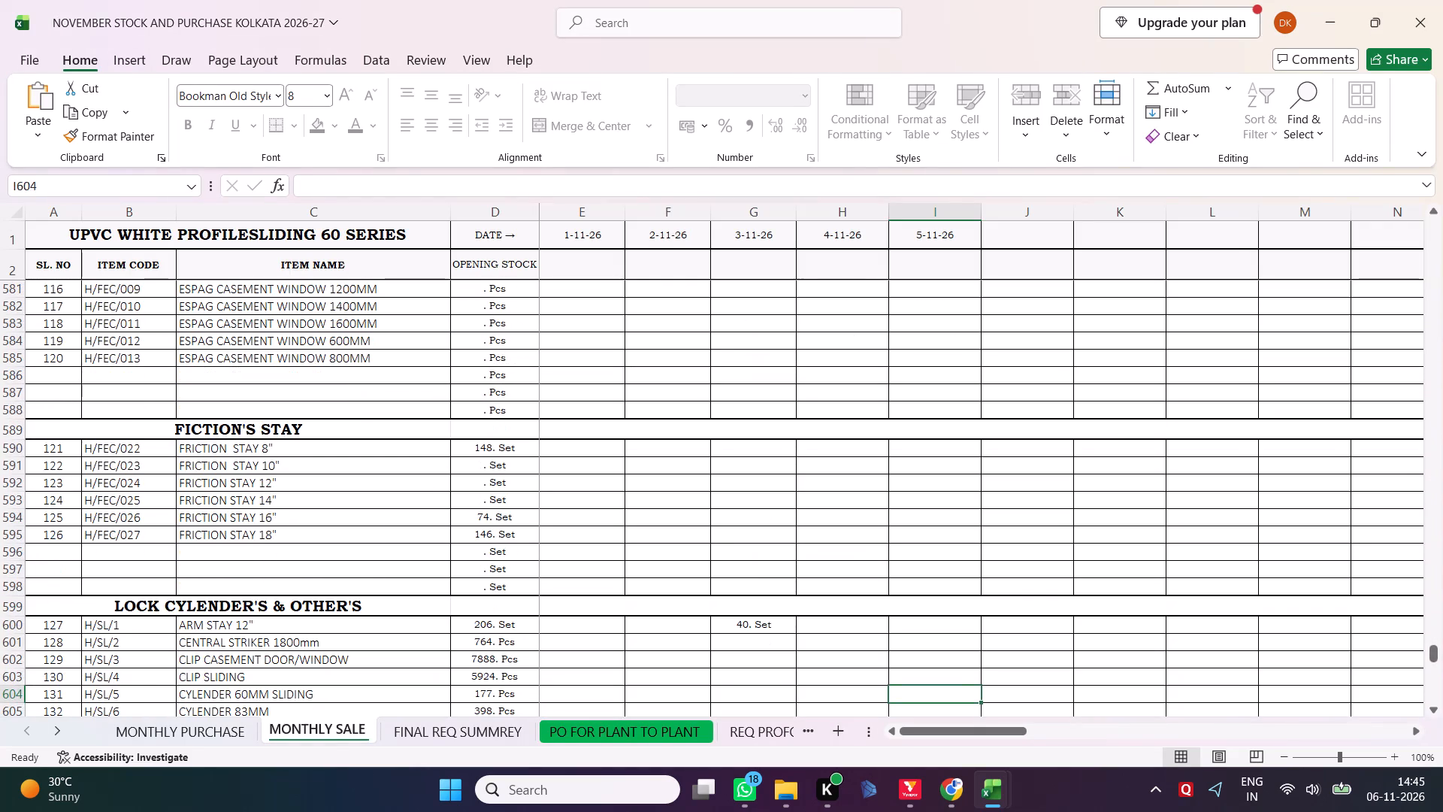
key(Down)
key(Up)
key(Up)
key(alt+Tab)
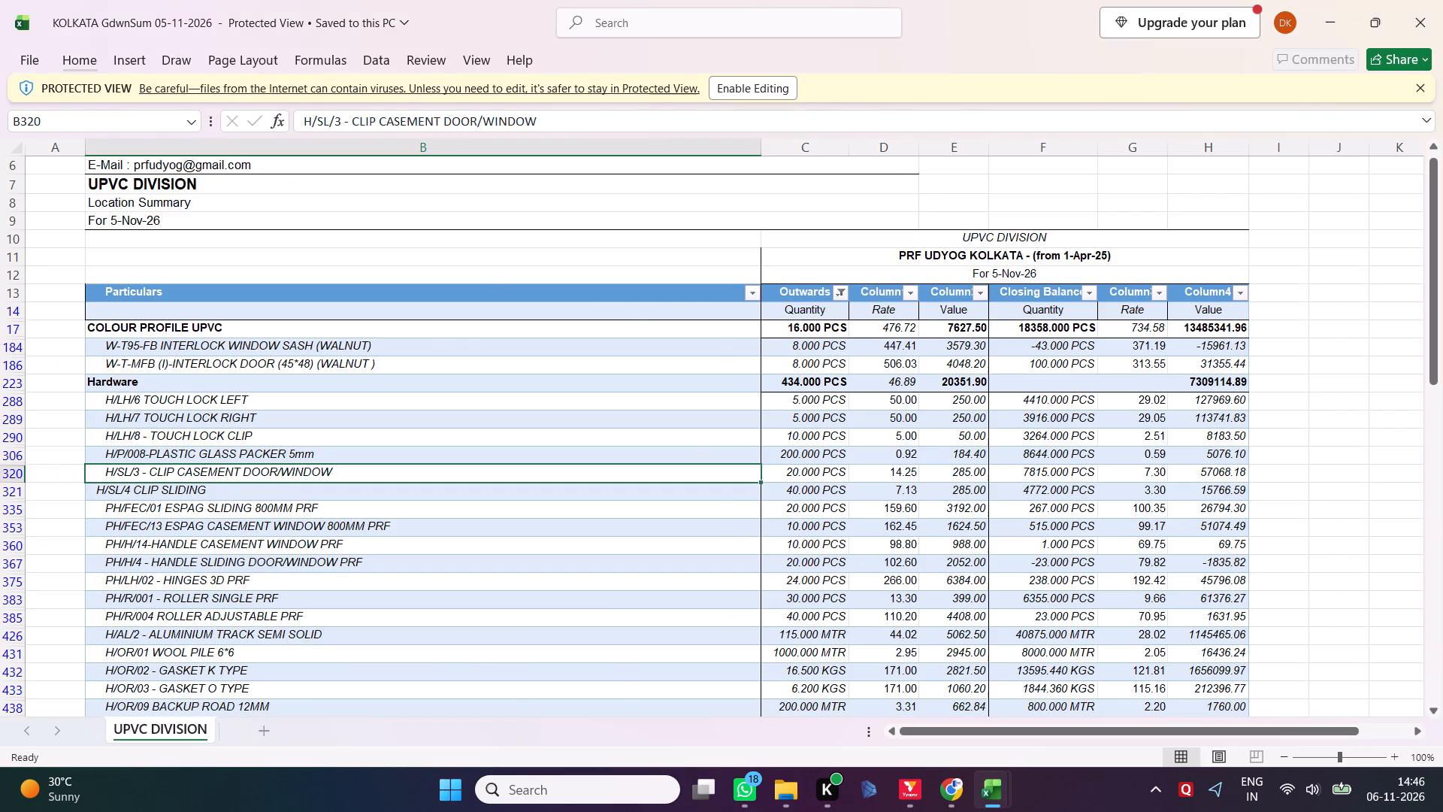
key(alt+Tab)
text(20)
key(Return)
Compare the Kolkata godown summary's hardware items with the hardware rows of the monthly sale sheet to locate the next sold item.
key(alt+Tab)
key(Down)
key(Down)
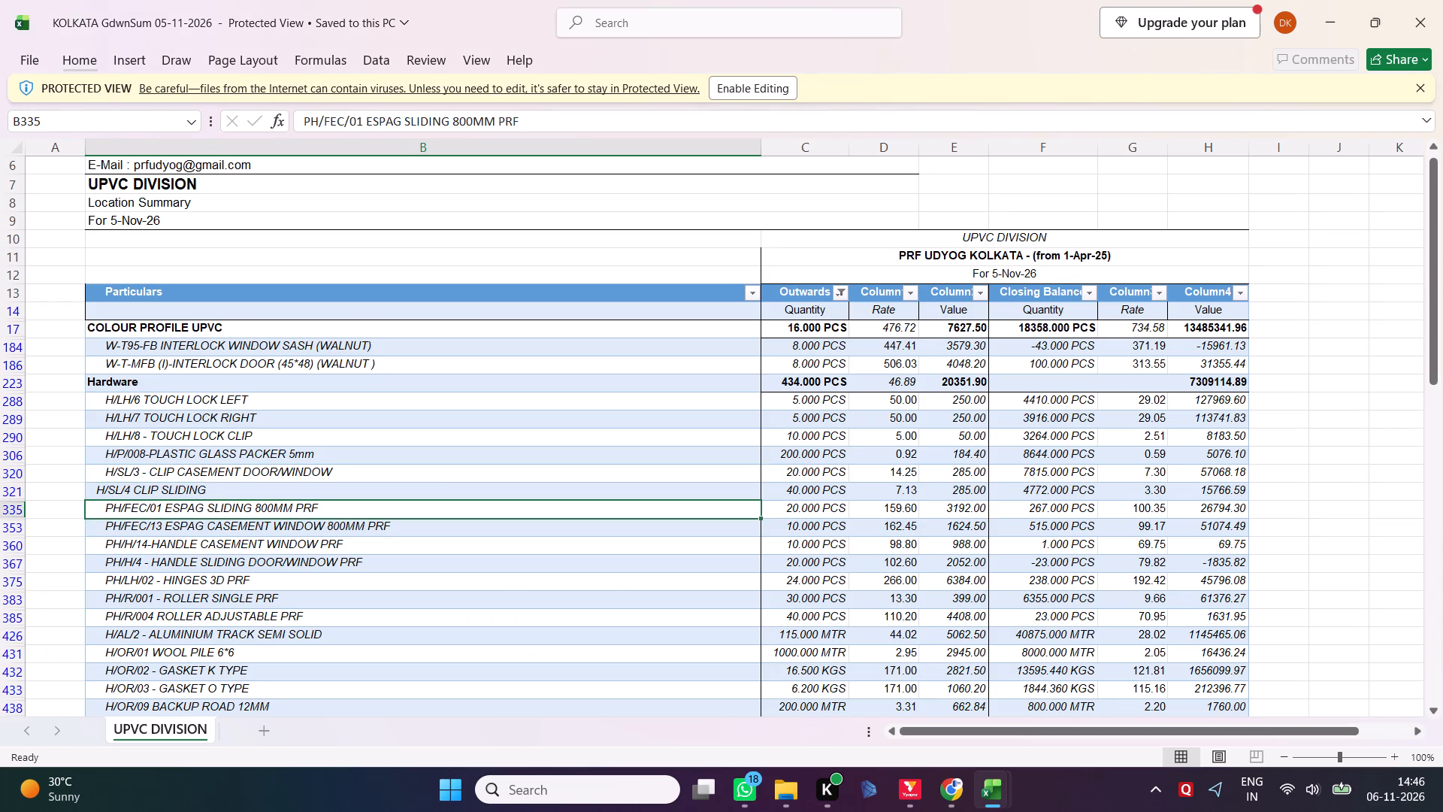
key(Up)
key(Escape)
key(Up)
key(alt+Tab)
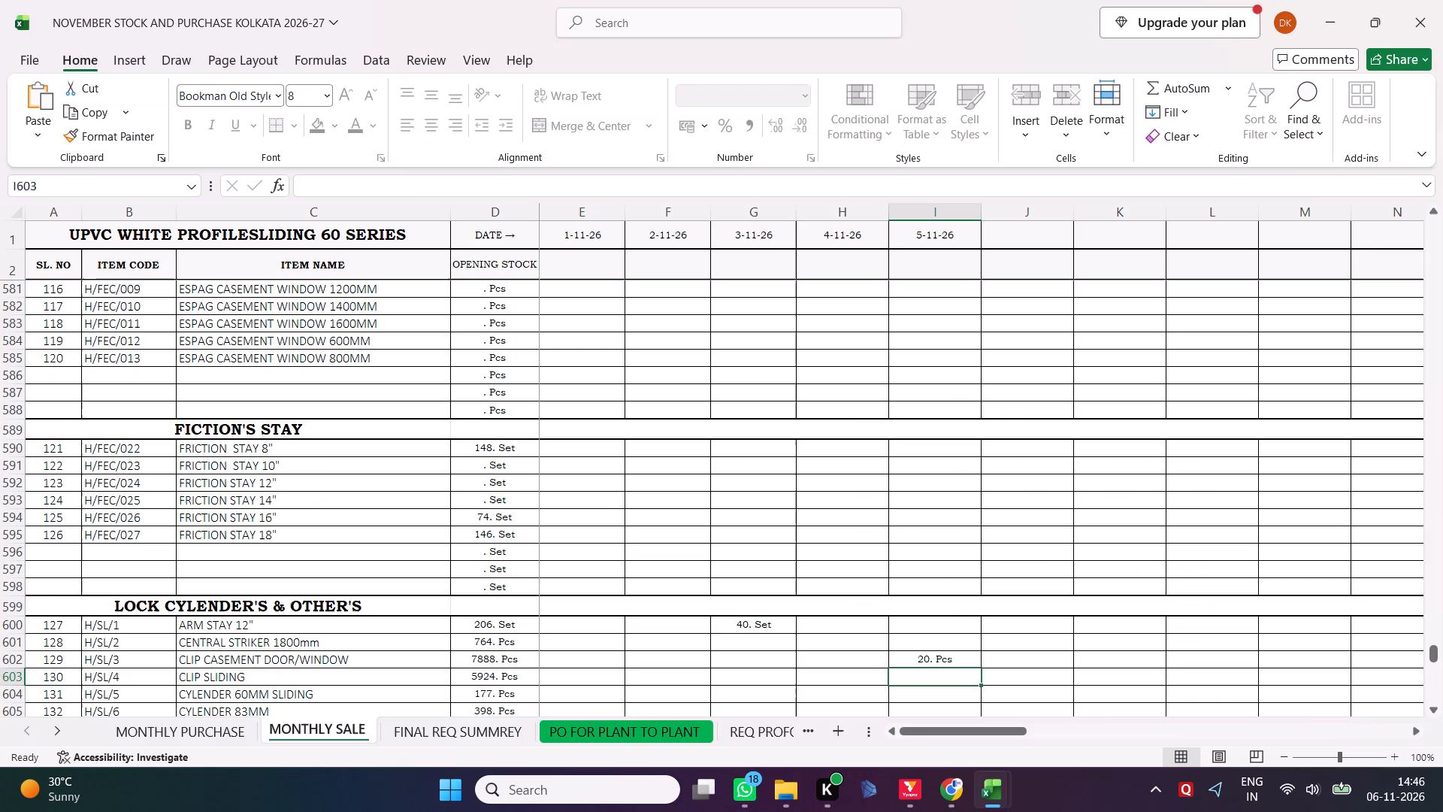
key(Up)
key(Up)
key(Up)
key(Up)
key(Up)
key(Up)
key(Up)
key(Up)
key(Up)
key(Up)
key(Up)
key(Up)
key(Up)
key(Up)
key(Up)
key(Up)
key(Up)
key(Up)
key(Up)
key(Up)
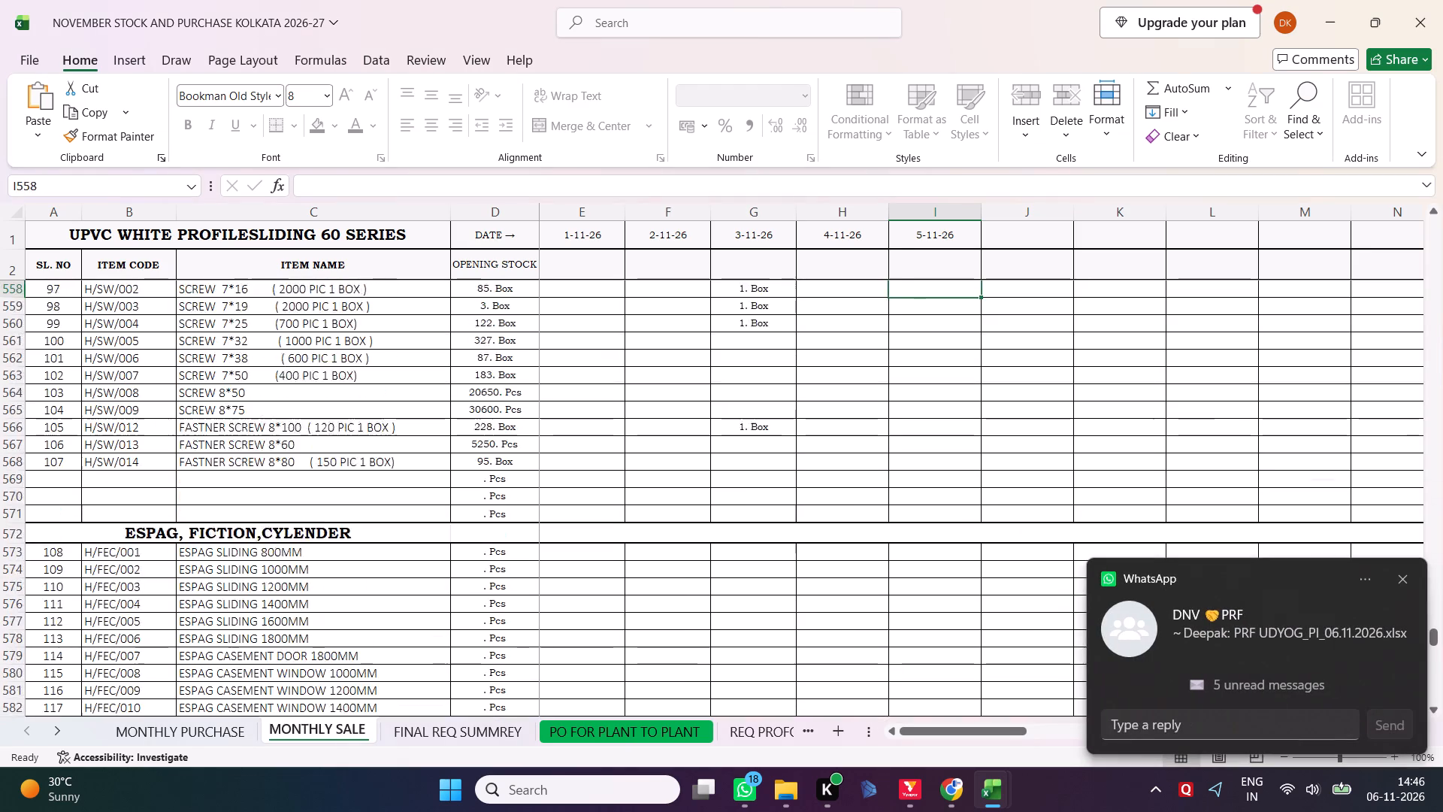
key(Up)
key(Up)
key(Up)
key(Up)
key(Up)
key(Up)
key(Up)
key(Up)
key(Up)
key(Up)
key(Up)
key(Up)
key(Up)
key(Up)
key(Up)
key(Up)
key(Up)
key(Up)
key(Up)
key(Up)
key(Up)
key(Up)
key(Up)
key(Up)
key(Up)
key(Up)
key(Up)
key(Up)
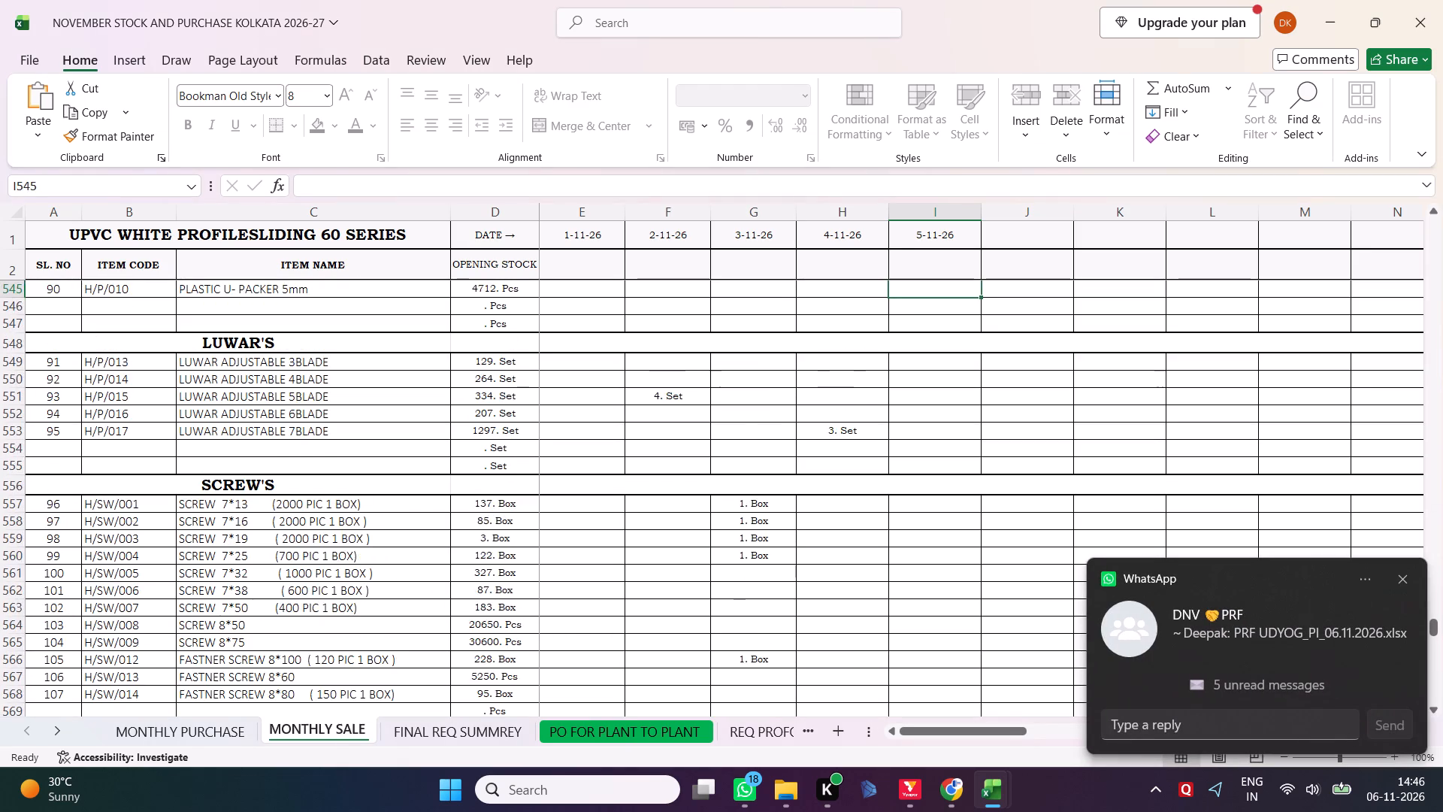
key(Down)
key(Down)
key(Down)
key(Down)
key(Down)
key(Down)
key(Down)
key(Down)
key(Down)
key(Down)
key(Down)
key(Down)
key(Down)
key(Down)
key(Down)
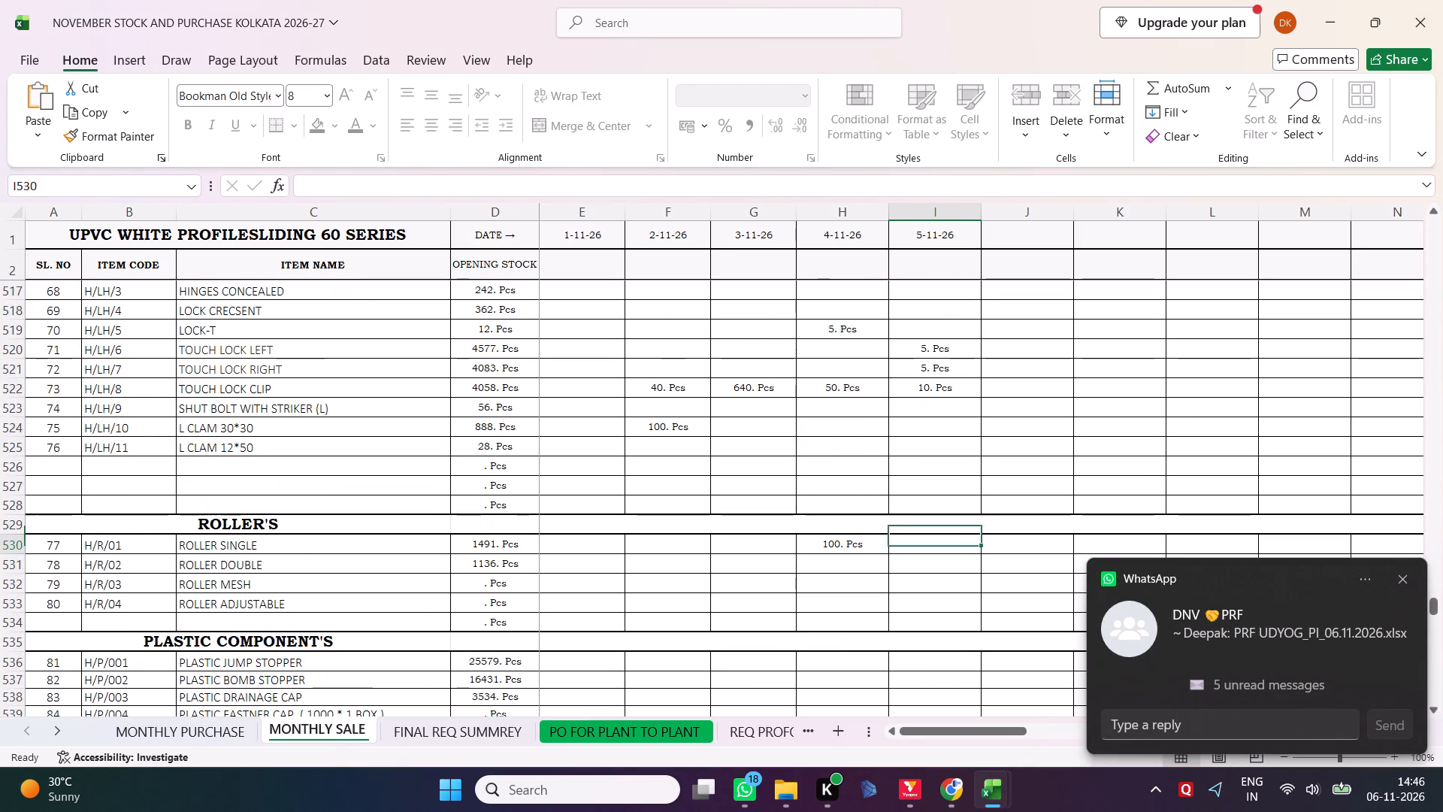
key(Up)
key(Up)
key(Up)
key(Up)
key(Up)
key(Up)
key(Up)
key(Up)
key(Up)
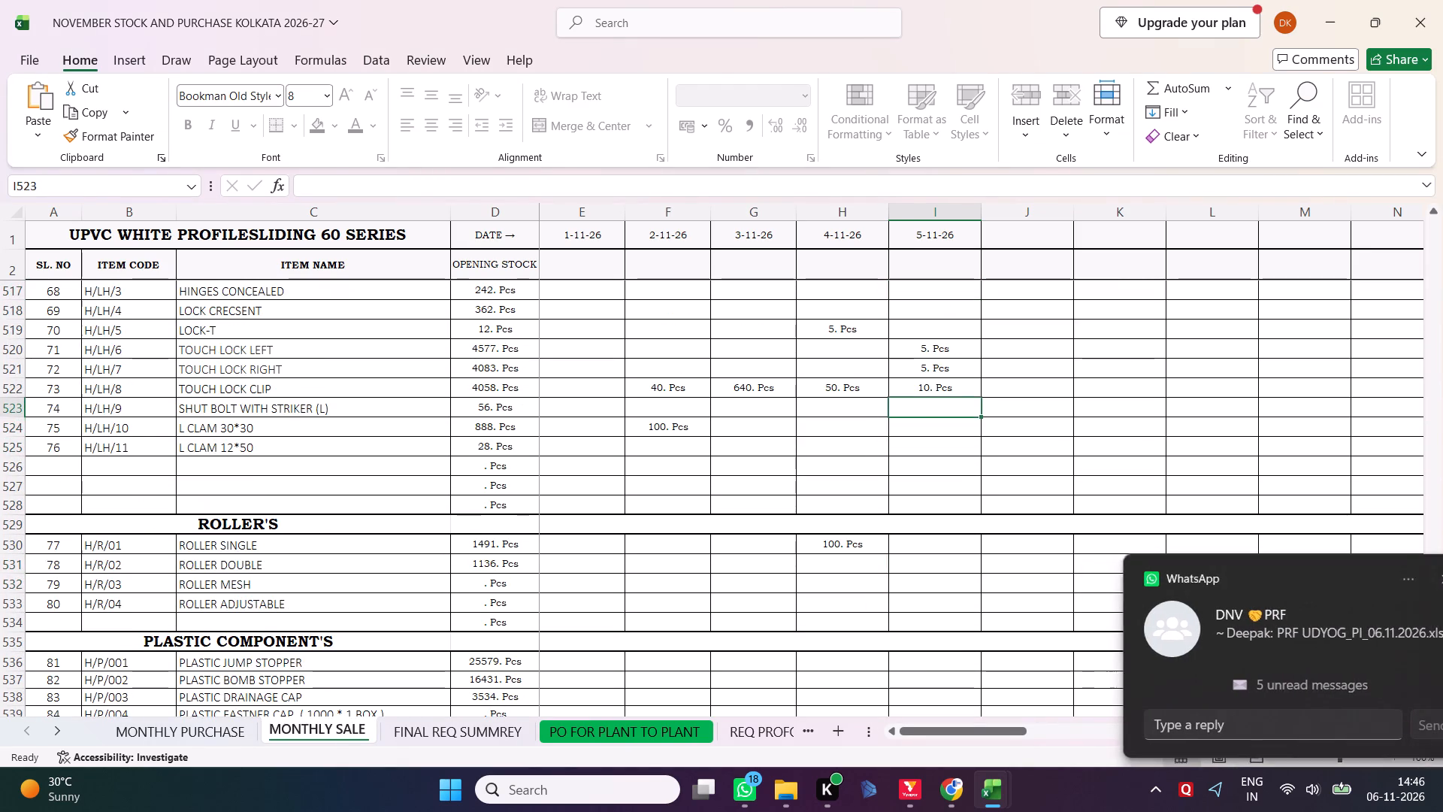
key(alt+Tab)
key(alt+Tab)
key(Down)
key(Down)
key(Down)
key(Down)
key(Down)
key(Down)
key(Down)
key(Down)
key(Down)
key(Down)
key(Down)
key(Down)
key(Down)
key(Down)
key(Down)
key(Down)
key(Down)
key(Down)
key(Down)
key(Down)
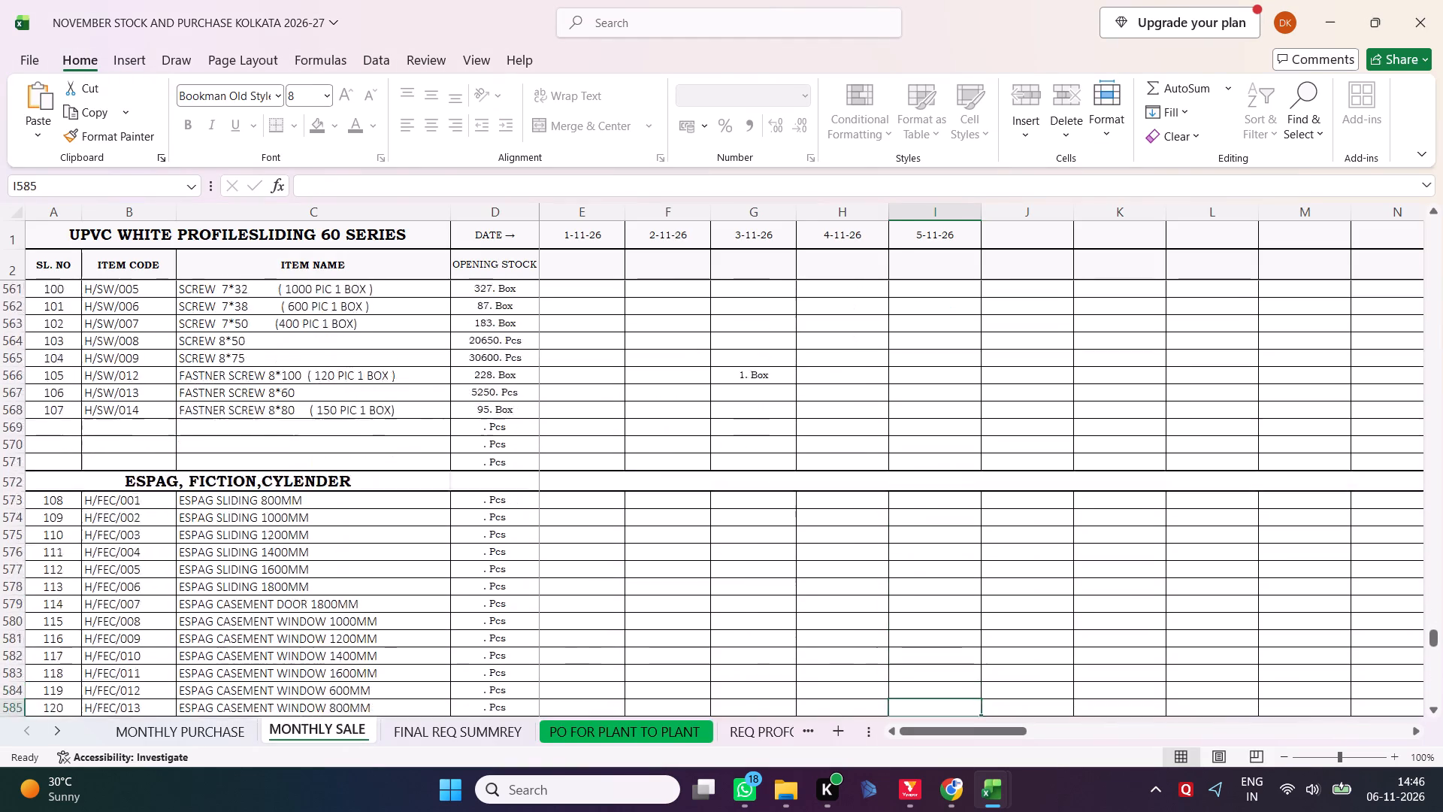
key(Up)
key(Up)
key(Up)
key(Up)
key(Up)
key(Up)
key(Up)
key(Up)
key(Up)
key(Up)
key(Up)
key(Up)
key(Up)
key(Up)
key(Up)
key(Up)
key(Up)
key(Up)
key(Up)
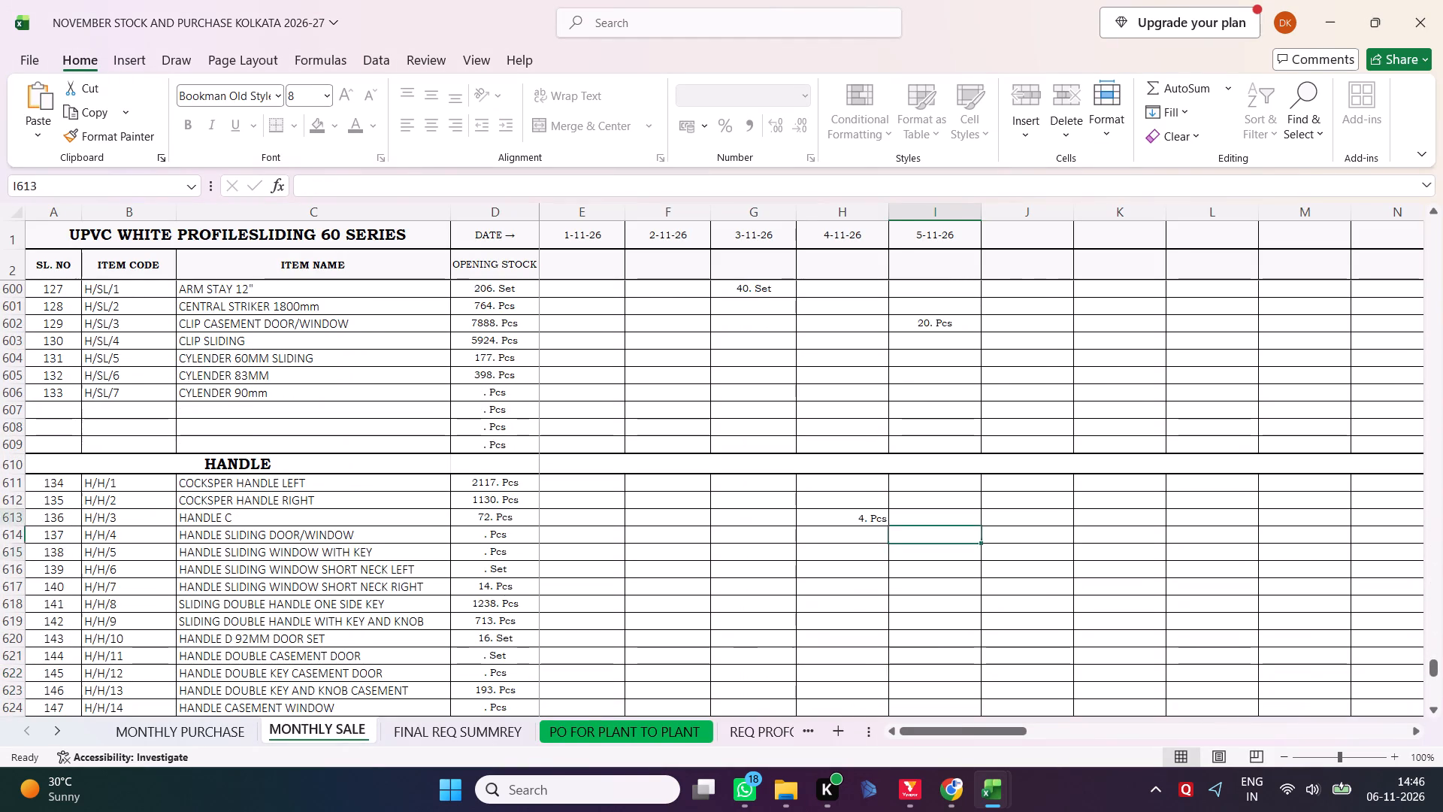
key(Up)
Enter 40 as the 5-11-26 sale of clip sliding H/SL/4, matching the godown summary's outwards.
key(alt+Tab)
key(alt+Tab)
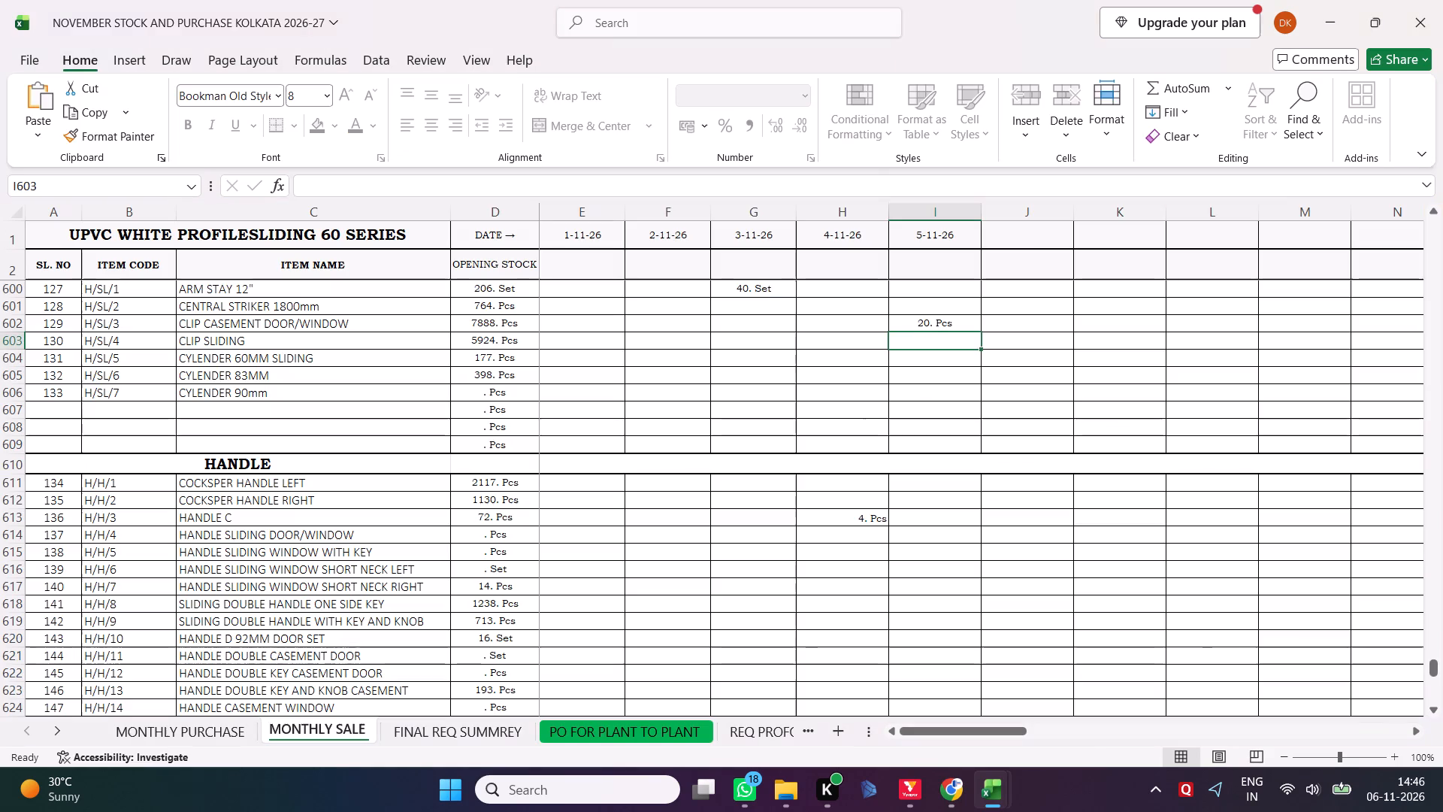
text(40)
key(Return)
Enter 20 as the 5-11-26 sale of espag sliding 800MM PRF PH/FEC/01, matching the Kolkata godown summary's outwards.
key(alt+Tab)
key(Down)
key(alt+Tab)
key(Up)
key(Up)
key(Up)
key(Up)
key(Up)
key(Up)
key(Up)
key(Up)
key(Up)
key(Up)
key(Up)
key(Up)
key(Up)
key(Up)
key(Up)
key(Up)
key(Up)
key(Up)
key(Up)
key(Up)
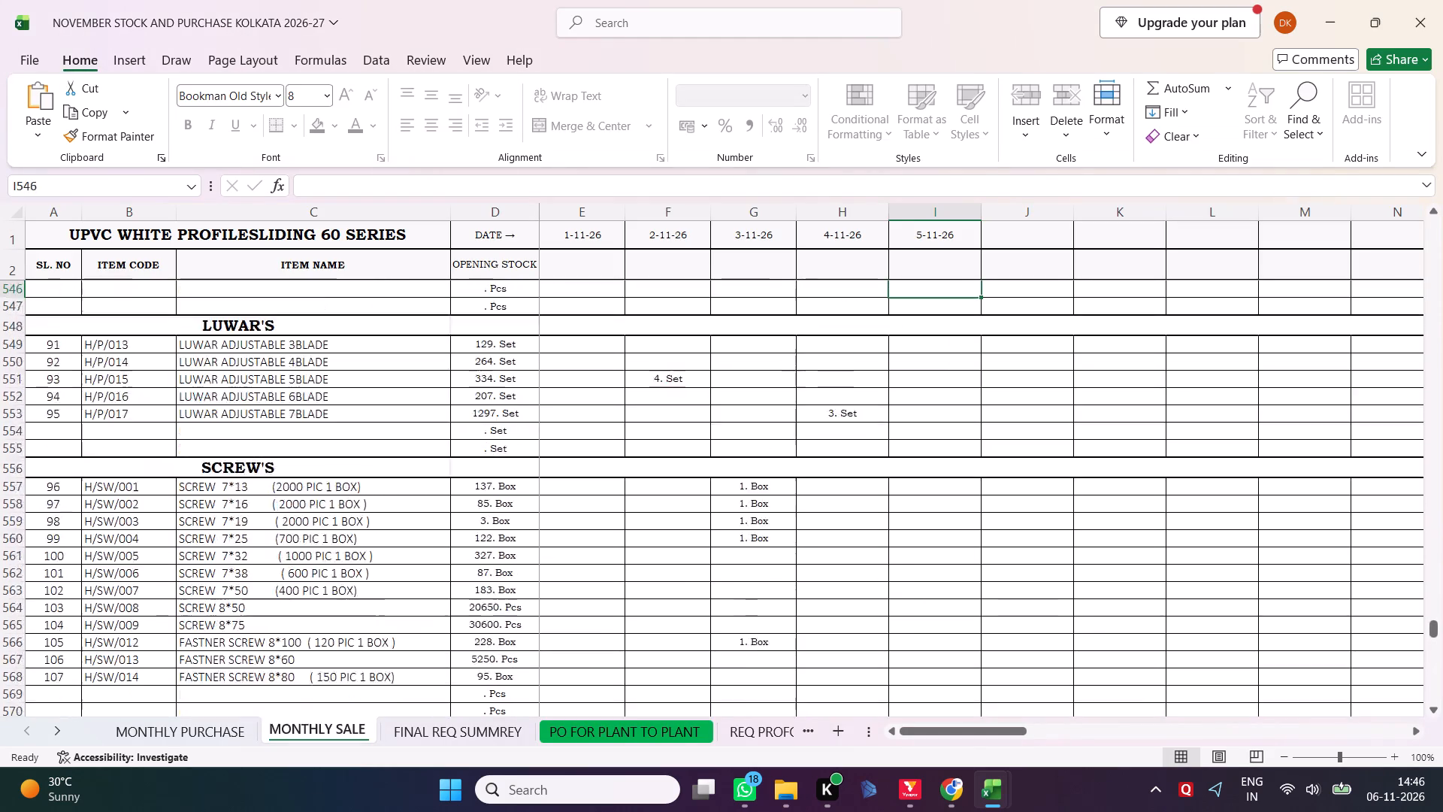
key(alt+Tab)
key(alt+Tab)
key(Up)
key(Up)
key(Up)
key(Up)
key(Up)
key(Up)
key(Up)
key(Up)
key(Up)
key(Up)
key(Up)
key(Up)
key(Up)
key(Up)
key(Up)
key(Up)
key(Up)
key(Up)
key(Up)
key(Up)
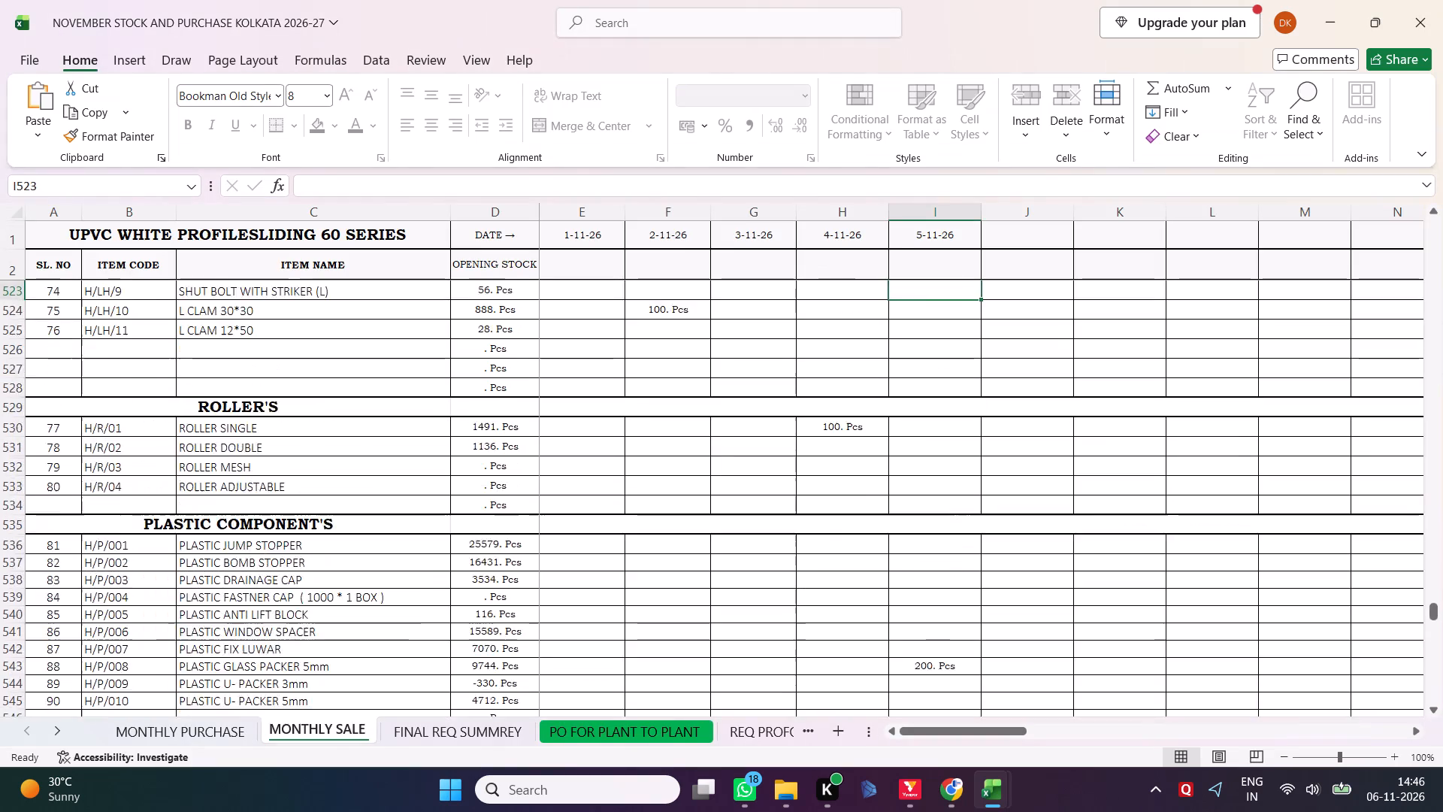
key(Up)
key(Up)
key(Up)
key(Up)
key(Up)
key(Up)
key(Up)
key(Up)
key(Up)
key(Up)
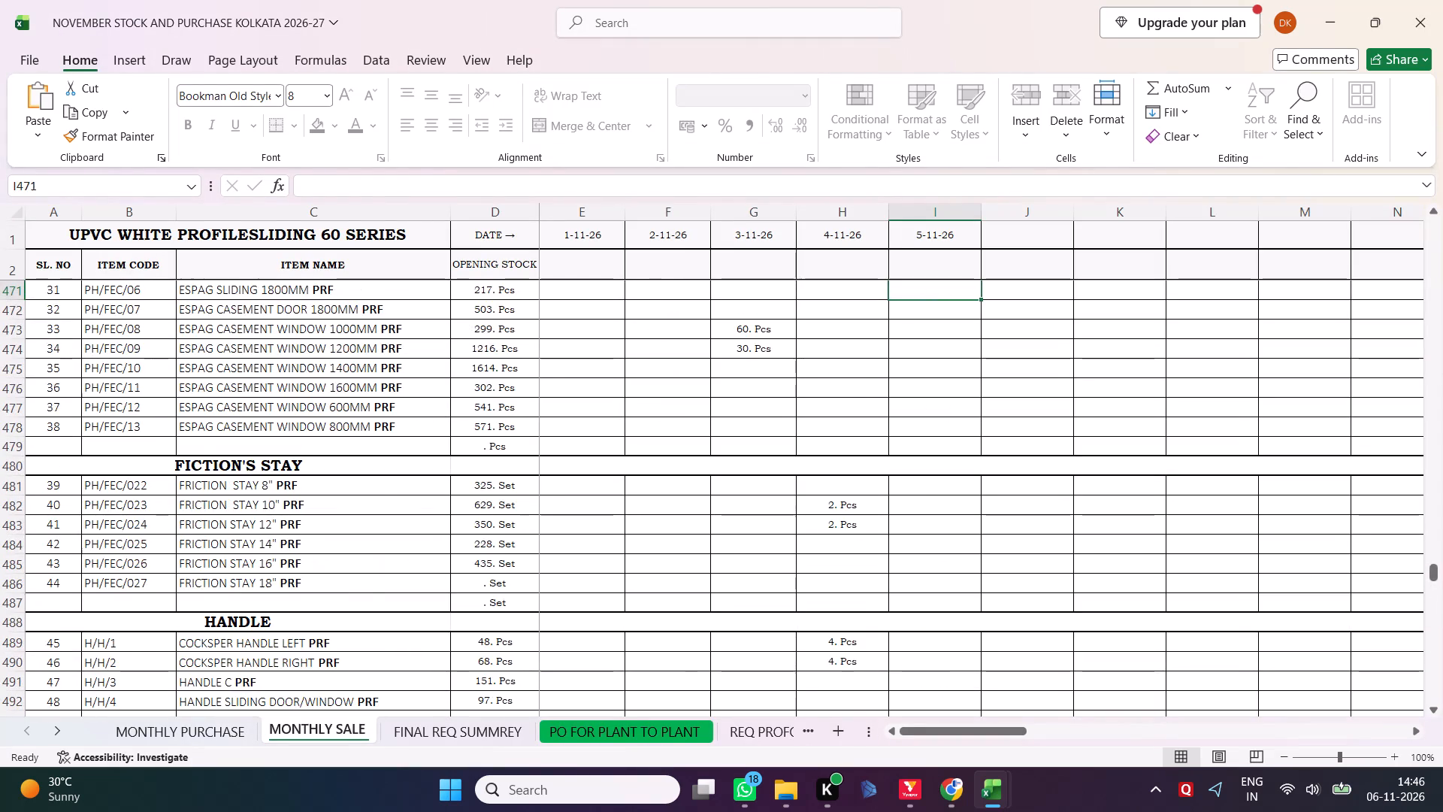
key(alt+Tab)
key(alt+Tab)
key(Down)
key(Down)
key(Down)
key(Down)
key(Down)
key(Down)
key(Down)
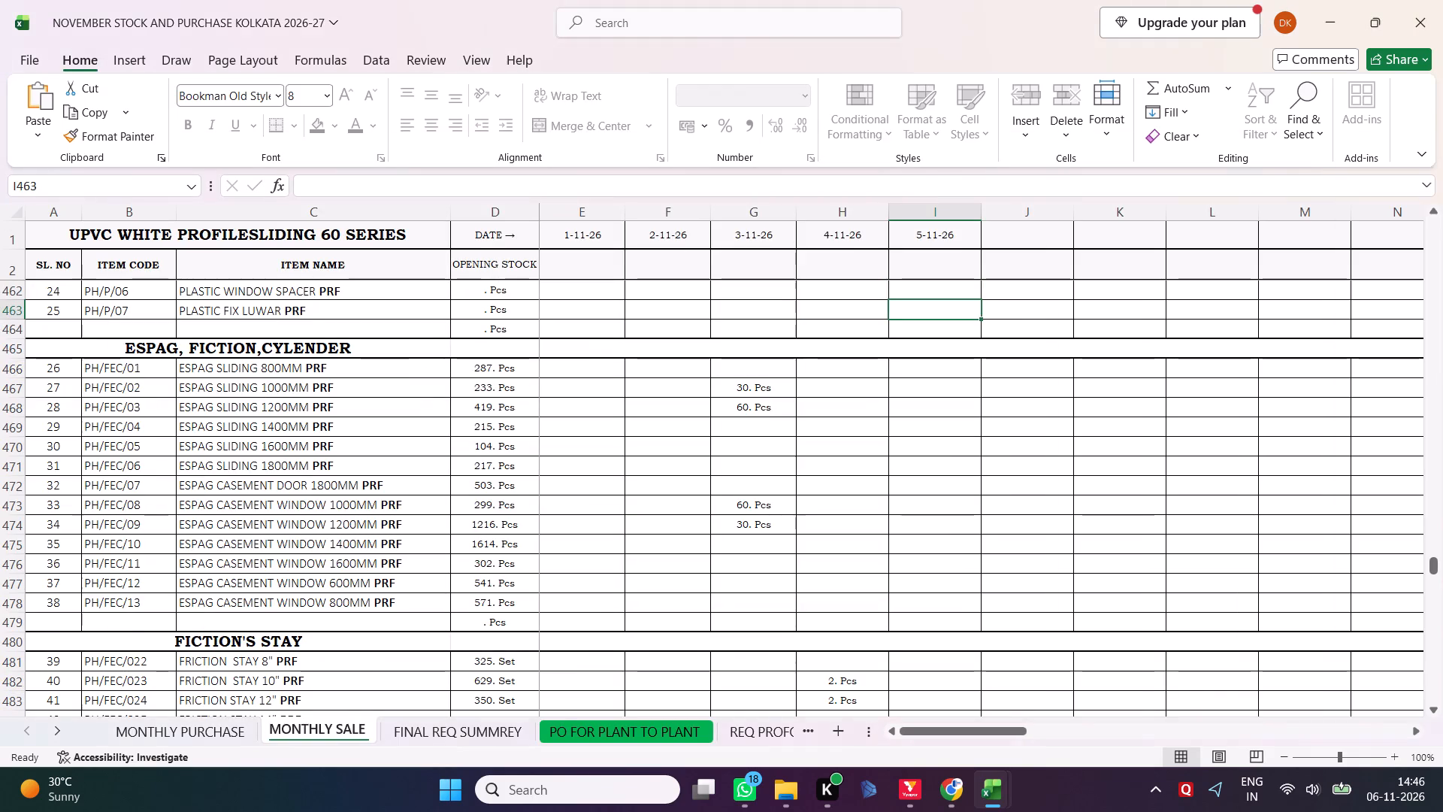
key(alt+Tab)
key(alt+Tab)
key(Up)
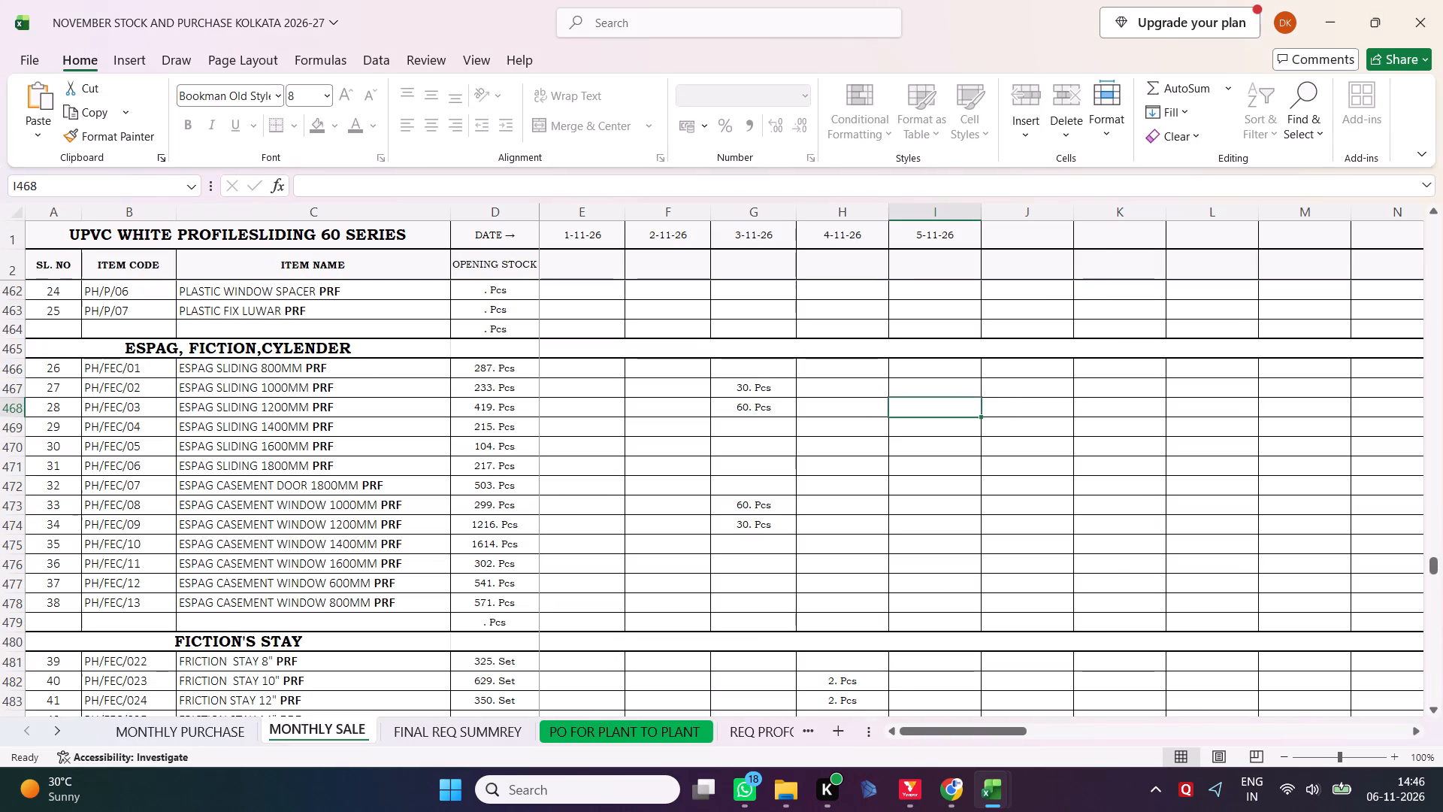
key(Up)
key(Up)
key(alt+Tab)
key(alt+Tab)
text(20)
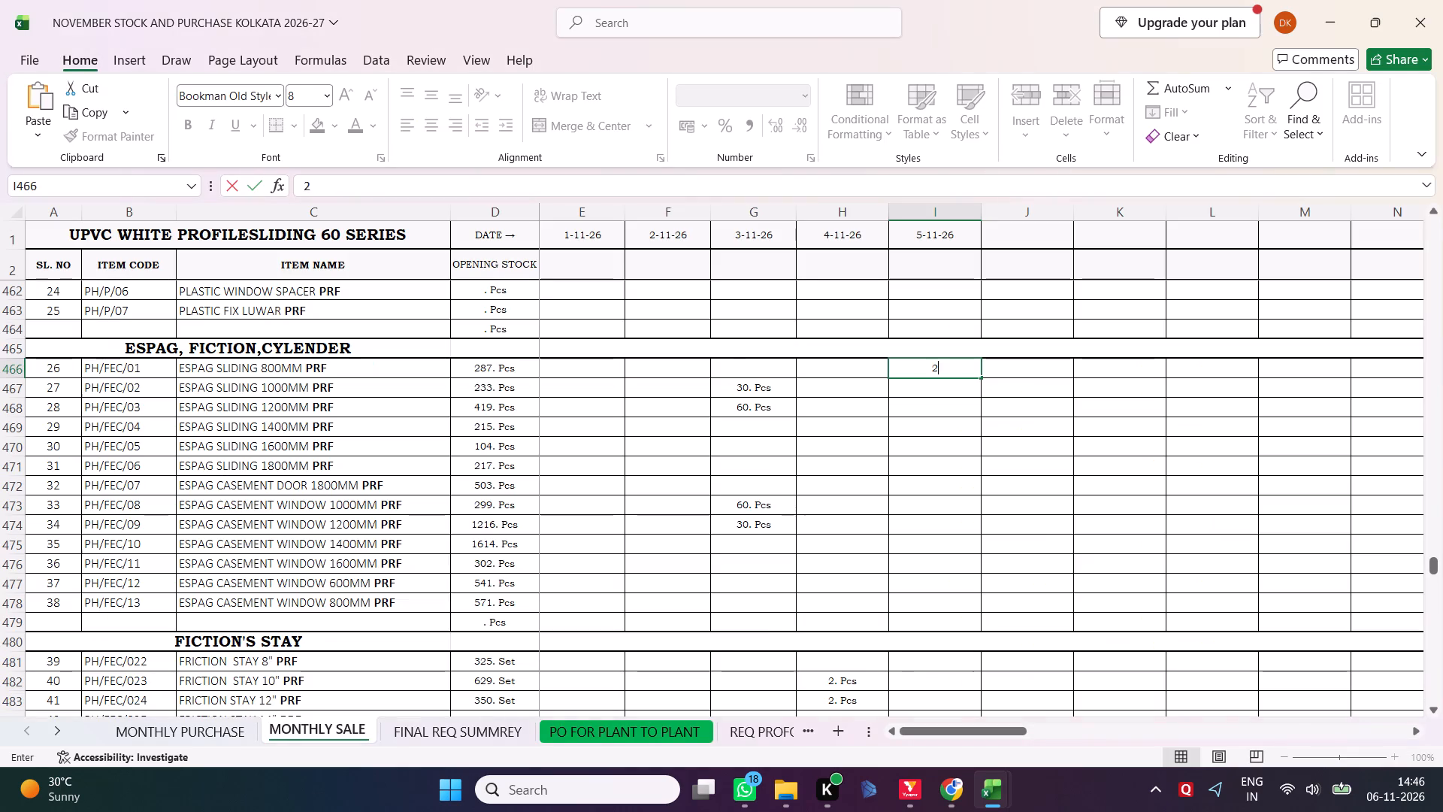
key(Return)
Enter 10 as the 5-11-26 sale of espag casement window 800MM PRF PH/FEC/13, matching the godown summary's outwards.
key(alt+Tab)
key(Down)
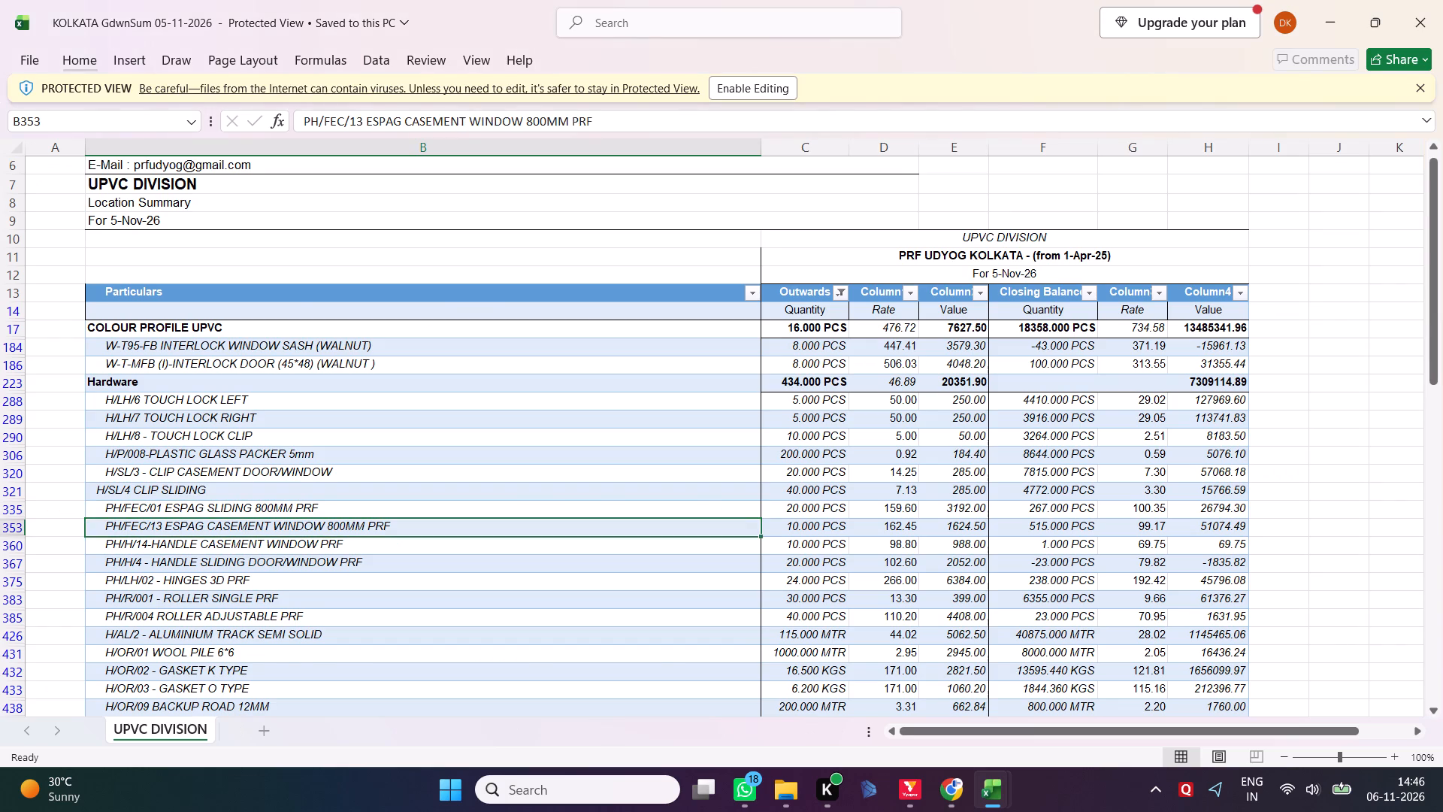
key(alt+Tab)
key(Down)
key(Down)
key(Down)
key(Down)
key(Down)
key(Down)
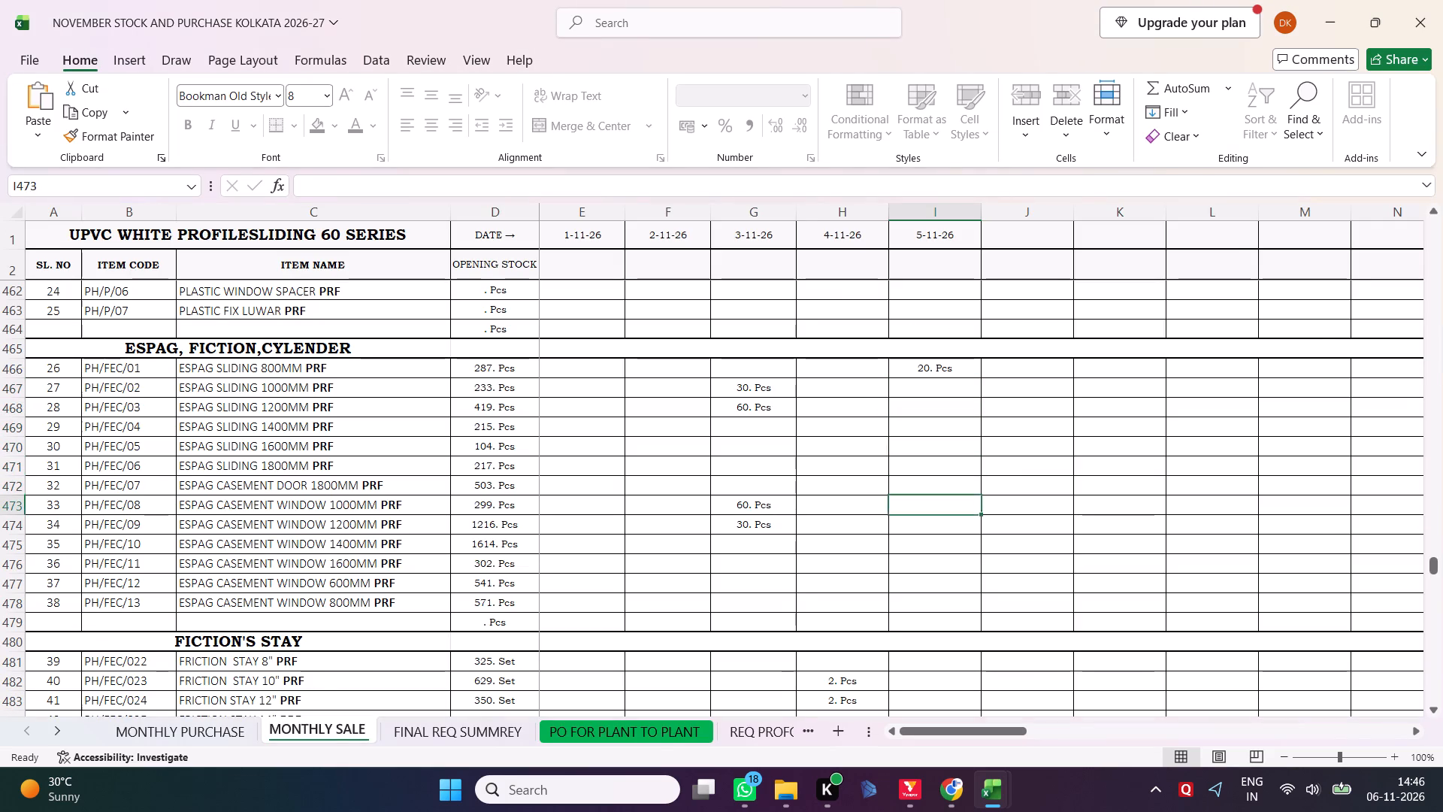
key(Down)
key(alt+Tab)
key(alt+Tab)
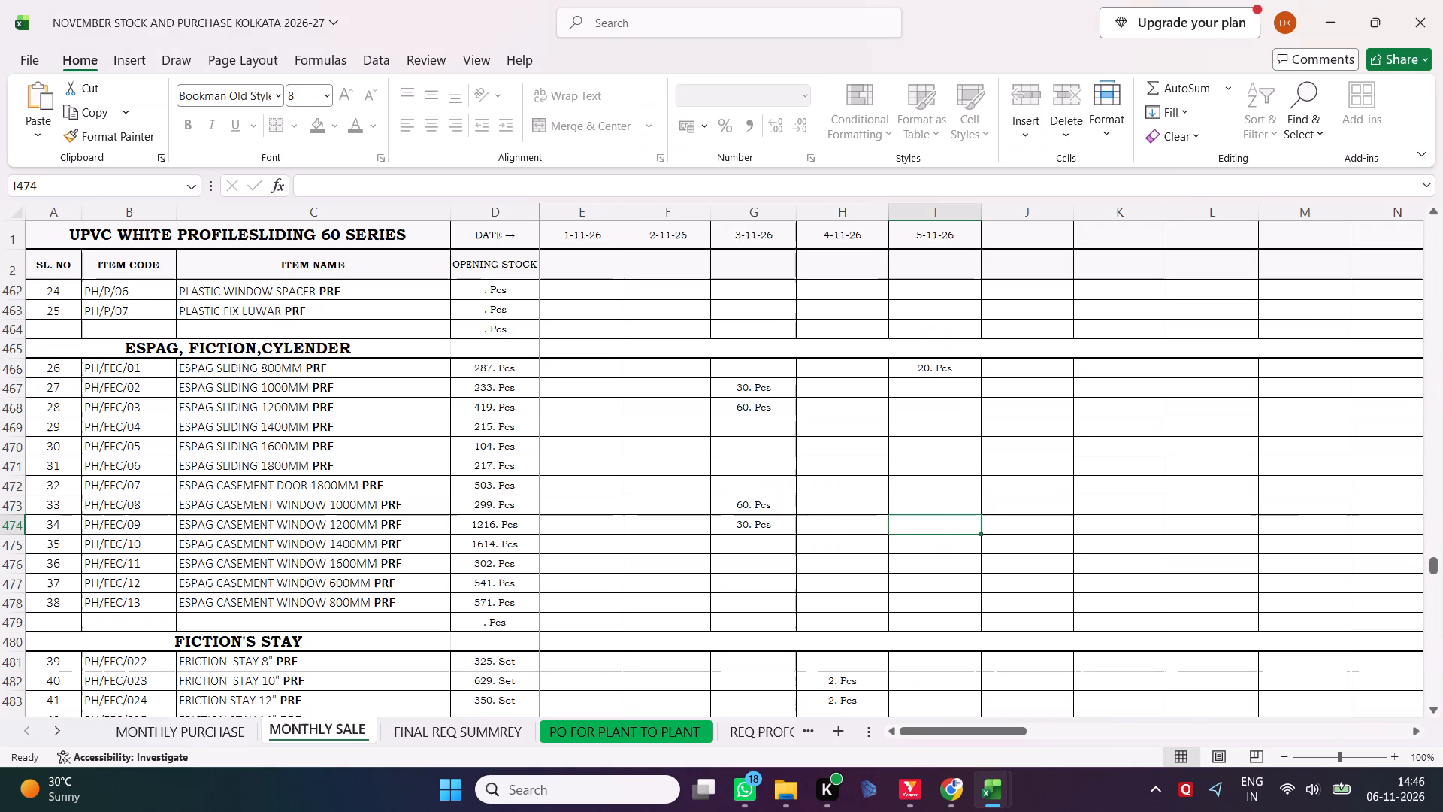
key(Down)
key(Down)
key(Down)
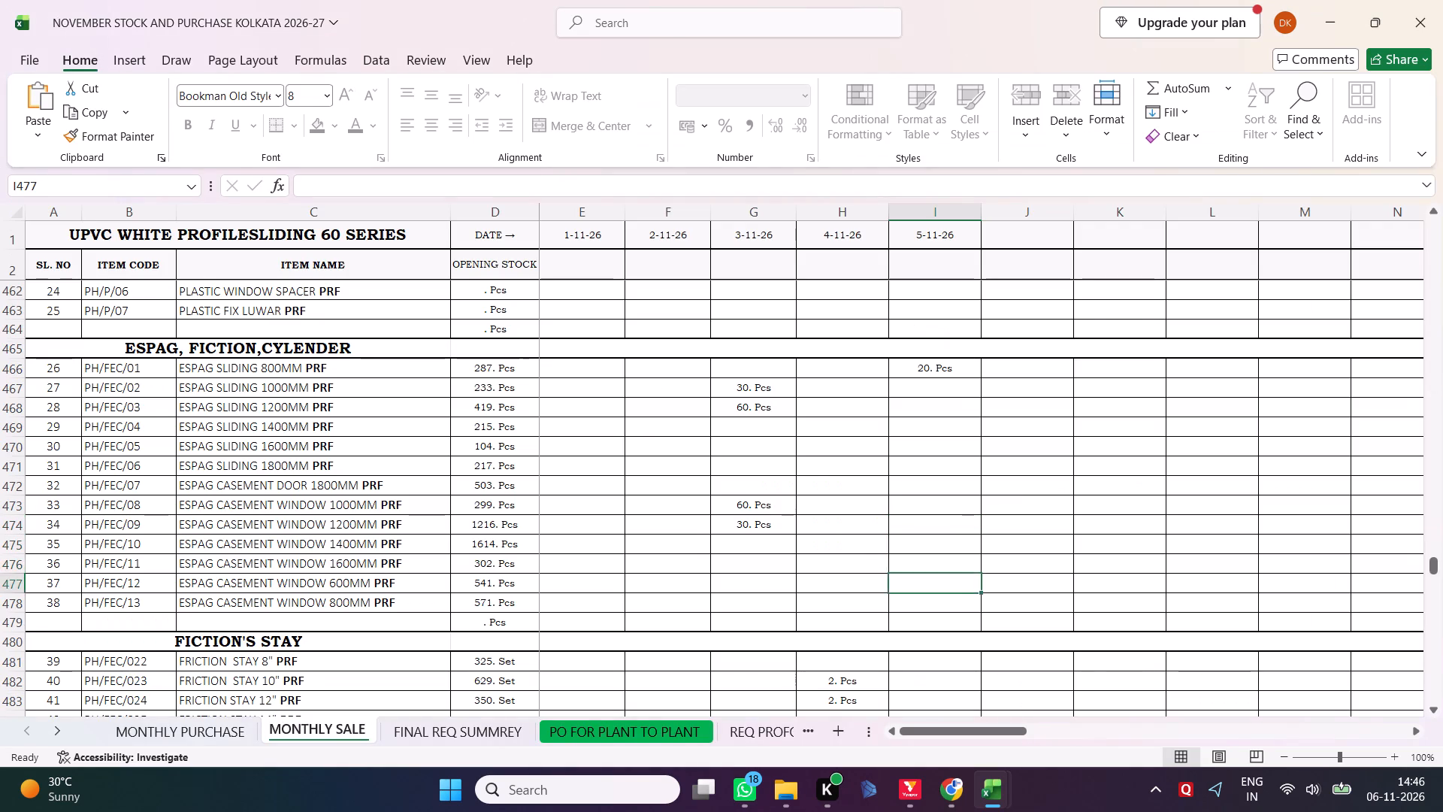
key(Down)
key(alt+Tab)
key(alt+Tab)
text(10)
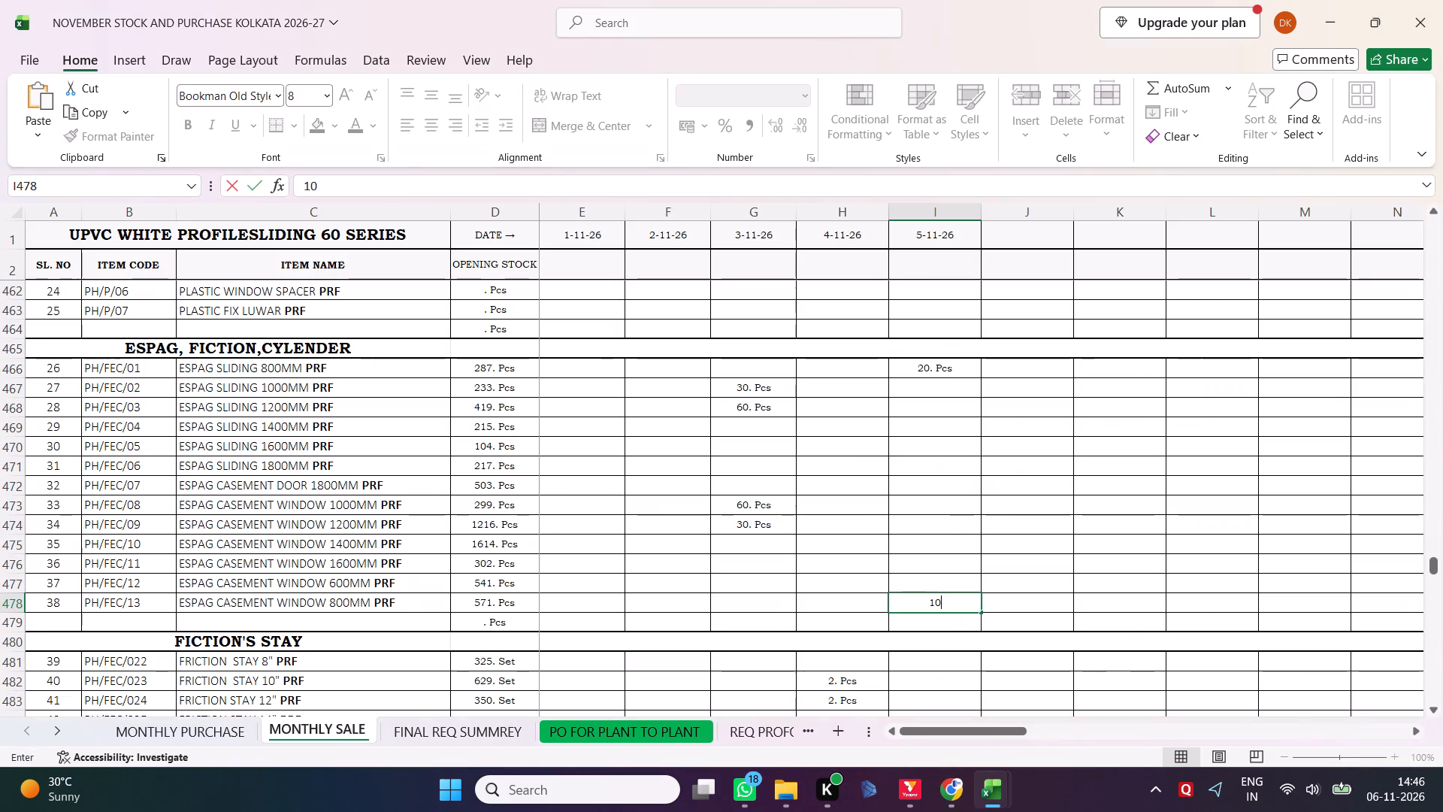
key(Return)
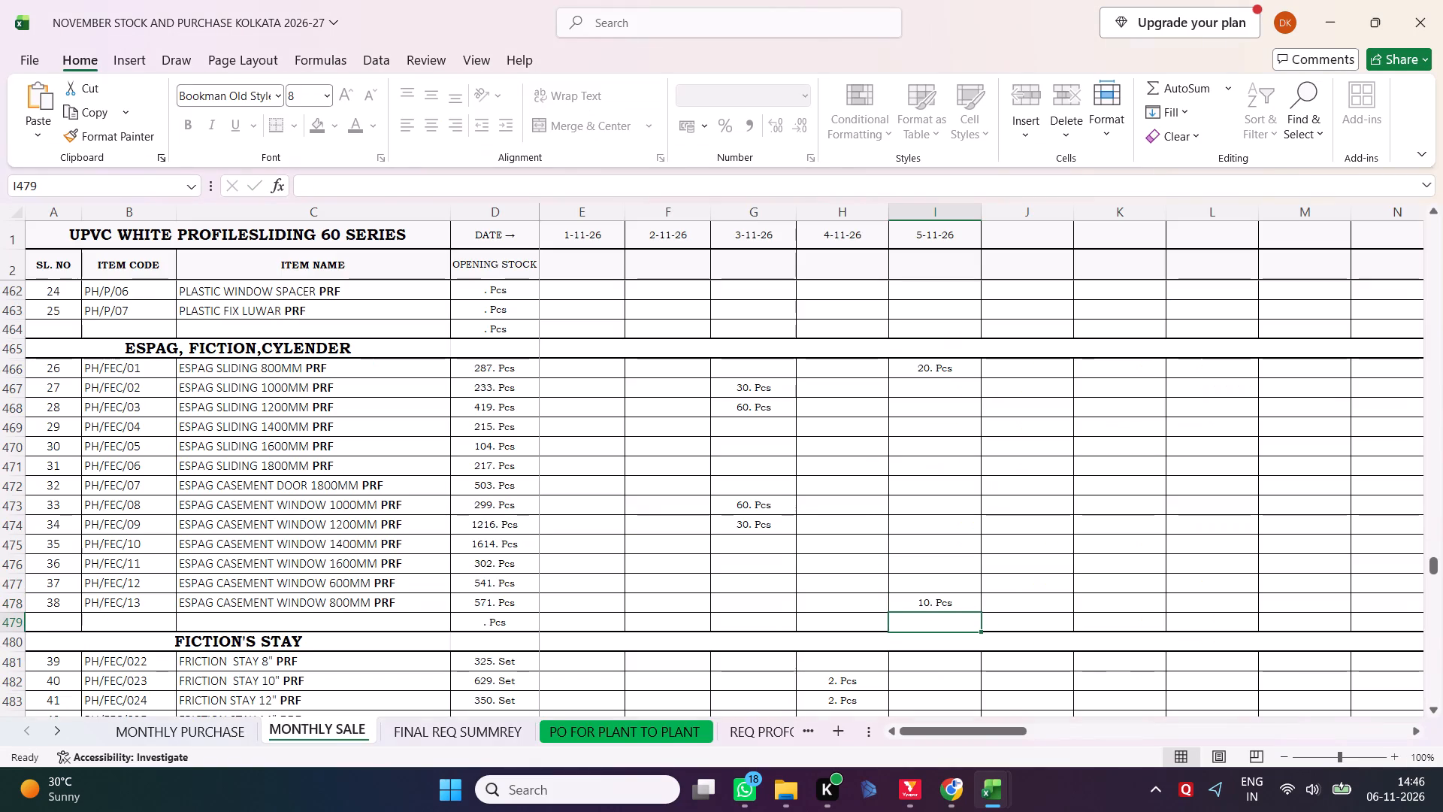
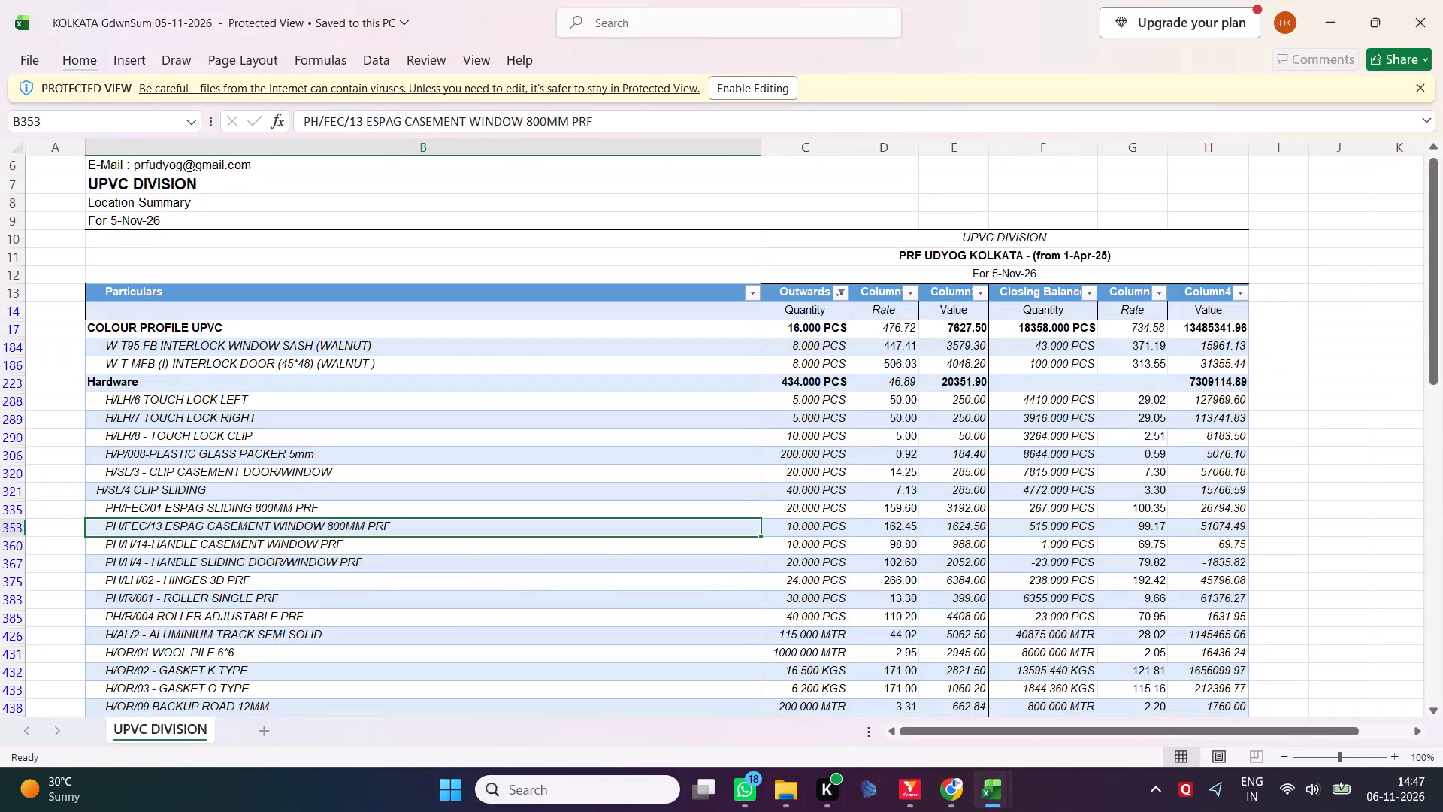
Enter 10 as the 5-11-26 sale of handle casement window PRF H/H/14, matching the Kolkata godown summary's outwards.
key(Down)
key(alt+Tab)
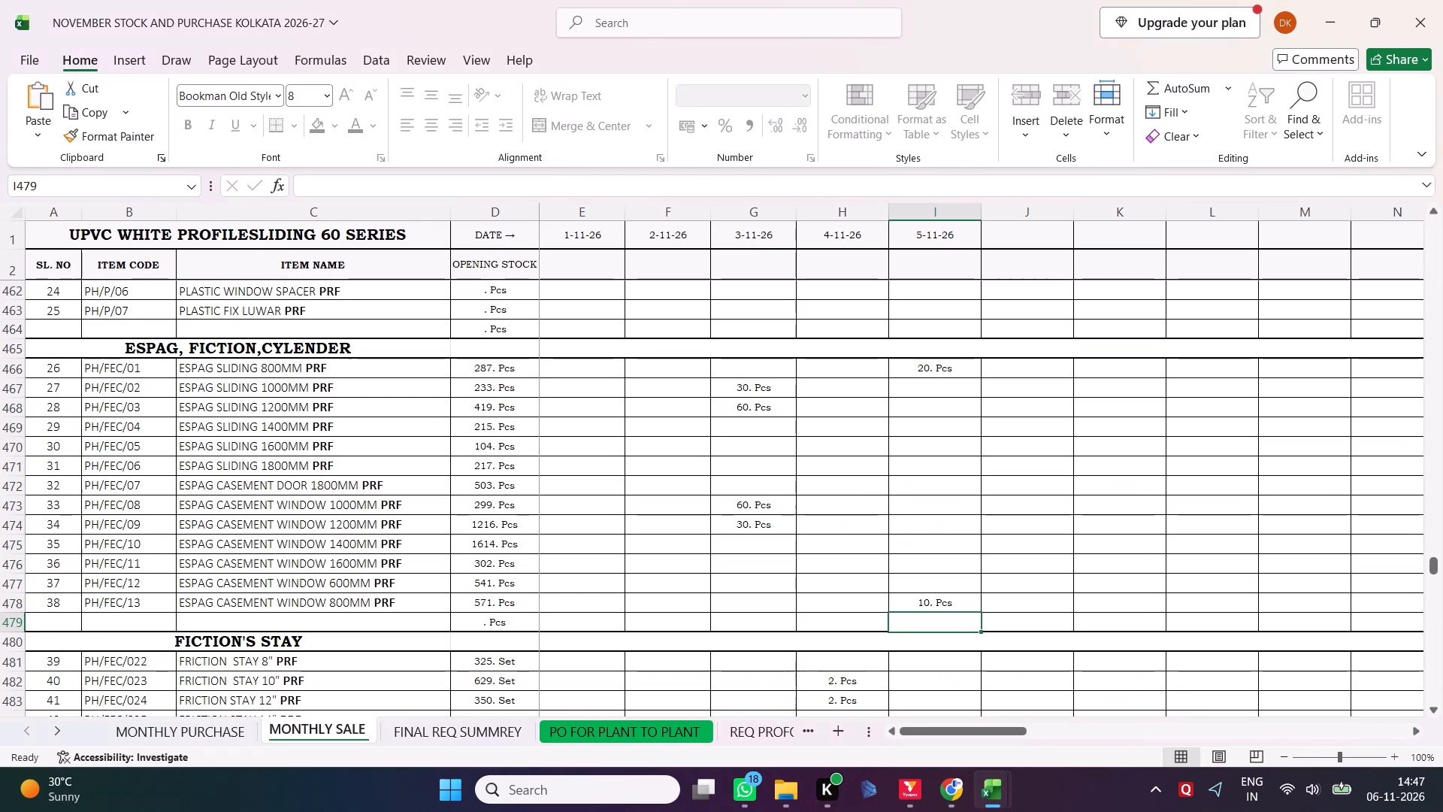
key(alt+Tab)
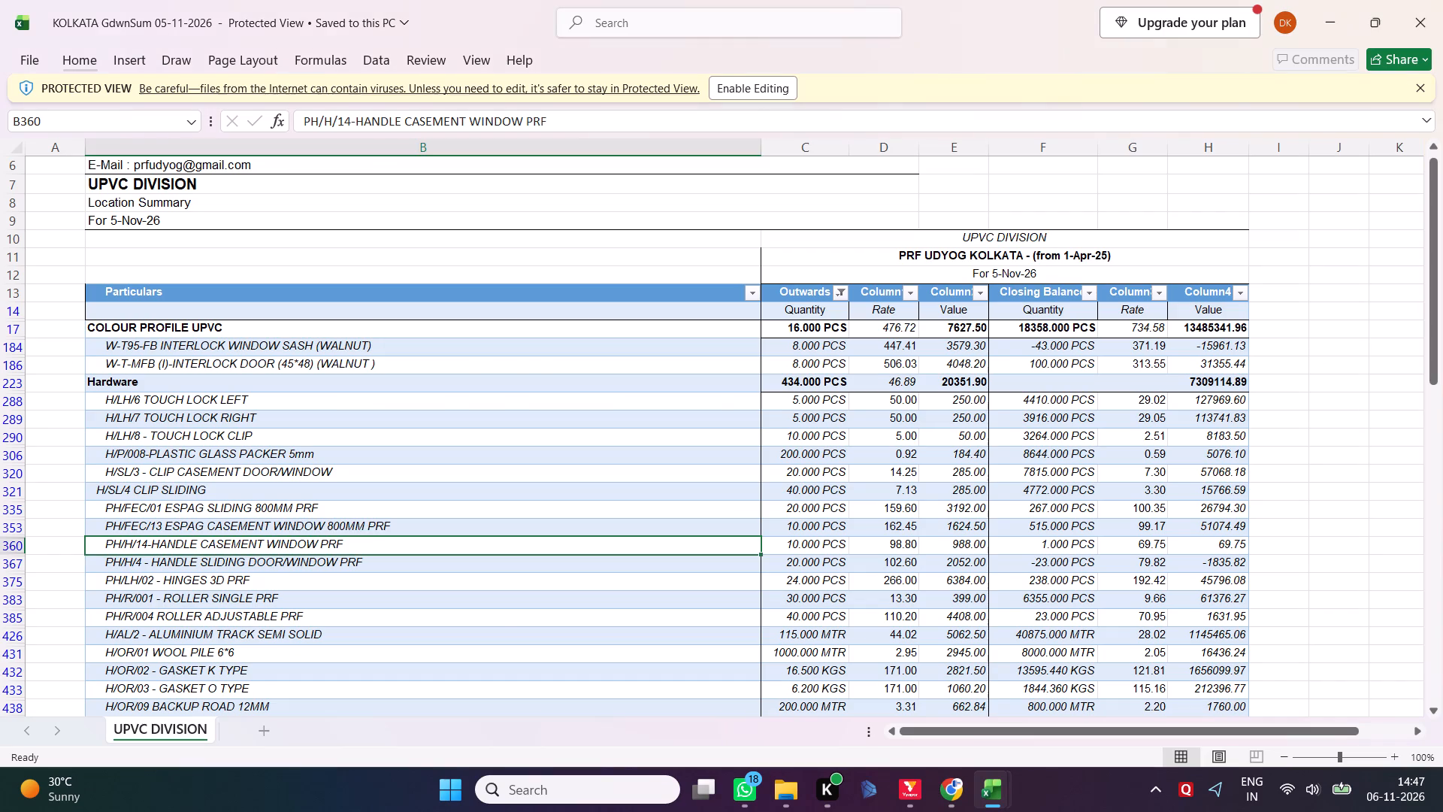
key(alt+Tab)
key(Down)
key(Down)
key(Down)
key(Down)
key(Down)
key(Down)
key(Down)
key(Down)
key(Down)
key(Down)
key(Down)
key(Down)
key(Down)
key(Down)
key(Down)
key(Down)
key(Down)
key(Down)
key(Down)
key(Down)
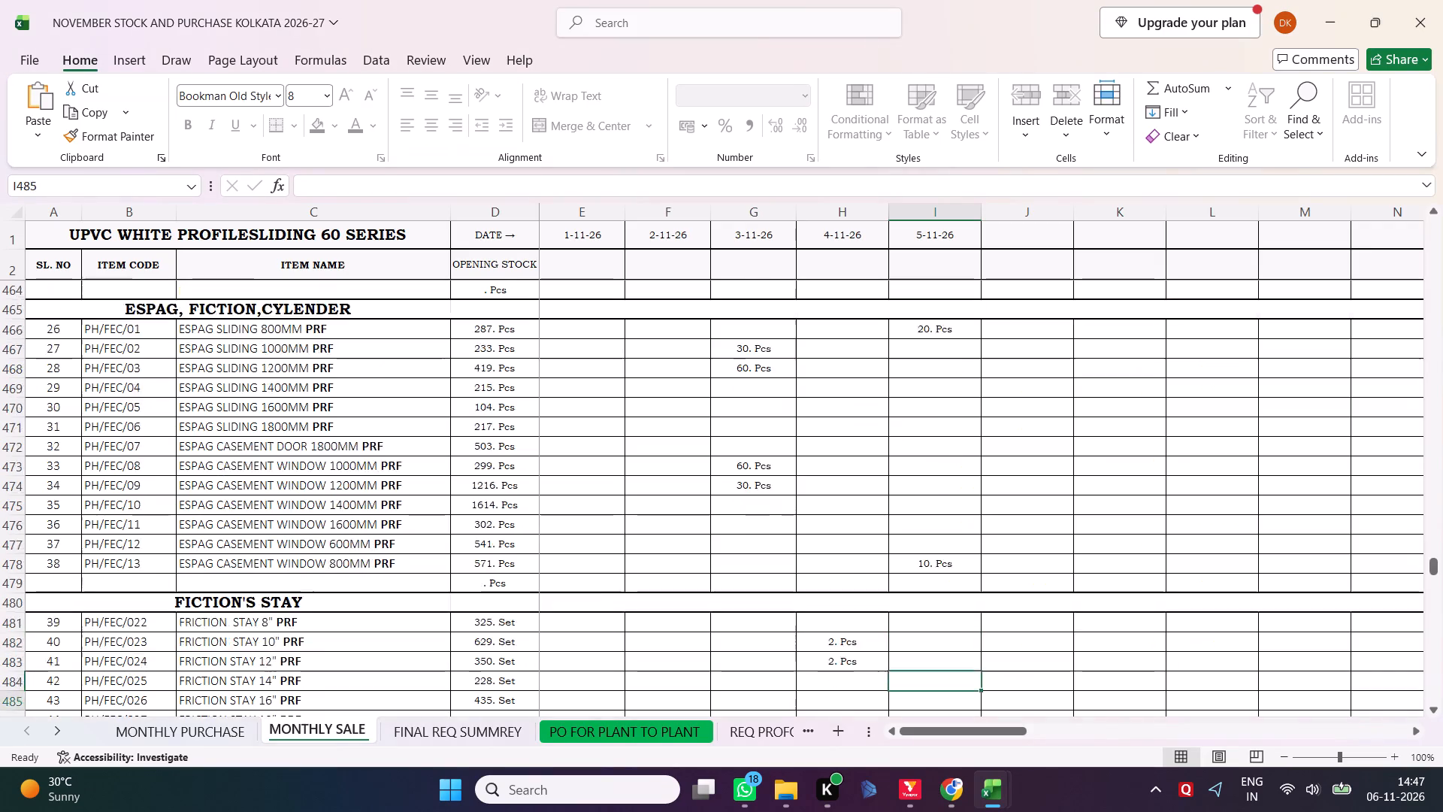
key(Up)
key(Up)
key(Up)
key(Up)
key(Up)
key(Up)
key(Up)
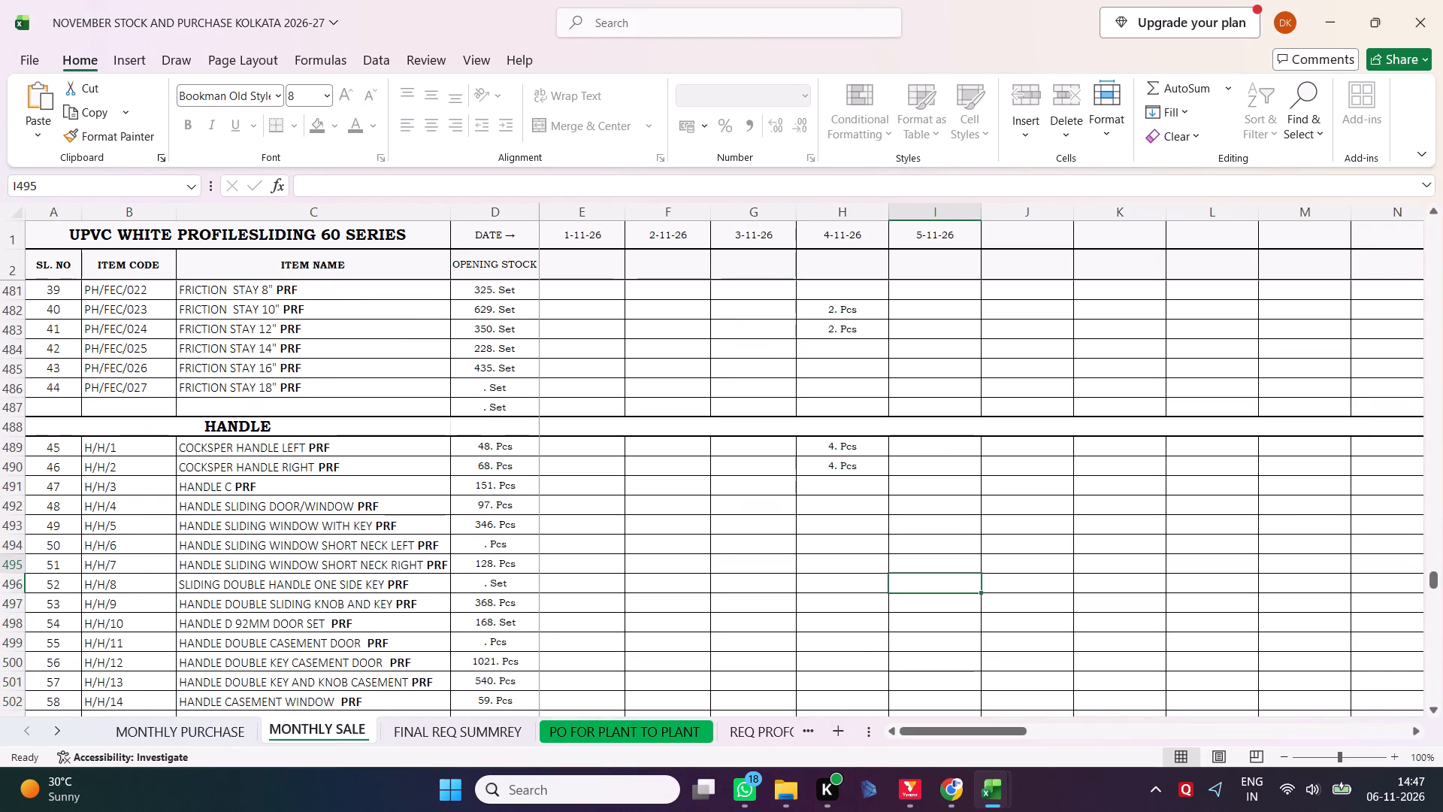
key(Up)
key(Down)
key(Down)
key(Down)
key(Down)
key(Down)
key(Down)
key(Down)
key(Down)
key(Down)
key(Down)
key(Down)
key(Down)
key(Down)
key(Down)
key(Down)
key(Down)
key(Down)
key(Down)
key(Down)
key(Up)
key(Up)
key(Up)
key(Up)
key(Up)
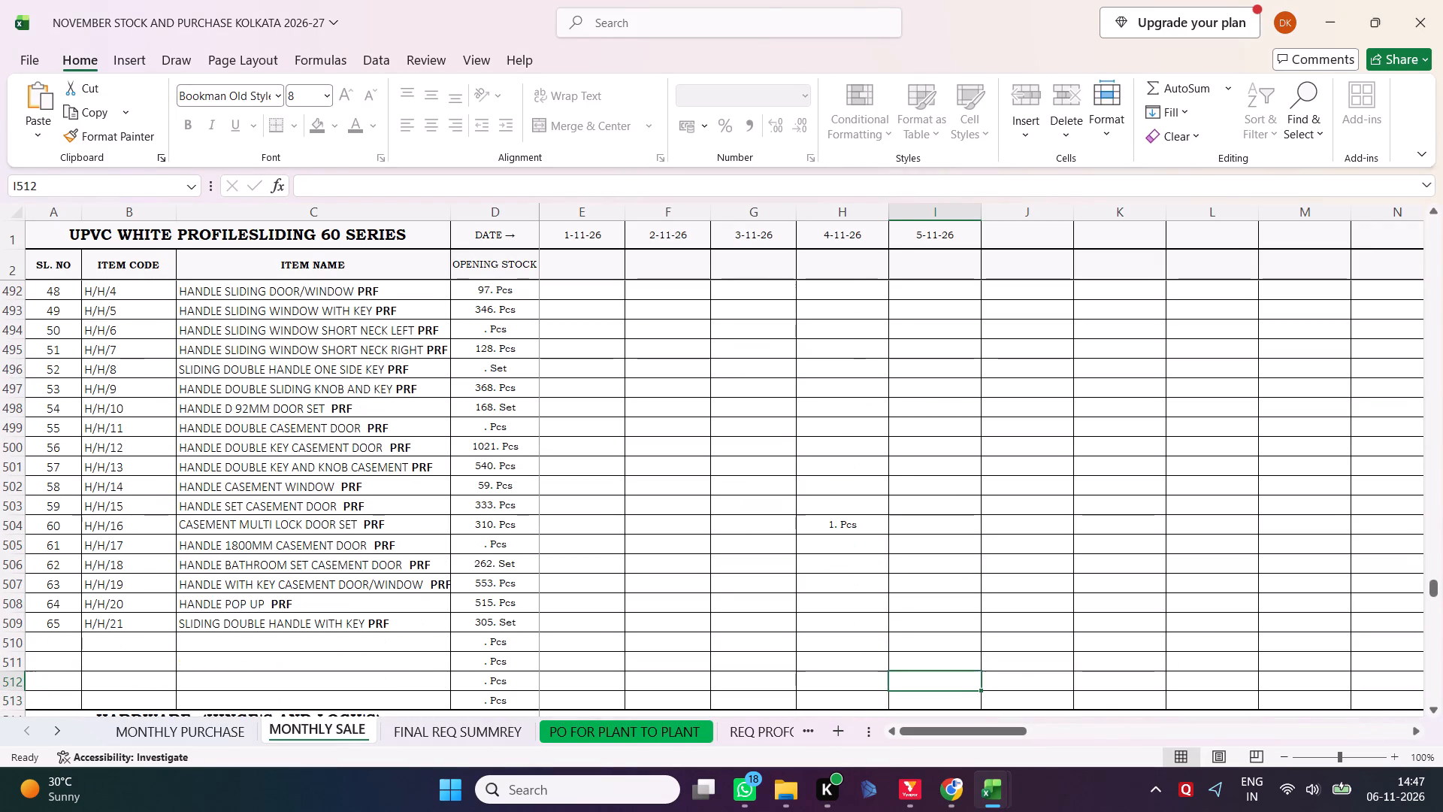
key(Up)
key(Up)
key(Up)
key(Up)
key(Up)
key(Up)
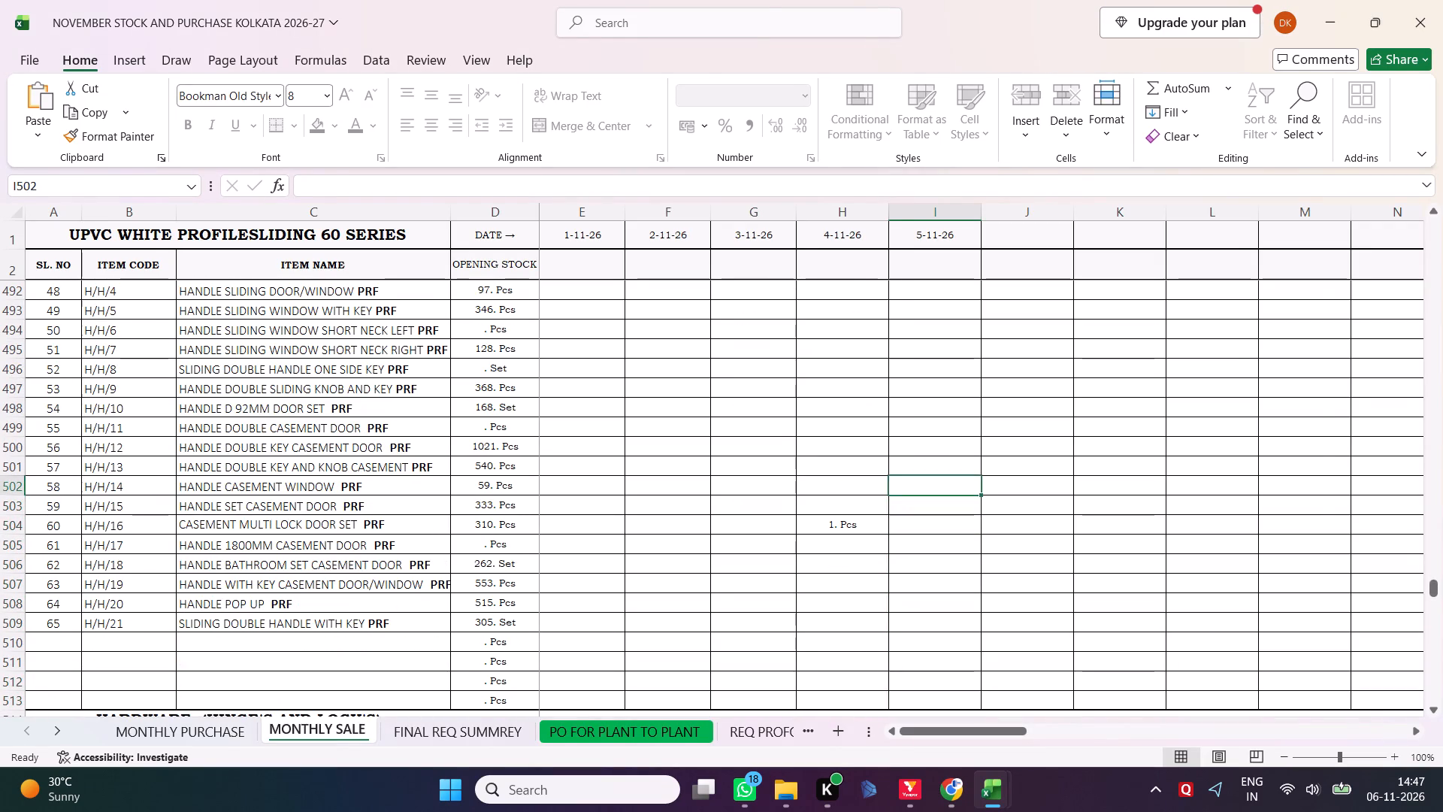
key(alt+Tab)
key(alt+Tab)
text(10)
key(Return)
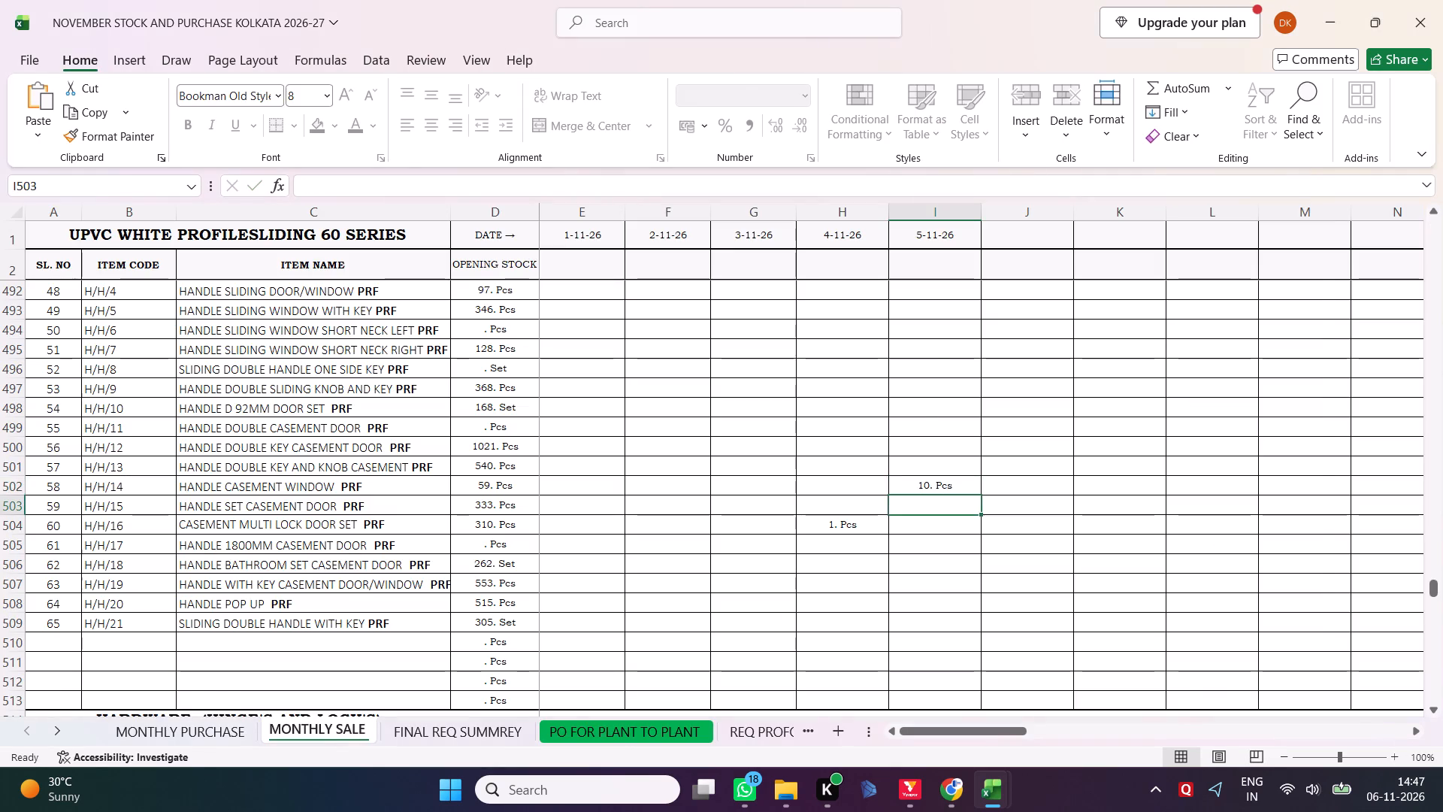
Enter 20 as the 5-11-26 sale of handle sliding door/window PRF H/H/4, matching the godown summary's outwards.
key(alt+Tab)
key(Down)
key(alt+Tab)
key(Up)
key(Up)
key(Up)
key(Up)
key(Up)
key(Up)
key(Up)
key(Up)
key(Up)
key(Up)
key(Up)
key(Up)
key(Up)
key(Up)
key(Up)
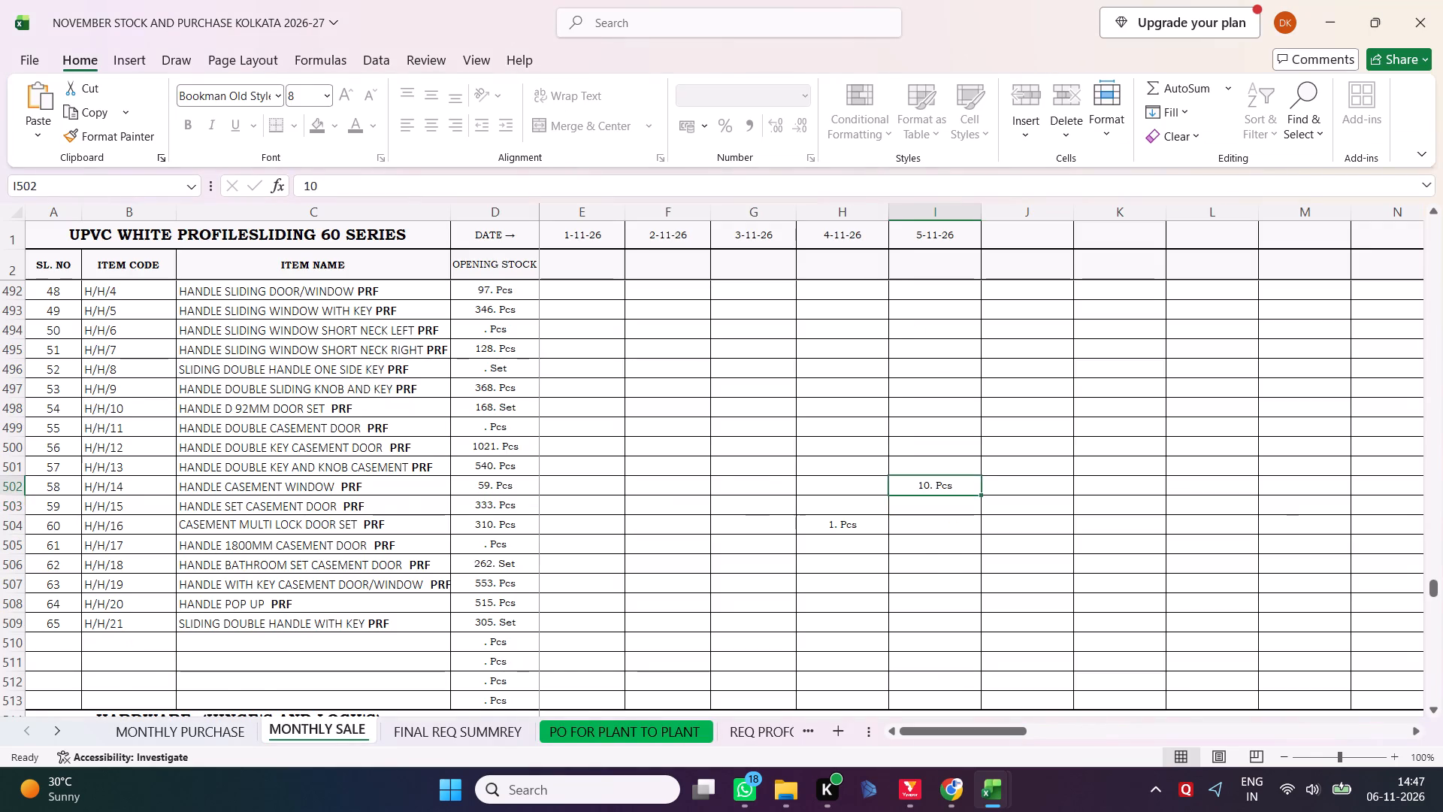
key(Down)
key(Down)
key(Down)
key(Down)
key(Down)
key(Up)
key(alt+Tab)
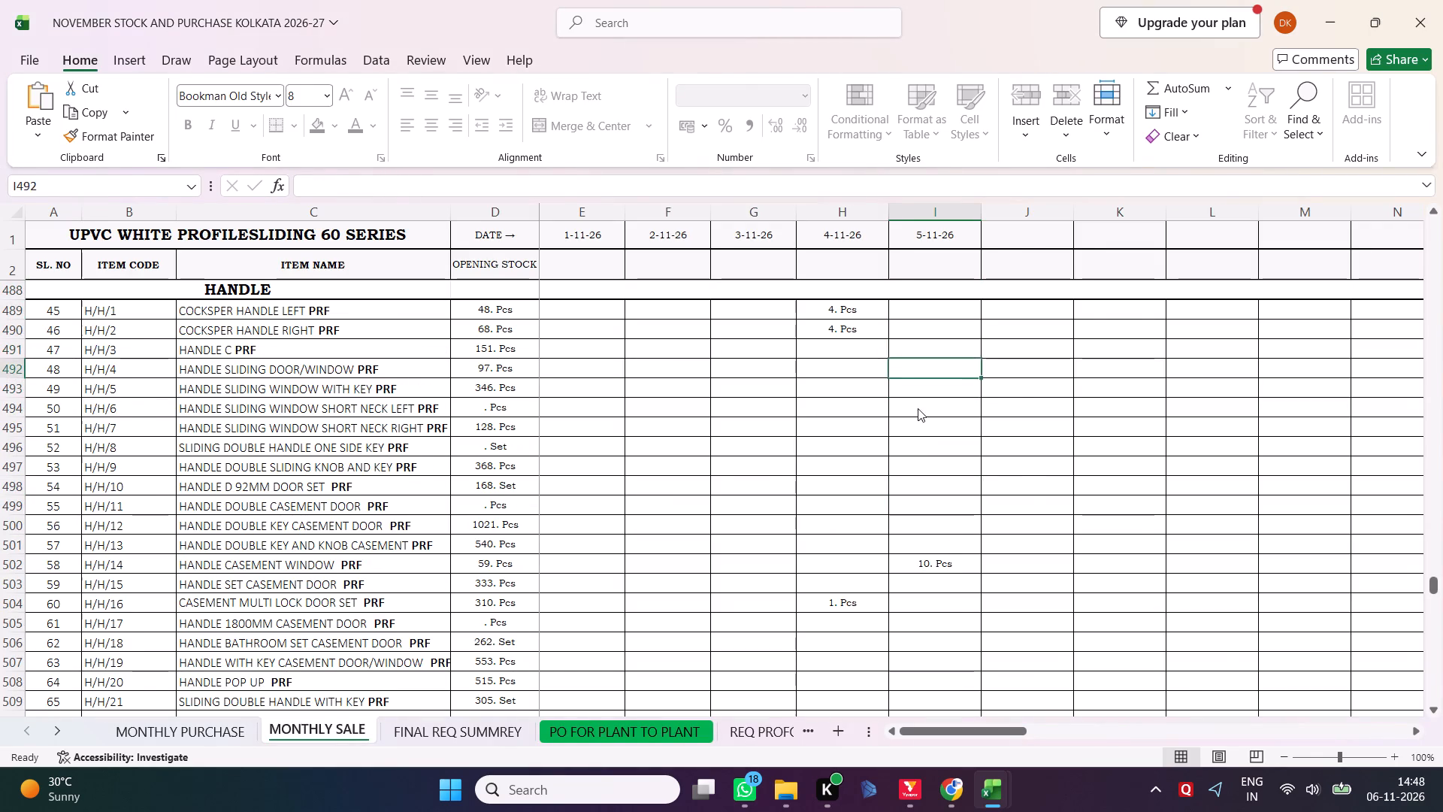
key(alt+Tab)
text(20)
key(Return)
Enter 24 as the 5-11-26 sale of hinges 3D PRF PH/LH/02, matching the Kolkata godown summary's outwards.
key(alt+Tab)
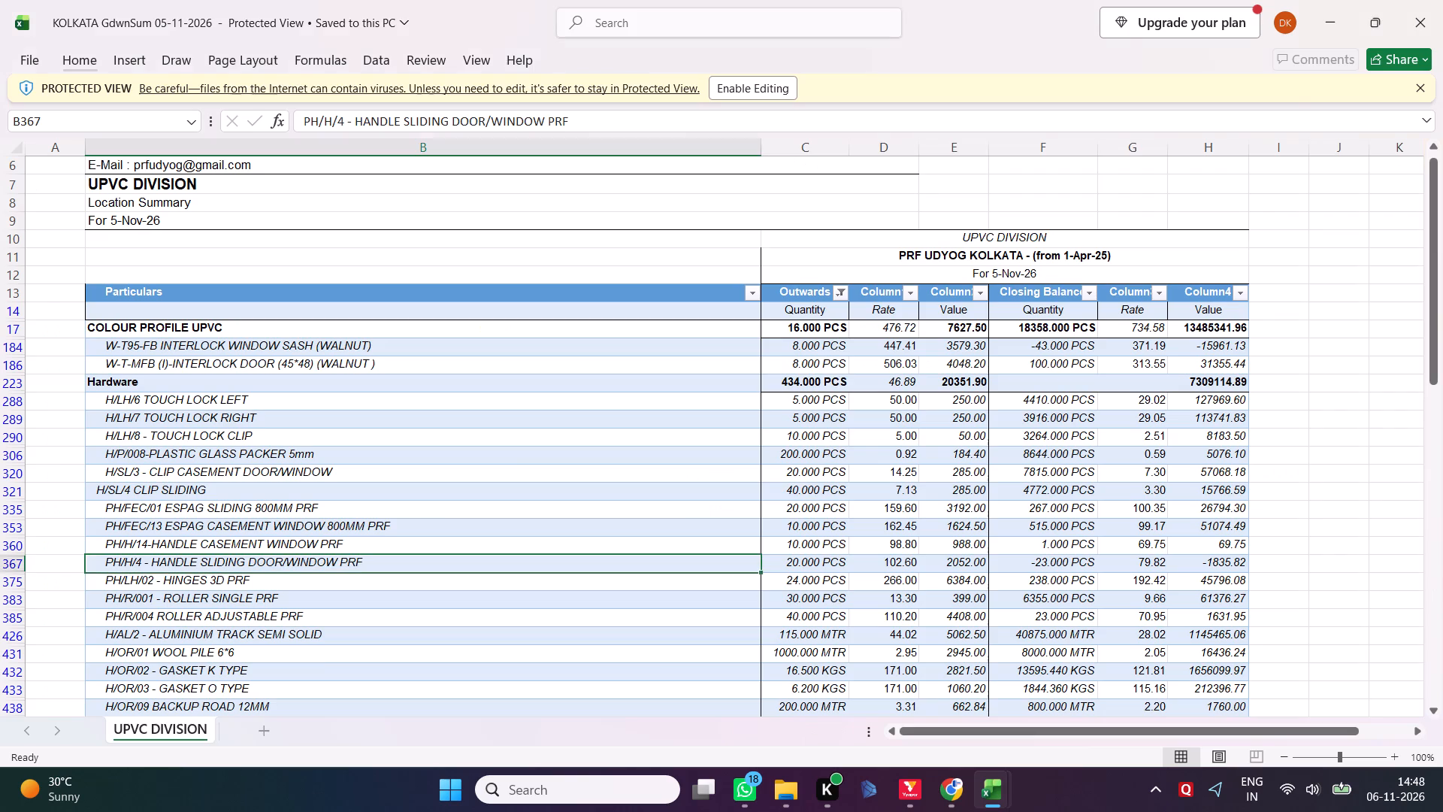
key(Down)
key(alt+Tab)
key(Up)
key(Up)
key(Up)
key(Up)
key(Up)
key(Up)
key(Up)
key(Up)
key(Up)
key(Up)
key(Up)
key(Up)
key(Up)
key(Up)
key(Up)
key(Up)
key(Up)
key(Up)
key(Up)
key(Up)
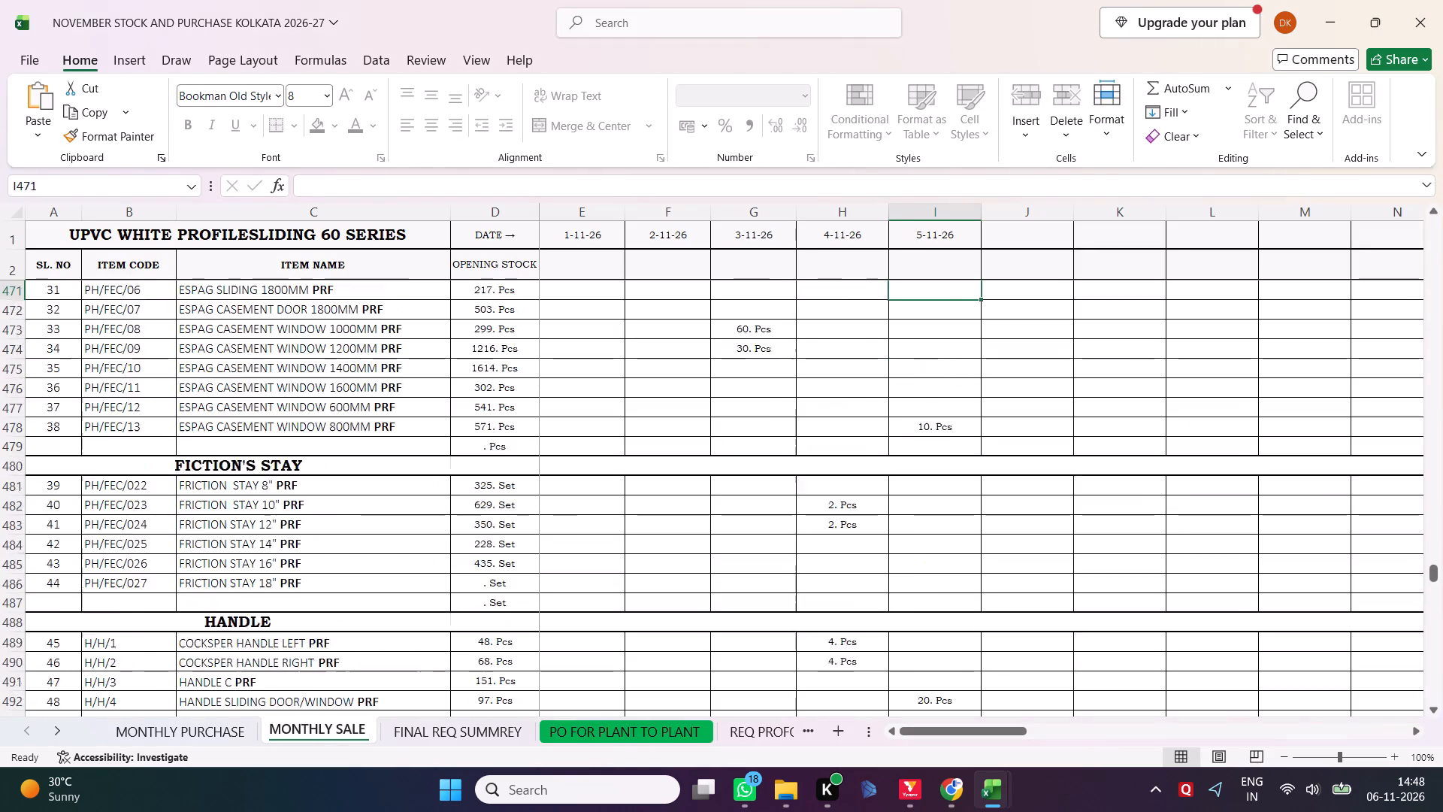
key(Down)
key(Down)
key(Down)
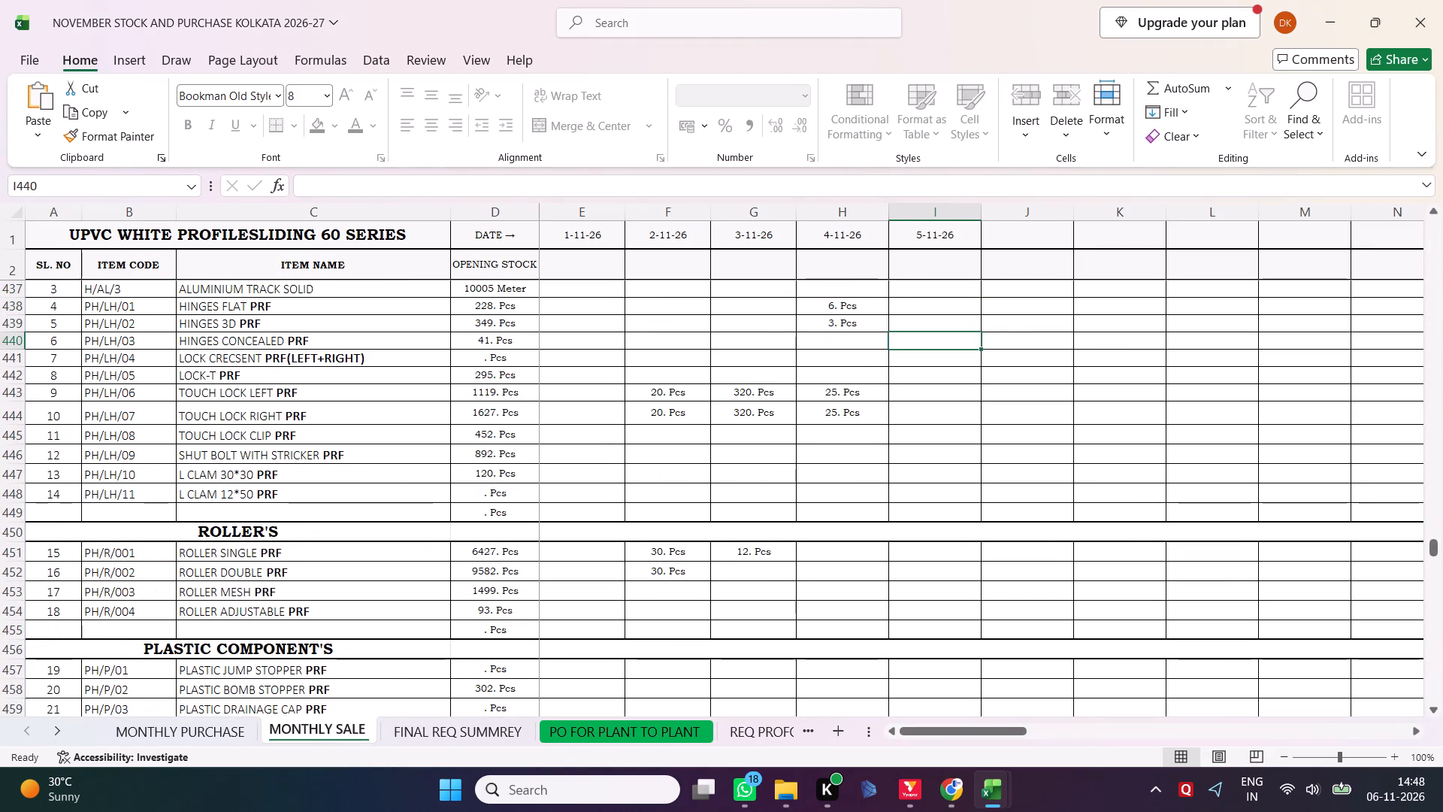
key(alt+Tab)
key(alt+Tab)
key(Up)
key(alt+Tab)
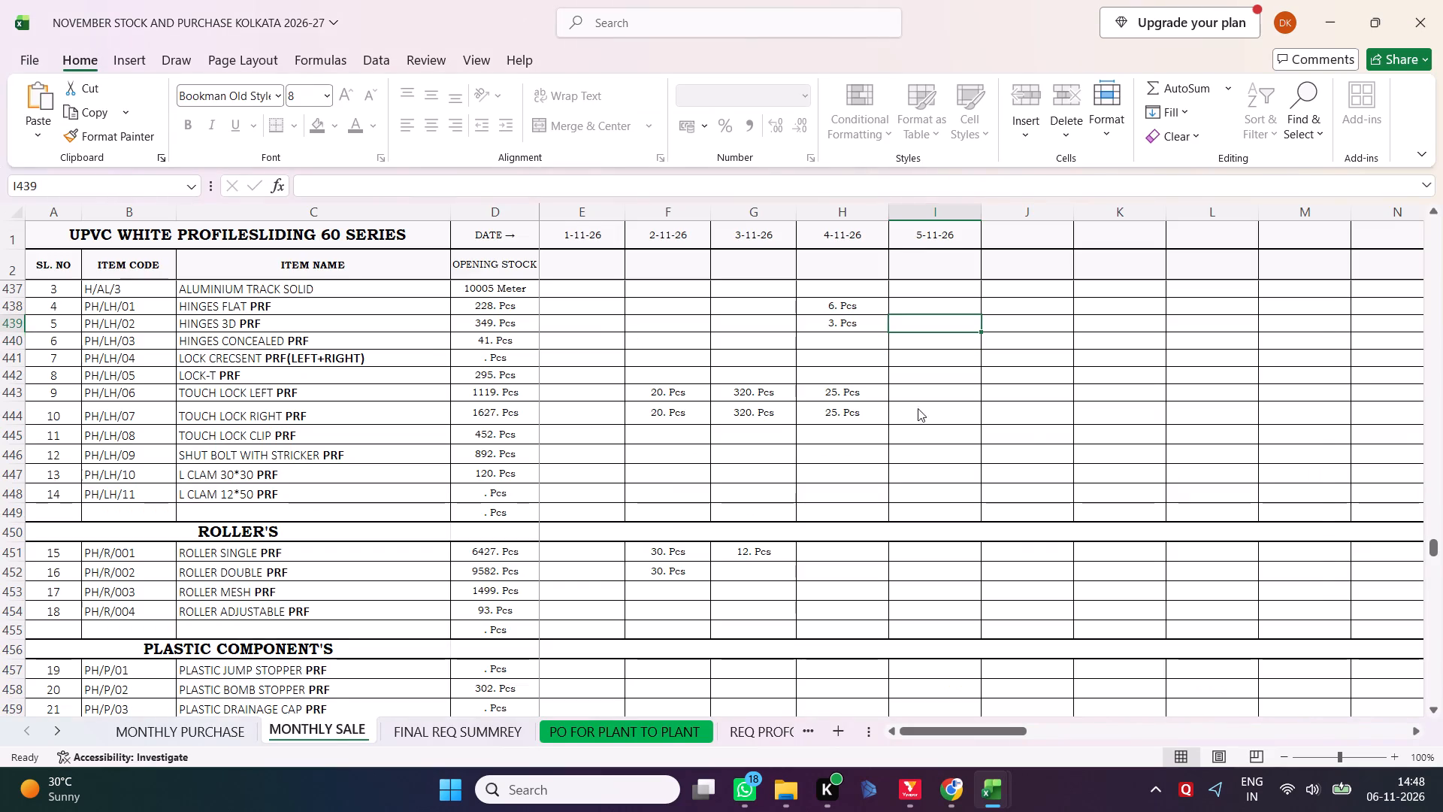
key(alt+Tab)
key(alt+Tab)
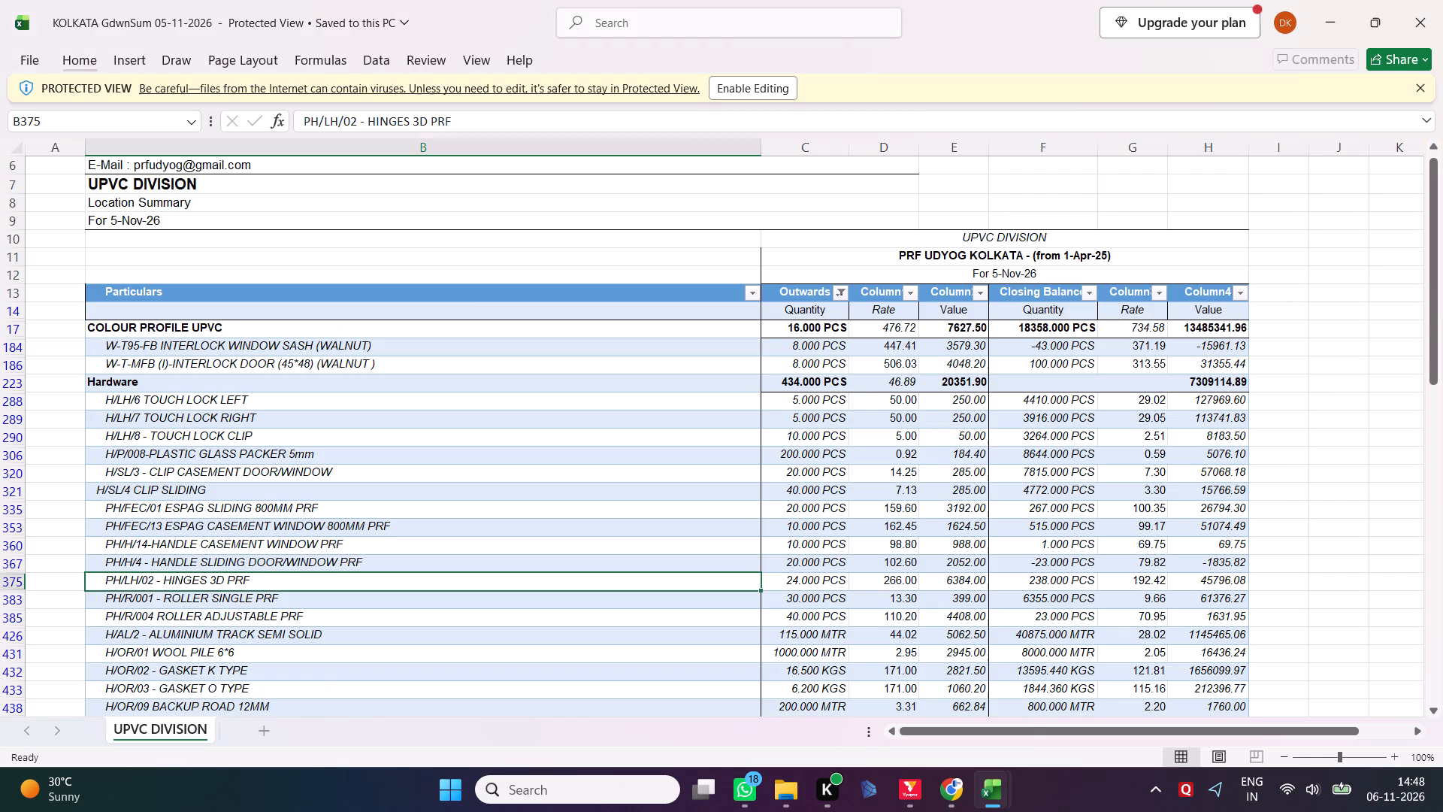
key(alt+Tab)
key(alt+Tab)
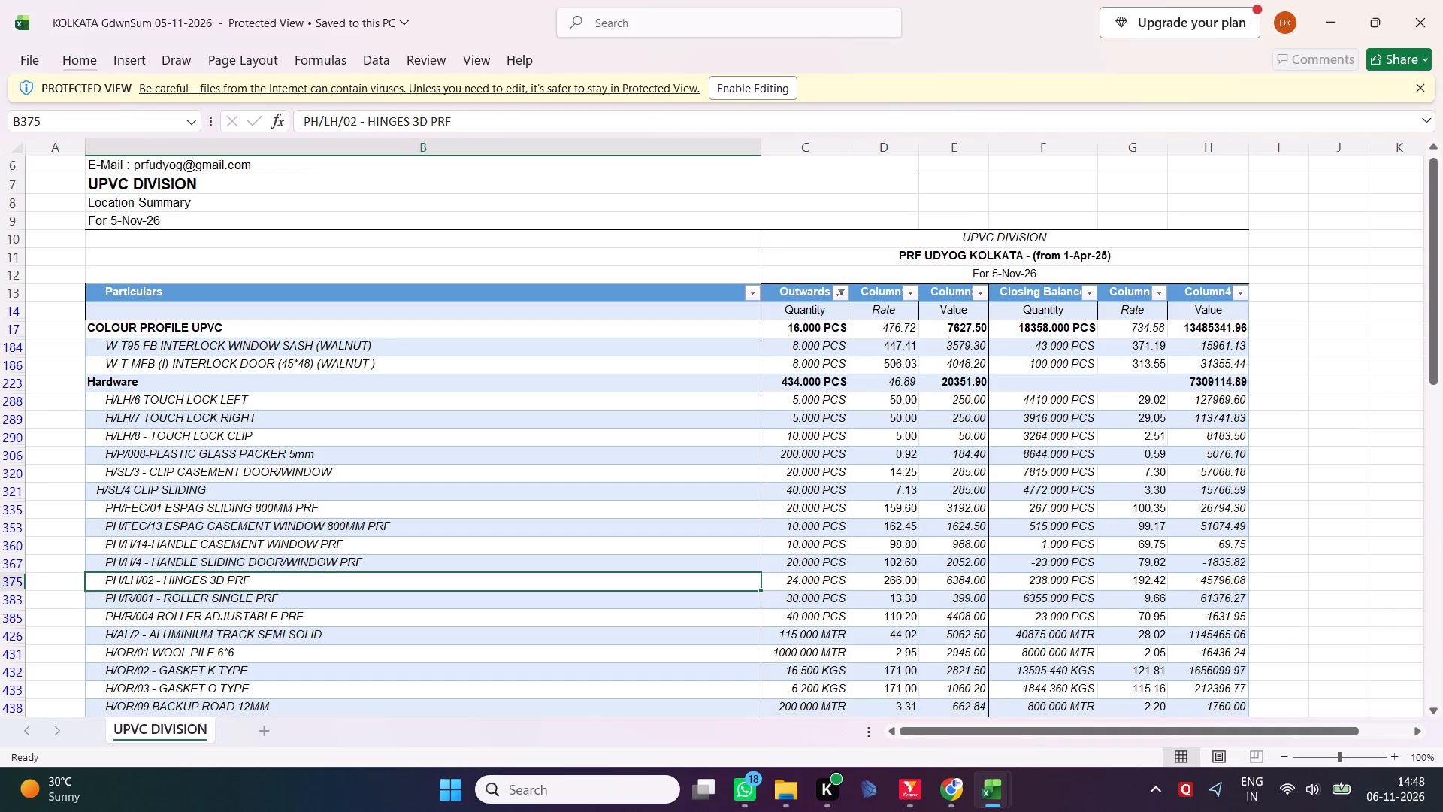
key(alt+Tab)
text(24)
key(Return)
Enter 30 as the 5-11-26 sale of roller single PRF PH/R/001, matching the godown summary's outwards.
key(alt+Tab)
key(Down)
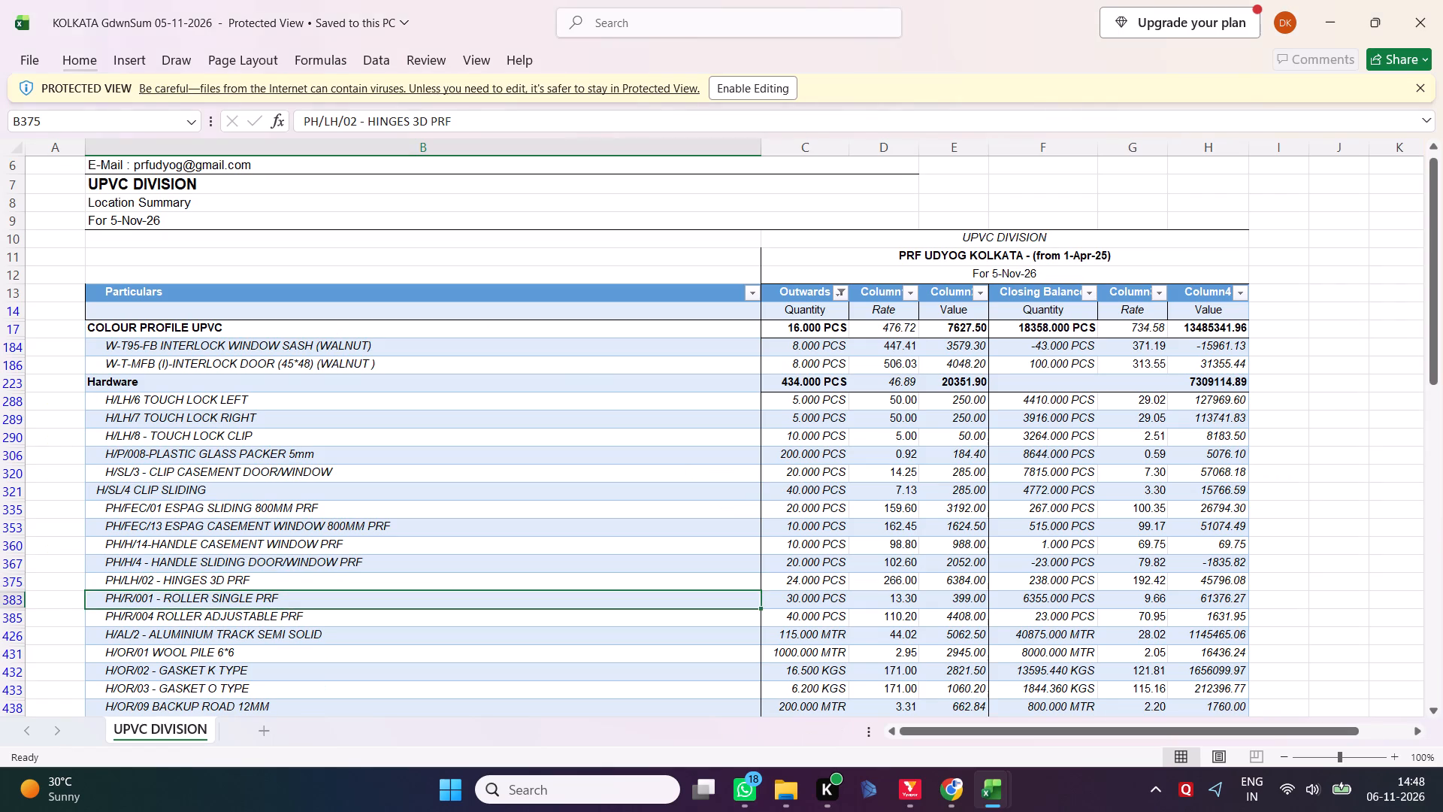
key(alt+Tab)
key(Down)
key(Down)
key(Down)
key(Down)
key(Down)
key(Down)
key(Down)
key(Down)
key(Down)
key(Down)
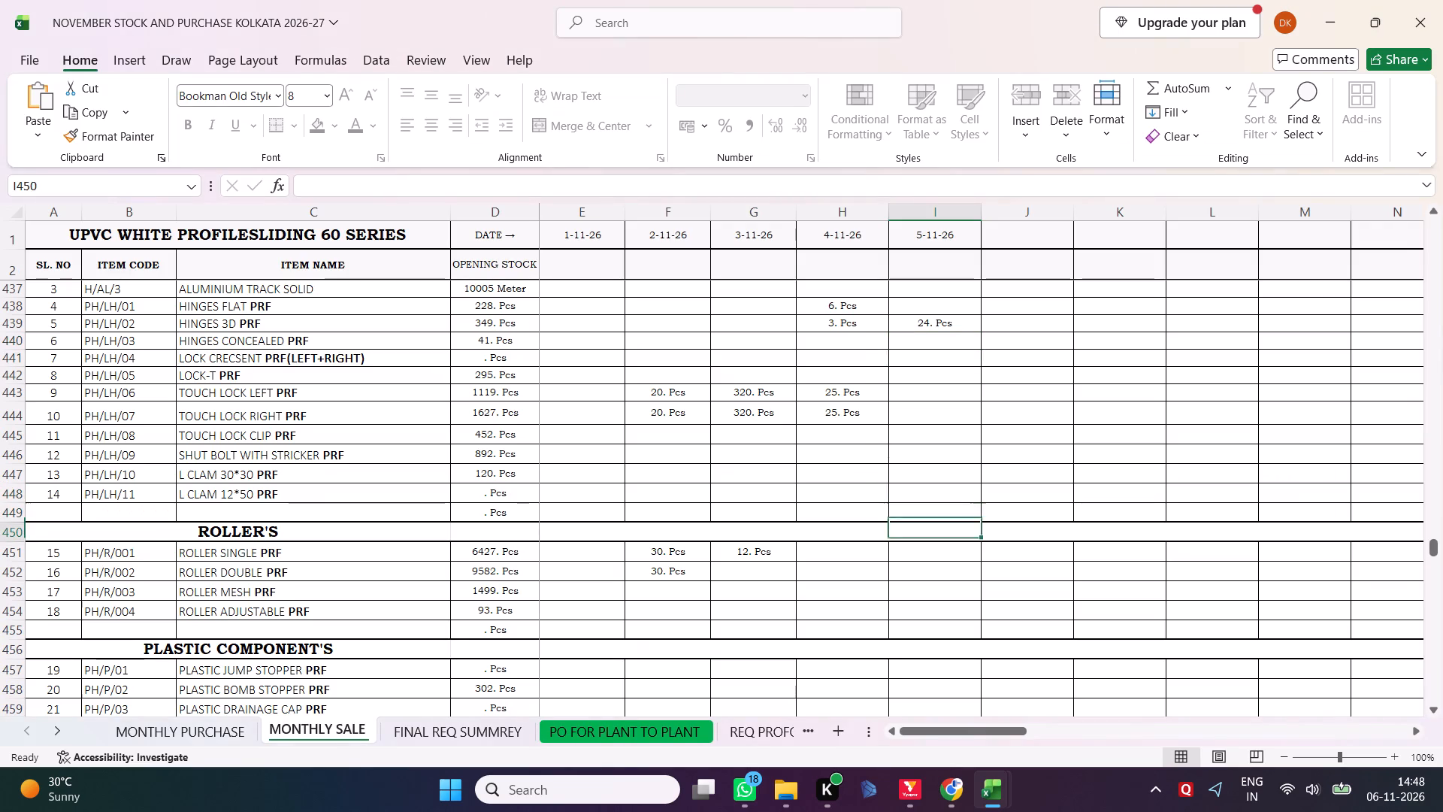
key(Down)
key(alt+Tab)
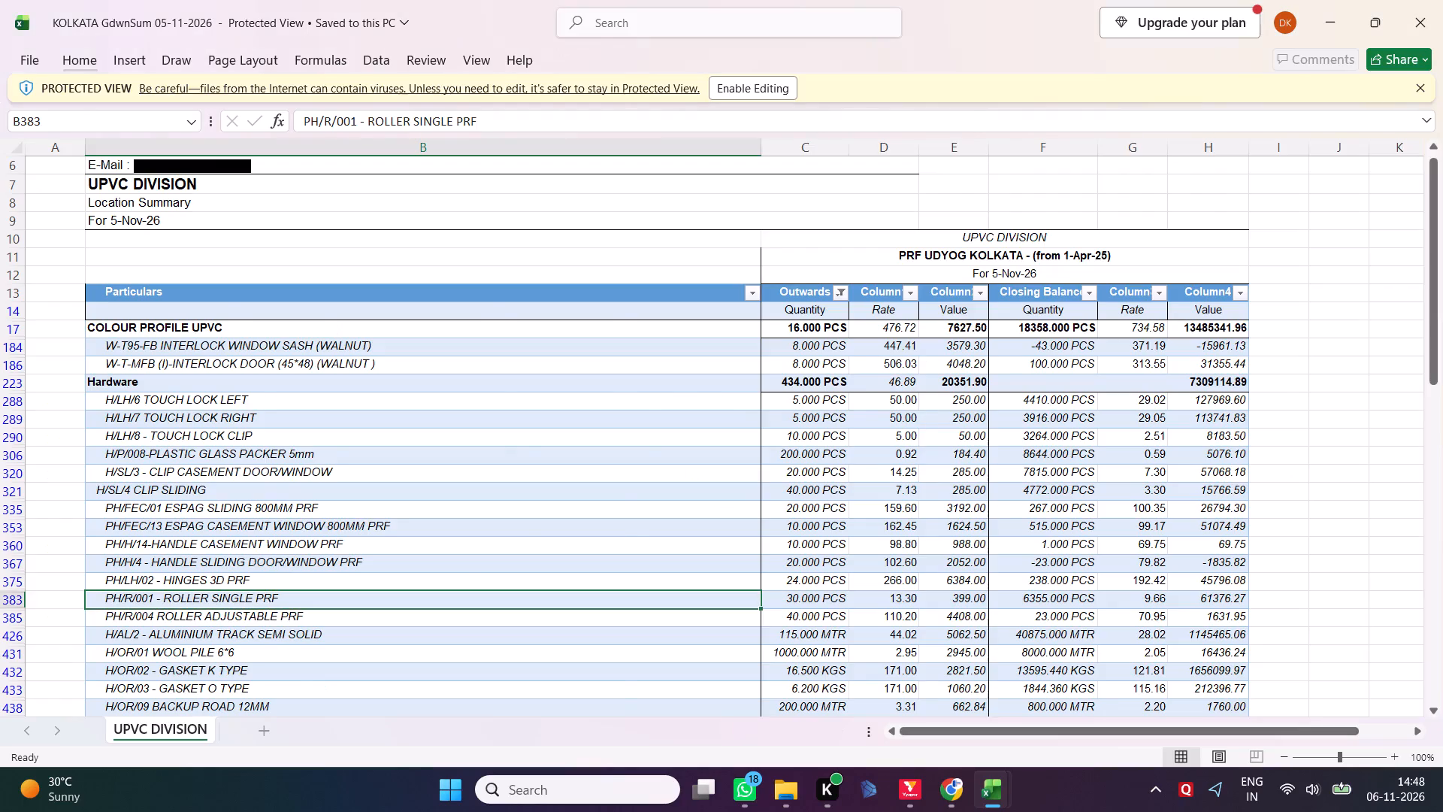
key(alt+Tab)
text(30)
key(Return)
Enter 40 as the 5-11-26 sale of roller adjustable PRF PH/R/004, matching the godown summary's outwards.
key(alt+Tab)
key(Down)
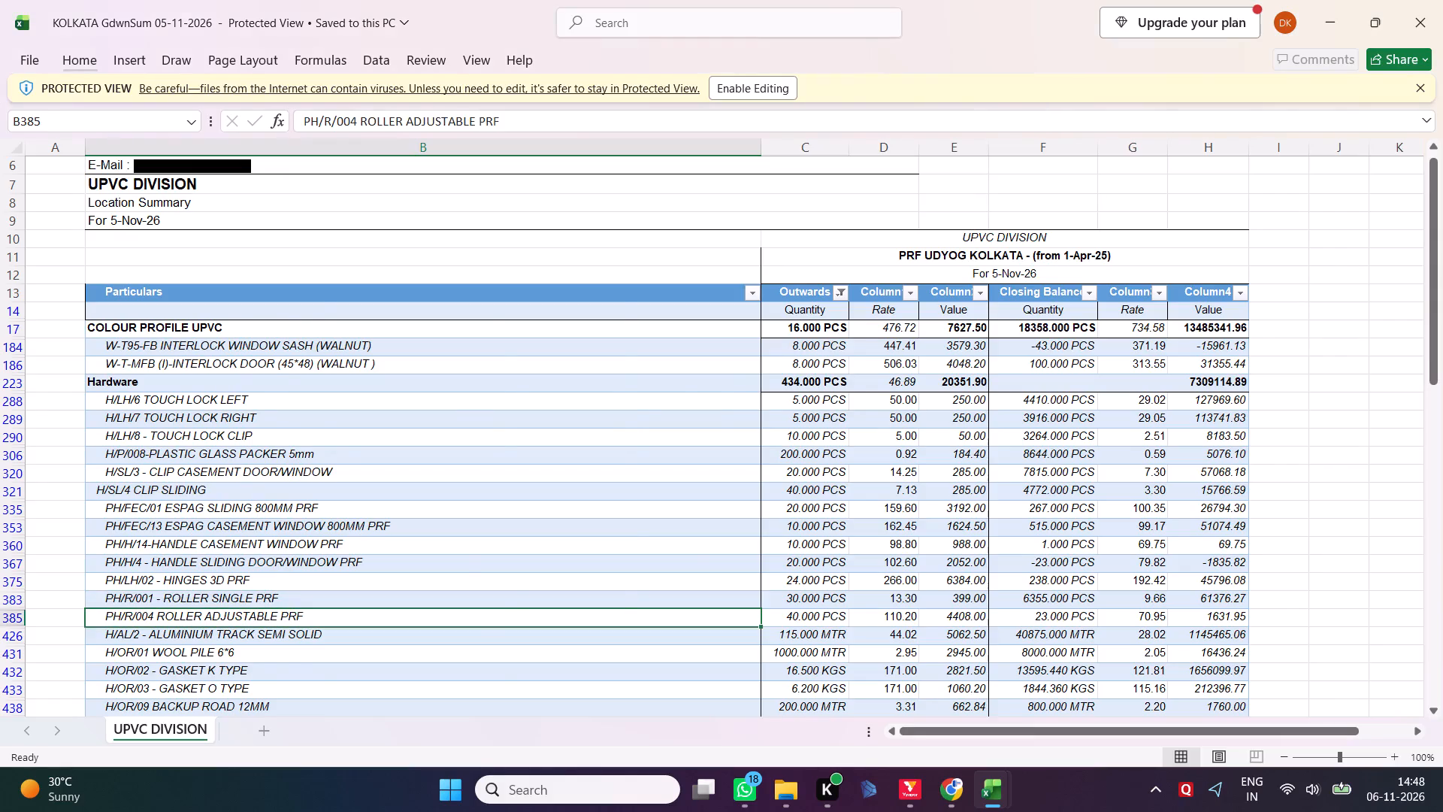
key(alt+Tab)
key(Down)
key(Down)
key(alt+Tab)
key(alt+Tab)
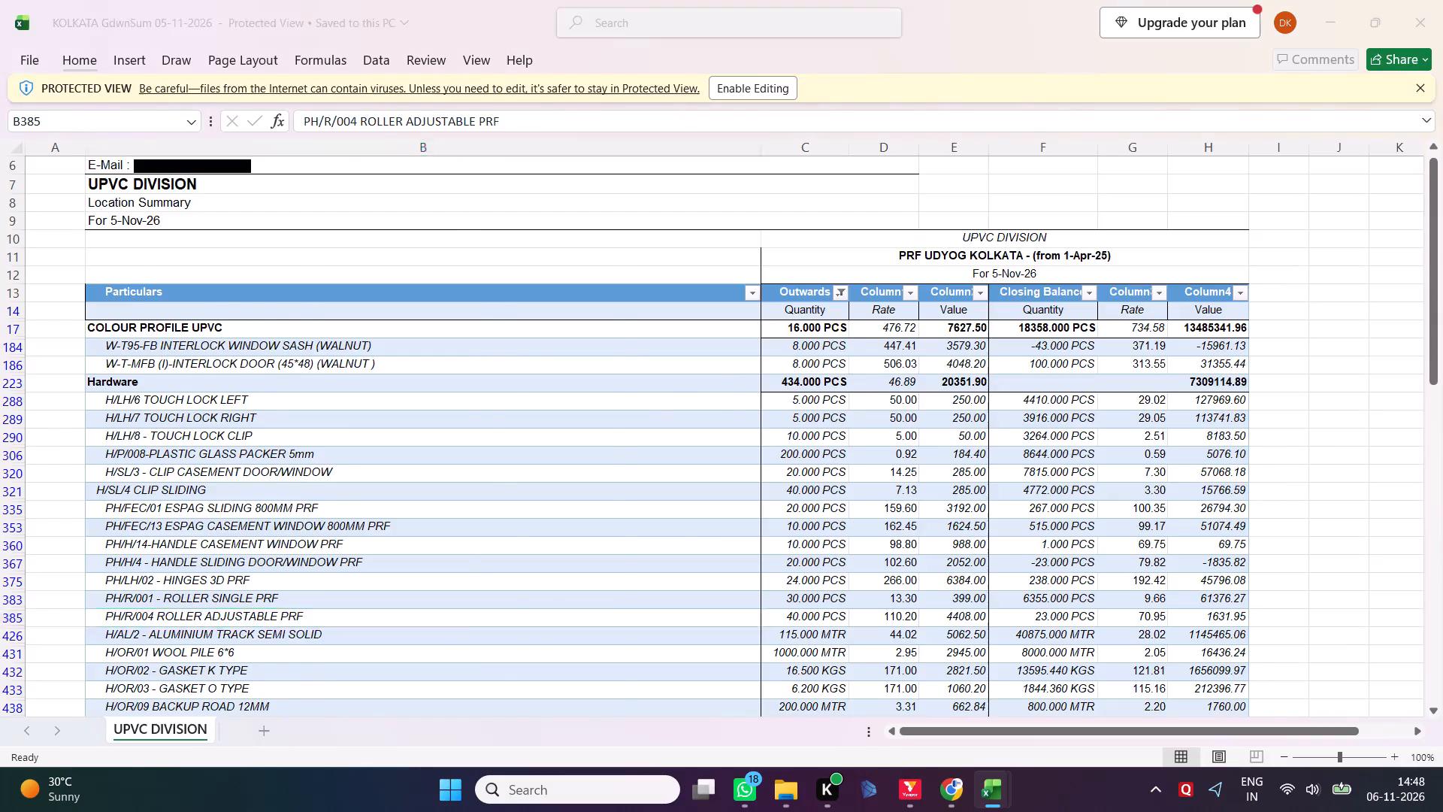
text(40)
key(Return)
Enter 115 as the 5-11-26 sale of aluminium track semi solid H/AL/2, matching the Kolkata godown summary's outwards.
key(alt+Tab)
scroll(918, 408, down, 1)
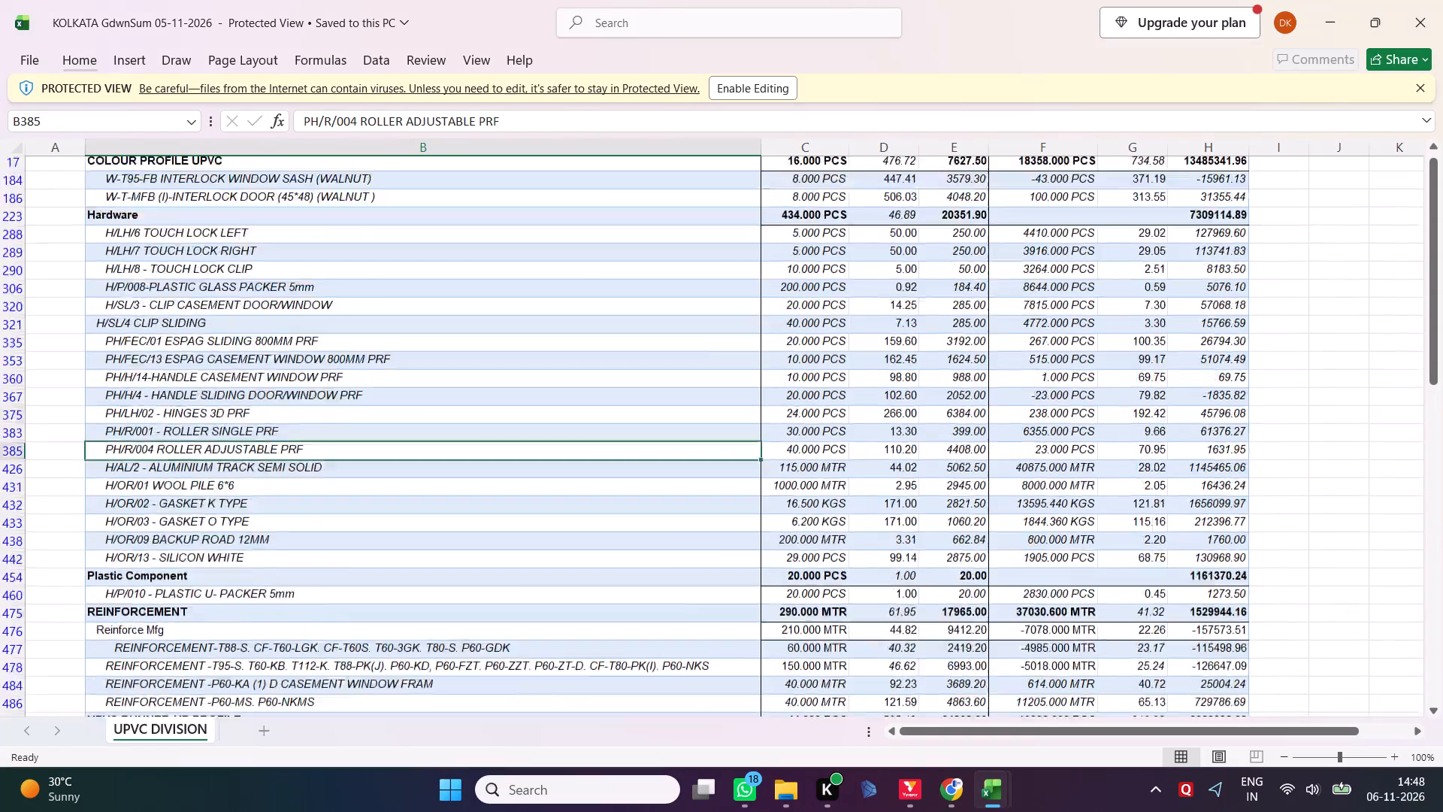
scroll(918, 408, down, 1)
key(Down)
key(alt+Tab)
key(Up)
key(Up)
key(Up)
key(Up)
key(Up)
key(Up)
key(Up)
key(Up)
key(Up)
key(Up)
key(Up)
key(Up)
key(Up)
key(Up)
key(Up)
key(Up)
key(Up)
key(Up)
key(Up)
key(Up)
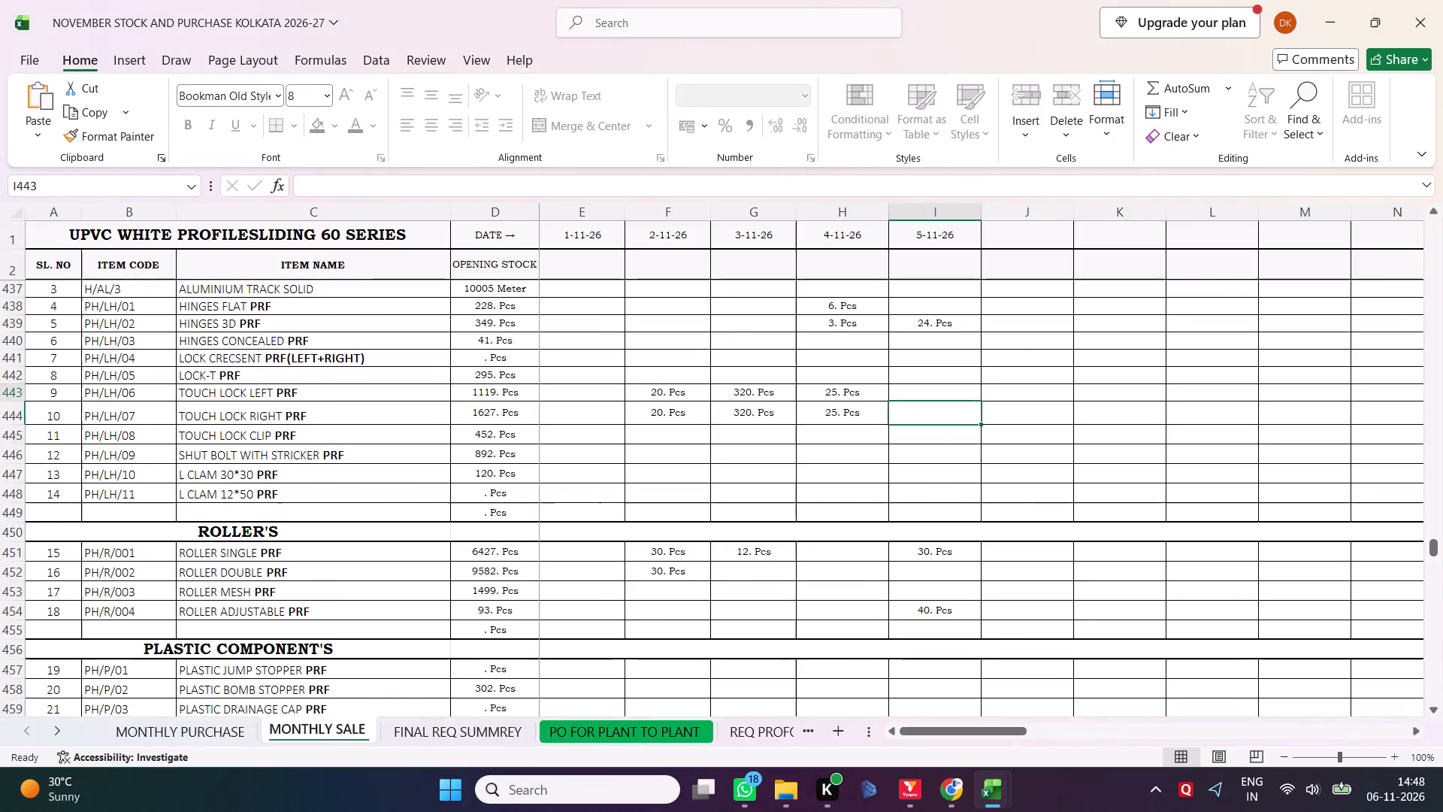
key(Down)
key(Down)
key(Down)
key(alt+Tab)
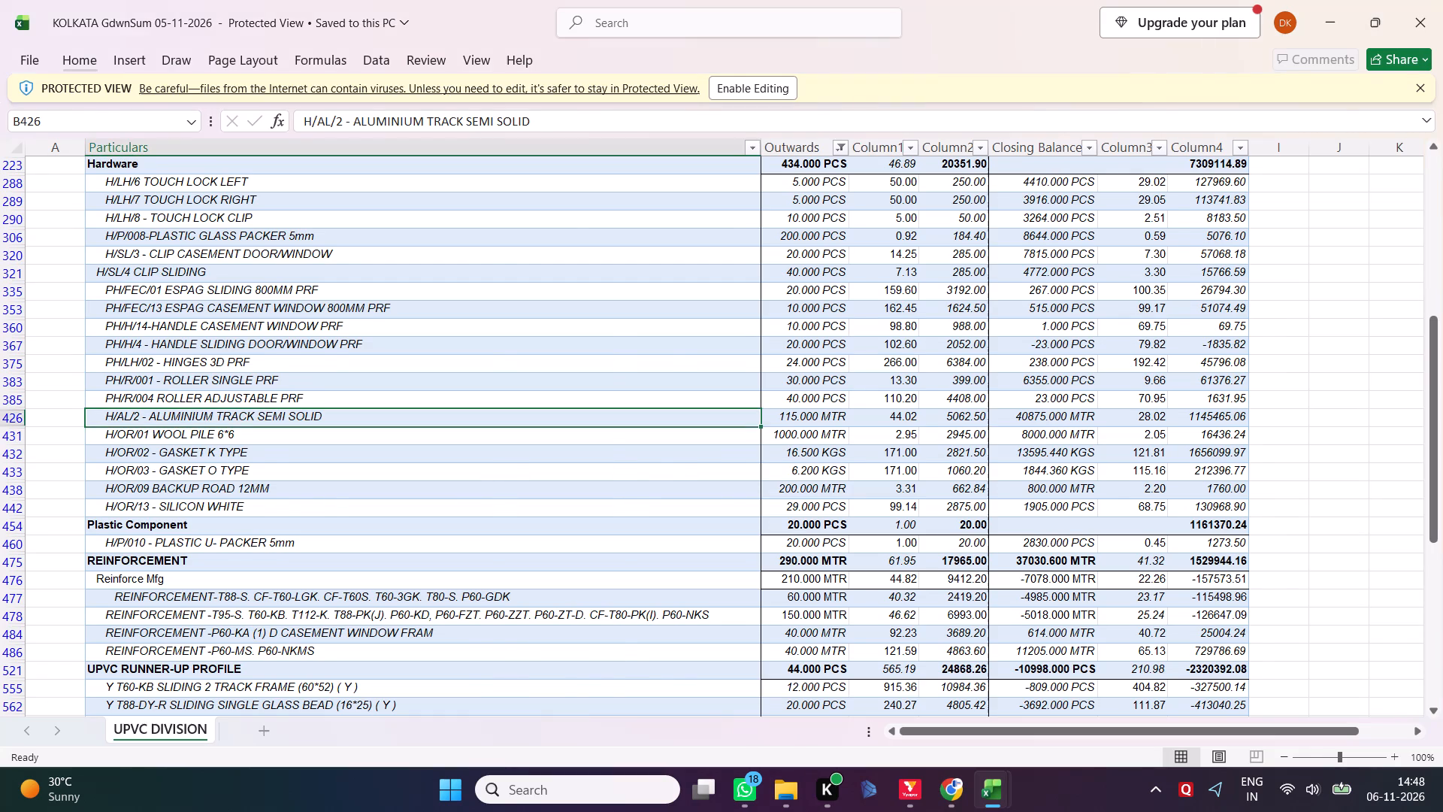
key(alt+Tab)
text(114)
key(BackSpace)
key(5)
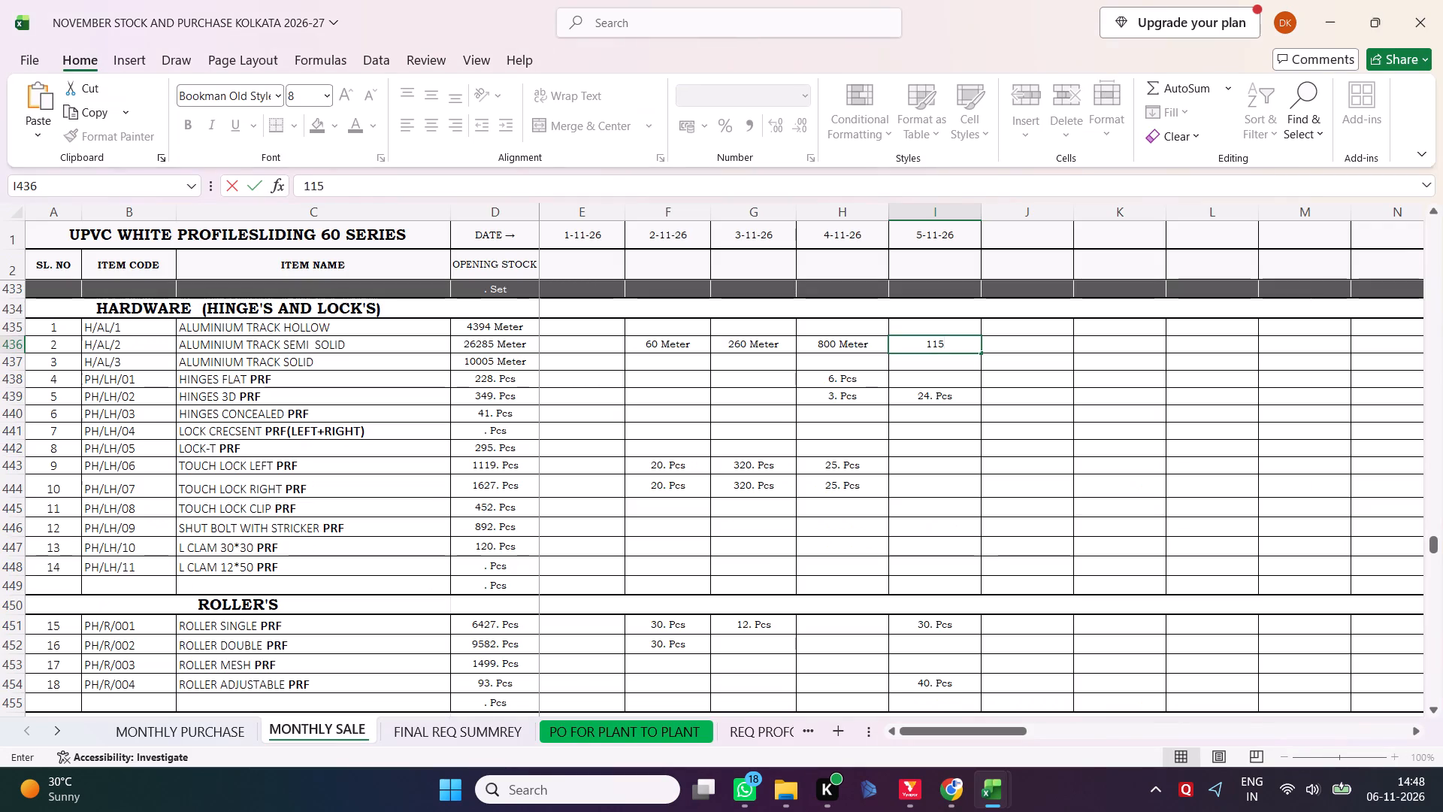
key(Return)
Enter 2 as the 5-11-26 sale of wool pile 6*6 H/OR/01, converting the godown summary's 1000 metres into 500-metre rolls.
key(alt+Tab)
key(Down)
key(alt+Tab)
key(Down)
key(Down)
key(Down)
key(Down)
key(Down)
key(Down)
key(Down)
key(Down)
key(Down)
key(Down)
key(Down)
key(Down)
key(Down)
key(Down)
key(Down)
key(Down)
key(Down)
key(Down)
key(Down)
key(Down)
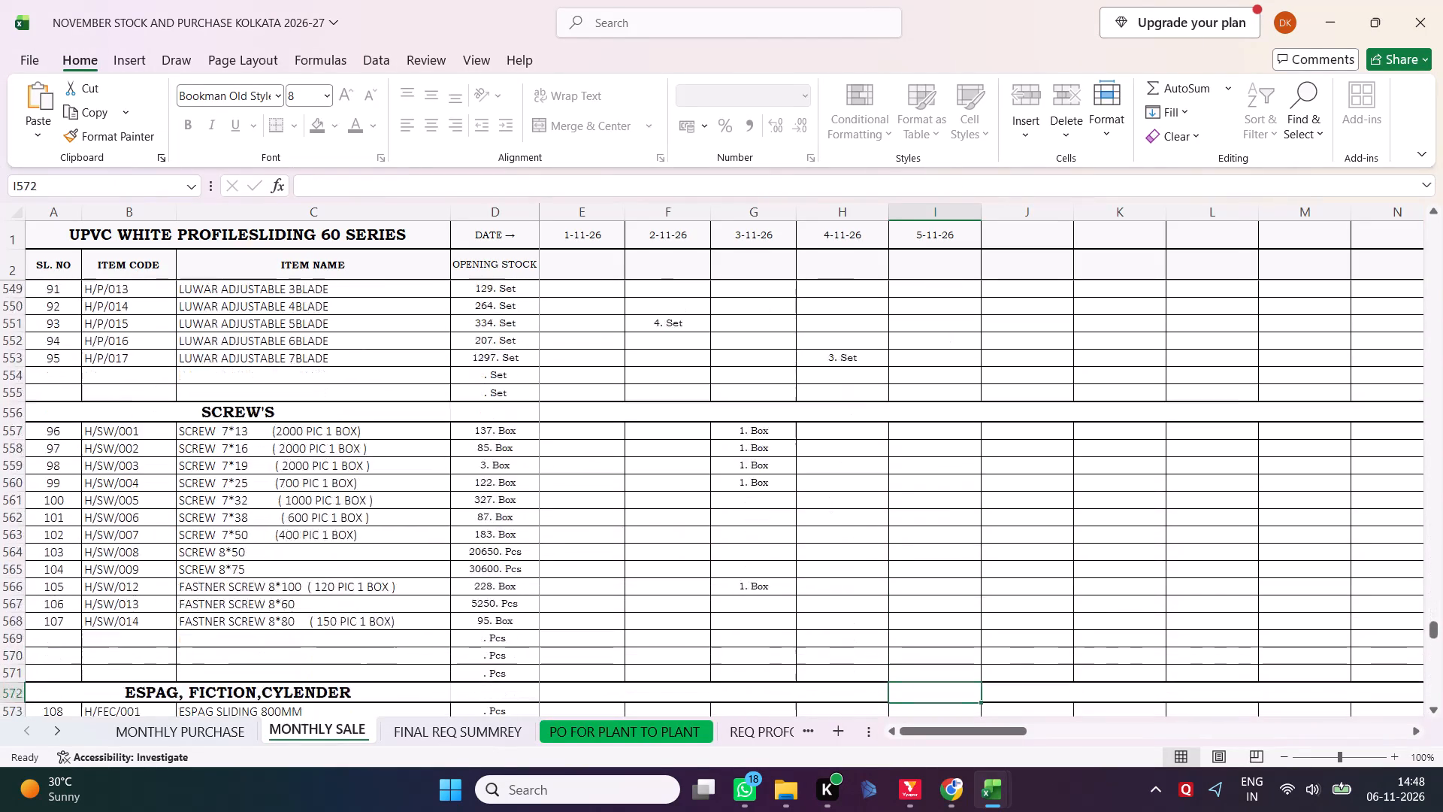
key(Down)
key(Down)
key(Down)
key(Down)
key(Down)
key(Down)
key(Down)
key(Down)
key(Down)
key(Down)
key(Down)
key(Down)
key(Down)
key(Down)
key(Down)
key(Down)
key(Down)
key(Down)
key(Down)
key(Down)
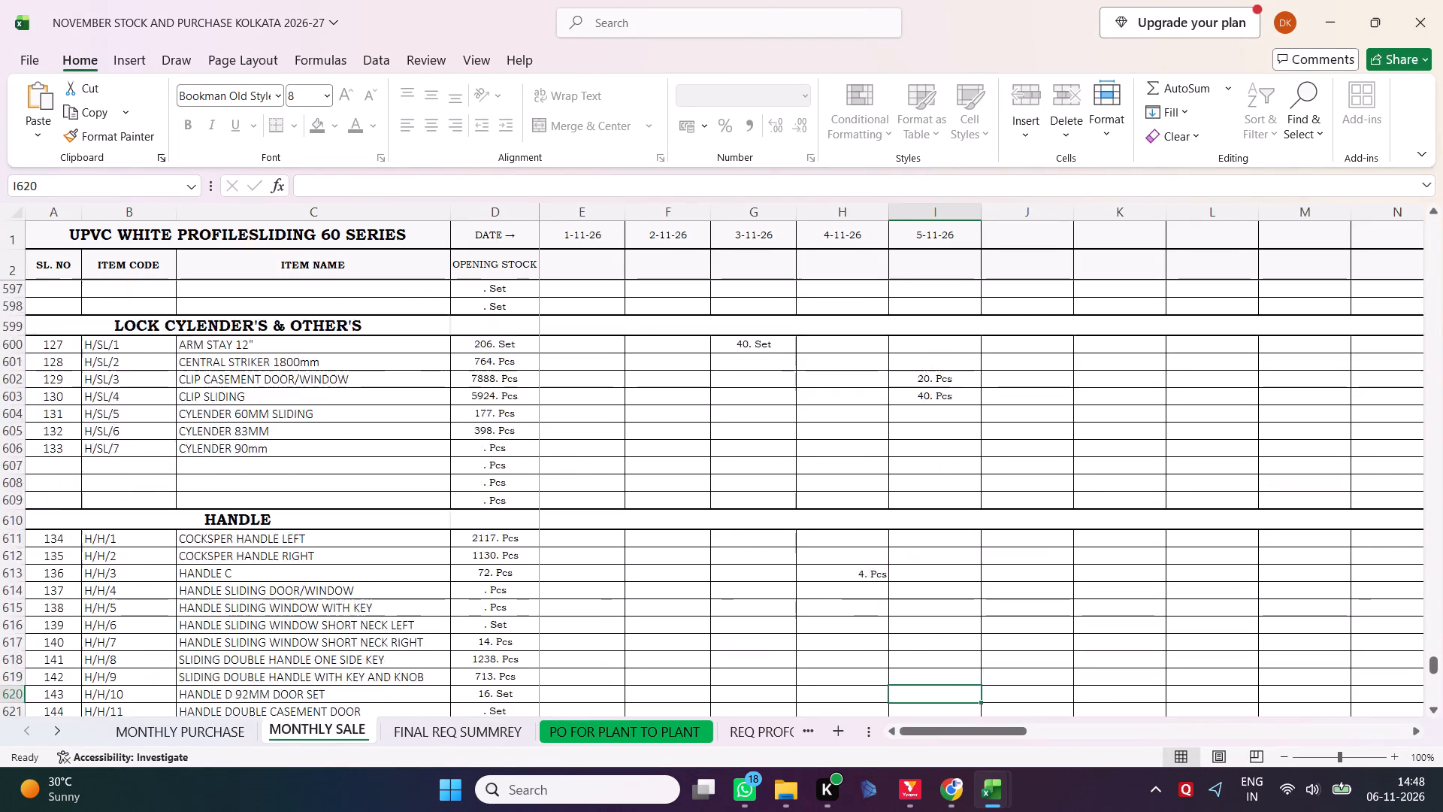
key(Down)
key(Down)
key(Down)
key(Down)
key(Down)
key(Down)
key(Down)
key(Down)
key(Down)
key(Down)
key(Down)
key(Down)
key(Down)
key(Down)
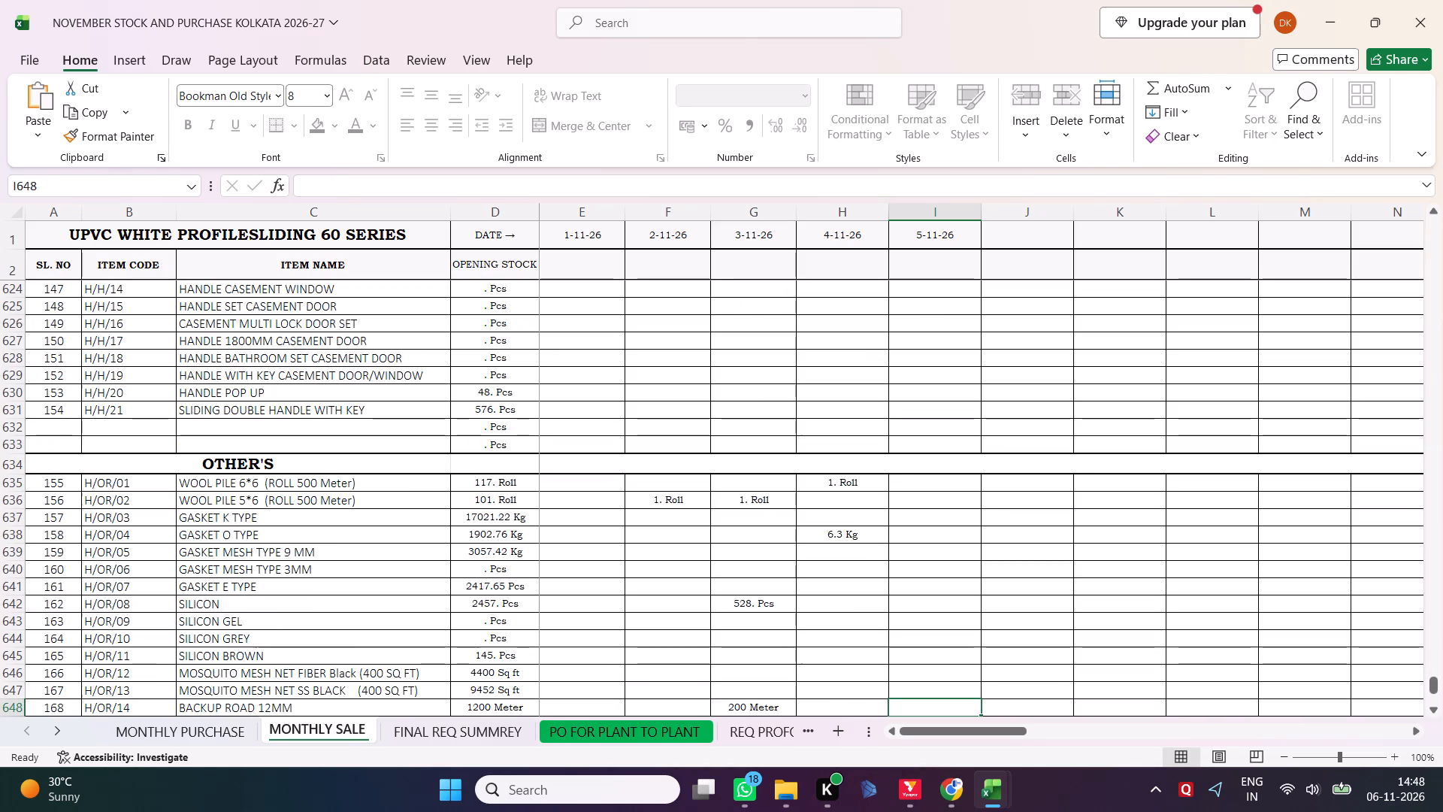
key(Up)
key(Up)
key(Up)
key(Up)
key(Up)
key(Up)
key(Up)
key(Up)
key(Up)
key(Up)
key(Up)
key(alt+Tab)
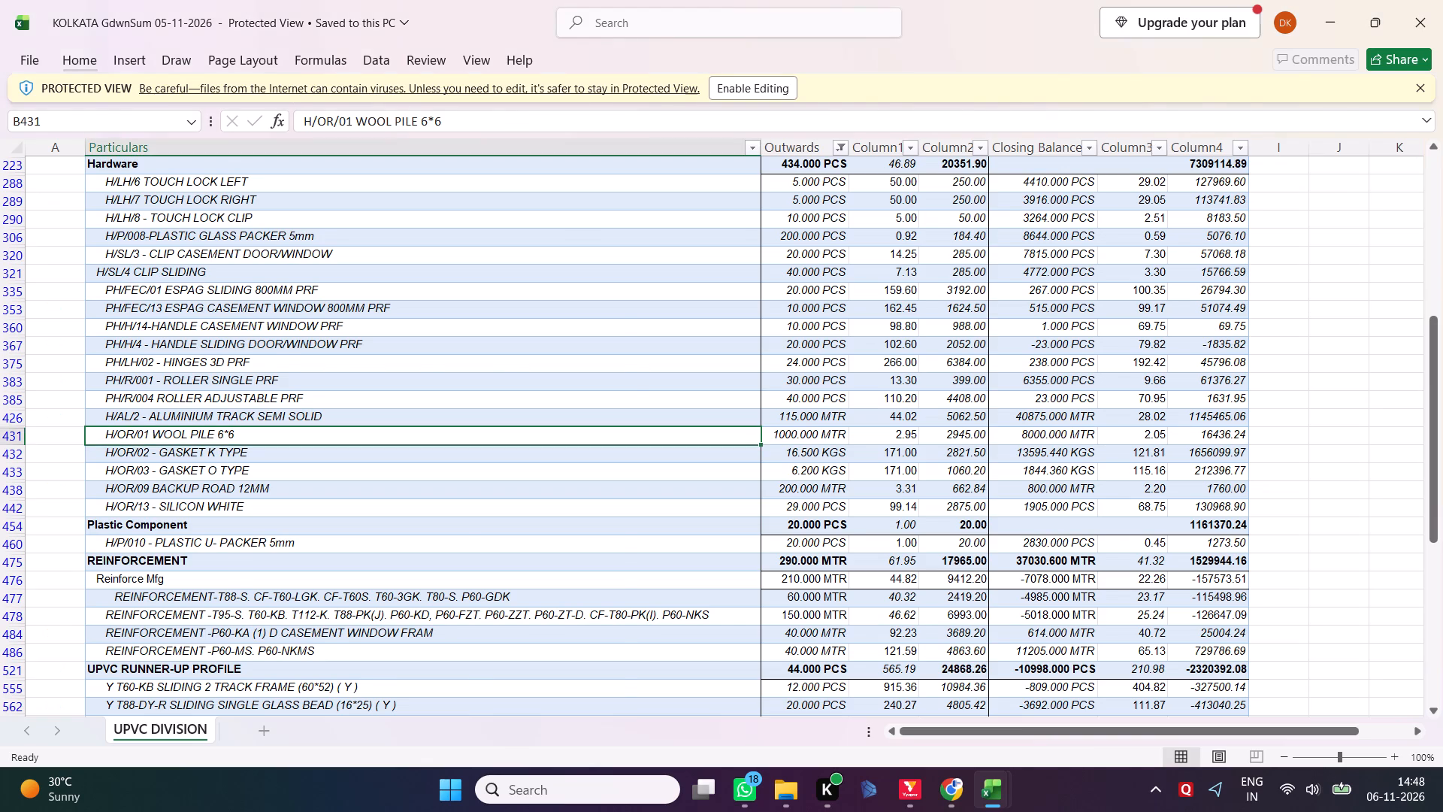
key(alt+Tab)
key(alt+Tab)
key(alt+Tab)
key(Up)
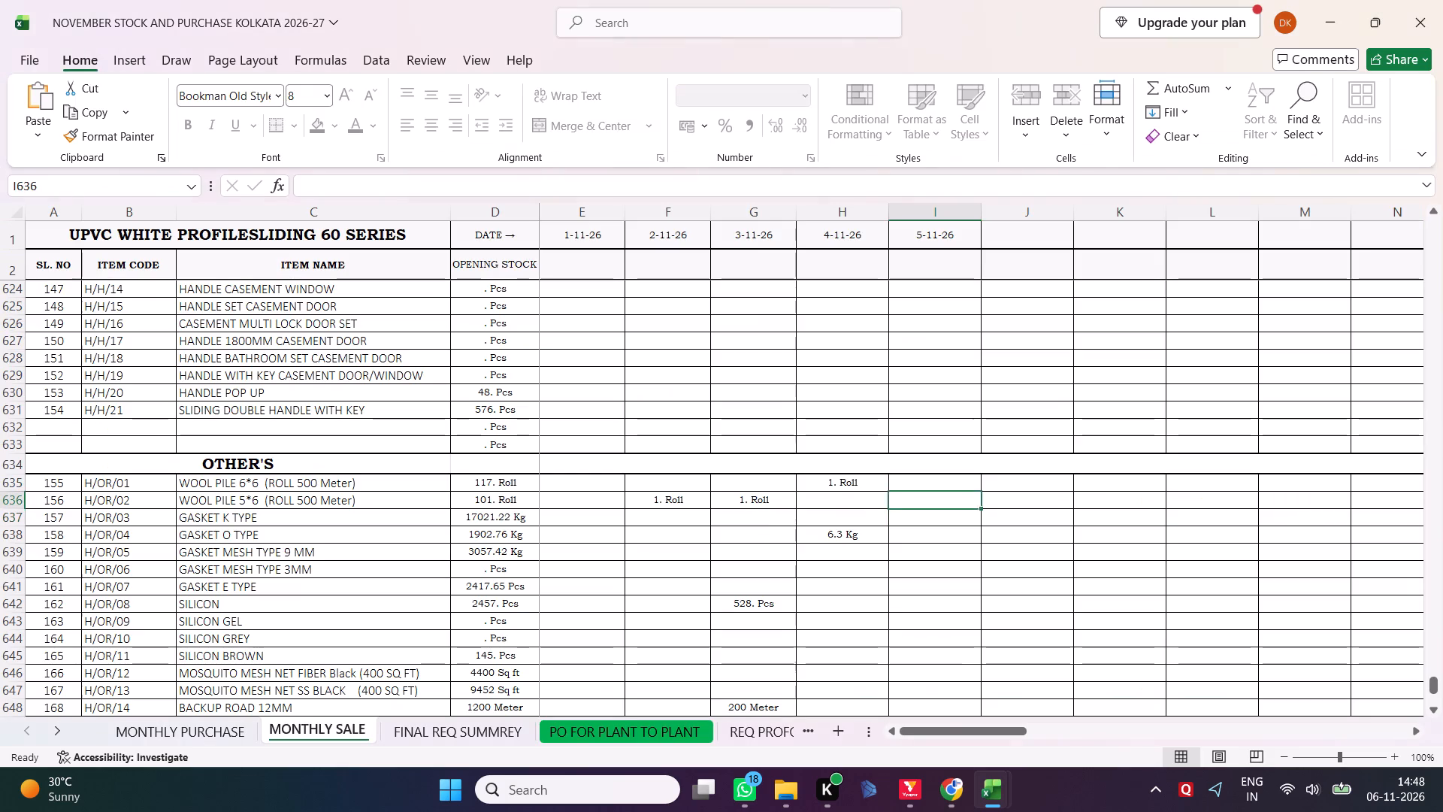
key(Up)
key(Up)
key(Escape)
key(Down)
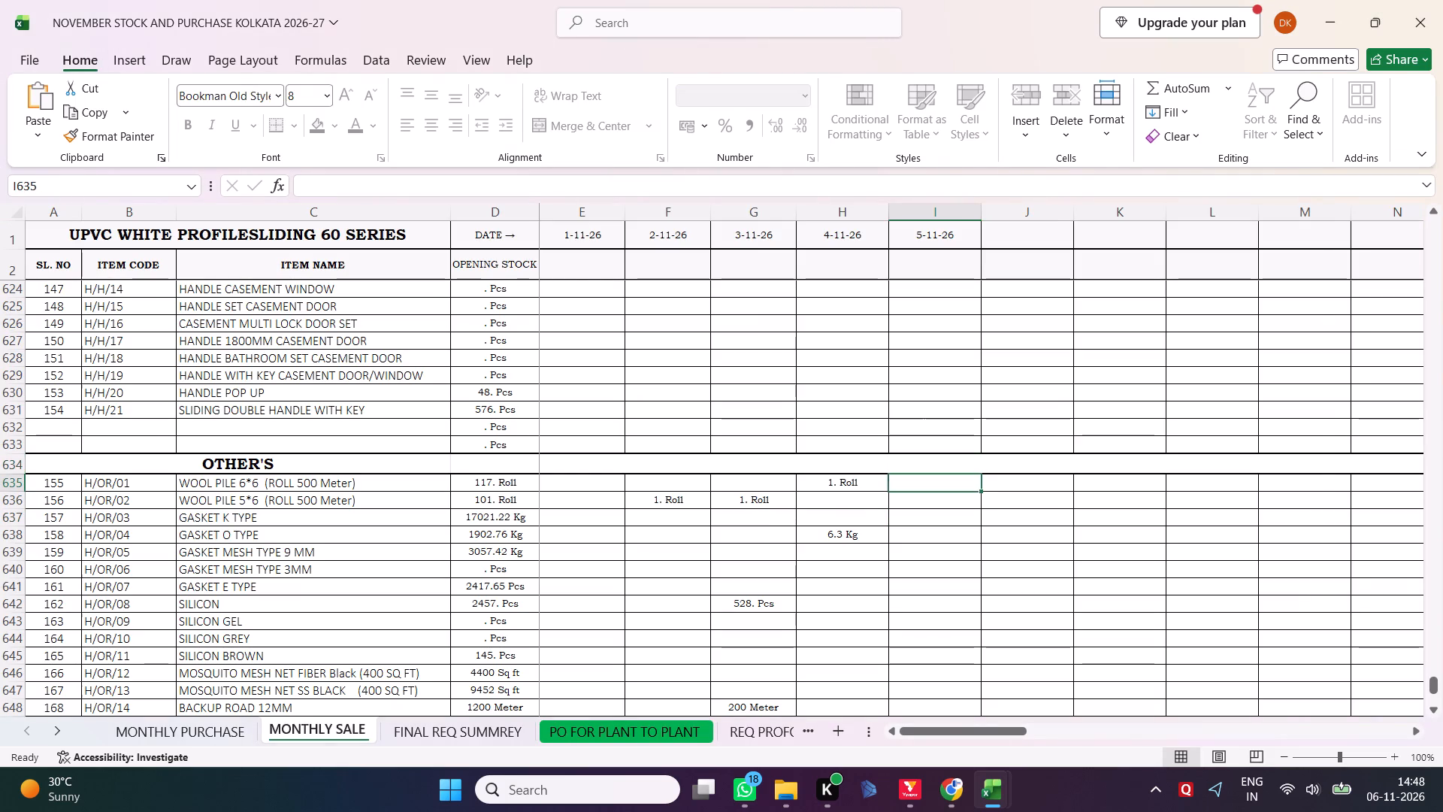
key(alt+Tab)
key(alt+Tab)
key(2)
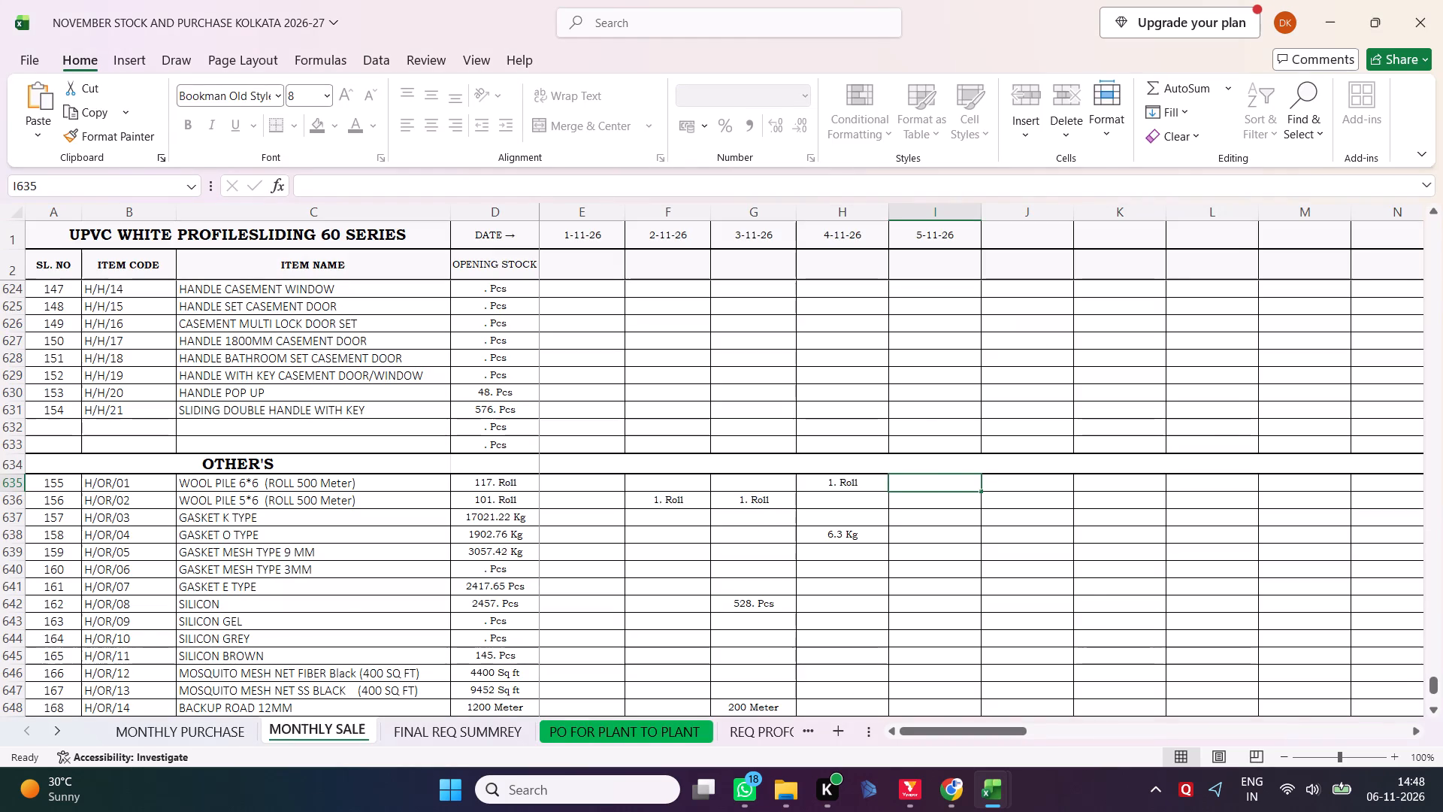
key(Return)
Enter 16.500 as the 5-11-26 sale of gasket K type, matching the godown summary's outwards.
key(alt+Tab)
key(Down)
key(alt+Tab)
key(Down)
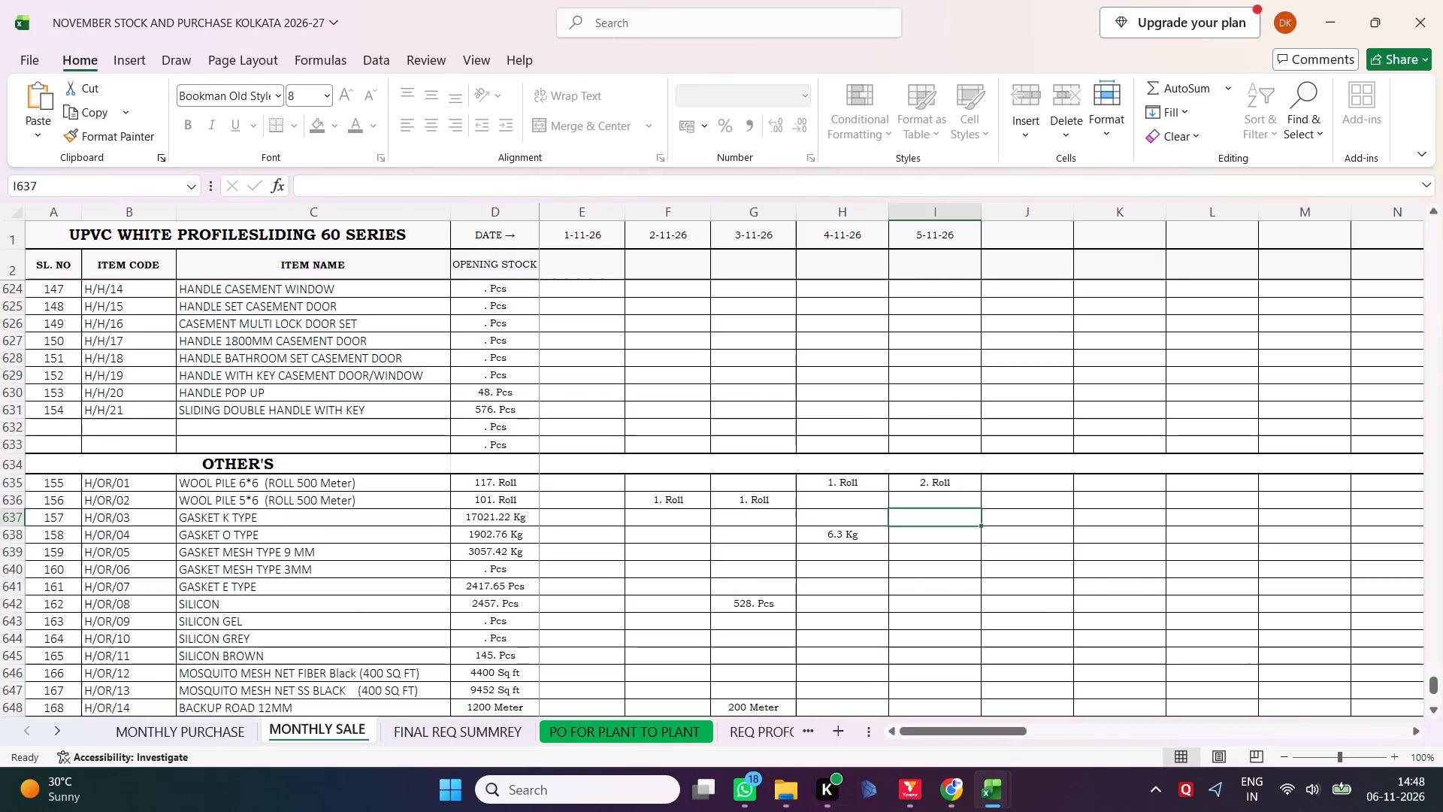
key(alt+Tab)
key(alt+Tab)
text(16.500)
key(Return)
Enter 6.200 as the 5-11-26 sale of gasket O type, matching the godown summary's outwards.
key(alt+Tab)
key(Down)
key(alt+Tab)
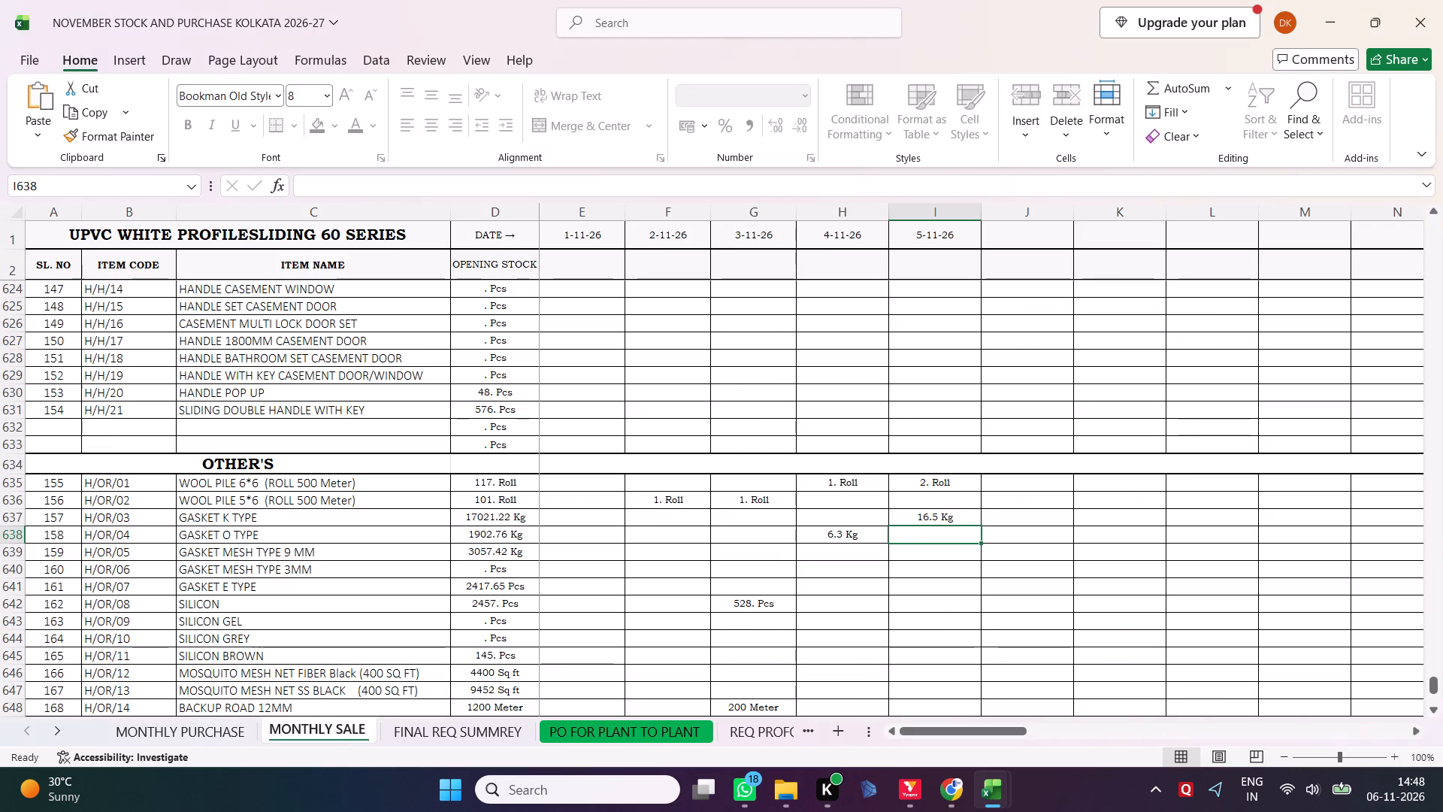
key(alt+Tab)
key(alt+Tab)
text(6.200)
key(Return)
Enter 200 as the 5-11-26 sale of backup road 12MM, matching the Kolkata godown summary's outwards.
key(alt+Tab)
key(Down)
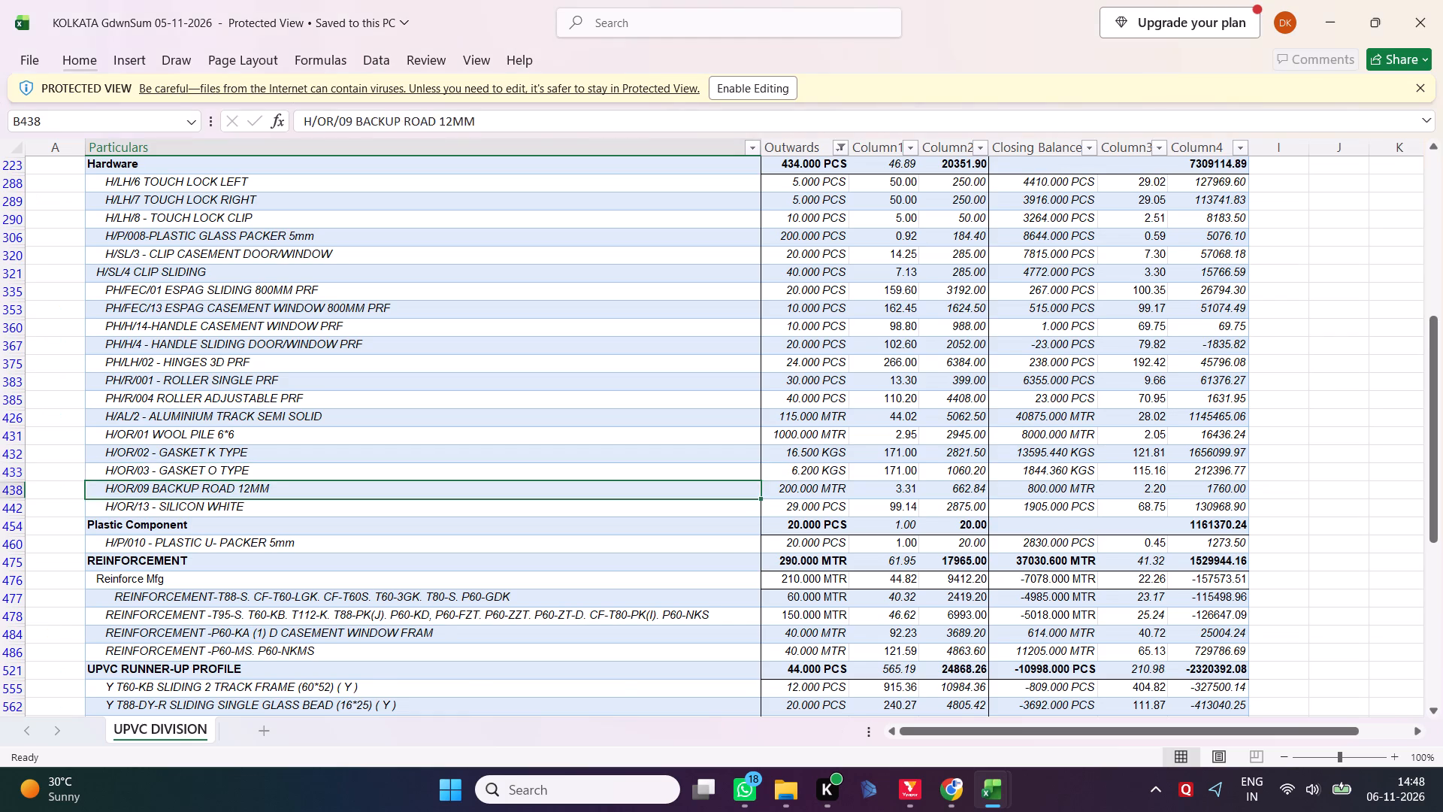
key(alt+Tab)
key(Down)
key(Down)
key(Down)
key(Down)
key(Down)
key(Down)
key(Down)
key(Down)
key(Down)
key(Down)
key(Down)
key(Down)
key(Down)
key(Down)
key(Down)
key(Down)
key(Down)
key(Down)
key(Down)
key(Down)
key(Up)
key(Up)
key(Up)
key(Up)
key(Up)
key(Up)
key(Up)
key(Up)
key(Up)
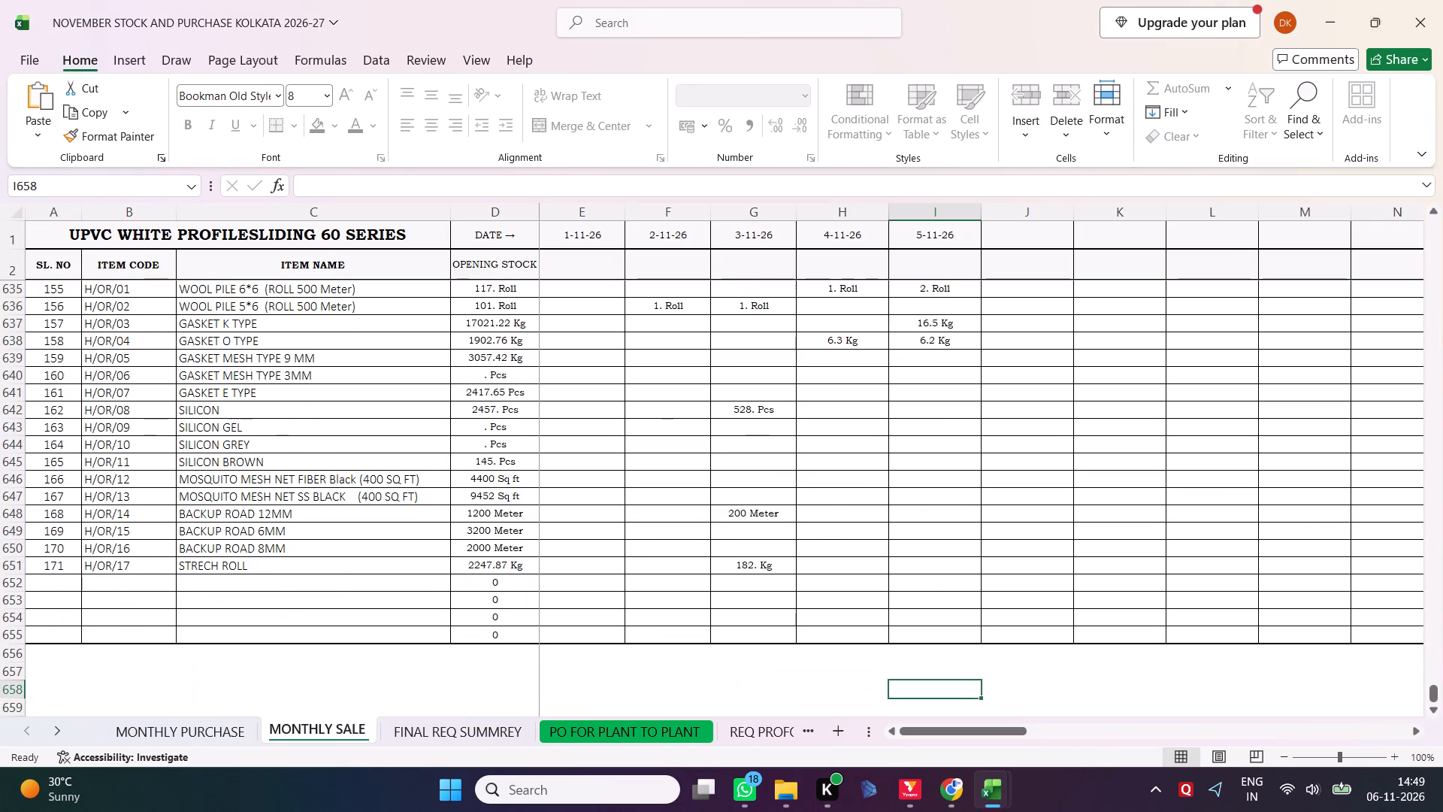
key(Up)
key(Up)
key(alt+Tab)
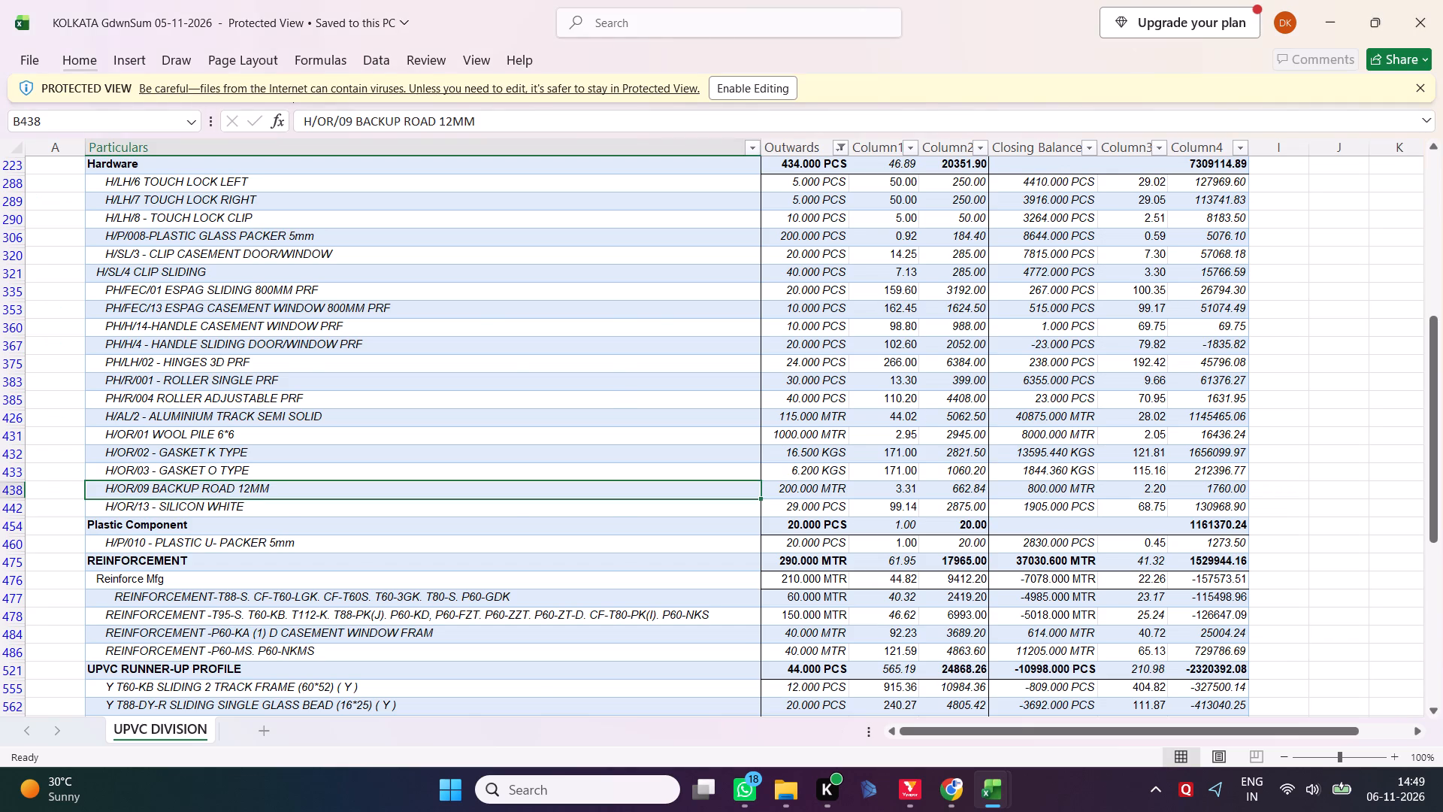
key(alt+Tab)
text(200)
key(Return)
Enter 29 as the 5-11-26 sale of silicon H/OR/08, matching the godown summary's silicon white outwards.
key(alt+Tab)
key(Down)
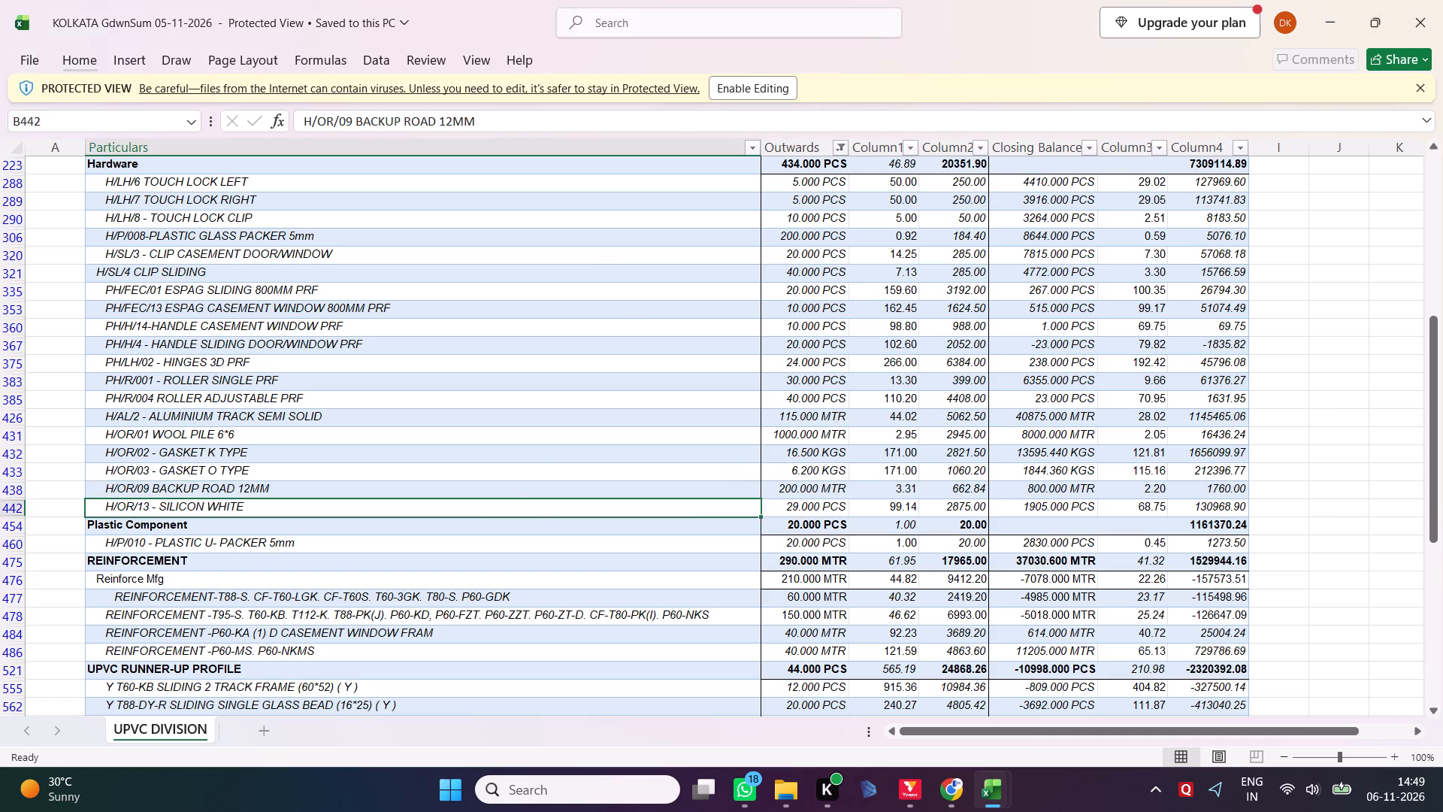
key(alt+Tab)
key(Up)
key(Up)
key(Up)
key(Up)
key(Up)
key(Up)
key(Up)
key(alt+Tab)
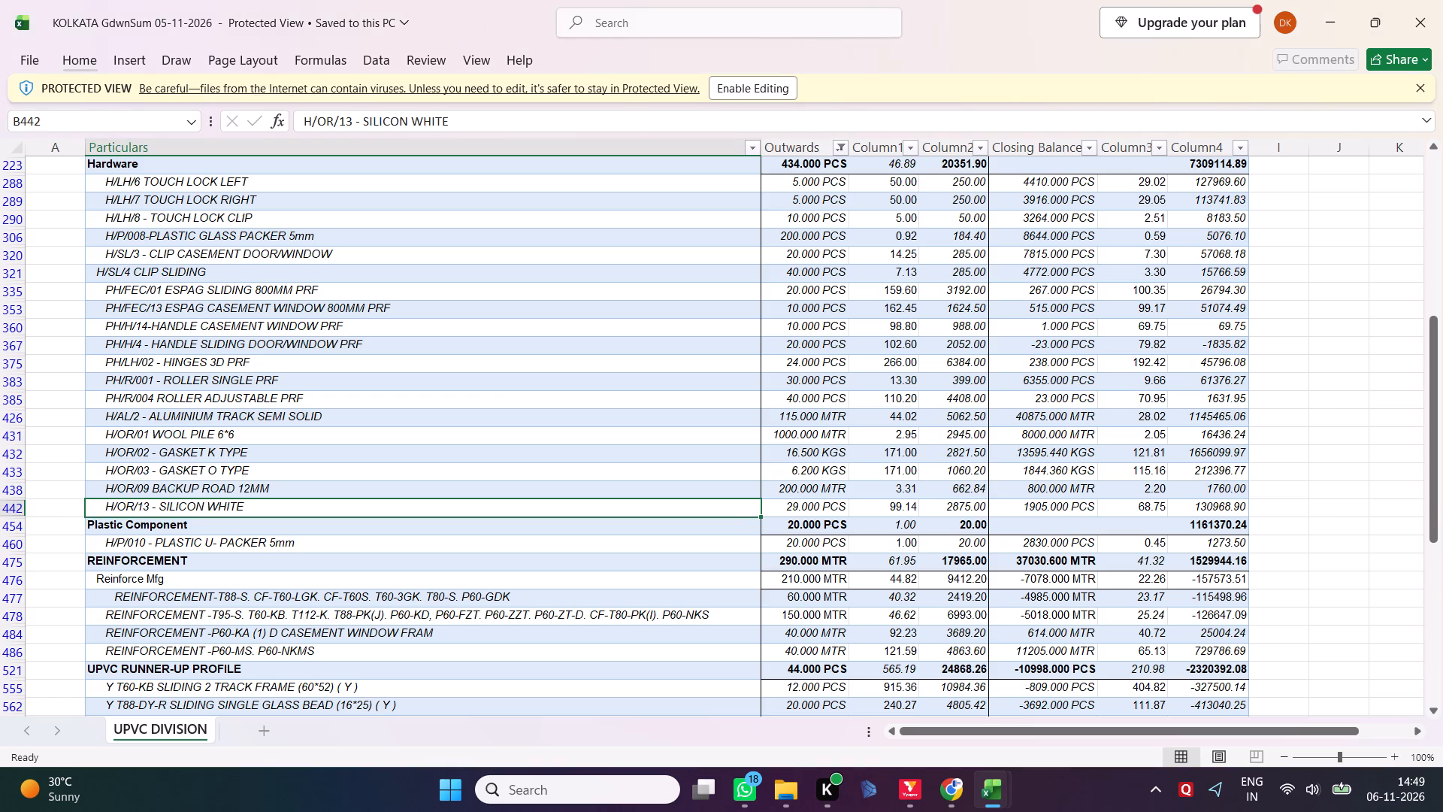
key(alt+Tab)
text(29)
key(Return)
Enter 20 as the 5-11-26 sale of plastic U-packer 5mm H/P/010, matching the godown summary's outwards.
key(alt+Tab)
key(Down)
key(Down)
key(alt+Tab)
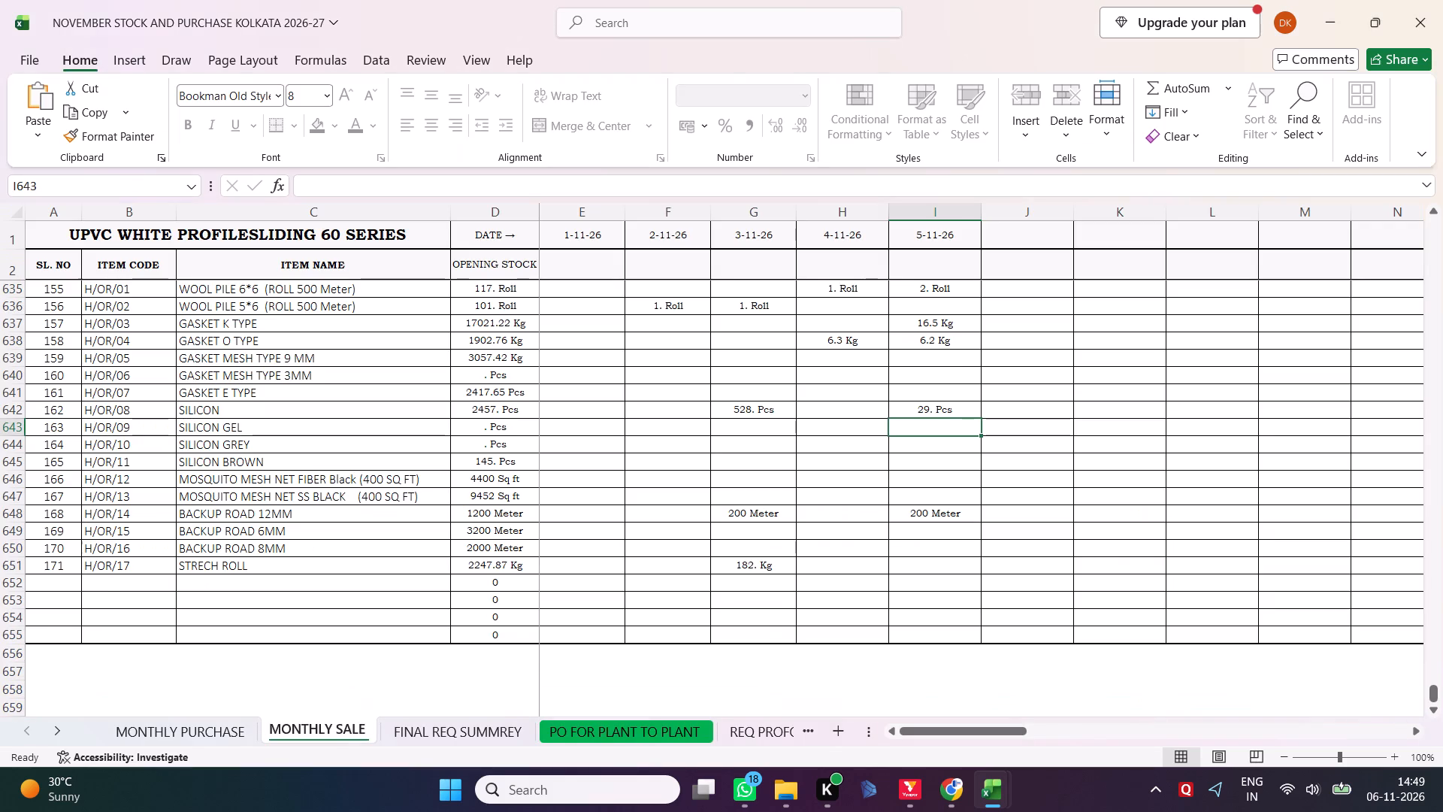
scroll(918, 408, up, 6)
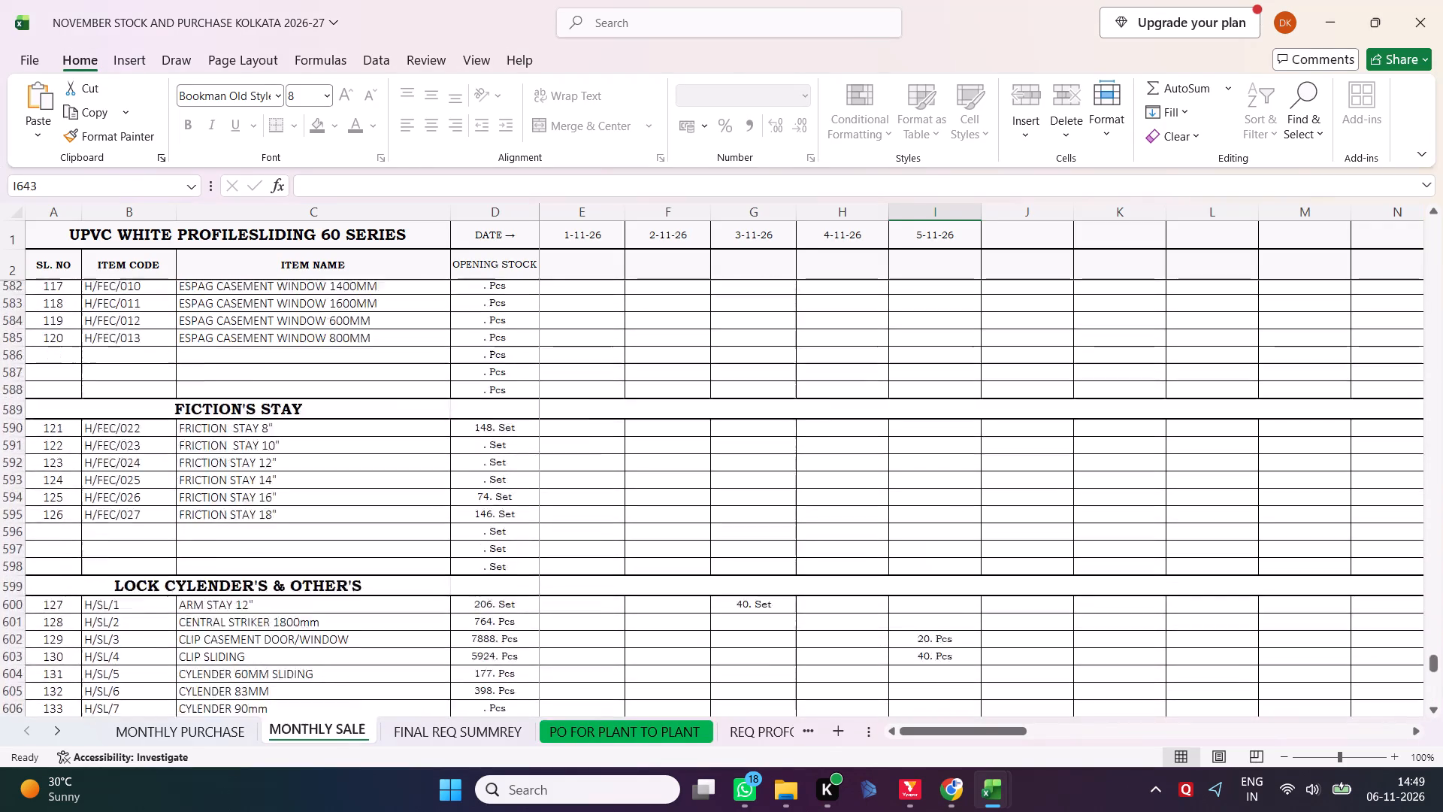
scroll(918, 408, up, 7)
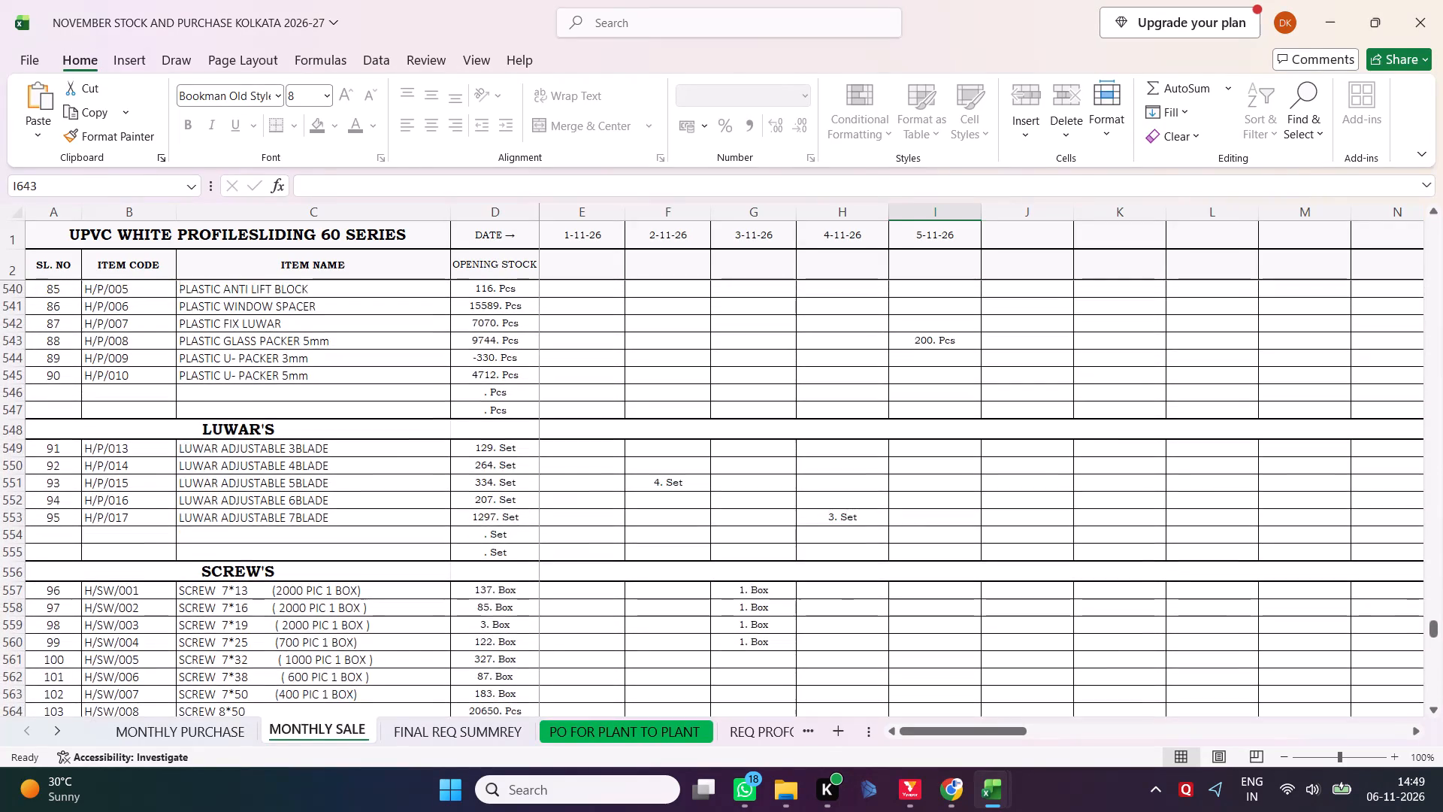
scroll(918, 408, up, 1)
click(894, 432)
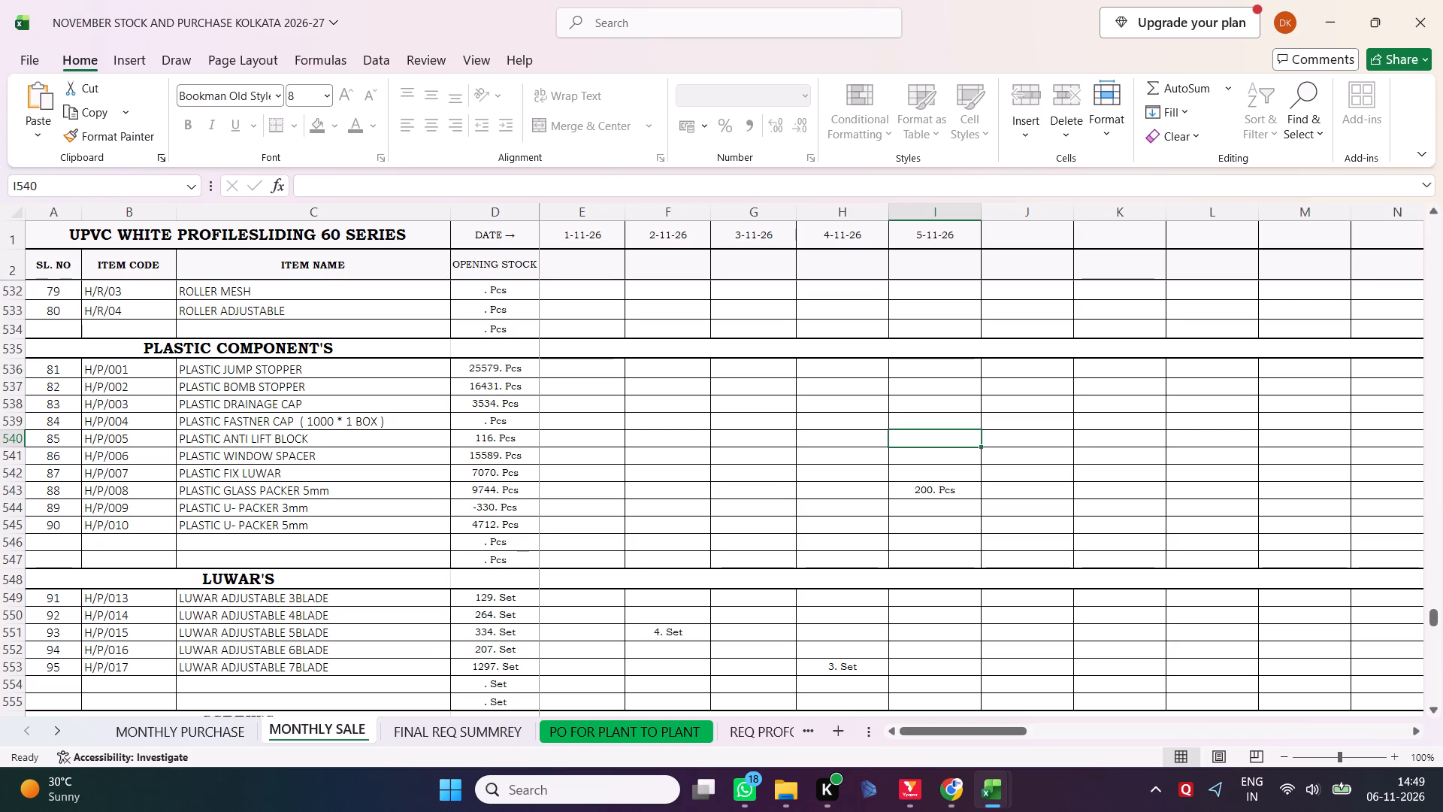
key(alt+Tab)
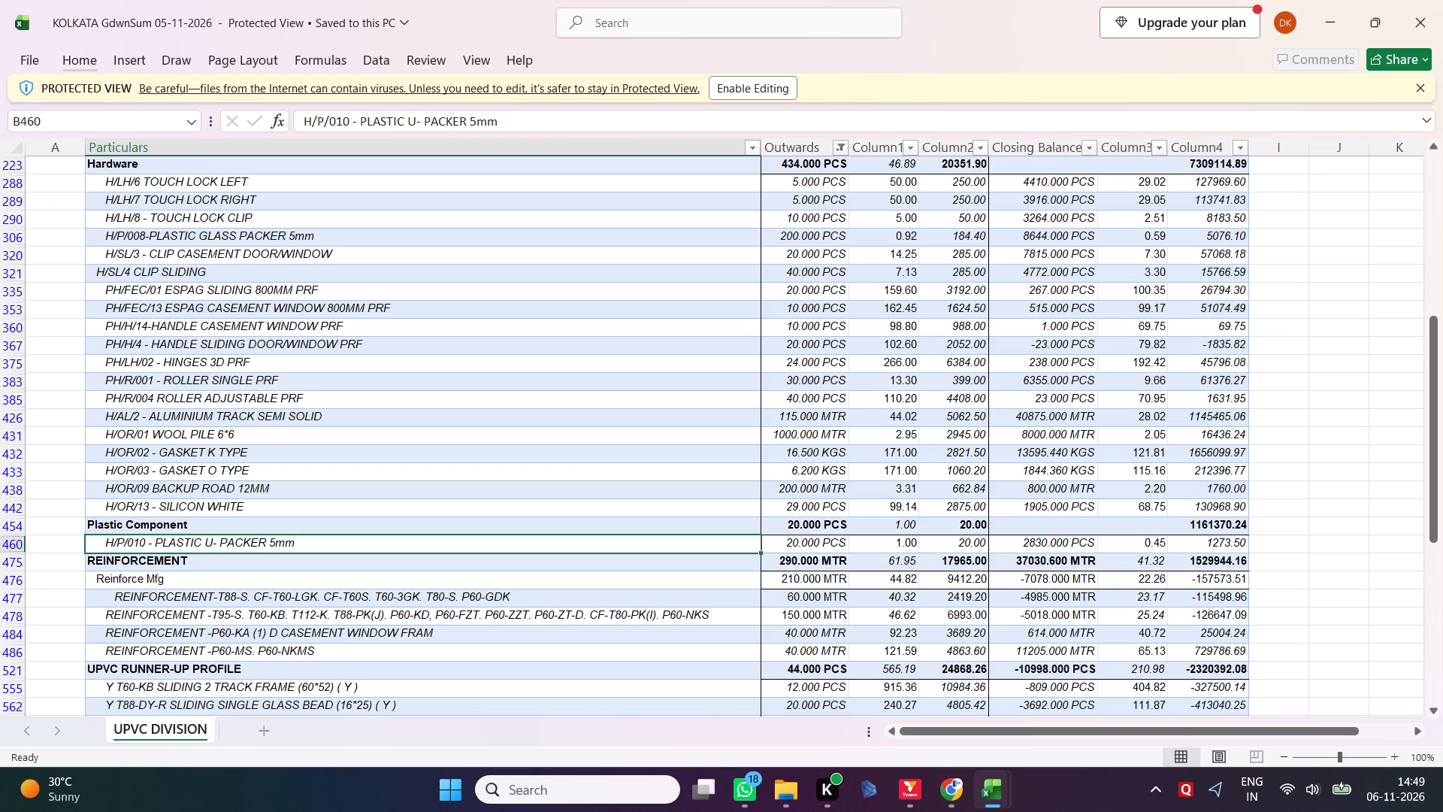
key(alt+Tab)
key(Down)
key(Down)
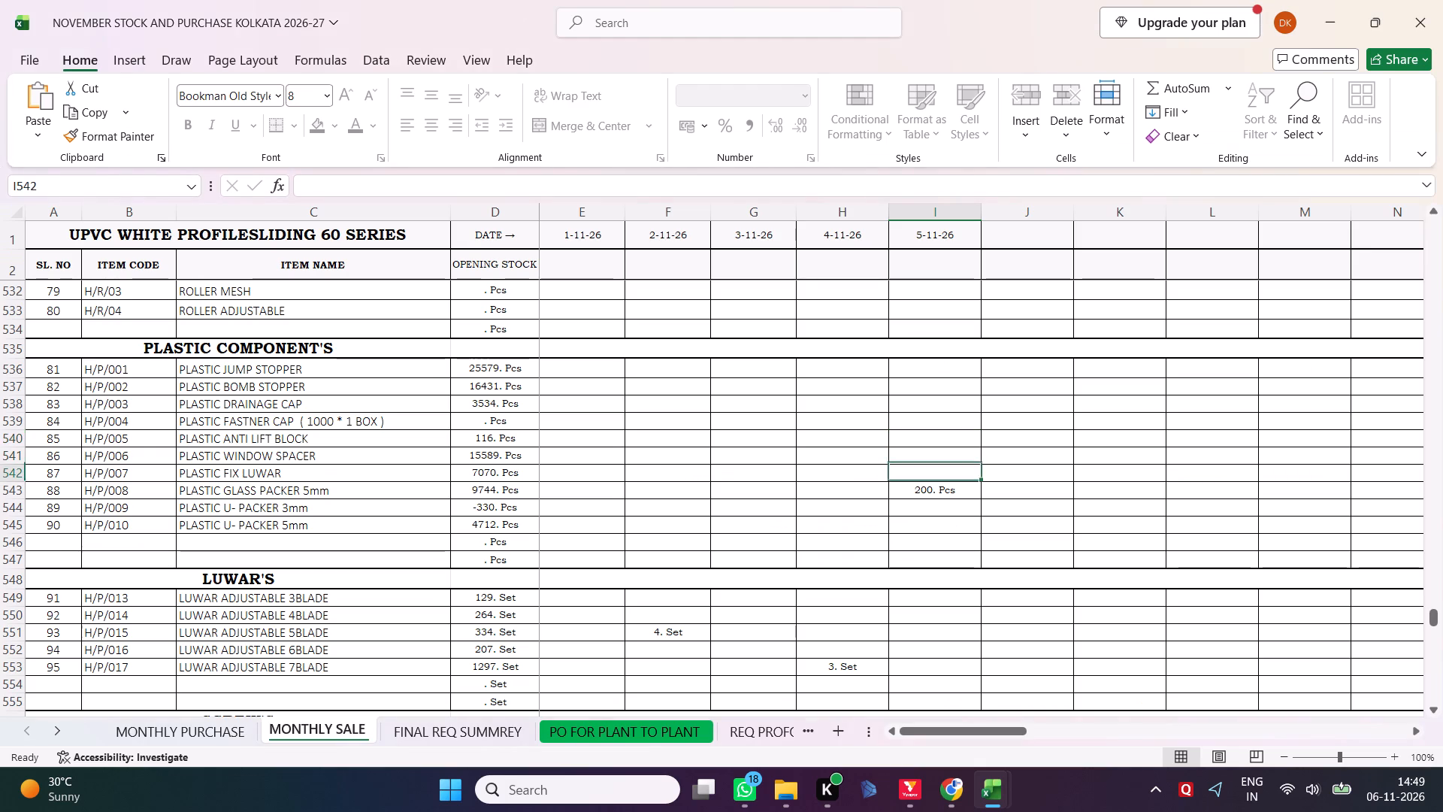
key(Down)
key(Down)
key(Down)
key(alt+Tab)
key(alt+Tab)
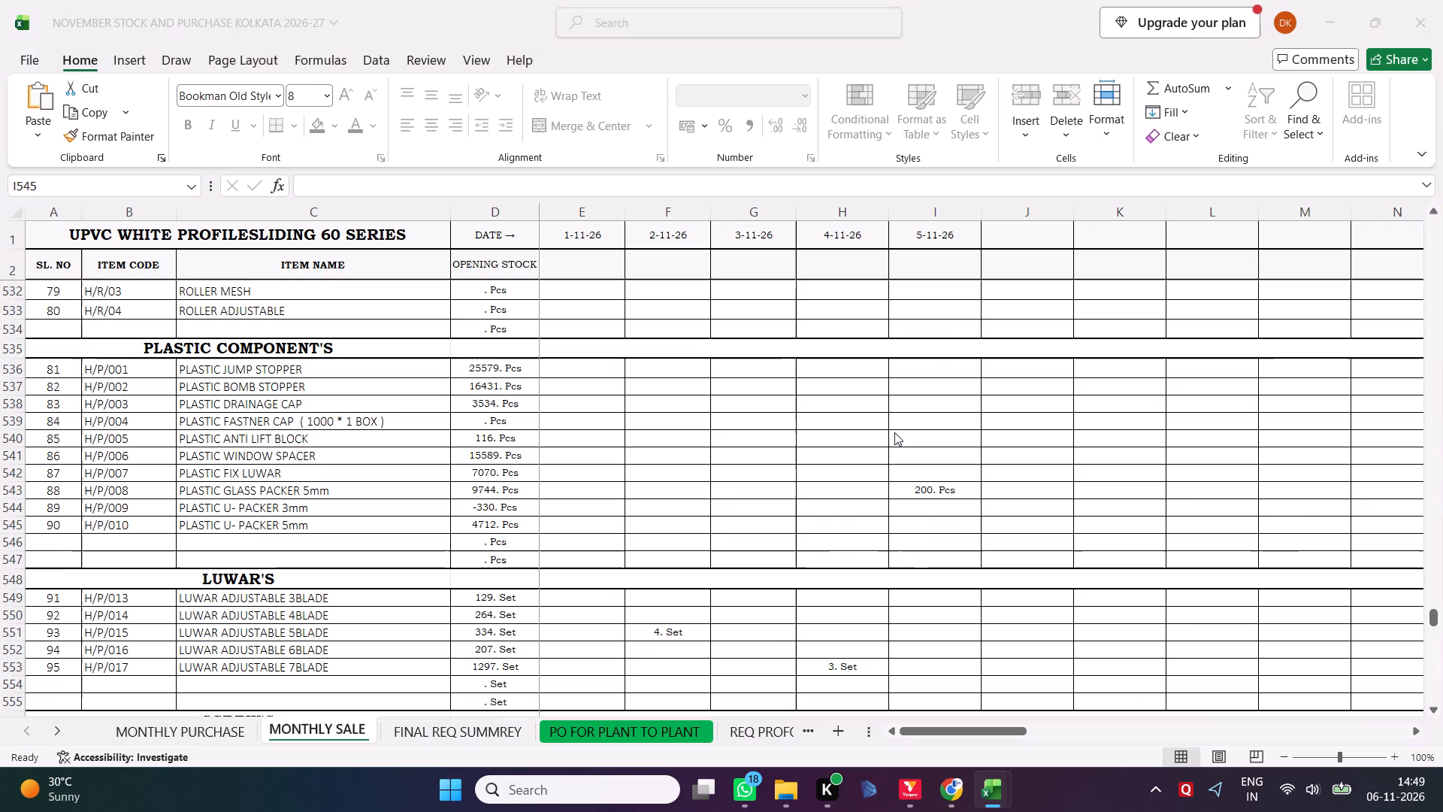
text(20)
key(Return)
Enter 60 as the 5-11-26 sale of reinforcement R T88-S, matching the godown summary's outwards in metres.
key(alt+Tab)
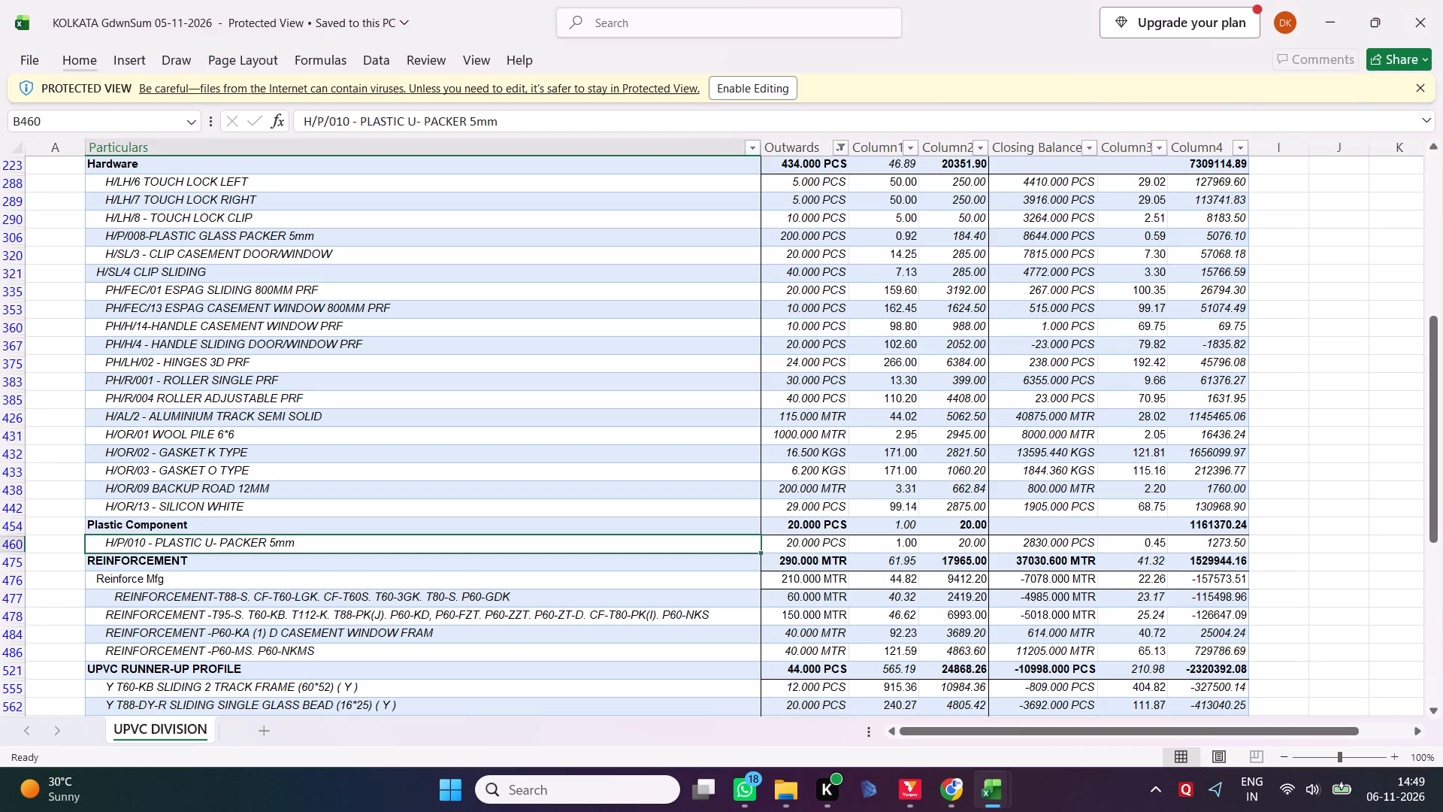
scroll(894, 432, down, 3)
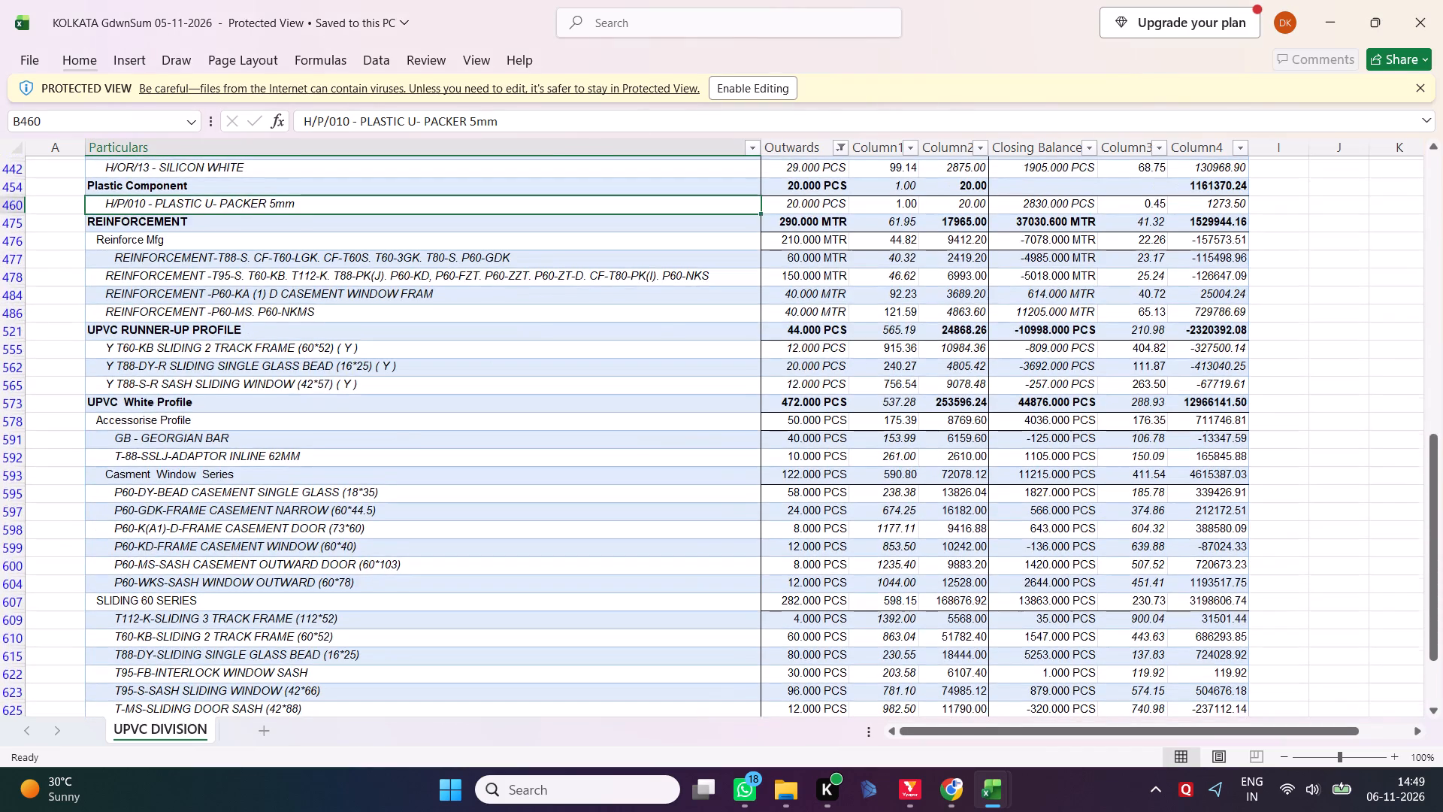
scroll(894, 432, down, 1)
key(Down)
key(Down)
key(Down)
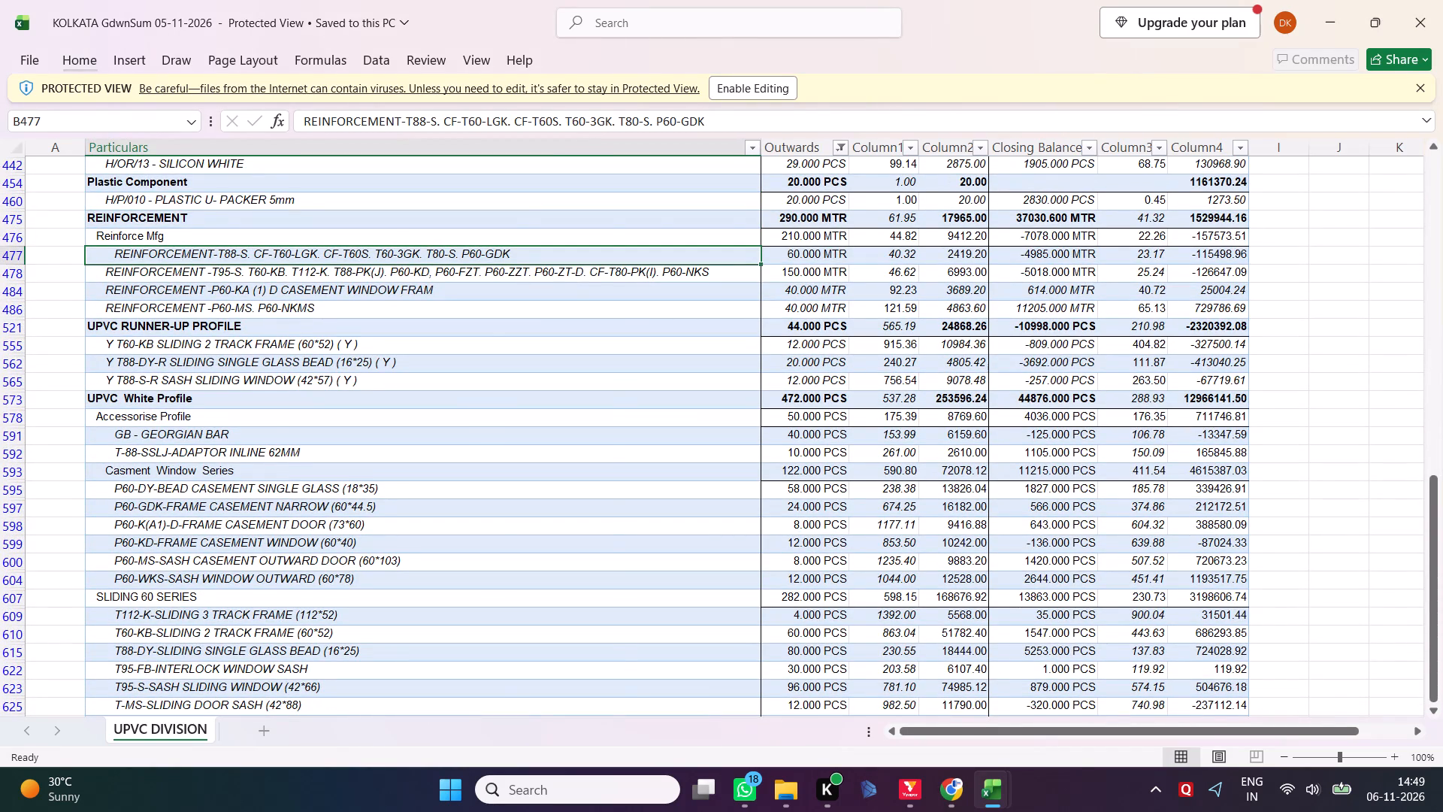
key(alt+Tab)
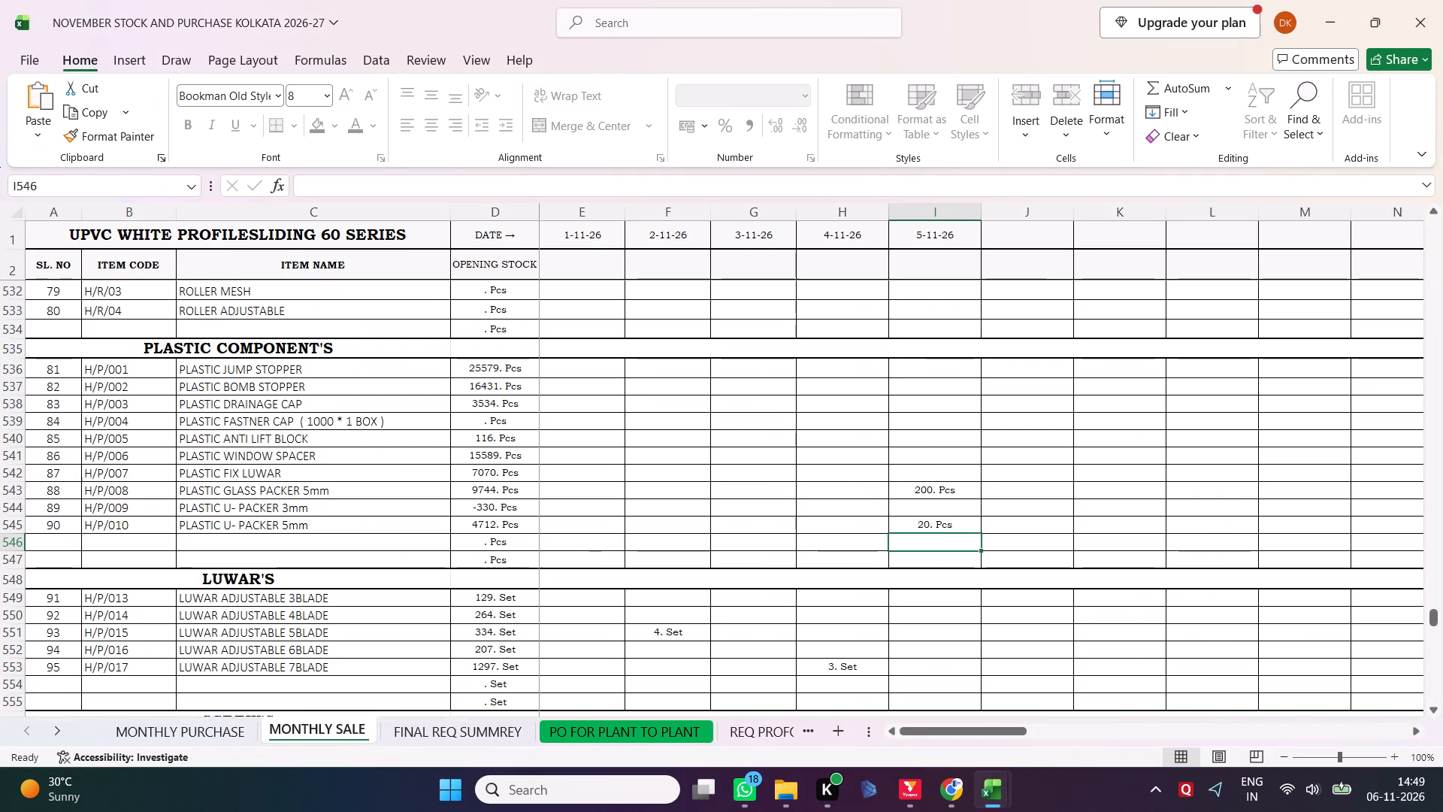
key(alt+Tab)
key(alt+Tab)
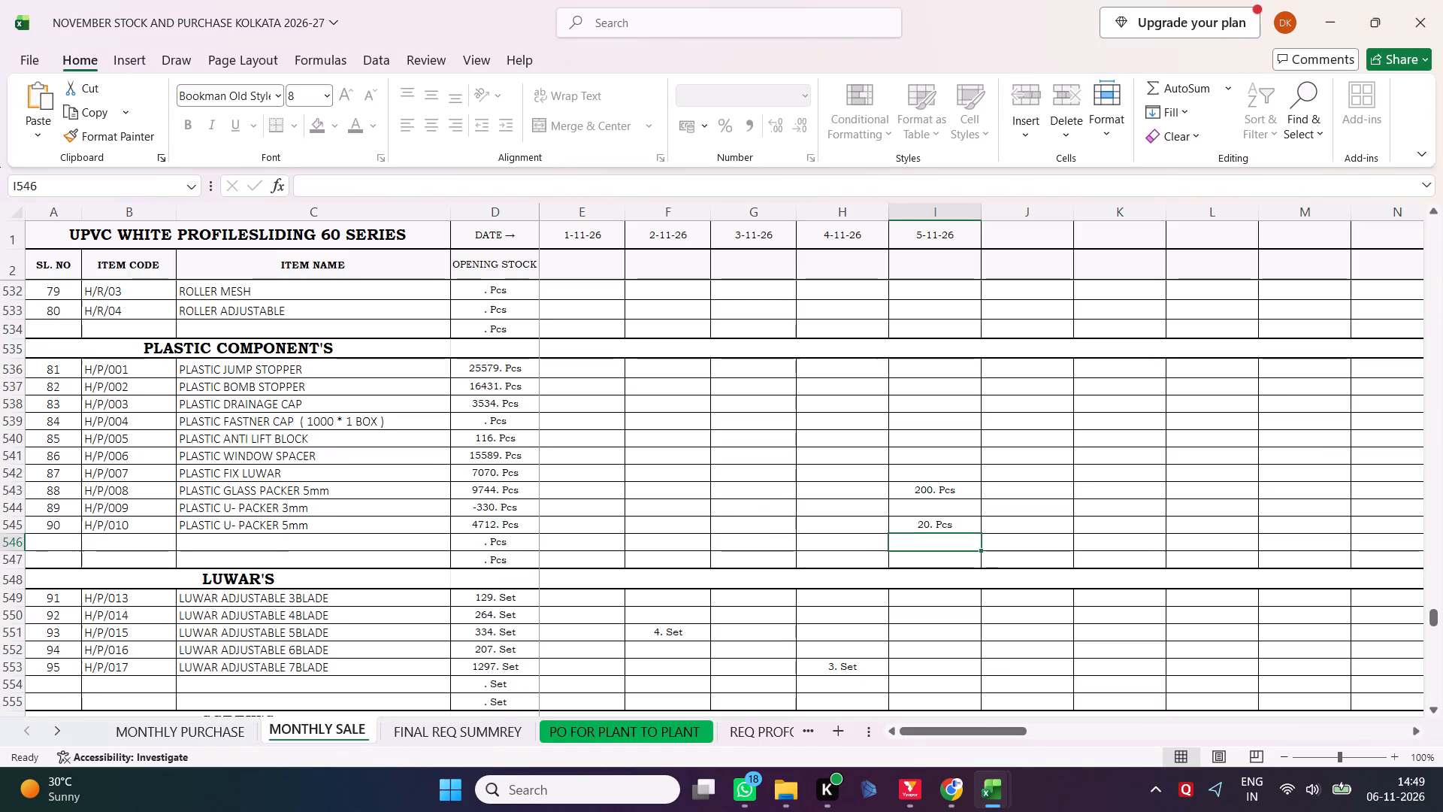
scroll(894, 432, up, 11)
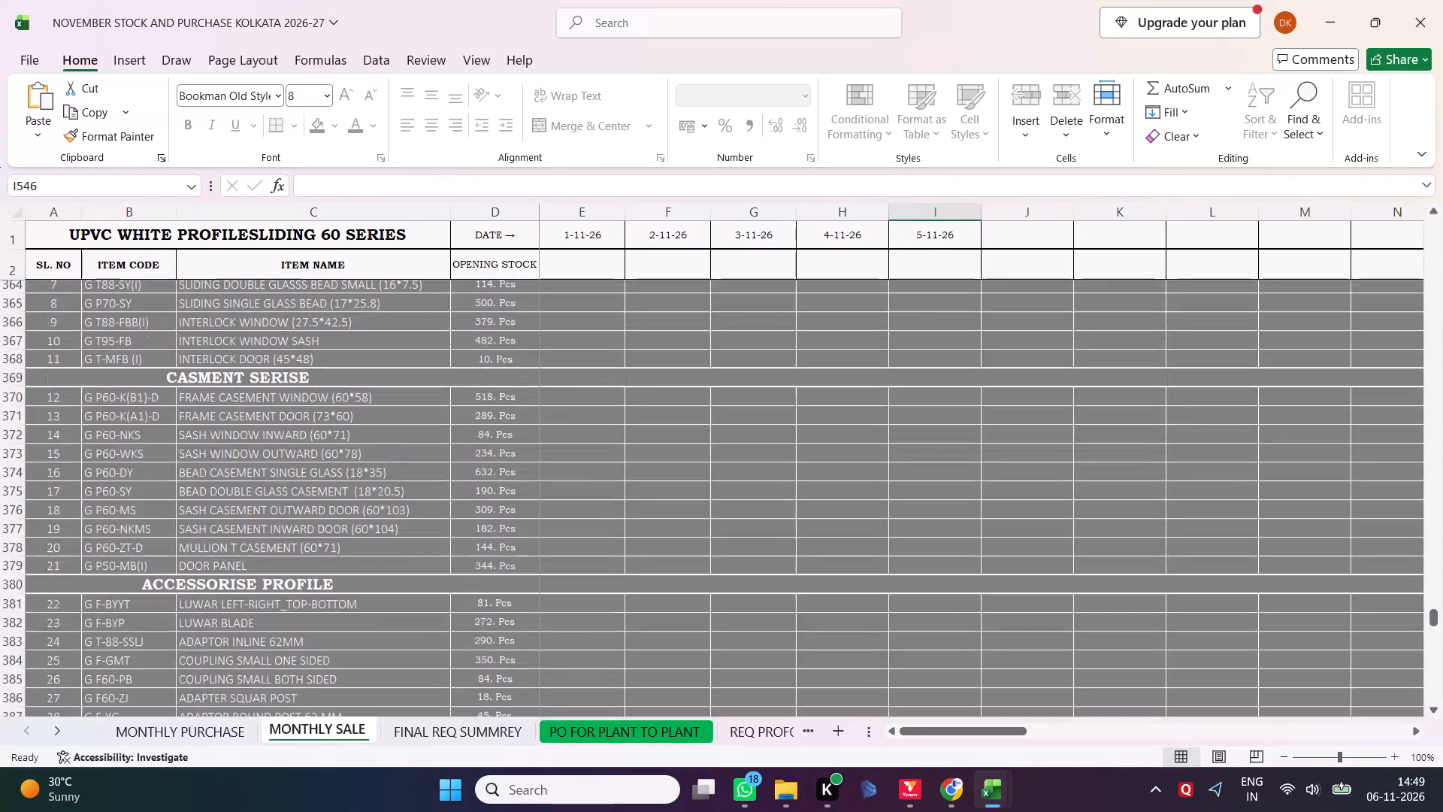
scroll(894, 432, down, 2)
click(908, 424)
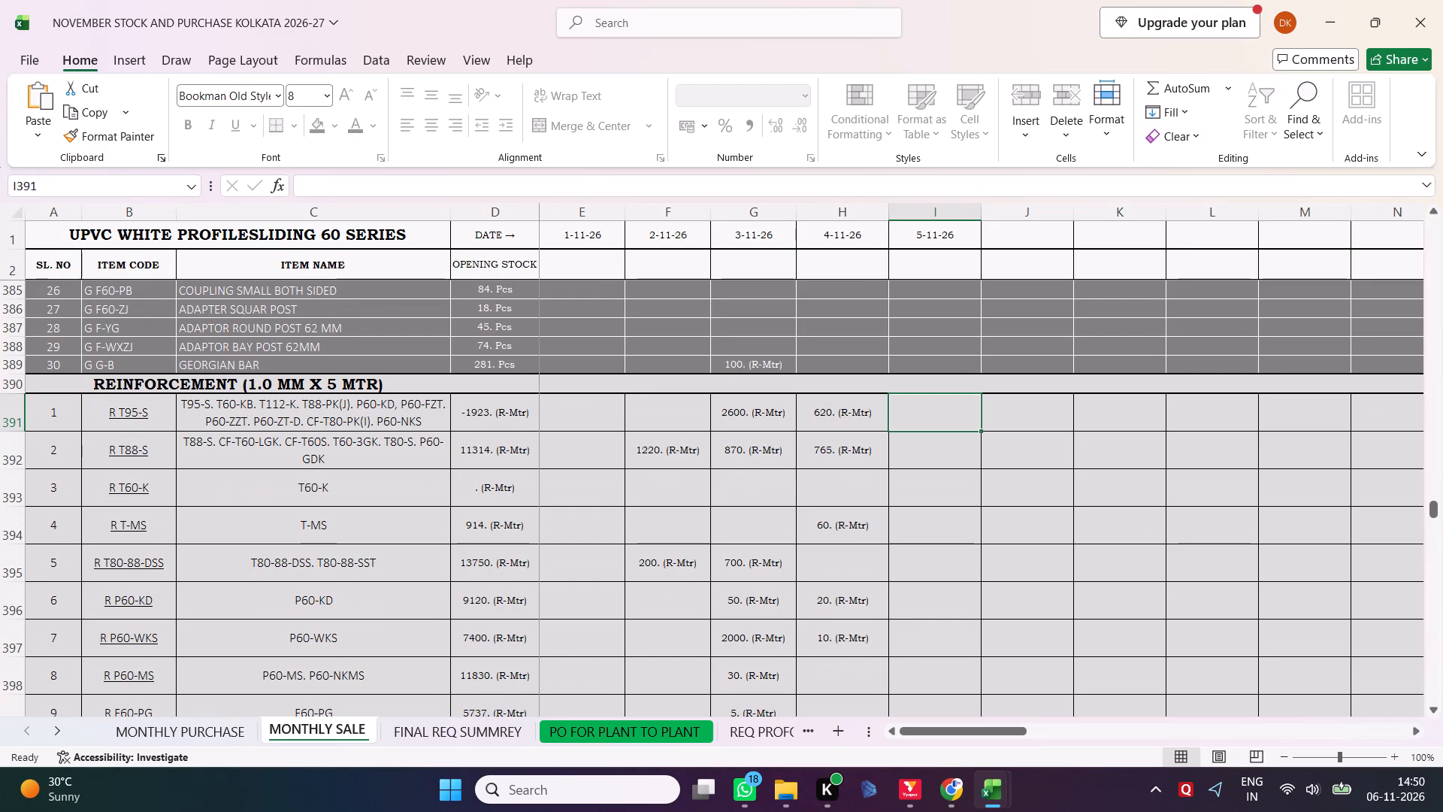
key(alt+Tab)
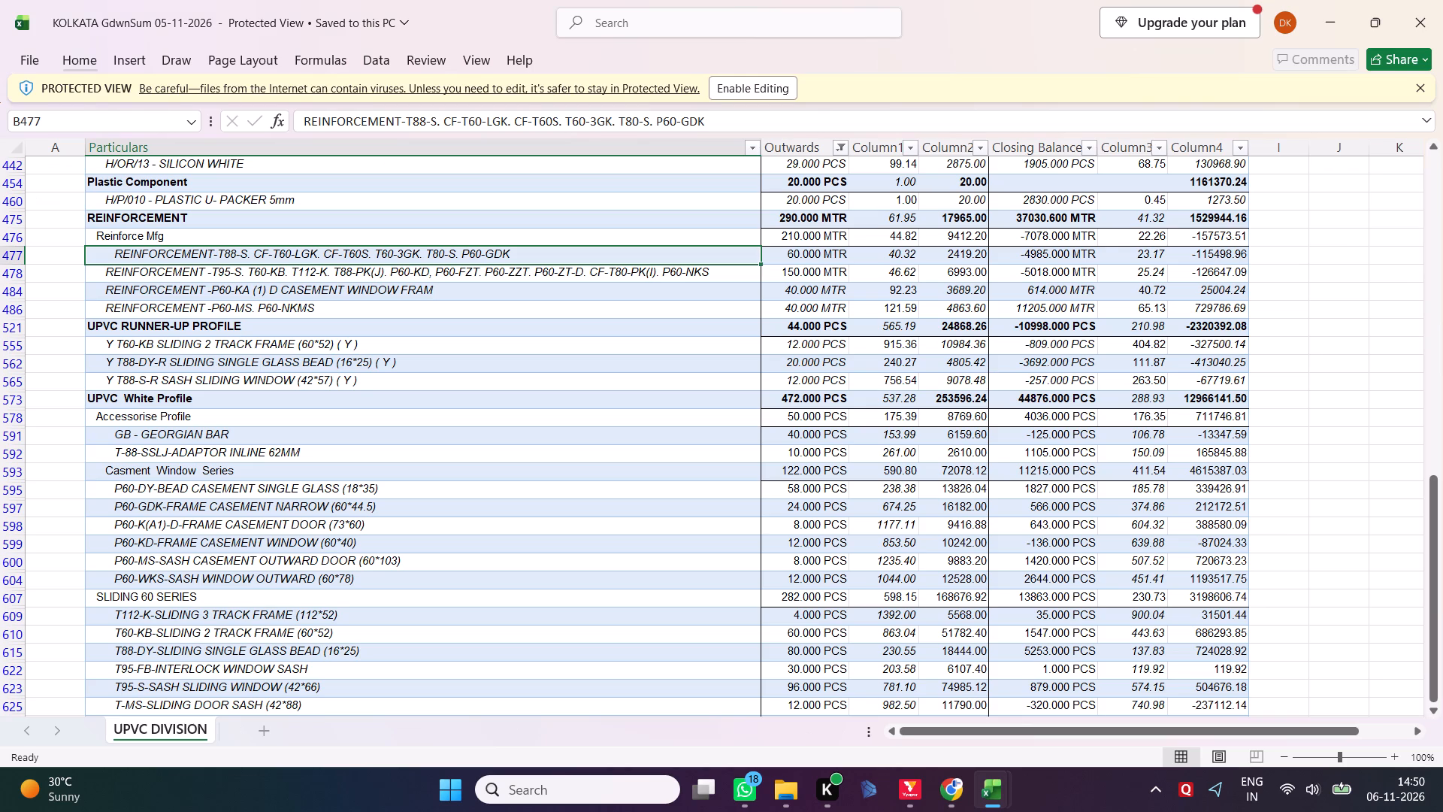
key(alt+Tab)
key(Down)
key(alt+Tab)
key(alt+Tab)
text(60)
key(Return)
Enter 150 as the 5-11-26 sale of reinforcement R T95-S, matching the godown summary's outwards.
key(alt+Tab)
key(Down)
key(alt+Tab)
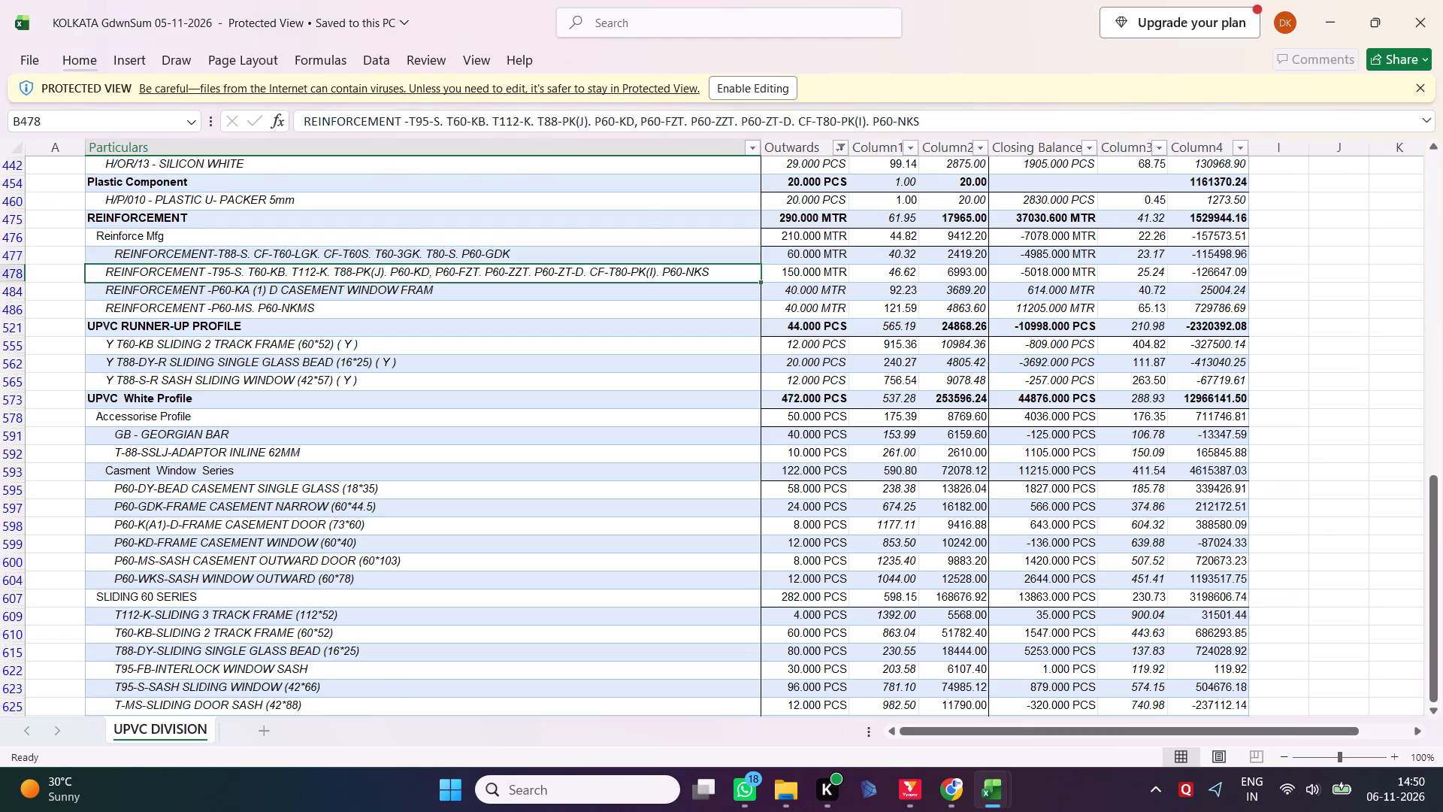
key(Up)
key(Up)
key(alt+Tab)
key(alt+Tab)
text(150)
key(Return)
Enter 40 as the 5-11-26 sale of reinforcement R P60-K (A1) D, matching the summary's casement window frame reinforcement outwards.
key(alt+Tab)
key(Down)
key(alt+Tab)
key(Down)
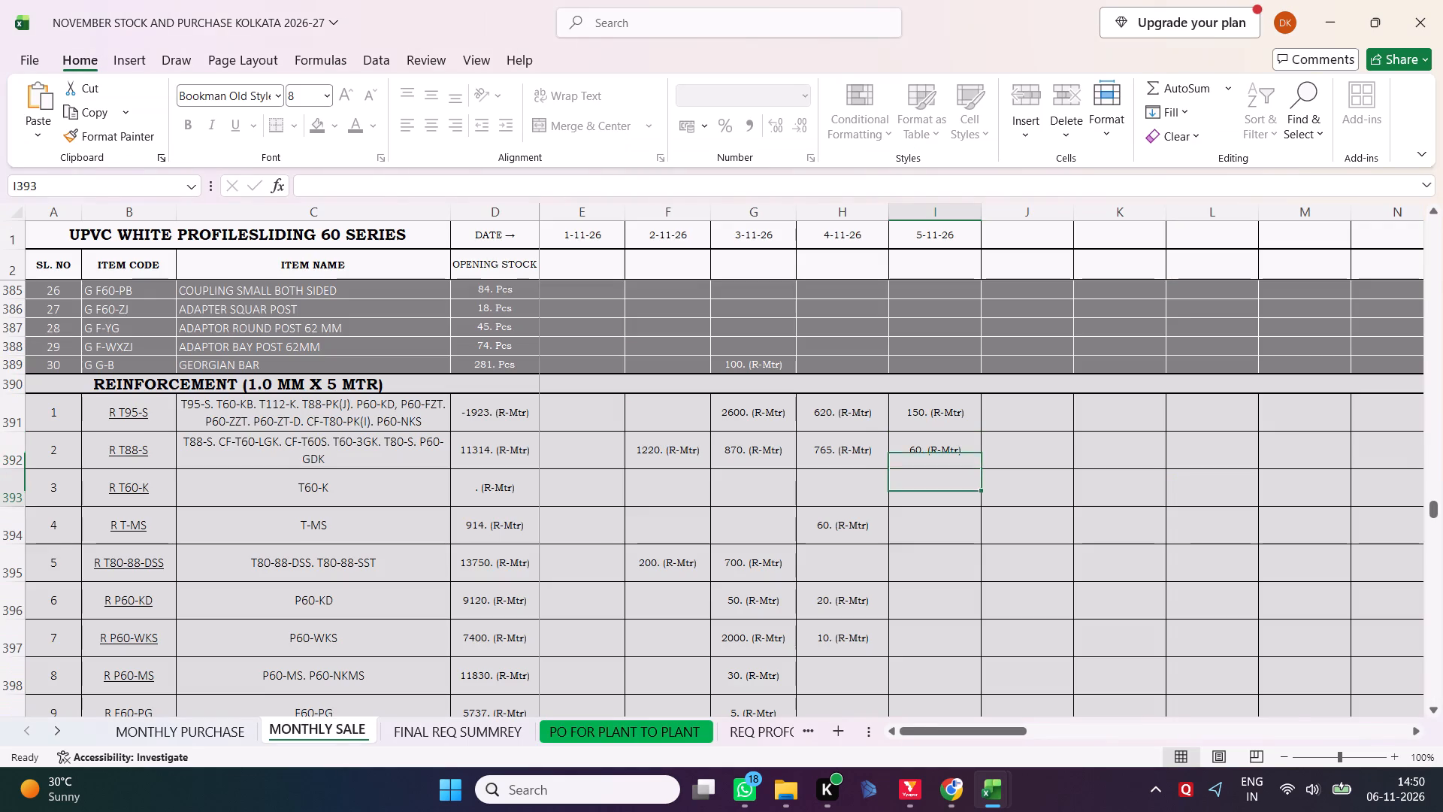
key(Down)
key(Down)
key(Down)
key(Down)
key(Down)
key(Down)
key(Down)
key(Down)
key(Up)
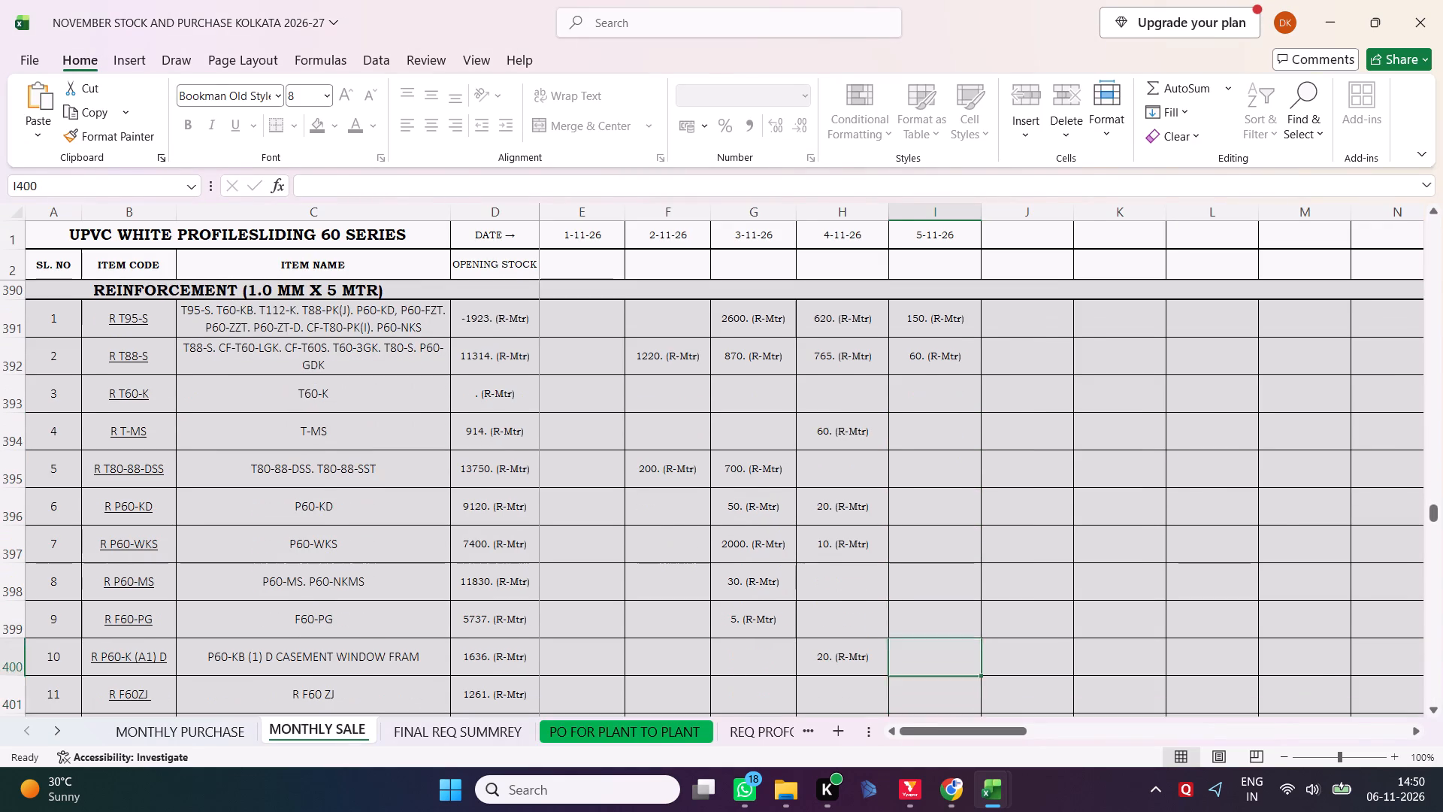
key(alt+Tab)
key(alt+Tab)
text(40)
key(Return)
Enter 40 as the 5-11-26 sale of reinforcement R P60-MS, matching the godown summary's P60-MS, P60-NKMS outwards.
key(alt+Tab)
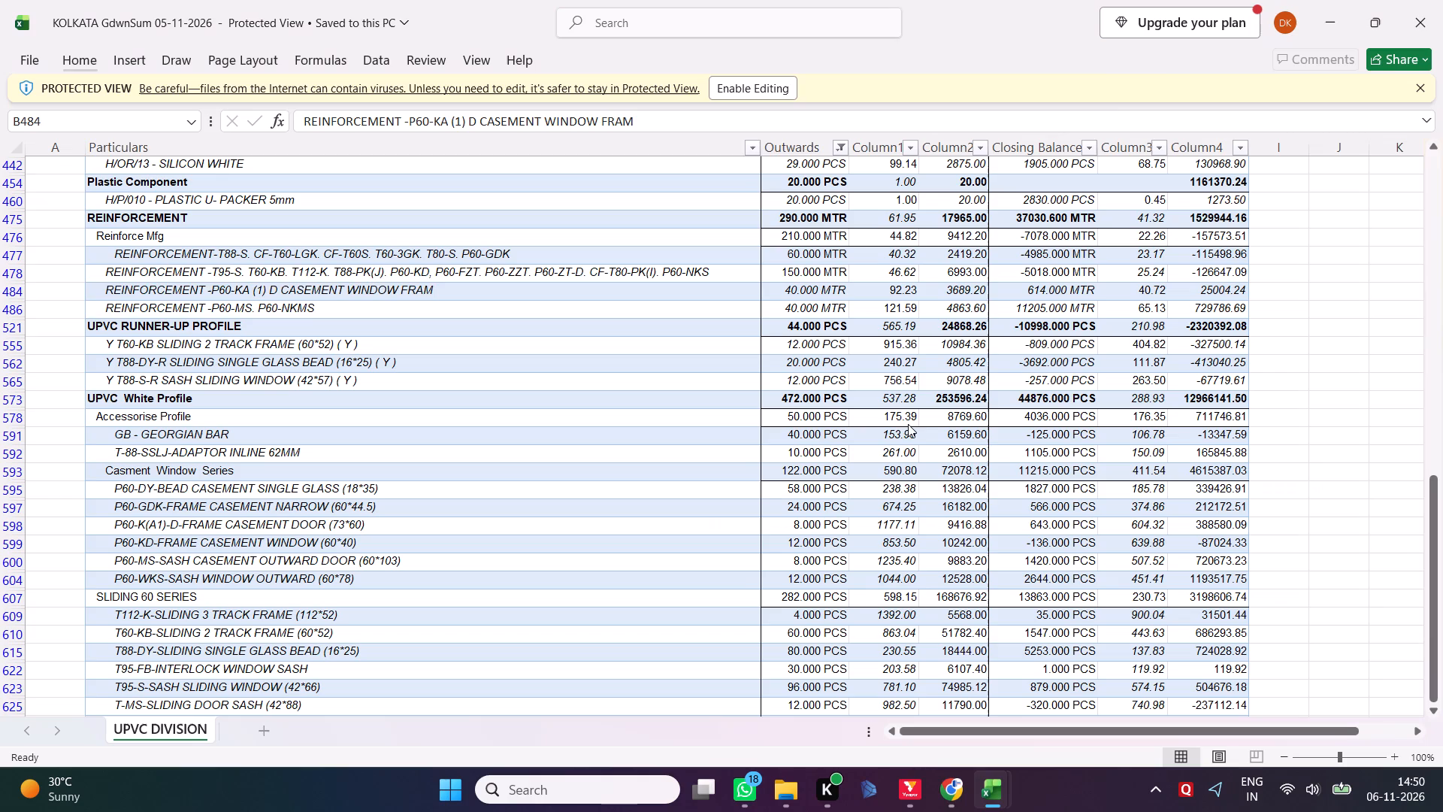
key(Down)
key(alt+Tab)
key(alt+Tab)
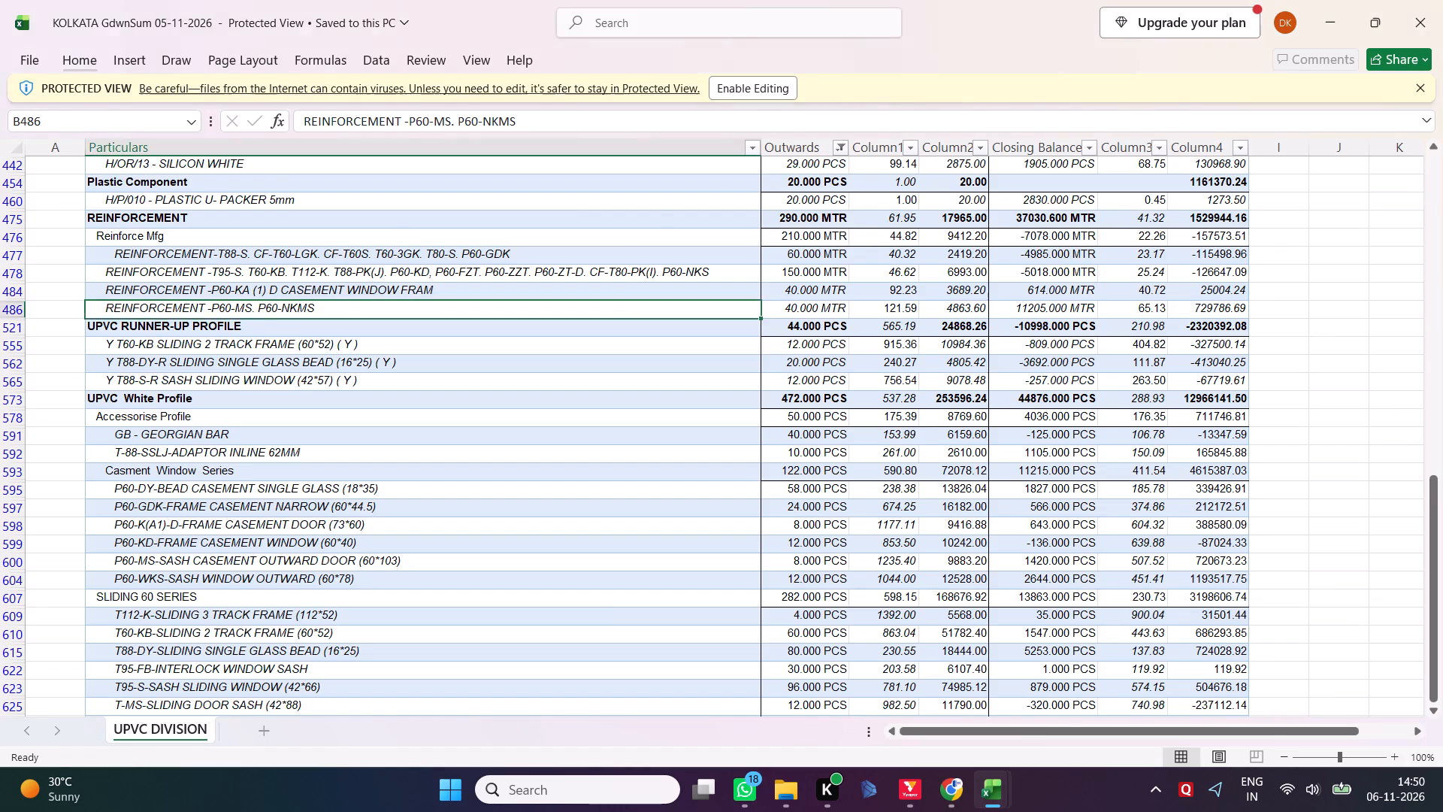
key(alt+Tab)
key(Up)
key(Up)
key(Up)
key(alt+Tab)
key(alt+Tab)
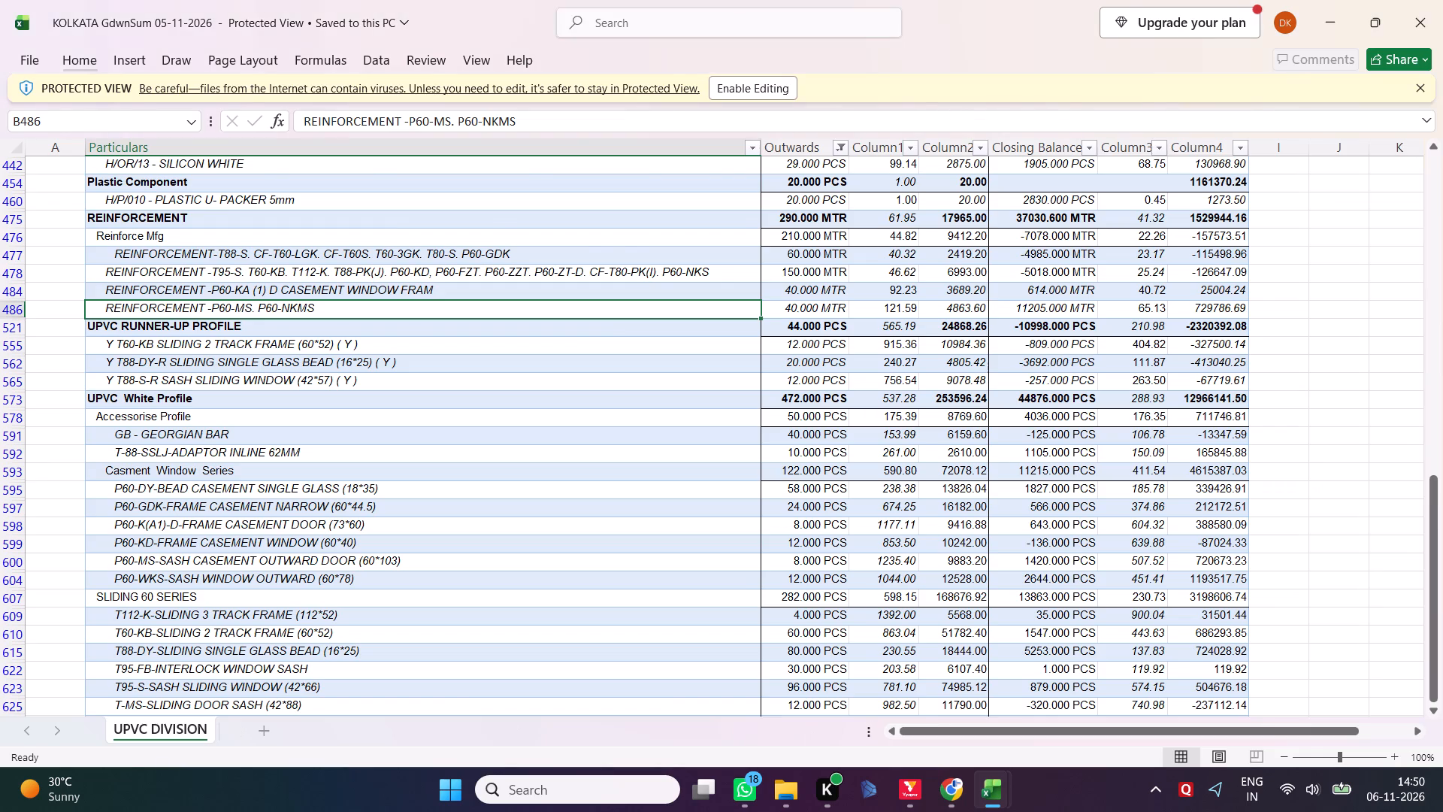
text(40)
key(Return)
Enter 12 as the 5-11-26 sale of Y T 60-KB sliding 2 track frame (60*52), matching the godown summary's outwards.
key(alt+Tab)
key(Down)
key(Down)
key(alt+Tab)
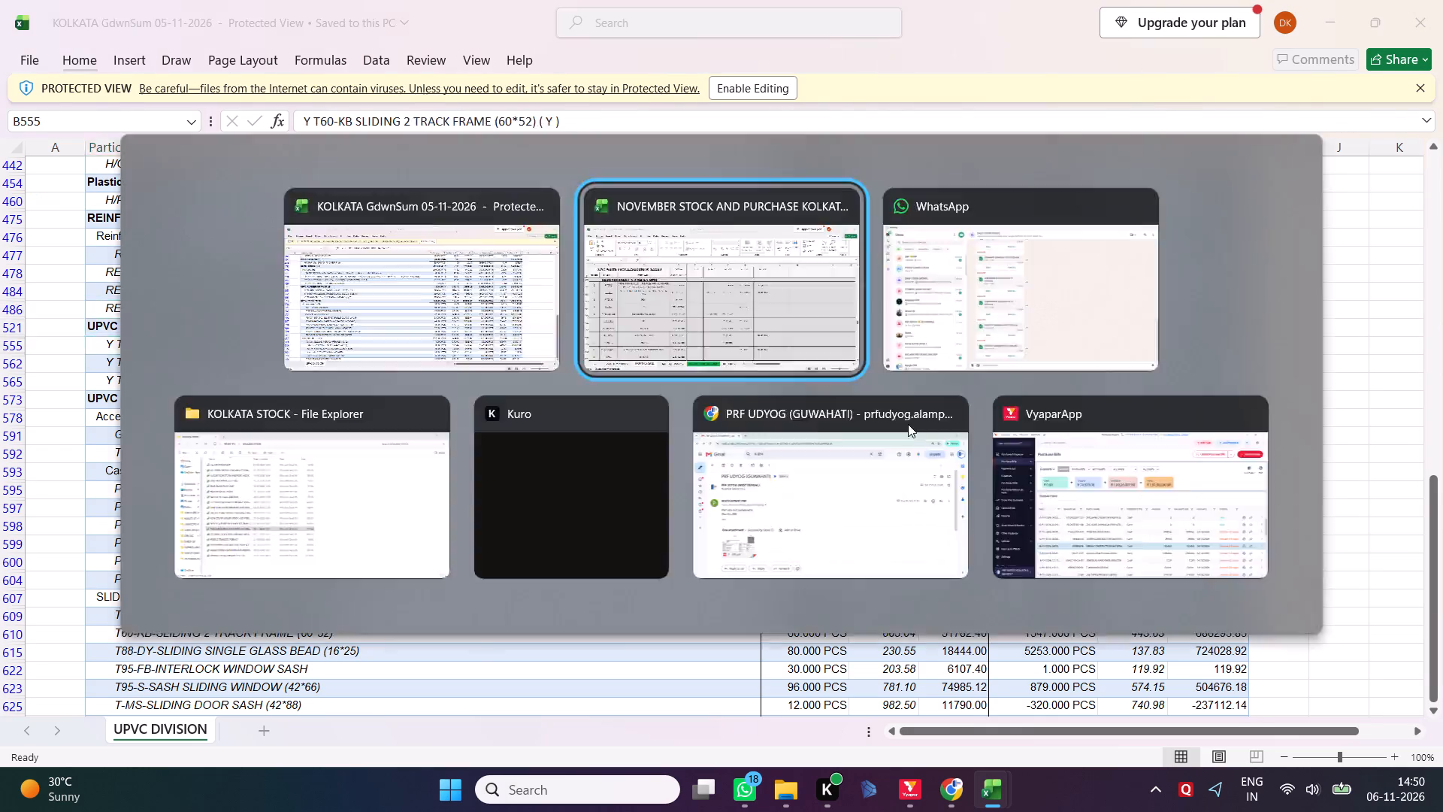
scroll(908, 424, up, 17)
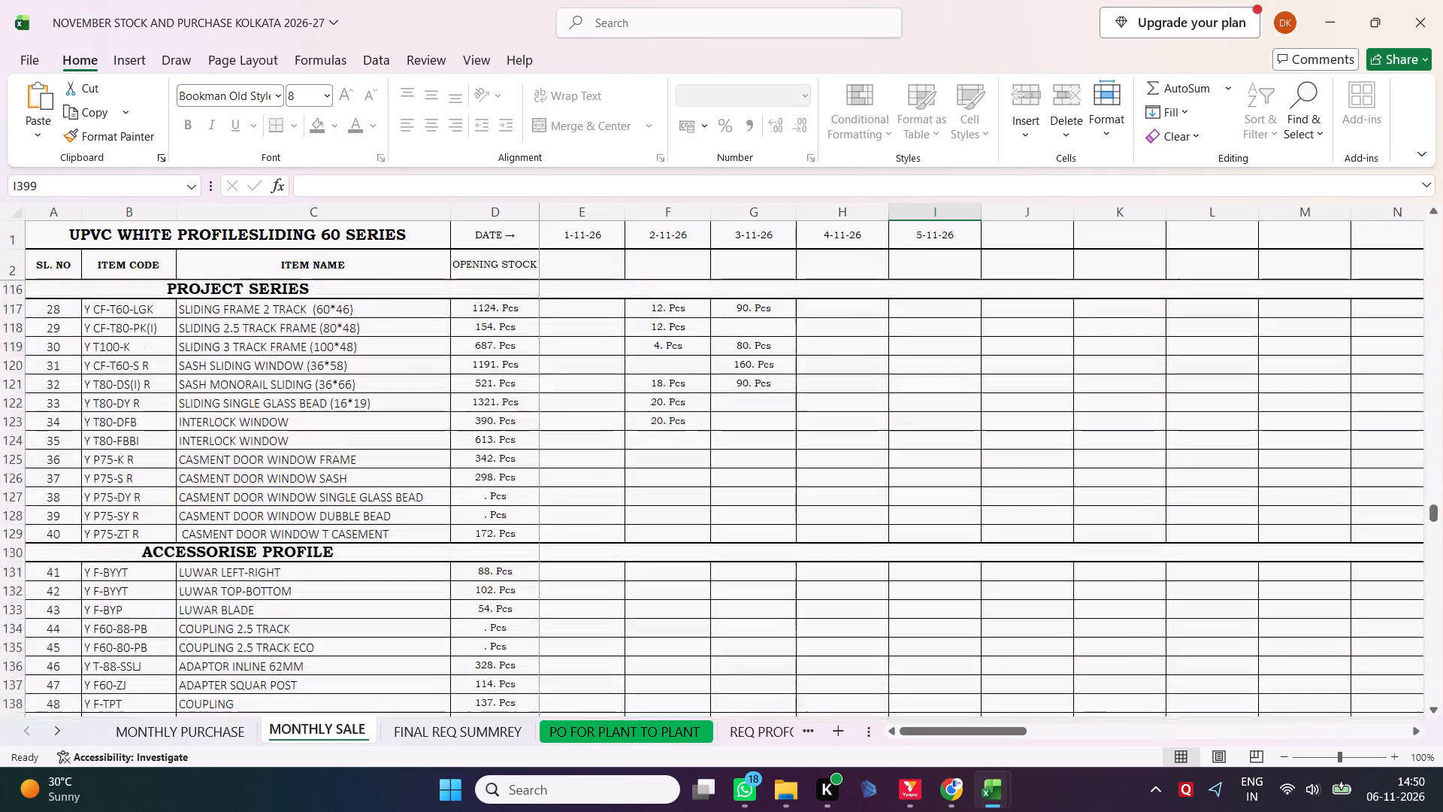
scroll(908, 424, up, 1)
key(alt+Tab)
key(alt+Tab)
scroll(908, 424, up, 1)
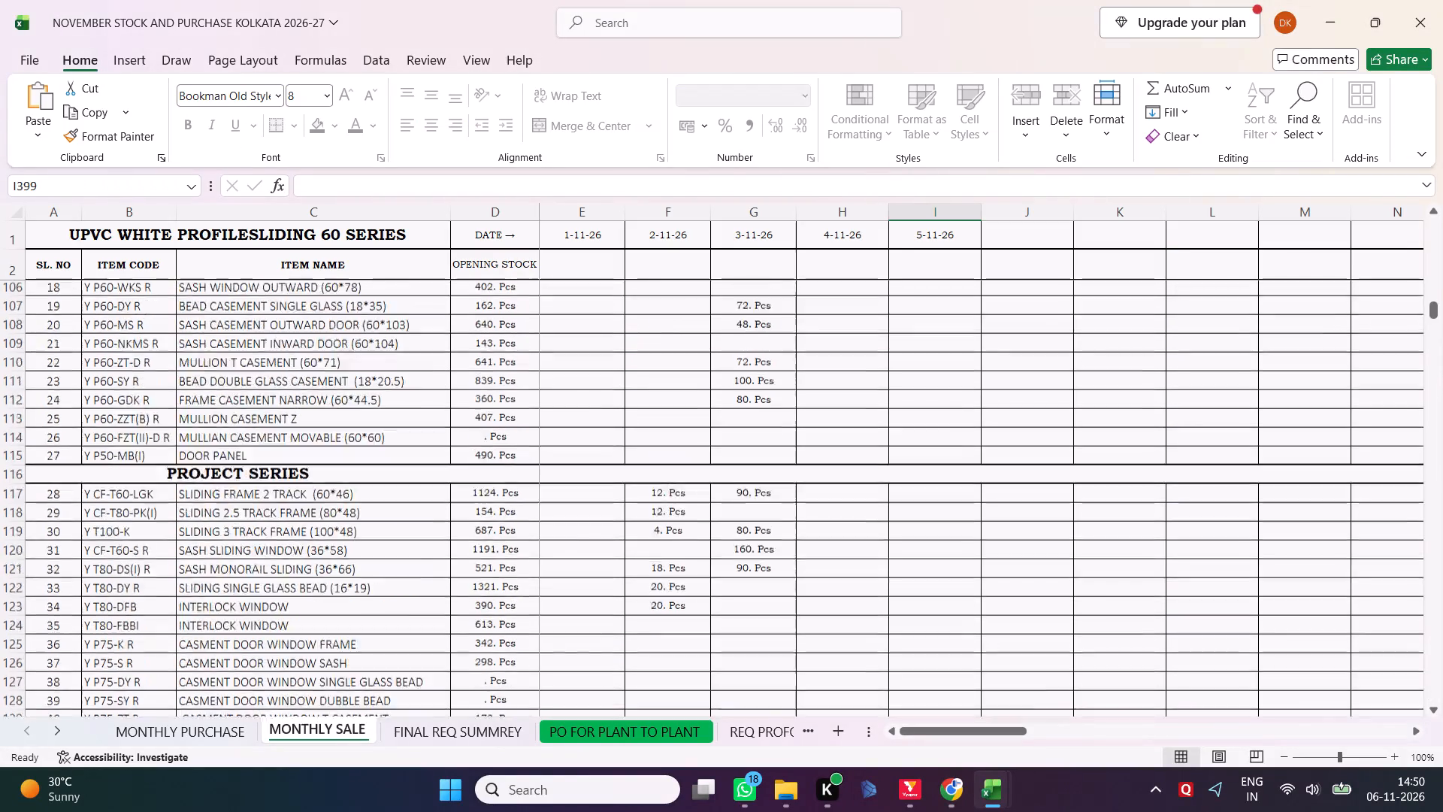
scroll(908, 424, up, 5)
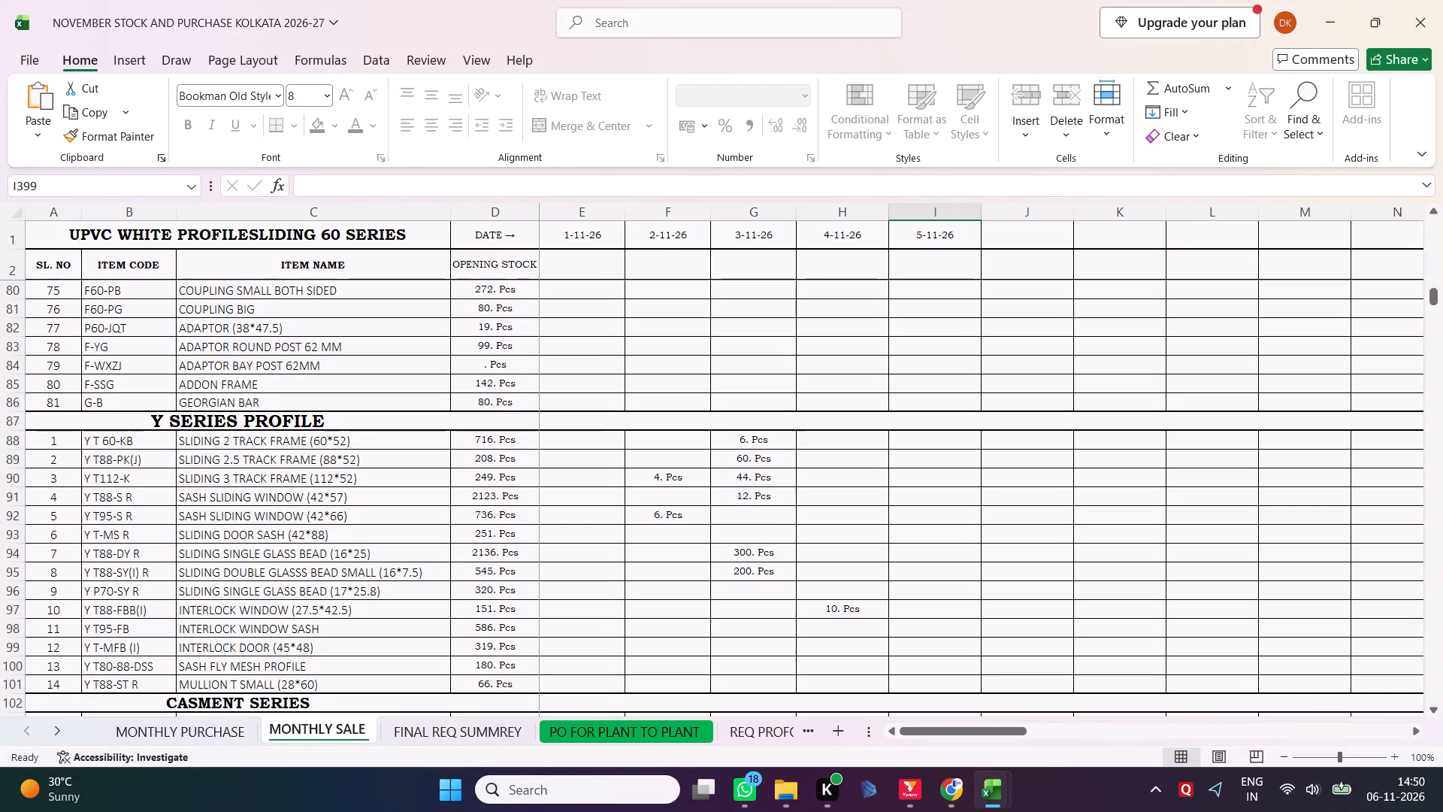
click(922, 449)
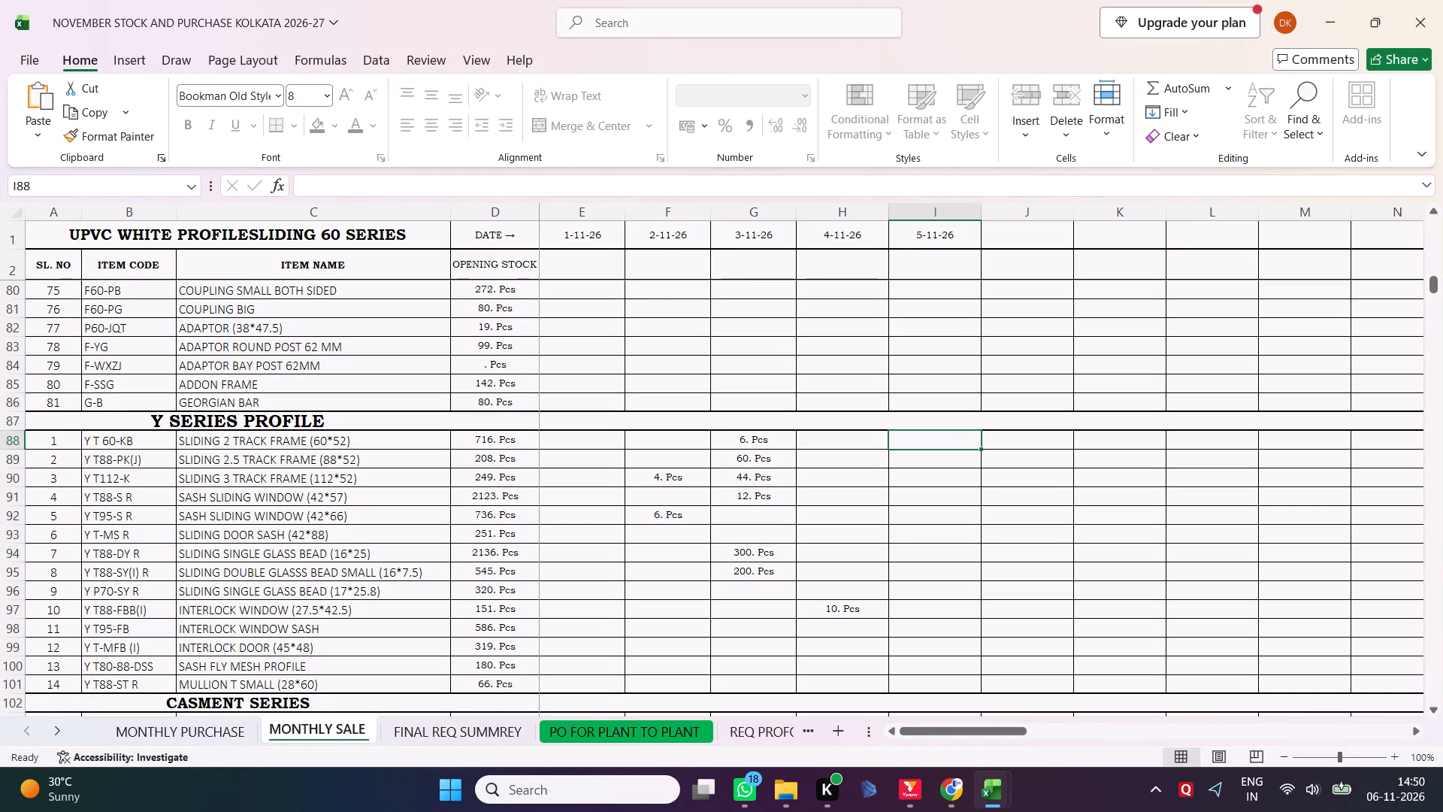
key(alt+Tab)
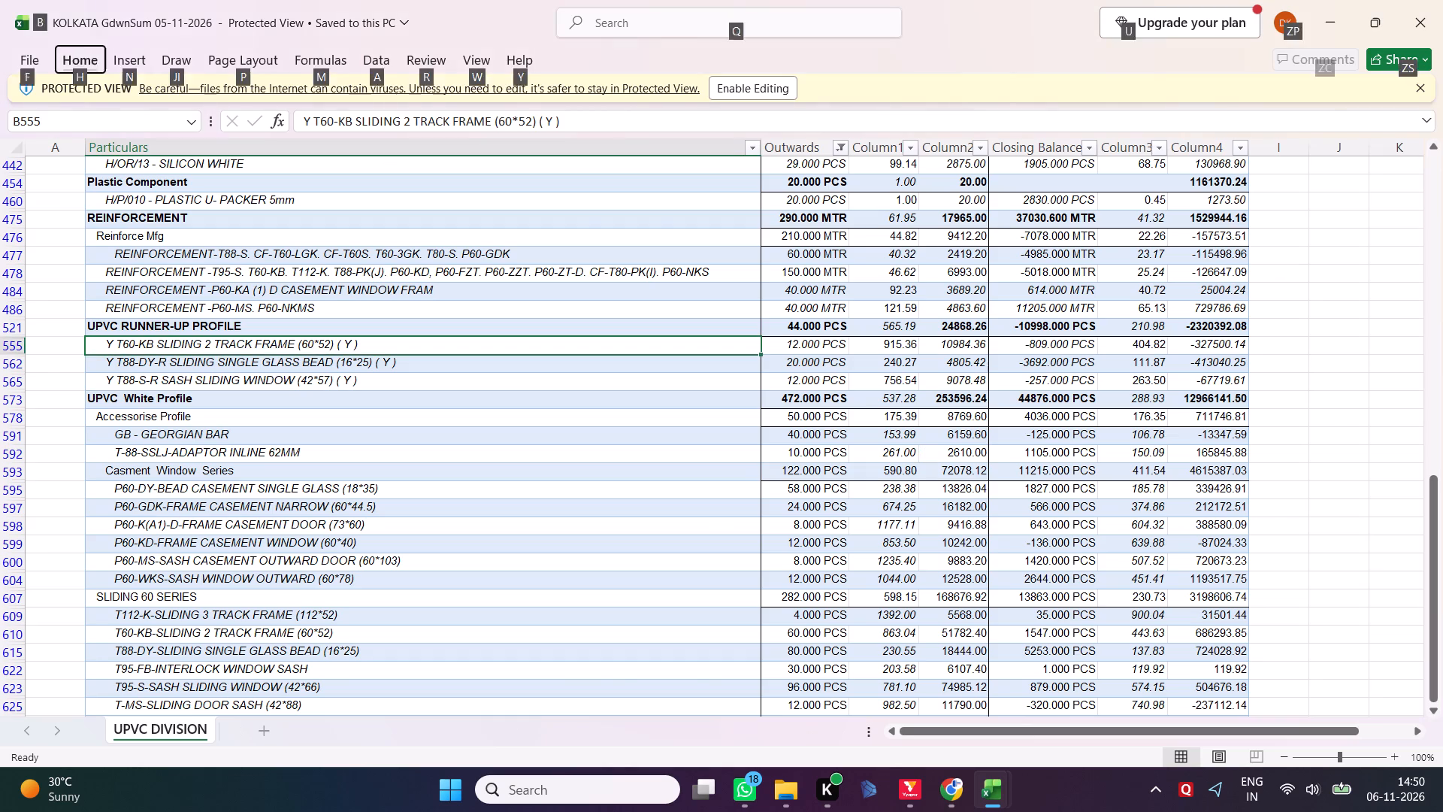
key(alt+Tab)
key(alt+Tab)
key(alt+Tab)
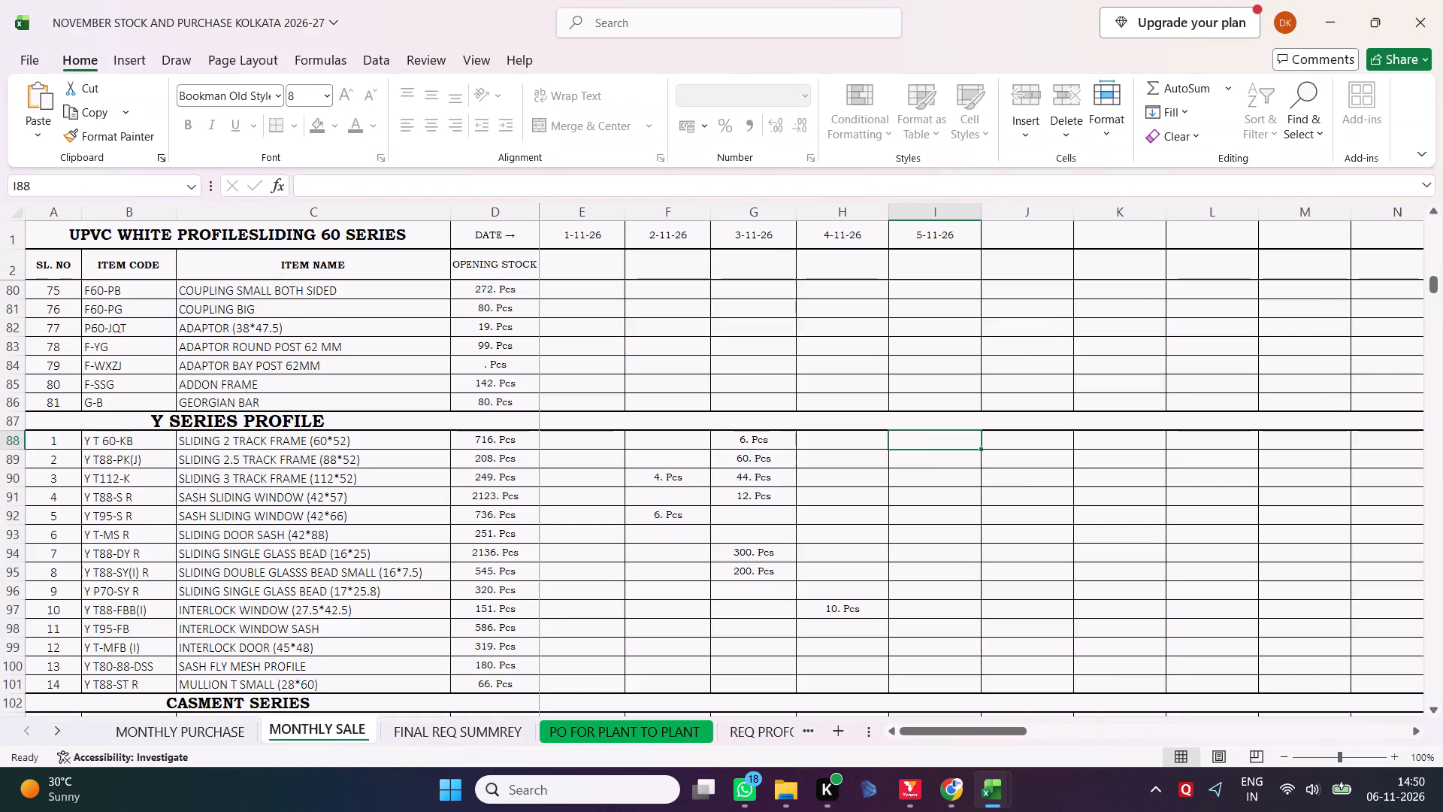
key(alt+Tab)
key(alt+Tab)
text(12)
key(Return)
Enter 20 as the 5-11-26 sale of Y T88-DY R sliding single glass bead (16*25), matching the godown summary's outwards.
key(alt+Tab)
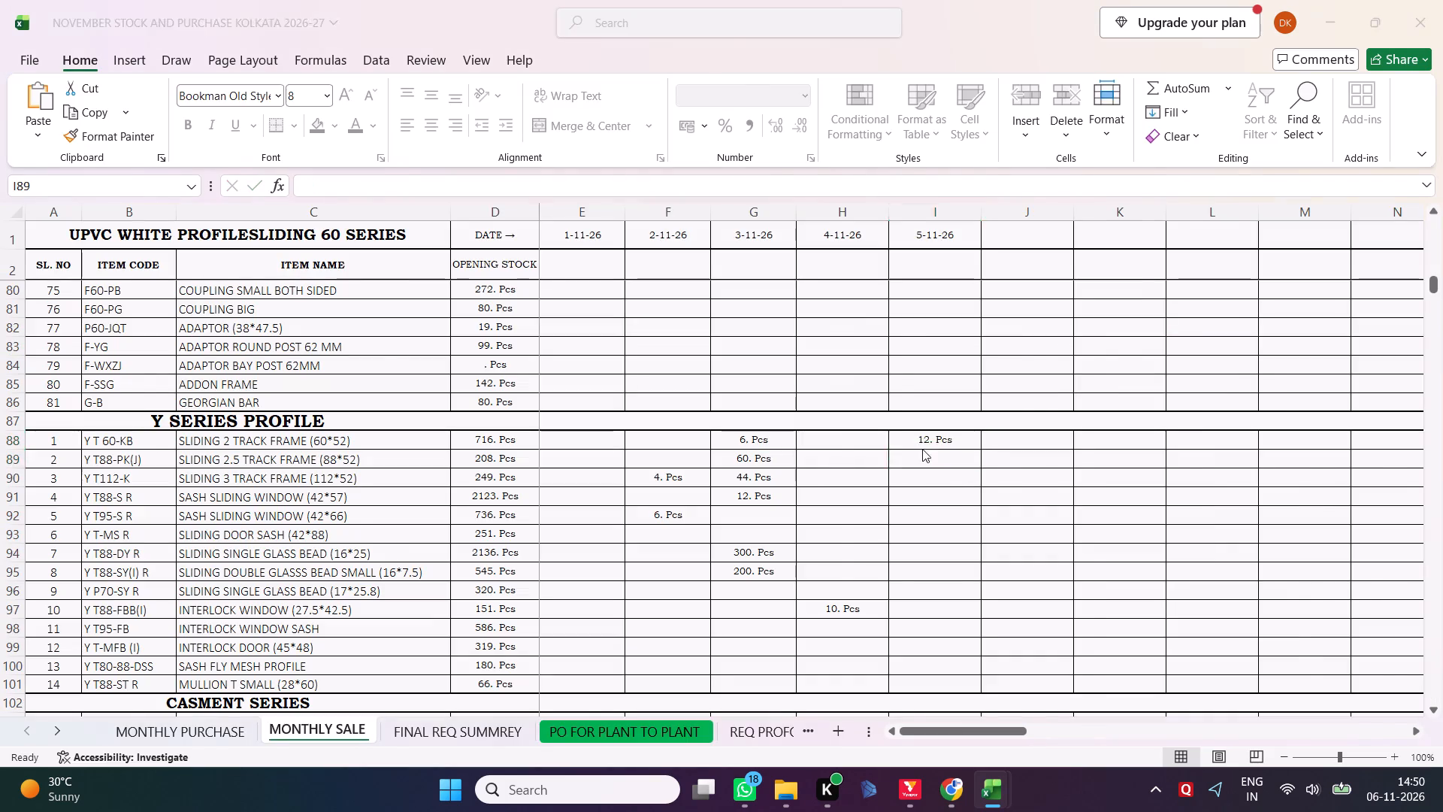
key(Down)
key(alt+Tab)
key(Down)
key(Down)
key(Down)
key(Down)
key(Down)
key(Down)
key(Down)
key(Up)
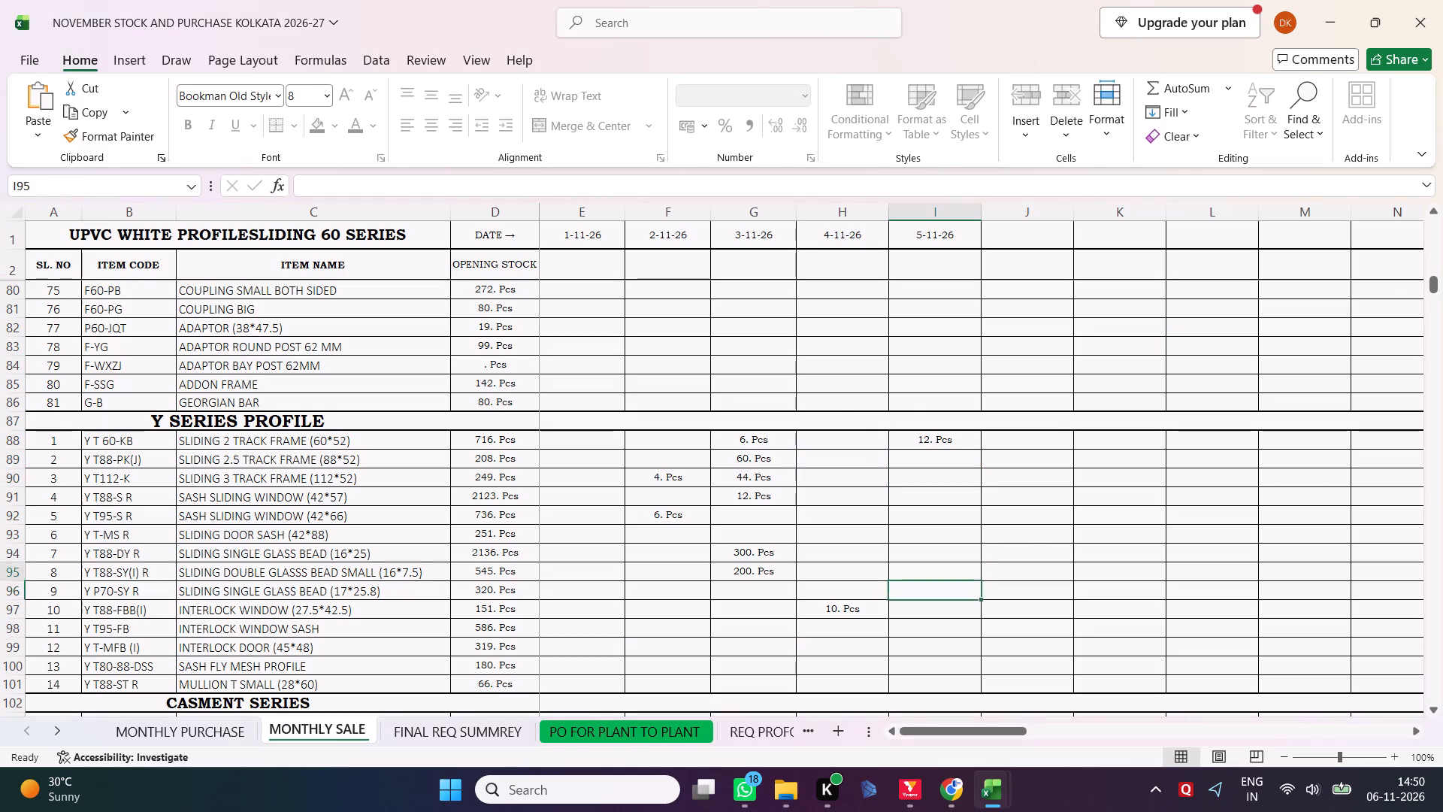
key(Up)
key(alt+Tab)
key(alt+Tab)
text(20)
key(Return)
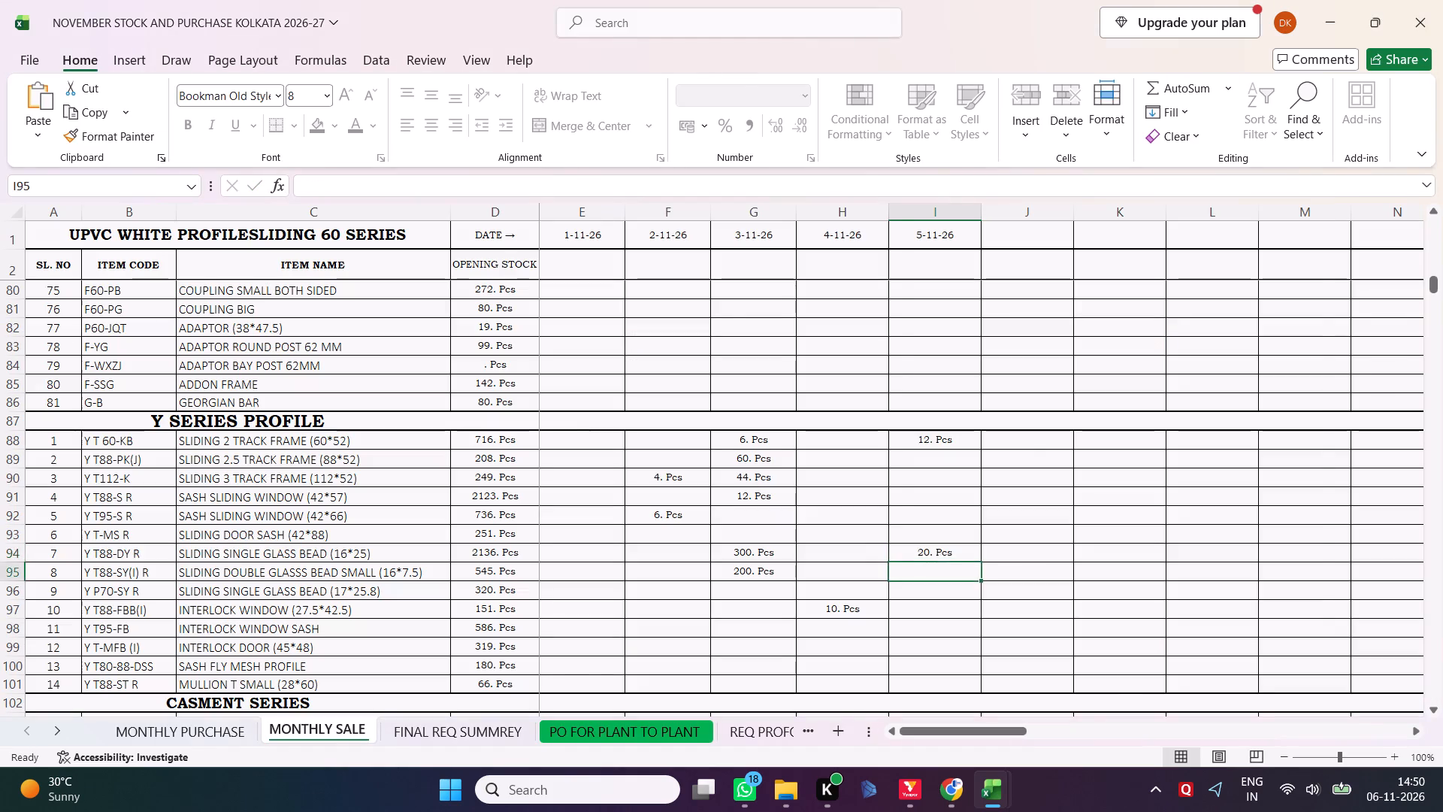
Enter 12 as the 5-11-26 sale of Y T88-S R sash sliding window (42*57), matching the godown summary's outwards.
key(alt+Tab)
key(alt+Tab)
key(alt+Tab)
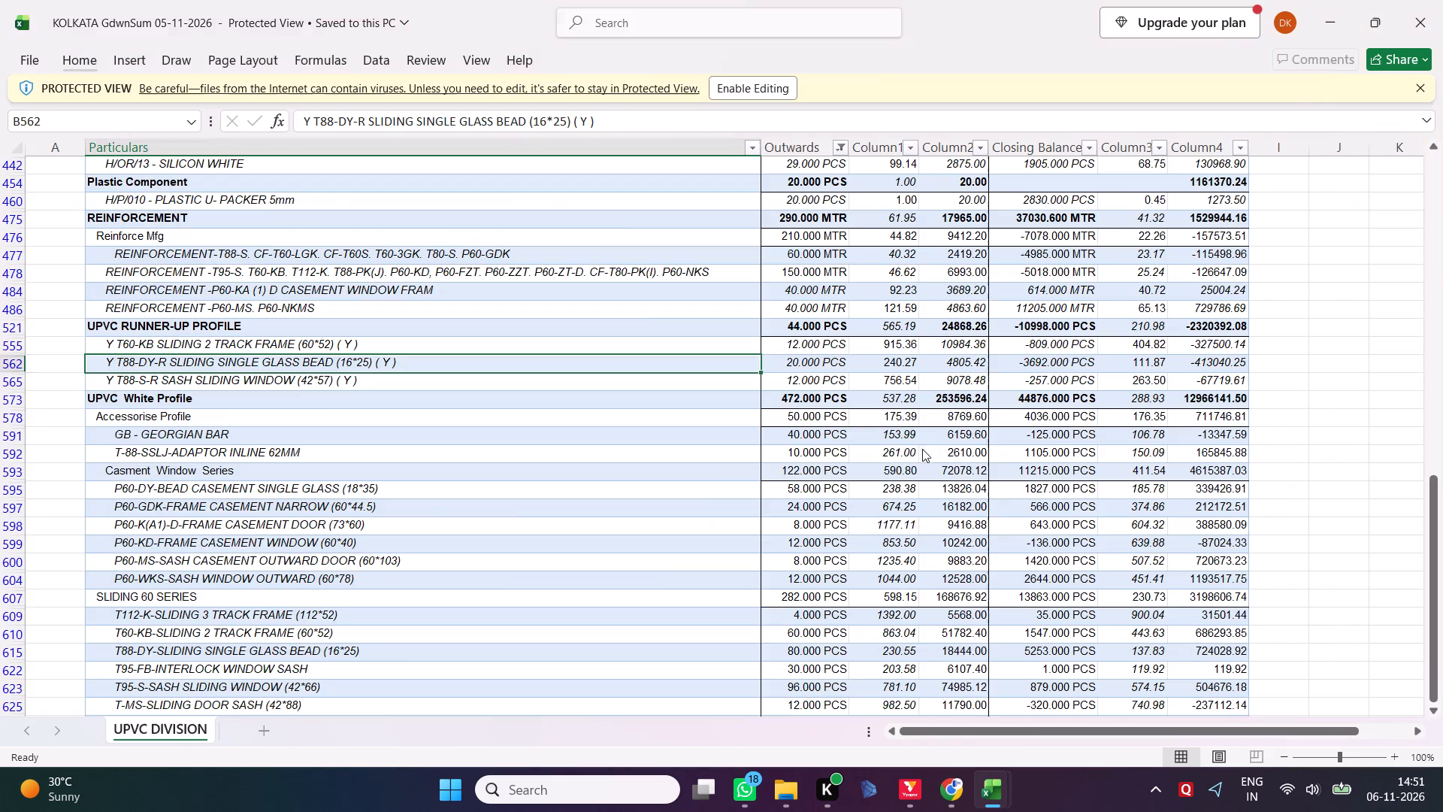
key(Down)
key(alt+Tab)
key(Up)
key(Up)
key(Up)
key(Up)
key(alt+Tab)
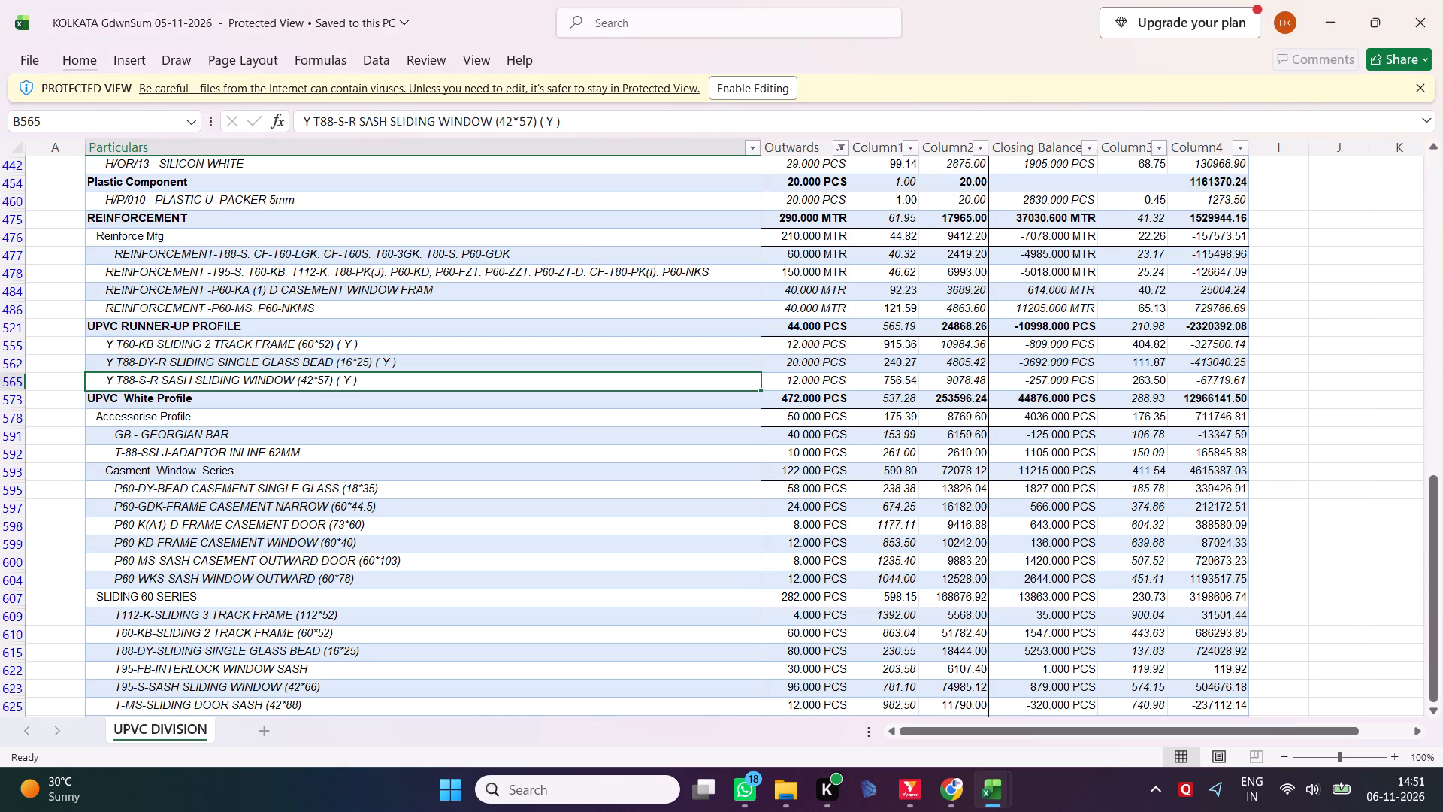
key(alt+Tab)
text(12)
key(Return)
Enter 40 as the 5-11-26 sale of the white G-B Georgian bar, matching the godown summary's outwards.
key(alt+Tab)
key(Down)
key(Down)
key(Down)
key(alt+Tab)
key(Up)
key(Up)
key(Up)
key(Up)
key(Up)
key(Up)
key(Up)
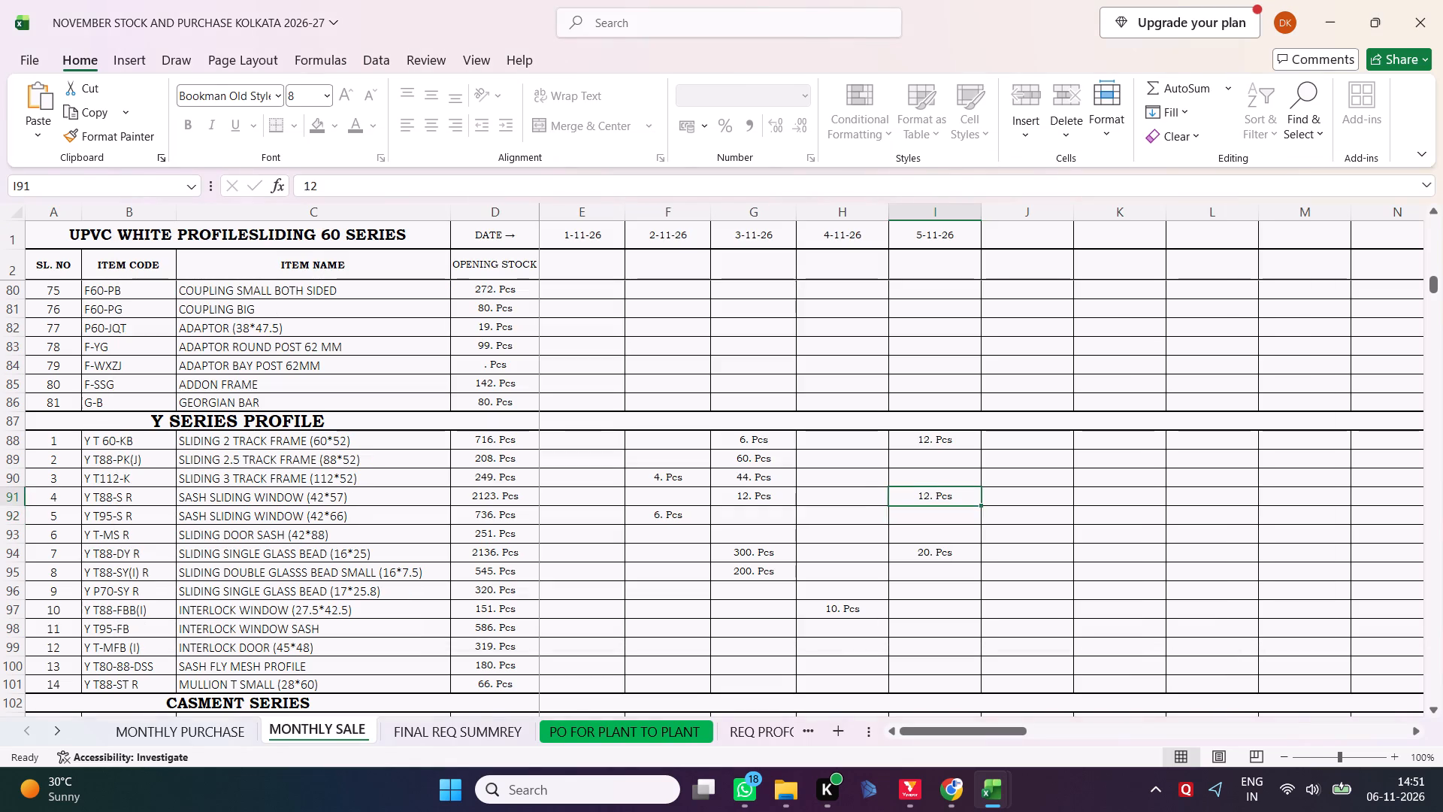
key(Down)
key(alt+Tab)
key(alt+Tab)
text(40)
key(Return)
Enter 10 as the 5-11-26 sale of the white T-88-SSLJ adaptor inline 62MM, matching the godown summary's outwards.
key(alt+Tab)
key(Down)
key(alt+Tab)
key(Up)
key(Up)
key(Up)
key(Up)
key(Up)
key(Up)
key(Up)
key(Up)
key(Up)
key(Up)
key(Up)
key(Up)
key(Up)
key(Up)
key(Up)
key(Up)
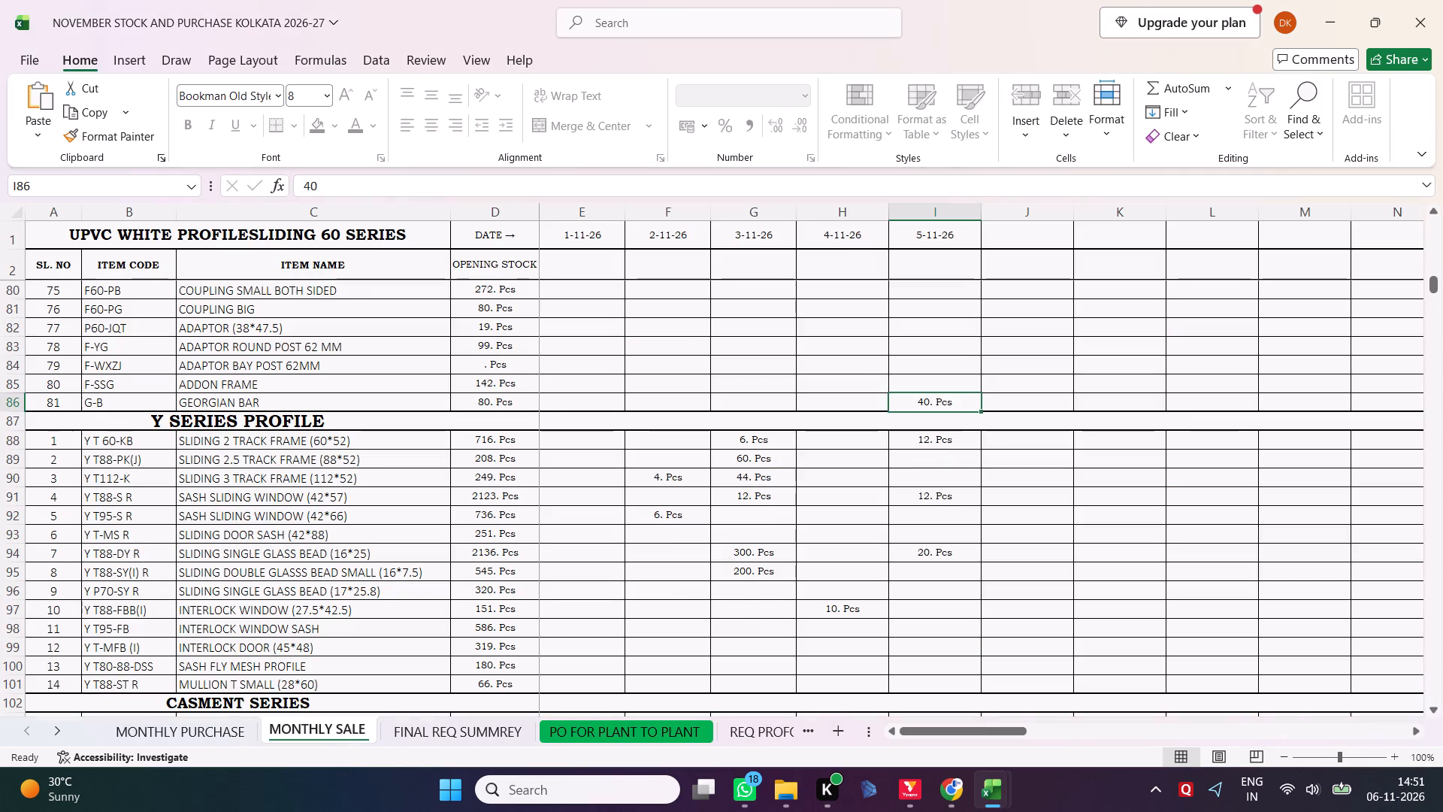
key(Down)
key(Down)
key(Down)
key(Down)
key(Down)
key(alt+Tab)
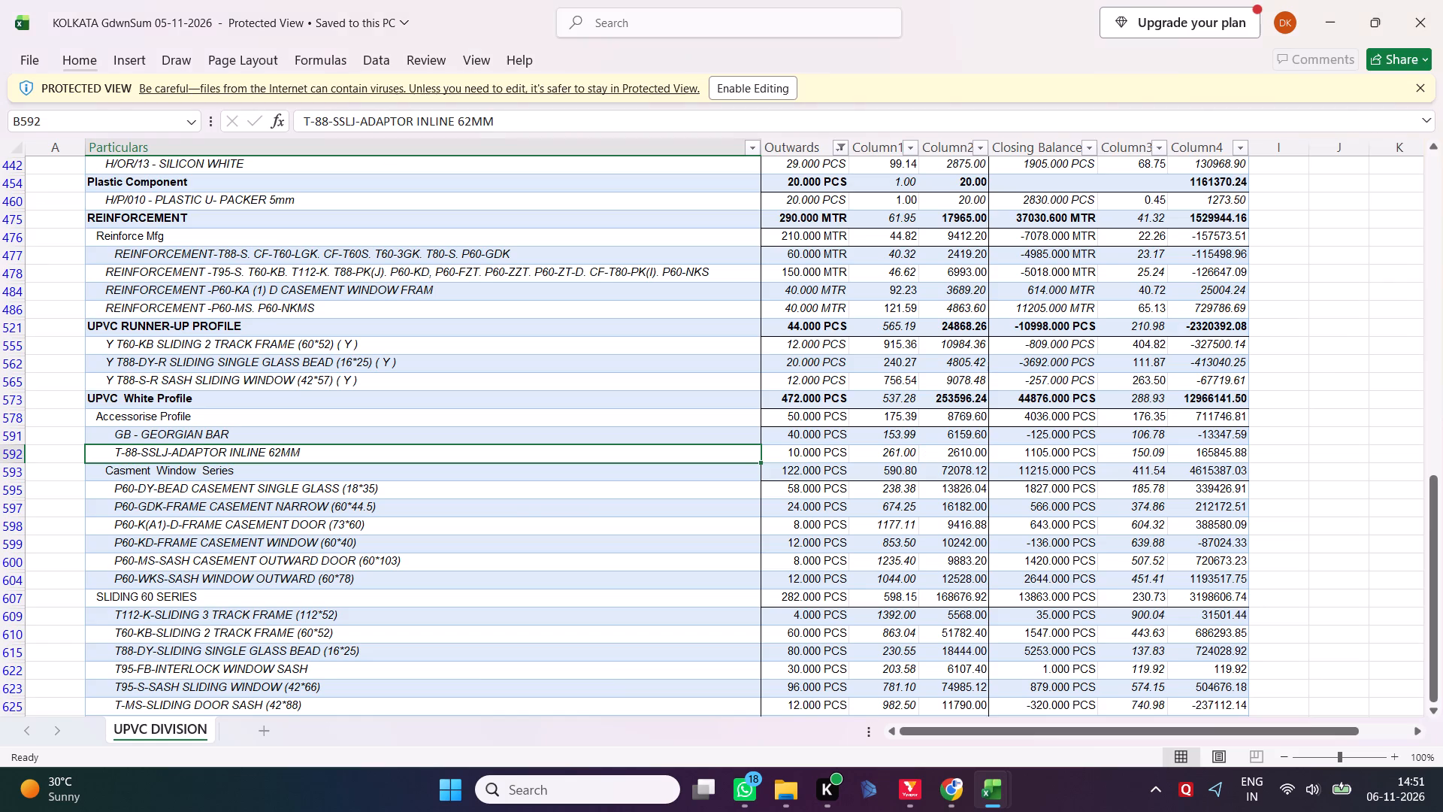
key(alt+Tab)
text(10)
key(Return)
Enter 58 as the 5-11-26 sale of white P60-DY bead casement single glass (18*35), matching the godown summary's outwards.
key(alt+Tab)
key(alt+Tab)
key(alt+Tab)
key(Down)
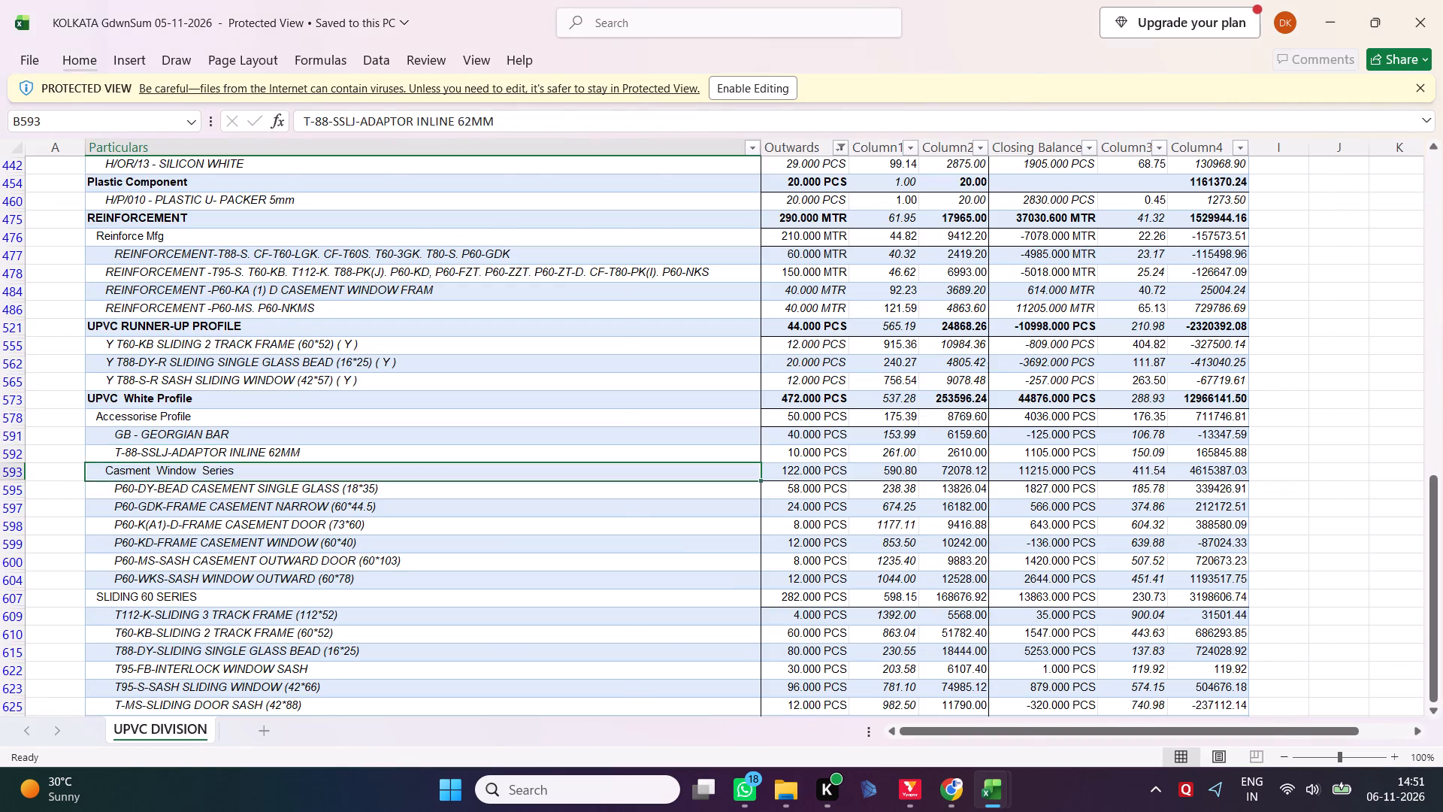
key(Down)
key(alt+Tab)
key(Up)
key(Up)
key(Up)
key(Up)
key(Up)
key(Up)
key(Up)
key(Up)
key(Up)
key(Up)
key(Up)
key(Up)
key(Up)
key(Up)
key(Up)
key(Up)
key(Up)
key(Up)
key(Up)
key(Up)
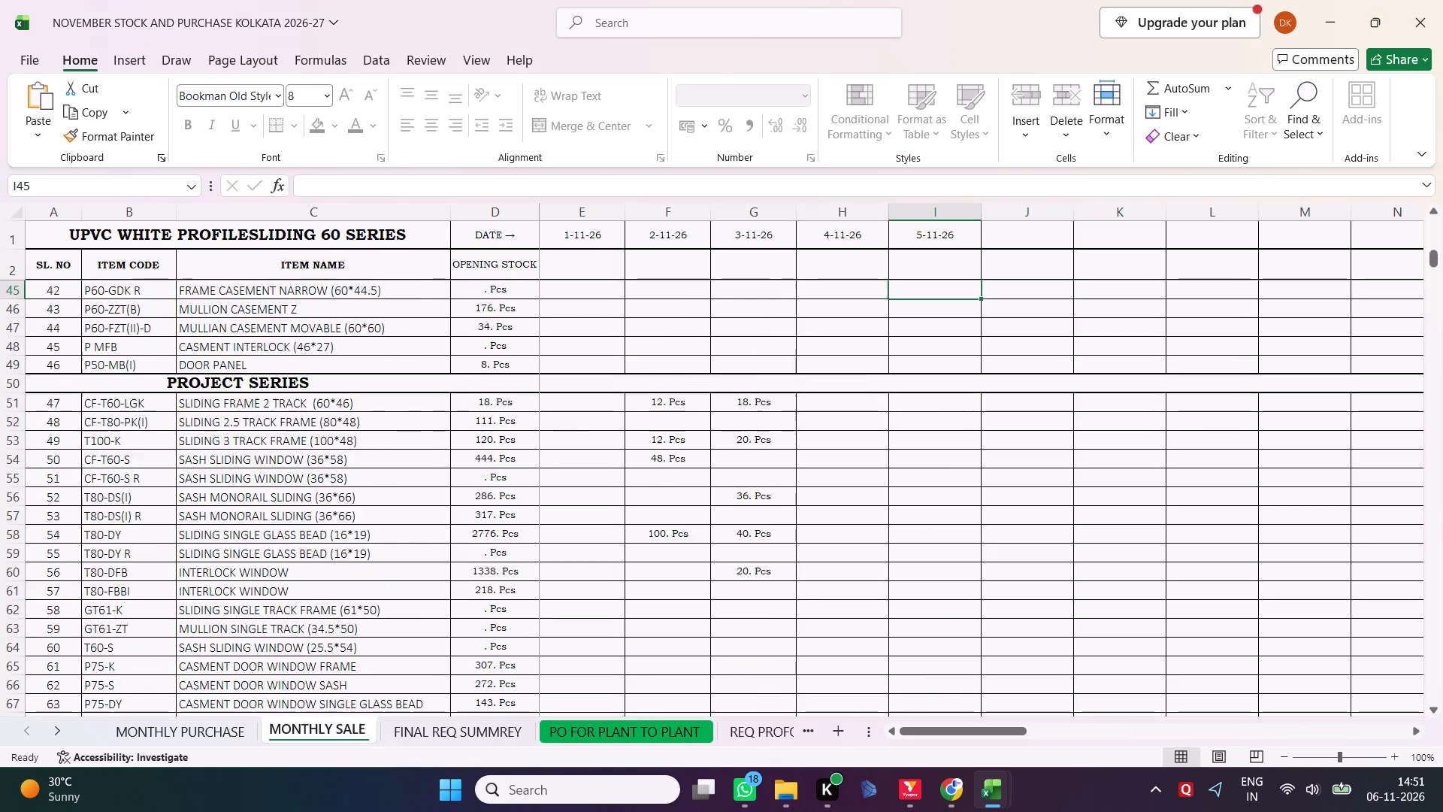
key(alt+Tab)
key(alt+Tab)
key(Up)
key(Up)
key(Up)
key(Up)
key(Up)
key(Up)
key(Up)
key(Up)
key(Up)
key(Up)
key(Up)
key(Up)
key(Up)
key(Up)
key(Up)
key(Up)
key(Up)
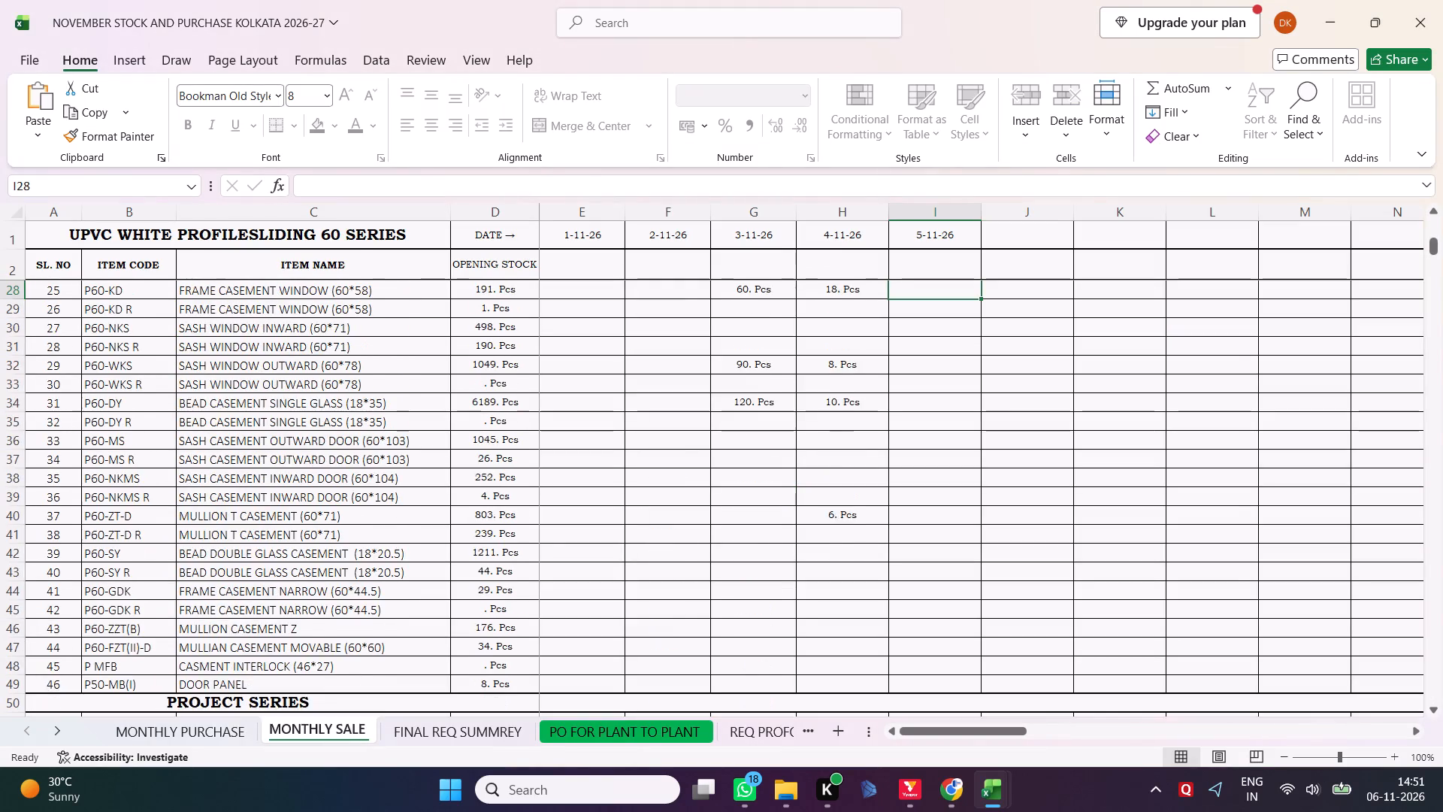
key(Up)
key(Up)
key(Down)
key(Down)
key(Down)
key(Down)
key(Down)
key(Down)
key(Down)
key(Down)
key(alt+Tab)
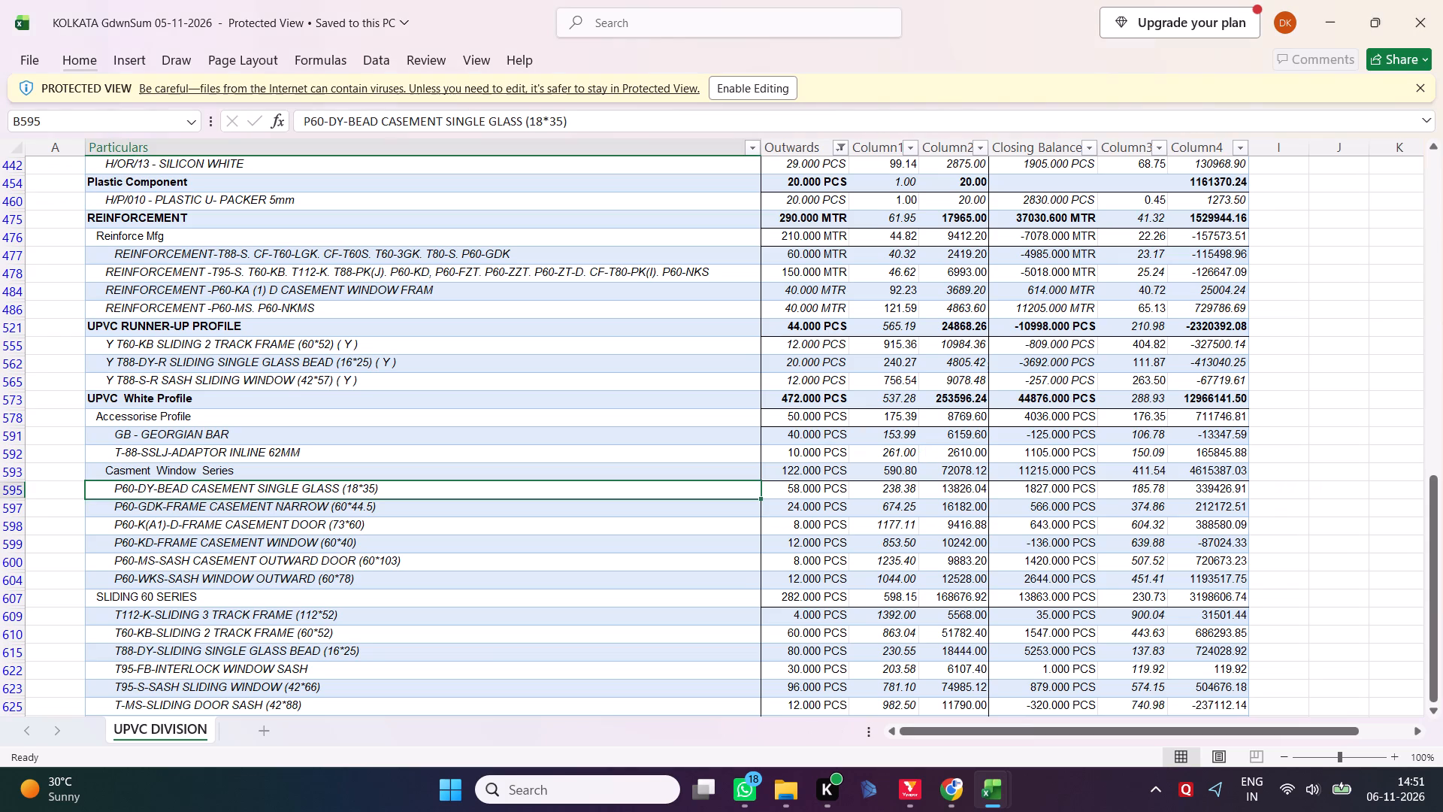
key(alt+Tab)
text(58)
key(Return)
key(alt+Tab)
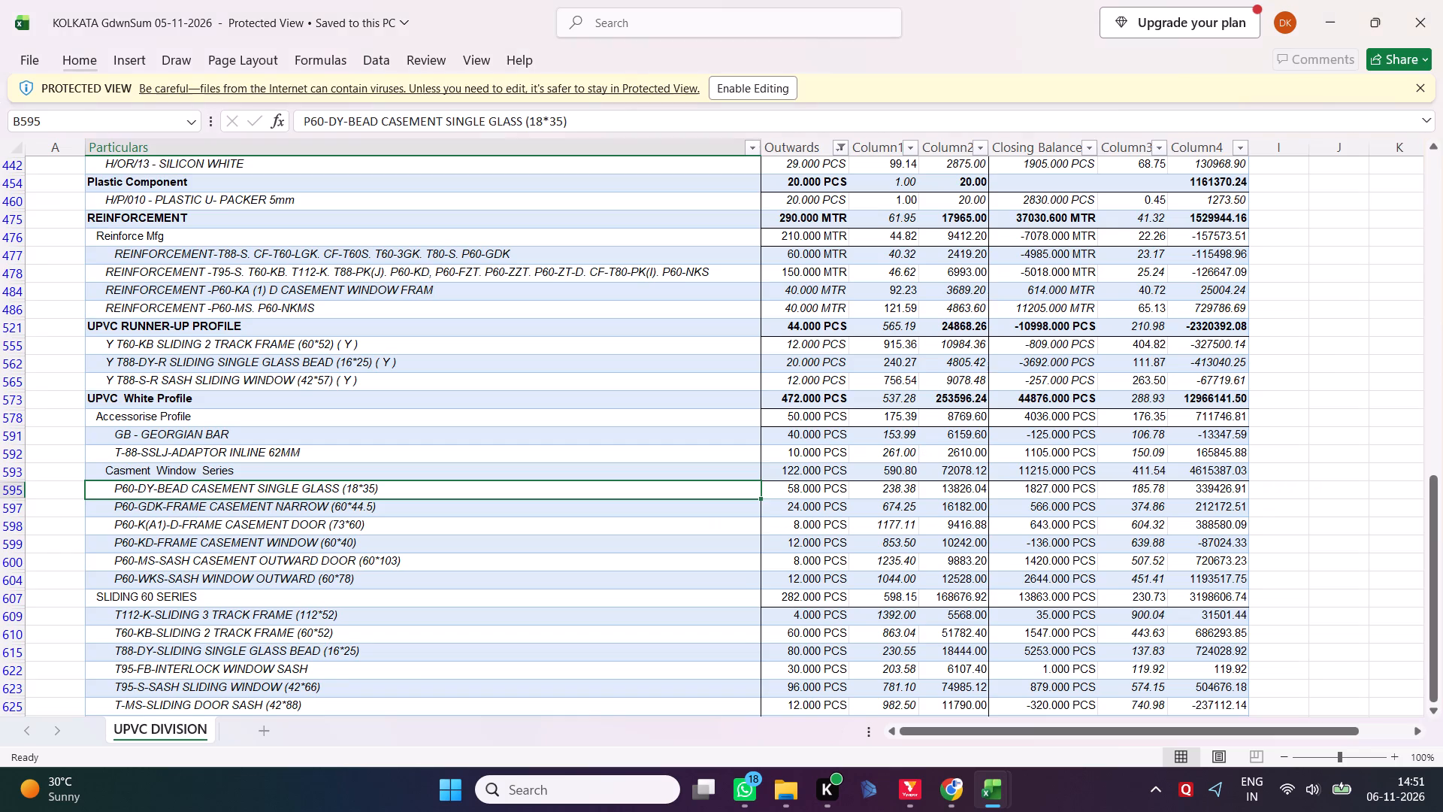
Enter 24 as the 5-11-26 sale of white P60-GDK frame casement narrow (60*44.5), matching the godown summary's outwards.
key(Down)
key(alt+Tab)
key(Up)
key(Down)
key(Down)
key(Down)
key(Down)
key(Down)
key(Down)
key(Down)
key(Down)
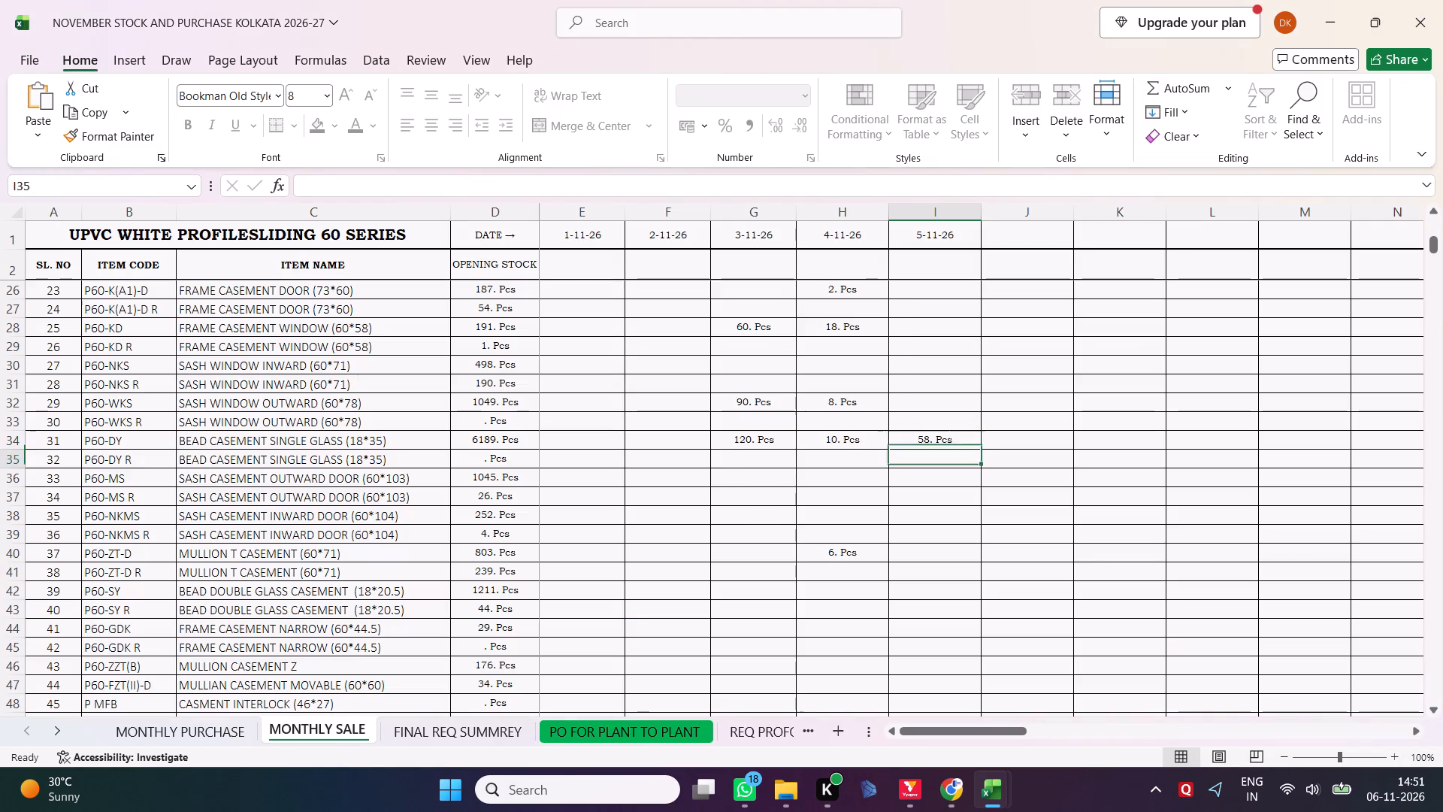
key(Down)
key(Down)
key(Up)
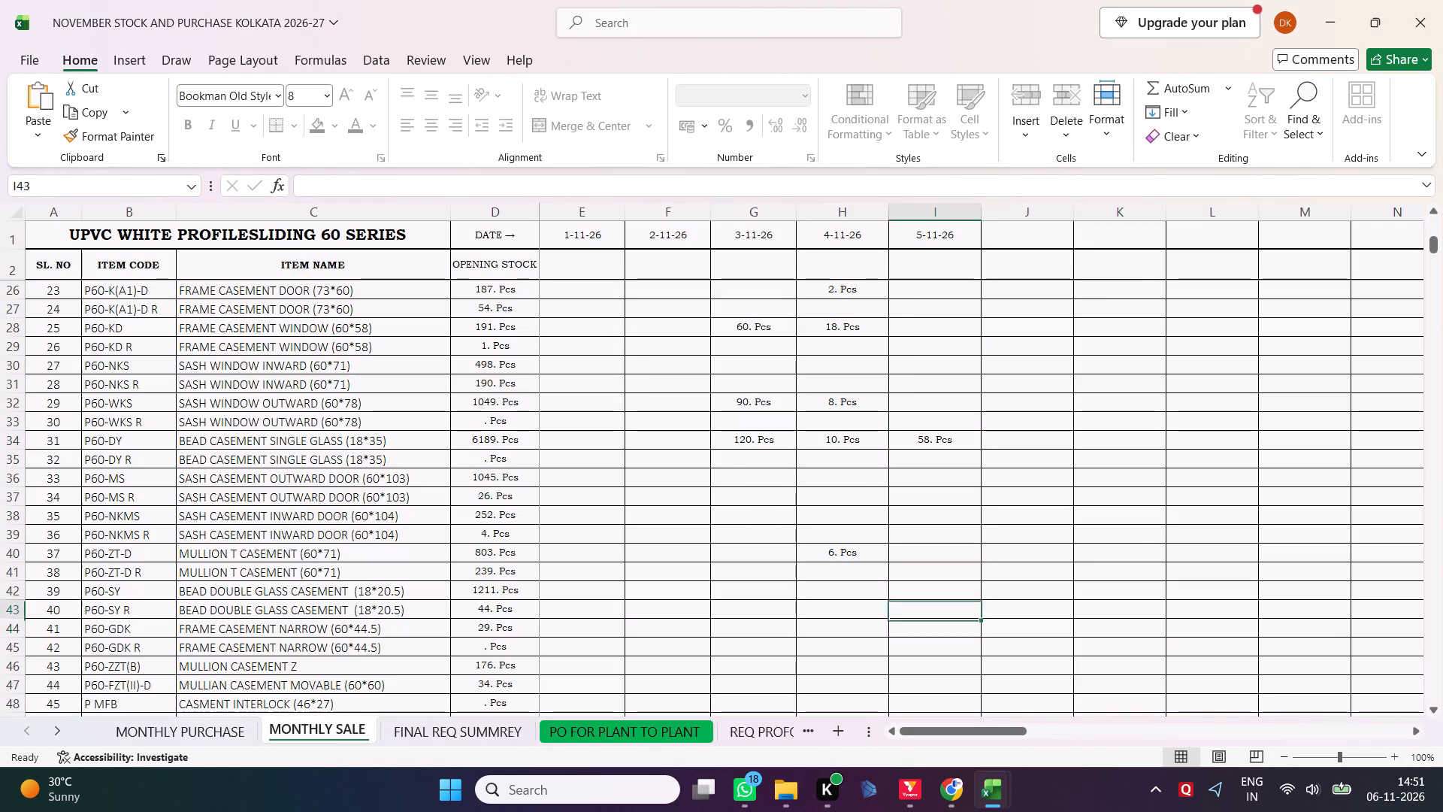
key(Down)
key(alt+Tab)
key(alt+Tab)
text(24)
key(Return)
Enter 8 as the 5-11-26 sale of white P60-K(A1)-D frame casement door (73*60), matching the godown summary's outwards.
key(alt+Tab)
key(Down)
key(alt+Tab)
key(Up)
key(Up)
key(Up)
key(Up)
key(Up)
key(Up)
key(Up)
key(Up)
key(Up)
key(Up)
key(Up)
key(Up)
key(Up)
key(Up)
key(Up)
key(Up)
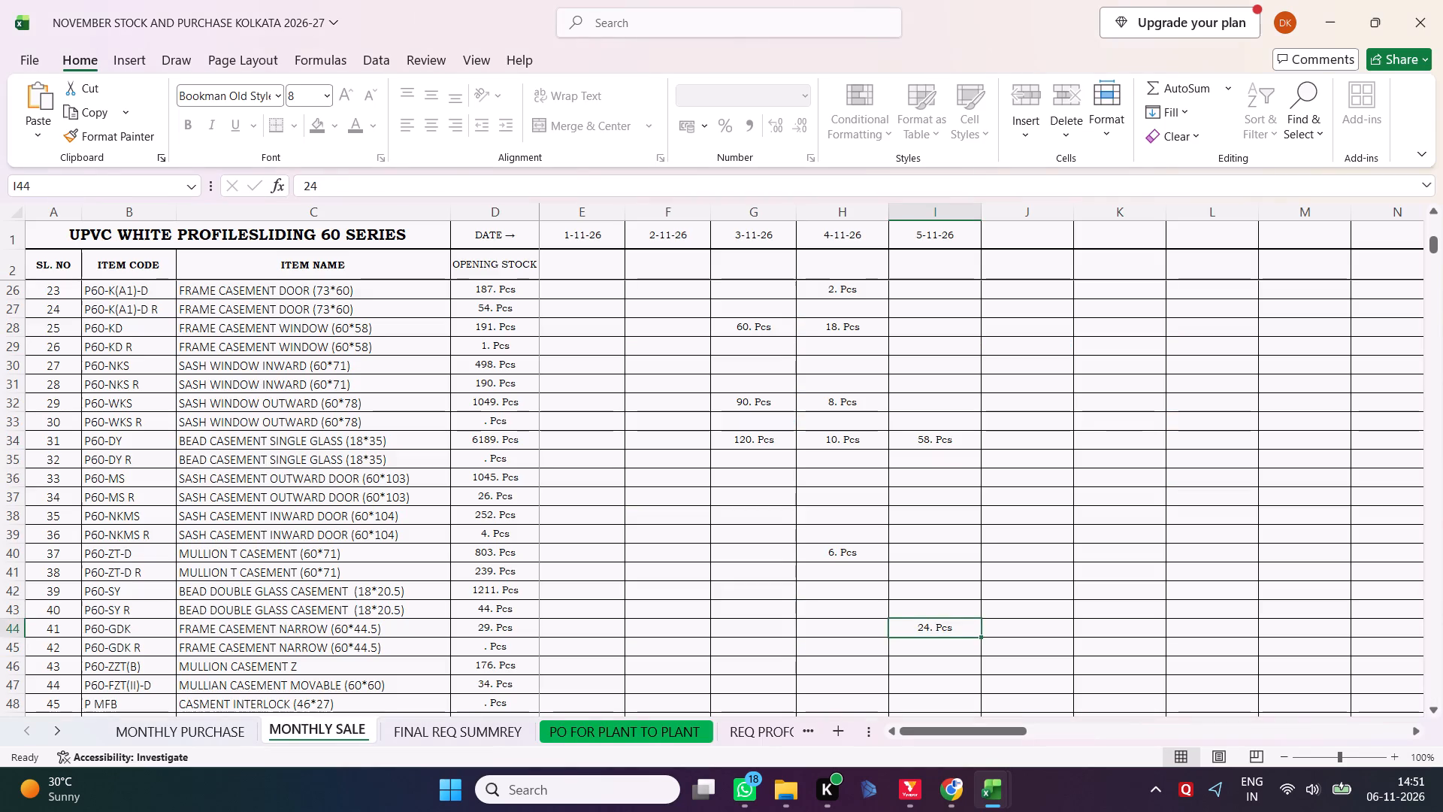
key(Up)
key(Up)
key(Up)
key(alt+Tab)
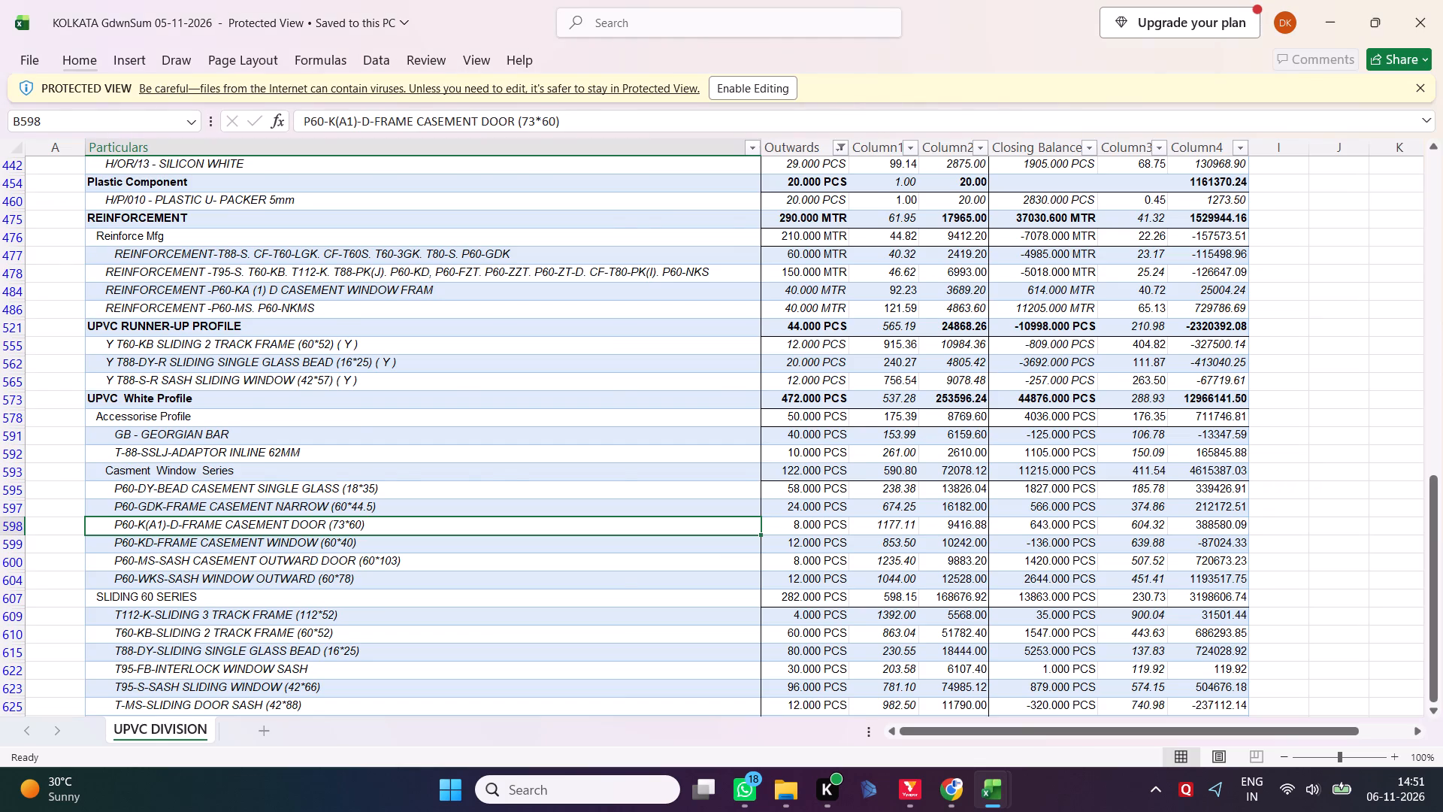
key(alt+Tab)
key(8)
key(Return)
Enter 12 as the 5-11-26 sale of the white P60-KD frame casement window, matching the godown summary's outwards.
key(alt+Tab)
key(Down)
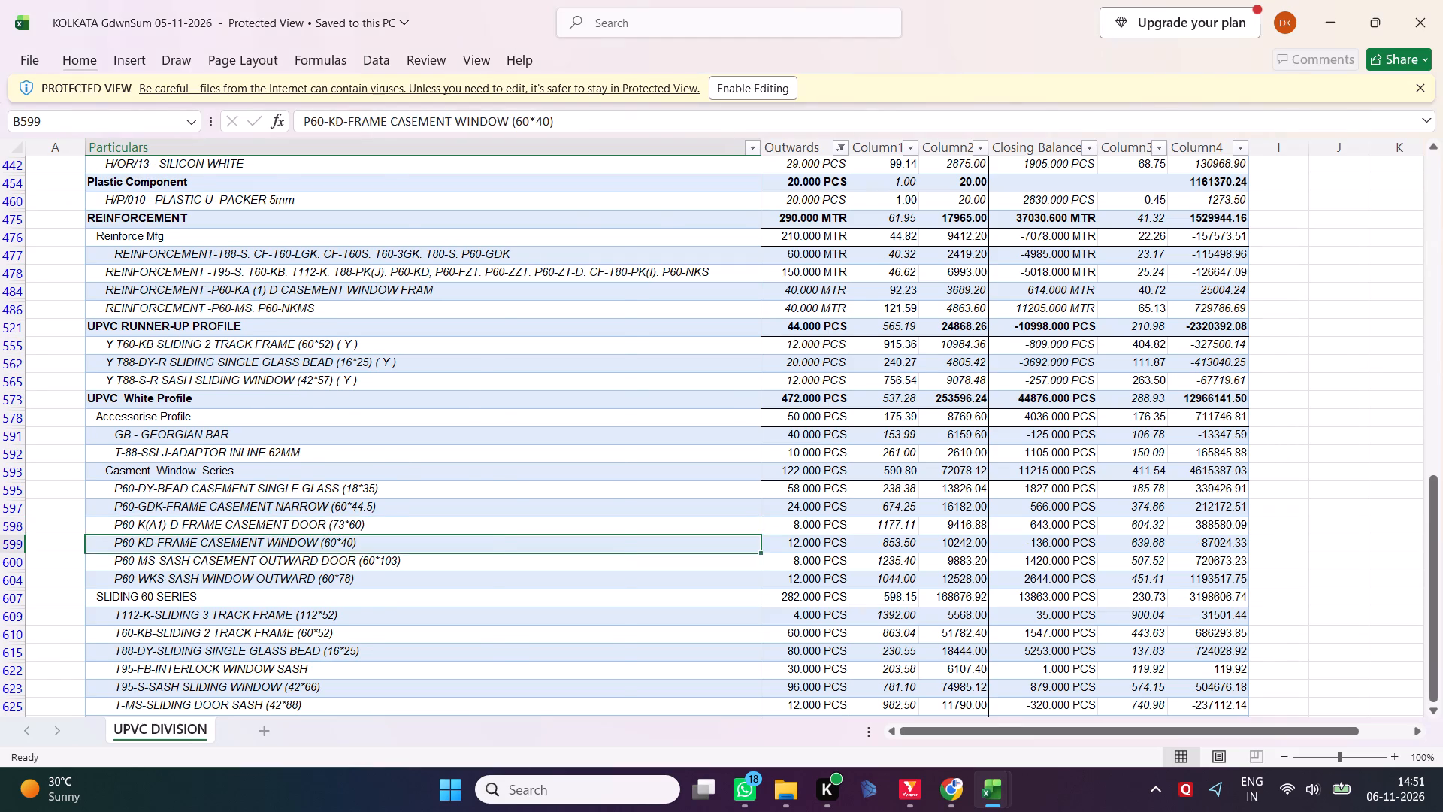
key(alt+Tab)
key(Down)
key(alt+Tab)
key(alt+Tab)
text(12)
key(Return)
Enter 8 as the 5-11-26 sale of white P60-MS sash casement outward door (60*103), matching the godown summary's outwards.
key(alt+Tab)
key(Down)
key(alt+Tab)
key(Down)
key(Down)
key(Down)
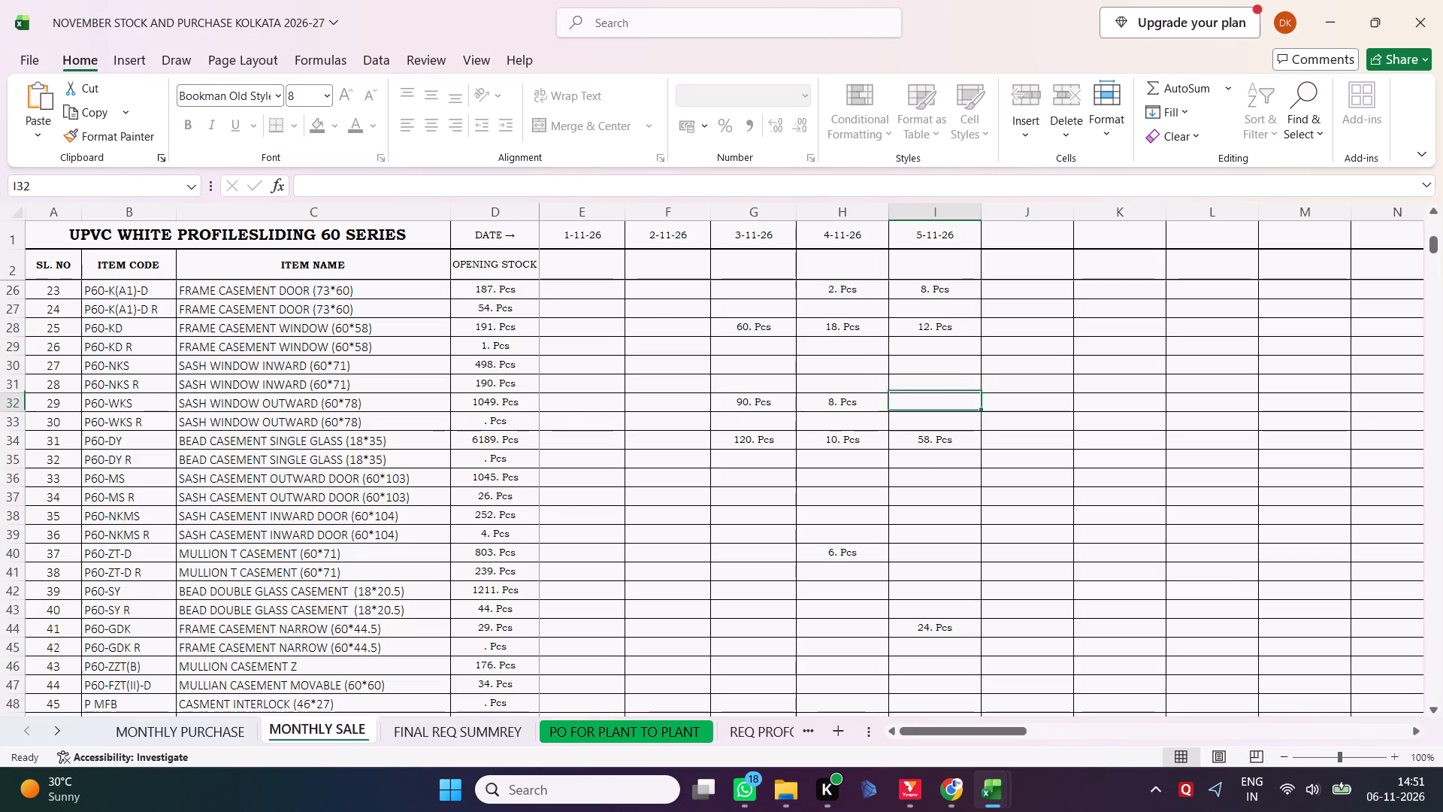
key(Down)
key(Down)
key(Down)
key(Down)
key(alt+Tab)
key(alt+Tab)
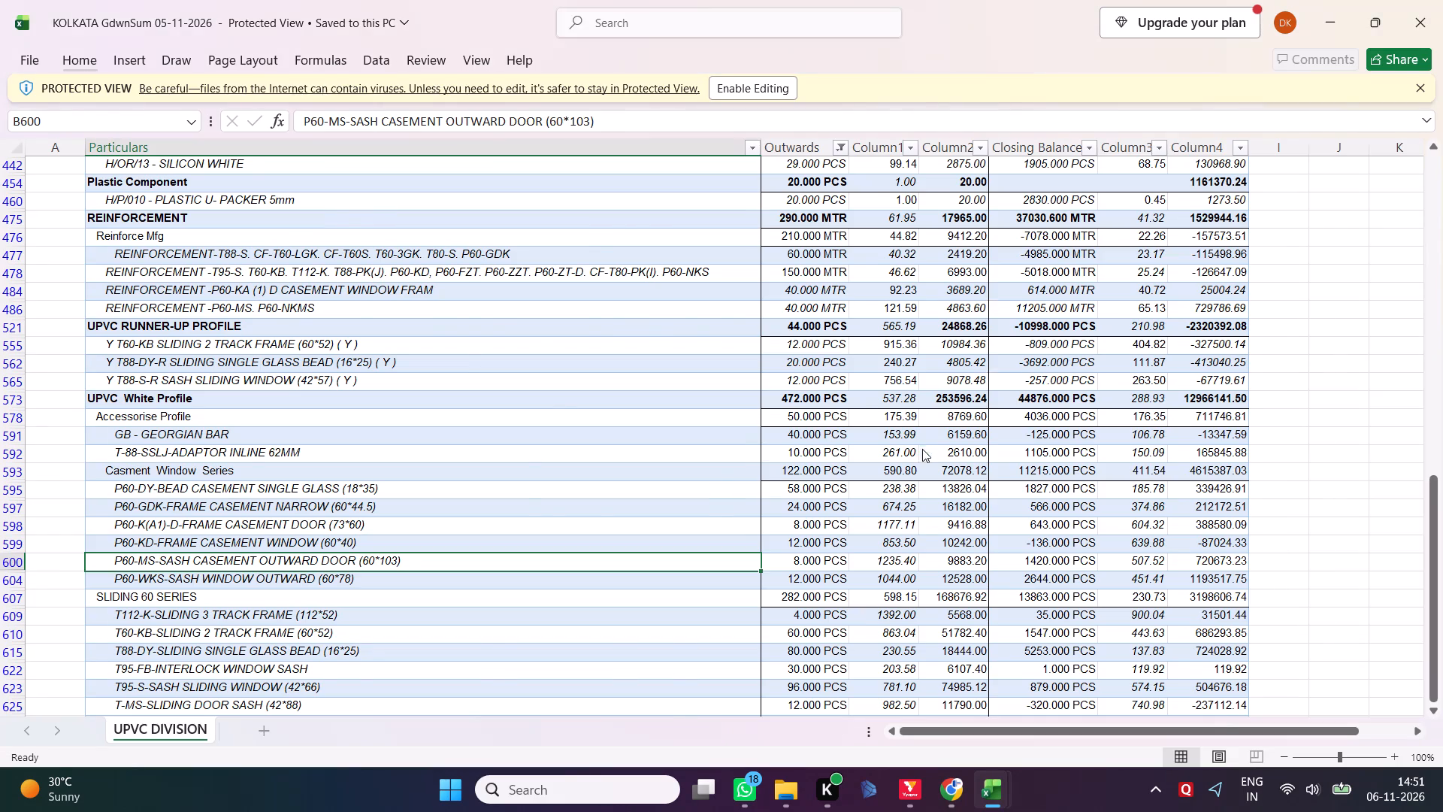
key(8)
key(Return)
Enter 12 as the 5-11-26 sale of white P60-WKS sash window outward (60*78), matching the godown summary's outwards.
key(alt+Tab)
key(Down)
key(alt+Tab)
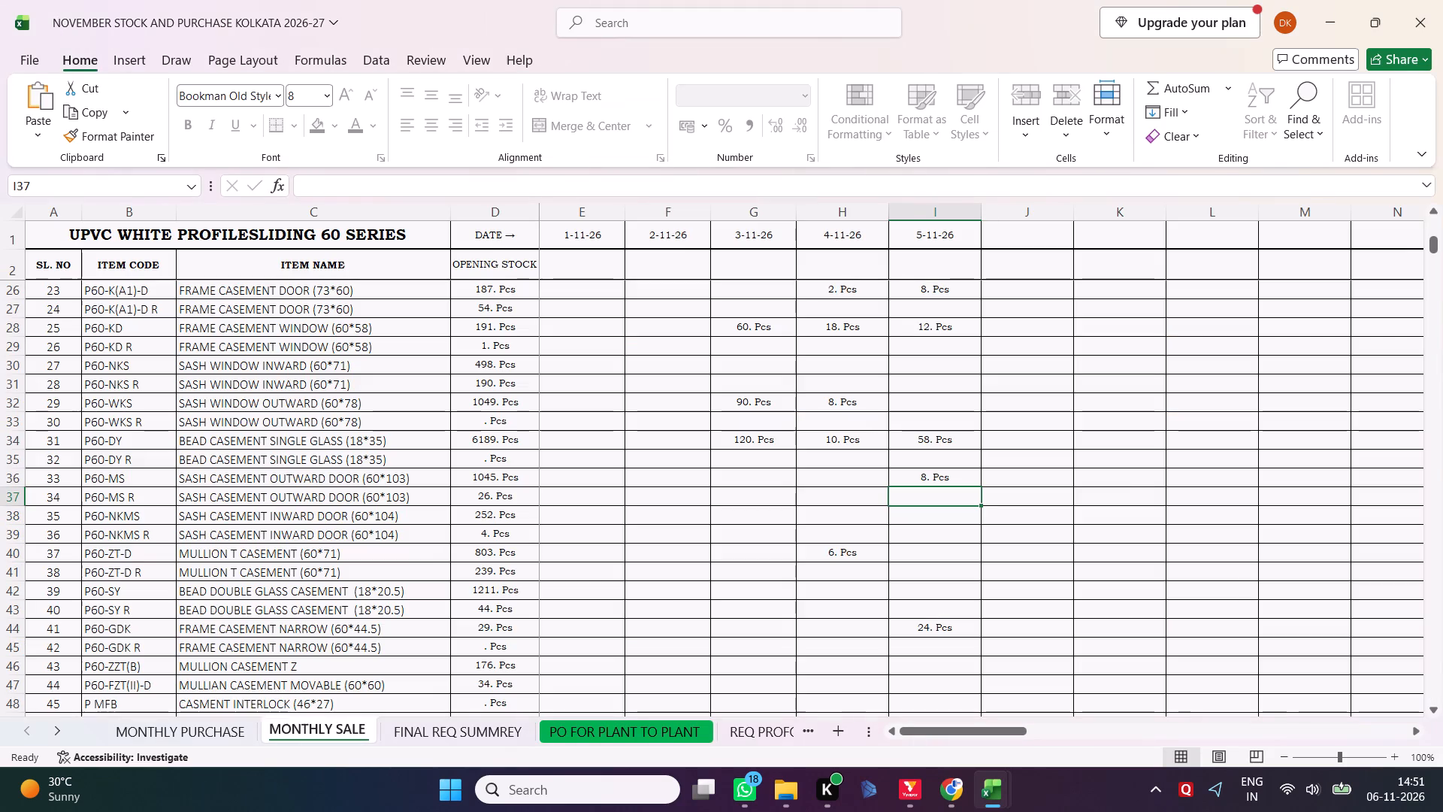
key(Up)
key(Up)
key(Up)
key(Up)
key(Up)
key(Up)
key(Up)
key(Down)
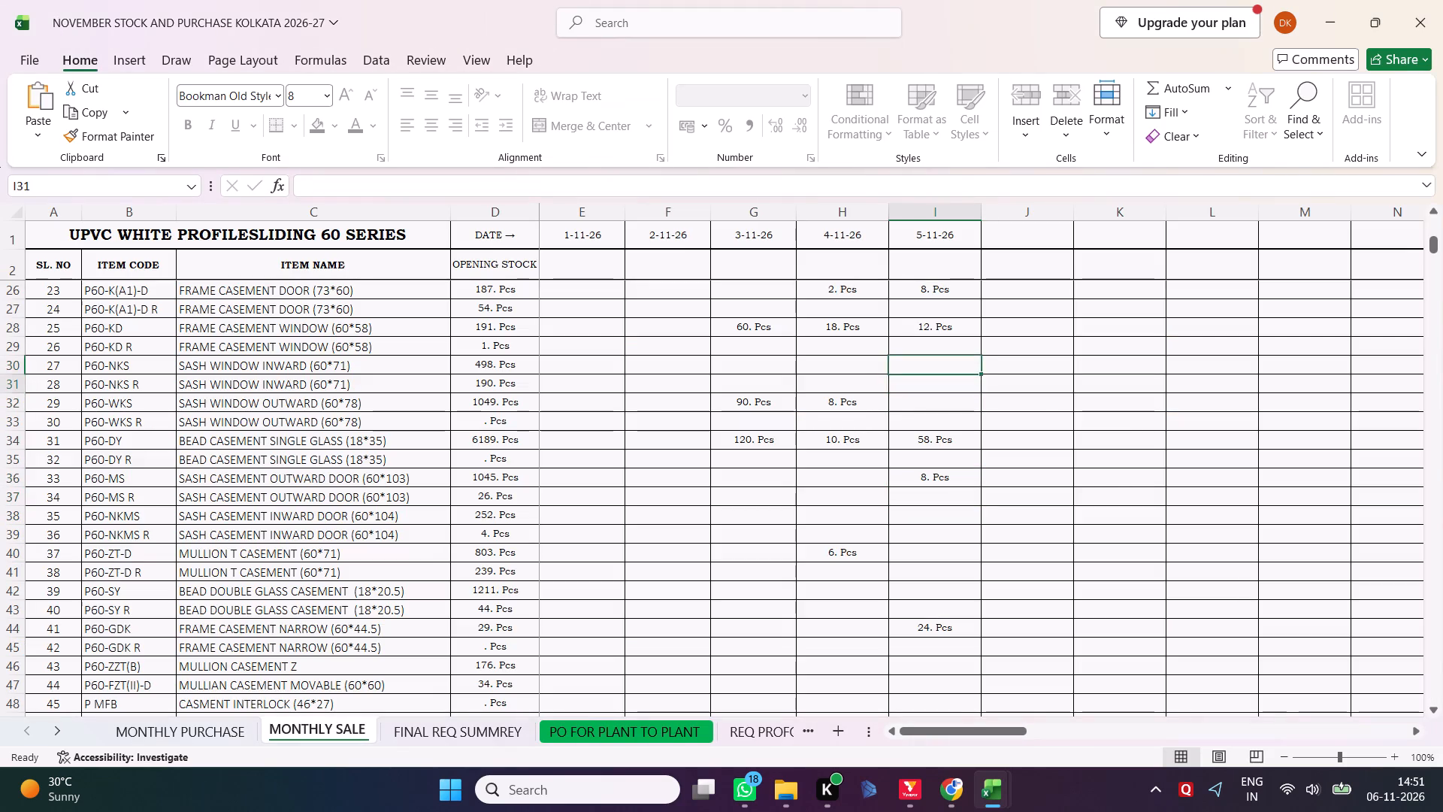
key(Down)
key(alt+Tab)
key(alt+Tab)
text(12)
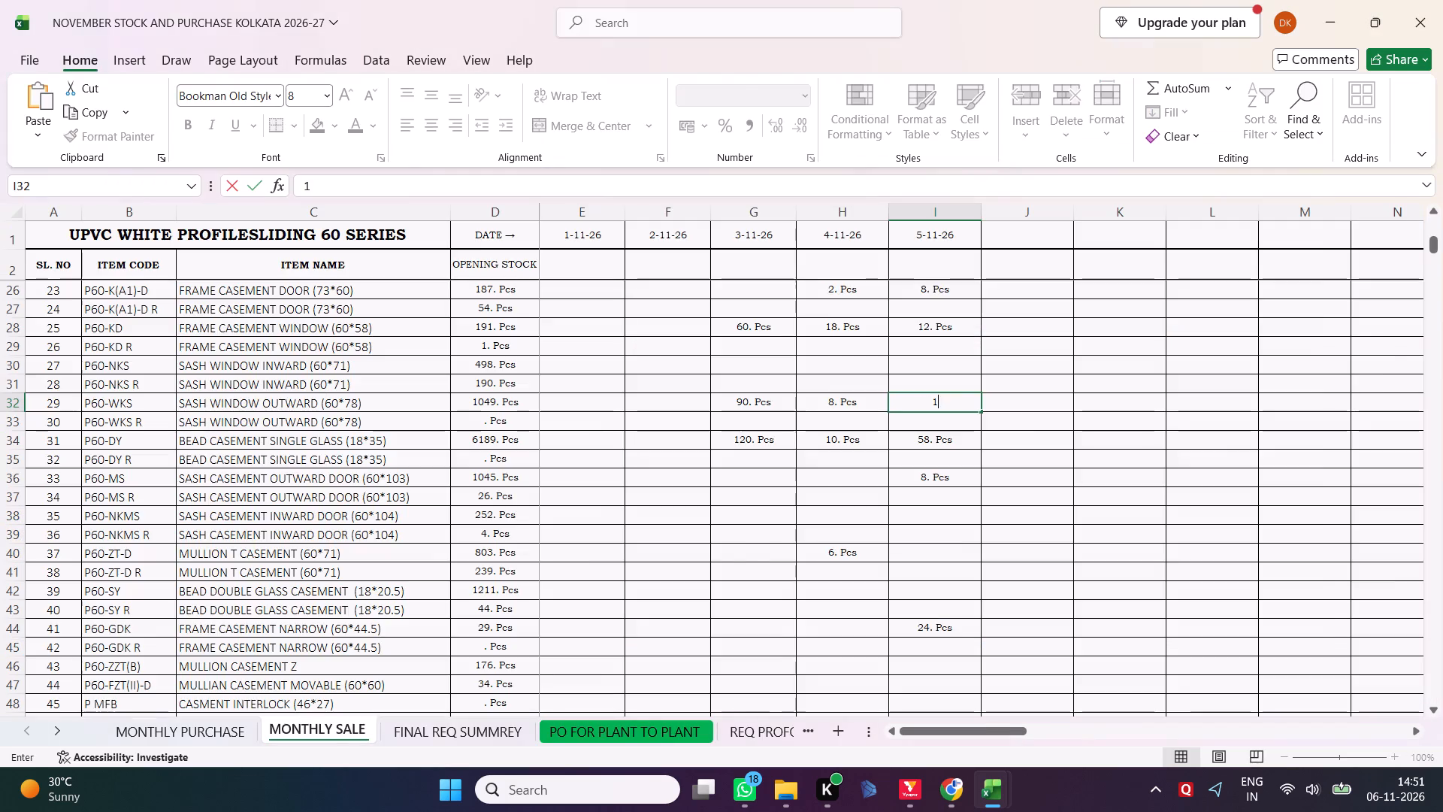
key(Return)
Enter 4 as the 5-11-26 sale of white T112-K sliding 3 track frame (112*52), matching the godown summary's outwards.
key(alt+Tab)
key(Down)
key(Down)
key(alt+Tab)
key(Up)
key(Up)
key(Up)
key(Up)
key(Up)
key(Up)
key(Up)
key(Up)
key(Up)
key(Up)
key(Up)
key(Up)
key(Up)
key(Up)
key(Up)
key(Up)
key(Up)
key(Up)
key(Up)
key(Up)
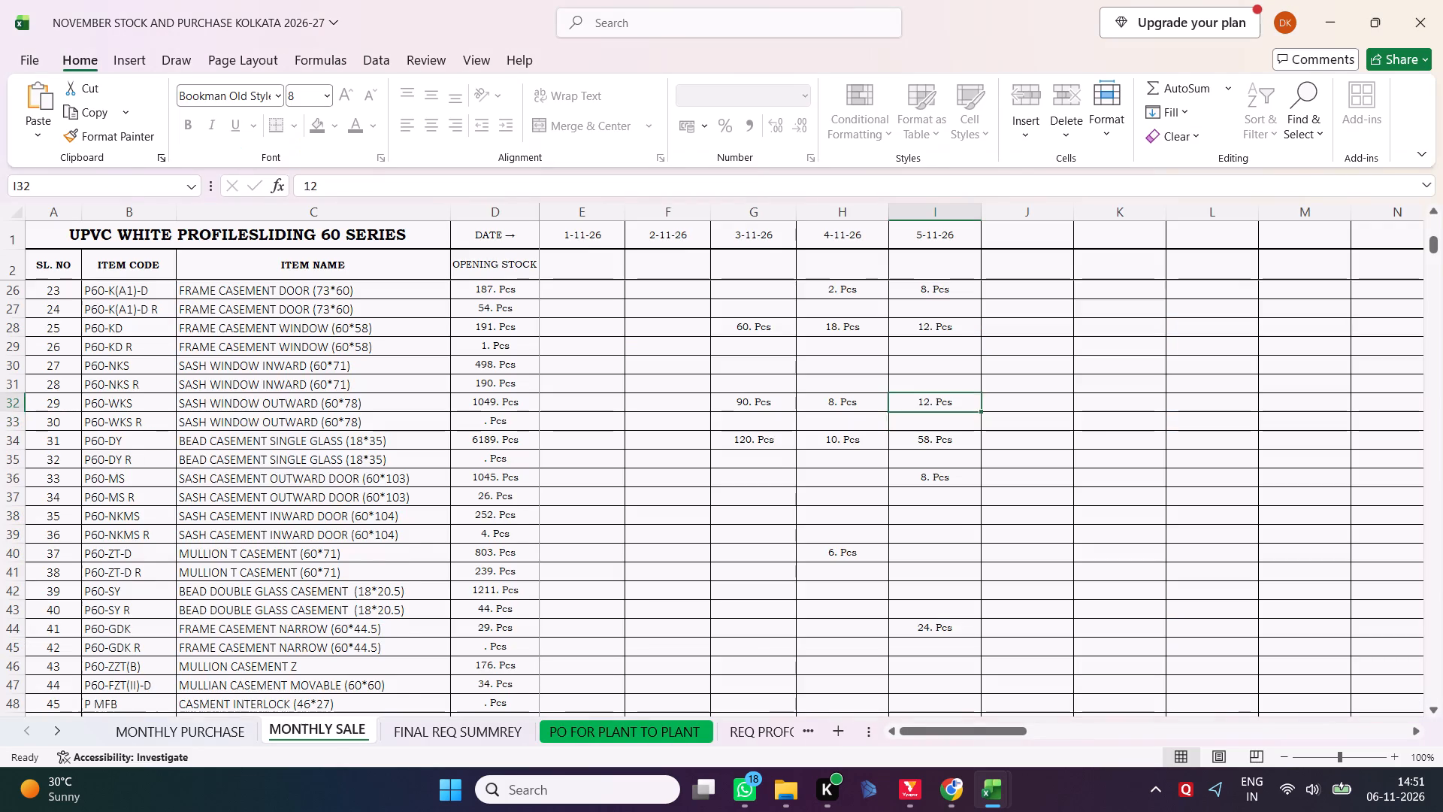
key(Down)
key(Down)
key(Down)
key(Down)
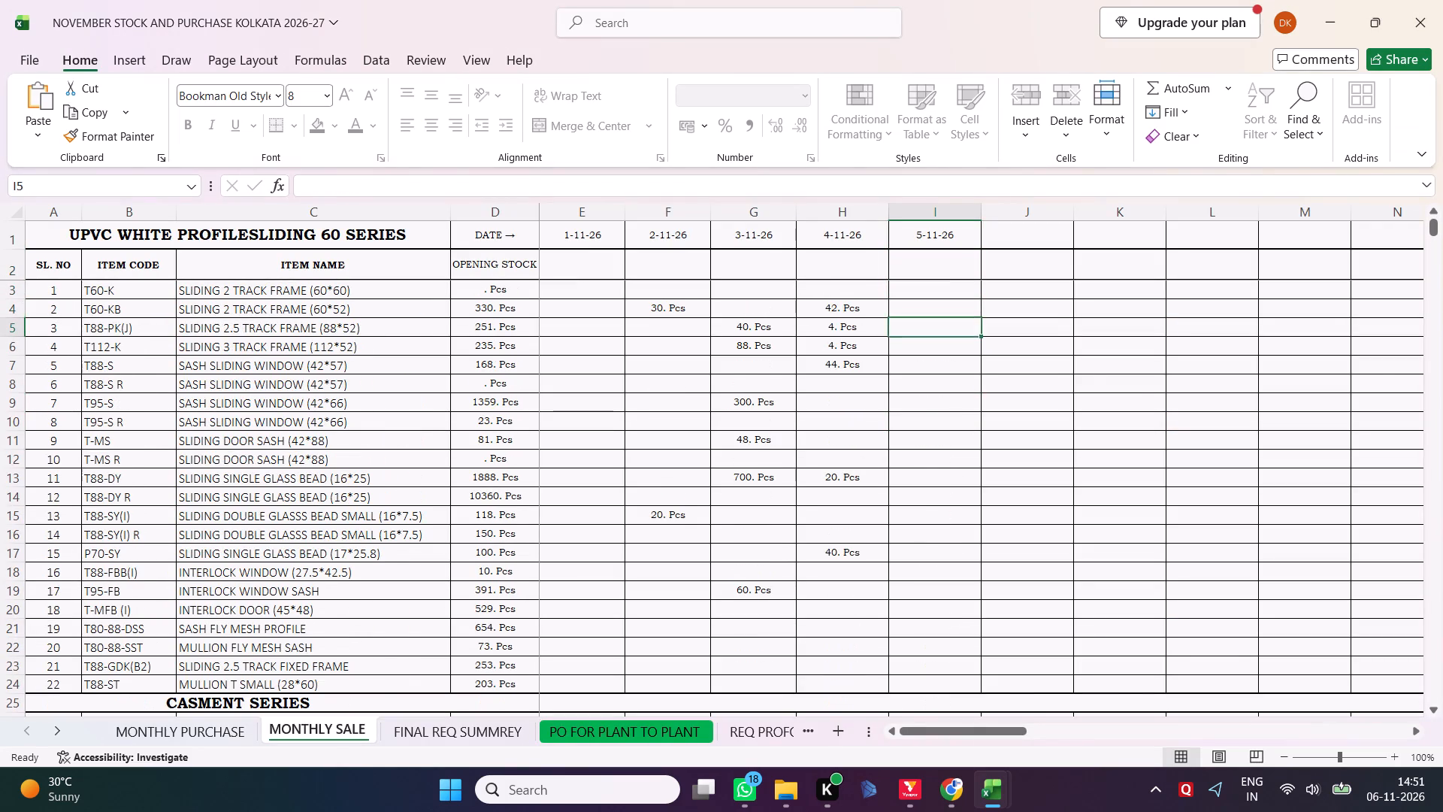
key(Down)
key(alt+Tab)
key(alt+Tab)
key(4)
key(Return)
Enter 60 as the 5-11-26 sale of white T60-KB sliding 2 track frame (60*52), matching the godown summary's outwards.
key(alt+Tab)
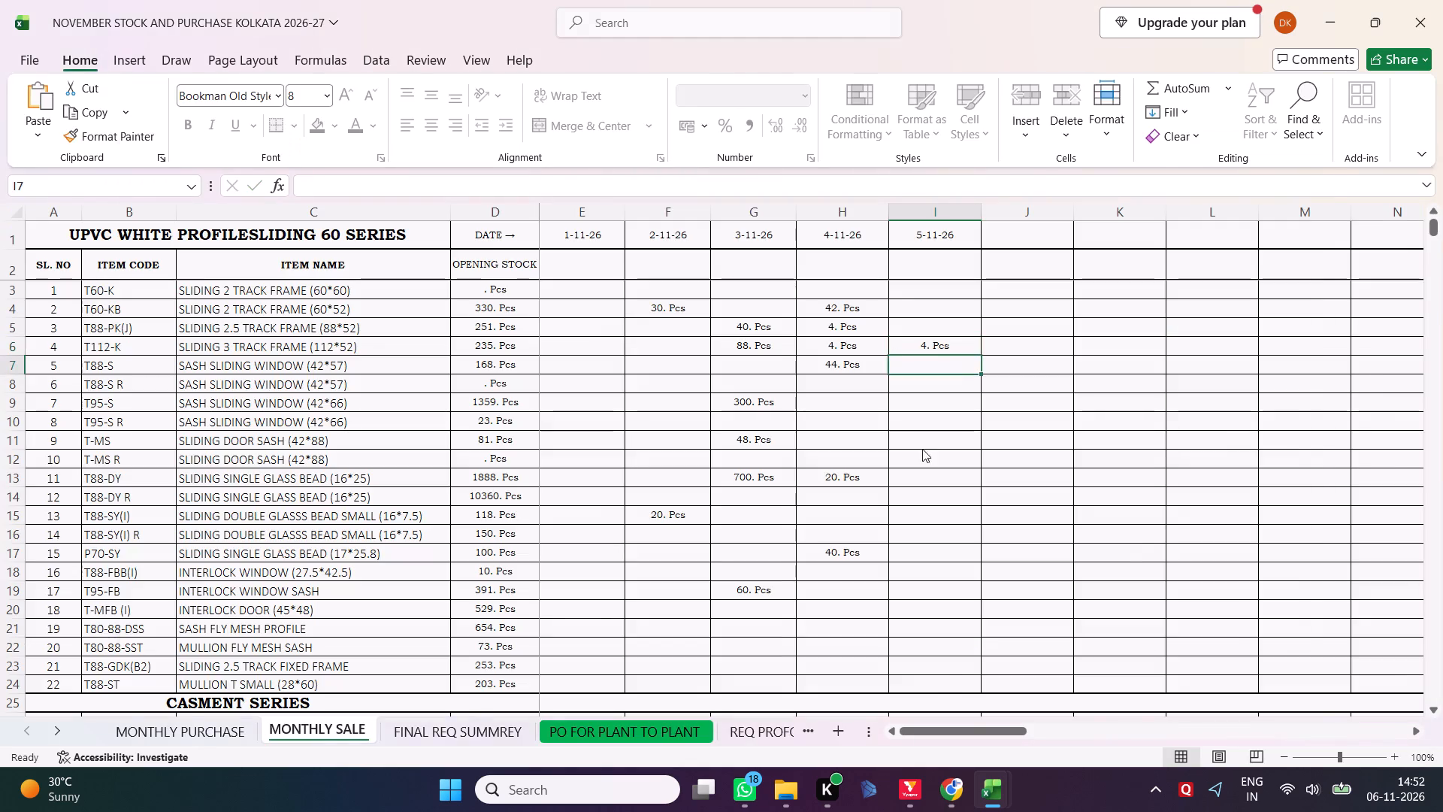
key(Down)
key(alt+Tab)
key(Up)
key(Up)
key(Up)
key(alt+Tab)
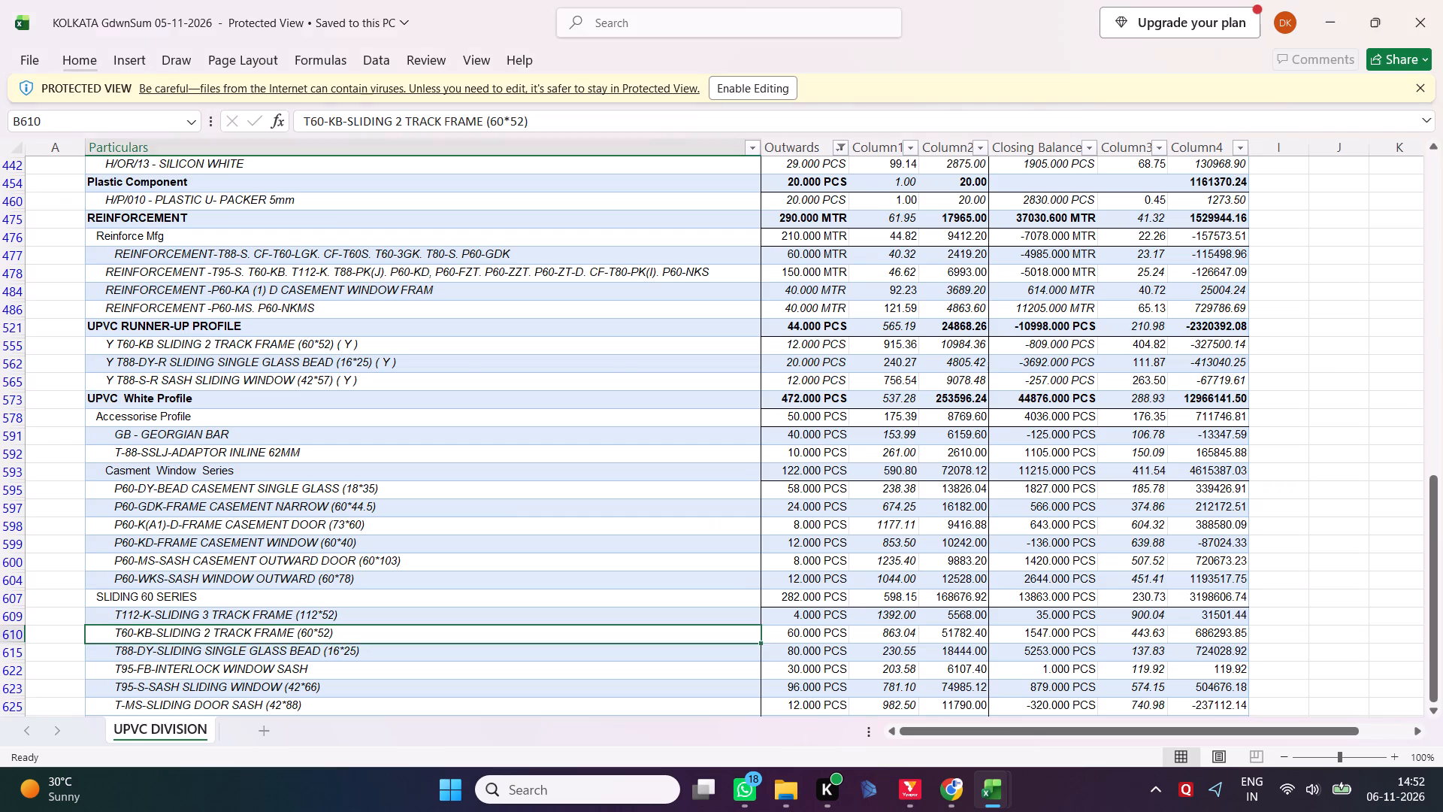
key(alt+Tab)
text(60)
key(Return)
Enter 80 as the 5-11-26 sale of white T88-DY sliding single glass bead (16*25), matching the godown summary's outwards.
key(alt+Tab)
key(Down)
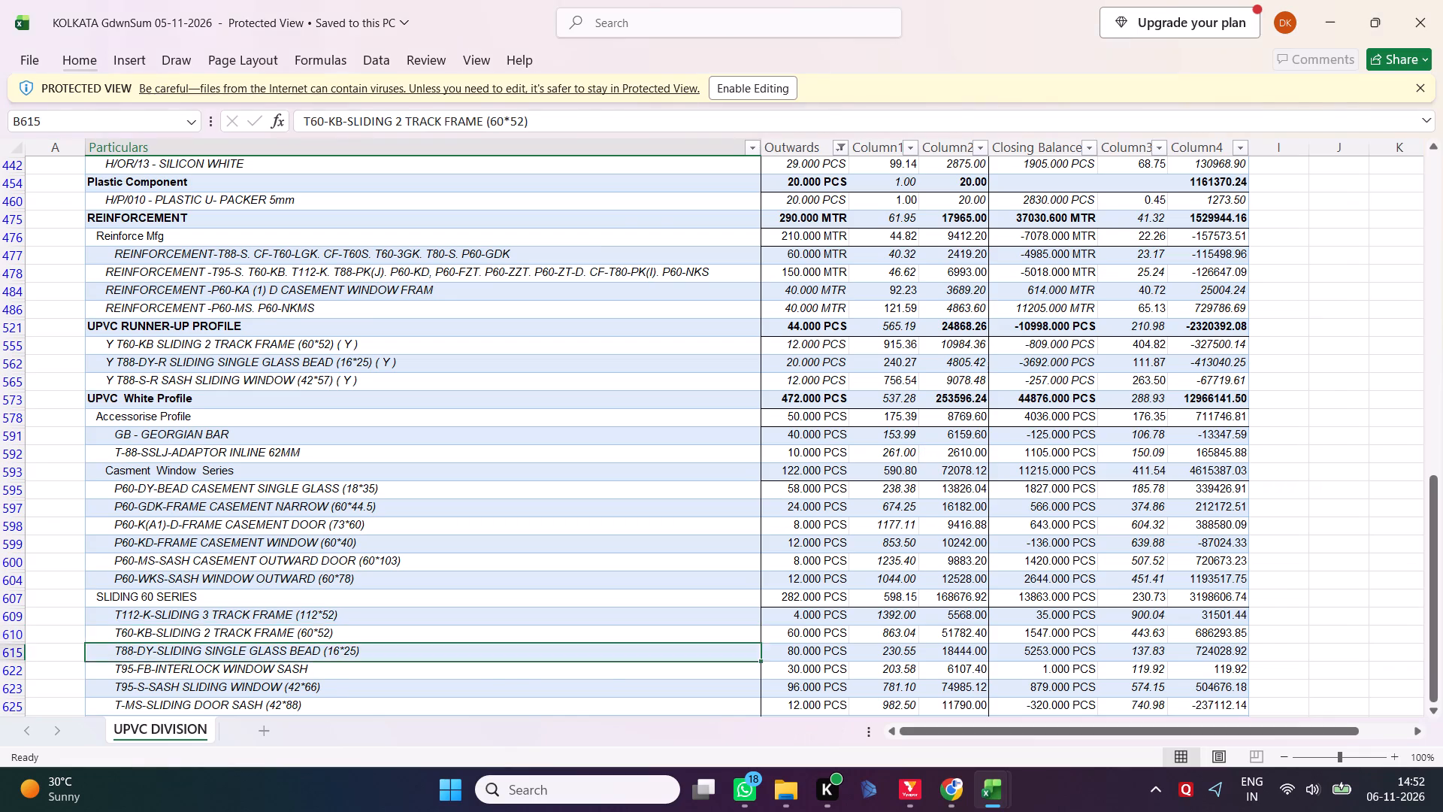
key(alt+Tab)
key(Down)
key(Down)
key(Down)
key(Down)
key(Down)
key(Down)
key(Down)
key(Down)
key(alt+Tab)
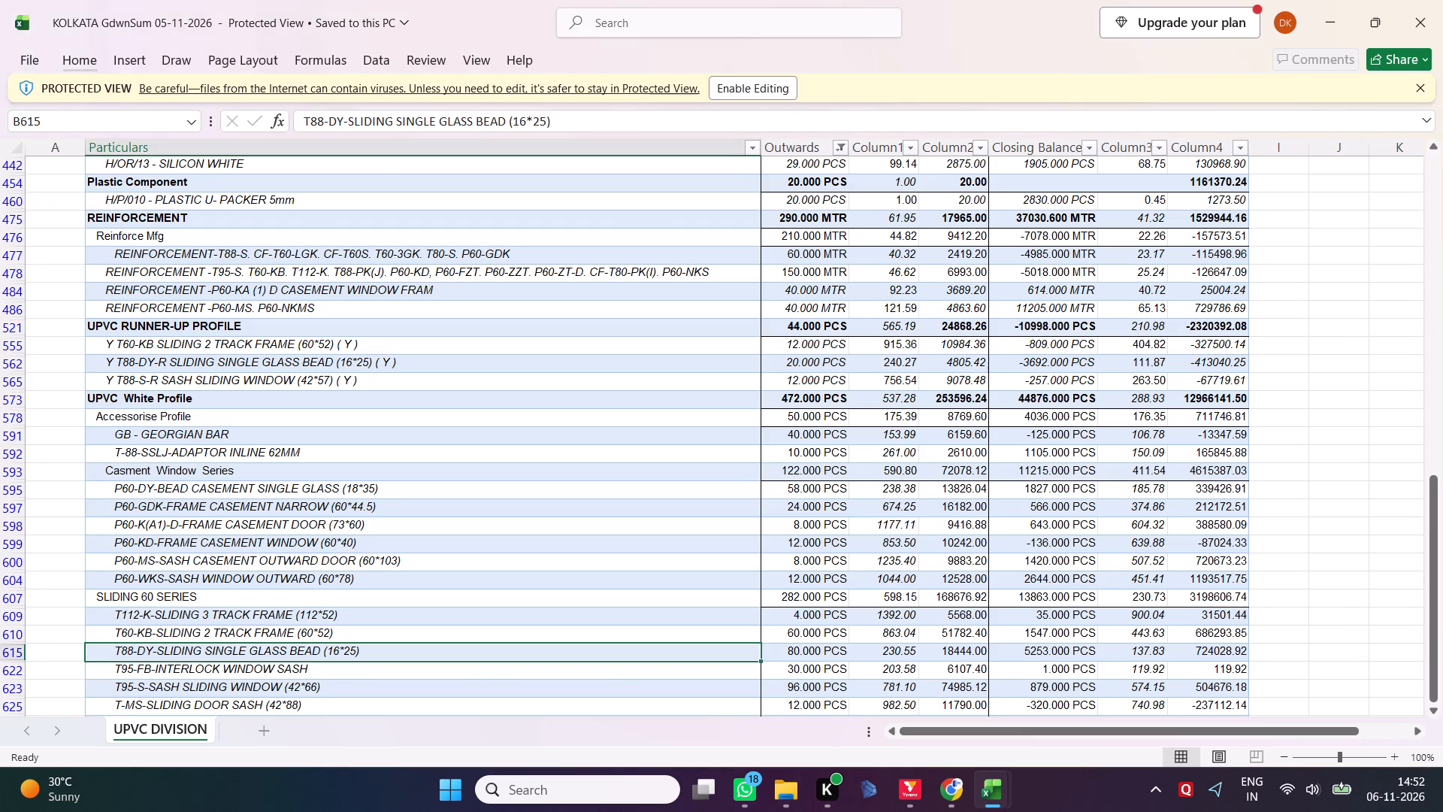
key(alt+Tab)
key(alt+Tab)
key(alt+Tab)
text(80)
key(Return)
Enter 30 as the 5-11-26 sale of white T95-FB interlock window sash, matching the godown summary's outwards.
key(alt+Tab)
key(Down)
key(alt+Tab)
key(Down)
key(Down)
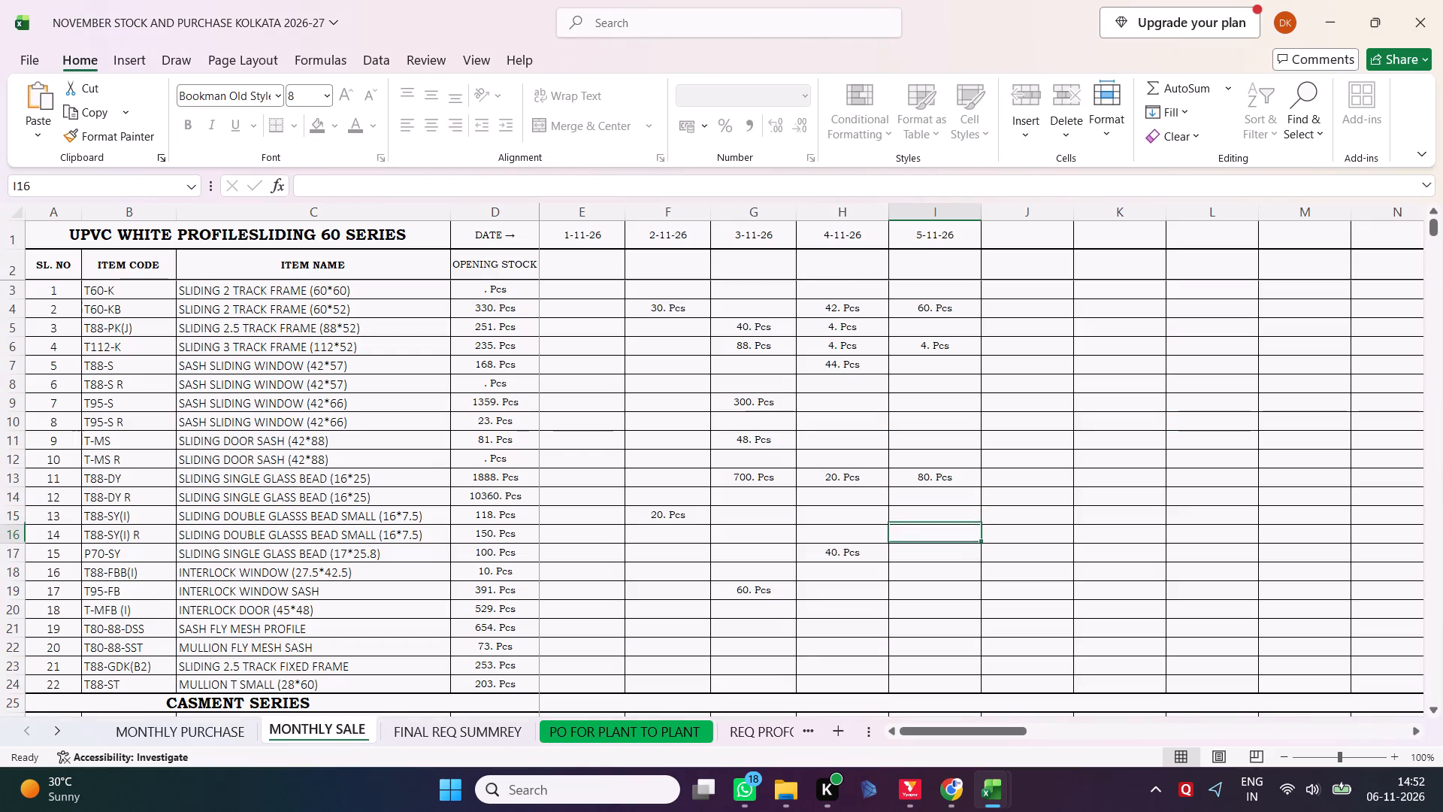
key(Down)
key(Down)
key(Down)
key(alt+Tab)
key(alt+Tab)
text(30)
key(Return)
Enter 96 as the 5-11-26 sale of white T95-S sash sliding window (42*66), matching the godown summary's outwards.
key(alt+Tab)
key(Down)
key(alt+Tab)
key(Up)
key(Up)
key(Up)
key(Up)
key(Up)
key(Up)
key(Up)
key(Up)
key(Up)
key(Up)
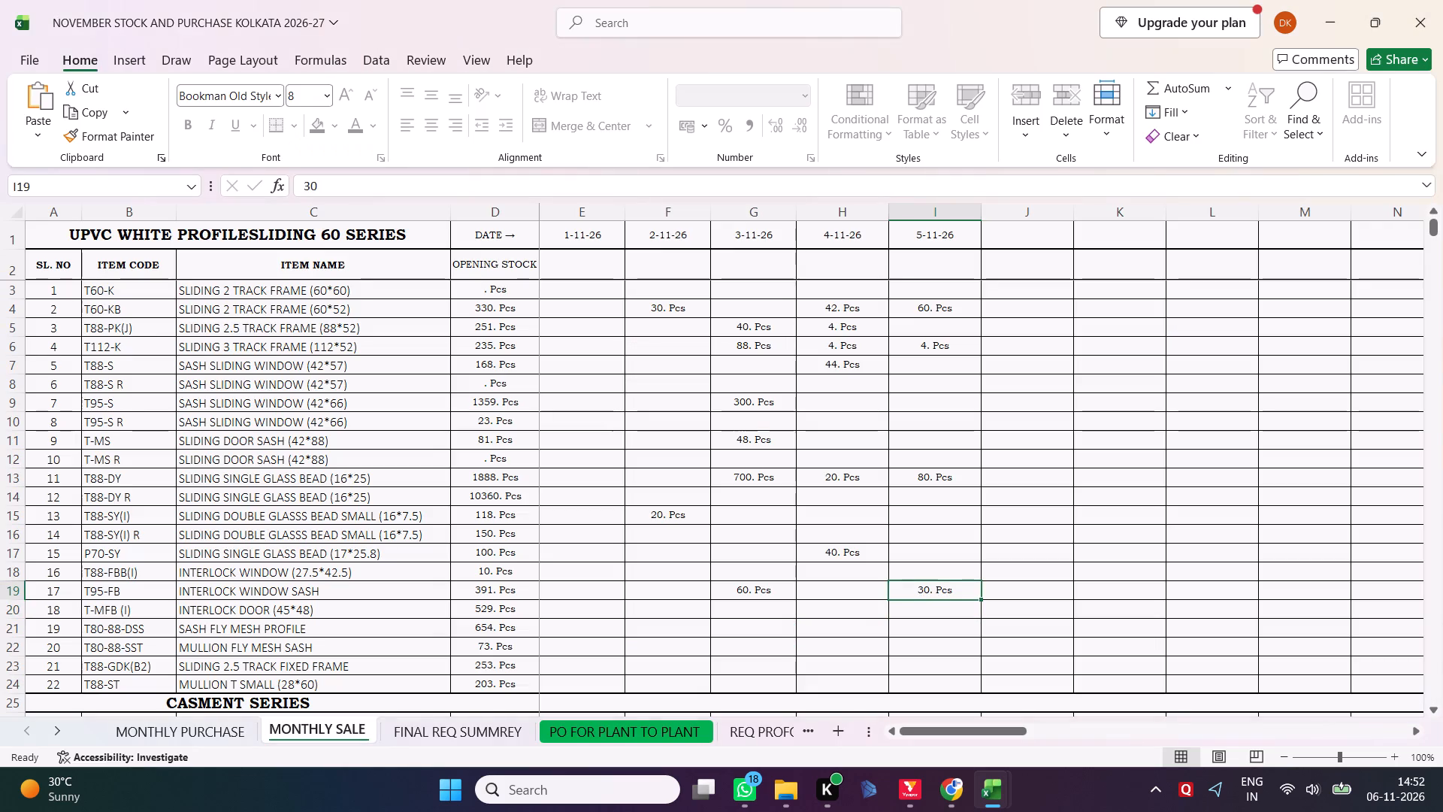
key(Up)
key(alt+Tab)
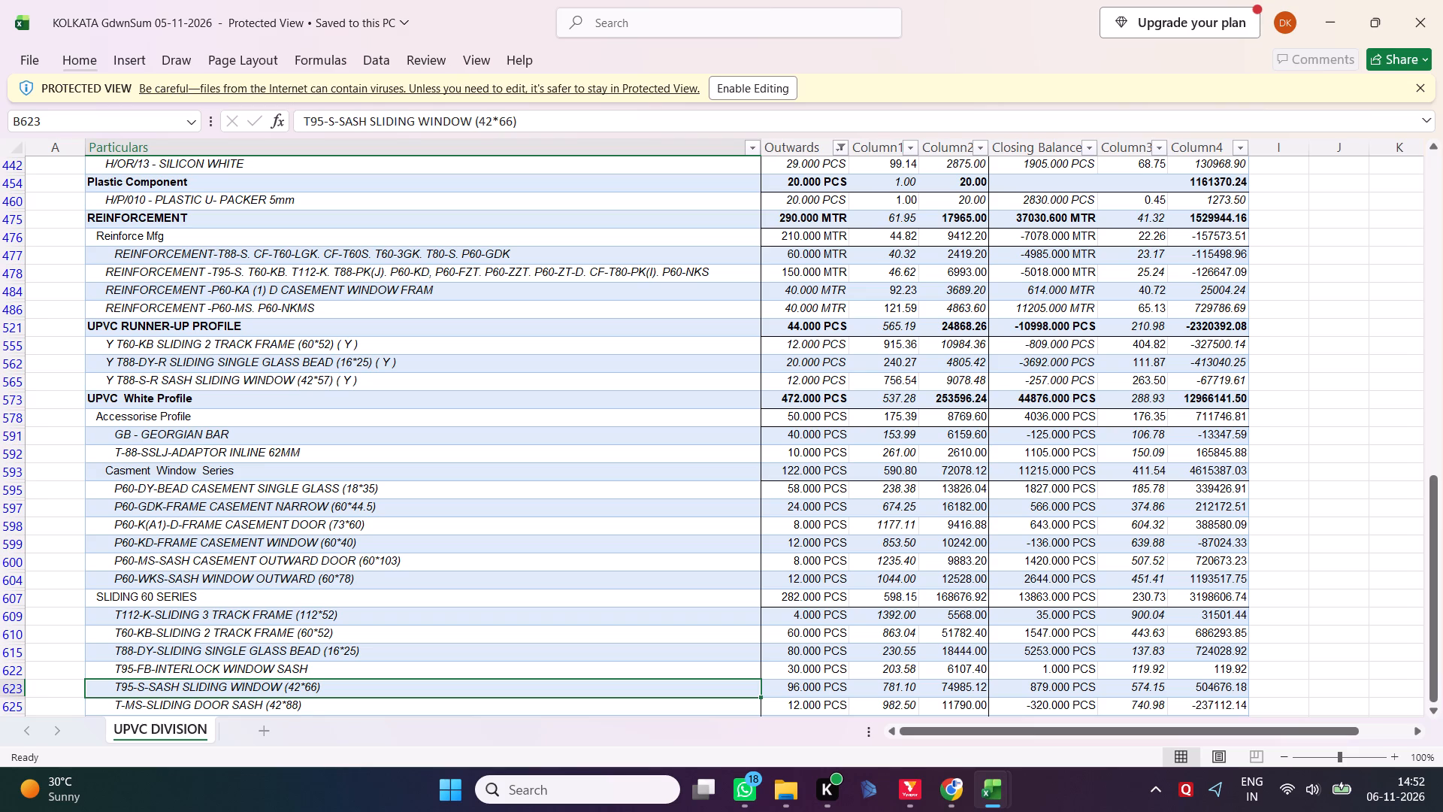
key(alt+Tab)
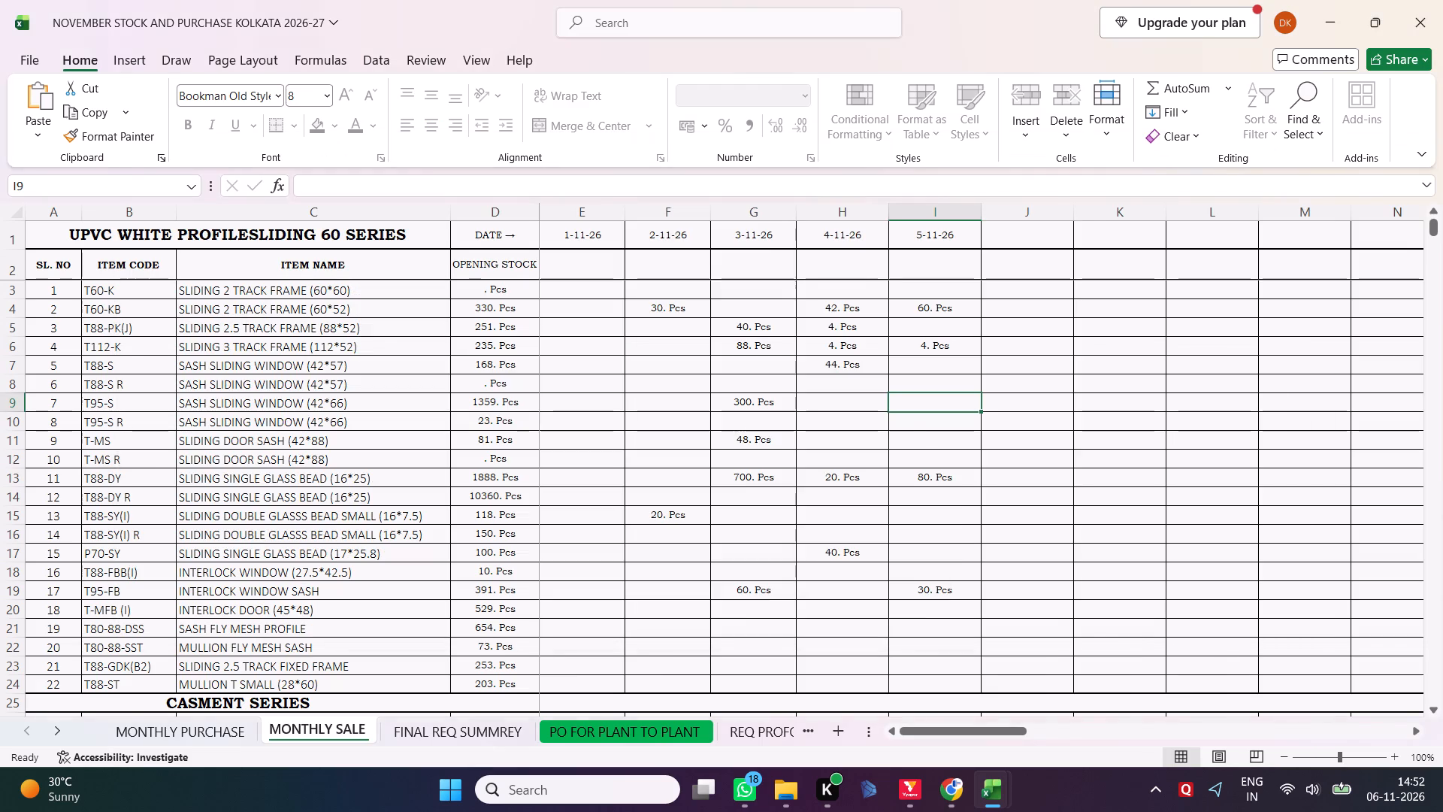
key(alt+Tab)
key(alt+Tab)
text(96)
key(Return)
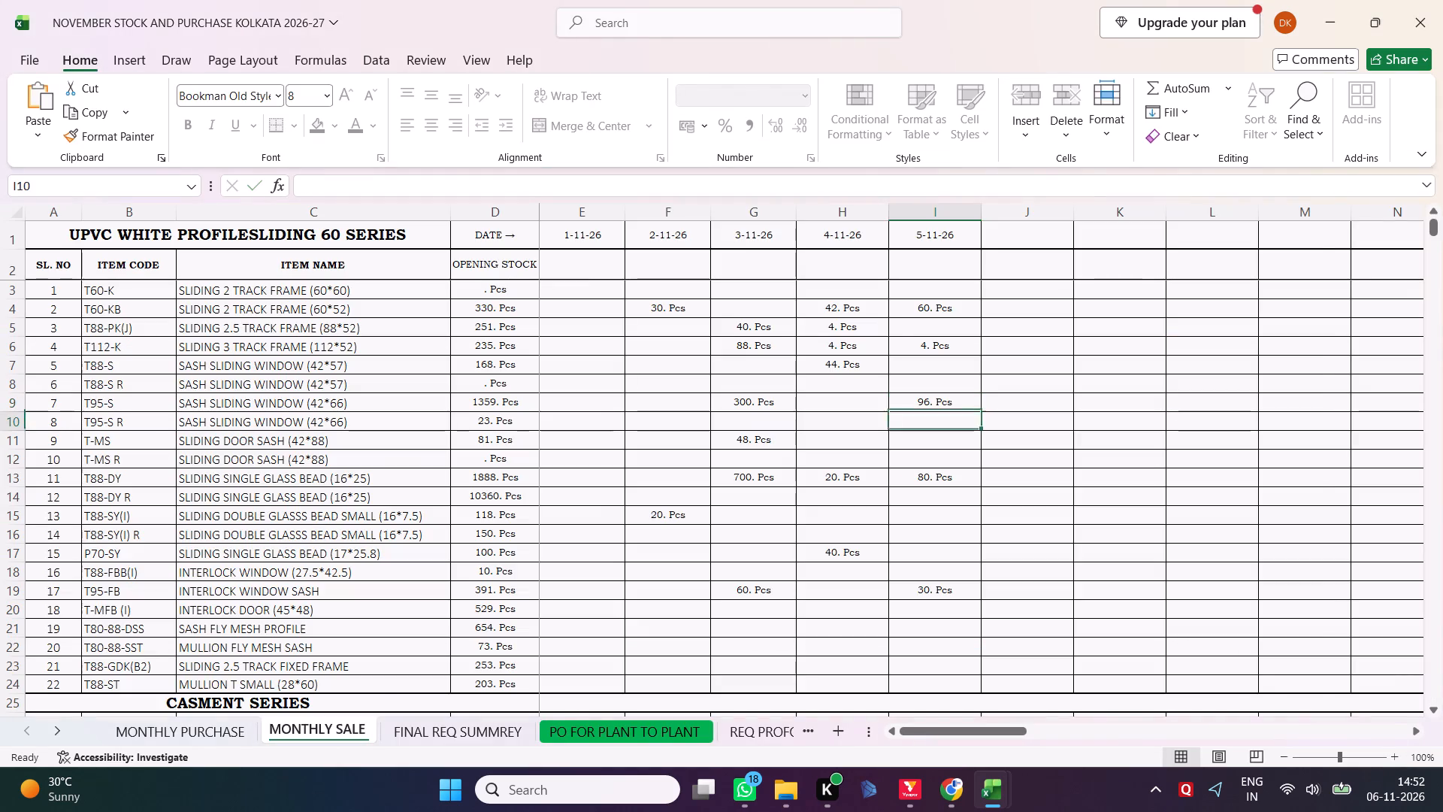
Enter 12 as the 5-11-26 sale of white T-MS sliding door sash (42*88), matching the godown summary's outwards.
key(alt+Tab)
scroll(922, 449, down, 3)
key(Down)
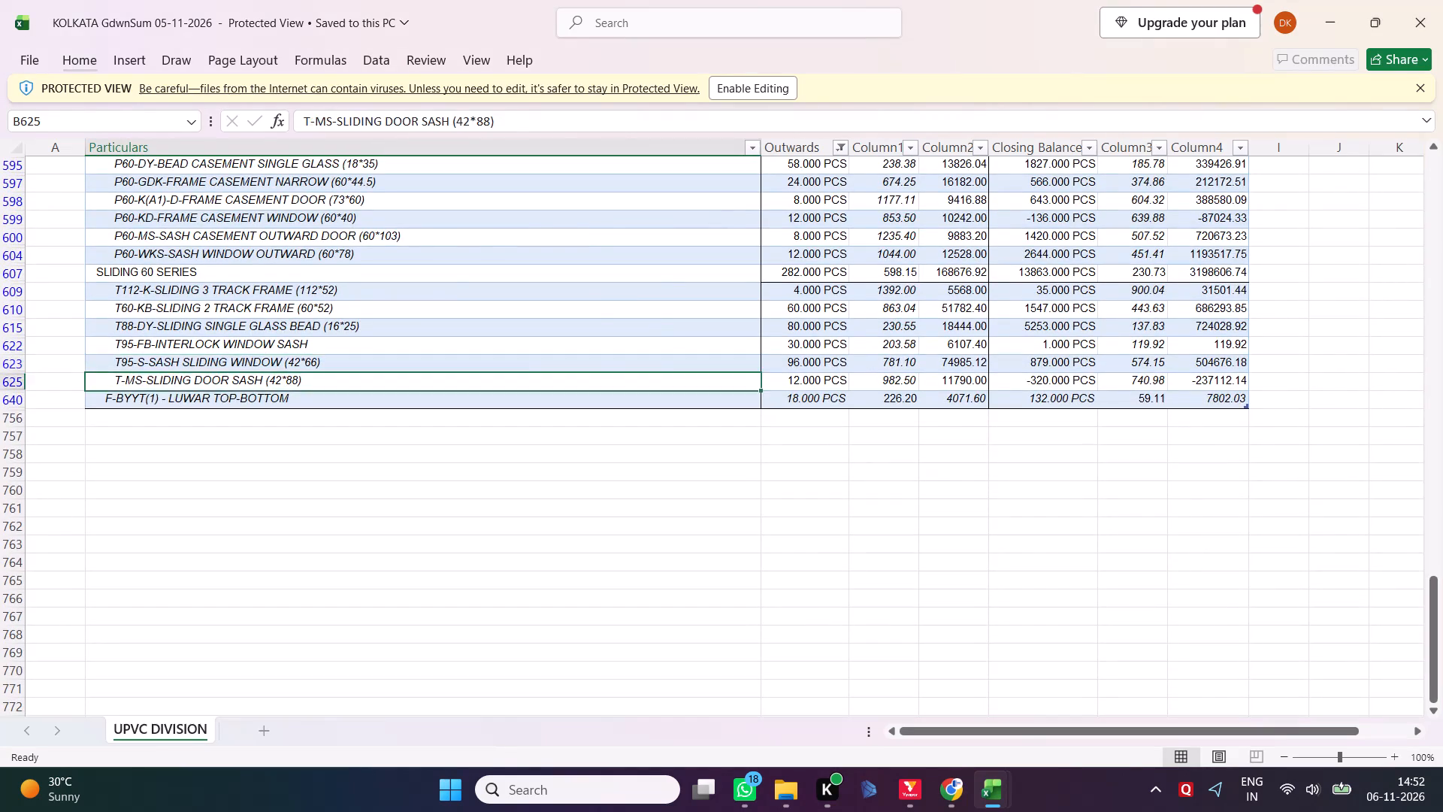
key(alt+Tab)
key(Down)
key(alt+Tab)
key(alt+Tab)
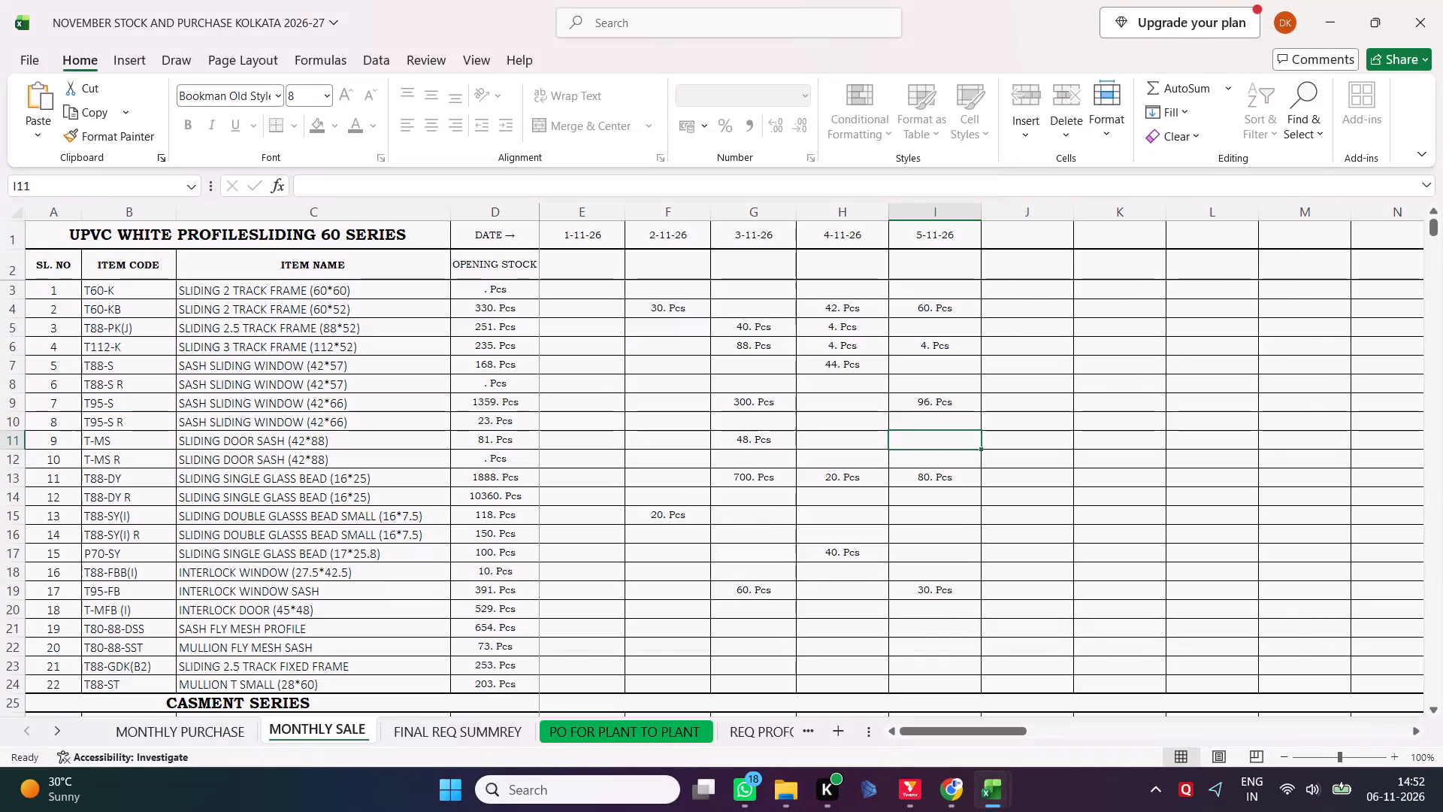
text(12)
key(Return)
Enter 18 as the 5-11-26 sale of F-BYYT luwar top-bottom in the accessories profile section, matching the godown summary's outwards.
key(alt+Tab)
key(Down)
key(alt+Tab)
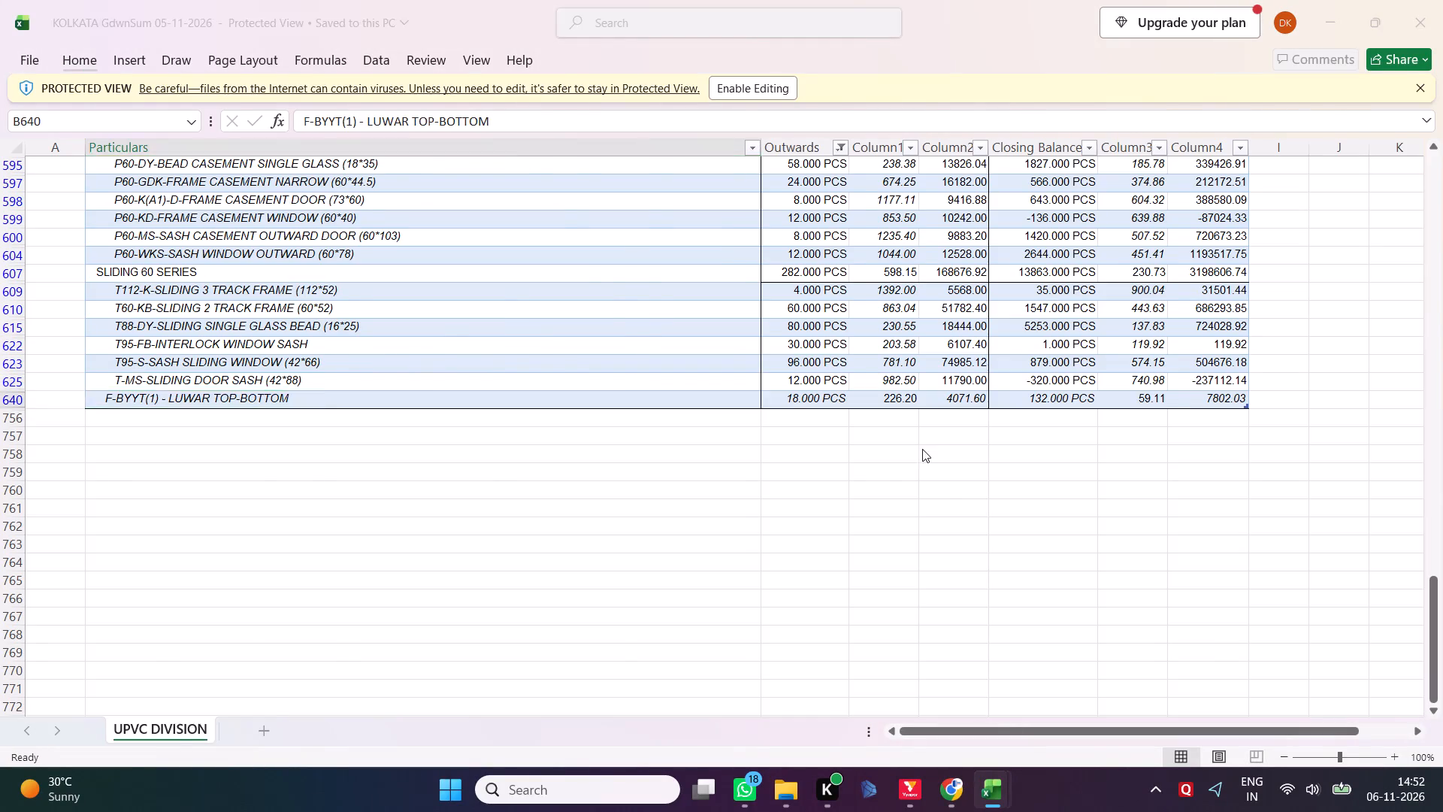
scroll(922, 449, down, 6)
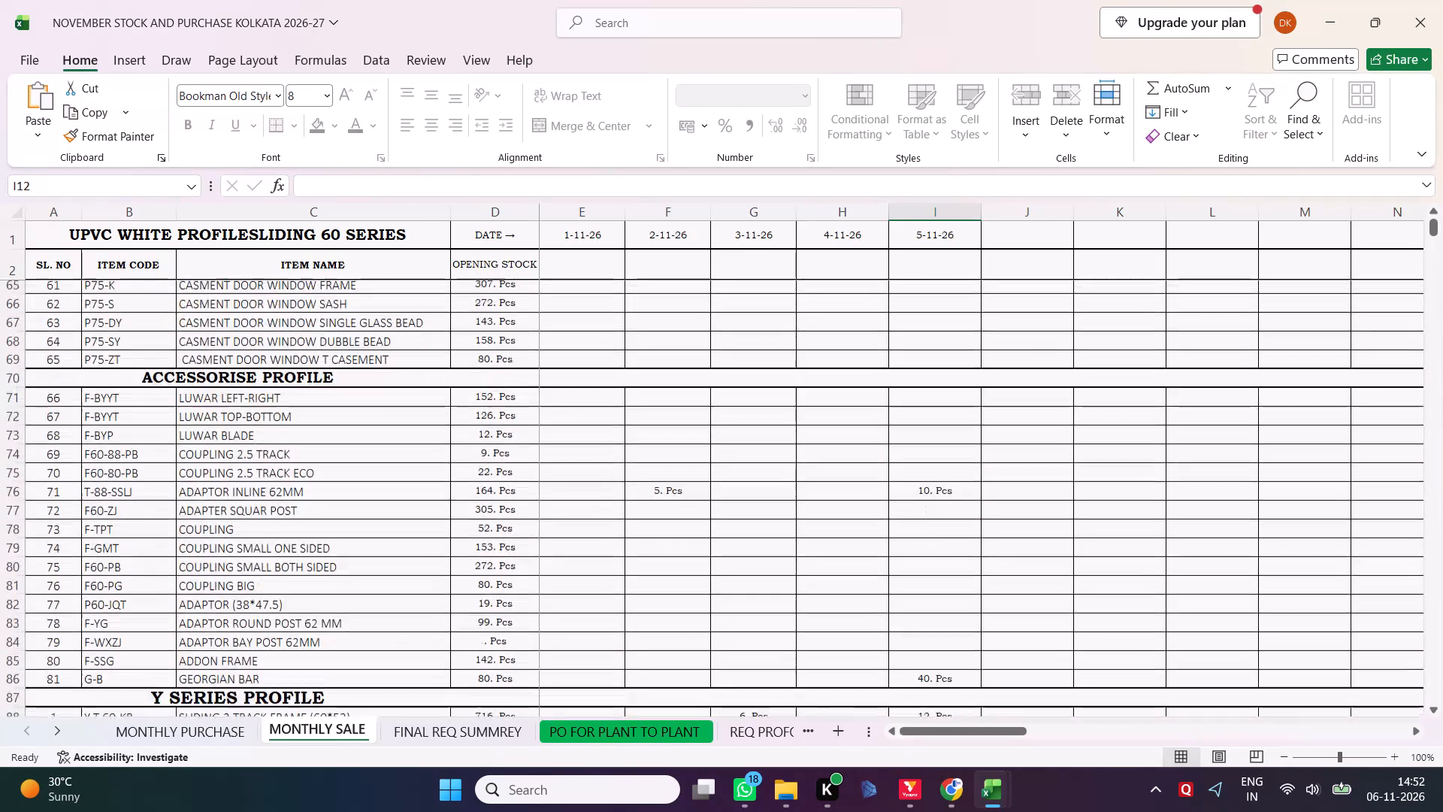
click(963, 432)
key(Up)
key(alt+Tab)
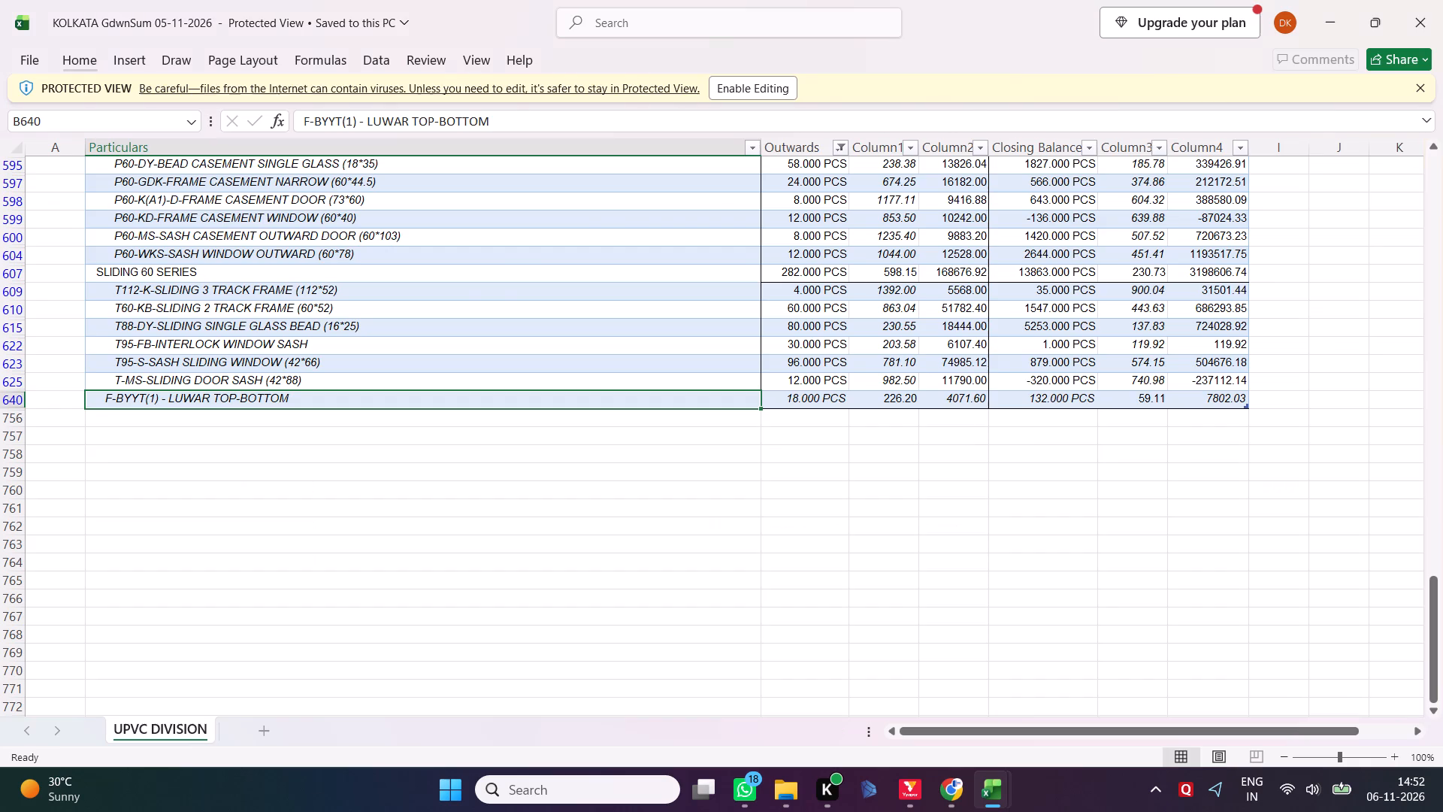
key(alt+Tab)
text(18)
key(Return)
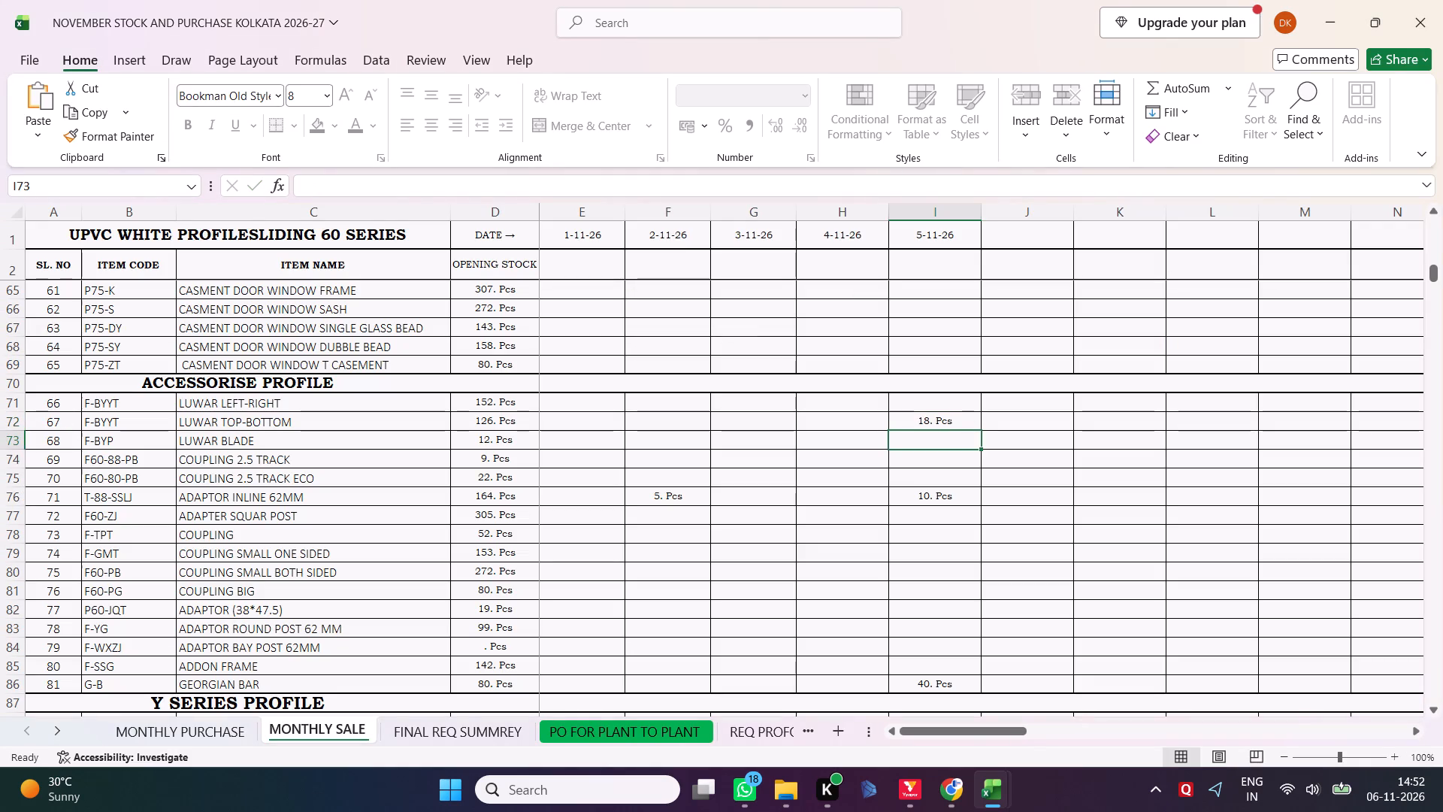
Save the Kolkata November stock and purchase workbook.
key(ctrl+s)
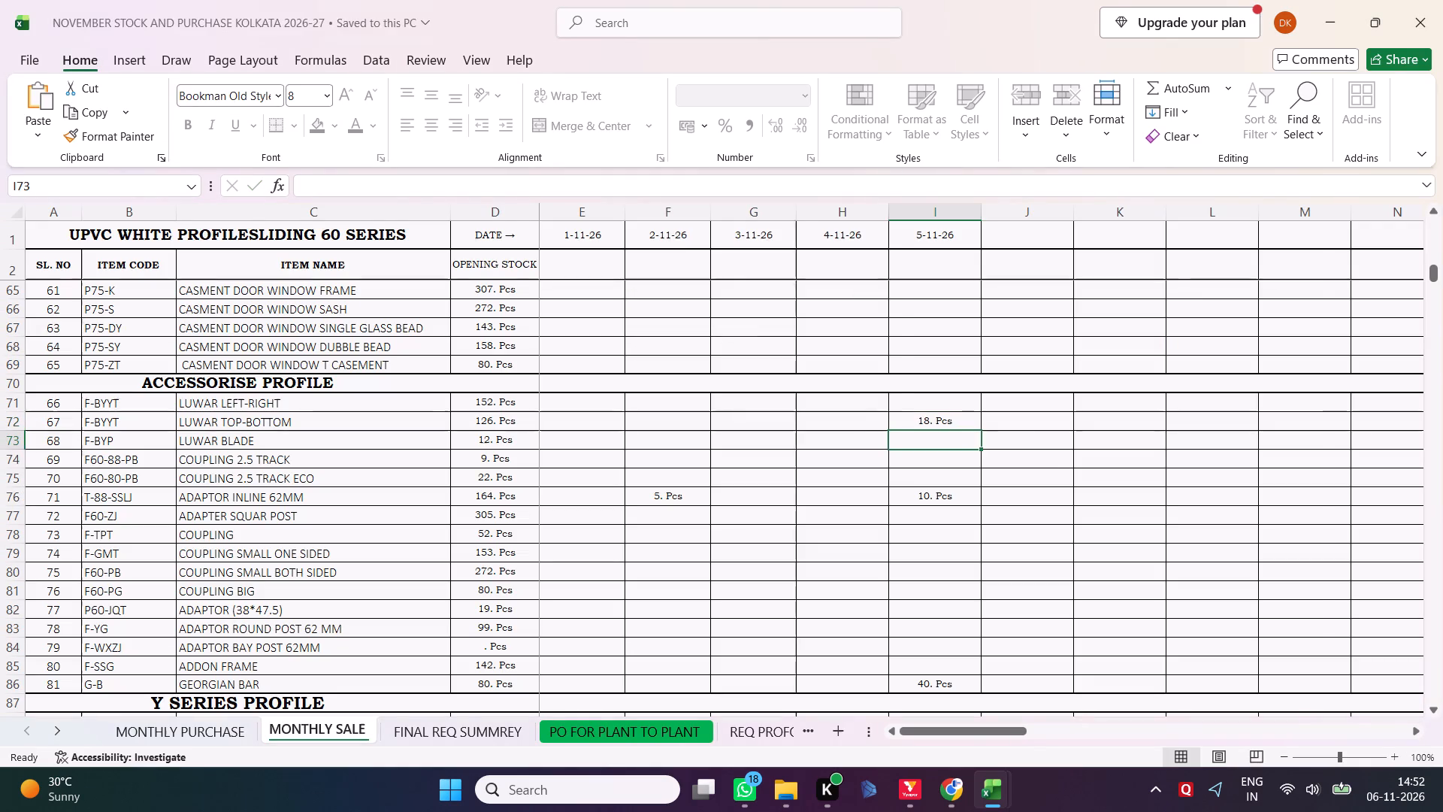
Close the Kolkata godown summary workbook of 05-11-2026.
key(alt+Tab)
scroll(1073, 331, up, 7)
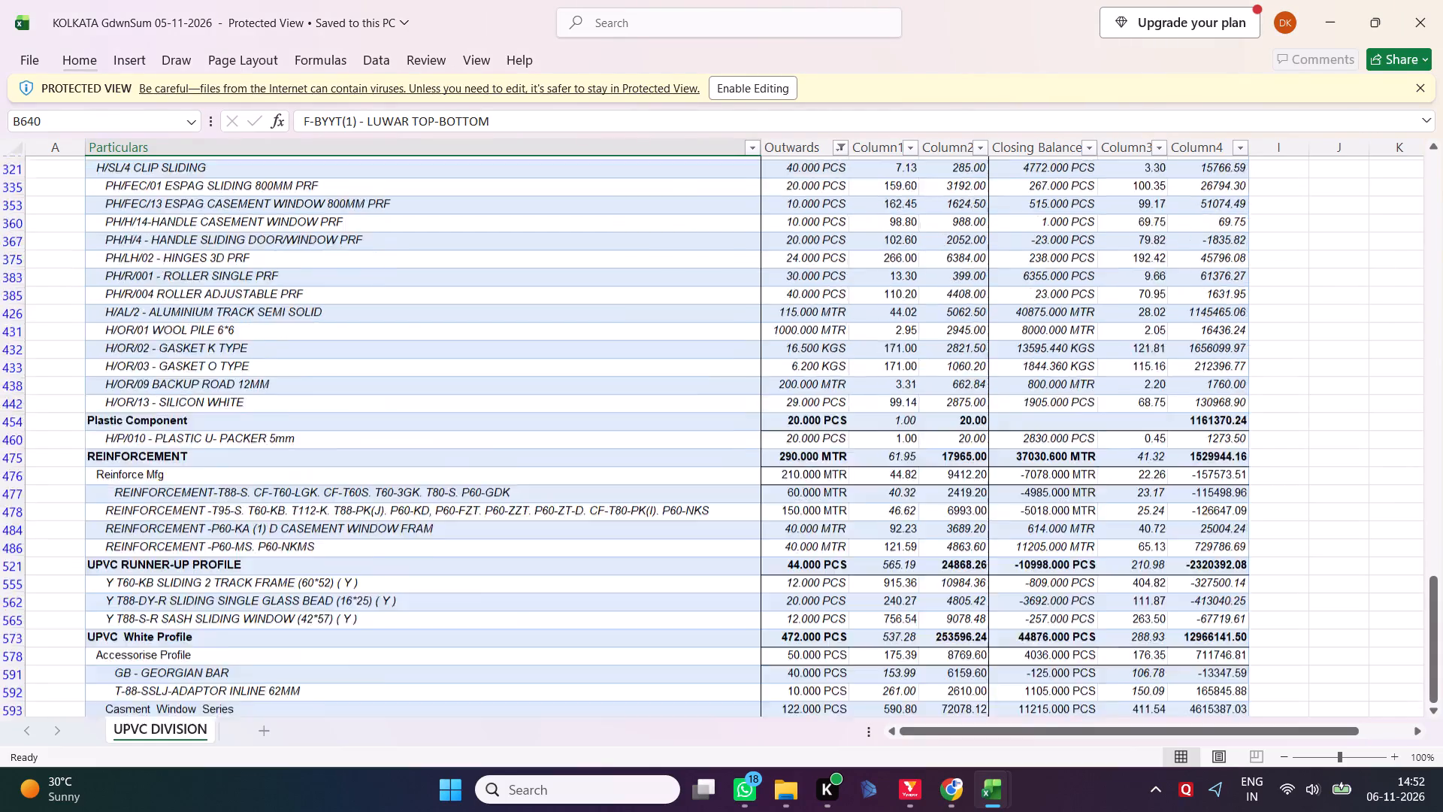
scroll(1073, 331, up, 4)
click(1442, 0)
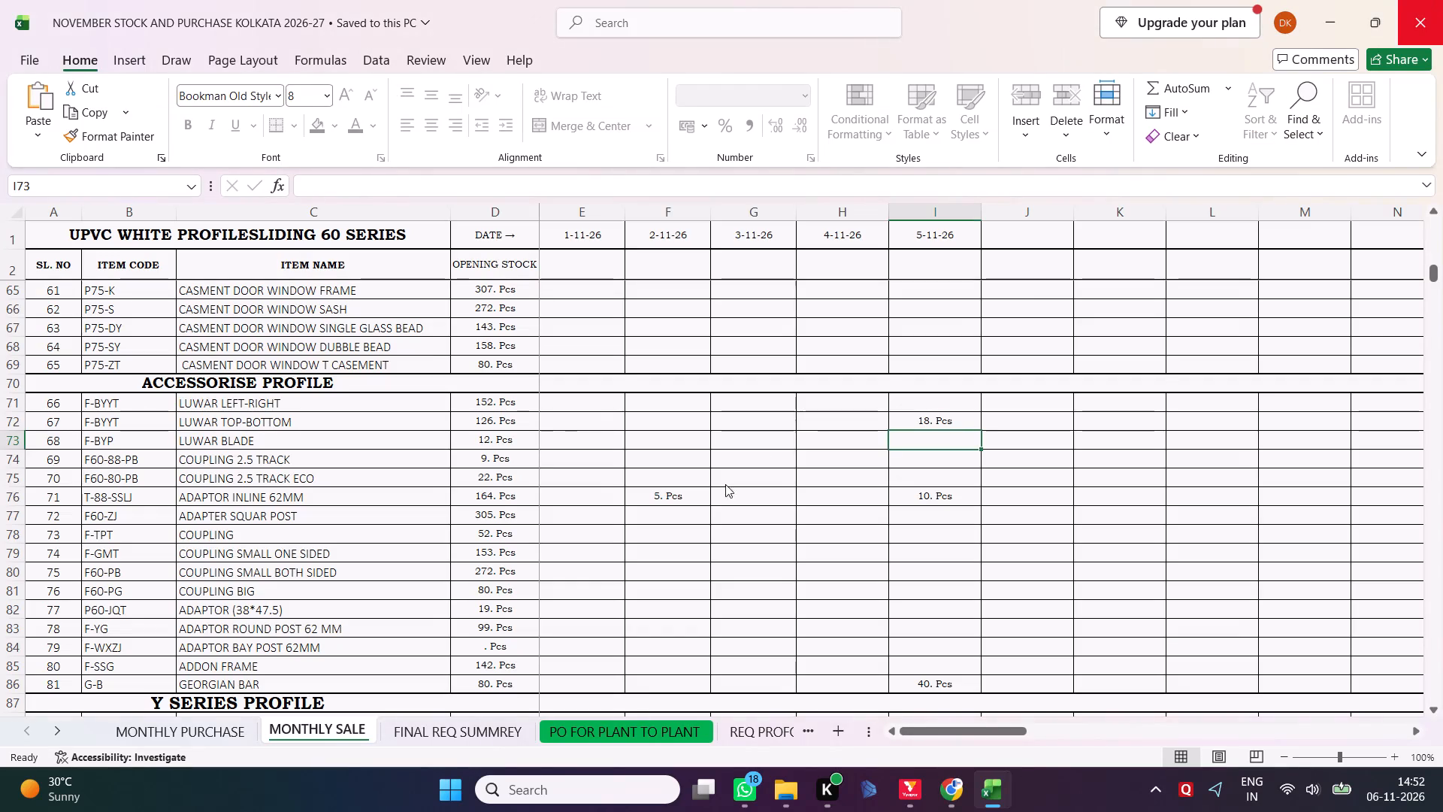
Review the balance stock of every white profile on the Kolkata monthly sale sheet, from the sliding 60 series through the accessories profiles.
scroll(715, 489, up, 9)
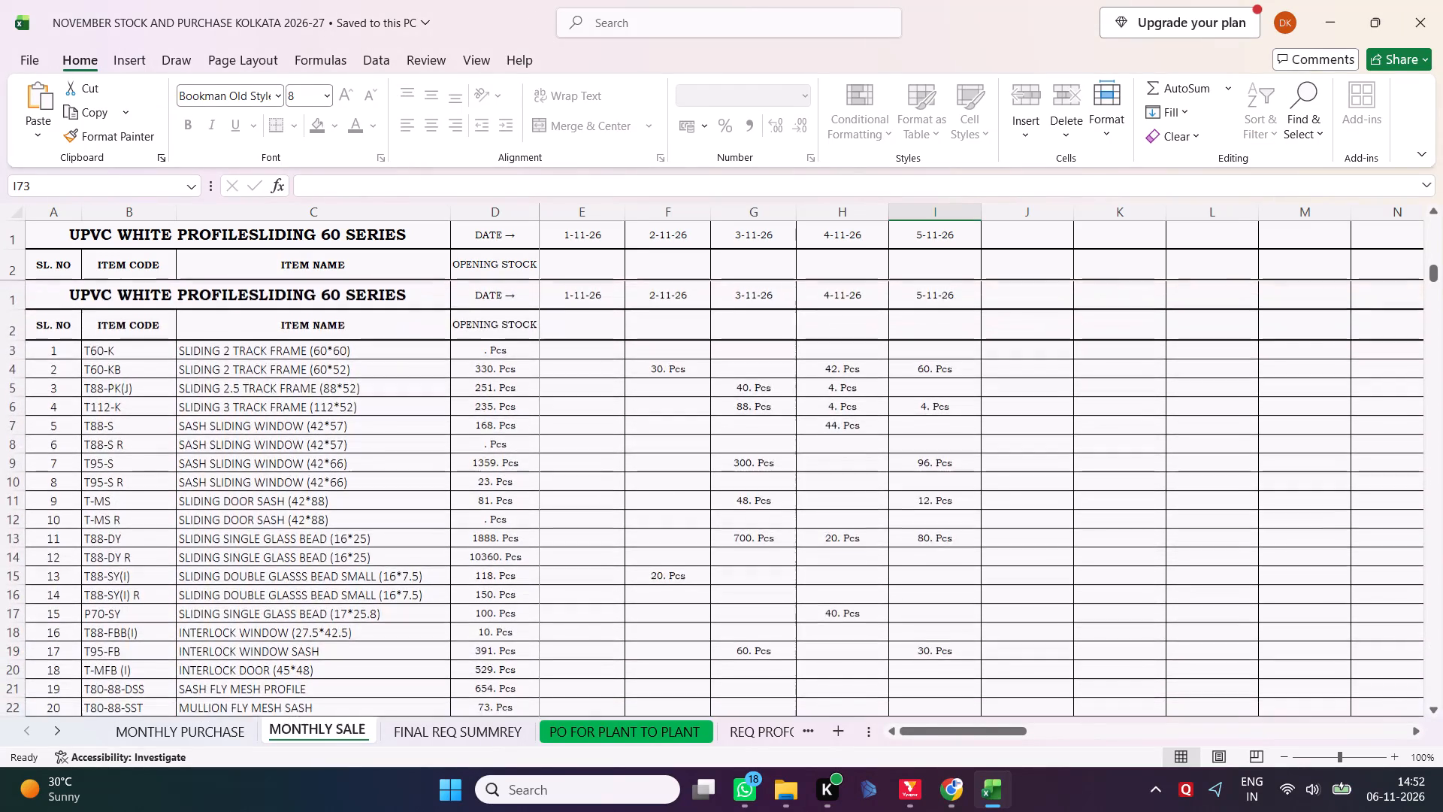
scroll(1091, 439, left, 9)
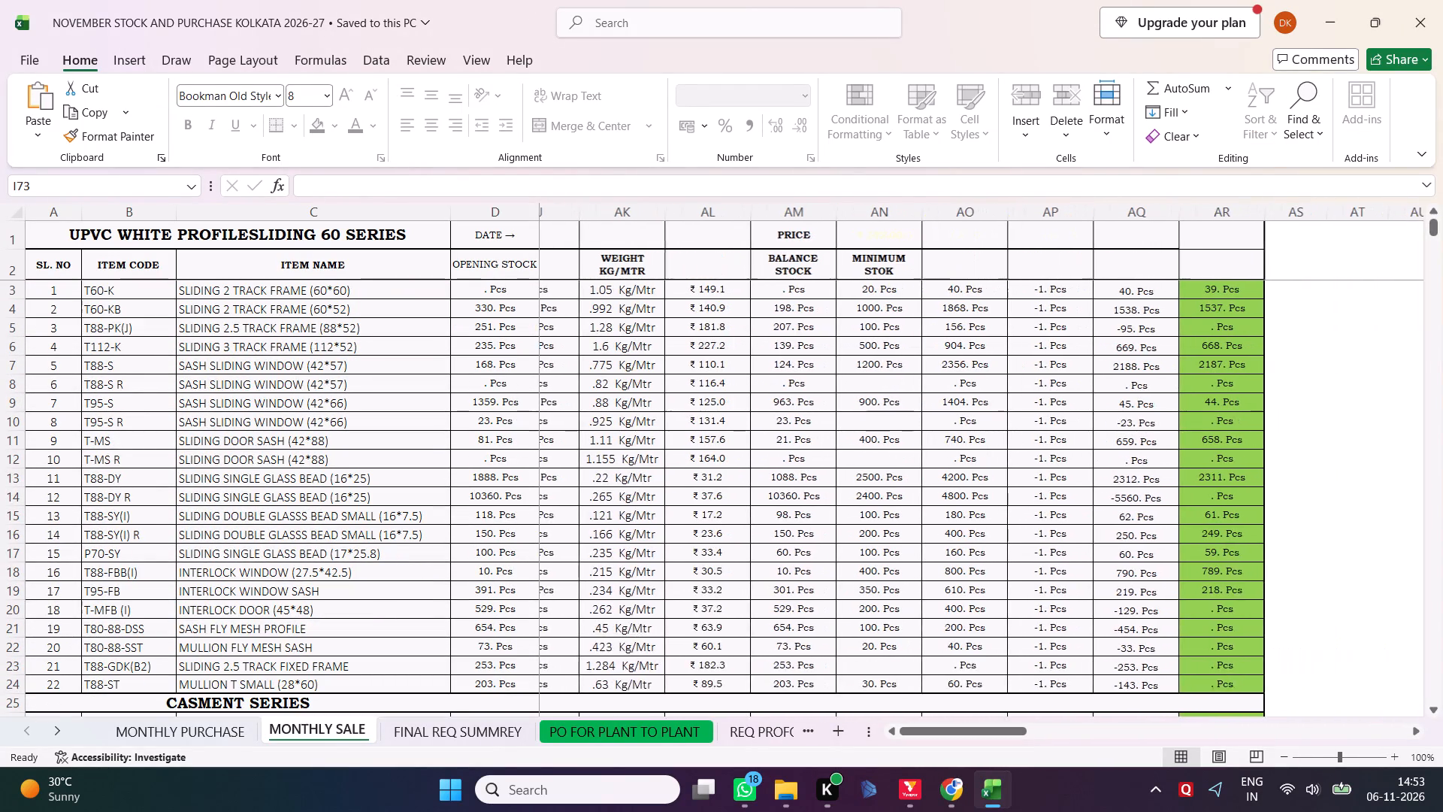
click(770, 298)
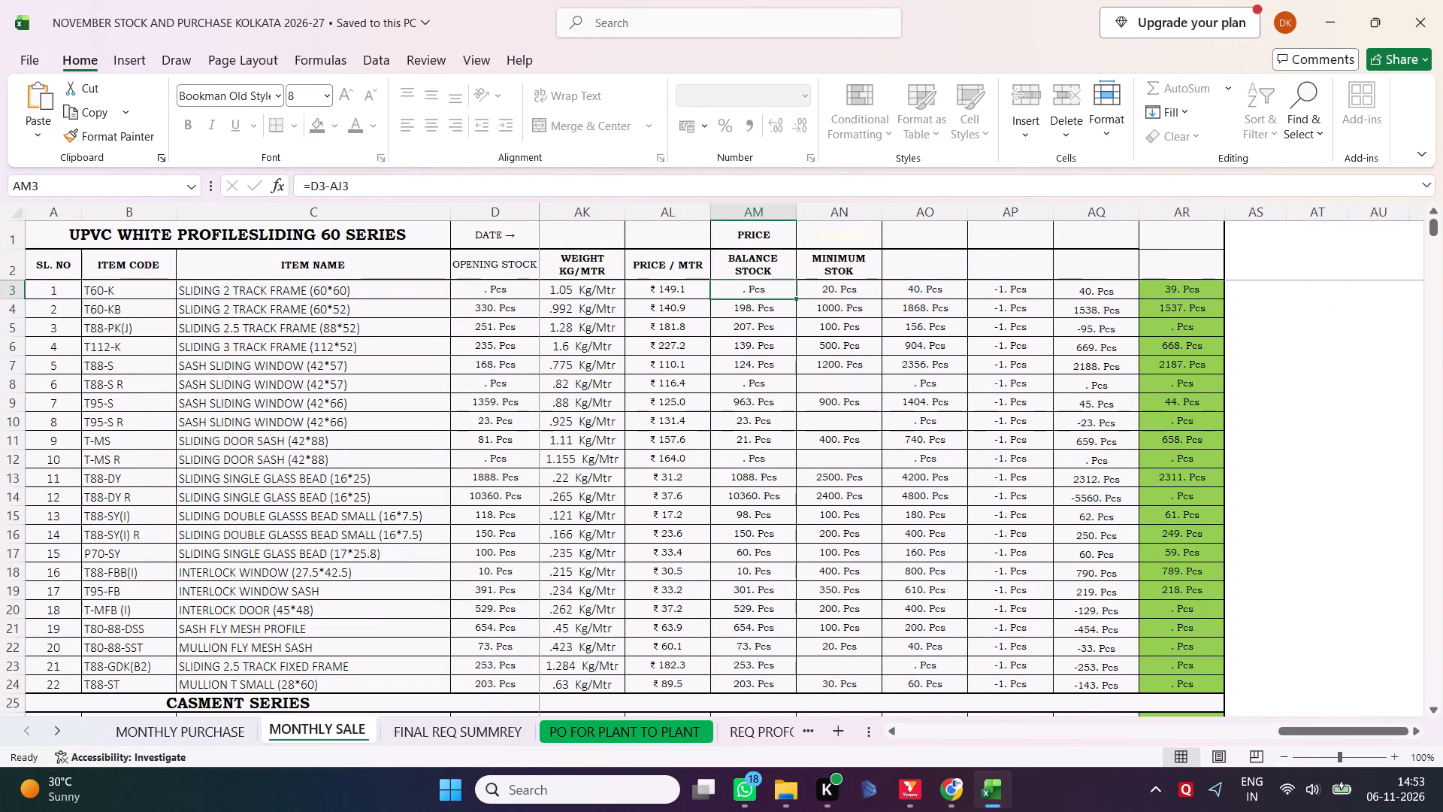
key(Down)
key(Down)
key(Down)
key(Down)
key(Down)
key(Down)
key(Down)
key(Down)
key(Down)
key(Down)
key(Down)
key(Down)
key(Down)
key(Down)
key(Down)
key(Down)
key(Down)
key(Down)
key(Down)
key(Down)
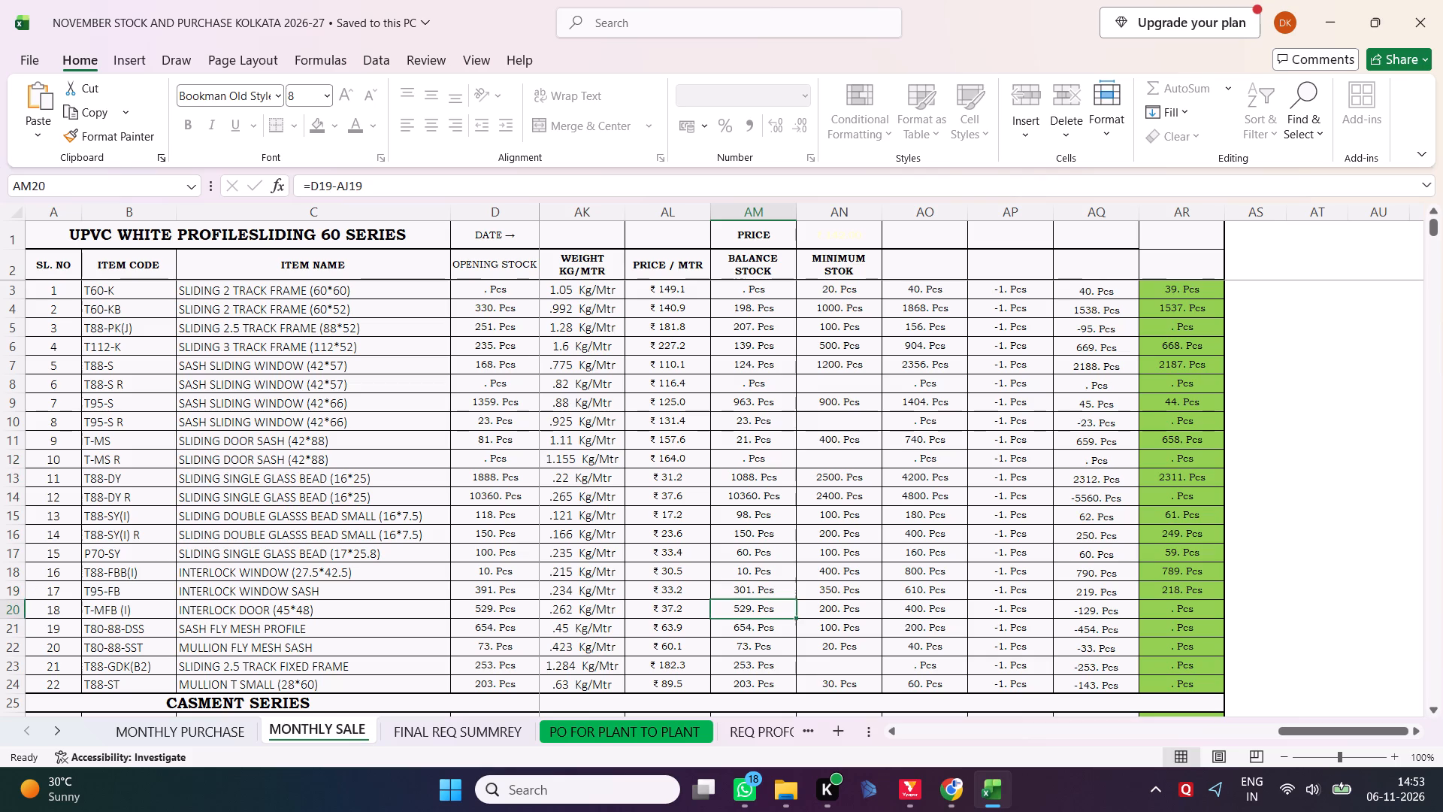
key(Down)
key(Down)
key(Down)
key(Down)
key(Down)
key(Down)
key(Down)
key(Down)
key(Down)
key(Down)
key(Down)
key(Down)
key(Down)
key(Down)
key(Down)
key(Down)
key(Down)
key(Down)
key(Down)
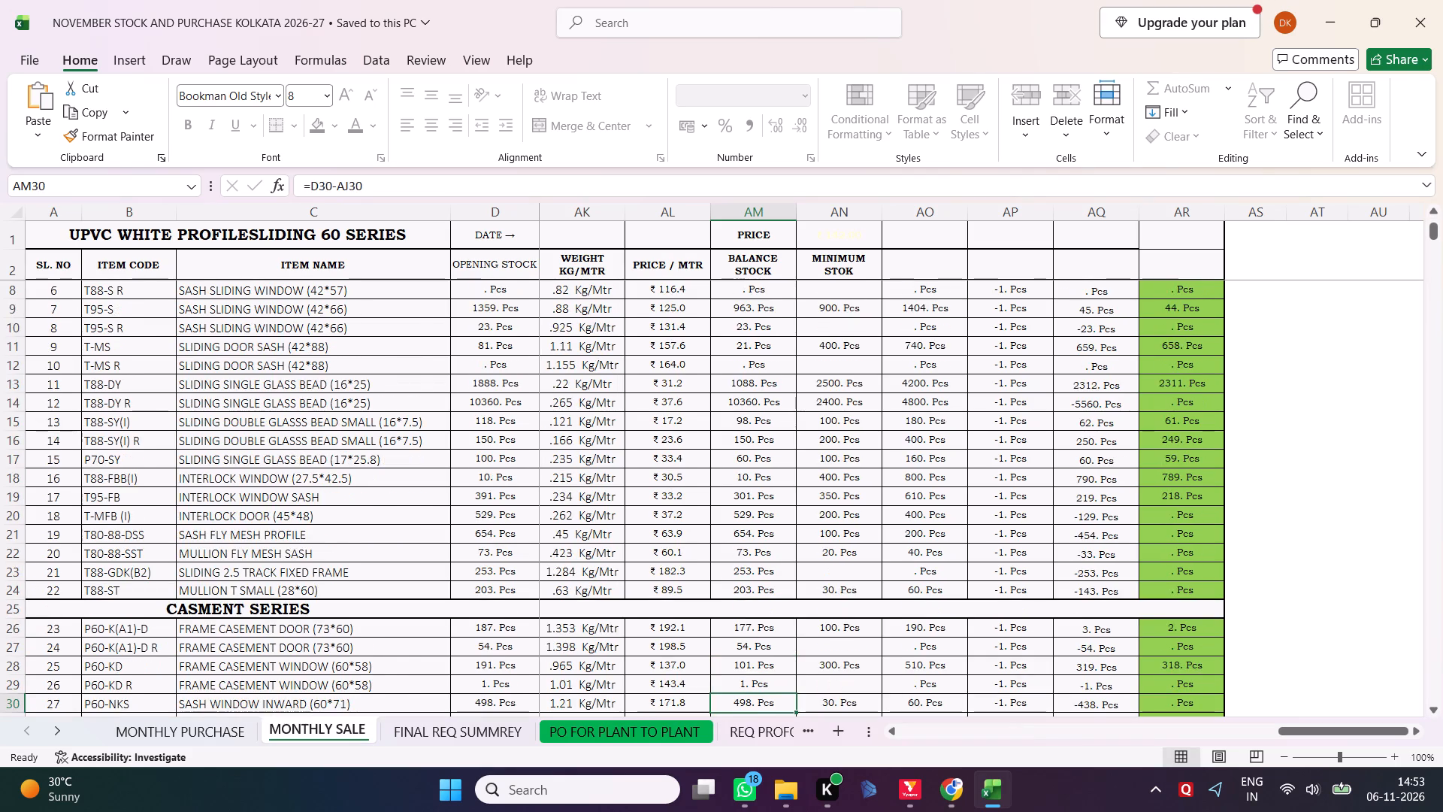
key(Down)
key(Down)
key(Down)
key(Down)
key(Down)
key(Down)
key(Down)
key(Down)
key(Down)
key(Down)
key(Down)
key(Down)
key(Down)
key(Down)
key(Down)
key(Down)
key(Down)
key(Down)
key(Down)
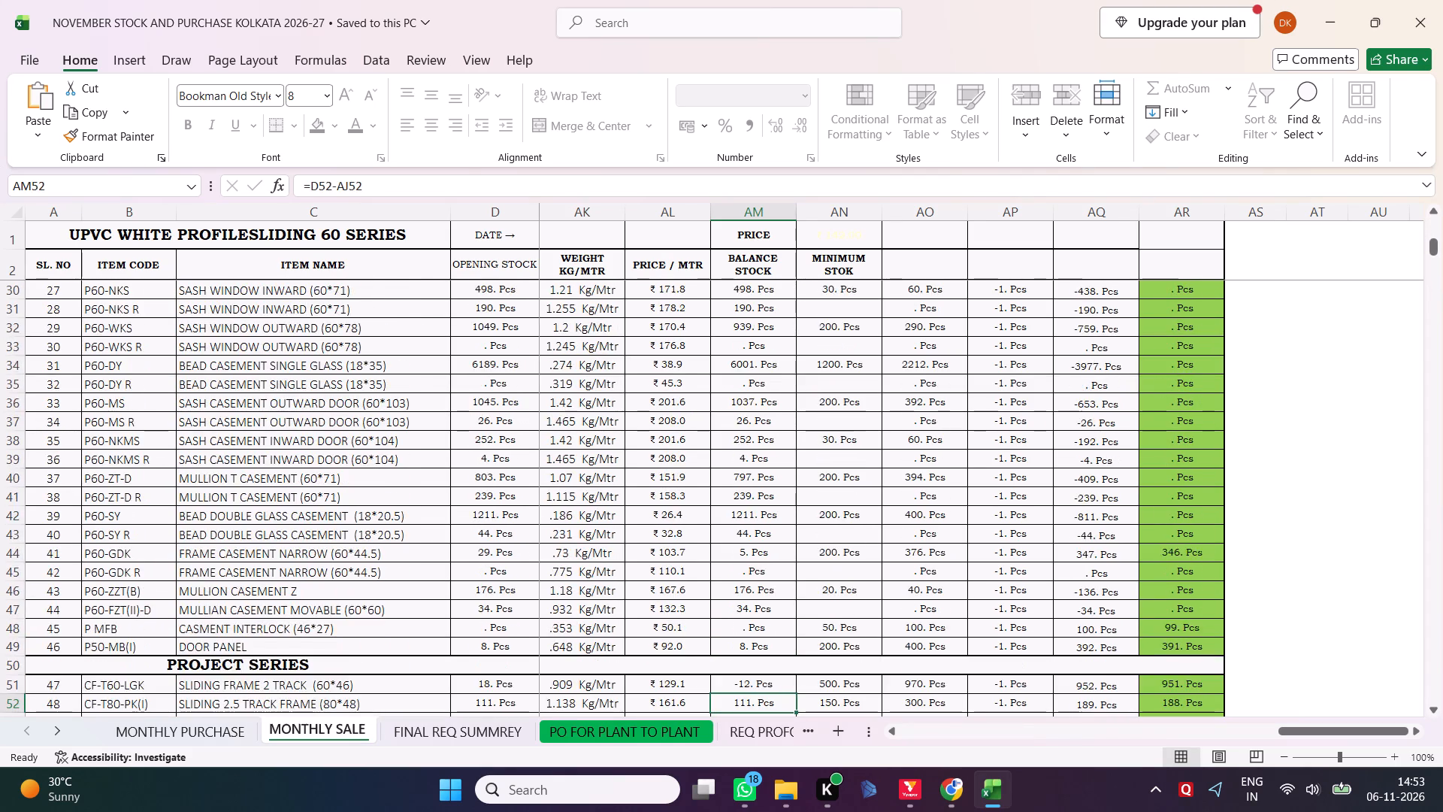
key(Up)
key(Up)
key(Up)
key(Up)
key(Up)
key(Up)
key(Up)
key(Up)
key(Up)
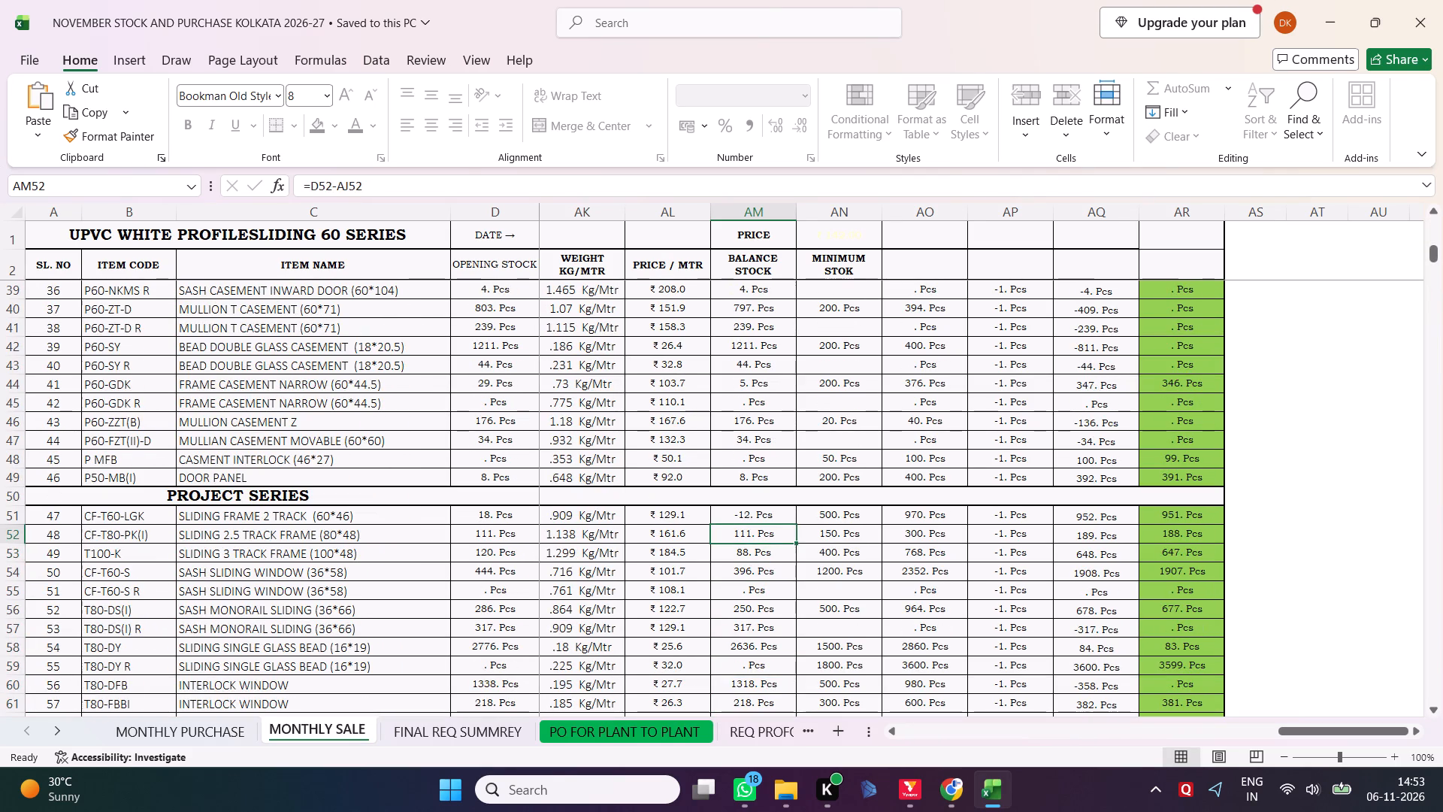
key(Up)
key(Down)
key(Down)
key(Down)
key(Down)
key(Down)
key(Down)
key(Down)
key(Down)
key(Down)
key(Down)
key(Down)
key(Down)
key(Down)
key(Down)
key(Down)
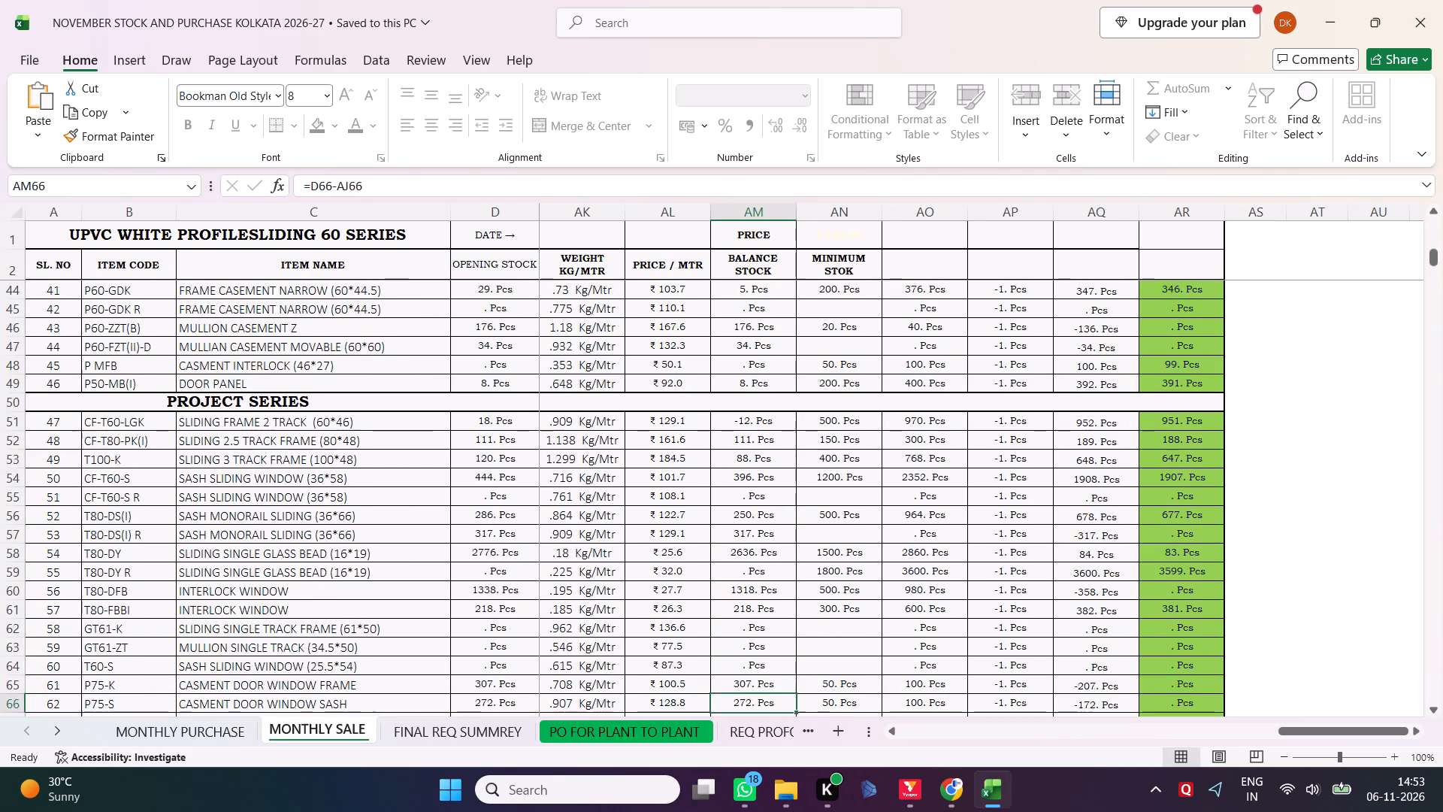
key(Down)
key(Down)
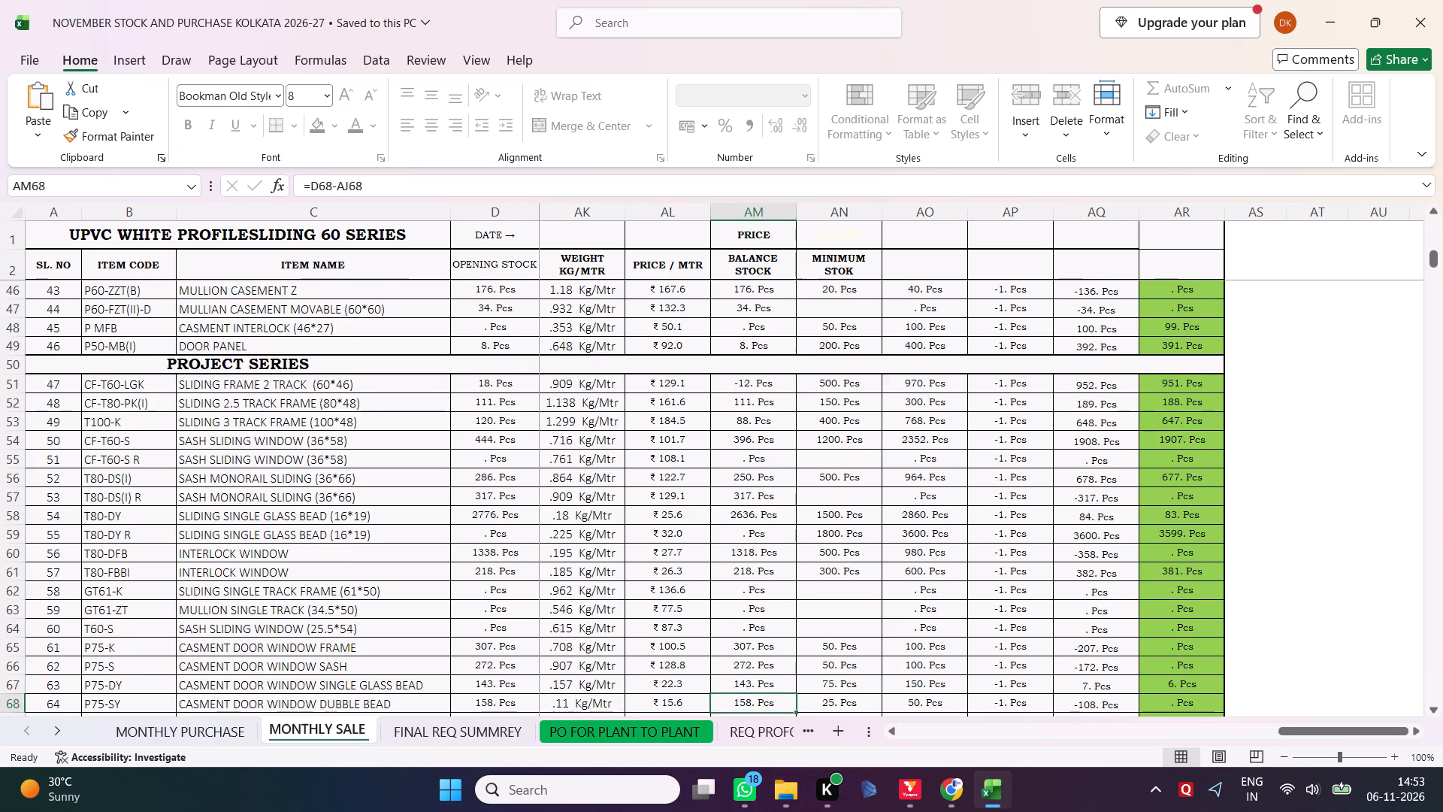
key(Down)
key(Down)
key(Down)
key(Down)
key(Down)
key(Down)
key(Down)
key(Down)
key(Down)
key(Down)
key(Down)
key(Down)
key(Down)
key(Down)
key(Down)
key(Down)
key(Down)
key(Down)
key(Down)
key(Down)
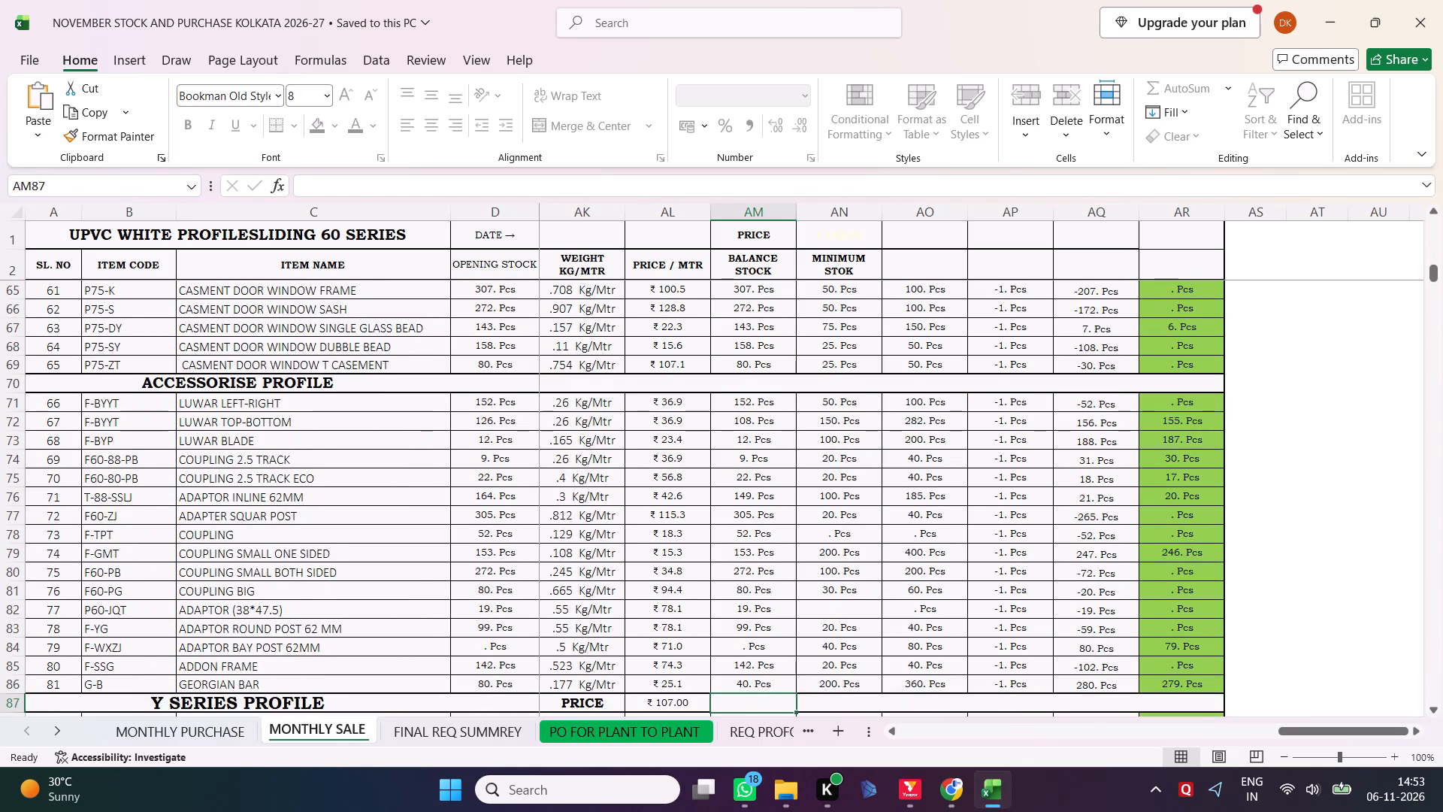
Review the balance stock of the Y series profiles on the monthly sale sheet, from the sliding frames through the accessories profiles.
key(Down)
key(Down)
key(Down)
key(Down)
key(Down)
key(Down)
key(Down)
key(Down)
key(Down)
key(Down)
key(Down)
key(Down)
key(Down)
key(Down)
key(Down)
key(Down)
key(Down)
key(Down)
key(Down)
key(Down)
key(Down)
key(Down)
key(Down)
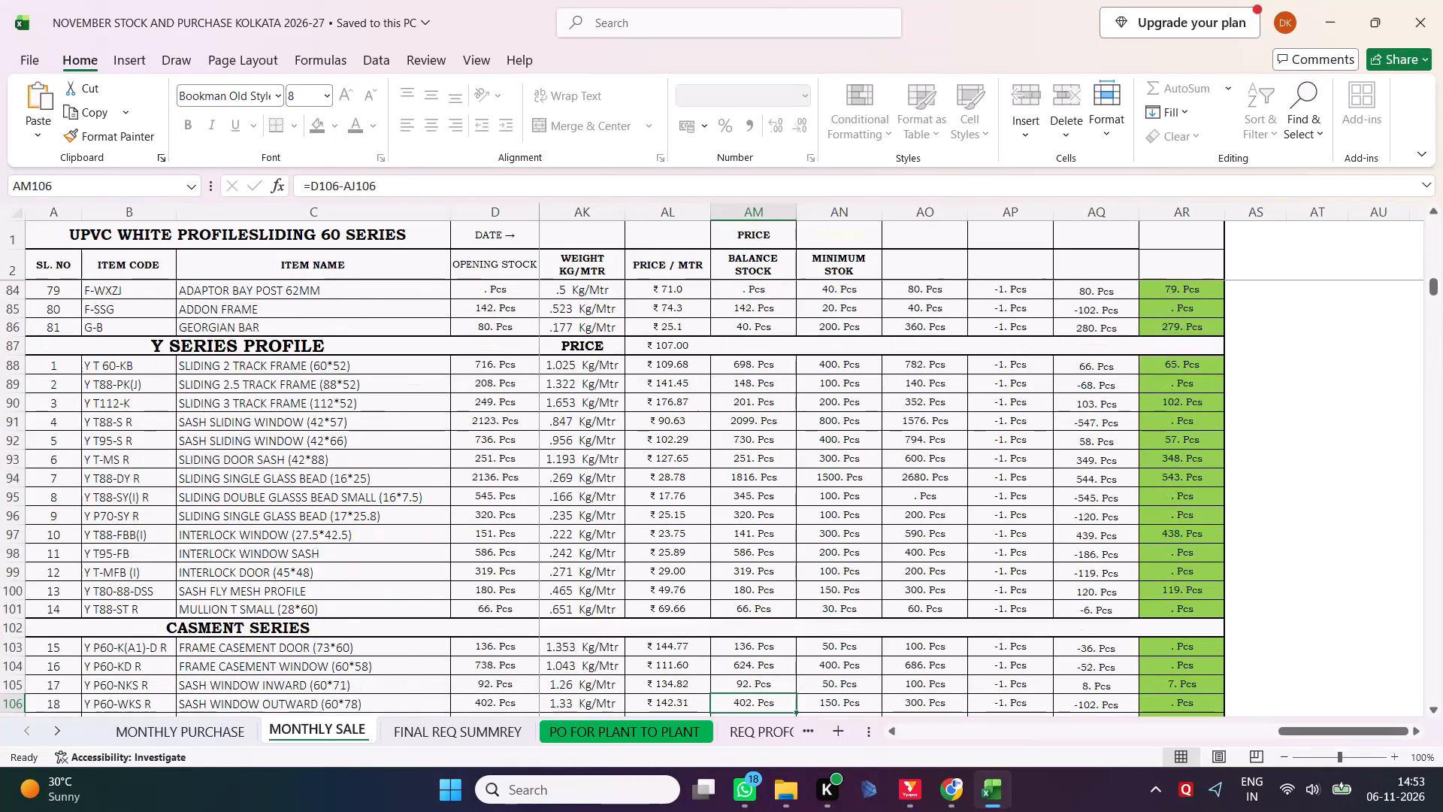
key(Down)
key(Down)
key(Down)
key(Down)
key(Down)
key(Down)
key(Down)
key(Down)
key(Down)
key(Down)
key(Down)
key(Down)
key(Down)
key(Down)
key(Down)
key(Down)
key(Down)
key(Down)
key(Down)
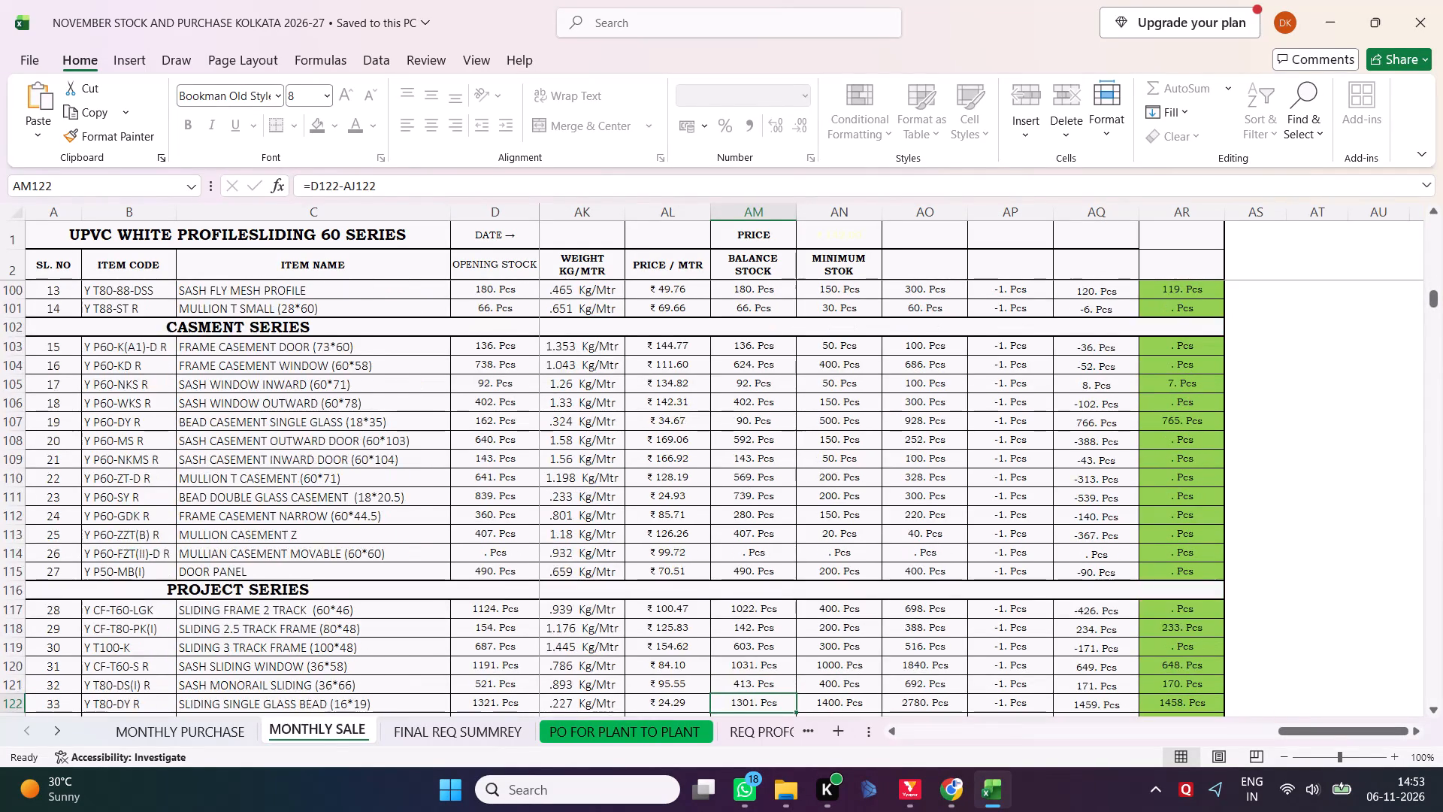
key(Down)
key(Down)
key(Down)
key(Down)
key(Down)
key(Down)
key(Down)
key(Down)
key(Down)
key(Down)
key(Down)
key(Down)
key(Down)
key(Down)
key(Down)
key(Down)
key(Down)
key(Down)
key(Down)
key(Down)
Review the balance stock of the white Win-Eco profiles across the sliding, casement and project series.
key(Down)
key(Down)
key(Down)
key(Down)
key(Down)
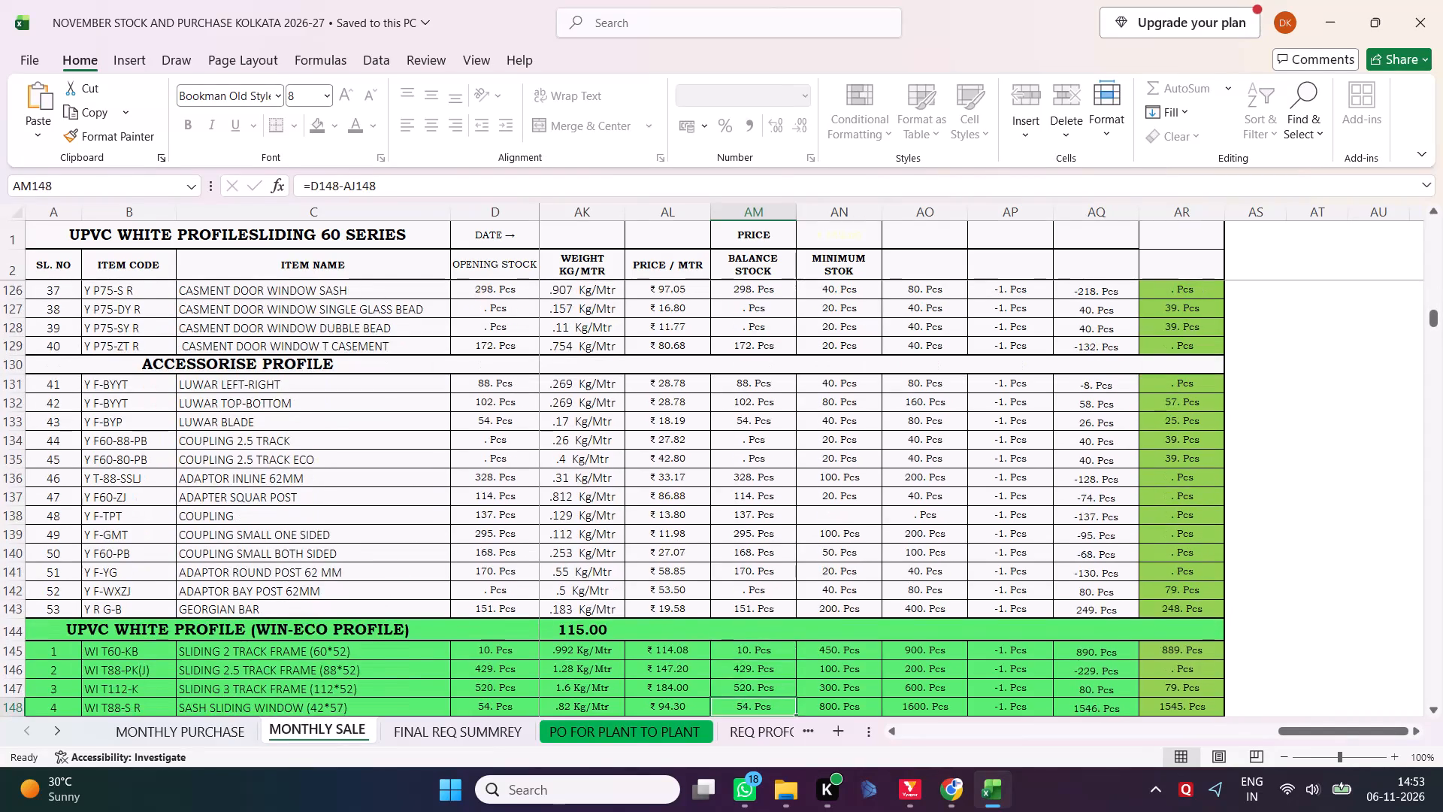
key(Down)
key(Down)
key(Down)
key(Down)
key(Down)
key(Down)
key(Down)
key(Down)
key(Down)
key(Down)
key(Down)
key(Down)
key(Down)
key(Down)
key(Down)
key(Down)
key(Down)
key(Down)
key(Down)
key(Down)
key(Down)
key(Down)
key(Down)
key(Down)
key(Down)
key(Down)
key(Down)
key(Down)
key(Down)
key(Down)
key(Down)
key(Down)
key(Down)
key(Down)
key(Down)
key(Down)
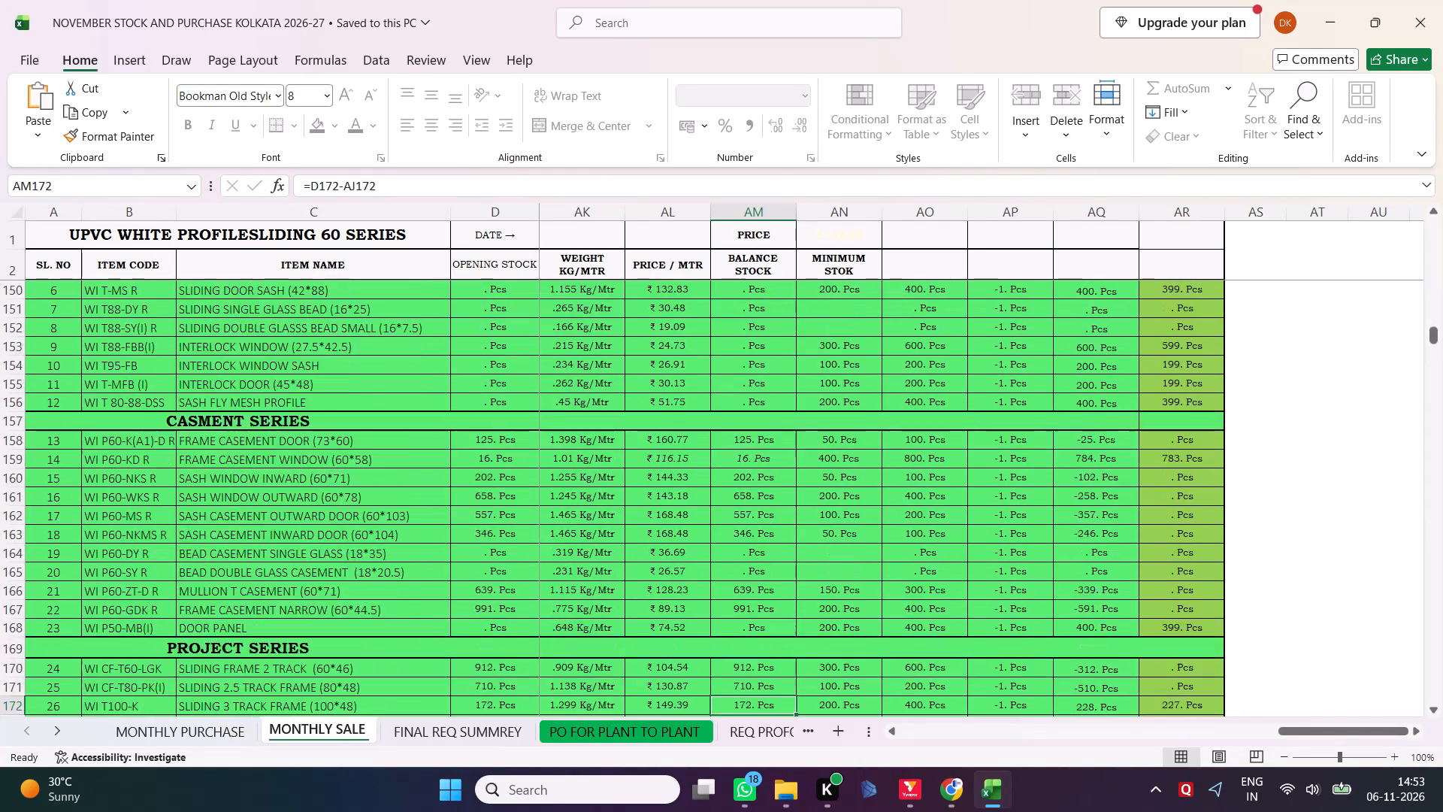
Review the balance stock of the white PRF profiles across the sliding, casement and project series.
key(Down)
key(Down)
key(Down)
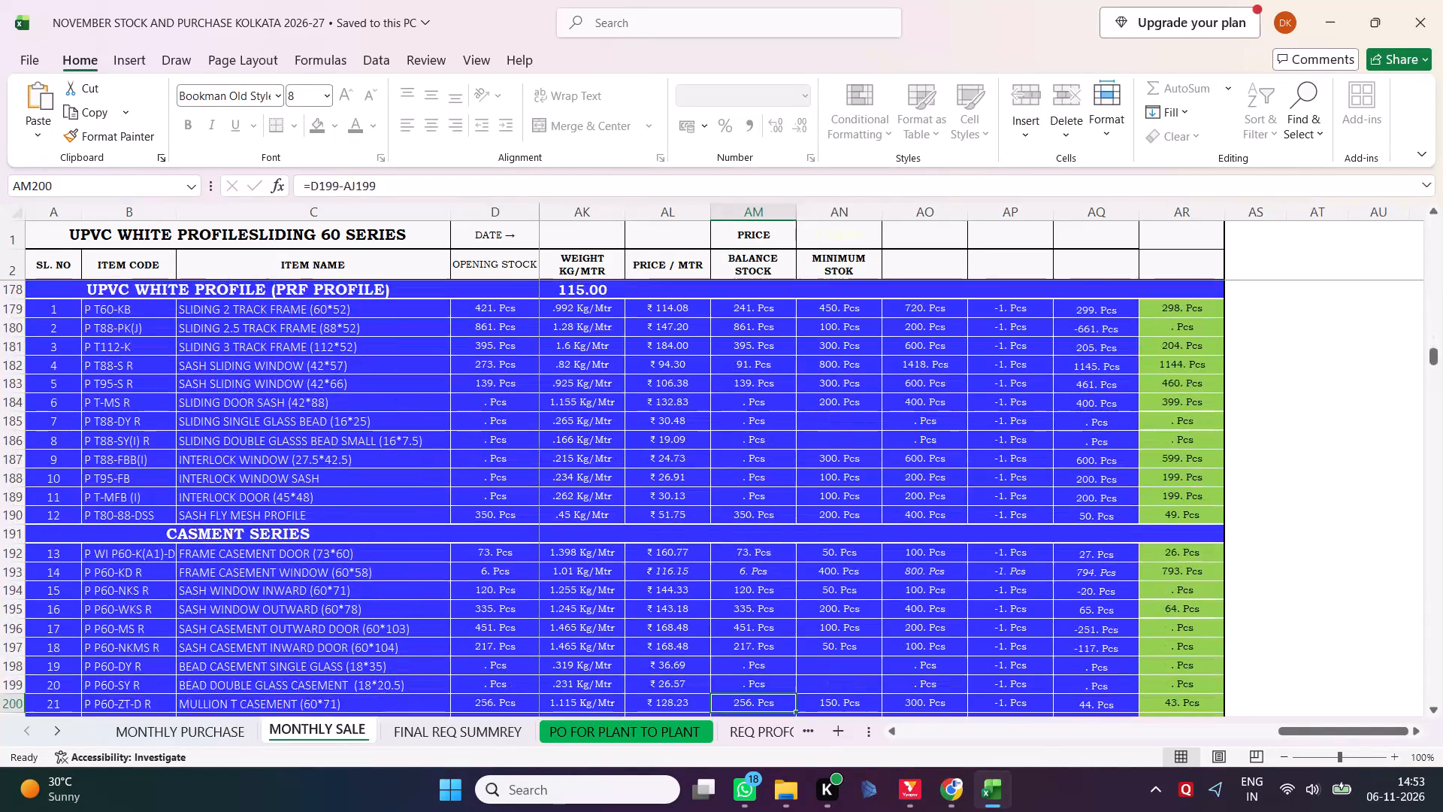
key(Down)
key(Down)
key(Down)
key(Down)
key(Down)
key(Down)
key(Down)
key(Down)
key(Down)
key(Down)
key(Down)
key(Down)
key(Down)
key(Down)
key(Down)
key(Down)
Review the balance stock of the mahogany colour profiles, from the sliding frames down to the Georgian bar.
key(Down)
key(Down)
key(Down)
key(Down)
key(Down)
key(Down)
key(Down)
key(Down)
key(Down)
key(Down)
key(Down)
key(Down)
key(Down)
key(Down)
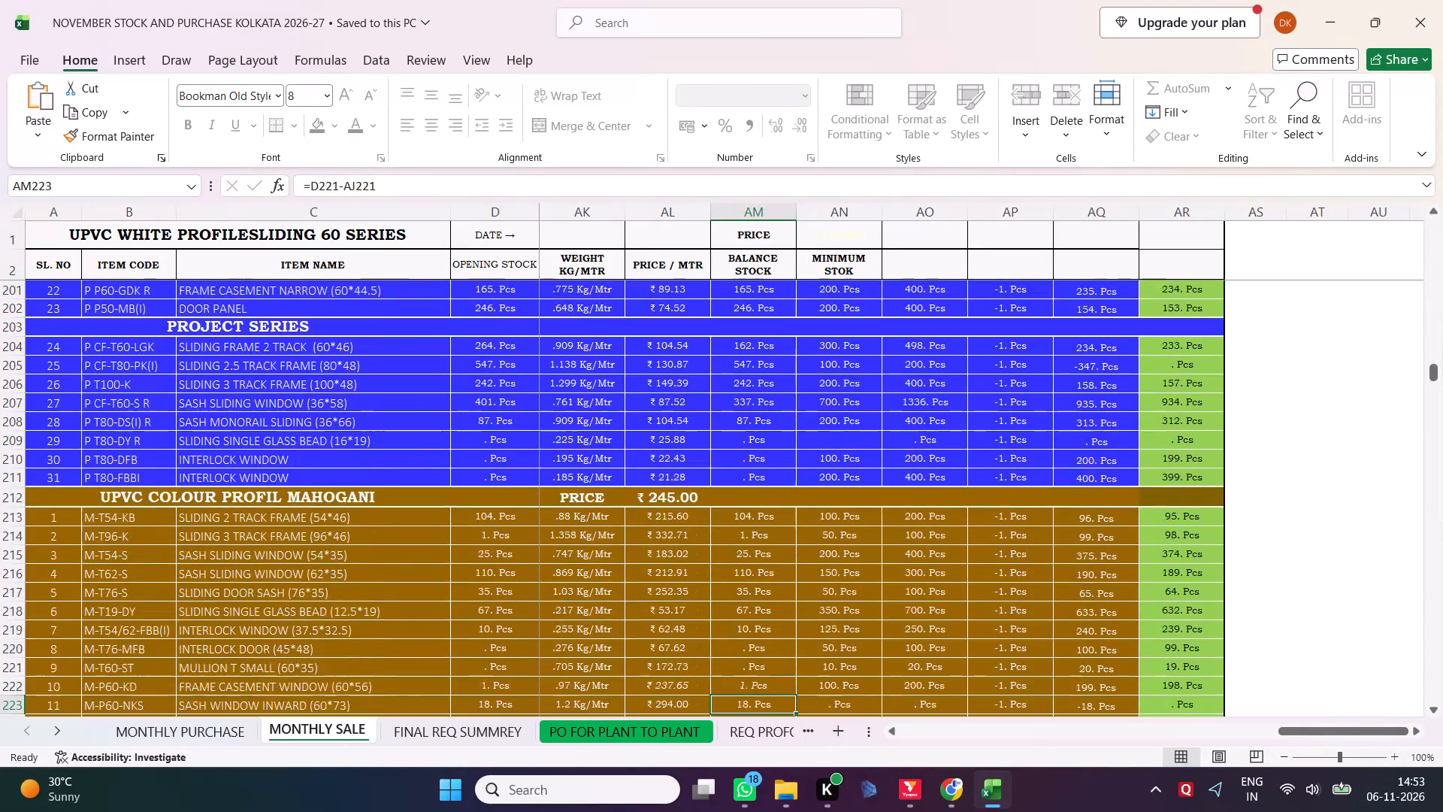
key(Down)
key(Down)
key(Down)
key(Down)
key(Down)
key(Down)
key(Down)
key(Down)
key(Down)
key(Down)
key(Down)
key(Down)
Review the balance stock of the walnut colour profiles for the sliding and casement items.
key(Down)
key(Down)
key(Down)
key(Down)
key(Down)
key(Down)
key(Down)
key(Down)
key(Down)
key(Down)
key(Down)
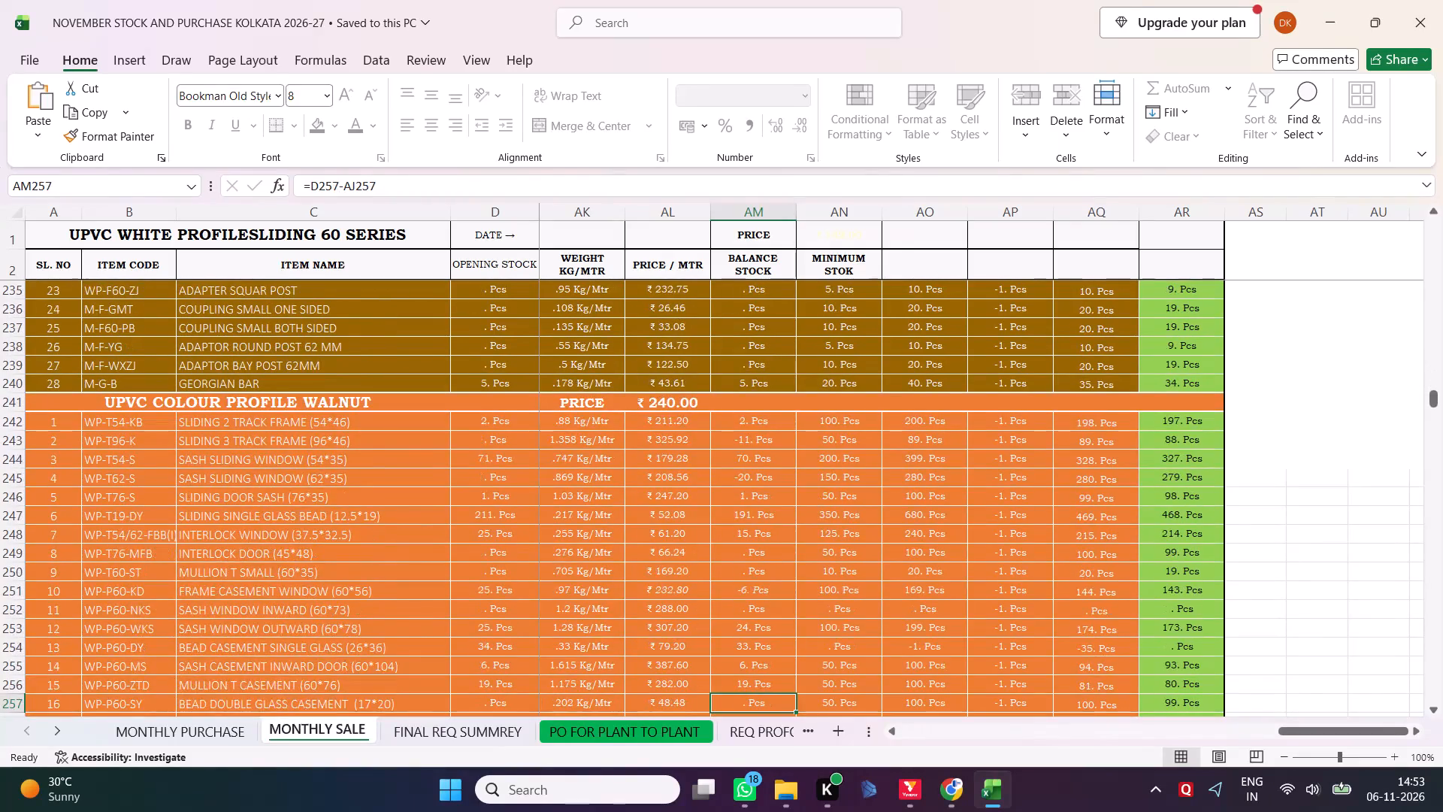
Recheck the balance stock of the walnut profiles, from the casement double glass bead back up to the sliding window sash.
key(Up)
key(Up)
key(Up)
key(Up)
key(Up)
key(Up)
key(Up)
key(Up)
key(Up)
key(Up)
key(Up)
key(Up)
key(Up)
key(Up)
key(Up)
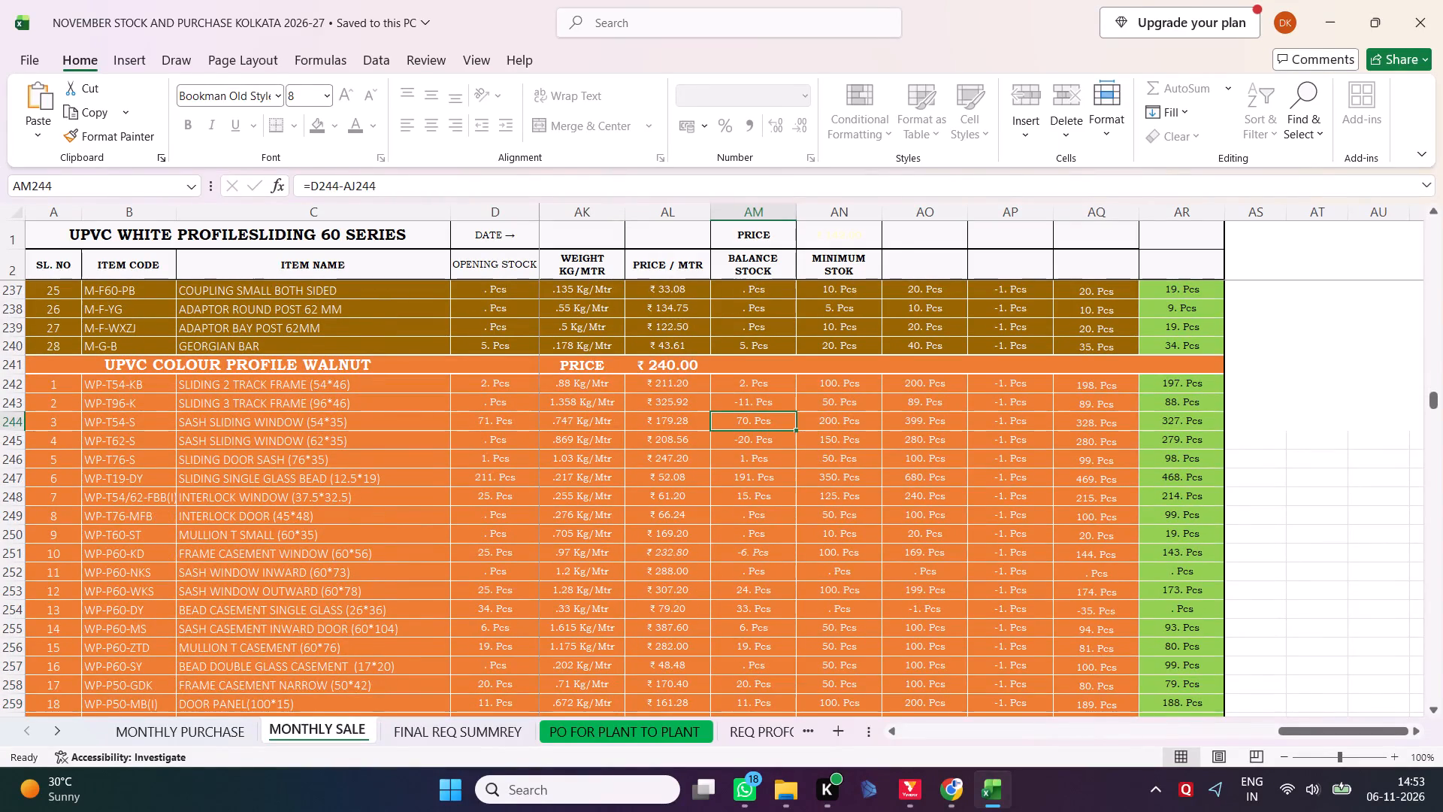
Go to header cell H2 of the MONTHLY PURCHASE sheet and bring up the other open windows.
click(178, 729)
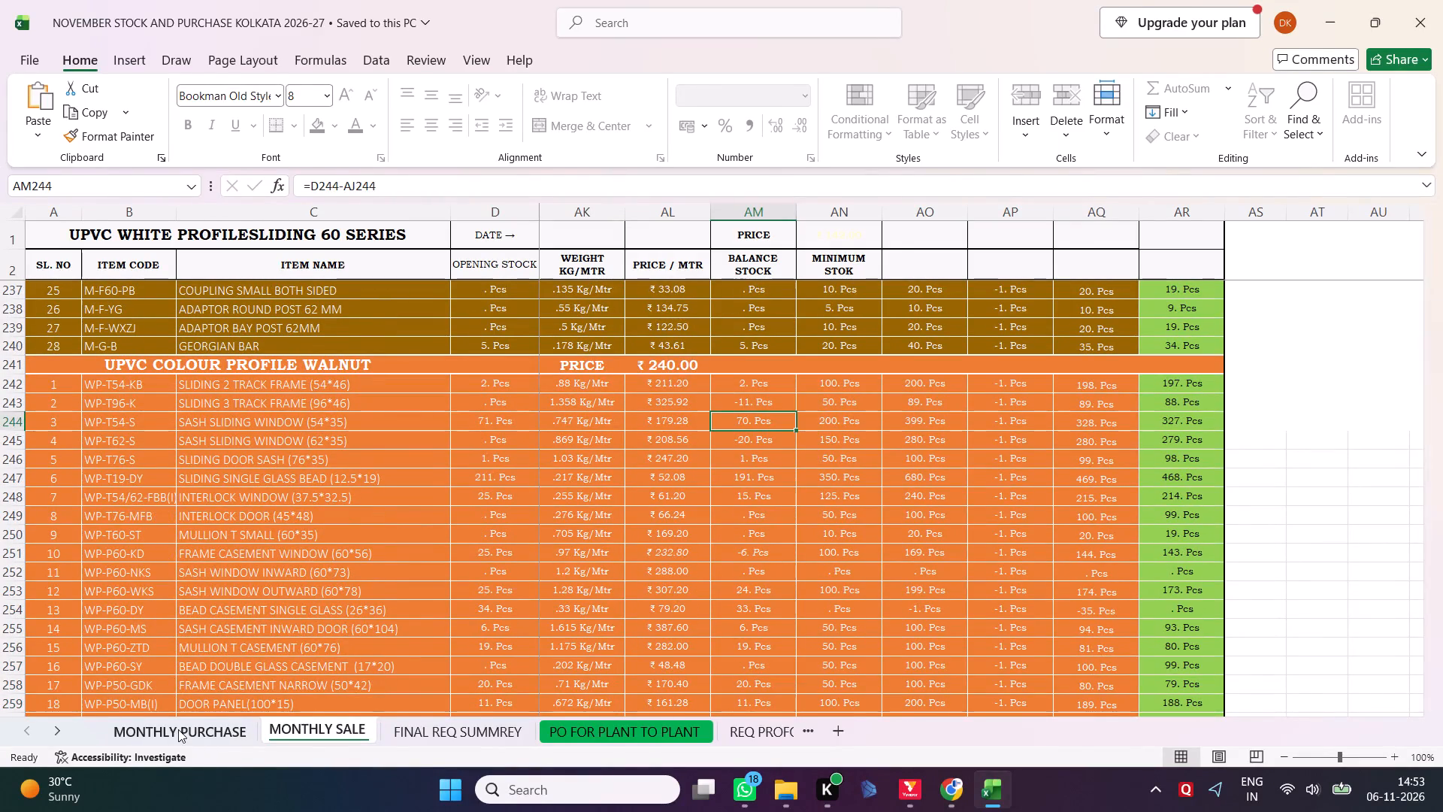
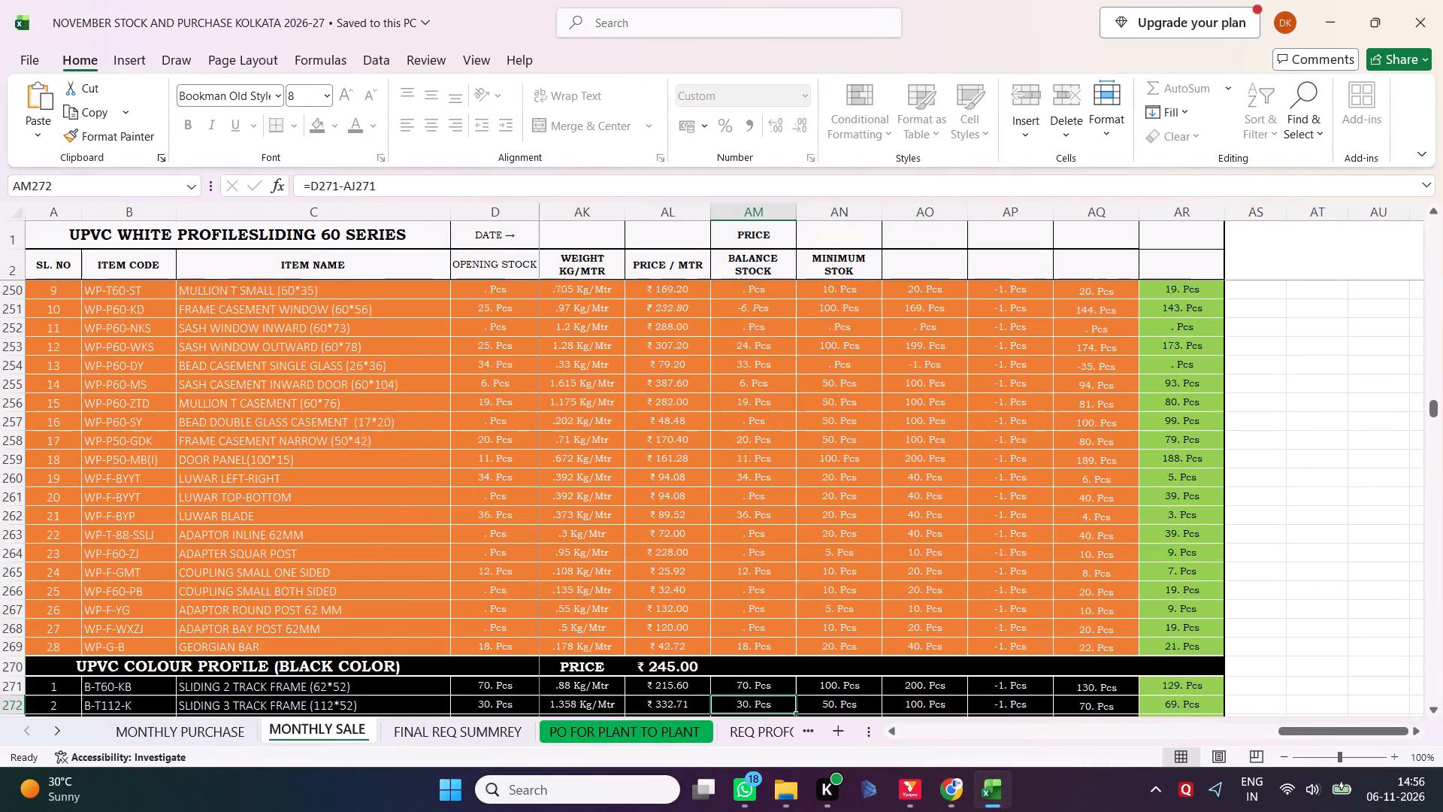
Review the balance stock of the black colour profiles, from the sliding frames down to the Georgian bar.
key(Down)
key(Down)
key(Down)
key(Down)
key(Down)
key(Down)
key(Down)
key(Down)
key(Down)
key(Down)
key(Down)
key(Down)
key(Down)
key(Down)
key(Down)
key(Down)
key(Down)
key(Down)
key(Down)
key(Down)
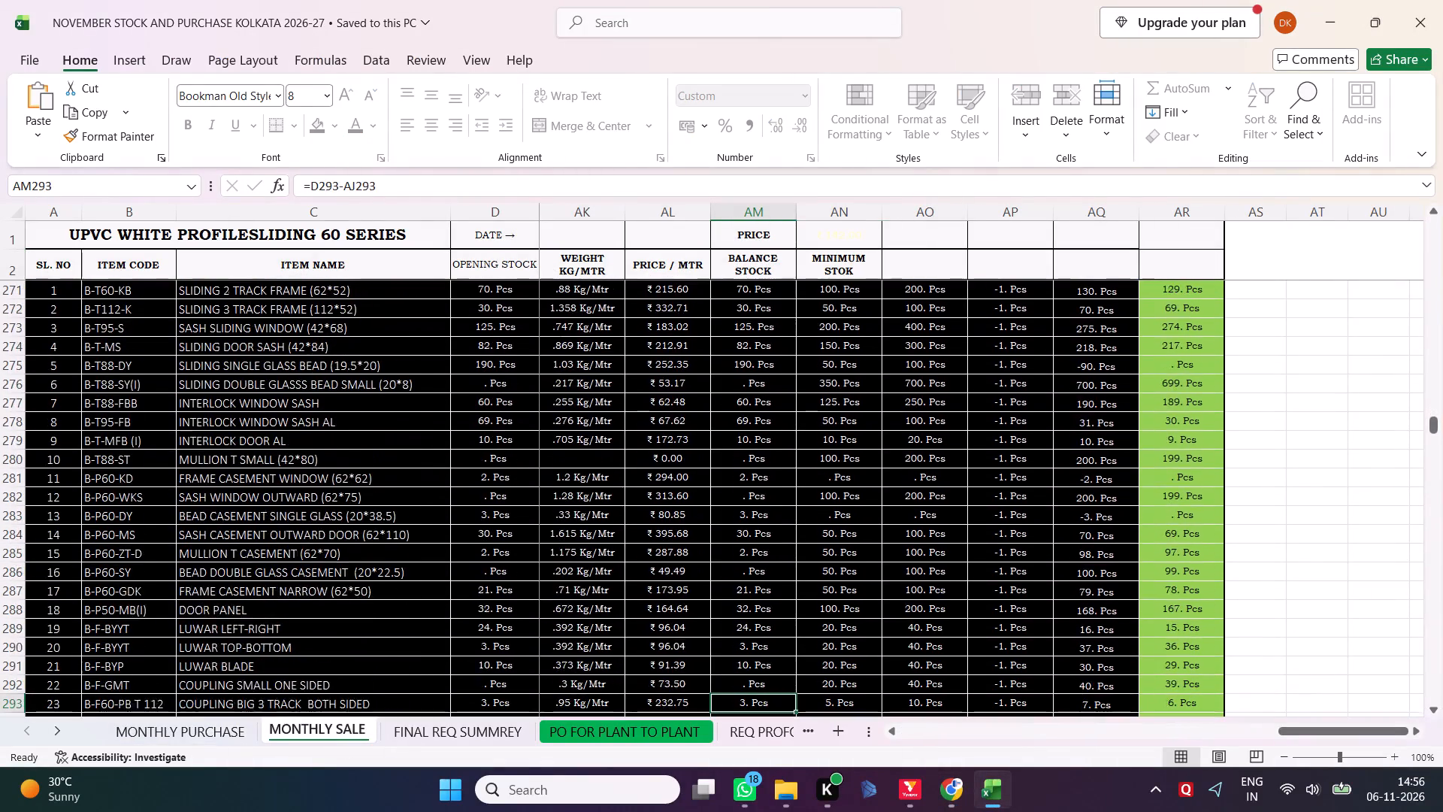
key(Down)
key(Down)
key(Down)
key(Down)
key(Down)
key(Down)
Review the balance stock of the W-coded walnut colour profiles in the sliding and casement series.
key(Down)
key(Down)
key(Down)
key(Down)
key(Down)
key(Down)
key(Down)
key(Down)
key(Down)
key(Down)
key(Down)
key(Down)
key(Down)
key(Down)
key(Down)
key(Down)
key(Down)
key(Down)
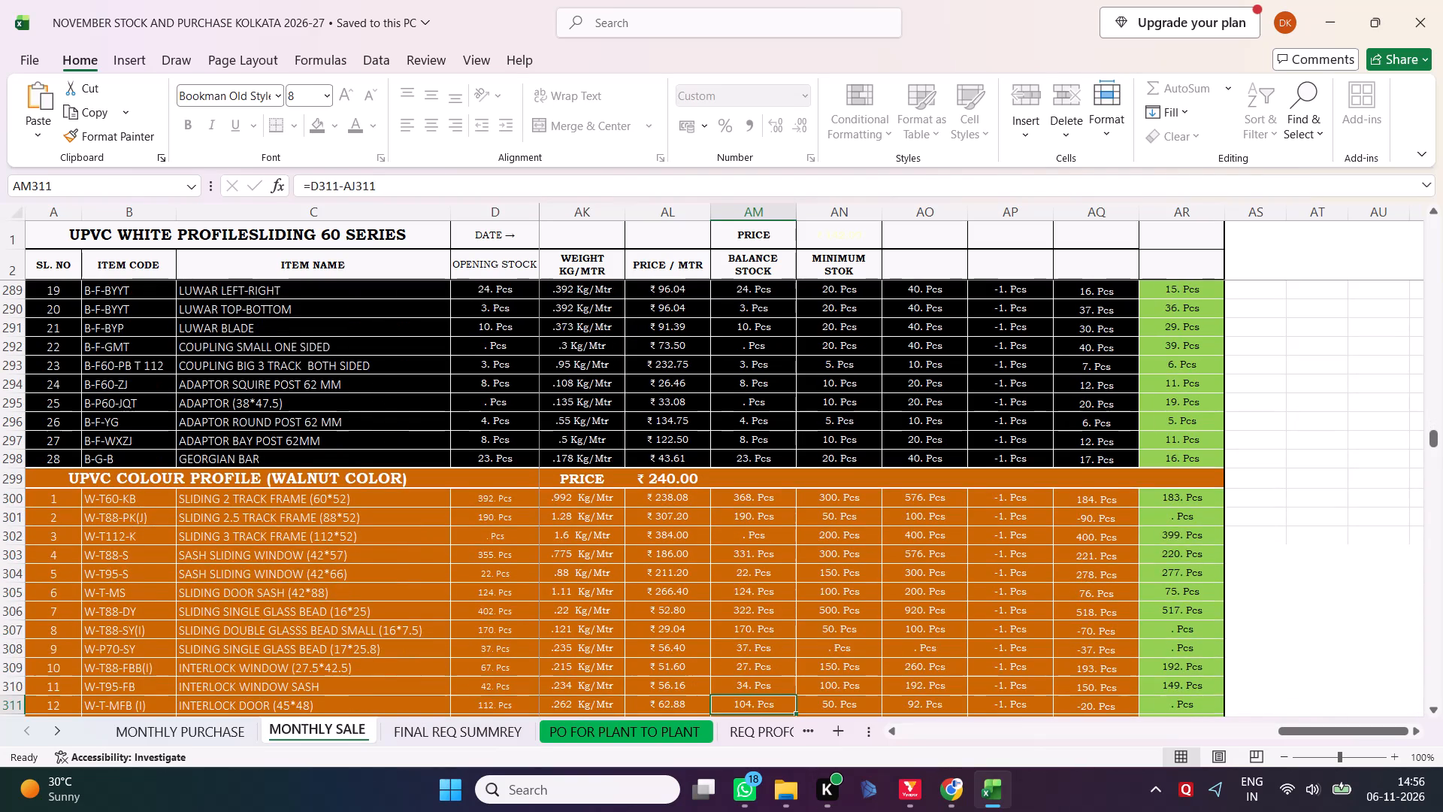
key(Down)
key(Down)
key(Down)
key(Down)
key(Down)
key(Down)
key(Down)
key(Down)
key(Down)
key(Down)
key(Down)
key(Down)
Review the balance stock of the walnut project series, couplings, adaptors and Georgian bar.
key(Down)
key(Down)
key(Down)
key(Down)
key(Down)
key(Down)
key(Down)
key(Down)
key(Down)
key(Down)
key(Down)
key(Down)
key(Down)
key(Down)
key(Down)
key(Down)
key(Down)
key(Down)
key(Down)
key(Down)
key(Down)
key(Down)
key(Down)
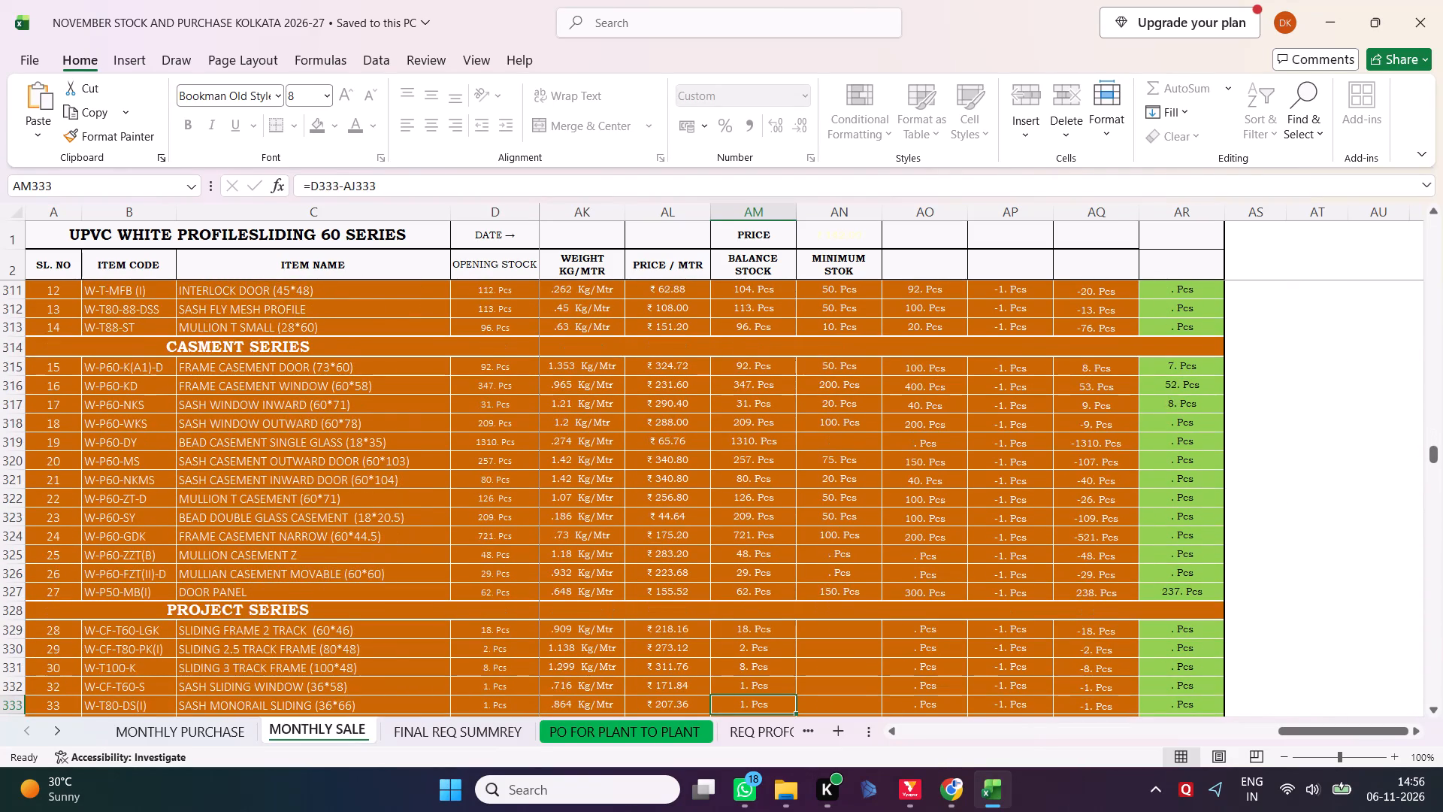
key(Down)
key(Down)
key(Down)
key(Down)
key(Down)
Review the balance stock of the dark grey colour profiles across the sliding, casement and accessory items.
key(Down)
key(Down)
key(Down)
key(Down)
key(Down)
key(Down)
key(Down)
key(Down)
key(Down)
key(Down)
key(Down)
key(Down)
key(Down)
key(Down)
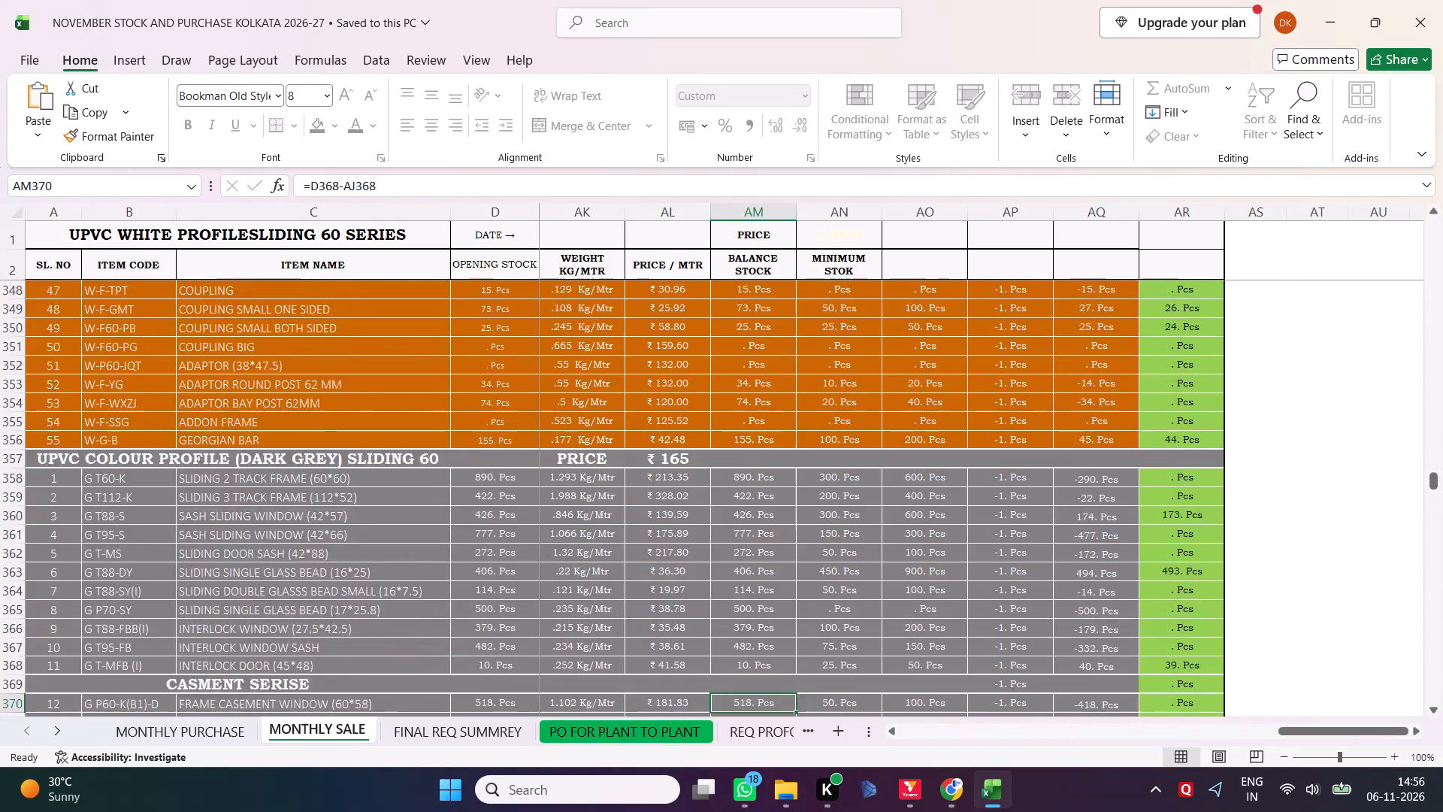
key(Down)
key(Down)
key(Down)
key(Down)
key(Down)
key(Down)
key(Down)
key(Down)
key(Down)
key(Down)
key(Down)
key(Down)
key(Down)
key(Down)
key(Down)
key(Down)
key(Down)
key(Down)
key(Down)
Review the balance stock of the 1.0 mm x 5 mtr reinforcement items, from R T95-S down to R P60-MS.
key(Down)
key(Down)
key(Down)
key(Down)
key(Down)
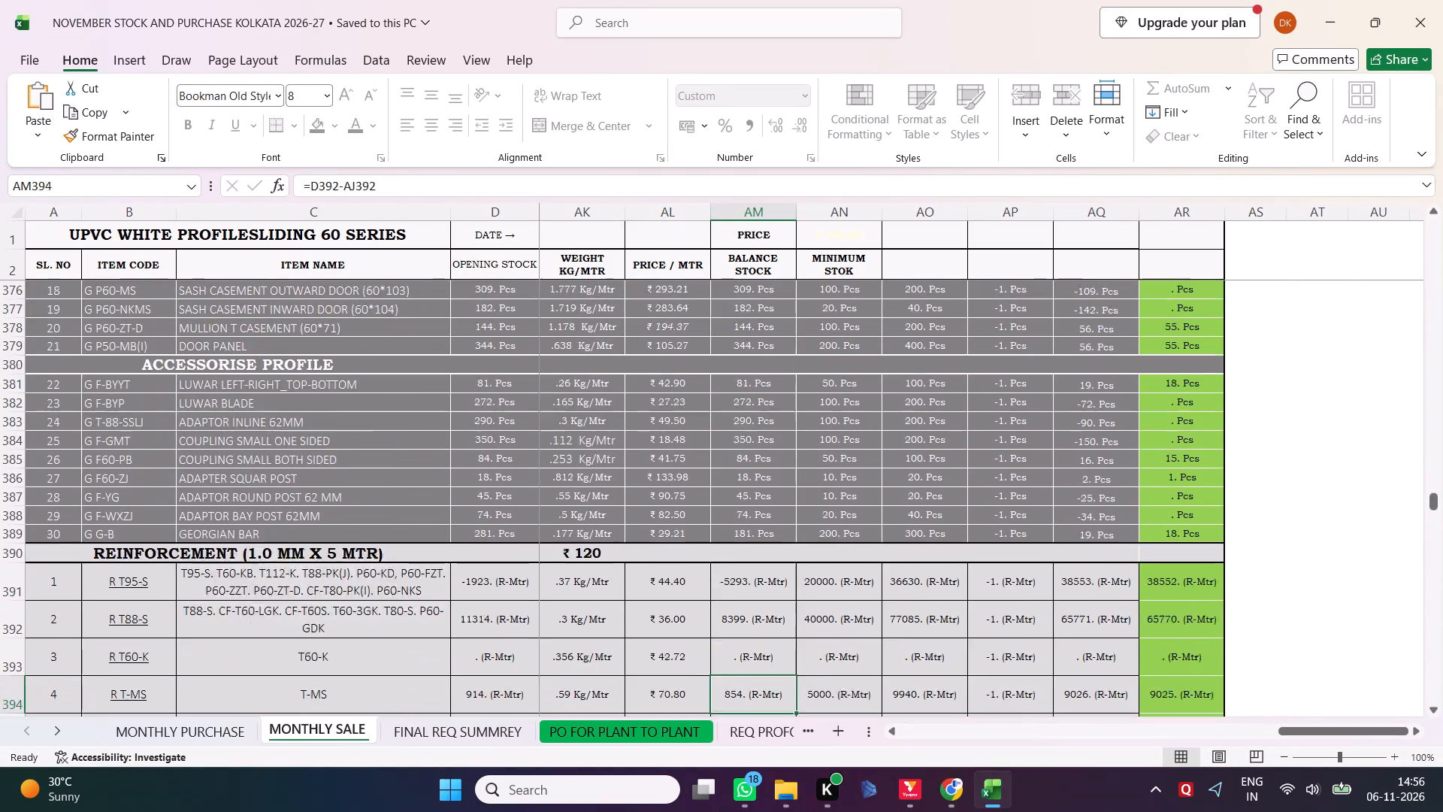
key(Up)
key(Up)
key(Up)
key(Up)
key(Up)
key(Up)
key(Up)
key(Up)
key(Up)
key(Up)
key(Up)
key(Up)
key(Up)
key(Up)
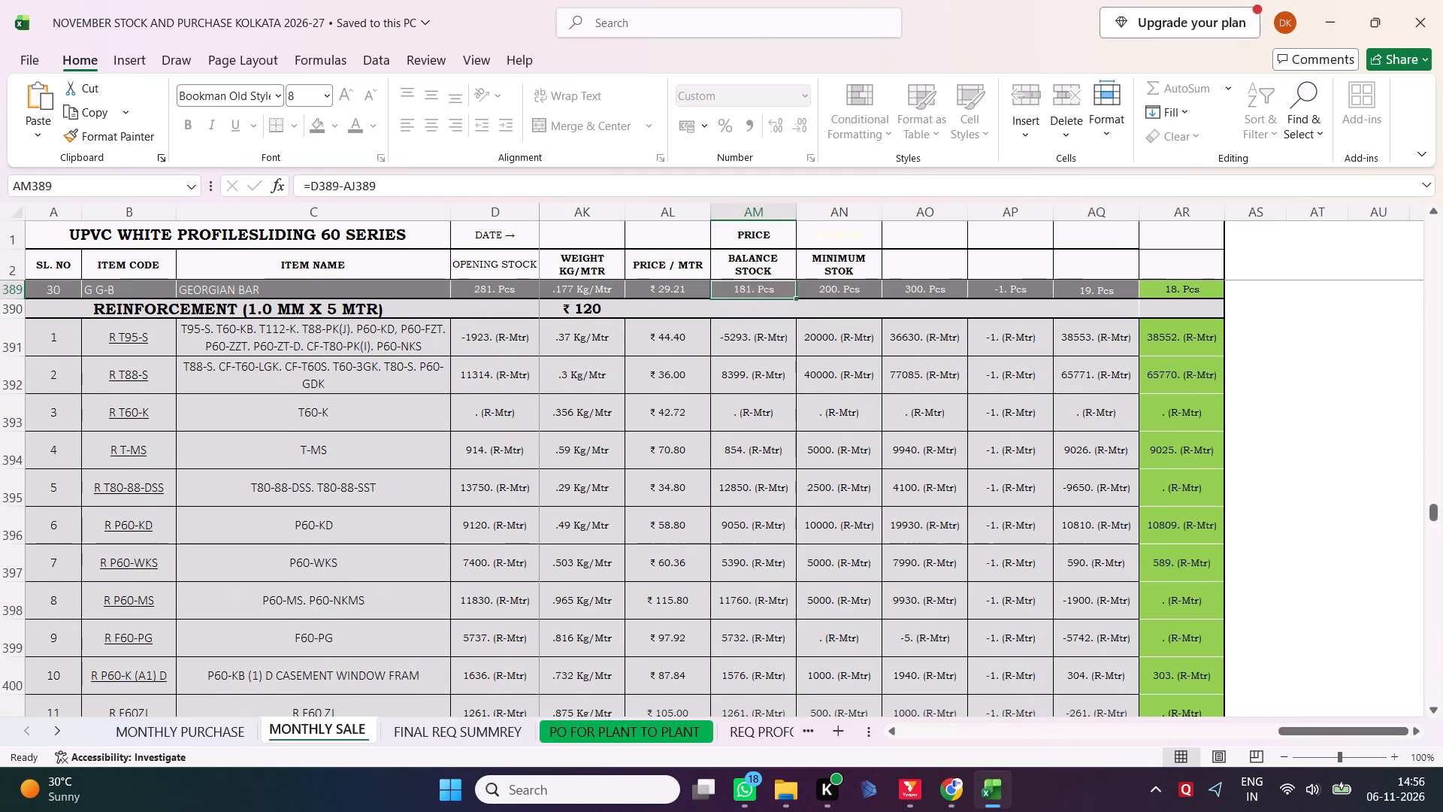
key(Down)
key(Down)
key(Down)
key(Down)
key(Down)
key(Down)
key(Down)
key(Down)
key(Down)
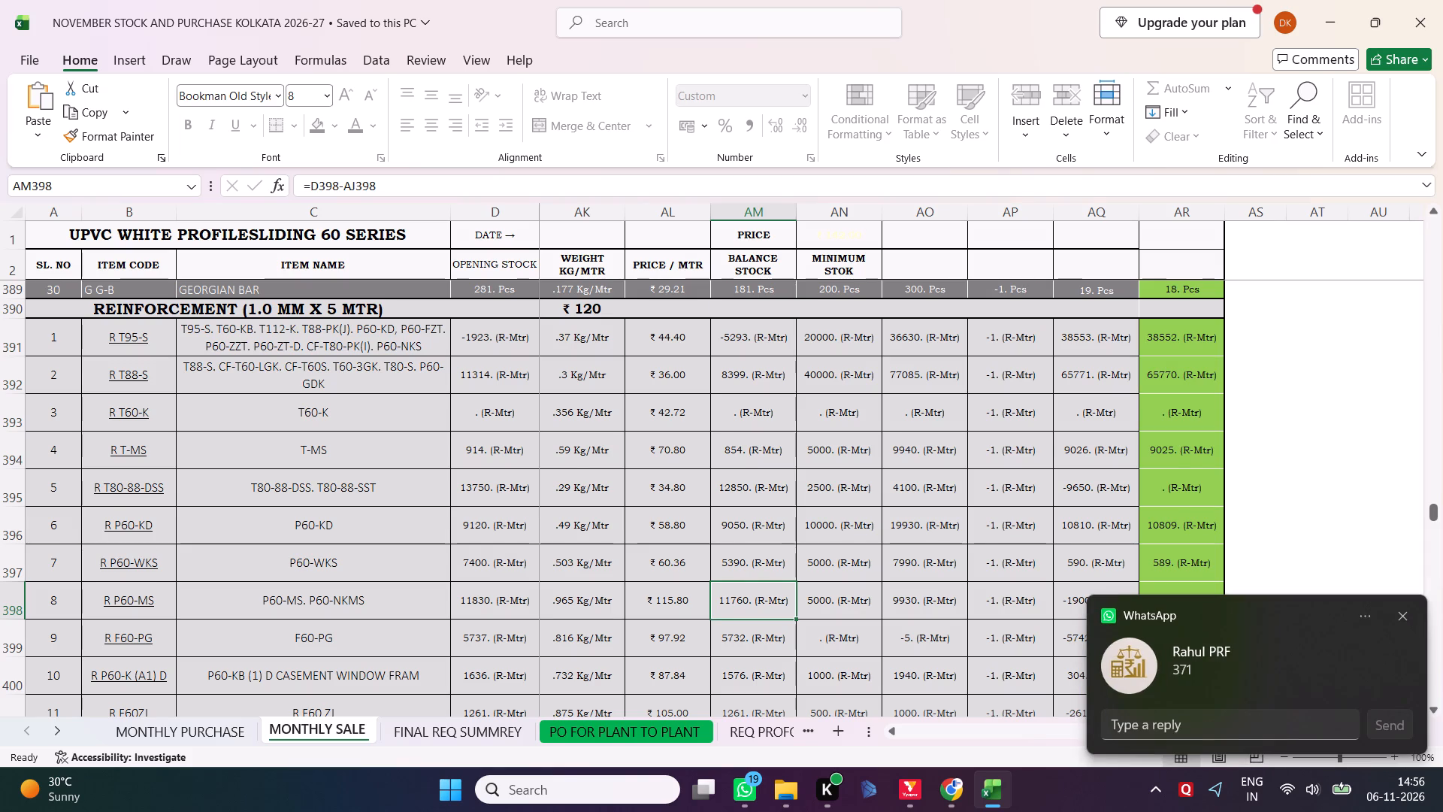
Return to the white profile project series near the start of the monthly sale sheet and examine its balance stock.
scroll(903, 538, up, 15)
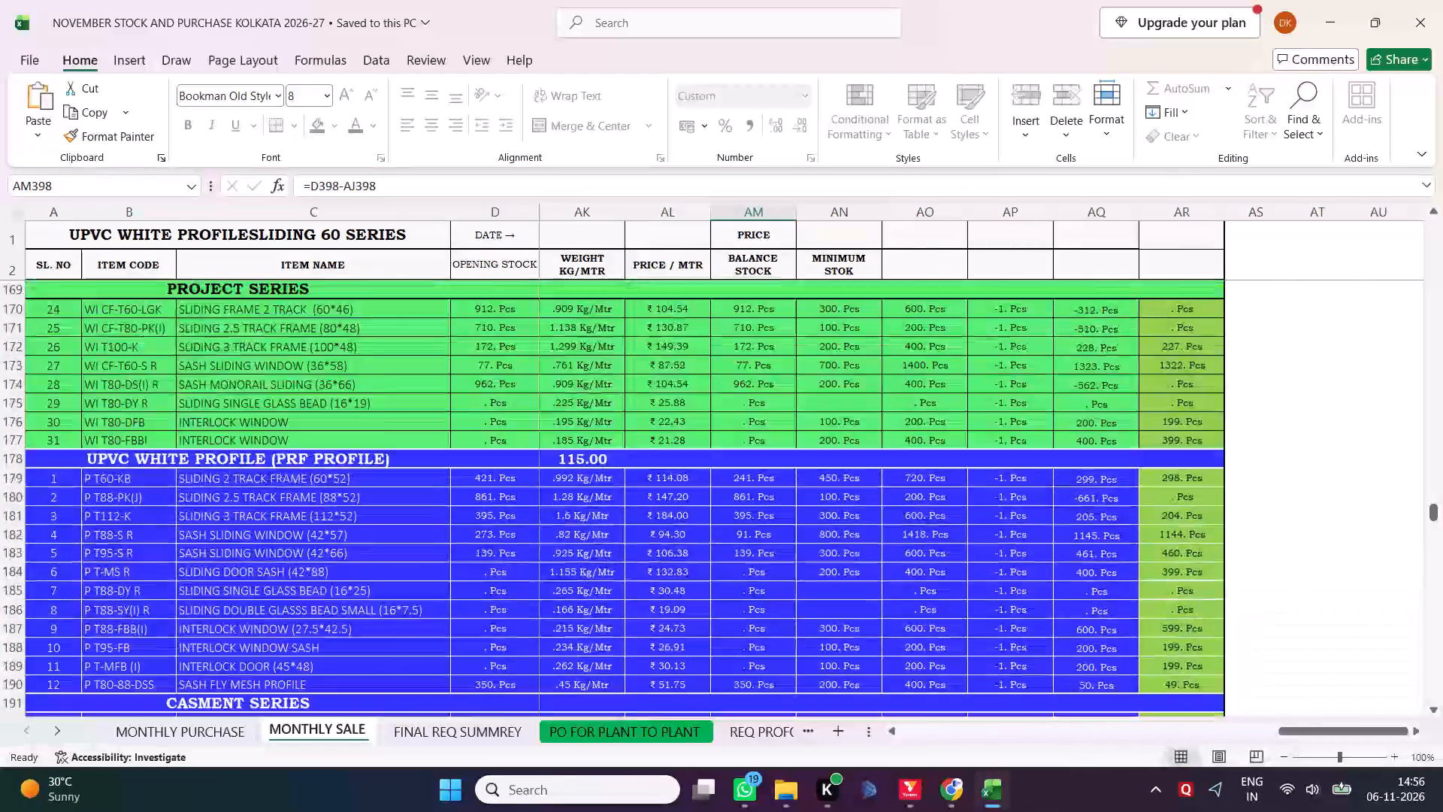
scroll(903, 538, up, 5)
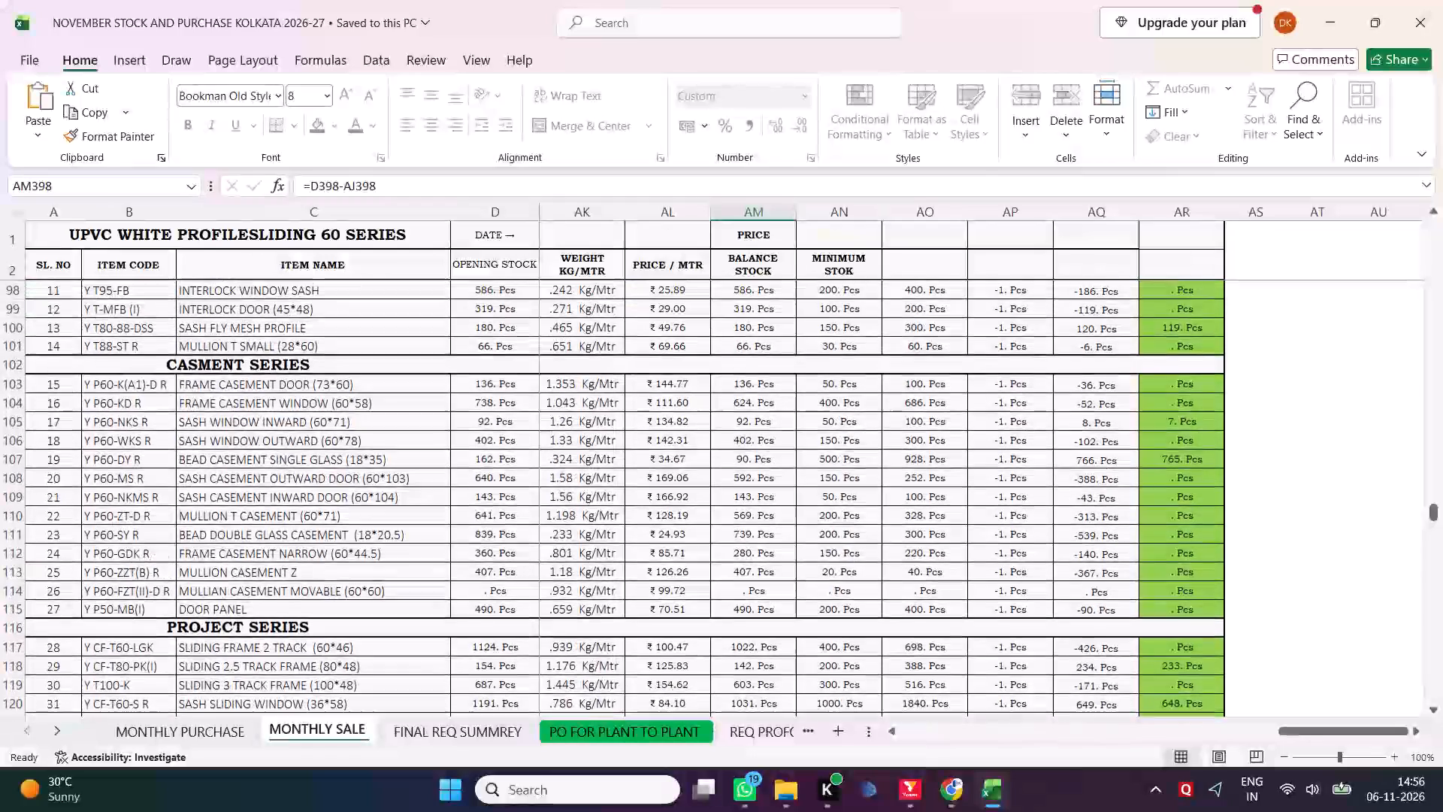
scroll(903, 538, up, 6)
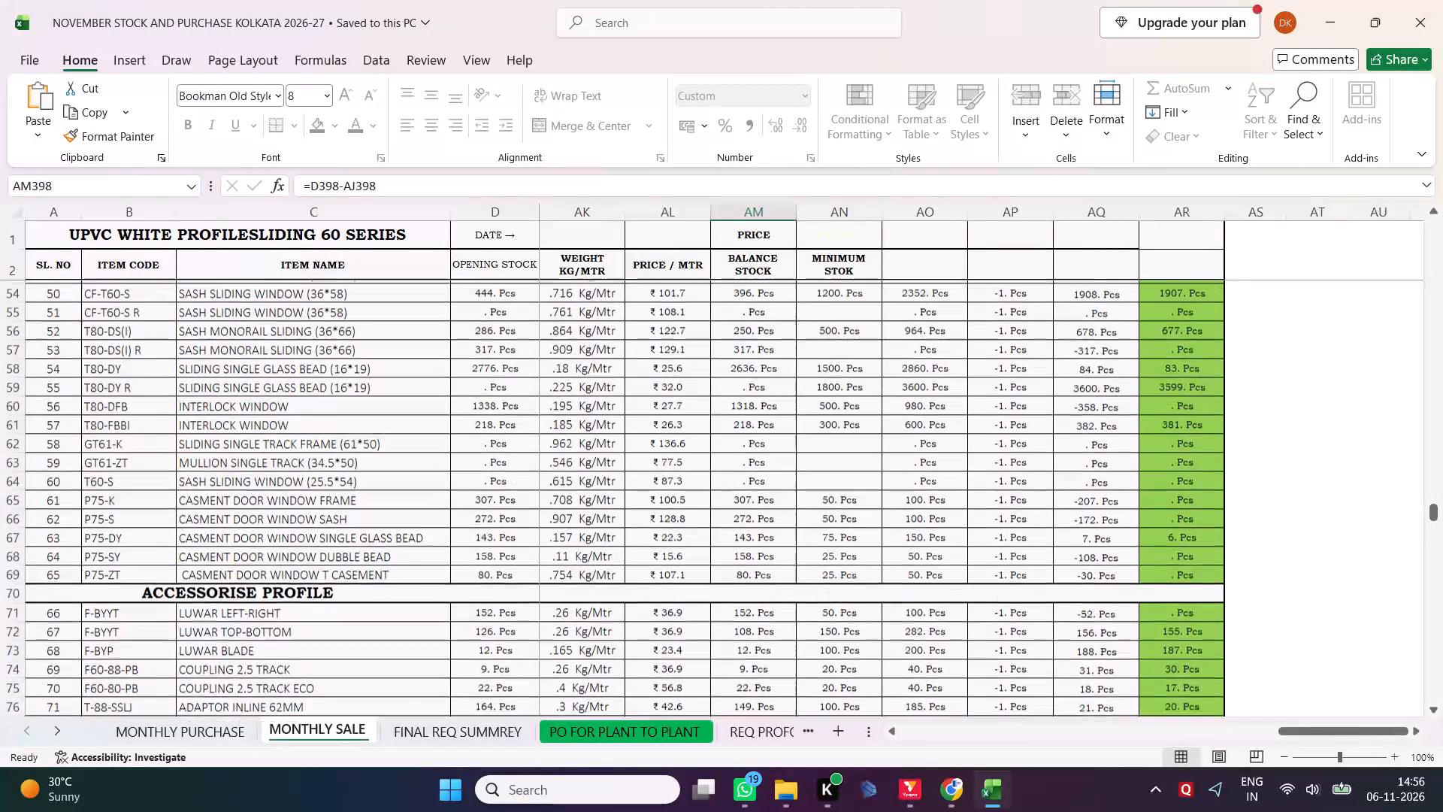
scroll(903, 538, up, 1)
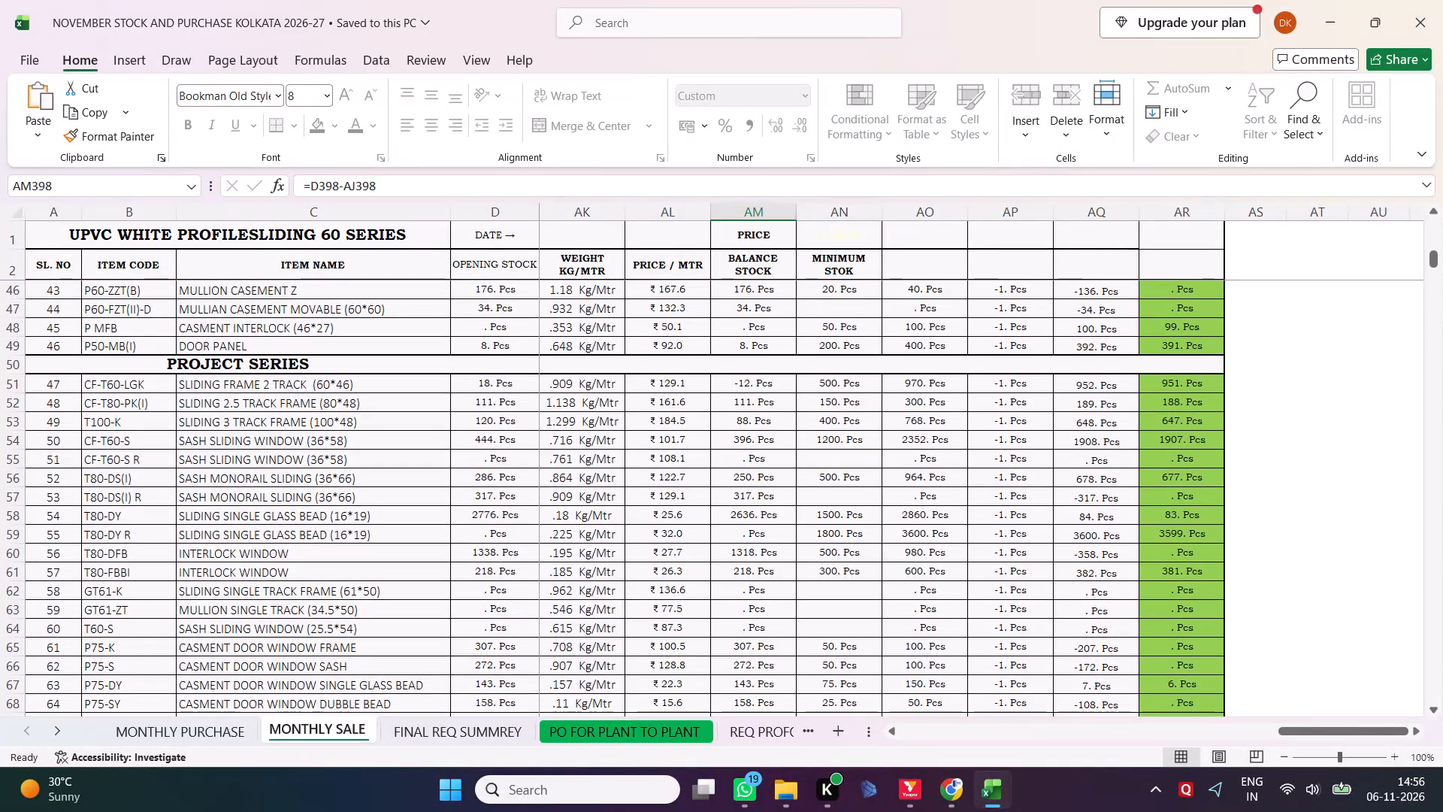
scroll(903, 538, down, 1)
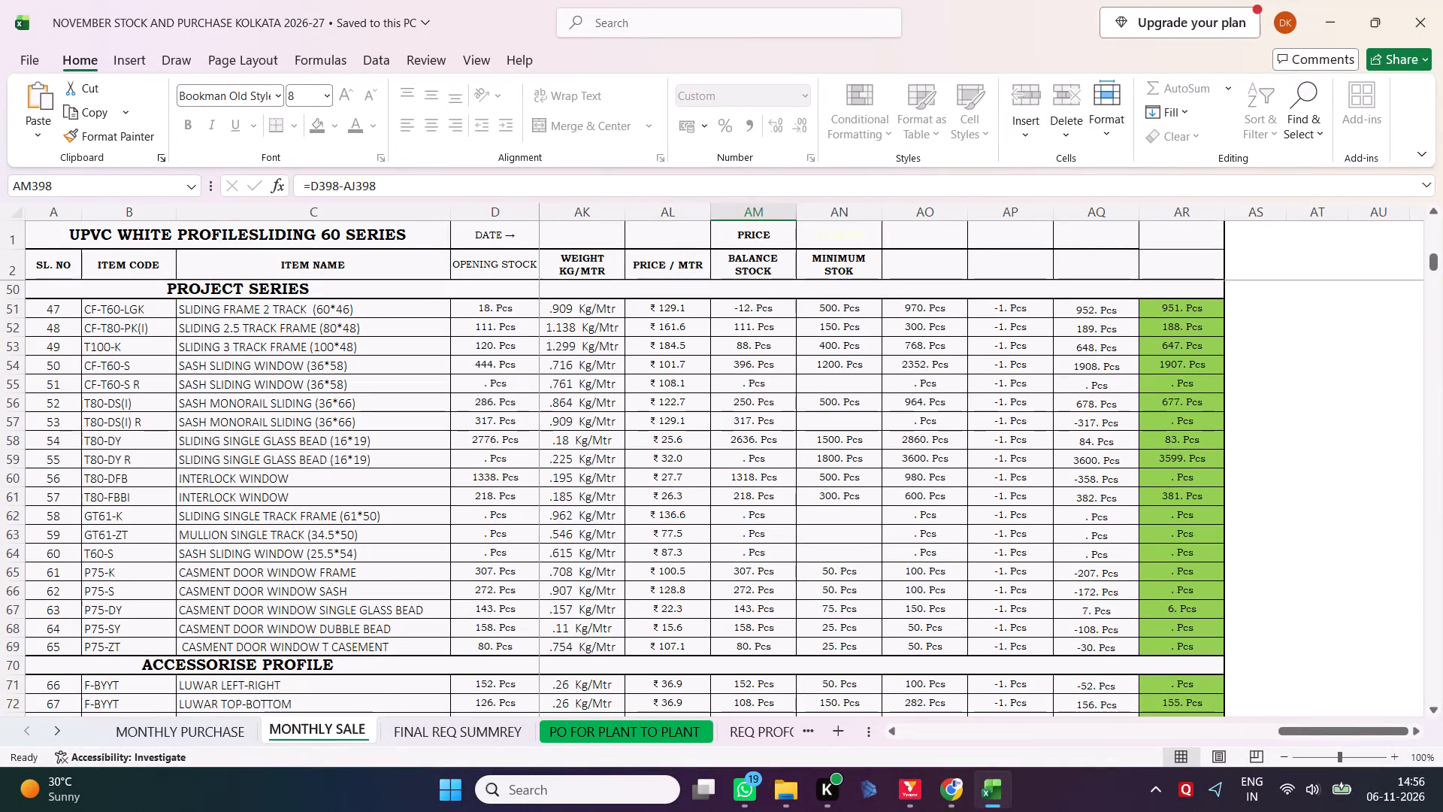
Switch from the stock workbook to the Gmail inbox in Chrome.
key(alt+Tab)
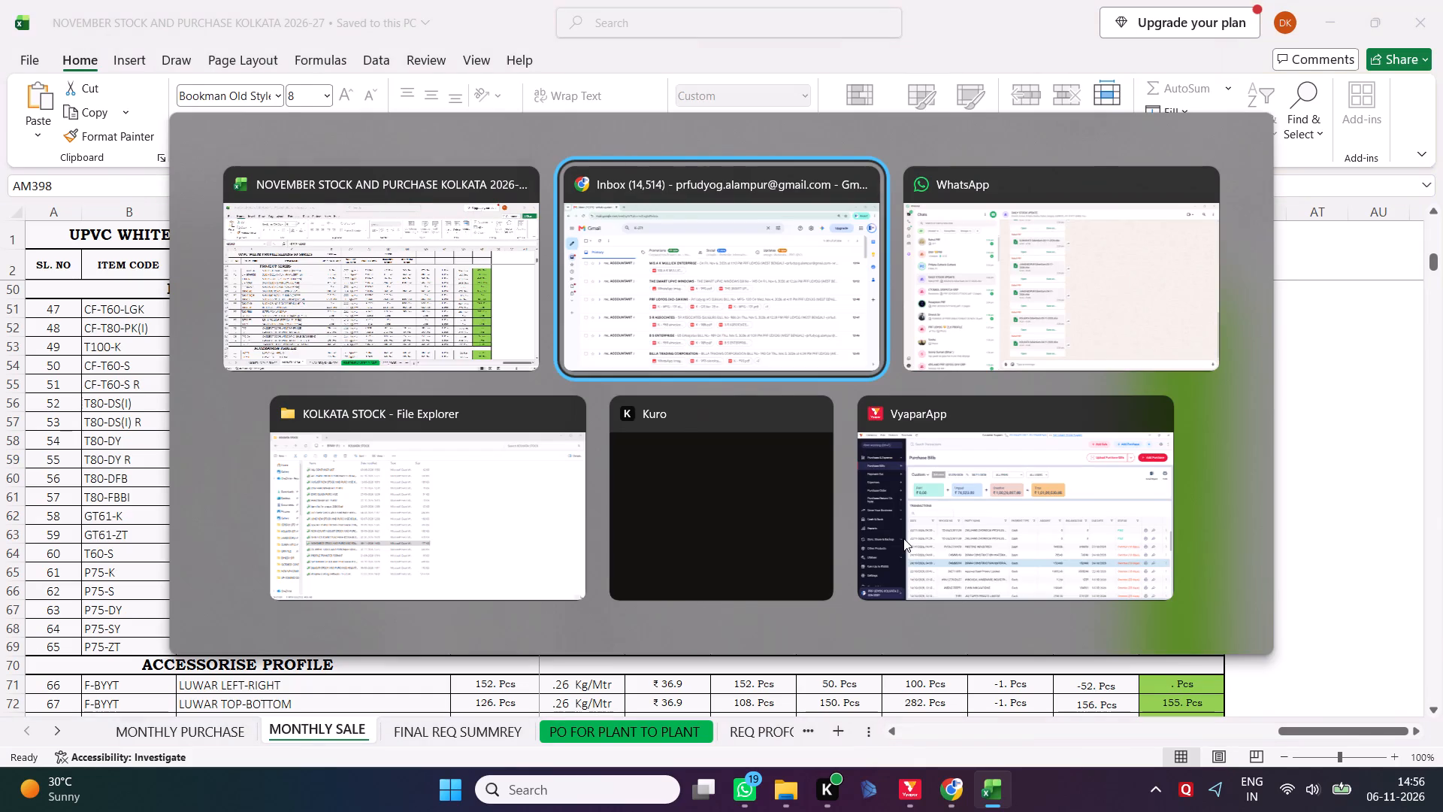
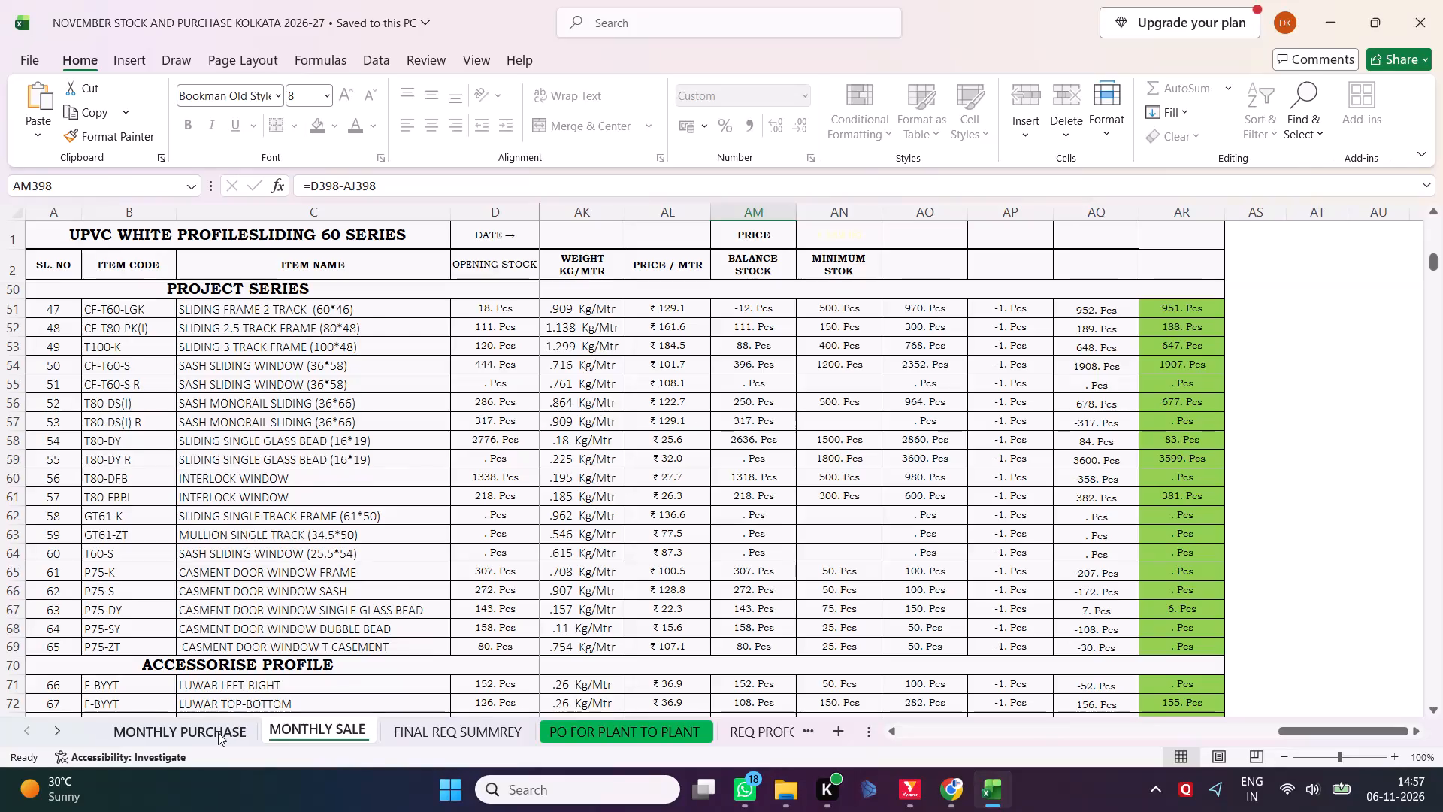
On the MONTHLY PURCHASE sheet, head column H with the copied invoice number PRFGH/26-27/371 and the date 3-11.
click(218, 732)
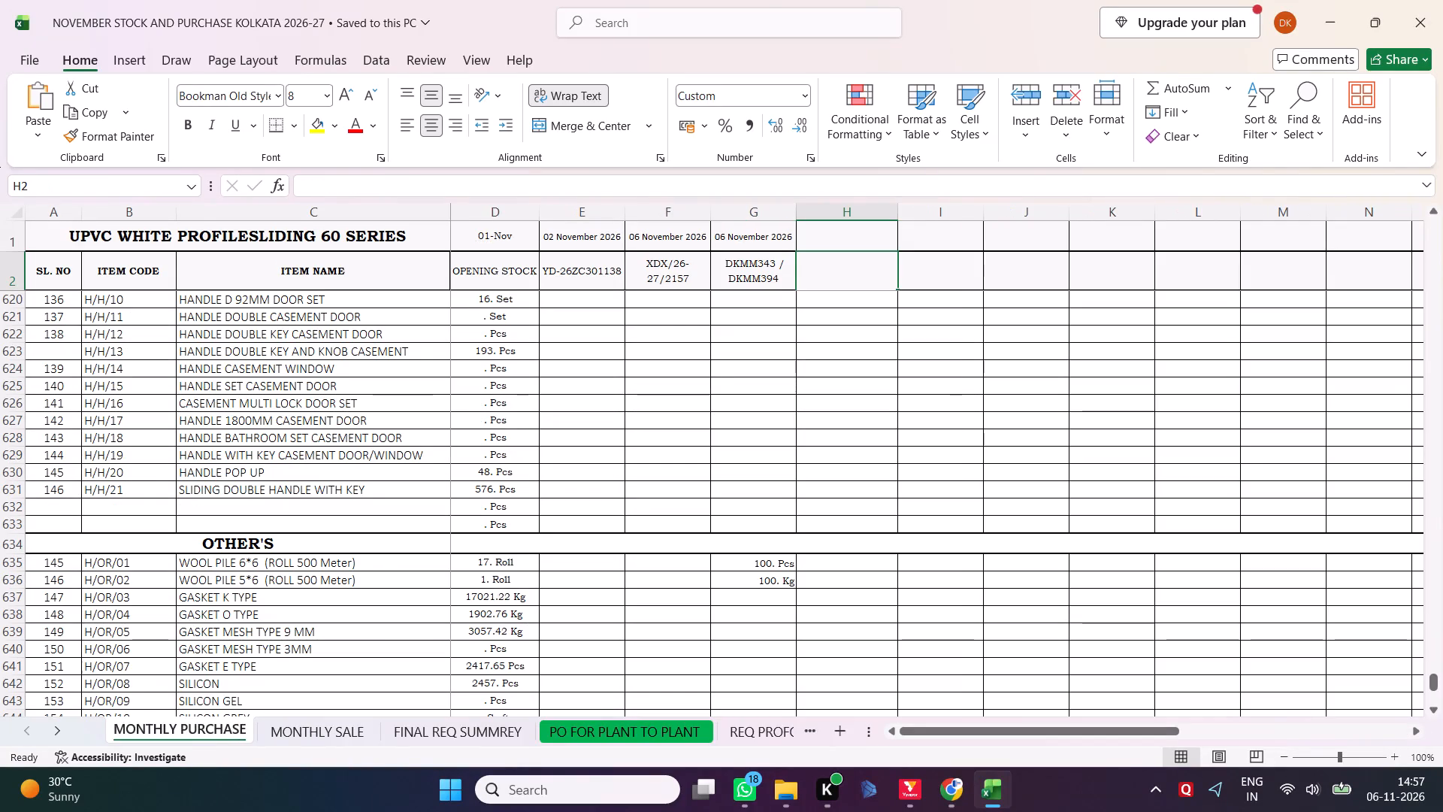
click(864, 285)
key(ctrl+v)
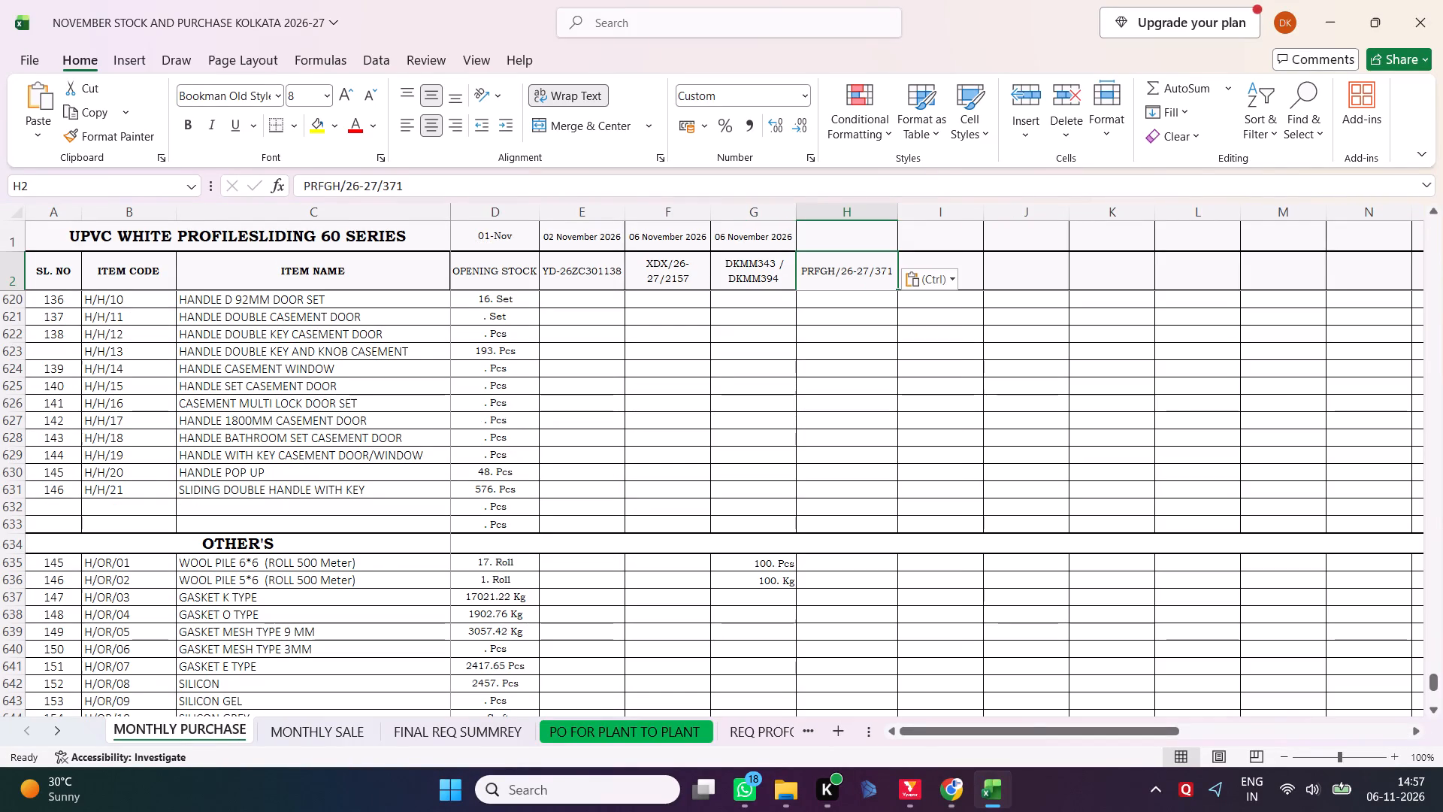
key(Up)
text(3-11)
key(Return)
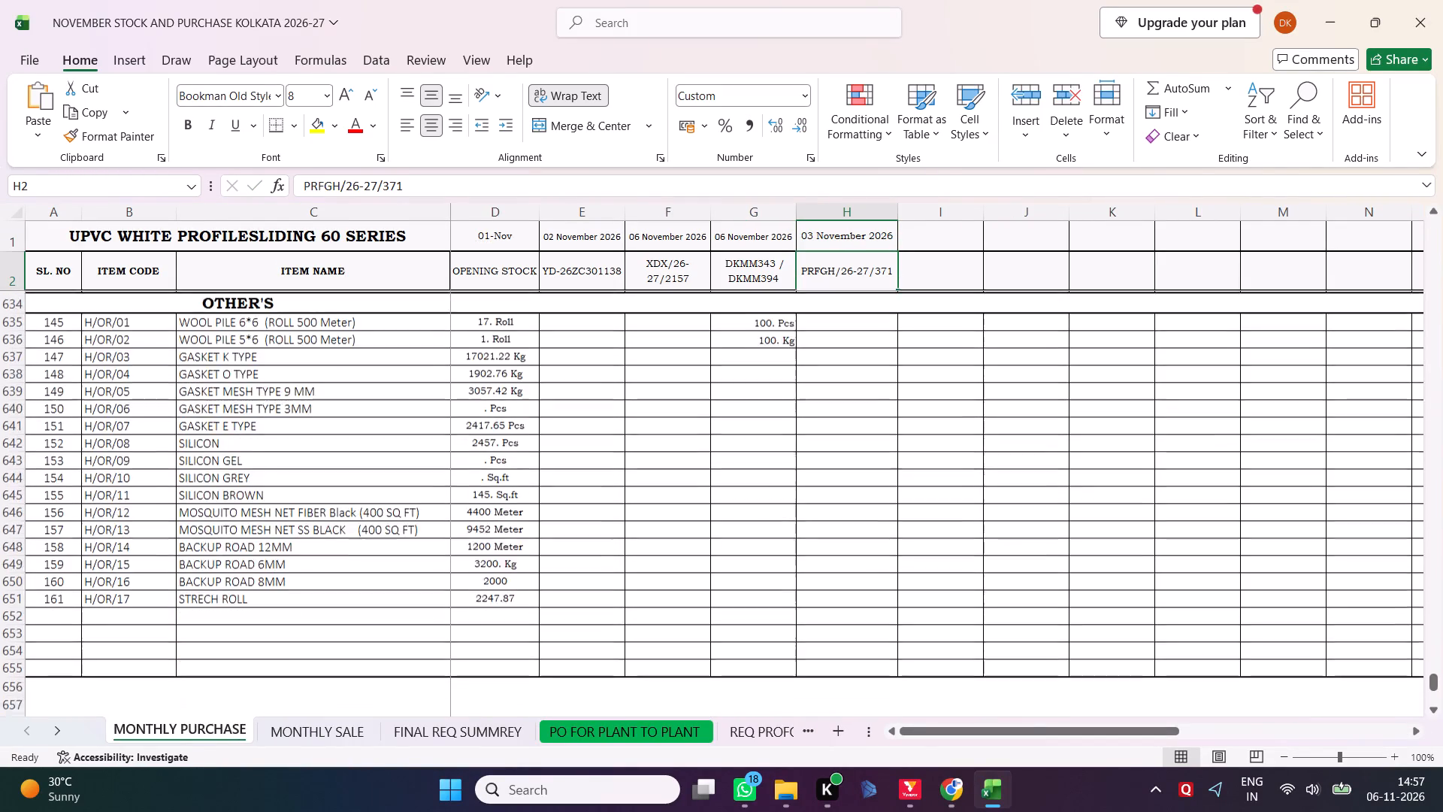
Look through the UPVC colour profile sections of the purchase sheet to locate the item rows for the new purchase column.
scroll(847, 417, up, 9)
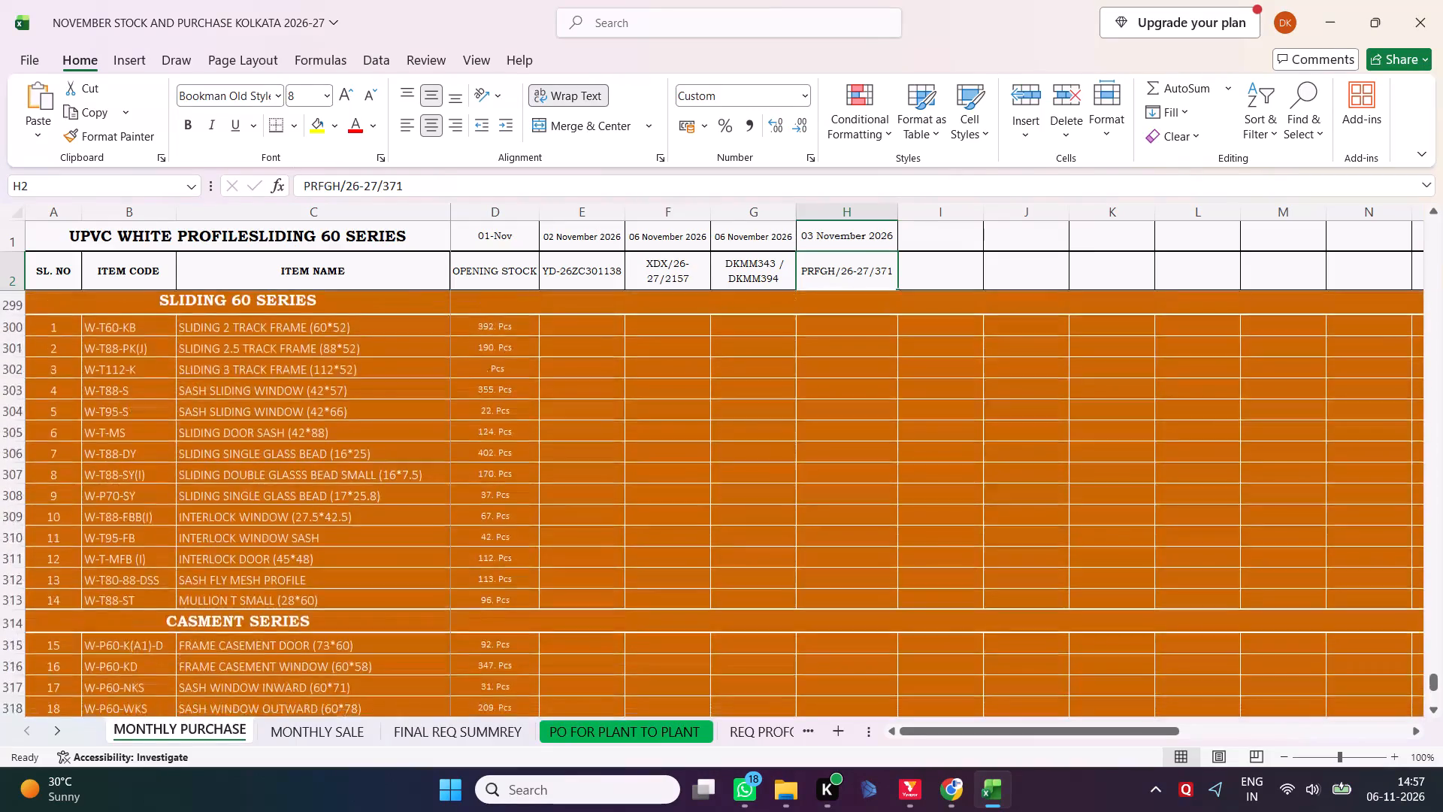
scroll(847, 417, up, 7)
scroll(847, 417, down, 4)
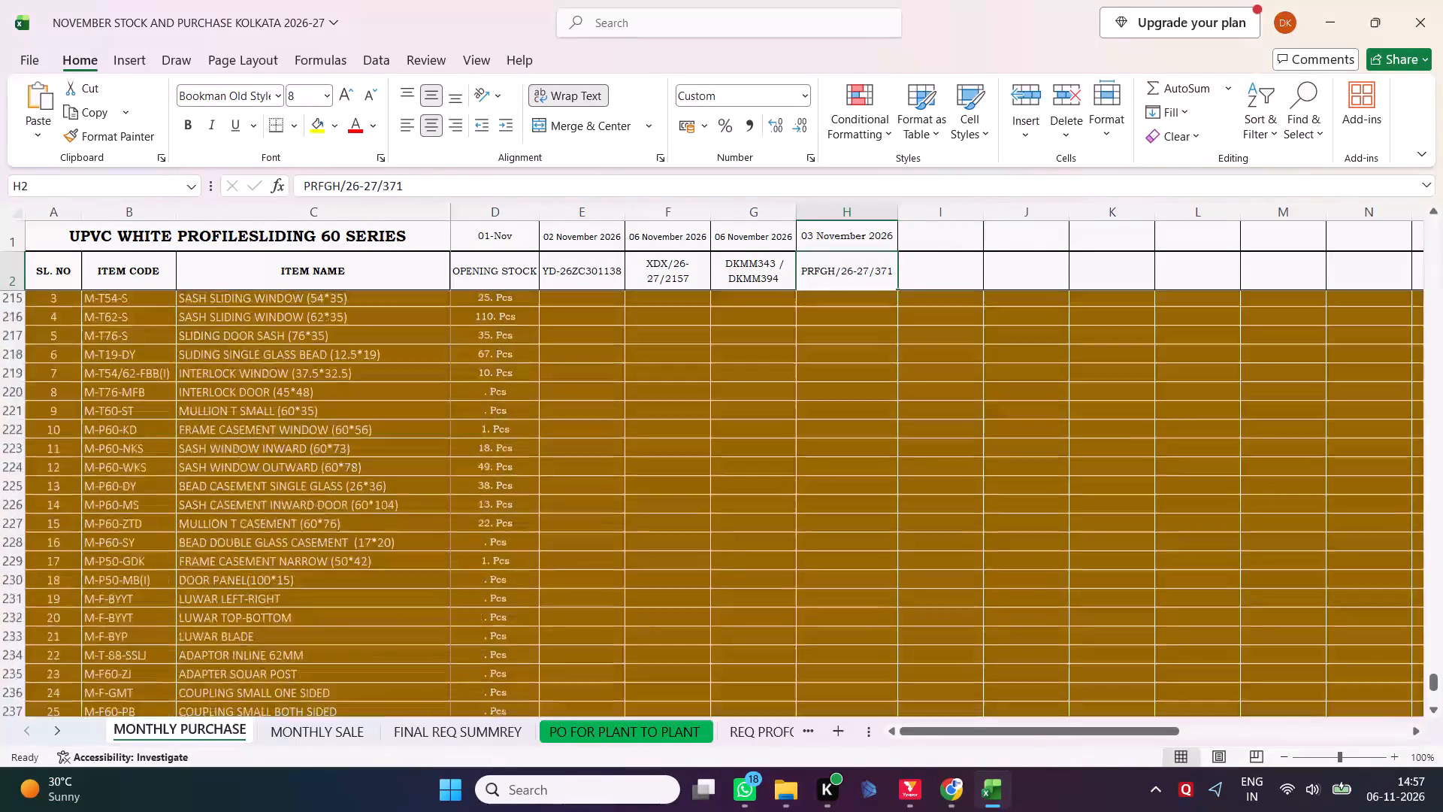
scroll(847, 417, down, 1)
scroll(847, 417, up, 2)
scroll(847, 417, down, 4)
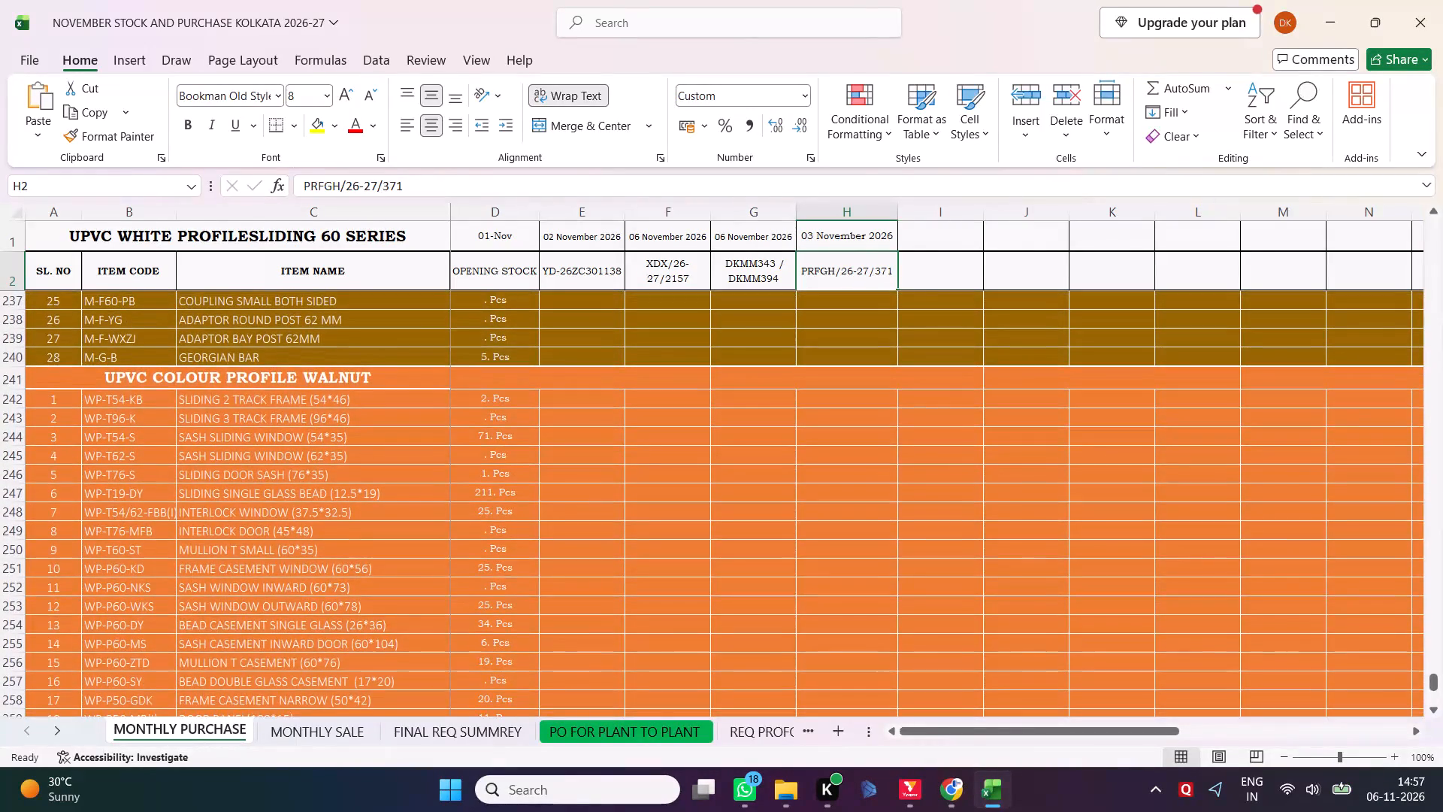
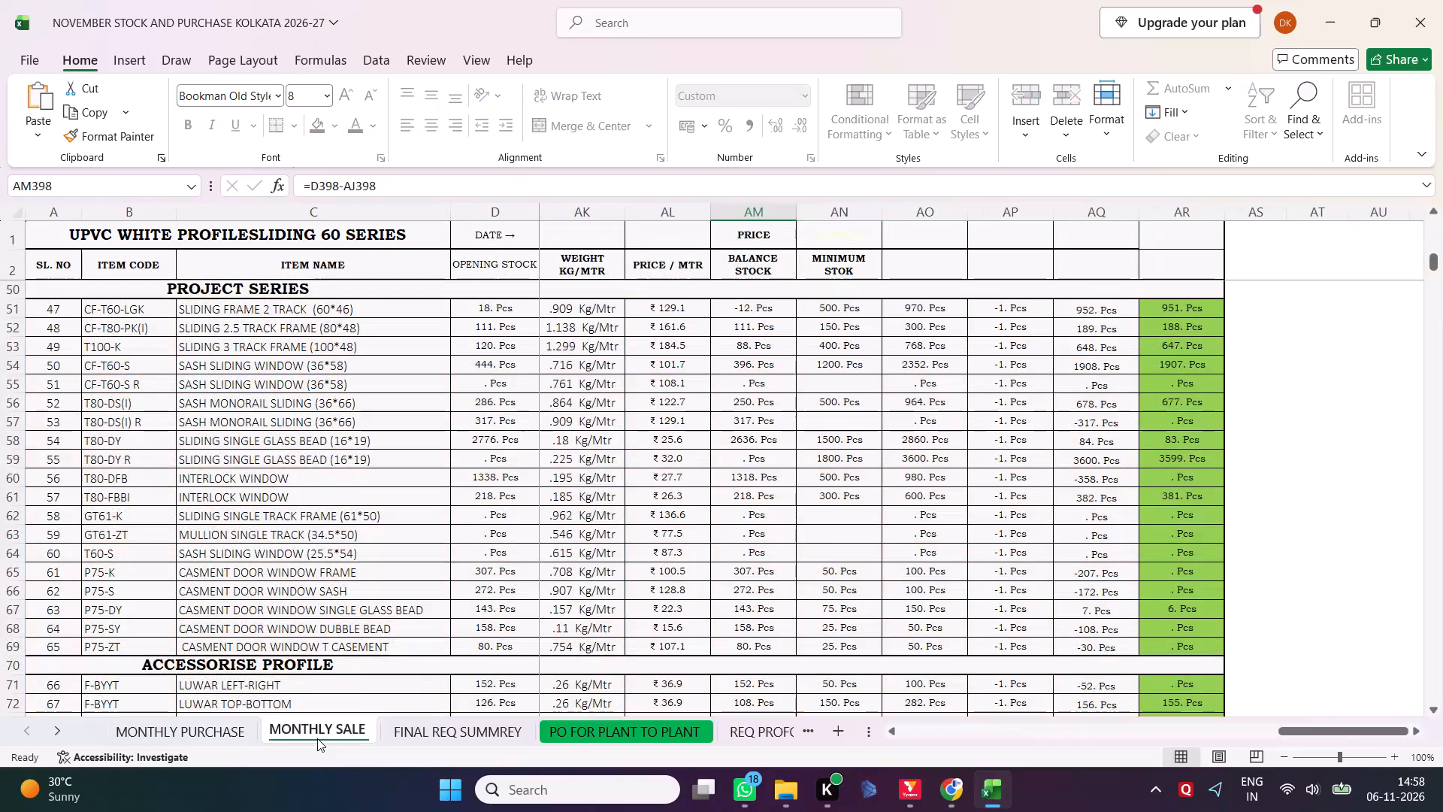
Look through the balance stock column of the MONTHLY SALE sheet's profile sections, checking WP-P60-KD in the walnut section.
scroll(692, 593, down, 1)
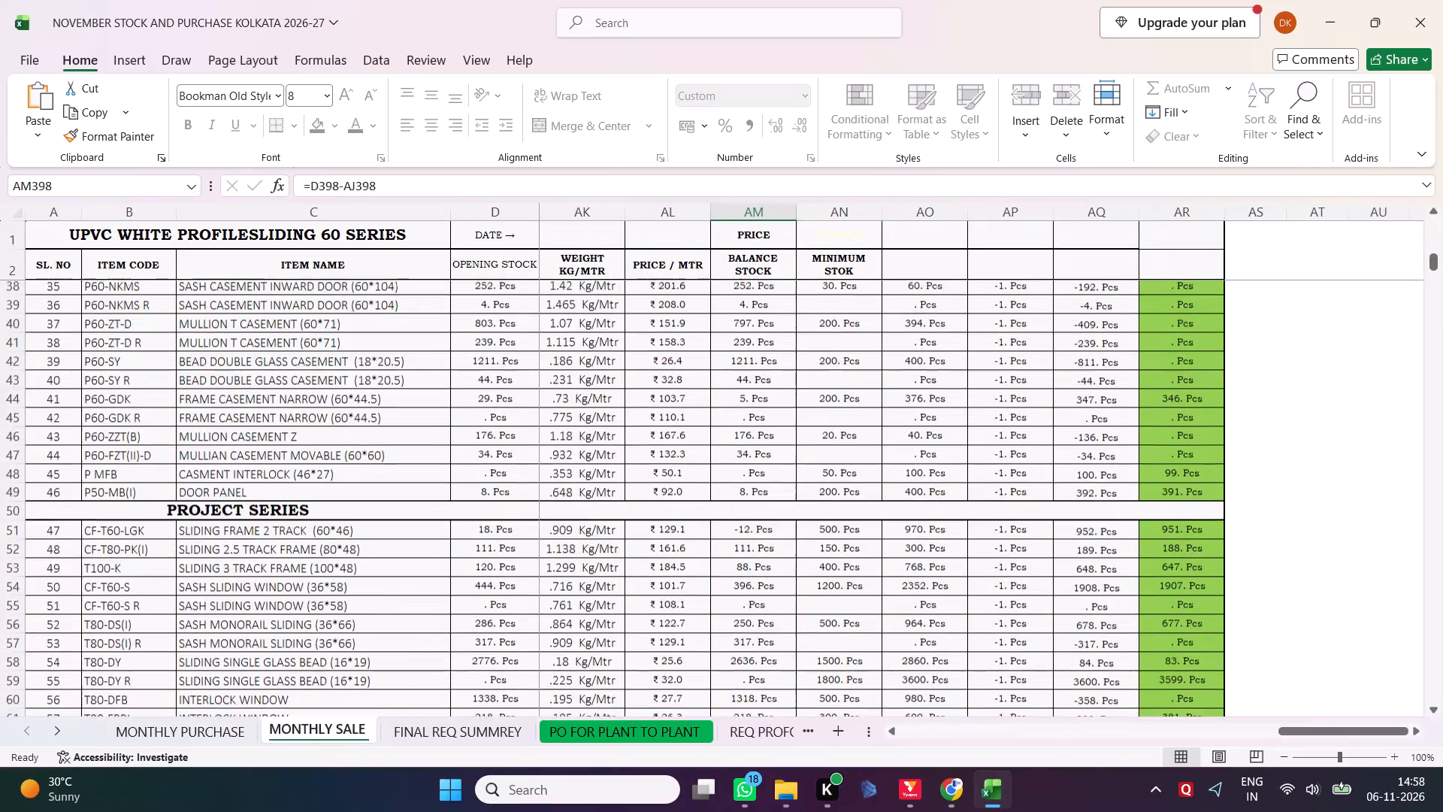
scroll(692, 593, down, 7)
scroll(692, 593, up, 1)
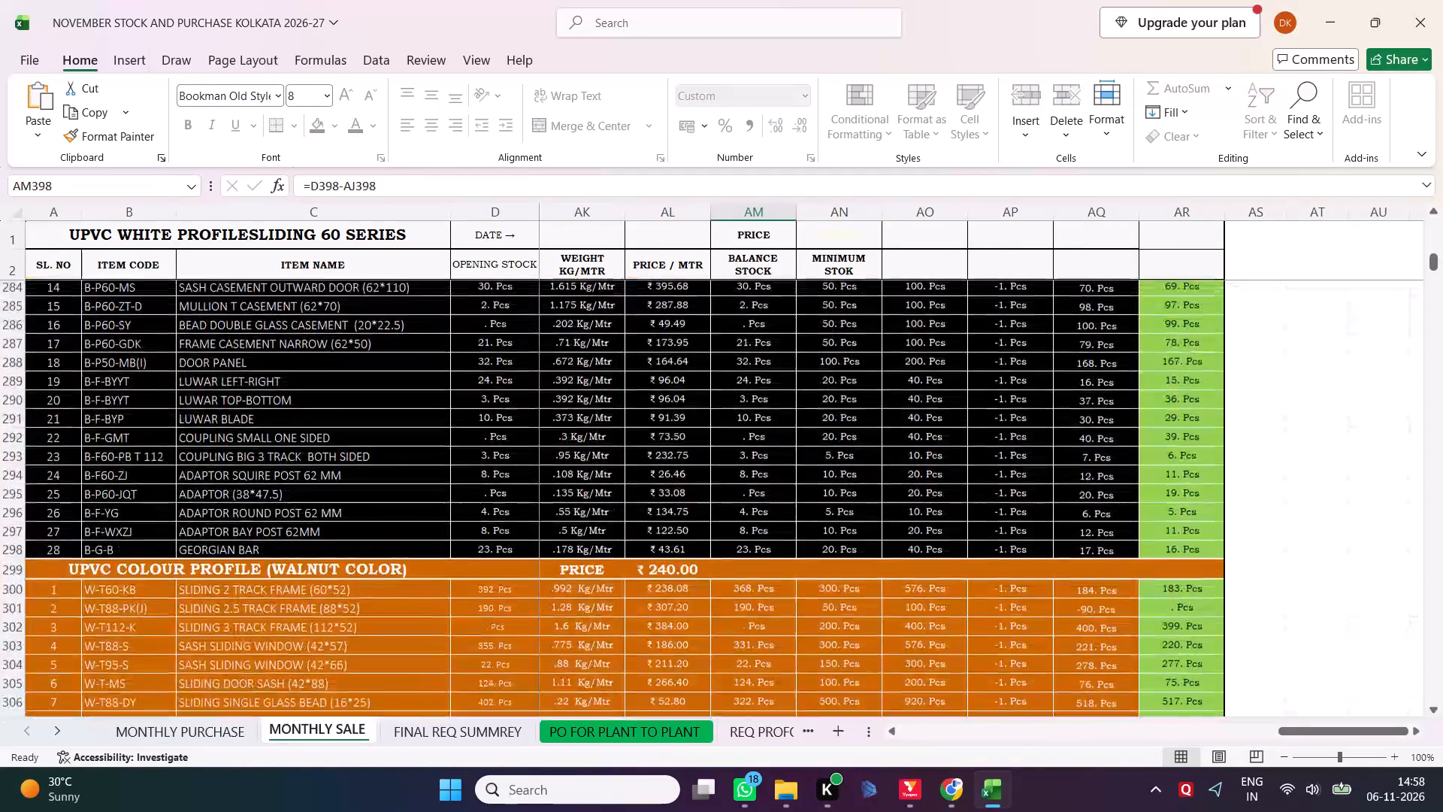
scroll(692, 593, up, 1)
scroll(692, 593, down, 5)
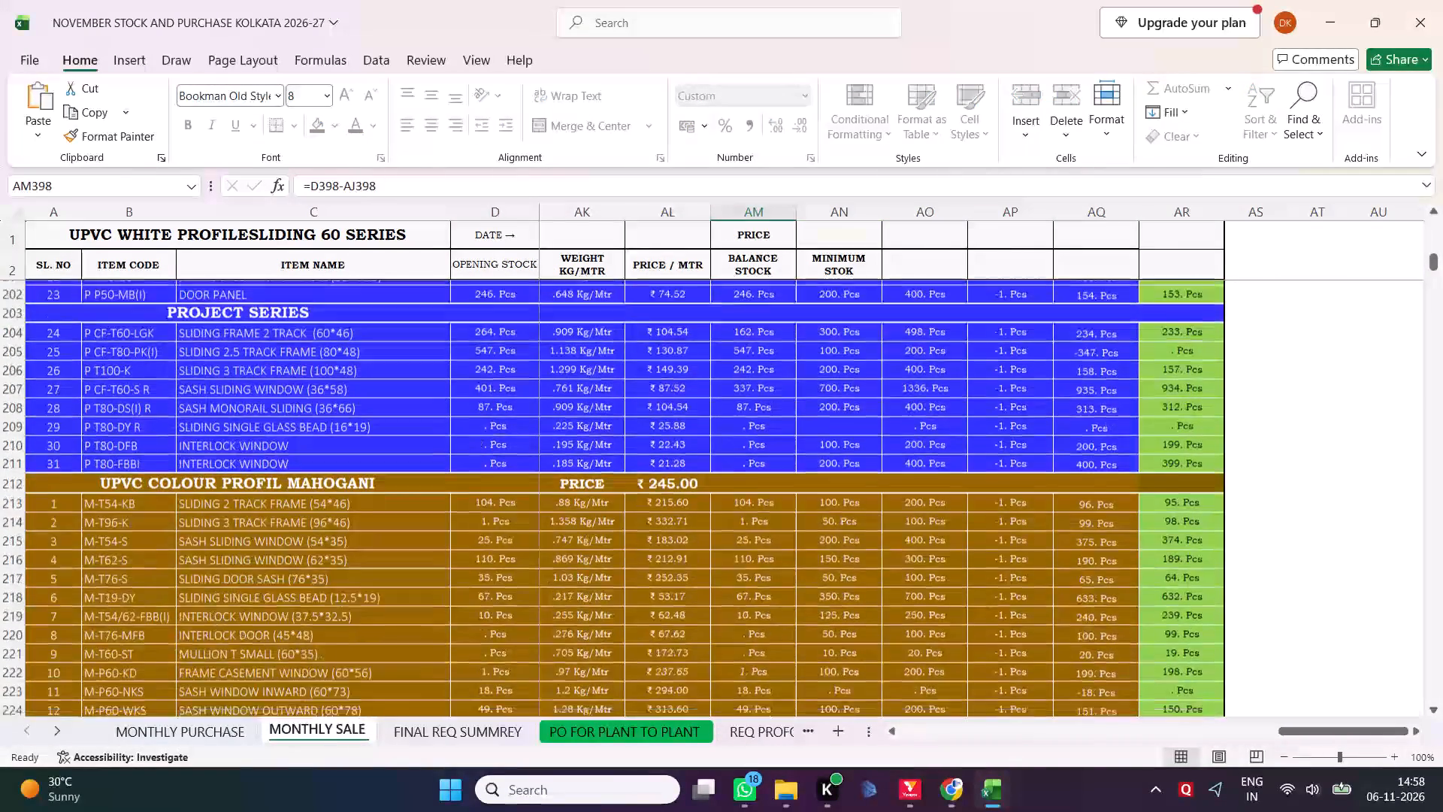
scroll(692, 593, down, 2)
scroll(692, 593, up, 1)
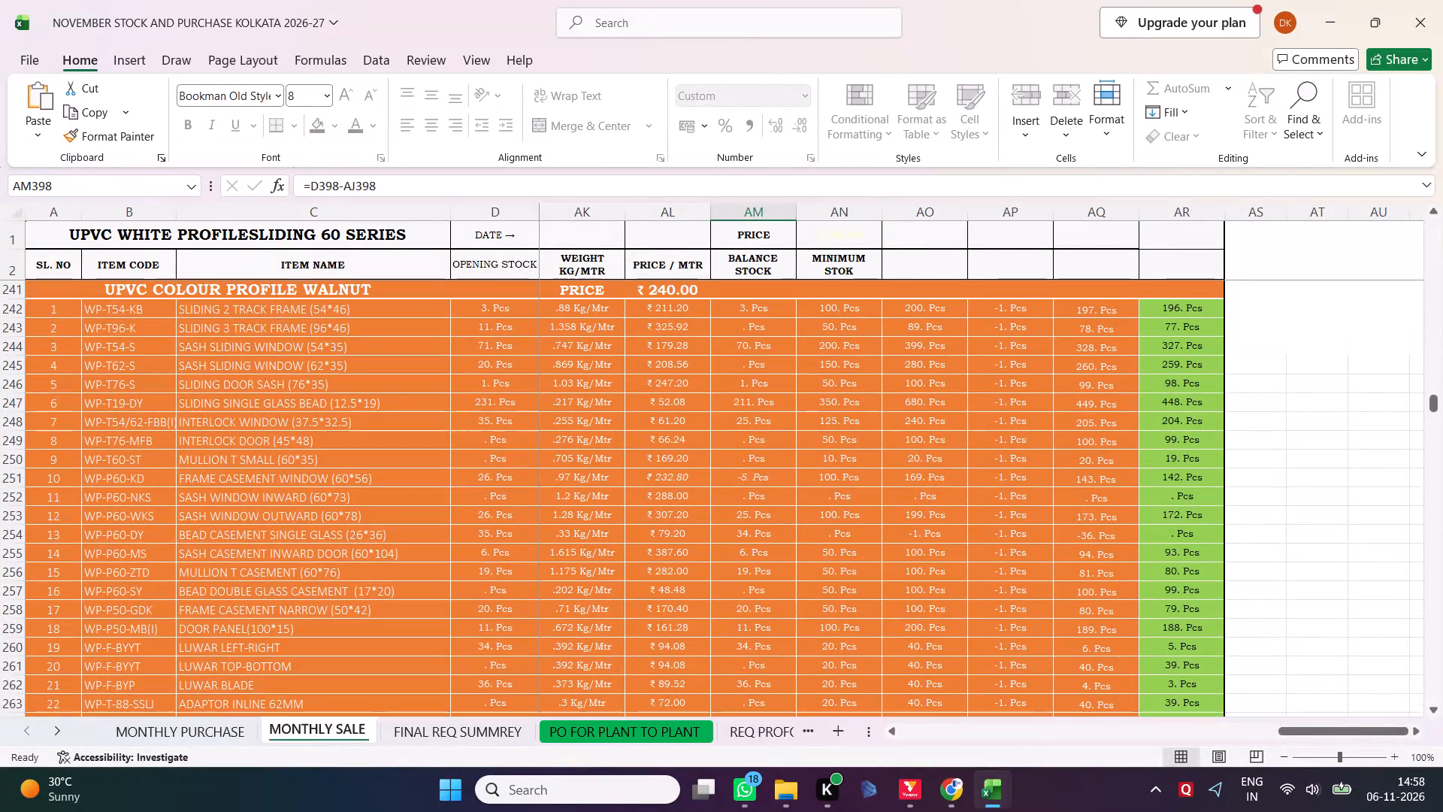
click(766, 496)
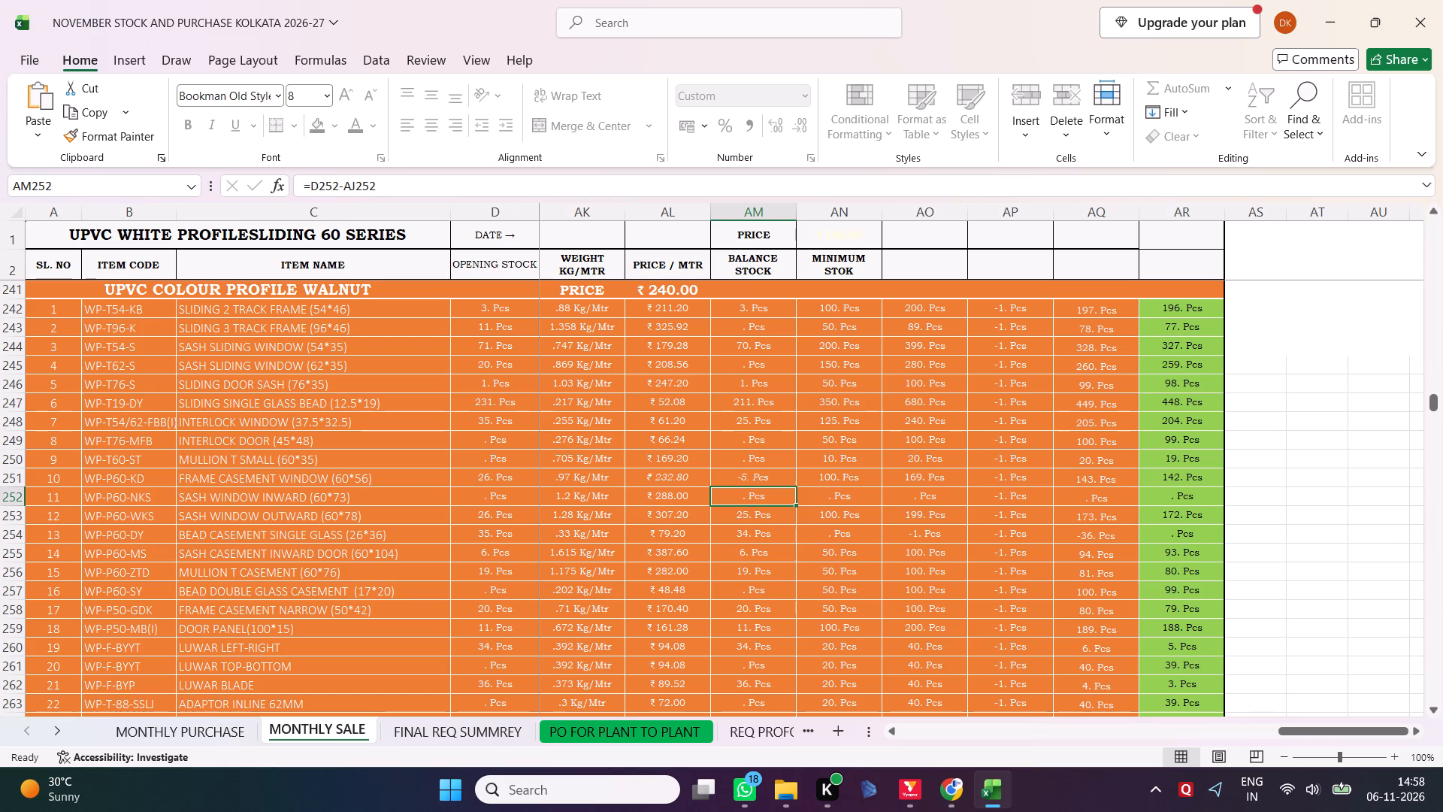
key(Up)
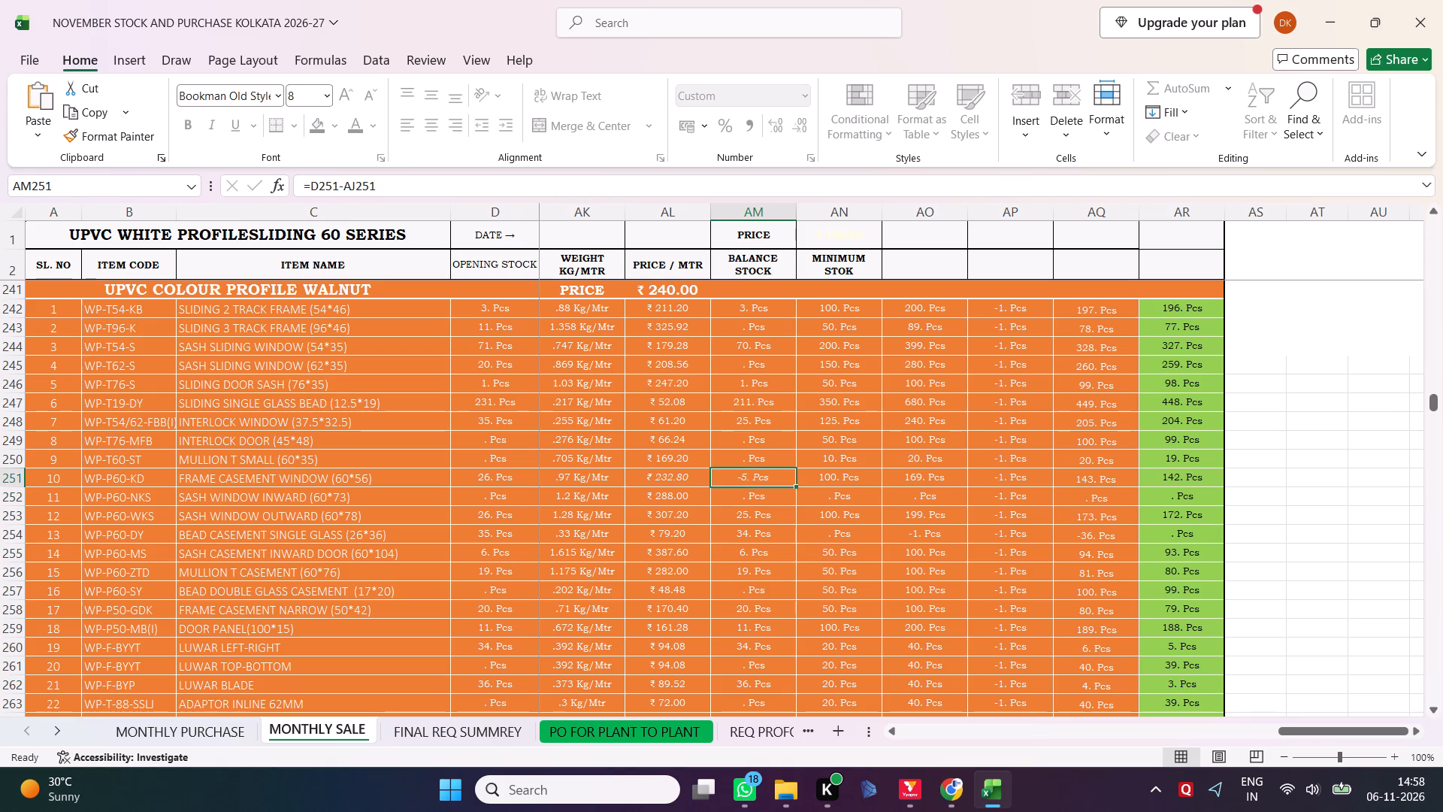
Compare WP-P60-KD's opening stock and purchase entry on the MONTHLY PURCHASE sheet with its total sale on the MONTHLY SALE sheet.
click(231, 730)
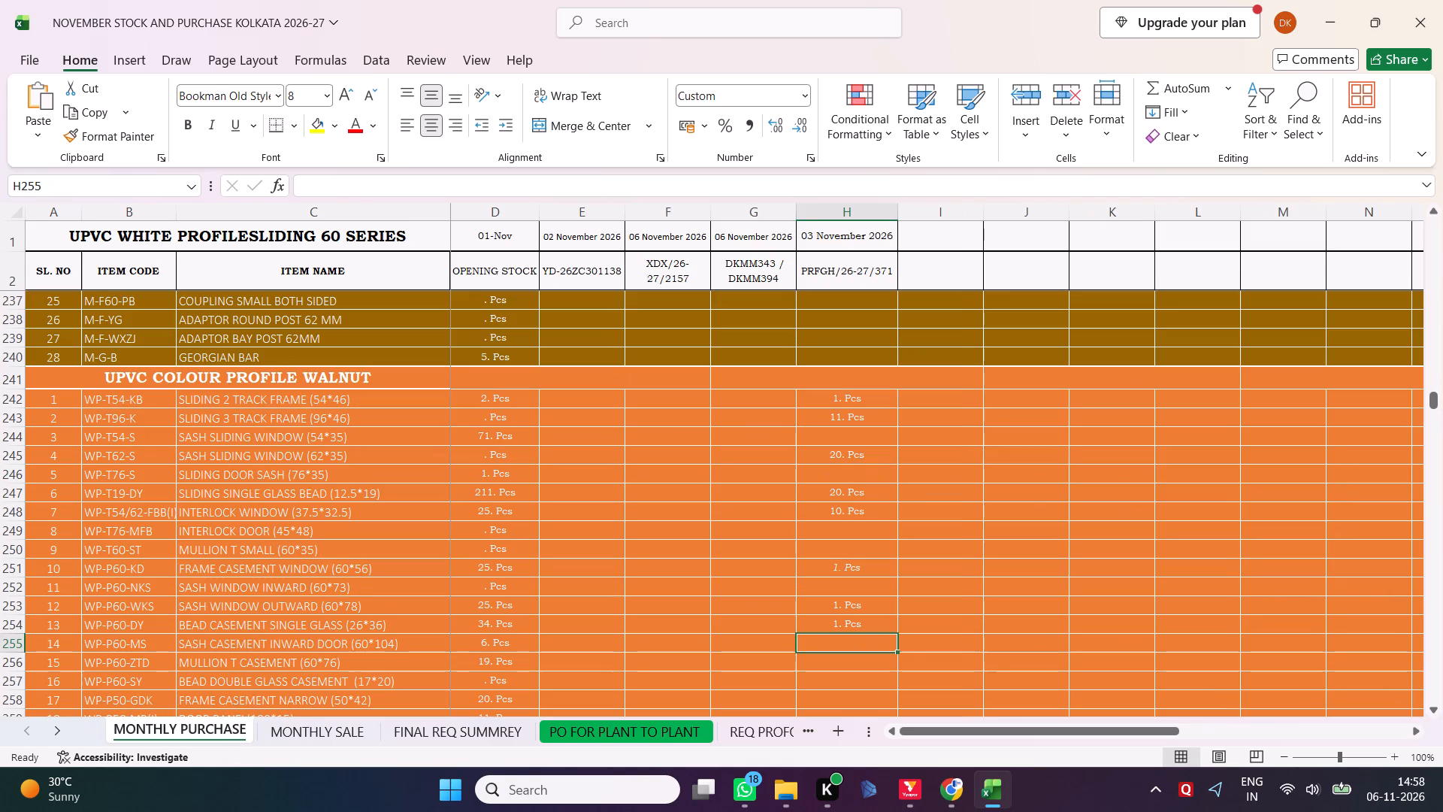
scroll(747, 571, down, 1)
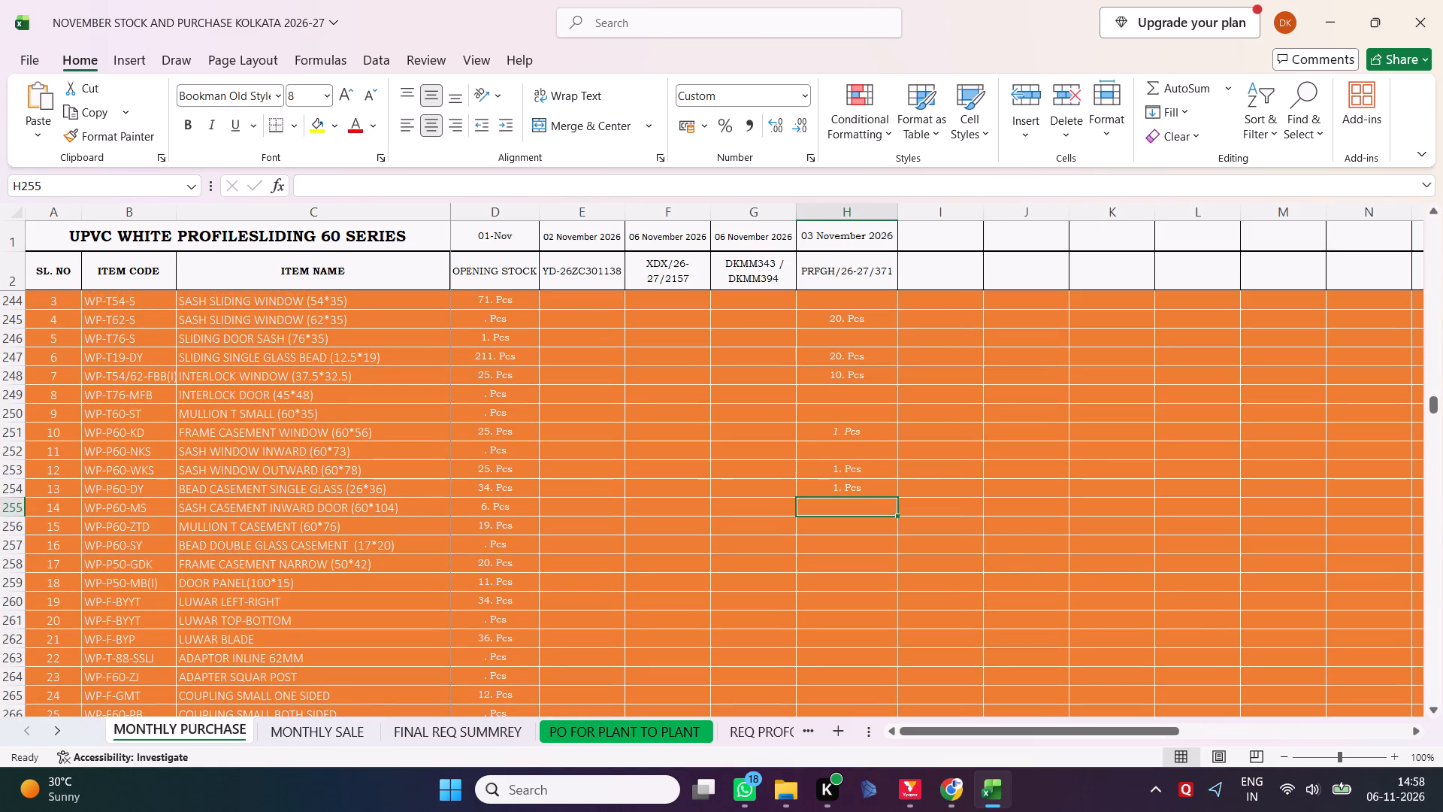
click(519, 435)
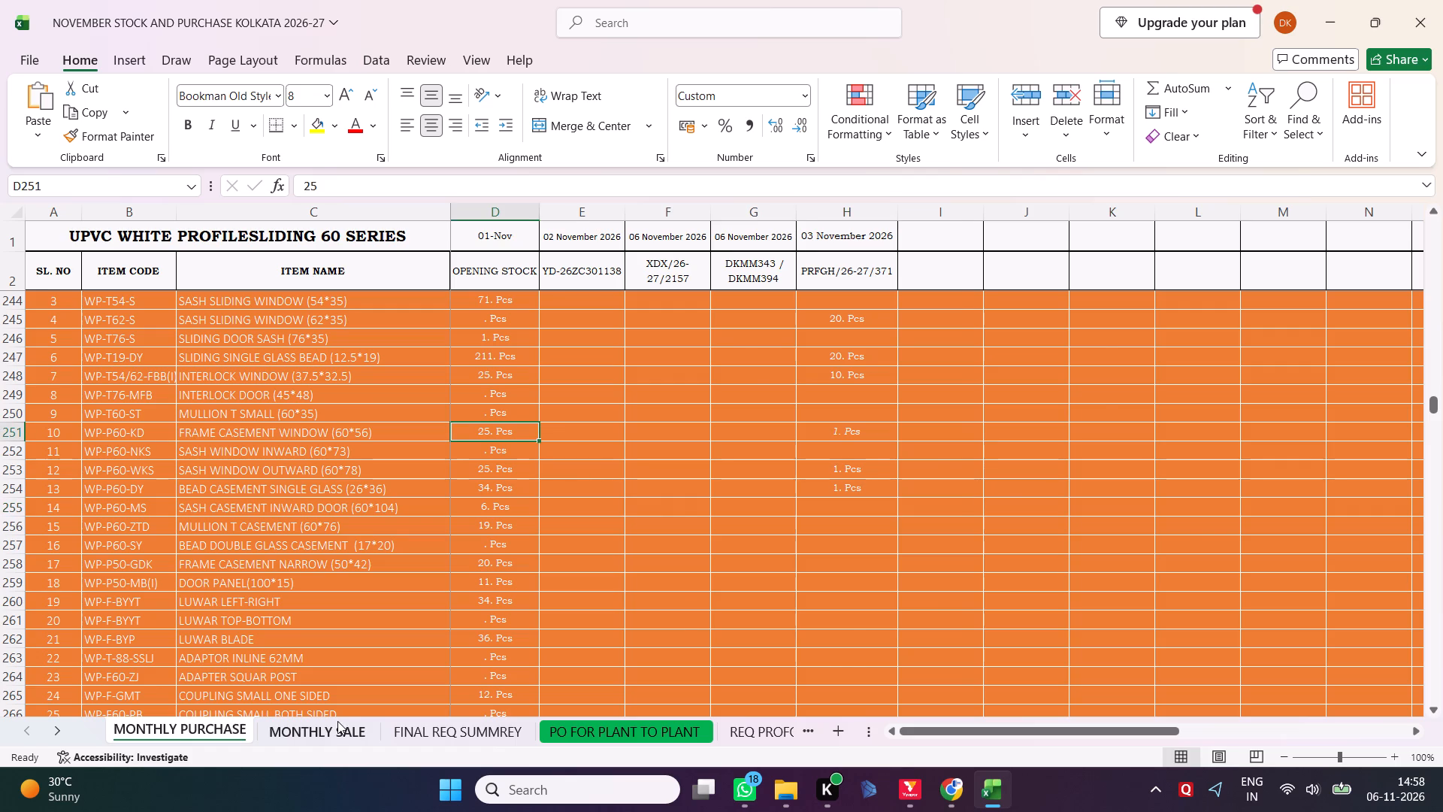
click(336, 723)
scroll(788, 535, right, 1)
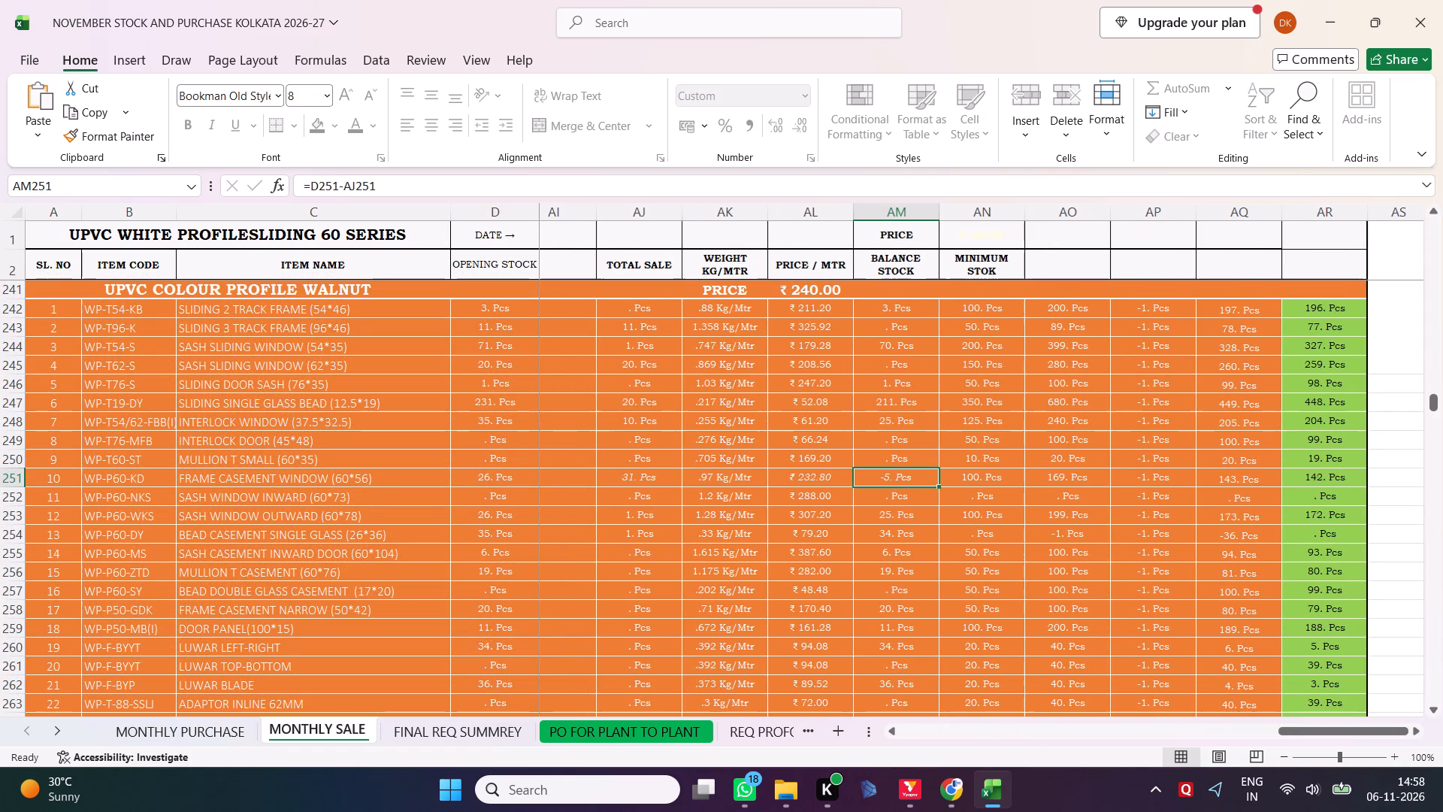
scroll(788, 535, right, 1)
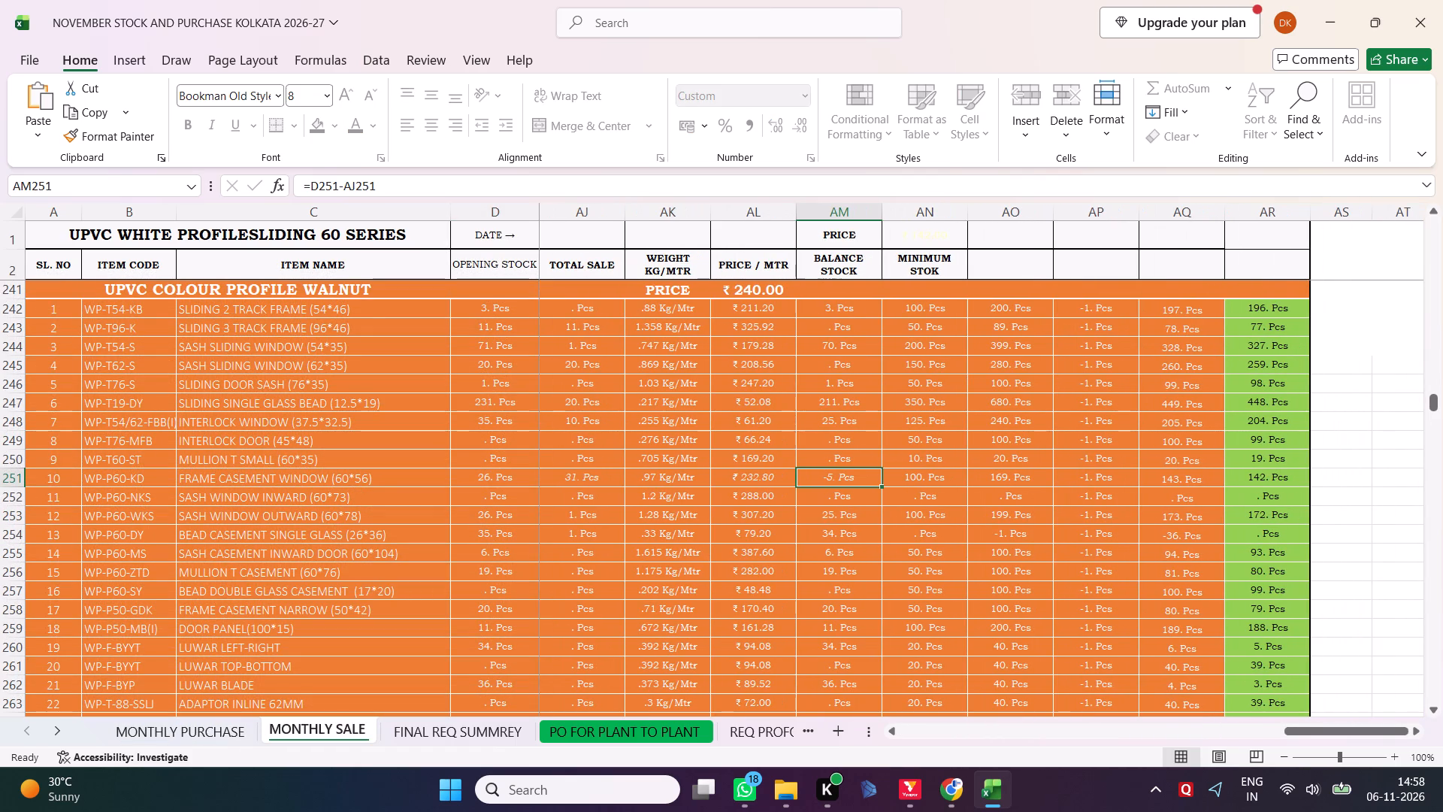
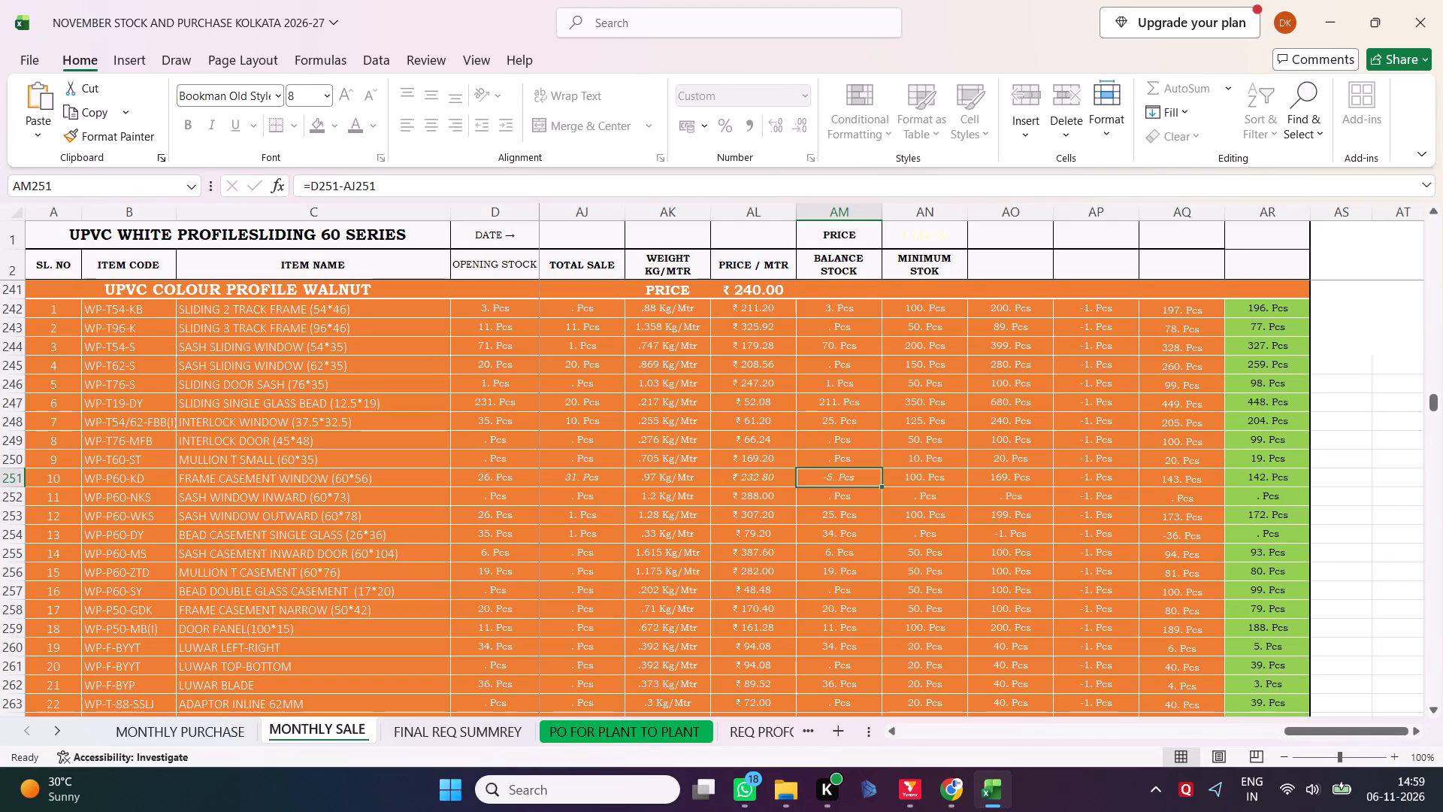
Set WP-P60-KD's opening stock to 31 on the MONTHLY PURCHASE sheet, and save the workbook with MONTHLY SALE showing.
click(239, 735)
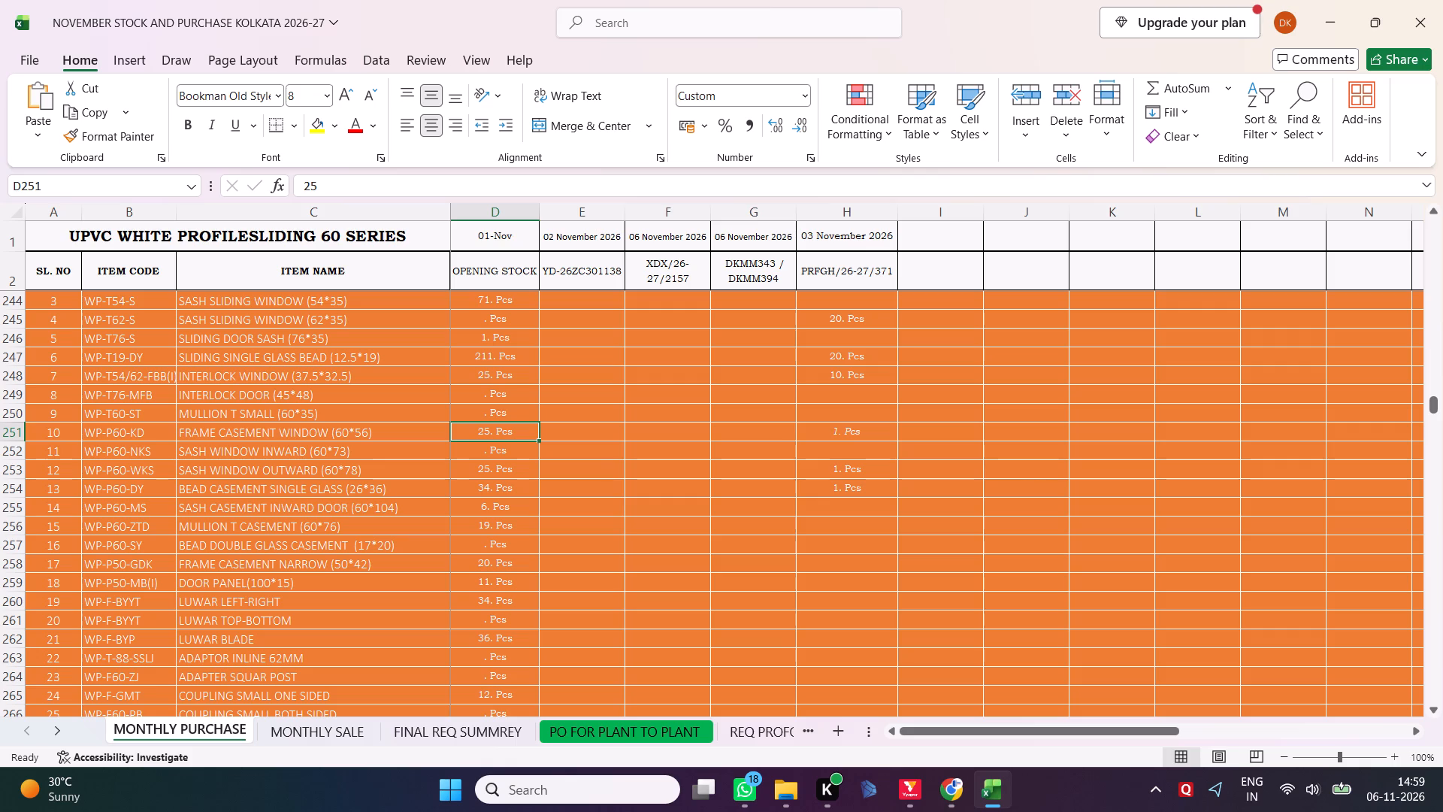
text(31)
key(Return)
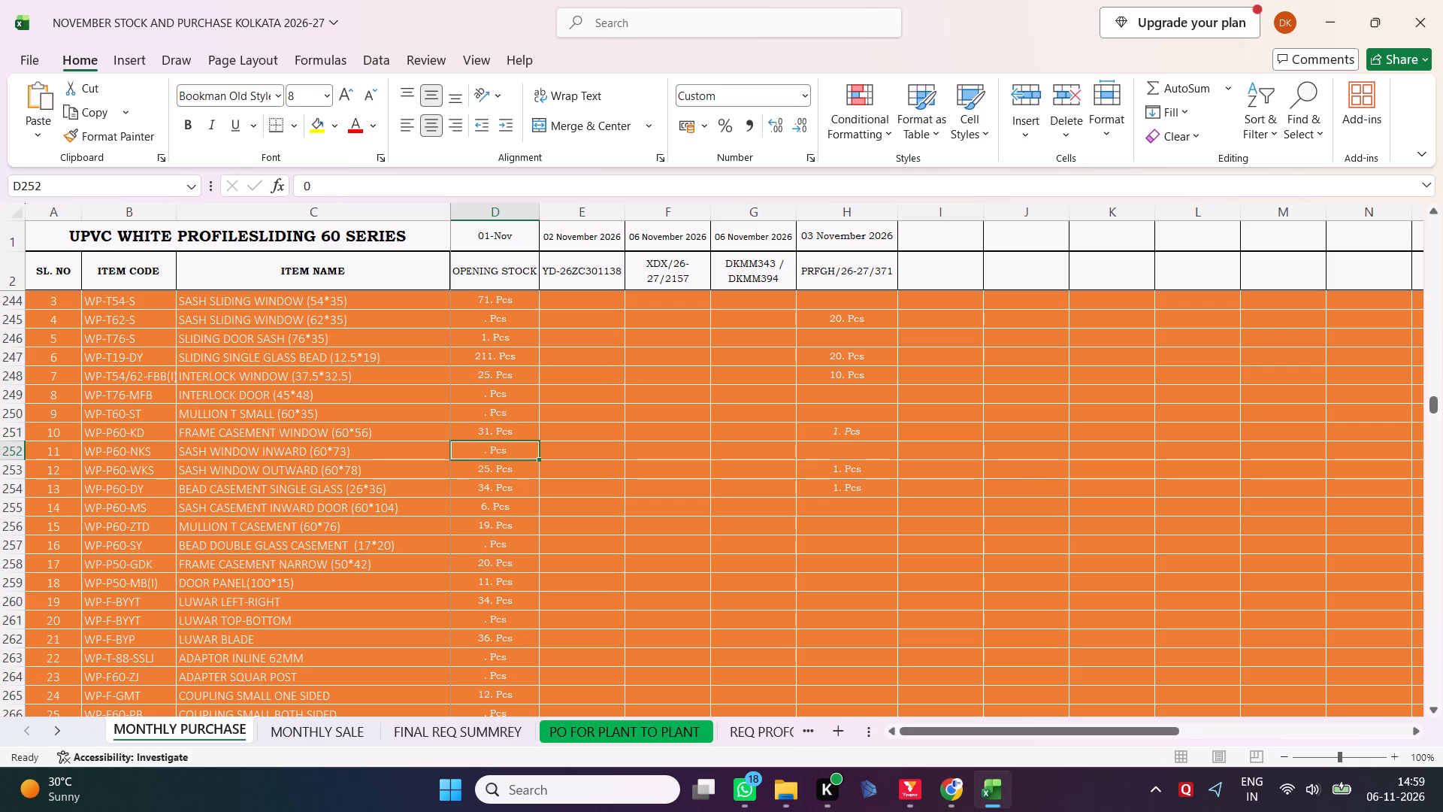
click(337, 732)
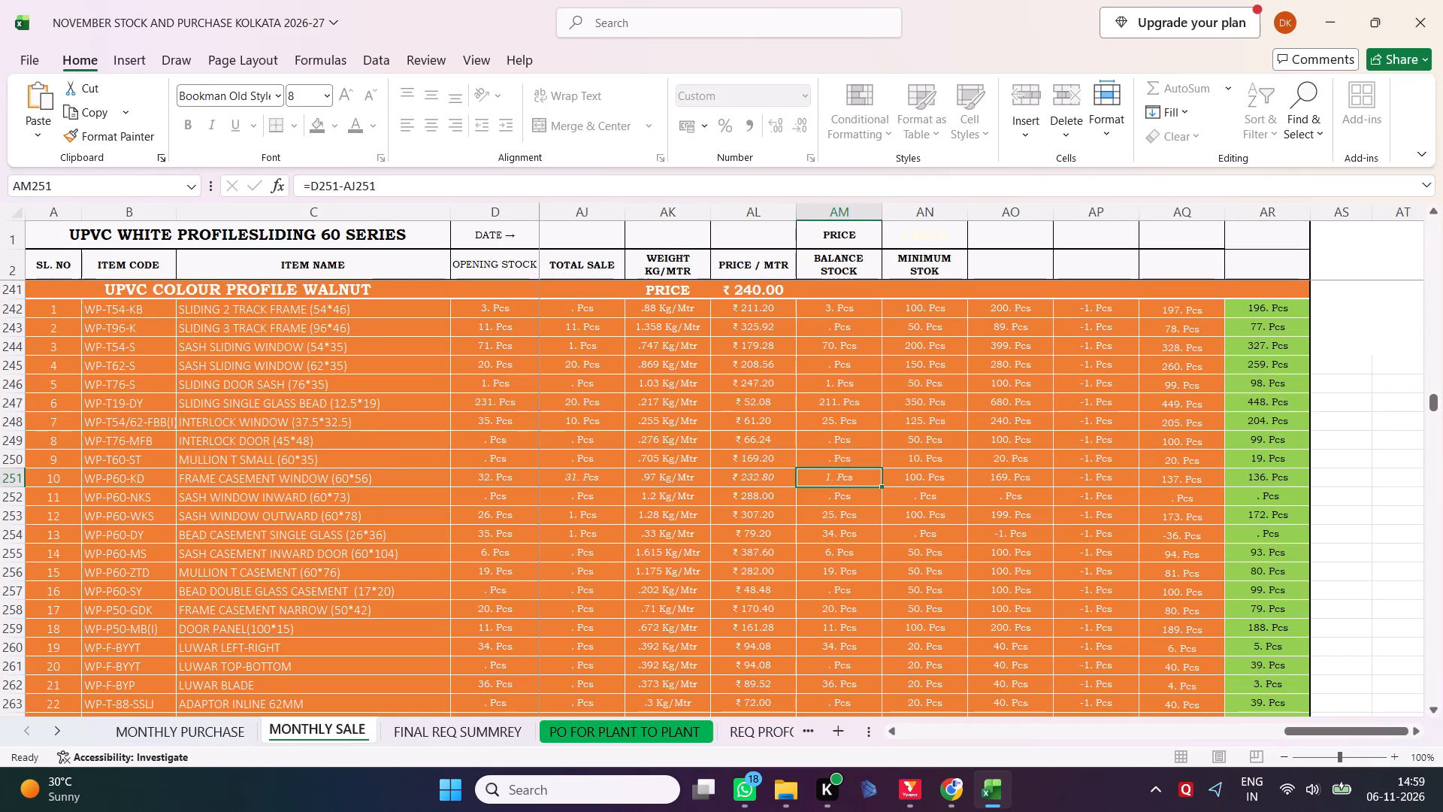
key(ctrl+s)
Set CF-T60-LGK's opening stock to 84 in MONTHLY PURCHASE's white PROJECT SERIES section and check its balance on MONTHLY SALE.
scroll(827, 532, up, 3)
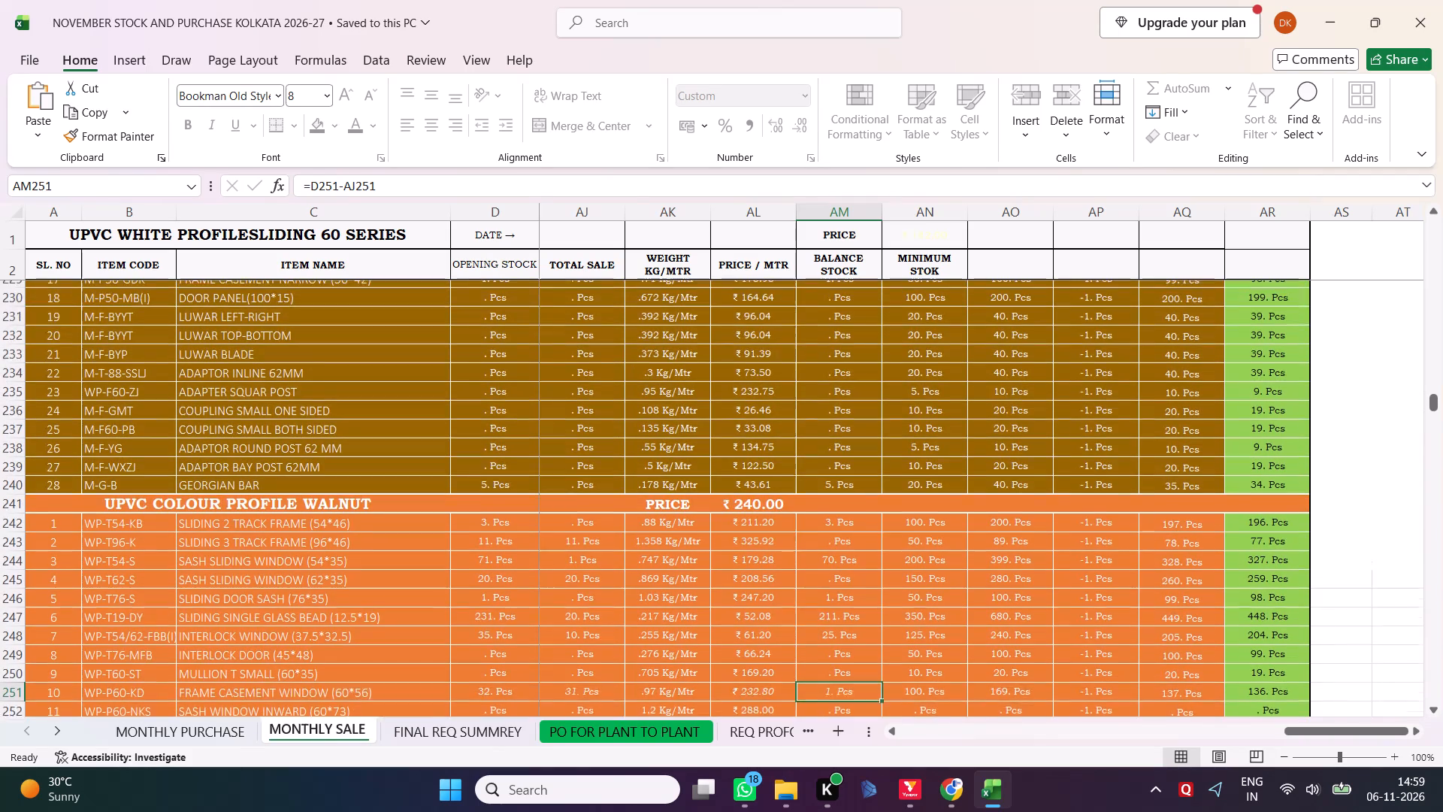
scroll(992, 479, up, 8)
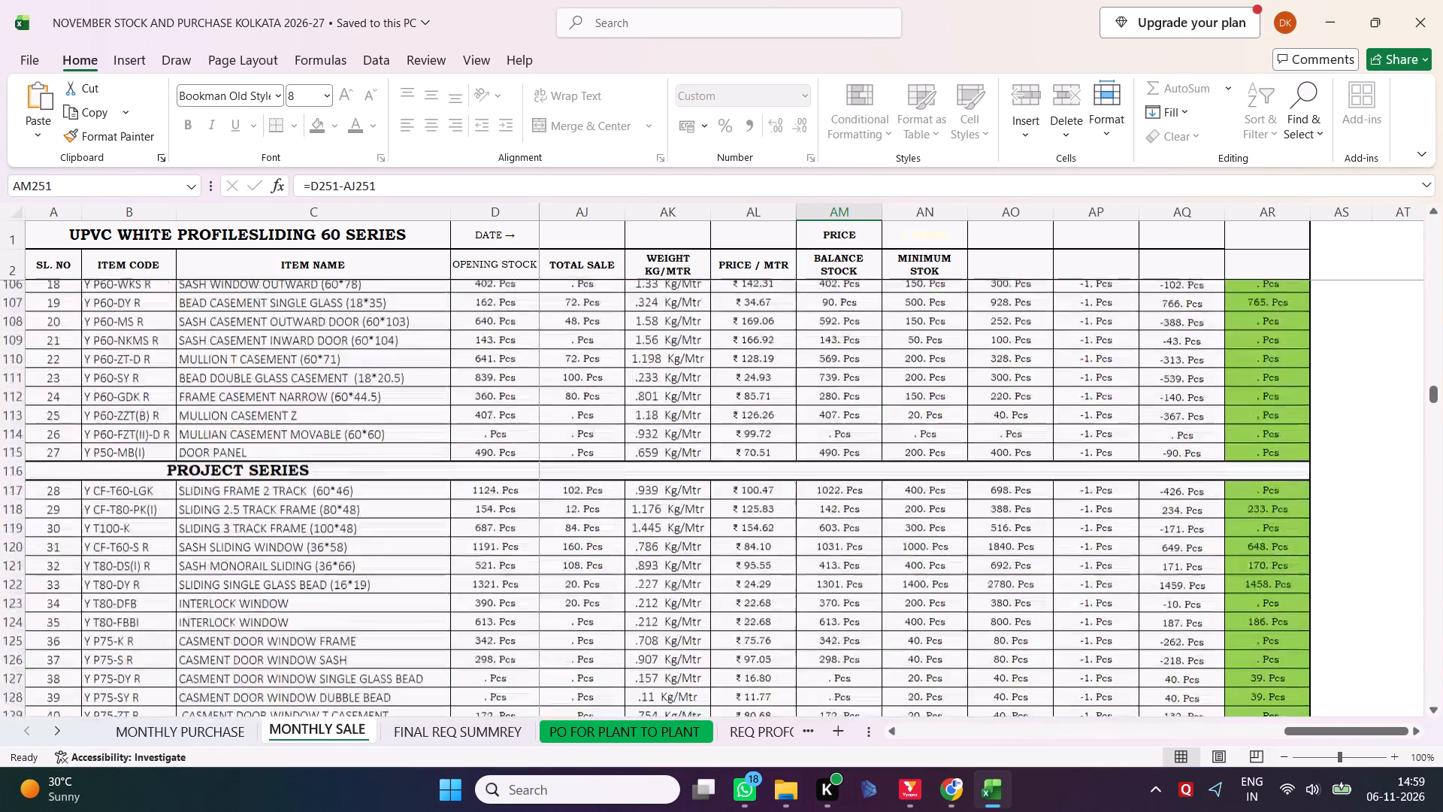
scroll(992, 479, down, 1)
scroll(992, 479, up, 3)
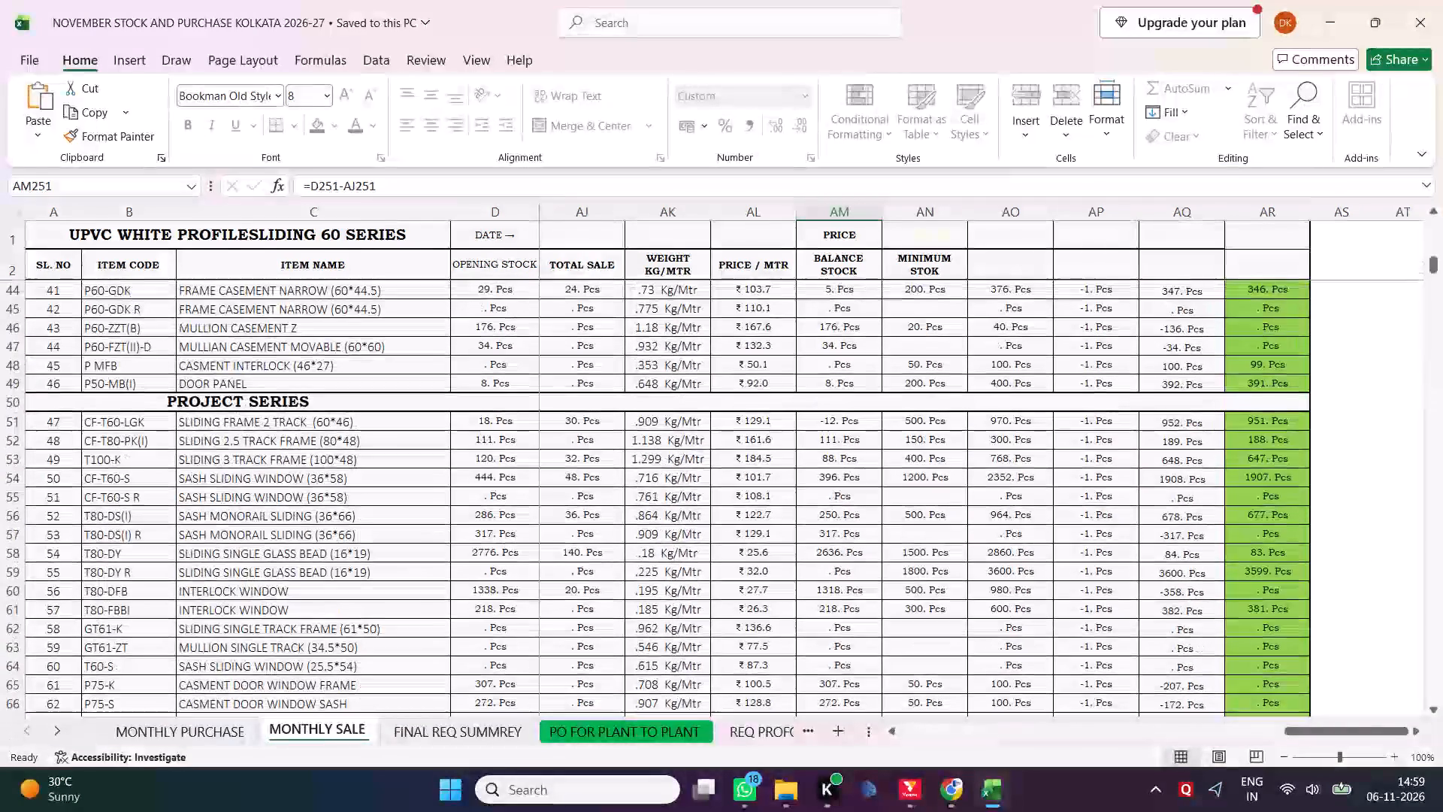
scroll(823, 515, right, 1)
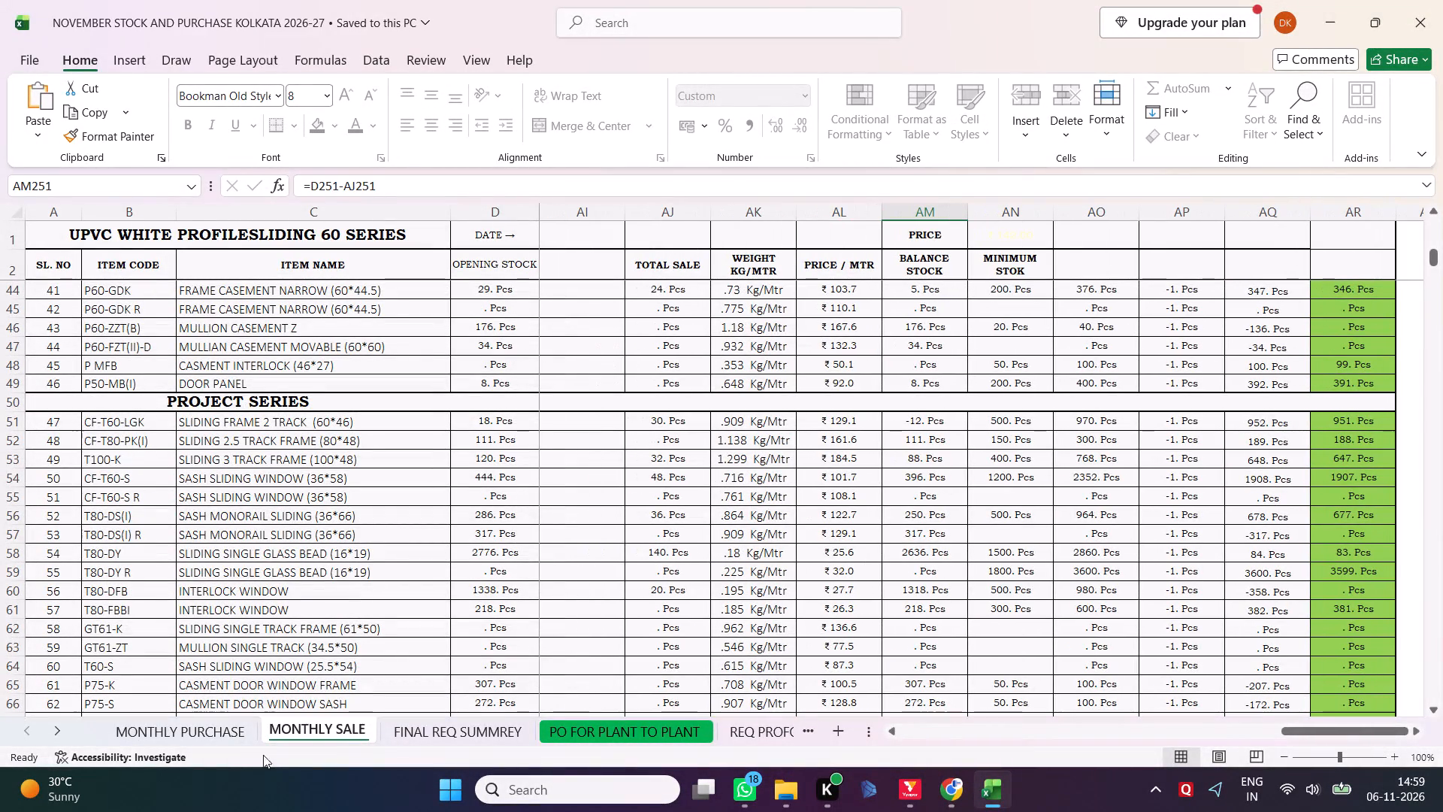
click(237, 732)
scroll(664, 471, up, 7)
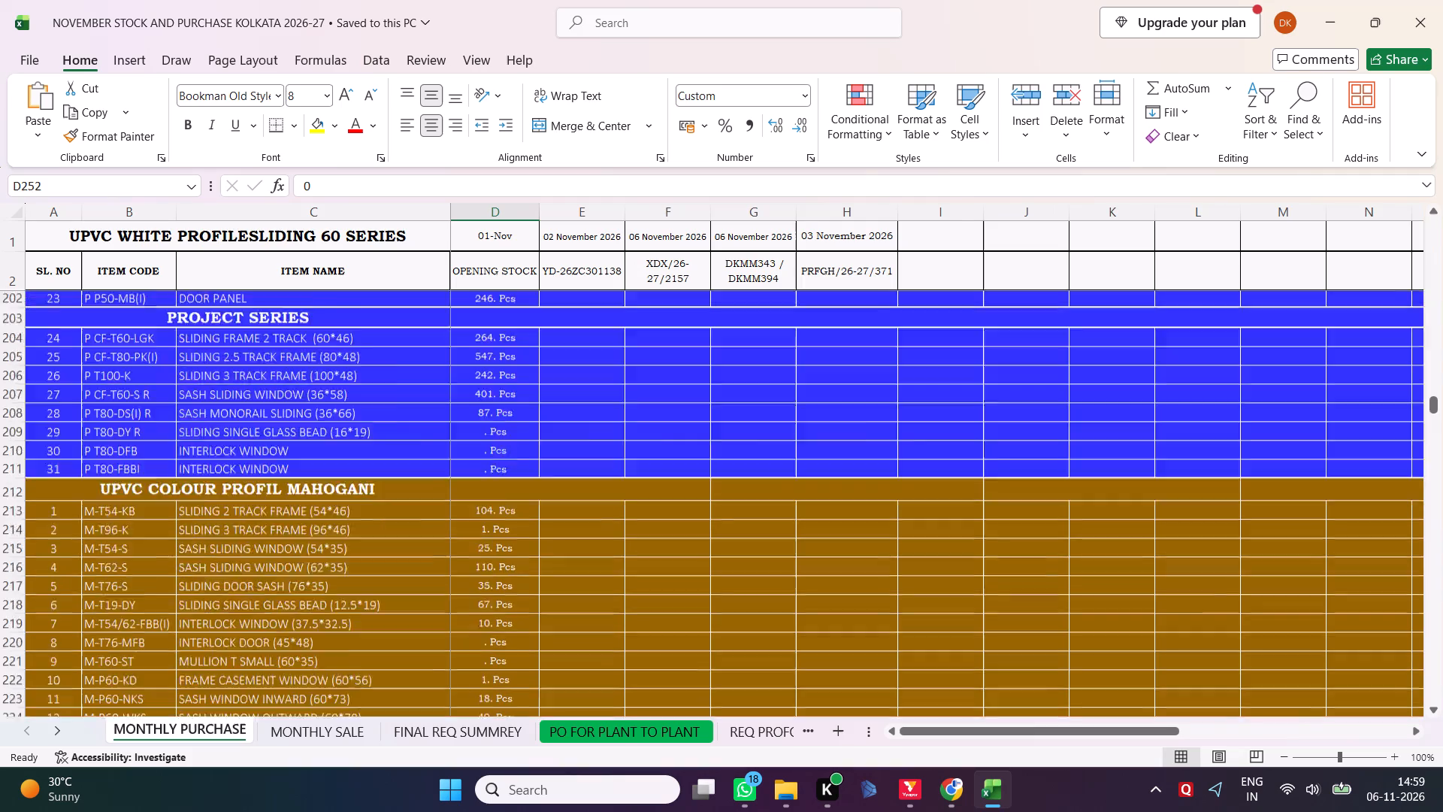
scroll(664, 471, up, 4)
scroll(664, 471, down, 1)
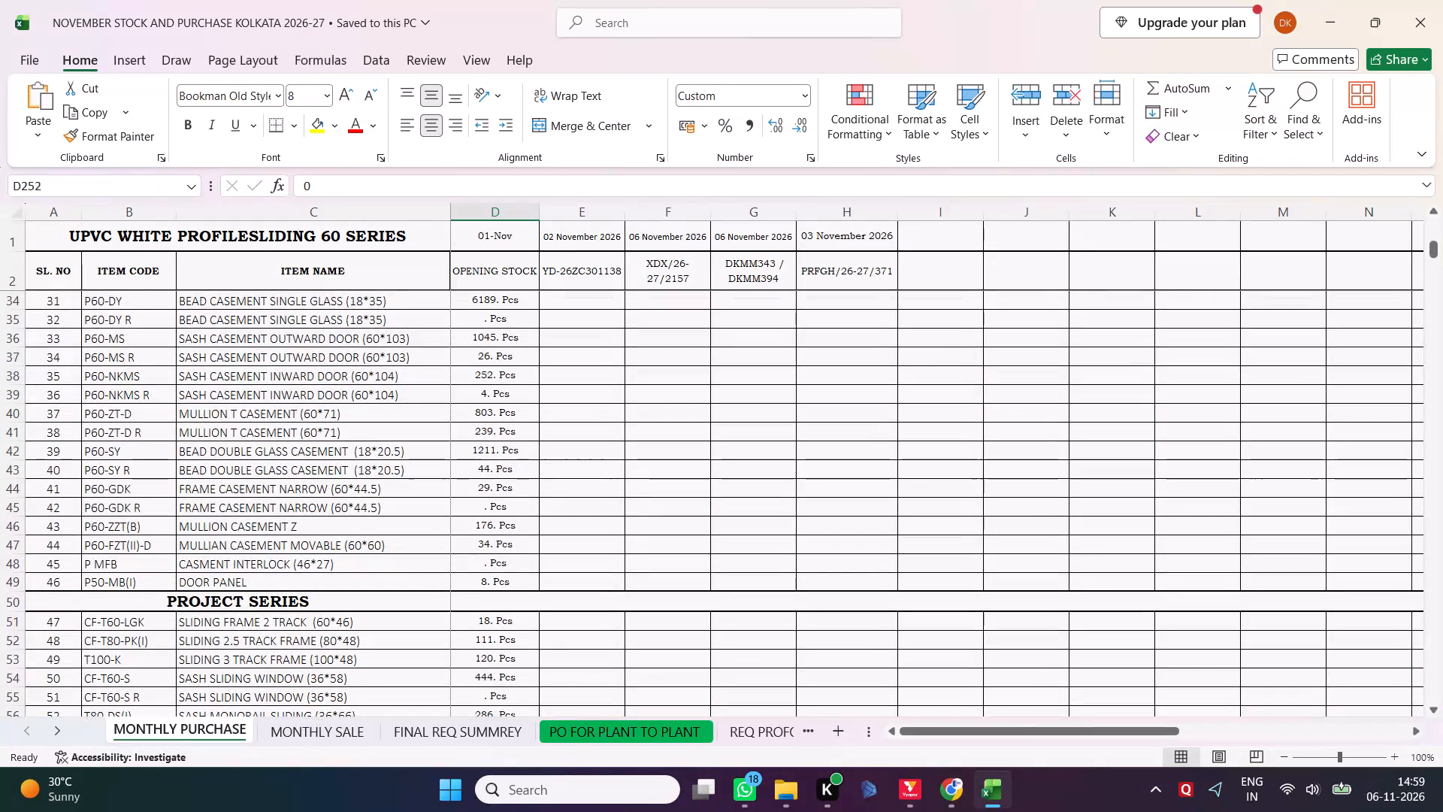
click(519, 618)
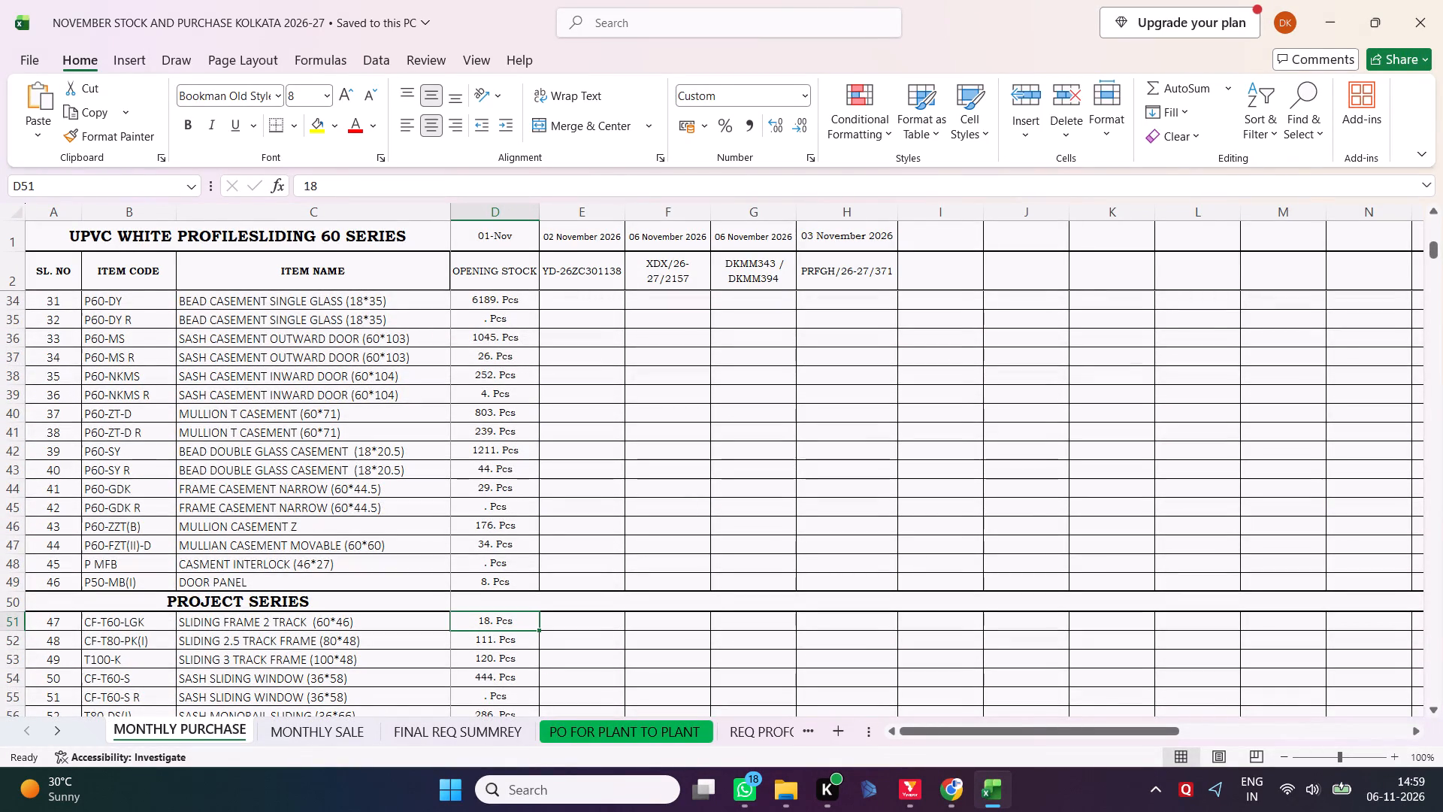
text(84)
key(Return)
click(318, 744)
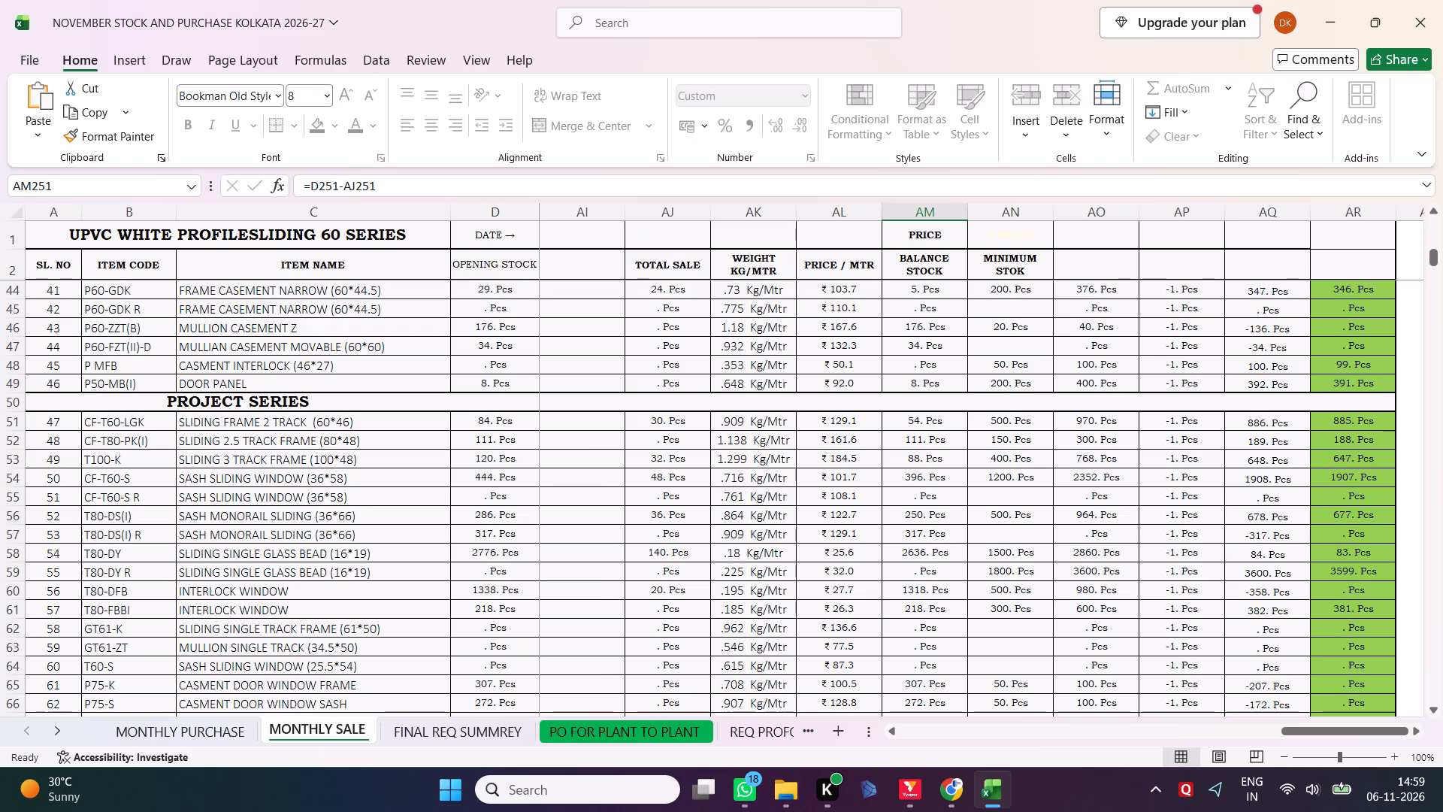
Set CF-T60-LGK's opening stock to 96 on the MONTHLY PURCHASE sheet and check its balance stock on MONTHLY SALE.
click(173, 747)
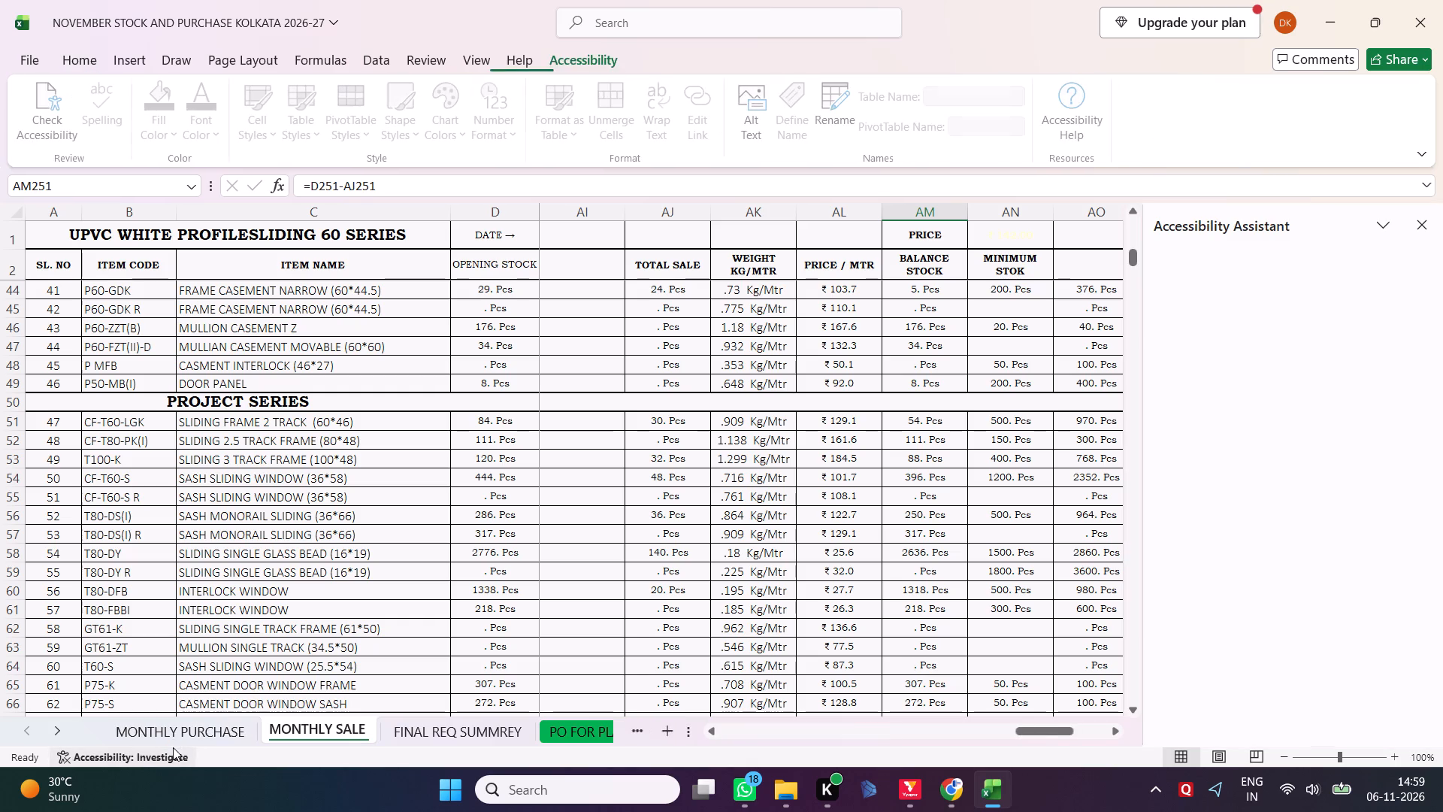
click(181, 743)
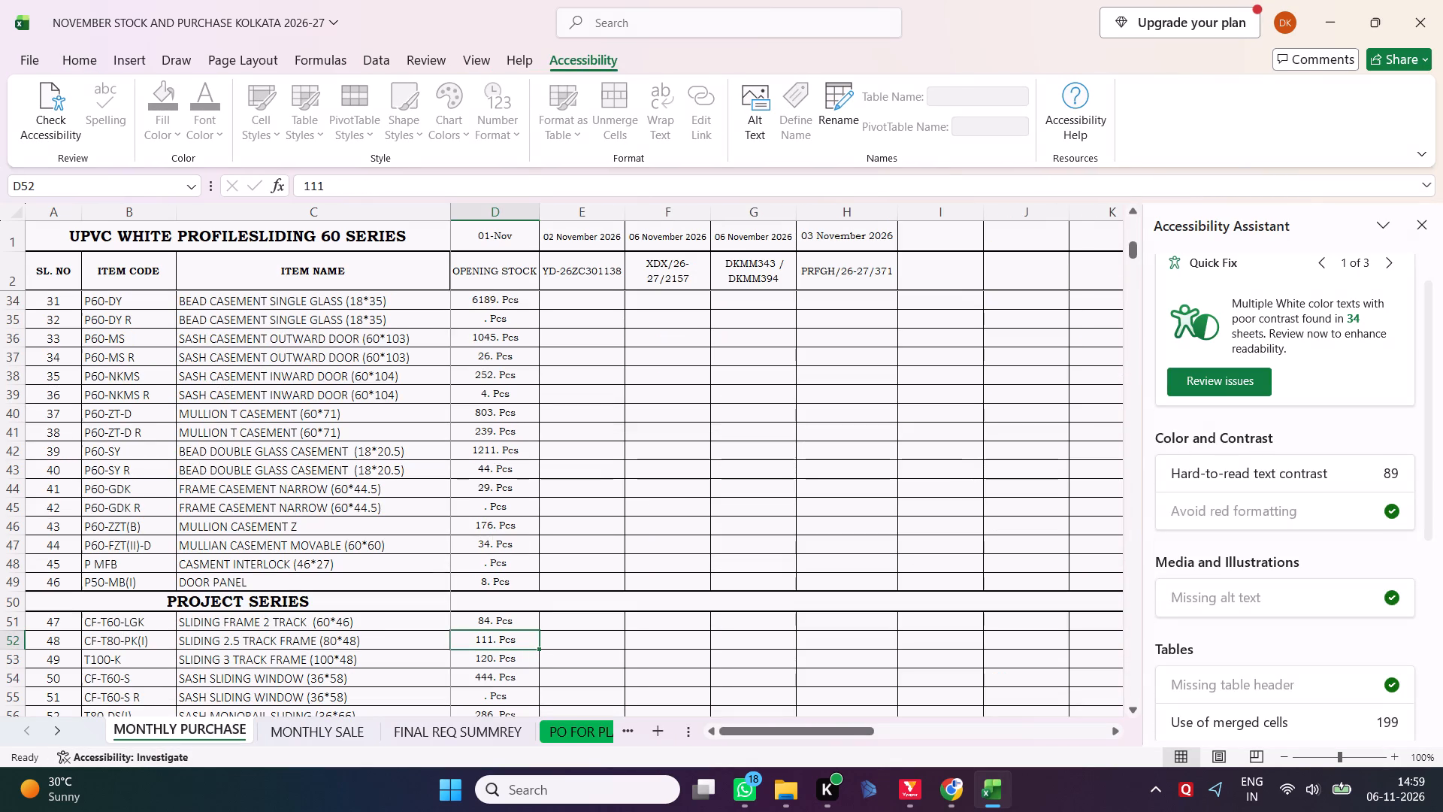
key(Up)
text(96)
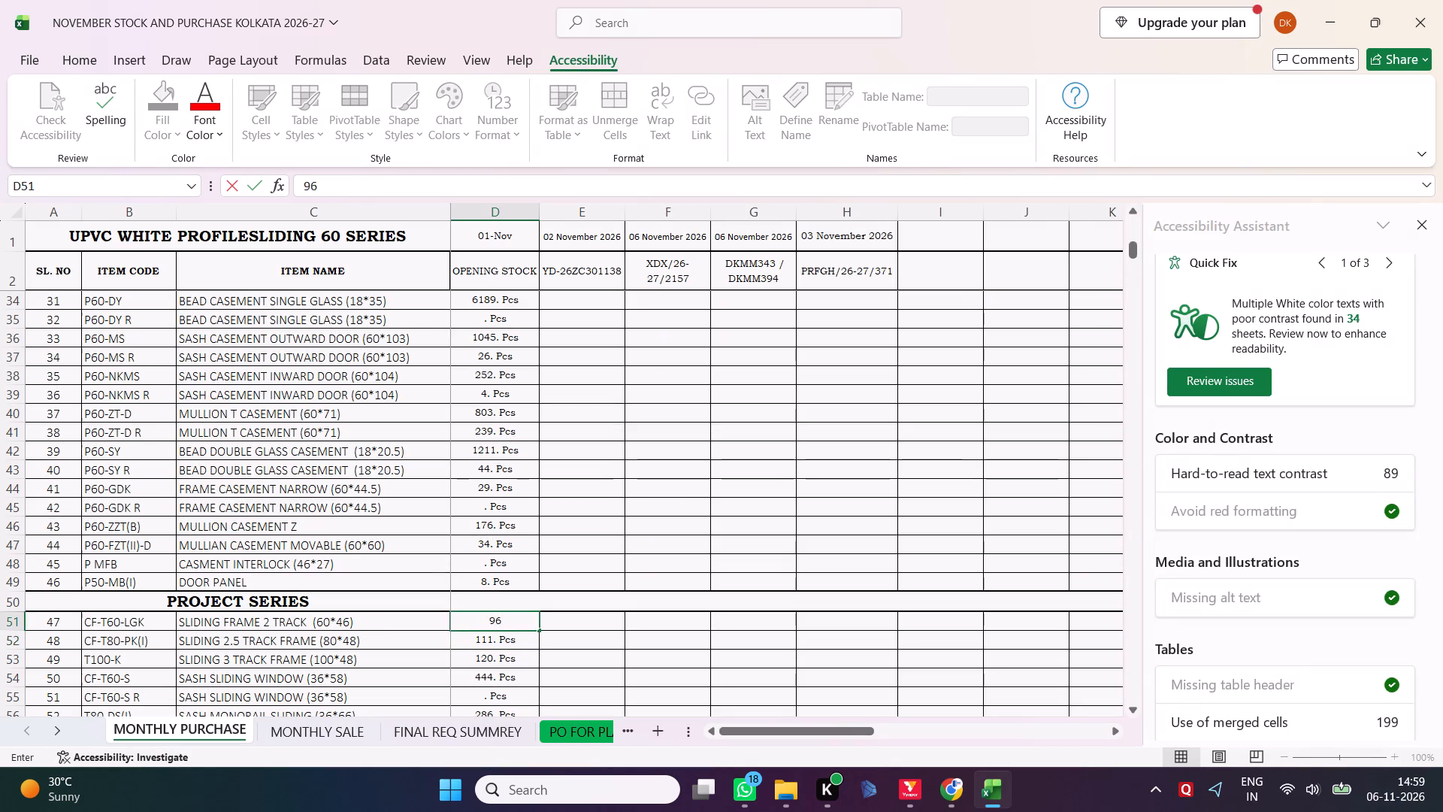
key(Return)
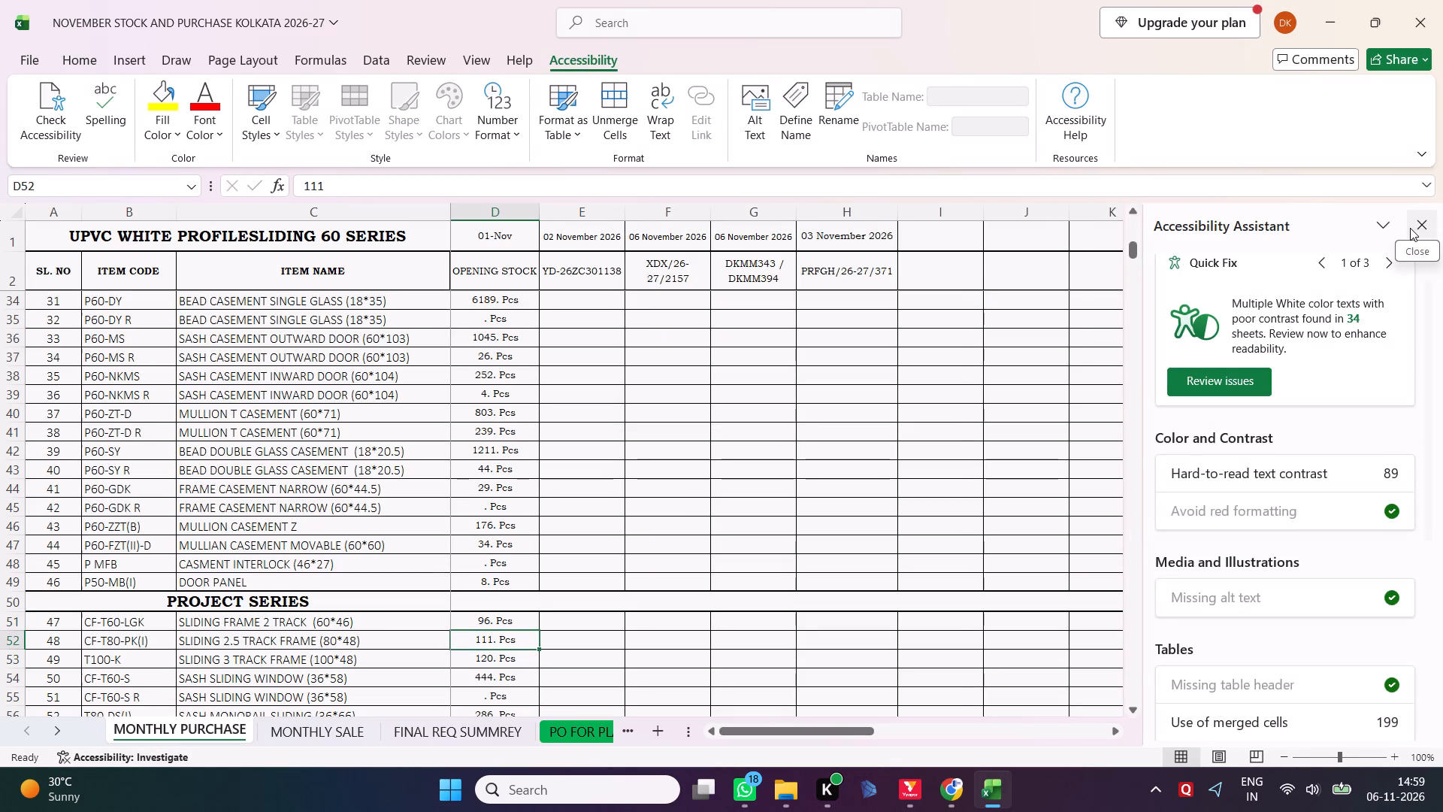
click(1410, 228)
click(348, 726)
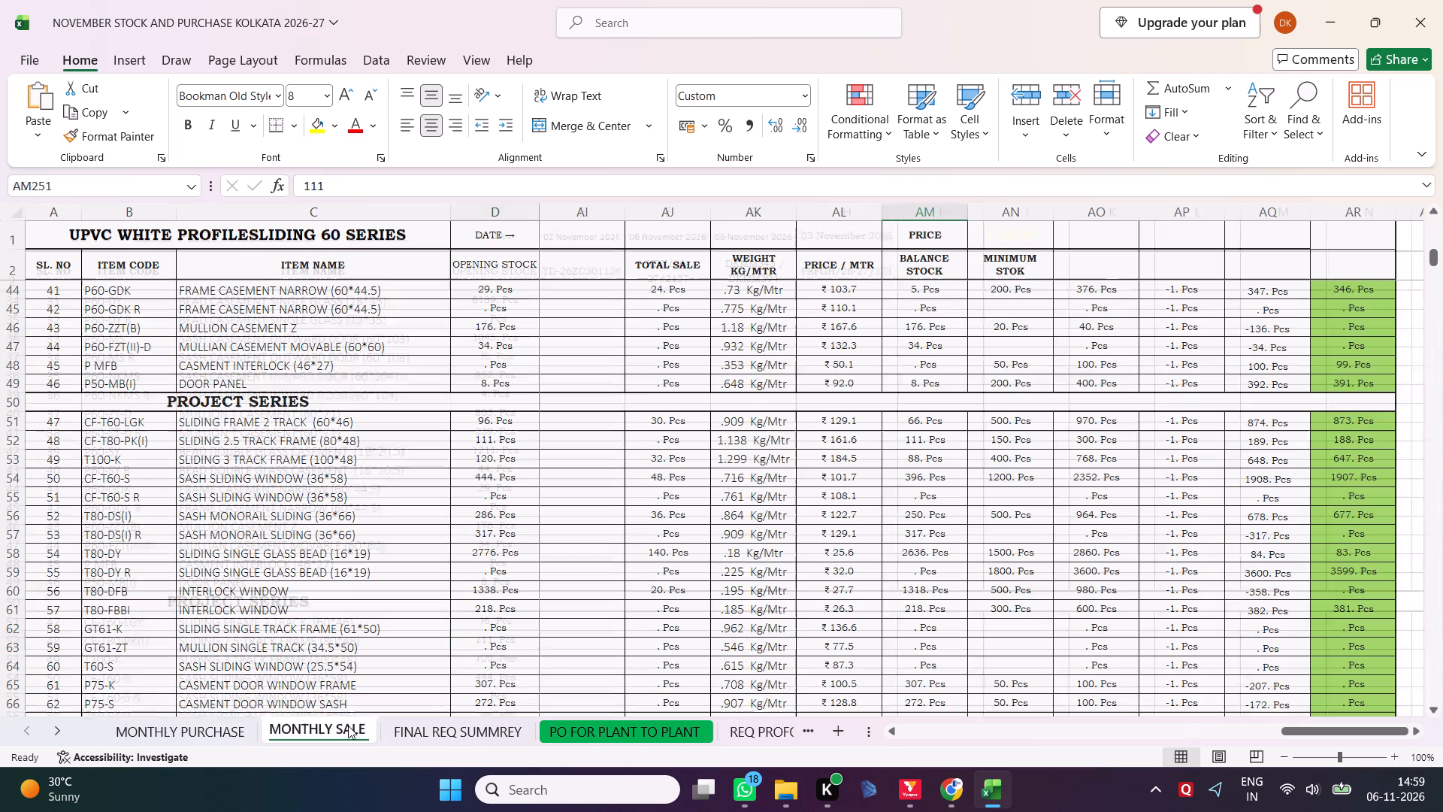
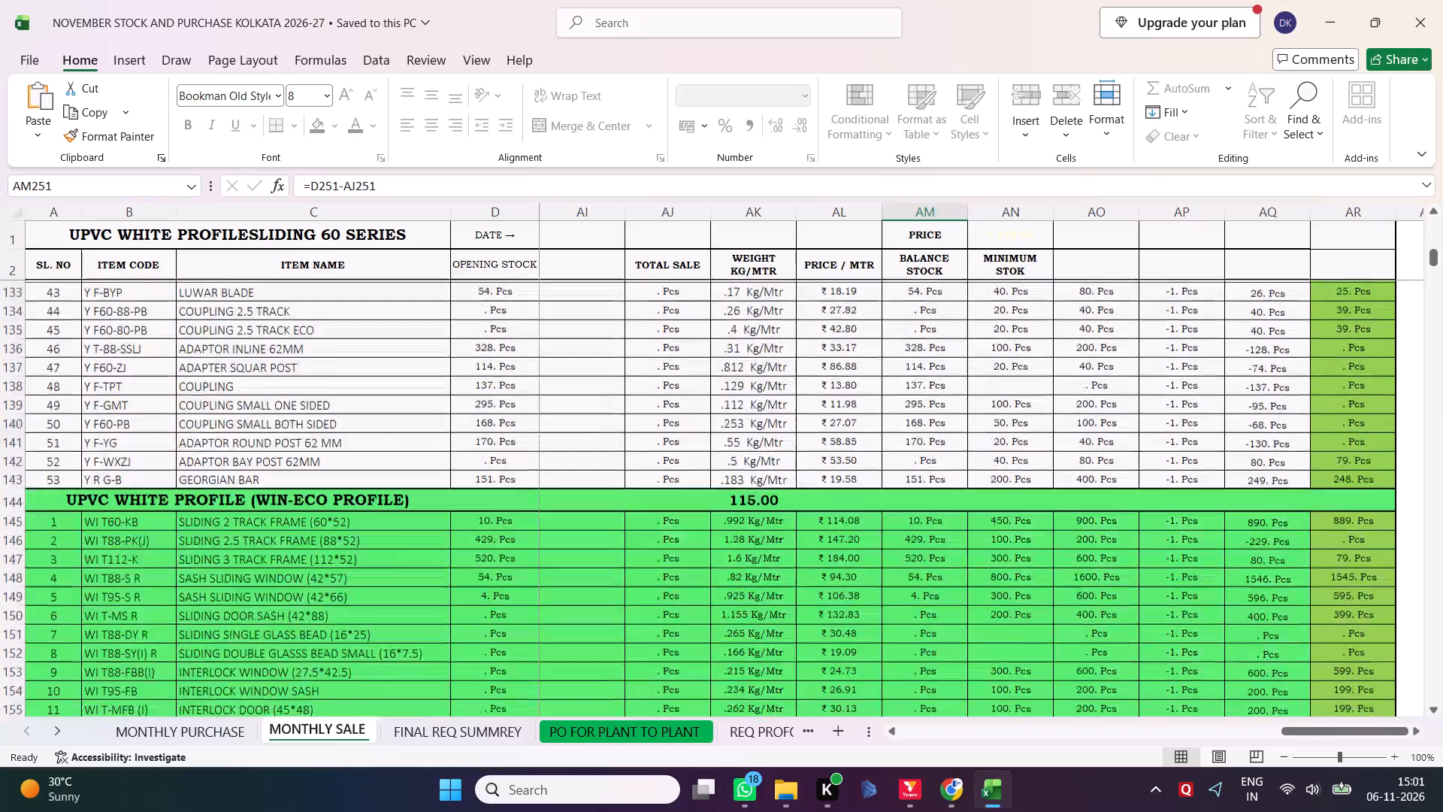
Review the balance stock column on MONTHLY SALE from the white profile sections down through hardware, plastic components and screws for negative balances.
scroll(866, 438, down, 5)
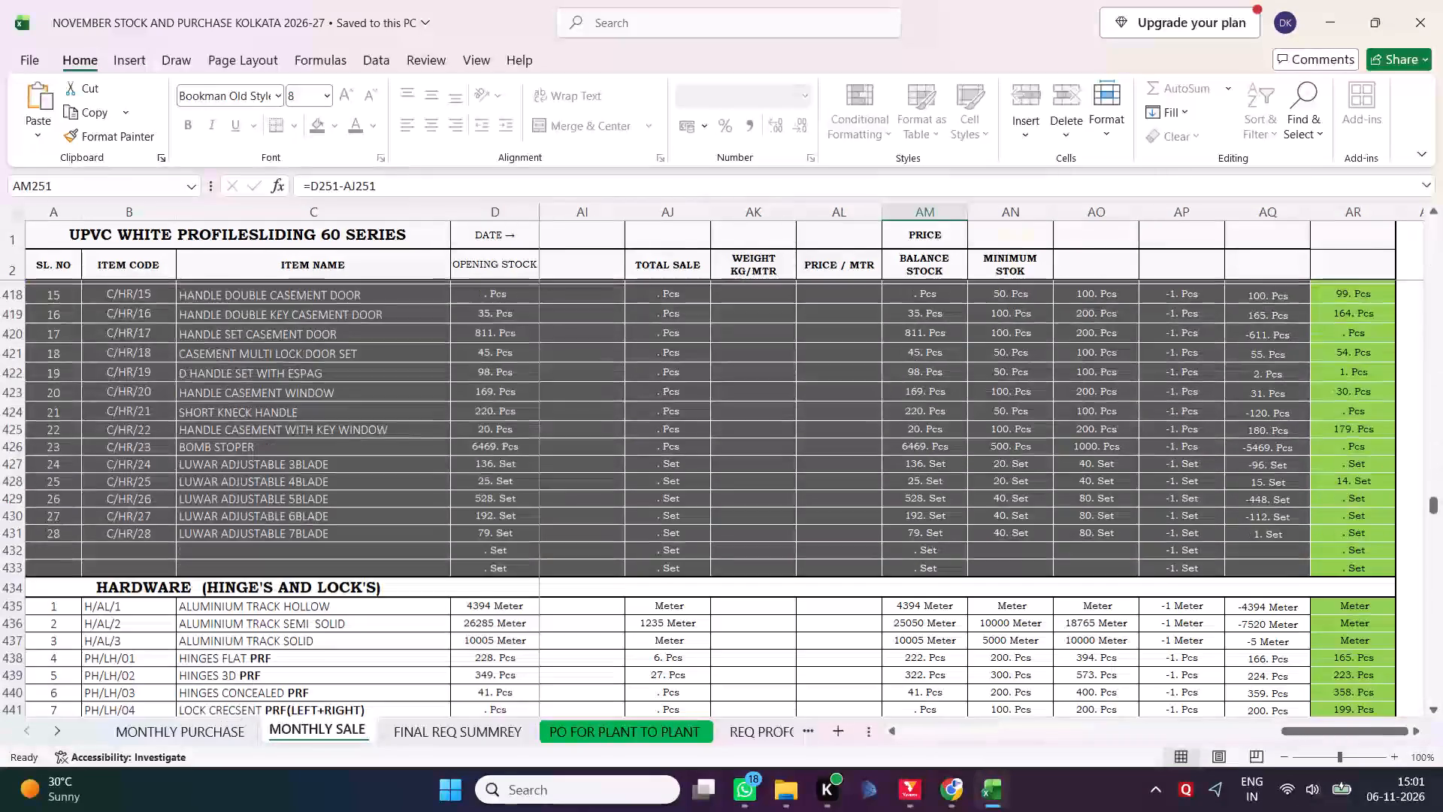
scroll(866, 438, down, 6)
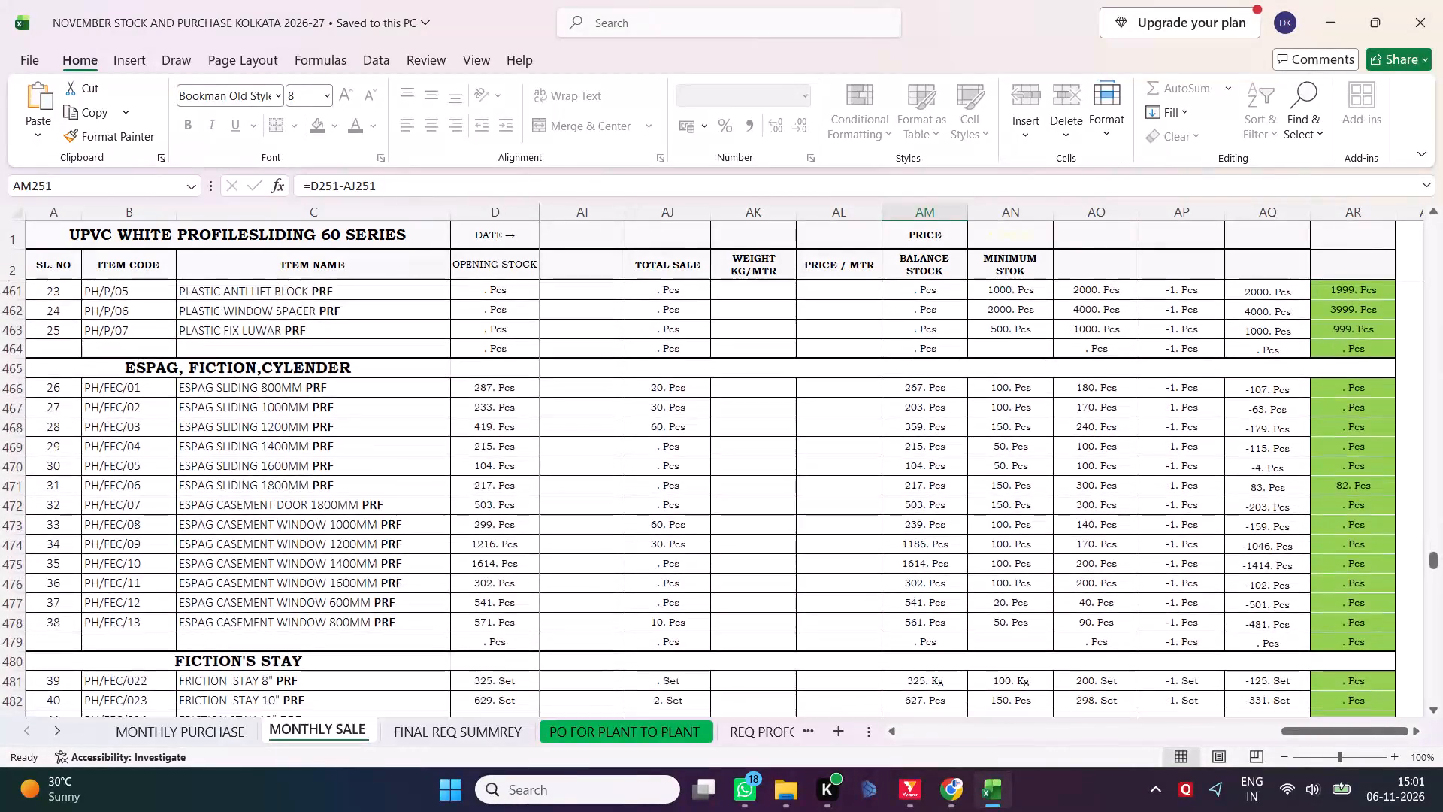
scroll(866, 438, down, 7)
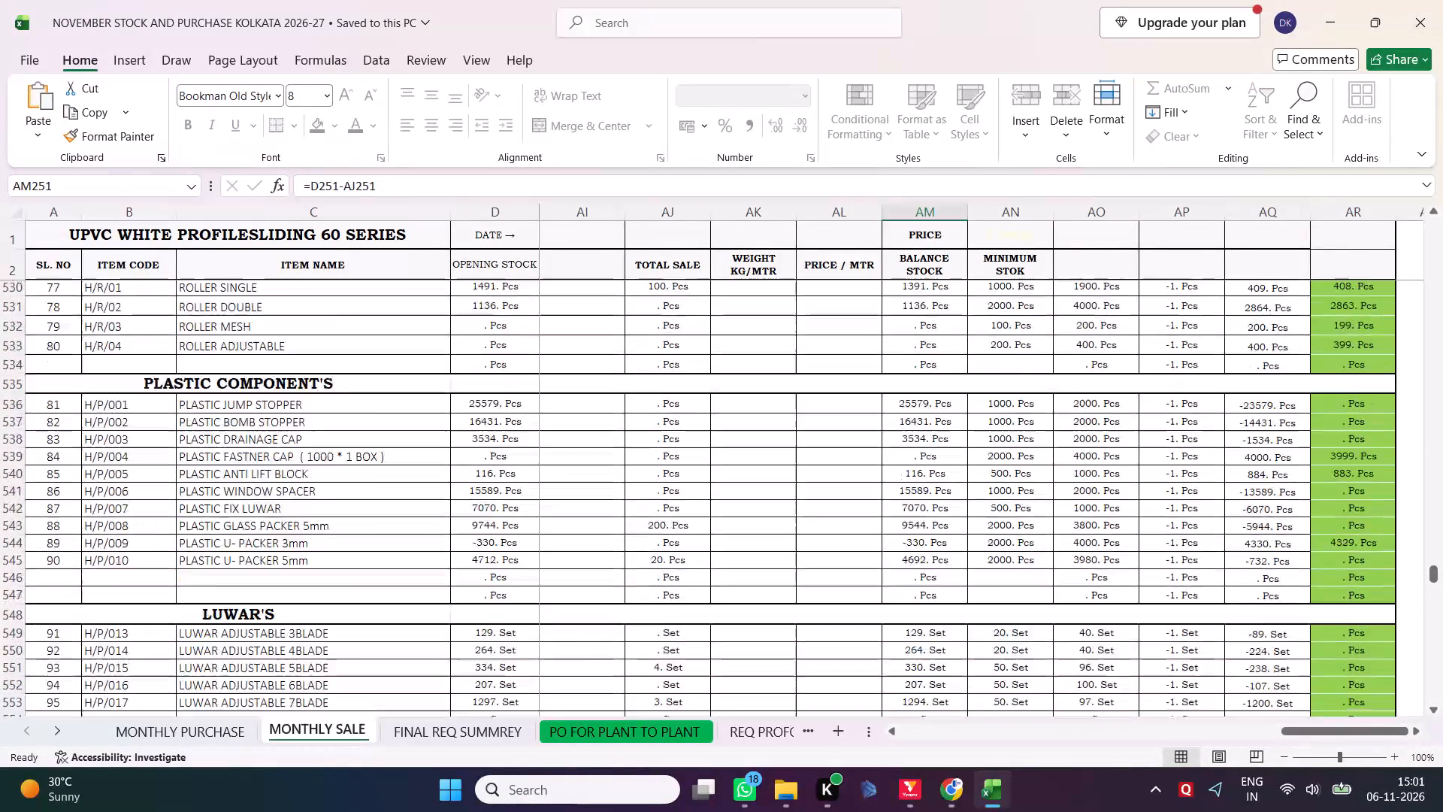
scroll(866, 438, down, 3)
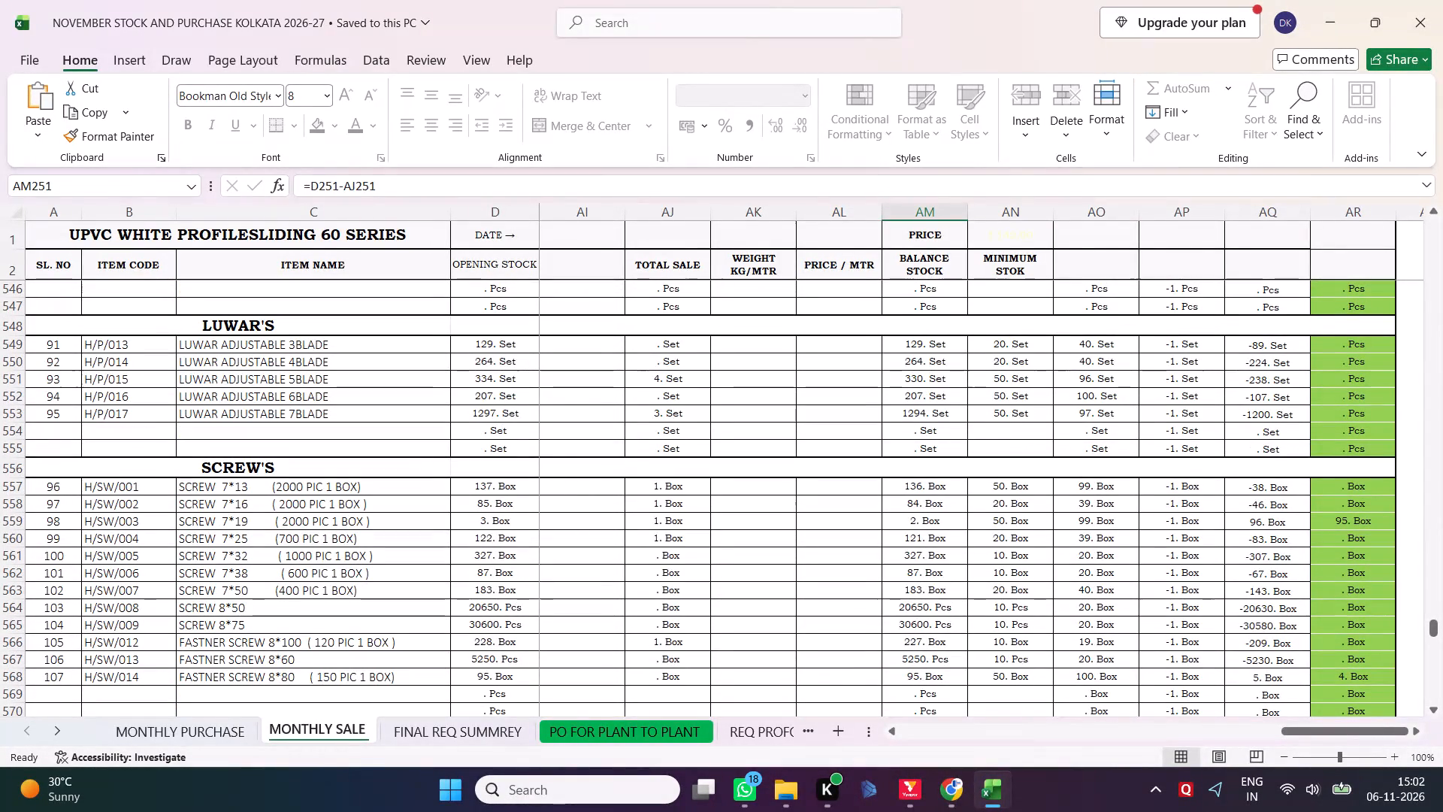
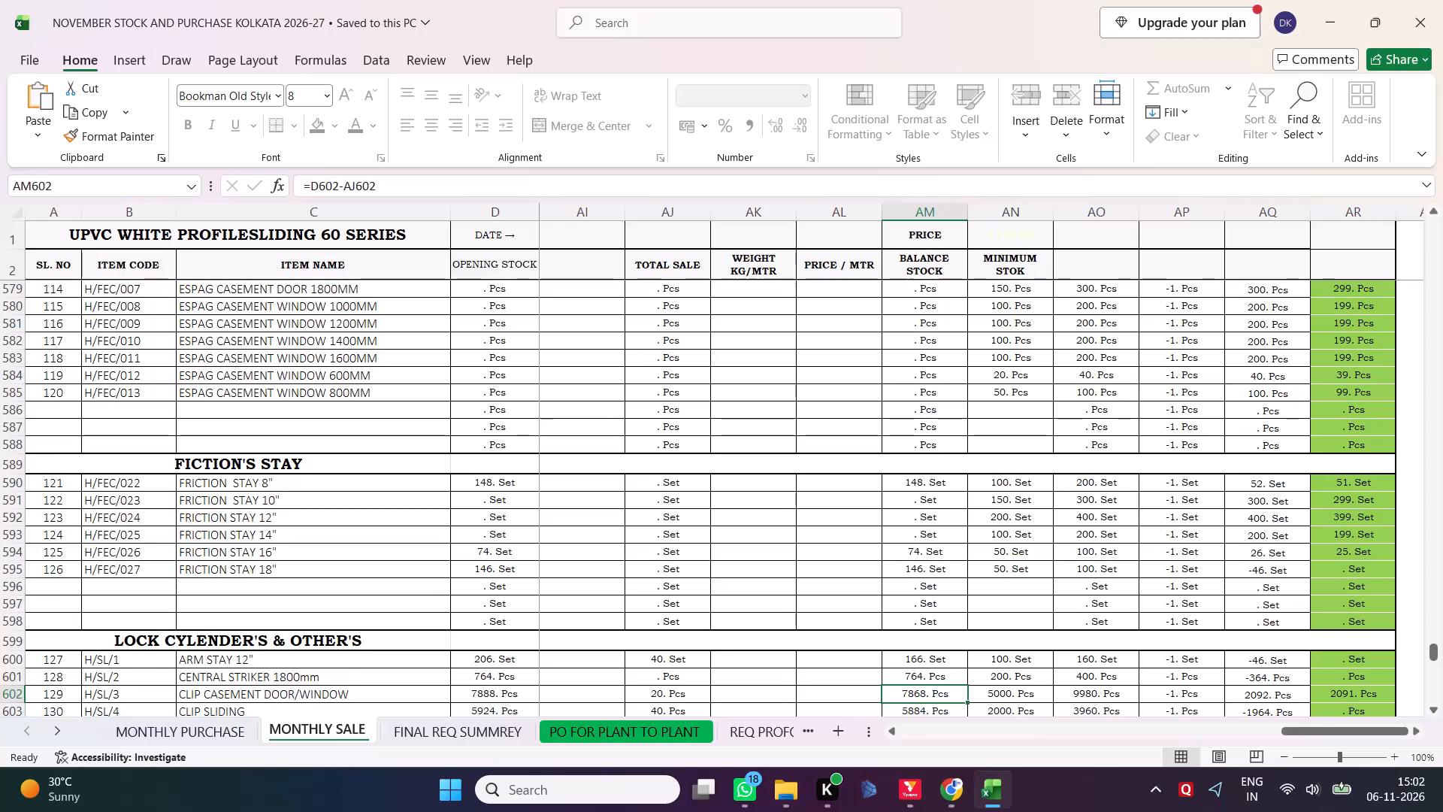
Recheck the balance stock column on MONTHLY SALE from the lock cylinders section back up through the PRF handles, friction stays and espags for negative balances.
key(Down)
key(Down)
key(Down)
key(Down)
key(Up)
key(Up)
key(Up)
key(Up)
key(Up)
key(Up)
key(Up)
key(Up)
key(Up)
key(Up)
key(Up)
key(Up)
key(Up)
key(Up)
key(Up)
key(Up)
key(Up)
key(Up)
key(Up)
key(Up)
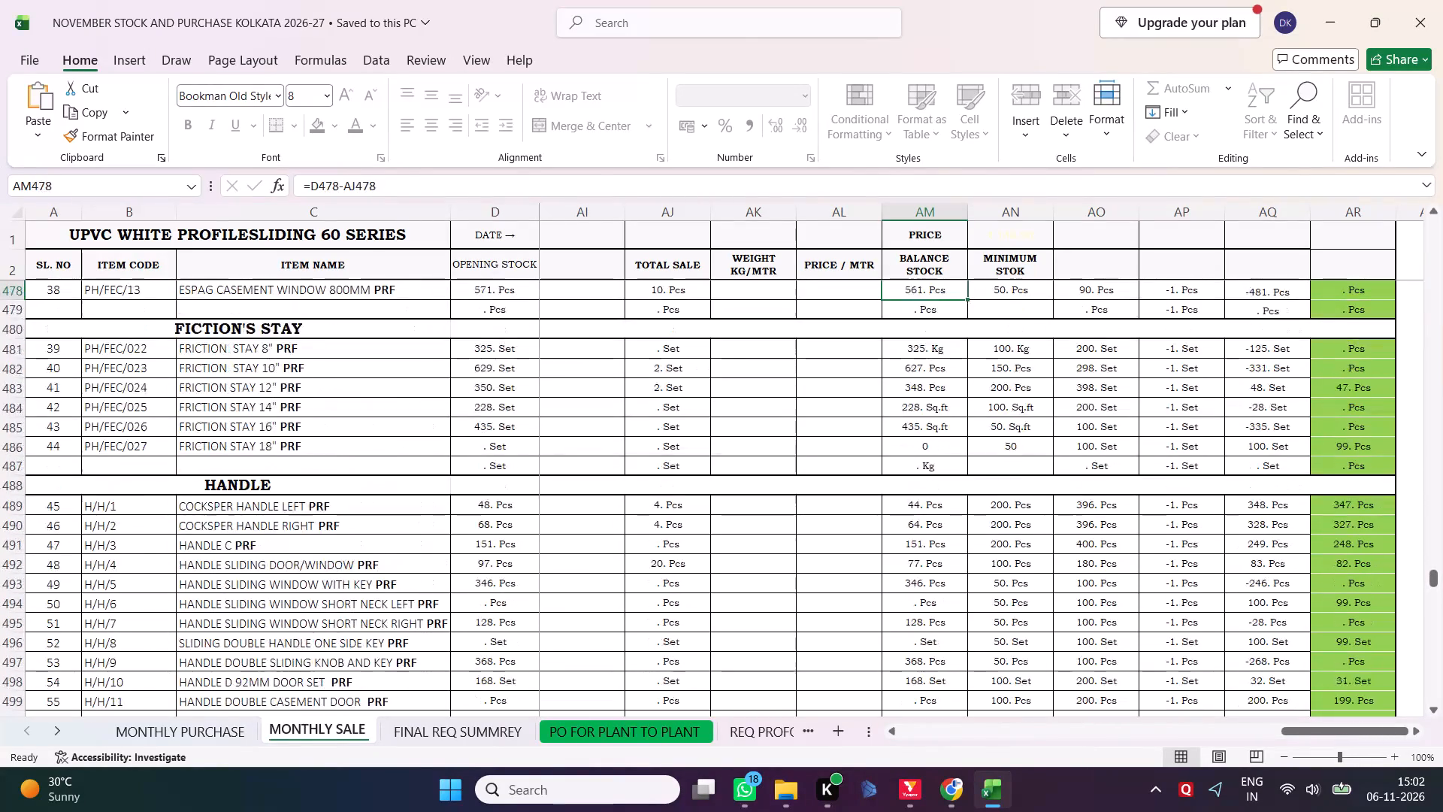
key(Down)
key(Down)
key(Down)
key(Down)
key(Down)
key(Down)
key(Down)
key(Down)
key(Down)
key(Down)
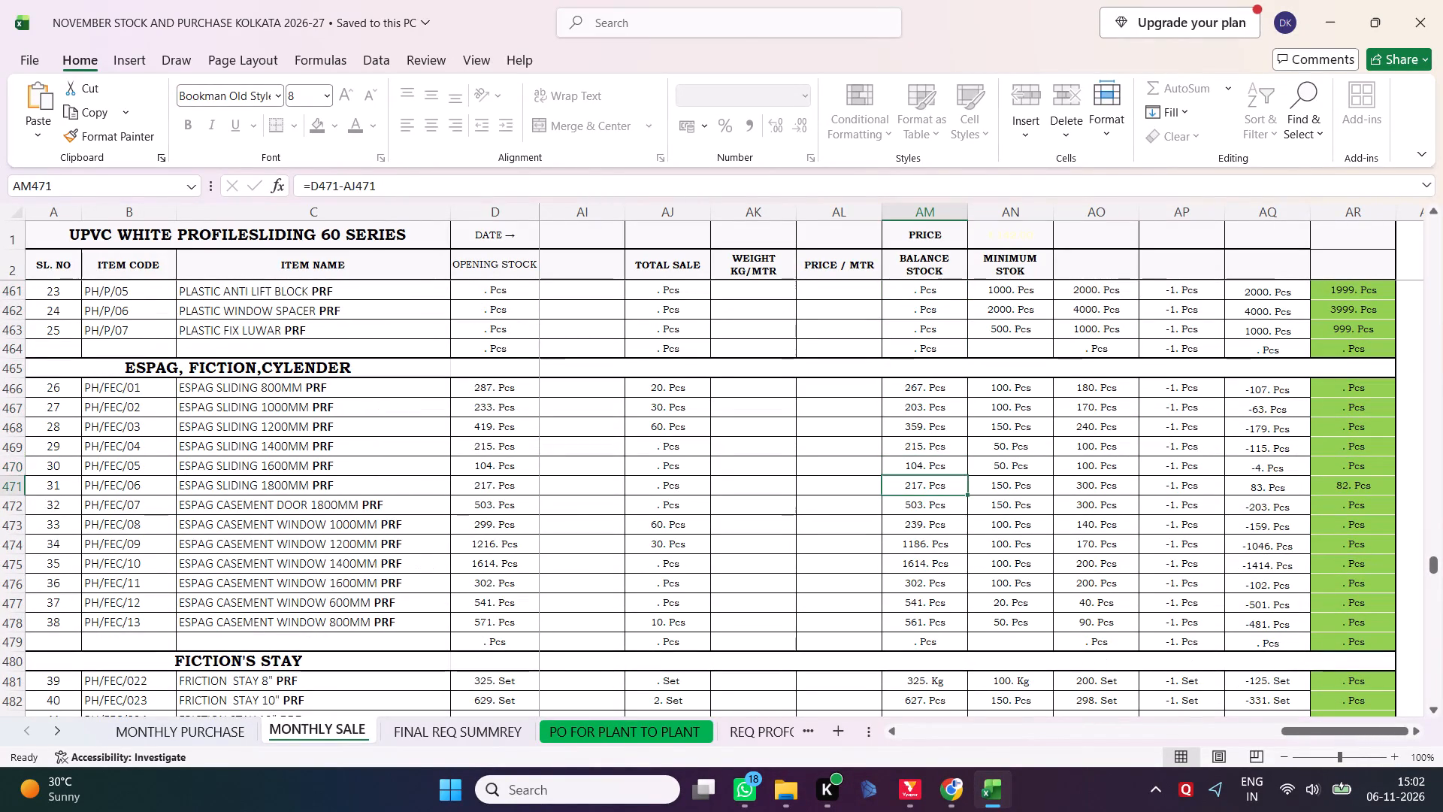
key(Up)
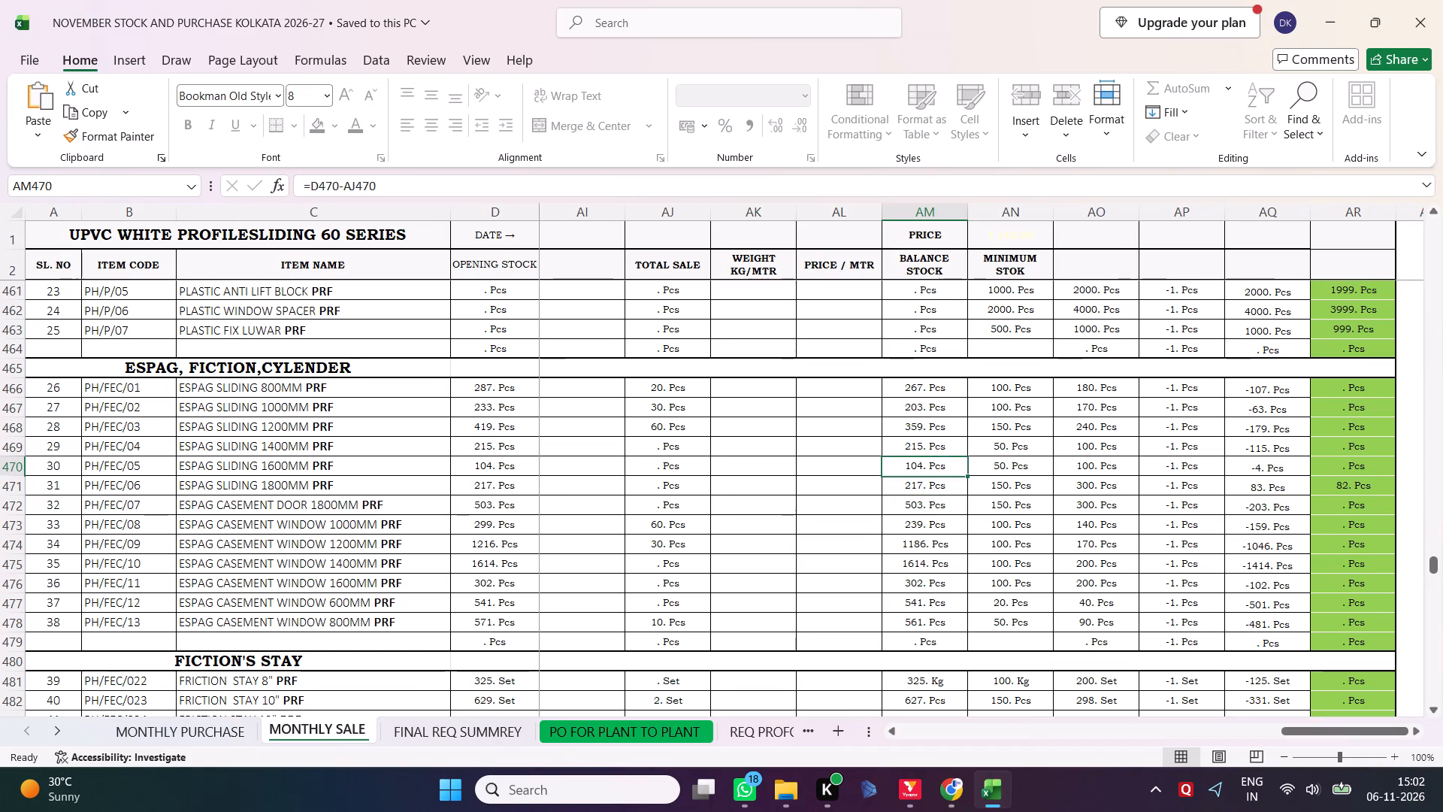
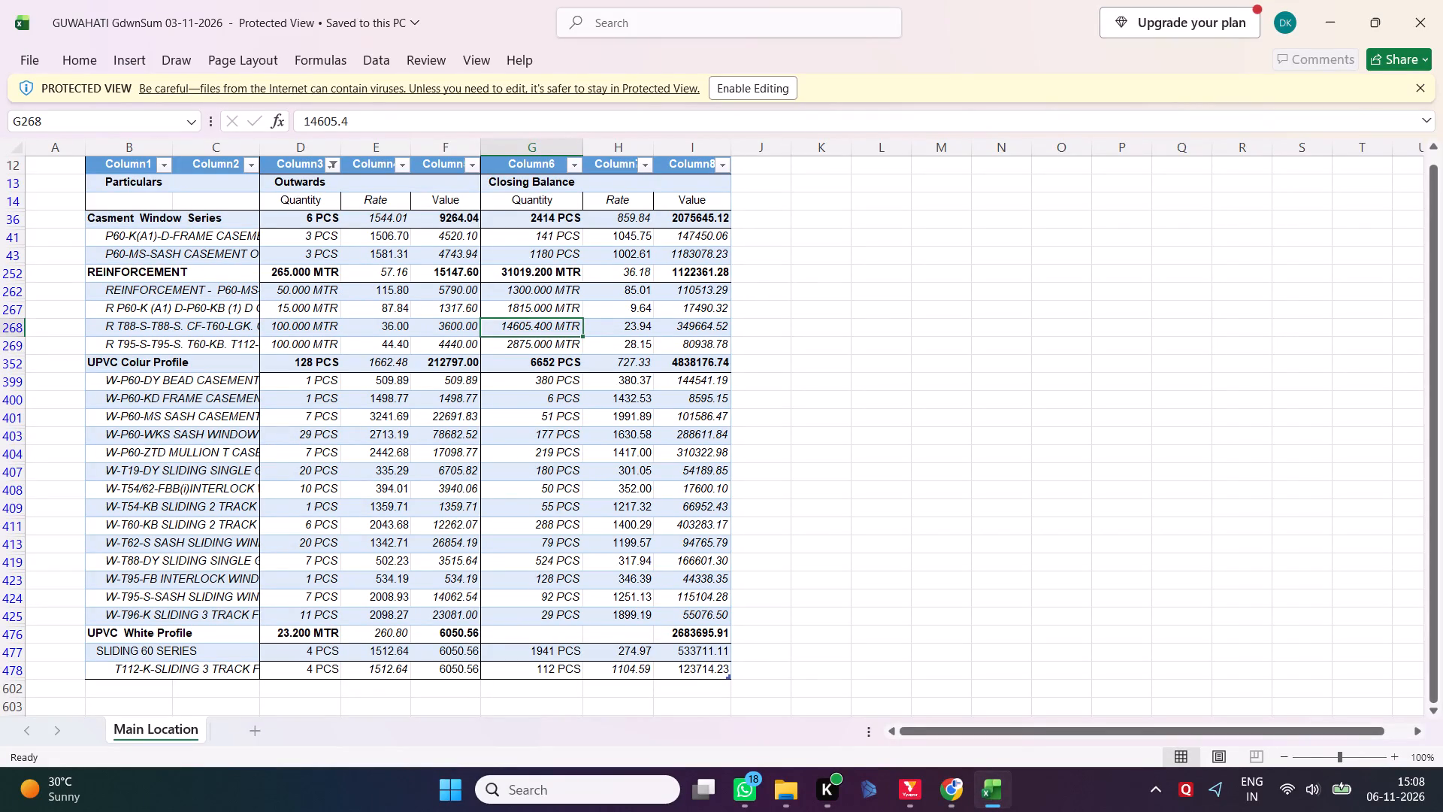
Widen column C of the GUWAHATI GdwnSum 03-11-2026 summary enough to fit the item names.
drag(258, 138, 489, 159)
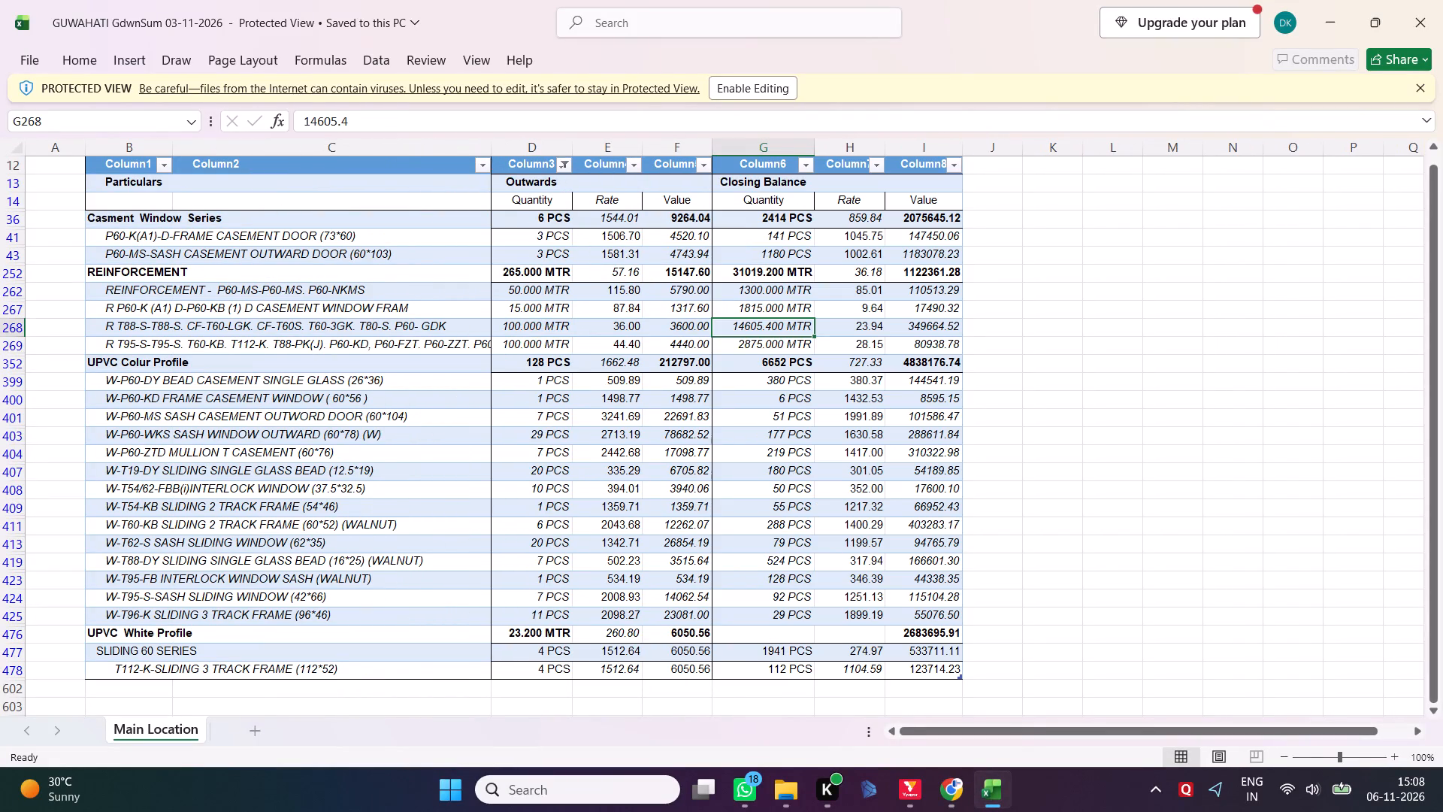
Open the NOVEMBER GUWAHATI STOCK AND PURCHASE 2026-27 workbook from the GUWAHATI STOCK folder.
key(alt+Tab)
key(alt+Tab)
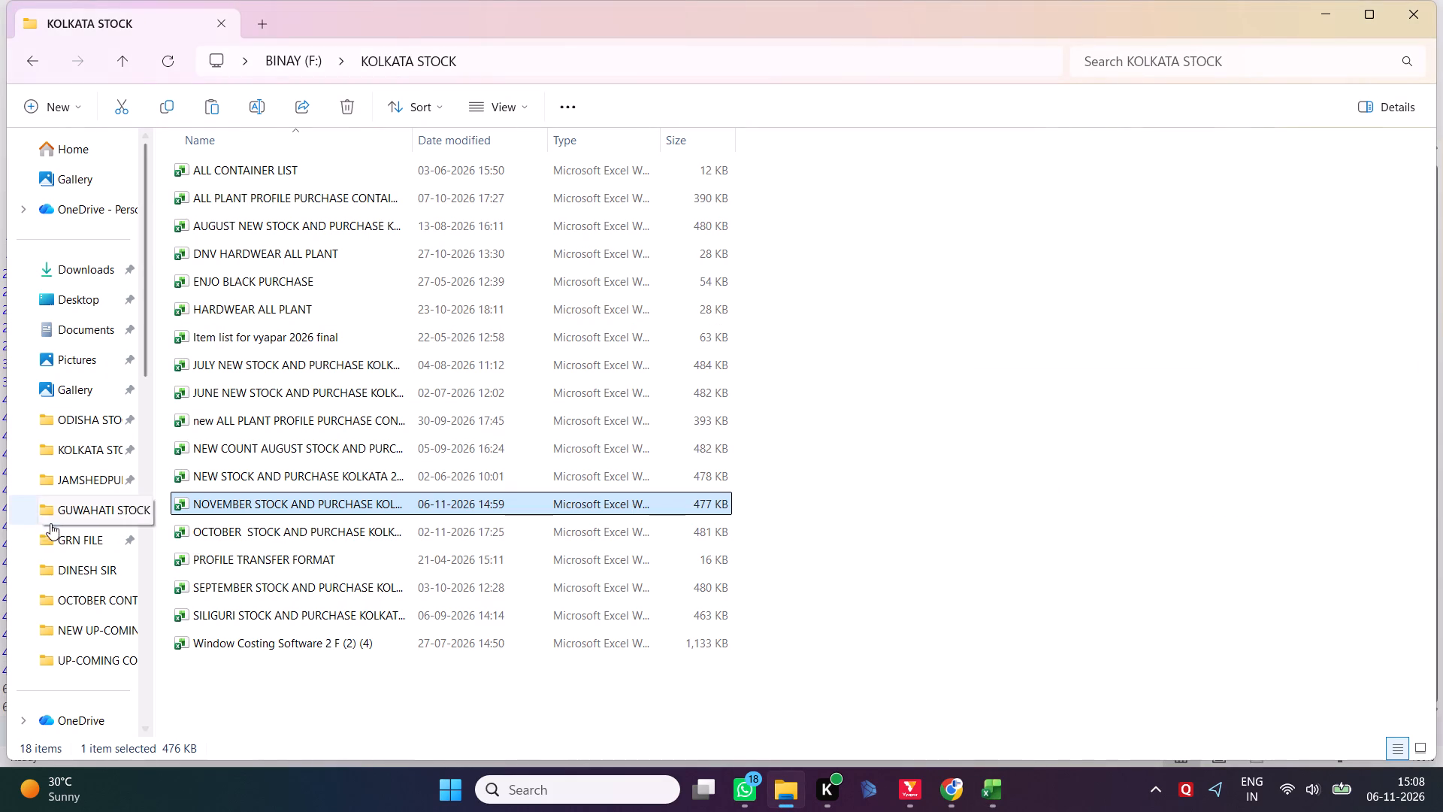
click(78, 507)
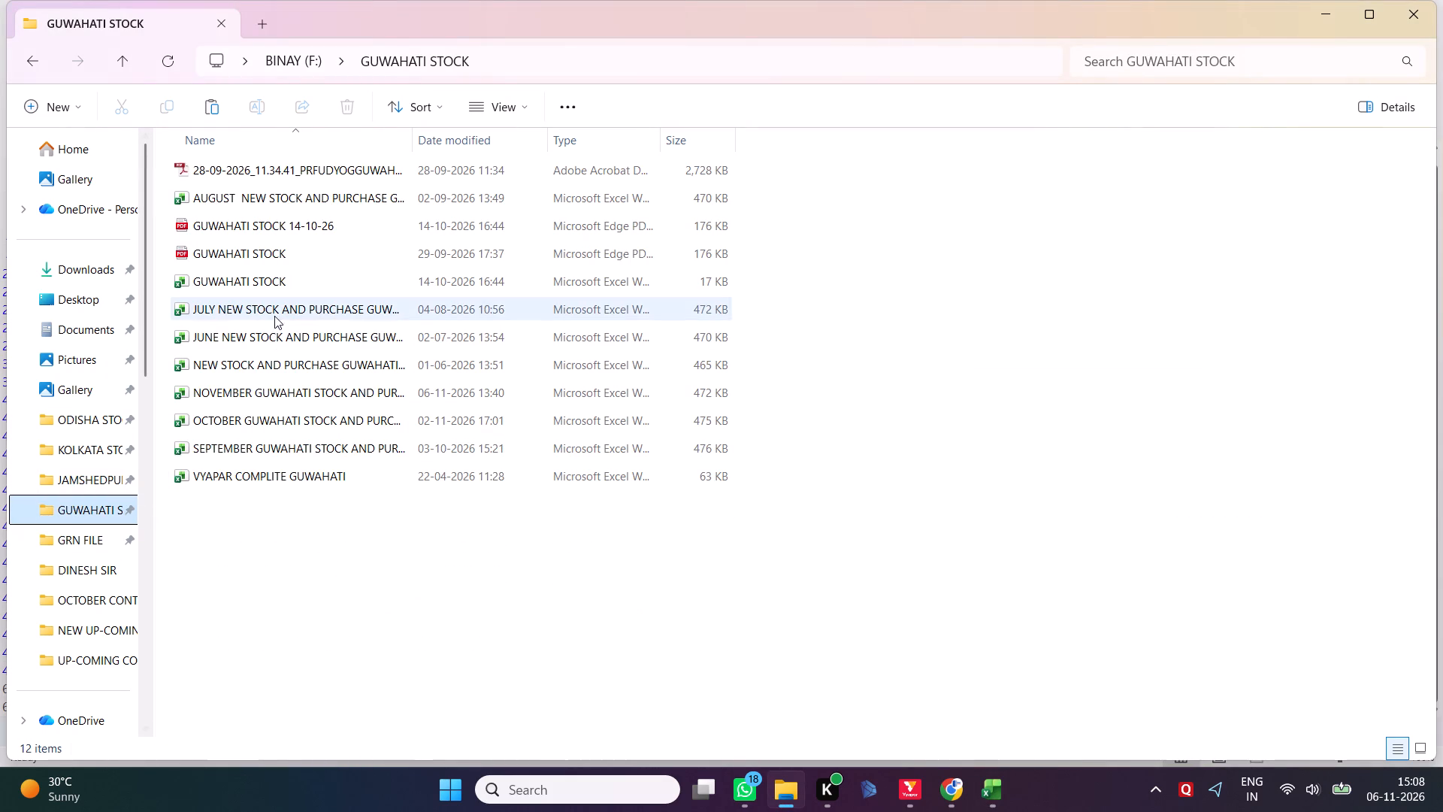
triple_click(227, 387)
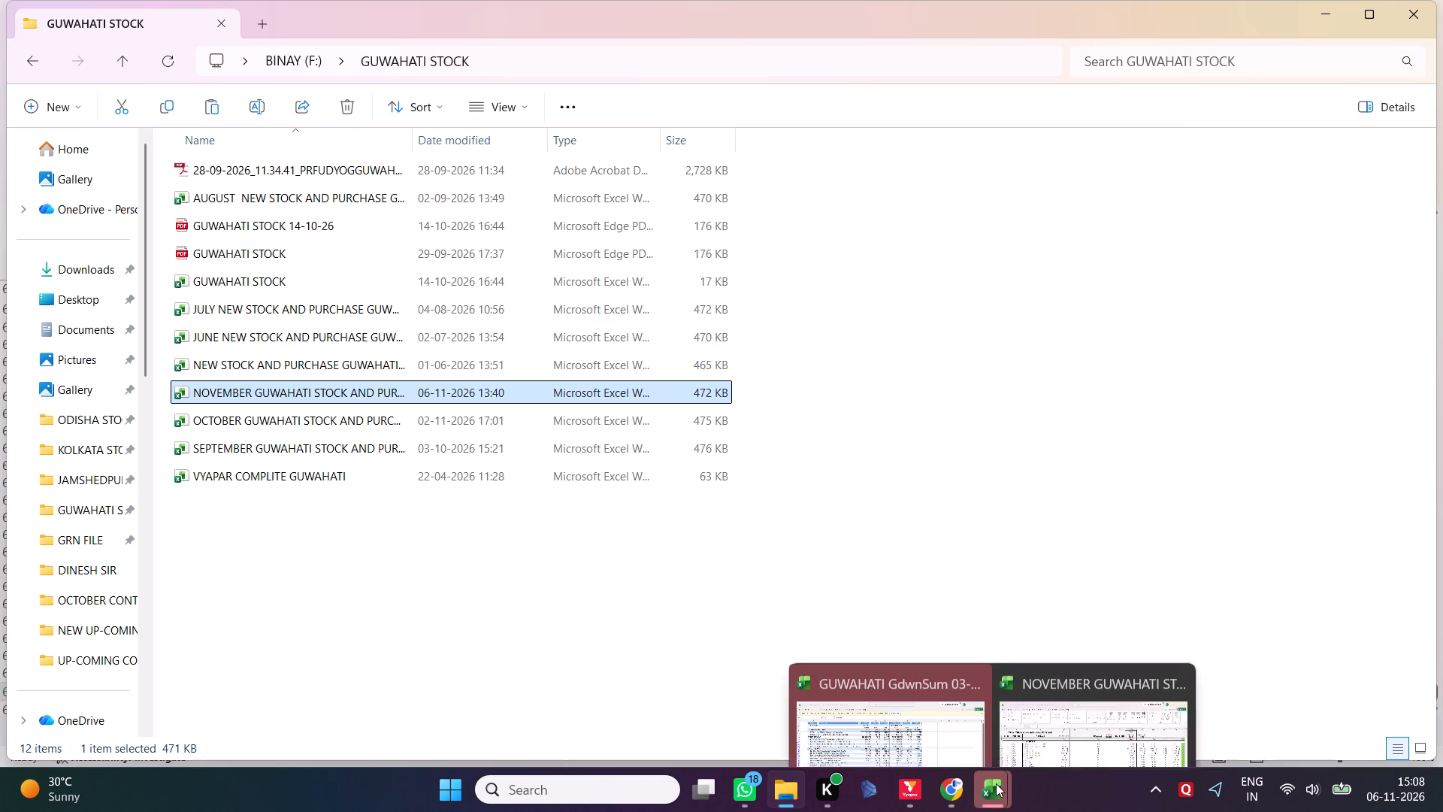
click(948, 691)
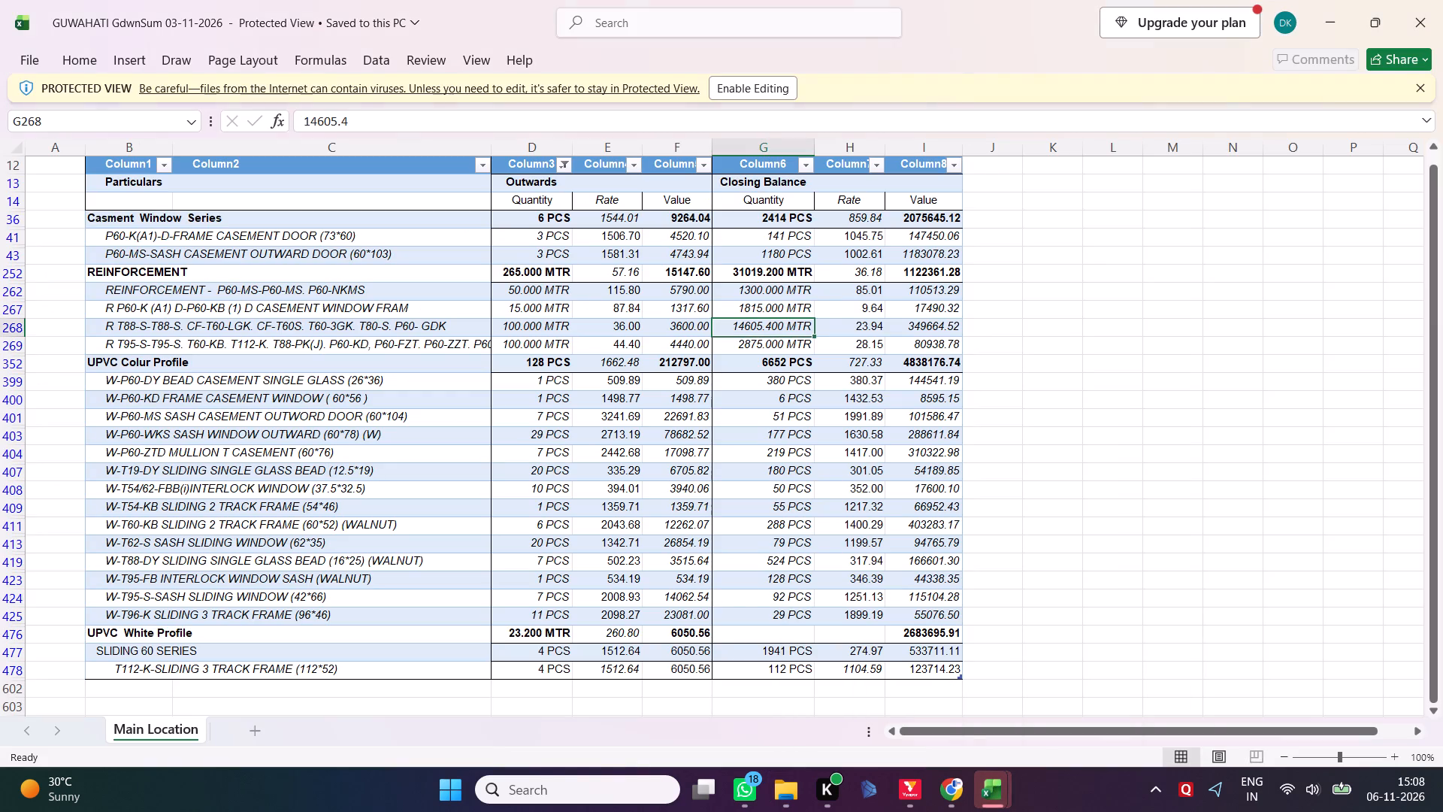
click(1035, 734)
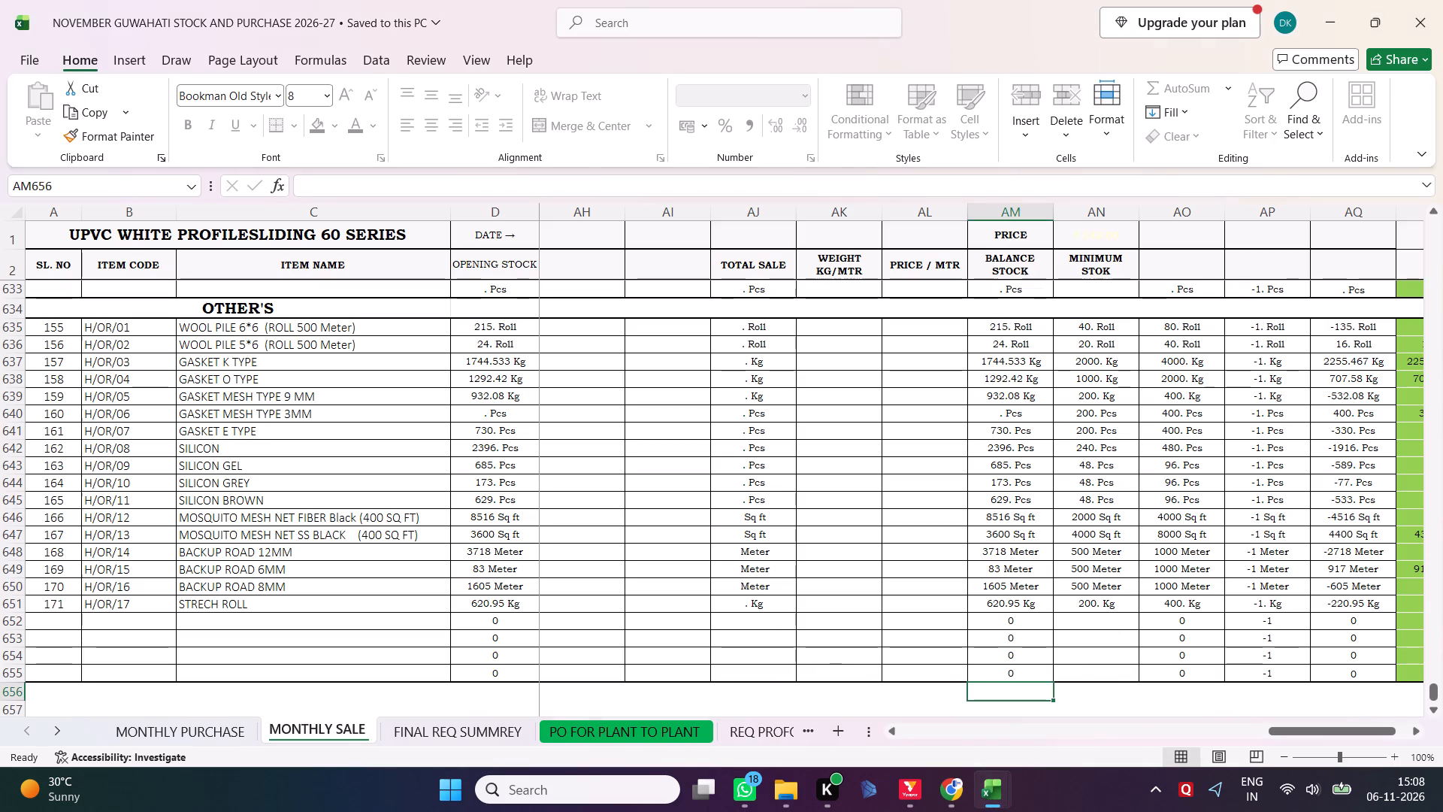
Enter the date 3-11 in the first empty date column heading of the MONTHLY SALE sheet.
scroll(788, 449, right, 6)
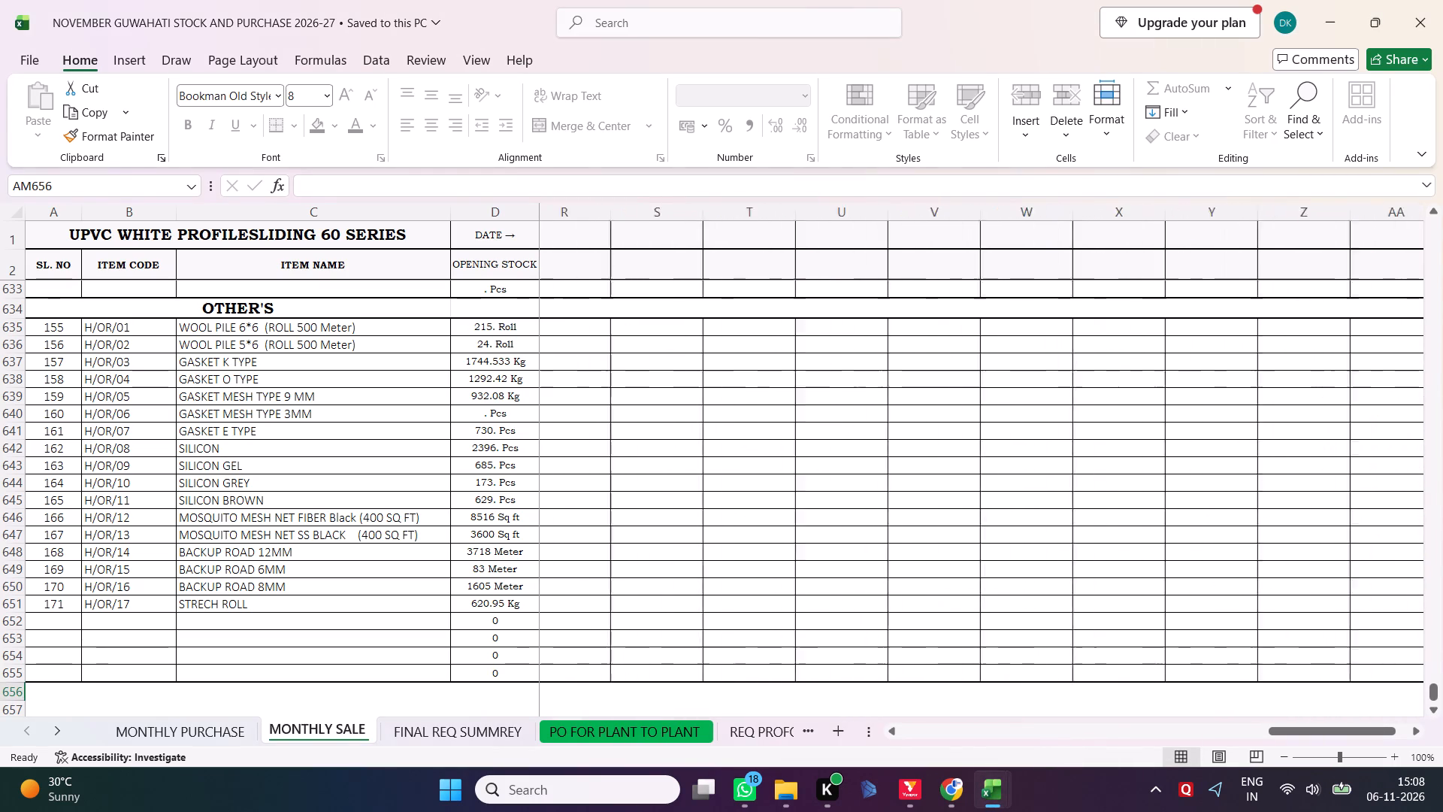
scroll(788, 449, right, 4)
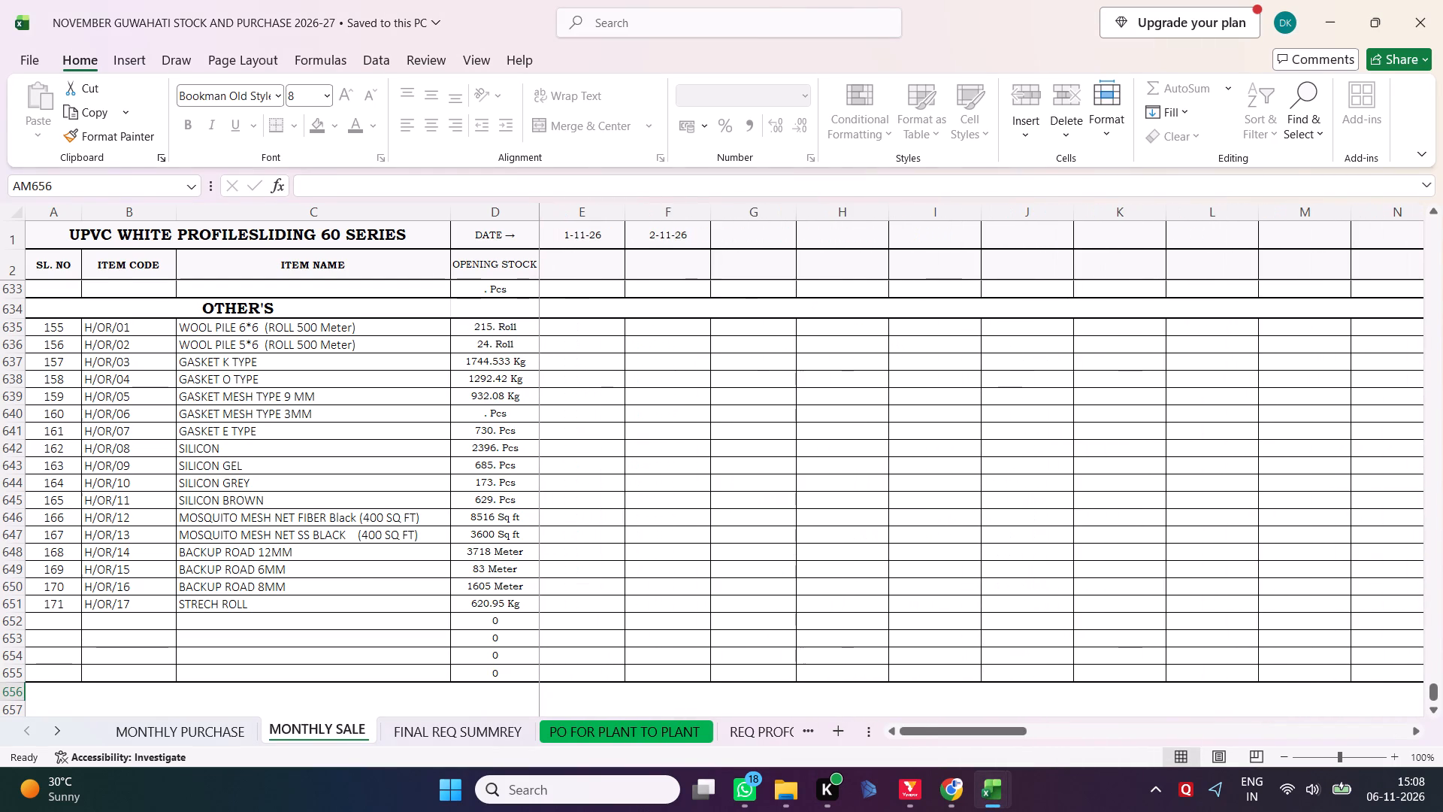
scroll(788, 449, up, 12)
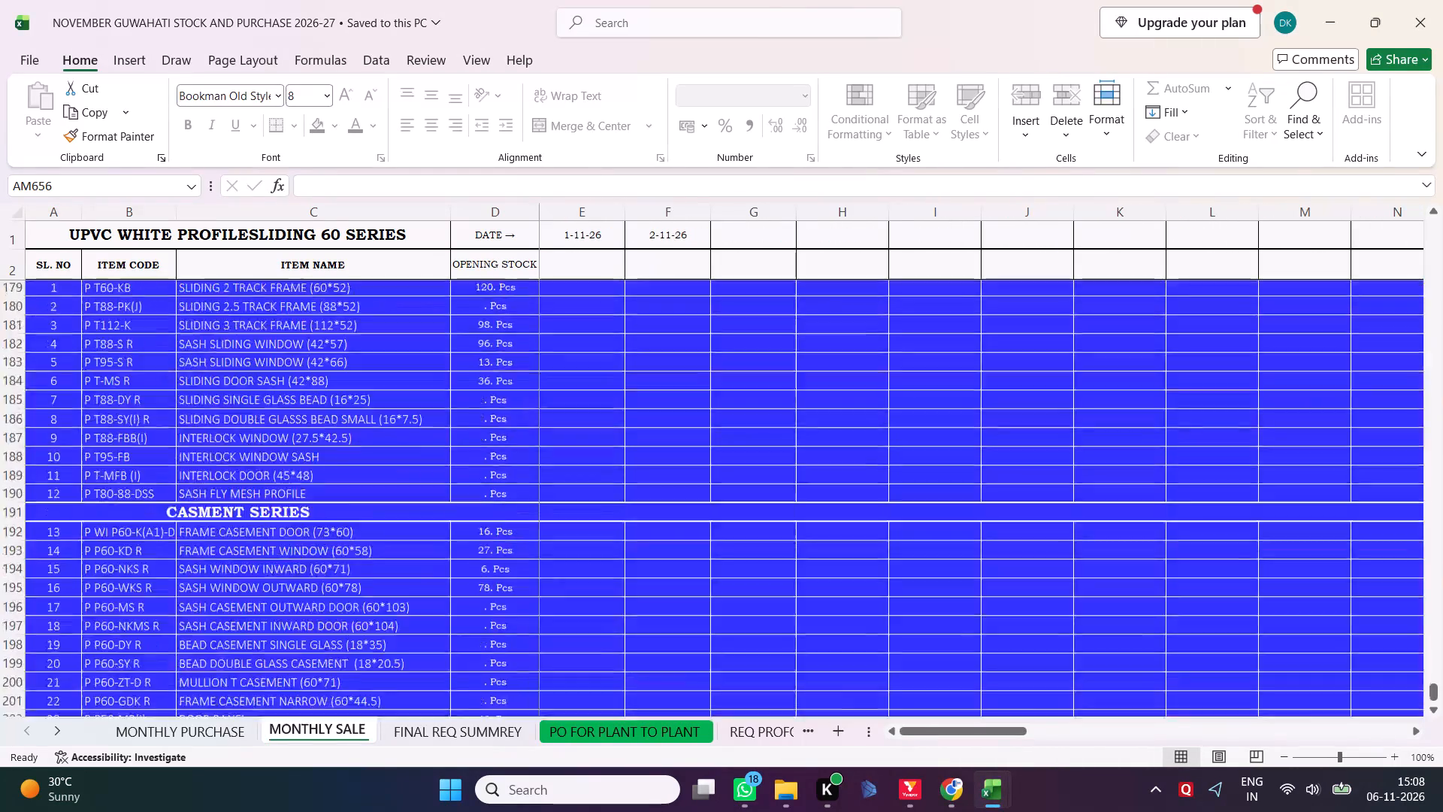
scroll(788, 449, up, 6)
click(745, 237)
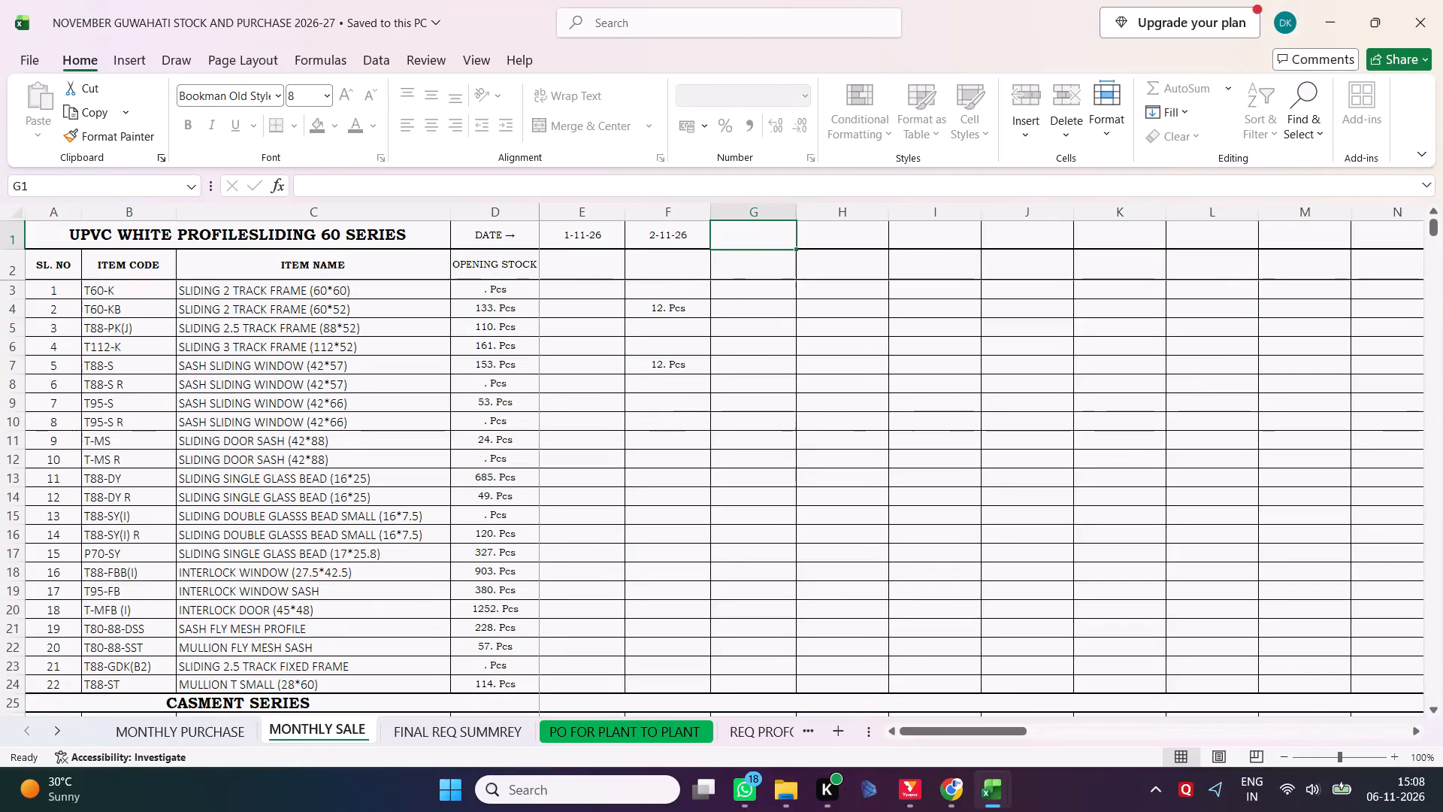
text(3-)
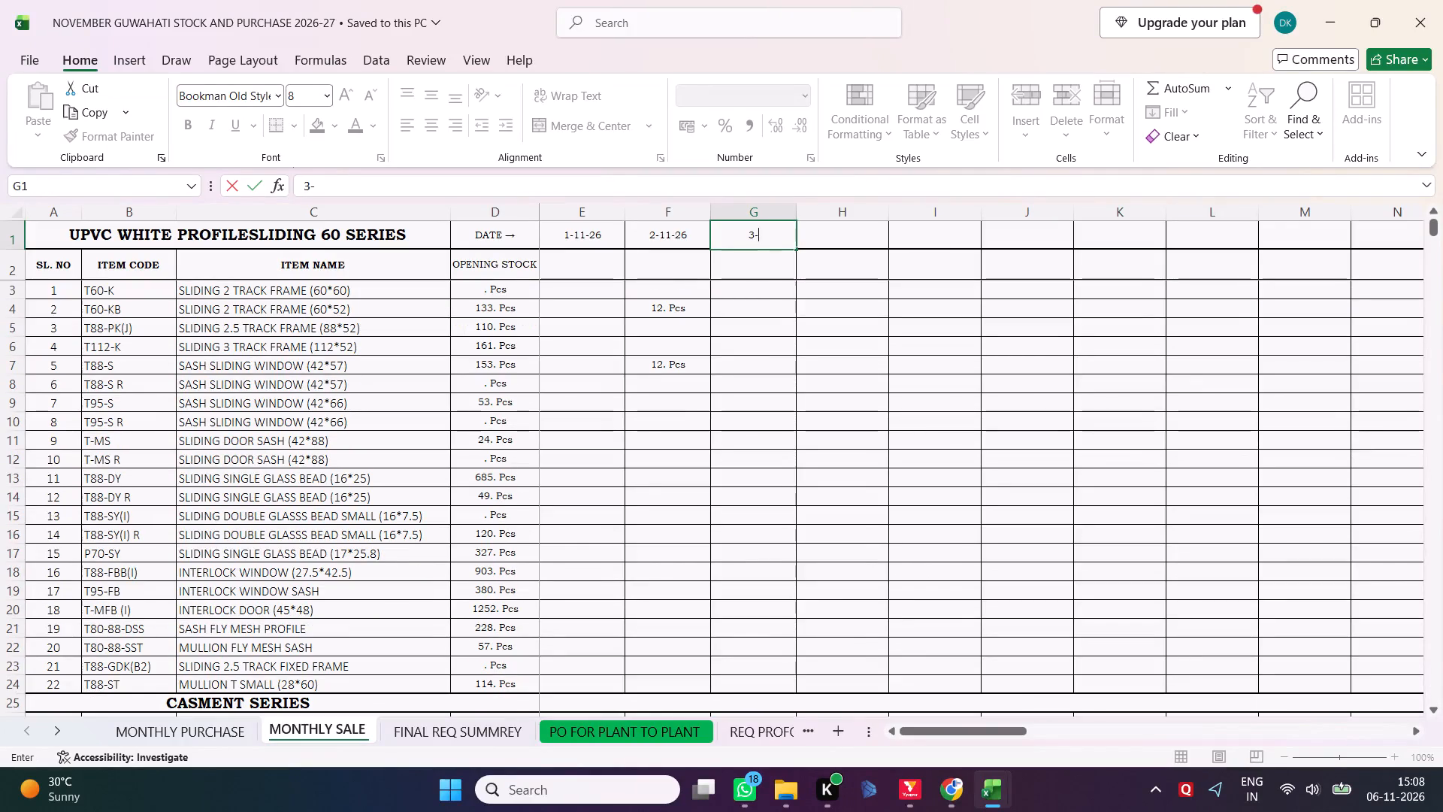
text(11)
key(Return)
From the Guwahati godown summary, record a 3-11-26 sale of 3 Pcs for P60-K(A1)-D frame casement door.
key(alt+Tab)
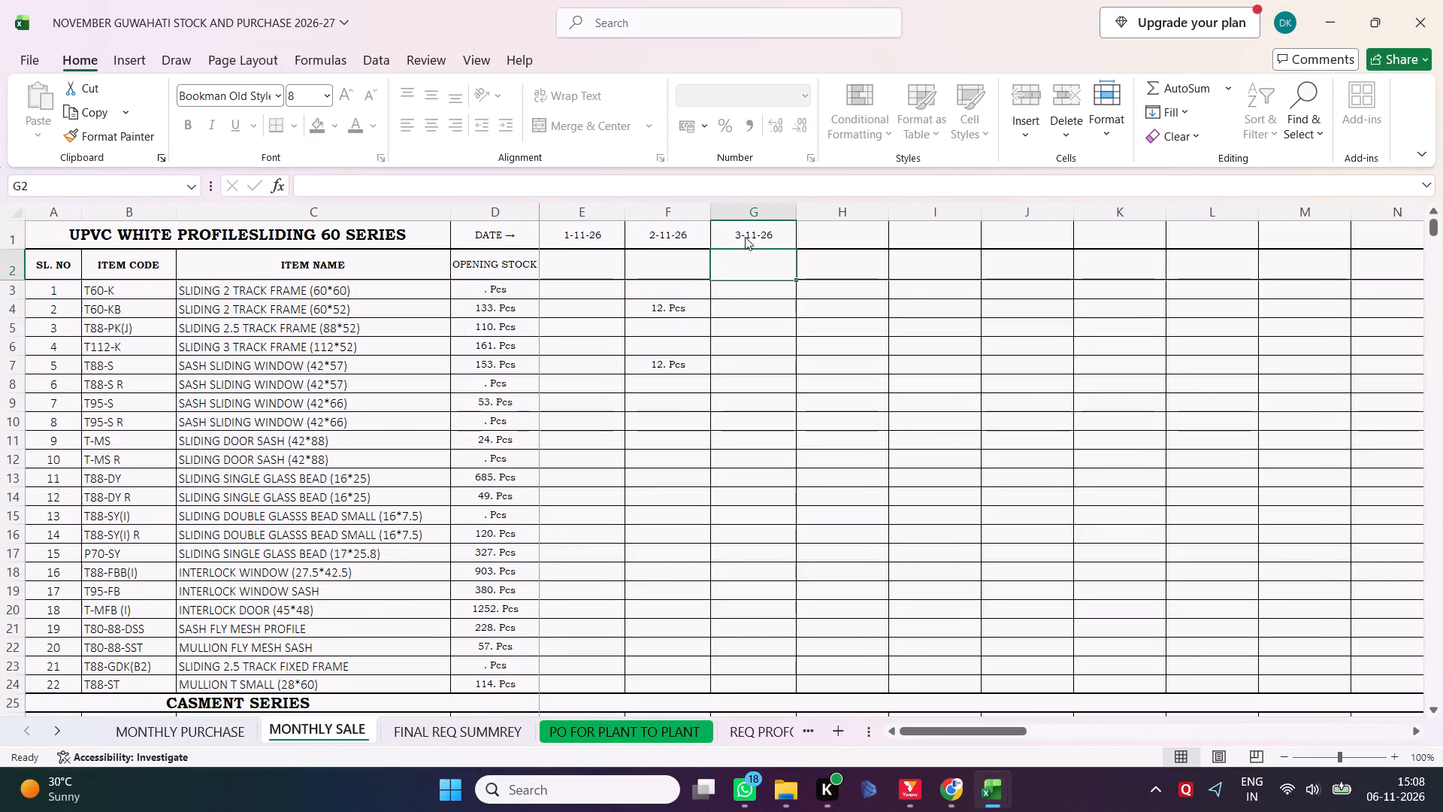
key(Left)
key(Left)
key(Left)
key(Left)
key(Left)
key(Left)
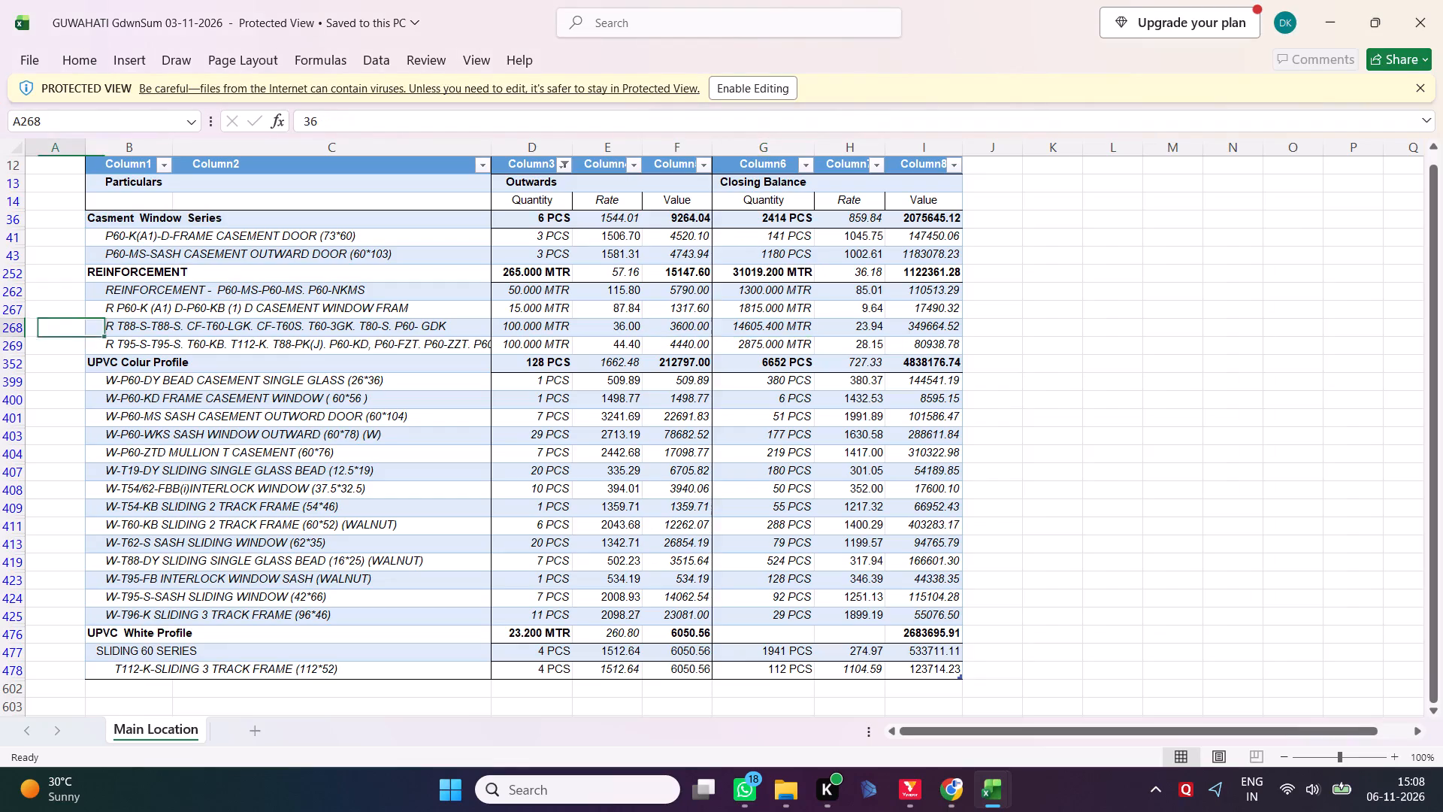
key(Up)
key(Up)
key(Up)
key(Right)
key(Up)
key(Up)
key(Right)
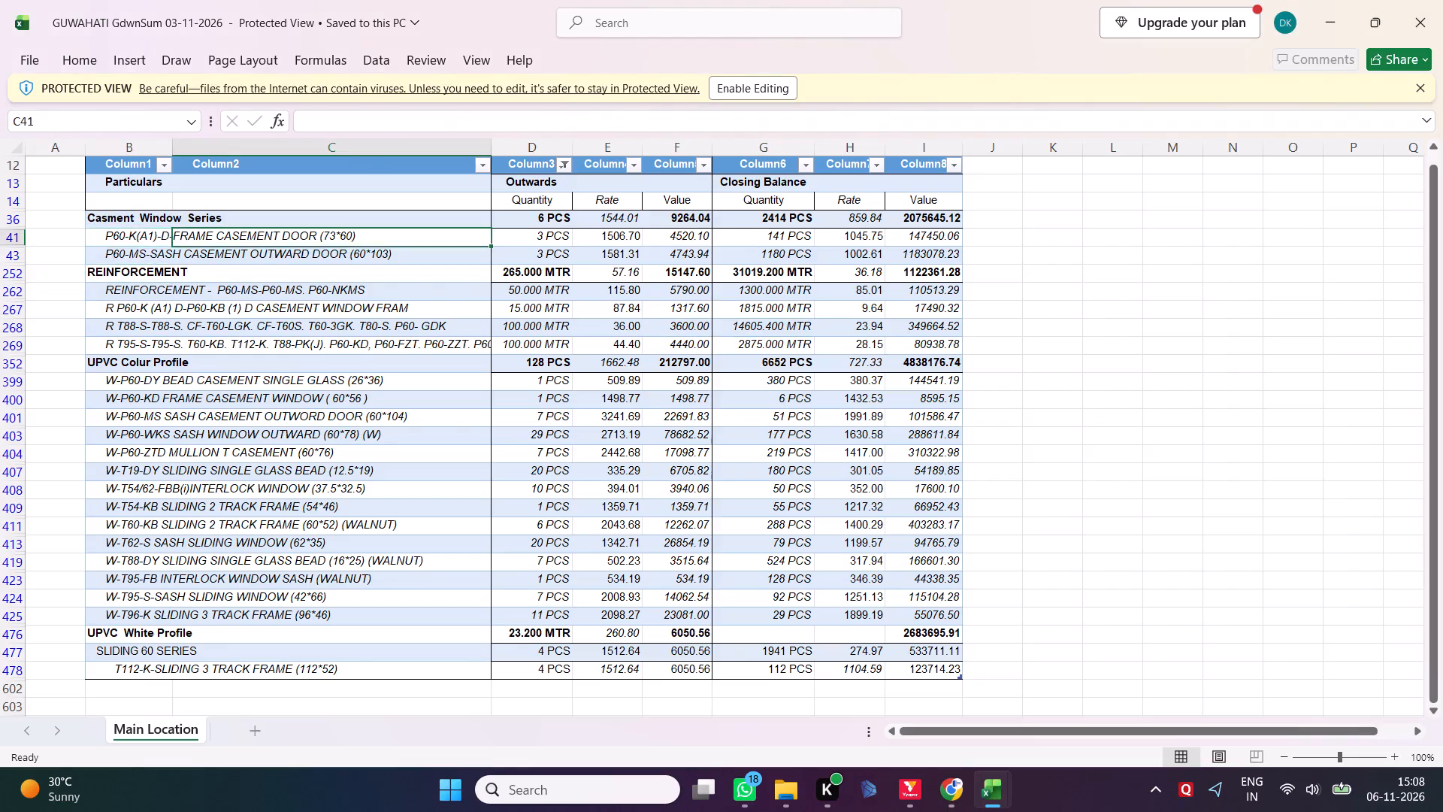
key(alt+Tab)
scroll(746, 416, down, 5)
scroll(746, 416, up, 1)
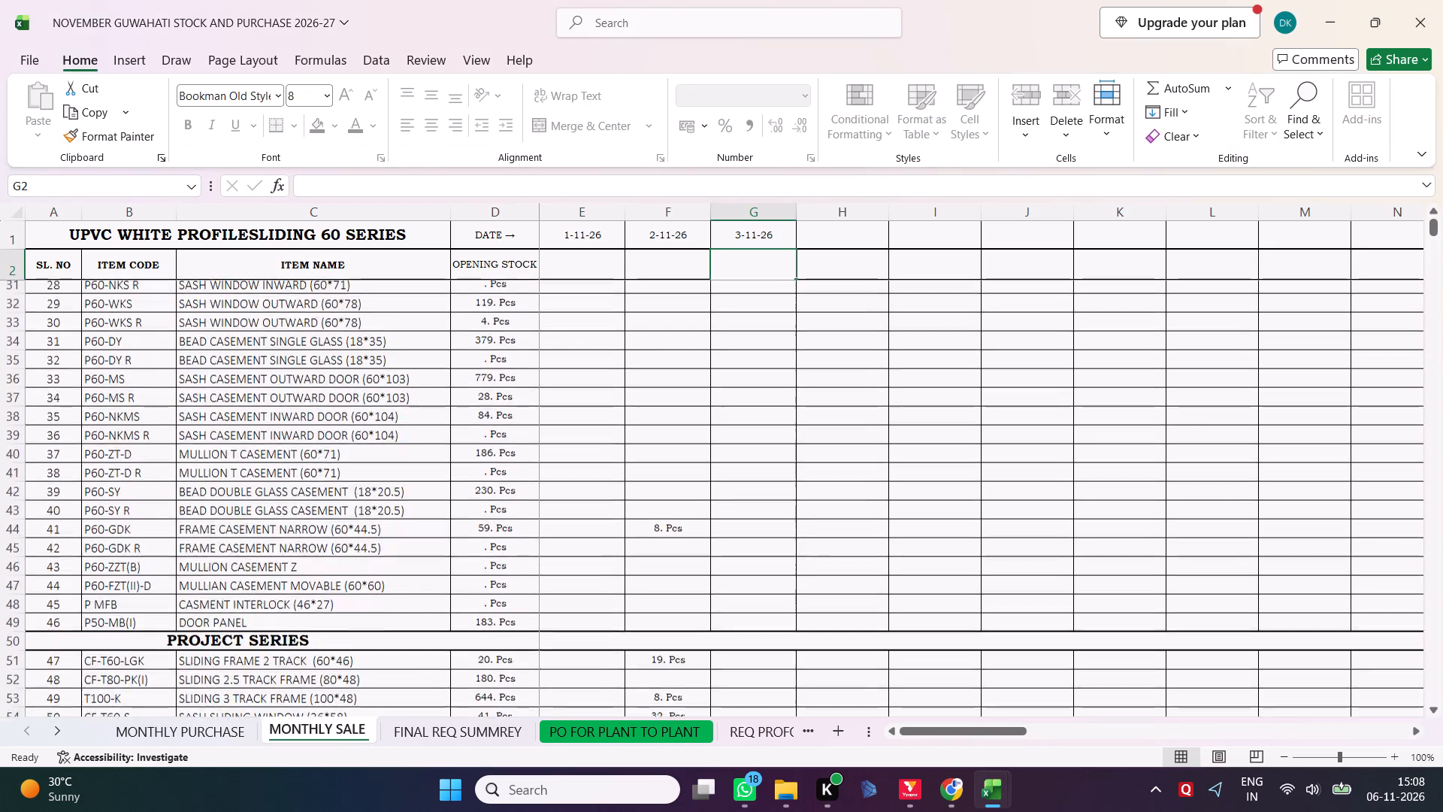
scroll(746, 416, up, 1)
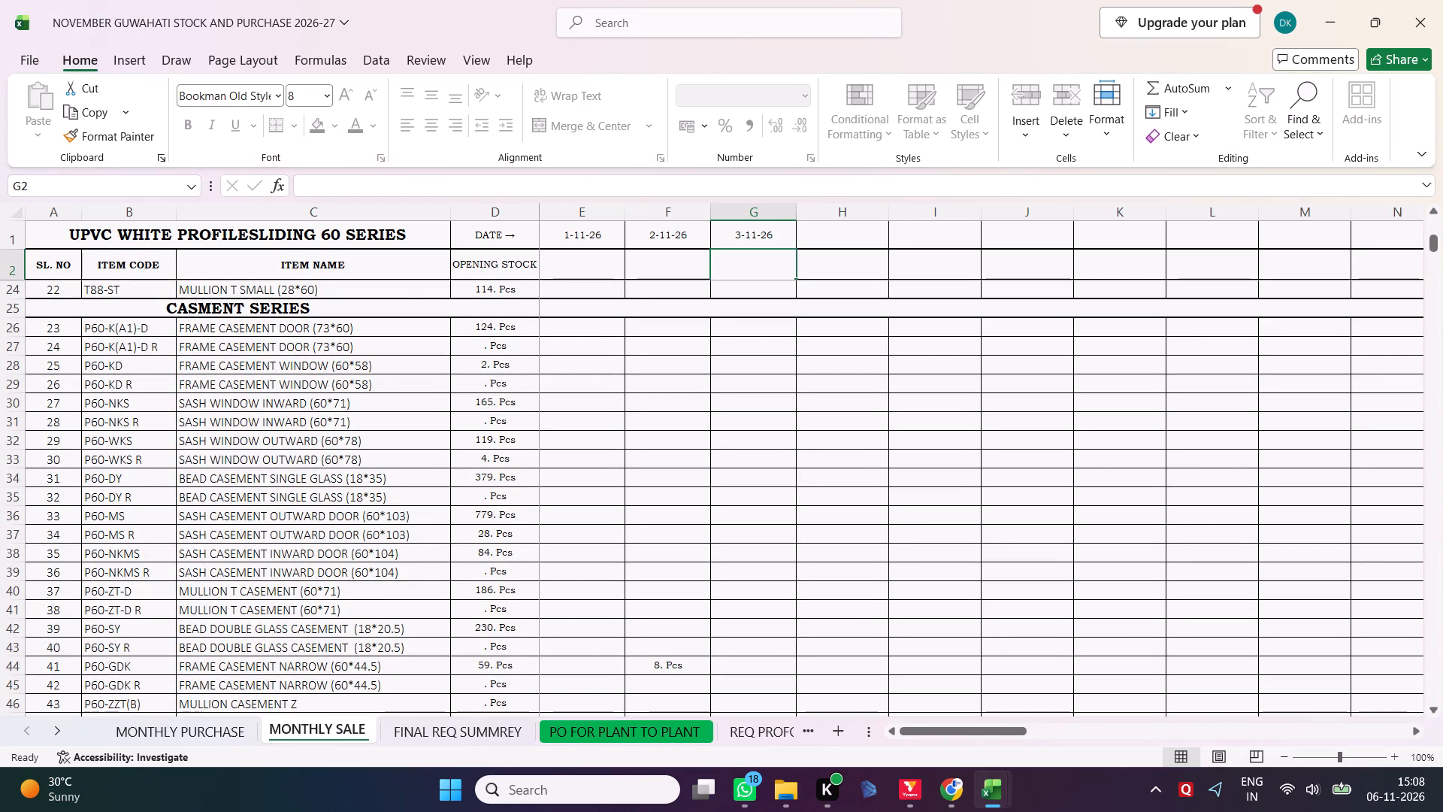
click(748, 330)
key(alt+Tab)
key(alt+Tab)
key(3)
key(Return)
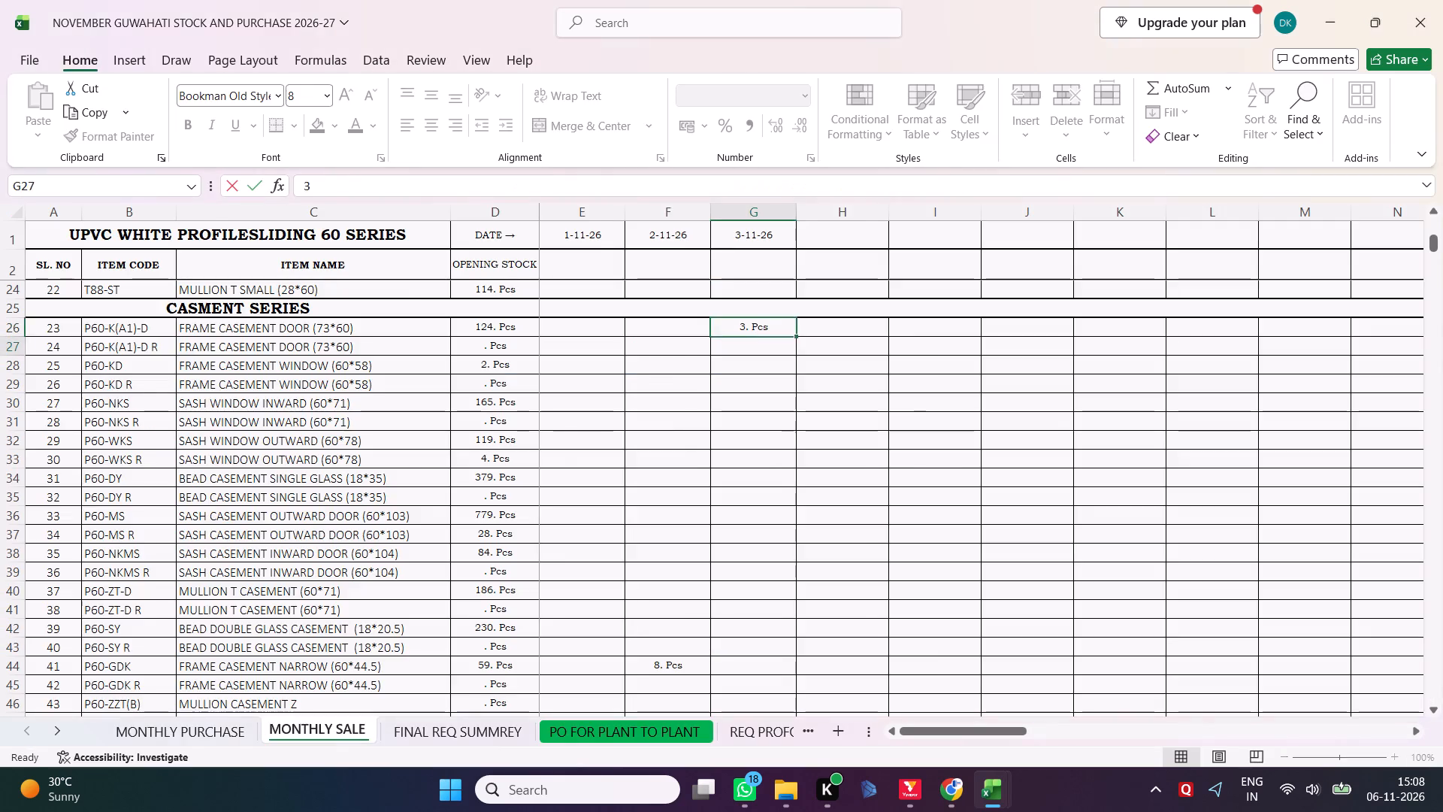
Record a 3-11-26 sale of 3 Pcs for P60-MS sash casement outward door on MONTHLY SALE.
key(alt+Tab)
key(Down)
key(alt+Tab)
key(Down)
key(Down)
key(Down)
key(Down)
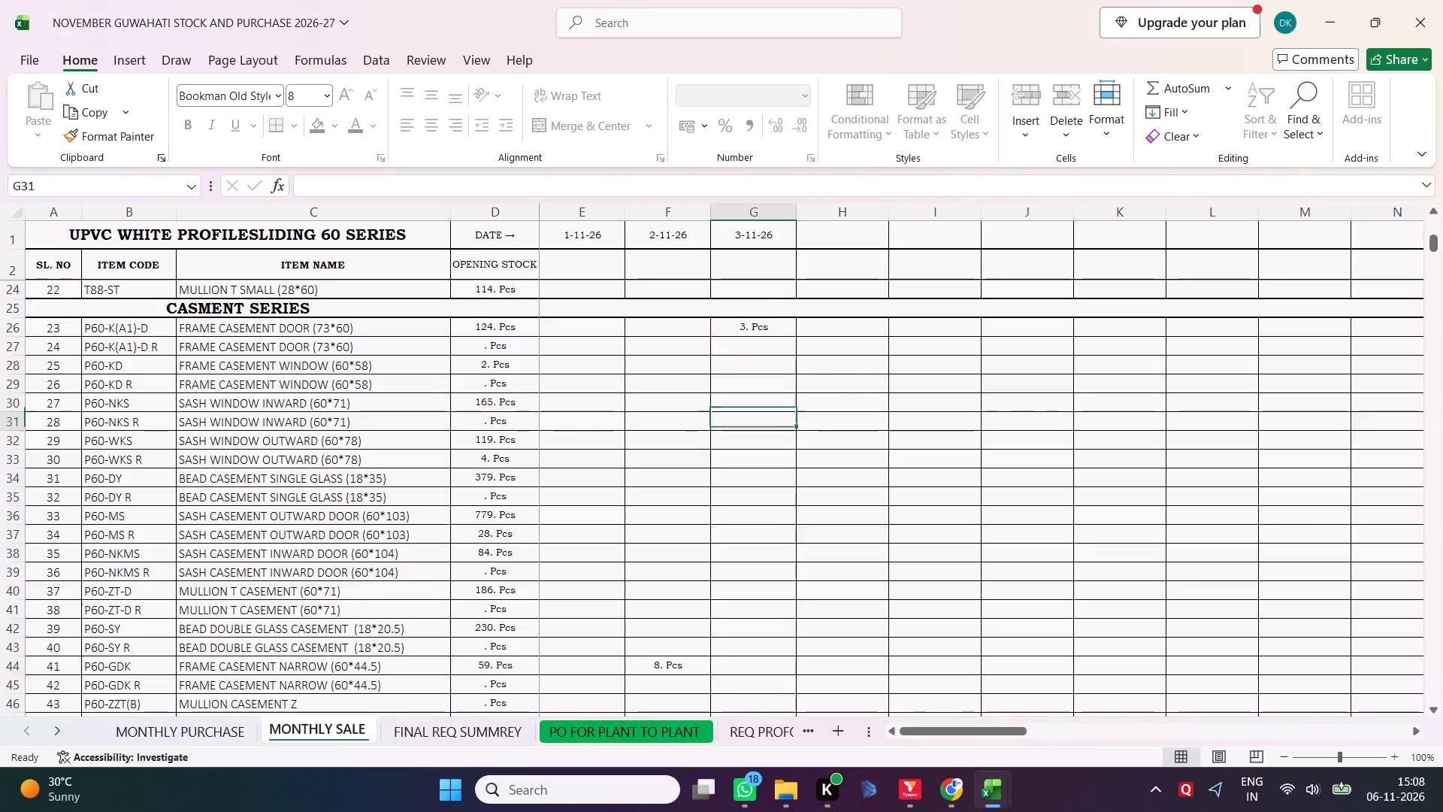
key(Down)
key(Down)
key(Down)
key(Down)
key(Down)
key(alt+Tab)
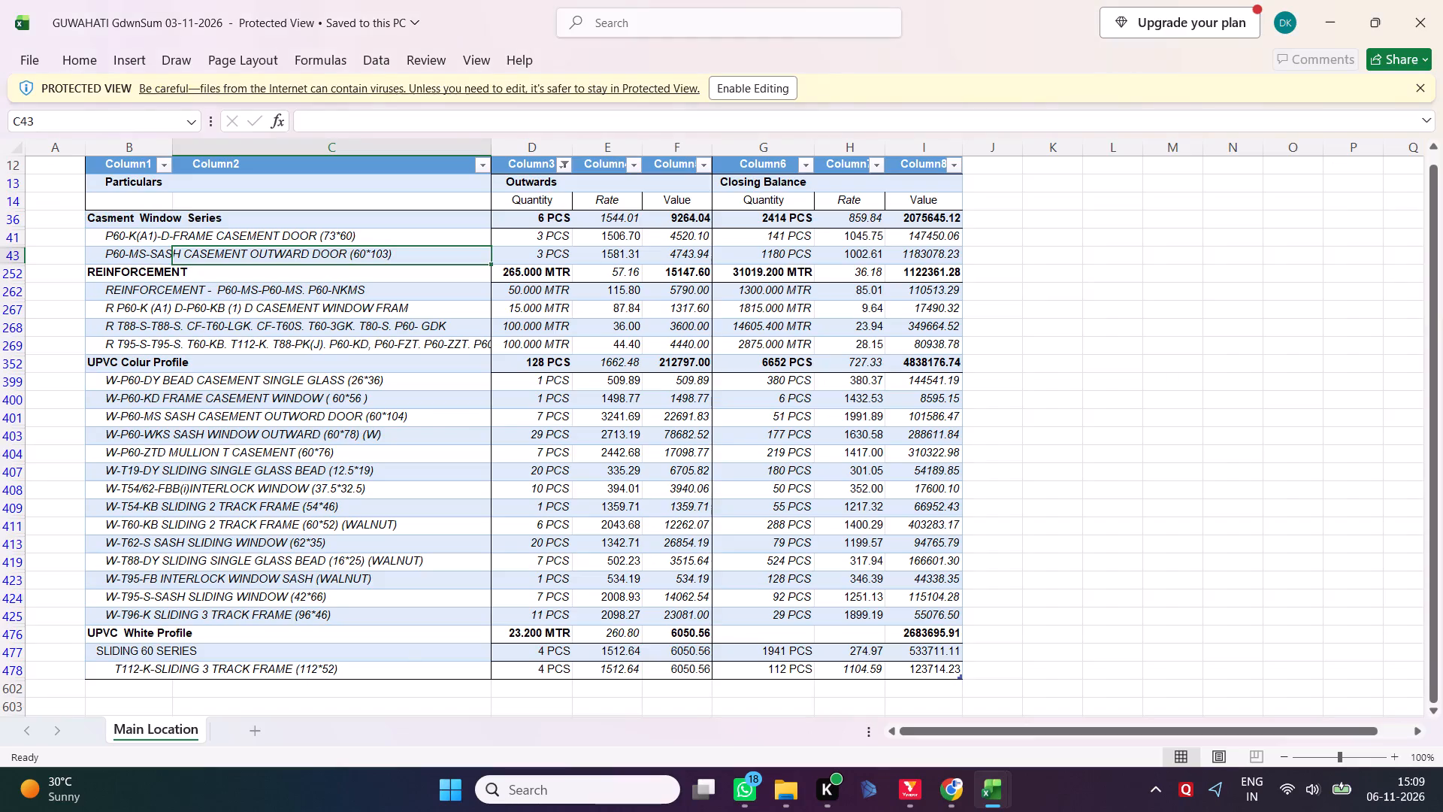
key(alt+Tab)
key(3)
key(Return)
Record a 3-11-26 sale of 50 metres for the R P60-MS reinforcement on MONTHLY SALE.
key(alt+Tab)
key(Down)
key(Down)
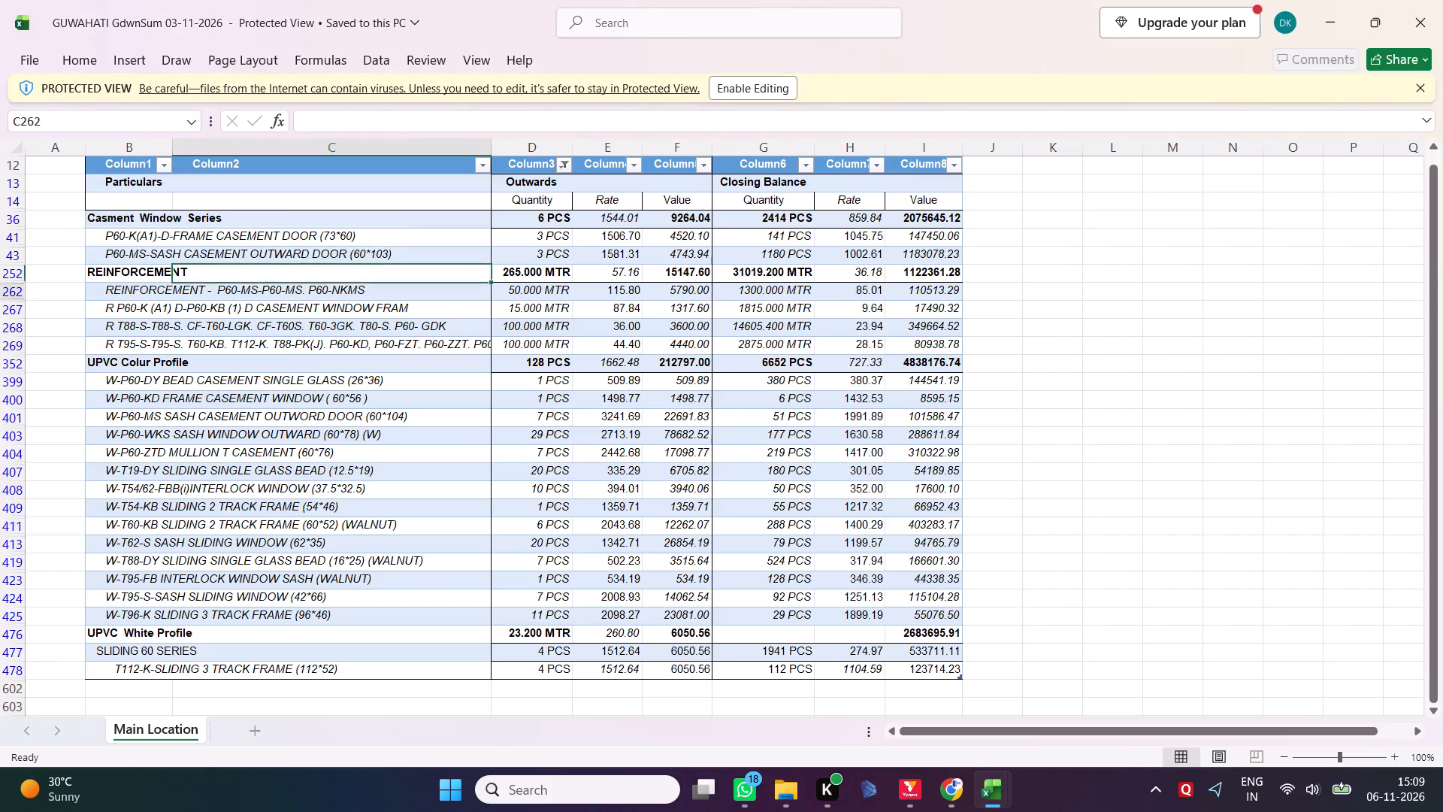
key(alt+Tab)
scroll(748, 330, down, 8)
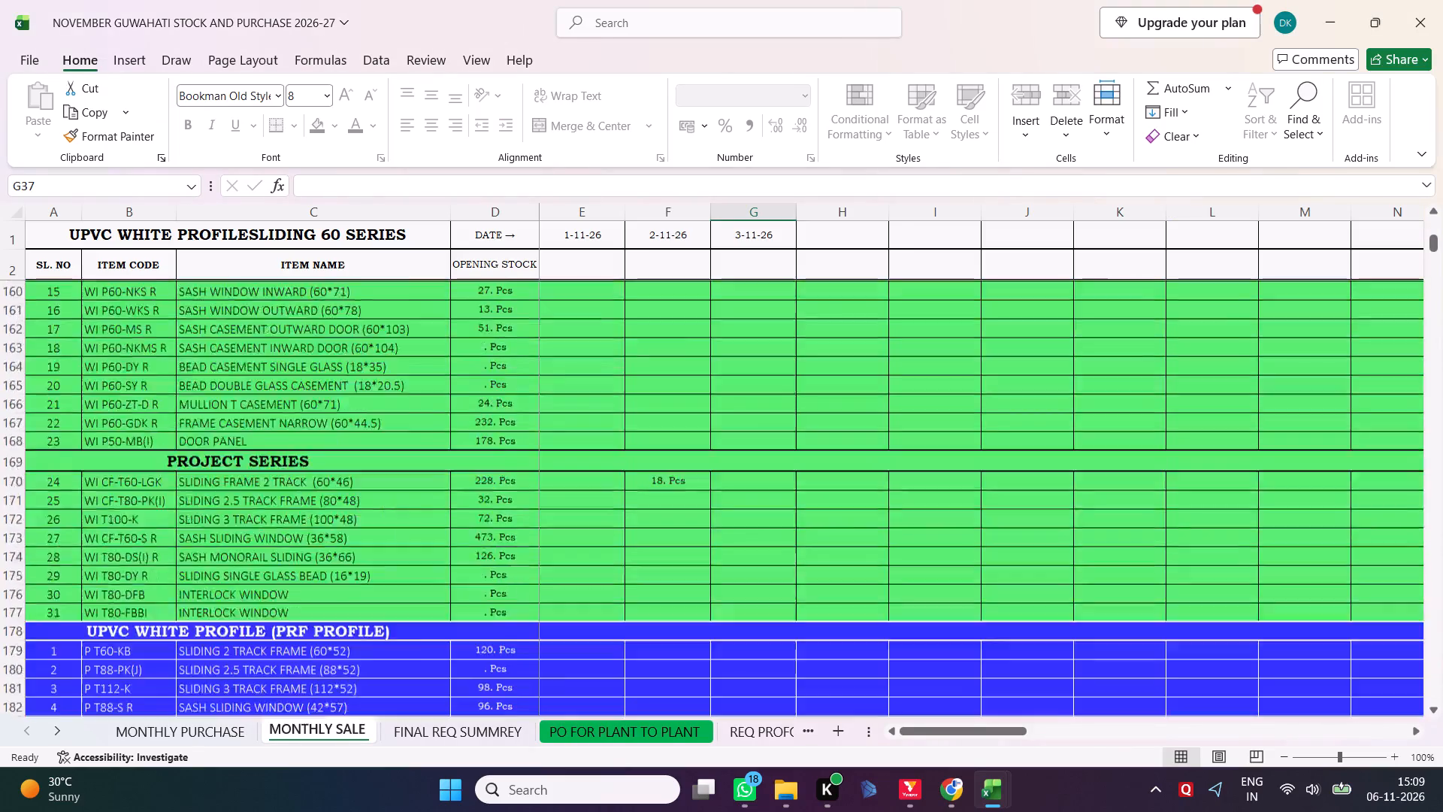
scroll(748, 330, down, 5)
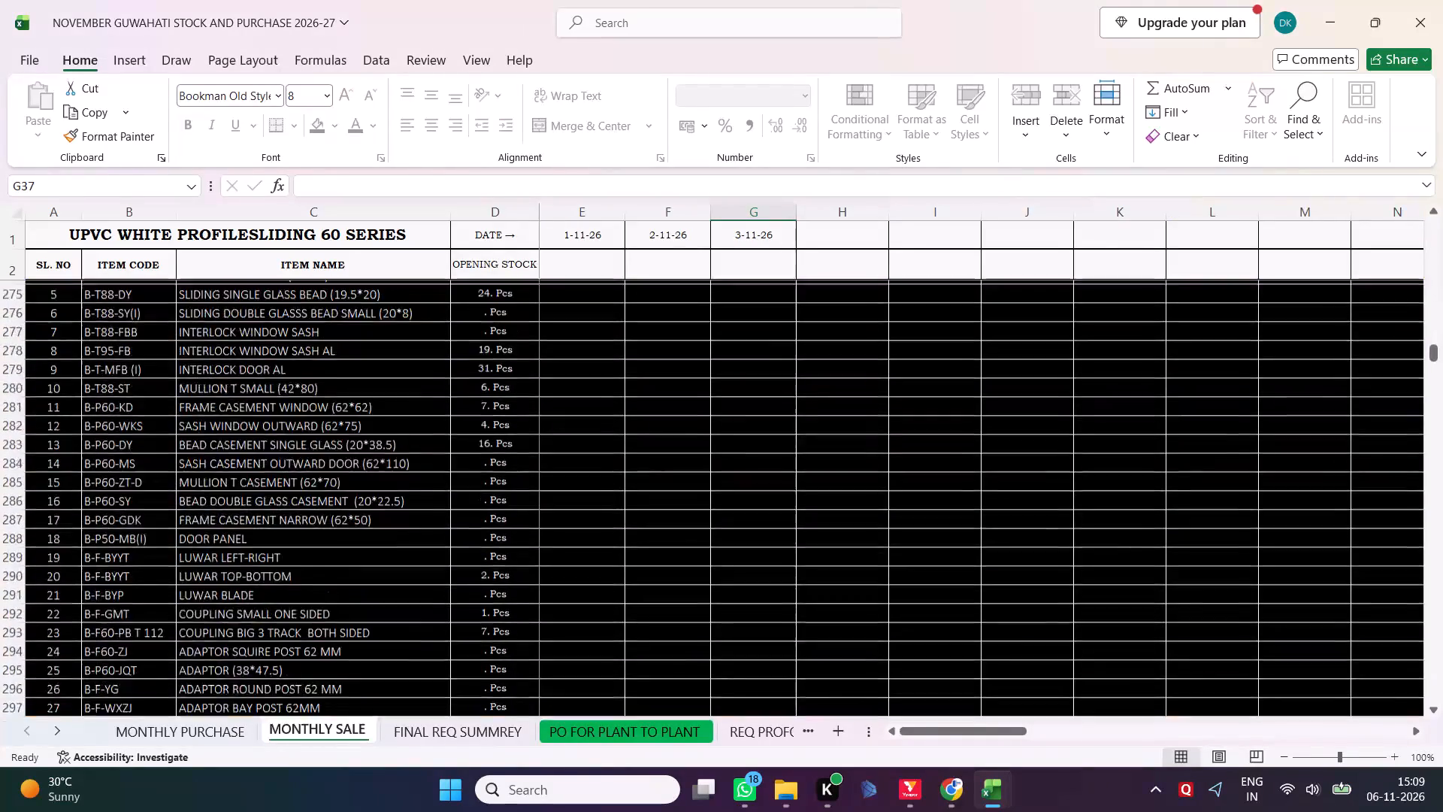
scroll(748, 330, down, 3)
key(alt+Tab)
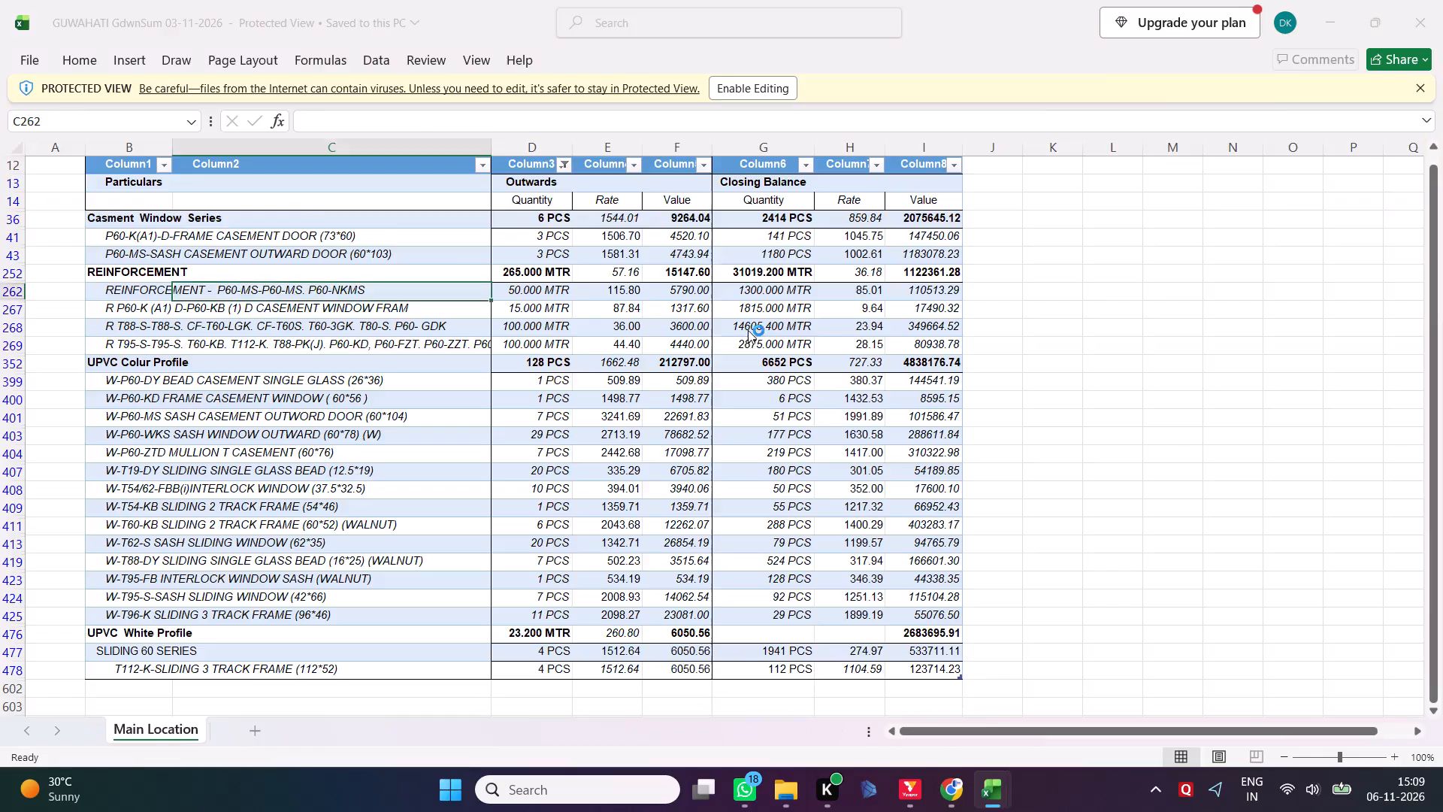
key(alt+Tab)
scroll(748, 330, down, 2)
key(alt+Tab)
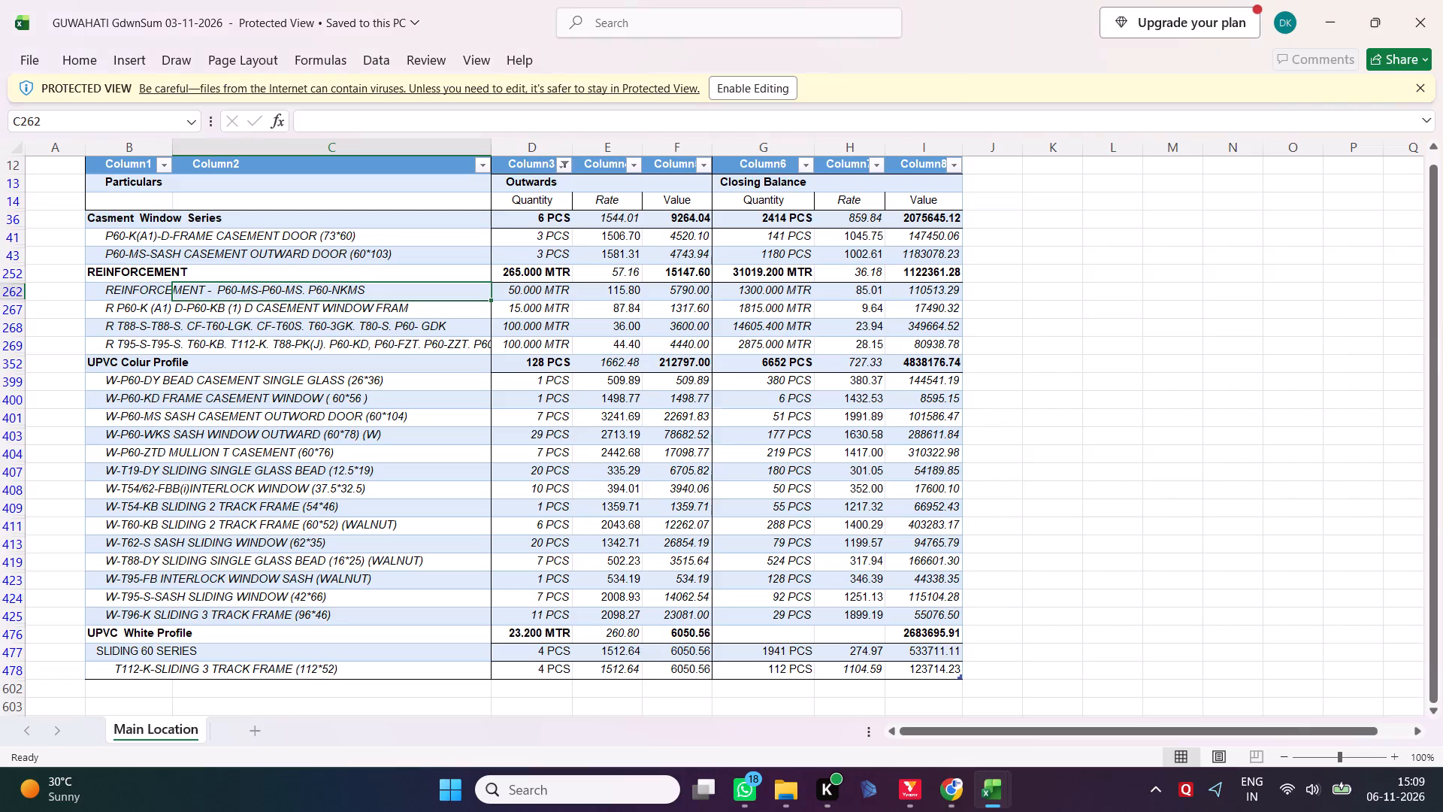
key(alt+Tab)
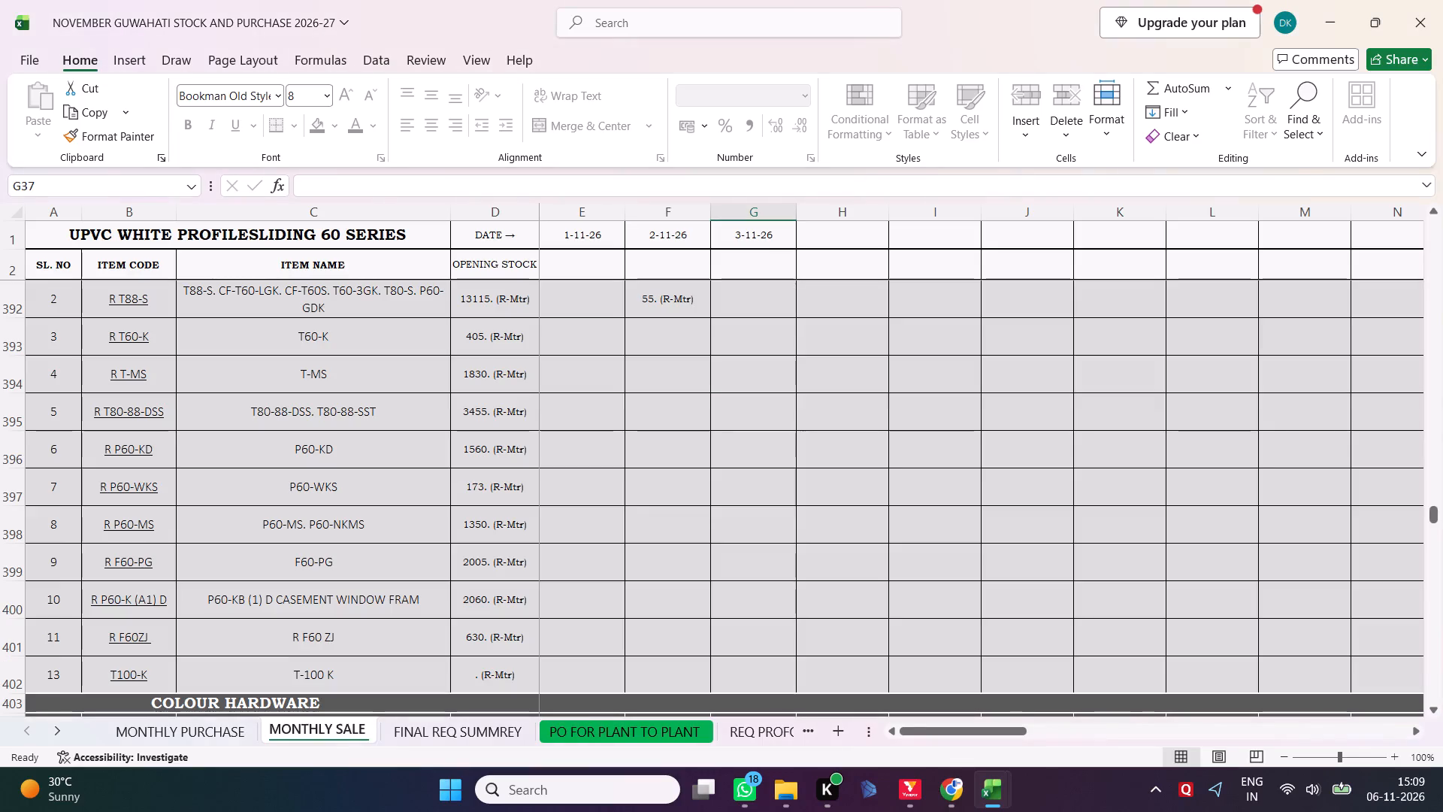
click(748, 330)
key(Down)
key(Down)
key(Down)
key(Down)
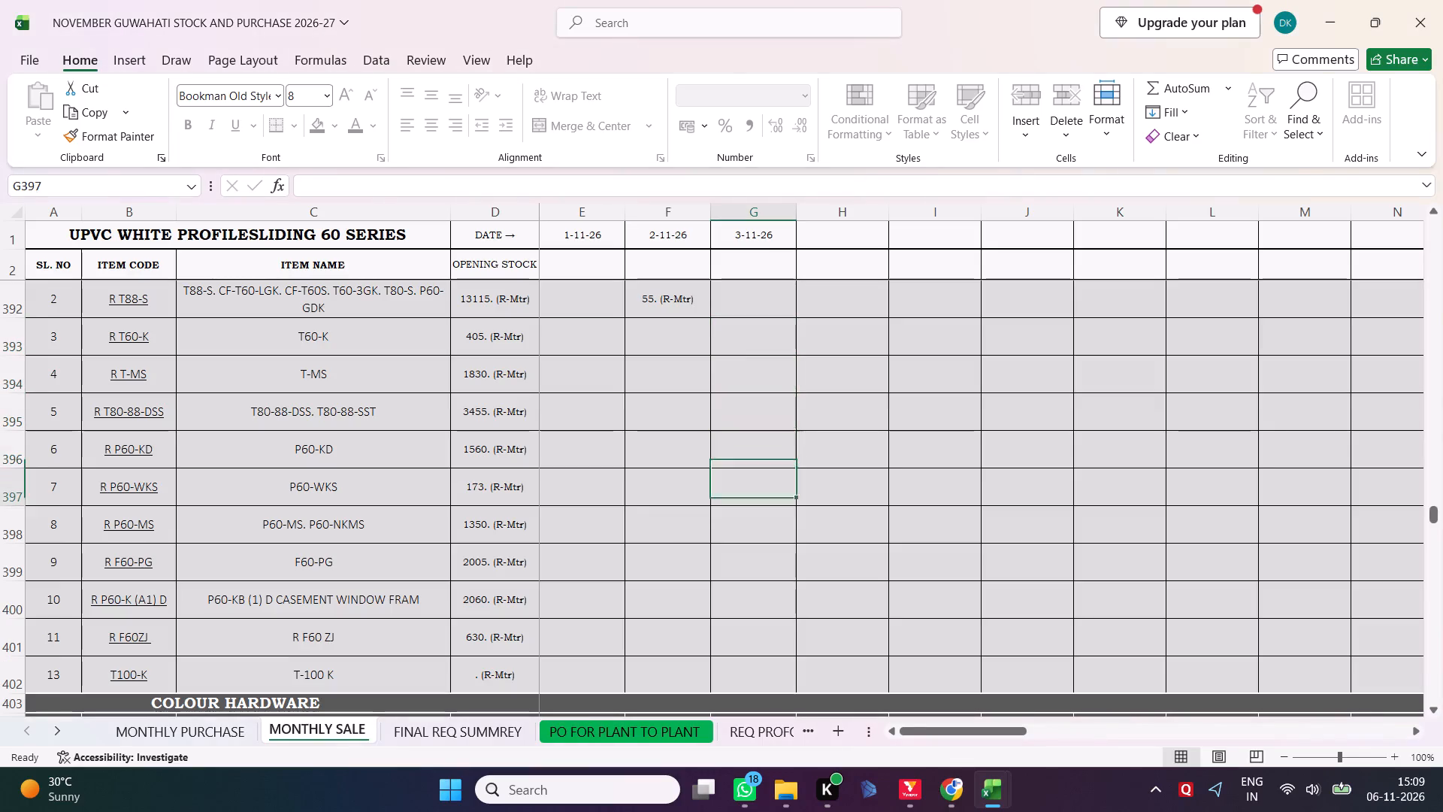
key(Down)
key(alt+Tab)
key(alt+Tab)
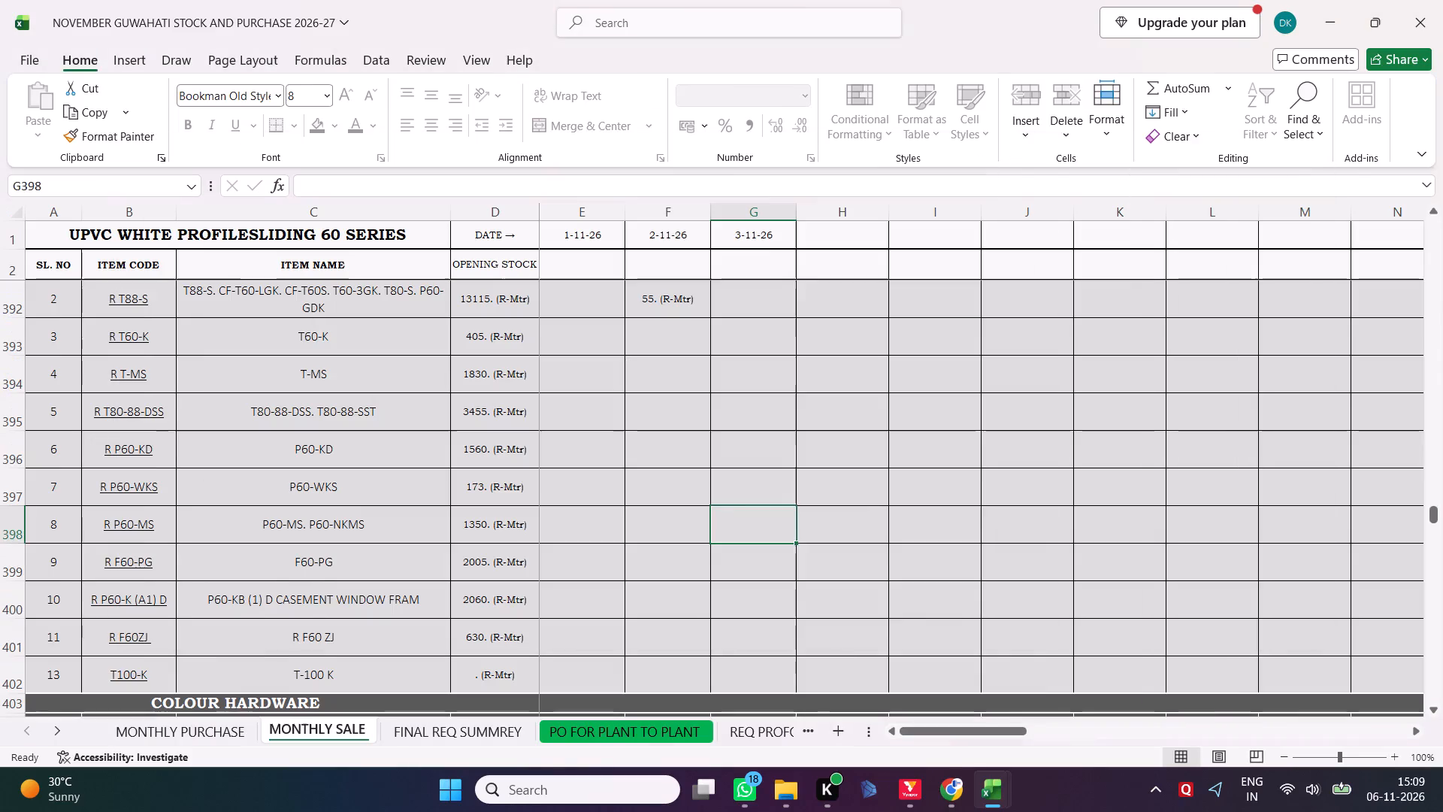
text(50)
key(Return)
Record a 3-11-26 sale of 15 metres for the R P60-K (A1) D reinforcement on MONTHLY SALE.
key(alt+Tab)
key(Down)
key(alt+Tab)
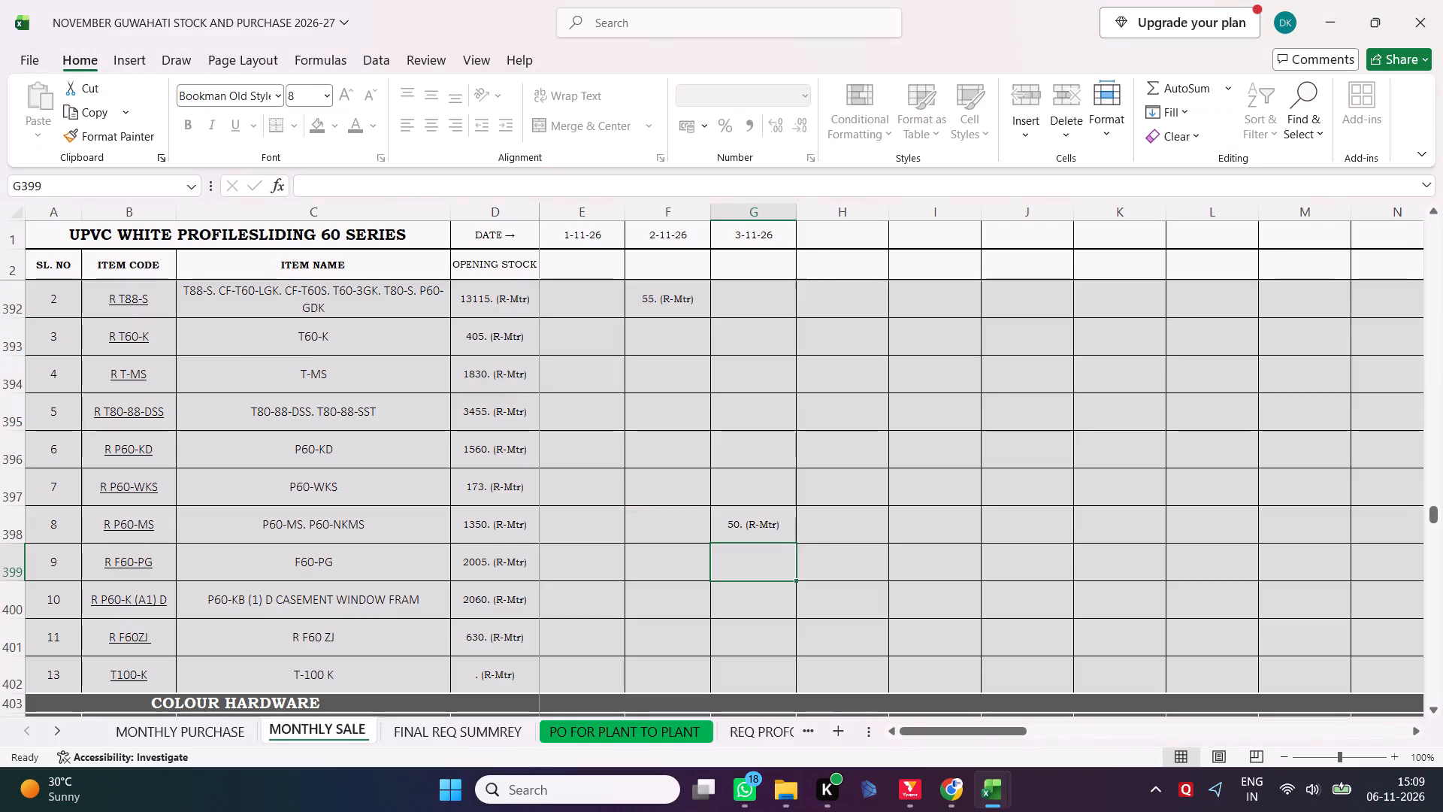
key(Up)
key(Up)
key(Up)
key(Up)
key(Up)
key(Up)
key(Up)
key(Up)
key(Up)
key(Up)
key(Up)
key(Up)
key(Down)
key(Down)
key(Down)
key(Down)
key(Down)
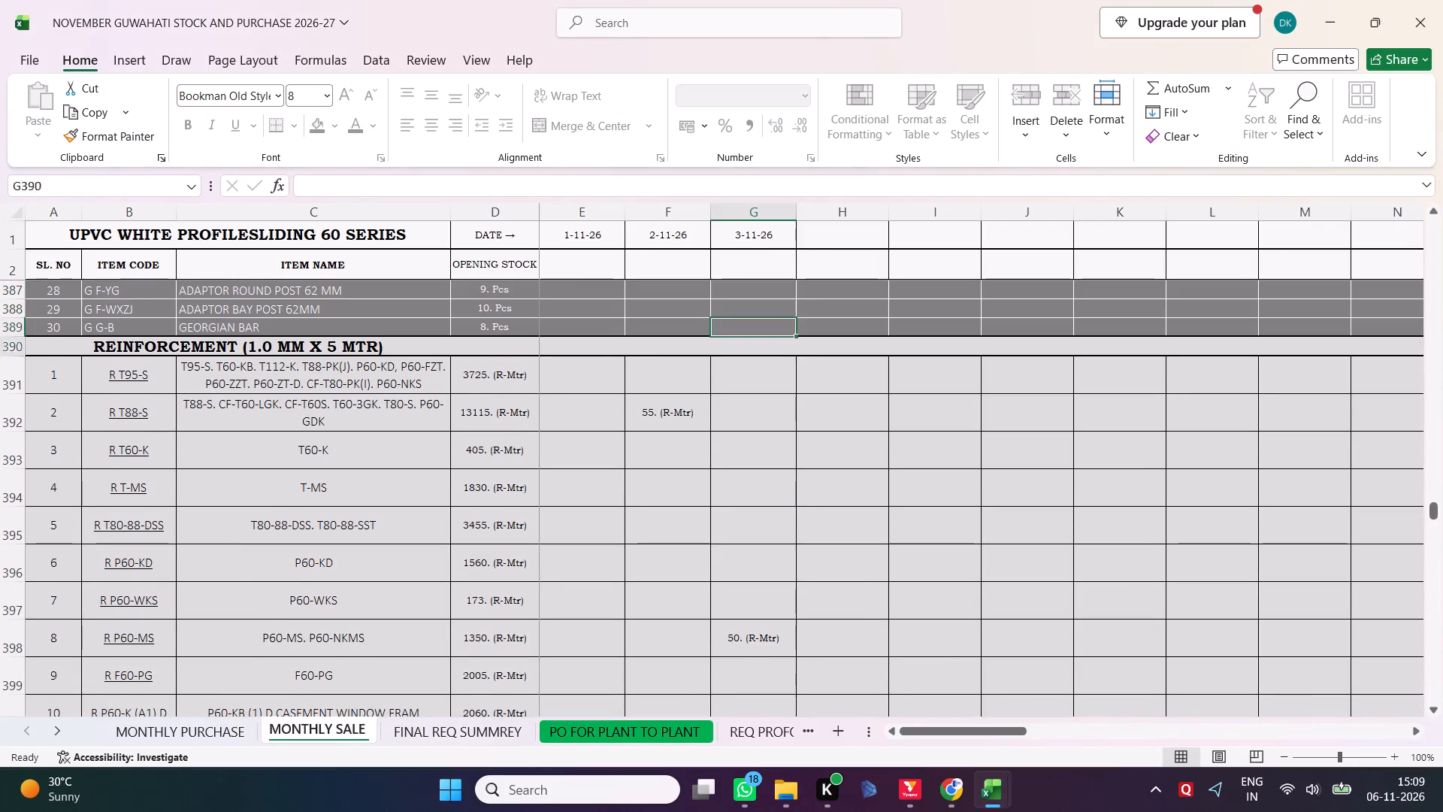
key(alt+Tab)
key(alt+Tab)
key(Down)
key(Down)
key(Down)
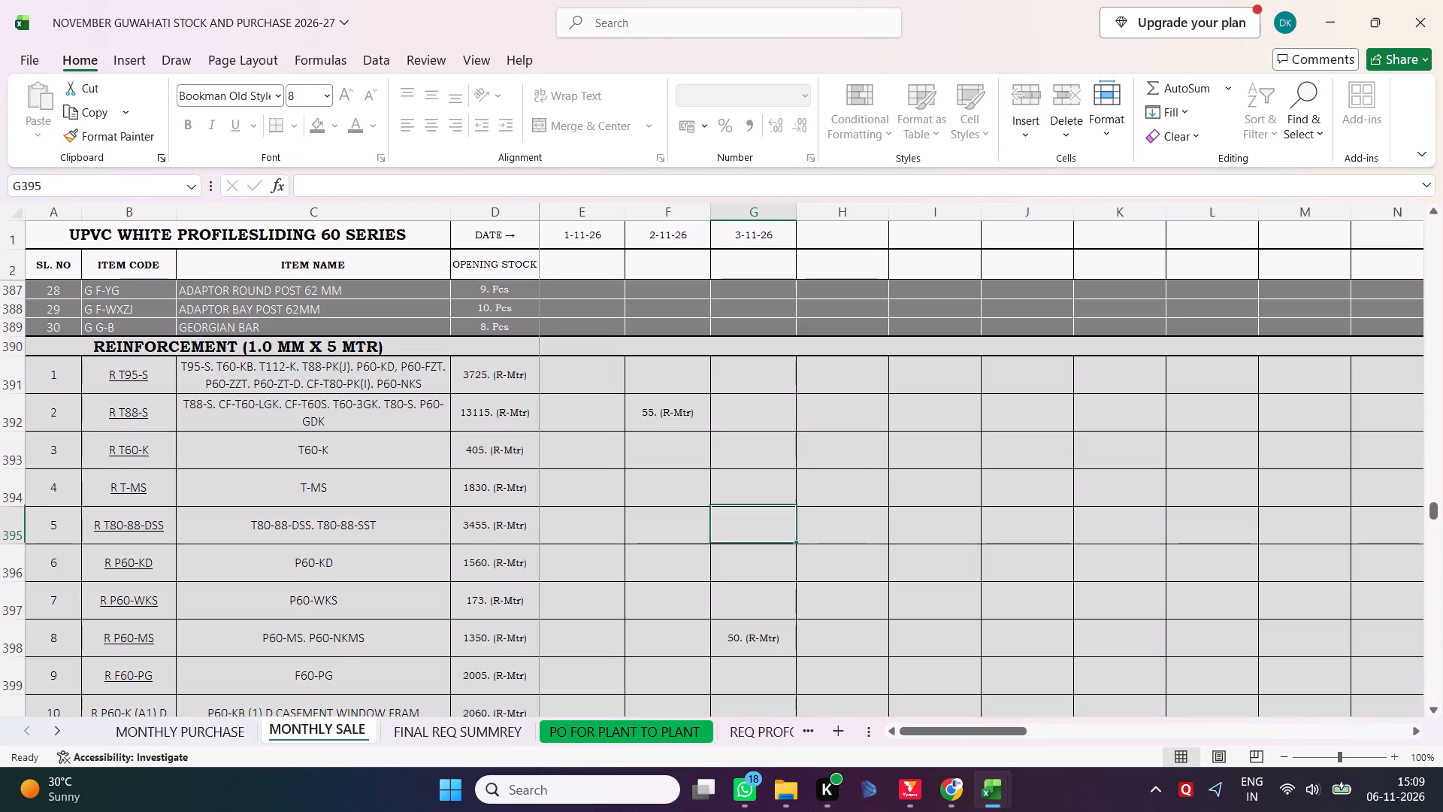
key(Down)
key(Down)
key(Down)
key(Down)
key(Down)
key(alt+Tab)
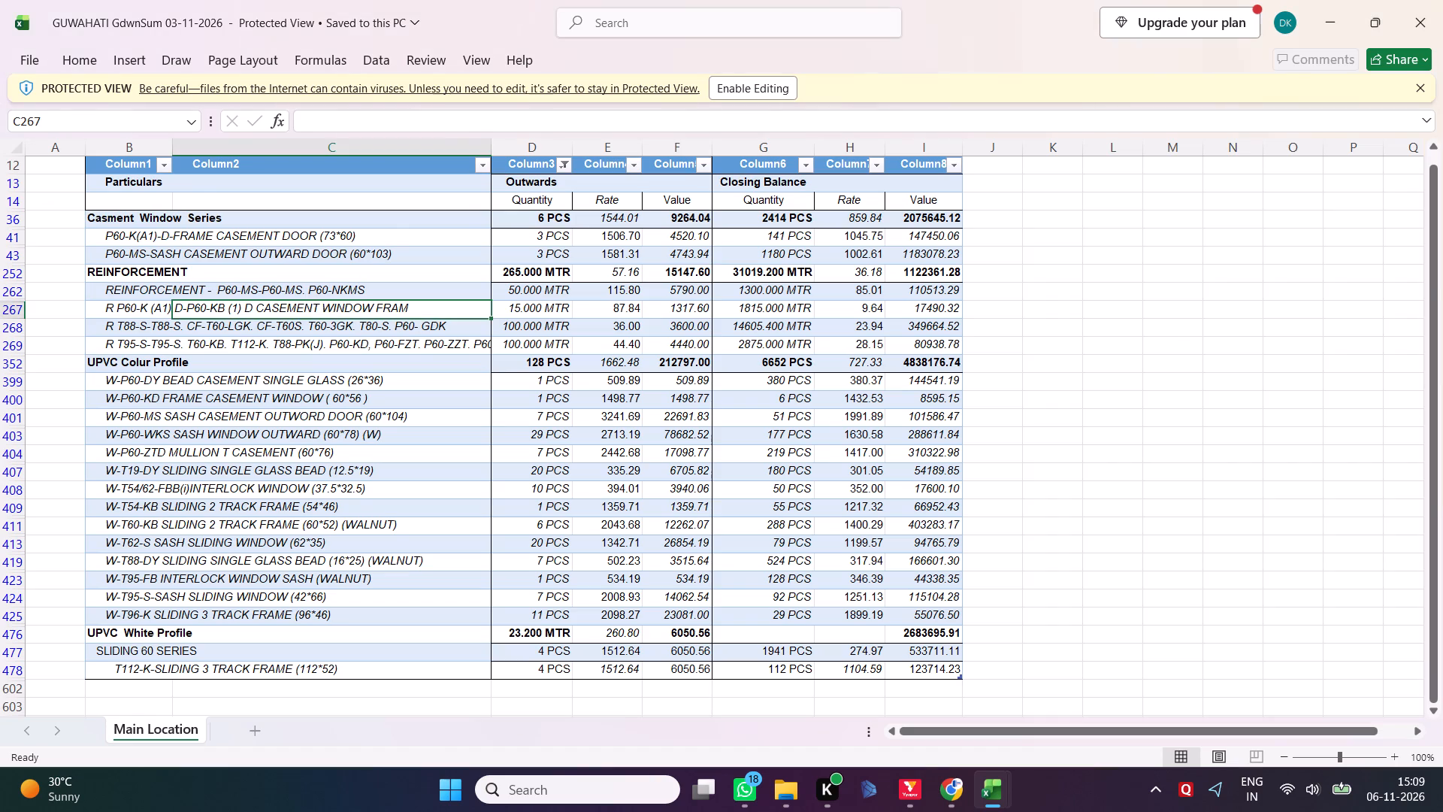
key(alt+Tab)
text(15)
key(Return)
Record a 3-11-26 sale of 100 metres for the R T88-S reinforcement on MONTHLY SALE.
key(alt+Tab)
key(Down)
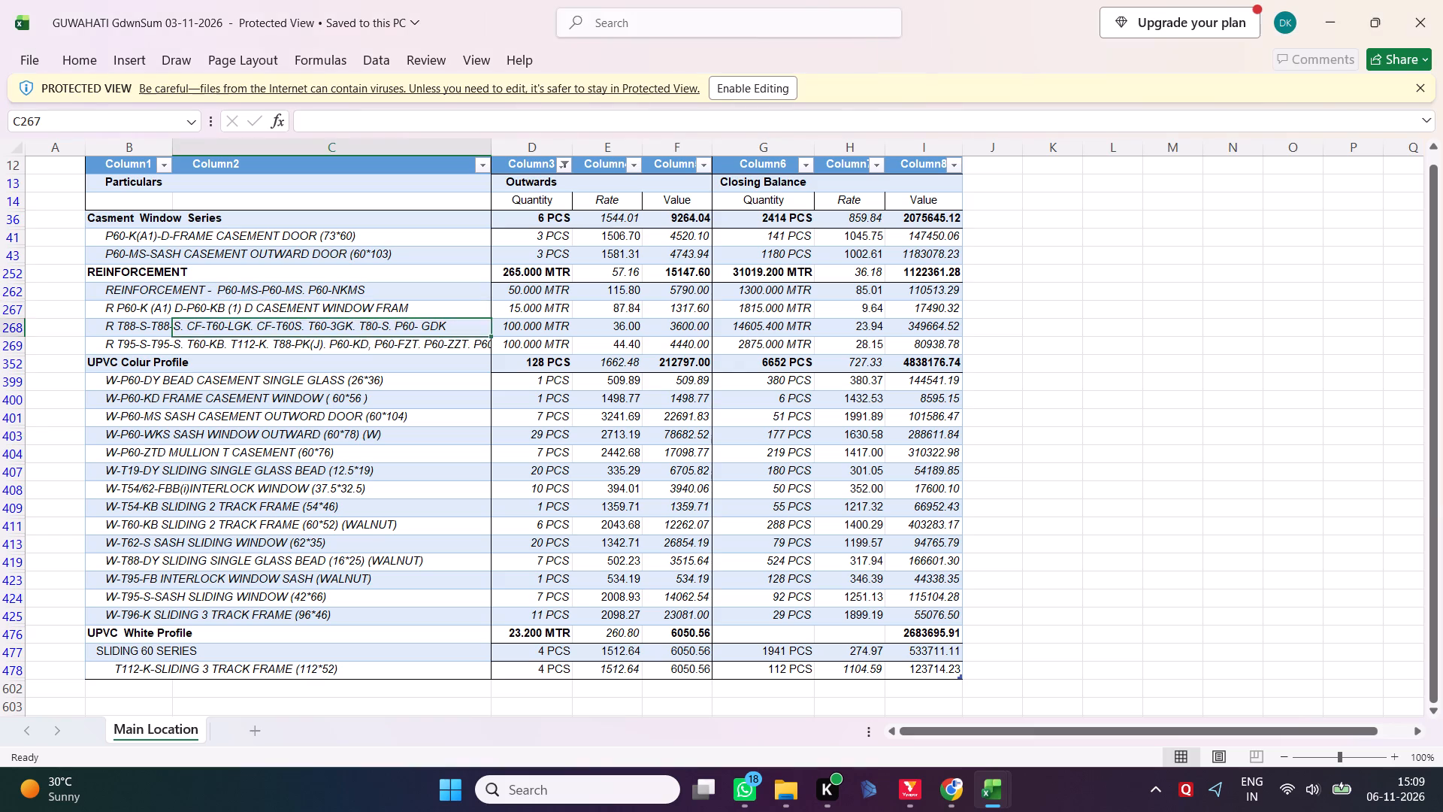
key(alt+Tab)
key(Up)
key(Up)
key(Up)
key(Up)
key(Up)
key(Up)
key(Up)
key(Up)
key(Up)
key(alt+Tab)
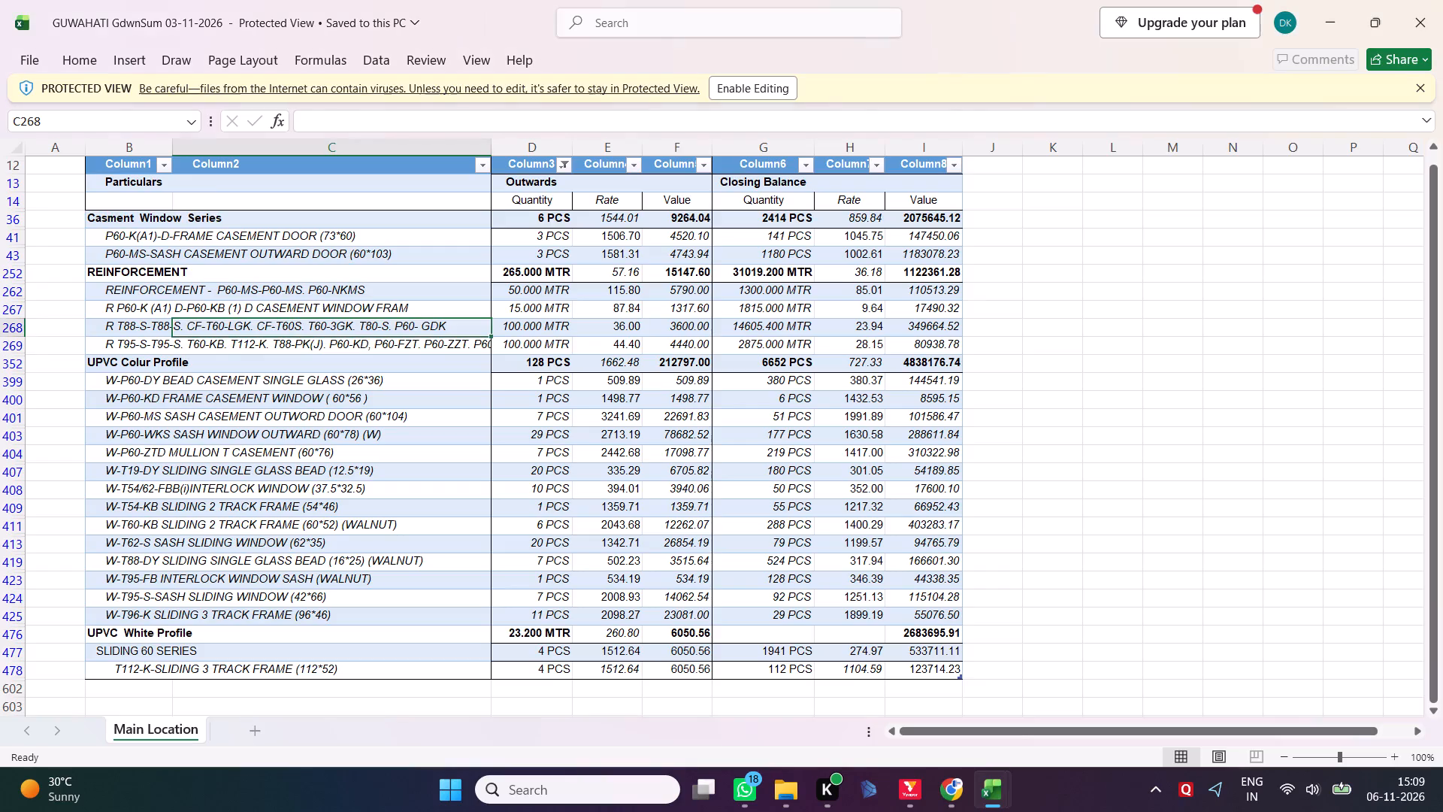
key(alt+Tab)
text(100)
key(Return)
Record a 3-11-26 sale of 100 metres for the R T95-S reinforcement on MONTHLY SALE.
key(alt+Tab)
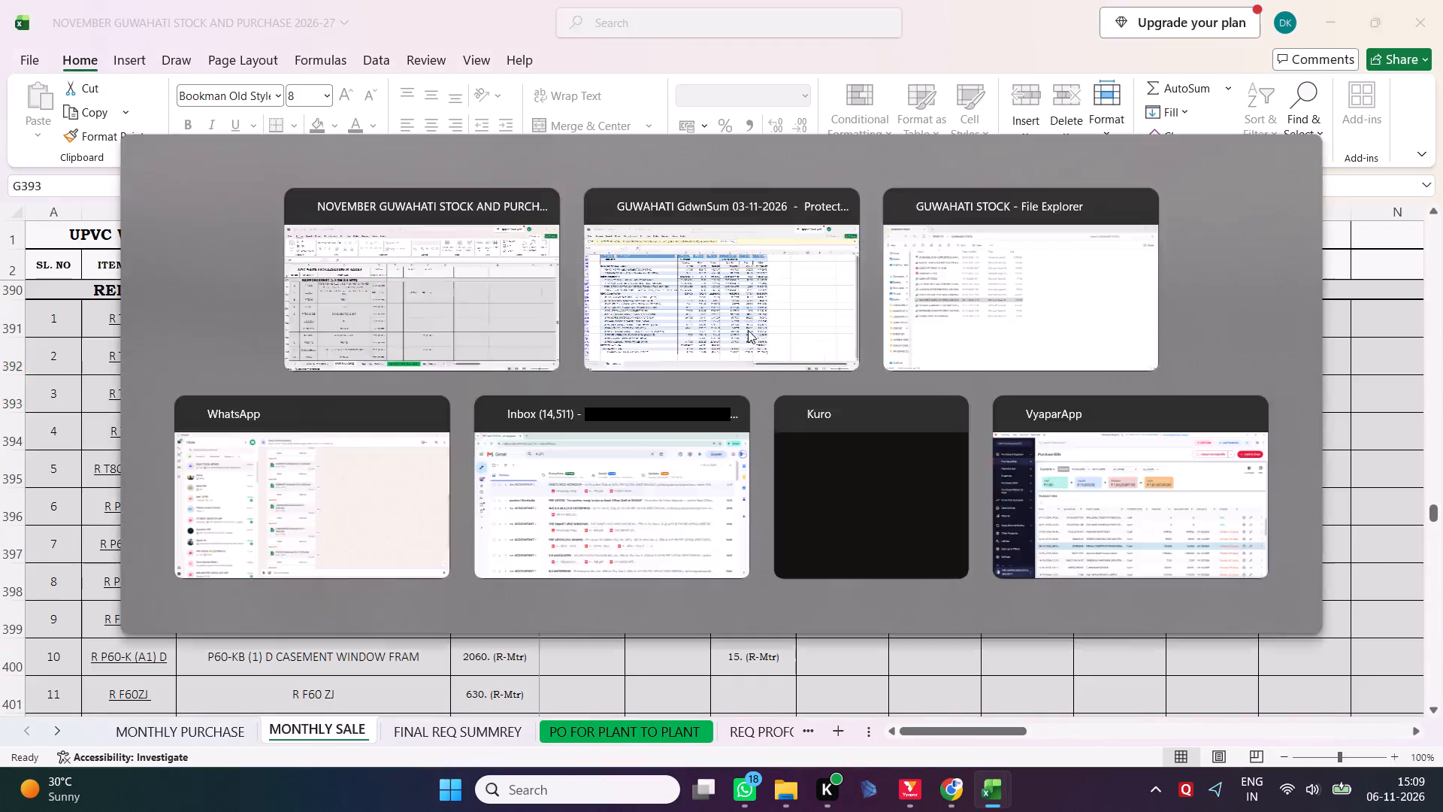
key(Down)
key(alt+Tab)
key(Up)
key(Up)
key(alt+Tab)
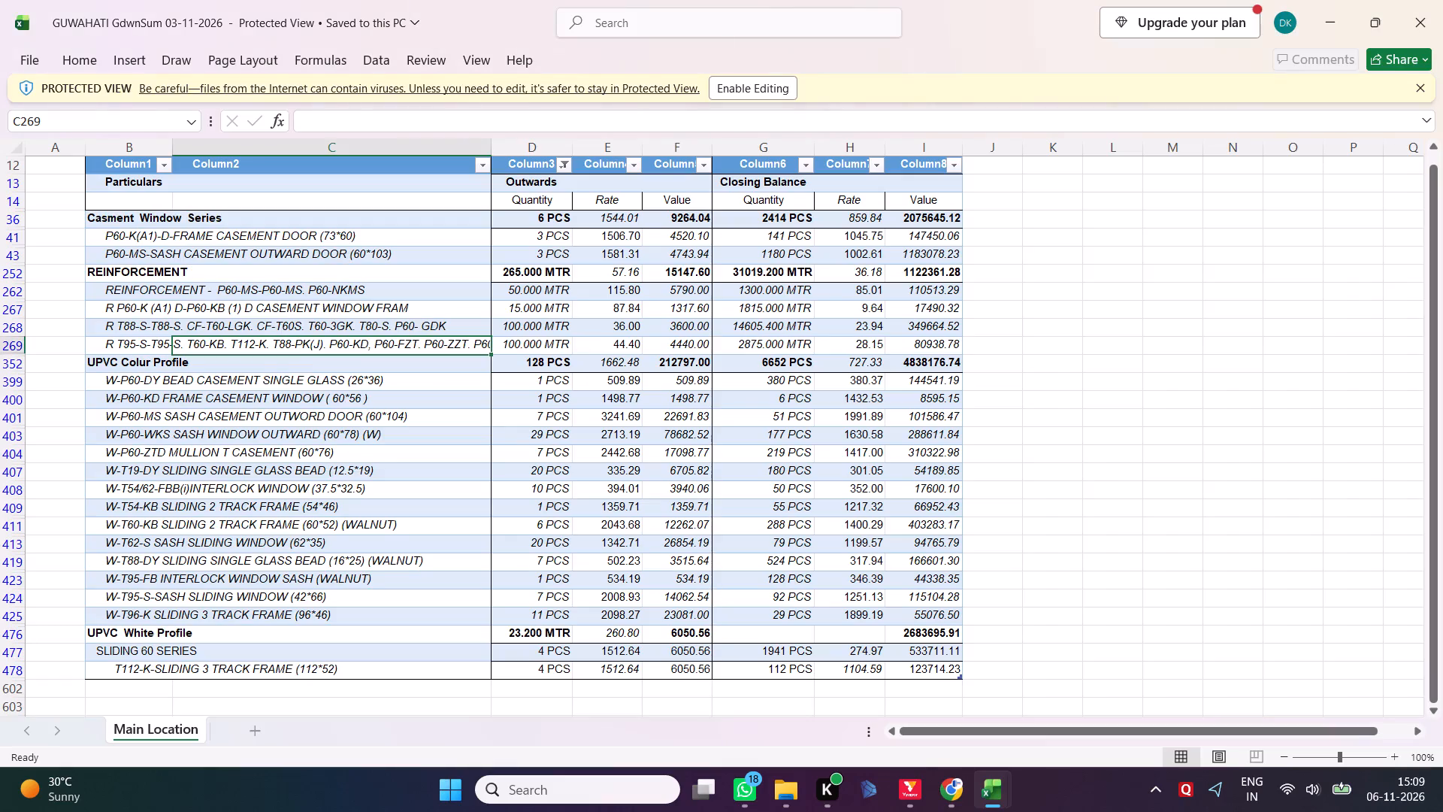
key(alt+Tab)
text(100)
key(Return)
Record a 3-11-26 sale of 1 Pcs for the walnut W-P60-DY casement single glass bead on MONTHLY SALE.
key(alt+Tab)
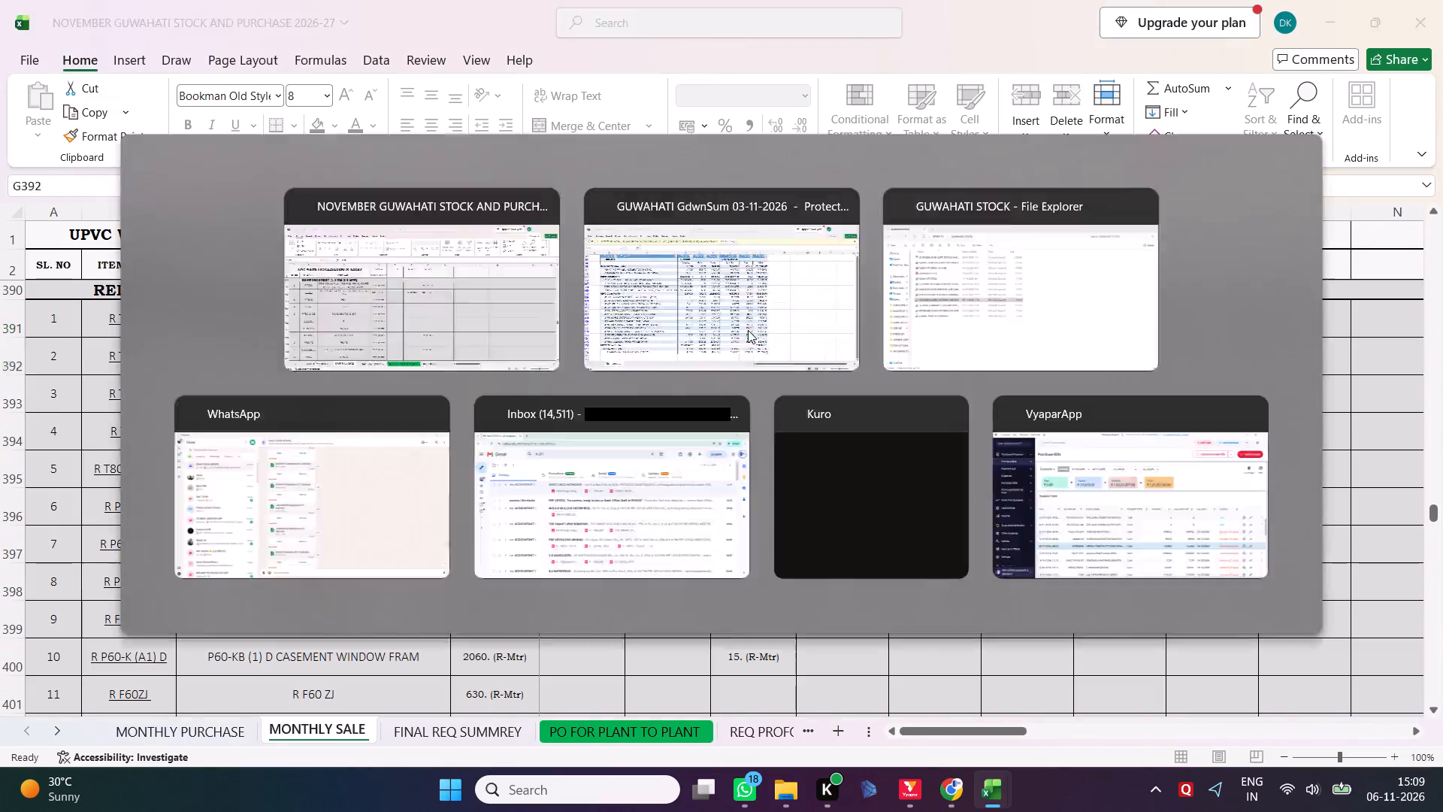
scroll(748, 330, down, 1)
key(Down)
key(Down)
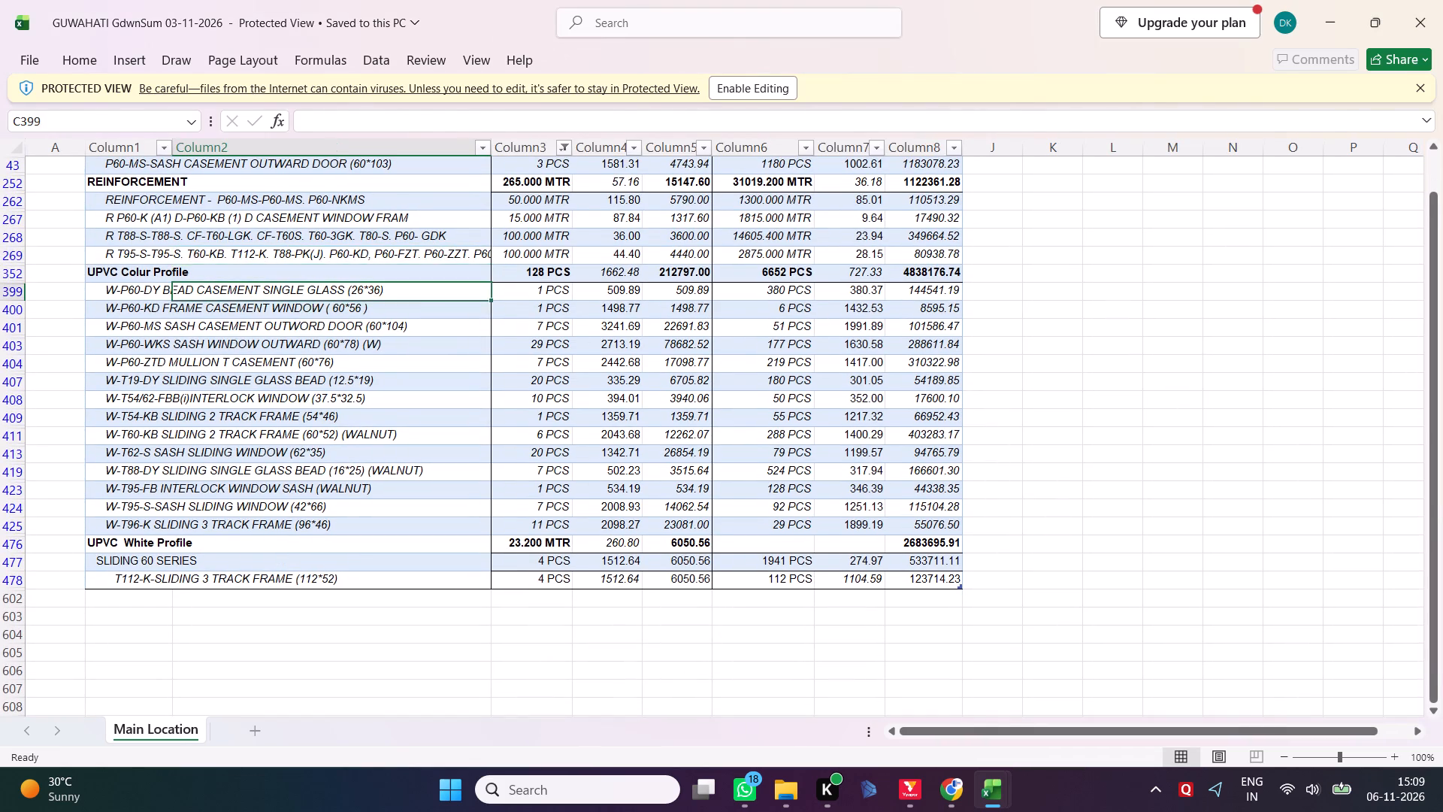
key(alt+Tab)
scroll(748, 330, up, 7)
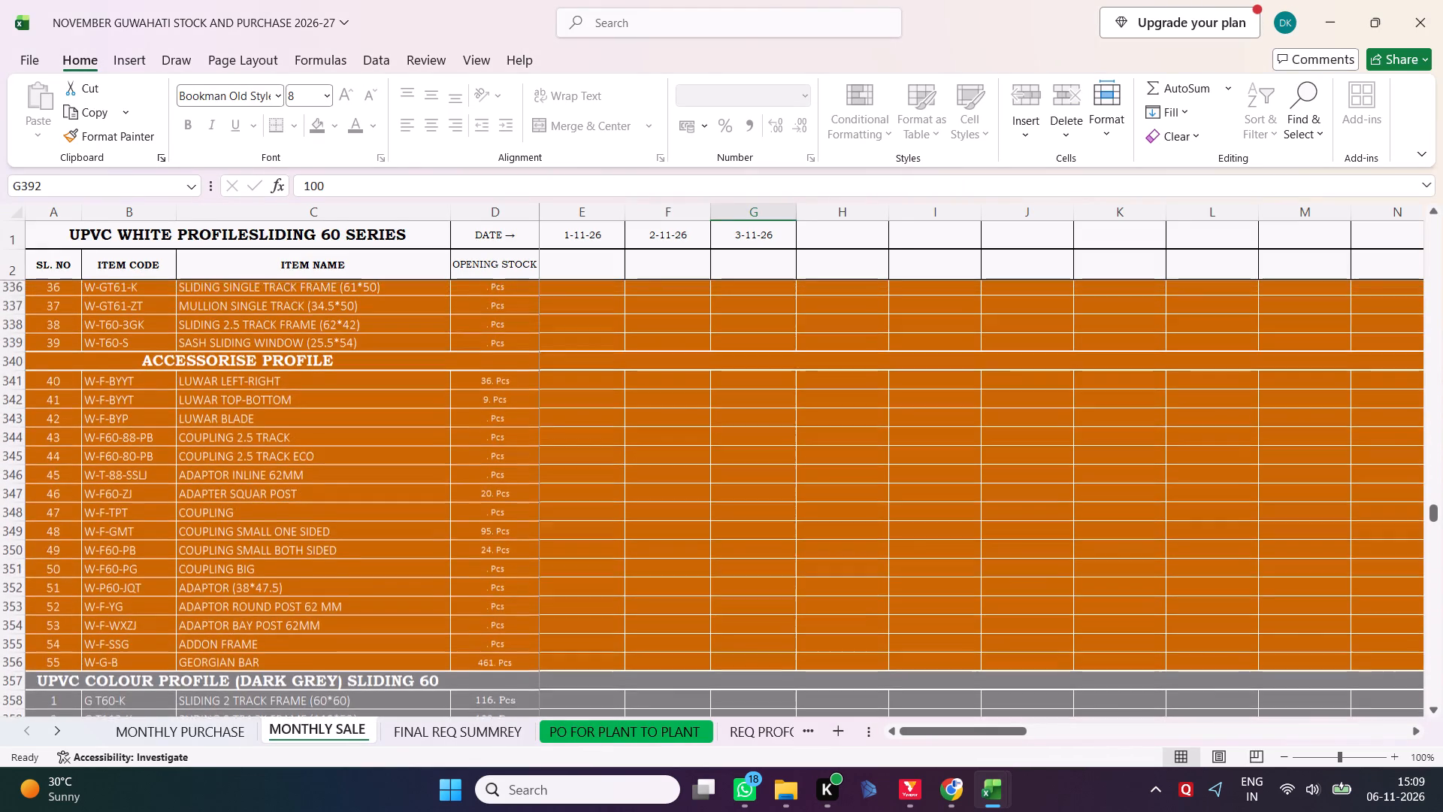
scroll(748, 330, up, 5)
click(741, 504)
key(alt+Tab)
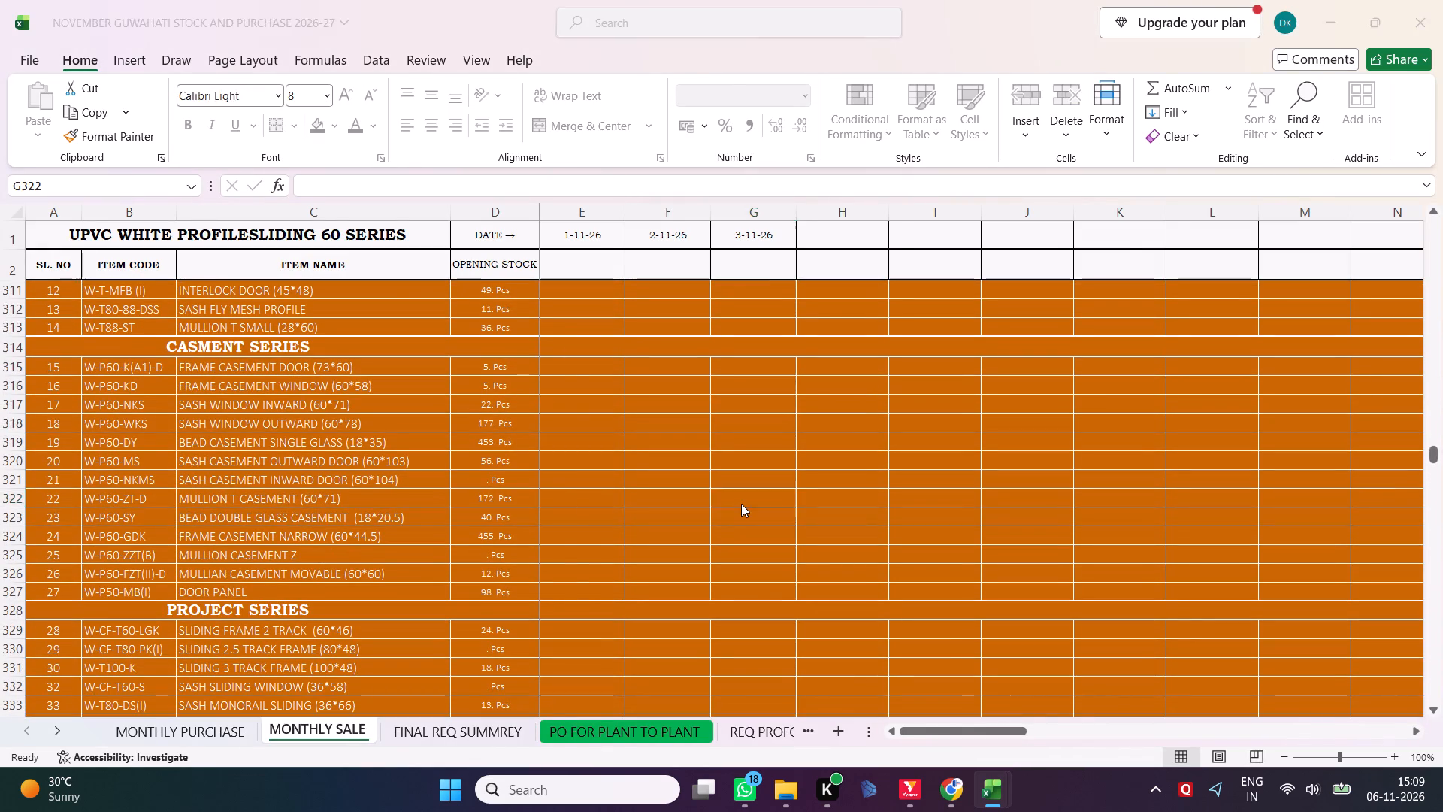
key(alt+Tab)
key(Up)
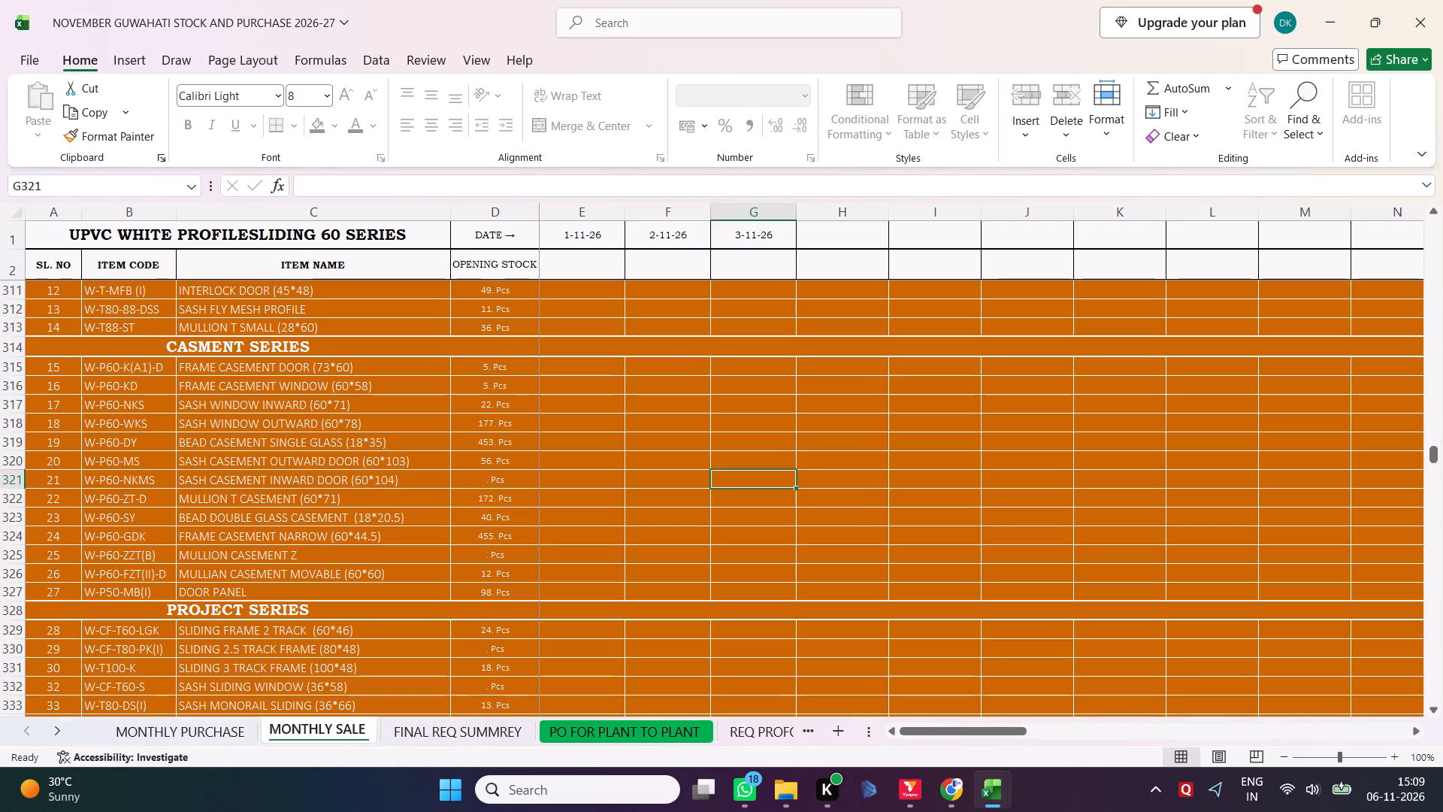
key(alt+Tab)
key(alt+Tab)
key(Up)
key(Up)
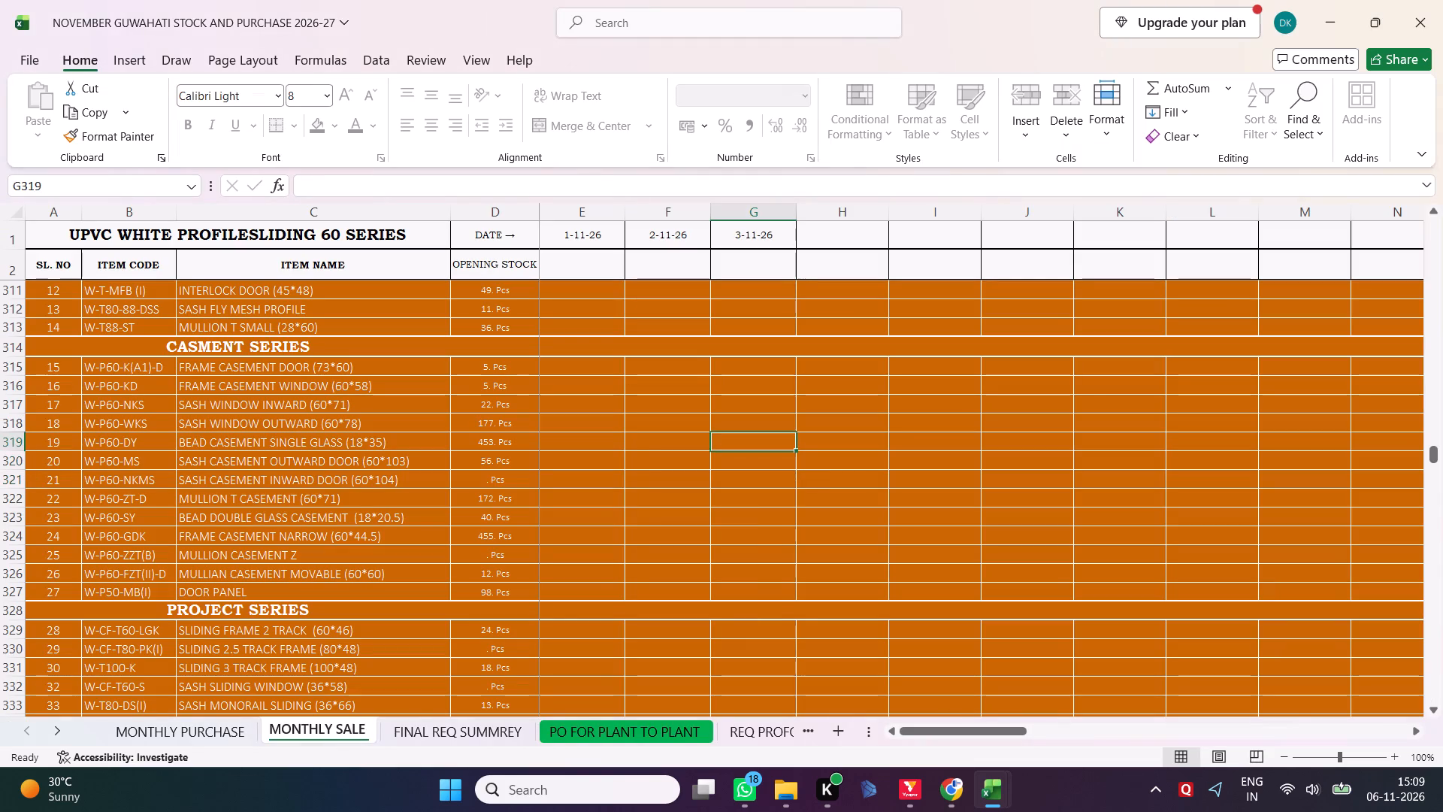
key(Down)
key(Up)
key(alt+Tab)
key(alt+Tab)
key(1)
key(Return)
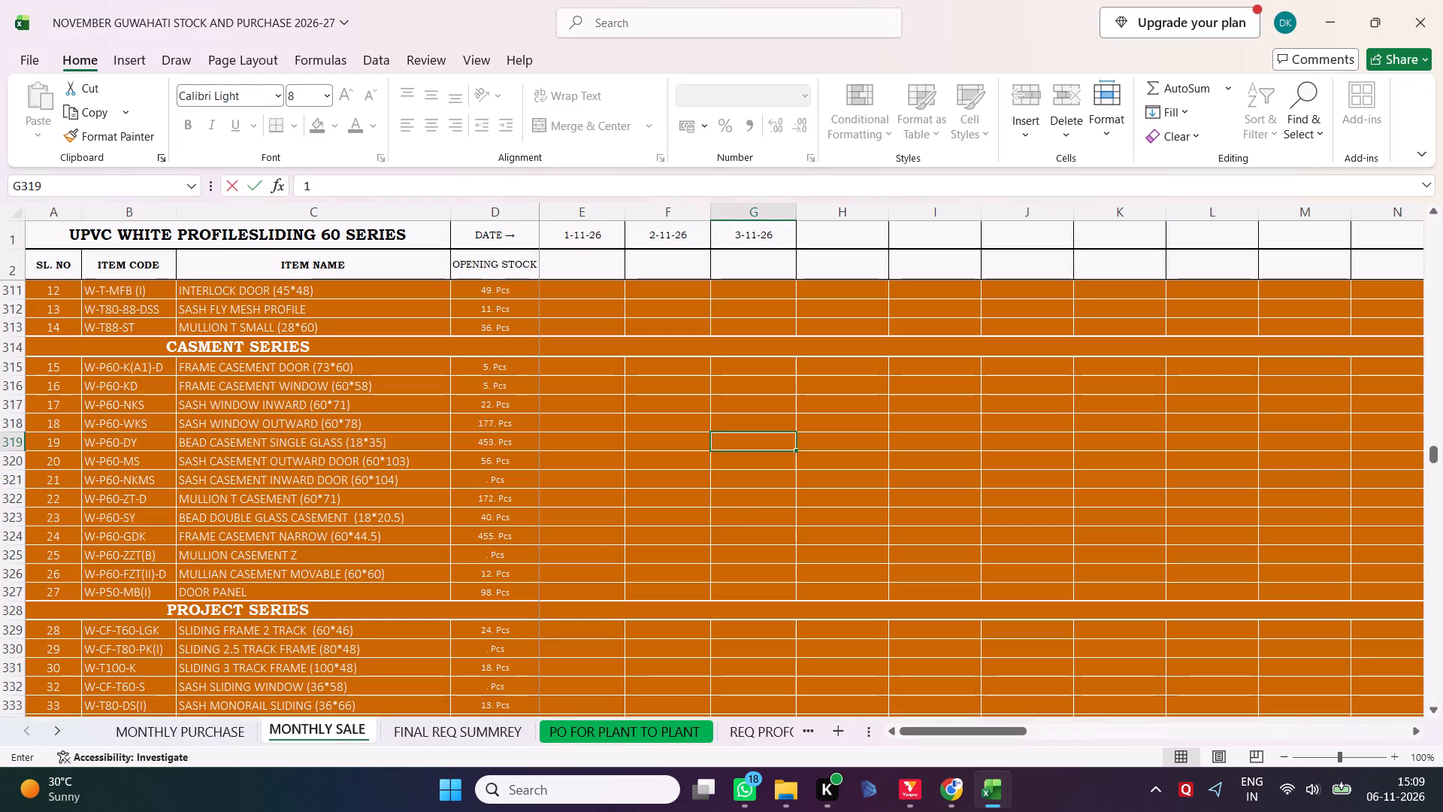
Record a 3-11-26 sale of 1 Pcs for the walnut W-P60-KD casement window frame on MONTHLY SALE.
key(alt+Tab)
key(Down)
key(alt+Tab)
key(Up)
key(Up)
key(Up)
key(Up)
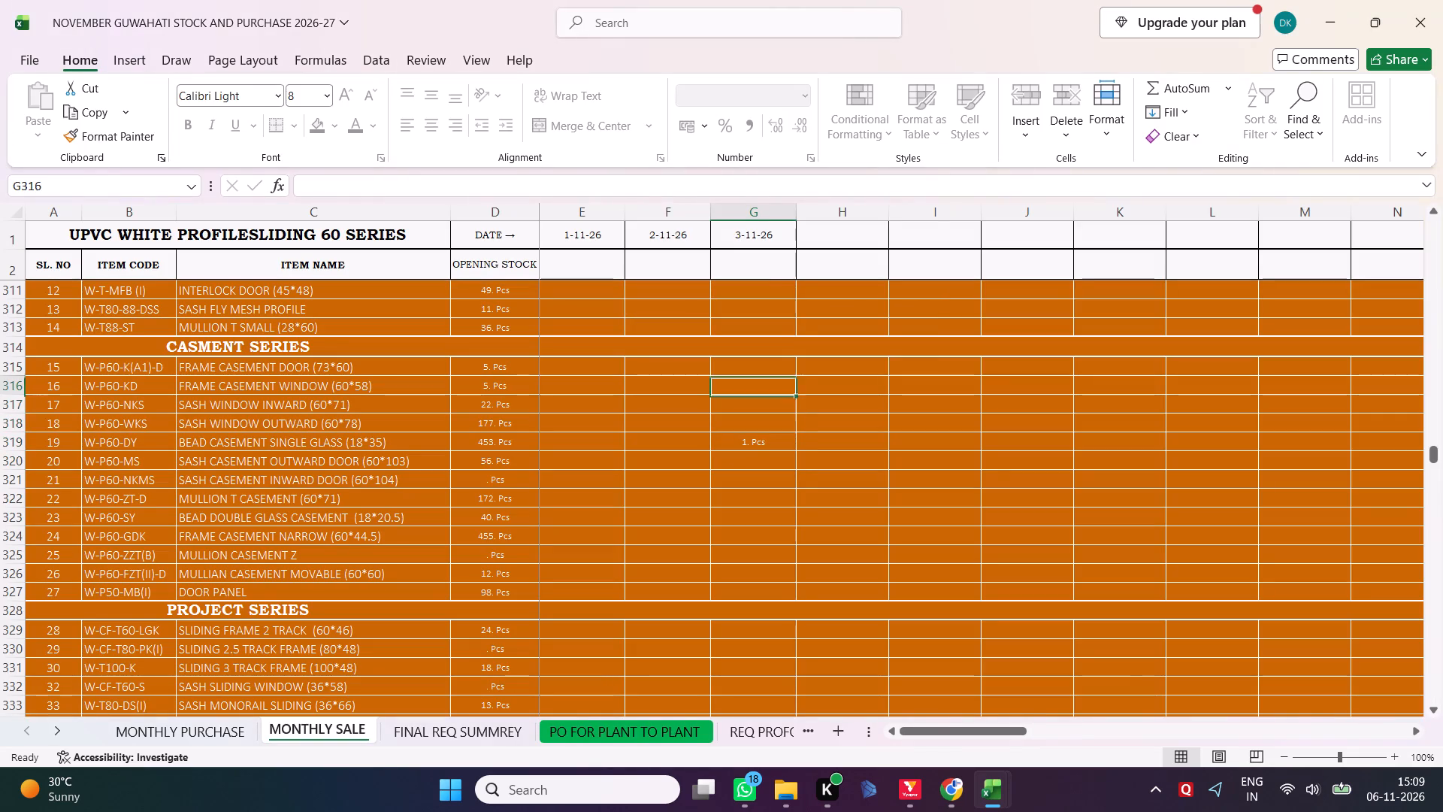
key(alt+Tab)
key(alt+Tab)
key(1)
key(Return)
Record a 3-11-26 sale of 7 Pcs for the walnut W-P60-MS sash casement outward door on MONTHLY SALE.
key(alt+Tab)
key(Down)
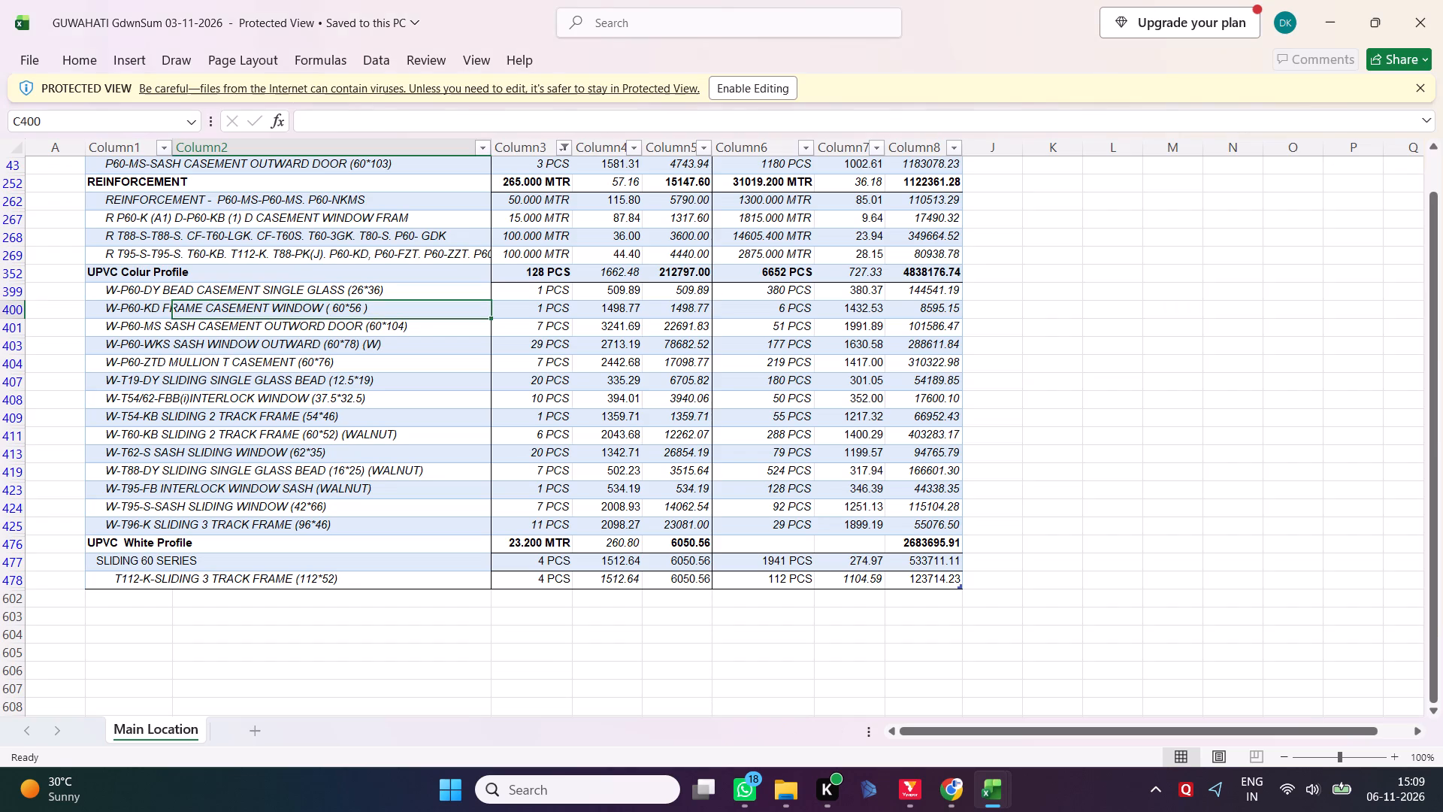
key(alt+Tab)
key(Down)
key(Down)
key(Down)
key(alt+Tab)
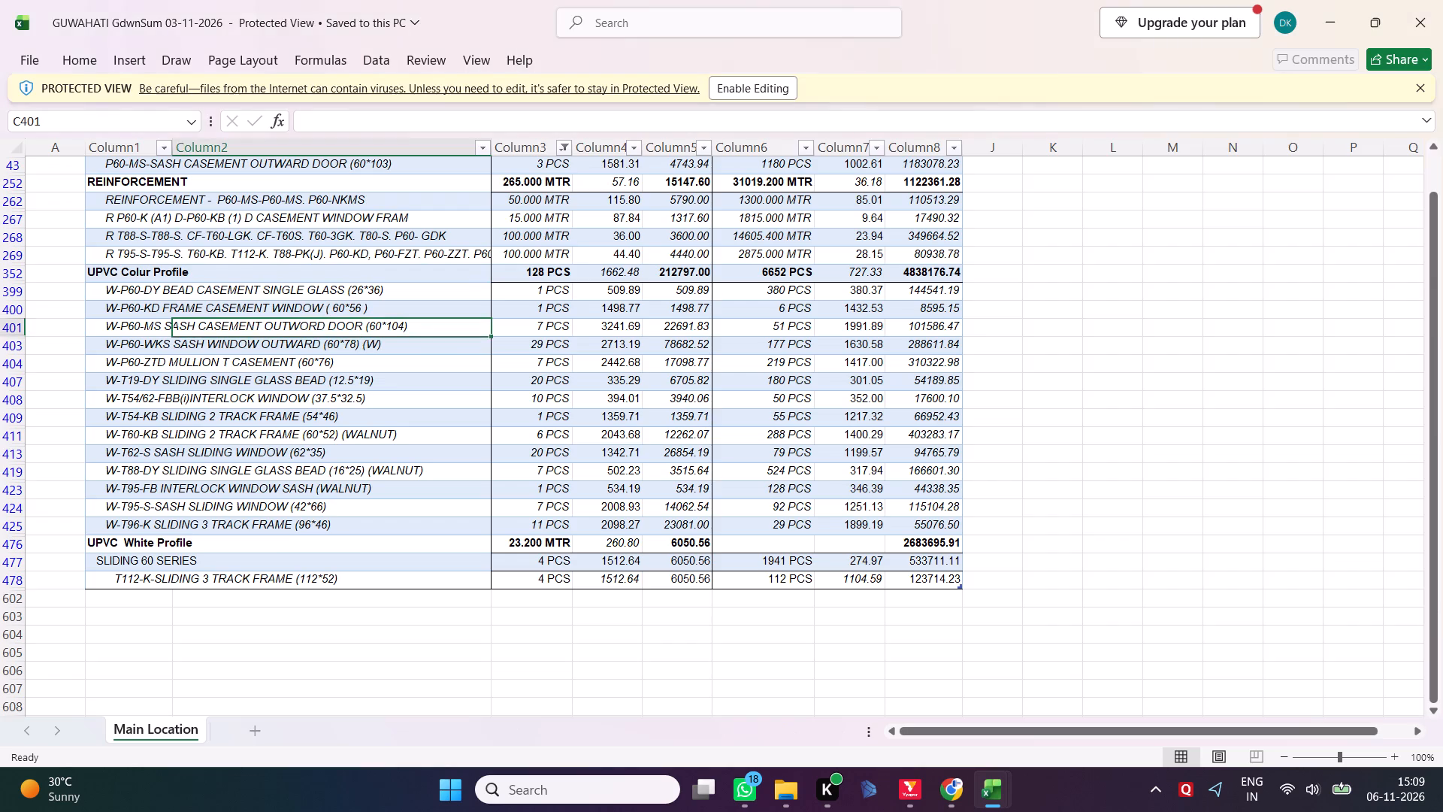
key(alt+Tab)
key(7)
key(Return)
Record a 3-11-26 sale of 29 Pcs for the walnut W-P60-WKS outward sash window on MONTHLY SALE.
key(alt+Tab)
key(Down)
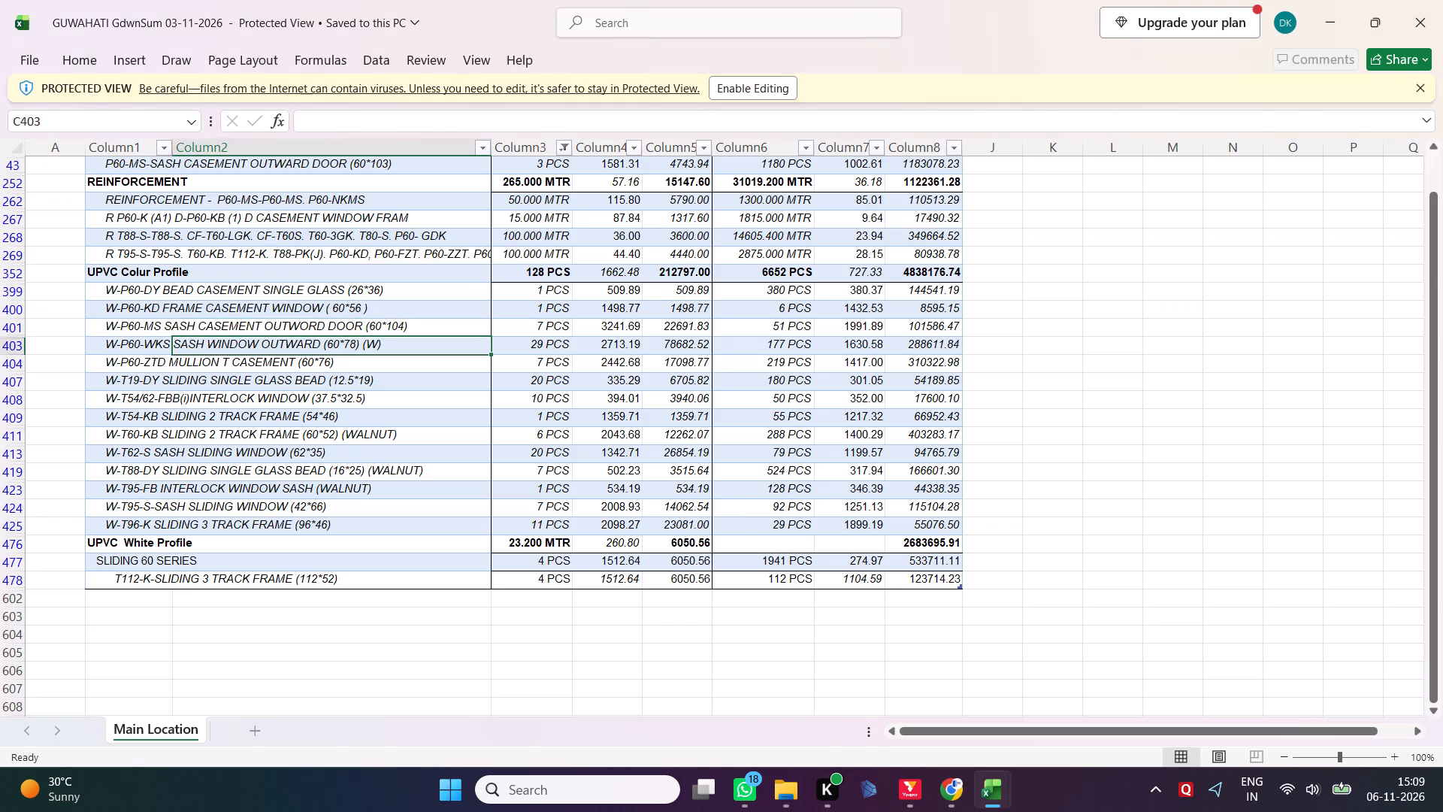
key(alt+Tab)
key(Up)
key(Up)
key(Up)
key(alt+Tab)
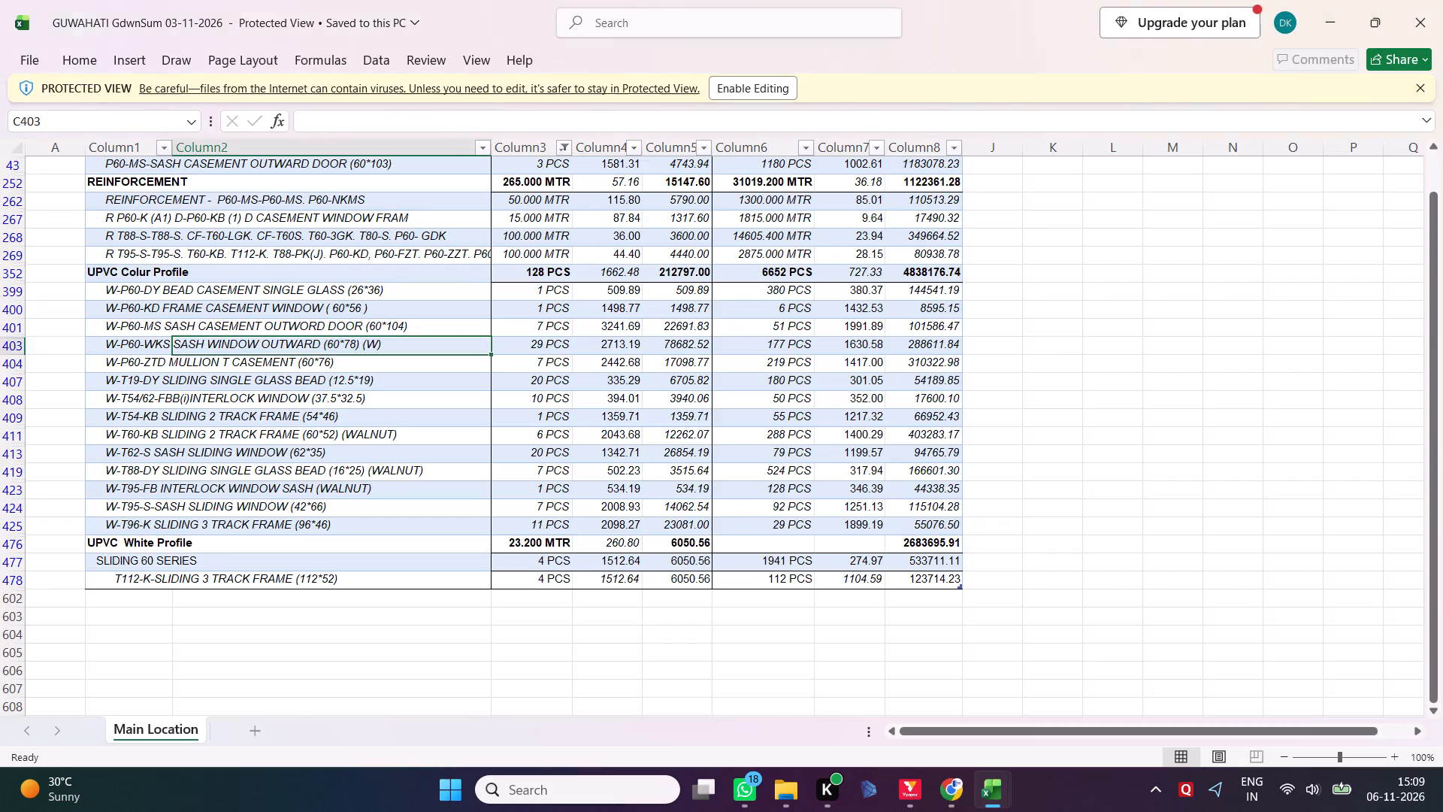
key(alt+Tab)
text(29)
key(Return)
Record a 3-11-26 sale of 7 Pcs for the walnut W-P60-ZT-D mullion T casement on MONTHLY SALE.
key(alt+Tab)
key(Down)
key(alt+Tab)
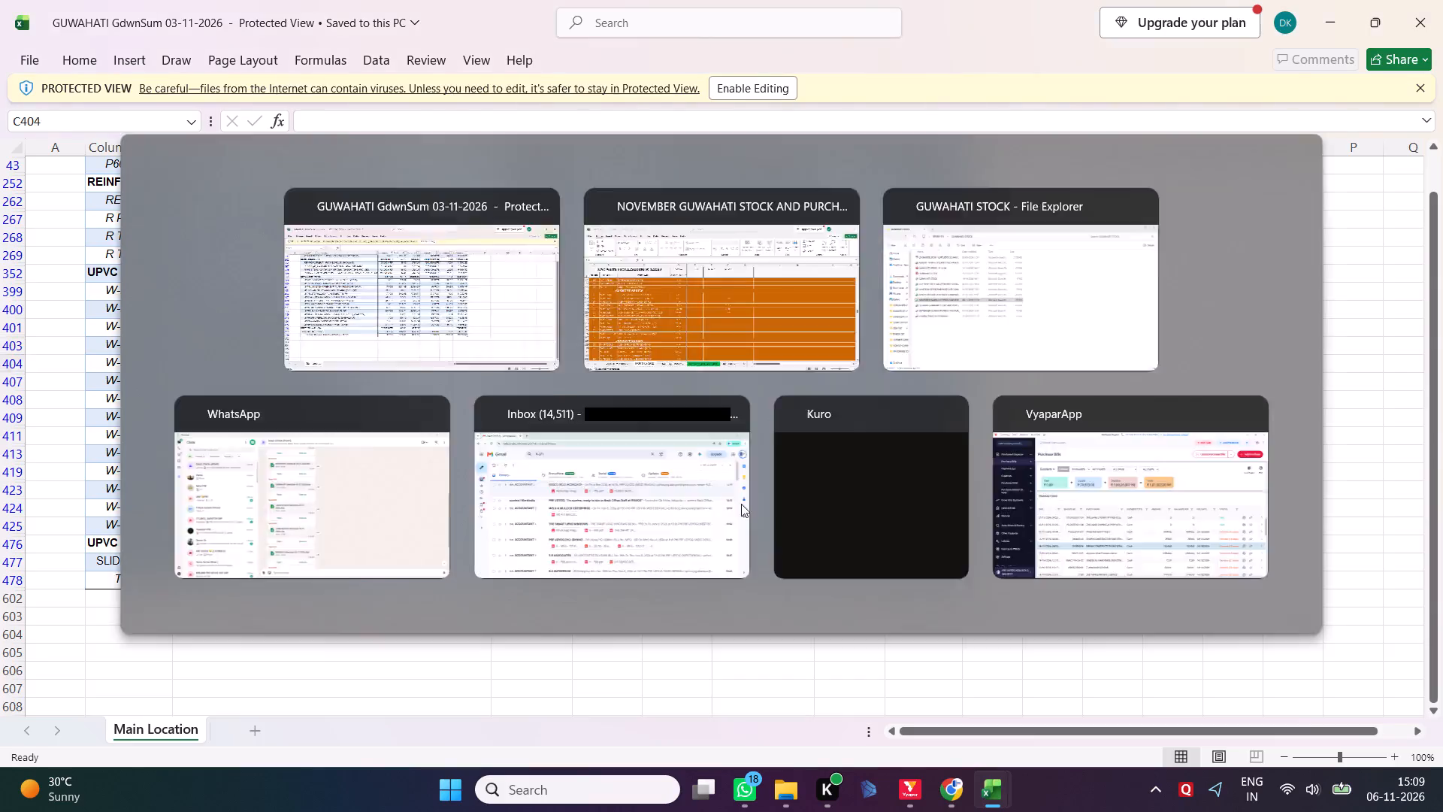
key(Down)
key(Down)
key(Down)
key(Down)
key(Up)
key(alt+Tab)
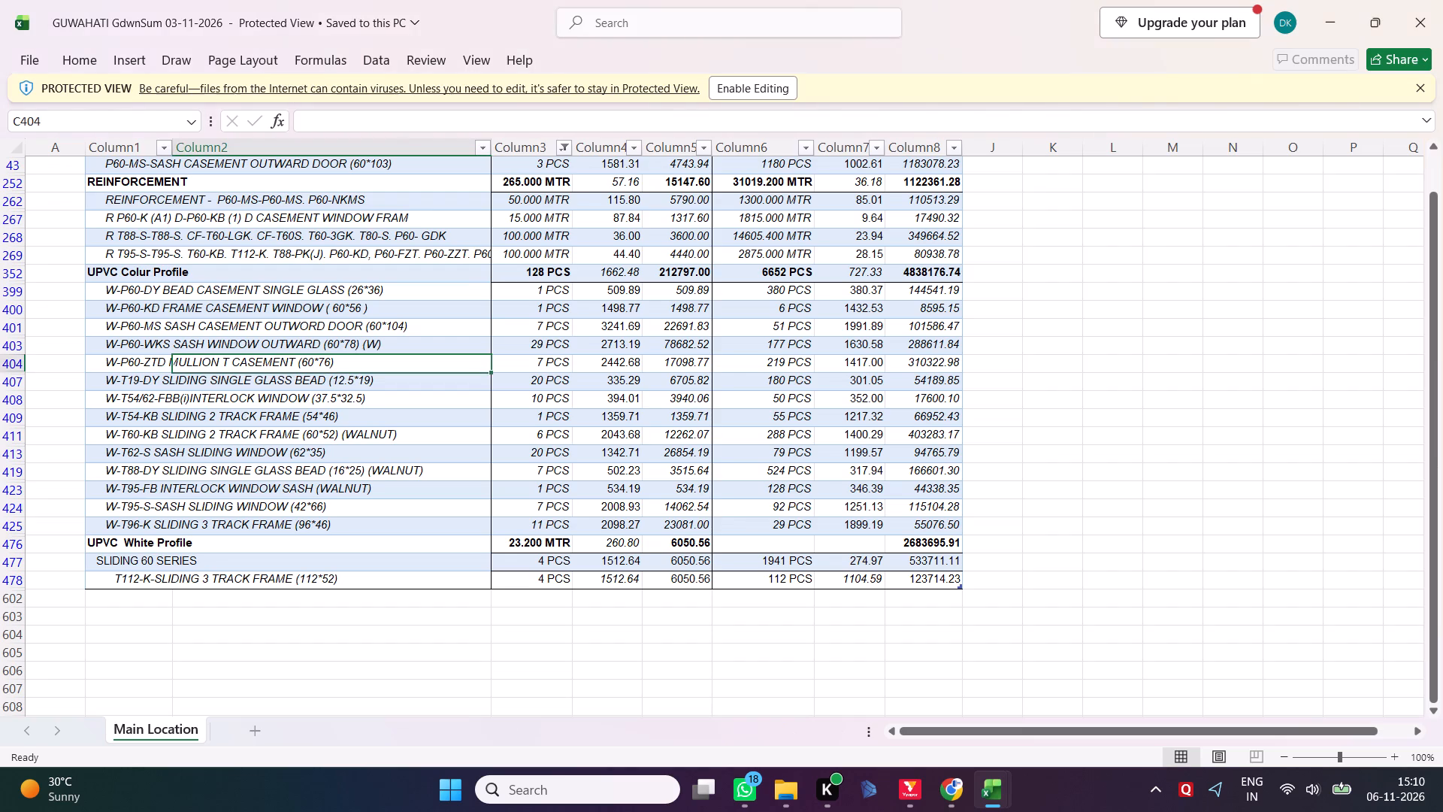
key(alt+Tab)
key(7)
key(Return)
Record a 3-11-26 sale of 20 Pcs for the WP-T19-DY sliding single glass bead in MONTHLY SALE's UPVC COLOUR PROFILE WALNUT section.
key(alt+Tab)
key(Down)
key(alt+Tab)
key(alt+Tab)
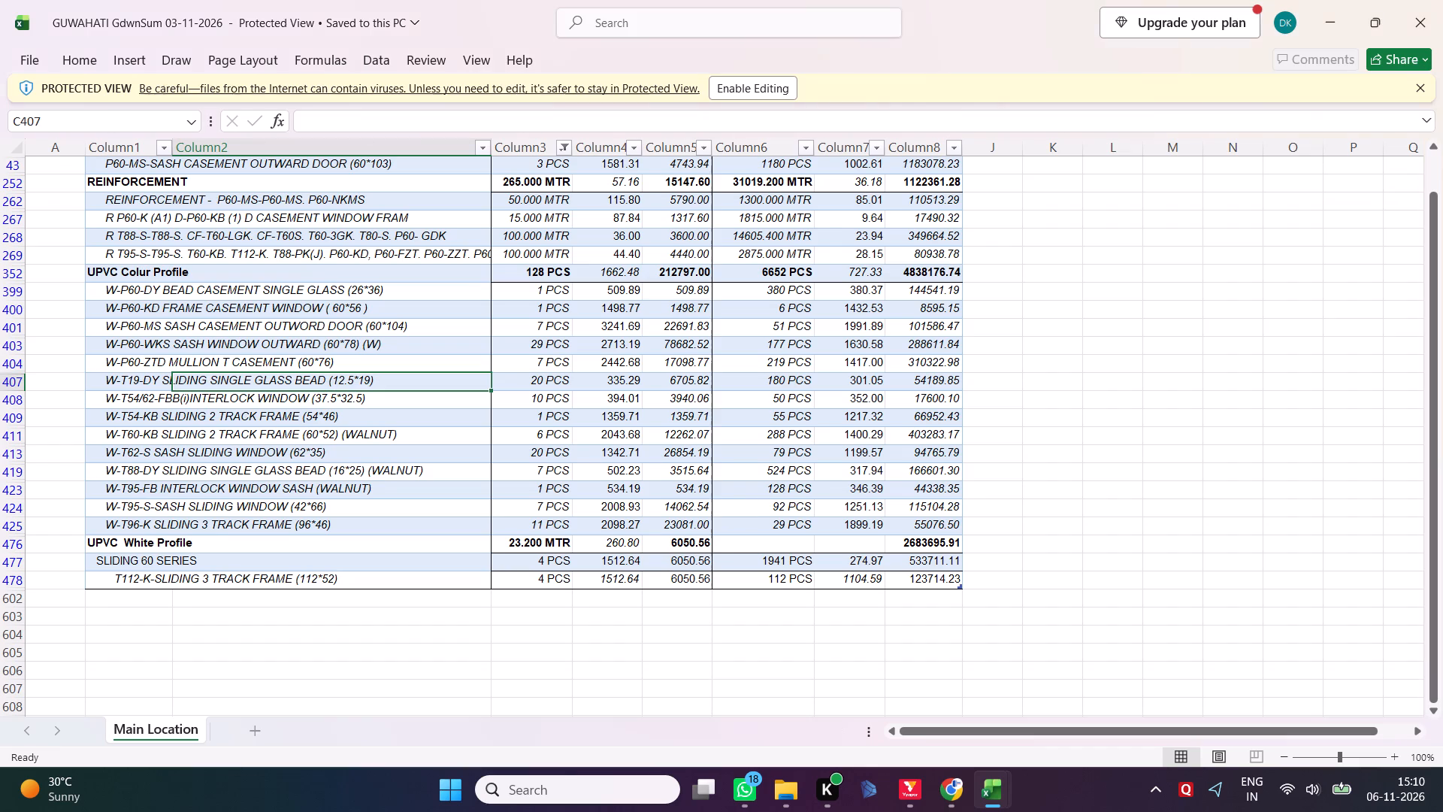
key(alt+Tab)
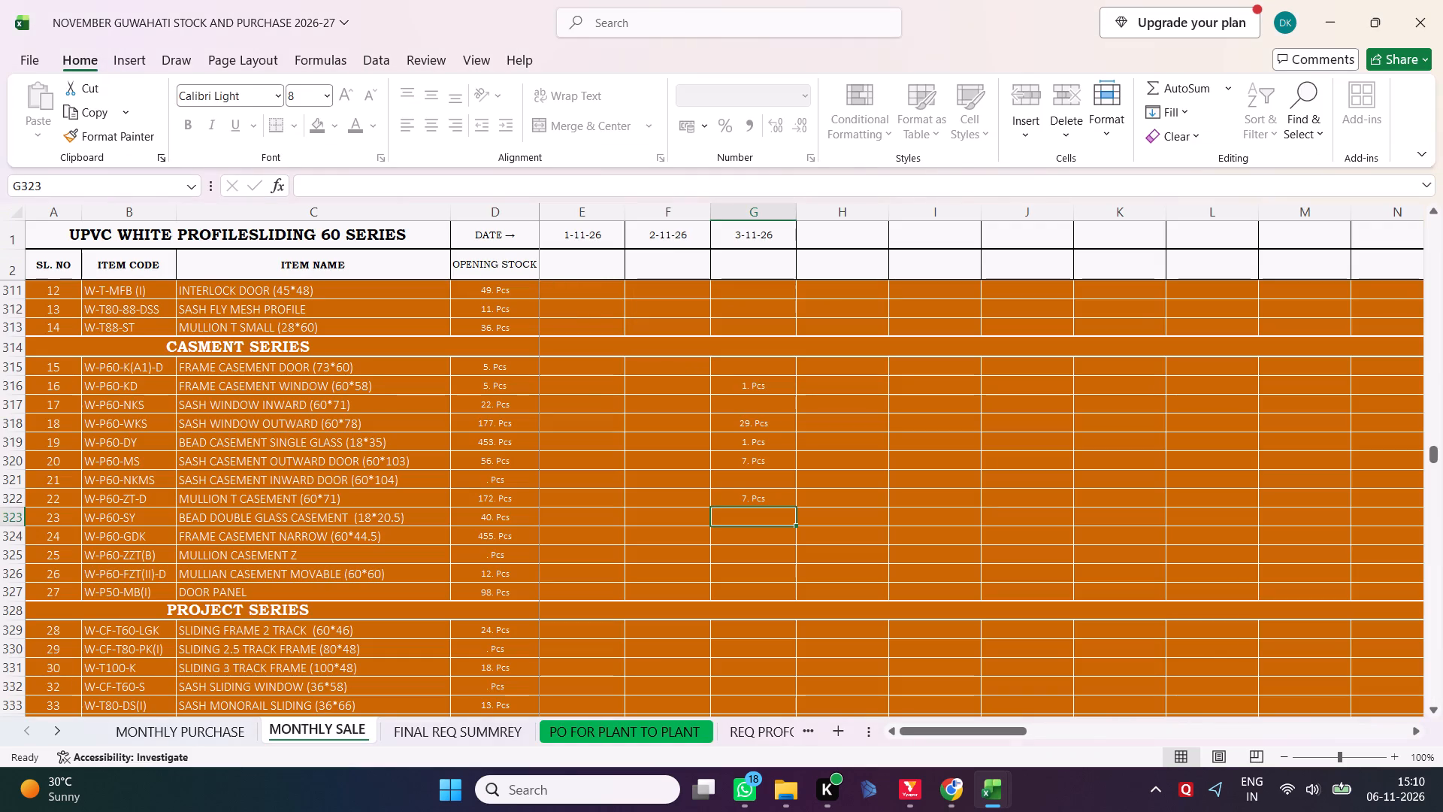
scroll(741, 504, up, 6)
key(alt+Tab)
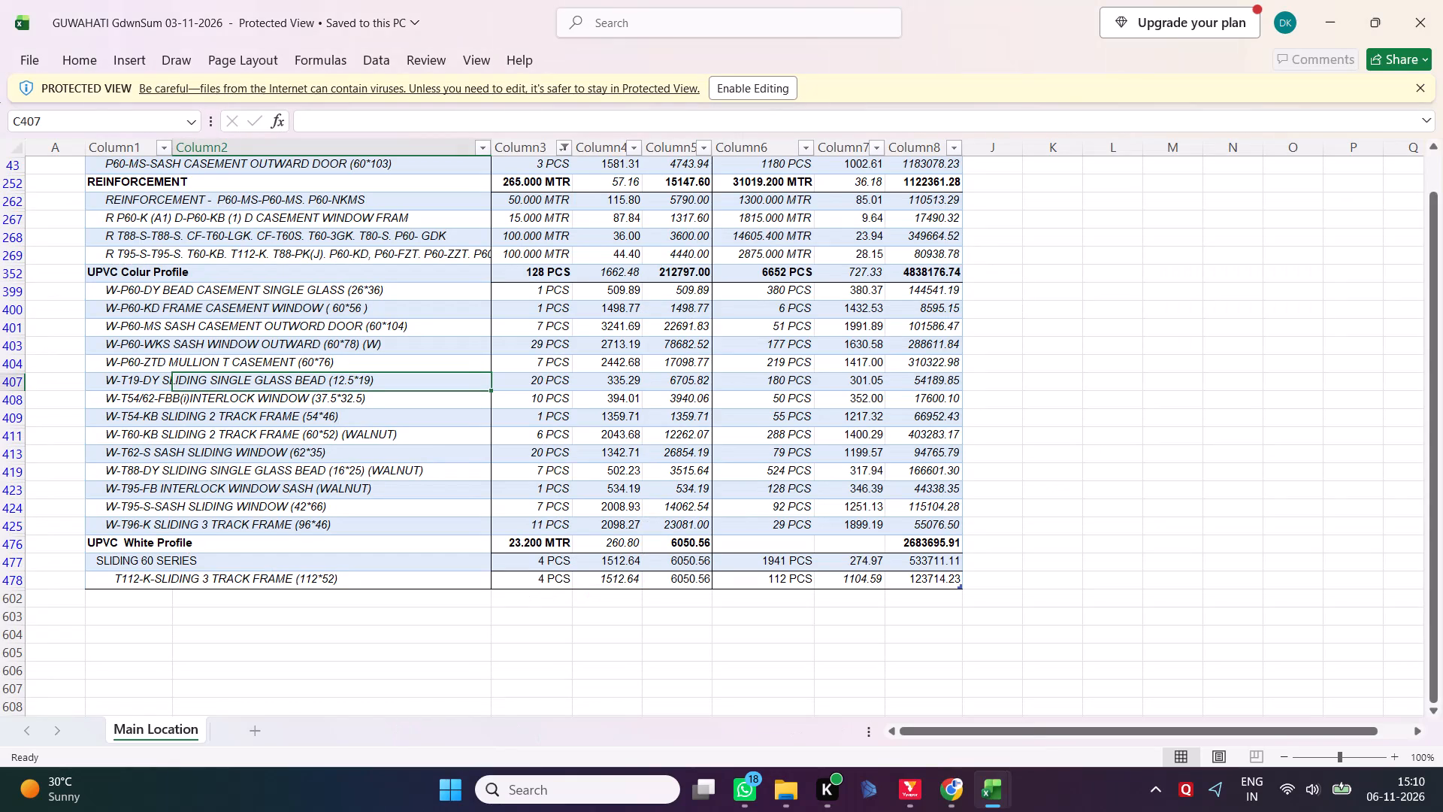
key(alt+Tab)
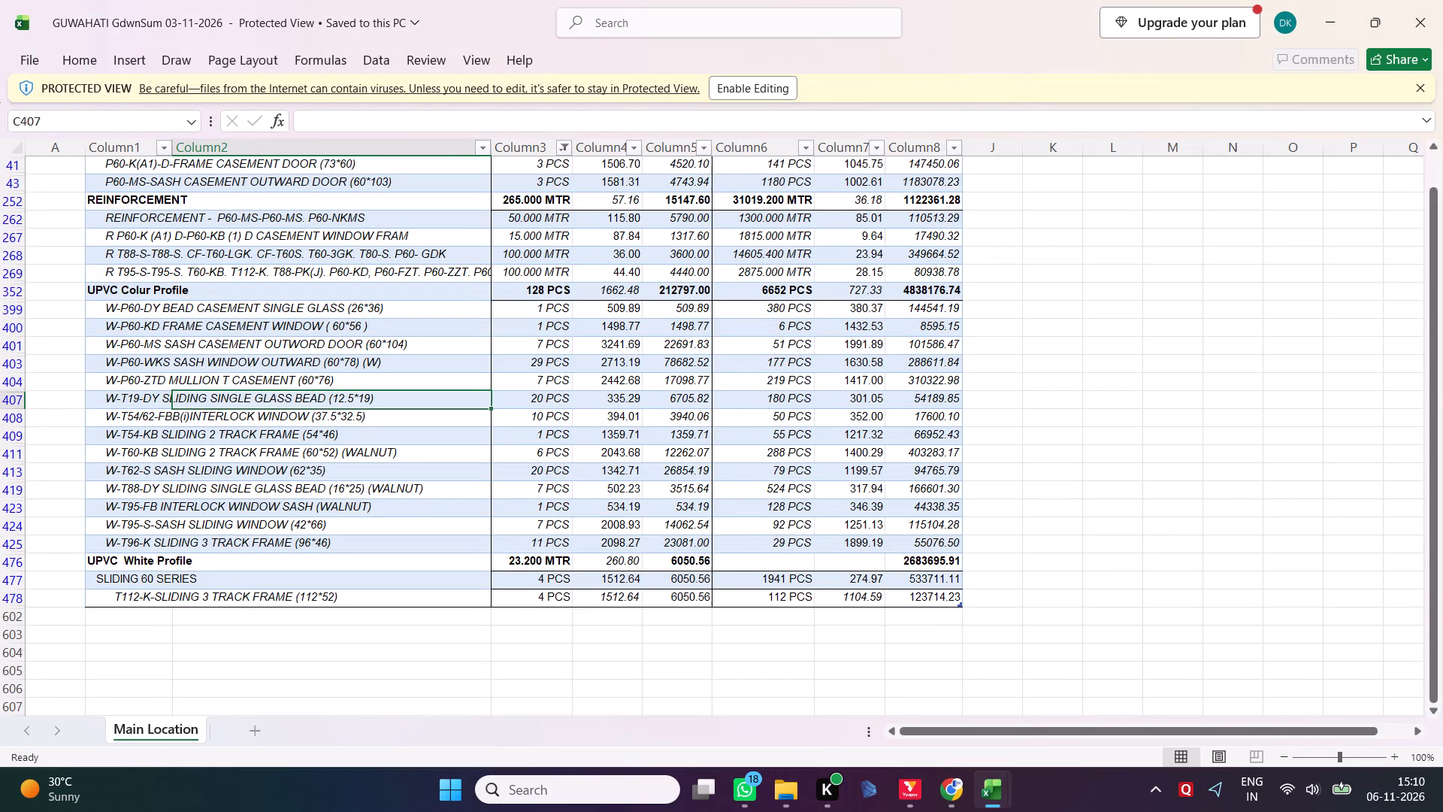
scroll(741, 504, up, 1)
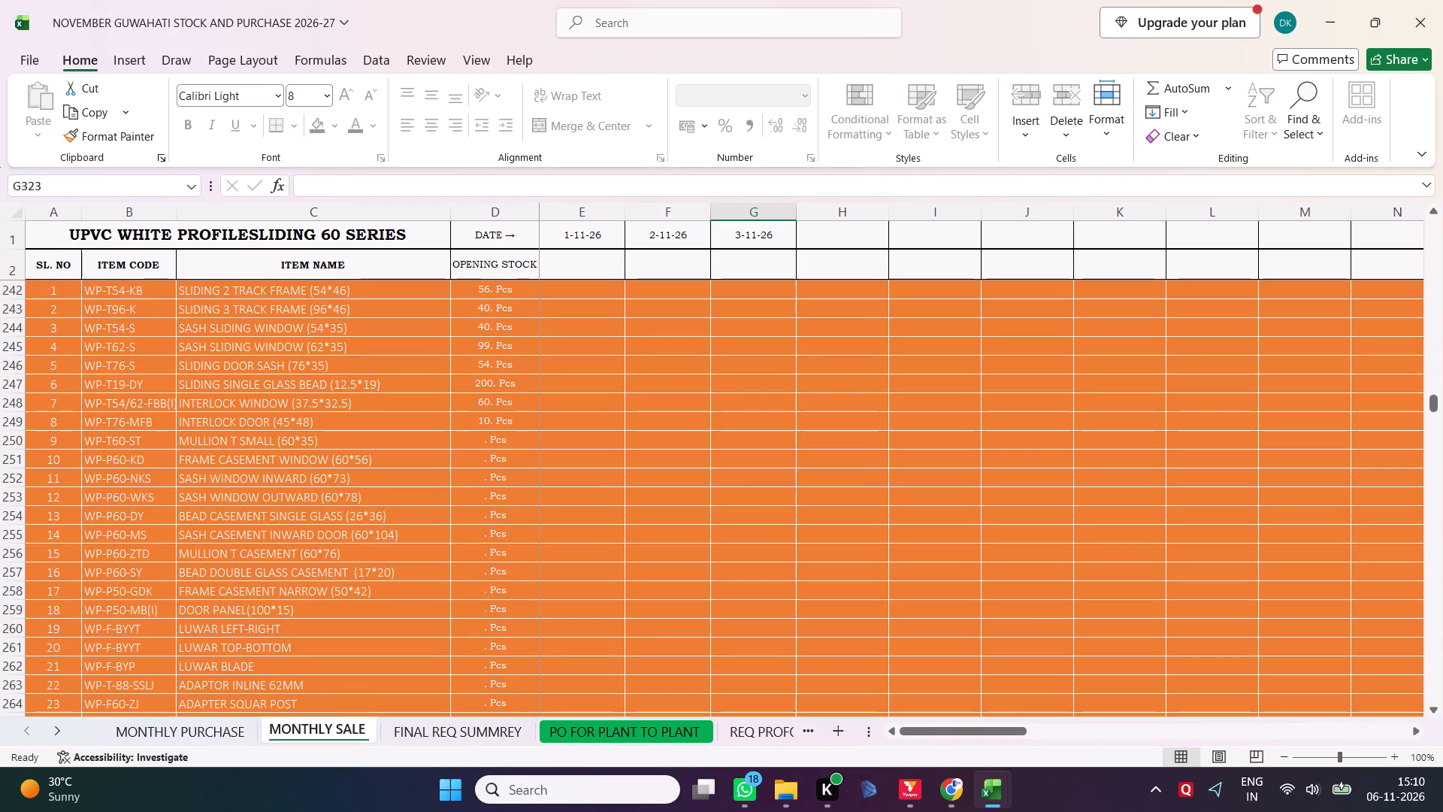
click(764, 385)
key(alt+Tab)
key(alt+Tab)
text(20)
key(Return)
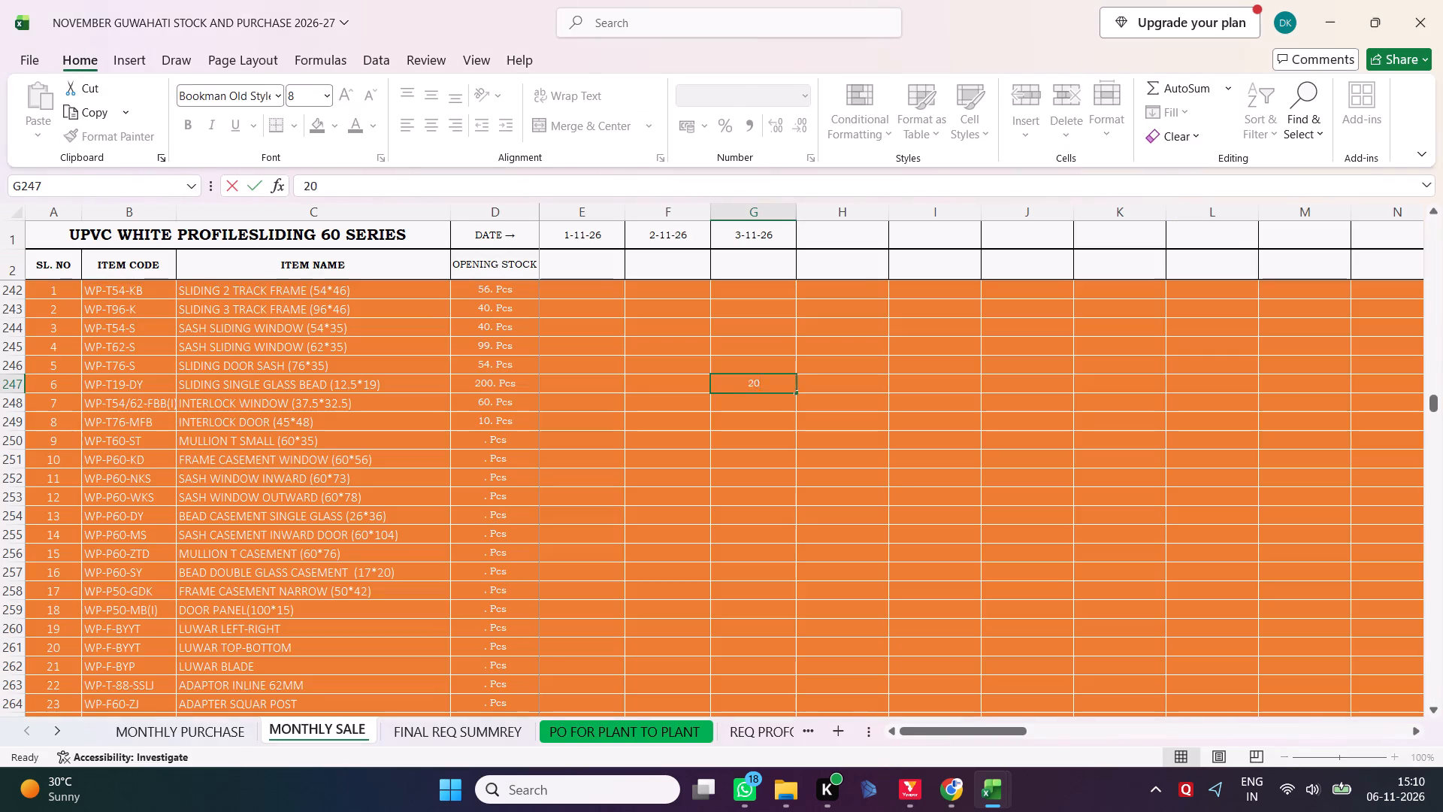
Record a 3-11-26 sale of 10 Pcs for the WP-T54/62-FBB(I) interlock window on MONTHLY SALE.
key(alt+Tab)
key(Down)
key(alt+Tab)
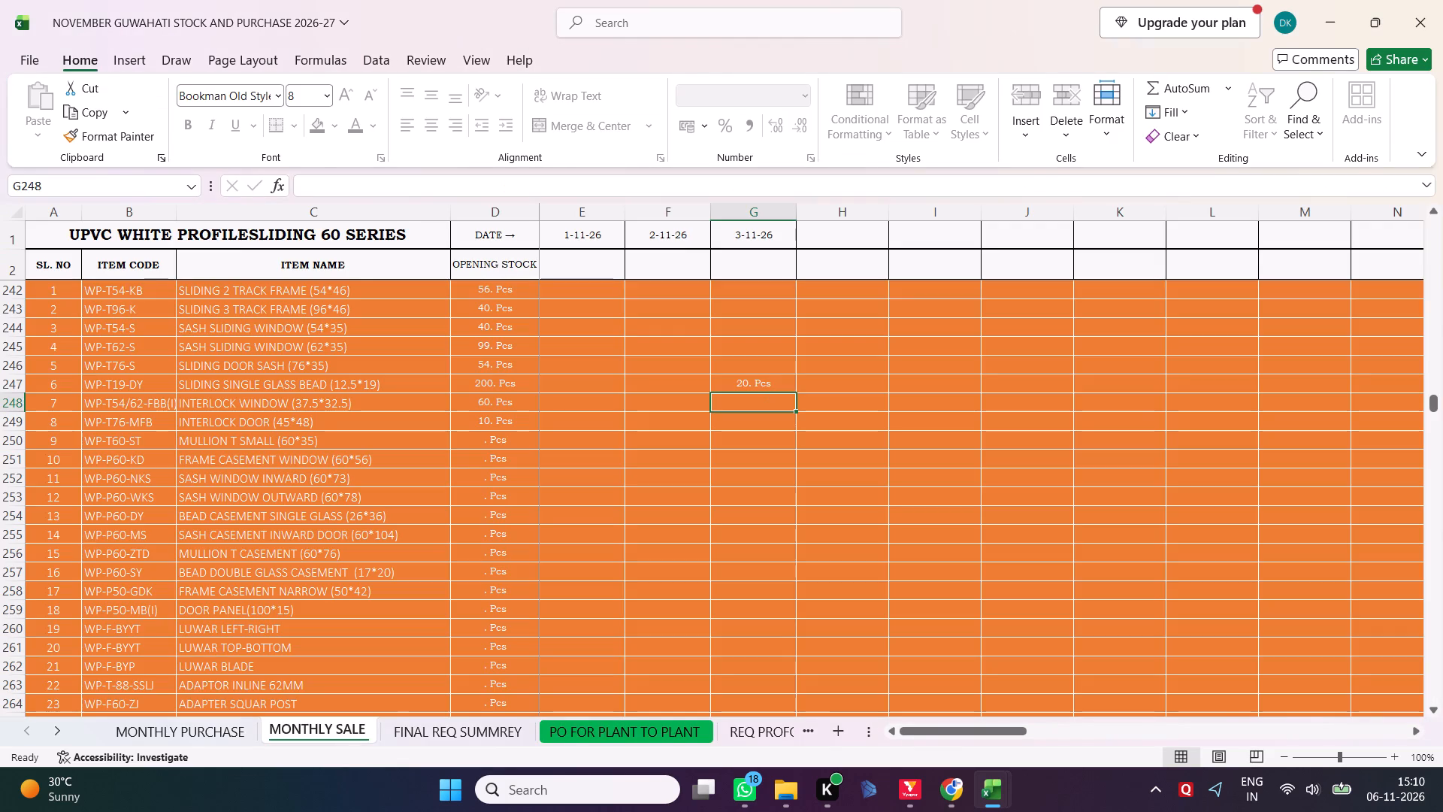
key(alt+Tab)
key(alt+Tab)
text(10)
key(Return)
Record a 3-11-26 sale of 1 Pcs for the WP-T54-KB sliding 2 track frame on MONTHLY SALE.
key(alt+Tab)
key(Down)
key(alt+Tab)
key(Up)
key(Up)
key(Up)
key(Up)
key(Up)
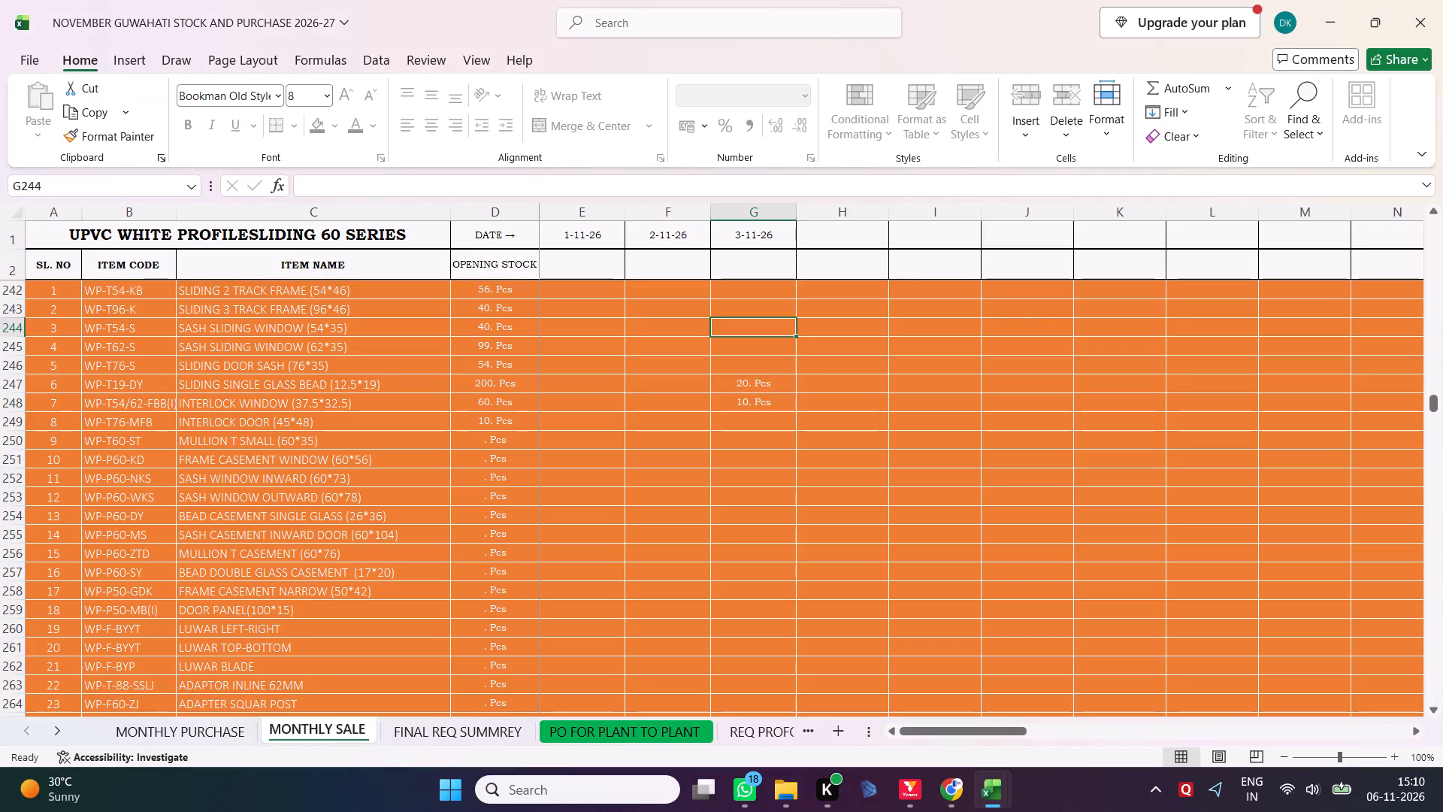
key(Up)
key(Up)
key(alt+Tab)
key(alt+Tab)
key(1)
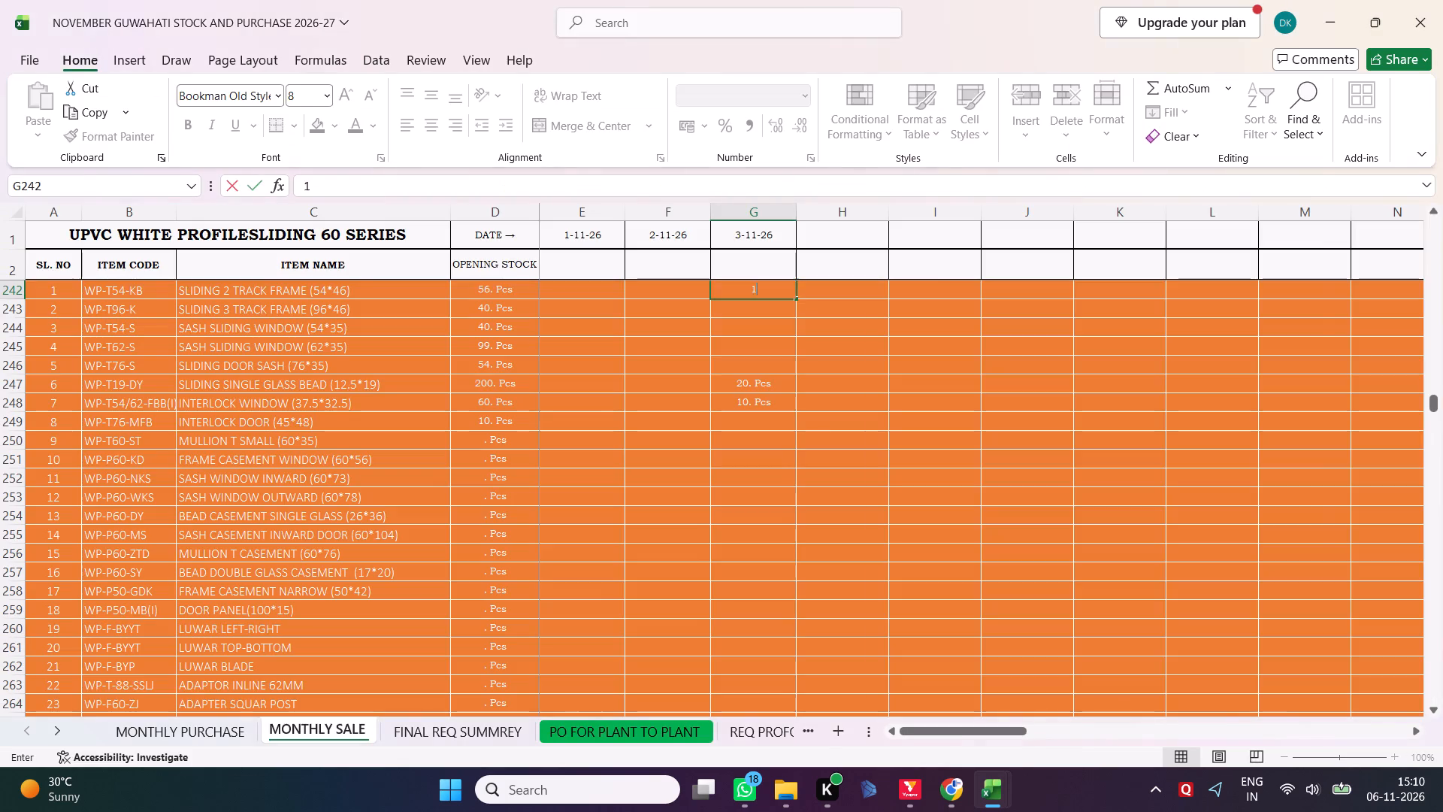
key(Return)
Record a 3-11-26 sale of 6 Pcs for the walnut W-T60-KB sliding 2 track frame on MONTHLY SALE.
key(alt+Tab)
key(Down)
key(alt+Tab)
key(alt+Tab)
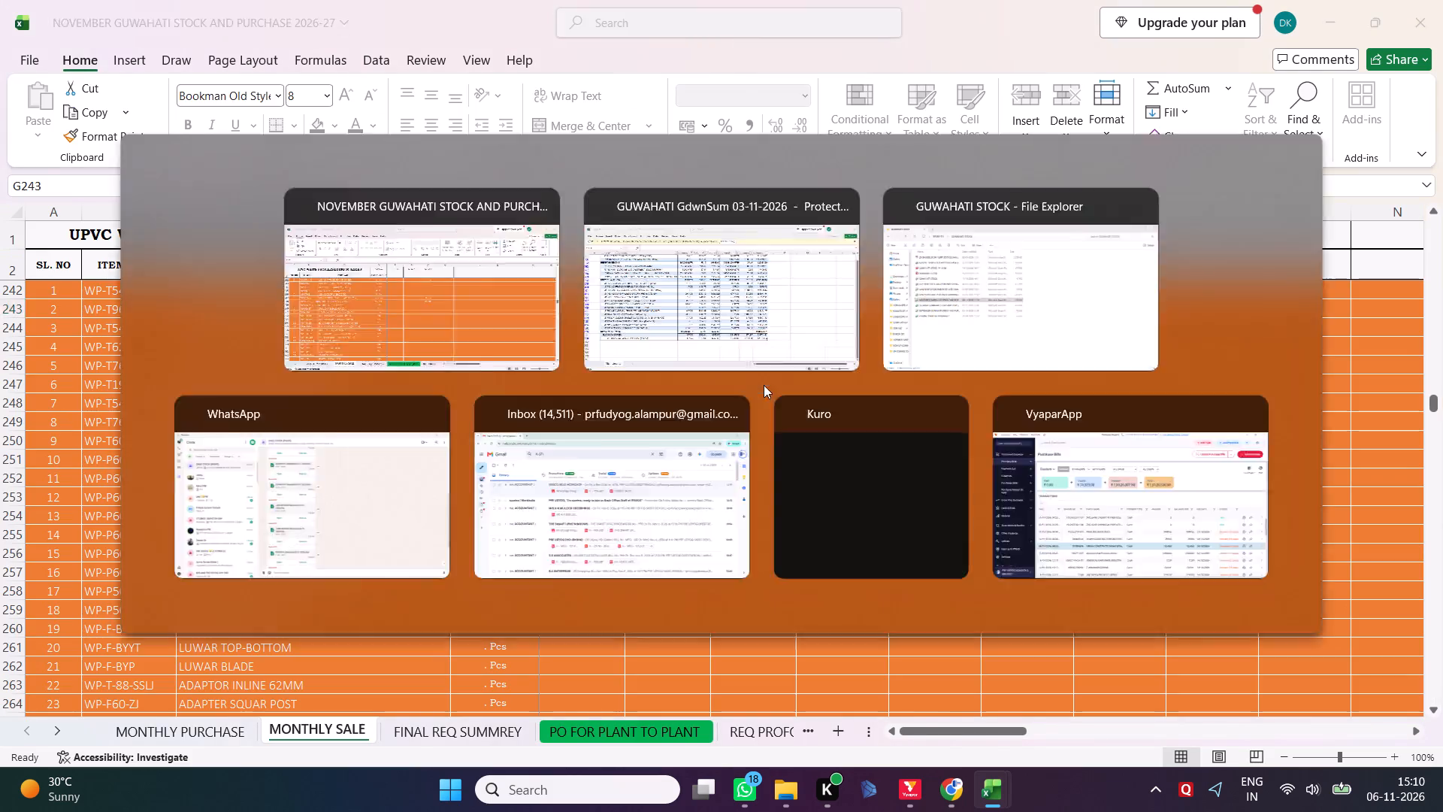
scroll(764, 385, down, 1)
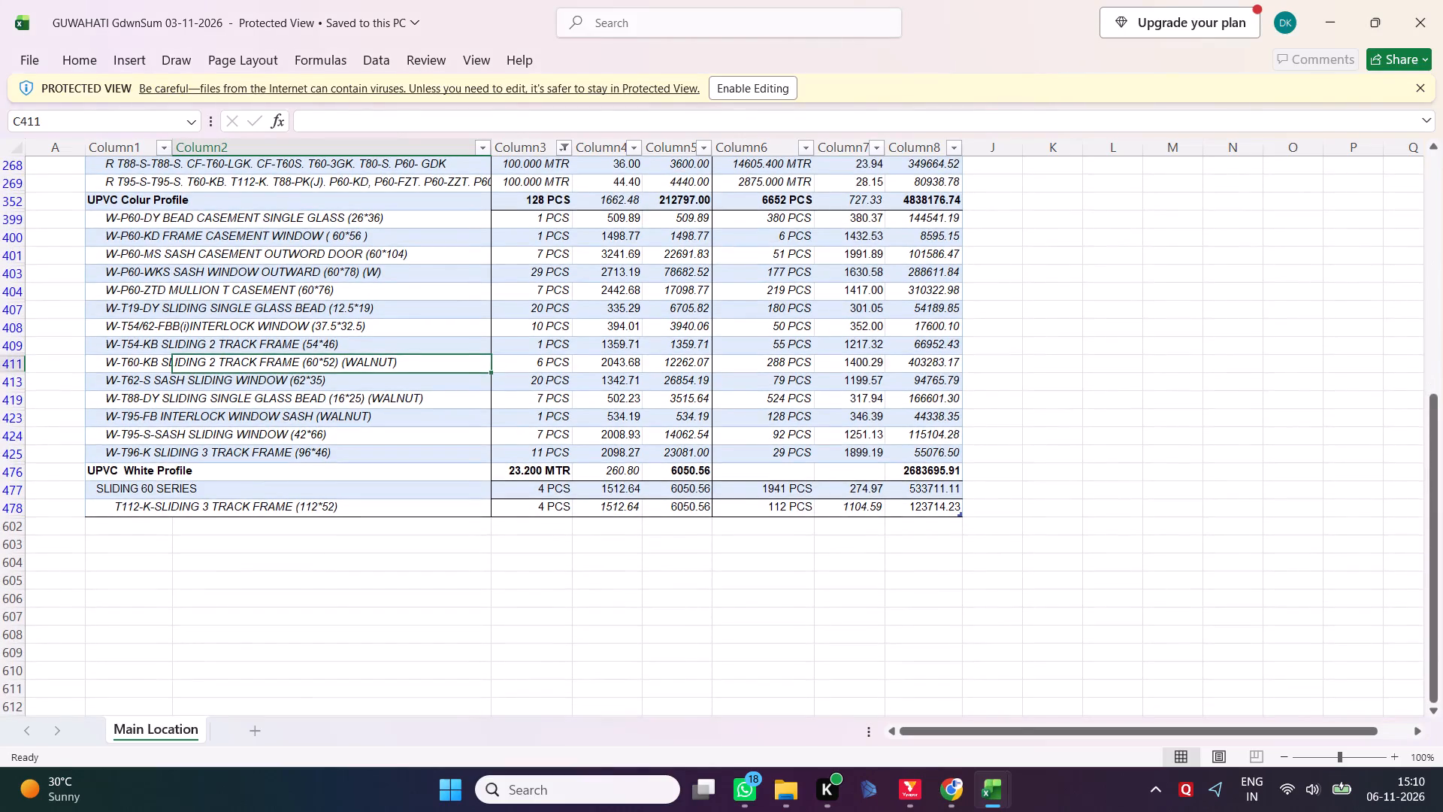
key(alt+Tab)
scroll(764, 385, down, 5)
scroll(764, 385, up, 1)
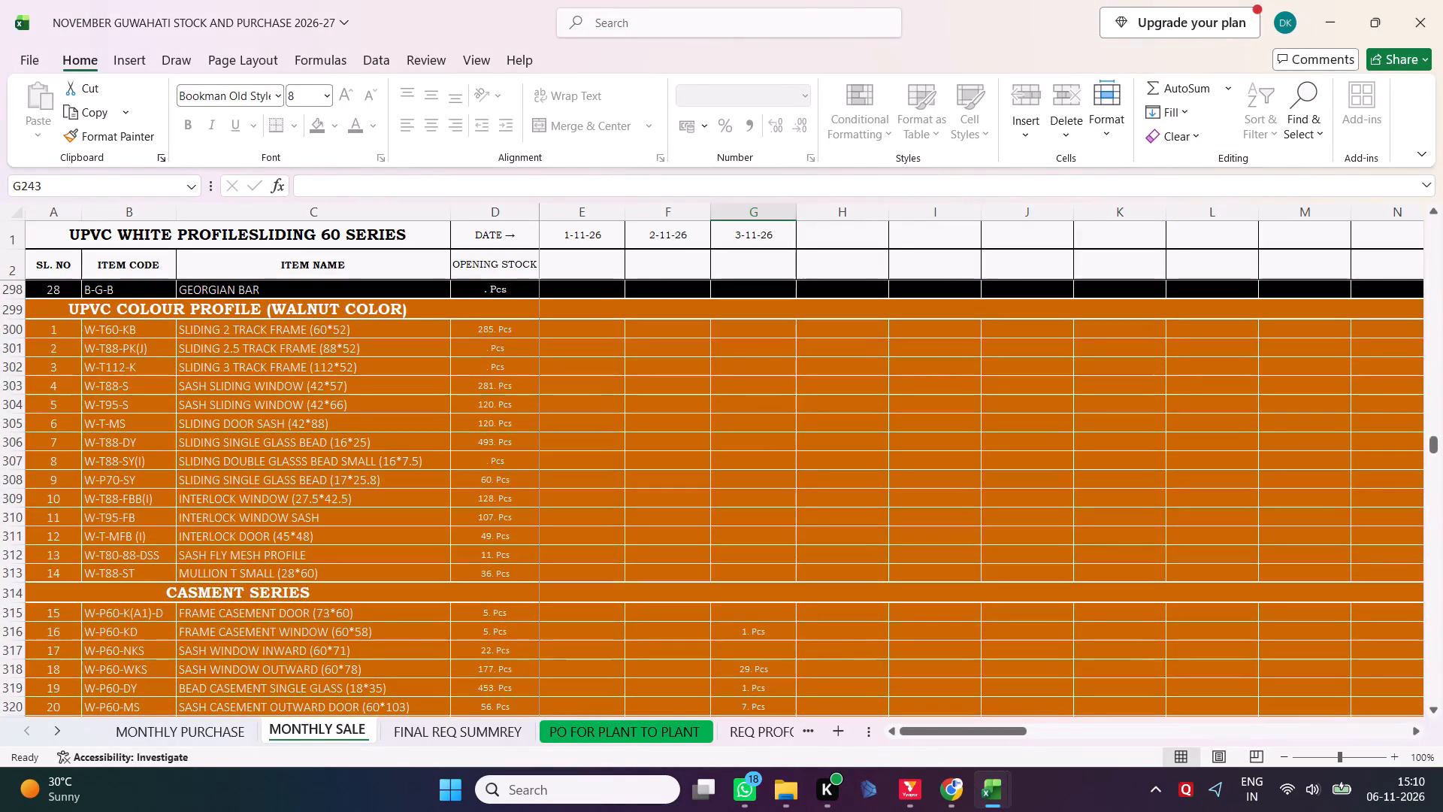
click(768, 326)
key(alt+Tab)
key(alt+Tab)
key(6)
key(Return)
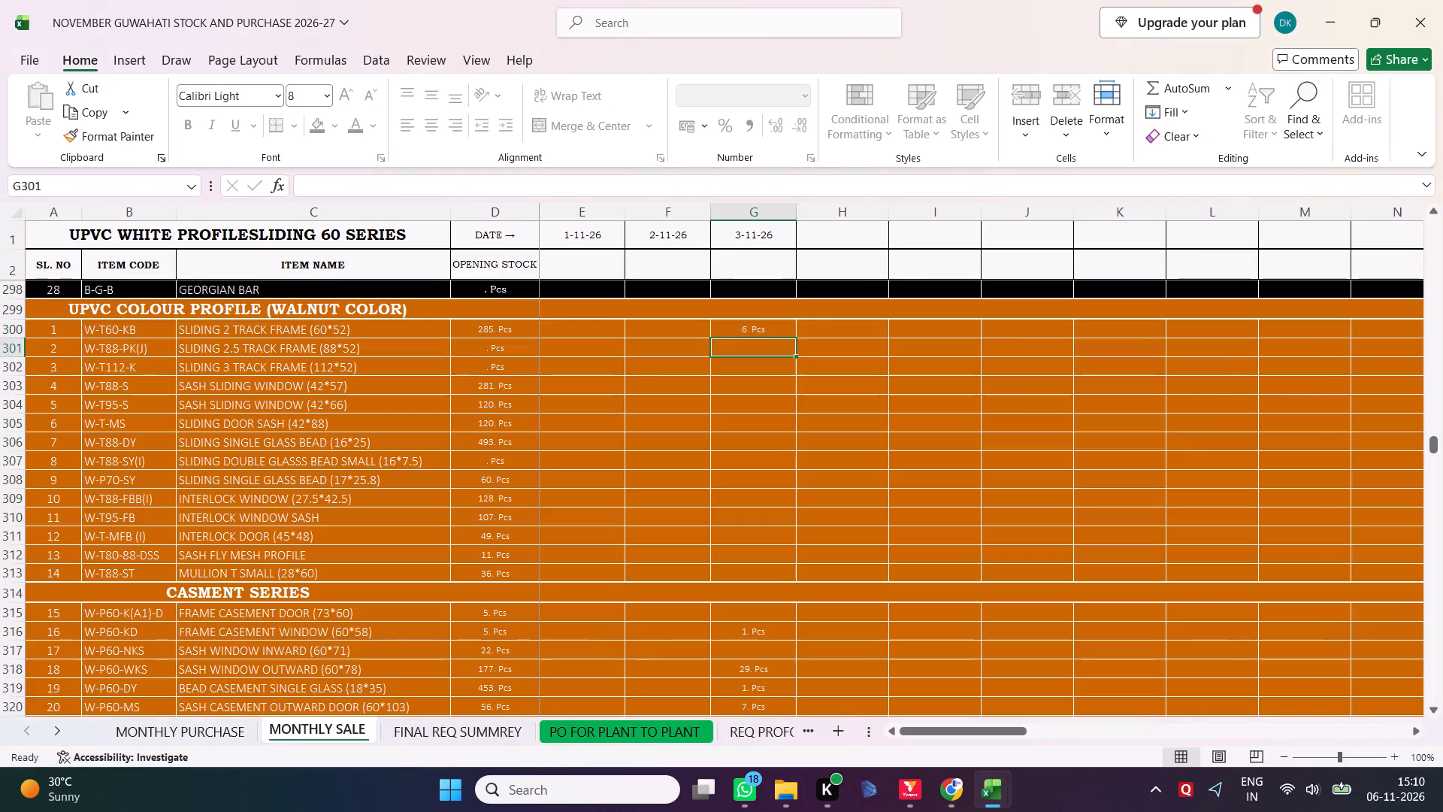
Record a 3-11-26 sale of 20 Pcs for the WP-T62-S sash sliding window on MONTHLY SALE.
key(alt+Tab)
key(Down)
key(alt+Tab)
key(alt+Tab)
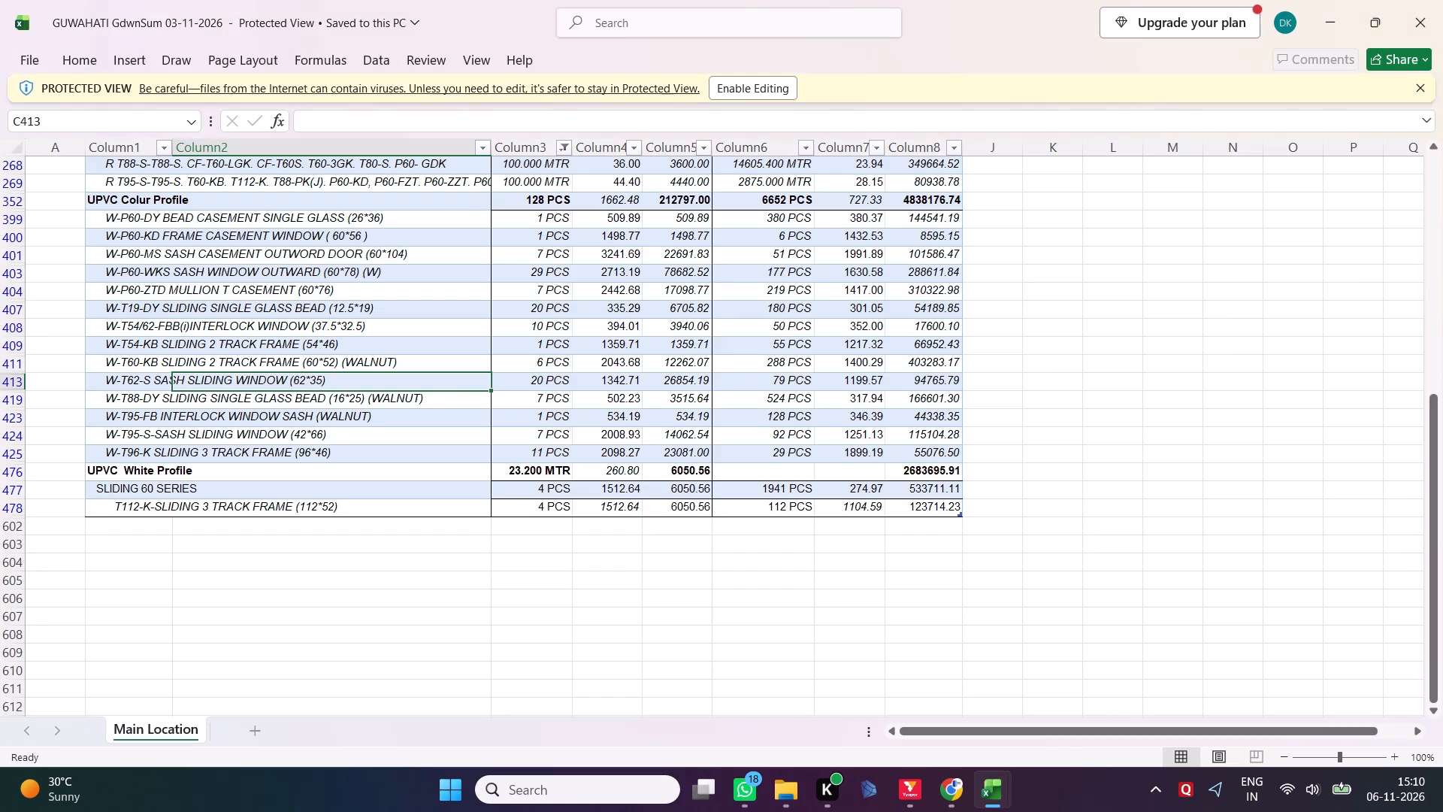
key(alt+Tab)
scroll(768, 326, up, 8)
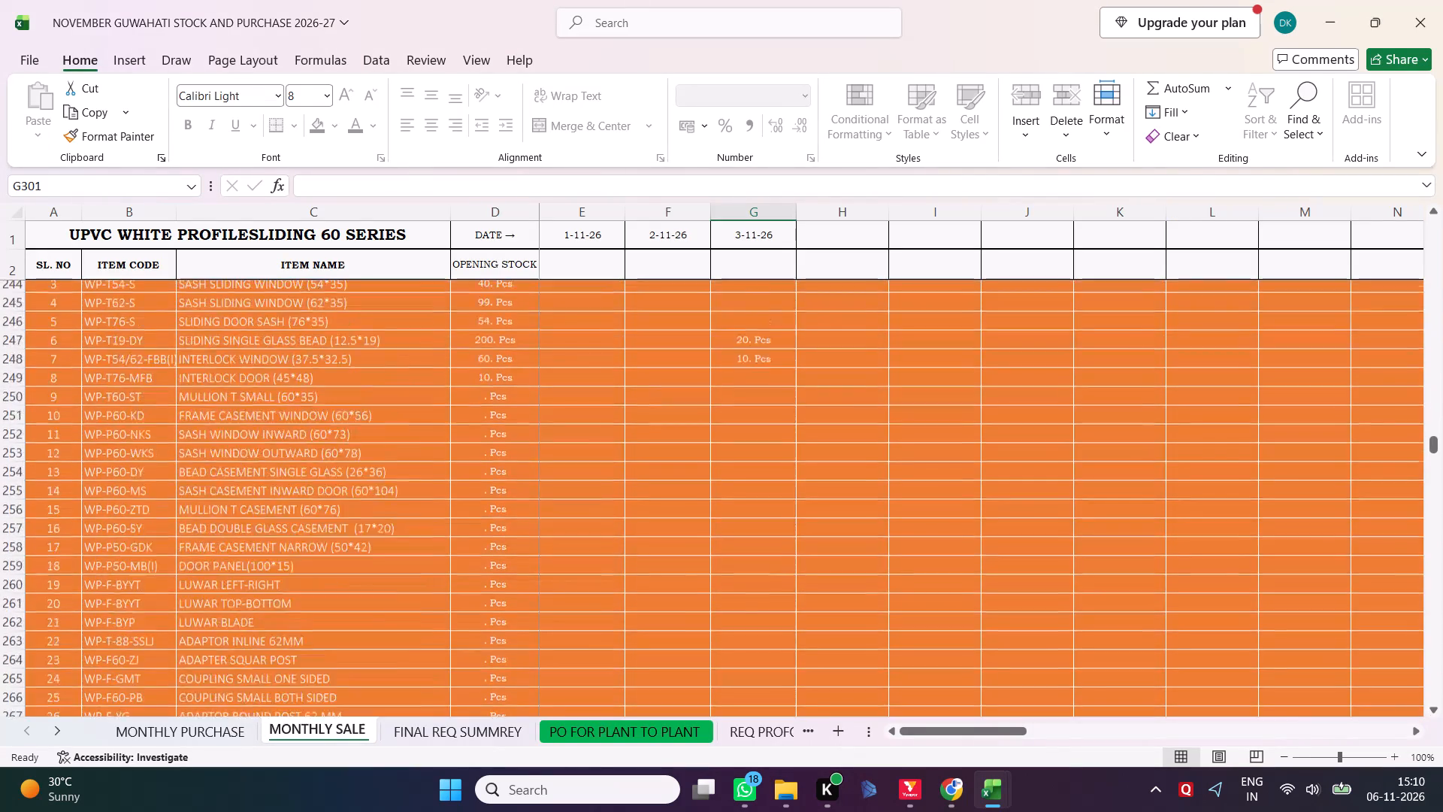
scroll(749, 413, up, 1)
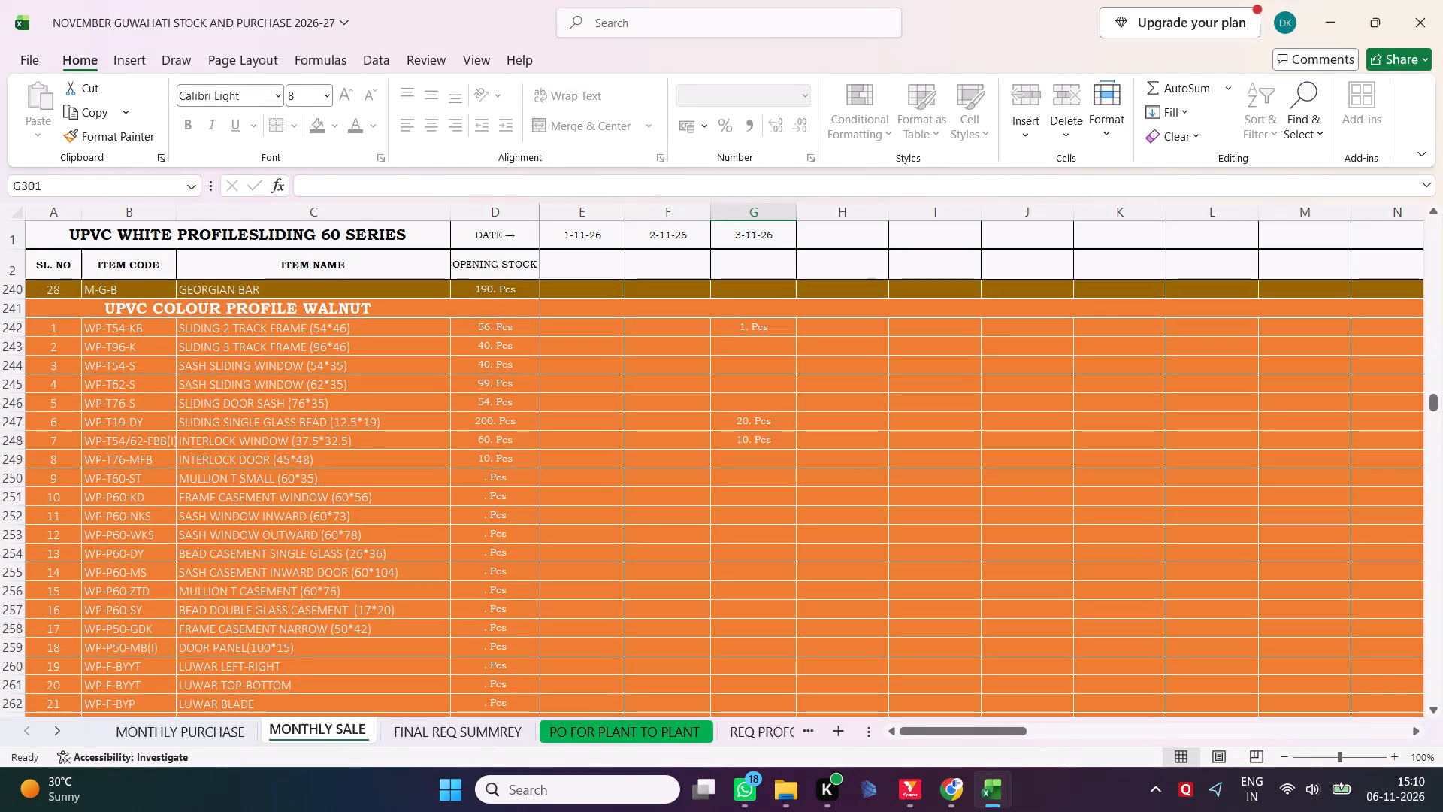
click(736, 400)
key(Up)
key(alt+Tab)
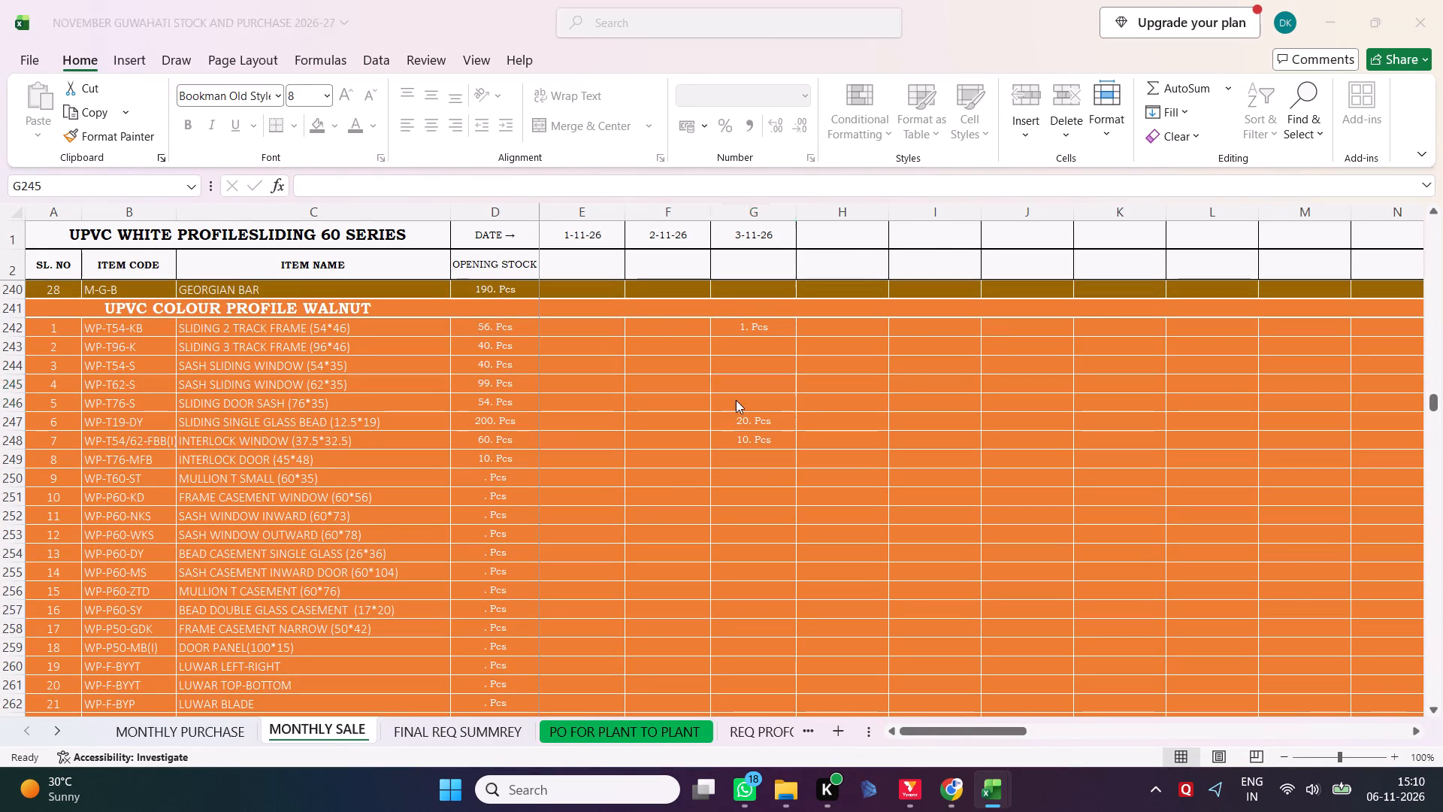
key(alt+Tab)
text(20)
key(Return)
key(alt+Tab)
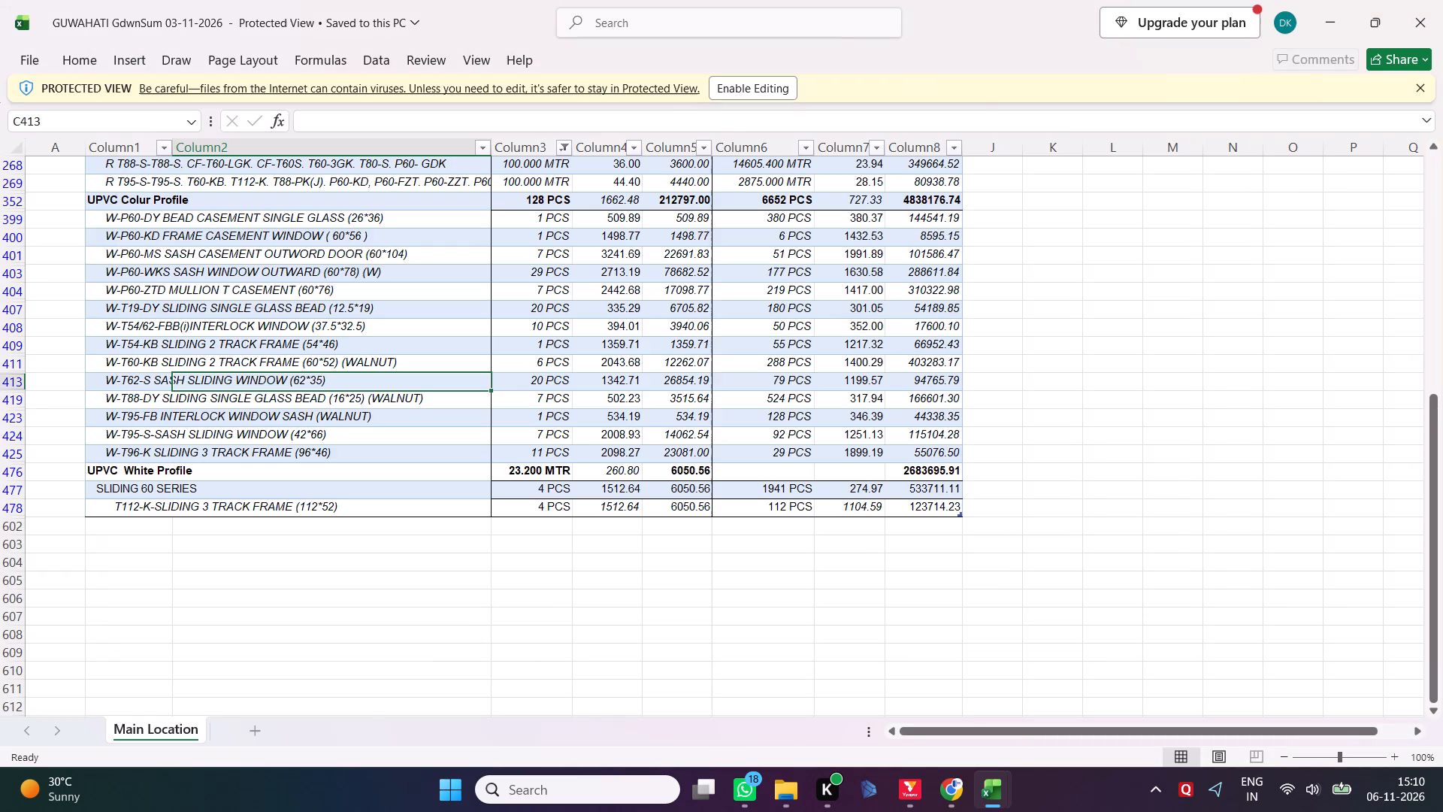
Record a 3-11-26 sale of 7 Pcs for the walnut W-T88-DY sliding single glass bead on MONTHLY SALE.
key(Down)
key(alt+Tab)
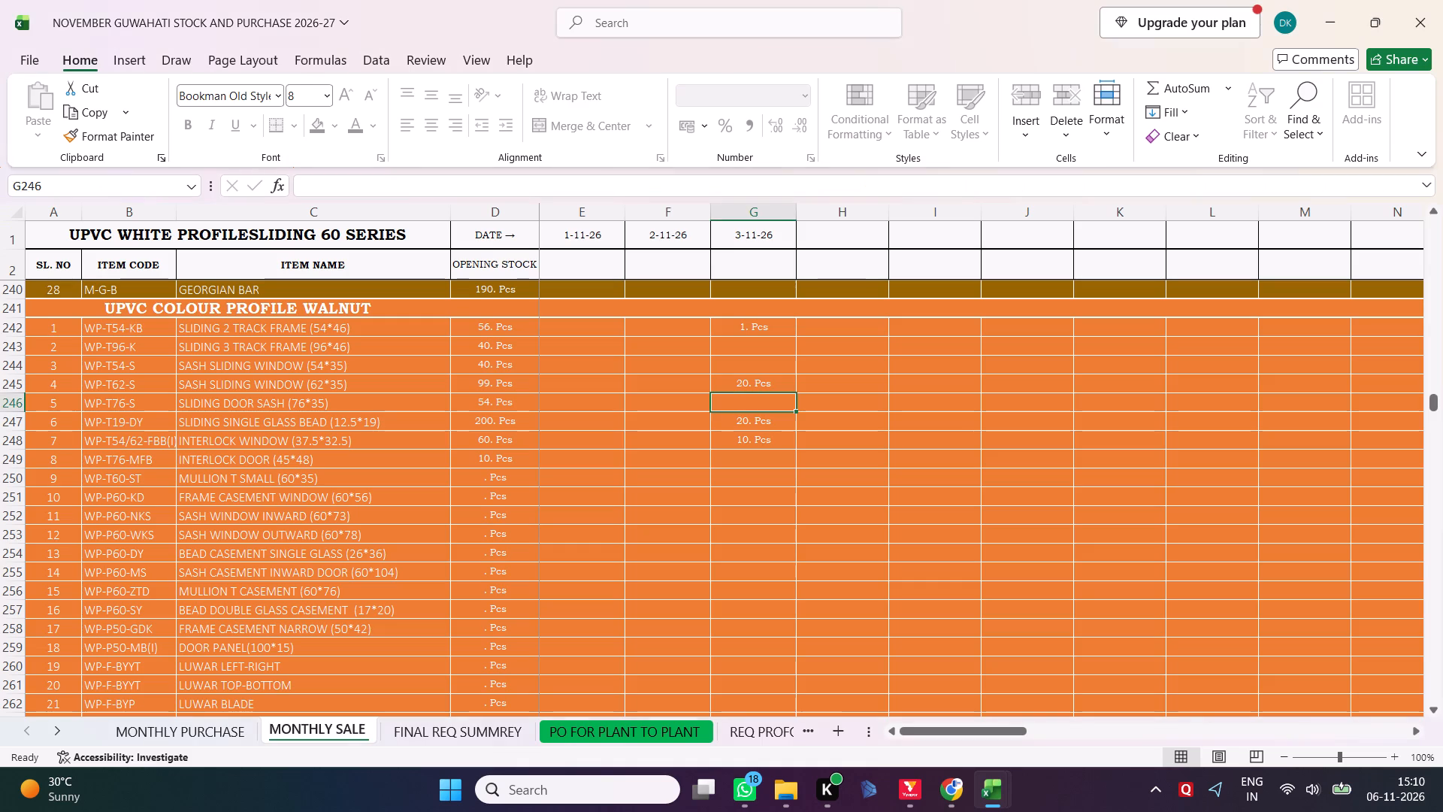
key(alt+Tab)
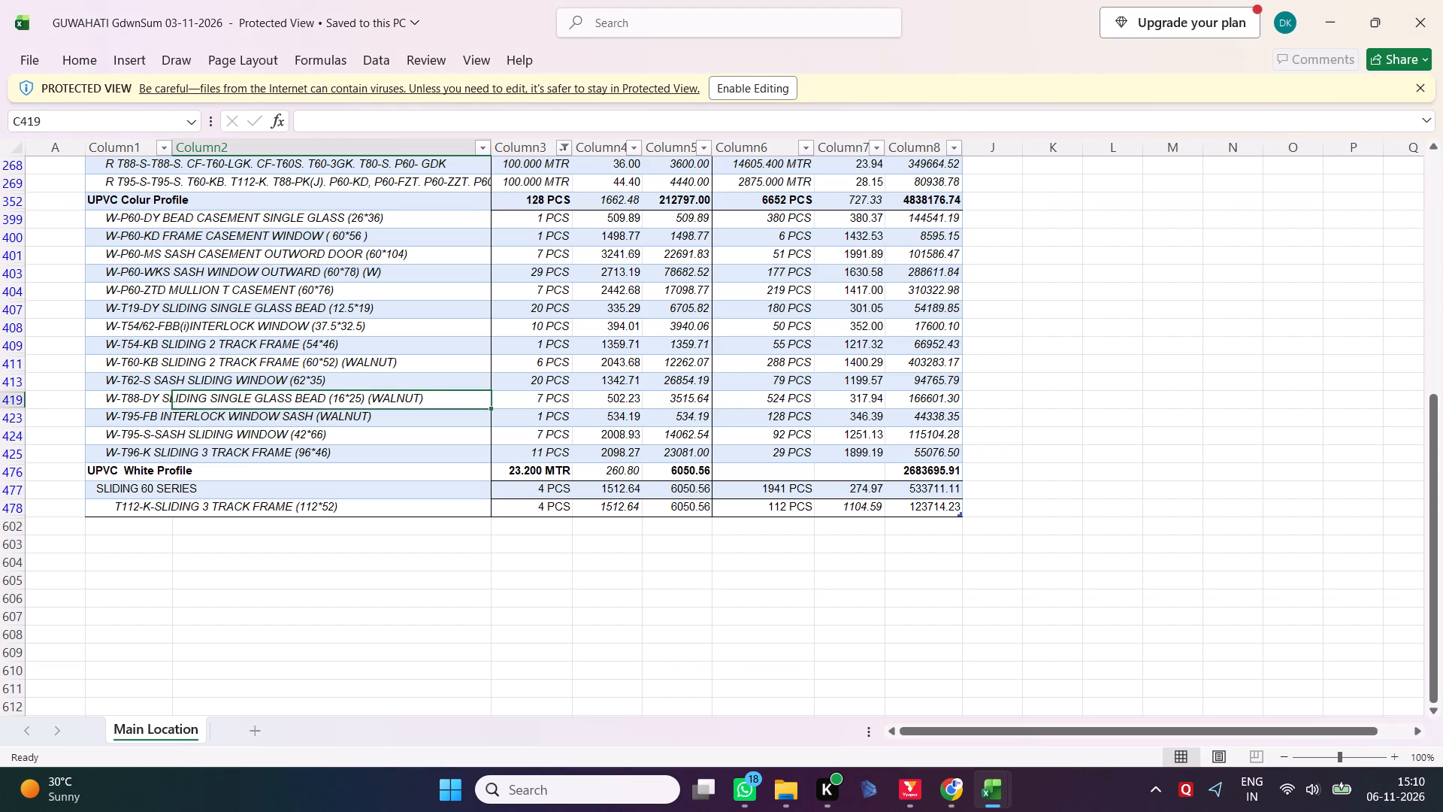
key(alt+Tab)
scroll(736, 400, down, 4)
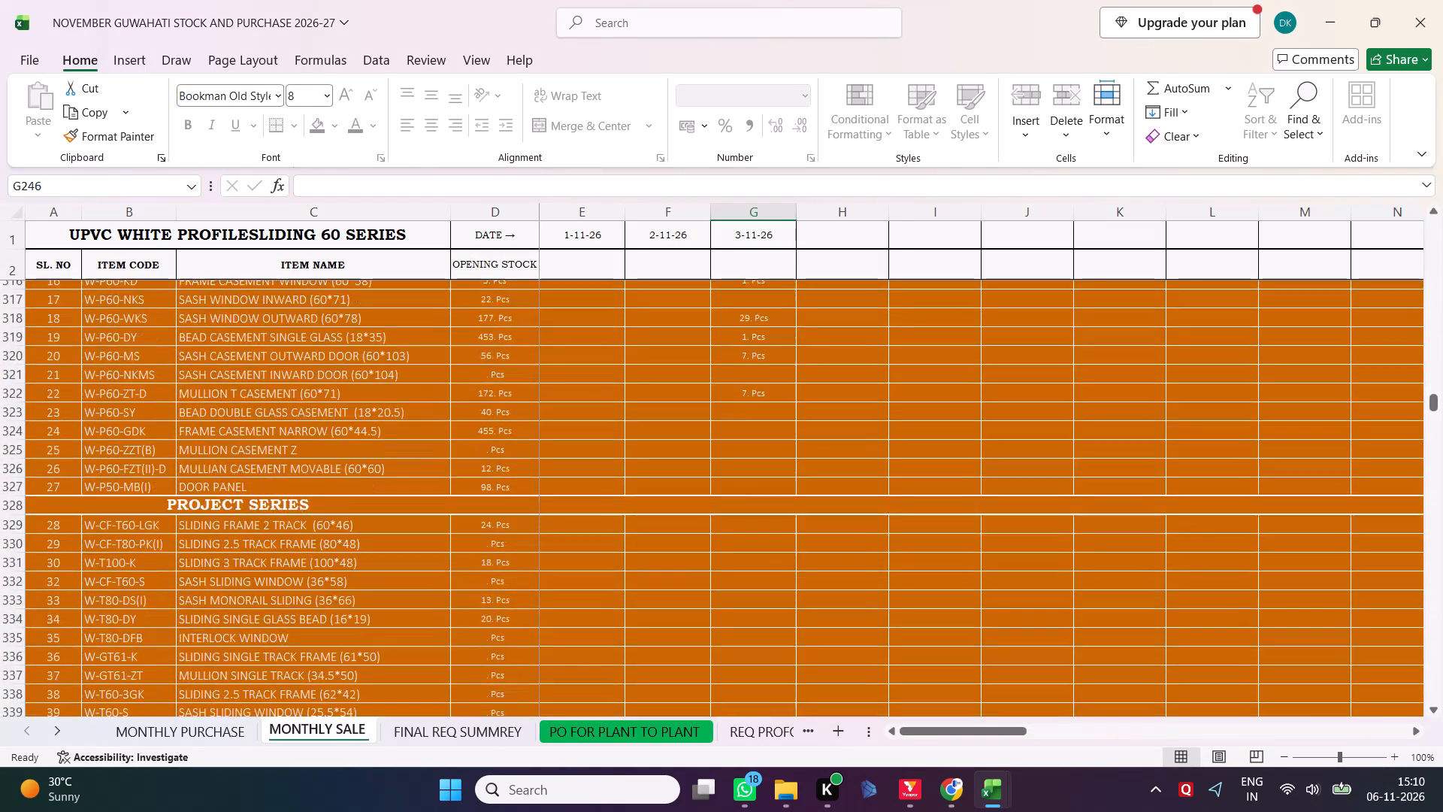
scroll(736, 400, up, 3)
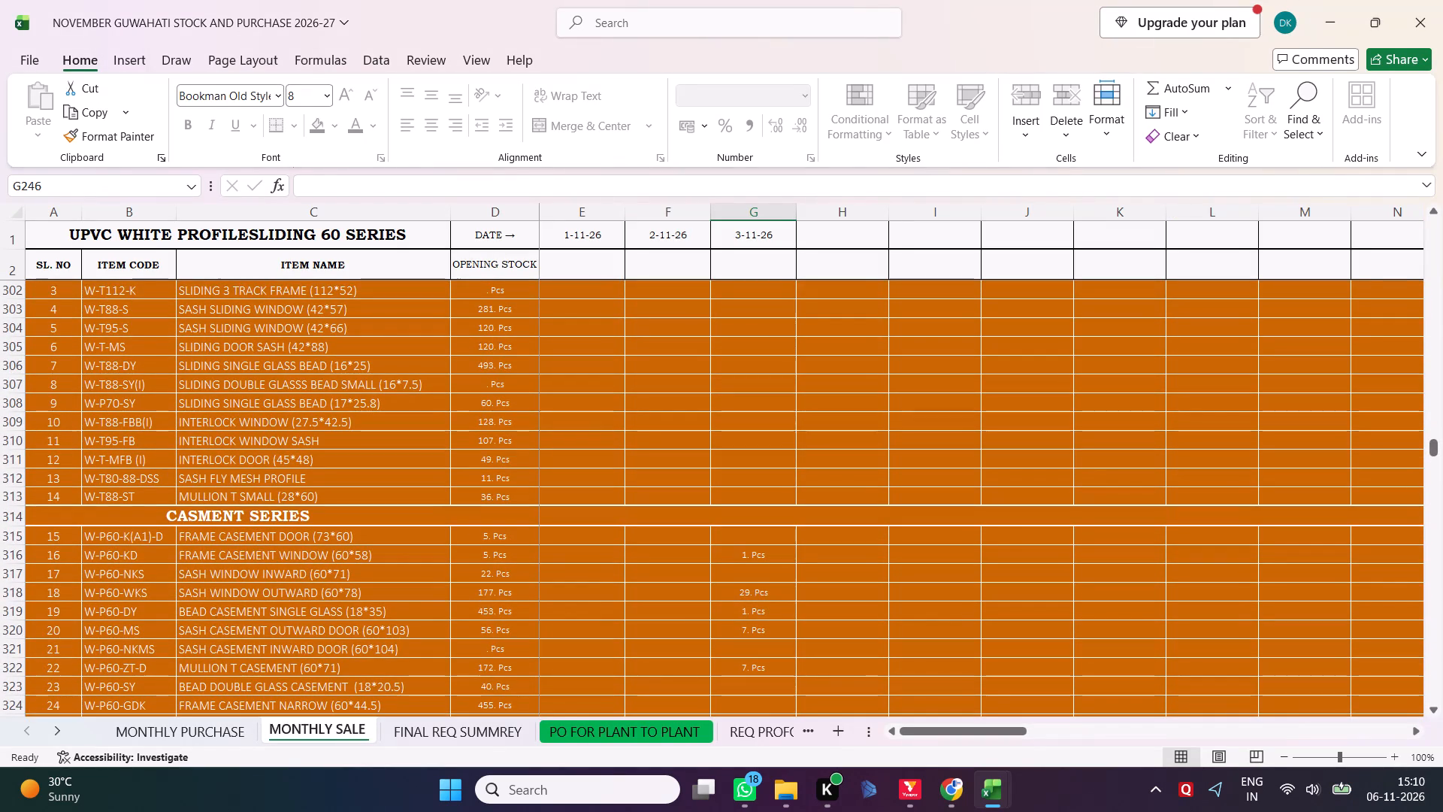
click(743, 392)
key(Up)
key(alt+Tab)
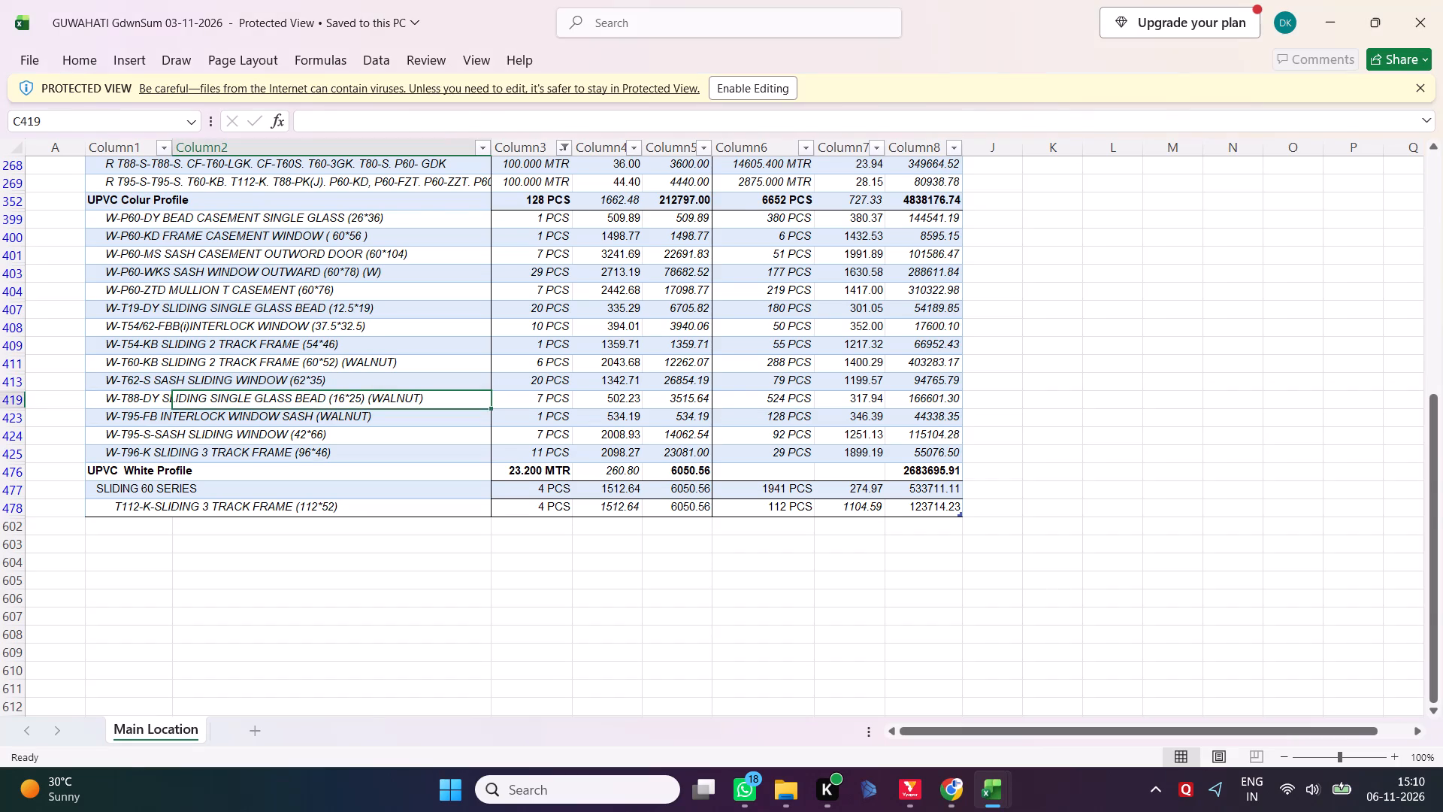
key(alt+Tab)
key(7)
key(Return)
Record a 3-11-26 sale of 1 Pcs for the walnut W-T95-FB interlock window sash on MONTHLY SALE.
key(alt+Tab)
key(Down)
key(alt+Tab)
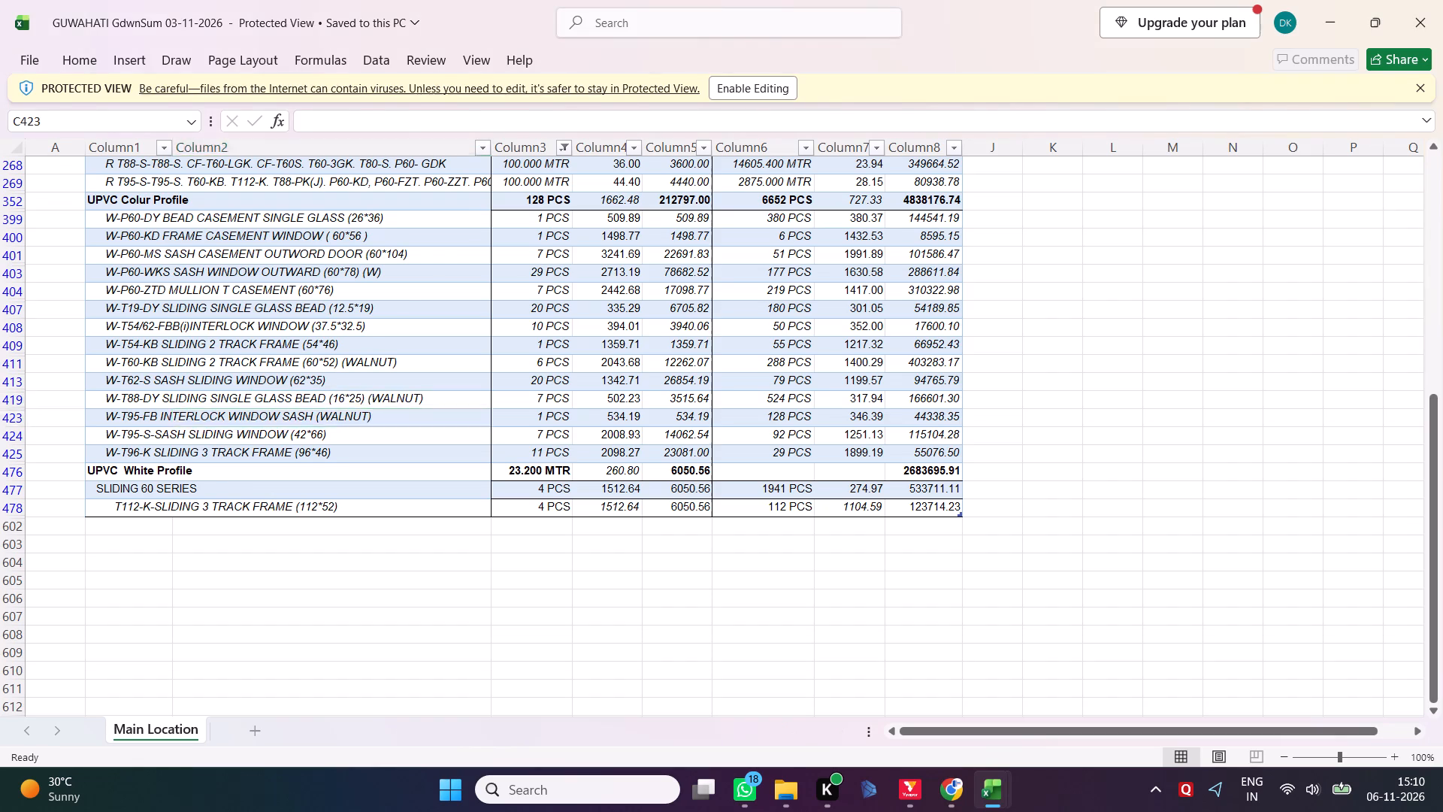
key(alt+Tab)
key(alt+Tab)
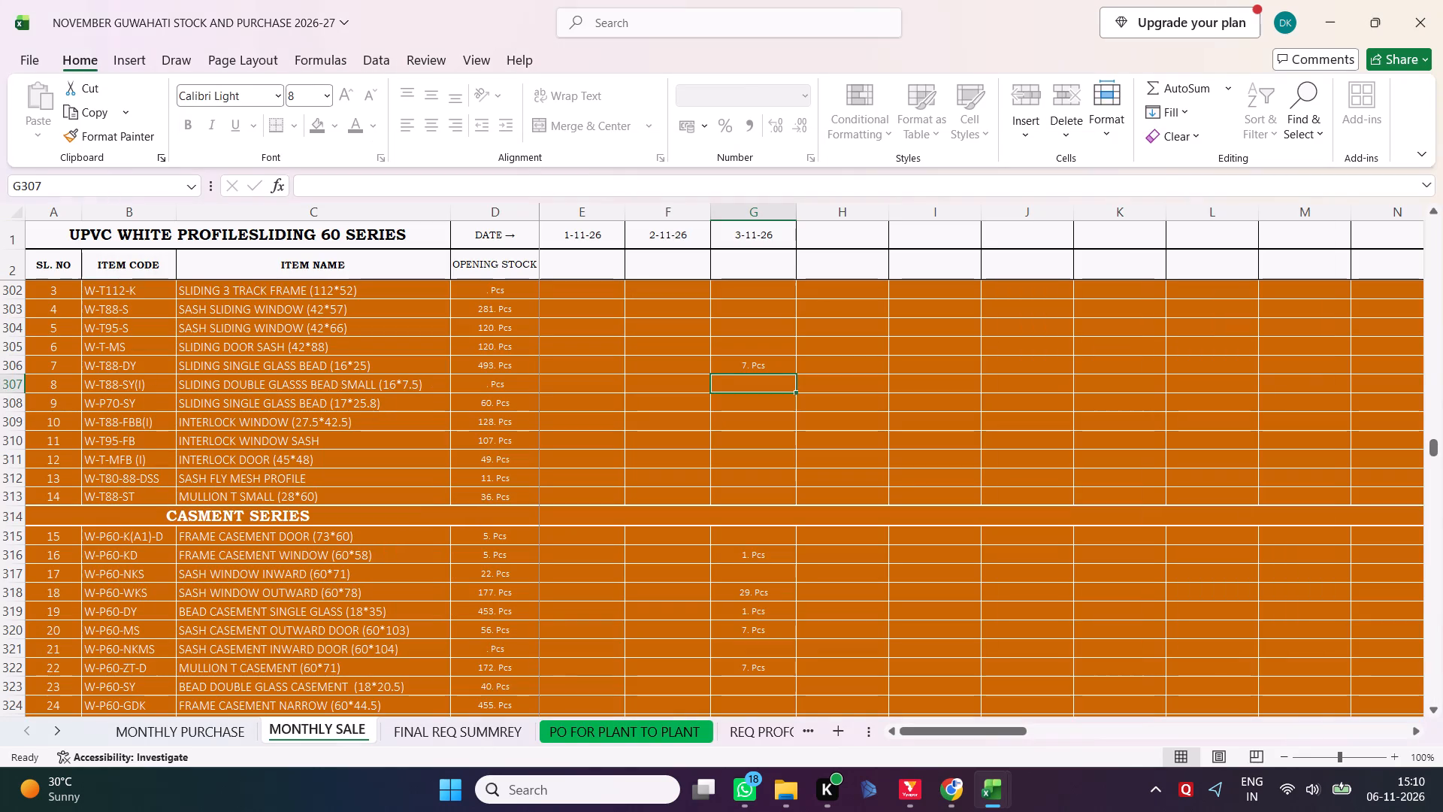
key(Down)
key(Down)
key(Down)
key(alt+Tab)
key(alt+Tab)
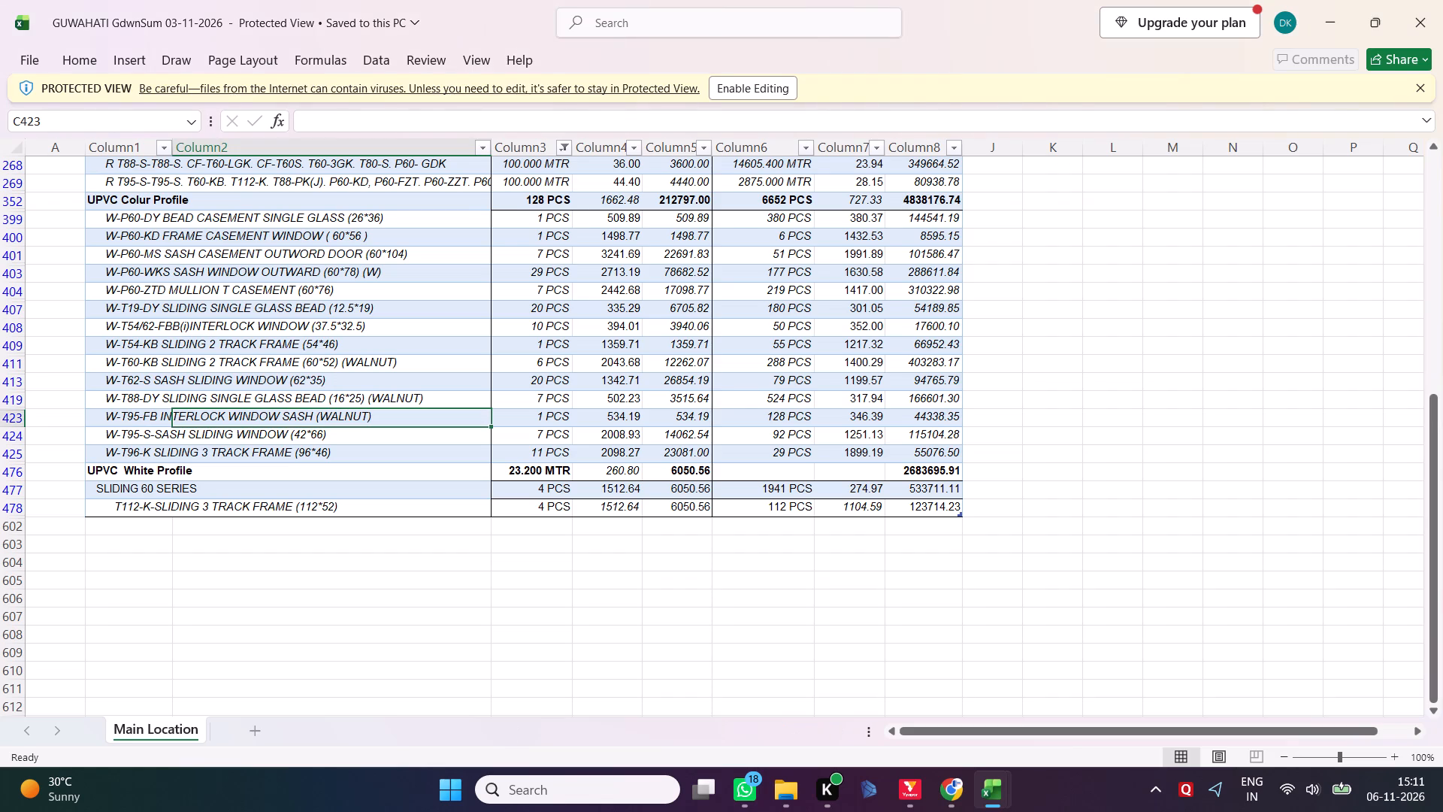
key(1)
key(Return)
Record a 3-11-26 sale of 7 Pcs for the walnut W-T95-S sash sliding window on MONTHLY SALE.
key(alt+Tab)
key(Down)
key(alt+Tab)
key(alt+Tab)
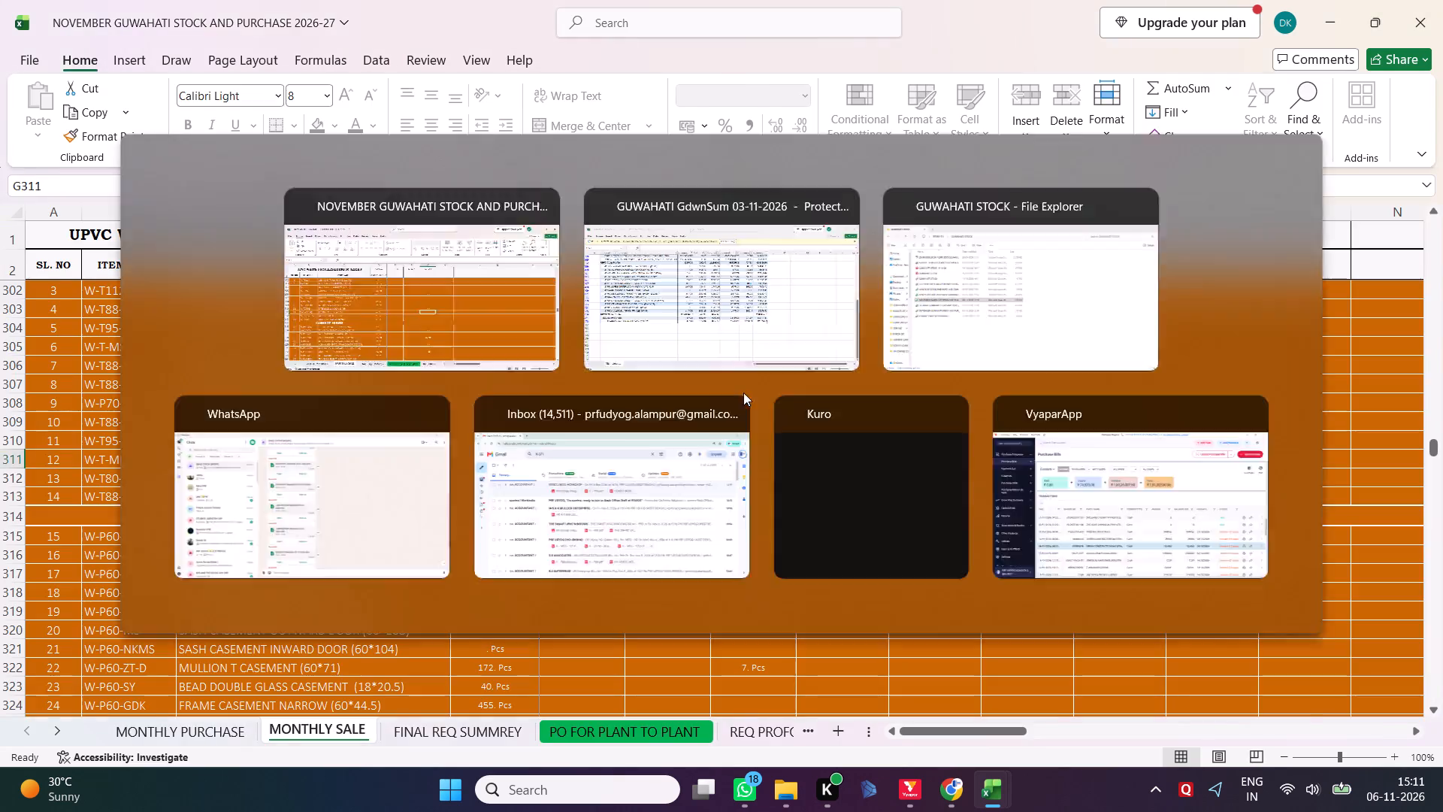
key(alt+Tab)
key(Up)
key(Up)
key(Up)
key(Up)
key(Up)
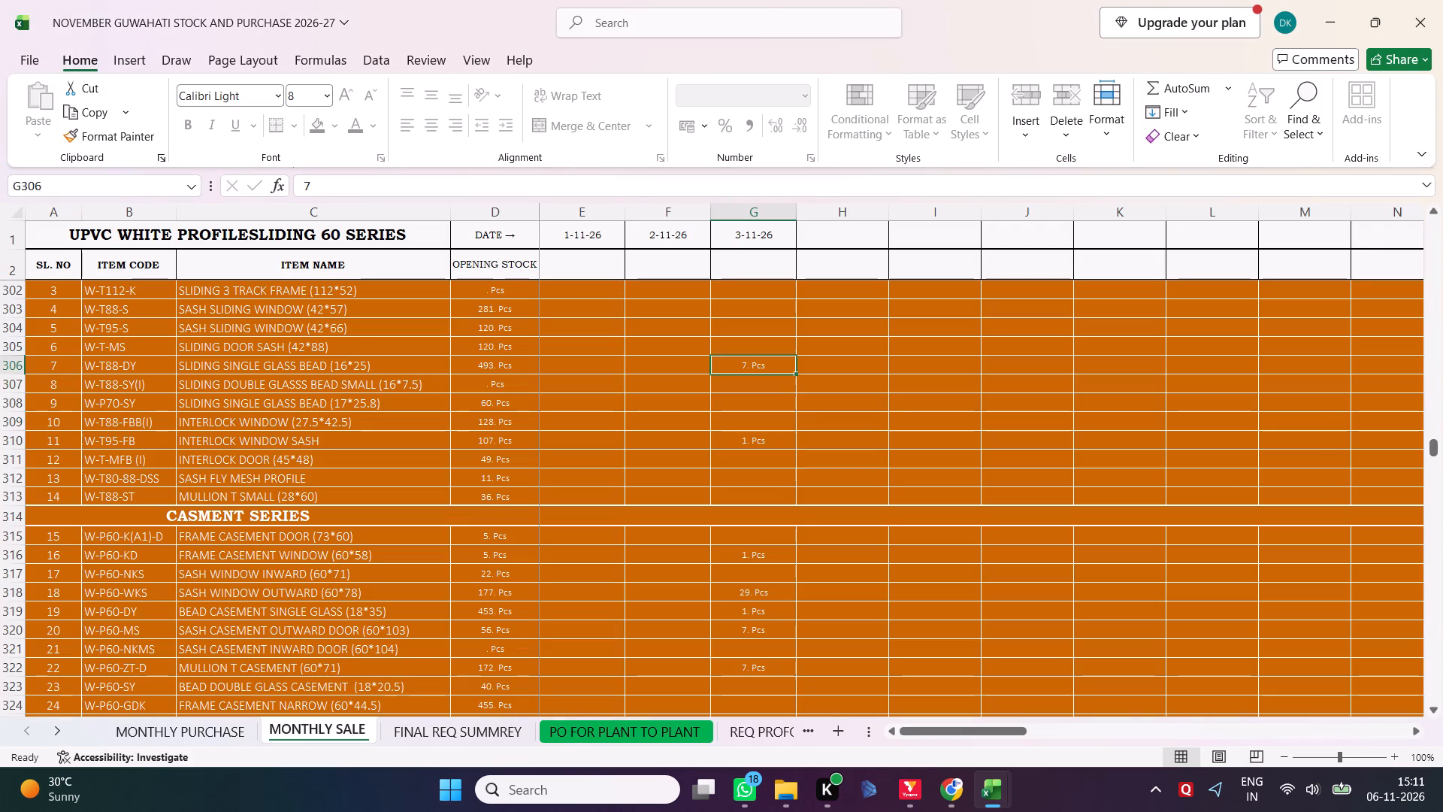
key(Up)
key(Up)
key(alt+Tab)
key(alt+Tab)
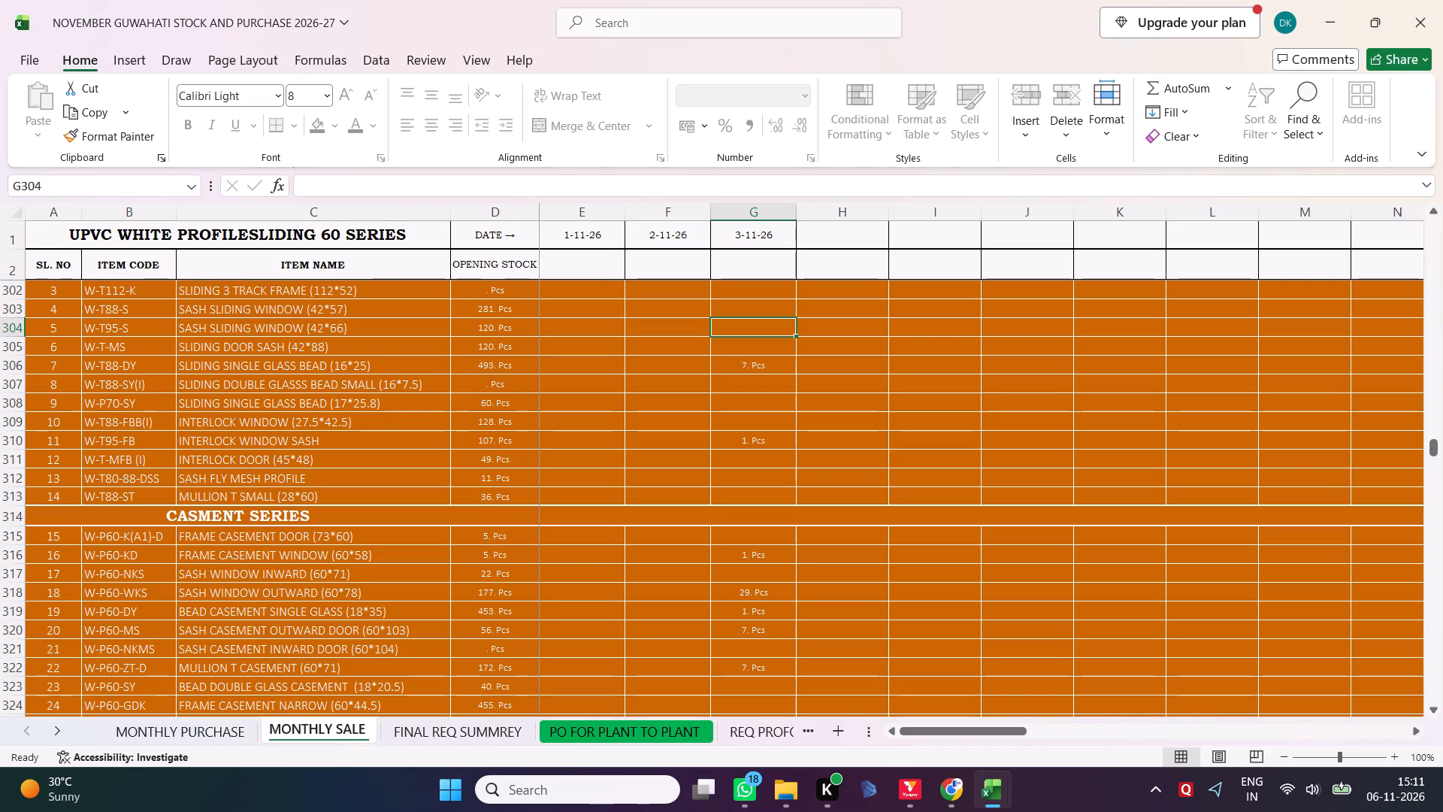
key(7)
key(Return)
Record a 3-11-26 sale of 11 Pcs for the WP-T96-K sliding 3 track frame on MONTHLY SALE.
key(alt+Tab)
key(Down)
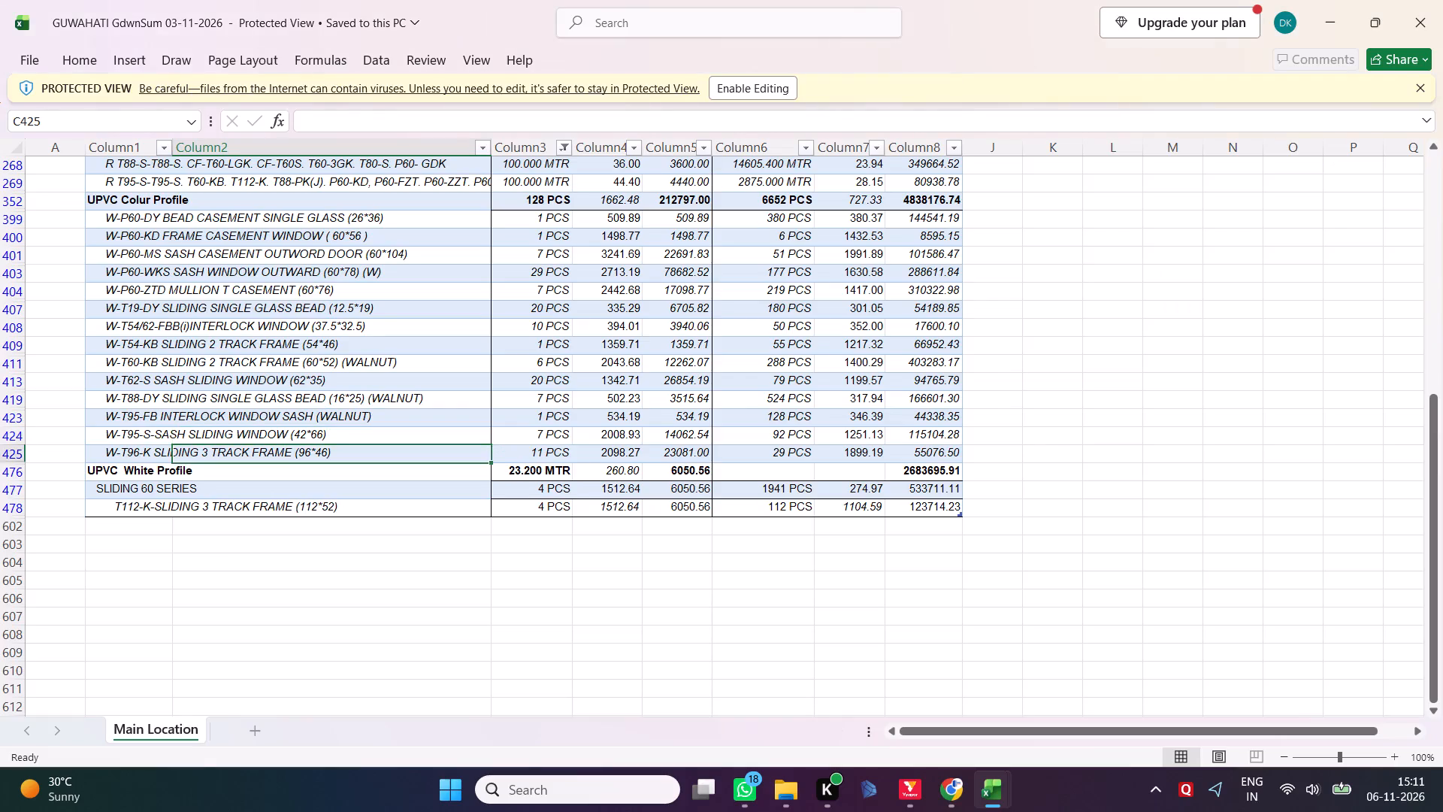
key(alt+Tab)
key(Up)
scroll(743, 392, up, 3)
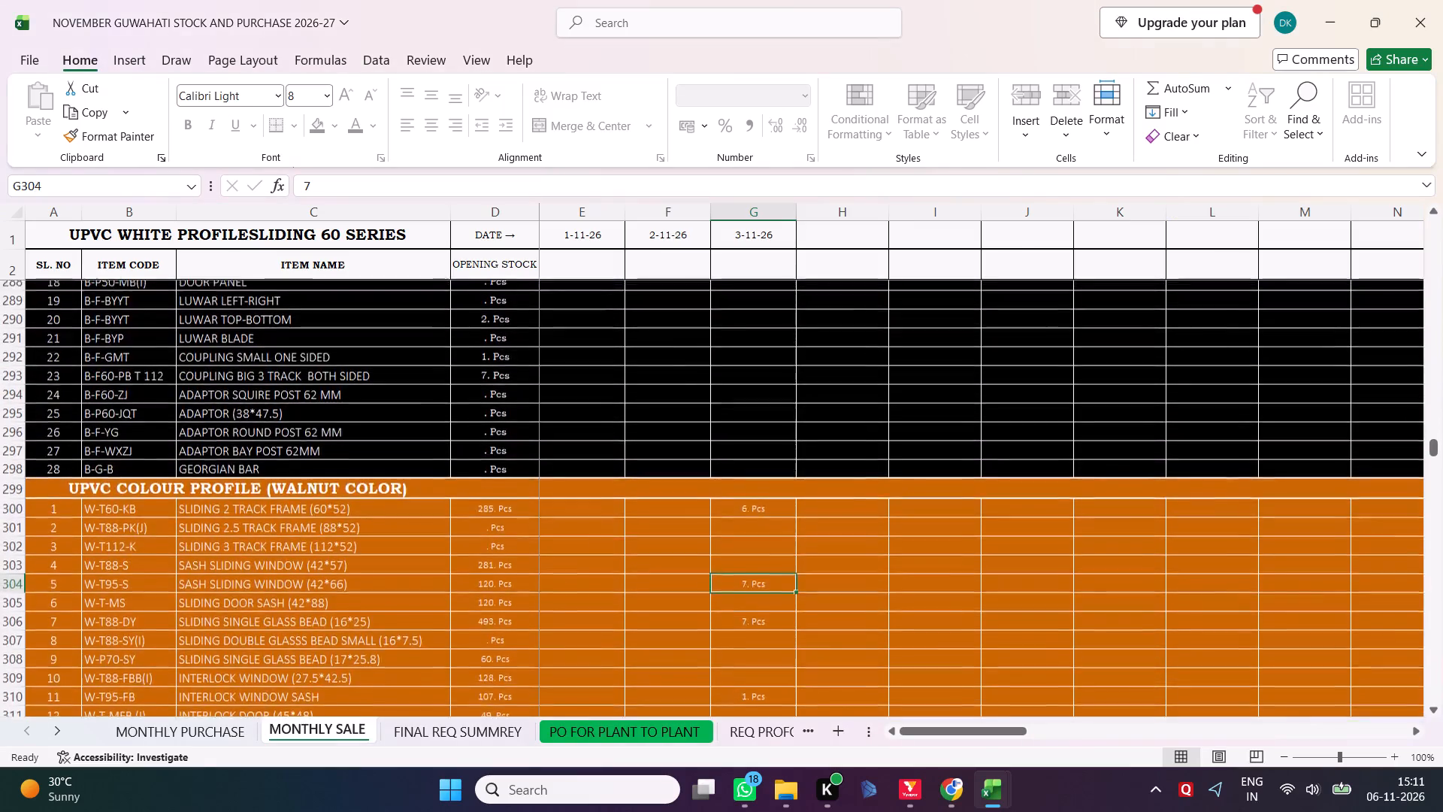
scroll(743, 392, up, 2)
scroll(743, 392, down, 1)
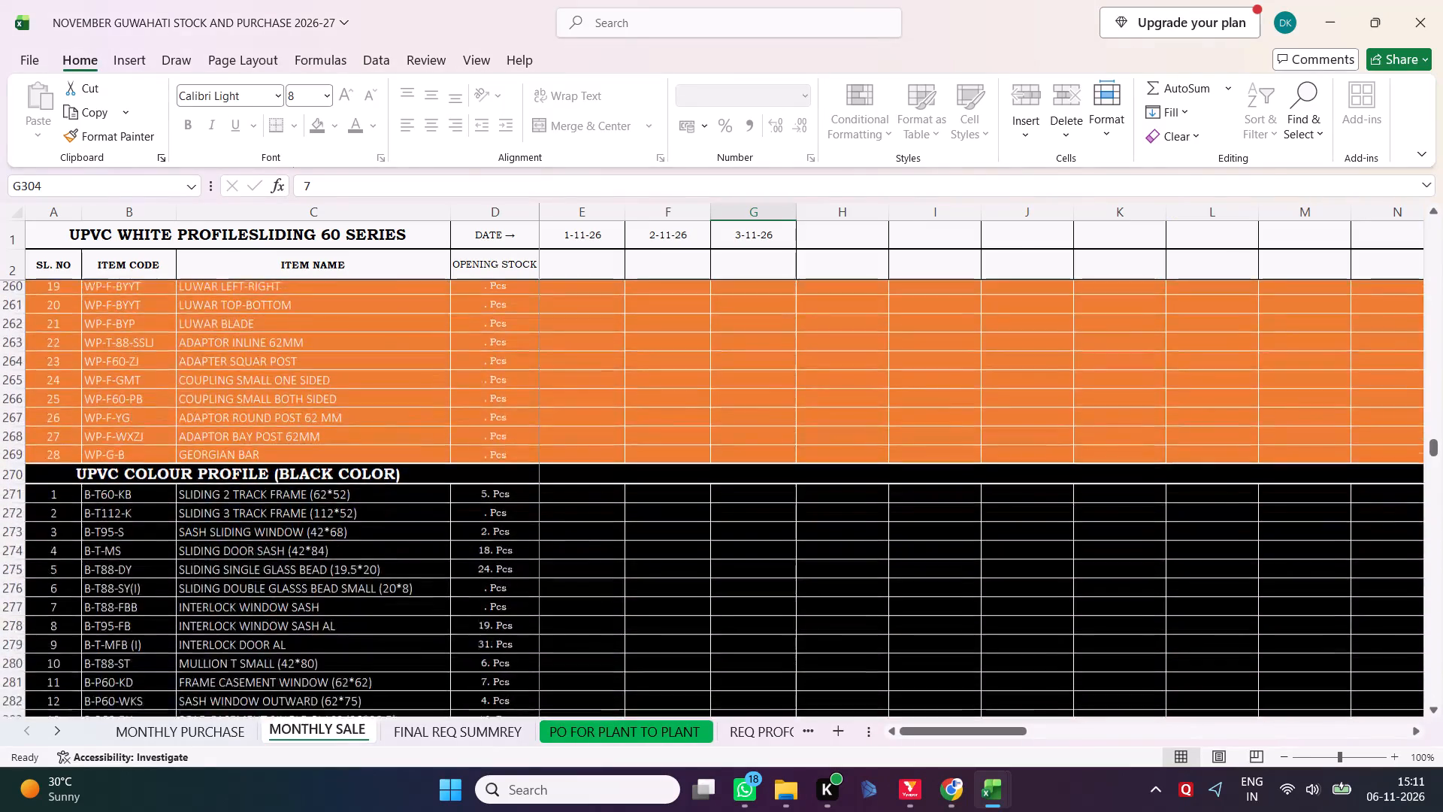
scroll(743, 392, up, 3)
click(762, 341)
key(alt+Tab)
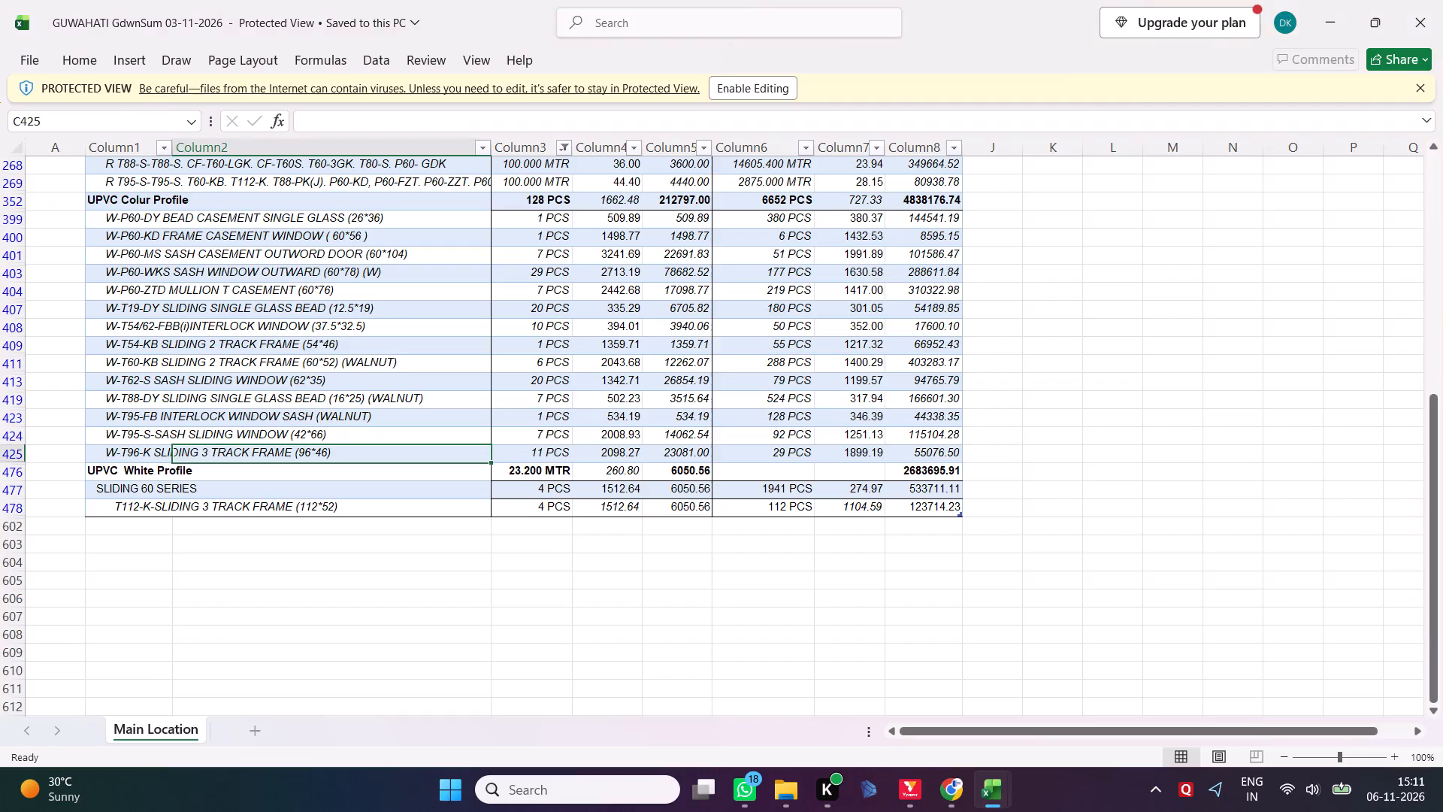
key(alt+Tab)
key(Up)
key(Up)
key(Up)
key(Up)
key(Up)
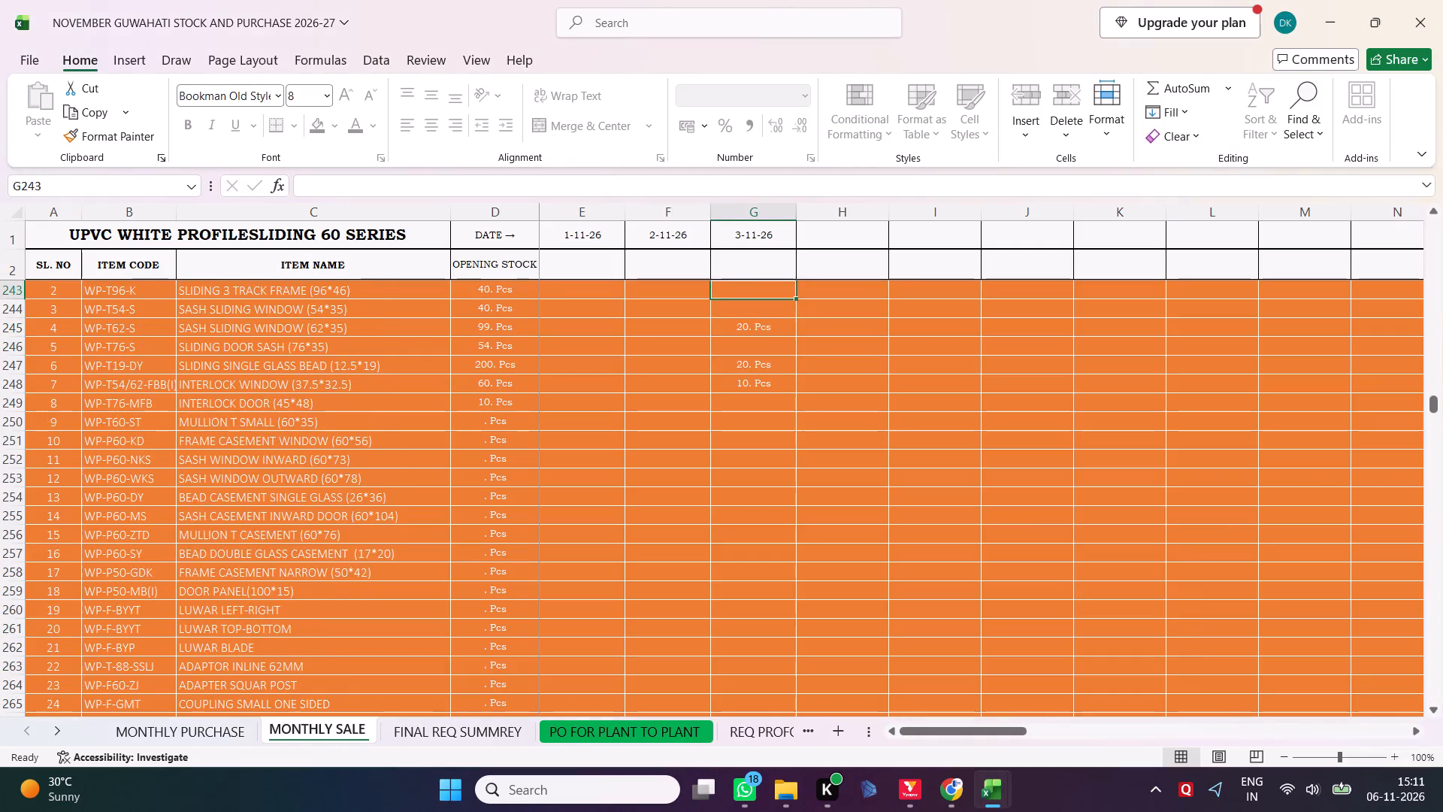
key(Up)
key(Down)
key(alt+Tab)
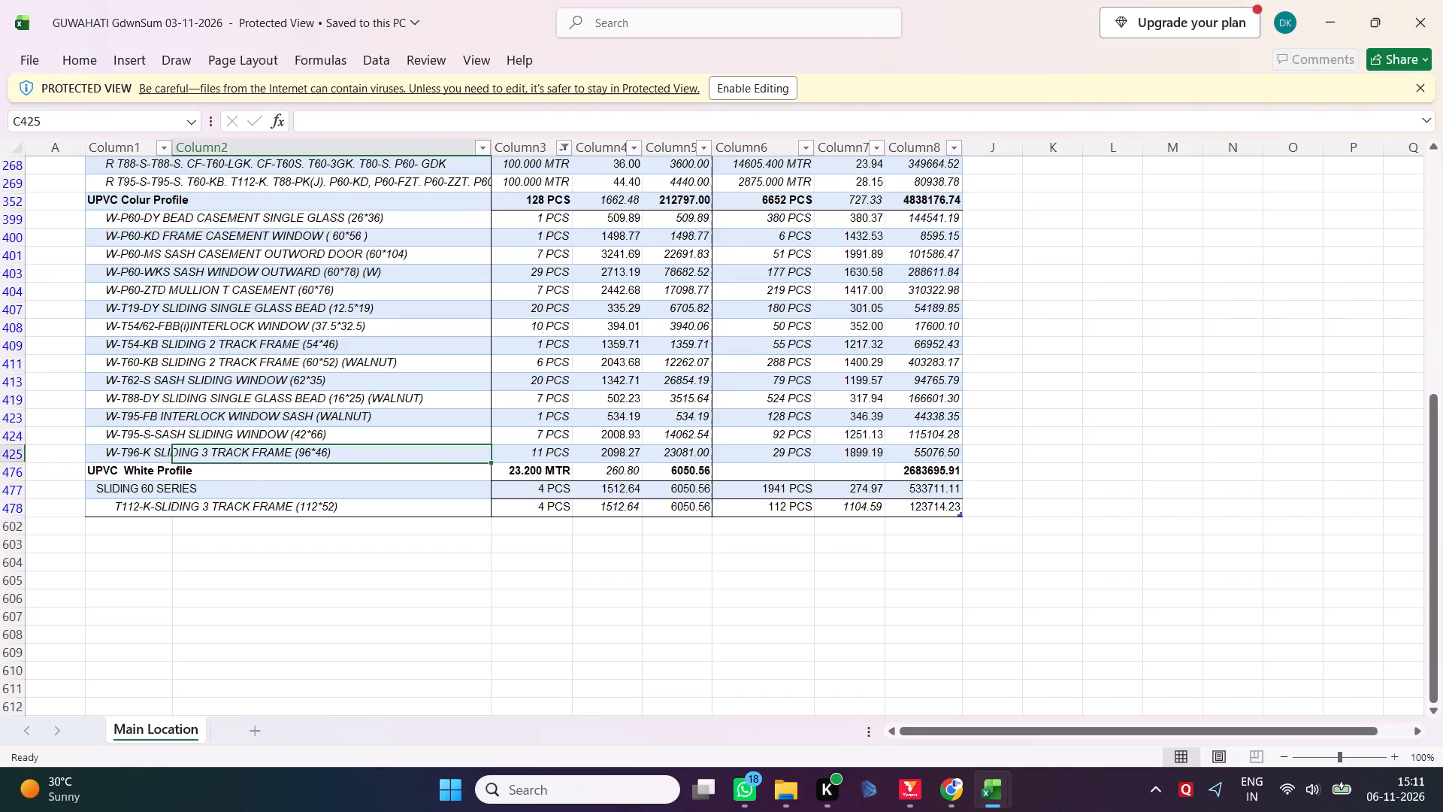
key(alt+Tab)
text(11)
key(Return)
Record a 3-11-26 sale of 4 Pcs for the white T112-K sliding 3 track frame on MONTHLY SALE.
key(alt+Tab)
key(Down)
key(Down)
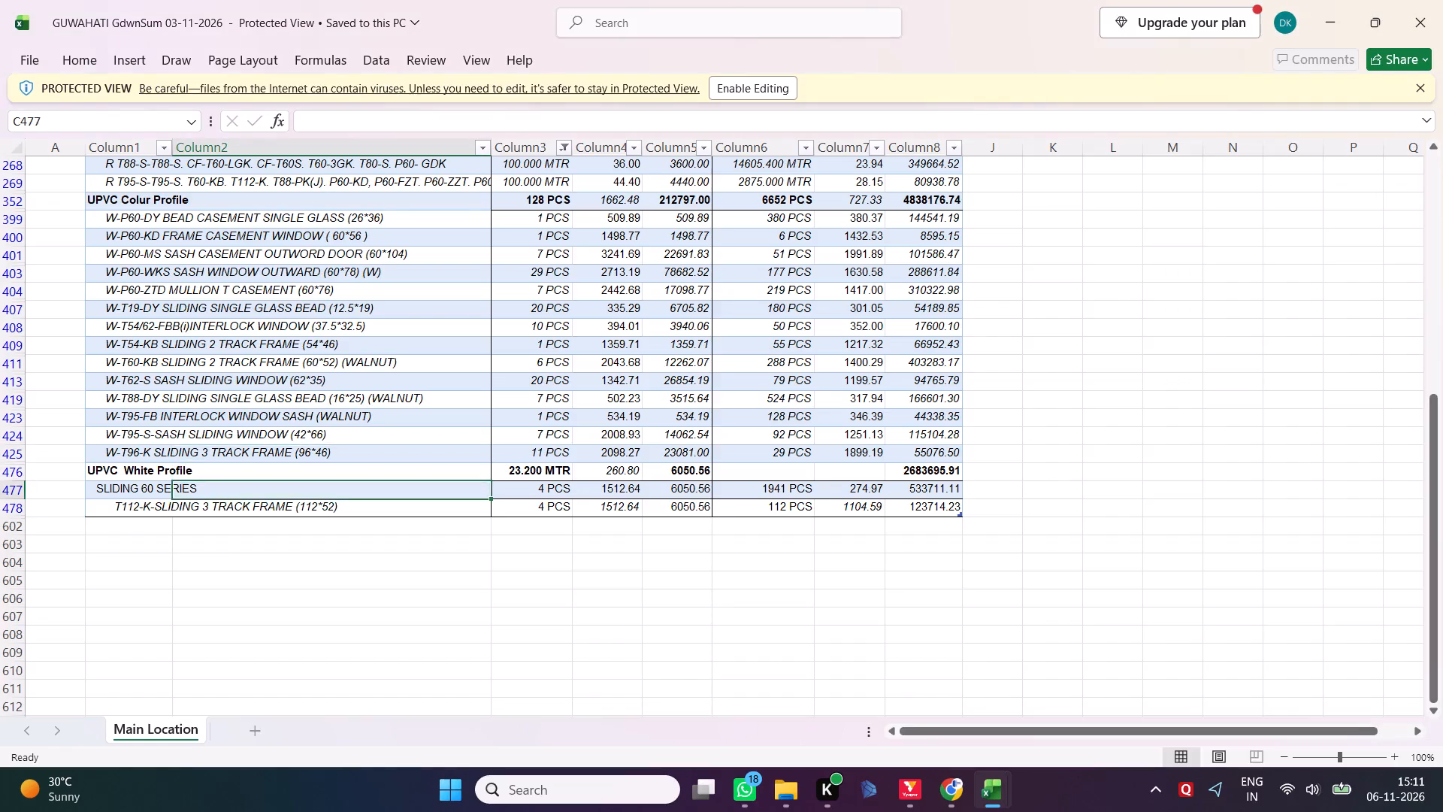
key(Down)
key(alt+Tab)
scroll(762, 341, up, 14)
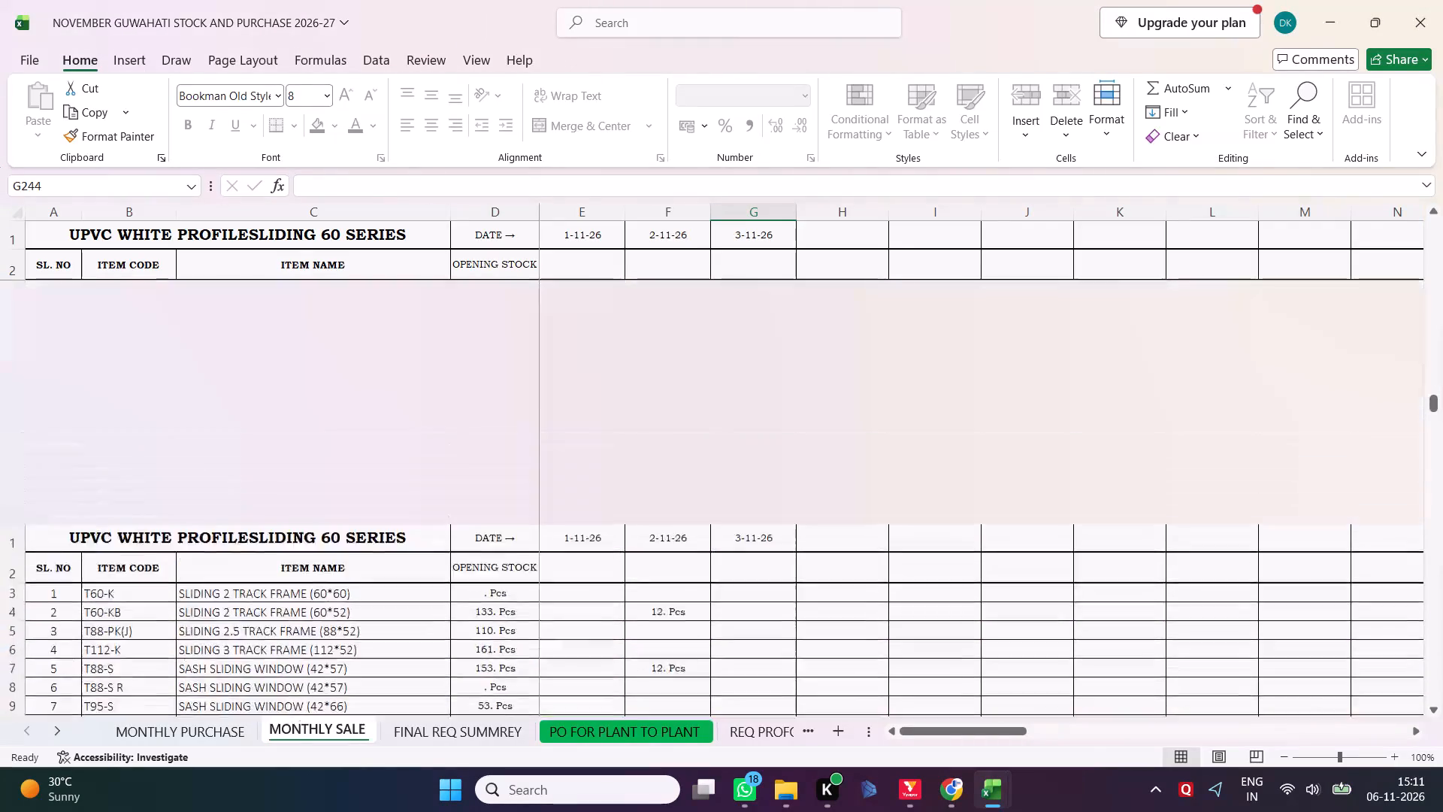
click(758, 357)
key(Left)
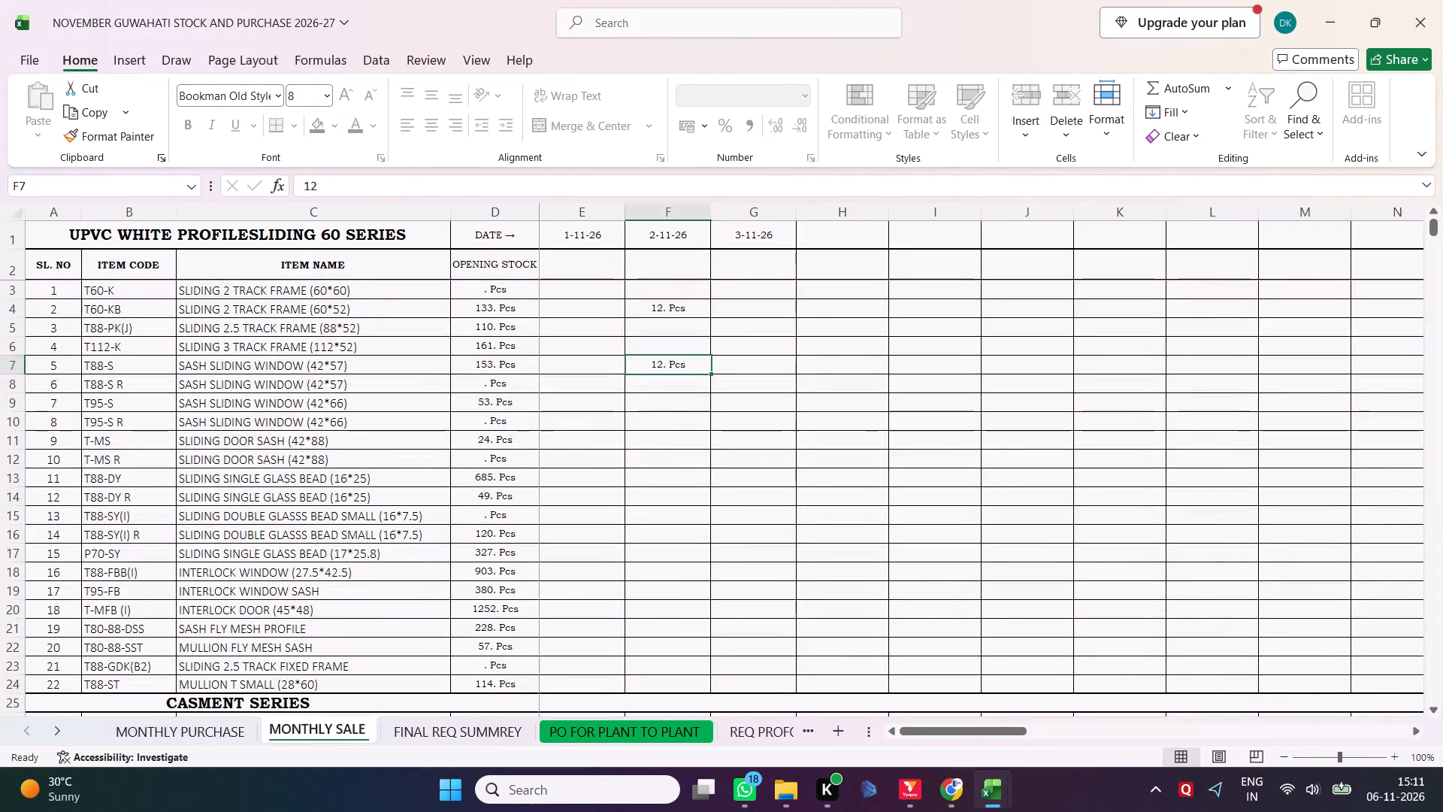
key(Right)
key(Up)
key(alt+Tab)
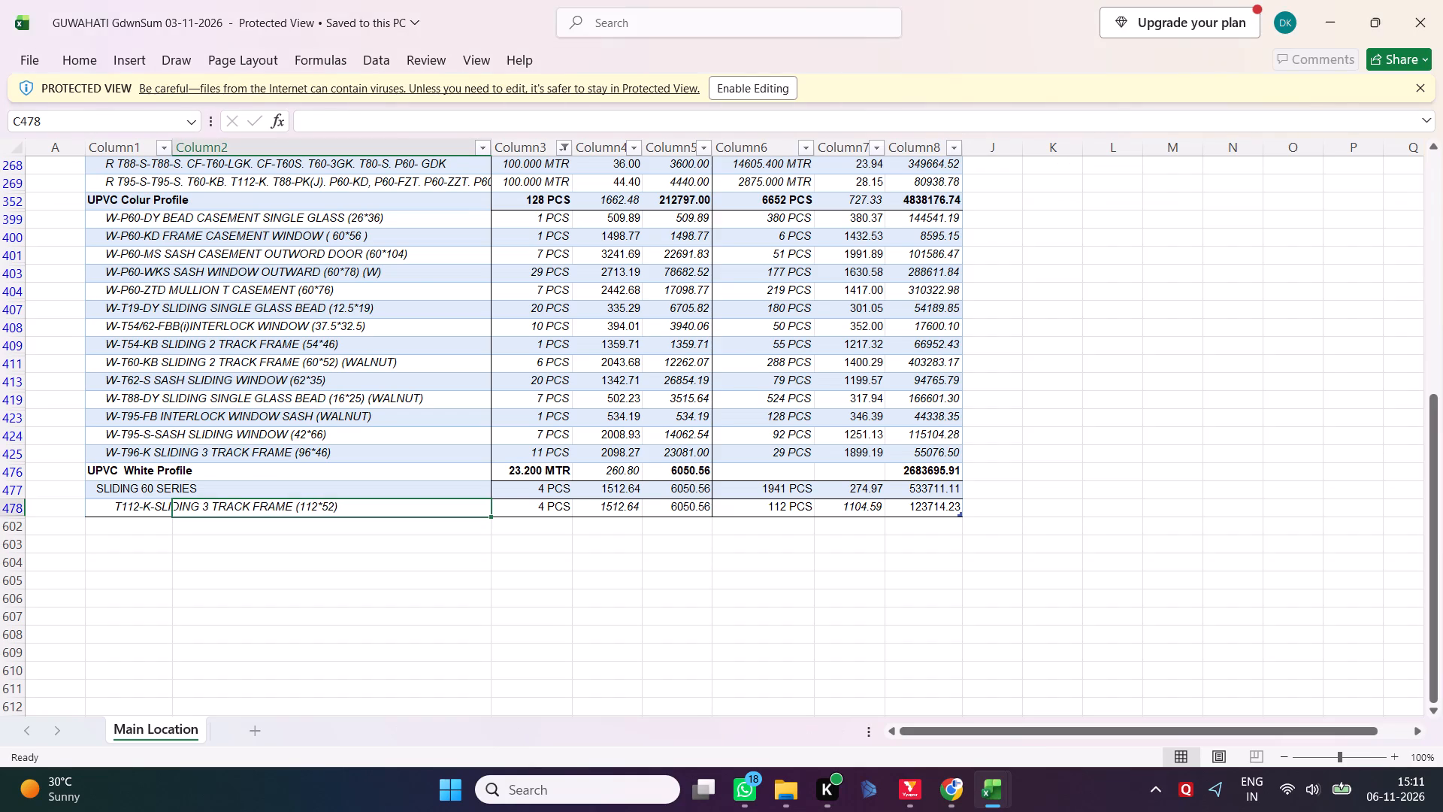
key(alt+Tab)
key(4)
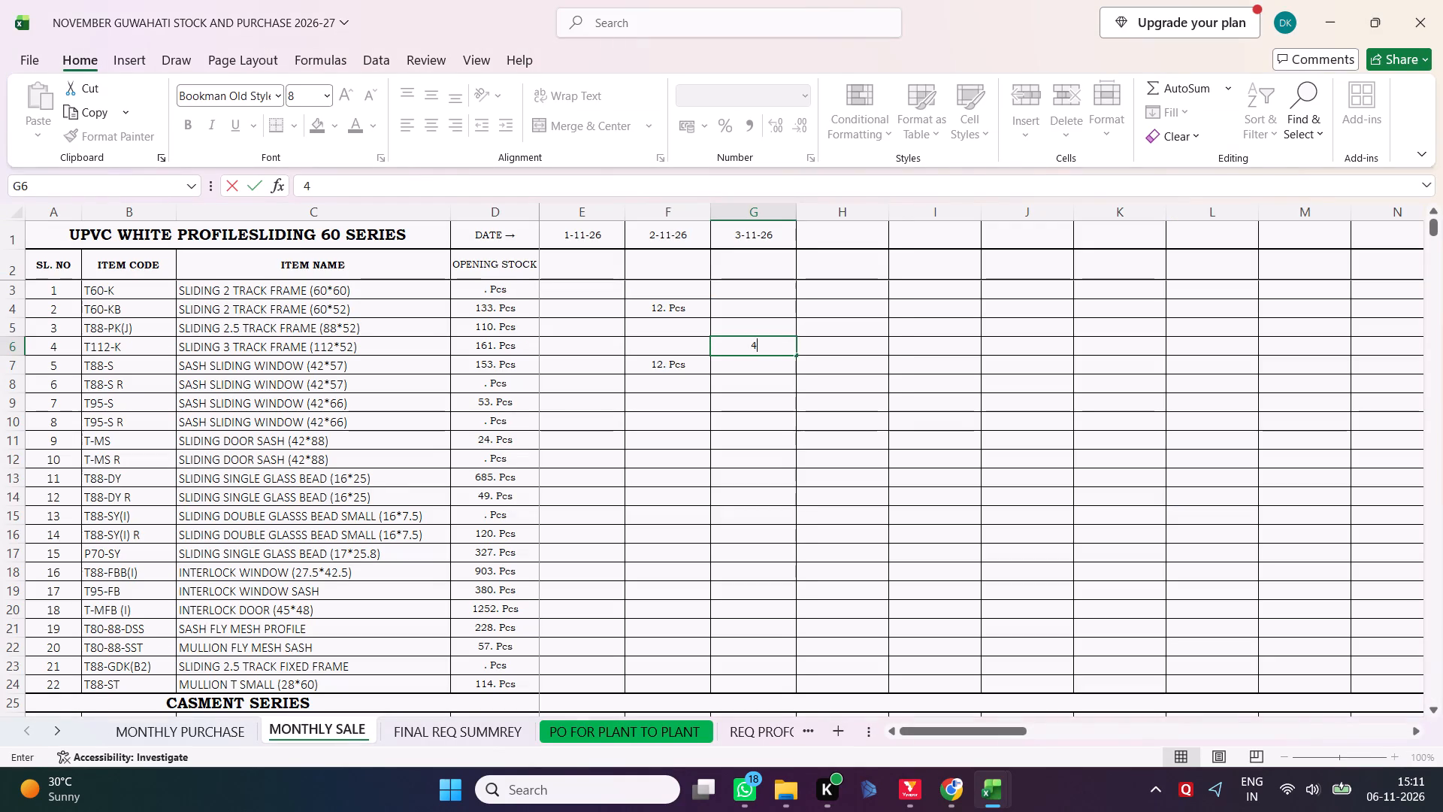
key(Return)
Add the date 4-11-26 as the heading of the column after 3-11-26 on MONTHLY SALE.
key(Right)
key(Up)
key(Up)
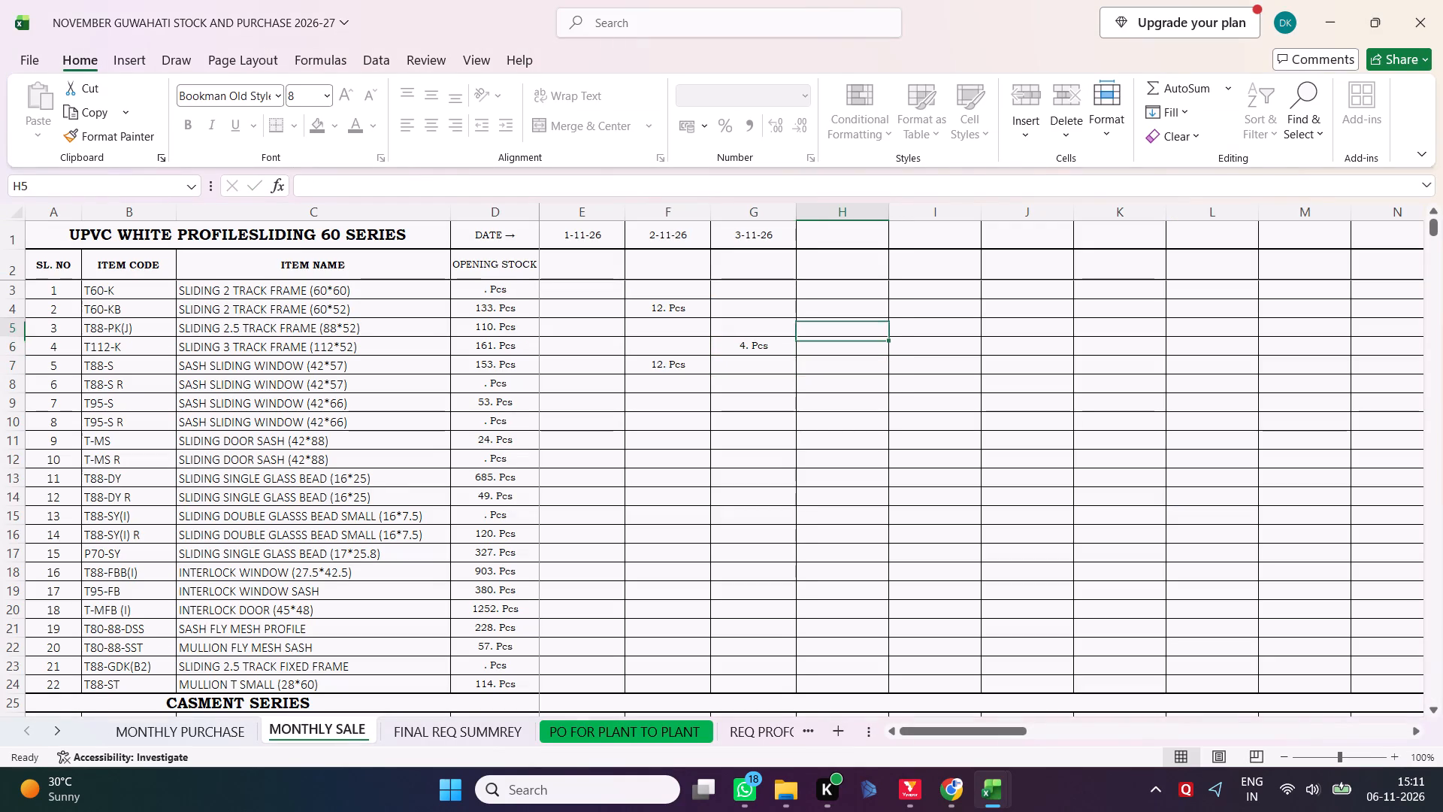
key(Up)
key(Up)
key(Up)
key(Up)
key(Up)
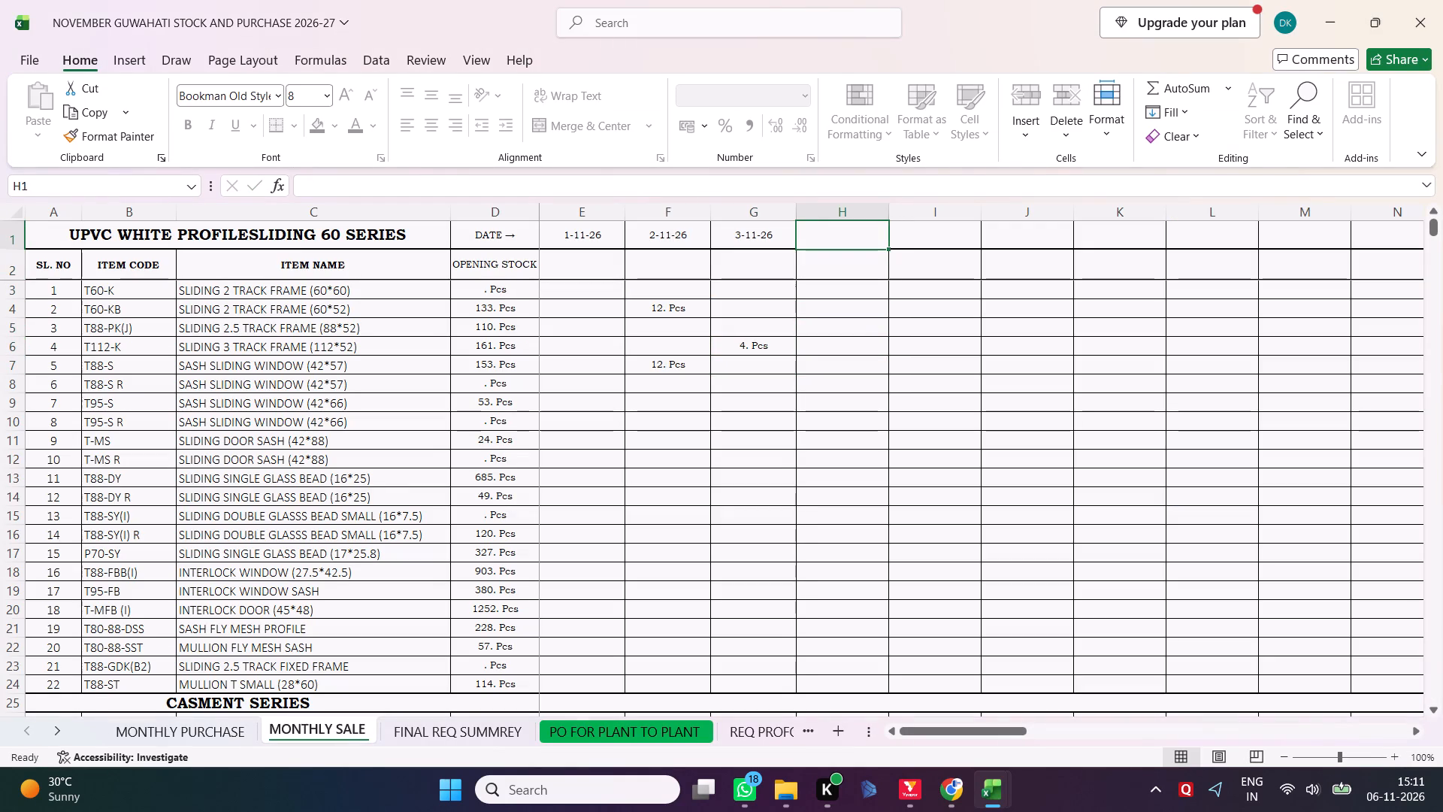
text(4-11)
key(Return)
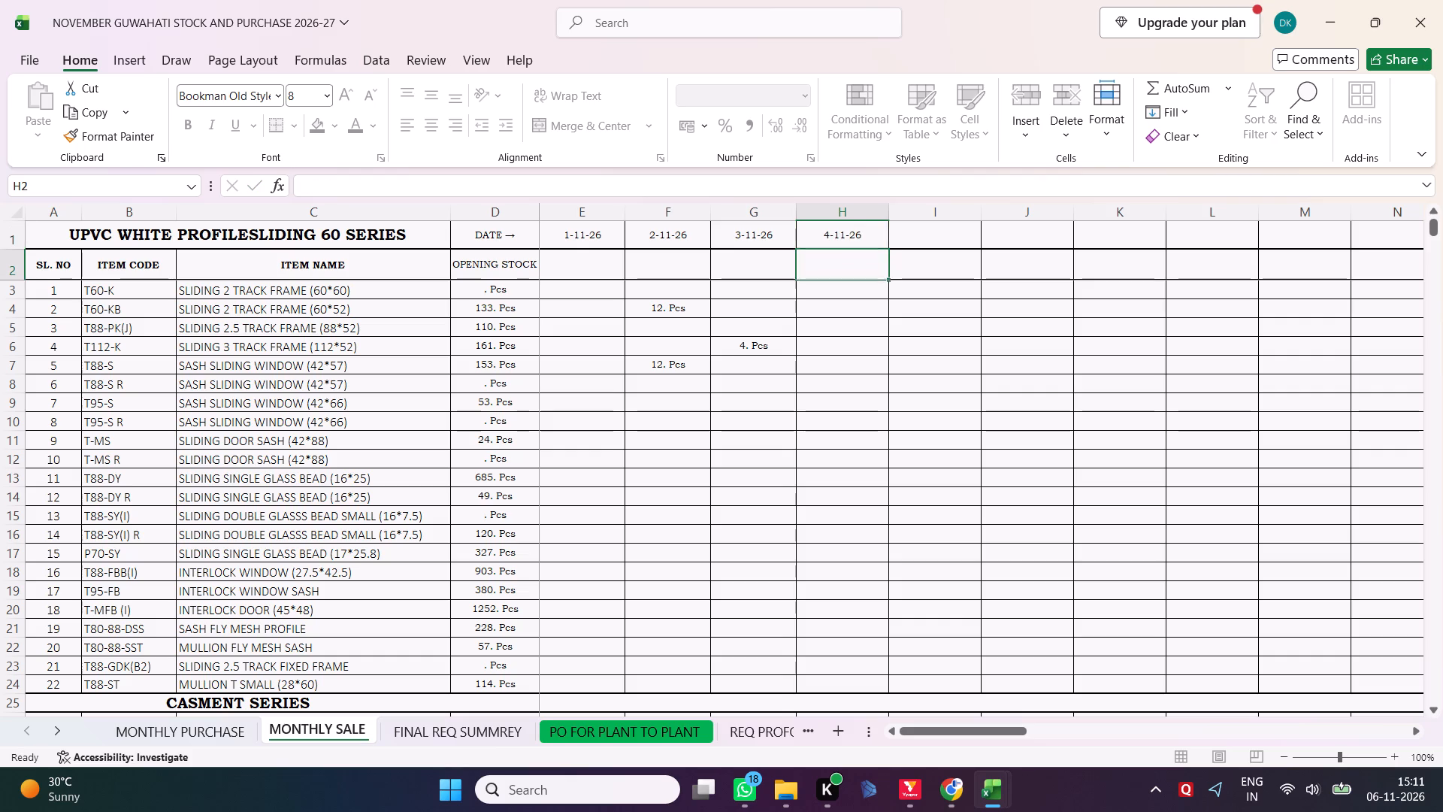
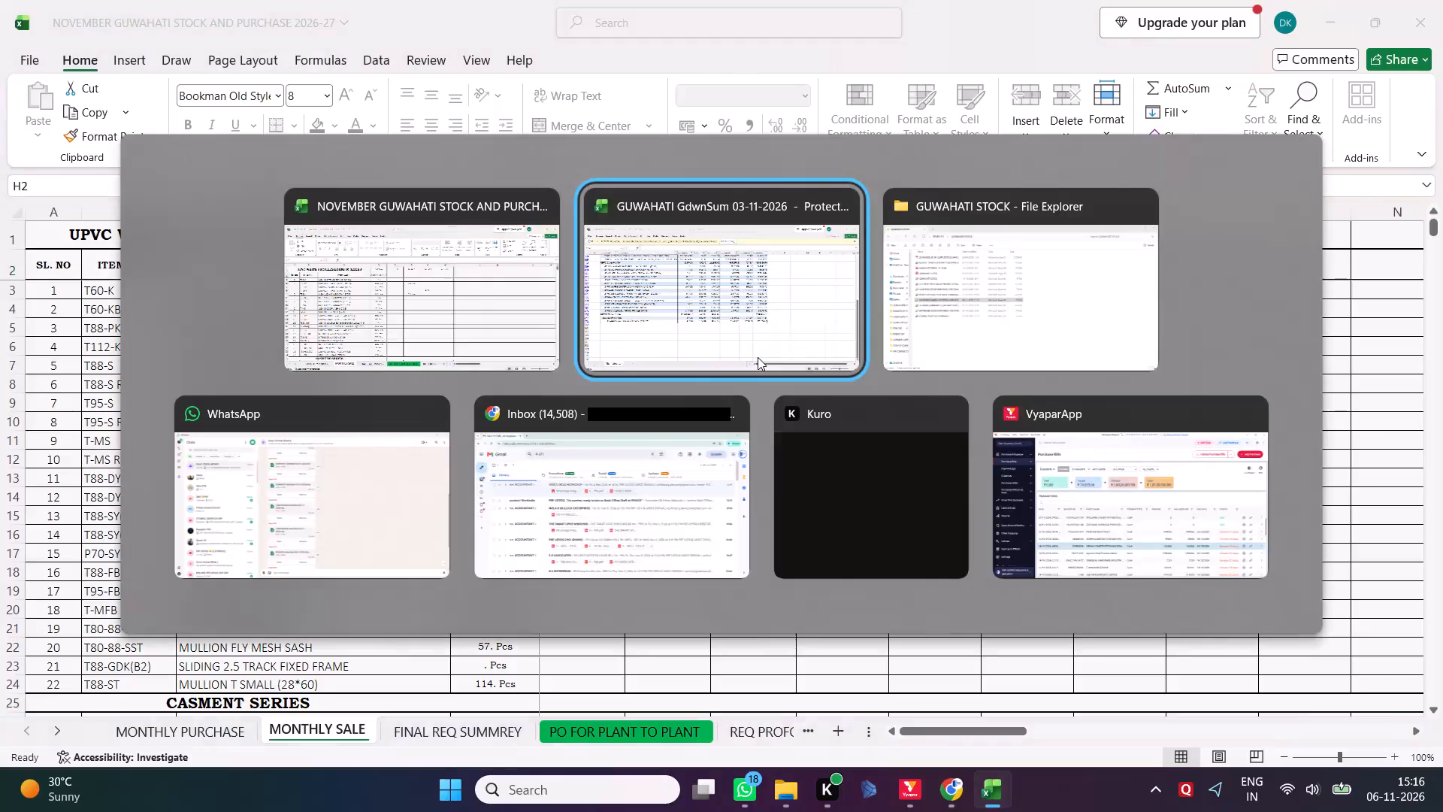
Return to the November Guwahati stock workbook and select the white T60-KB cell under 4-11-26 on MONTHLY SALE.
key(alt+Tab)
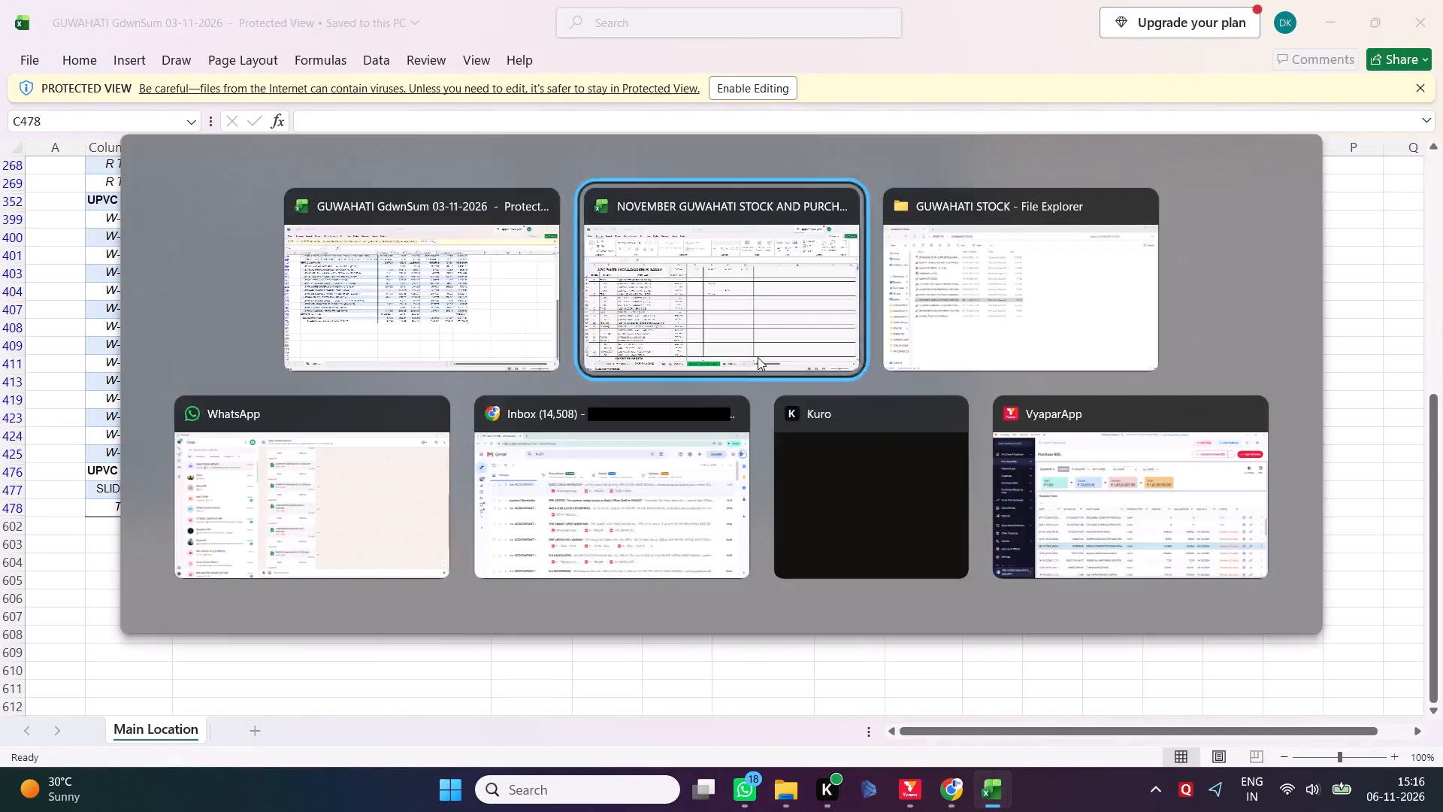
key(Down)
key(Down)
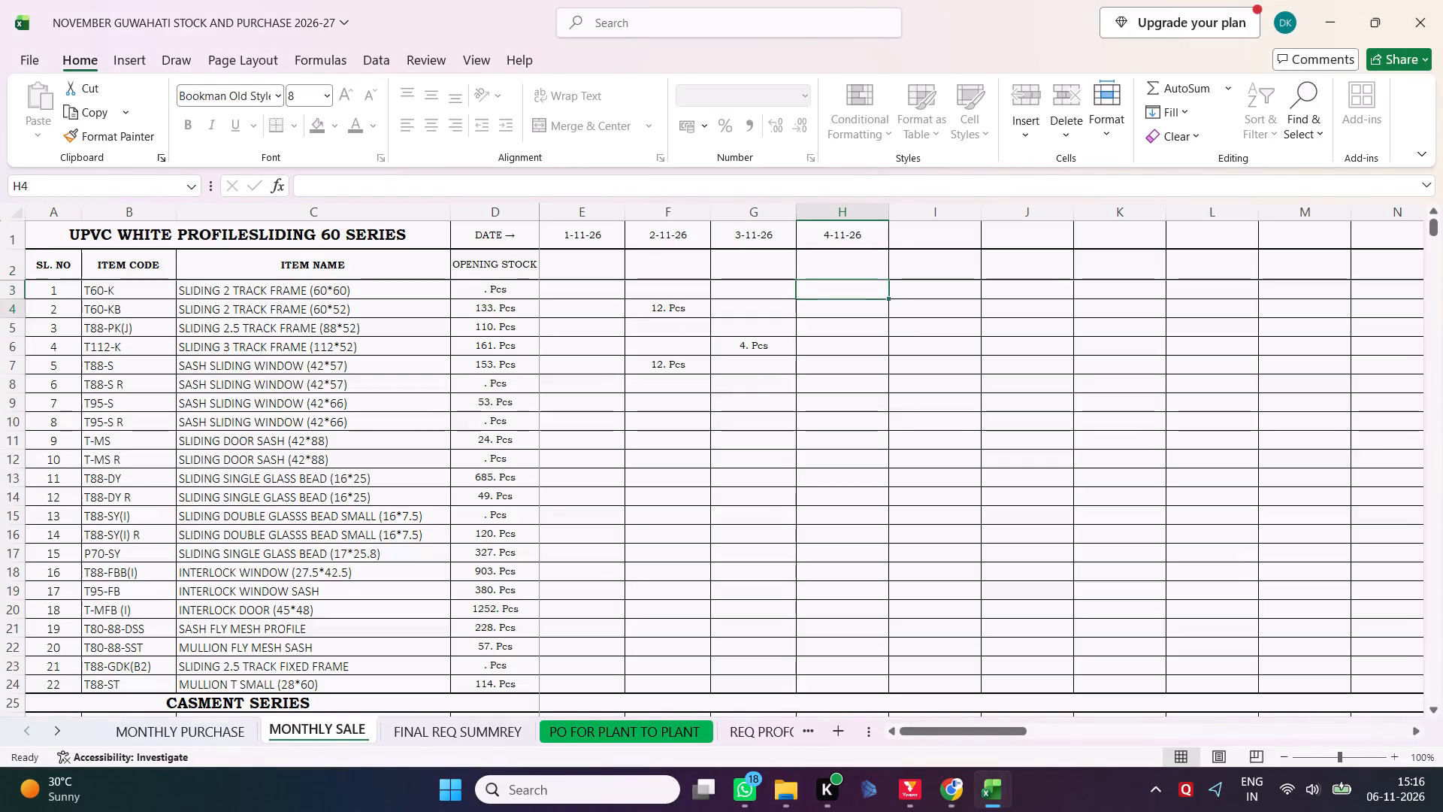
Review the top of the GUWAHATI GdwnSum 03-11-2026 summary, close that file and return to the November Guwahati stock workbook.
key(Down)
key(alt+Tab)
scroll(758, 357, up, 3)
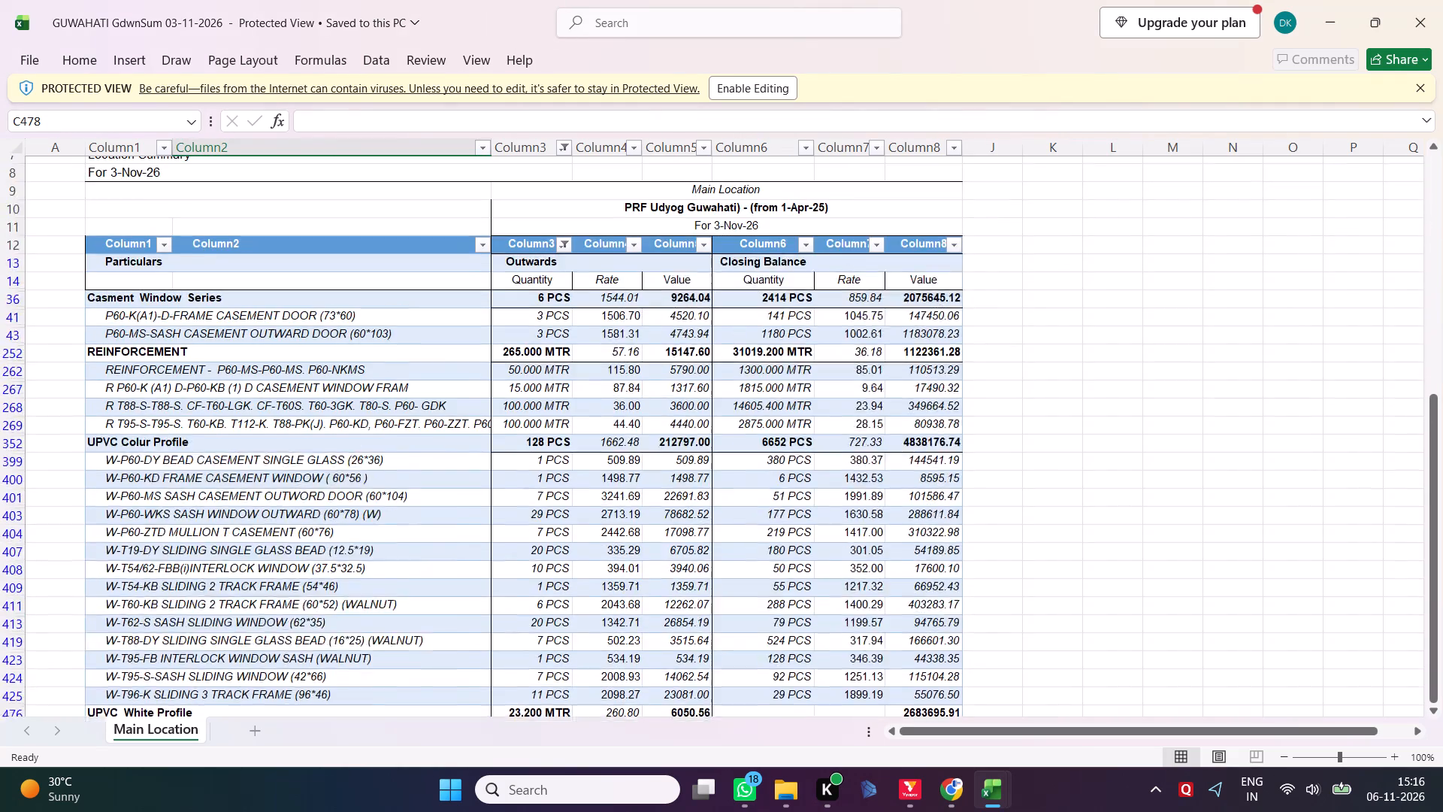
key(alt+Tab)
key(alt+Tab)
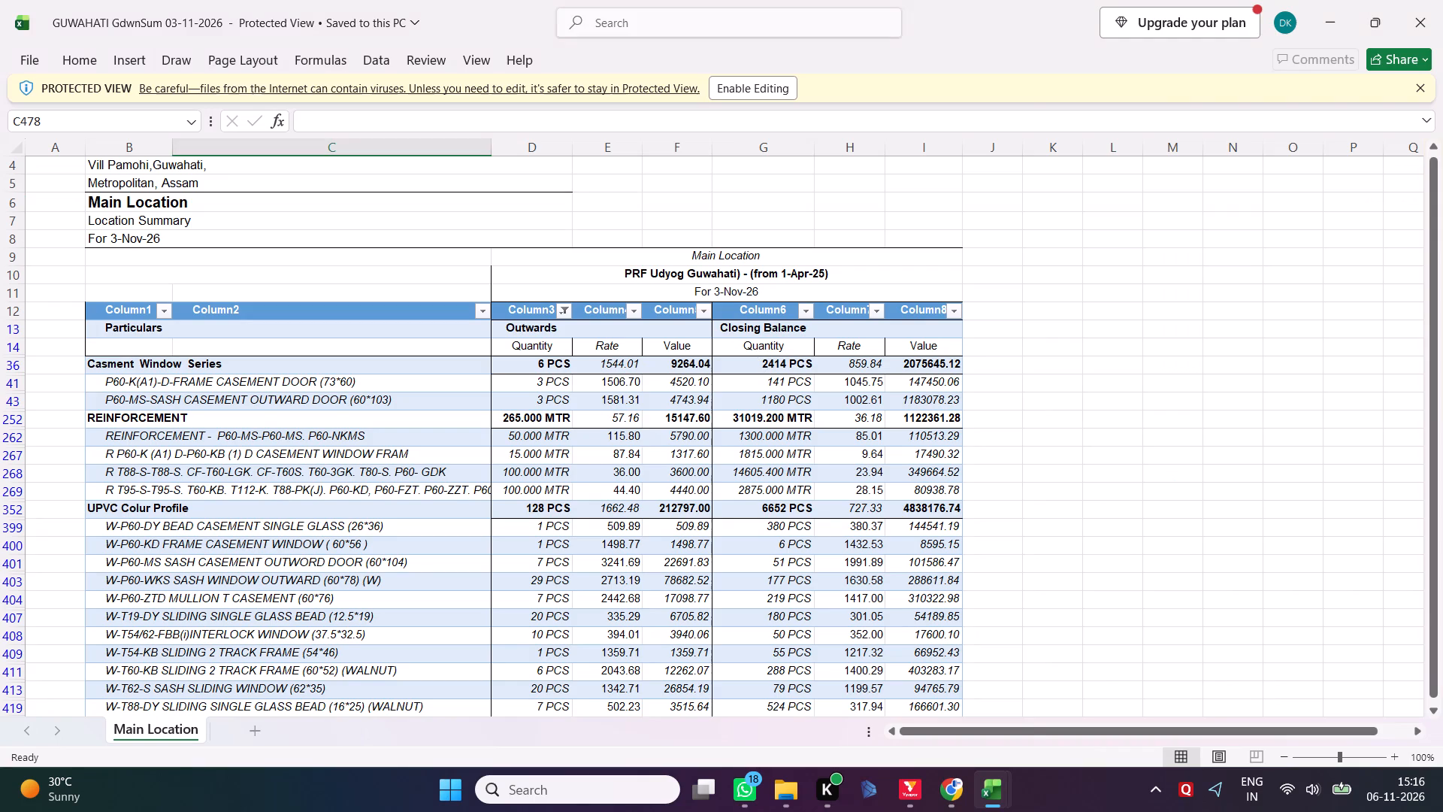
click(1442, 1)
key(alt+Tab)
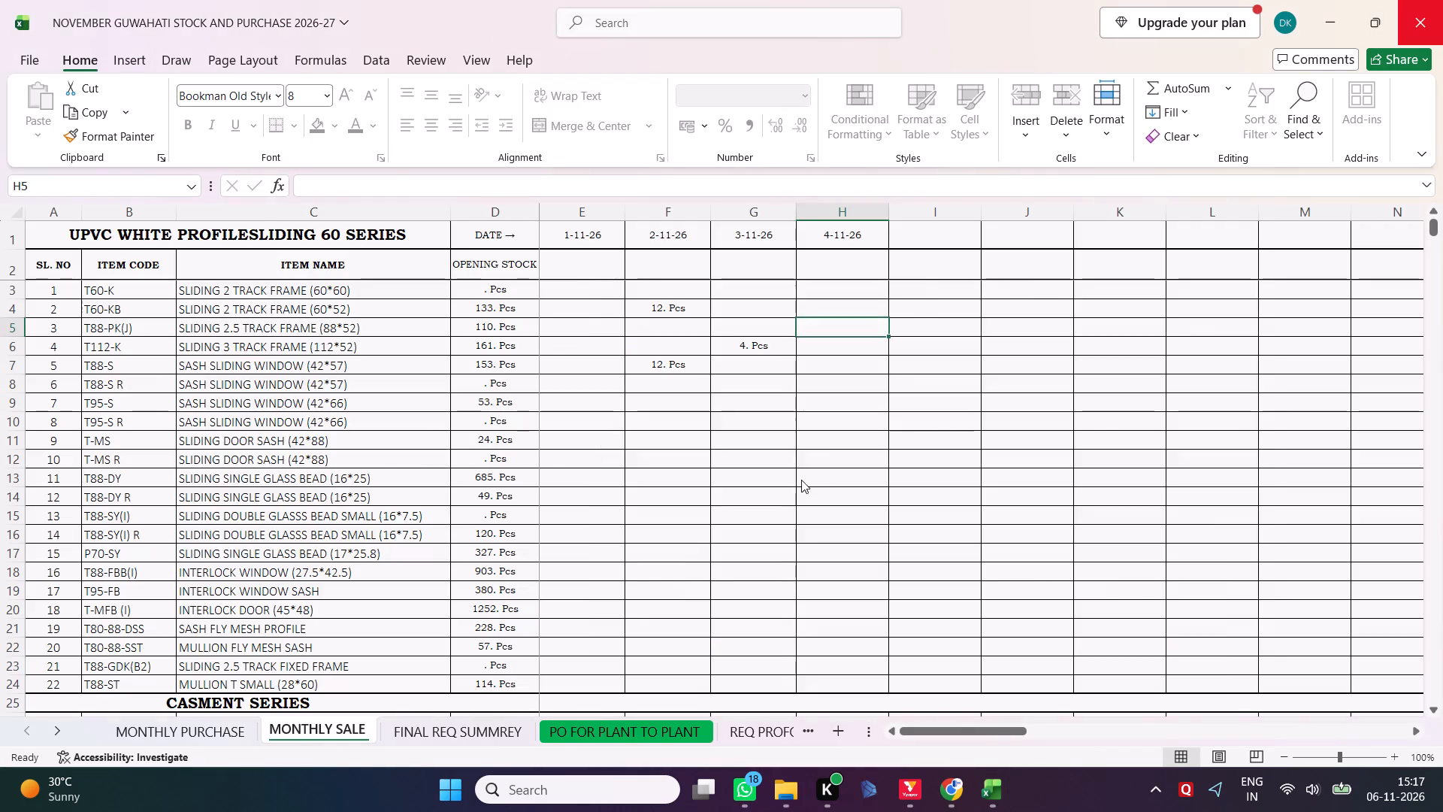
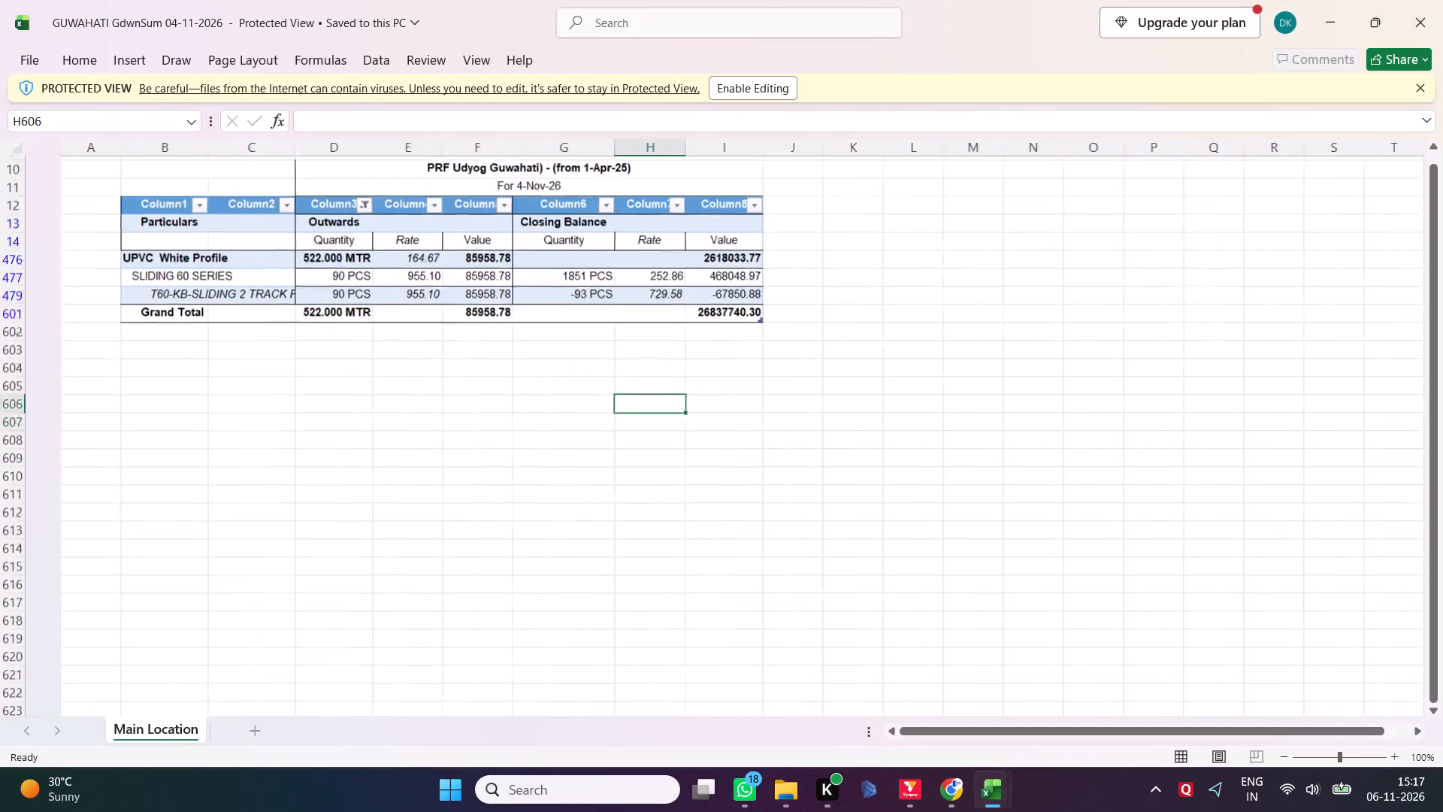
Record a 4-11-26 sale of 90 Pcs for the white T60-KB sliding 2 track frame on MONTHLY SALE.
scroll(329, 407, up, 1)
click(216, 323)
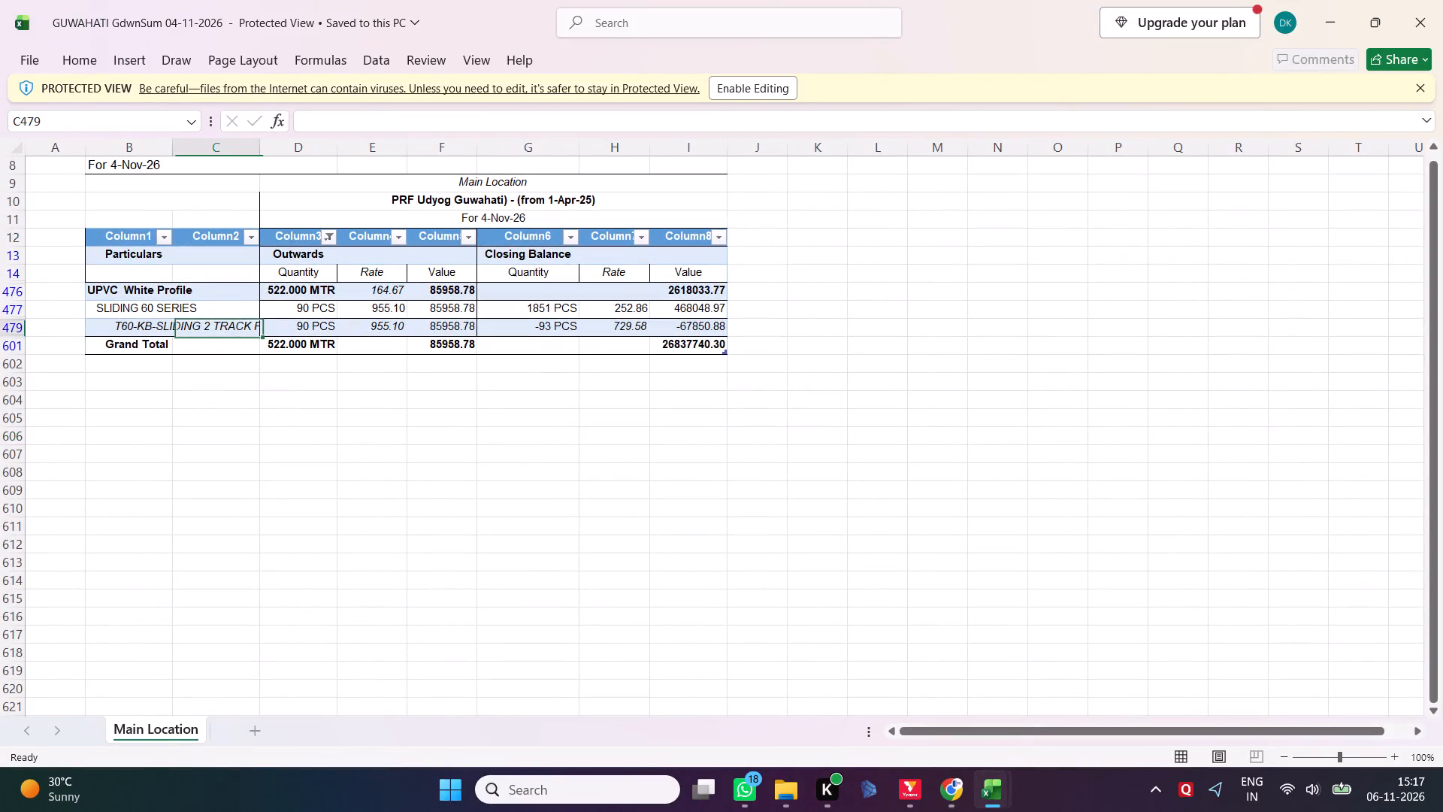
key(alt+Tab)
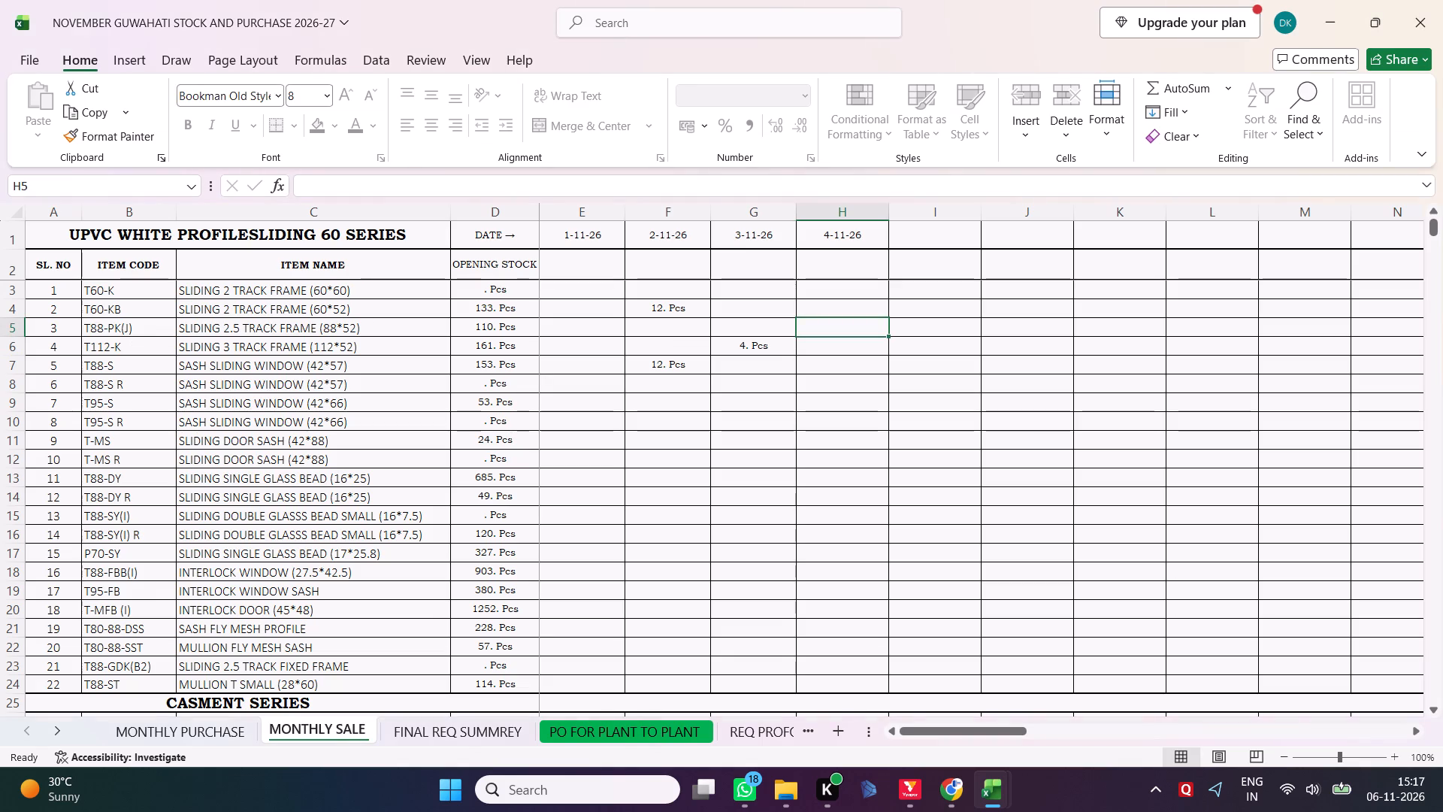
key(Left)
key(Right)
key(Up)
key(alt+Tab)
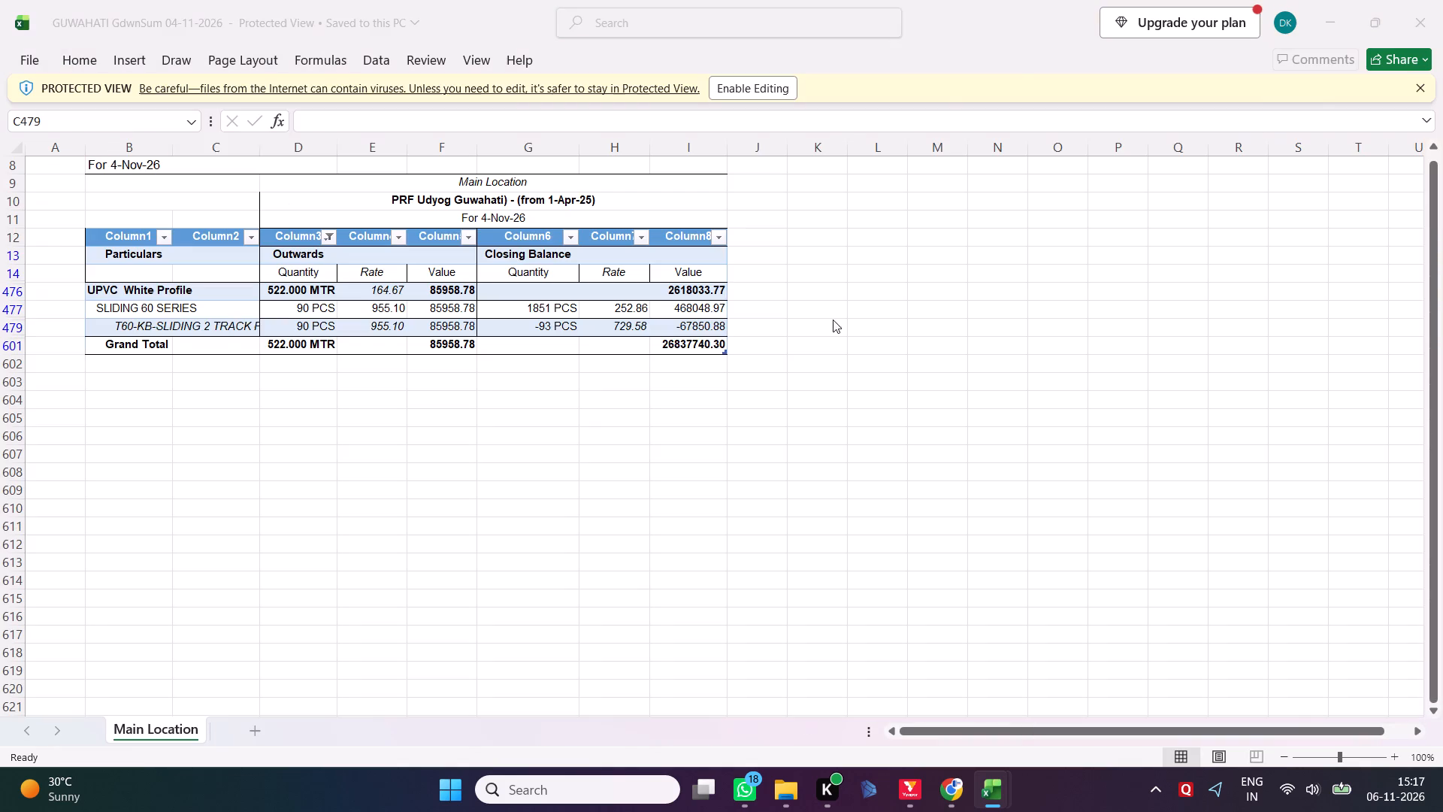
key(alt+Tab)
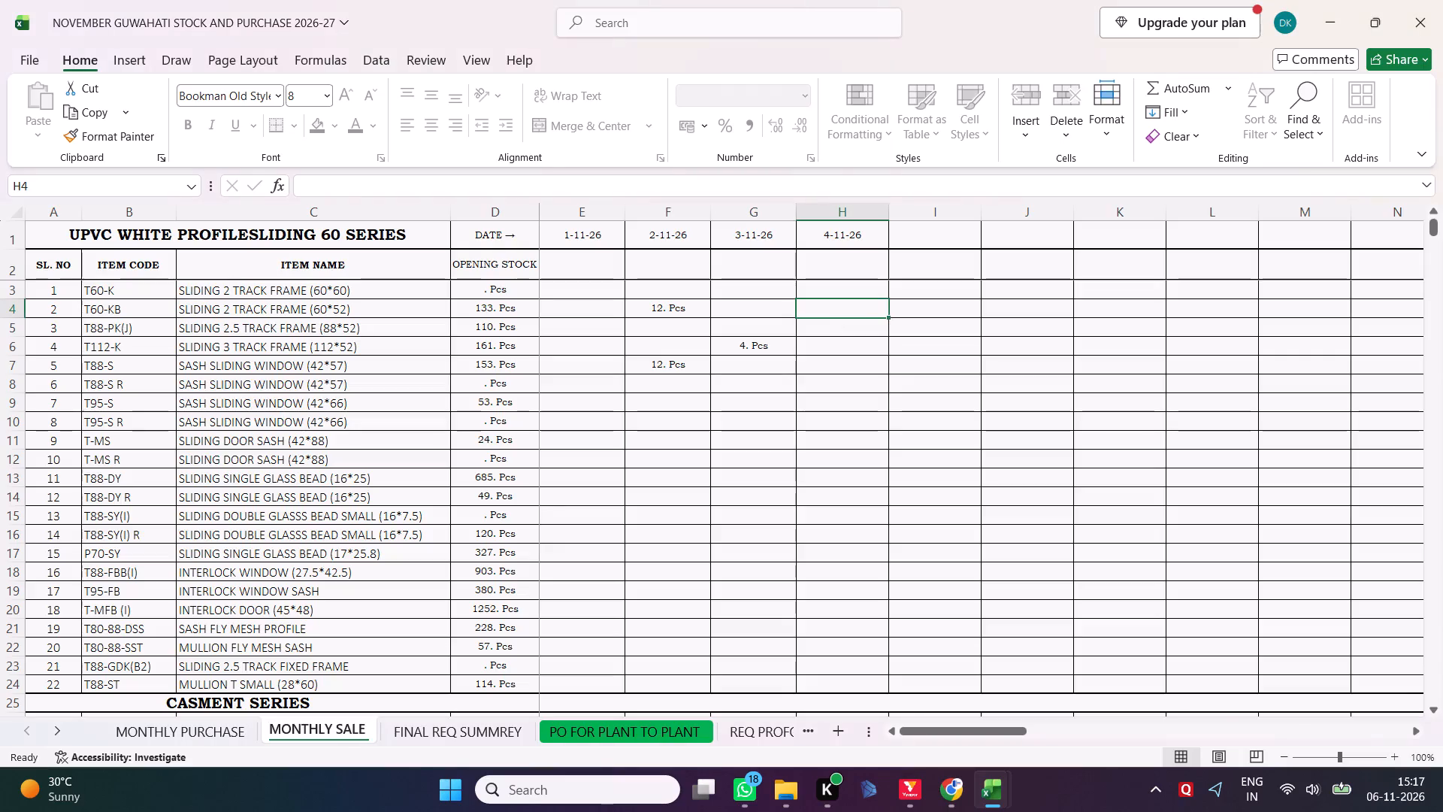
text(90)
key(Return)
Return to the Guwahati godown summary for 04-11-2026 and close that workbook.
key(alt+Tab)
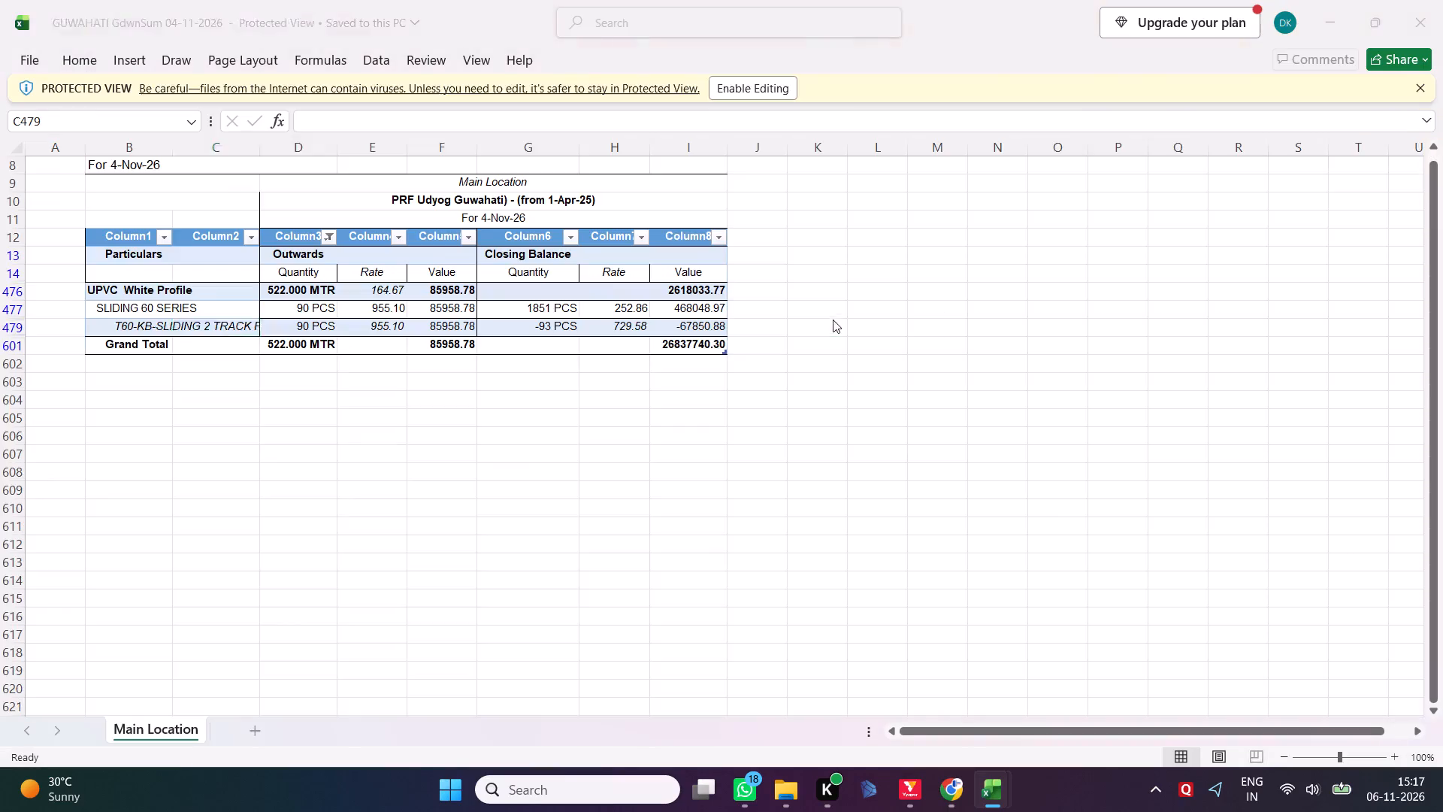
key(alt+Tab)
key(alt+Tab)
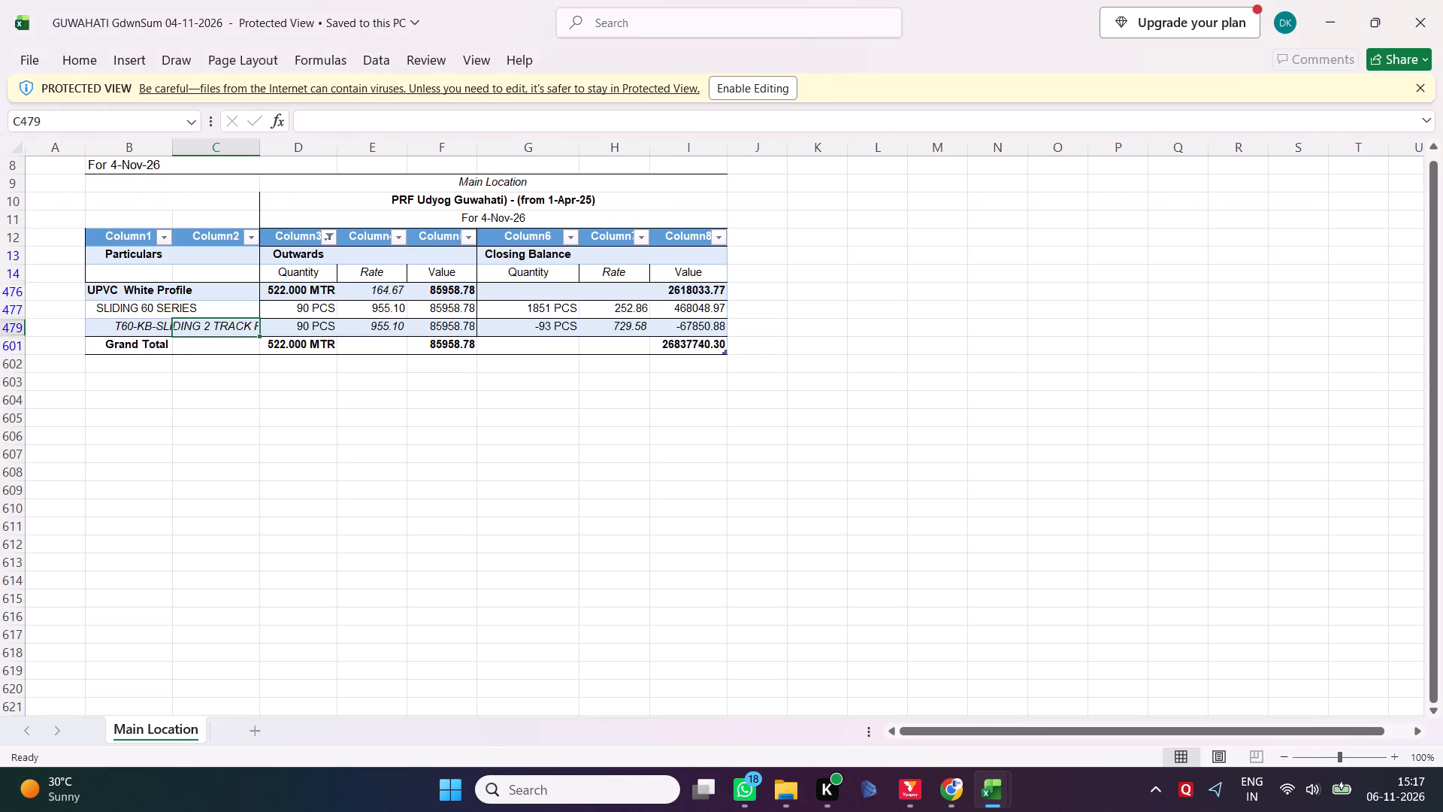
click(1441, 1)
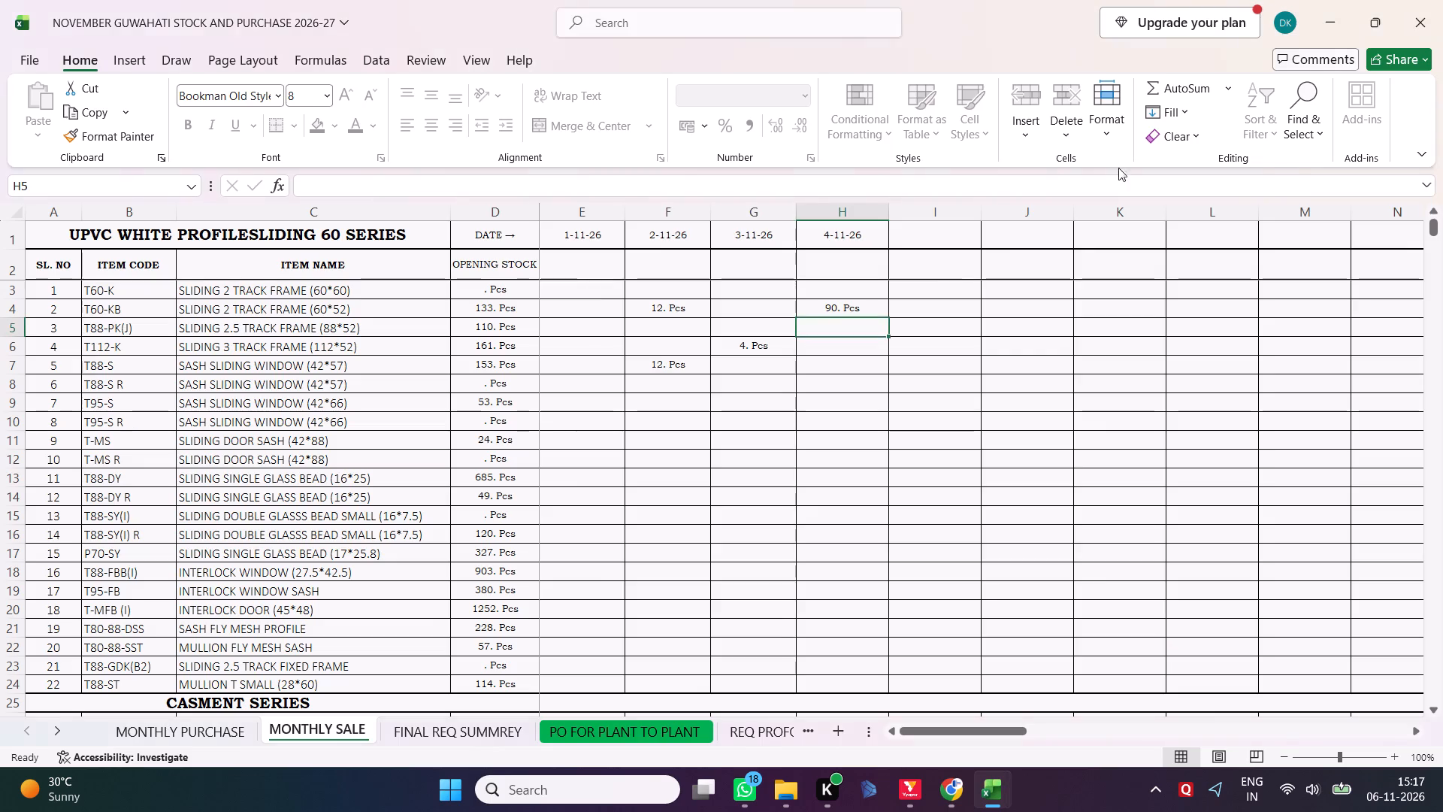
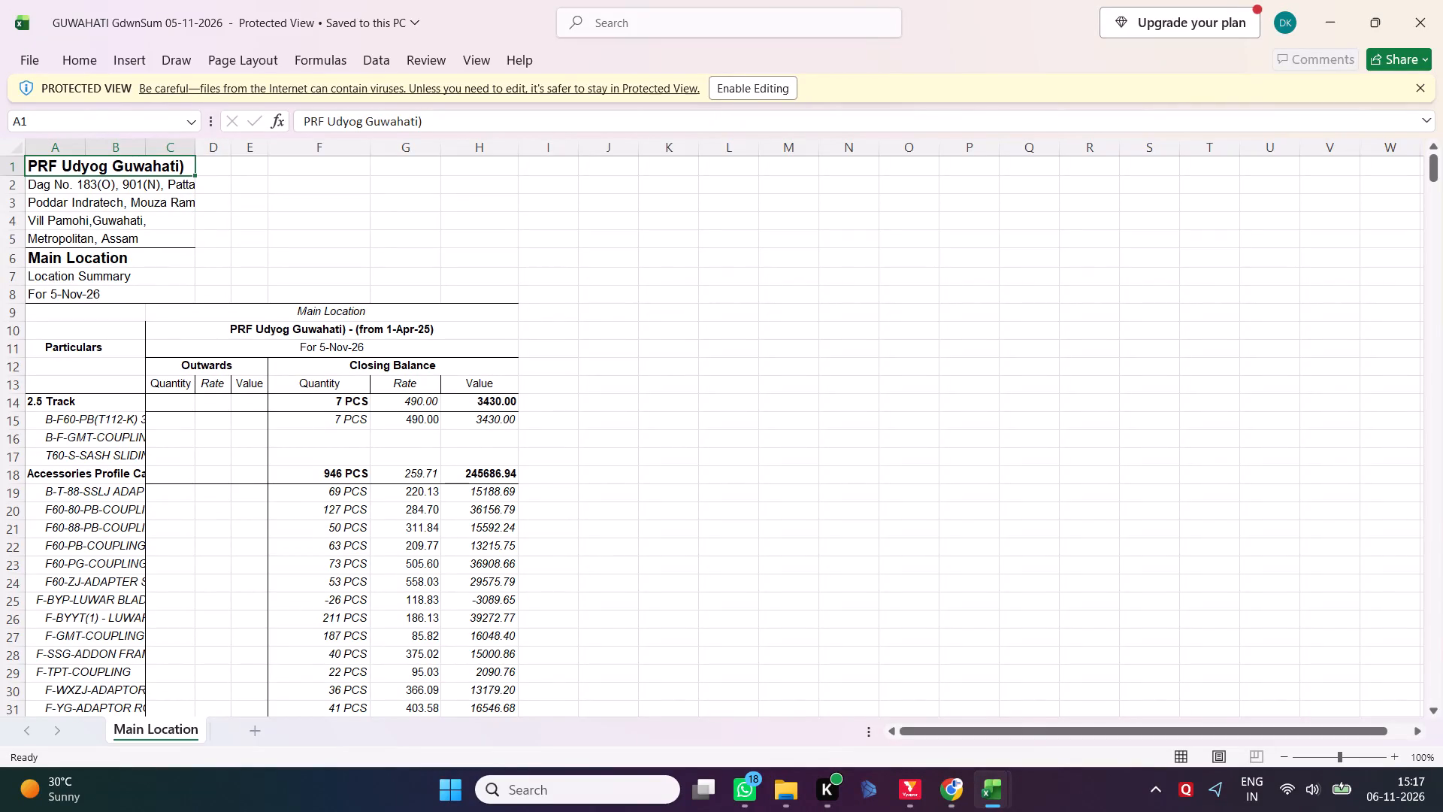
Enable editing in the Guwahati 05-11-2026 godown summary and move the Particulars heading down one row to row 12.
click(752, 97)
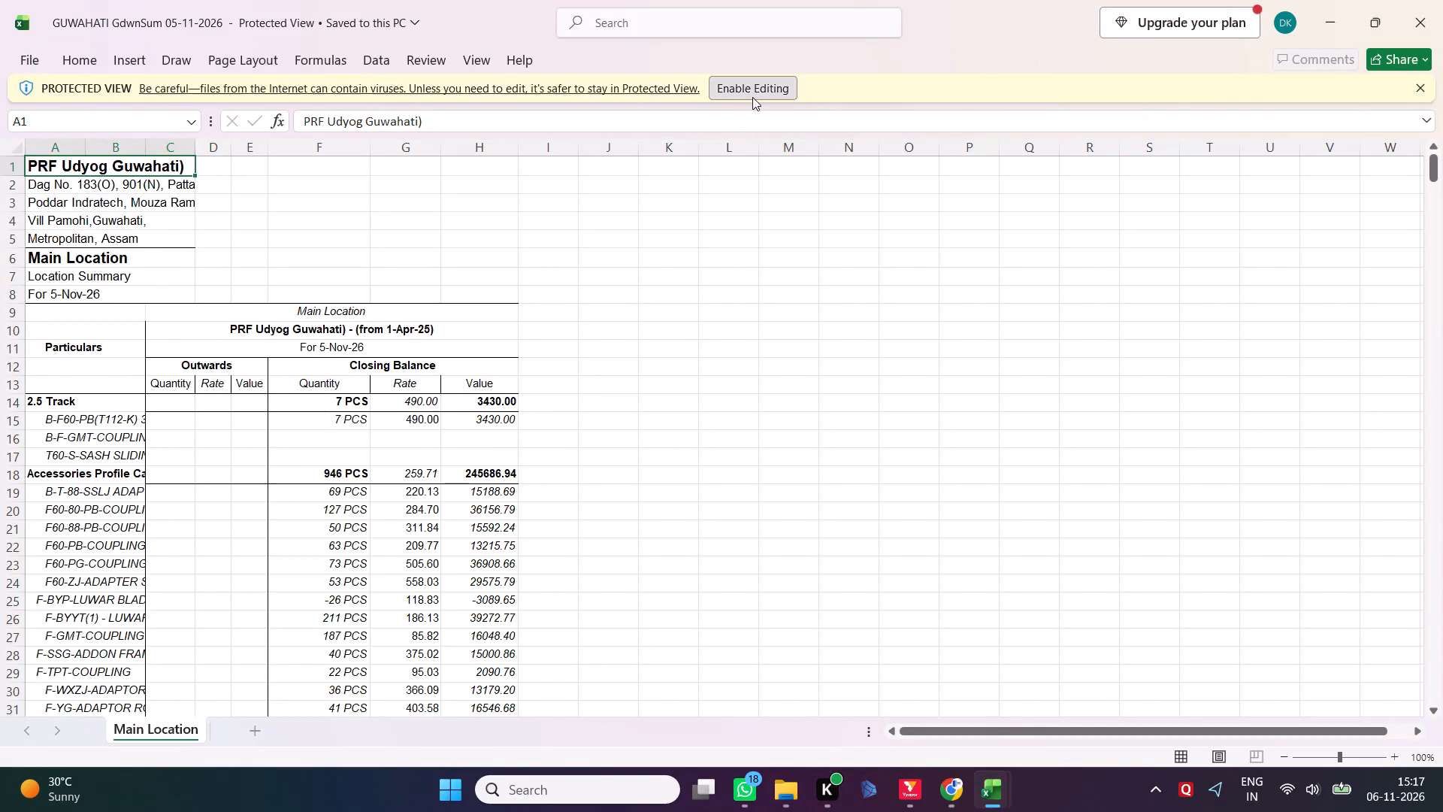
click(93, 417)
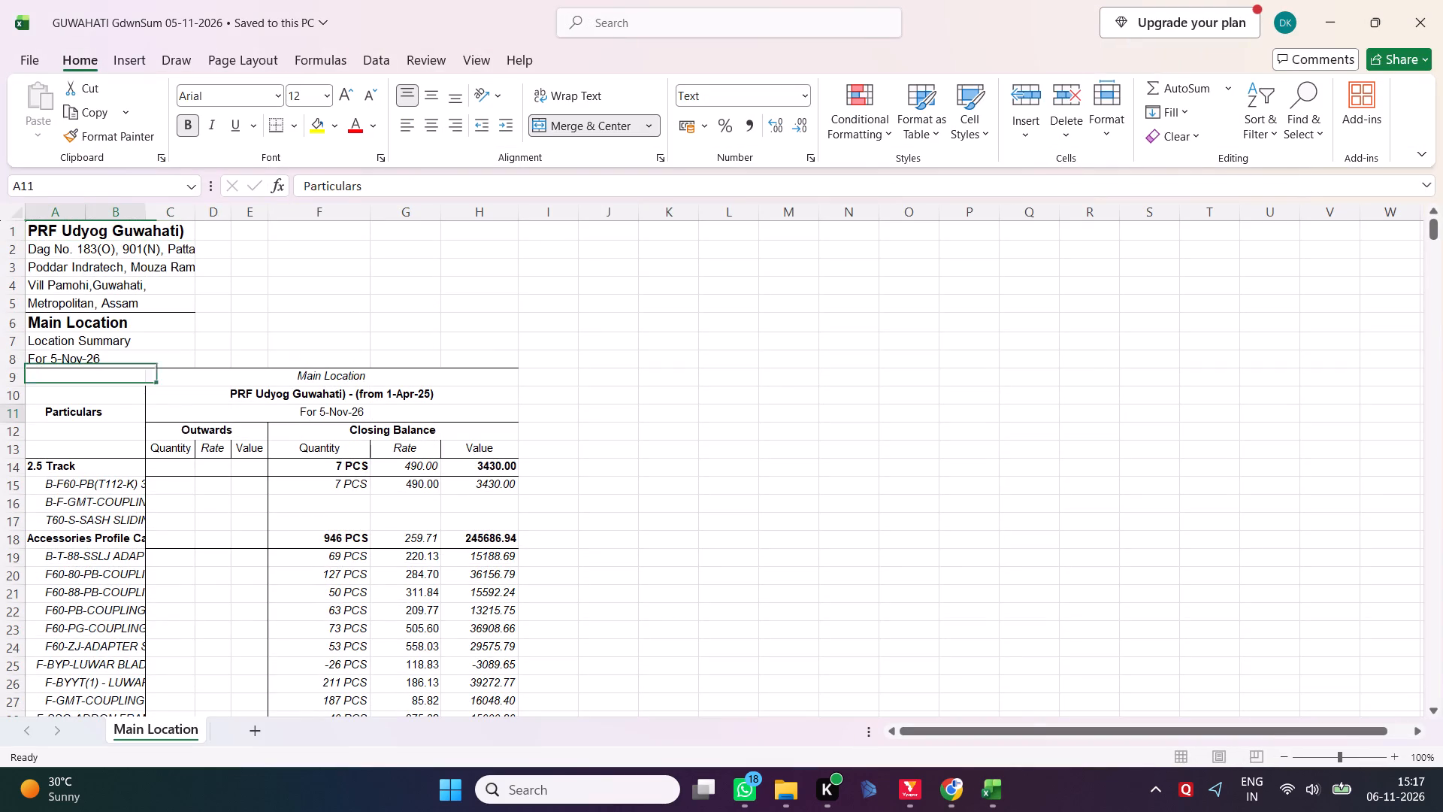
key(ctrl+x)
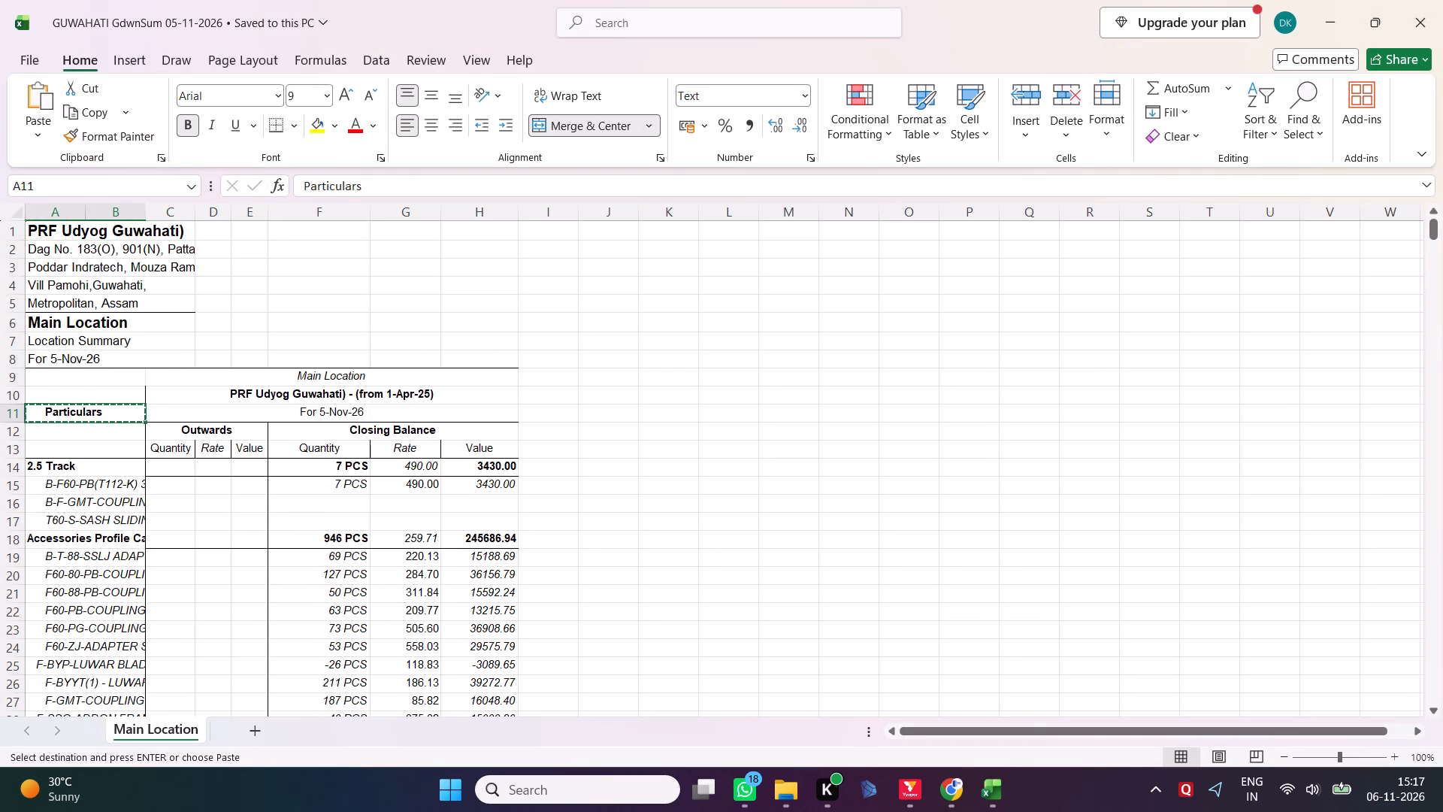
key(Down)
key(ctrl+v)
Convert the stock summary in columns A to H, from the Particulars row through Grand Total, into a table with default column headers.
key(shift+Right)
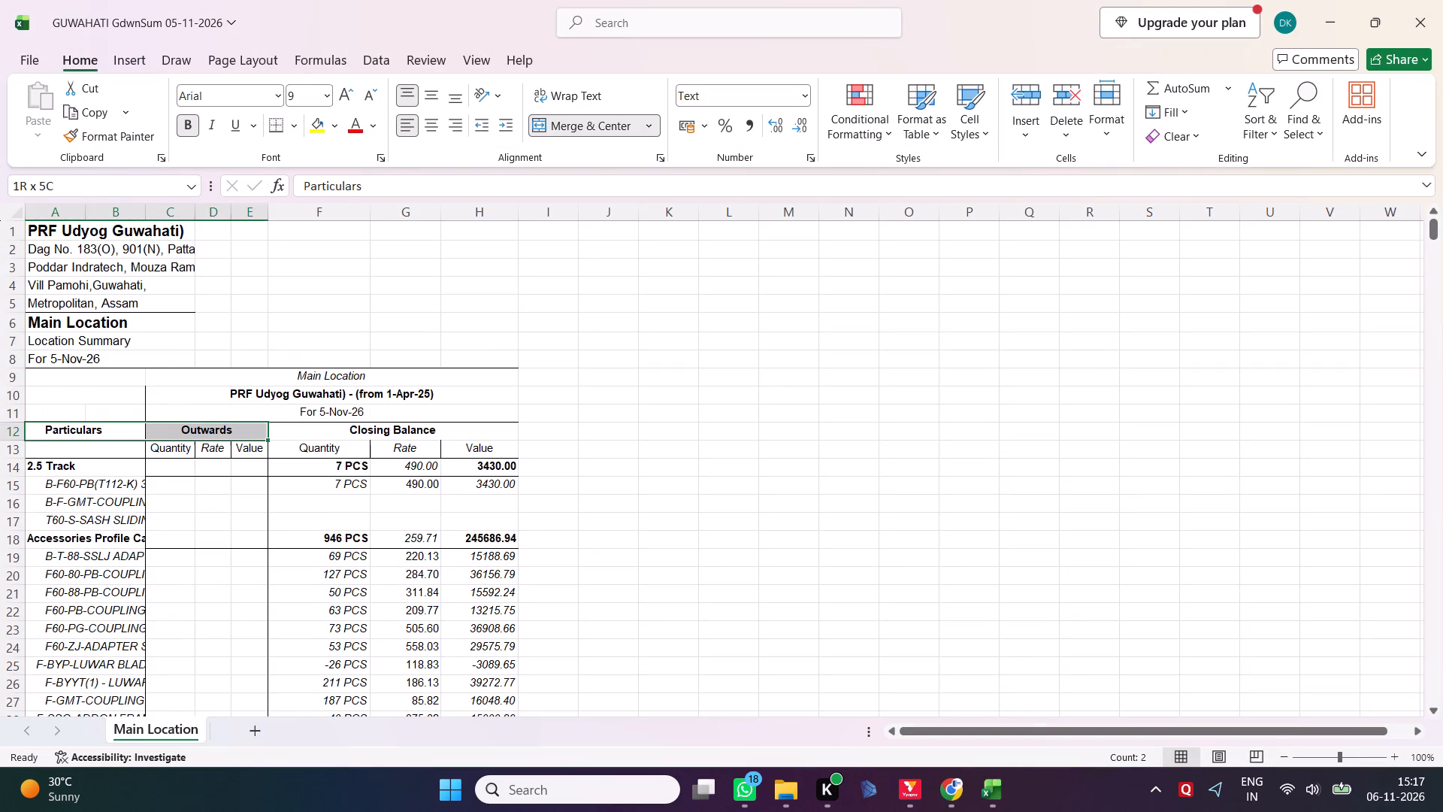
key(shift+Right)
key(shift+Right)
key(shift+Left)
key(ctrl+shift+Down)
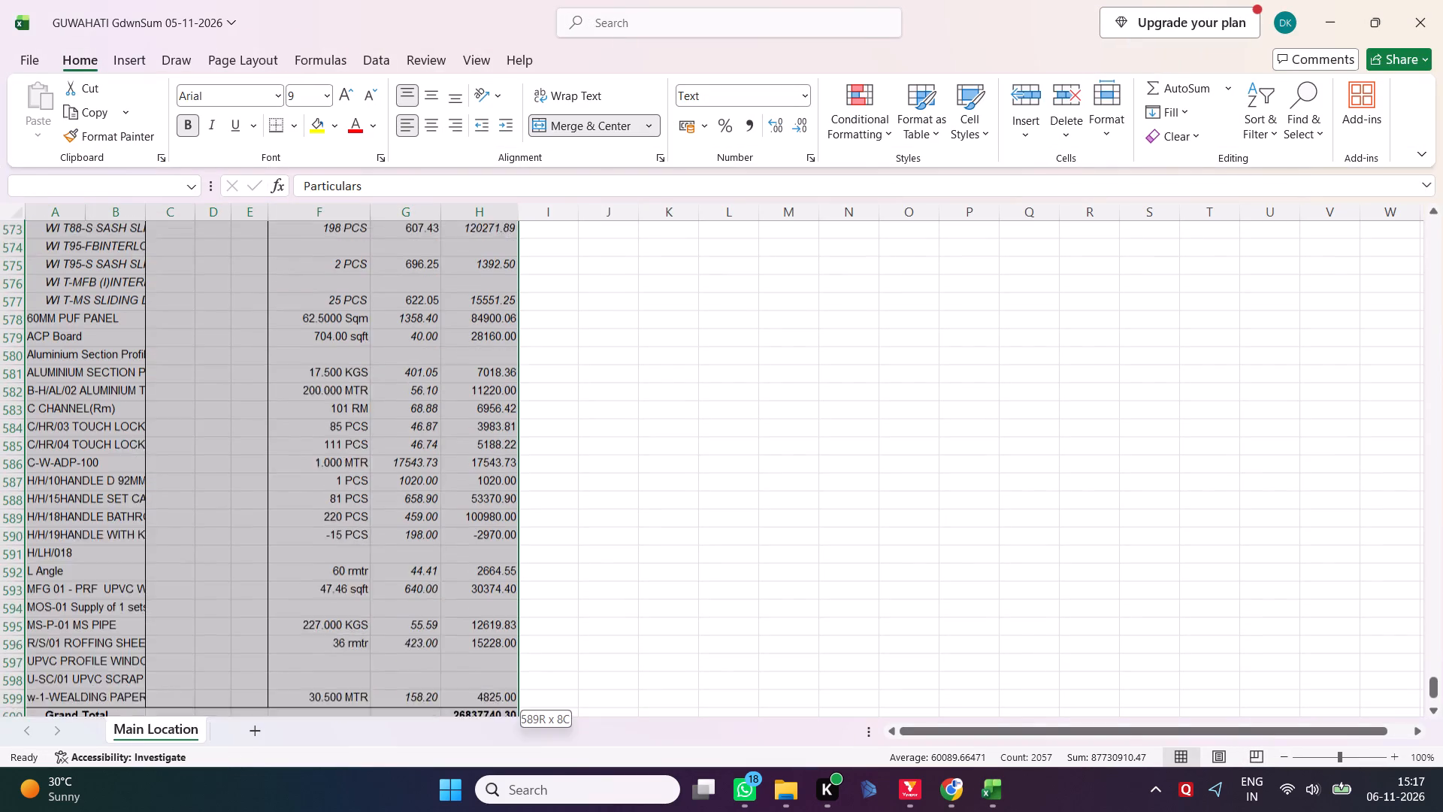
key(ctrl+t)
key(Return)
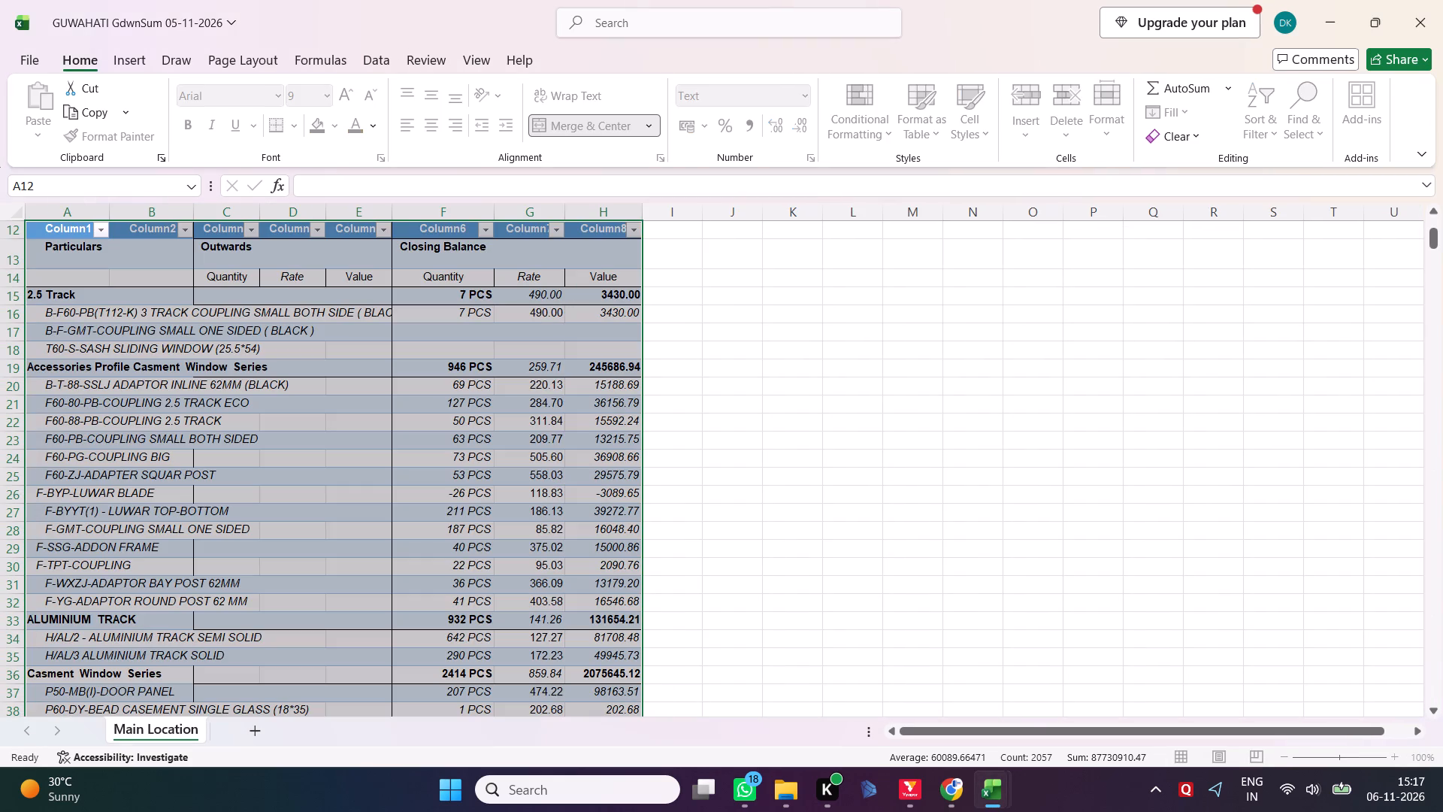
Filter the Outwards Quantity column of the 05-11-2026 Guwahati godown summary to exclude blank rows.
scroll(241, 293, up, 1)
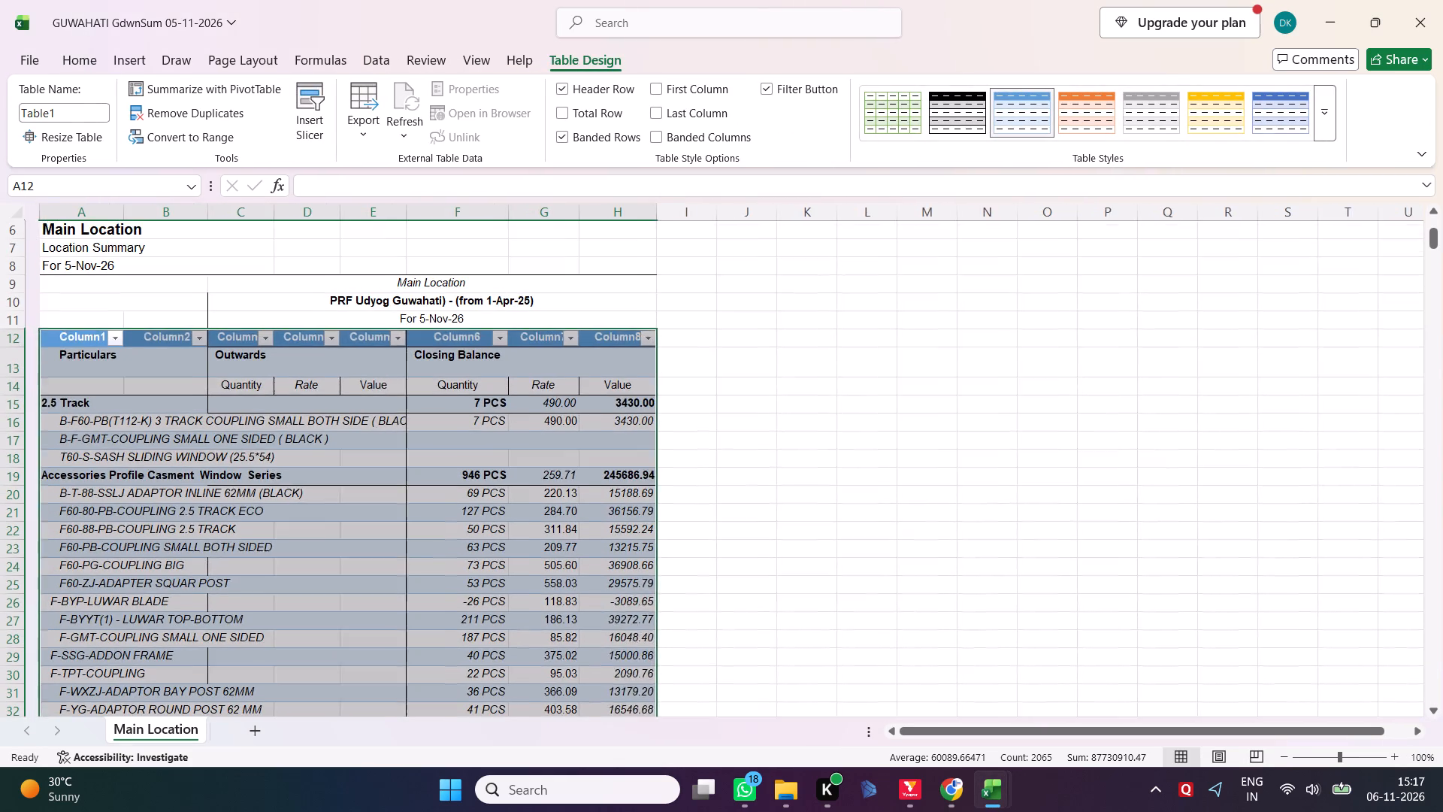
click(251, 335)
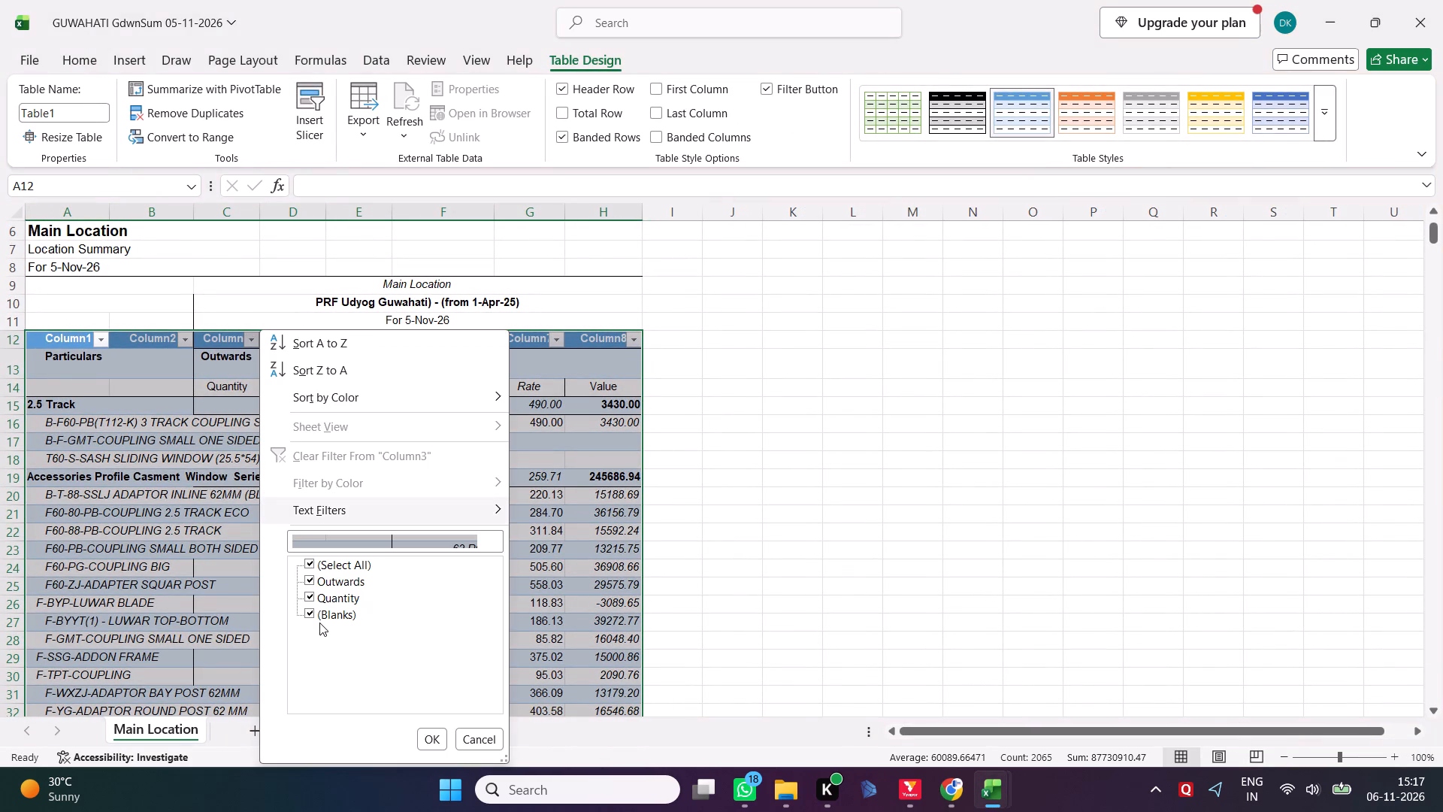
click(319, 623)
click(325, 615)
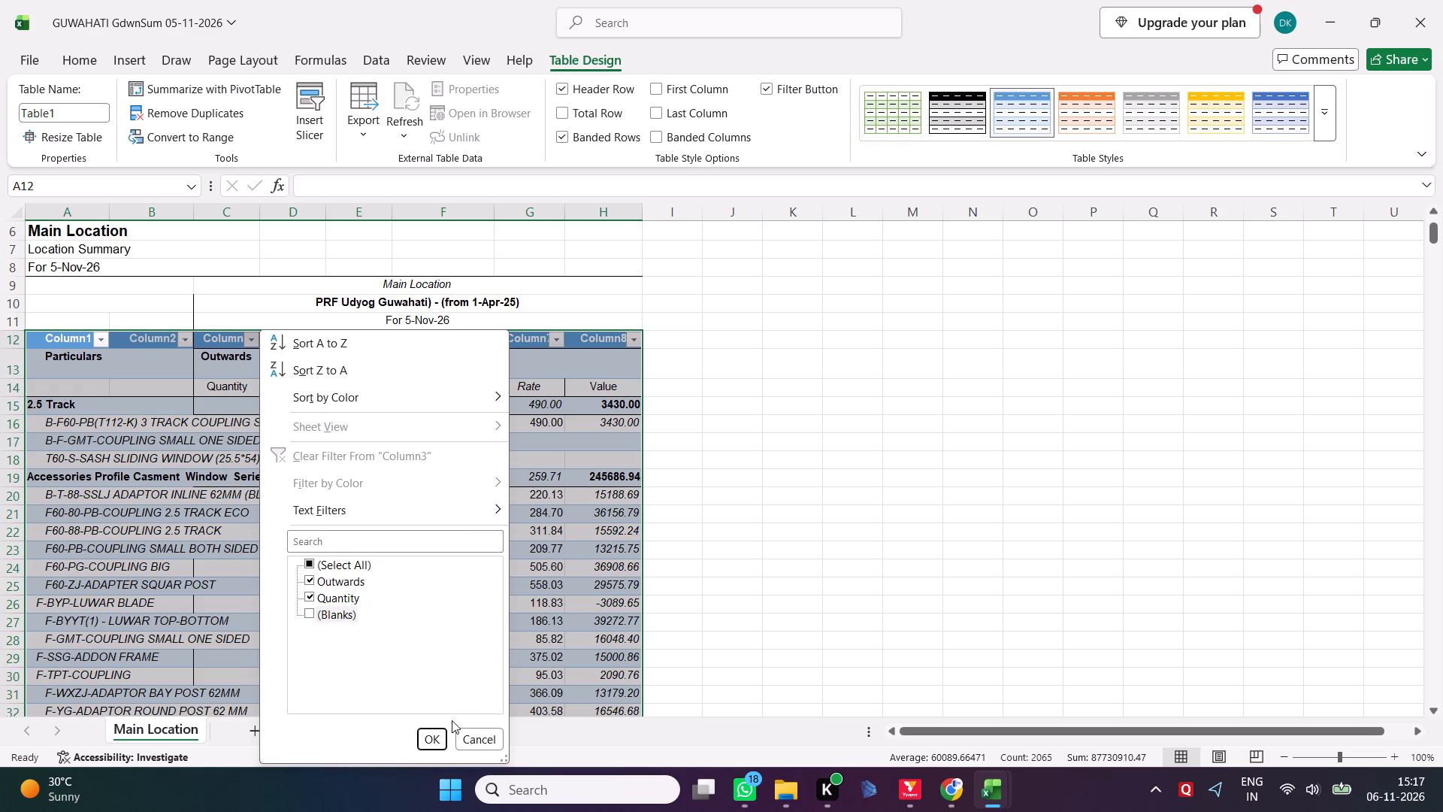
click(434, 741)
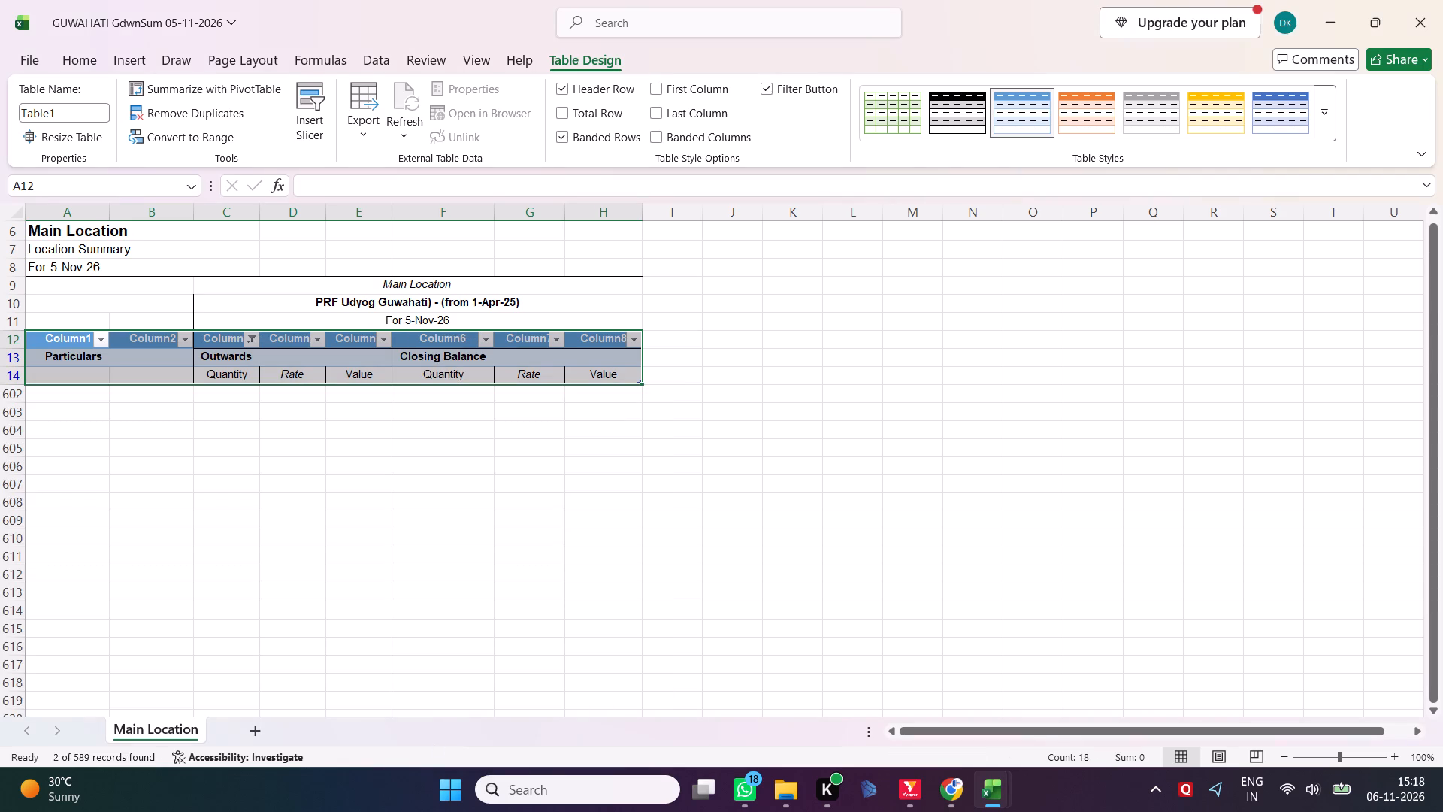
scroll(343, 412, right, 1)
Include the blank rows again in the Outwards Quantity filter of the godown summary.
click(252, 344)
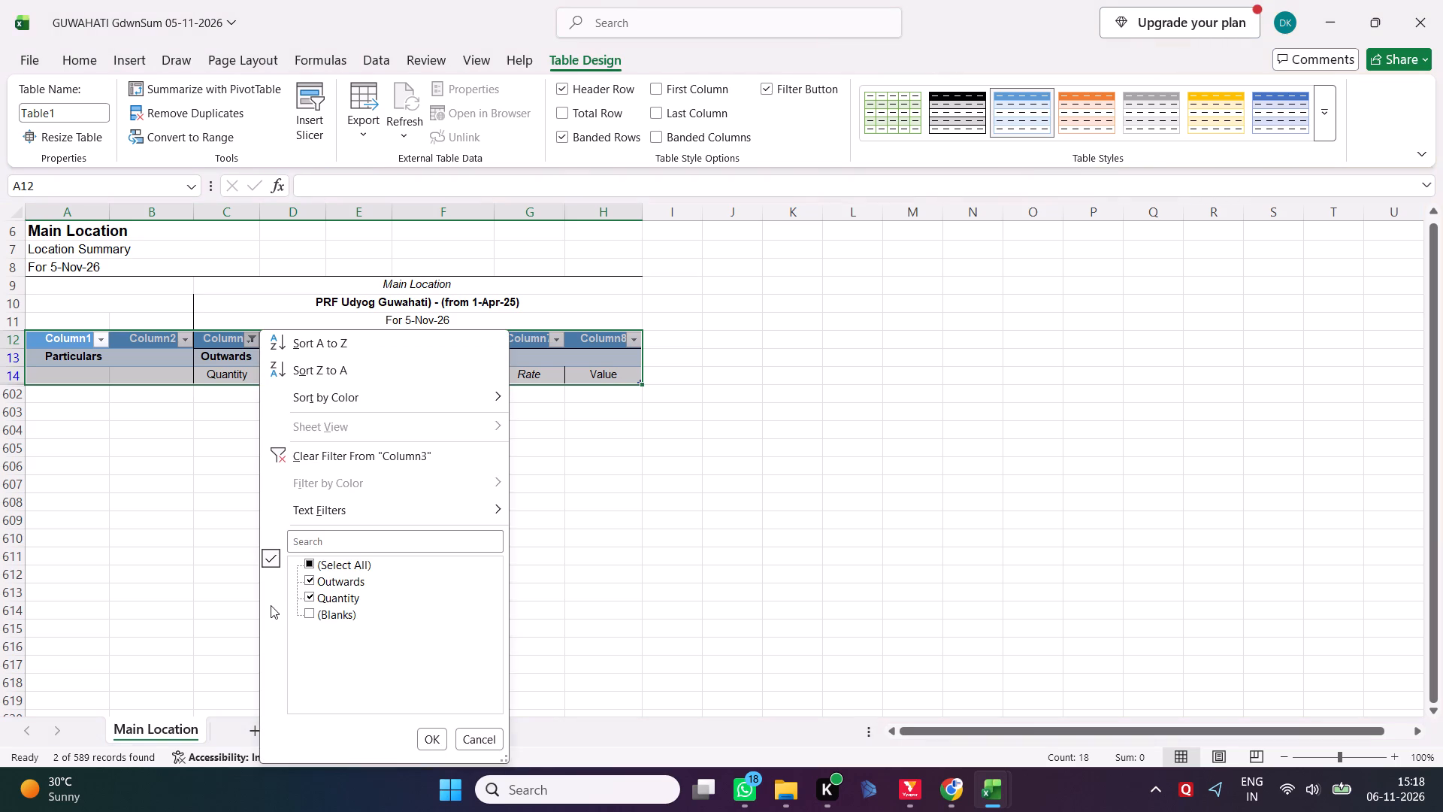
click(301, 617)
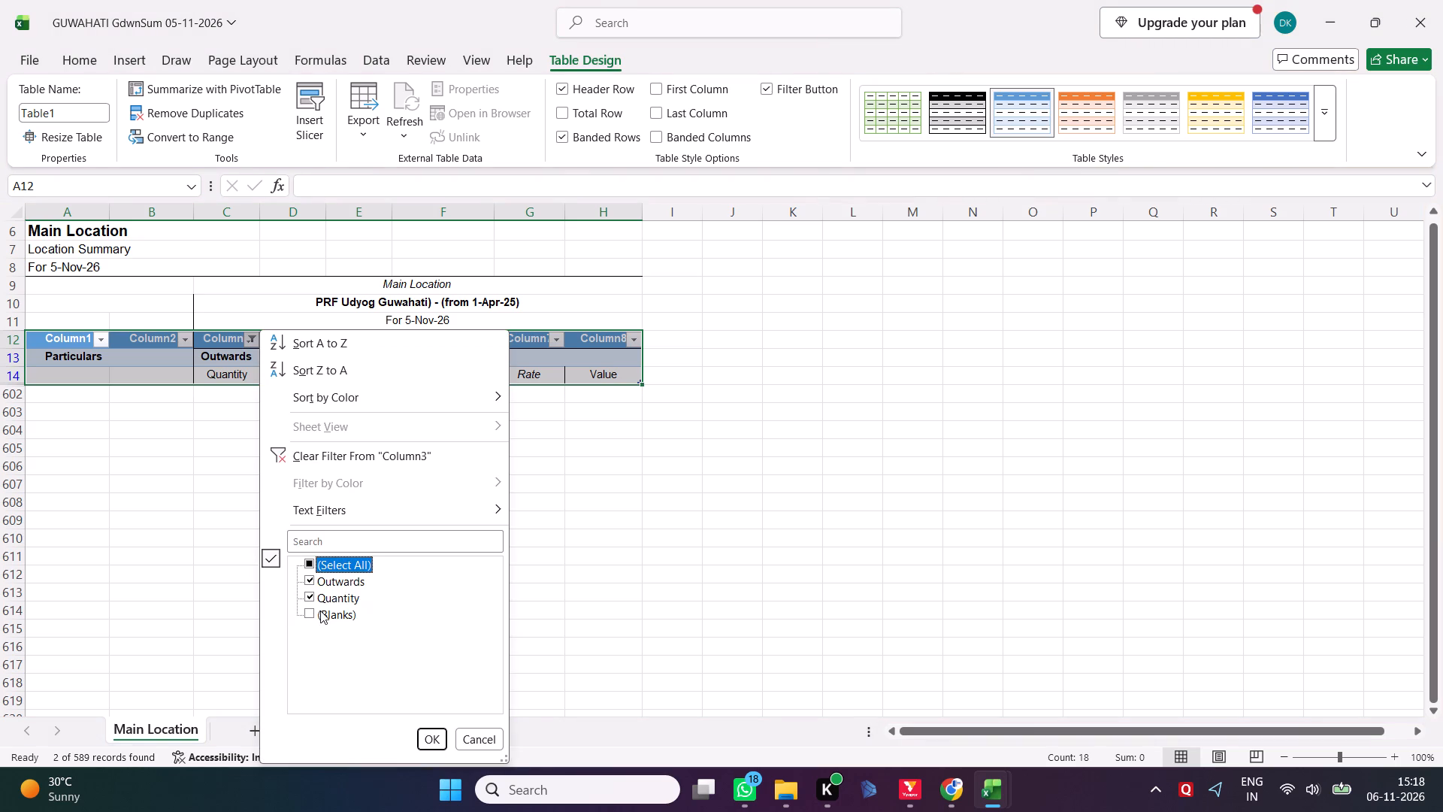
click(320, 611)
click(425, 740)
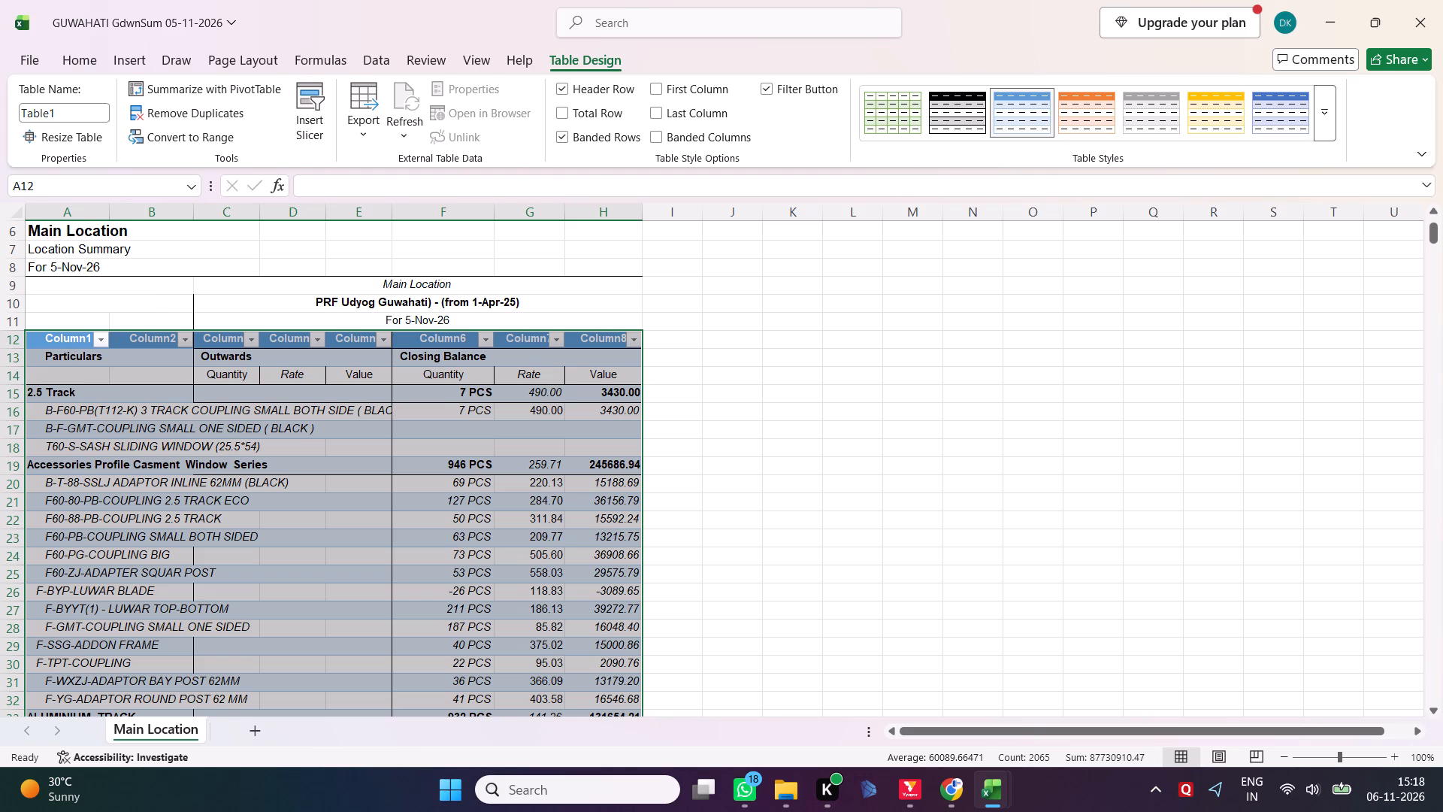
Widen column B to fit the full item names and examine the Outwards columns down the item list for 5-Nov-26 quantities.
drag(193, 215, 425, 211)
scroll(437, 439, down, 2)
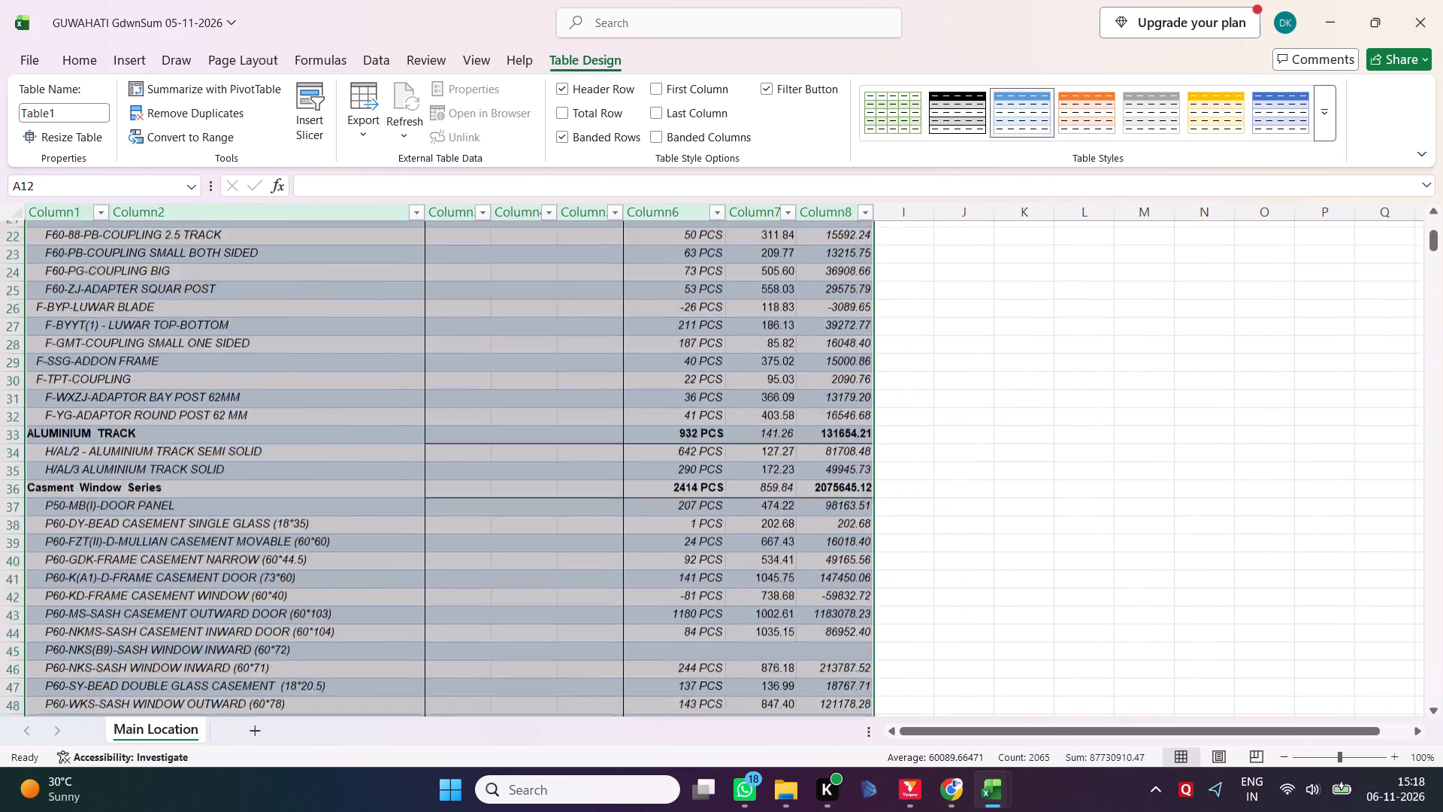
scroll(437, 439, down, 2)
scroll(437, 439, up, 7)
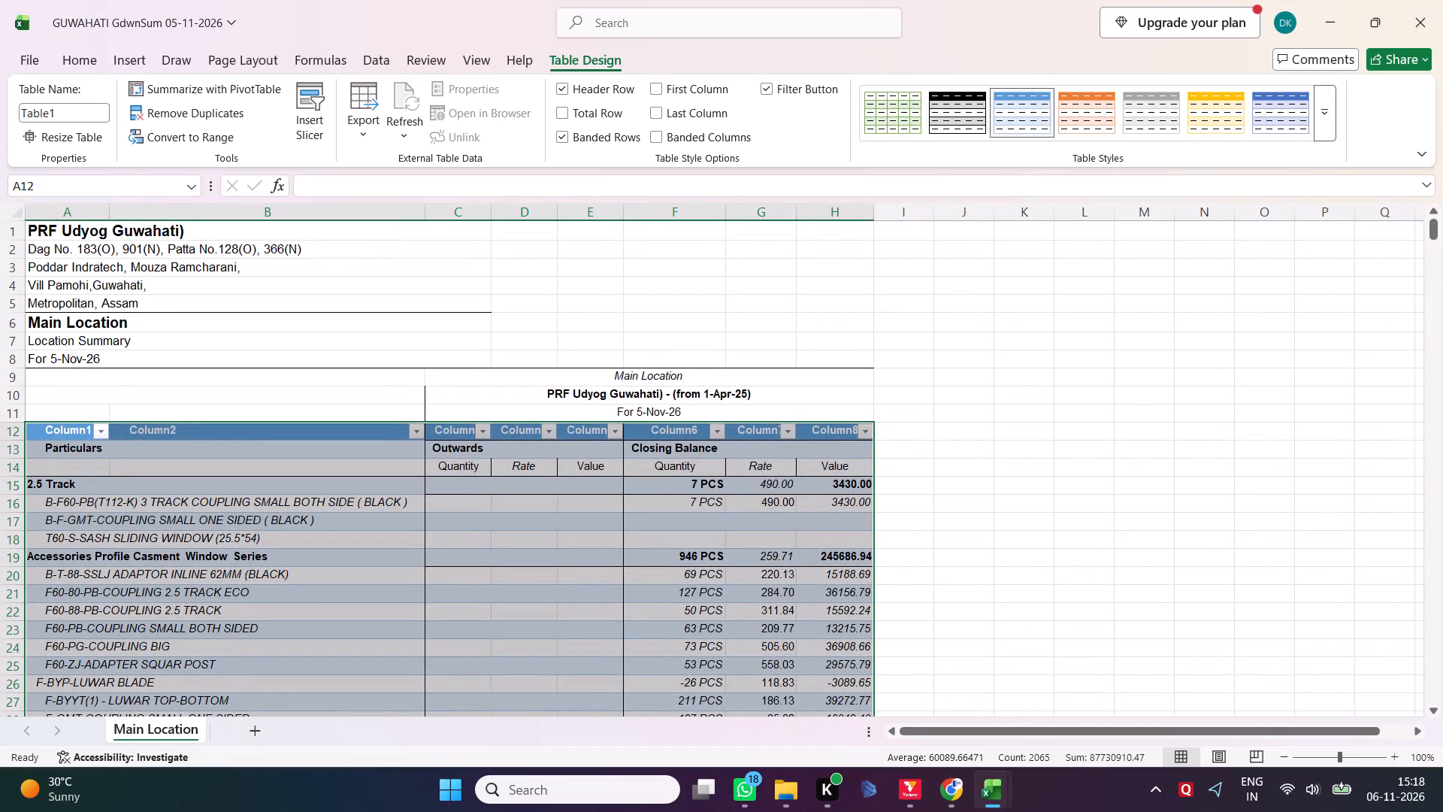
scroll(716, 450, down, 2)
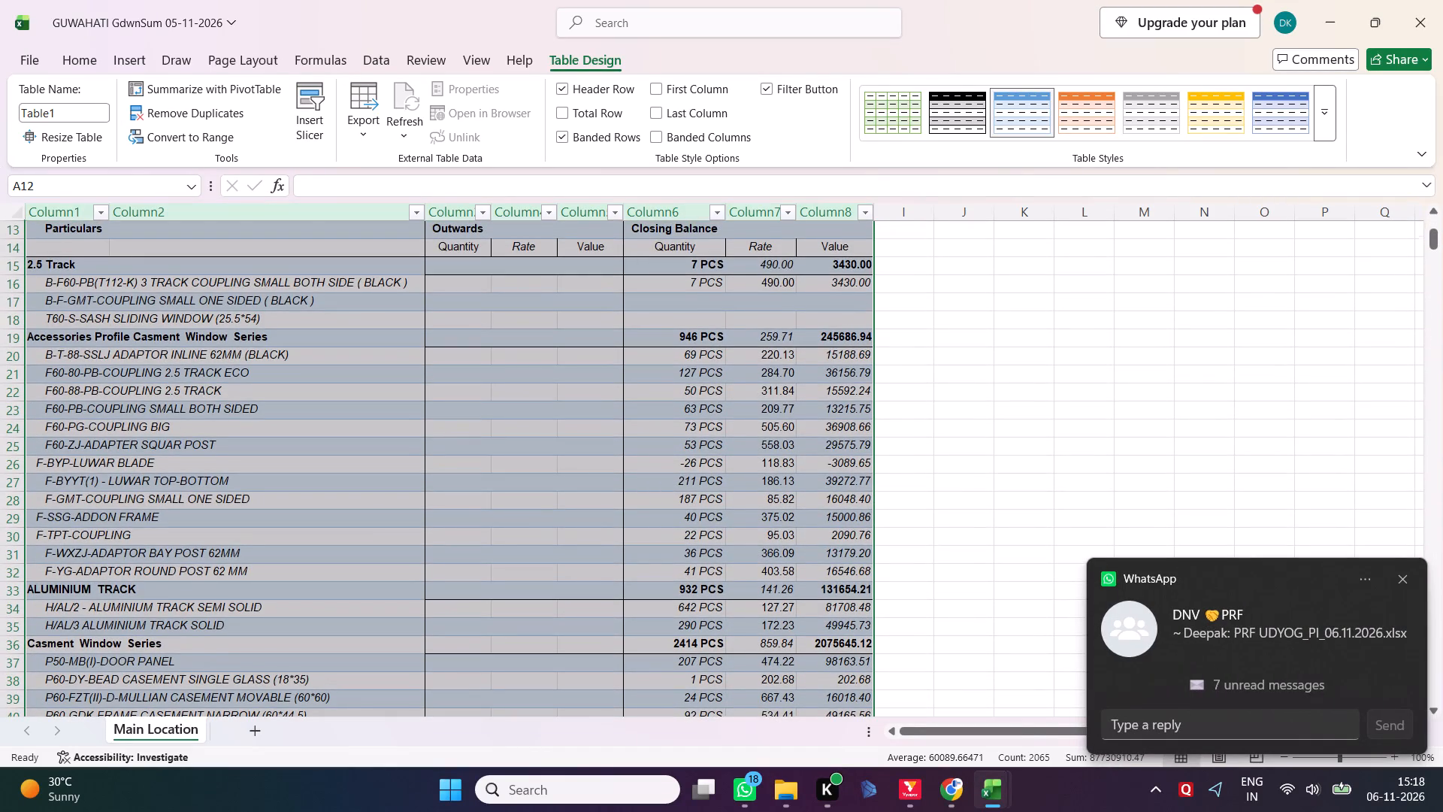
scroll(716, 450, down, 10)
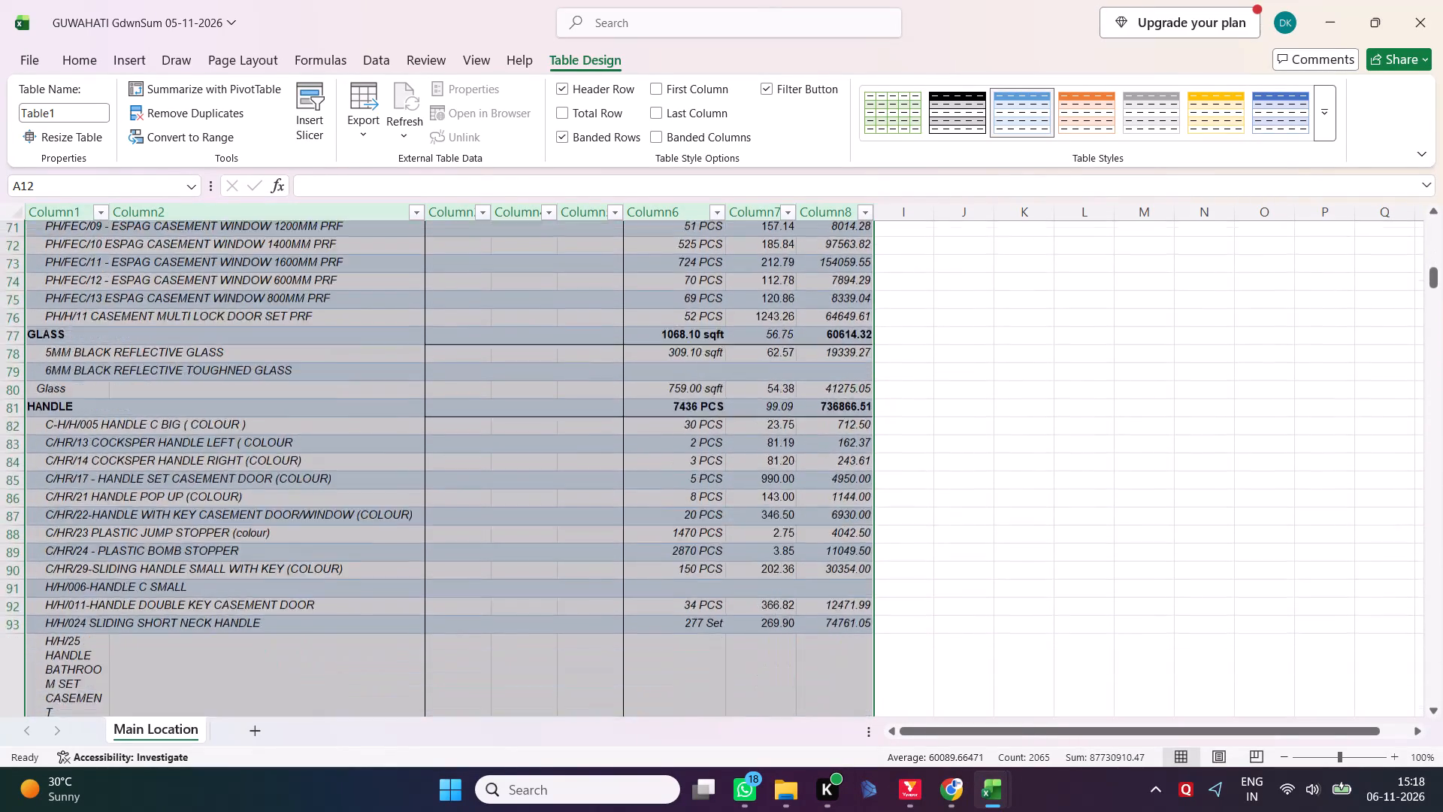
scroll(716, 450, down, 3)
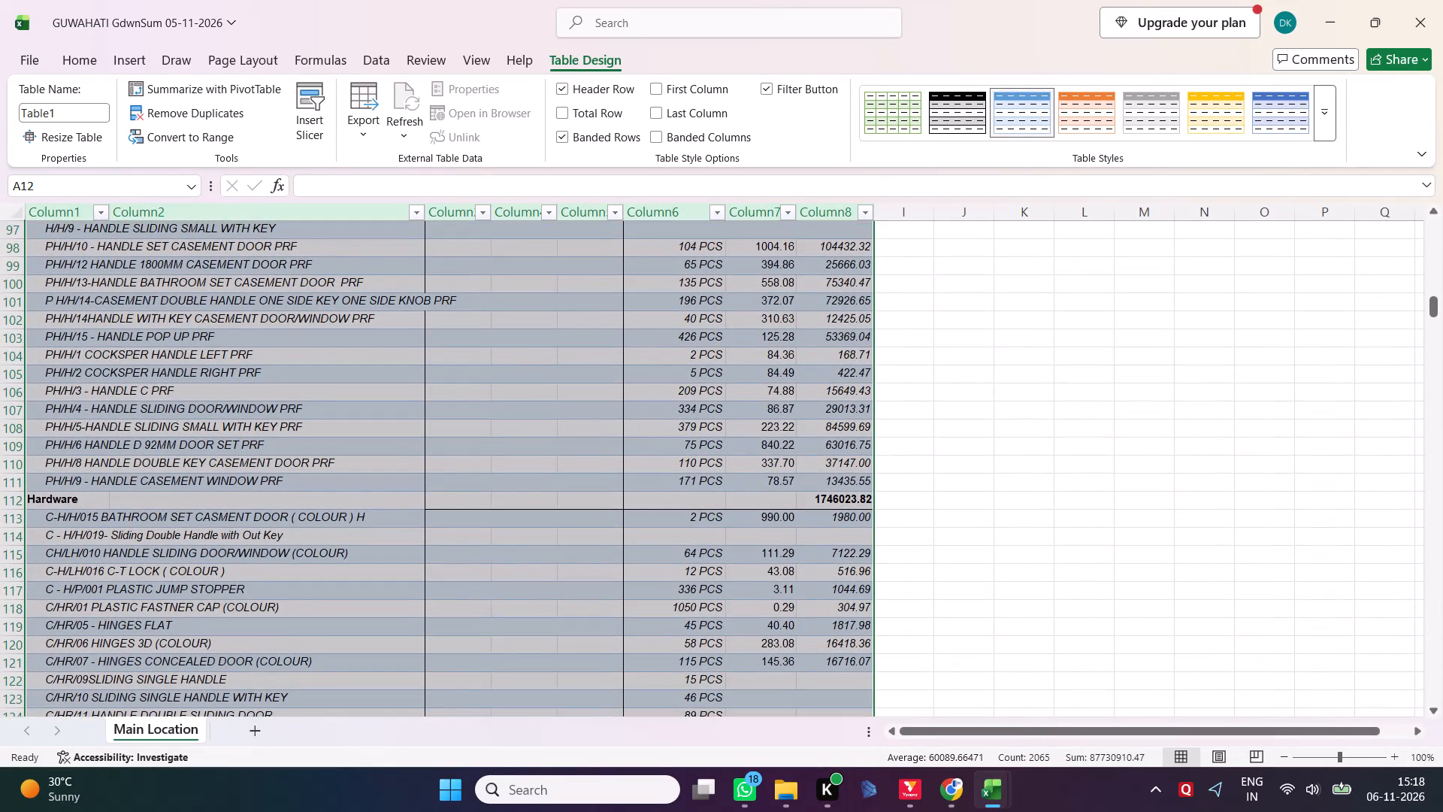
scroll(716, 450, down, 4)
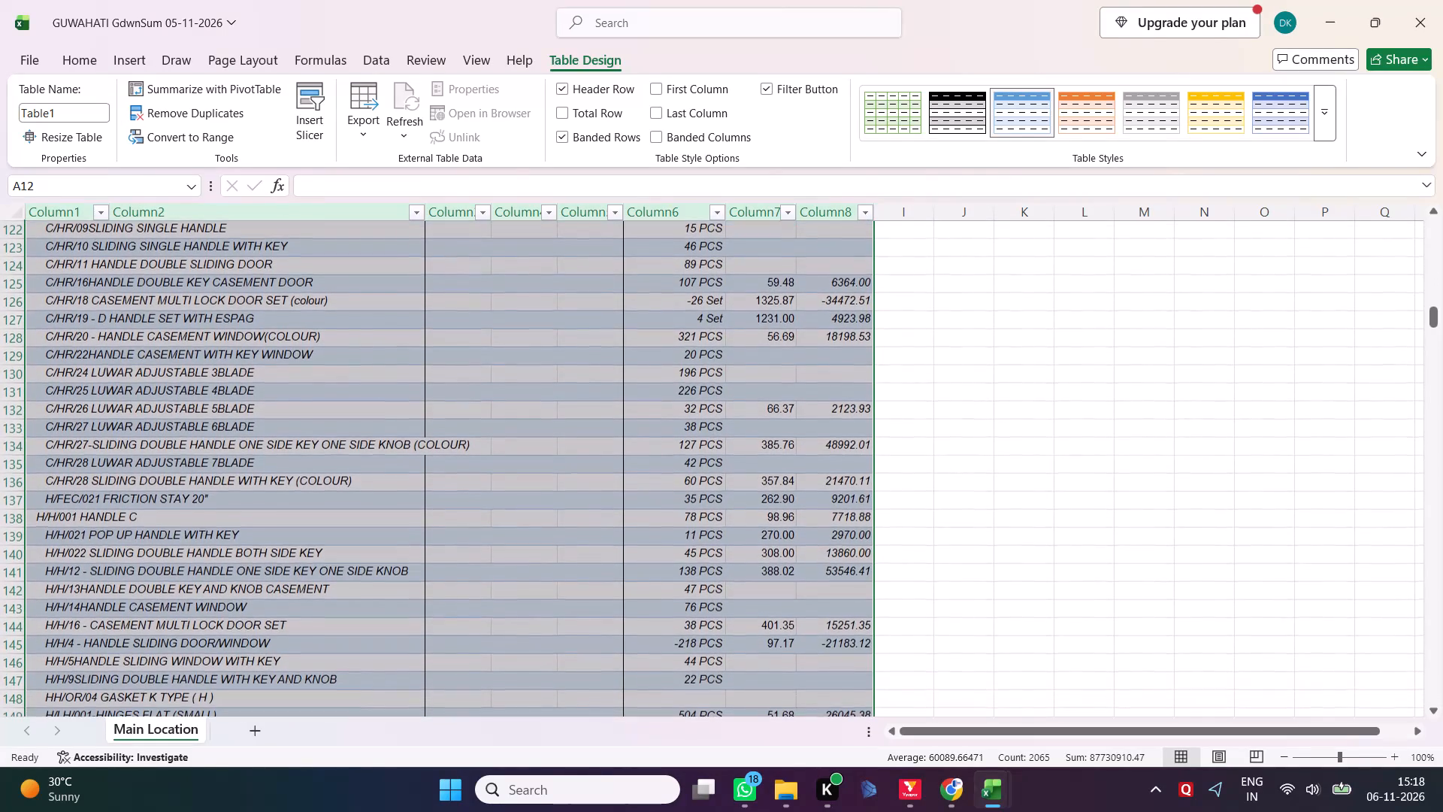
scroll(716, 450, right, 1)
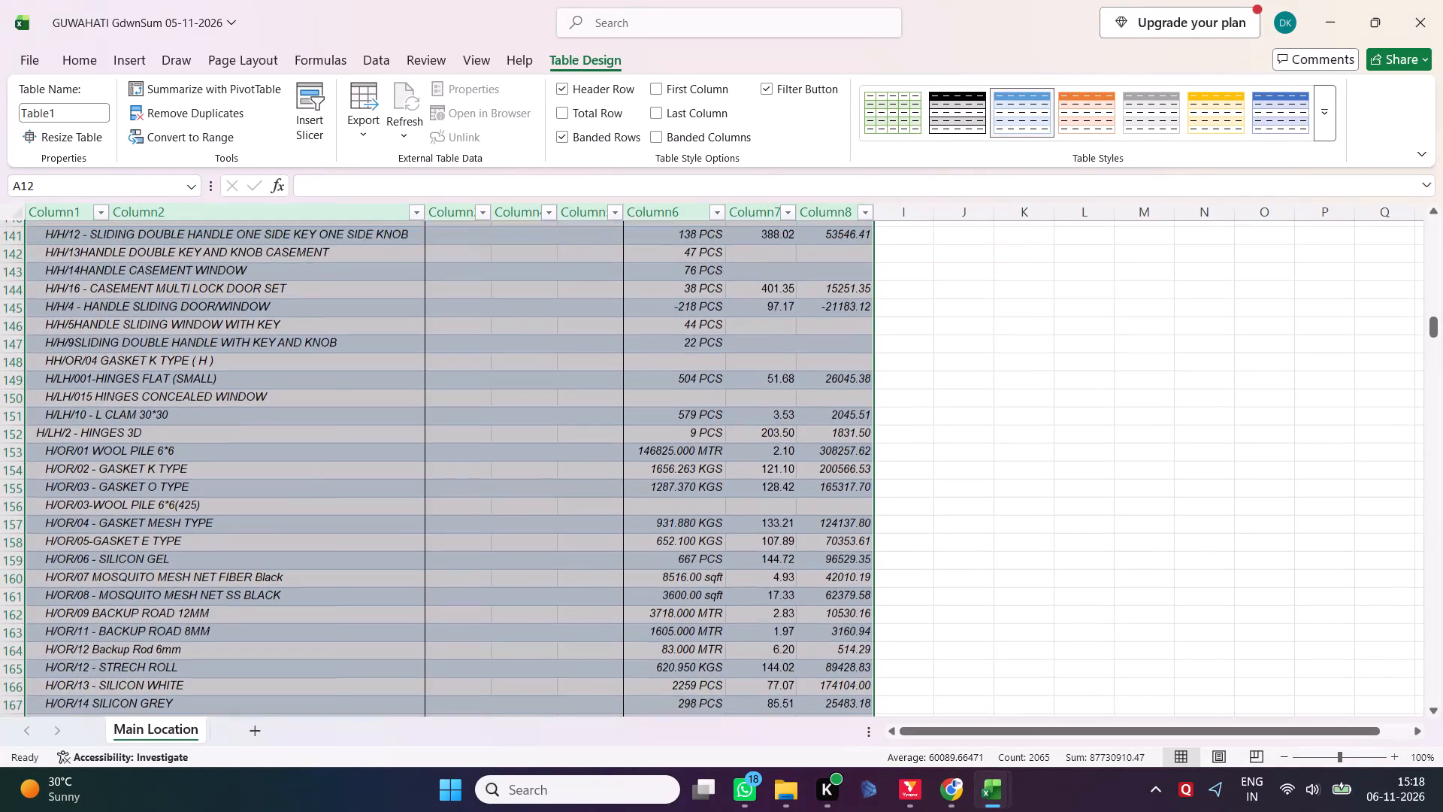
scroll(716, 450, right, 1)
scroll(716, 450, up, 4)
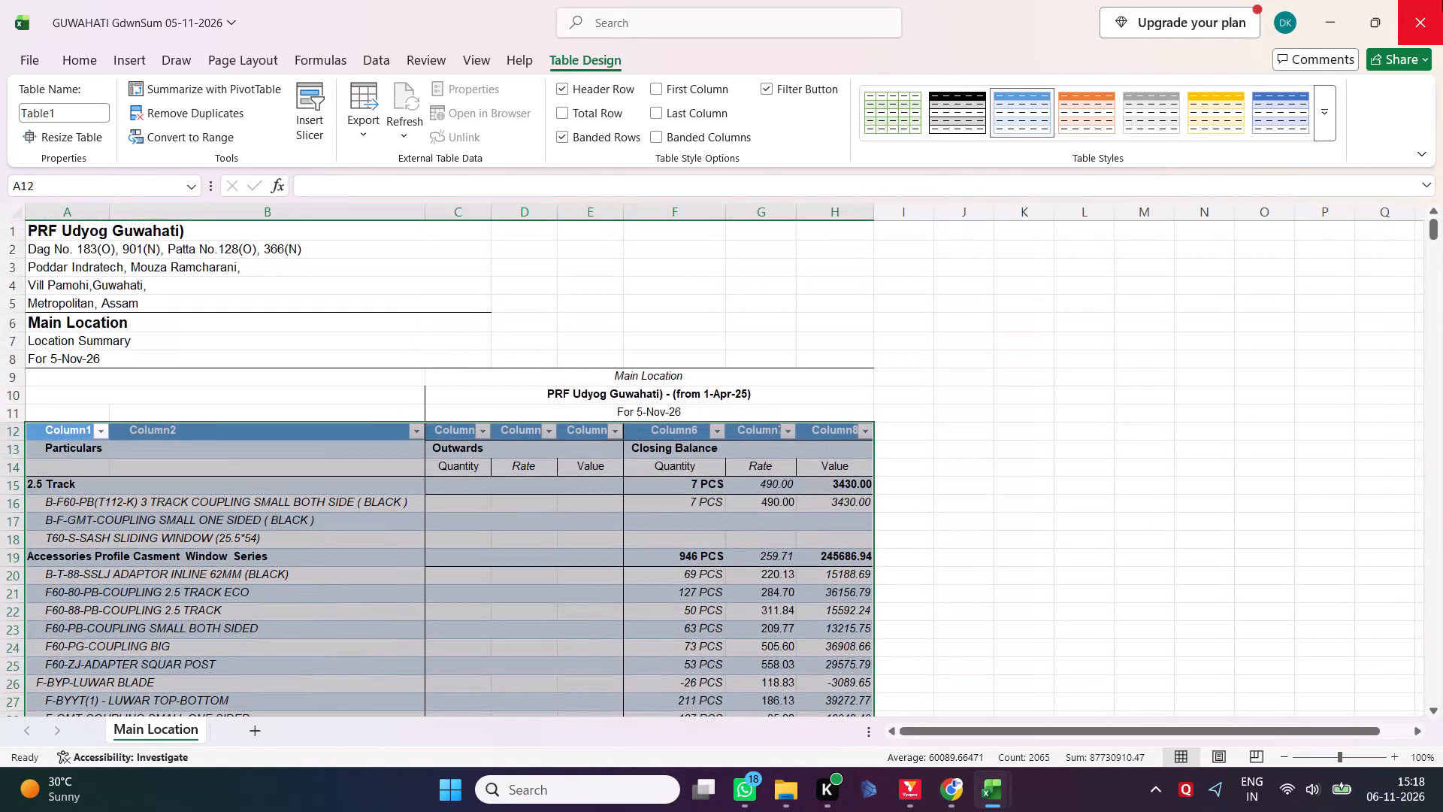
Close the 05-11-2026 godown summary without saving its changes.
click(1442, 0)
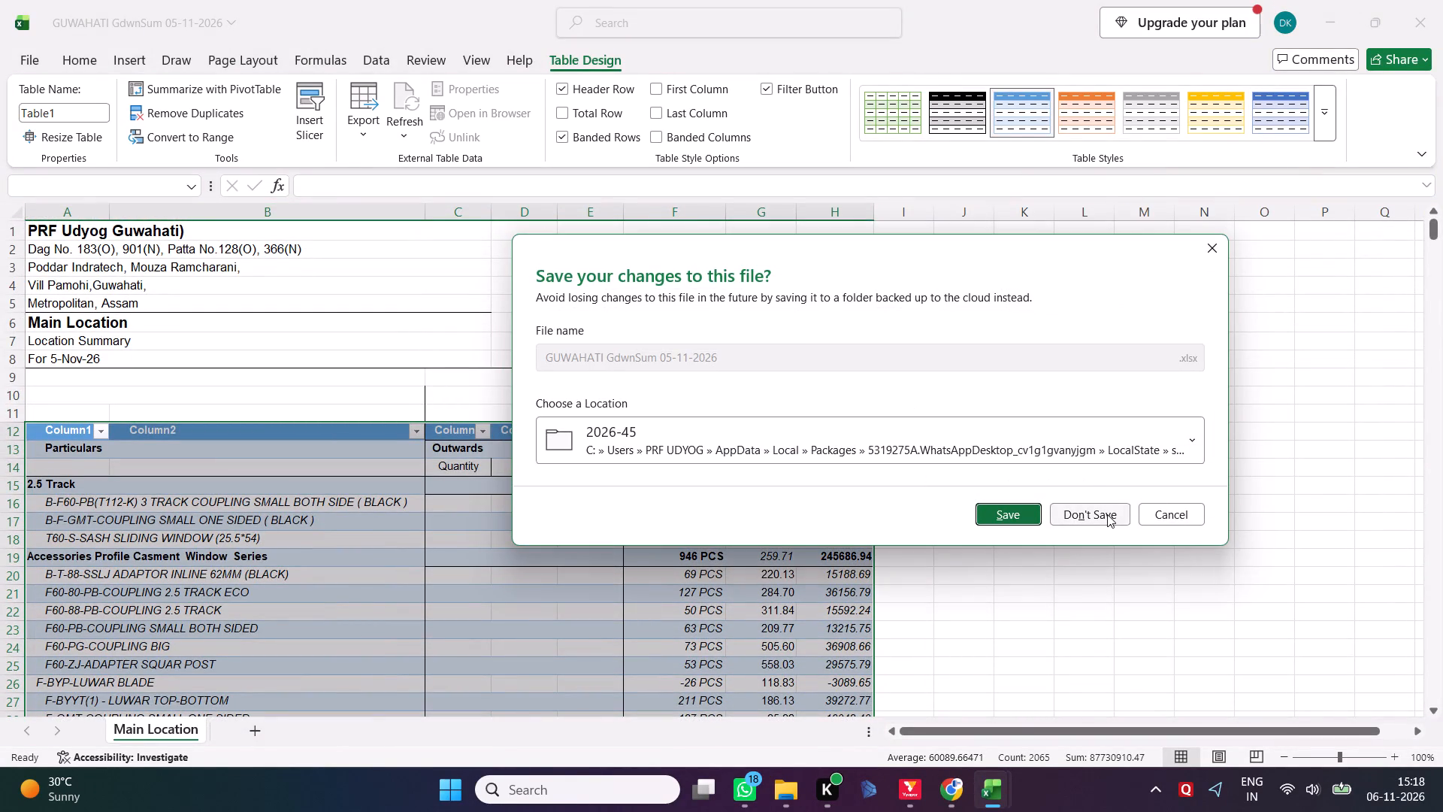
click(1107, 514)
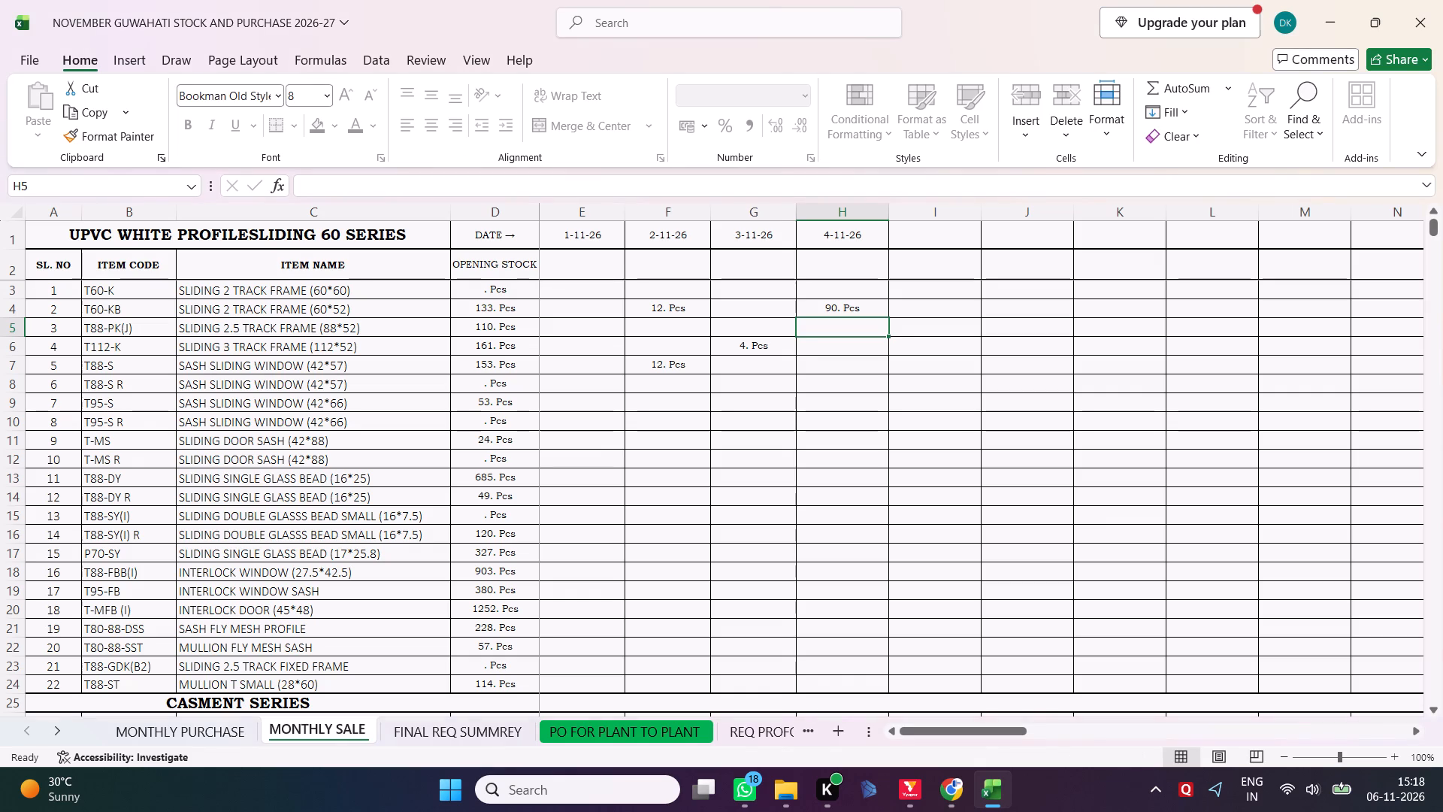
Enter the date 5-11 as the next heading after 4-11-26 on MONTHLY SALE and save the Guwahati stock workbook.
click(944, 232)
text(5-11)
key(Return)
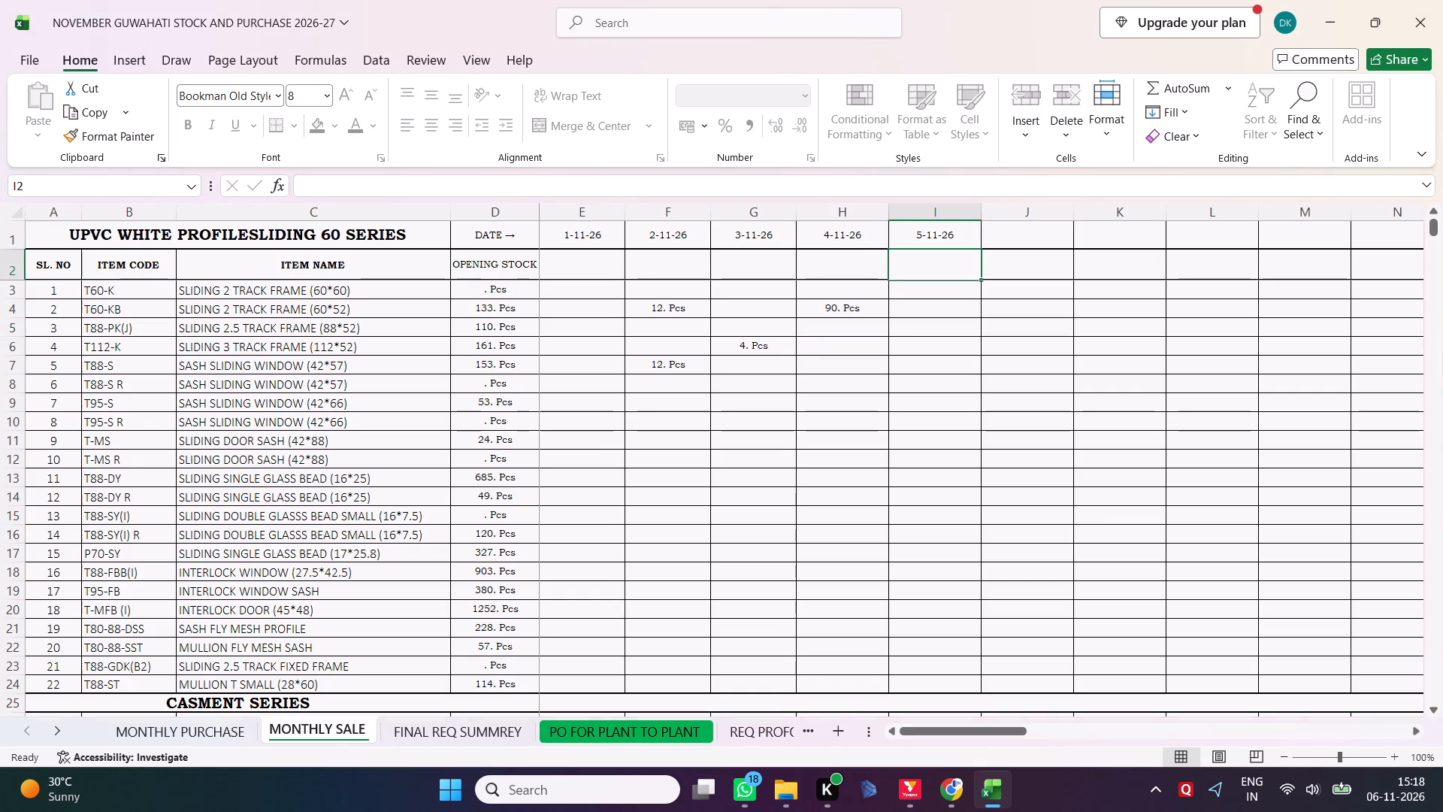
key(ctrl+s)
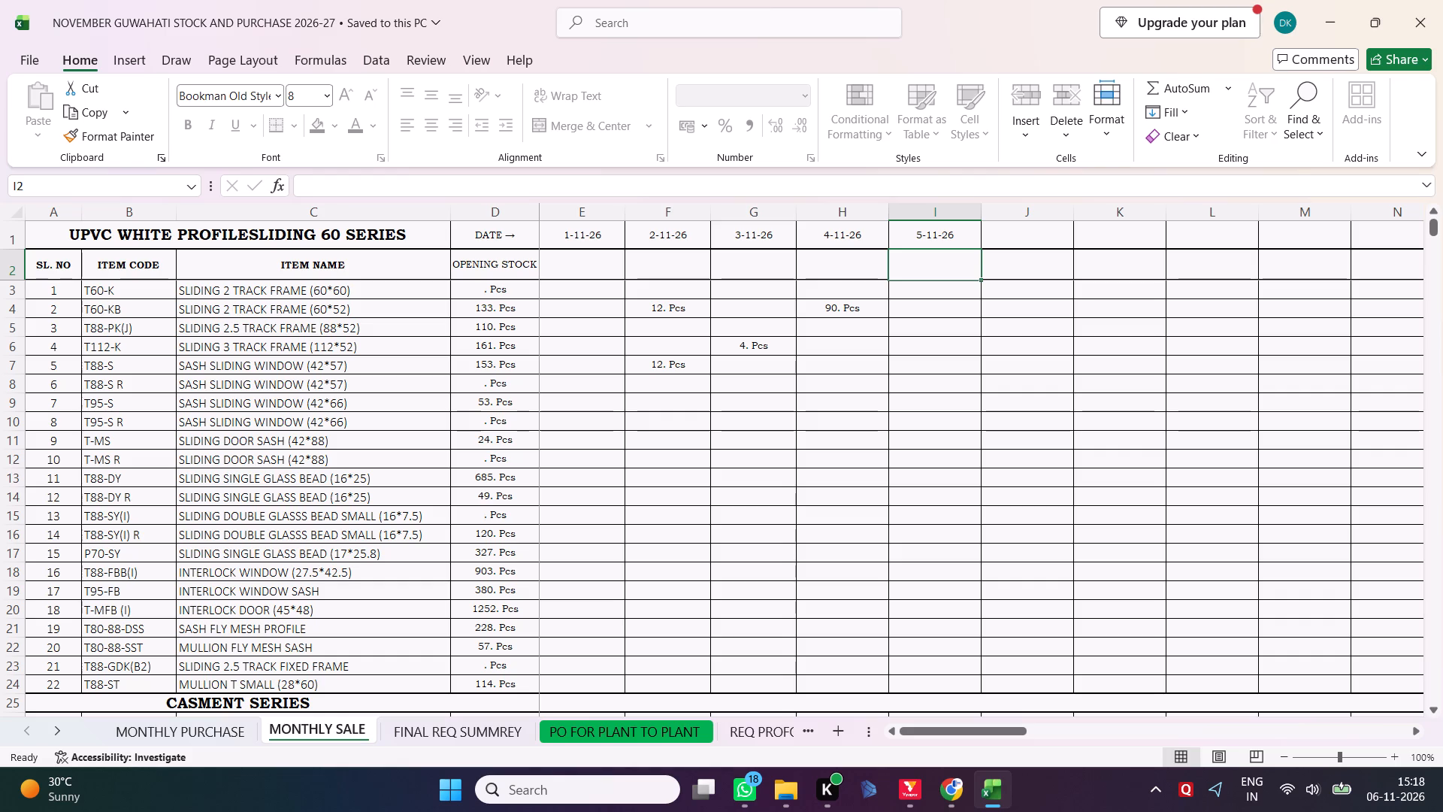
key(ctrl+s)
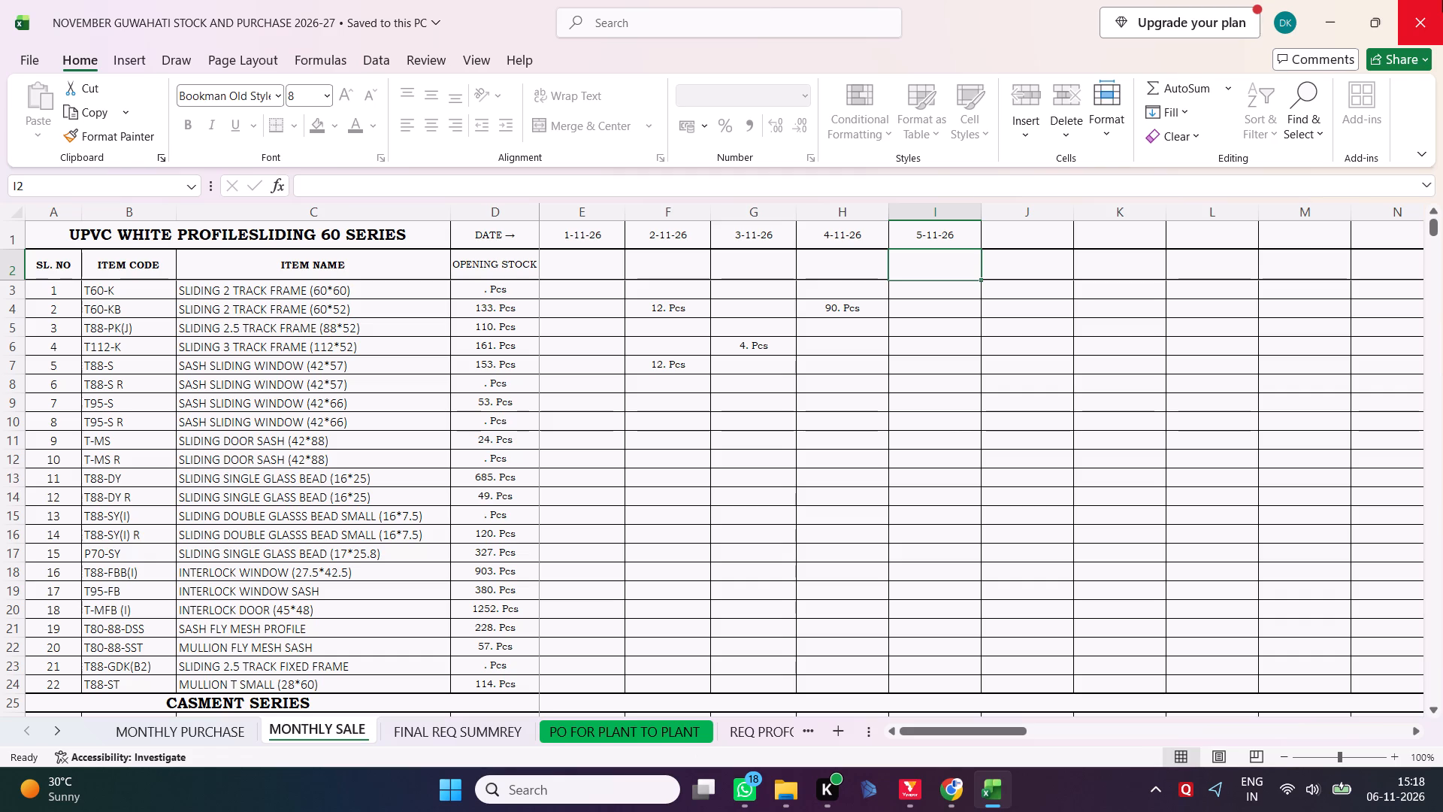
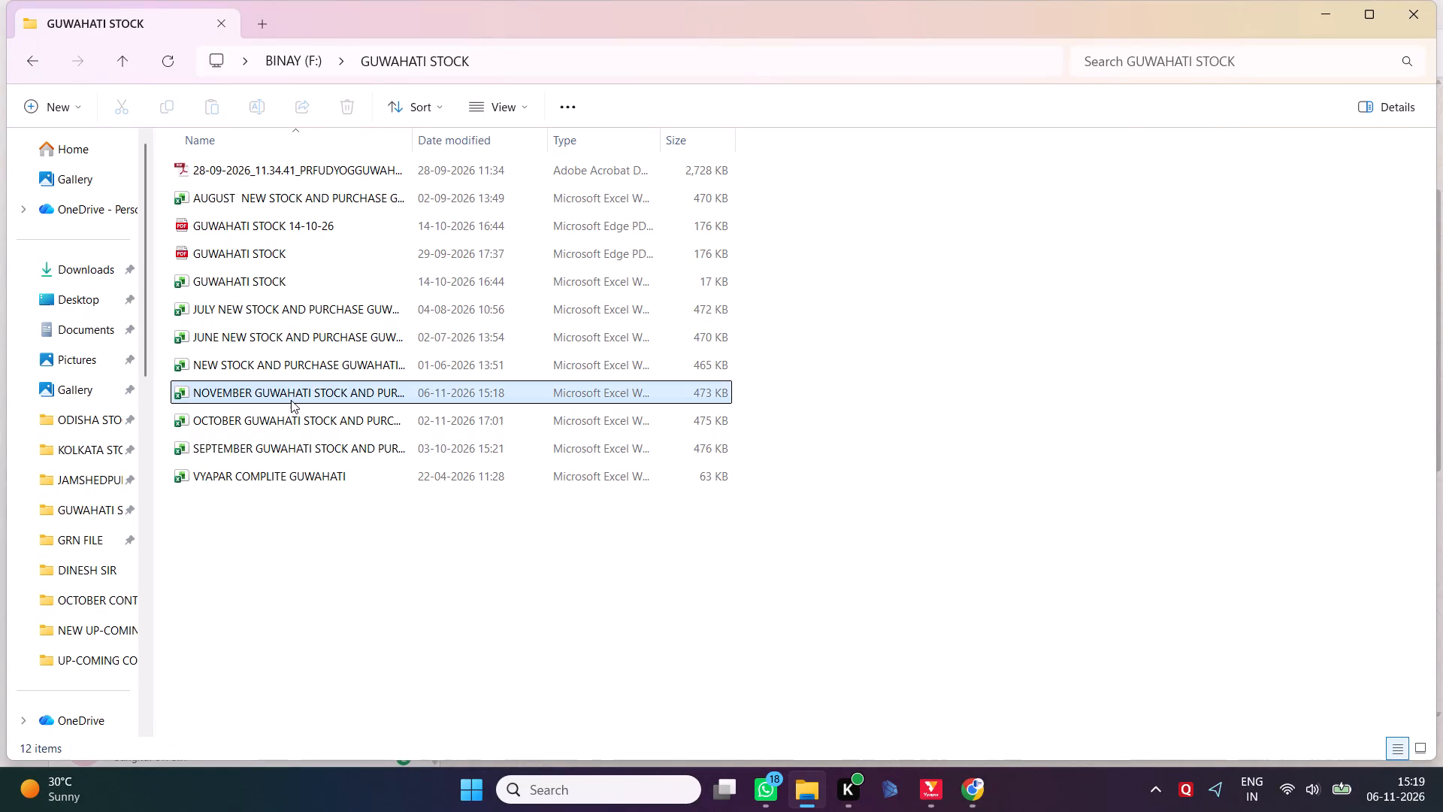
Open the November Guwahati stock and purchase workbook from the GUWAHATI STOCK folder.
double_click(291, 400)
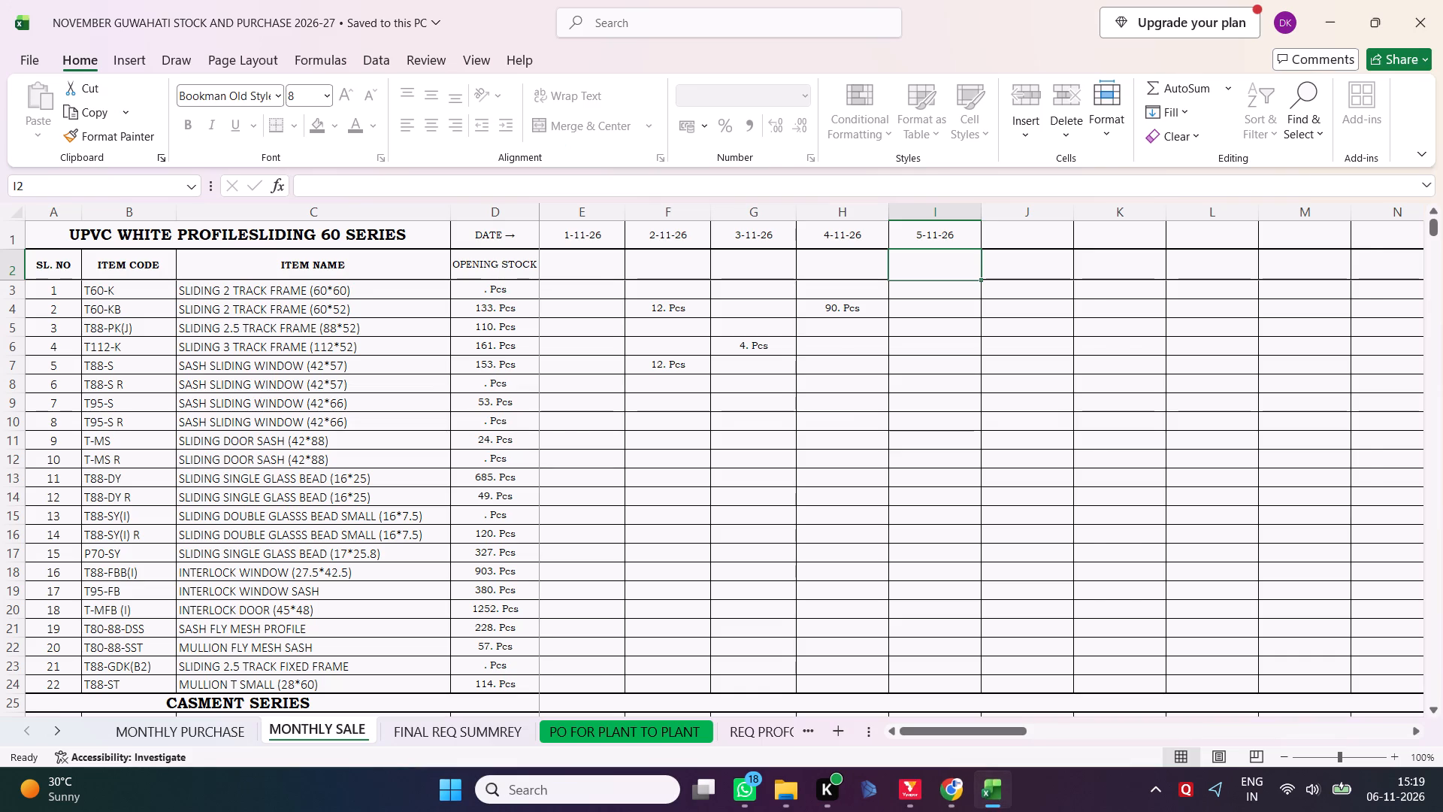
Examine the BALANCE STOCK column on MONTHLY SALE down the item list, from the white sliding profiles through the Y series accessories.
scroll(1161, 459, left, 6)
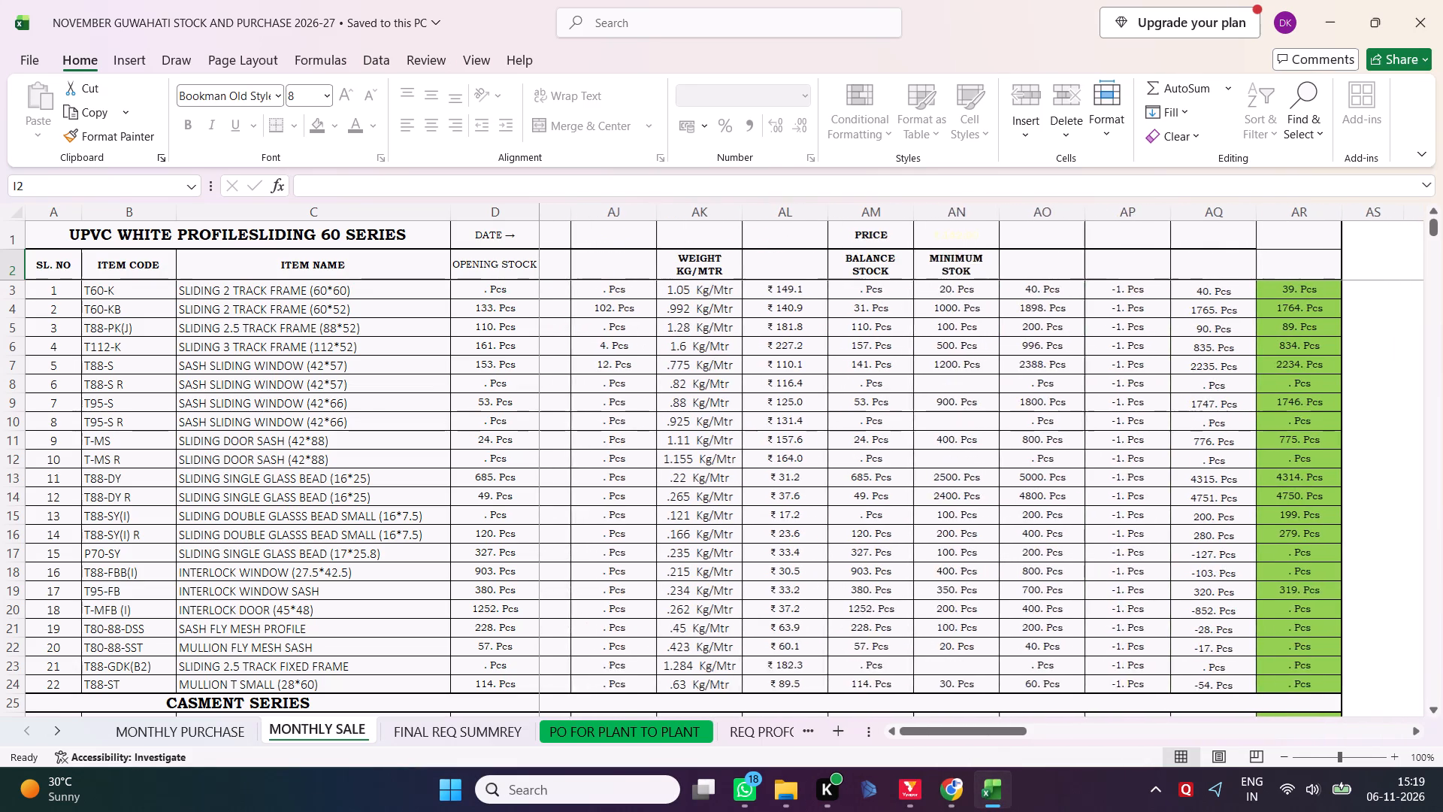
click(846, 361)
key(Down)
key(Down)
key(Down)
key(Down)
key(Down)
key(Down)
key(Down)
key(Down)
key(Down)
key(Down)
key(Down)
key(Down)
key(Down)
key(Down)
key(Down)
key(Down)
key(Down)
key(Down)
key(Down)
key(Down)
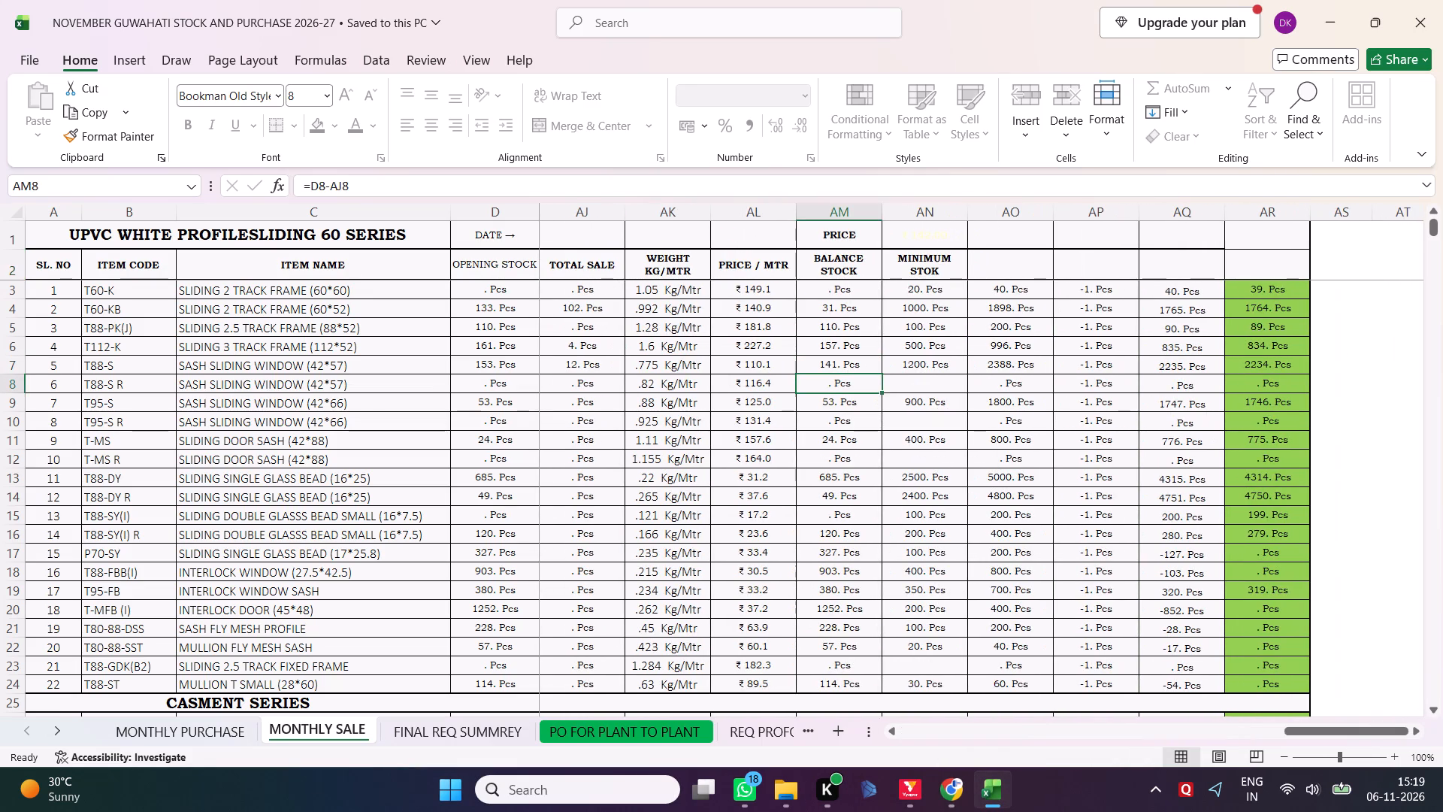
key(Down)
key(Down)
key(Down)
key(Down)
key(Down)
key(Down)
key(Down)
key(Down)
key(Down)
key(Down)
key(Down)
key(Down)
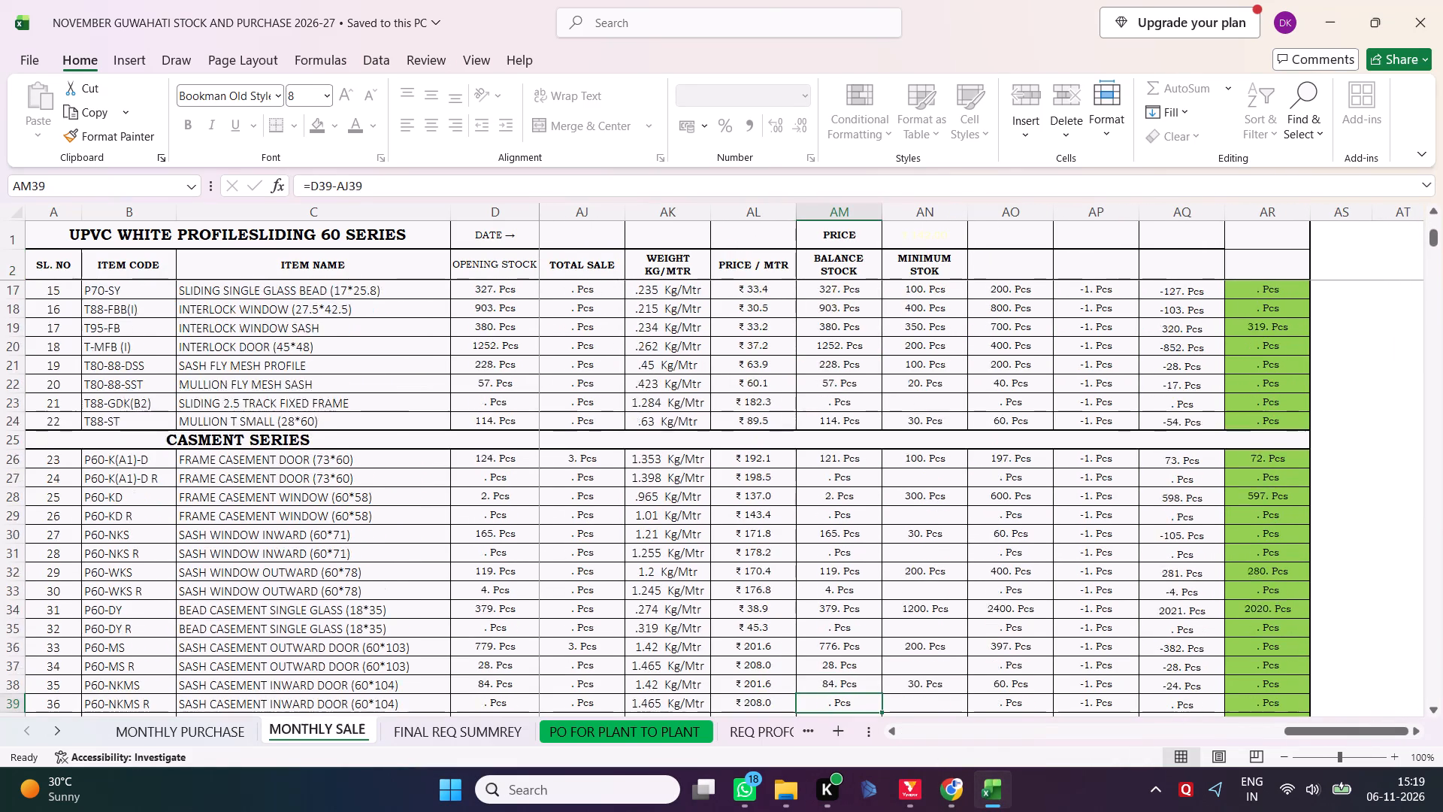
key(Down)
key(Down)
key(Down)
key(Down)
key(Down)
key(Down)
key(Down)
key(Down)
key(Down)
key(Down)
key(Down)
key(Down)
key(Down)
key(Down)
key(Down)
key(Down)
key(Down)
key(Down)
key(Down)
key(Down)
key(Down)
key(Down)
key(Down)
key(Down)
key(Down)
key(Down)
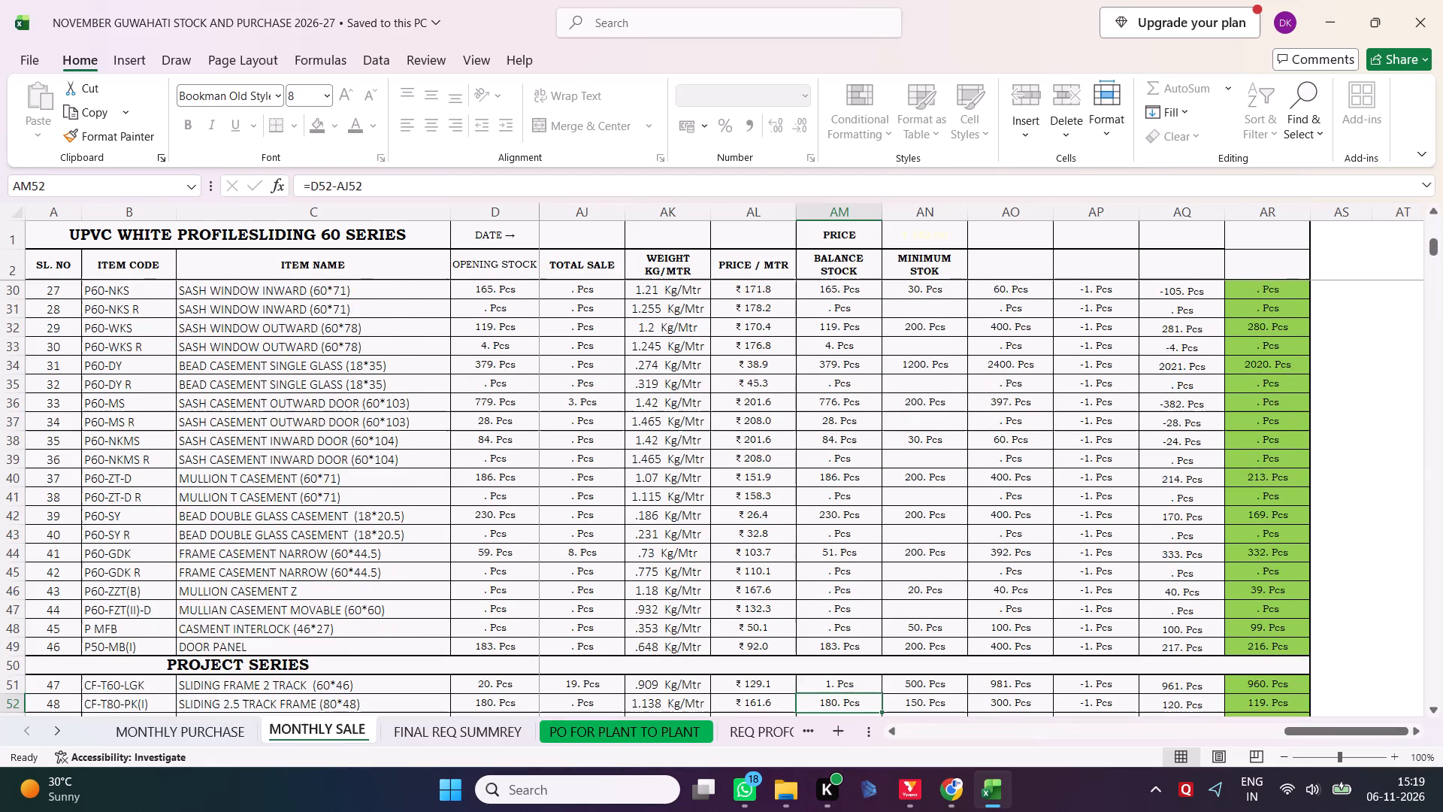
key(Down)
key(Down)
key(Down)
key(Down)
key(Down)
key(Down)
key(Down)
key(Down)
key(Down)
key(Down)
key(Down)
key(Down)
key(Down)
key(Down)
key(Down)
key(Down)
key(Down)
key(Down)
key(Down)
key(Down)
key(Down)
key(Down)
key(Down)
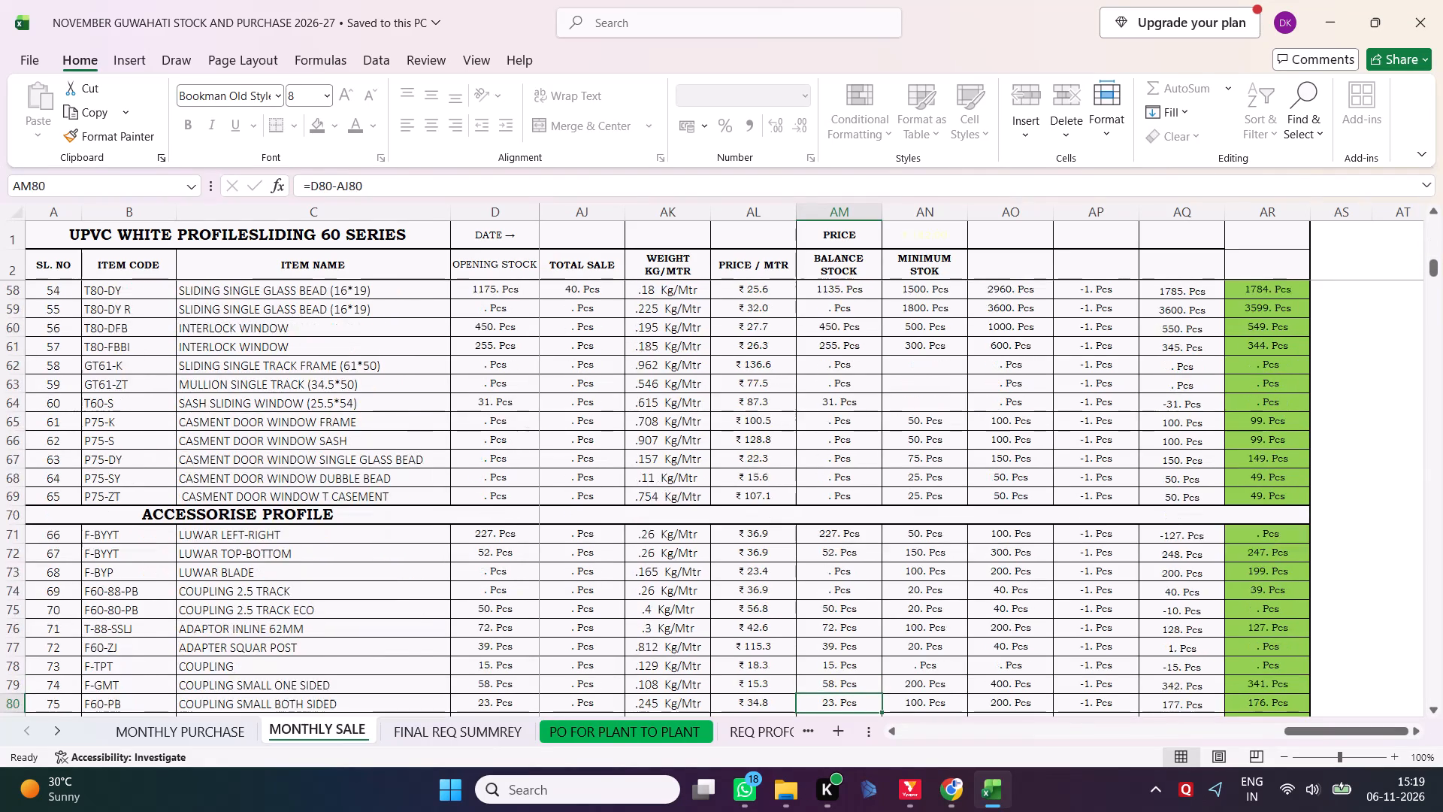
key(Down)
key(Down)
key(Down)
key(Down)
key(Down)
key(Down)
key(Down)
key(Down)
key(Down)
key(Down)
key(Down)
key(Down)
key(Down)
key(Down)
key(Down)
key(Down)
key(Down)
key(Down)
key(Down)
key(Down)
key(Down)
key(Down)
key(Down)
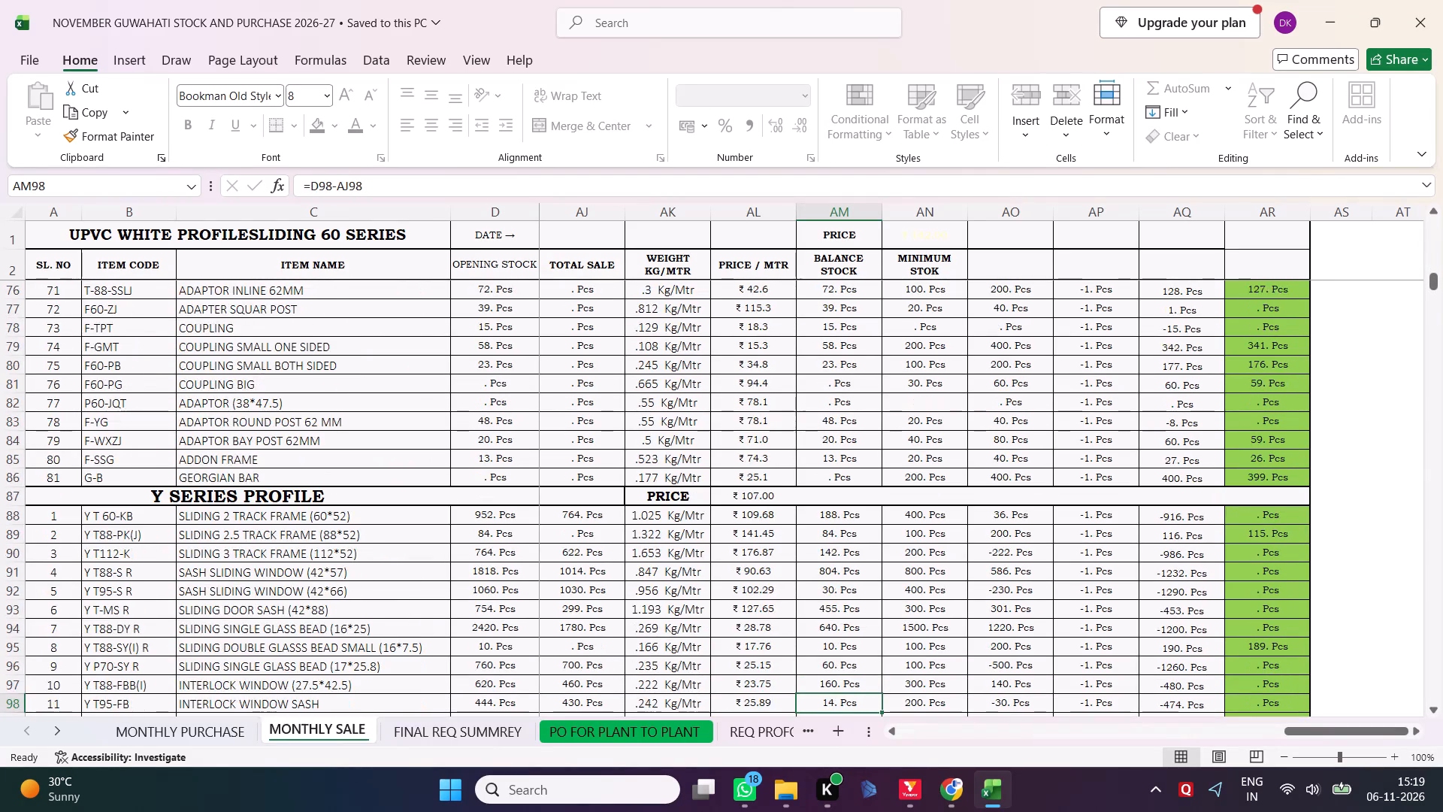
key(Down)
key(Down)
key(Down)
key(Down)
key(Down)
key(Down)
key(Down)
key(Down)
key(Down)
key(Down)
key(Down)
key(Down)
key(Down)
key(Down)
key(Down)
key(Down)
key(Down)
key(Down)
key(Down)
key(Down)
key(Down)
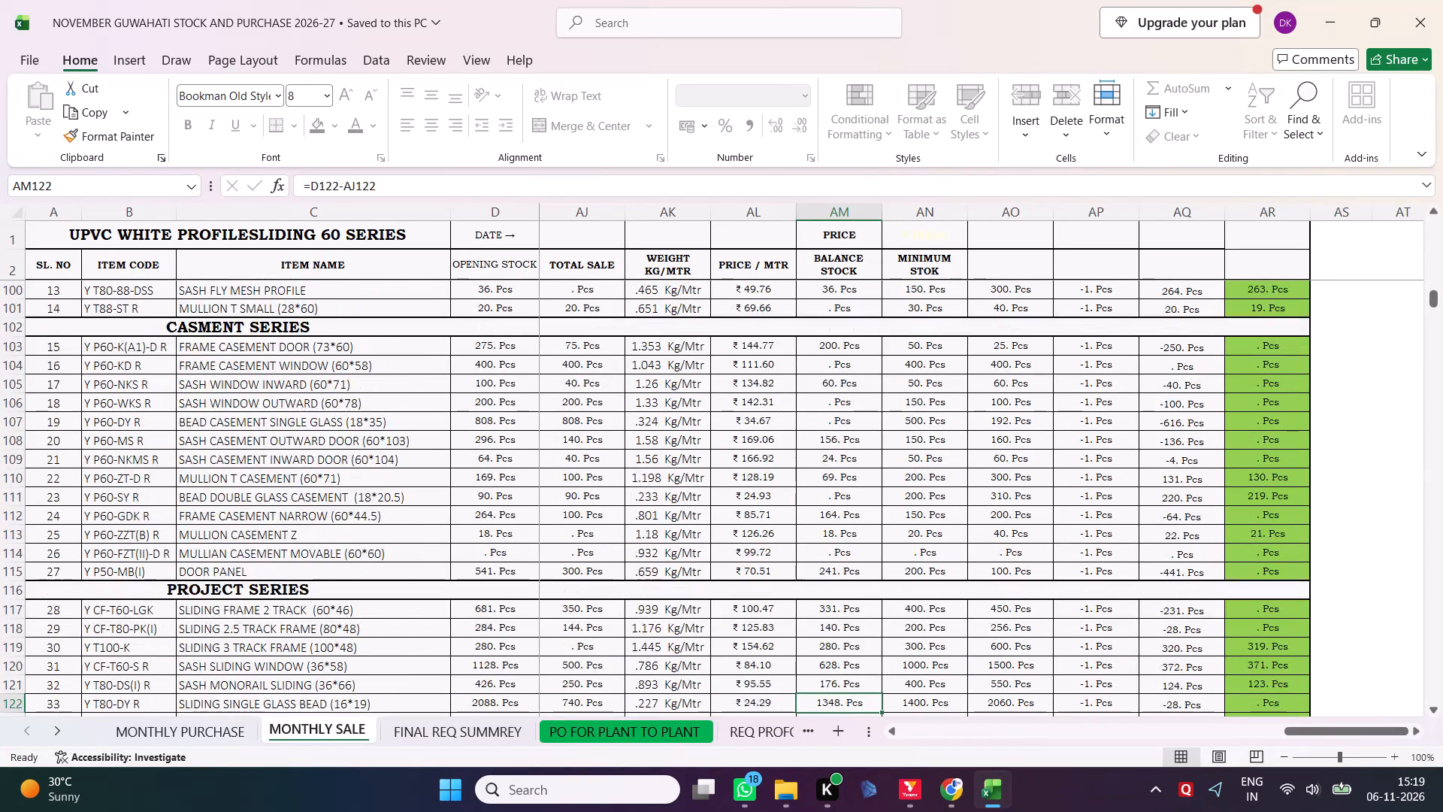
key(Down)
key(Down)
key(Down)
key(Down)
key(Down)
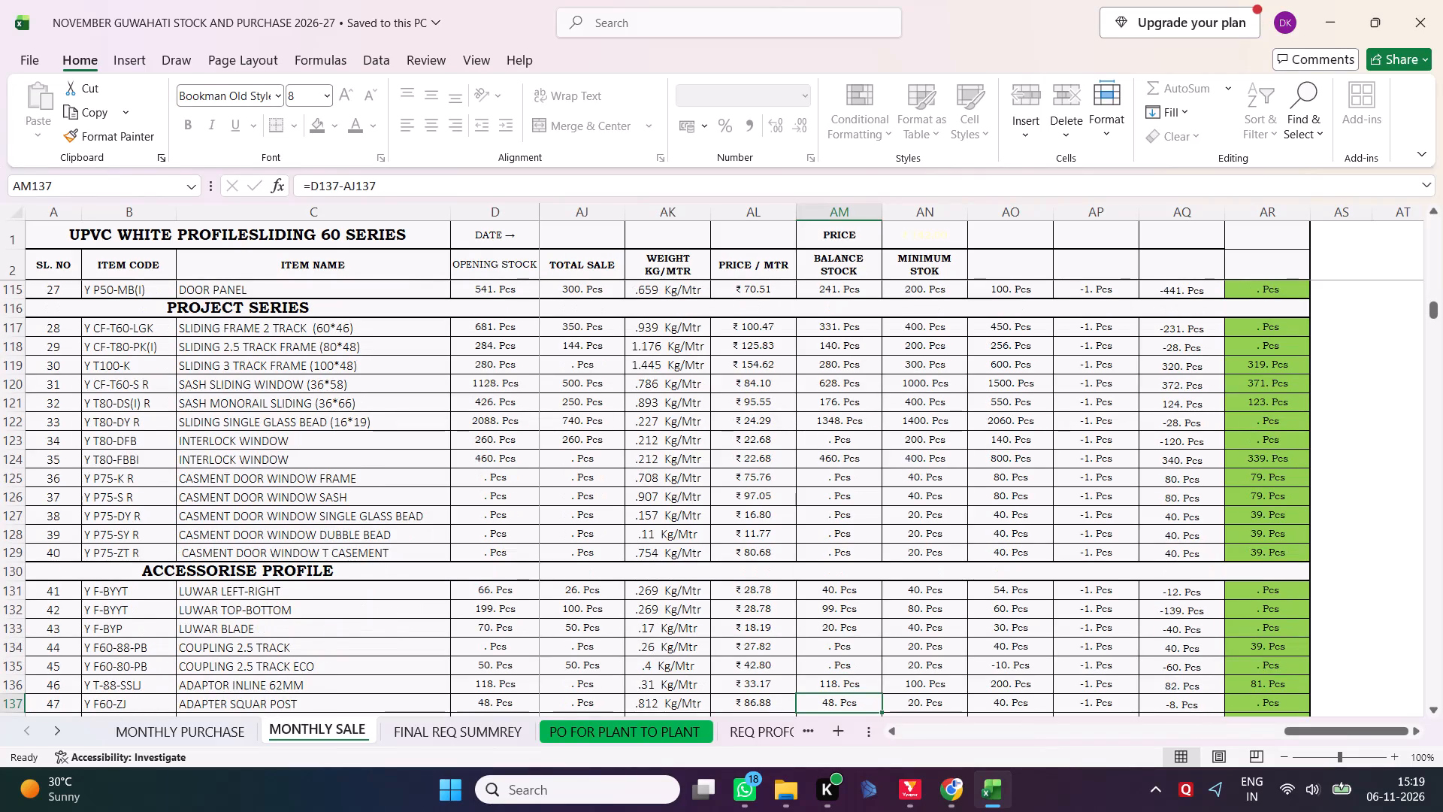
Examine the BALANCE STOCK column on MONTHLY SALE from the remaining Y accessories through the Win-Eco, PRF, mahogany, walnut and black profiles to WALNUT COLOR.
key(Down)
key(Down)
key(Down)
key(Down)
key(Down)
key(Down)
key(Down)
key(Down)
key(Down)
key(Down)
key(Down)
key(Down)
key(Down)
key(Down)
key(Down)
key(Down)
key(Down)
key(Down)
key(Down)
key(Down)
key(Down)
key(Down)
key(Down)
key(Down)
key(Down)
key(Down)
key(Down)
key(Down)
key(Down)
key(Down)
key(Down)
key(Down)
key(Down)
key(Down)
key(Down)
key(Down)
key(Down)
key(Down)
key(Down)
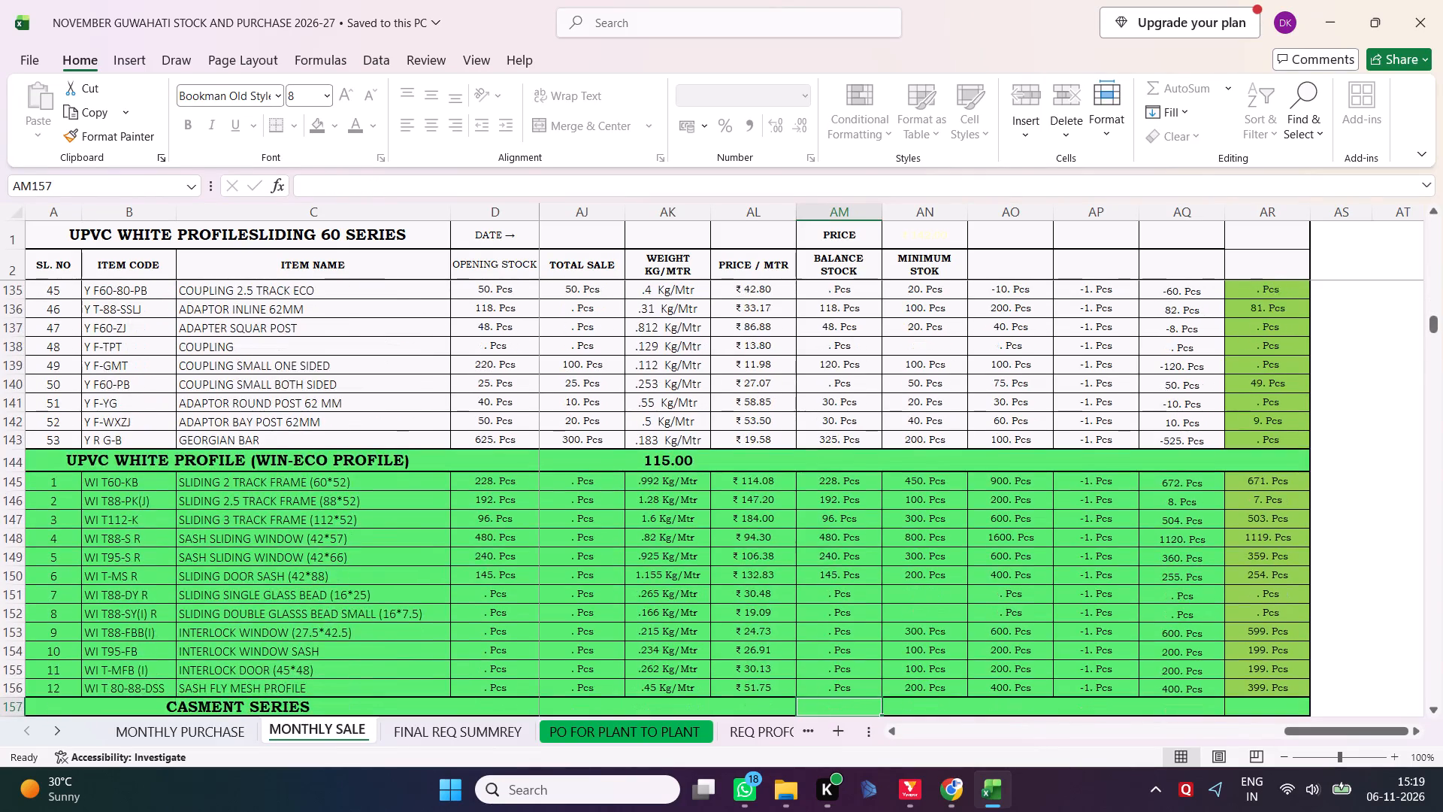
key(Down)
key(Down)
key(Down)
key(Down)
key(Down)
key(Down)
key(Down)
key(Down)
key(Down)
key(Down)
key(Down)
key(Down)
key(Down)
key(Down)
key(Down)
key(Down)
key(Down)
key(Down)
key(Down)
key(Down)
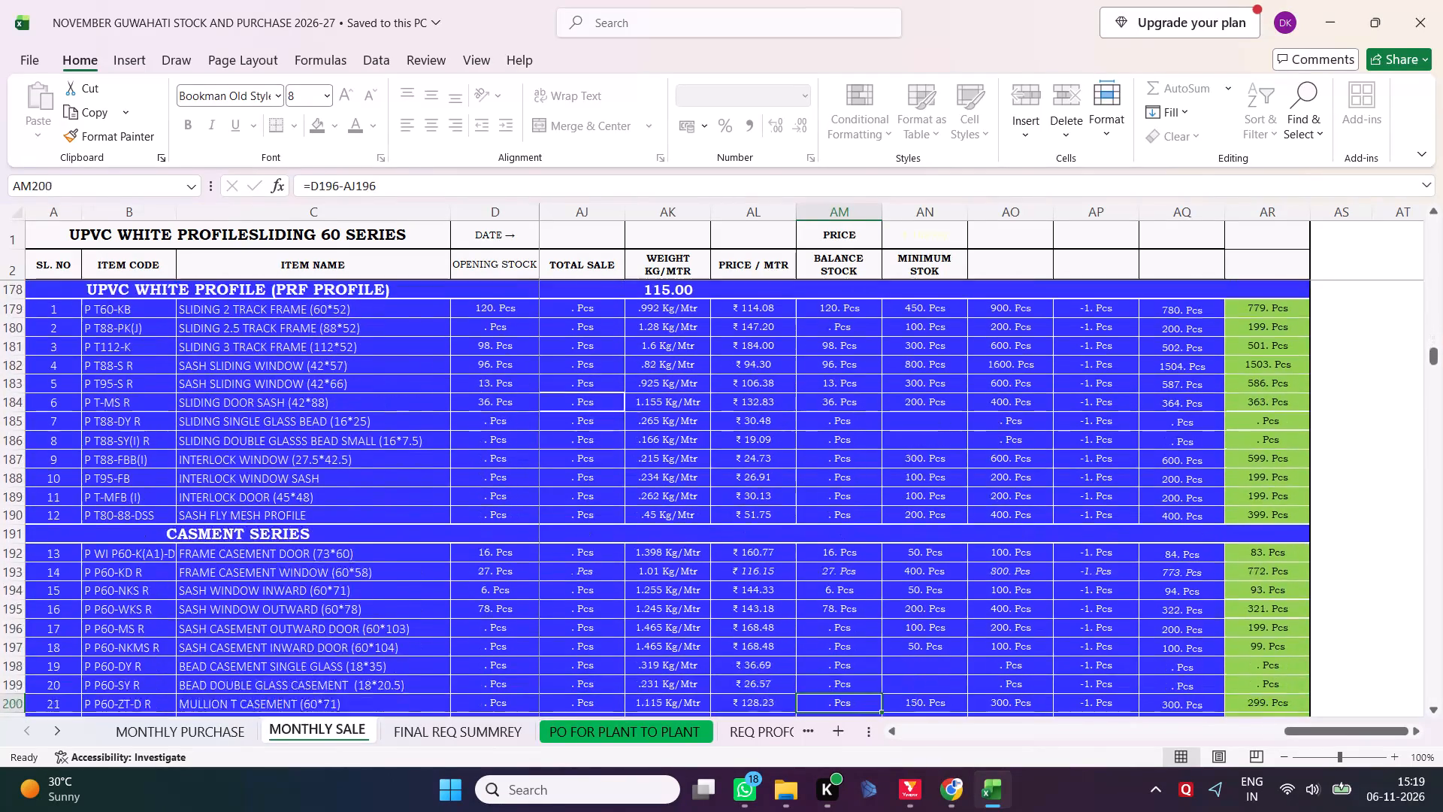
key(Down)
key(Down)
key(Down)
key(Down)
key(Down)
key(Down)
key(Down)
key(Down)
key(Down)
key(Down)
key(Down)
key(Down)
key(Down)
key(Down)
key(Down)
key(Down)
key(Down)
key(Down)
key(Down)
key(Down)
key(Down)
key(Down)
key(Down)
key(Down)
key(Down)
key(Down)
key(Down)
key(Down)
key(Down)
key(Down)
key(Down)
key(Down)
key(Down)
key(Down)
key(Down)
key(Down)
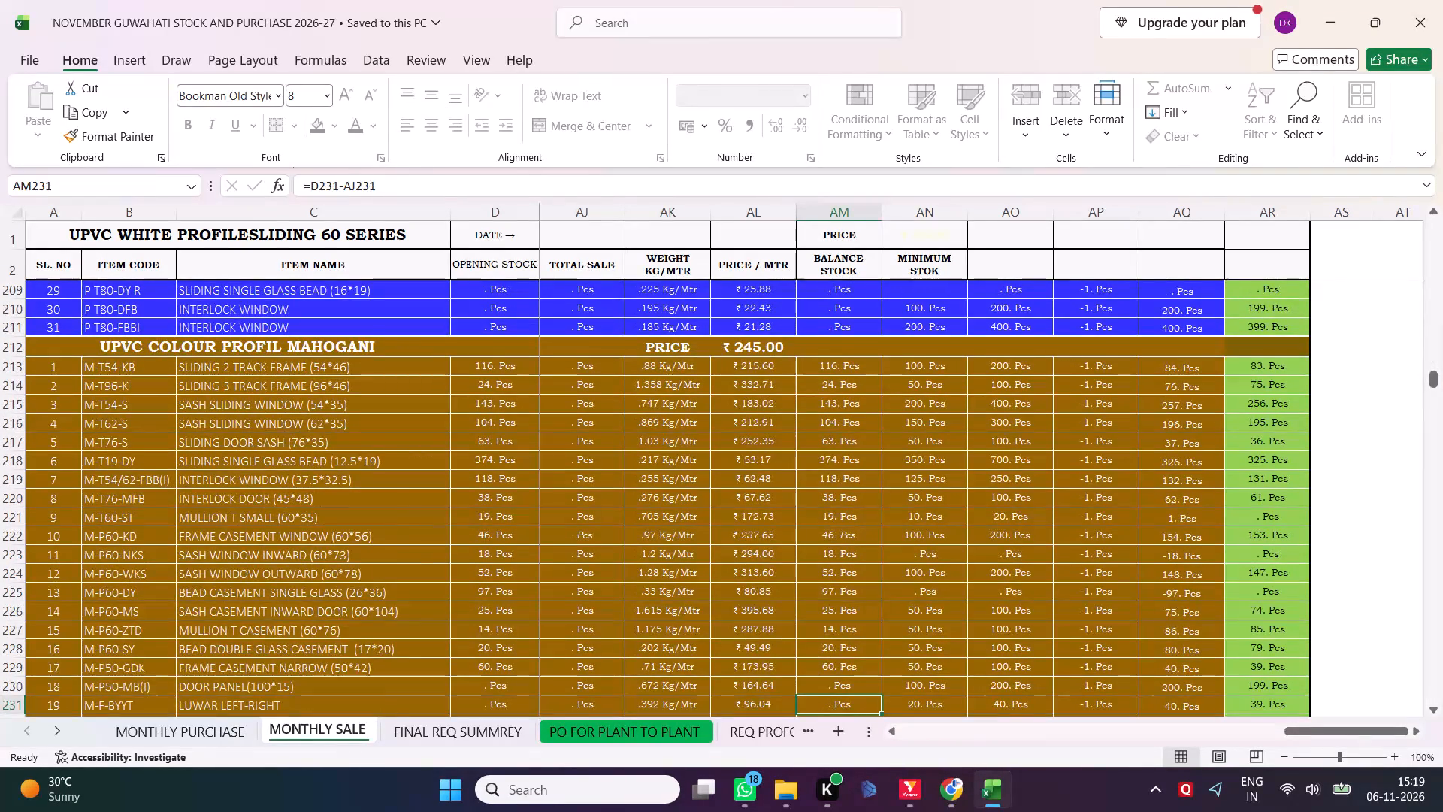
key(Down)
key(Down)
key(Down)
key(Down)
key(Down)
key(Down)
key(Down)
key(Down)
key(Down)
key(Down)
key(Down)
key(Down)
key(Down)
key(Down)
key(Down)
key(Down)
key(Down)
key(Down)
key(Down)
key(Down)
key(Down)
key(Down)
key(Down)
key(Down)
key(Down)
key(Down)
key(Down)
key(Down)
key(Down)
key(Down)
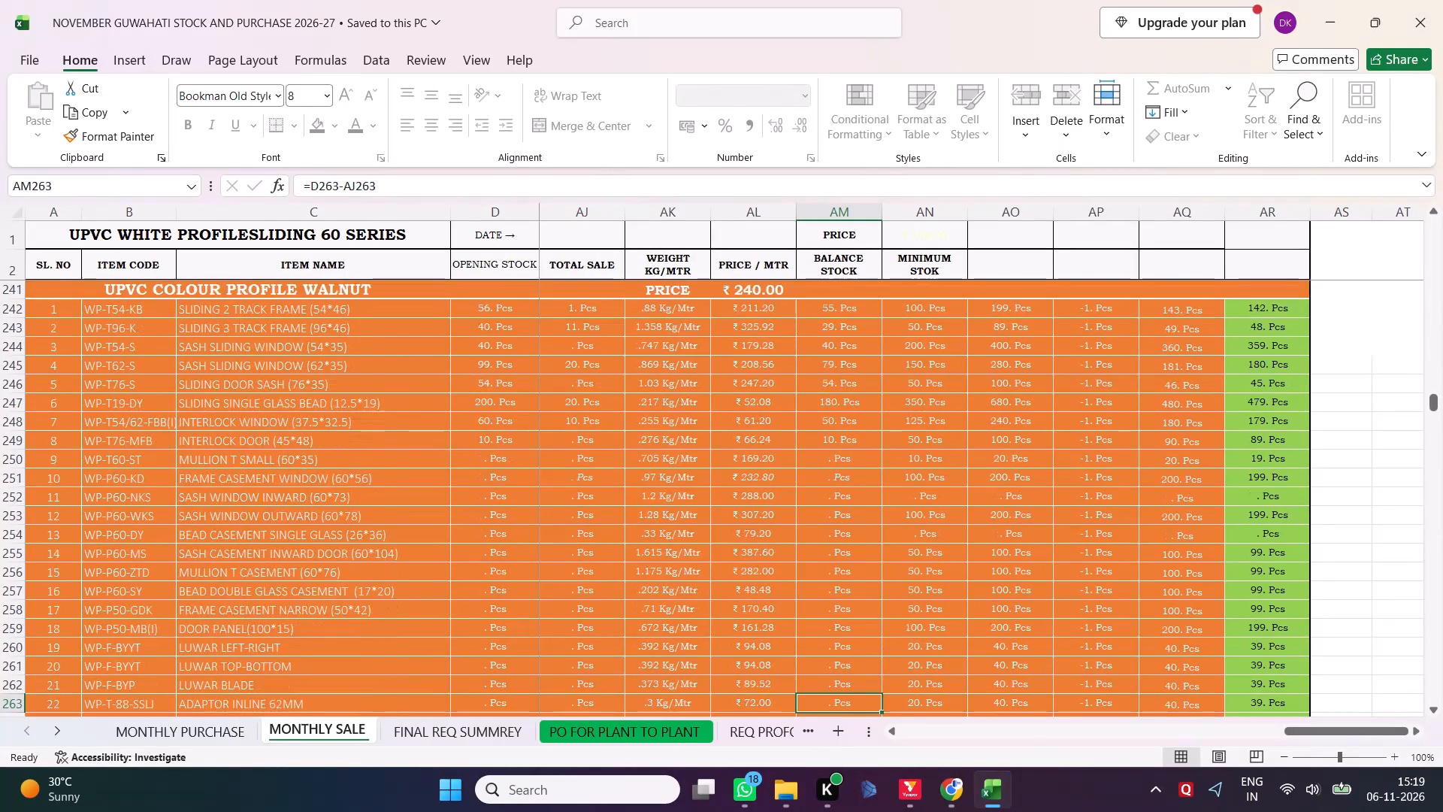
key(Down)
key(Down)
key(Down)
key(Down)
key(Down)
key(Down)
key(Down)
key(Down)
key(Down)
key(Down)
key(Down)
key(Down)
key(Down)
key(Down)
key(Down)
key(Down)
key(Down)
key(Down)
key(Down)
key(Down)
key(Down)
key(Down)
key(Down)
key(Down)
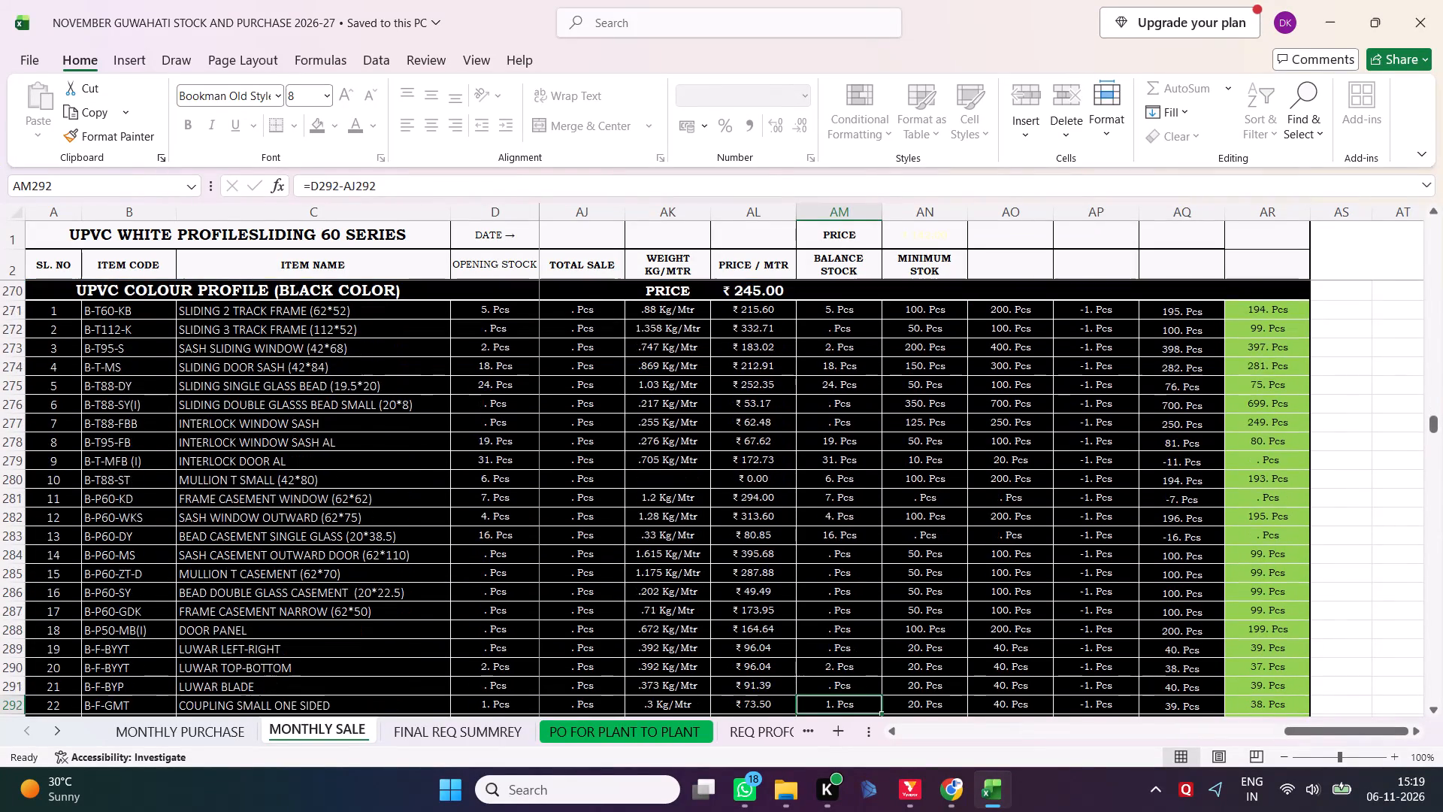
key(Down)
key(Down)
key(Down)
key(Down)
key(Down)
key(Down)
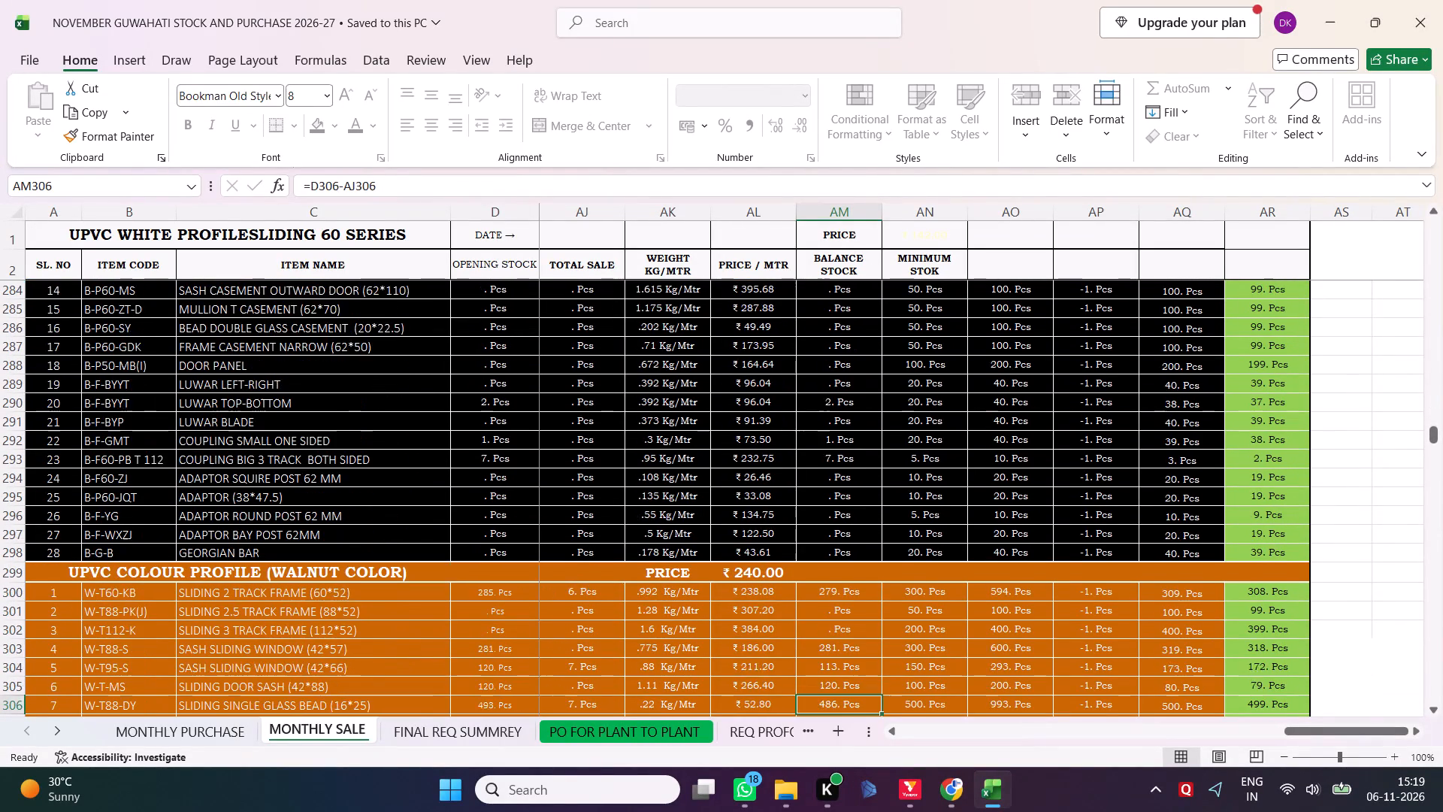
Examine the BALANCE STOCK column on MONTHLY SALE from the WALNUT COLOR profiles through the DARK GREY profiles to the first REINFORCEMENT items.
key(Down)
key(Down)
key(Down)
key(Down)
key(Down)
key(Down)
key(Down)
key(Down)
key(Down)
key(Down)
key(Down)
key(Down)
key(Down)
key(Down)
key(Down)
key(Down)
key(Down)
key(Down)
key(Down)
key(Down)
key(Down)
key(Down)
key(Down)
key(Down)
key(Down)
key(Down)
key(Down)
key(Down)
key(Down)
key(Down)
key(Down)
key(Down)
key(Down)
key(Down)
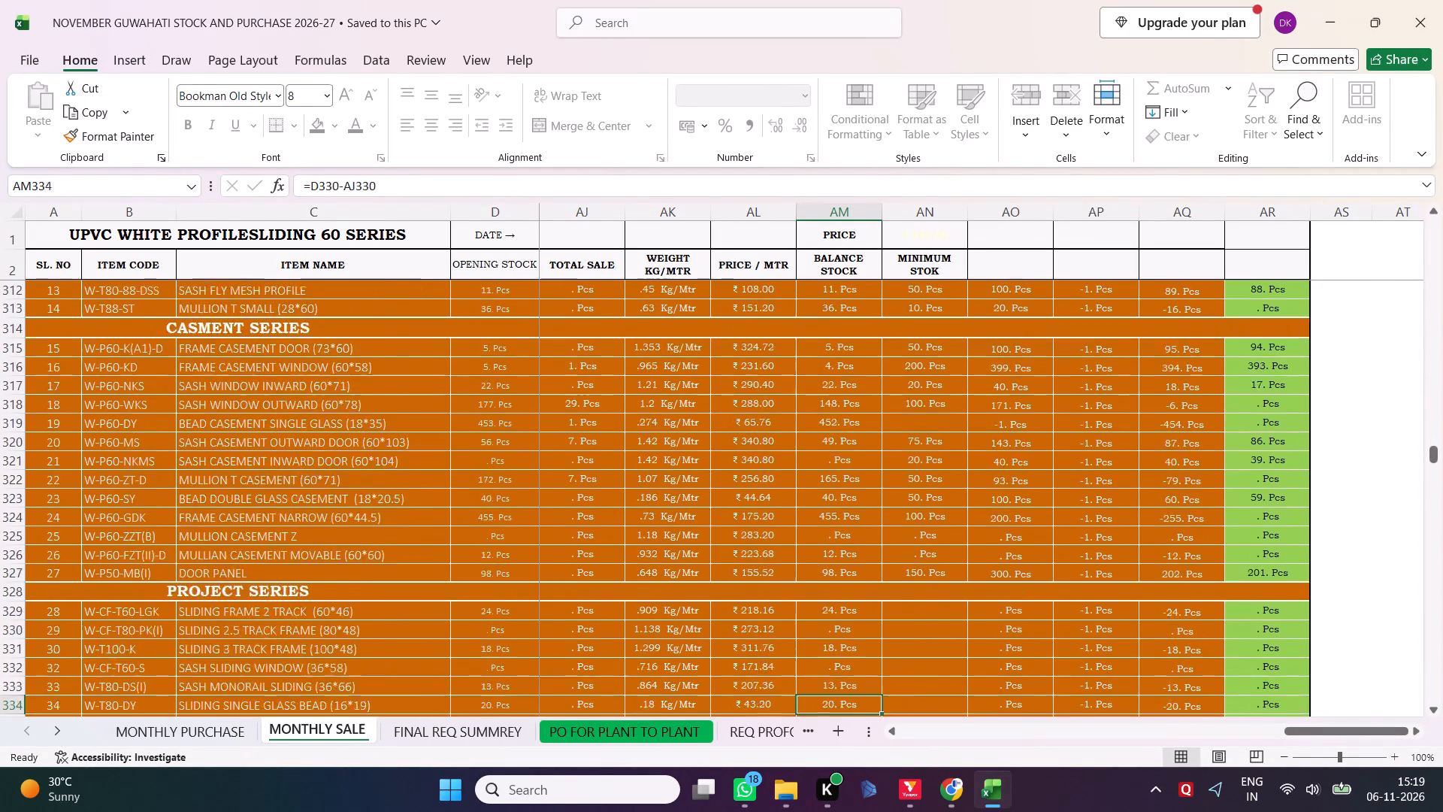
key(Down)
key(Down)
key(Down)
key(Down)
key(Down)
key(Down)
key(Down)
key(Down)
key(Down)
key(Down)
key(Down)
key(Down)
key(Down)
key(Down)
key(Down)
key(Down)
key(Down)
key(Down)
key(Down)
key(Down)
key(Down)
key(Down)
key(Down)
key(Down)
key(Down)
key(Down)
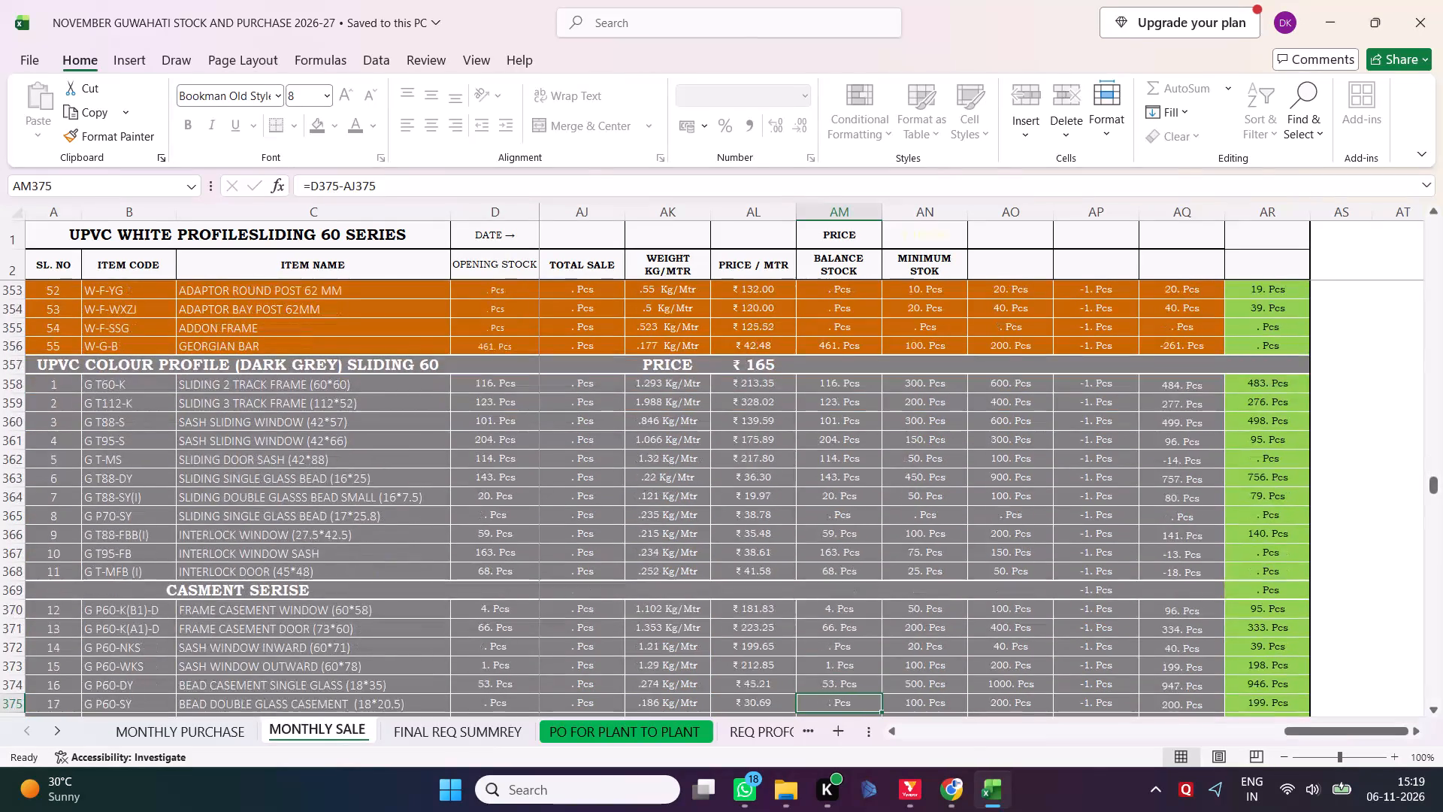
key(Down)
key(Down)
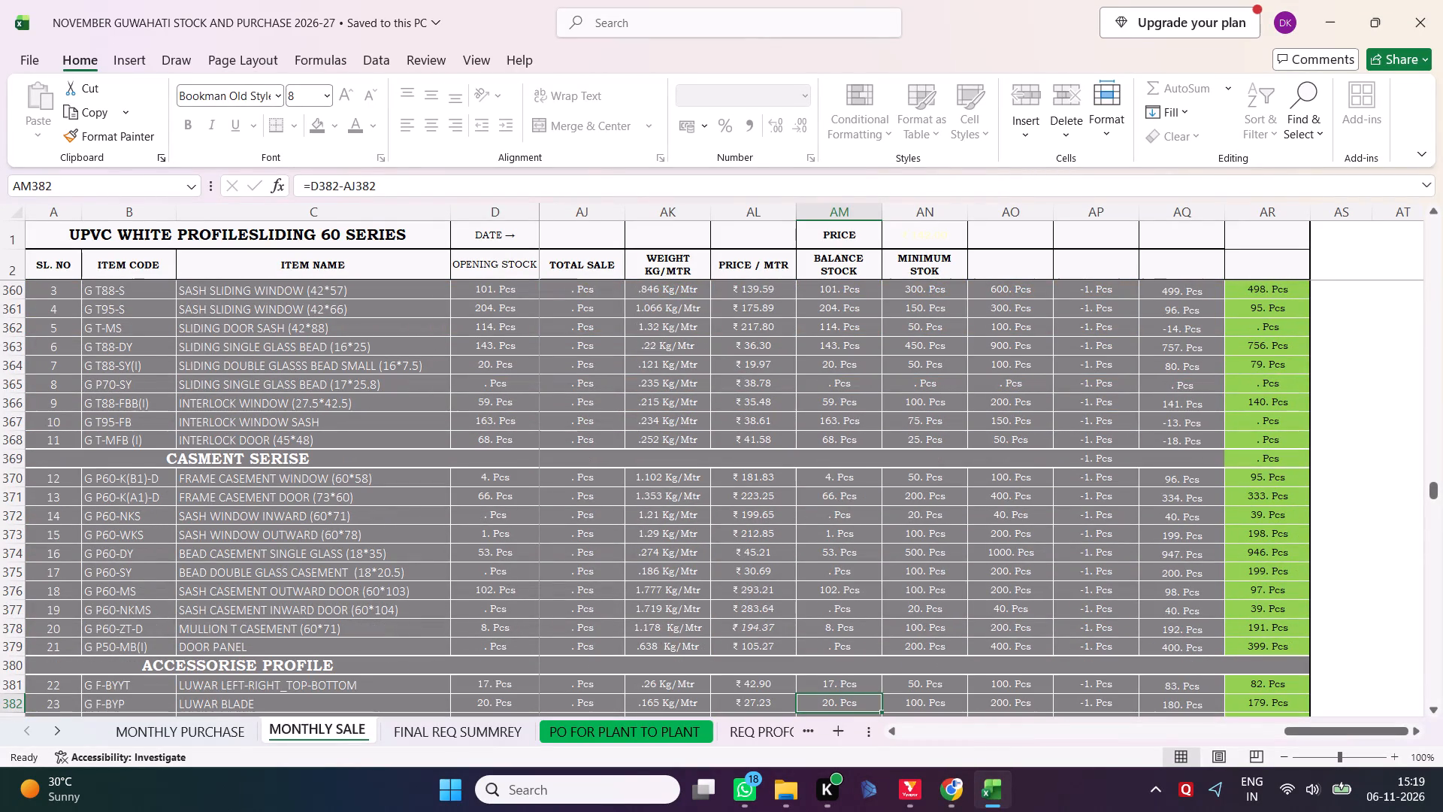
key(Down)
key(Down)
key(Down)
key(Down)
key(Down)
key(Down)
key(Down)
key(Down)
key(Down)
key(Down)
key(Down)
key(Down)
key(Down)
key(Down)
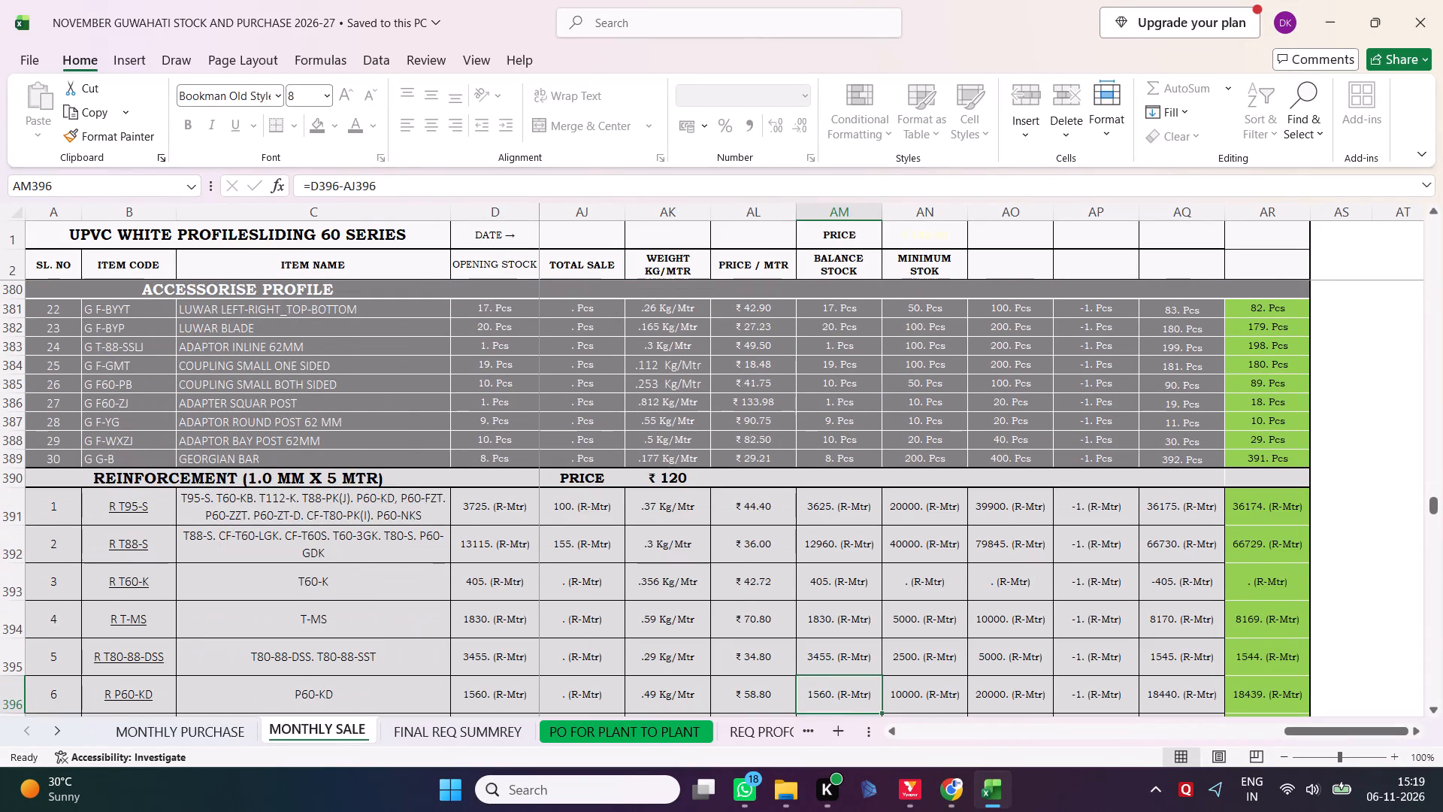
Examine the BALANCE STOCK column on MONTHLY SALE from the remaining REINFORCEMENT items through COLOUR HARDWARE to the PRF hinges and locks.
key(Down)
key(Down)
key(Down)
key(Down)
key(Down)
key(Down)
key(Down)
key(Down)
key(Down)
key(Down)
key(Down)
key(Down)
key(Down)
key(Down)
key(Down)
key(Down)
key(Down)
key(Down)
key(Down)
key(Down)
key(Down)
key(Down)
key(Down)
key(Down)
key(Down)
key(Down)
key(Down)
key(Down)
key(Down)
key(Down)
key(Down)
key(Down)
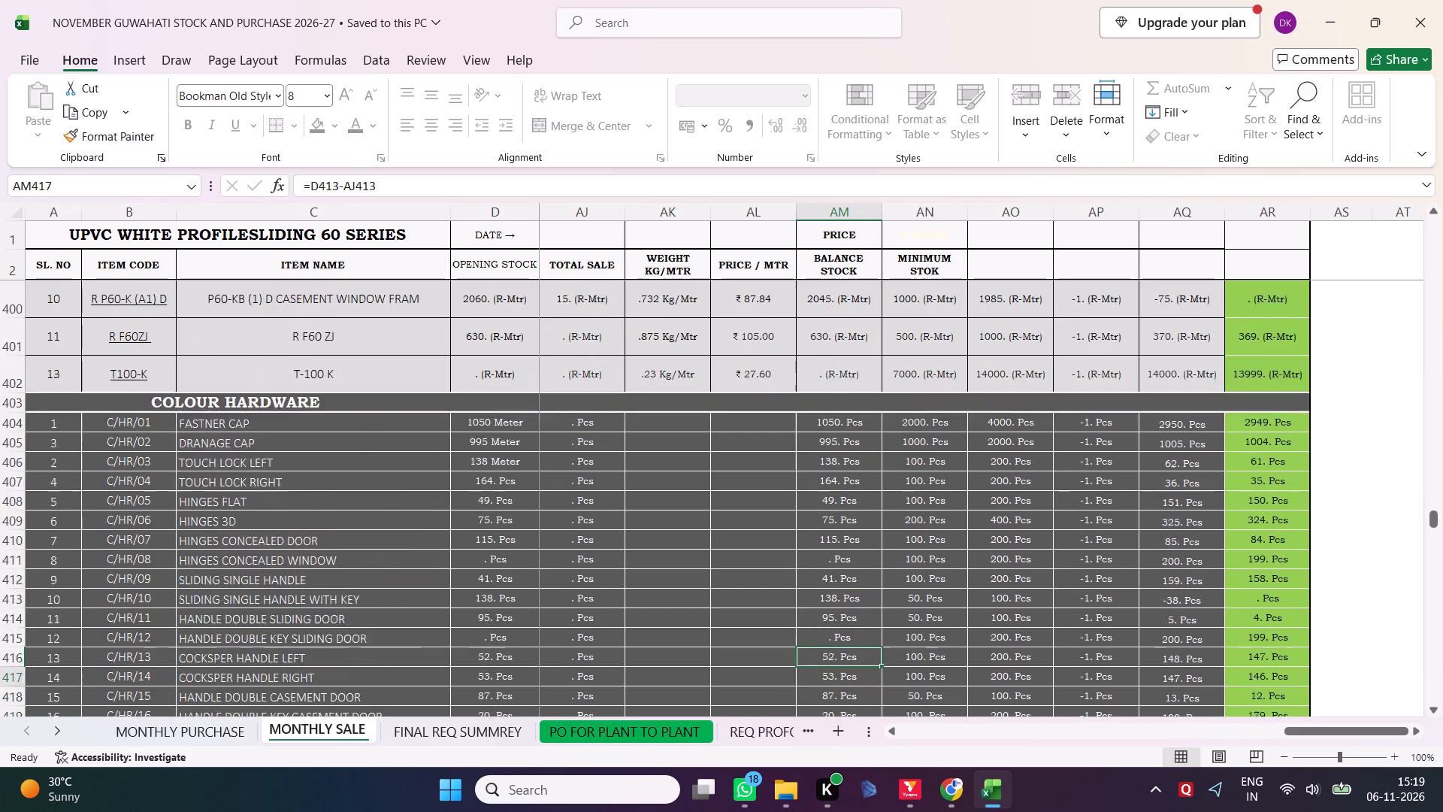
key(Down)
key(Down)
key(Down)
key(Down)
key(Down)
key(Down)
key(Down)
key(Down)
key(Down)
key(Down)
key(Down)
key(Down)
key(Down)
key(Down)
key(Down)
key(Down)
key(Down)
key(Down)
key(Down)
key(Down)
key(Down)
key(Down)
key(Down)
key(Down)
key(Down)
key(Down)
key(Down)
key(Down)
key(Down)
key(Down)
key(Down)
key(Down)
key(Down)
key(Down)
key(Down)
key(Down)
key(Down)
key(Down)
key(Down)
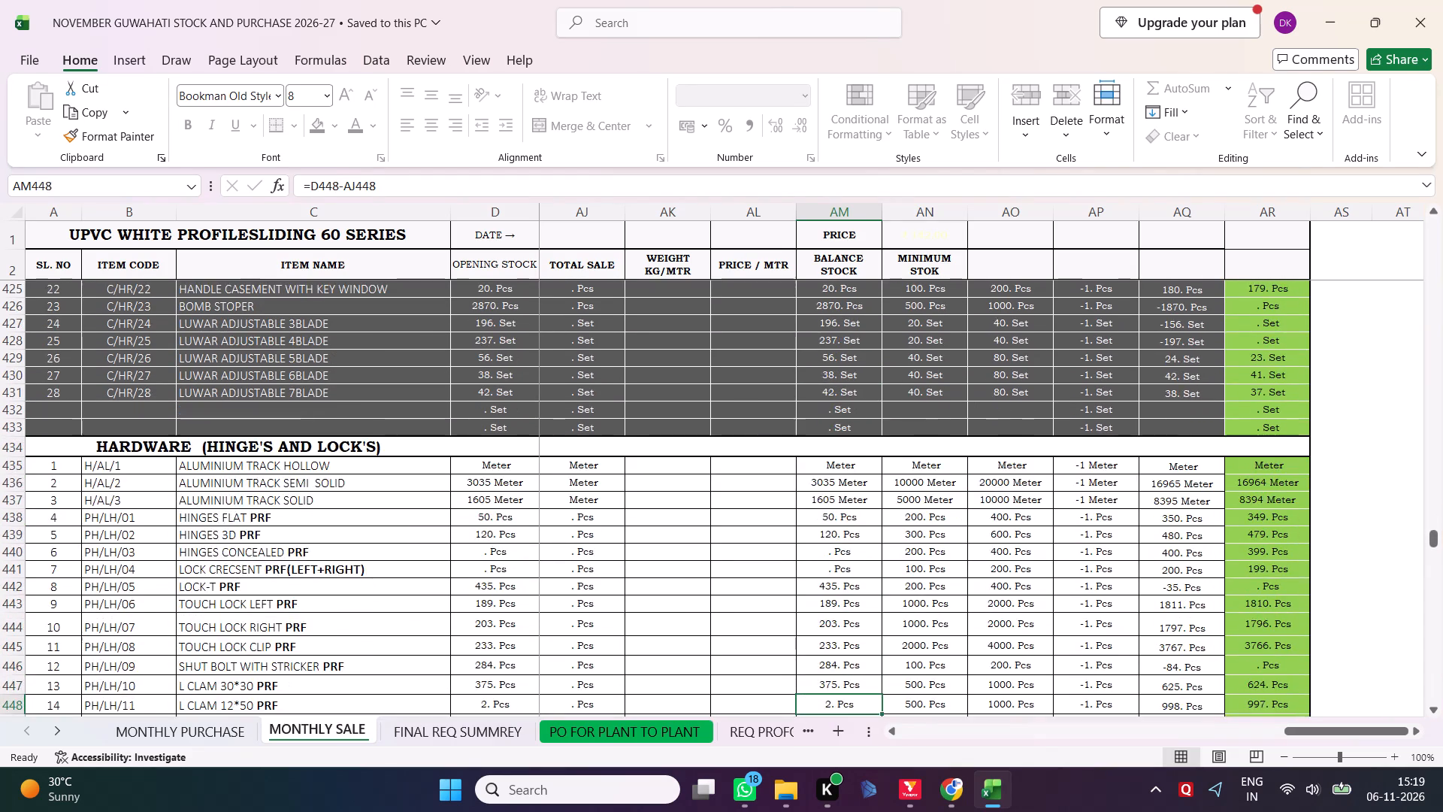
Examine the BALANCE STOCK column on MONTHLY SALE from the remaining PRF locks and clamps through the PRF espags and handles to the next HINGES.
key(Down)
key(Down)
key(Down)
key(Down)
key(Down)
key(Down)
key(Down)
key(Down)
key(Down)
key(Down)
key(Down)
key(Down)
key(Down)
key(Down)
key(Down)
key(Down)
key(Down)
key(Down)
key(Down)
key(Down)
key(Down)
key(Down)
key(Down)
key(Down)
key(Down)
key(Down)
key(Down)
key(Down)
key(Down)
key(Down)
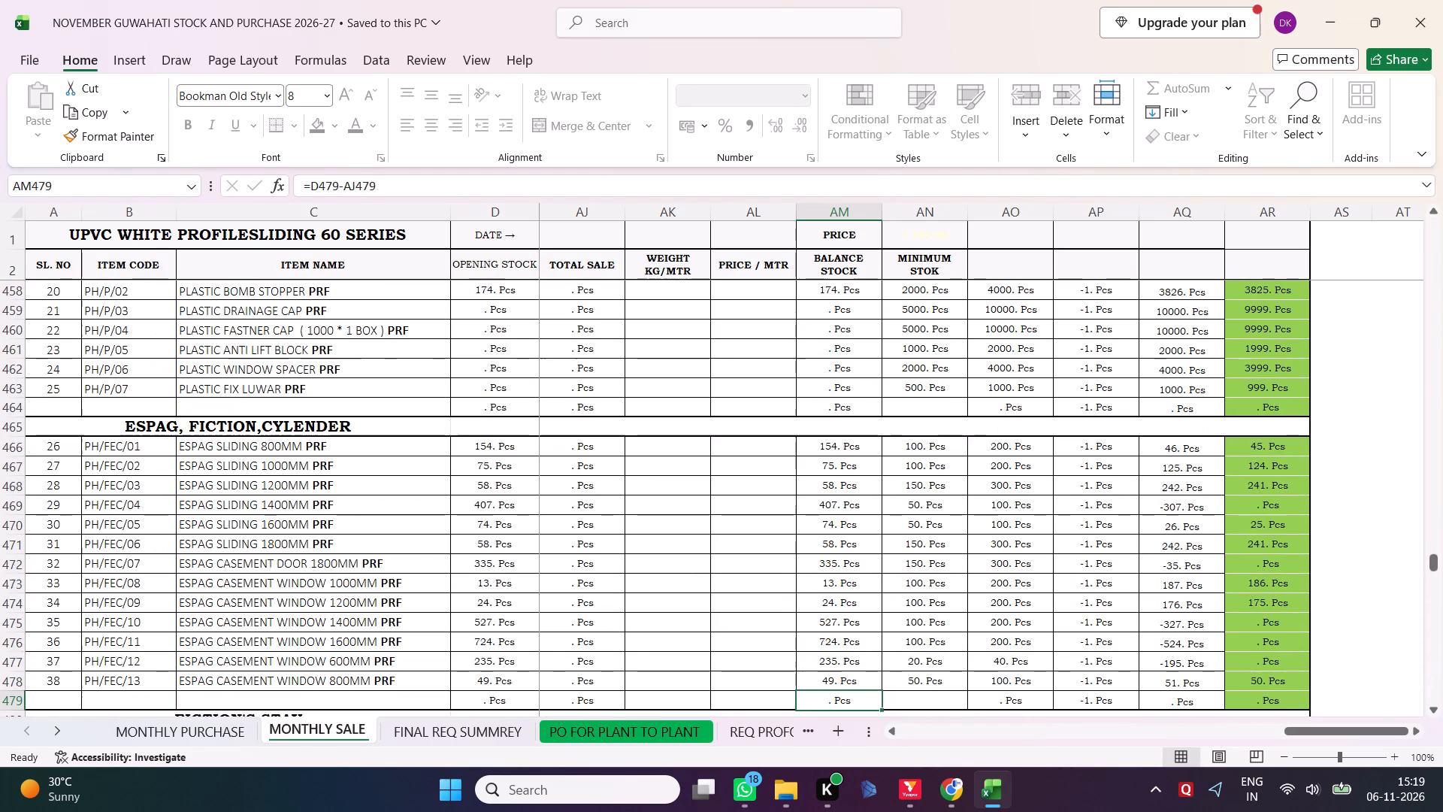
key(Down)
key(Down)
key(Down)
key(Down)
key(Down)
key(Down)
key(Down)
key(Down)
key(Down)
key(Down)
key(Down)
key(Down)
key(Down)
key(Down)
key(Down)
key(Down)
key(Down)
key(Down)
key(Down)
key(Down)
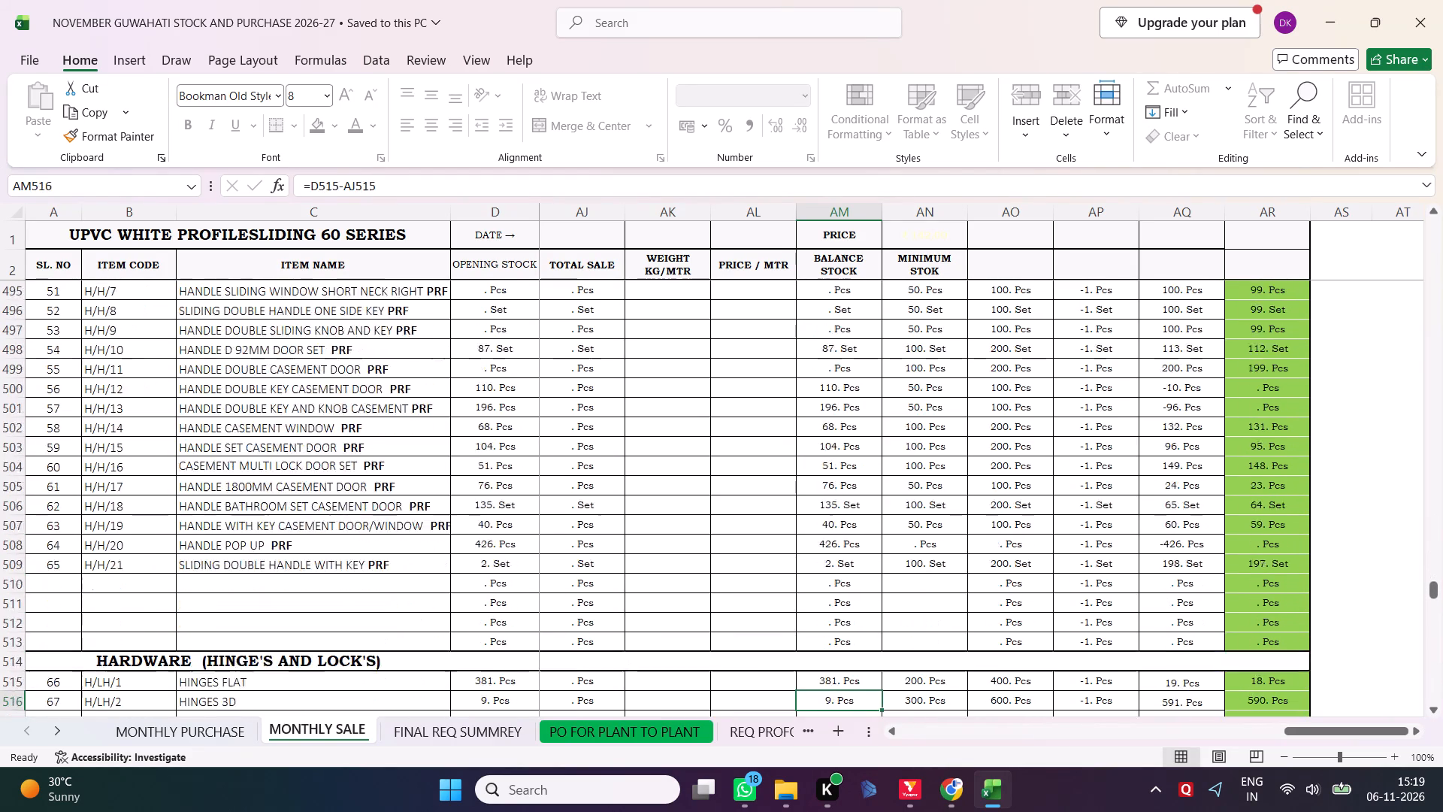
Examine the BALANCE STOCK column on MONTHLY SALE from the non-PRF hinges through the rollers, plastic components and screws to the espags.
key(Down)
key(Down)
key(Down)
key(Down)
key(Down)
key(Down)
key(Down)
key(Down)
key(Down)
key(Down)
key(Down)
key(Down)
key(Down)
key(Down)
key(Down)
key(Down)
key(Down)
key(Down)
key(Down)
key(Down)
key(Down)
key(Down)
key(Down)
key(Down)
key(Down)
key(Down)
key(Down)
key(Down)
key(Down)
key(Down)
key(Down)
key(Down)
key(Down)
key(Down)
key(Down)
key(Down)
key(Down)
key(Down)
key(Down)
key(Down)
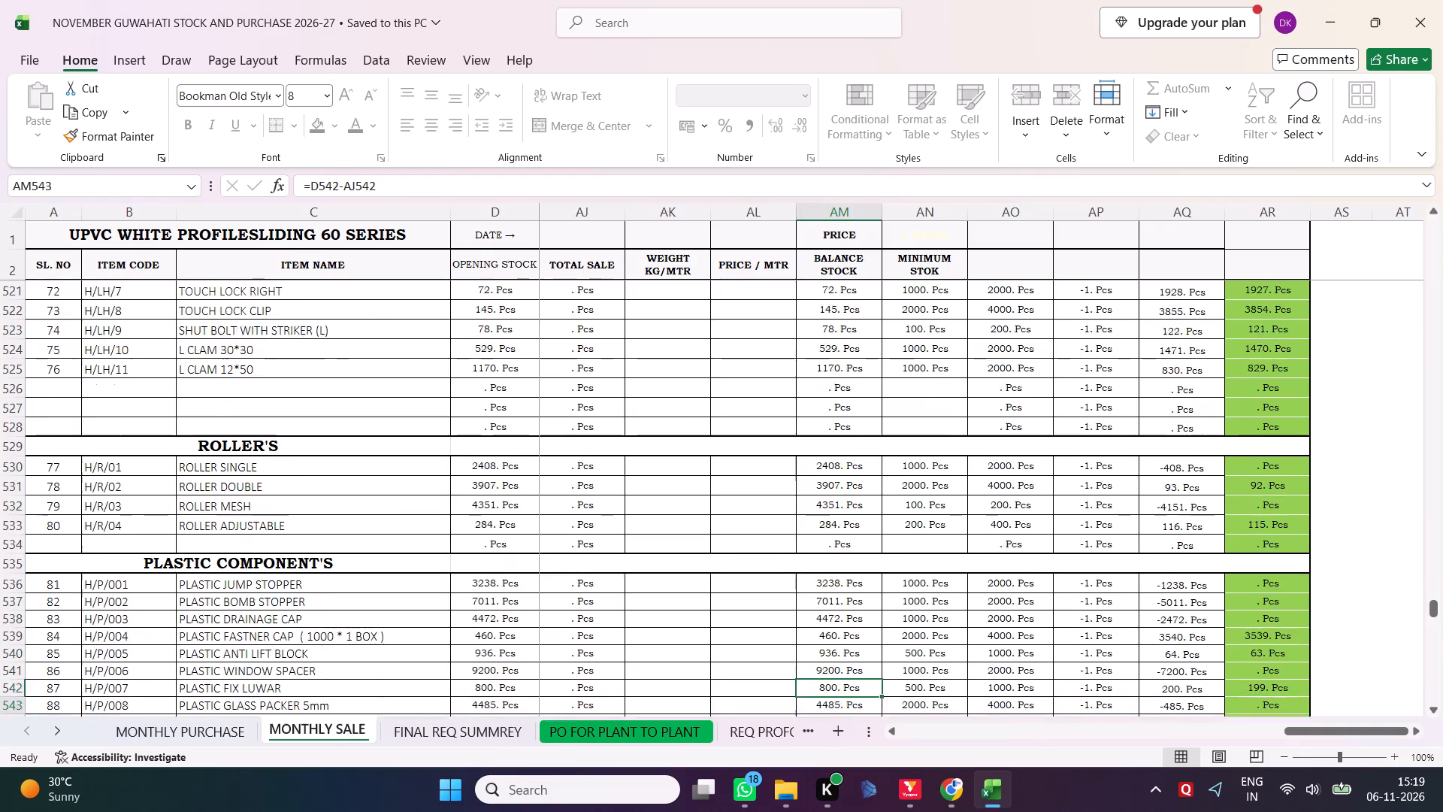
key(Down)
key(Down)
key(Down)
key(Down)
key(Down)
key(Down)
key(Down)
key(Down)
key(Down)
key(Down)
key(Down)
key(Down)
key(Down)
key(Down)
key(Down)
key(Down)
key(Down)
key(Down)
key(Down)
key(Down)
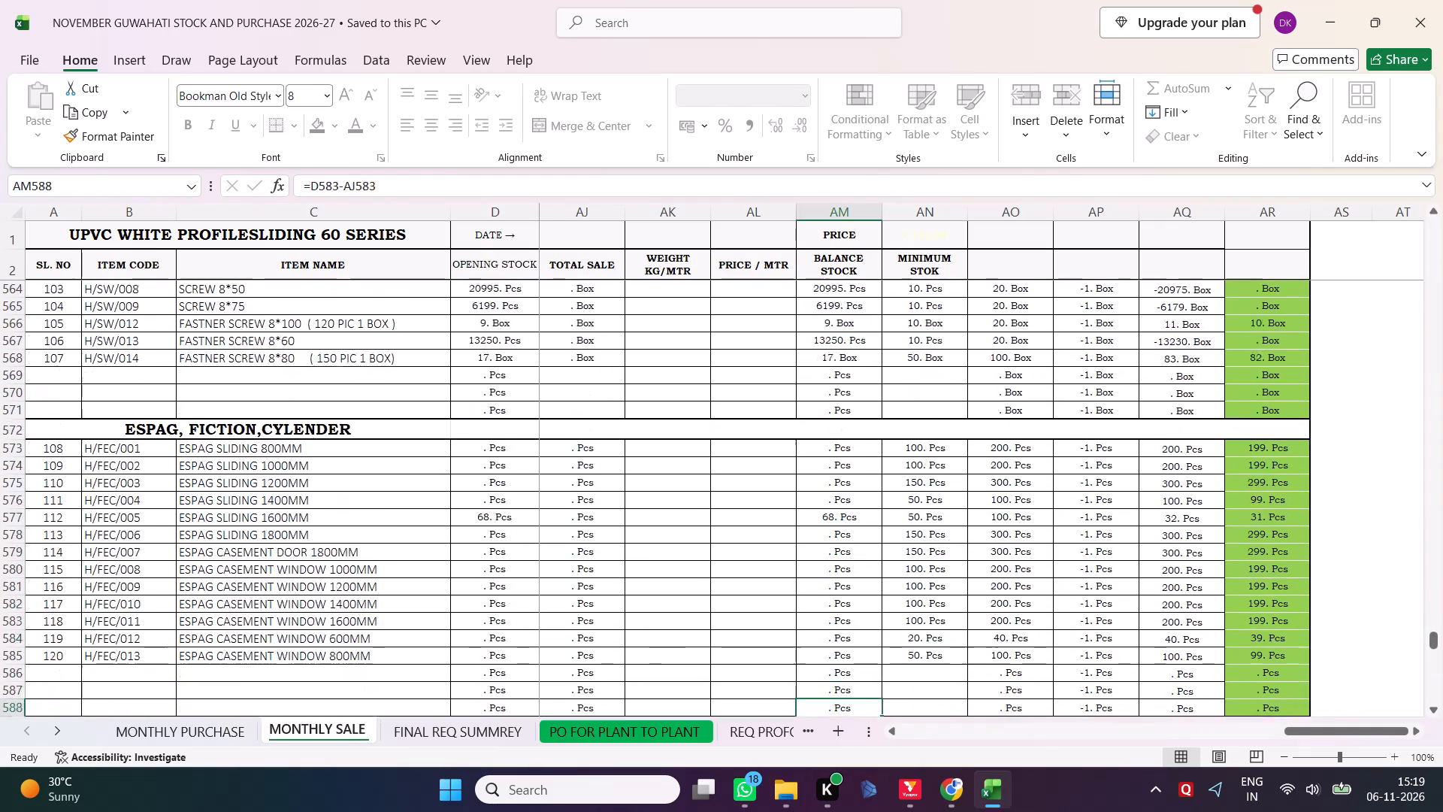
Examine the BALANCE STOCK column on MONTHLY SALE from the end of the espags through LOCK CYLENDER'S & OTHER'S to the double key casement door handle.
key(Down)
key(Down)
key(Down)
key(Down)
key(Down)
key(Down)
key(Down)
key(Down)
key(Down)
key(Down)
key(Down)
key(Down)
key(Down)
key(Down)
key(Down)
key(Down)
key(Down)
key(Down)
key(Down)
key(Down)
key(Down)
key(Down)
key(Down)
key(Down)
key(Down)
key(Down)
key(Down)
key(Down)
key(Down)
key(Down)
key(Down)
key(Down)
key(Down)
key(Down)
key(Down)
key(Down)
key(Down)
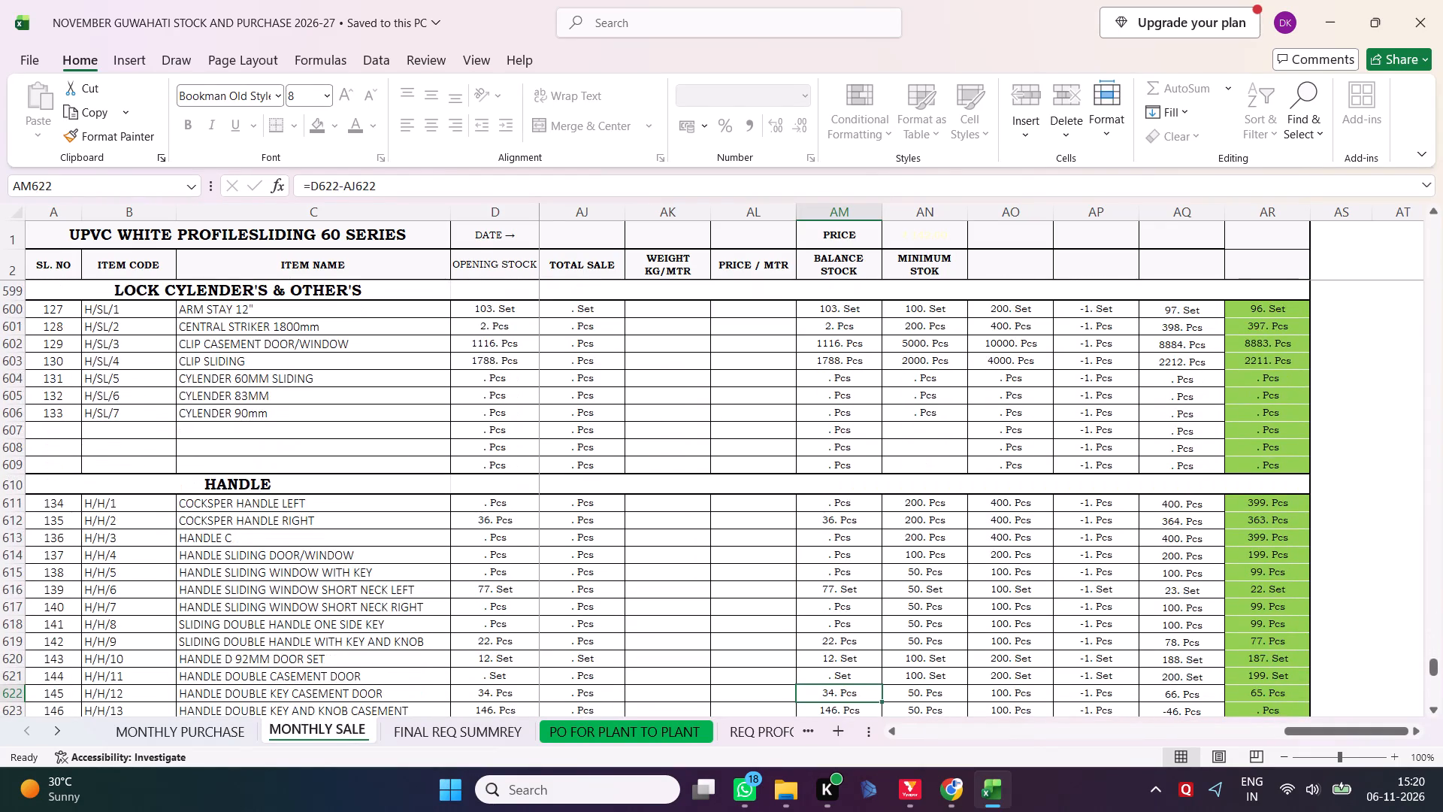
Examine the BALANCE STOCK column on MONTHLY SALE from the remaining HANDLE items through the OTHER'S section to the rows below STRECH ROLL.
key(Down)
key(Down)
key(Down)
key(Down)
key(Down)
key(Down)
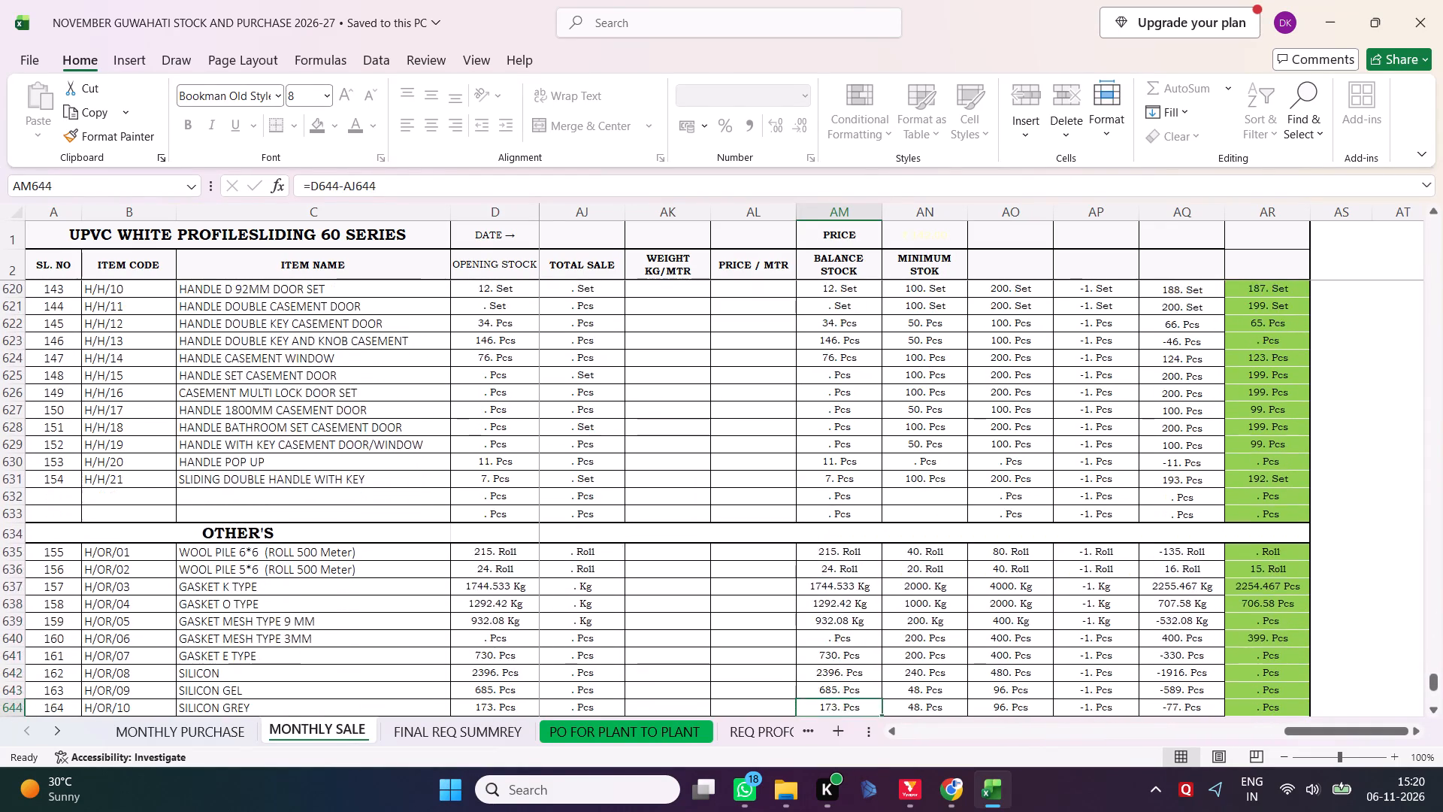
key(Down)
key(Down)
key(Down)
key(Down)
key(Down)
key(Down)
key(Down)
key(Down)
key(Down)
key(Down)
key(Down)
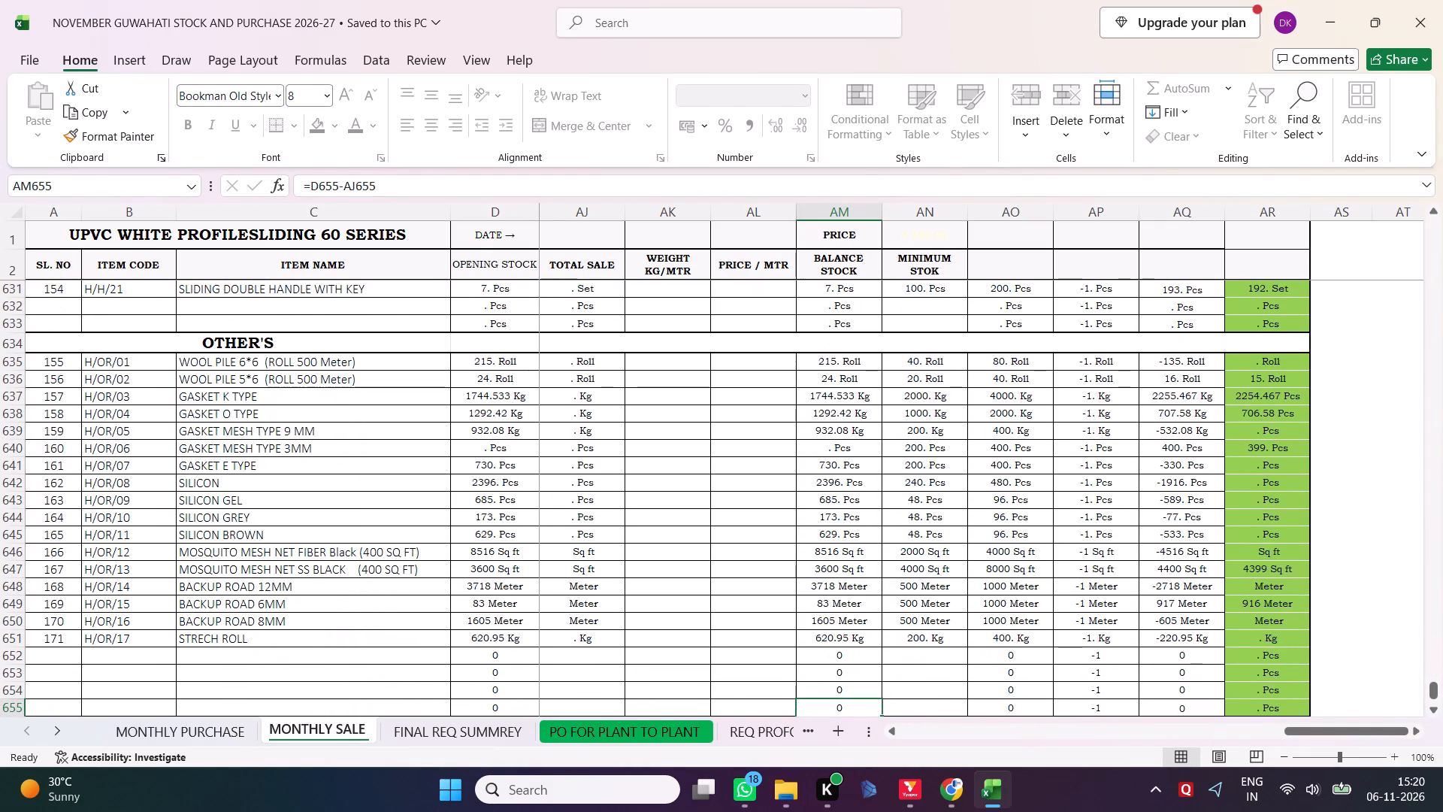
Save and close the November Guwahati stock and purchase workbook.
key(ctrl+s)
click(1442, 0)
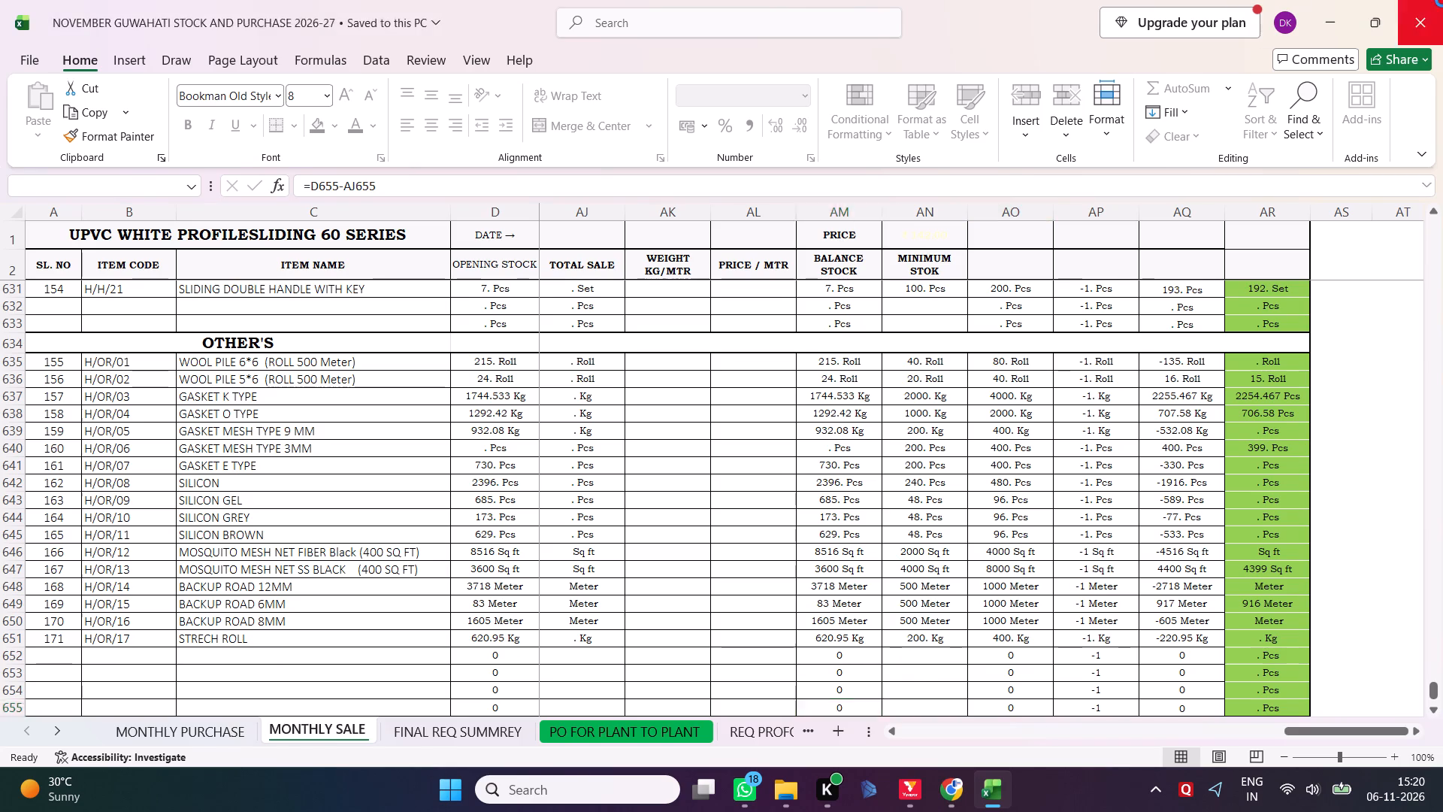
In File Explorer, copy the November Guwahati stock and purchase workbook file from the GUWAHATI STOCK folder.
key(ctrl+c)
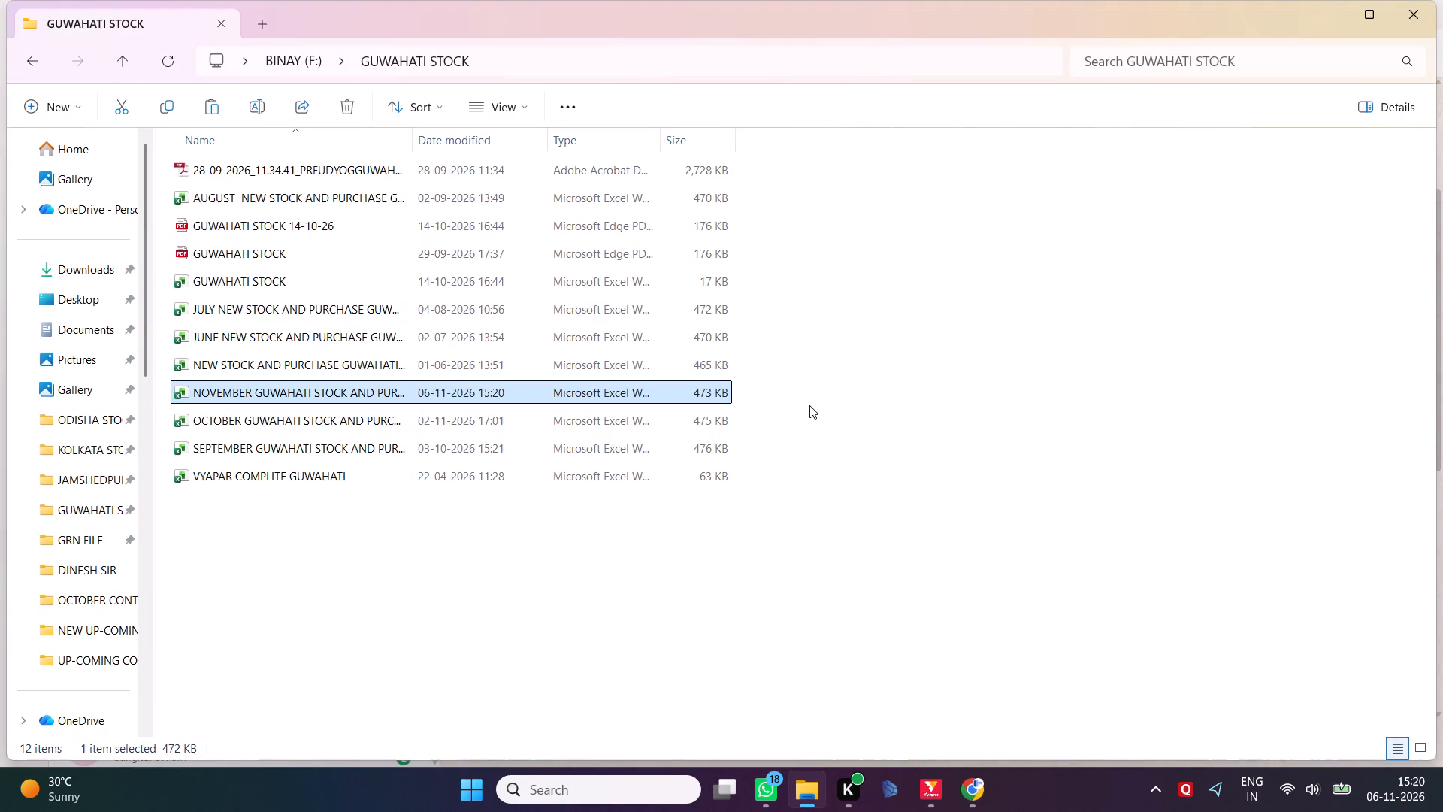
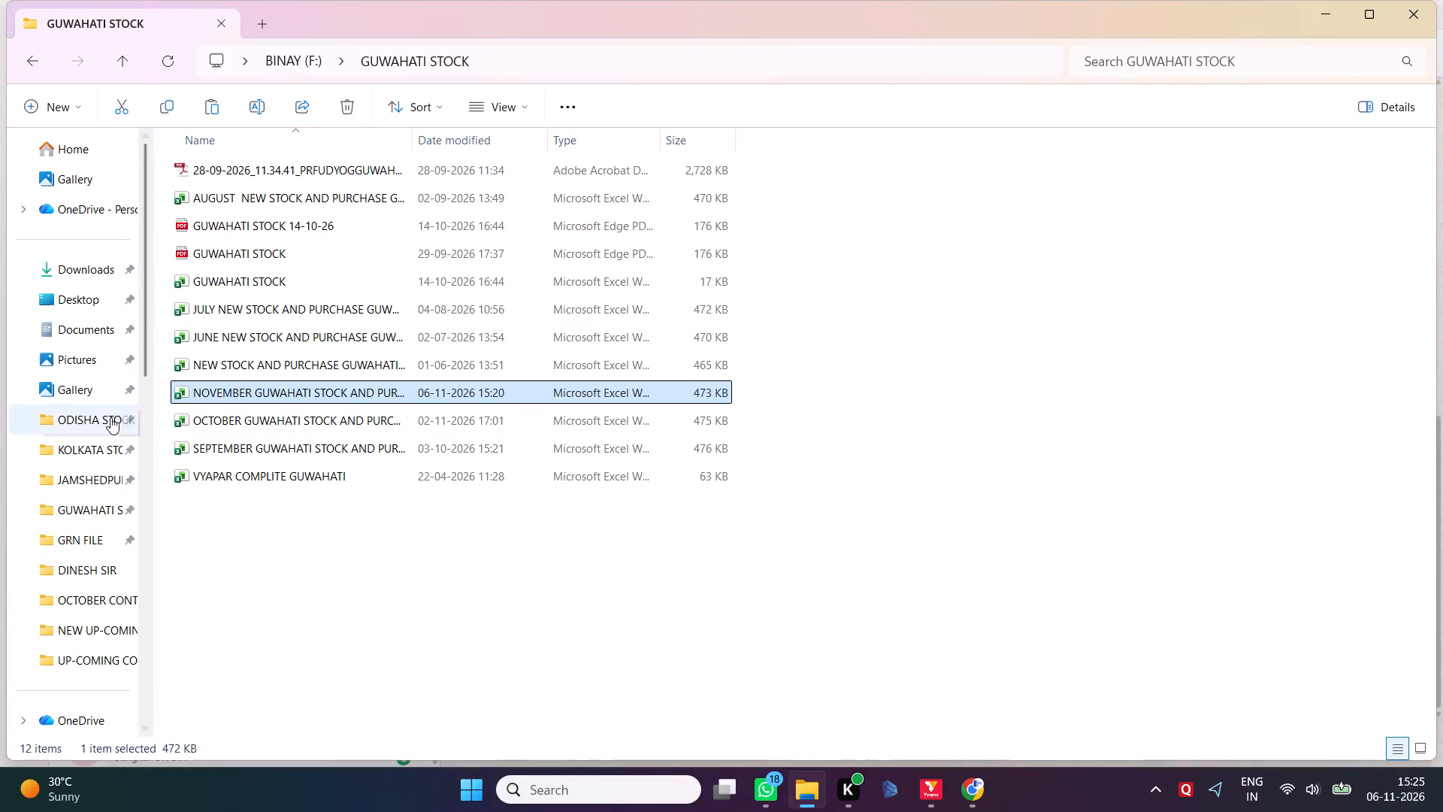
Open the JAMSHEDPUR STOCK folder on the BINAY (F:) drive.
click(95, 464)
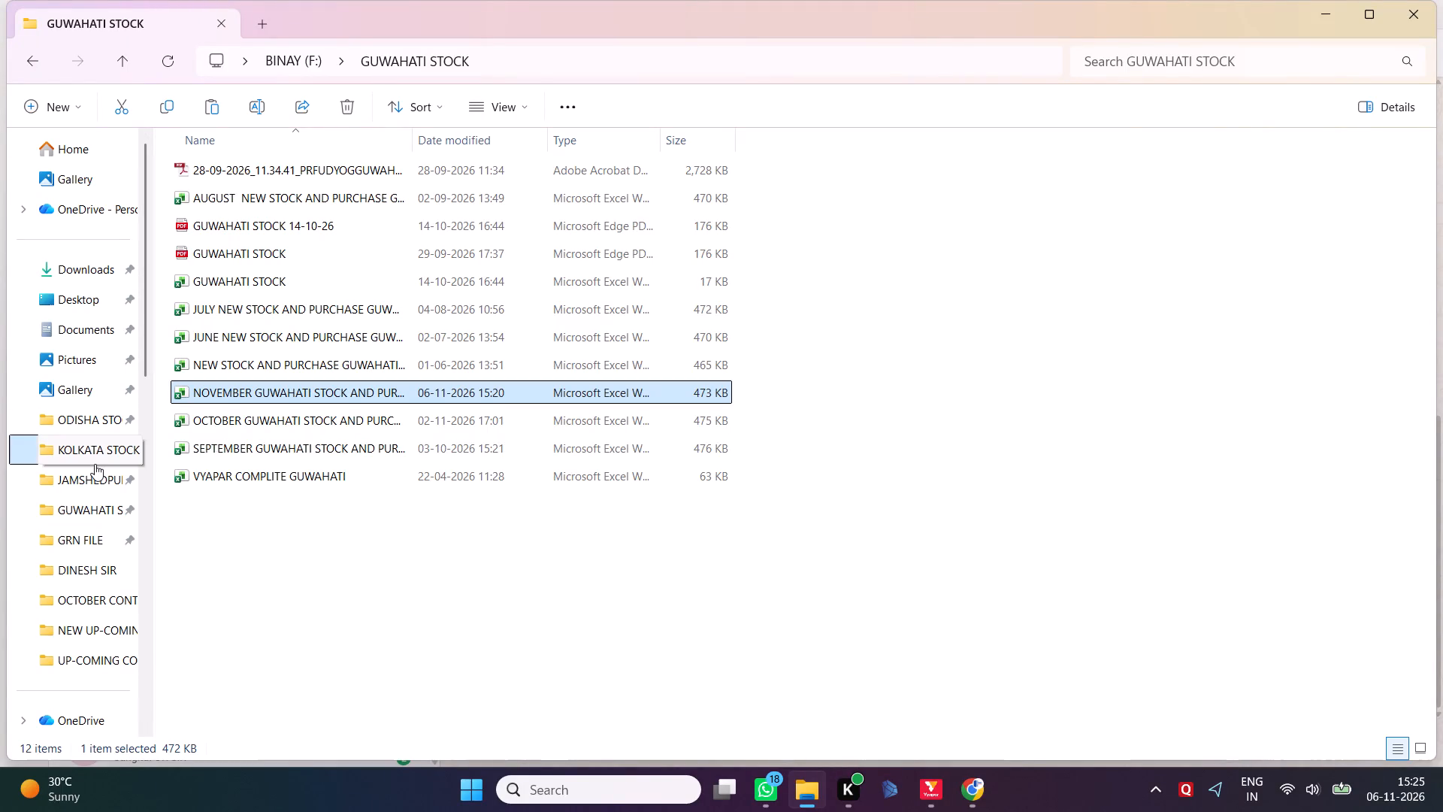
click(76, 489)
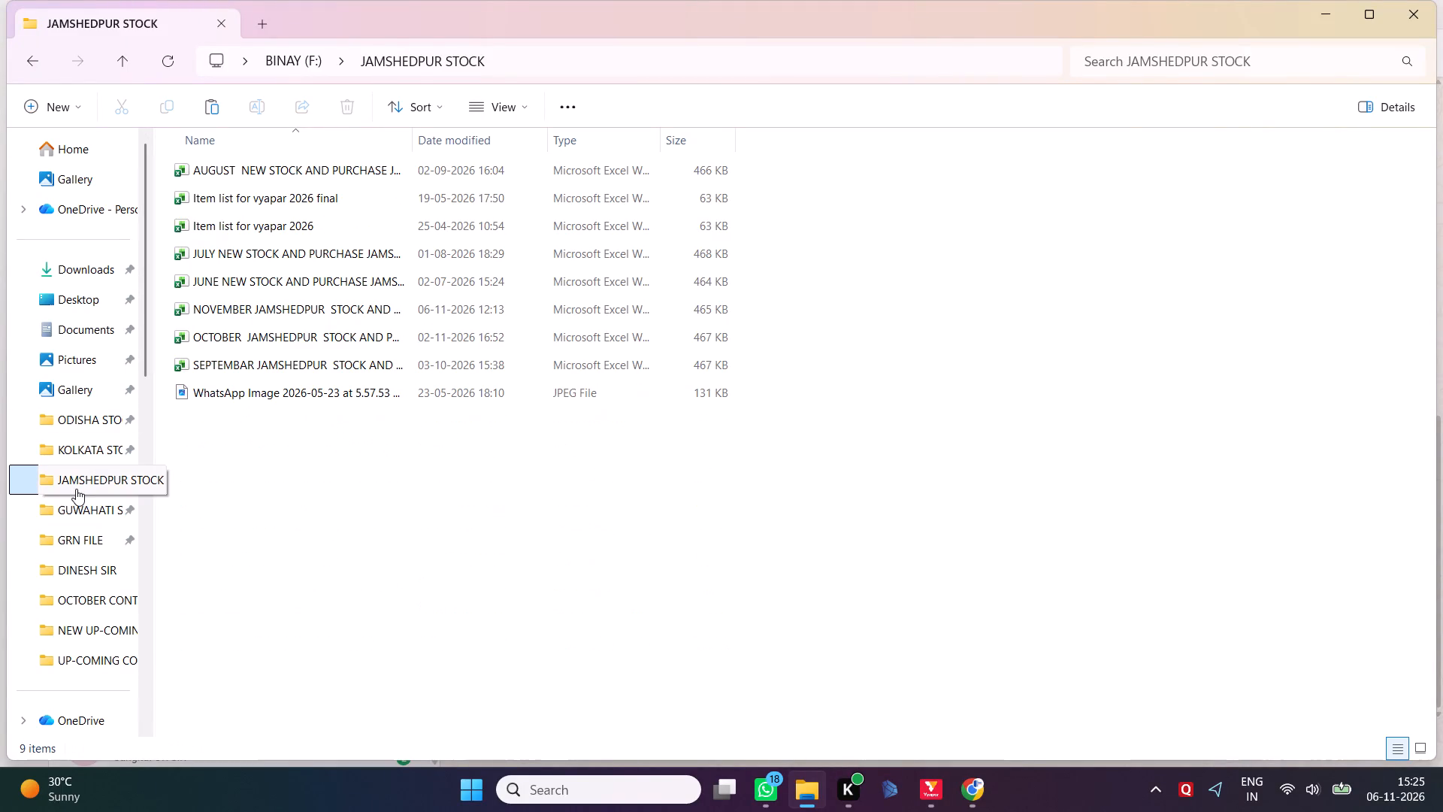
Open the November Jamshedpur stock and purchase 2026-27 workbook from the JAMSHEDPUR STOCK folder.
double_click(259, 305)
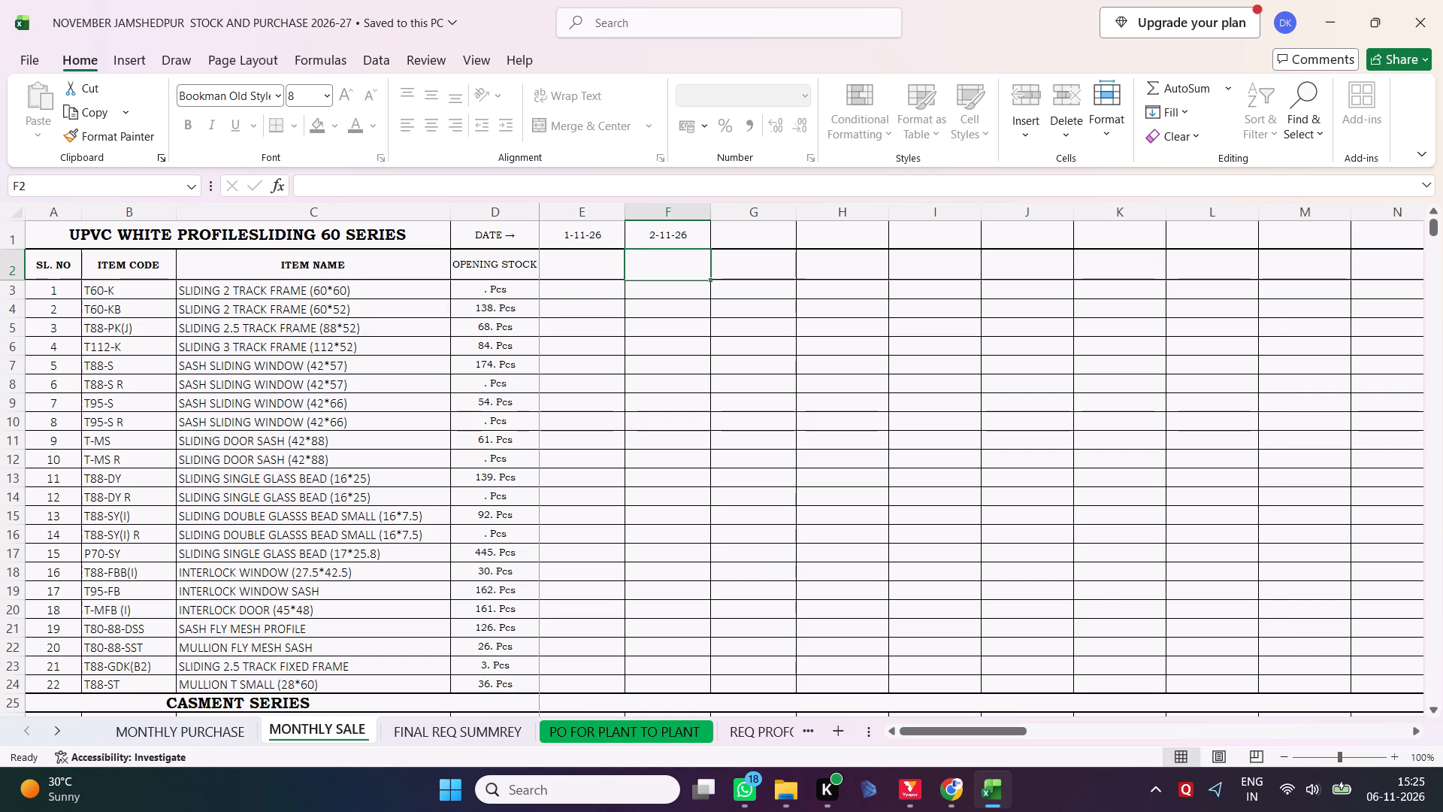
Switch from the November Jamshedpur stock and purchase workbook to another open window.
key(alt+Tab)
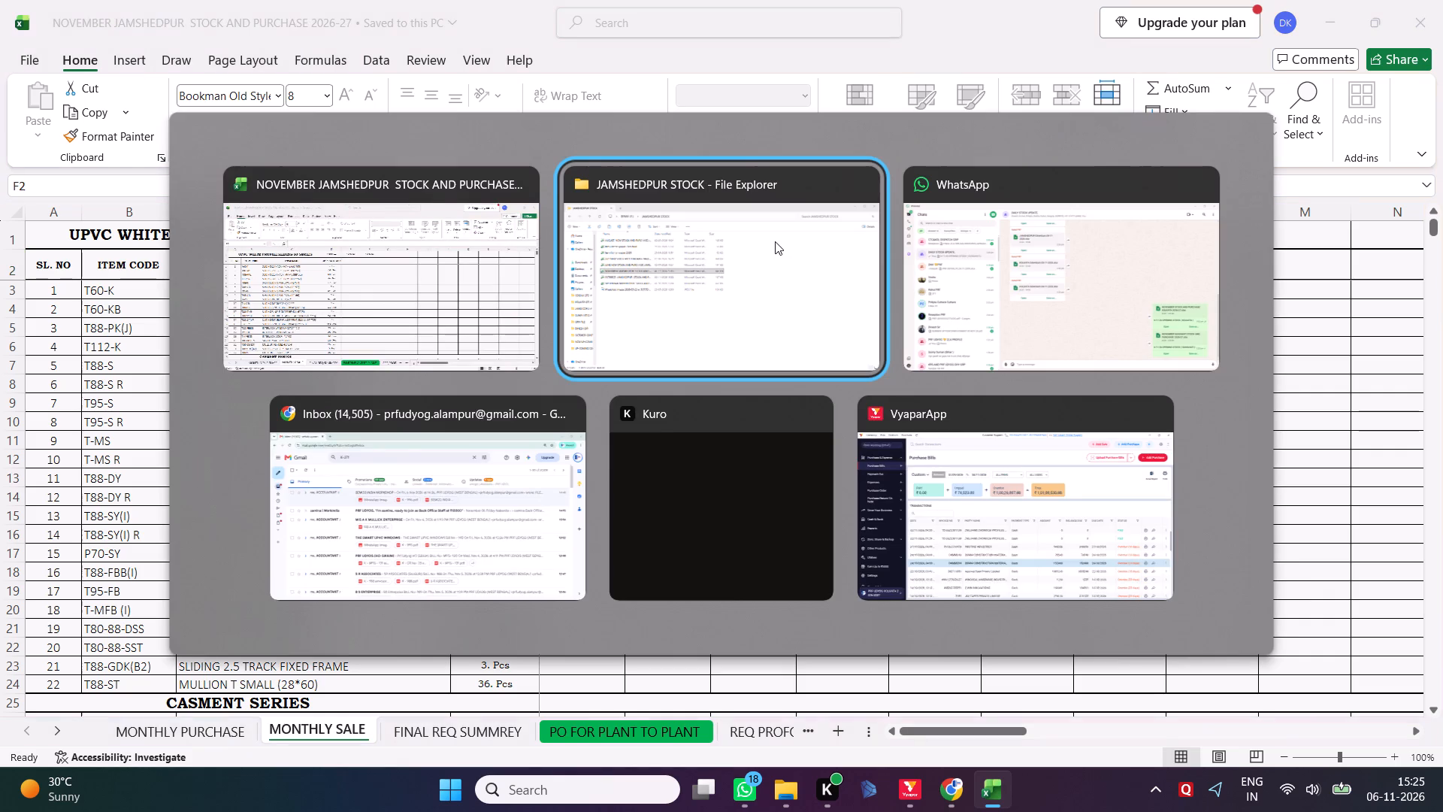
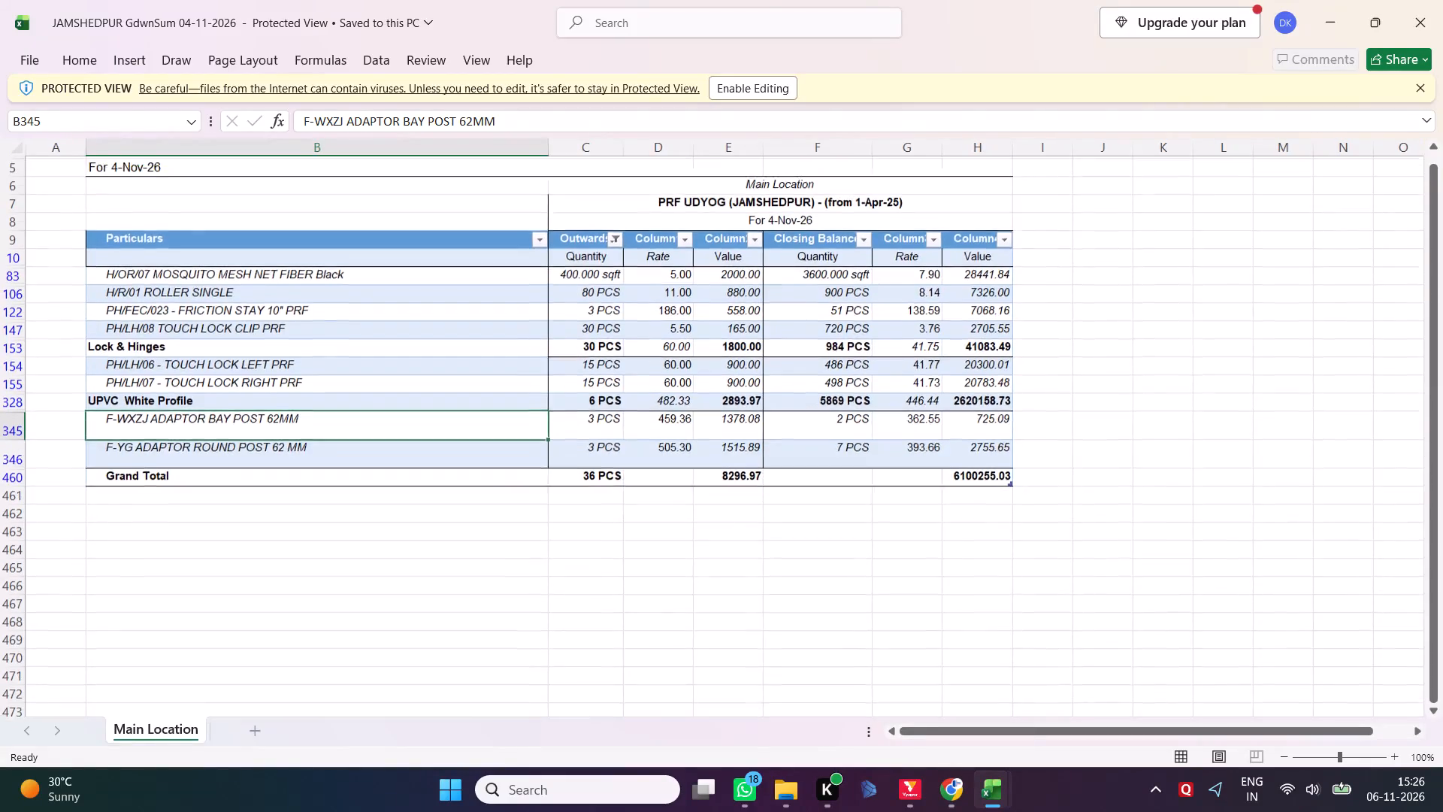
Enter the date headings 3-11 and 4-11 after 2-11-26 on the Jamshedpur workbook's MONTHLY SALE sheet and return to the 04-11-2026 godown summary.
key(alt+Tab)
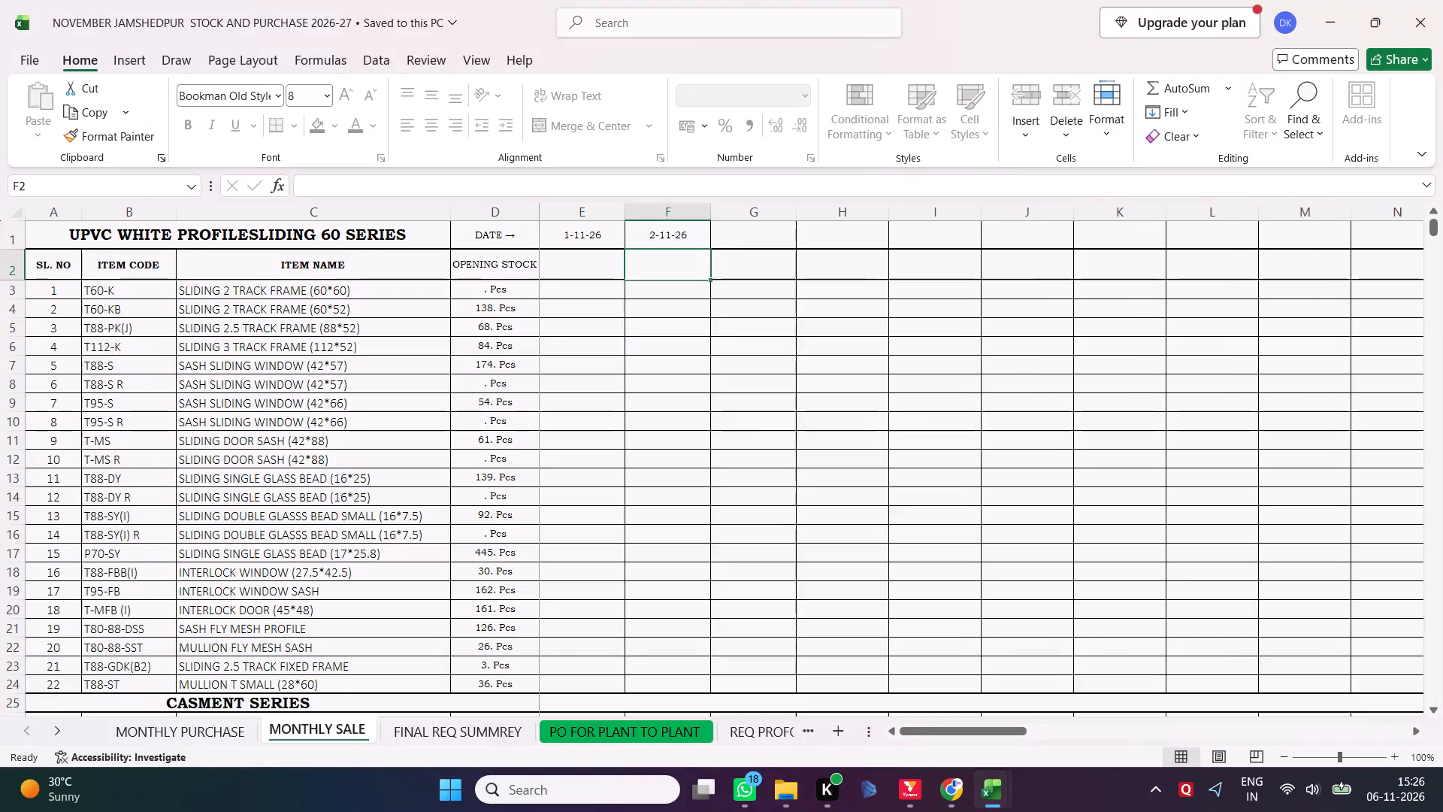
click(759, 229)
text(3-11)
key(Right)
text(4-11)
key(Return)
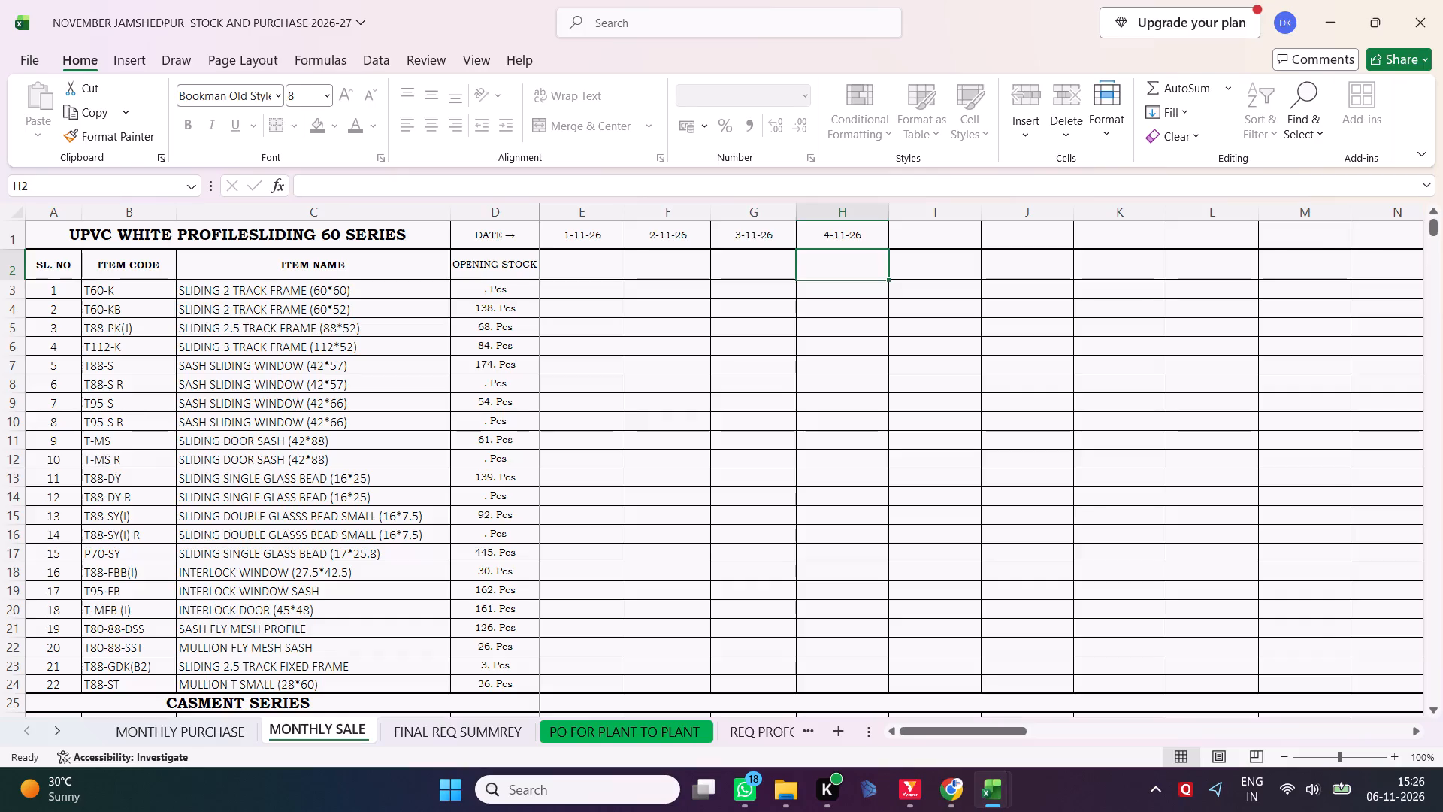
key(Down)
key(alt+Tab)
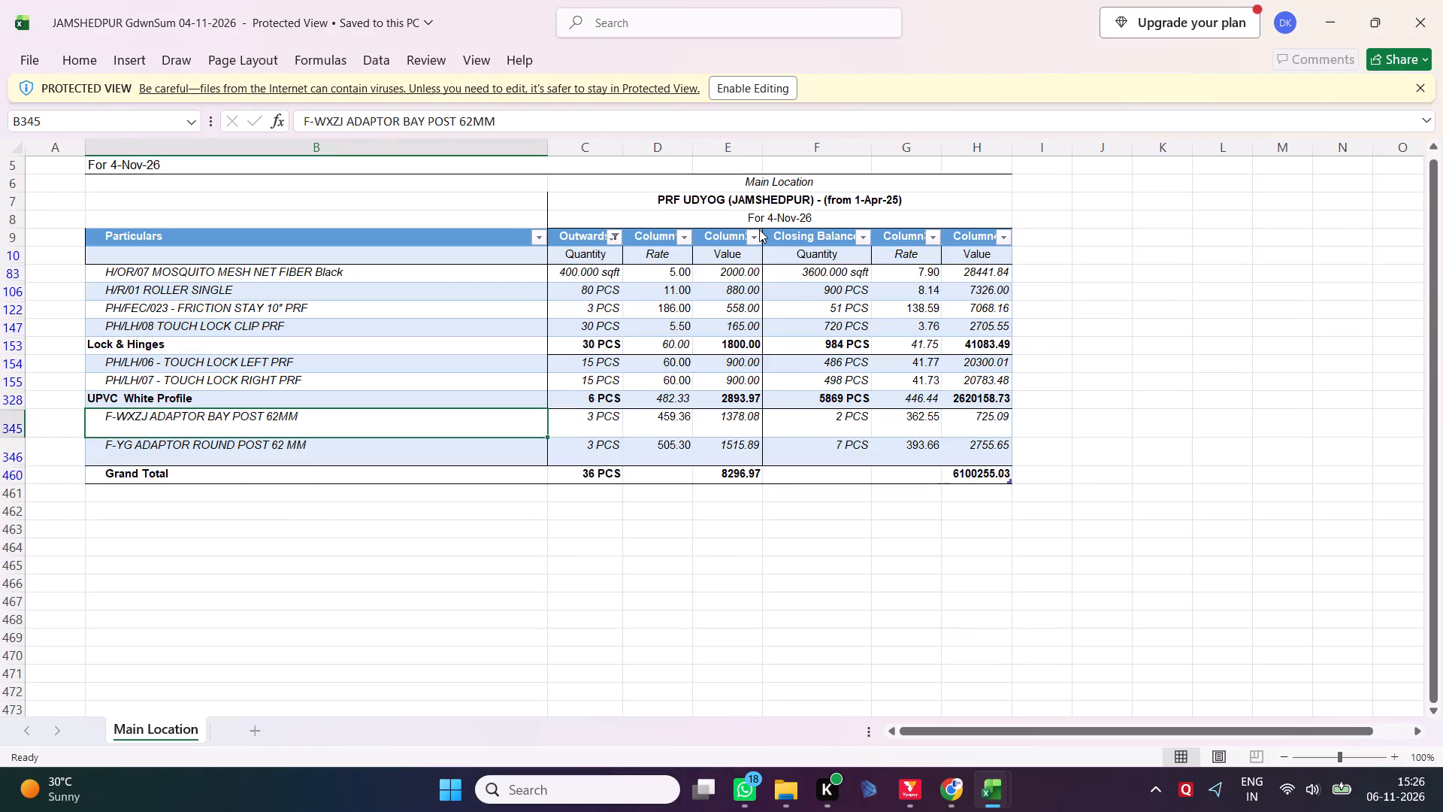
From the Jamshedpur godown summary, enter 400 as the 4-11-26 sale of MOSQUITO MESH NET FIBER Black in the MONTHLY SALE sheet.
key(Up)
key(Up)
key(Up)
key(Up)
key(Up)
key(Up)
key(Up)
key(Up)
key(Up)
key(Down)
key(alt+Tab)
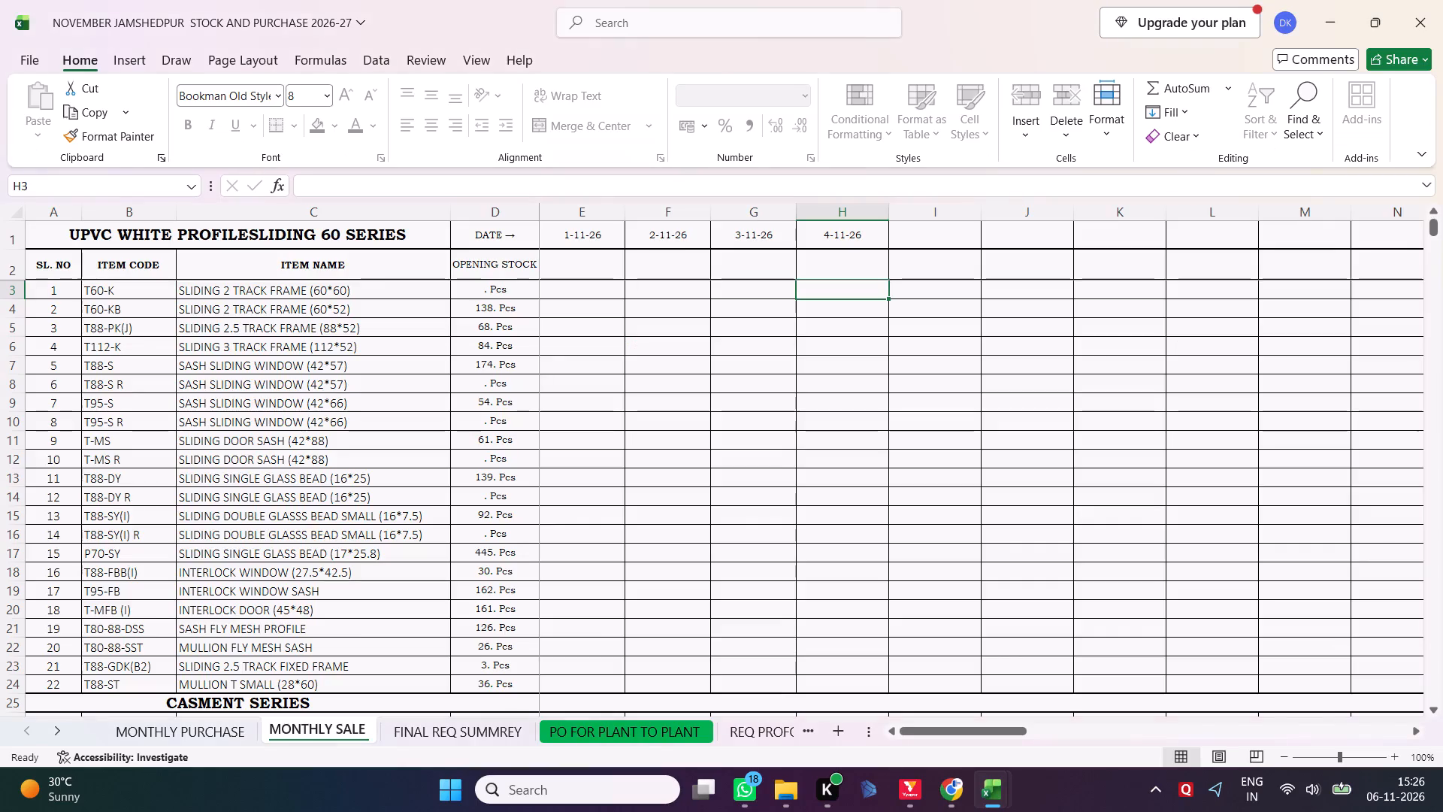
scroll(820, 459, down, 14)
scroll(820, 459, down, 9)
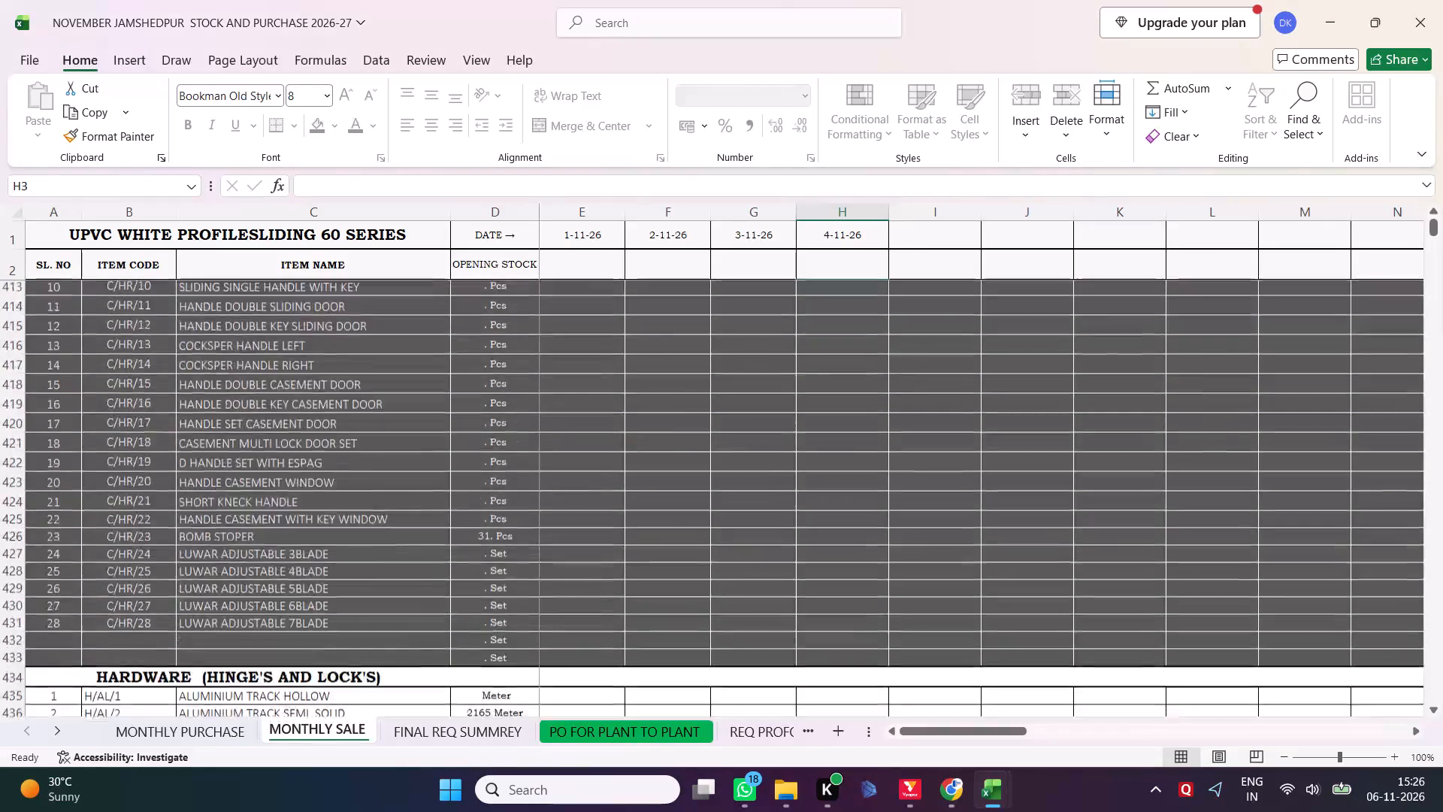
scroll(820, 459, down, 1)
key(alt+Tab)
key(alt+Tab)
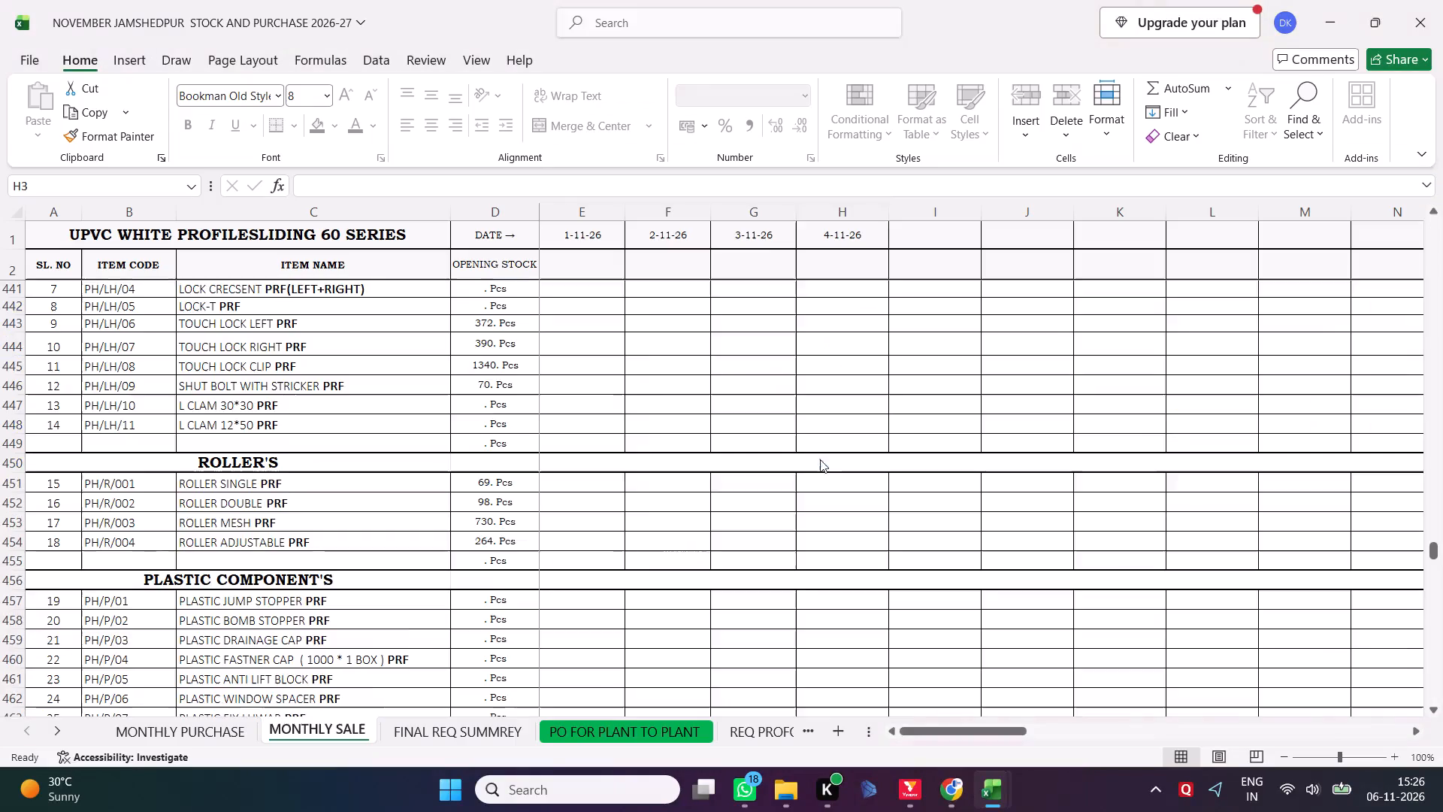
scroll(820, 459, down, 9)
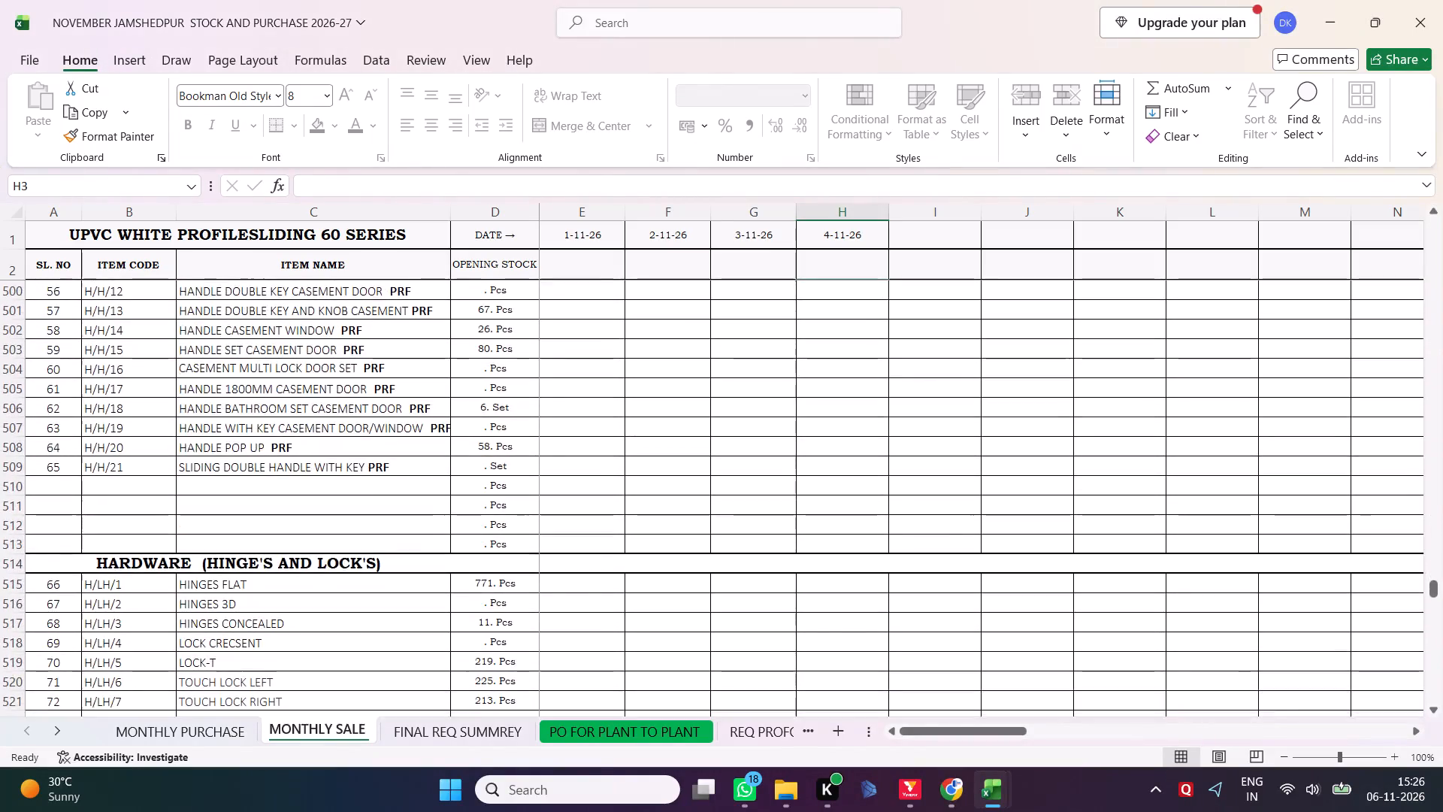
scroll(820, 459, down, 3)
click(820, 459)
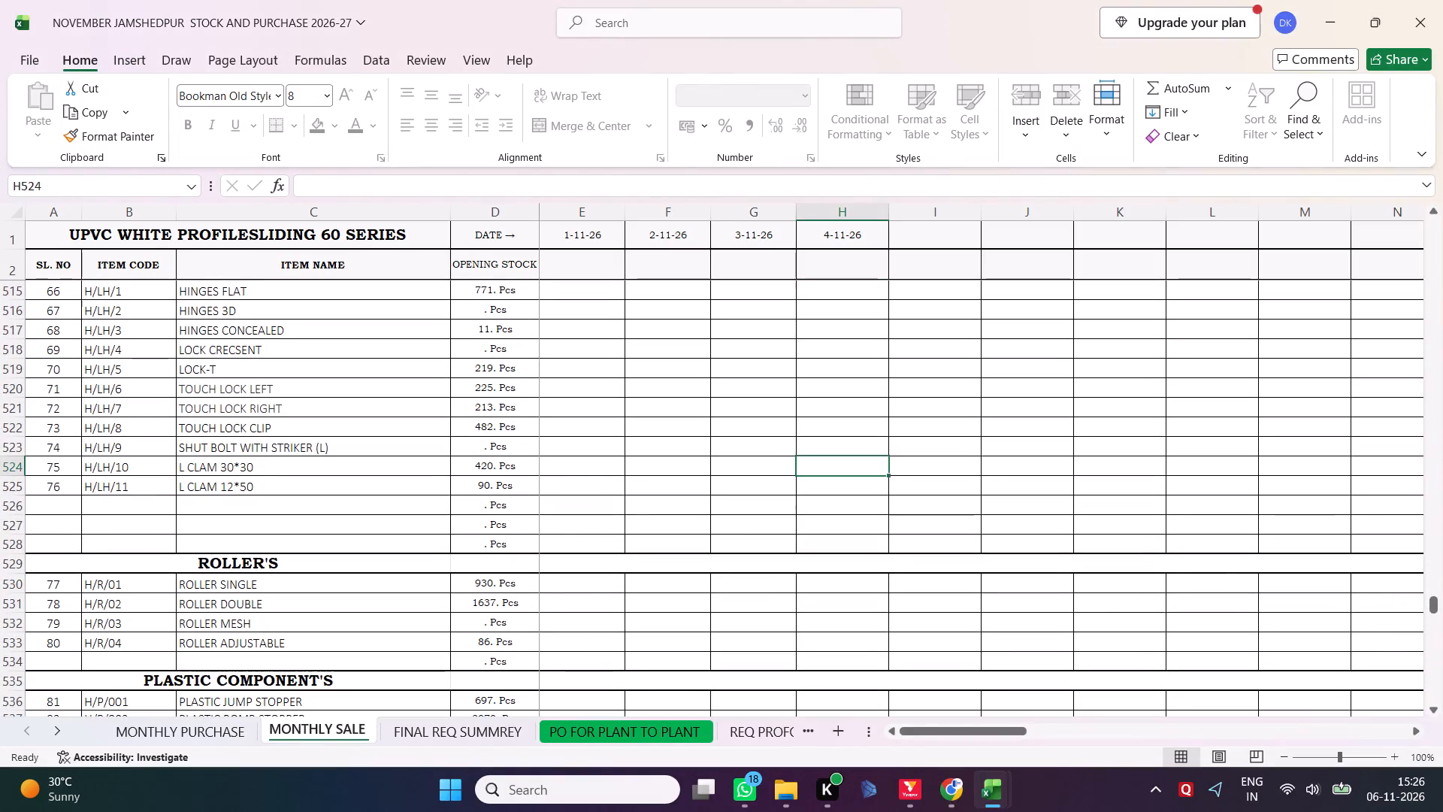
key(Down)
key(Down)
key(Down)
key(Down)
key(Down)
key(Down)
key(Down)
key(Down)
key(Down)
key(Down)
key(Down)
key(Down)
key(Down)
key(Down)
key(Down)
key(Down)
key(Down)
key(Down)
key(Down)
key(Down)
key(alt+Tab)
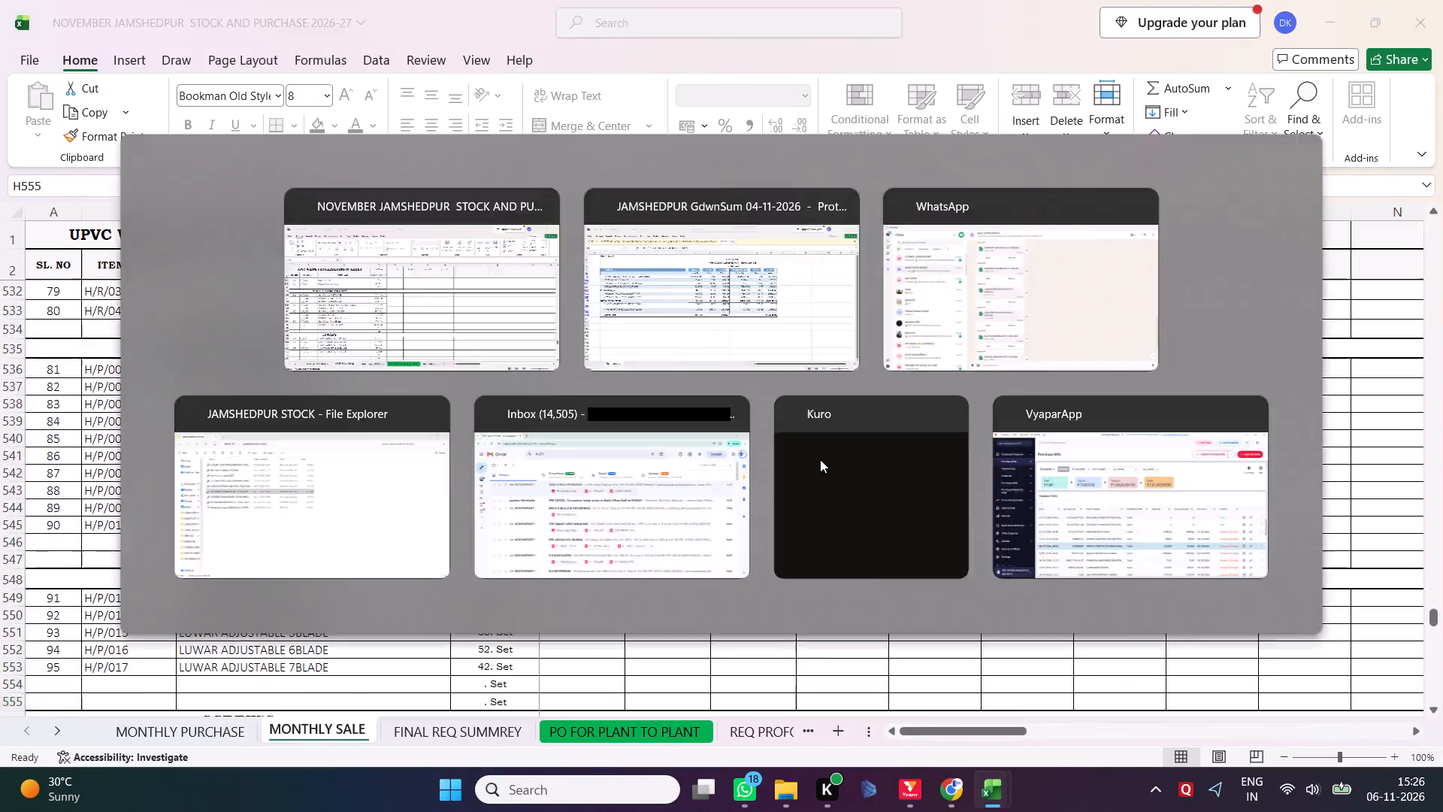
key(alt+Tab)
key(Down)
key(Down)
key(Down)
key(Down)
key(Down)
key(Down)
key(Down)
key(Down)
key(Down)
key(Down)
key(Down)
key(Down)
key(Down)
key(Down)
key(Down)
key(Down)
key(Down)
key(Down)
key(Down)
key(Down)
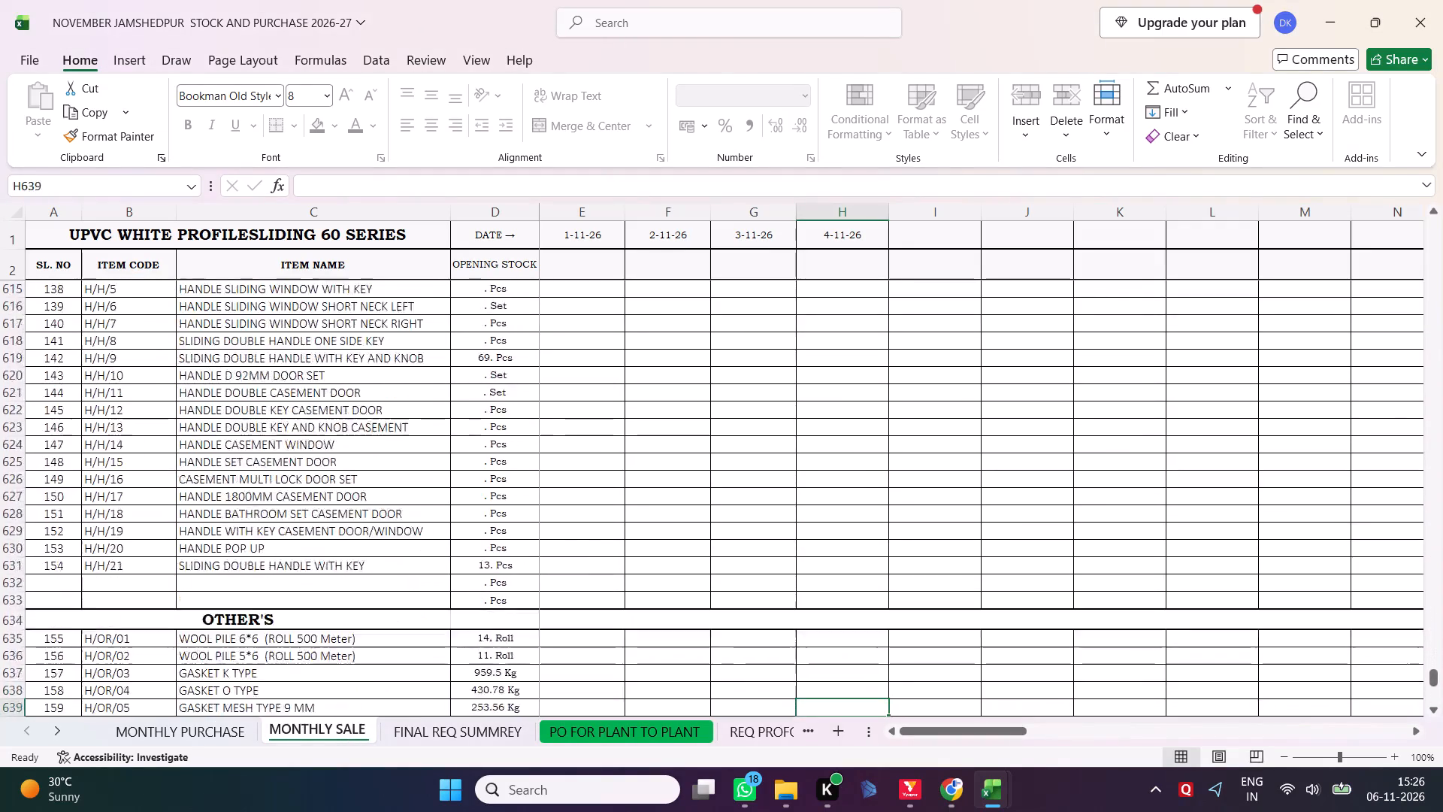
key(Up)
key(Up)
key(Up)
key(Up)
key(Up)
key(Up)
key(Up)
key(Up)
key(Up)
key(Up)
key(Up)
key(alt+Tab)
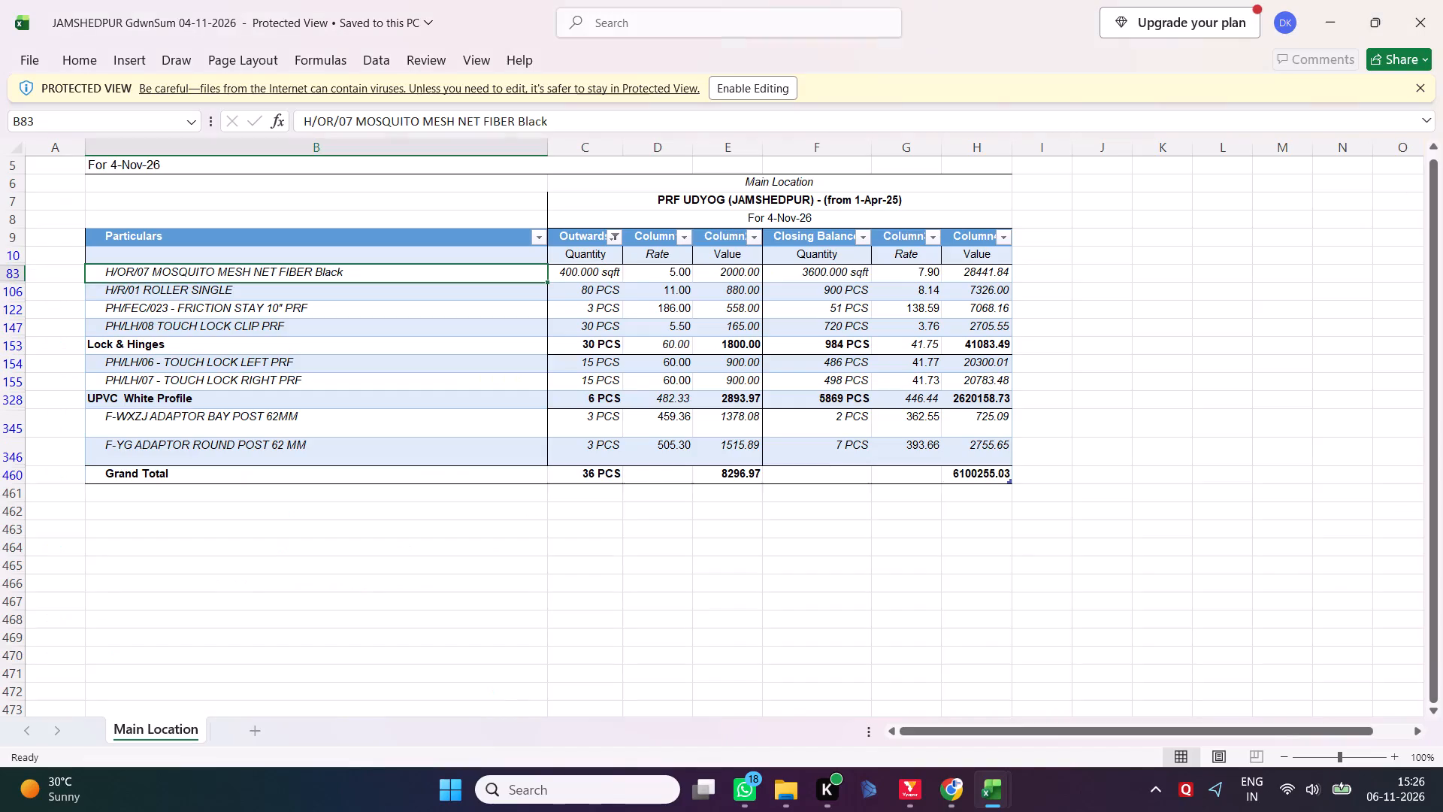
key(alt+Tab)
key(Up)
key(Up)
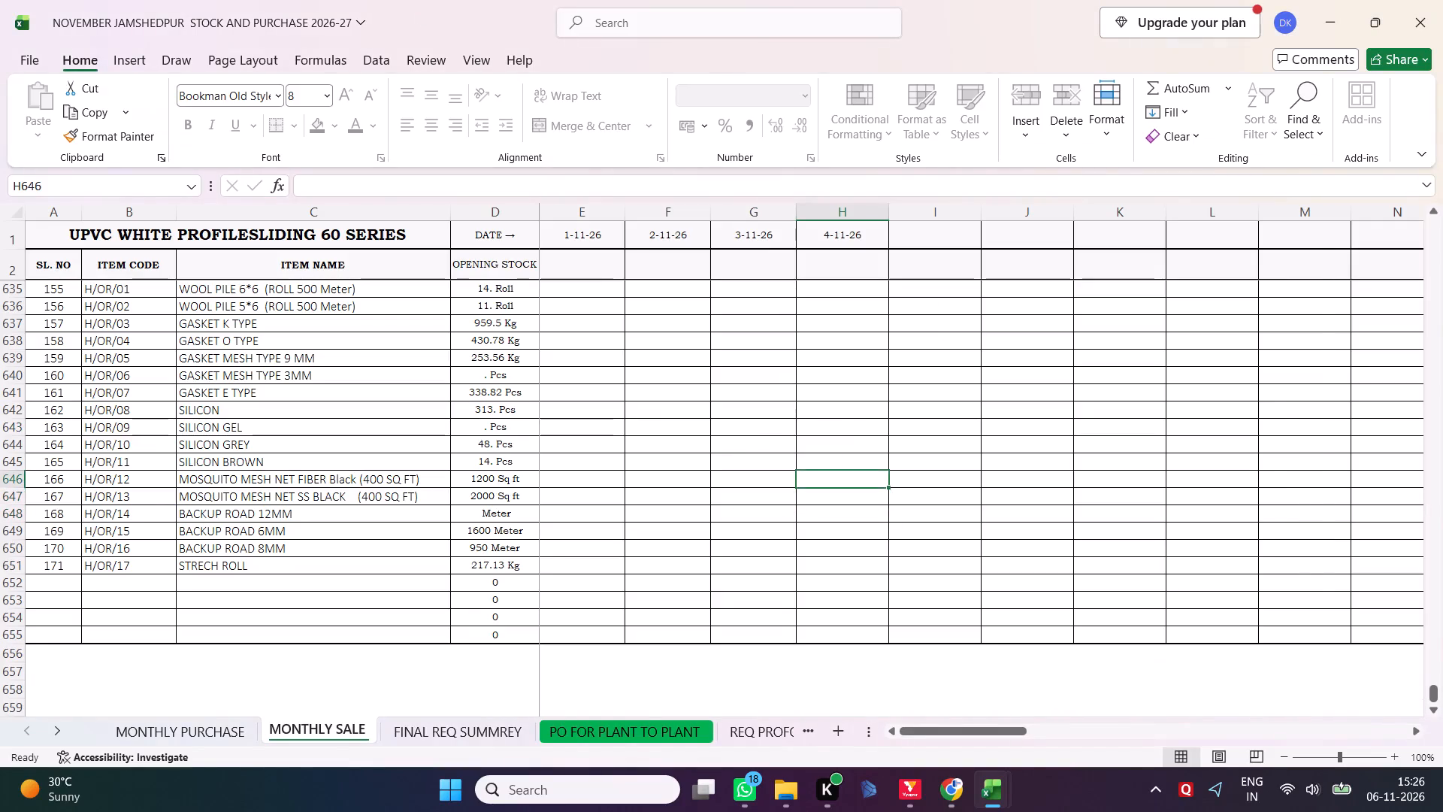
key(alt+Tab)
key(alt+Tab)
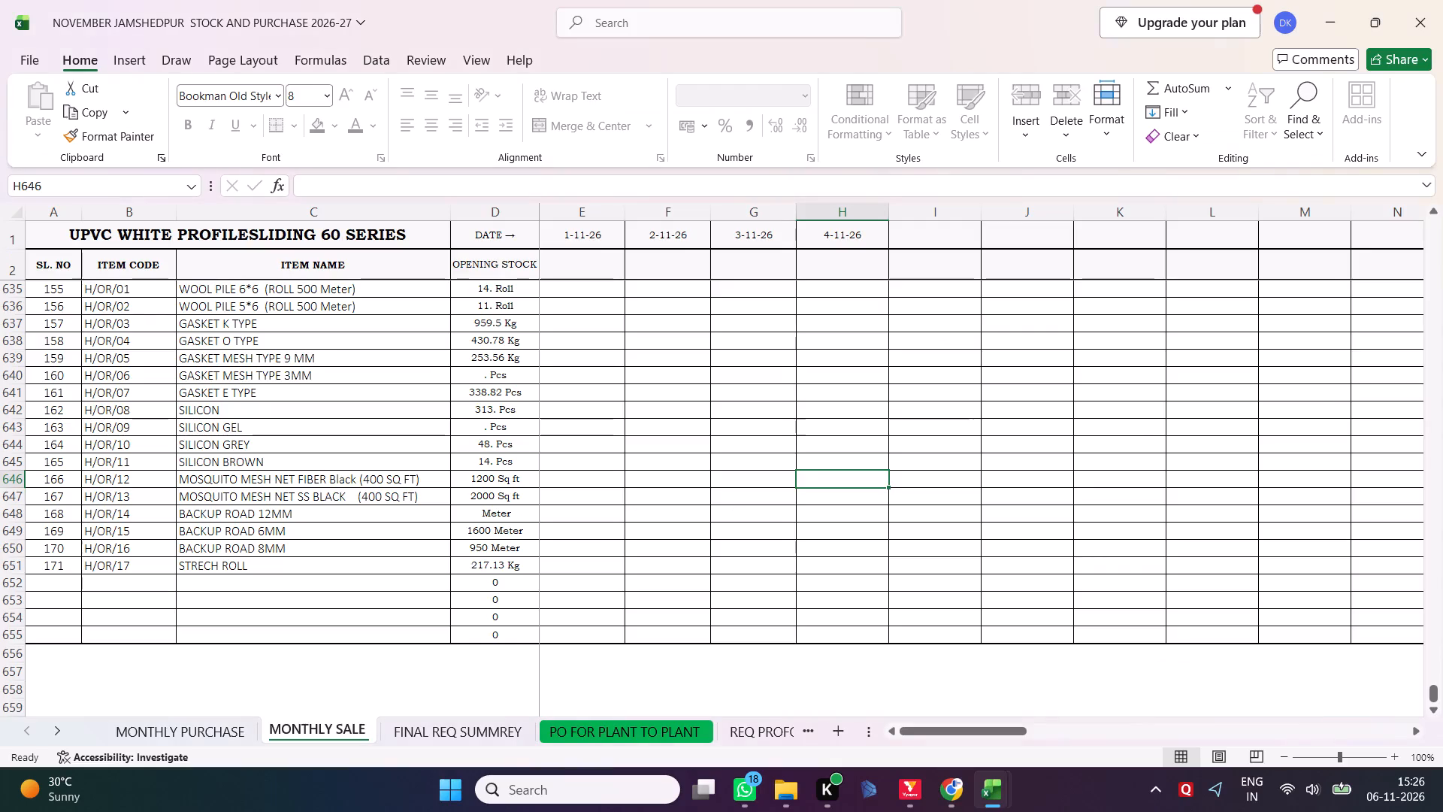
key(alt+Tab)
key(alt+Tab)
text(400)
key(Return)
Enter 80 as the 4-11-26 sale of ROLLER SINGLE (H/R/01) in the MONTHLY SALE sheet, matching the godown summary.
key(alt+Tab)
key(Down)
key(alt+Tab)
key(Up)
key(Up)
key(Up)
key(Up)
key(Up)
key(Up)
key(Up)
key(Up)
key(Up)
key(Up)
key(Up)
key(Up)
key(Up)
key(Up)
key(Up)
key(Up)
key(Up)
key(Up)
key(Up)
key(Up)
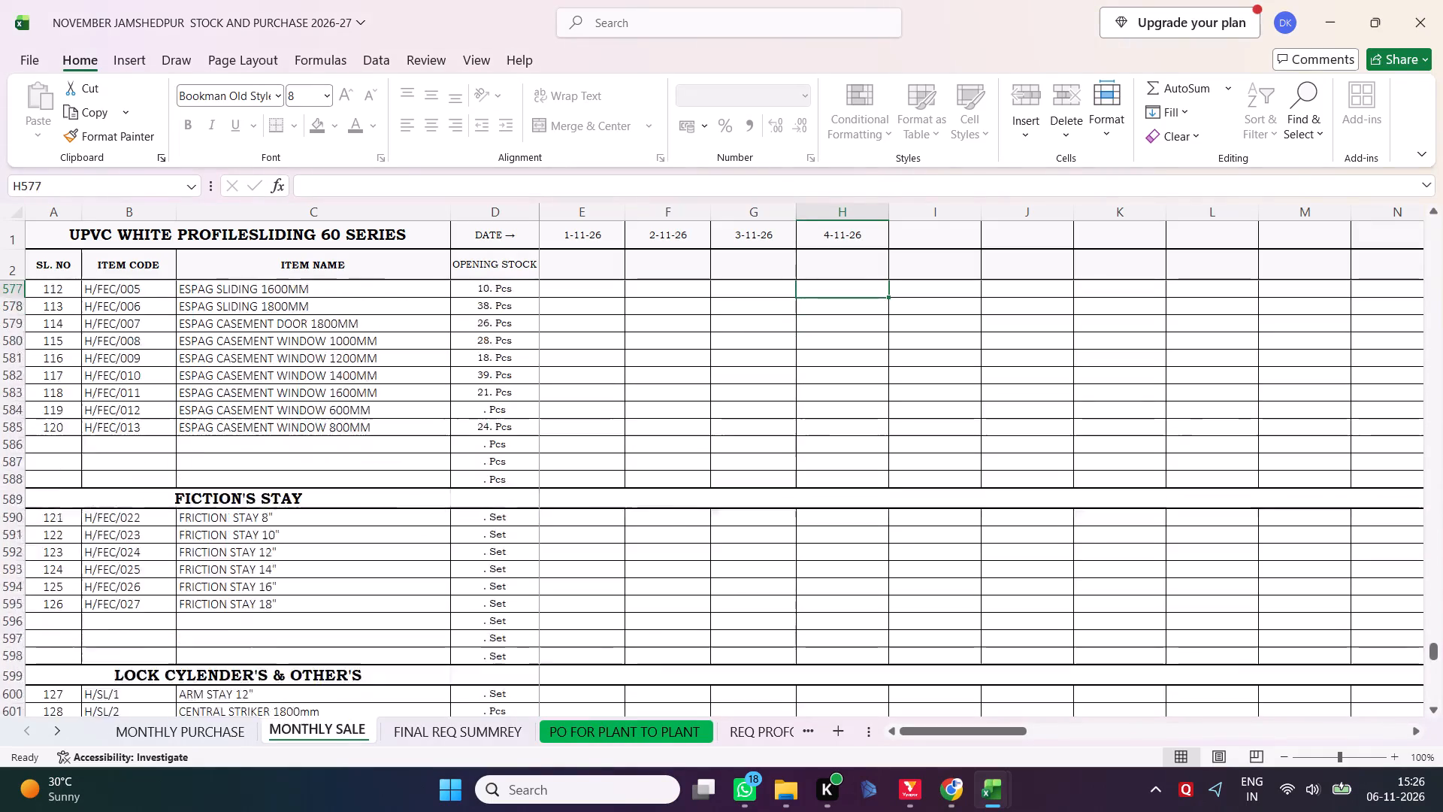
key(Up)
key(Up)
key(Up)
key(Up)
key(Up)
key(Up)
key(Up)
key(Up)
key(Up)
key(Up)
key(Up)
key(Up)
key(Up)
key(Up)
key(Up)
key(Up)
key(Up)
key(Up)
key(Up)
key(Up)
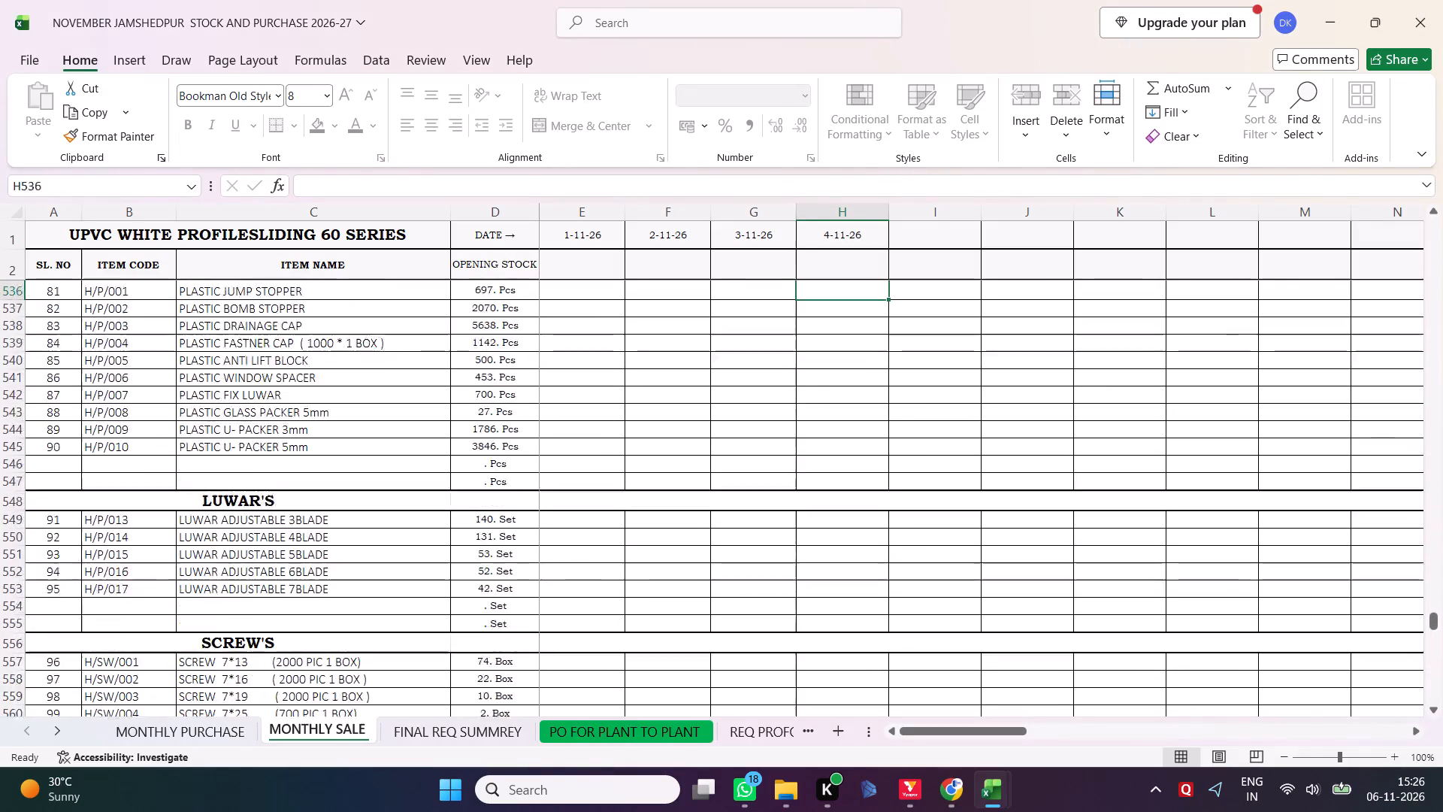
key(Down)
key(Down)
key(Down)
key(Down)
key(Down)
key(Down)
key(Down)
key(Down)
key(Down)
key(Down)
key(Down)
key(Down)
key(Up)
key(Up)
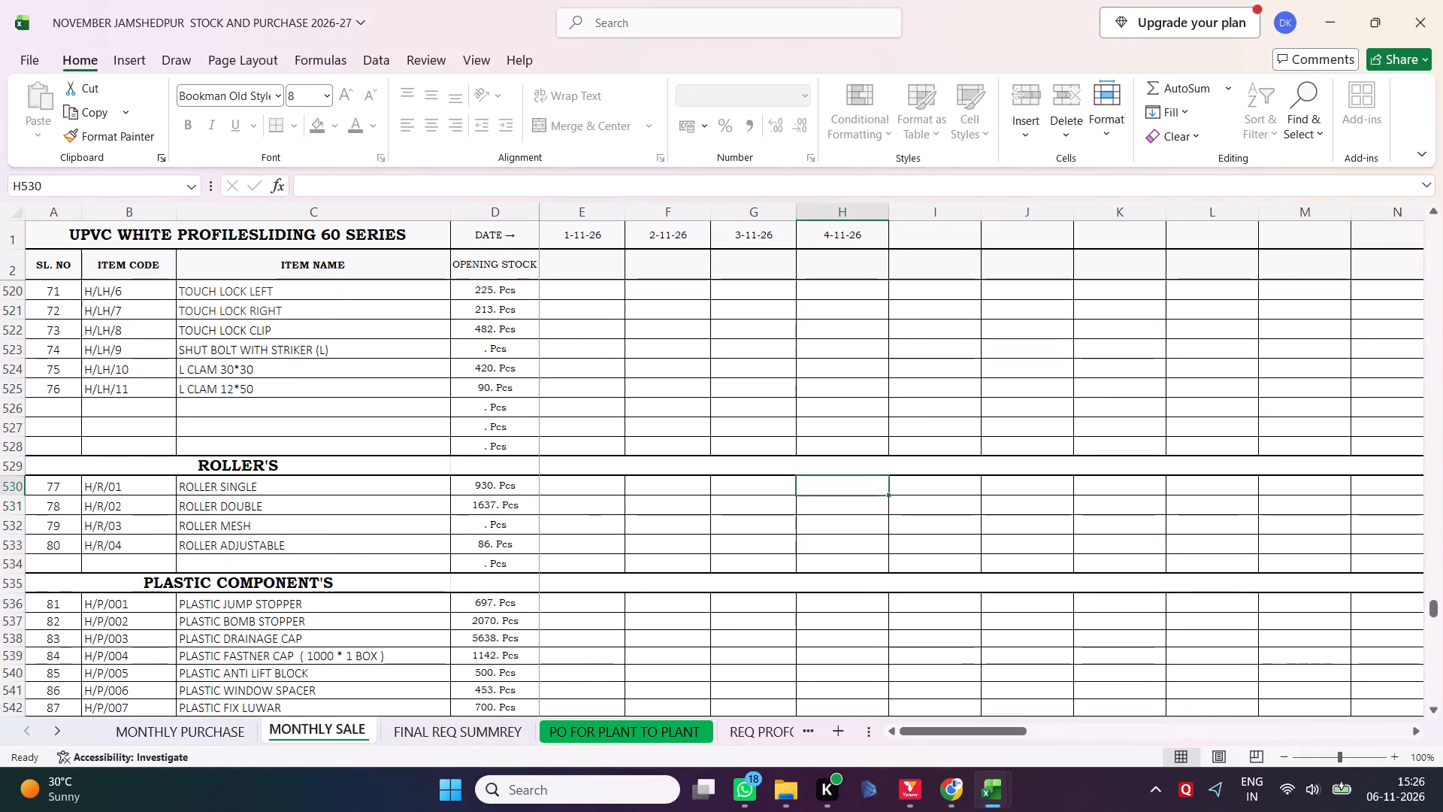
key(alt+Tab)
key(alt+Tab)
text(80)
key(Return)
Enter 3 as the 4-11-26 sale of FRICTION STAY 10" PRF (PH/FEC/023) in the MONTHLY SALE sheet, matching the godown summary.
key(alt+Tab)
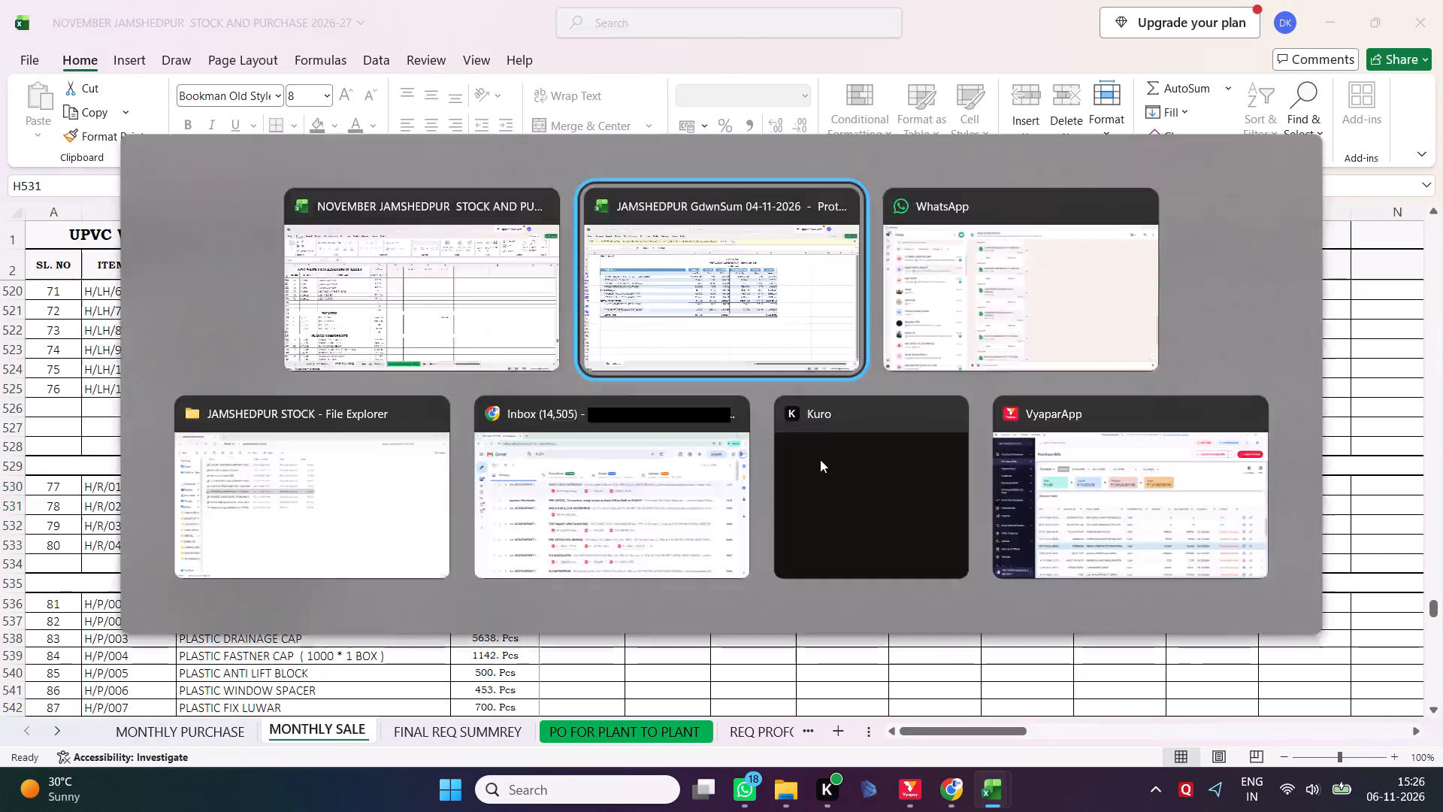
key(Down)
key(alt+Tab)
scroll(820, 459, up, 4)
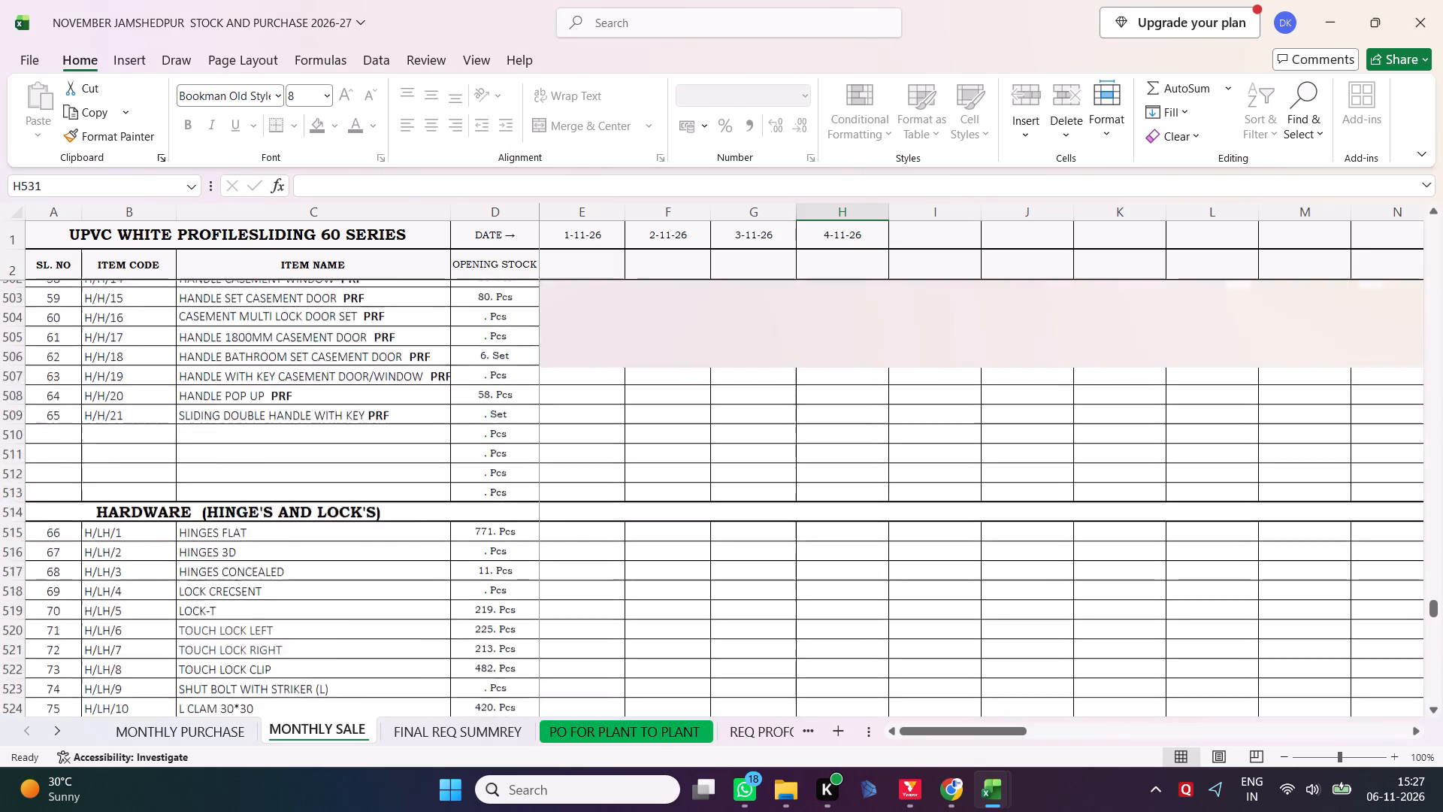
scroll(820, 459, up, 2)
key(alt+Tab)
key(alt+Tab)
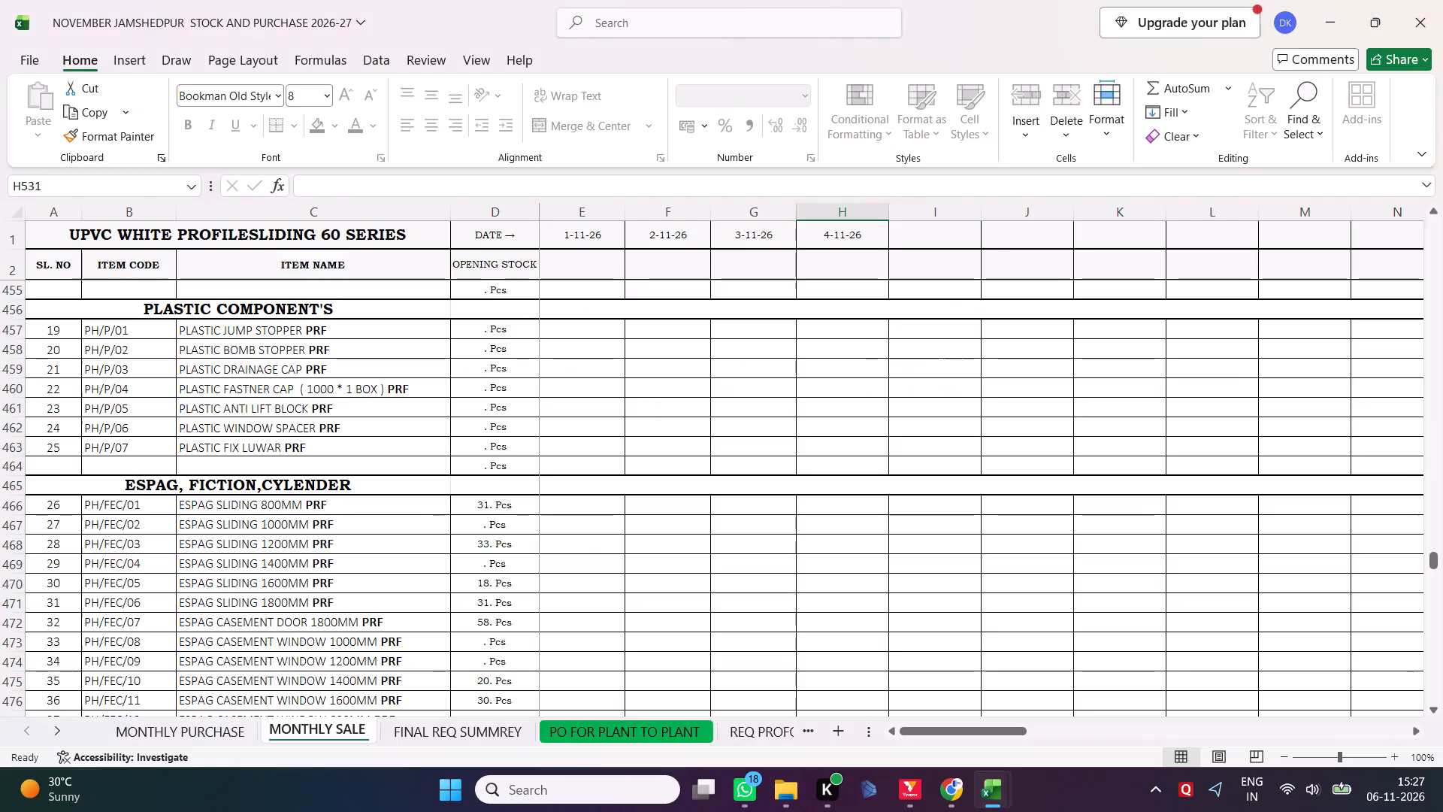
key(alt+Tab)
key(alt+Tab)
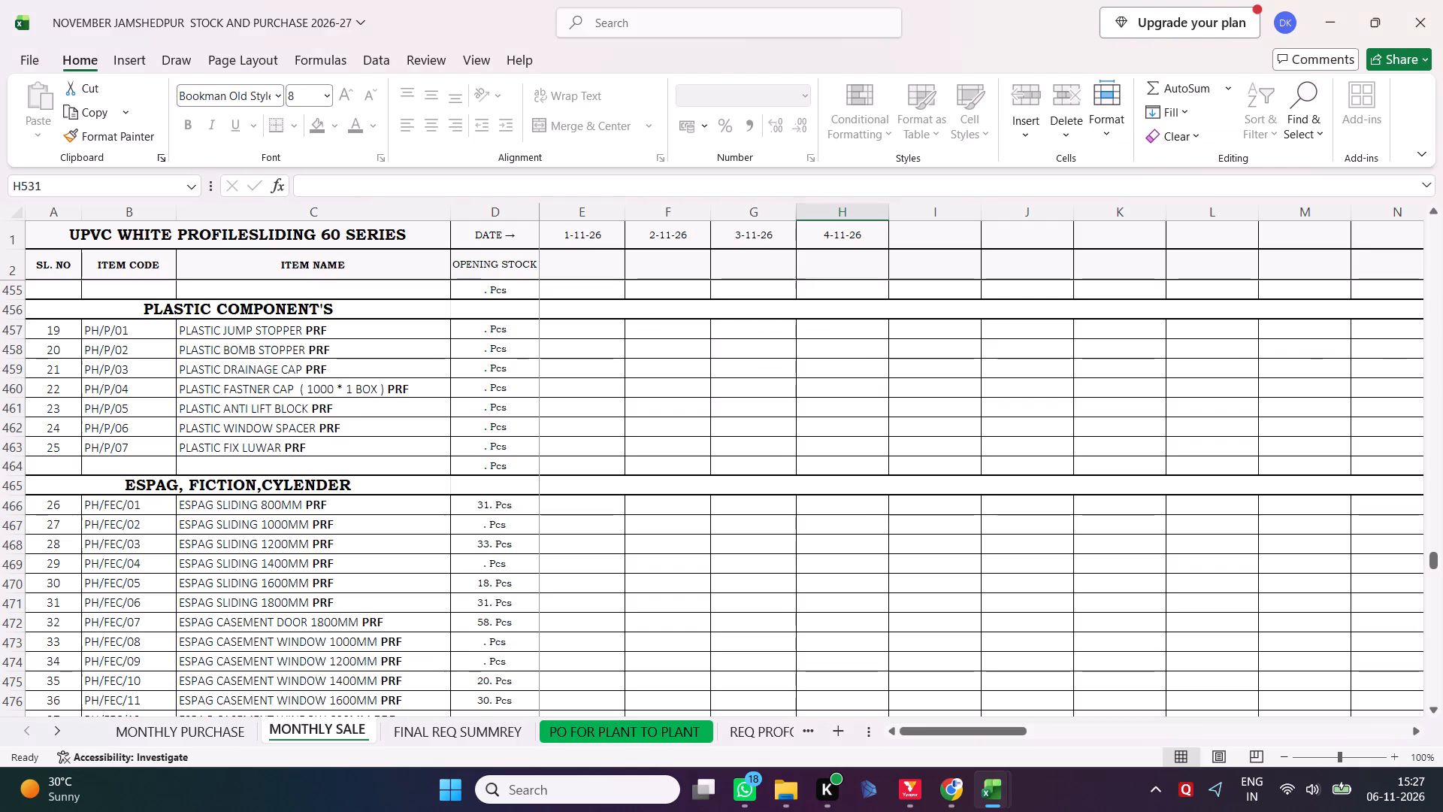
scroll(820, 459, up, 3)
scroll(820, 459, down, 5)
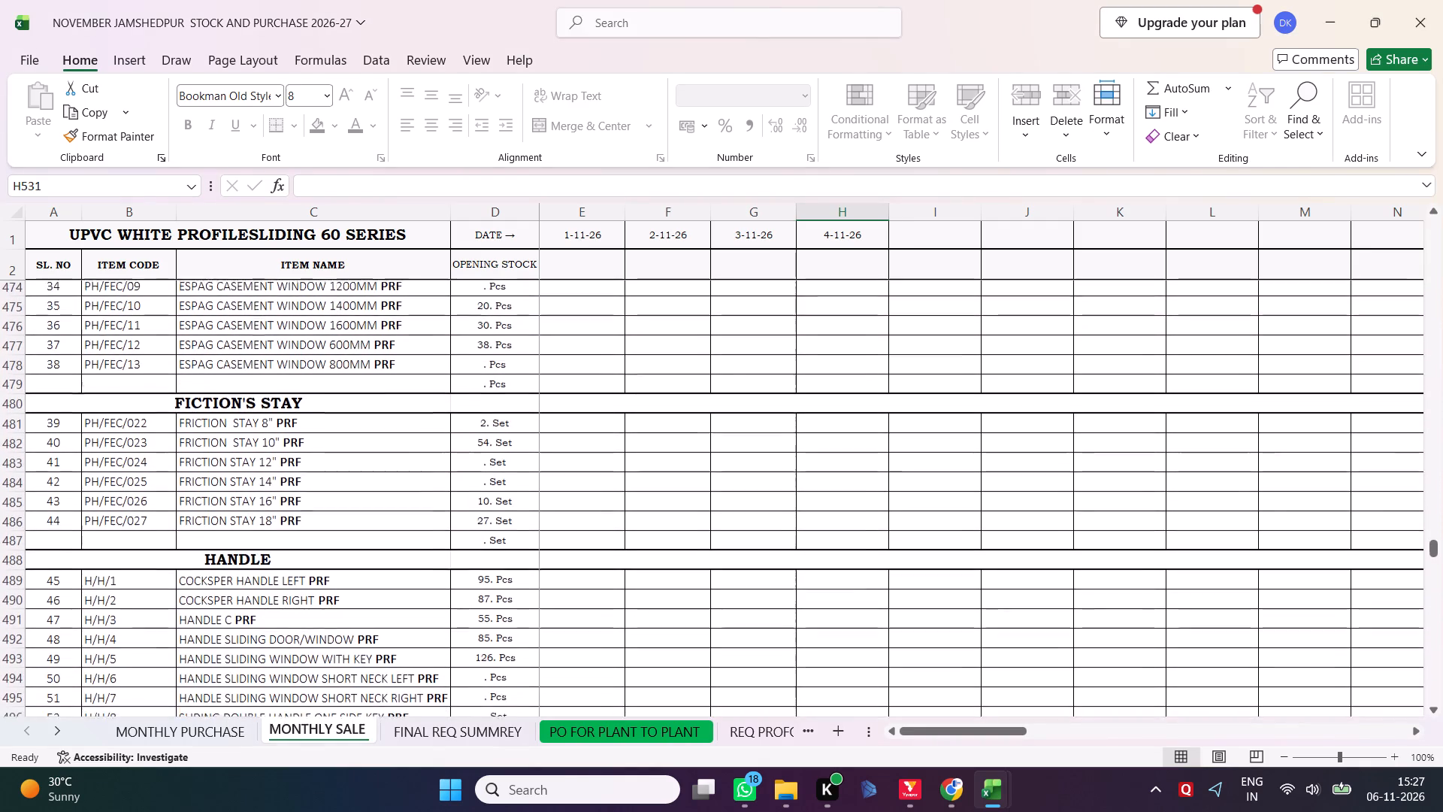
click(813, 423)
key(alt+Tab)
key(alt+Tab)
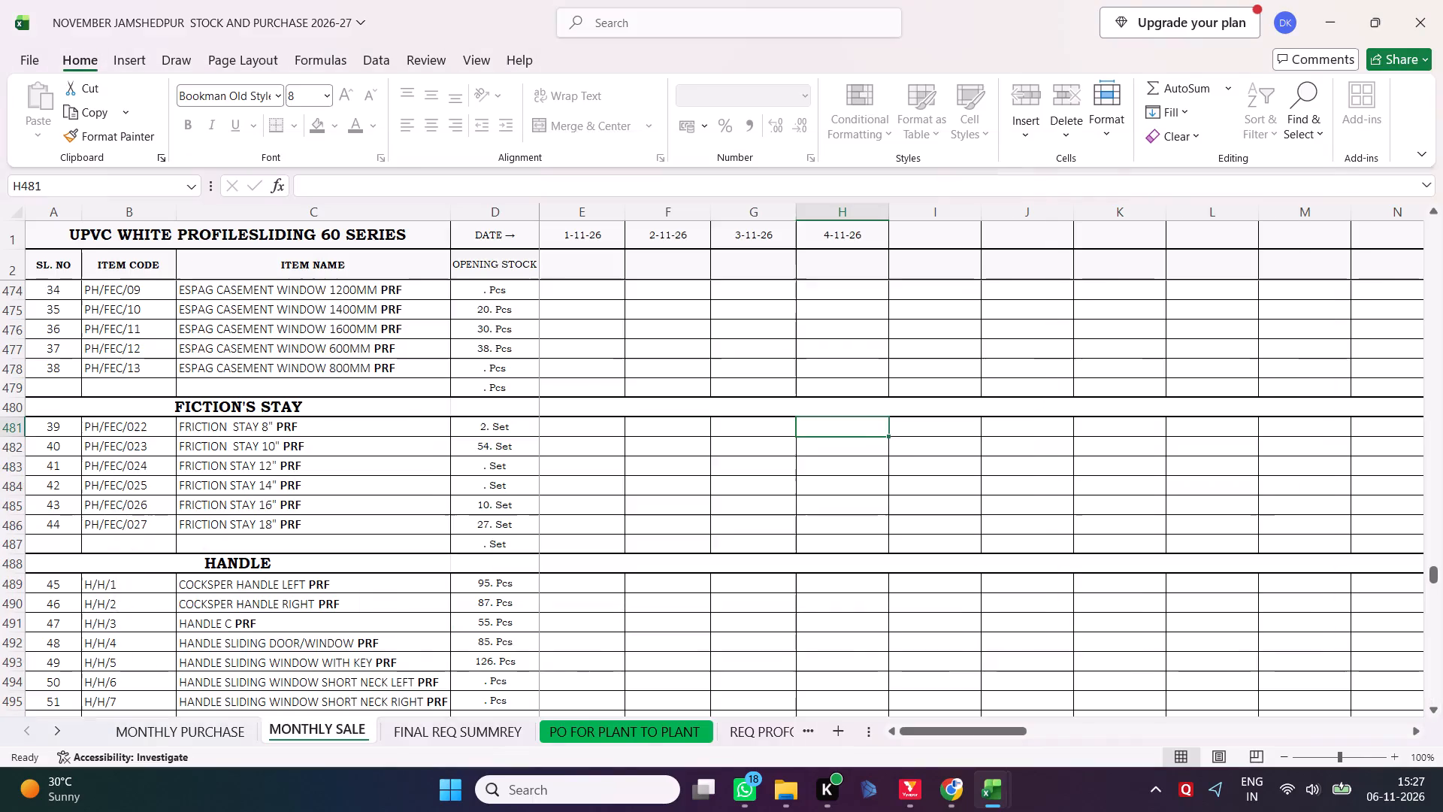
key(Down)
key(alt+Tab)
key(alt+Tab)
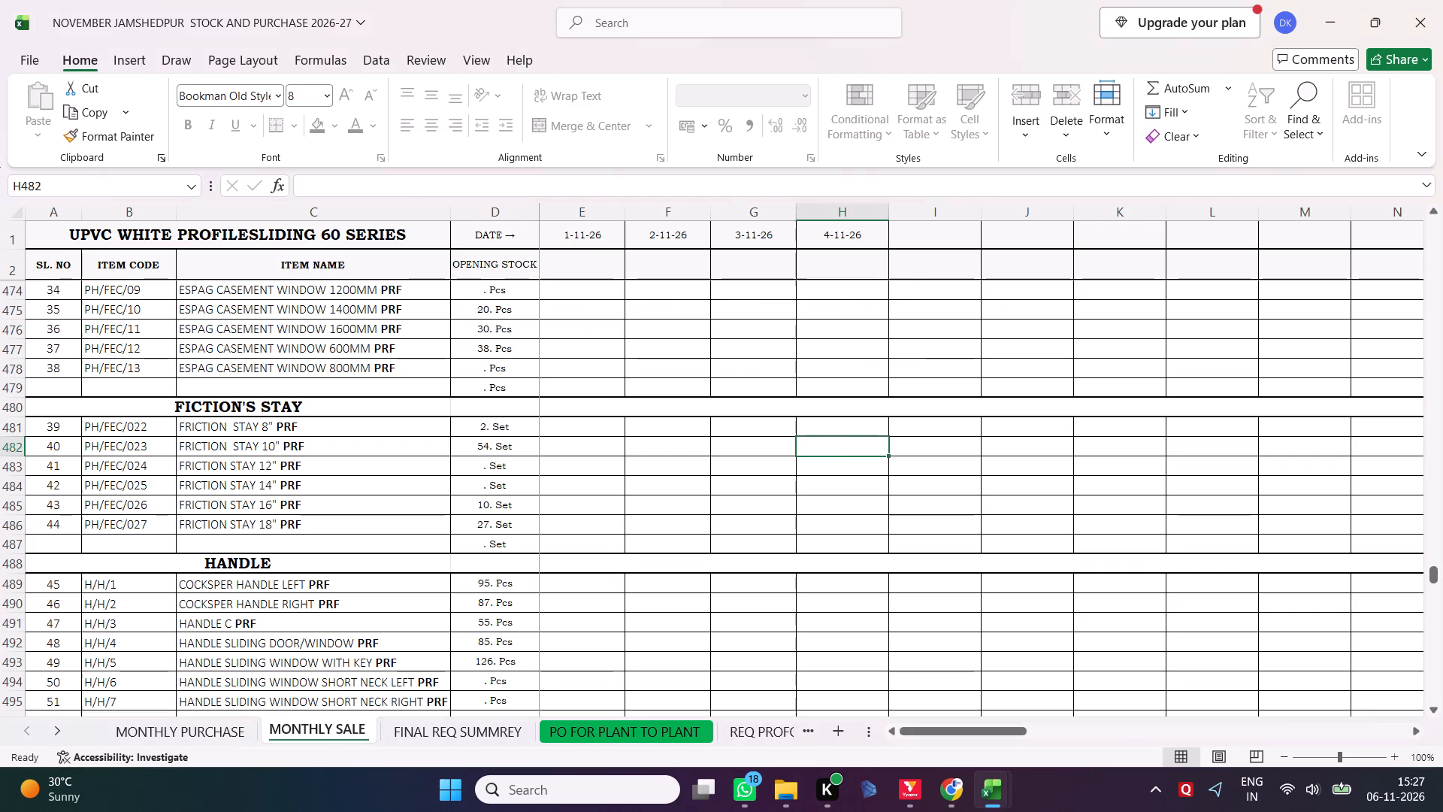
key(3)
key(Return)
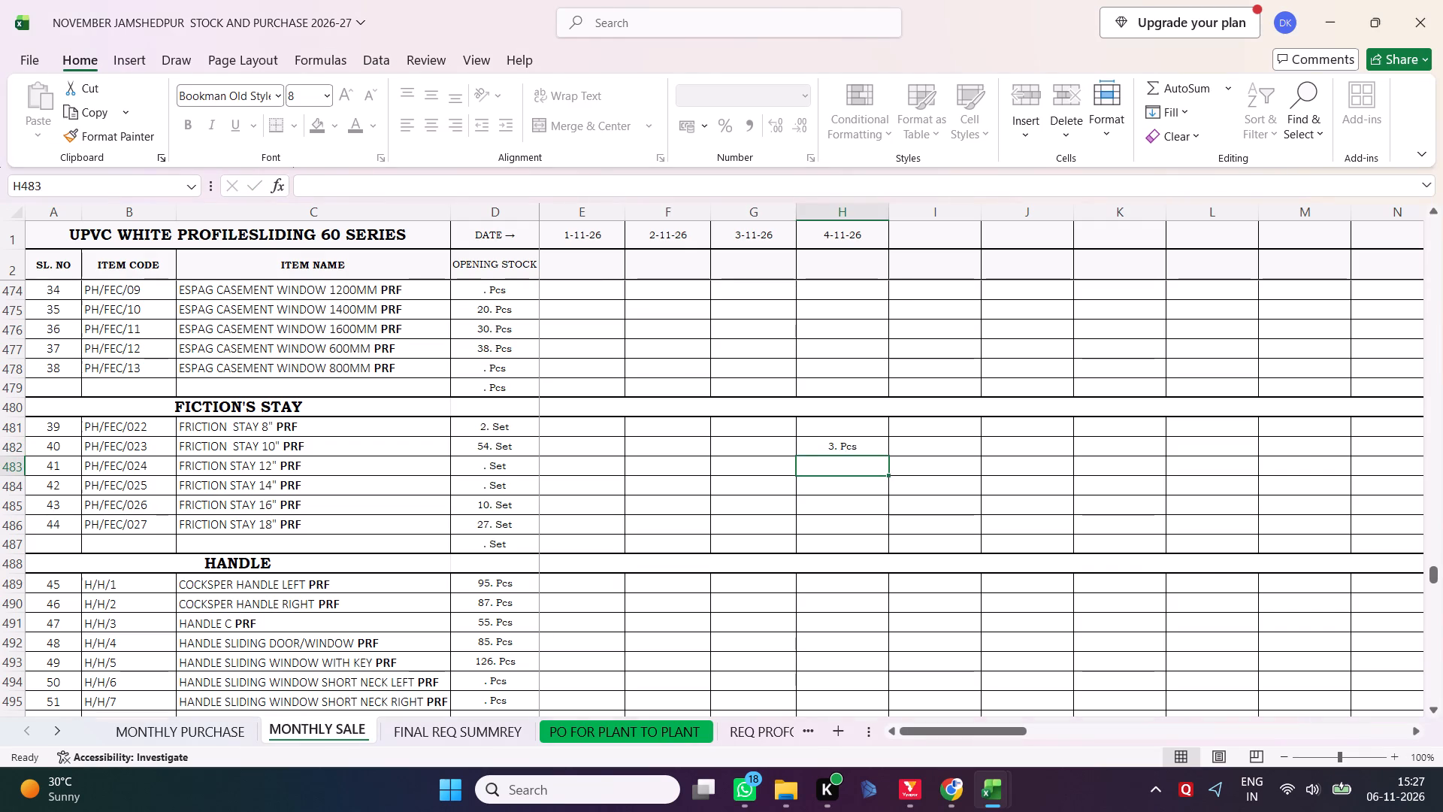
From the Jamshedpur godown summary, enter 30 as the 4-11-26 sale of TOUCH LOCK CLIP PRF (PH/LH/08) in the MONTHLY SALE sheet.
key(alt+Tab)
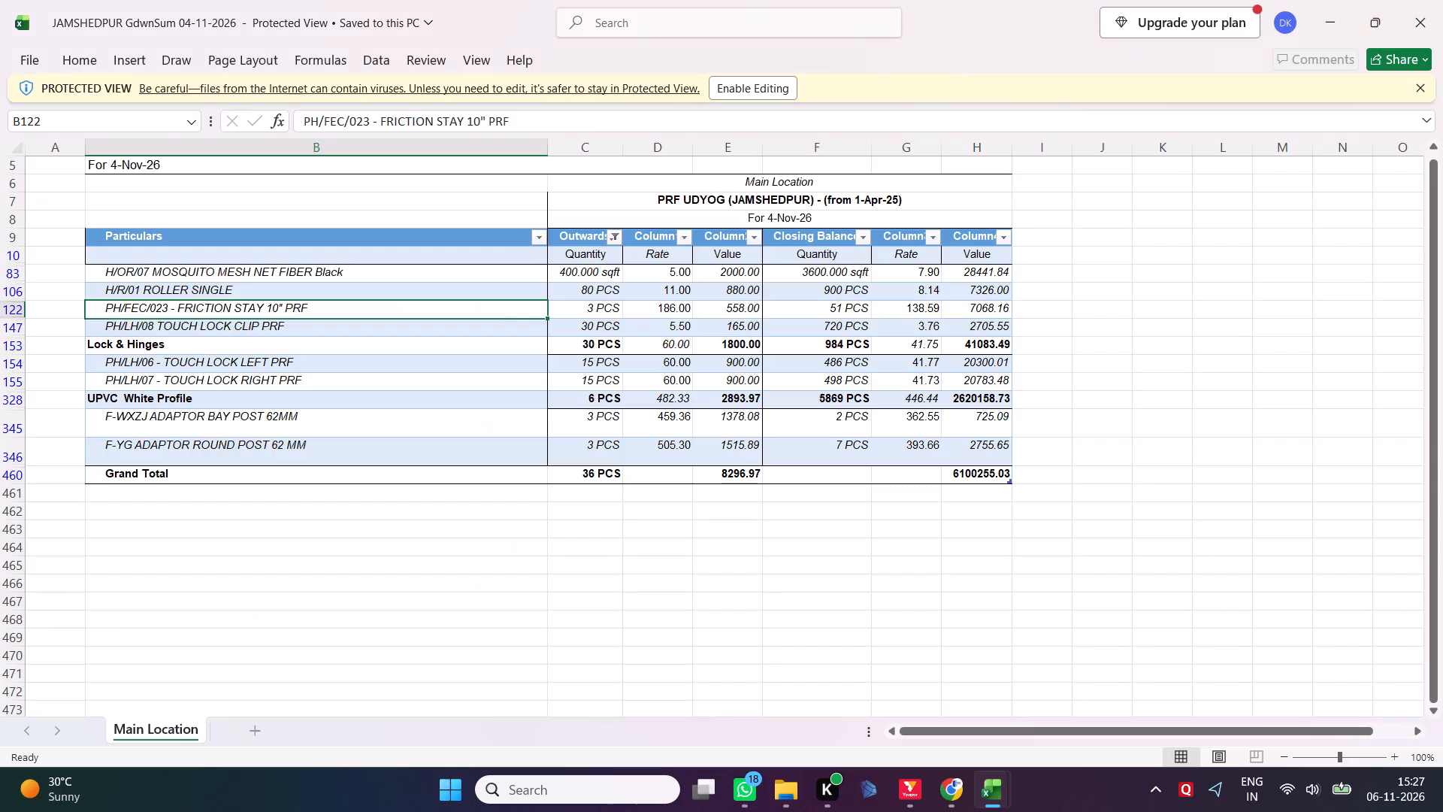
key(Down)
key(alt+Tab)
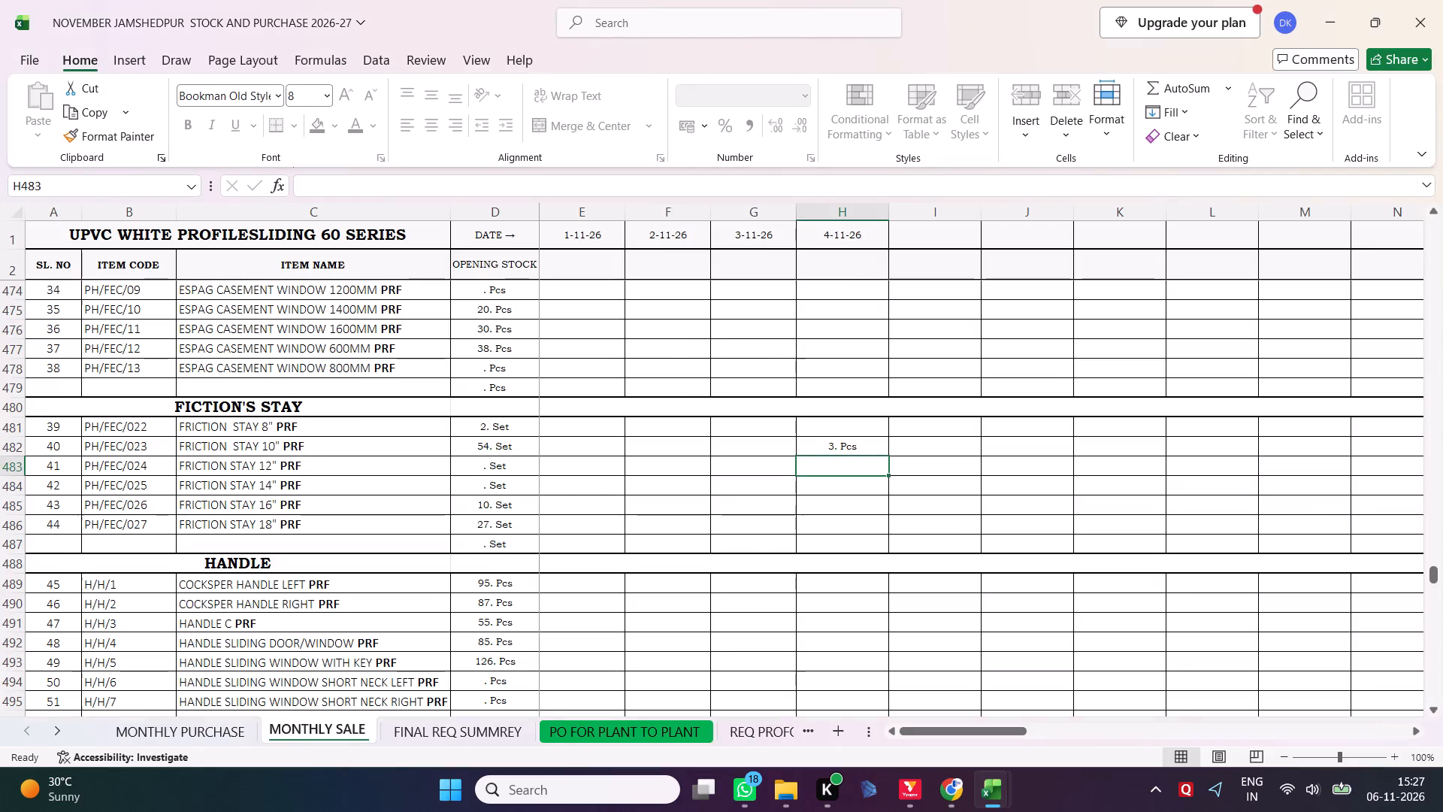
key(alt+Tab)
key(alt+Tab)
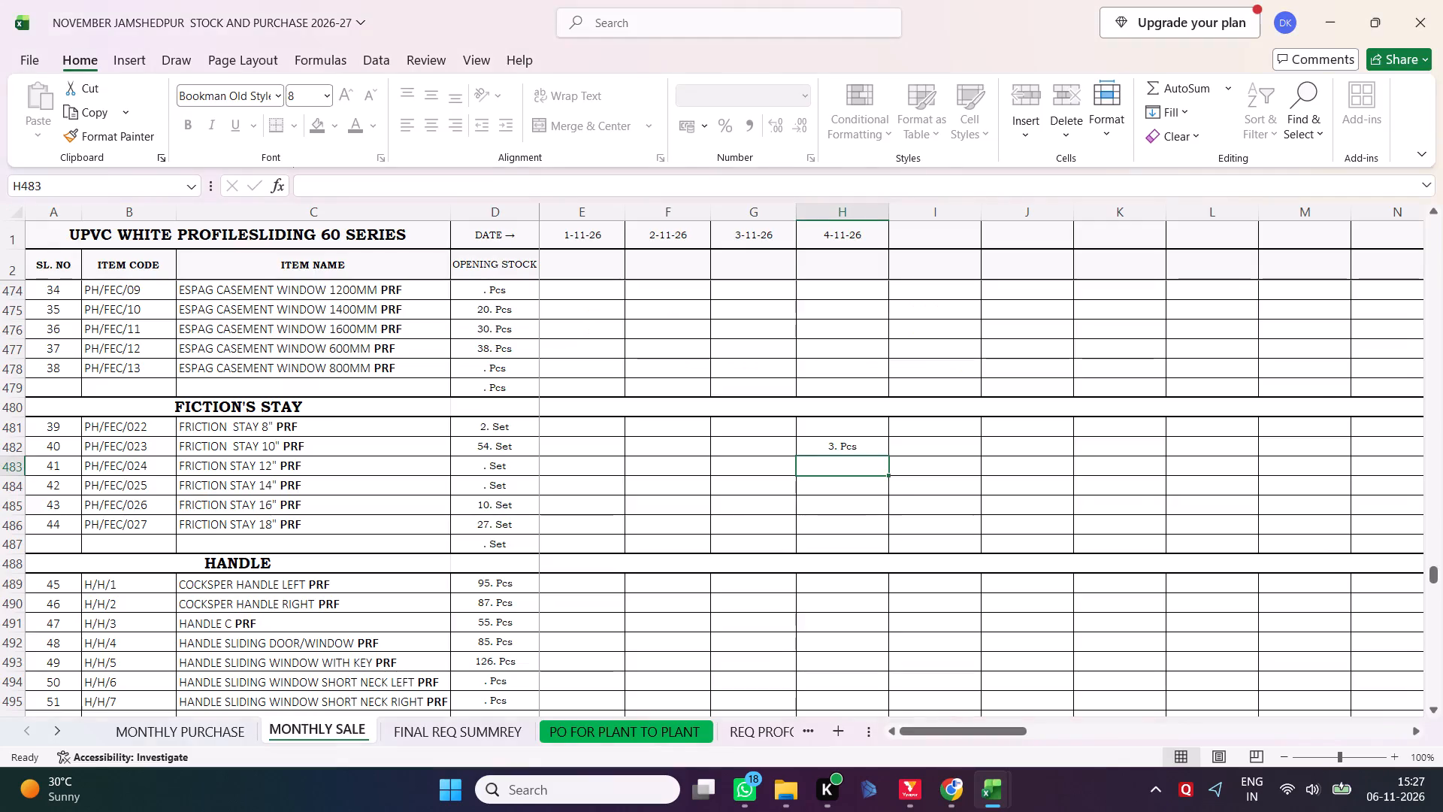
key(alt+Tab)
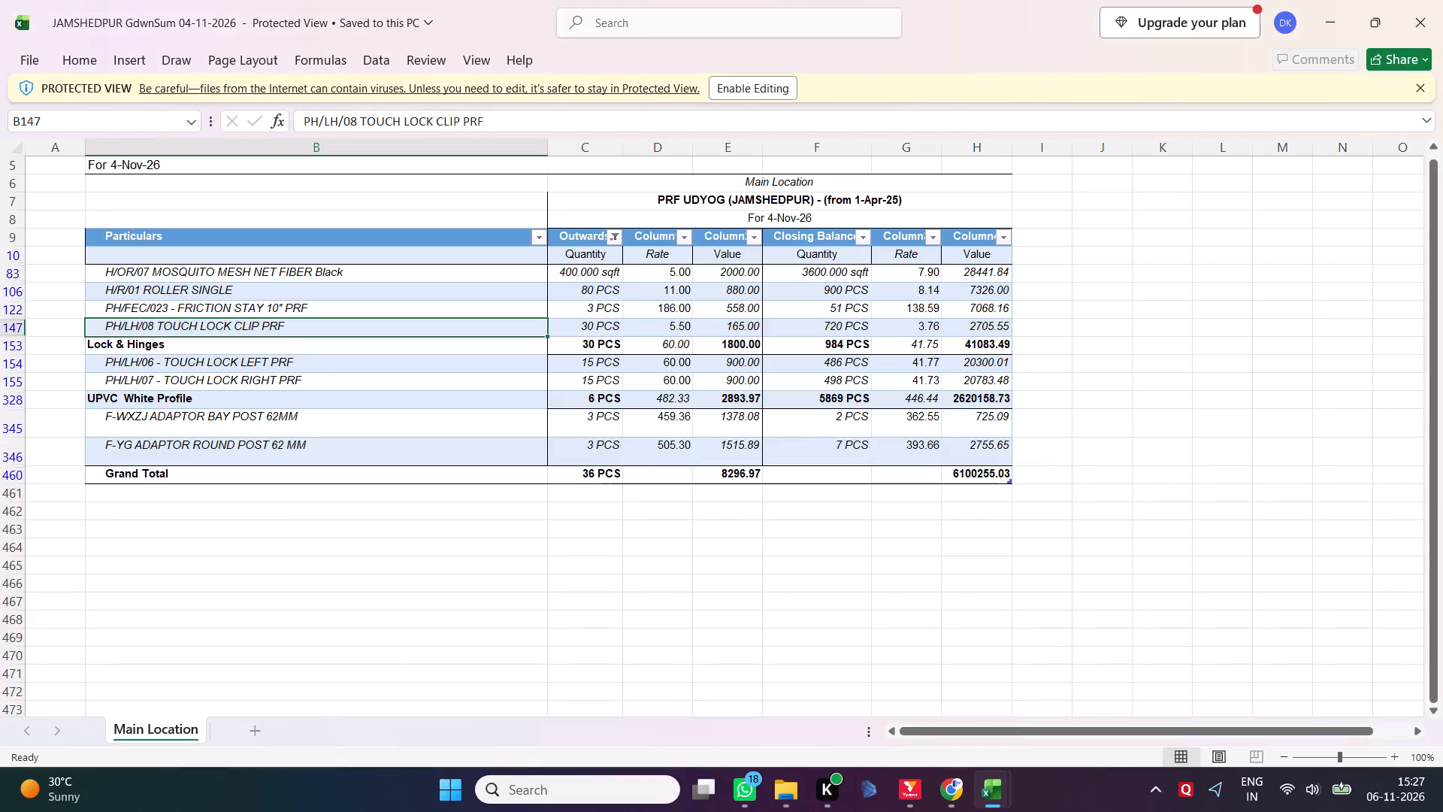
key(alt+Tab)
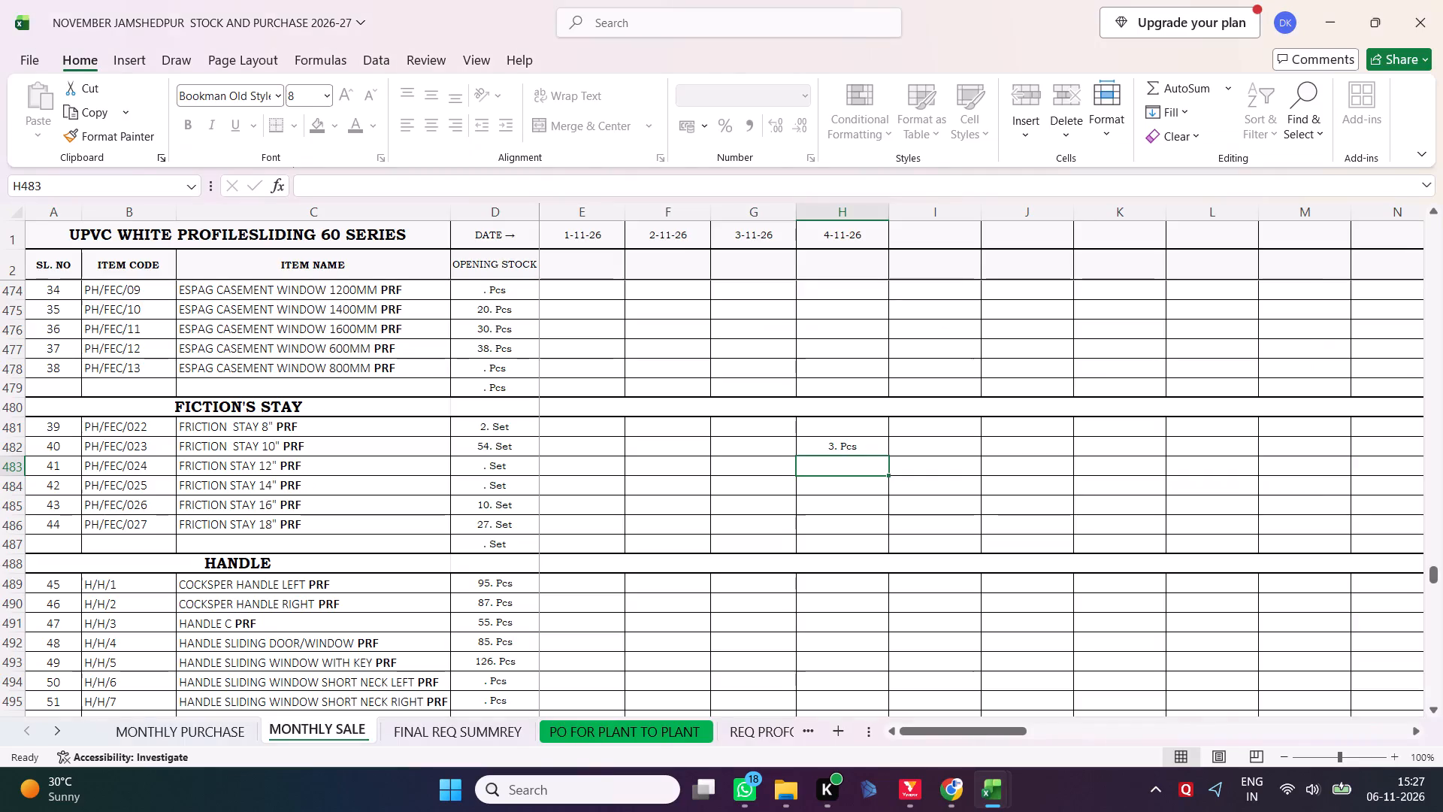
key(alt+Tab)
key(alt+Tab)
key(Up)
key(Up)
key(Up)
key(Up)
key(Up)
key(Up)
key(Up)
key(Up)
key(Up)
key(Up)
key(Up)
key(Up)
key(Up)
key(Up)
key(Up)
key(Up)
key(Up)
key(Up)
key(Up)
key(Up)
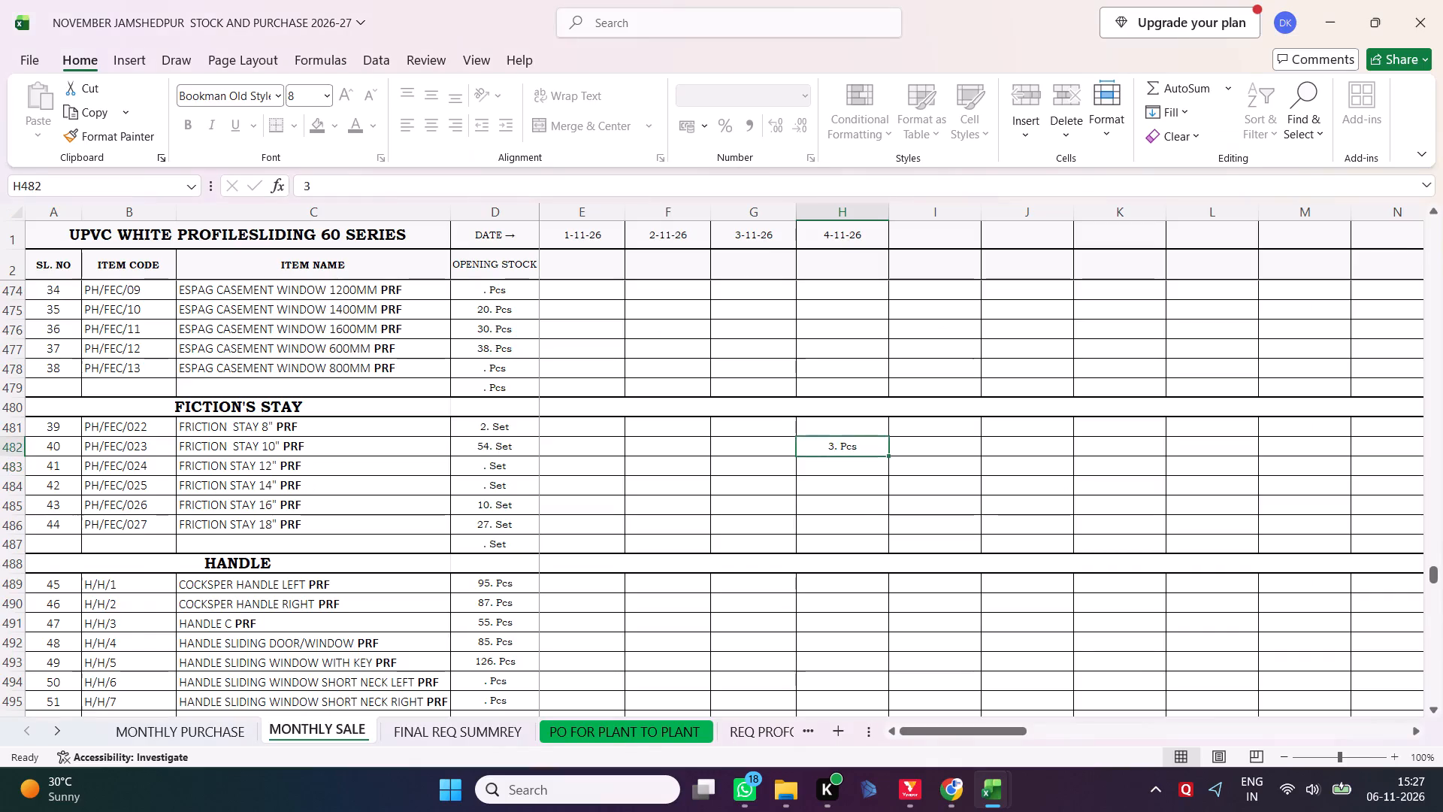
key(Down)
key(Up)
key(Up)
key(Up)
key(Up)
key(Up)
key(Up)
key(Up)
key(Up)
key(Up)
key(Up)
key(Up)
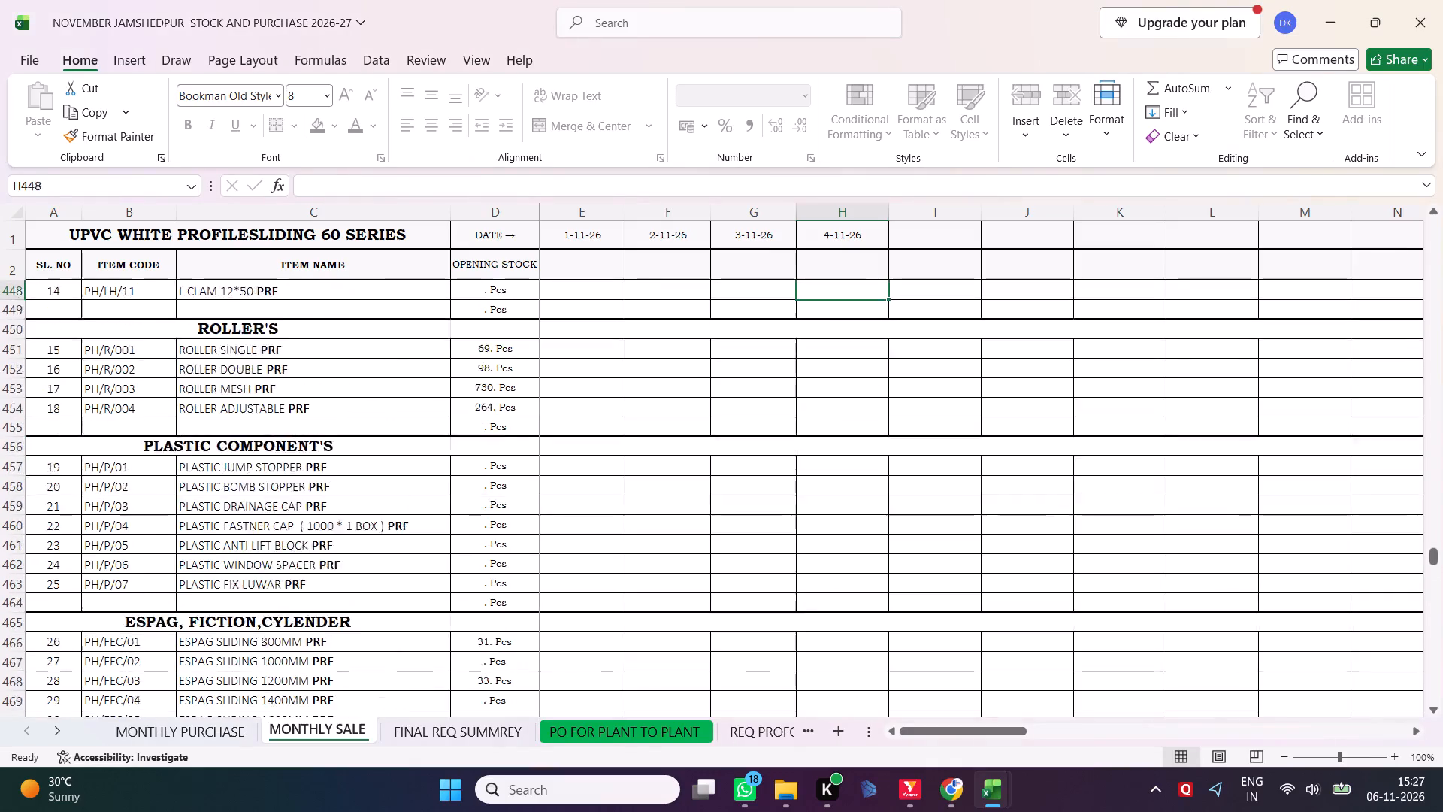
key(Up)
key(Up)
key(Up)
key(Up)
key(Down)
key(Down)
key(Down)
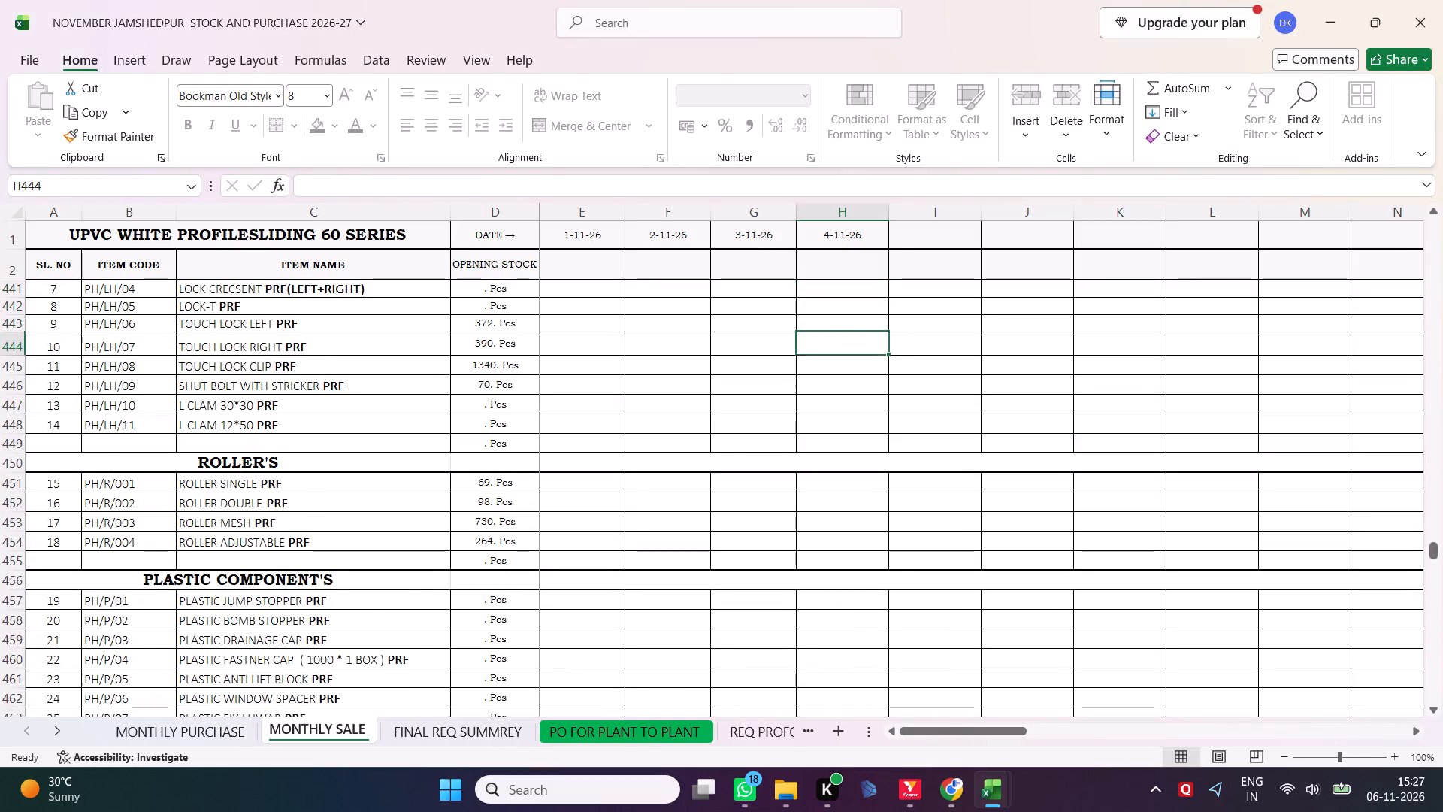
key(Down)
key(alt+Tab)
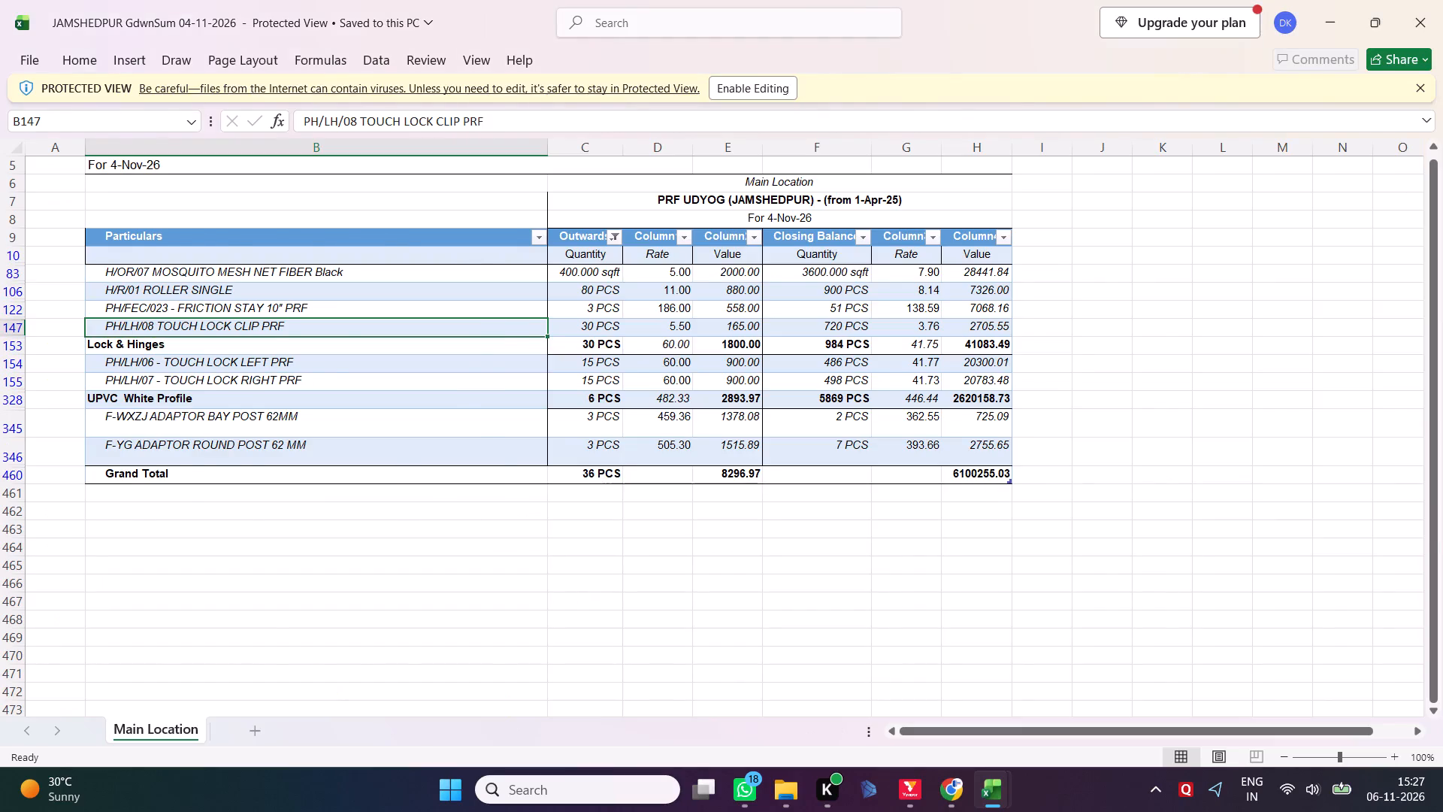
key(alt+Tab)
text(30)
key(Return)
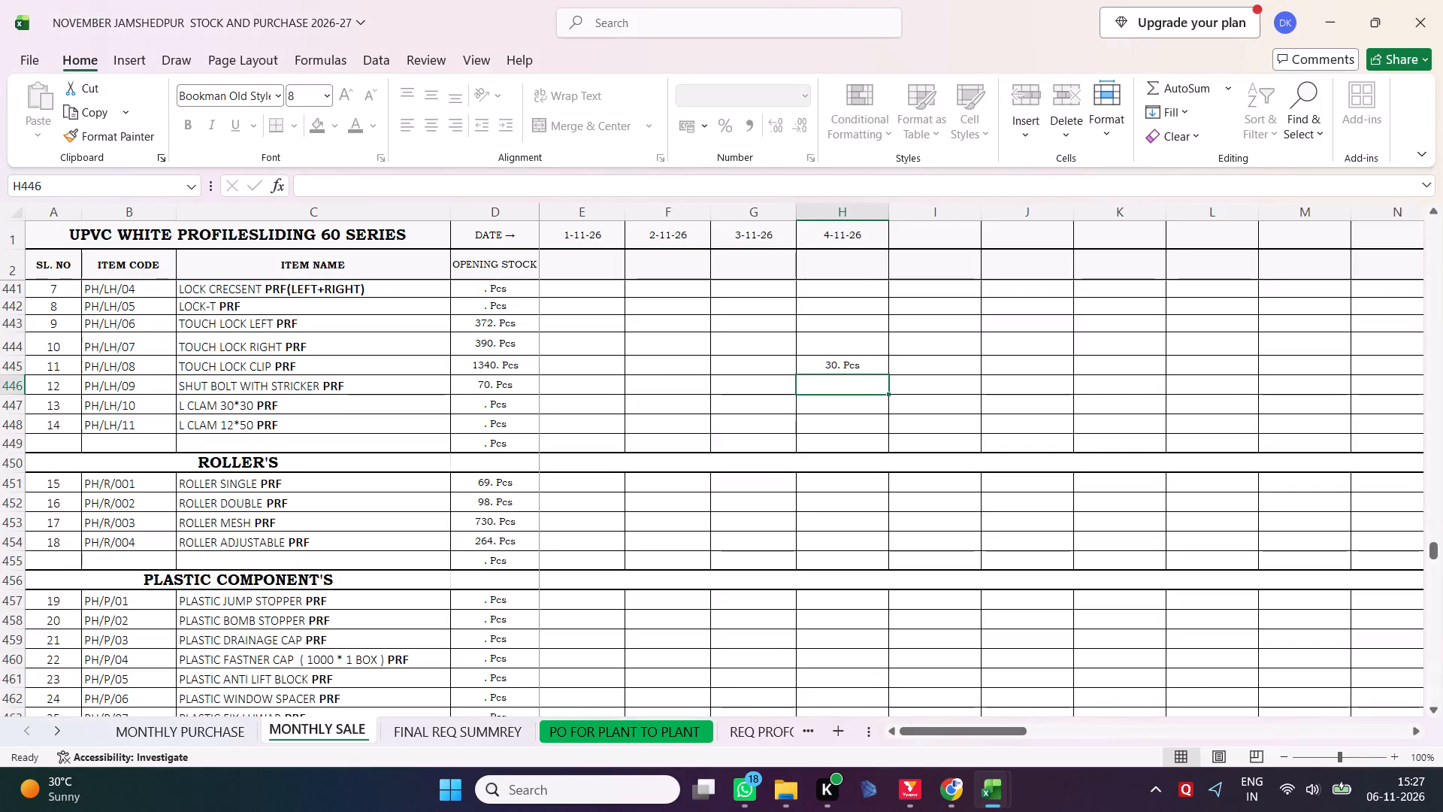
Enter 15 as the 4-11-26 sale of both TOUCH LOCK LEFT PRF (PH/LH/06) and TOUCH LOCK RIGHT PRF (PH/LH/07), matching the godown summary.
key(Up)
key(alt+Tab)
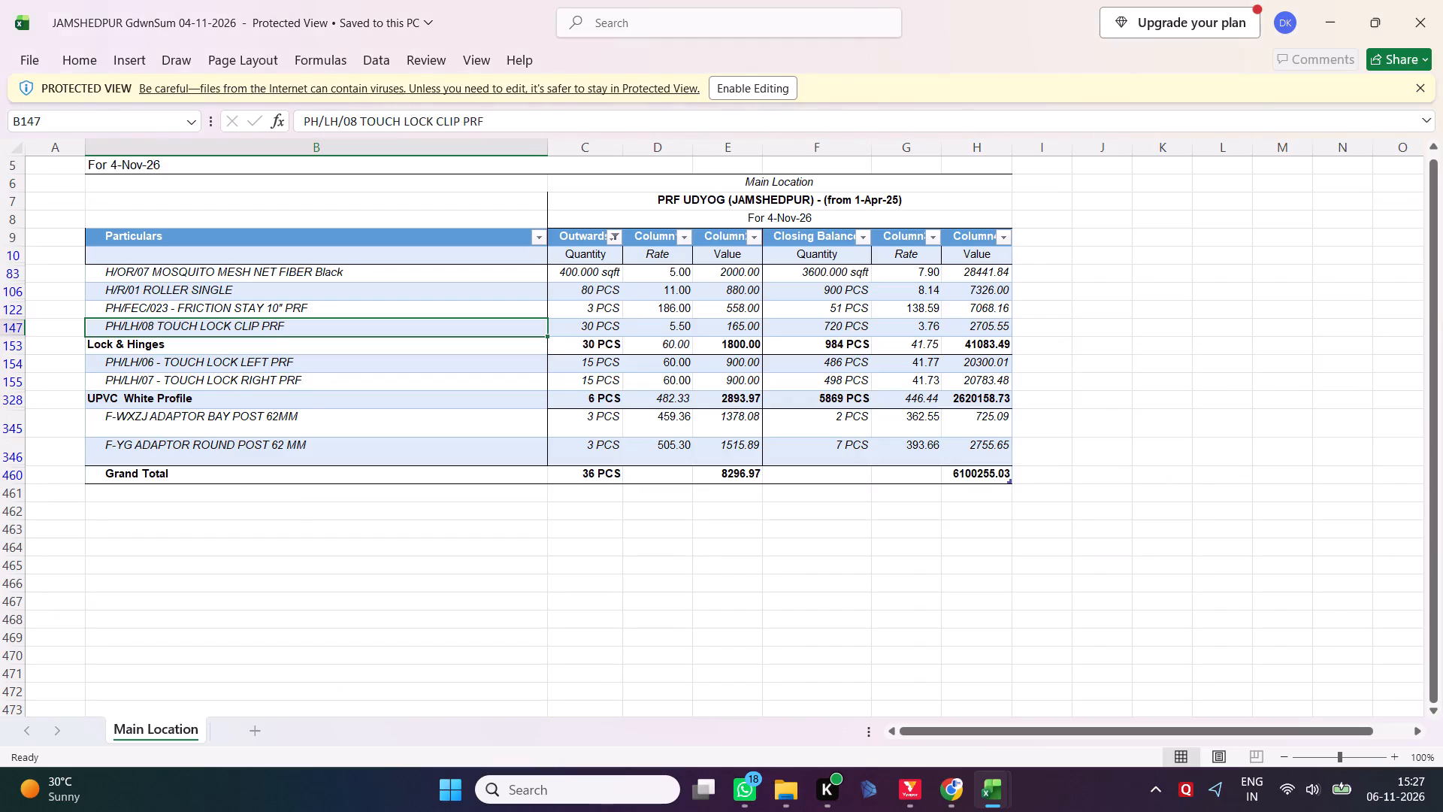
key(Down)
key(Down)
key(alt+Tab)
key(Up)
key(Up)
key(Up)
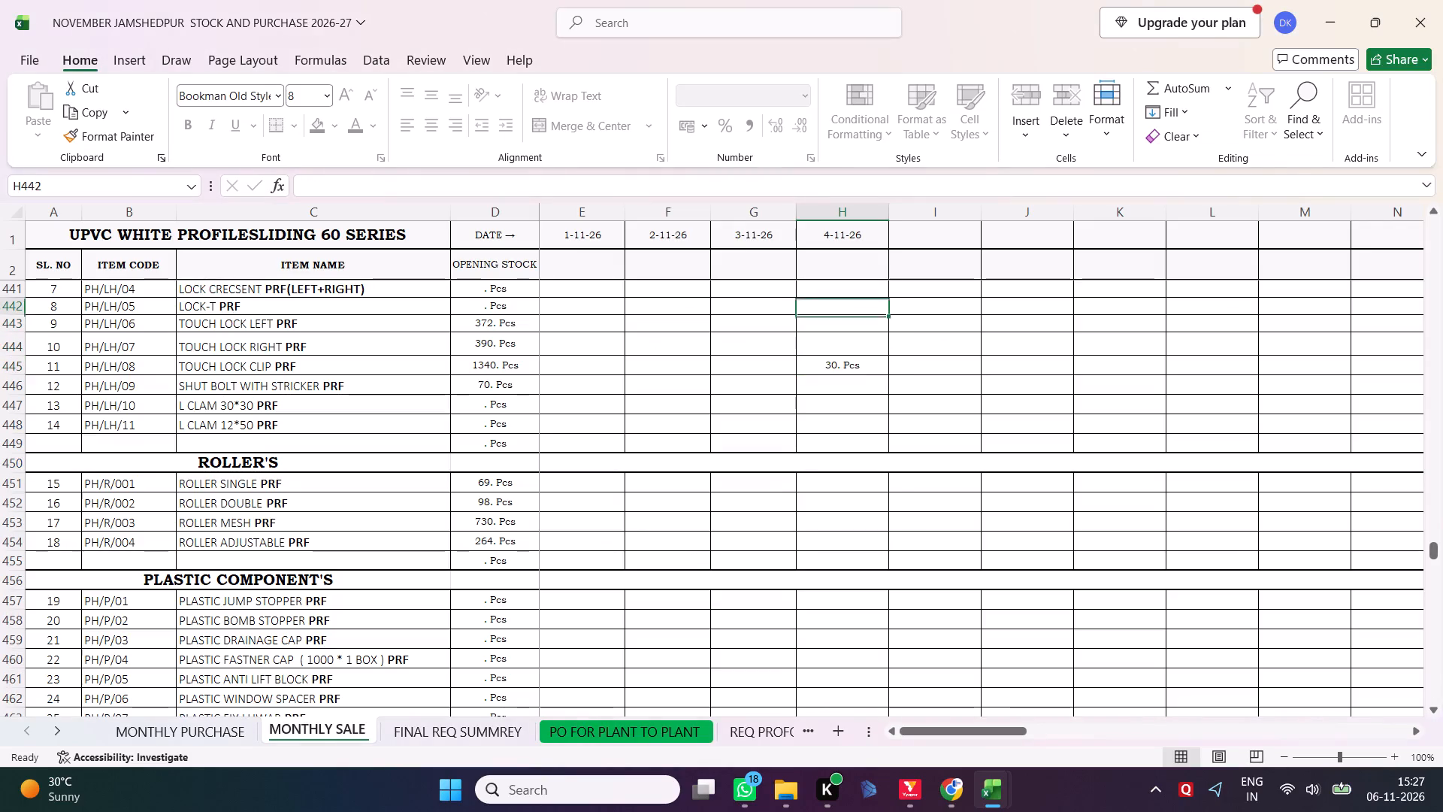
key(Down)
key(alt+Tab)
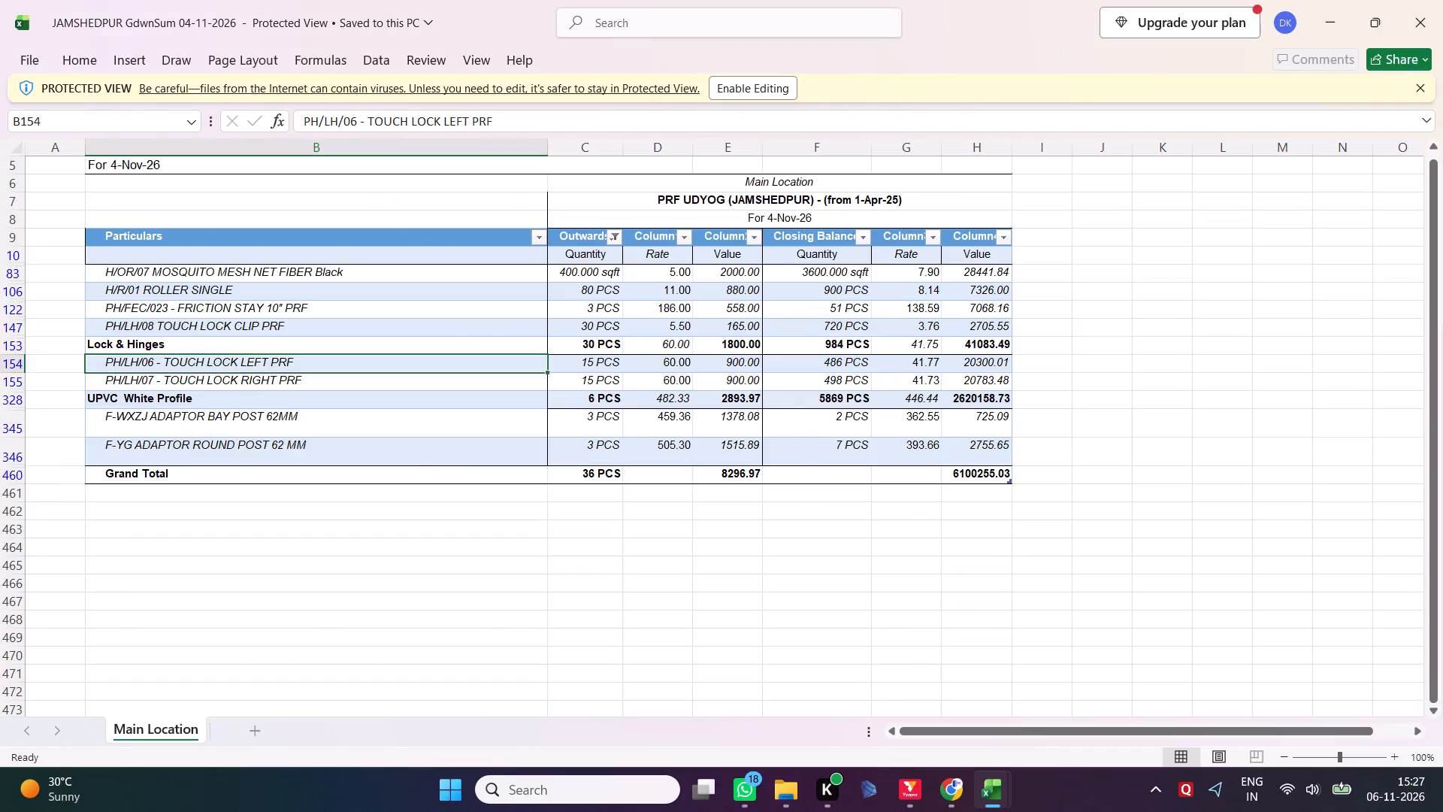
key(alt+Tab)
text(15)
key(Return)
text(15)
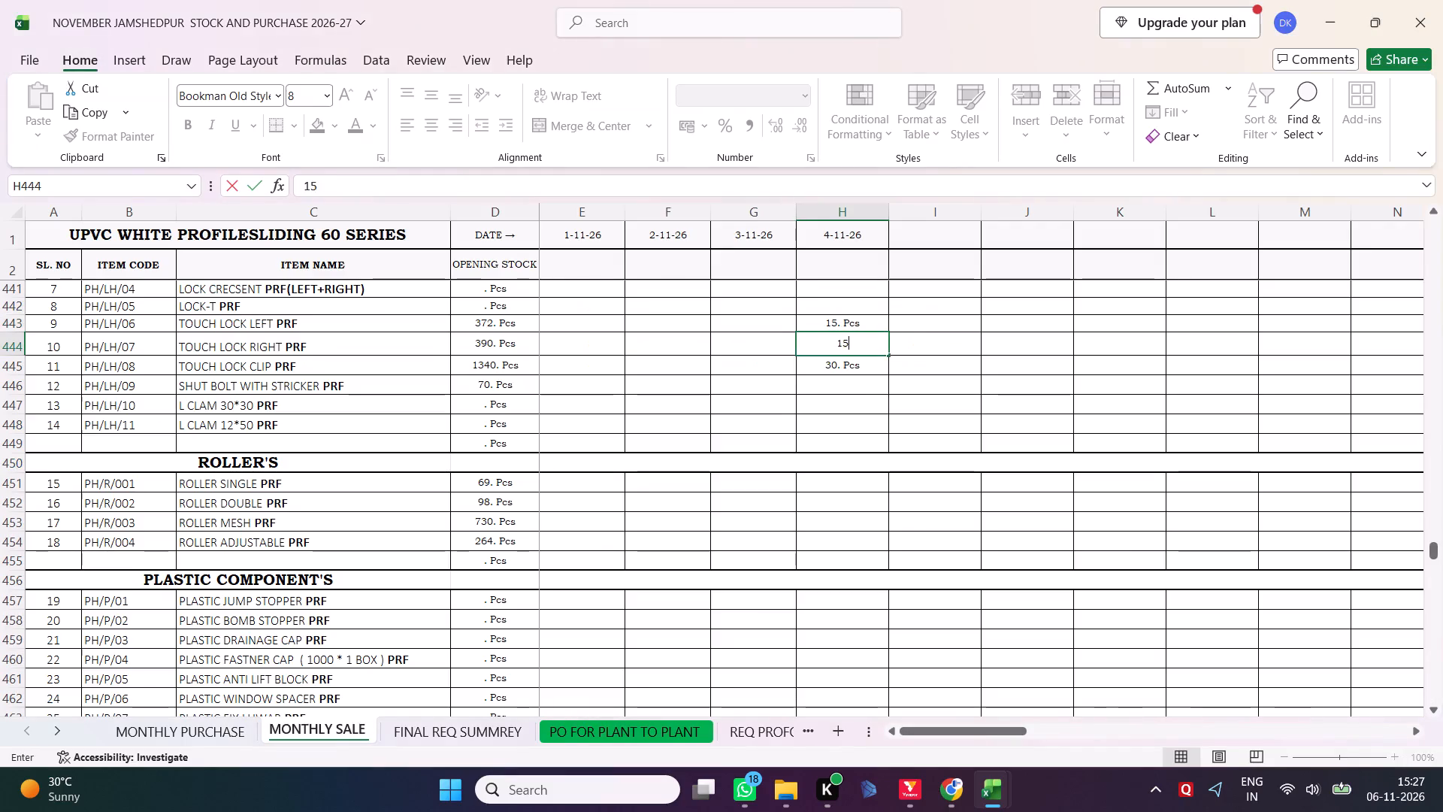
key(Return)
Look up F-WXZJ ADAPTOR BAY POST 62MM in the Jamshedpur godown summary for its 4-11-26 sale entry.
key(alt+Tab)
key(Down)
key(Down)
key(Down)
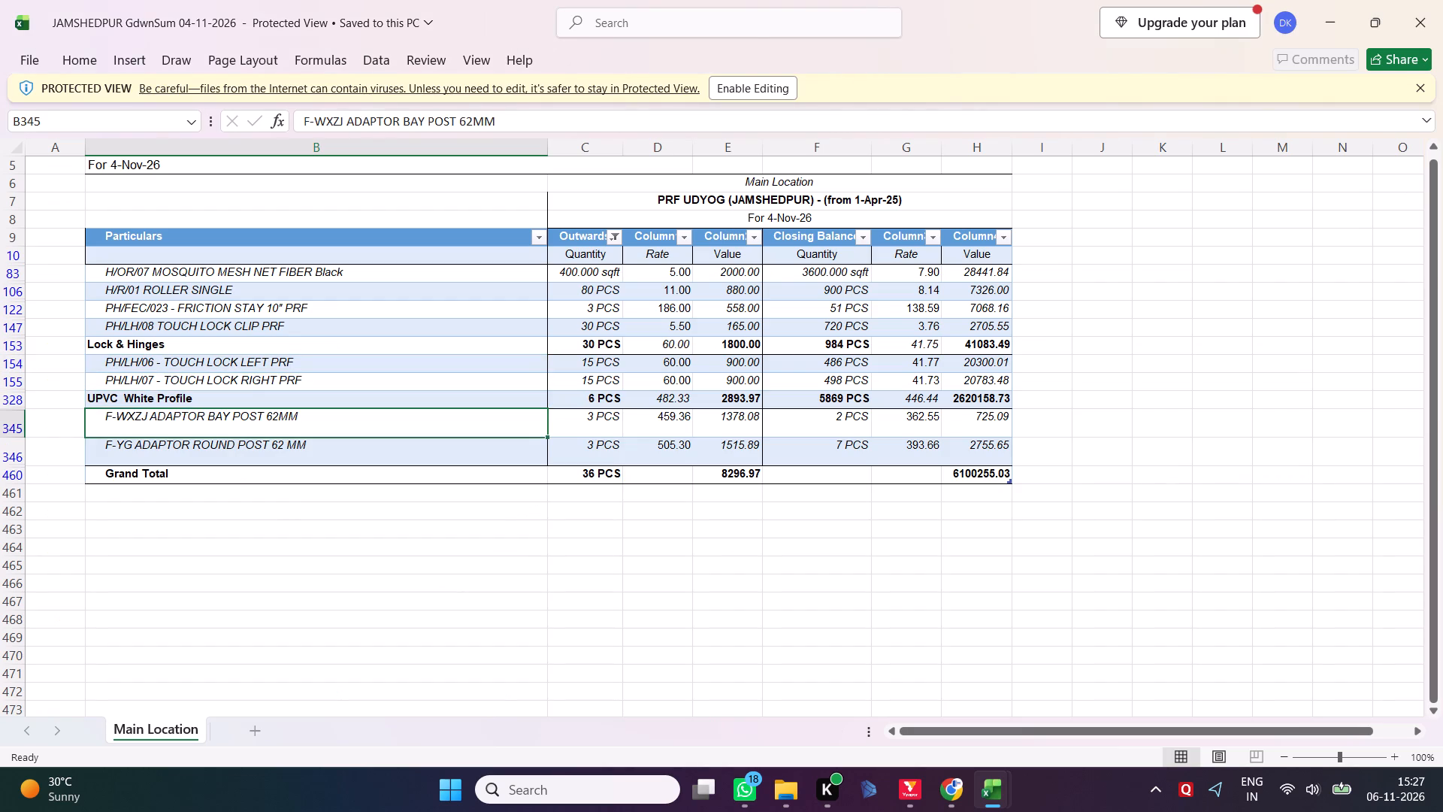
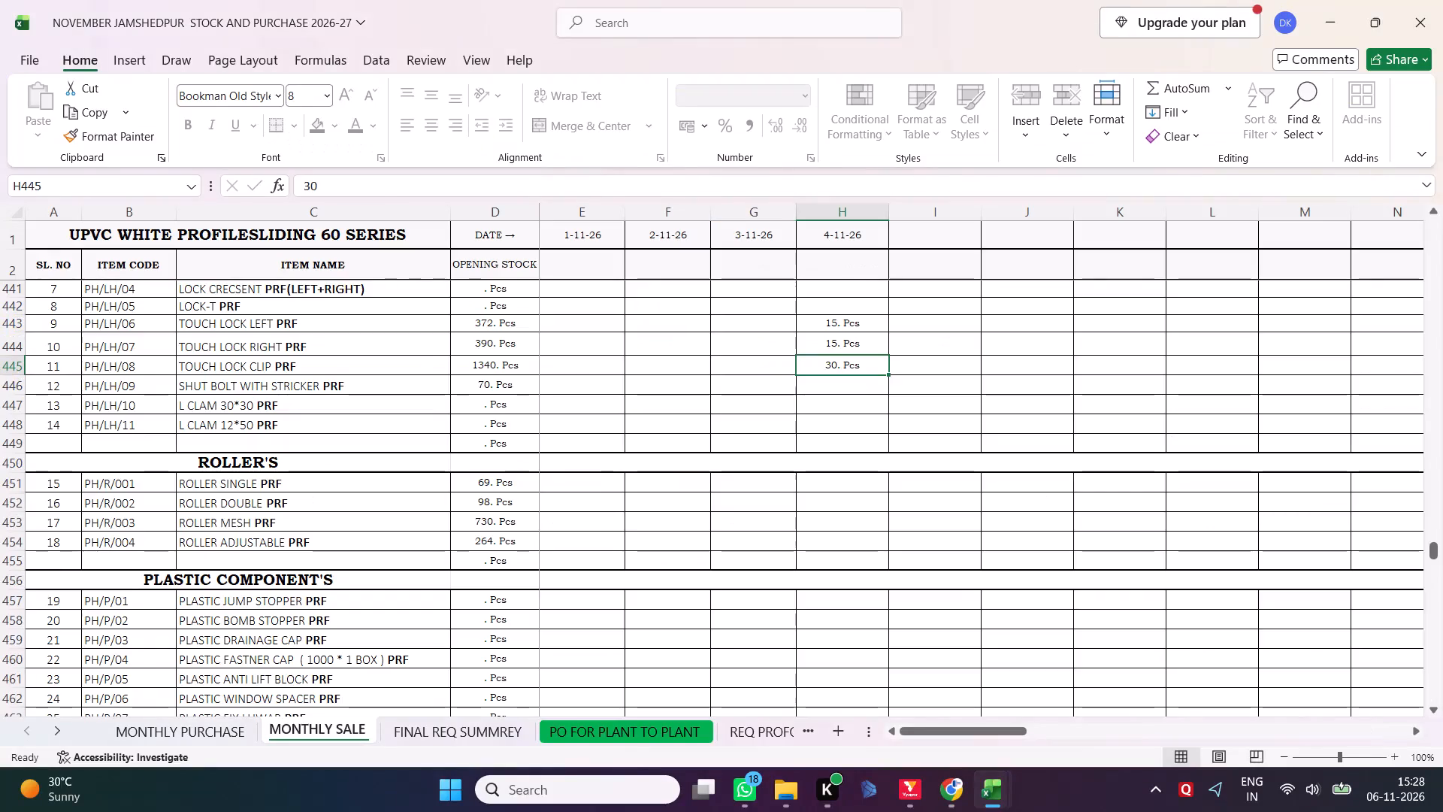
Enter 3 as the 4-11-26 sale of ADAPTOR BAY POST 62MM (F-WXZJ) under ACCESSORISE PROFILE in the MONTHLY SALE sheet, matching the godown summary.
scroll(813, 423, up, 7)
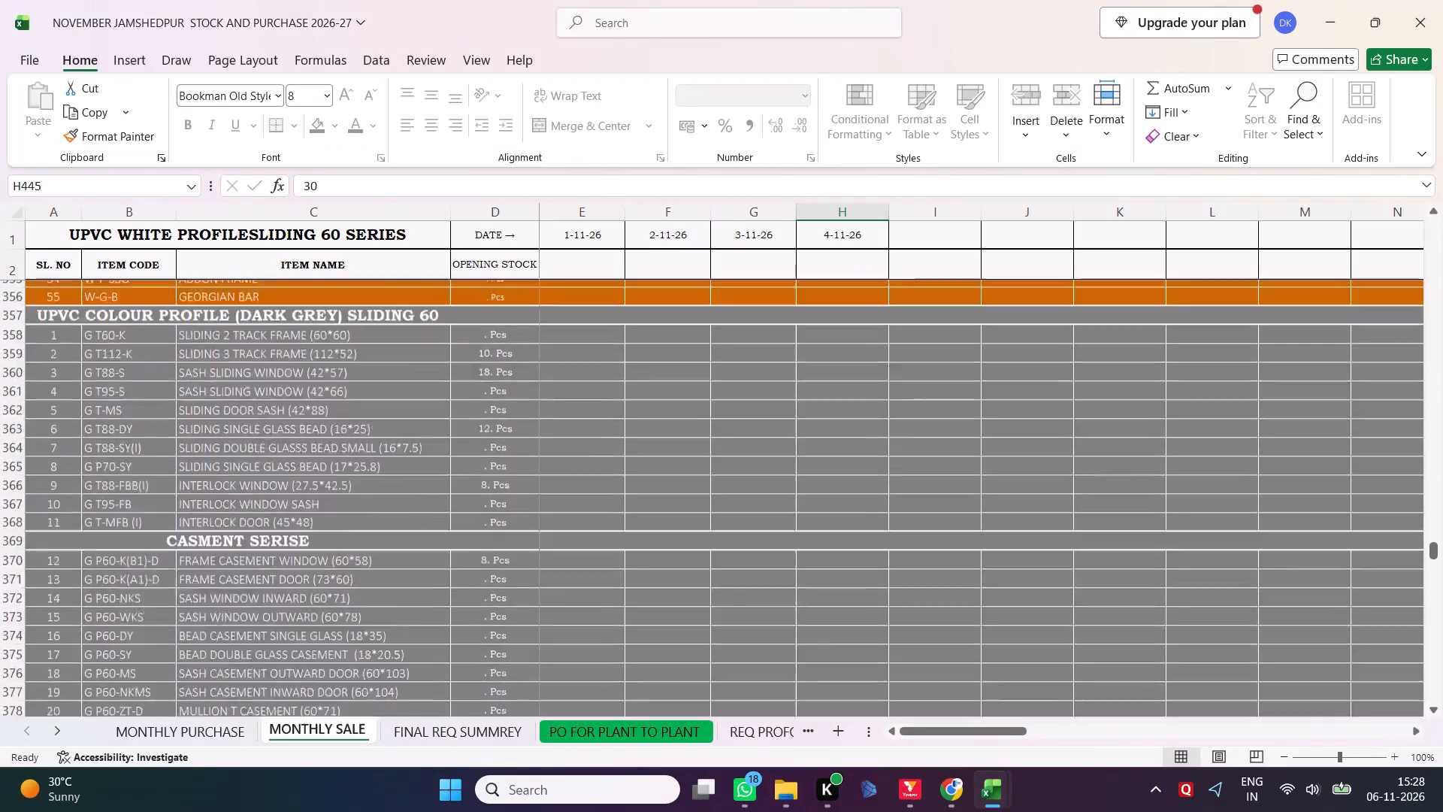
scroll(813, 423, up, 12)
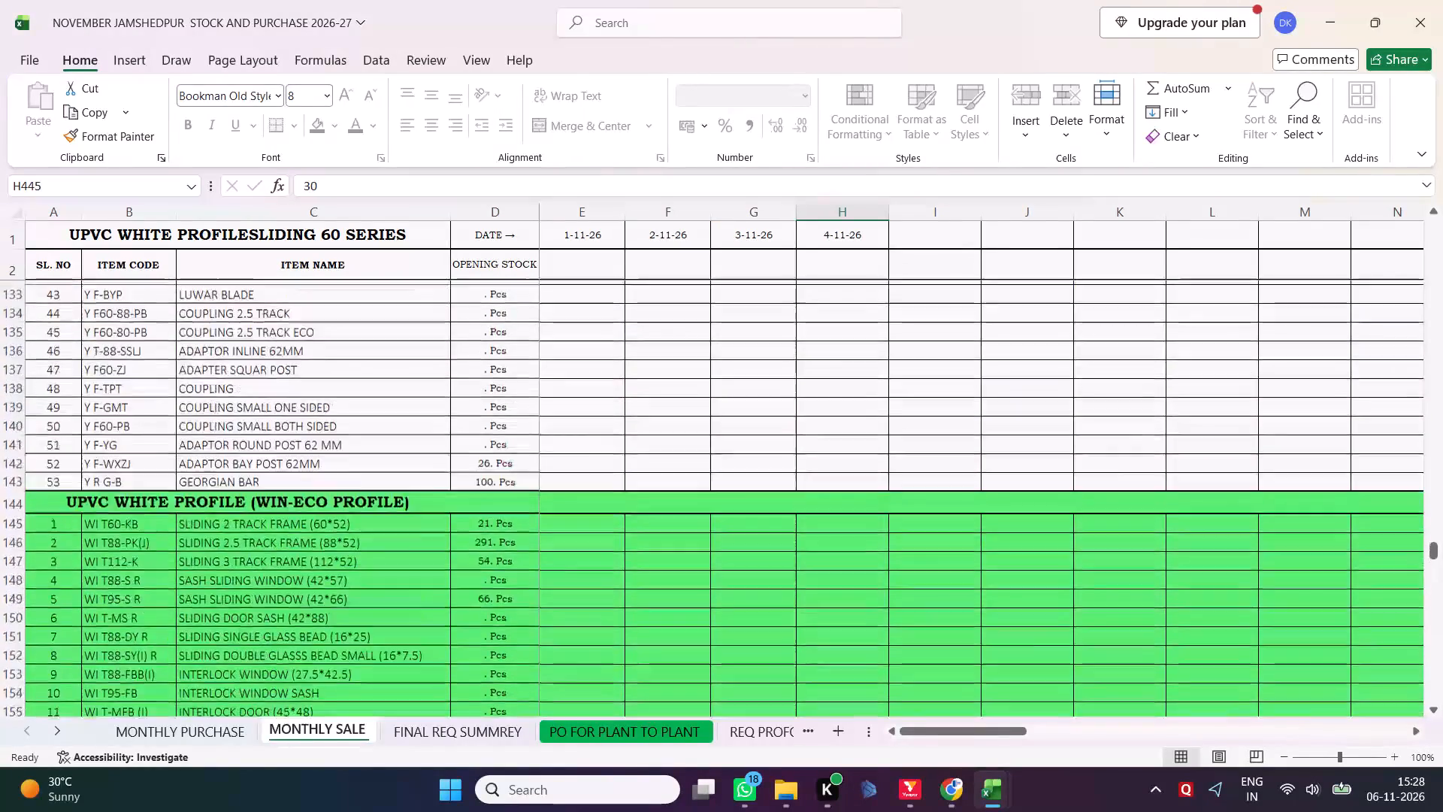
scroll(813, 423, up, 3)
key(alt+Tab)
key(alt+Tab)
scroll(813, 423, up, 4)
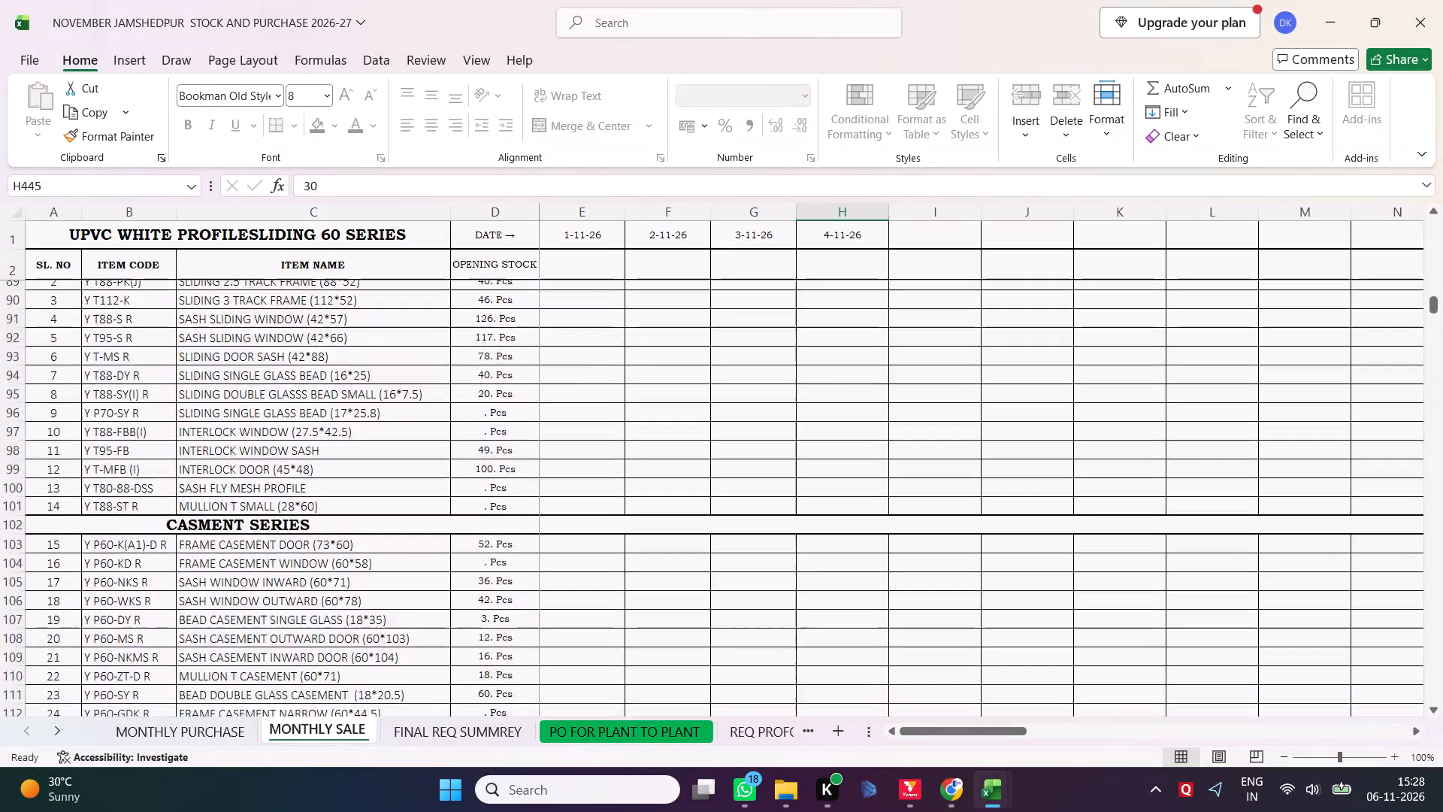
scroll(813, 423, up, 1)
click(813, 409)
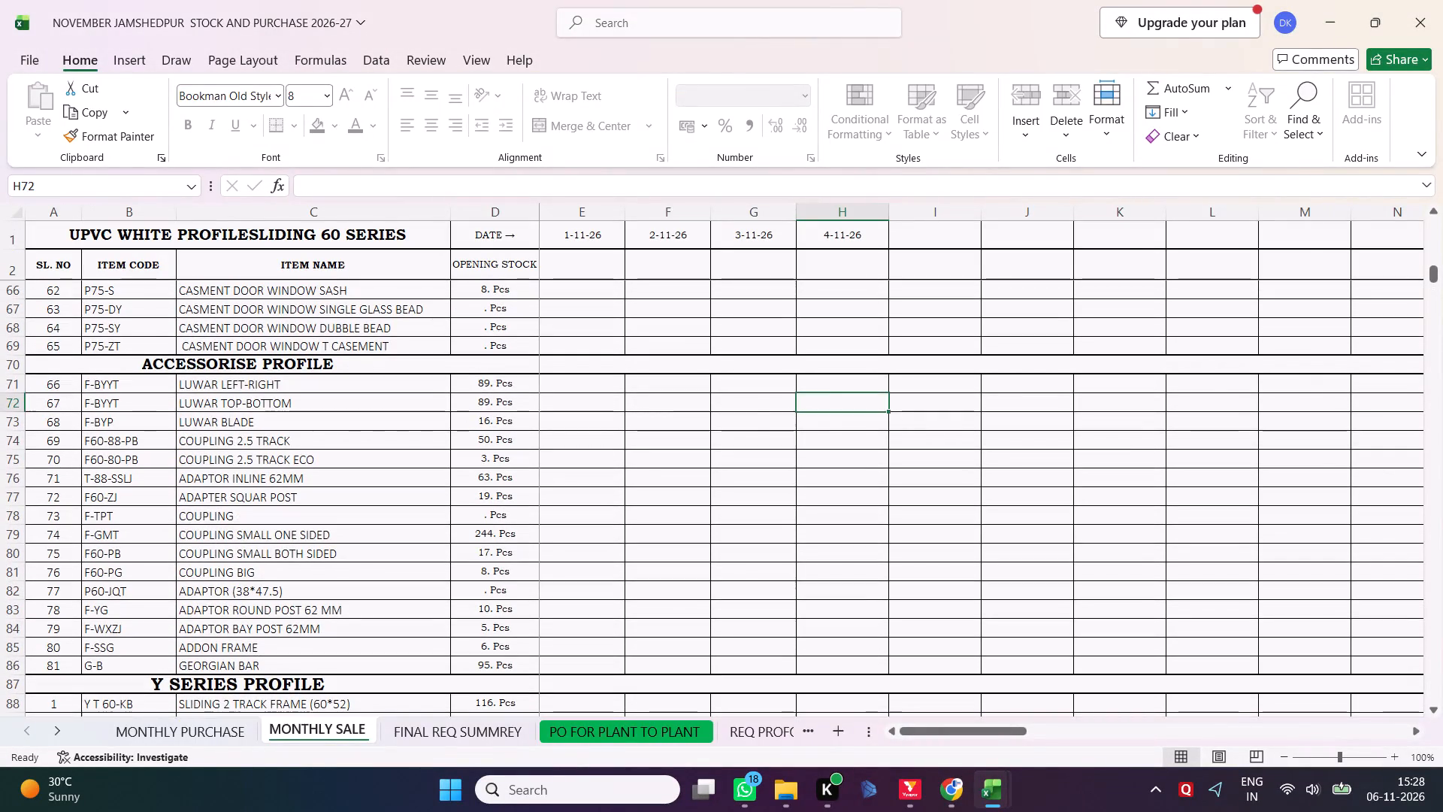
key(alt+Tab)
key(alt+Tab)
key(Down)
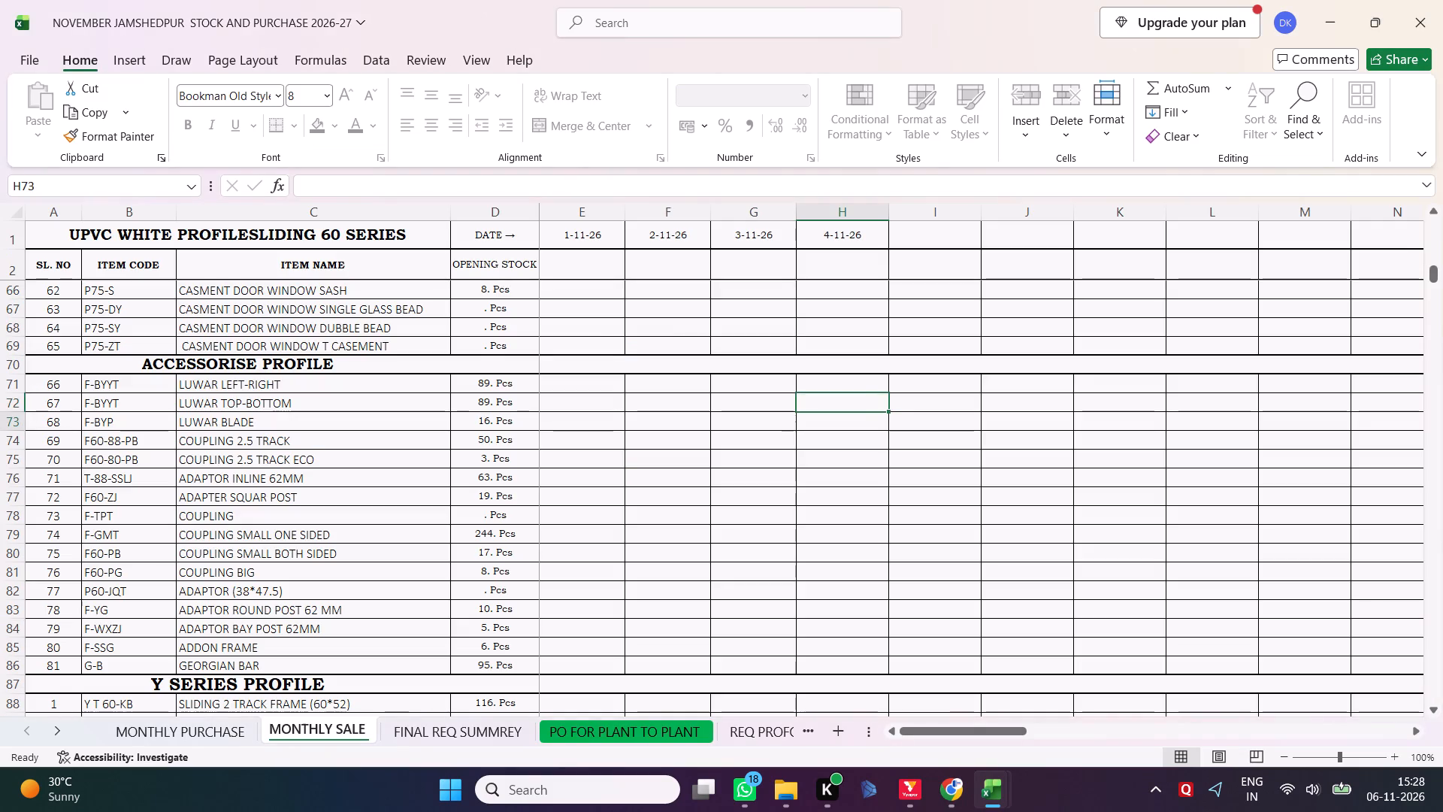
key(Down)
key(Down)
key(Down)
key(Down)
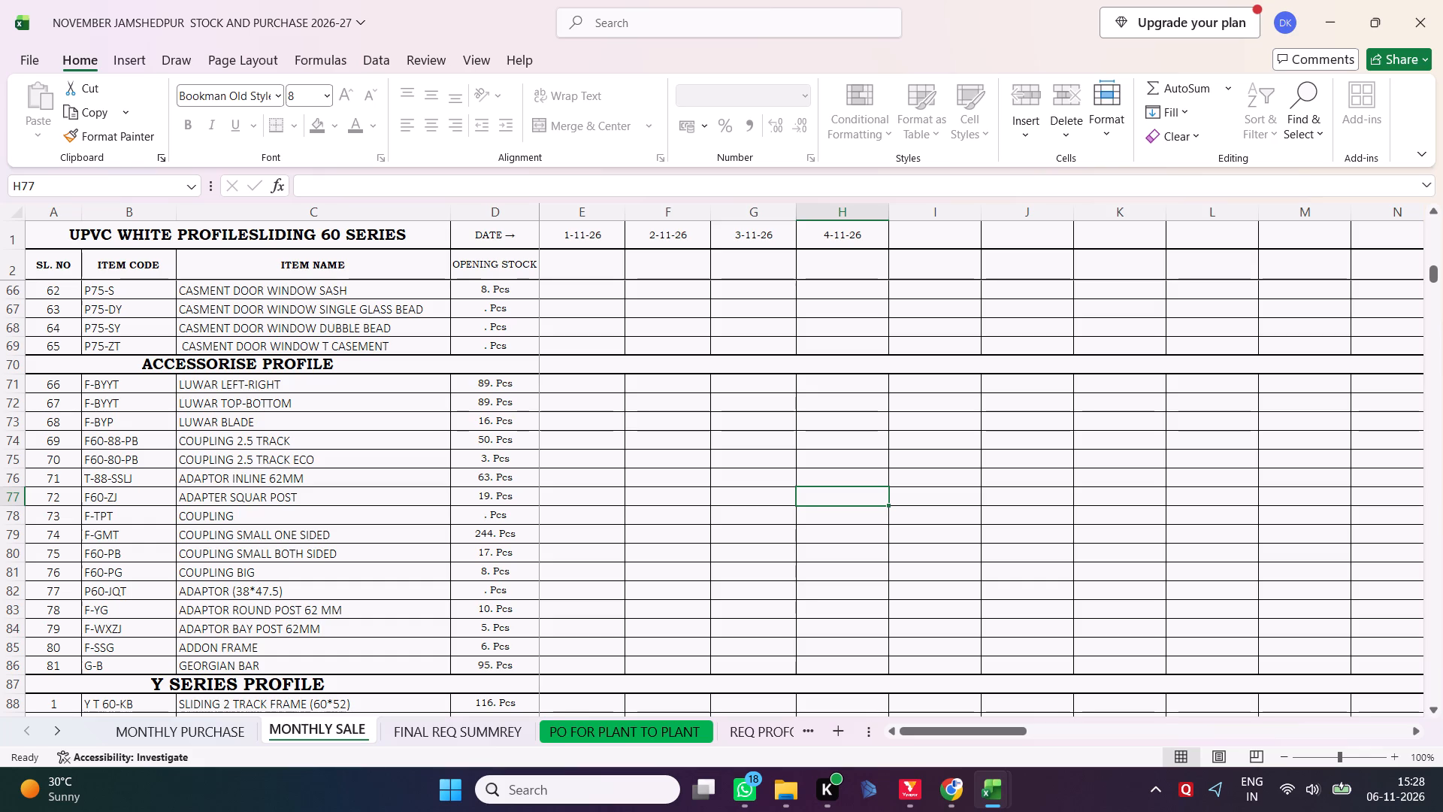
key(alt+Tab)
key(alt+Tab)
key(Down)
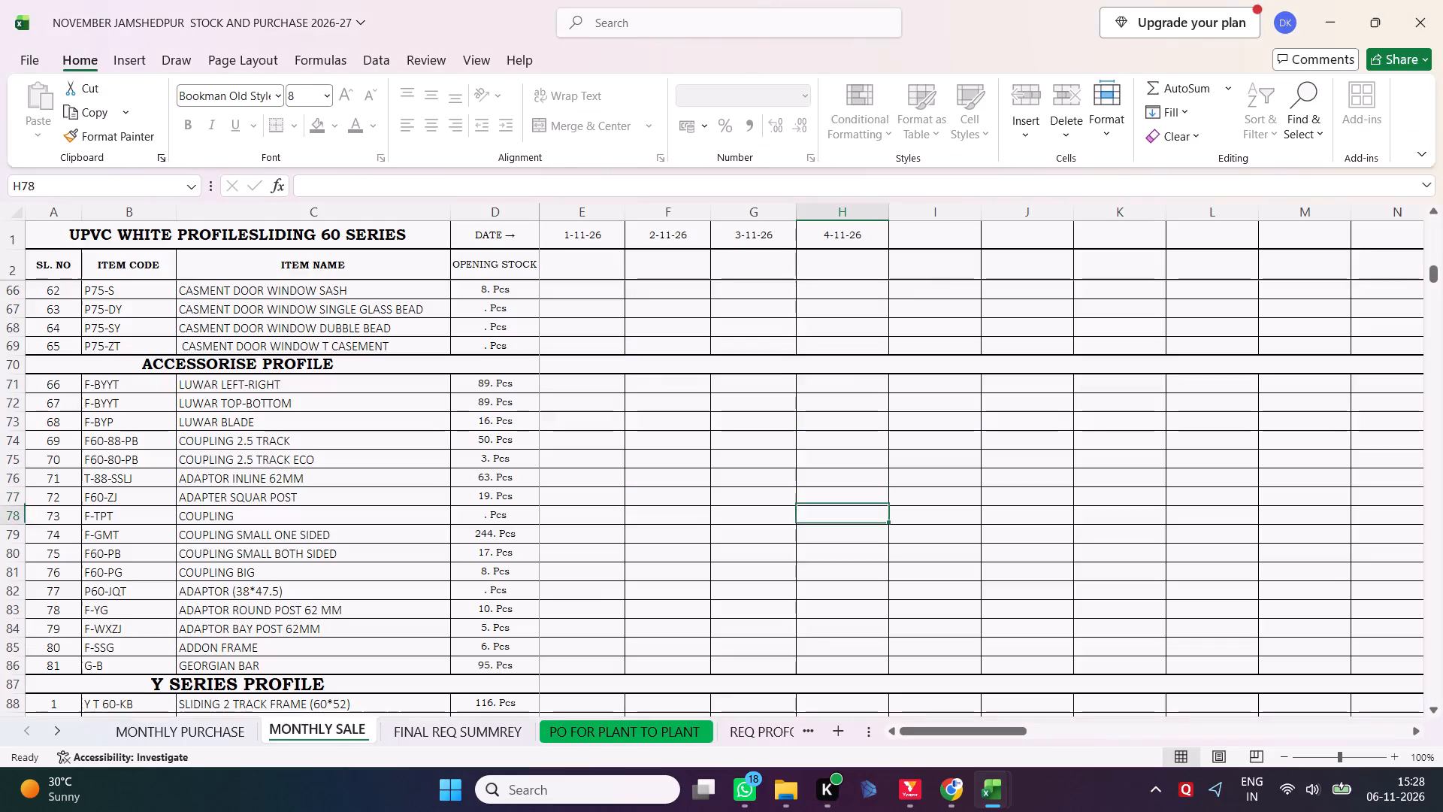
key(Down)
key(Down)
key(Down)
key(Down)
key(Down)
key(Down)
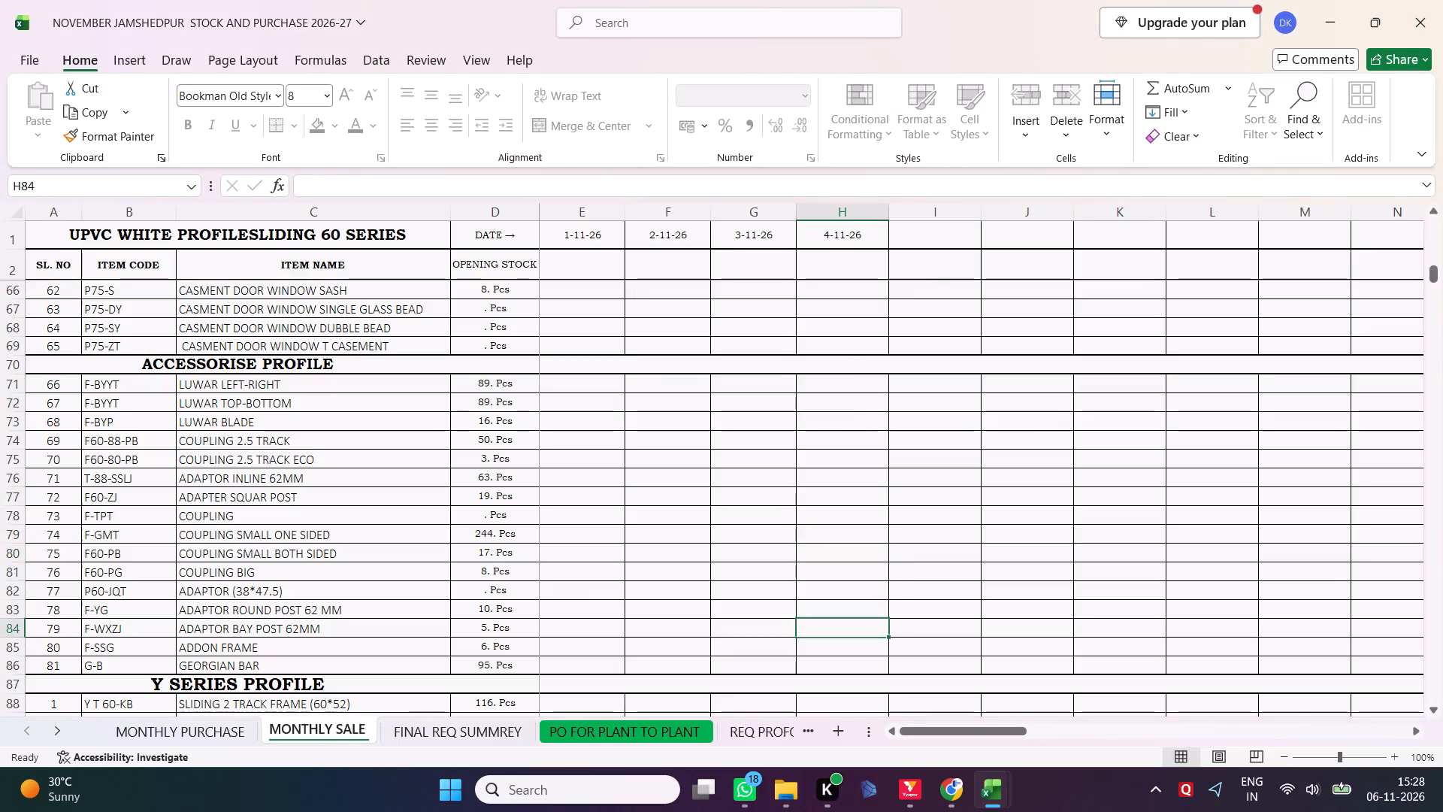
key(alt+Tab)
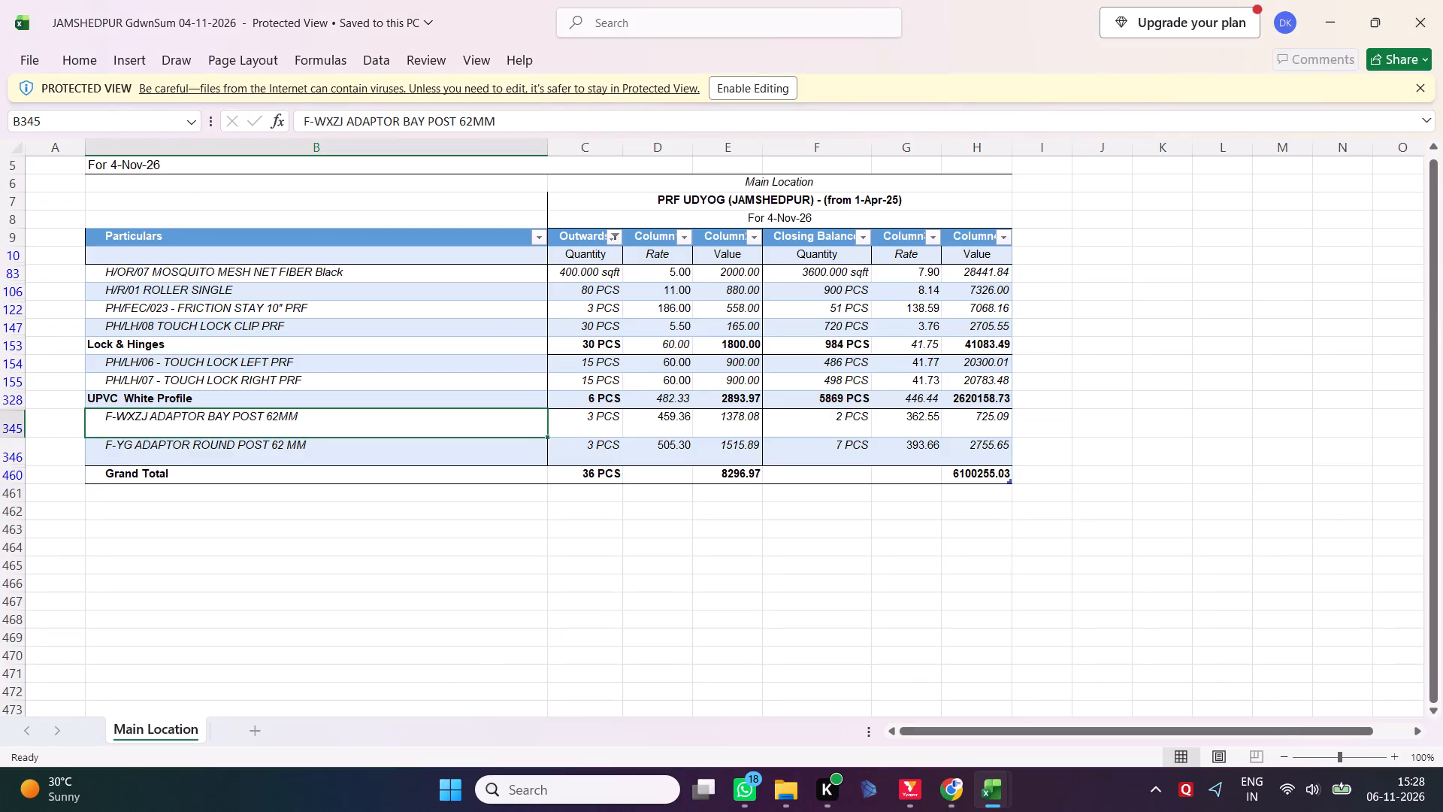
key(alt+Tab)
key(3)
key(Return)
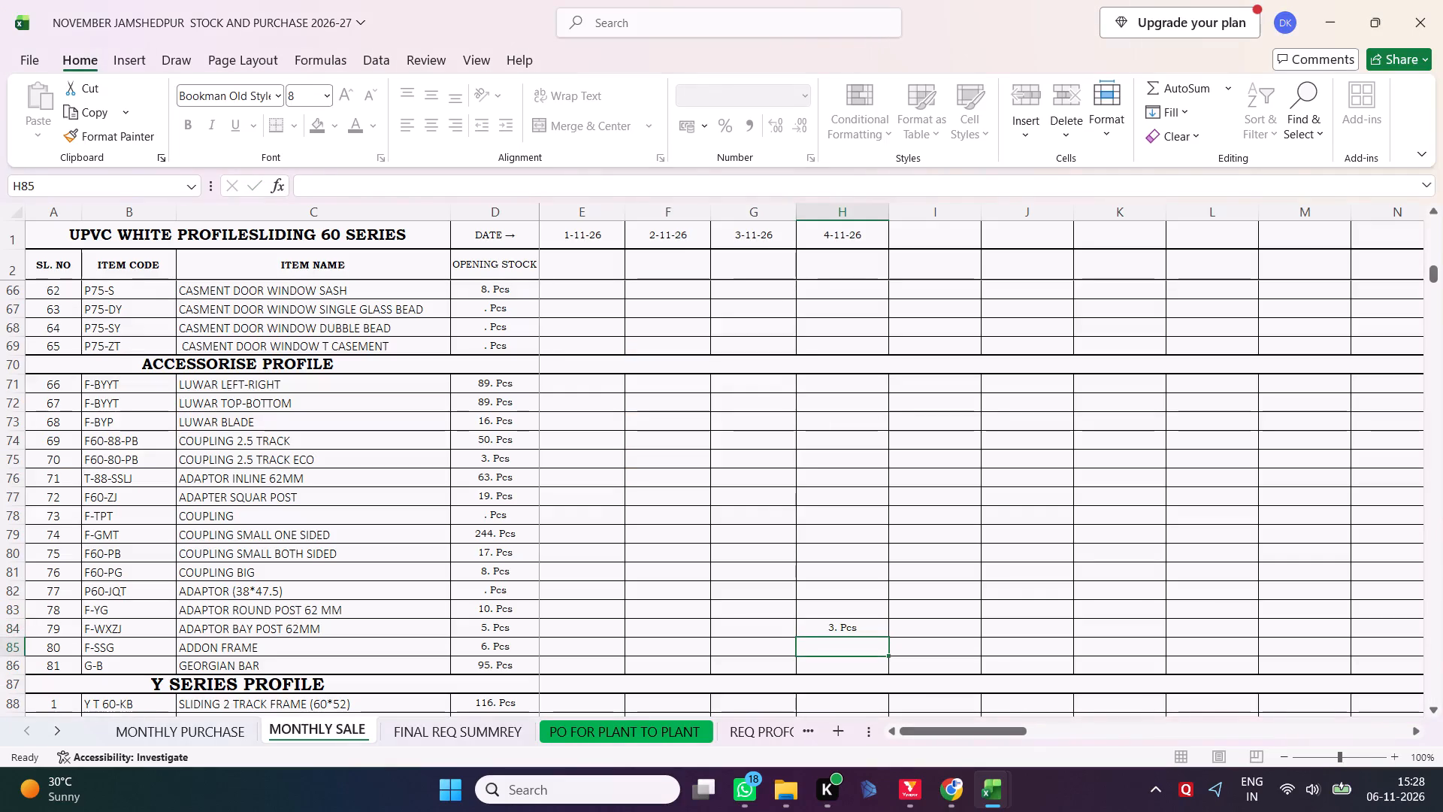
From the Jamshedpur godown summary, enter 3 as the 4-11-26 sale of ADAPTOR ROUND POST 62 MM (F-YG) in the MONTHLY SALE sheet.
key(Up)
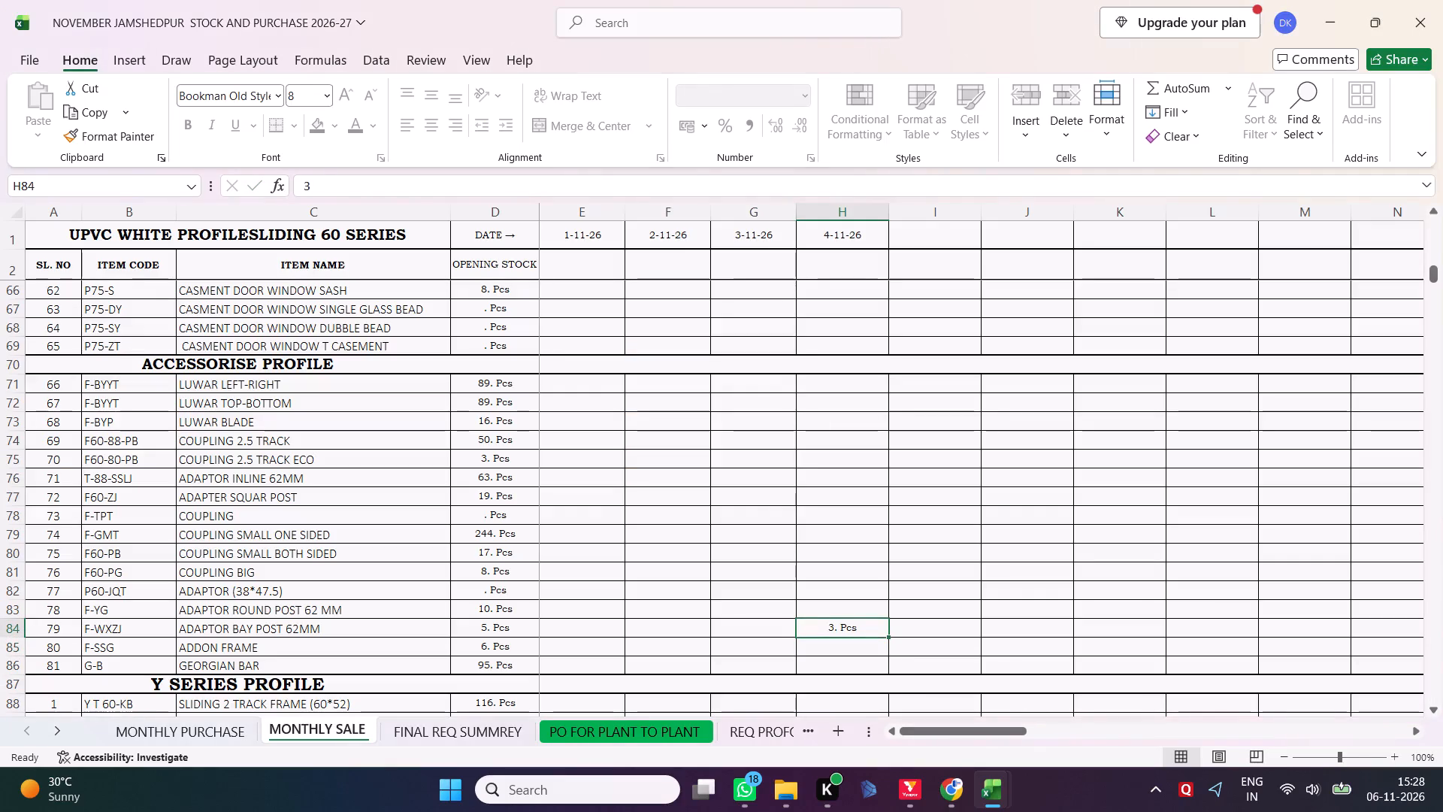
key(alt+Tab)
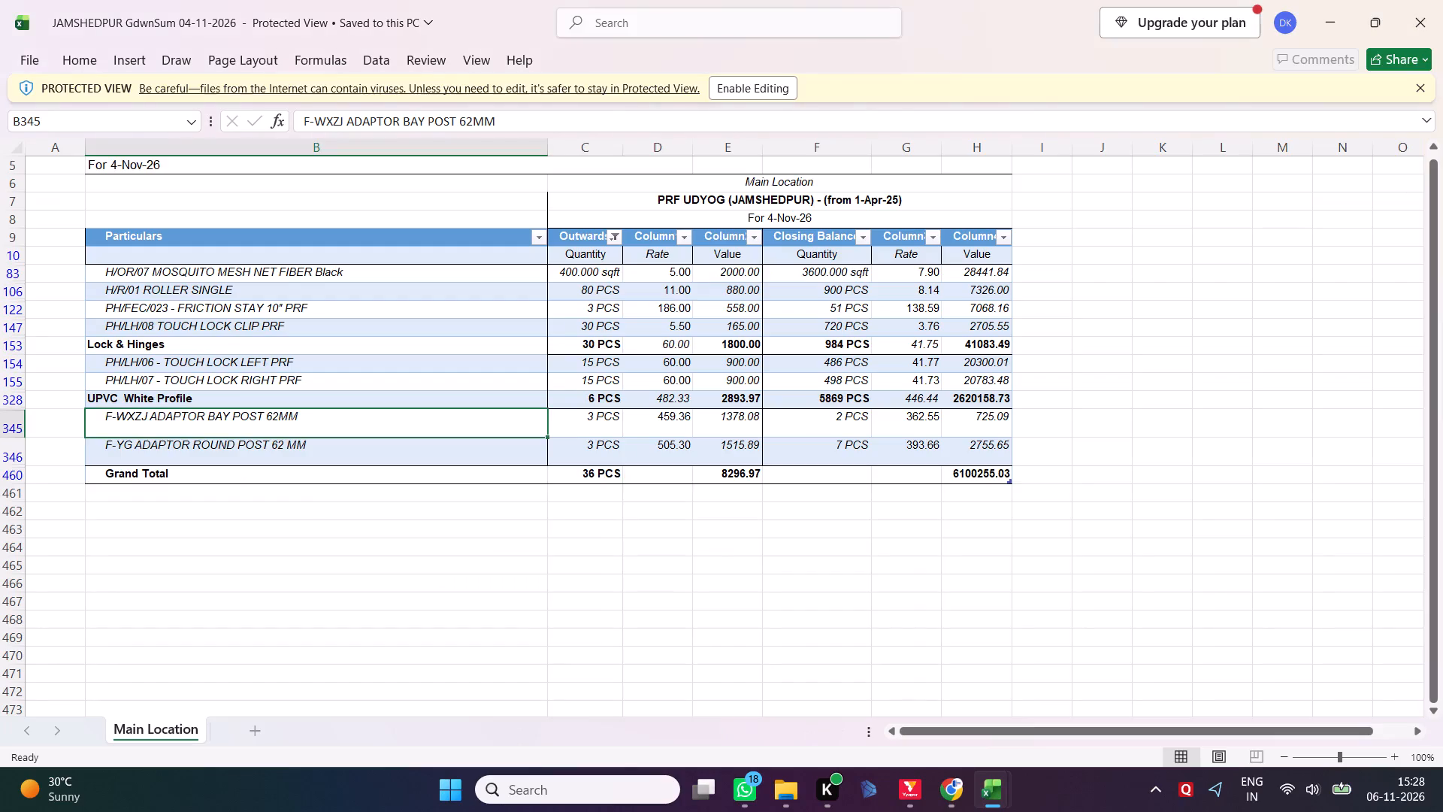
key(Down)
key(alt+Tab)
key(Up)
key(Up)
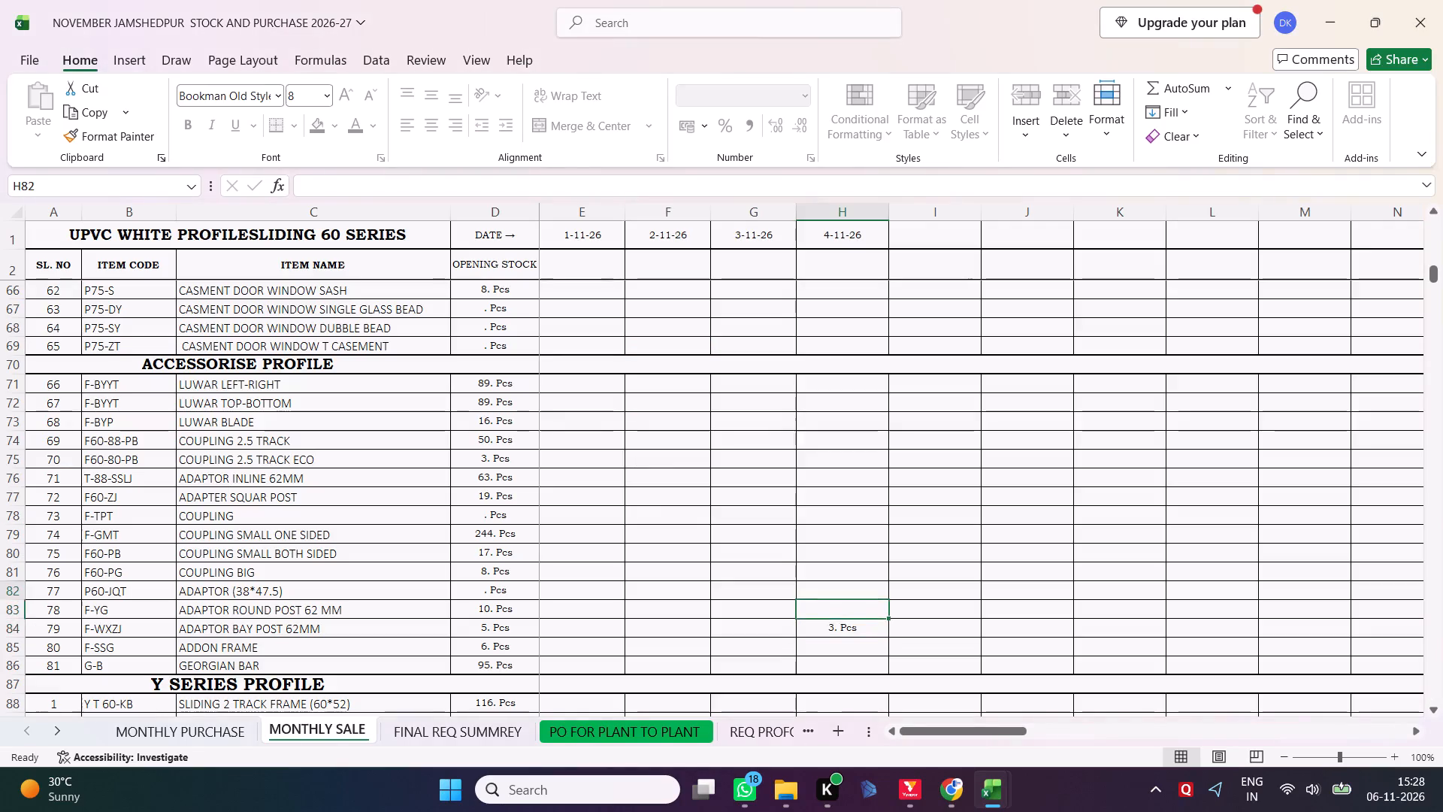
key(Up)
key(Down)
key(Down)
key(alt+Tab)
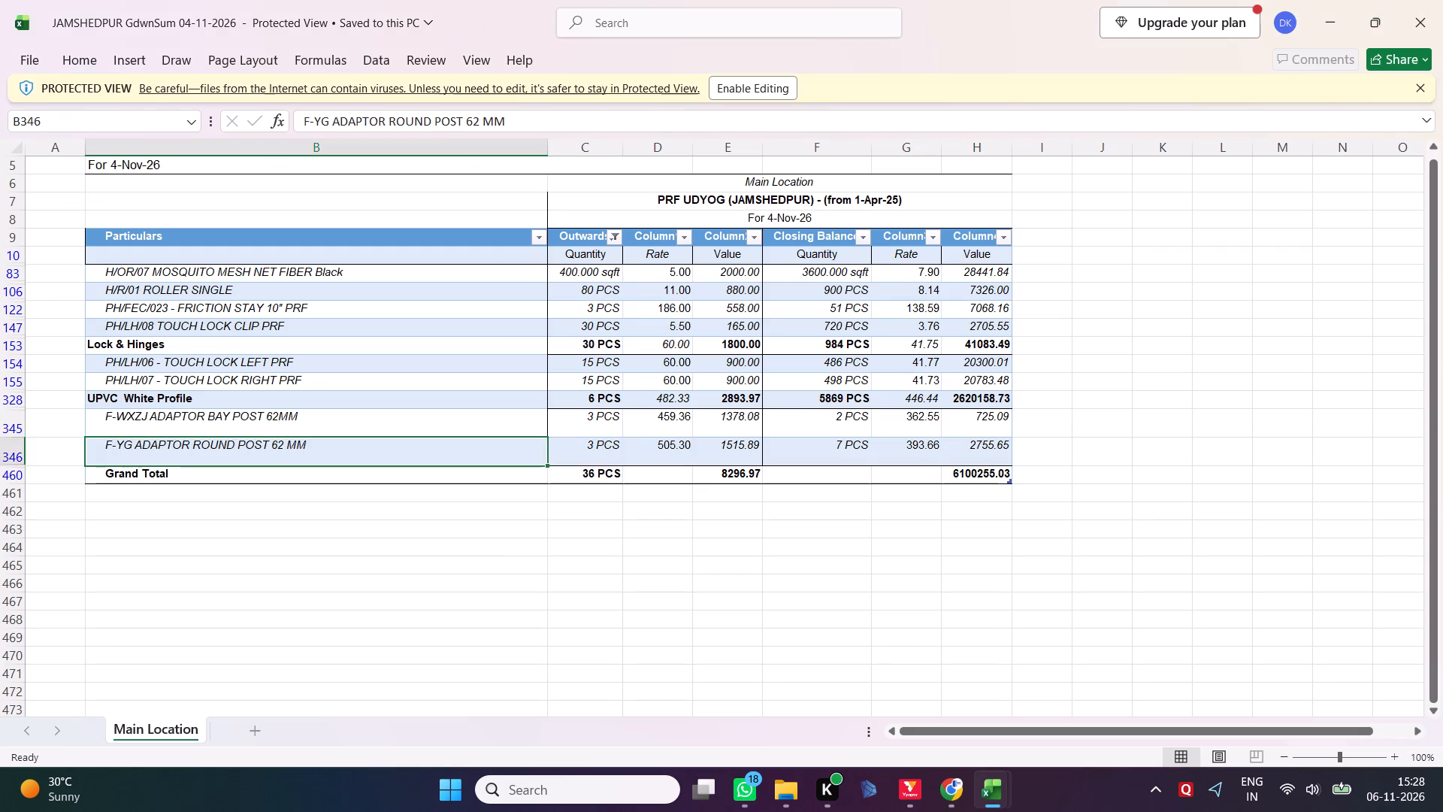
key(alt+Tab)
key(3)
key(Return)
Close the JAMSHEDPUR GdwnSum 04-11-2026 workbook and return to the November Jamshedpur stock workbook.
key(alt+Tab)
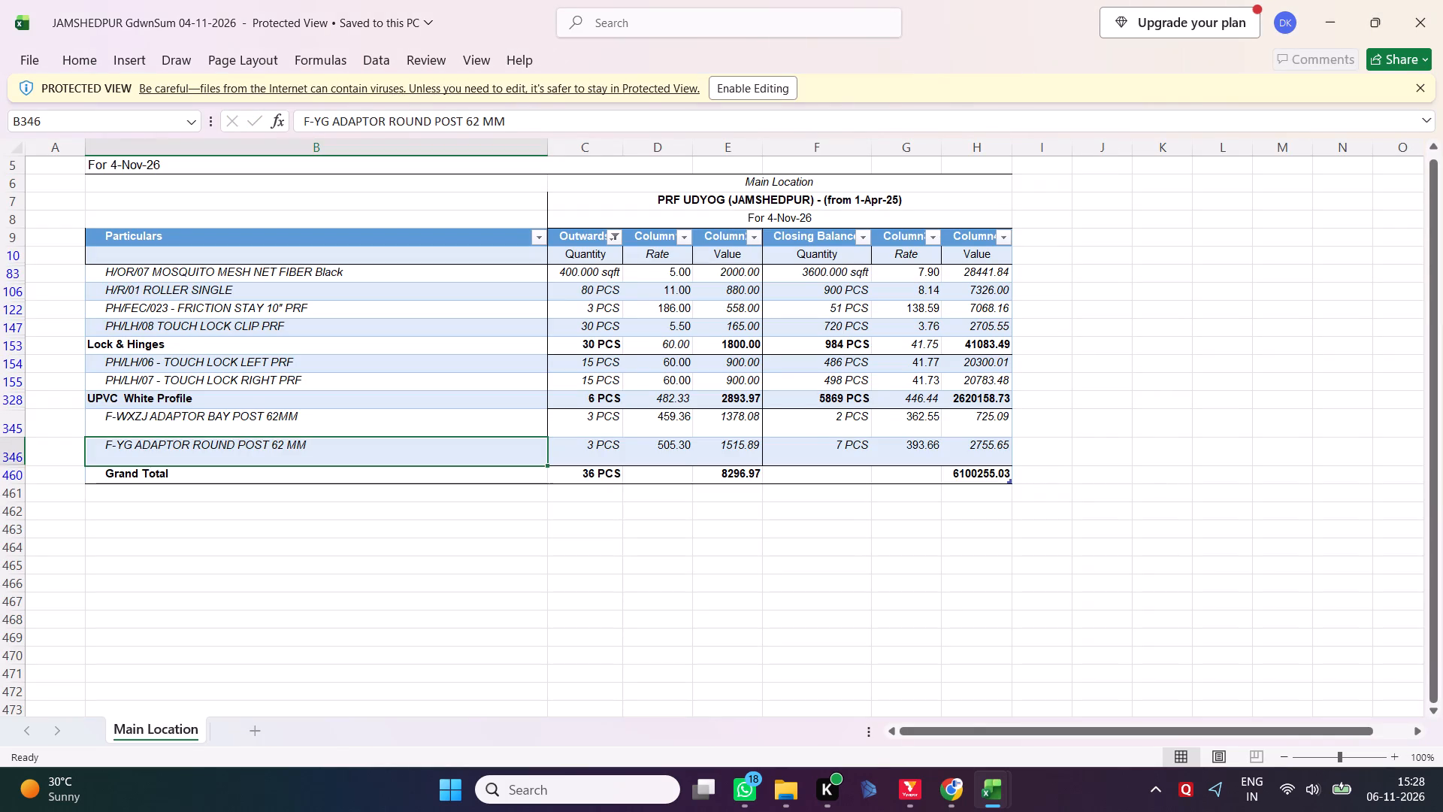
click(1442, 0)
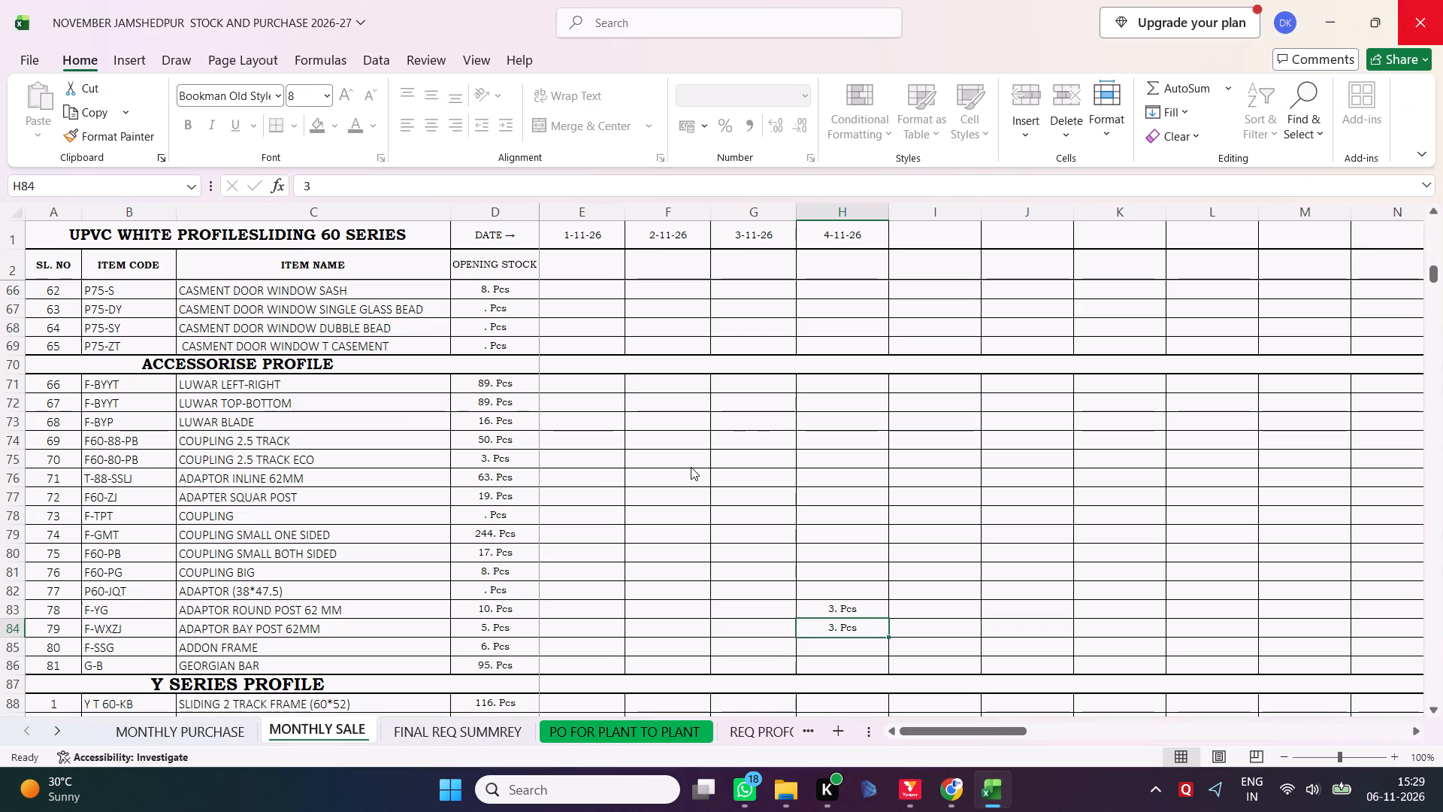
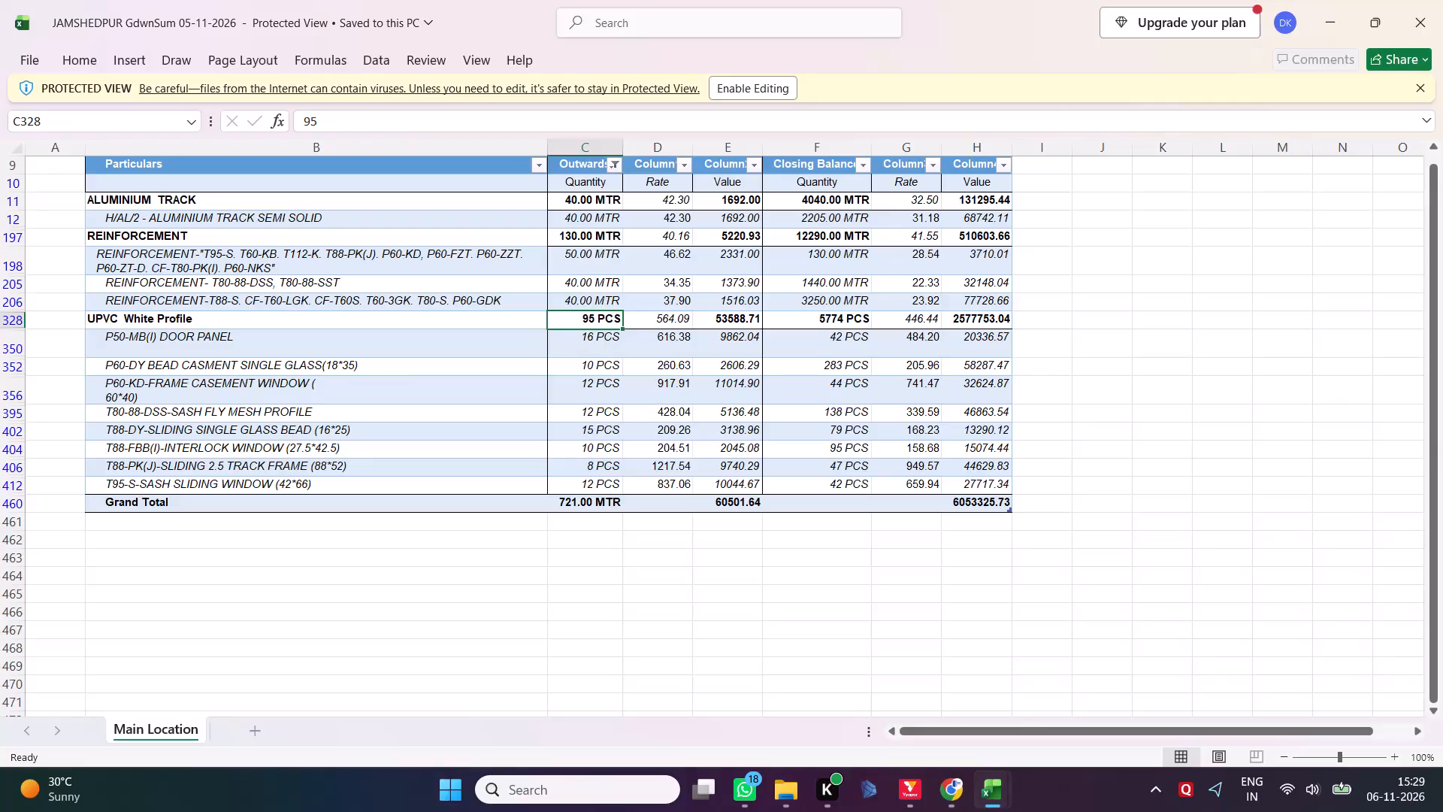
Add the 5-11 date heading after 4-11-26 in the MONTHLY SALE sheet, matching the JAMSHEDPUR GdwnSum 05-11-2026 summary.
scroll(540, 283, up, 1)
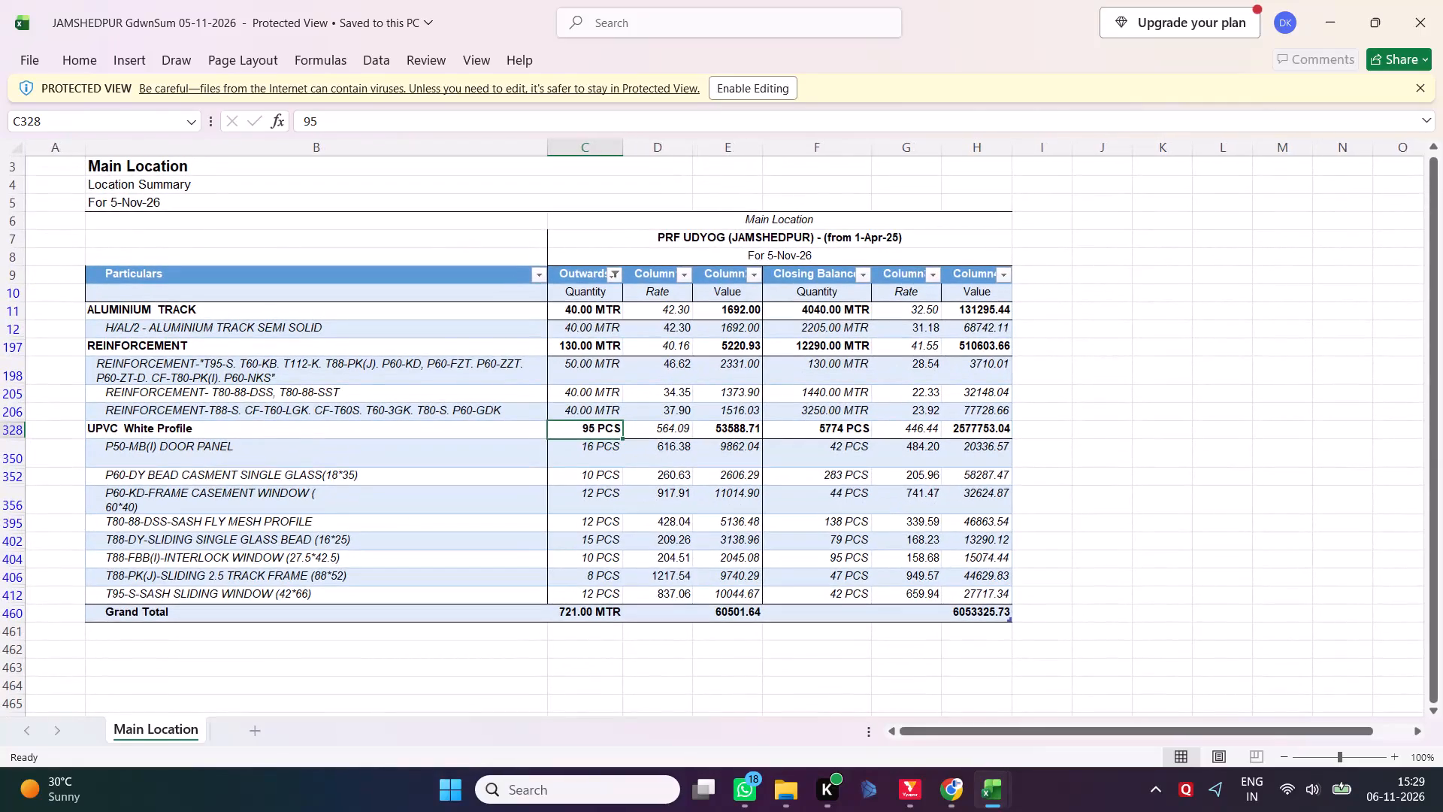
click(422, 330)
key(alt+Tab)
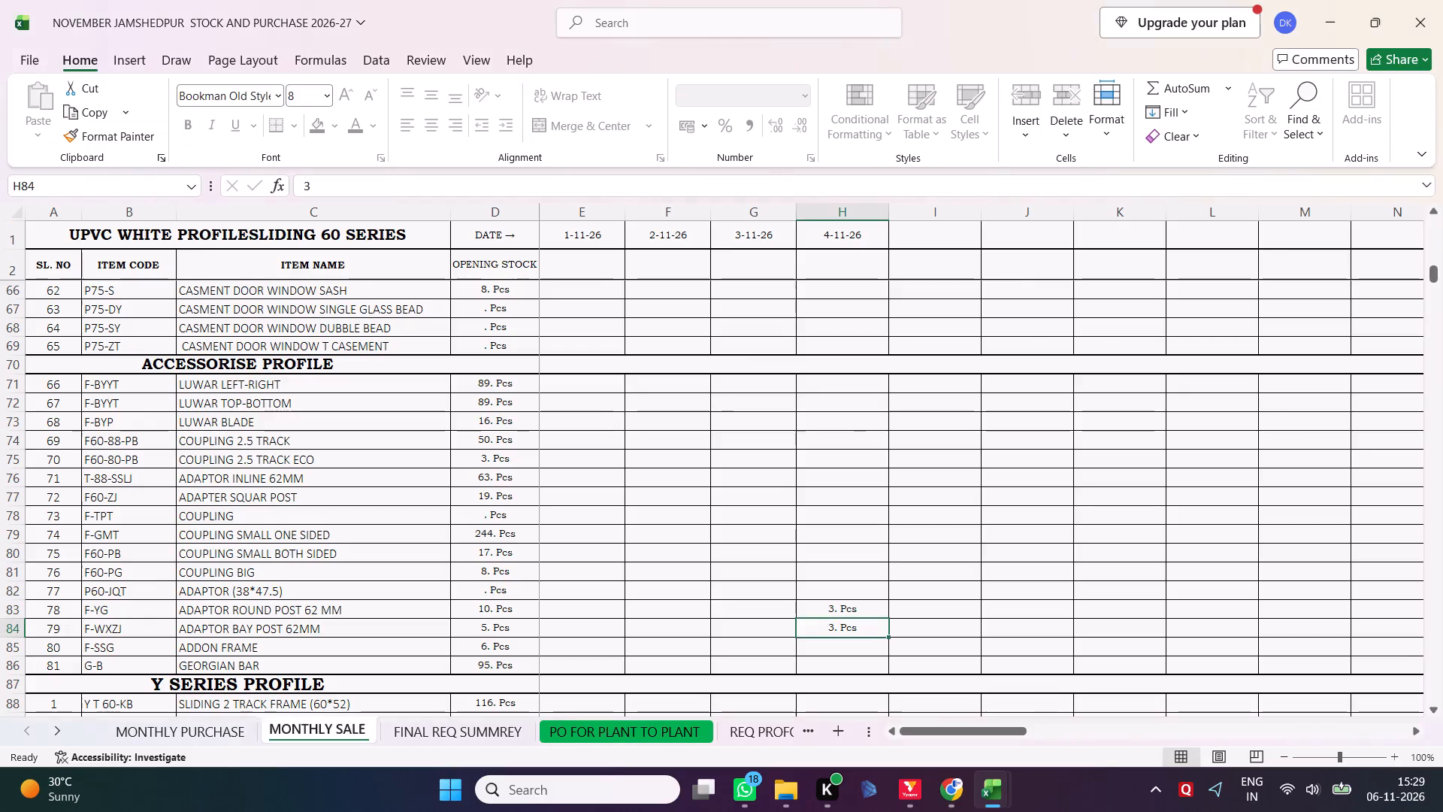
click(957, 234)
text(5-11)
key(Return)
From the godown summary, enter 40 as the 5-11-26 sale of ALUMINIUM TRACK SEMI SOLID (H/AL/2) in the HARDWARE section.
key(alt+Tab)
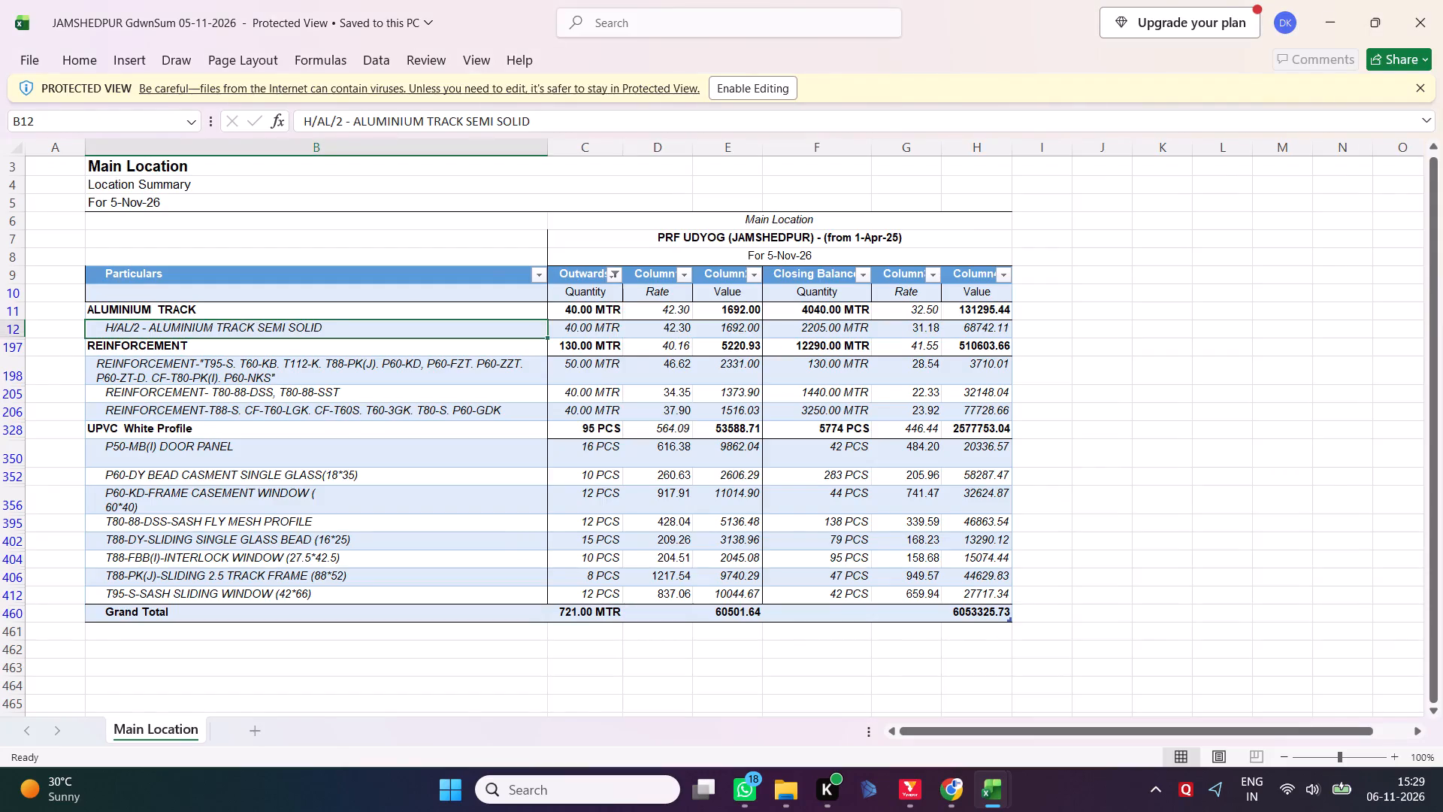
key(alt+Tab)
scroll(805, 540, up, 5)
scroll(805, 540, down, 20)
scroll(805, 540, down, 3)
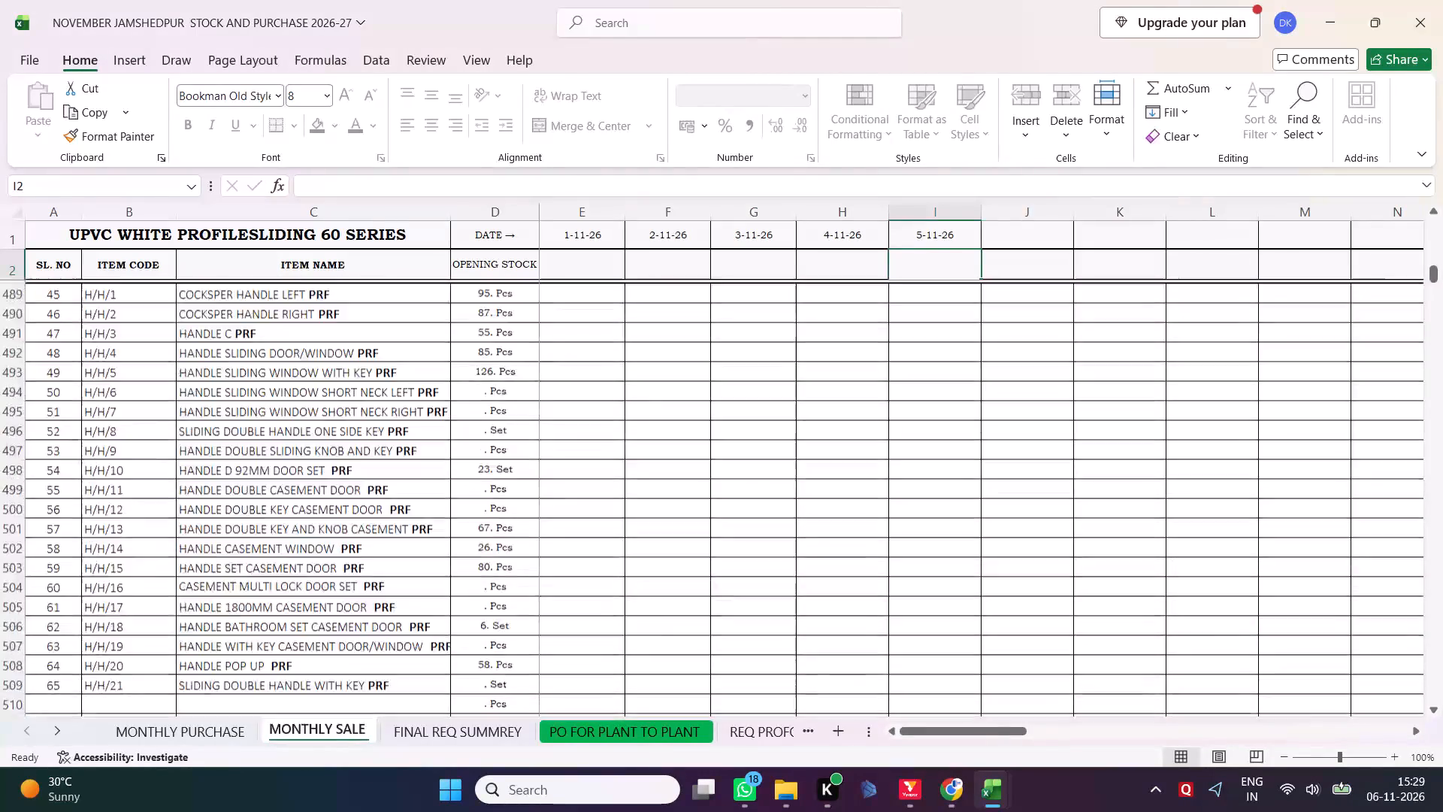
scroll(805, 540, up, 5)
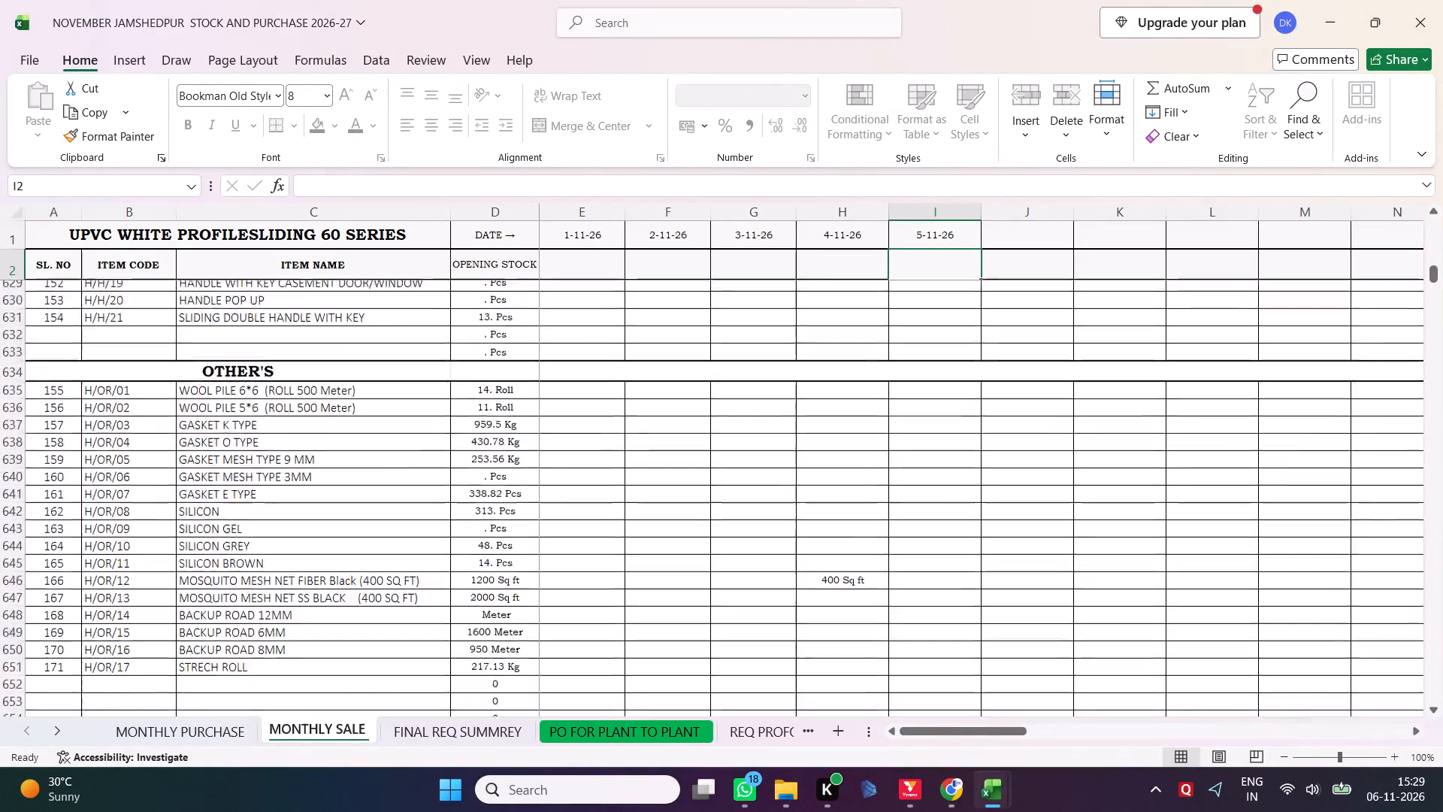
scroll(805, 540, up, 7)
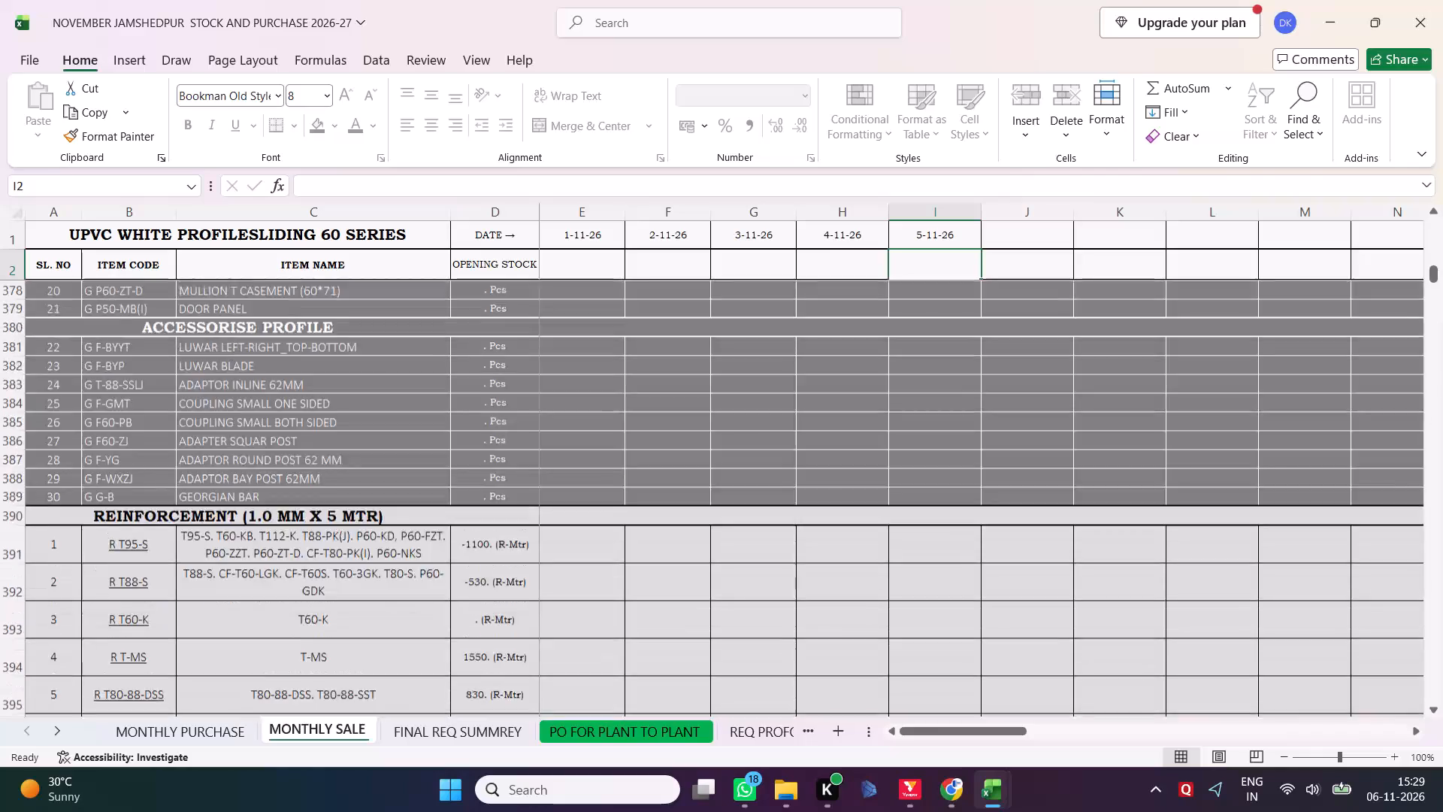
scroll(805, 540, down, 6)
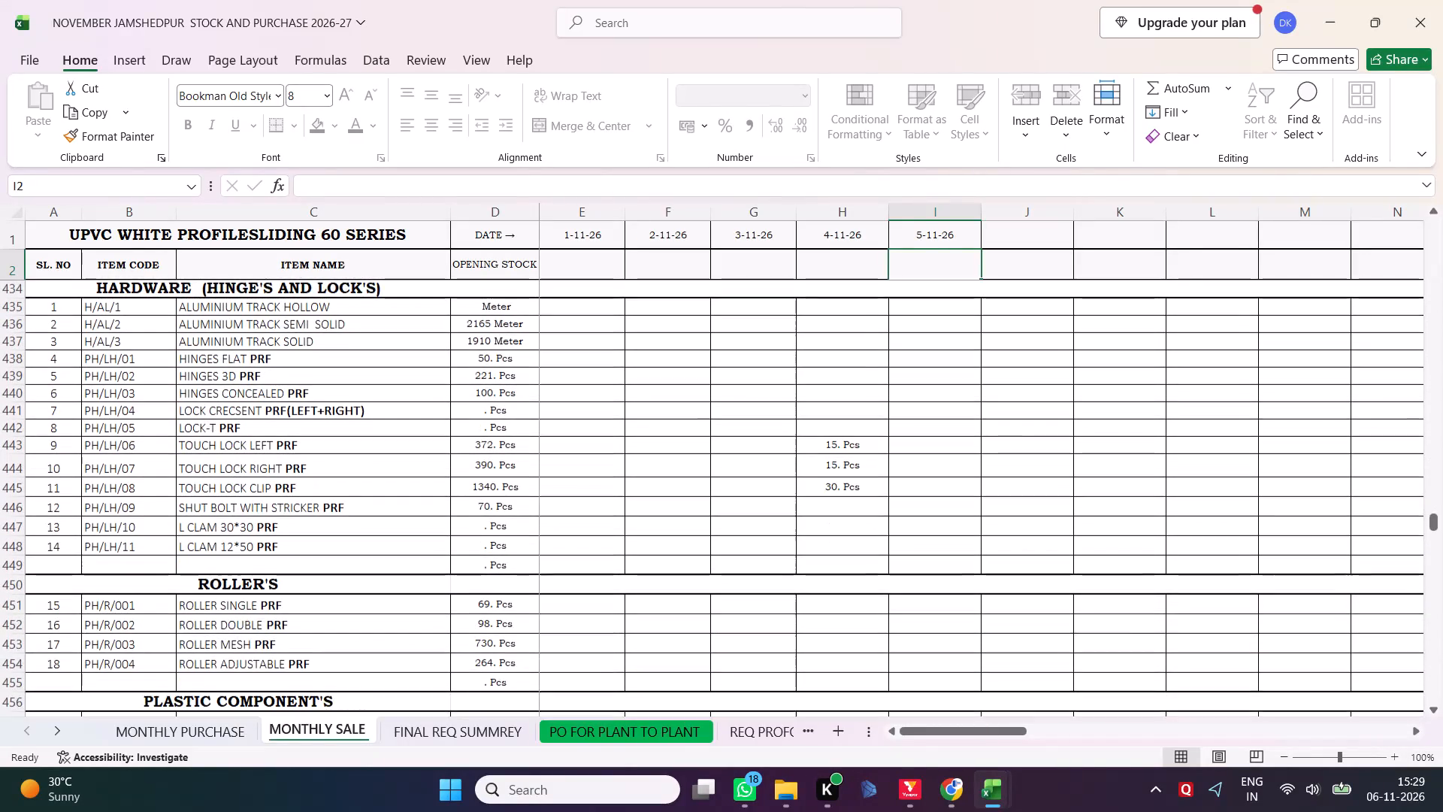
click(918, 335)
key(alt+Tab)
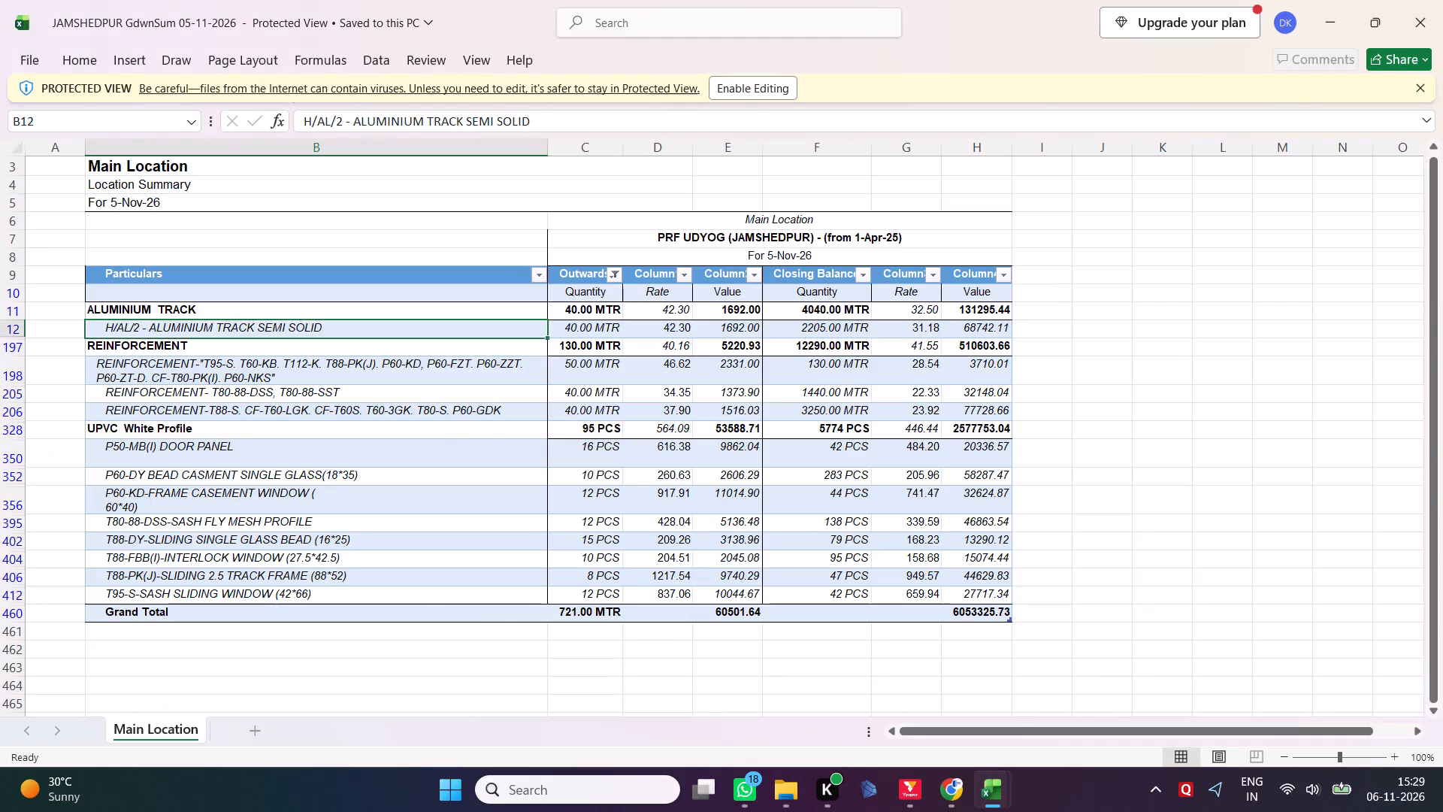
key(alt+Tab)
key(alt+Tab)
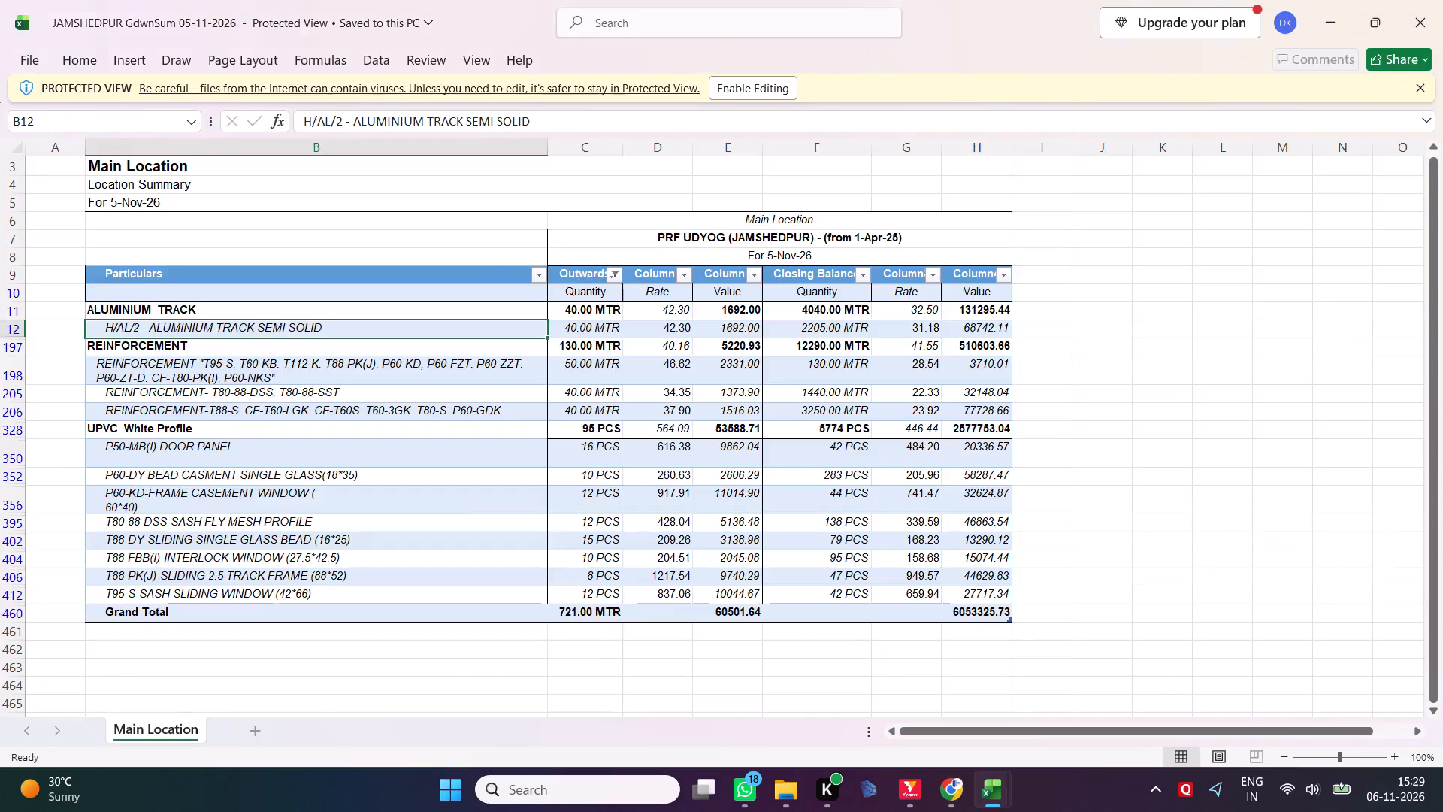
key(alt+Tab)
text(40)
key(Return)
Enter 50 as the 5-11-26 sale of reinforcement R T95-S in the MONTHLY SALE sheet, matching the godown summary.
key(alt+Tab)
key(Down)
key(Down)
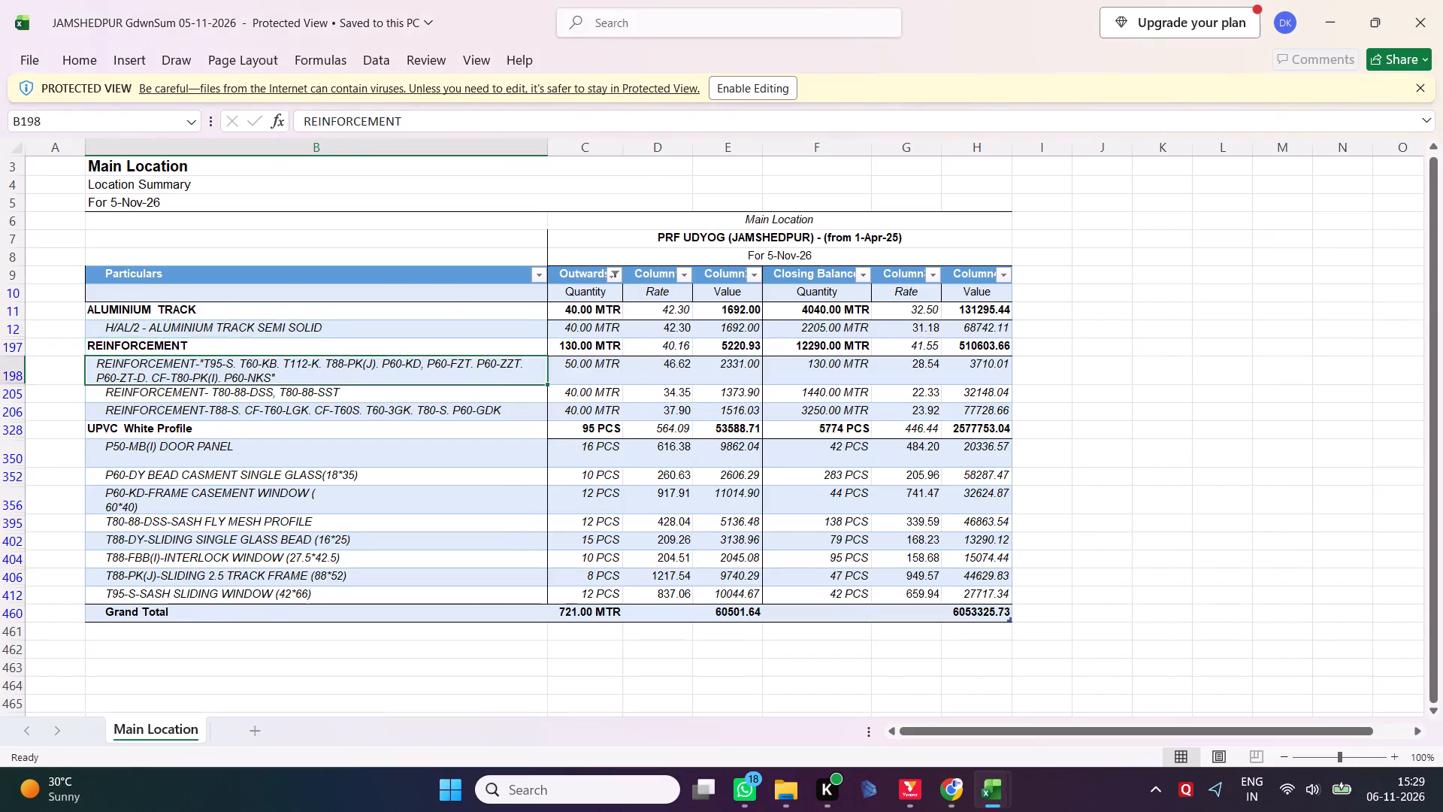
key(alt+Tab)
scroll(918, 335, up, 9)
scroll(918, 335, down, 6)
scroll(918, 335, up, 3)
click(918, 335)
key(alt+Tab)
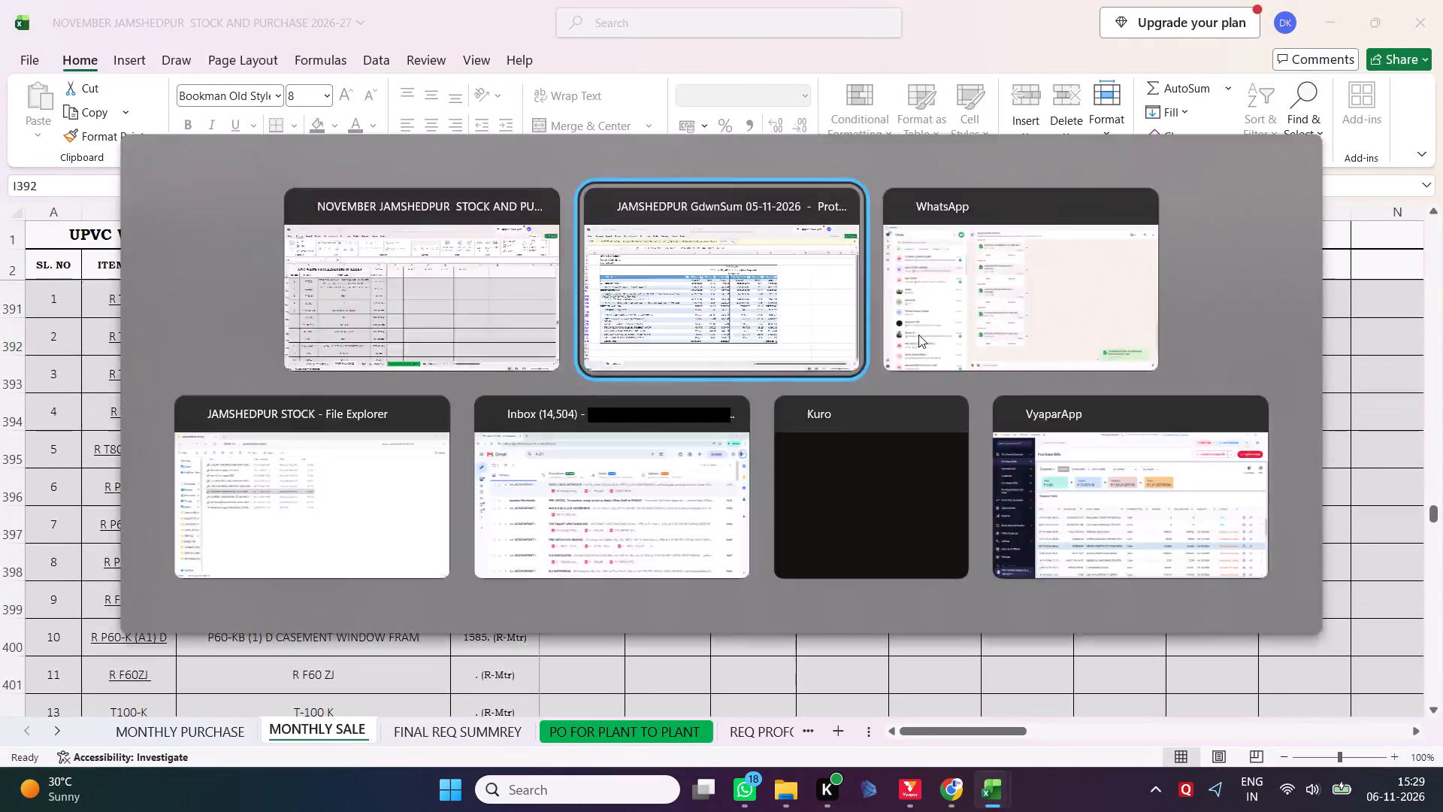
key(alt+Tab)
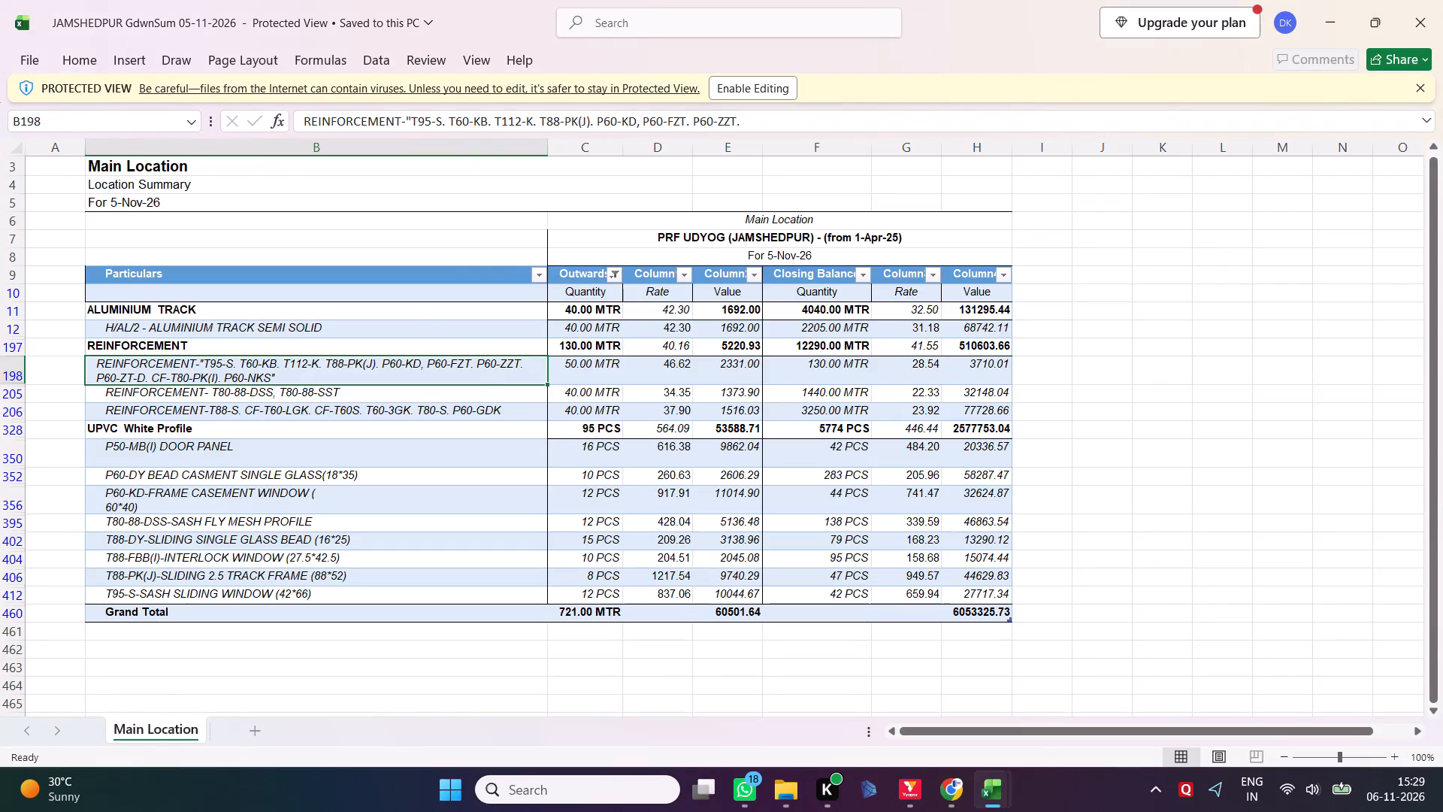
key(Up)
key(Up)
key(Down)
key(alt+Tab)
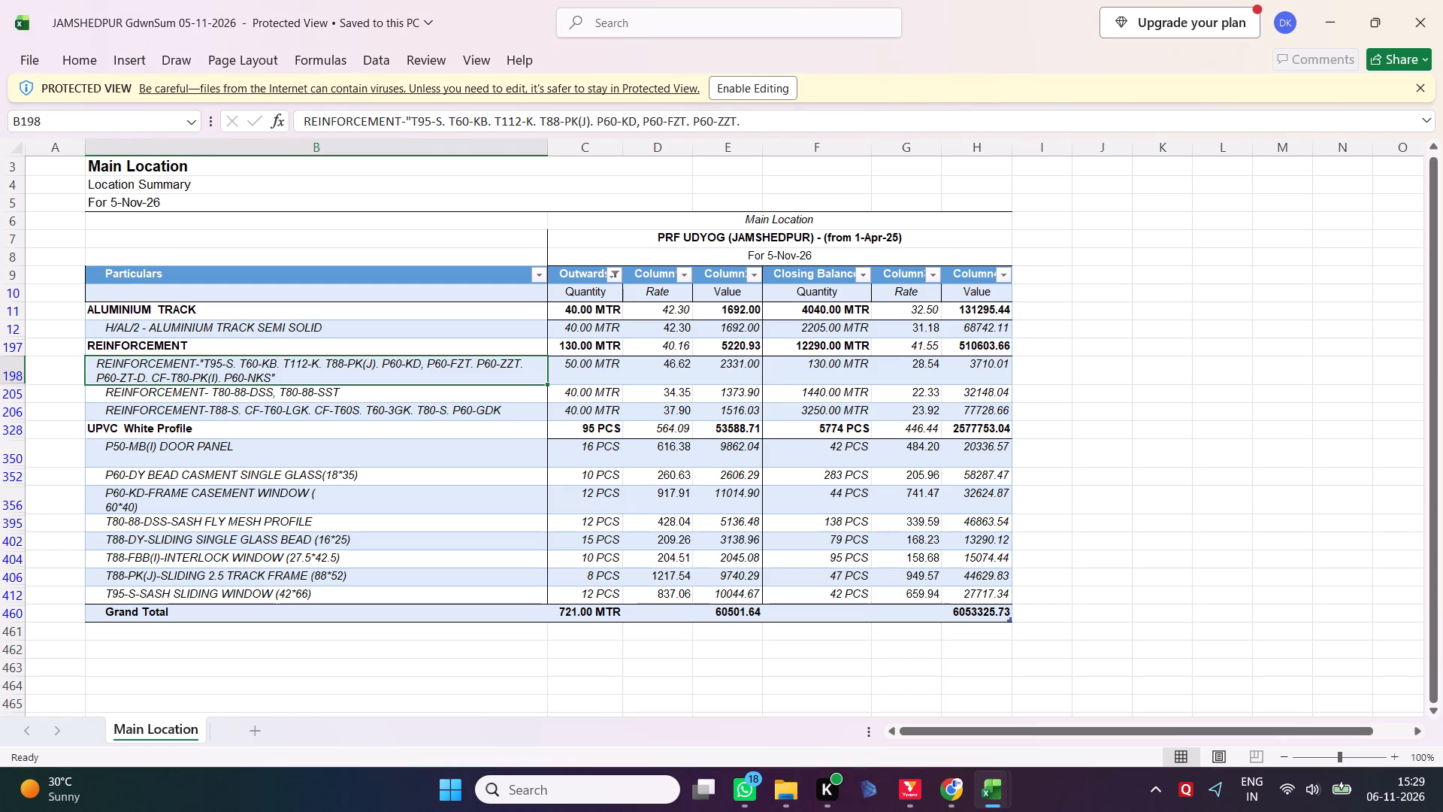
key(alt+Tab)
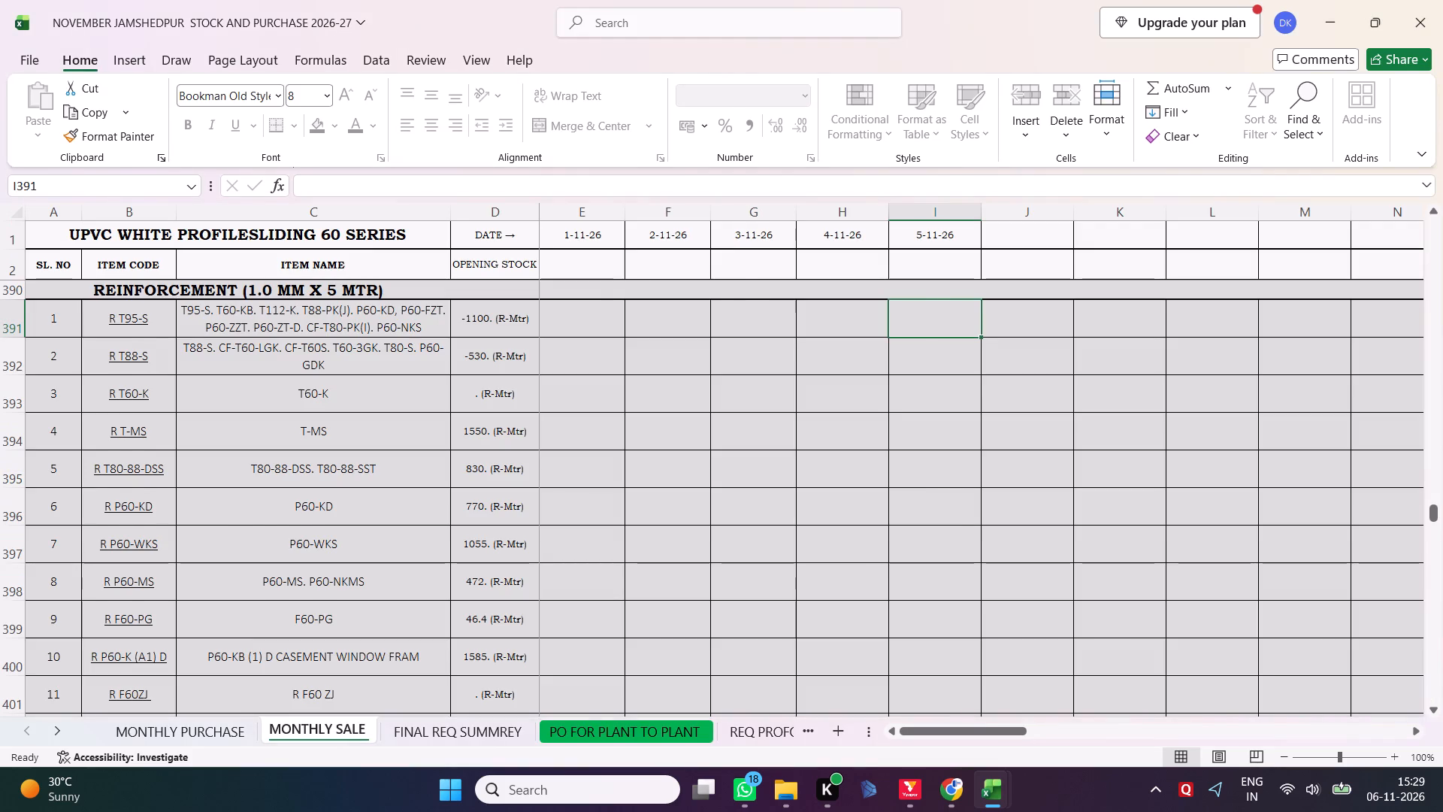
key(alt+Tab)
key(alt+Tab)
text(50)
key(Return)
Enter 40 as the 5-11-26 sale of reinforcement R T80-88-DSS in the MONTHLY SALE sheet, matching the godown summary.
key(alt+Tab)
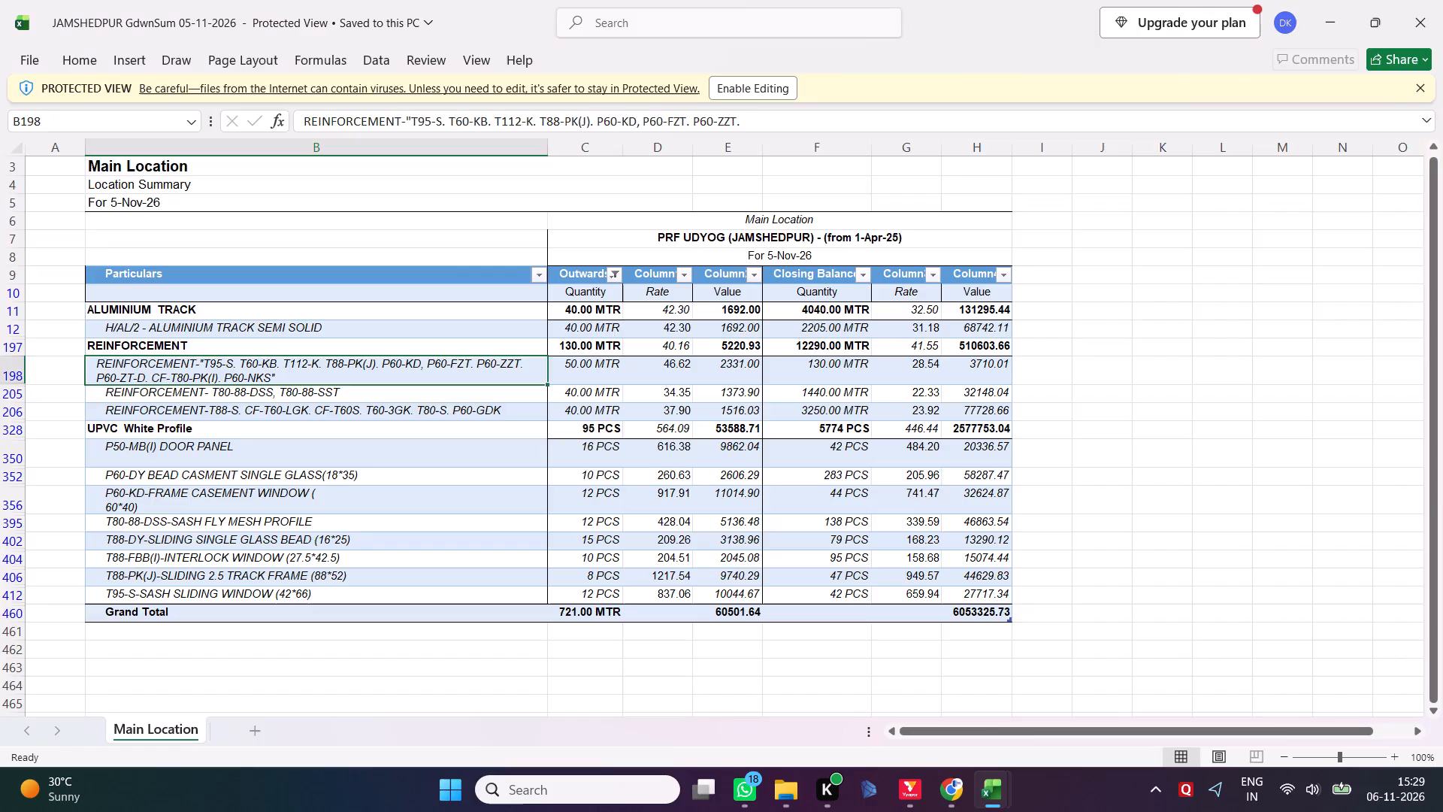
key(Down)
key(alt+Tab)
key(Down)
key(Down)
key(Down)
key(alt+Tab)
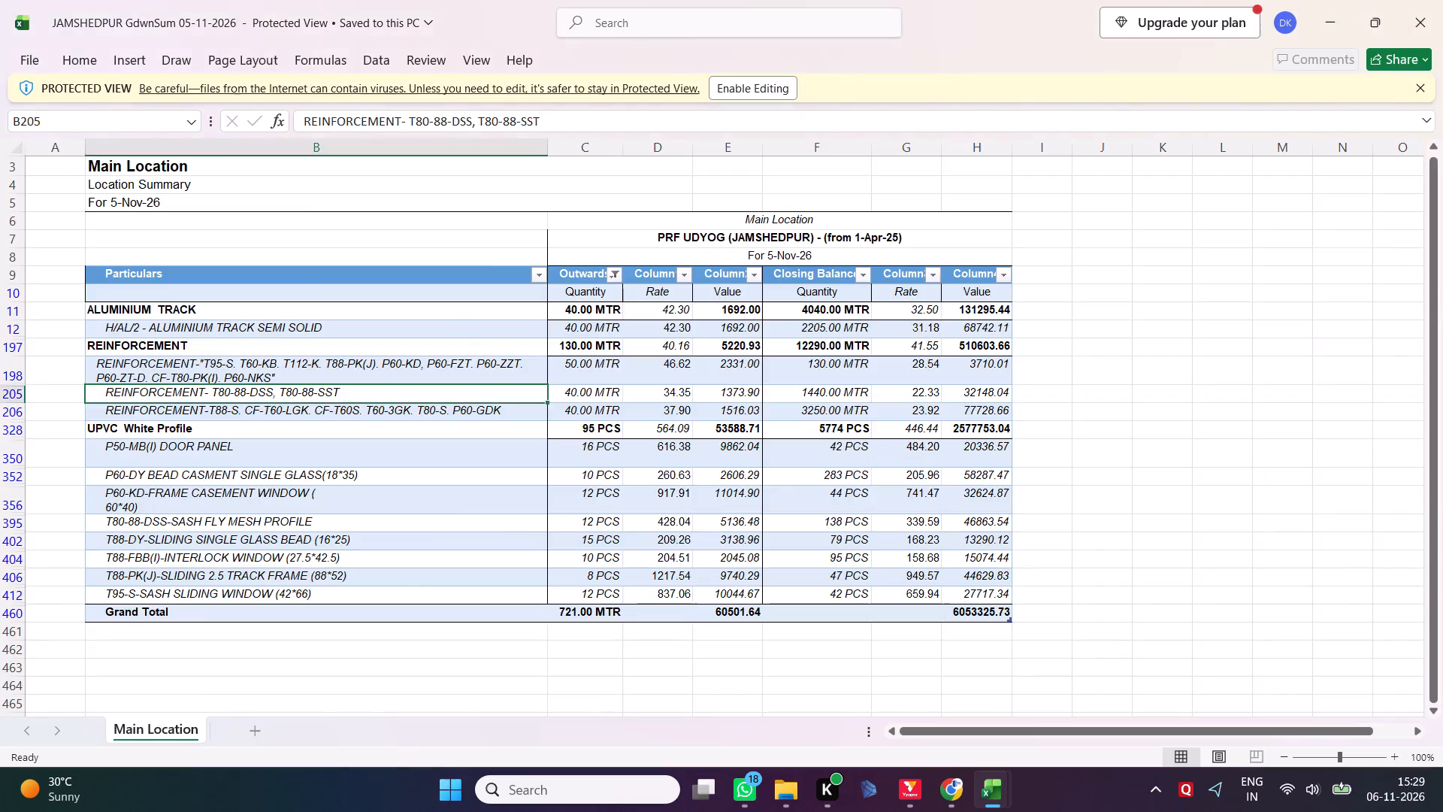
key(alt+Tab)
text(40)
key(Return)
Enter 40 as the 5-11-26 sale of reinforcement R T88-S in the MONTHLY SALE sheet, matching the godown summary.
key(alt+Tab)
key(Down)
key(alt+Tab)
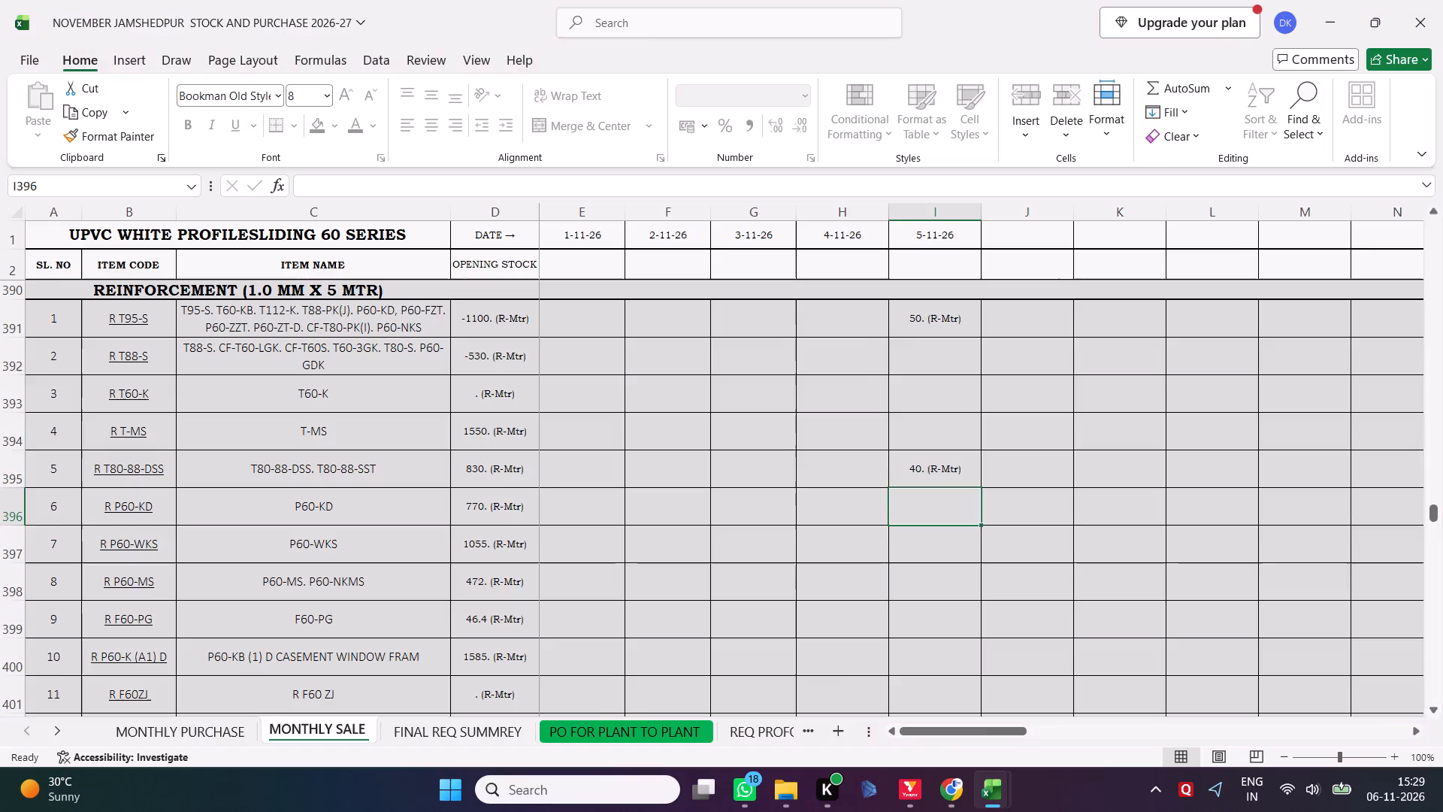
key(Up)
key(Up)
key(Up)
key(Up)
key(alt+Tab)
key(alt+Tab)
text(40)
key(Return)
From the godown summary, enter 16 as the 5-11-26 sale of white-profile DOOR PANEL (P50-MB(I)) in the MONTHLY SALE sheet.
key(alt+Tab)
key(Down)
key(Down)
key(alt+Tab)
scroll(918, 335, up, 2)
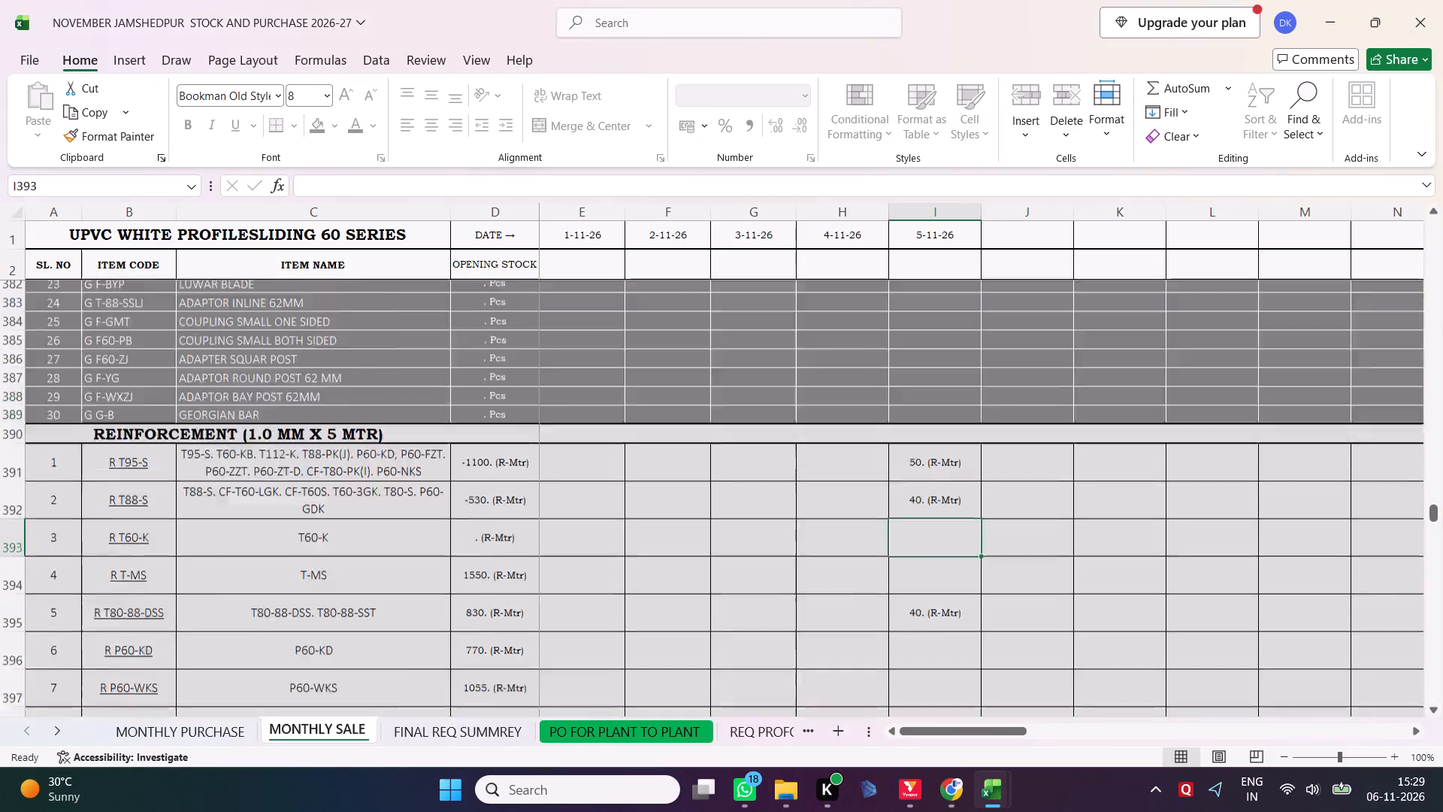
scroll(918, 335, up, 17)
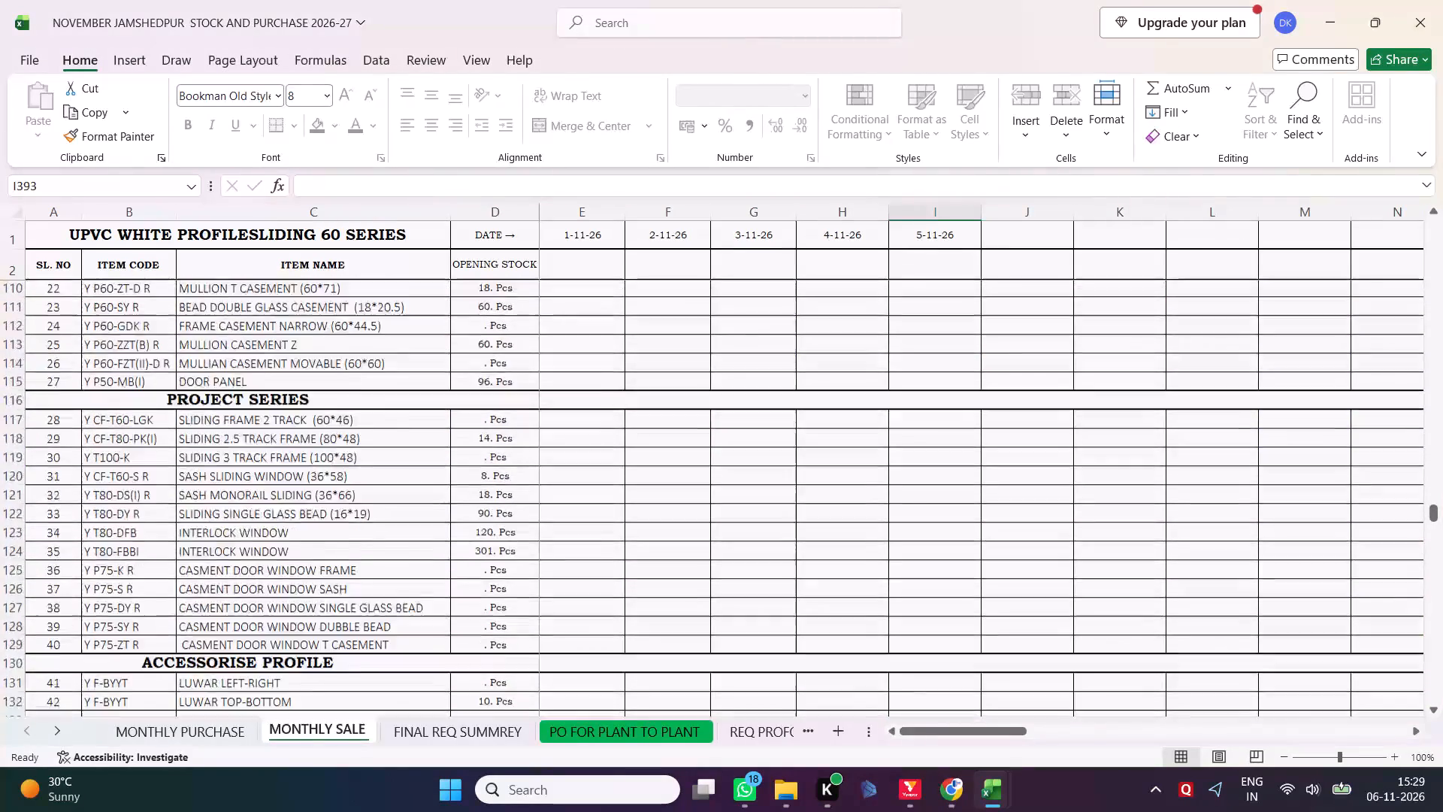
scroll(918, 335, up, 1)
key(alt+Tab)
key(alt+Tab)
scroll(918, 335, up, 3)
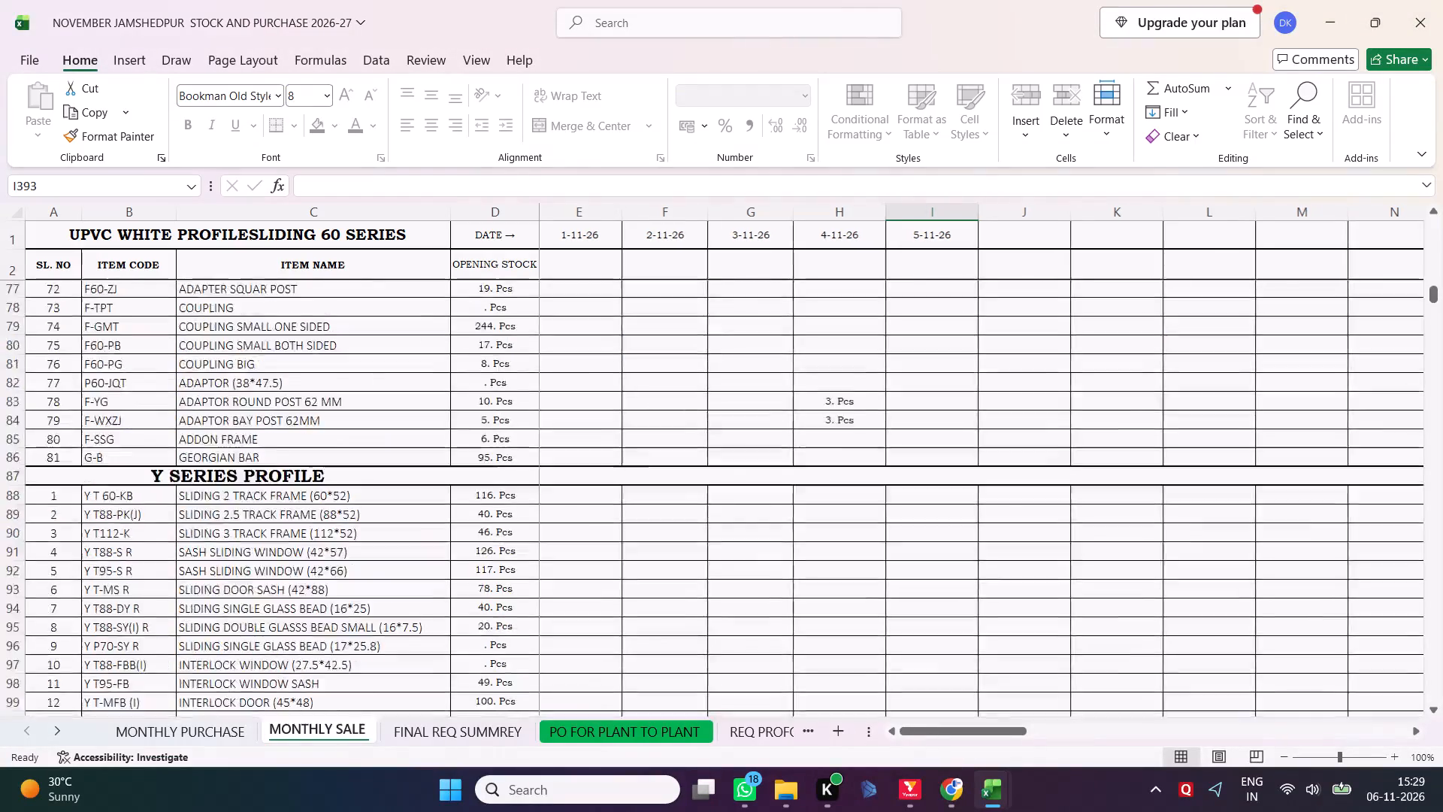
scroll(918, 335, up, 6)
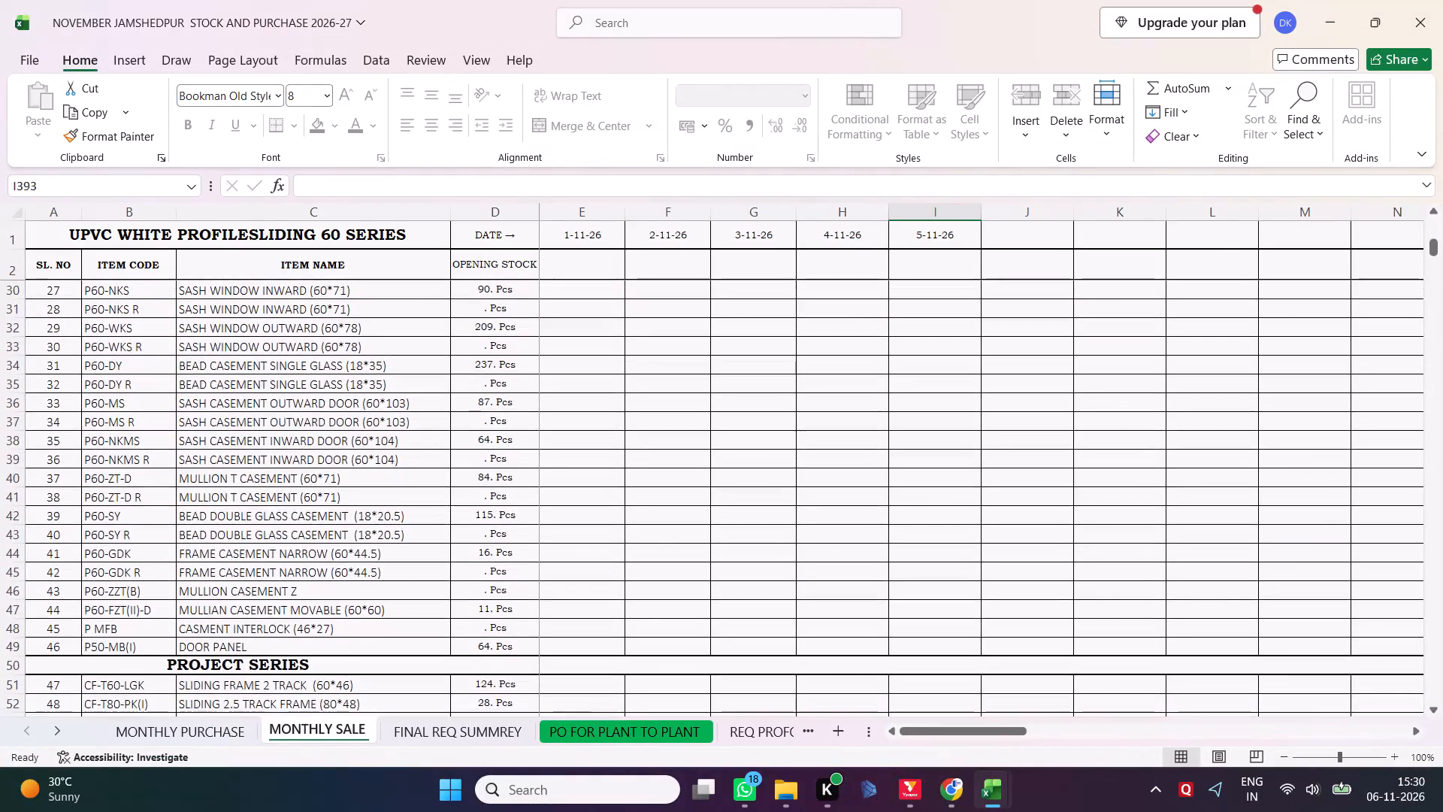
click(913, 645)
key(alt+Tab)
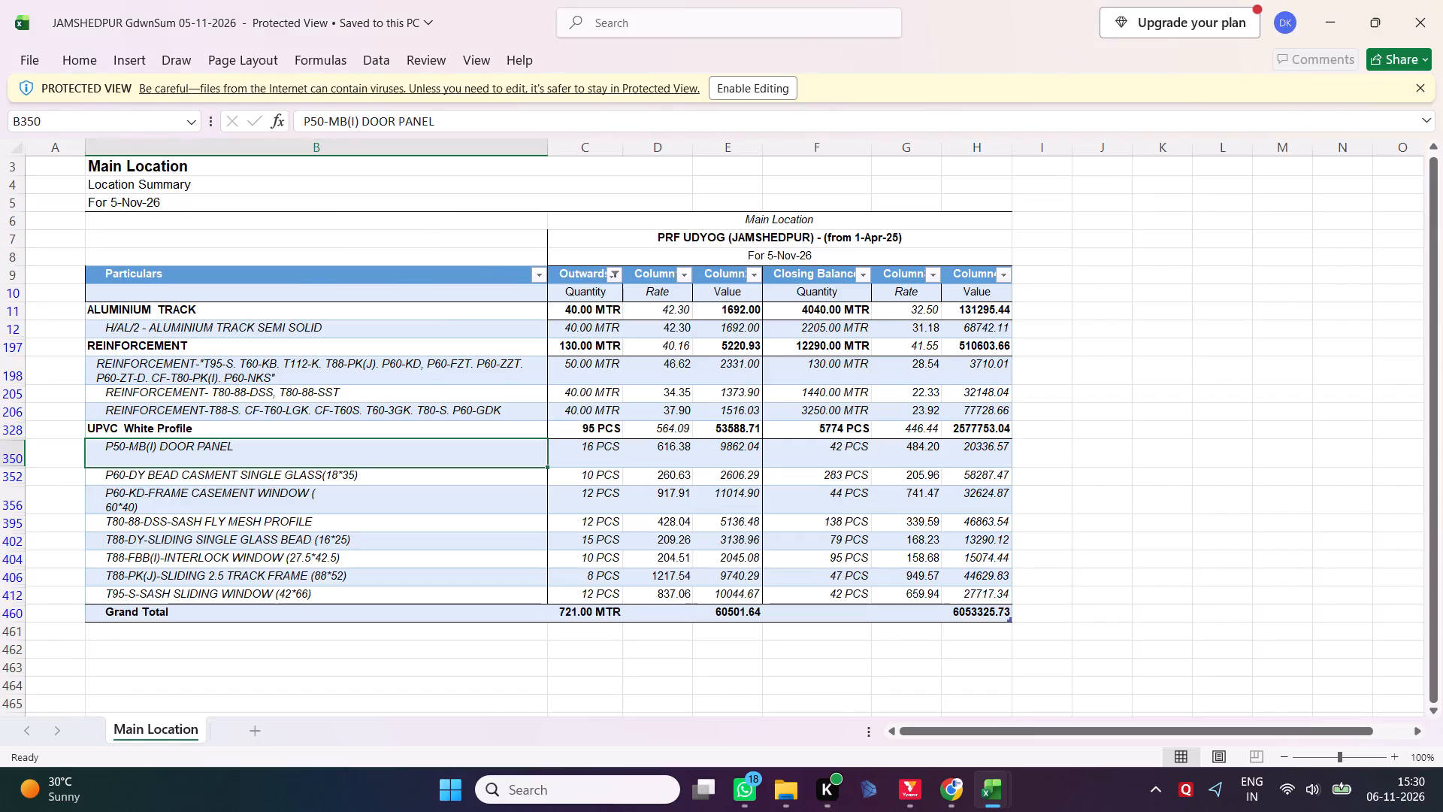
key(alt+Tab)
text(16)
key(Return)
Enter 10 as the 5-11-26 sale of BEAD CASEMENT SINGLE GLASS (P60-DY) under CASMENT SERIES, matching the godown summary.
key(alt+Tab)
key(Down)
key(alt+Tab)
key(Up)
key(Up)
key(Up)
key(Up)
key(Up)
key(Up)
key(Up)
key(Up)
key(Up)
key(Up)
key(Up)
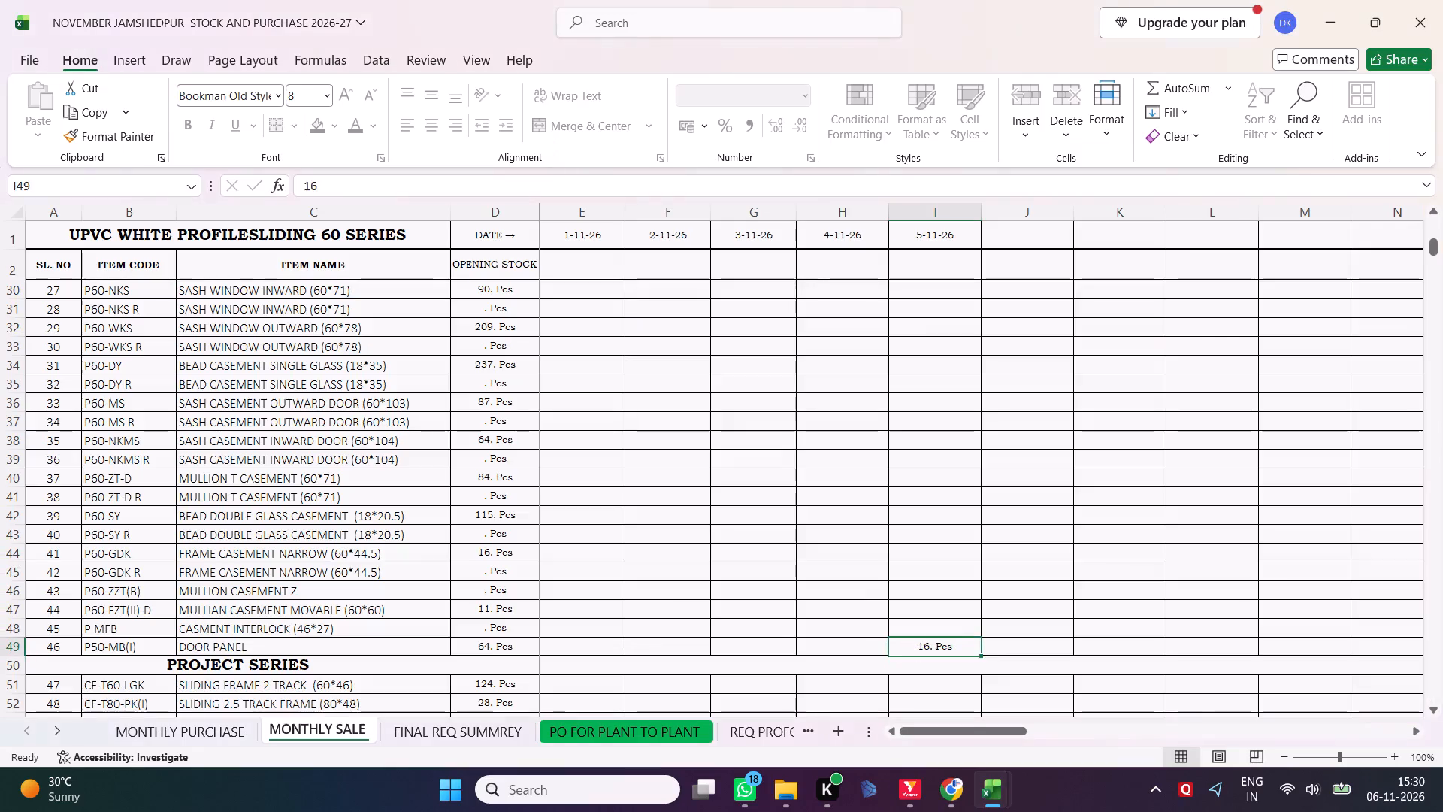
key(Up)
key(Up)
key(Up)
key(Up)
key(Up)
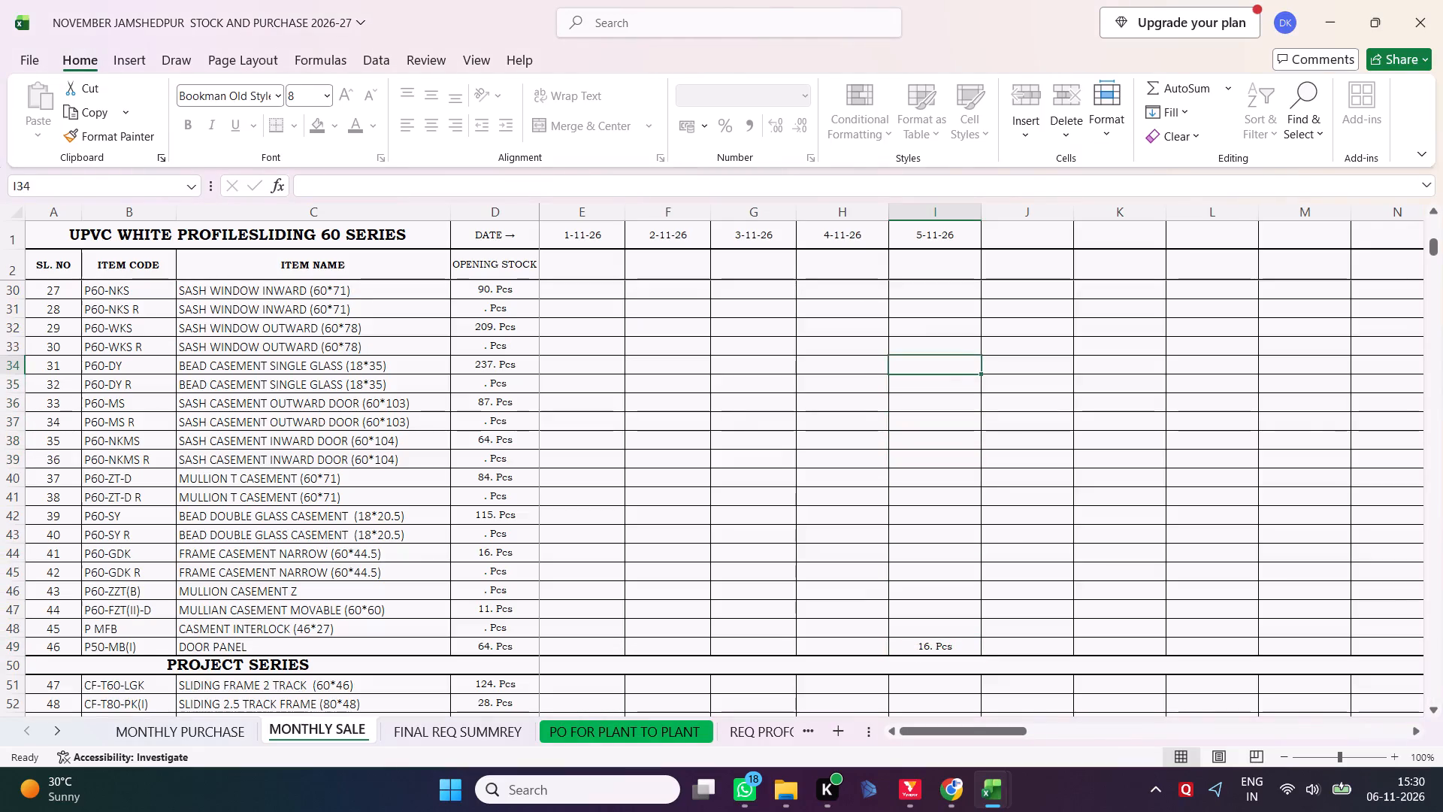
key(alt+Tab)
key(alt+Tab)
text(10)
key(Return)
Enter 12 as the 5-11-26 sale of FRAME CASEMENT WINDOW (P60-KD) under CASMENT SERIES, matching the godown summary.
key(alt+Tab)
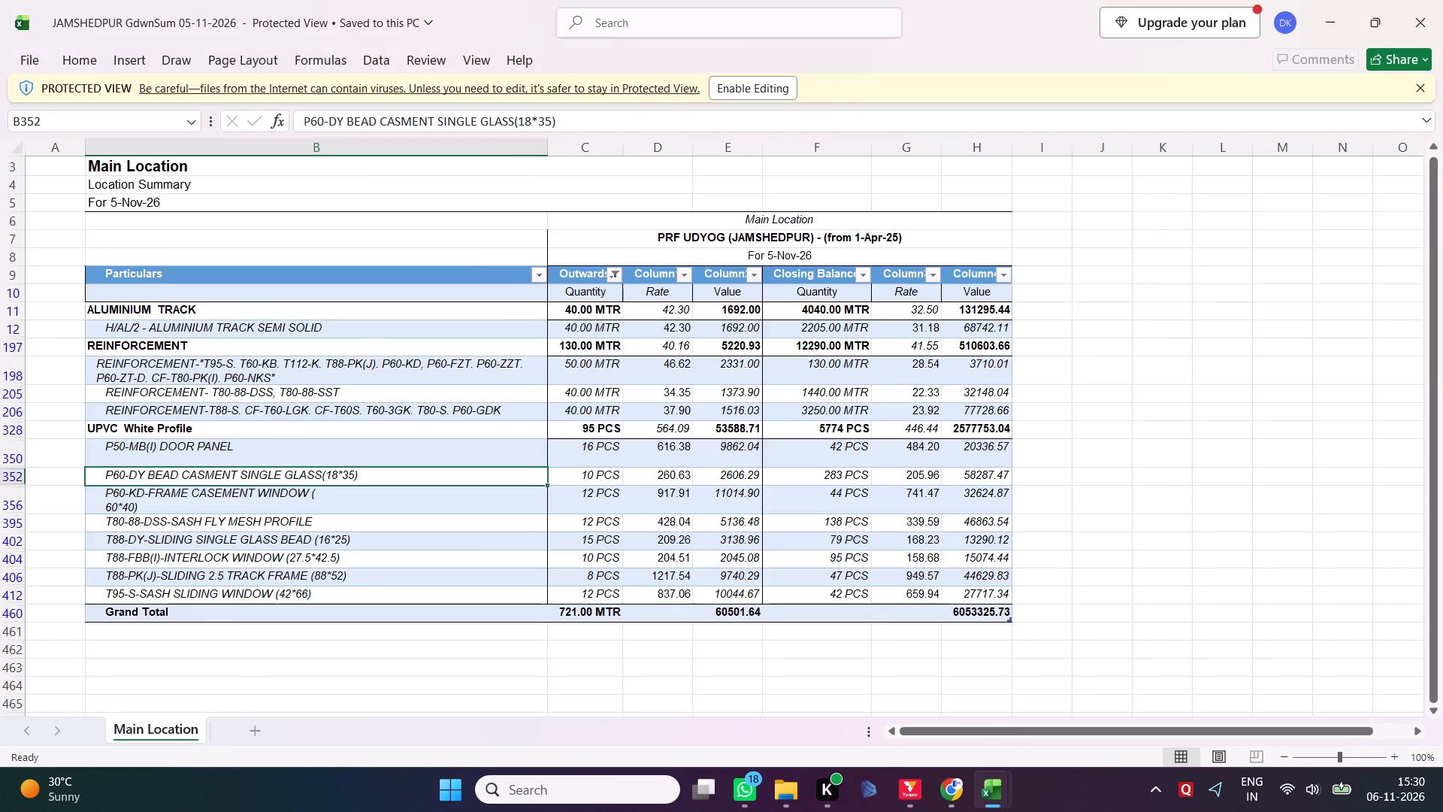
key(Down)
key(alt+Tab)
key(Up)
key(Up)
key(Up)
key(Up)
key(Up)
key(Up)
key(Up)
key(Up)
key(Up)
key(Up)
key(Up)
key(Down)
key(Down)
key(Down)
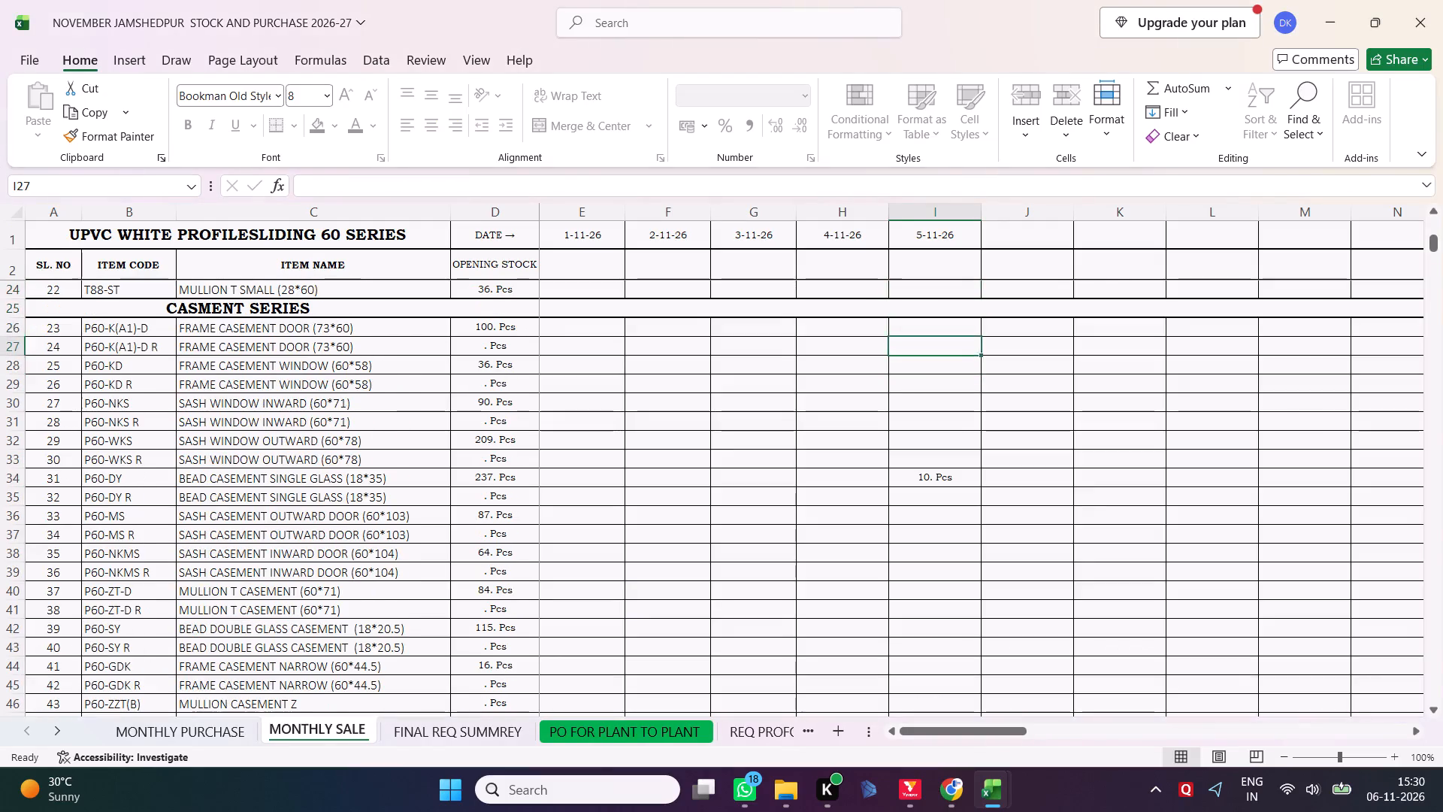
key(Down)
key(alt+Tab)
key(alt+Tab)
text(12)
key(Return)
From the godown summary, enter 12 as the 5-11-26 sale of SASH FLY MESH PROFILE (T80-88-DSS) in the MONTHLY SALE sheet.
key(alt+Tab)
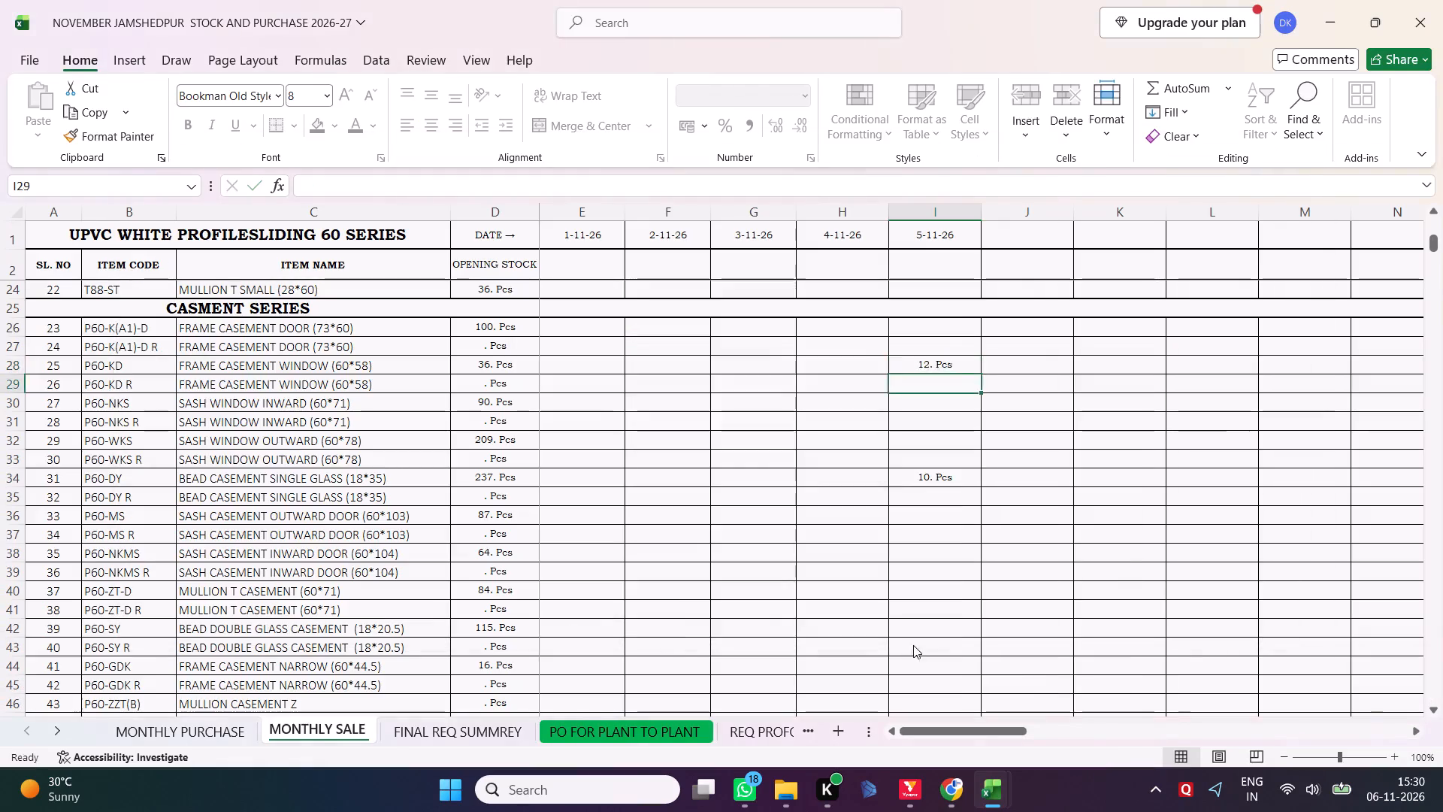
key(Down)
key(alt+Tab)
key(Up)
key(Up)
key(Up)
key(Up)
key(Up)
key(Up)
key(Up)
key(Up)
key(Up)
key(Up)
key(Up)
key(Up)
key(Down)
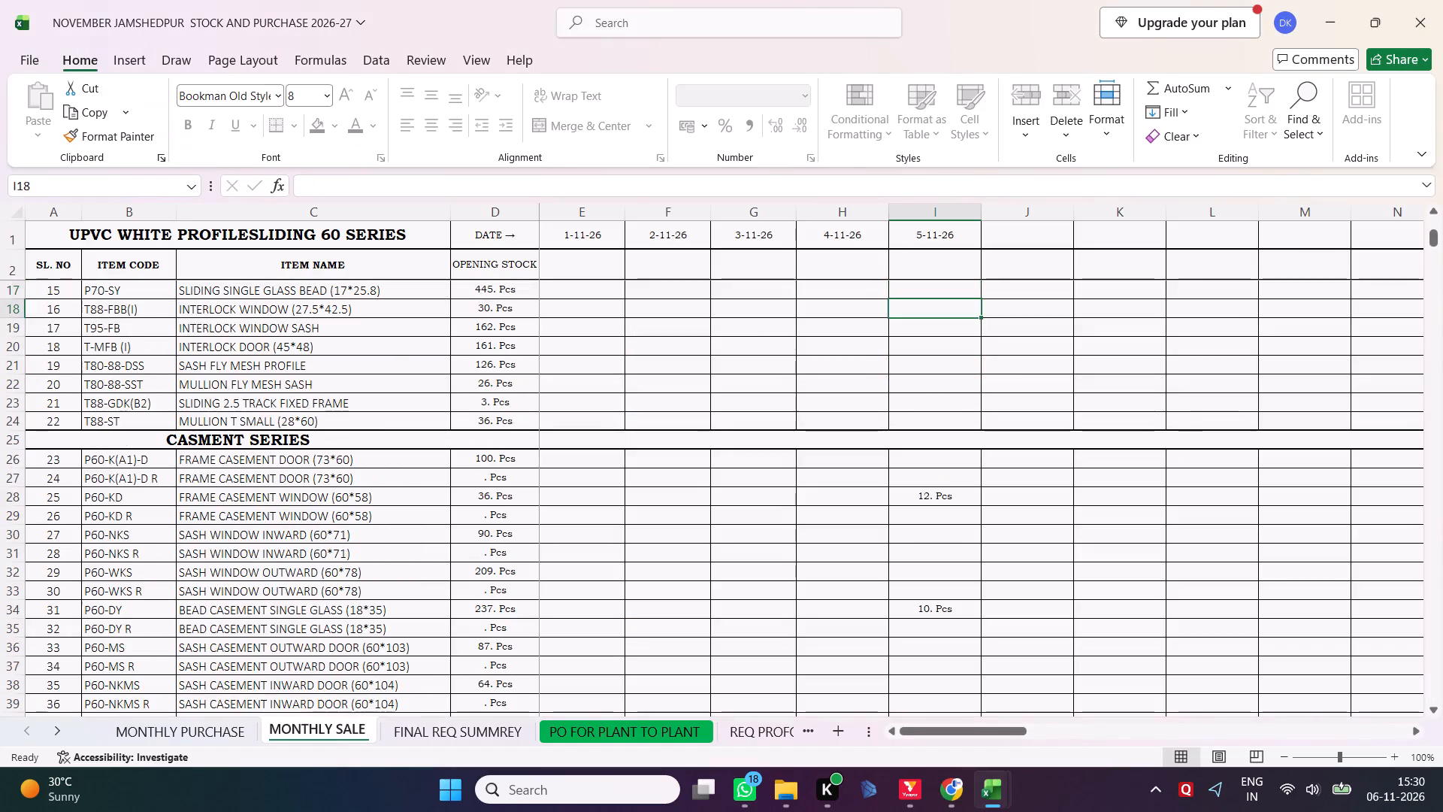
key(Down)
key(Down)
key(Down)
key(alt+Tab)
key(alt+Tab)
text(12)
key(Return)
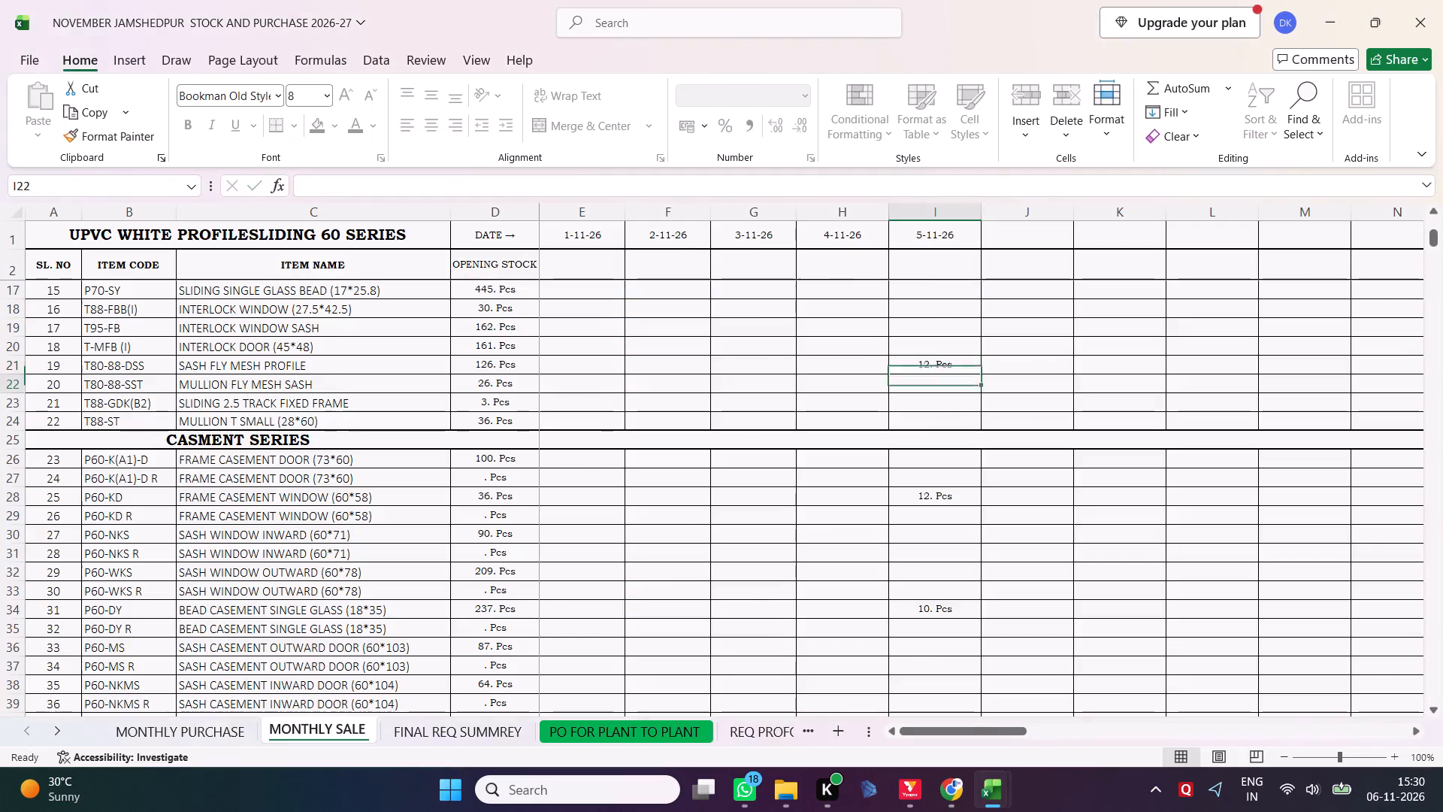
From the godown summary, enter 15 as the 5-11-26 sale of SLIDING SINGLE GLASS BEAD (T88-DY) in the MONTHLY SALE sheet.
key(alt+Tab)
key(Down)
key(alt+Tab)
key(Up)
key(Up)
key(Up)
key(Up)
key(Up)
key(Up)
key(Up)
key(Up)
key(Up)
key(Up)
key(Up)
key(Up)
key(Up)
key(Up)
key(Up)
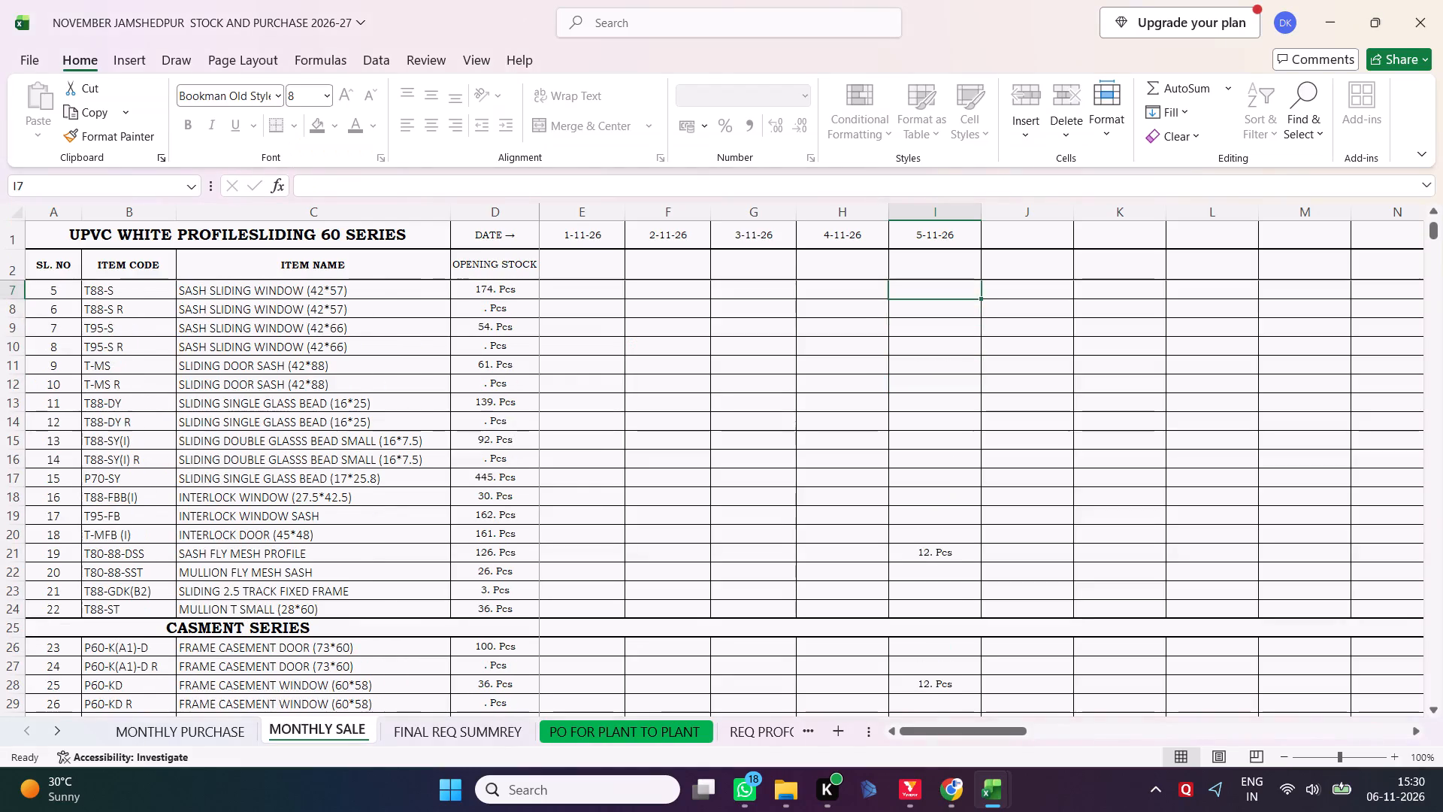
key(Down)
key(Down)
key(Down)
key(Down)
key(Down)
key(Down)
key(alt+Tab)
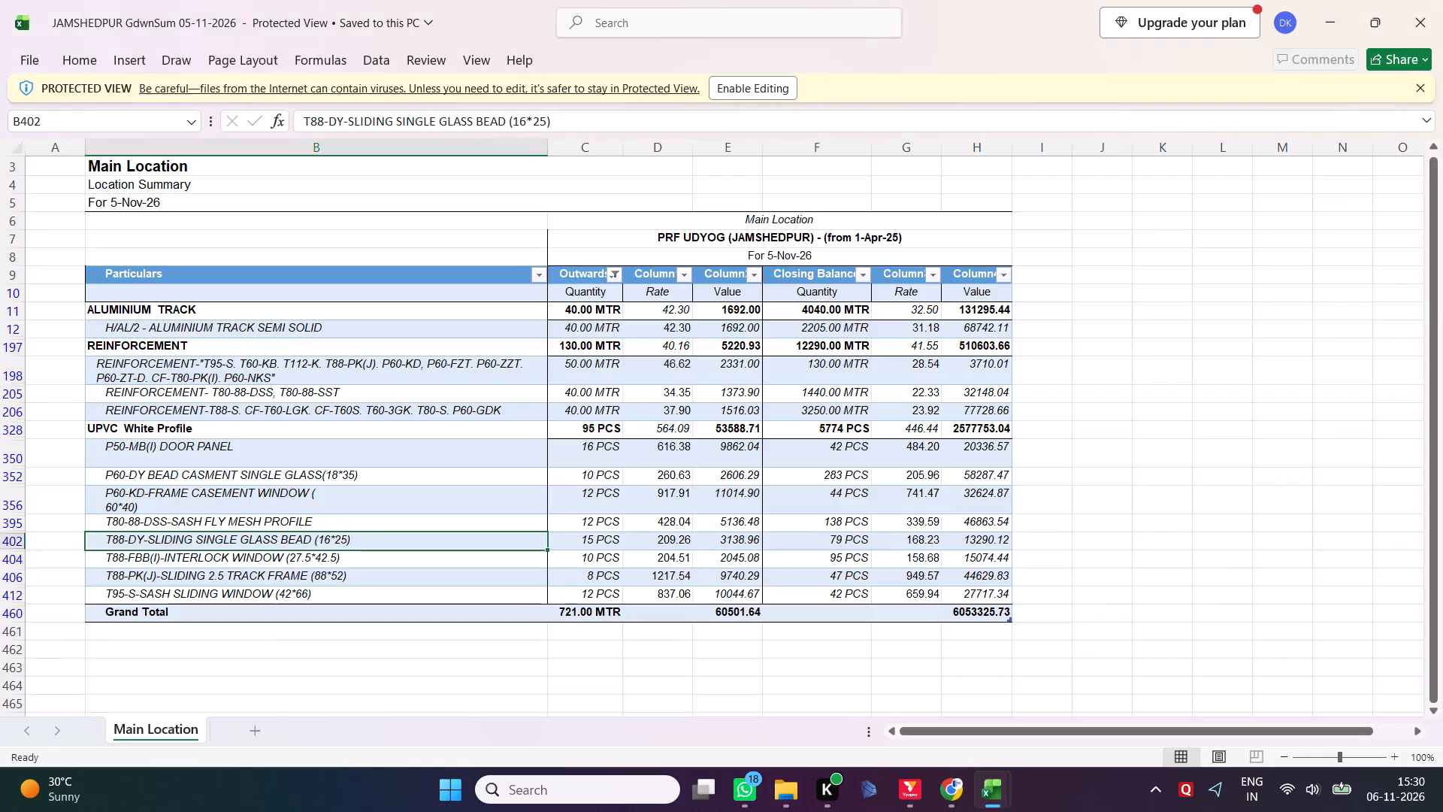
key(alt+Tab)
text(15)
key(Return)
Enter 10 as the 5-11-26 sale of INTERLOCK WINDOW (T88-FBB(I)) in the MONTHLY SALE sheet, matching the godown summary.
key(alt+Tab)
key(Down)
key(alt+Tab)
key(Up)
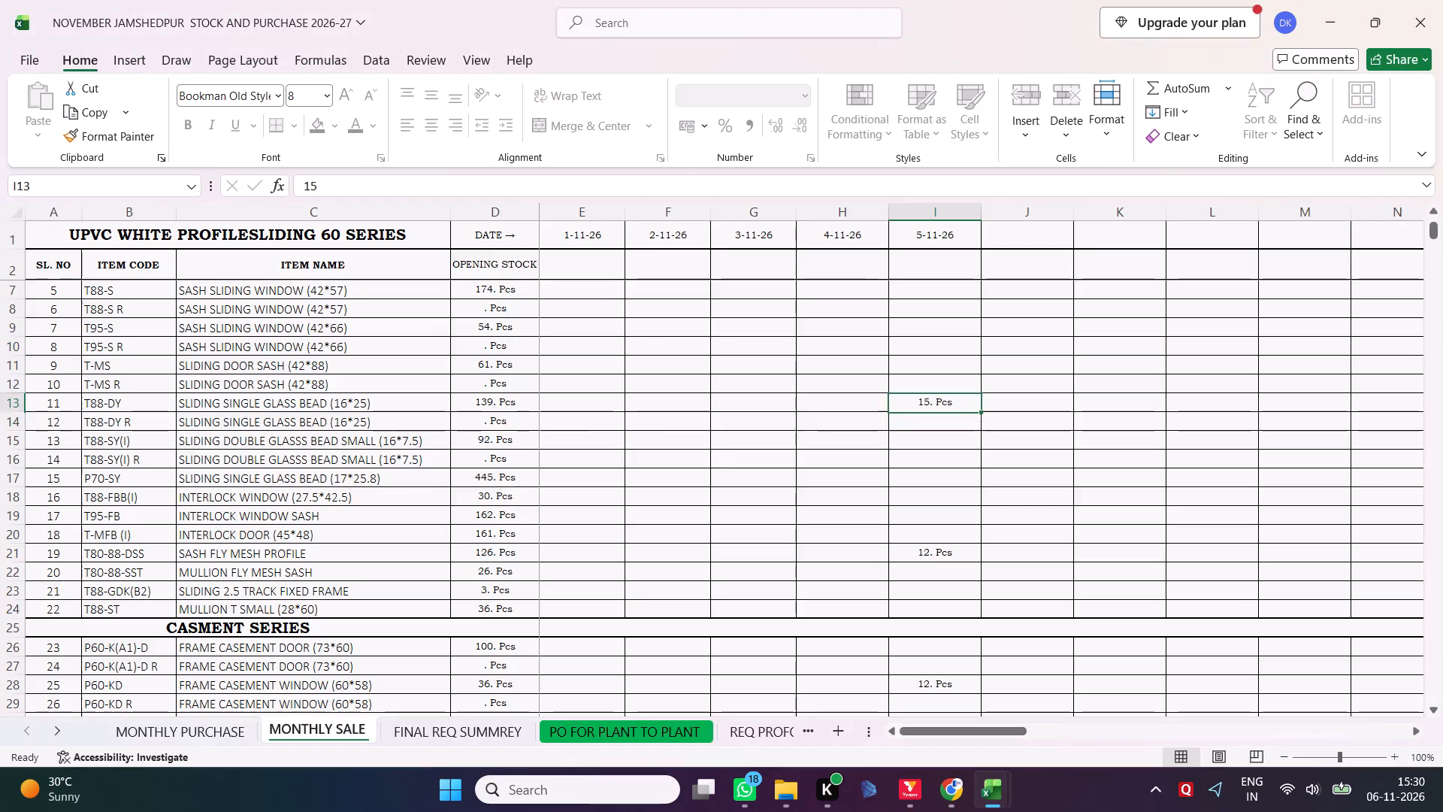
key(Down)
key(Down)
key(Down)
key(Down)
key(Down)
key(alt+Tab)
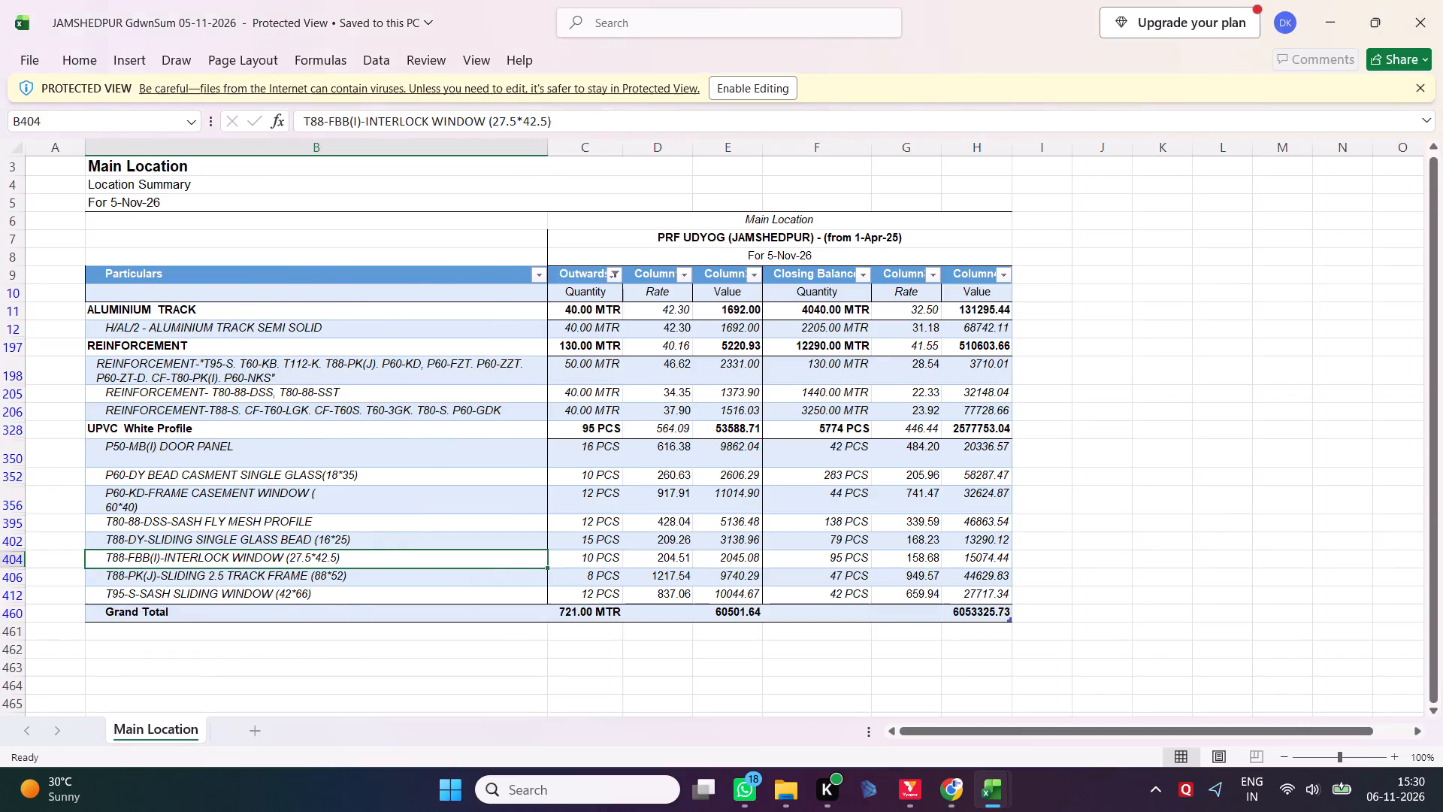
key(alt+Tab)
text(10)
key(Return)
From the godown summary, enter 8 as the 5-11-26 sale of SLIDING 2.5 TRACK FRAME (T88-PK(J)) in the MONTHLY SALE sheet.
key(alt+Tab)
key(Down)
key(alt+Tab)
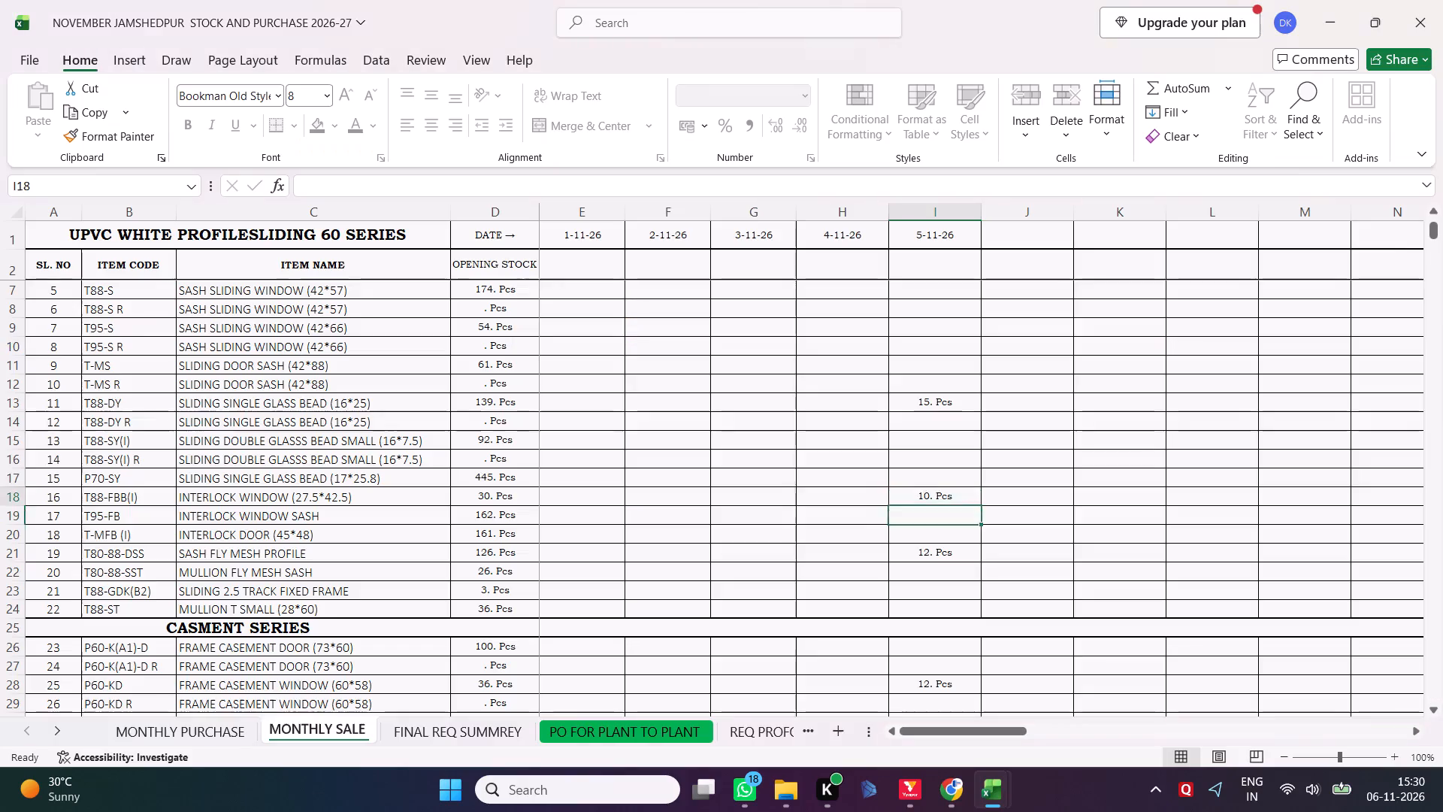
key(Up)
key(Up)
key(Up)
key(Up)
key(Up)
key(Up)
key(Up)
key(Up)
key(Up)
key(Up)
key(Up)
key(Up)
key(Up)
key(Up)
key(Up)
key(Up)
key(Up)
key(Up)
key(Up)
key(Up)
key(Down)
key(Down)
key(Down)
key(Down)
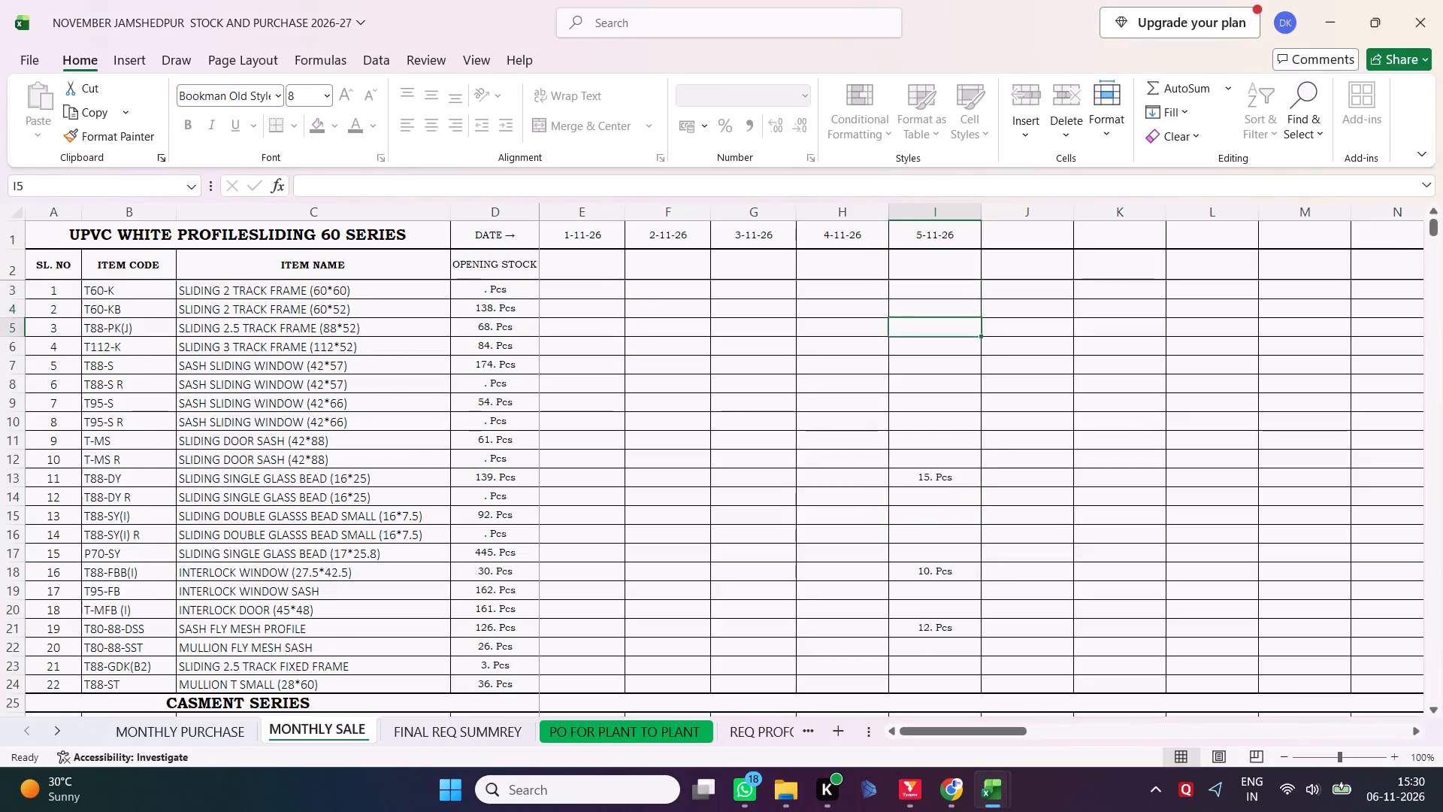
key(alt+Tab)
key(alt+Tab)
key(8)
key(Return)
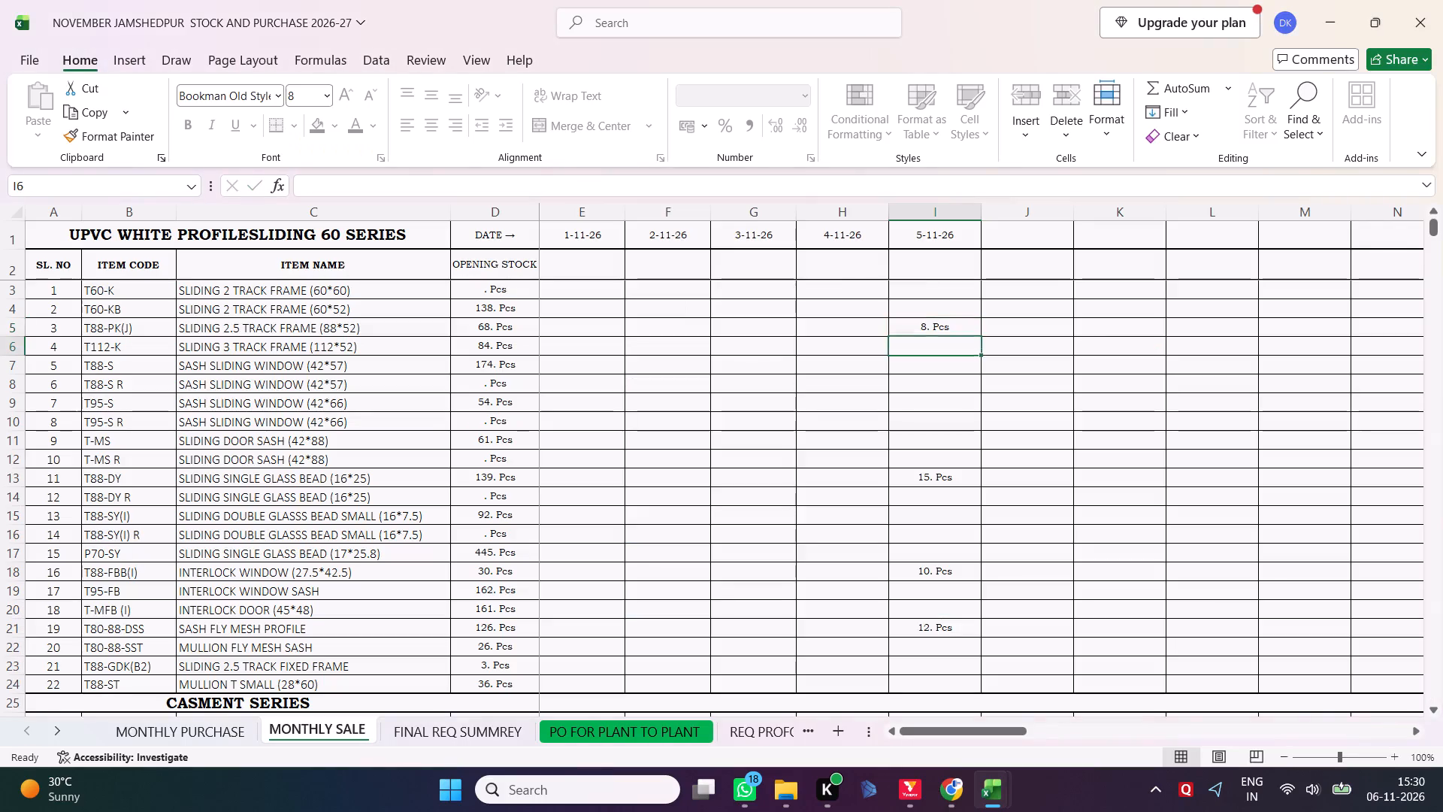
Enter 12 as the 5-11-26 sale of SASH SLIDING WINDOW (T95-S), matching the godown summary, and save the Jamshedpur stock workbook.
key(alt+Tab)
key(Down)
key(alt+Tab)
key(Down)
key(Down)
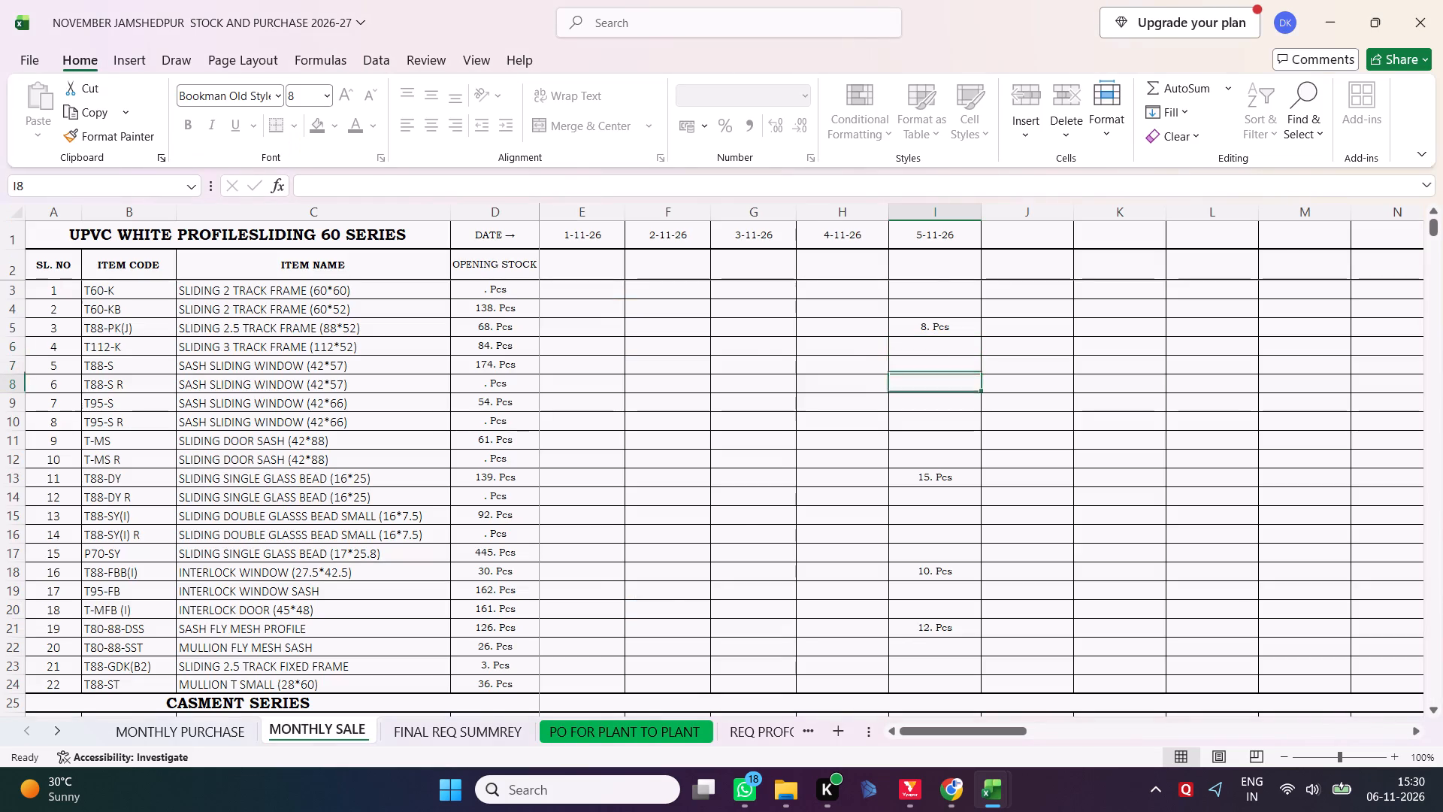
key(Down)
key(alt+Tab)
key(alt+Tab)
text(12)
key(Return)
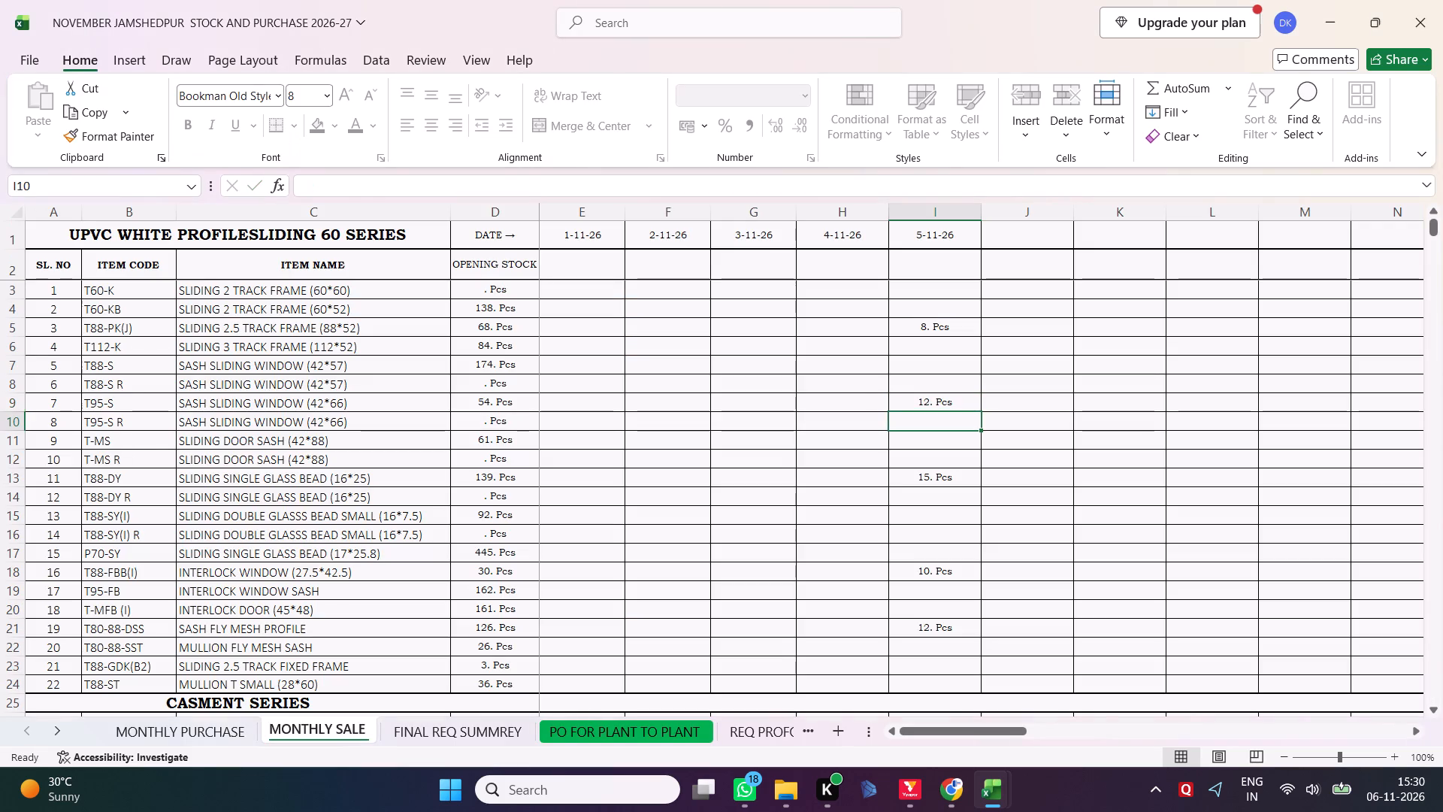
key(ctrl+s)
Review the BALANCE STOCK column in the MONTHLY SALE sheet, from the sliding 60 series through the Y series to the WIN-ECO profiles.
scroll(913, 645, left, 6)
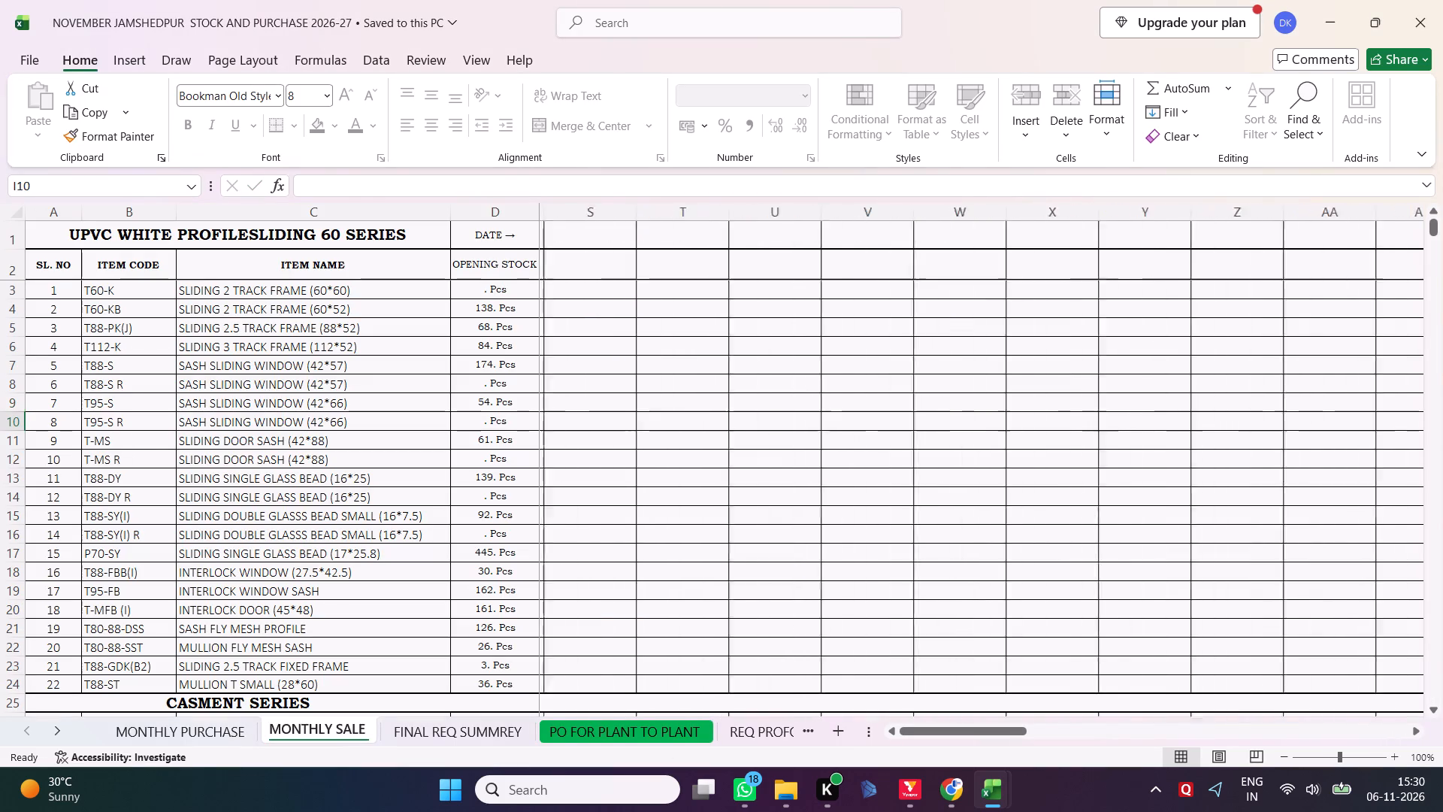
scroll(913, 645, left, 5)
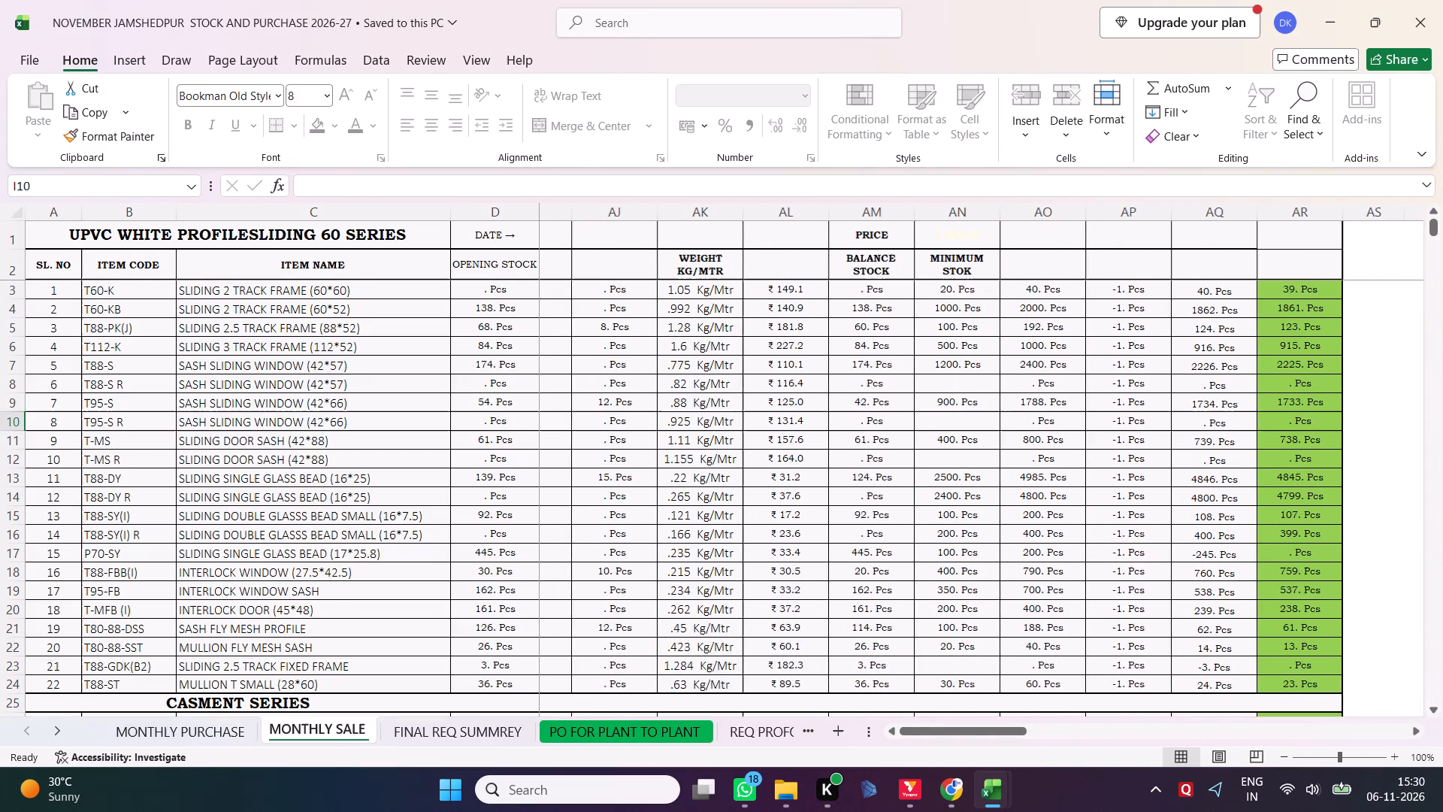
scroll(913, 645, left, 1)
click(839, 434)
key(Down)
key(Down)
key(Down)
key(Down)
key(Down)
key(Down)
key(Down)
key(Down)
key(Down)
key(Down)
key(Down)
key(Down)
key(Down)
key(Down)
key(Down)
key(Down)
key(Down)
key(Down)
key(Down)
key(Down)
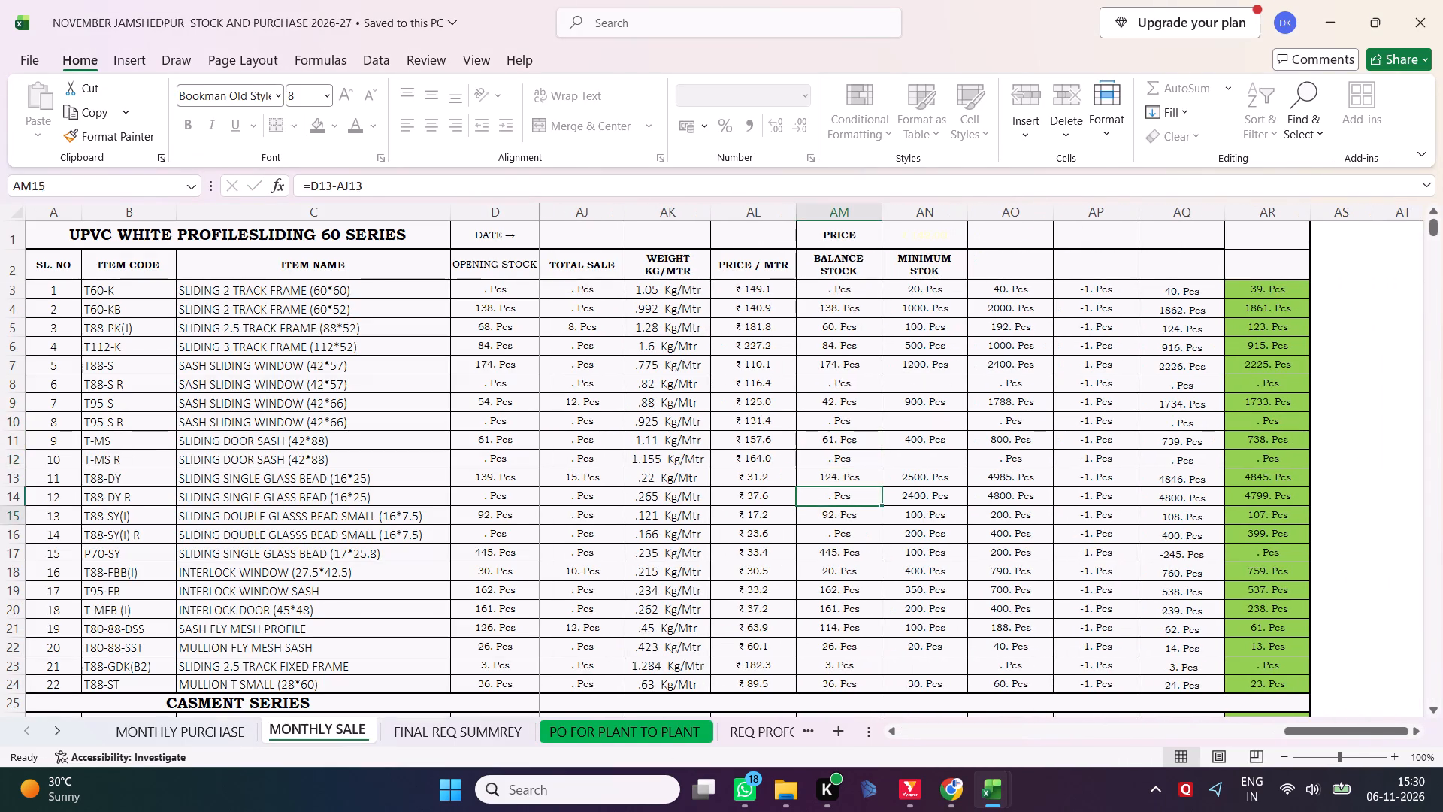
key(Down)
key(Down)
key(Down)
key(Down)
key(Down)
key(Down)
key(Down)
key(Down)
key(Down)
key(Down)
key(Down)
key(Down)
key(Down)
key(Down)
key(Down)
key(Down)
key(Down)
key(Down)
key(Down)
key(Down)
key(Down)
key(Down)
key(Down)
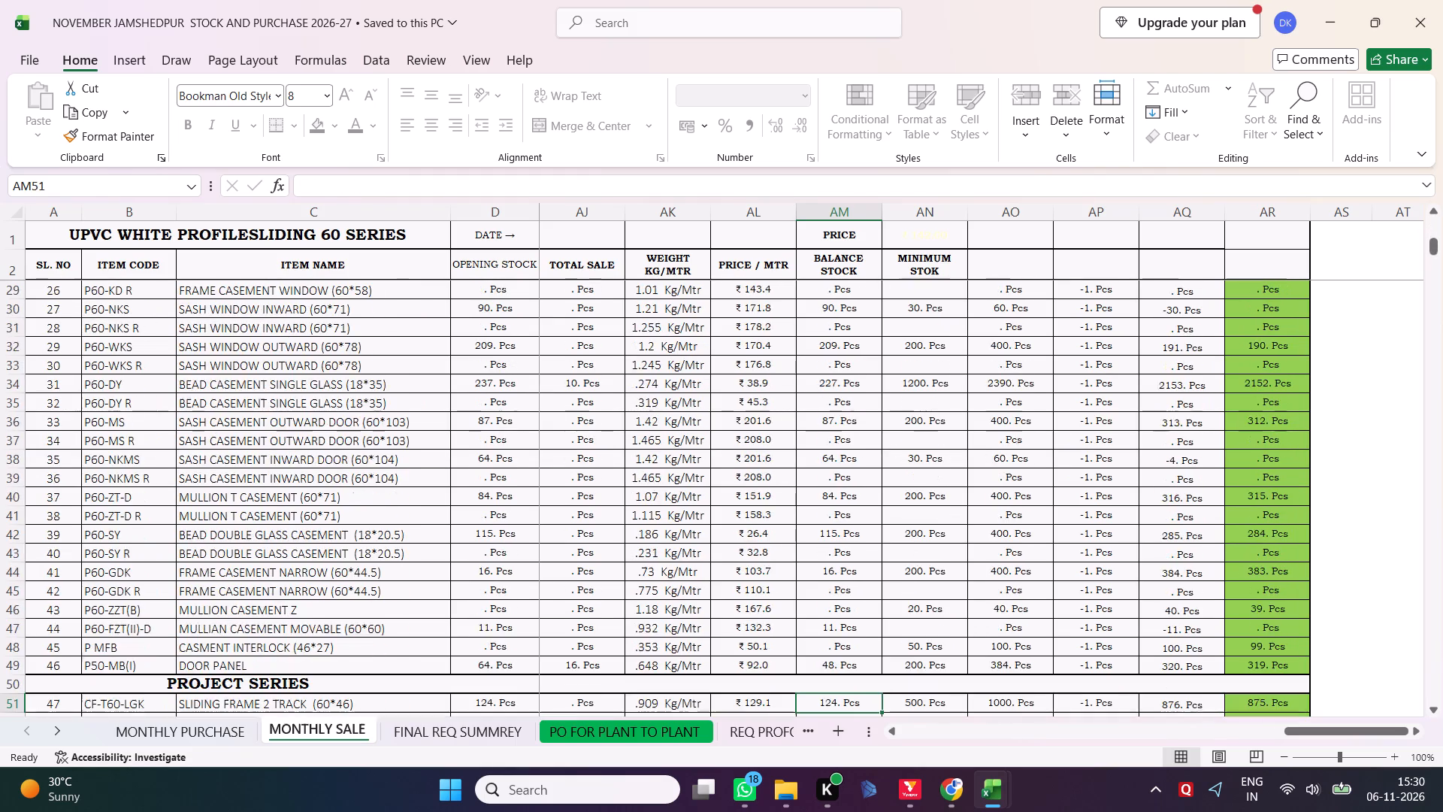
key(Down)
key(Down)
key(Down)
key(Down)
key(Down)
key(Down)
key(Down)
key(Down)
key(Down)
key(Down)
key(Down)
key(Down)
key(Down)
key(Down)
key(Down)
key(Down)
key(Down)
key(Down)
key(Down)
key(Down)
key(Down)
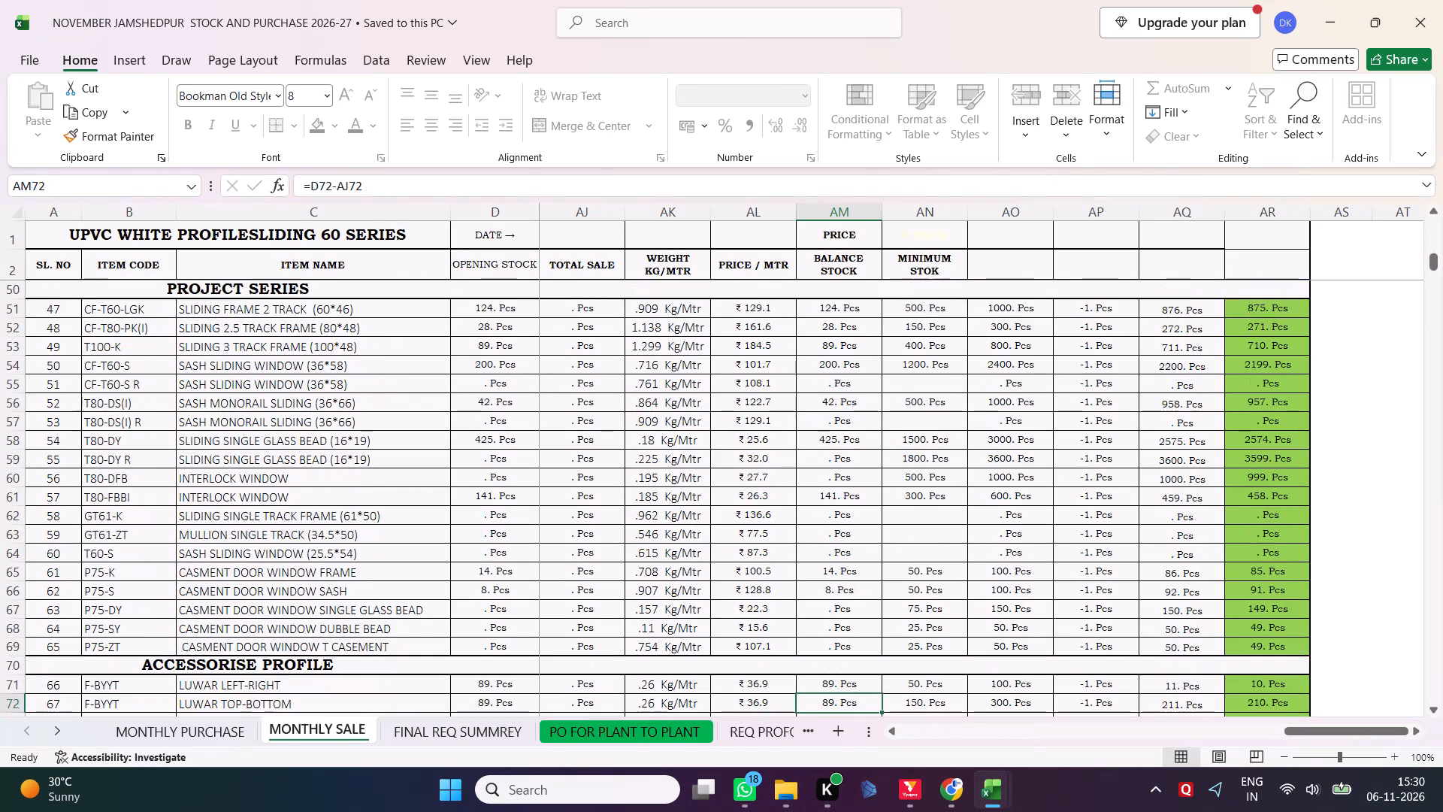
key(Down)
key(Down)
key(Down)
key(Down)
key(Down)
key(Down)
key(Down)
key(Down)
key(Down)
key(Down)
key(Down)
key(Down)
key(Down)
key(Down)
key(Down)
key(Down)
key(Down)
key(Down)
key(Down)
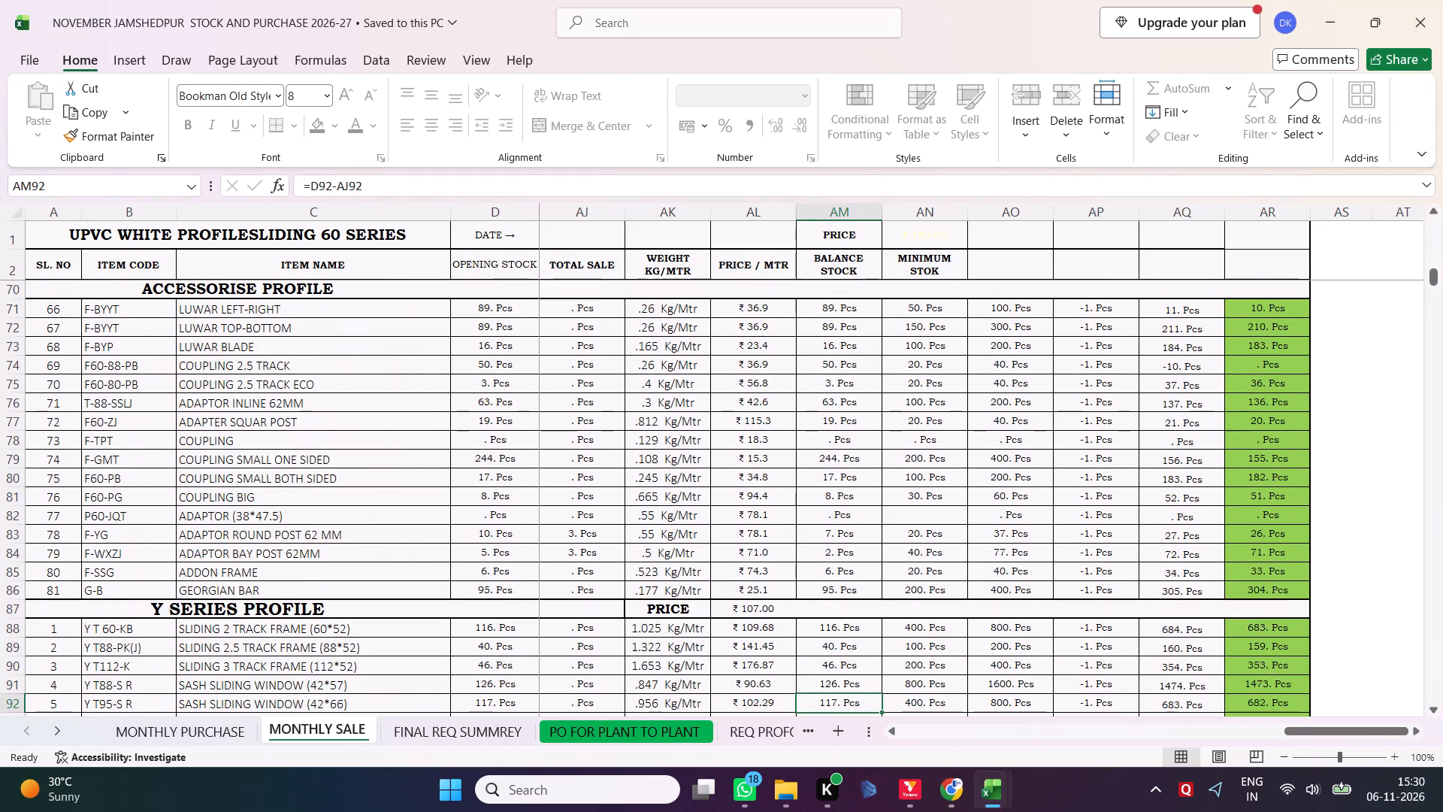
key(Down)
key(Down)
key(Down)
key(Down)
key(Down)
key(Down)
key(Down)
key(Down)
key(Down)
key(Down)
key(Down)
key(Down)
key(Down)
key(Down)
key(Down)
key(Down)
key(Down)
key(Down)
key(Down)
key(Down)
key(Down)
key(Down)
key(Down)
key(Down)
key(Down)
key(Down)
key(Down)
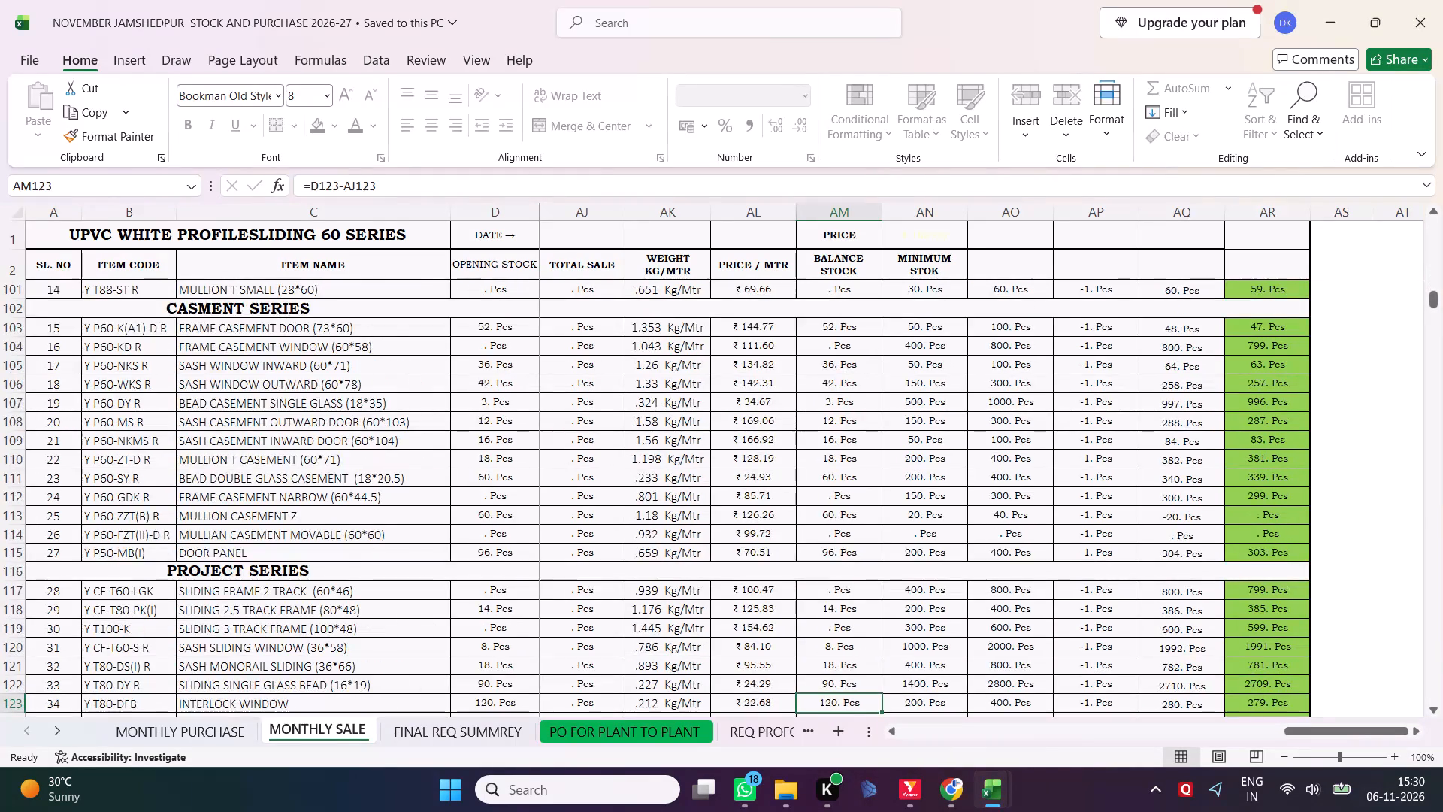
key(Down)
key(Down)
key(Down)
key(Down)
key(Down)
key(Down)
key(Down)
key(Down)
key(Down)
key(Down)
key(Down)
key(Down)
key(Down)
key(Down)
key(Down)
key(Down)
key(Down)
key(Down)
key(Down)
key(Down)
key(Down)
key(Down)
key(Down)
key(Down)
key(Down)
key(Down)
key(Down)
key(Down)
key(Down)
key(Down)
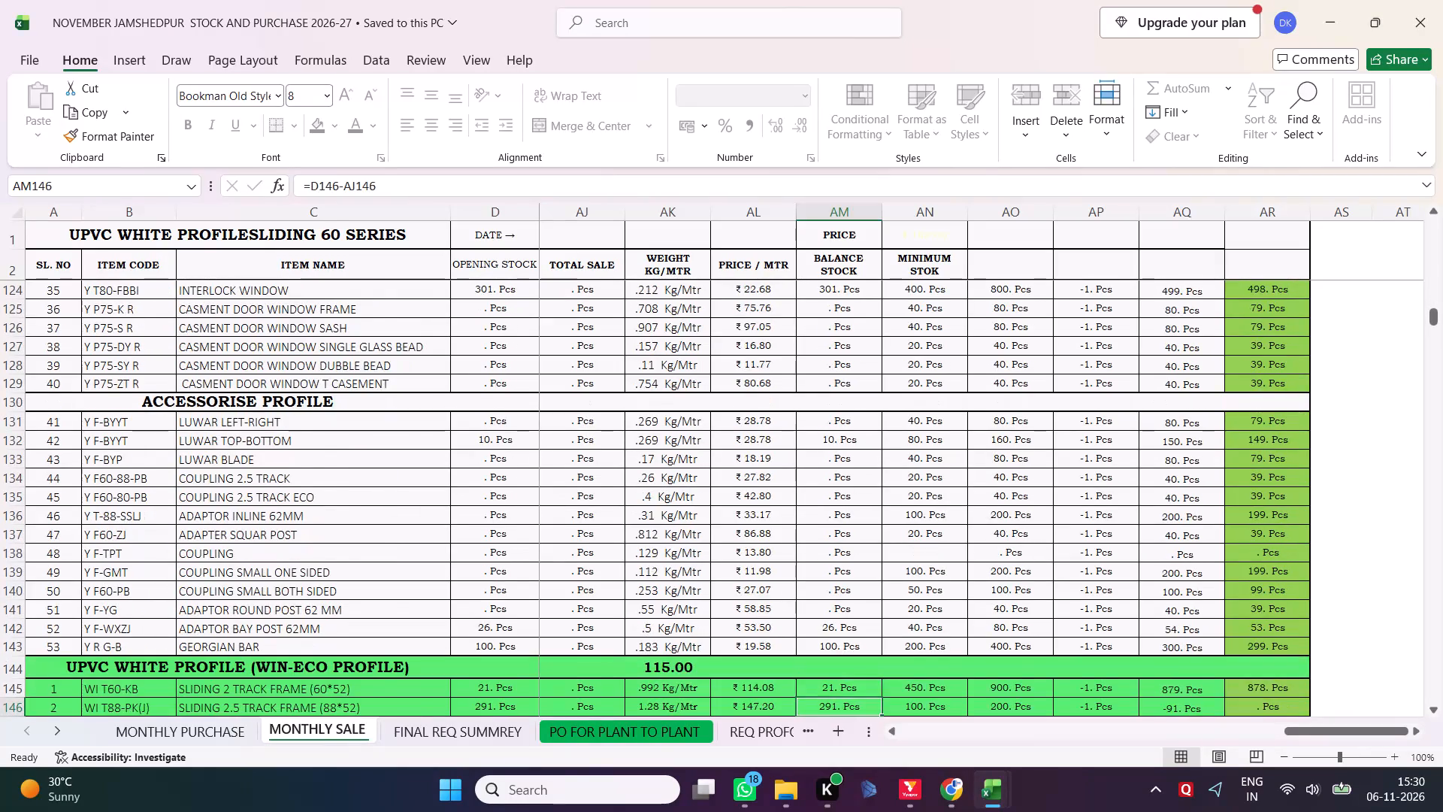
Review the BALANCE STOCK column for the WIN-ECO and P-series profiles, covering their casement and project series.
key(Down)
key(Down)
key(Down)
key(Down)
key(Down)
key(Down)
key(Down)
key(Down)
key(Down)
key(Down)
key(Down)
key(Down)
key(Down)
key(Down)
key(Down)
key(Down)
key(Down)
key(Down)
key(Down)
key(Down)
key(Down)
key(Down)
key(Down)
key(Down)
key(Down)
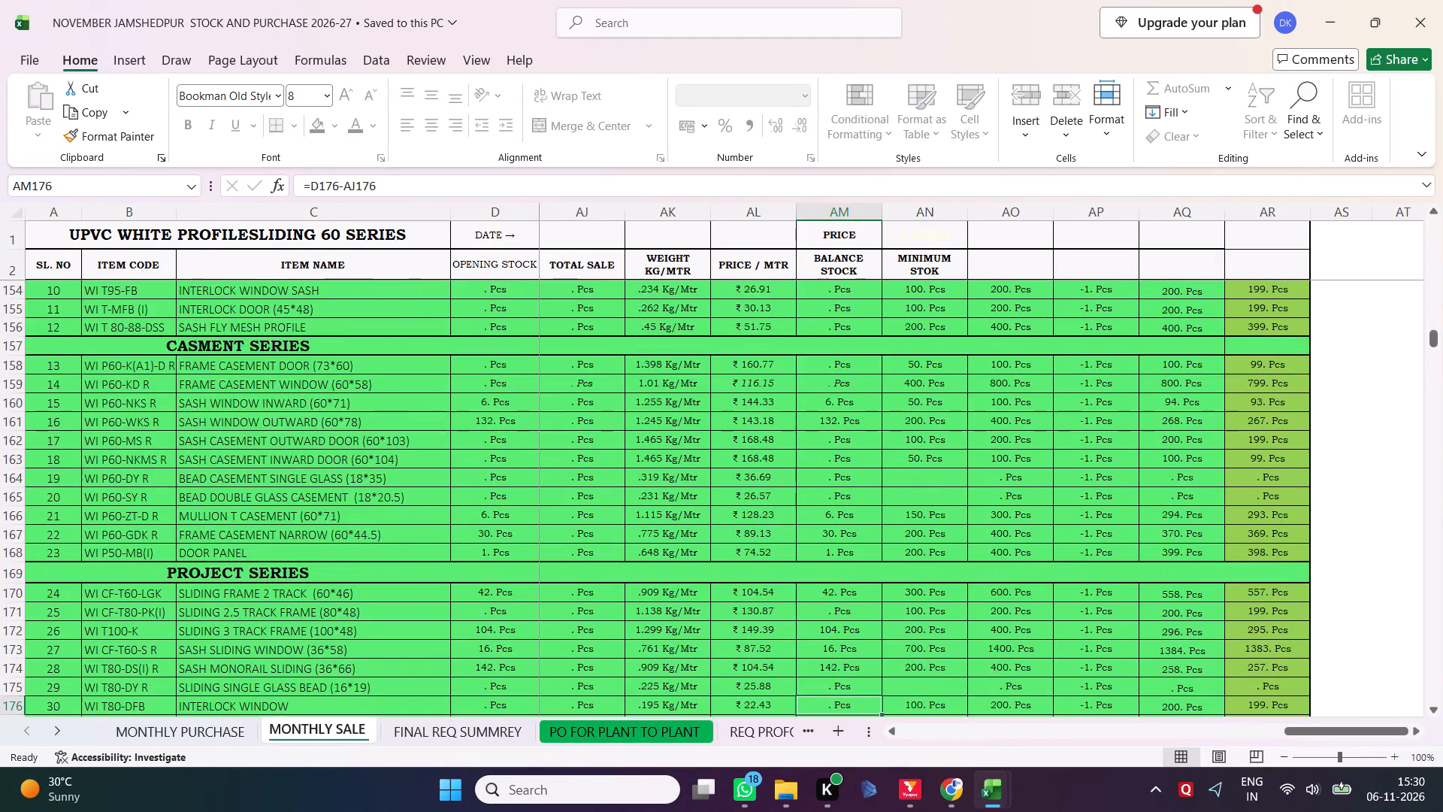
key(Down)
key(Down)
key(Down)
key(Down)
key(Down)
key(Down)
key(Down)
key(Down)
key(Down)
key(Down)
key(Down)
key(Down)
key(Down)
key(Down)
key(Down)
key(Down)
key(Down)
key(Down)
key(Down)
key(Down)
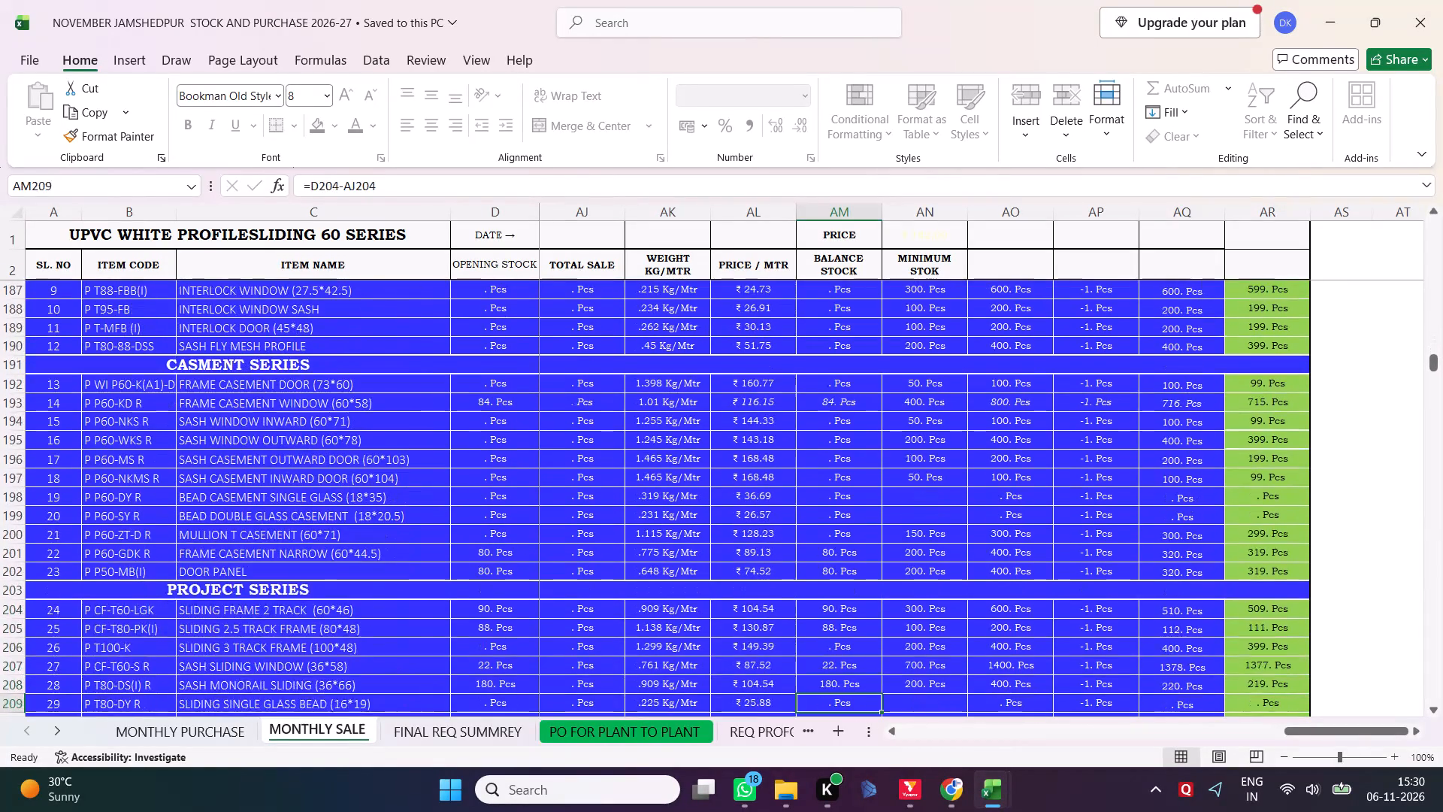
Review the BALANCE STOCK column for the colour profiles, from MAHOGANI through the W series to DARK GREY.
key(Down)
key(Down)
key(Down)
key(Down)
key(Down)
key(Down)
key(Down)
key(Down)
key(Down)
key(Down)
key(Down)
key(Down)
key(Down)
key(Down)
key(Down)
key(Down)
key(Down)
key(Down)
key(Down)
key(Down)
key(Down)
key(Down)
key(Down)
key(Down)
key(Down)
key(Down)
key(Down)
key(Down)
key(Down)
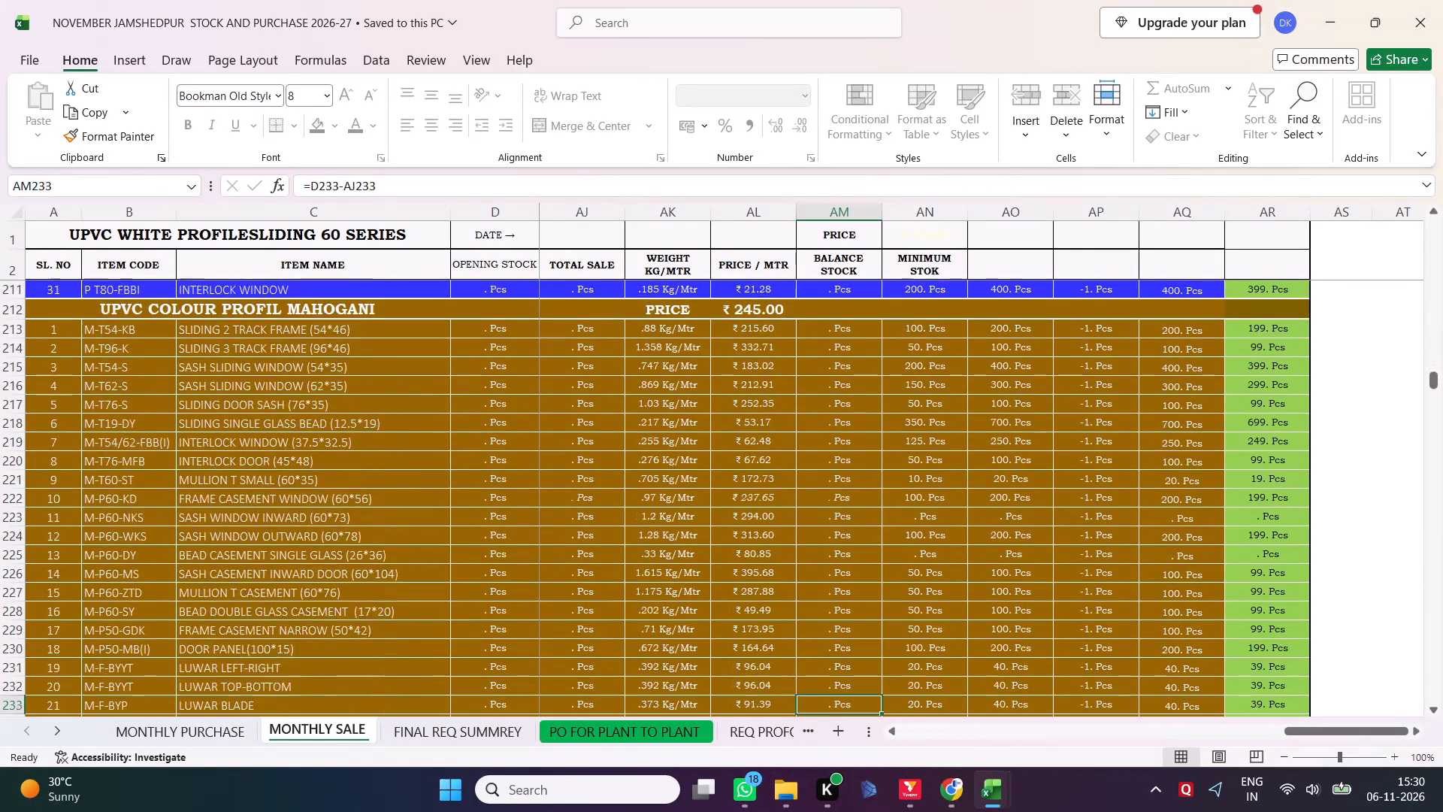
key(Down)
key(Down)
key(Down)
key(Down)
key(Down)
key(Down)
key(Down)
key(Down)
key(Down)
key(Down)
key(Down)
key(Down)
key(Down)
key(Down)
key(Down)
key(Down)
key(Down)
key(Down)
key(Down)
key(Down)
key(Down)
key(Down)
key(Down)
key(Down)
key(Down)
key(Down)
key(Down)
key(Down)
key(Down)
key(Down)
key(Down)
key(Down)
key(Down)
key(Down)
key(Down)
key(Down)
key(Down)
key(Down)
key(Down)
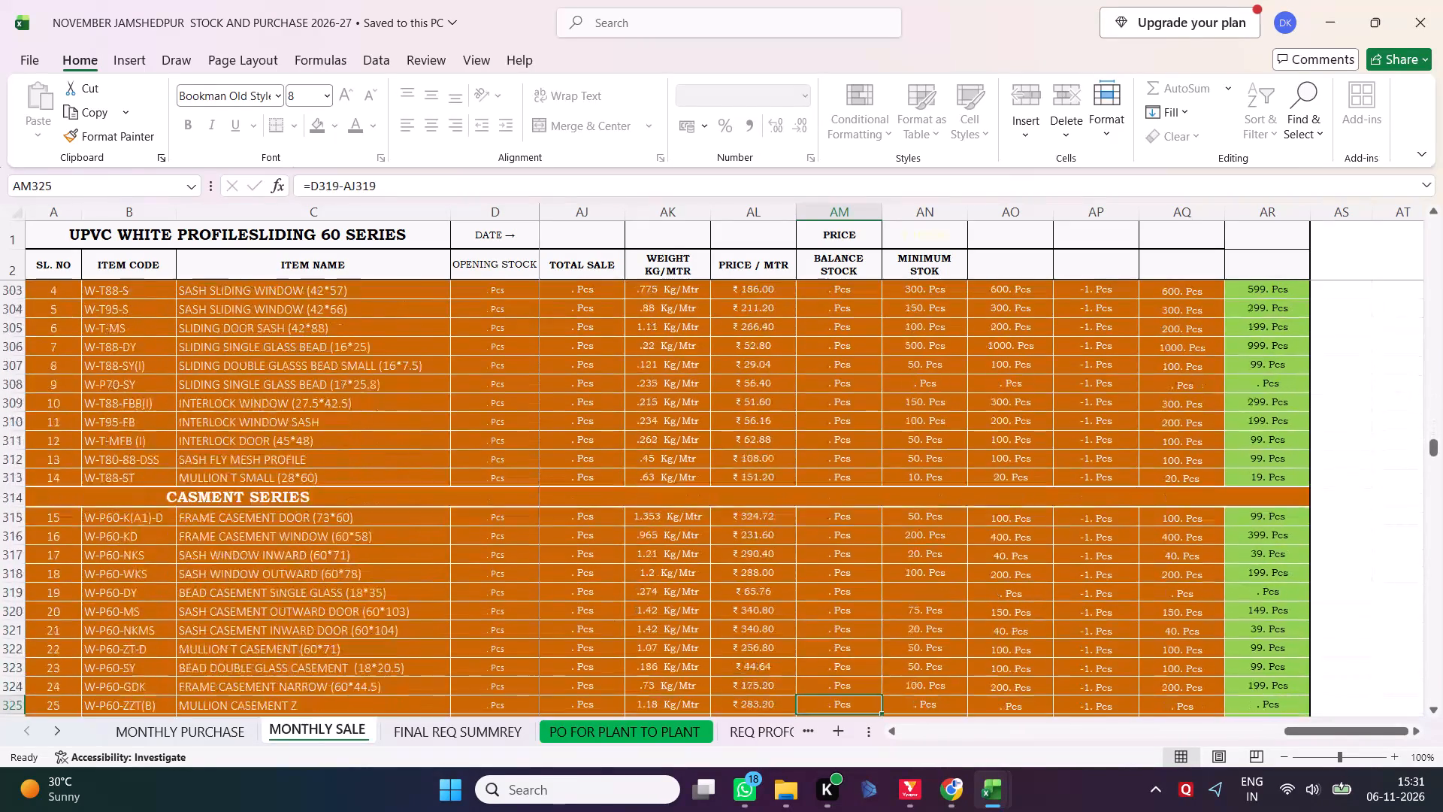
key(Down)
key(Down)
key(Down)
key(Down)
key(Down)
key(Down)
key(Down)
key(Down)
key(Down)
key(Down)
key(Down)
key(Down)
key(Down)
key(Down)
key(Down)
key(Down)
key(Down)
key(Down)
key(Down)
key(Down)
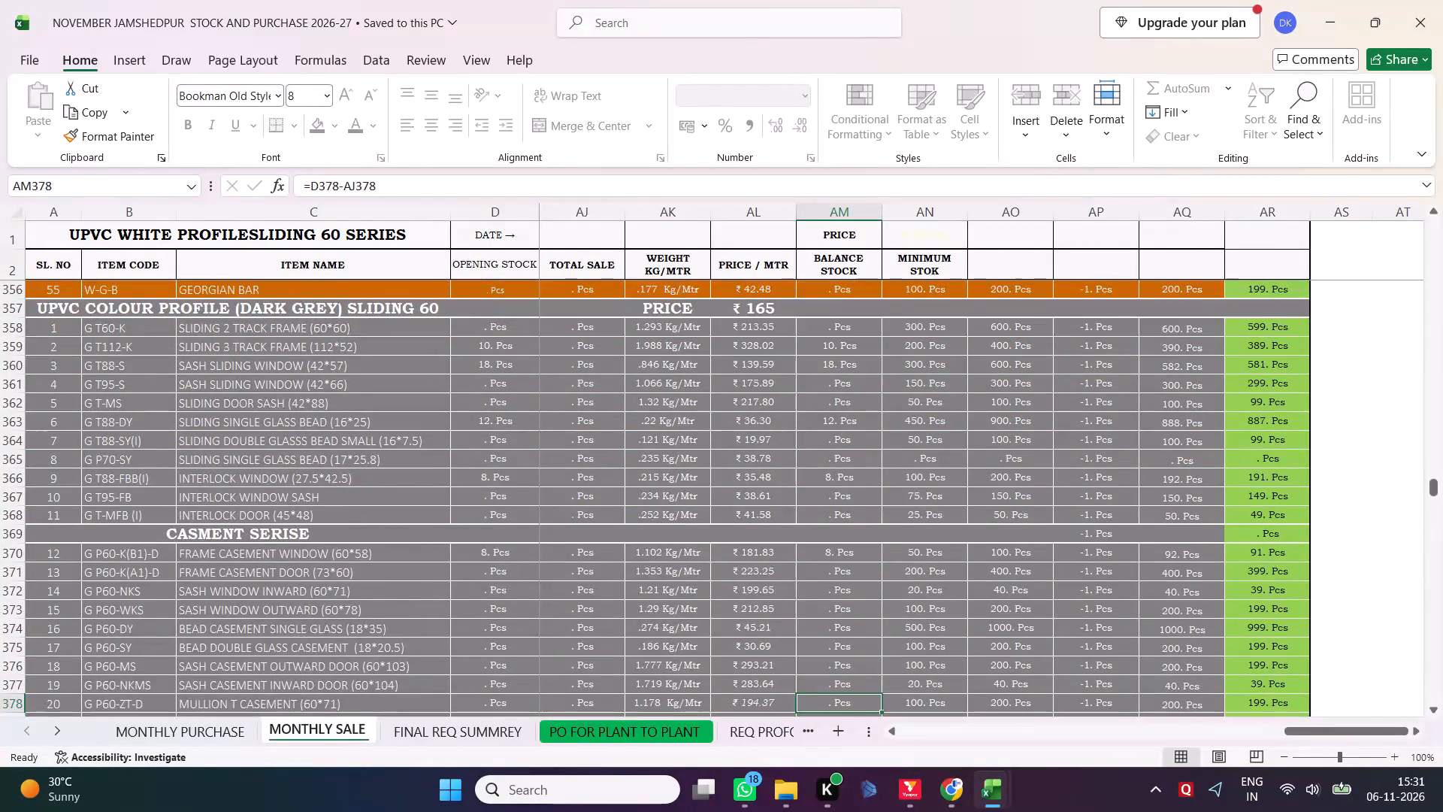
Examine the balance stock of the REINFORCEMENT (1.0 MM X 5 MTR) items, from T100-K back to R T88-S.
key(Up)
key(Up)
key(Up)
key(Up)
key(Up)
key(Up)
key(Up)
key(Up)
key(Up)
key(Up)
key(Up)
key(Up)
key(Up)
key(Up)
key(Up)
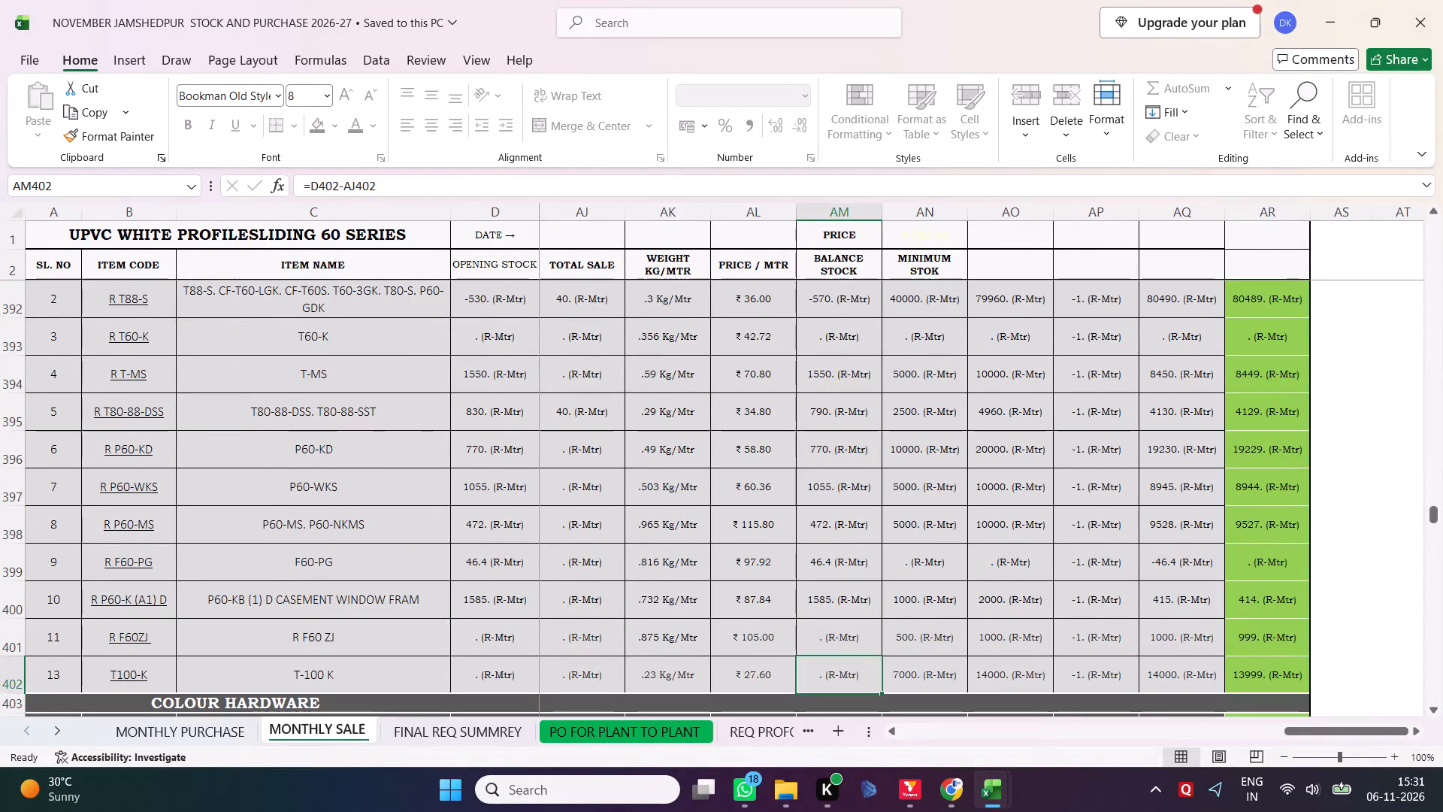
key(Down)
key(Down)
key(Down)
key(Down)
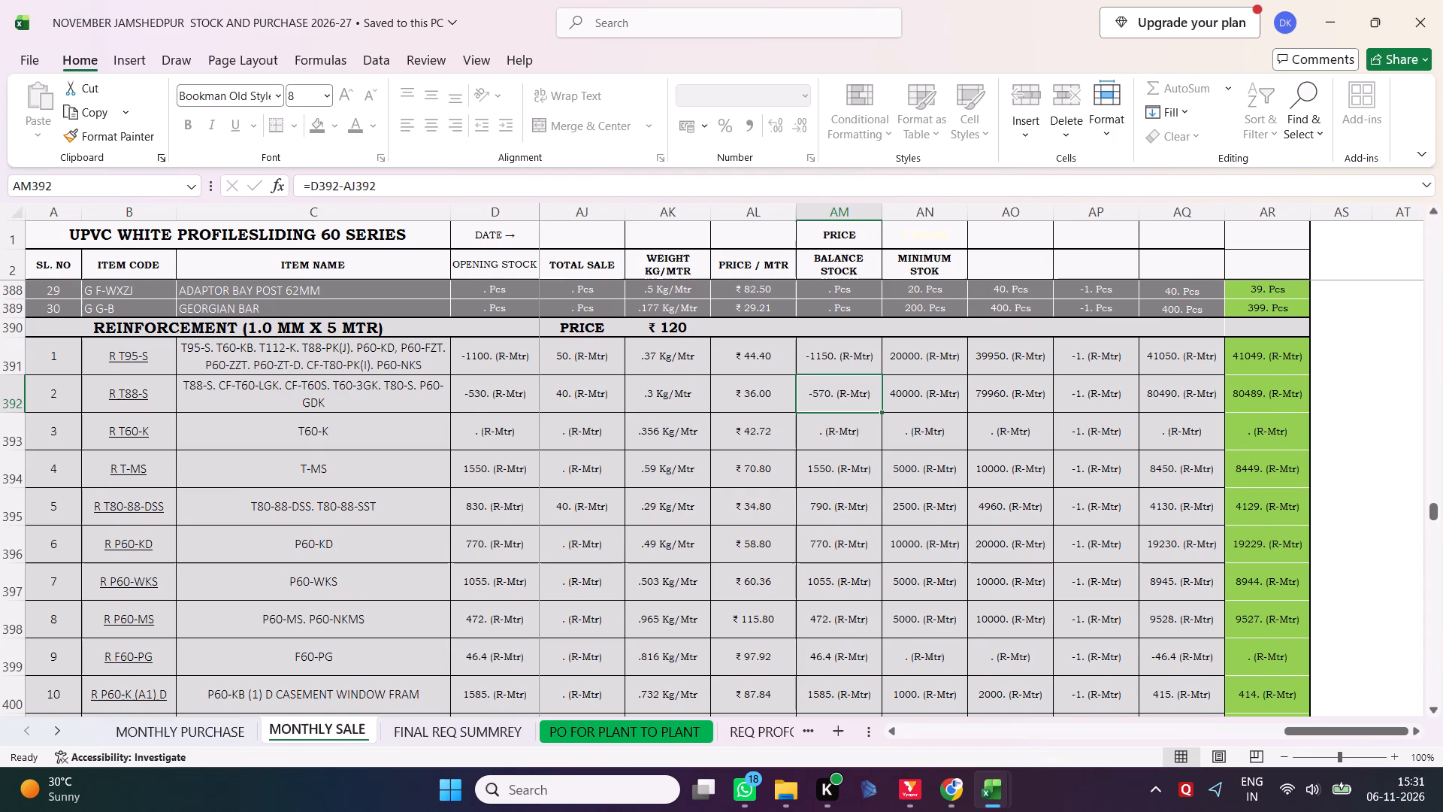
Review the balance stock of the REINFORCEMENT (1.0 MM X 5 MTR) items, from R T60-K down to T100-K.
key(Down)
key(Down)
key(Down)
key(Down)
key(Down)
key(Down)
key(Down)
key(Down)
key(Down)
key(Down)
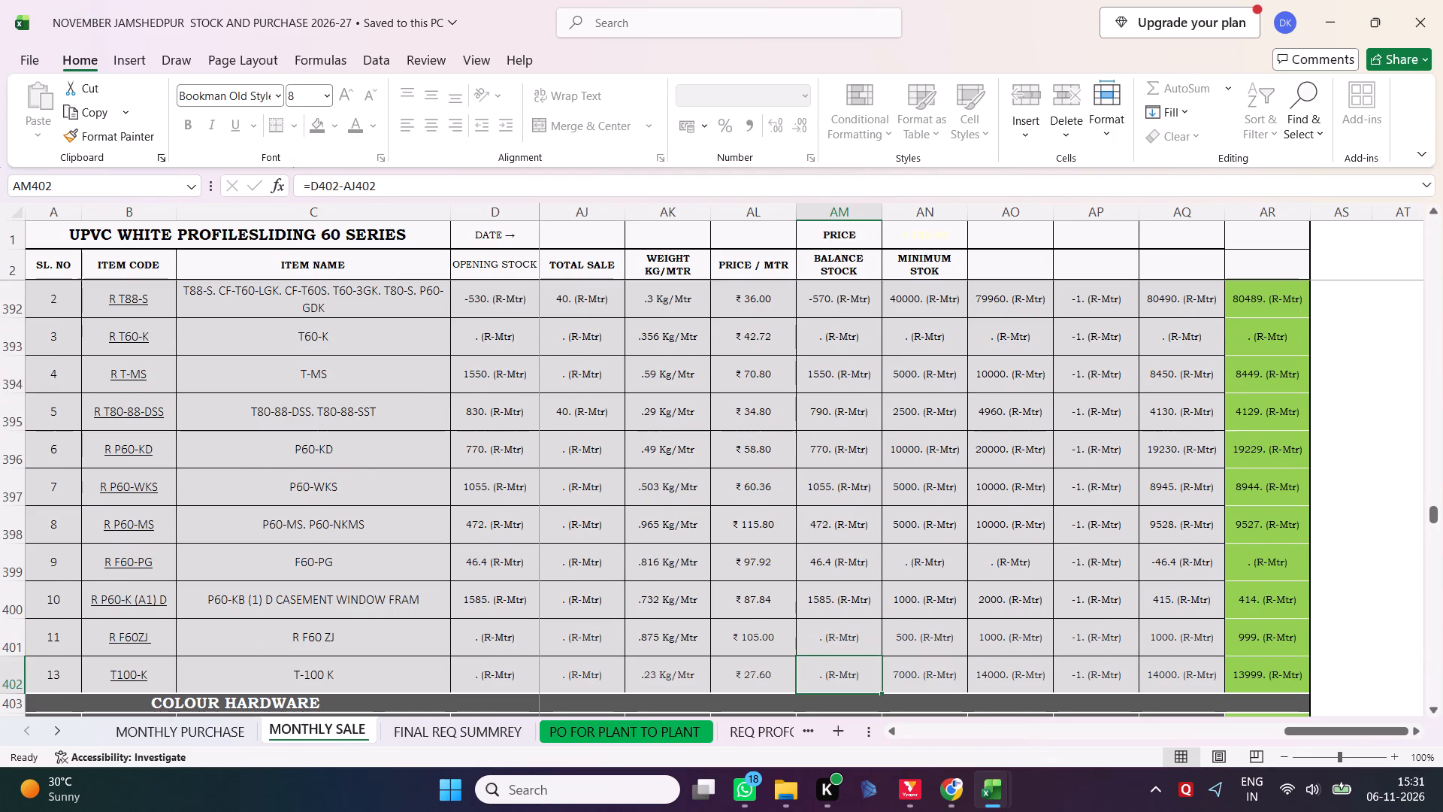
Review the BALANCE STOCK column for the COLOUR HARDWARE items, from FASTNER CAP to the adjustable luwar blades.
key(Down)
key(Down)
key(Down)
key(Down)
key(Down)
key(Down)
key(Down)
key(Down)
key(Down)
key(Down)
key(Down)
key(Down)
key(Down)
key(Down)
key(Down)
key(Down)
key(Down)
key(Down)
key(Down)
key(Down)
key(Down)
key(Down)
key(Down)
key(Down)
key(Down)
key(Down)
key(Down)
key(Down)
key(Down)
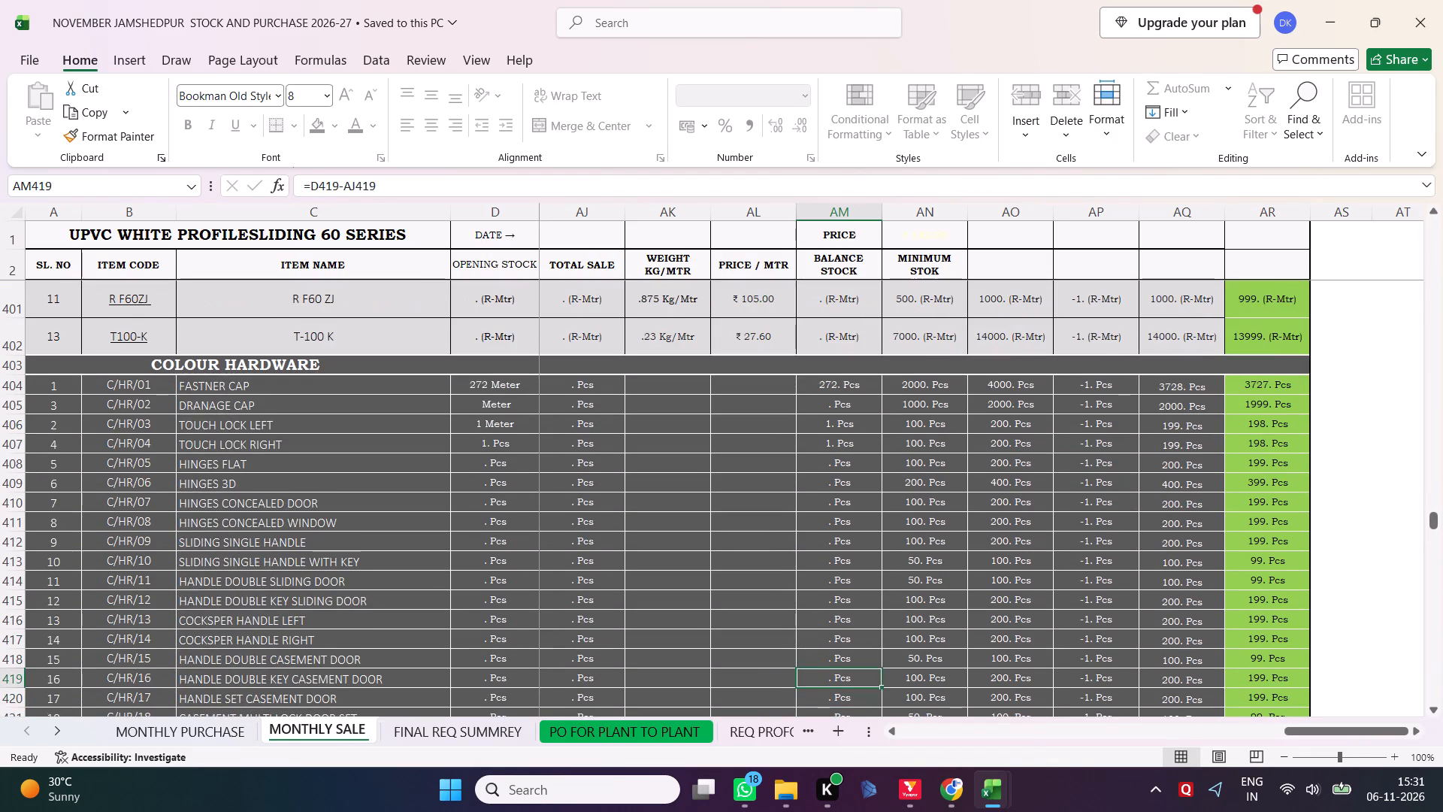
key(Down)
key(Down)
key(Down)
key(Down)
key(Down)
key(Down)
key(Down)
key(Down)
key(Down)
key(Down)
key(Down)
key(Down)
key(Down)
key(Down)
Review the balance stock of the HARDWARE (HINGE'S AND LOCK'S) items, from the aluminium tracks down to the first rollers.
key(Down)
key(Down)
key(Down)
key(Down)
key(Down)
key(Down)
key(Down)
key(Down)
key(Down)
key(Down)
key(Down)
key(Down)
key(Down)
key(Down)
key(Down)
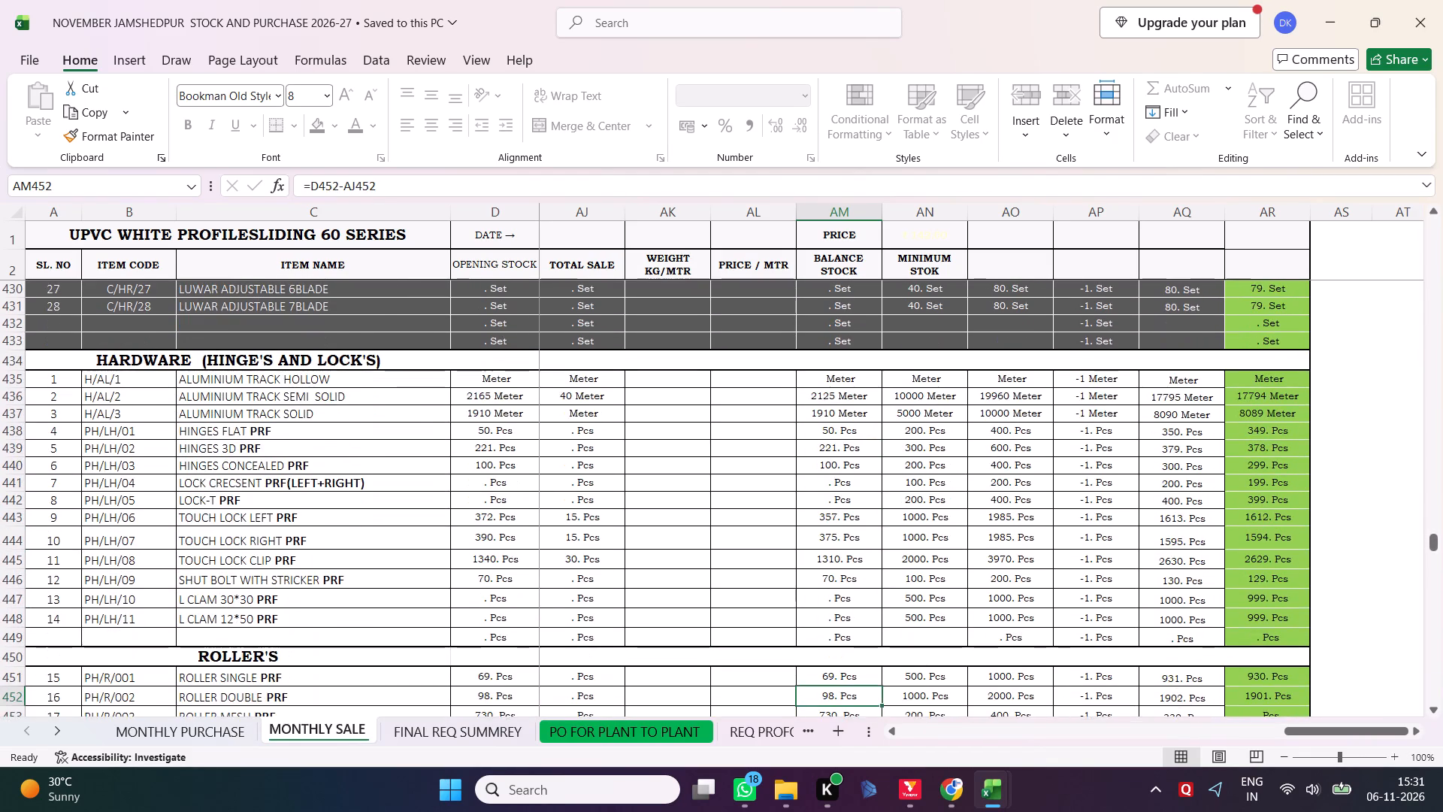
Review the balance stock of the remaining ROLLER'S, the PLASTIC COMPONENT'S and the first sliding espags.
key(Down)
key(Down)
key(Down)
key(Down)
key(Down)
key(Down)
key(Down)
key(Down)
key(Down)
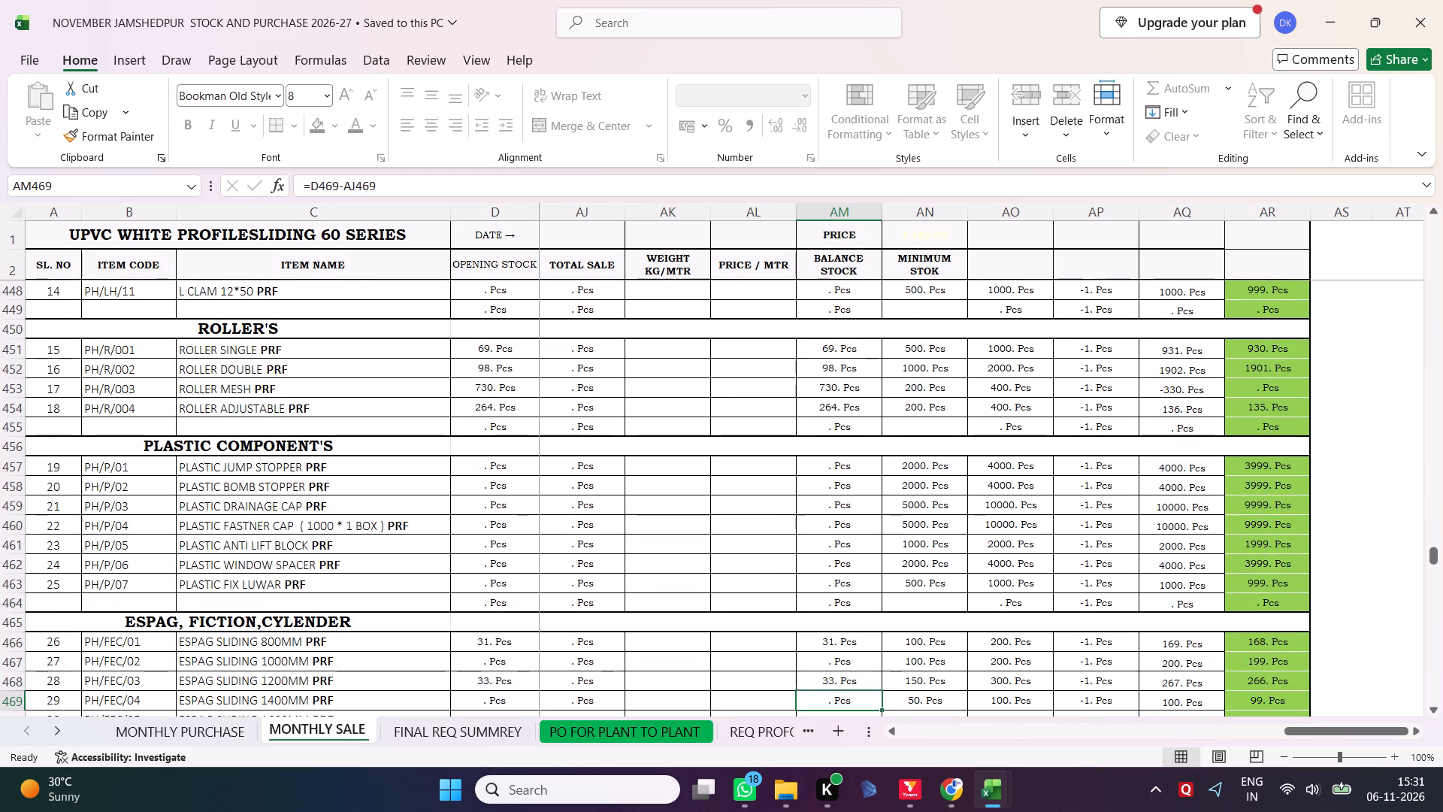
Review the balance stock of the remaining ESPAG, FICTION, CYLENDER items and the FICTION'S STAY sizes from 8" to 18".
key(Down)
key(Down)
key(Down)
key(Down)
key(Down)
key(Down)
key(Down)
key(Down)
key(Down)
key(Down)
key(Down)
key(Down)
key(Down)
key(Down)
key(Down)
key(Down)
key(Down)
key(Down)
key(Down)
key(Down)
Review the balance stock of the HANDLE items, from COCKSPER HANDLE LEFT to CASEMENT MULTI LOCK DOOR SET.
key(Down)
key(Down)
key(Down)
key(Down)
key(Down)
key(Down)
key(Down)
key(Down)
key(Down)
key(Down)
key(Down)
key(Down)
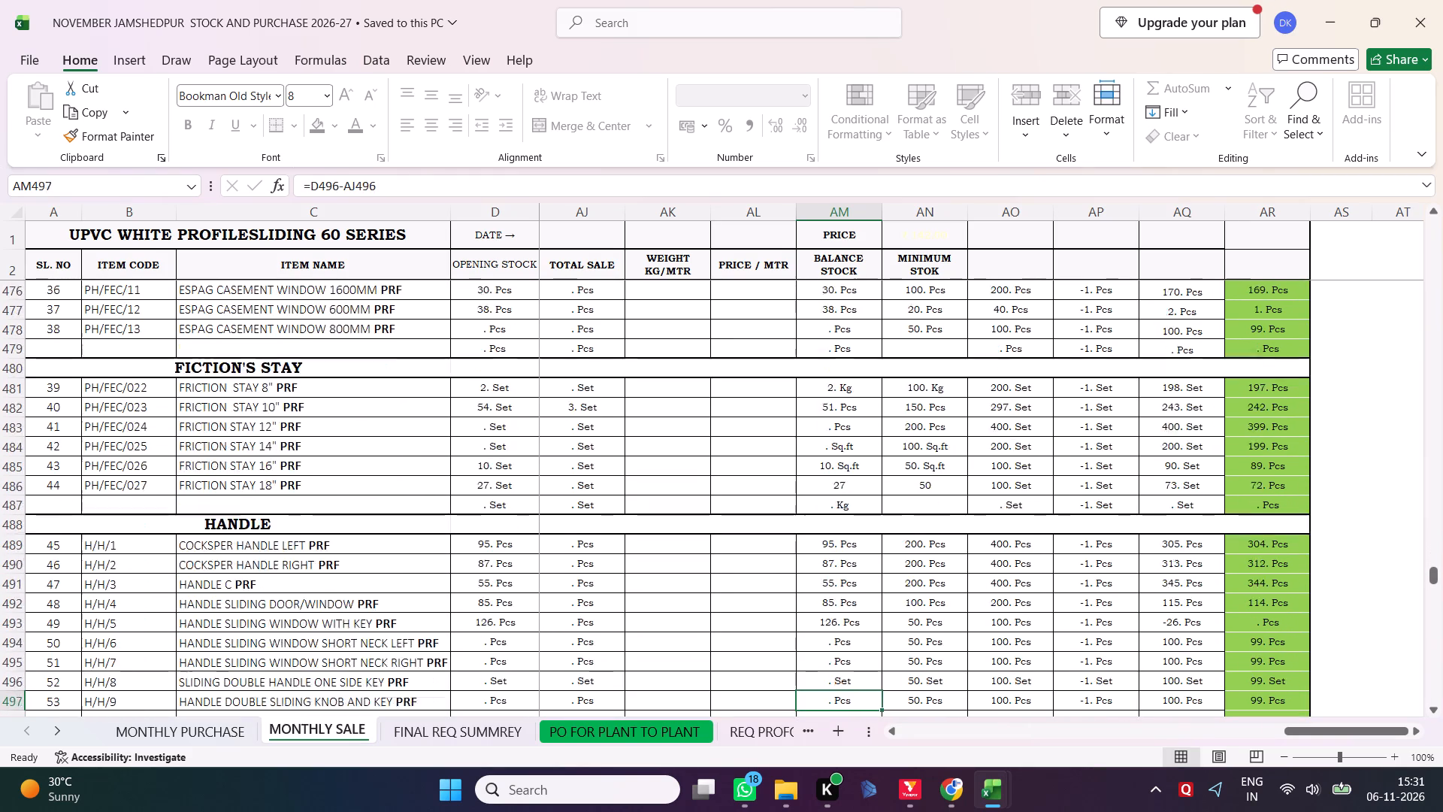
key(Down)
key(Down)
key(Down)
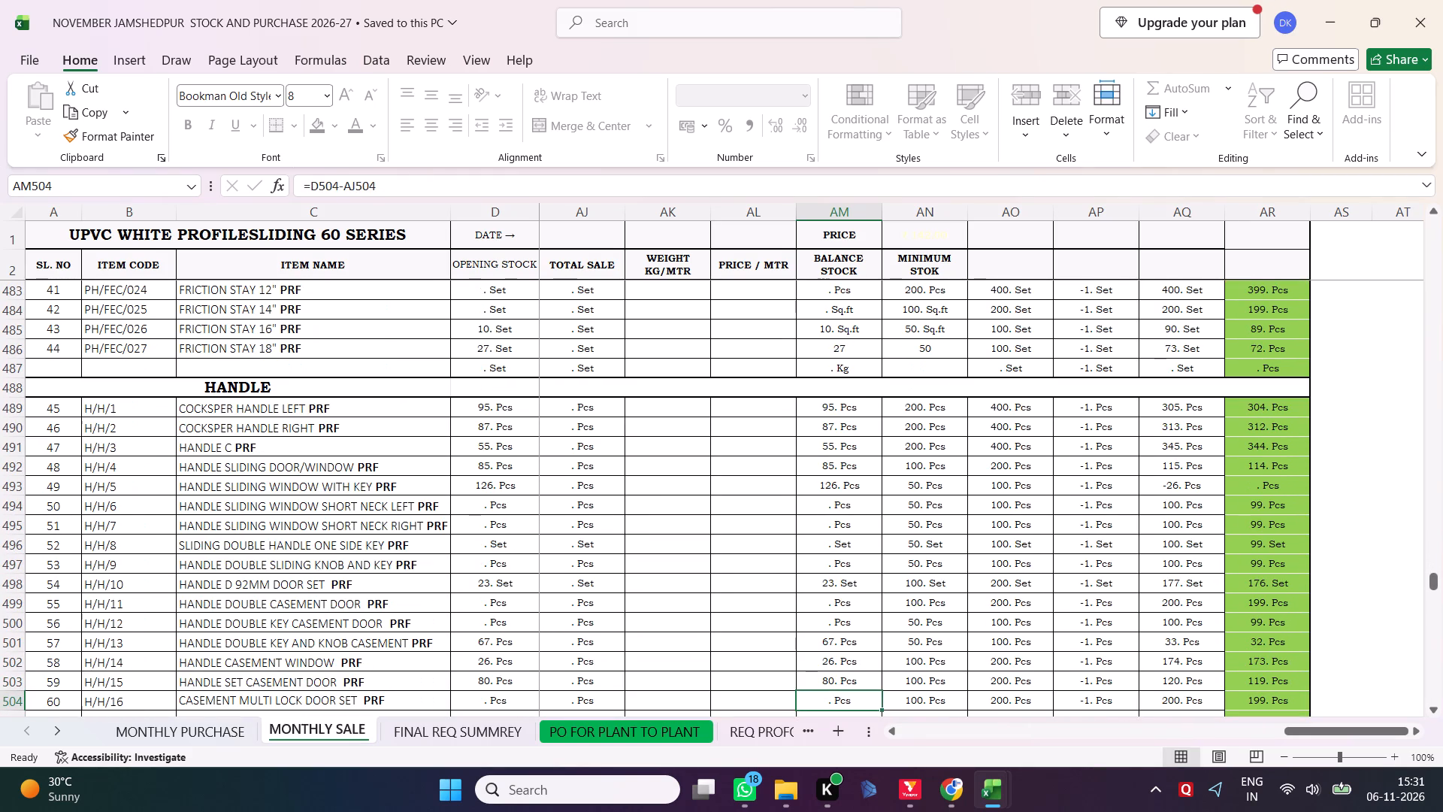
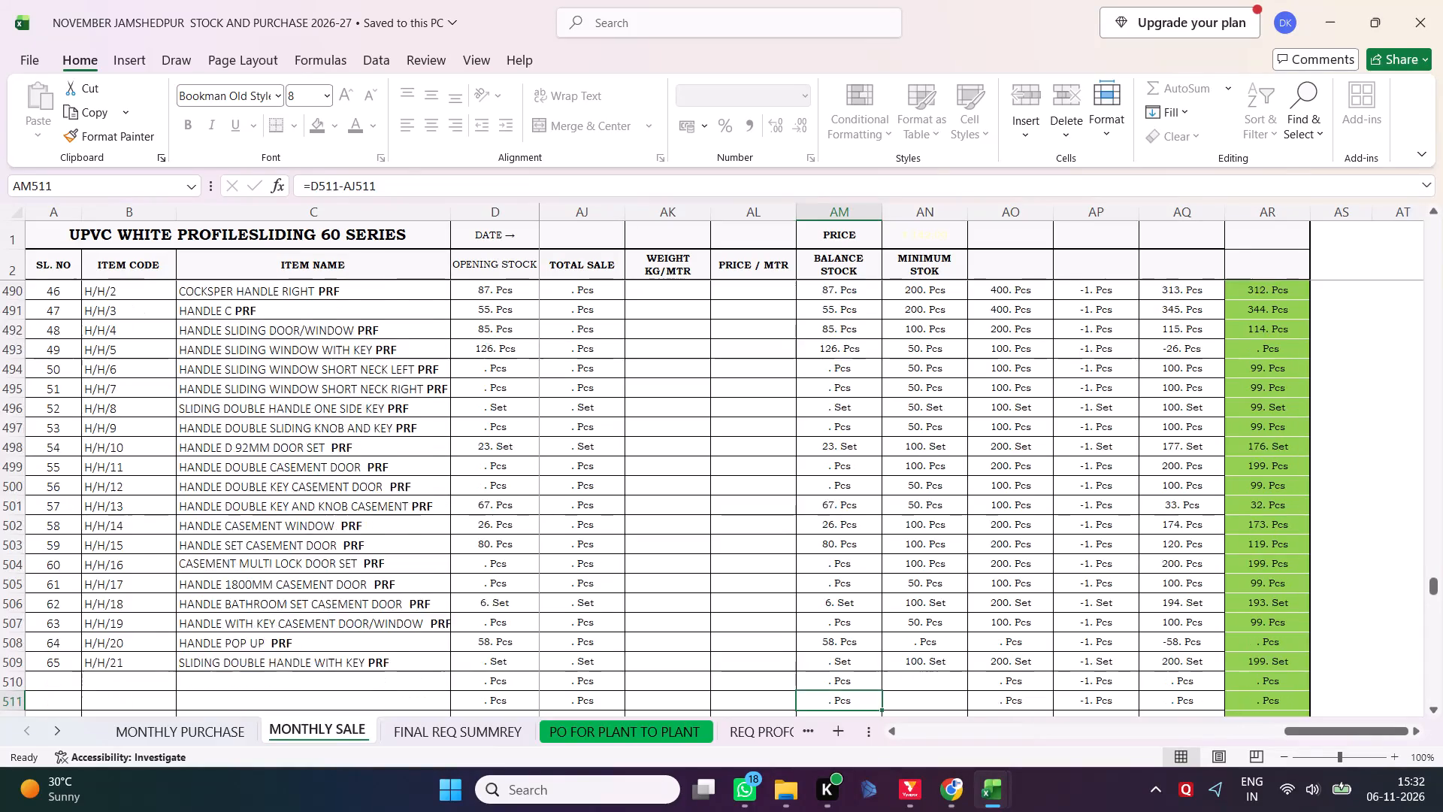
Review the balance stock of the HARDWARE (HINGE'S AND LOCK'S) and ROLLER'S items down to PLASTIC DRAINAGE CAP.
key(Down)
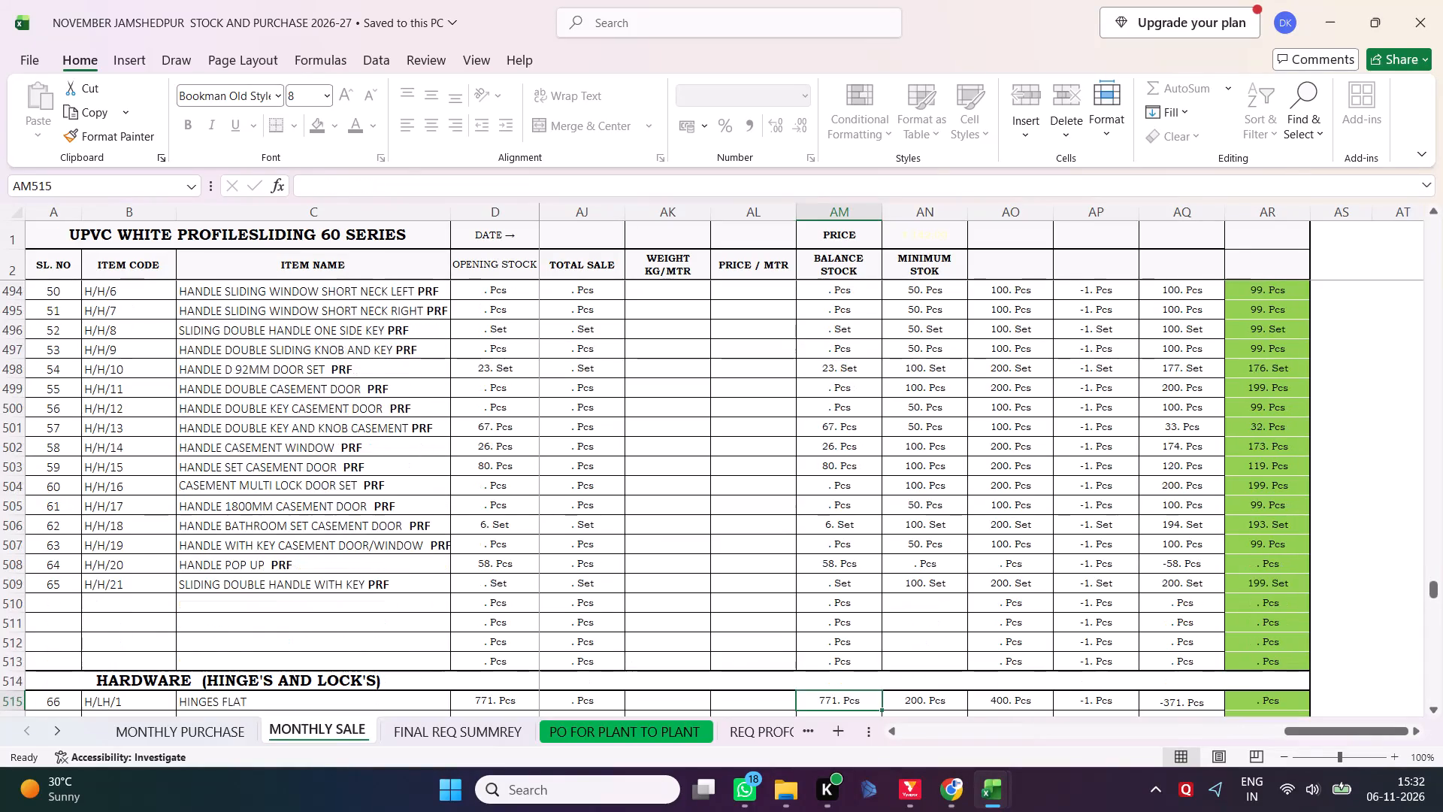
key(Down)
key(Down)
key(Down)
key(Down)
key(Down)
key(Down)
key(Down)
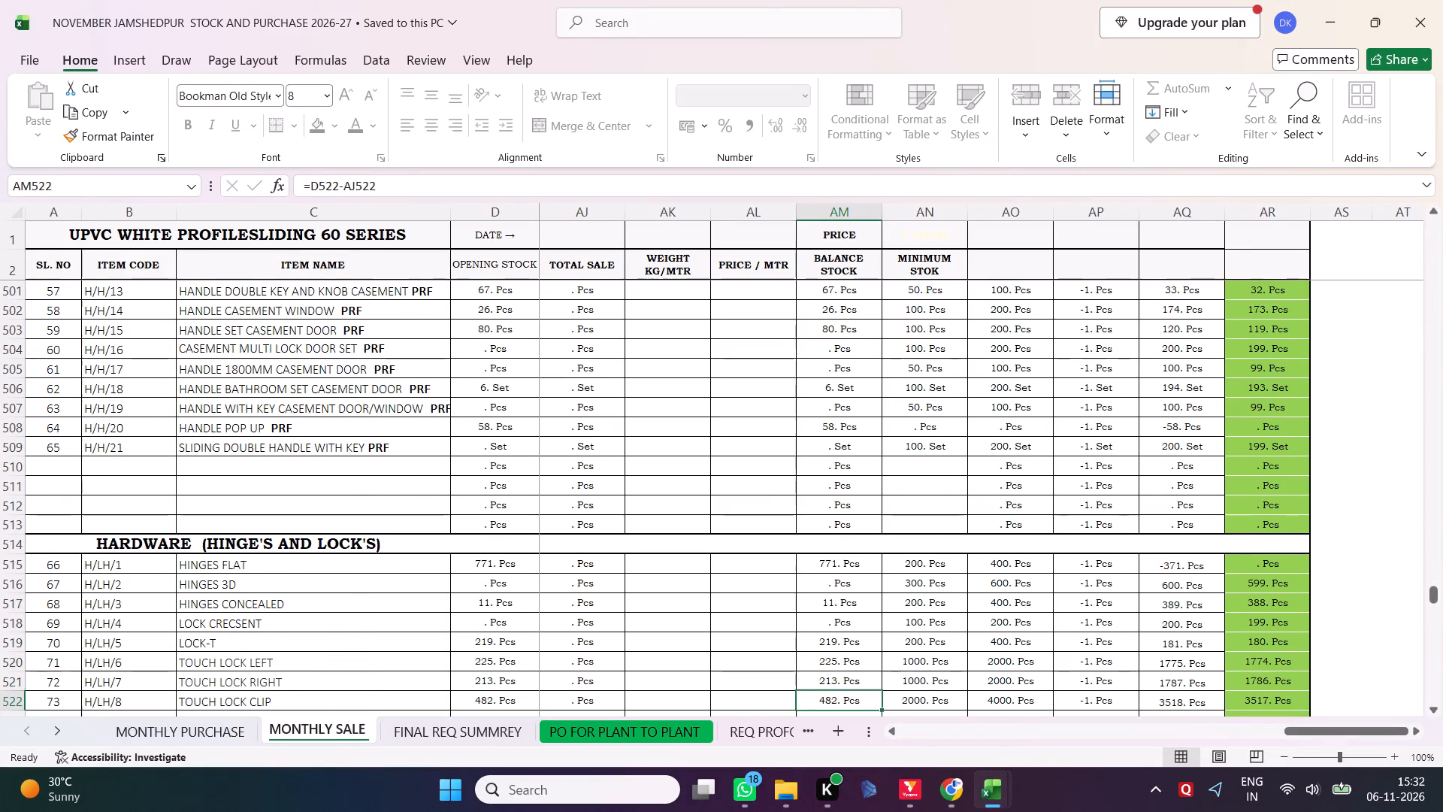
key(Down)
key(Down)
key(Down)
key(Down)
key(Down)
key(Down)
key(Down)
key(Down)
key(Down)
key(Down)
key(Up)
key(Down)
key(Down)
key(Down)
key(Down)
key(Down)
key(Down)
key(Down)
key(Down)
key(Down)
key(Down)
key(Down)
key(Down)
key(Down)
key(Down)
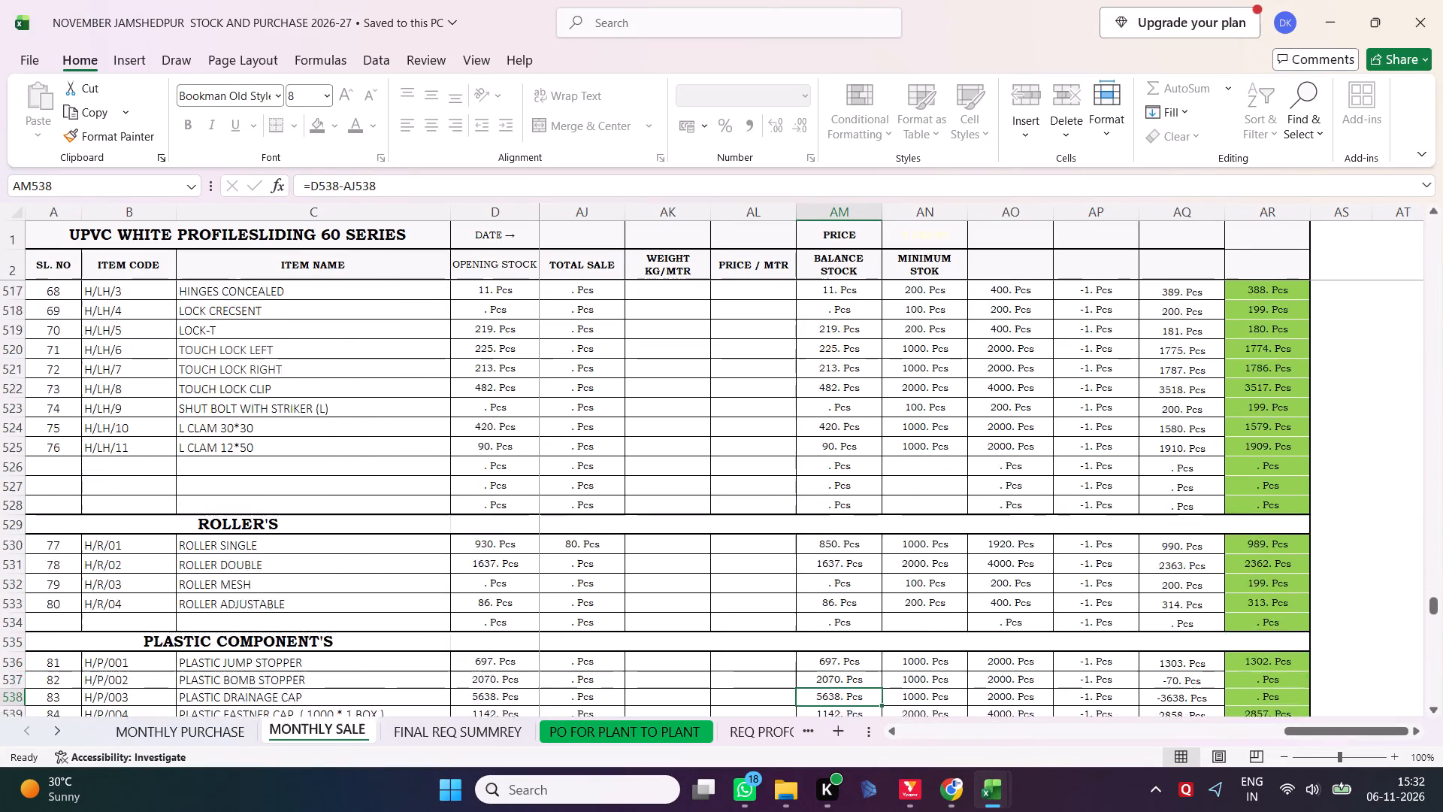
Review the balance stock of the remaining PLASTIC COMPONENT'S, the LUWAR'S and the SCREW'S down to SCREW 8*50.
key(Down)
key(Down)
key(Down)
key(Down)
key(Down)
key(Down)
key(Down)
key(Down)
key(Down)
key(Down)
key(Down)
key(Down)
key(Down)
key(Down)
key(Down)
key(Down)
key(Down)
key(Down)
key(Down)
key(Down)
key(Down)
key(Down)
key(Down)
key(Down)
key(Down)
key(Down)
key(Down)
key(Down)
key(Down)
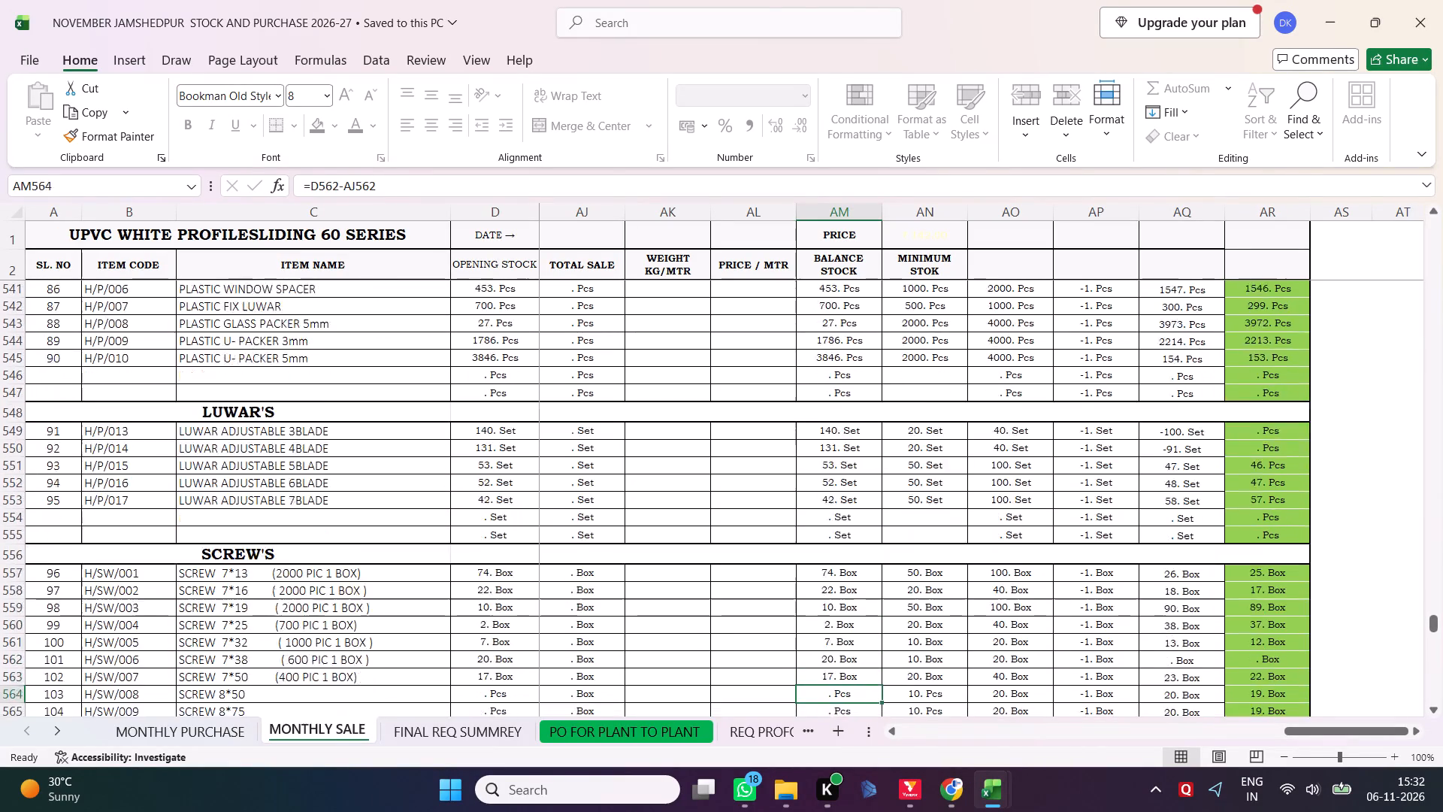
Review the balance stock of the remaining SCREW'S, the espags, the FICTION'S STAY sizes and the first LOCK CYLENDER'S & OTHER'S items.
key(Down)
key(Down)
key(Down)
key(Down)
key(Down)
key(Down)
key(Down)
key(Down)
key(Down)
key(Down)
key(Down)
key(Down)
key(Down)
key(Down)
key(Down)
key(Down)
key(Down)
key(Down)
key(Down)
key(Down)
key(Down)
key(Down)
key(Down)
key(Down)
key(Down)
key(Down)
key(Down)
key(Down)
key(Down)
key(Down)
key(Down)
key(Down)
key(Down)
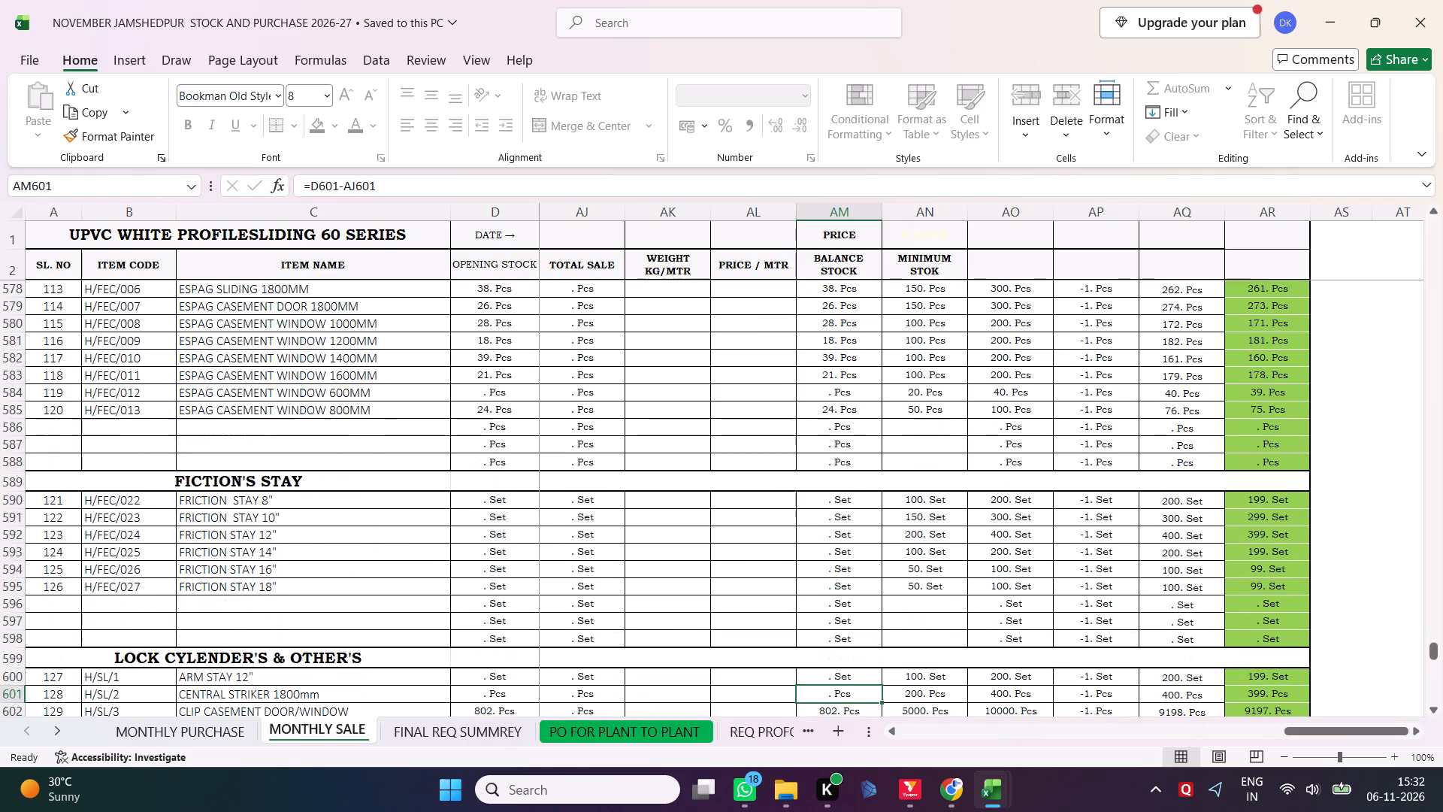
Review the balance stock of the remaining LOCK CYLENDER'S & OTHER'S, the handles and the OTHER'S items to the end of the sheet.
key(Down)
key(Down)
key(Down)
key(Down)
key(Down)
key(Down)
key(Down)
key(Down)
key(Down)
key(Down)
key(Down)
key(Down)
key(Down)
key(Down)
key(Down)
key(Down)
key(Down)
key(Down)
key(Down)
key(Down)
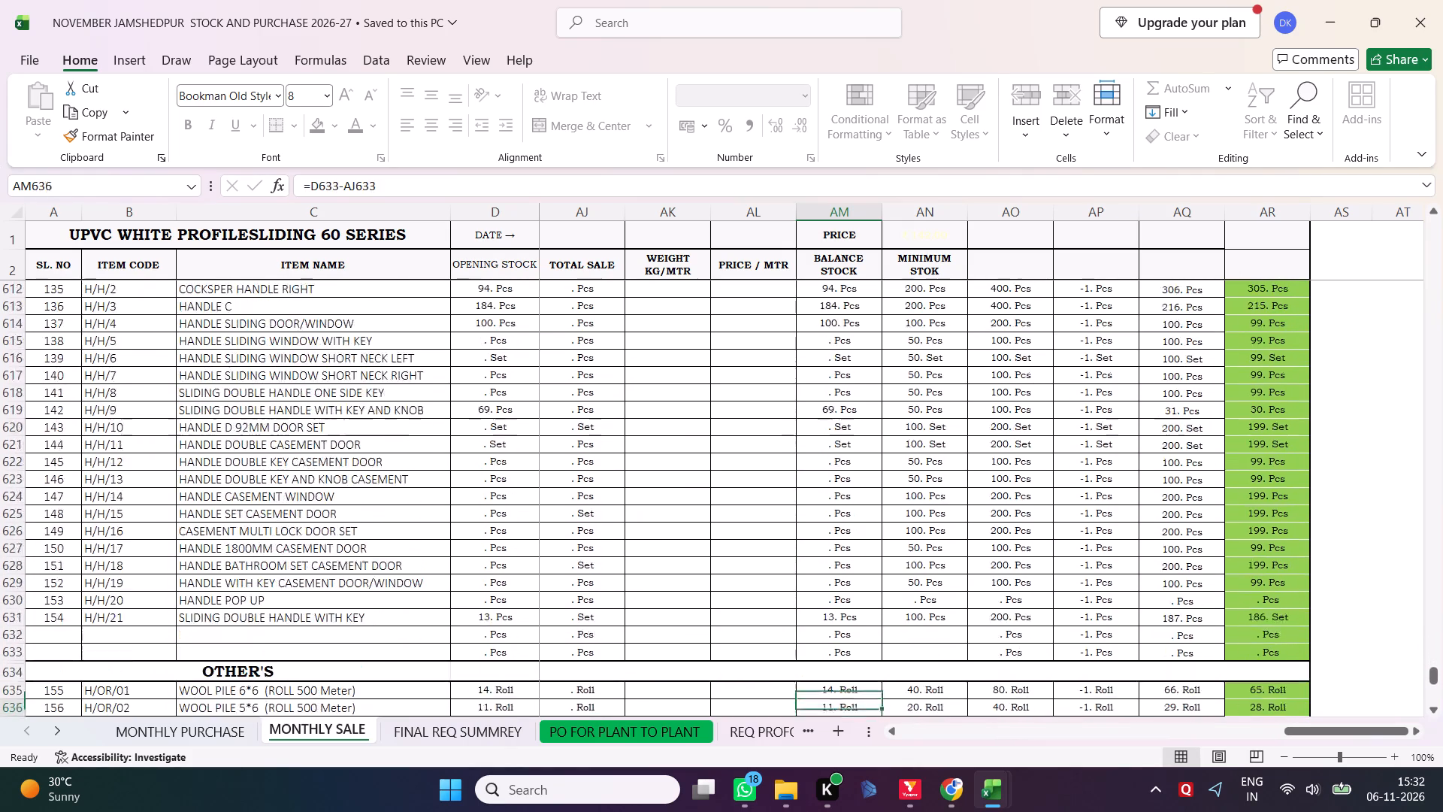
key(Down)
key(Down)
Save and close the NOVEMBER JAMSHEDPUR STOCK AND PURCHASE 2026-27 workbook.
key(ctrl+s)
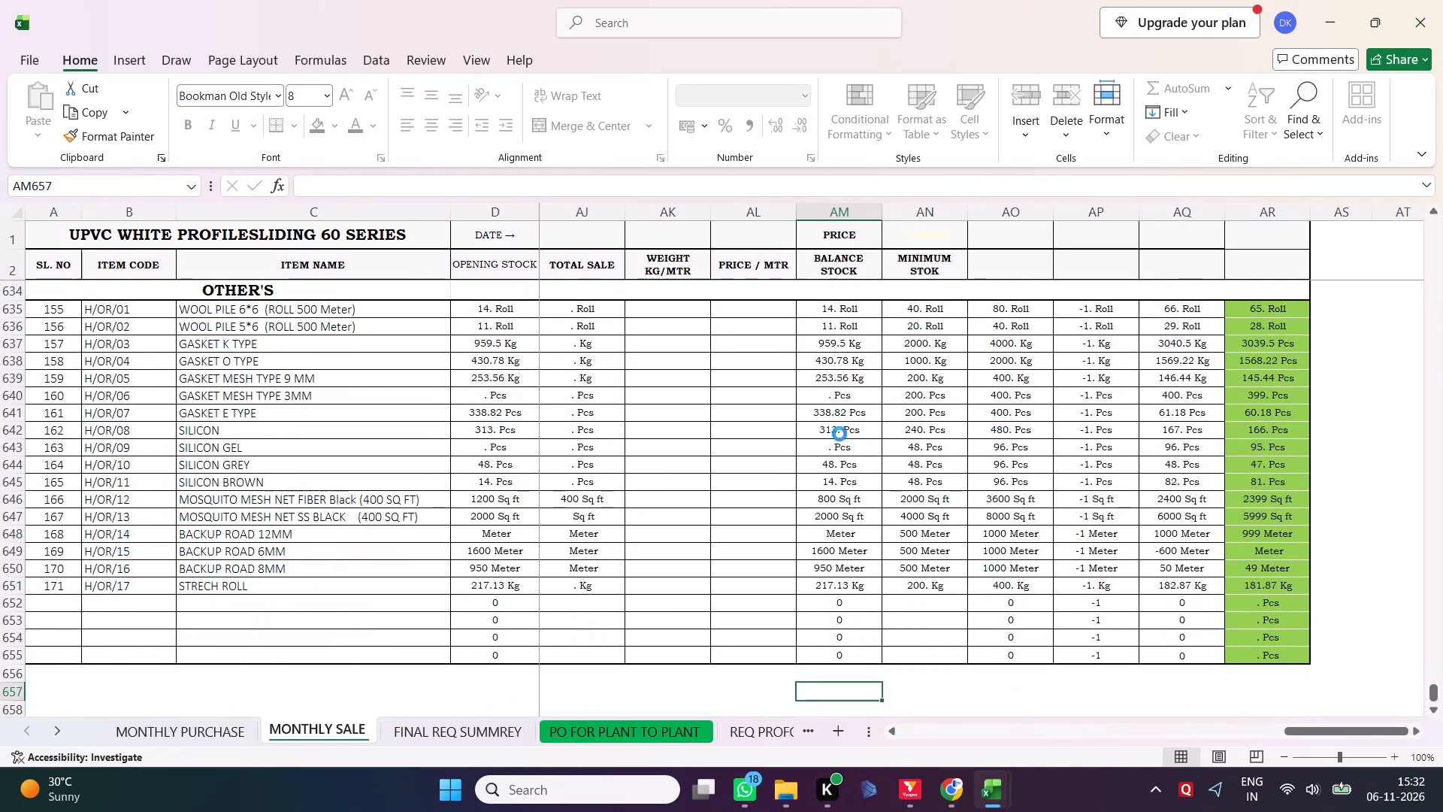
click(1442, 0)
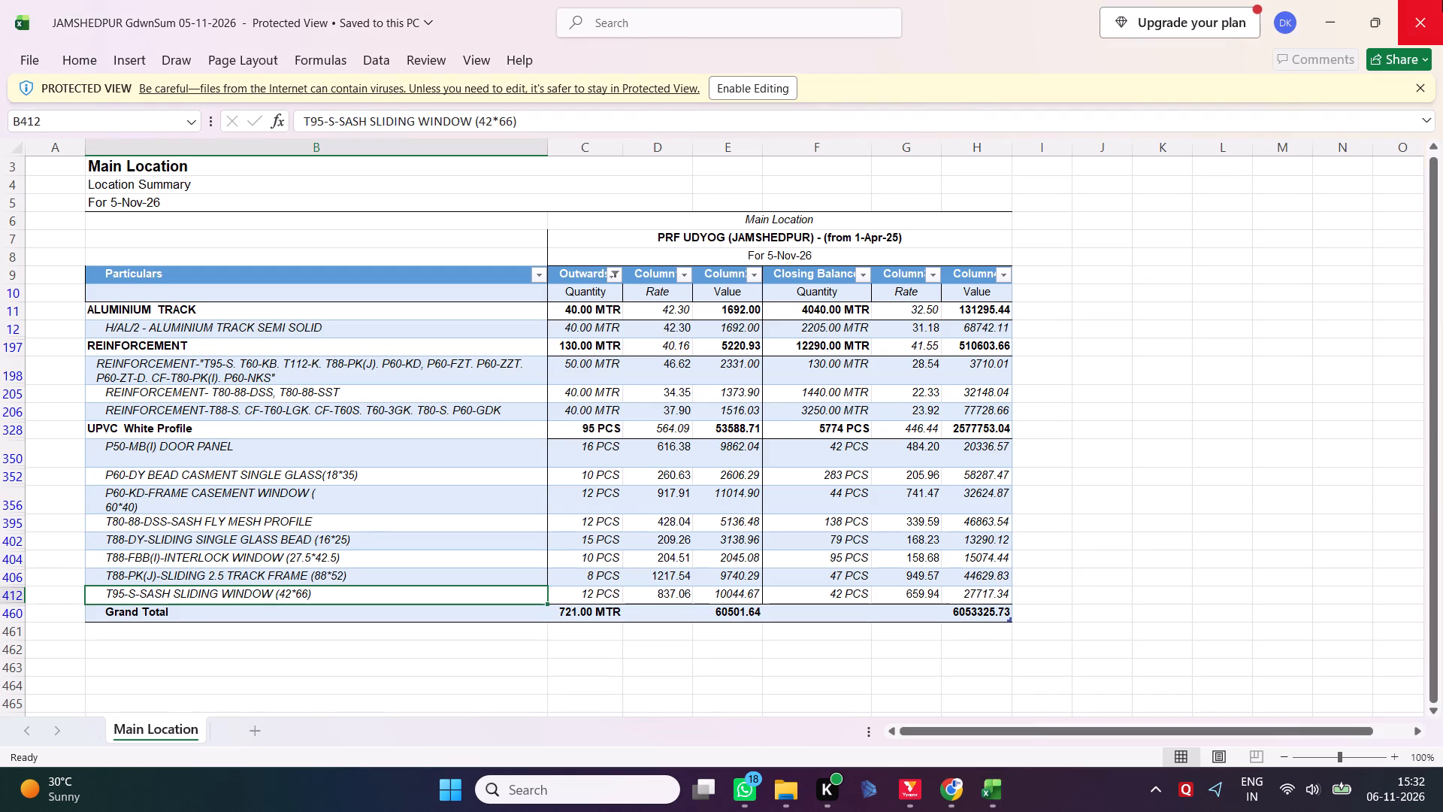
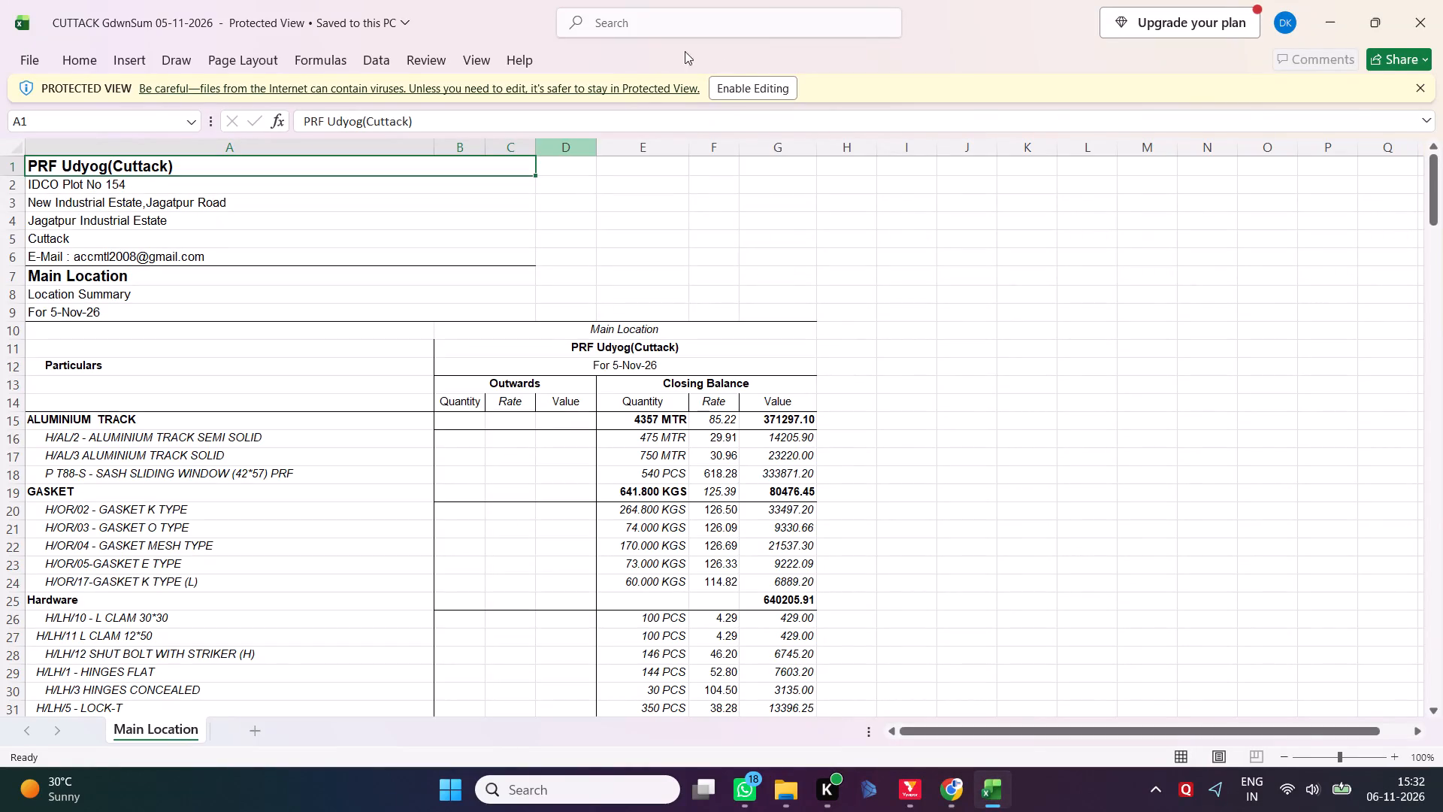
Enable editing of the CUTTACK GdwnSum 05-11-2026 workbook and move the Particulars heading down one row to A13.
click(731, 83)
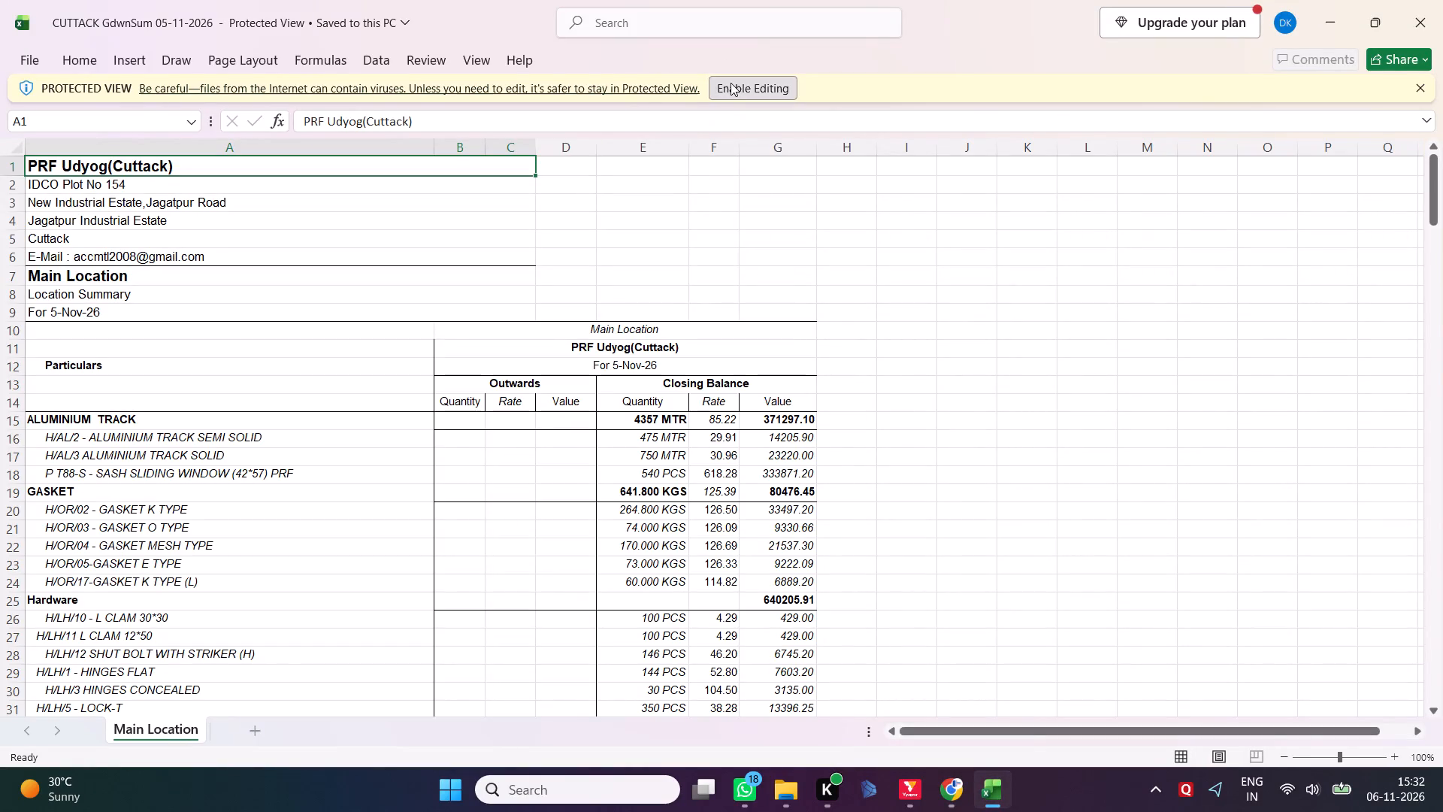
click(144, 430)
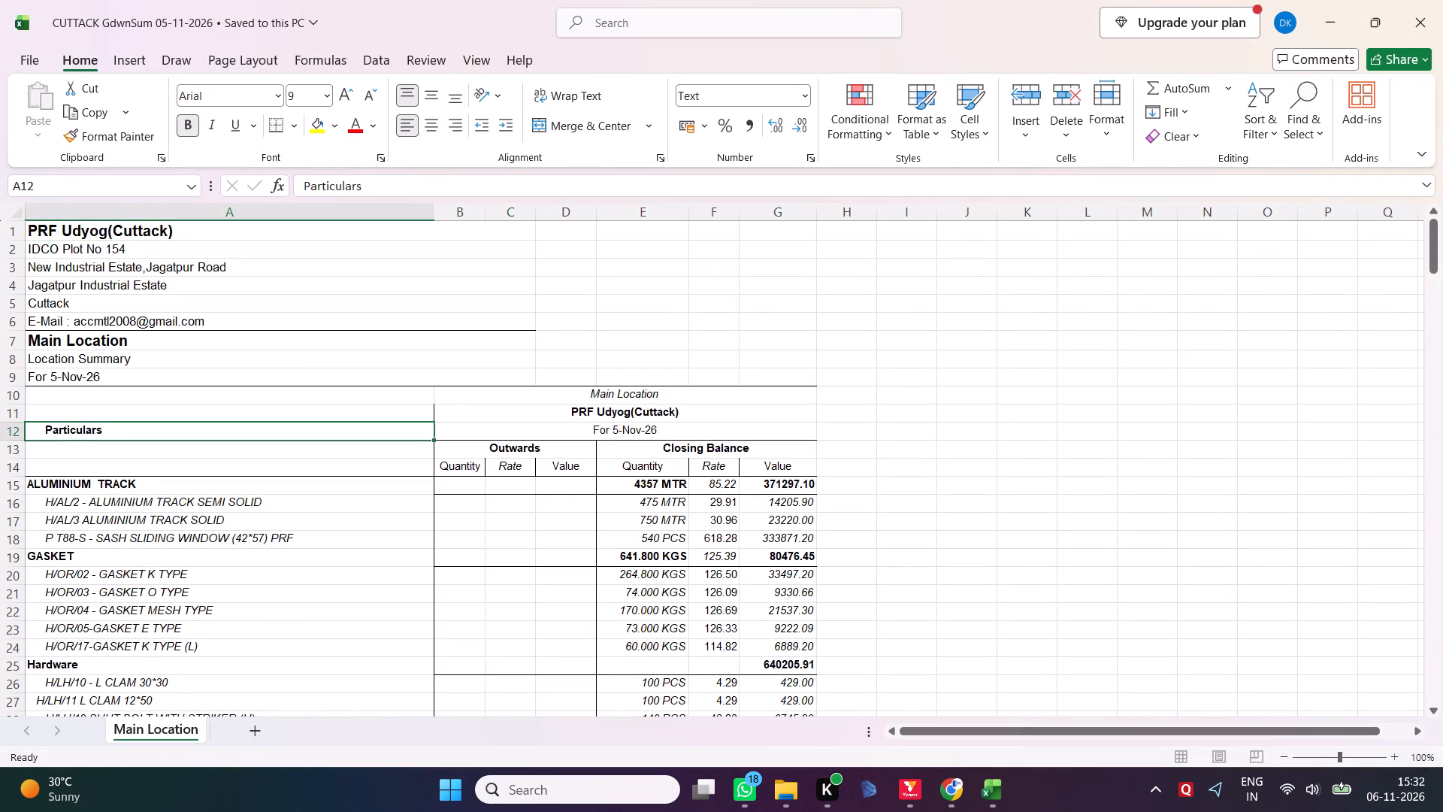
key(ctrl+x)
key(Down)
key(ctrl+v)
key(Up)
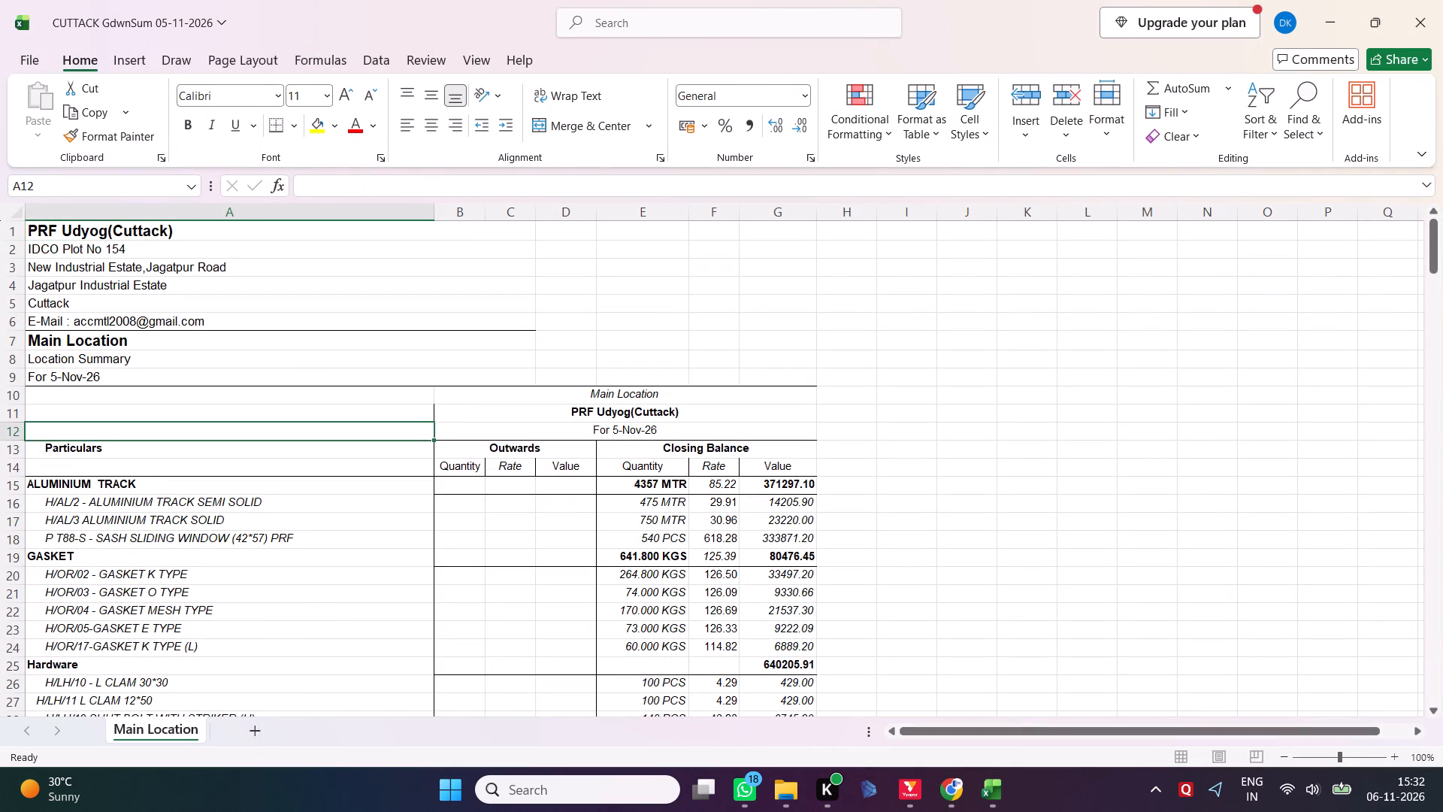
Convert the godown summary from the Particulars heading row down to the Grand Total into a table.
key(Down)
key(shift+Right)
key(shift+Right)
key(ctrl+shift+Down)
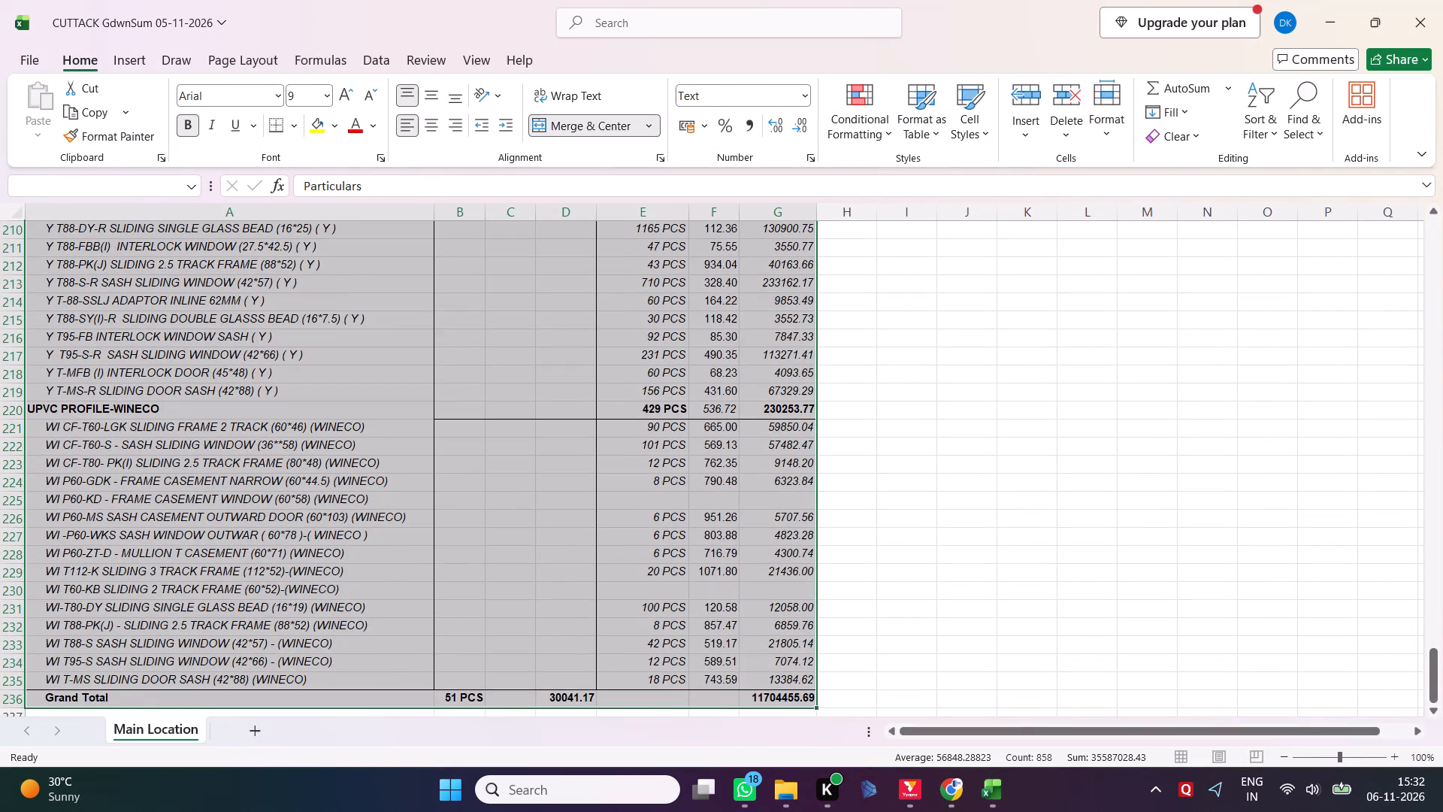
key(ctrl+t)
key(Return)
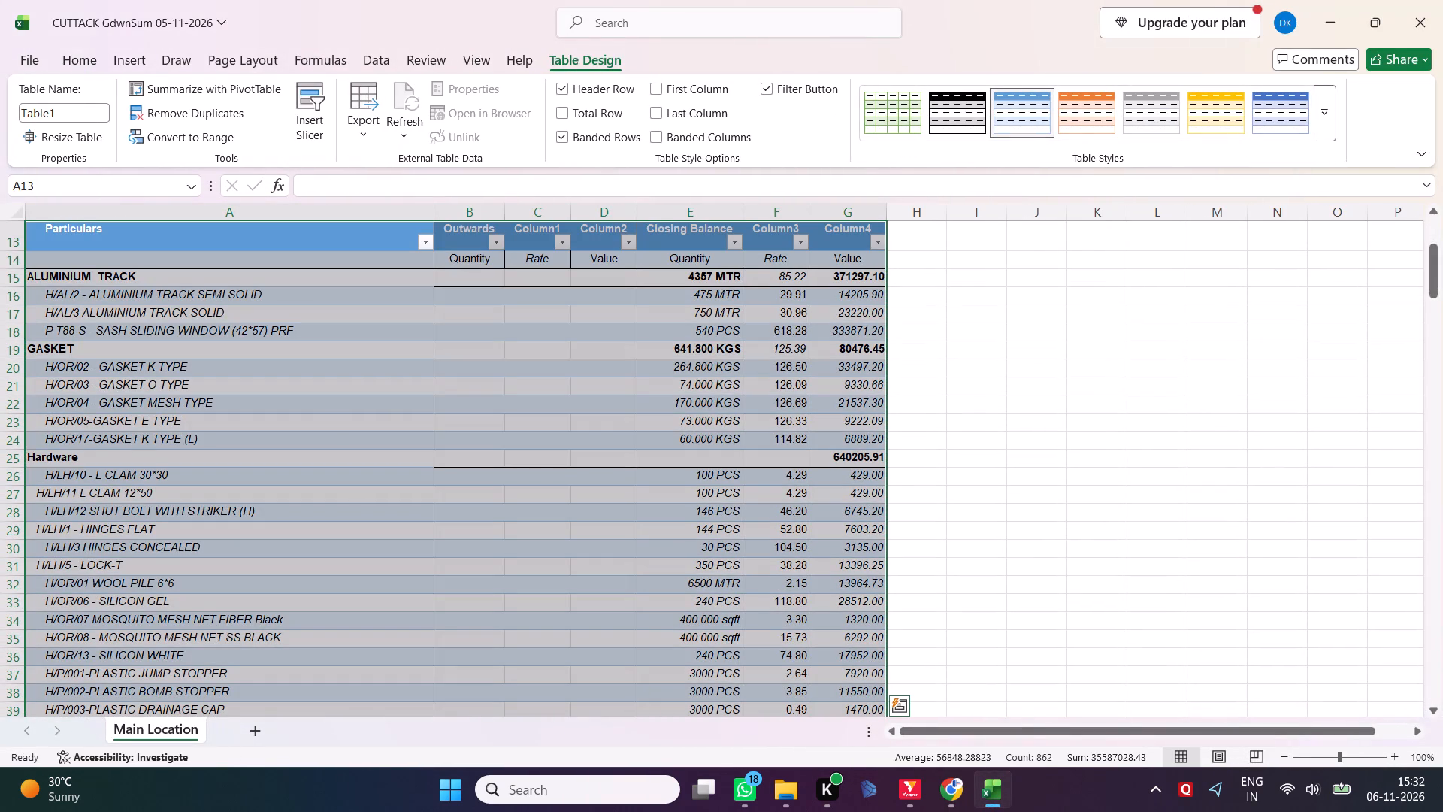
Filter the Outwards column of the CUTTACK godown summary table to hide the blank rows.
click(495, 246)
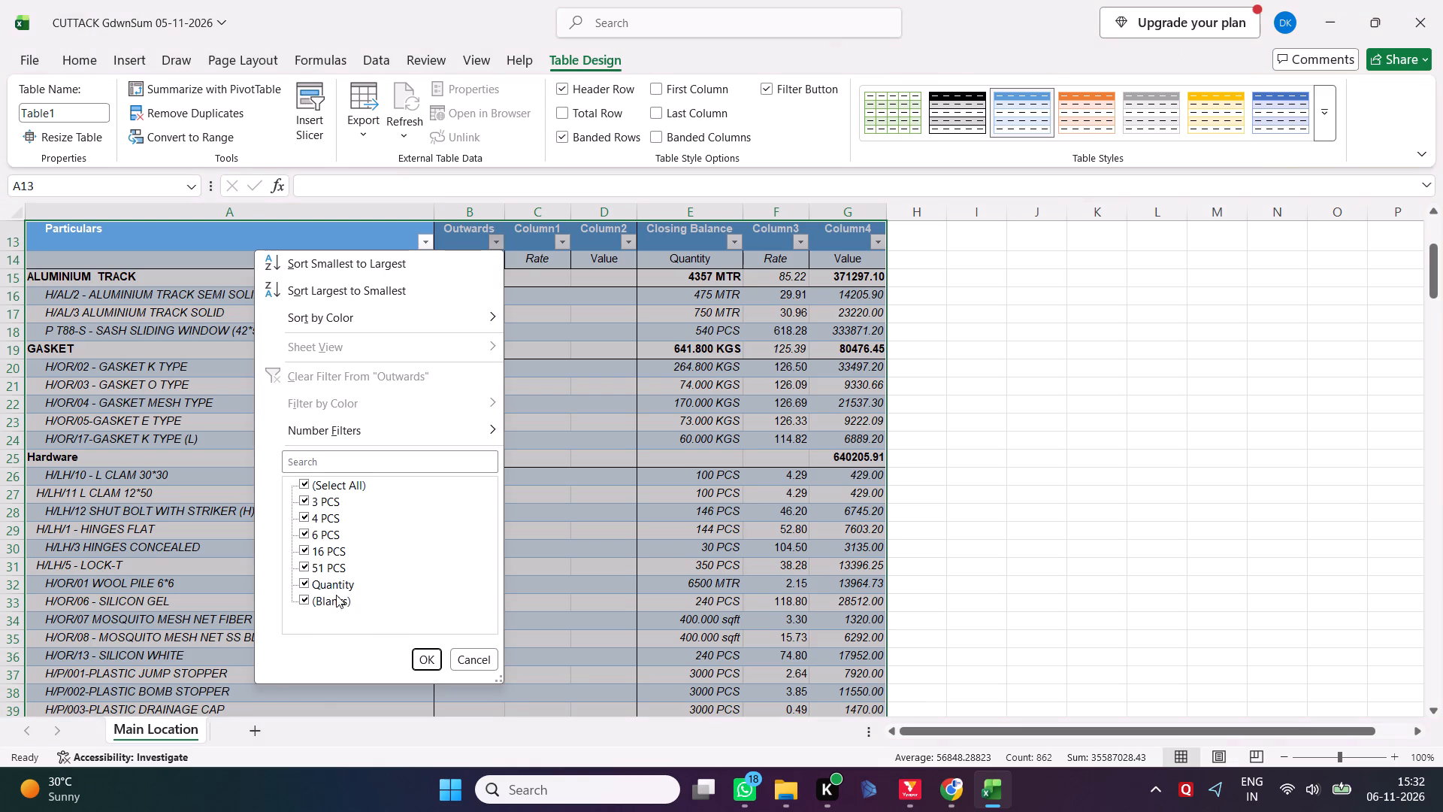
click(331, 604)
click(419, 656)
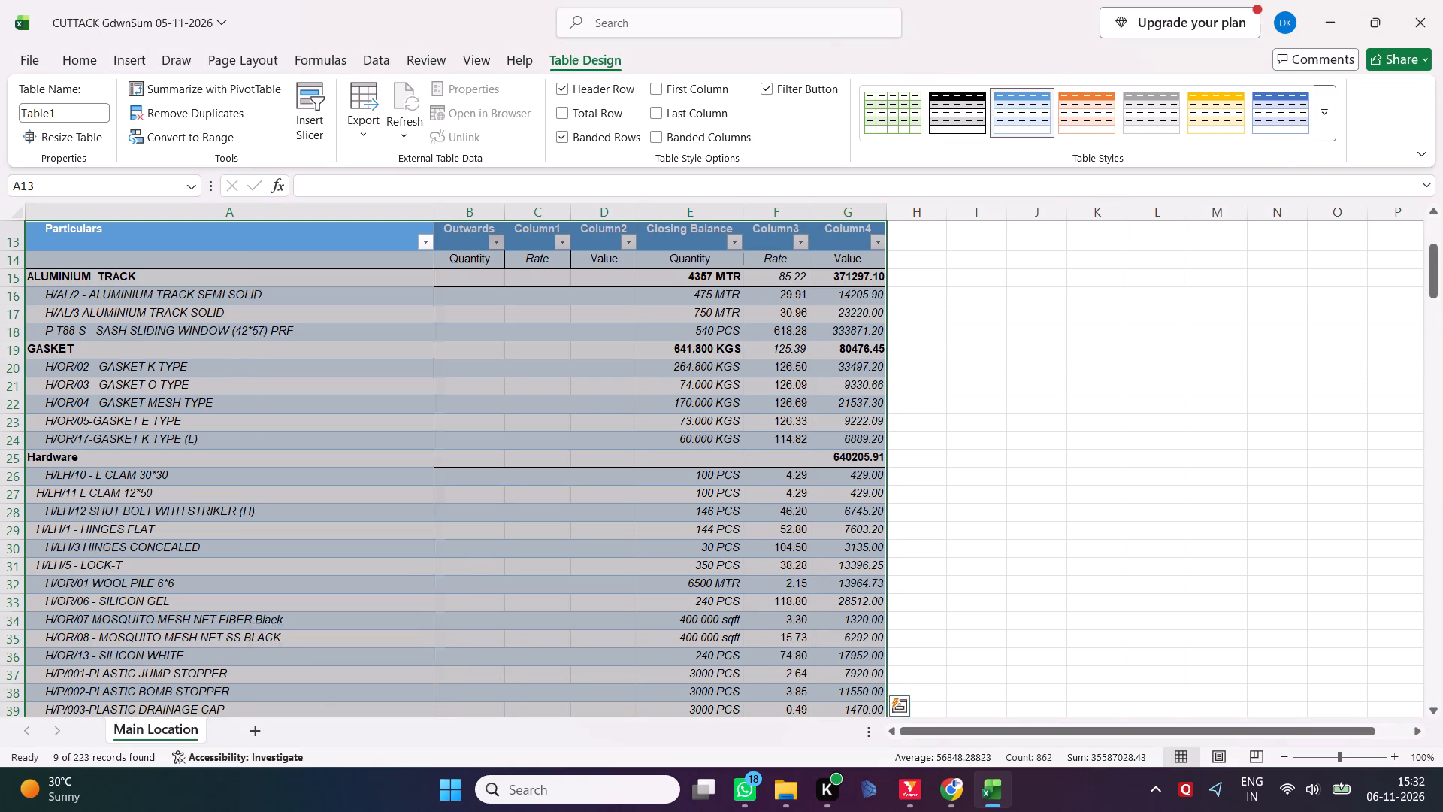
click(369, 285)
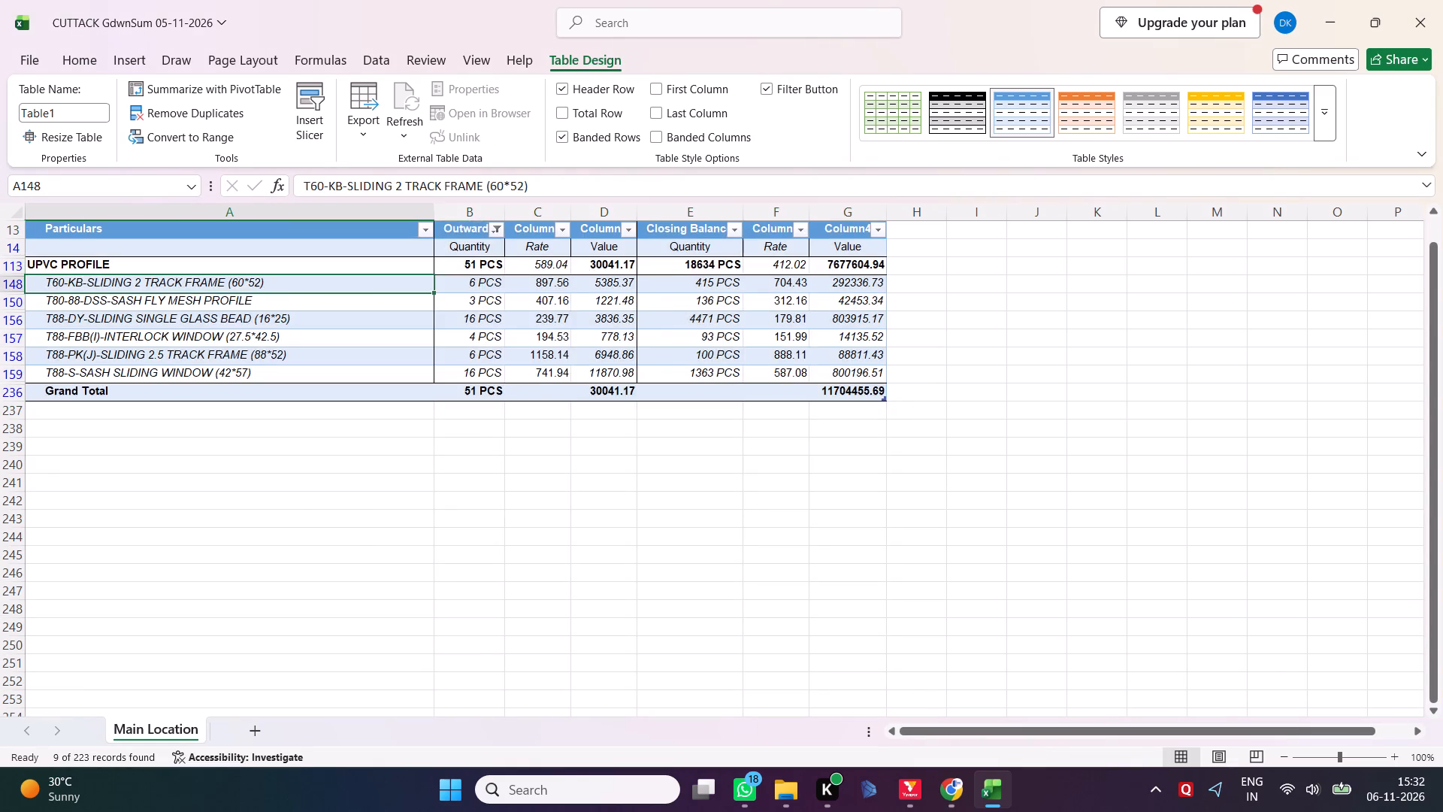
Open the NOVEMBER ODISHA STOCK AND PURCHASE 2026-27 workbook from the ODISHA STOCK folder.
key(alt+Tab)
key(alt+Tab)
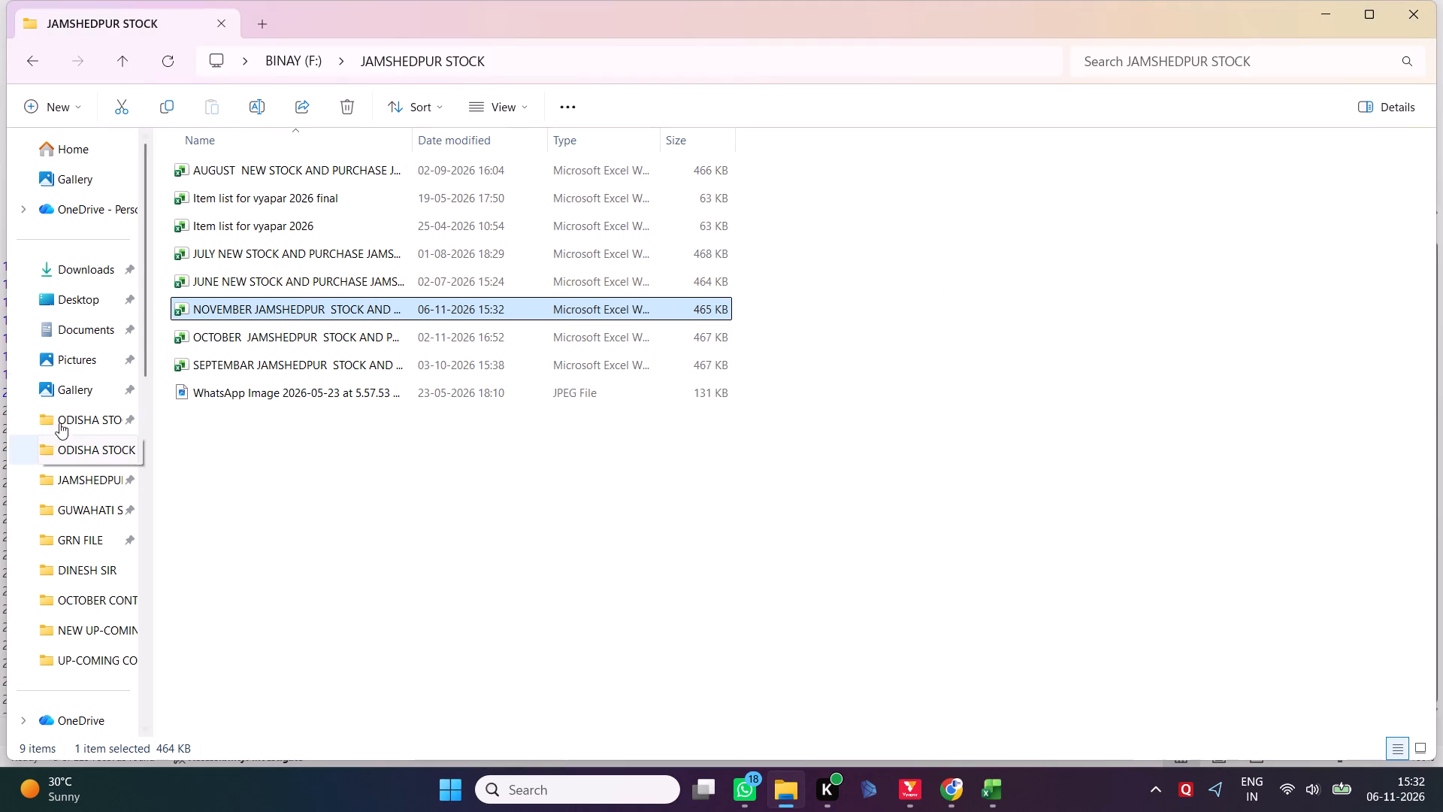
click(80, 407)
double_click(228, 311)
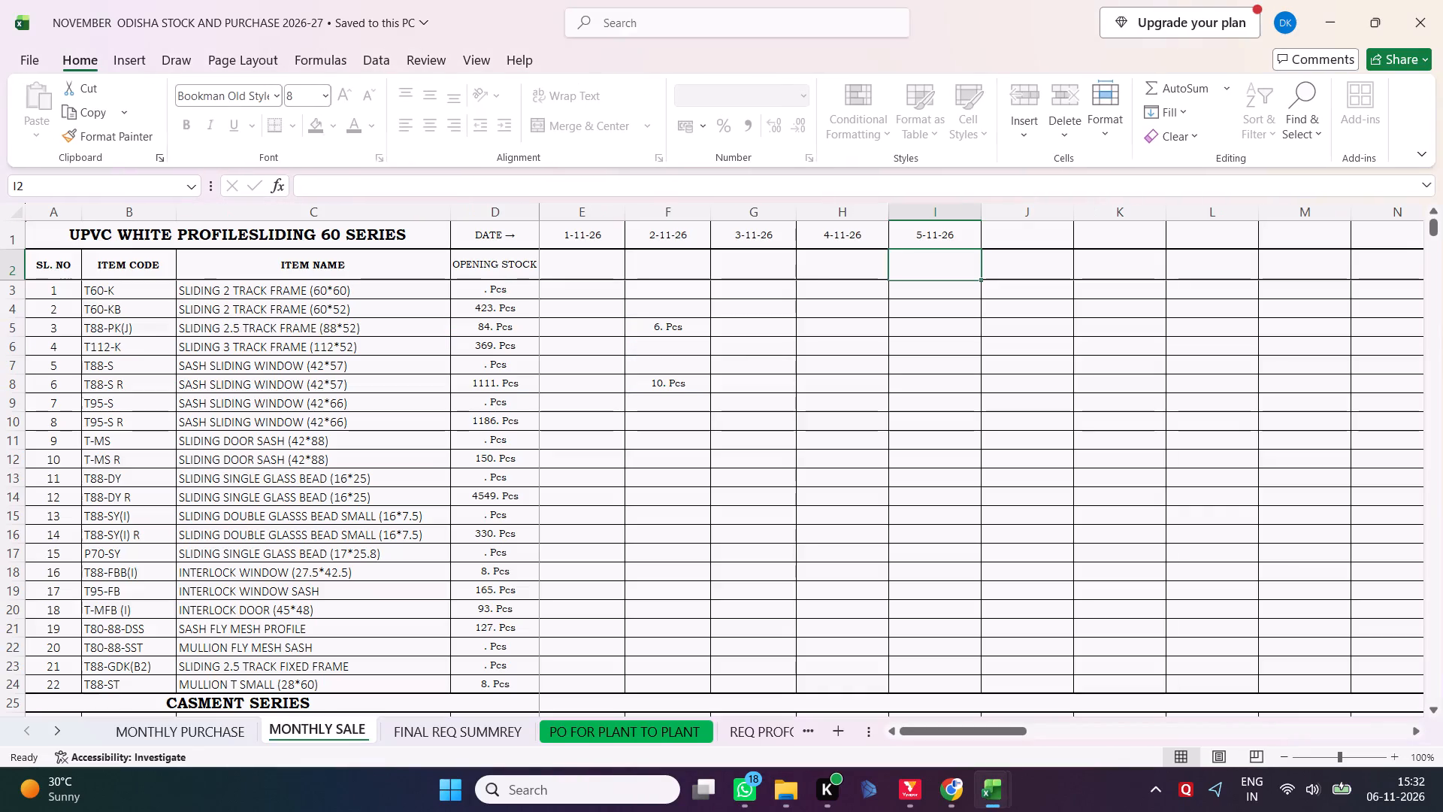
Select the 5-11-26 sale cell for T60-KB on the MONTHLY SALE sheet and switch windows to consult the CUTTACK godown summary.
key(Down)
key(Down)
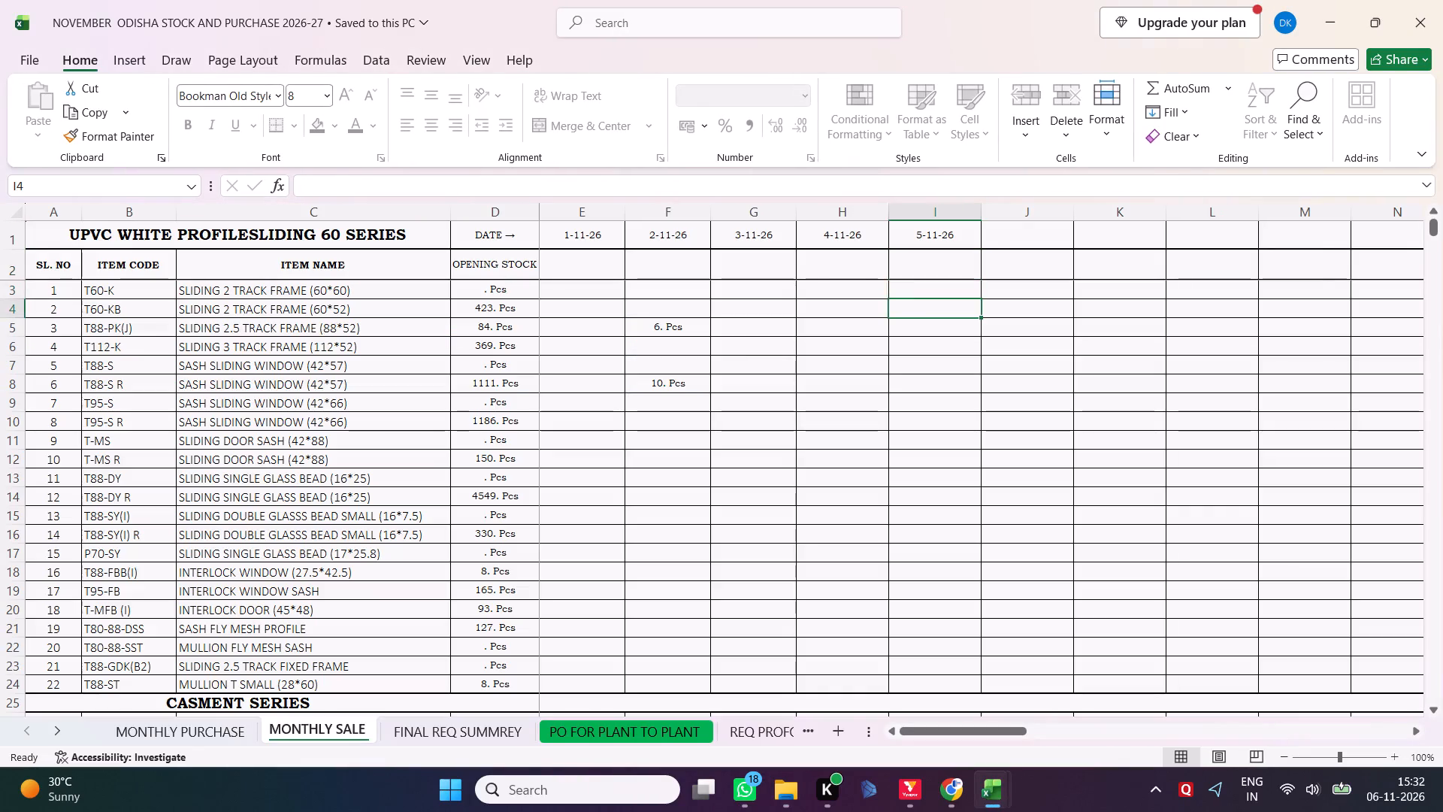
key(alt+Tab)
key(alt+Tab)
key(alt+Tab)
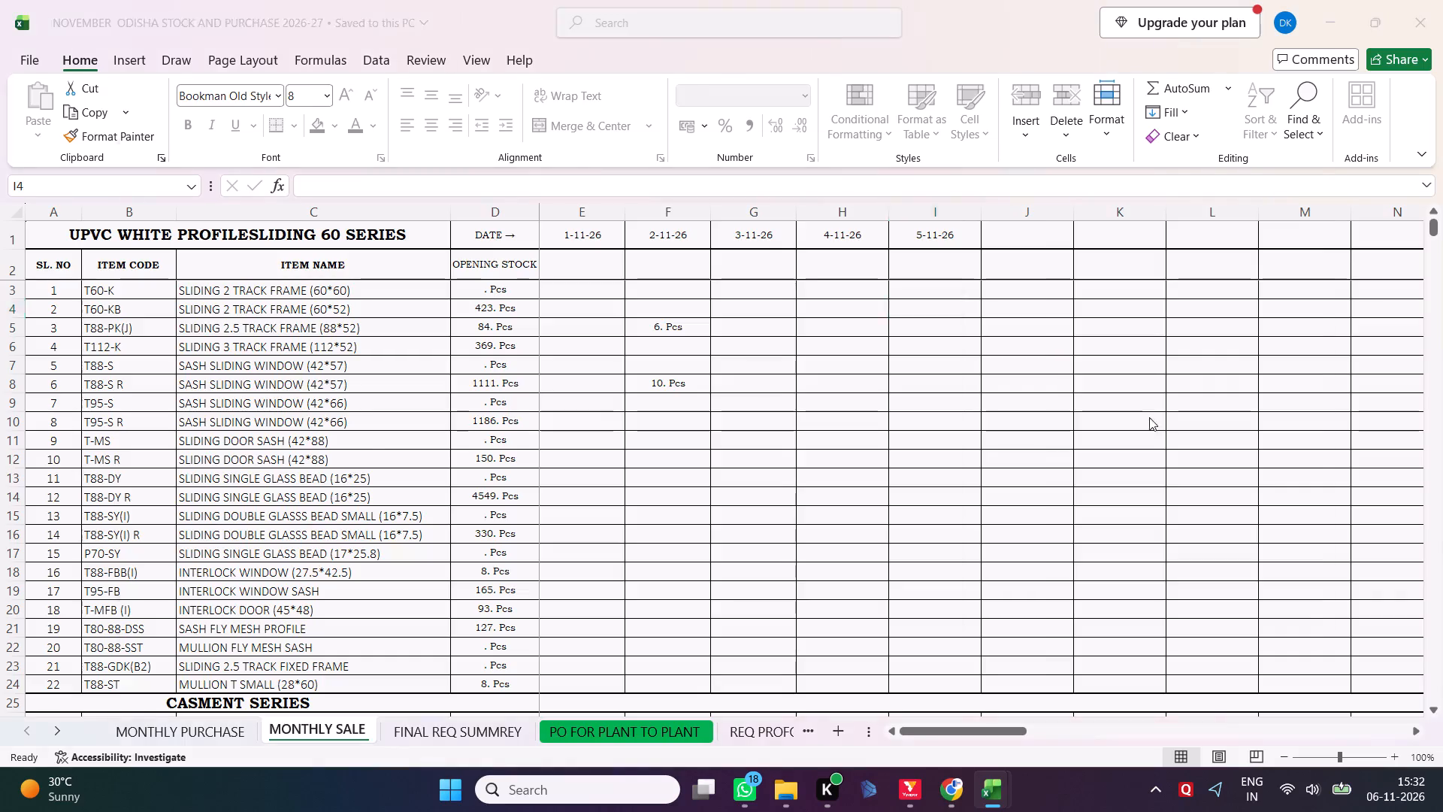
In the NOVEMBER ODISHA workbook's MONTHLY SALE sheet, enter 6 for T60-KB SLIDING 2 TRACK FRAME under 5-11-26.
scroll(1149, 417, up, 2)
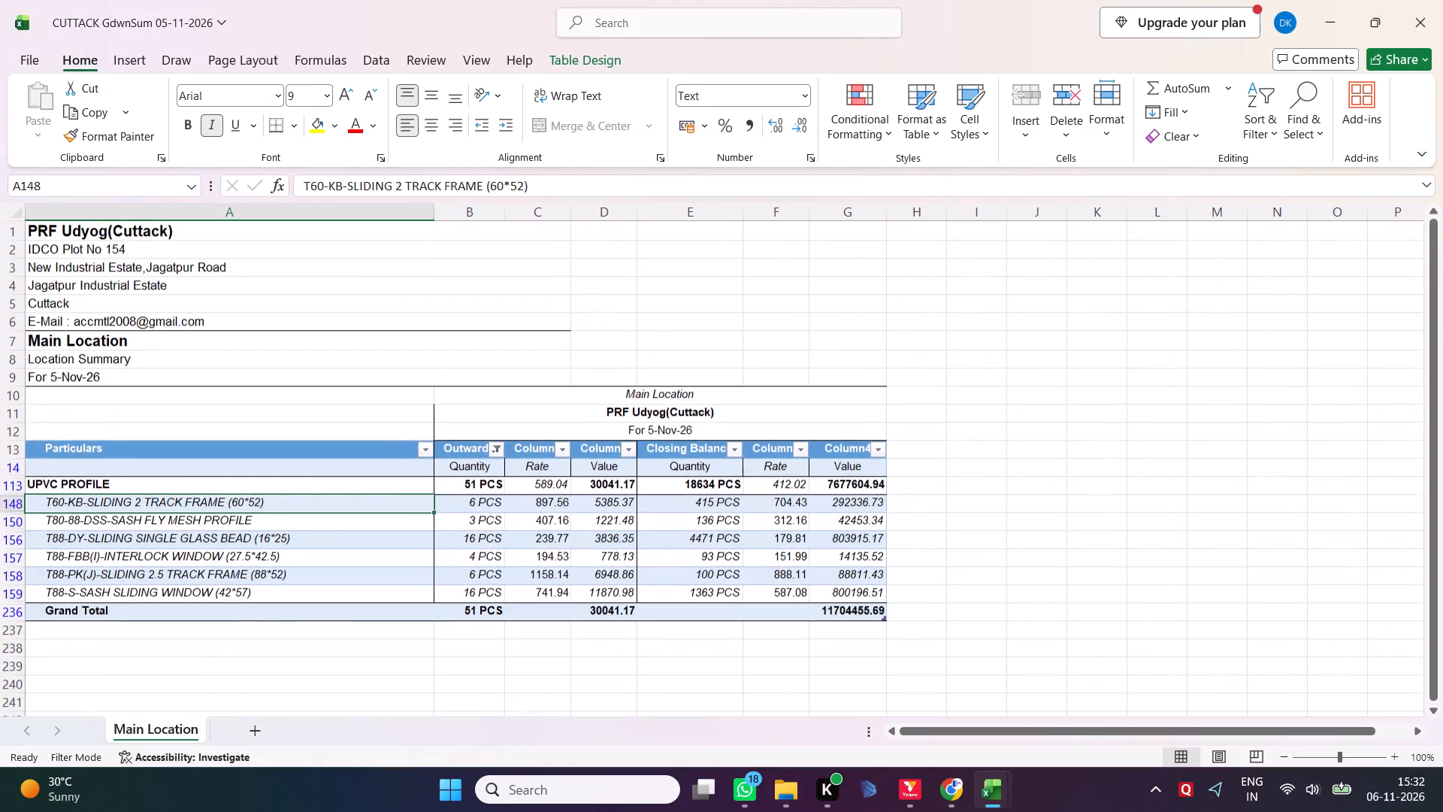
key(alt+Tab)
key(6)
key(Return)
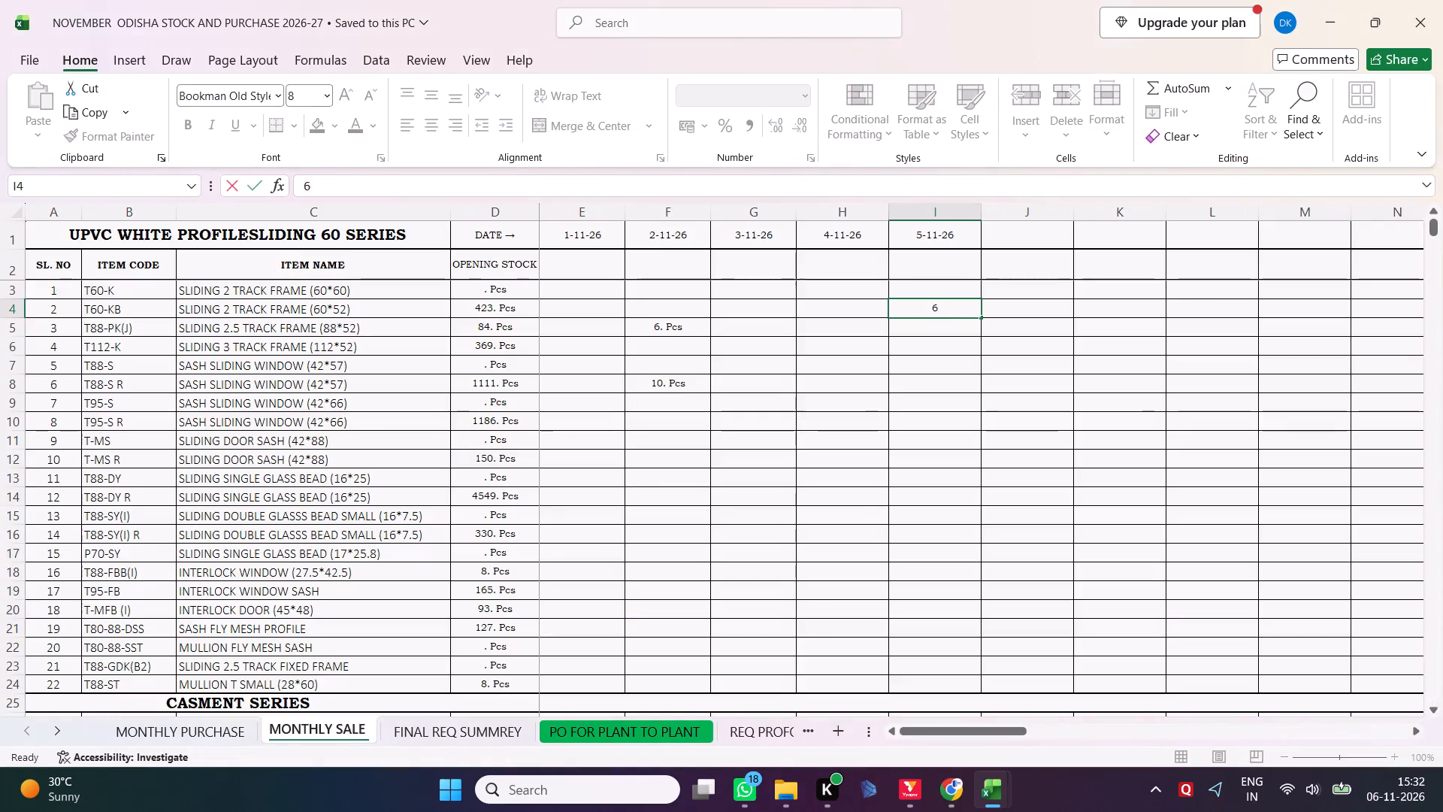
Enter the 5-11-26 sale of 3 for T80-88-DSS SASH FLY MESH PROFILE from the Cuttack summary.
key(alt+Tab)
key(Down)
key(alt+Tab)
key(Down)
key(Down)
key(Down)
key(Down)
key(Down)
key(Down)
key(Down)
key(Down)
key(Down)
key(Down)
key(Down)
key(Down)
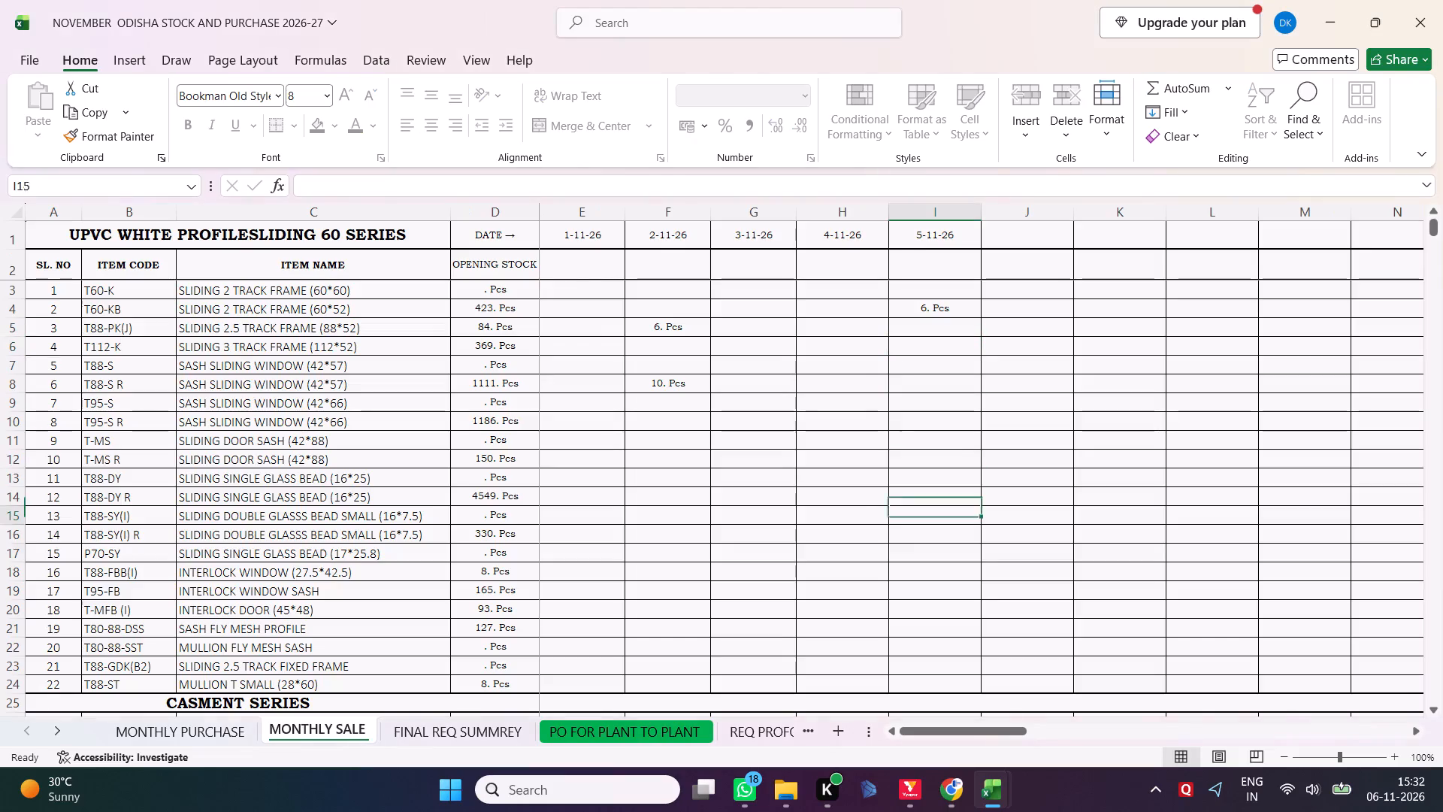
key(Down)
key(Down)
key(Down)
key(Down)
key(alt+Tab)
key(alt+Tab)
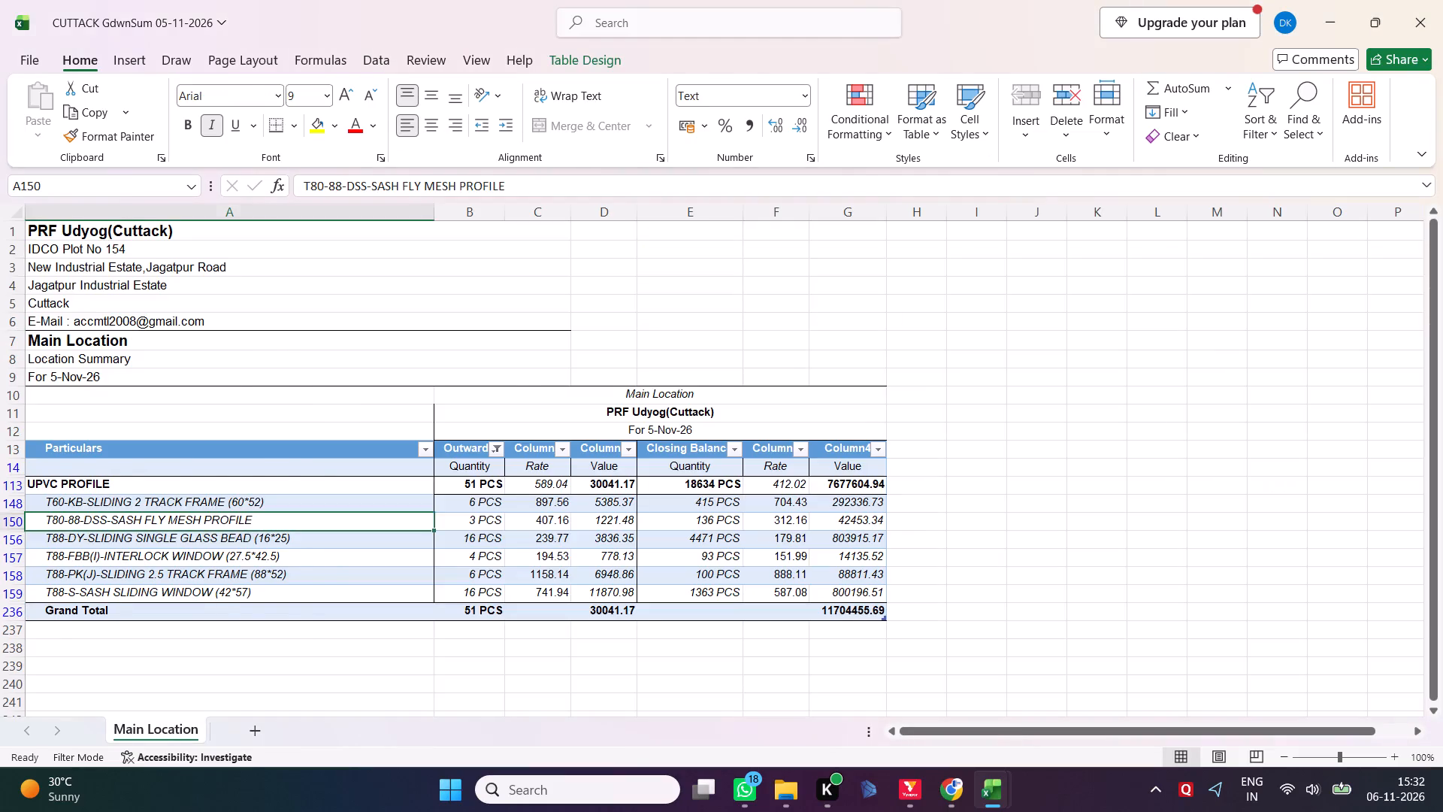
key(3)
key(Return)
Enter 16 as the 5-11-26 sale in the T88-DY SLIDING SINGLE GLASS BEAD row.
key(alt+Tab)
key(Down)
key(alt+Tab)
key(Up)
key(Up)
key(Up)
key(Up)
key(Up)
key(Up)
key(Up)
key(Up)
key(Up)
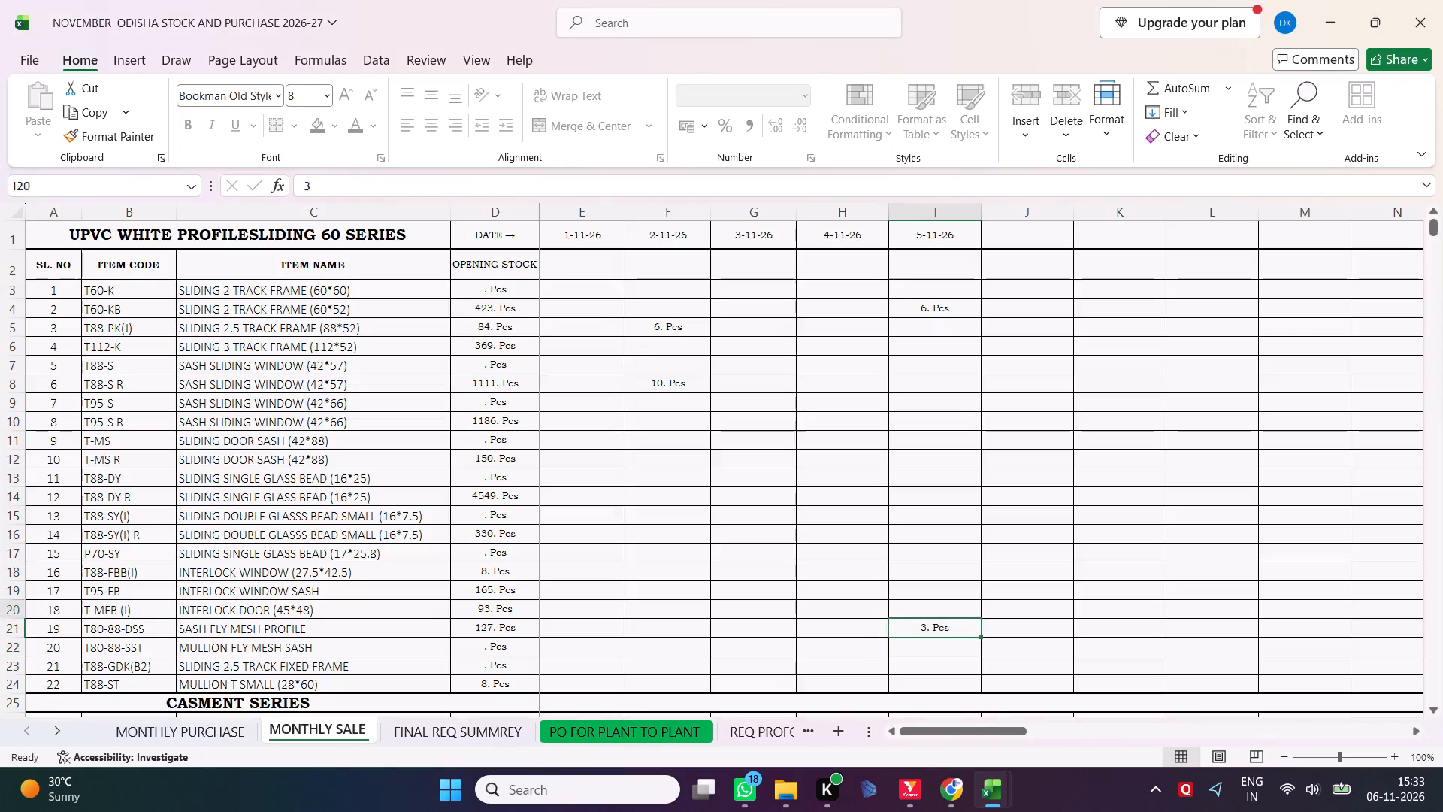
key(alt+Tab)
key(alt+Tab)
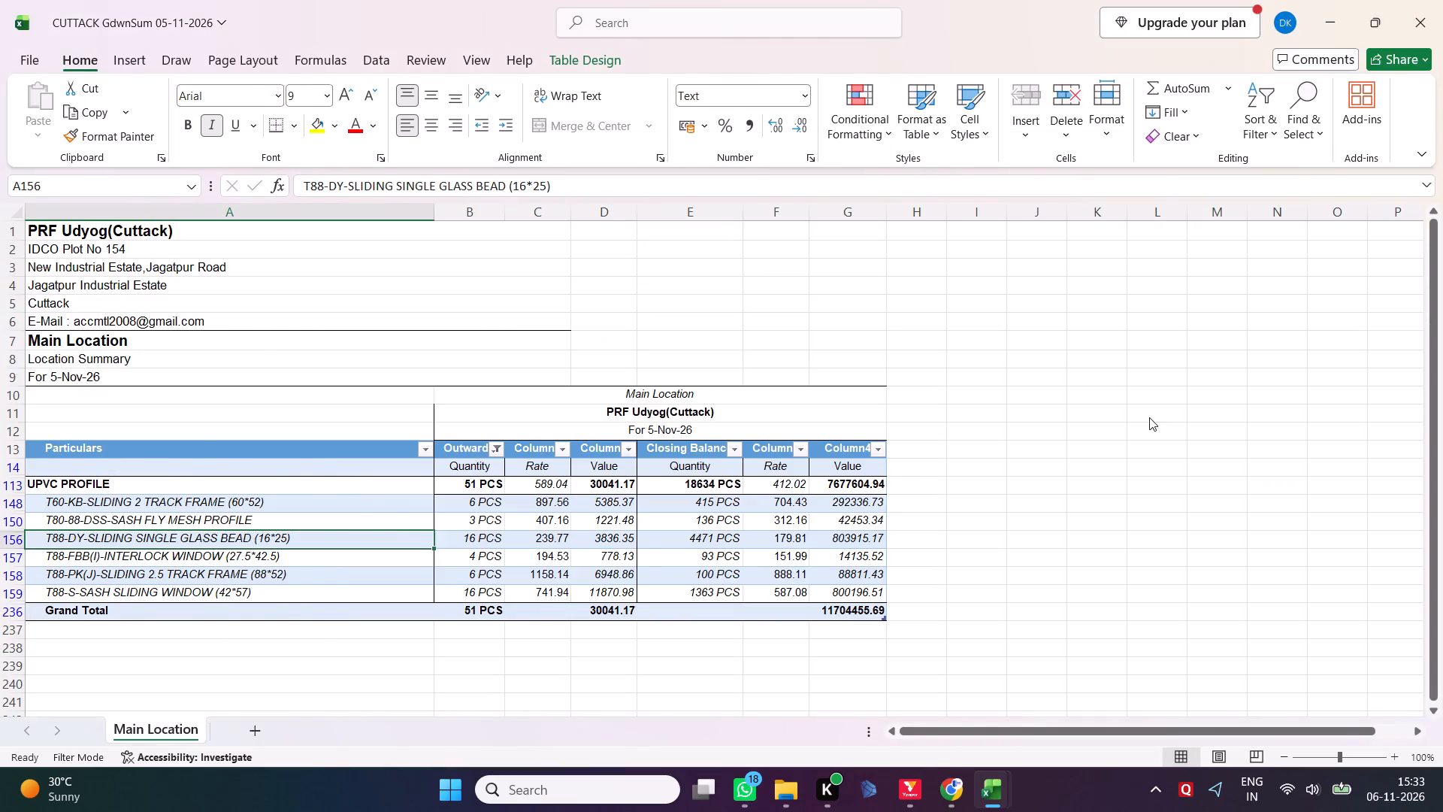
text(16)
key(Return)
Clear the 5-11-26 entry for T88-DY and enter 16 in the T88-DY R SLIDING SINGLE GLASS BEAD row instead.
key(alt+Tab)
key(alt+Tab)
key(Up)
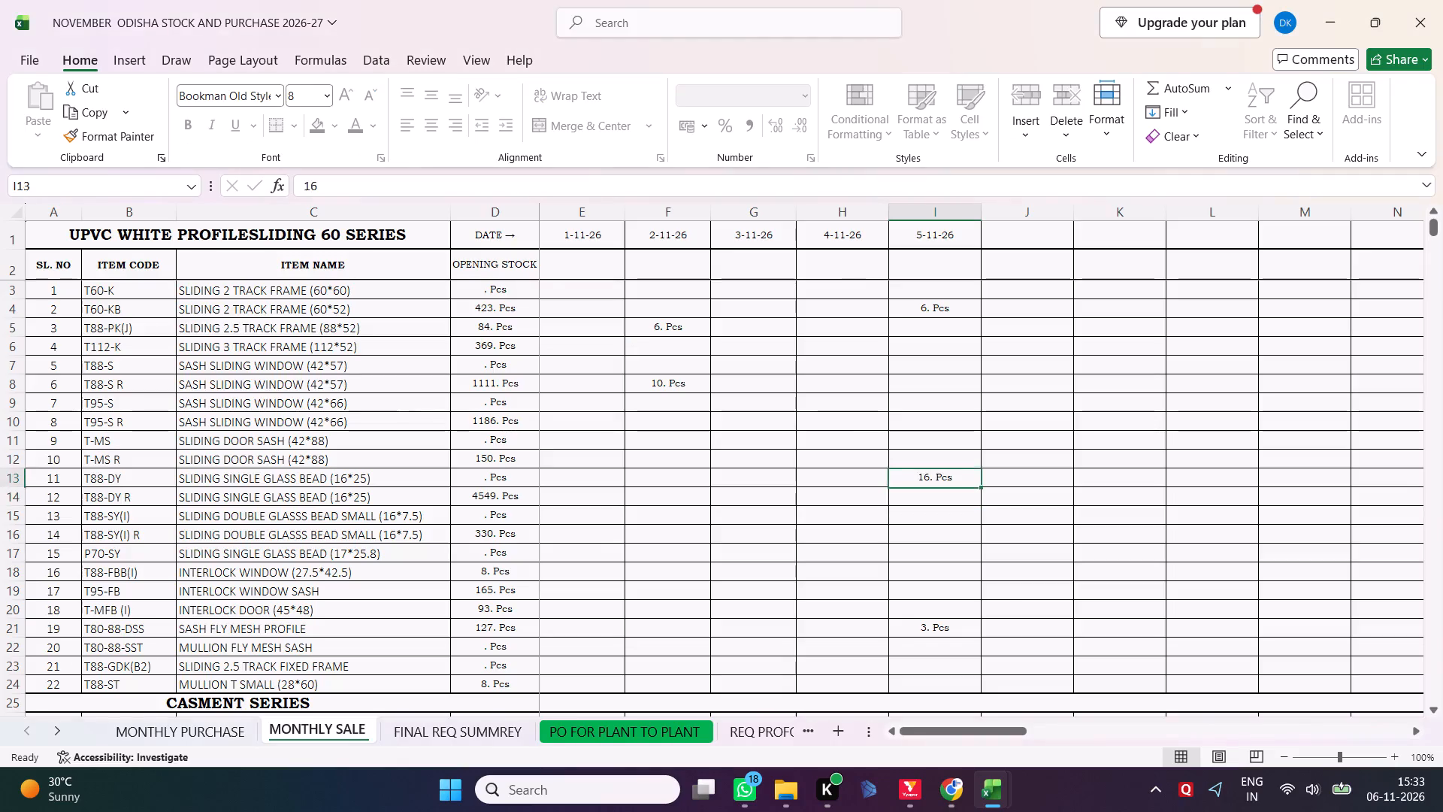
key(Down)
key(BackSpace)
key(Up)
text(16)
key(BackSpace)
key(BackSpace)
key(BackSpace)
key(Down)
text(16)
key(Return)
Enter the 5-11-26 sale of 4 for T88-FBB(I) INTERLOCK WINDOW (27.5*42.5) from the Cuttack summary.
key(alt+Tab)
key(Down)
key(alt+Tab)
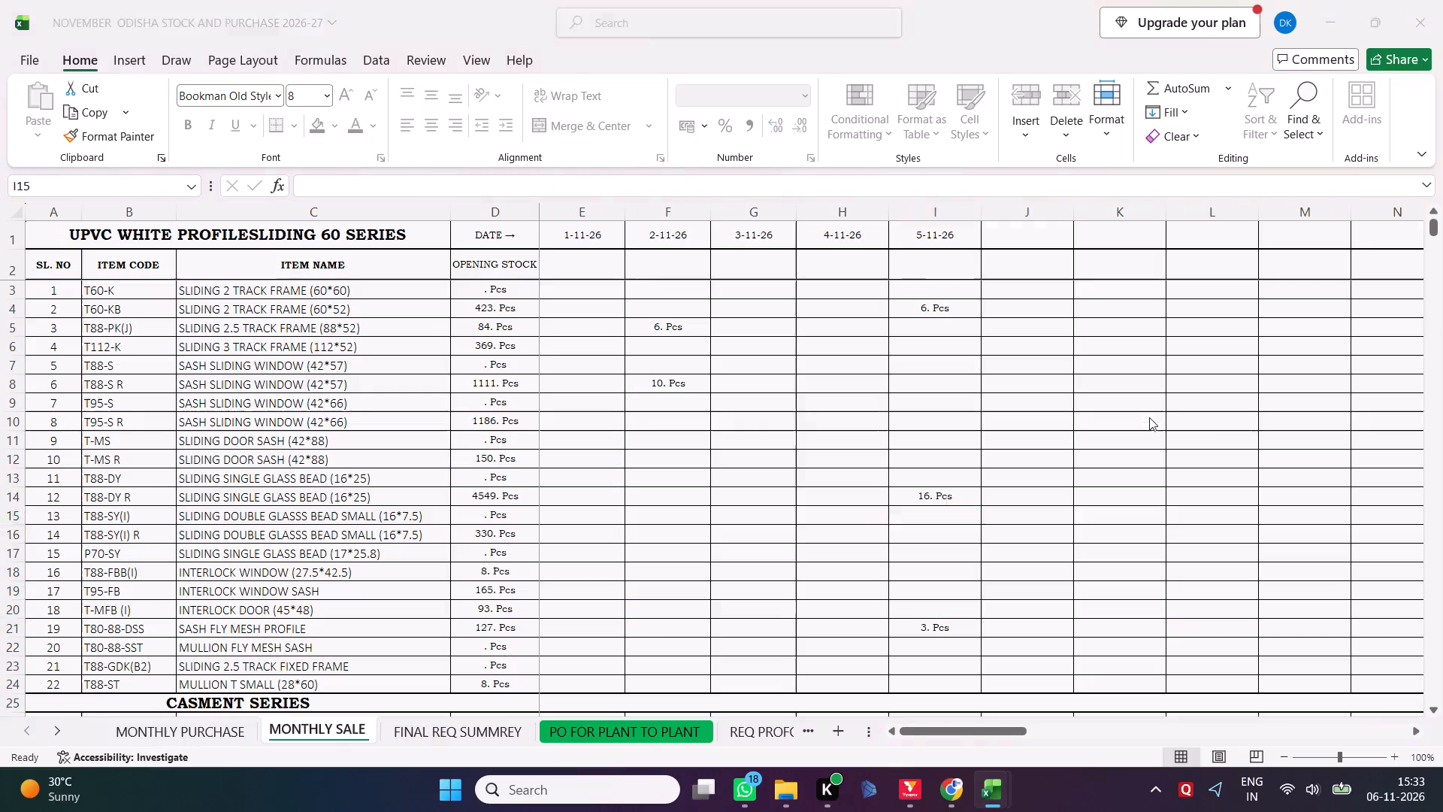
key(Down)
key(Down)
key(Down)
key(alt+Tab)
key(alt+Tab)
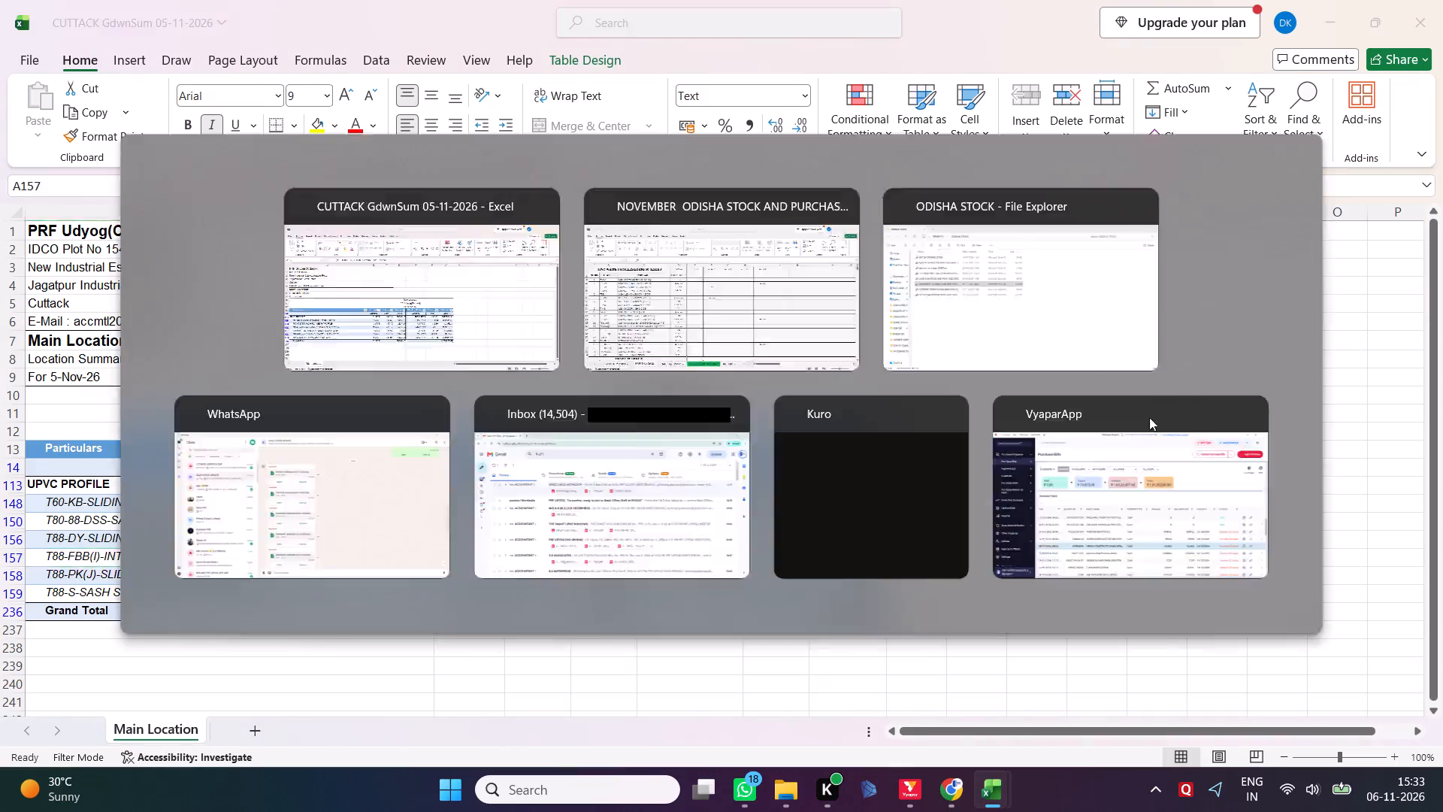
key(4)
key(Return)
Enter the 5-11-26 sale of 6 for T88-PK(J) SLIDING 2.5 TRACK FRAME (88*52) from the Cuttack summary.
key(alt+Tab)
key(Down)
key(alt+Tab)
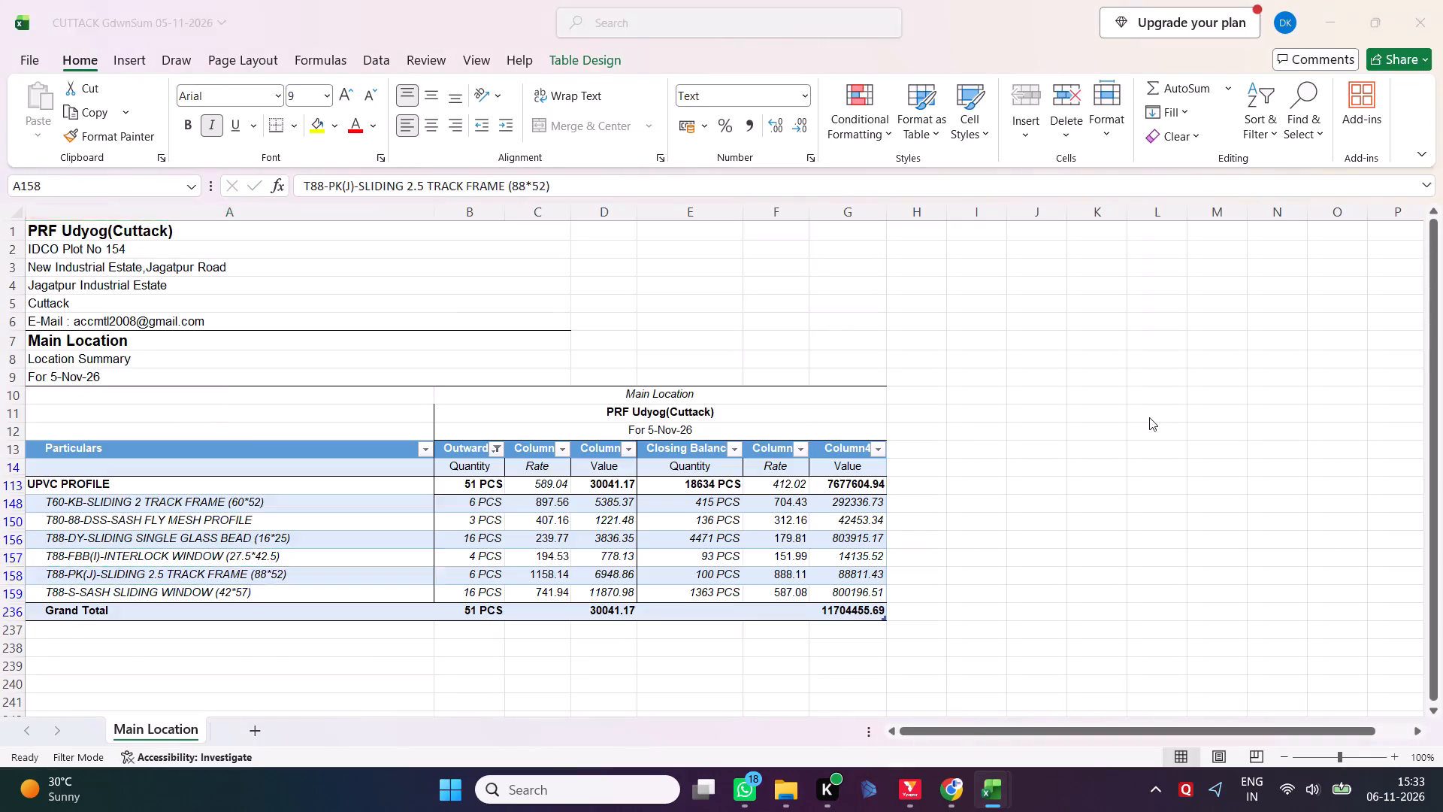
key(Up)
key(Up)
key(Up)
key(Up)
key(Up)
key(Up)
key(Up)
key(Up)
key(Up)
key(Up)
key(Up)
key(Up)
key(Up)
key(Up)
key(alt+Tab)
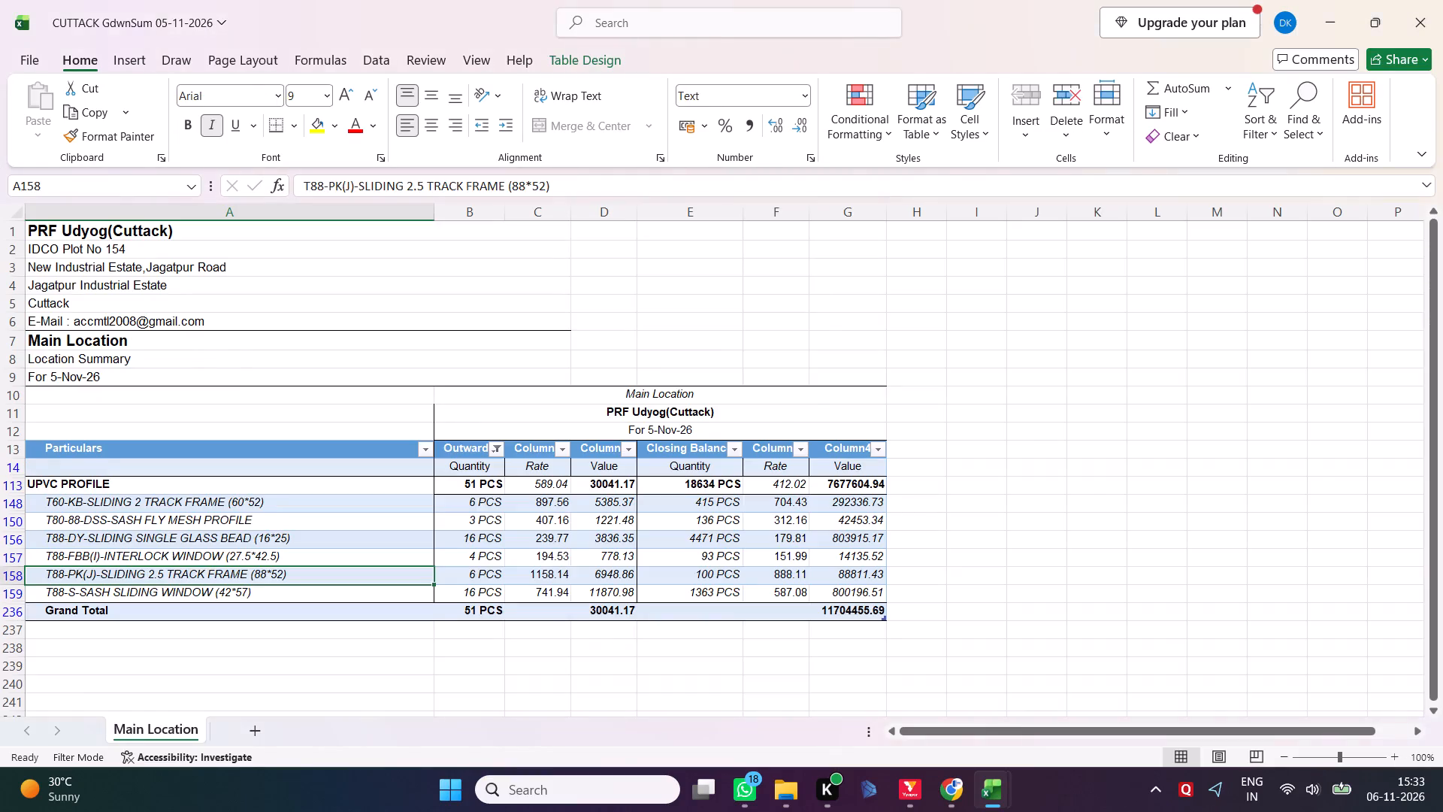
key(alt+Tab)
key(6)
key(Return)
Enter the Cuttack summary's T88-S sale of 16 in the T88-S R SASH SLIDING WINDOW (42*57) row under 5-11-26.
key(alt+Tab)
key(Down)
key(alt+Tab)
key(Down)
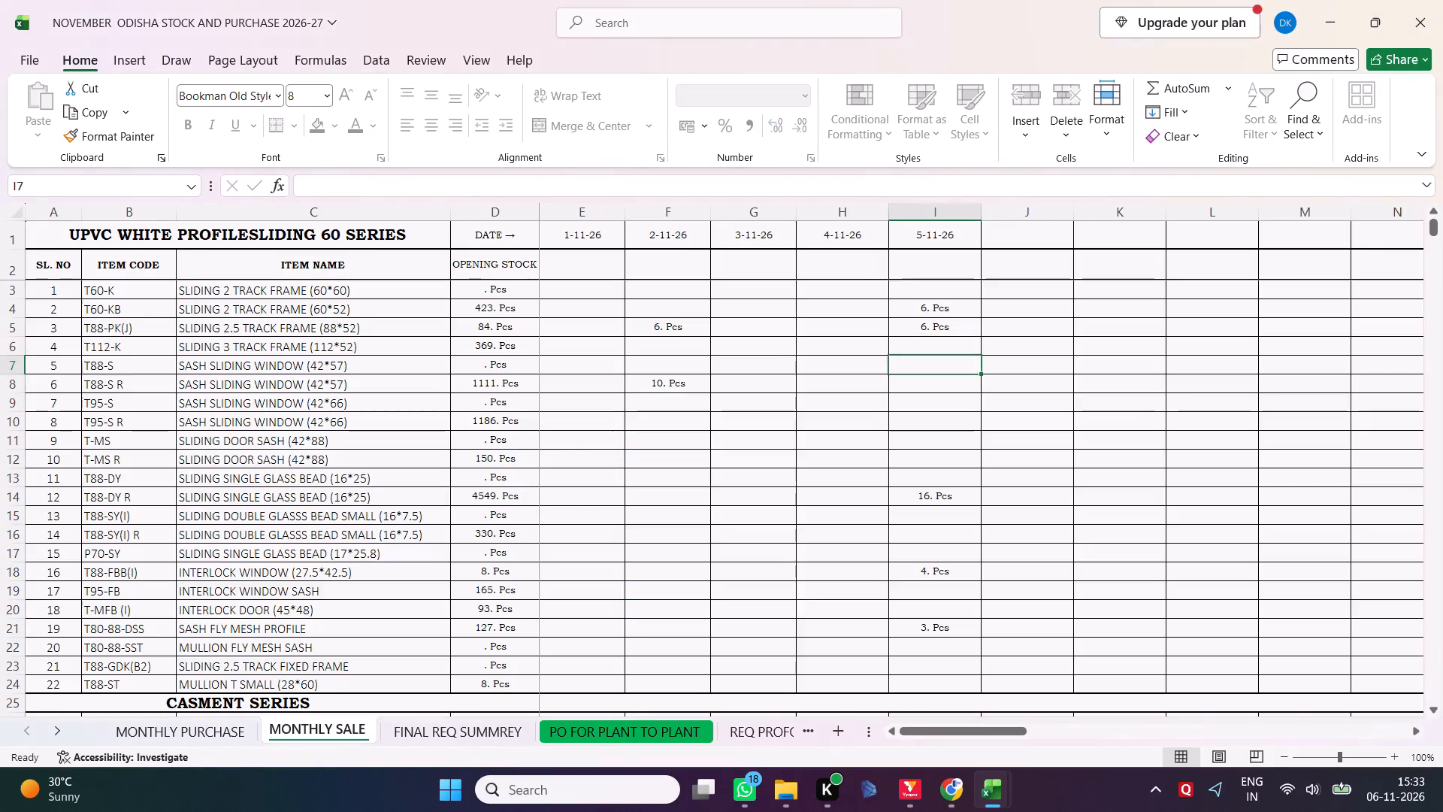
key(Down)
key(Down)
key(Up)
key(alt+Tab)
key(alt+Tab)
text(16)
key(Return)
Review the BALANCE STOCK column of the monthly sale sheet from the UPVC white sliding series through the Y series to the WIN-ECO profiles.
scroll(1149, 417, left, 10)
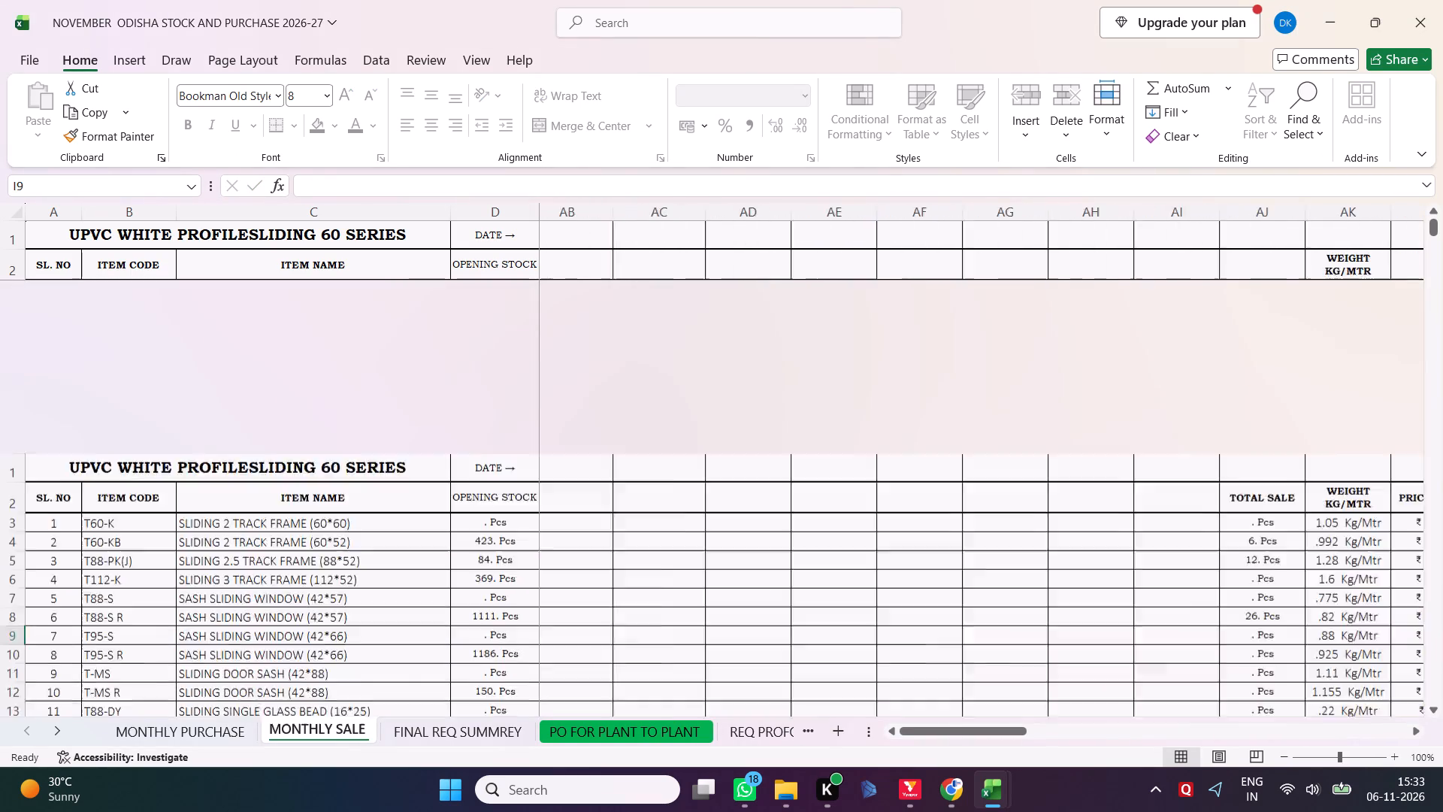
scroll(1149, 417, left, 3)
click(913, 474)
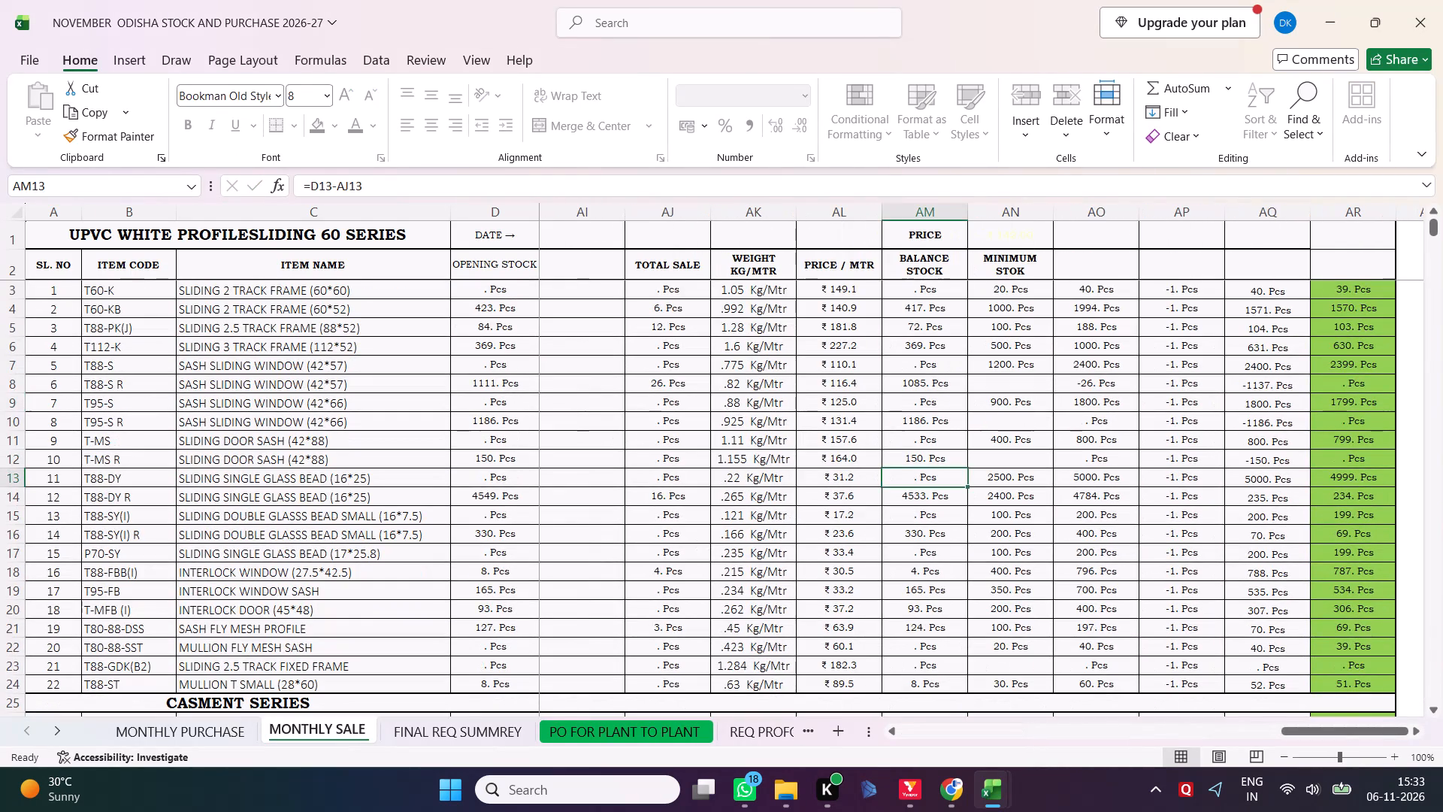
key(Down)
key(Down)
key(Down)
key(Down)
key(Down)
key(Down)
key(Down)
key(Down)
key(Down)
key(Down)
key(Down)
key(Down)
key(Down)
key(Down)
key(Down)
key(Down)
key(Down)
key(Down)
key(Down)
key(Down)
key(Down)
key(Down)
key(Down)
key(Down)
key(Down)
key(Down)
key(Down)
key(Down)
key(Down)
key(Down)
key(Down)
key(Down)
key(Down)
key(Down)
key(Down)
key(Down)
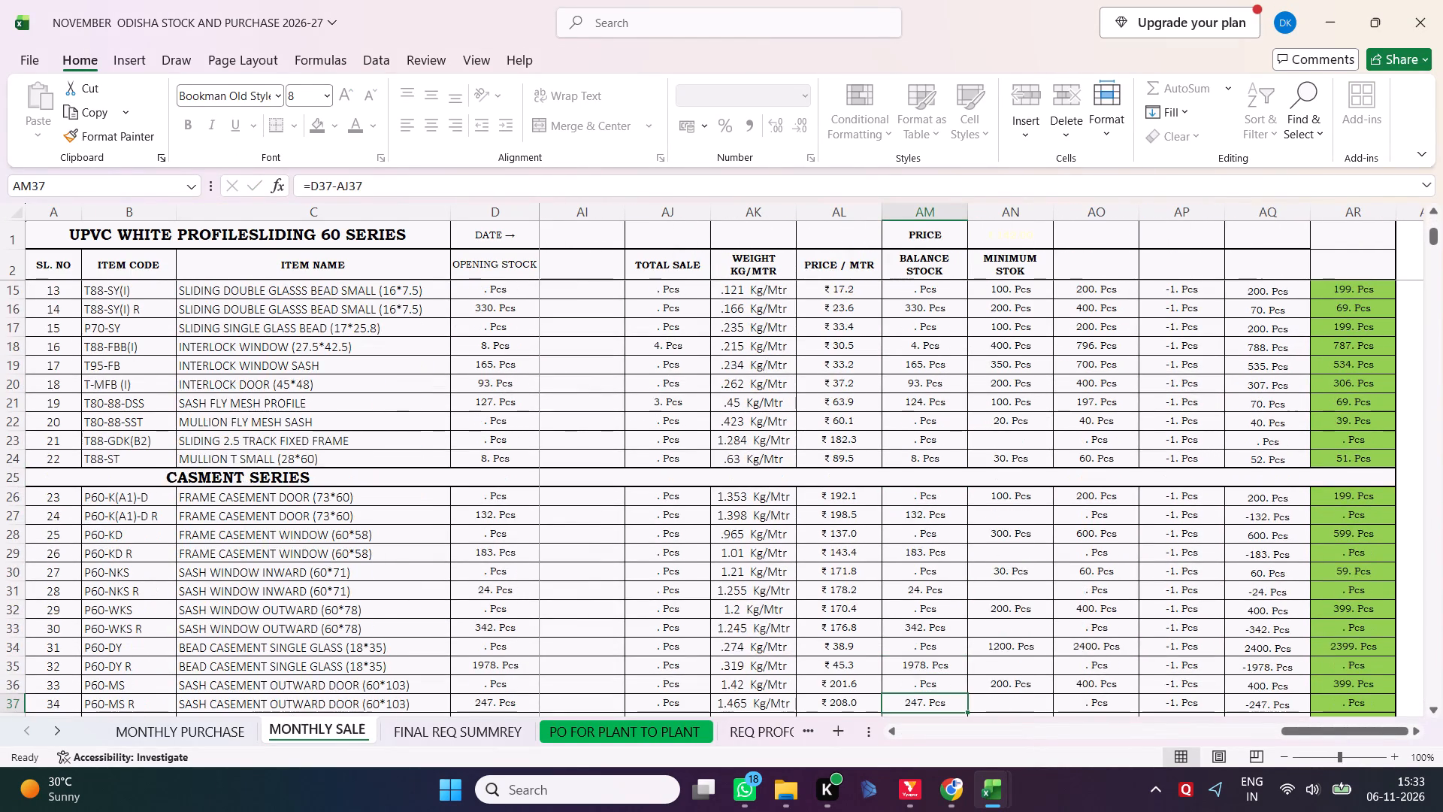
key(Down)
key(Down)
key(Down)
key(Down)
key(Down)
key(Down)
key(Down)
key(Down)
key(Down)
key(Down)
key(Down)
key(Down)
key(Down)
key(Down)
key(Down)
key(Down)
key(Down)
key(Down)
key(Down)
key(Down)
key(Down)
key(Down)
key(Down)
key(Down)
key(Down)
key(Down)
key(Down)
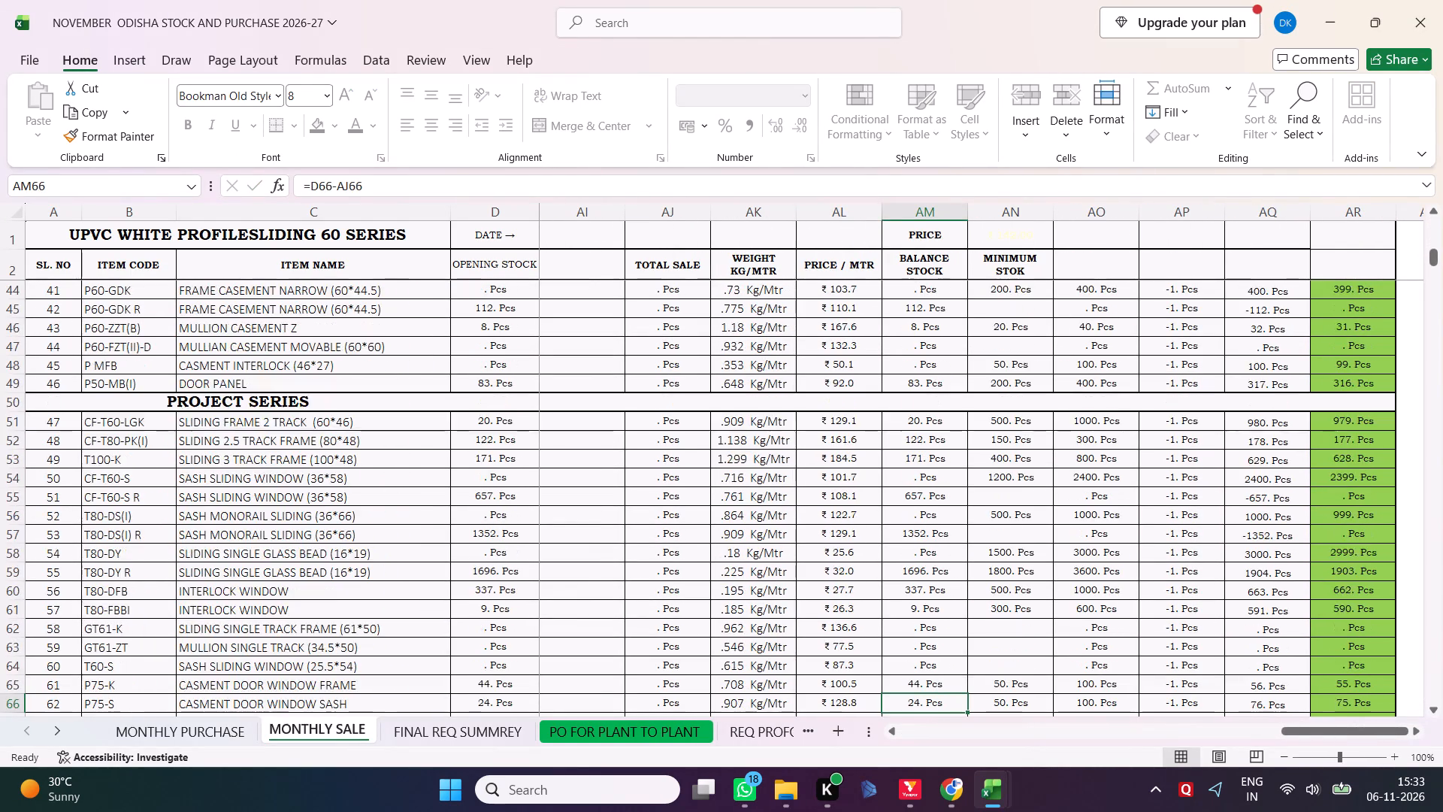
key(Down)
key(Down)
key(Down)
key(Down)
key(Down)
key(Down)
key(Down)
key(Down)
key(Down)
key(Down)
key(Down)
key(Down)
key(Down)
key(Down)
key(Down)
key(Down)
key(Down)
key(Down)
key(Down)
key(Down)
key(Down)
key(Down)
key(Down)
key(Down)
key(Down)
key(Down)
key(Down)
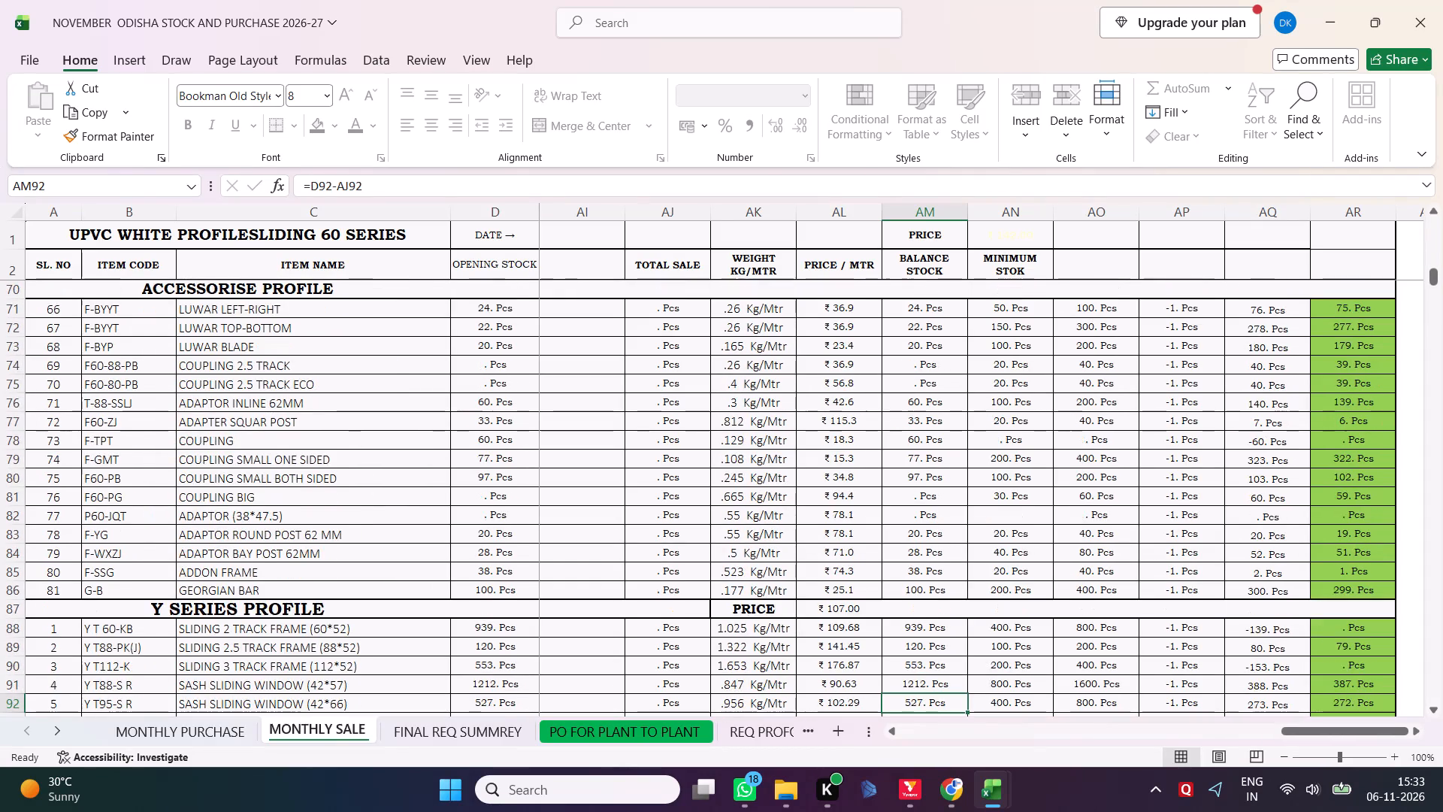
key(Down)
key(Down)
key(Down)
key(Down)
key(Down)
key(Down)
key(Down)
key(Down)
key(Down)
key(Down)
key(Down)
key(Down)
key(Down)
key(Down)
key(Down)
key(Down)
key(Down)
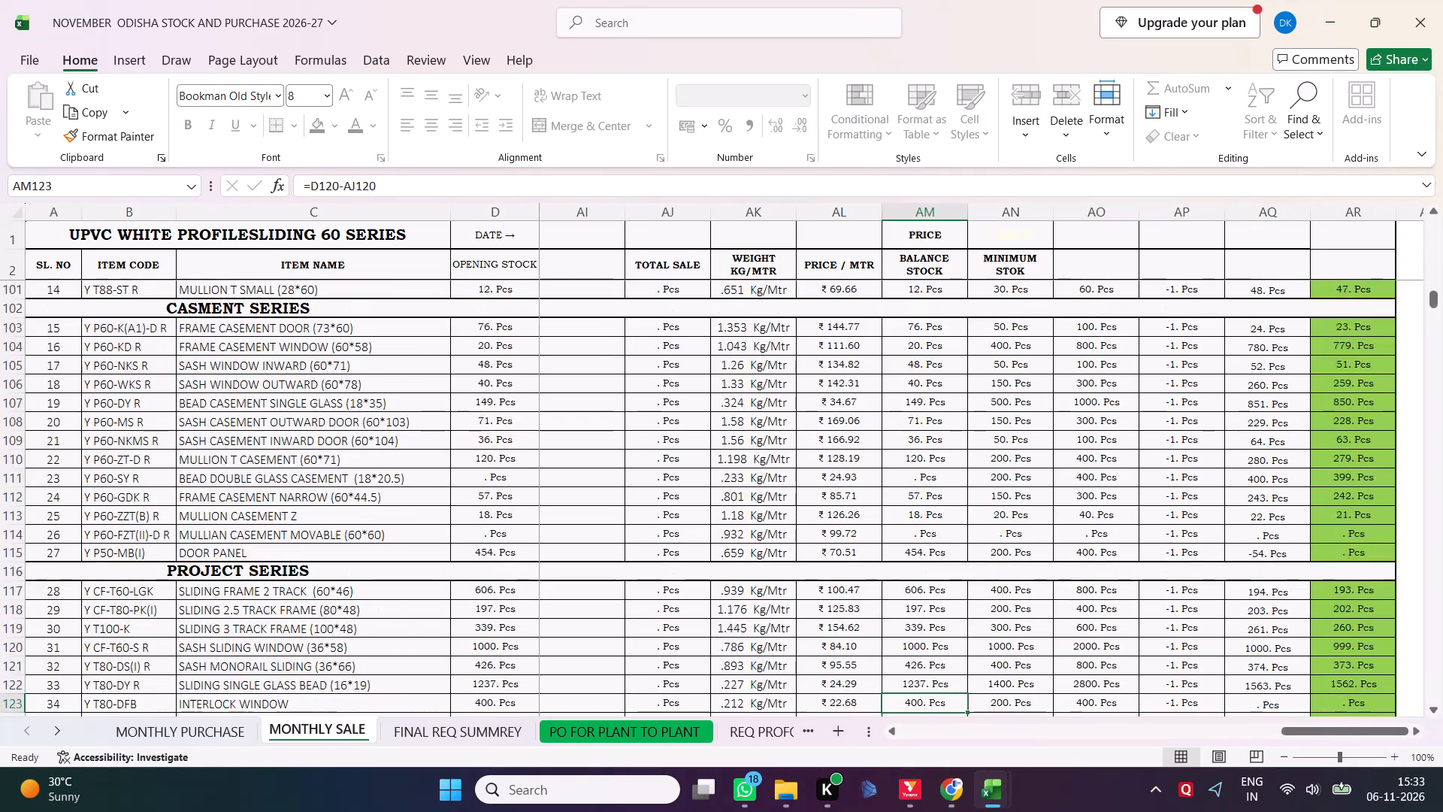
key(Down)
key(Down)
key(Down)
key(Down)
key(Down)
key(Down)
key(Down)
key(Down)
key(Down)
key(Down)
key(Down)
key(Down)
key(Down)
key(Down)
key(Down)
key(Down)
key(Down)
key(Down)
key(Down)
key(Down)
key(Down)
key(Down)
key(Down)
key(Down)
key(Down)
key(Down)
key(Down)
key(Down)
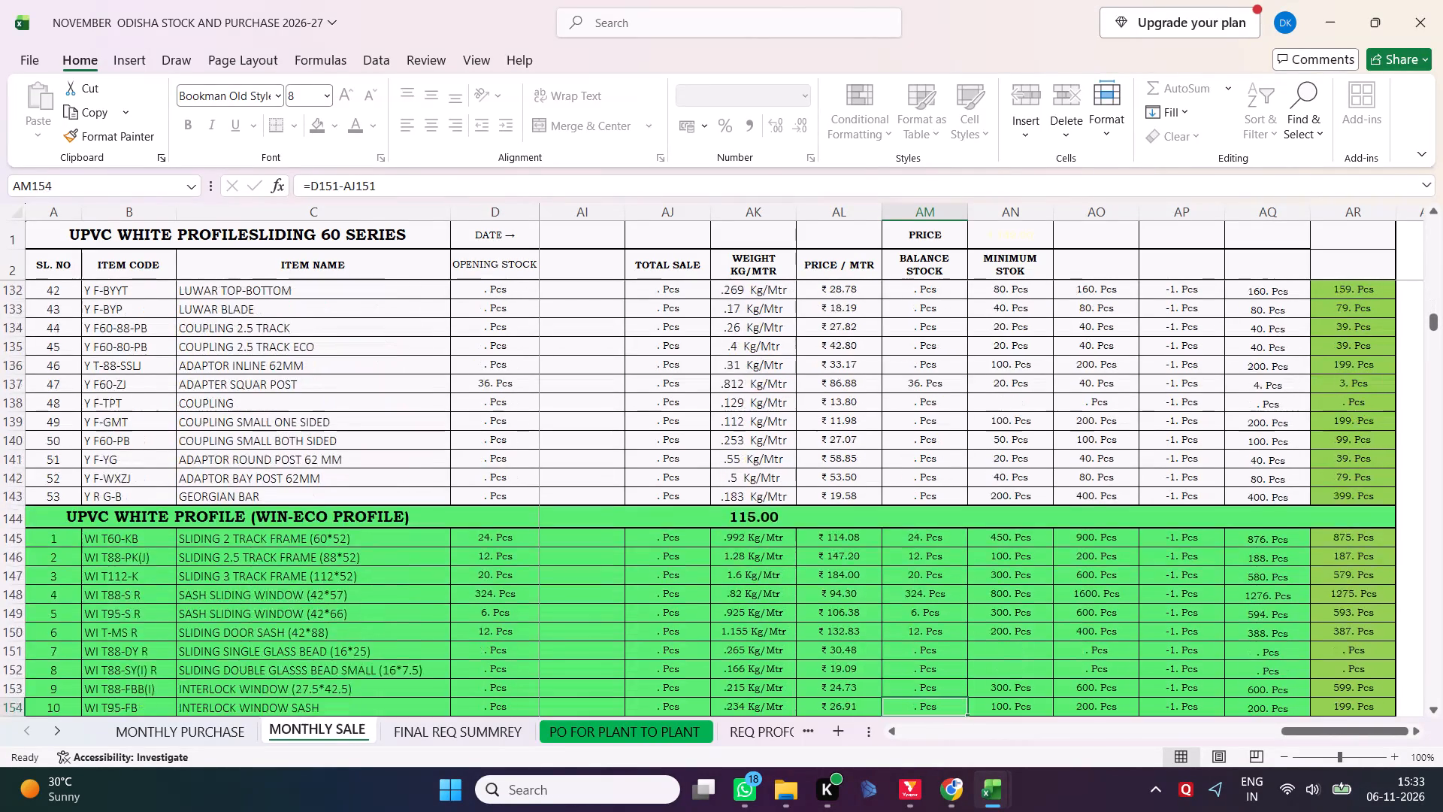
Review the BALANCE STOCK column from the WIN-ECO profiles through the PRF and mahogany profiles to the COLOUR HARDWARE section.
key(Down)
key(Down)
key(Down)
key(Down)
key(Down)
key(Down)
key(Down)
key(Down)
key(Down)
key(Down)
key(Down)
key(Down)
key(Down)
key(Down)
key(Down)
key(Down)
key(Down)
key(Down)
key(Down)
key(Down)
key(Down)
key(Down)
key(Down)
key(Down)
key(Down)
key(Down)
key(Down)
key(Down)
key(Down)
key(Down)
key(Down)
key(Down)
key(Down)
key(Down)
key(Down)
key(Down)
key(Down)
key(Down)
key(Down)
key(Down)
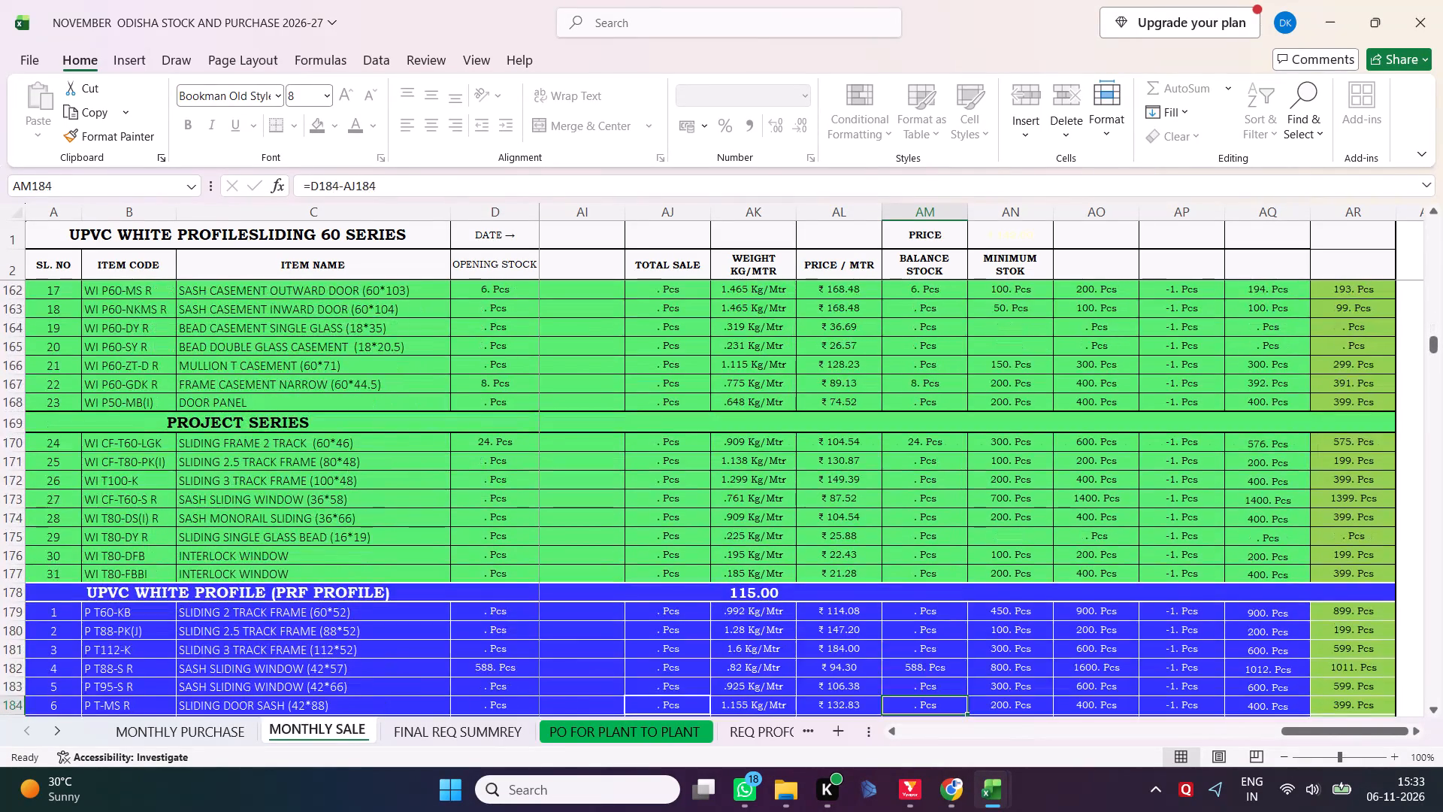
key(Down)
key(Down)
key(Down)
key(Down)
key(Down)
key(Down)
key(Down)
key(Down)
key(Down)
key(Down)
key(Down)
key(Down)
key(Down)
key(Down)
key(Down)
key(Down)
key(Down)
key(Down)
key(Down)
key(Down)
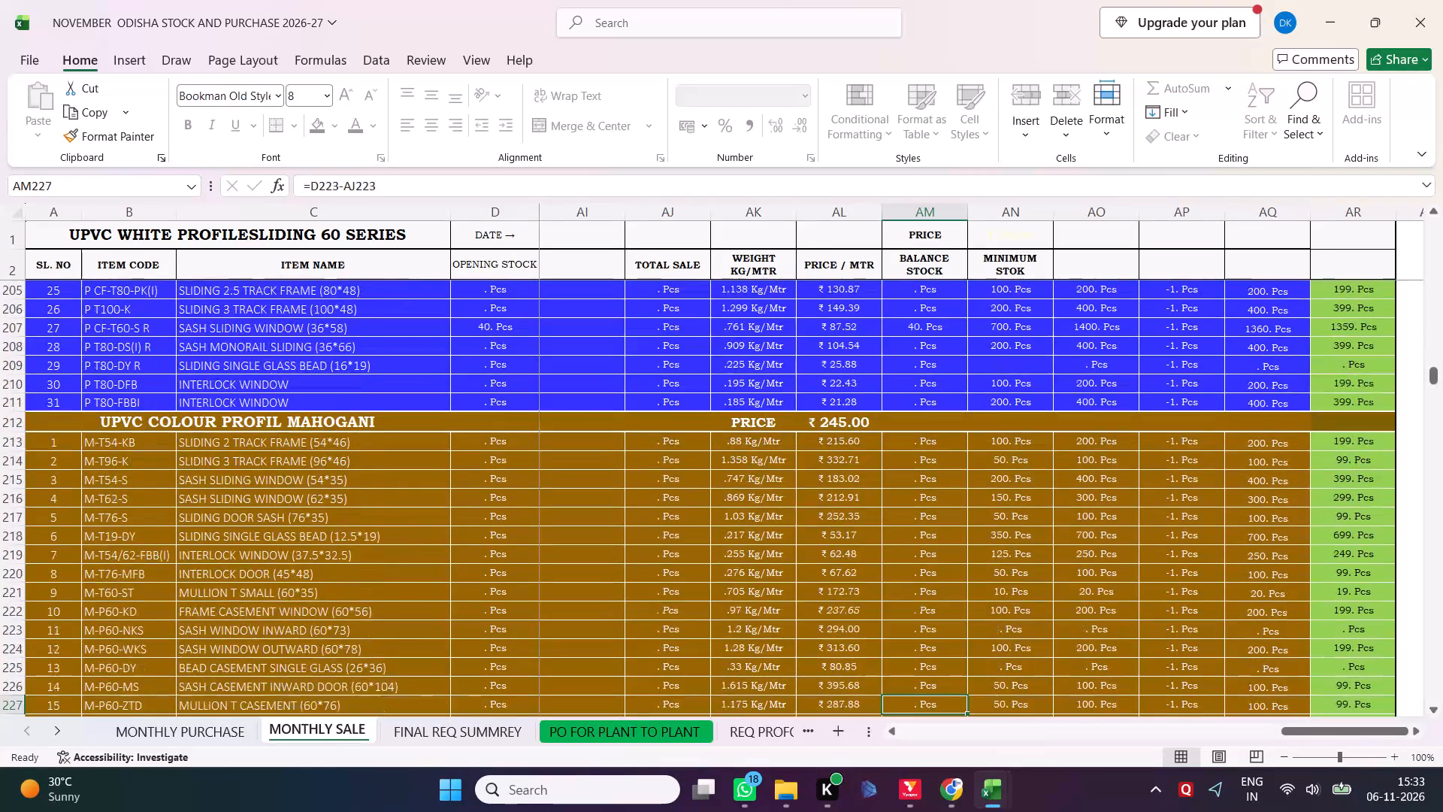
key(Down)
key(Down)
key(Down)
key(Down)
key(Down)
key(Down)
key(Down)
key(Down)
key(Down)
key(Down)
key(Down)
key(Down)
key(Down)
key(Down)
key(Down)
key(Down)
key(Down)
key(Down)
key(Down)
key(Down)
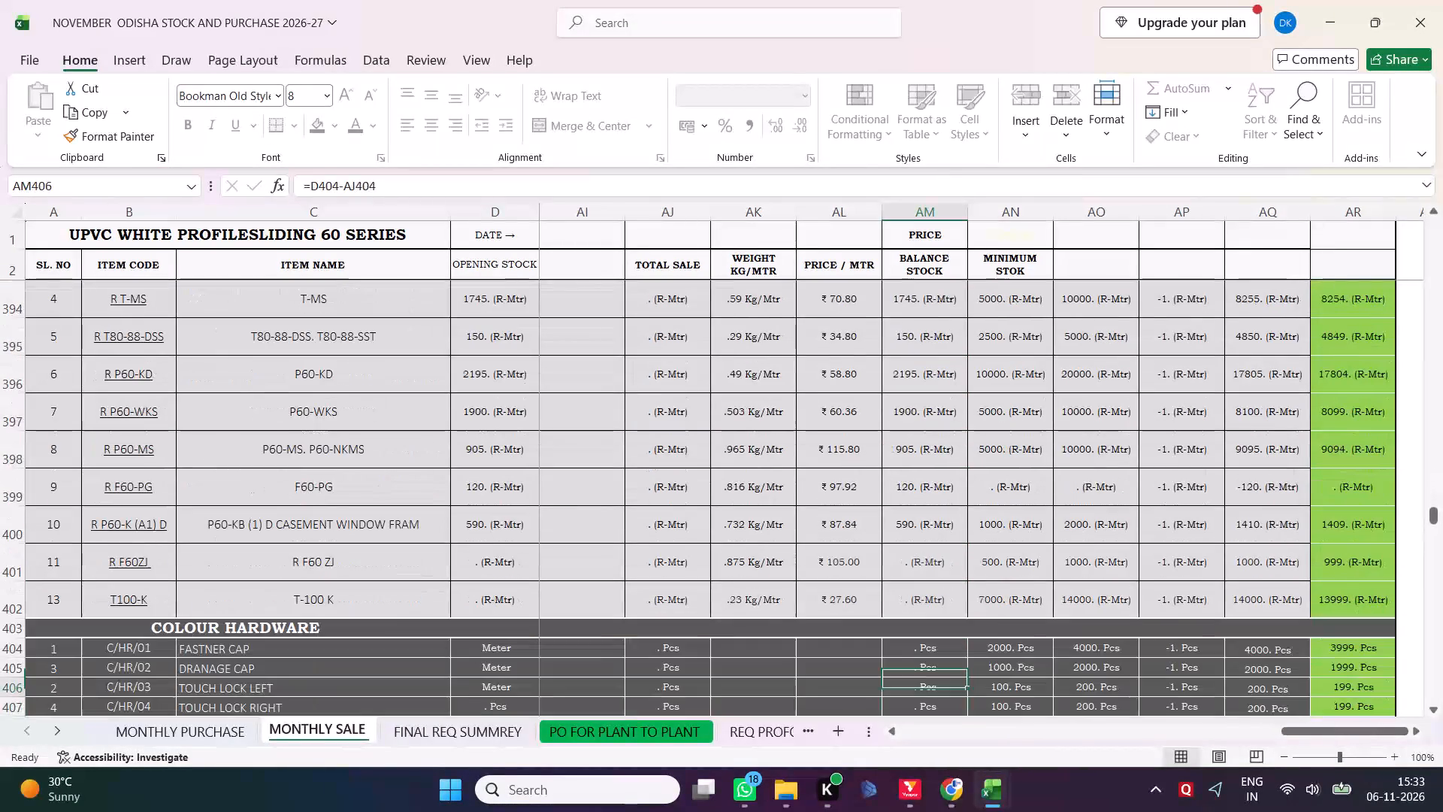
key(Down)
key(Down)
key(Down)
key(Down)
key(Down)
key(Down)
key(Down)
key(Down)
key(Down)
key(Down)
key(Down)
key(Down)
key(Down)
key(Down)
key(Down)
Save the November Odisha stock and purchase workbook.
key(ctrl+s)
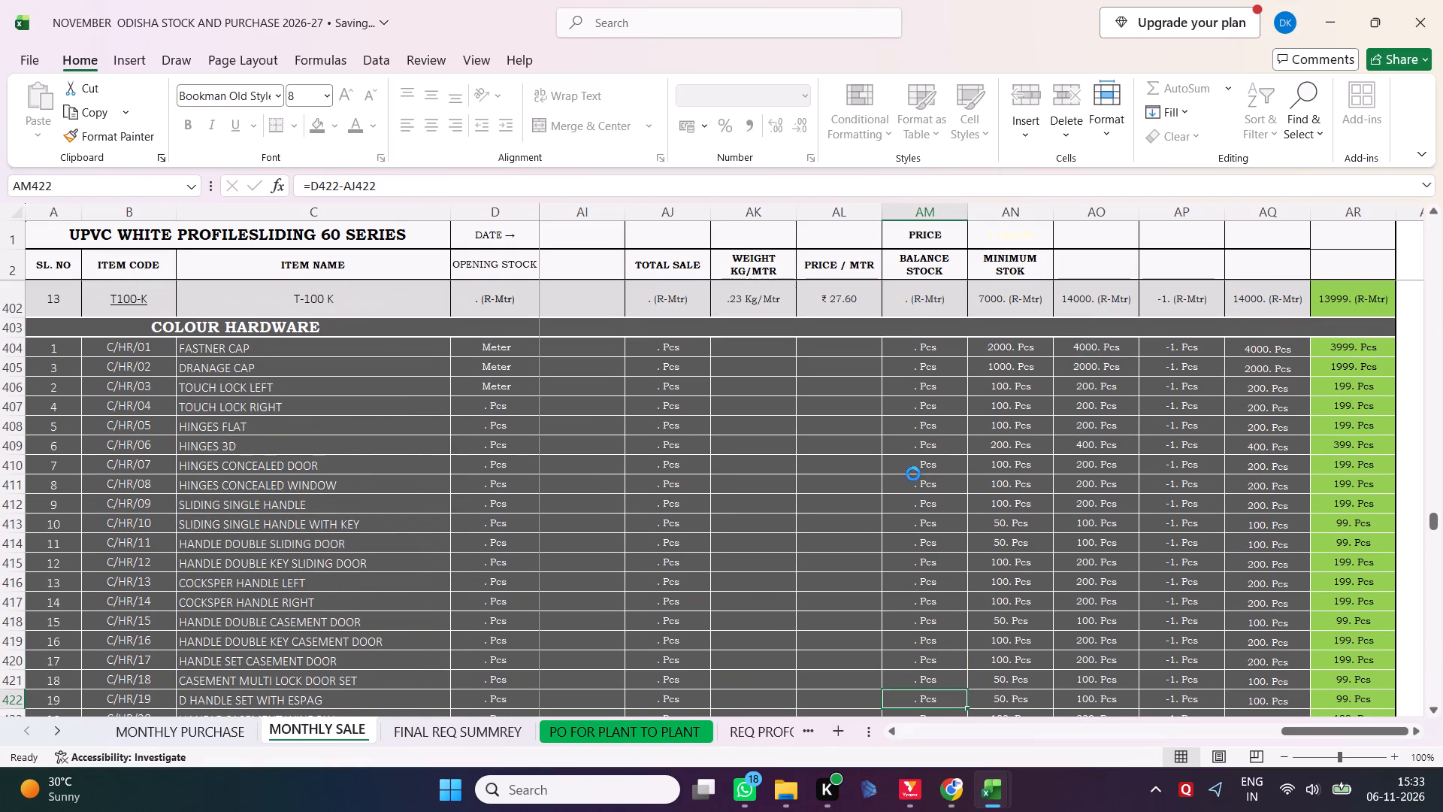
Review the BALANCE STOCK column from COLOUR HARDWARE through the PRF hinges, locks and plastic components to the PRF espag rows.
key(Down)
key(Down)
key(Down)
key(Down)
key(Down)
key(Down)
key(Down)
key(Down)
key(Down)
key(Down)
key(Down)
key(Down)
key(Down)
key(Down)
key(Down)
key(Down)
key(Down)
key(Down)
key(Down)
key(Down)
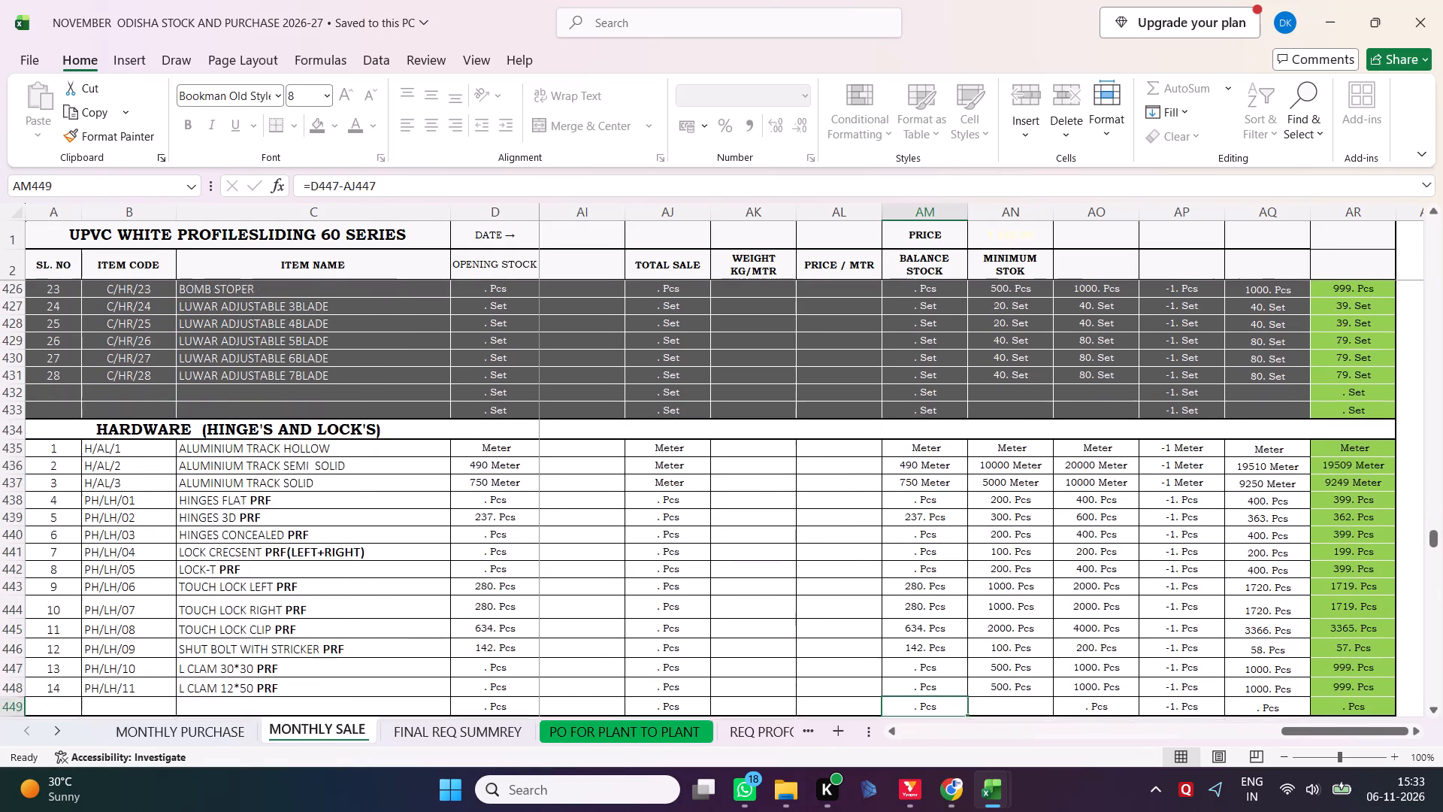
key(Down)
key(Down)
key(Down)
key(Down)
key(Down)
key(Down)
key(Down)
key(Down)
key(Down)
key(Down)
key(Down)
key(Down)
key(Down)
key(Down)
key(Down)
key(Down)
key(Down)
key(Down)
key(Down)
key(Down)
key(Down)
key(Down)
key(Down)
key(Down)
key(Down)
key(Down)
key(Down)
key(Down)
key(Down)
key(Down)
key(Down)
key(Down)
key(Down)
key(Down)
key(Down)
key(Down)
key(Down)
key(Down)
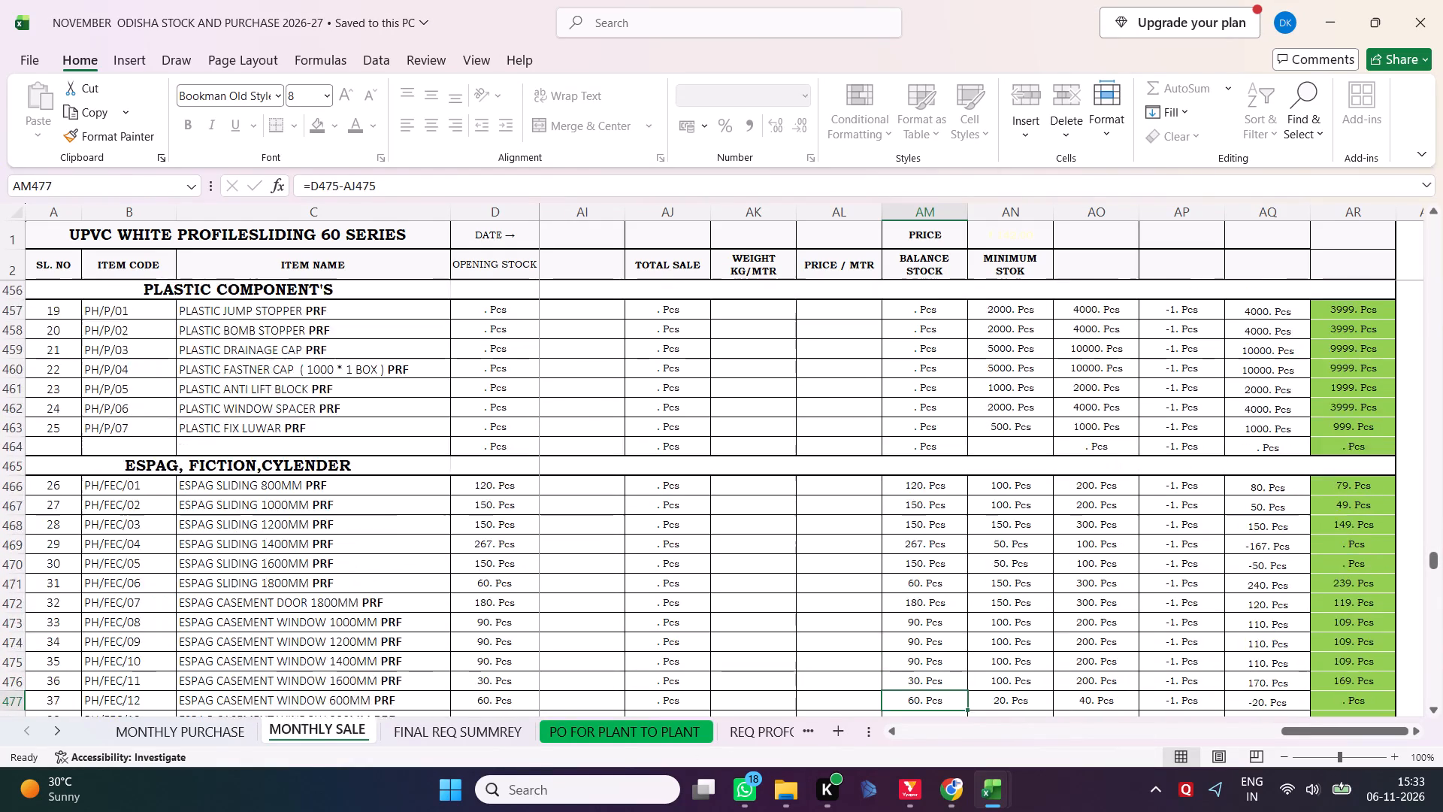
Review the BALANCE STOCK column from the PRF espag casement window rows through the PRF handles.
key(Down)
key(Down)
key(Down)
key(Down)
key(Down)
key(Down)
key(Down)
key(Down)
key(Down)
key(Down)
key(Down)
key(Down)
key(Down)
key(Down)
key(Down)
key(Down)
key(Down)
key(Down)
key(Down)
key(Down)
key(Down)
key(Down)
key(Down)
key(Down)
key(Down)
key(Down)
key(Down)
key(Down)
key(Down)
key(Down)
key(Down)
key(Down)
key(Down)
key(Down)
key(Down)
key(Down)
key(Down)
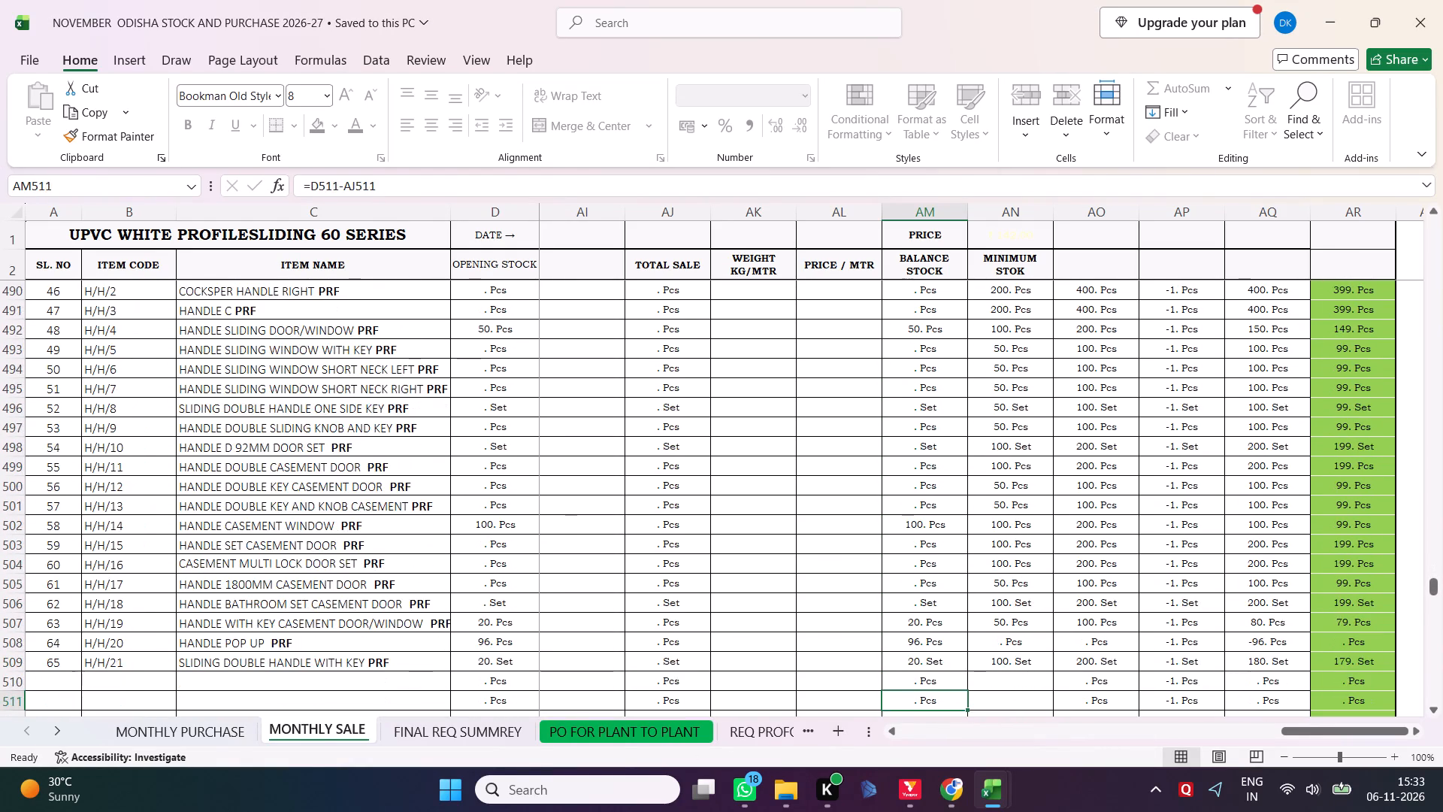
Review the BALANCE STOCK column from the end of the PRF handles through the lock hardware and ROLLER'S to the plastic window spacer.
key(Down)
key(Down)
key(Down)
key(Down)
key(Down)
key(Down)
key(Down)
key(Down)
key(Down)
key(Down)
key(Down)
key(Down)
key(Down)
key(Down)
key(Down)
key(Down)
key(Down)
key(Down)
key(Down)
key(Down)
key(Down)
key(Down)
key(Down)
key(Down)
key(Down)
key(Down)
key(Down)
key(Down)
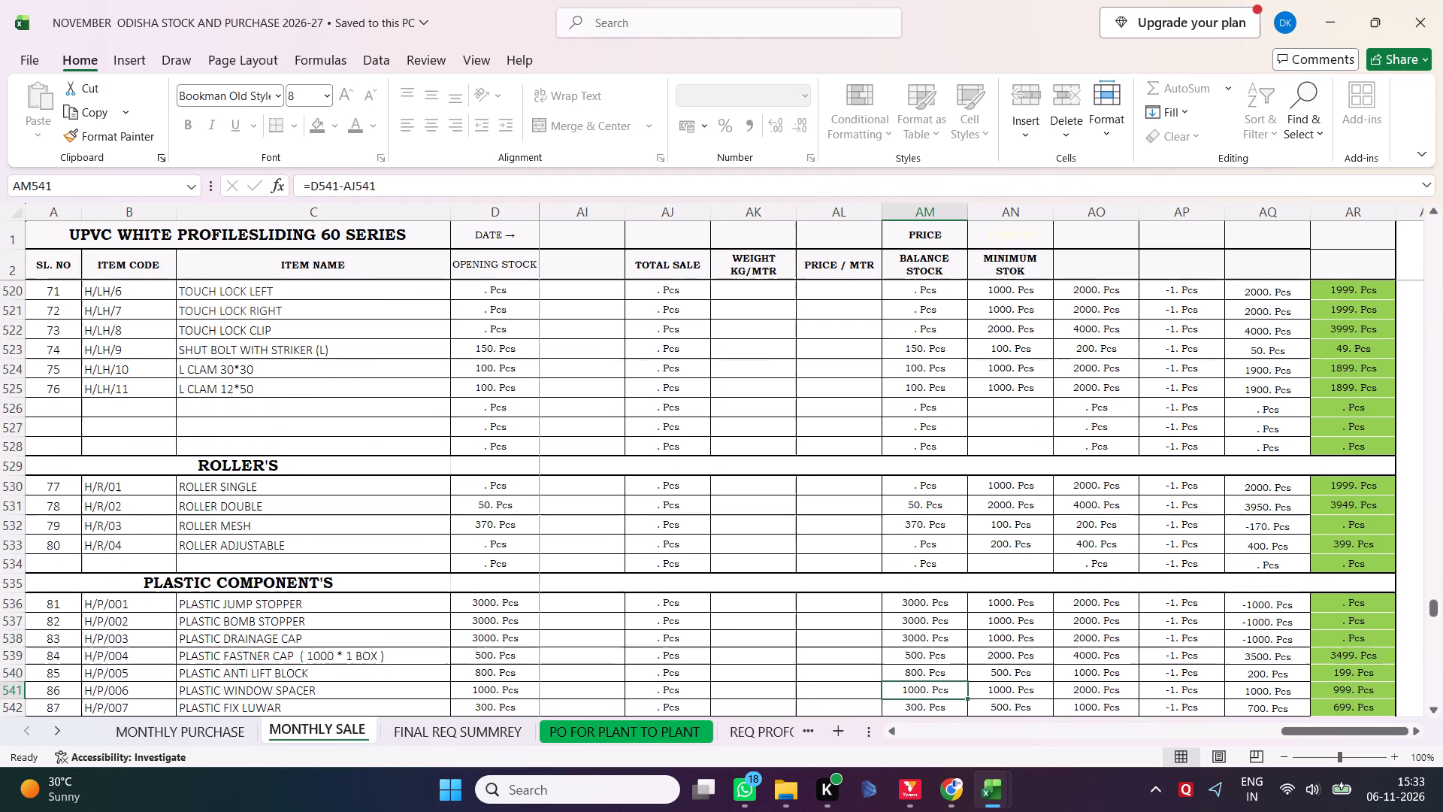
Review the BALANCE STOCK column from the remaining plastic components through the SCREW'S section to the first sliding espag row.
key(Down)
key(Down)
key(Down)
key(Down)
key(Down)
key(Down)
key(Down)
key(Down)
key(Down)
key(Down)
key(Down)
key(Down)
key(Down)
key(Down)
key(Down)
key(Down)
key(Down)
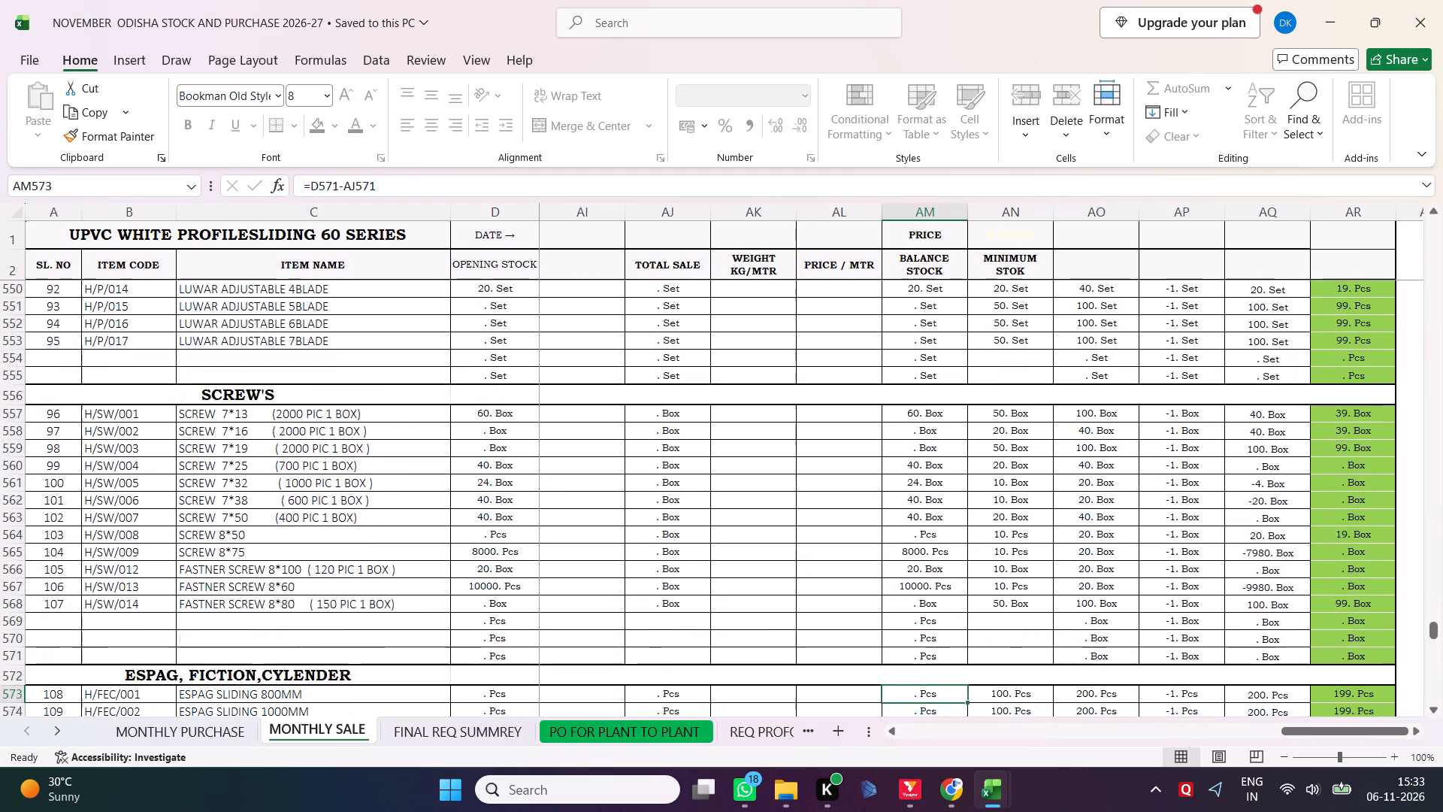
Review the BALANCE STOCK column through the espag sliding and casement rows and the FICTION'S STAY section.
key(Down)
key(Down)
key(Down)
key(Down)
key(Down)
key(Down)
key(Down)
key(Down)
key(Down)
key(Down)
key(Down)
key(Down)
key(Down)
key(Down)
key(Down)
key(Down)
key(Down)
key(Down)
key(Down)
key(Down)
key(Down)
key(Down)
key(Down)
key(Down)
key(Down)
key(Down)
key(Down)
key(Down)
key(Down)
key(Down)
key(Down)
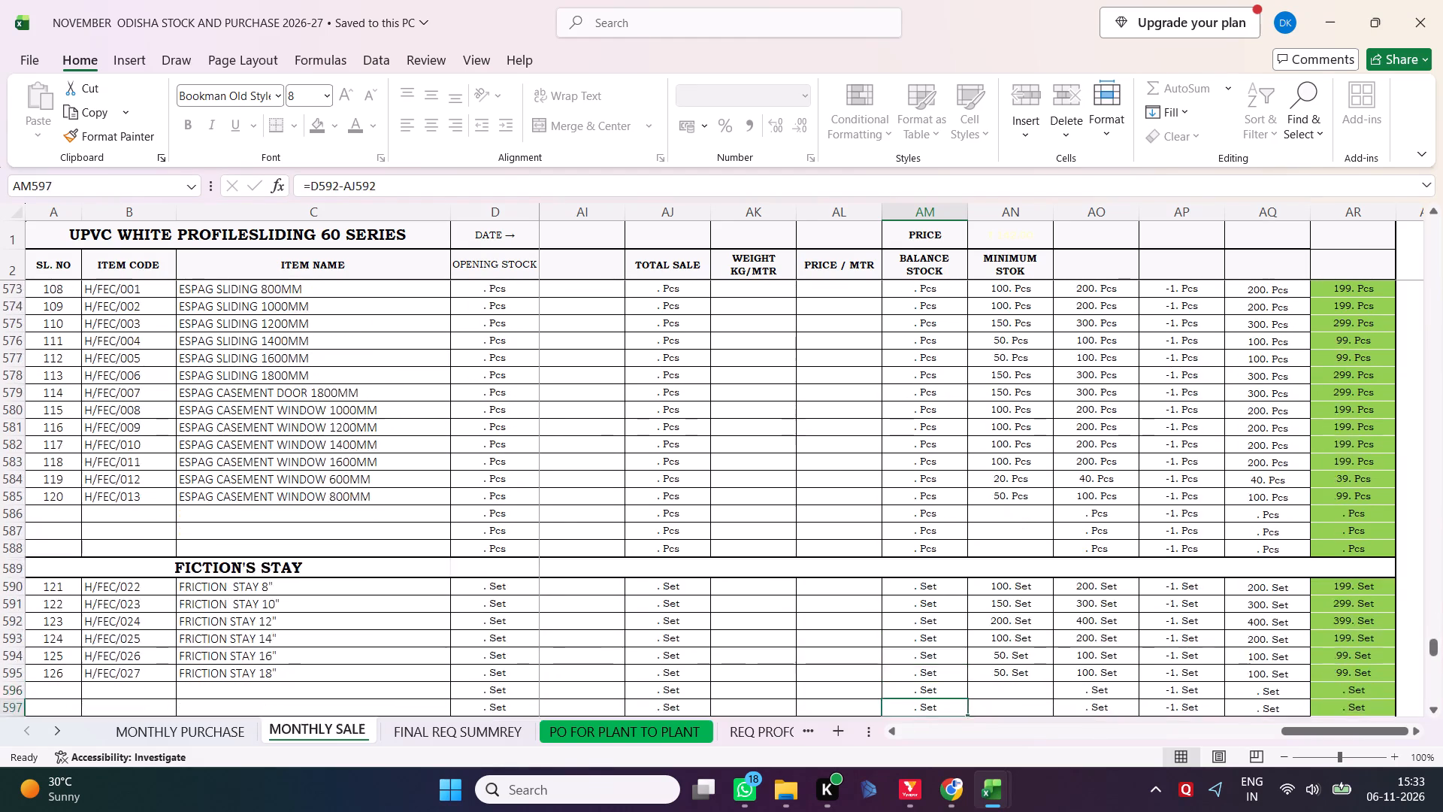
Review the BALANCE STOCK column through the non-PRF handles and the OTHER'S section to the end of the item list.
key(Down)
key(Down)
key(Down)
key(Down)
key(Down)
key(Down)
key(Down)
key(Down)
key(Down)
key(Down)
key(Down)
key(Down)
key(Down)
key(Down)
key(Down)
key(Down)
key(Down)
key(Down)
key(Down)
key(Down)
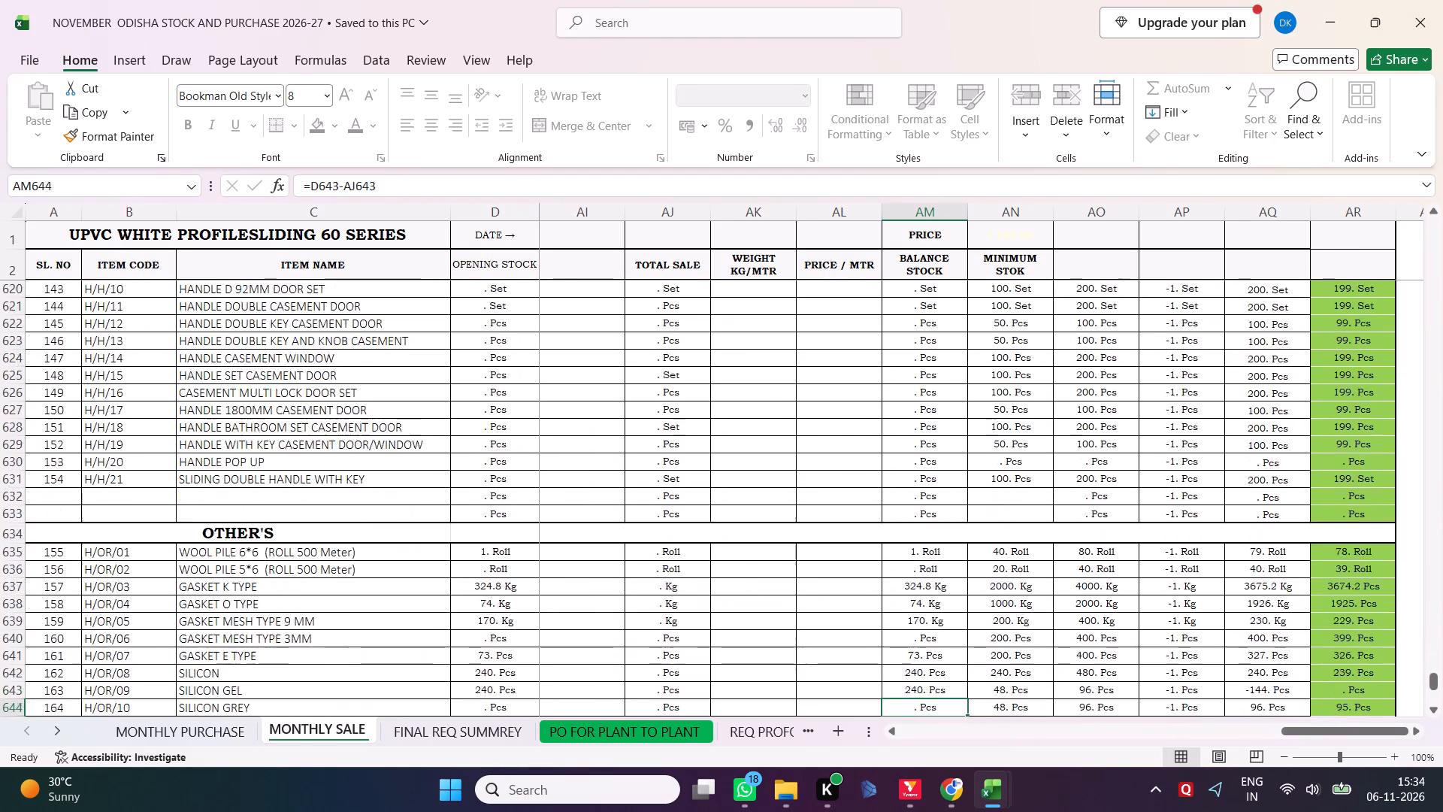
key(Down)
Close the November Odisha stock and purchase workbook.
click(1442, 0)
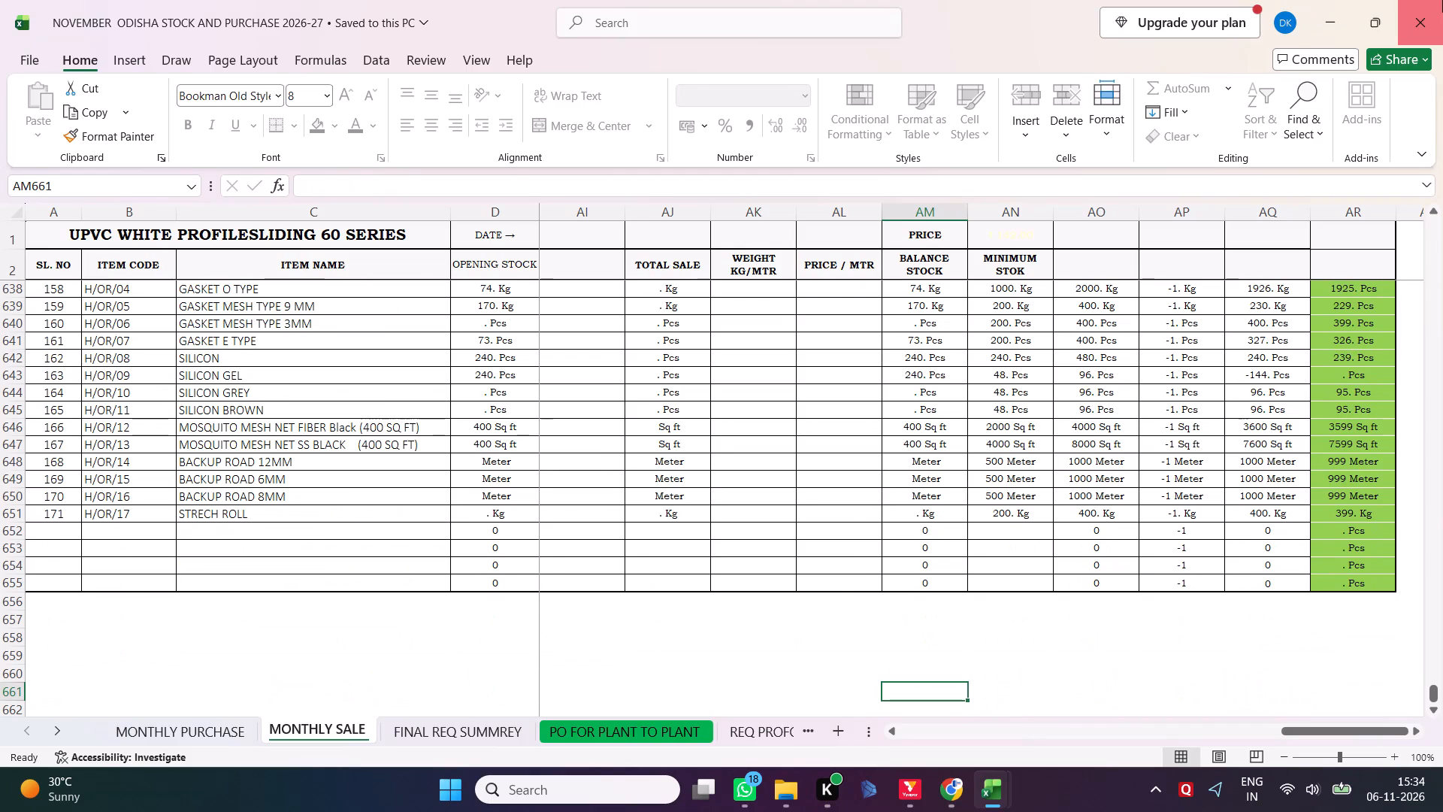
Close the CUTTACK GdwnSum 05-11-2026 workbook without saving its changes.
click(1442, 0)
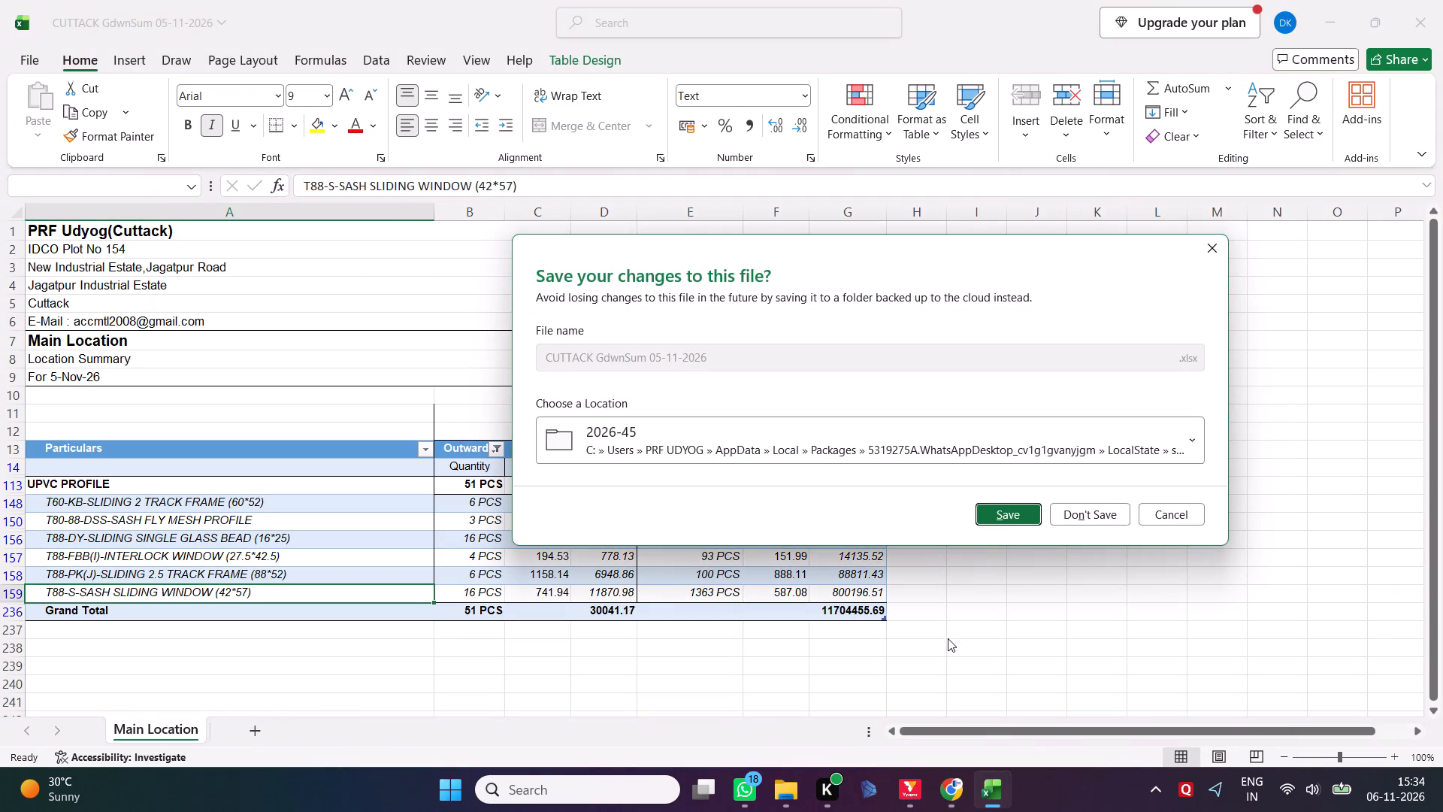
click(1080, 518)
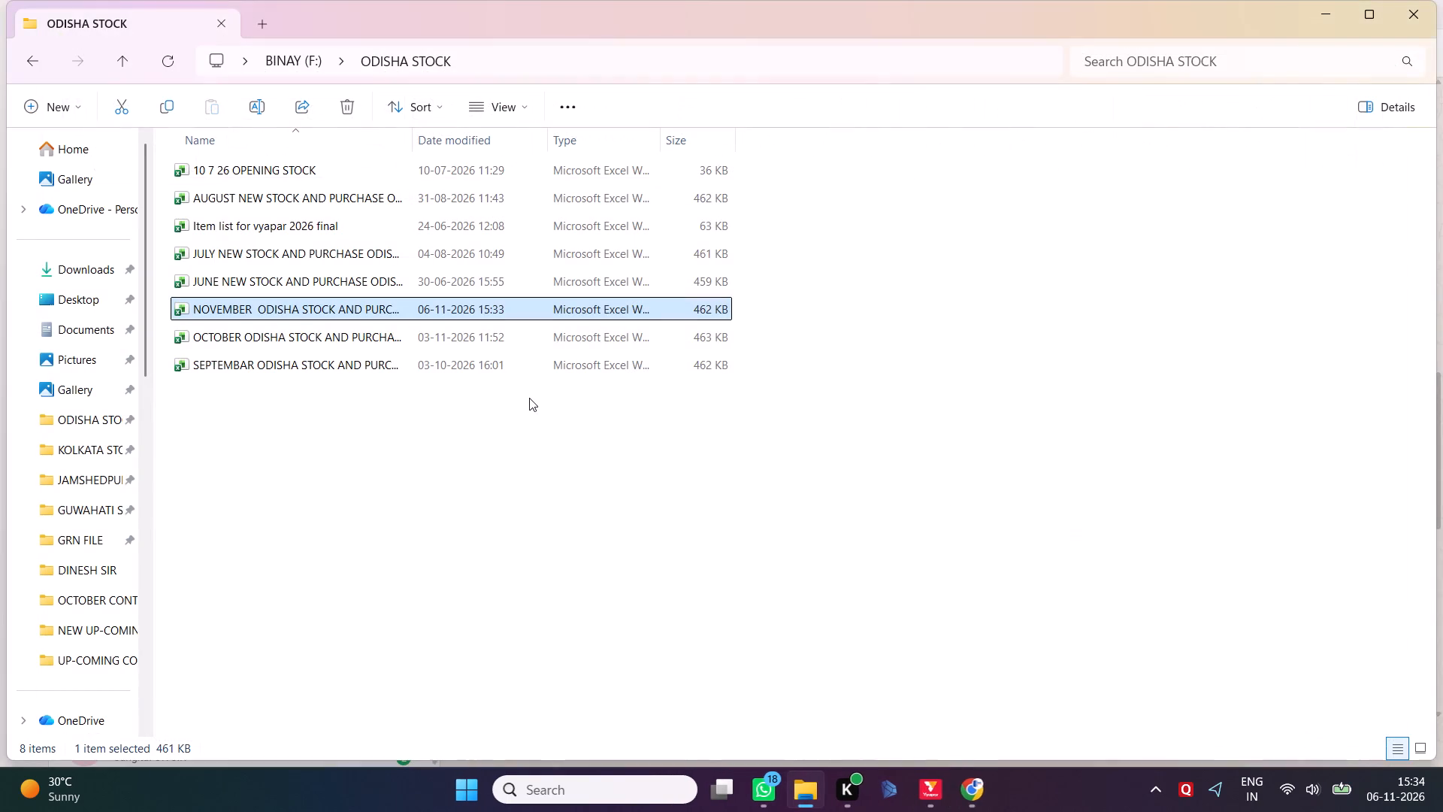
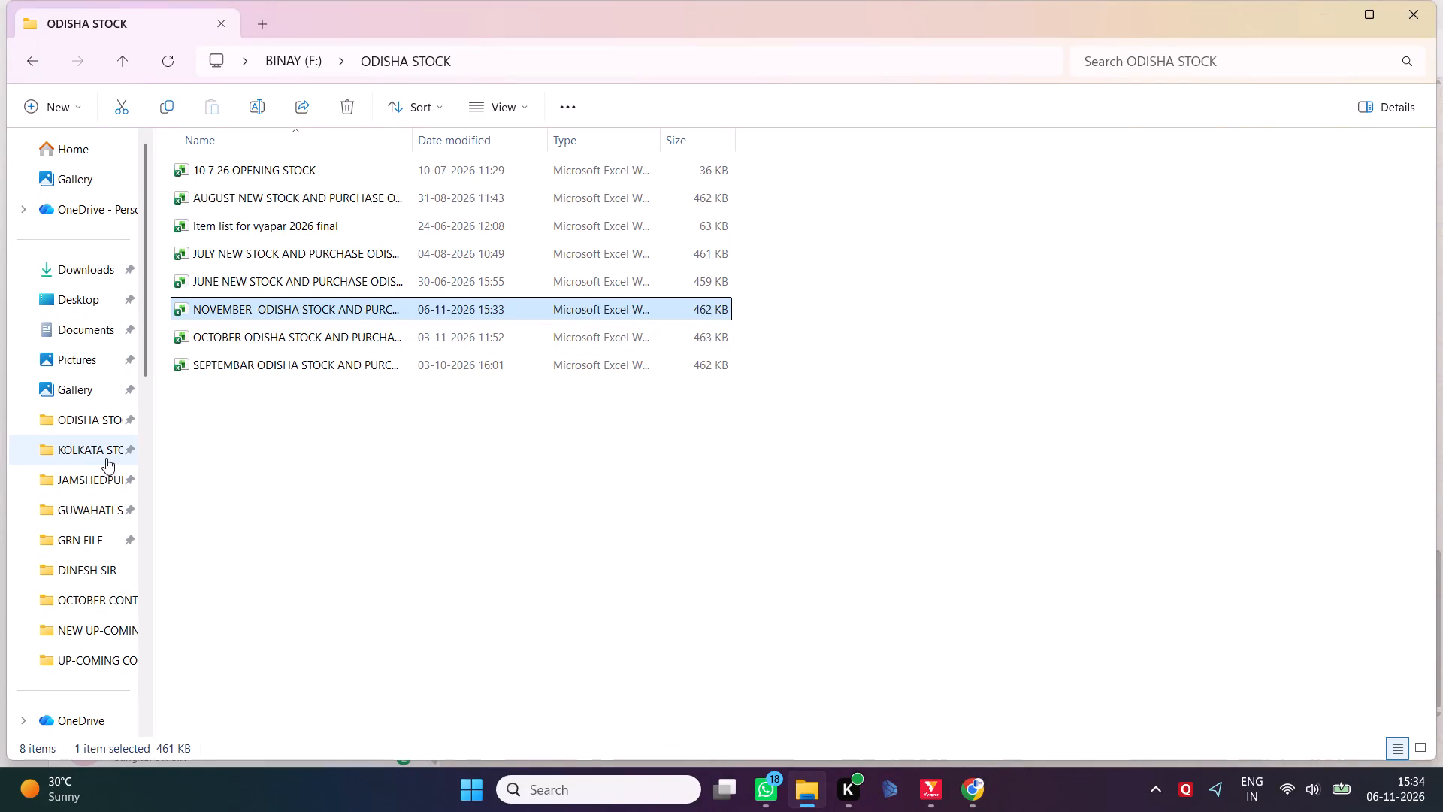
Copy the November Jamshedpur stock and purchase workbook from the JAMSHEDPUR STOCK folder.
click(68, 489)
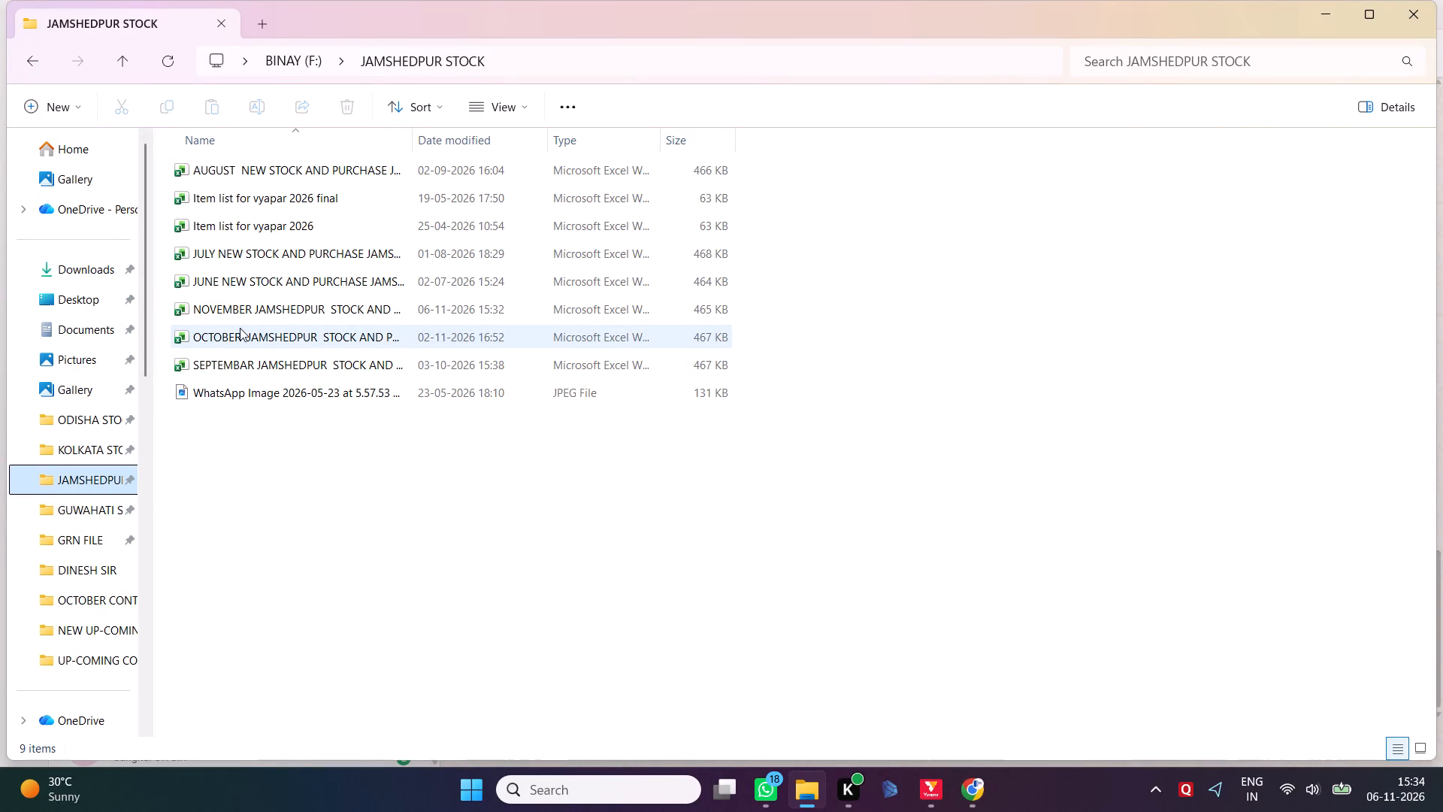
click(265, 311)
key(ctrl+c)
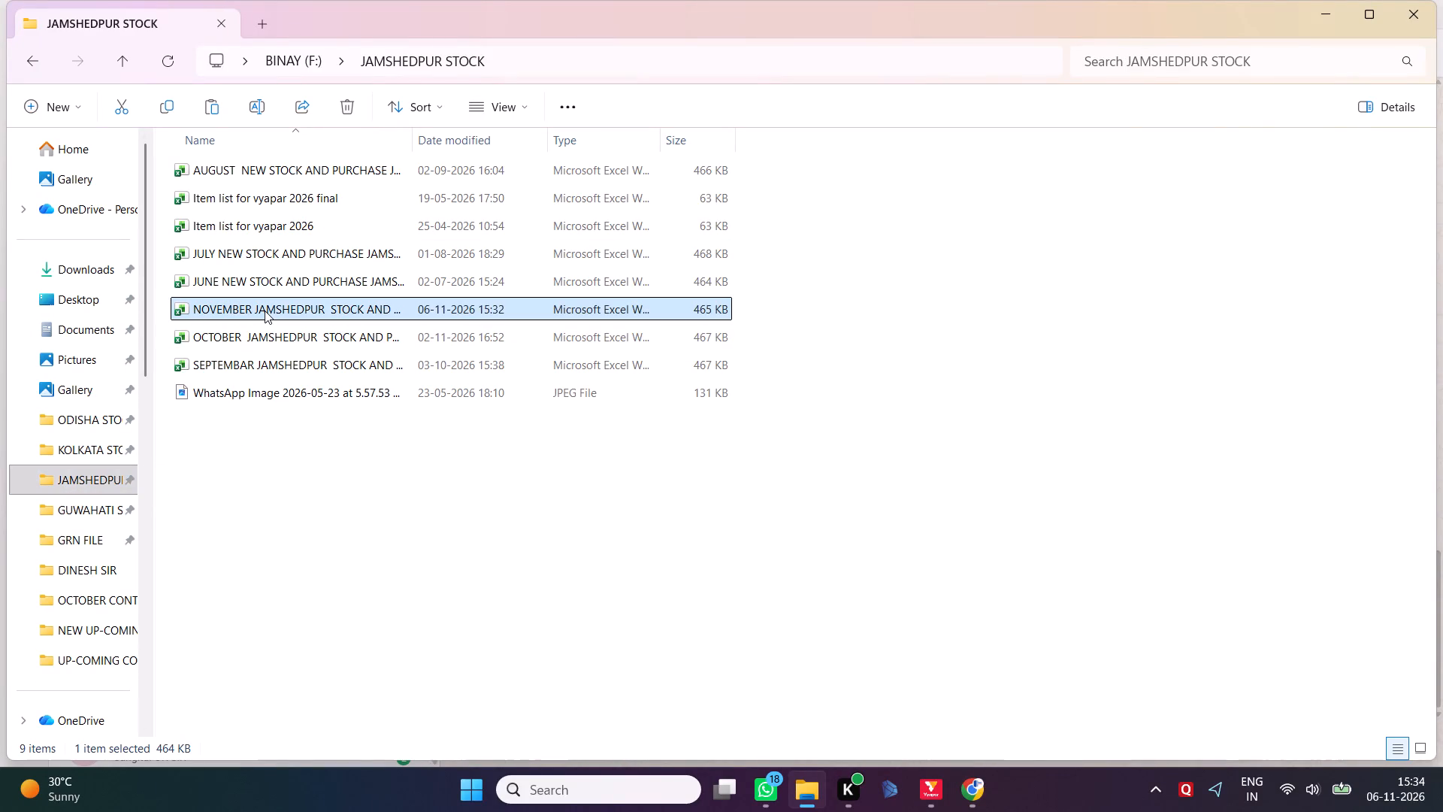
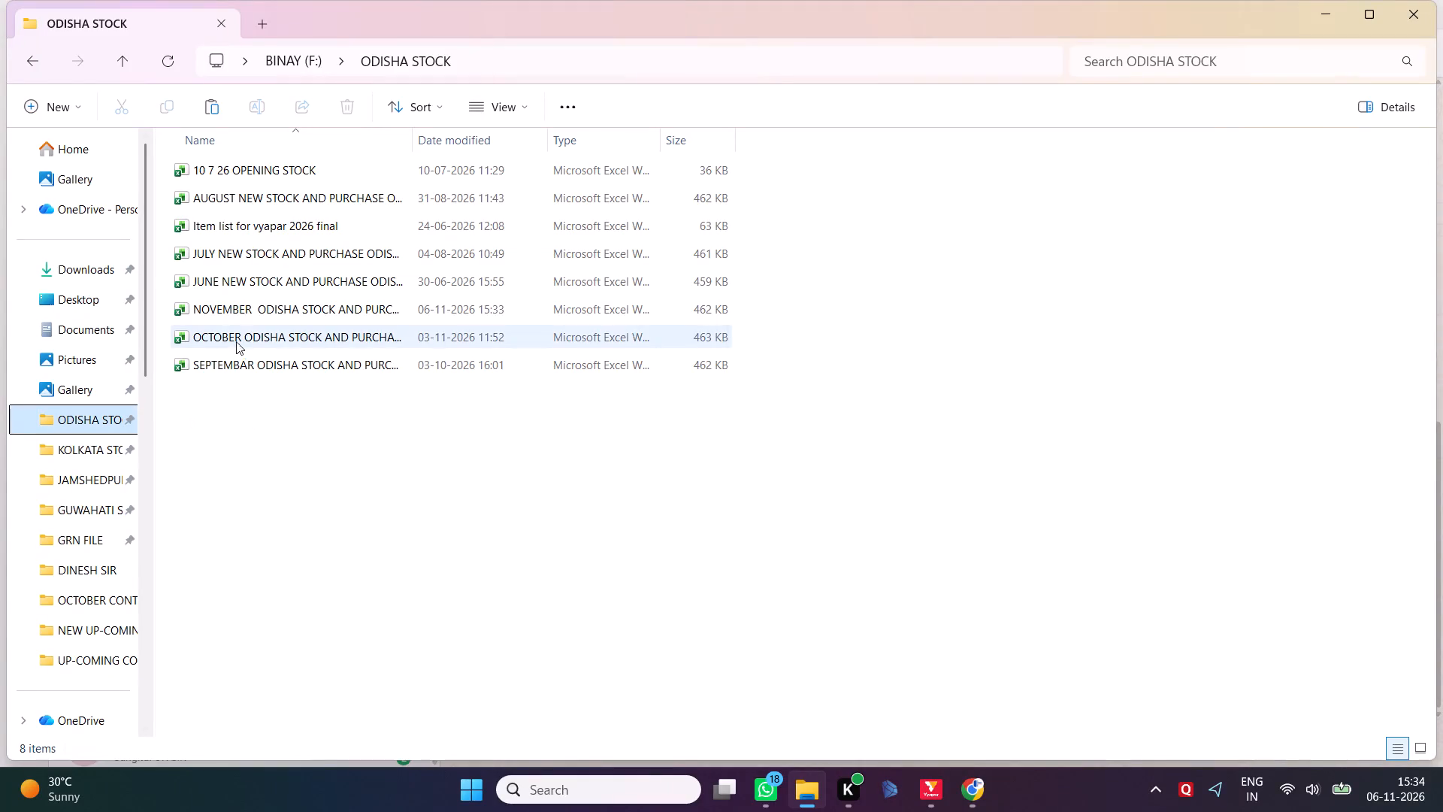
Copy the November Odisha stock and purchase workbook from the ODISHA STOCK folder.
click(262, 312)
key(ctrl+c)
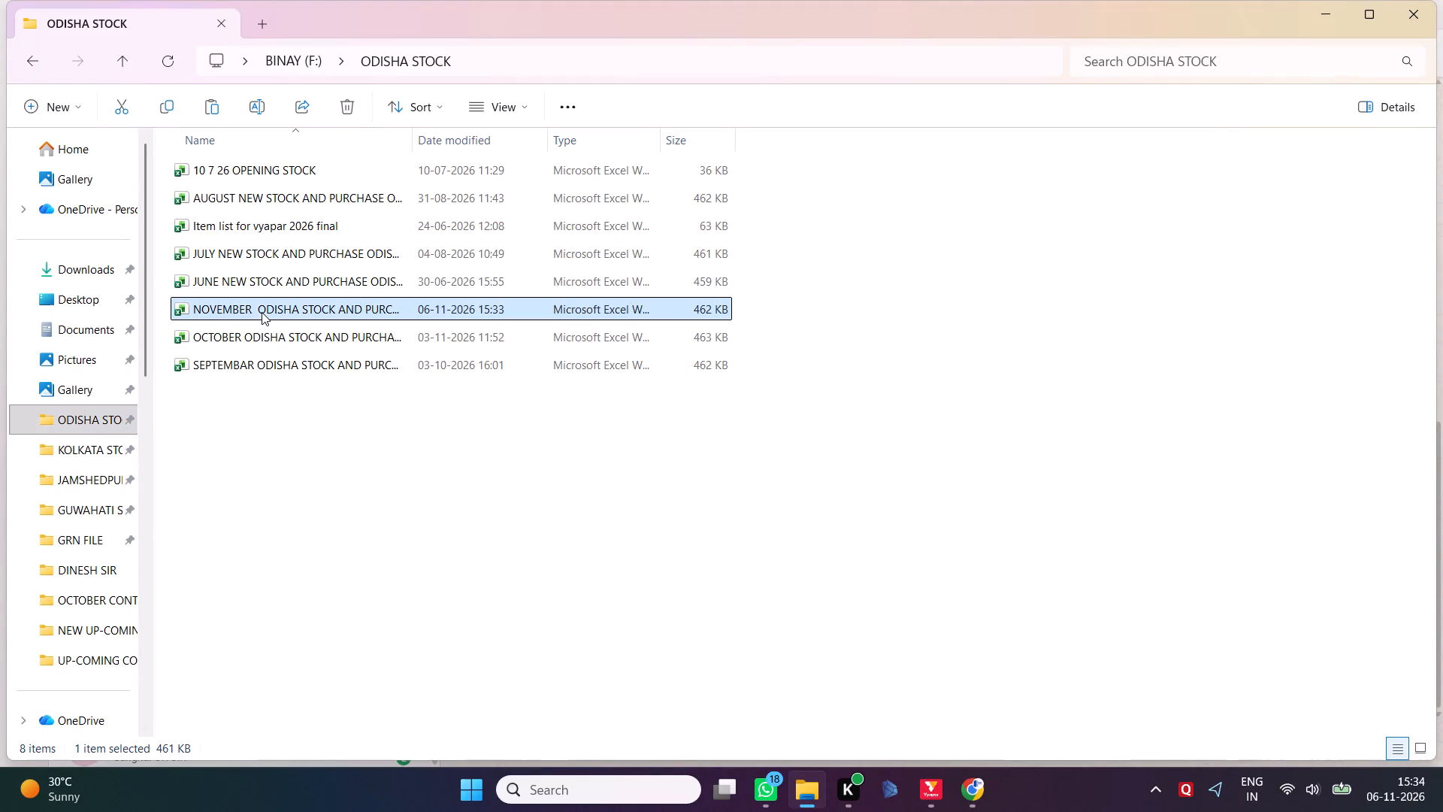
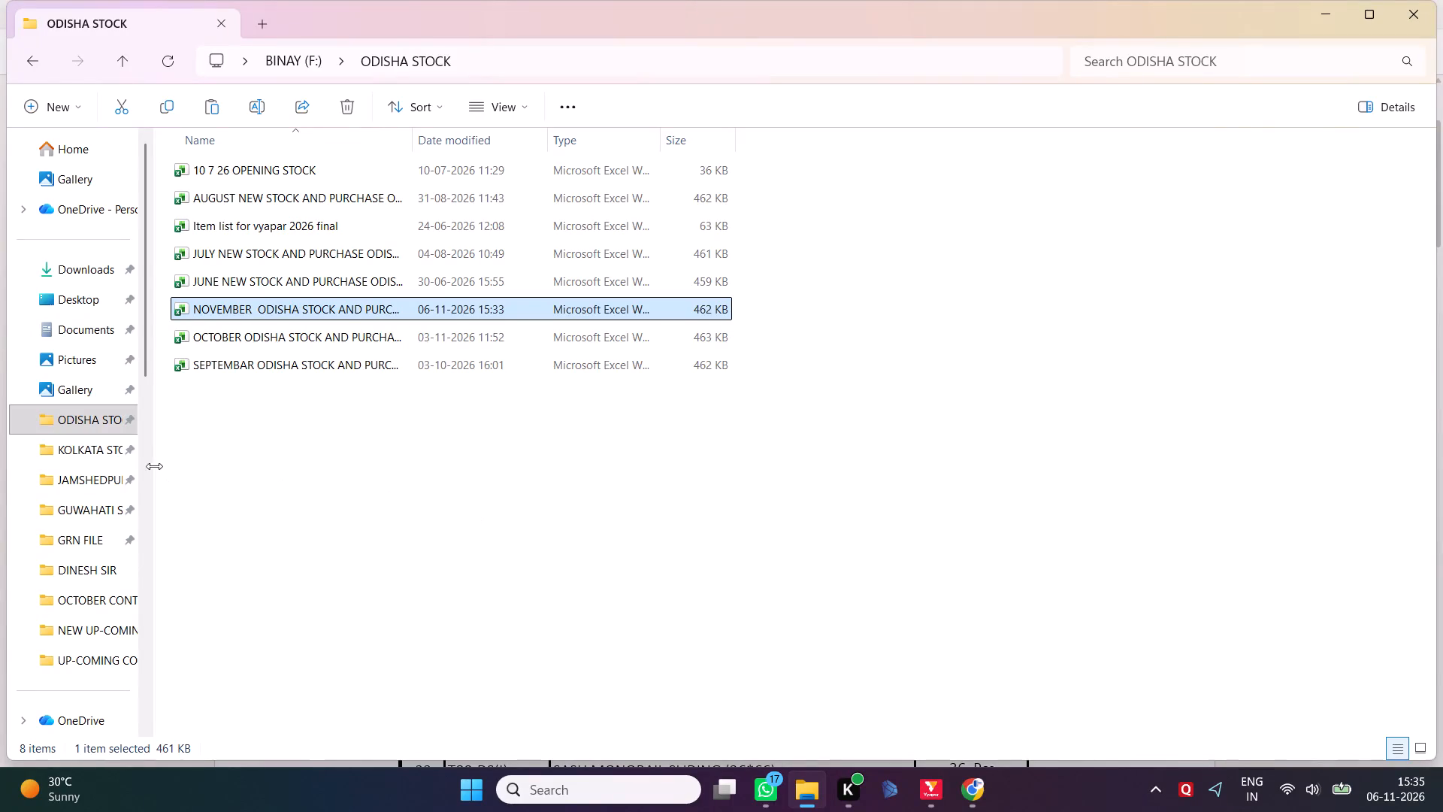
Open the November stock and purchase workbook for Kolkata from the KOLKATA STOCK folder.
click(110, 456)
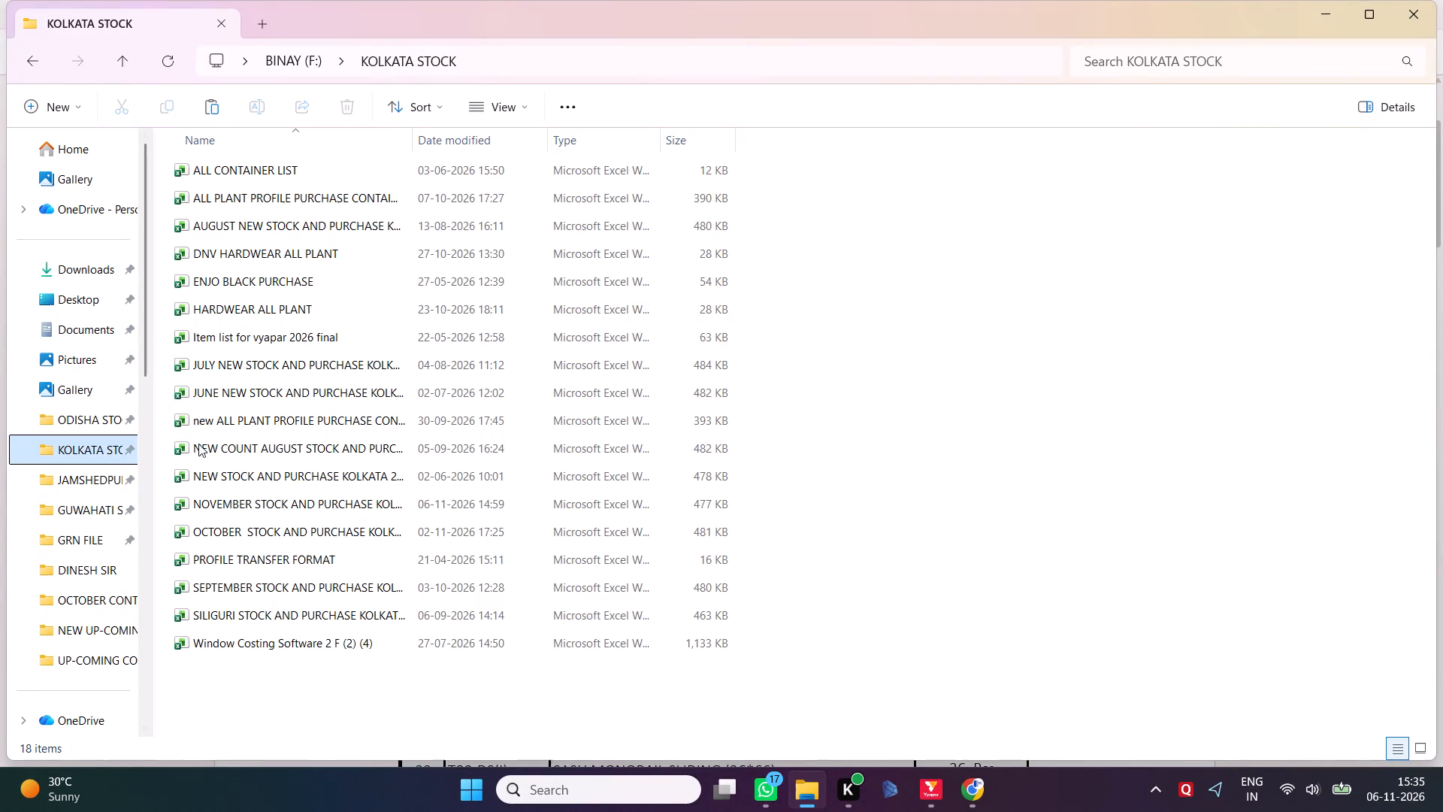
double_click(289, 507)
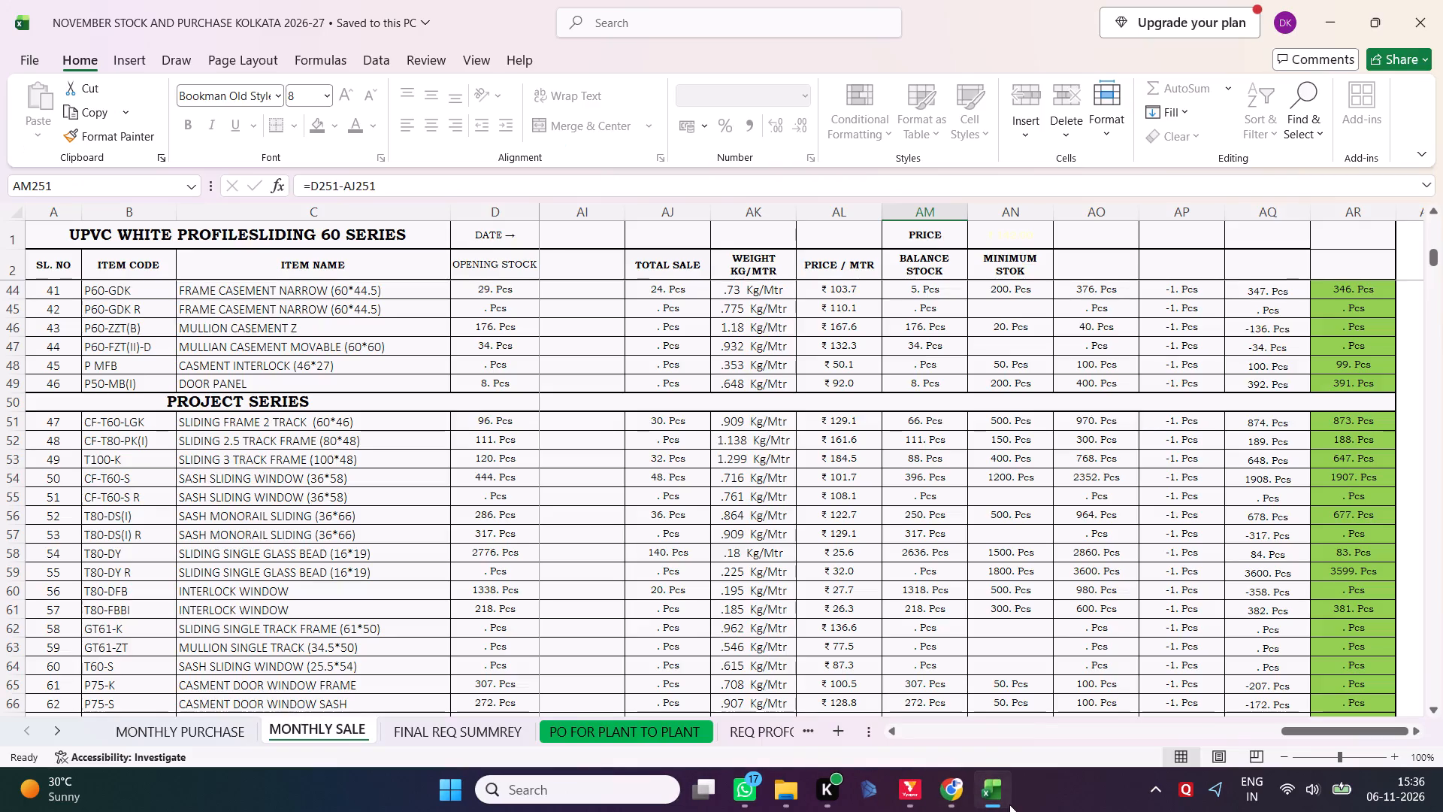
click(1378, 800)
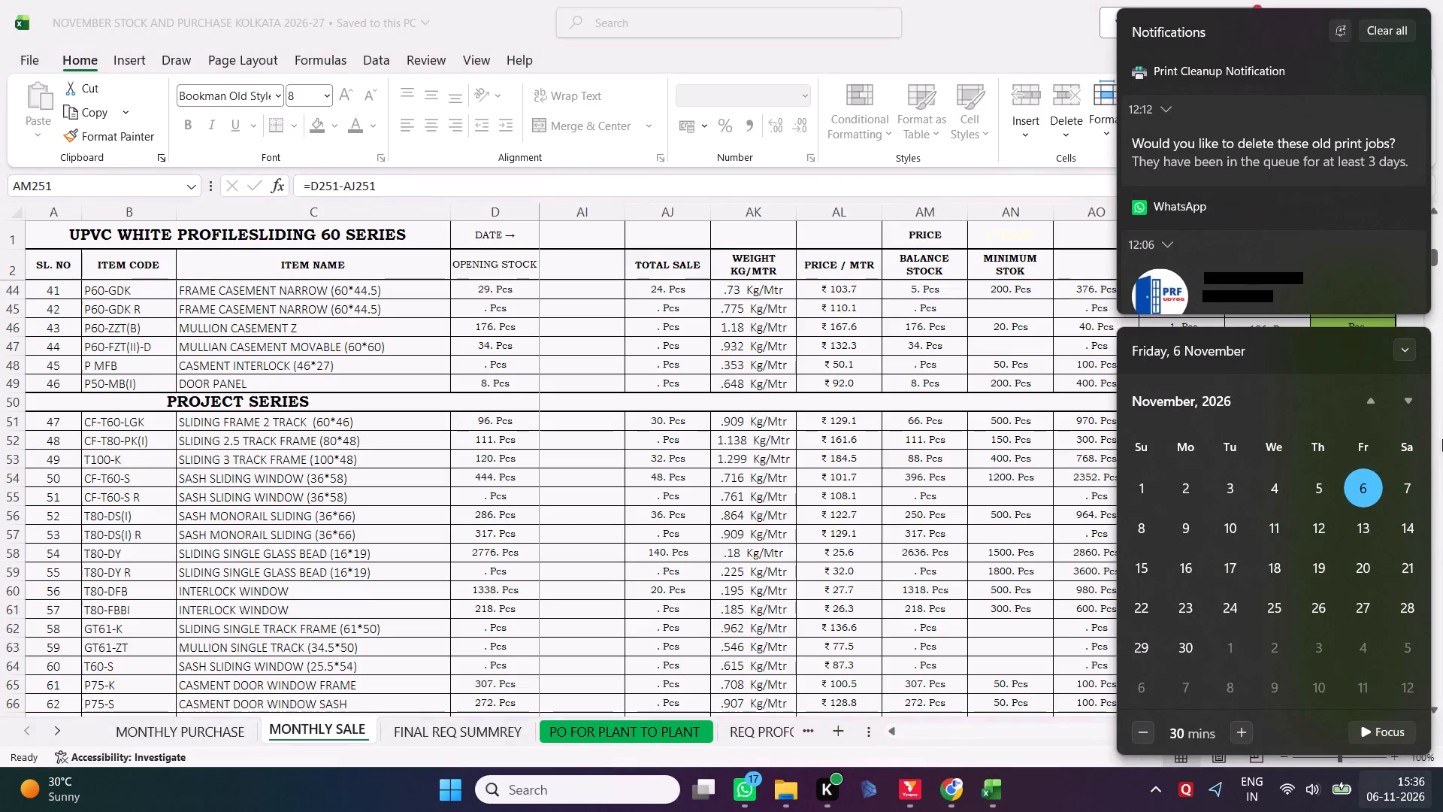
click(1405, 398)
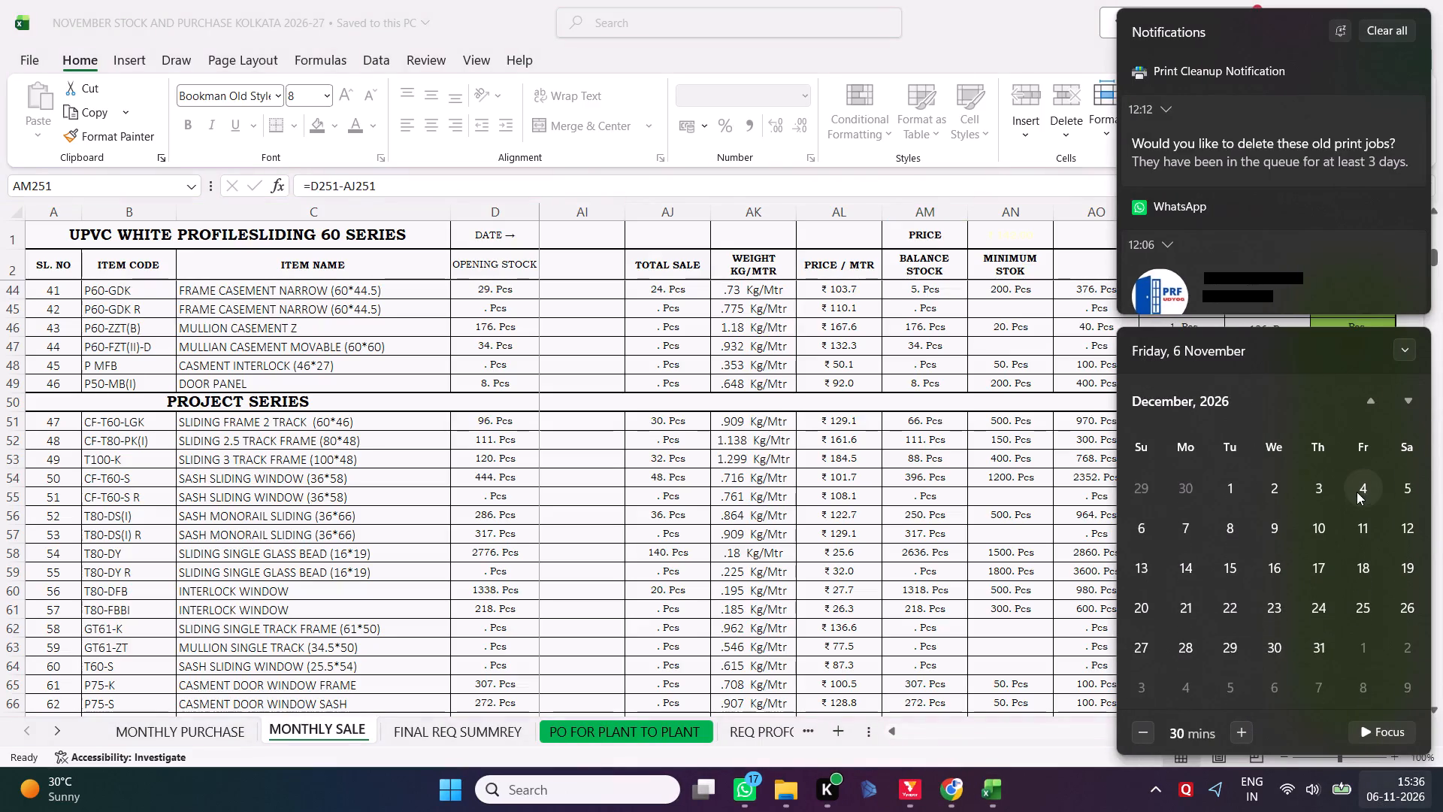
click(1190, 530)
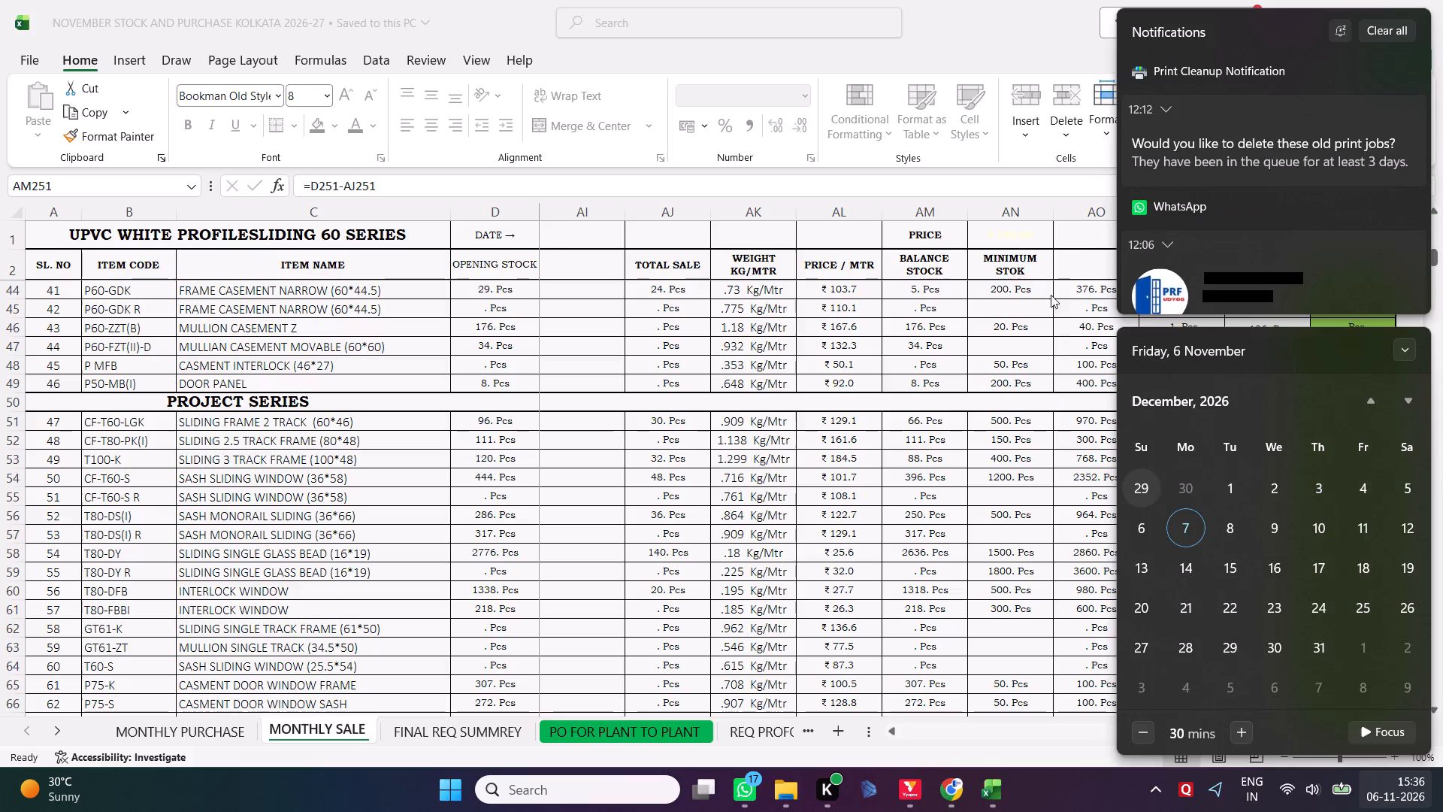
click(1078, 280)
Check the balance stock of T88-PK(J) in the sliding 60 series on the MONTHLY SALE sheet, and start switching to another window.
scroll(921, 387, up, 8)
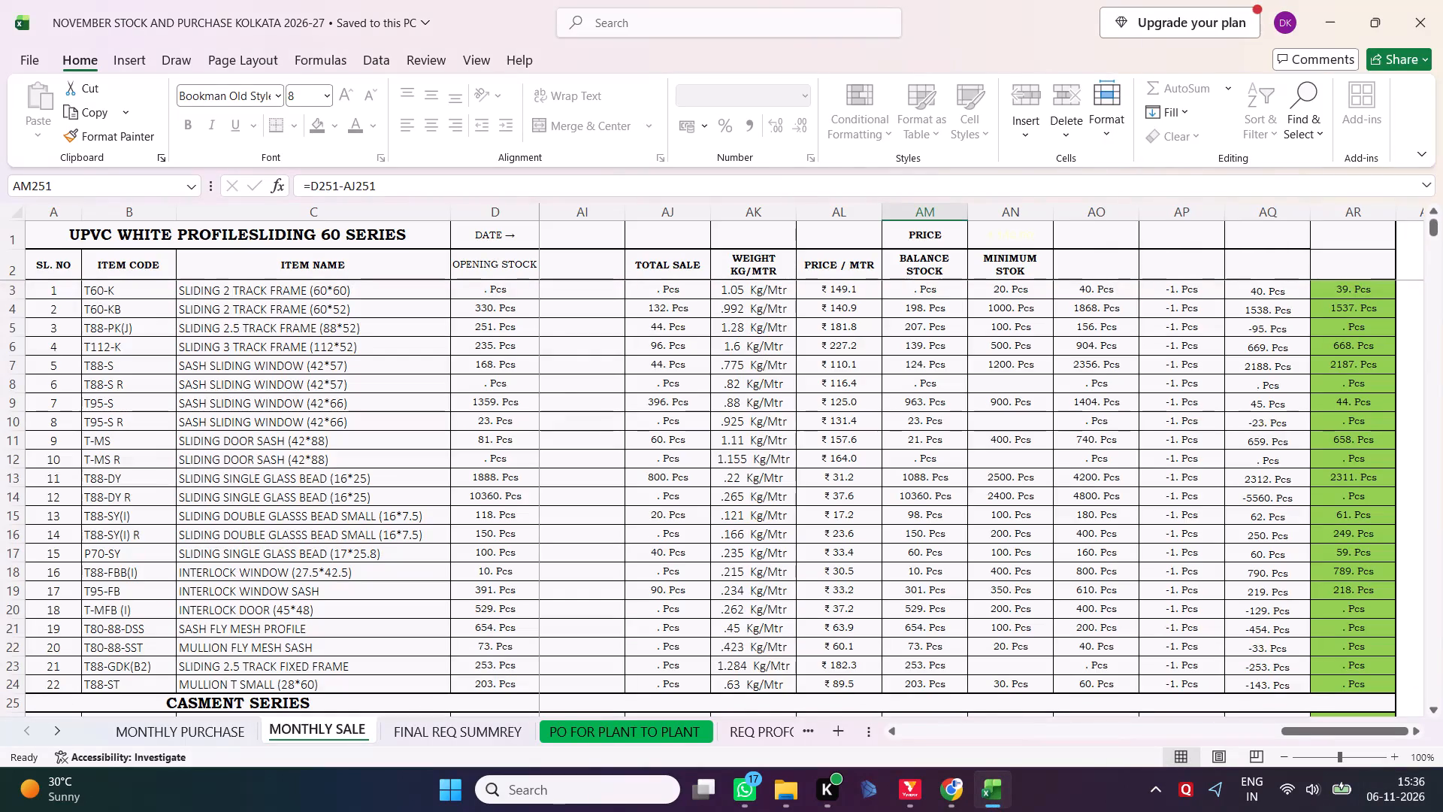
click(937, 329)
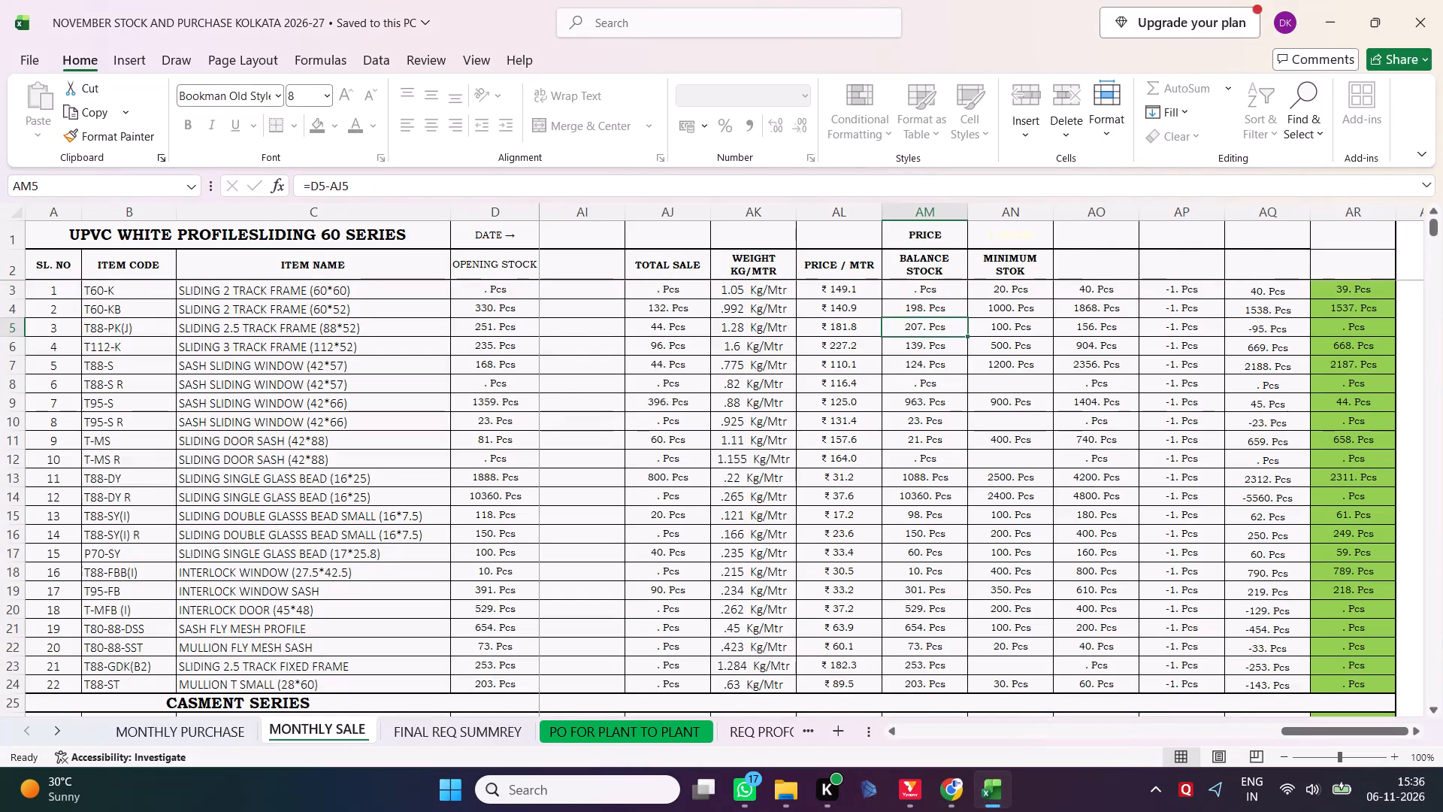
key(alt+Tab)
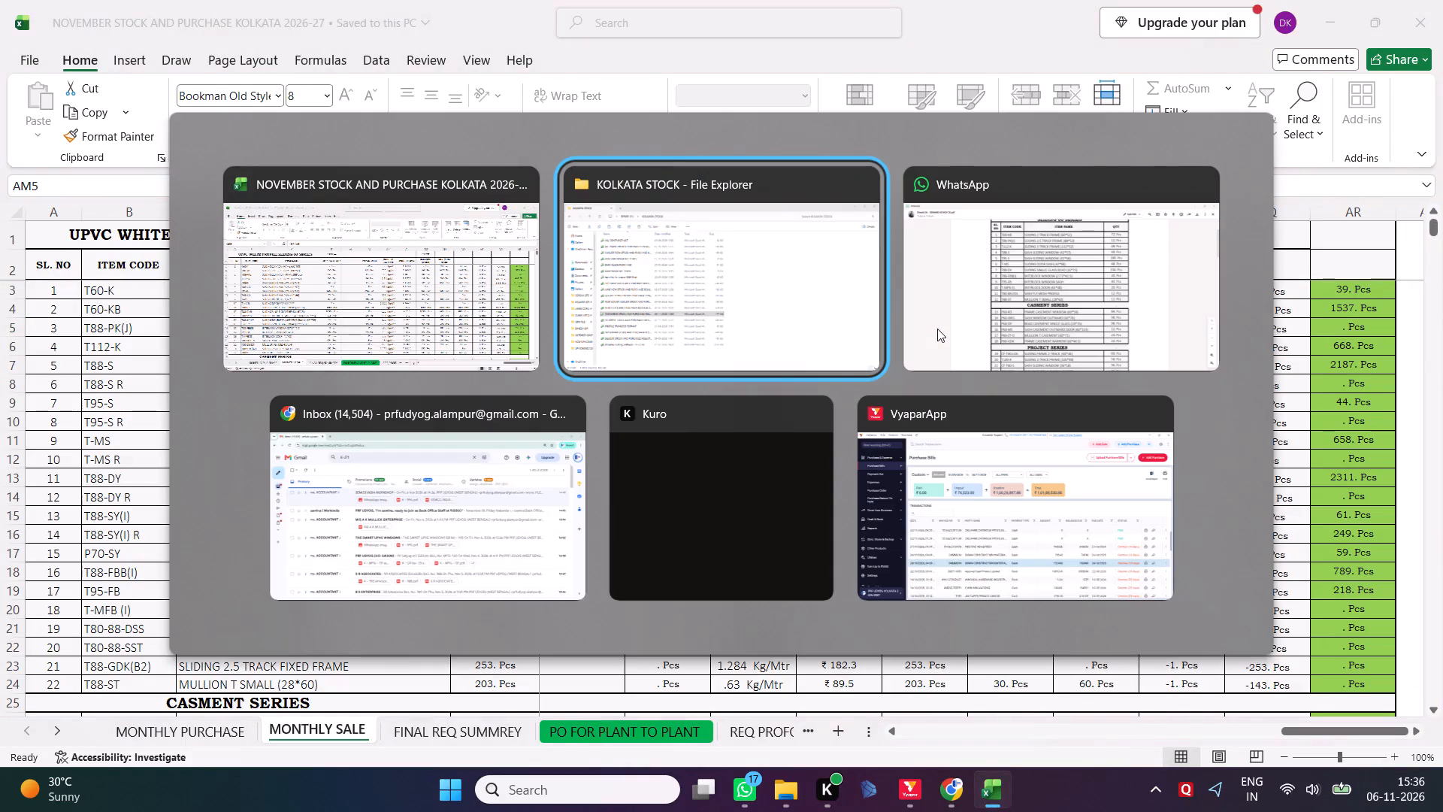